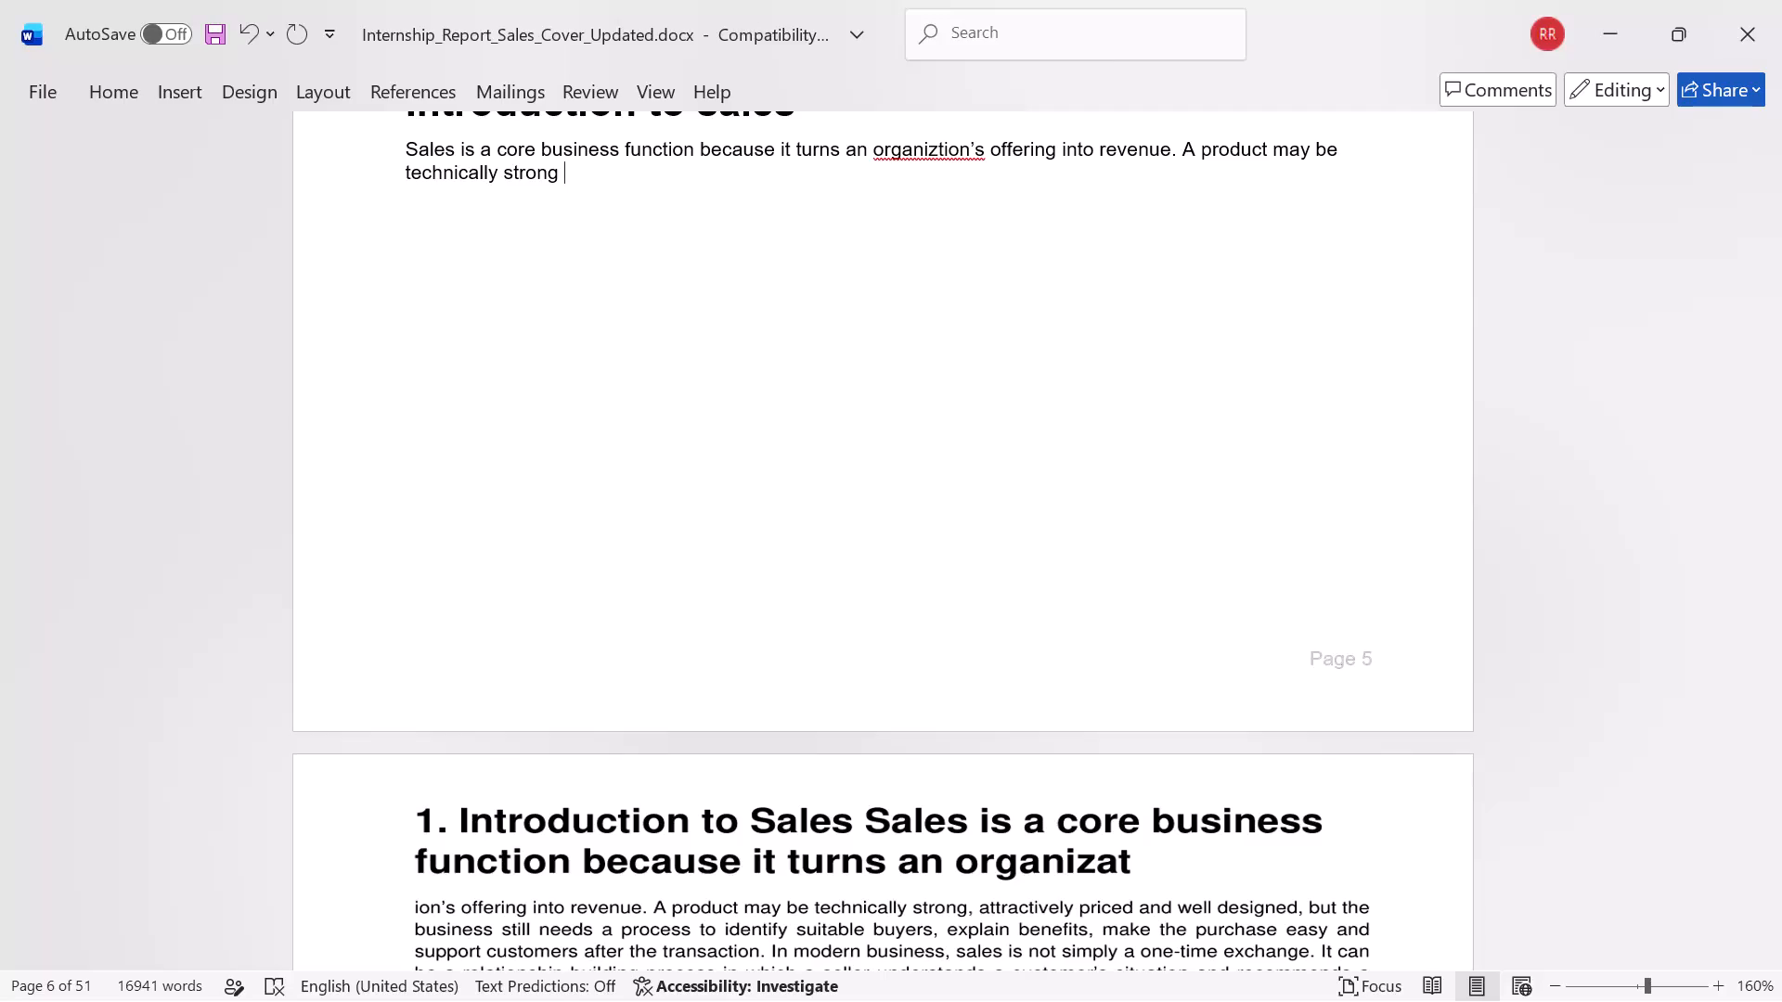
Continue the unfinished sentence under the "Introduction to Sales" heading with ", attractively priced and well designed, but the business".
key(BackSpace)
text(, attracti)
text(vely priced and well)
key(space)
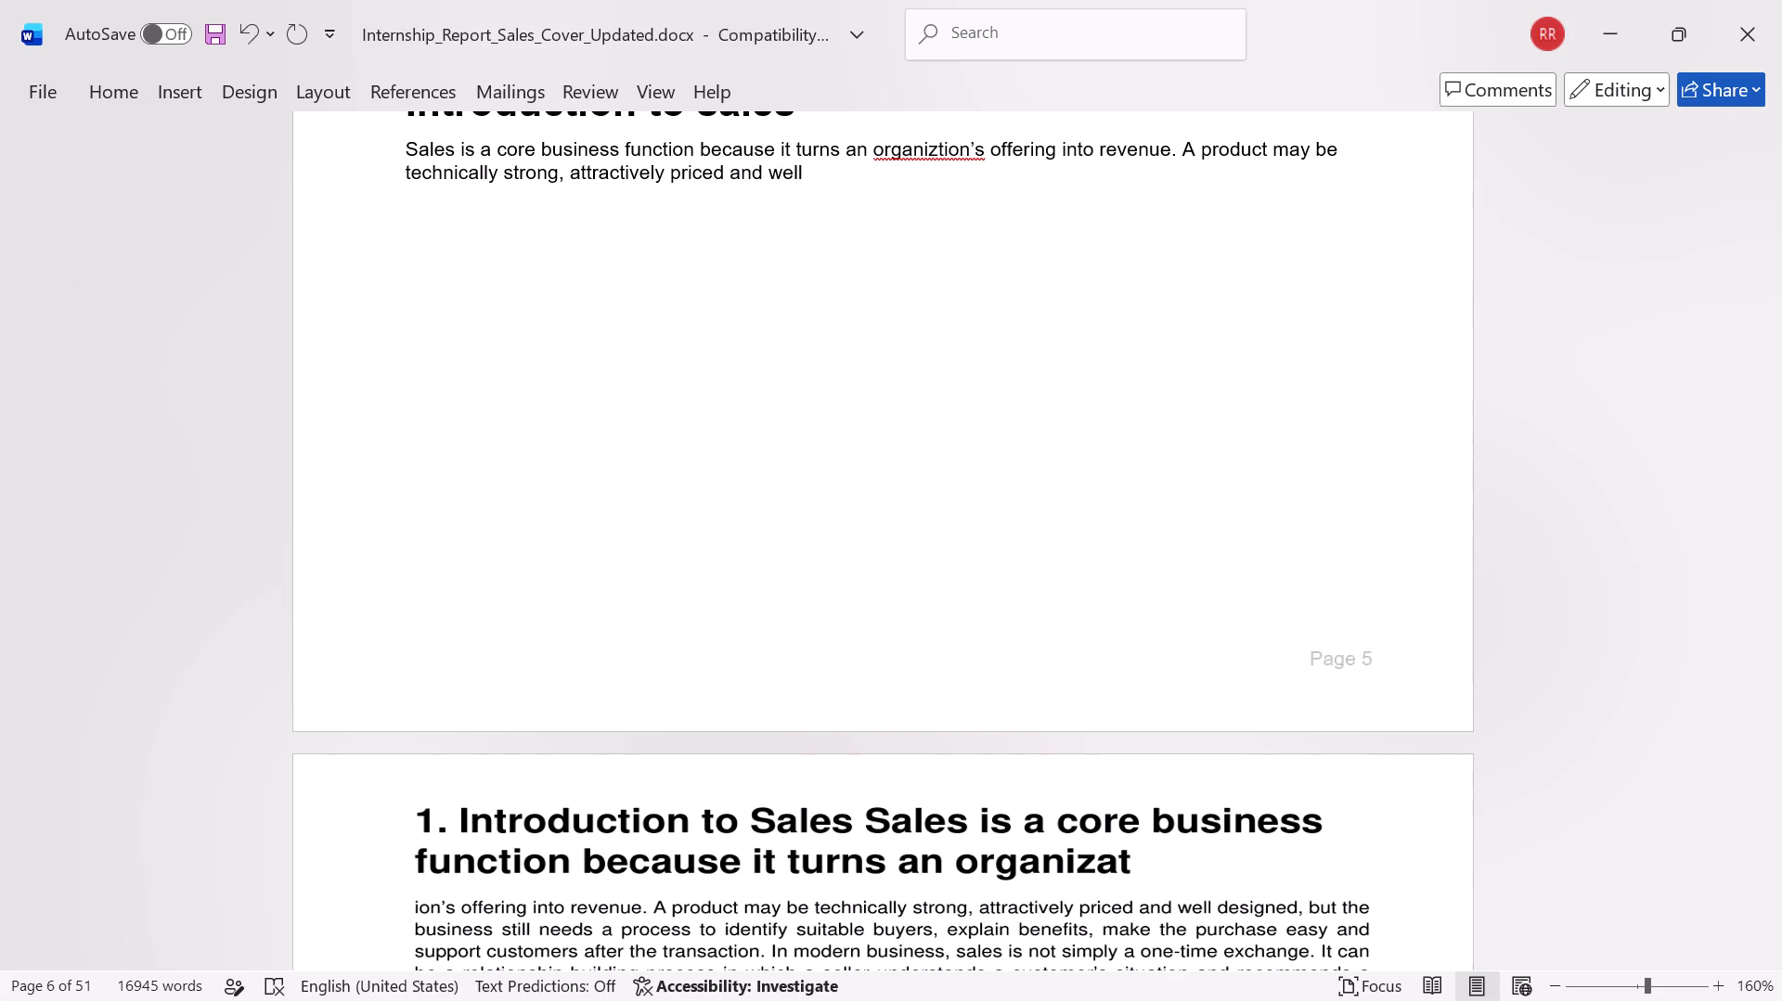
text(designed)
key(space)
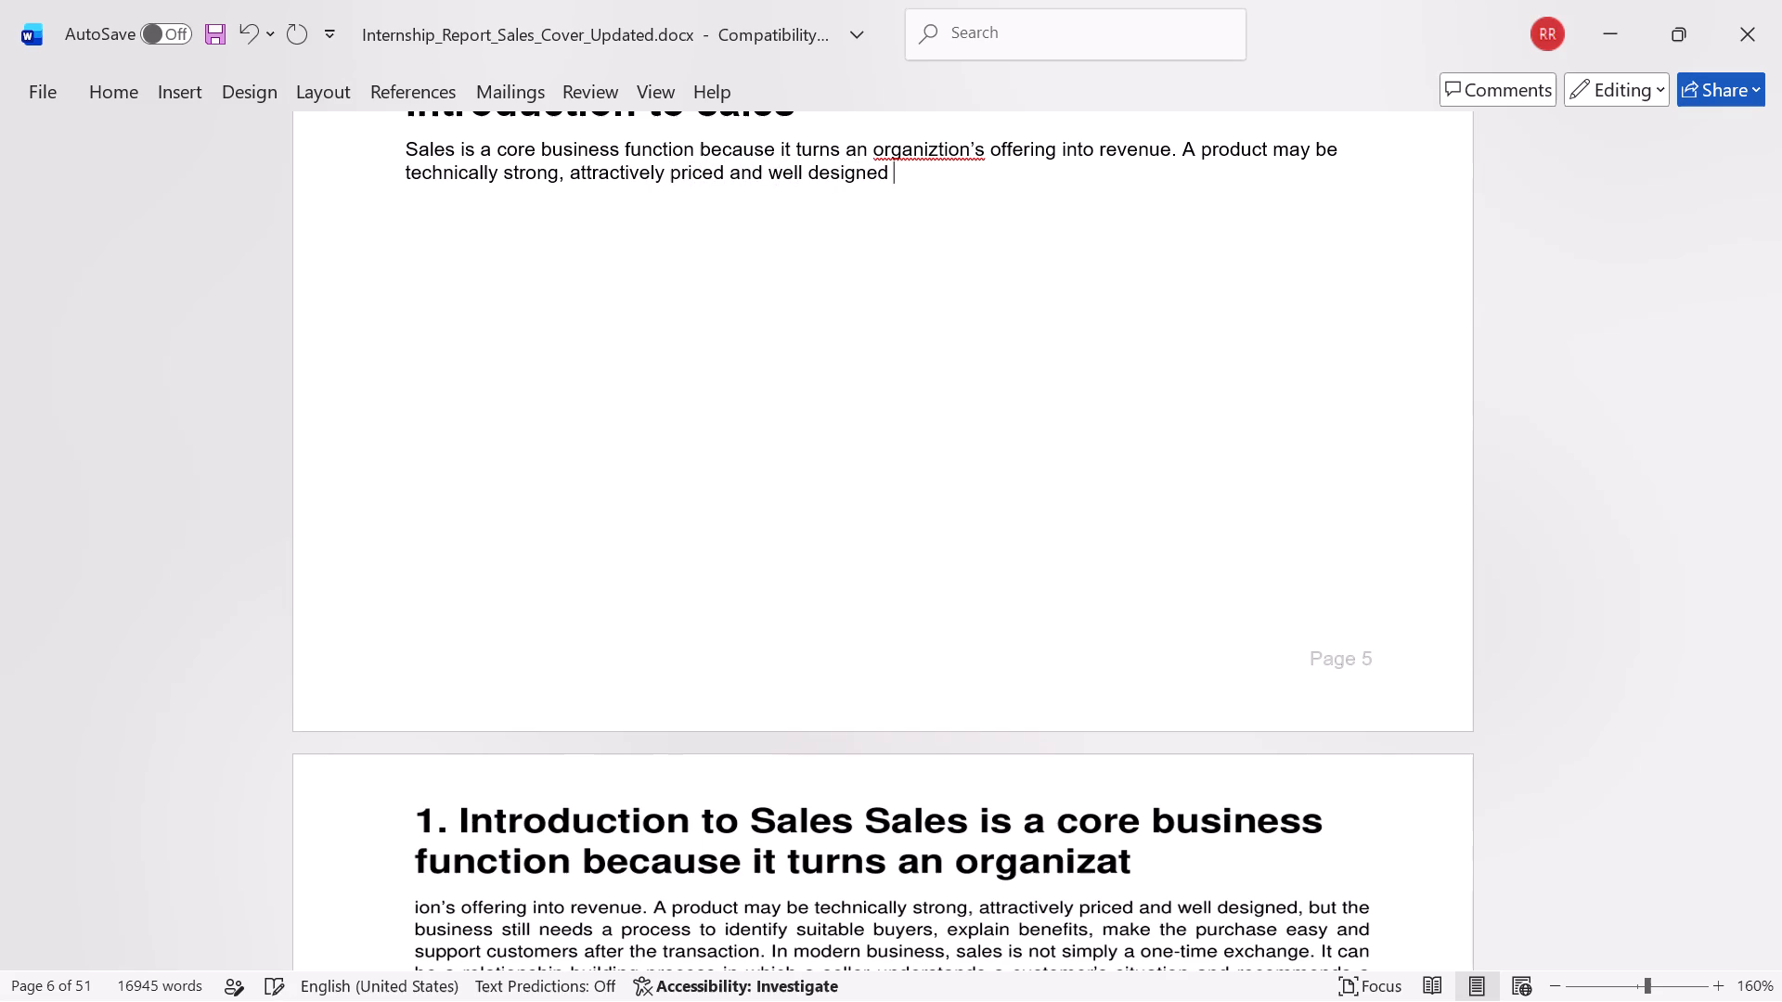
key(BackSpace)
text(, nut the)
key(space)
text(business)
key(ctrl+BackSpace)
key(ctrl+BackSpace)
key(ctrl+BackSpace)
text(but the)
key(space)
text(business)
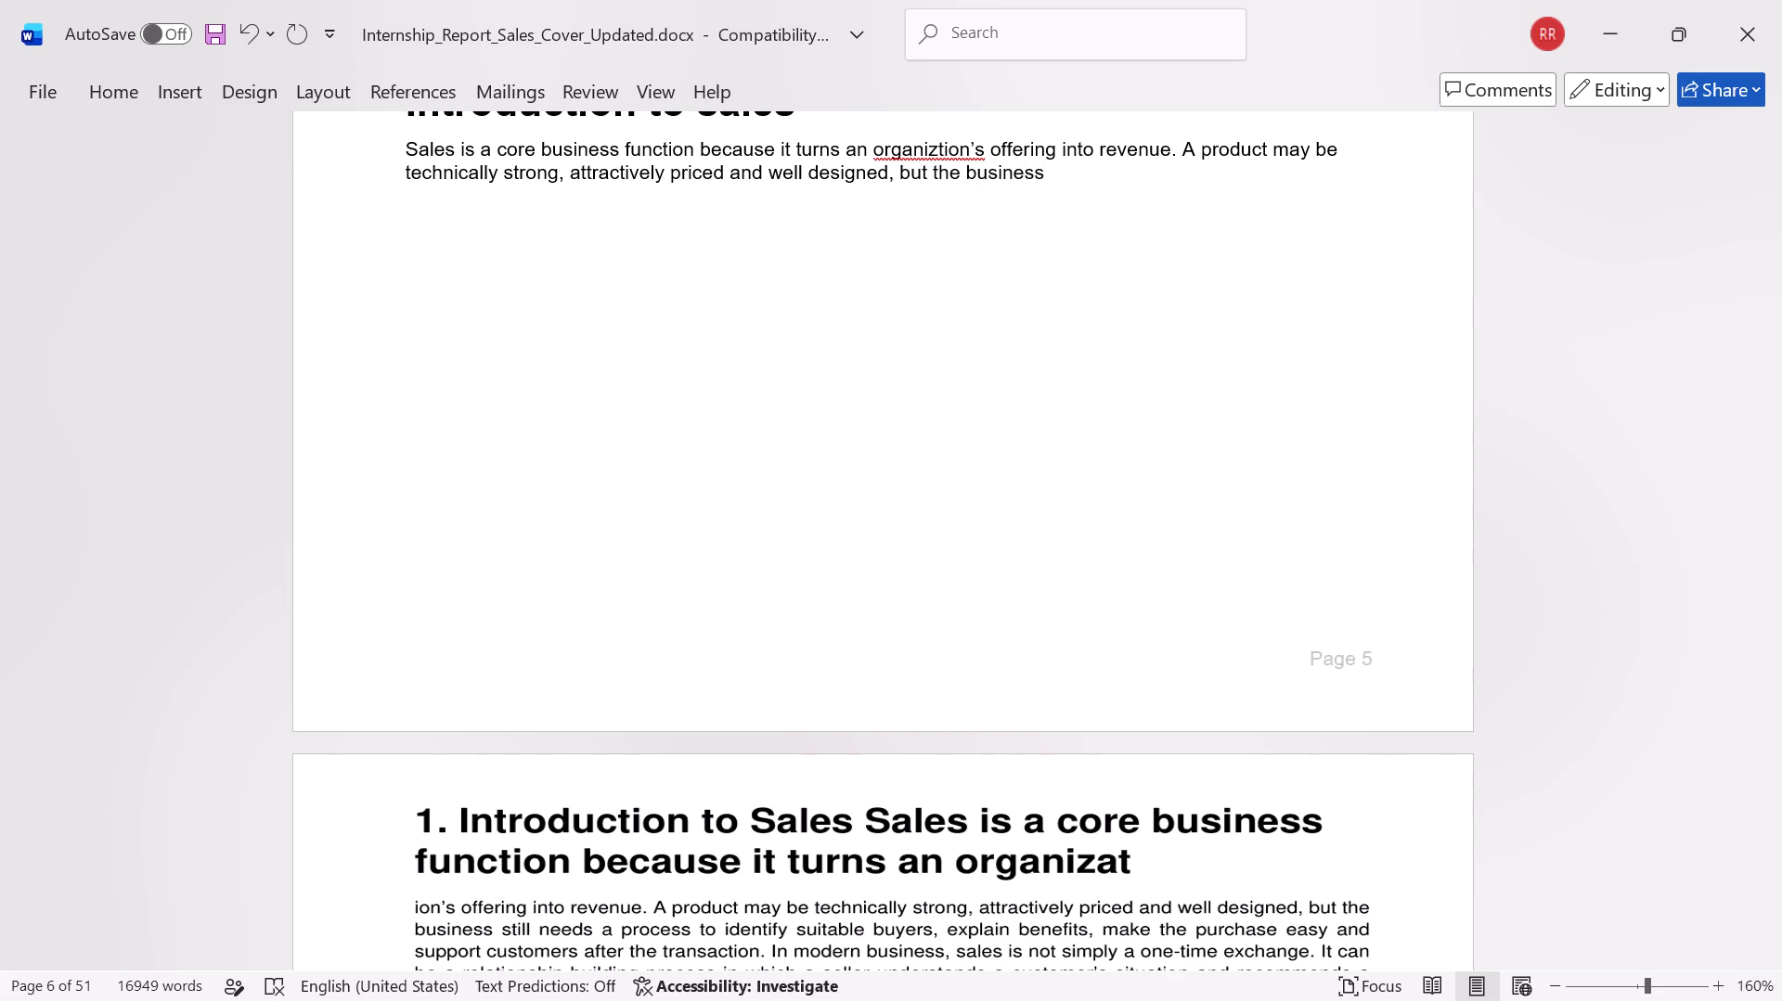
Correct the misspelled word in the paragraph's first sentence to "organization's".
click(941, 150)
key(BackSpace)
key(s)
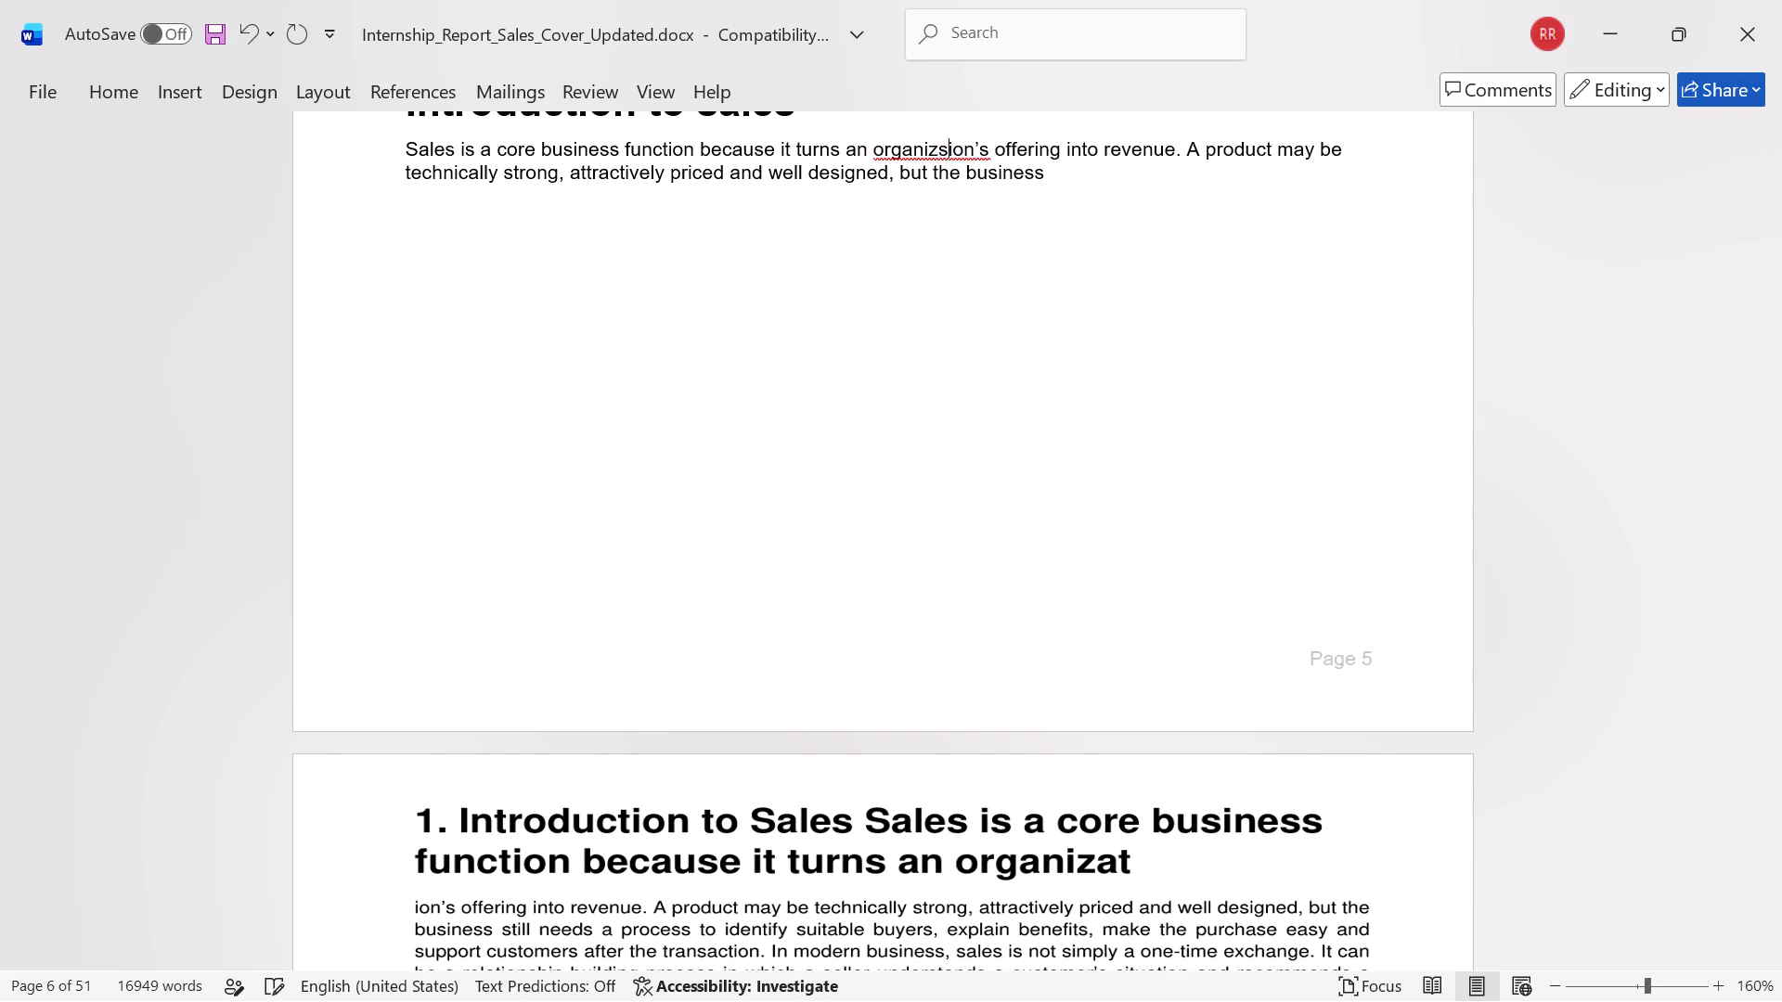
key(BackSpace)
key(BackSpace)
text(sa)
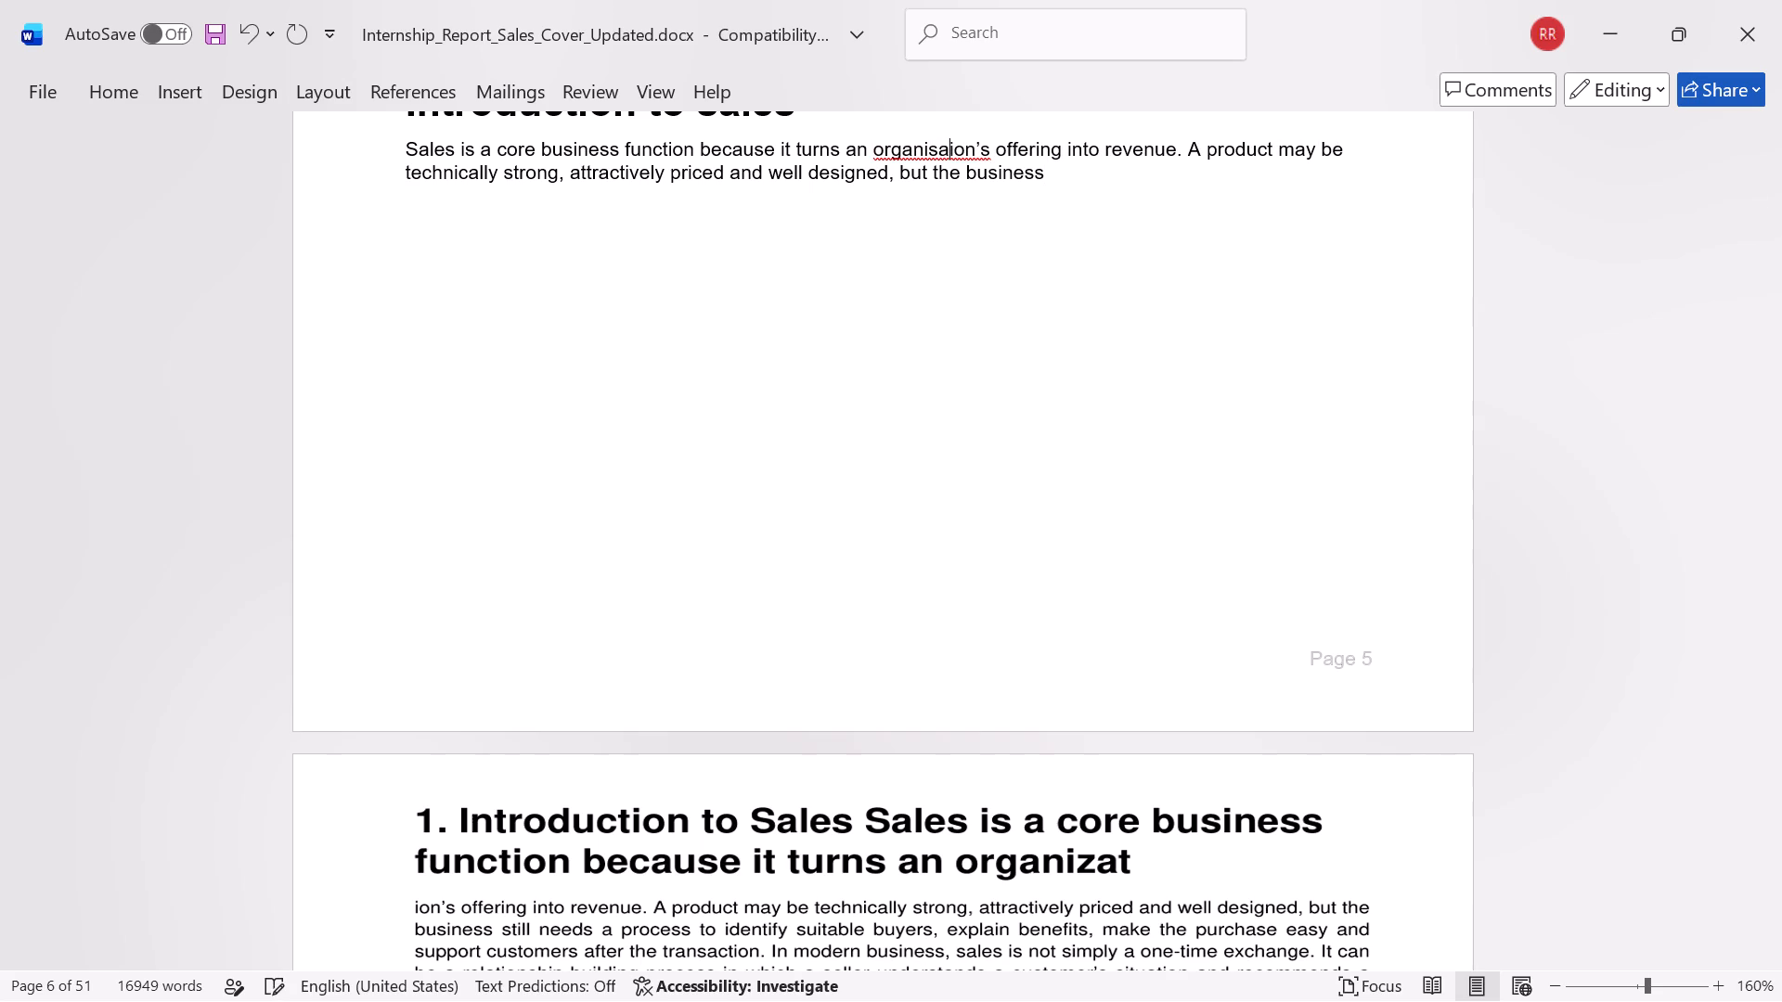
key(BackSpace)
key(BackSpace)
text(za)
key(t)
Continue the paragraph's last sentence with "still needs a process to identify suitable buyers, explain benefits, make the purchase easy and".
click(1061, 169)
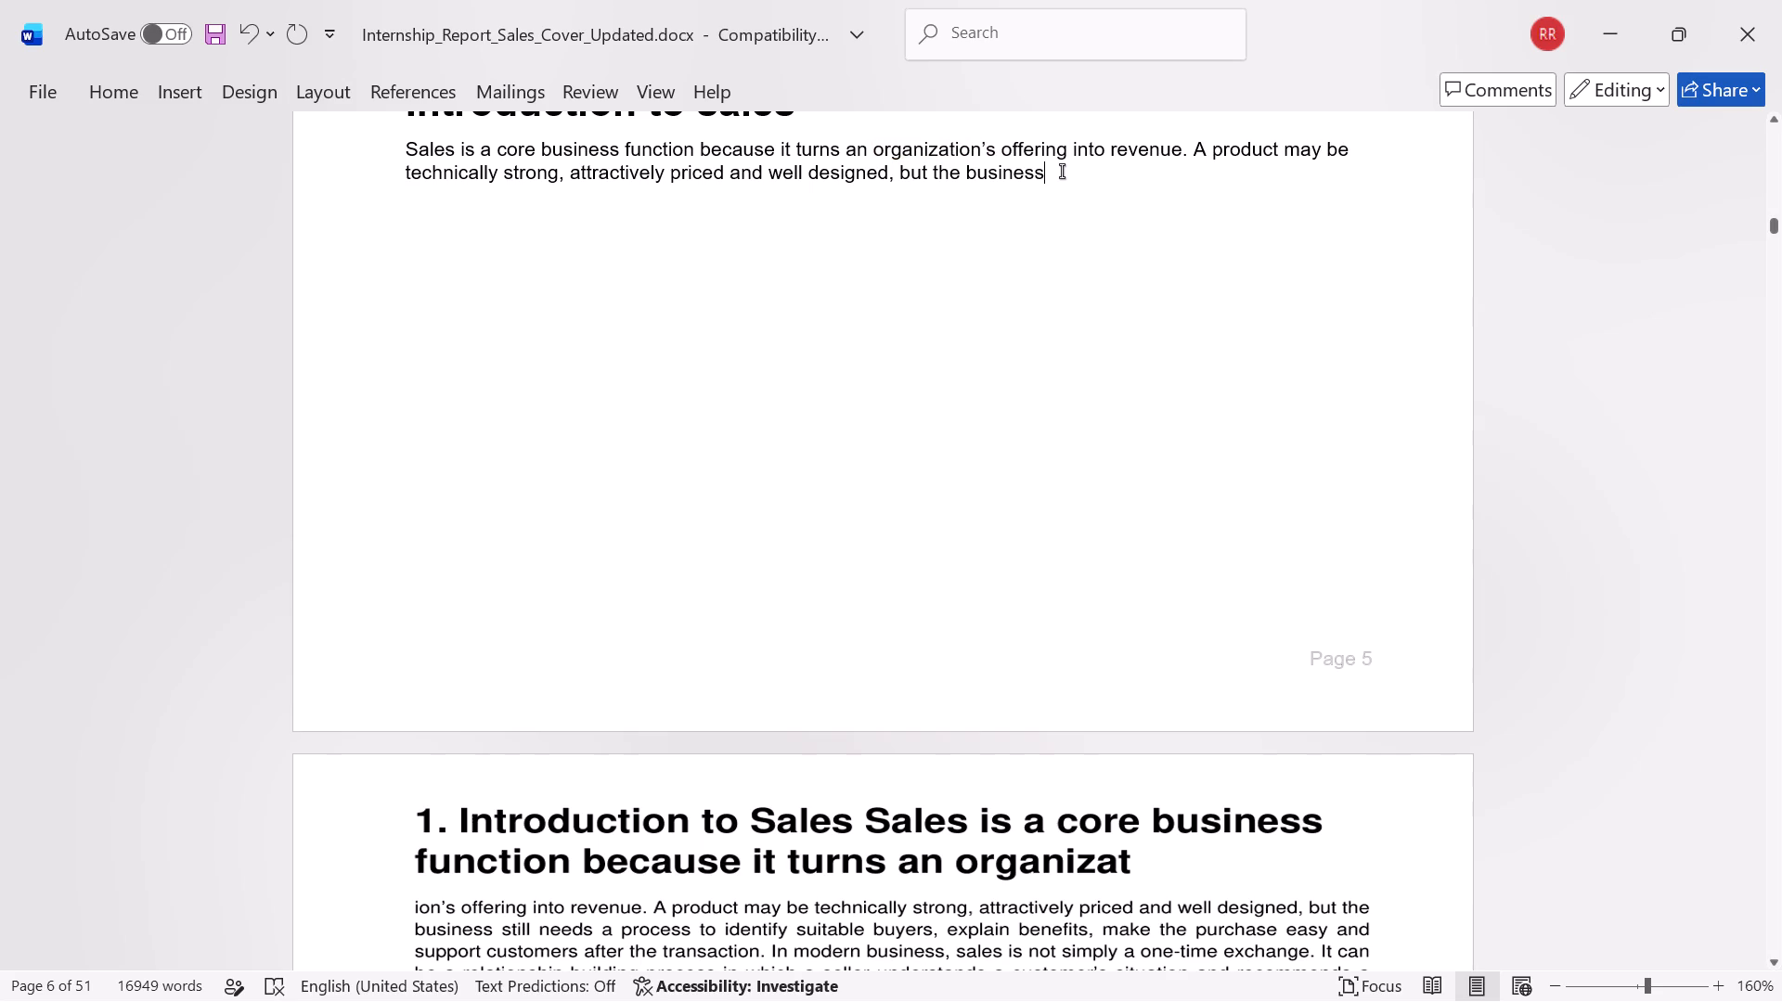
key(space)
text(still needs a process to identify)
key(space)
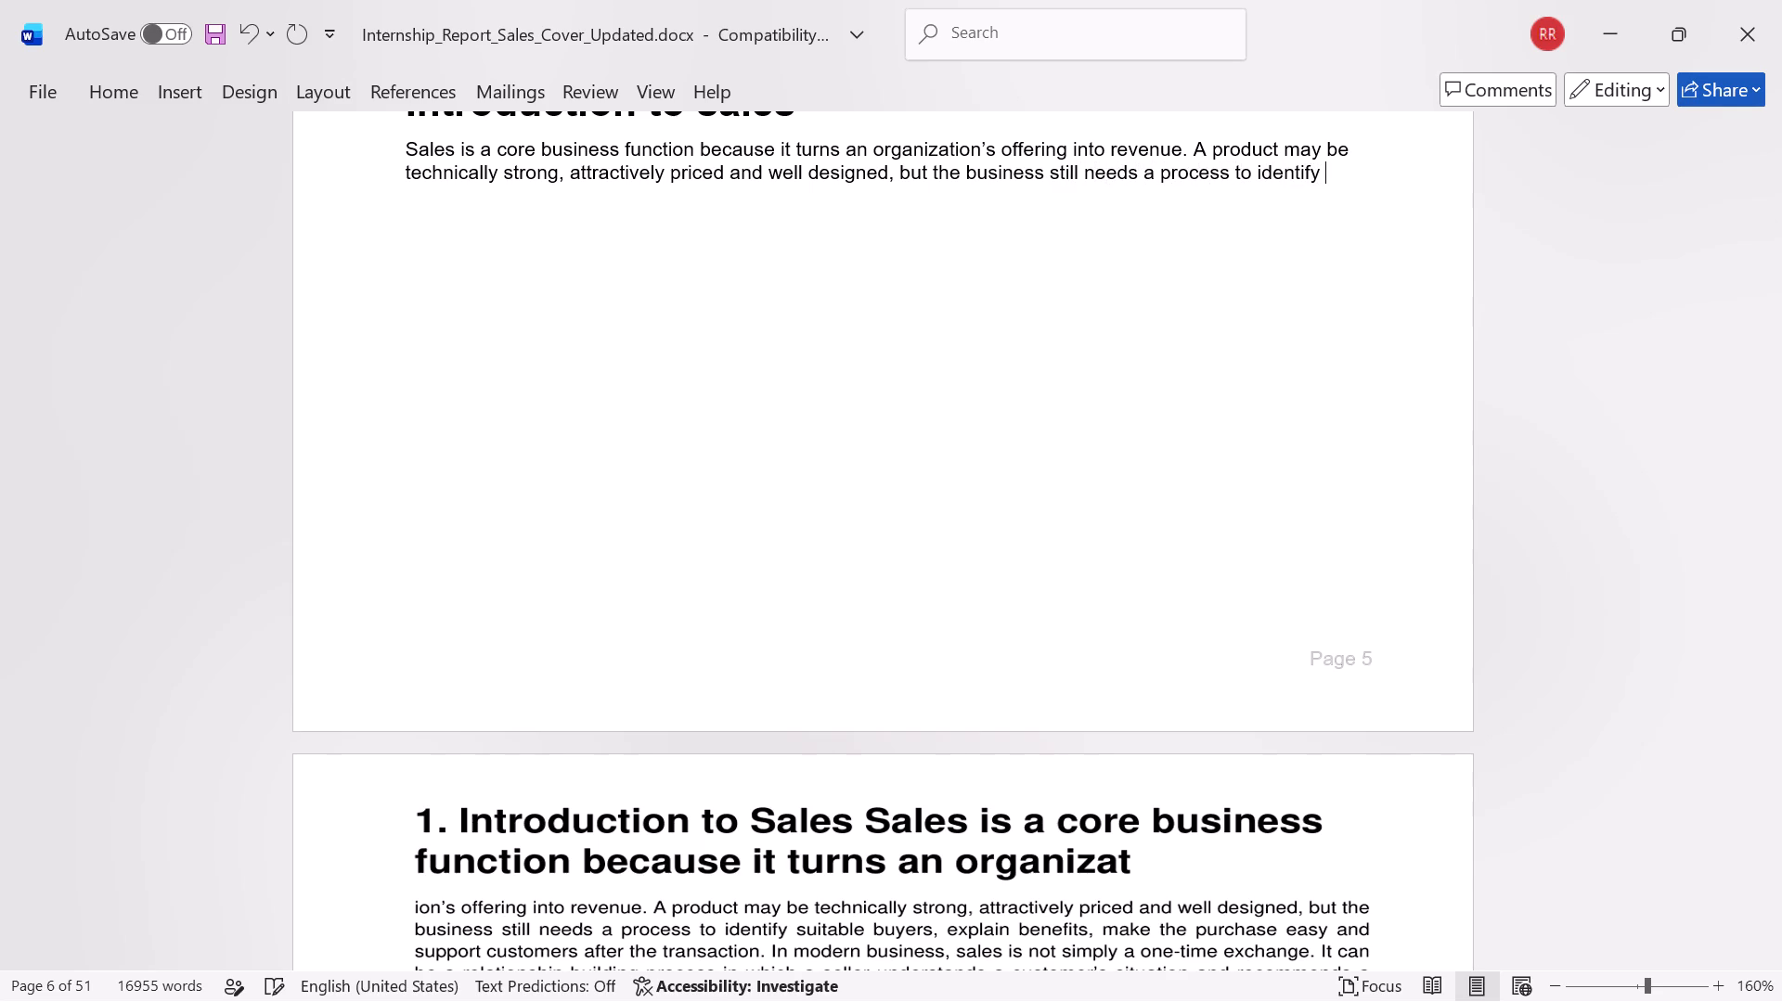
key(s)
text(uitable)
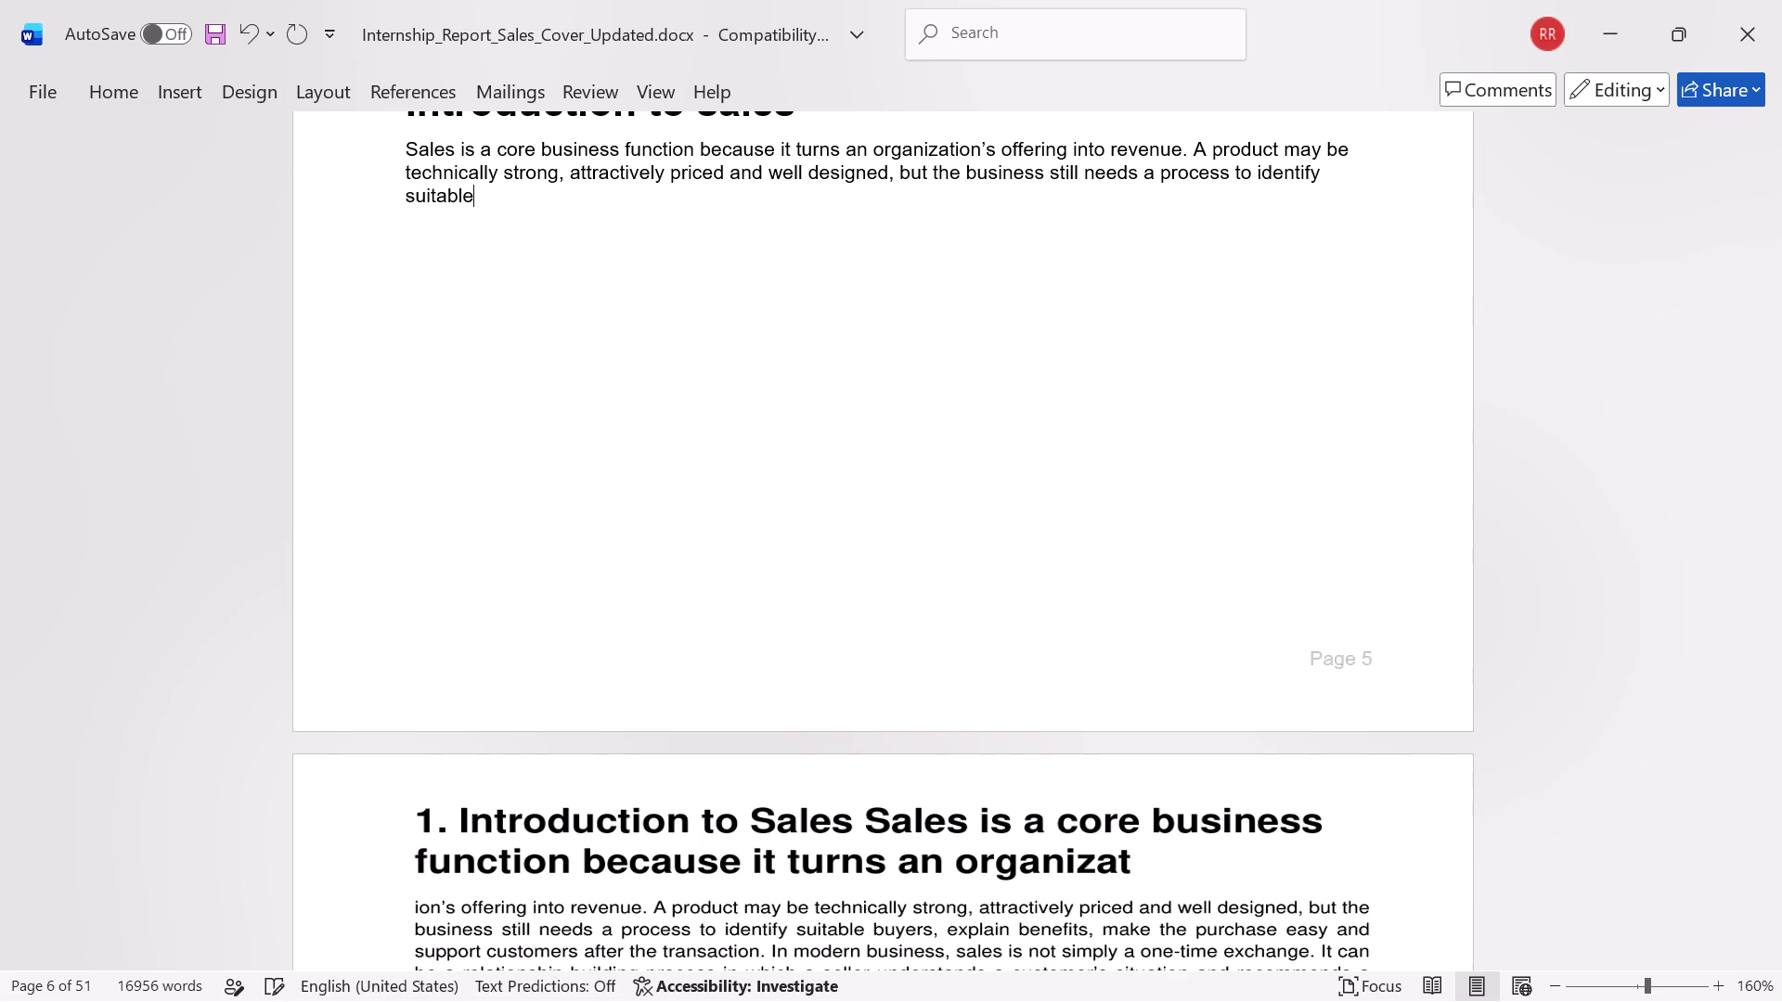
key(space)
text(buyers)
text(, explain bene)
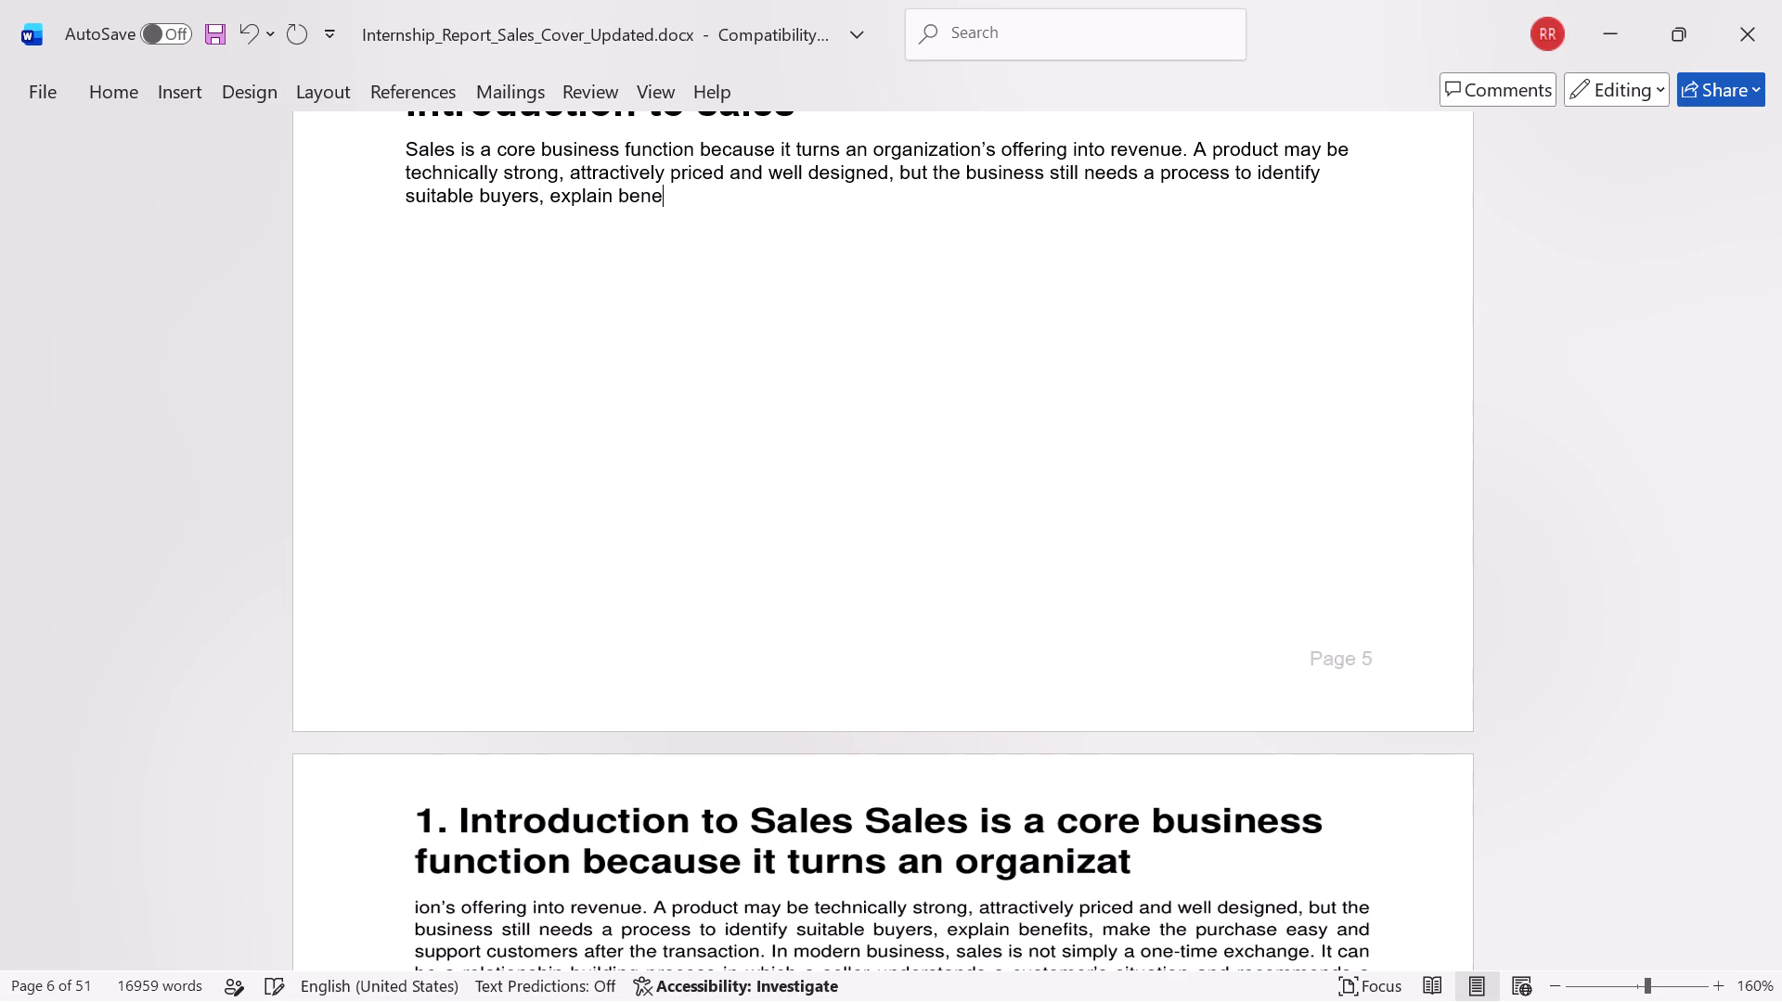
text(fits)
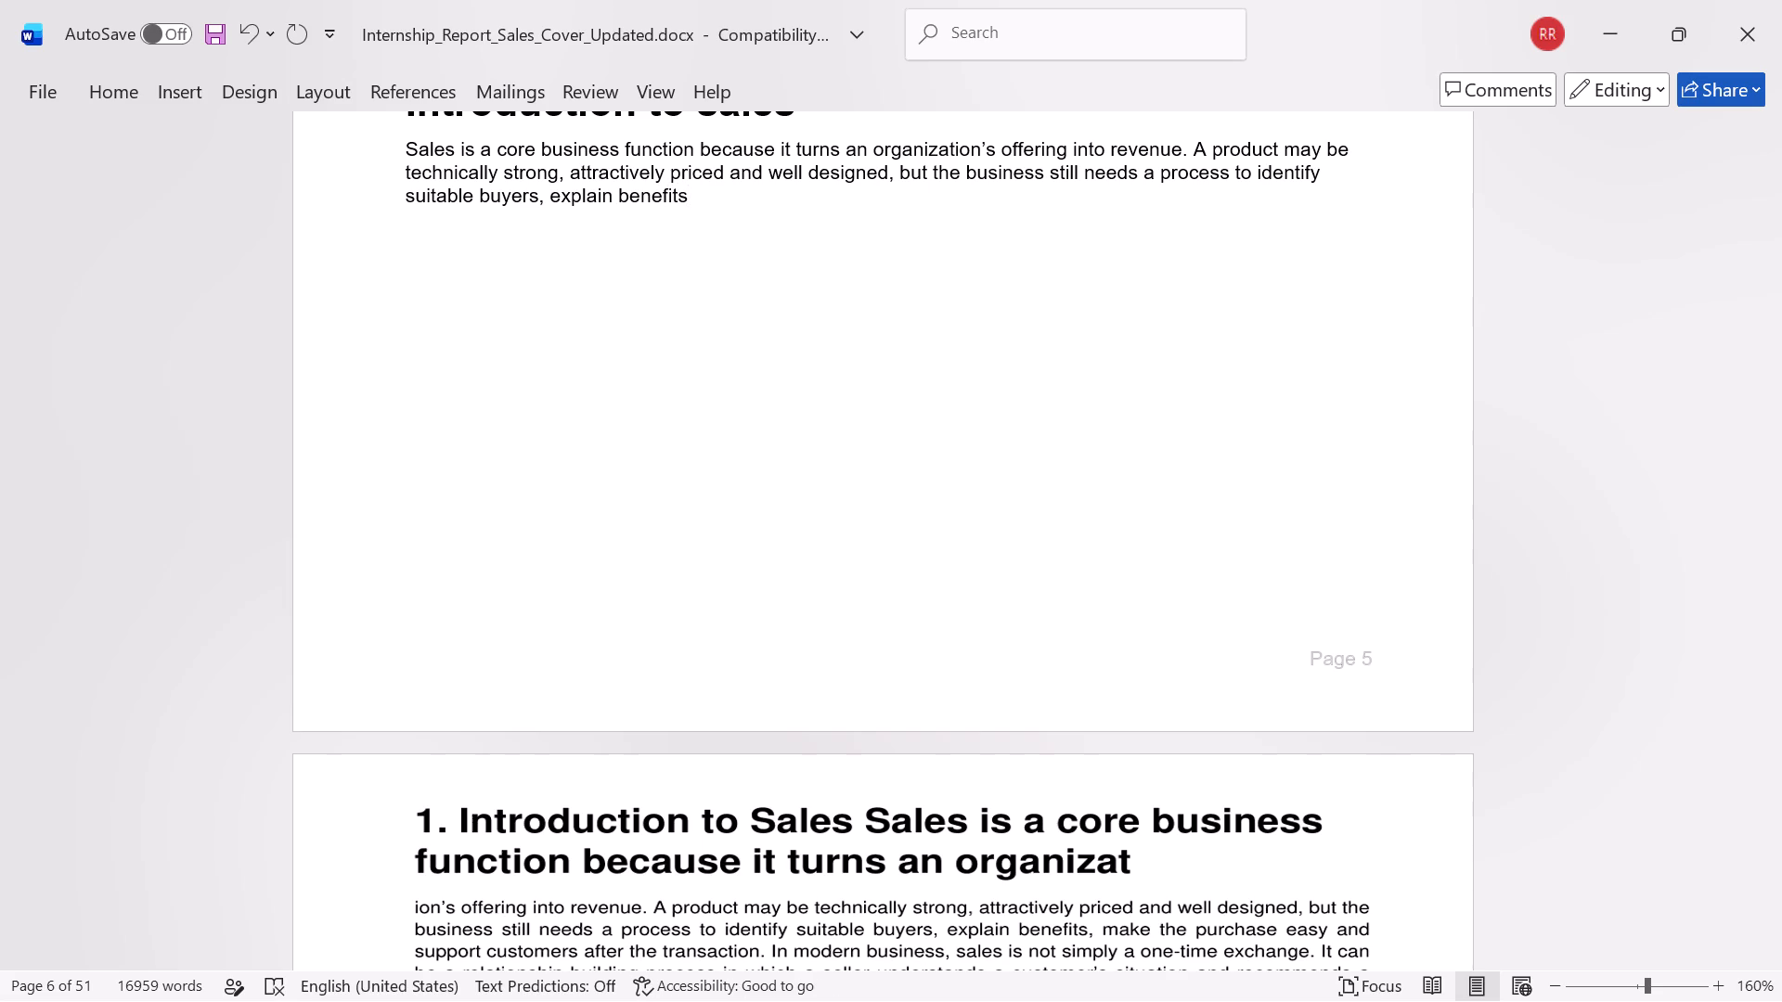
text(, make)
key(space)
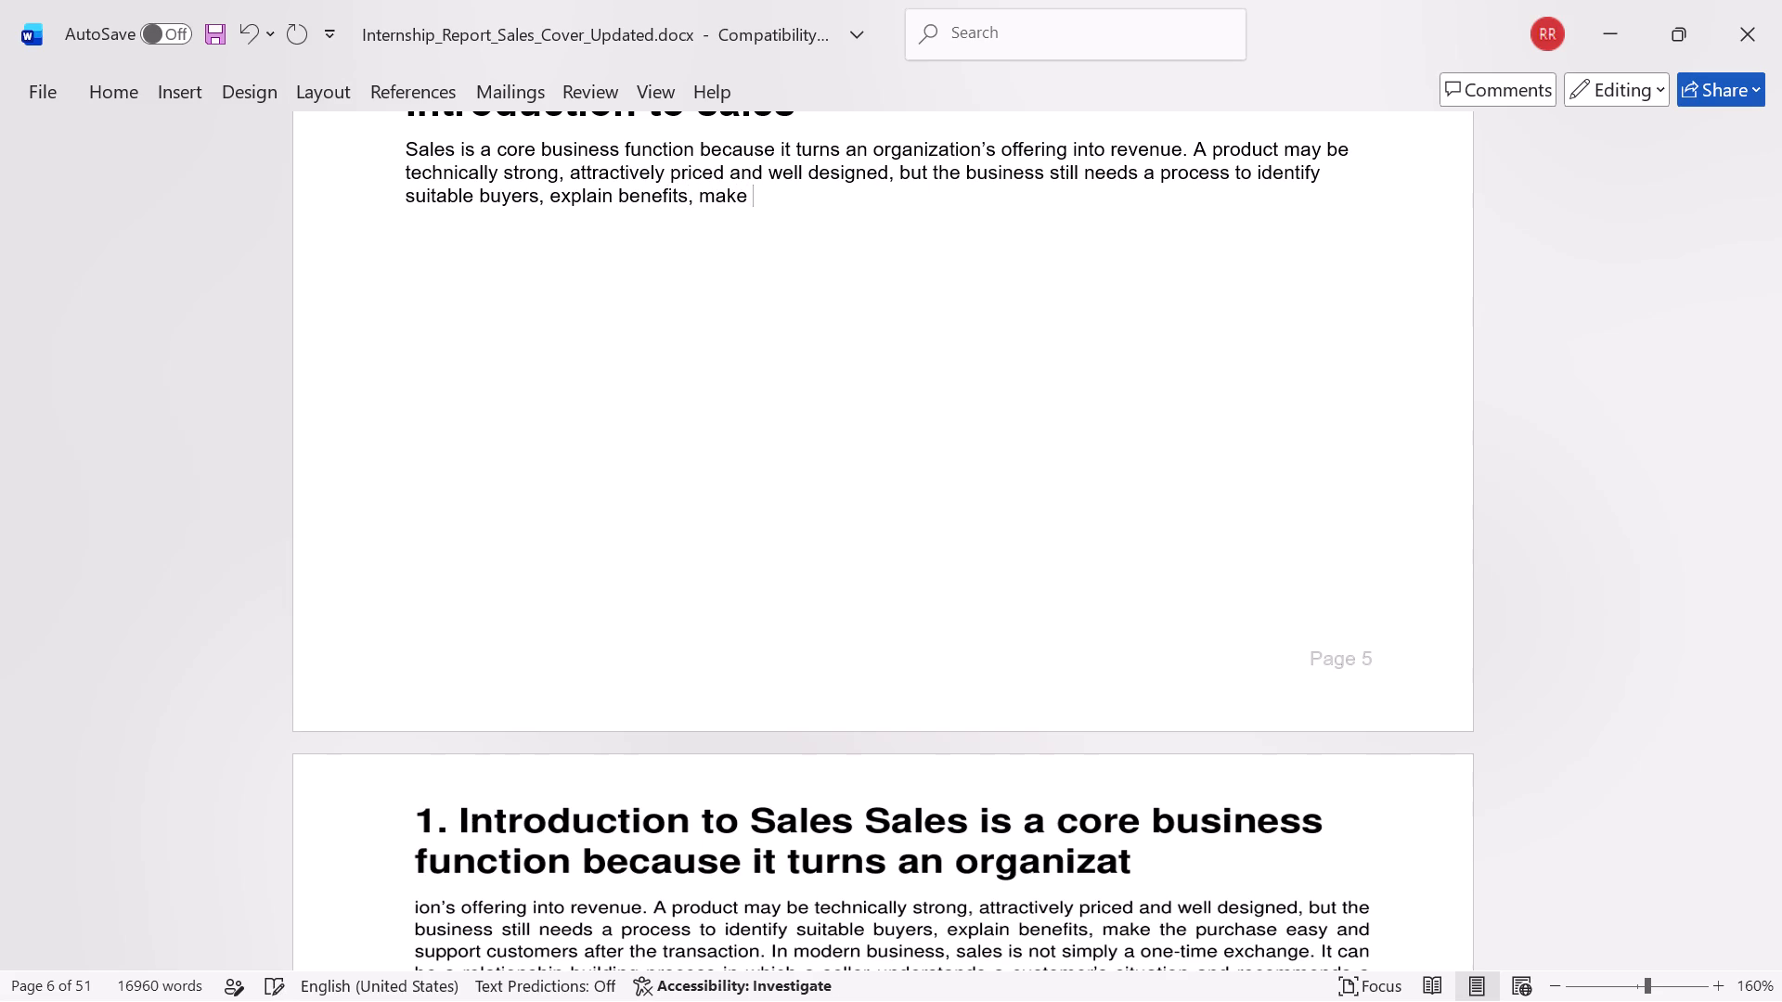
text(the purchase easy and)
key(space)
Extend the sentence with "support customers after the transaction".
scroll(1061, 169, down, 1)
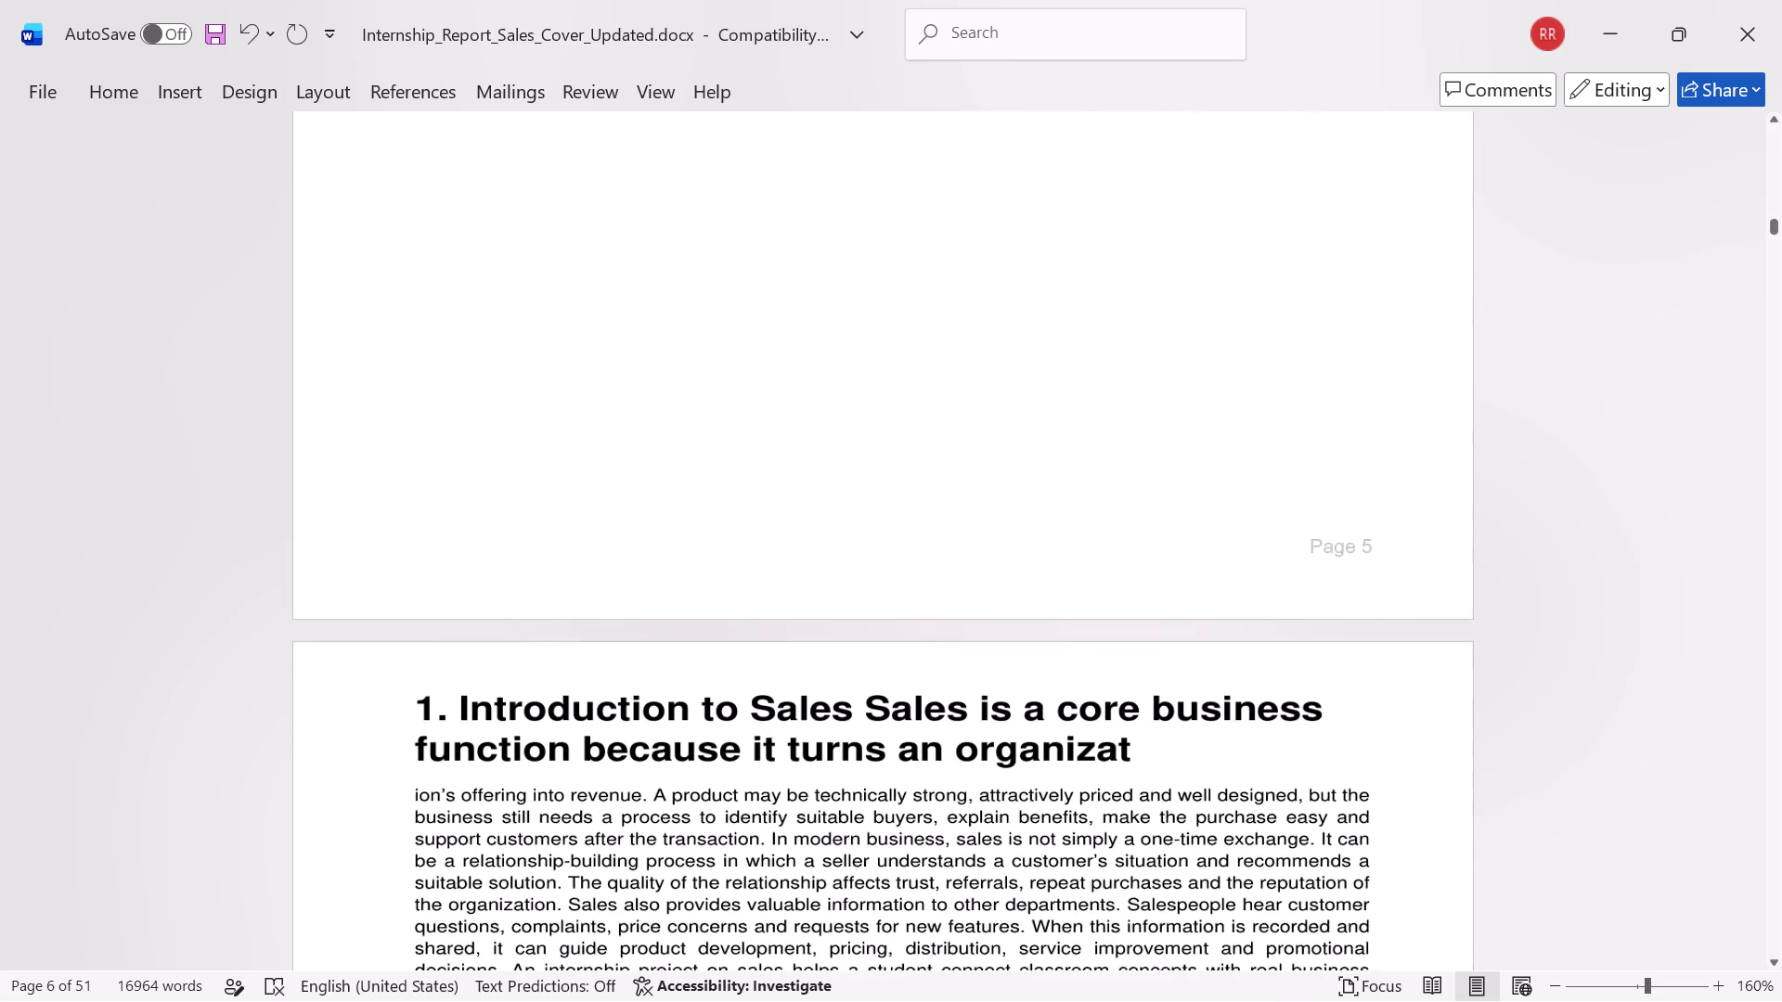
text(support)
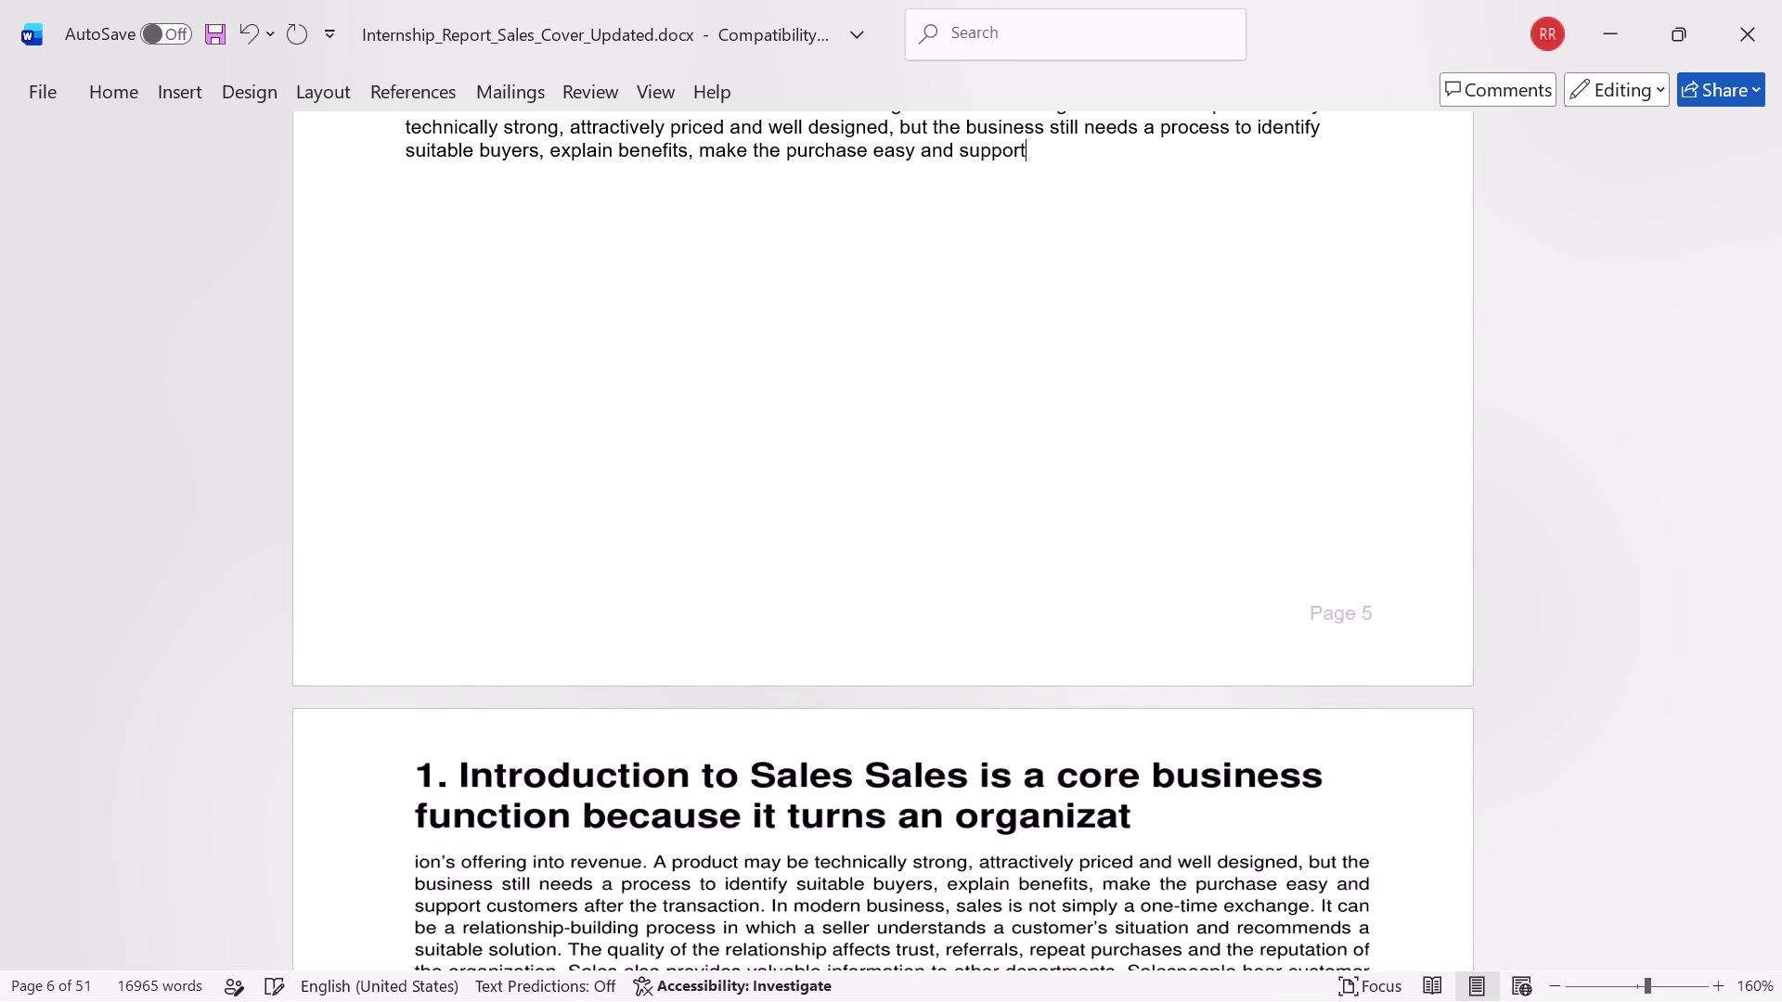
key(space)
text(cus)
text(tomr)
key(BackSpace)
text(ers after the trans)
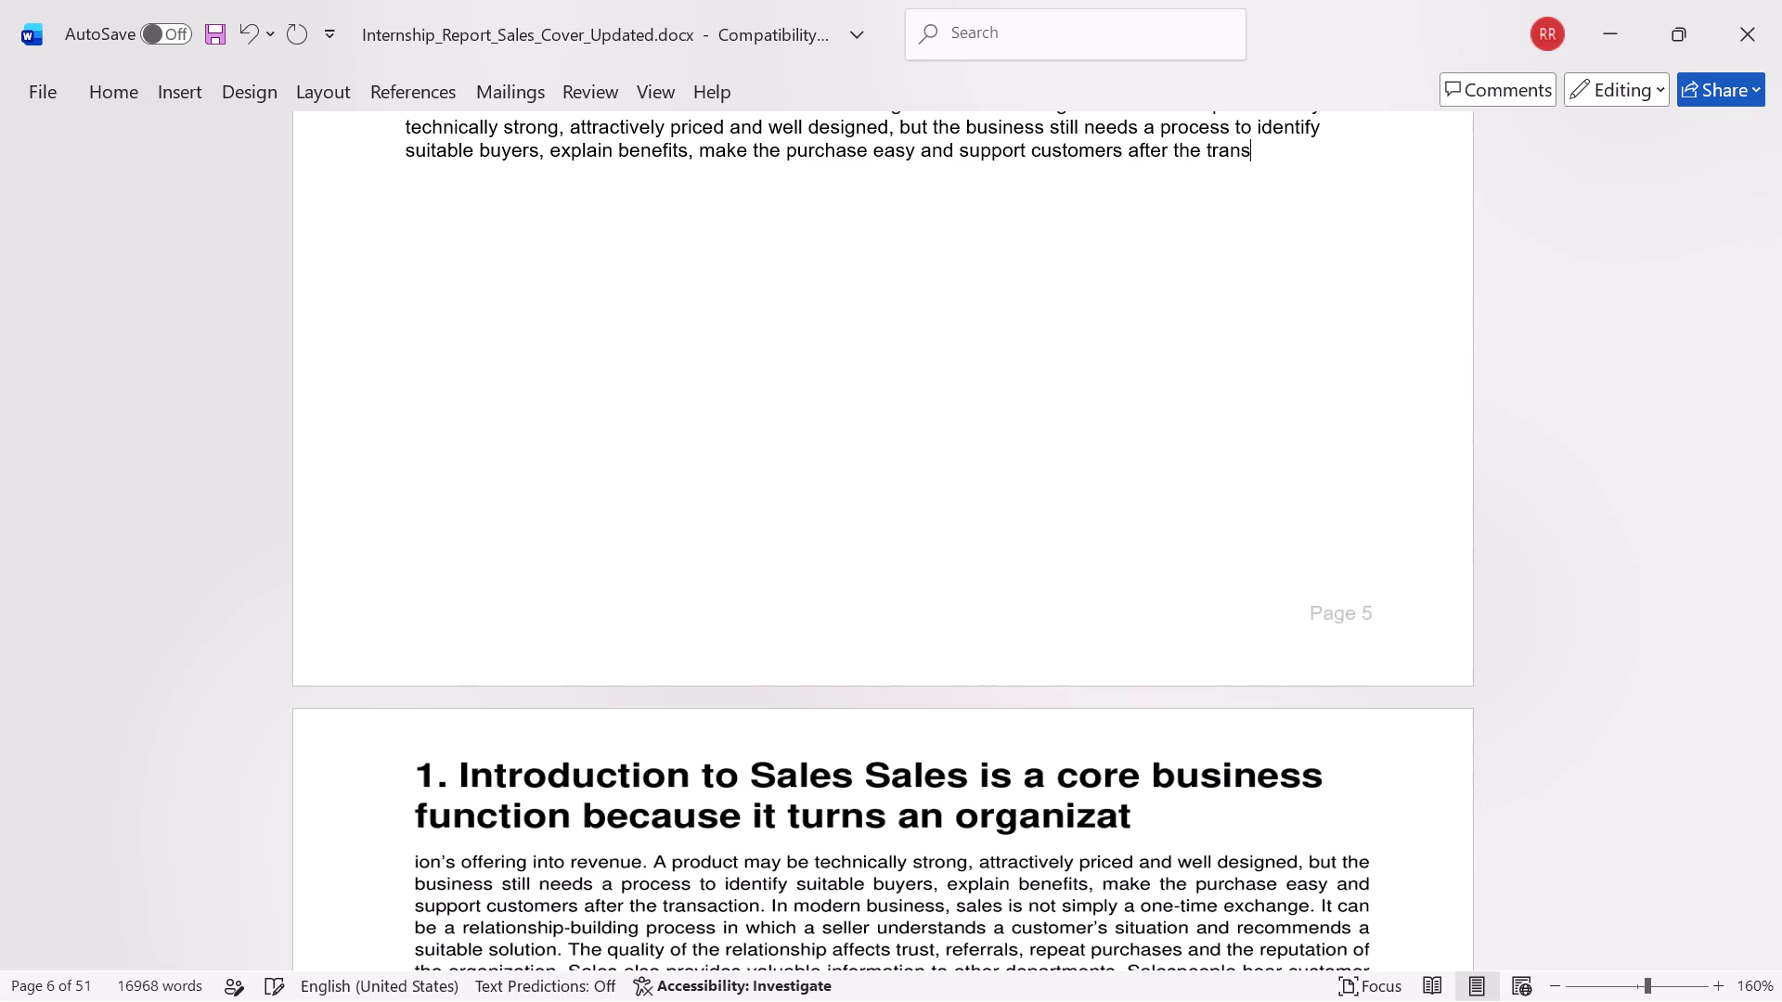
text(action)
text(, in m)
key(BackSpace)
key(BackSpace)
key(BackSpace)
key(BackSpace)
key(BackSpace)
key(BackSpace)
End the sentence with a period and begin the next one with "In modern buiseness, sales is not simple".
text(. In mordern)
key(space)
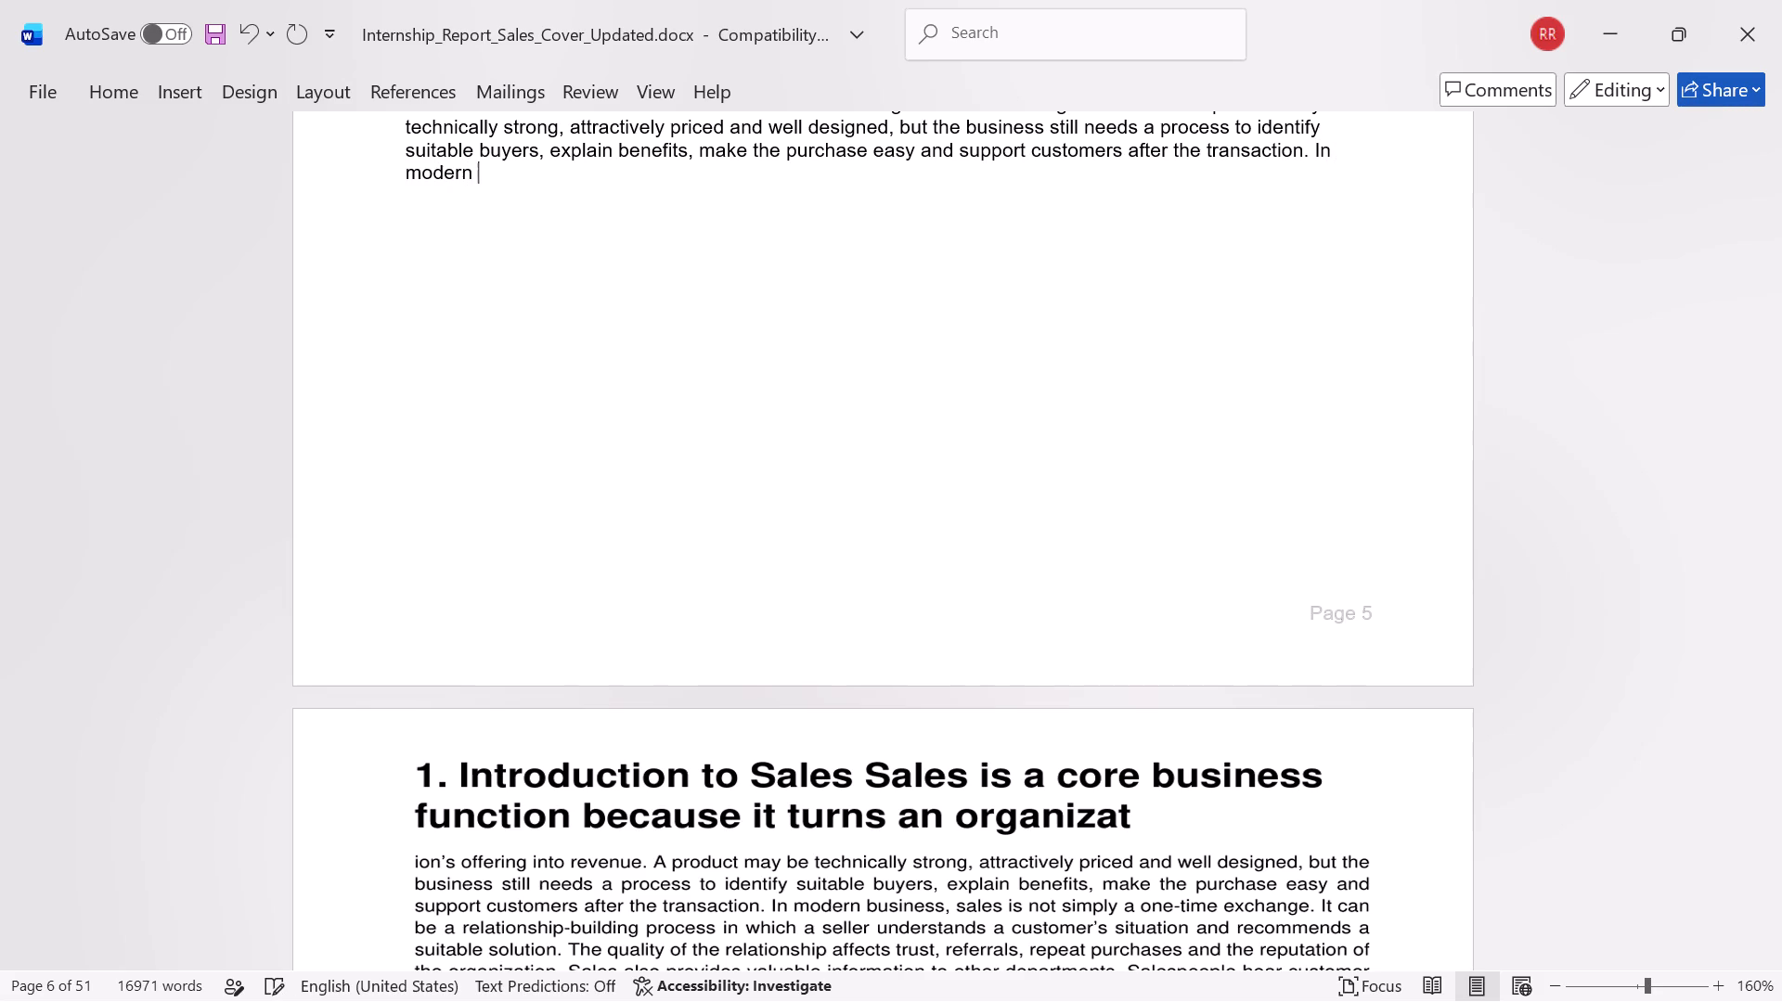
text(buis)
text(enn)
key(BackSpace)
text(ess)
text(, sales in)
key(BackSpace)
text(s not)
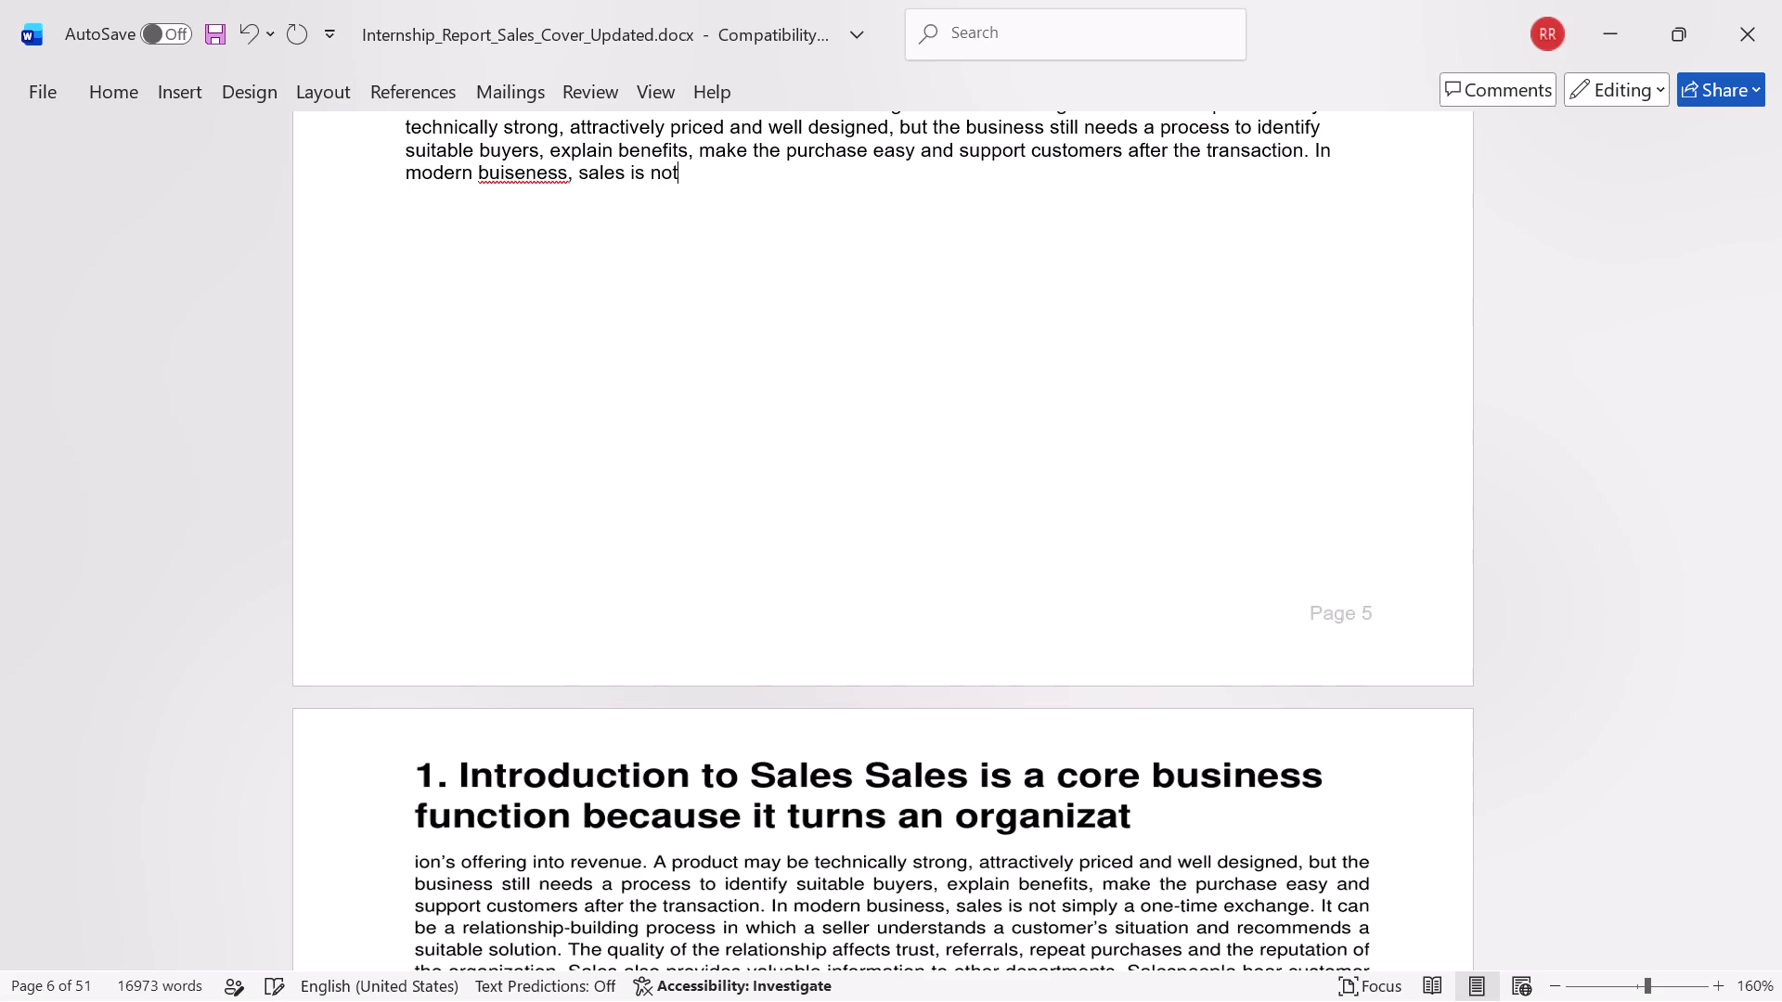
key(space)
text(simple)
Correct the misspelled word after "modern" to the suggested spelling "business".
click(514, 178)
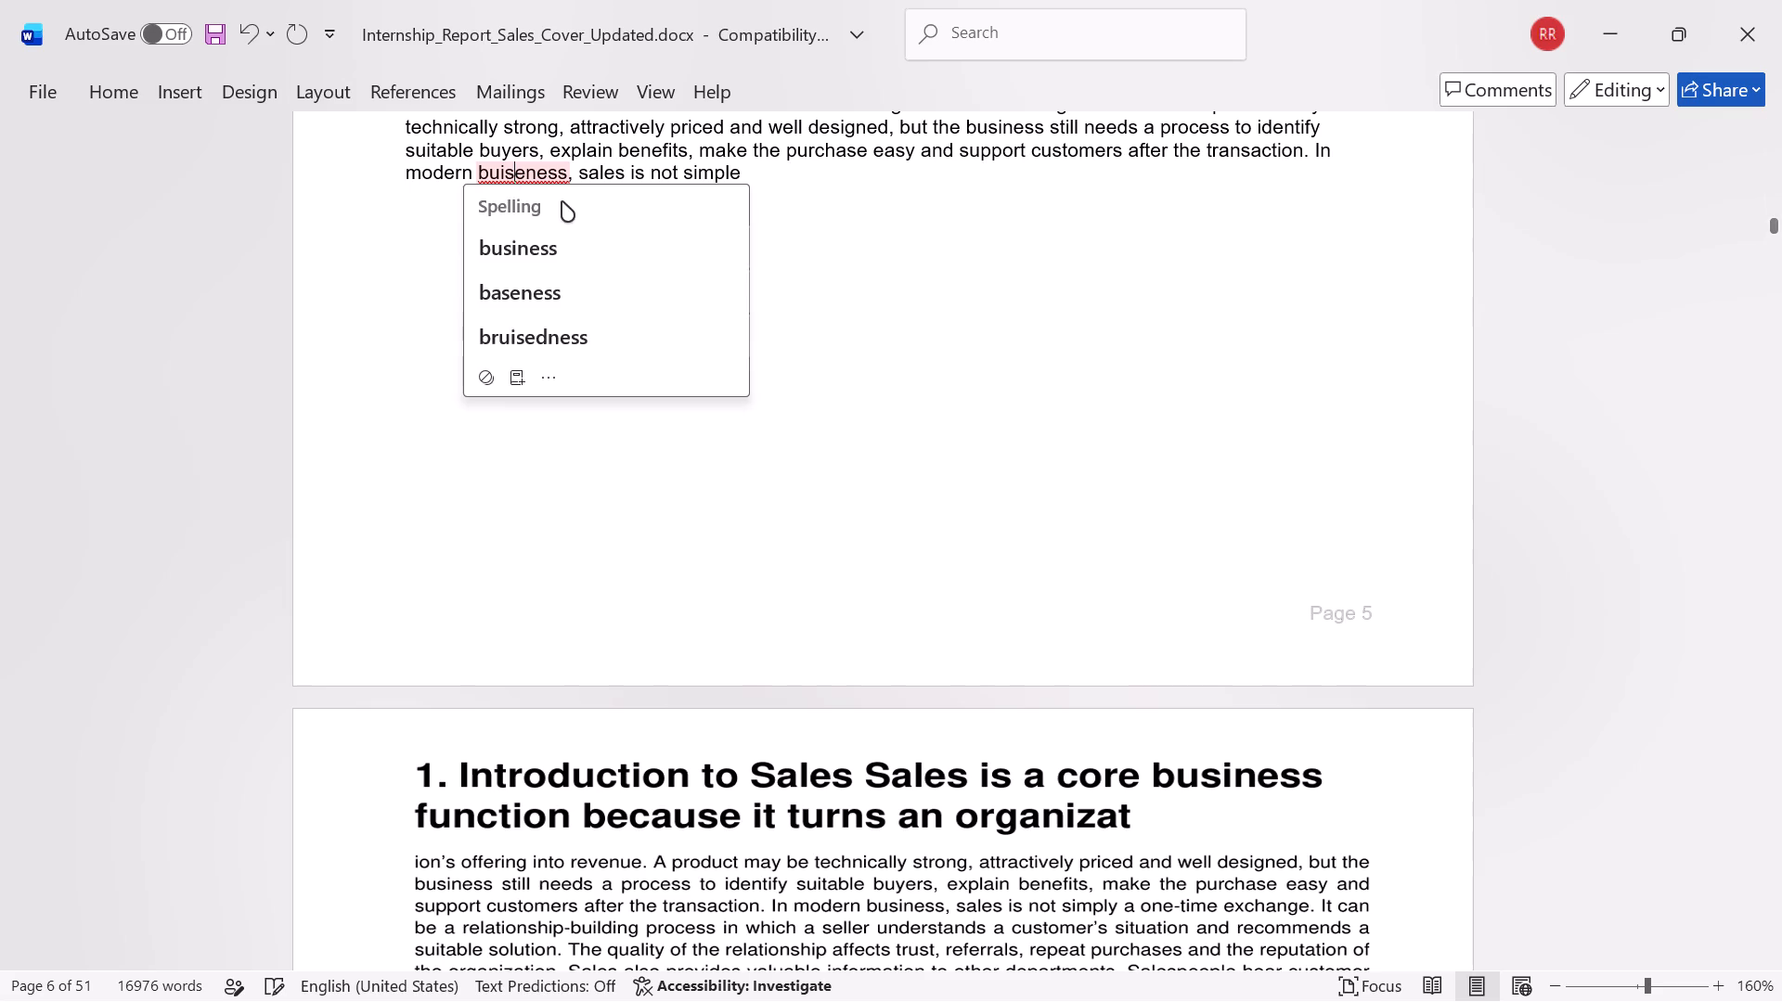
click(534, 241)
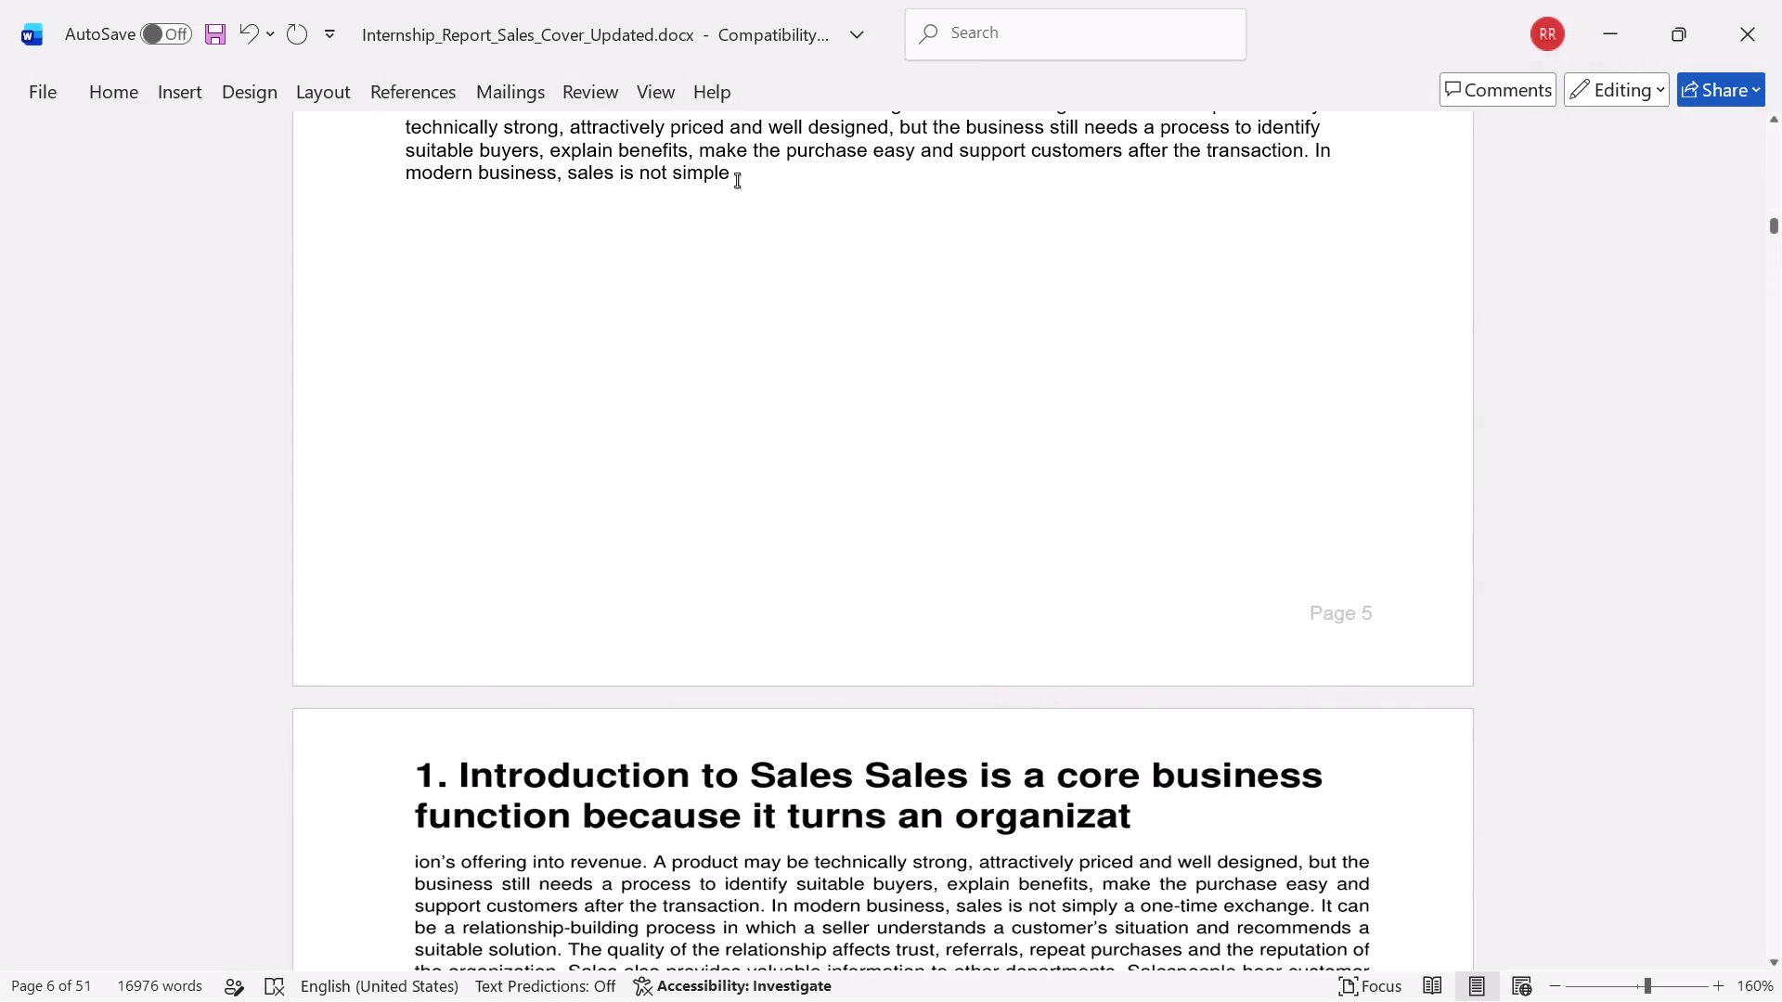
Change the last word of the sentence to "simply" and continue with "a one-time exchange".
click(736, 178)
text(a)
key(space)
key(BackSpace)
key(BackSpace)
key(BackSpace)
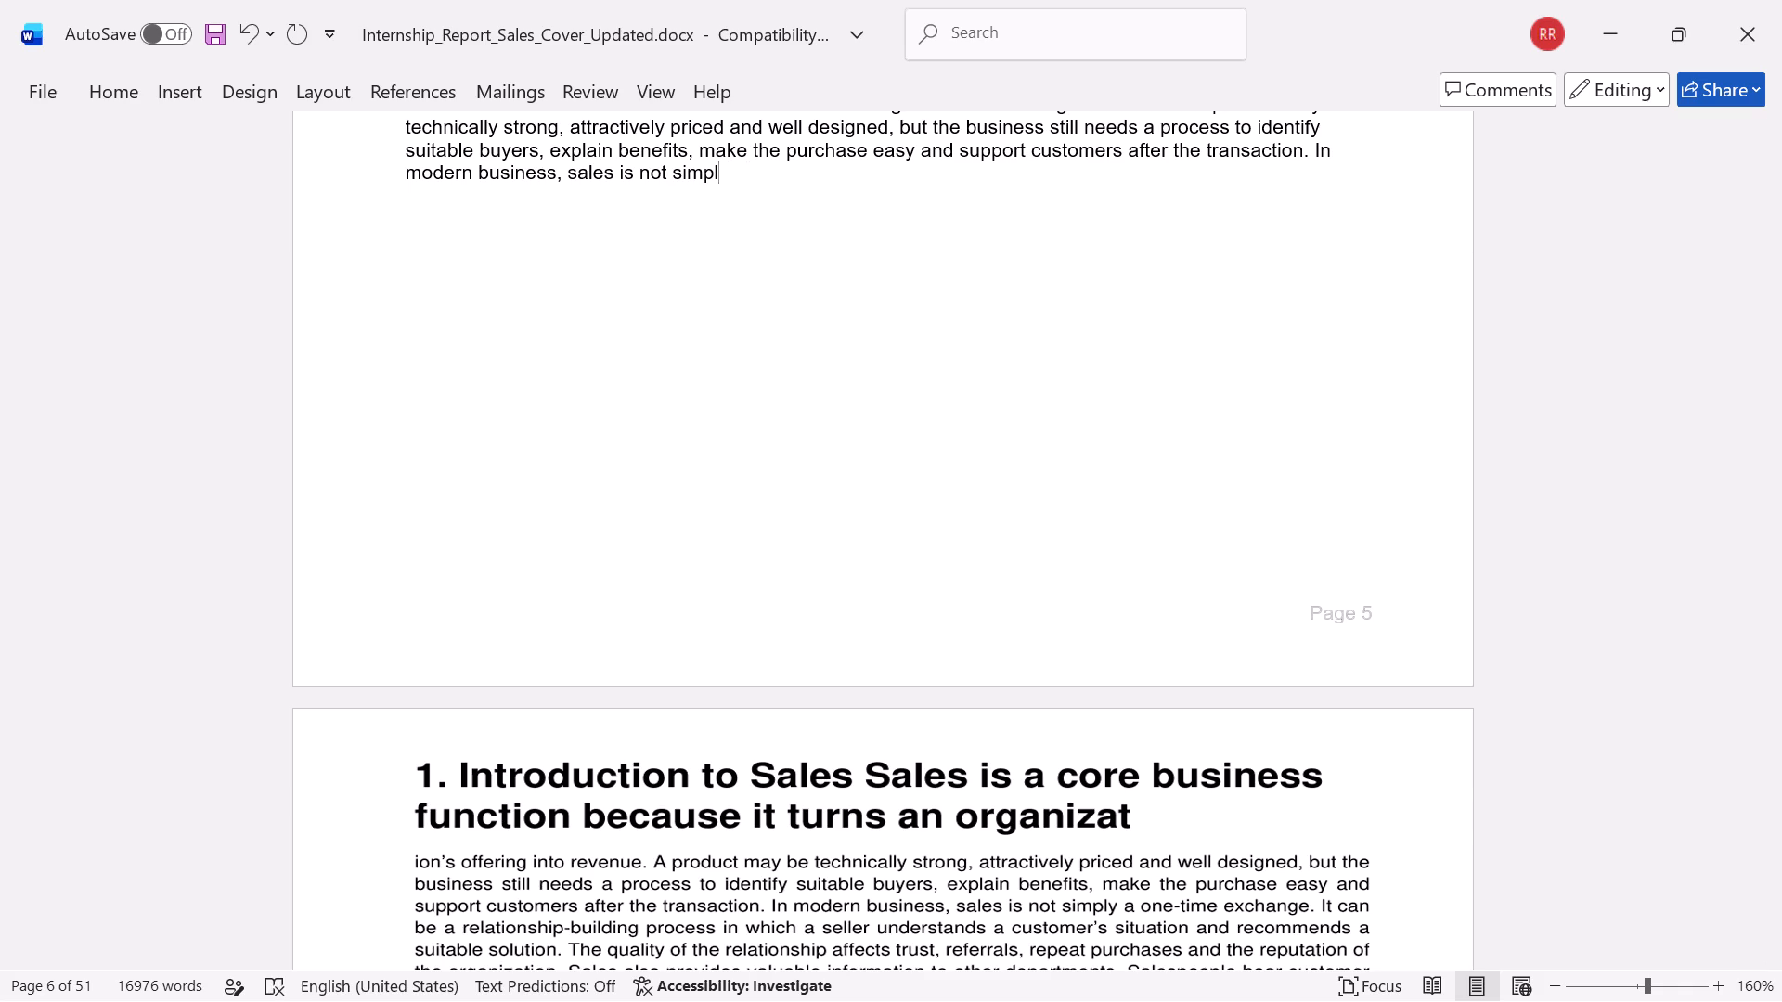
text(y a one-time exh)
key(BackSpace)
text(change)
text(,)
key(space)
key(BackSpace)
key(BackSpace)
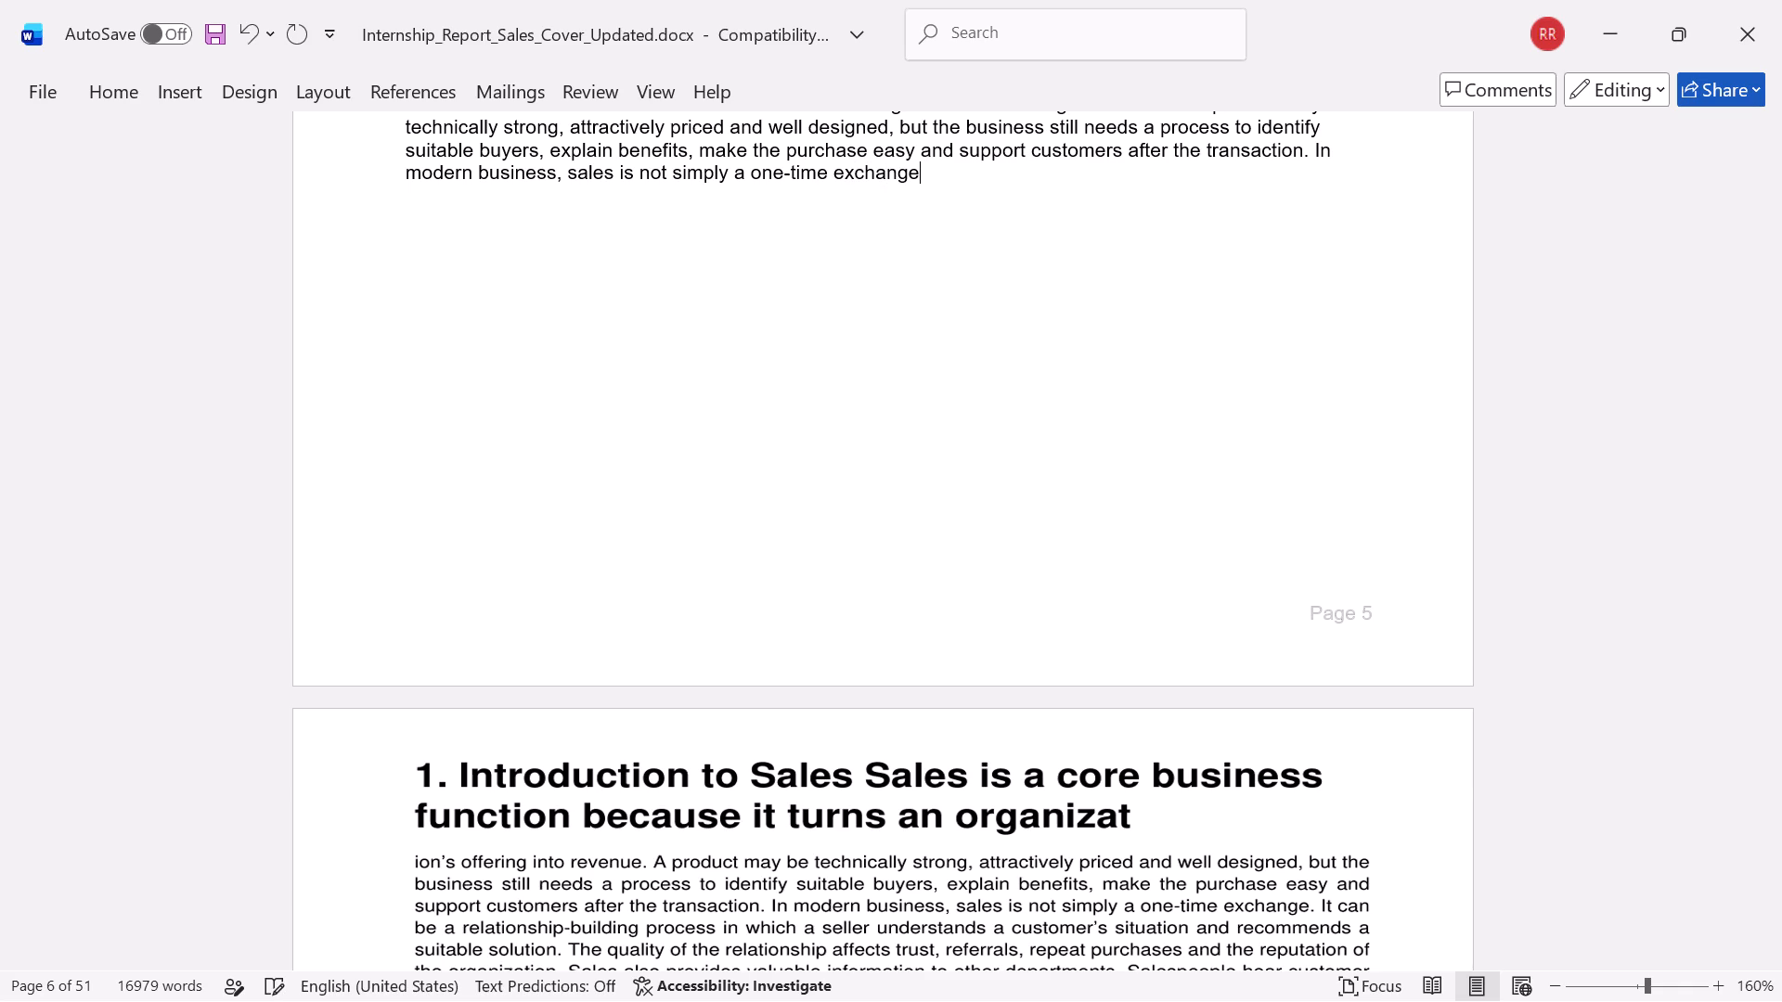
End the sentence with a period and begin the next one with "It can be a relationship-building process in which".
text(. It can)
key(space)
text(be a relationship)
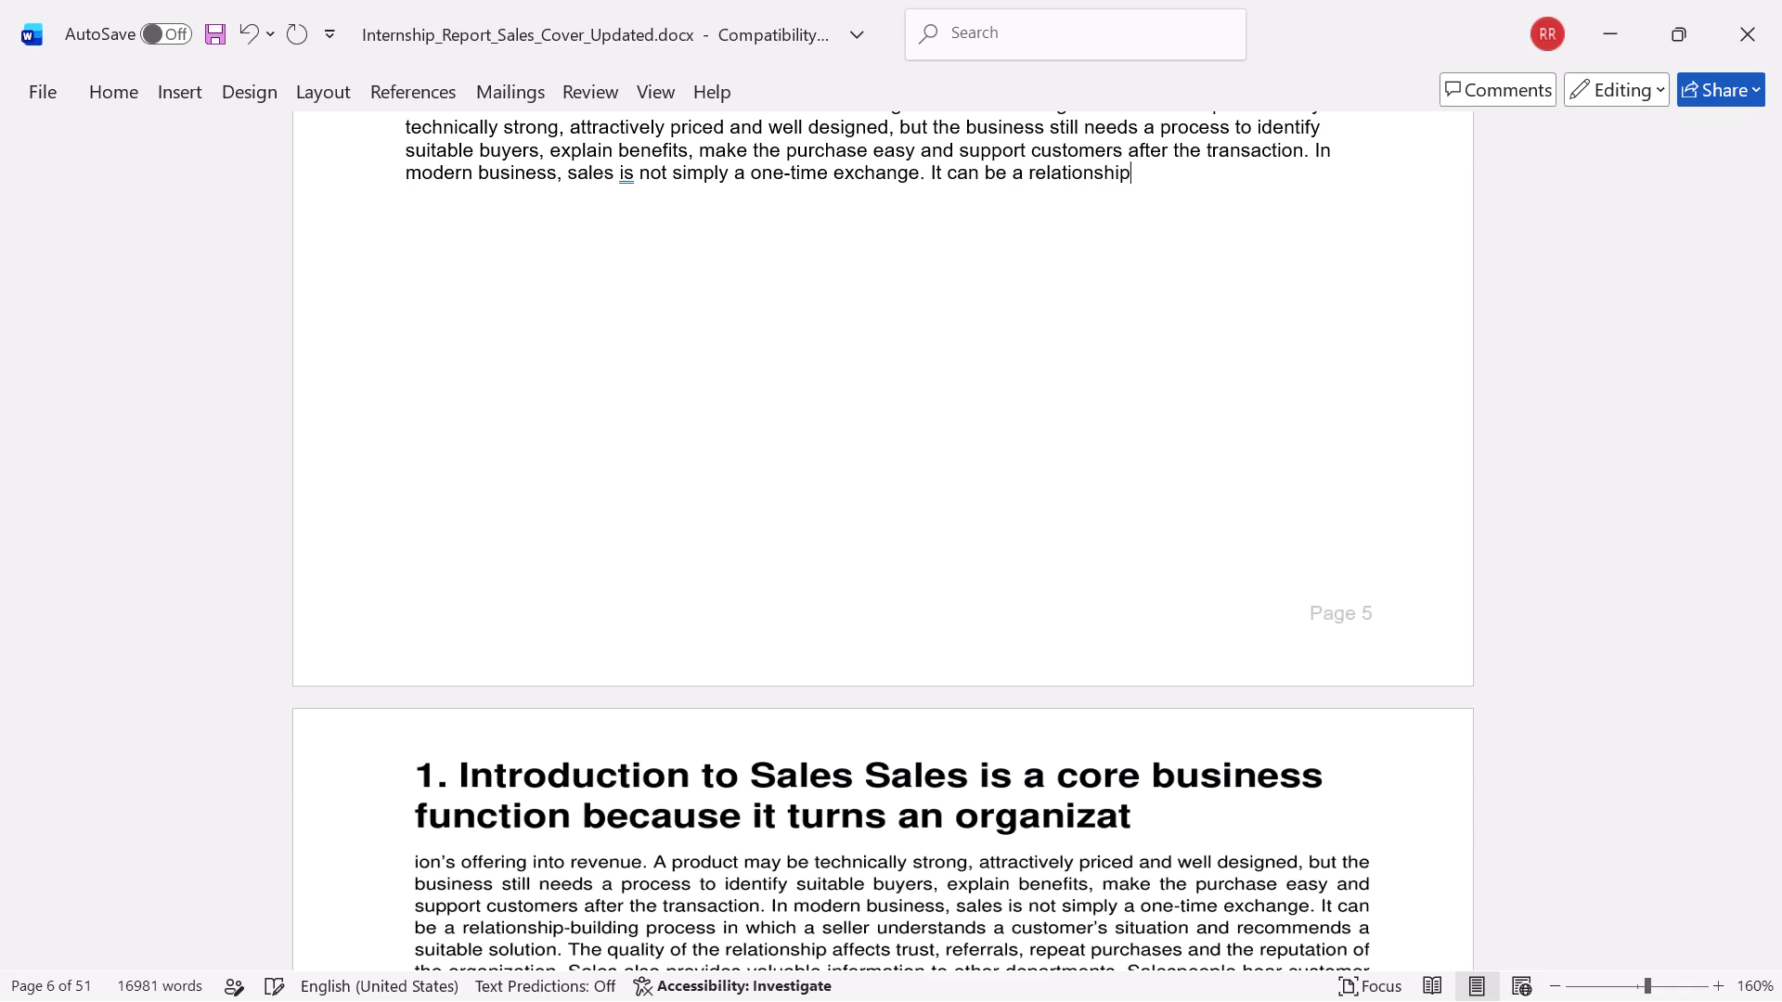
text(-building process in whc)
key(BackSpace)
text(ich)
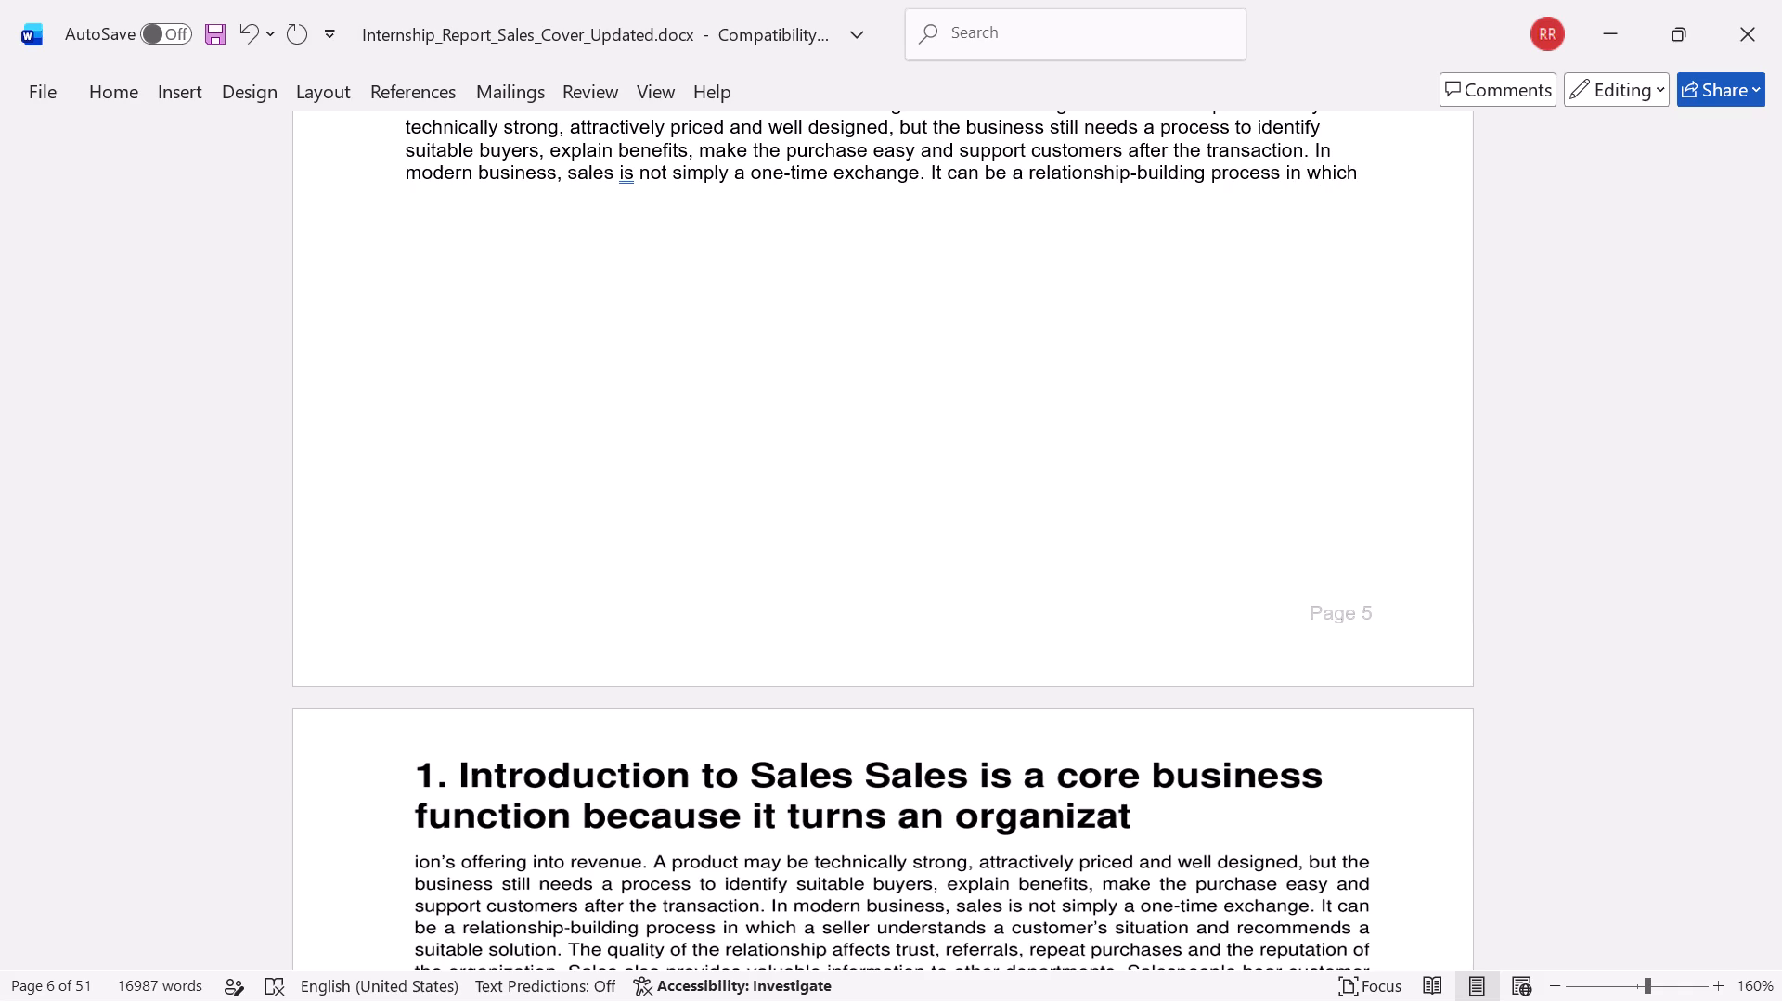
key(space)
Continue the sentence after "in which" with "a seller understands".
text(as)
key(space)
key(BackSpace)
key(BackSpace)
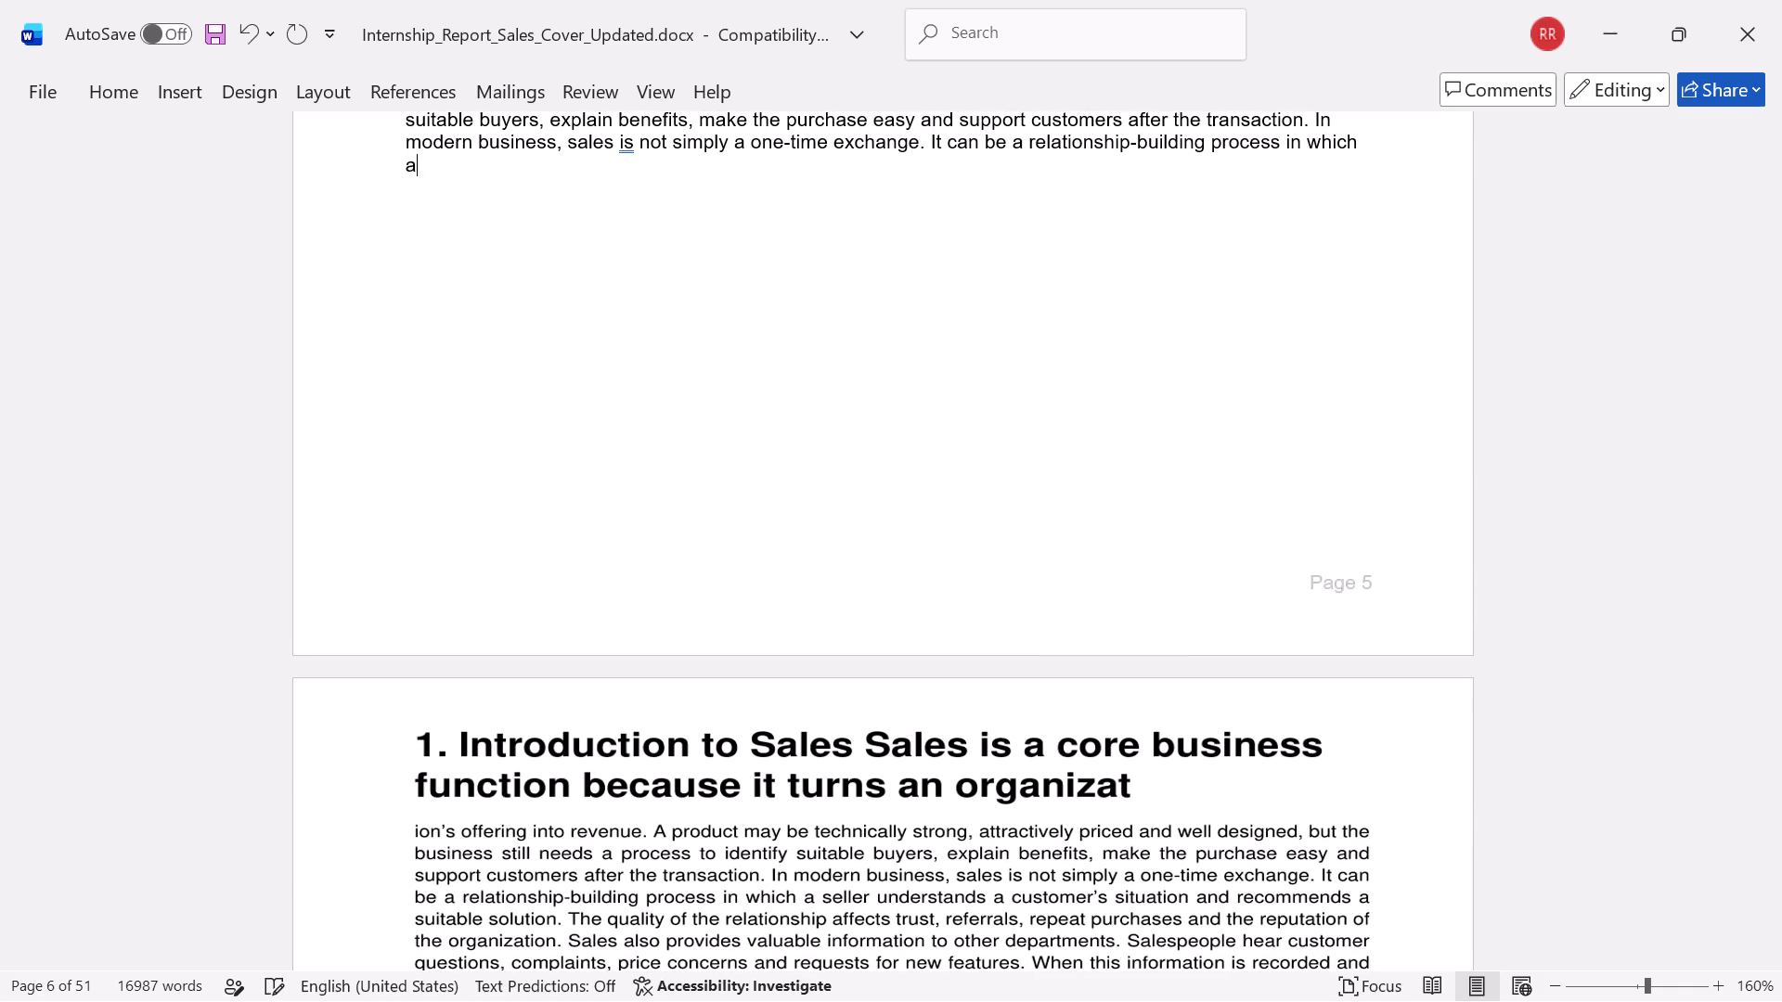
key(space)
text(seller)
key(space)
text(understands)
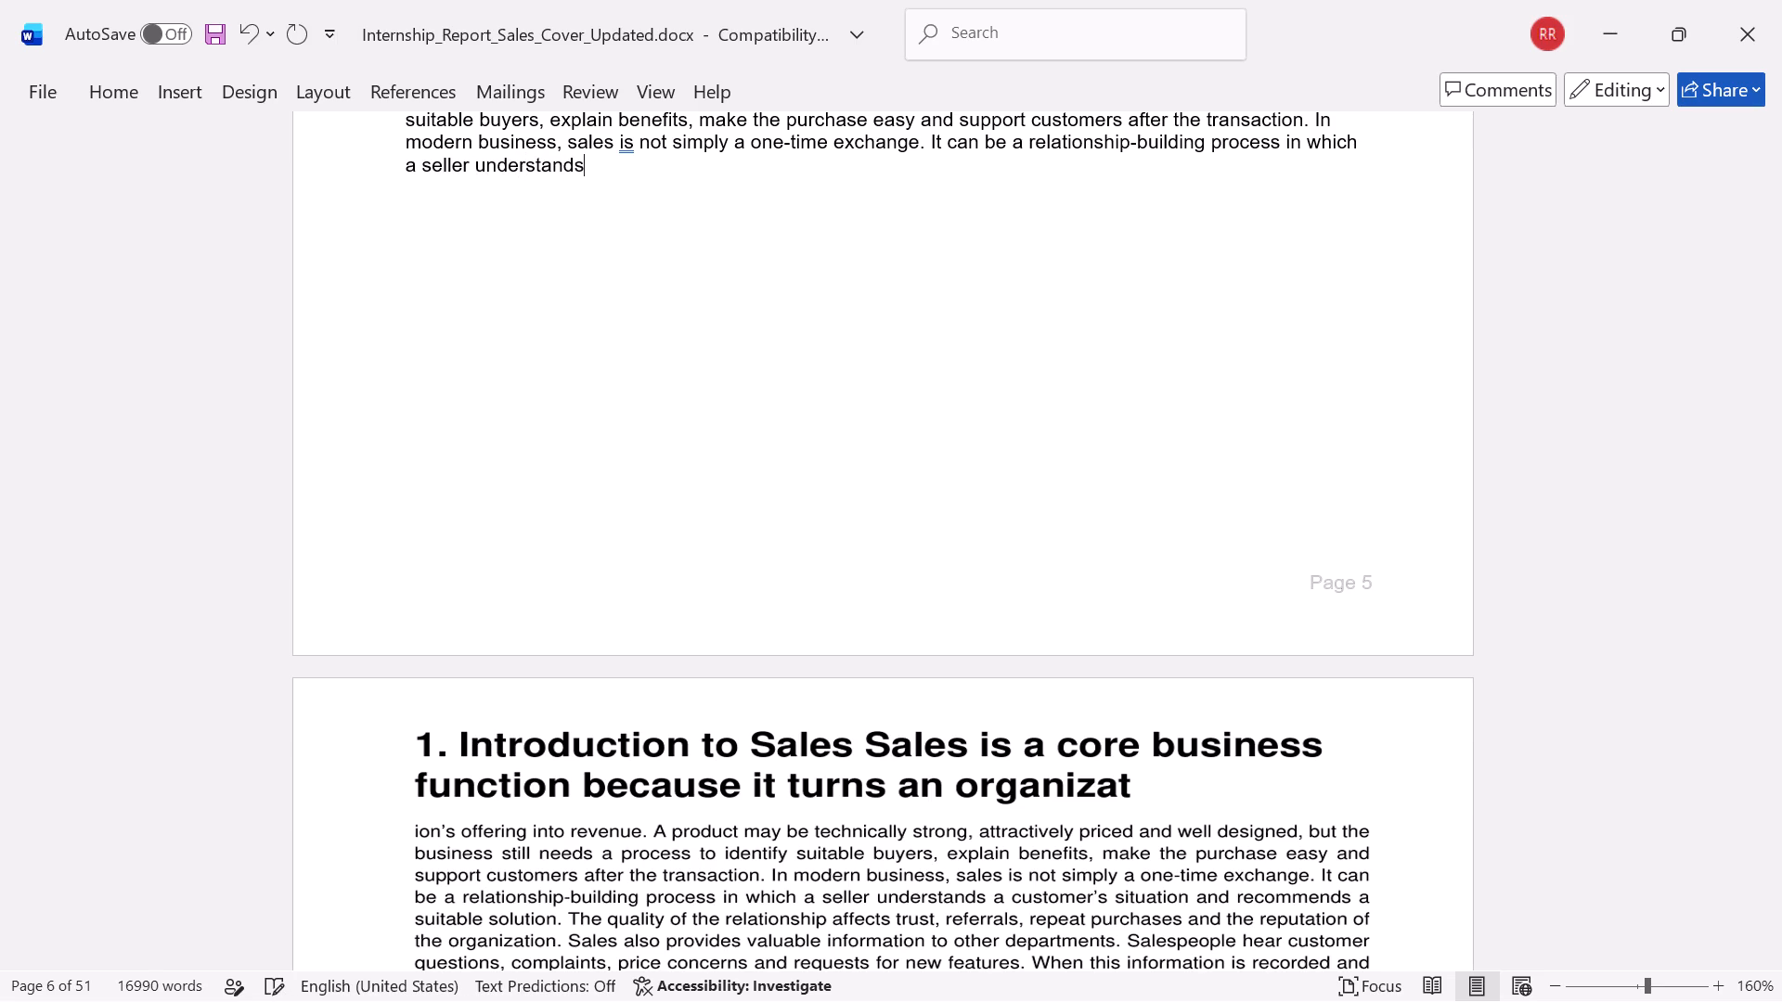
Extend the sentence with "a customer's situation".
key(space)
text(a c)
key(BackSpace)
text(customer)
text('s stu)
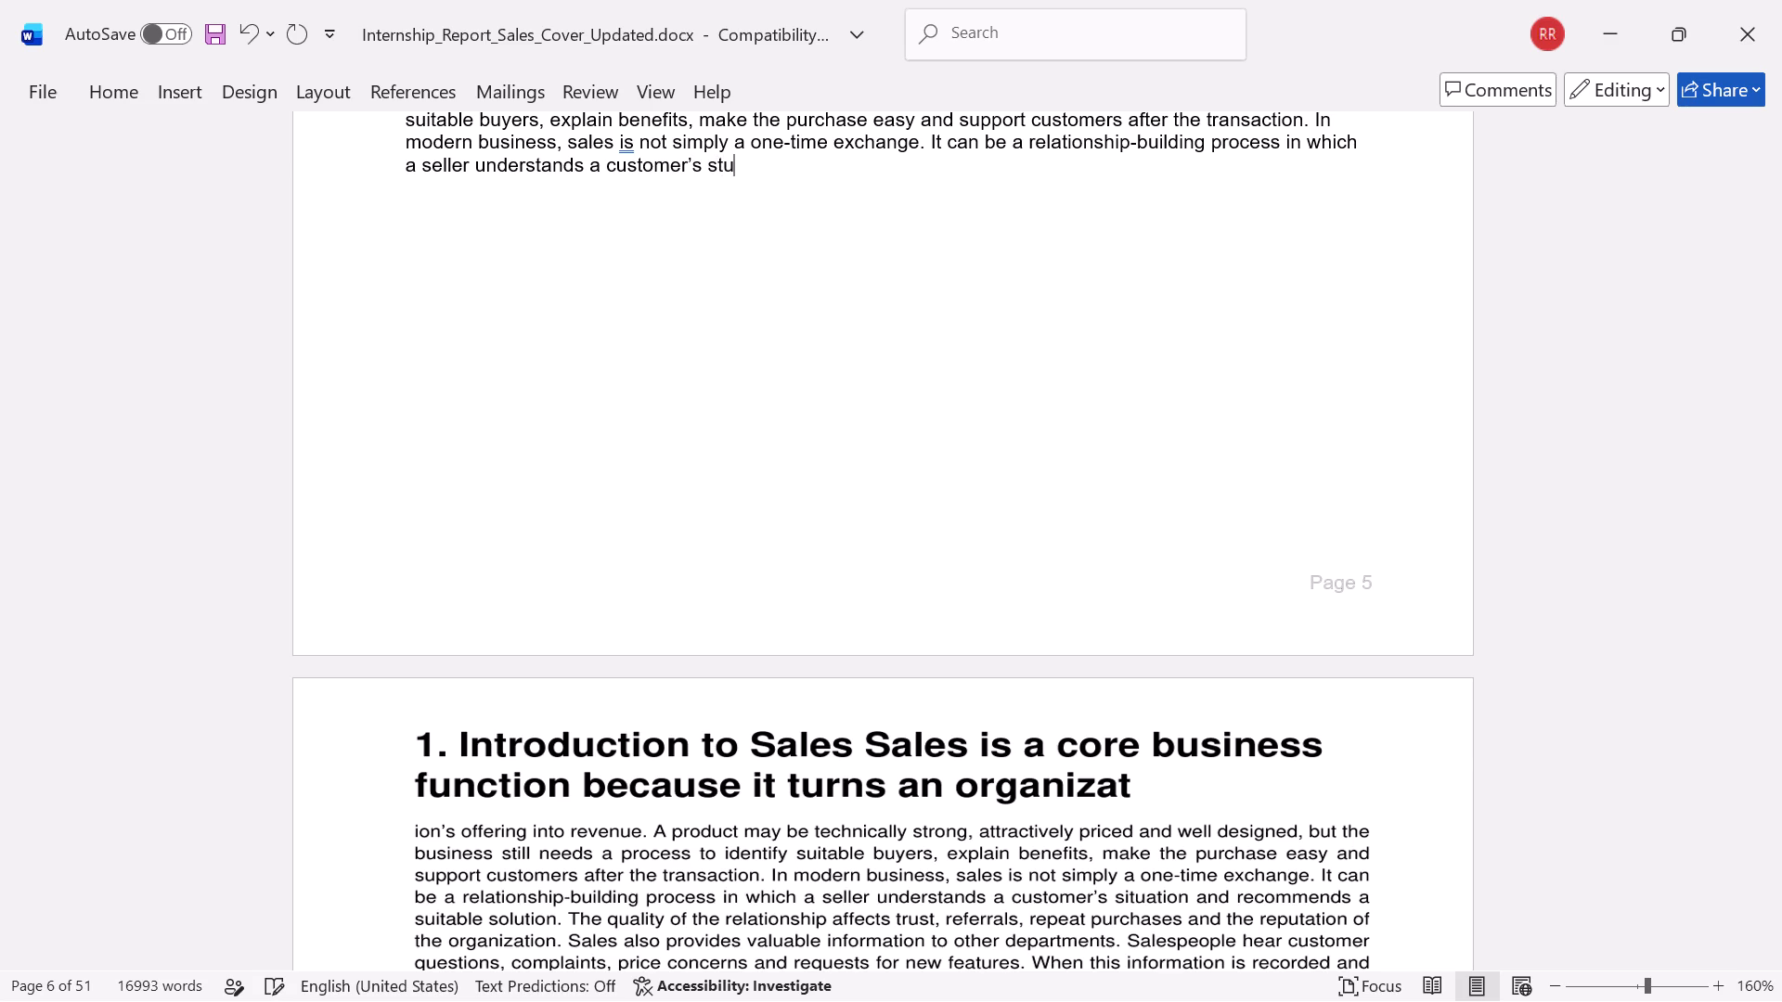
text(ation)
key(ctrl+BackSpace)
text(situation)
Continue the sentence with "and recommends a suitable solution".
key(space)
text(and recomm)
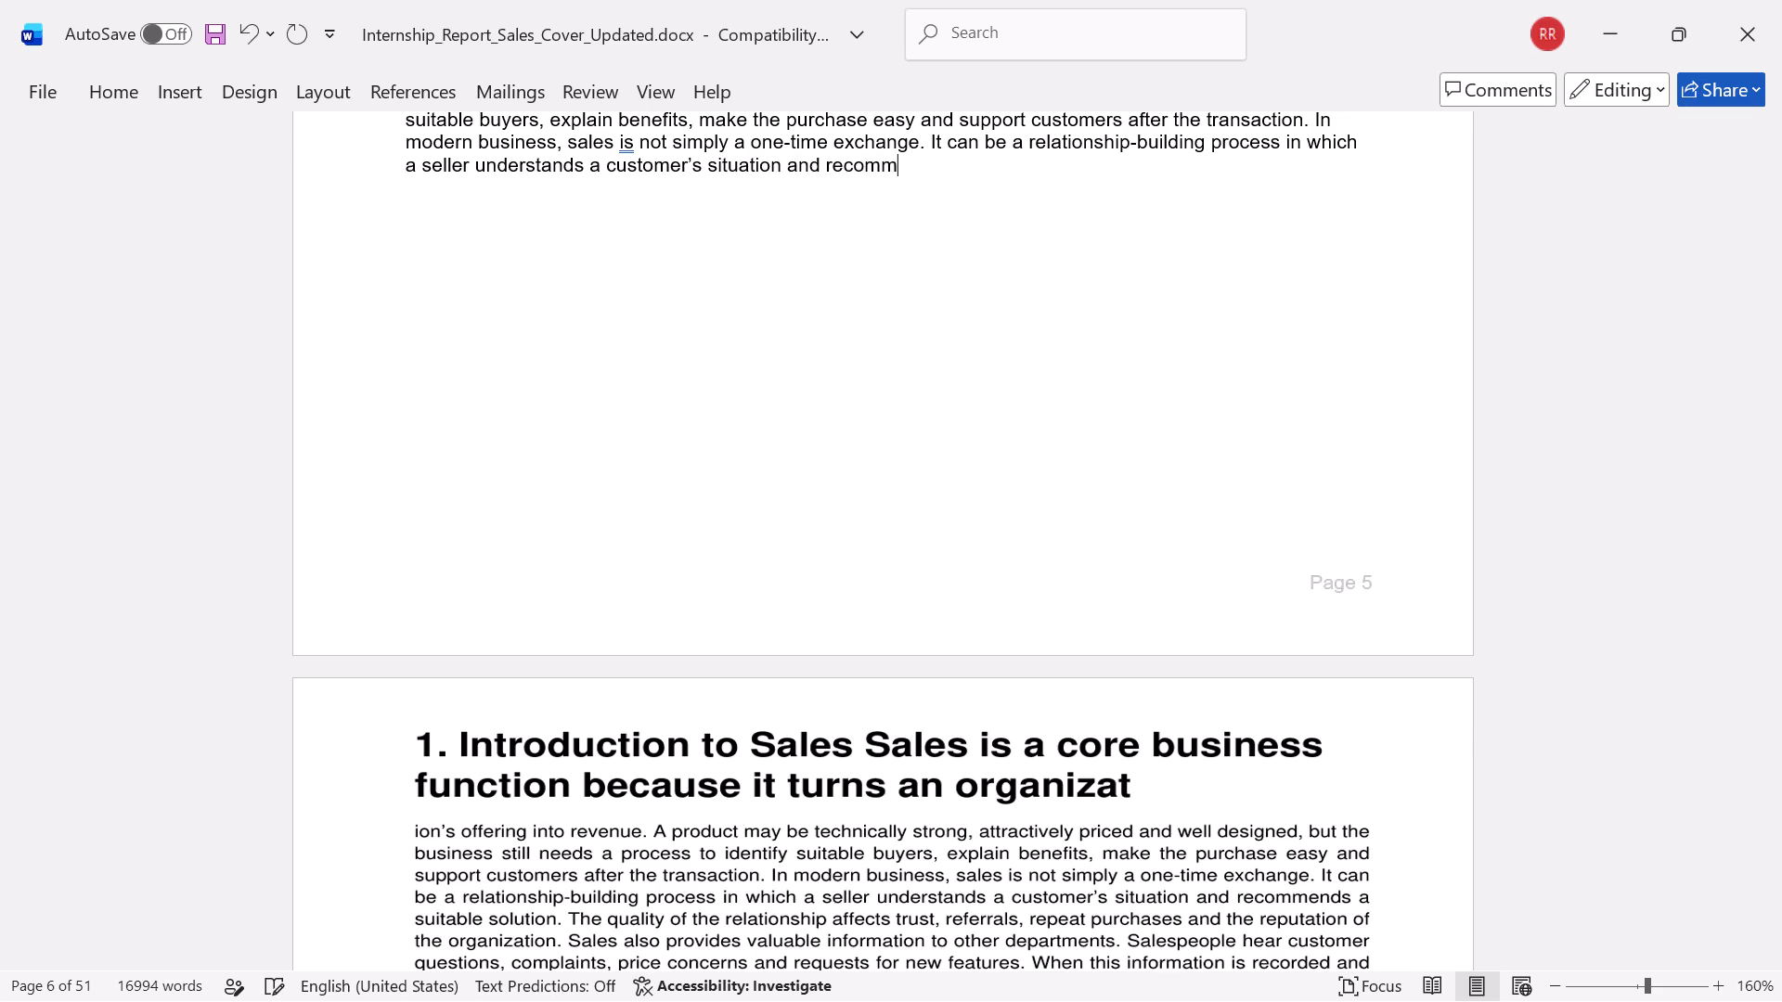
text(en)
text(ds a)
key(space)
text(suitable solution)
key(space)
key(BackSpace)
End the sentence with a period and begin the next one with "The quality of the relationship affects".
text(. te)
key(BackSpace)
text(he)
key(space)
text(quality)
key(space)
text(of the relation)
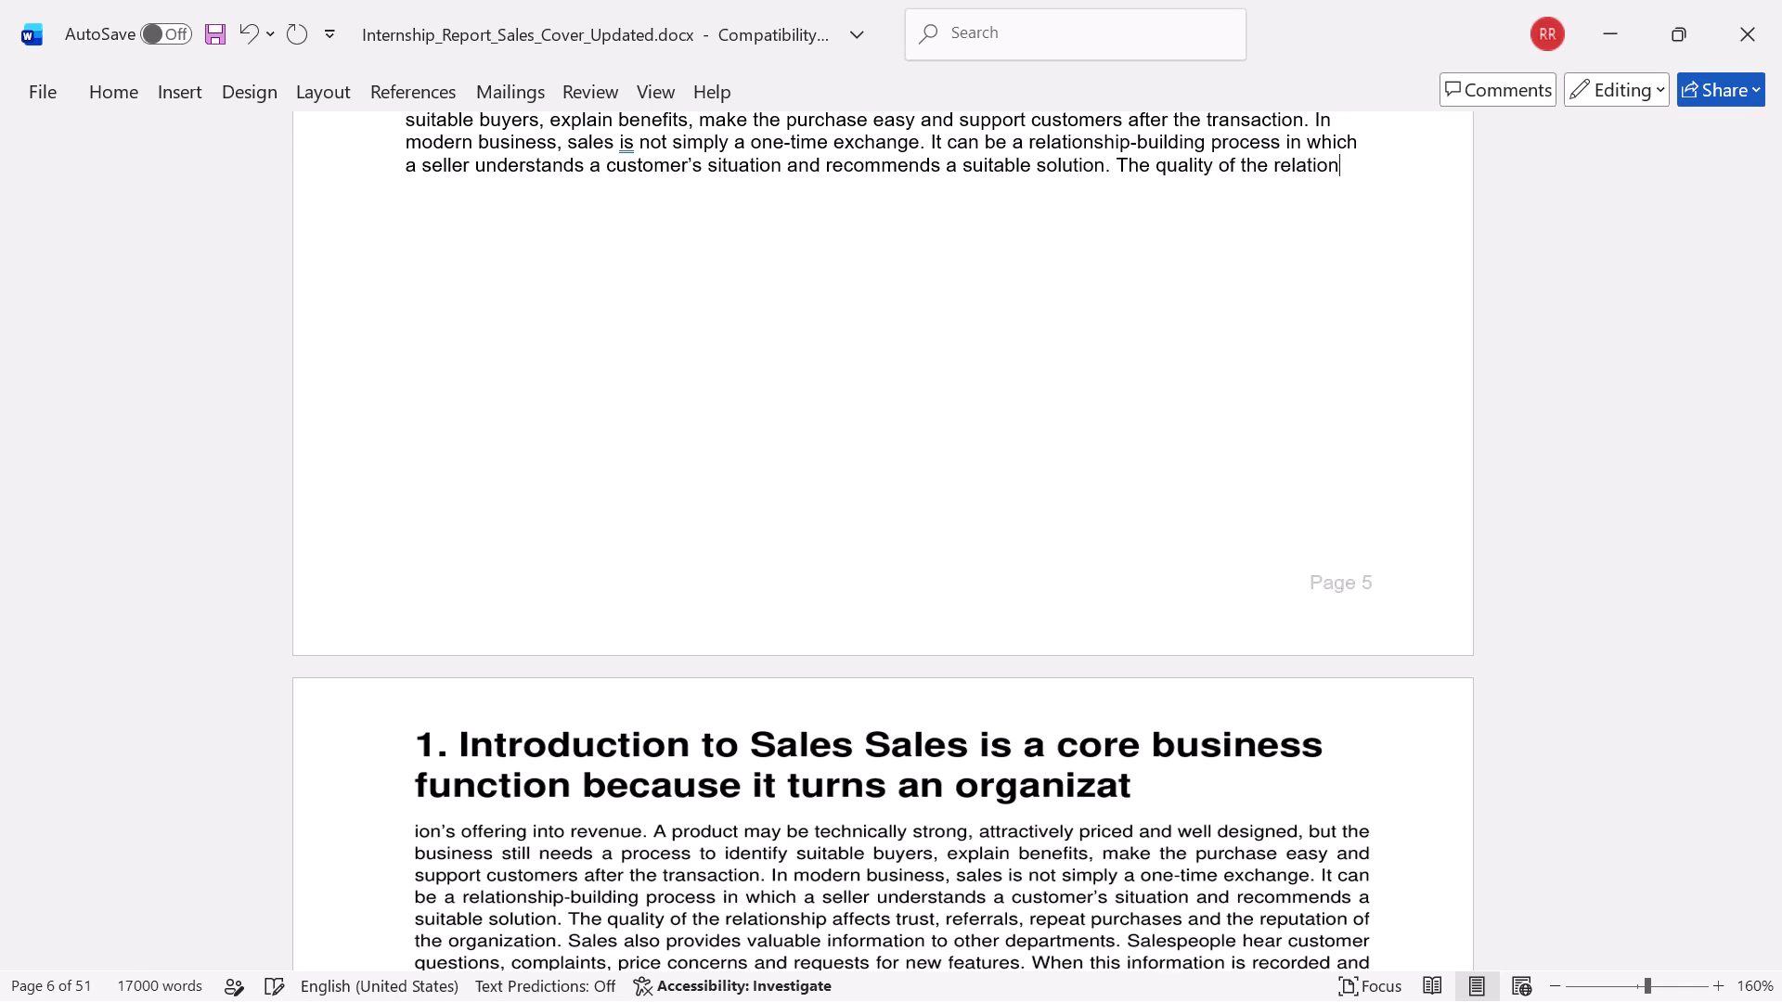
text(ship aff)
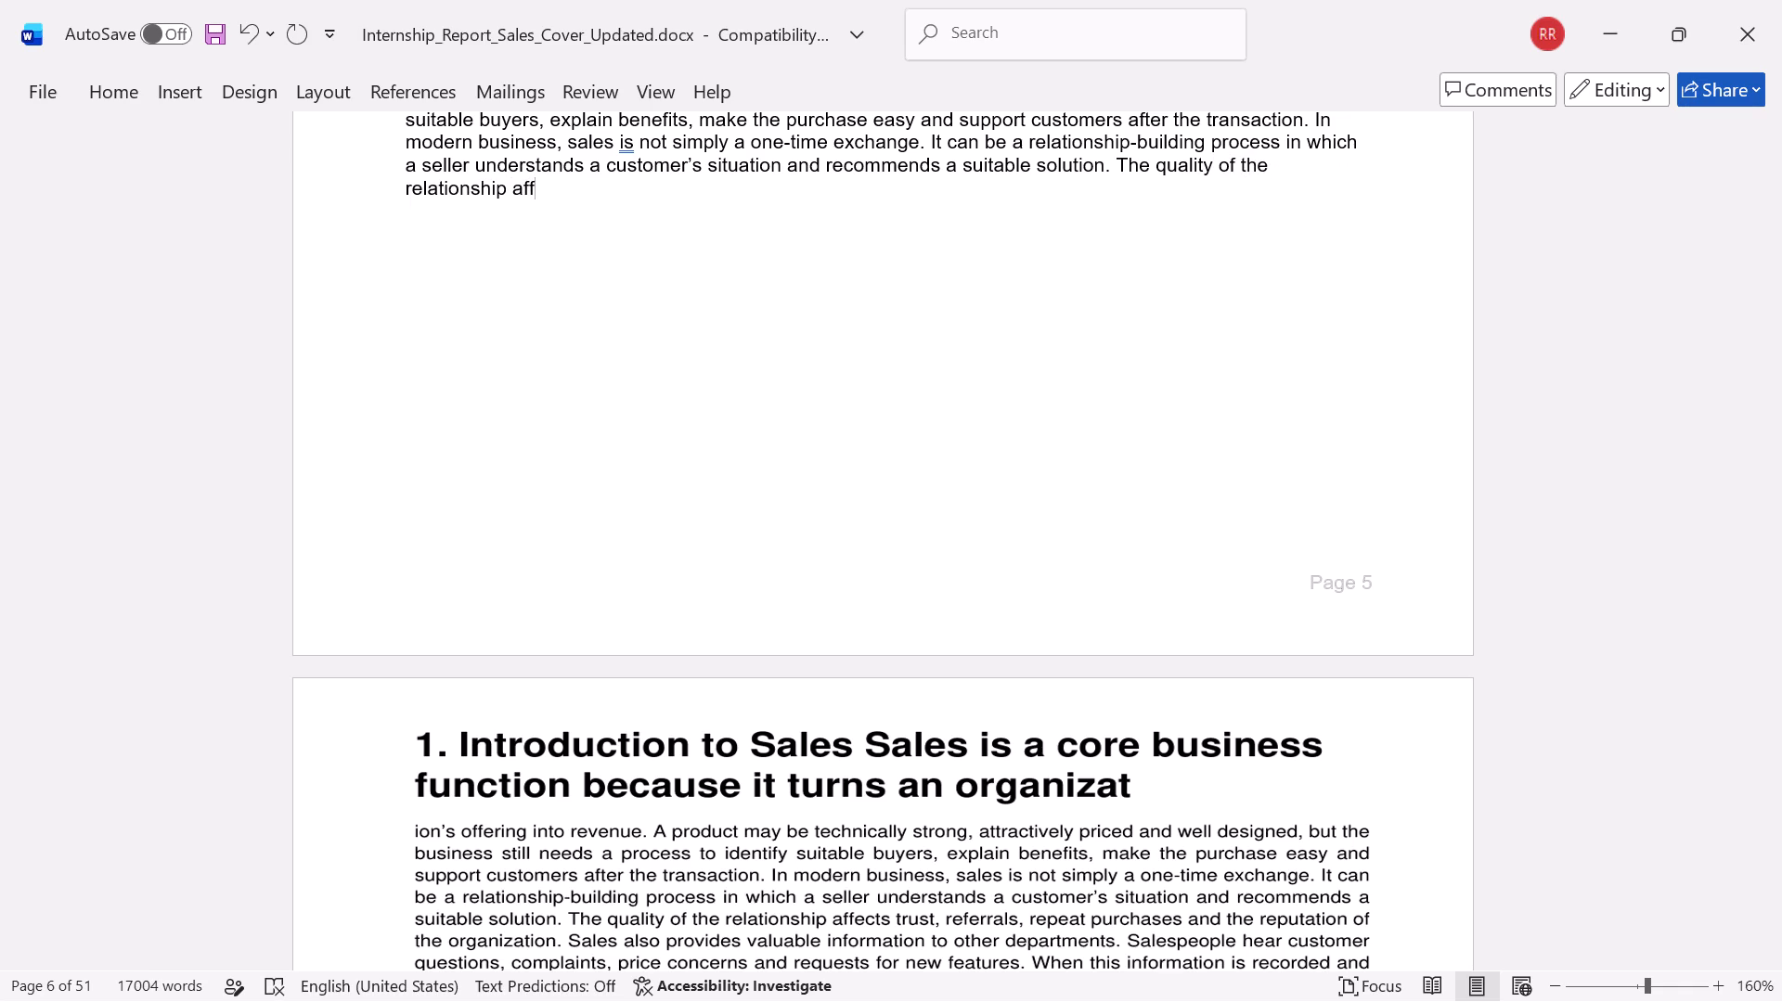
text(ecs)
key(BackSpace)
text(ts)
Continue the sentence with "trust, referrals, repeats purchases and the".
key(space)
text(trust)
text(,)
key(space)
text(referrals, w)
key(BackSpace)
text(repeats)
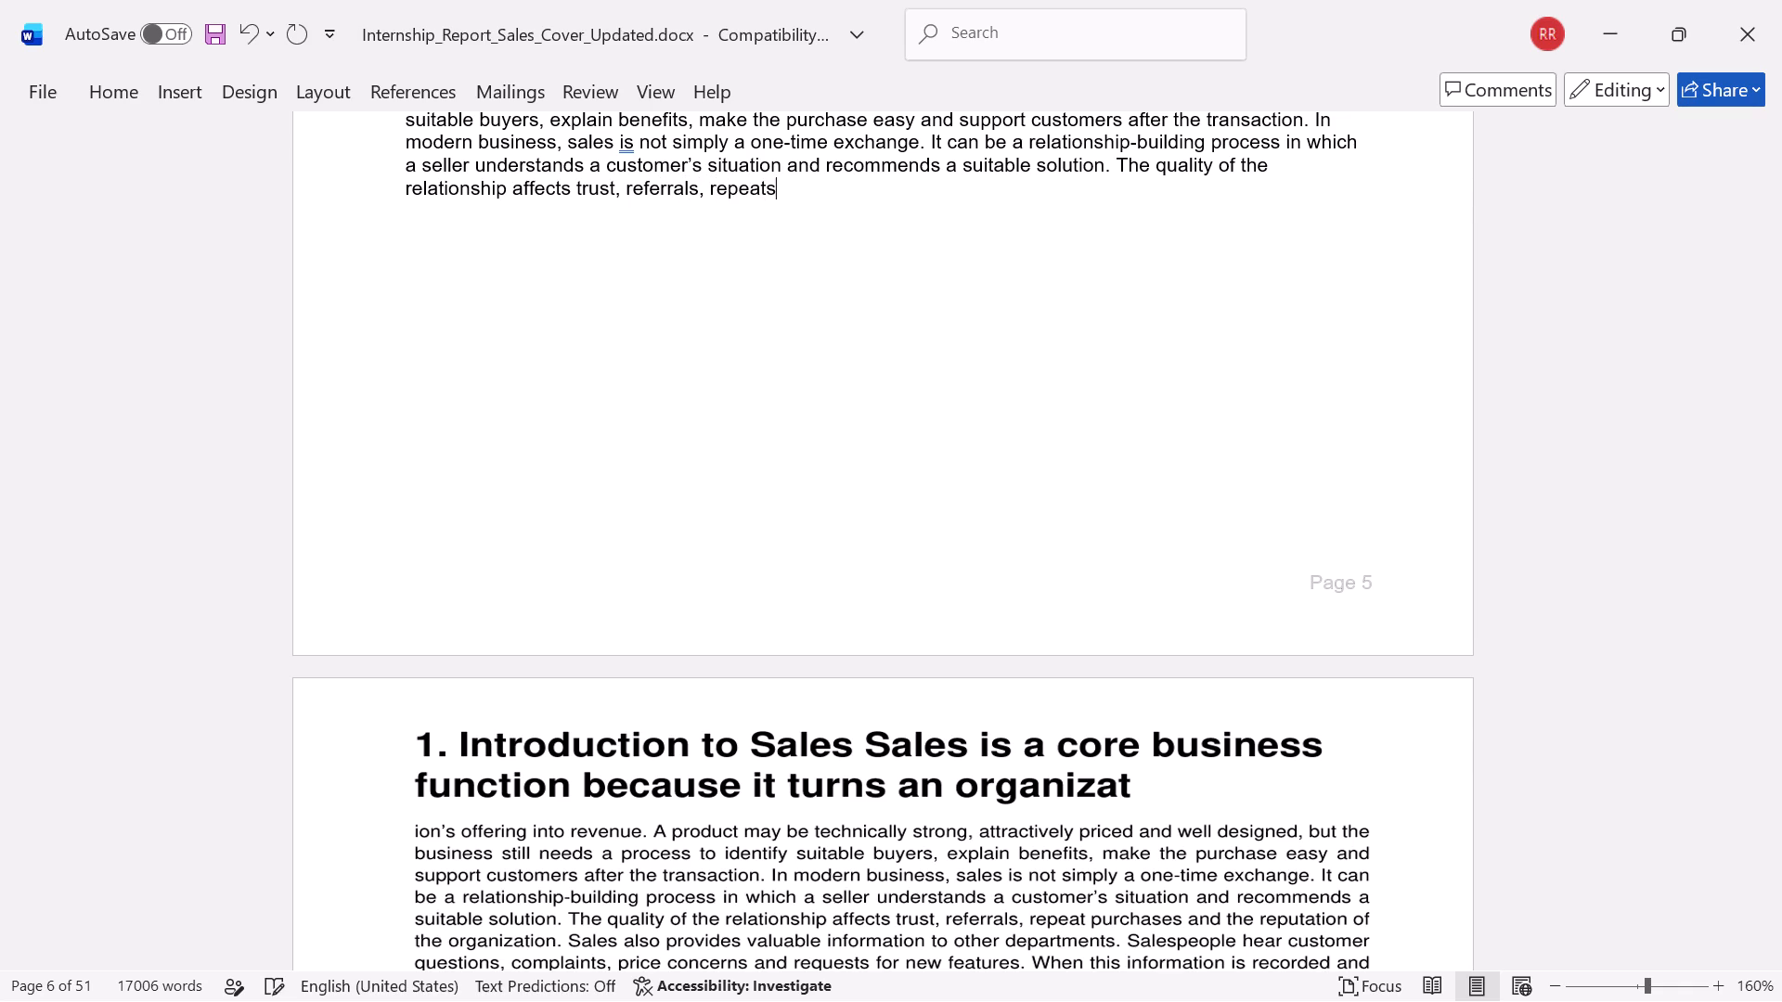
key(comma)
key(BackSpace)
key(space)
text(purchases and the)
key(space)
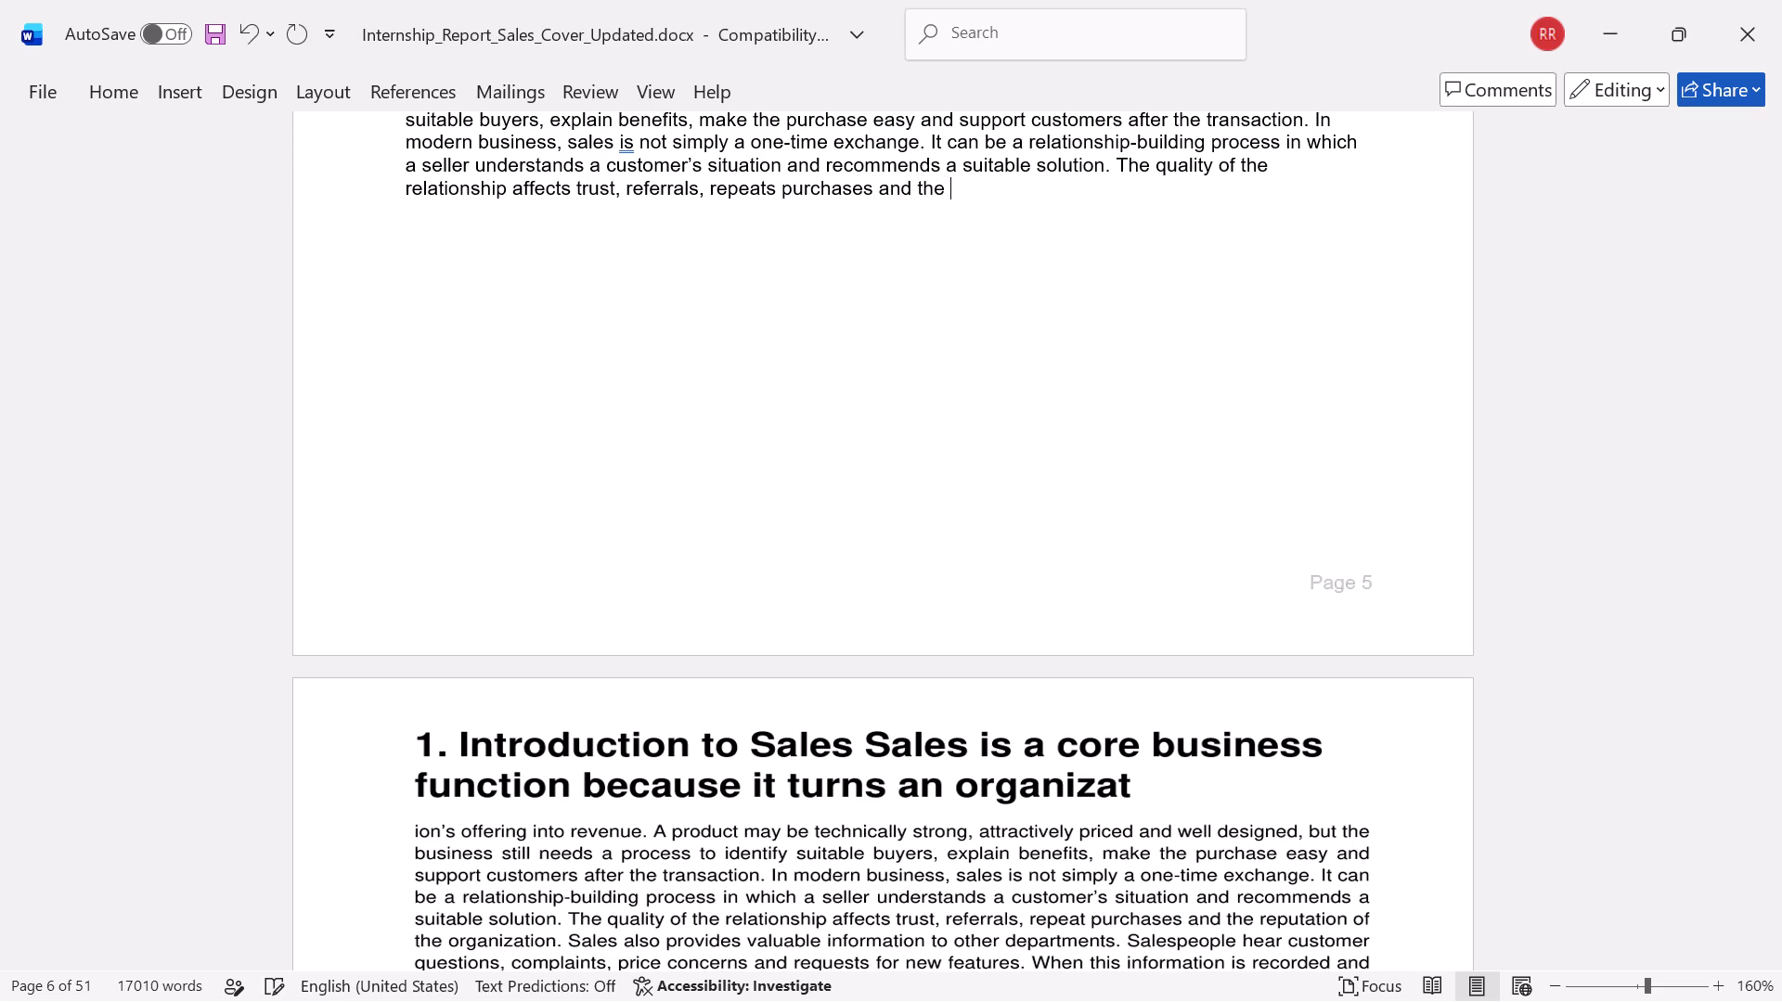
Finish the sentence with "reputation of the organization.".
text(reputation of)
key(space)
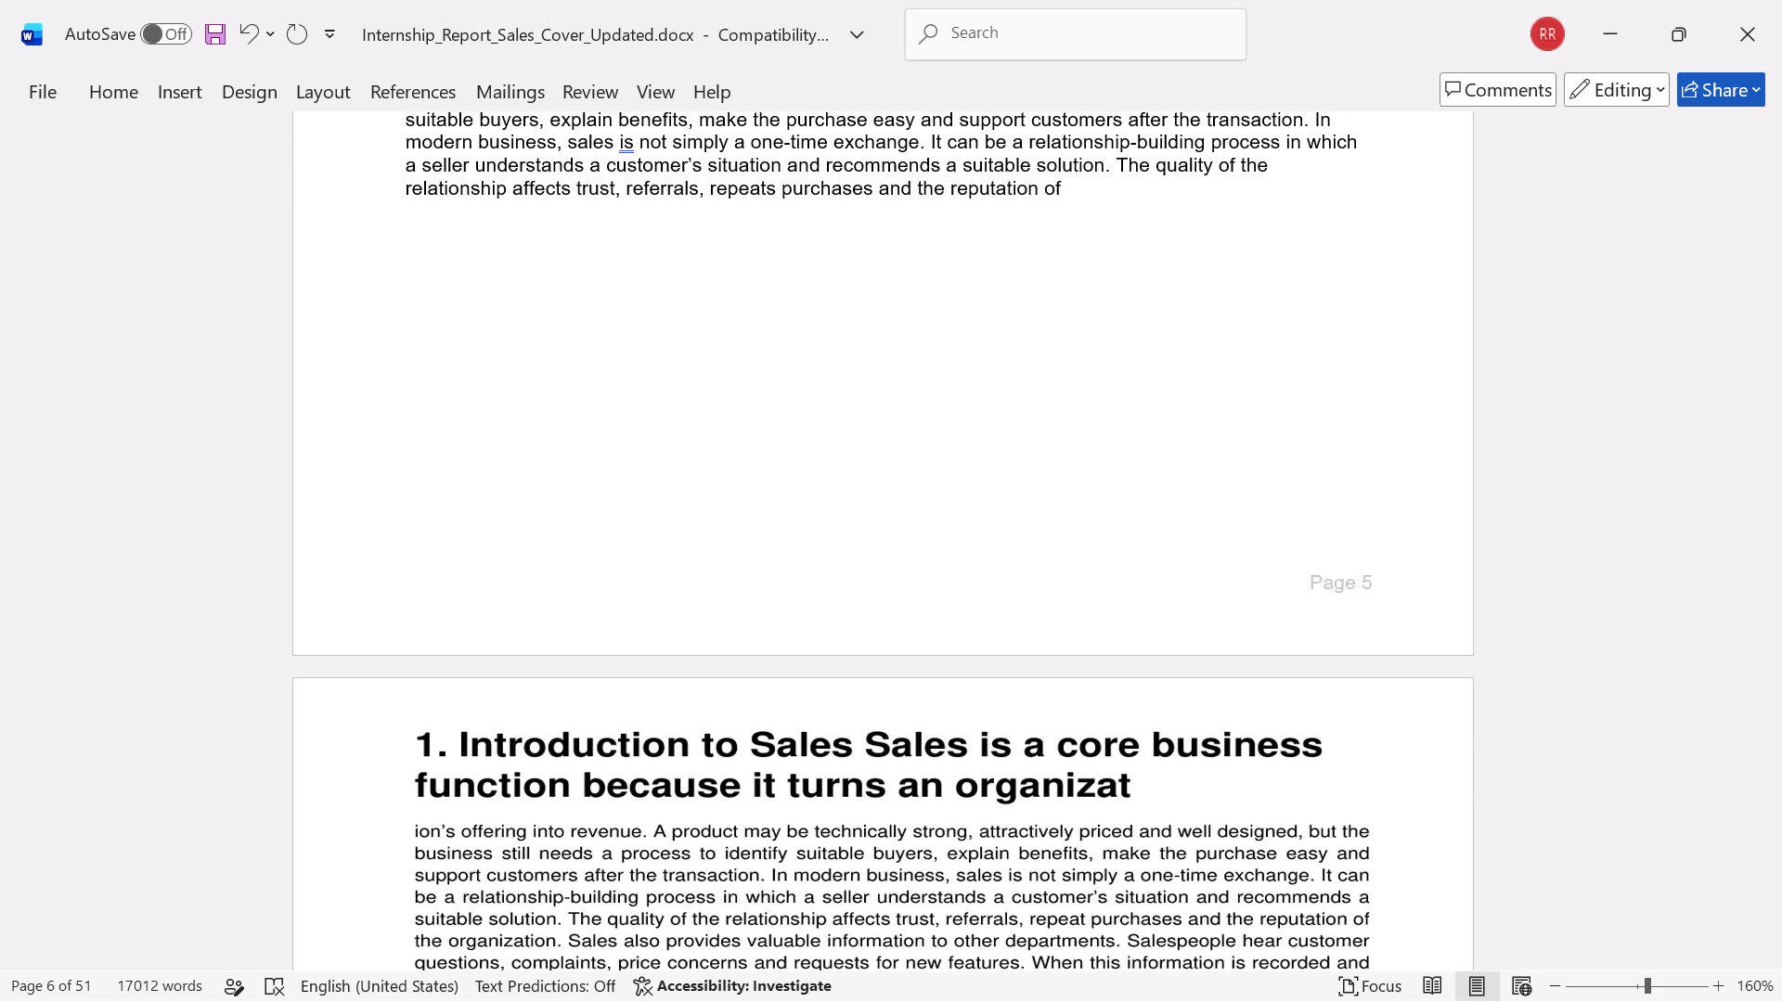
text(the organi)
text(zation)
key(comma)
key(BackSpace)
text(.)
key(space)
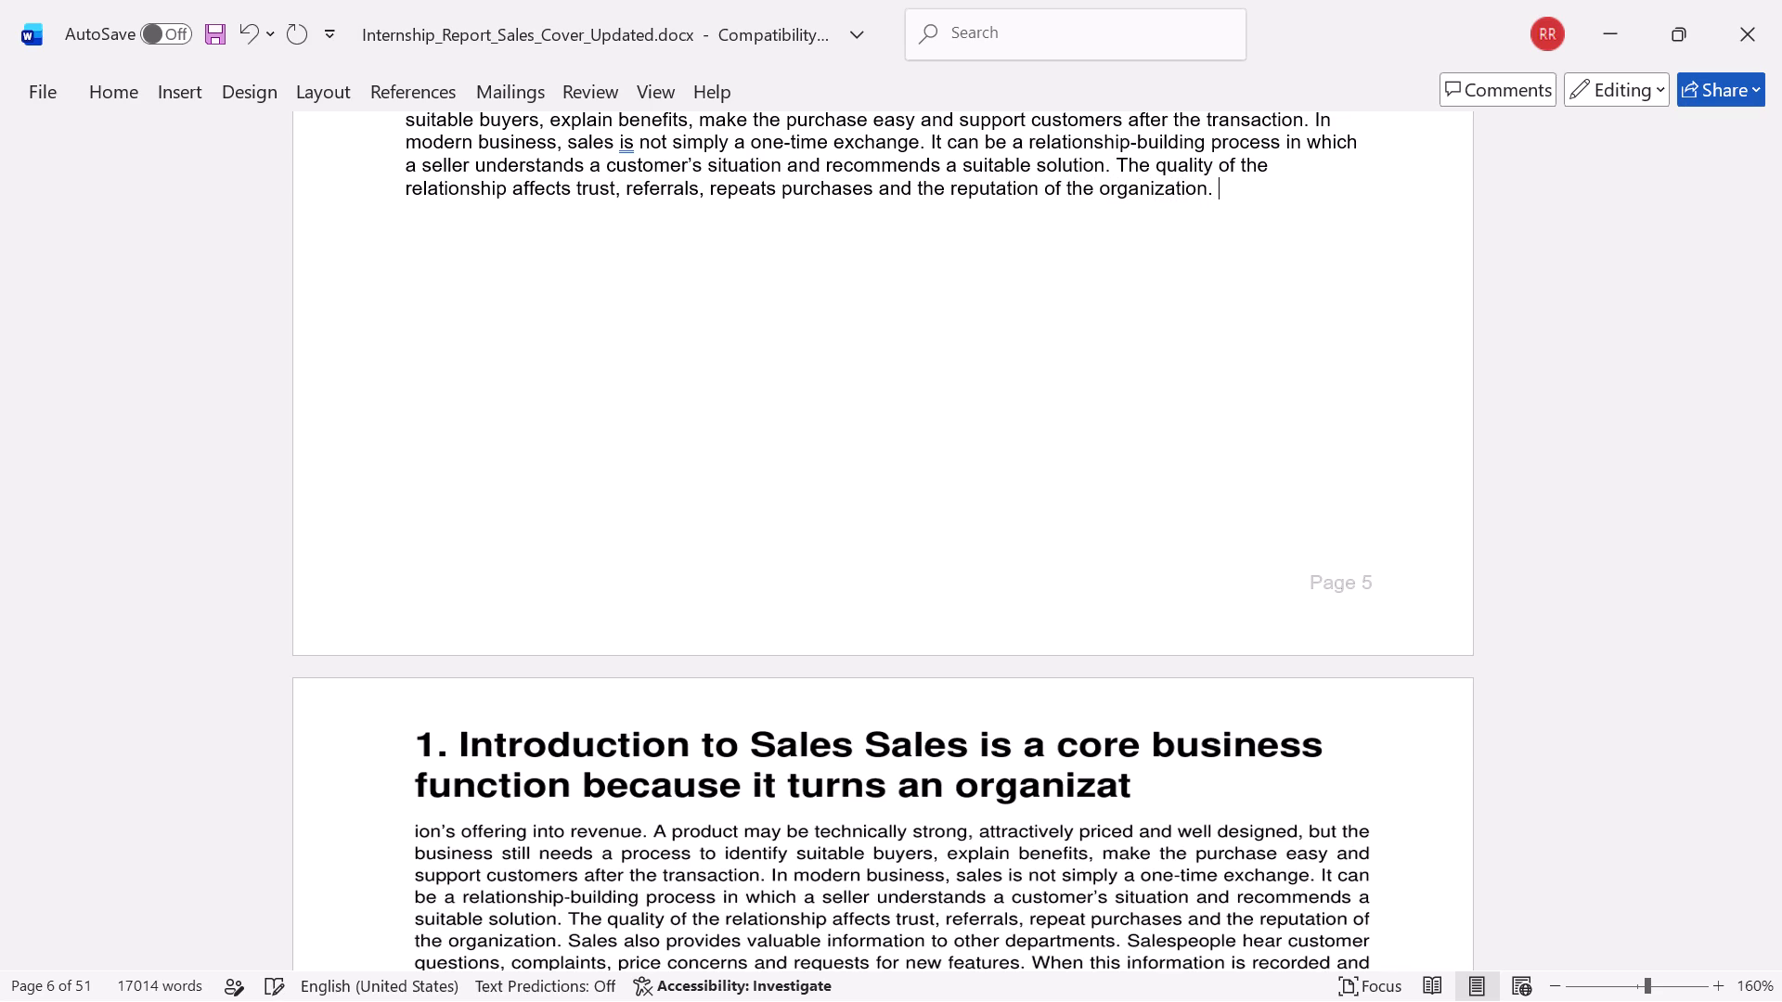
Start a new sentence reading "Sales also provides valuable information to other department".
text(Sales as)
key(BackSpace)
text(lso)
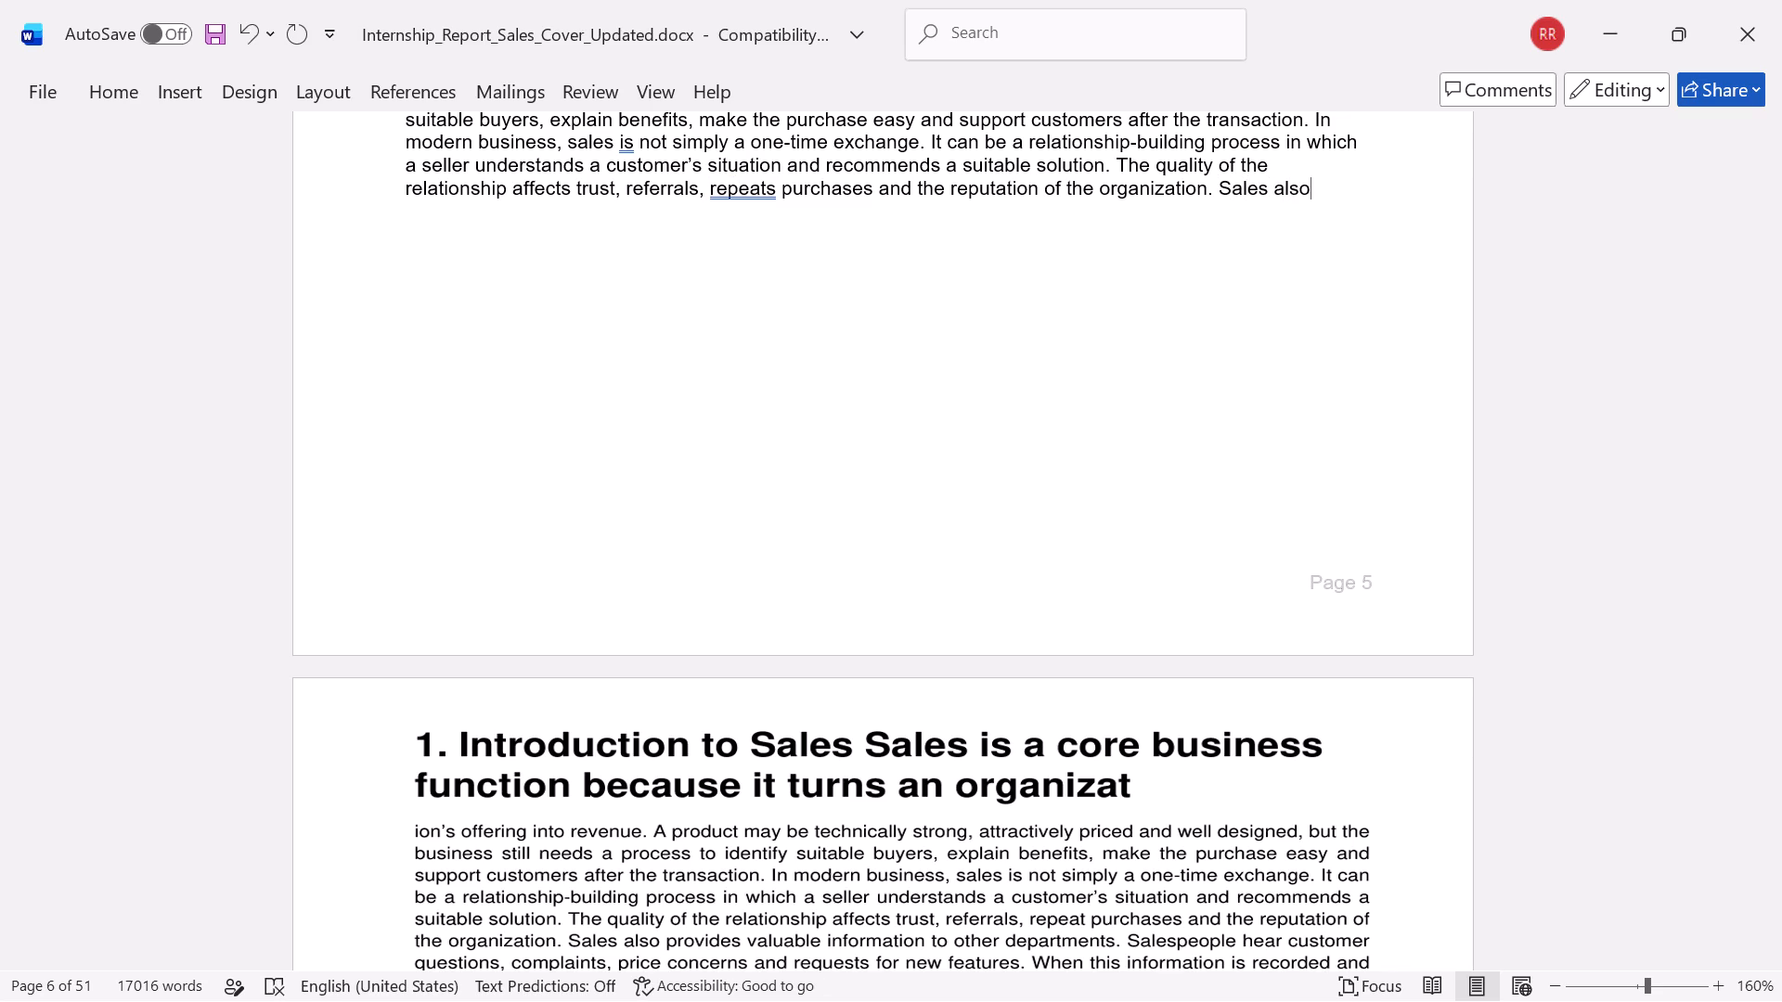
key(space)
text(provide)
text(s valu)
text(able information)
key(space)
text(to other depar)
text(tment)
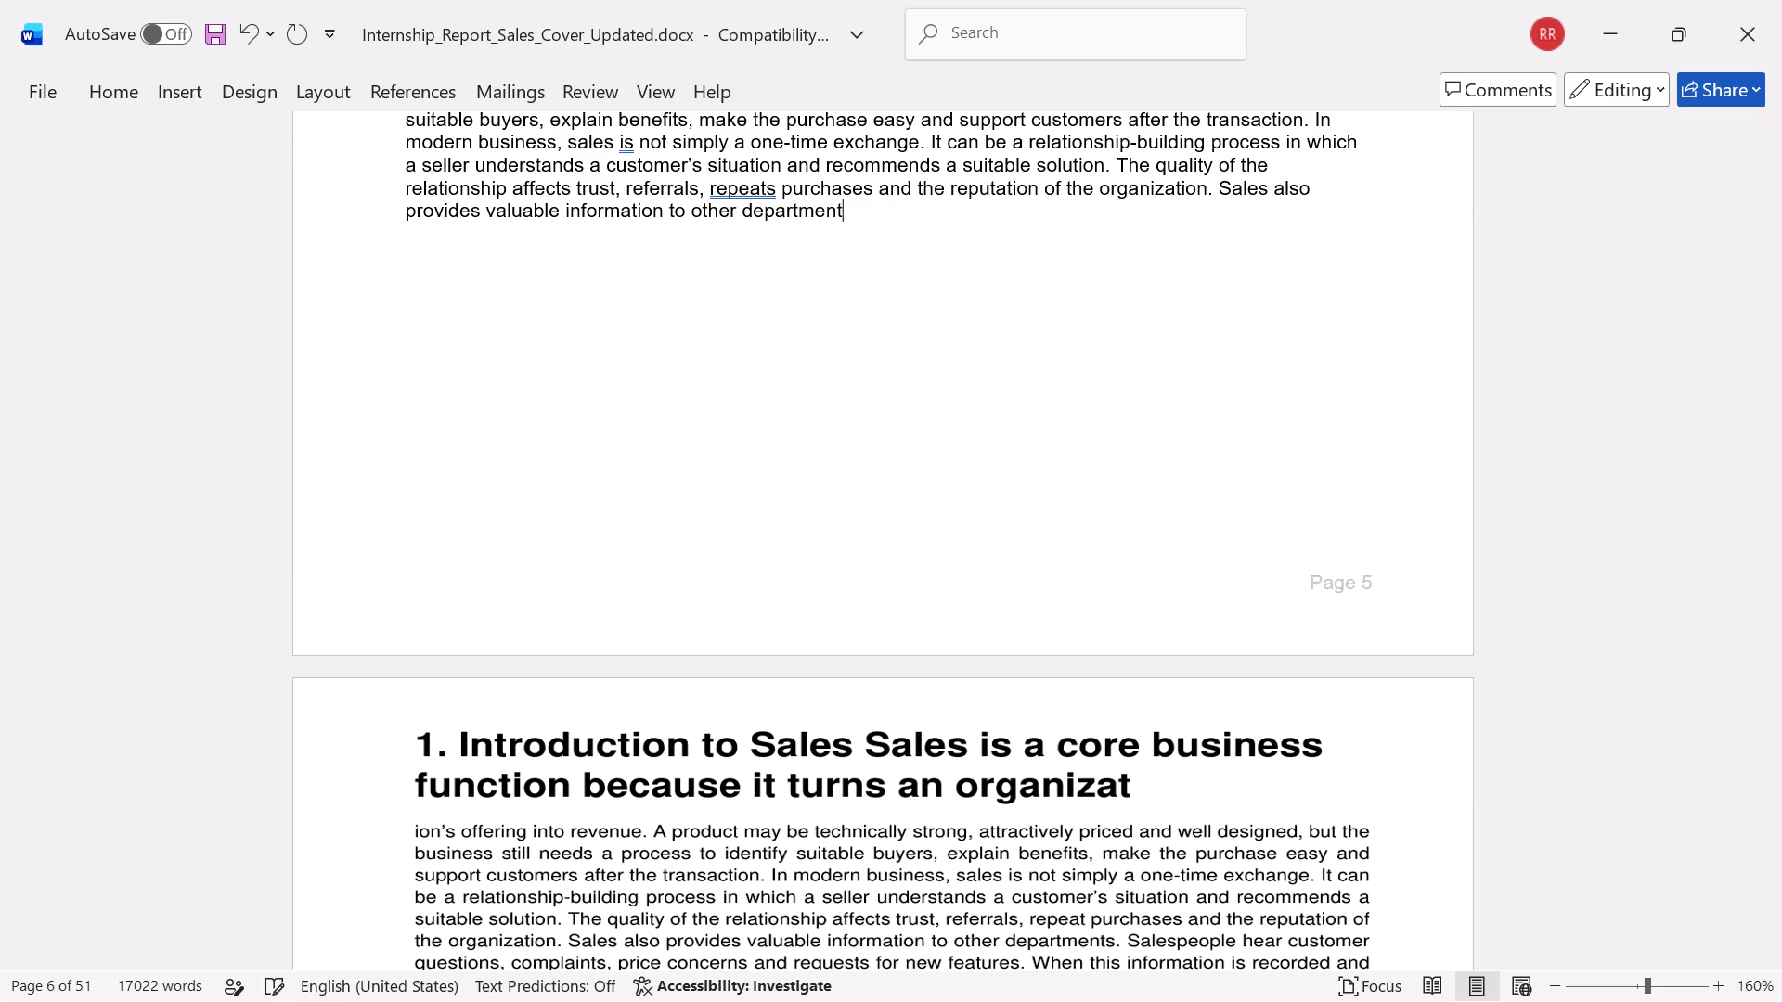
Make the last word "departments", end the sentence with a period and begin the next one with "Salespeople".
text(s. Sla)
key(BackSpace)
key(BackSpace)
text(aled)
key(BackSpace)
text(speople)
key(space)
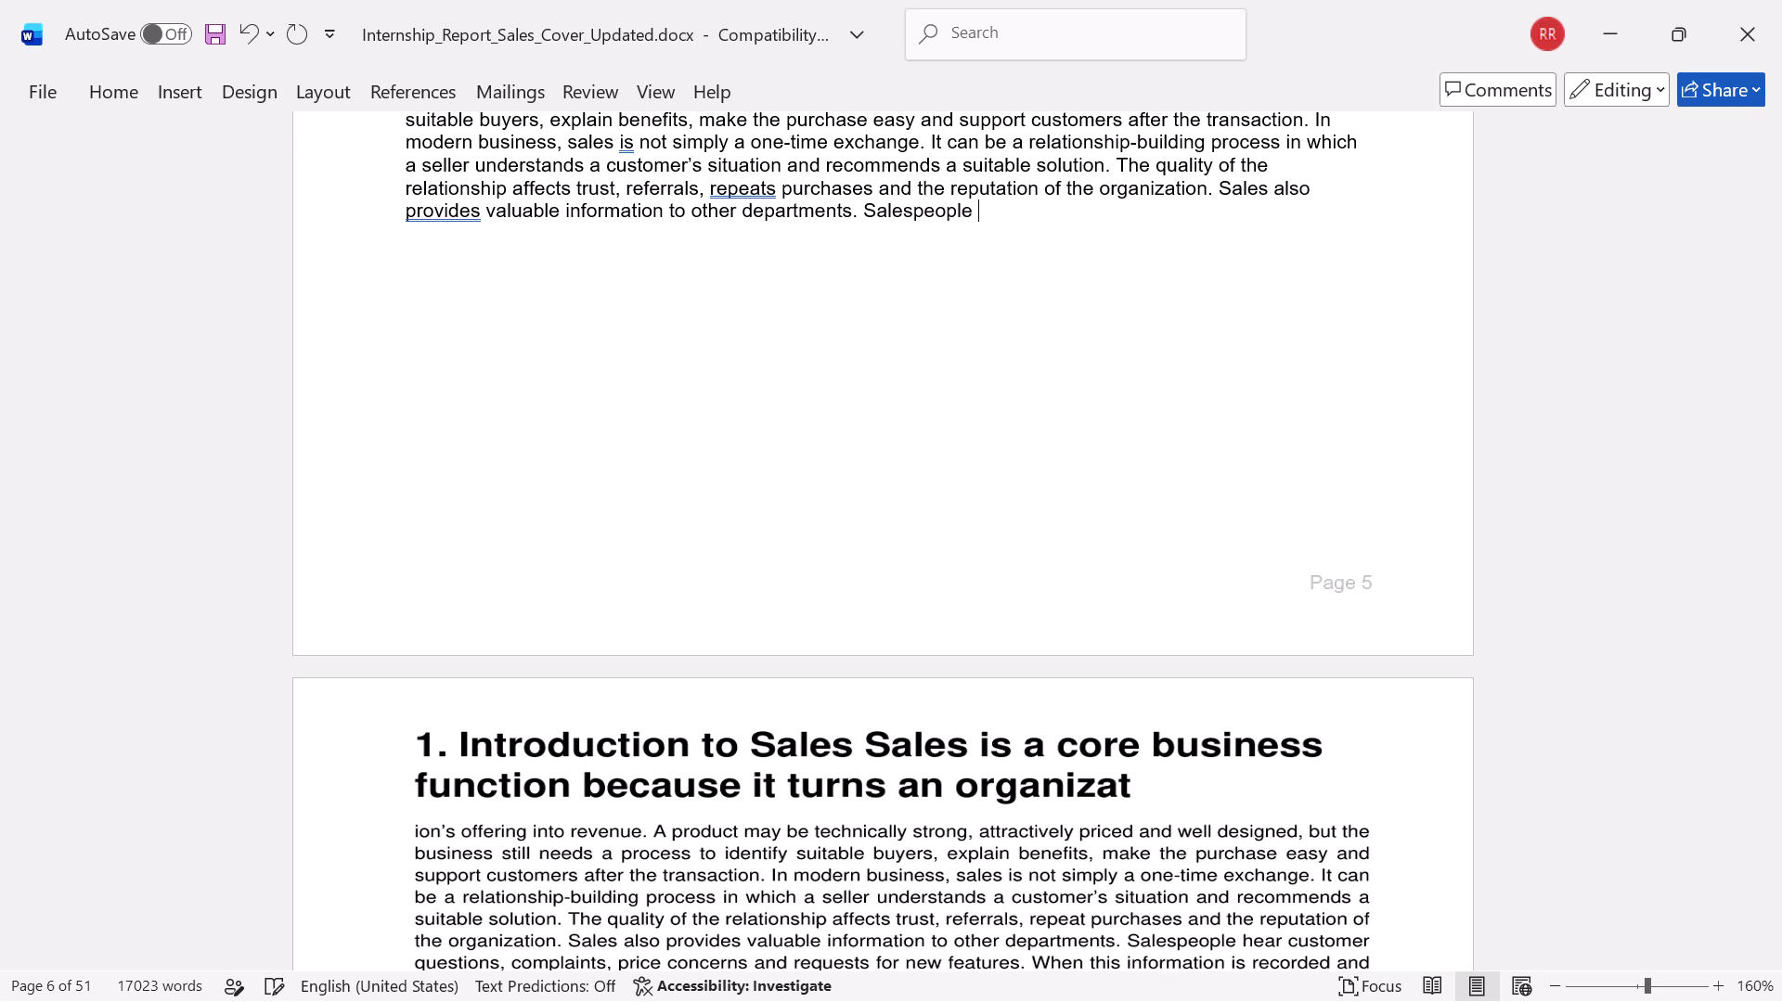
Continue the sentence after "Salespeople" with "hear customer questions, complaints, proce concerns and requests for".
text(hear customer)
key(space)
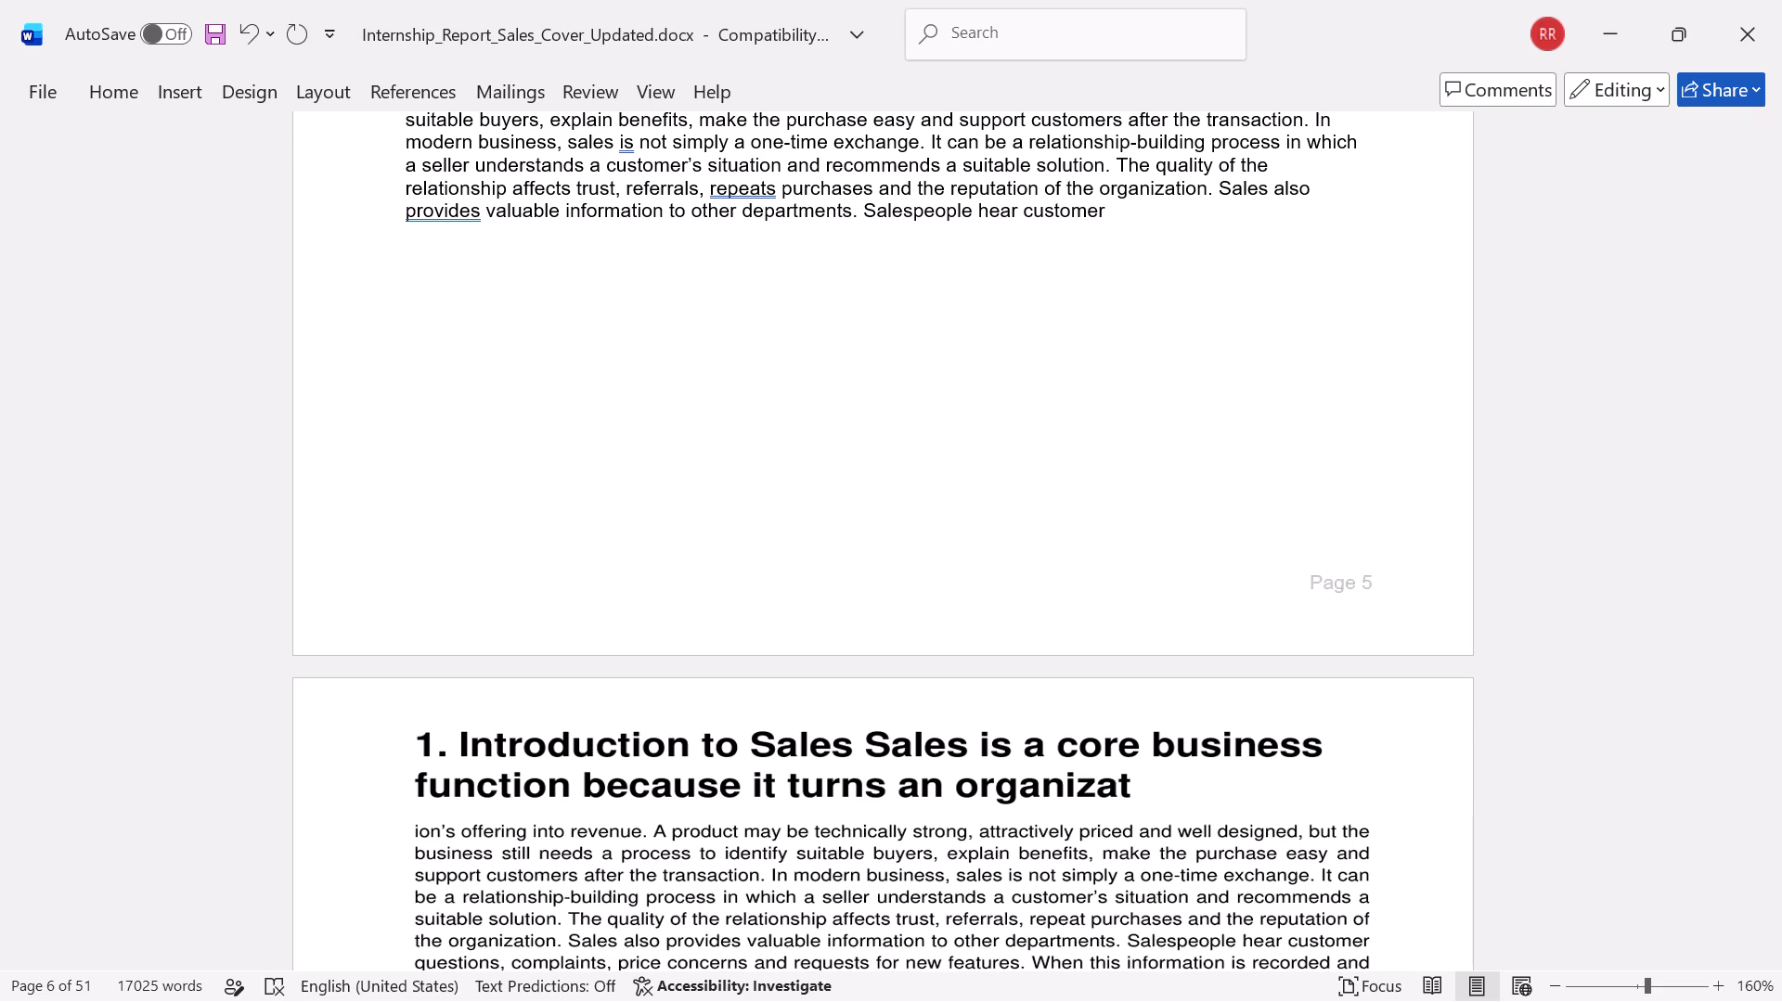
text(ques)
text(tions,)
key(space)
text(complaints, proce)
key(space)
text(co)
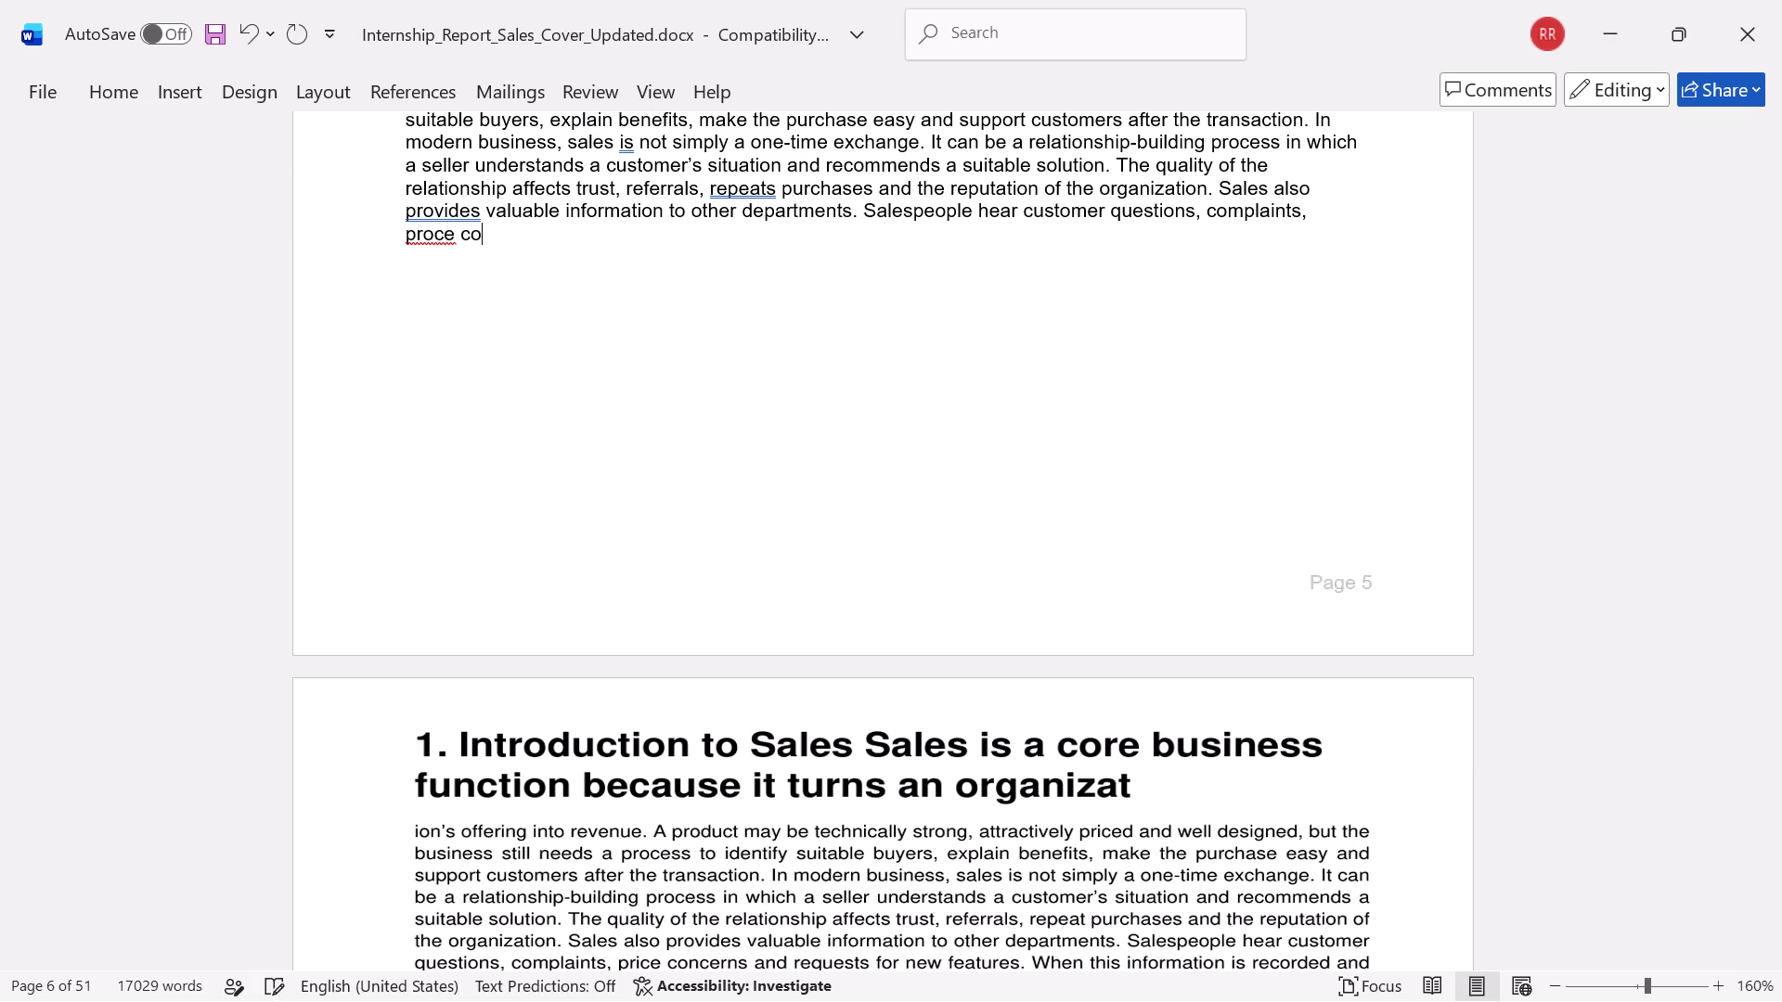
text(ncer)
text(ns and requests for)
key(space)
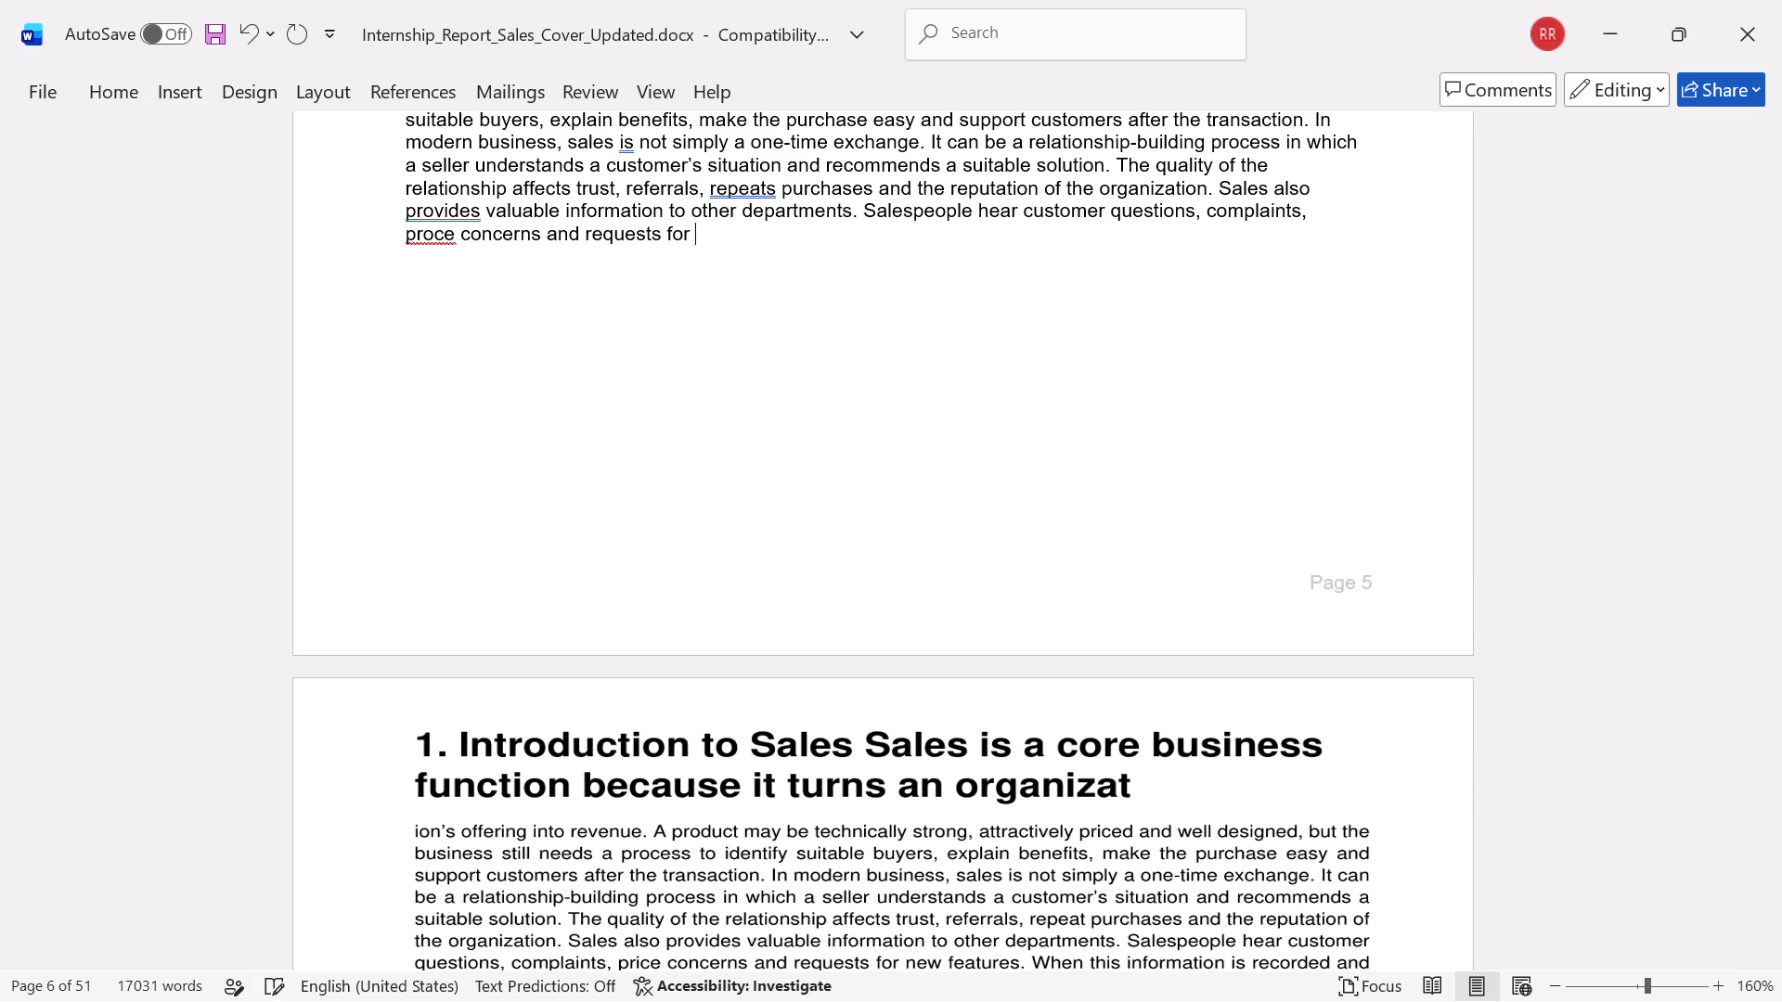
Finish the sentence with "new features." and begin the next one with "When this information is recorded and".
text(new features. When this ind)
key(BackSpace)
text(formation is recorded and)
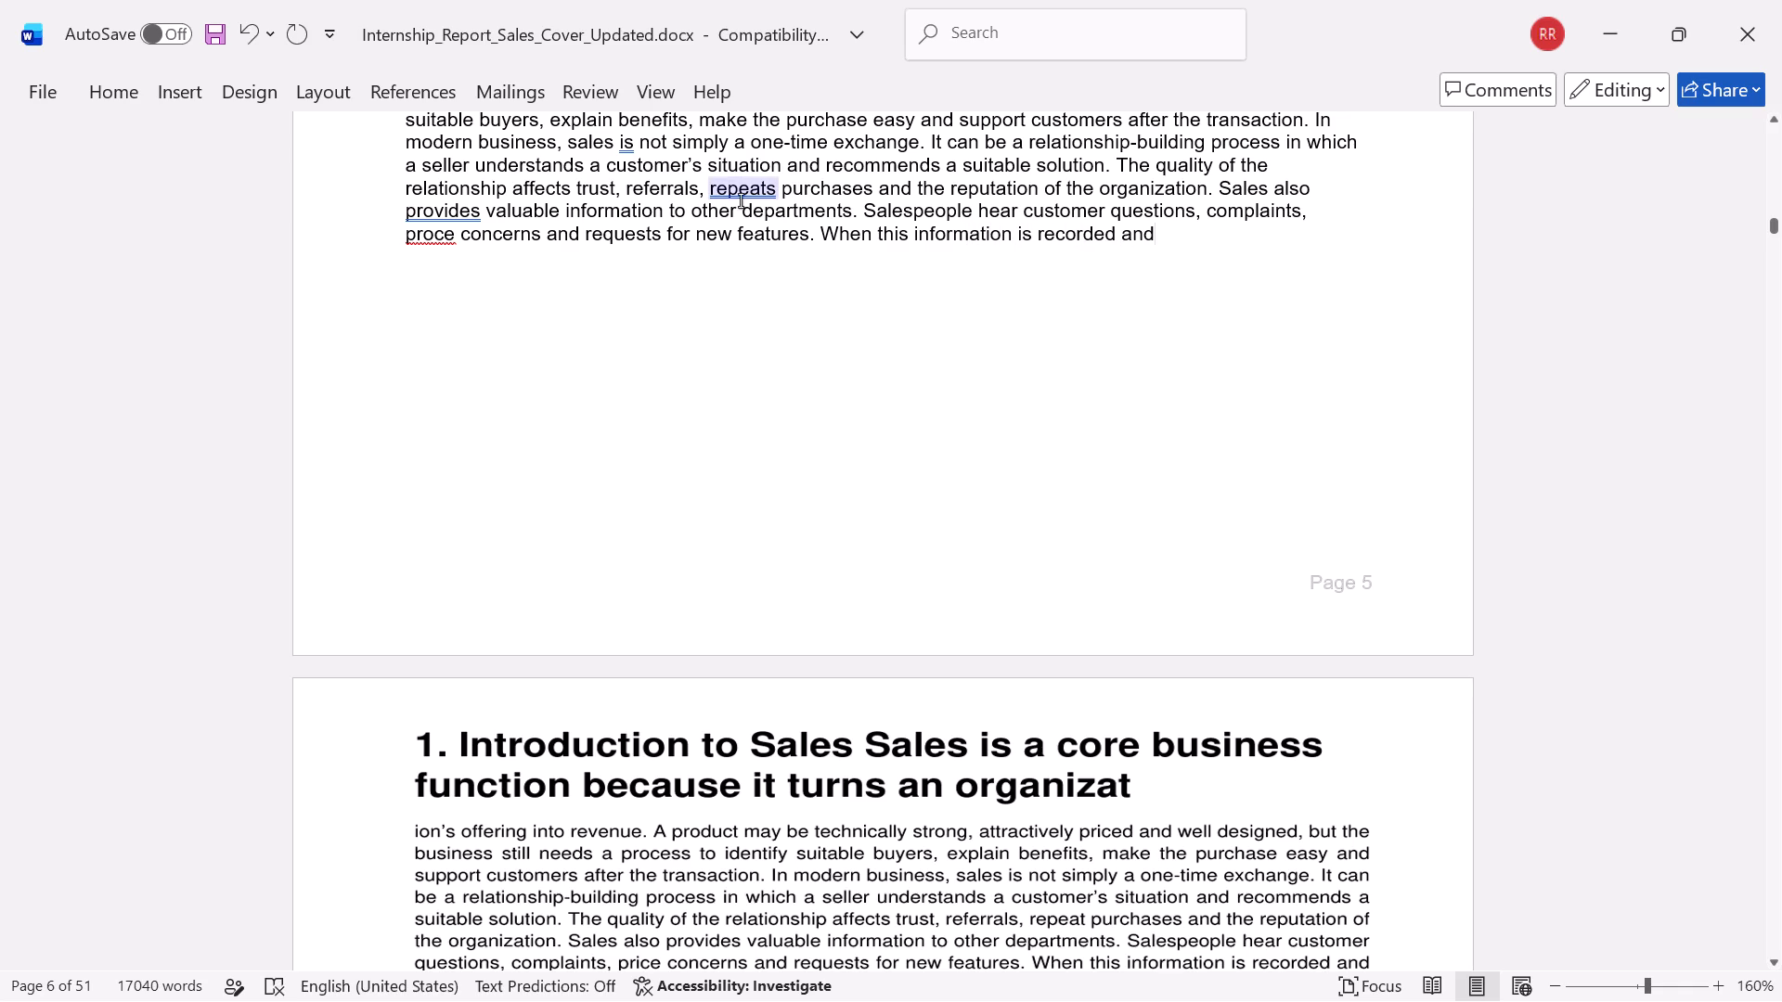
Apply the suggested grammar corrections in the new paragraph: "repeat" for "repeats" and "are" for the flagged "is" after "sales".
click(746, 200)
click(755, 192)
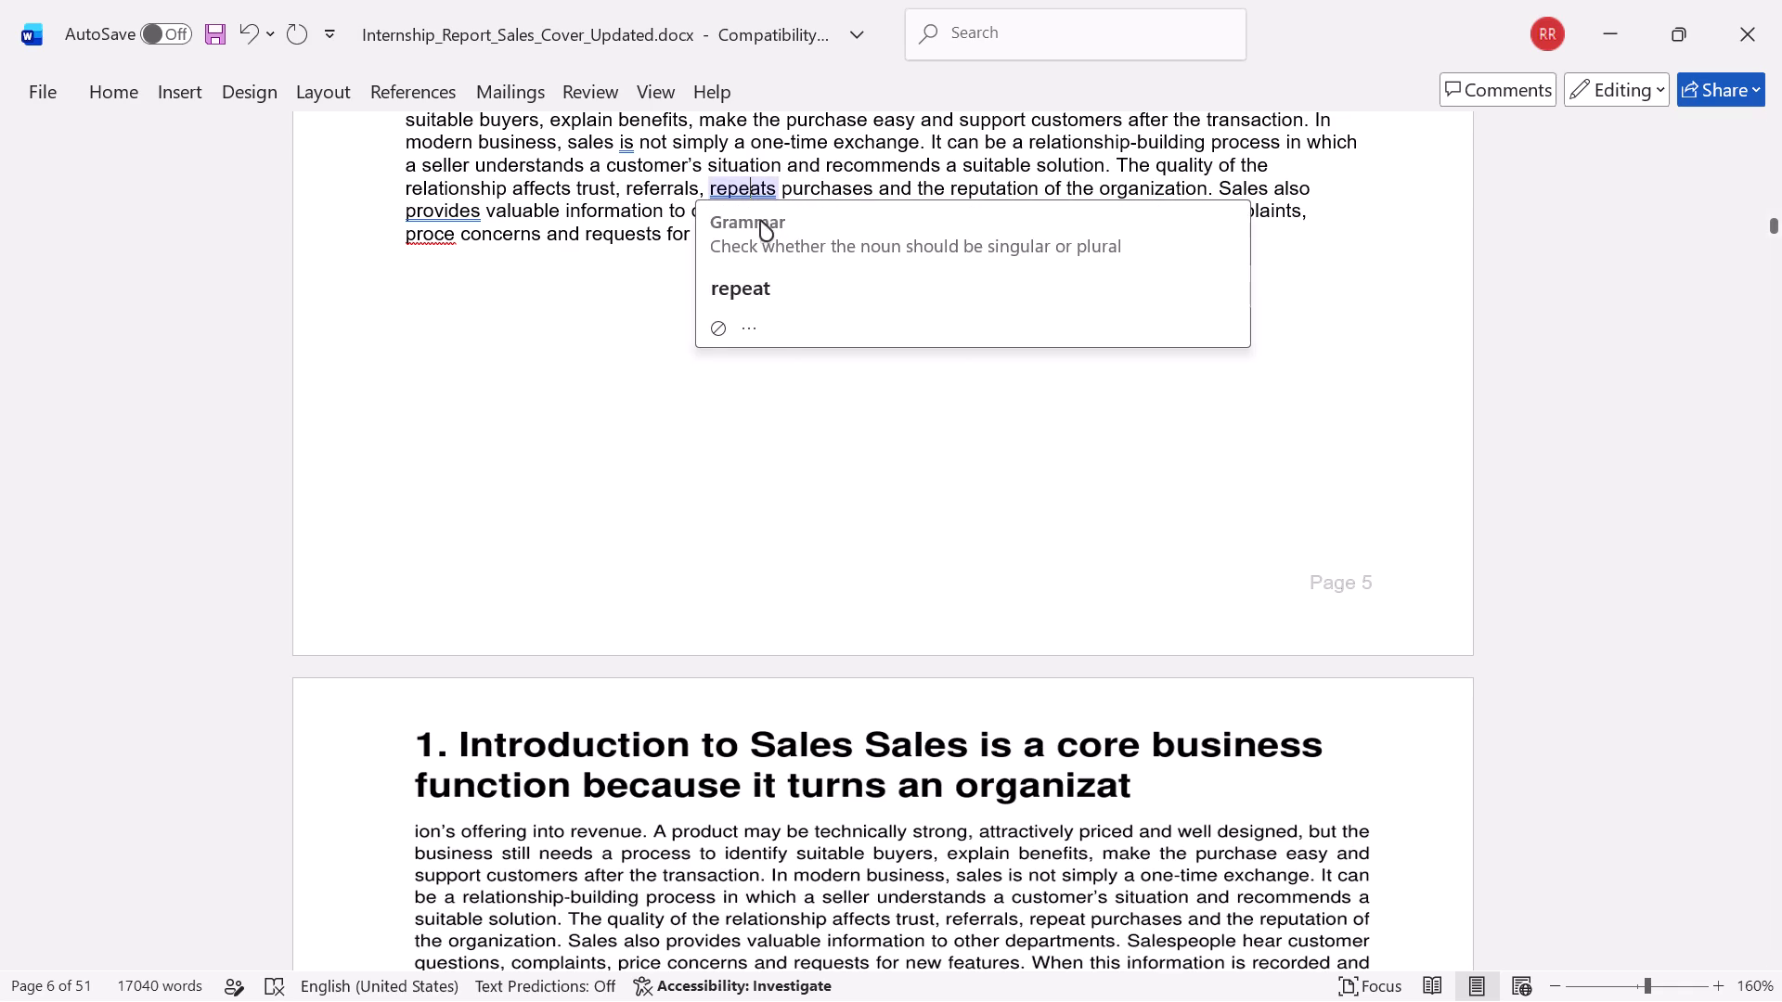
click(760, 279)
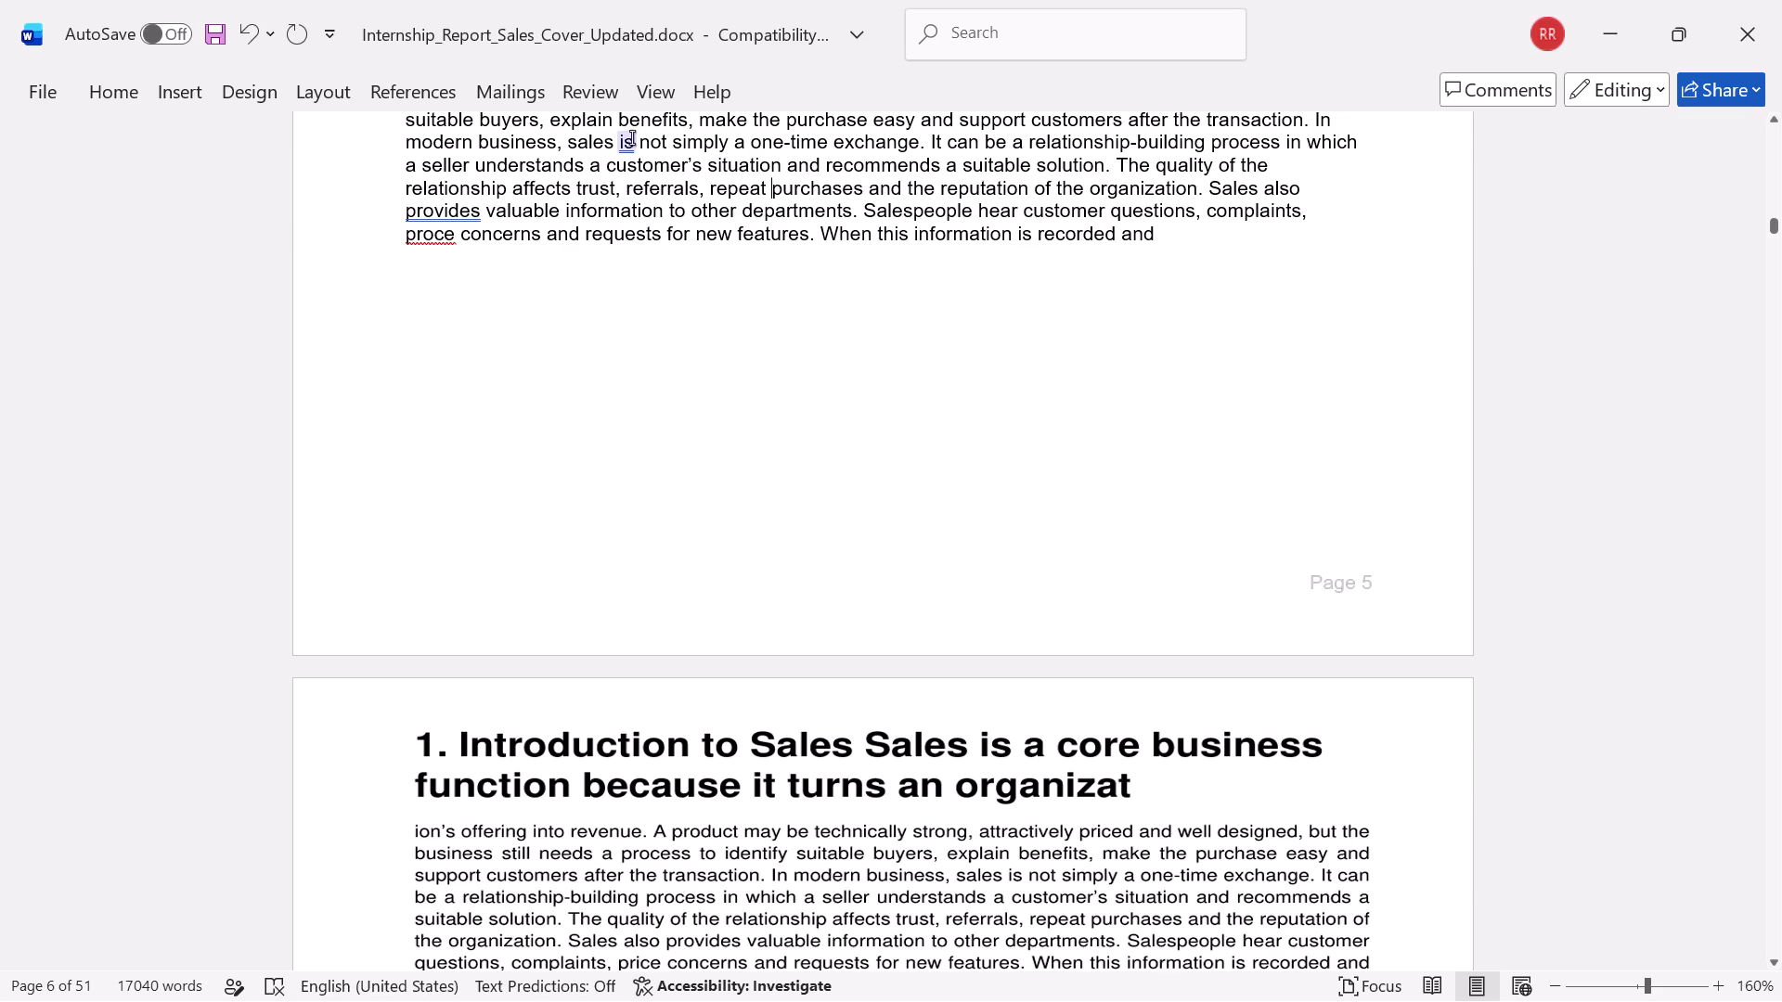
click(630, 136)
click(633, 141)
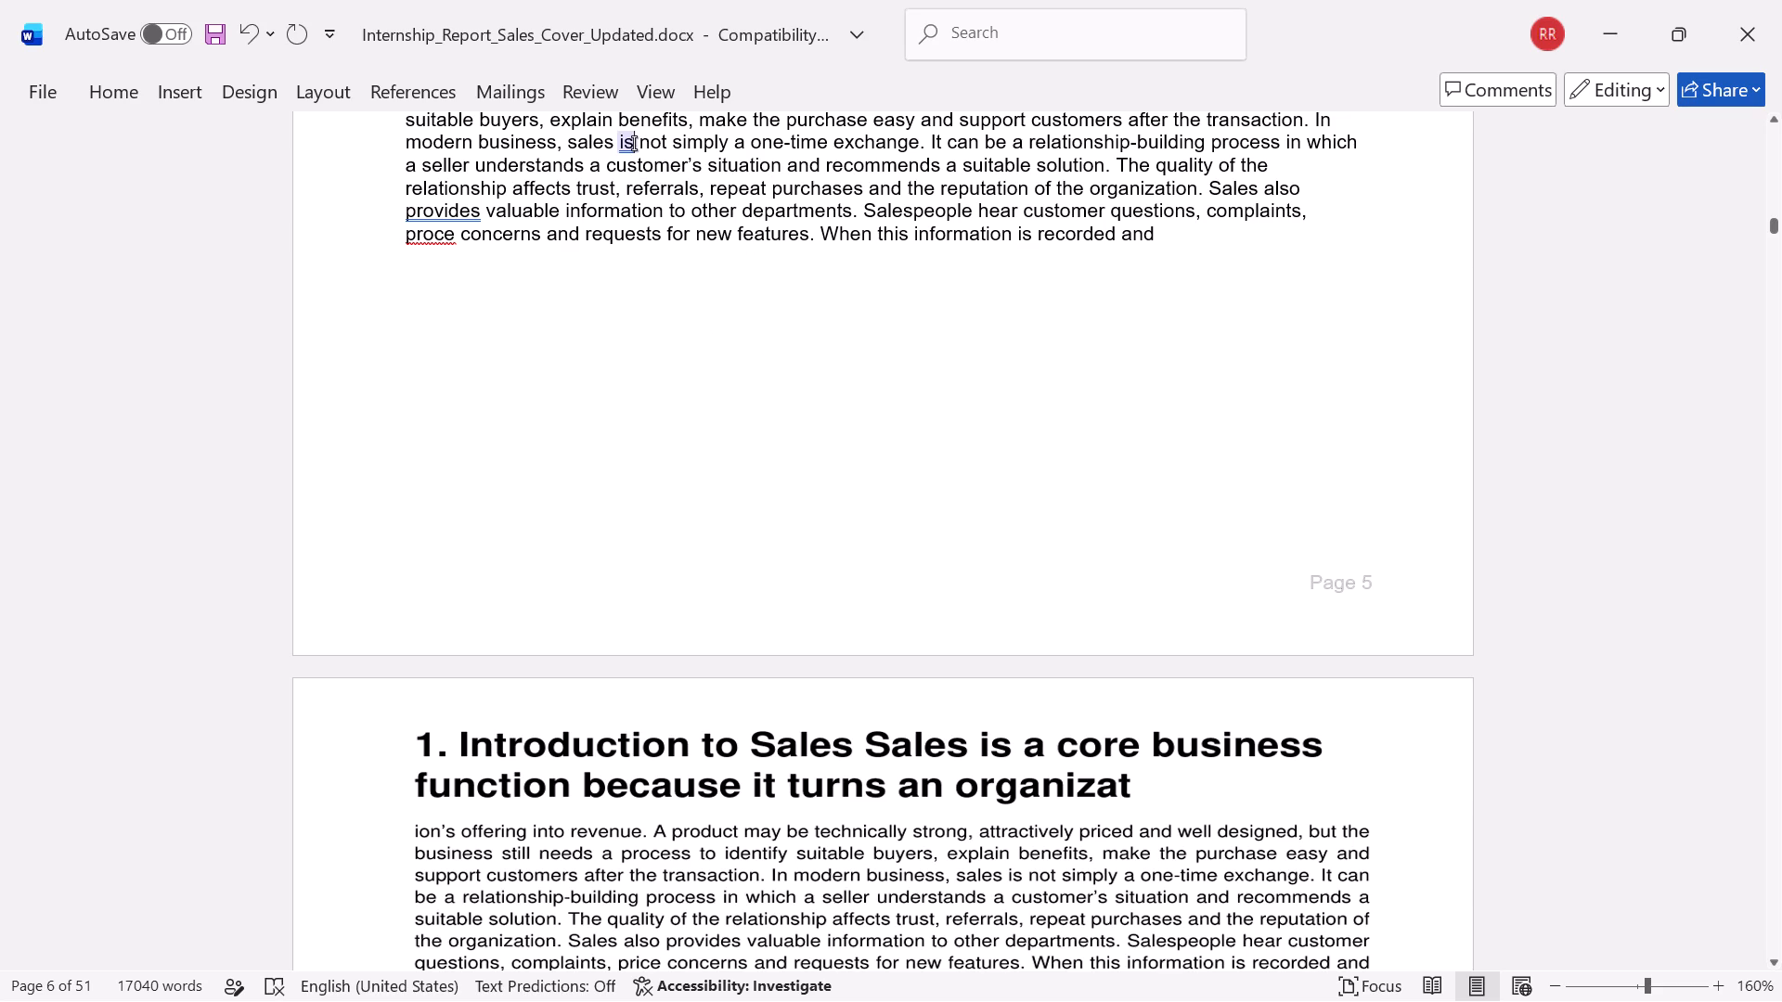
click(627, 140)
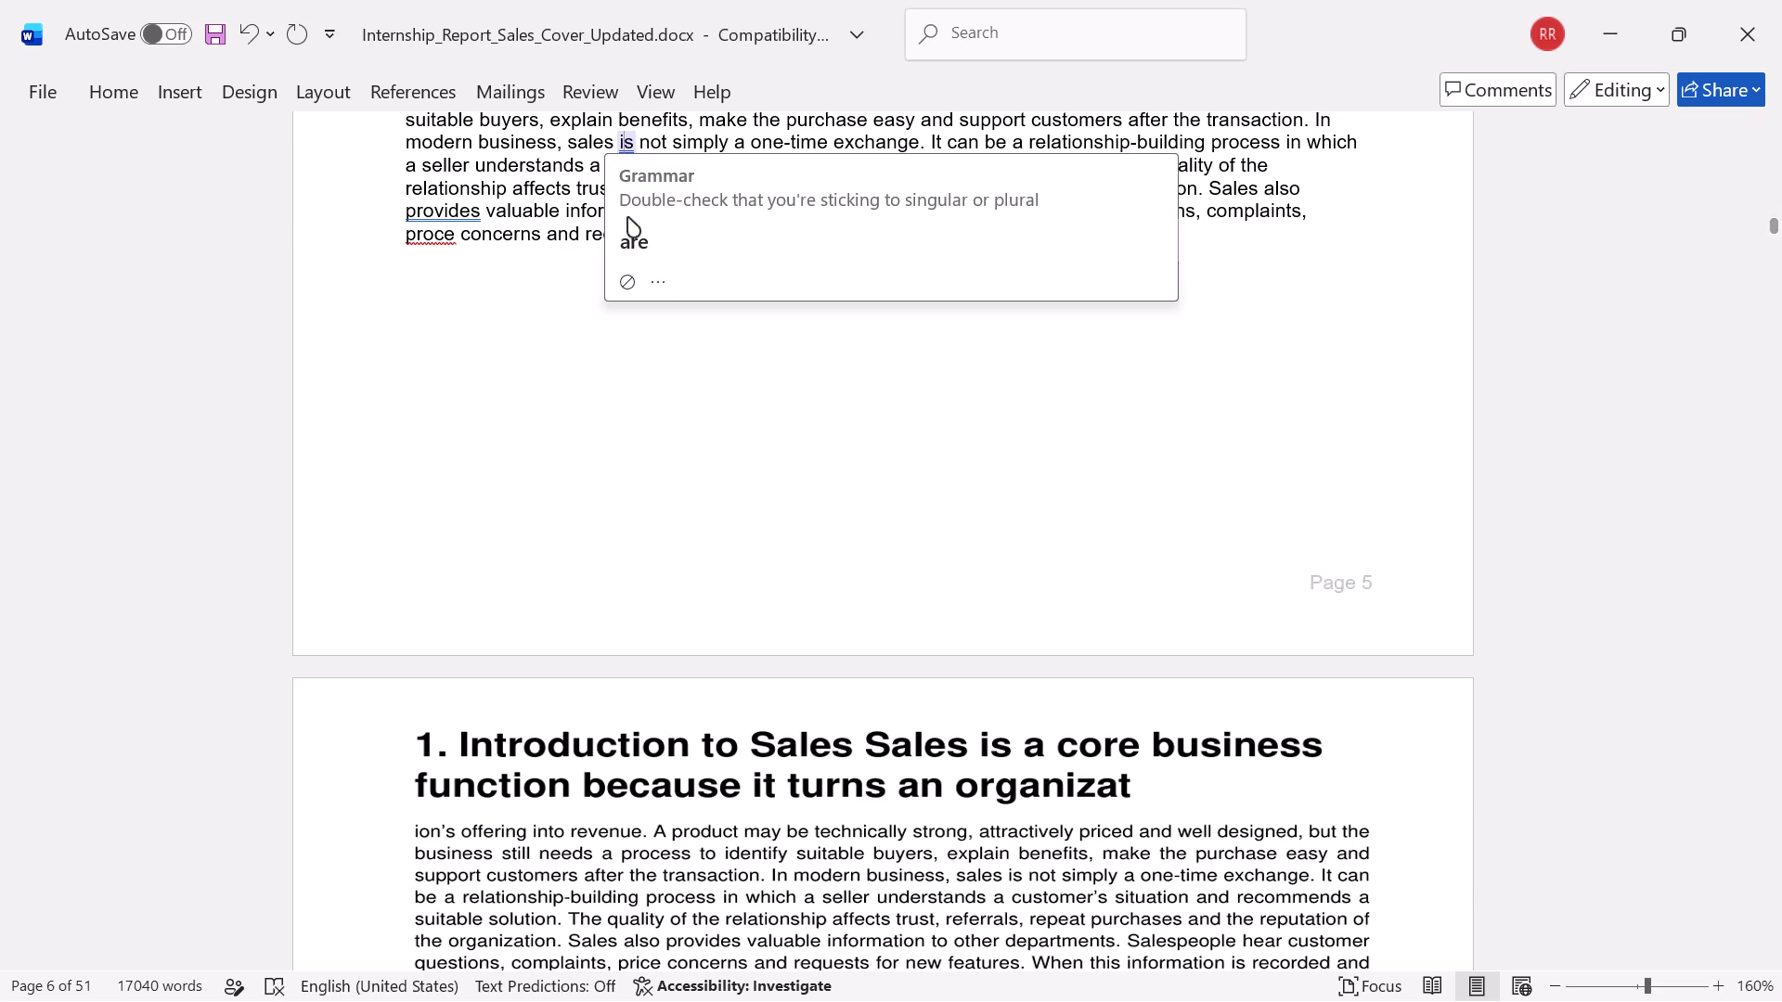
click(629, 235)
Apply the suggested corrections "provide" for the flagged "provides" and "price" for the misspelled "proce".
click(469, 212)
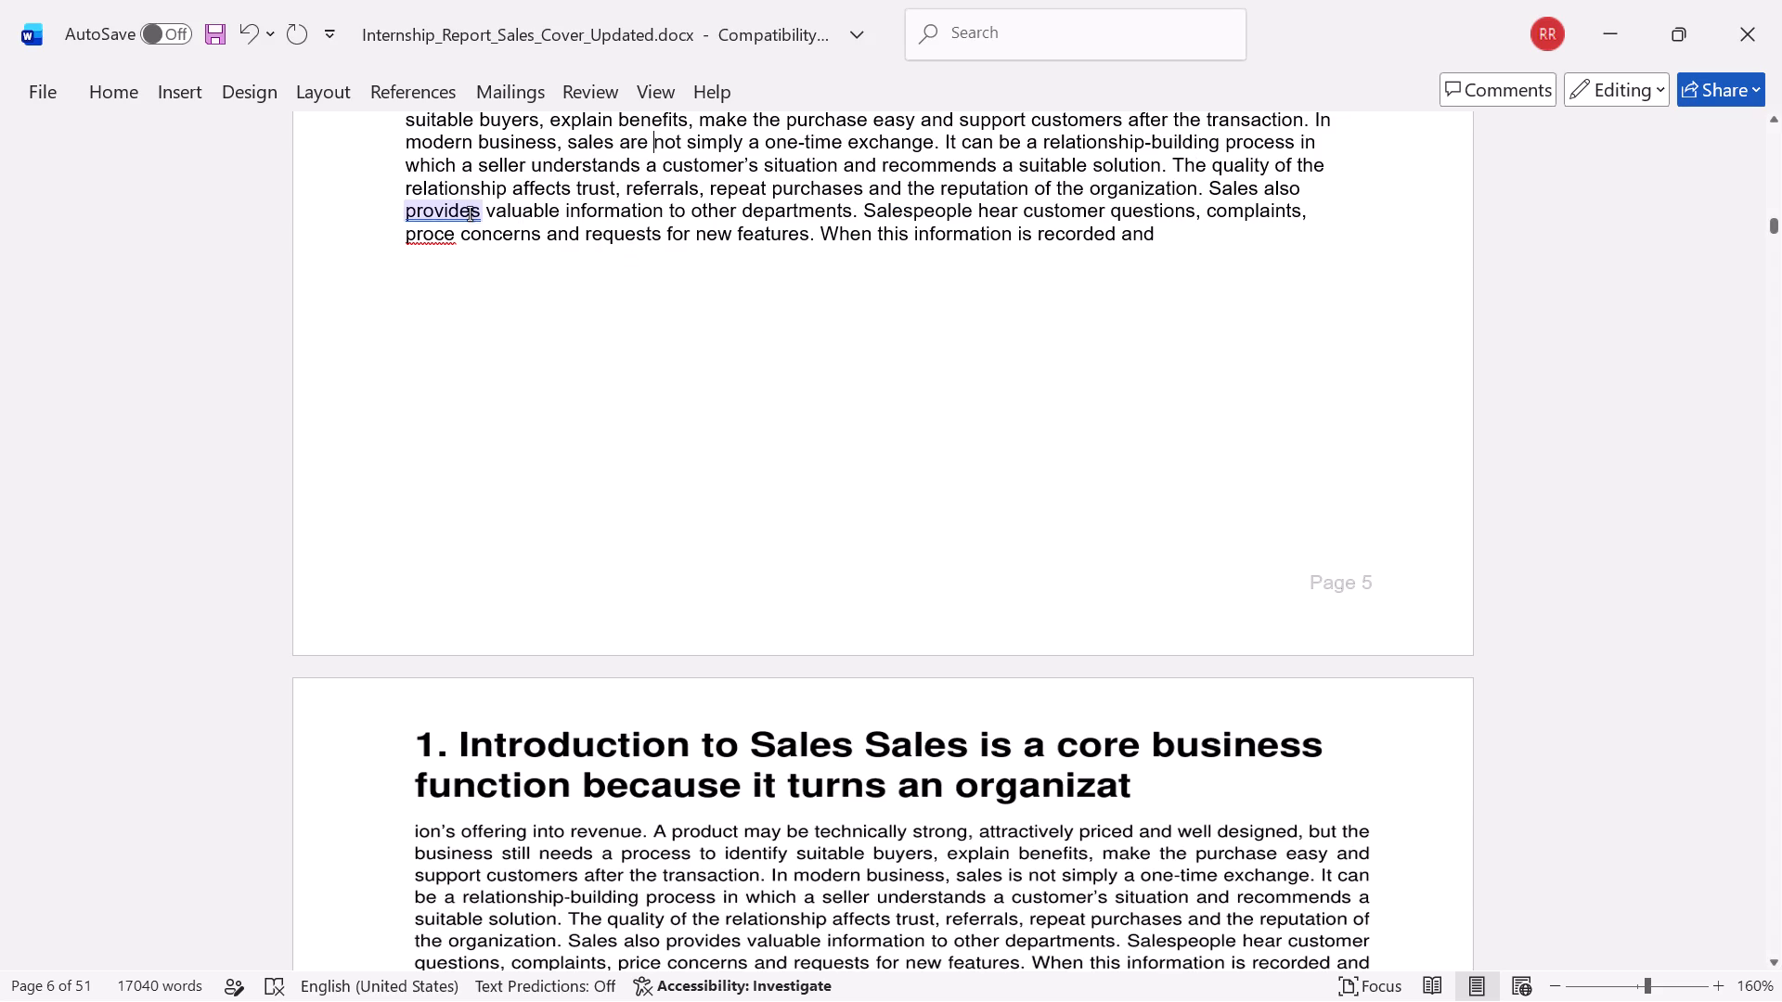
click(470, 292)
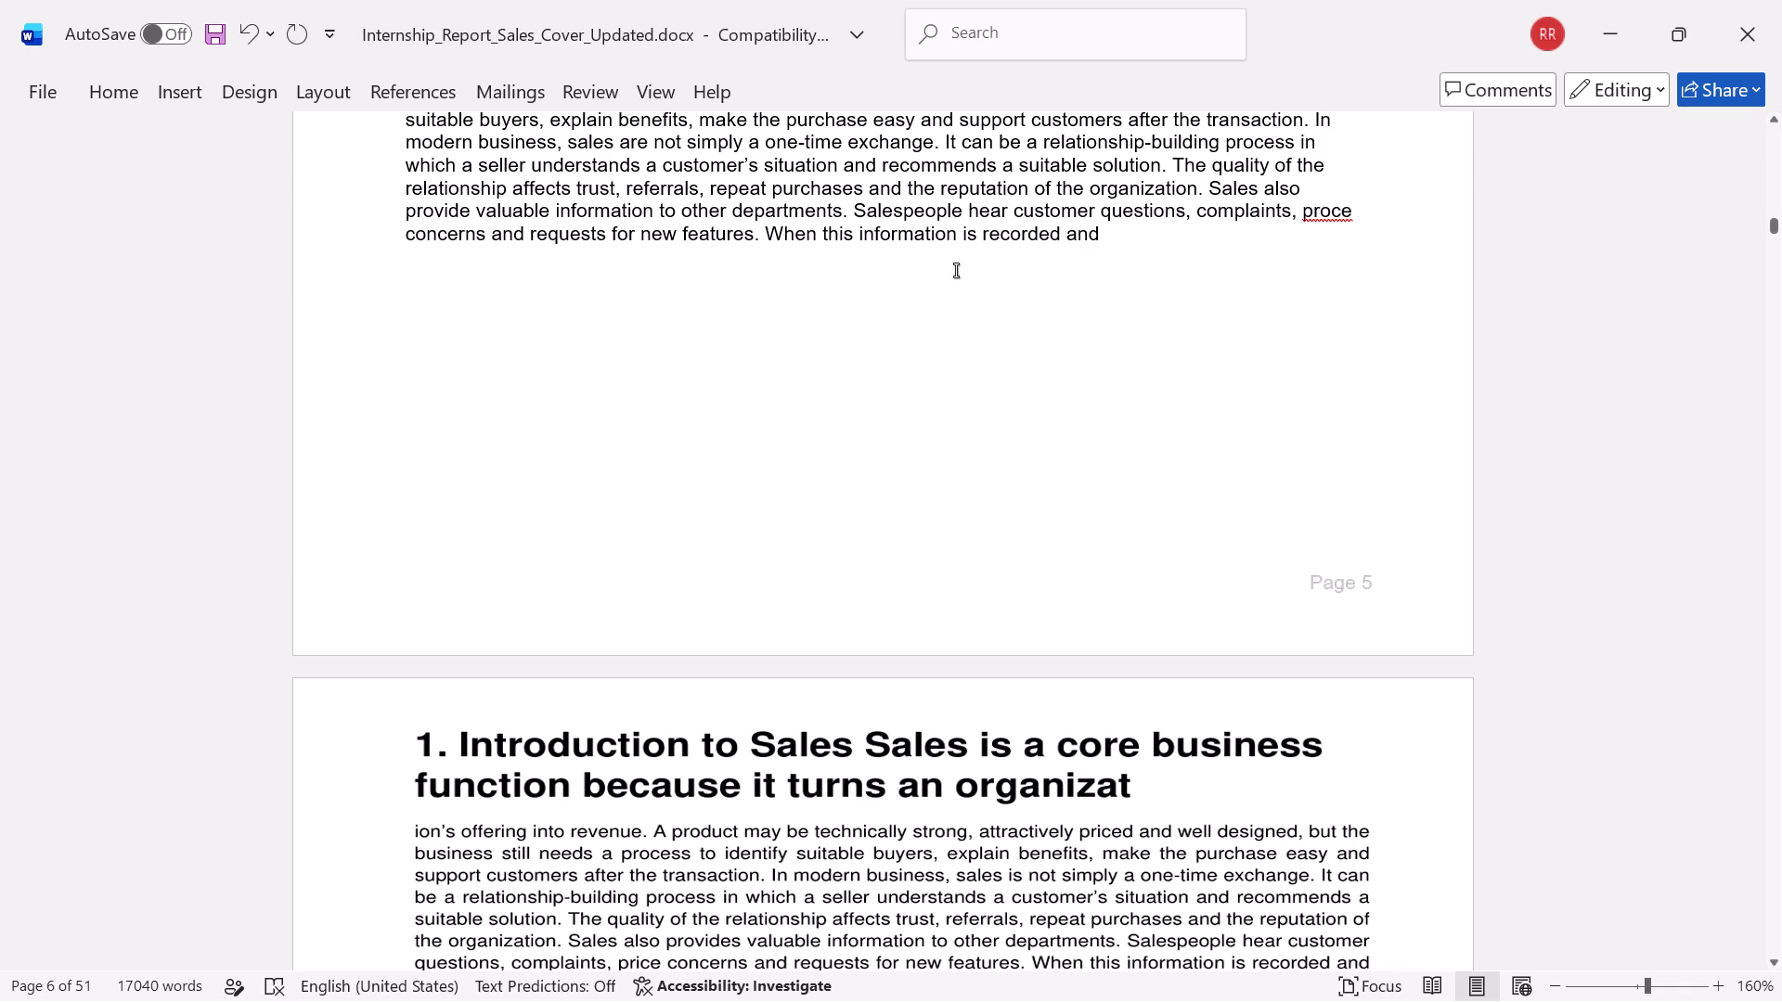
click(1330, 220)
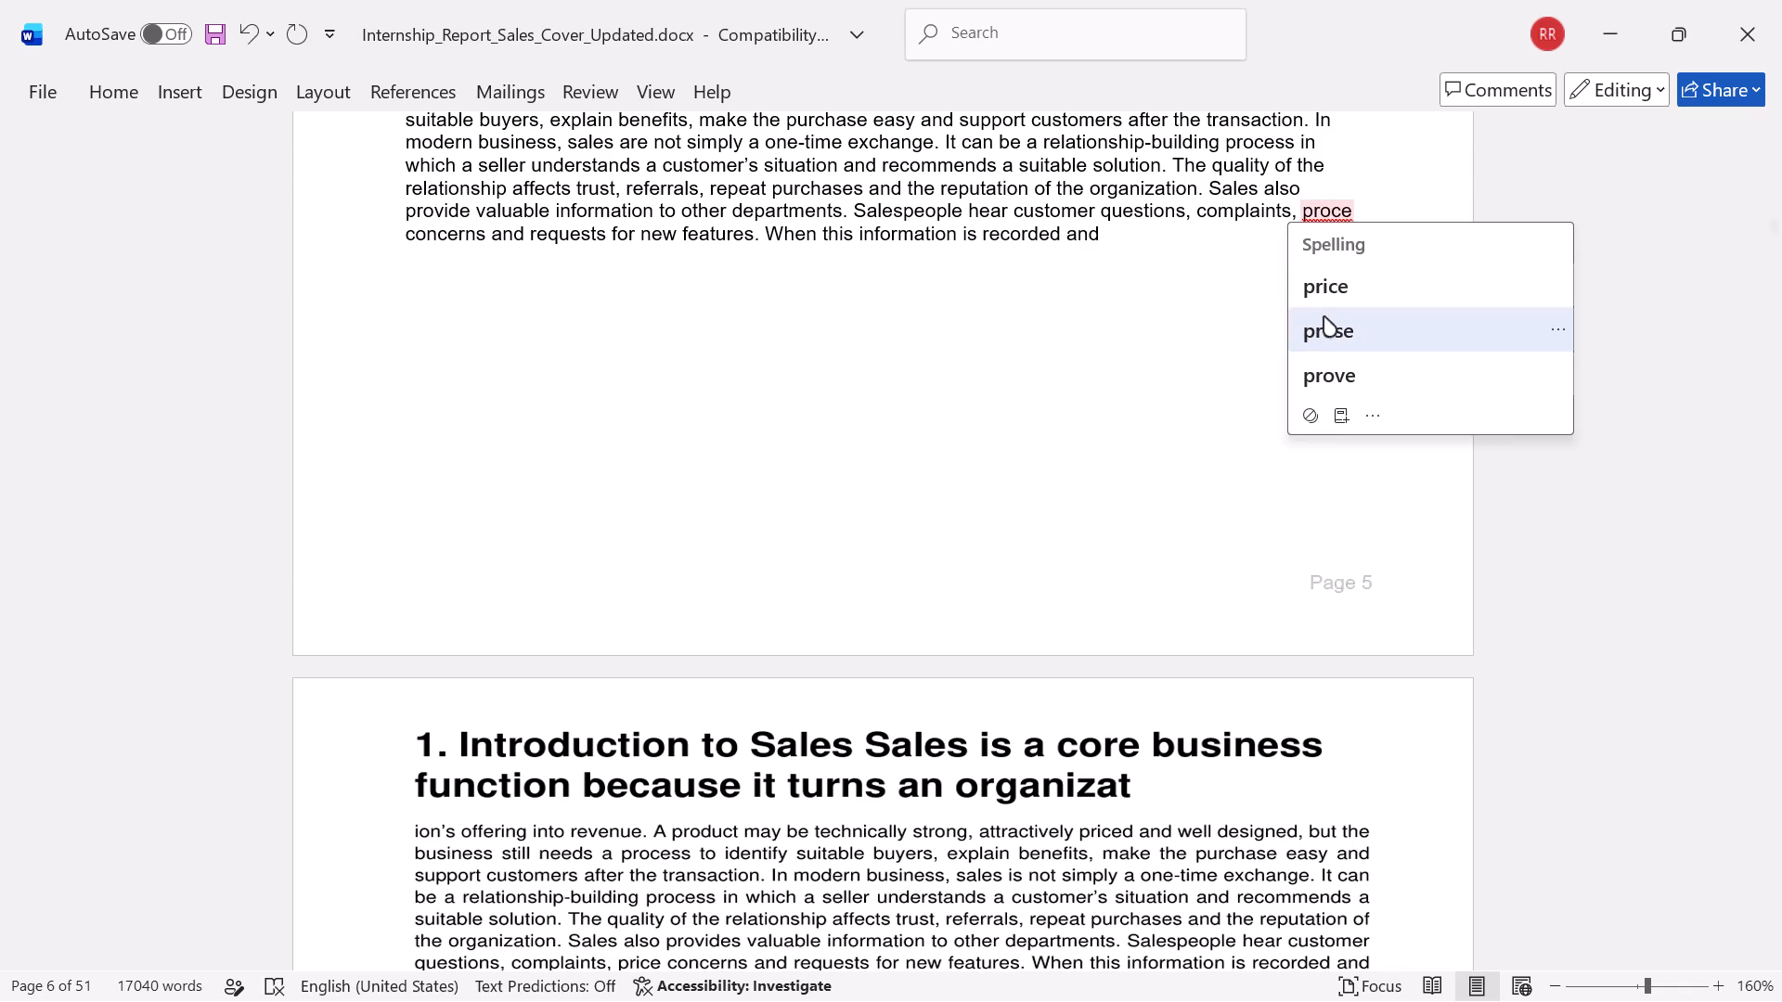
click(1341, 289)
Resume at the end of the new paragraph and continue the sentence with "shared, it can".
click(1133, 245)
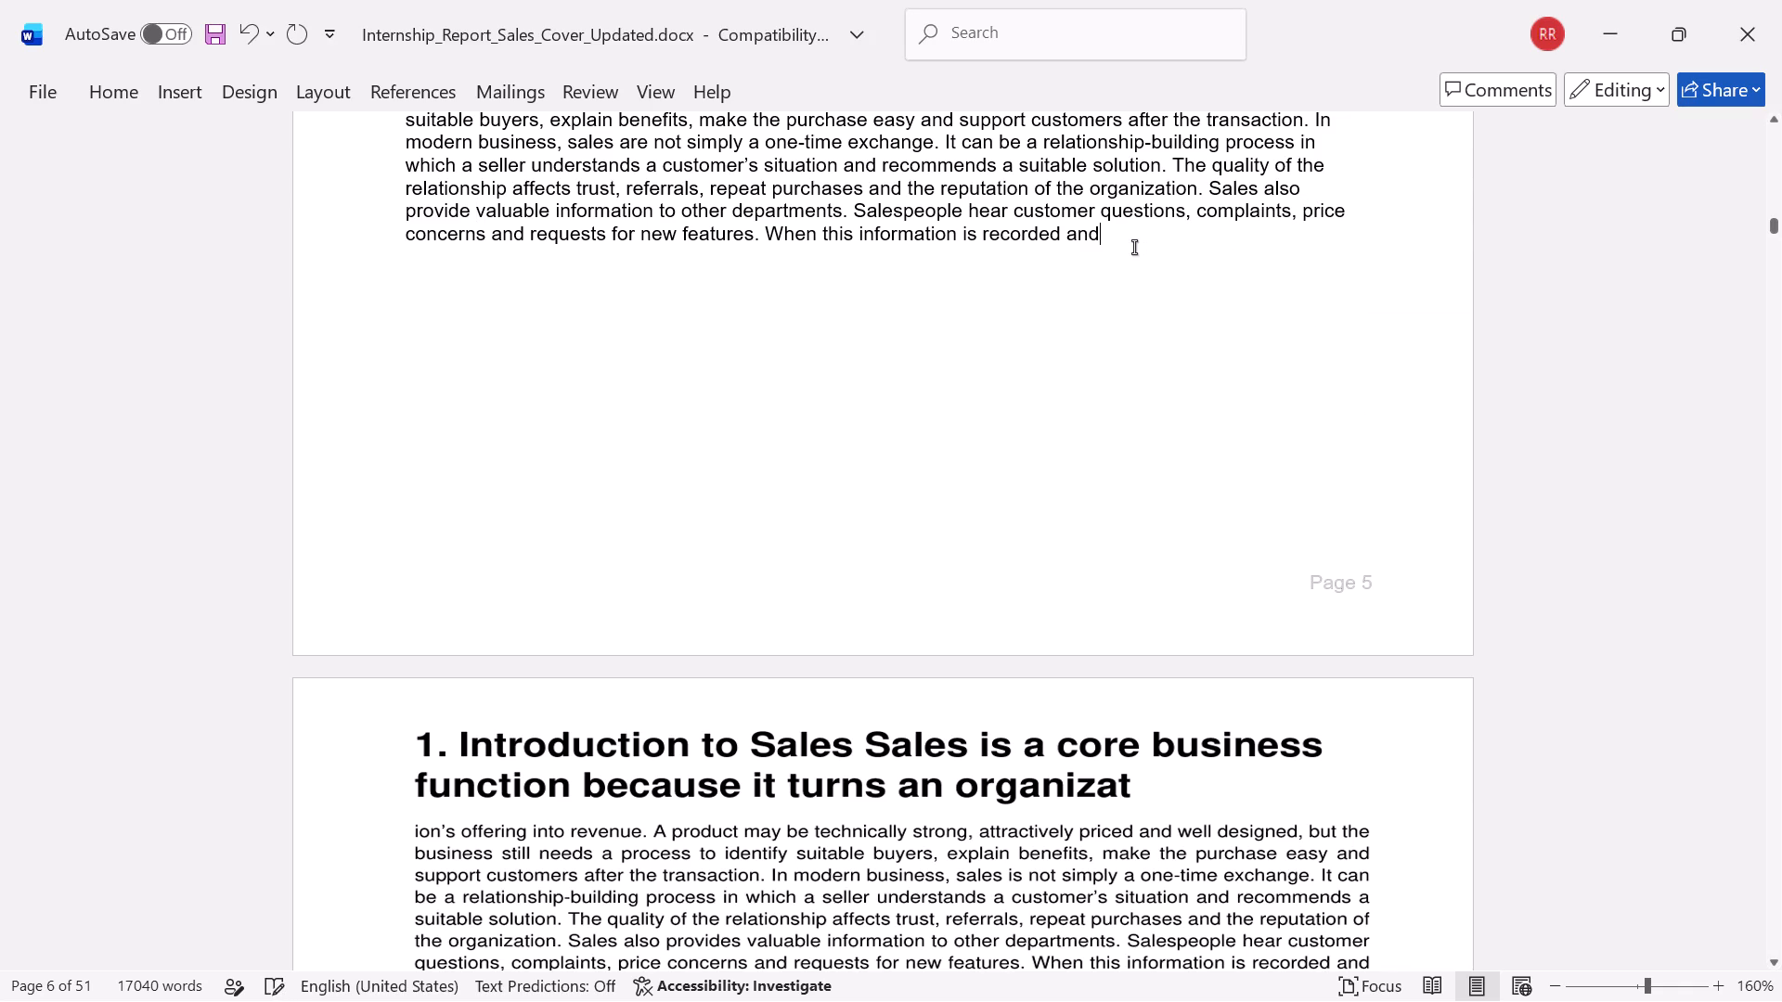
scroll(1133, 245, down, 1)
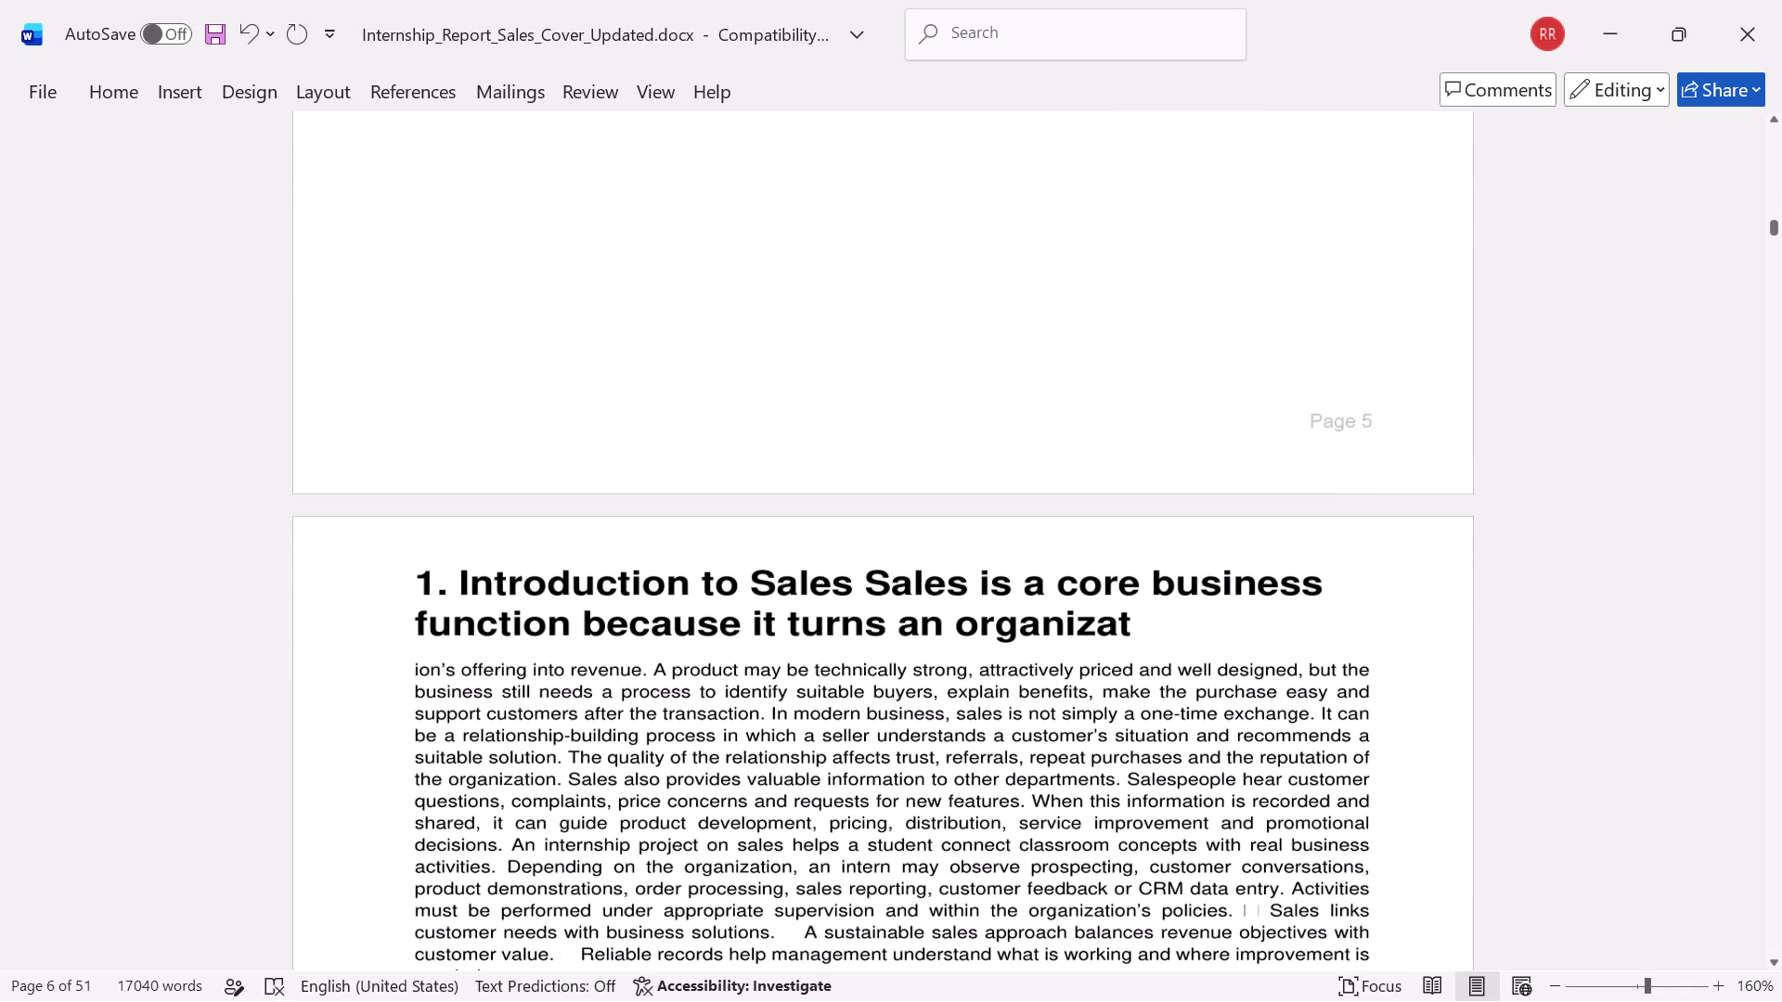
scroll(1133, 245, down, 2)
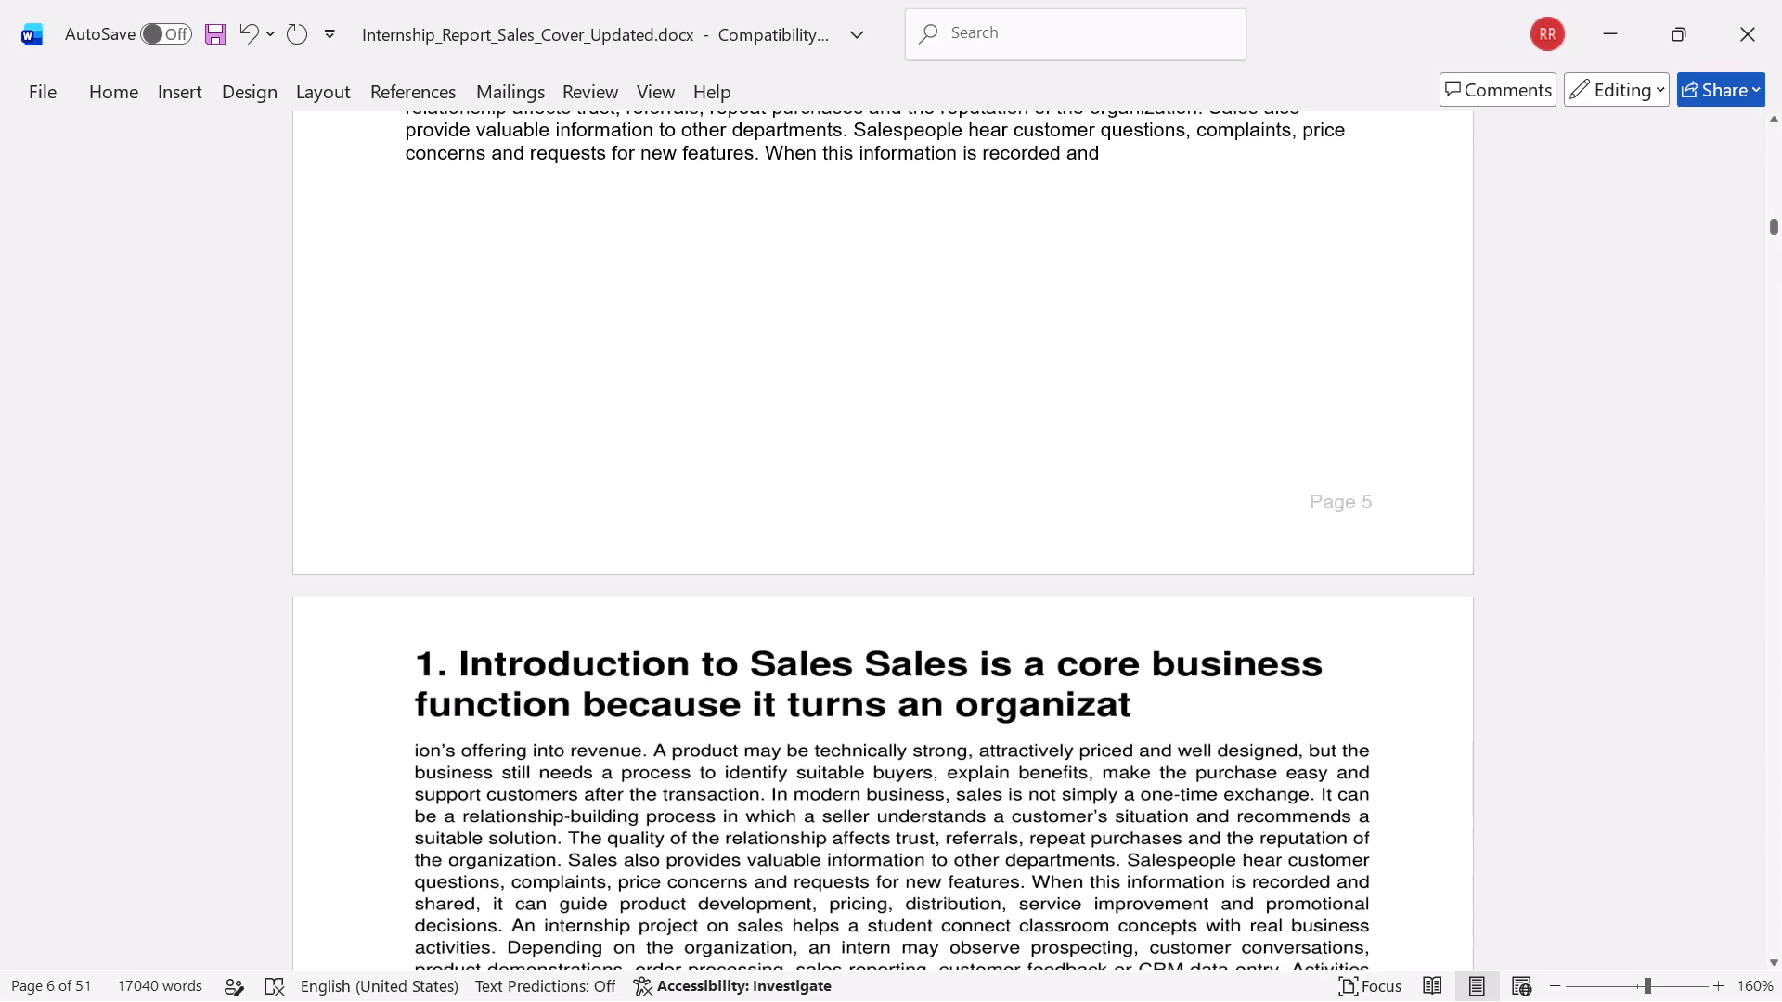
scroll(1133, 245, down, 2)
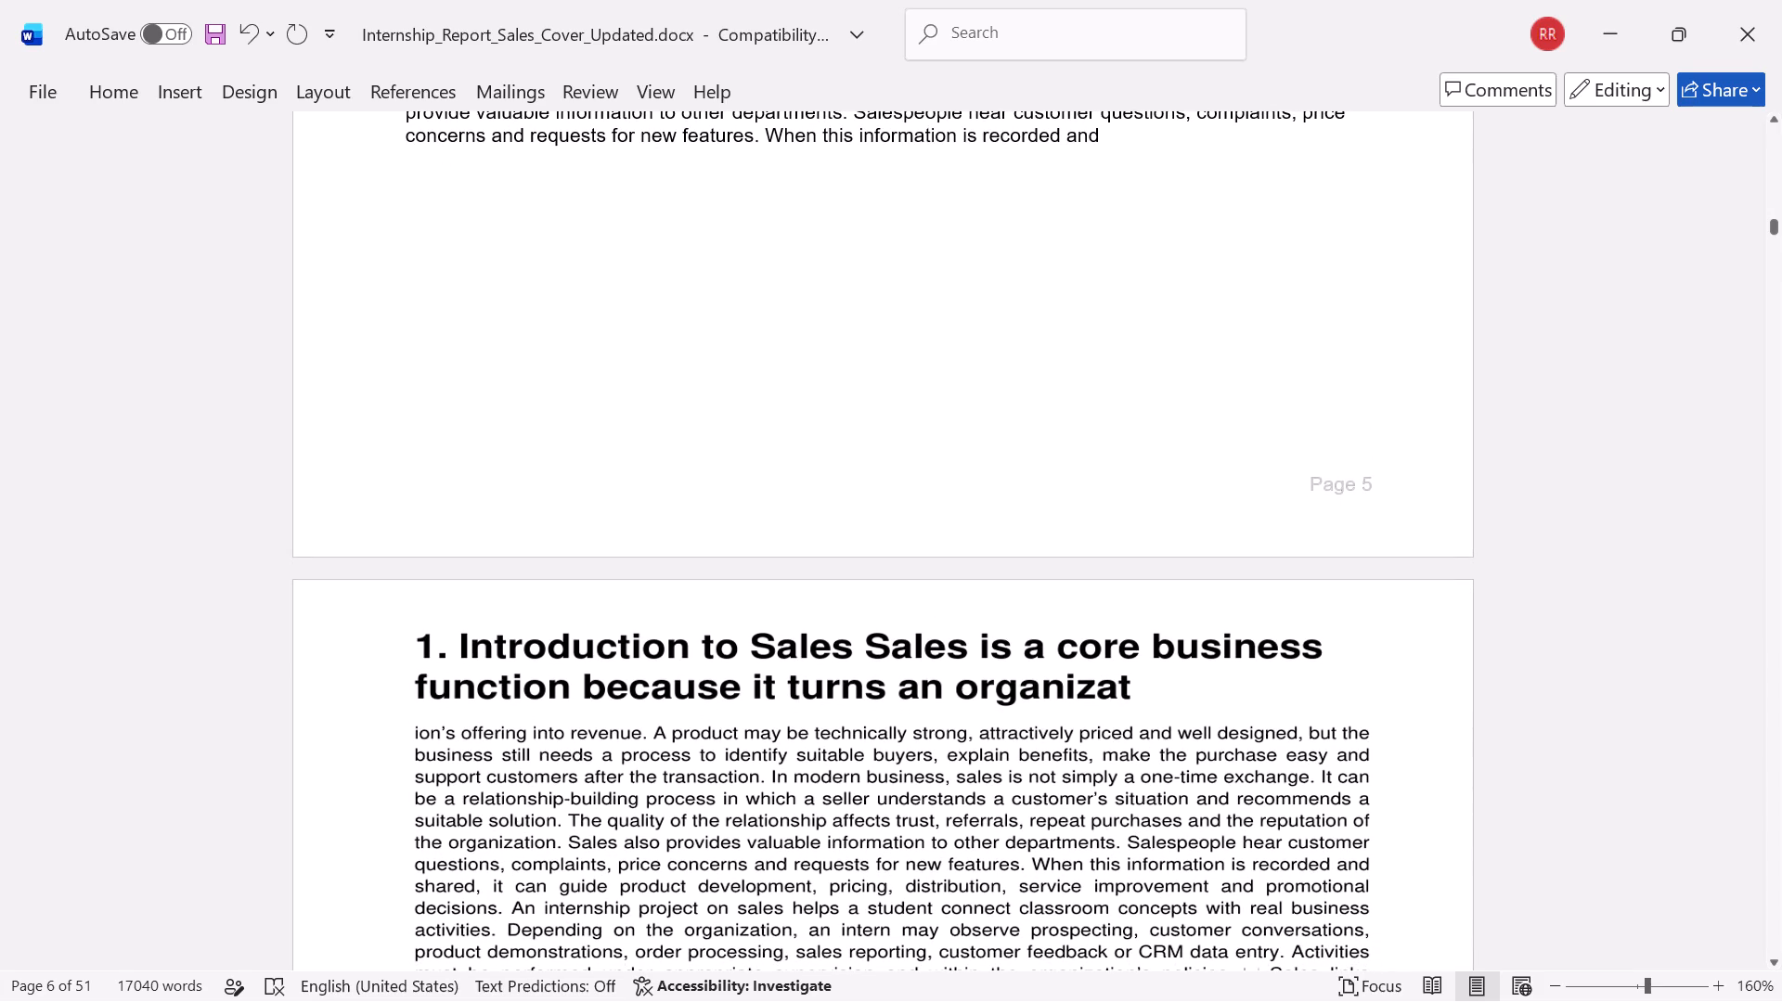
key(Return)
key(BackSpace)
key(BackSpace)
key(space)
text(shared)
text(, it)
key(space)
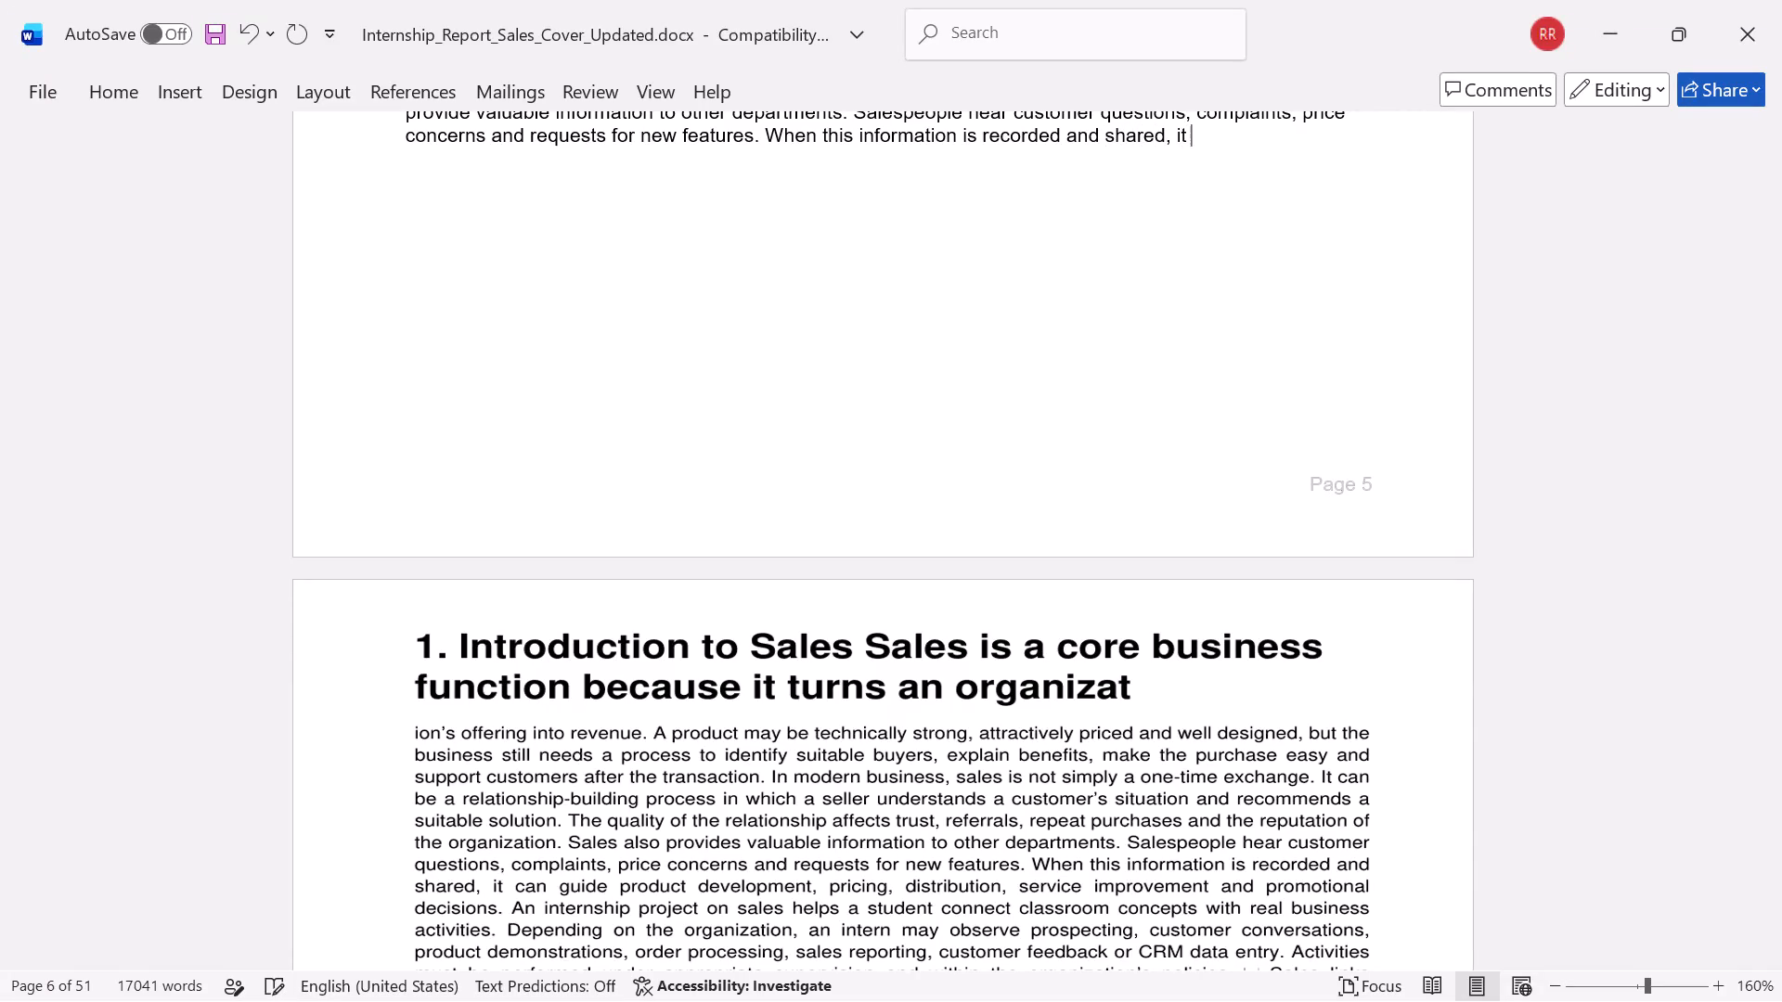
text(can)
key(space)
Continue the sentence with "guide product development, pricing,".
text(guide product developm)
key(BackSpace)
text(em)
key(BackSpace)
key(BackSpace)
text(ement)
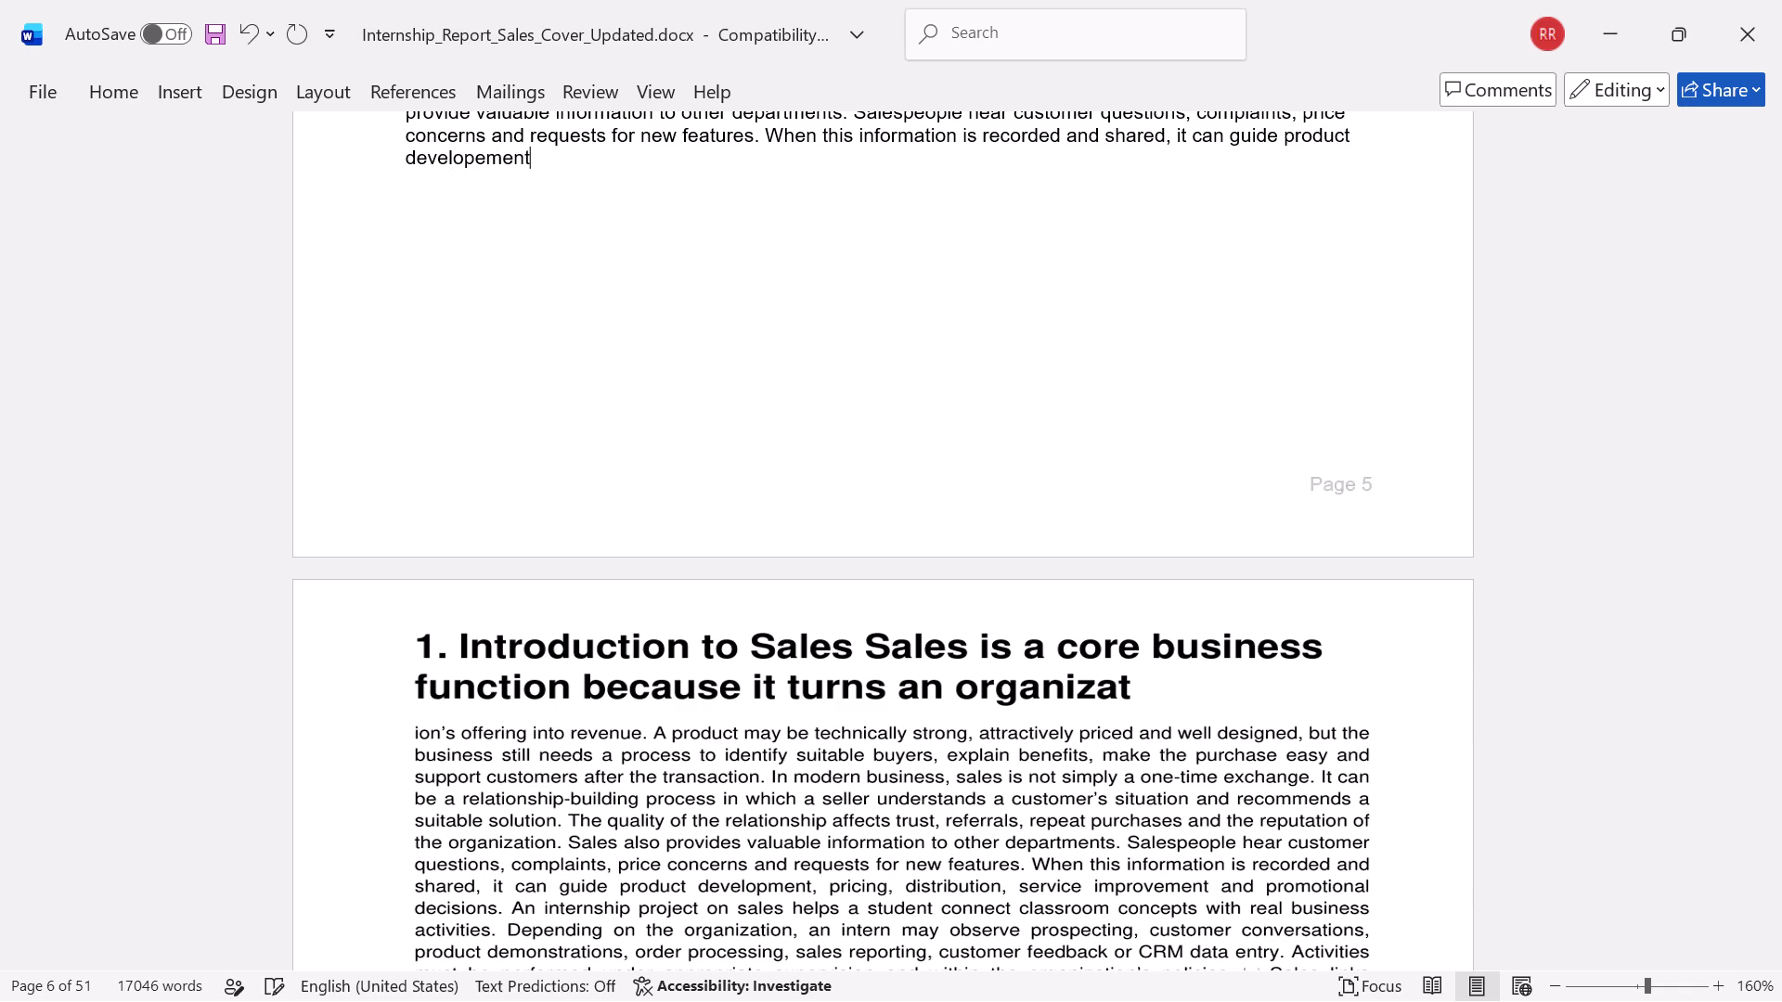
text(, pricing,)
key(space)
Add the word "distribution" after "pricing,".
text(dust)
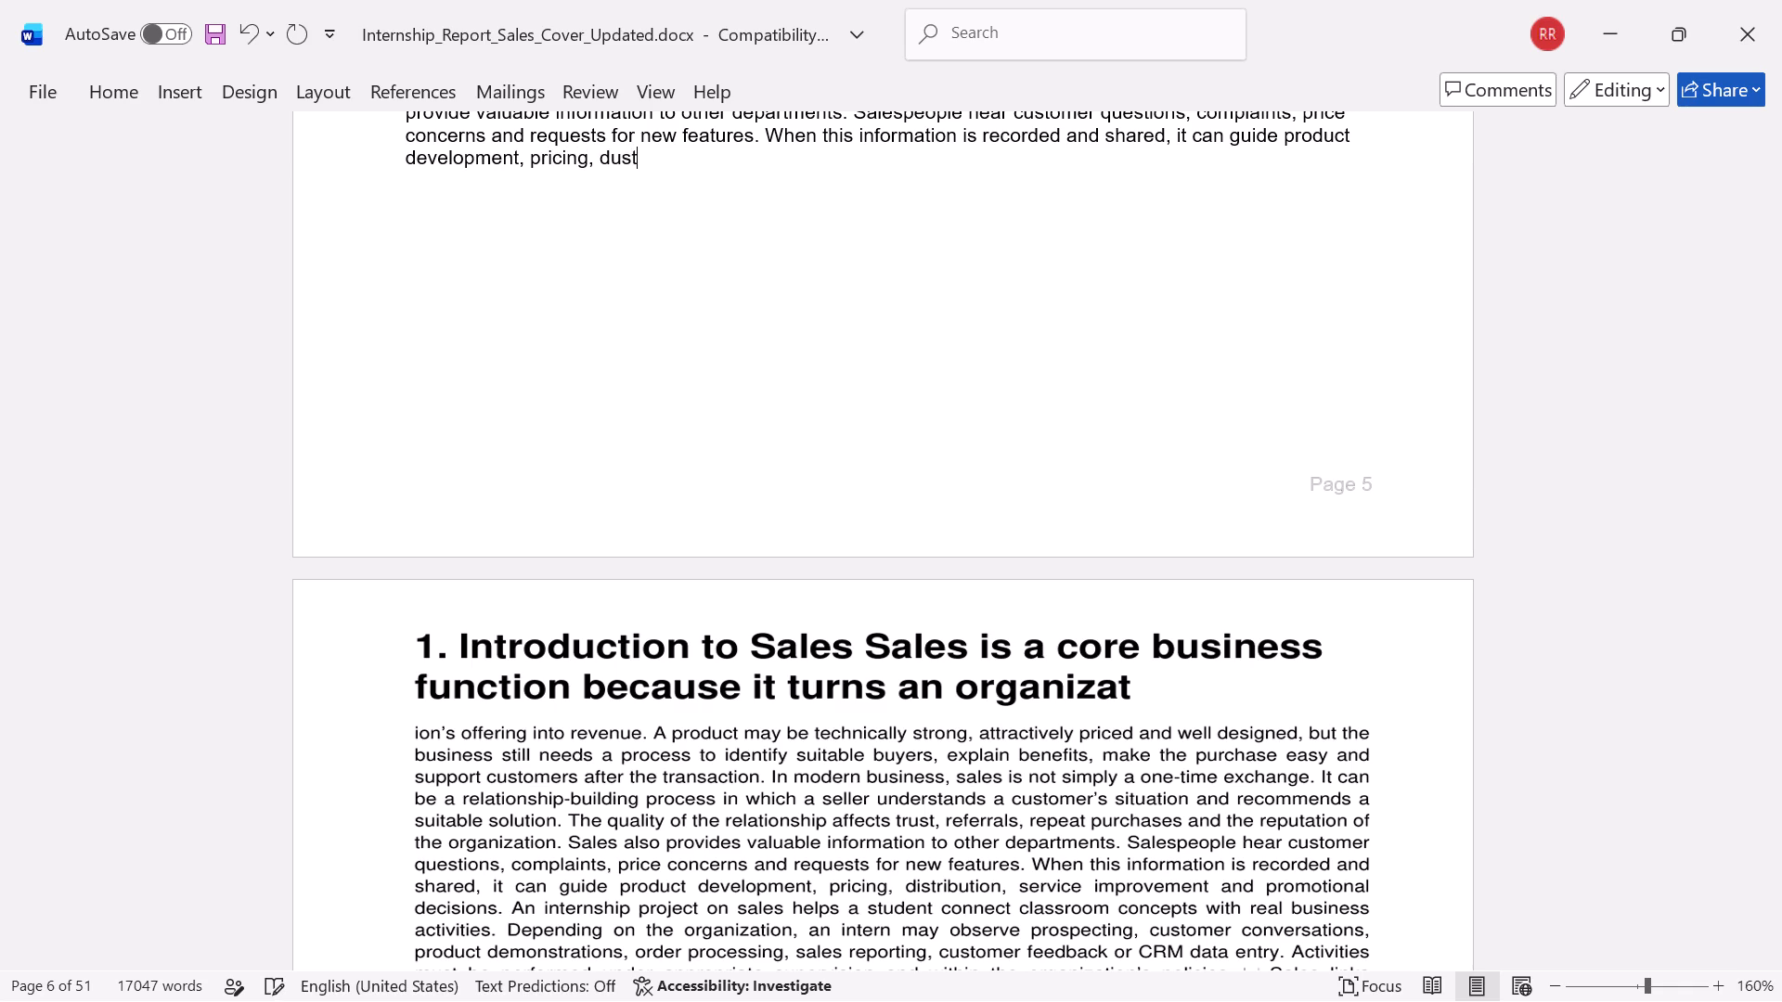
key(BackSpace)
key(BackSpace)
key(BackSpace)
text(istribt)
key(BackSpace)
text(uti)
text(on)
Continue the sentence with ", service improvement and".
text(, s)
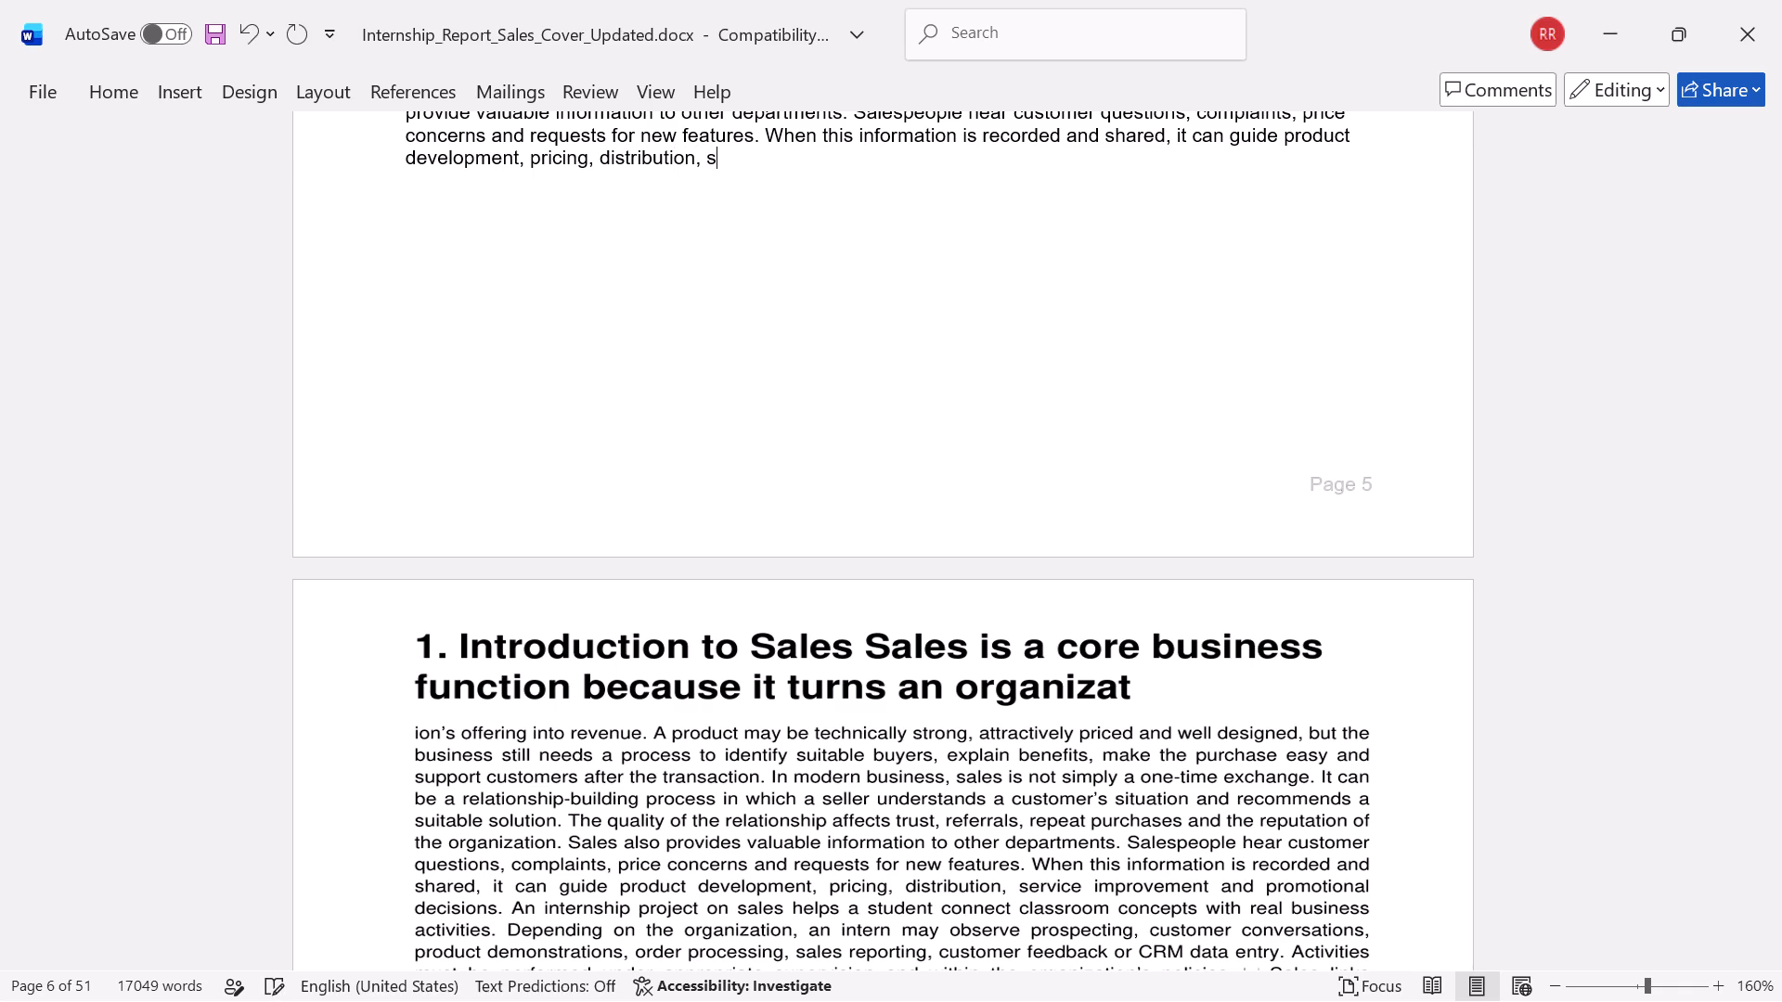
text(ervice imporon)
key(BackSpace)
text(vement n)
key(BackSpace)
text(and)
key(space)
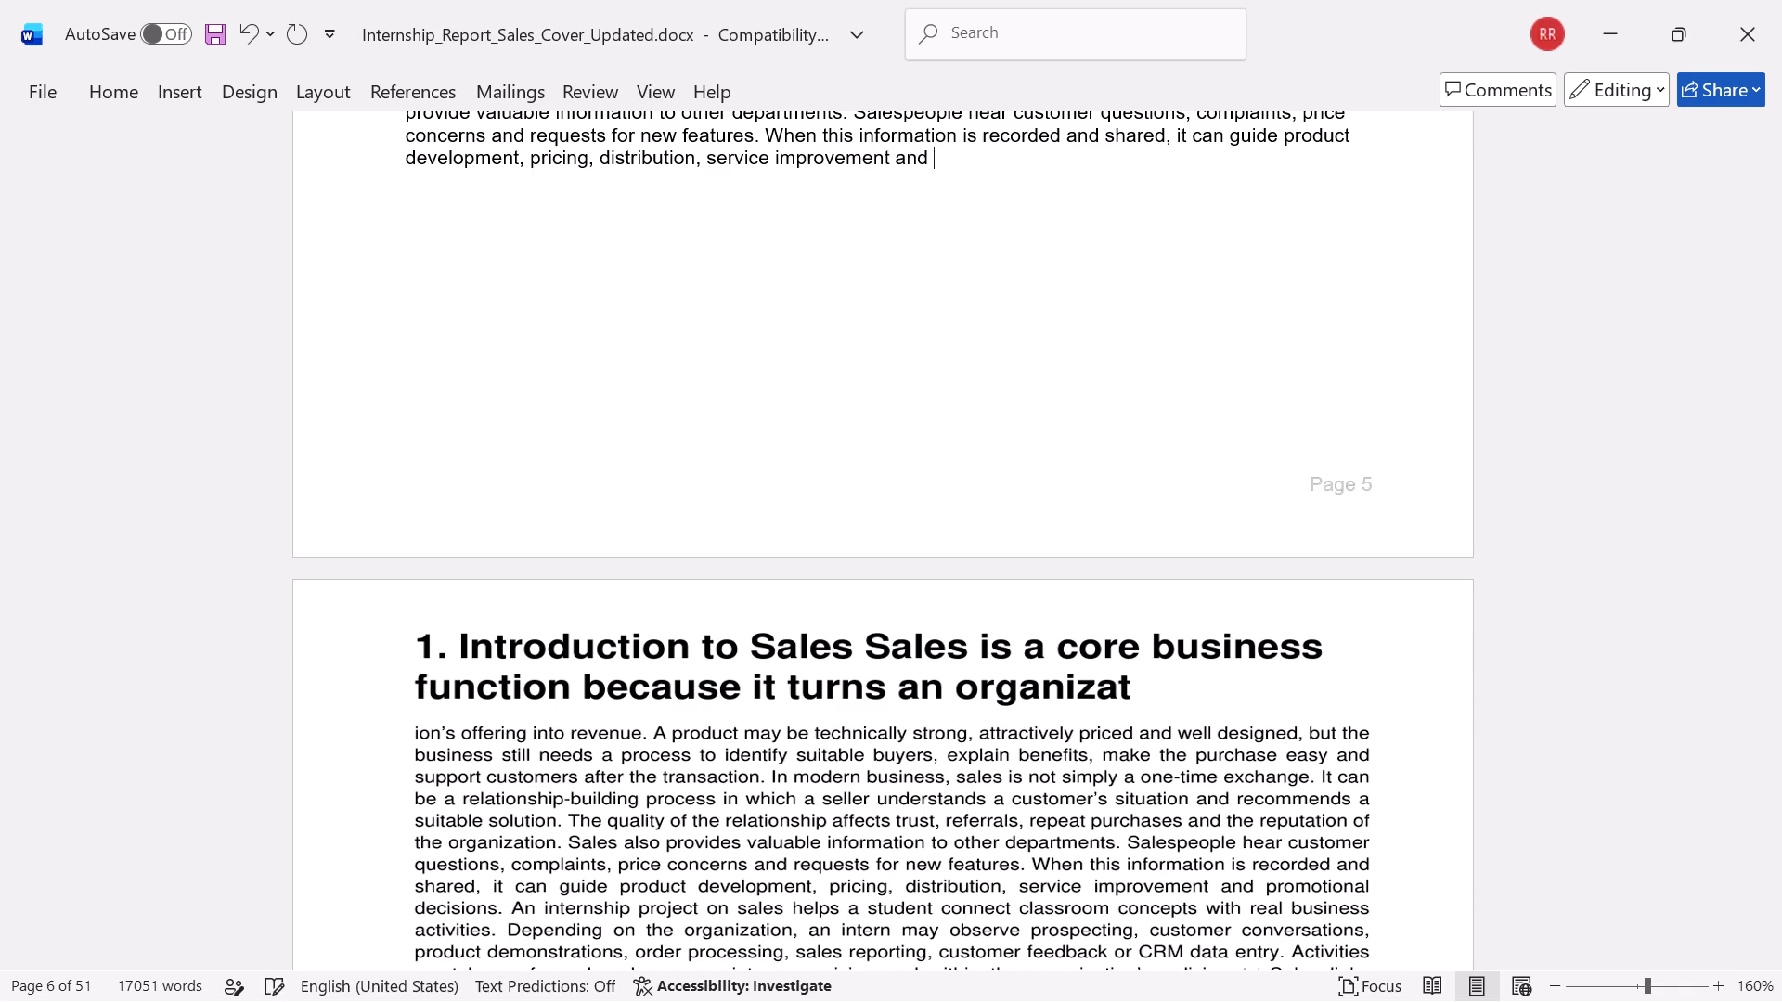
Finish the sentence with "promotional decision.".
text(promotional)
key(space)
text(decision. a)
key(BackSpace)
text(Qn)
key(BackSpace)
key(BackSpace)
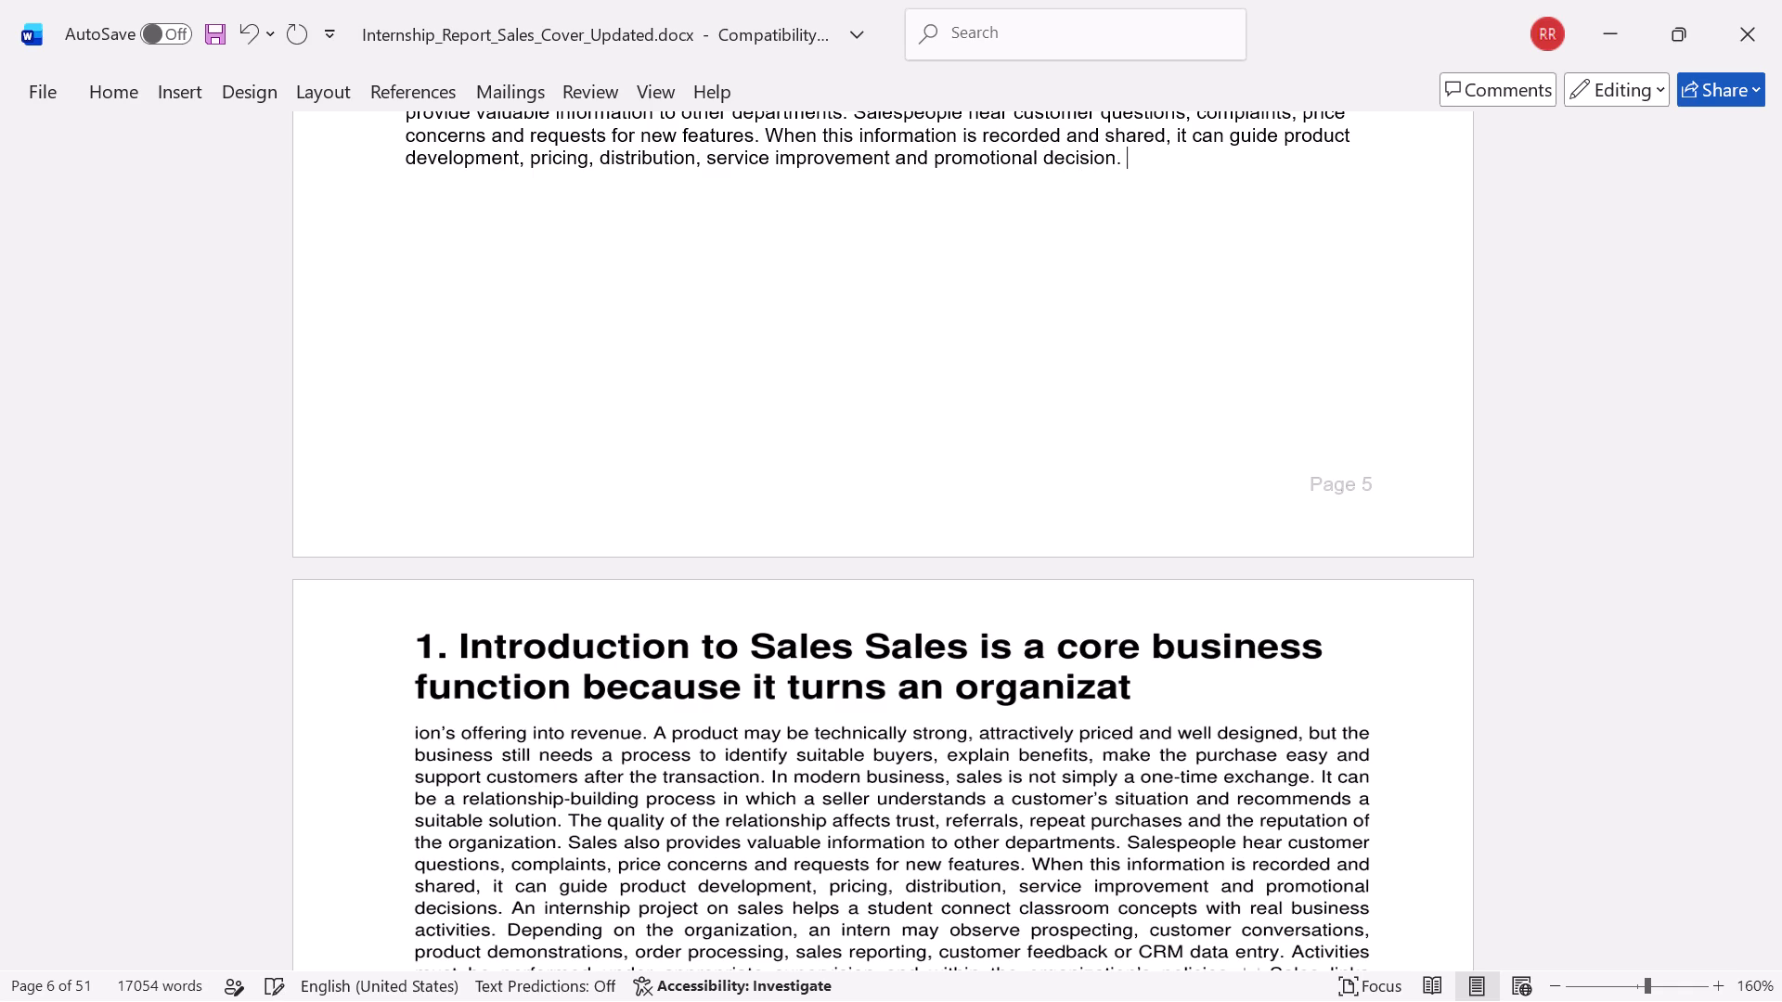
Start a new sentence with "An internship".
text(An ine)
key(BackSpace)
text(yernsjip)
key(BackSpace)
key(ctrl+BackSpace)
text(in)
key(BackSpace)
key(BackSpace)
text(internship)
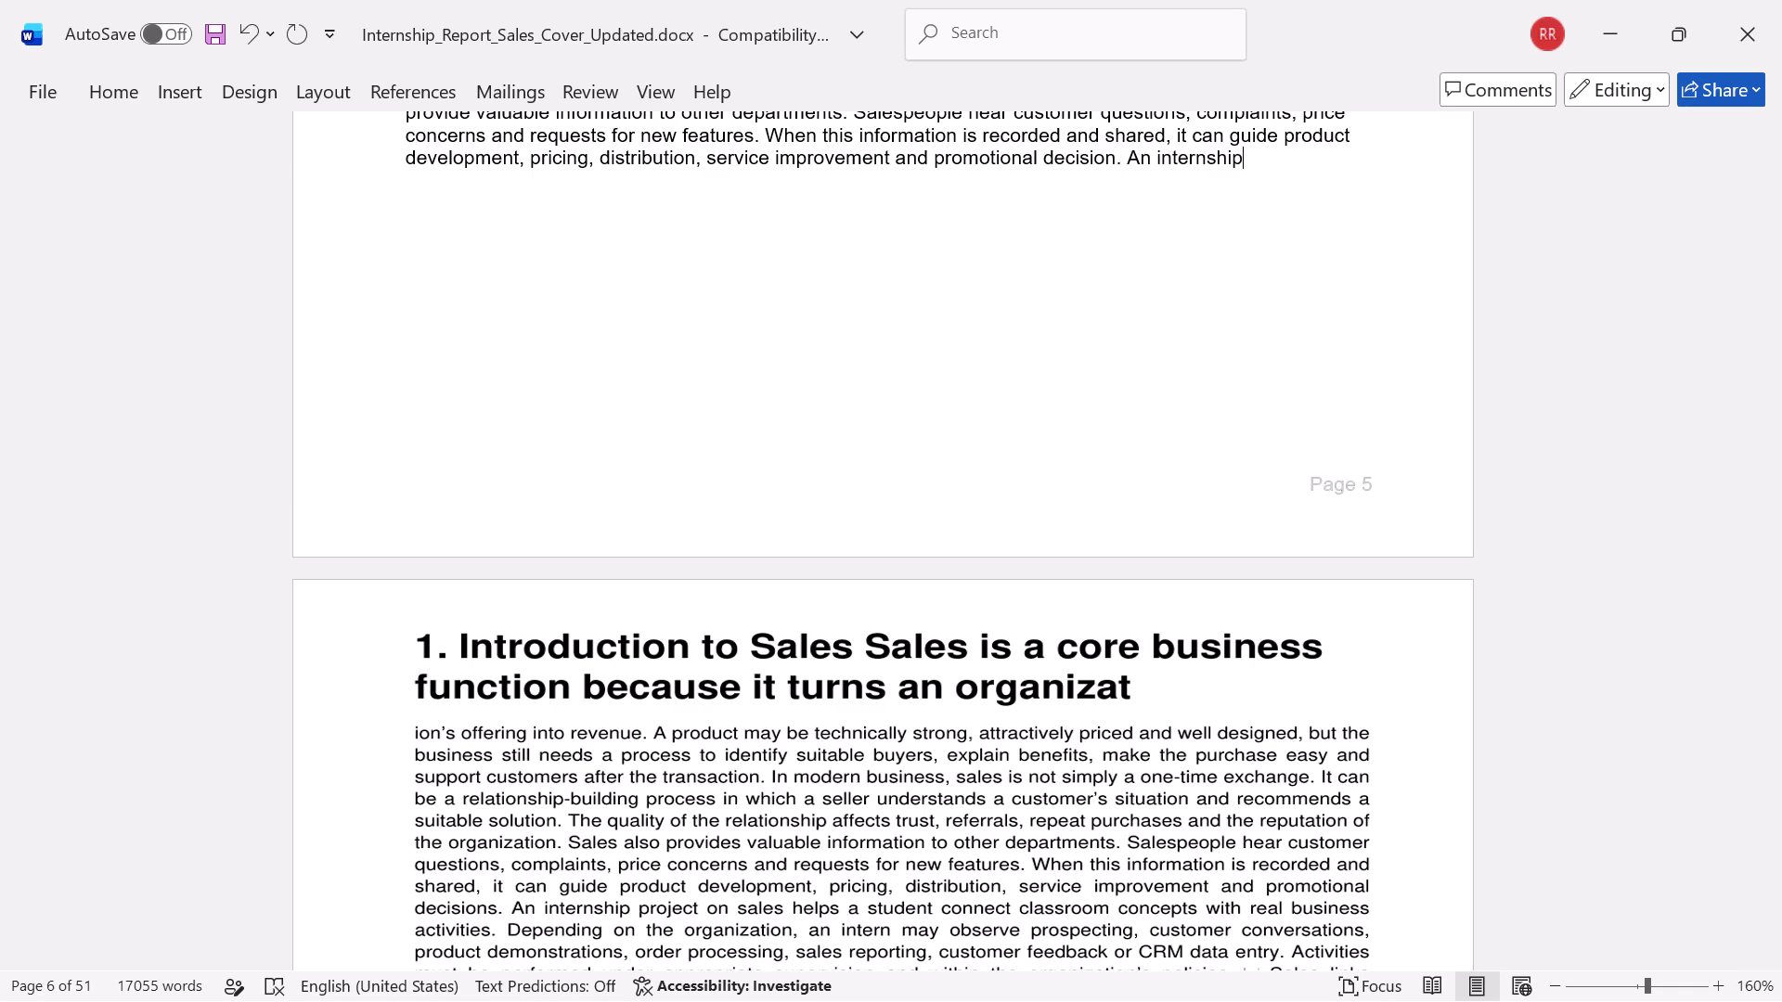
Continue the sentence with "project on sales helps a student connect classroom concepts with real business activities".
text(project a)
key(BackSpace)
text(on sales helps a student connect class)
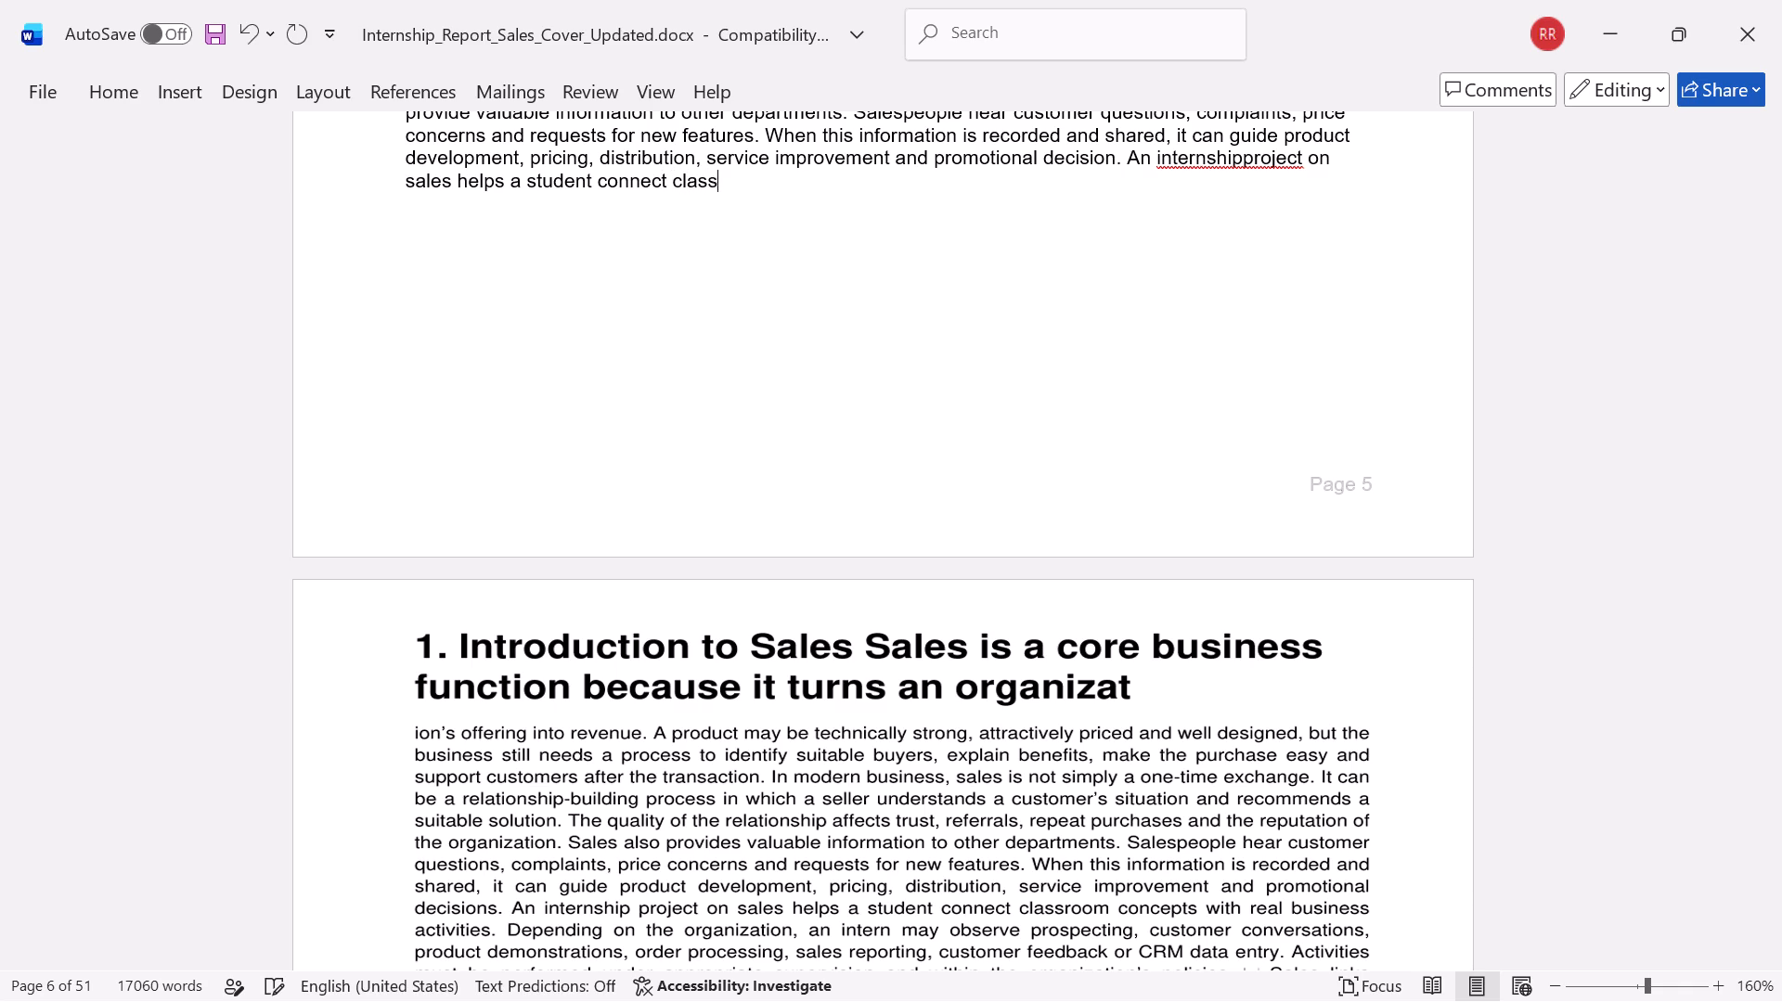
text(room)
key(space)
text(co)
key(n)
text(cept)
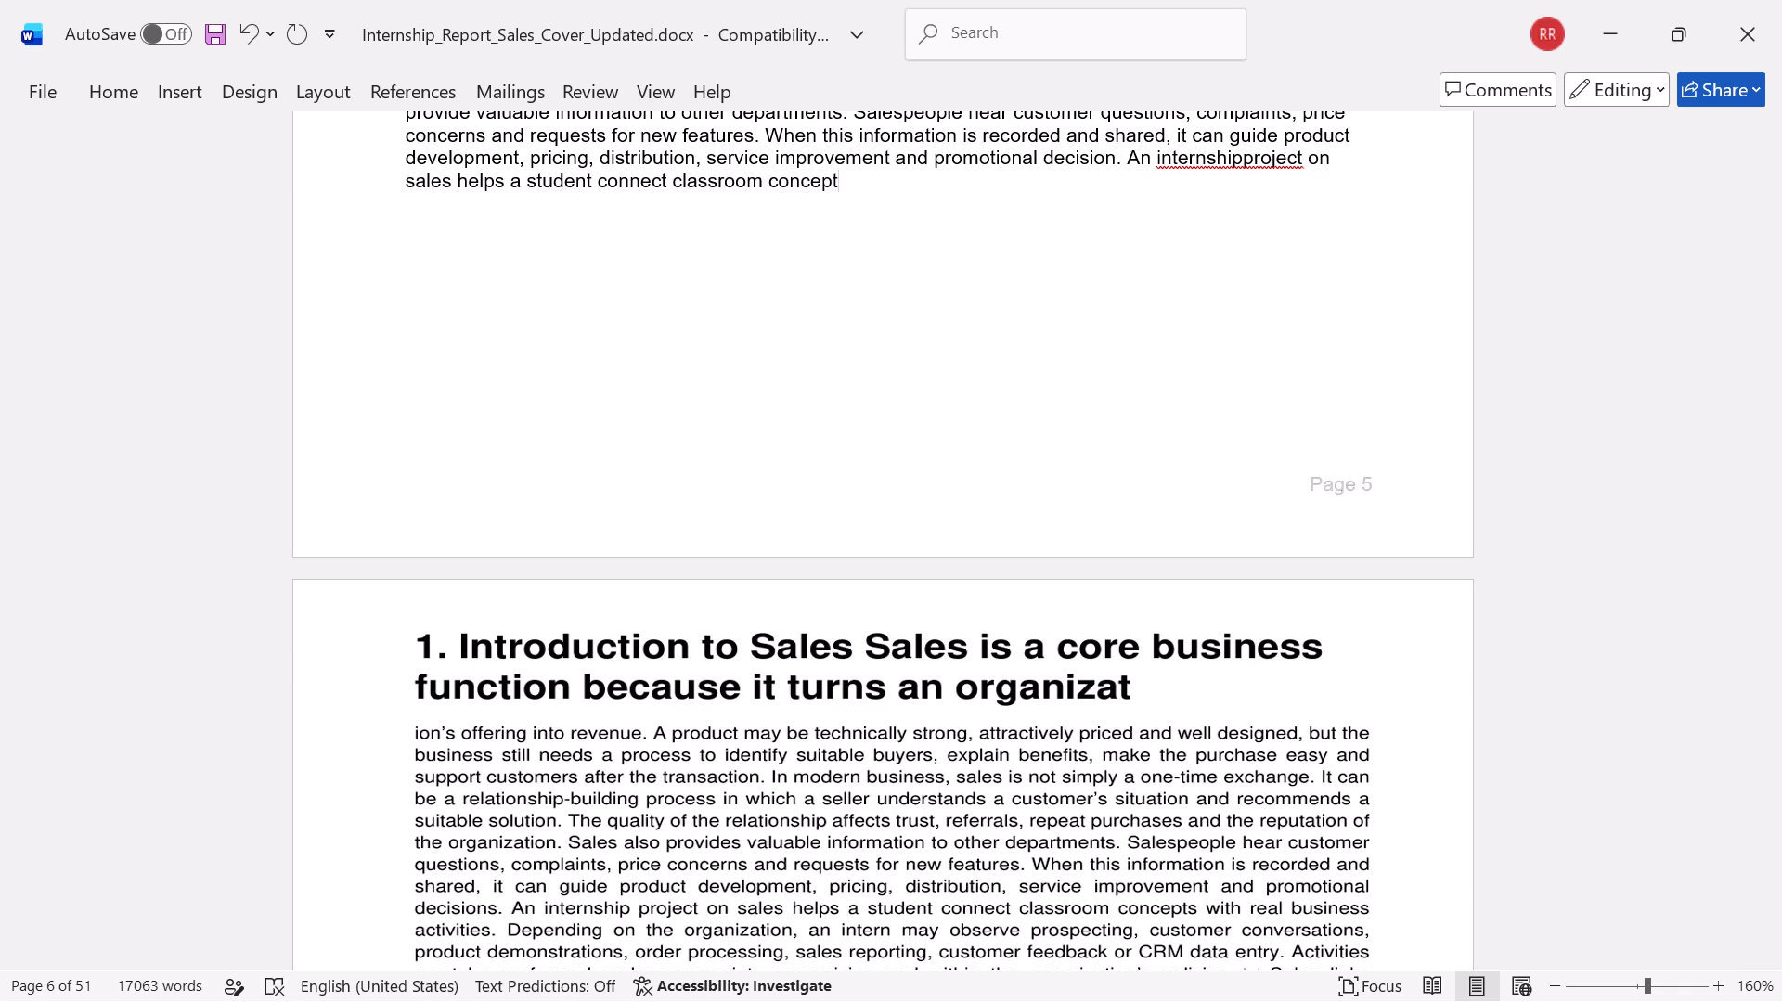
text(s with real bui)
key(BackSpace)
text(siness)
key(space)
text(activities)
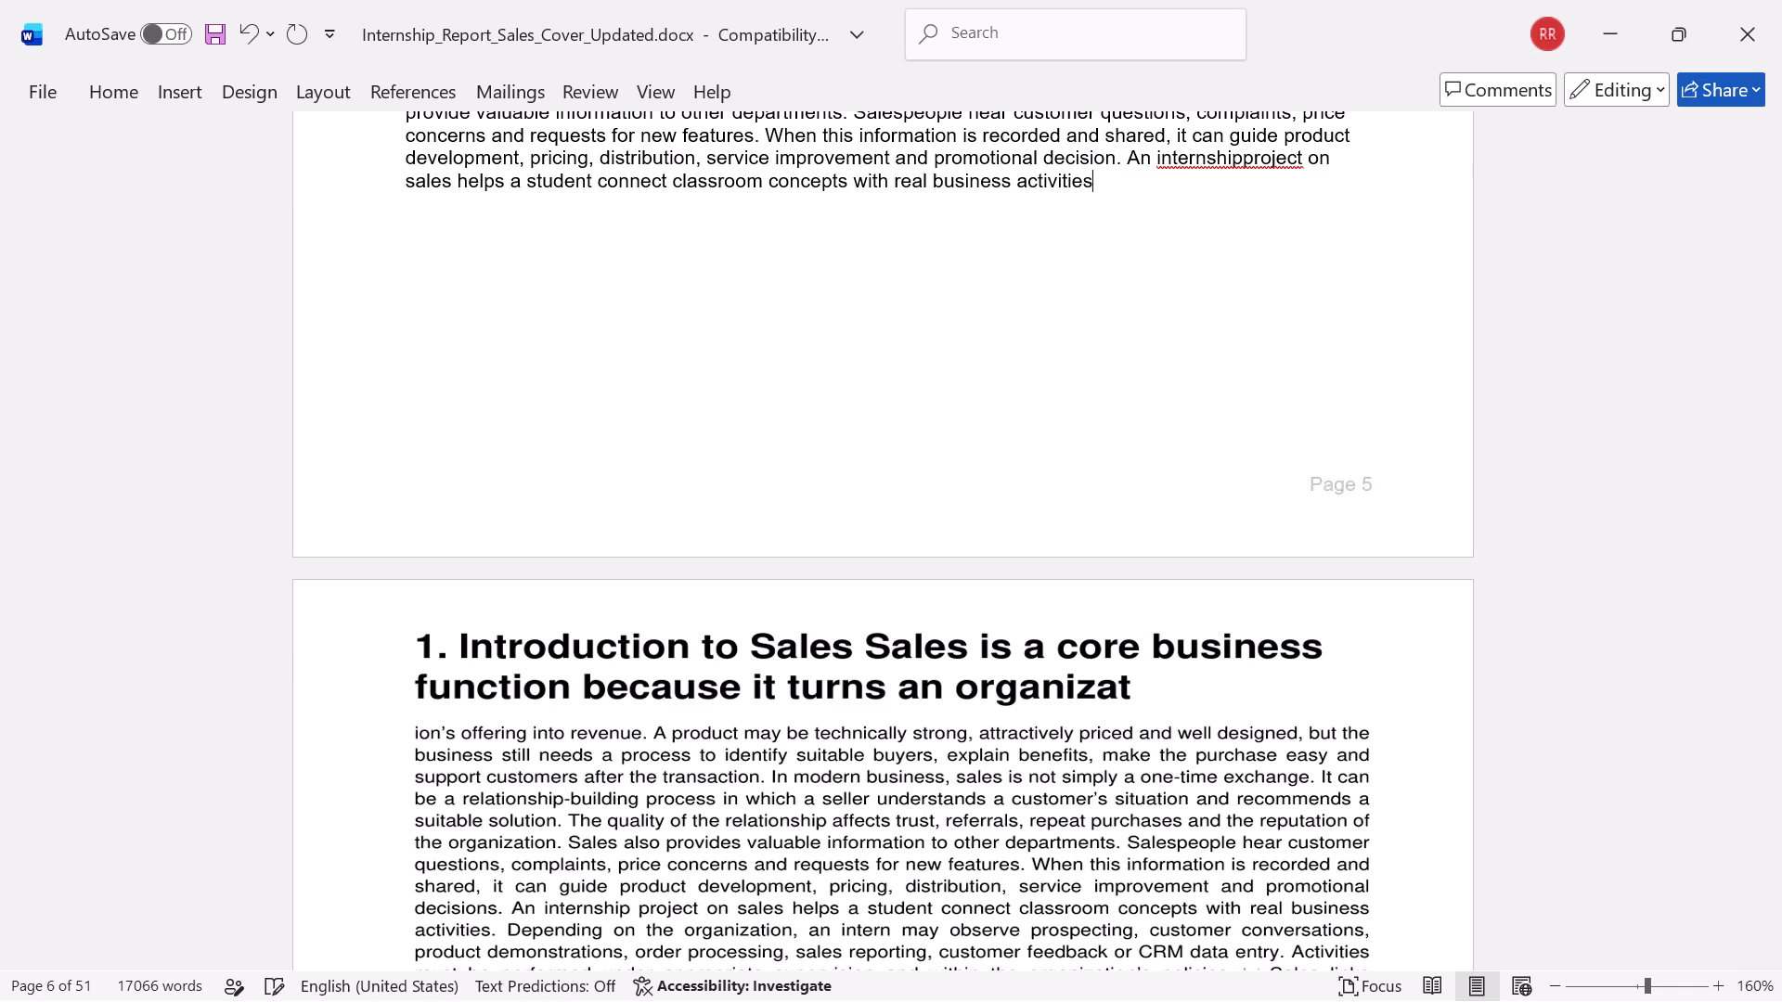
key(comma)
key(BackSpace)
End the sentence with a period and add "Depending on the organization, an intern may observe prospecting, customer conversations".
text(. Depending)
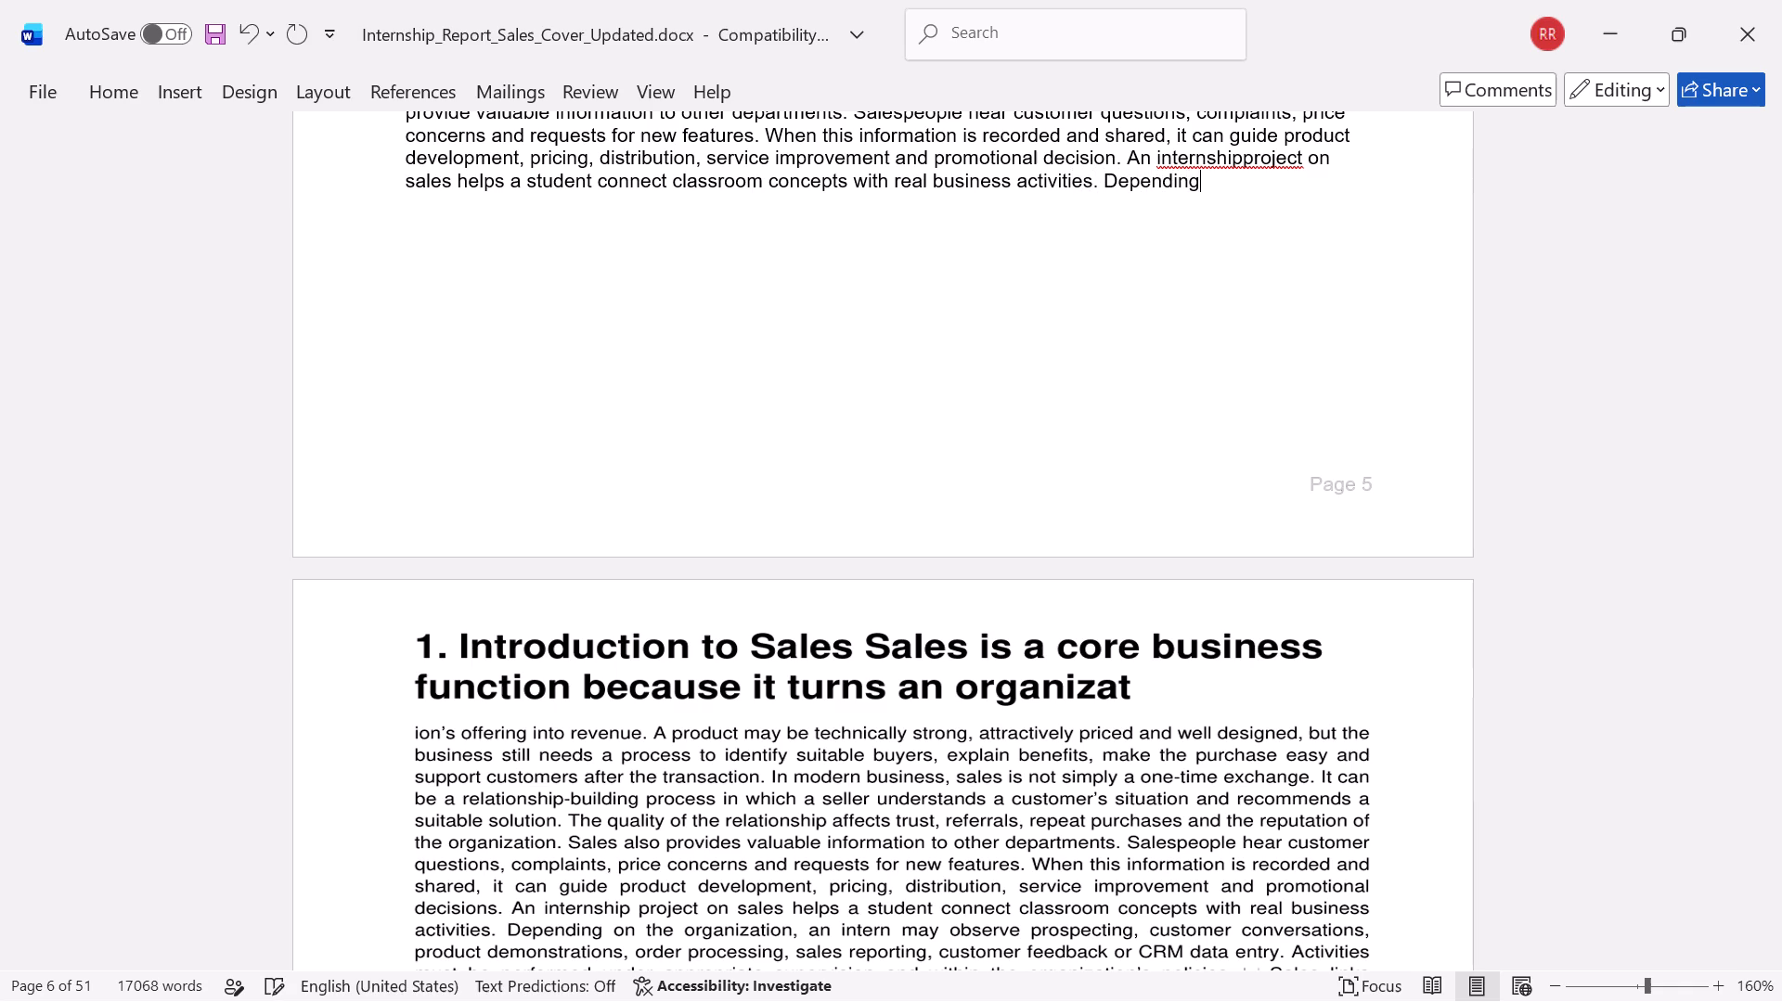
key(space)
key(n)
key(BackSpace)
text(on the p)
key(BackSpace)
key(i)
key(BackSpace)
text(organi)
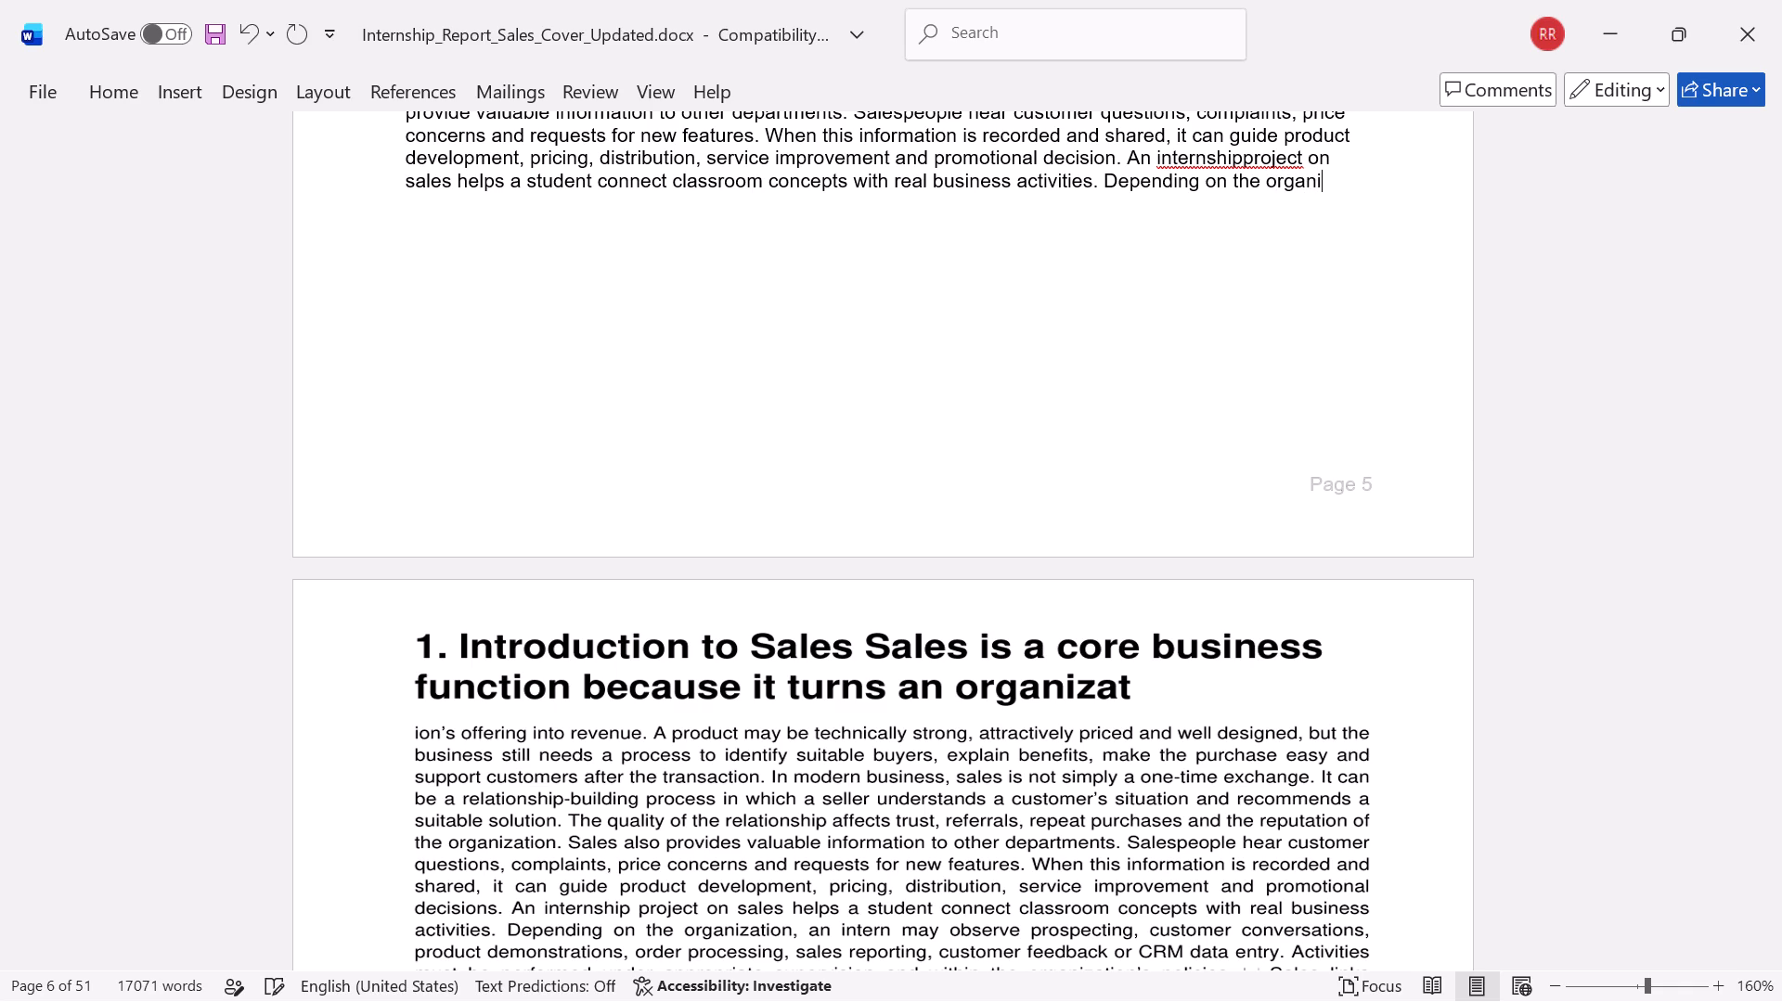
key(x)
key(BackSpace)
text(zation)
key(space)
key(BackSpace)
text(, an intern may observe)
key(space)
text(pr)
text(ospecting, customer conversations)
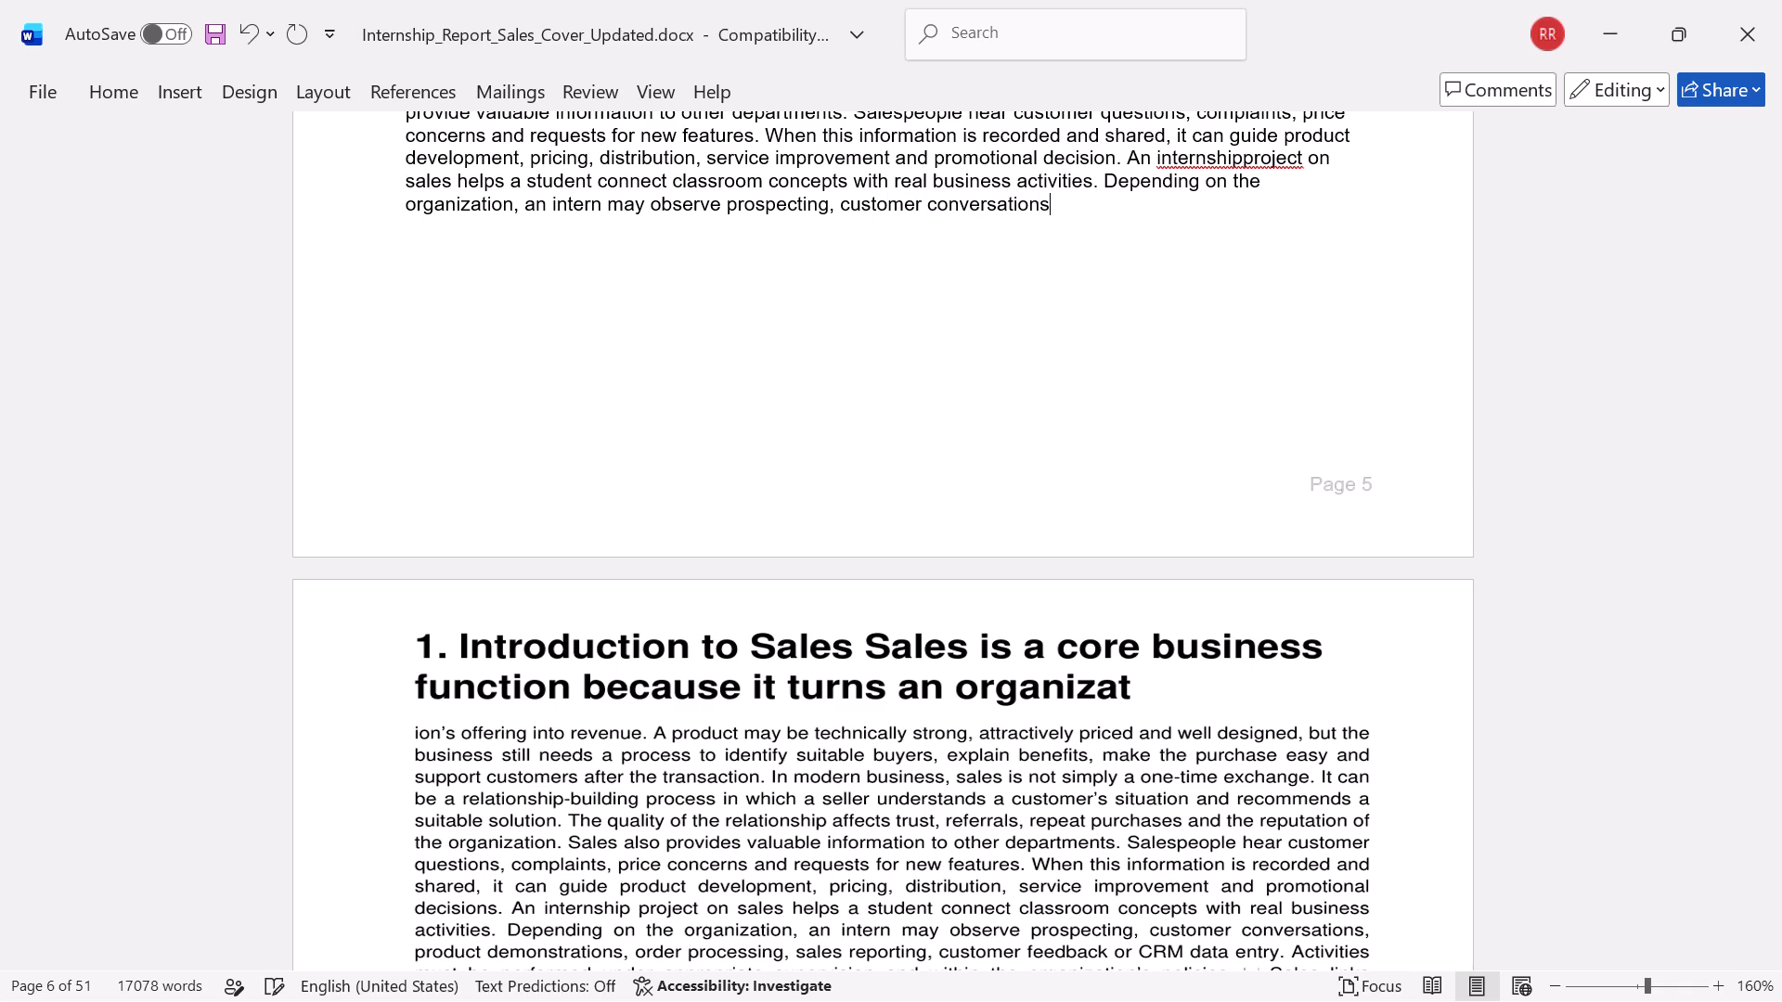
Extend the list with ", product demonstrations, order processing, sales reporting, customer feedback or CRM data entry".
text(,)
key(space)
text(product)
key(space)
text(demo)
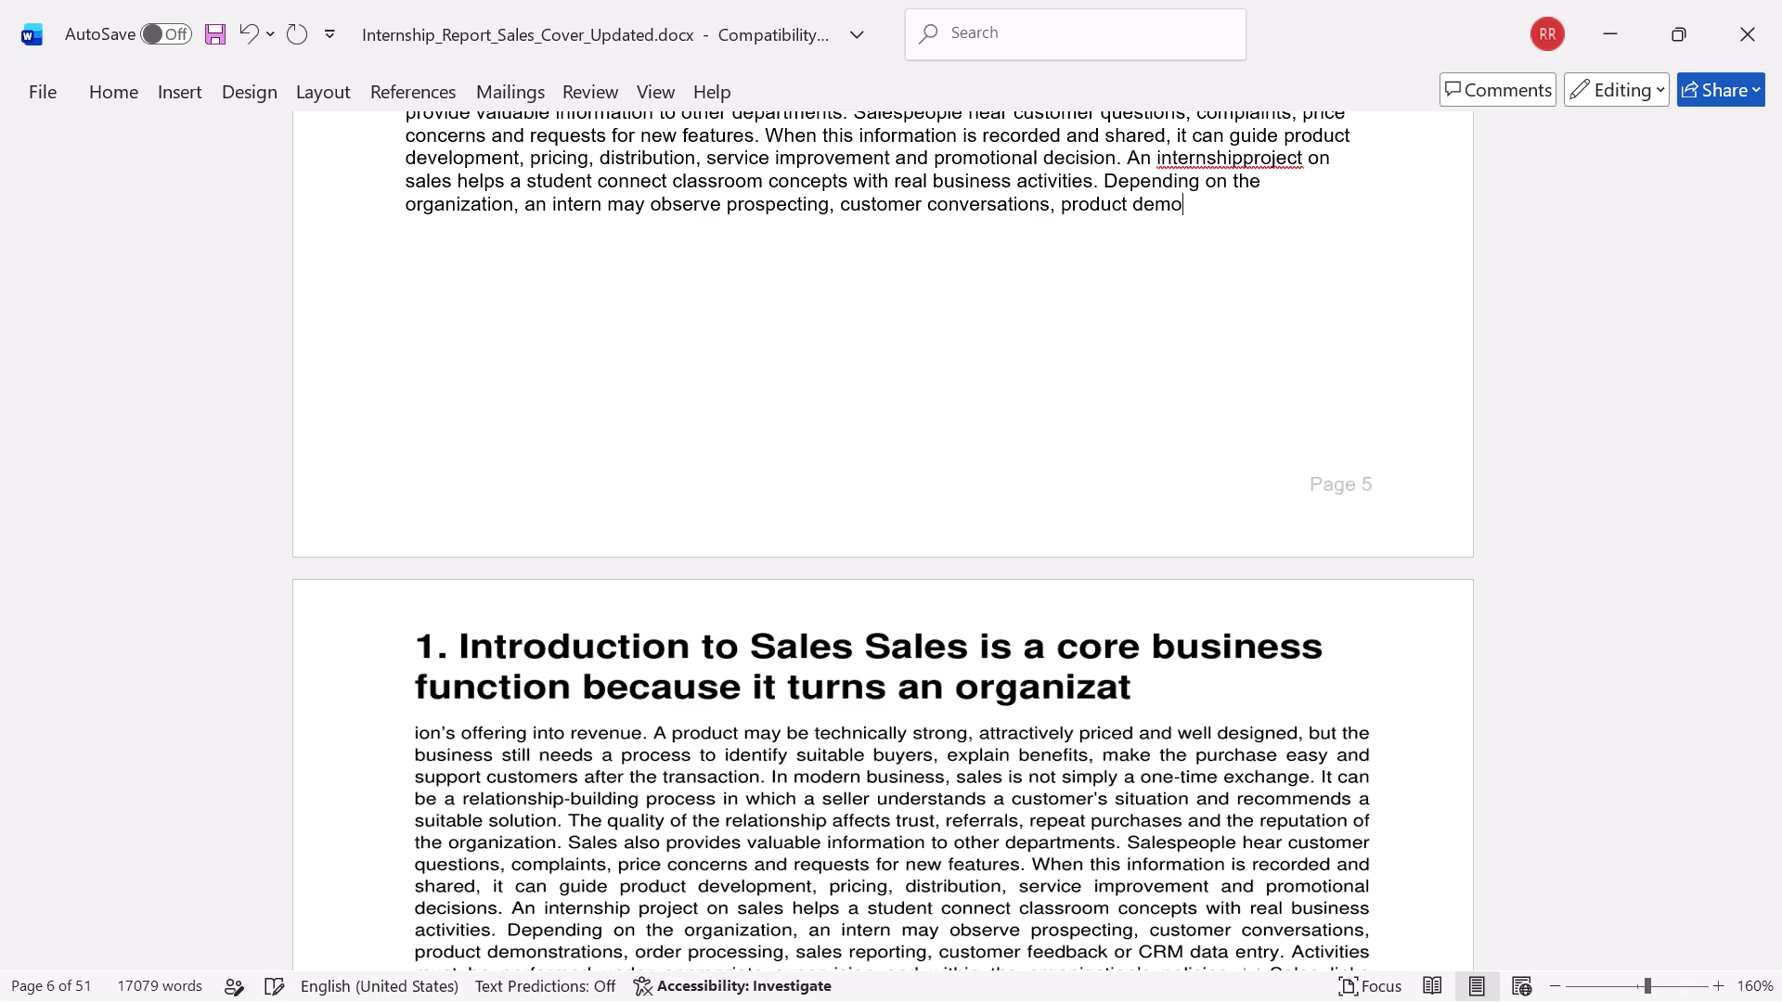
text(ns)
text(trations, order processing, sales reporting)
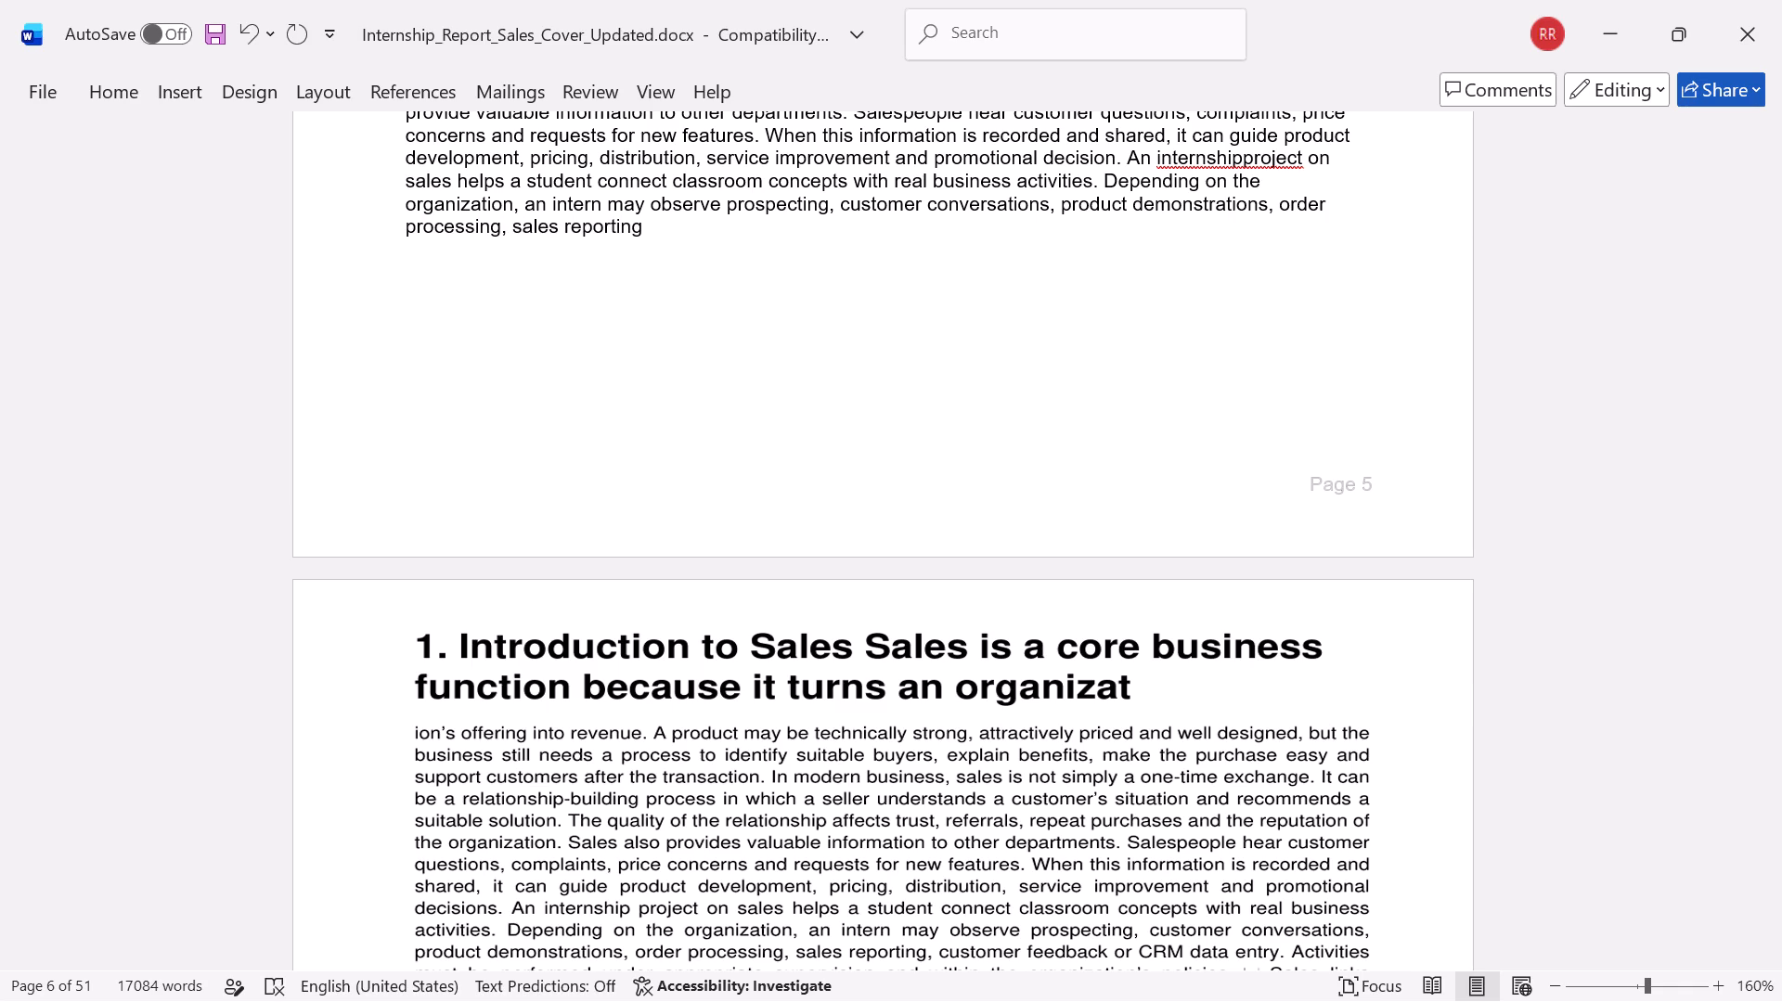
text(, customer feedba)
text(ck)
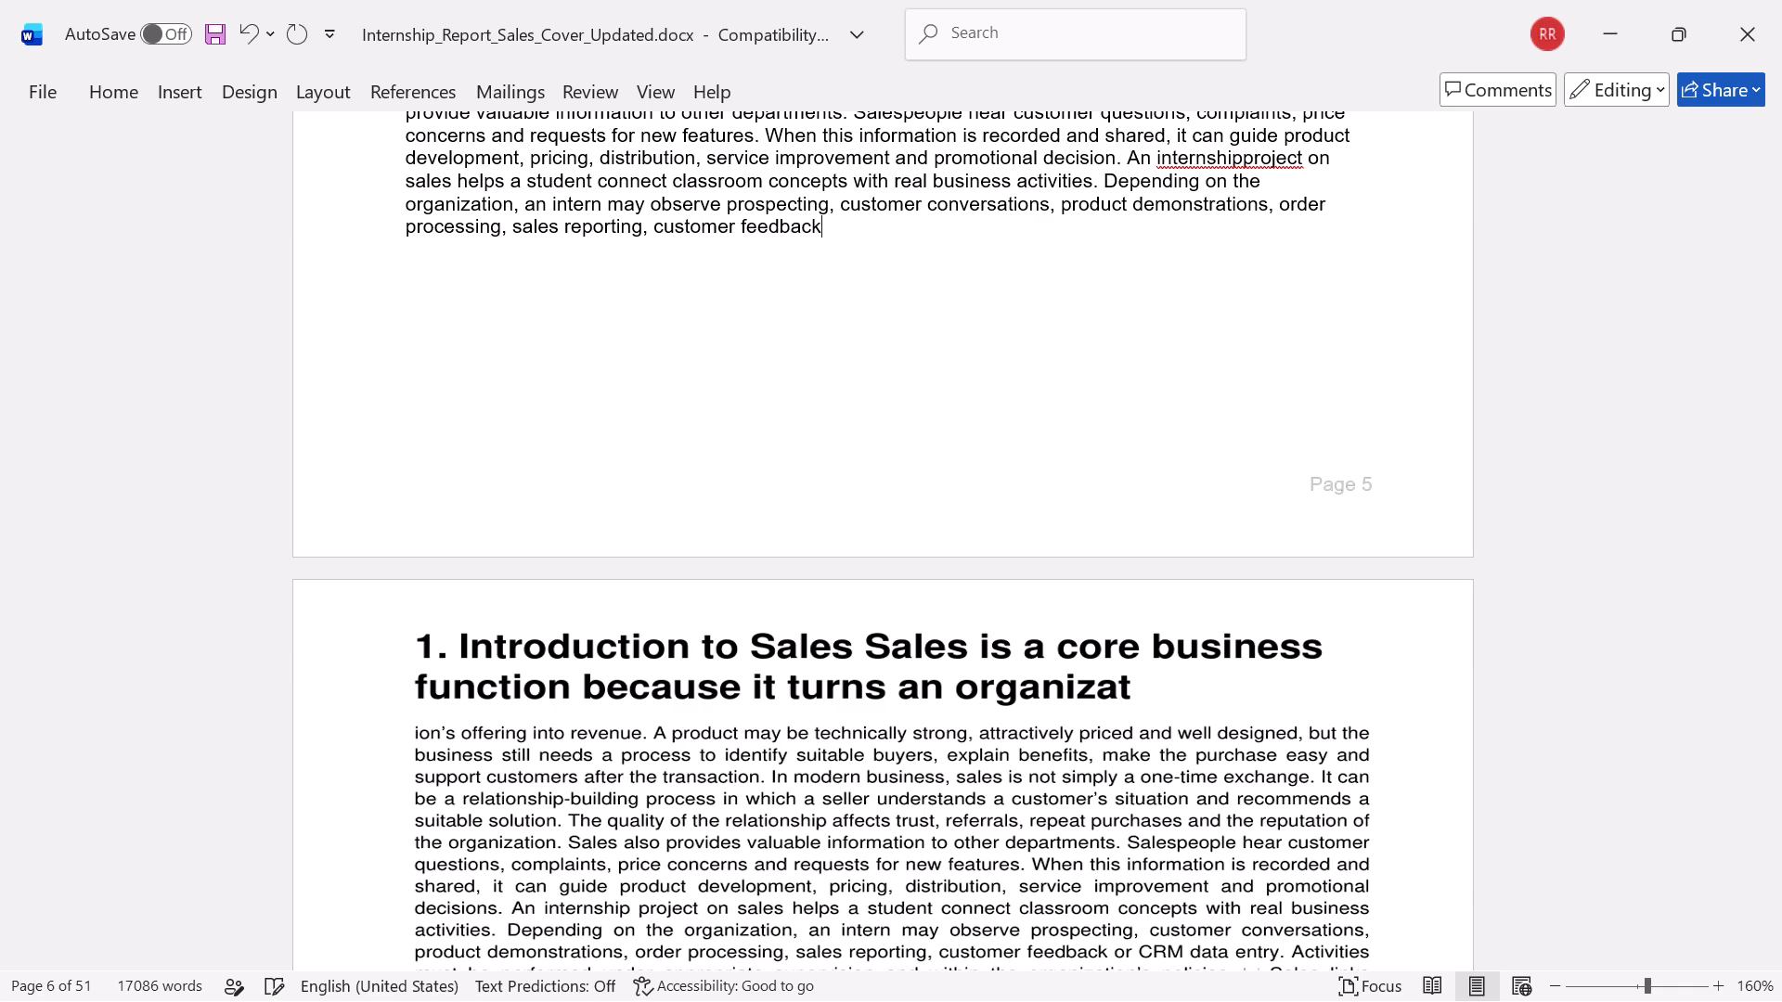
key(space)
text(or)
key(space)
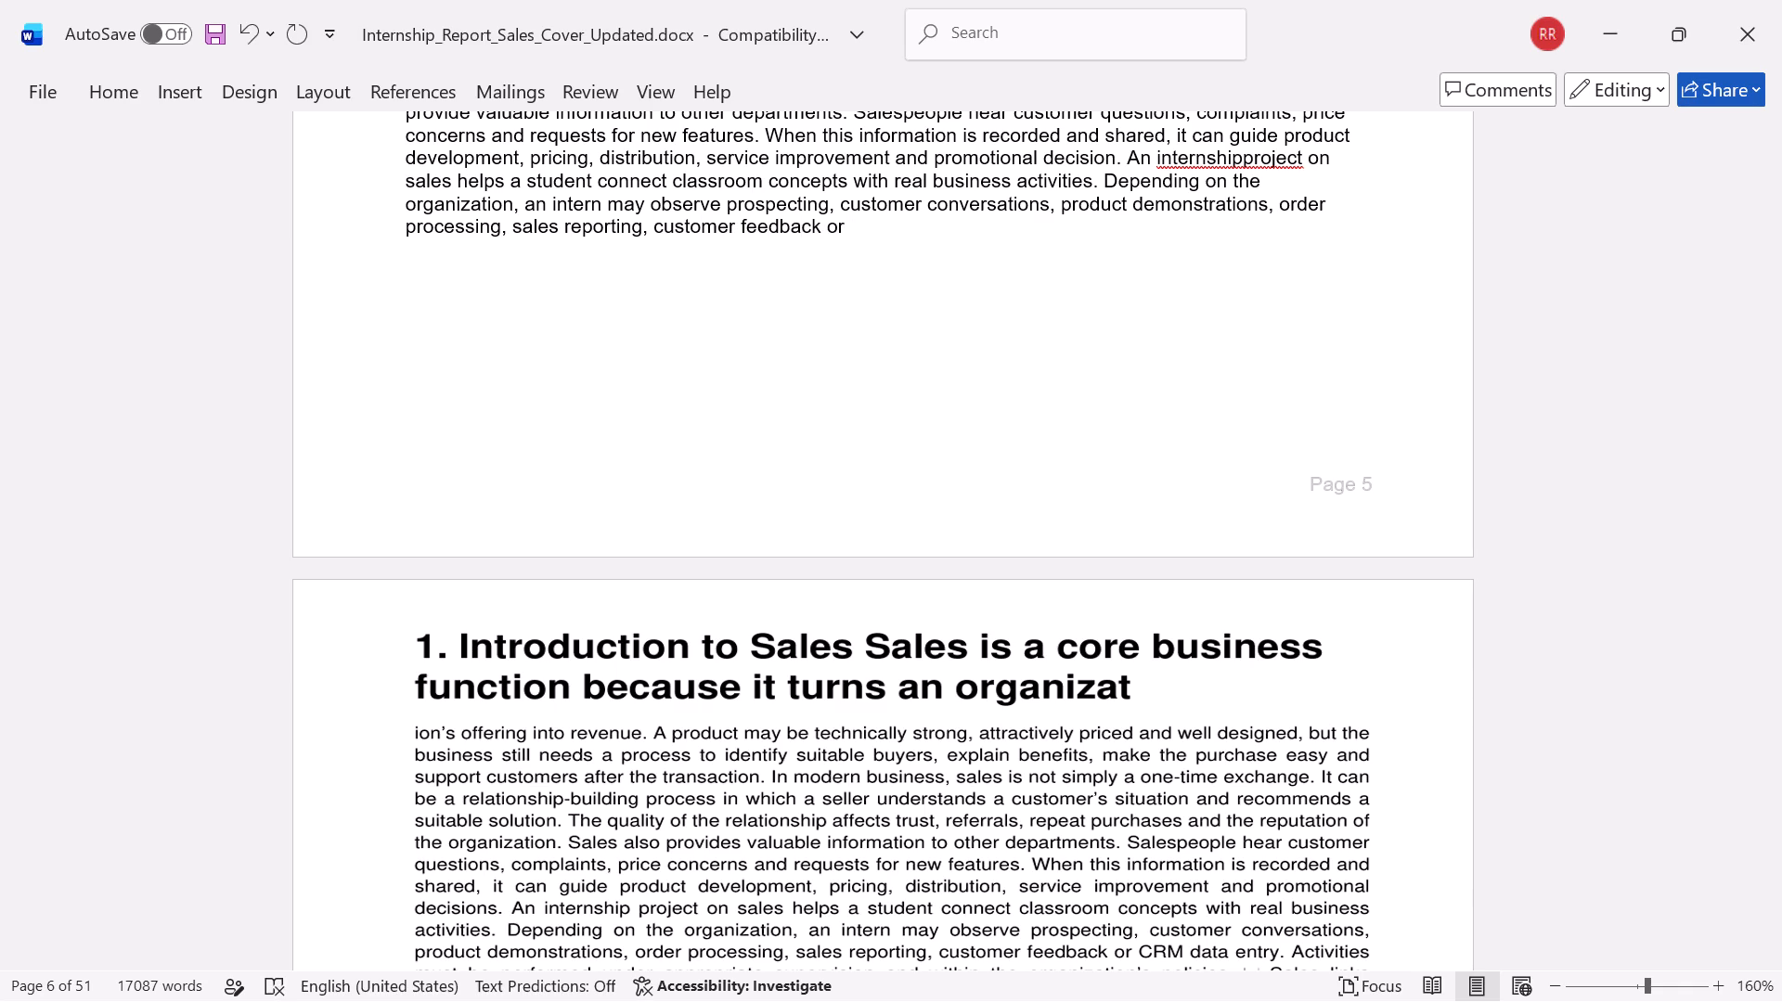
text(CRM data entry)
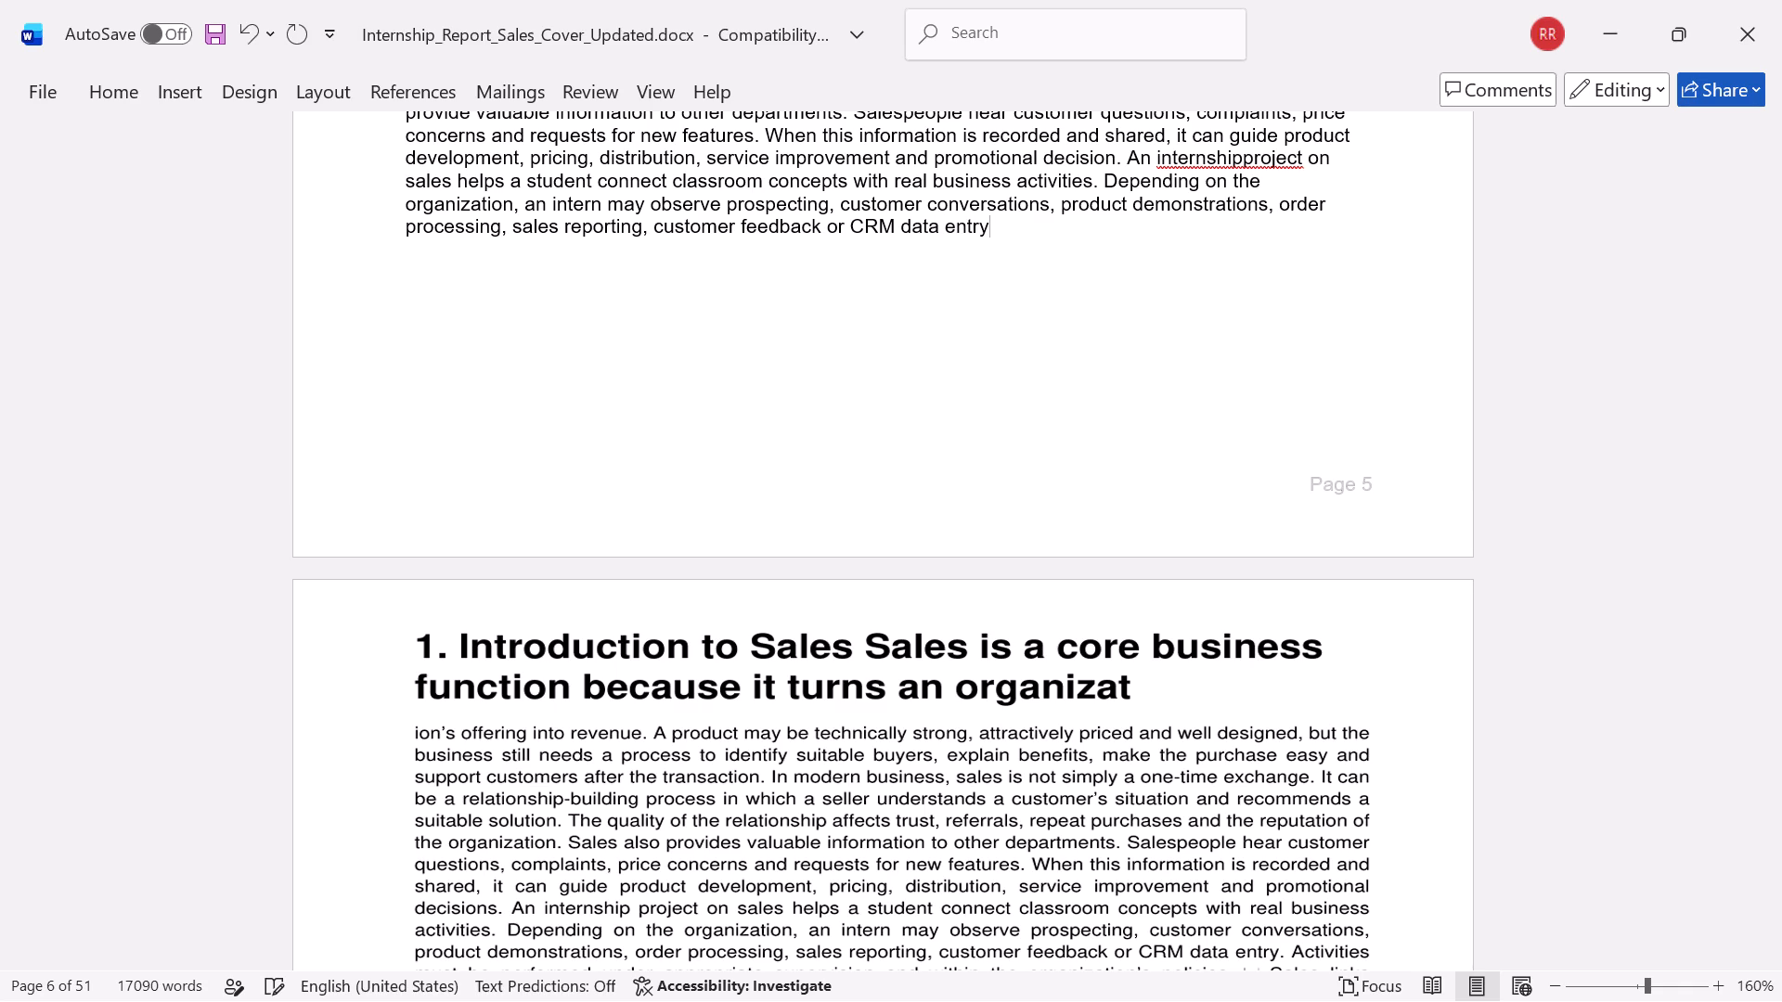
End the sentence with a period and start the next one with "Activities must be performed".
text(. Activi)
text(ties)
scroll(1133, 245, down, 1)
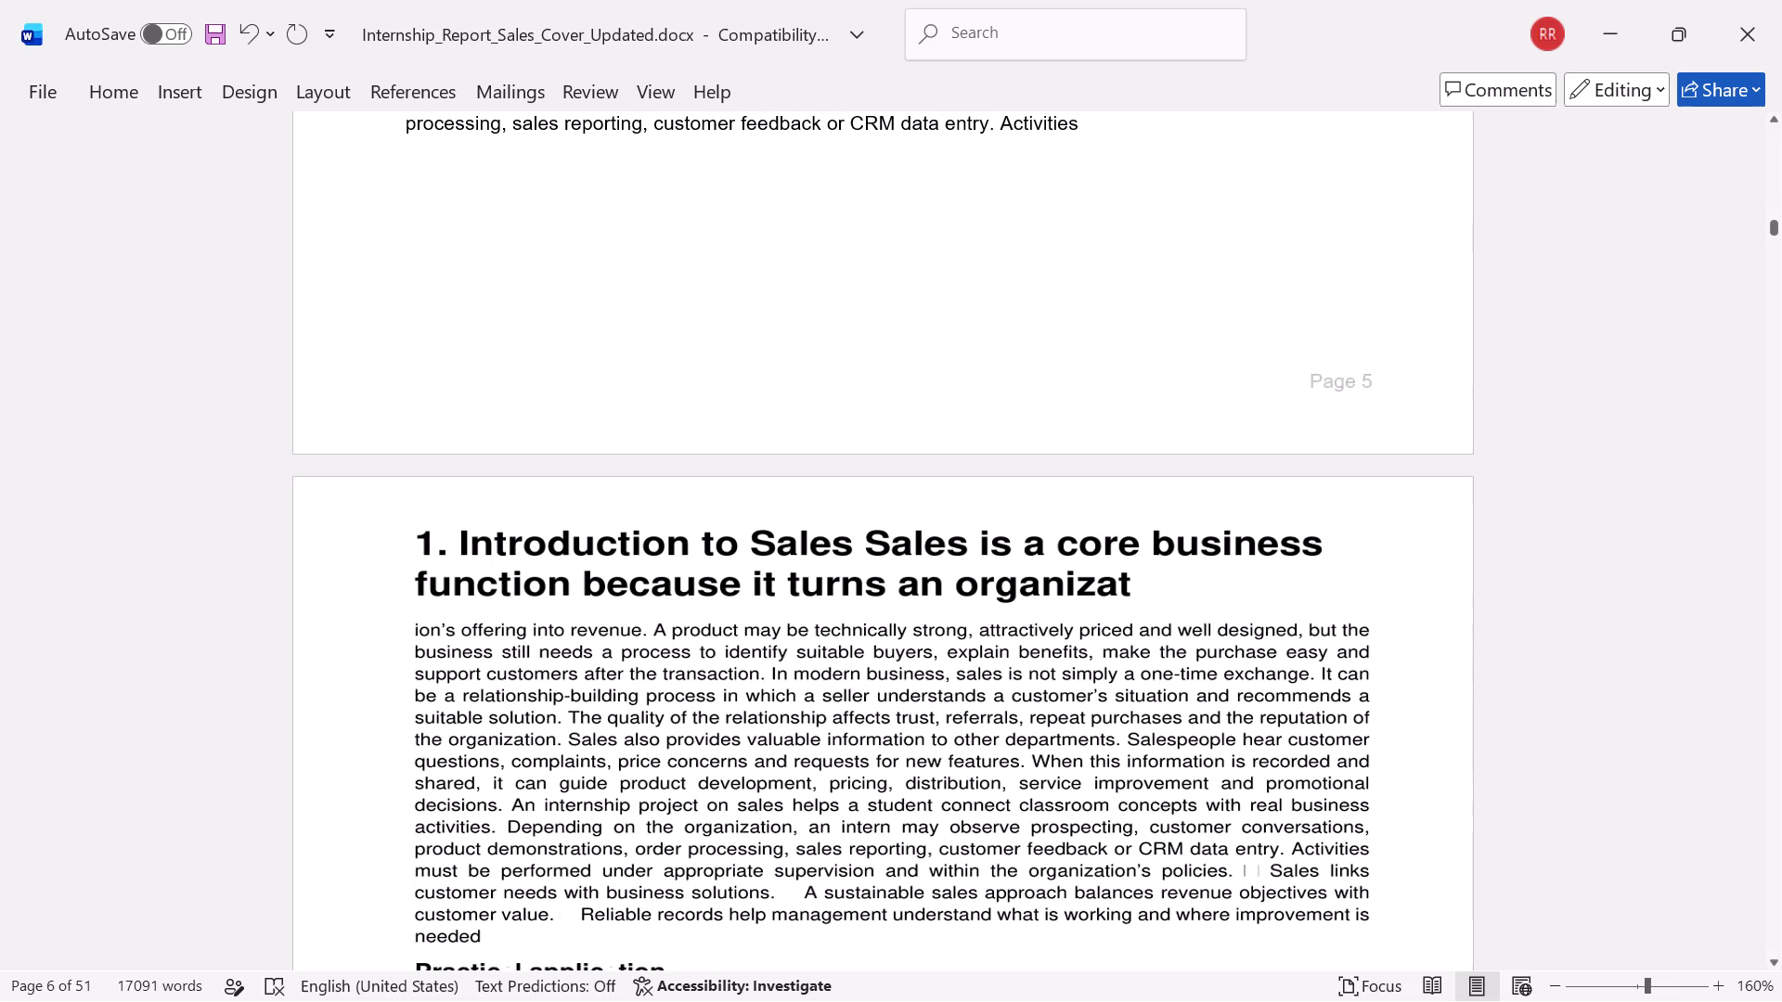
scroll(1133, 245, down, 1)
text(must)
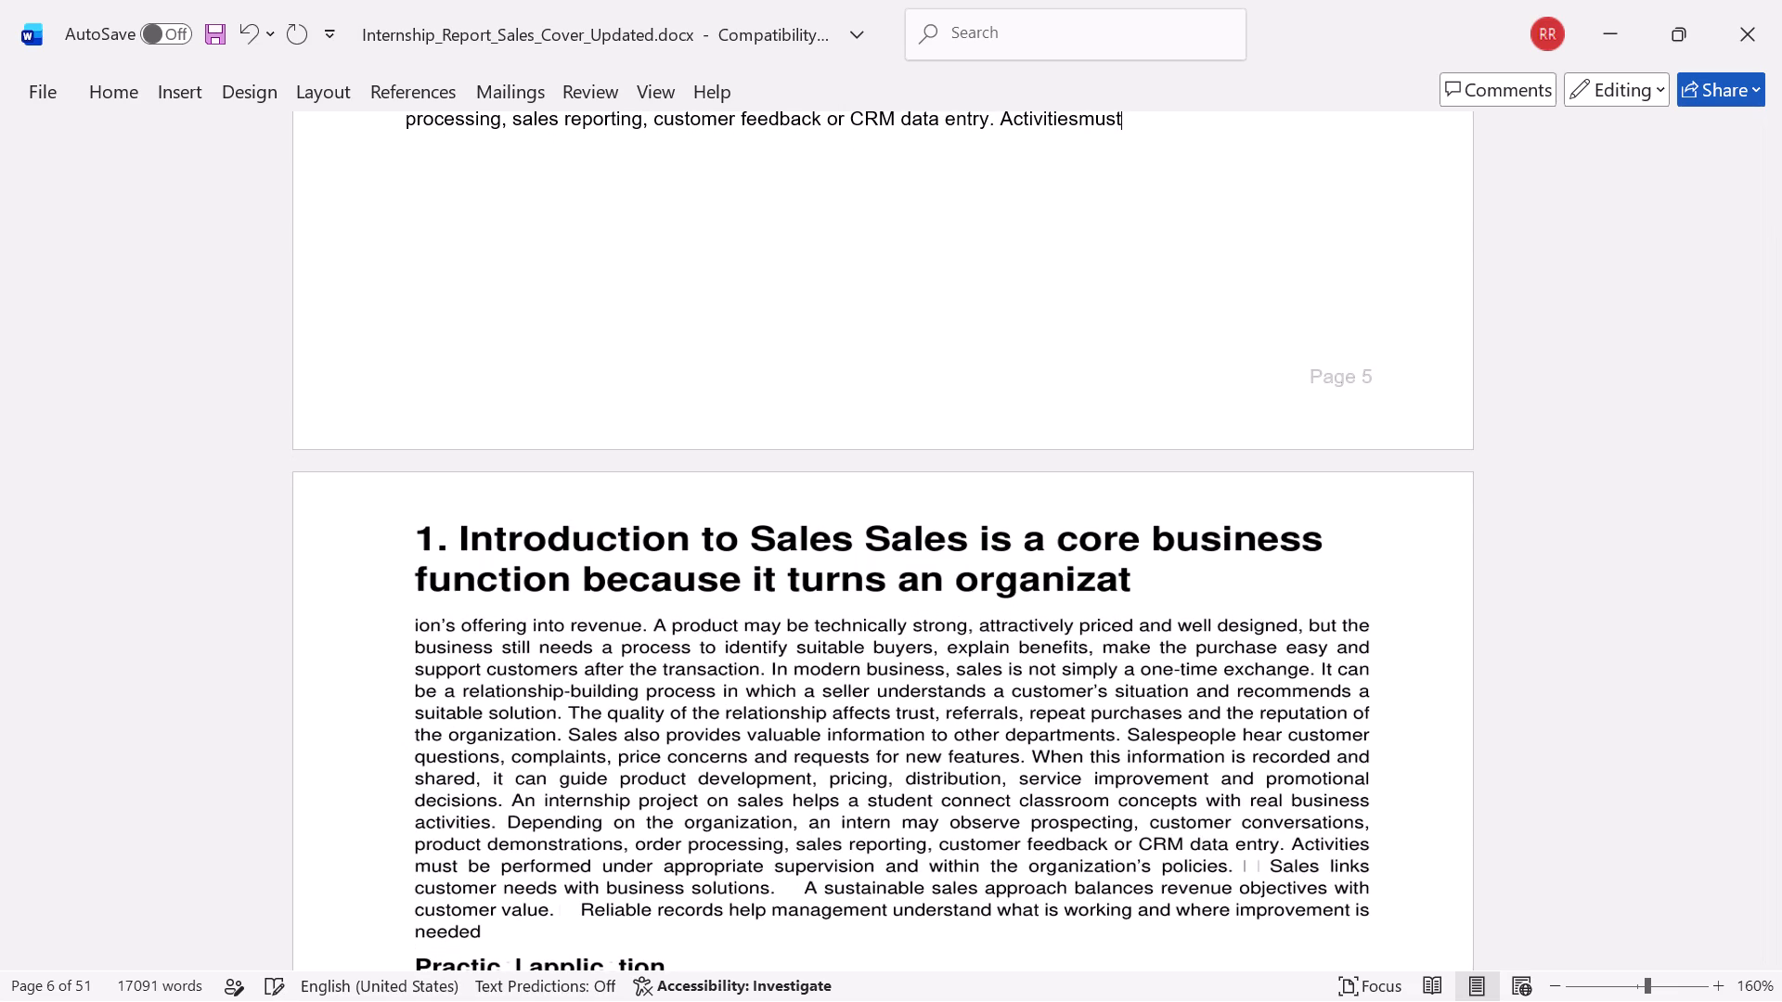
key(BackSpace)
key(BackSpace)
key(BackSpace)
key(BackSpace)
key(space)
text(must)
key(space)
text(b)
text(e [er)
key(BackSpace)
key(BackSpace)
key(BackSpace)
text(performed)
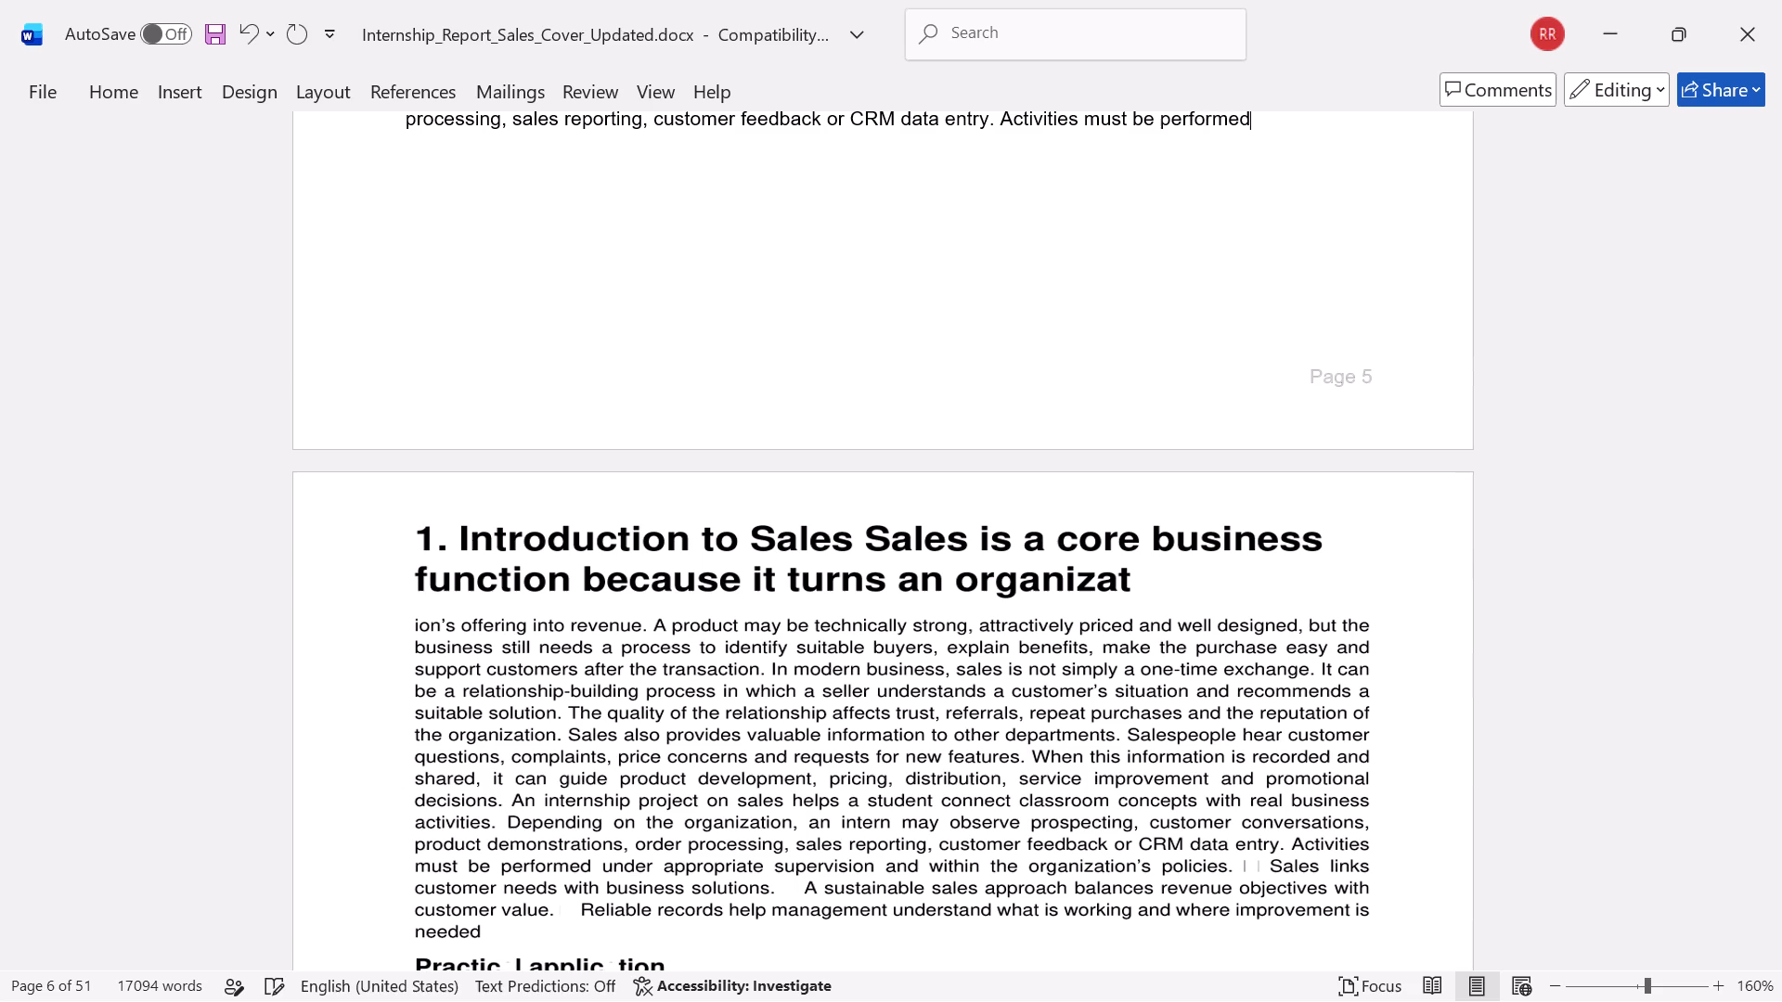
Continue the sentence with "under appropriate supervision and within the organization's policies".
key(space)
text(under approp)
text(riate)
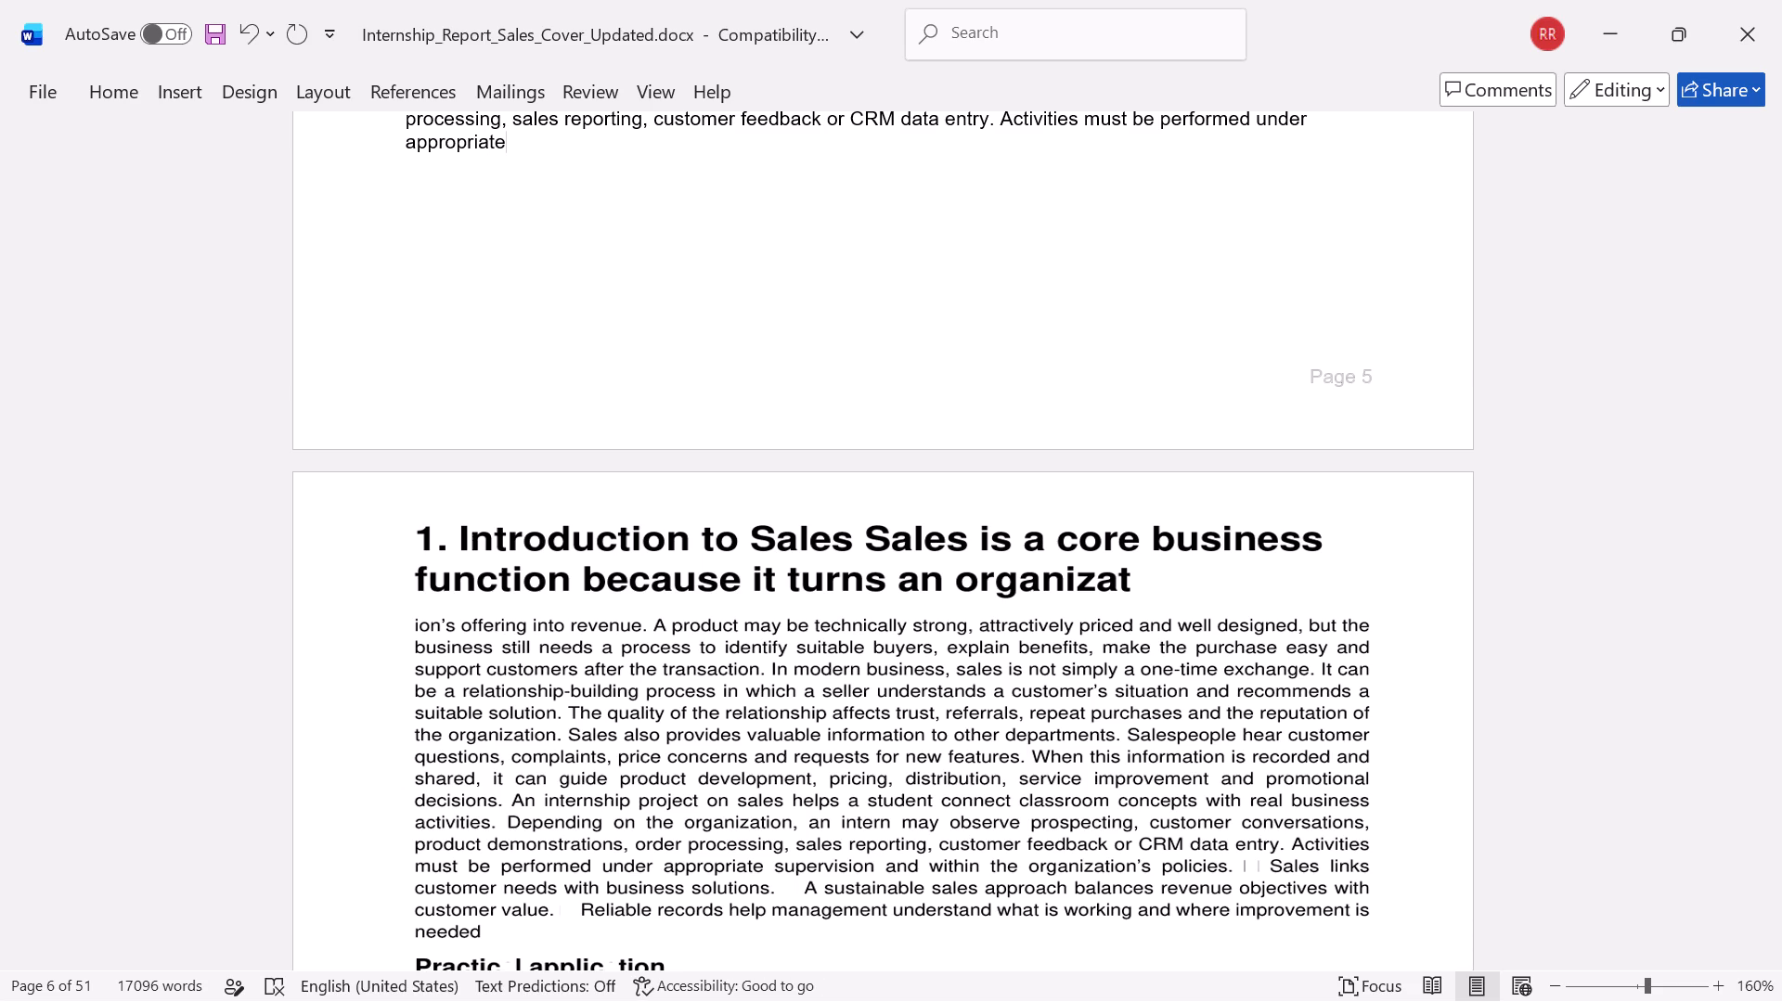
key(space)
text(supervision)
key(space)
text(and within)
key(space)
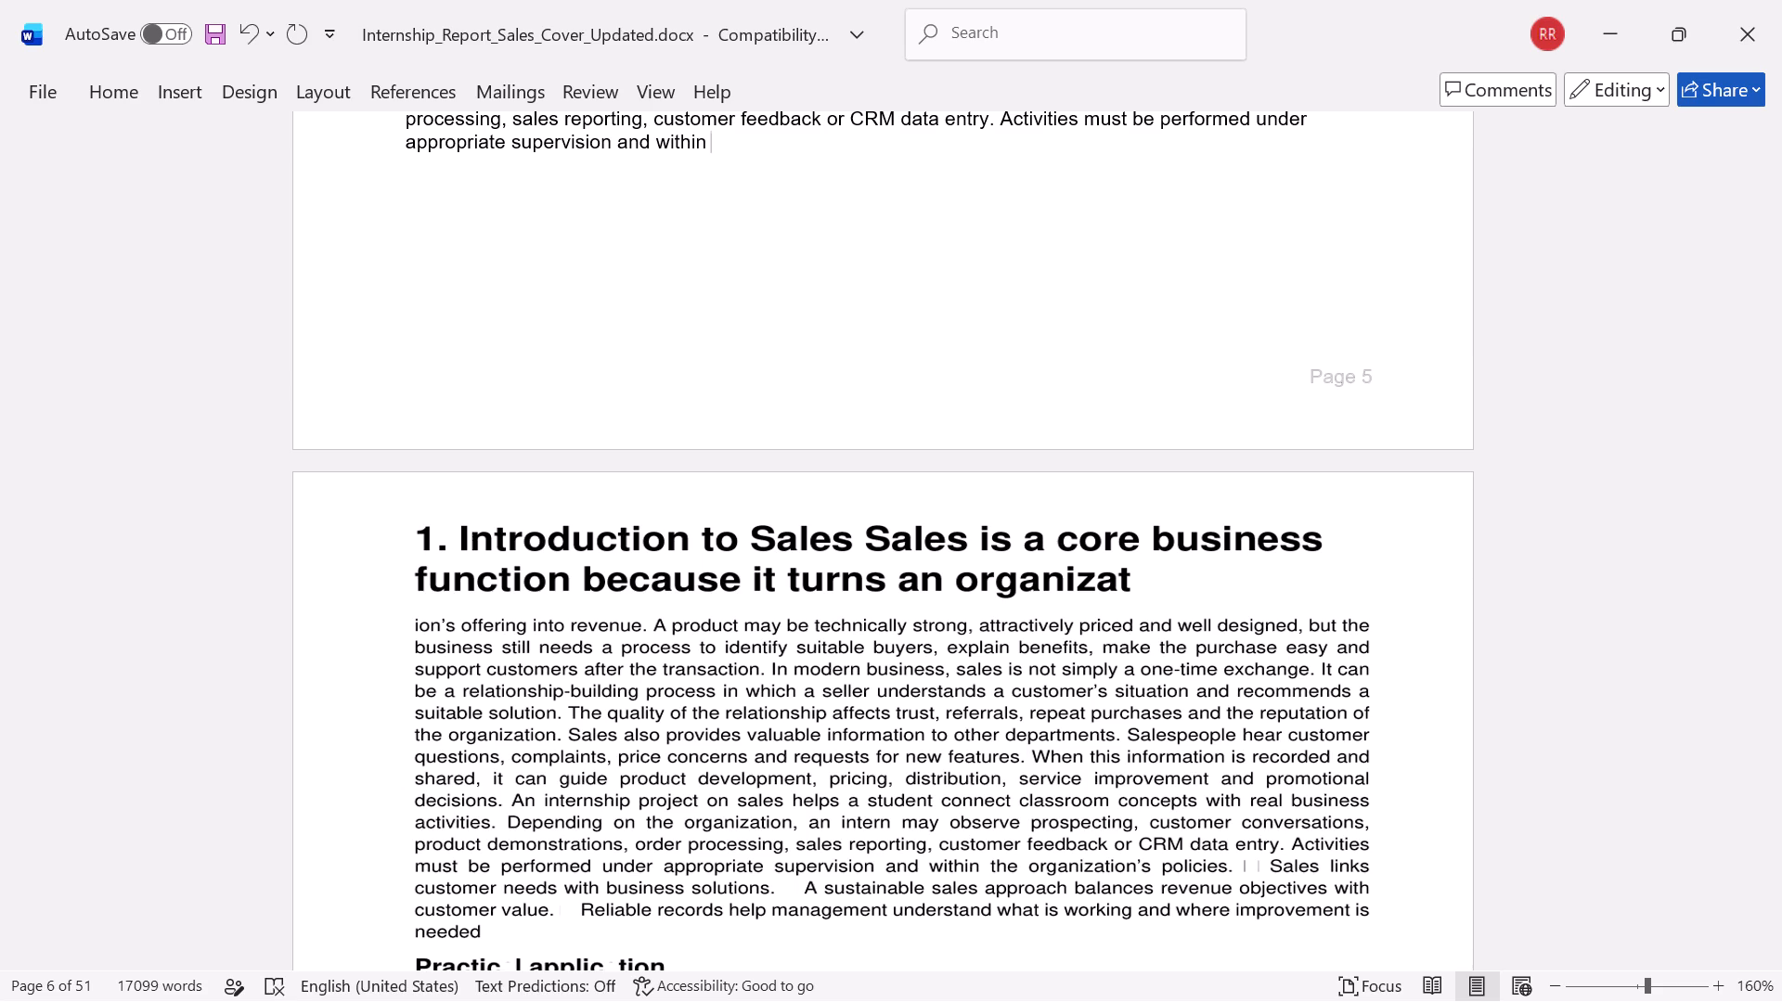
text(the organix)
key(BackSpace)
text(zation)
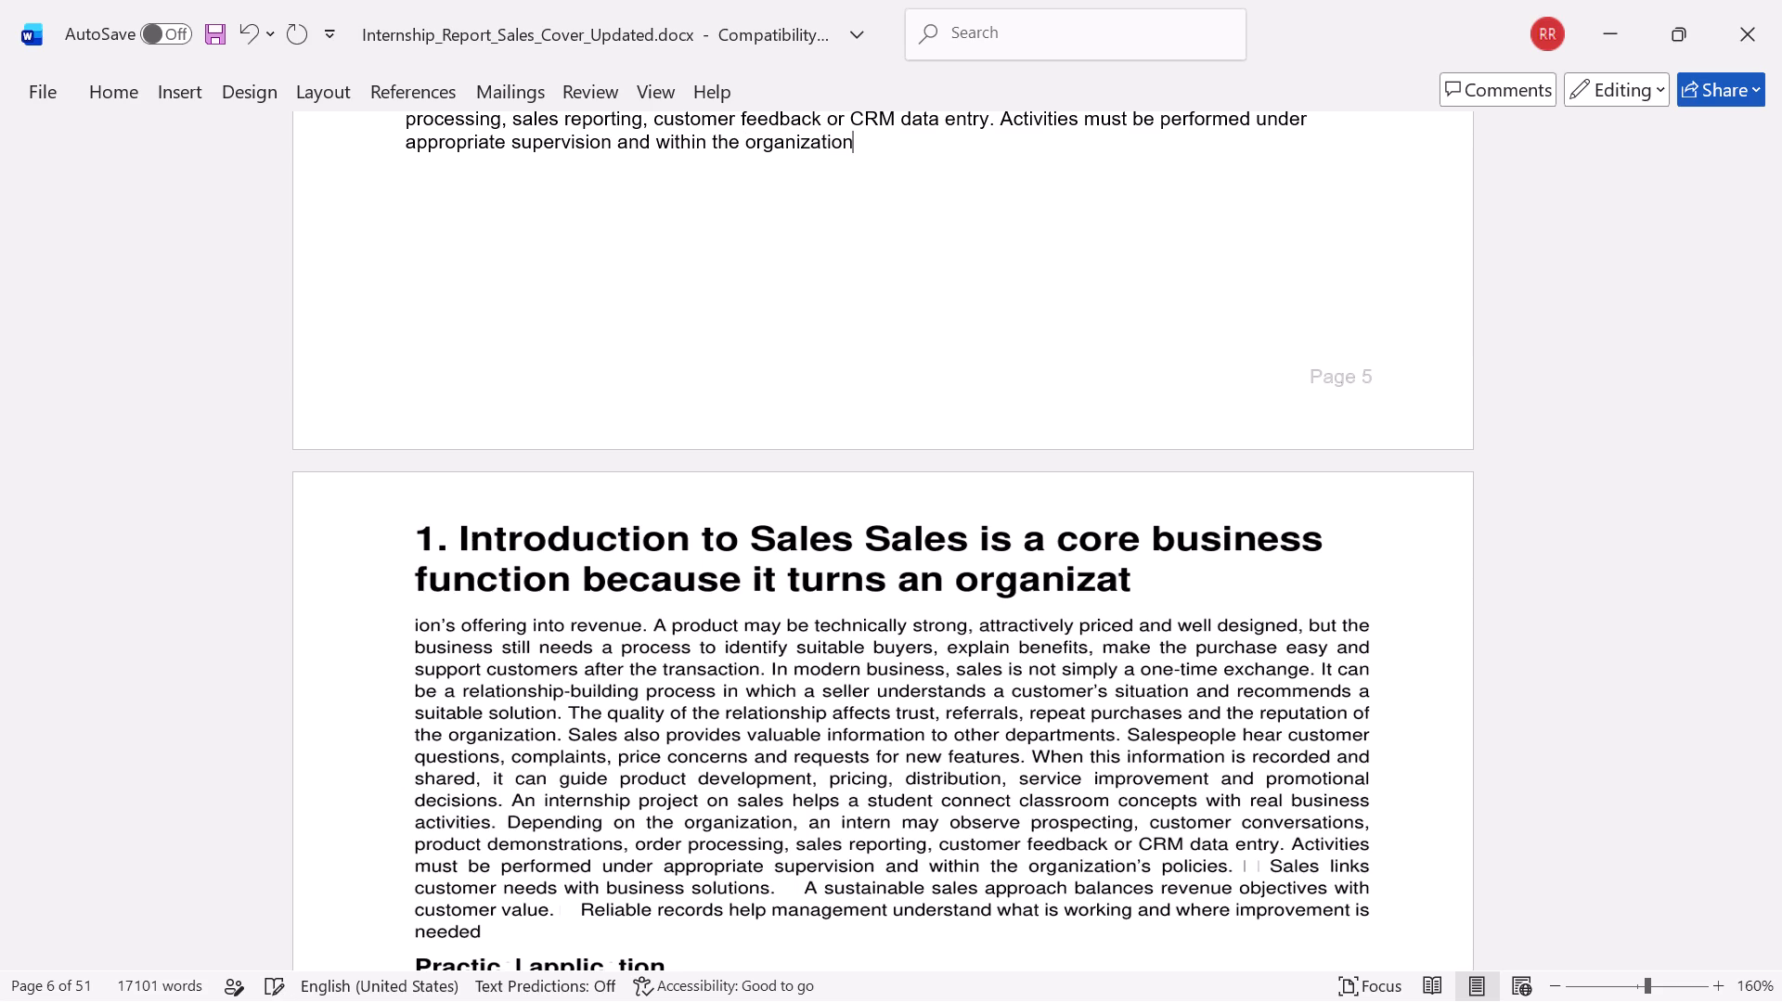
text('s)
key(space)
text(policies)
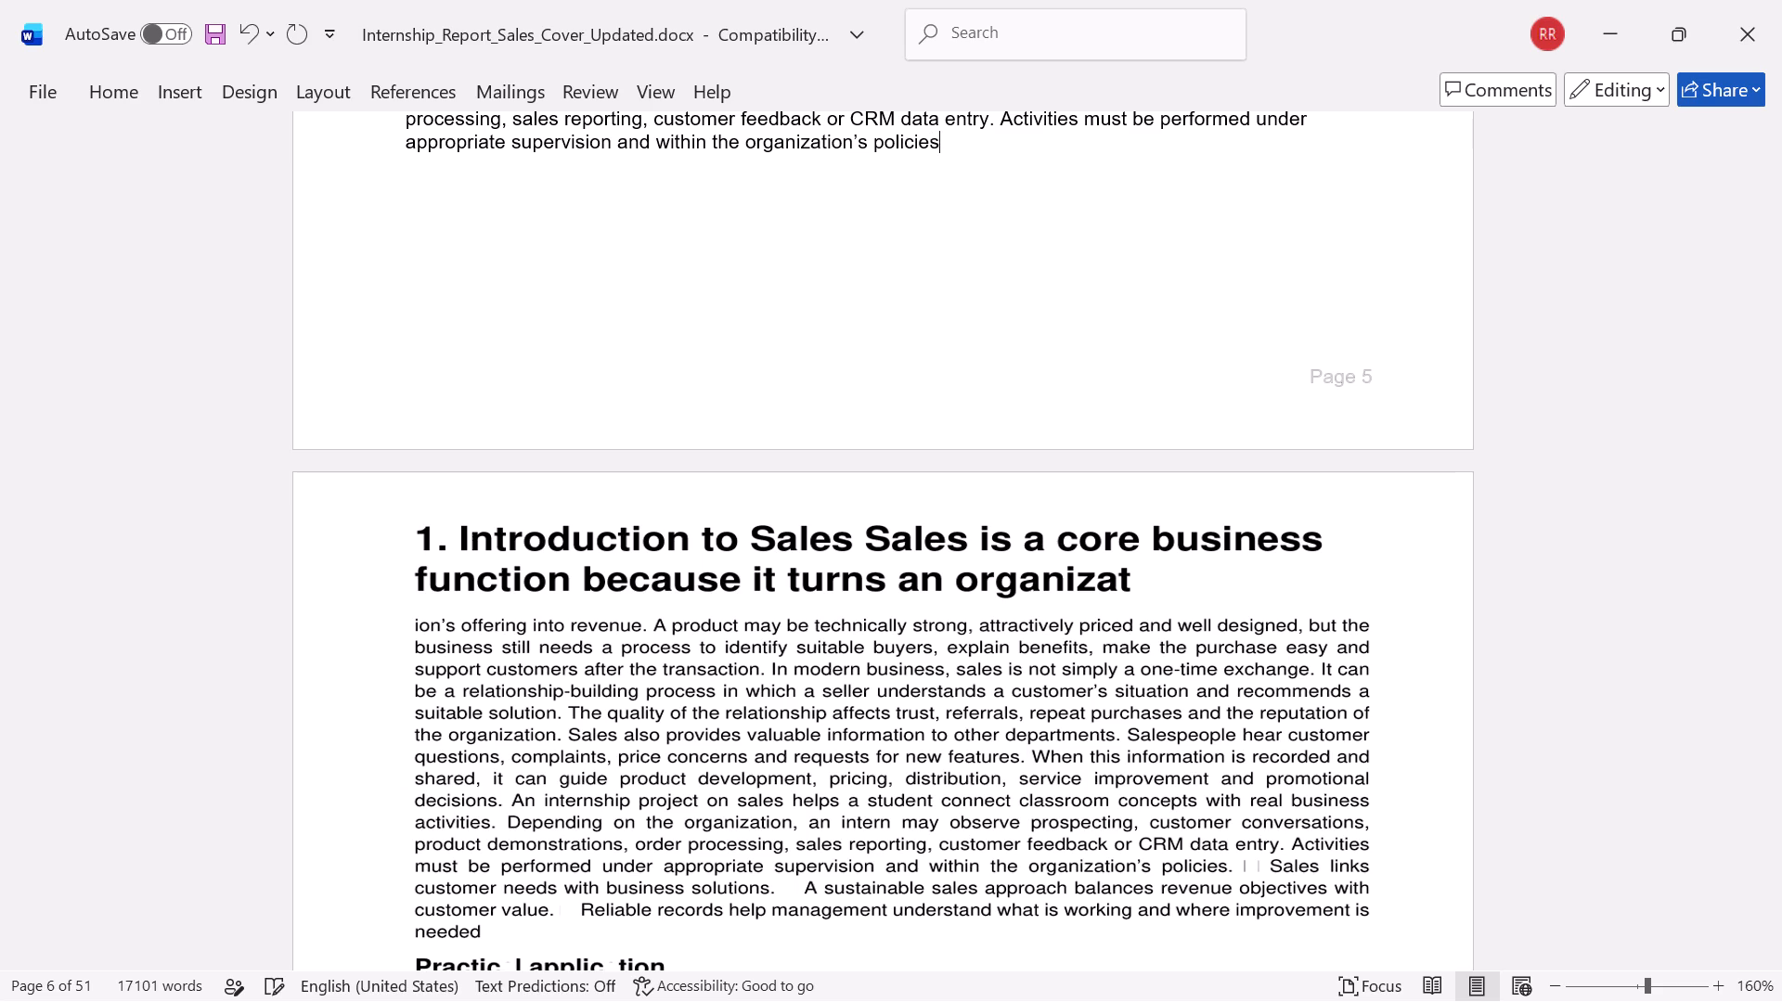
End the sentence with a period and add "Sales links customer needs with business solutions".
text(. Sales linls)
key(BackSpace)
key(BackSpace)
text(kks)
key(BackSpace)
key(BackSpace)
key(s)
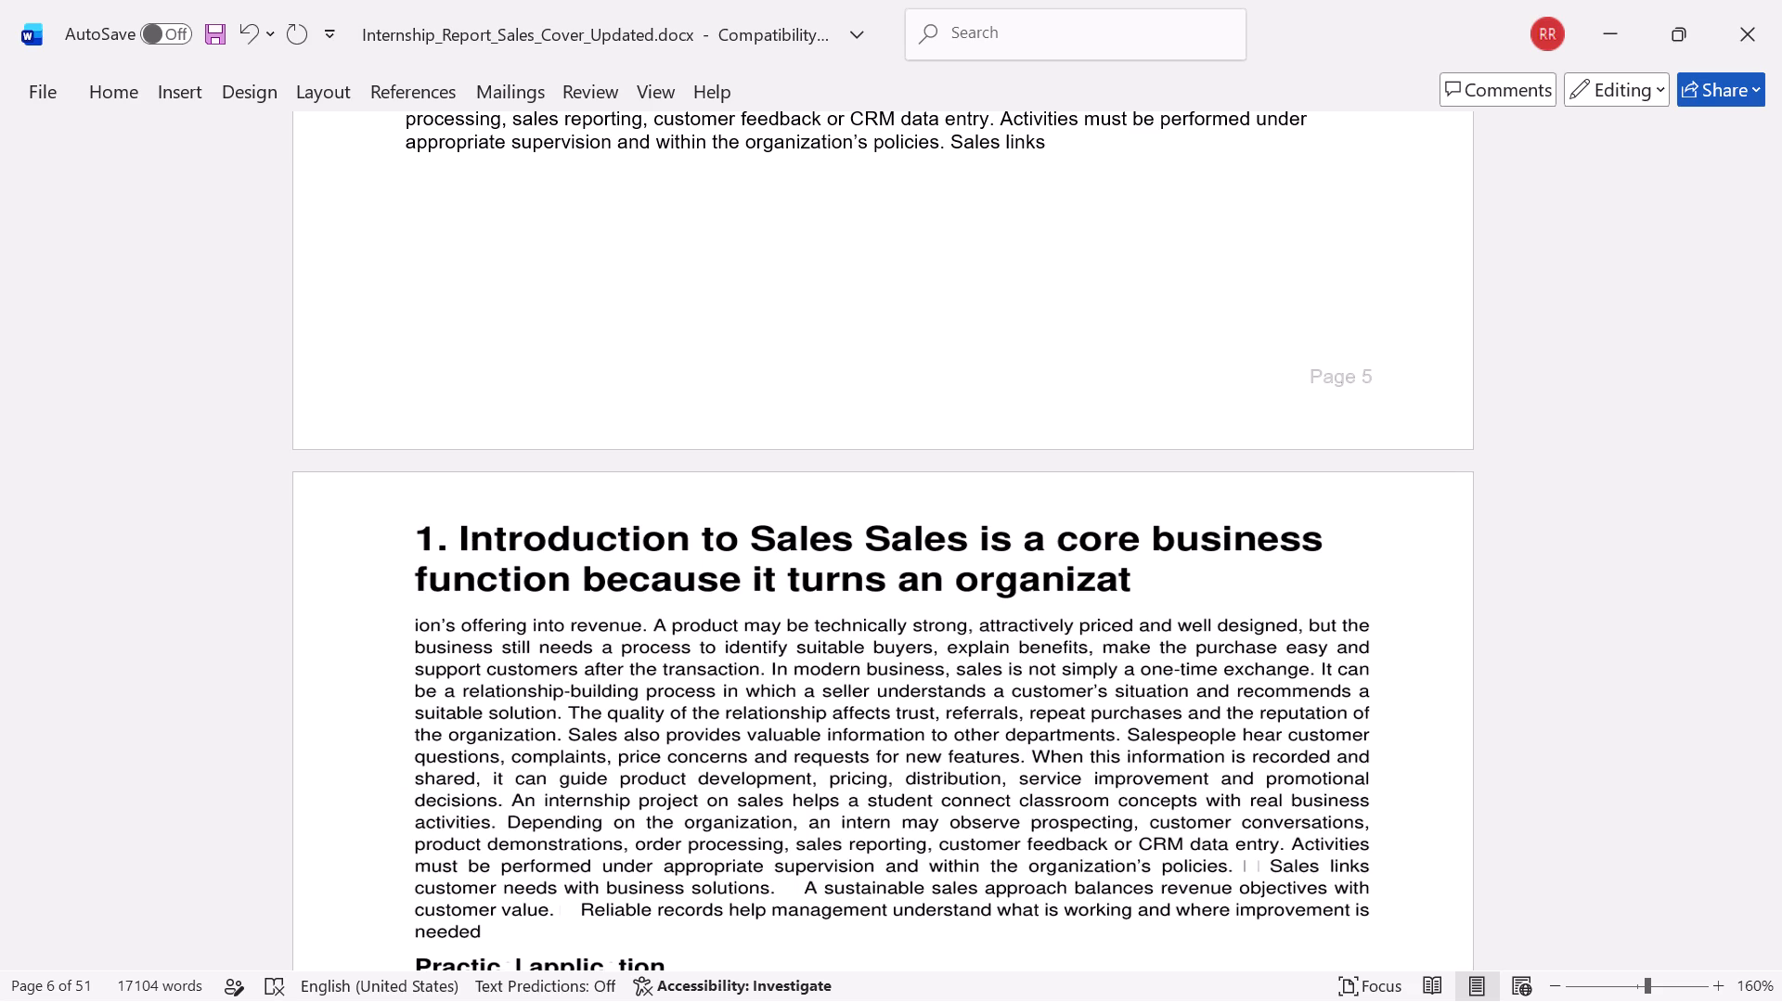
key(space)
text(cus)
text(tomer needs with)
key(space)
text(business solutions,)
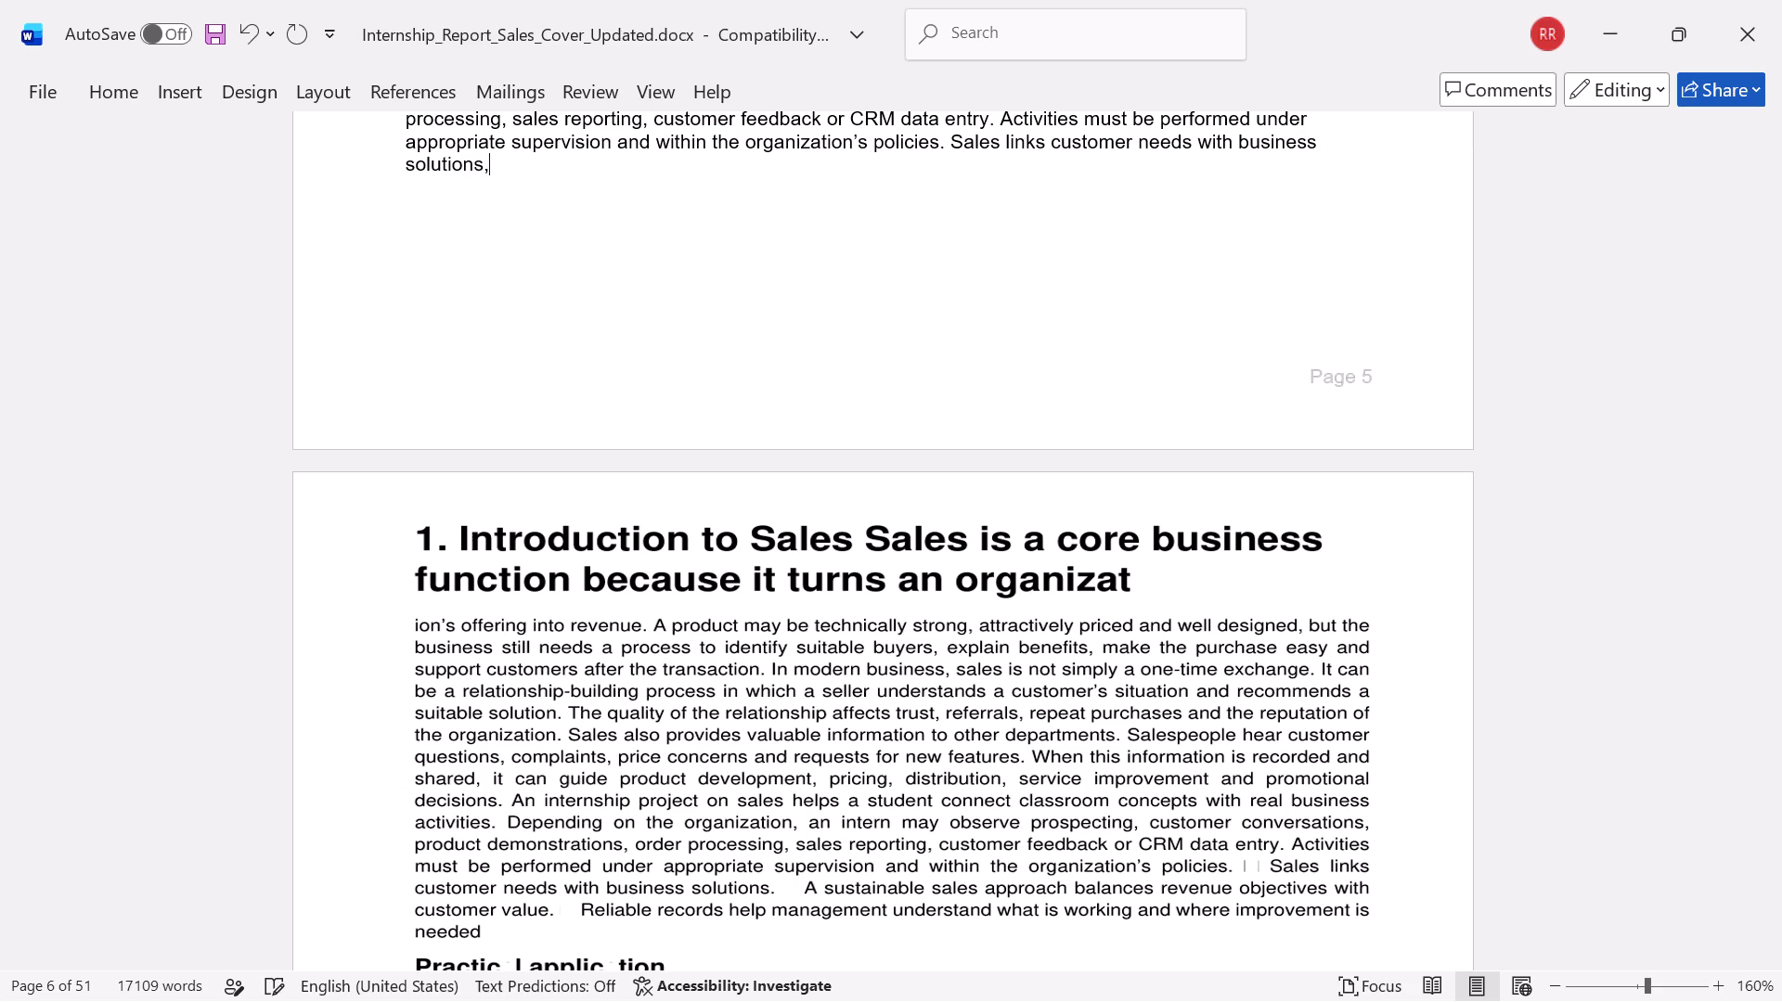
key(BackSpace)
End the sentence with a period and add "A sustainable sales approach what is working and where improvement is needed".
text(. A sustai)
text(nable sales approach what is)
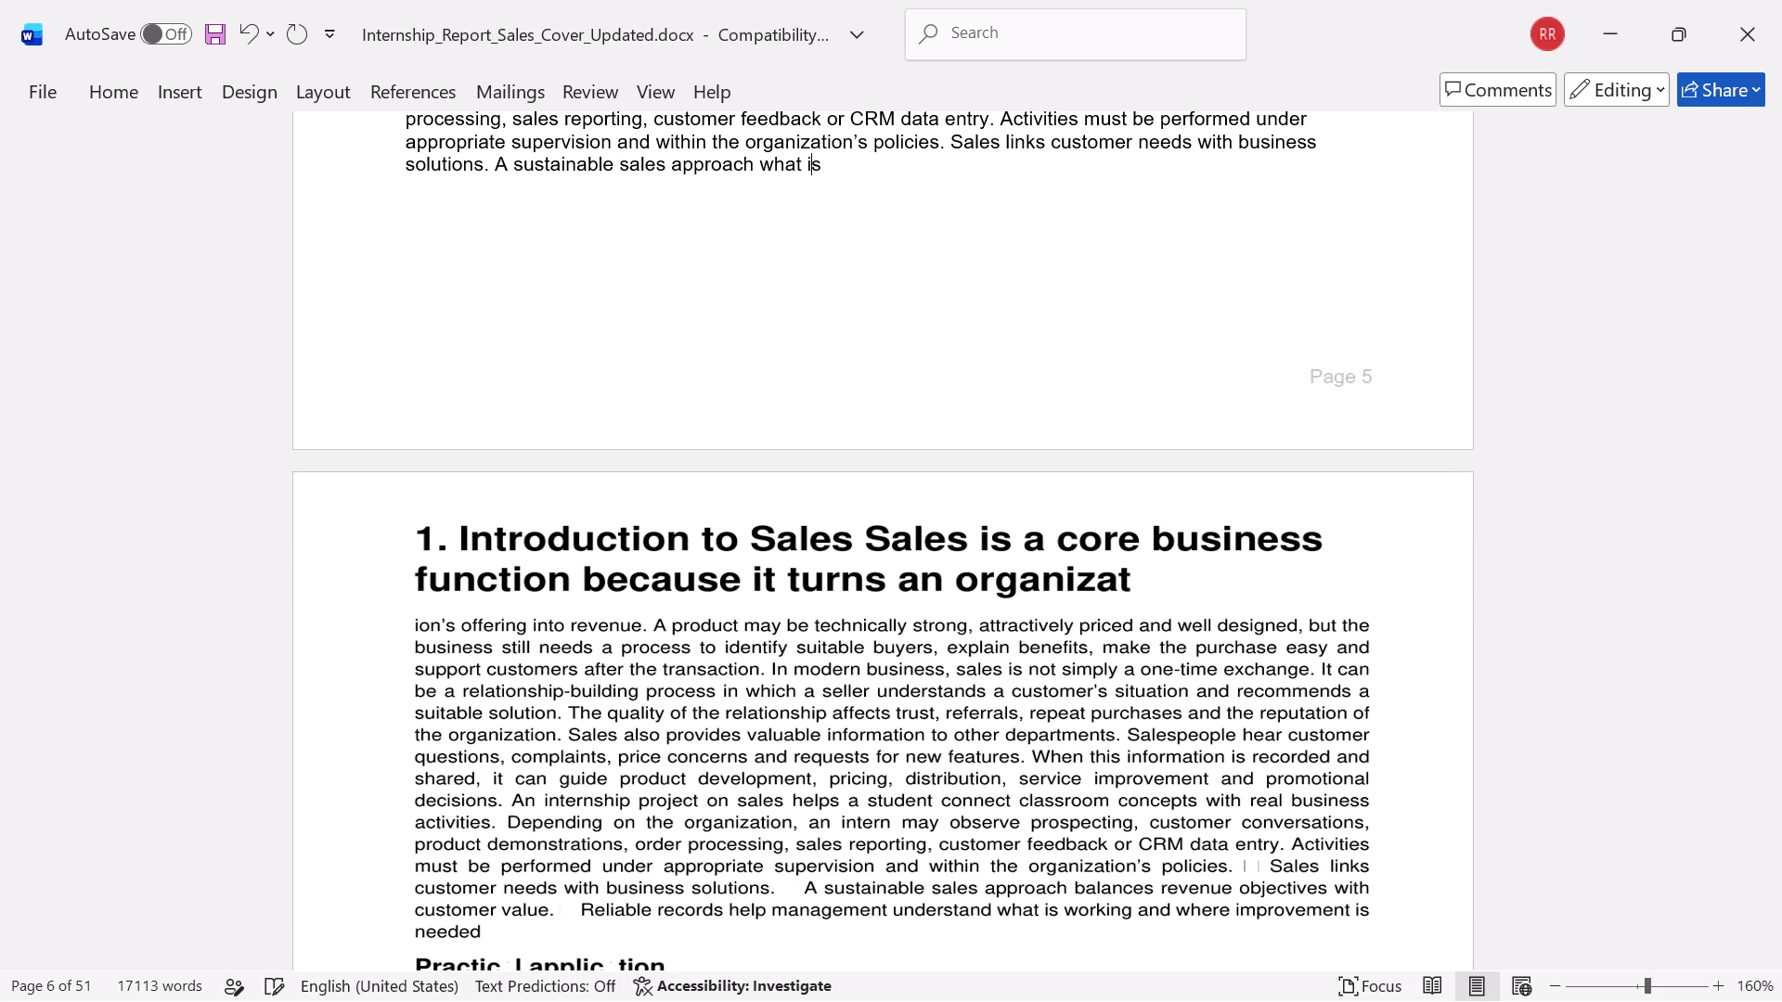
key(space)
text(working and where o)
key(BackSpace)
text(improvement is needed)
Correct the misspelled "internshipproject" in the retyped paragraph to "internship project" using the spelling suggestion.
scroll(1133, 245, up, 1)
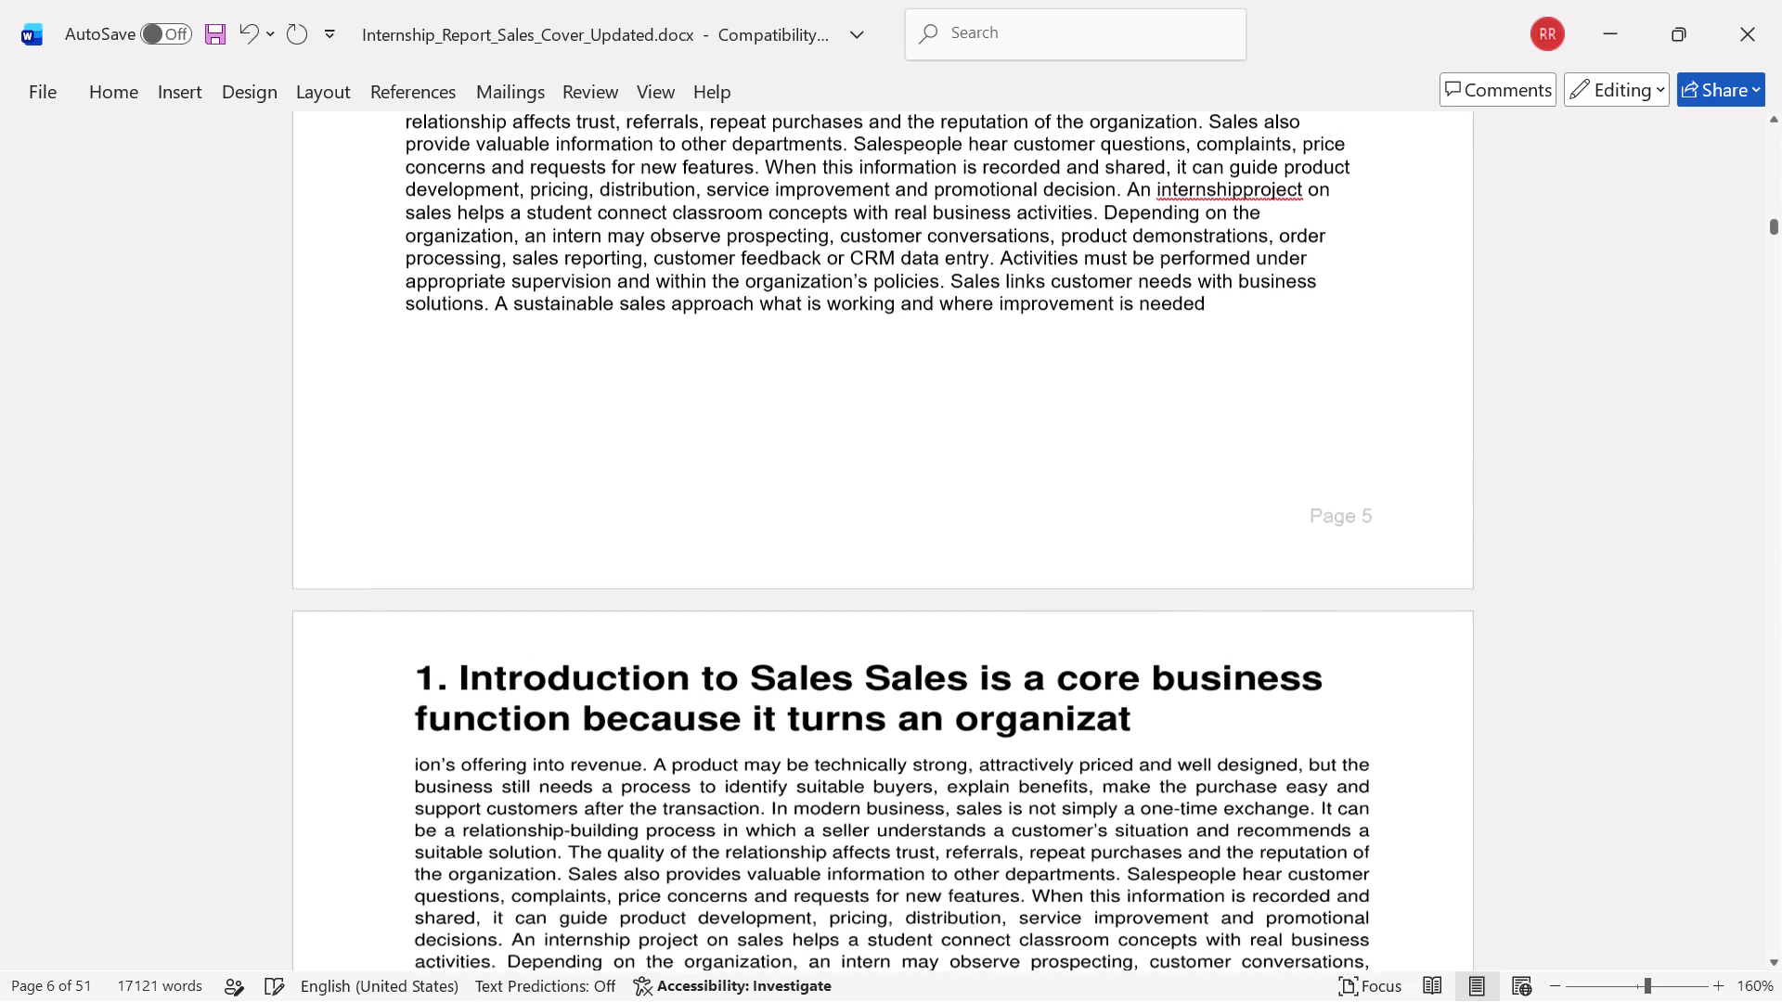
scroll(1133, 245, up, 1)
click(1245, 374)
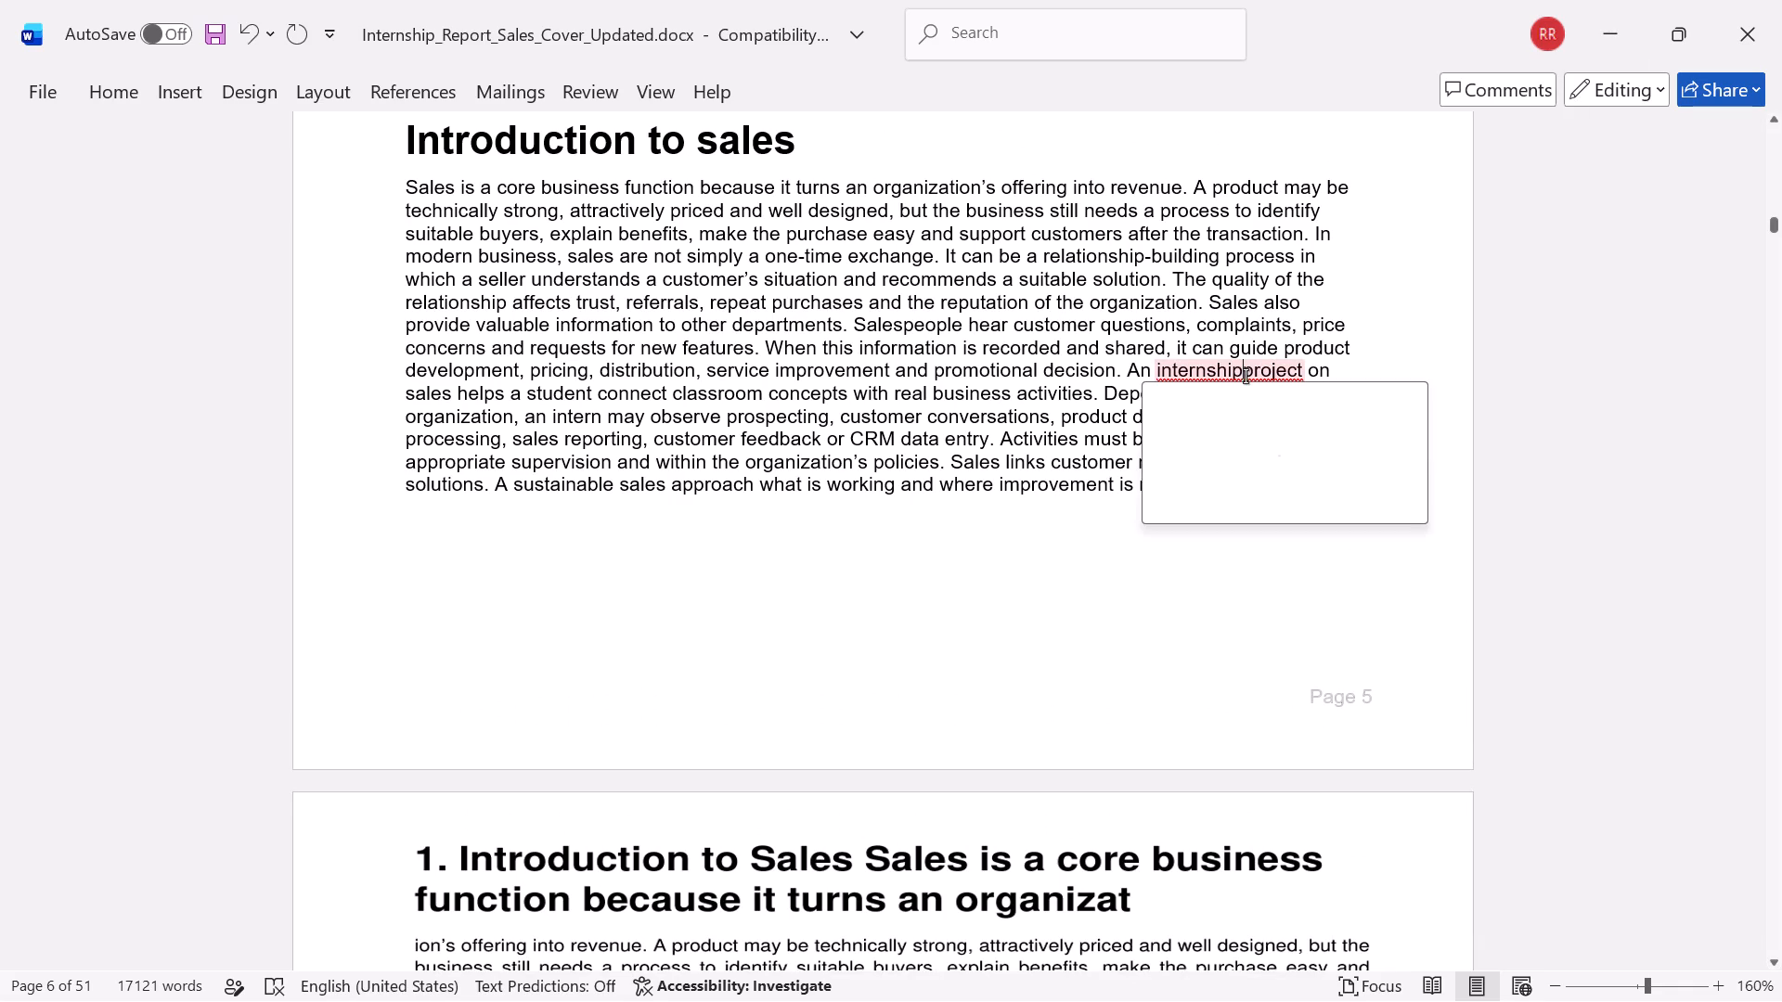
click(1228, 447)
scroll(1132, 584, down, 1)
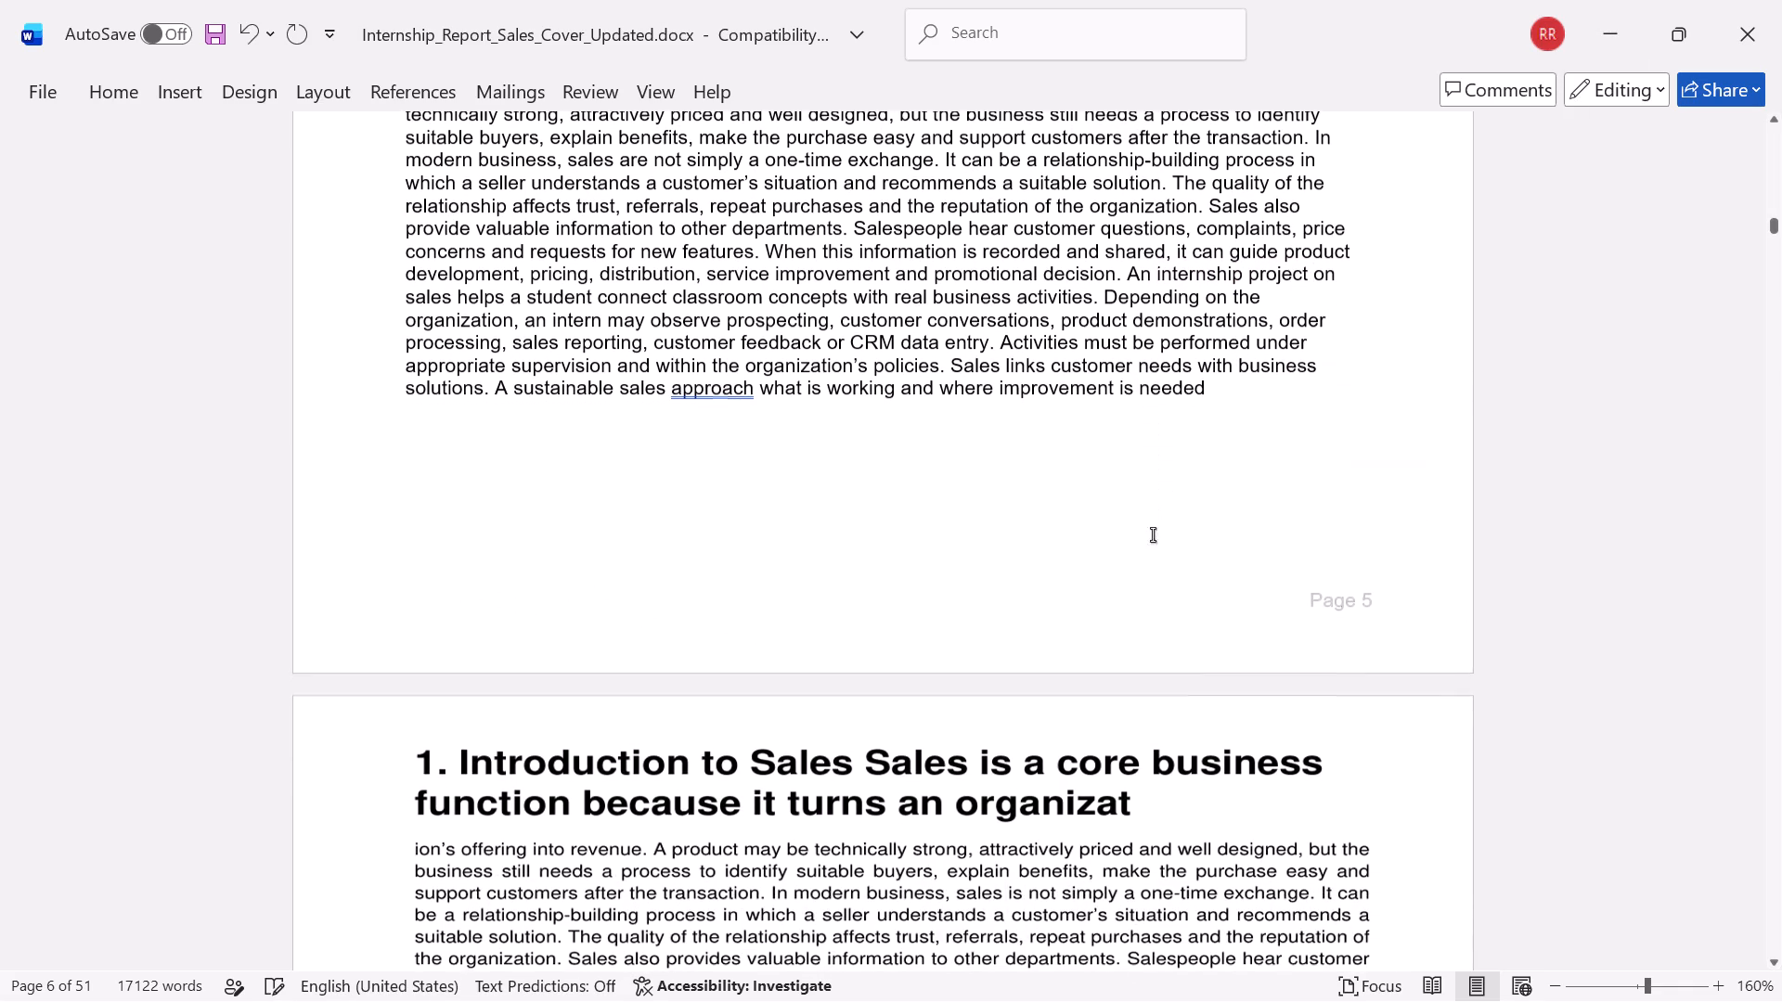
End the retyped paragraph with a period after "needed" and start a new empty line below it.
click(1234, 386)
key(period)
scroll(1234, 386, down, 1)
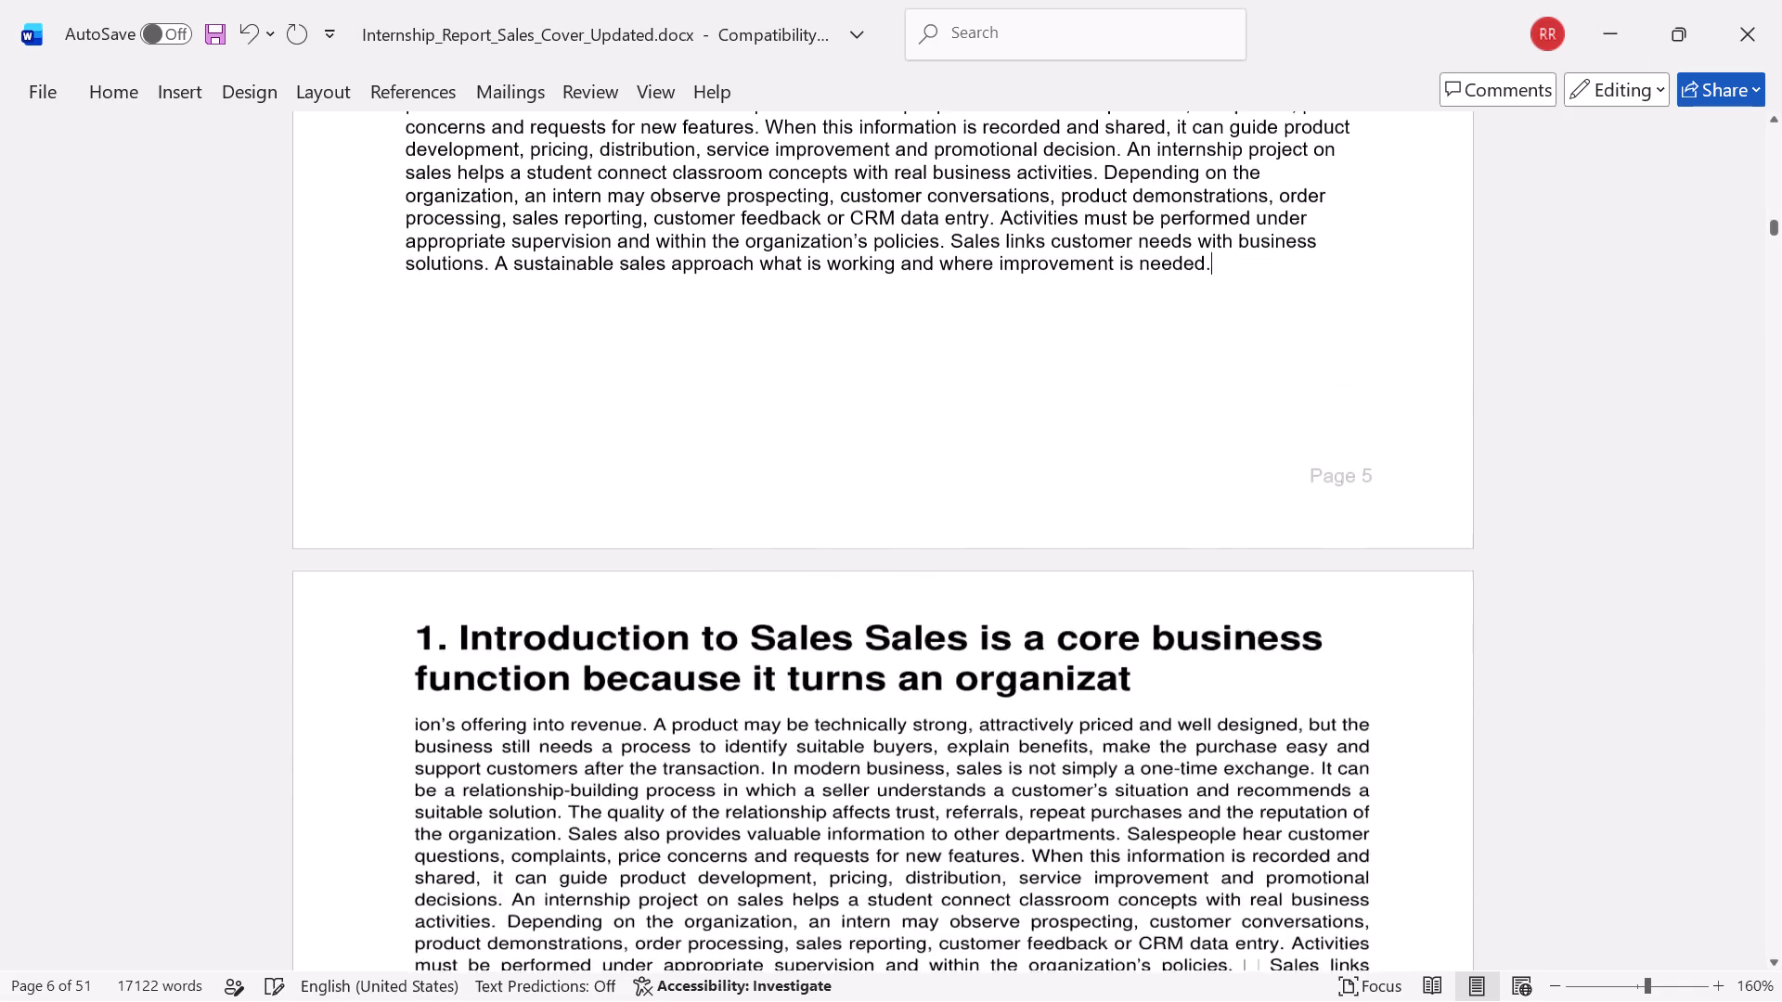
scroll(1234, 386, down, 3)
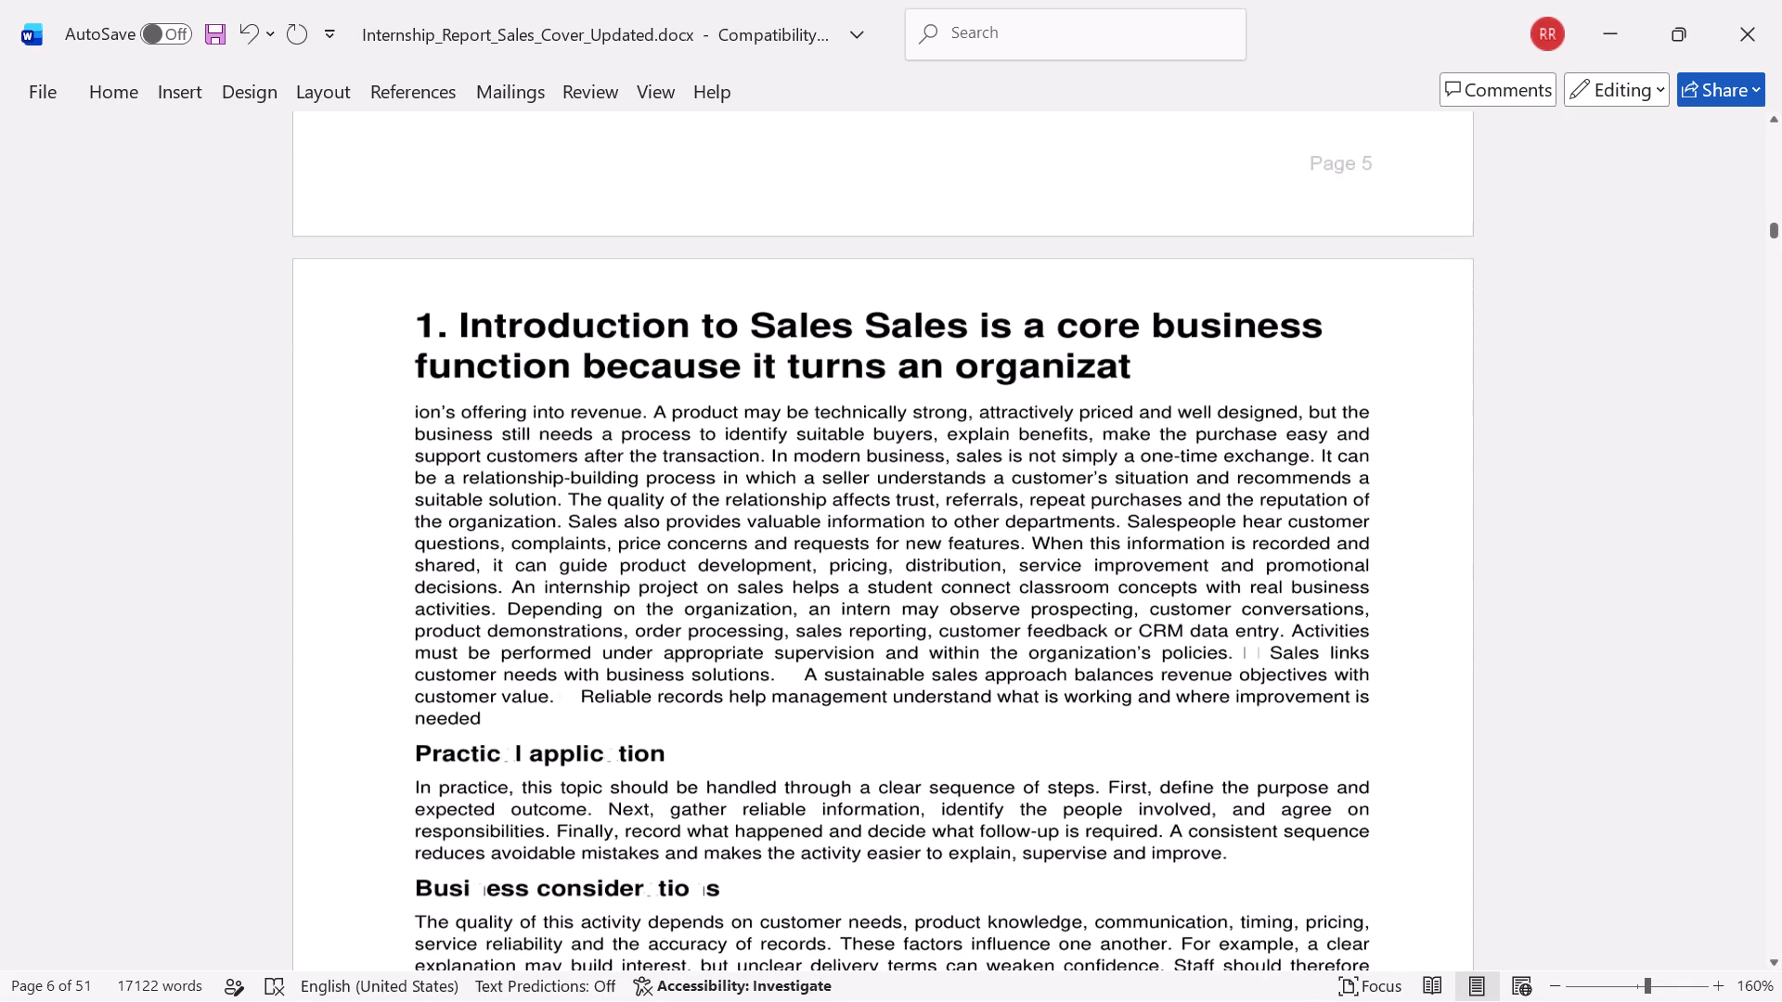
key(Return)
scroll(1234, 386, up, 1)
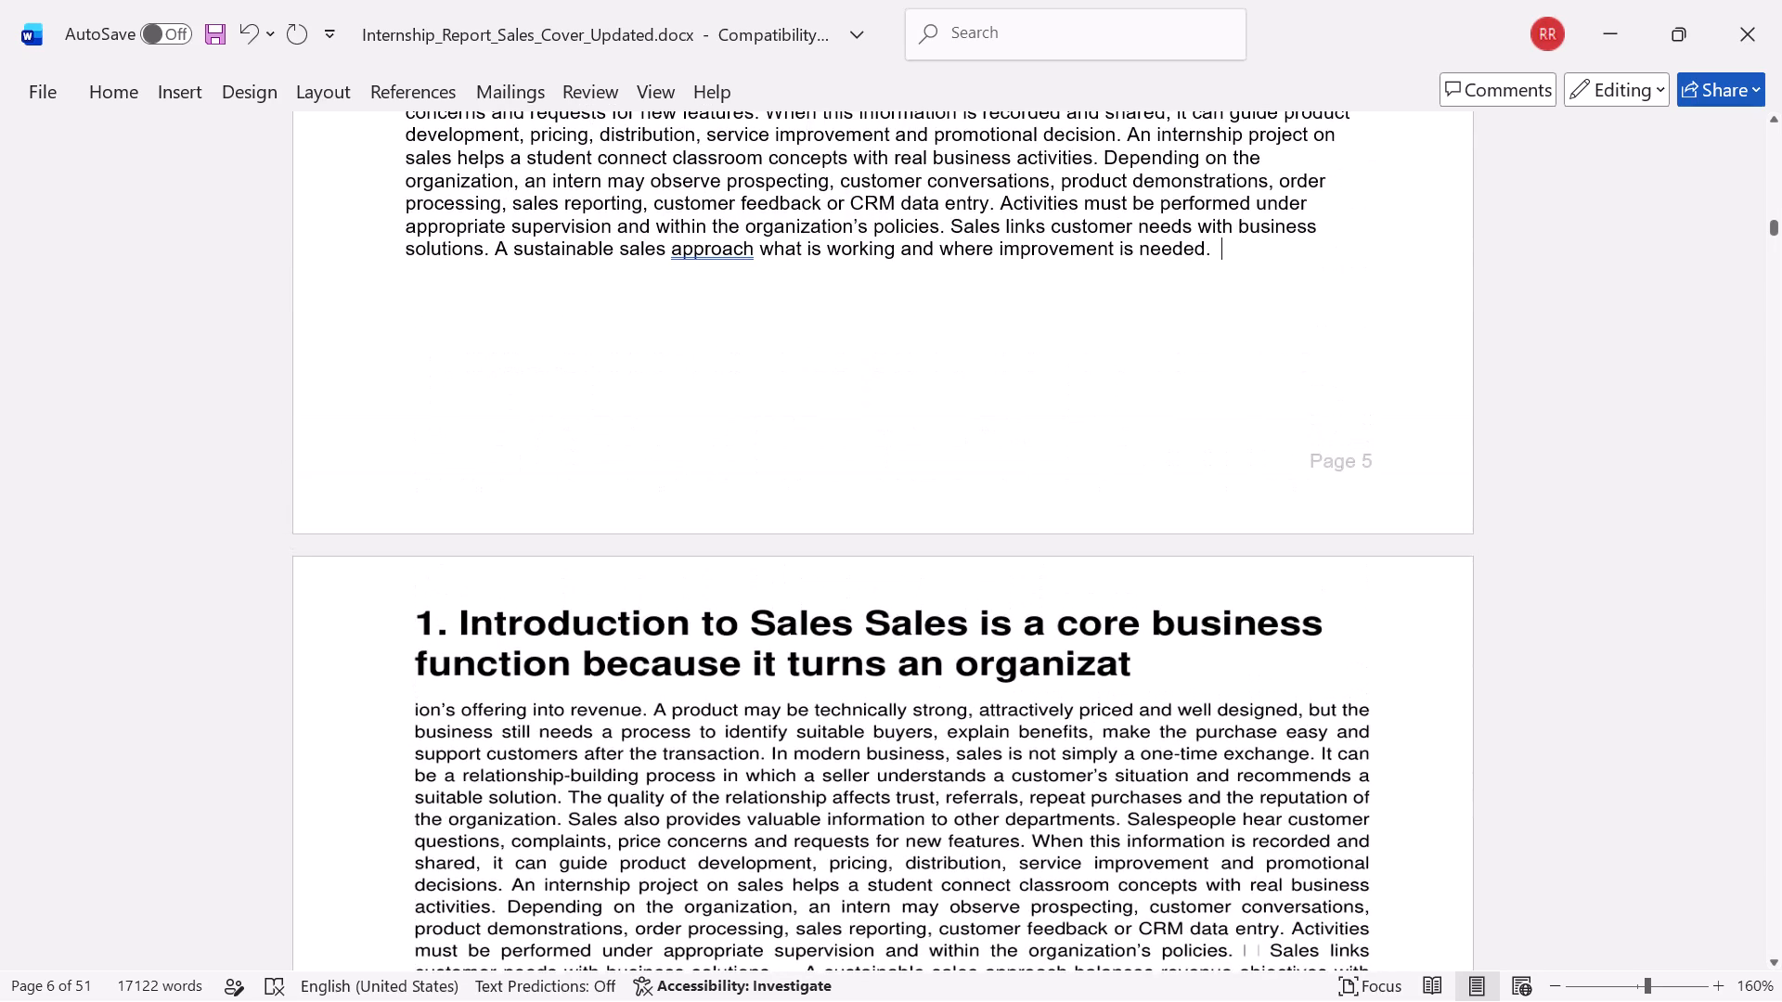
key(Return)
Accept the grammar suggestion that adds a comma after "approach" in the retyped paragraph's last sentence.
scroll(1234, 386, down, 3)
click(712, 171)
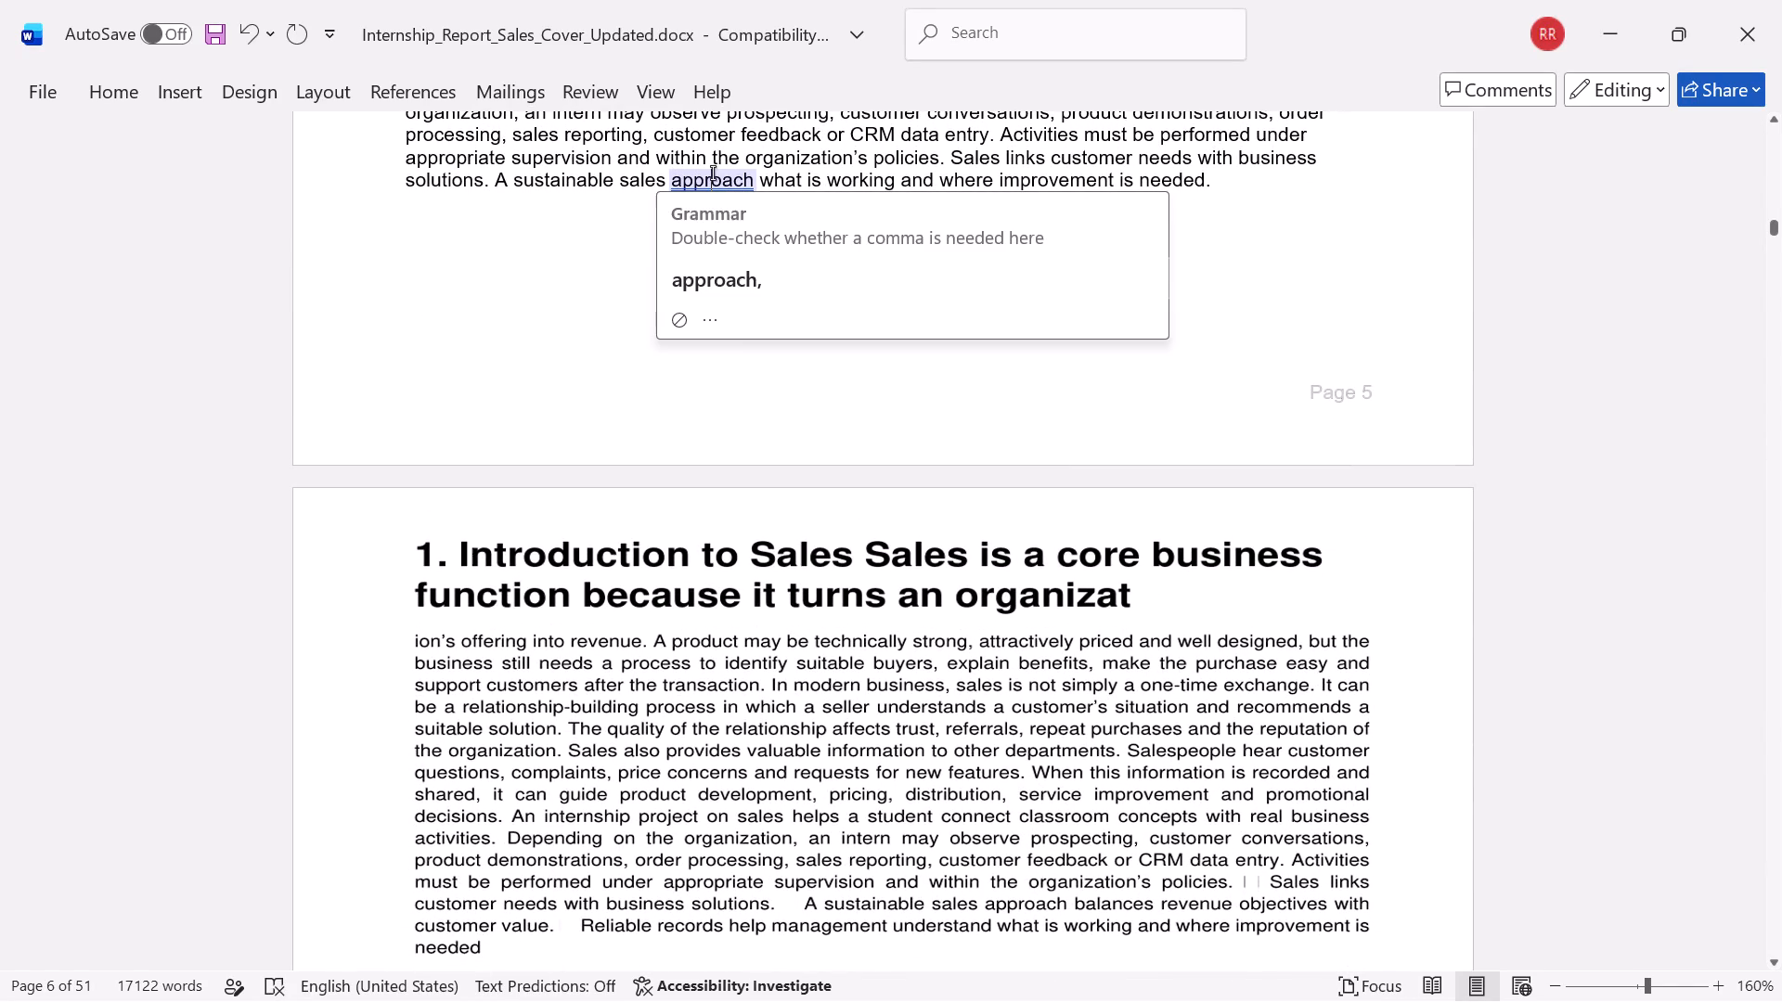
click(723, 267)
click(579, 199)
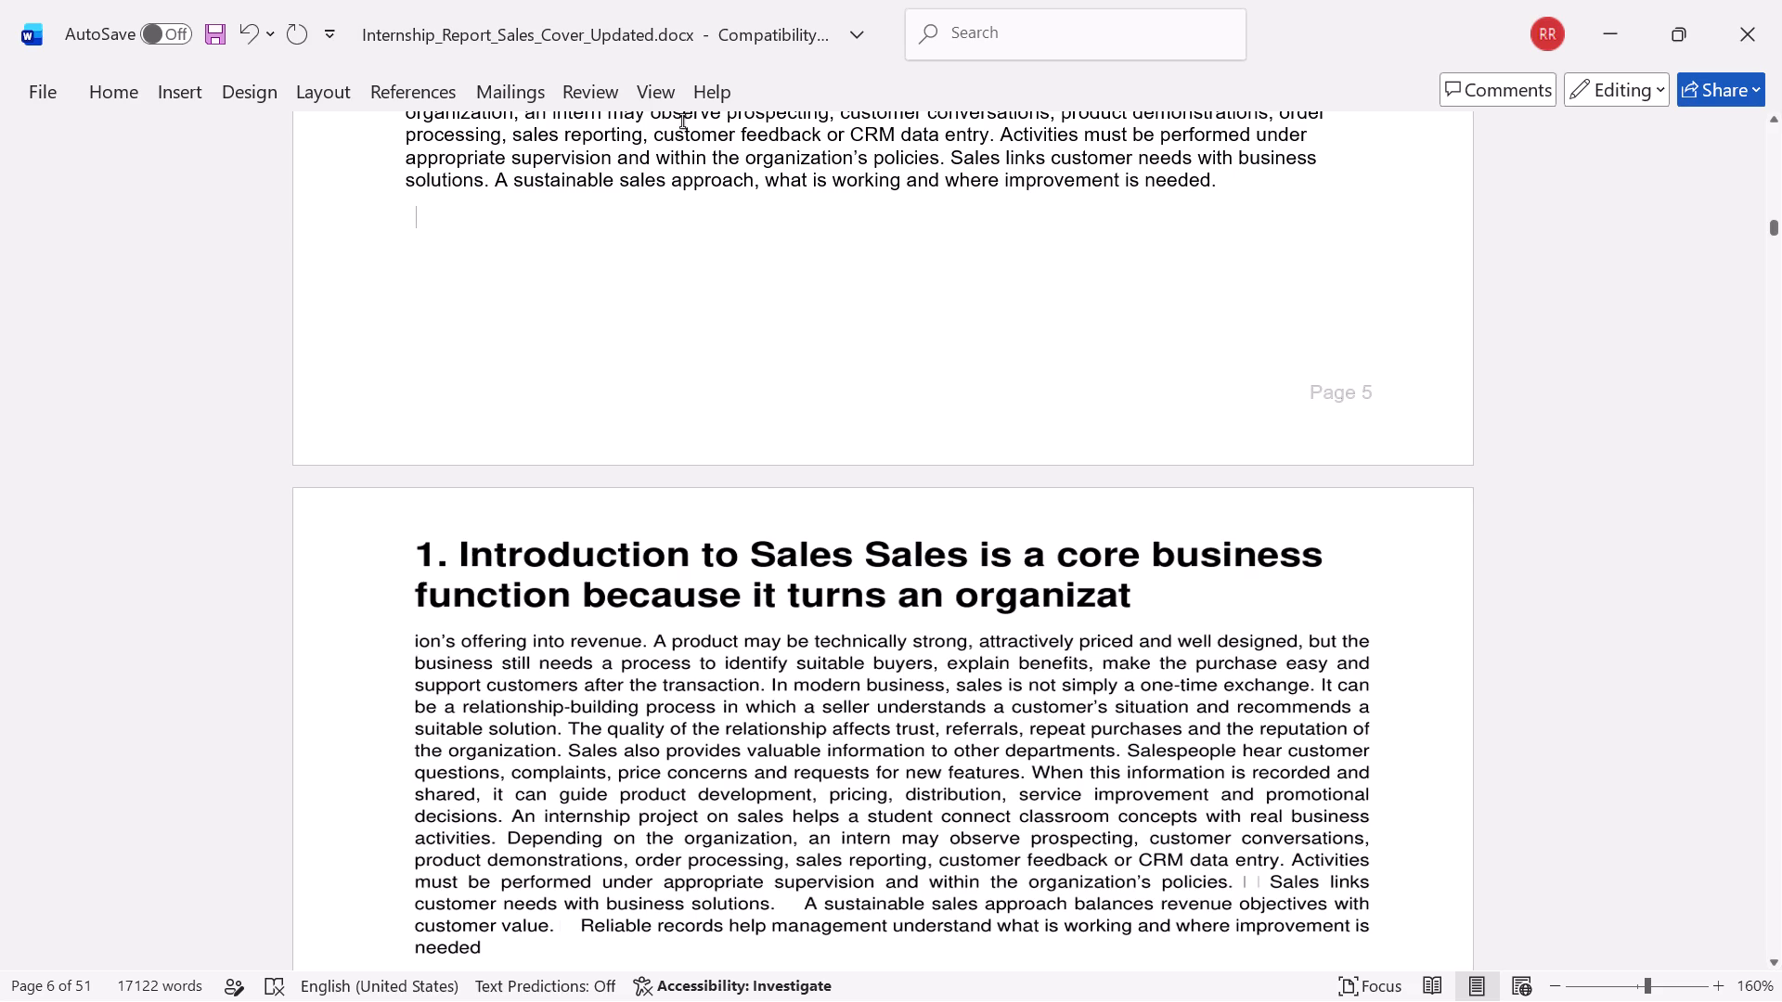
Remove the comma after "approach" and insert "balance revenue objectives with customer value. Reliable records help management understand" before "what is working".
click(758, 183)
key(BackSpace)
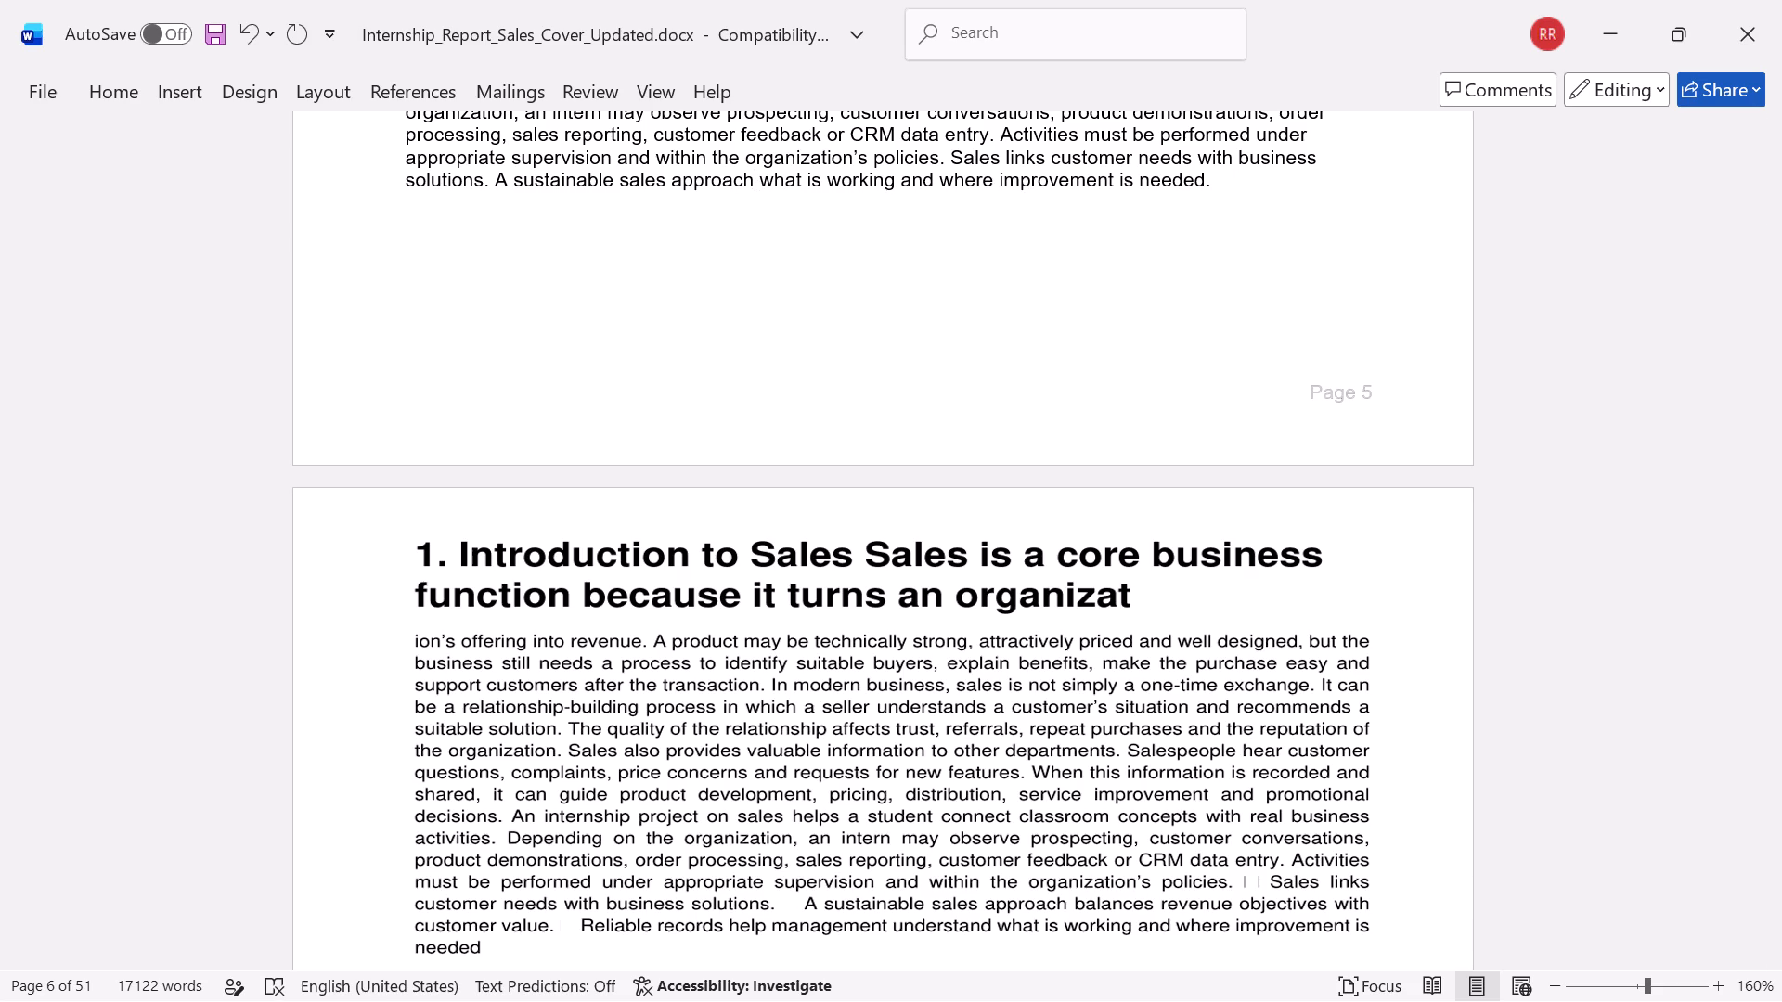
key(space)
text(v)
key(BackSpace)
text(balance reven)
text(ue objectives with customer value. Reliable r)
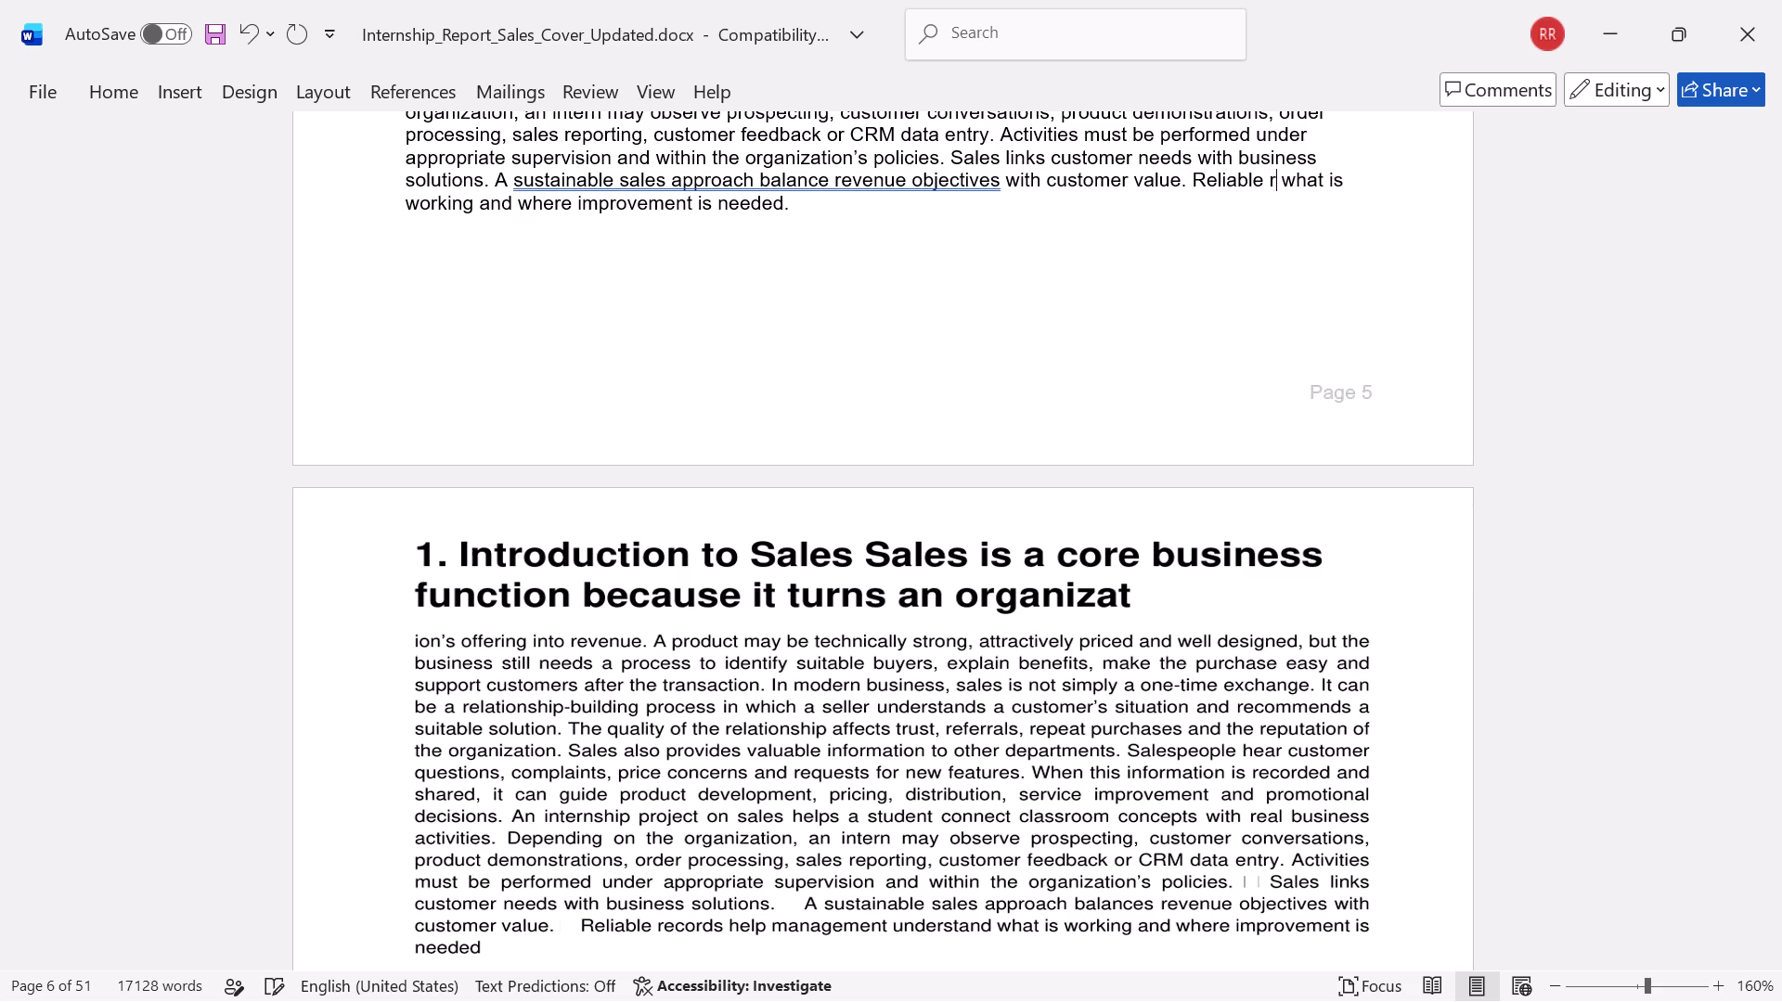
text(ecor)
text(ds help manahe)
key(BackSpace)
key(BackSpace)
text(gem)
text(ent understand hat)
key(BackSpace)
key(BackSpace)
key(BackSpace)
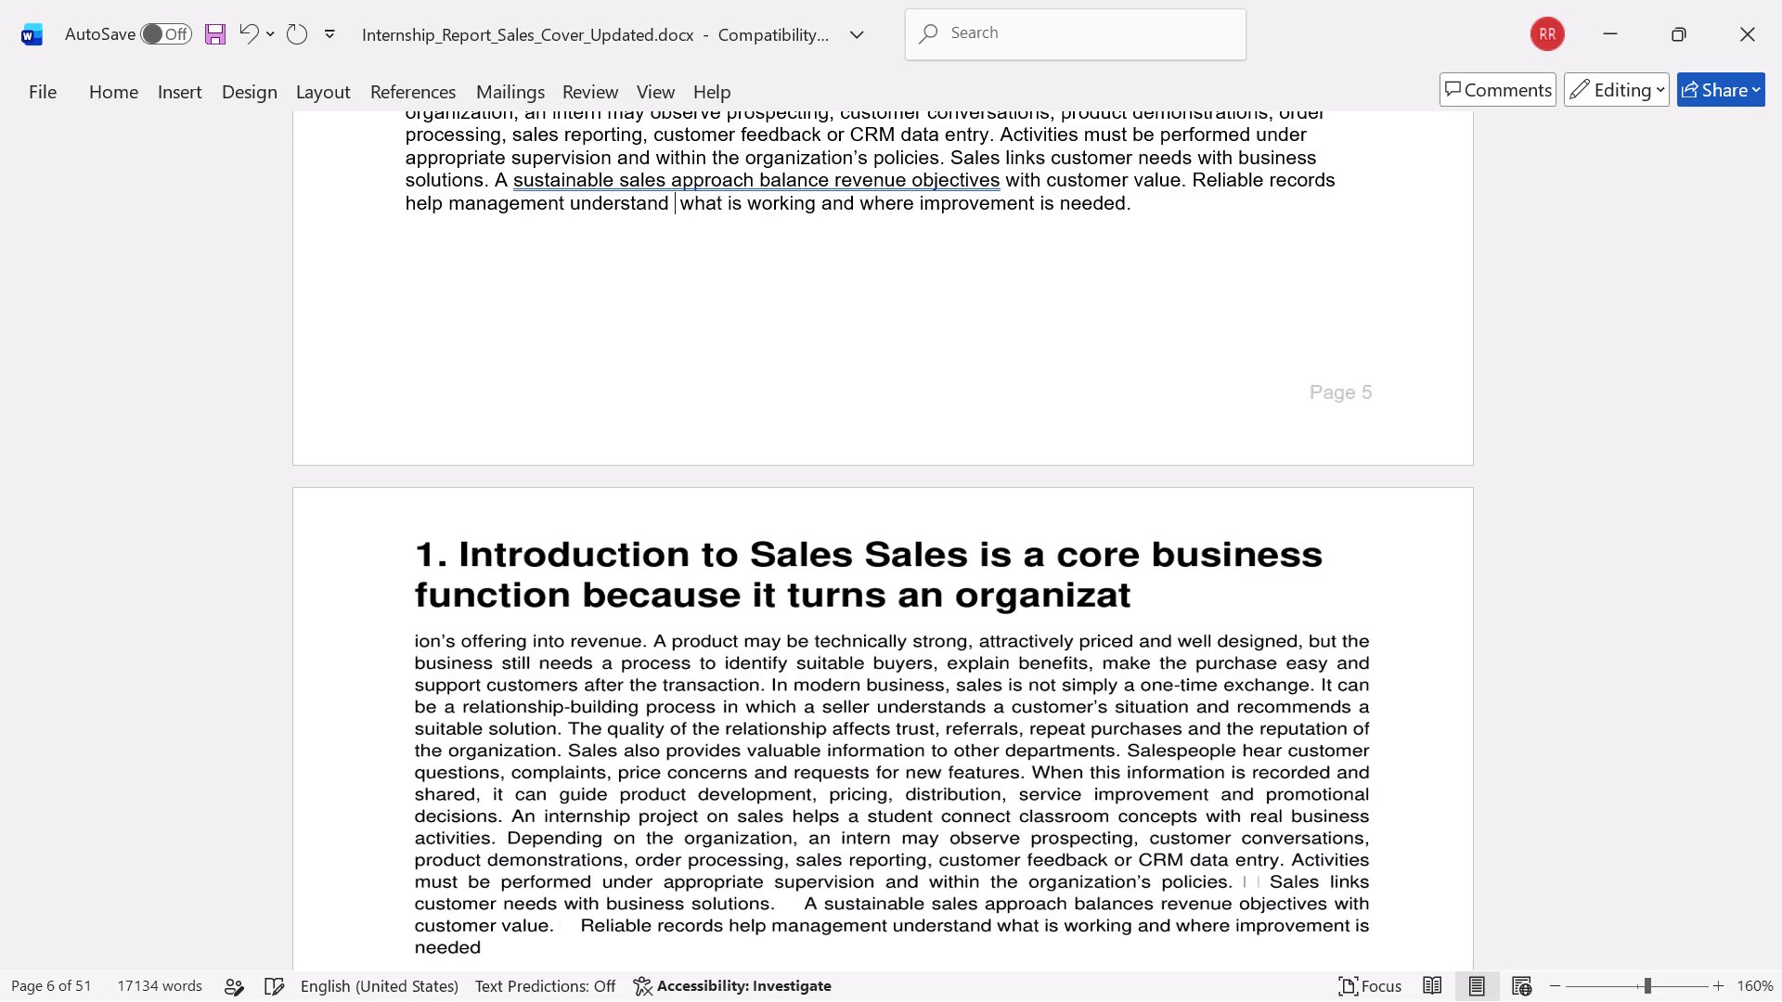
Open the grammar suggestion for the flagged phrase "sustainable sales approach balance revenue objectives".
click(641, 183)
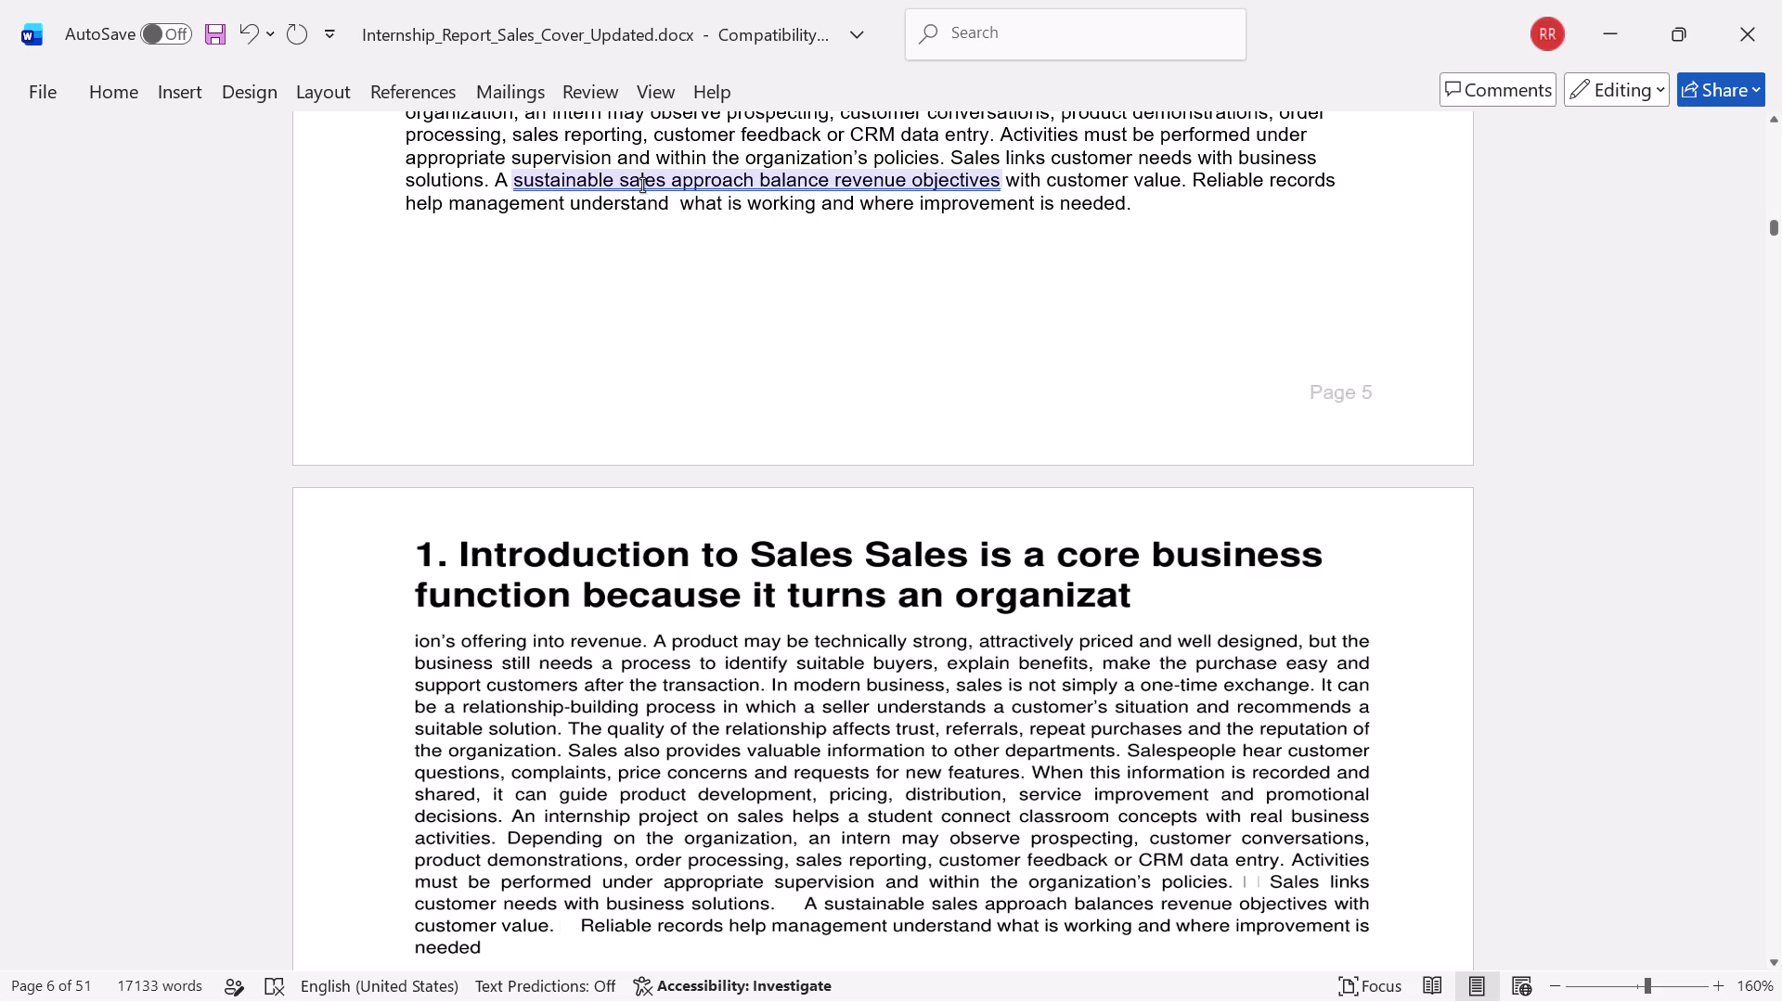
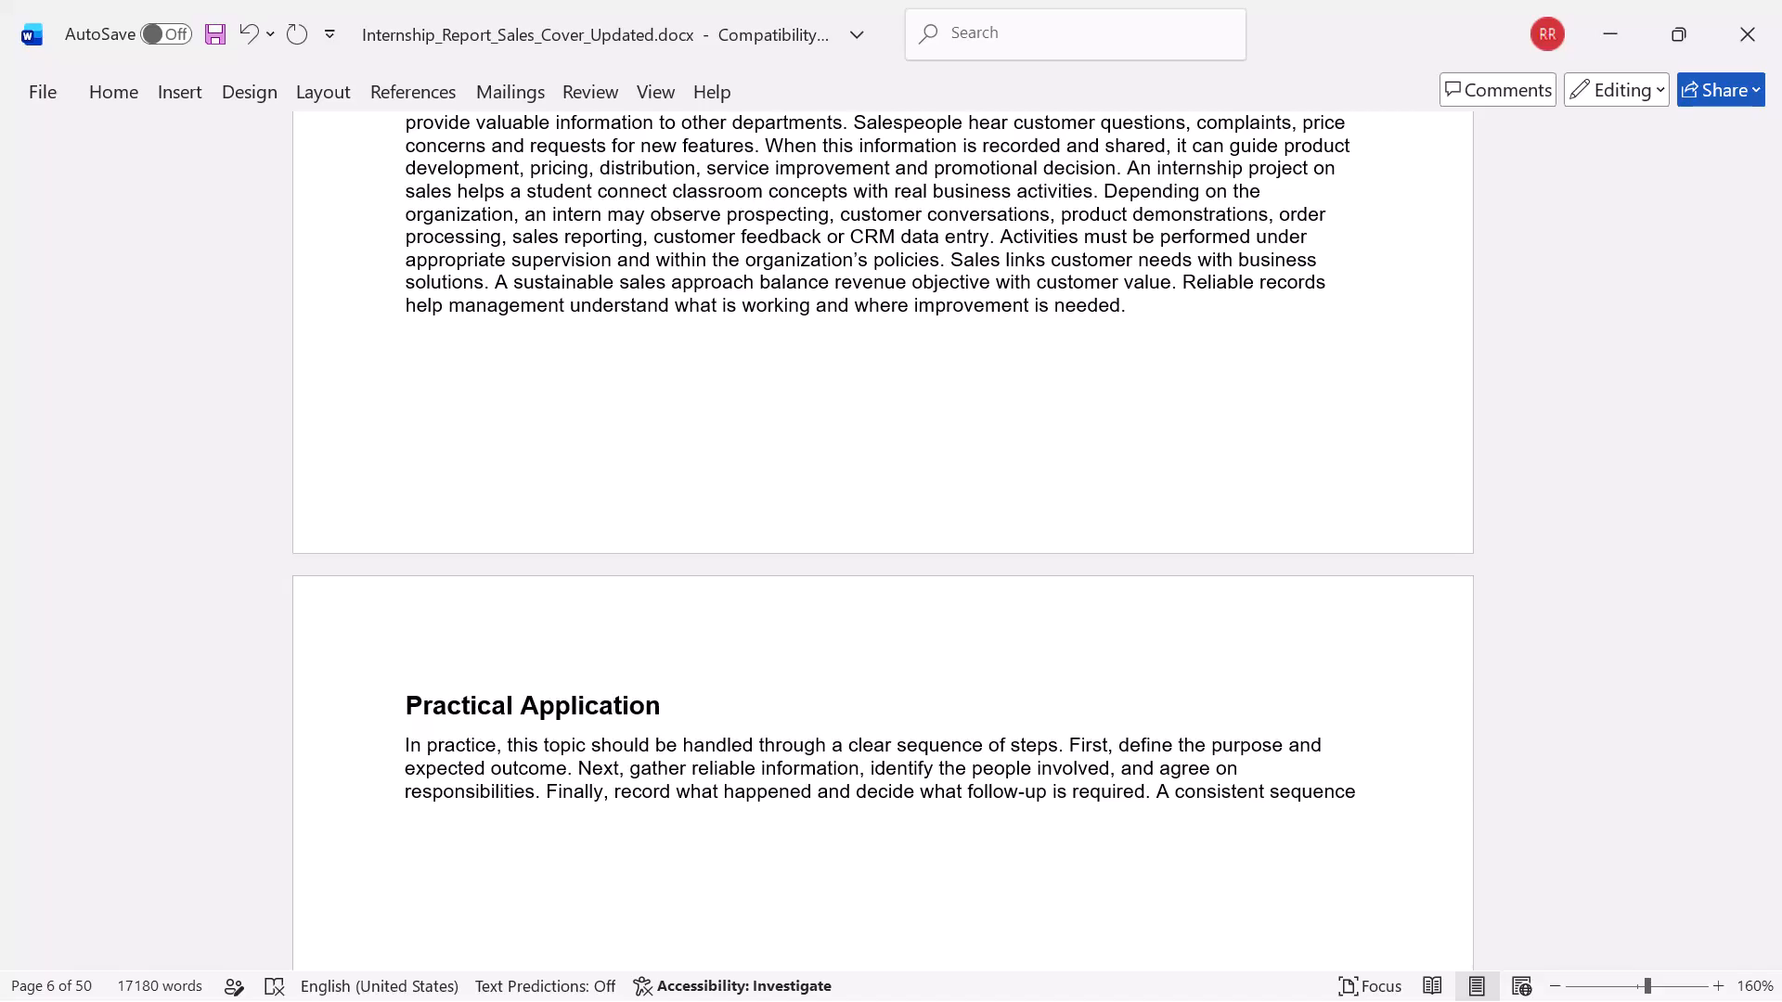
Insert an empty line above the "Practical Application" heading that follows the retyped "Introduction to sales" paragraph.
key(Return)
scroll(445, 345, up, 2)
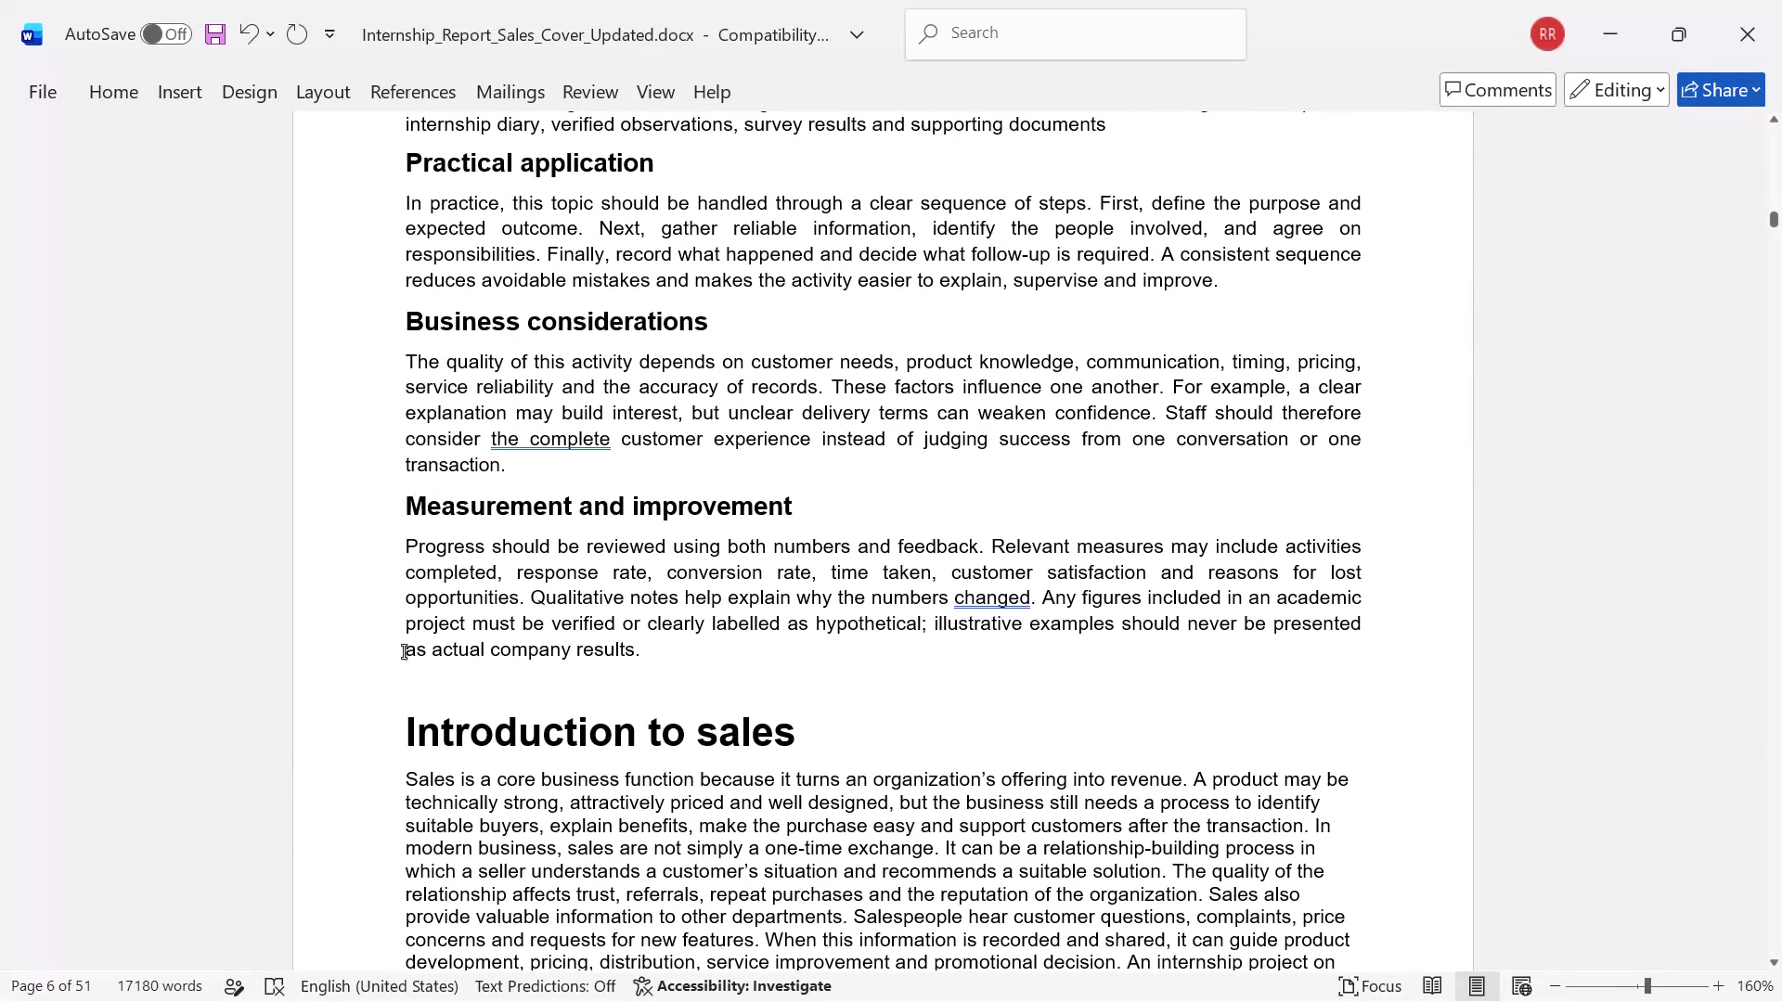
click(432, 703)
scroll(432, 703, down, 3)
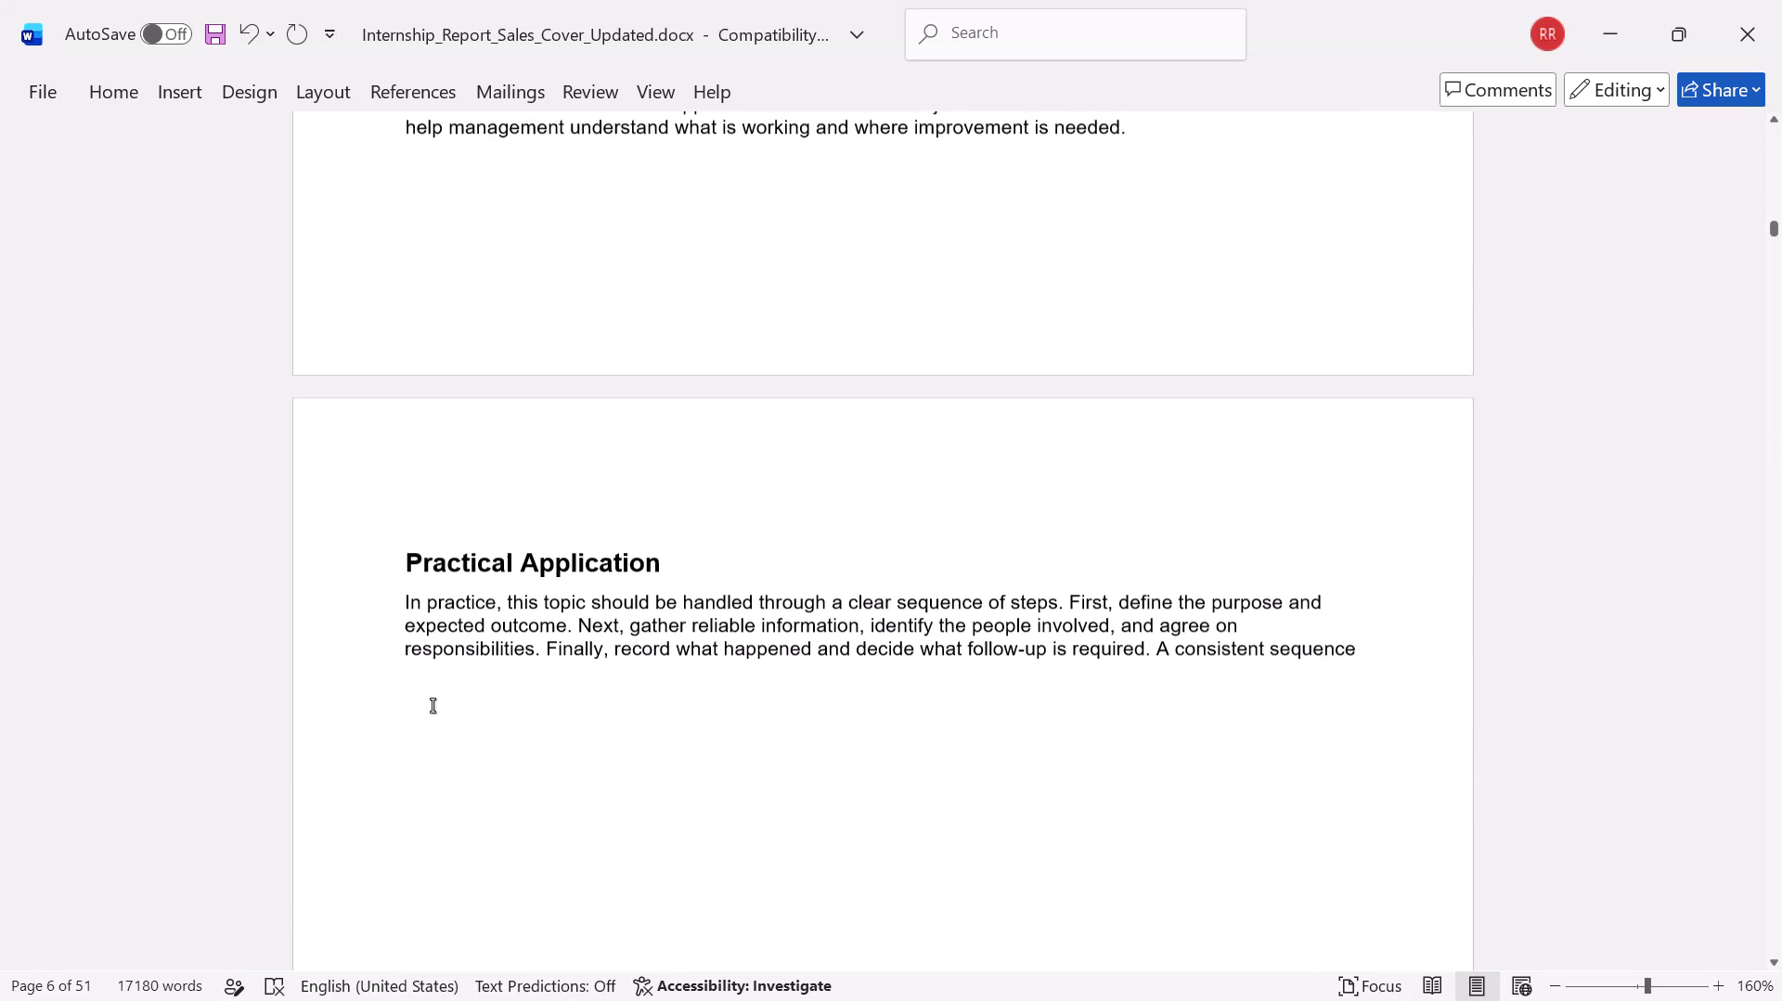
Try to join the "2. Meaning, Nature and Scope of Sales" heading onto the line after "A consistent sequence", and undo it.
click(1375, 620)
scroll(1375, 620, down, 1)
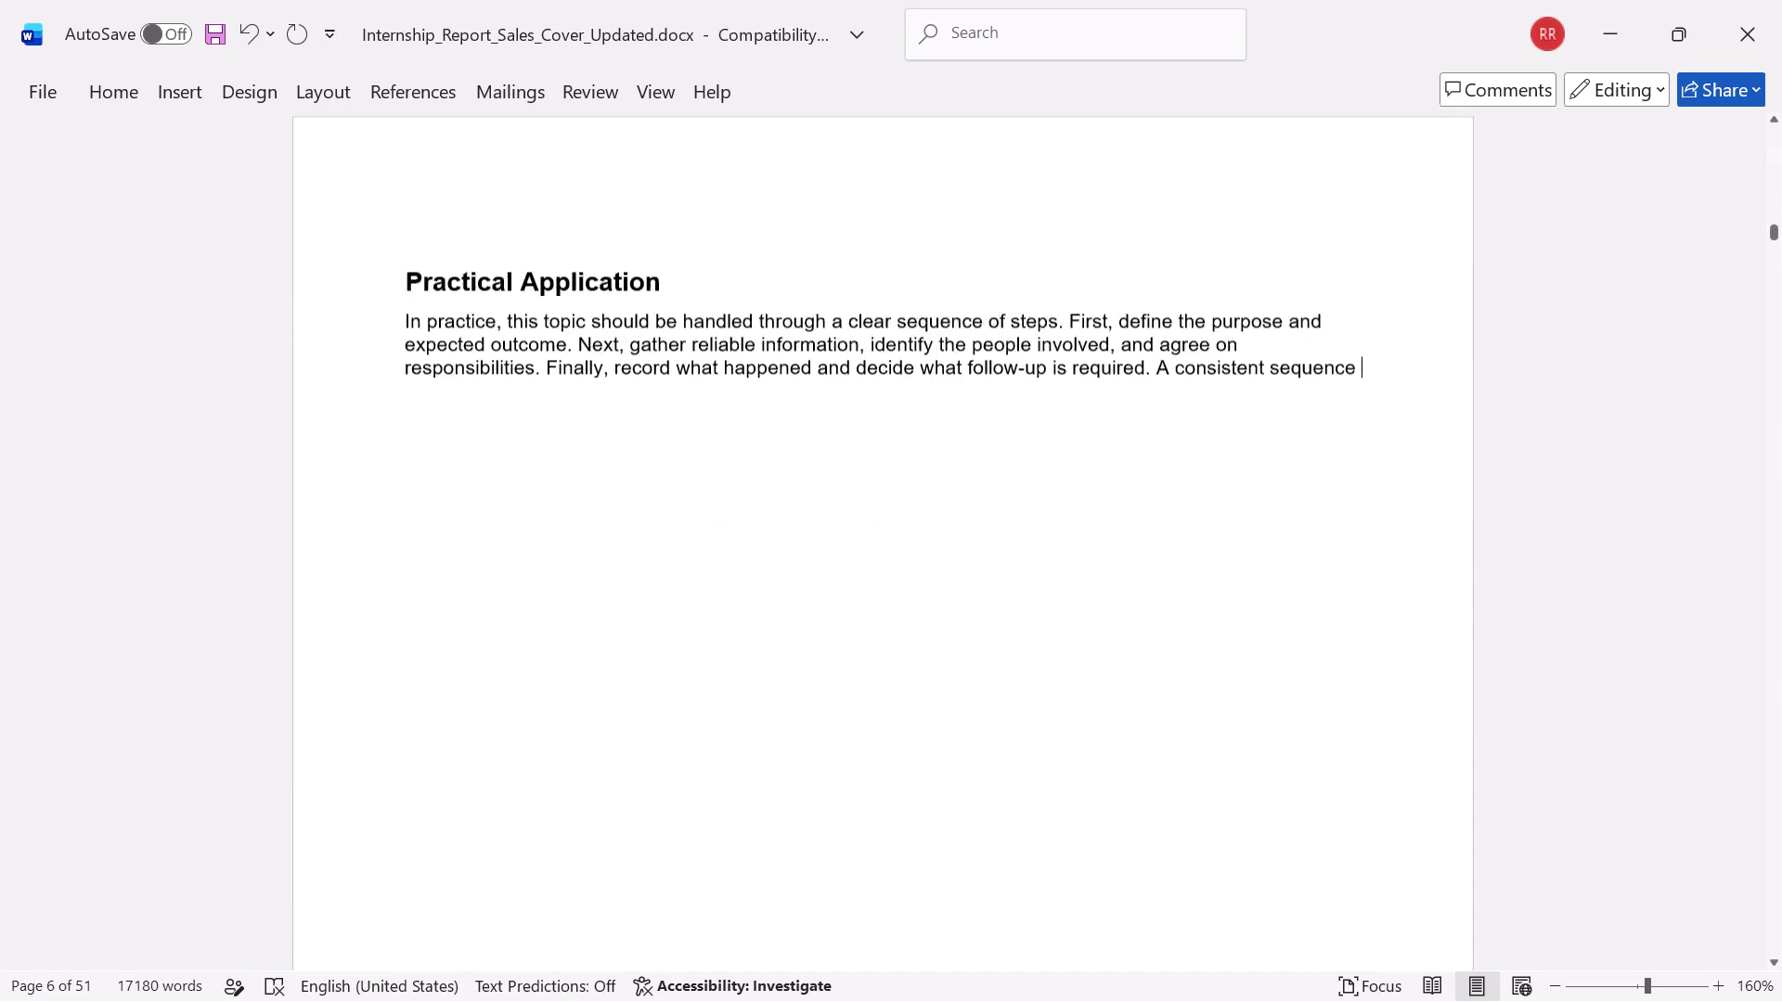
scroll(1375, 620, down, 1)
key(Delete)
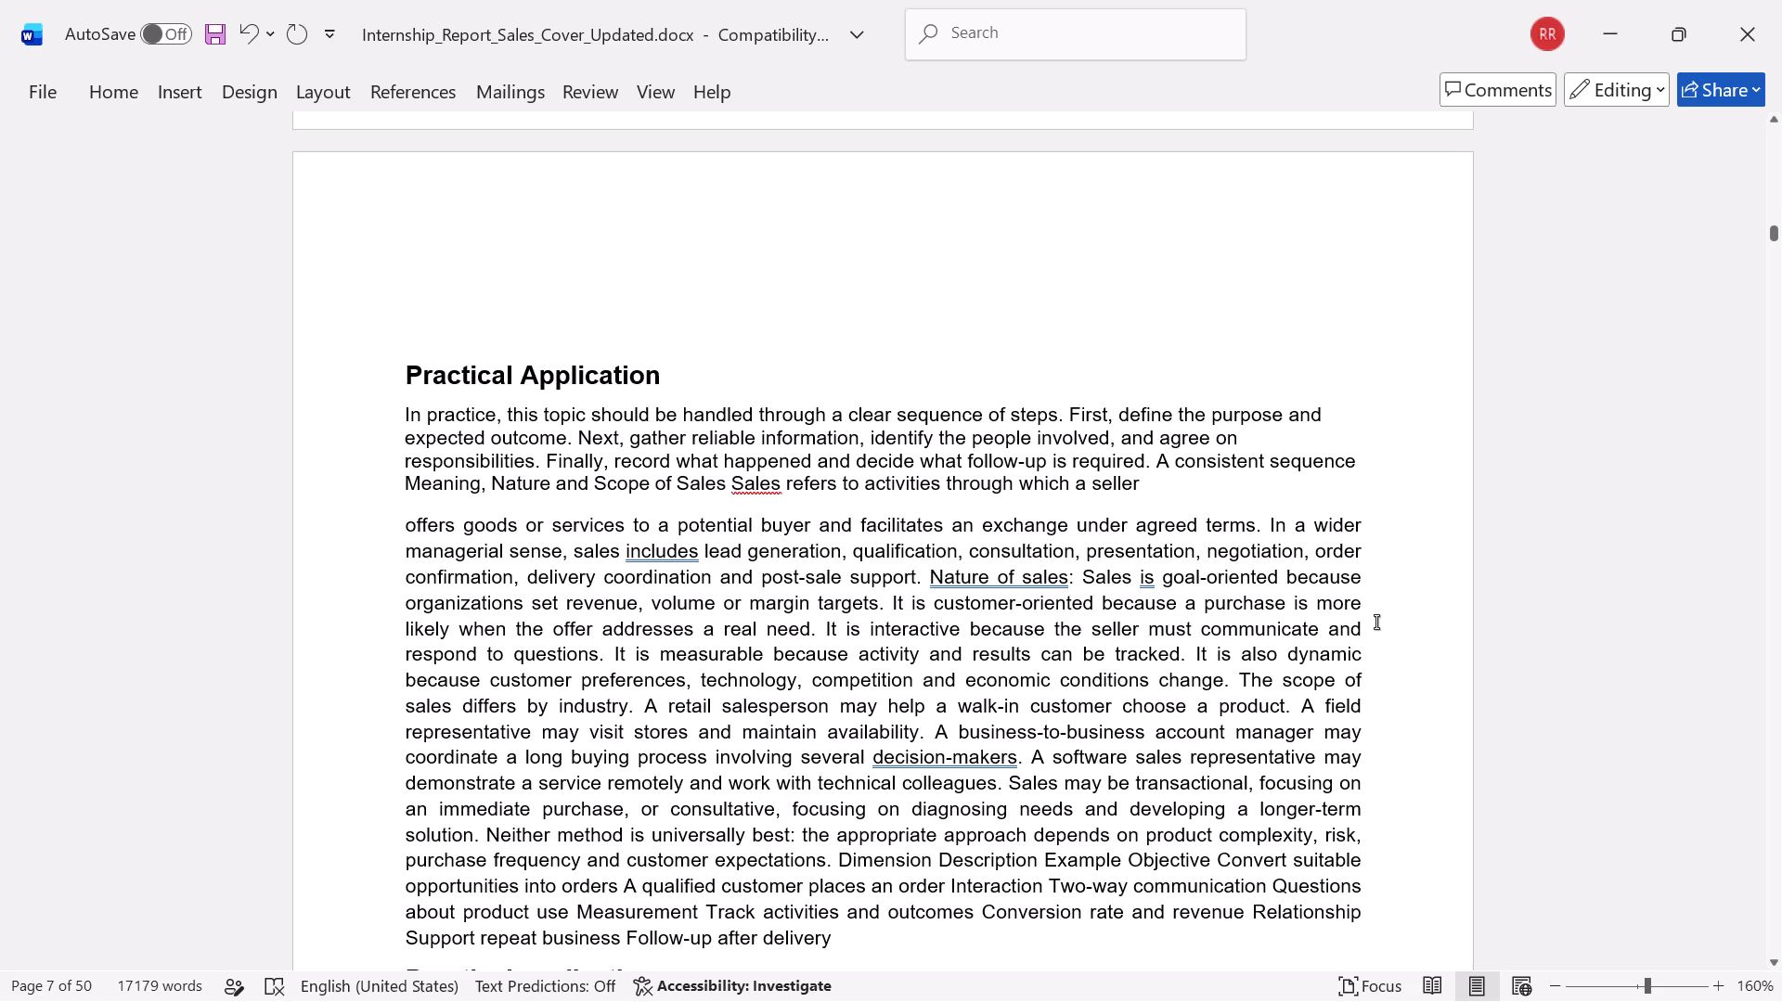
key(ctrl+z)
Delete the break after "A consistent sequence" and start "Meaning, Nature and Scope of Sales" as a new paragraph below it.
scroll(1375, 620, down, 1)
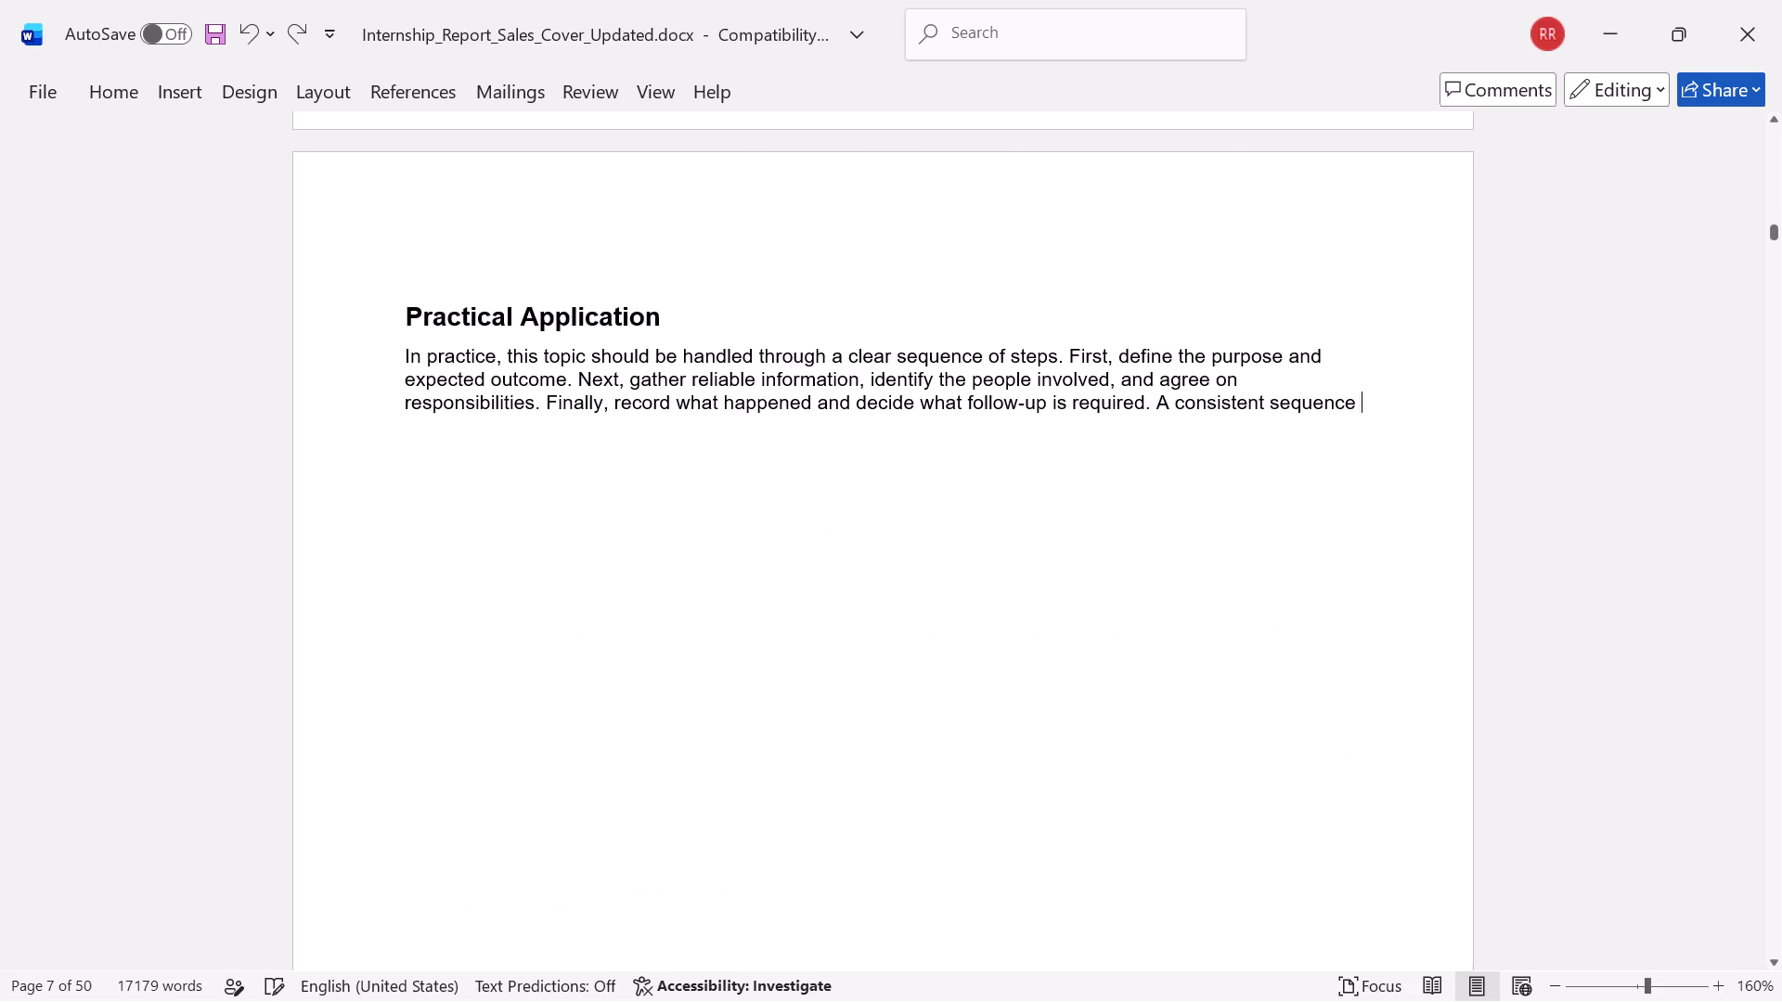
scroll(1375, 620, down, 4)
scroll(1375, 620, up, 4)
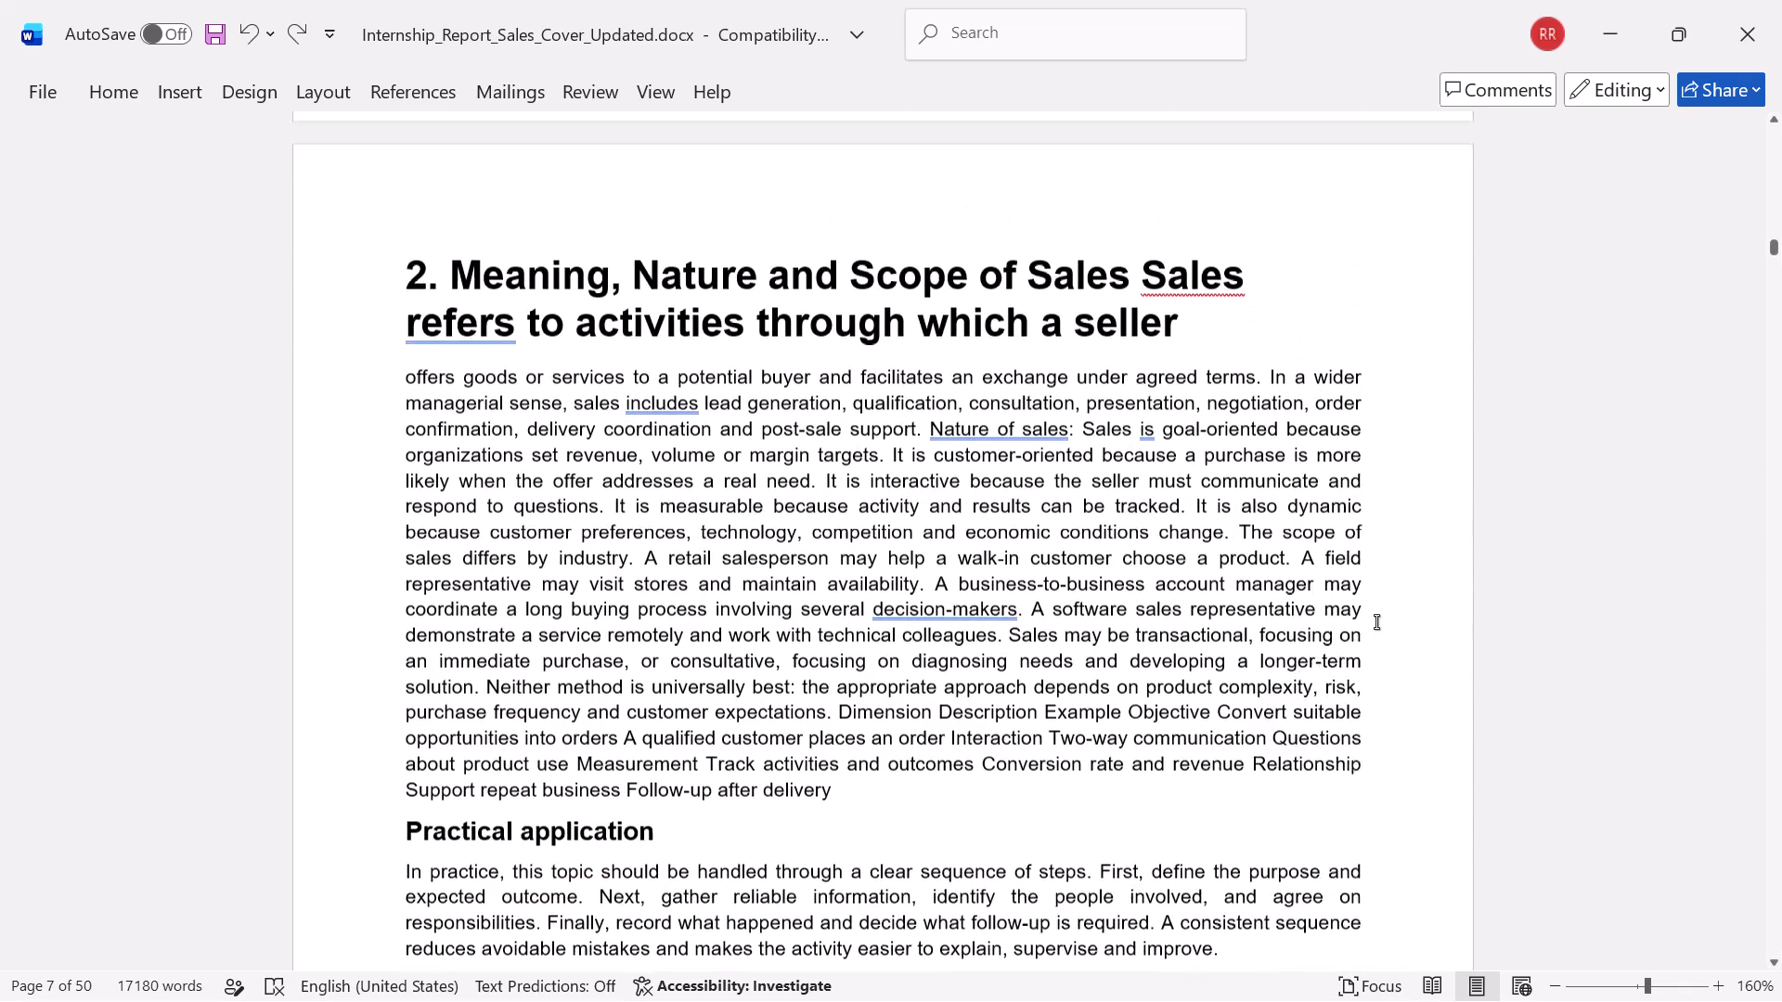
scroll(1375, 620, up, 2)
key(Delete)
scroll(1375, 620, up, 1)
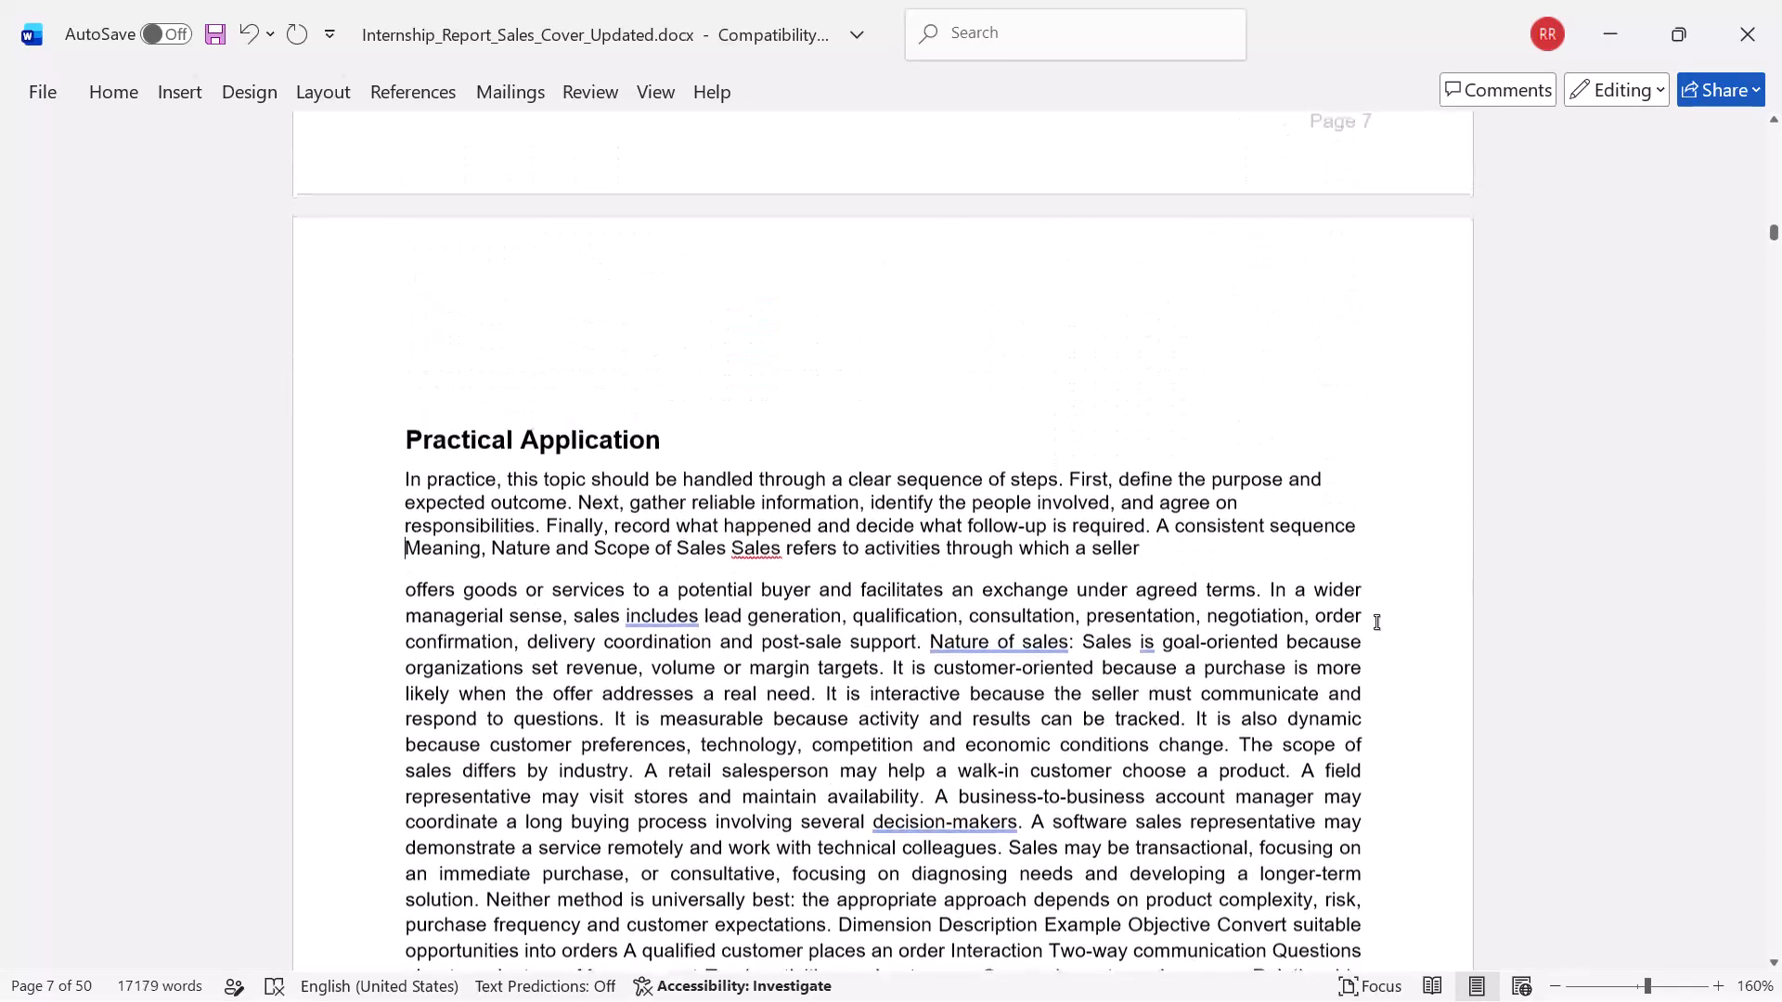
scroll(1375, 620, up, 2)
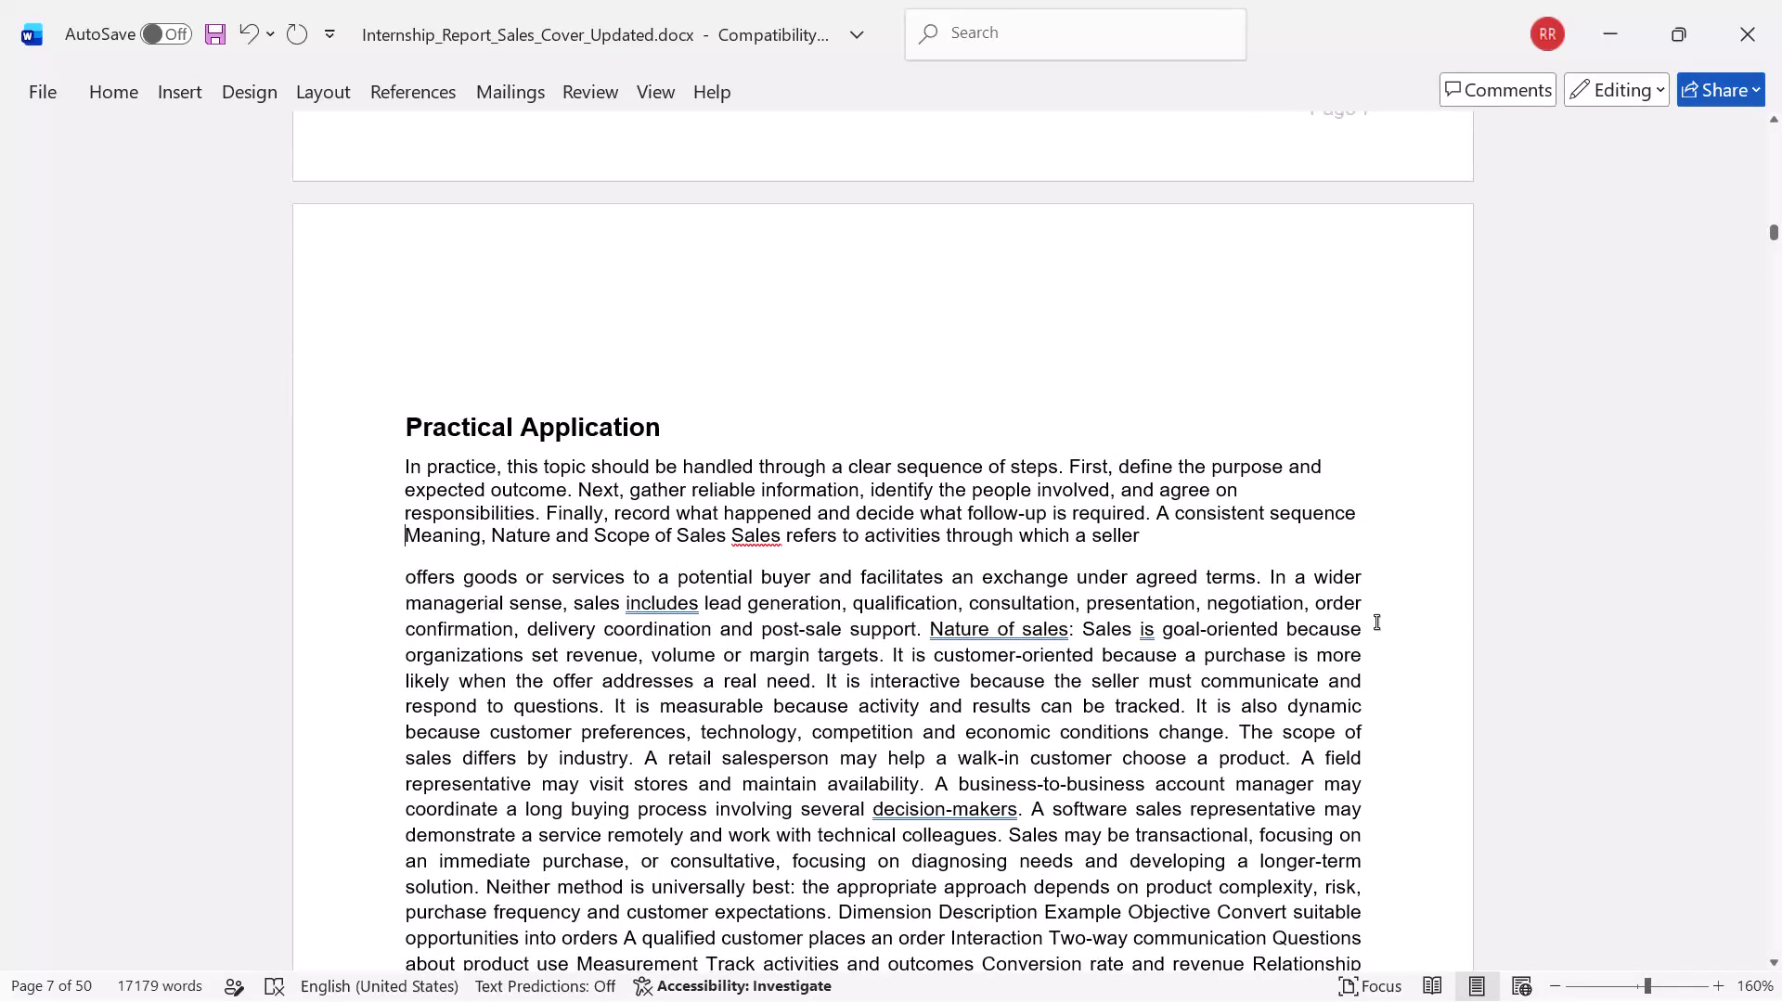
key(Return)
Start a new paragraph at "Sales refers to activities" and join "which a seller" with "offers goods or services", separated by a space.
triple_click(593, 547)
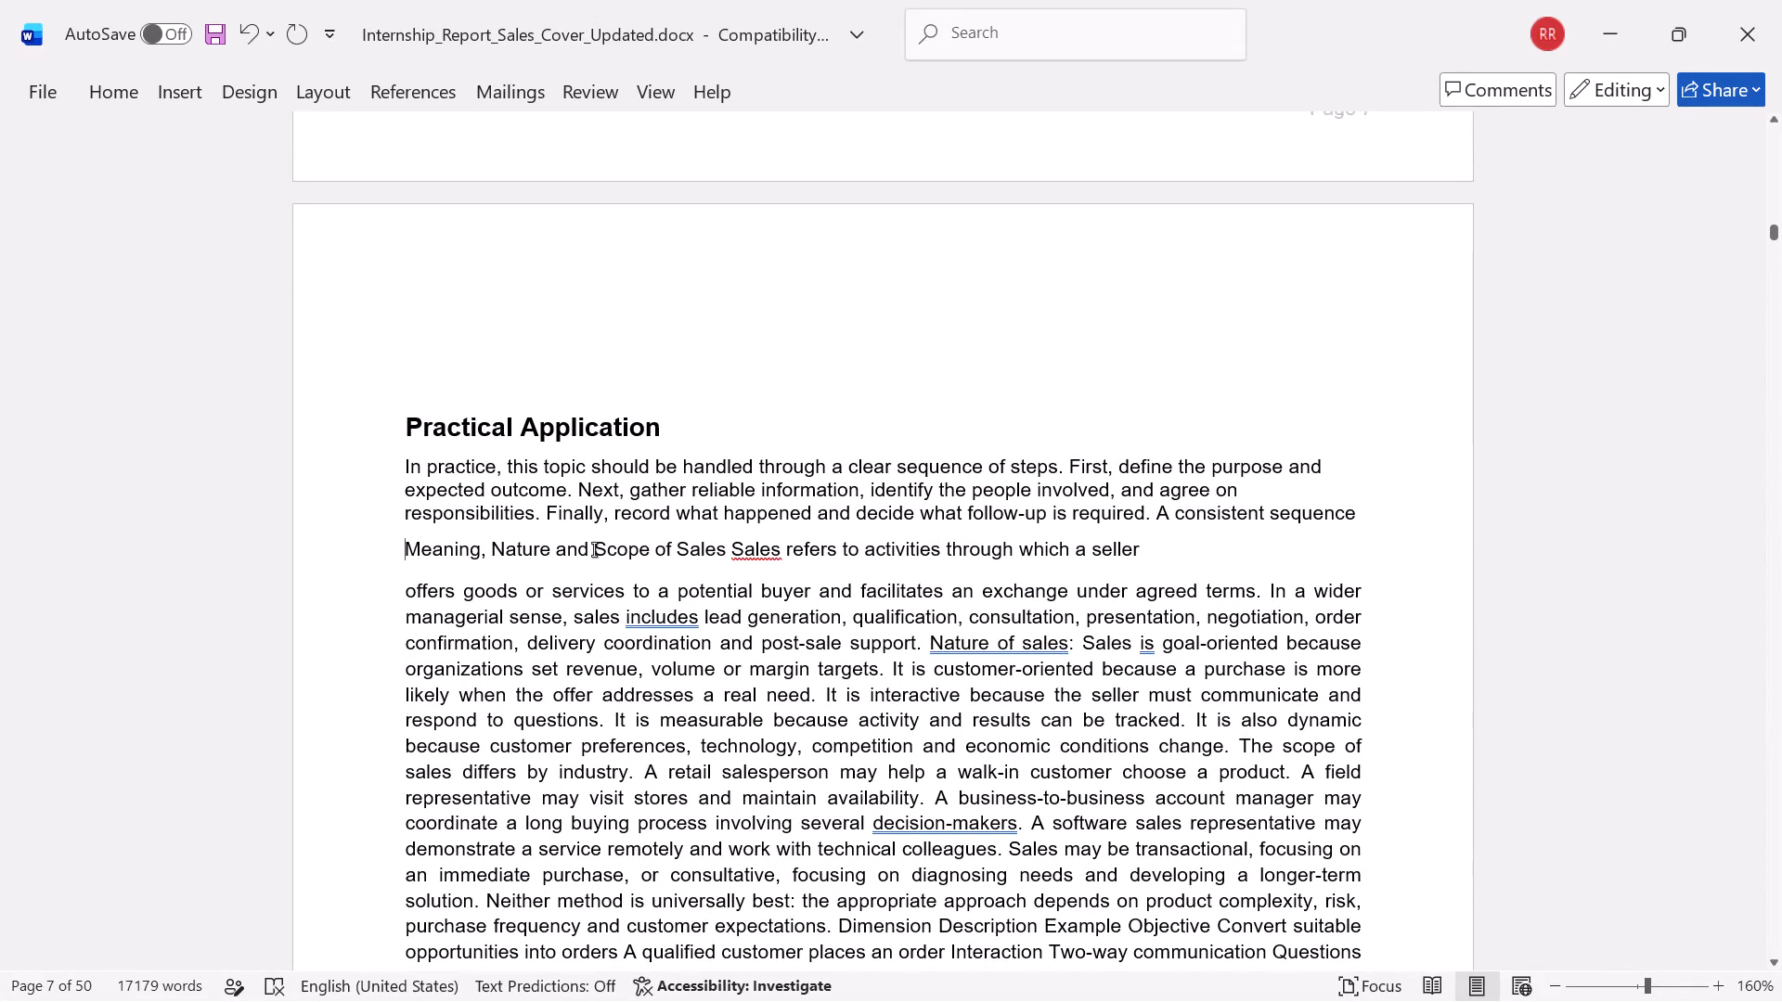
click(721, 575)
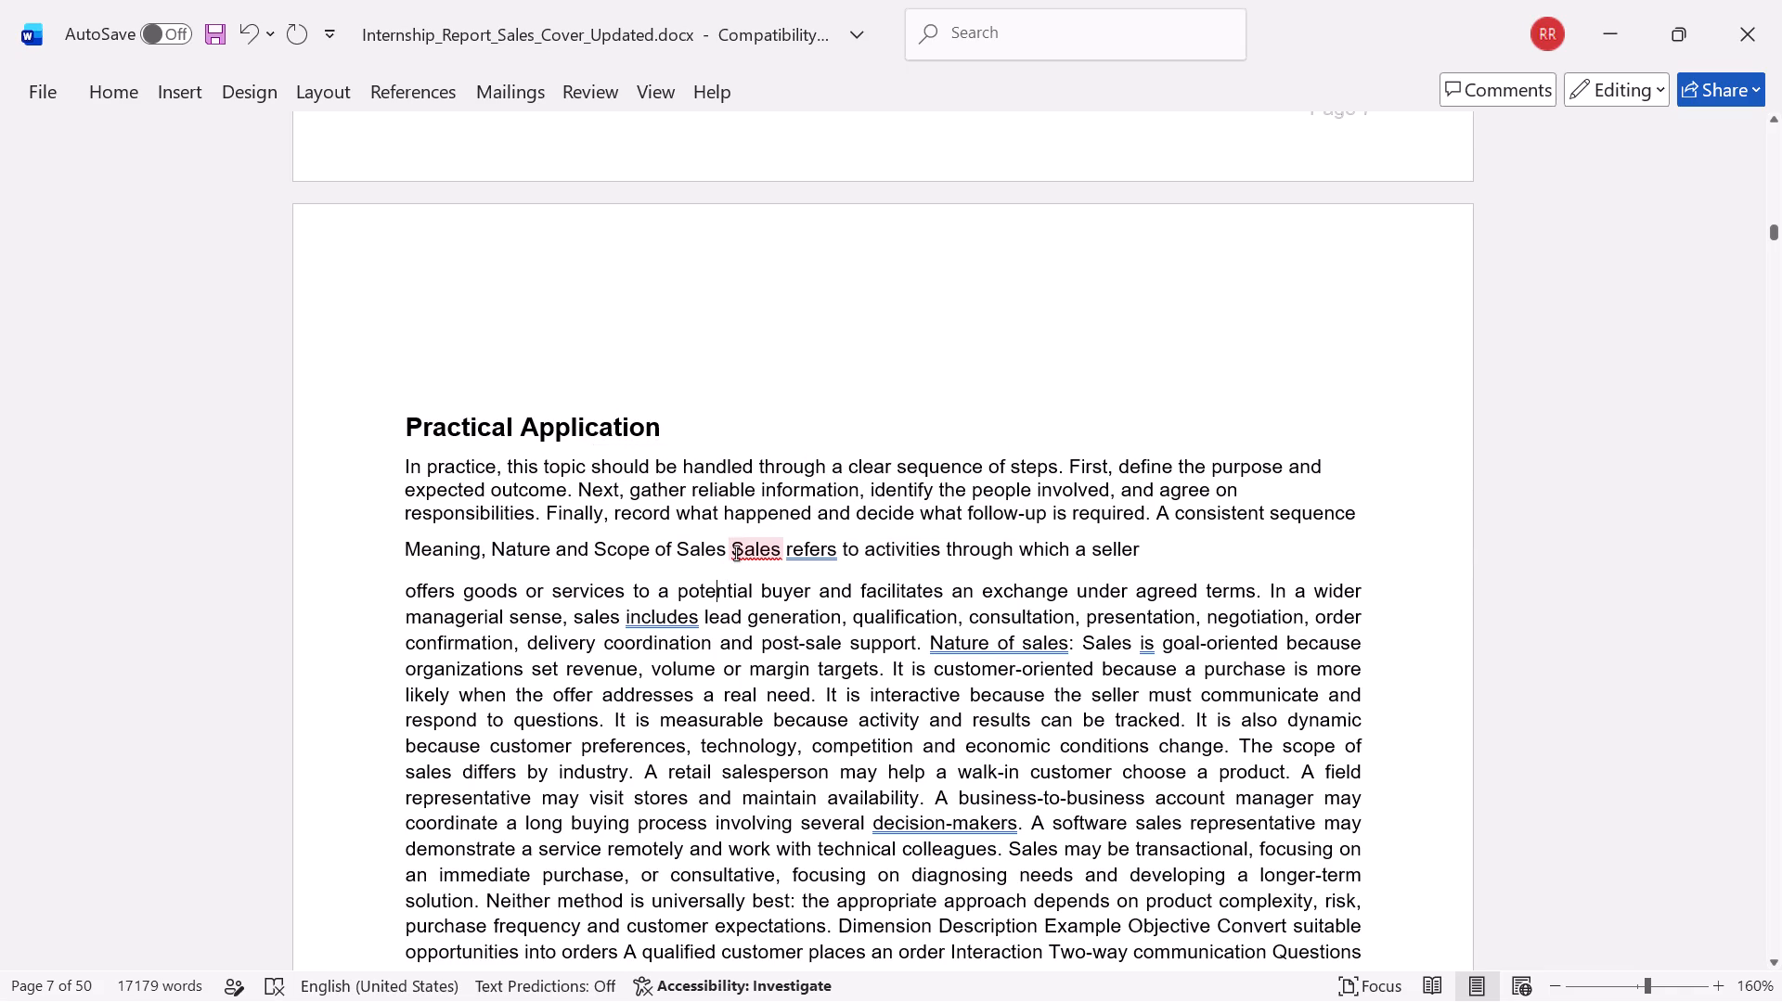
click(735, 551)
key(Return)
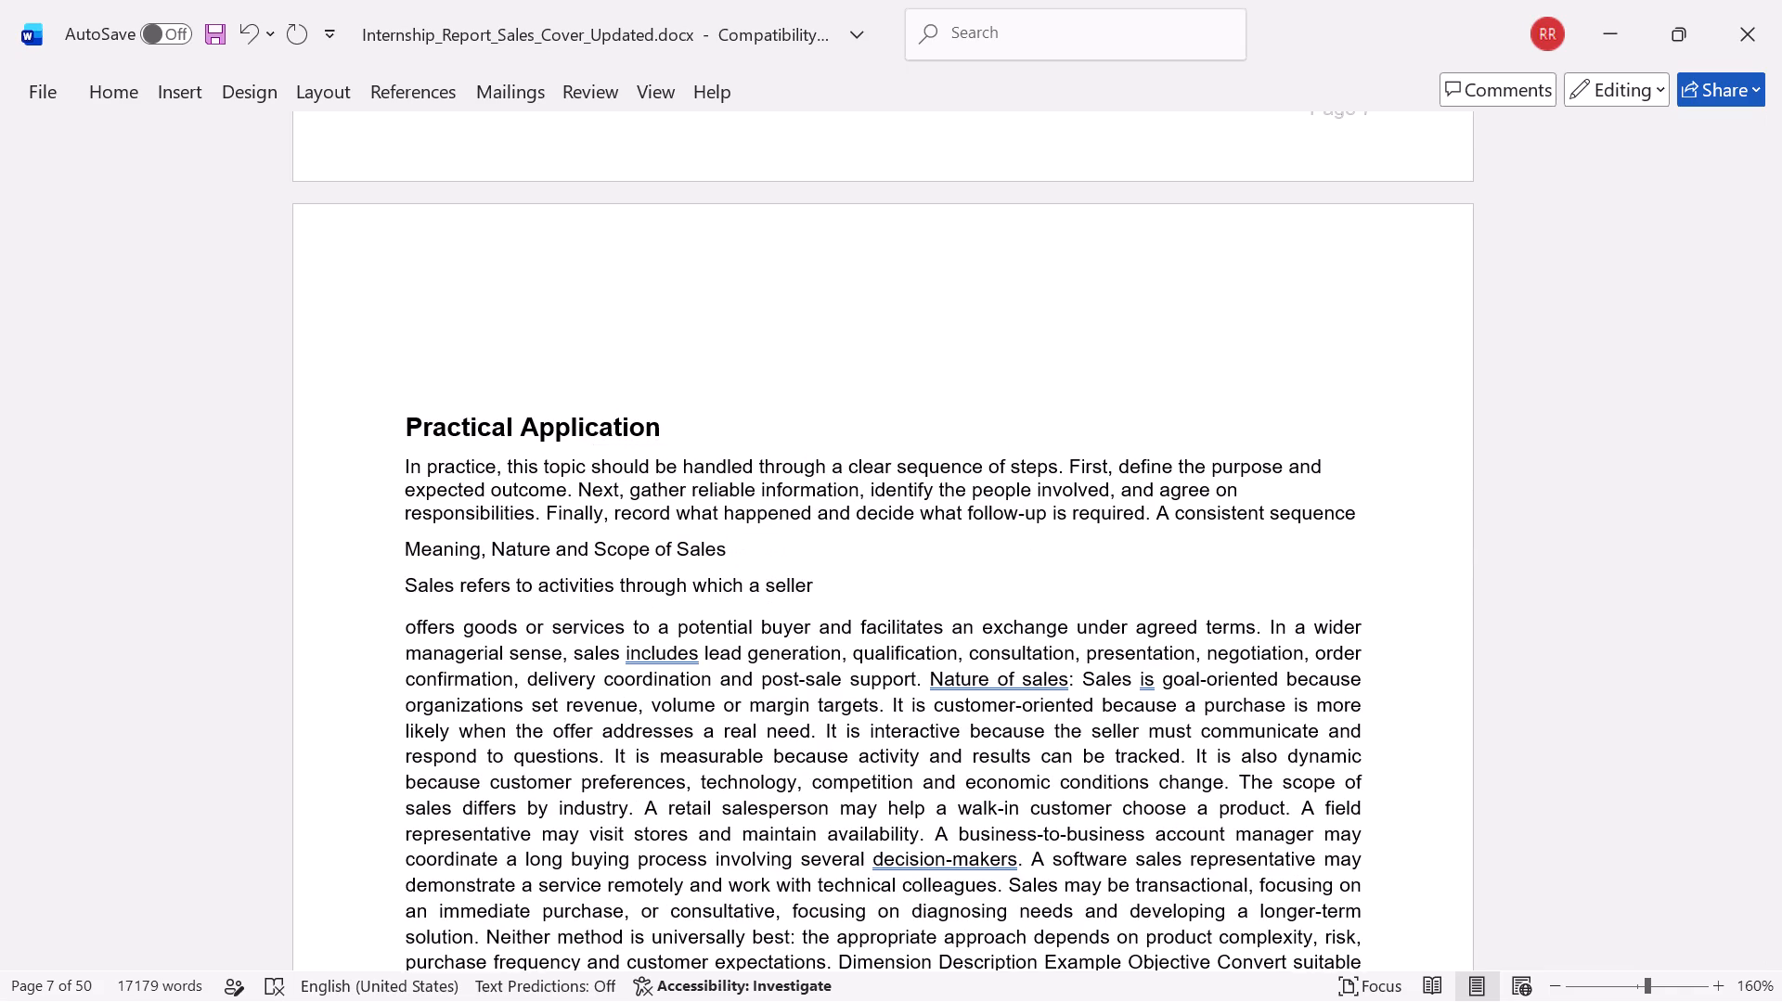
key(Delete)
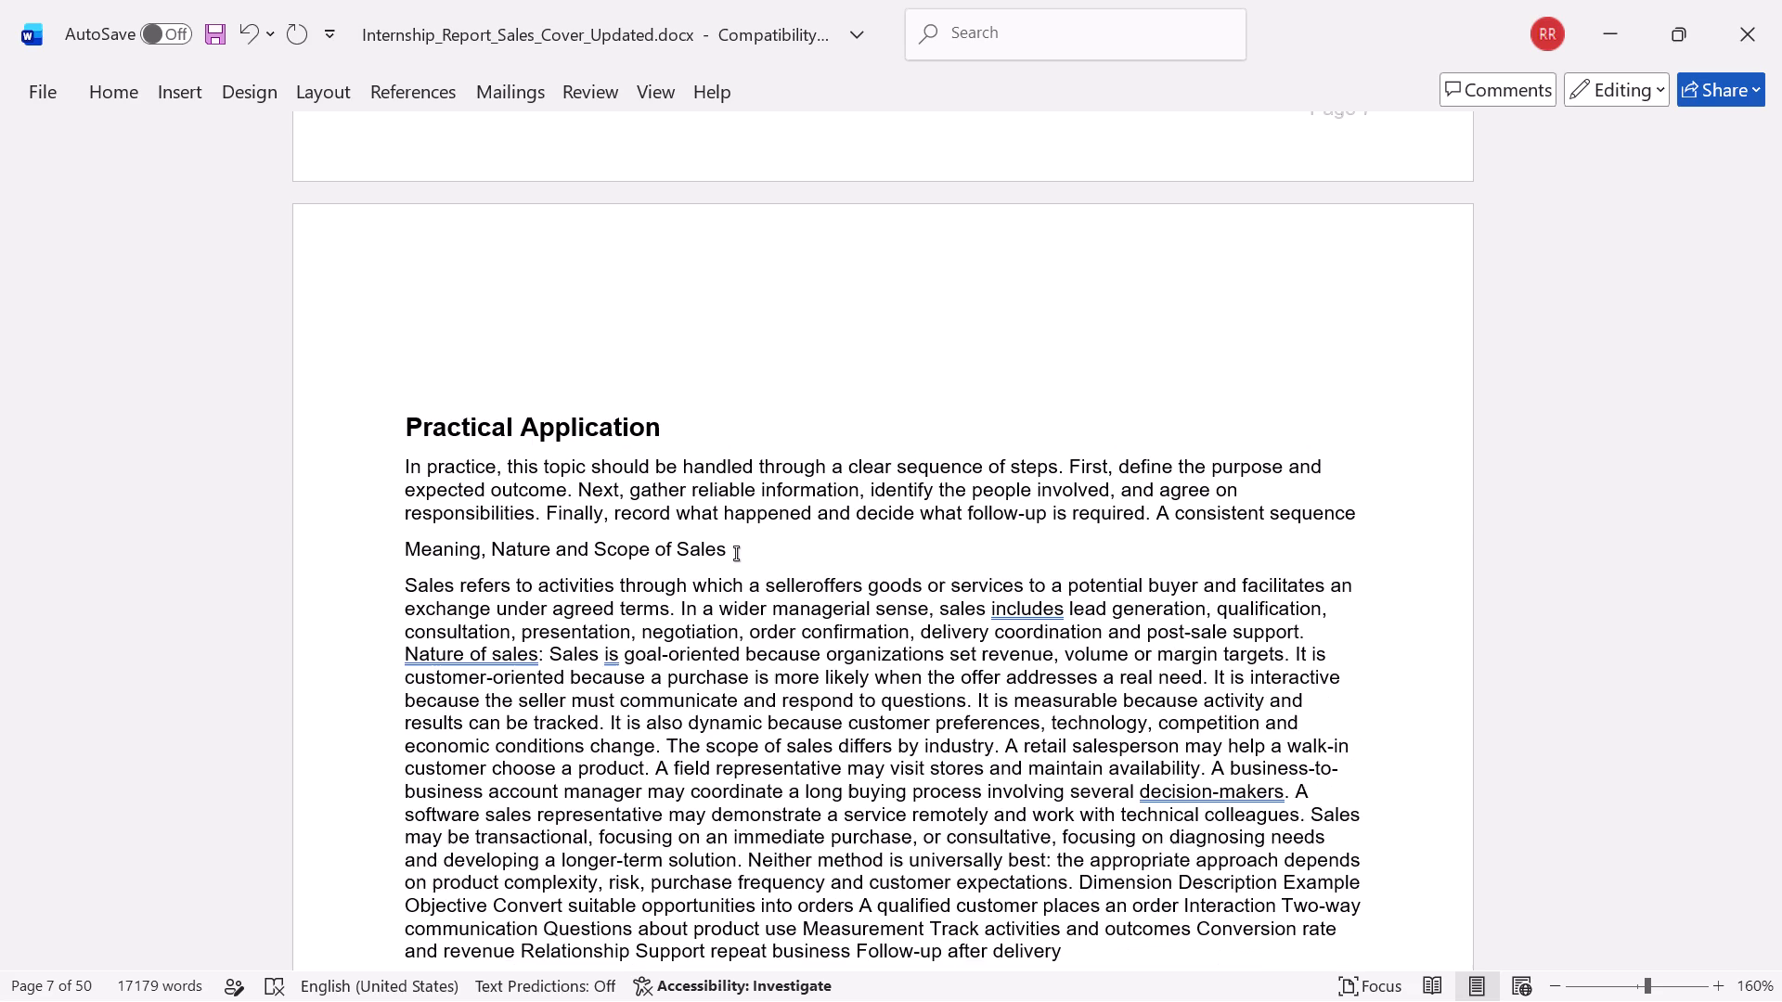
key(space)
Apply the Heading 1 style to the line "Meaning, Nature and Scope of Sales".
triple_click(706, 559)
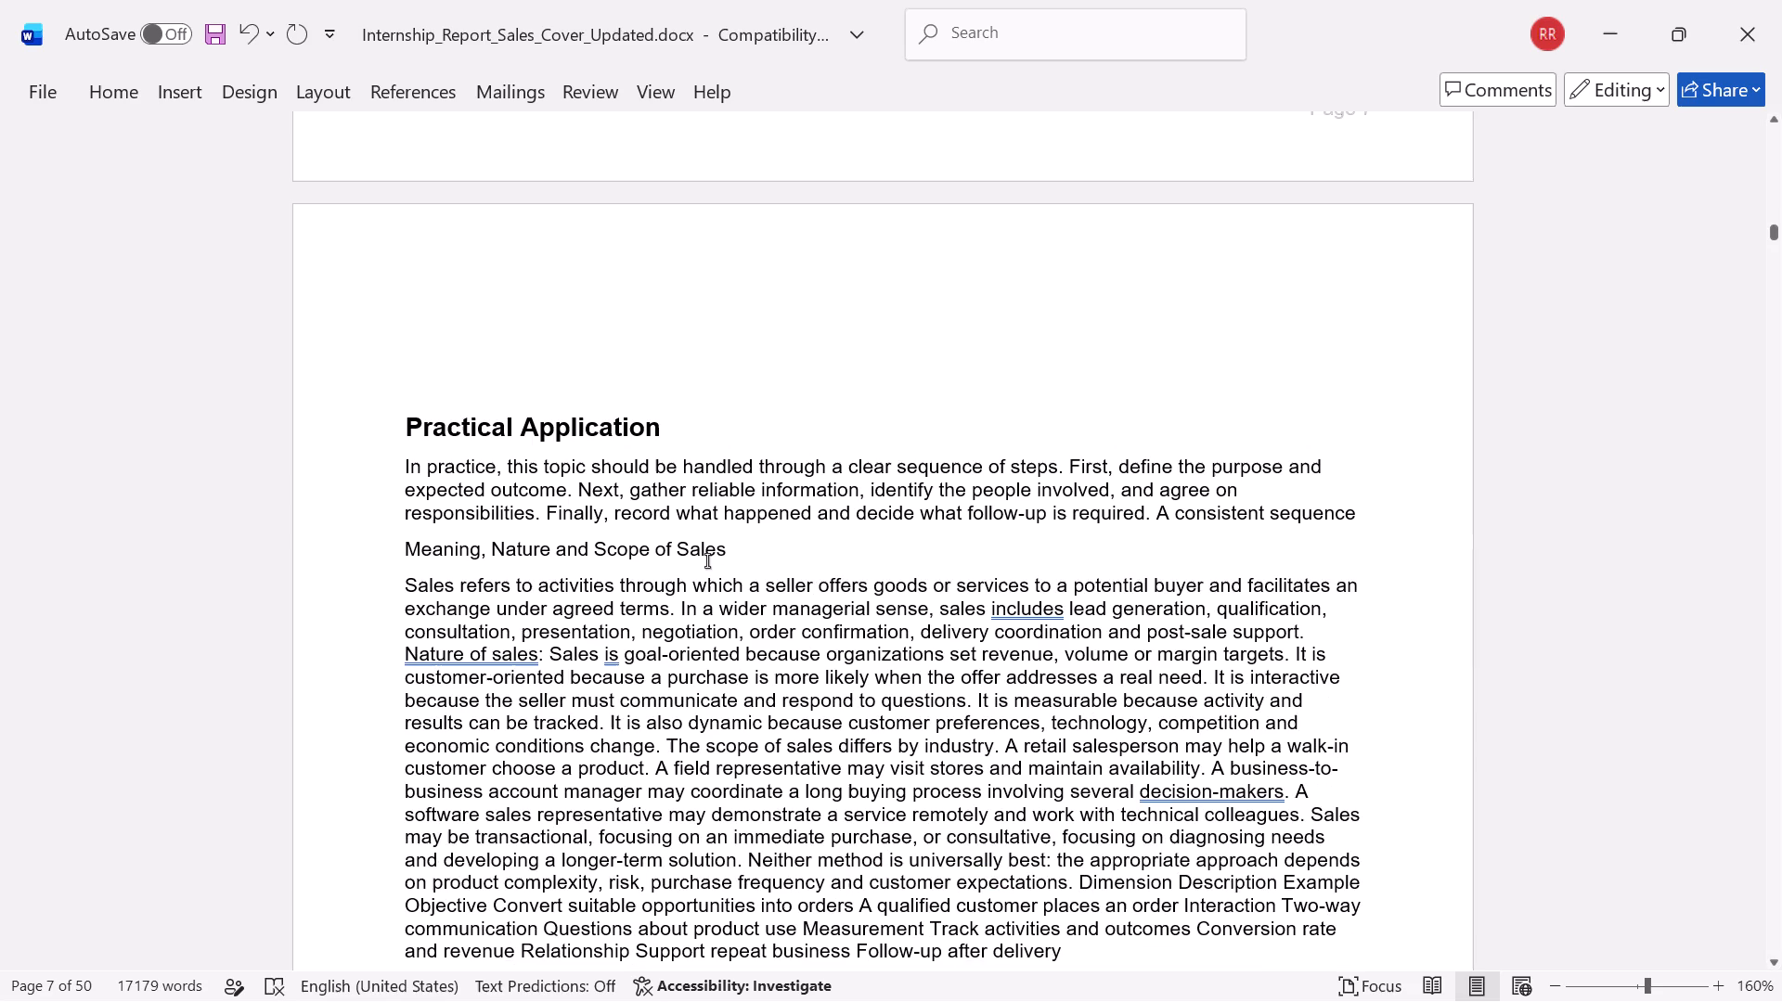
click(109, 95)
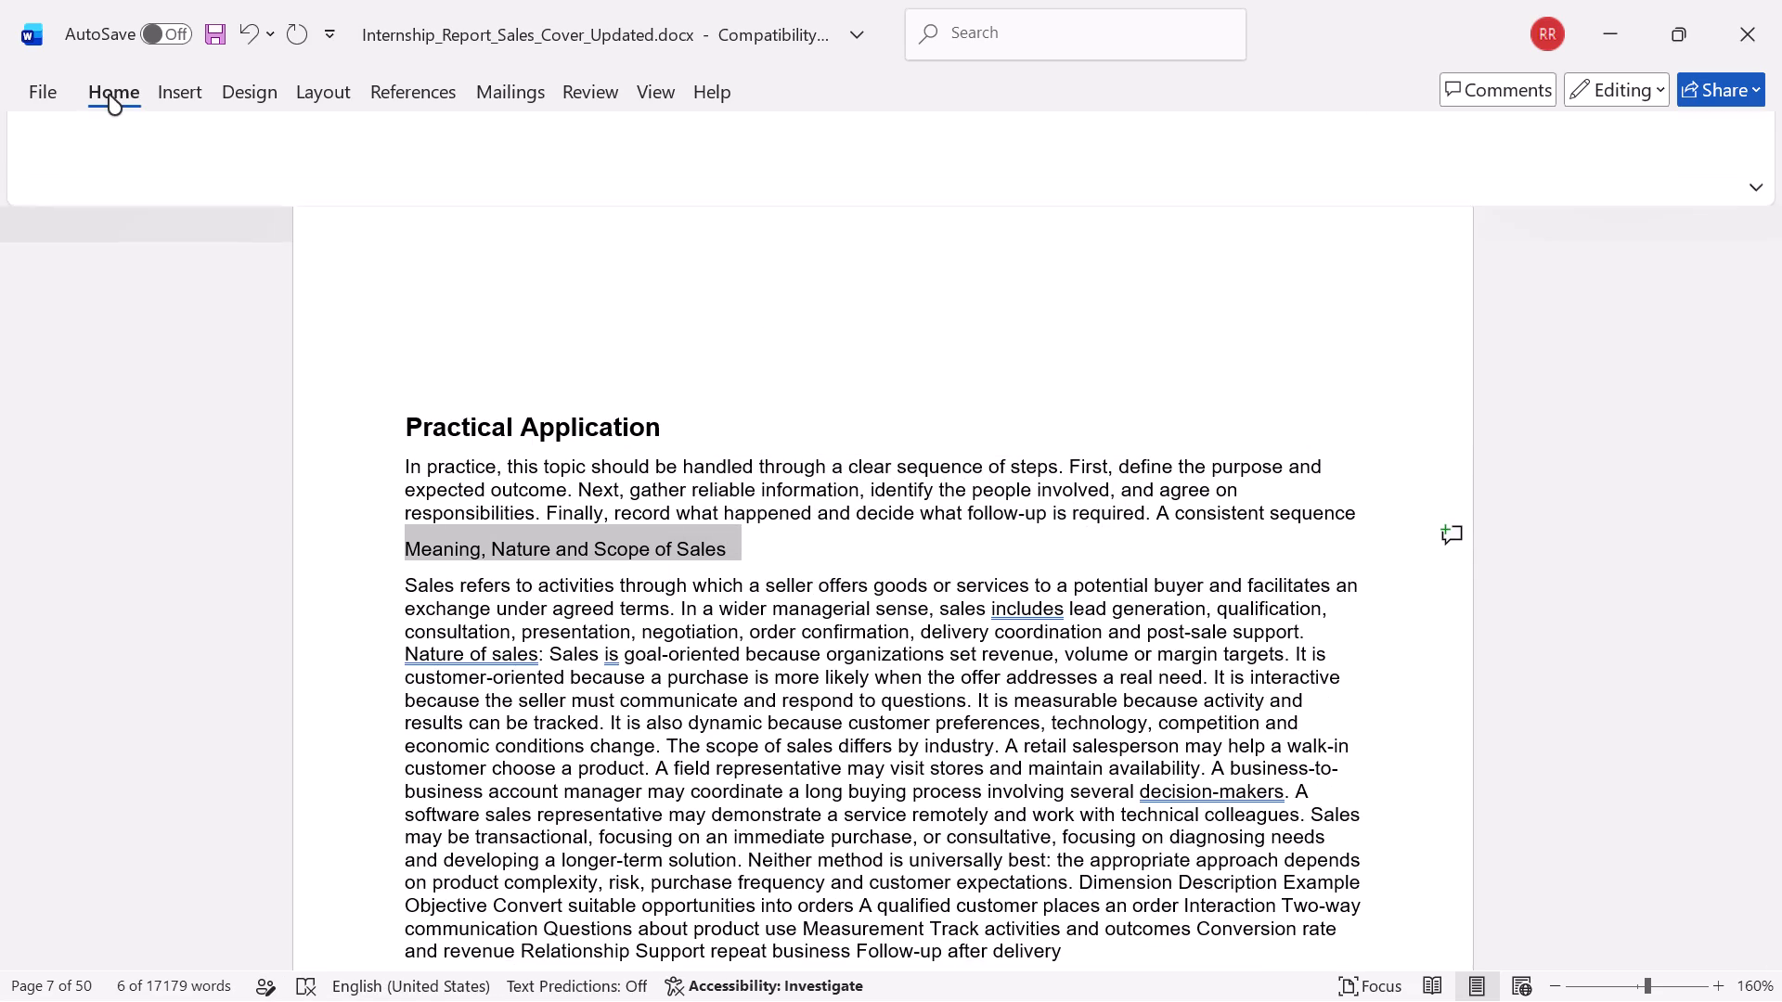
click(1257, 179)
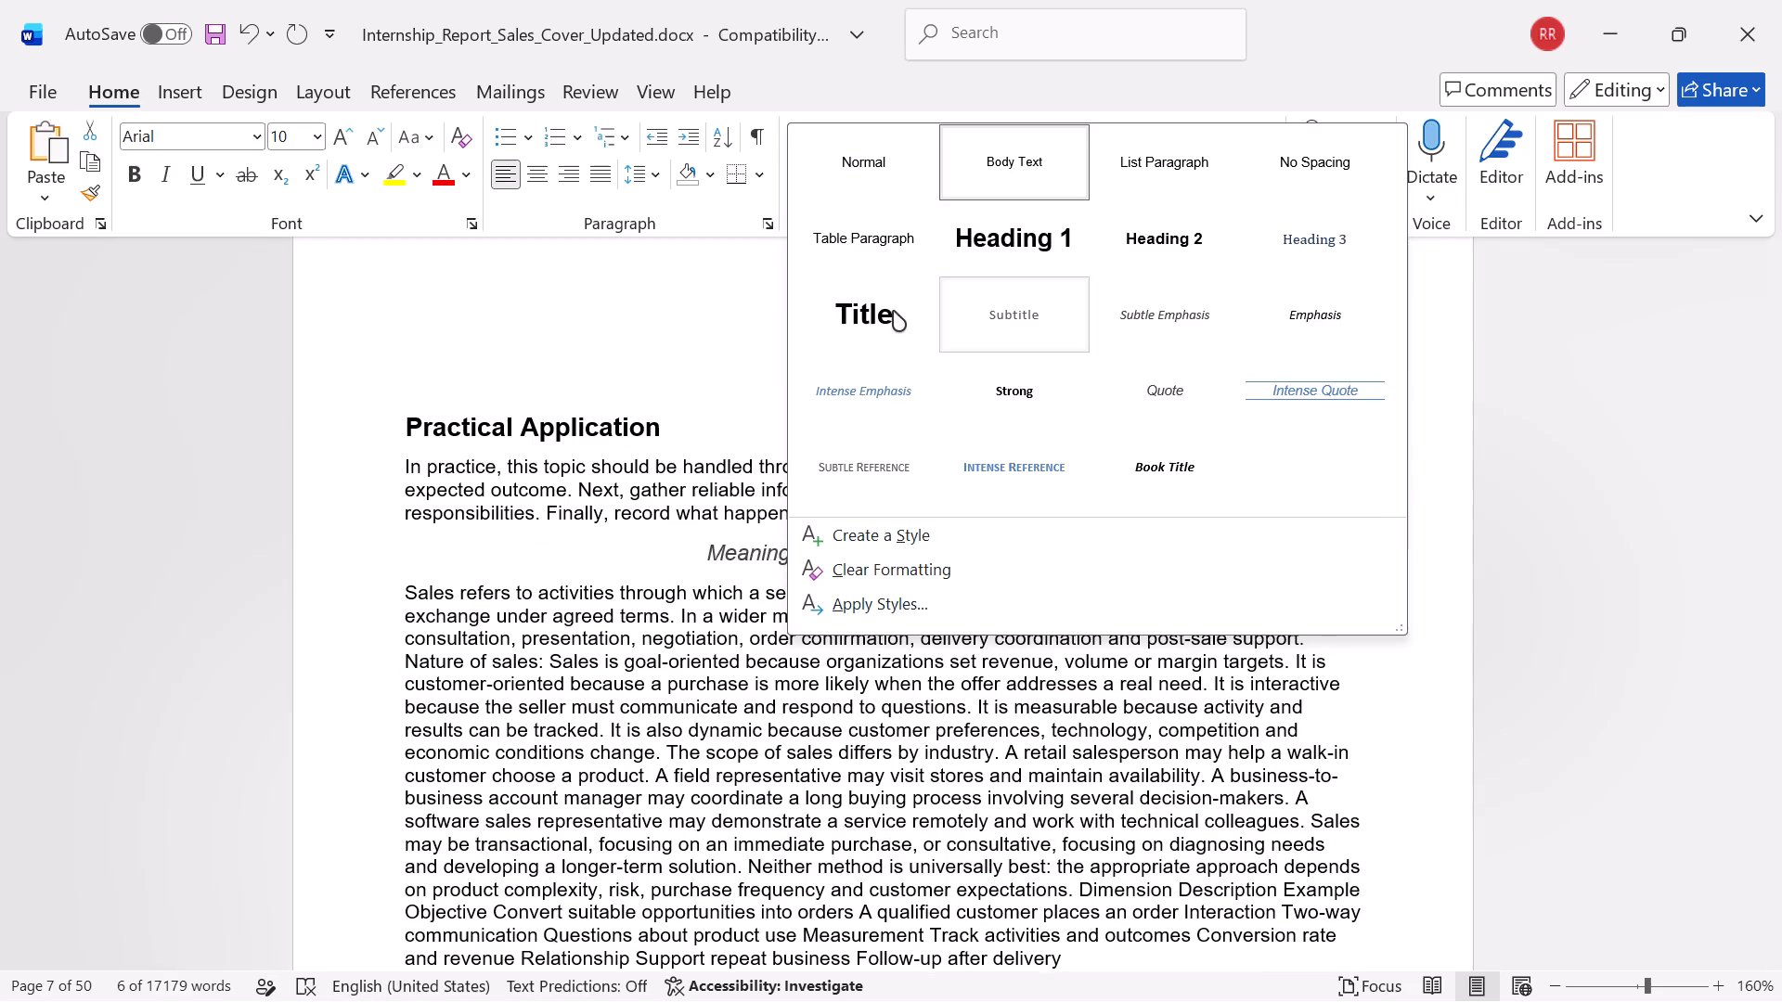
click(987, 257)
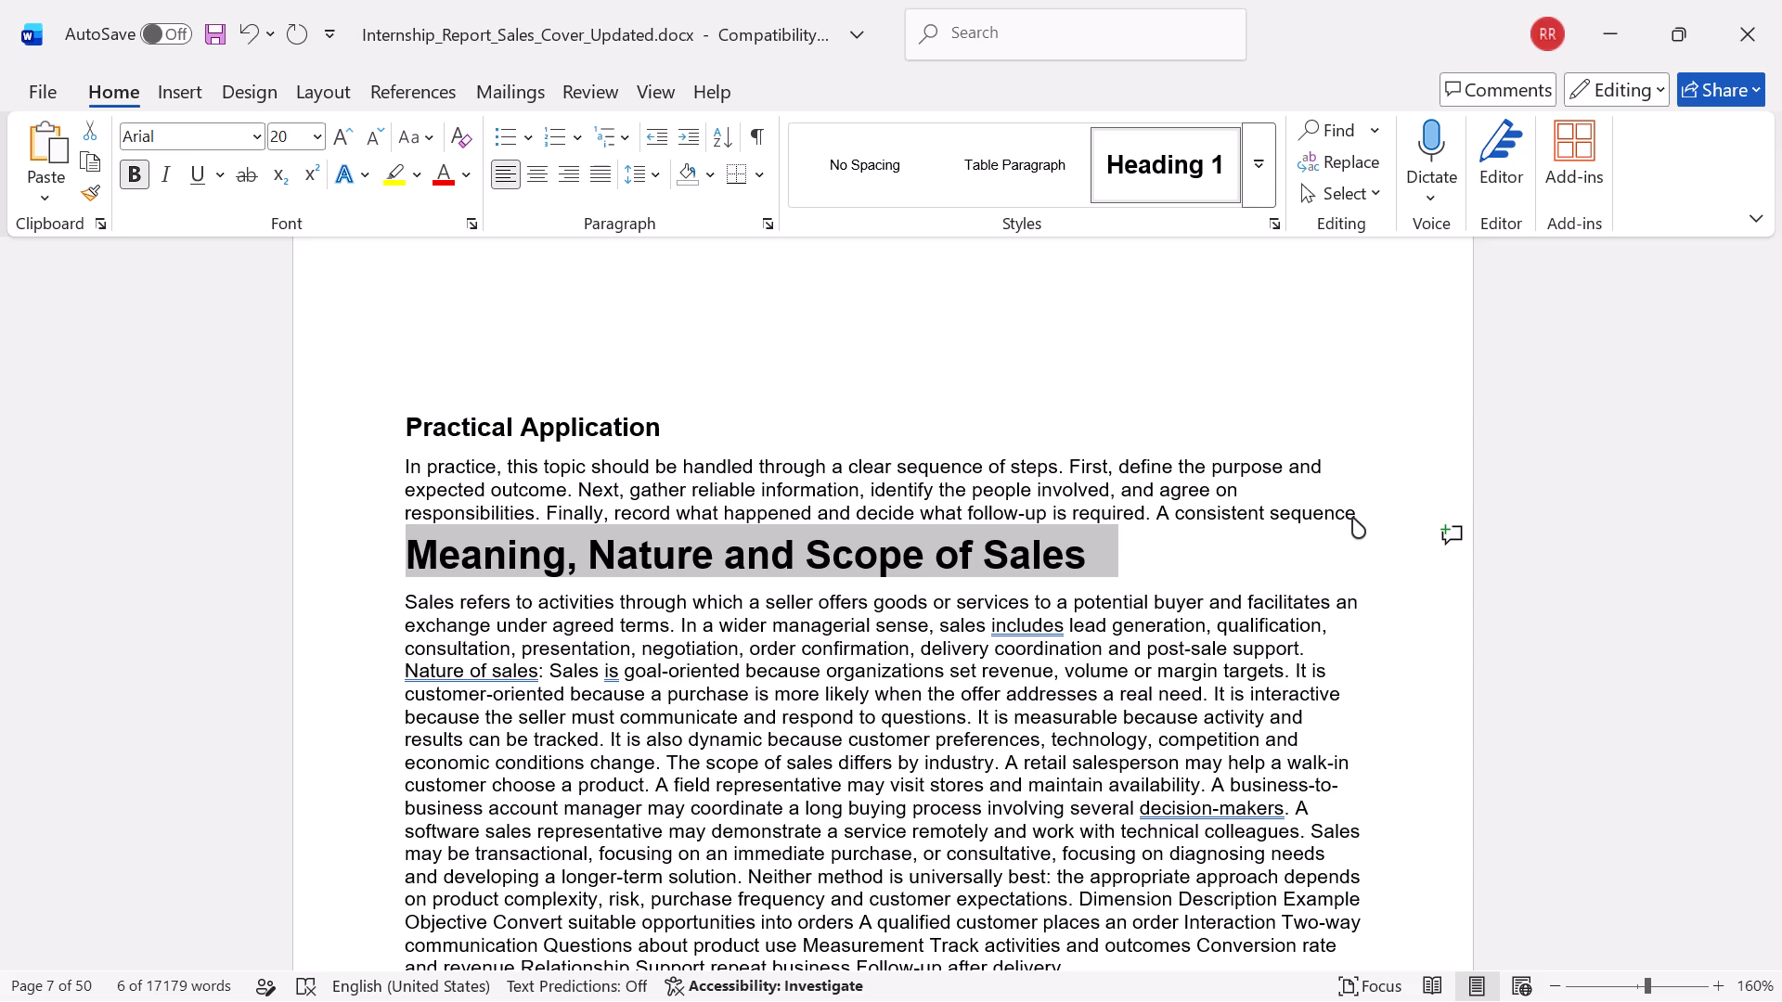
Insert two empty lines between the Practical Application paragraph and the "Meaning, Nature and Scope of Sales" heading.
click(1361, 513)
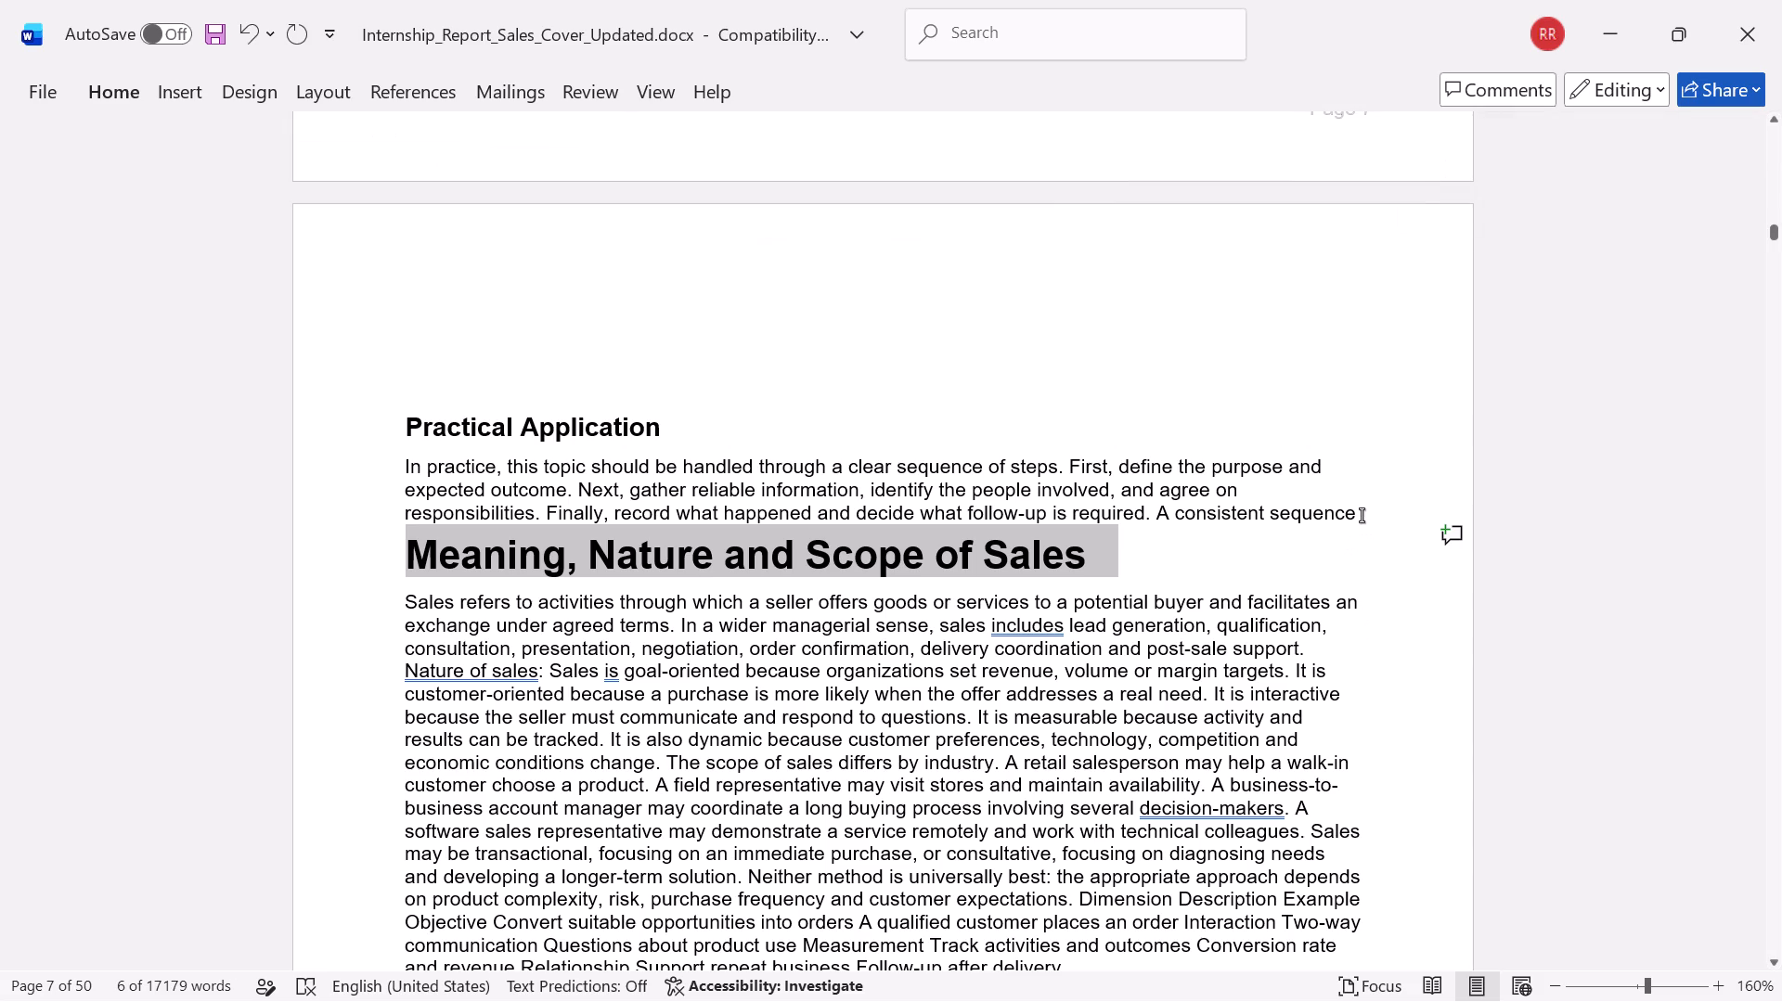
click(1361, 513)
key(Return)
scroll(1361, 513, up, 1)
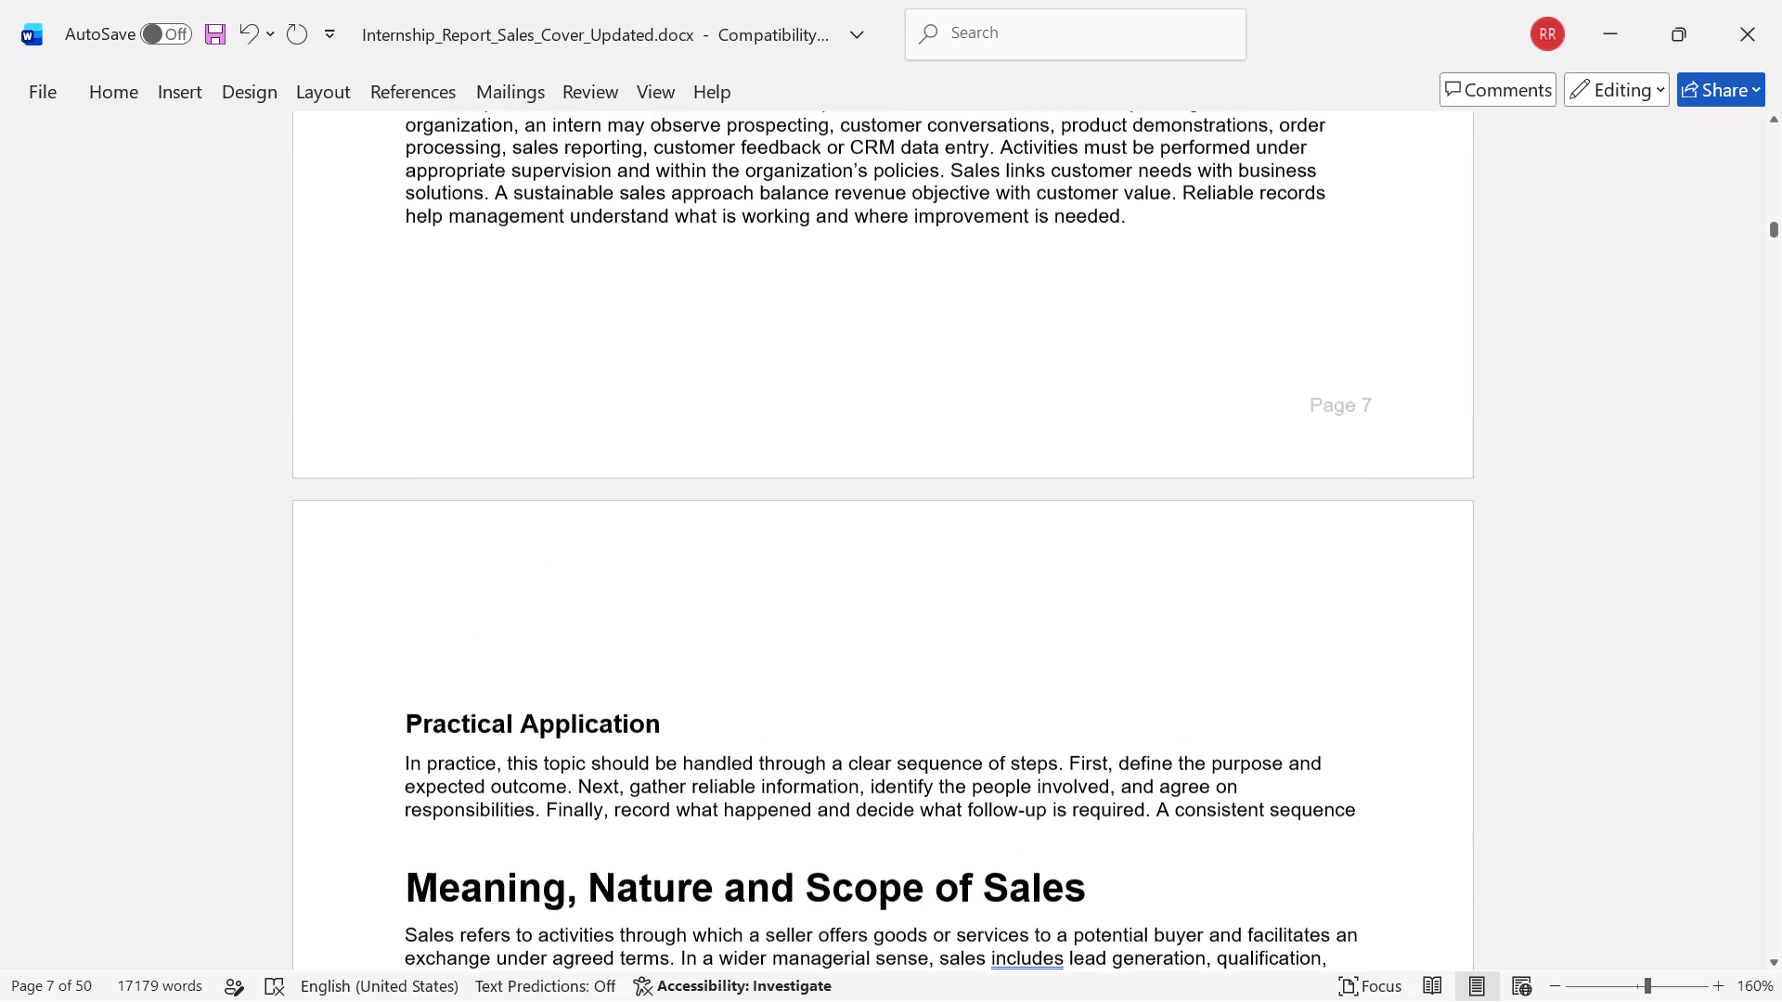
scroll(1043, 517, down, 1)
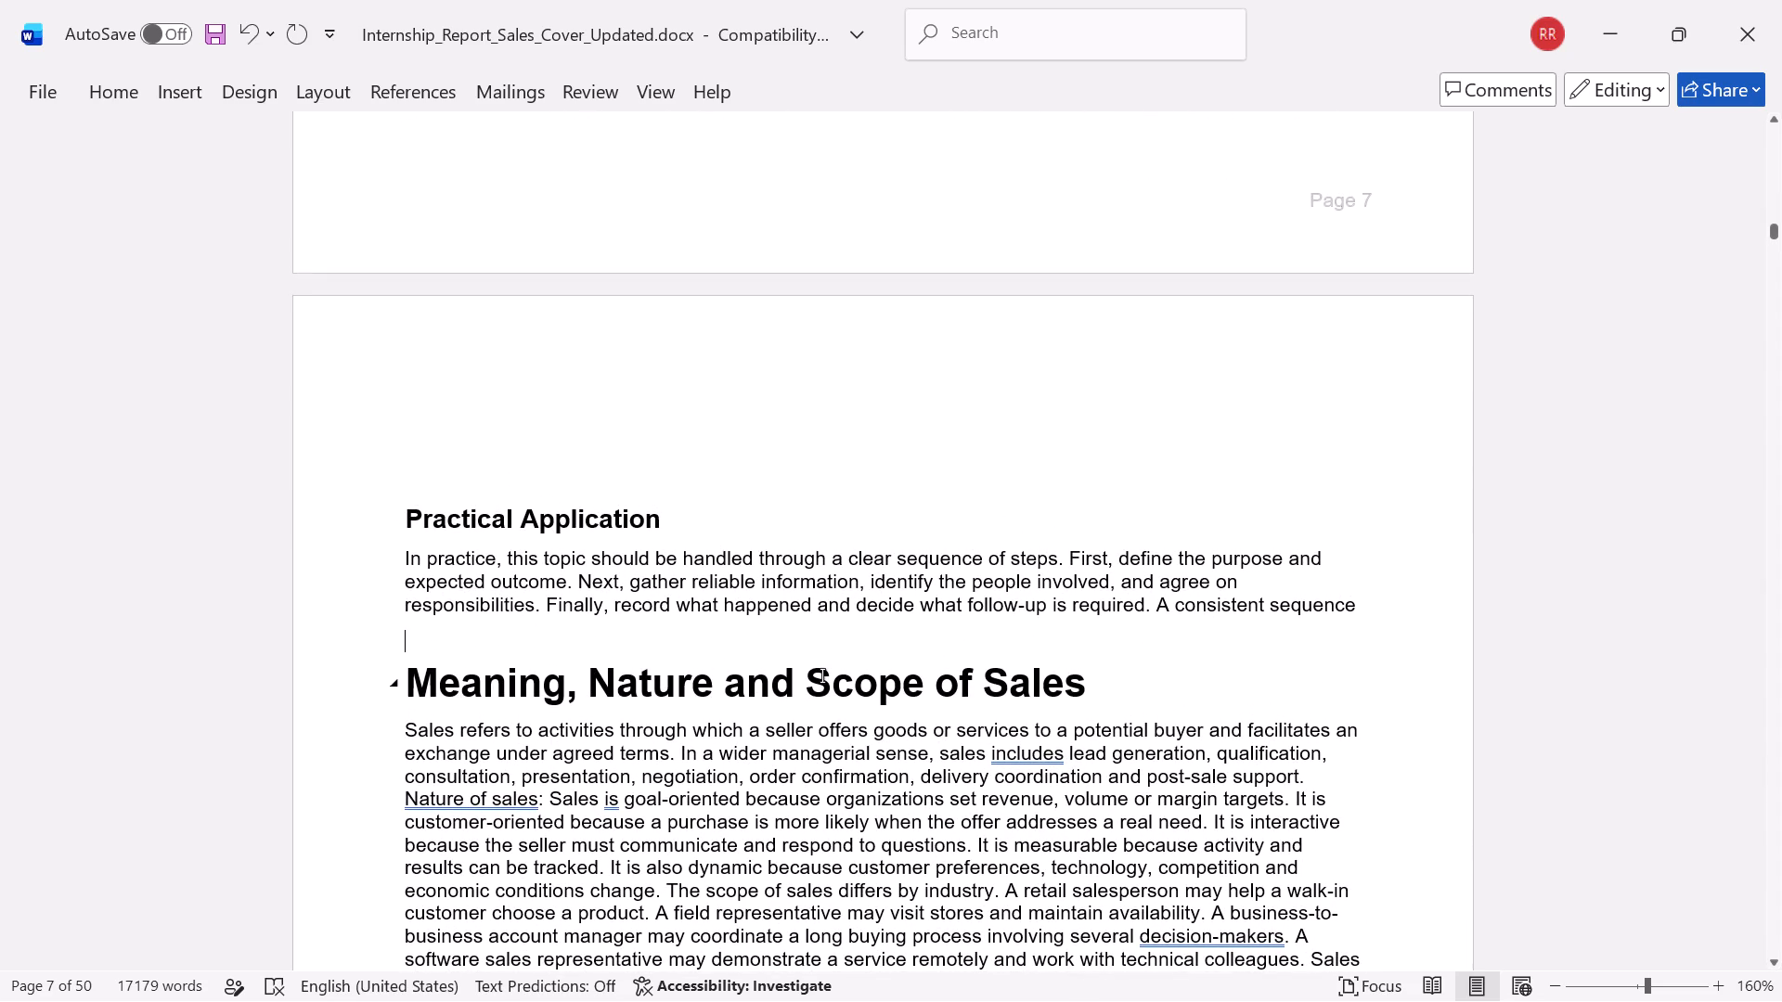
key(Left)
key(Return)
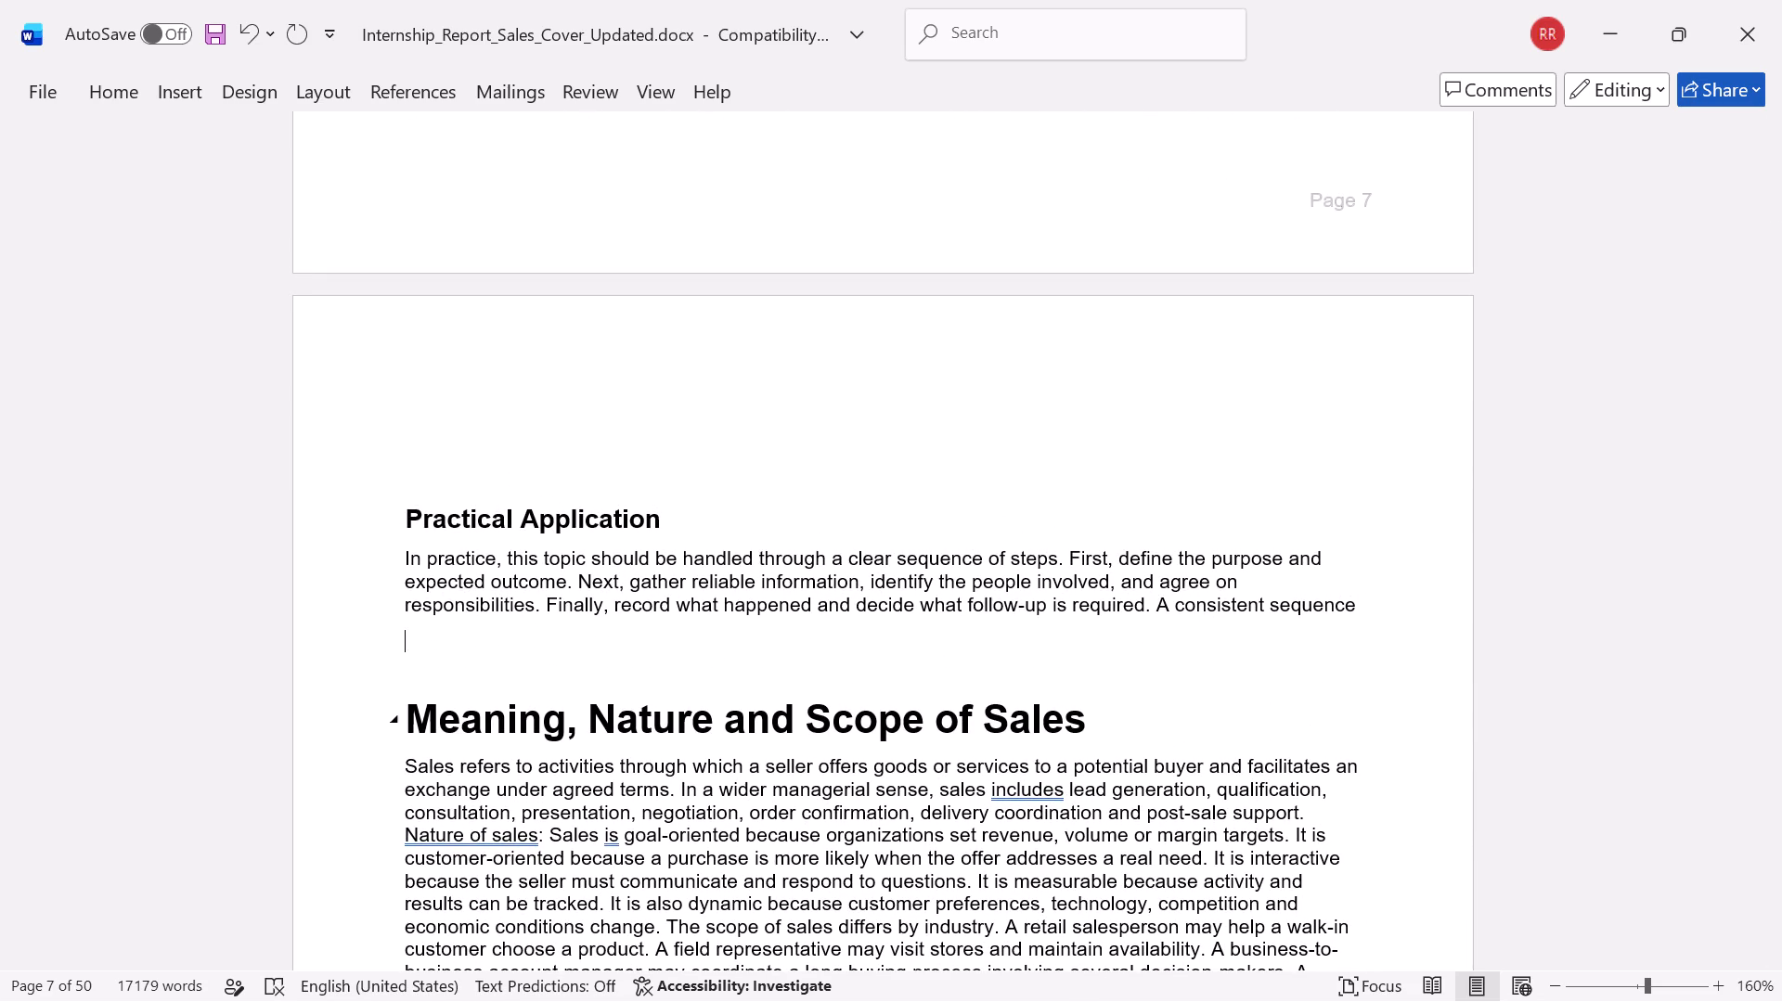
Open Internship_Report_Sales_Cover_Updated.pdf from the desktop in Microsoft Edge.
key(alt+Tab)
key(alt+Tab)
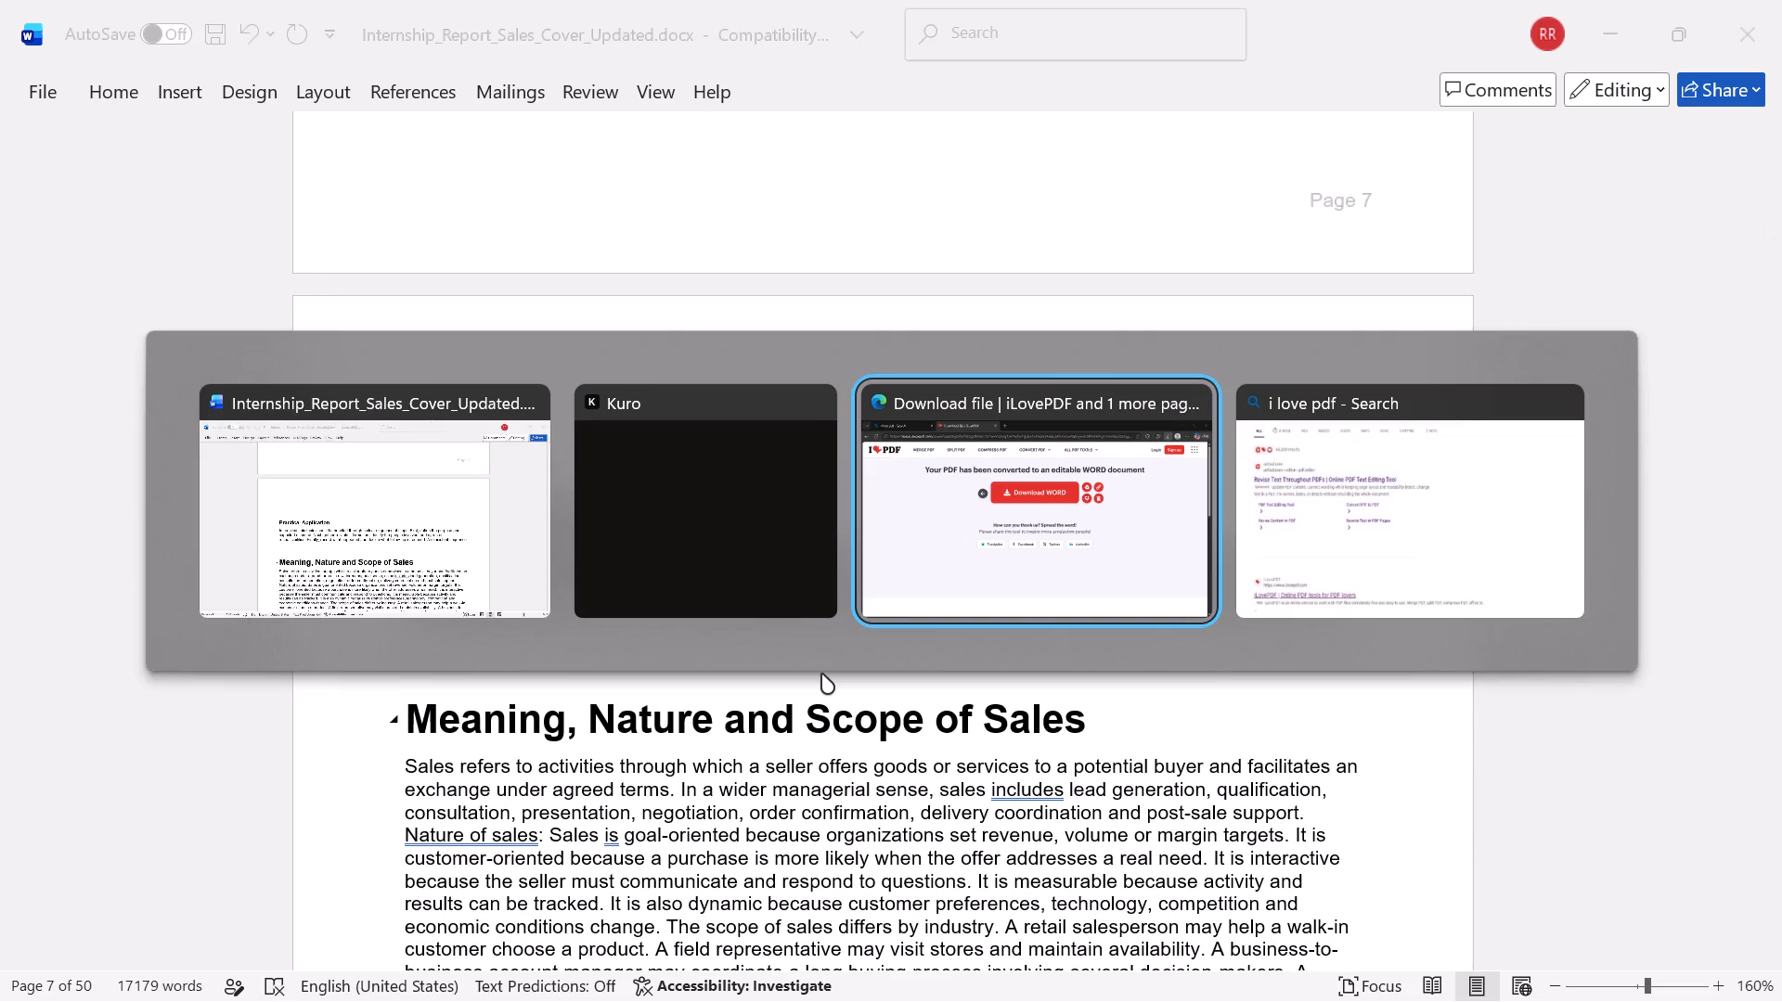
key(alt+Left)
key(alt+Left)
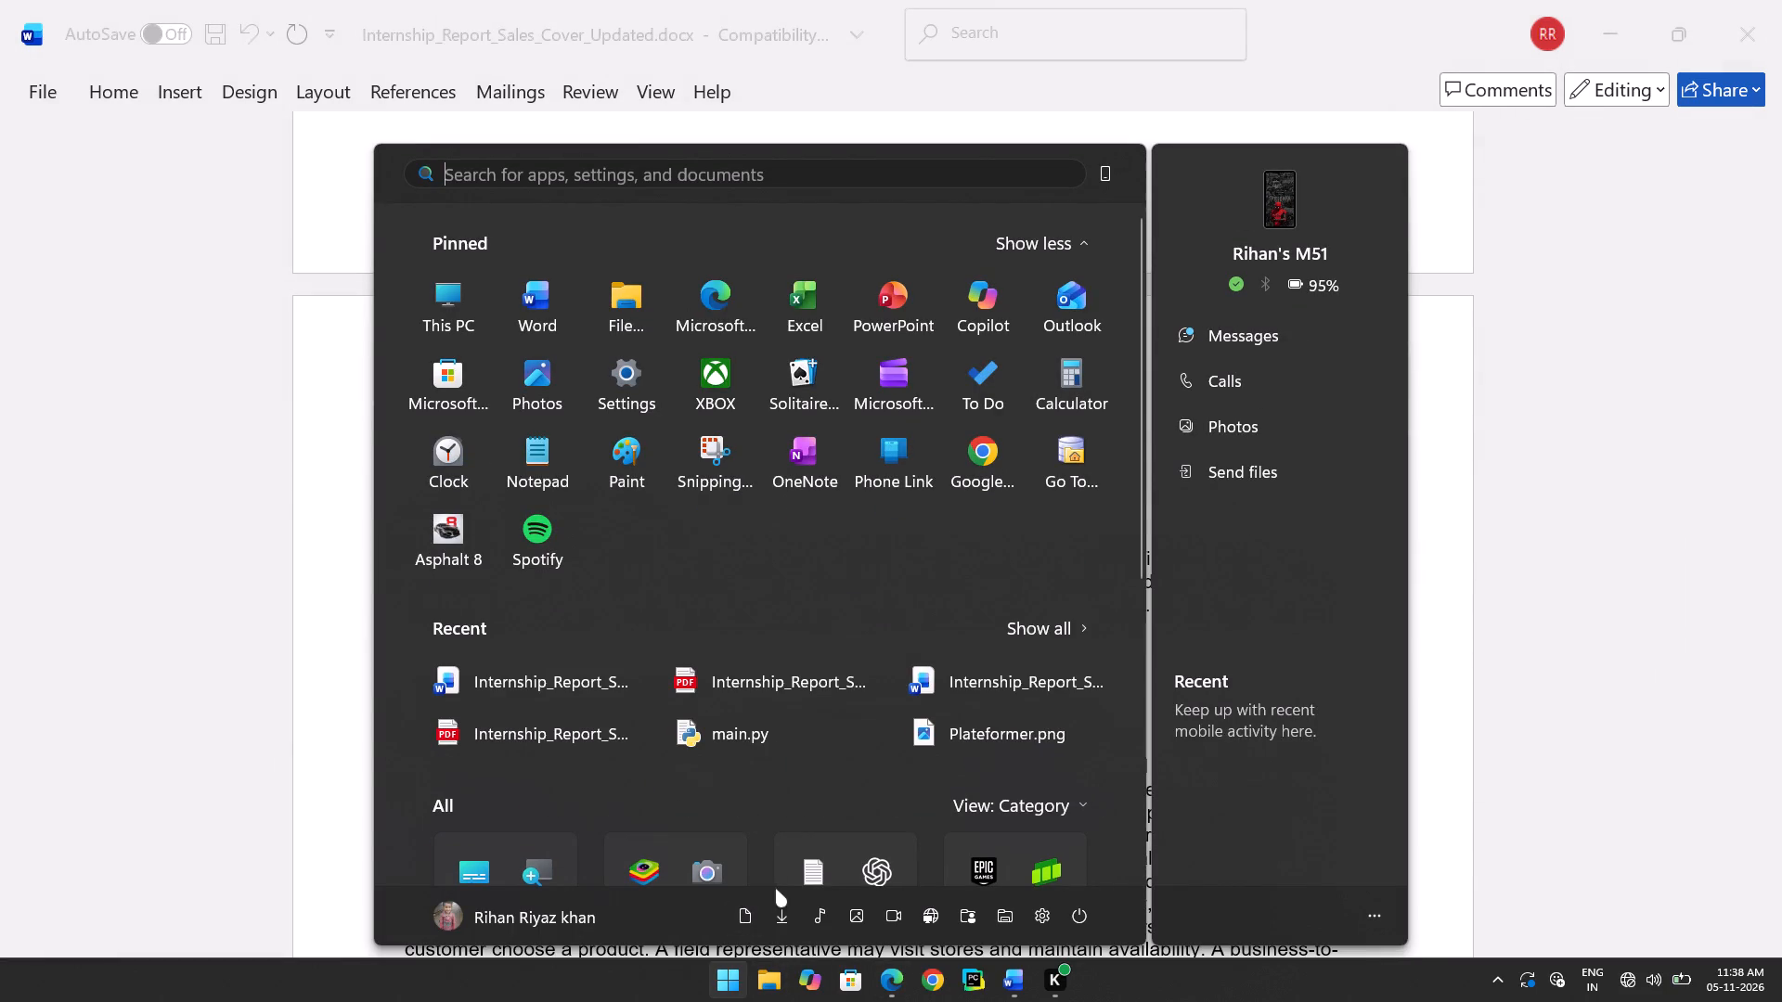
click(791, 903)
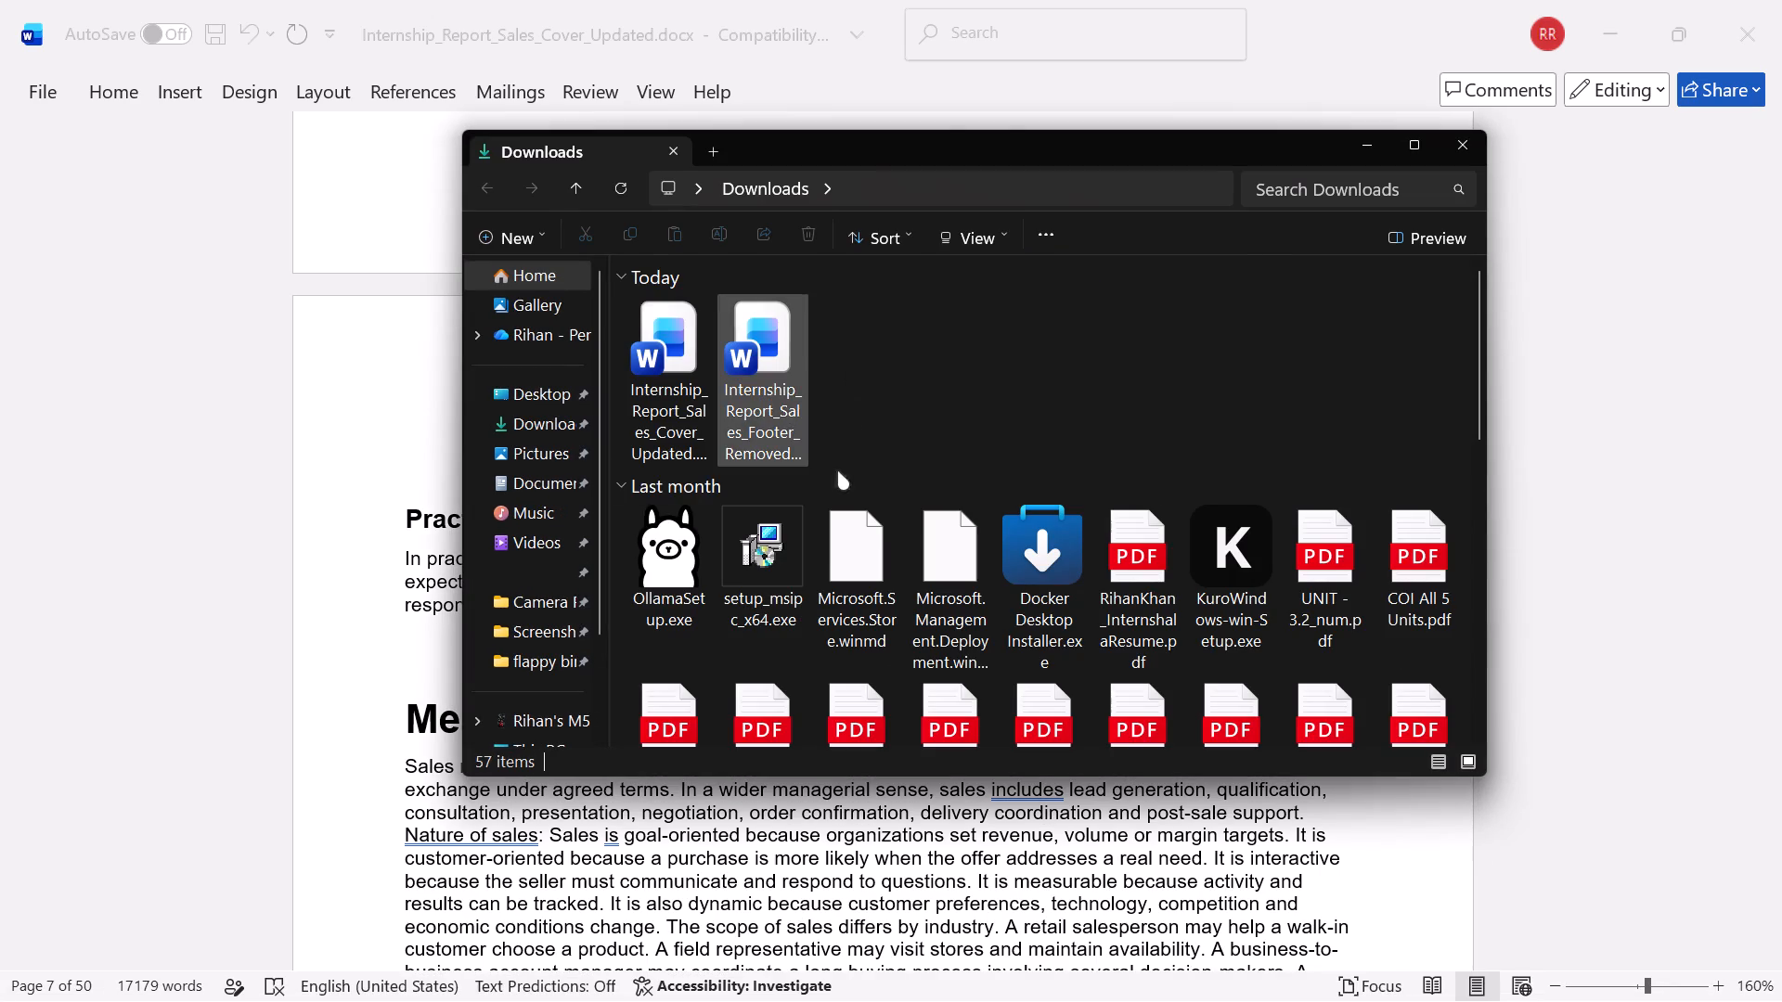
click(1371, 143)
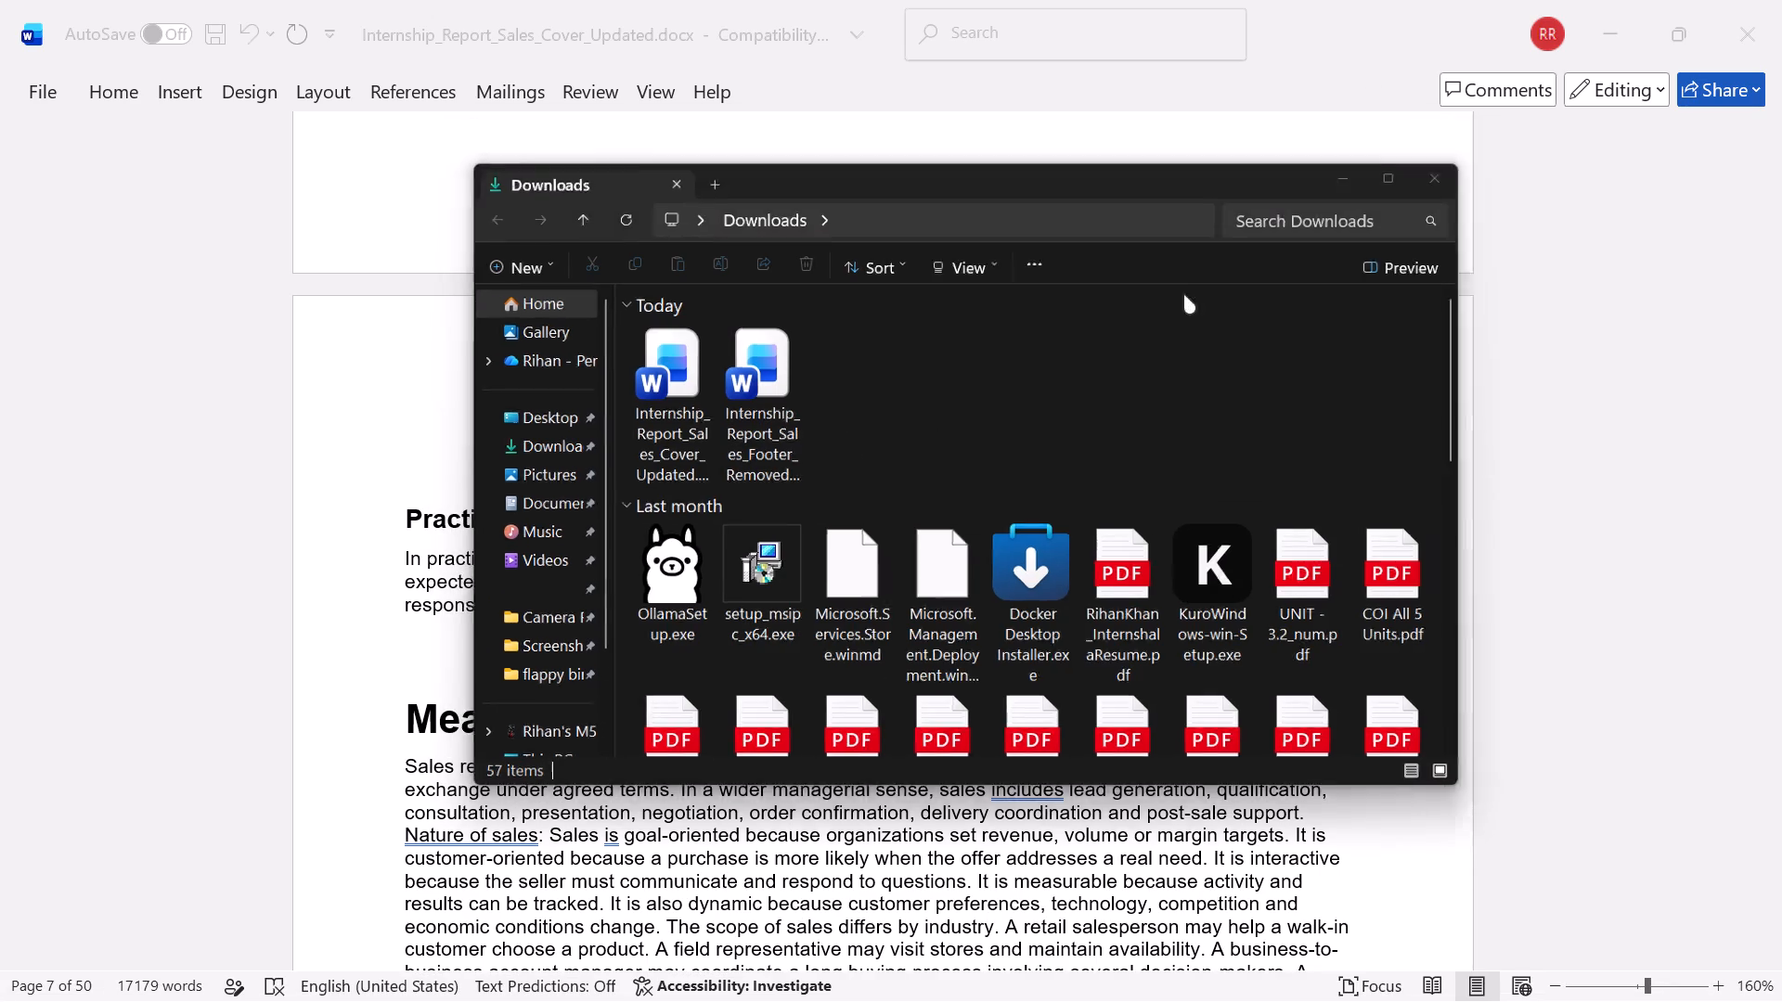
click(1094, 478)
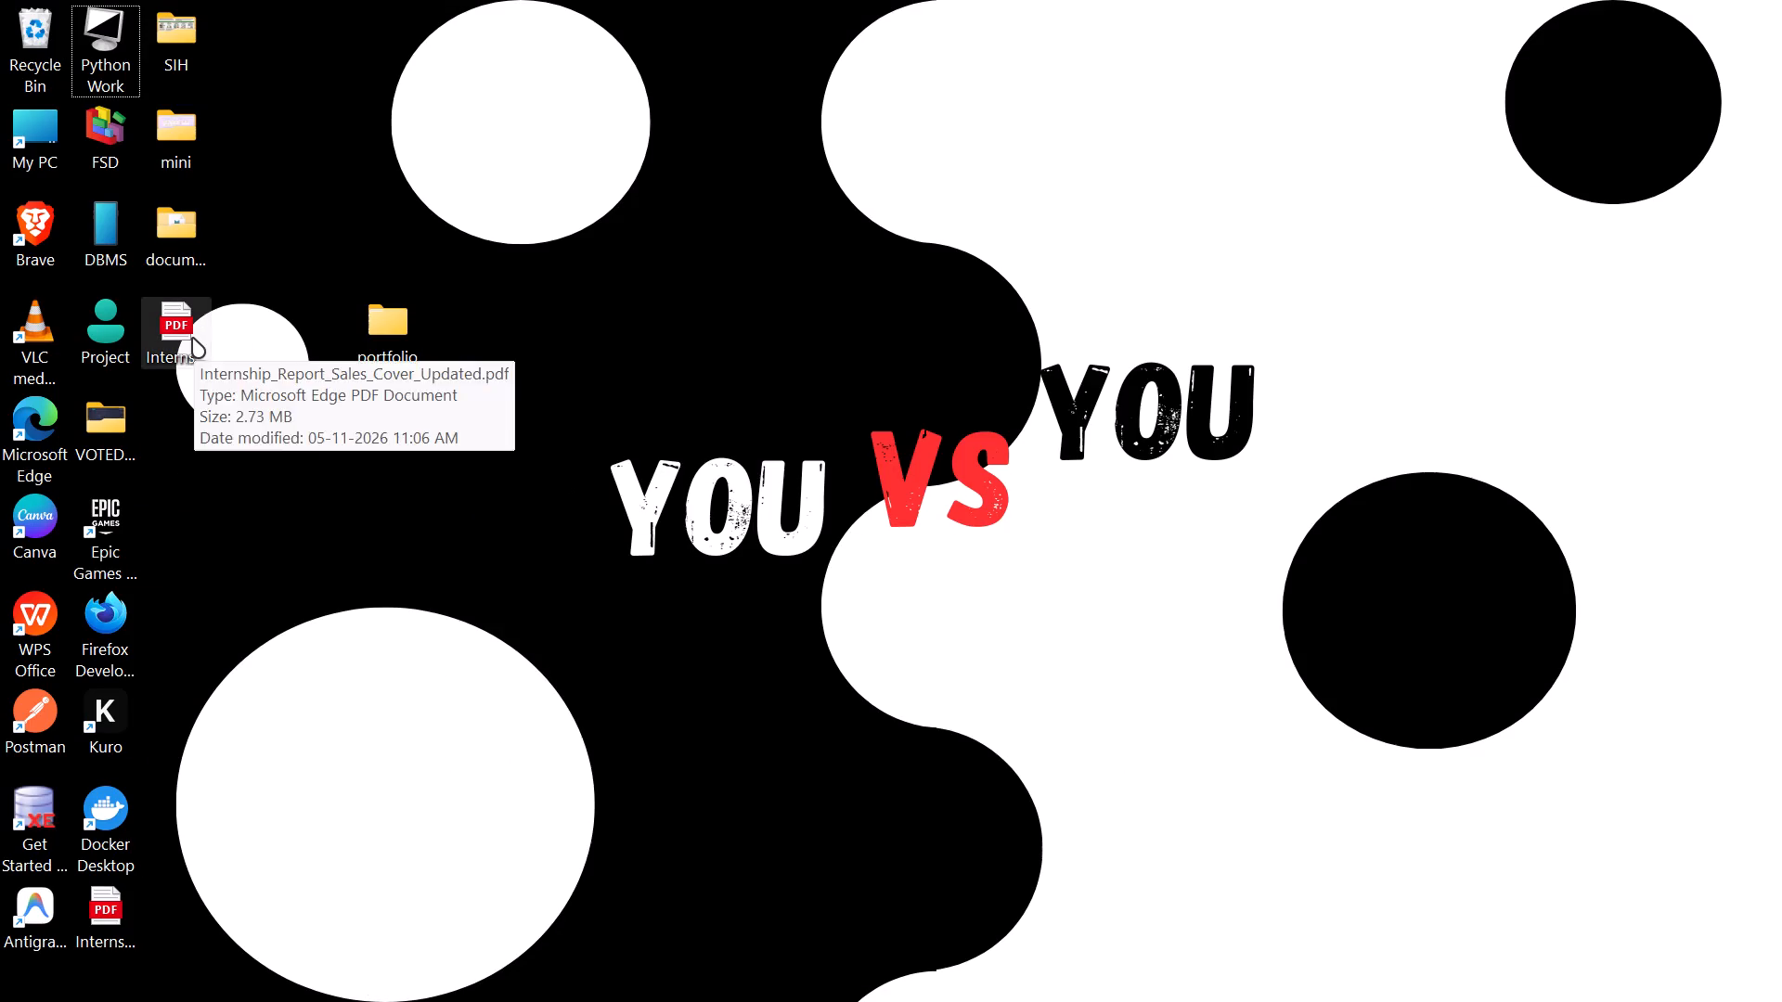
click(192, 338)
double_click(192, 338)
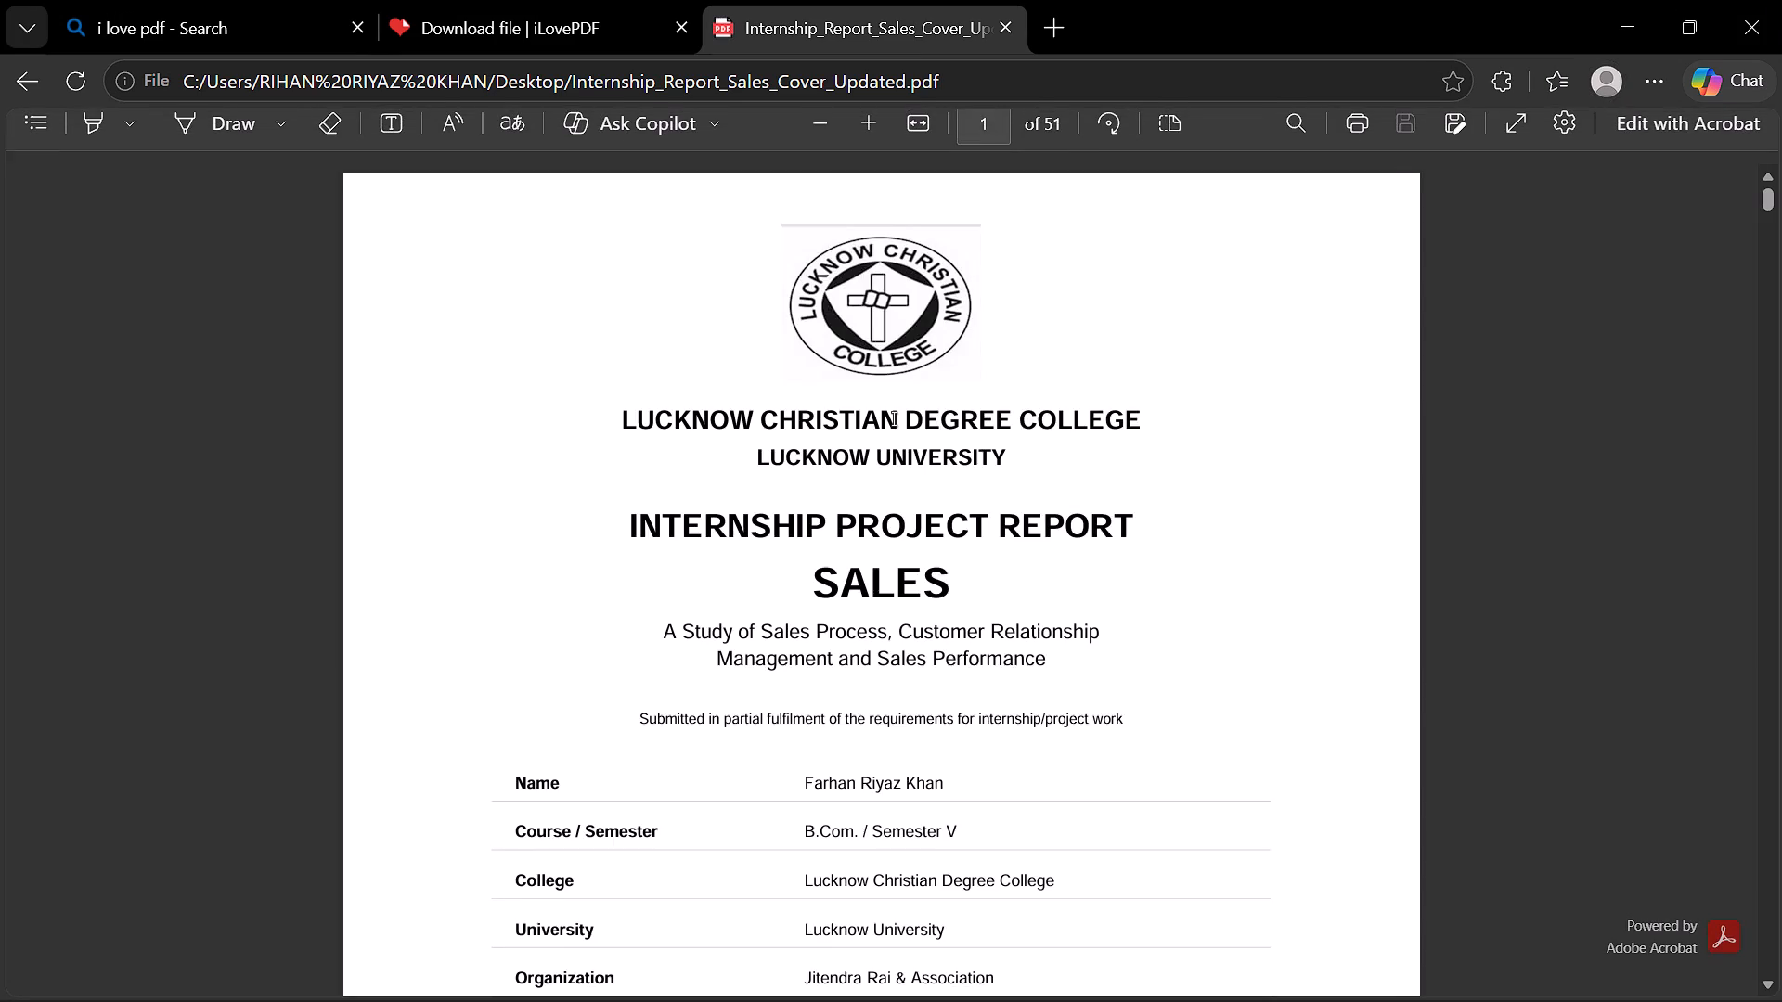
Copy the full "Practical application" paragraph on page 6 of the PDF, from "In practice" to "supervise and improve.".
scroll(893, 417, down, 7)
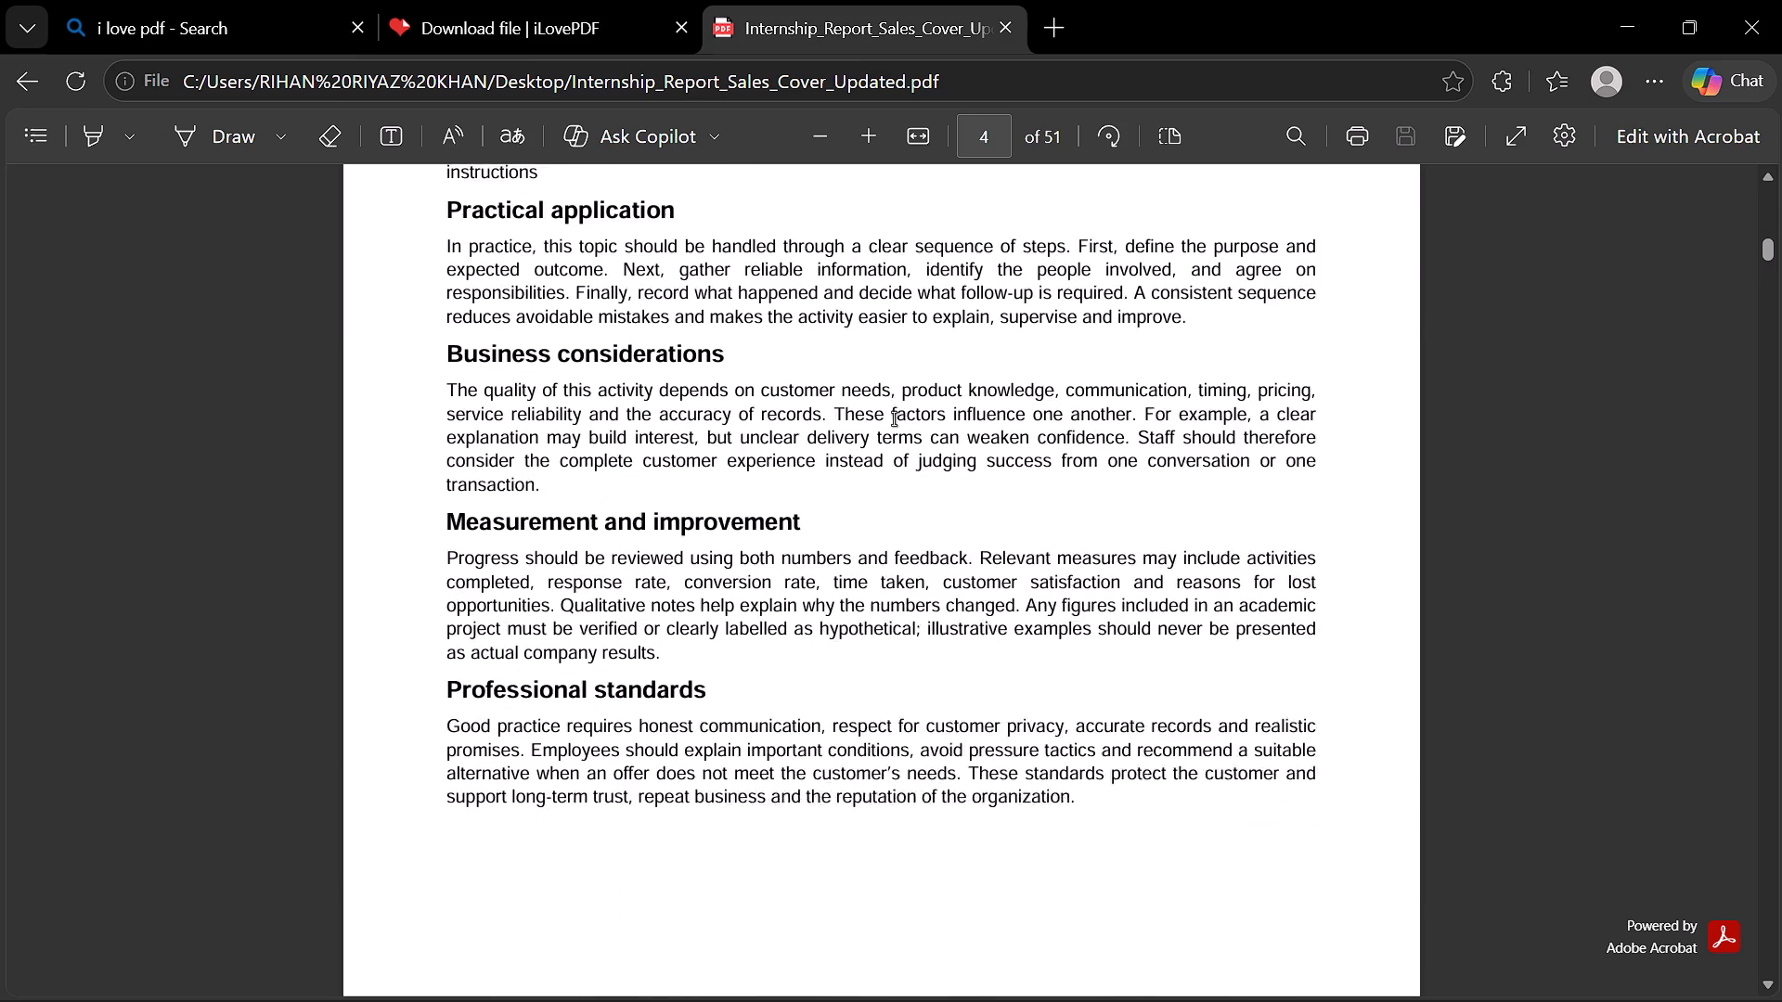
scroll(893, 417, down, 8)
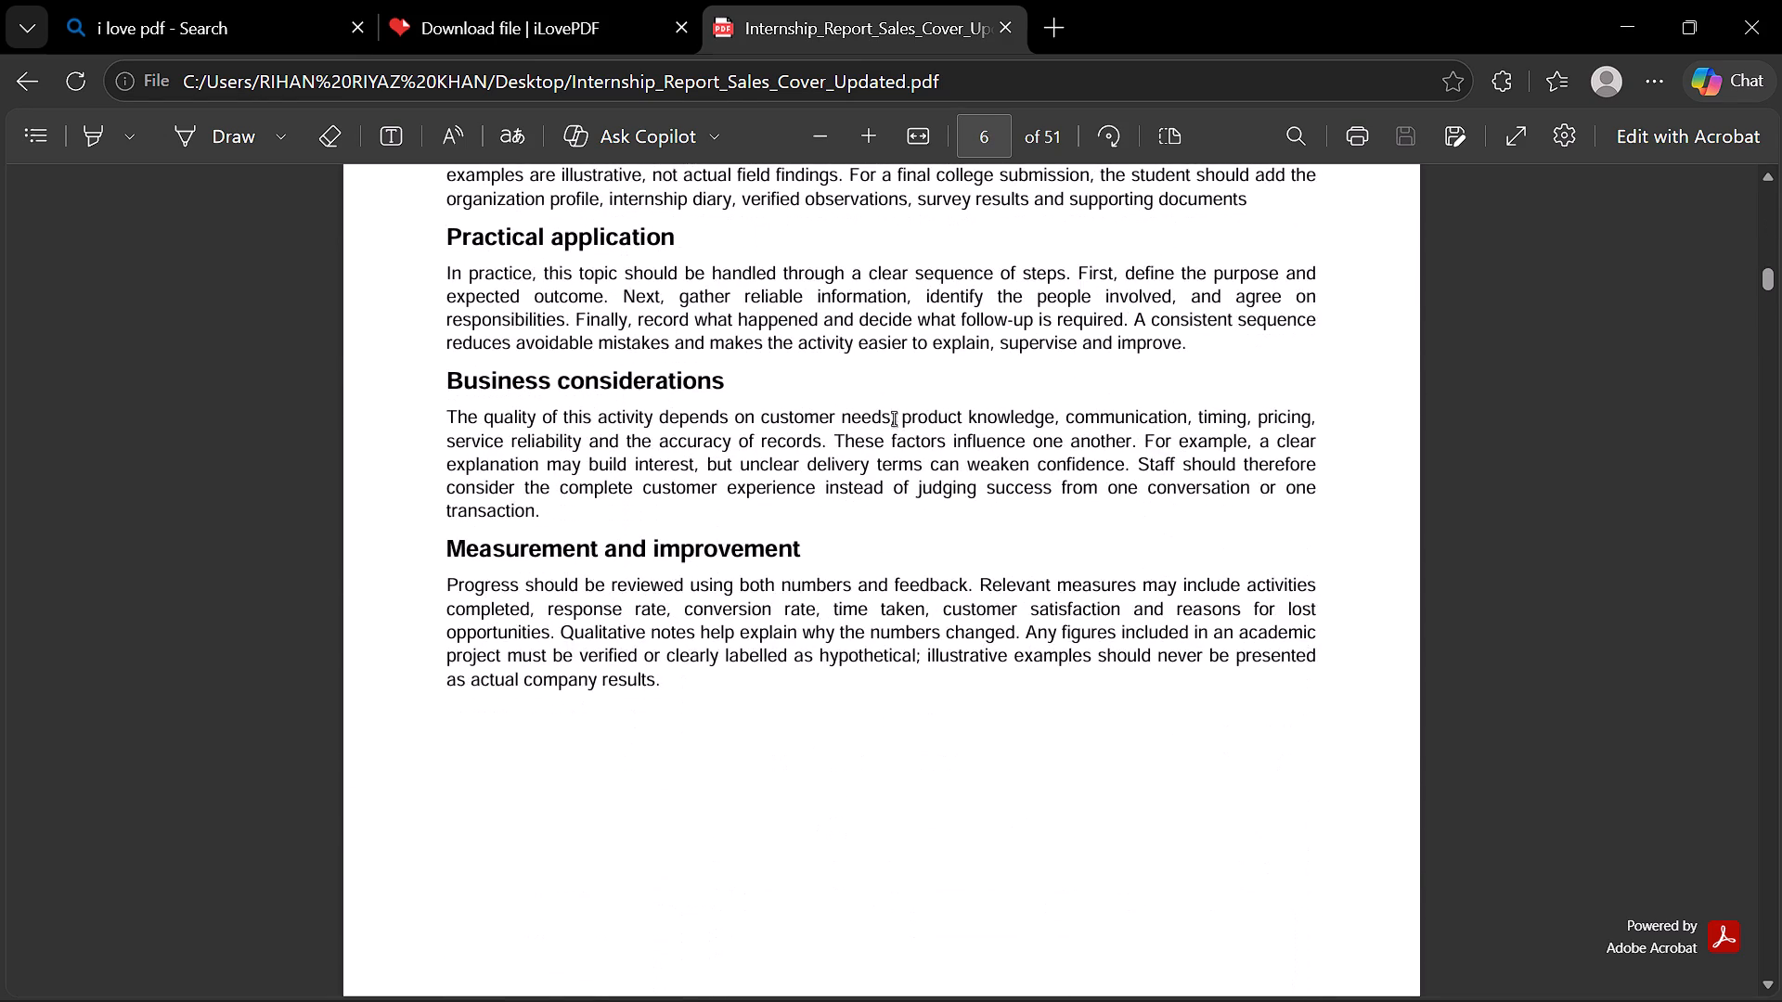
scroll(893, 417, down, 4)
drag(1185, 517, 1105, 500)
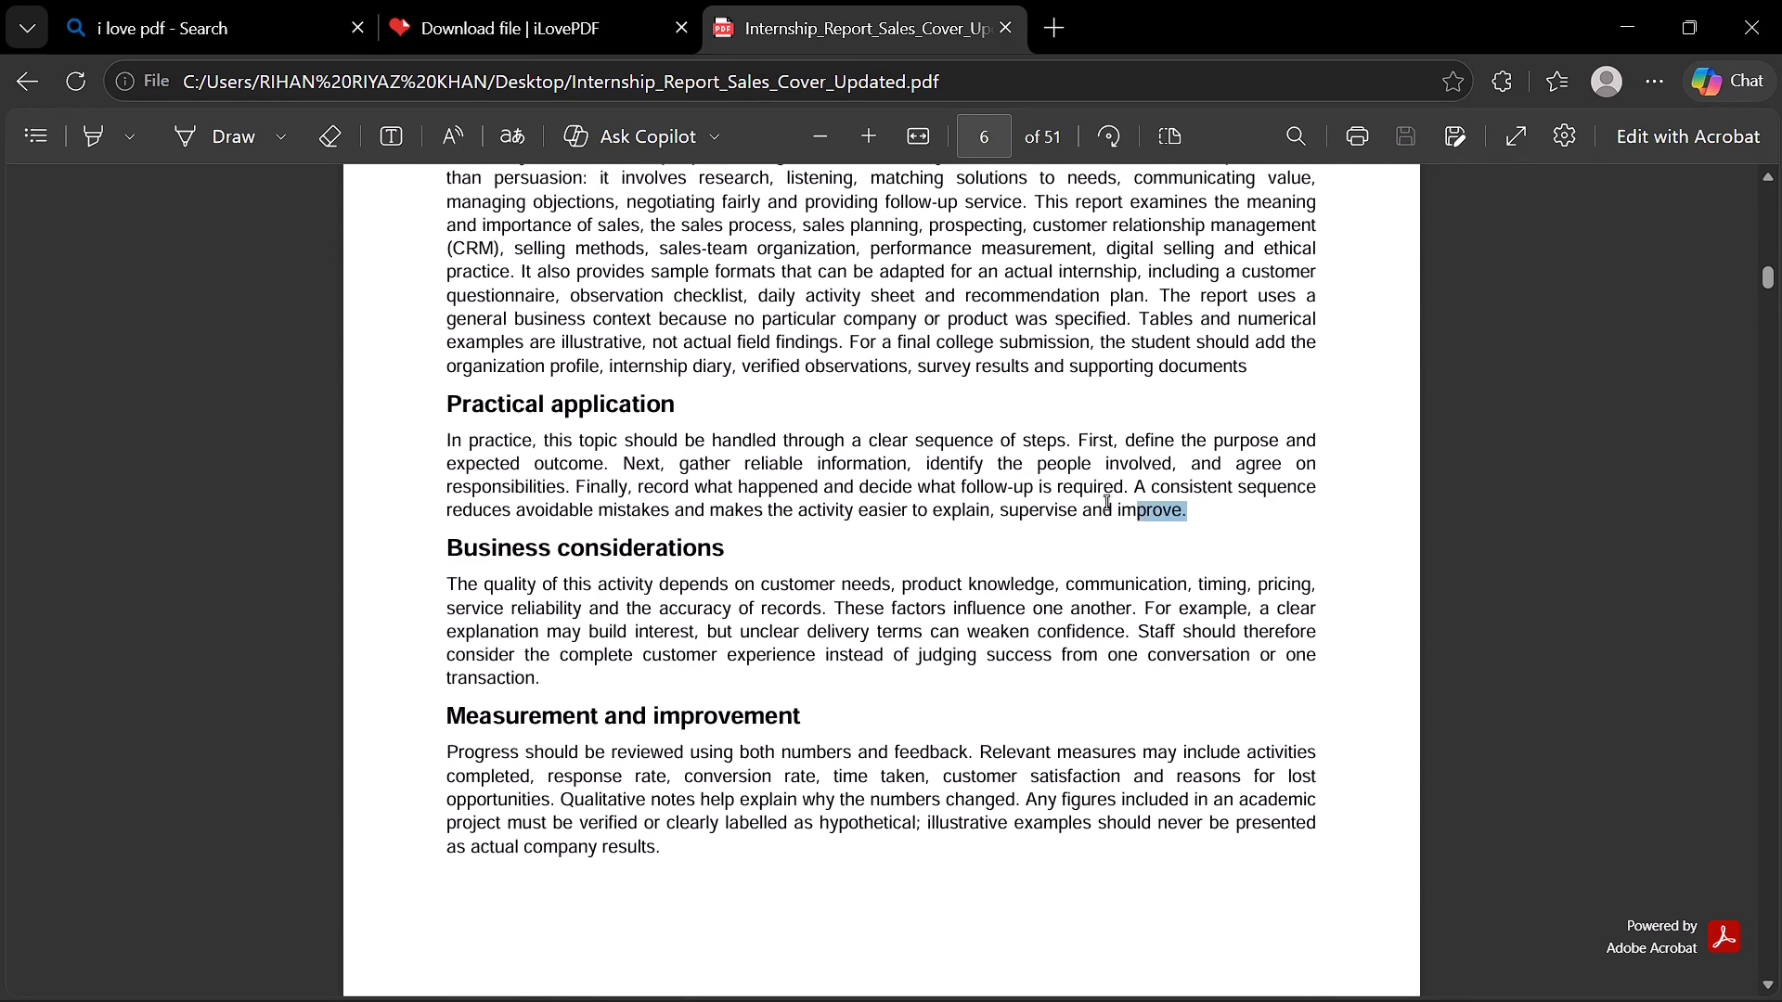
drag(1105, 500, 458, 444)
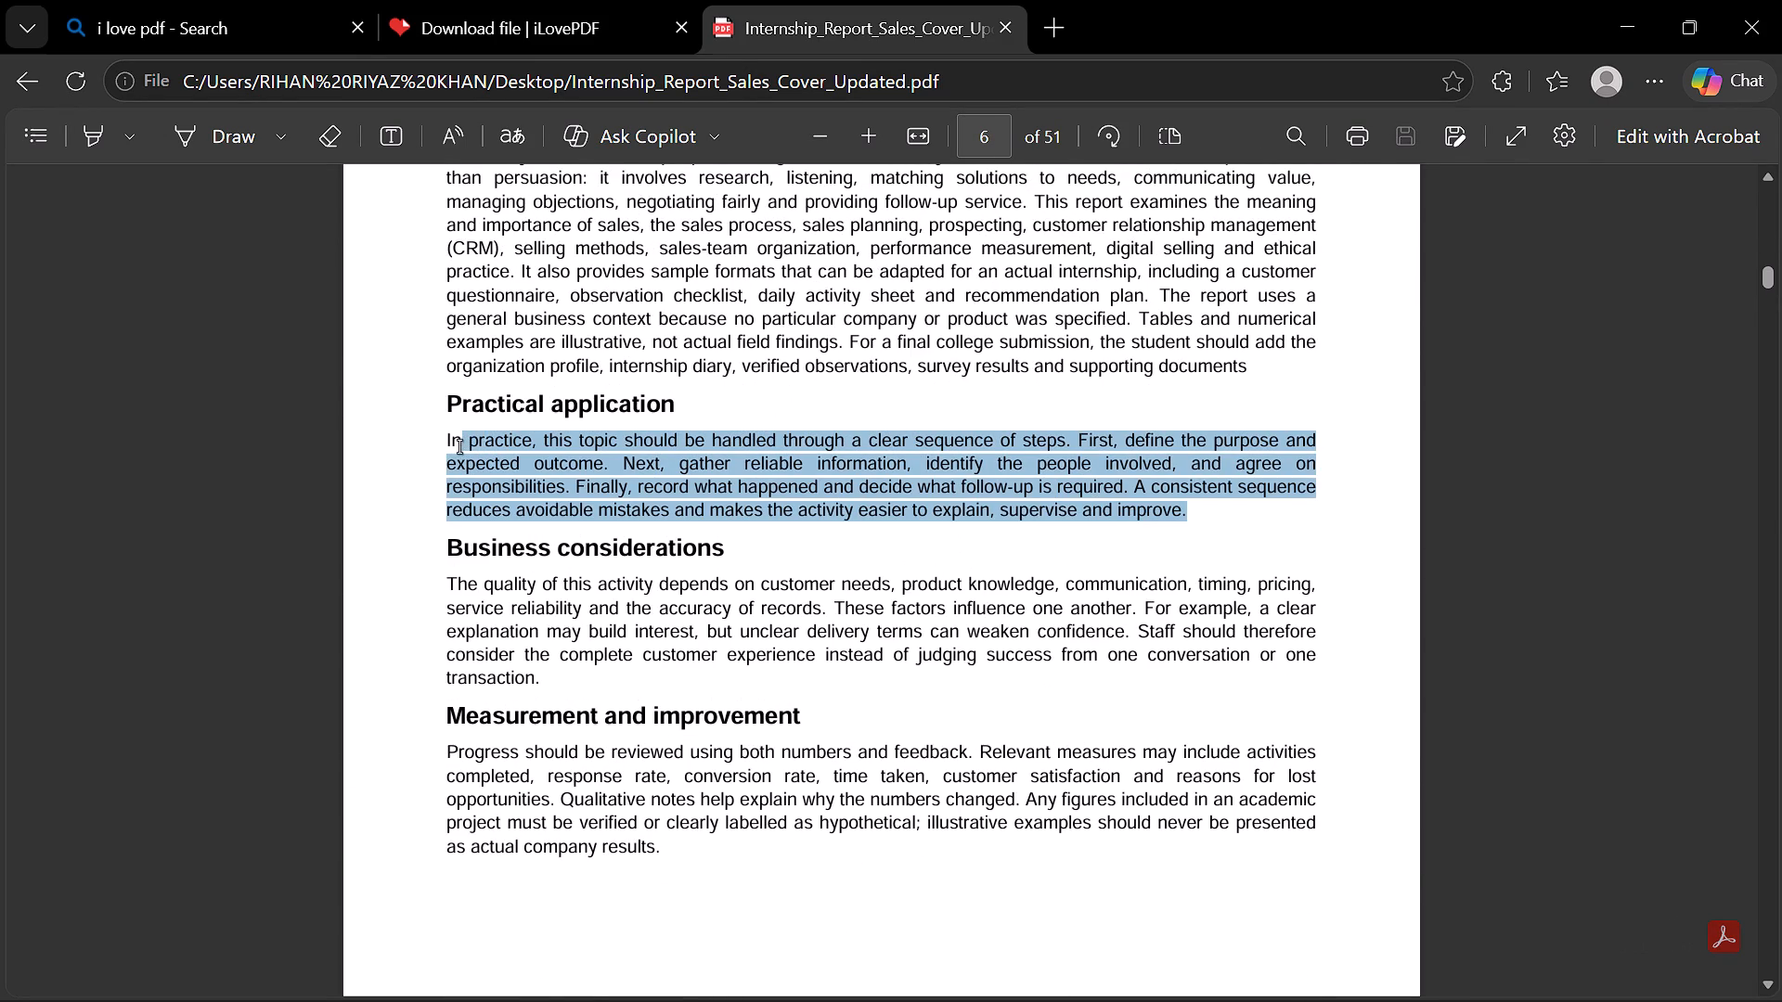
drag(458, 444, 377, 443)
key(ctrl+c)
Switch back to Word and replace the incomplete paragraph under "Practical Application" with the copied text.
key(alt+Tab)
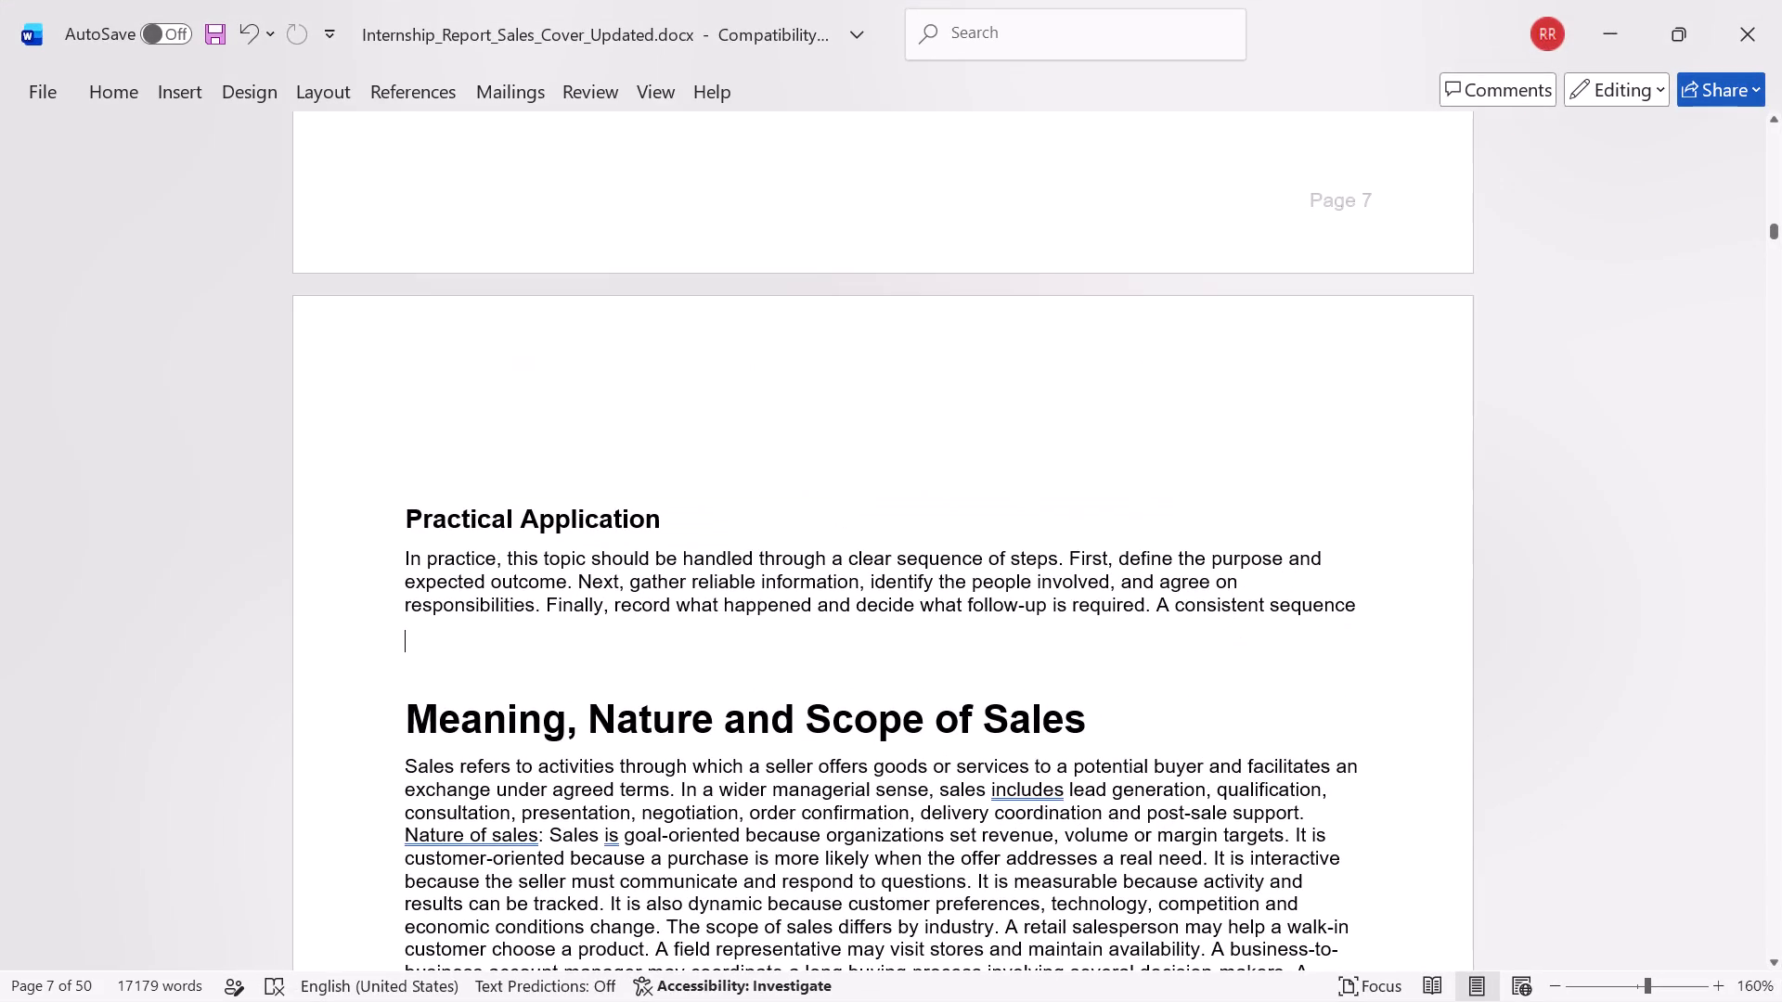
key(shift+Up)
key(shift+Up)
key(shift+Up)
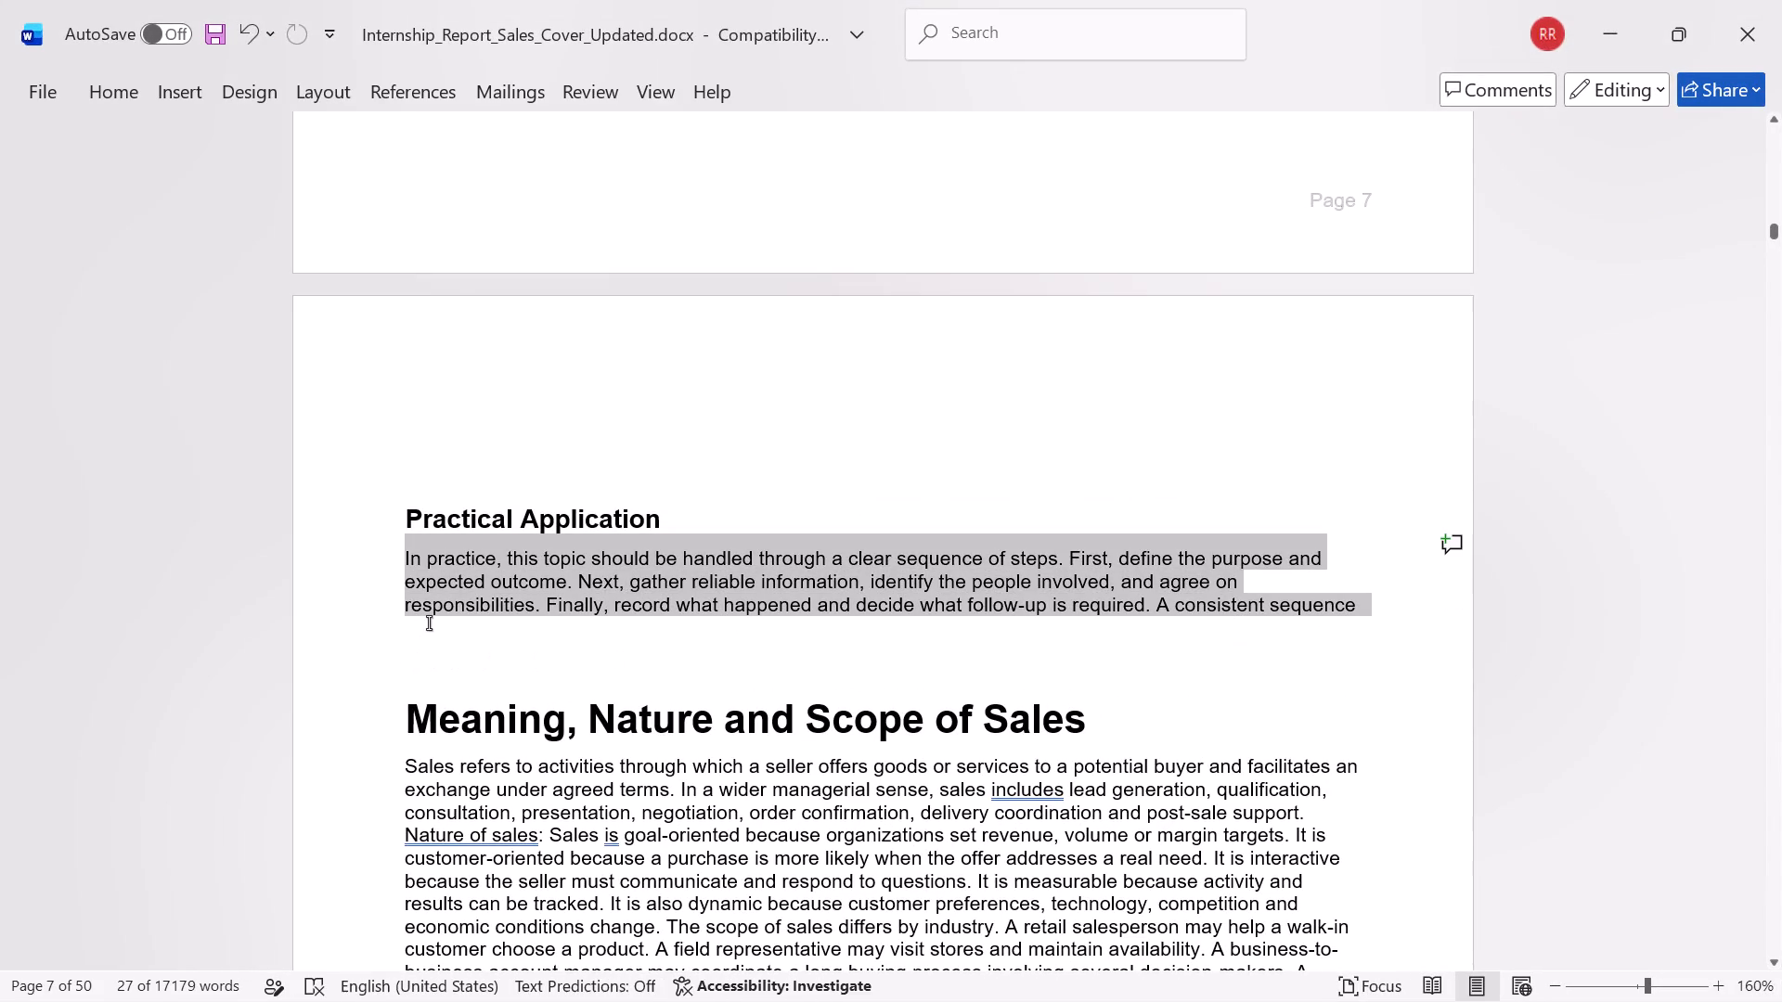
key(ctrl+b)
key(ctrl+v)
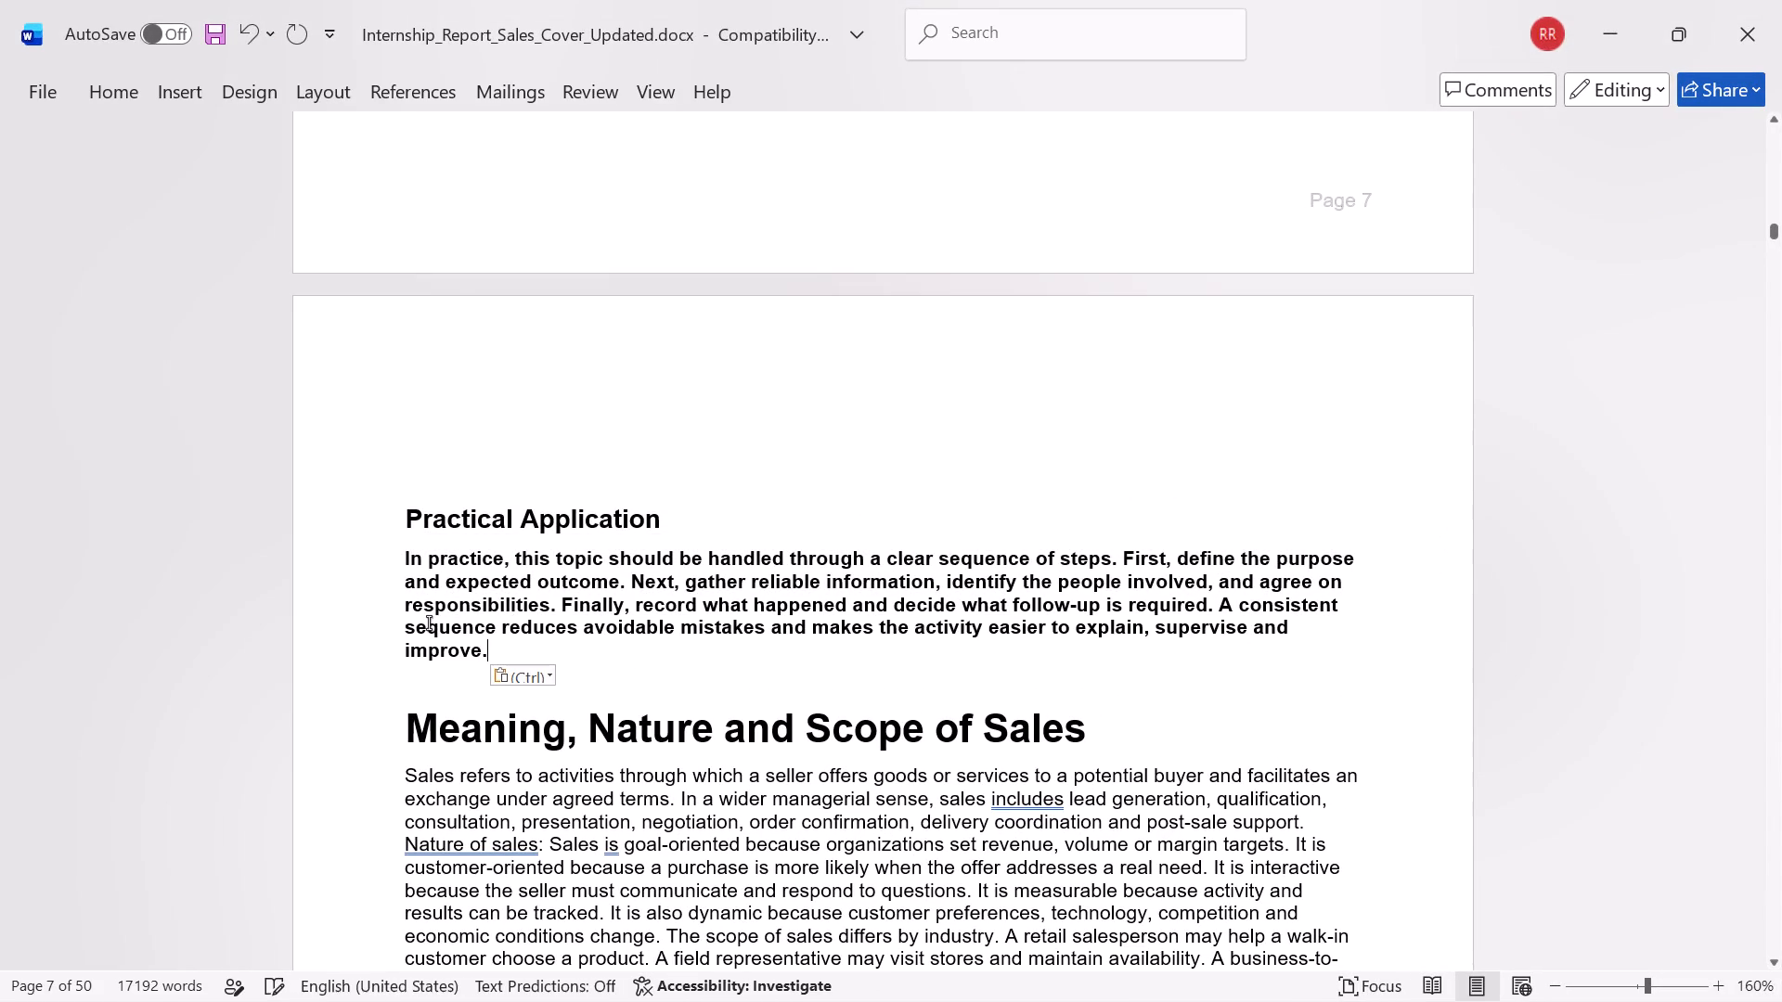
Remove the bold formatting from the whole pasted Practical Application paragraph.
drag(495, 649, 429, 601)
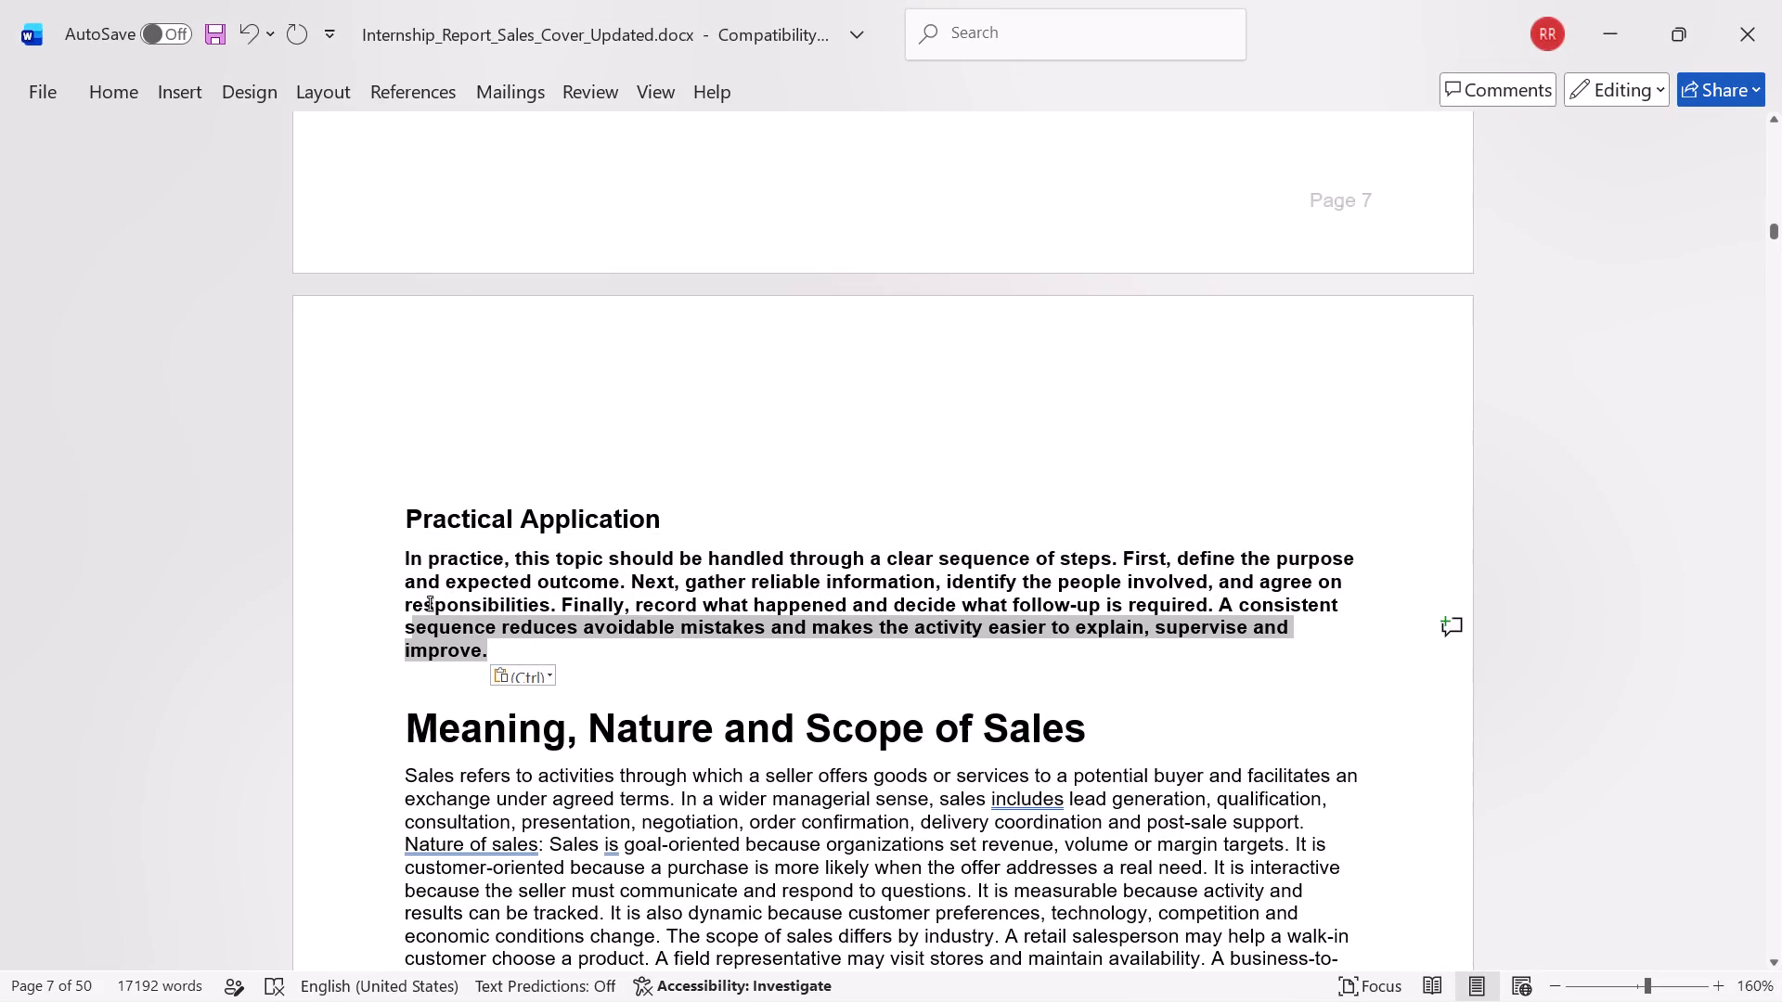
drag(429, 601, 407, 559)
key(ctrl+b)
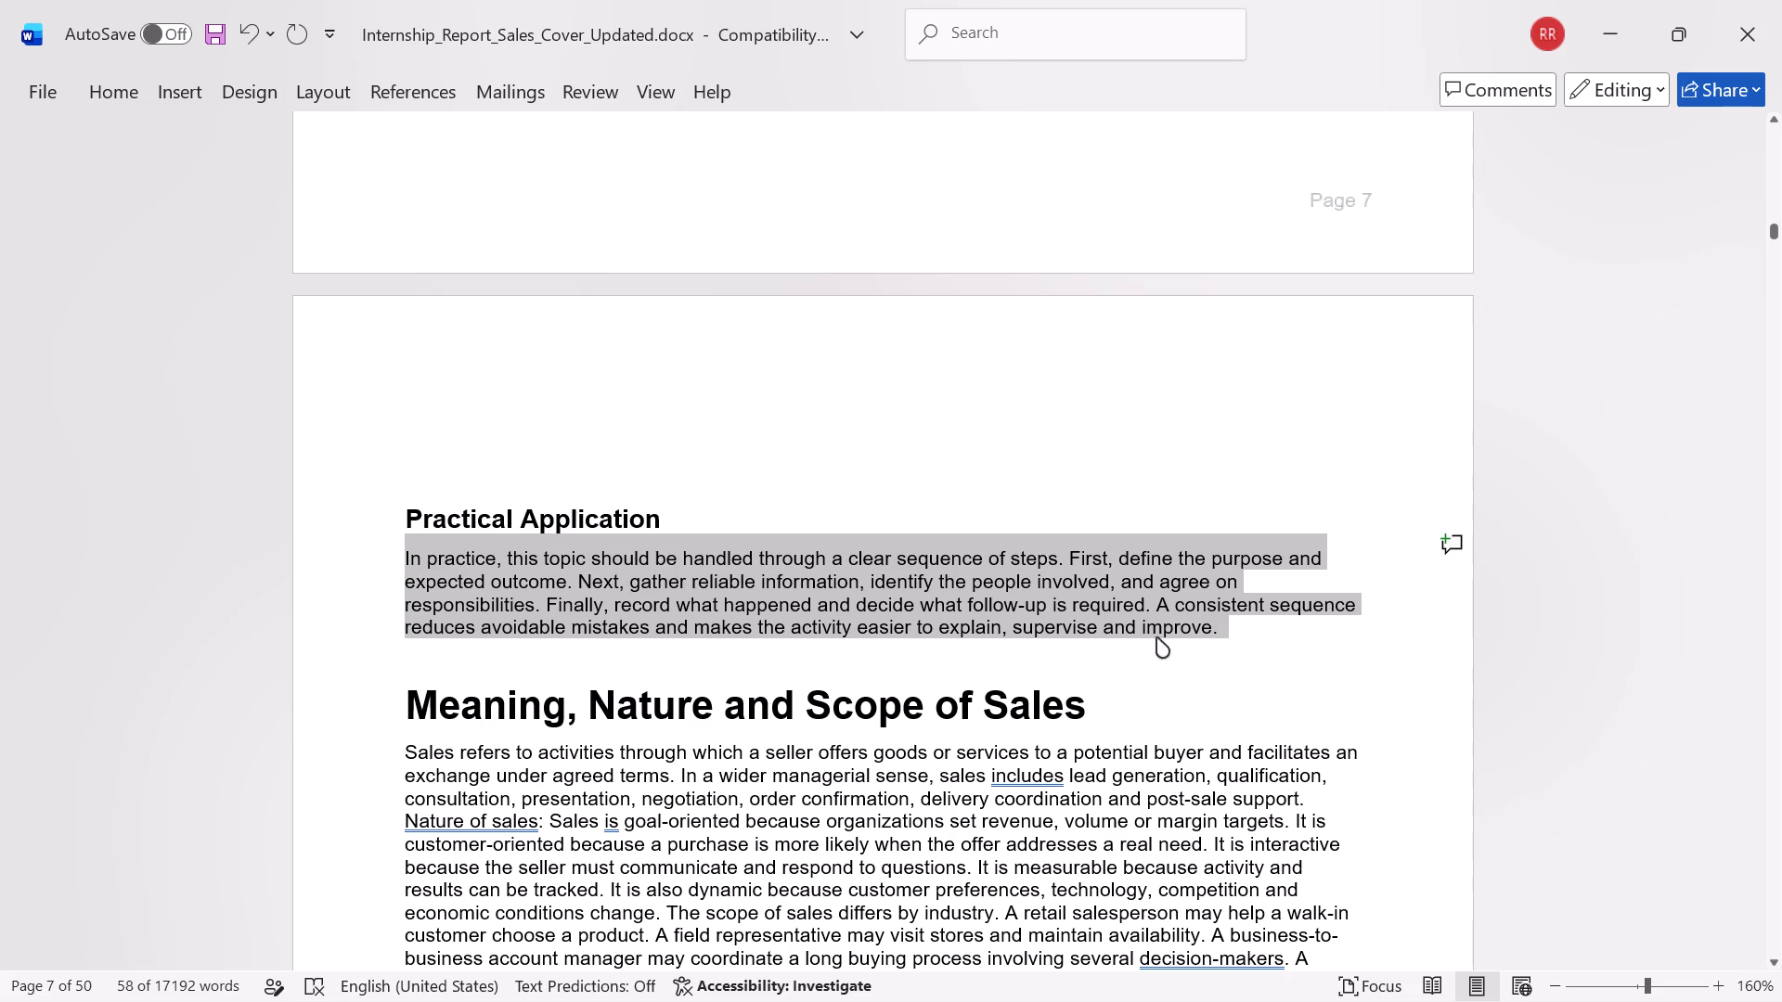
Compare the subsections following the Introduction to Sales text in the PDF with those in the Word report.
click(1189, 640)
key(alt+Tab)
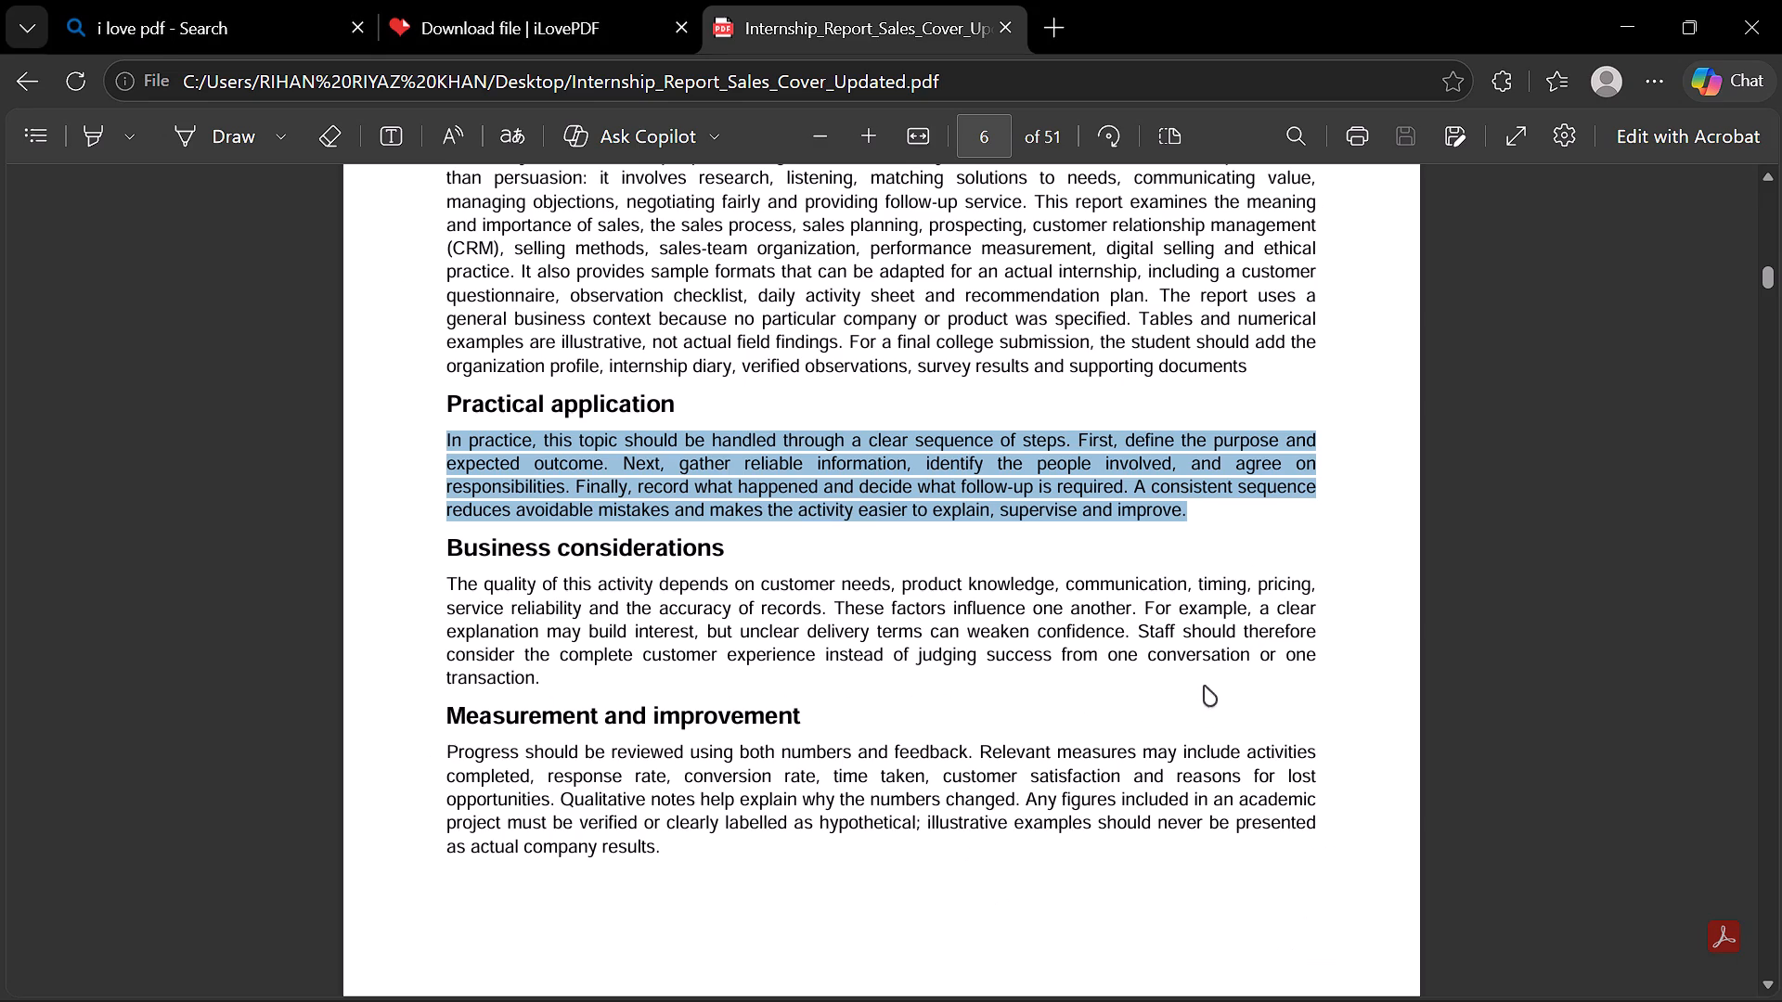
click(1251, 528)
key(alt+Tab)
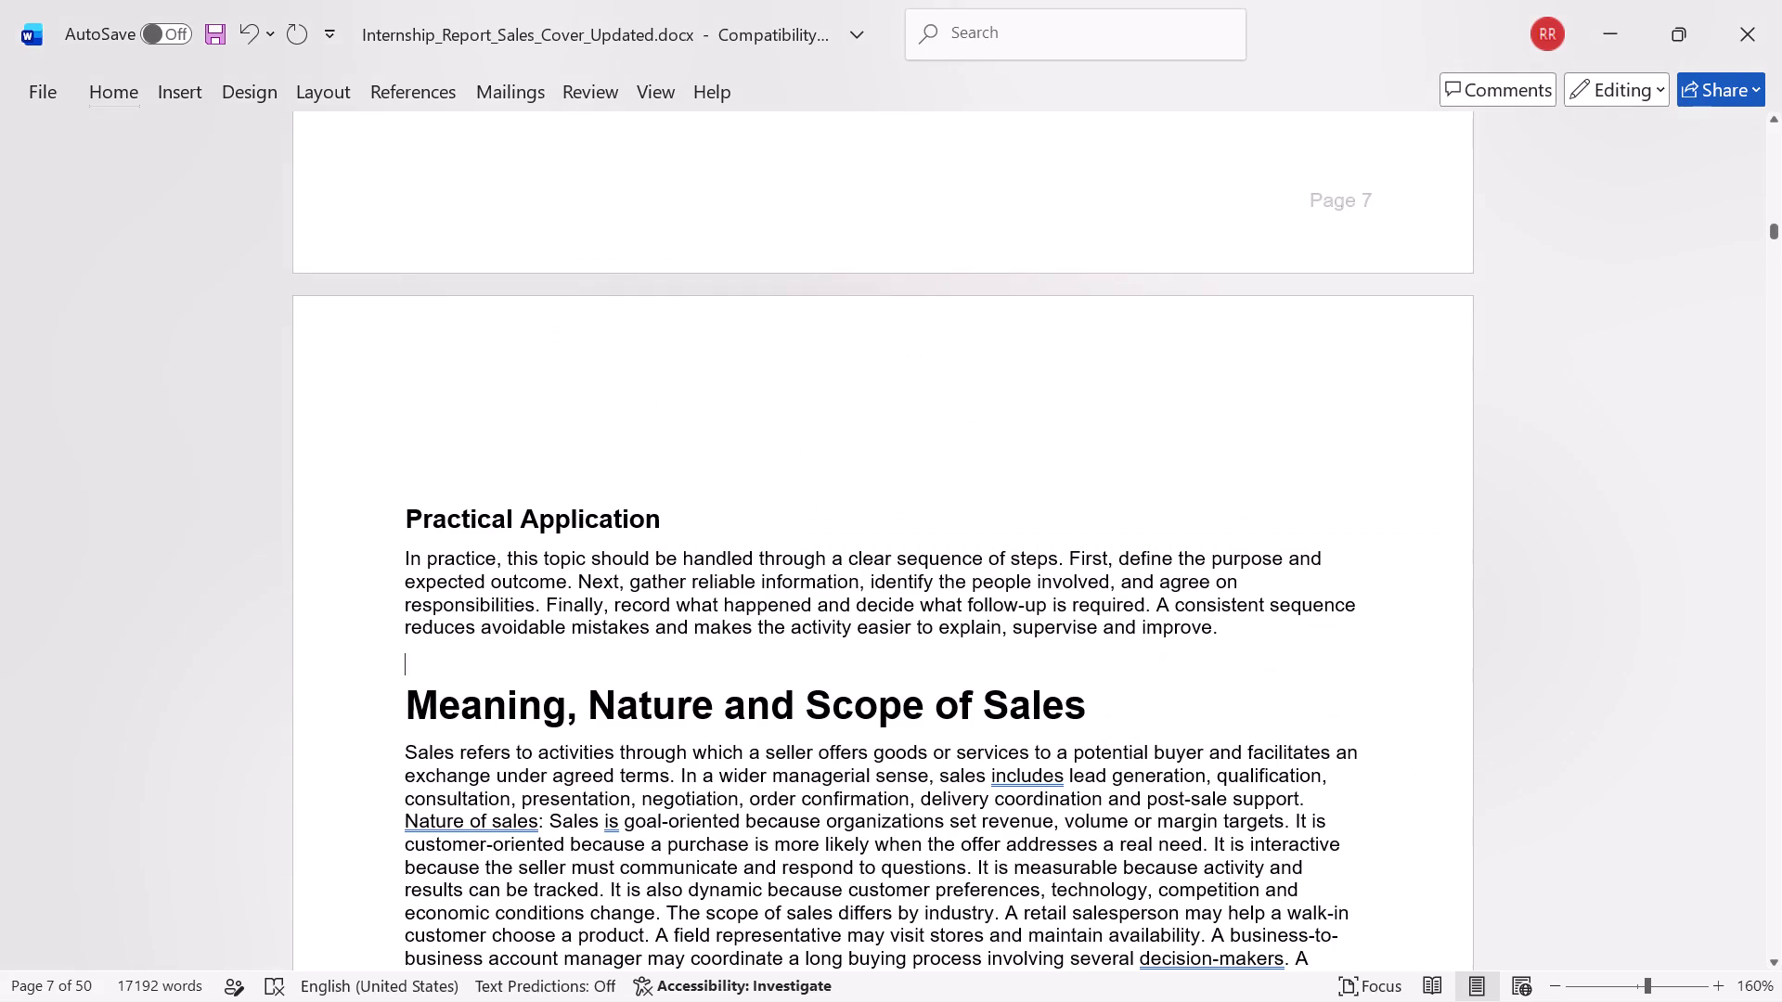
key(alt+Tab)
scroll(1050, 642, down, 6)
scroll(1050, 642, up, 1)
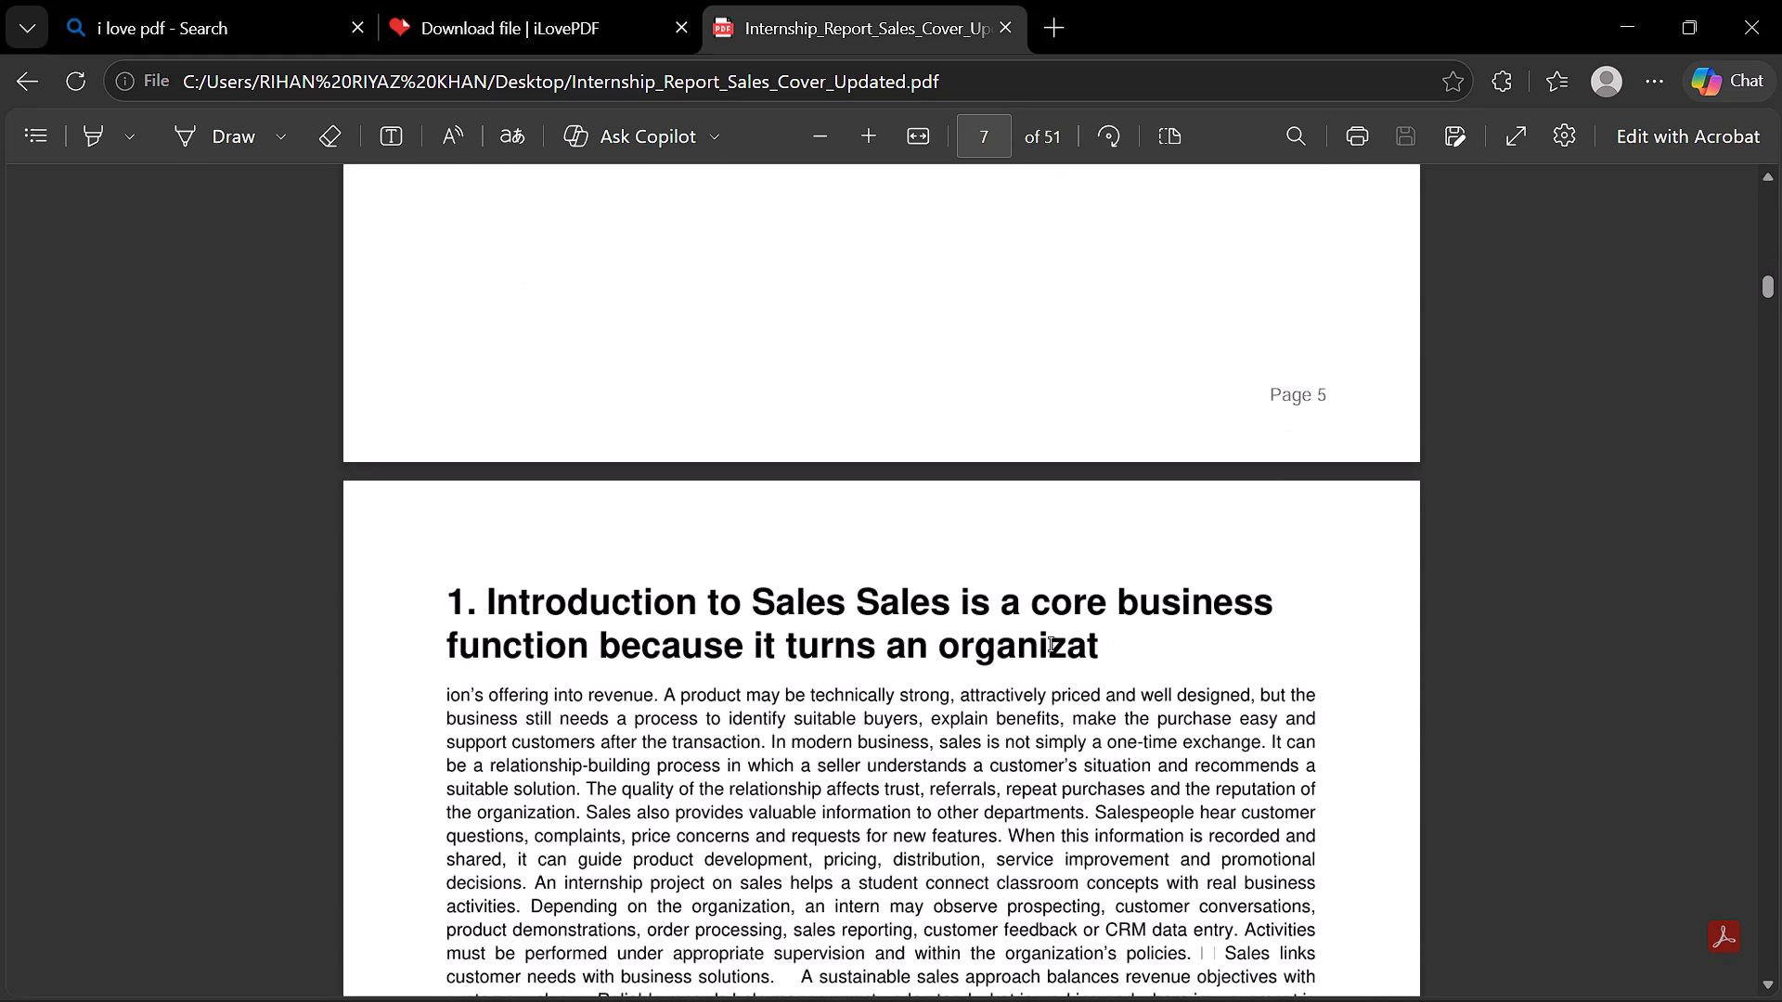
scroll(1050, 642, up, 2)
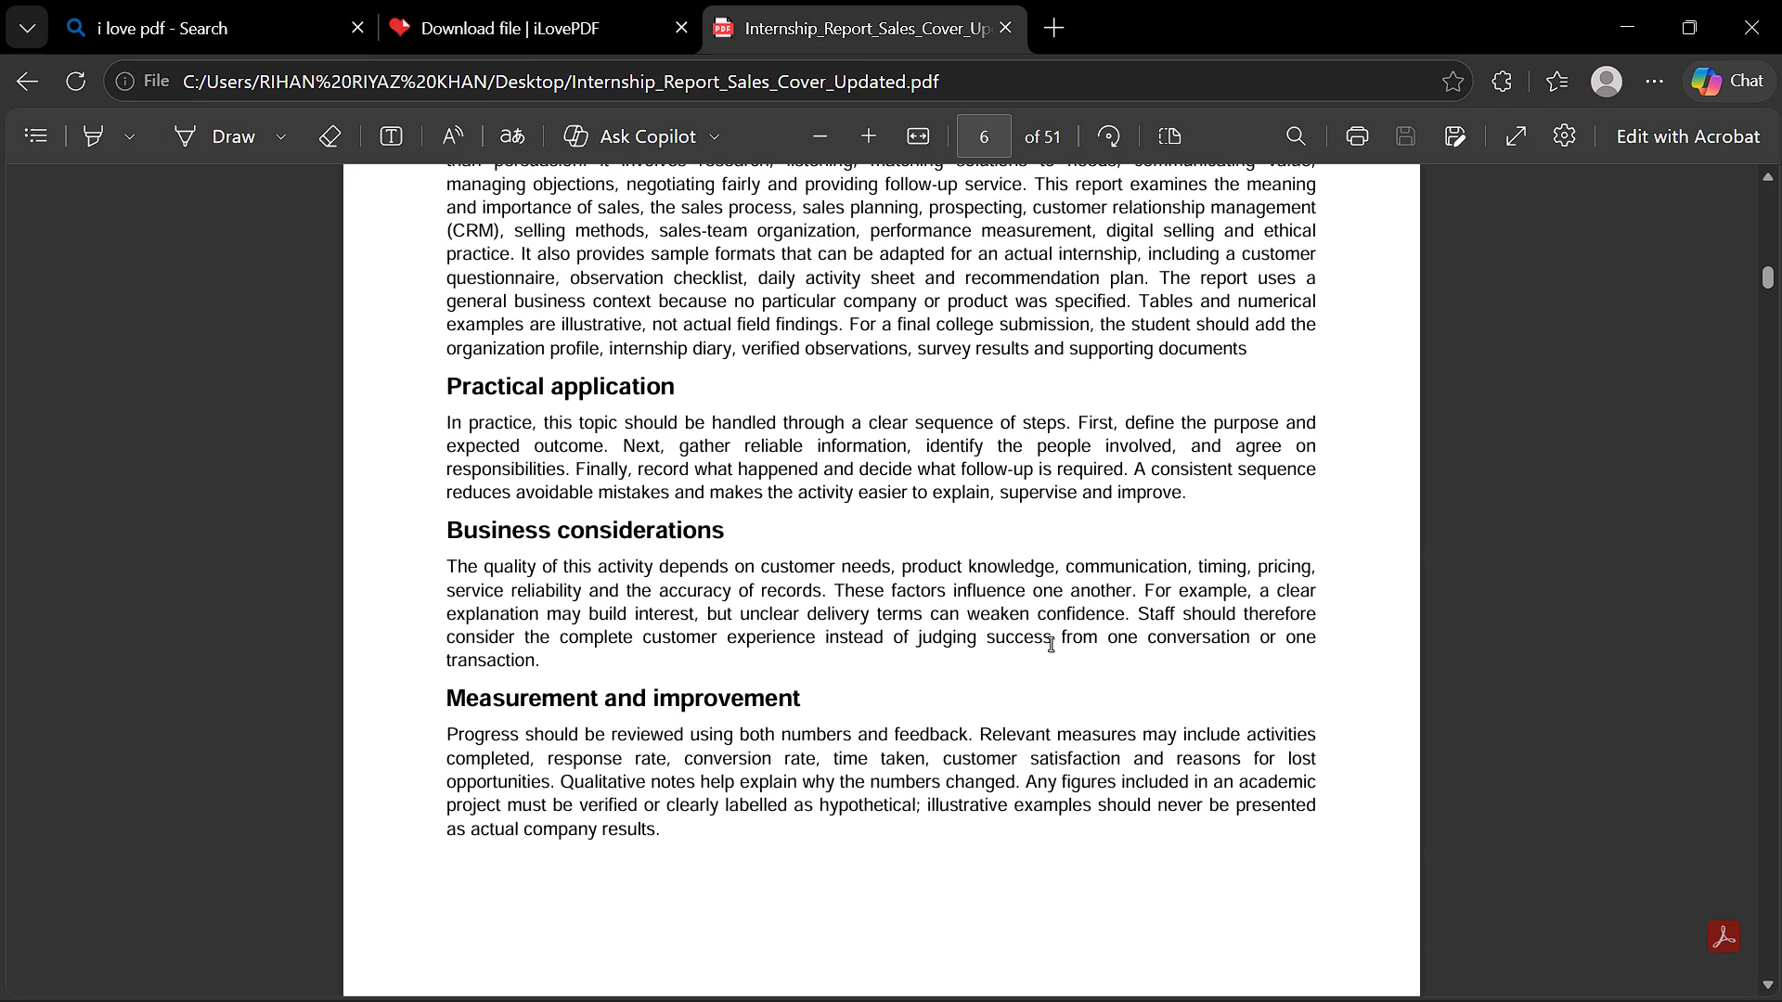
key(alt+Tab)
scroll(1050, 642, up, 6)
scroll(1050, 642, down, 1)
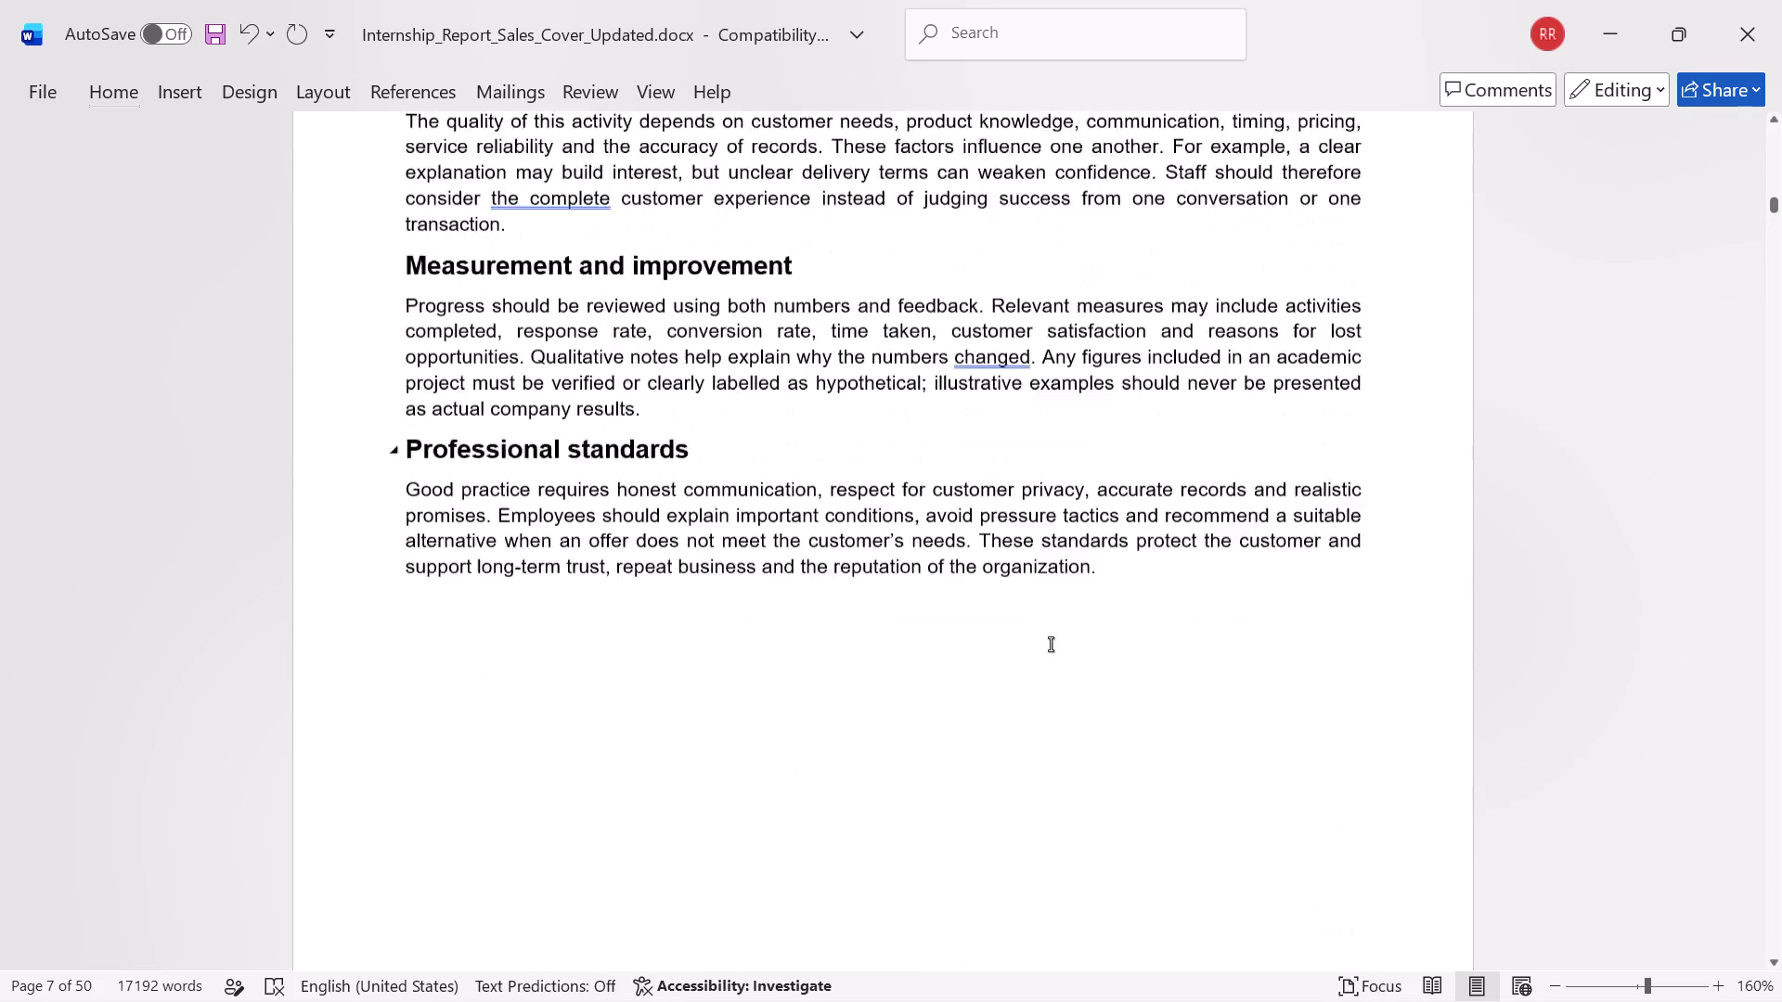
scroll(1050, 642, down, 3)
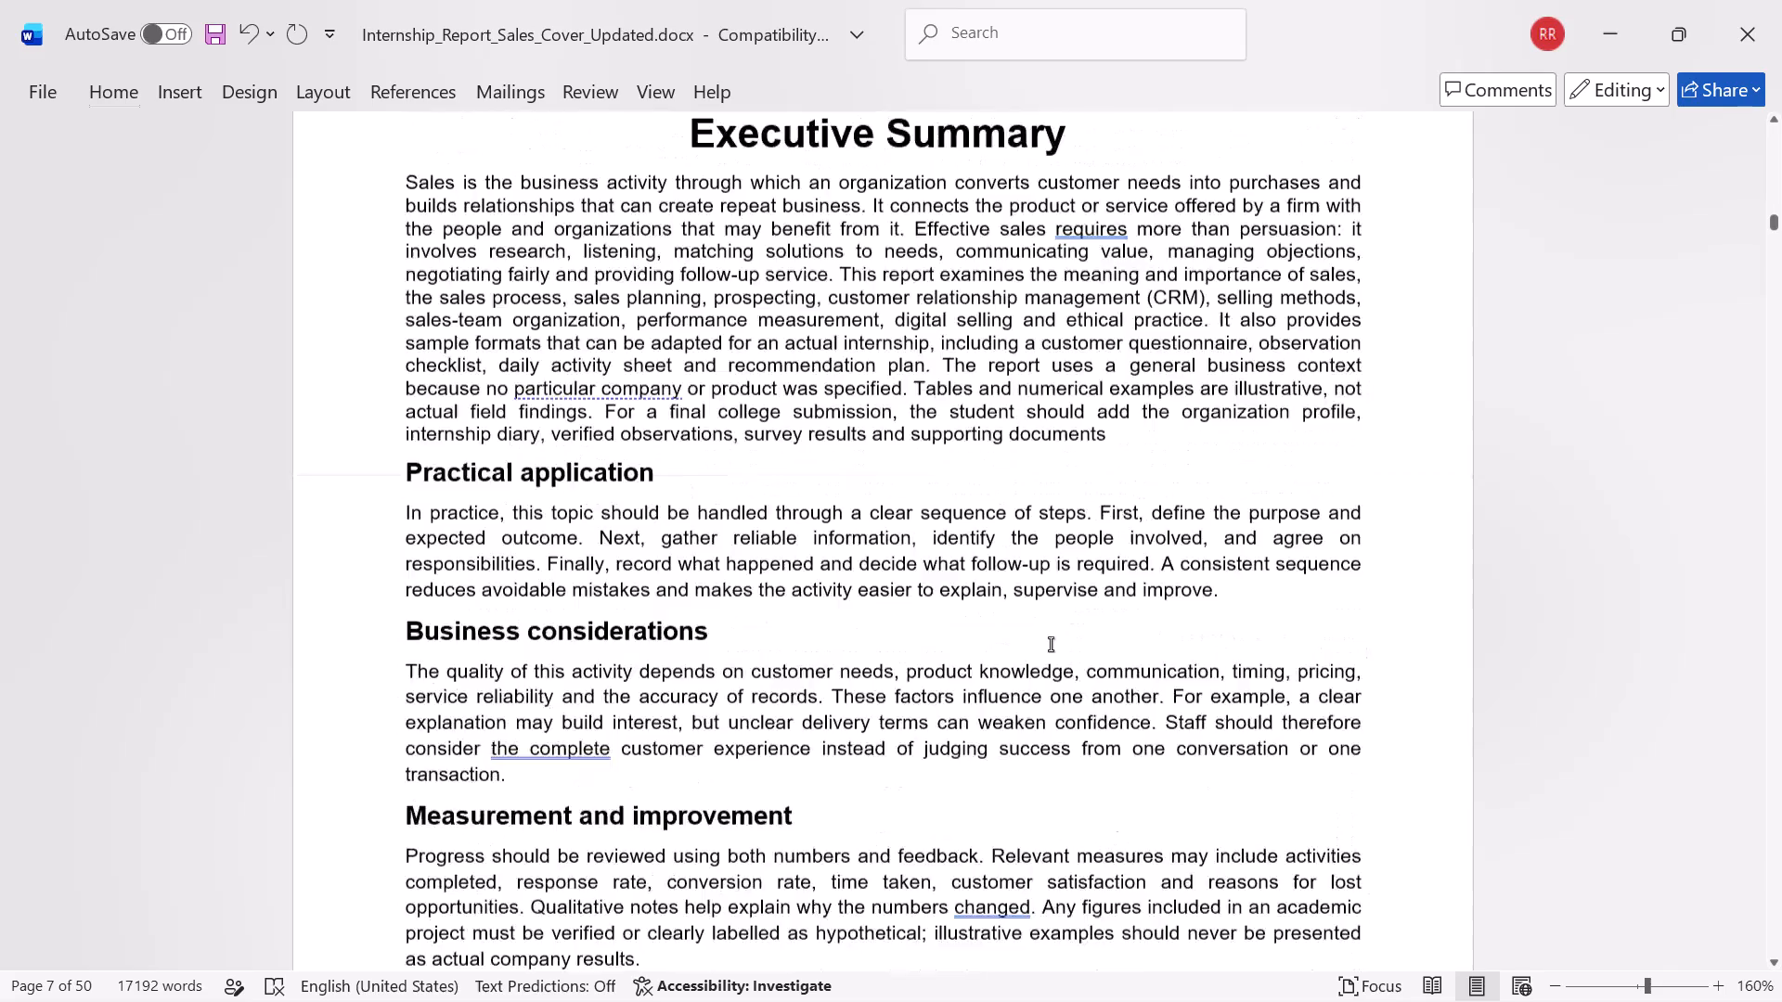
scroll(1050, 642, down, 1)
key(alt+Tab)
scroll(1050, 642, down, 9)
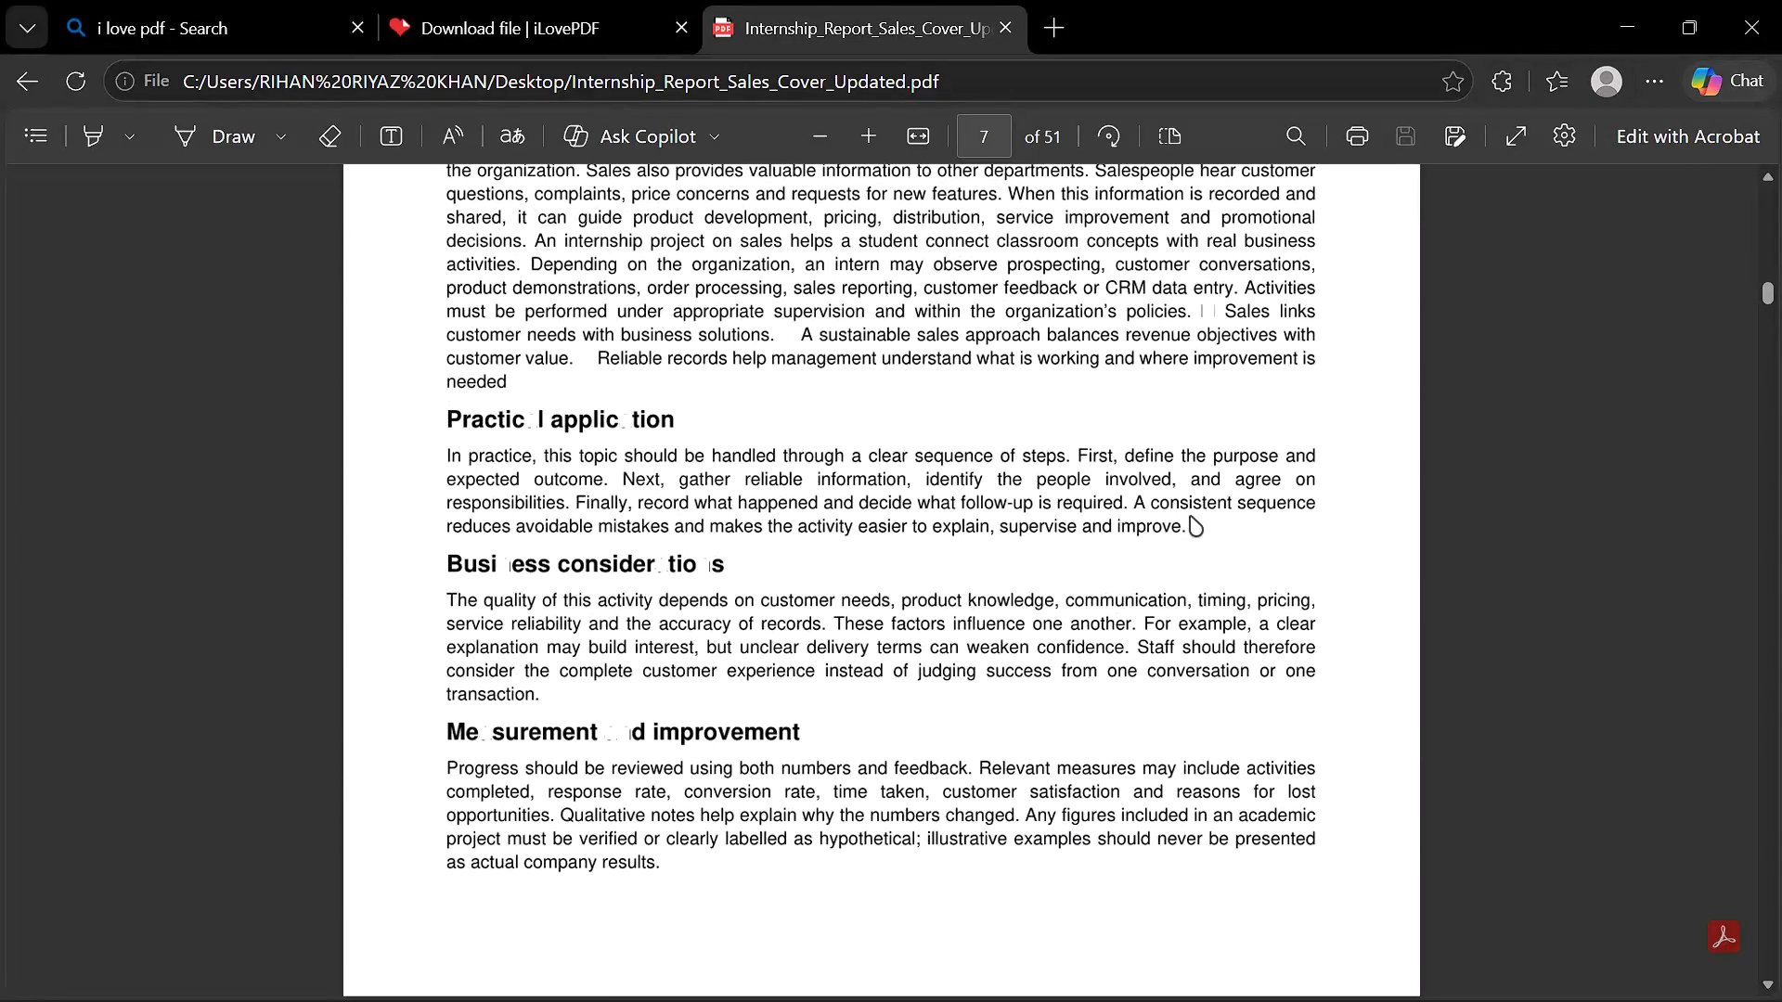
drag(1190, 524, 517, 491)
key(alt+Tab)
scroll(517, 491, down, 1)
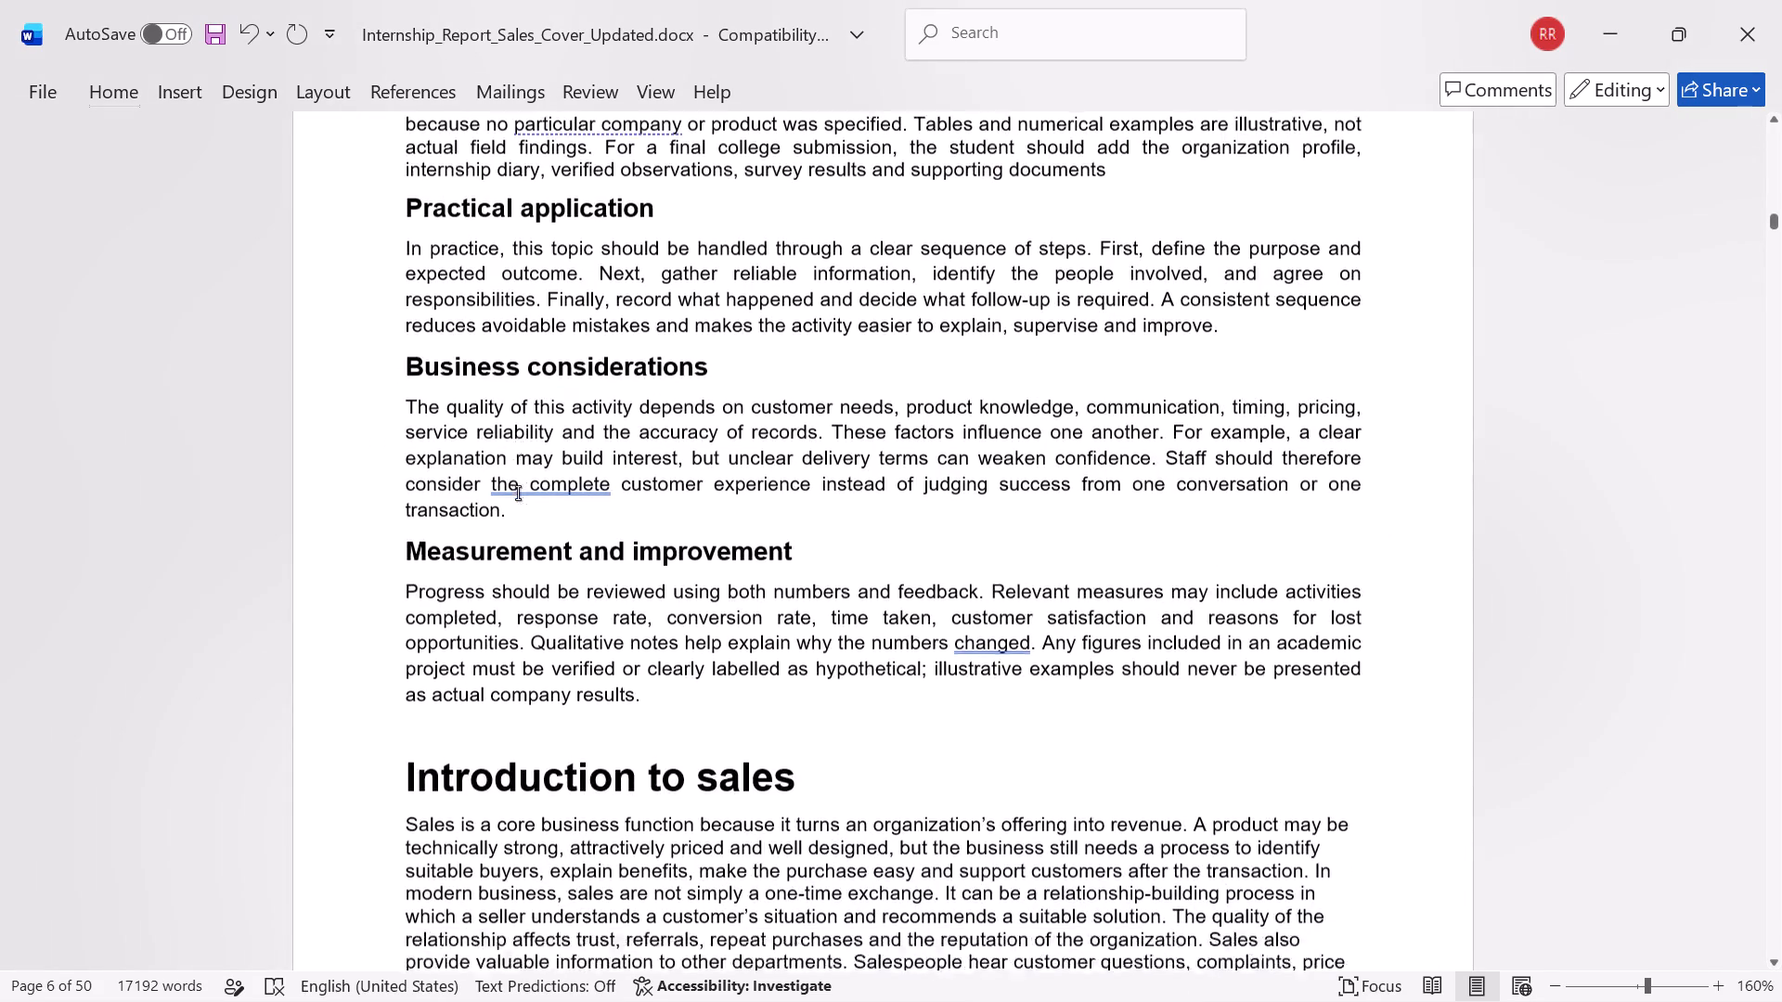
scroll(517, 491, down, 1)
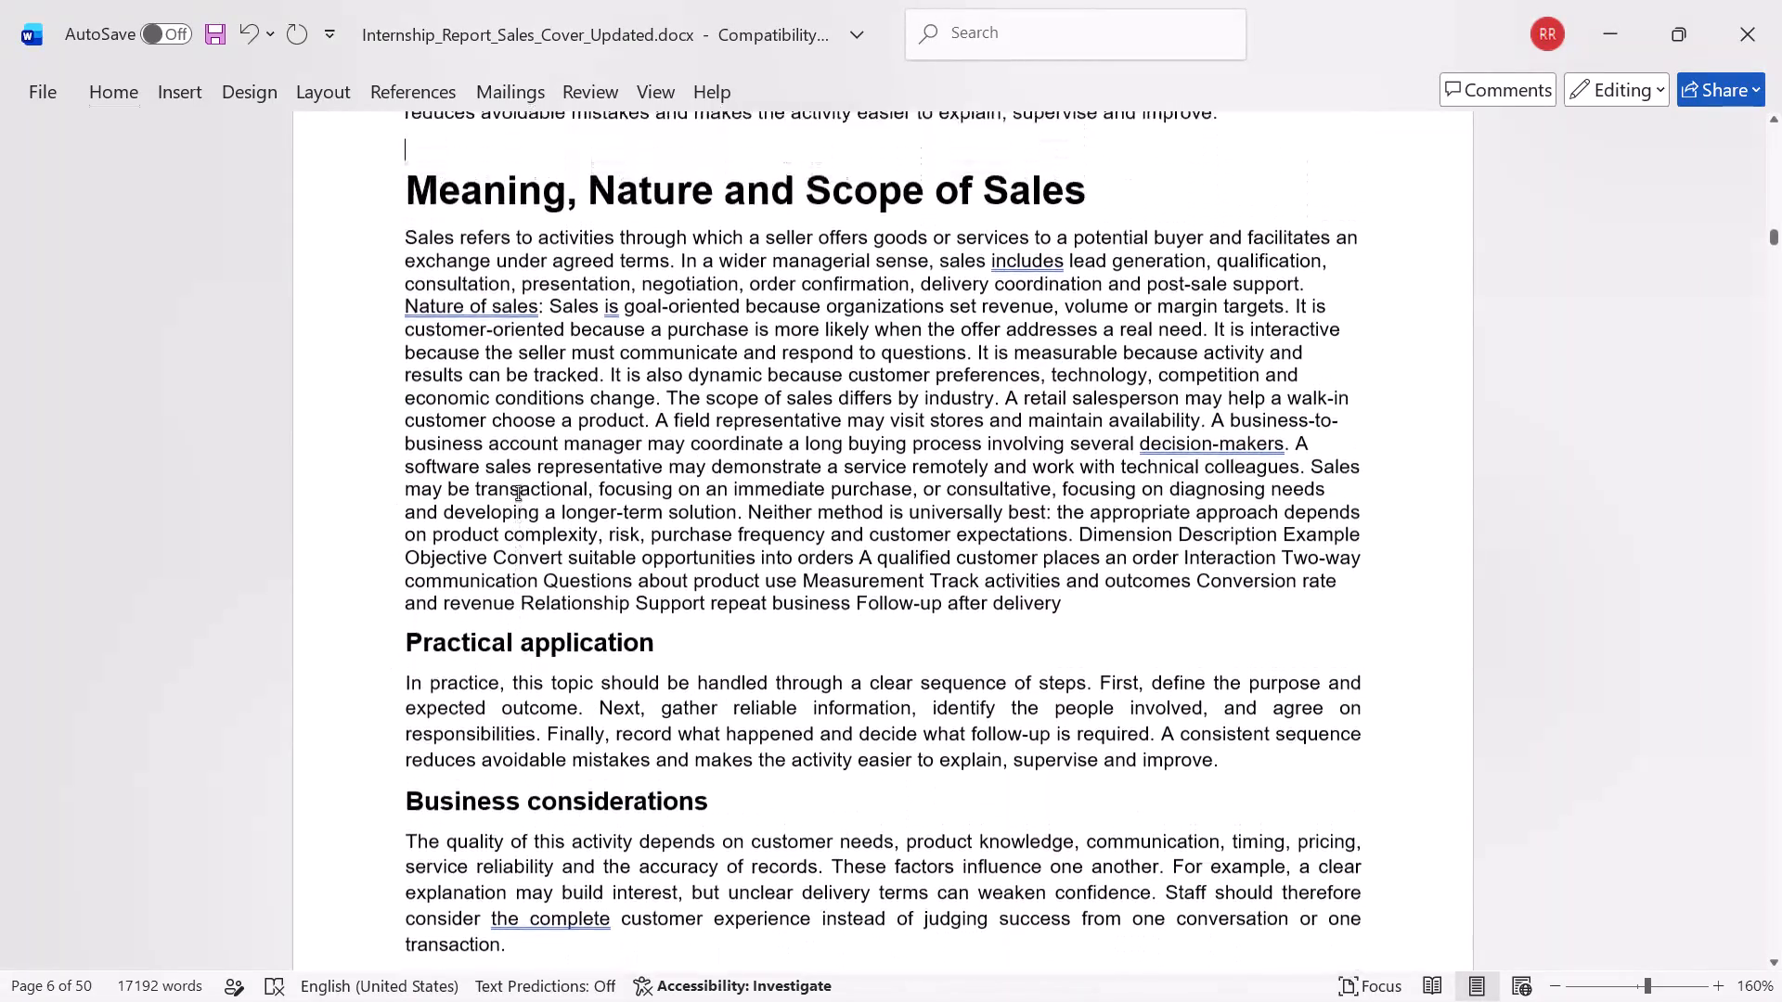
key(alt+Tab)
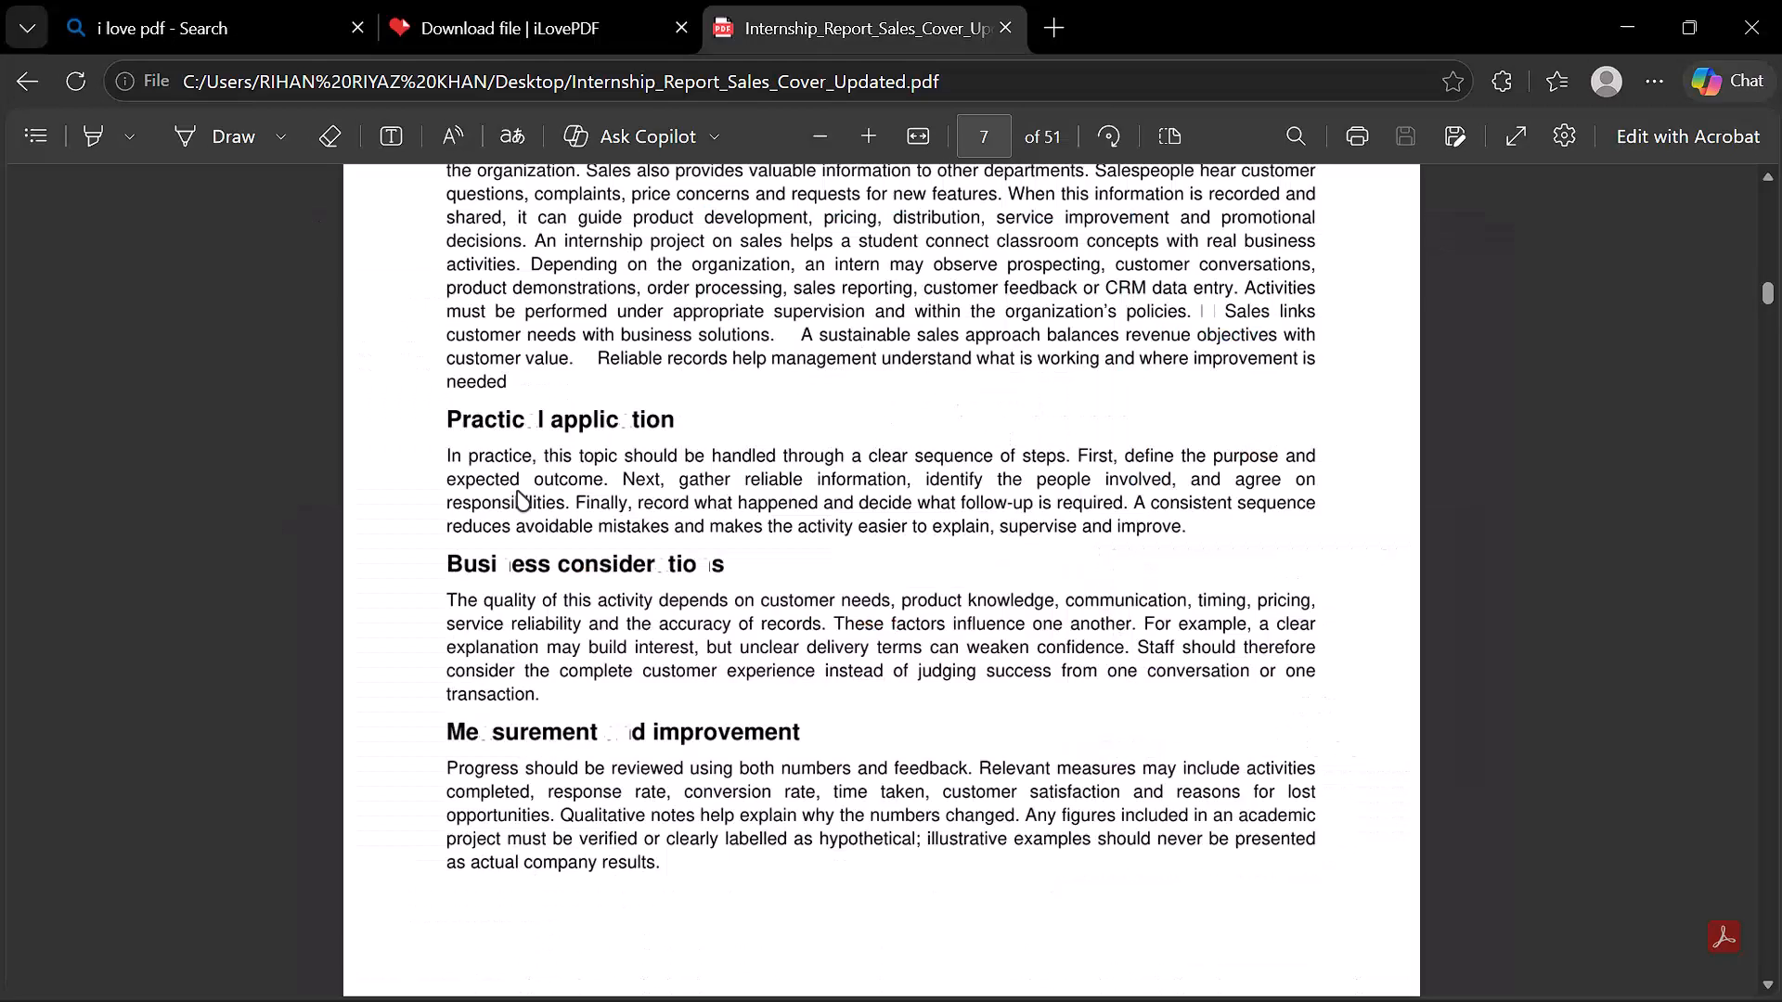
key(alt+Tab)
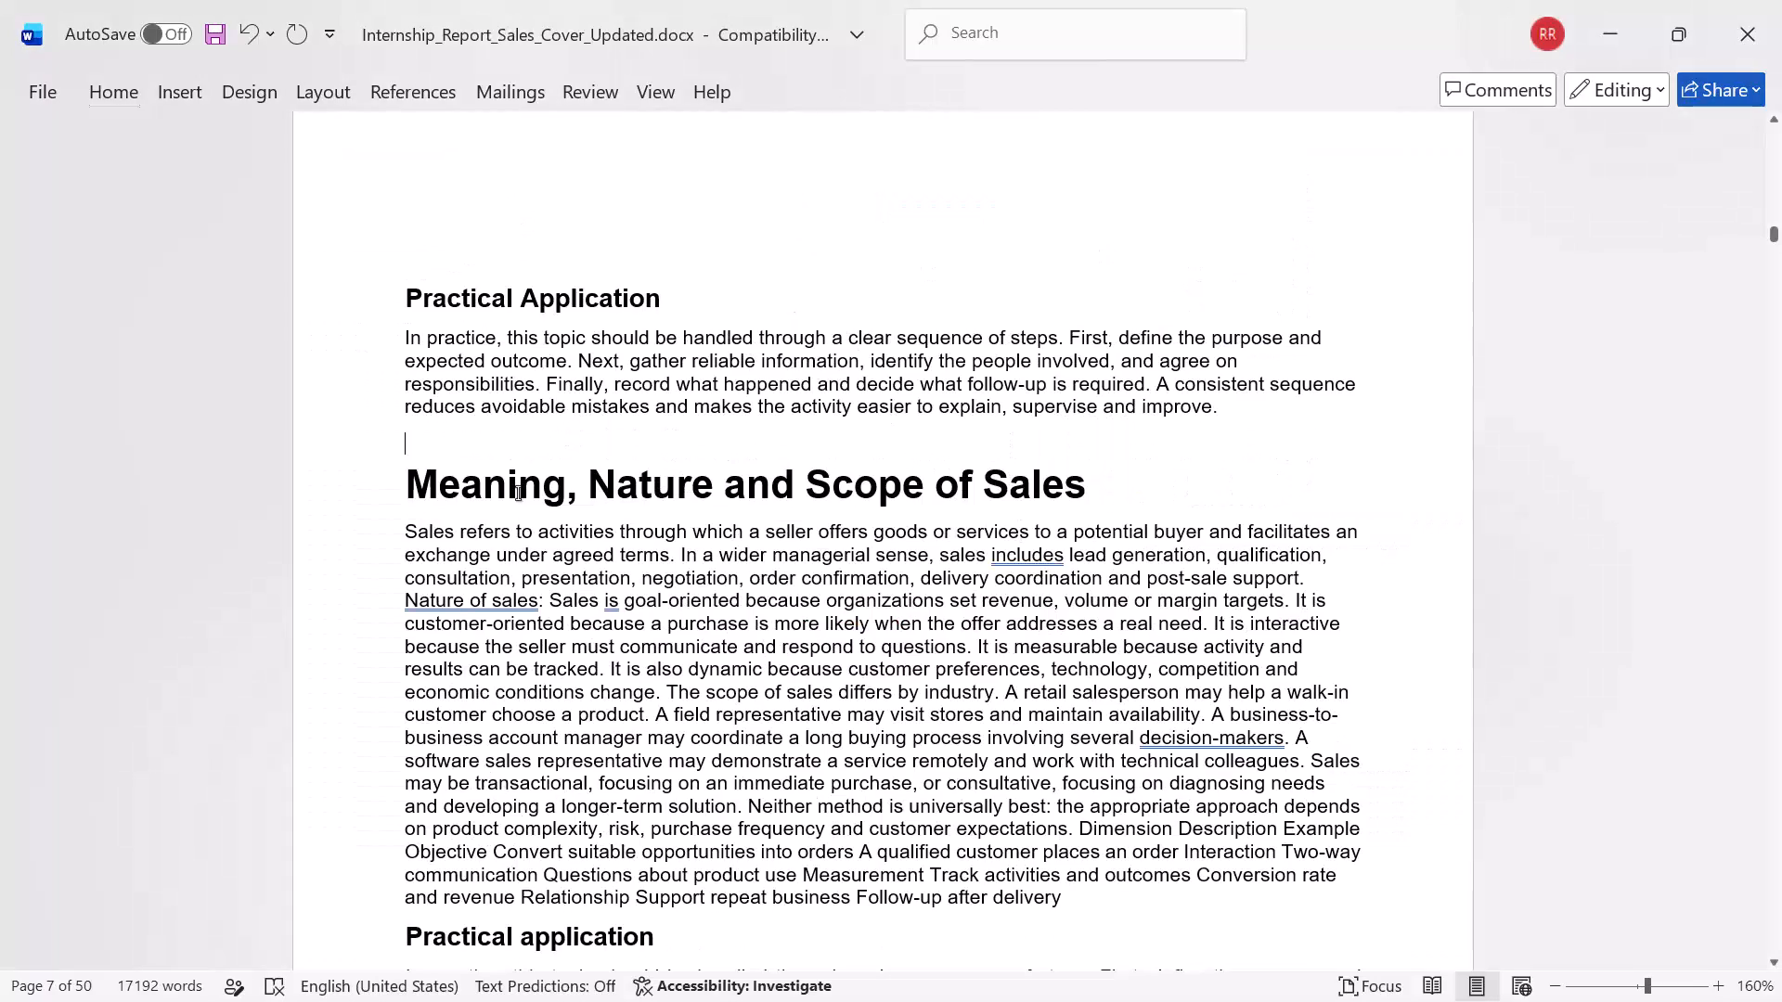
key(alt+Tab)
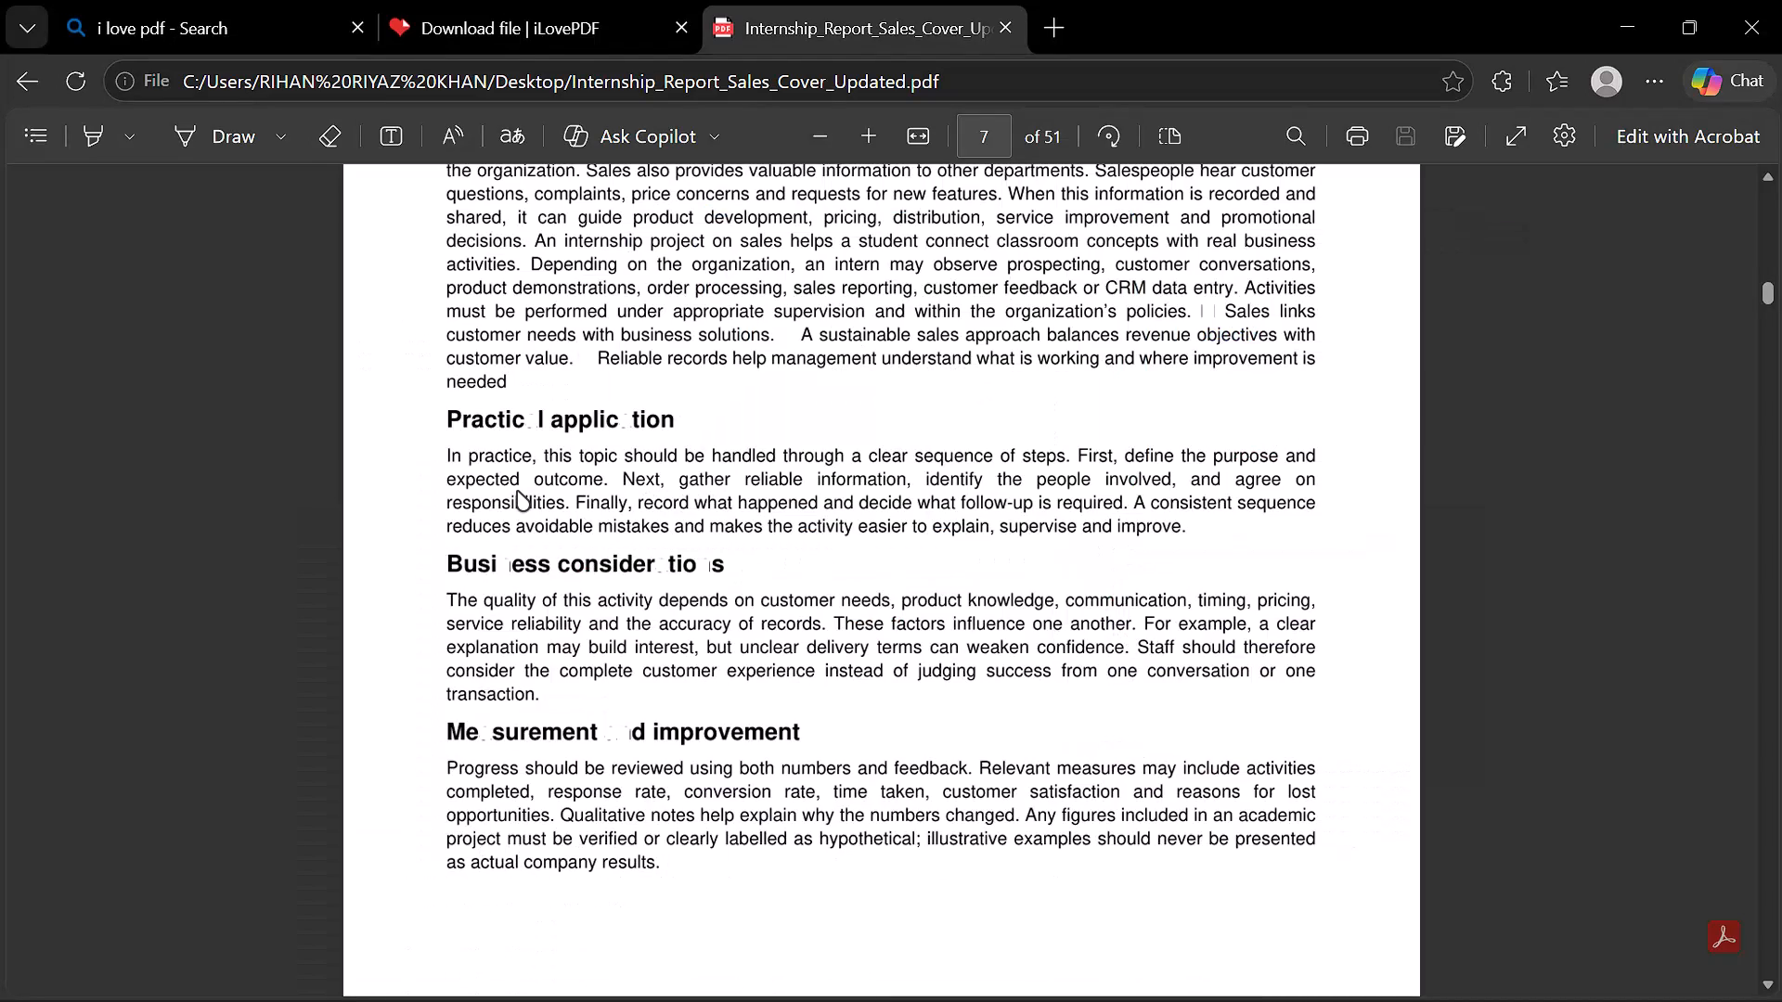
key(alt+Tab)
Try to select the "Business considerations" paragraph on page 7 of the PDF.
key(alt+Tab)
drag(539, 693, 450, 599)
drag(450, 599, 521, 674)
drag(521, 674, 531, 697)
In Word, copy the "Business considerations" heading and its full paragraph from the Executive Summary section.
key(alt+Tab)
scroll(688, 513, up, 4)
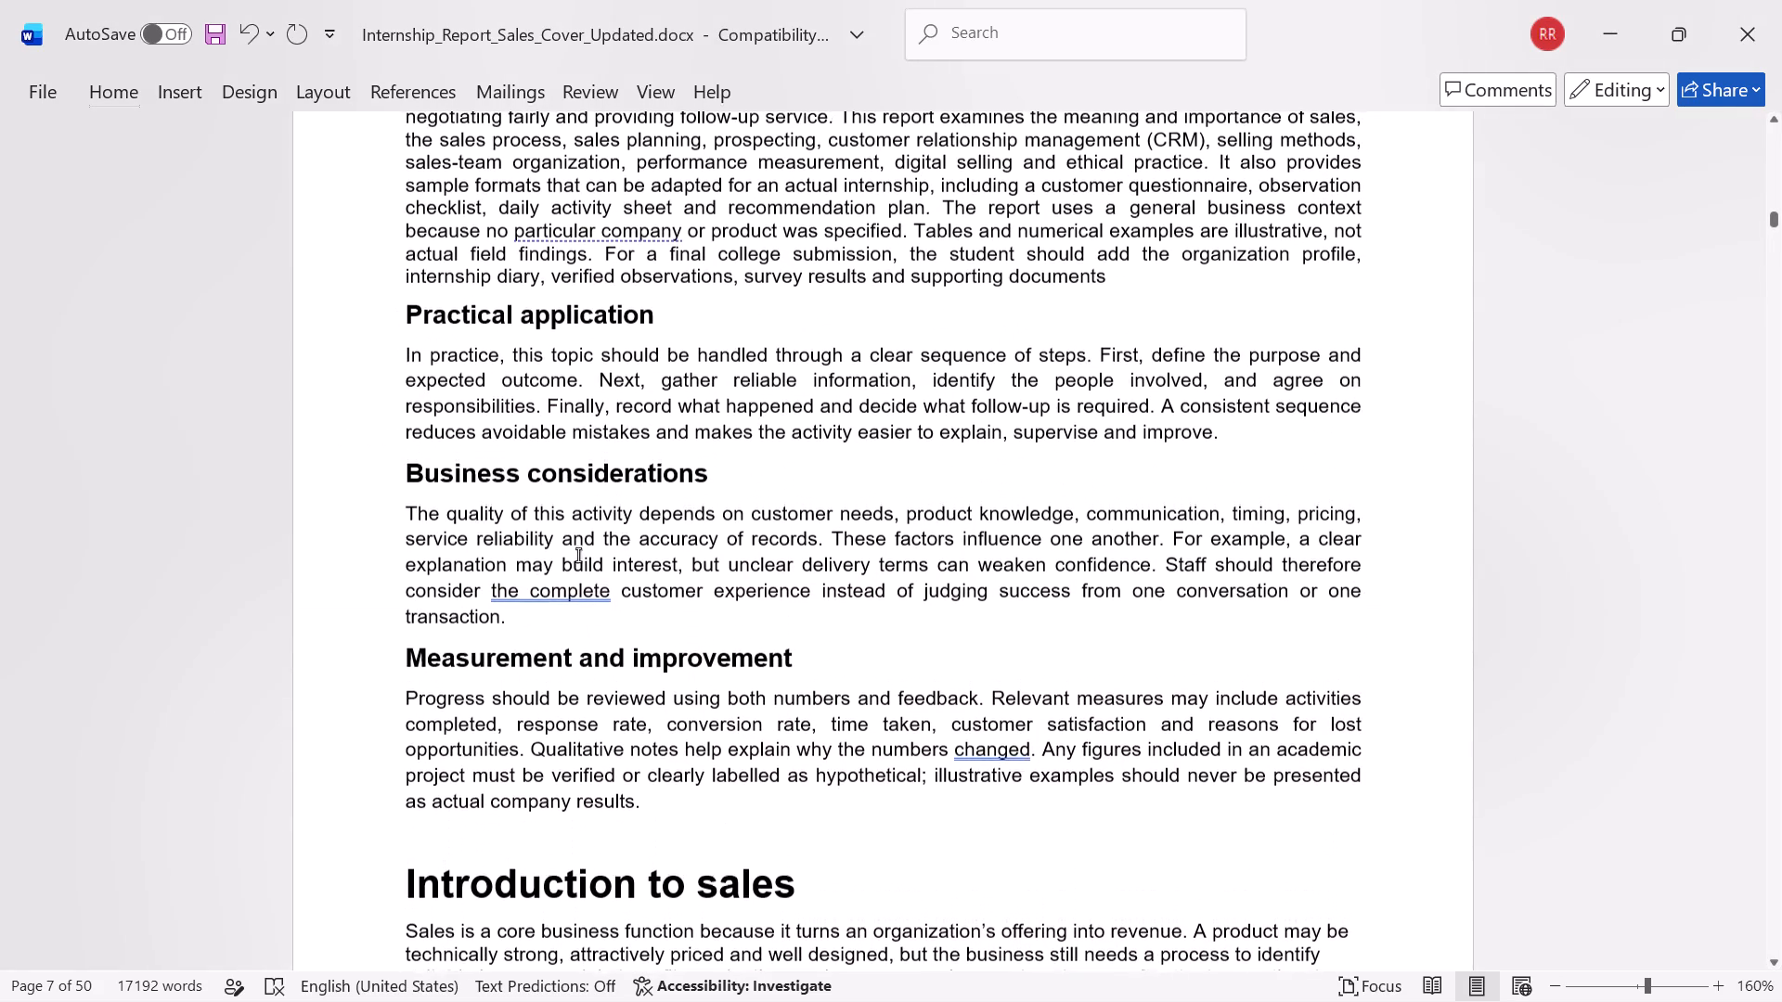
drag(524, 623, 407, 486)
scroll(407, 486, up, 2)
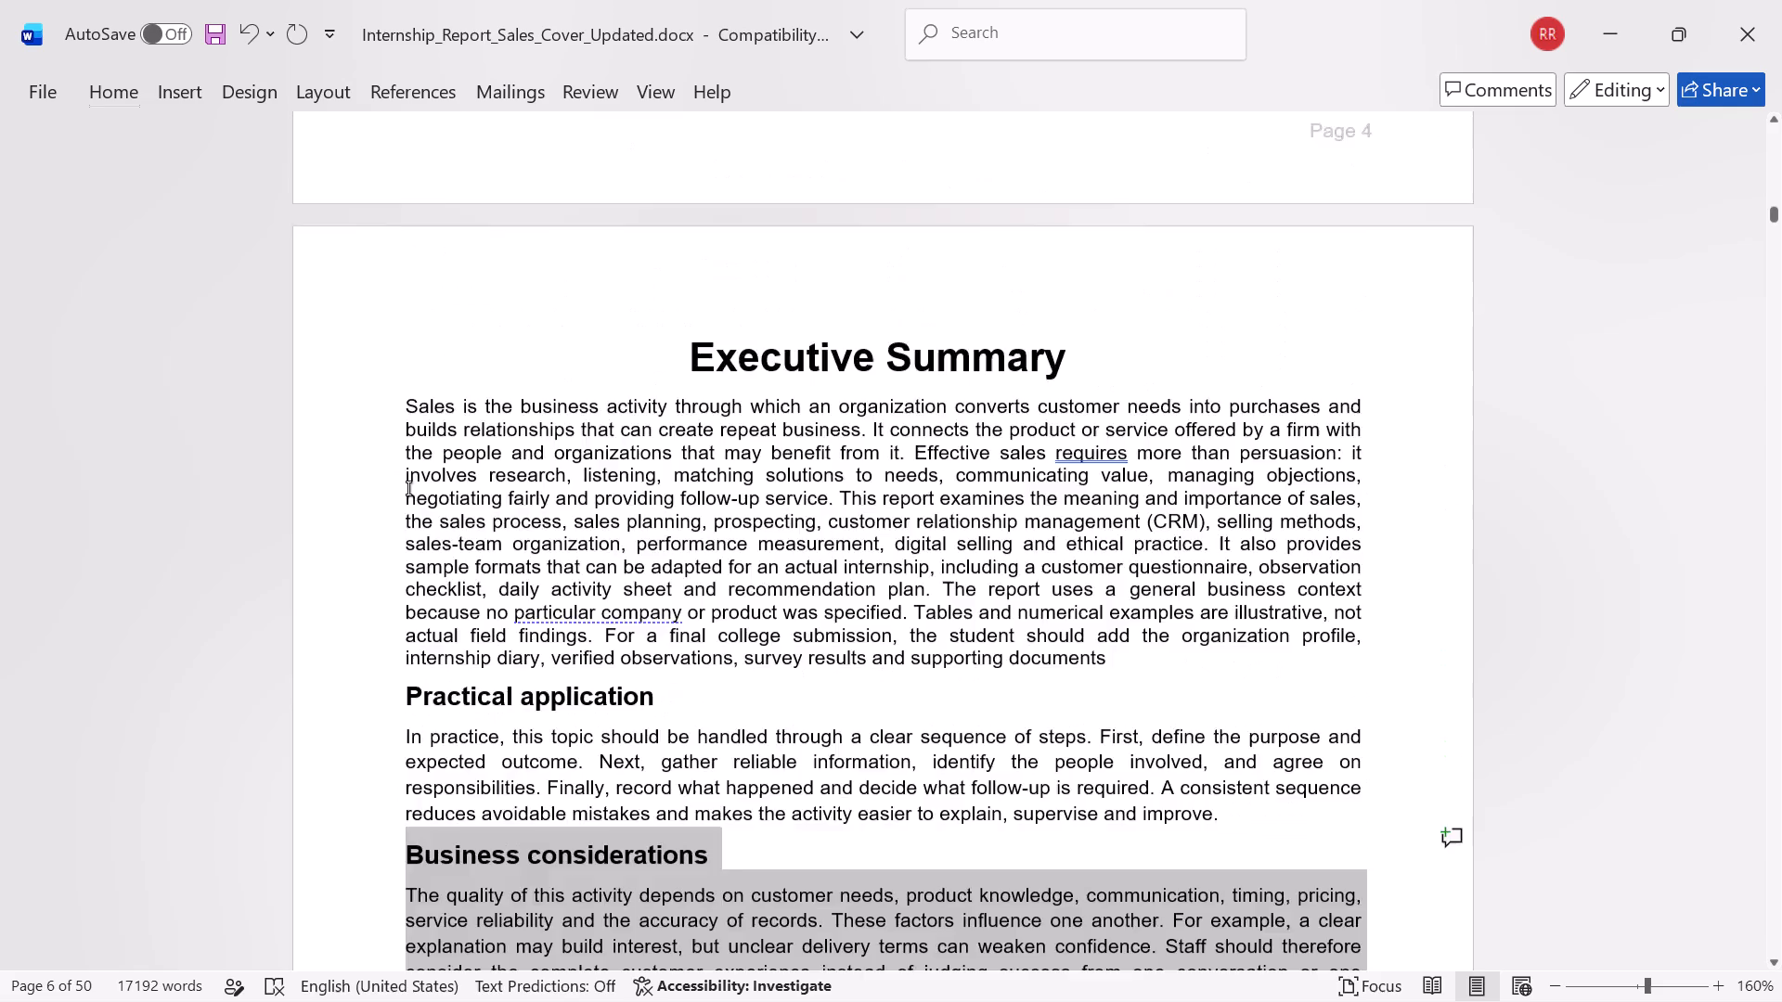
scroll(407, 486, up, 6)
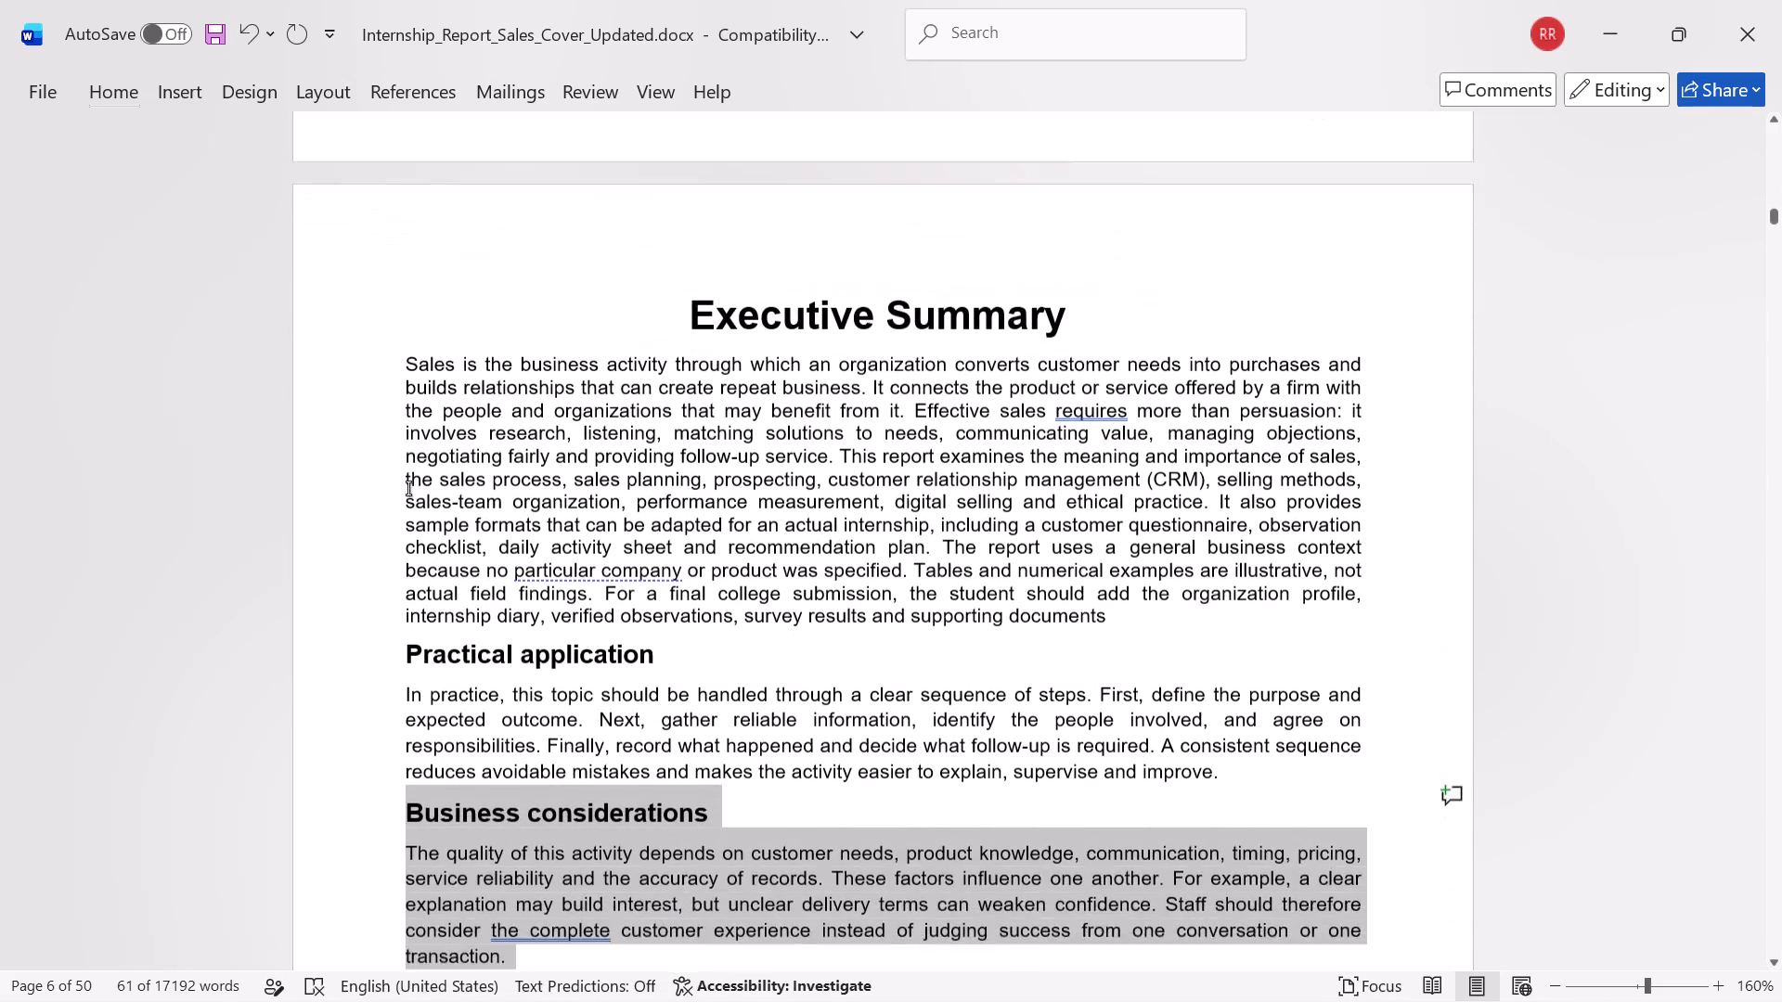
scroll(407, 486, up, 6)
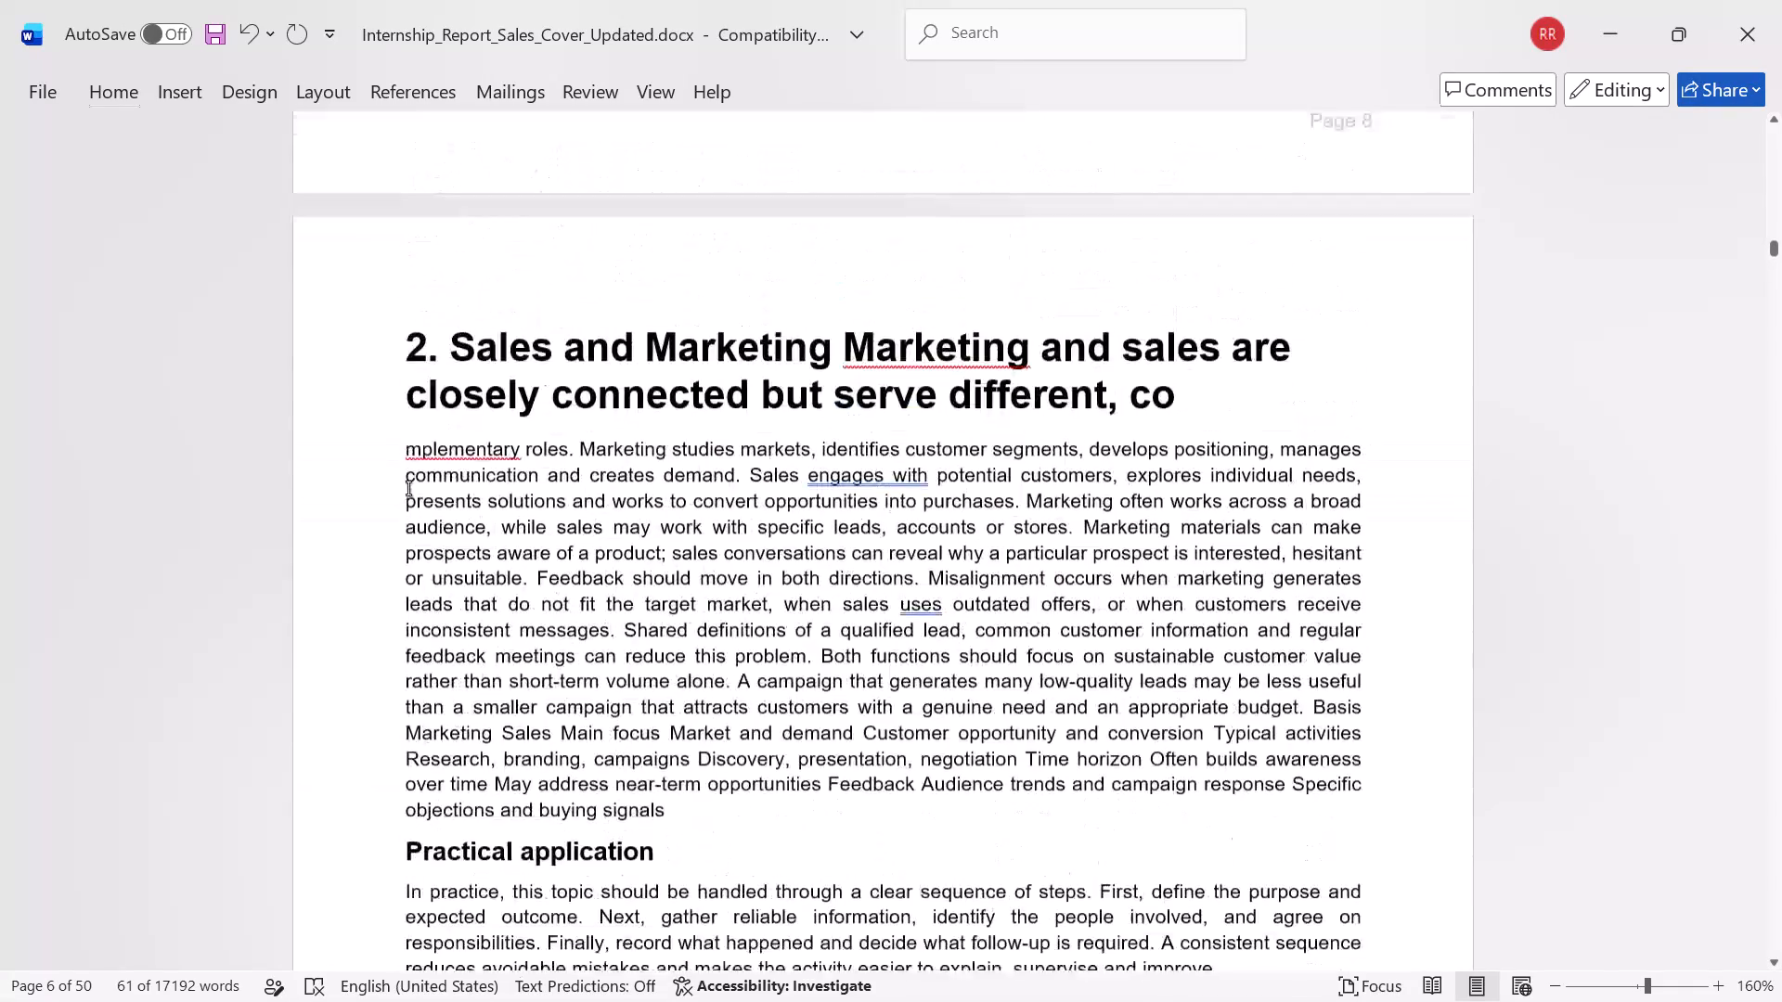
scroll(407, 486, up, 4)
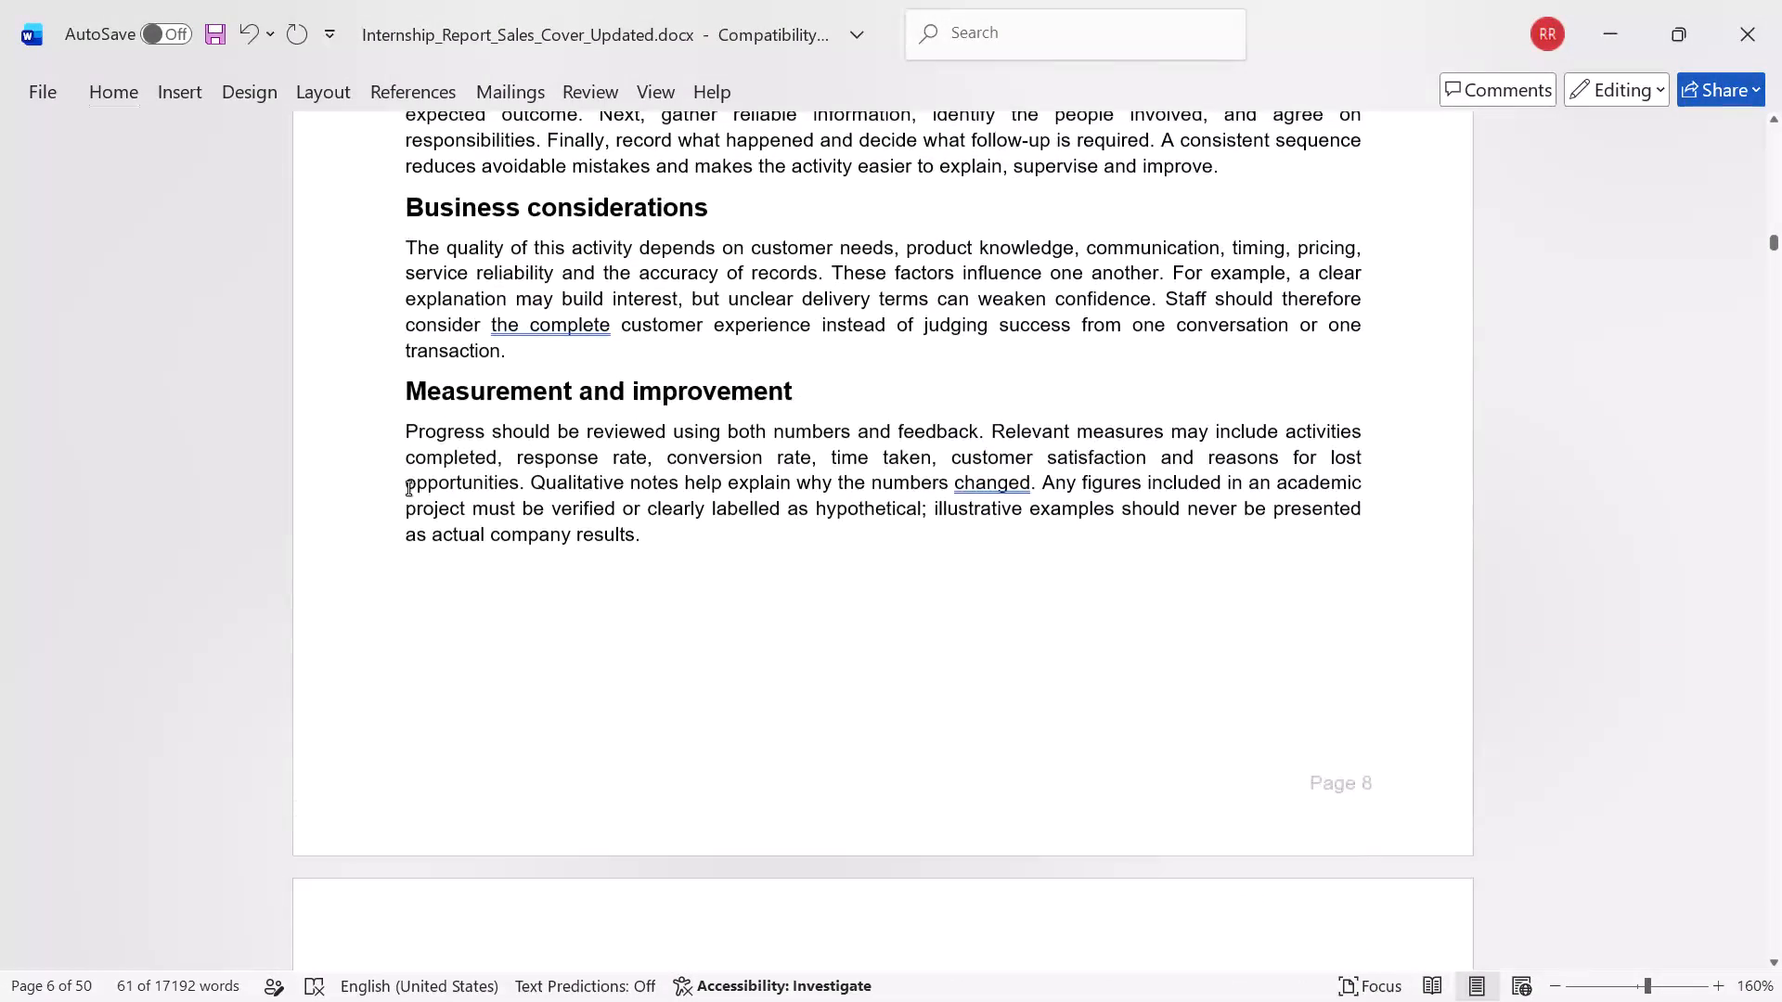
scroll(407, 486, up, 5)
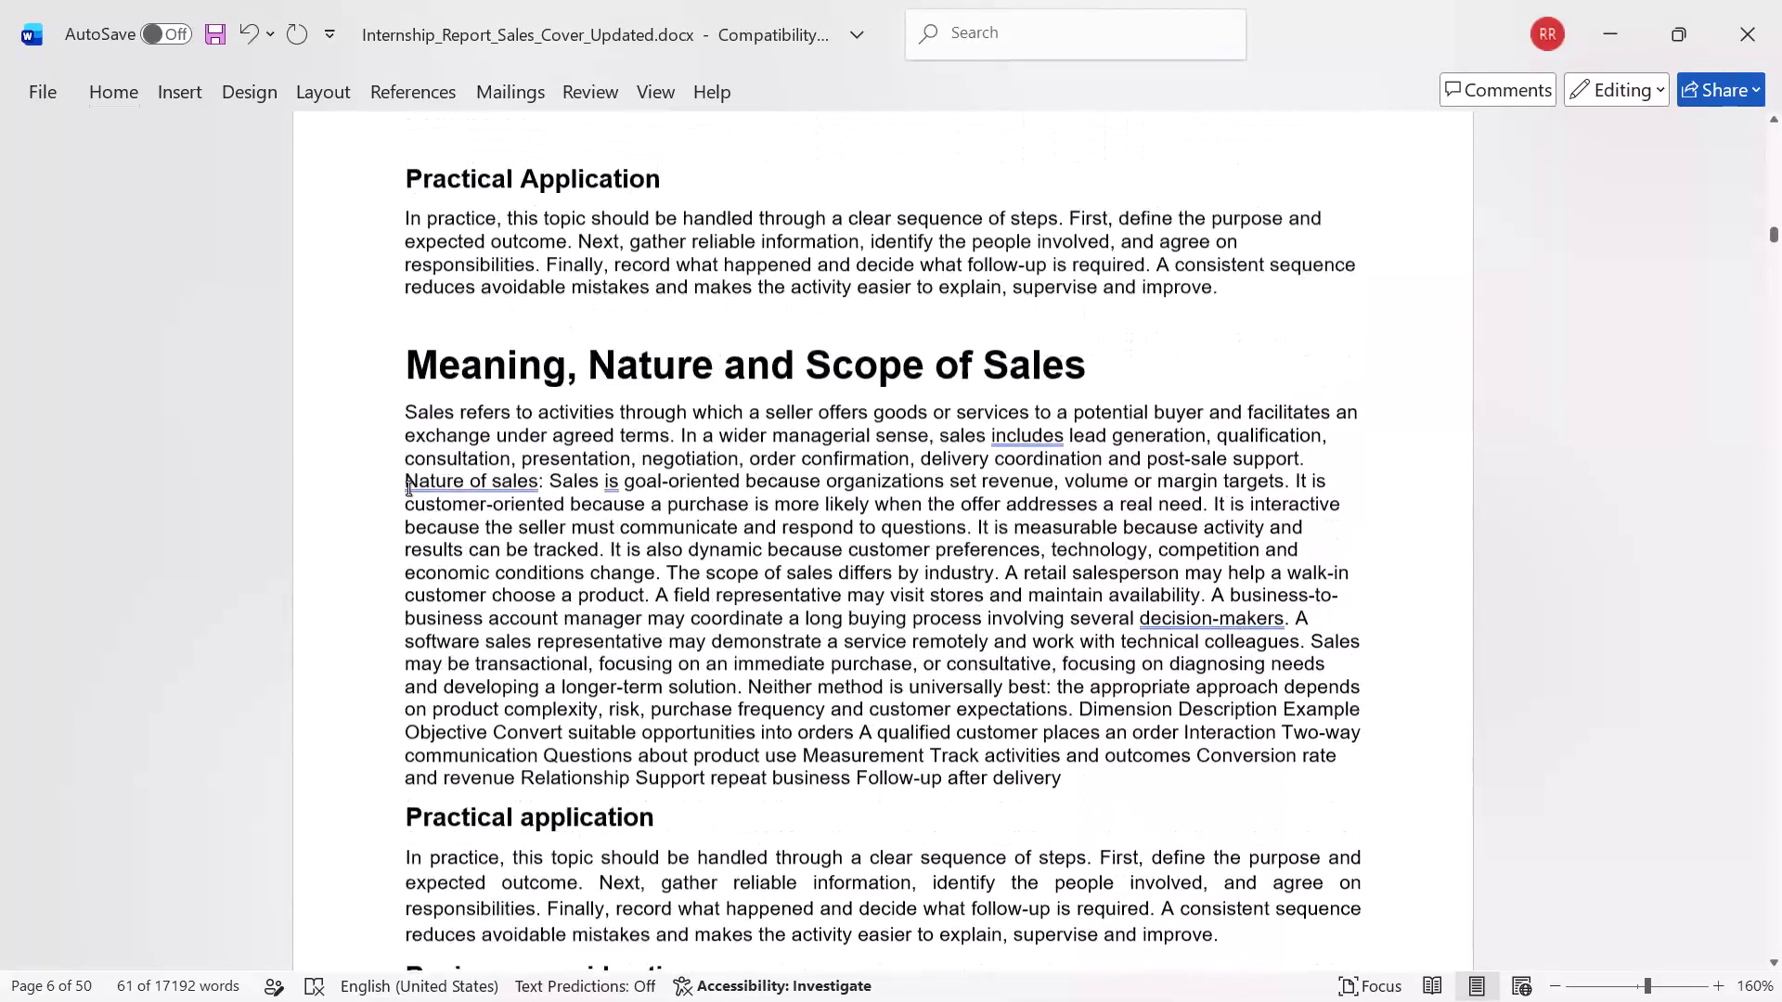
scroll(407, 486, up, 5)
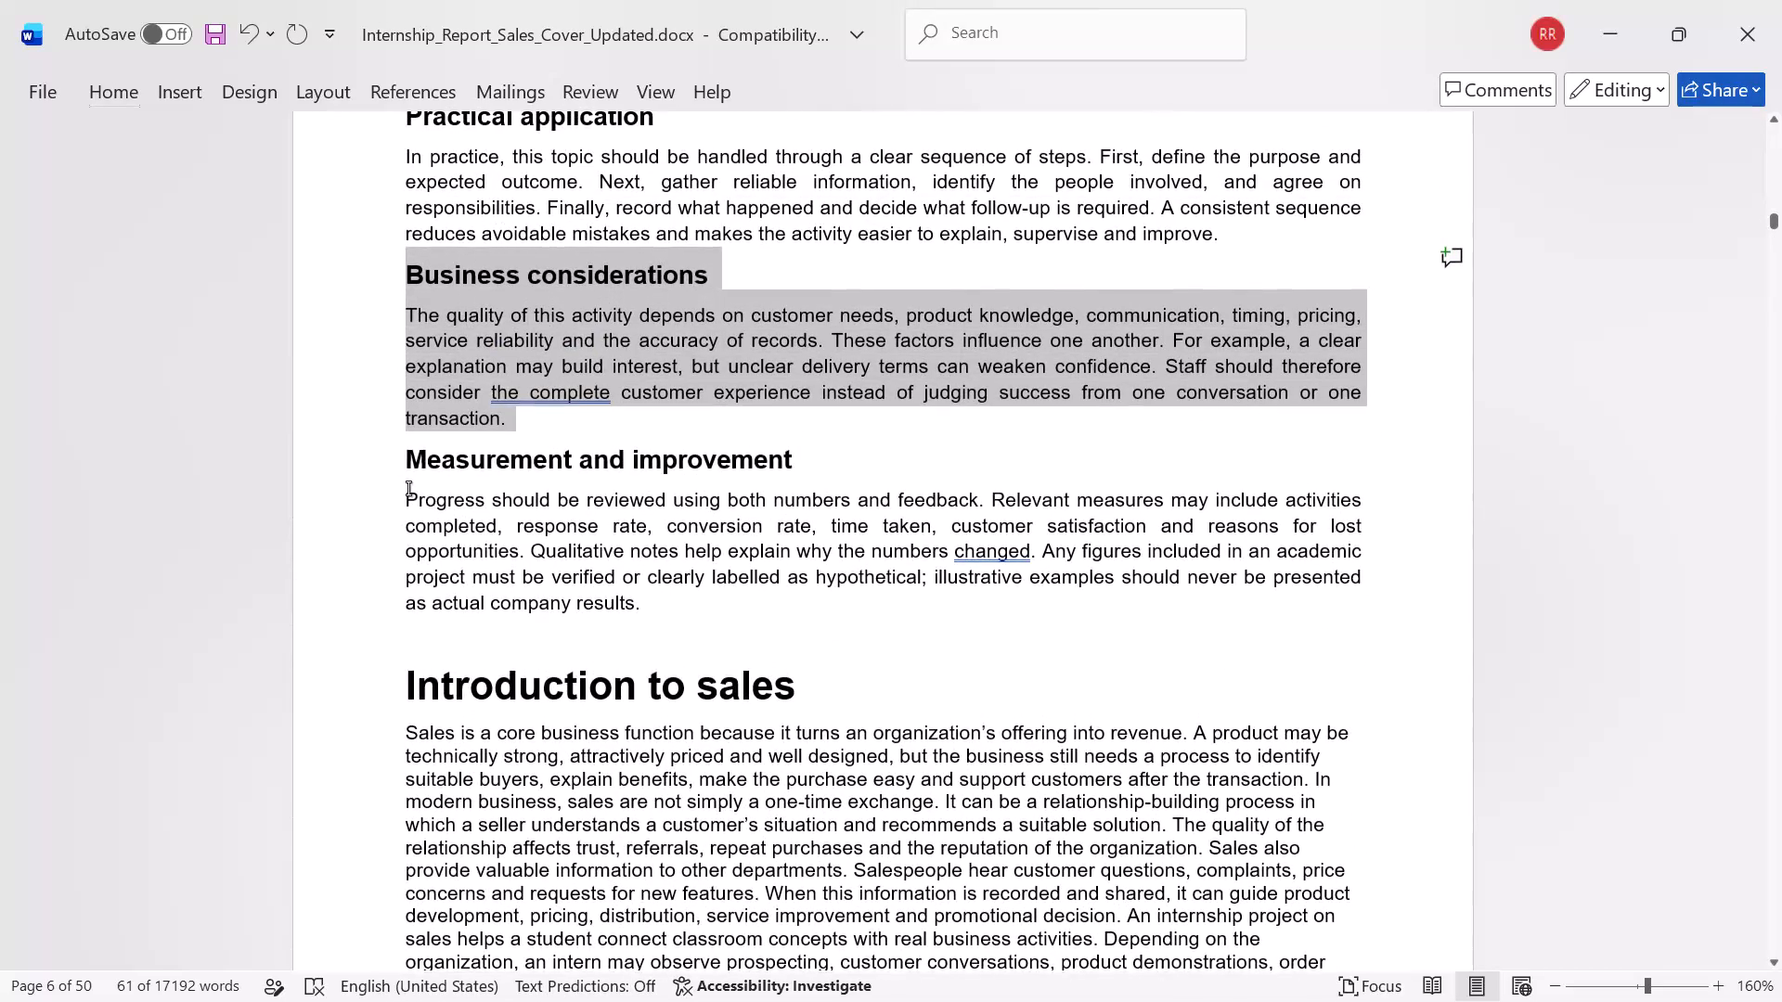
scroll(407, 486, up, 2)
key(ctrl+c)
Add two blank lines above "Meaning, Nature and Scope of Sales" and paste the Business considerations block directly below the Practical Application paragraph.
scroll(407, 486, down, 1)
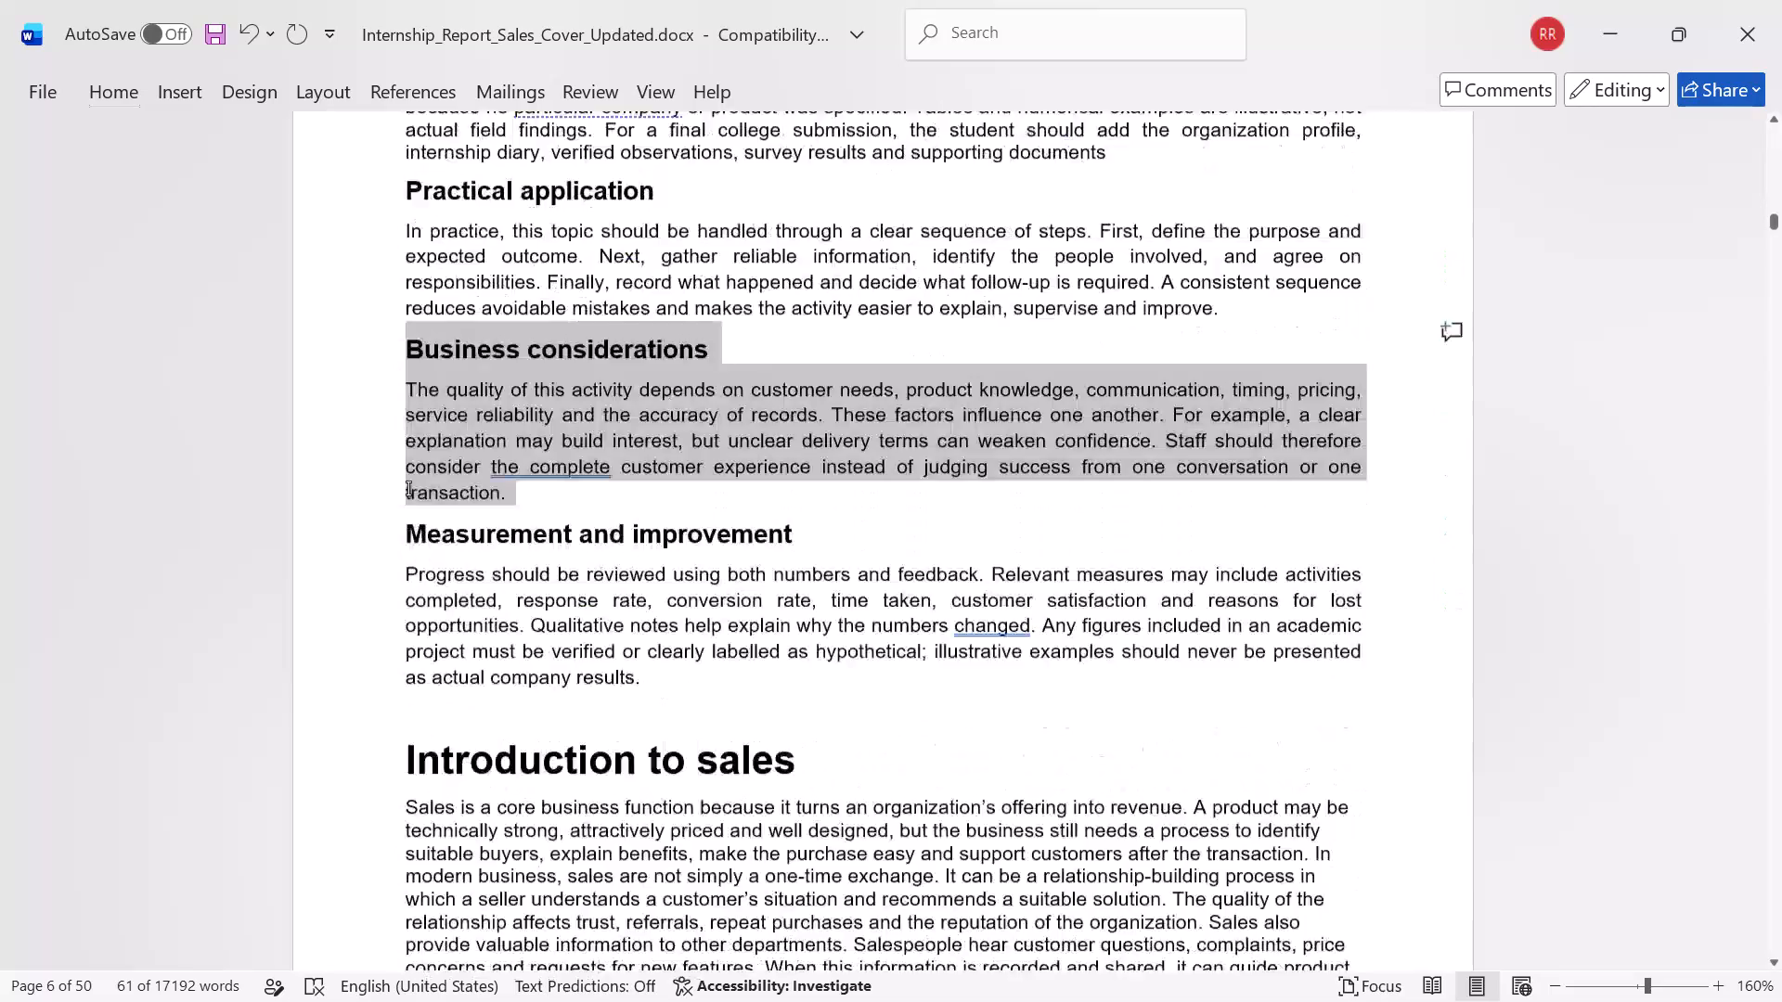
scroll(407, 486, down, 2)
scroll(454, 662, down, 2)
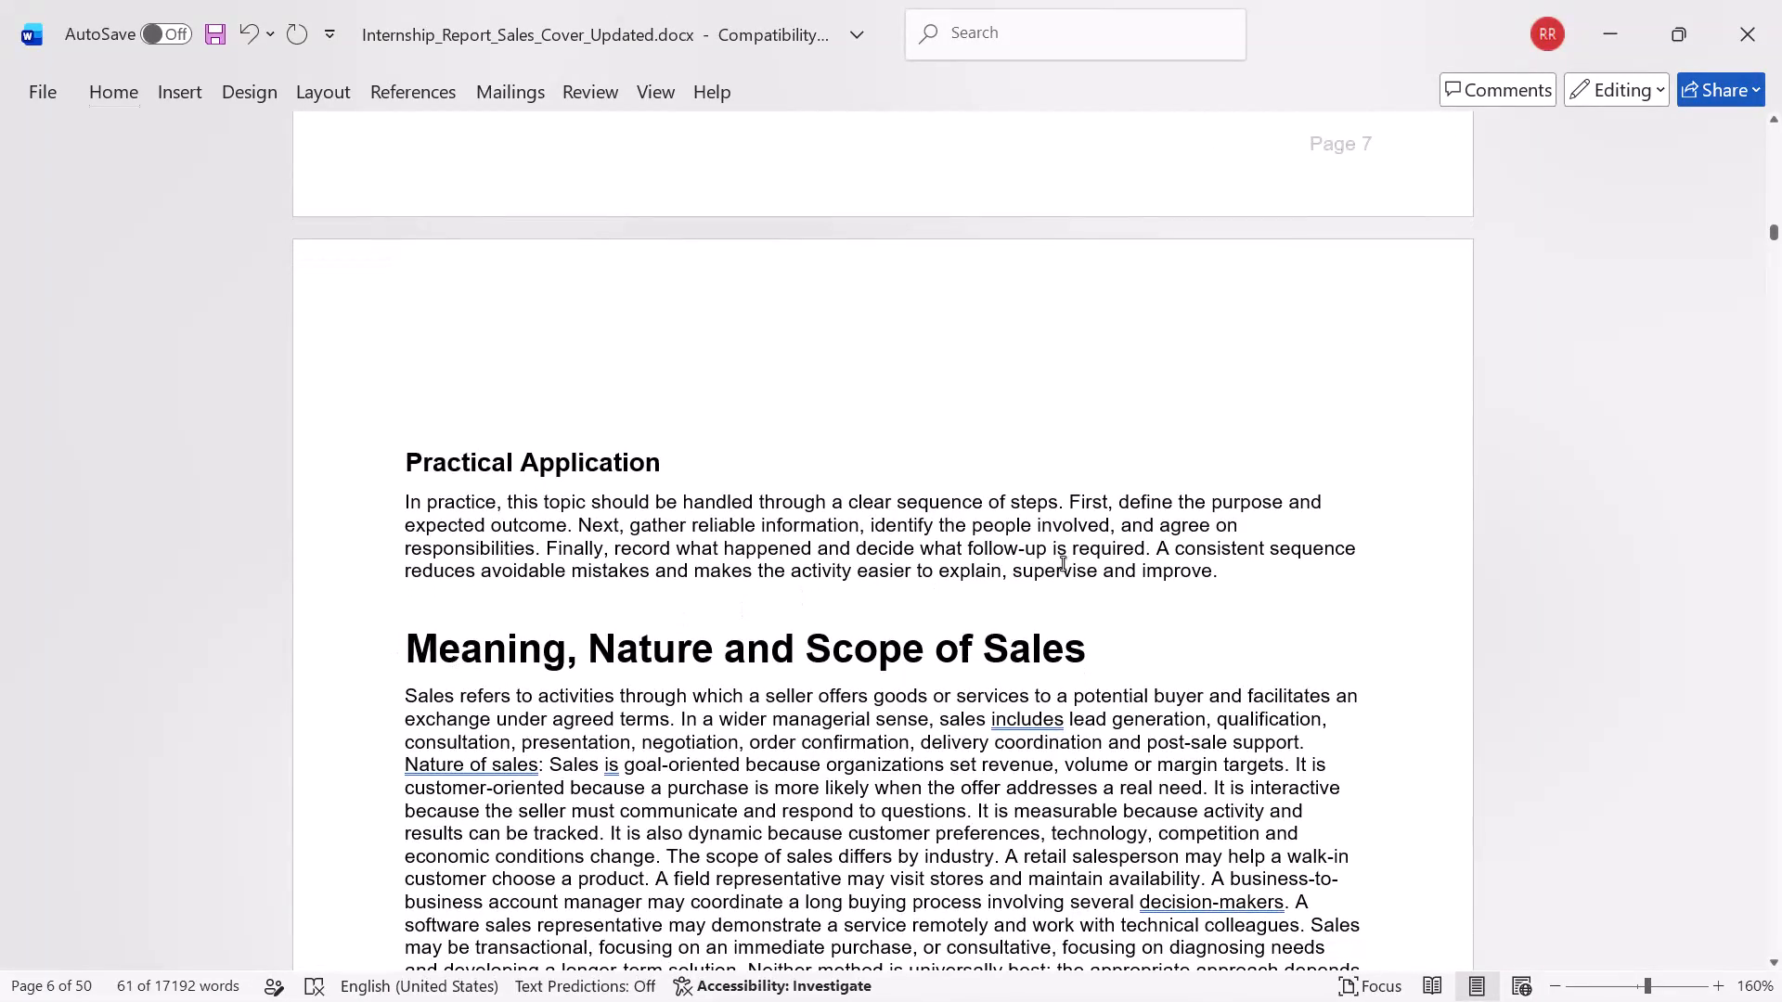
click(935, 614)
key(Return)
key(Return)
key(Up)
key(Up)
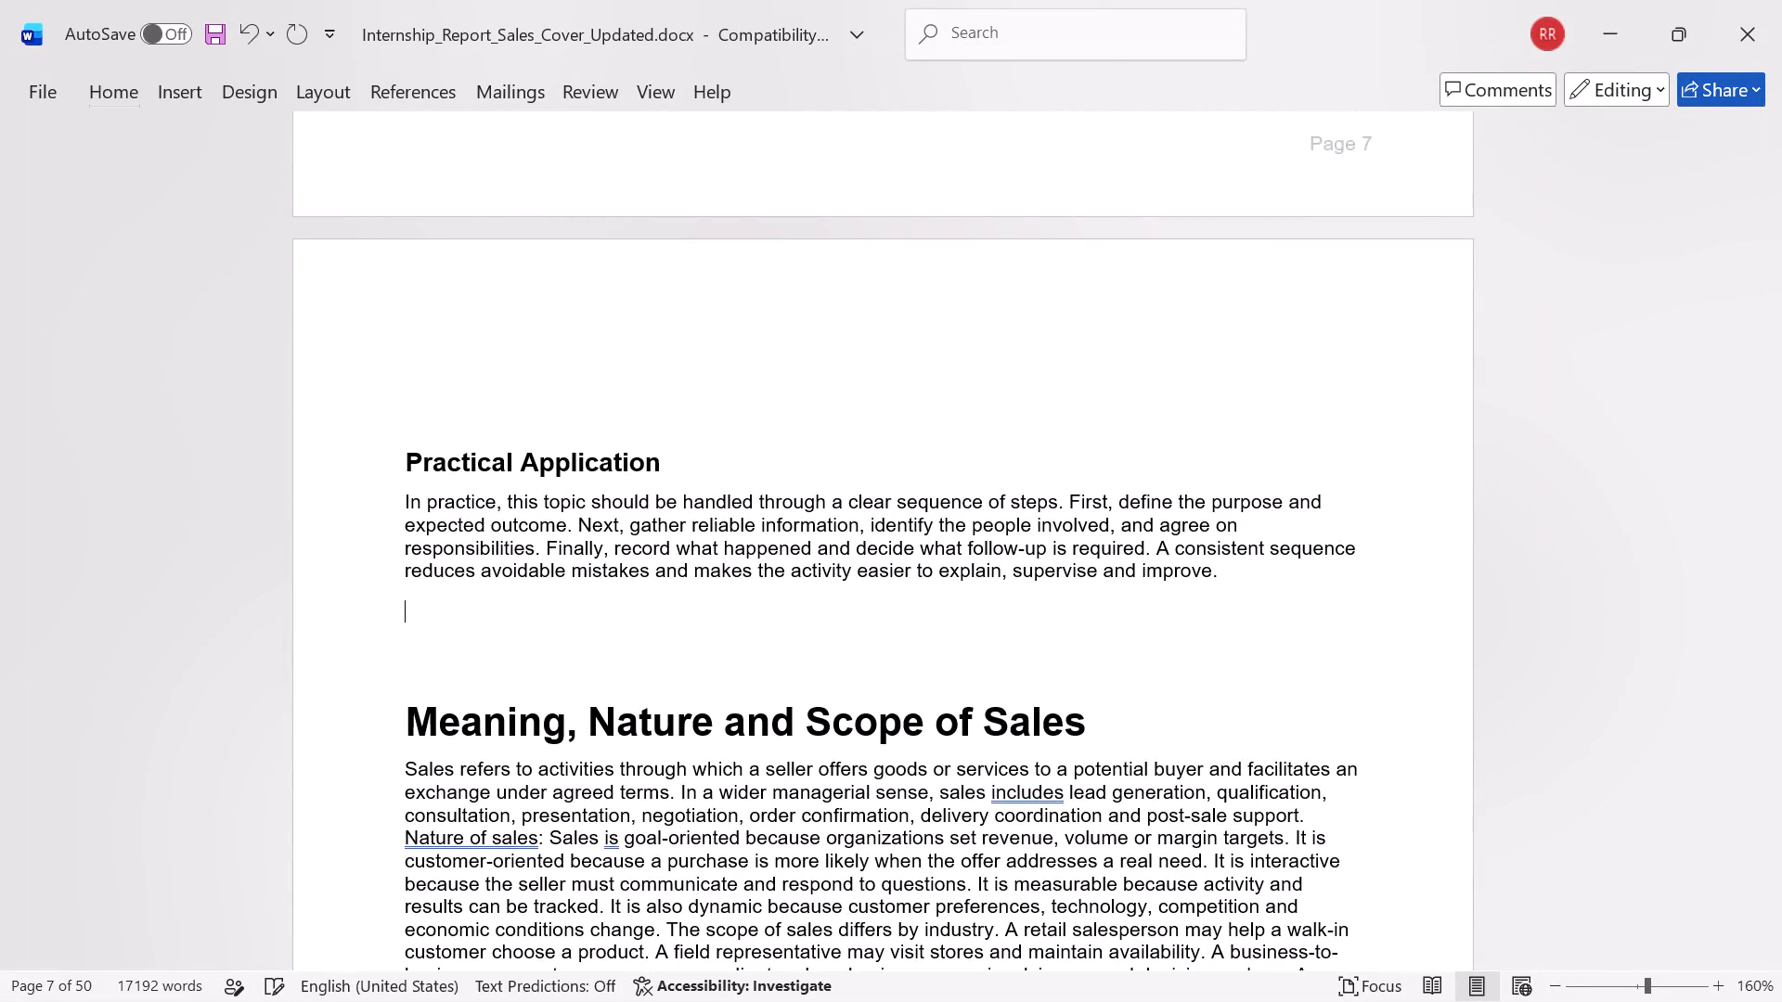
key(ctrl+v)
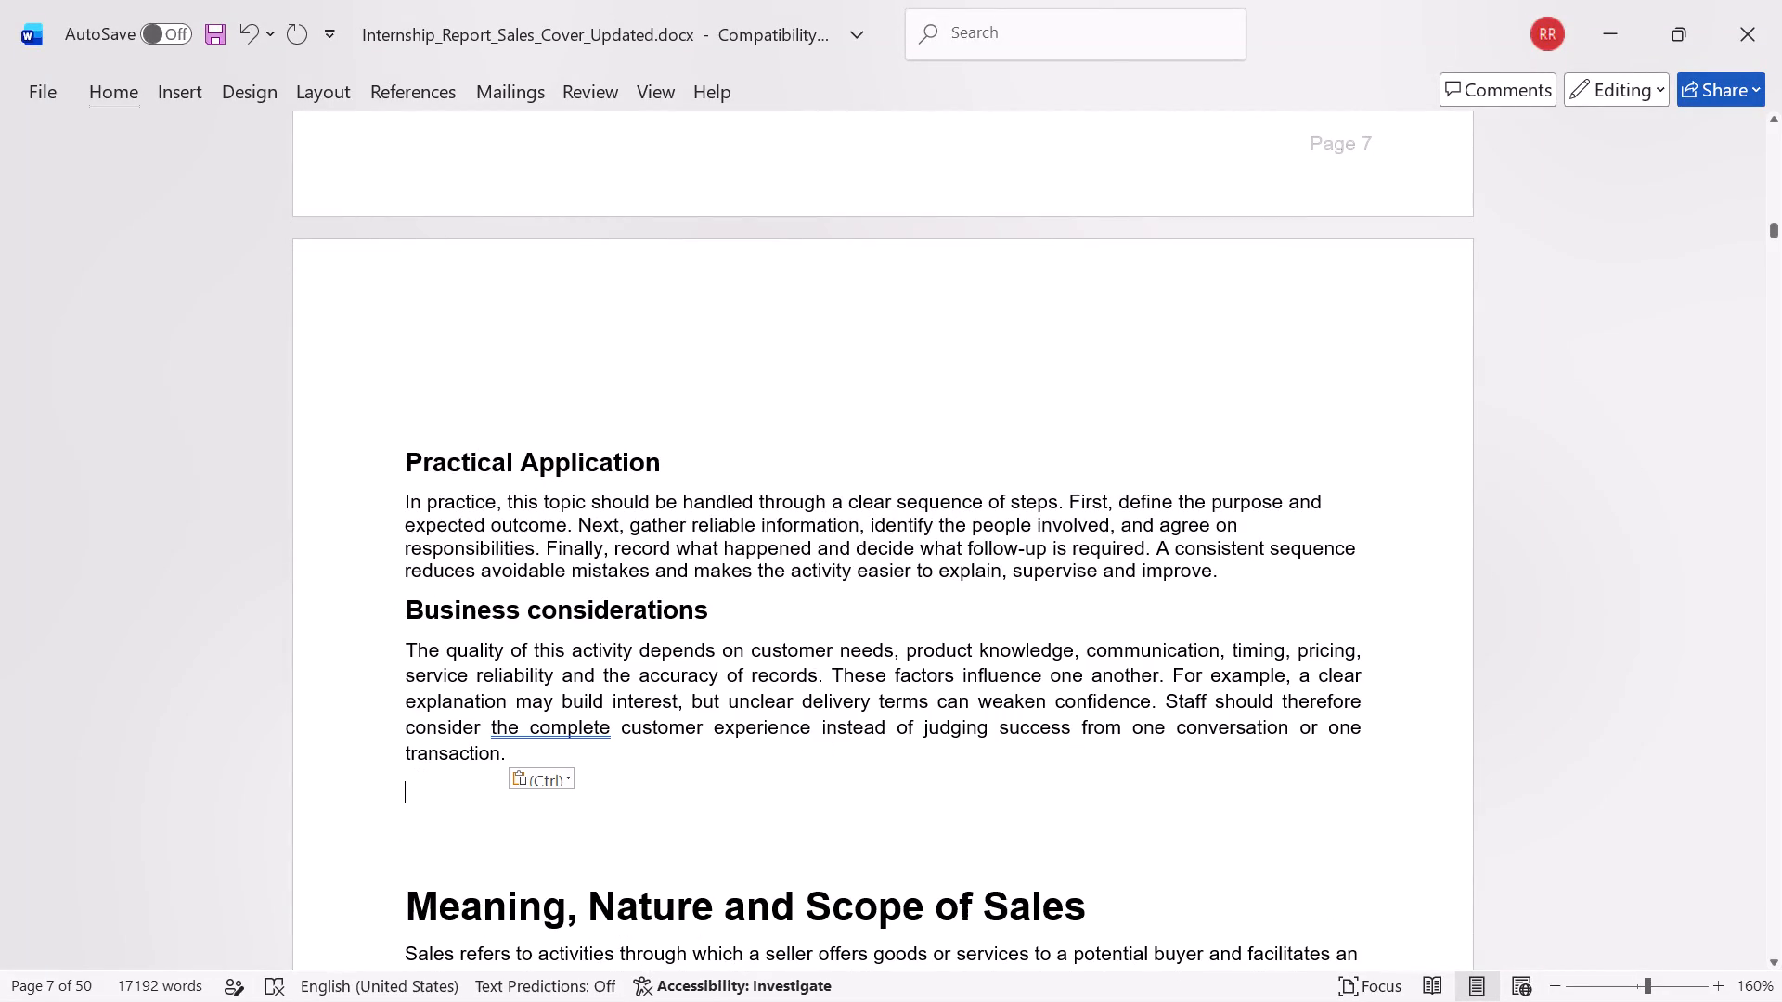
right_click(630, 796)
Check the next subsection in the PDF, then copy the "Measurement and improvement" heading and paragraph from Word's Executive Summary.
key(alt+Tab)
key(alt+Tab)
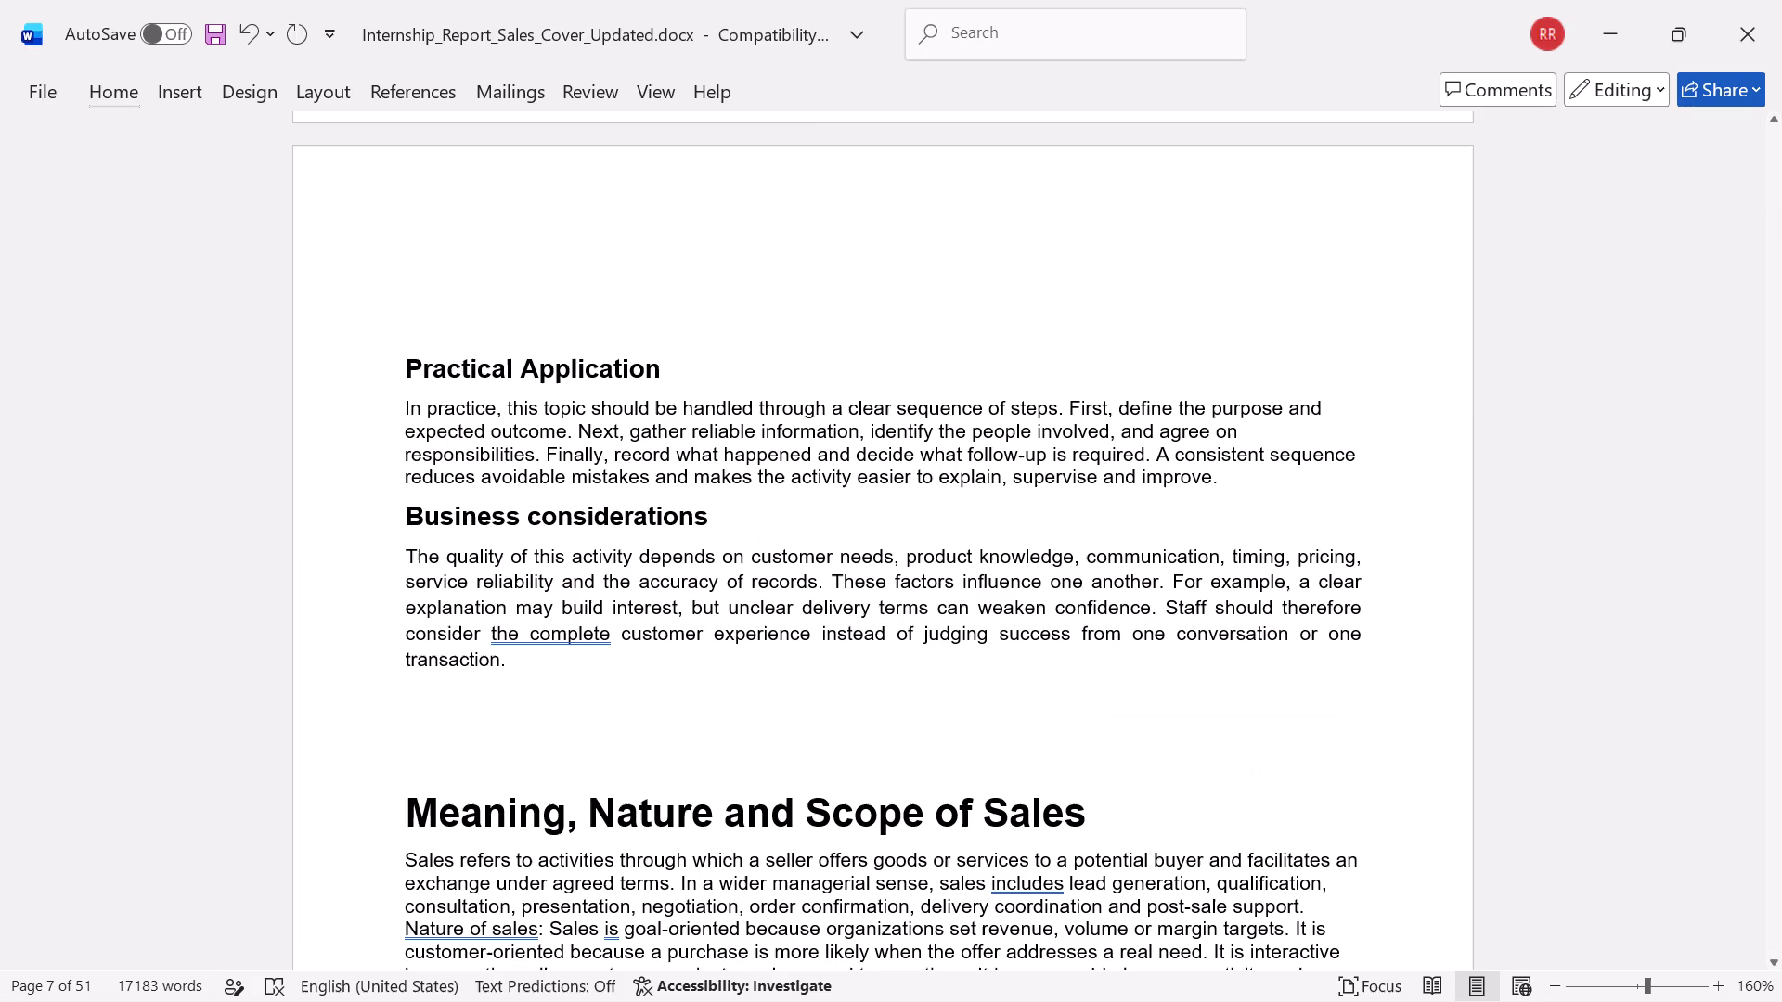
key(alt+Tab)
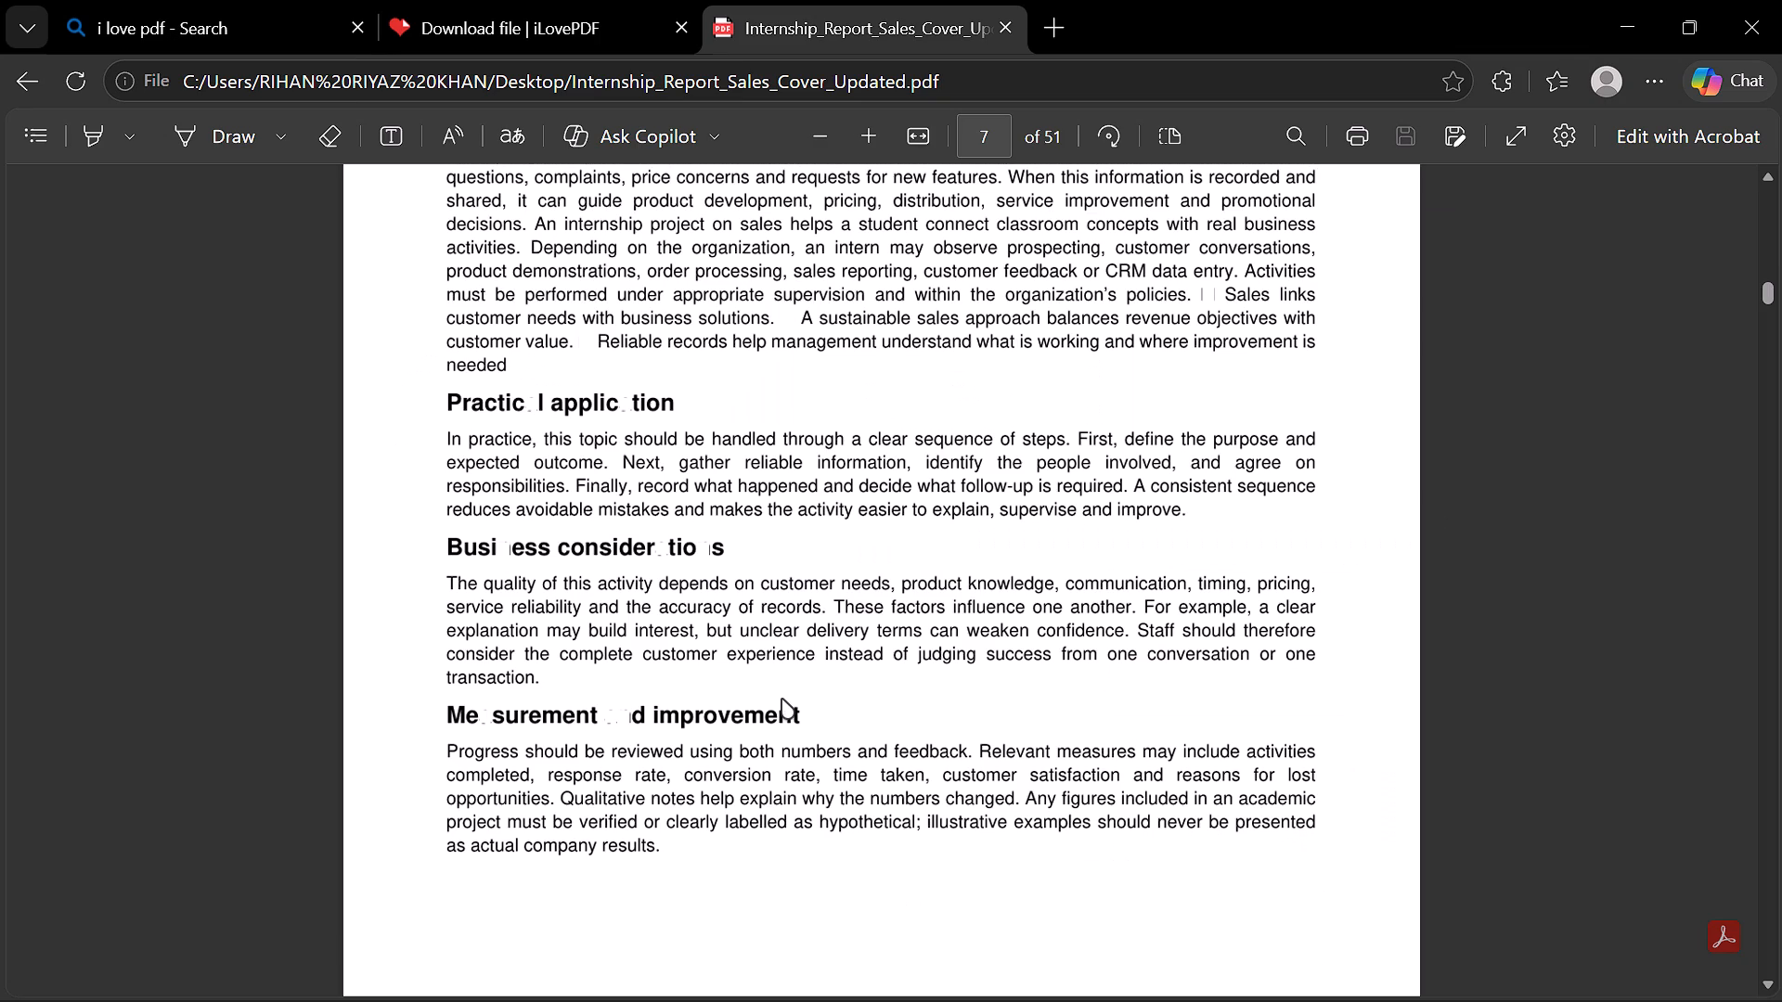
key(alt+Tab)
scroll(747, 594, up, 5)
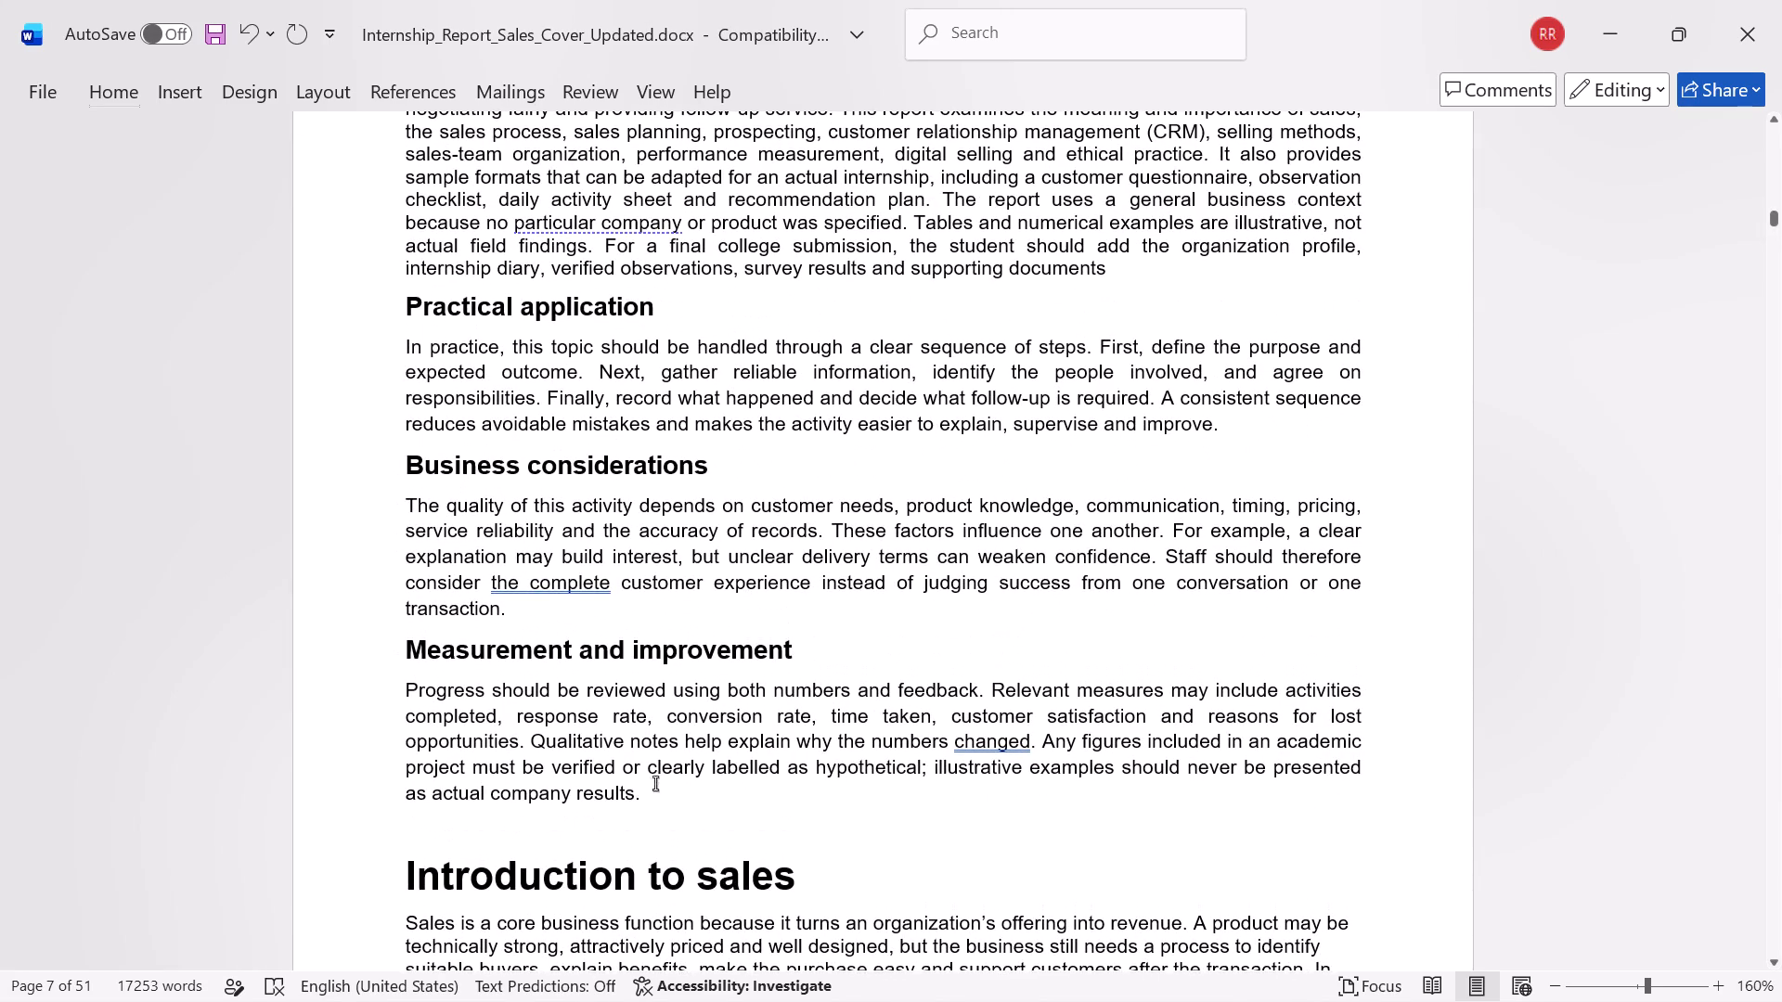
drag(634, 805, 658, 797)
drag(658, 797, 639, 793)
click(639, 793)
drag(639, 793, 378, 649)
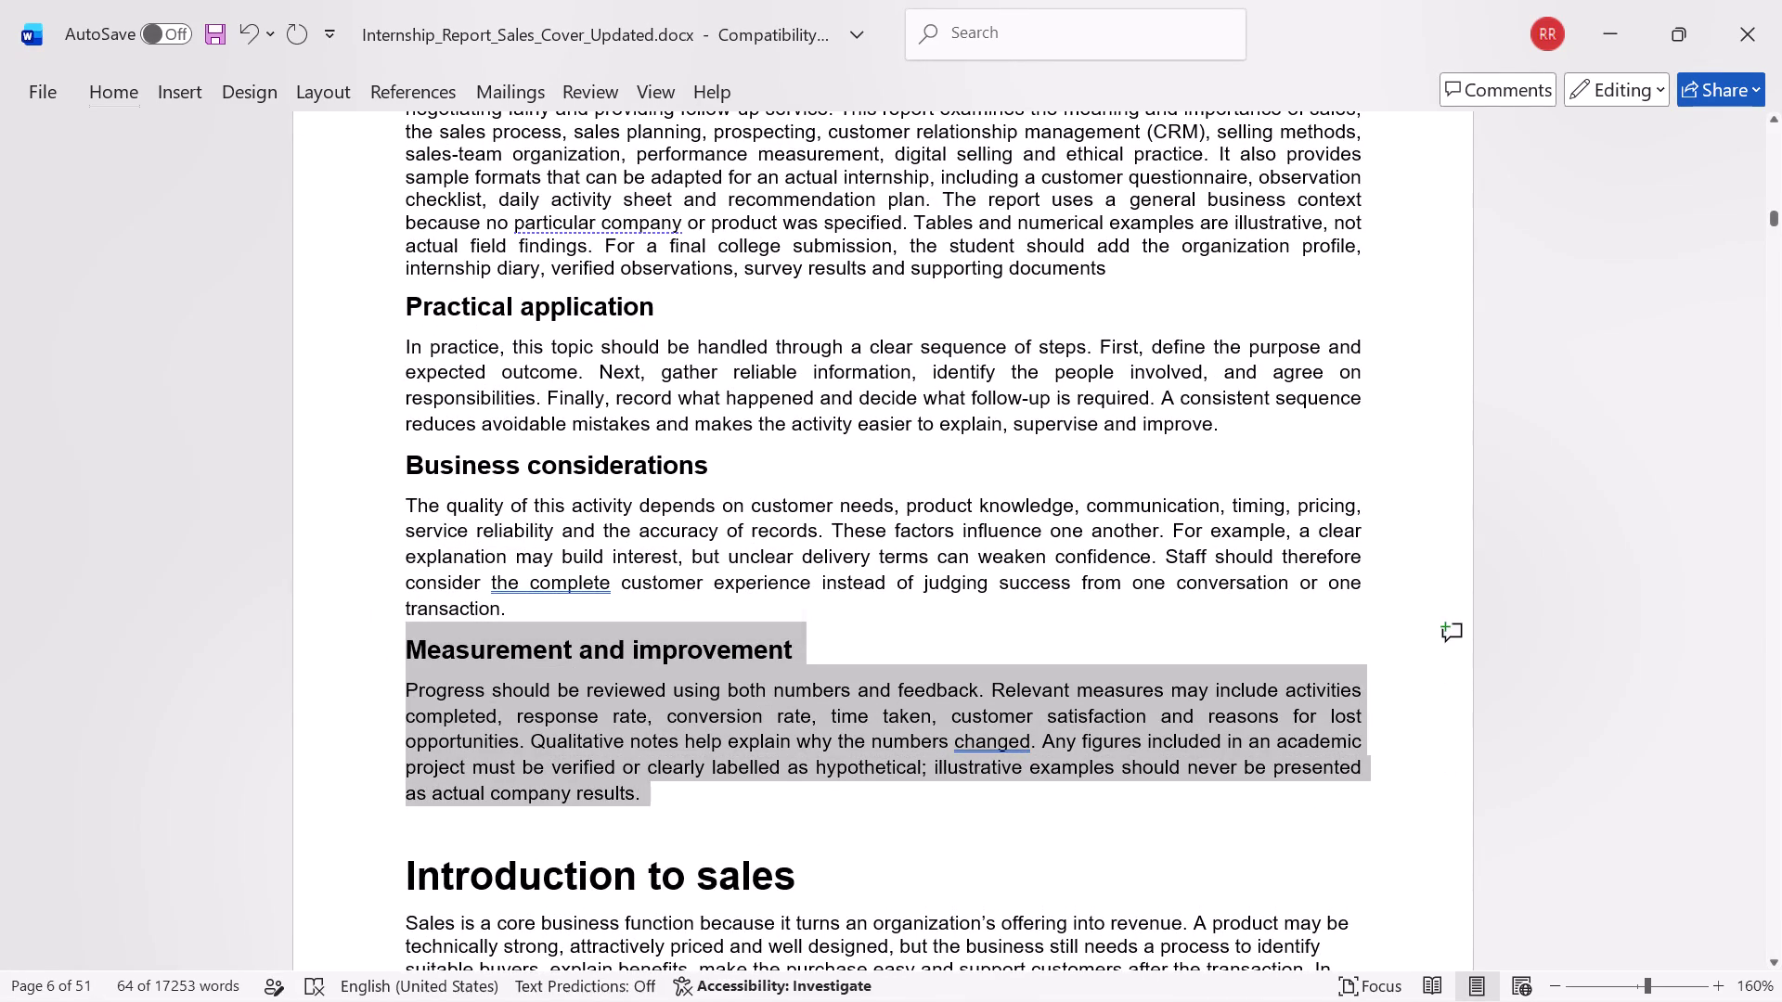
key(ctrl+c)
Paste the Measurement and improvement block below the Business considerations paragraph, before "Meaning, Nature and Scope of Sales".
scroll(378, 649, down, 3)
scroll(550, 702, down, 1)
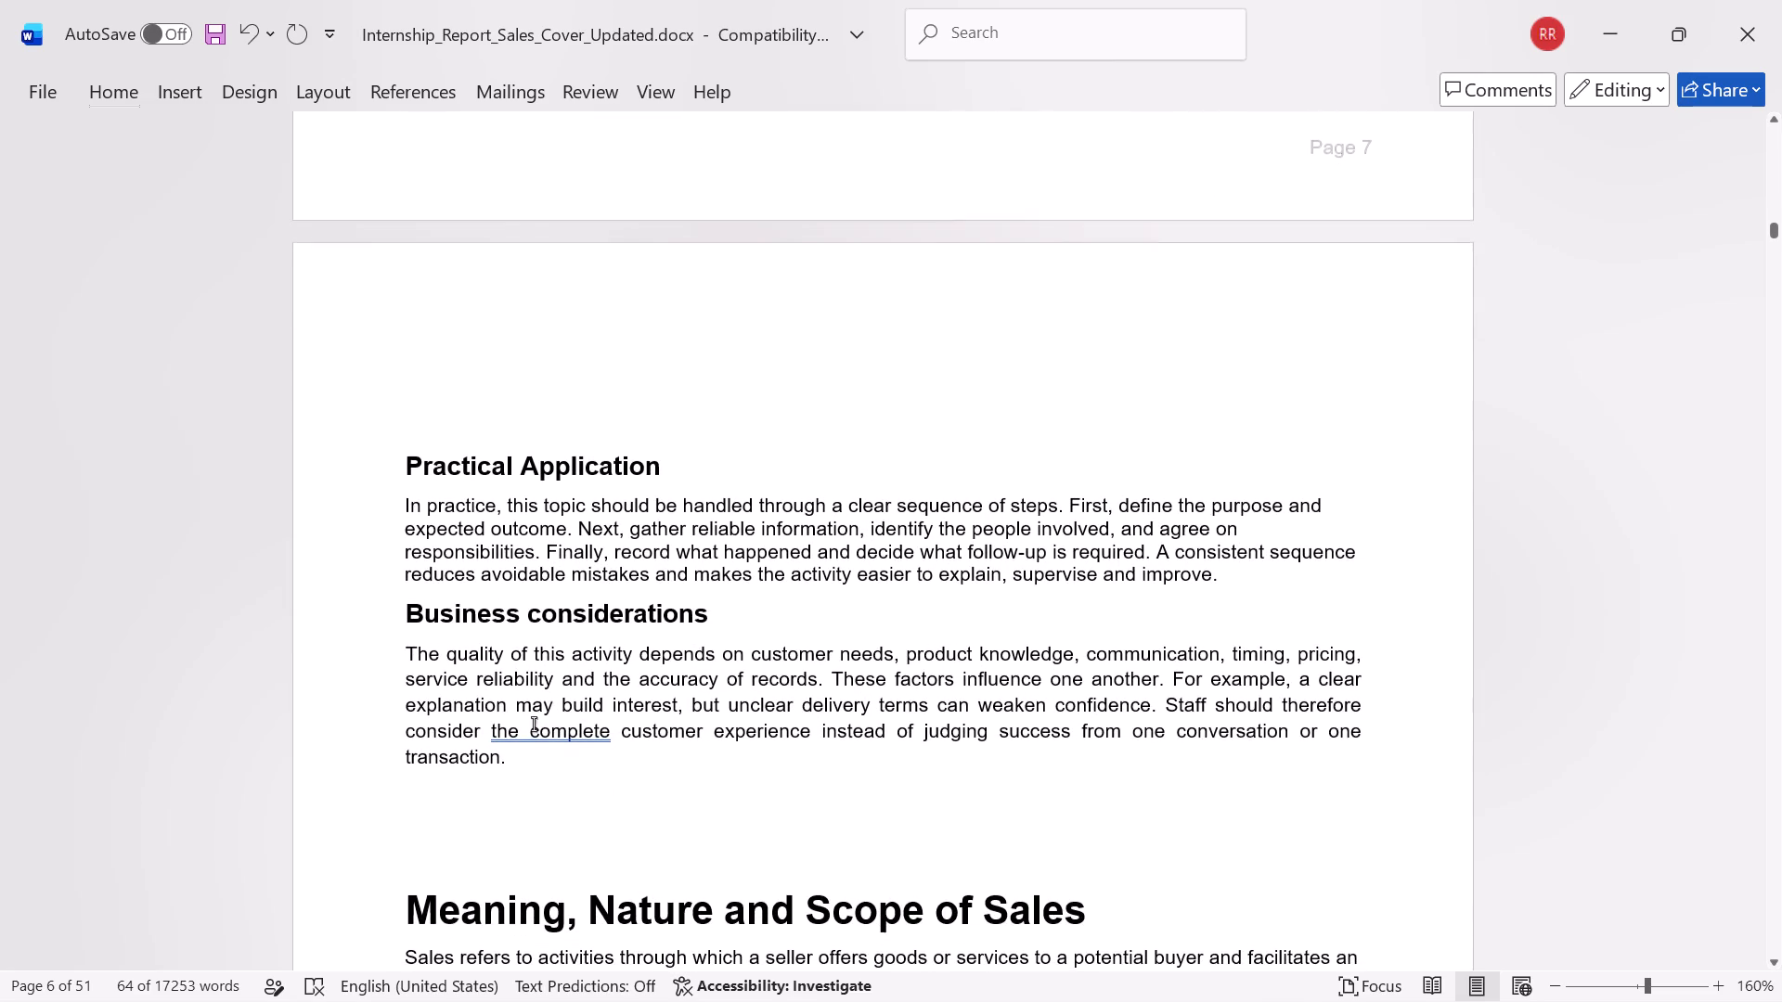
click(475, 795)
key(ctrl+v)
Check the PDF's spacing, then delete the extra blank lines above the "Meaning, Nature and Scope of Sales" heading in Word.
scroll(475, 795, down, 1)
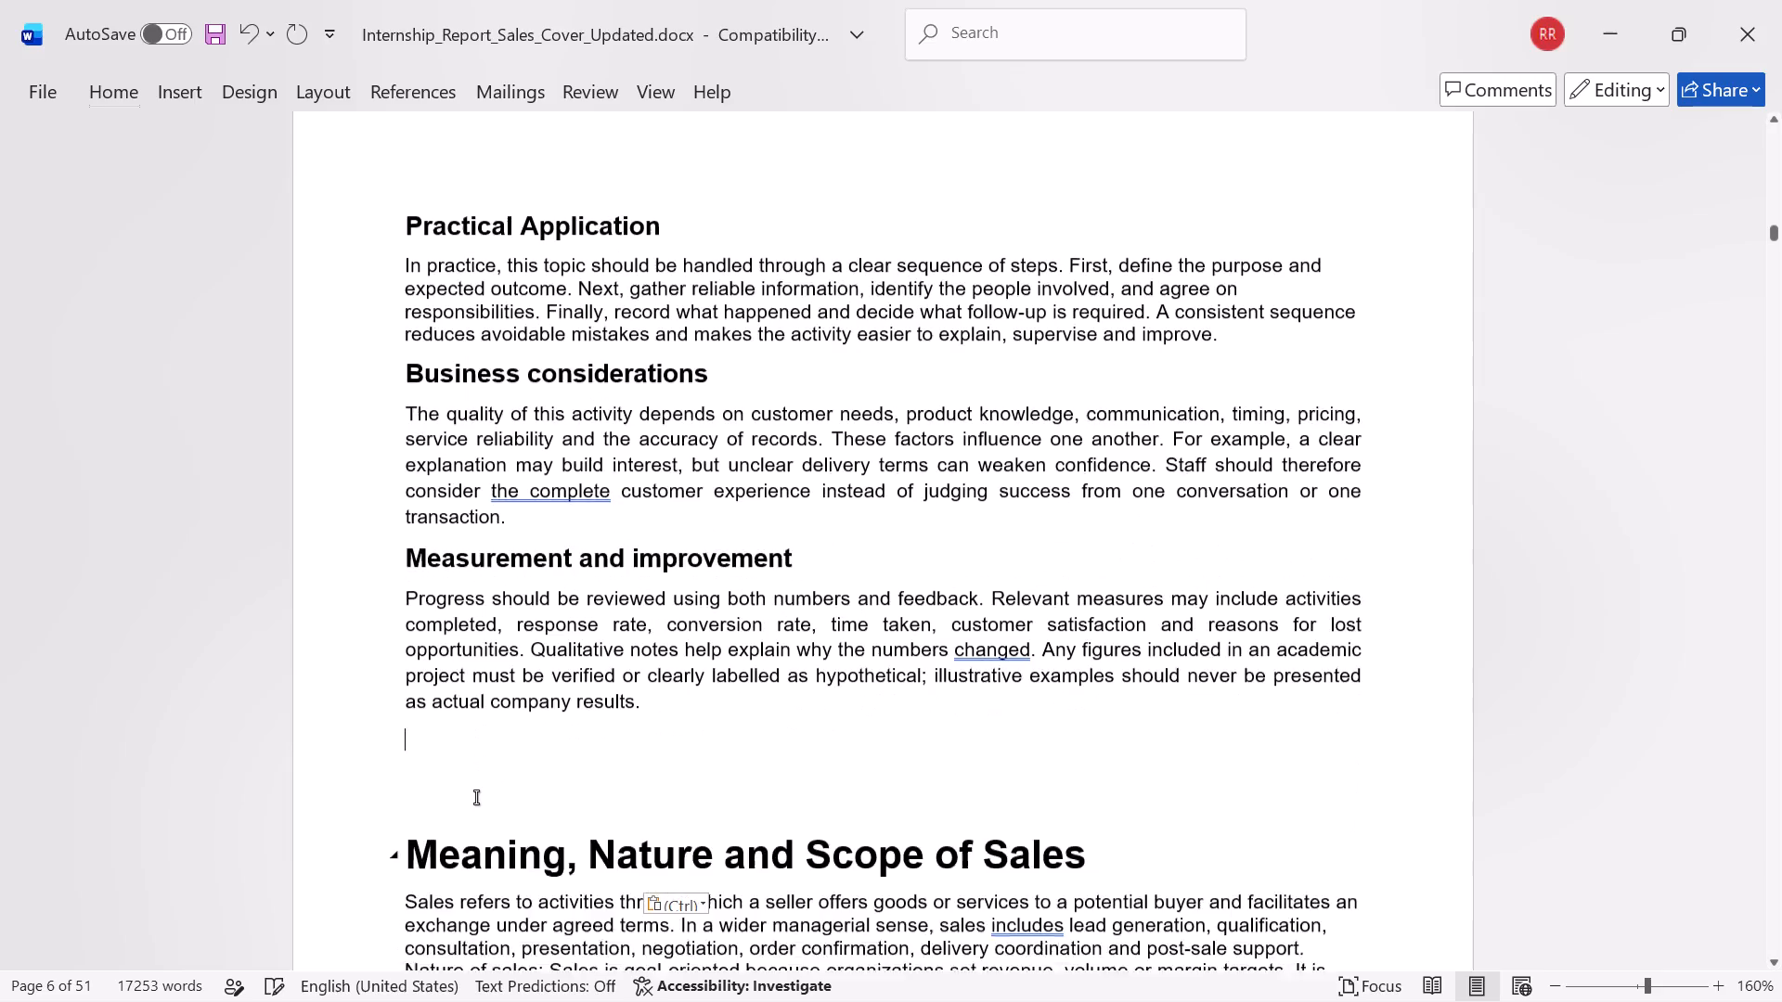
scroll(475, 795, down, 1)
key(alt+Tab)
scroll(635, 752, down, 4)
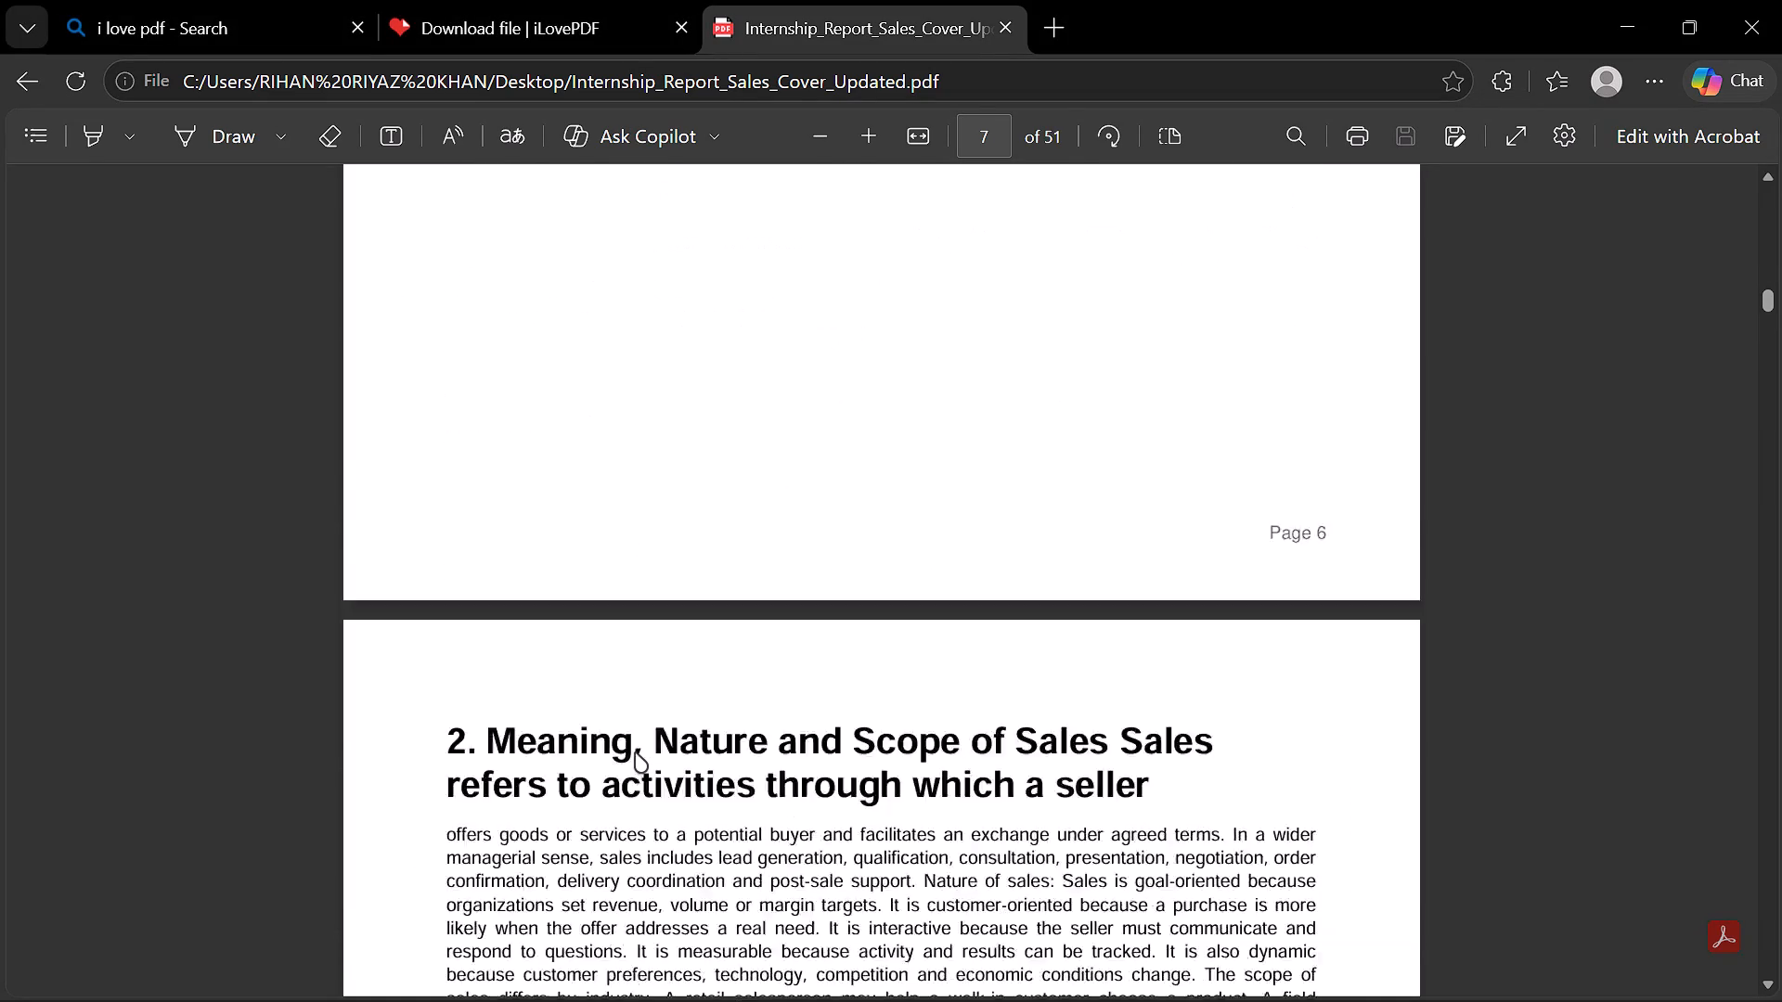
scroll(635, 752, down, 3)
key(alt+Tab)
key(Delete)
key(Delete)
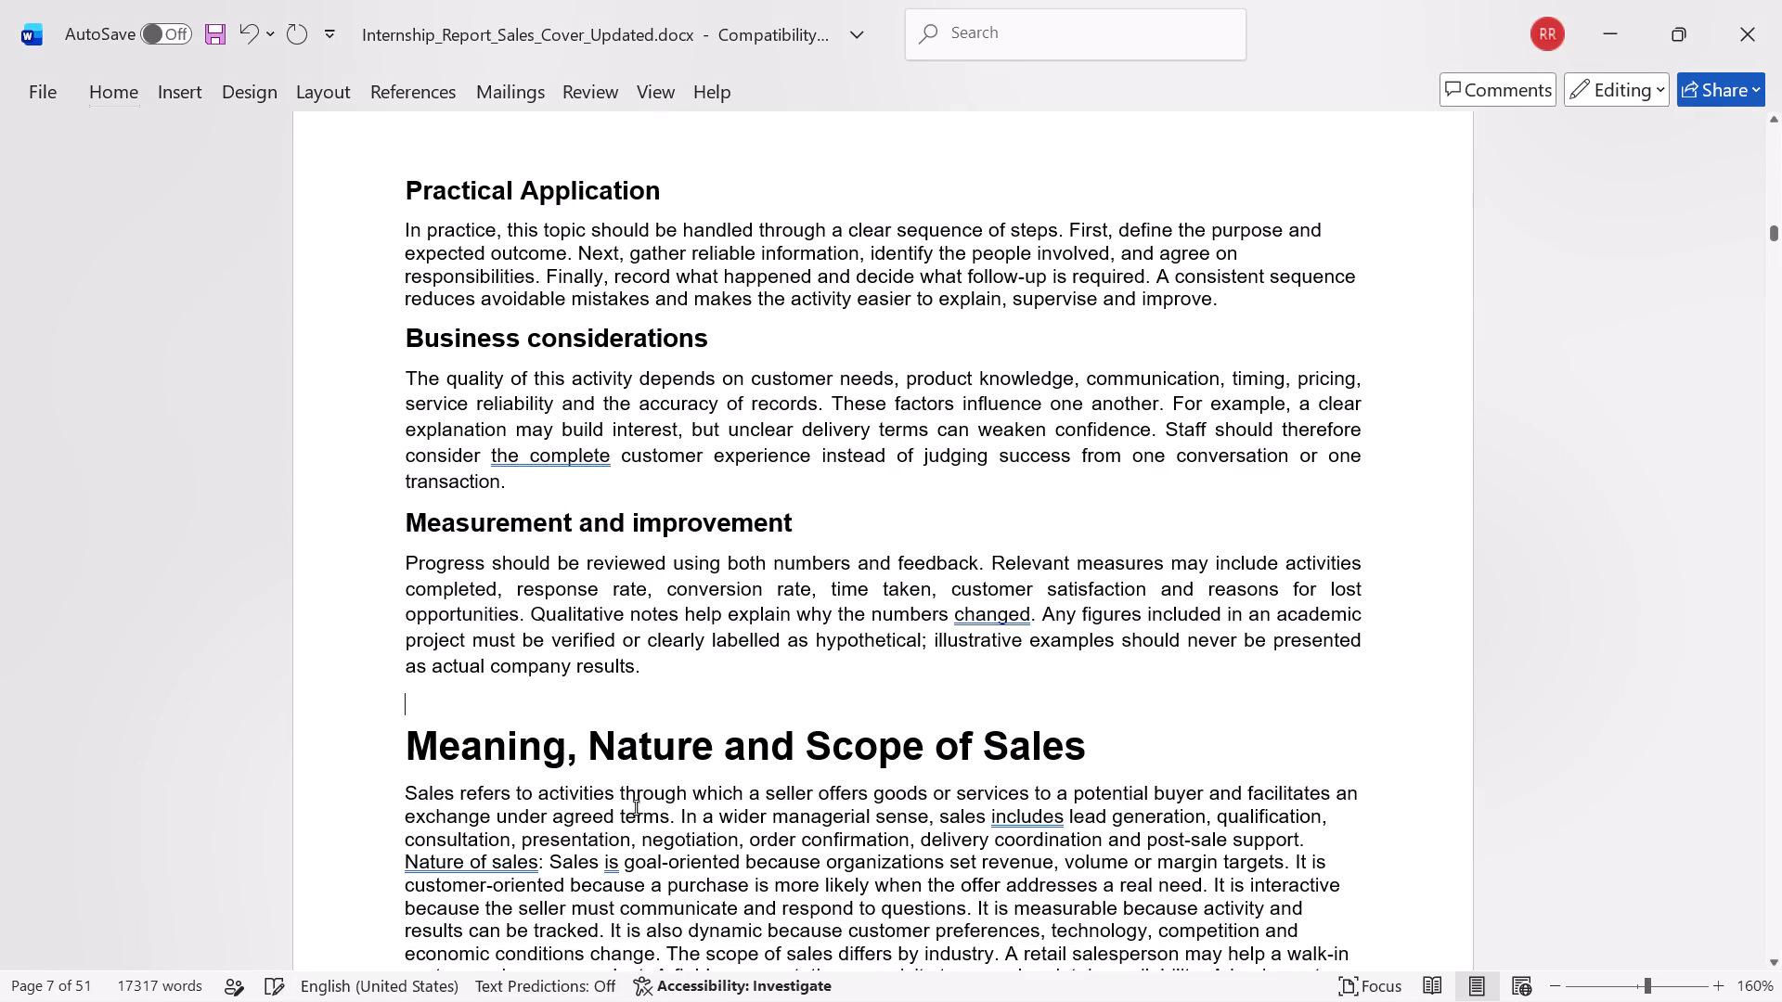
Number the "Meaning, Nature and Scope of Sales" heading as "2." to match the PDF.
key(Down)
key(shift+at)
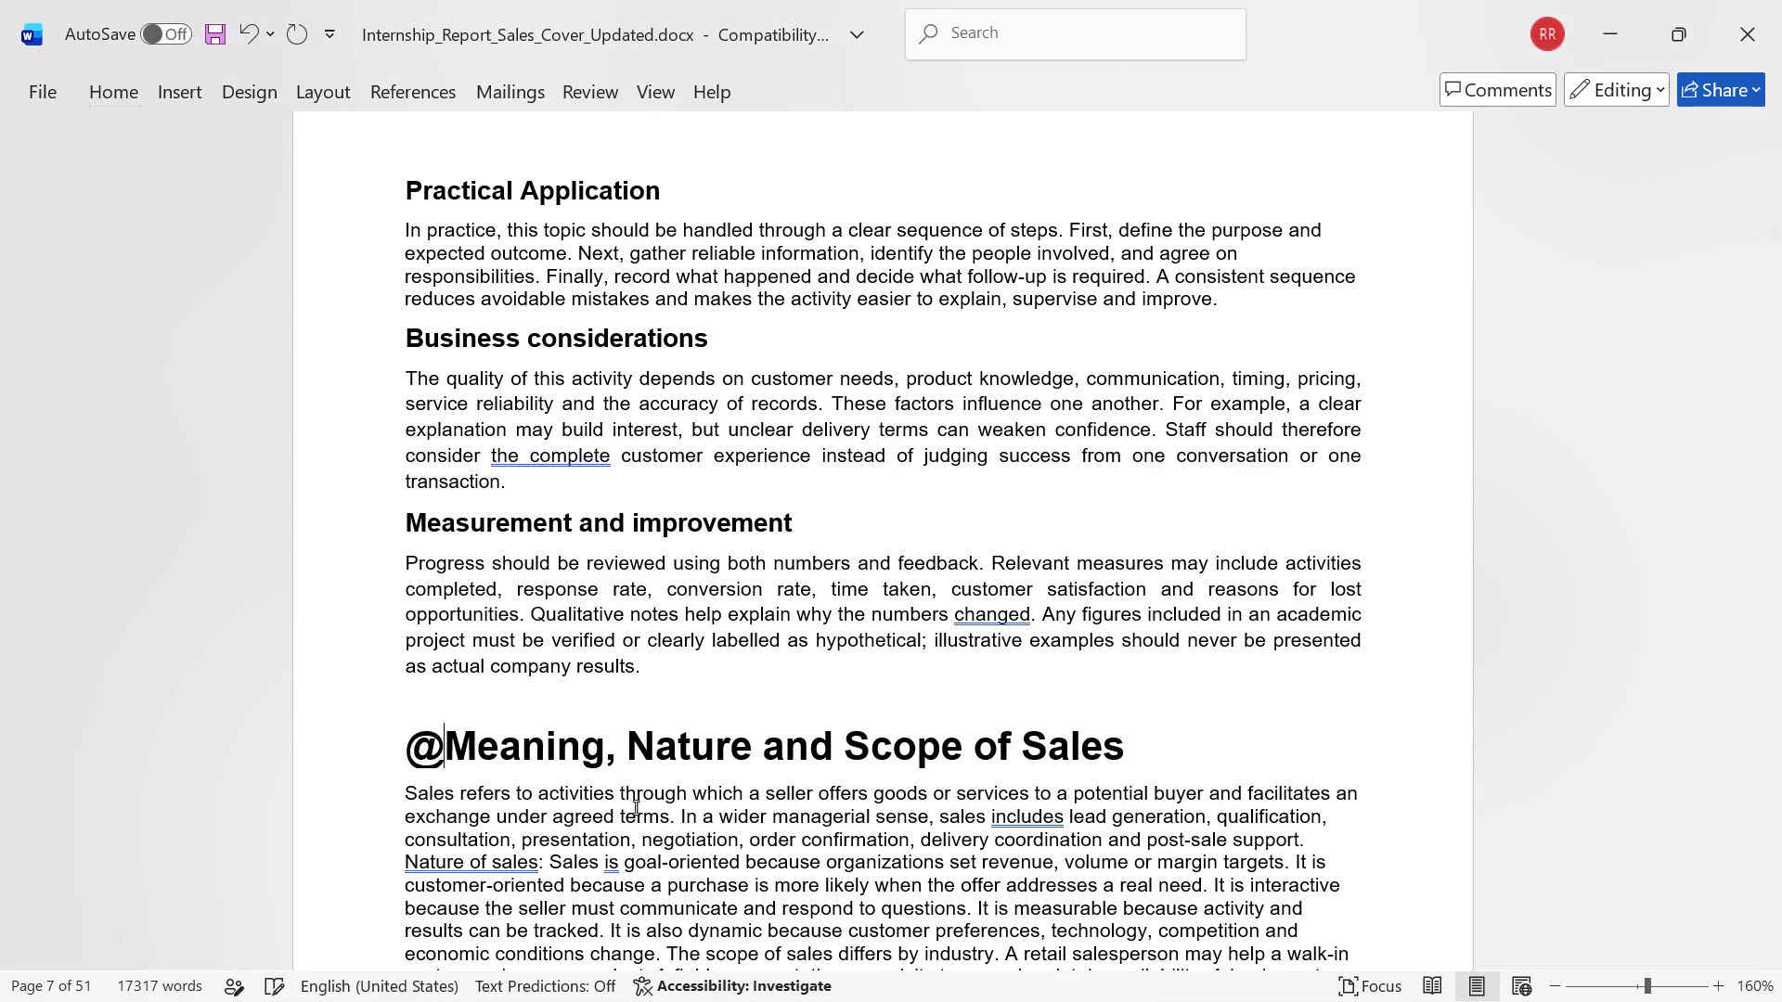
key(BackSpace)
text(2)
key(space)
key(alt+Tab)
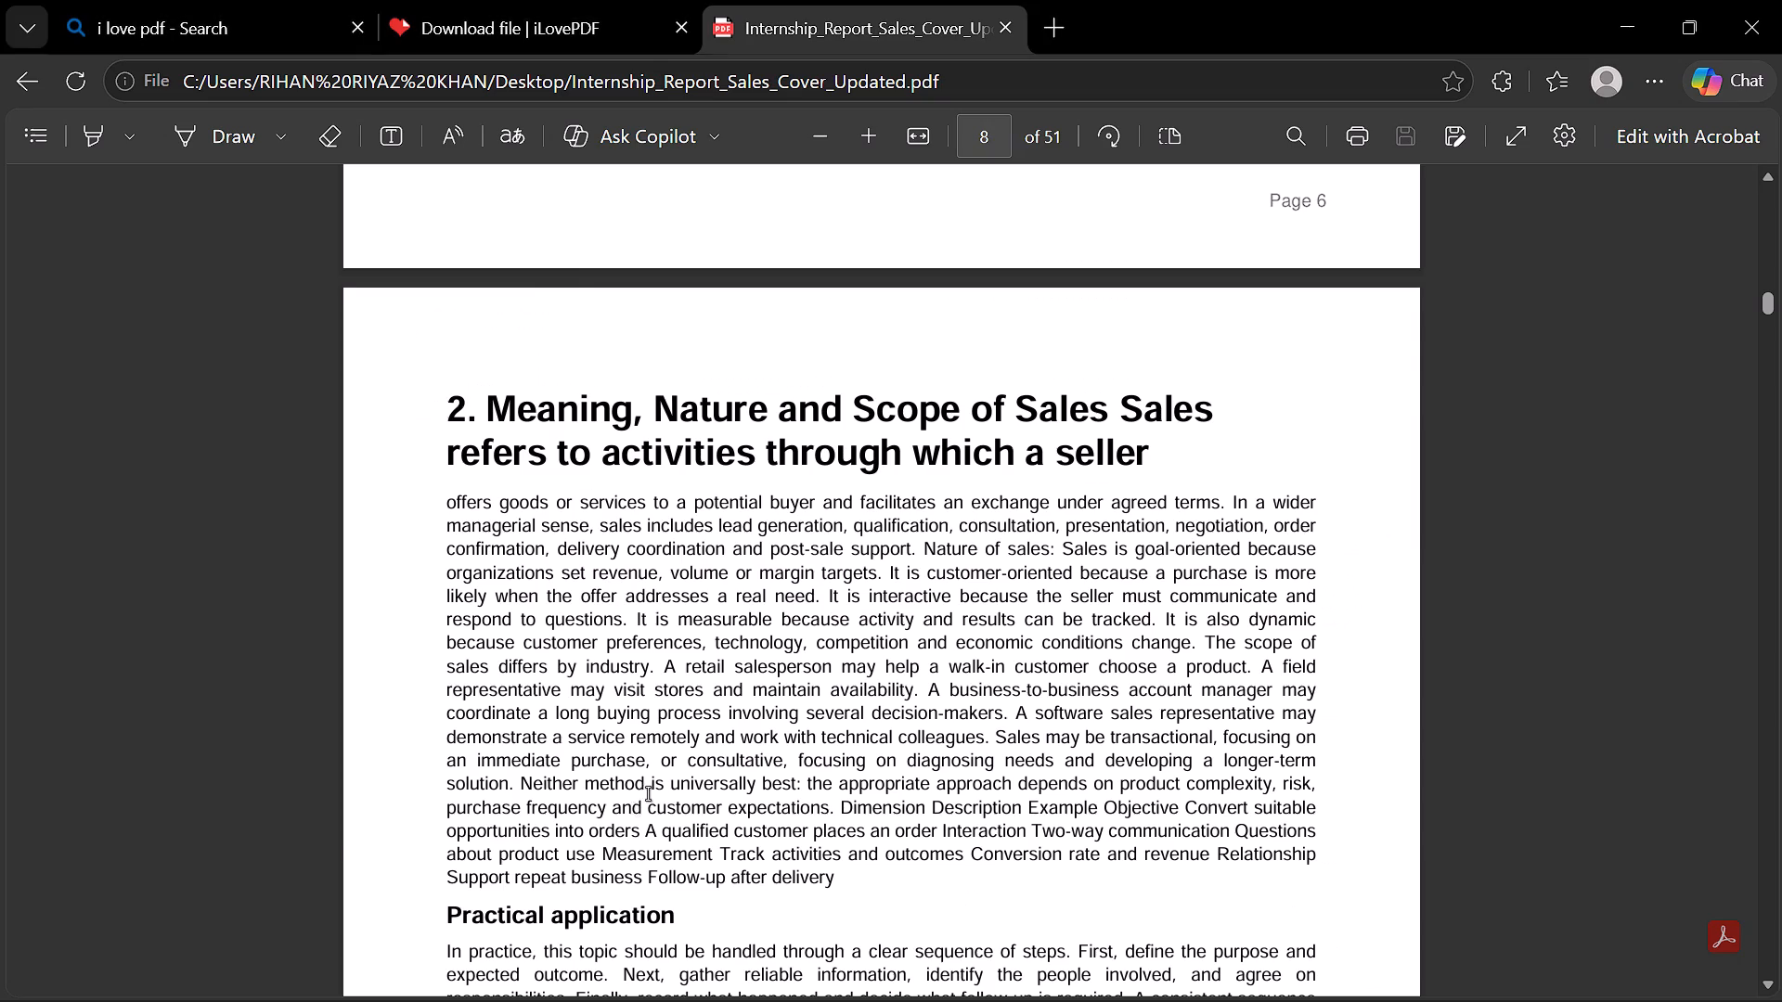
key(alt+Tab)
key(BackSpace)
text(.)
key(space)
key(alt+Tab)
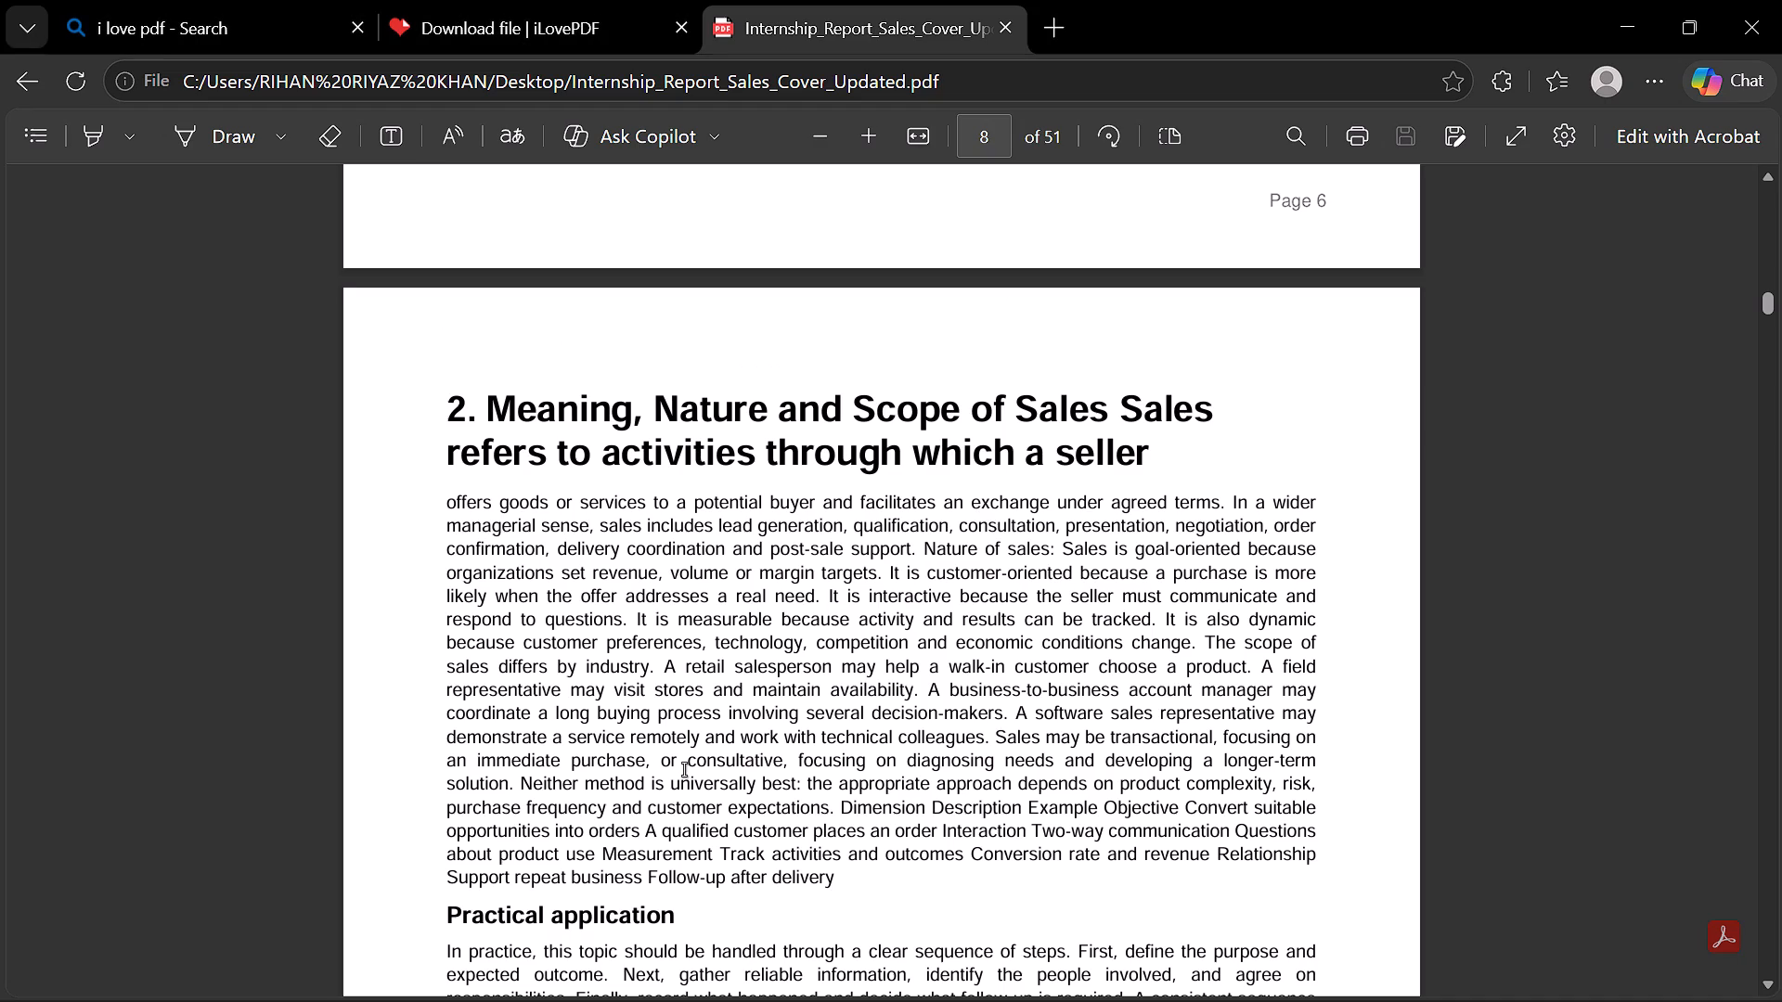
right_click(683, 767)
key(alt+Tab)
Compare the rest of the "Meaning, Nature and Scope of Sales" section and the next section heading in Word with the PDF.
scroll(683, 767, down, 3)
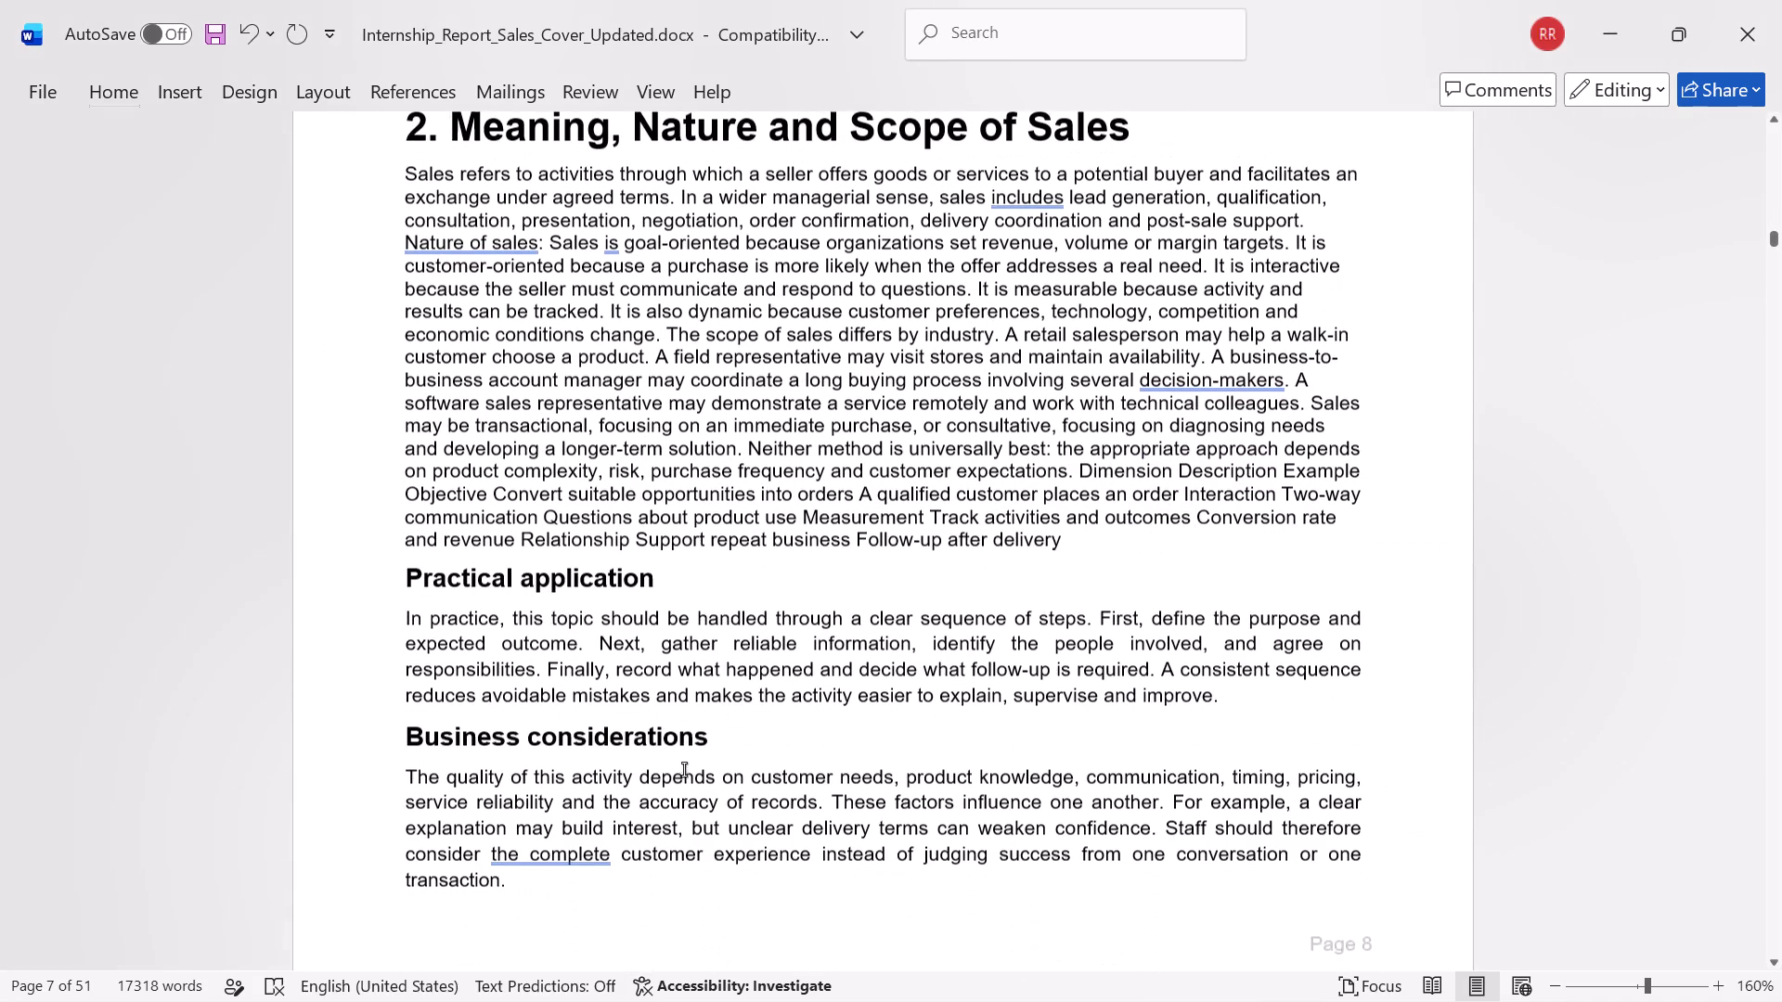
scroll(683, 767, down, 4)
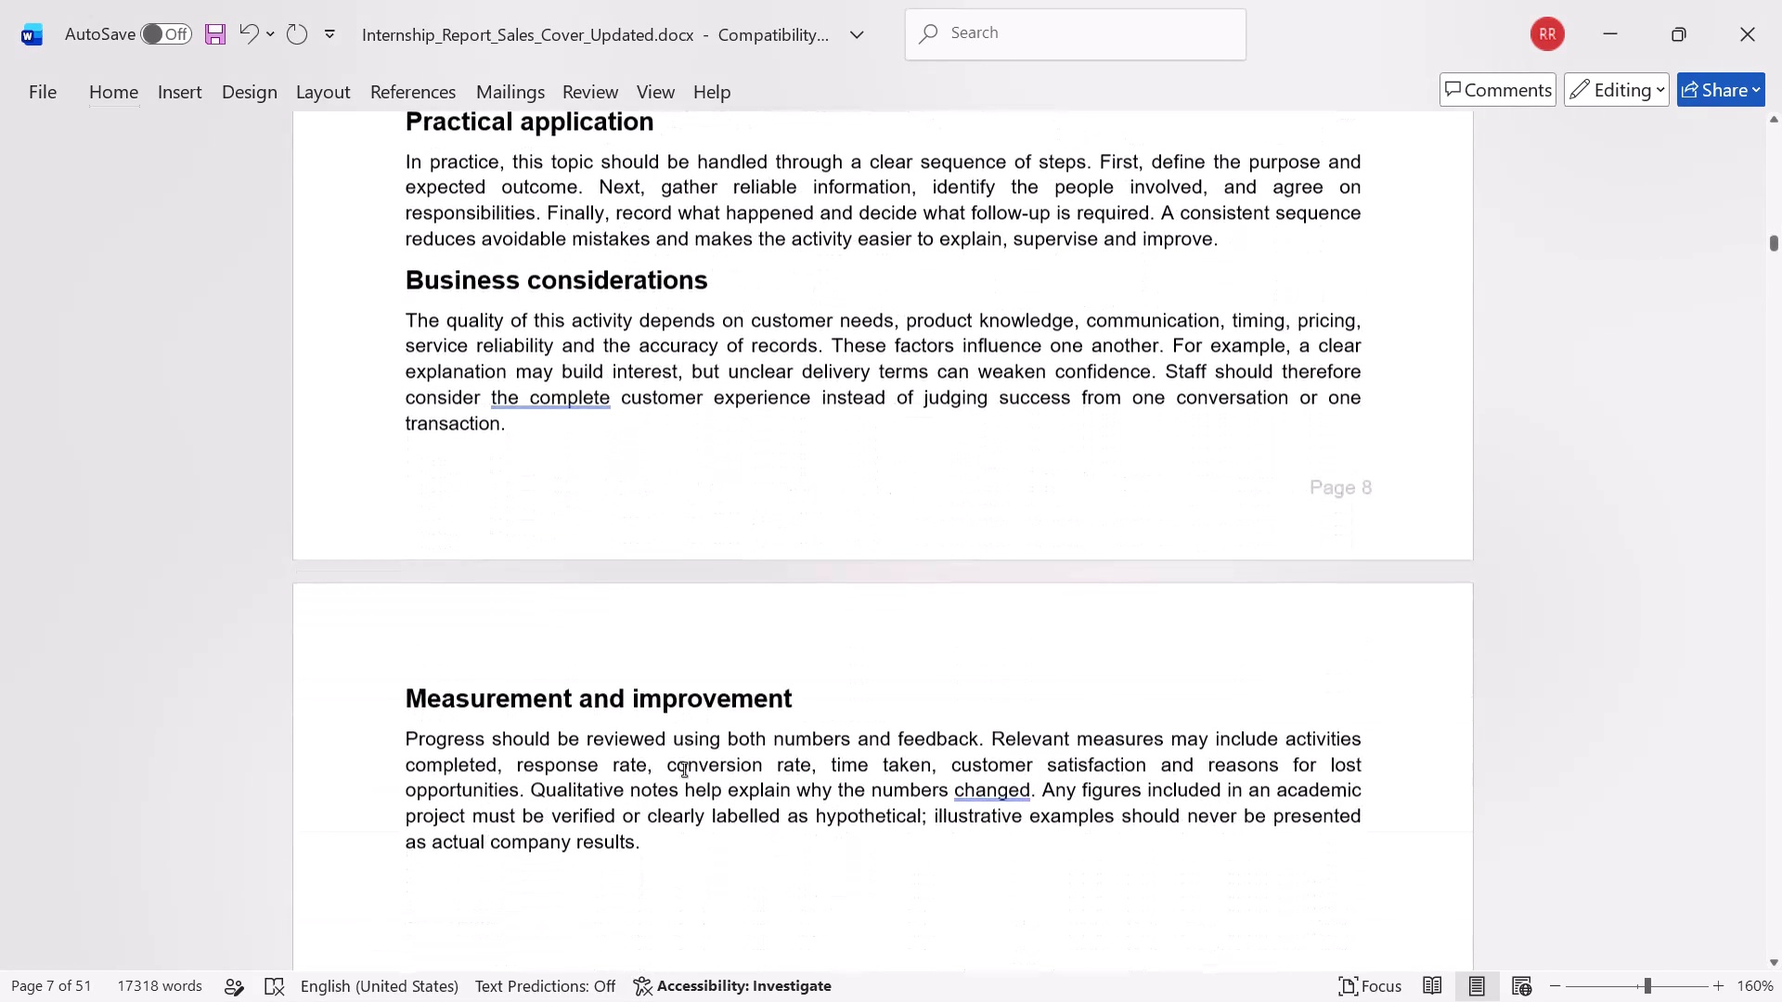
scroll(683, 767, down, 7)
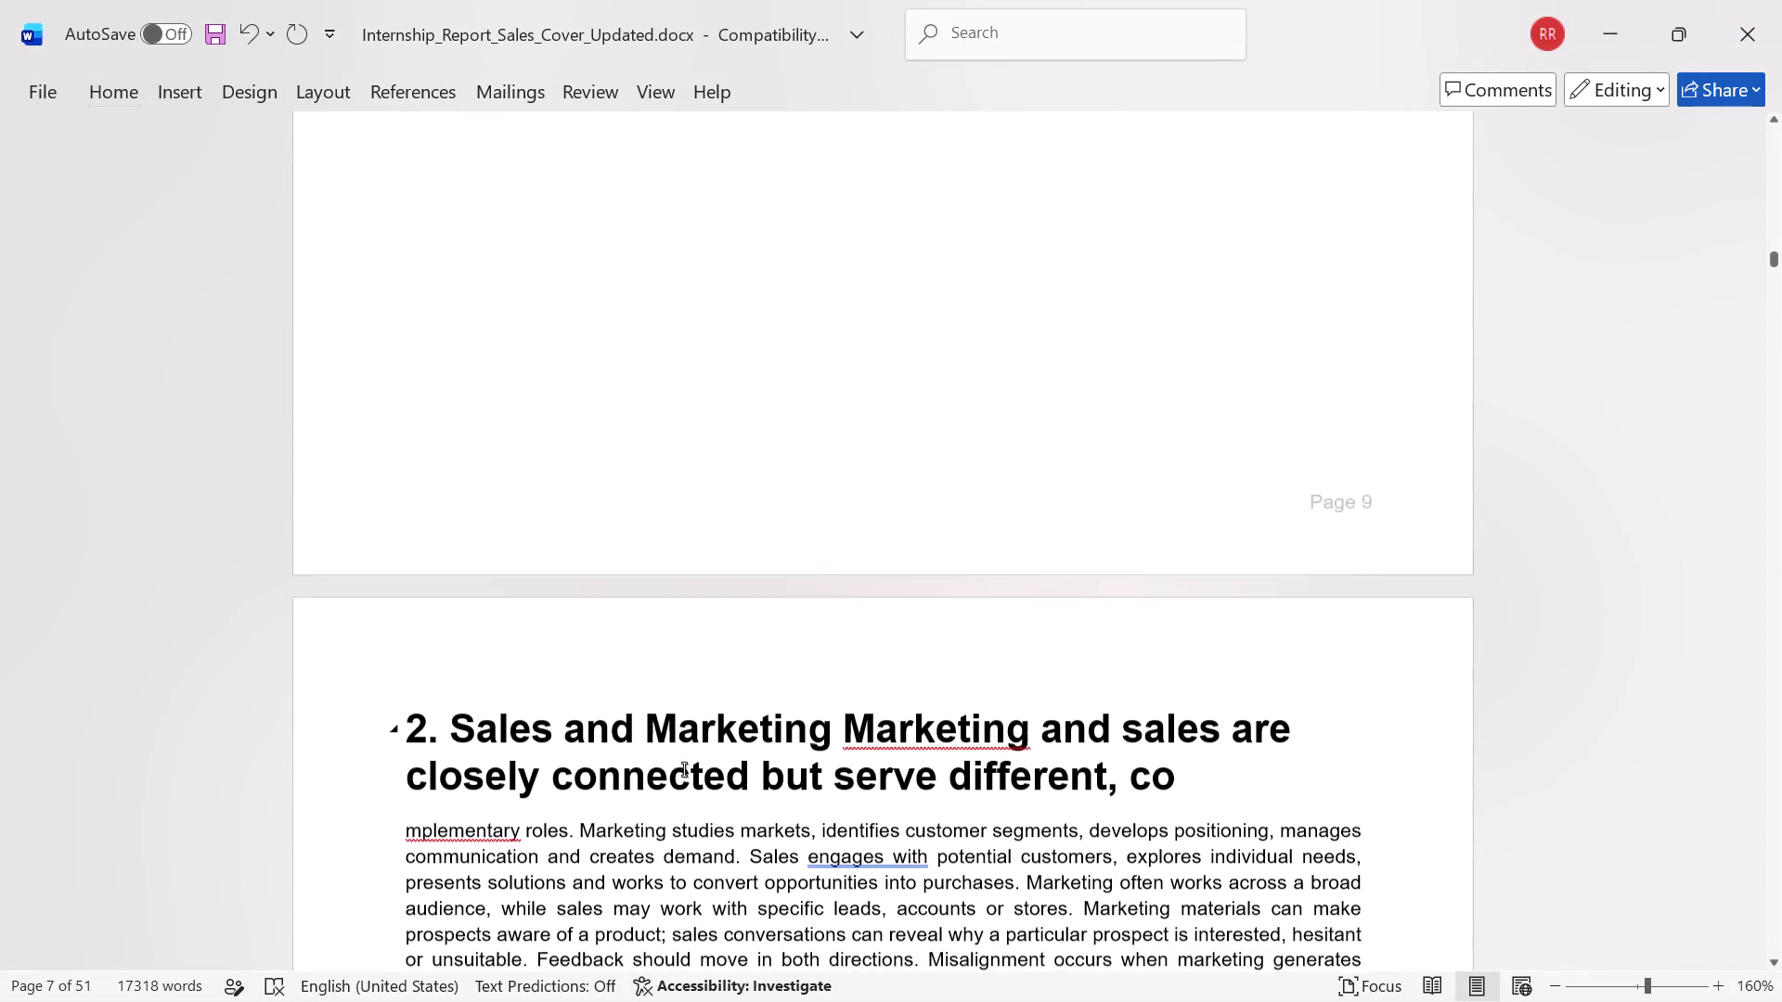
scroll(683, 767, up, 1)
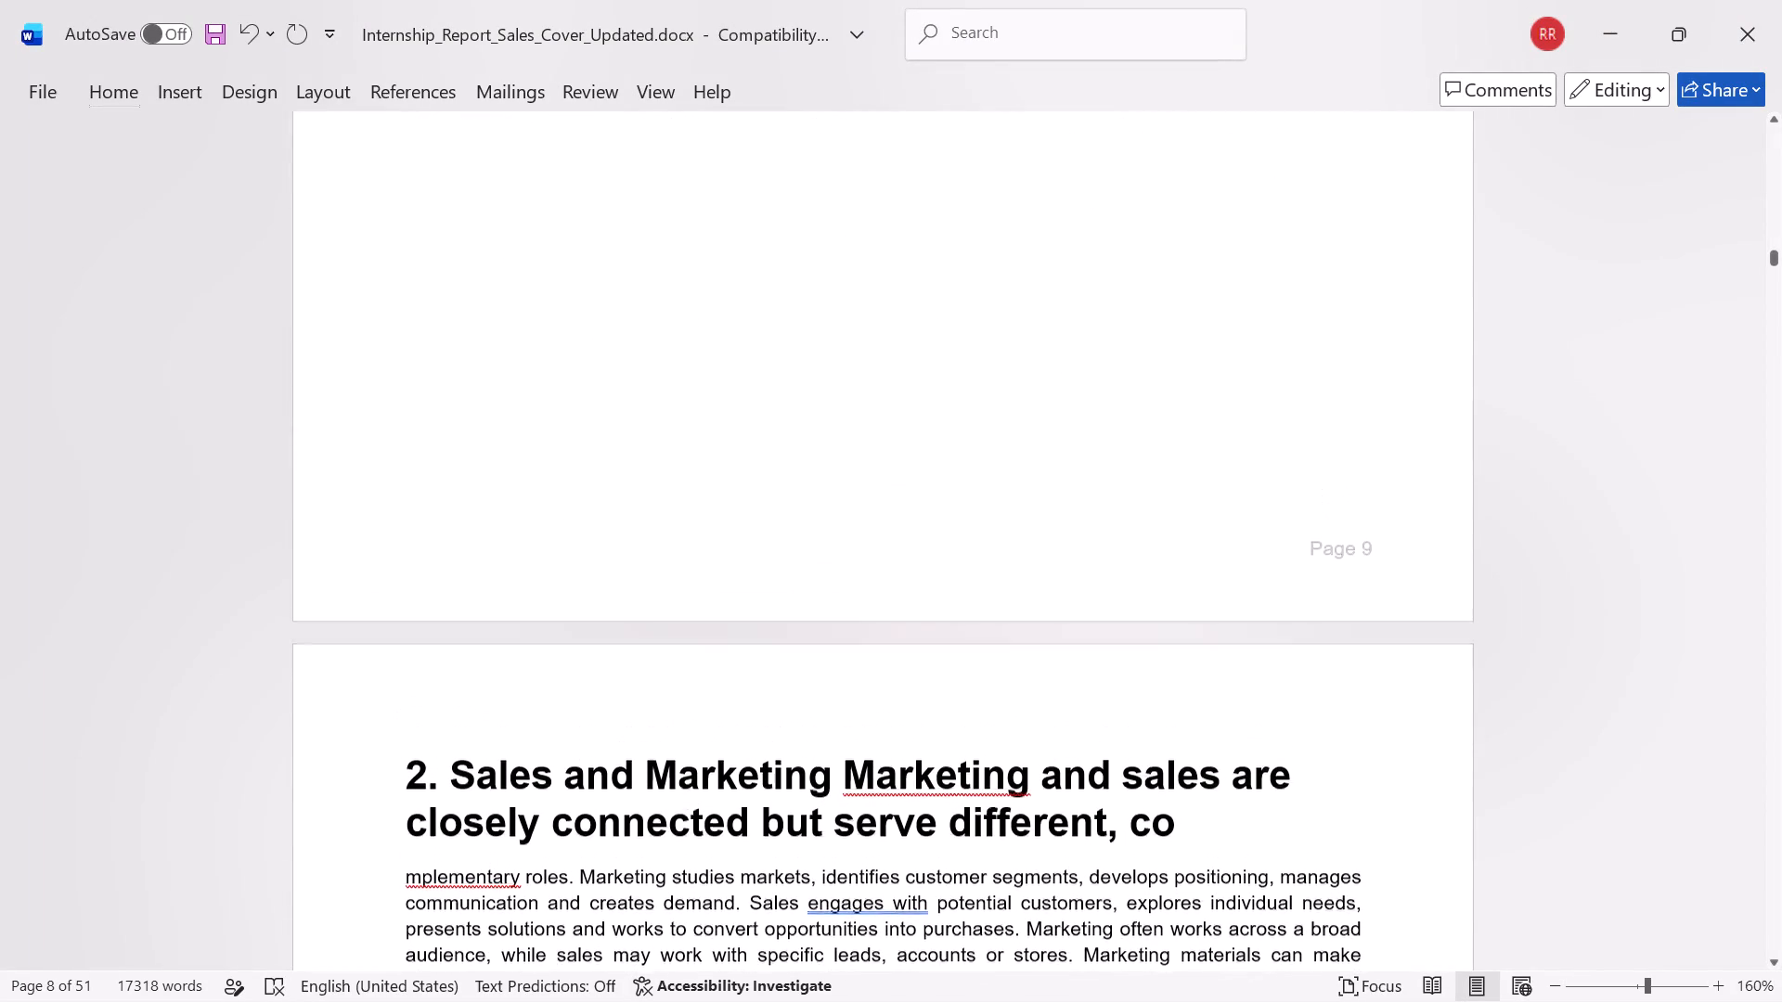
scroll(683, 767, up, 8)
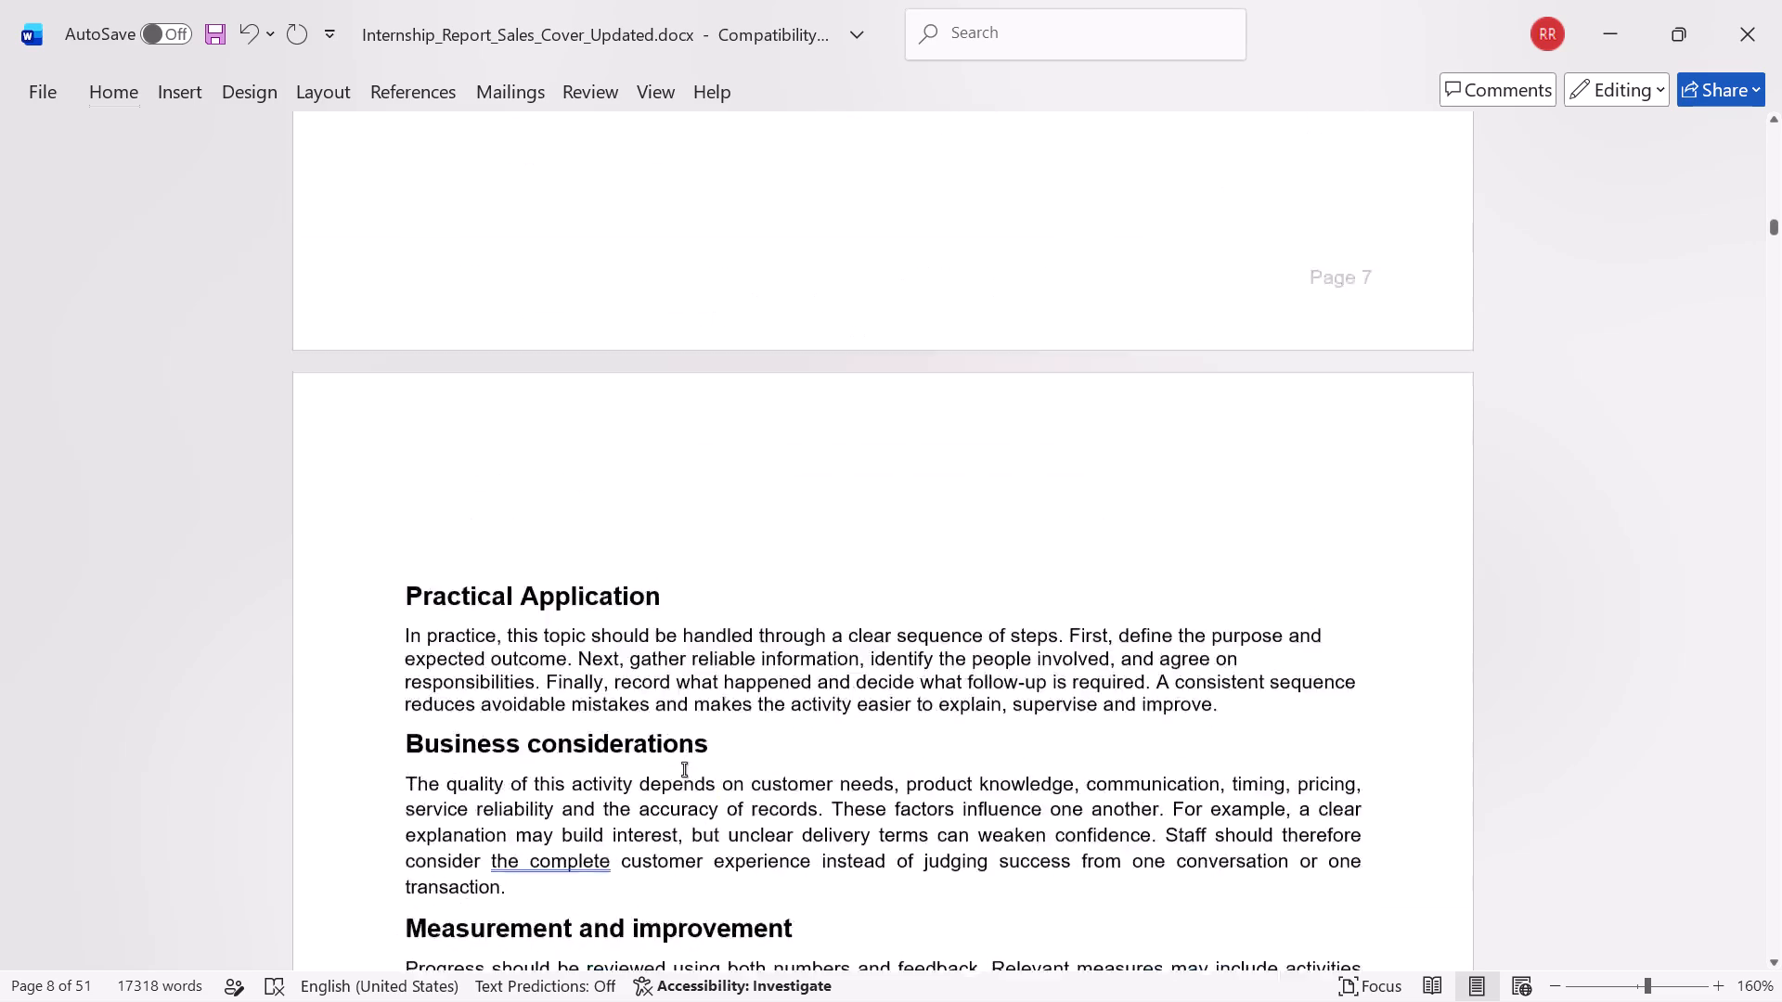
scroll(683, 767, down, 1)
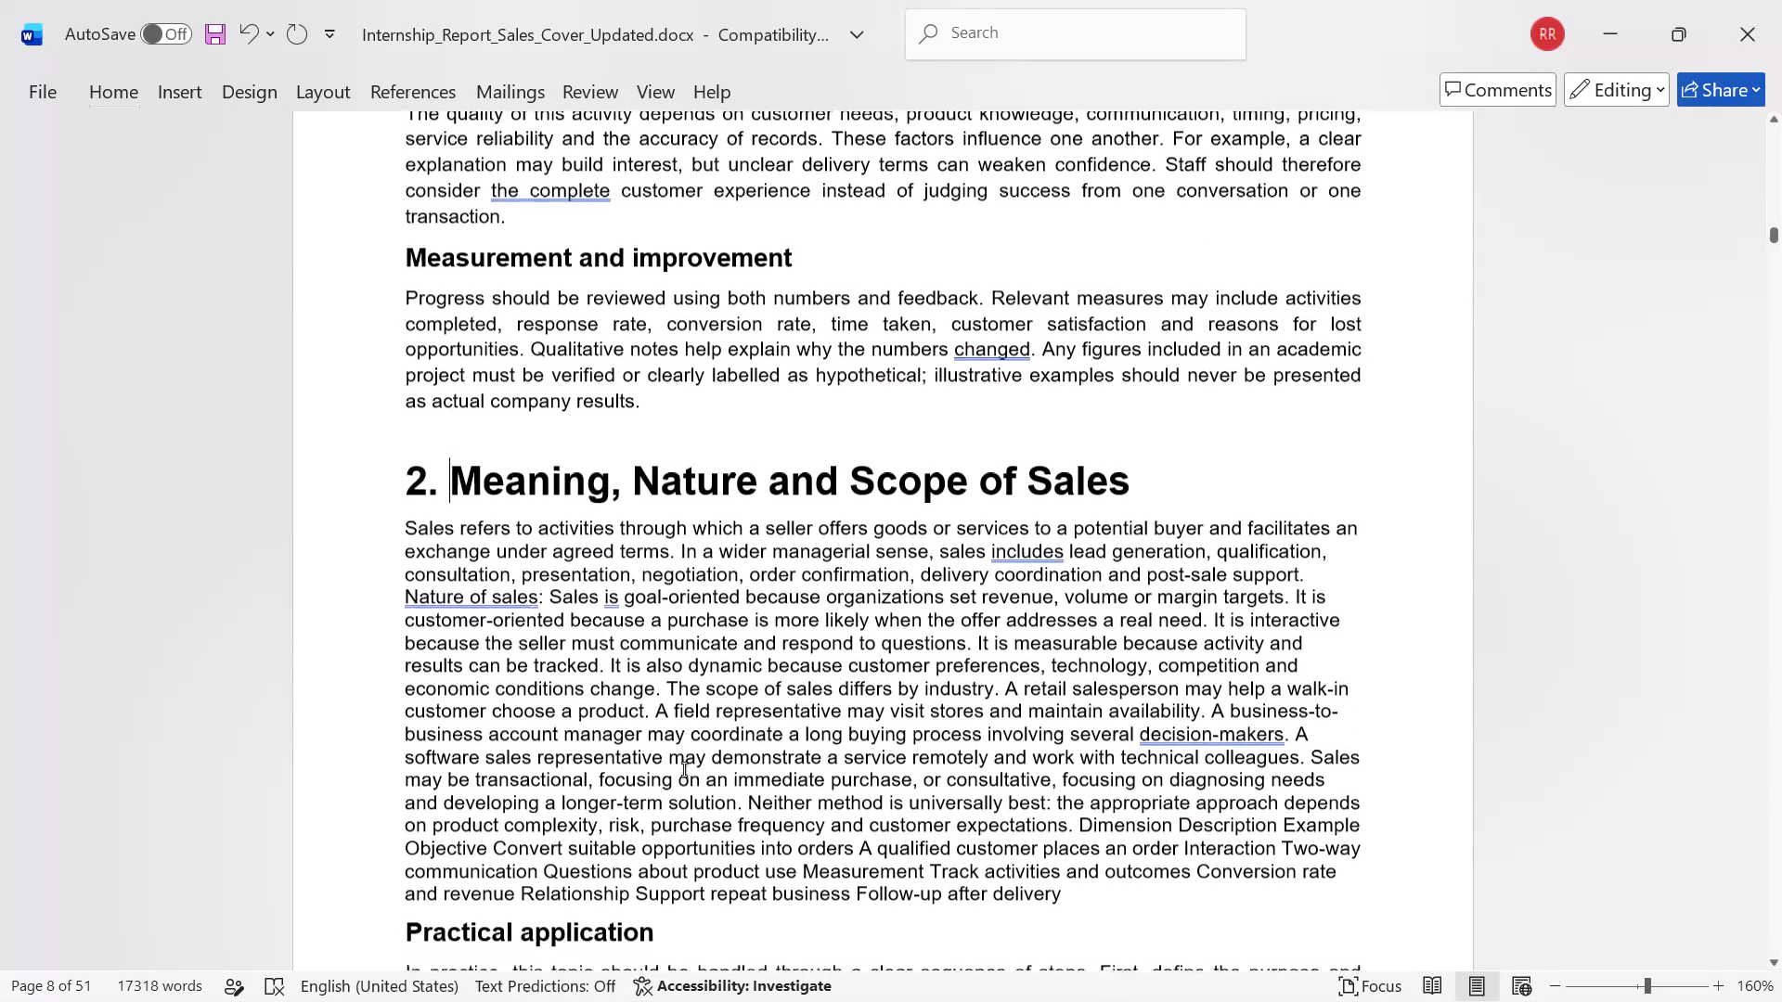
key(alt+Tab)
scroll(683, 767, down, 5)
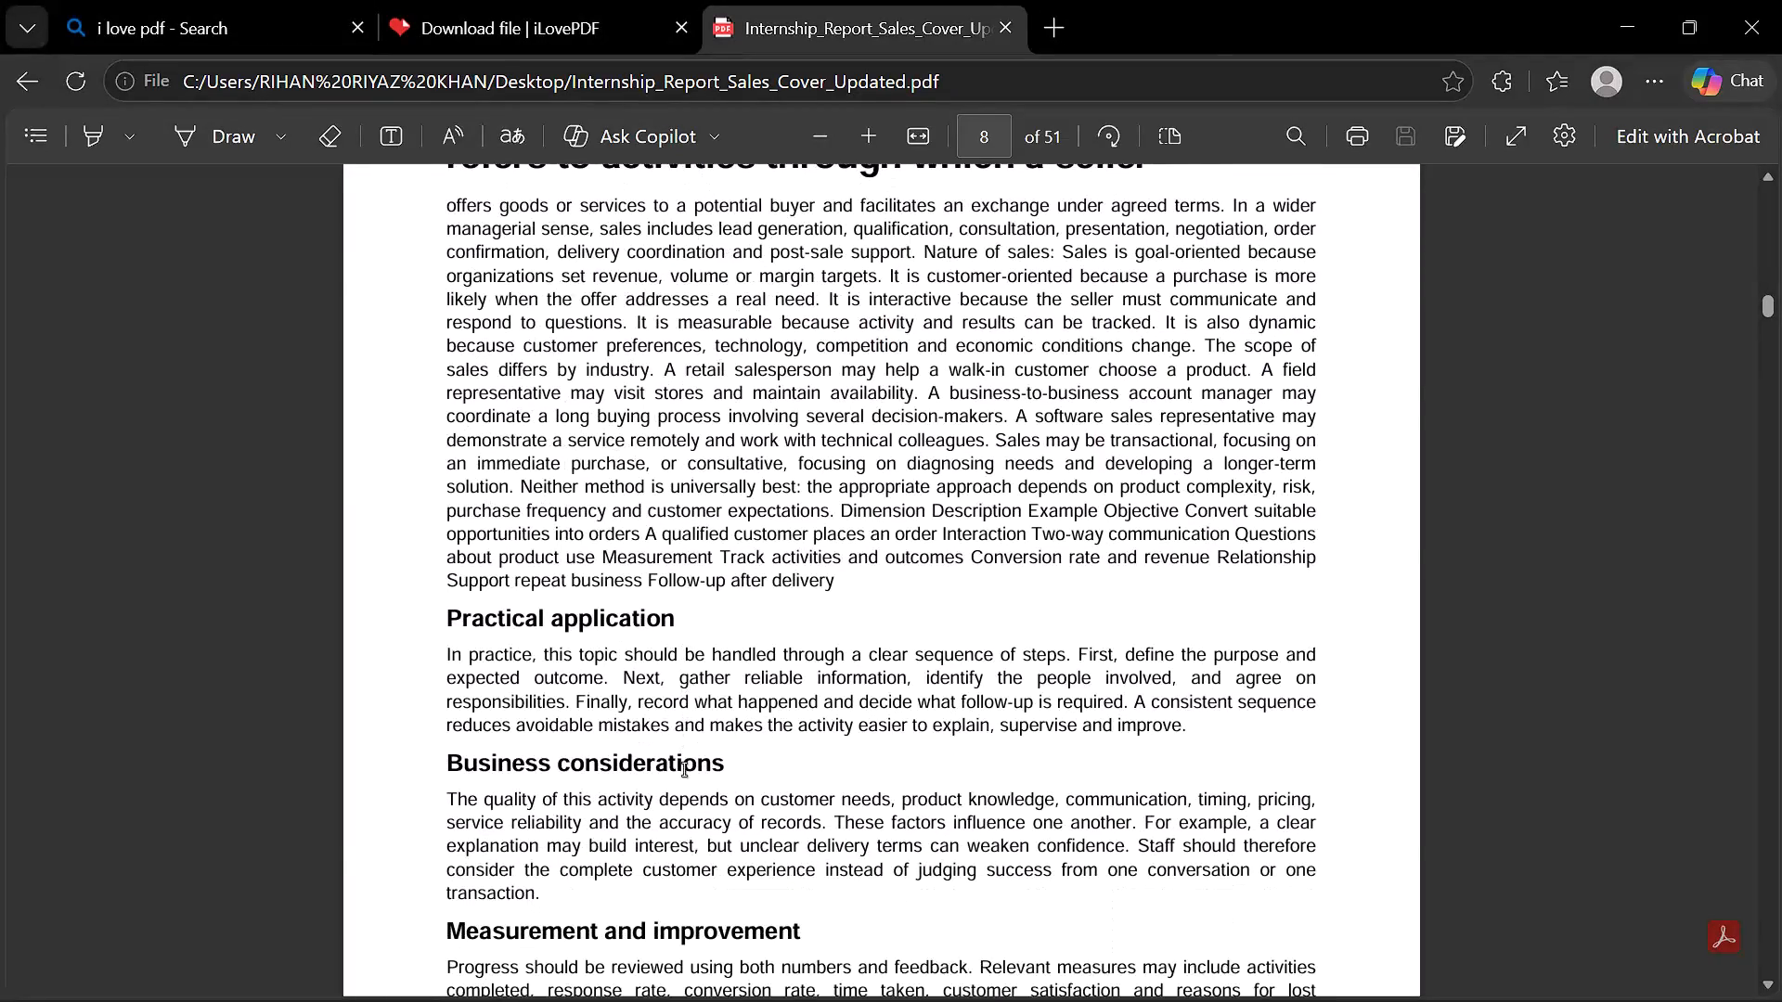
key(alt+Tab)
key(alt+Tab)
scroll(683, 767, down, 4)
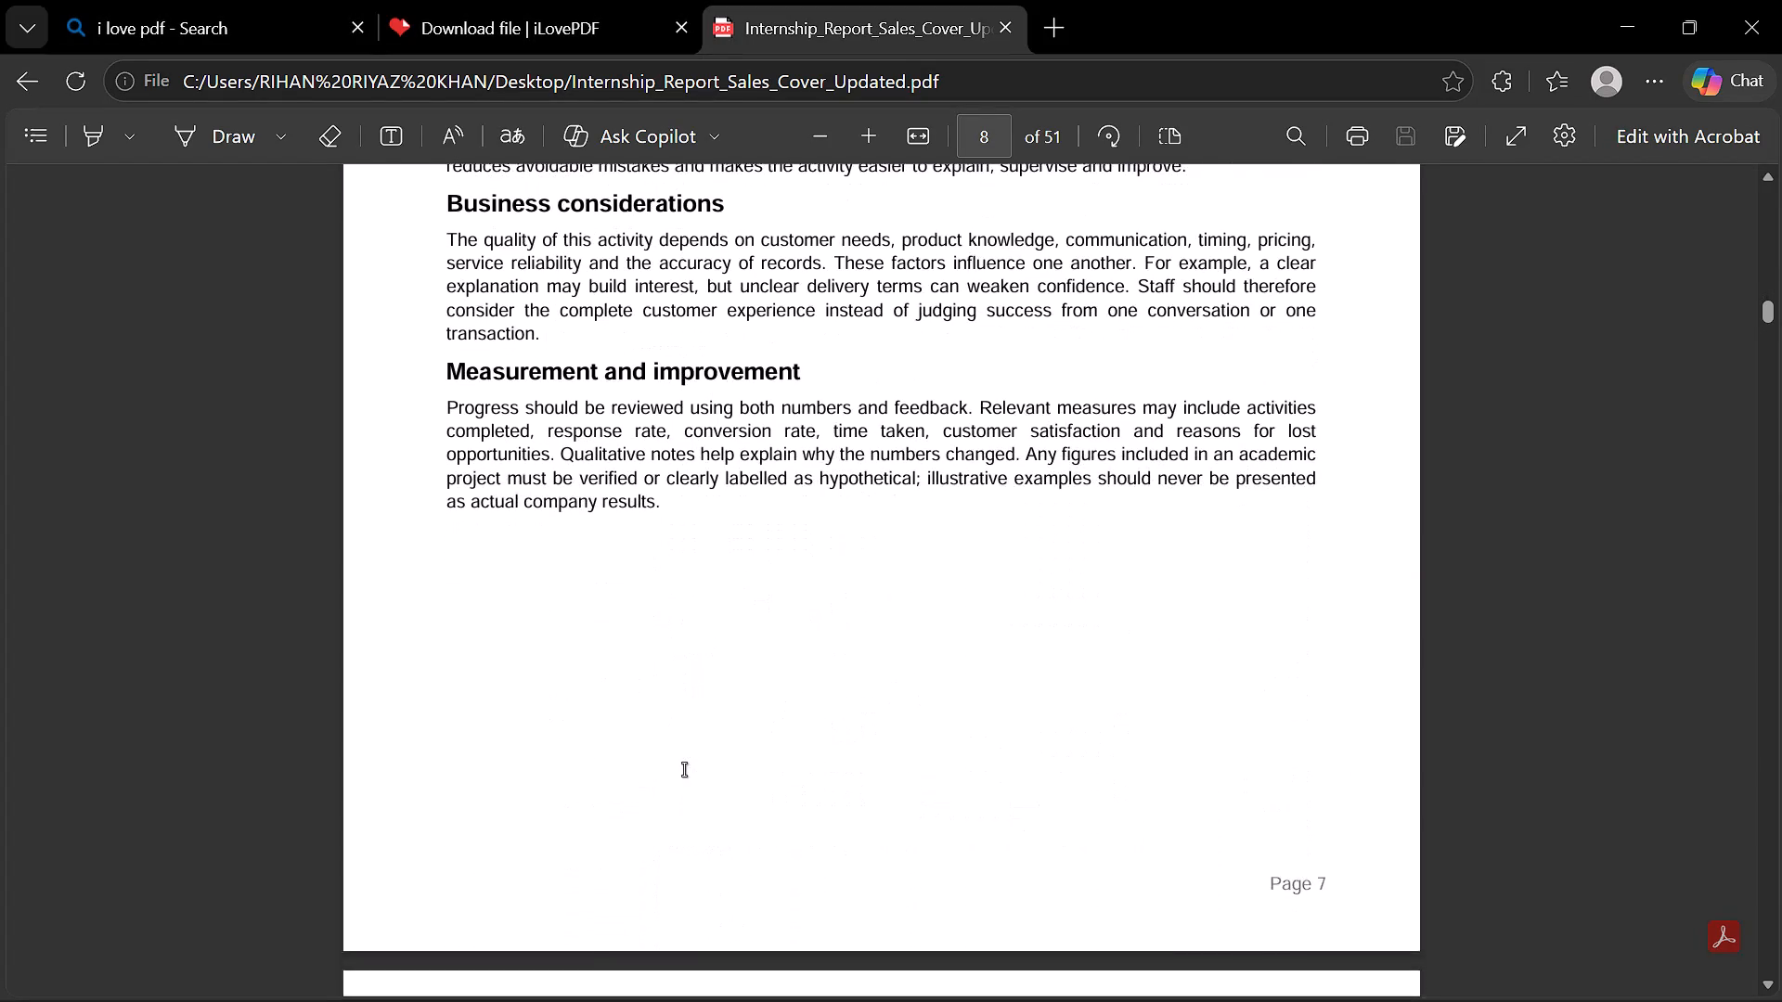
scroll(683, 767, down, 4)
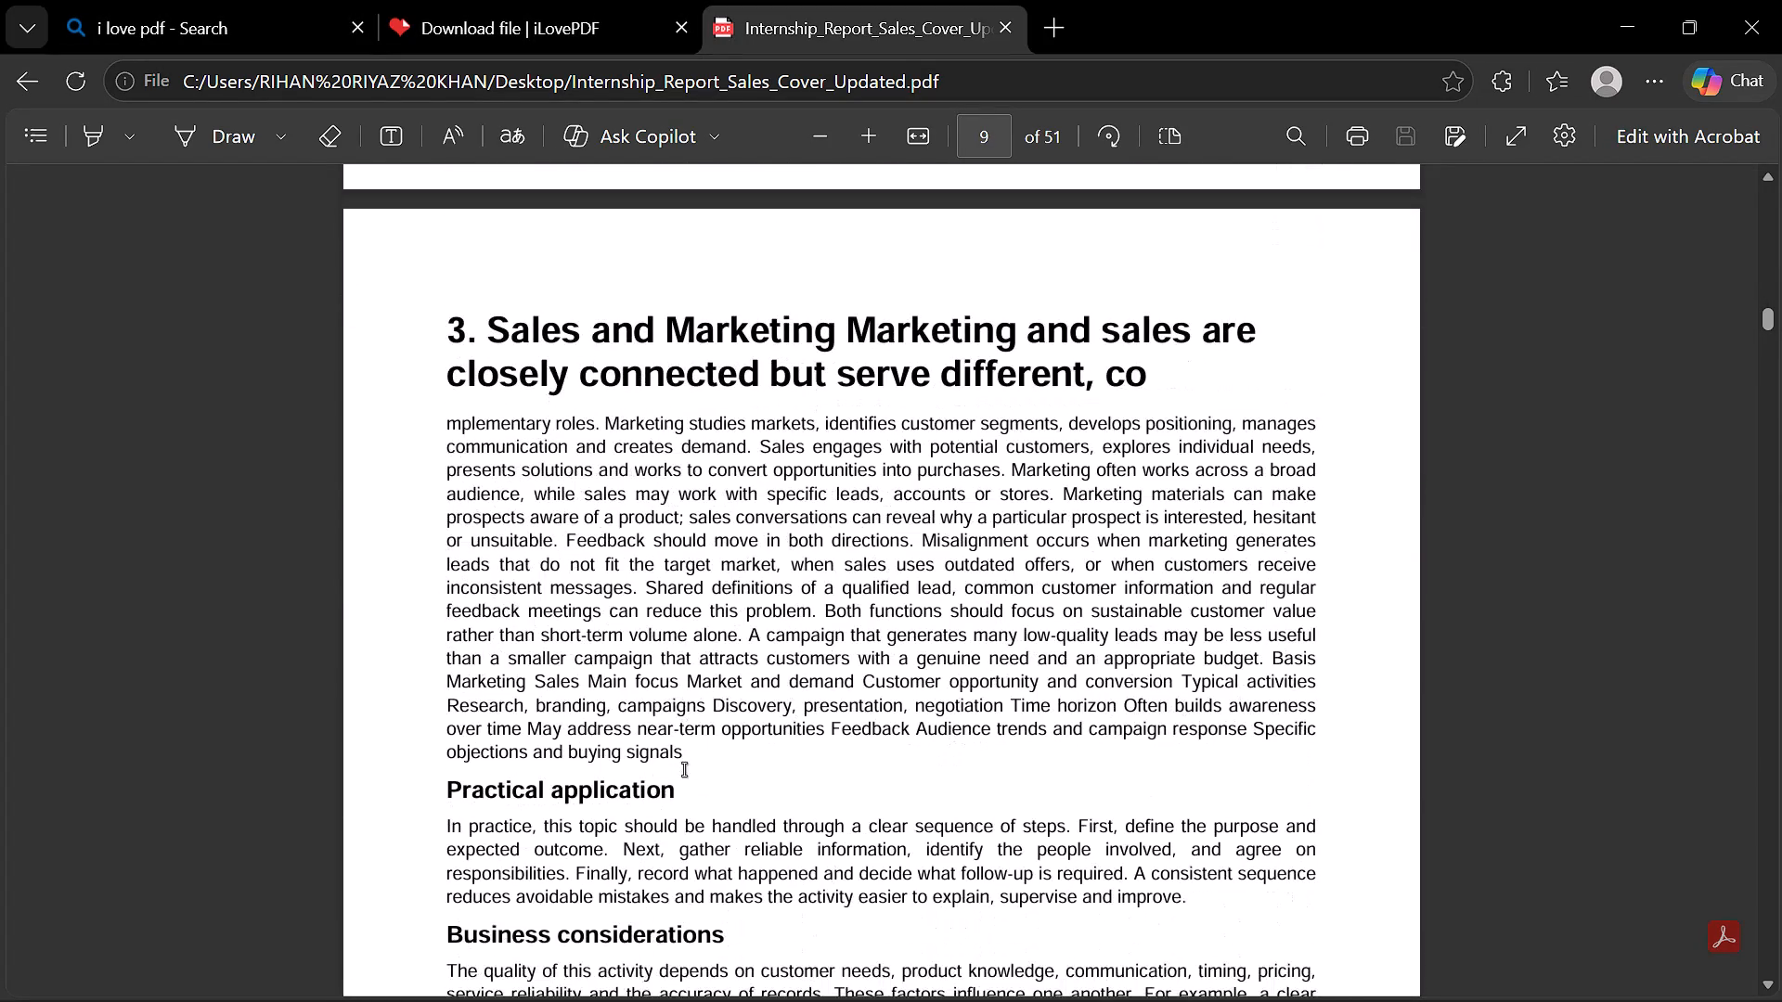
In Word, replace the number of the "Sales and Marketing" heading with "3.", without automatic list indentation.
key(alt+Tab)
scroll(683, 767, down, 5)
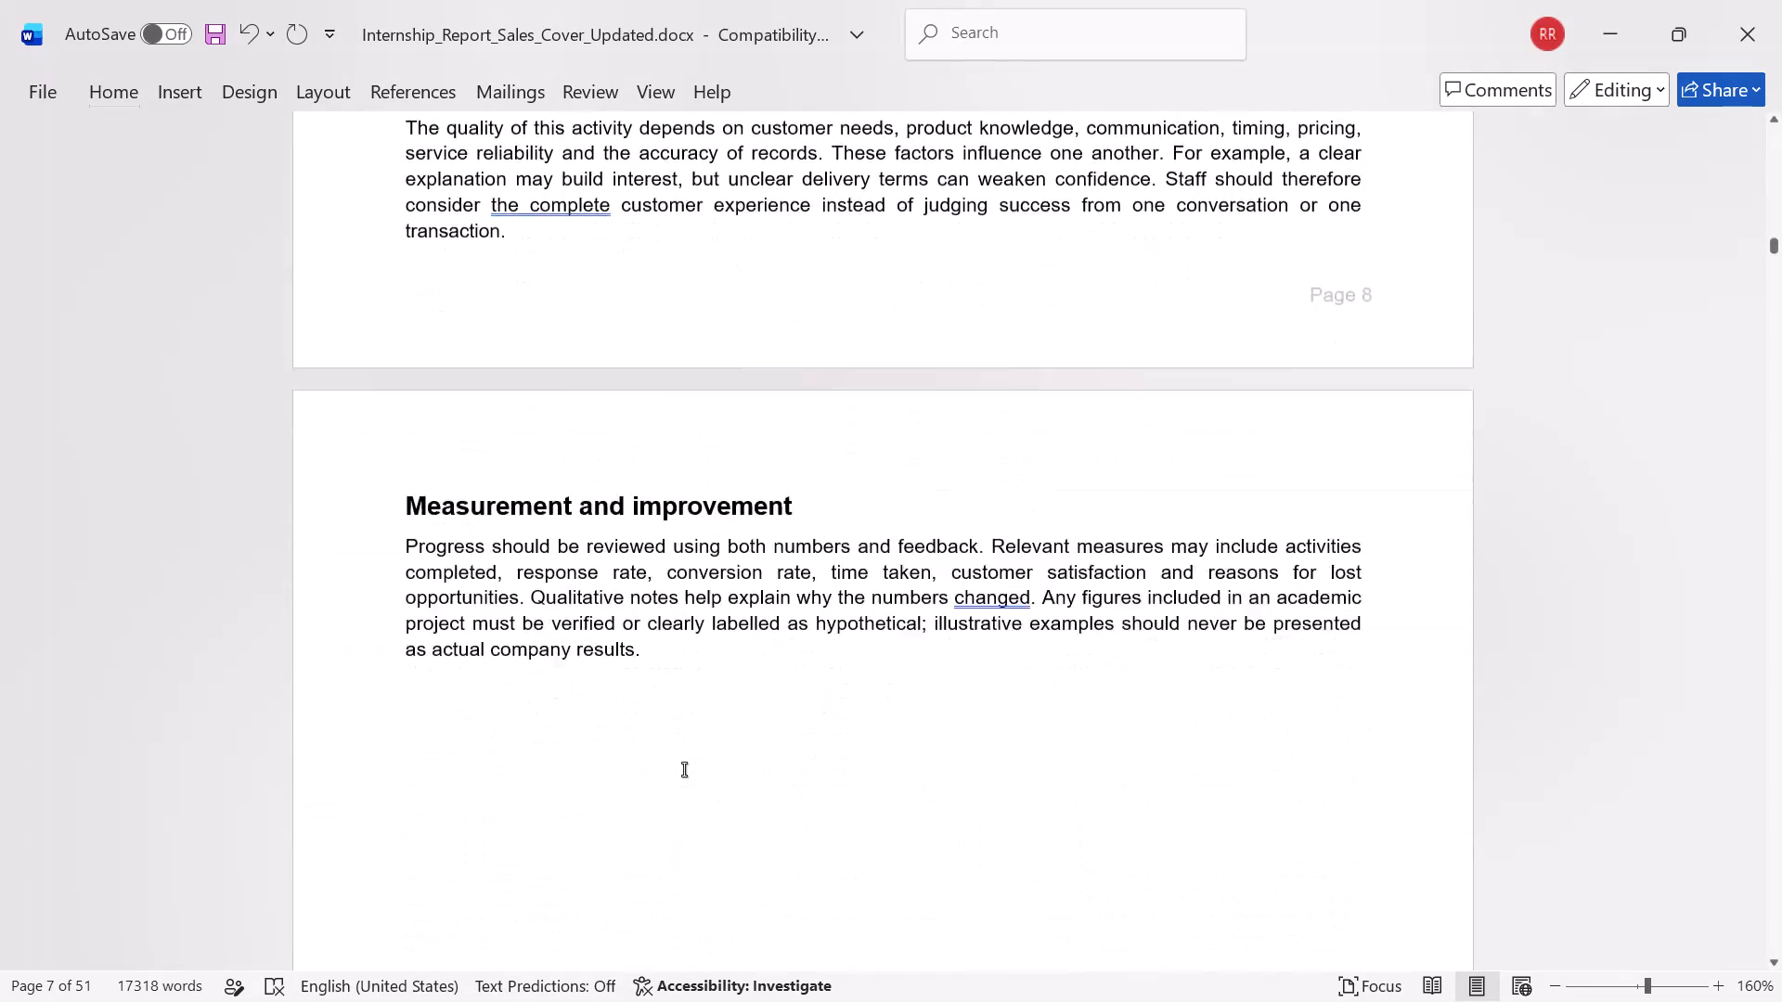
scroll(683, 767, down, 5)
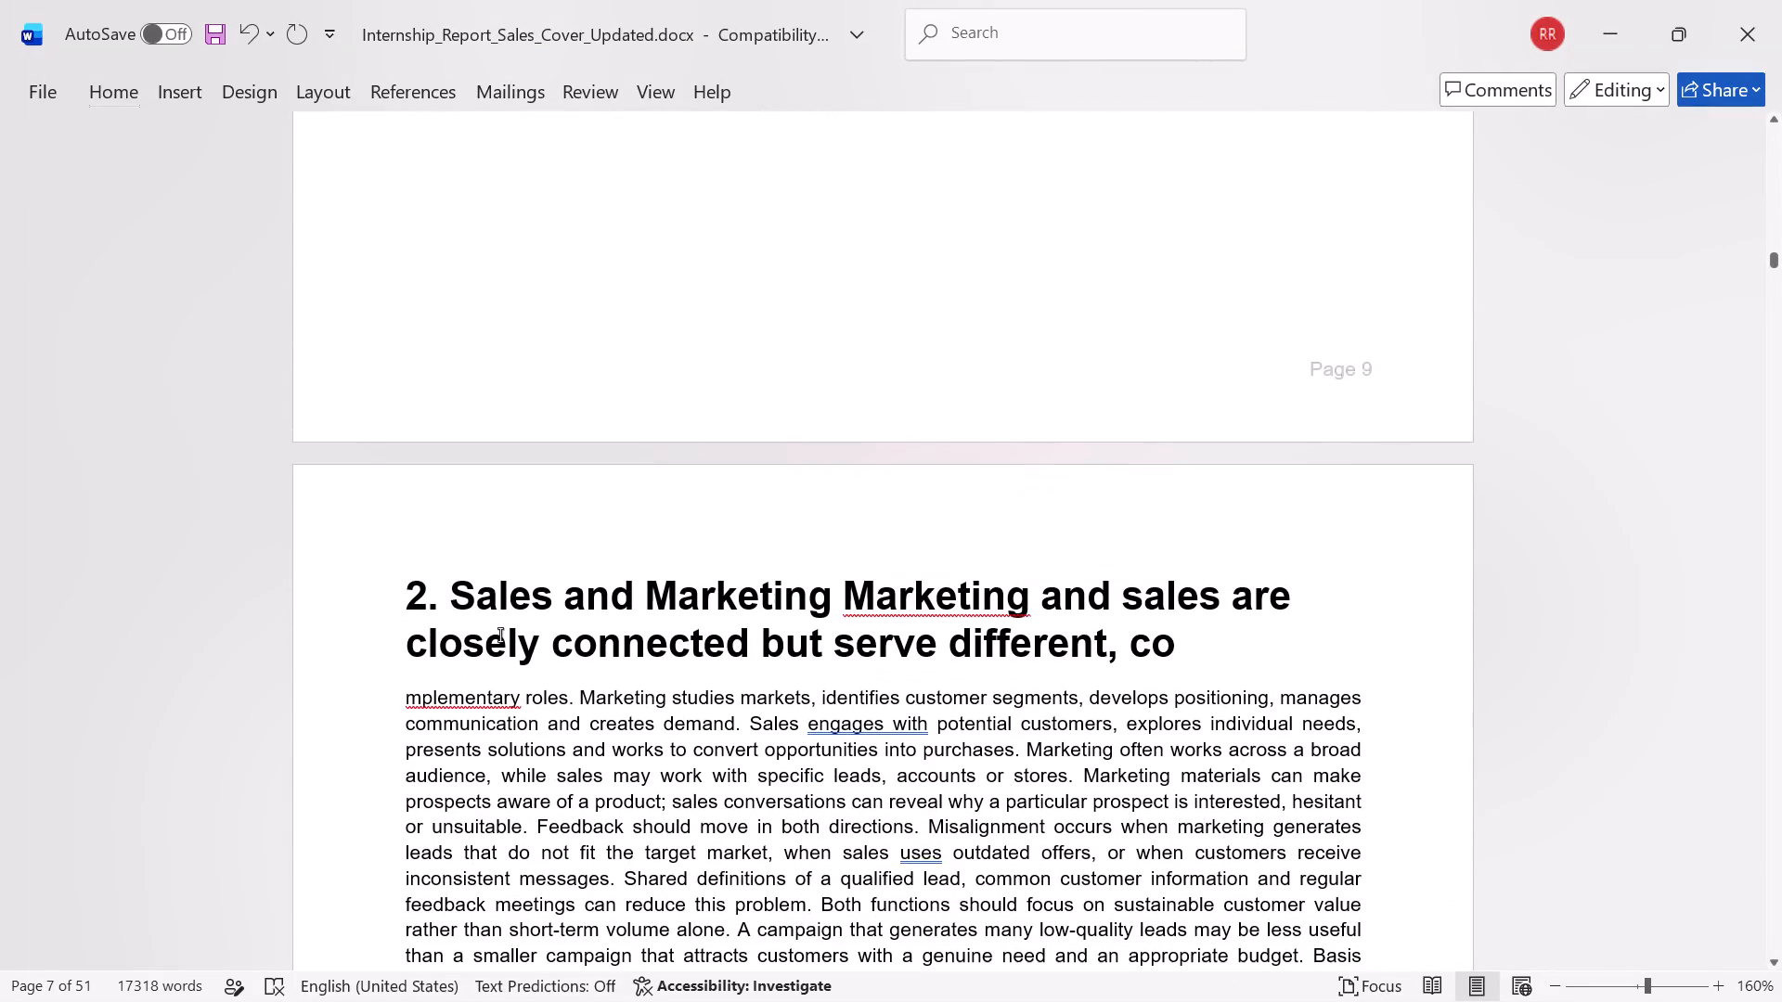
click(431, 601)
key(3)
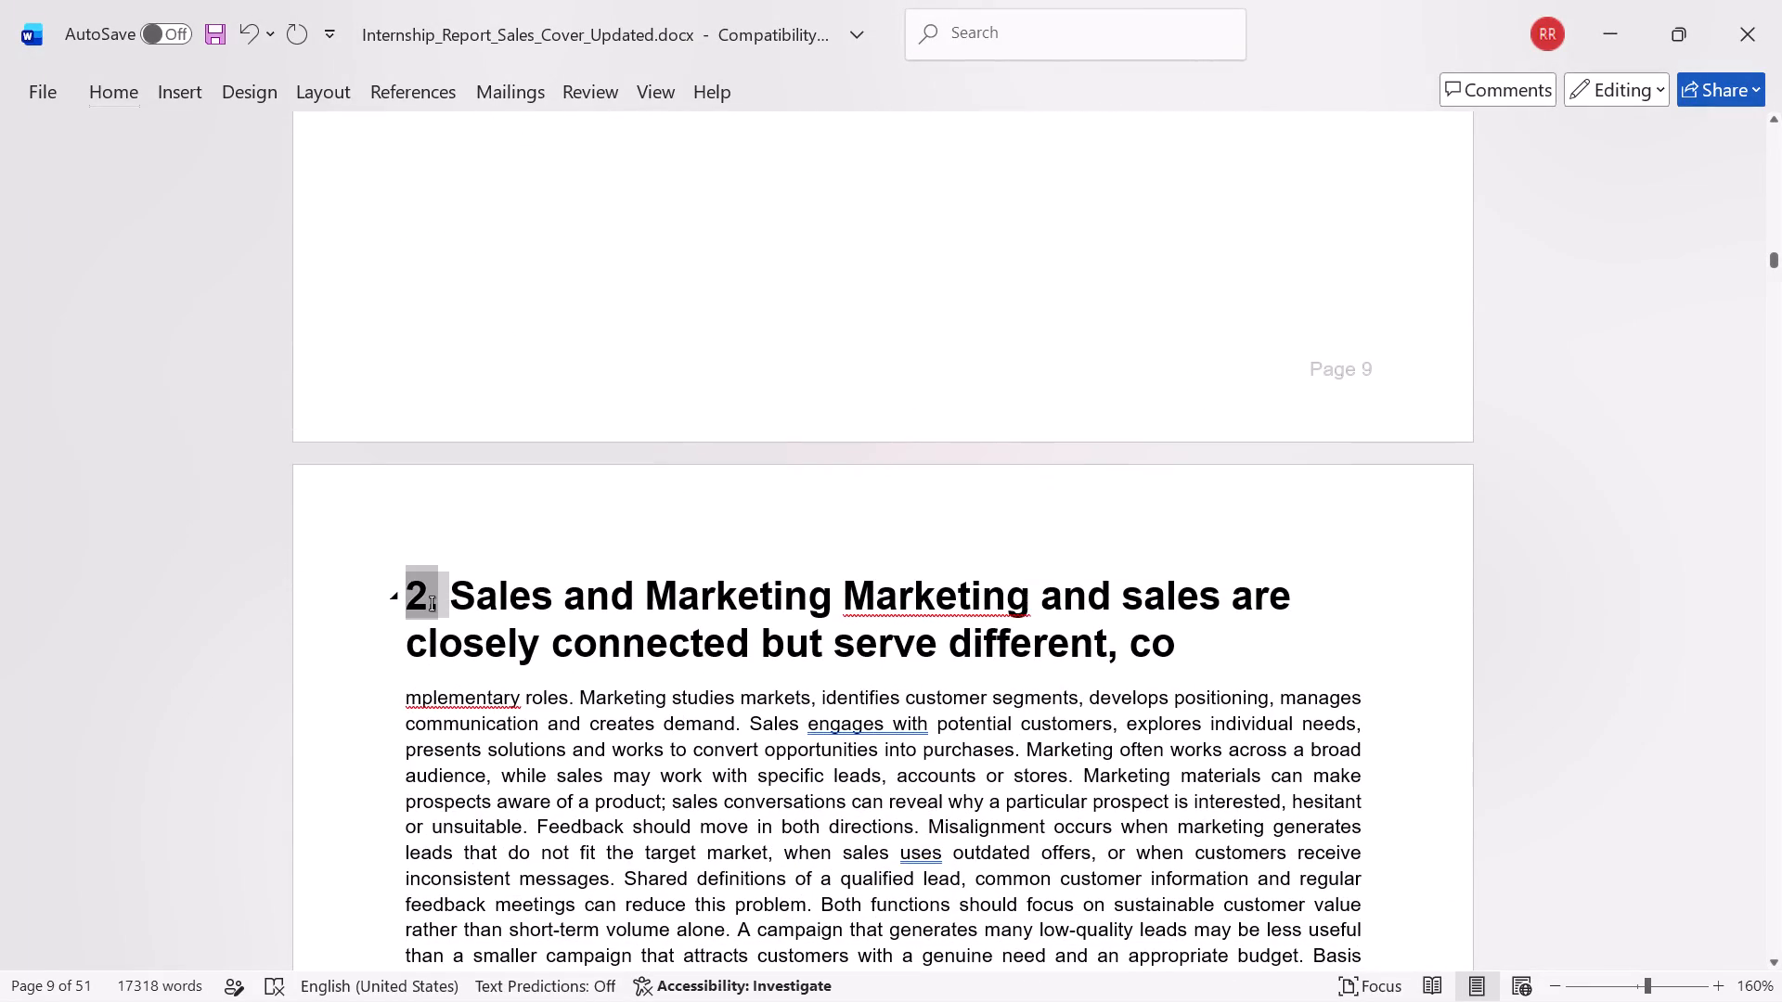
text(.)
key(space)
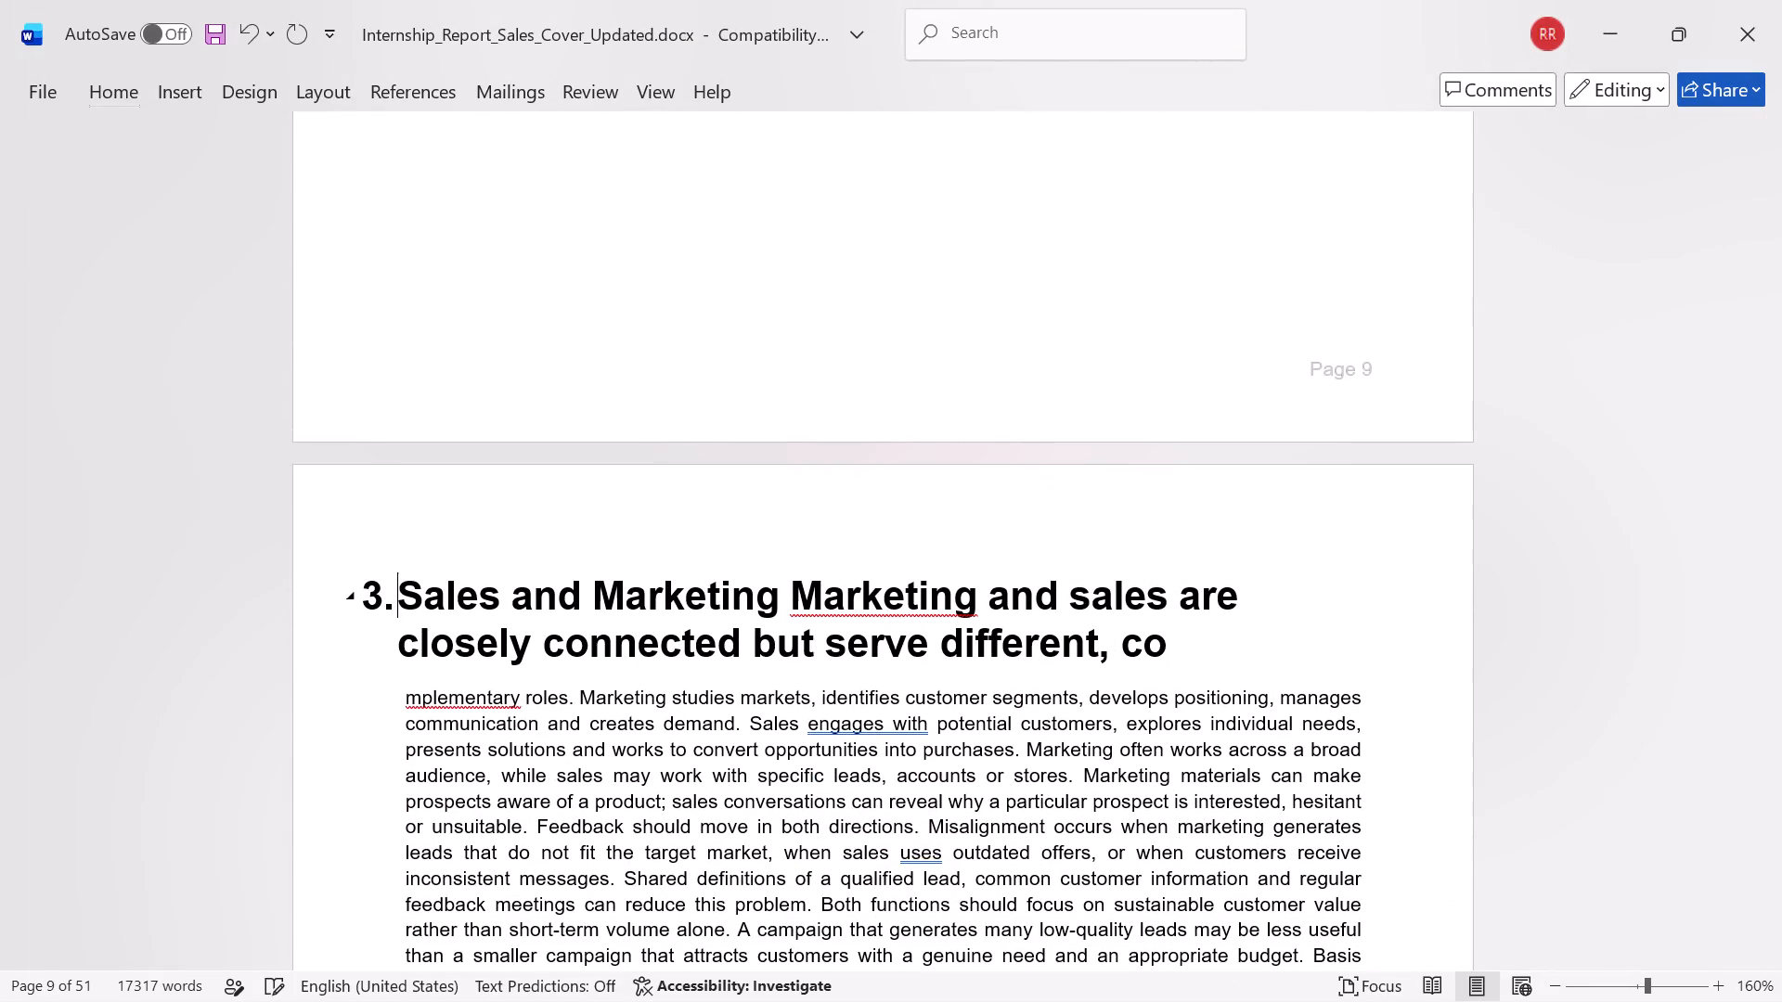
click(361, 598)
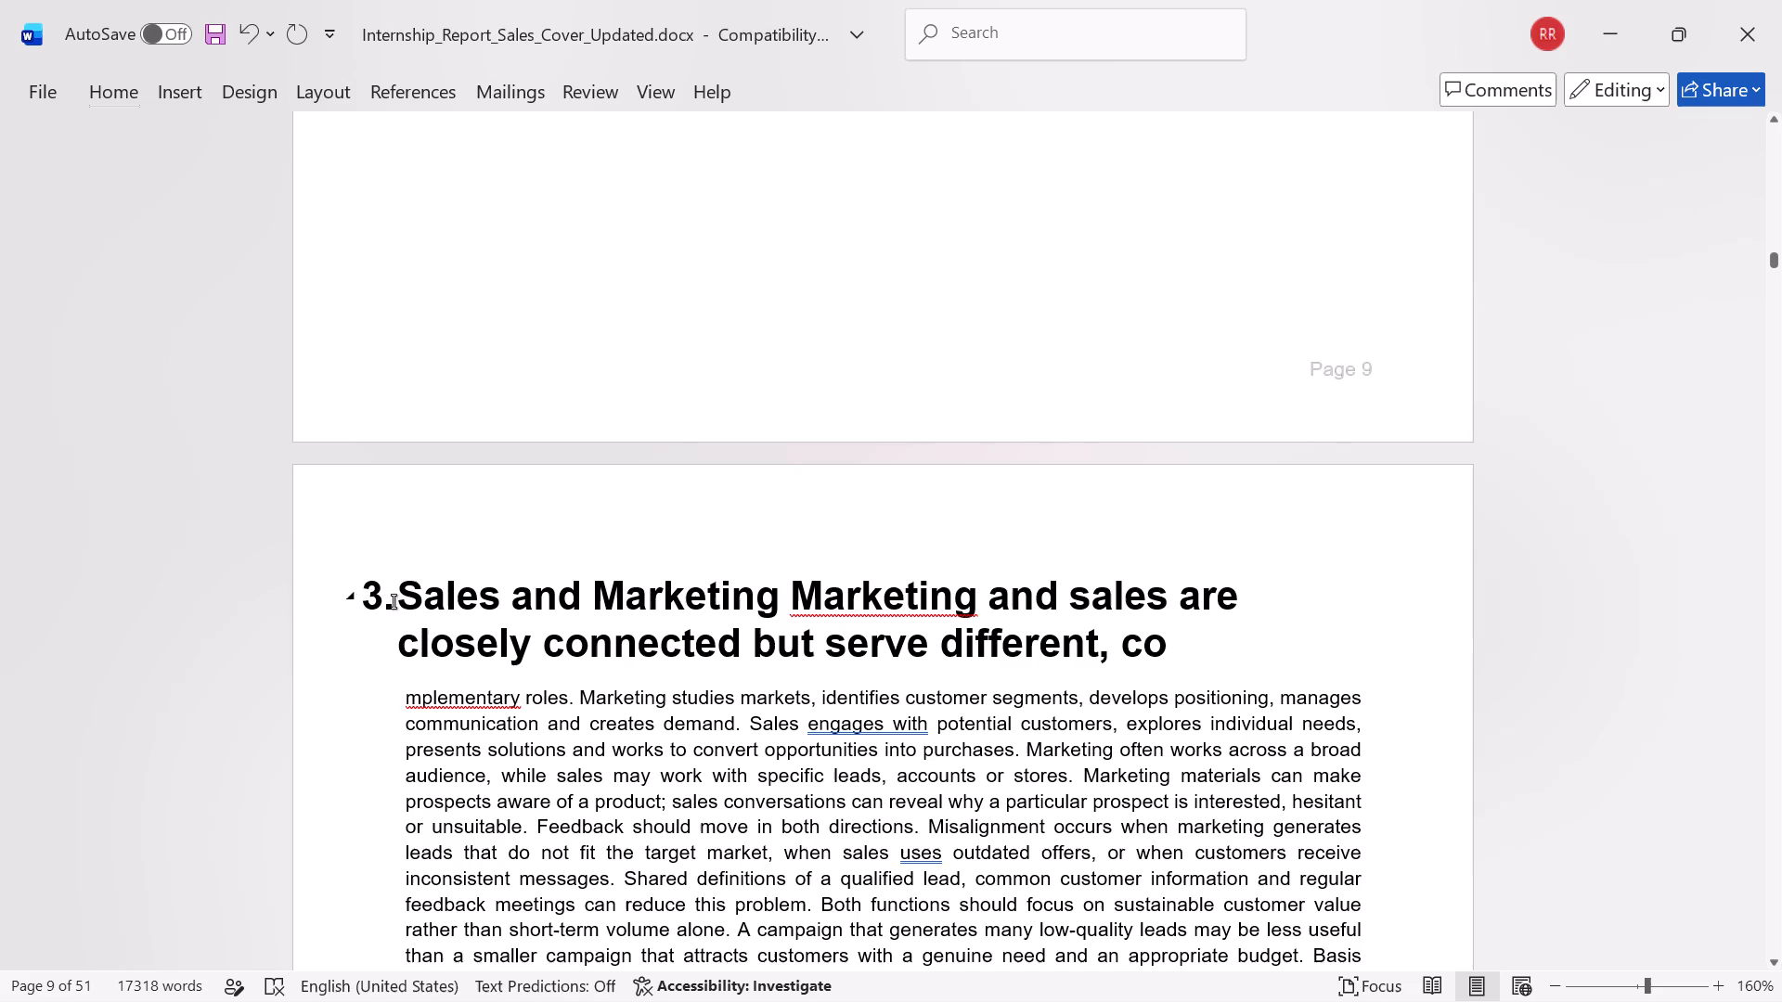
key(BackSpace)
key(BackSpace)
key(3)
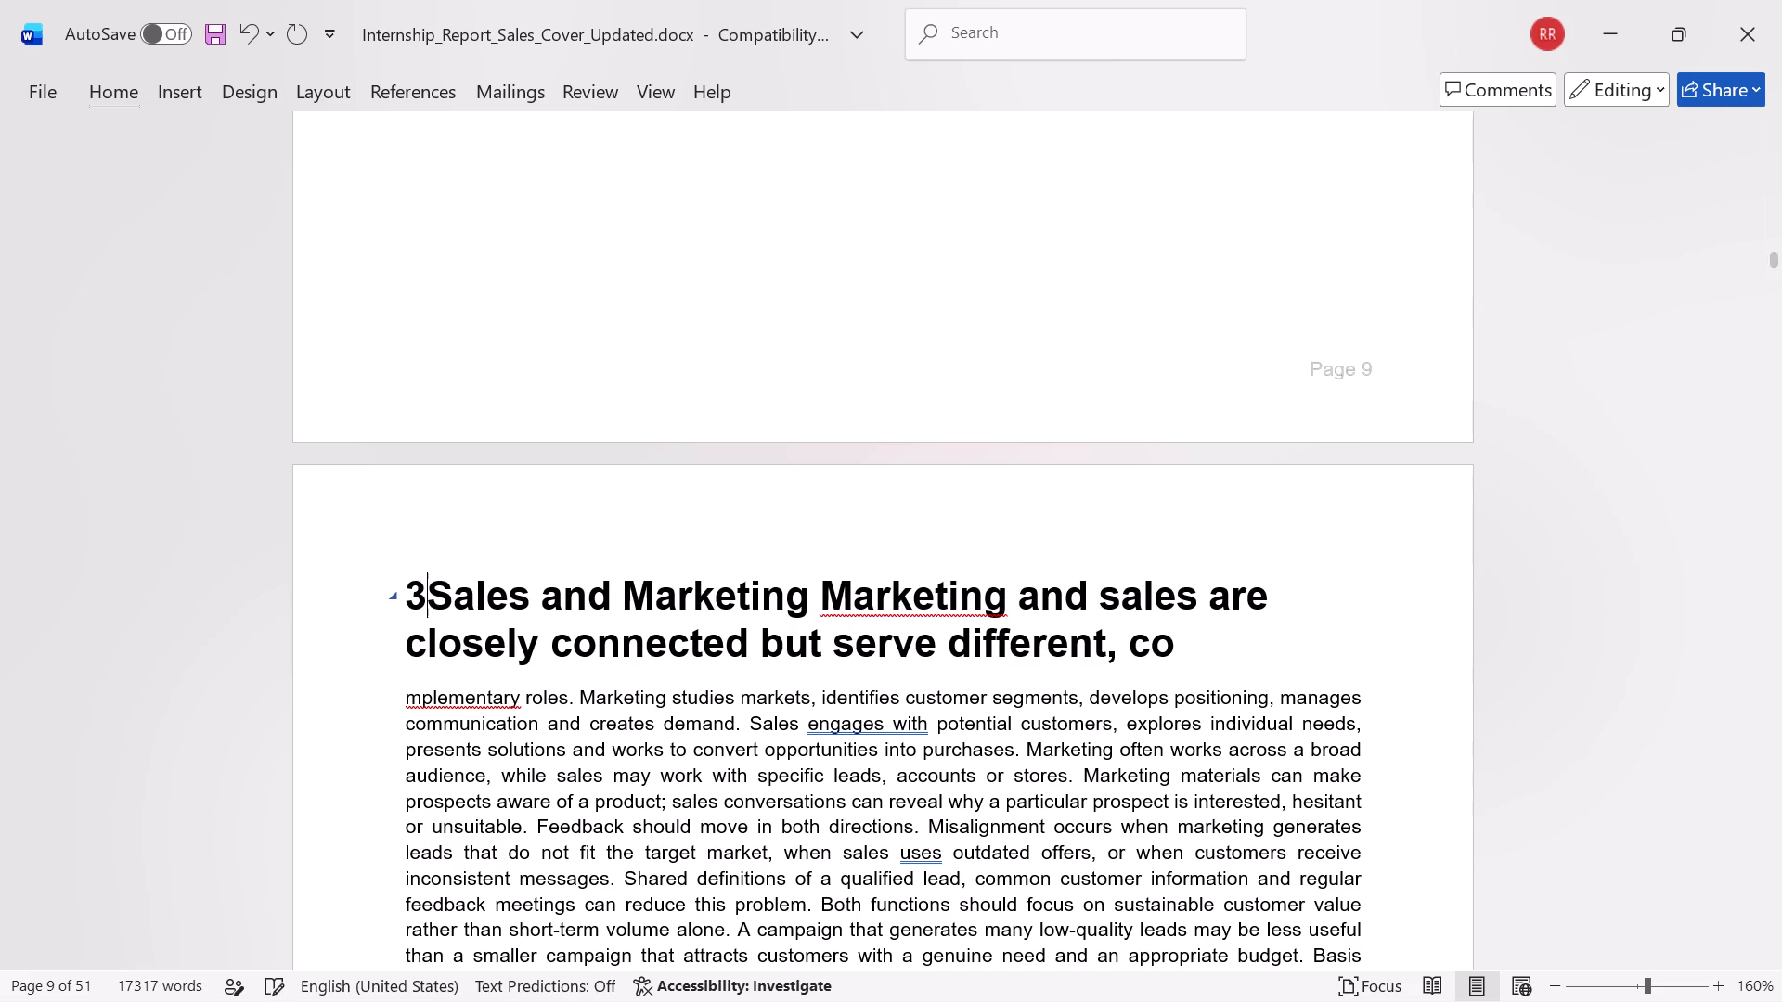
key(period)
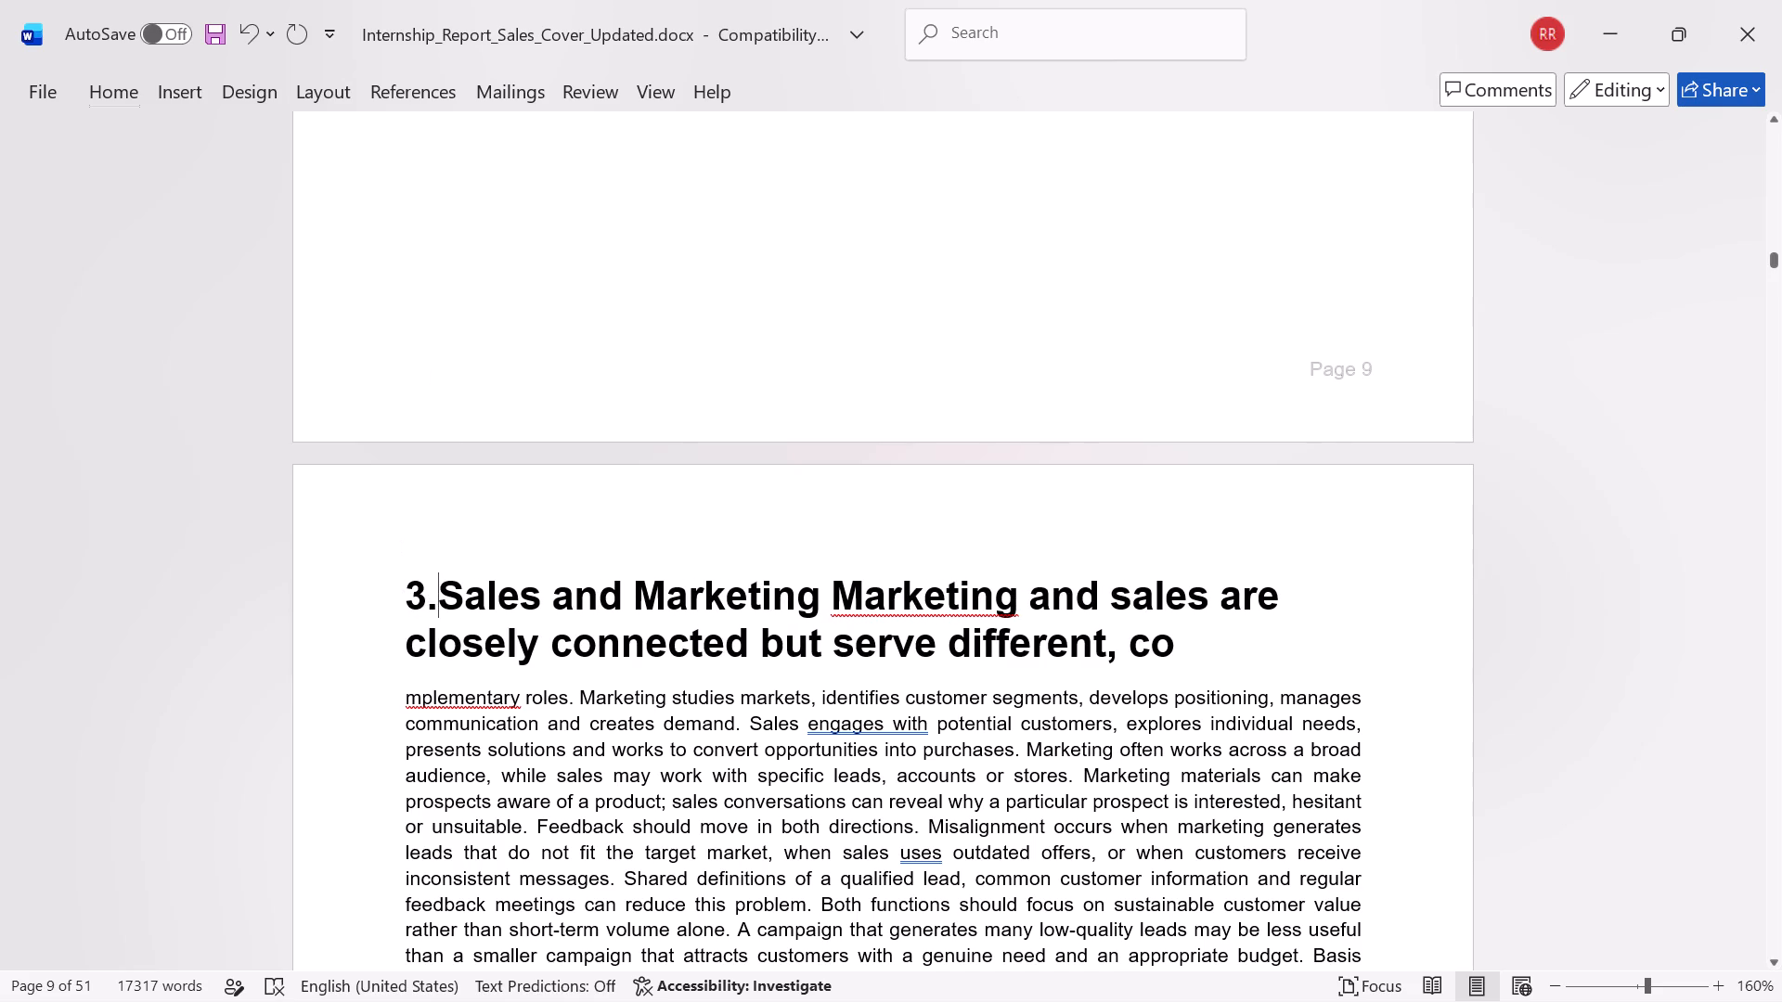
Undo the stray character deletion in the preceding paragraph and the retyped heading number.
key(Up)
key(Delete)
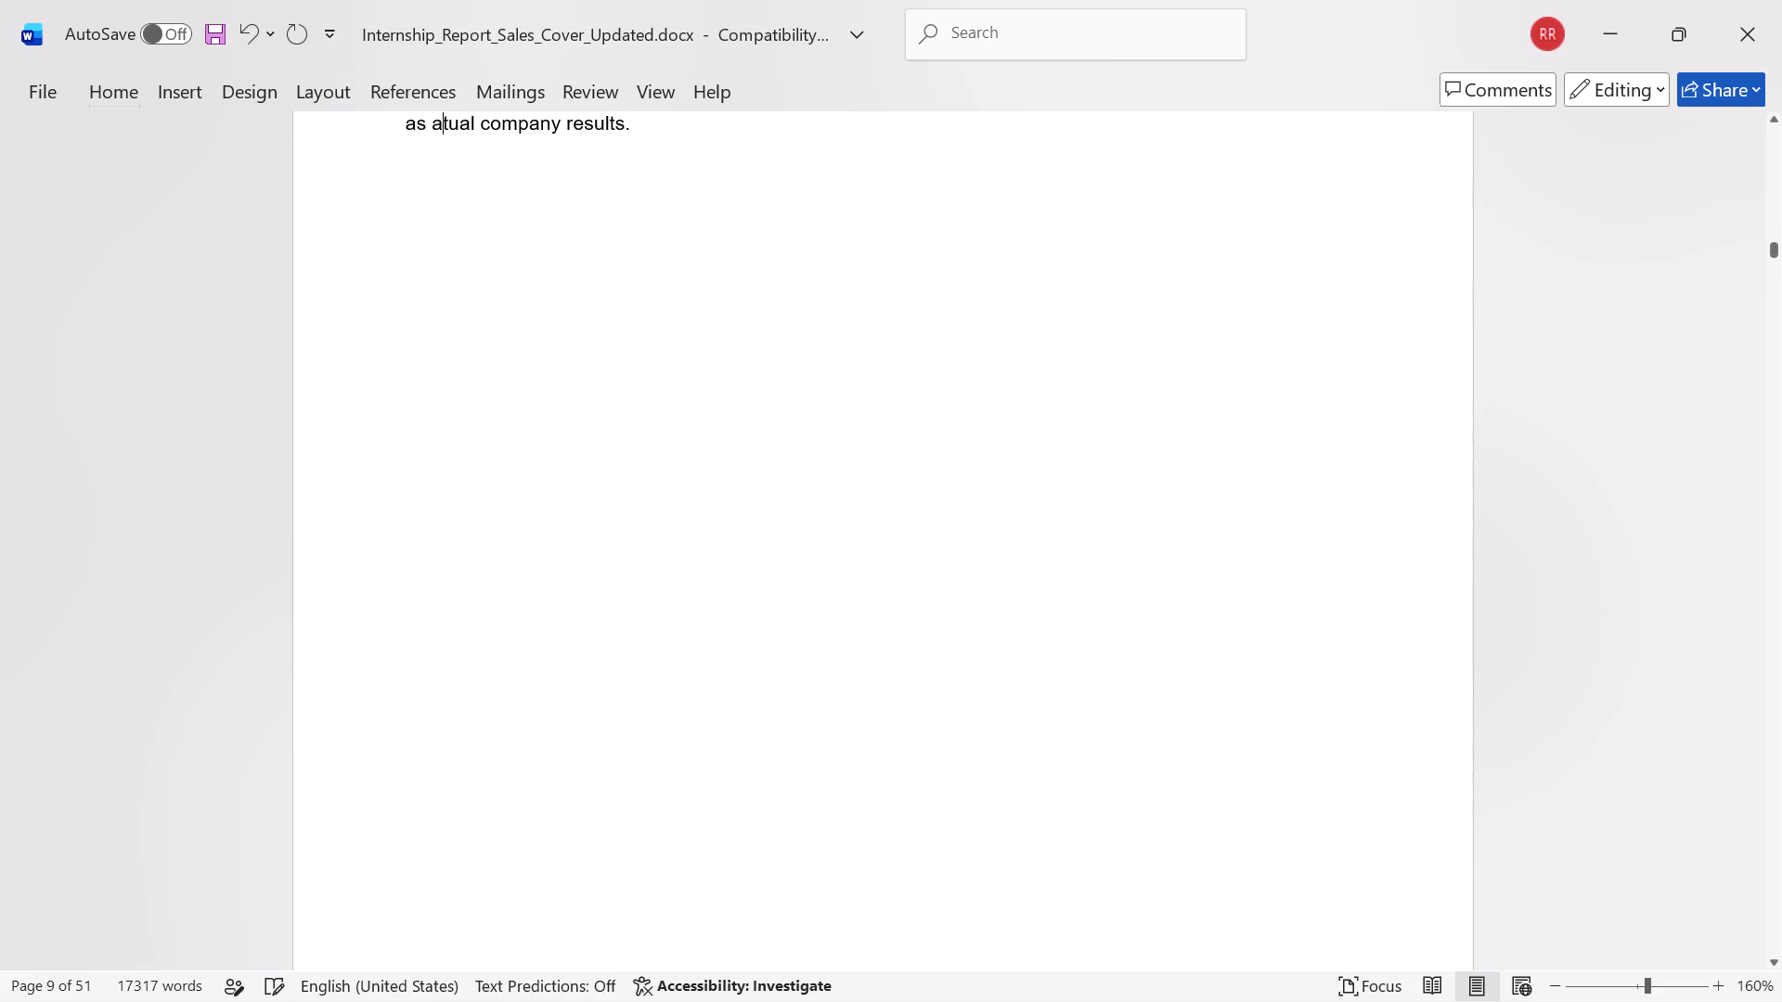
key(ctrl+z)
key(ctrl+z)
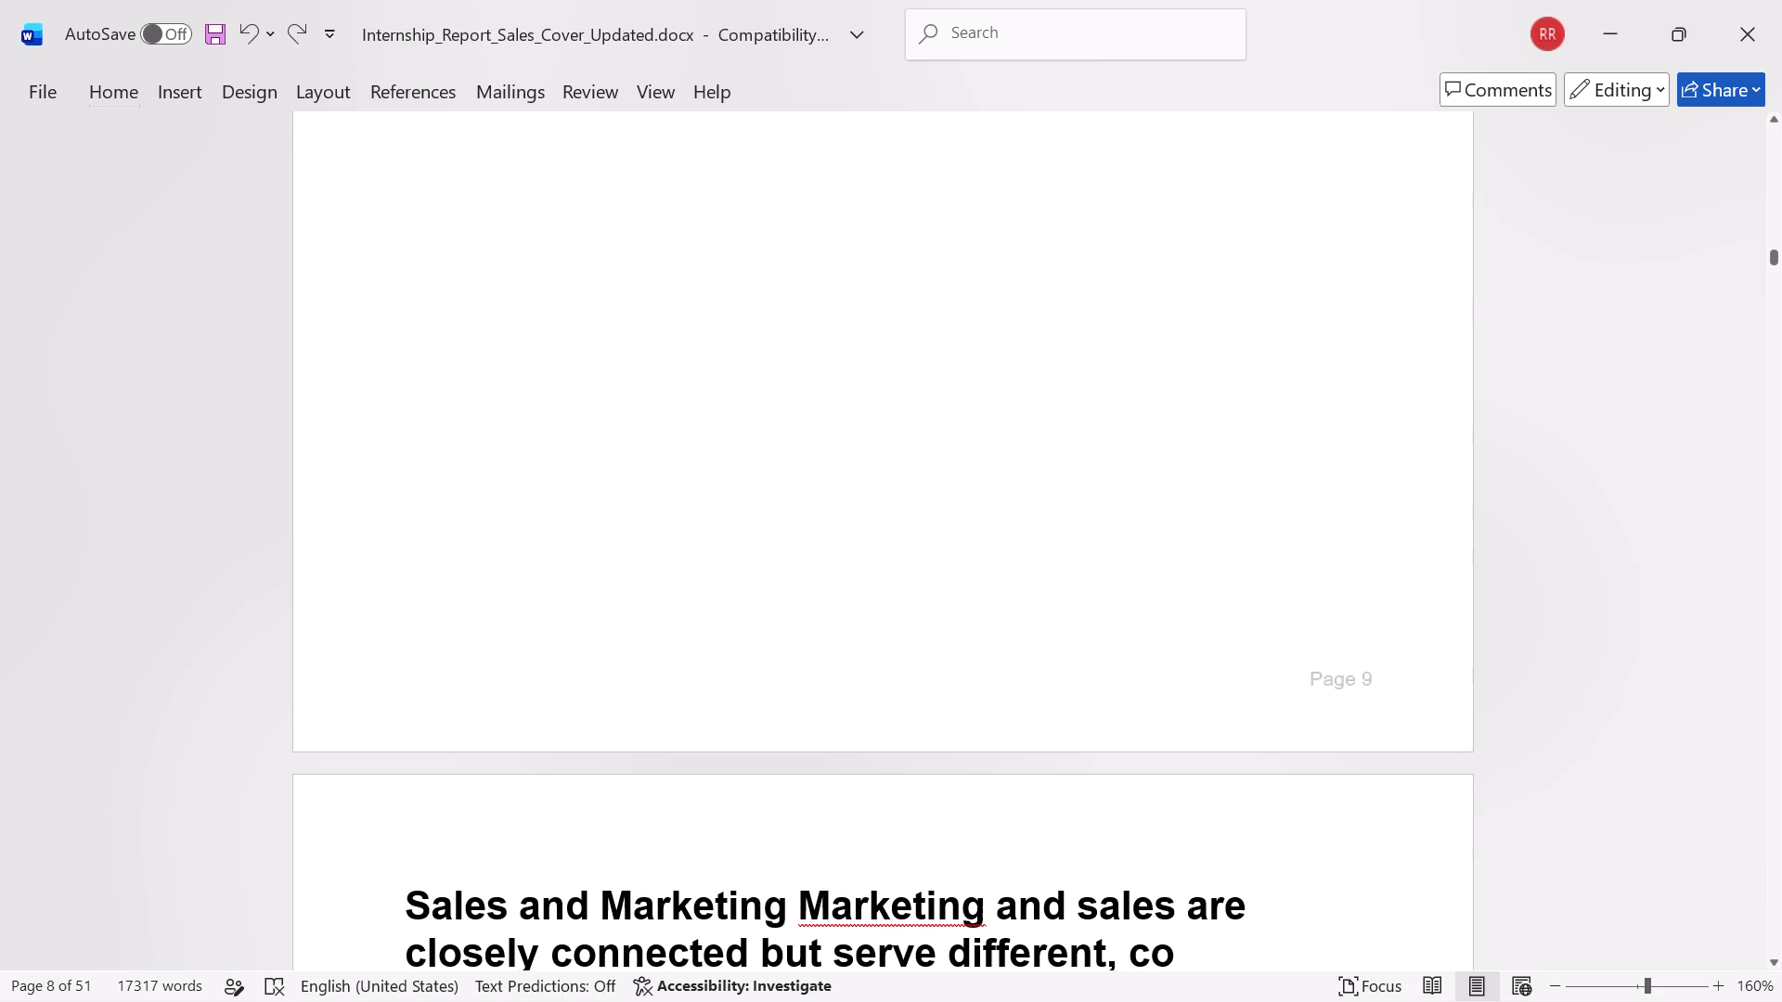
Add a line after the Measurement and improvement paragraph and remove the page break so the "Sales and Marketing" heading follows directly.
key(Up)
key(Right)
key(Down)
key(Up)
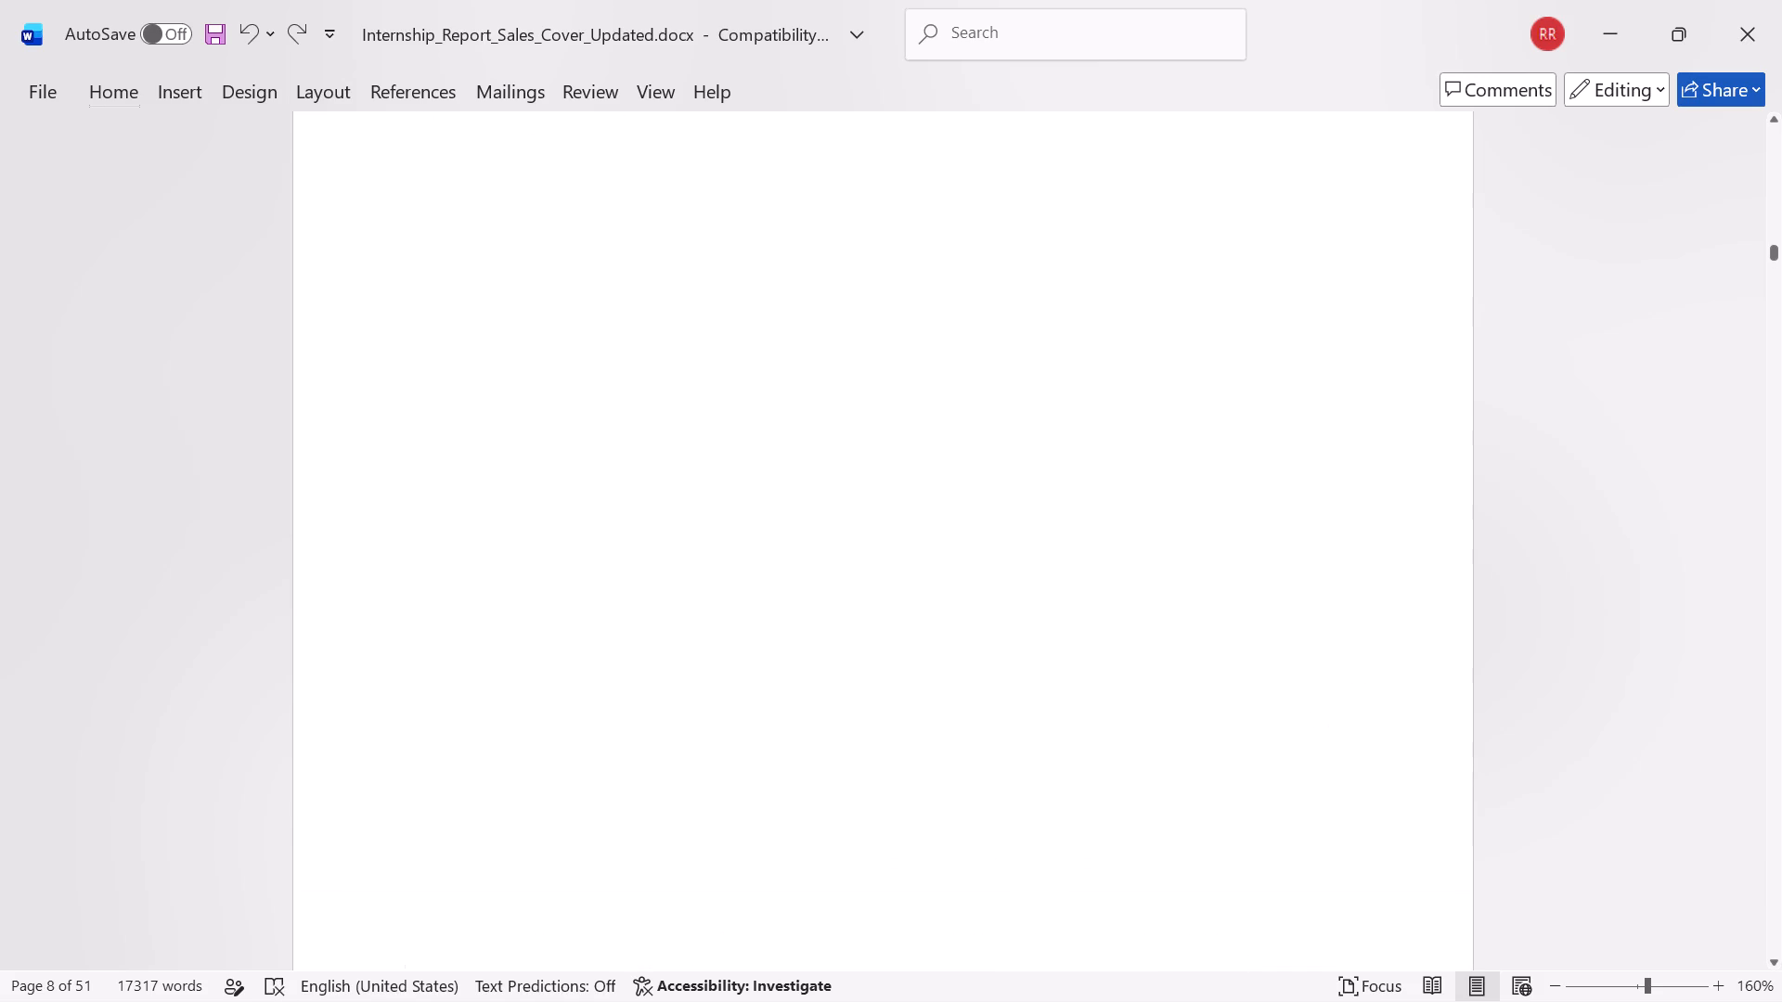
key(Right)
key(Right)
key(End)
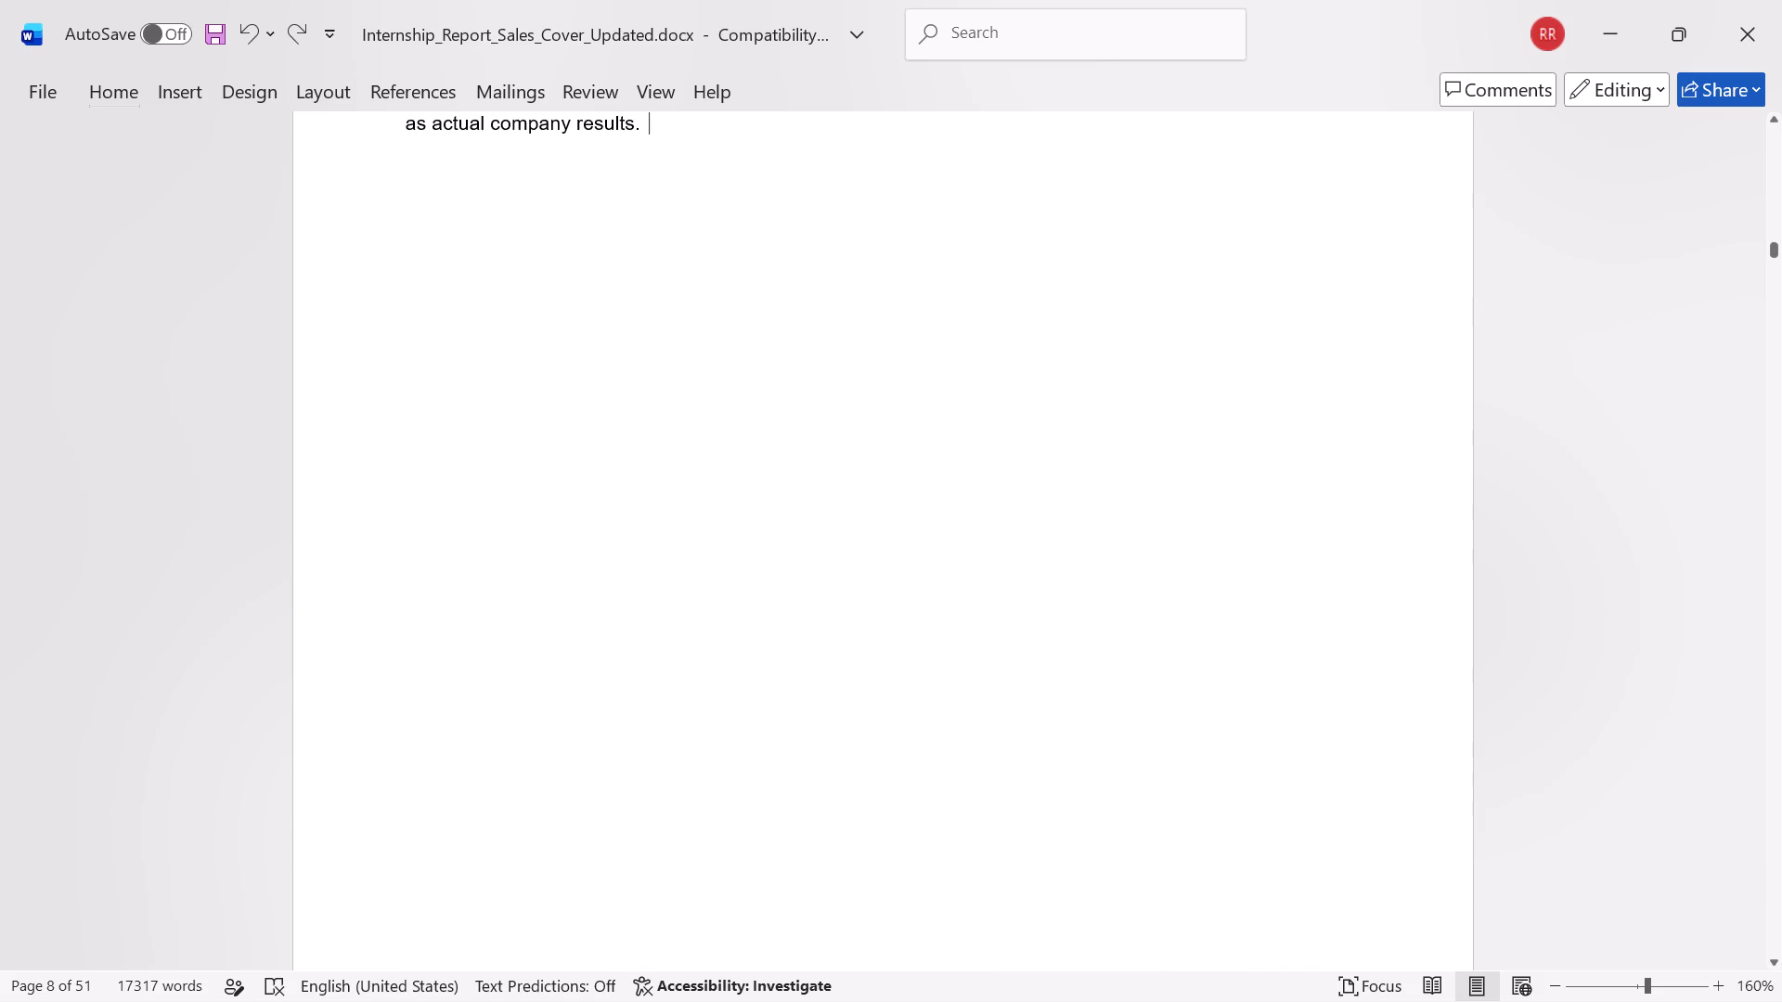
key(Return)
key(Delete)
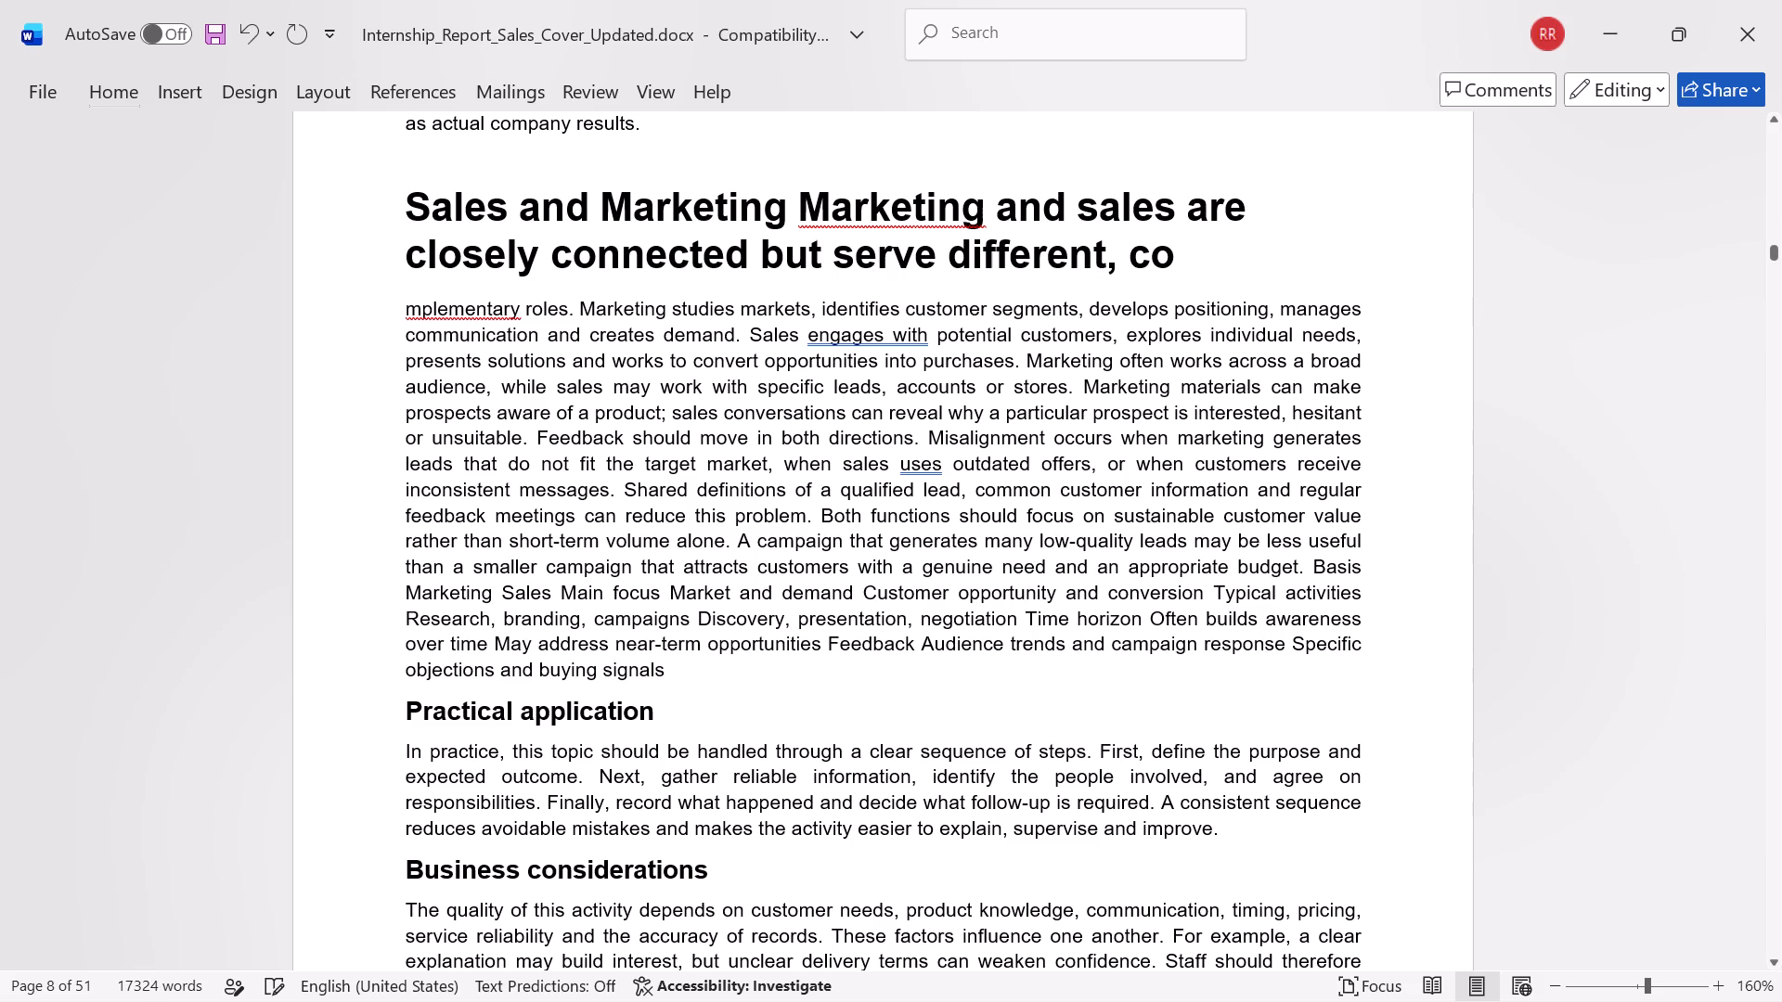
Number the "Sales and Marketing" heading as "3.", keeping one blank line above it.
key(3)
text(.)
key(space)
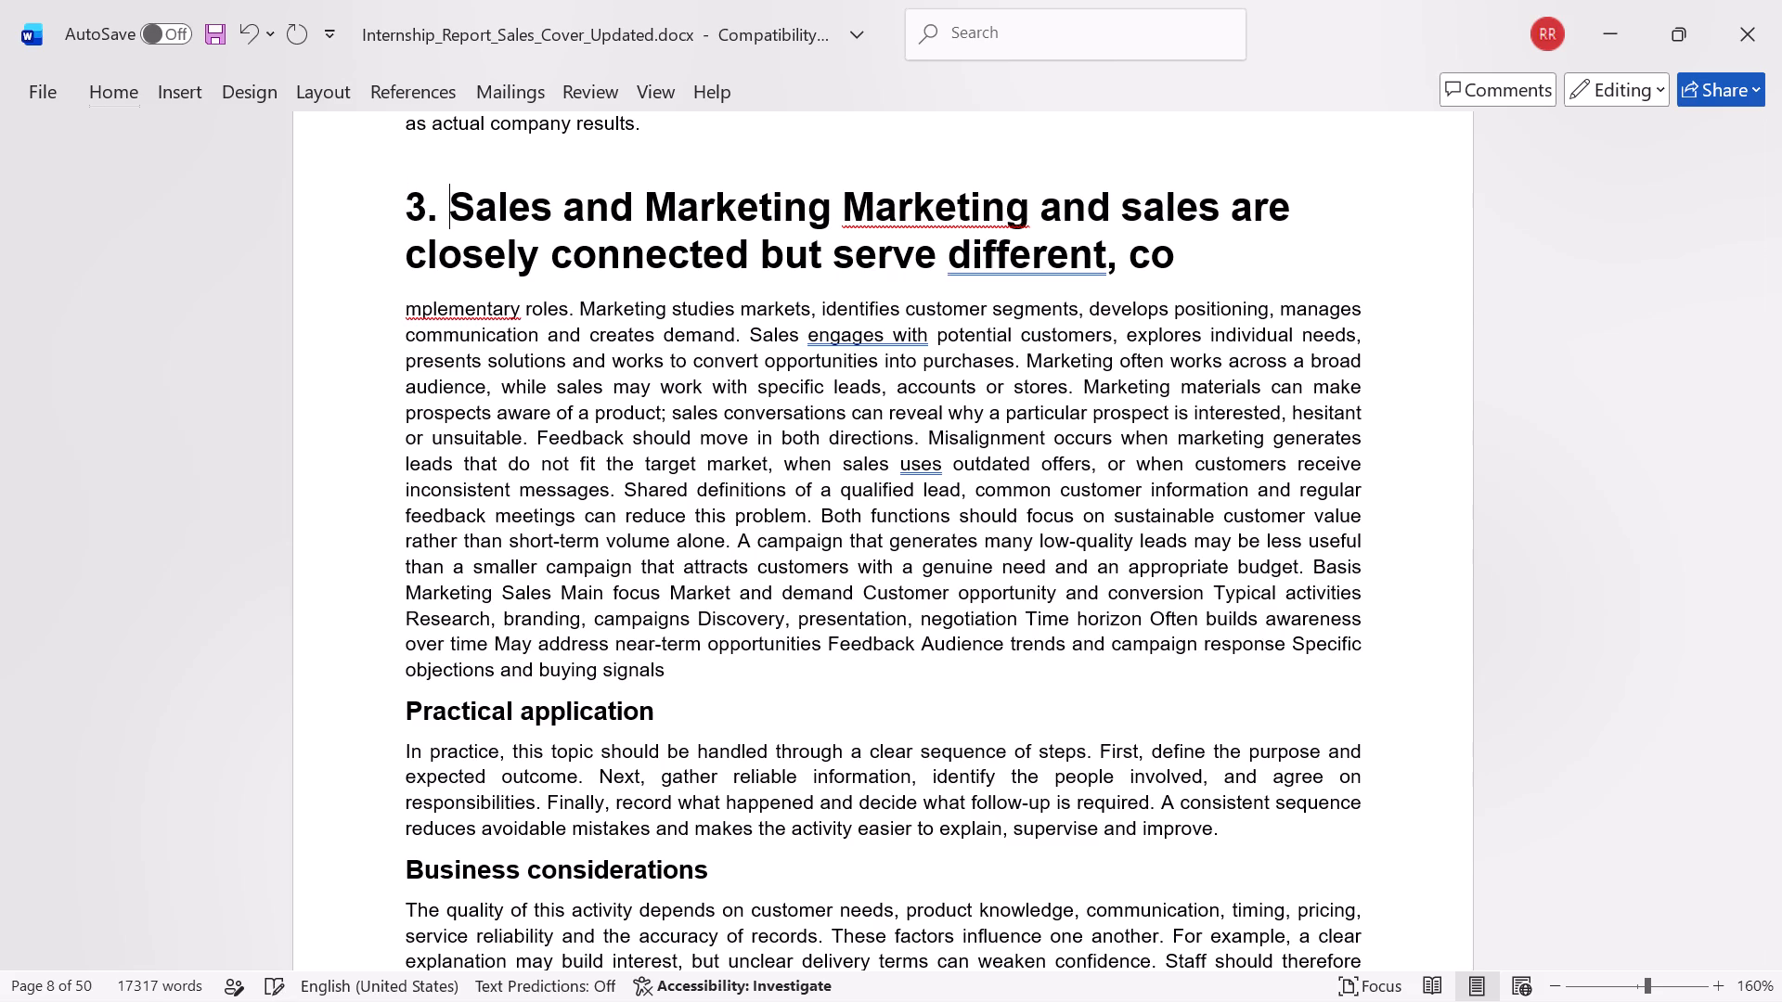
key(Up)
key(BackSpace)
Compare the end of the "Sales and Marketing" section in Word with the same section in the PDF.
scroll(373, 605, down, 5)
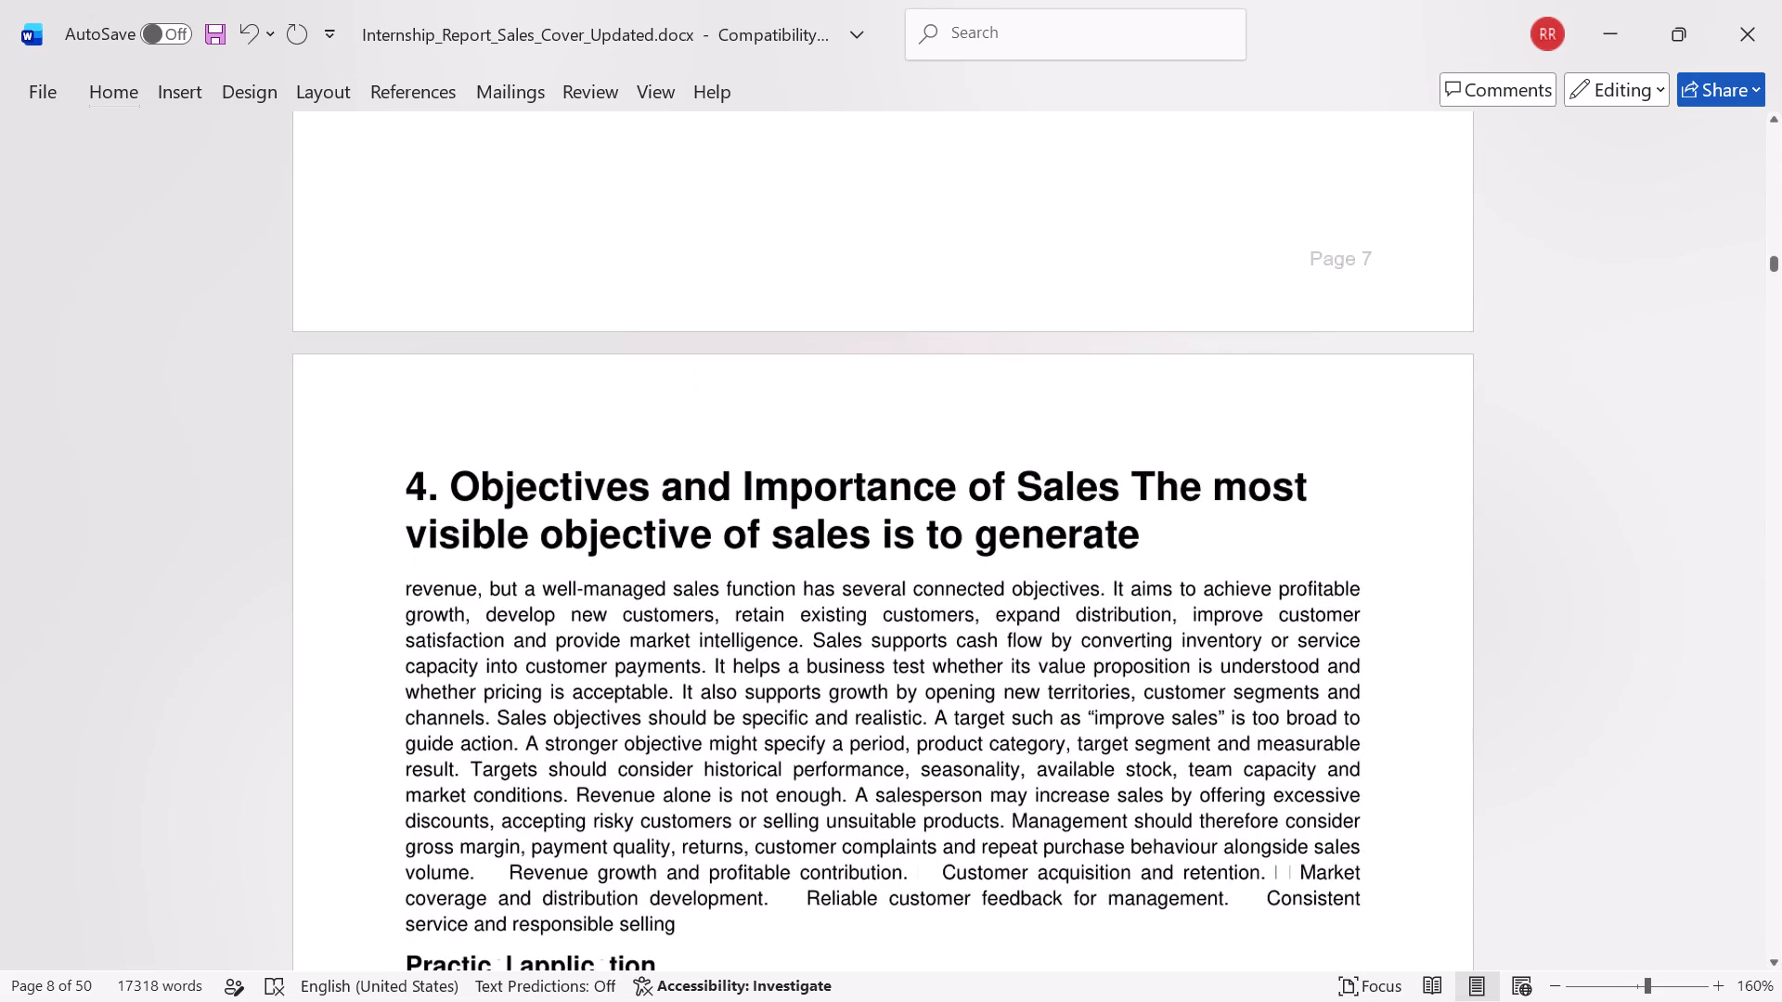
scroll(444, 627, up, 1)
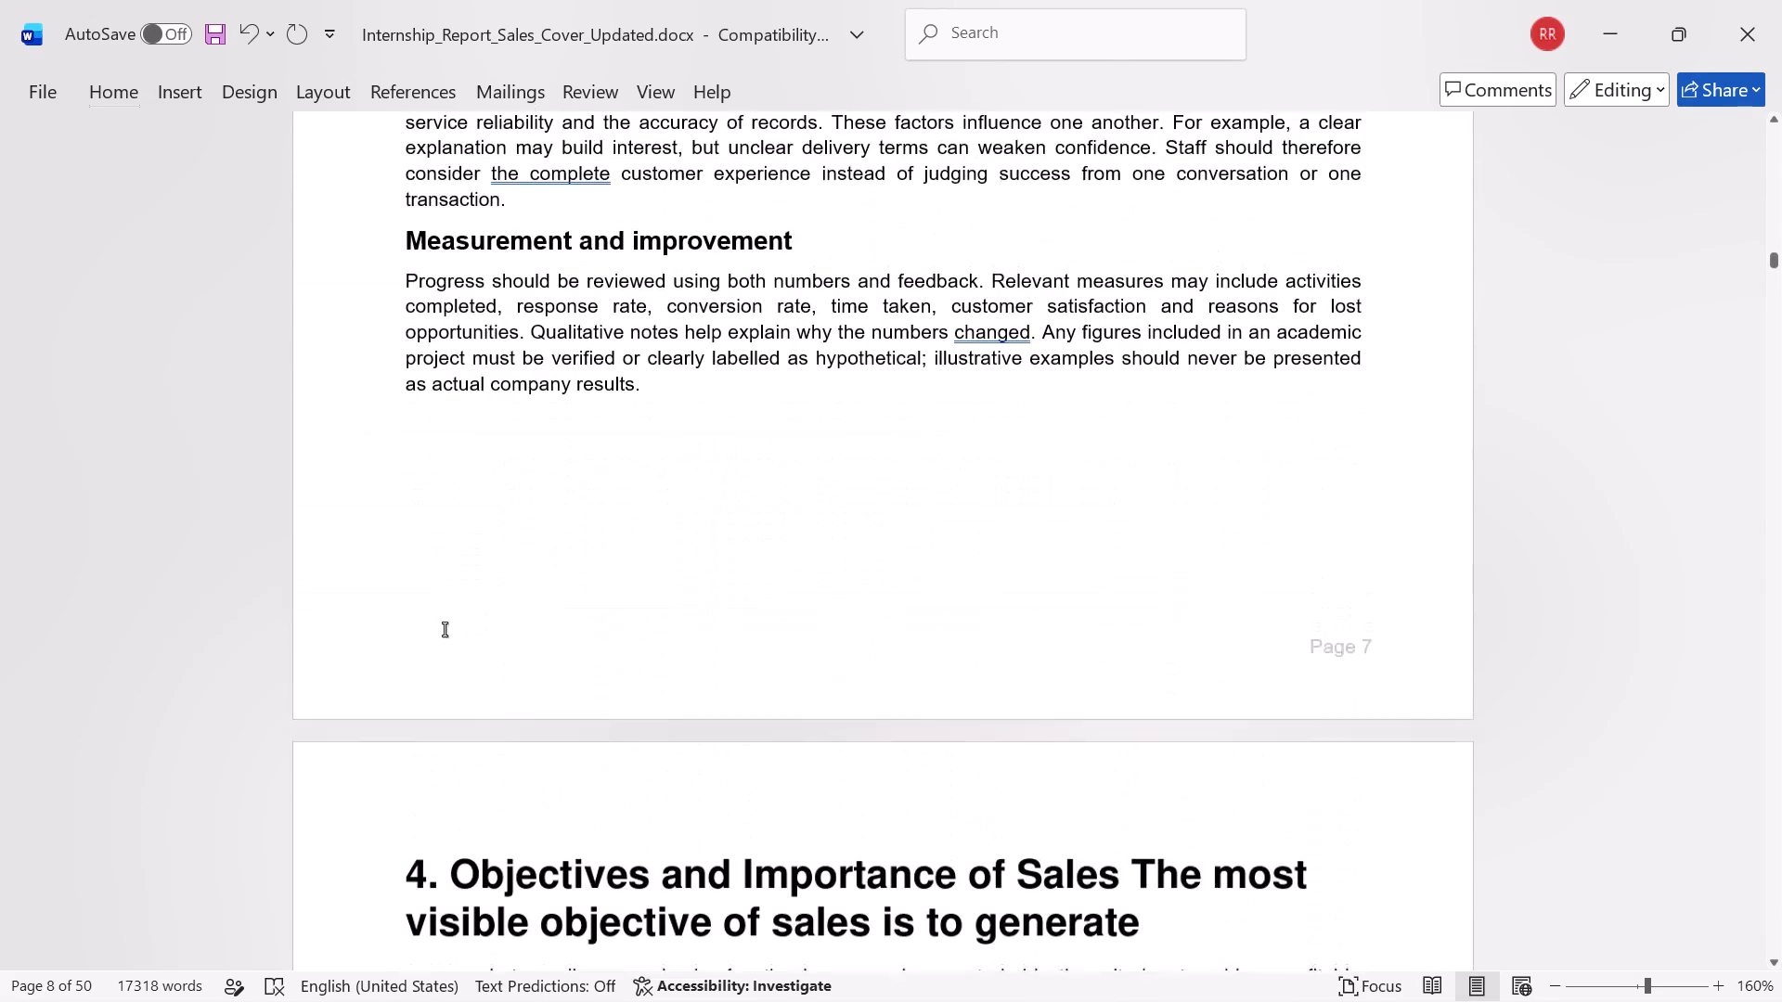
click(523, 400)
key(alt+Tab)
scroll(676, 526, down, 2)
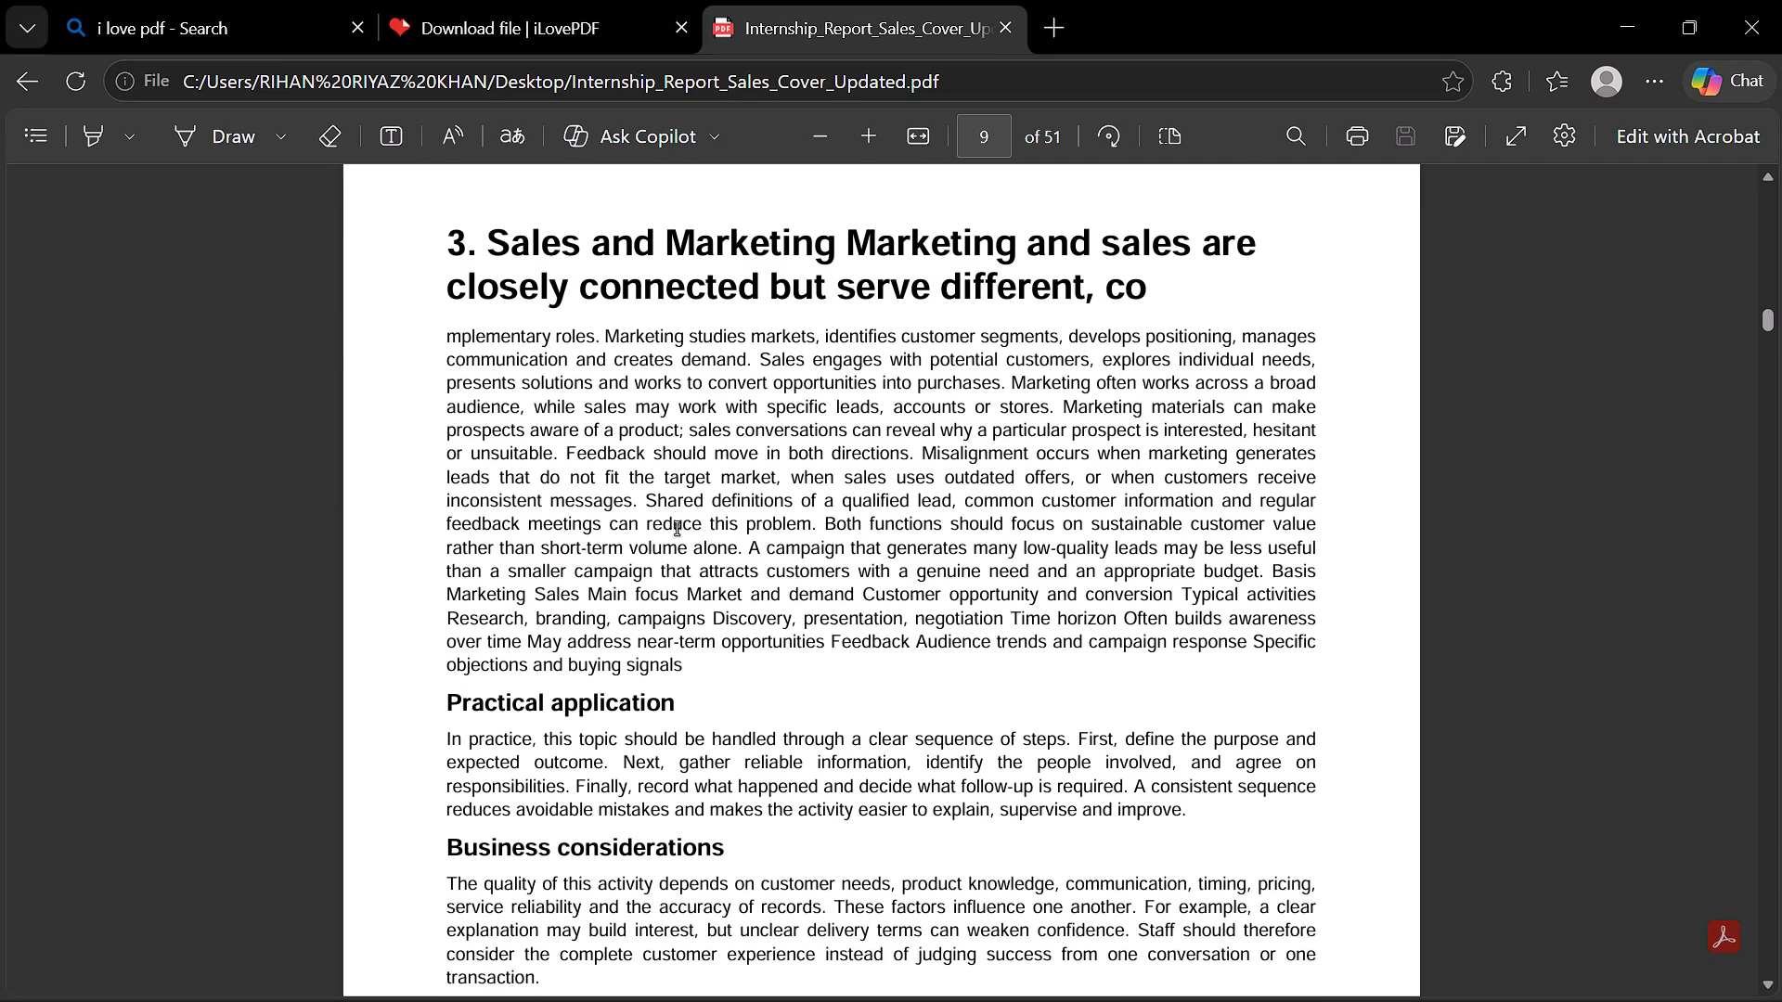
scroll(676, 526, down, 9)
key(alt+Tab)
Review the layout and headings of sections 4 to 6 in the Word report, from "Objectives and Importance of Sales" through "Sales Management".
scroll(676, 526, down, 1)
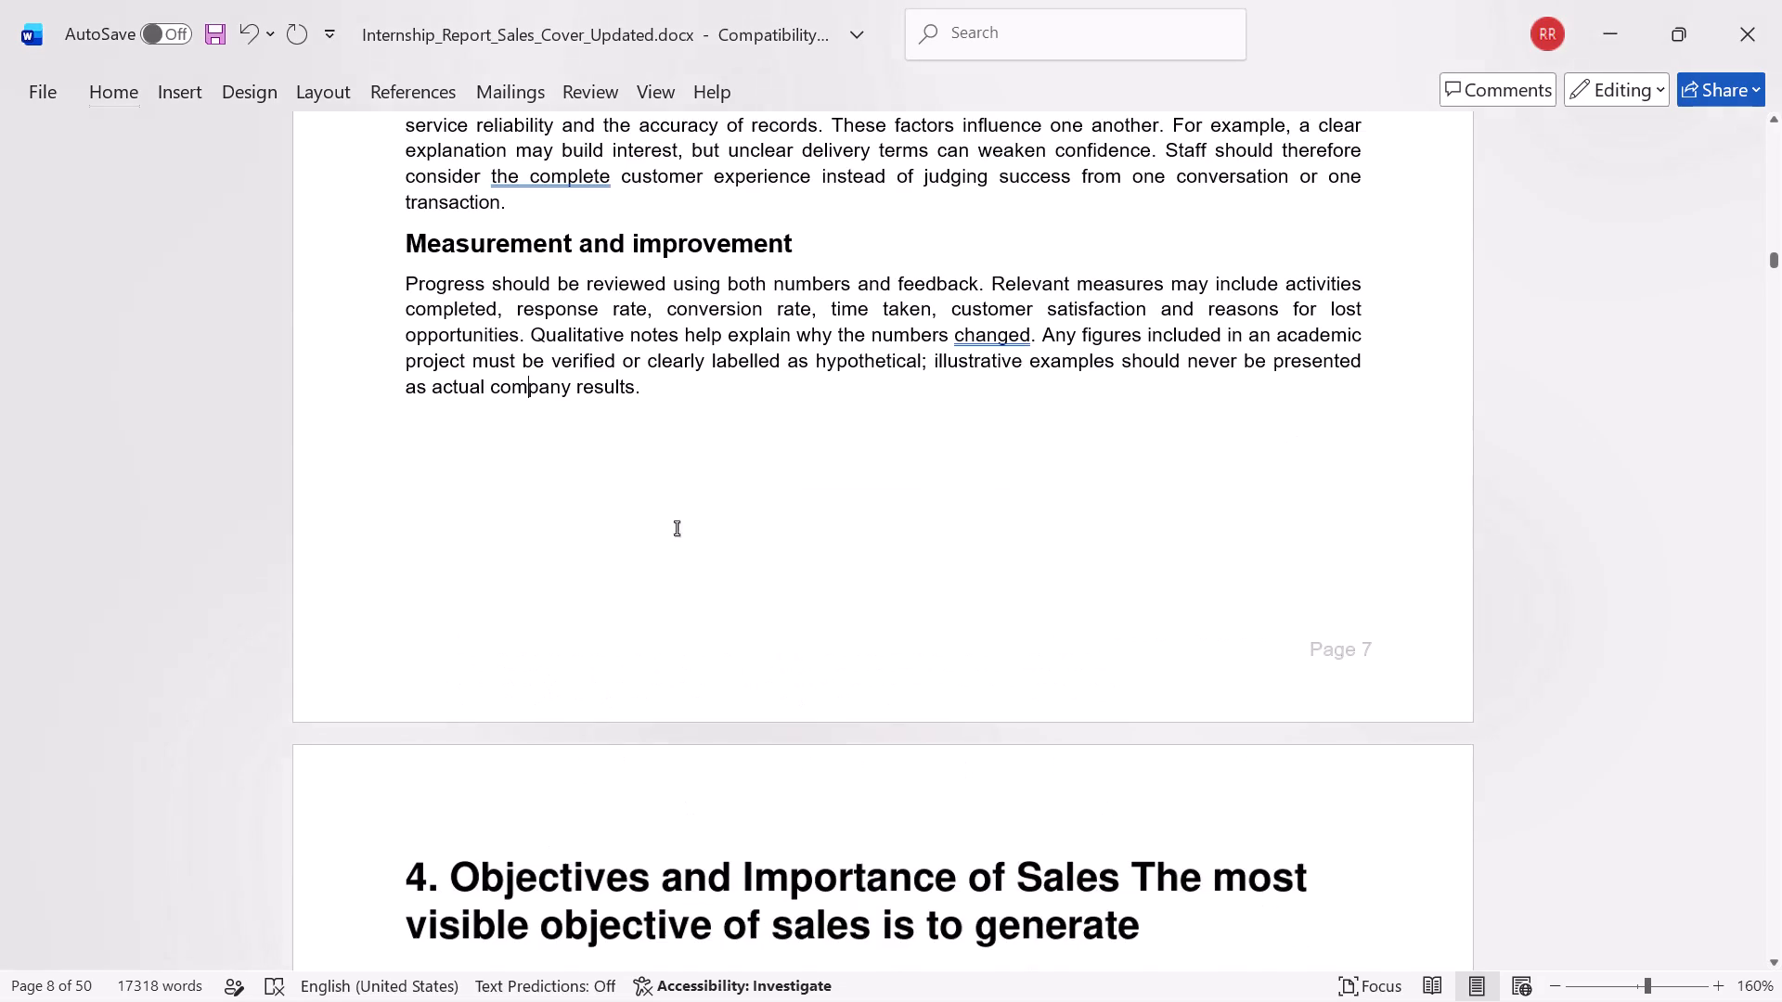
scroll(676, 526, down, 1)
click(676, 526)
click(676, 526)
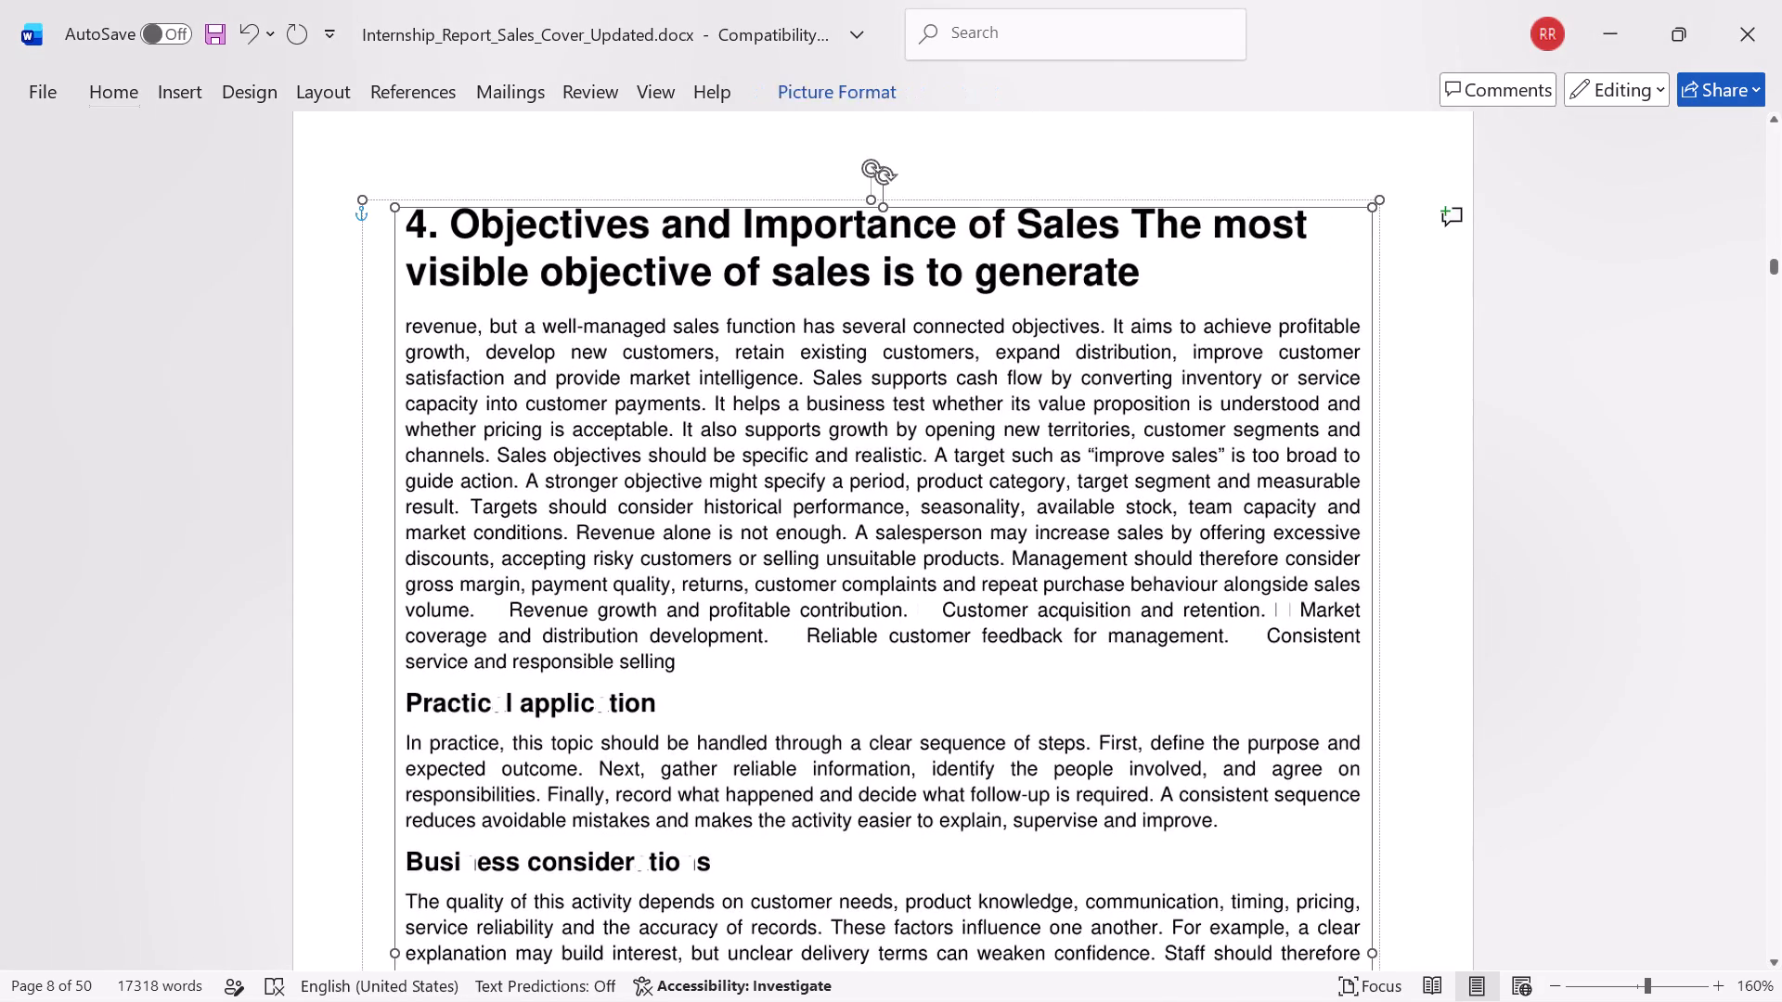
scroll(676, 526, down, 2)
click(676, 526)
scroll(676, 526, down, 2)
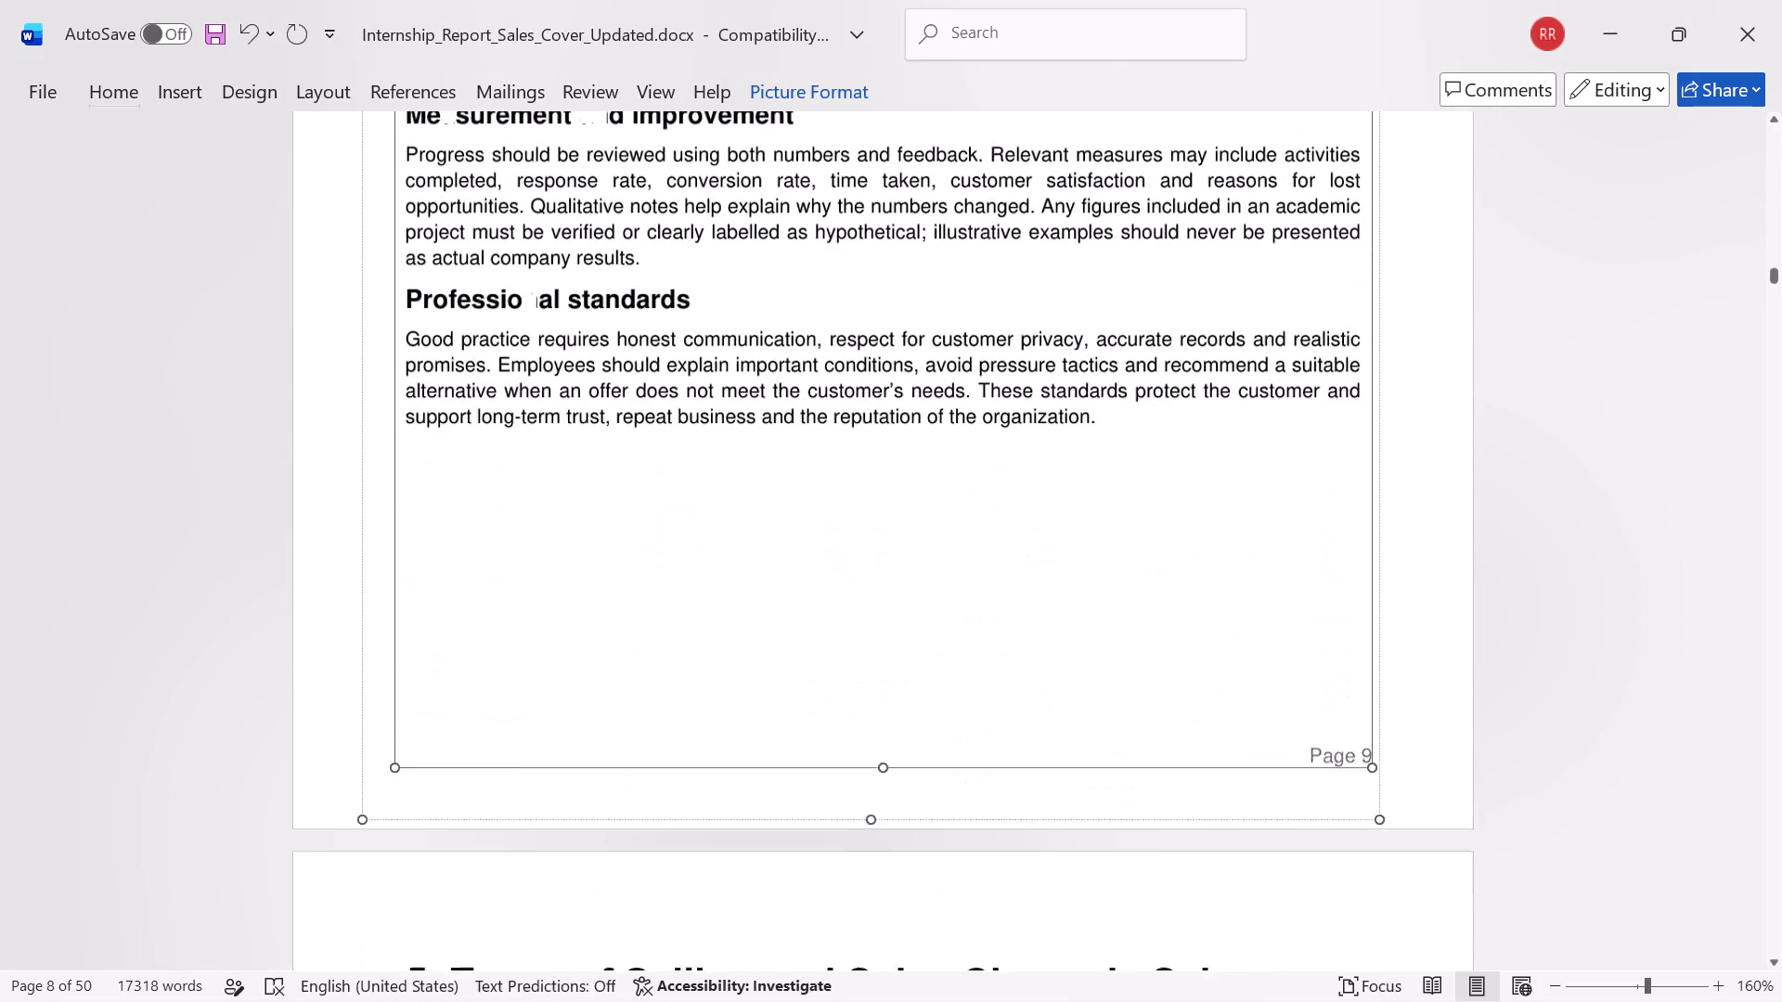
scroll(676, 526, down, 3)
click(676, 526)
scroll(676, 526, down, 1)
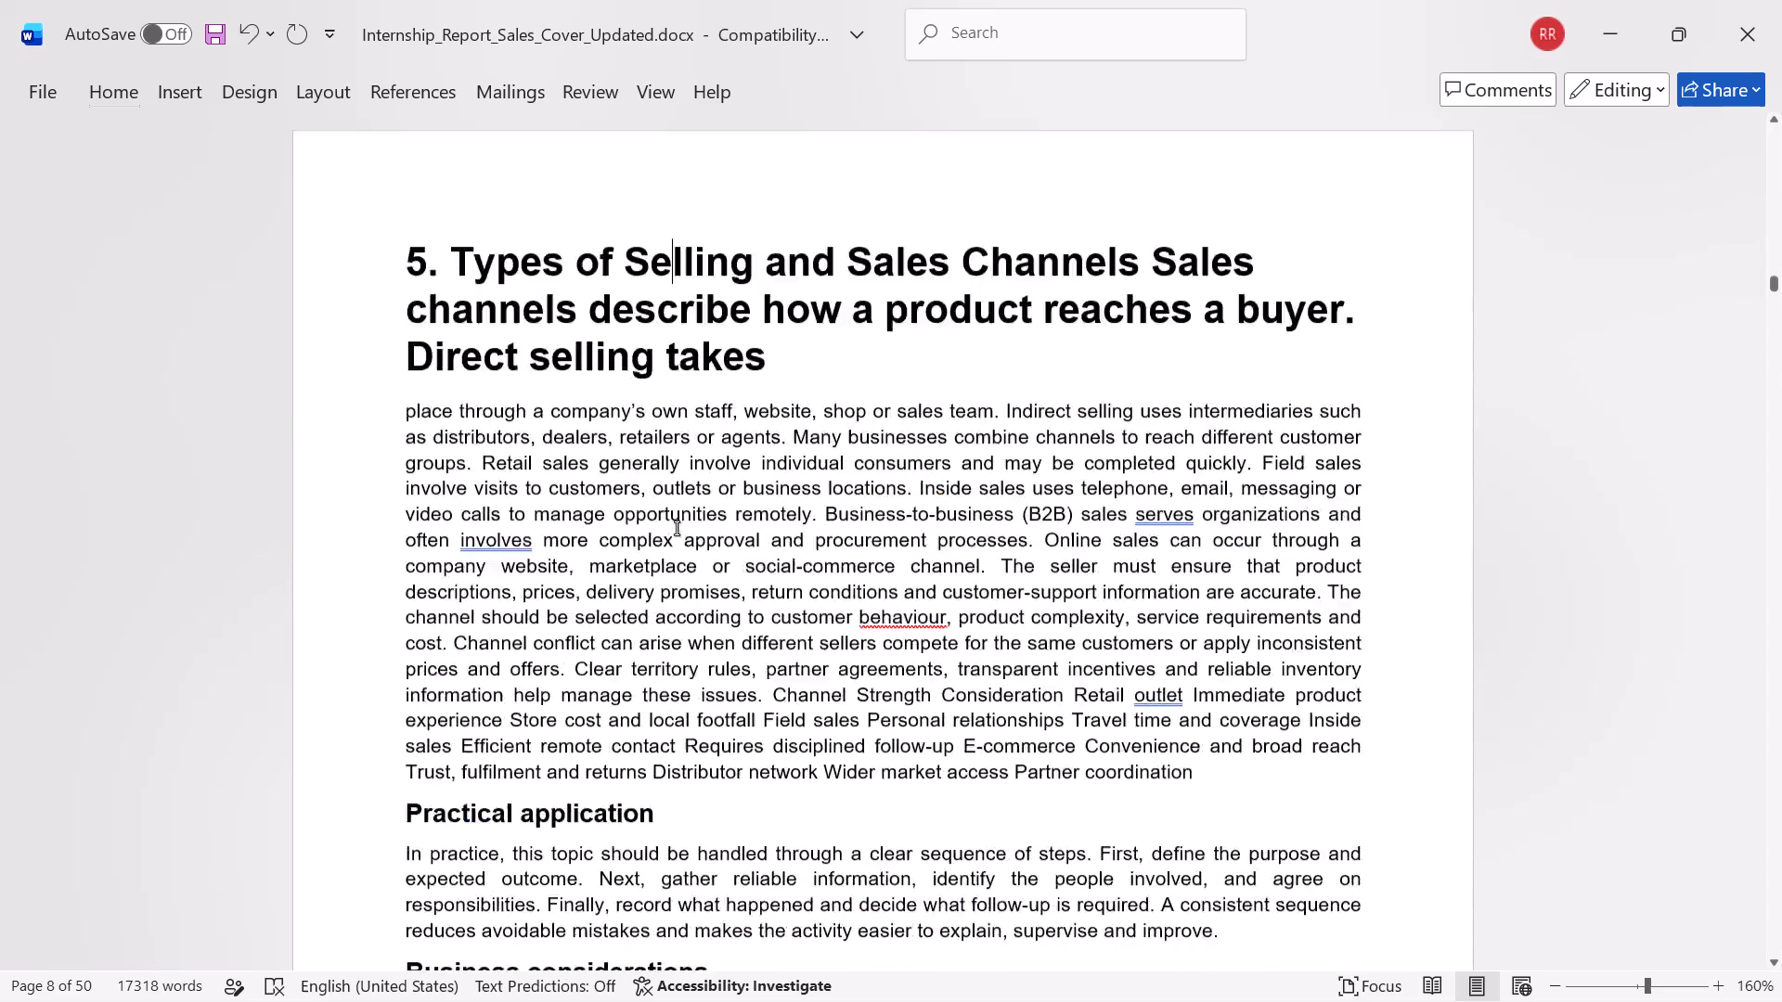
scroll(676, 526, down, 5)
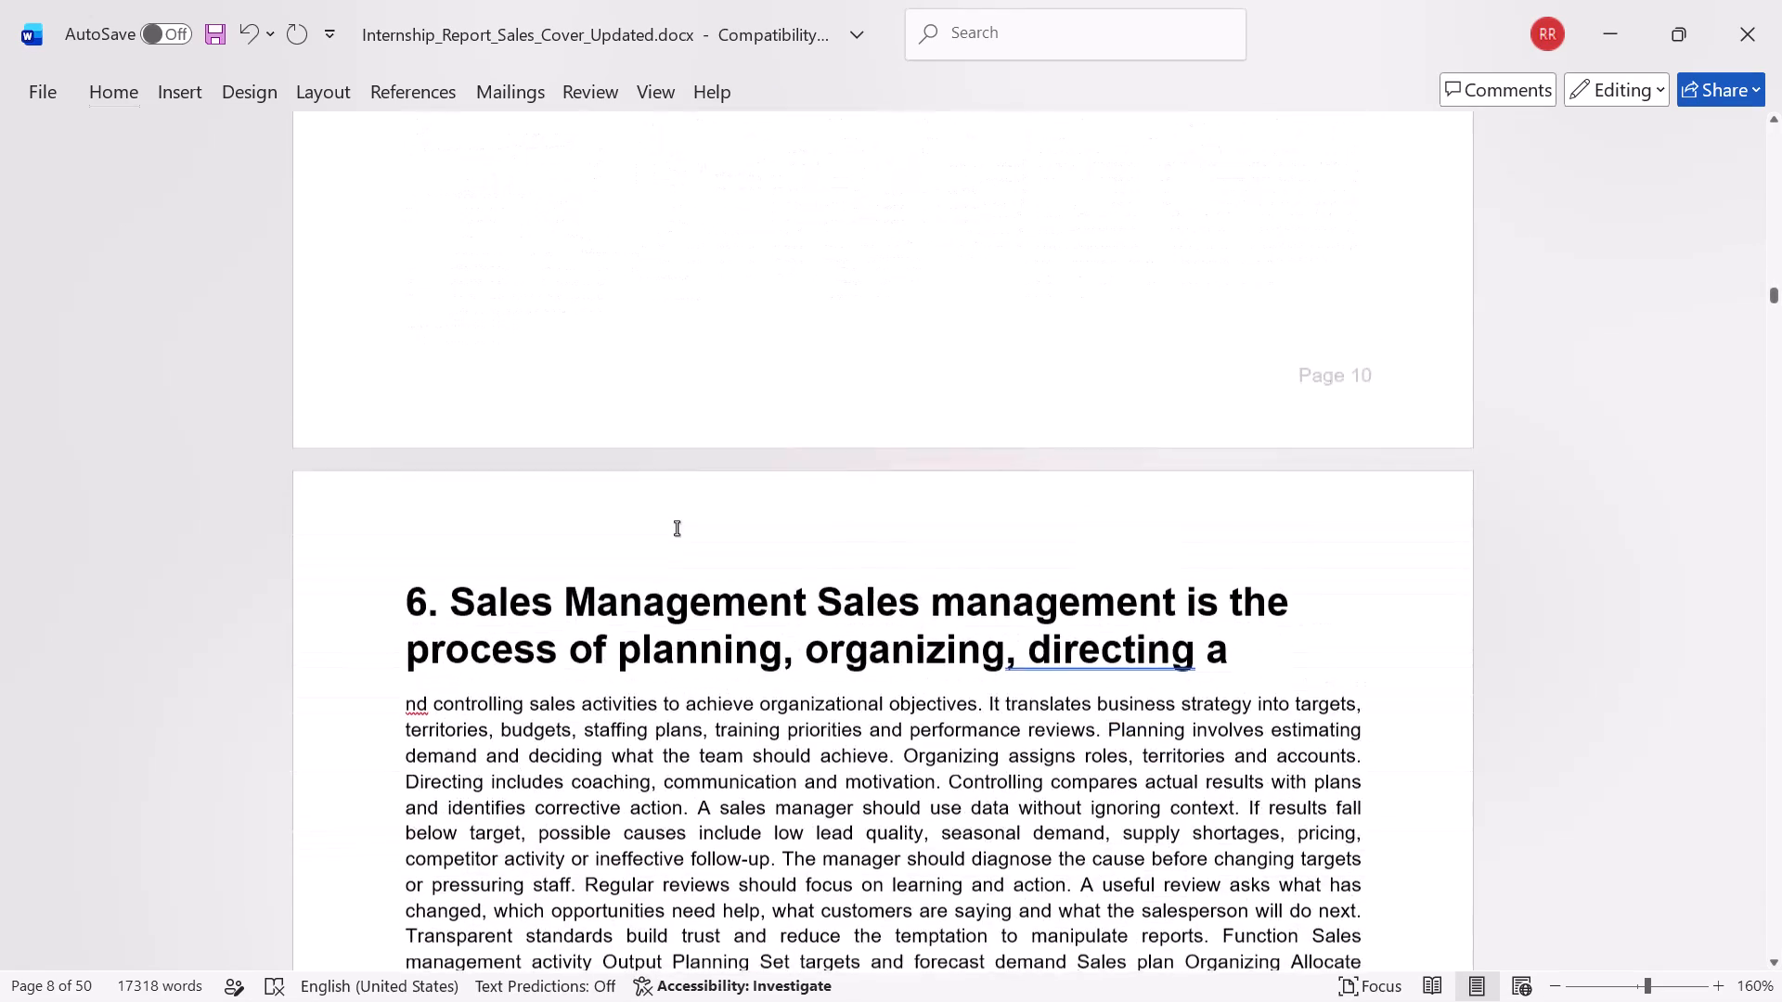
scroll(676, 526, down, 4)
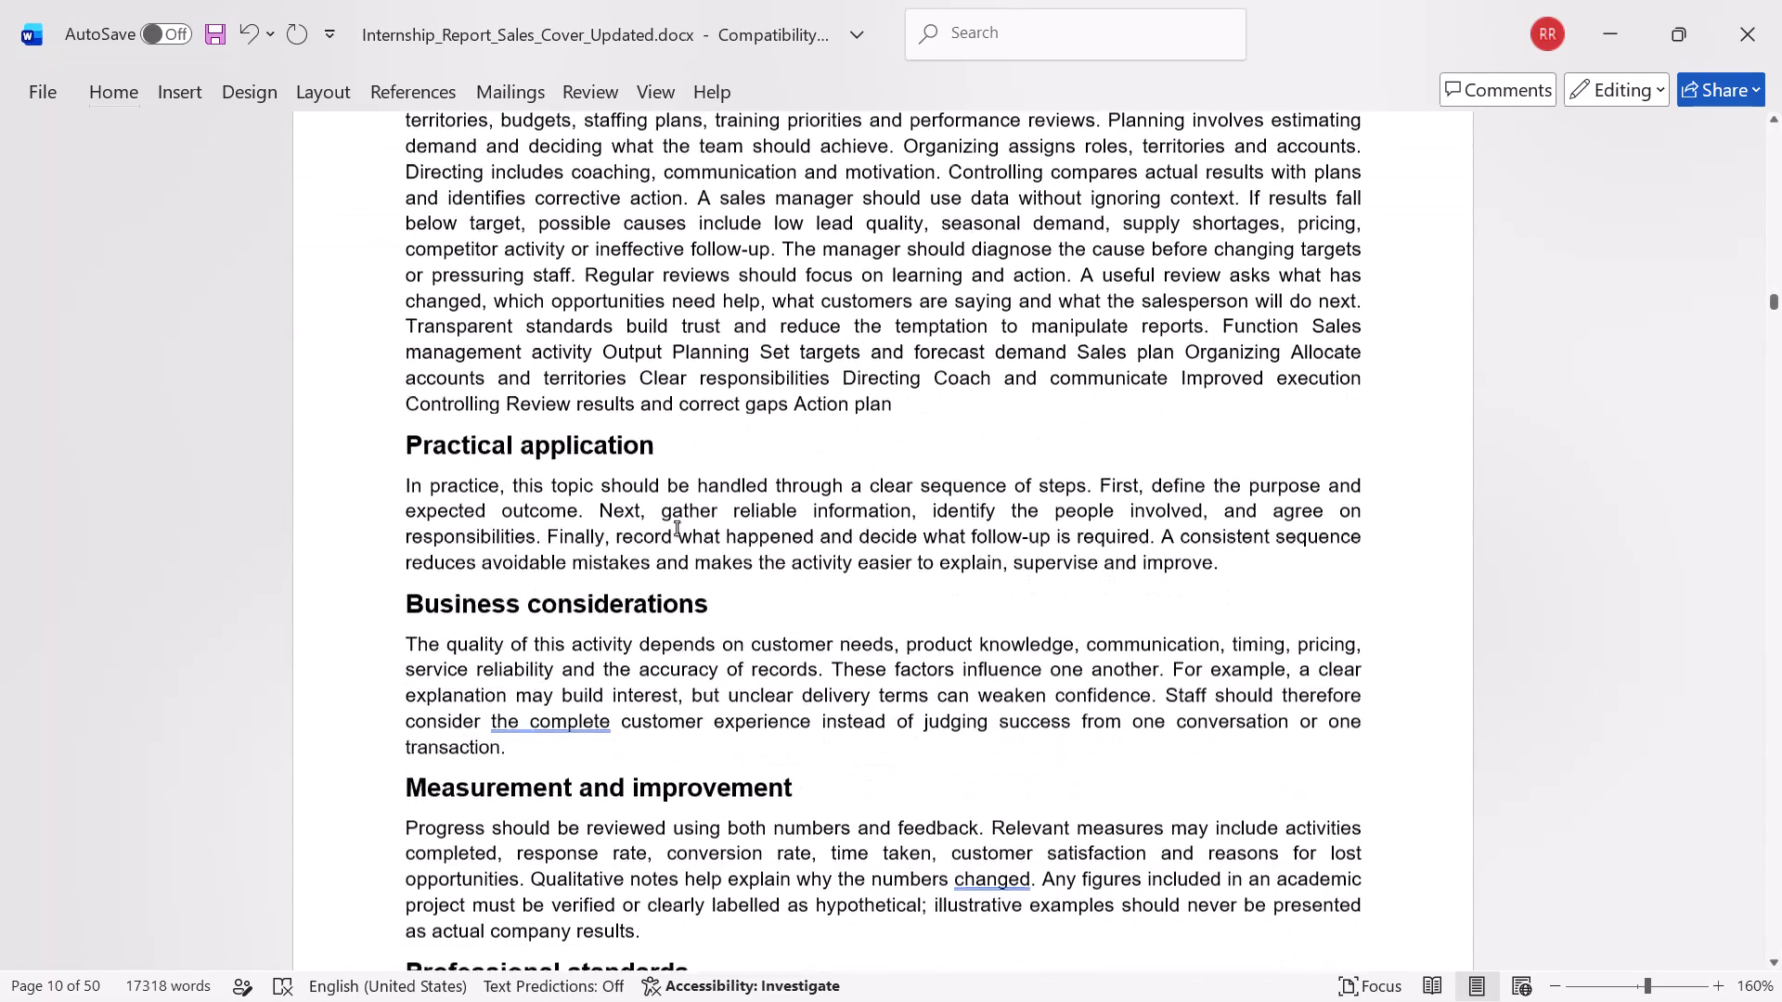
scroll(676, 526, down, 3)
Review the remaining sections of the Word report from section 7, "Sales Organization and Roles", through "Bibliography and Appendices".
scroll(676, 526, up, 2)
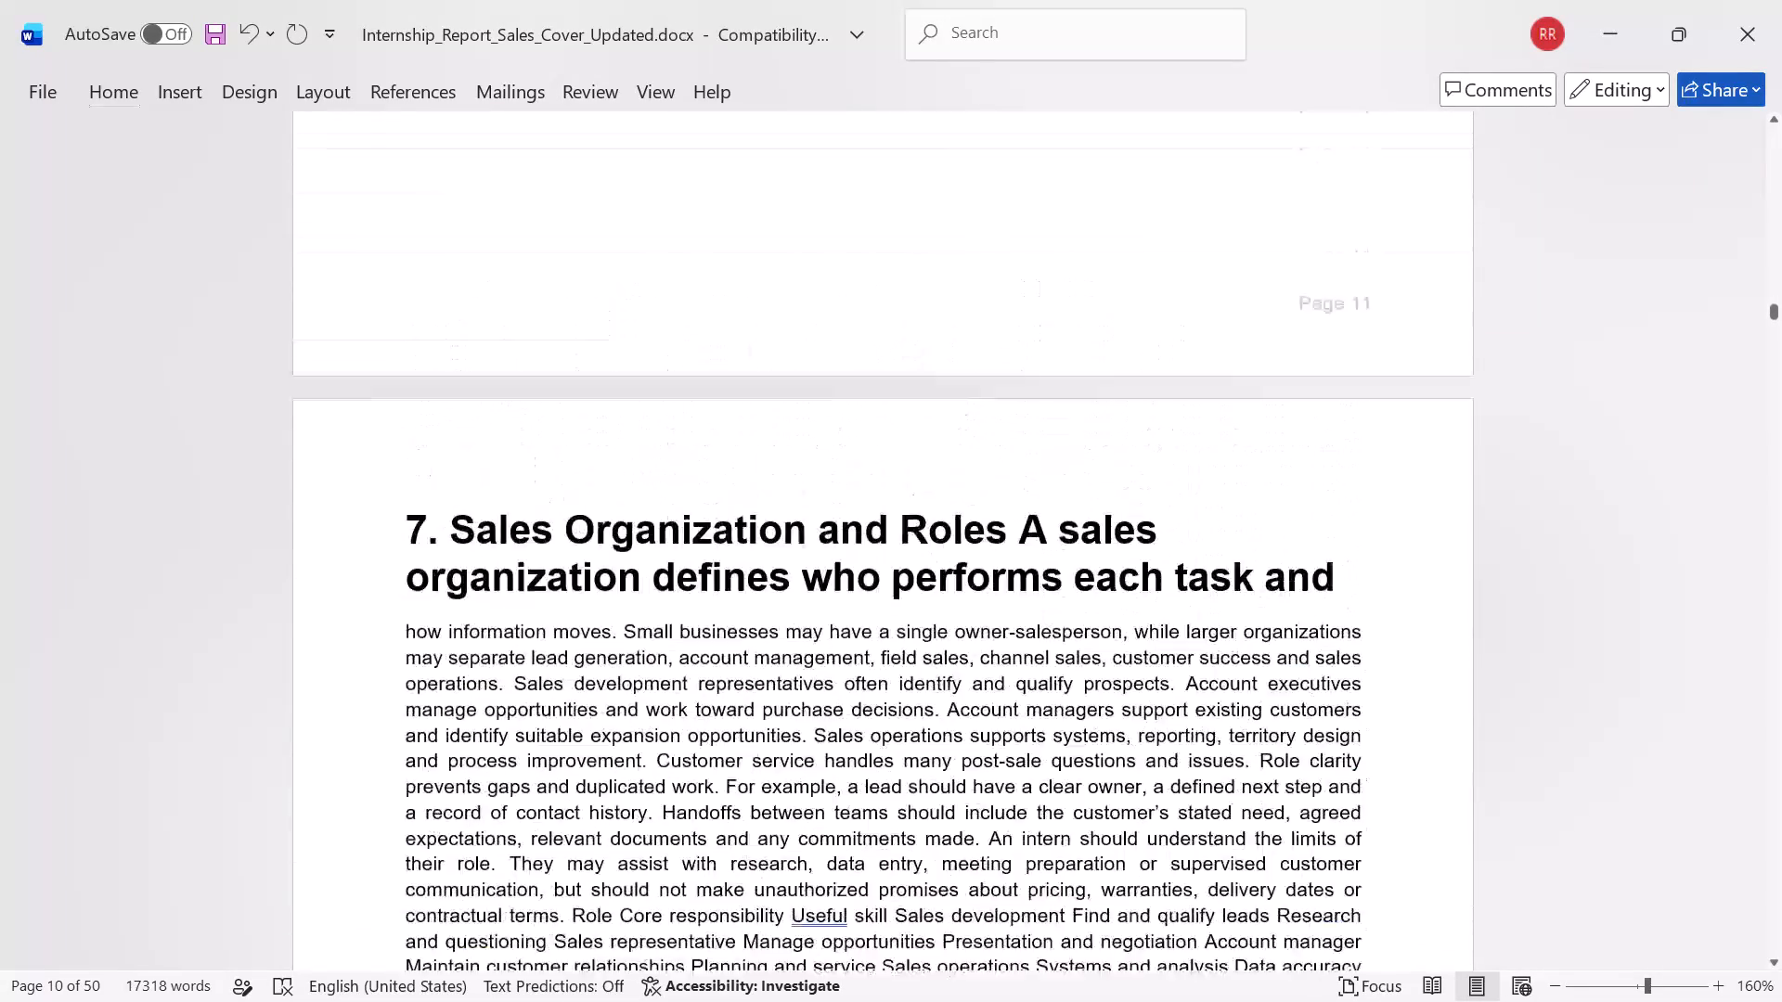
scroll(676, 526, up, 2)
click(680, 404)
scroll(680, 404, down, 2)
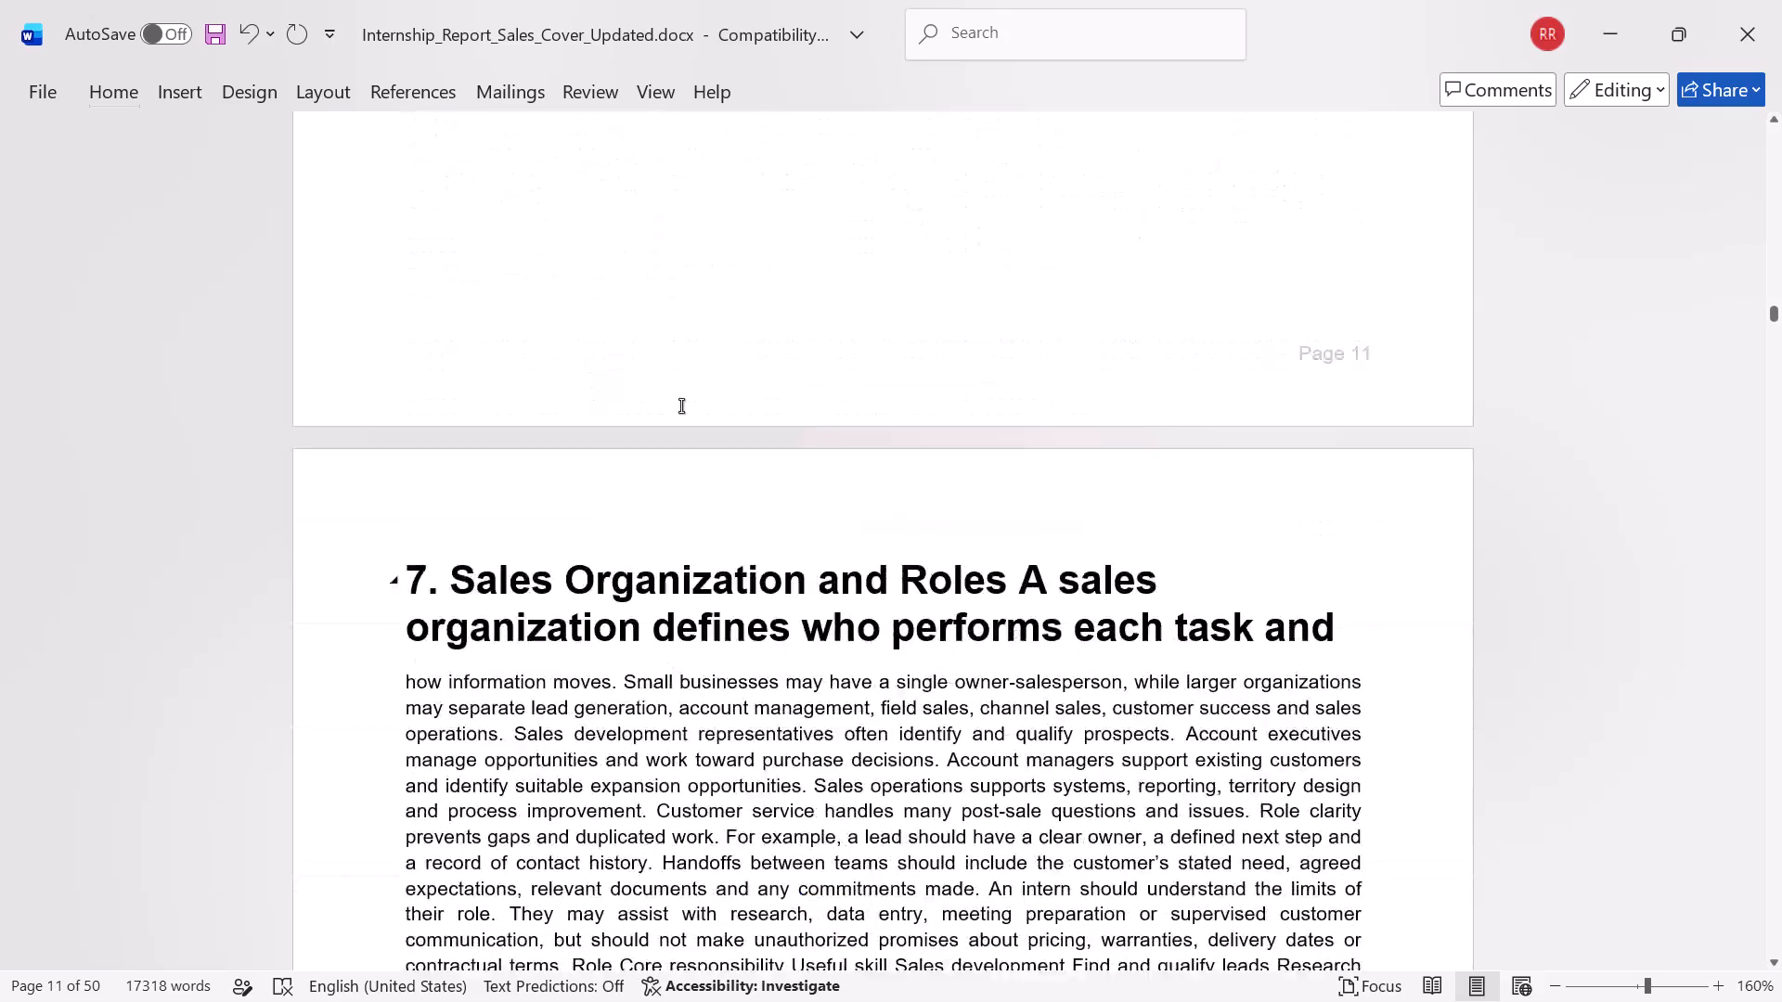
scroll(680, 404, down, 1)
click(680, 404)
scroll(680, 404, down, 3)
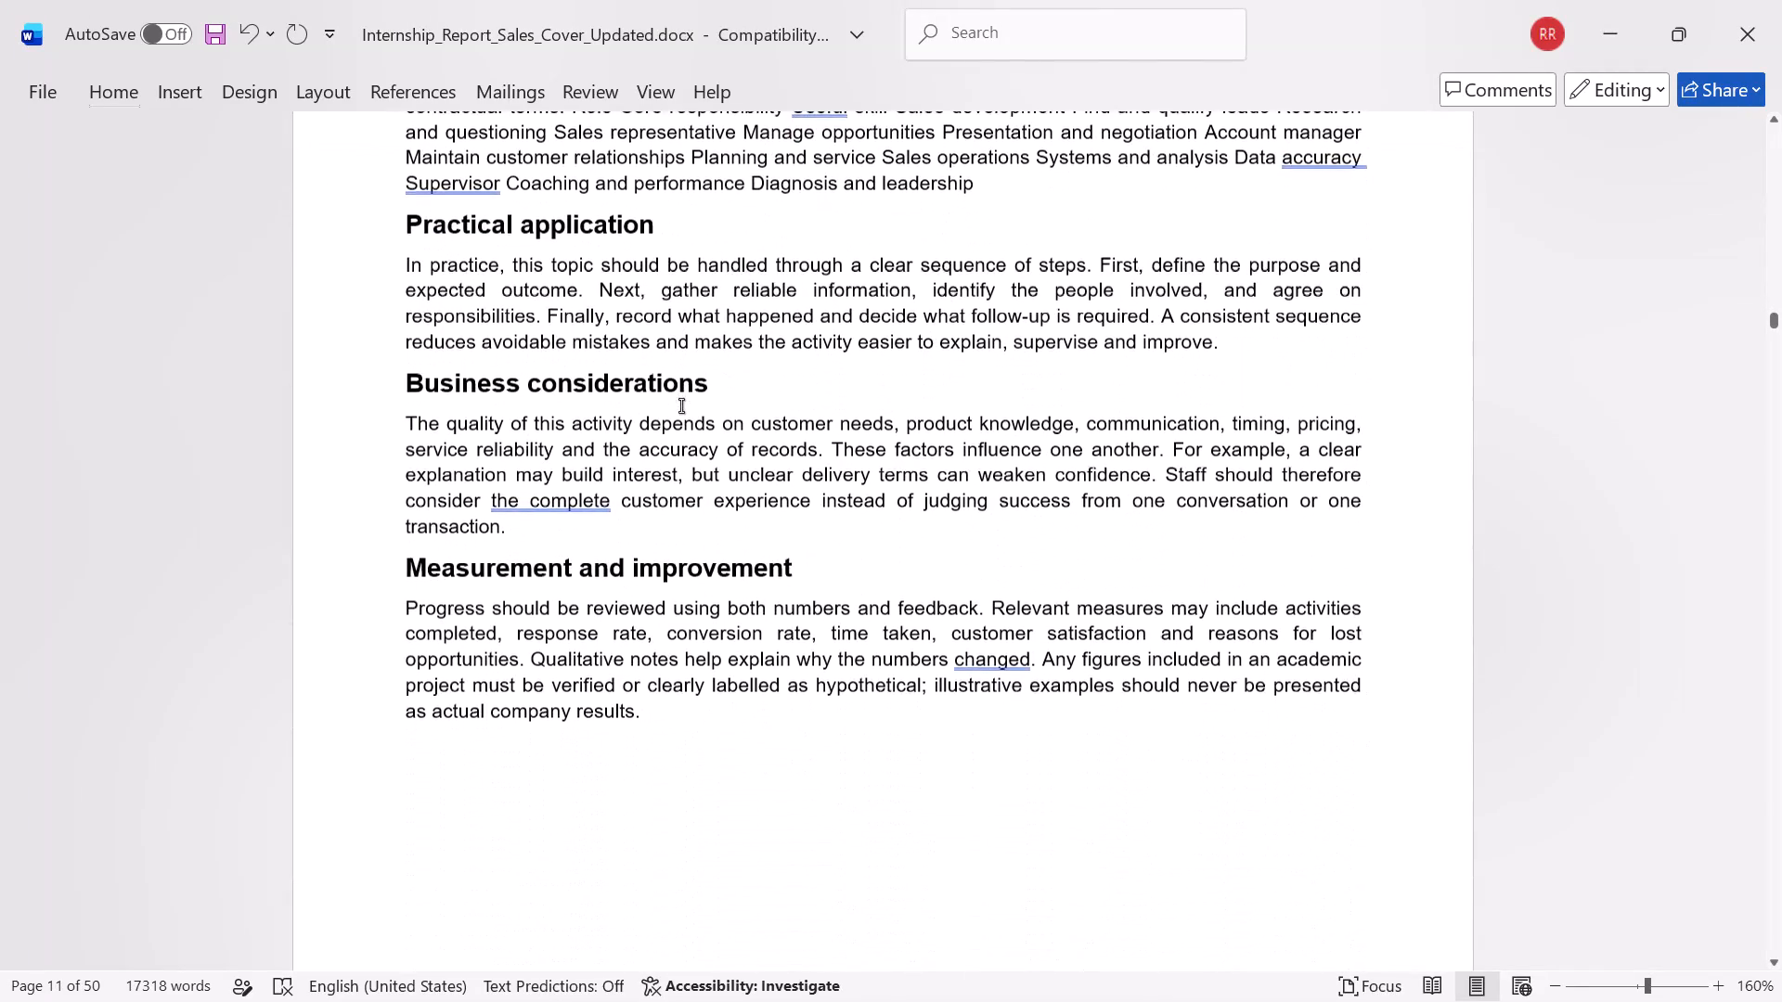
scroll(680, 404, down, 5)
click(615, 646)
scroll(615, 646, down, 2)
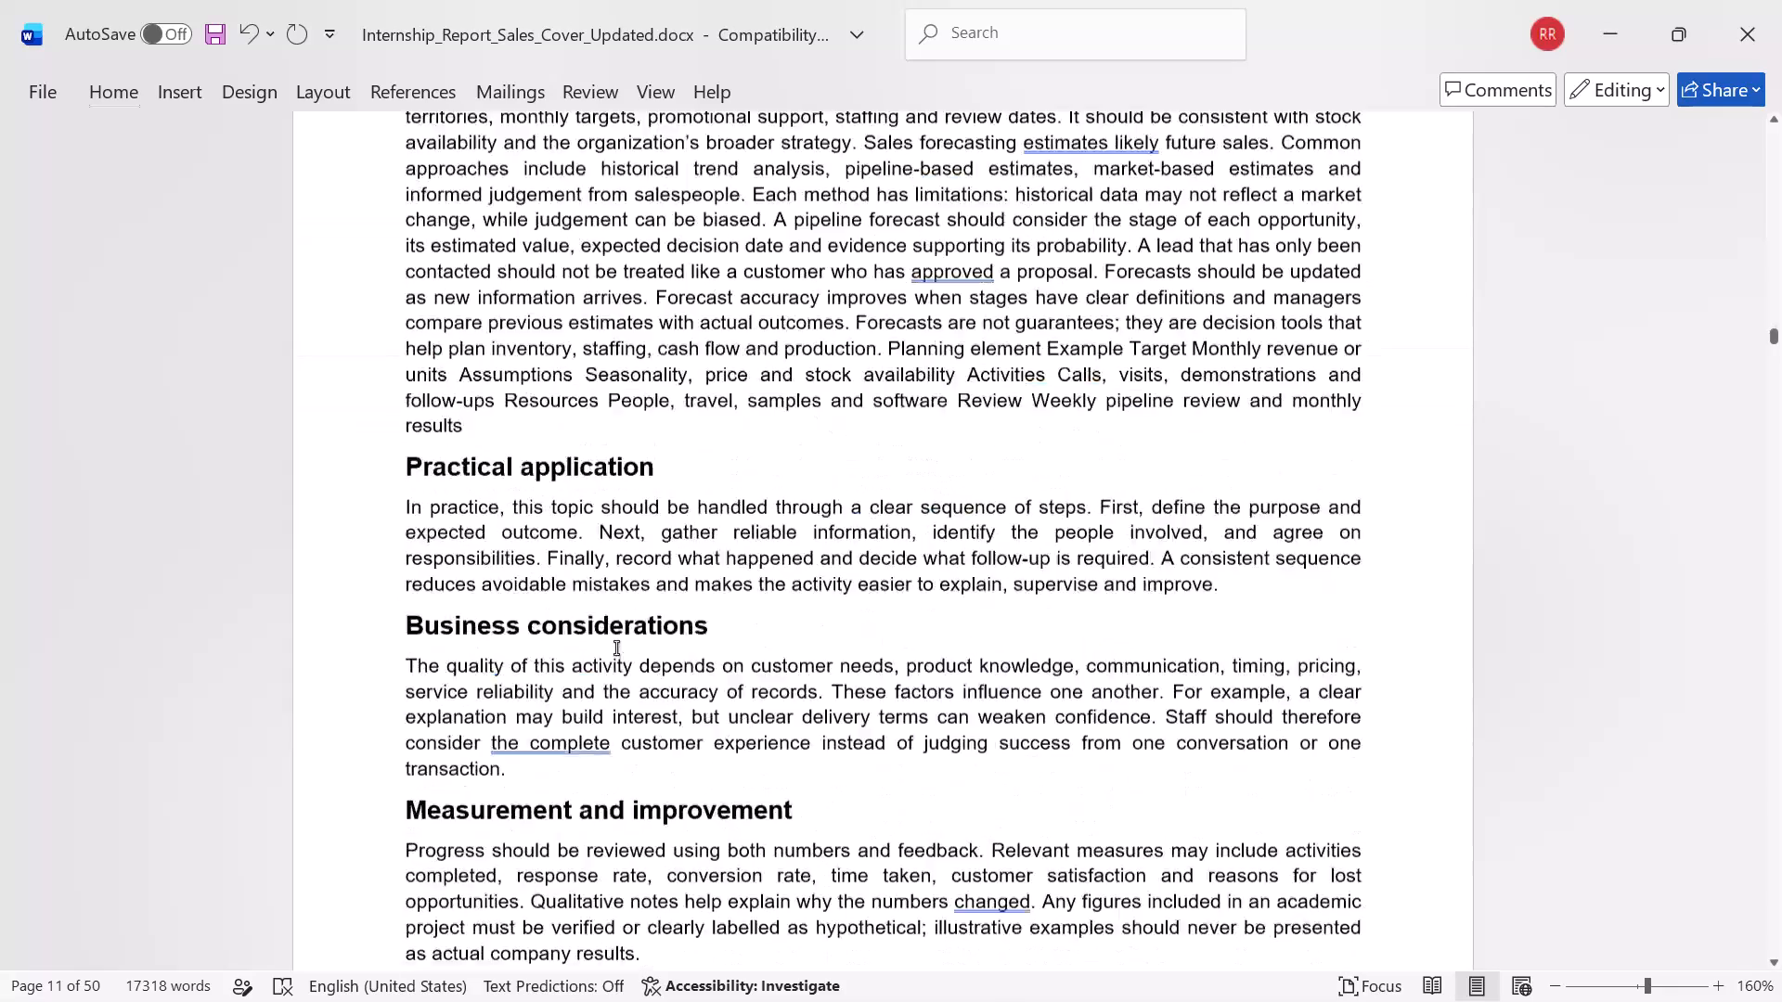
scroll(615, 646, down, 3)
click(615, 646)
scroll(615, 646, down, 3)
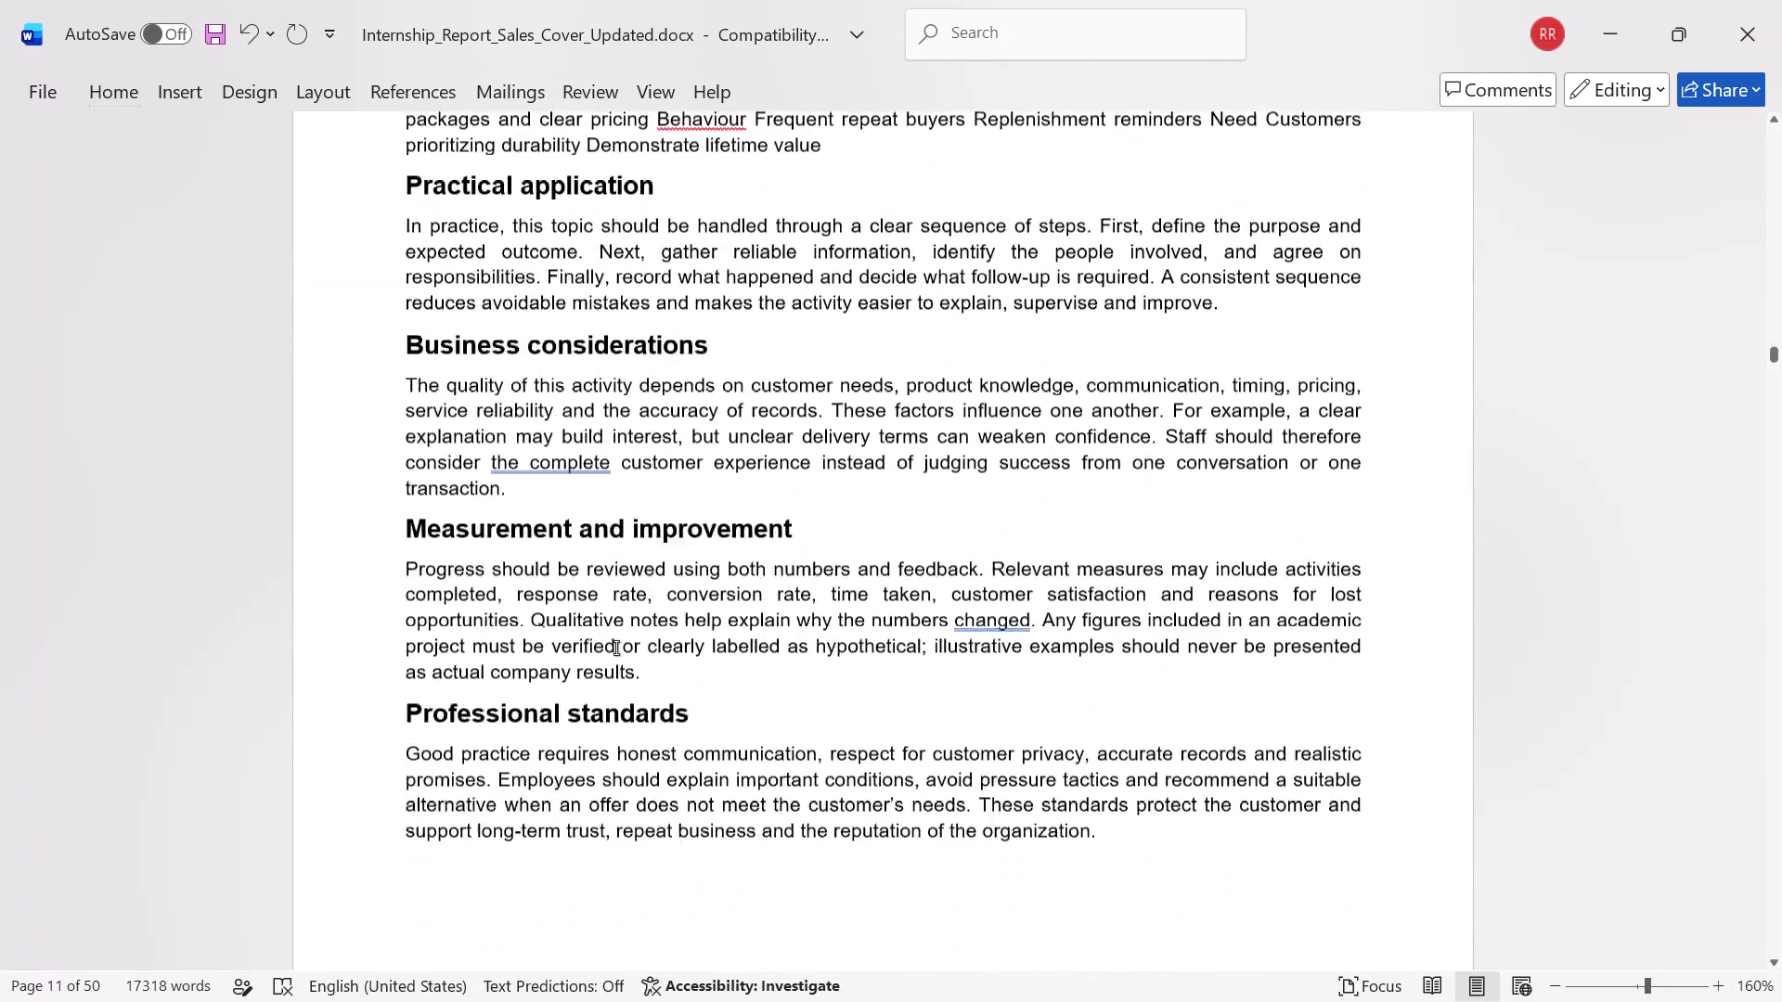
scroll(615, 646, down, 3)
click(615, 646)
scroll(615, 646, down, 4)
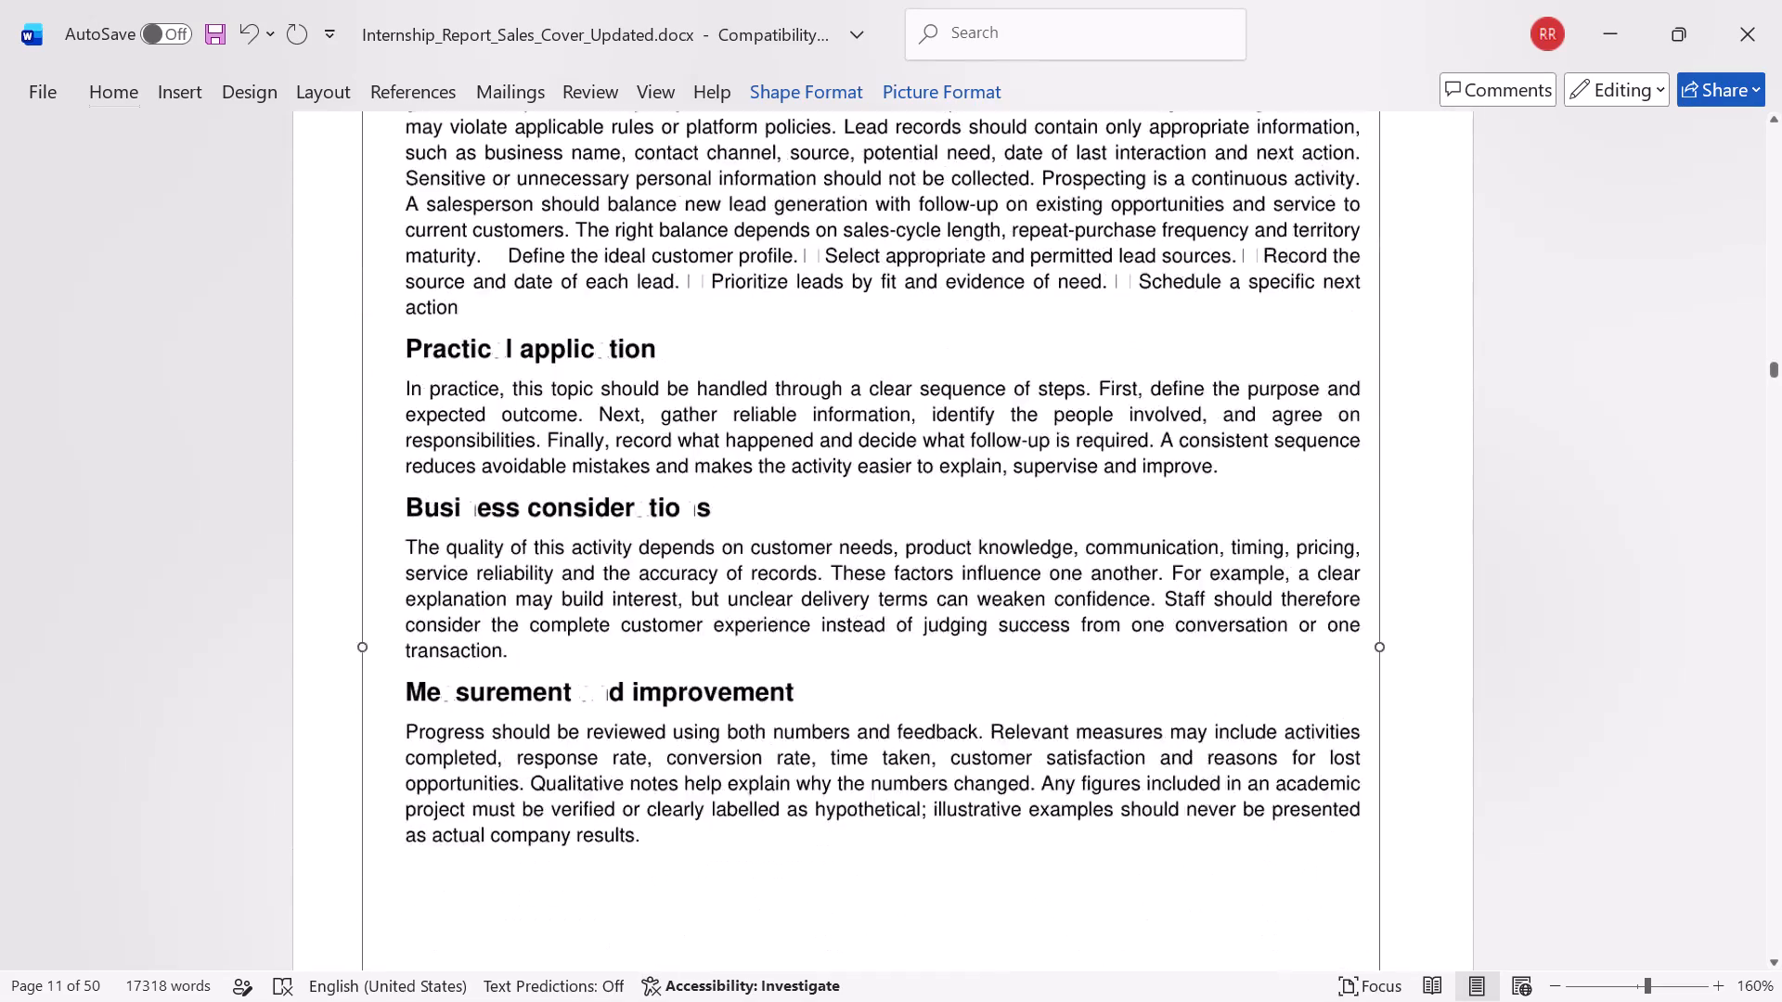
scroll(615, 646, down, 5)
click(615, 646)
scroll(615, 646, down, 8)
click(615, 646)
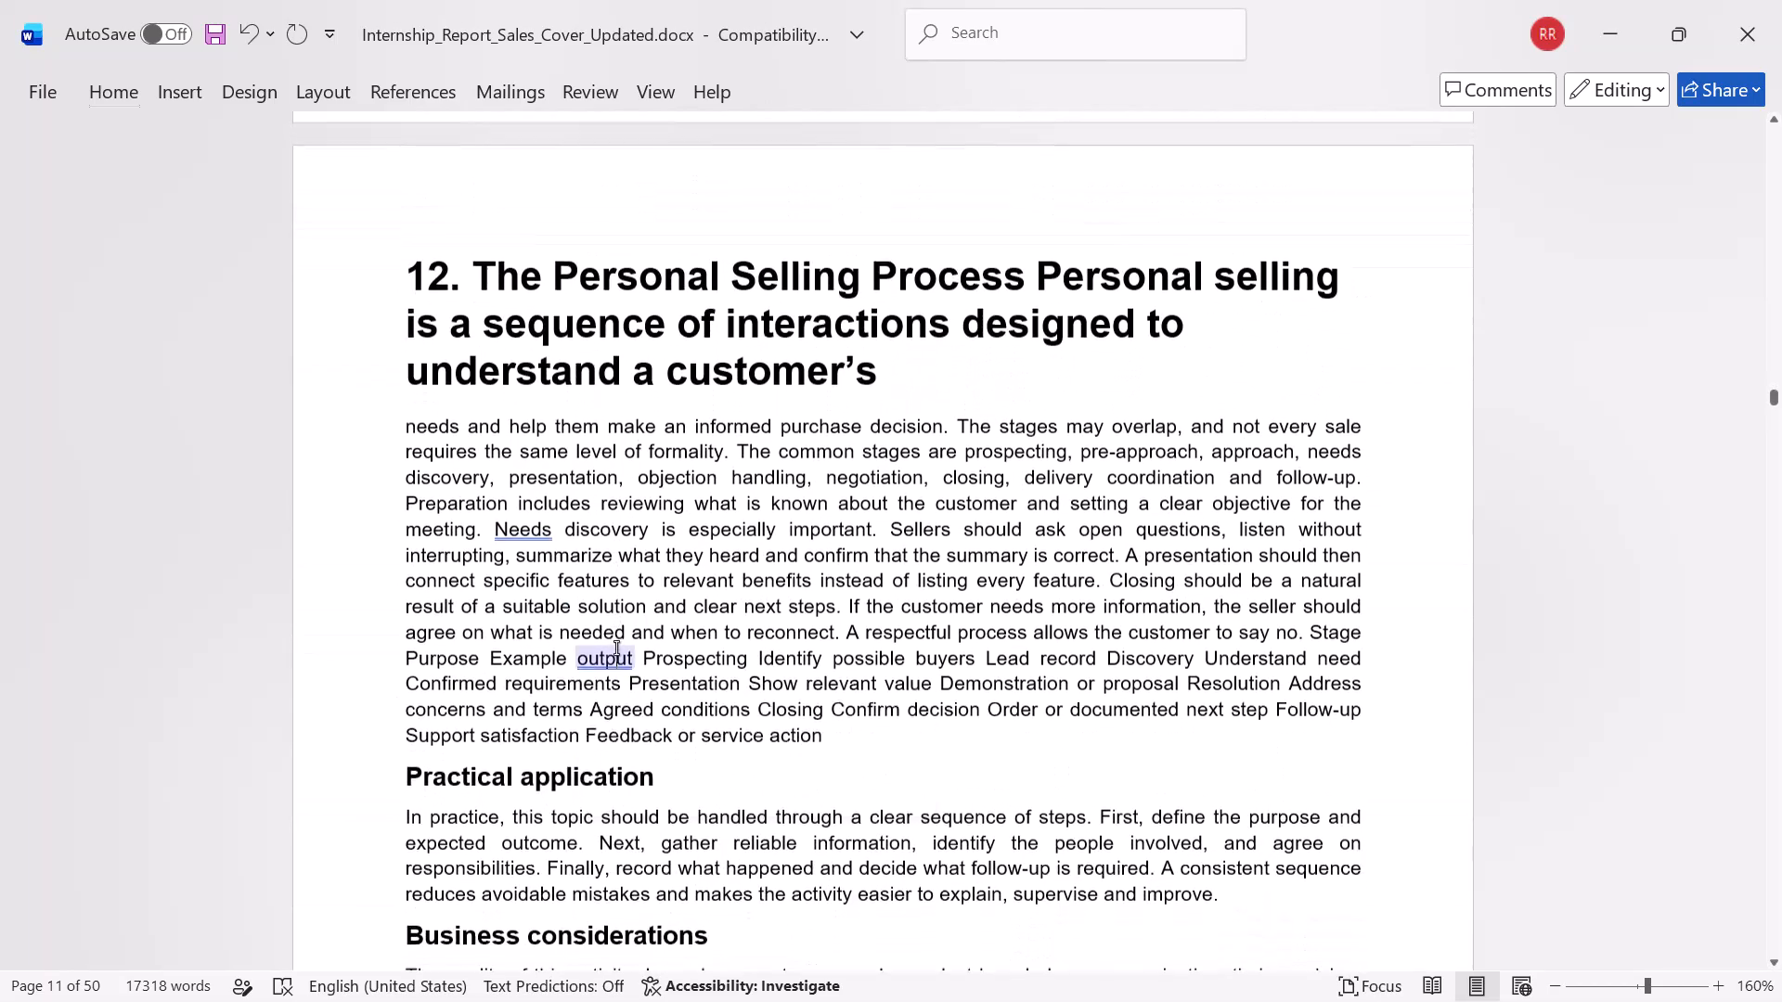
right_click(615, 646)
scroll(615, 646, down, 20)
scroll(615, 646, down, 3)
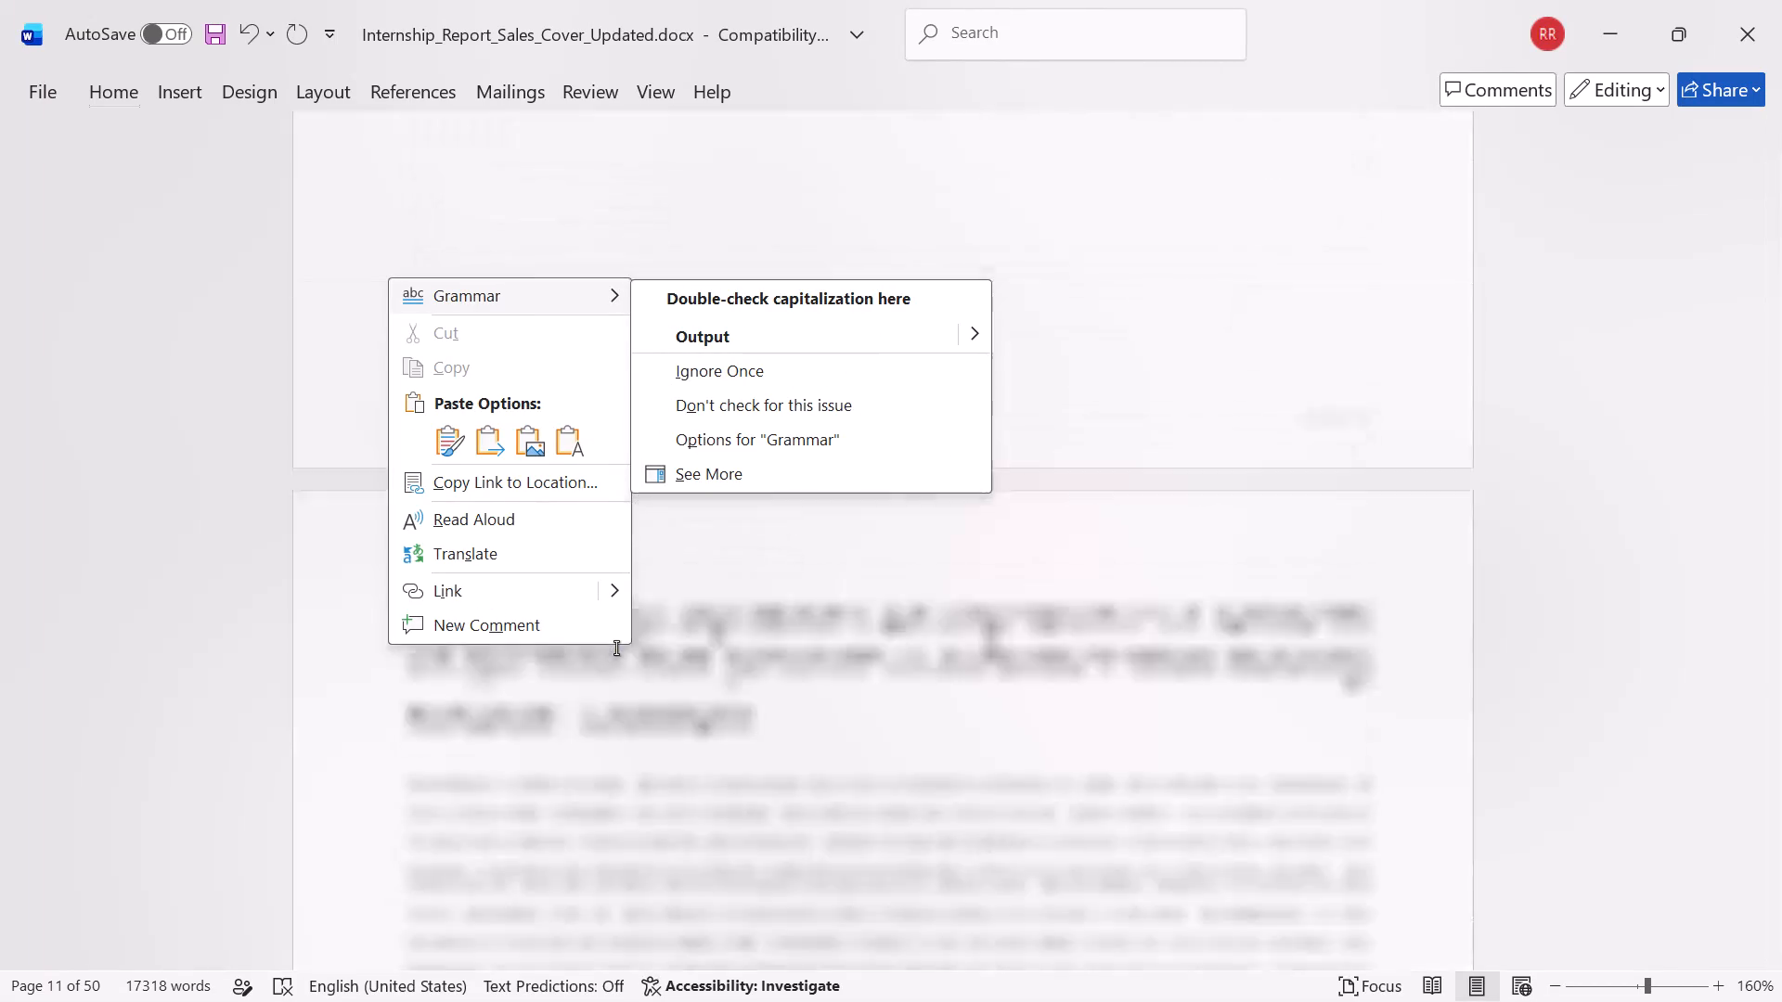
scroll(615, 646, down, 16)
click(153, 781)
Review the report again from the cover page through the Declaration, Acknowledgement and introduction, checking headings and spacing between sections.
scroll(153, 781, up, 5)
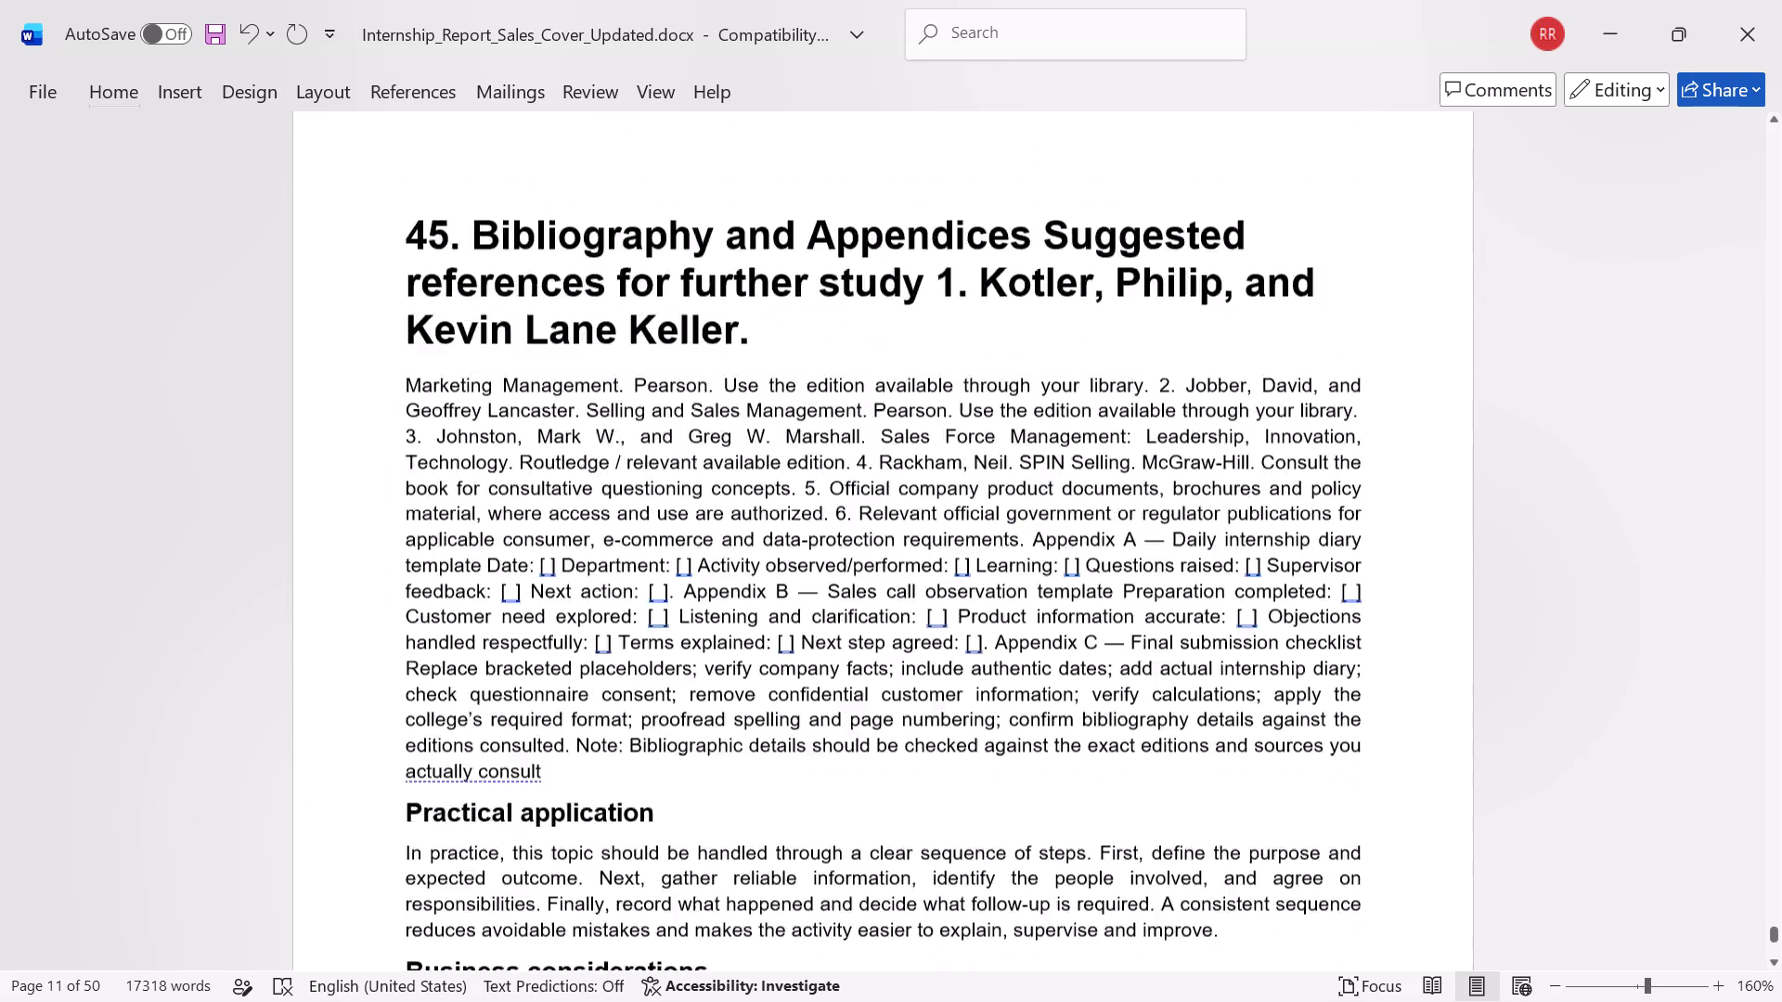
scroll(153, 781, up, 20)
scroll(153, 781, up, 18)
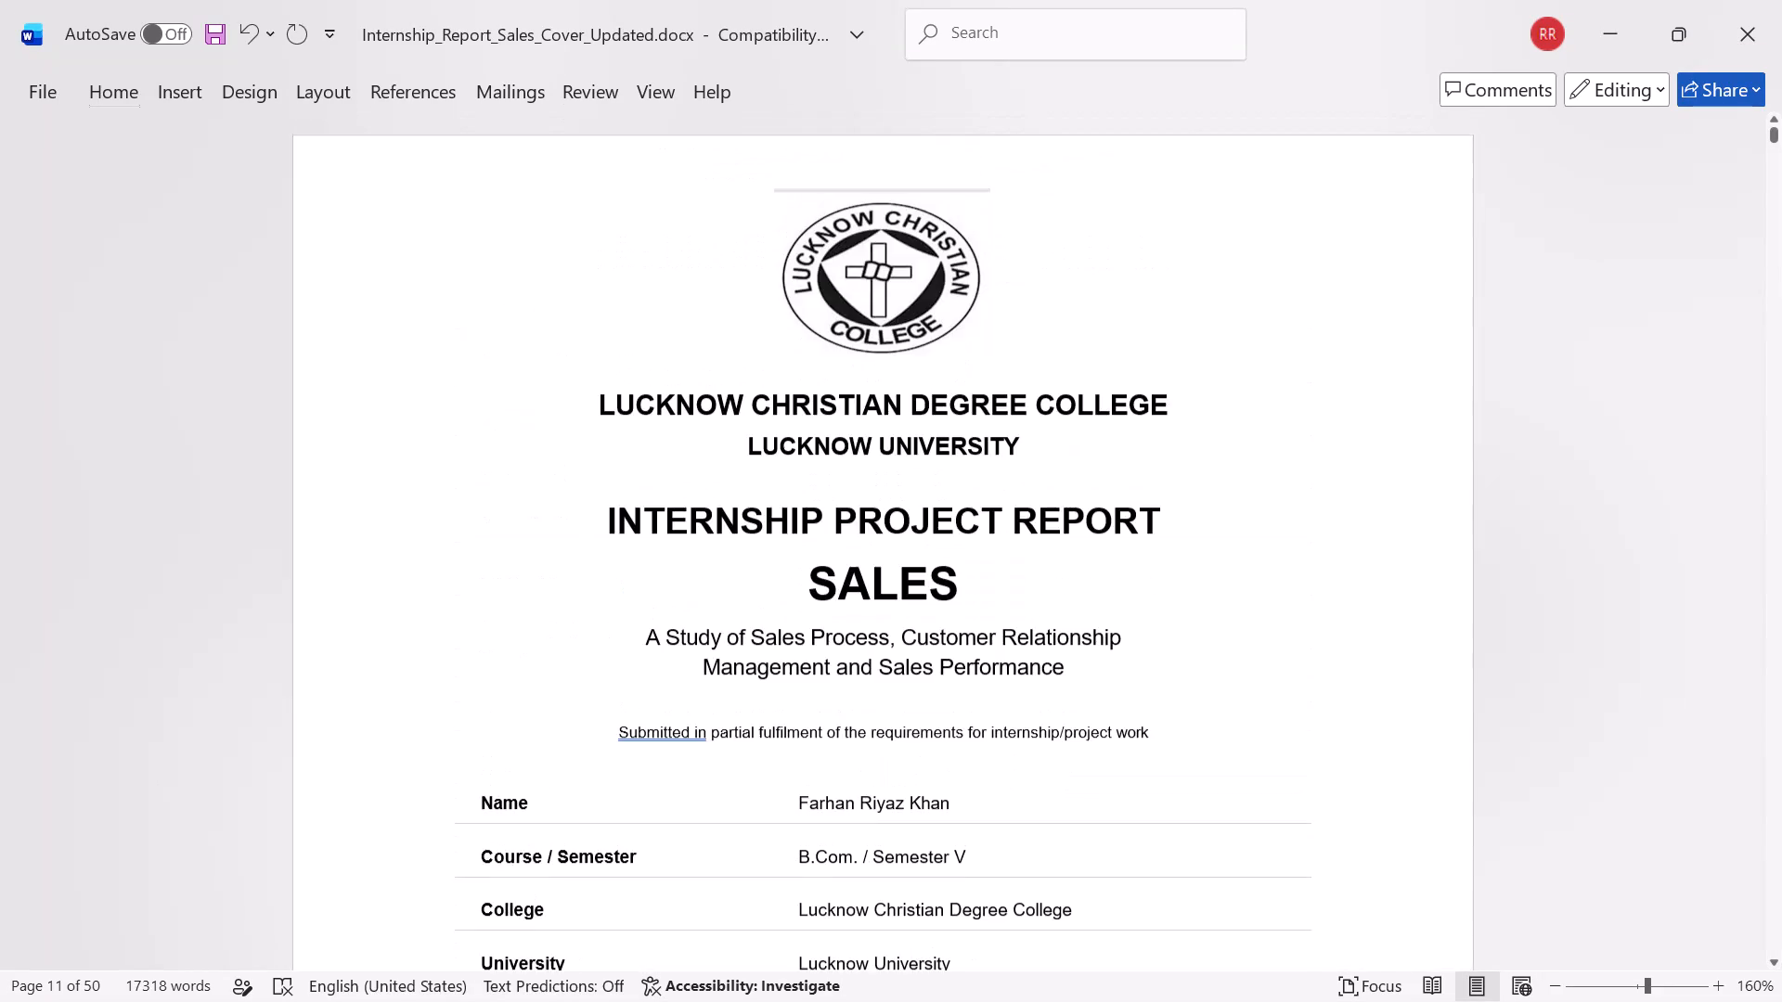
scroll(153, 781, up, 1)
scroll(153, 781, down, 9)
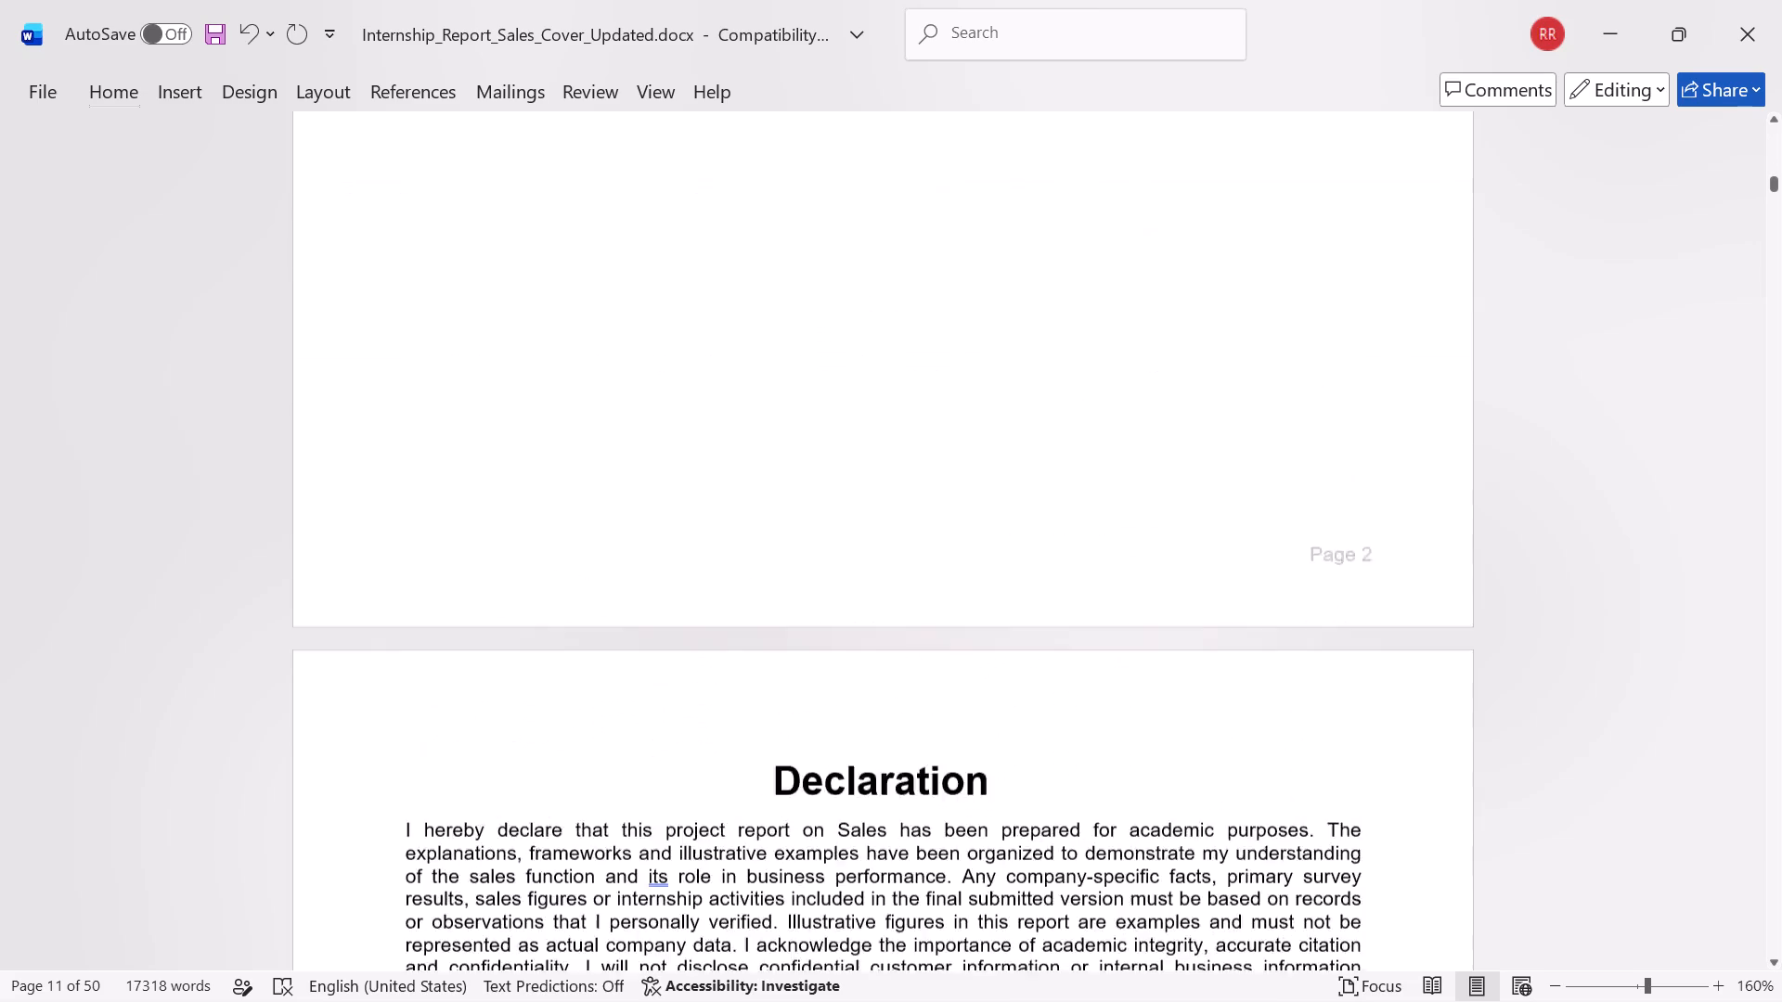
scroll(153, 781, down, 8)
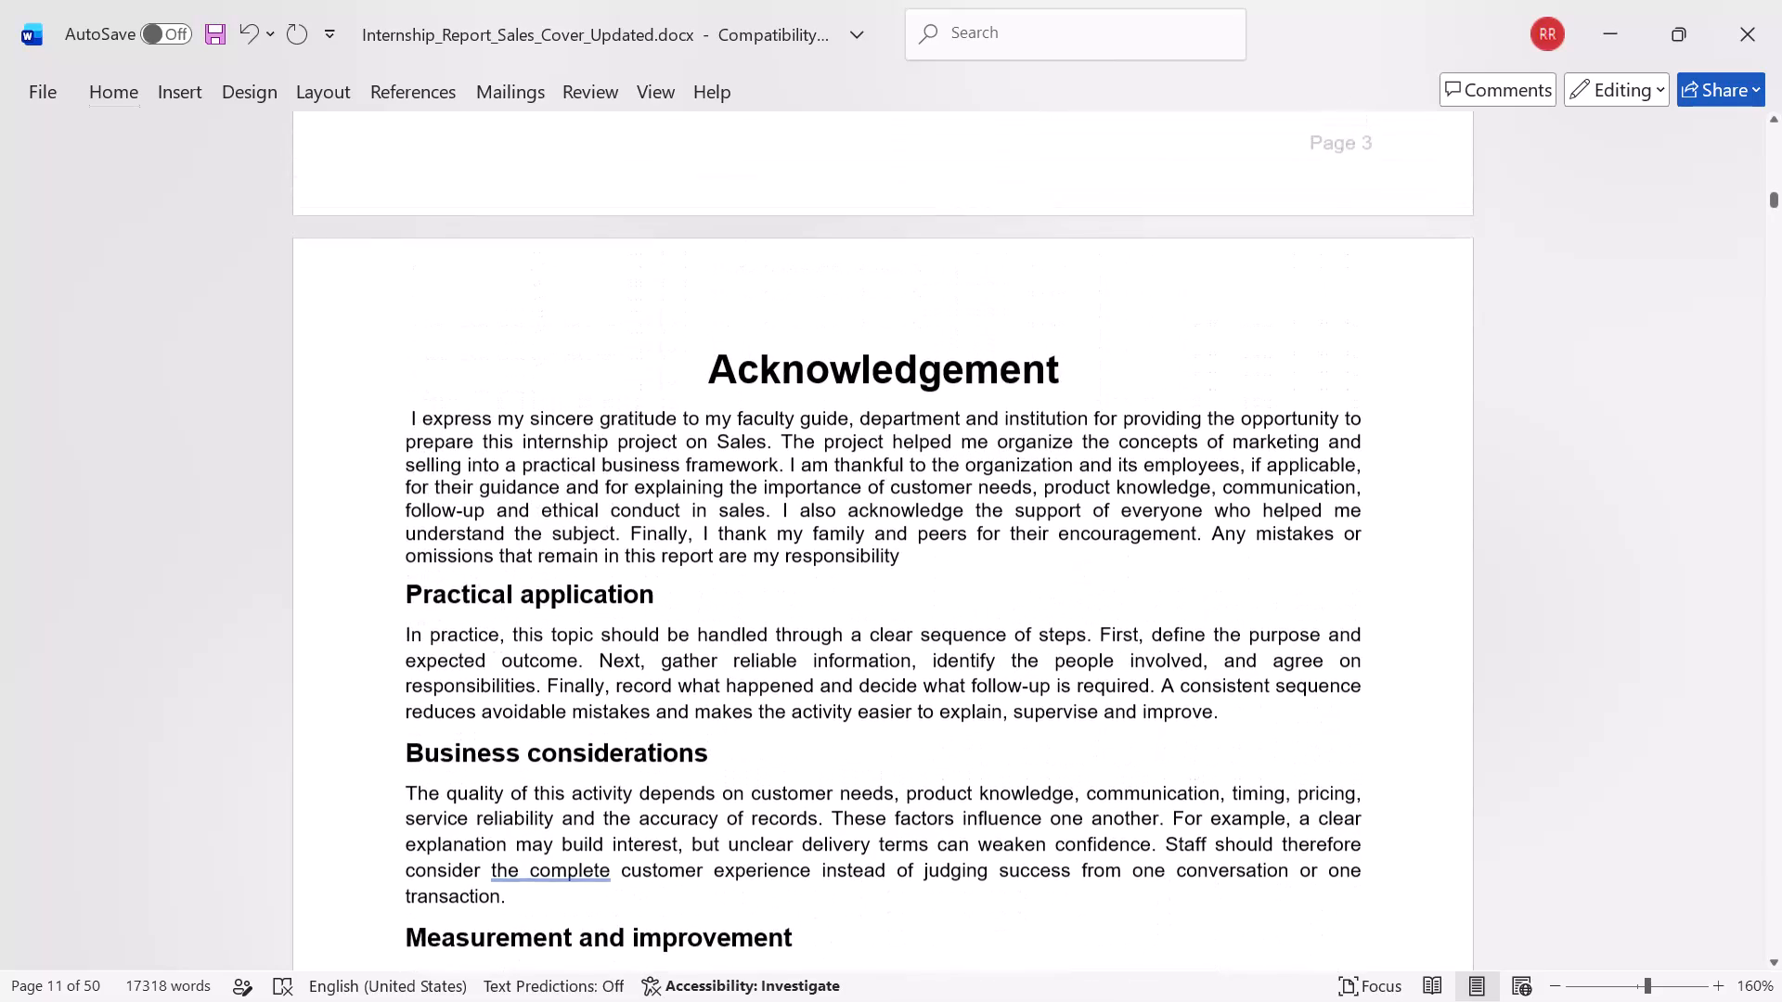
click(586, 558)
scroll(586, 558, down, 3)
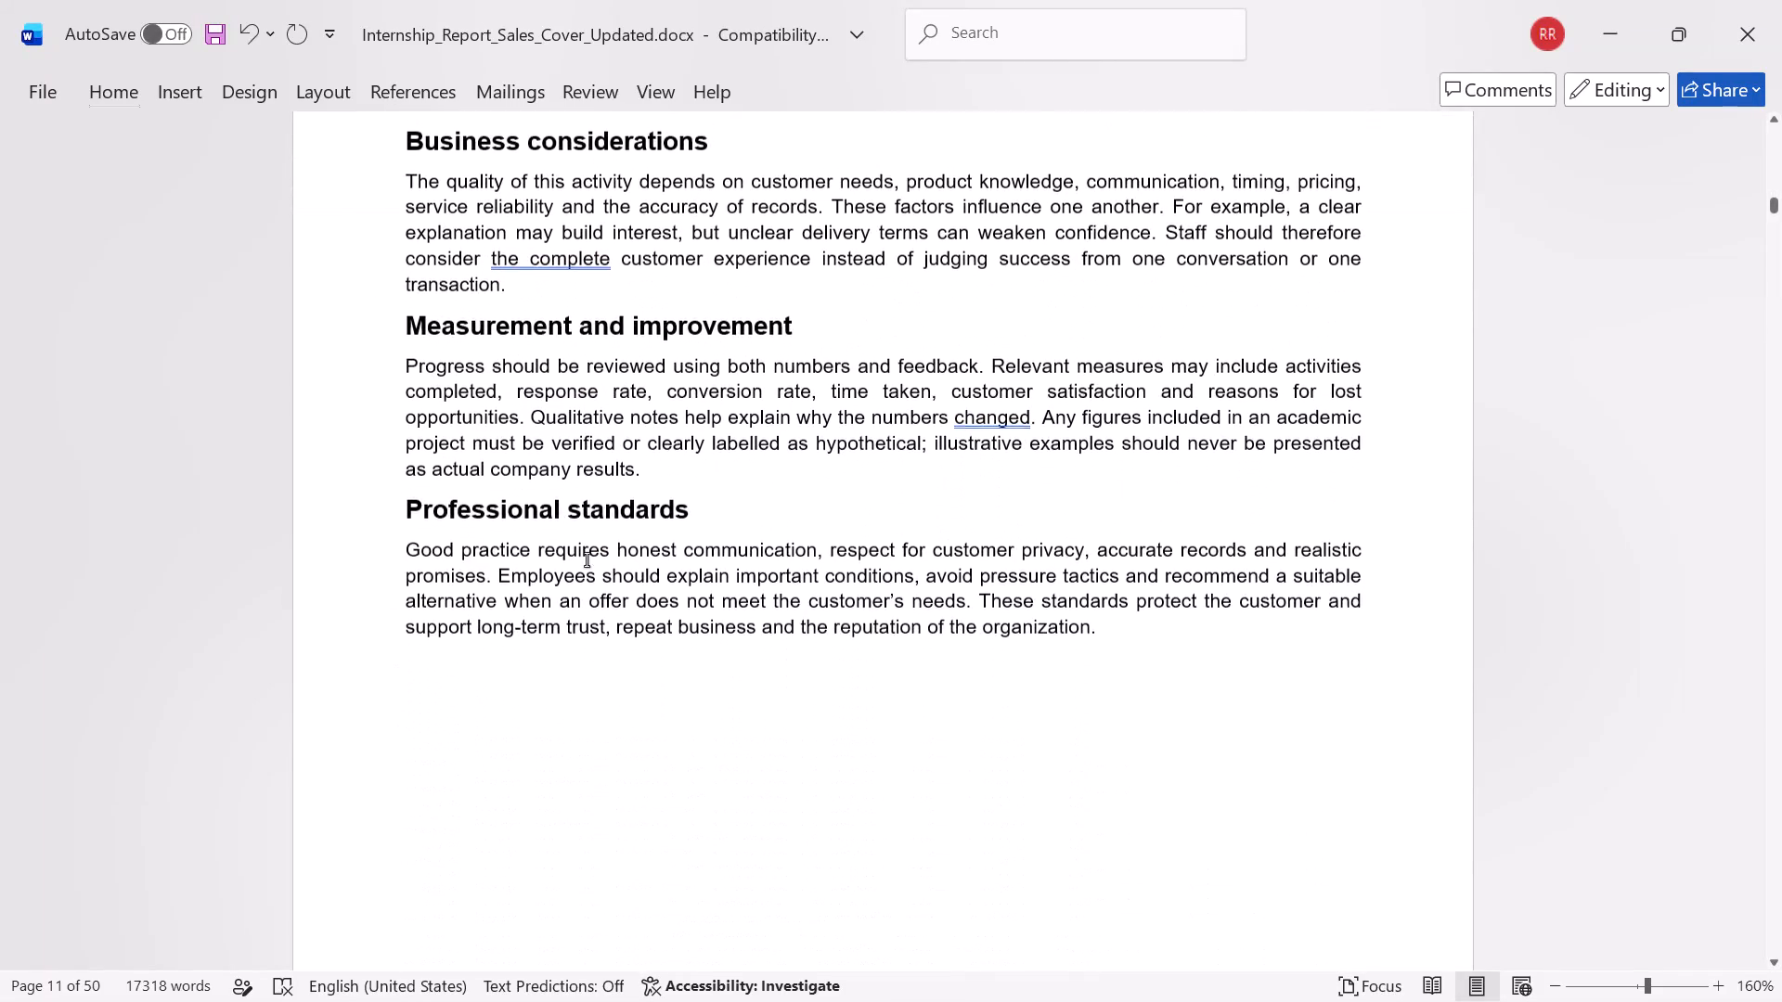
scroll(586, 558, down, 7)
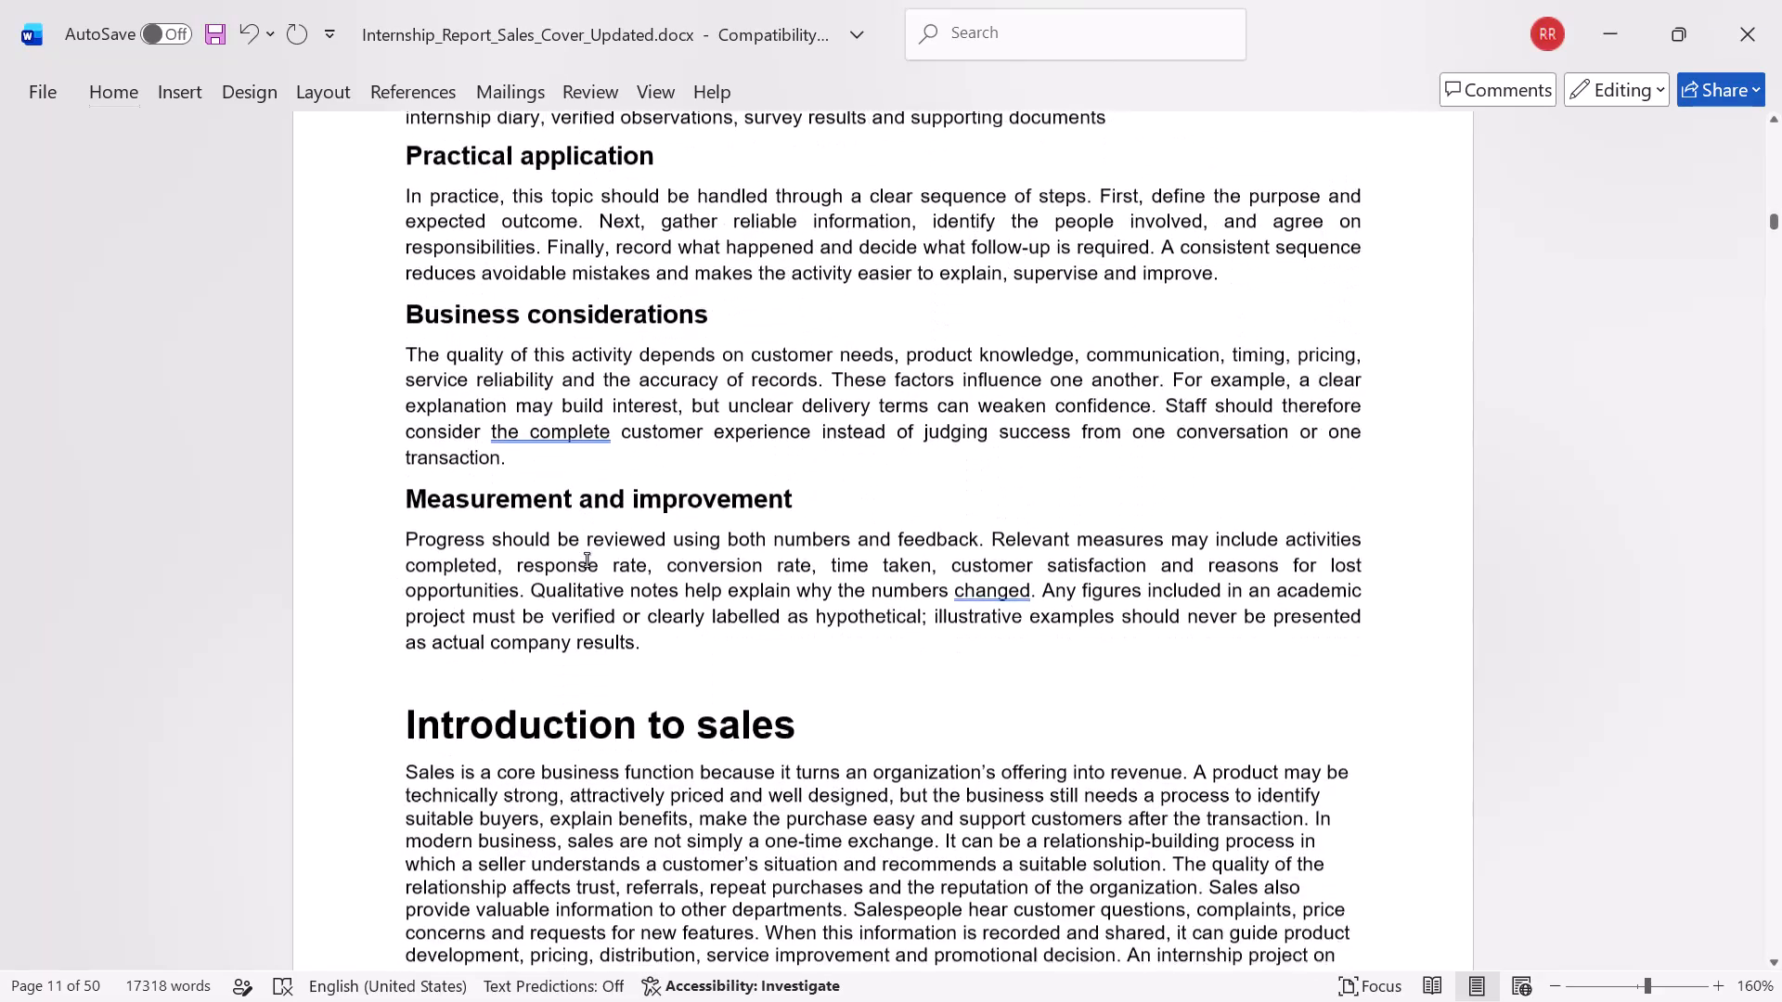
scroll(586, 558, down, 5)
Number the "Introduction to sales" heading as "1.".
scroll(586, 558, up, 1)
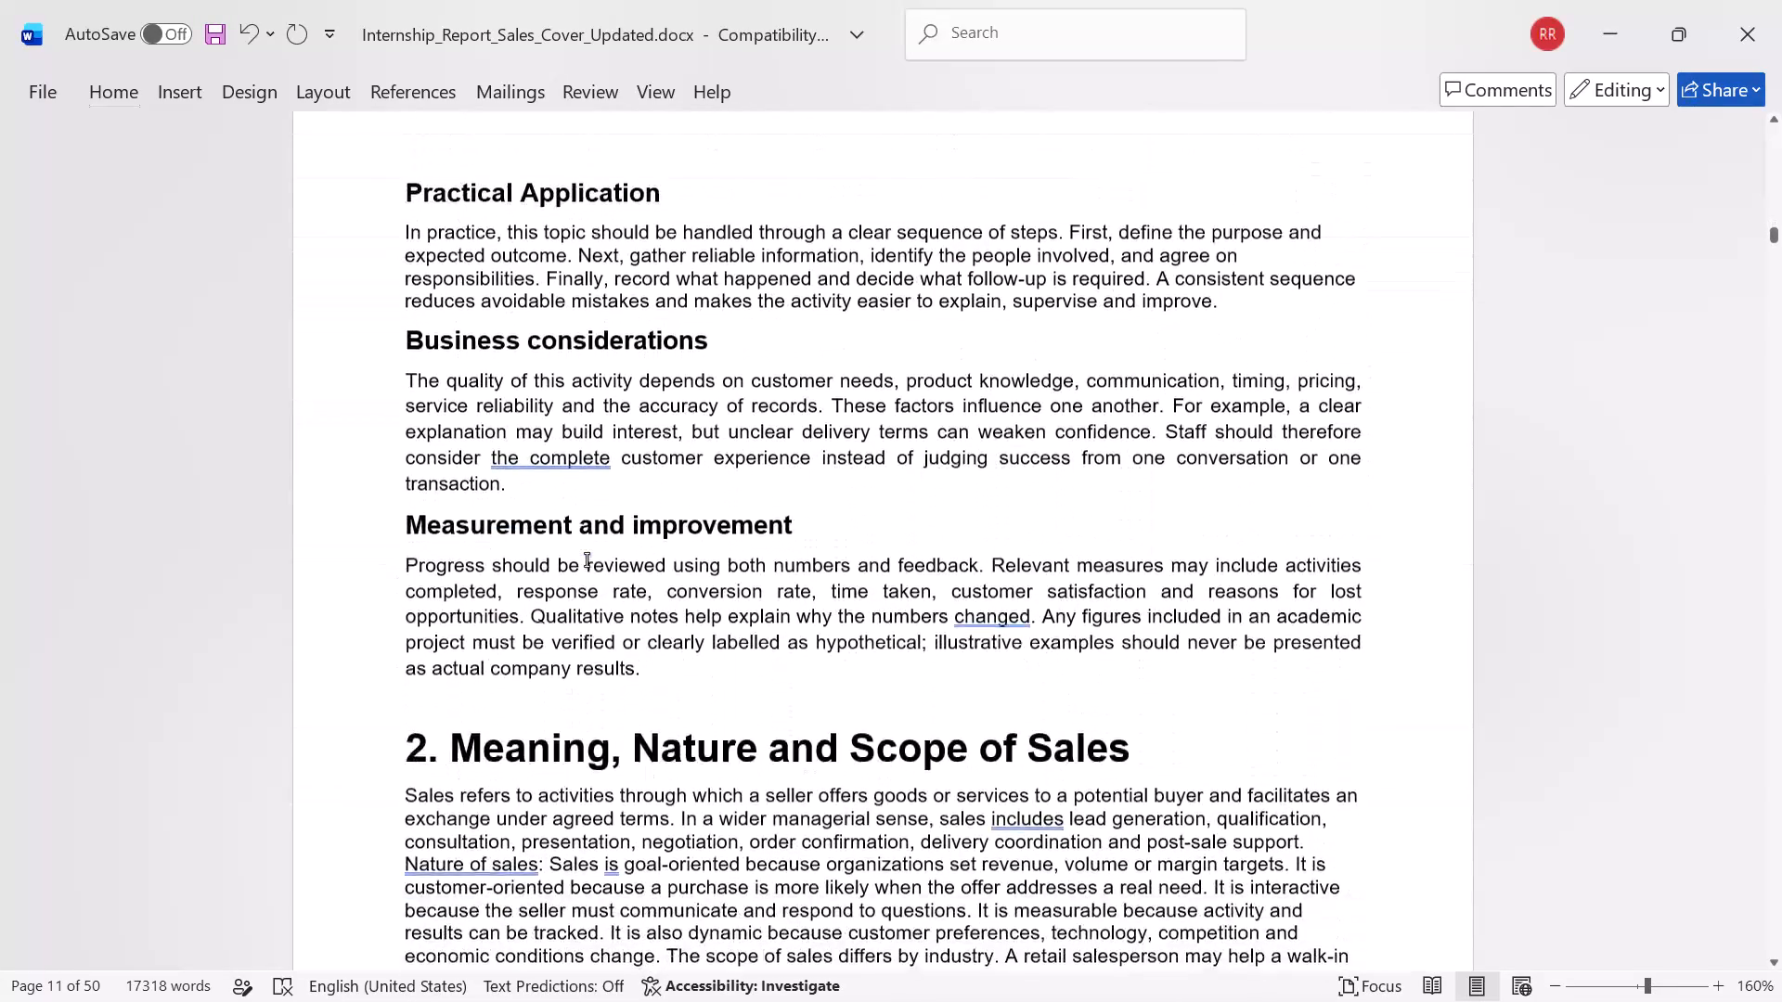
scroll(586, 558, up, 3)
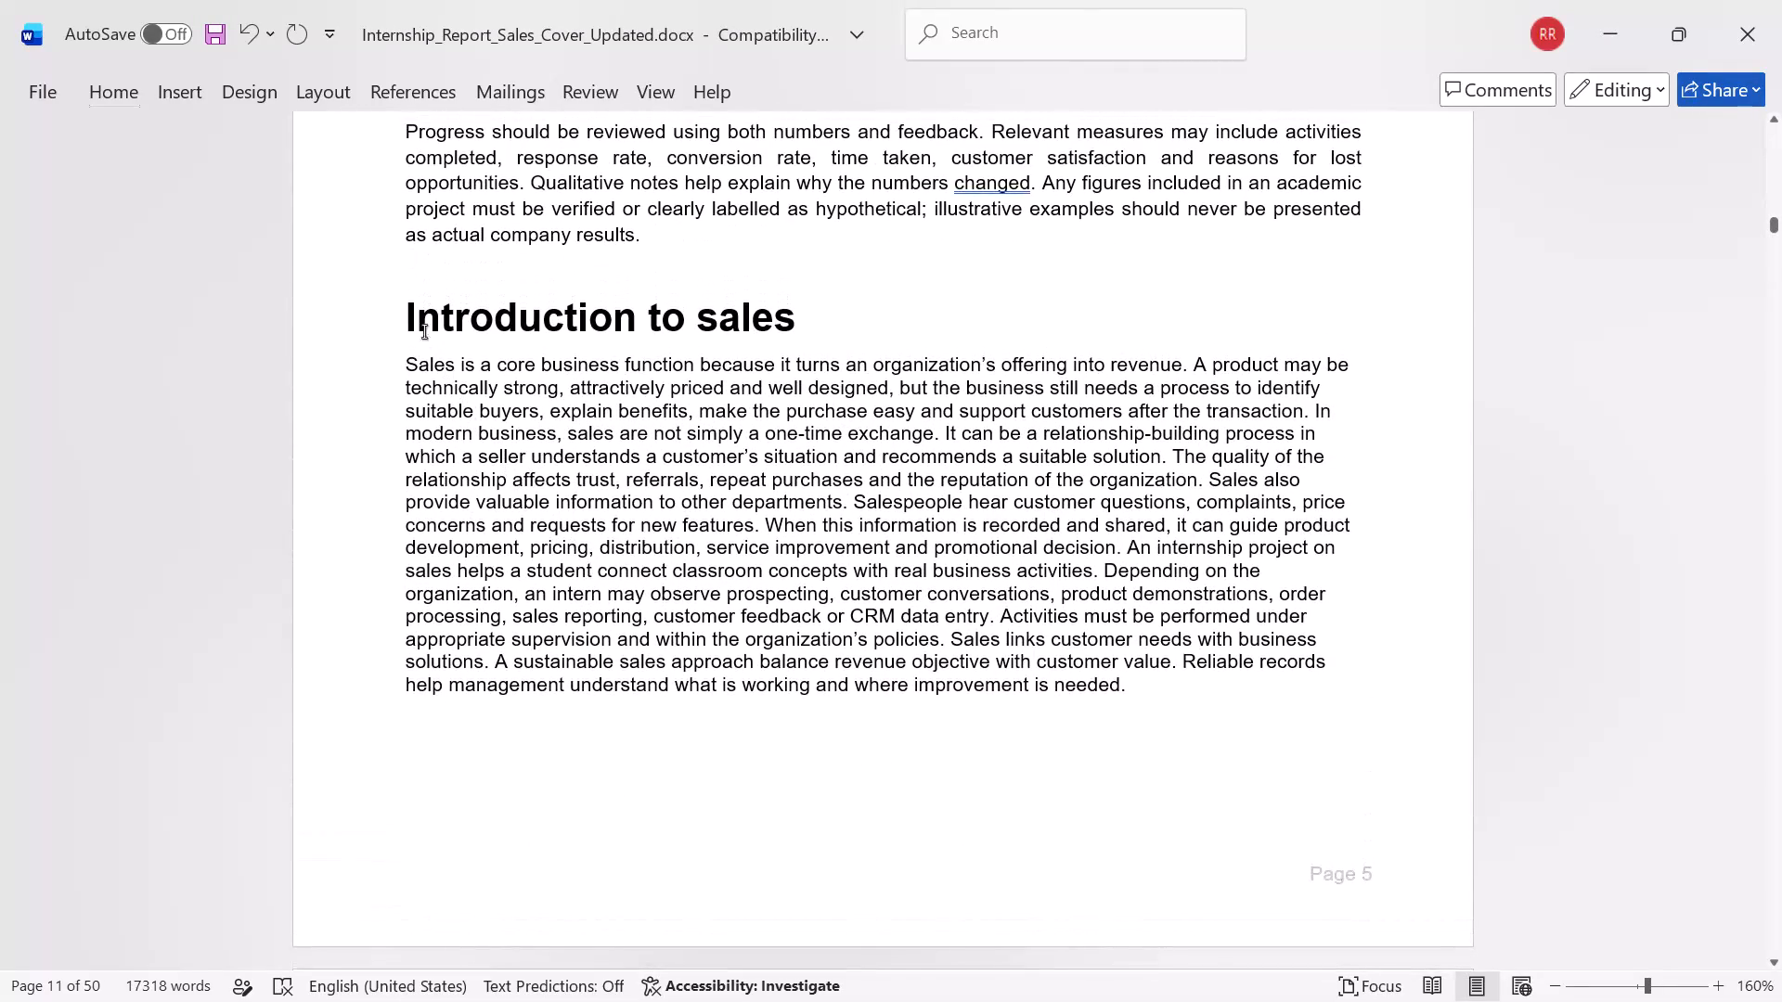
click(411, 303)
key(Left)
key(1)
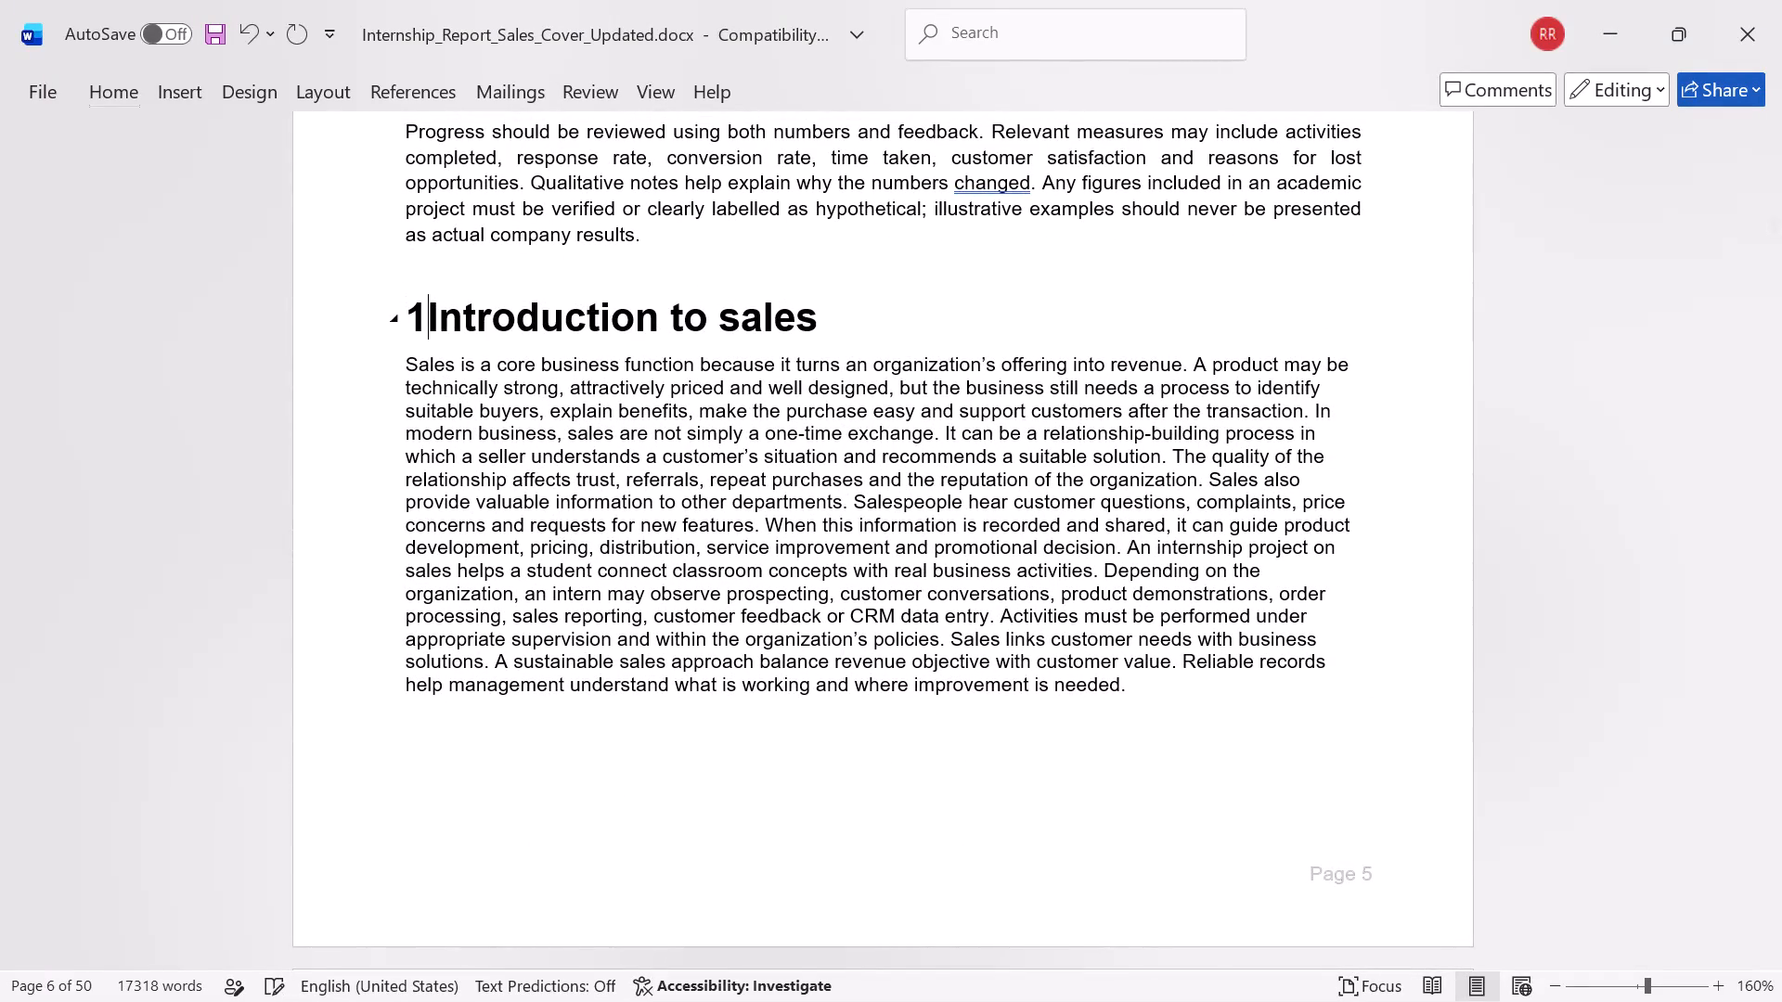
text(.)
key(space)
Insert blank lines above the "Introduction to sales" heading until the section starts on a new page.
key(Up)
key(Return)
key(Return)
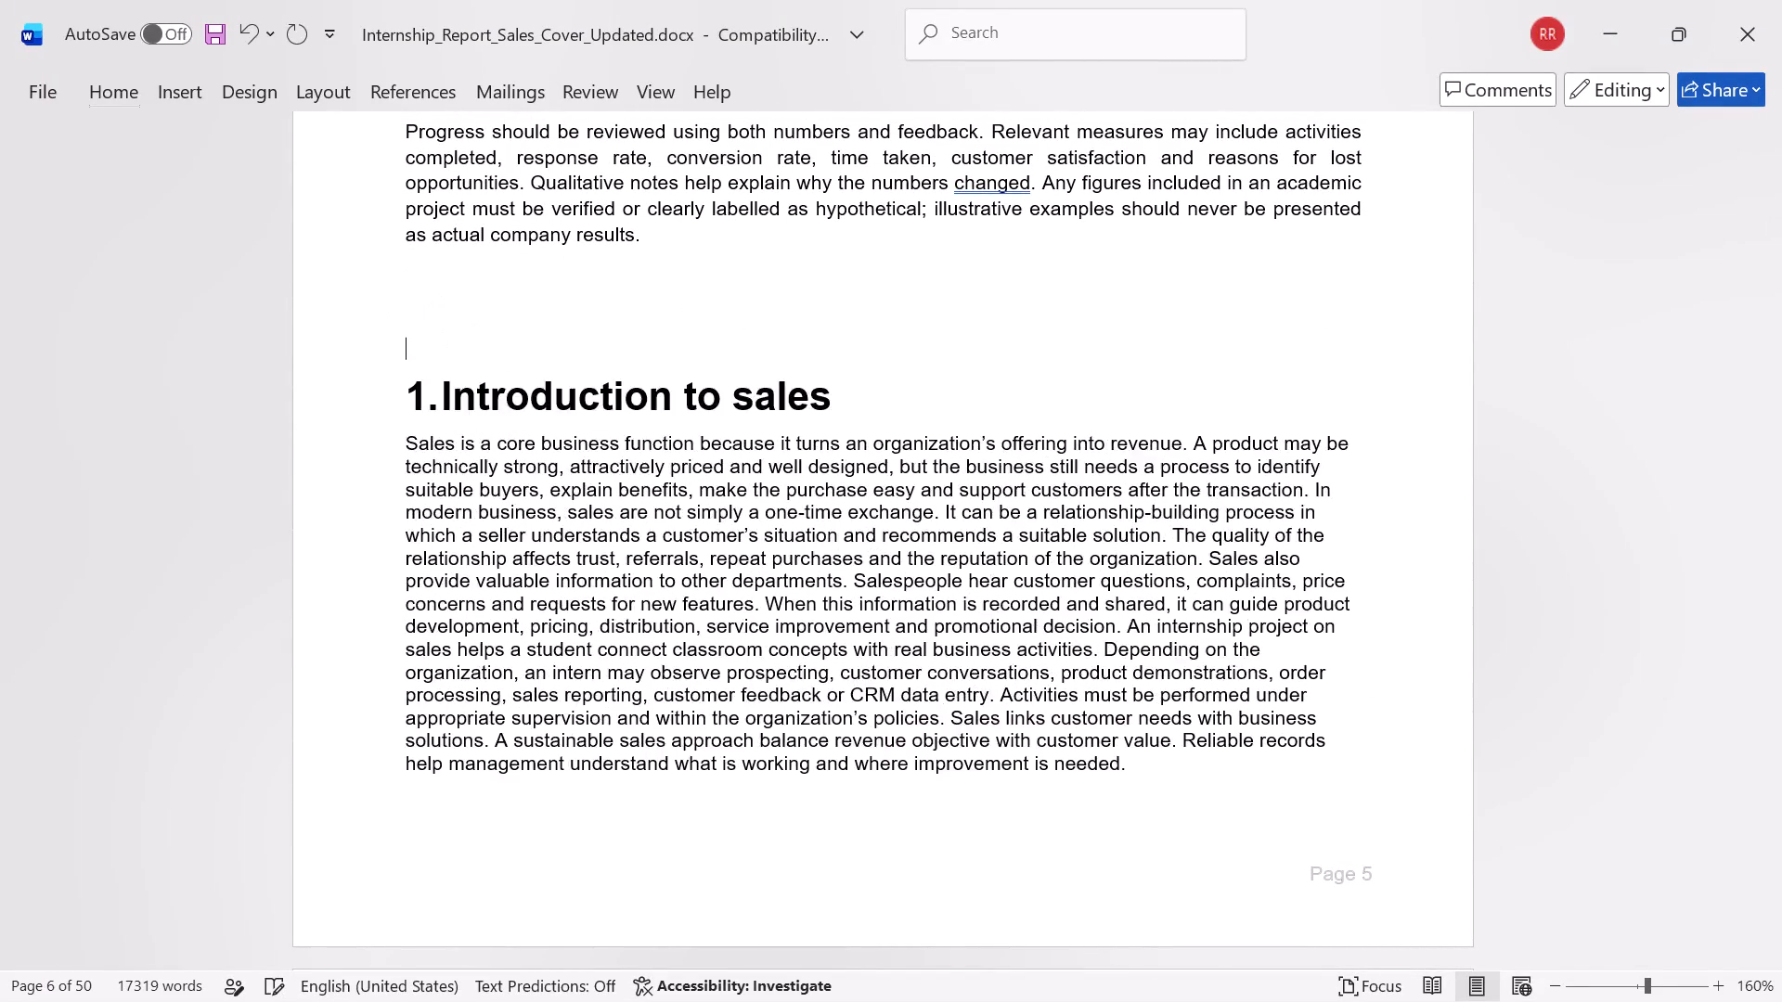
key(Return)
key(Return)
key(Return)
key(Return)
key(Return)
key(Return)
key(Return)
key(Return)
key(Return)
key(Return)
key(Return)
key(Return)
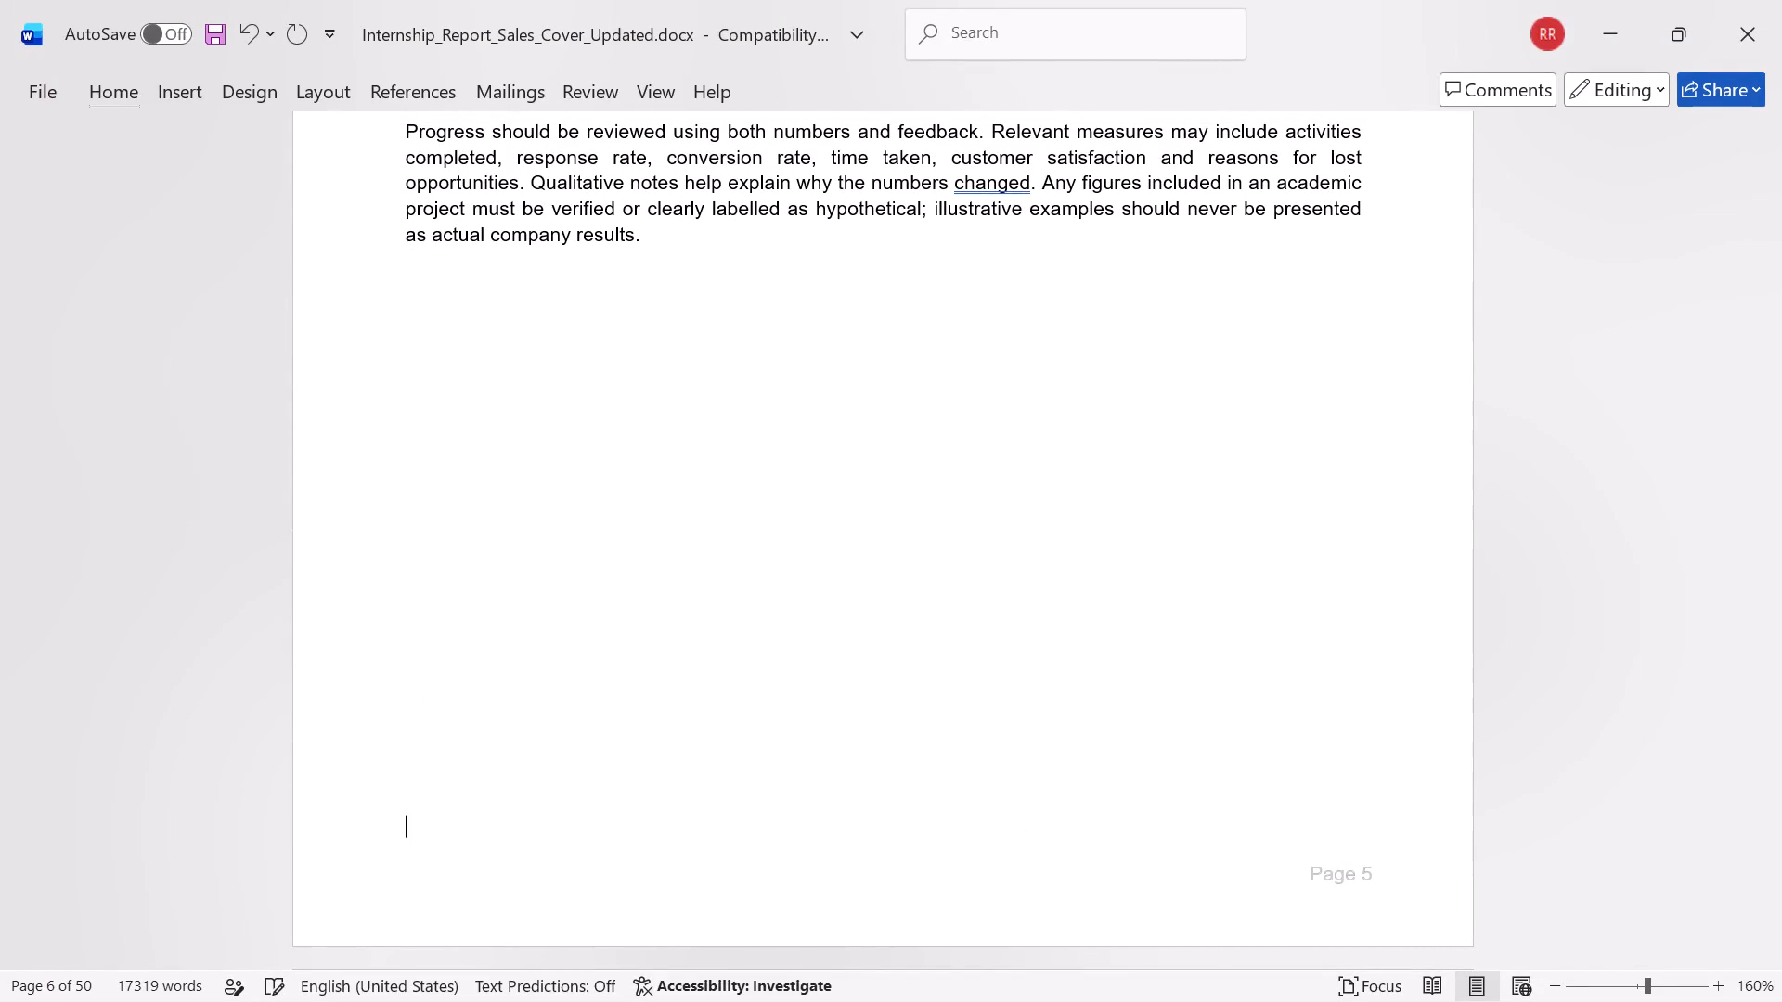
key(Return)
Remove the blank lines between the "Introduction to sales" paragraph and its "Practical Application" subheading.
scroll(411, 303, down, 2)
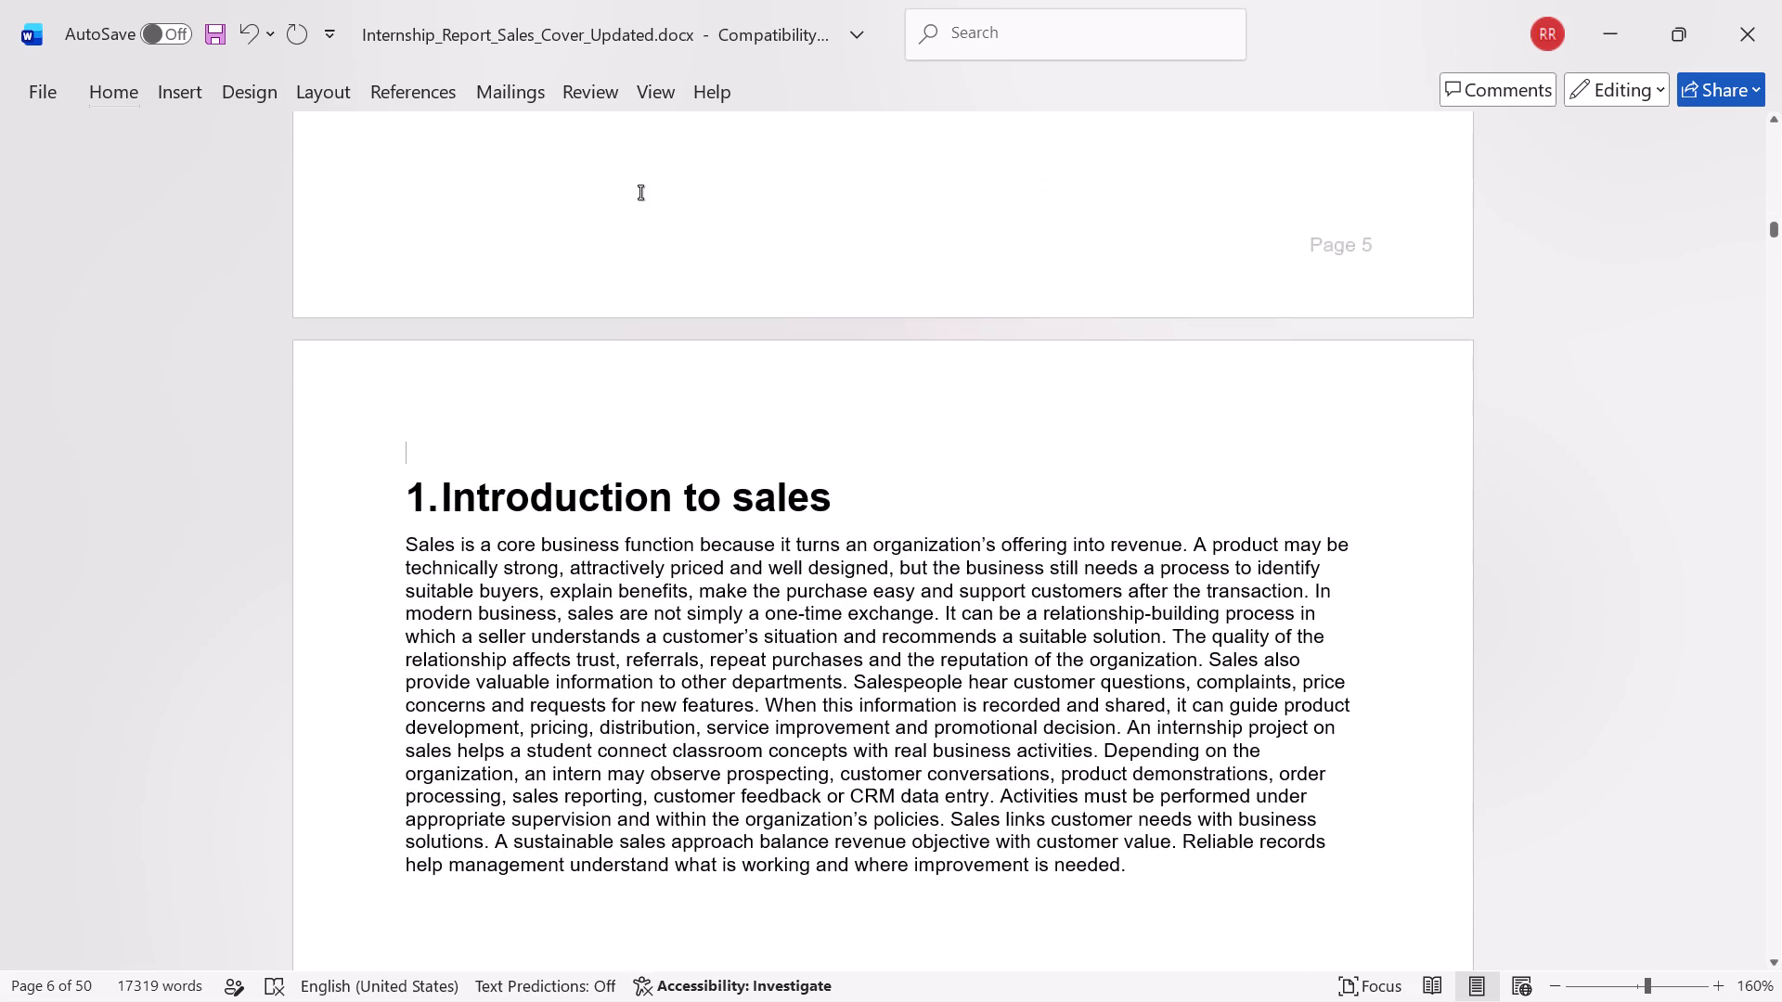
scroll(639, 190, down, 1)
click(492, 813)
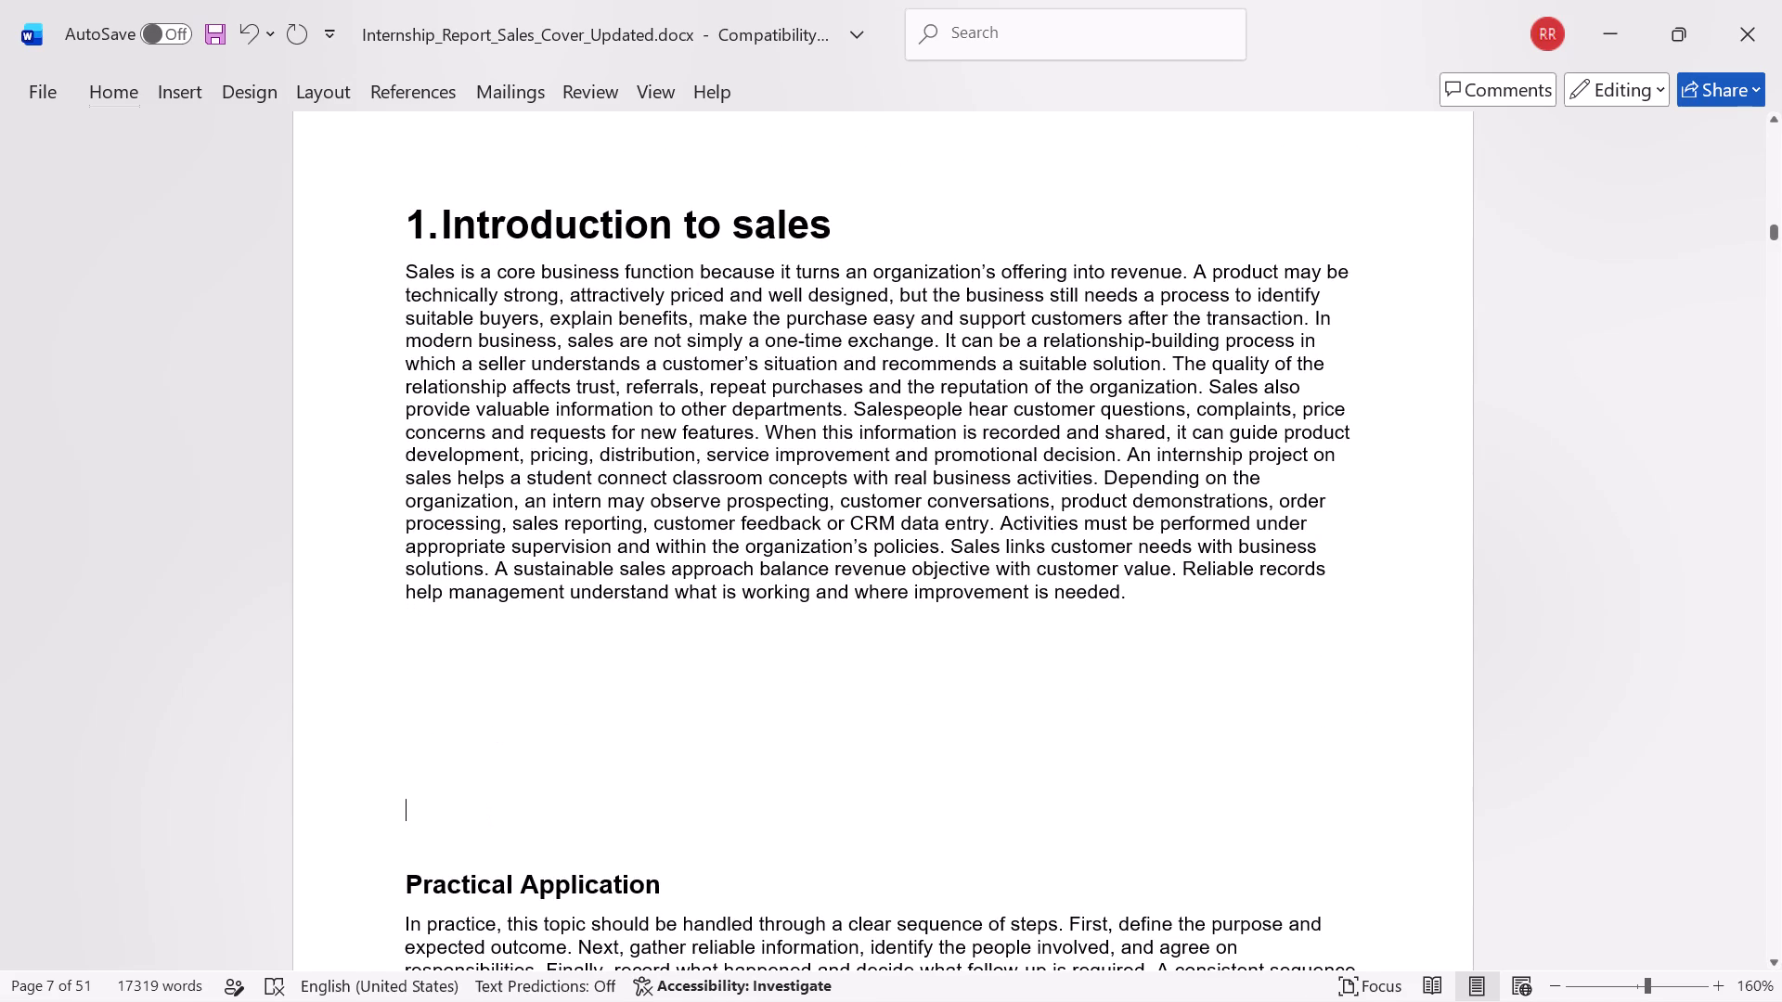
key(BackSpace)
key(BackSpace)
key(BackSpace)
key(BackSpace)
key(BackSpace)
key(BackSpace)
key(BackSpace)
key(Delete)
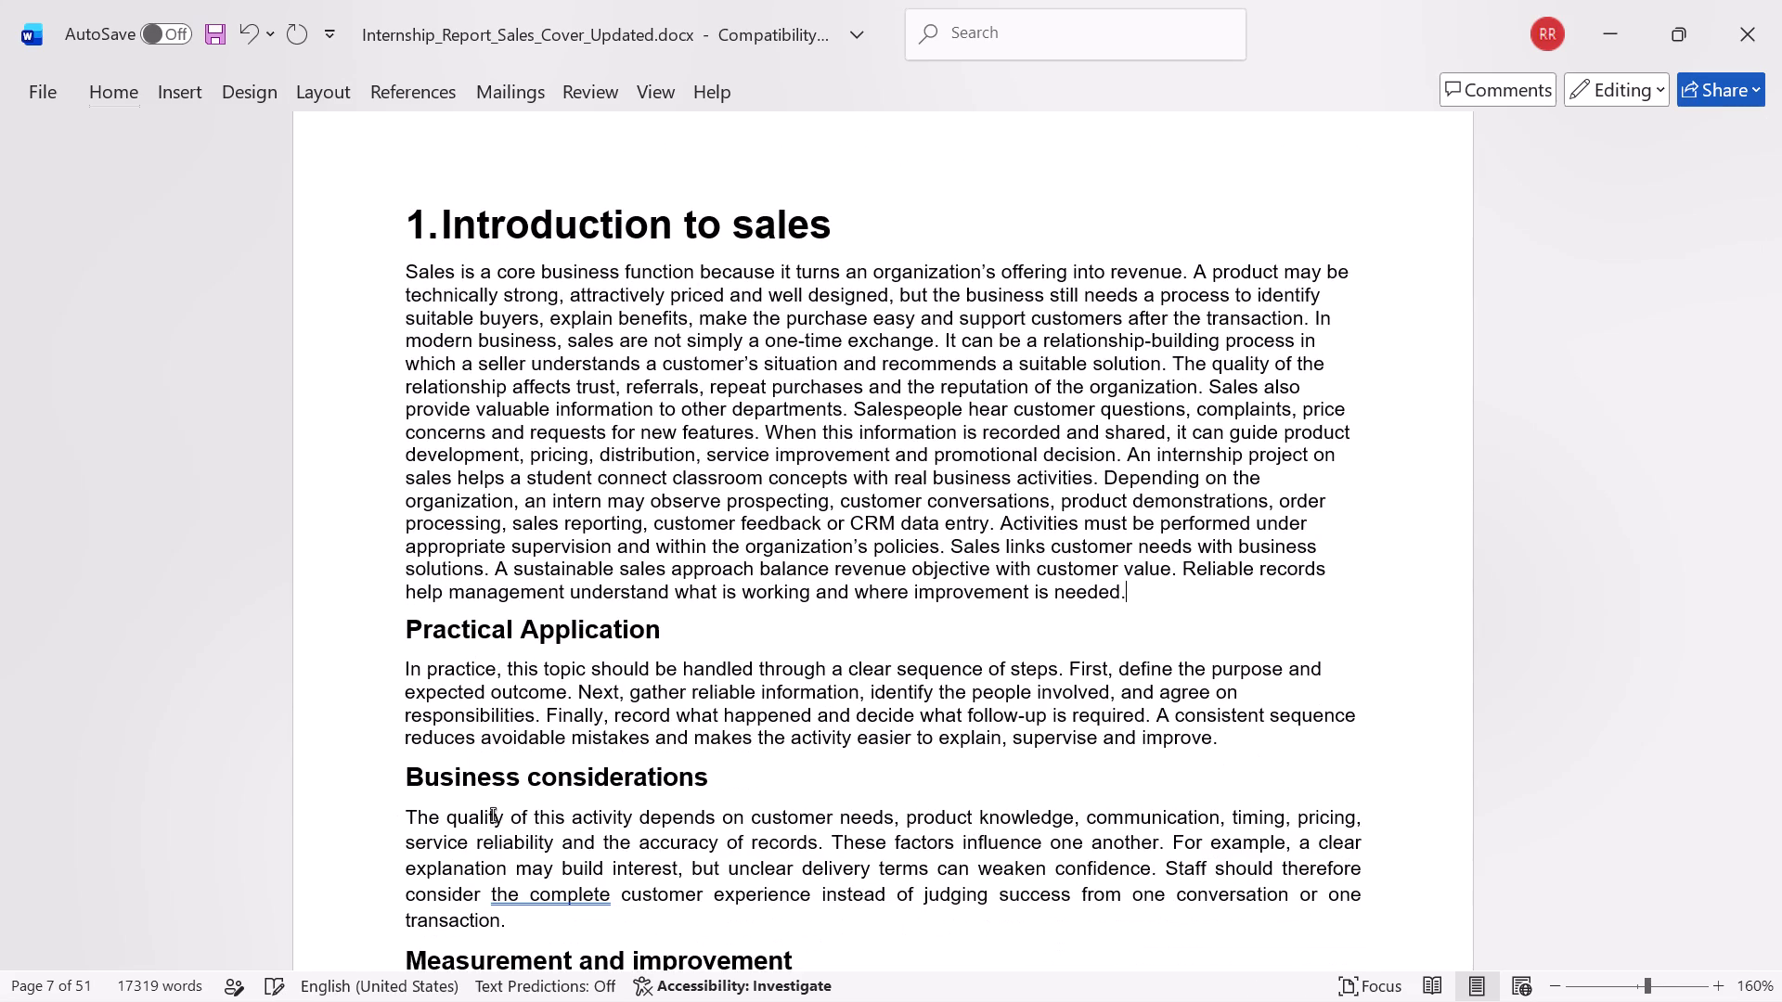
Insert blank lines above the "Meaning, Nature and Scope of Sales" heading until that section starts on a new page.
scroll(492, 813, down, 2)
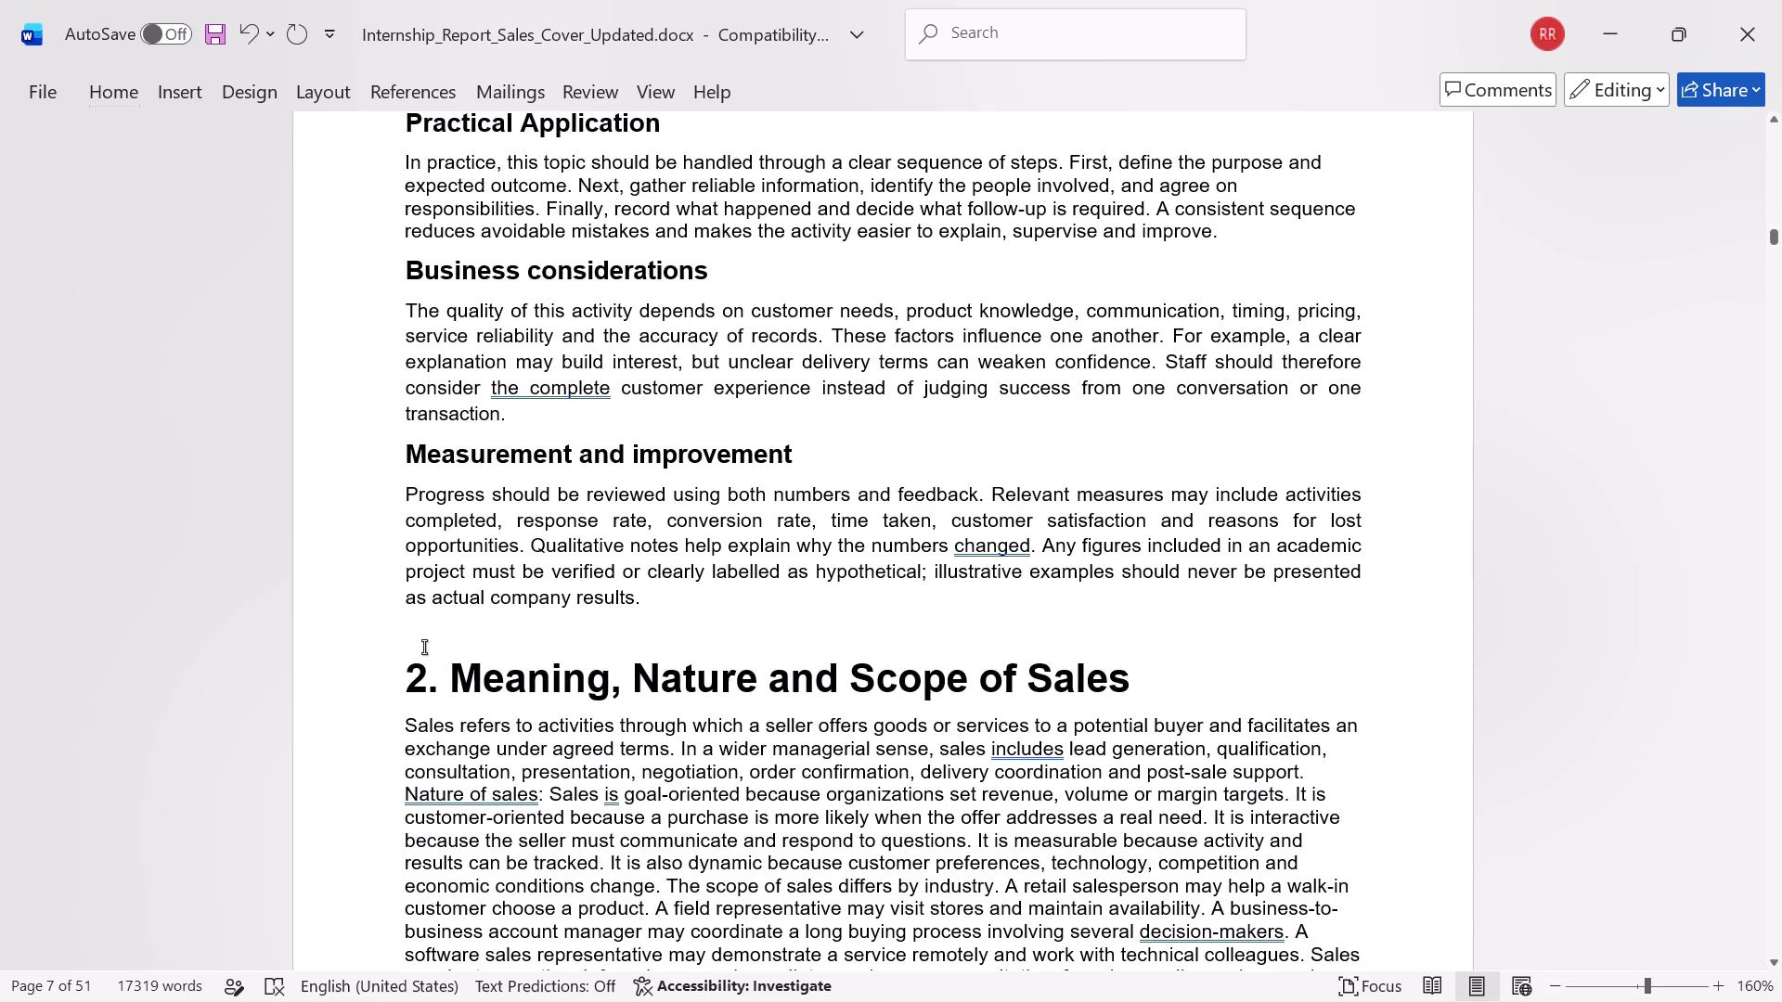
click(423, 645)
key(Return)
key(Return)
key(Return)
key(Return)
key(Return)
key(Return)
key(Return)
key(Return)
key(Return)
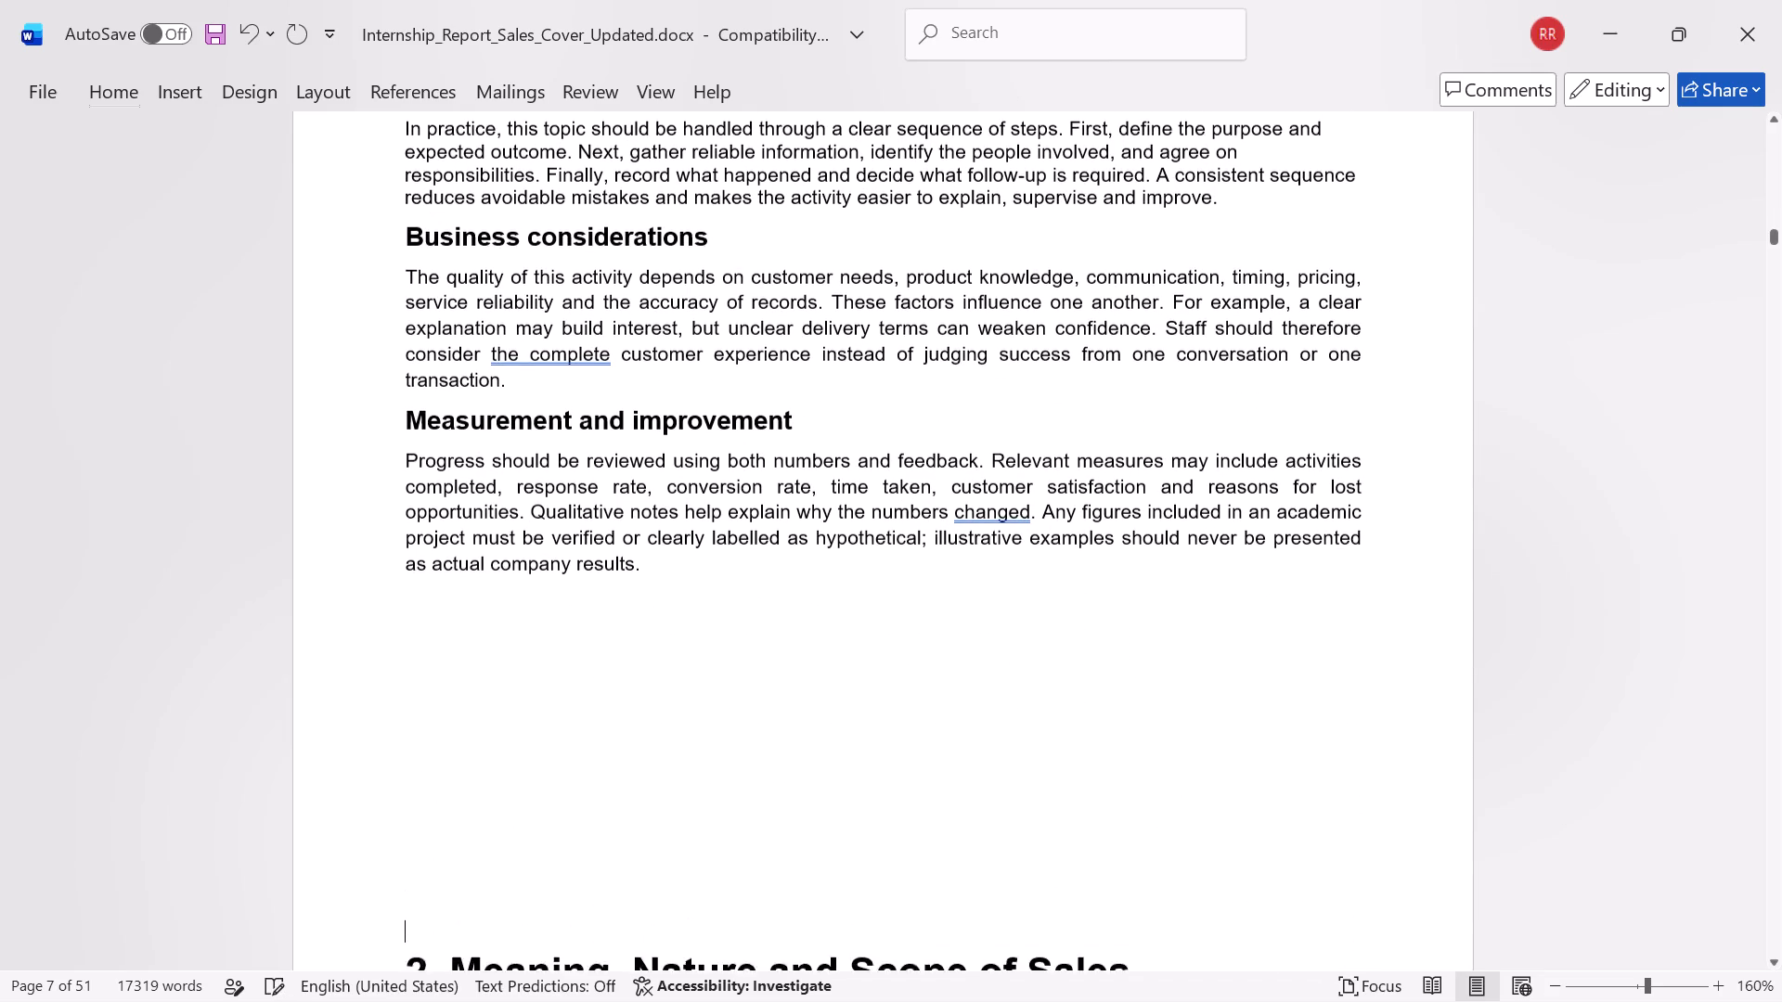
scroll(423, 645, down, 2)
key(Return)
key(Return)
key(Return)
key(Return)
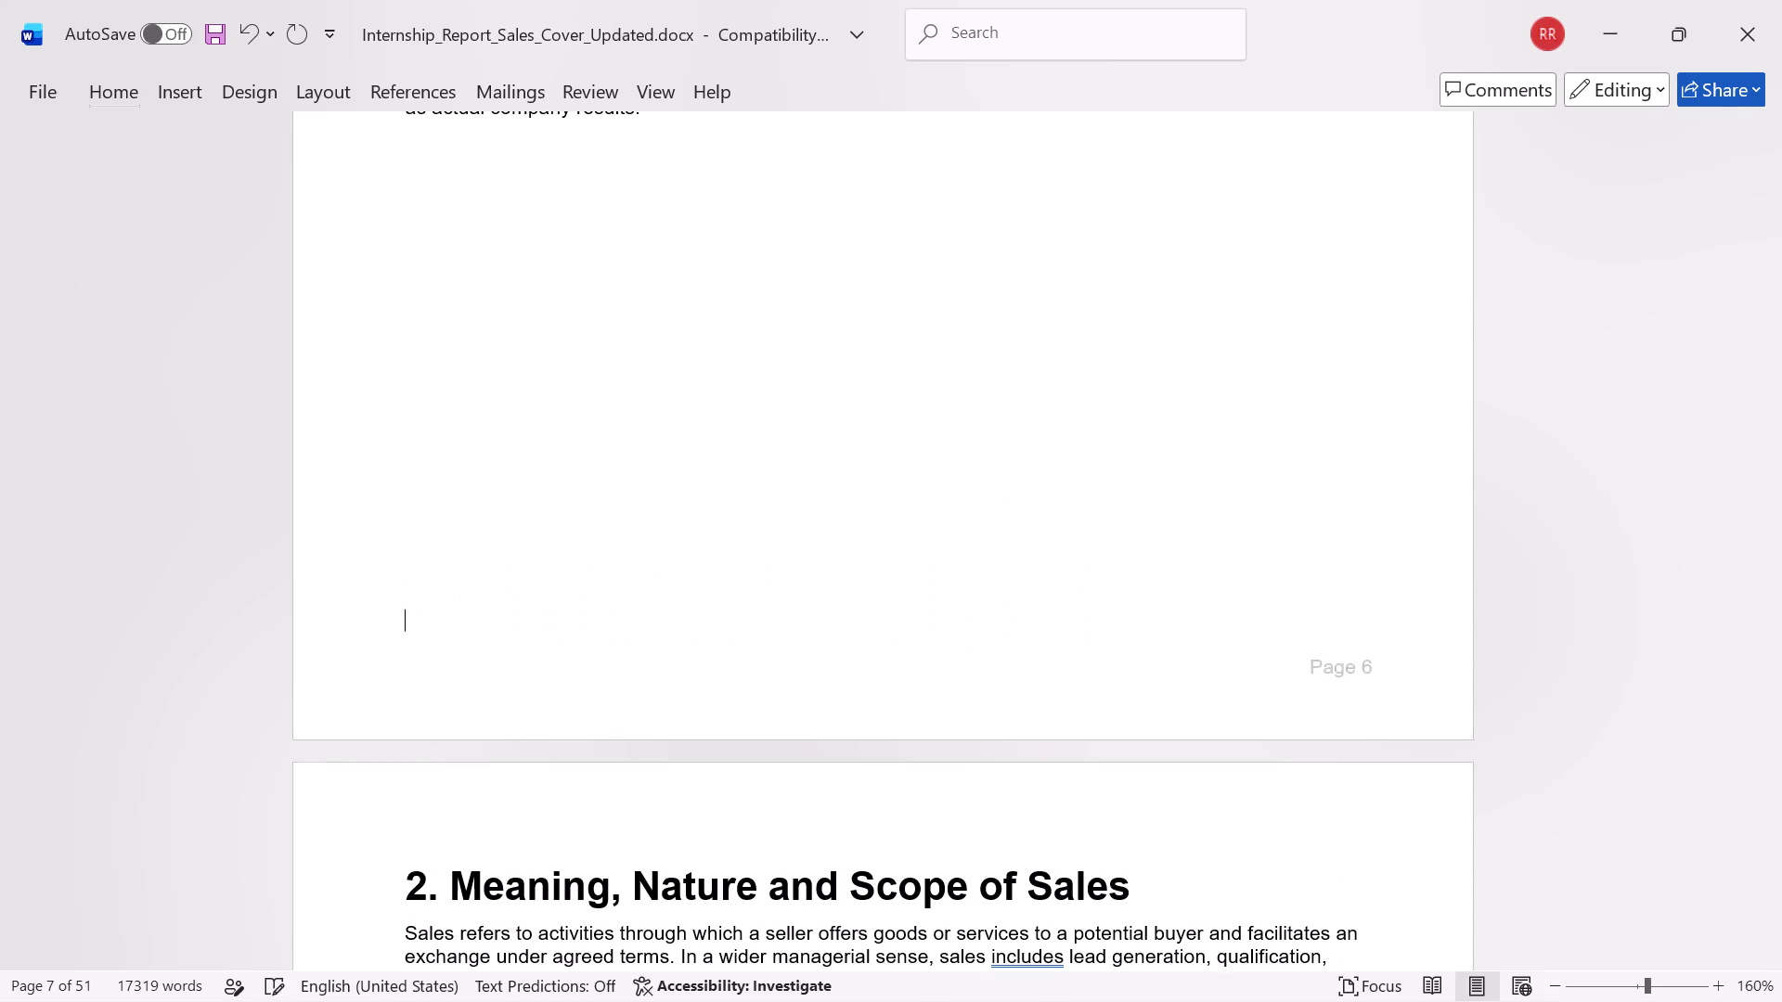
Switch to the PDF in Edge and compare its pages from the index through section 2 with the Word report.
key(alt+Tab)
scroll(697, 475, up, 16)
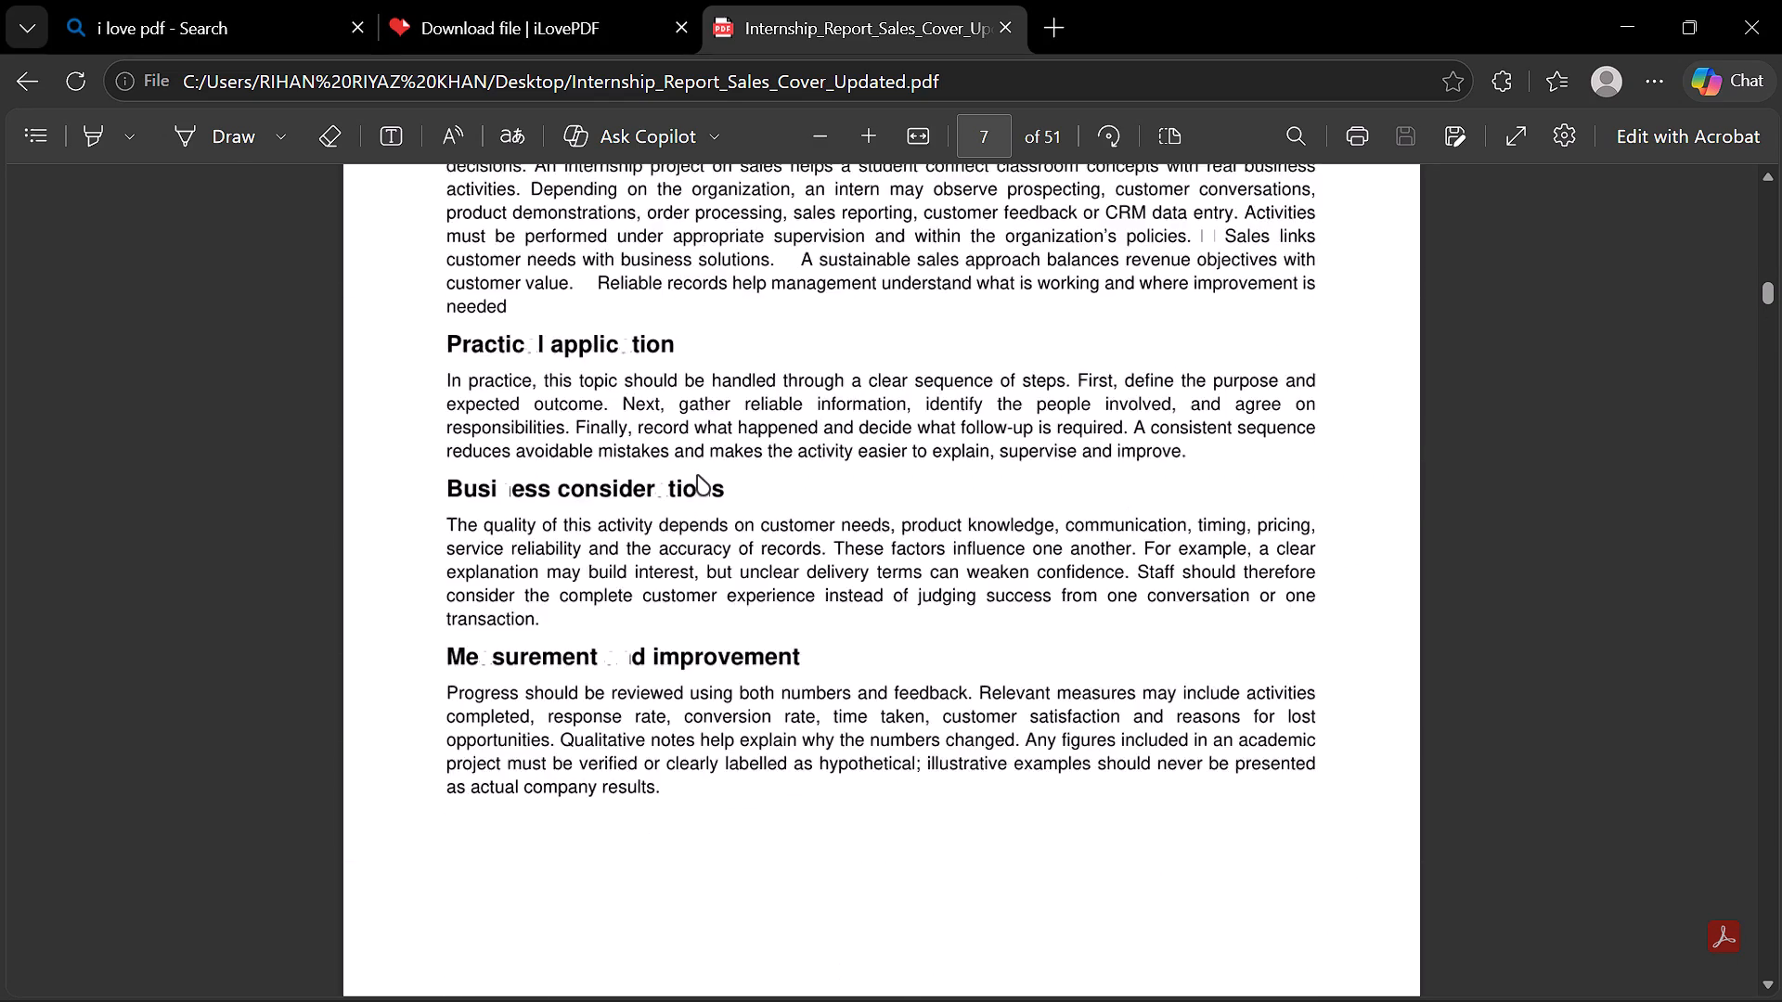
scroll(697, 475, up, 20)
scroll(697, 475, up, 4)
scroll(697, 475, down, 6)
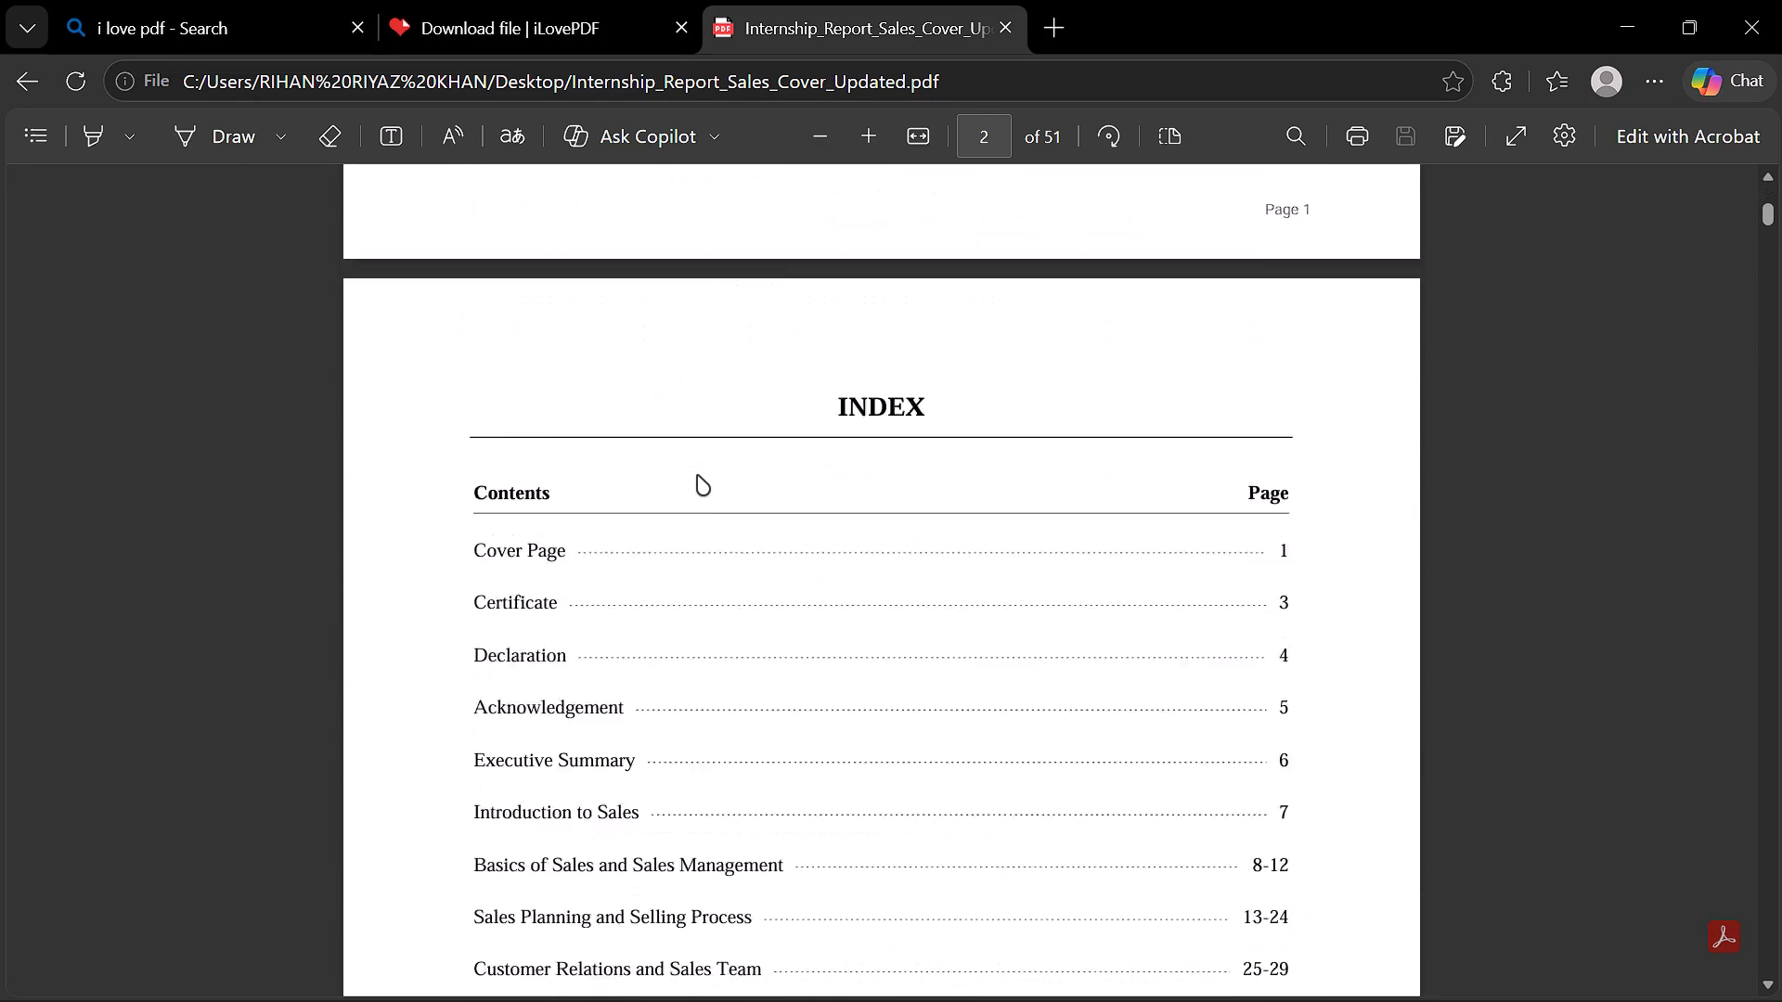
scroll(697, 475, down, 12)
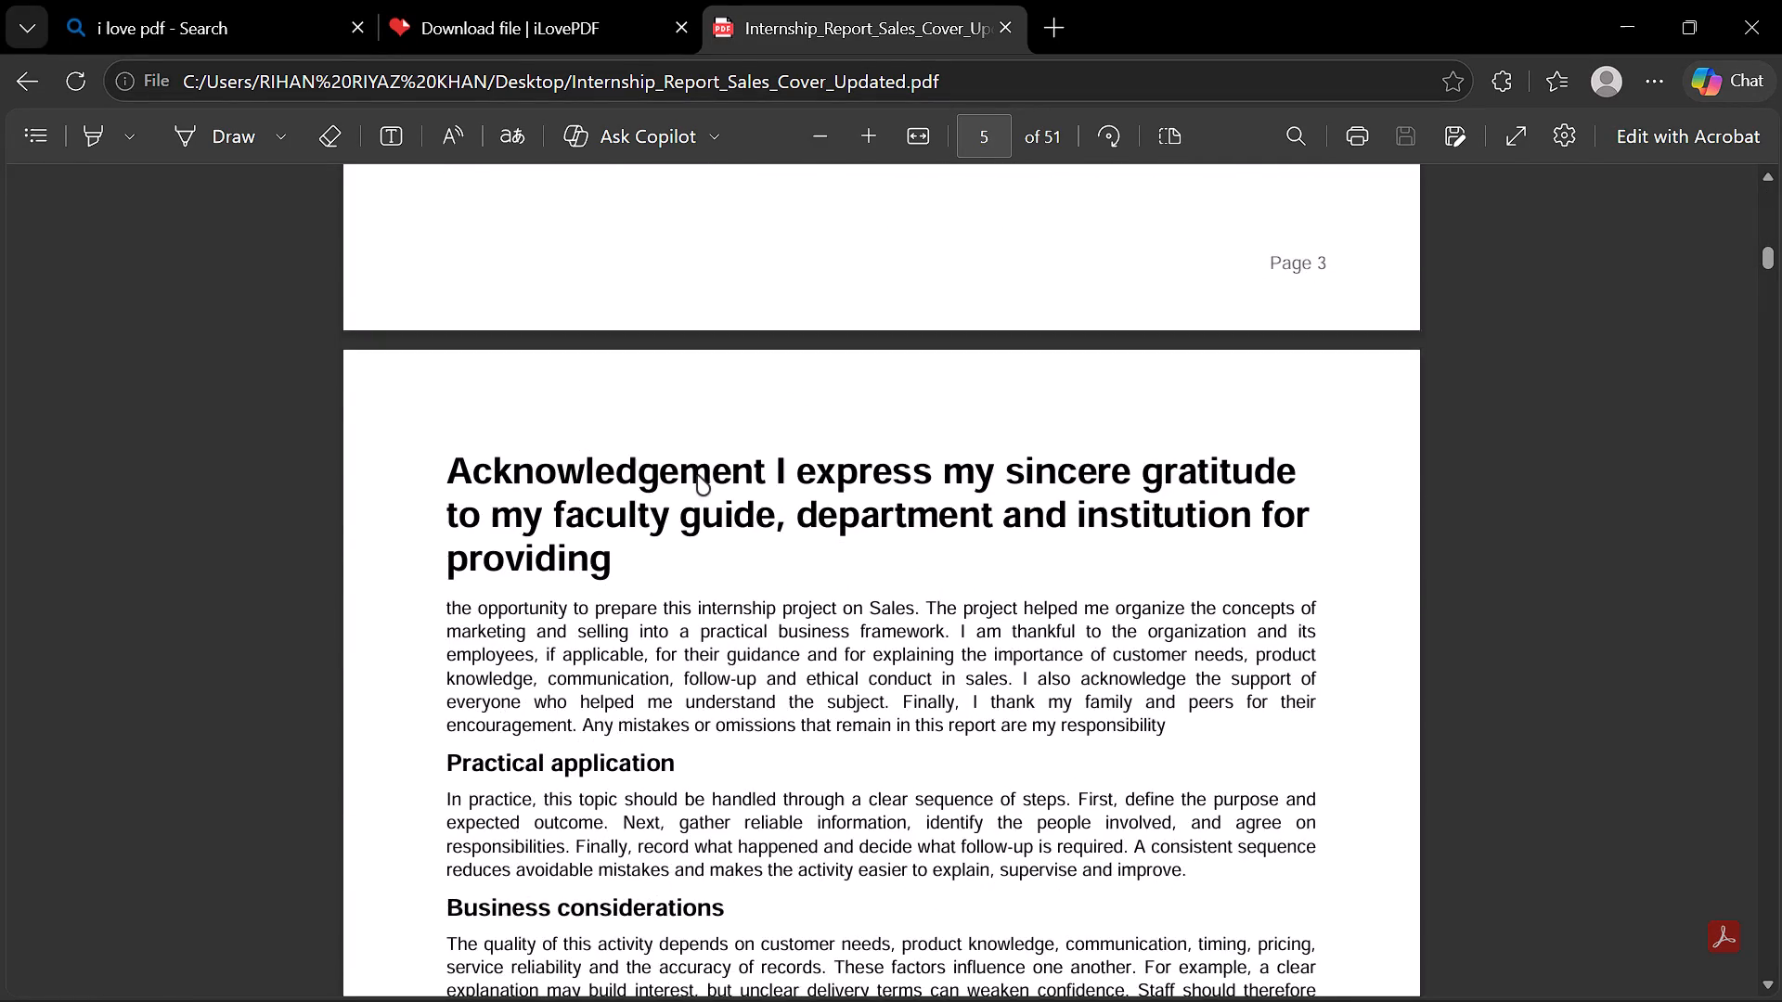
scroll(697, 475, up, 2)
scroll(697, 475, down, 9)
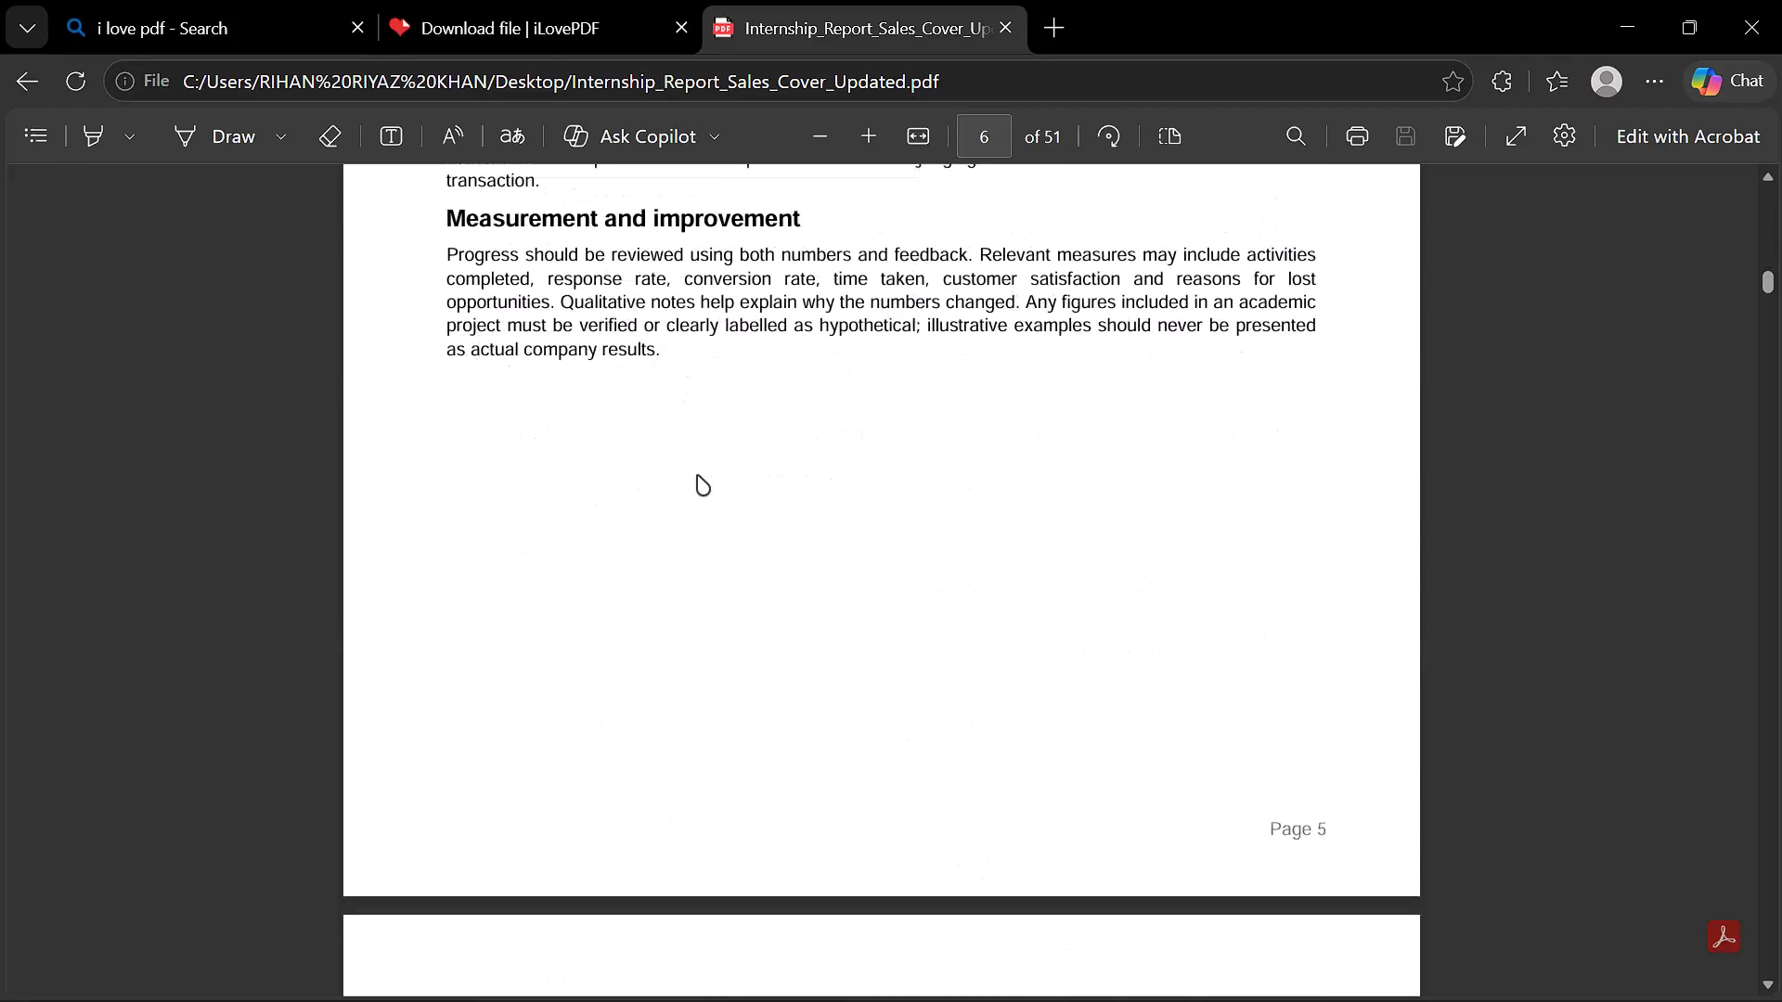
scroll(697, 475, down, 10)
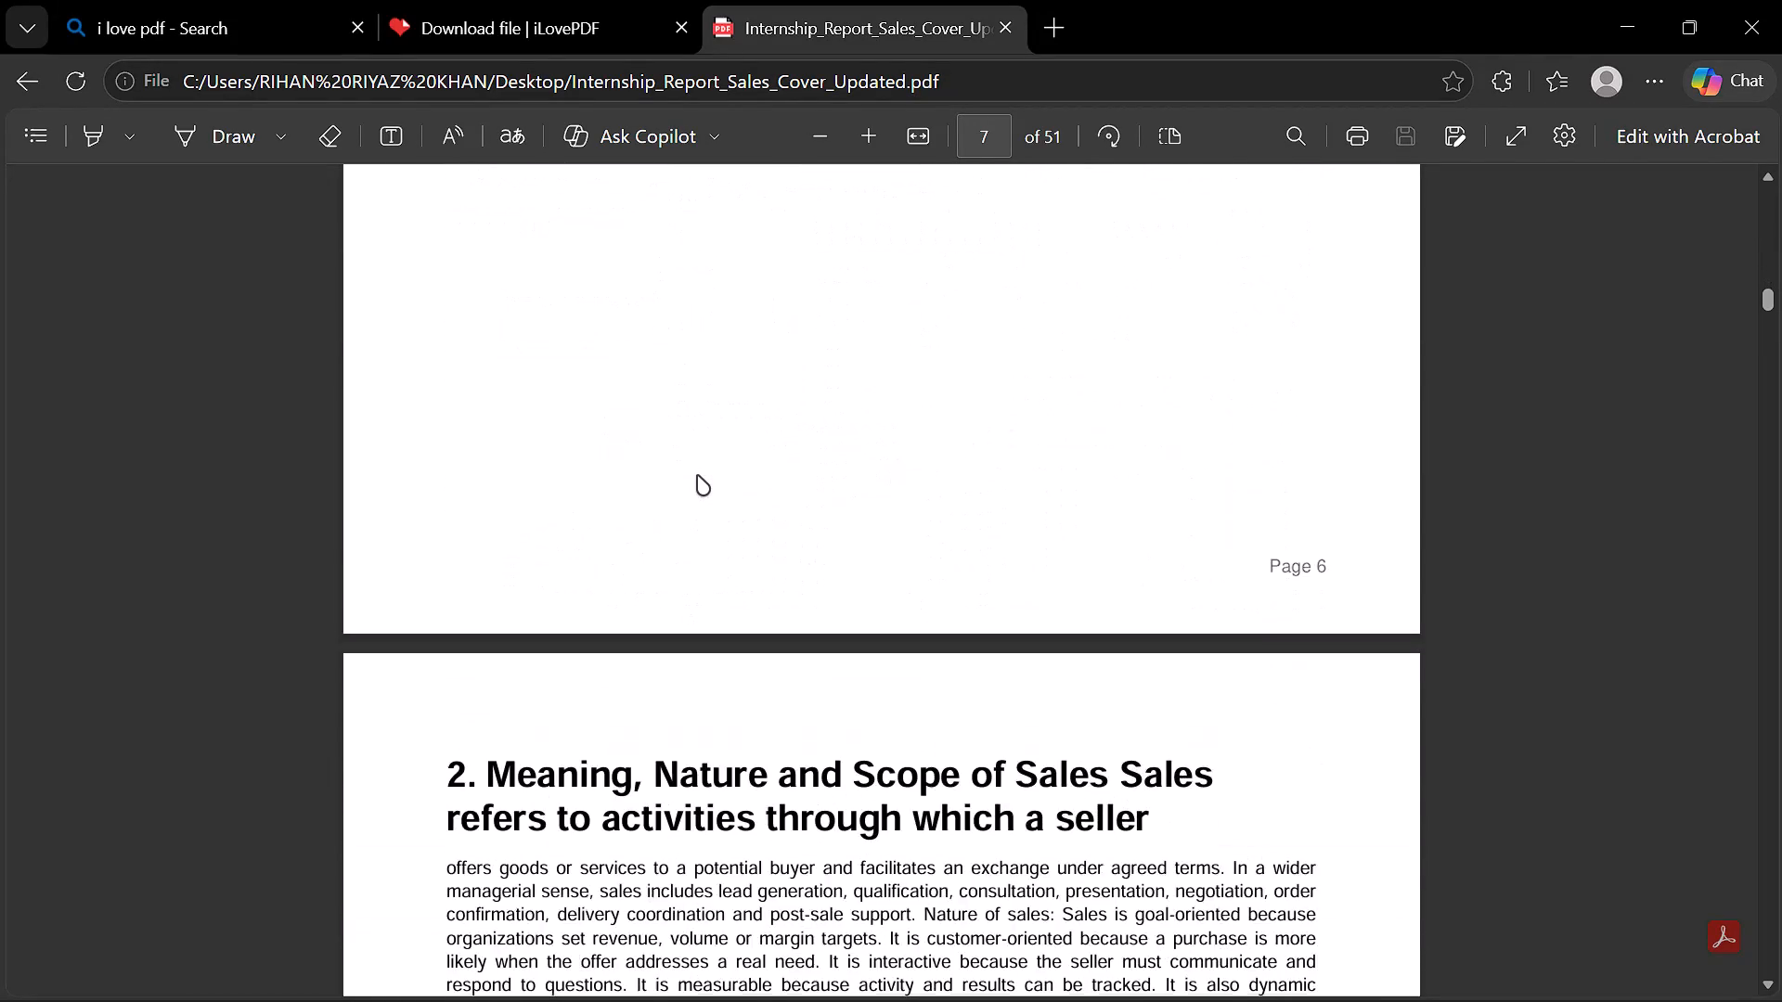
scroll(697, 475, down, 4)
key(alt+Tab)
In Word, insert blank lines above the "3. Sales and Marketing" heading until the section starts on a new page.
scroll(742, 621, down, 1)
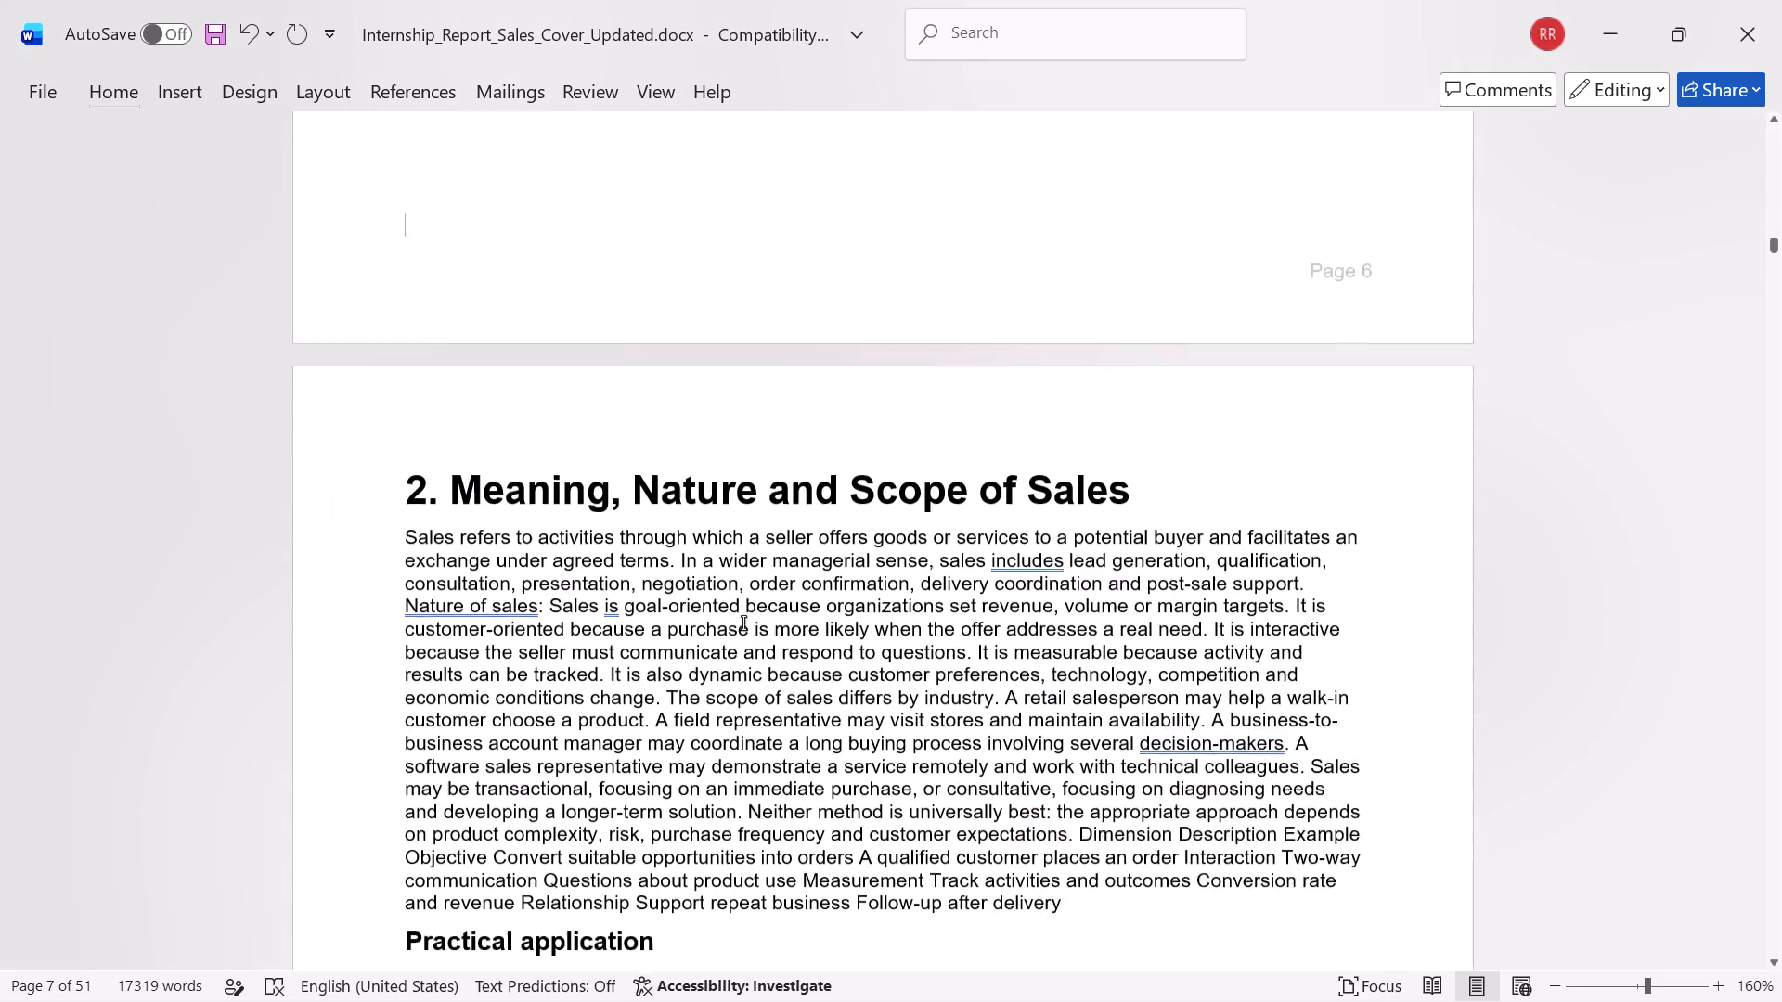
scroll(742, 621, down, 2)
click(742, 621)
scroll(742, 621, down, 3)
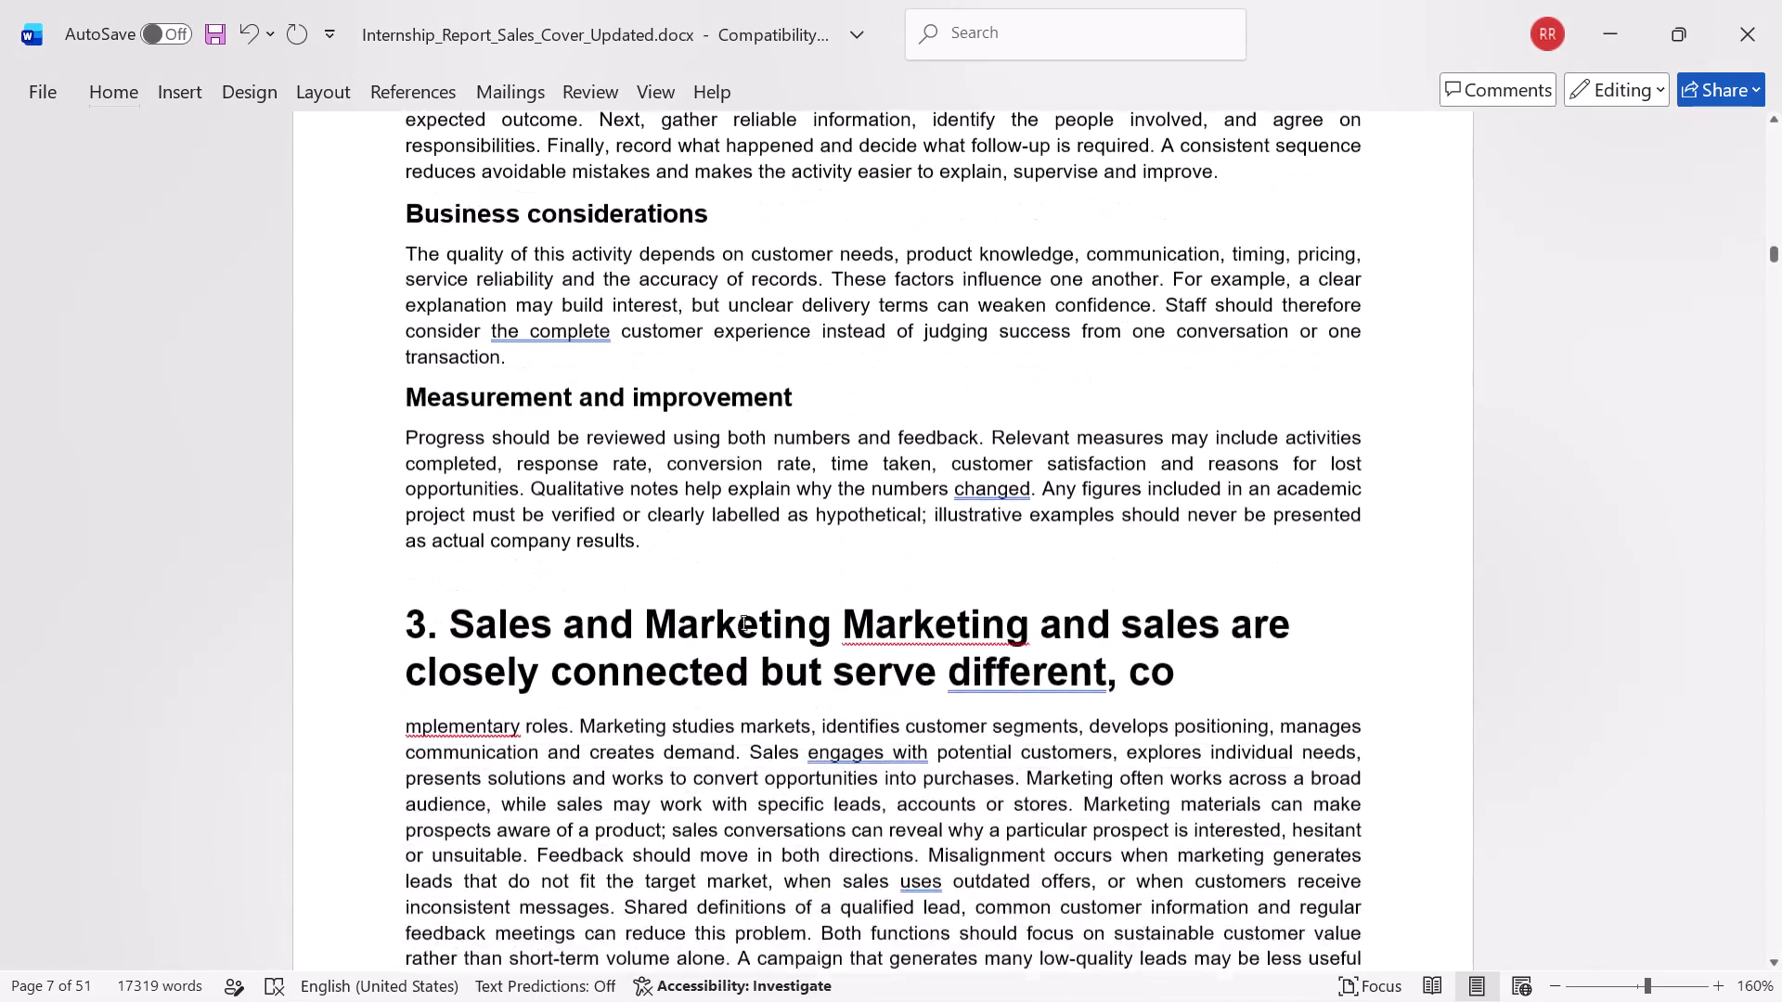
scroll(742, 621, down, 1)
click(449, 495)
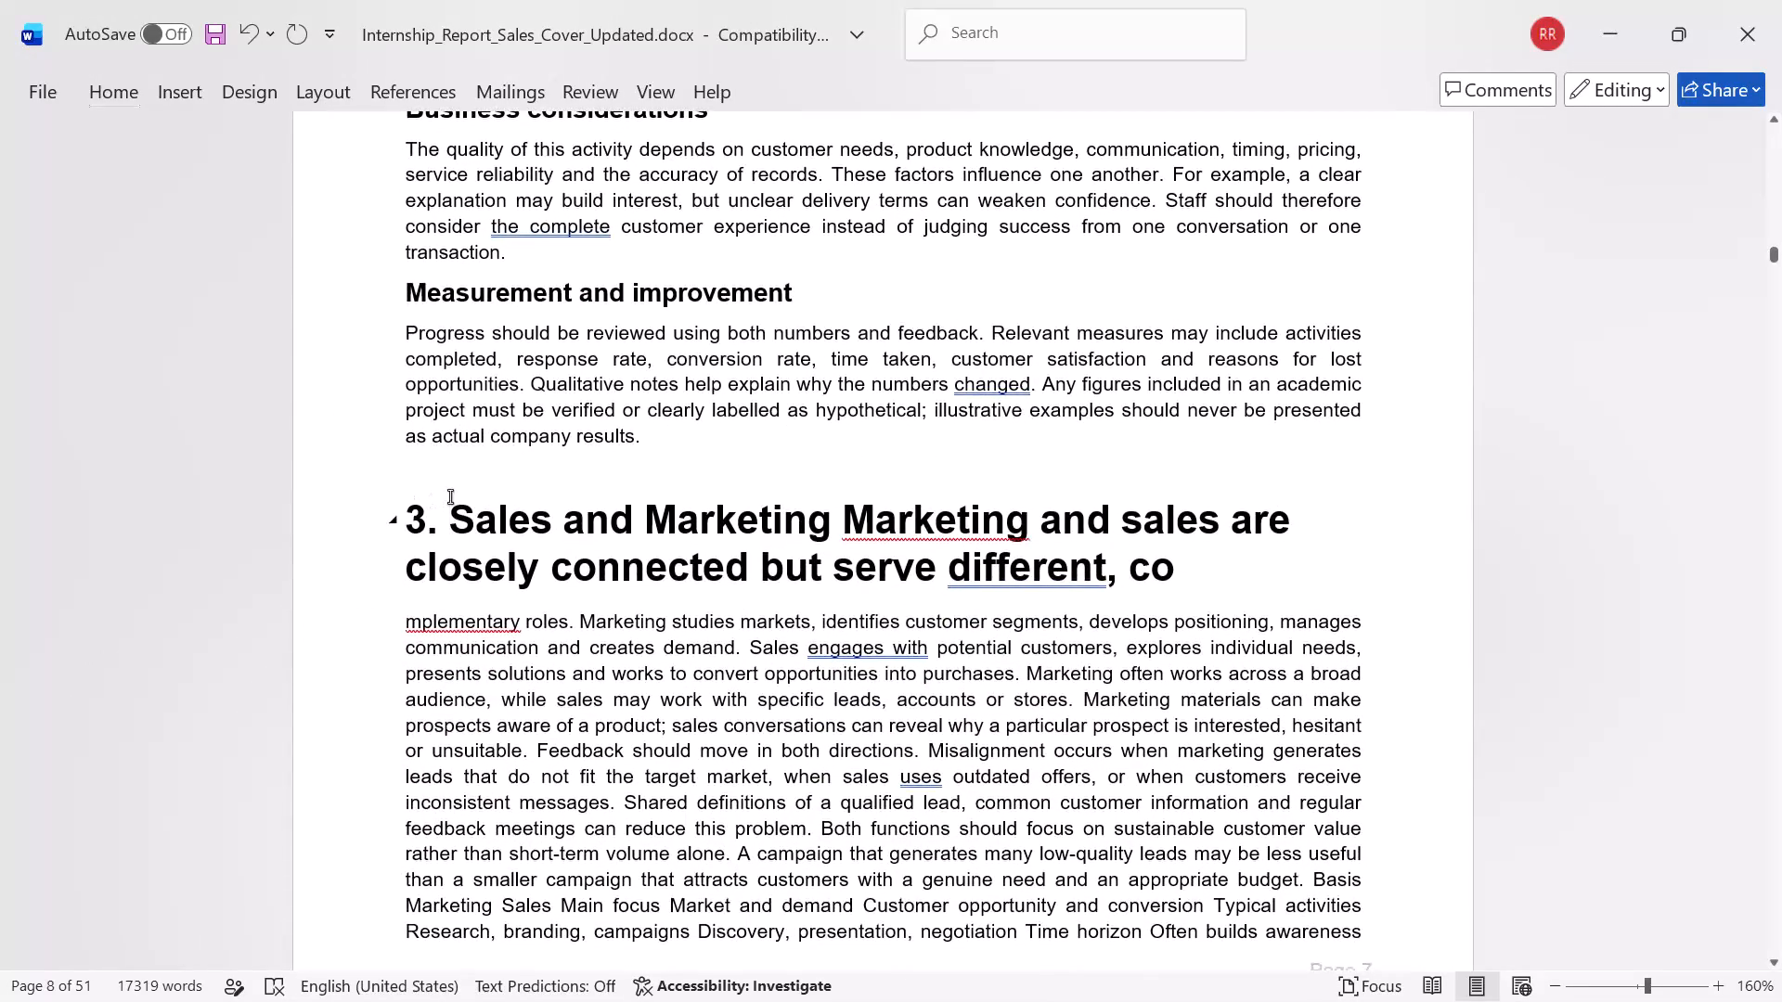
key(Up)
key(Return)
key(Return)
key(Return)
key(Return)
key(Return)
key(Return)
key(Return)
key(Return)
key(Return)
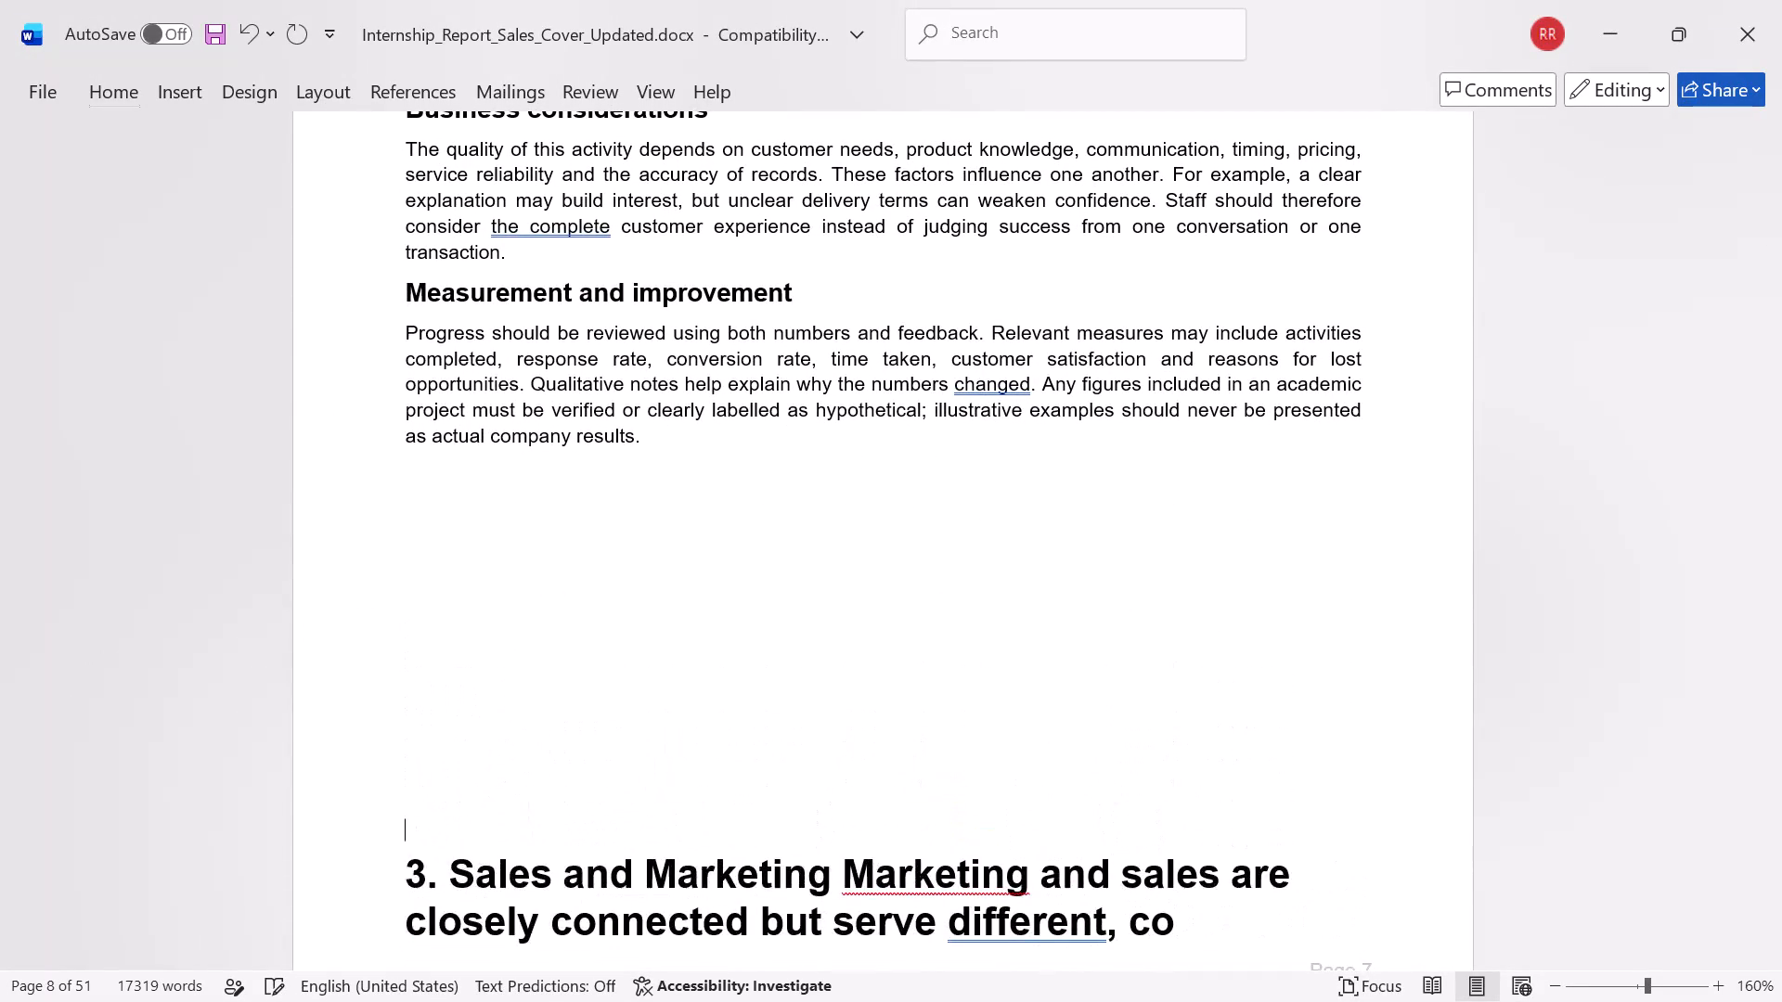
key(Return)
scroll(449, 495, down, 1)
key(Return)
scroll(449, 495, down, 1)
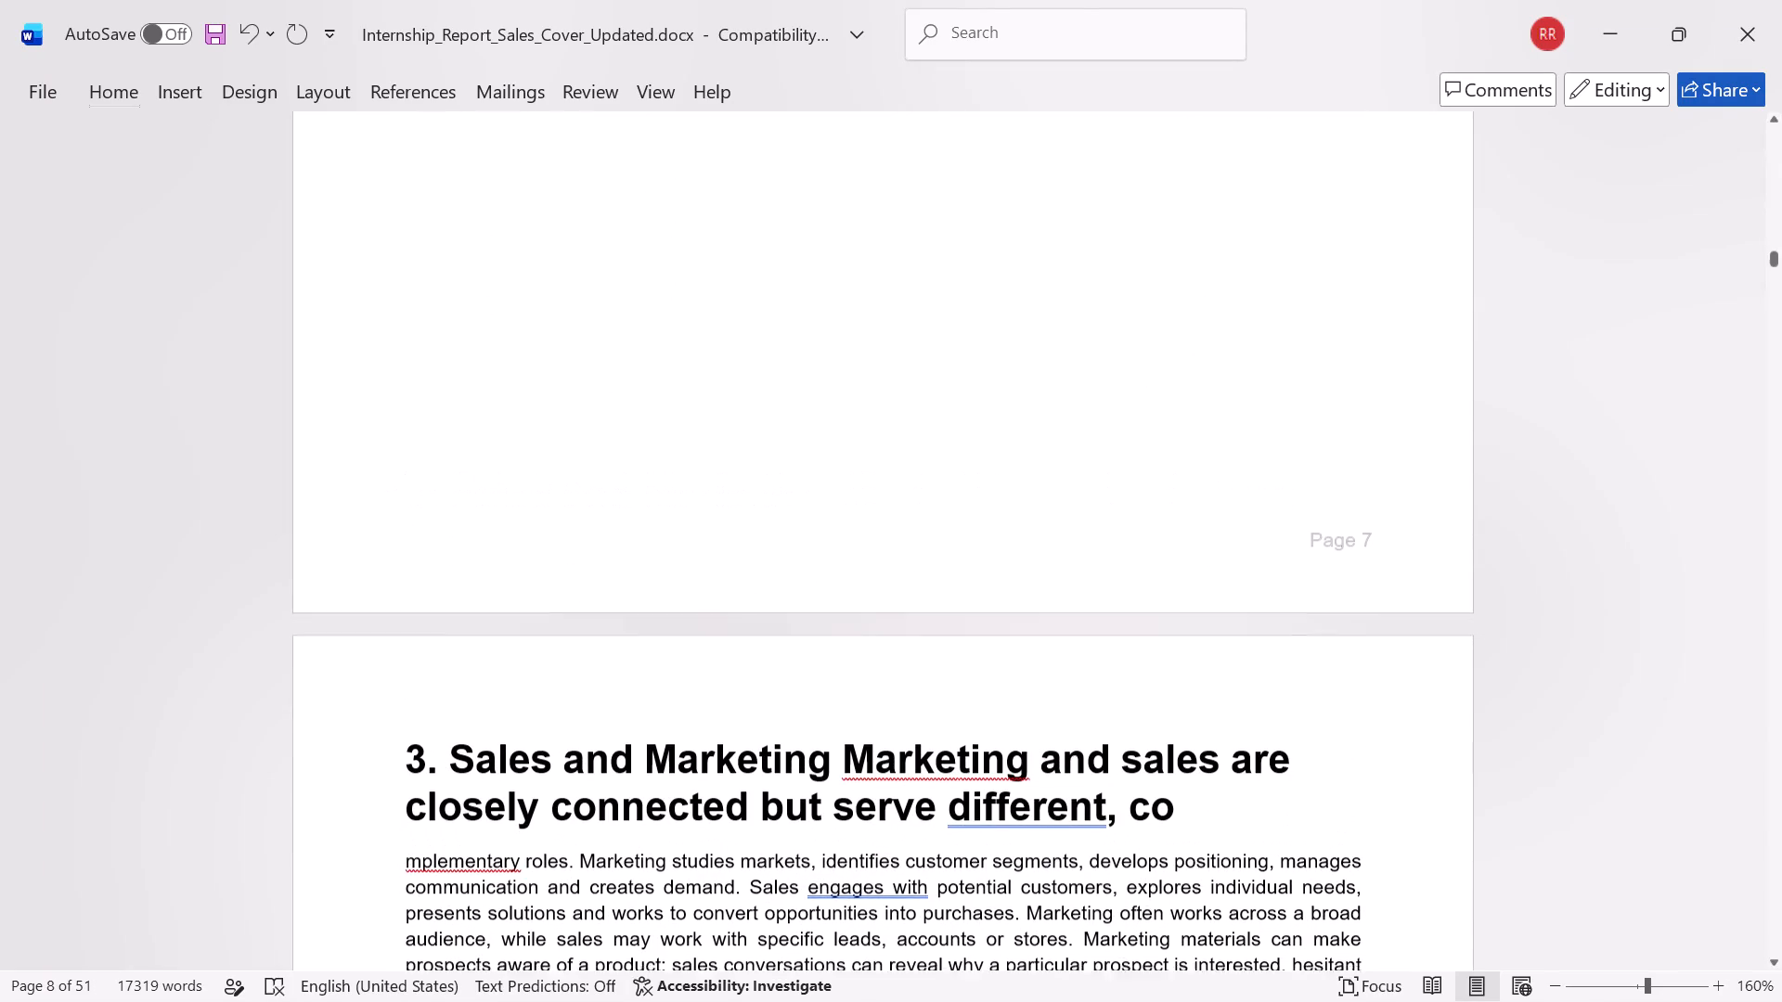
Split the text beginning "Marketing and sales are closely connected" off the "Sales and Marketing" heading into its own unnumbered line.
scroll(449, 495, down, 1)
click(919, 553)
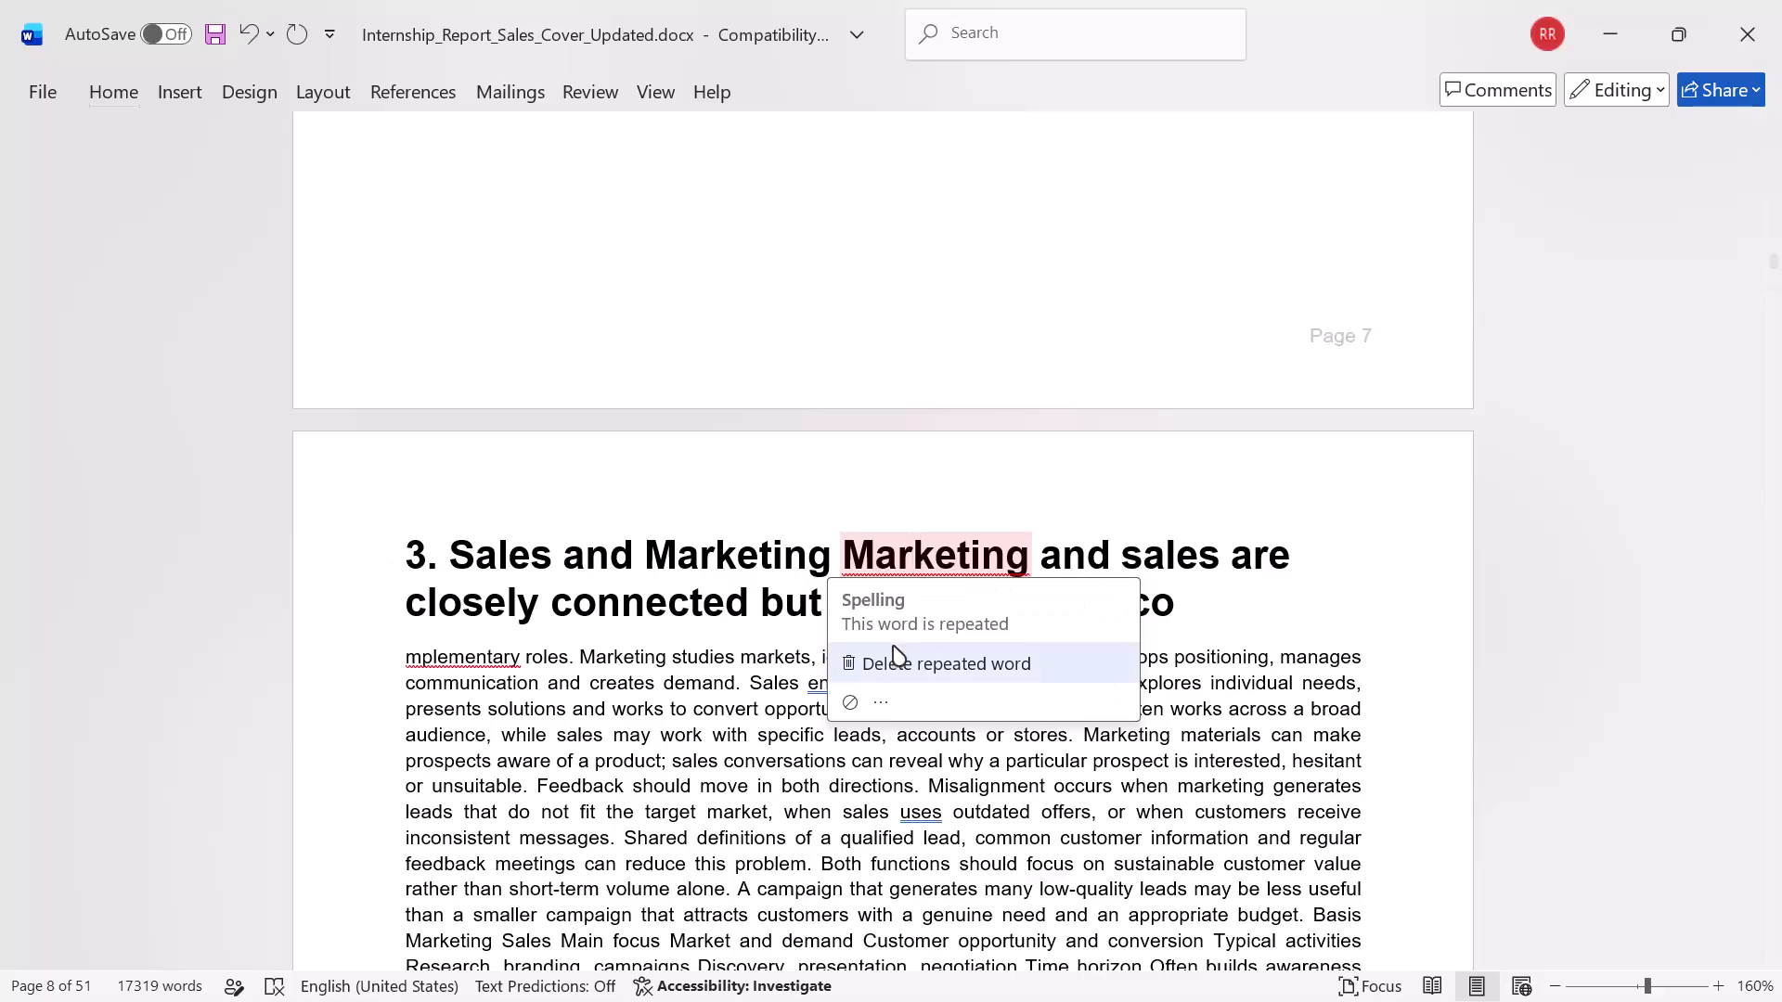
click(831, 541)
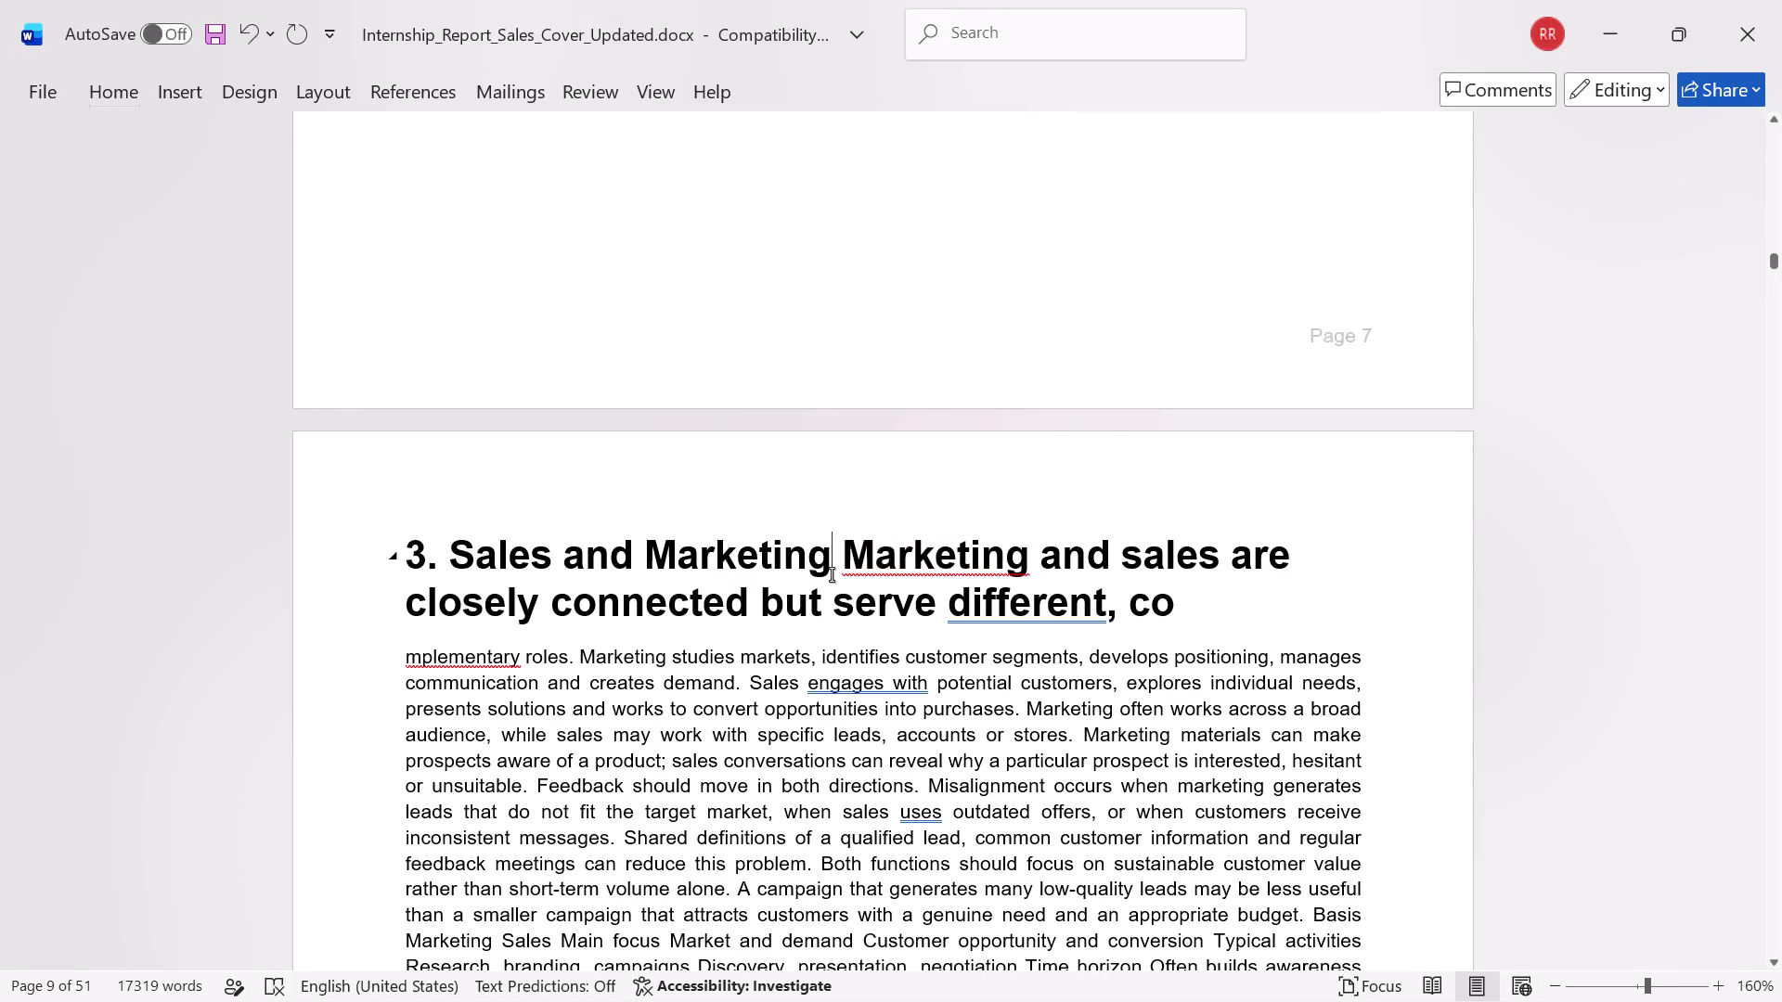
key(Return)
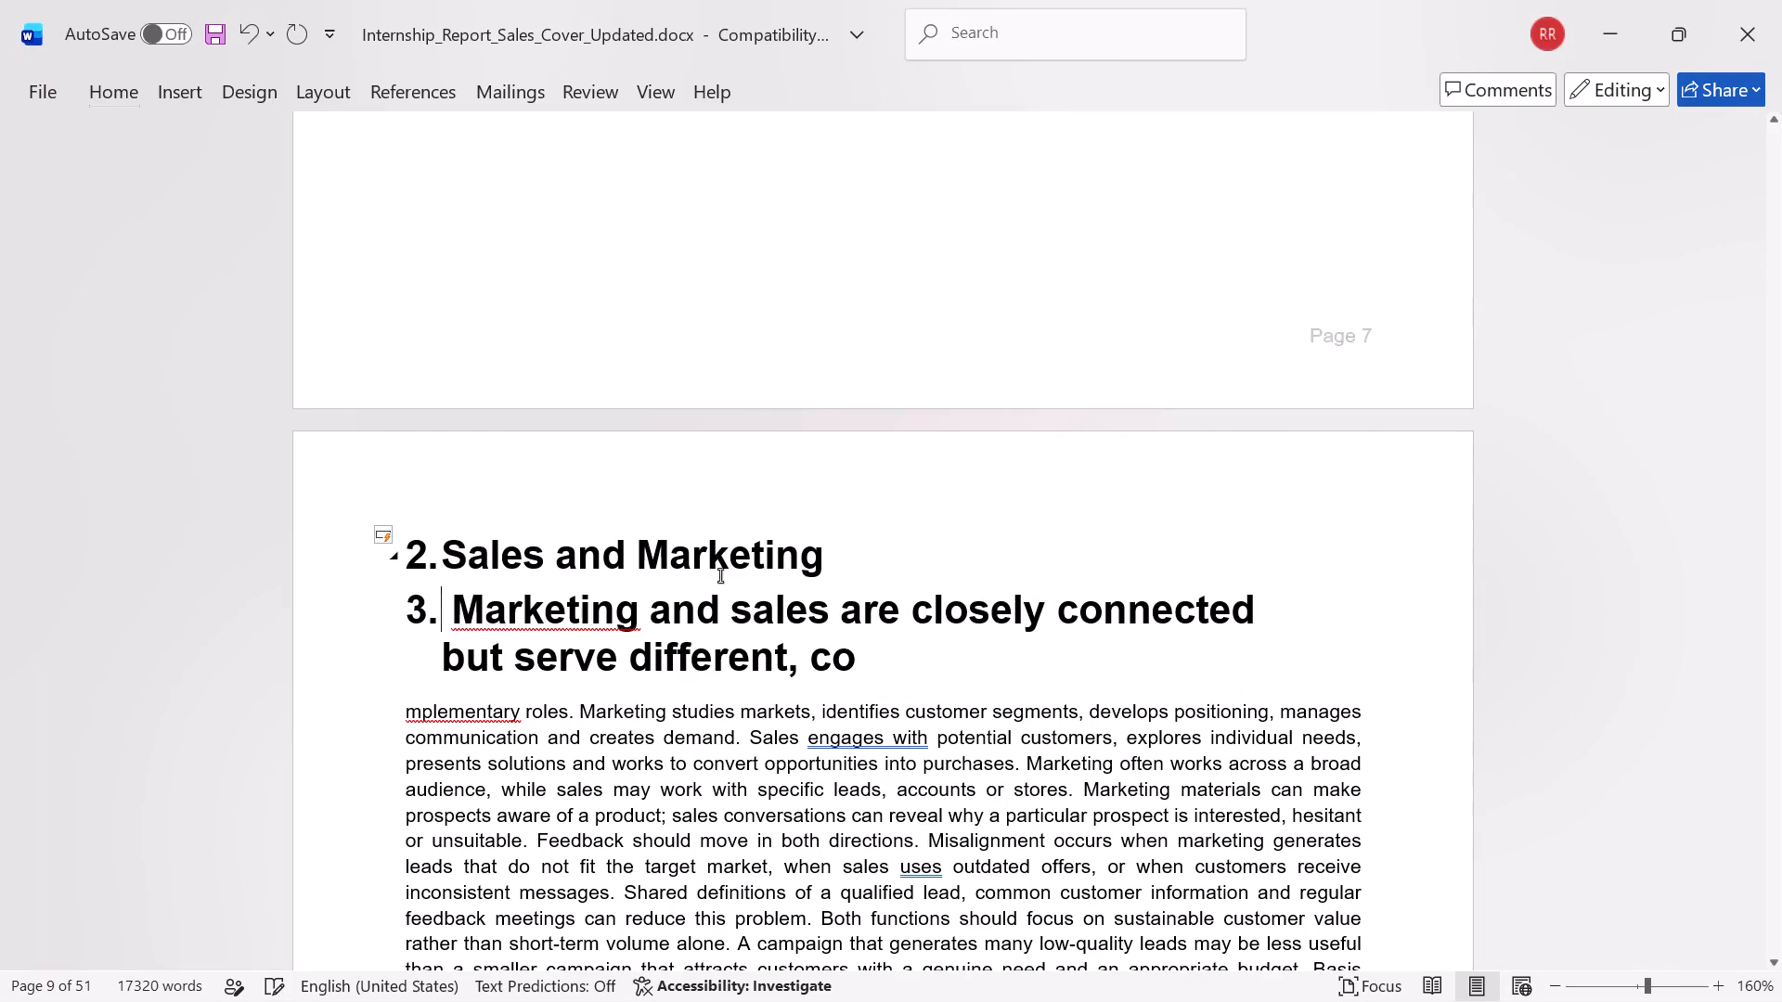
key(BackSpace)
key(BackSpace)
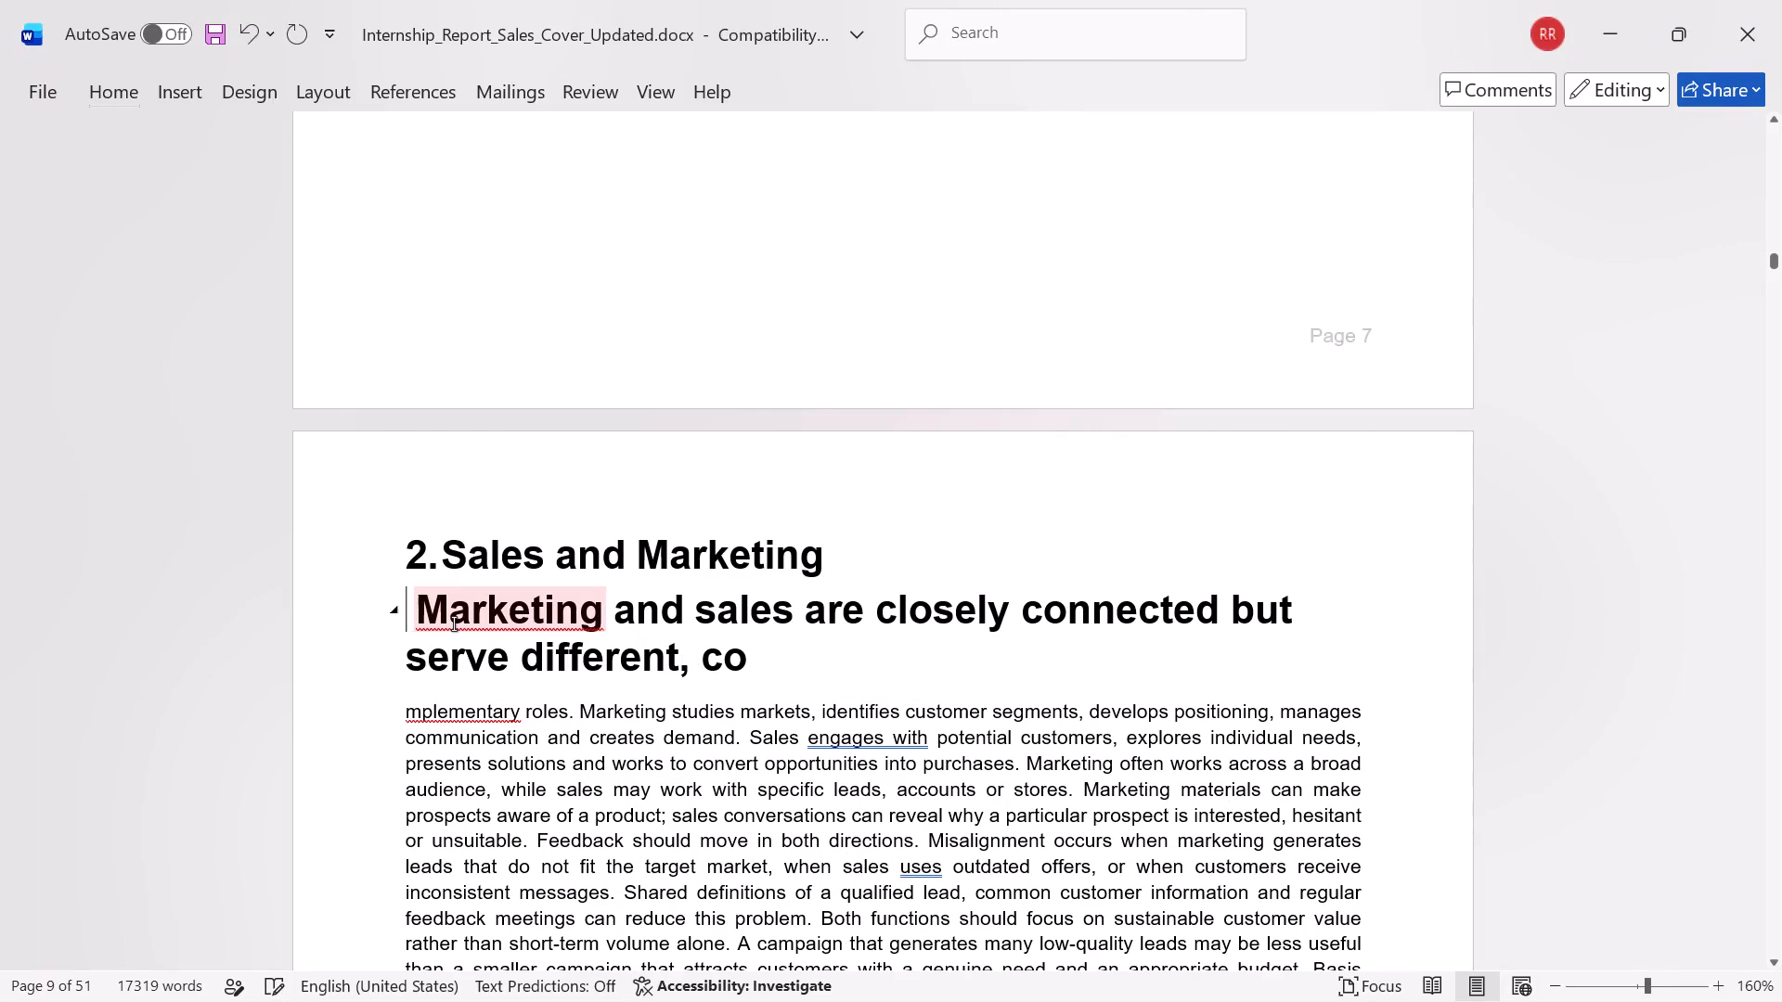
Merge the split-off line with the paragraph below so the broken word reads "complementary".
click(758, 655)
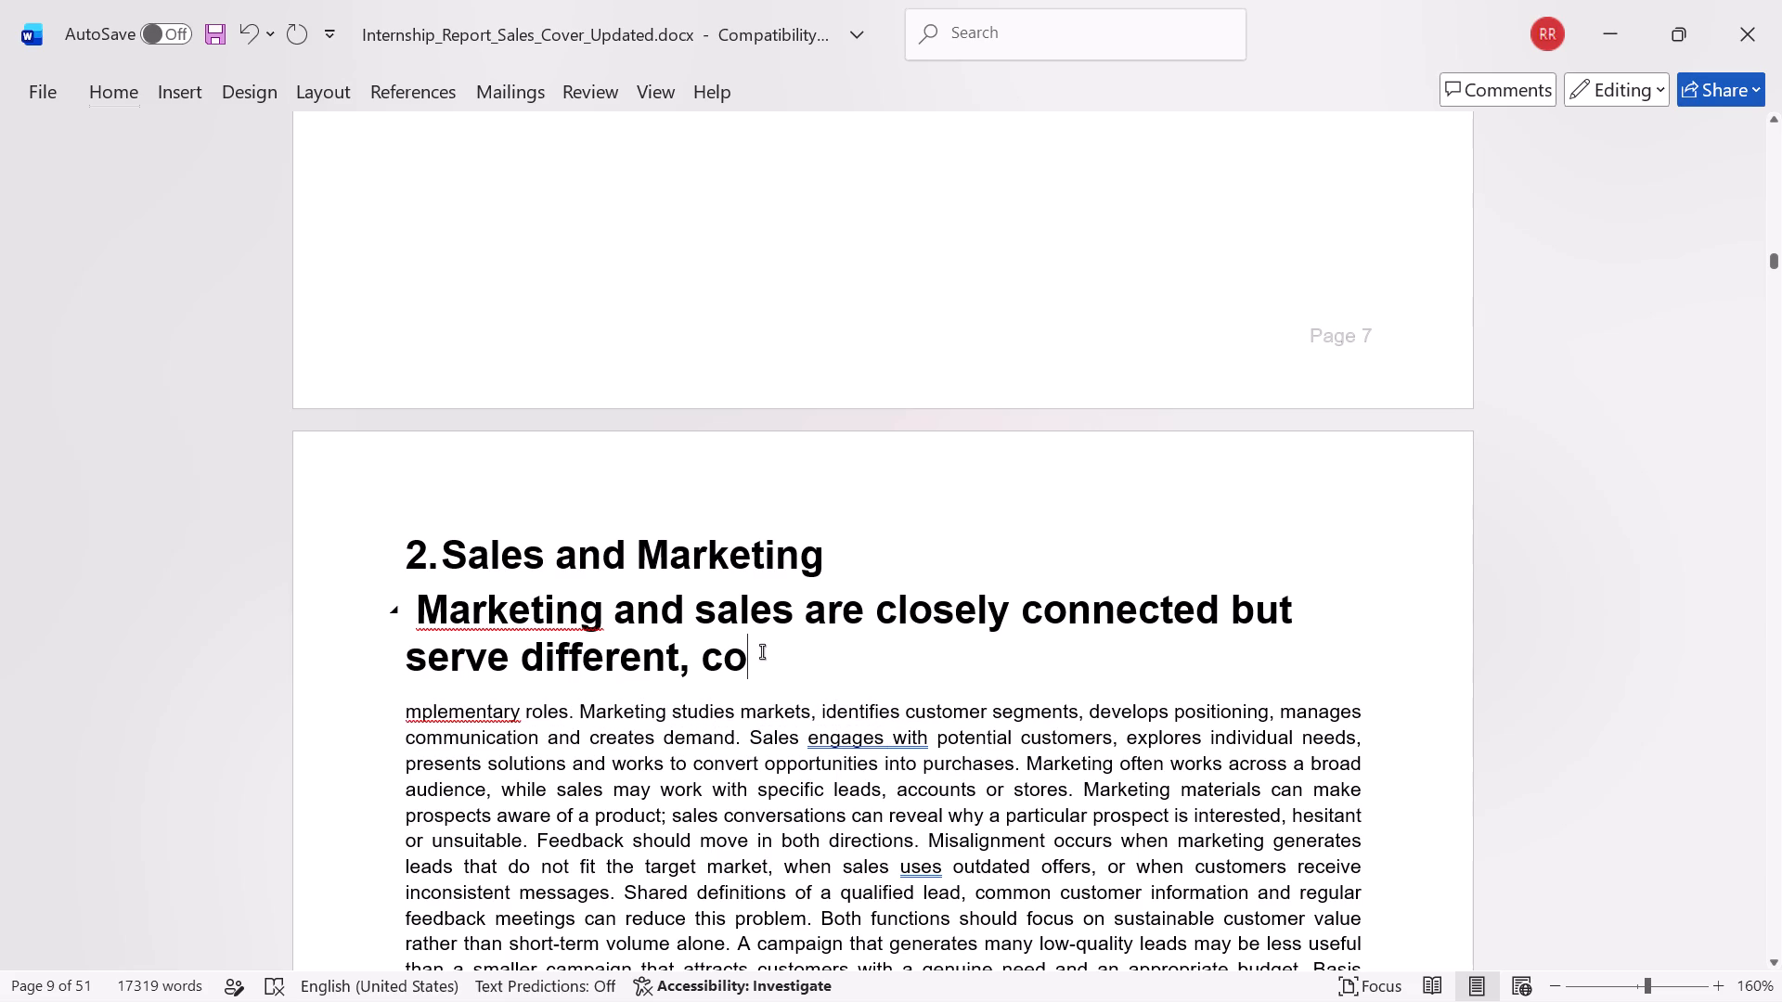
click(761, 649)
key(Delete)
Apply the Body Text style to the merged paragraph under the "Sales and Marketing" heading.
scroll(583, 677, down, 1)
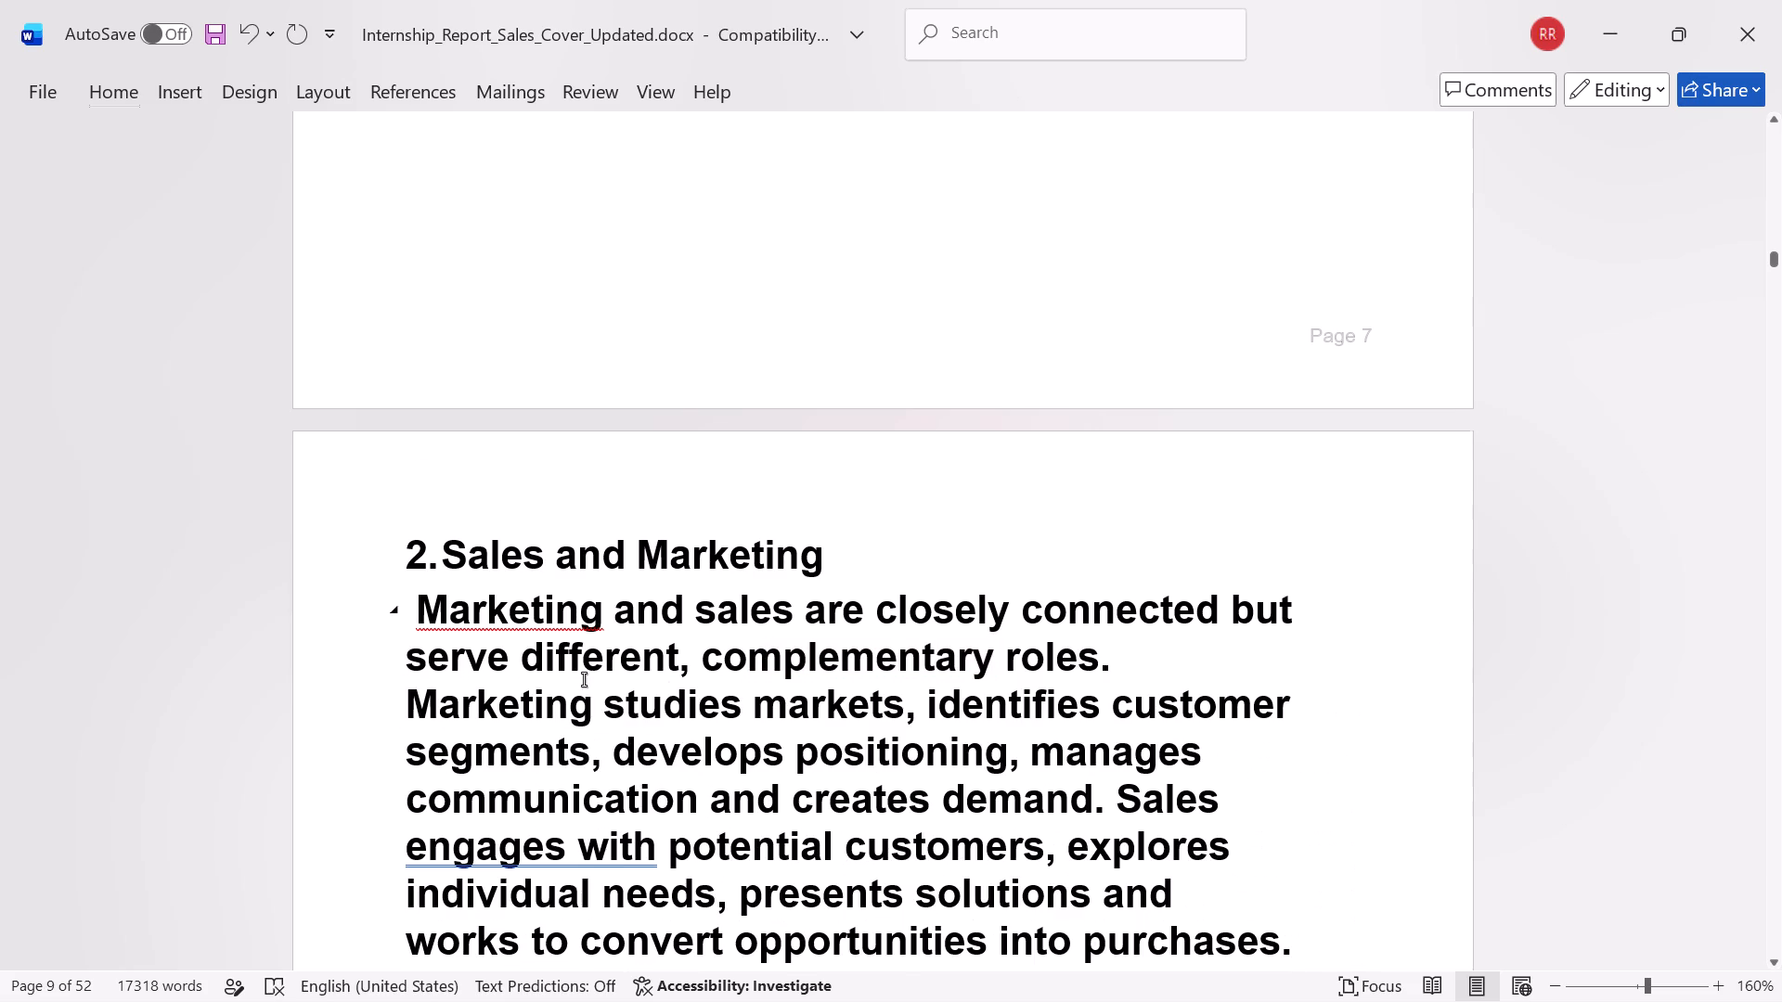
scroll(583, 677, down, 1)
triple_click(609, 533)
click(609, 533)
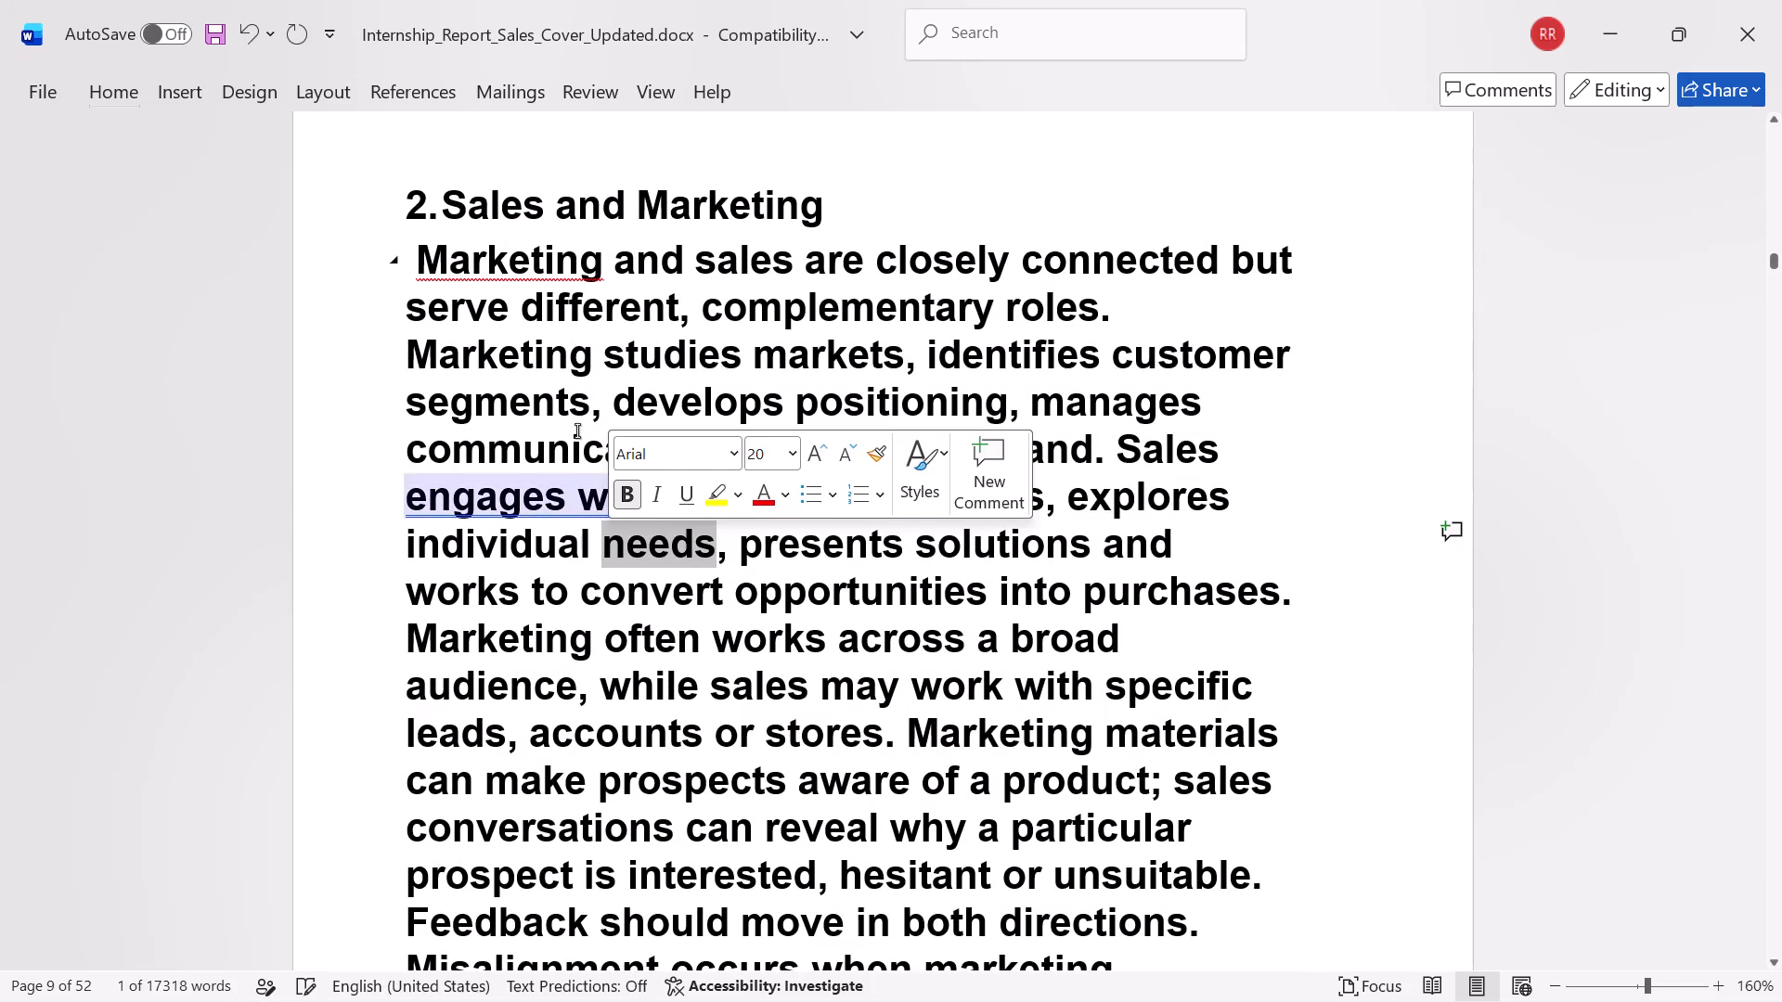
triple_click(496, 365)
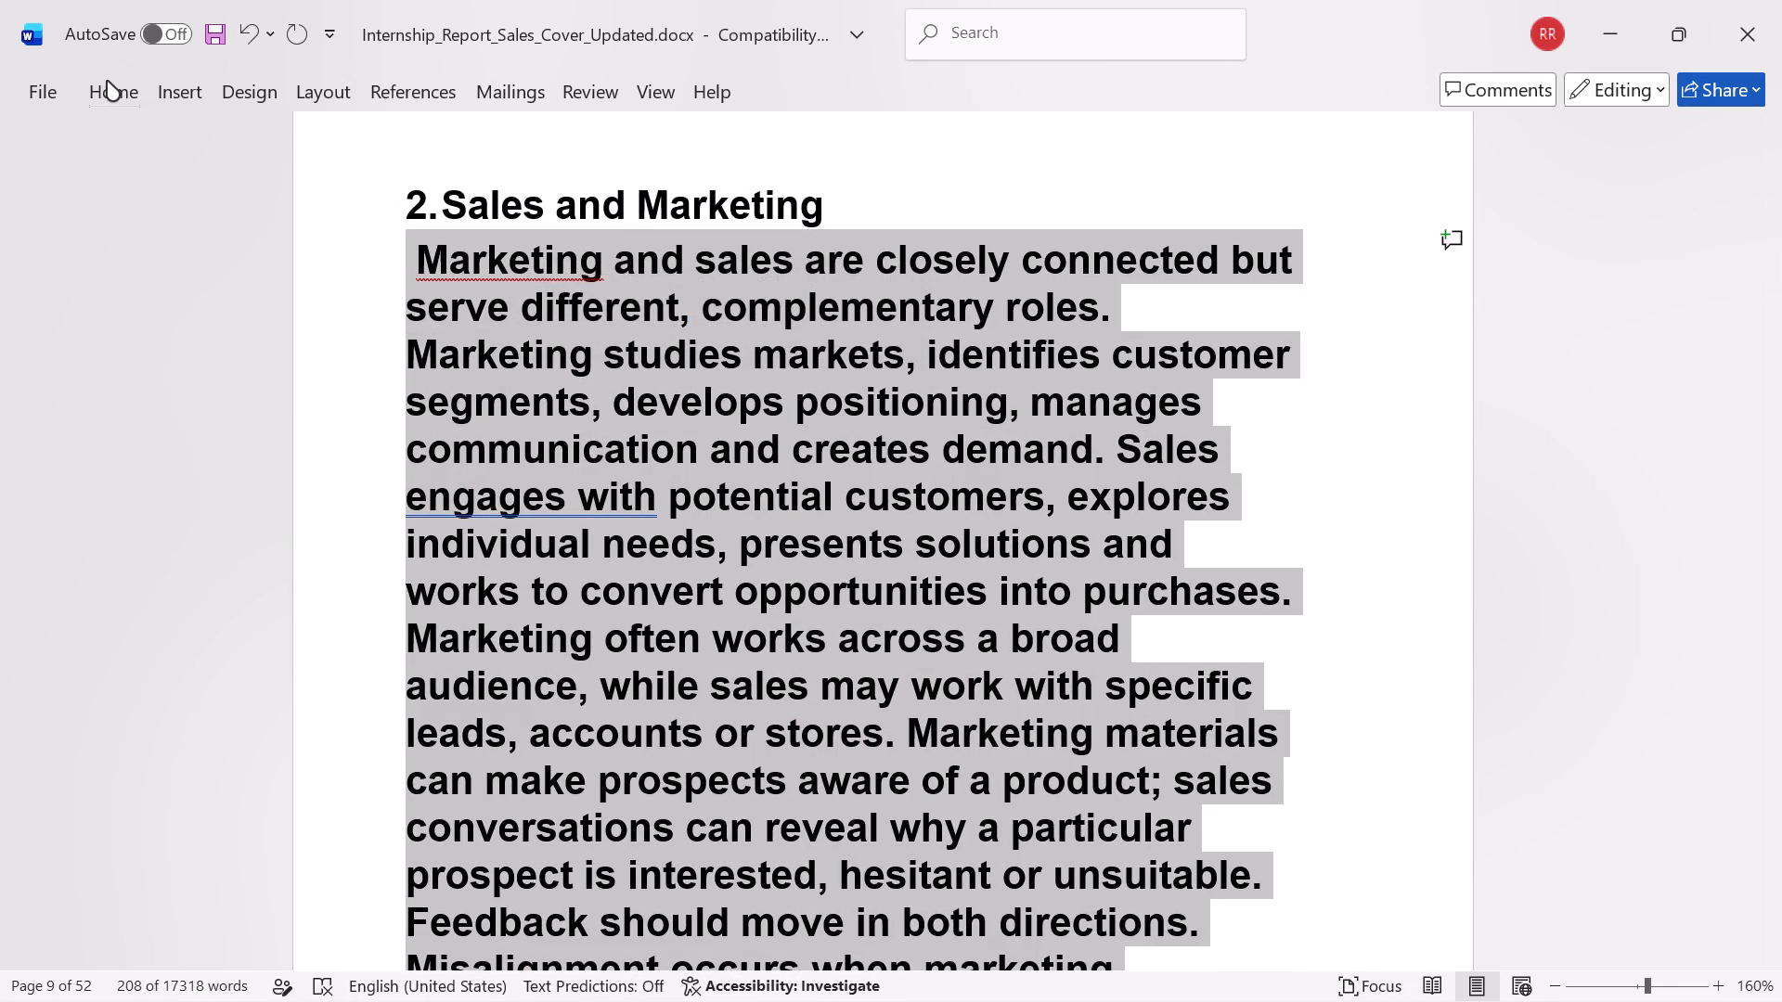
click(107, 83)
click(1013, 152)
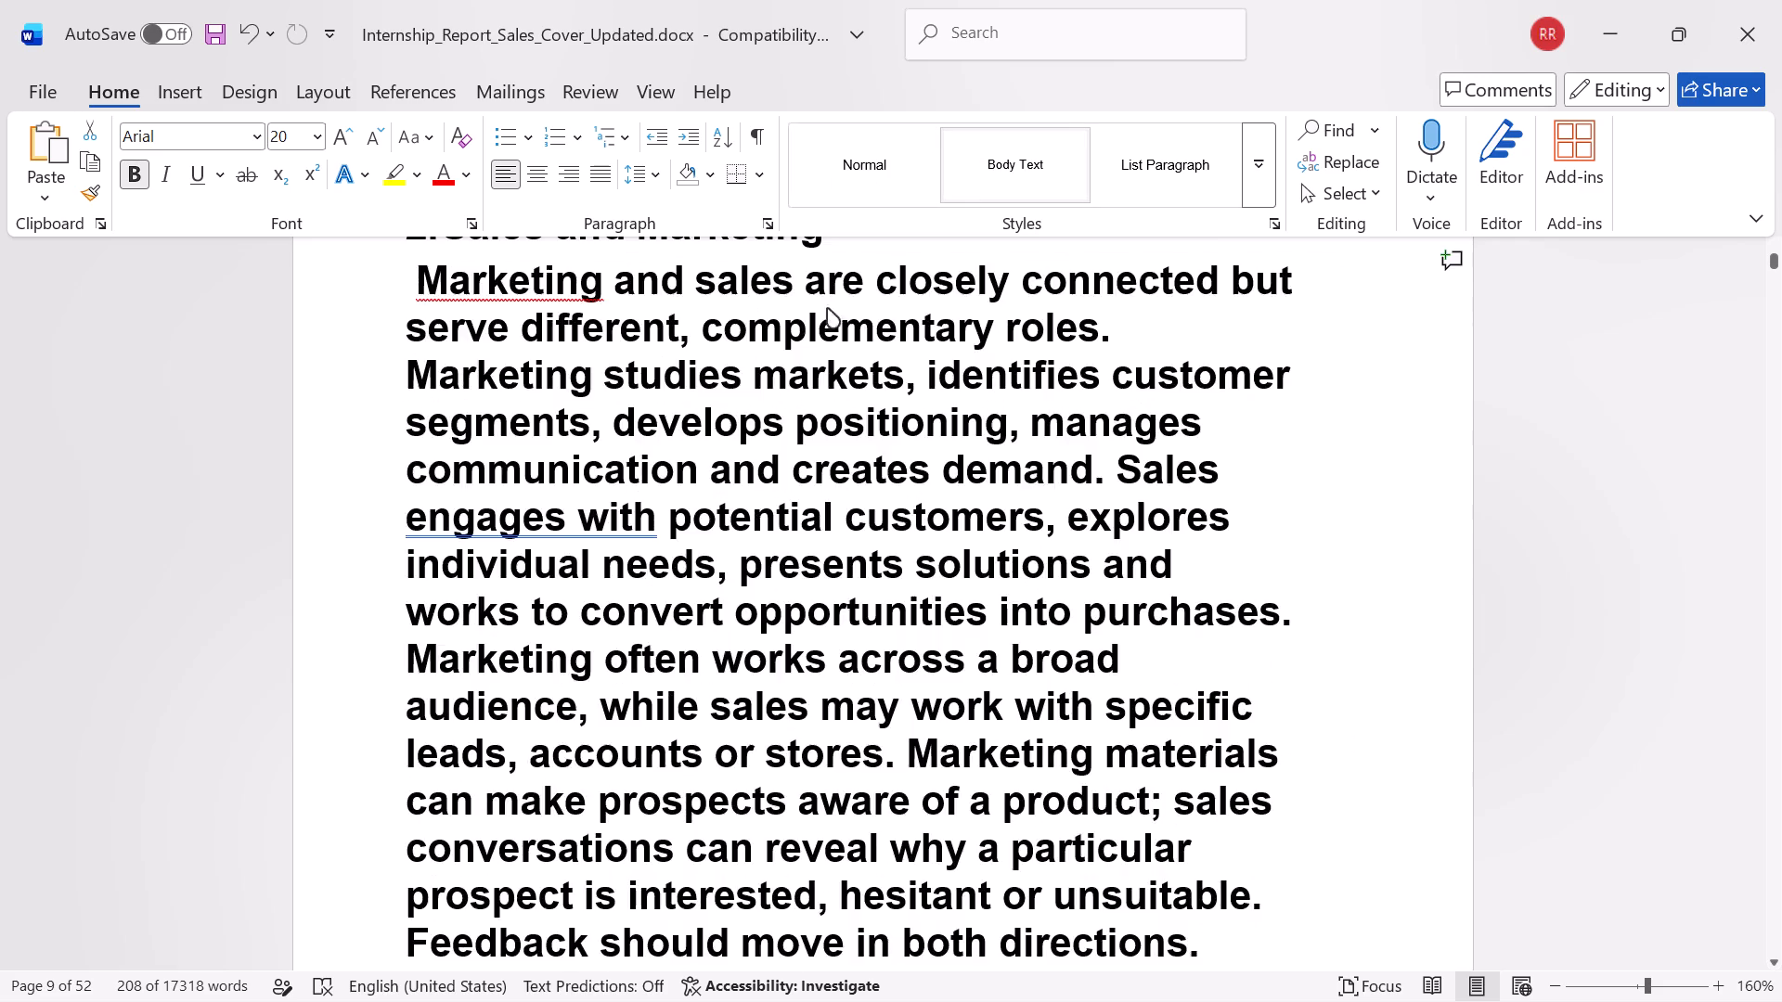
click(934, 487)
scroll(792, 554, up, 1)
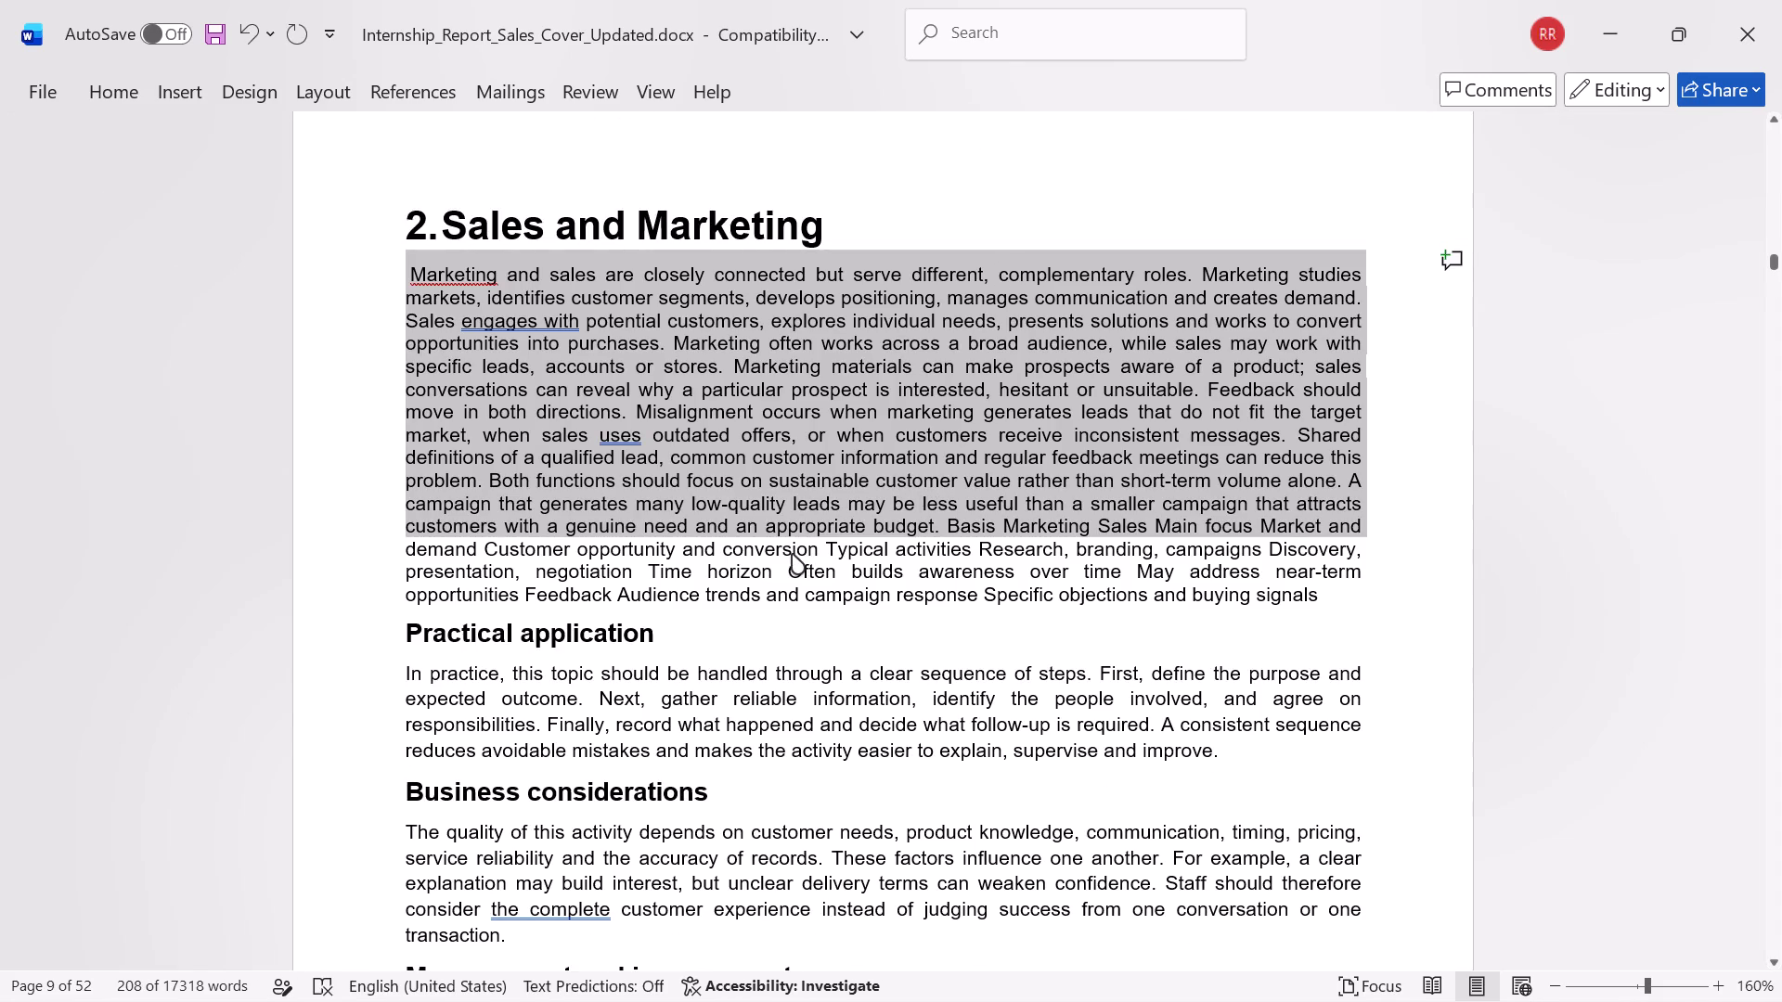
scroll(792, 554, up, 1)
click(848, 481)
Check the flagged word "Marketing" and change "engages with" to "engages" in the Sales and Marketing paragraph using the grammar suggestion.
click(475, 558)
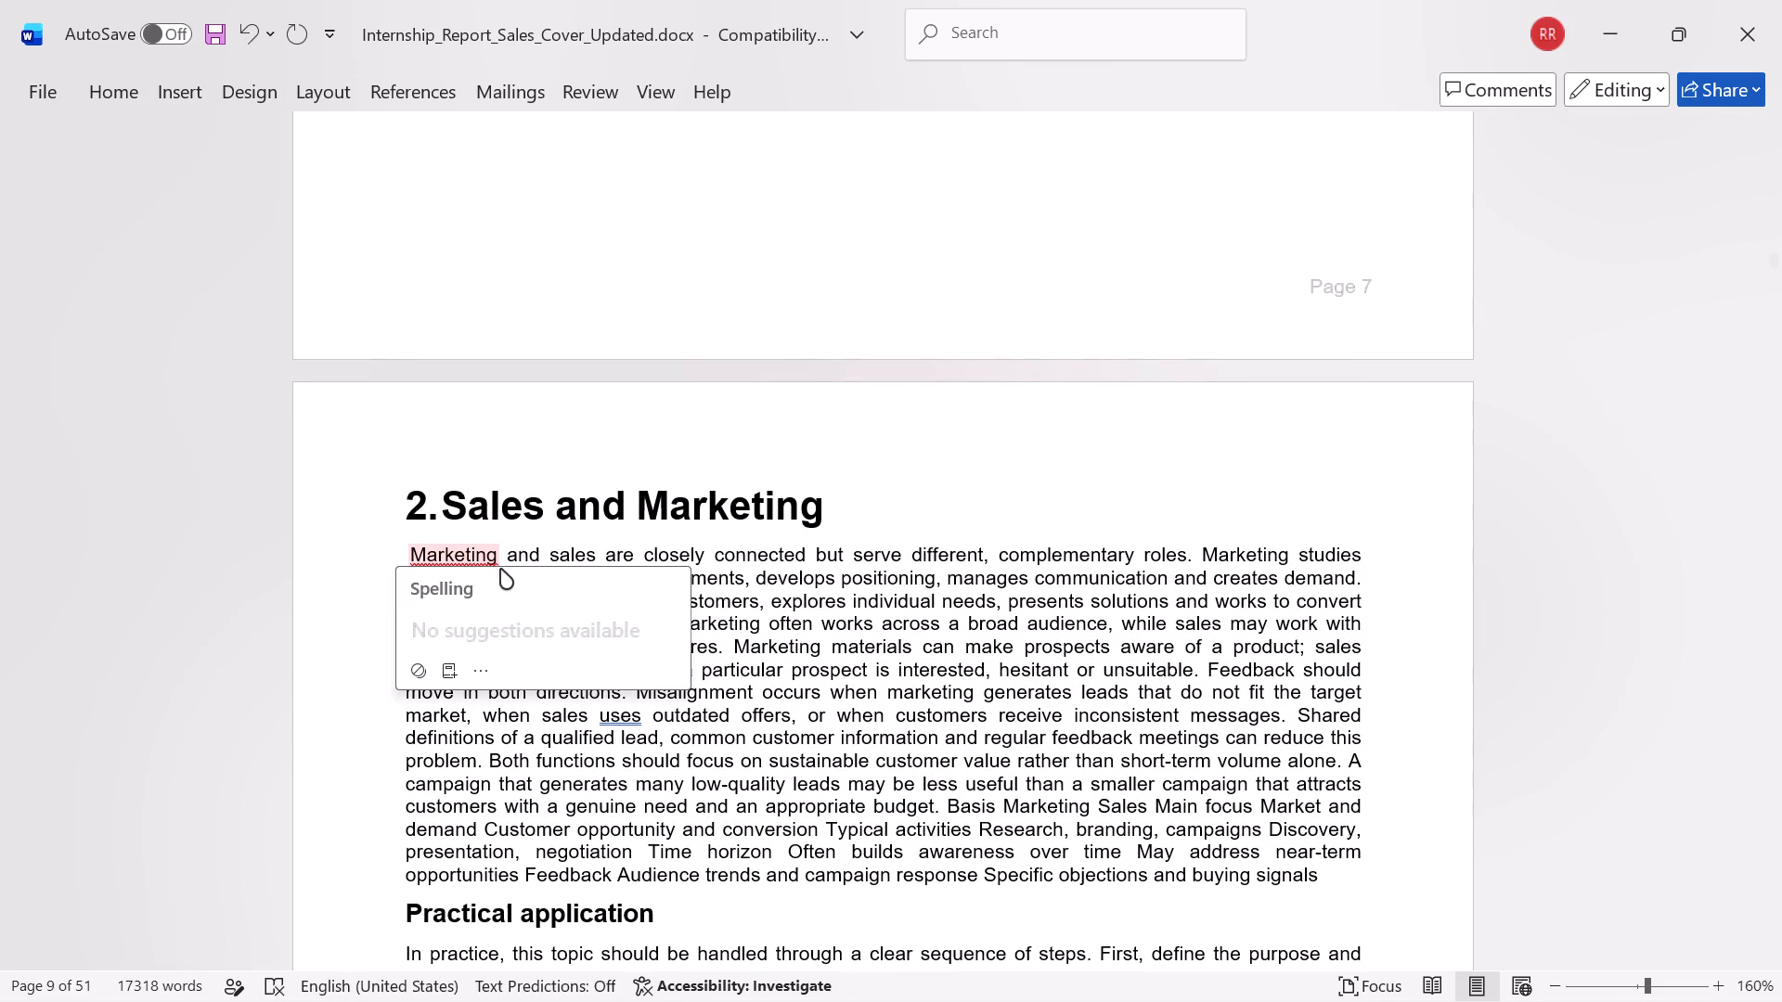
click(570, 529)
scroll(570, 529, down, 1)
click(545, 530)
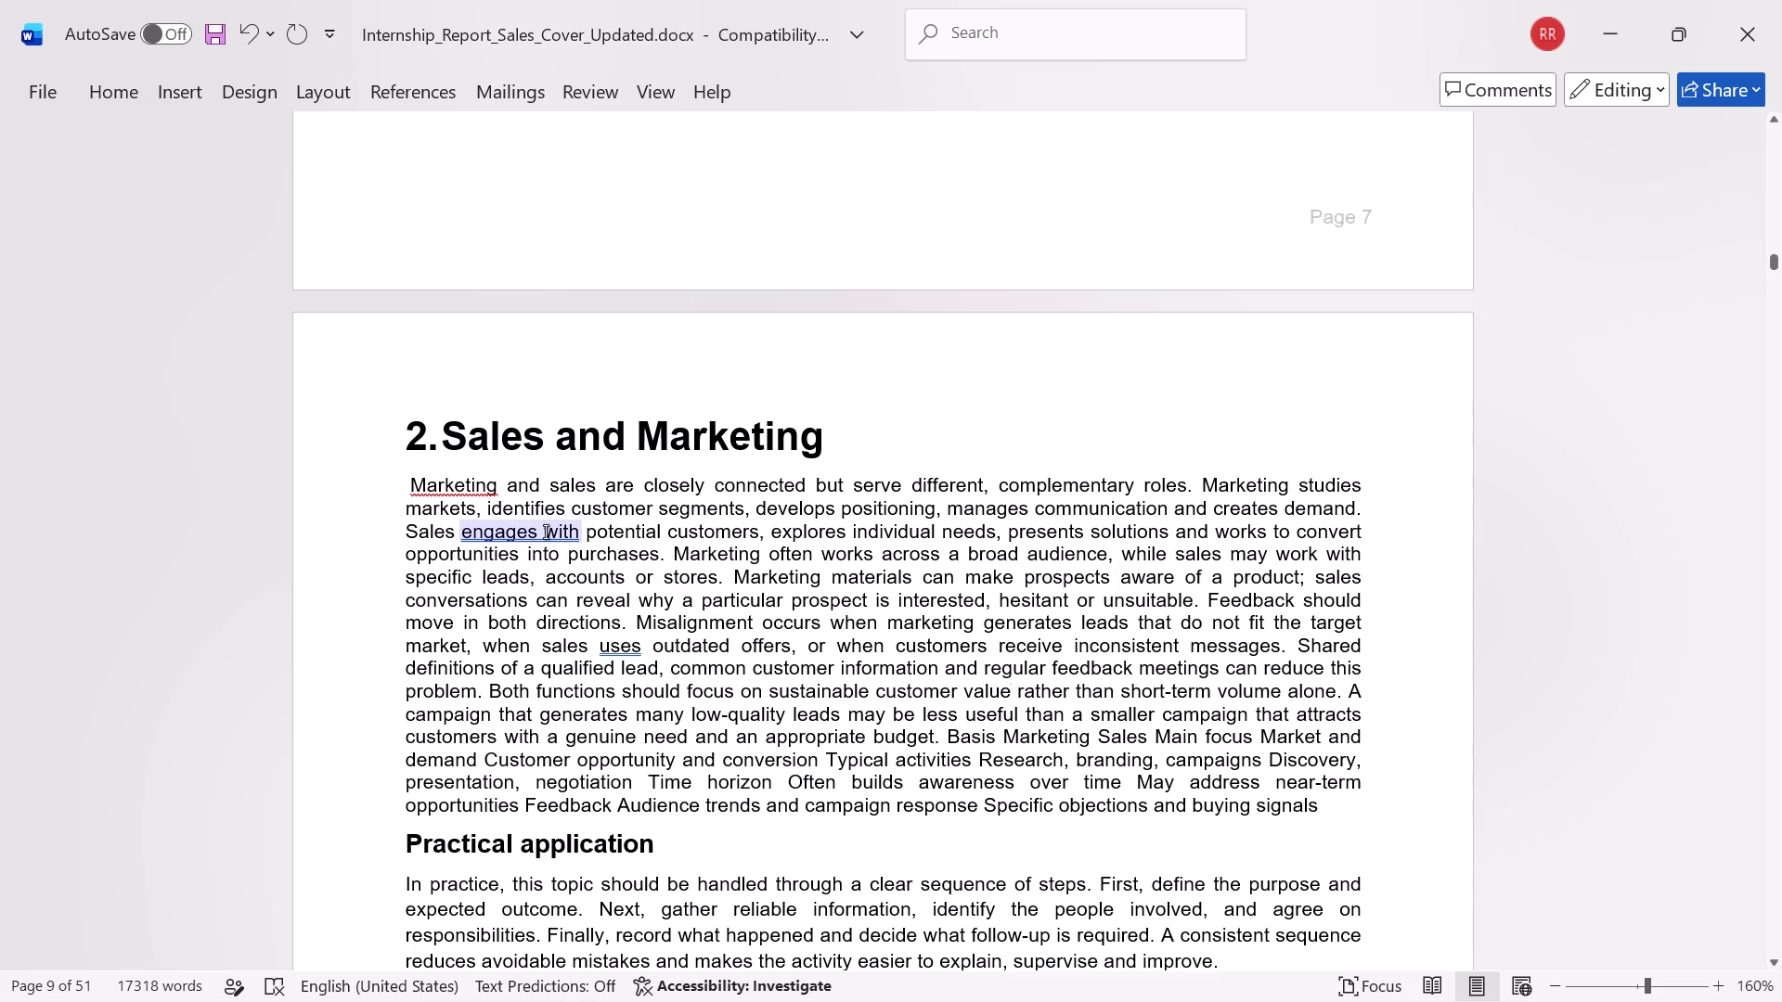
click(549, 617)
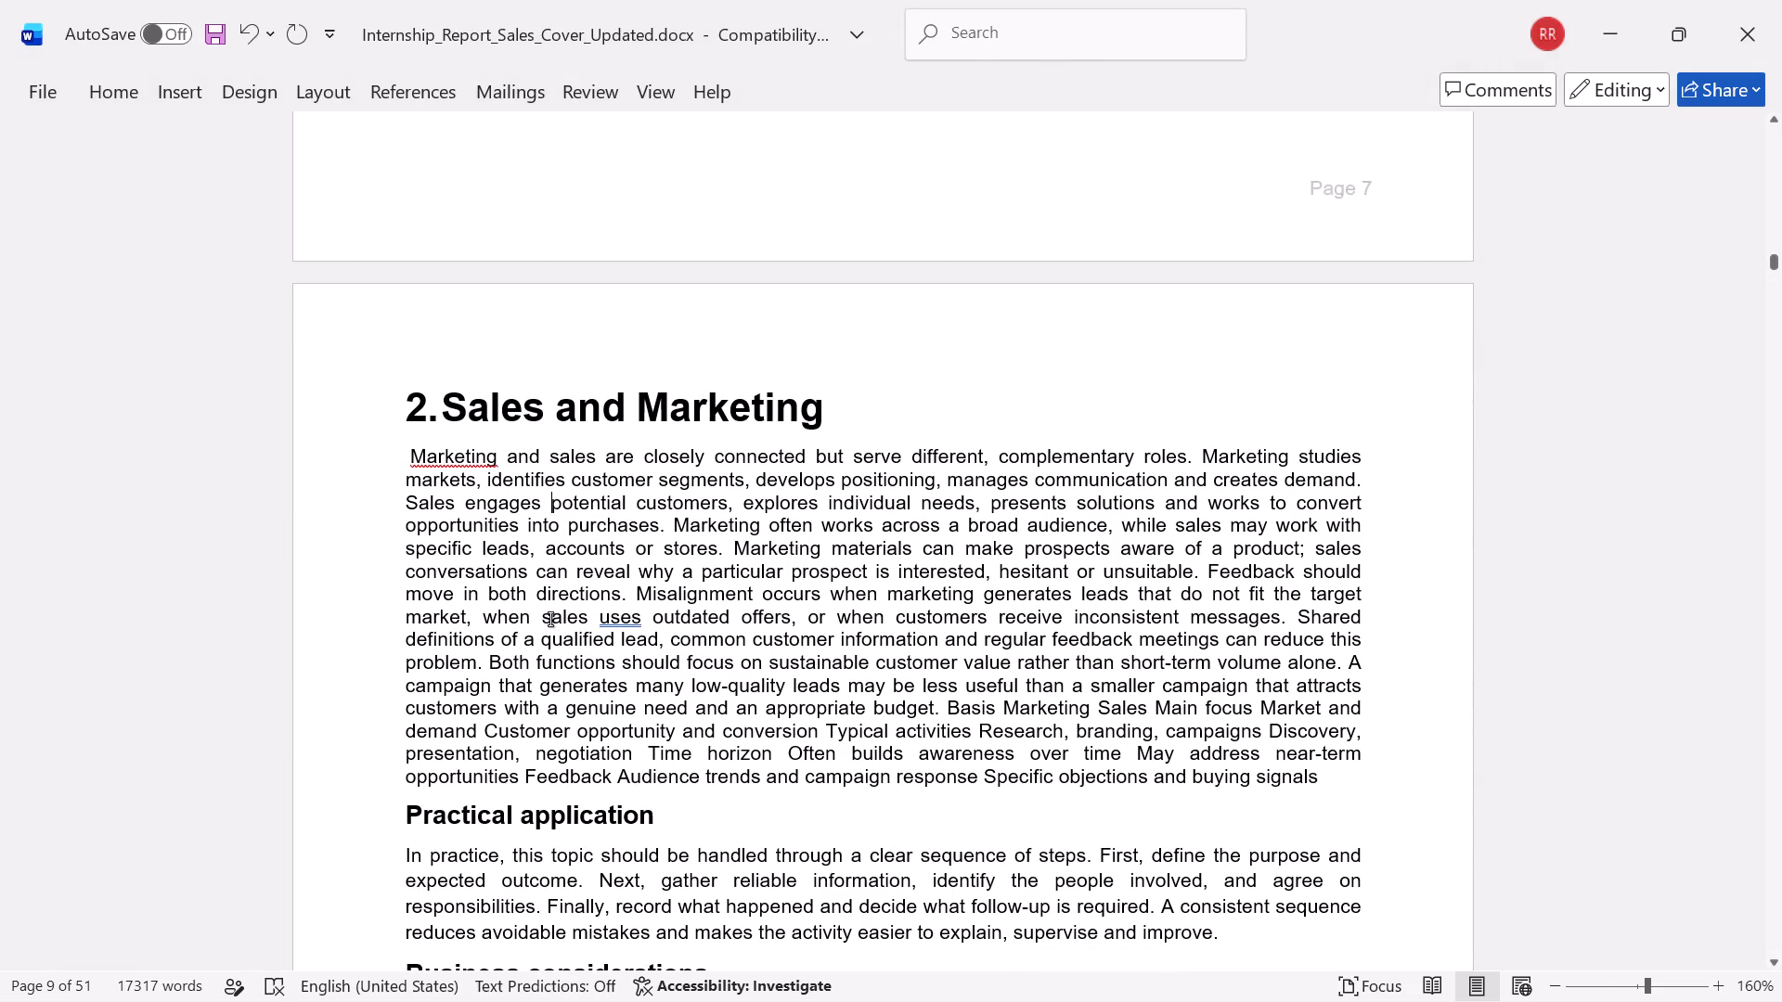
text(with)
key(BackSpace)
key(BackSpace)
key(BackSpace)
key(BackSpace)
Change "uses" to "use" in the Sales and Marketing paragraph using the grammar suggestion.
click(626, 620)
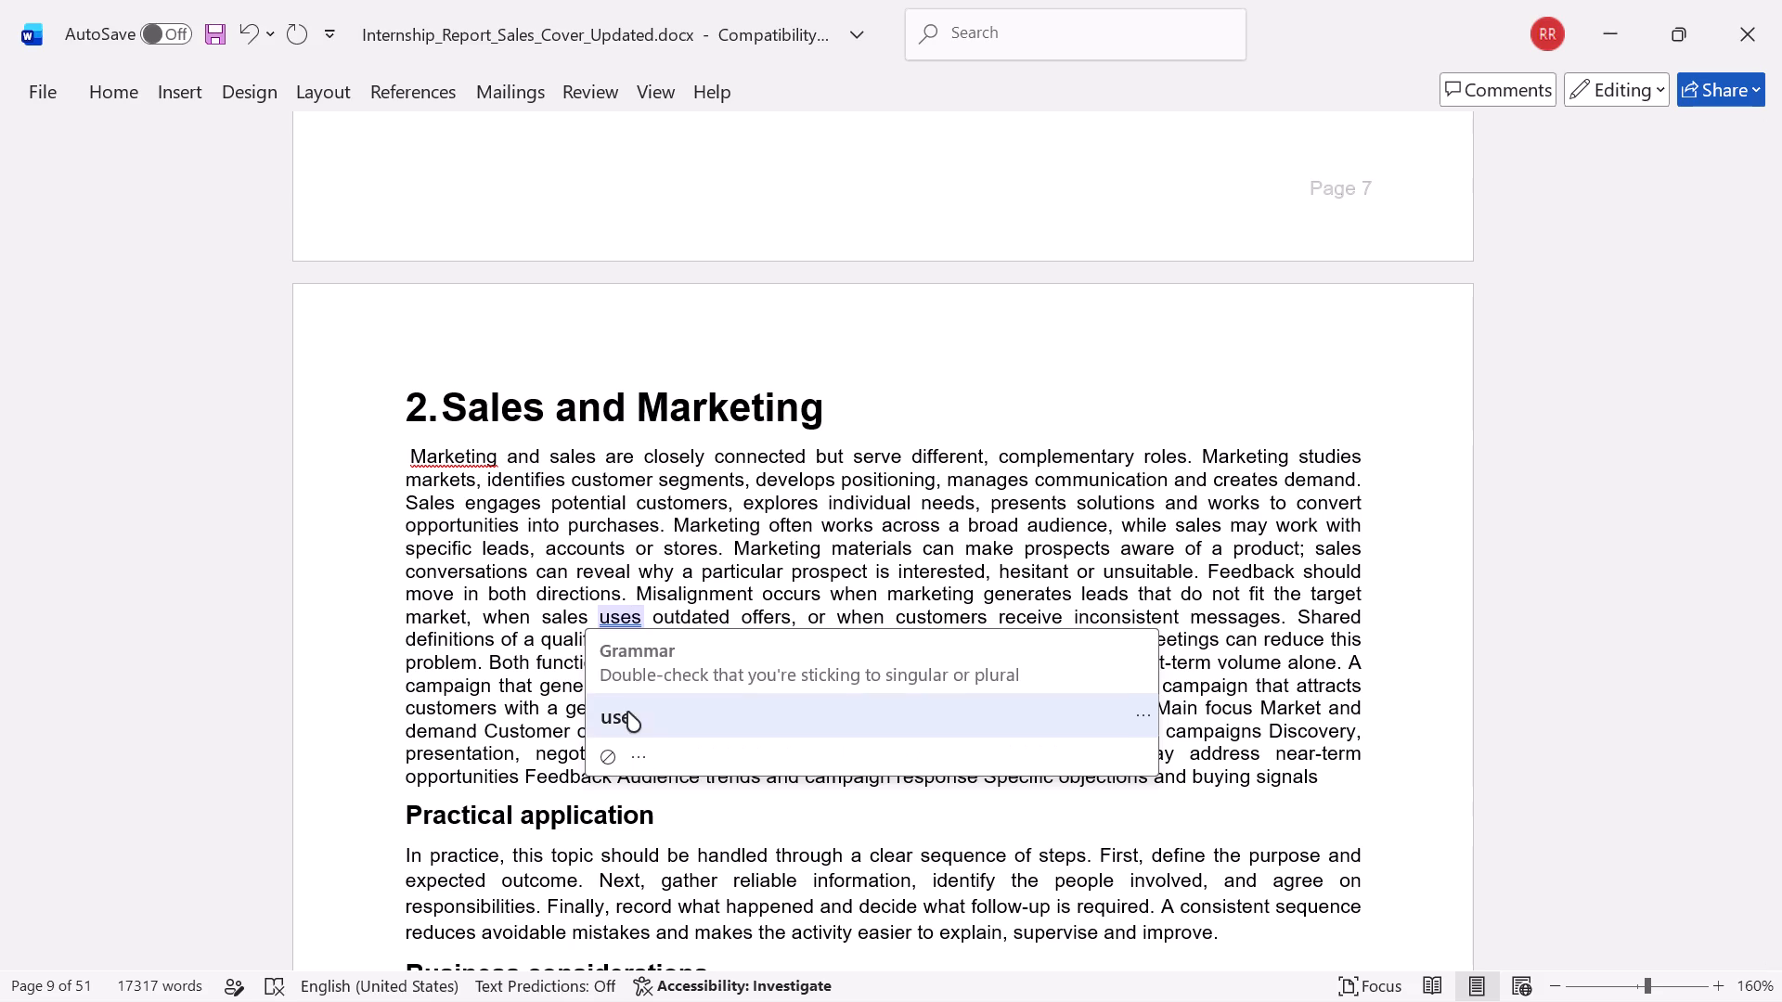
click(627, 712)
Accept the grammar suggestions "complete" under Business considerations and "have changed" under Measurement and improvement in the Sales and Marketing section.
scroll(627, 712, down, 1)
click(849, 664)
scroll(849, 664, down, 1)
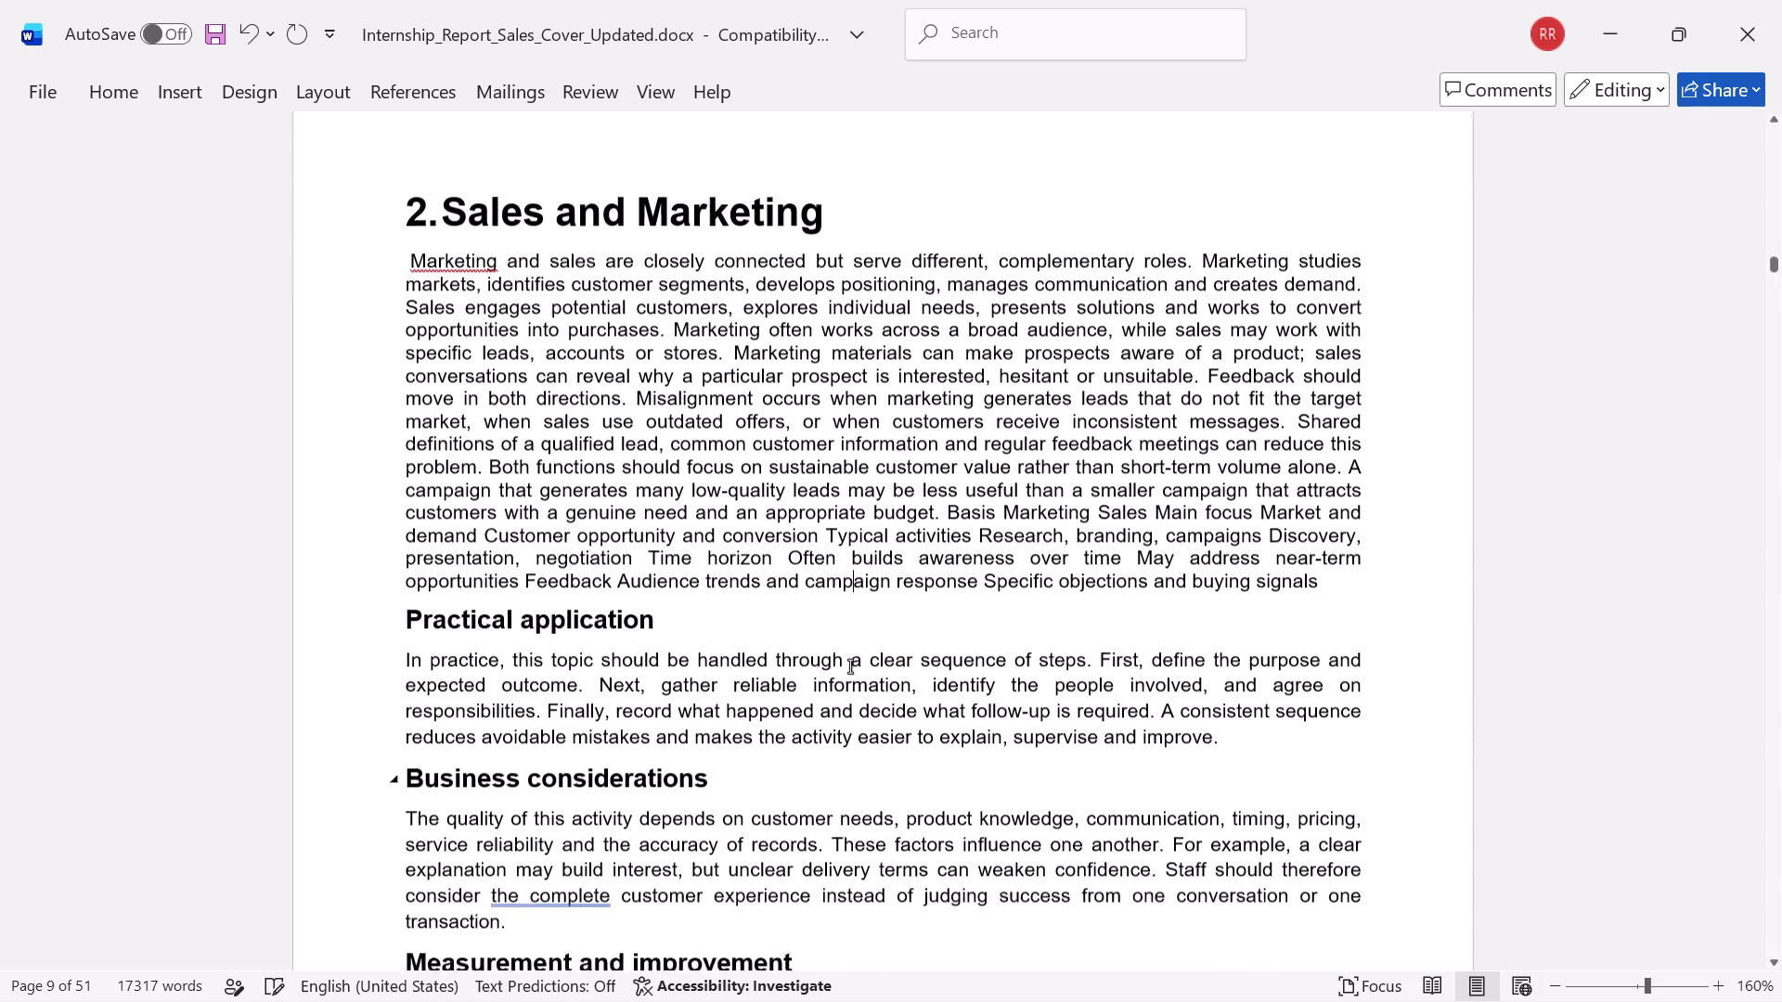
scroll(849, 664, down, 1)
click(559, 573)
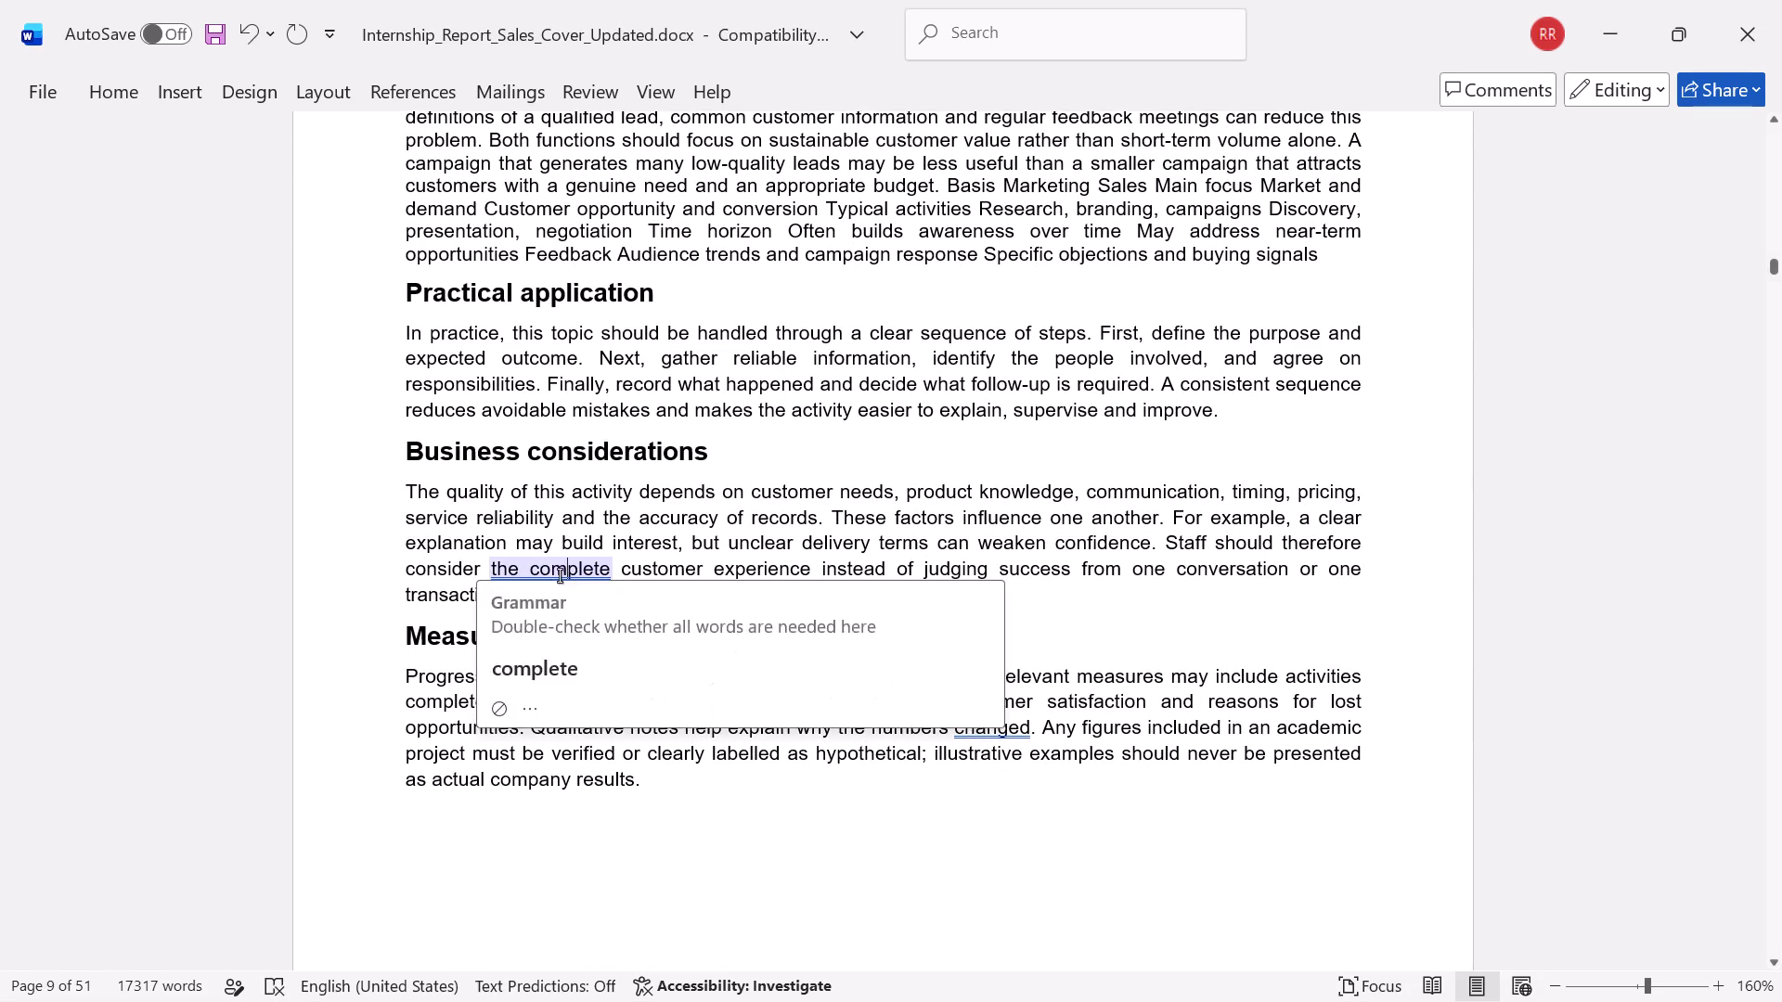
click(562, 662)
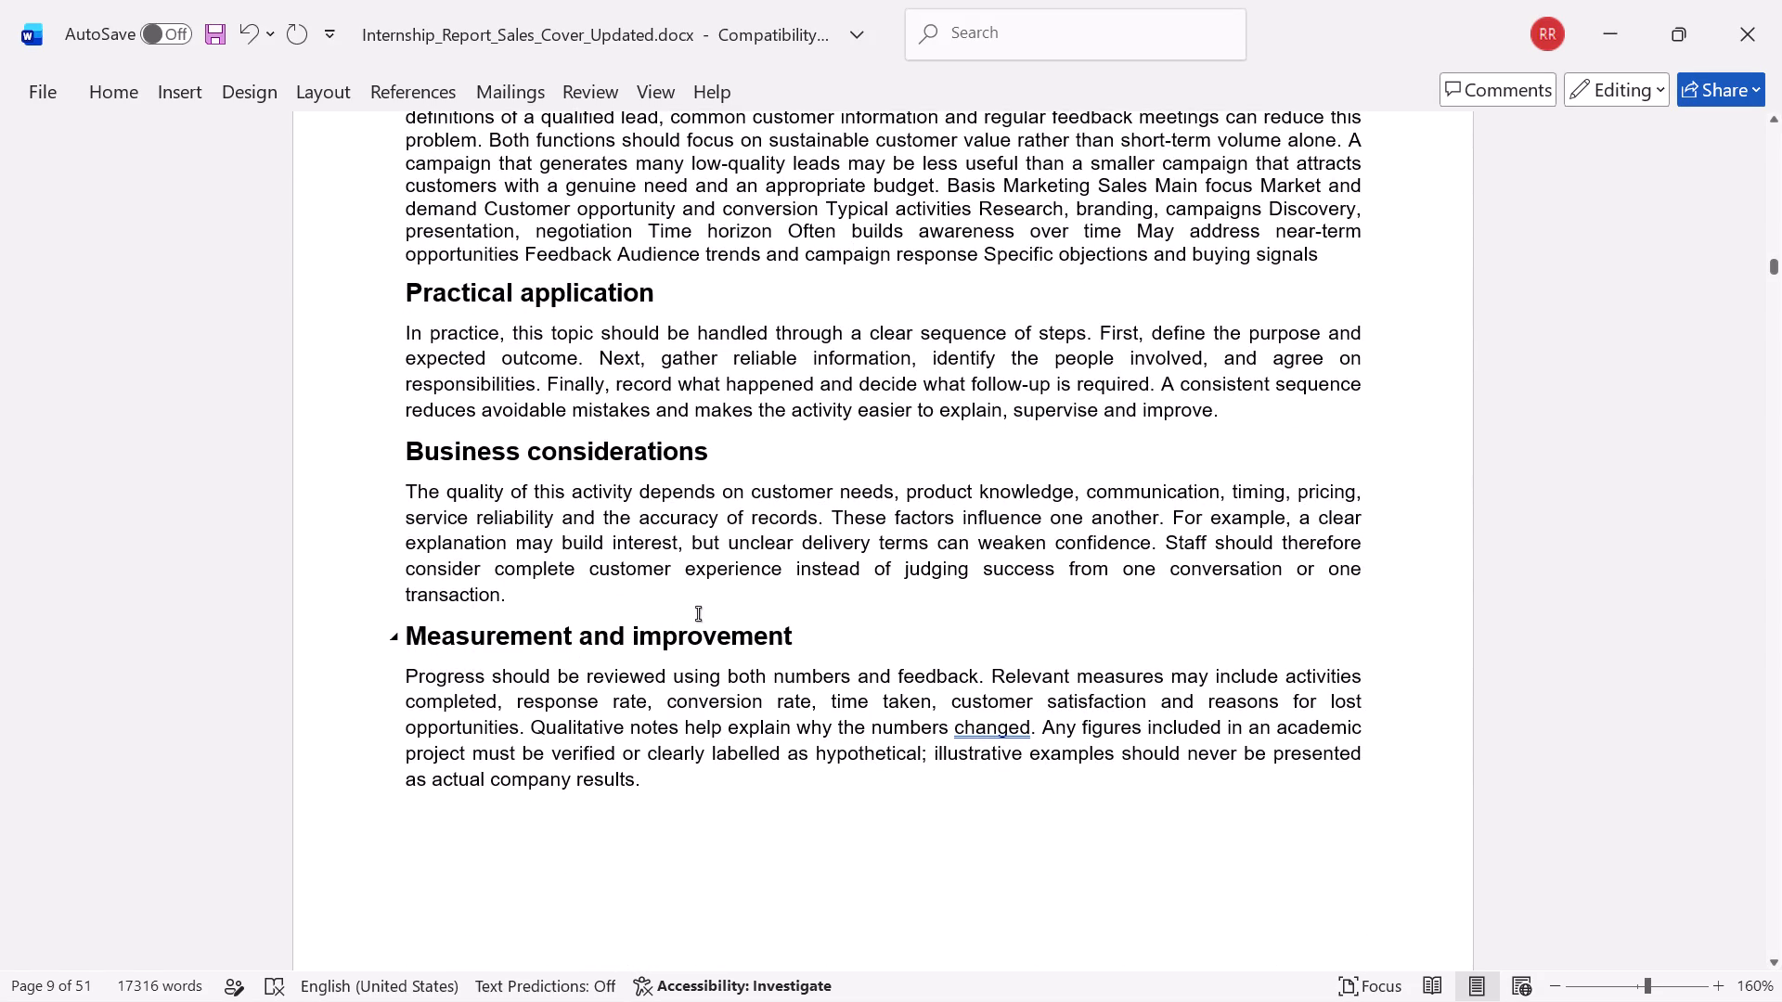
click(991, 738)
click(1012, 842)
Delete the page-sized picture containing the "4. Objectives and Importance of Sales" section.
scroll(1012, 842, down, 1)
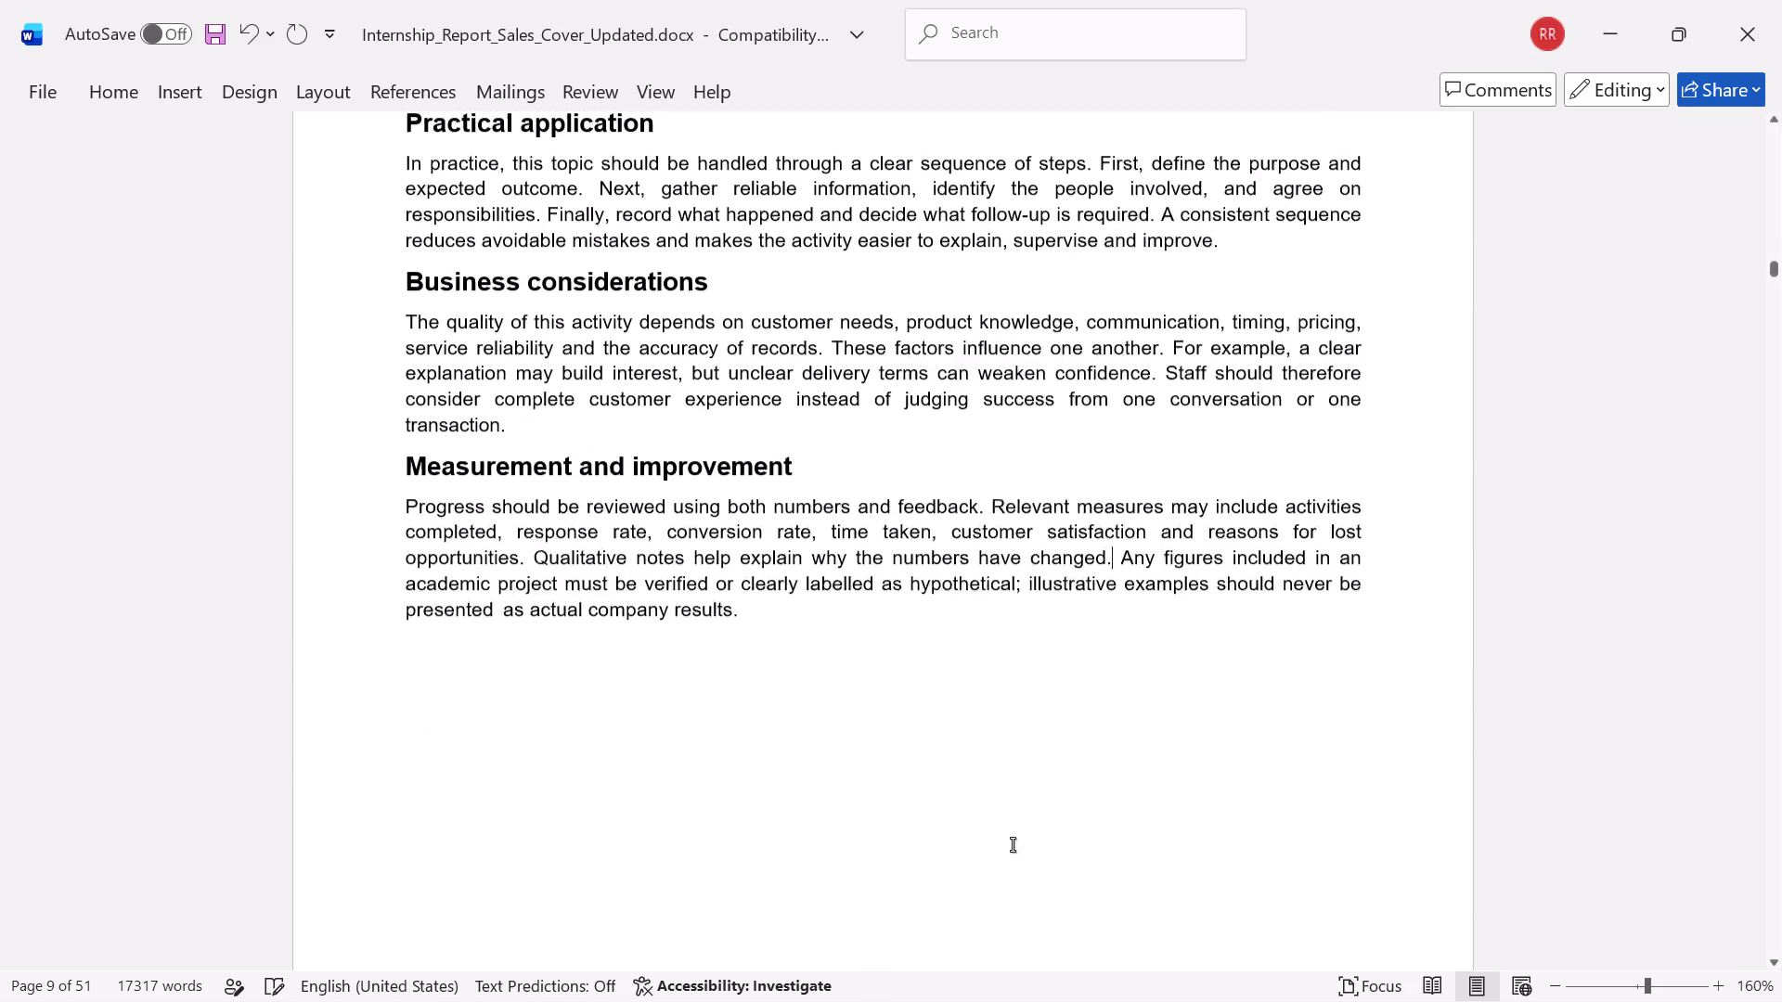
scroll(1012, 842, down, 4)
click(1012, 842)
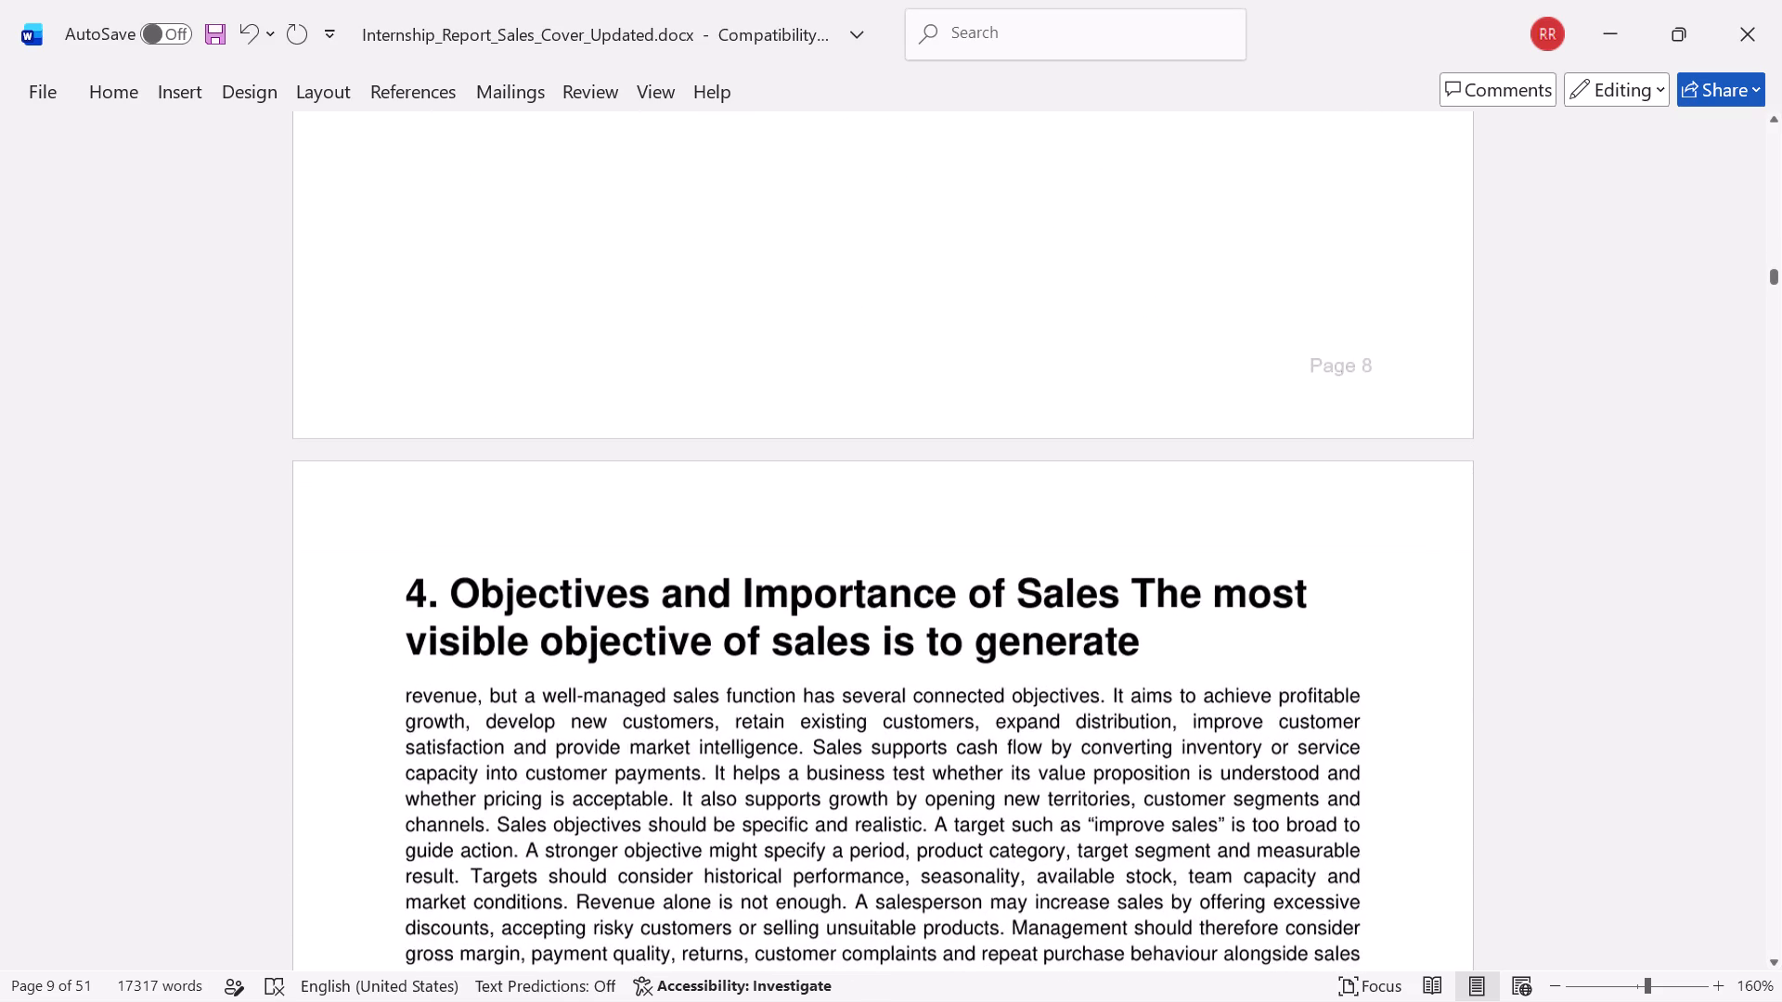
click(828, 765)
scroll(828, 765, left, 1)
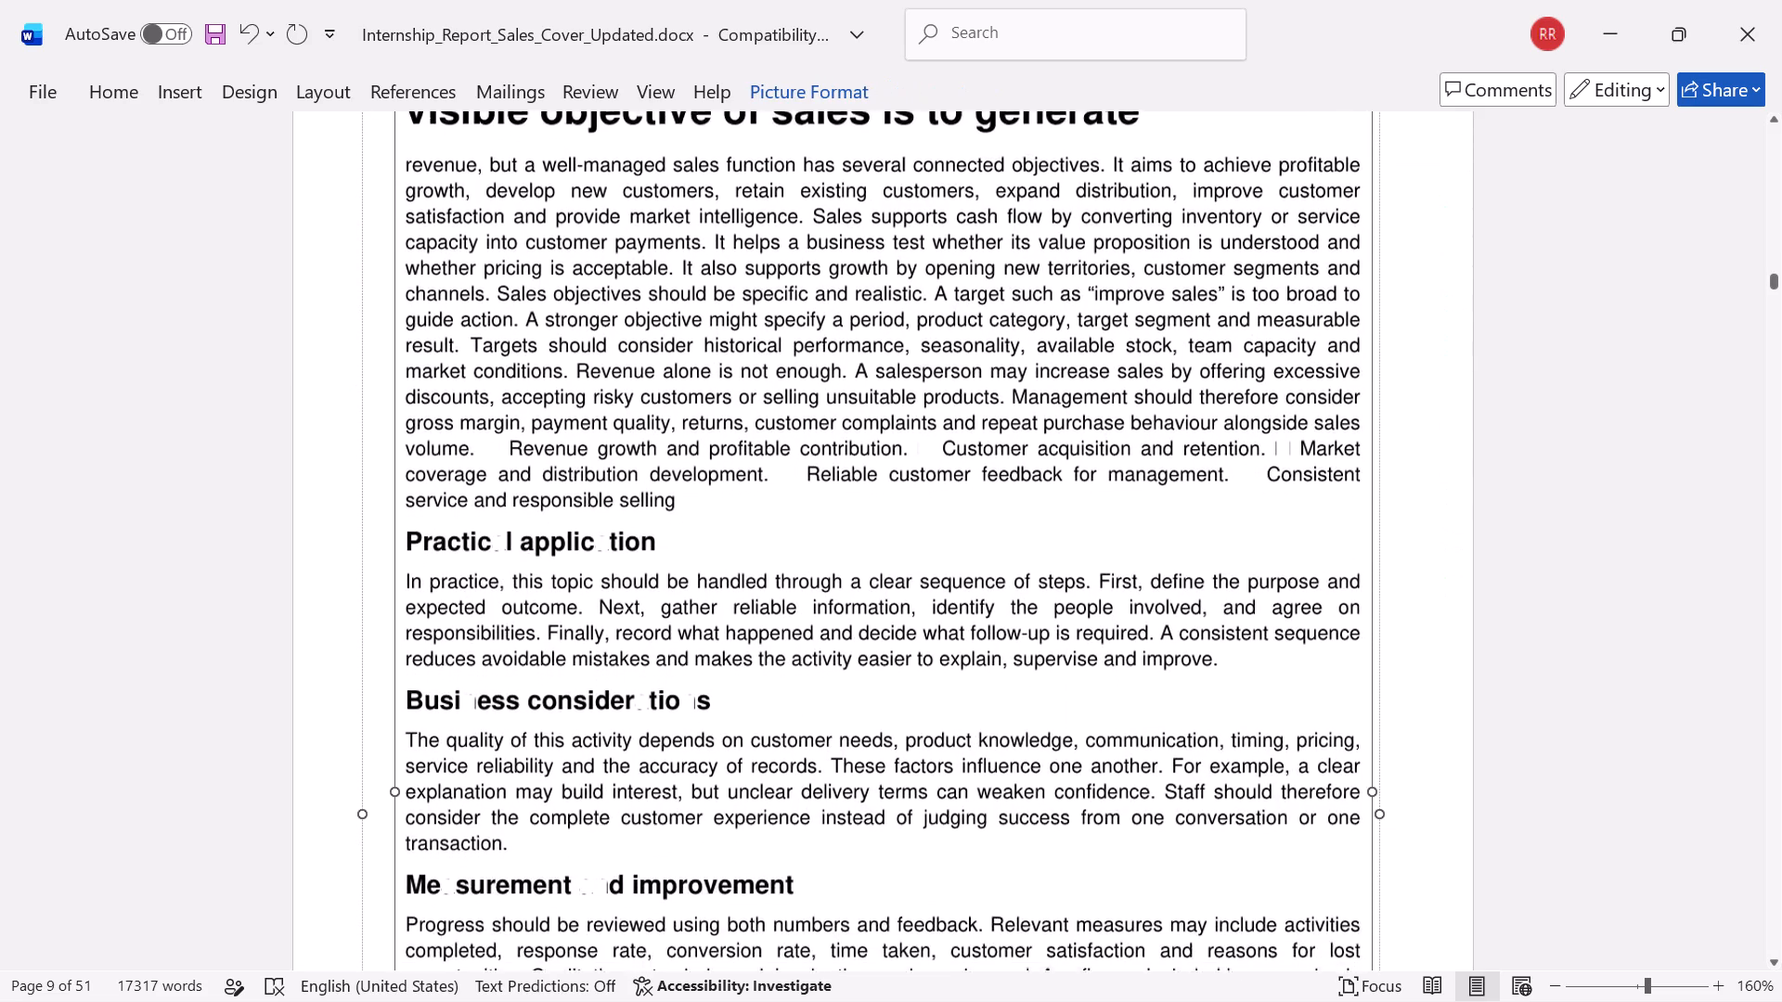
scroll(828, 765, left, 2)
scroll(828, 765, down, 1)
scroll(828, 765, up, 3)
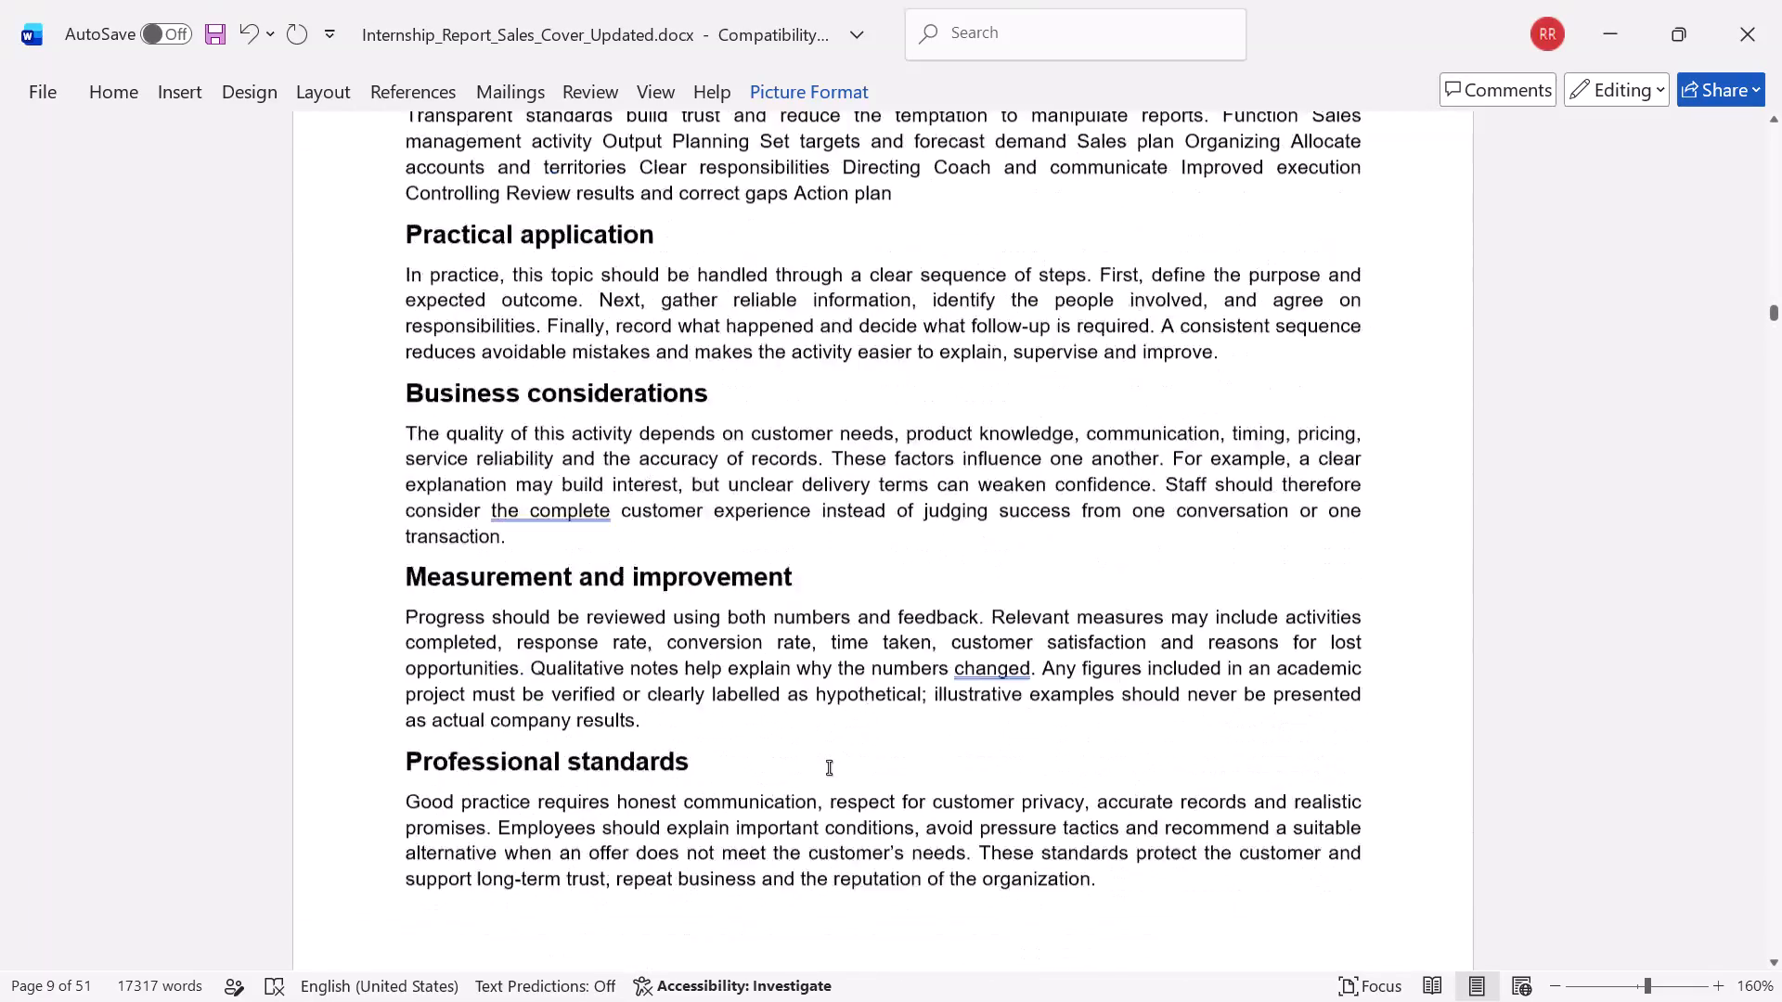
scroll(828, 765, up, 5)
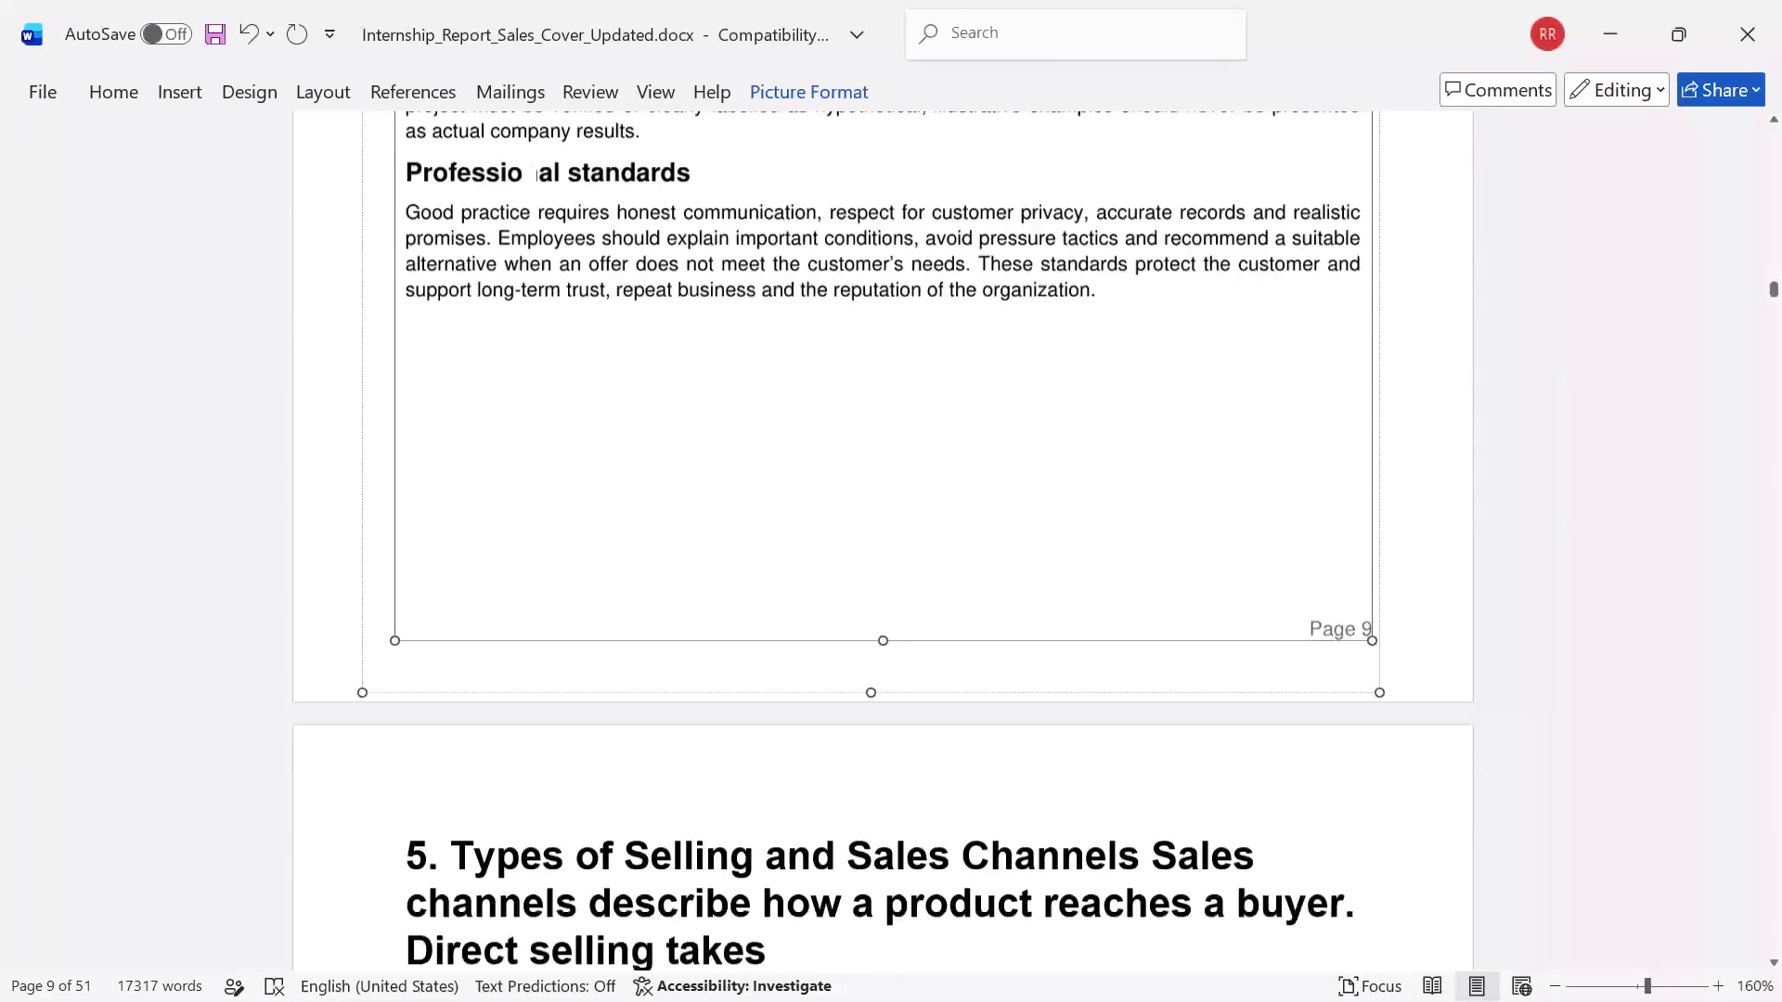
scroll(828, 765, up, 3)
click(782, 684)
scroll(782, 684, up, 1)
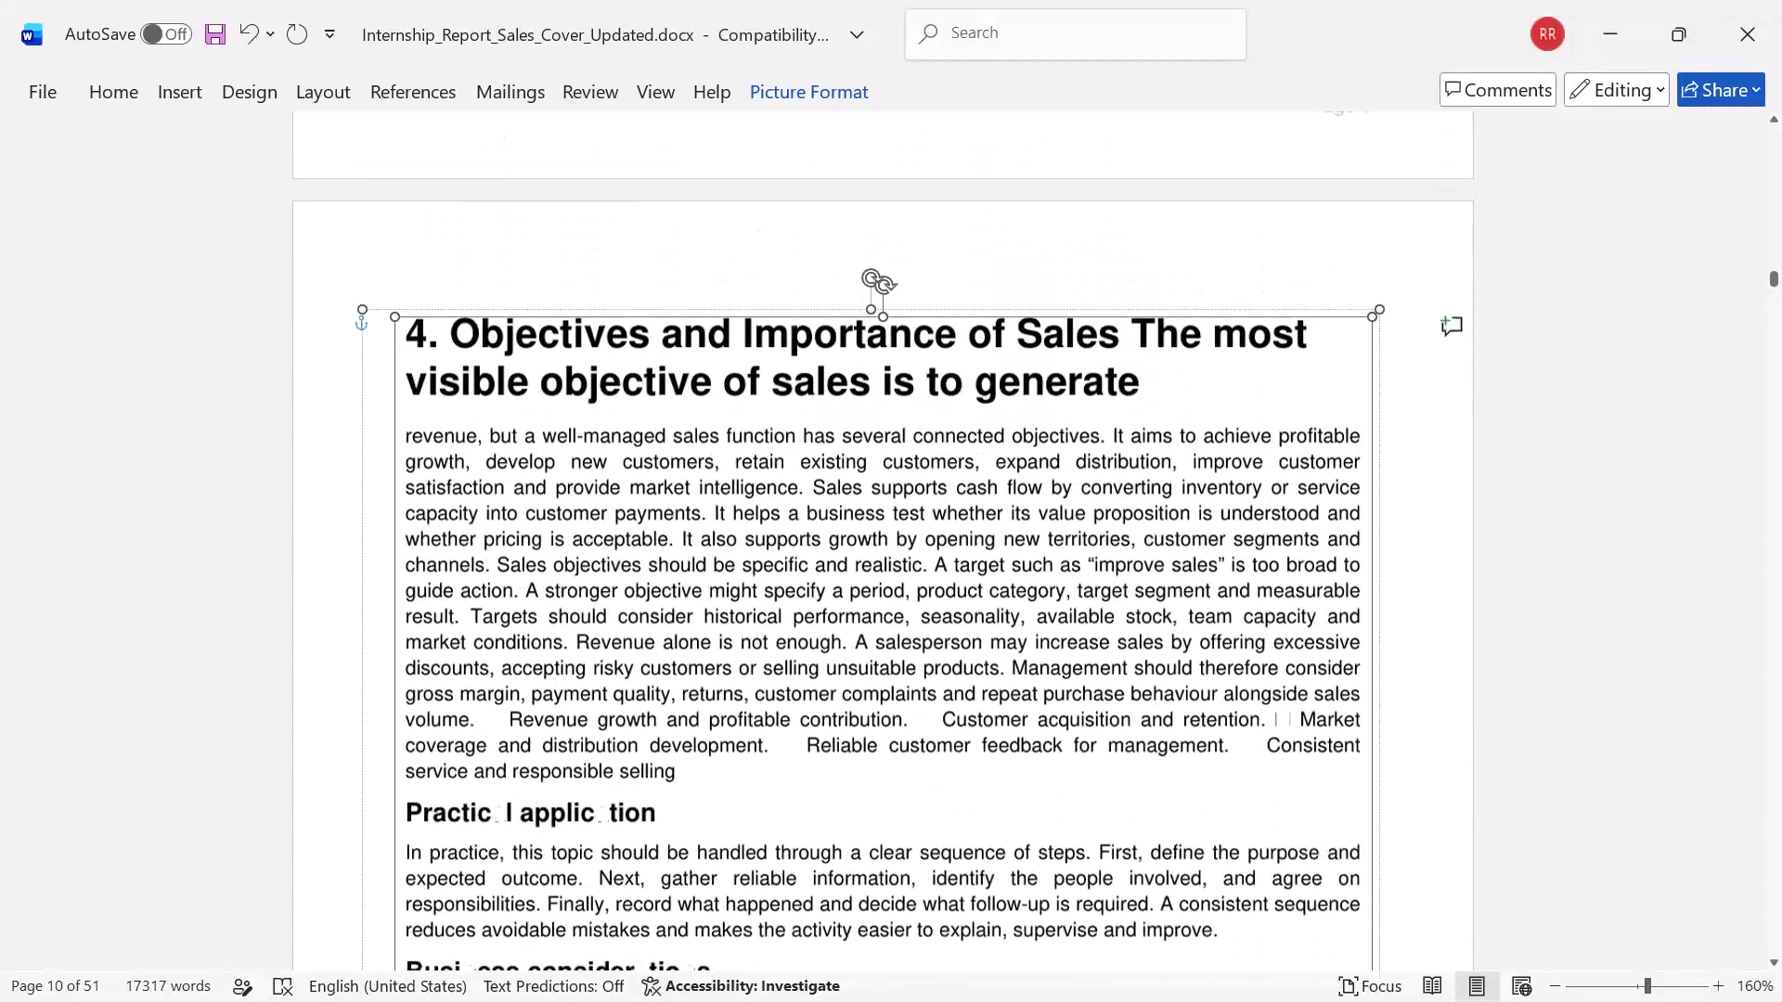
scroll(782, 684, up, 1)
key(Delete)
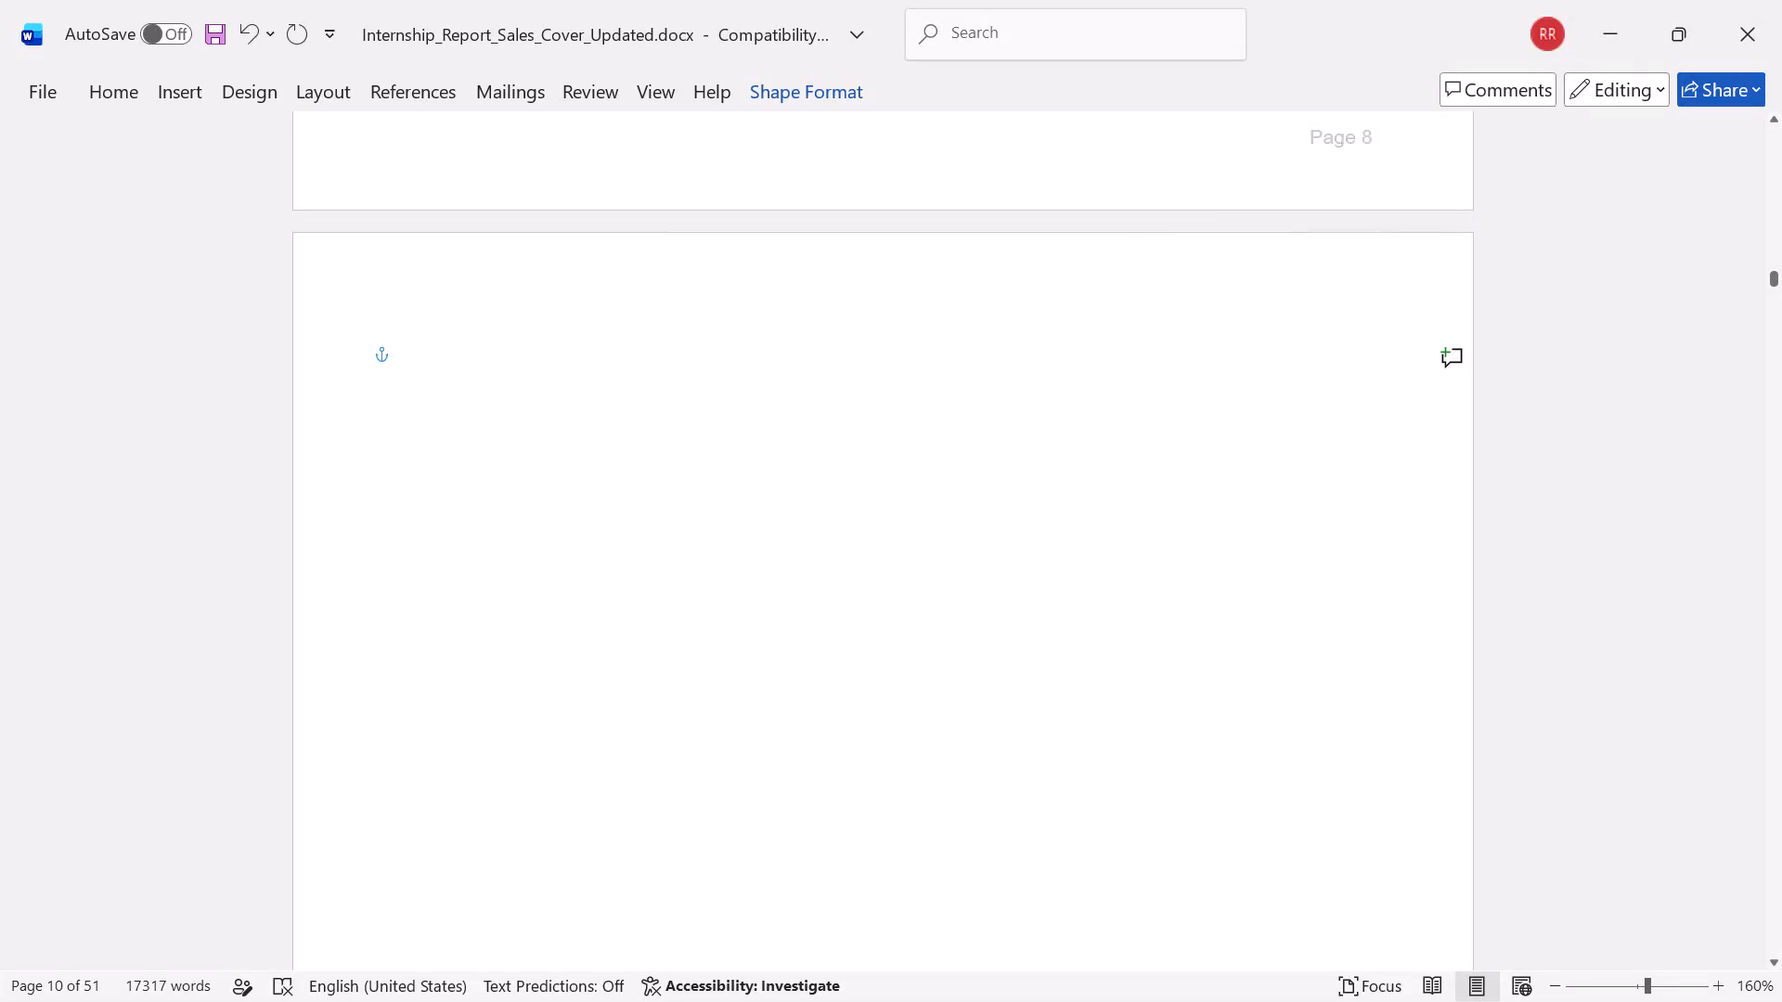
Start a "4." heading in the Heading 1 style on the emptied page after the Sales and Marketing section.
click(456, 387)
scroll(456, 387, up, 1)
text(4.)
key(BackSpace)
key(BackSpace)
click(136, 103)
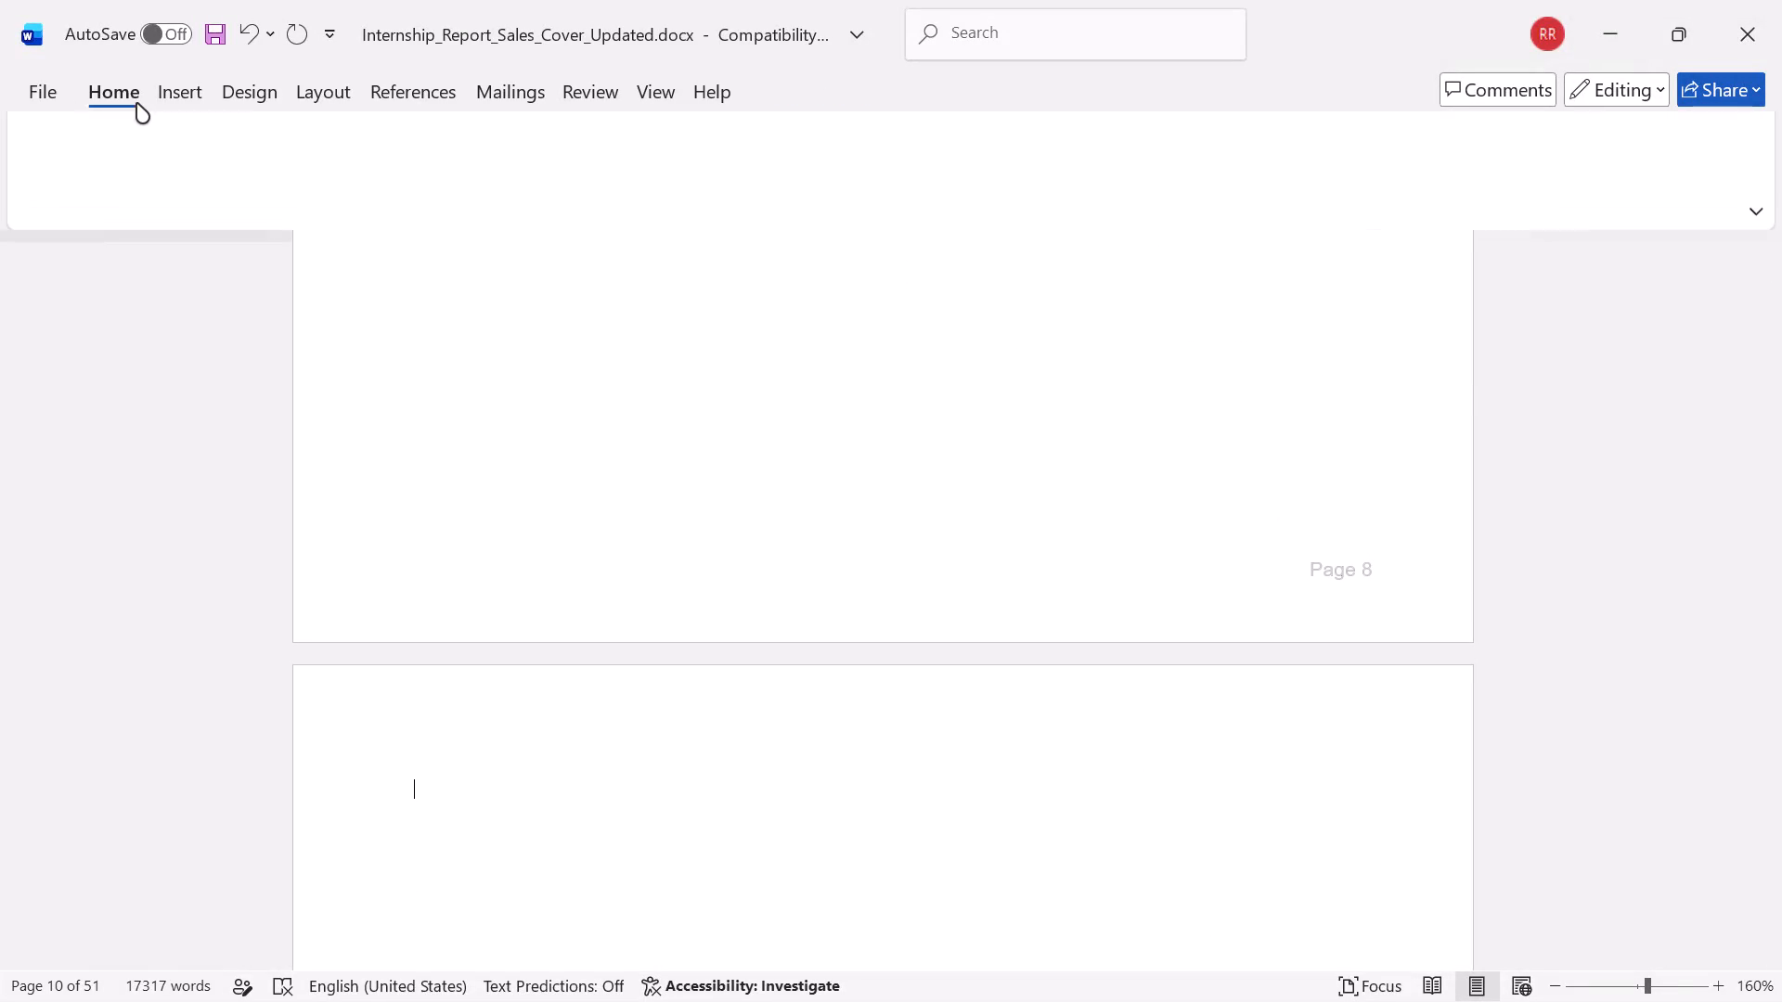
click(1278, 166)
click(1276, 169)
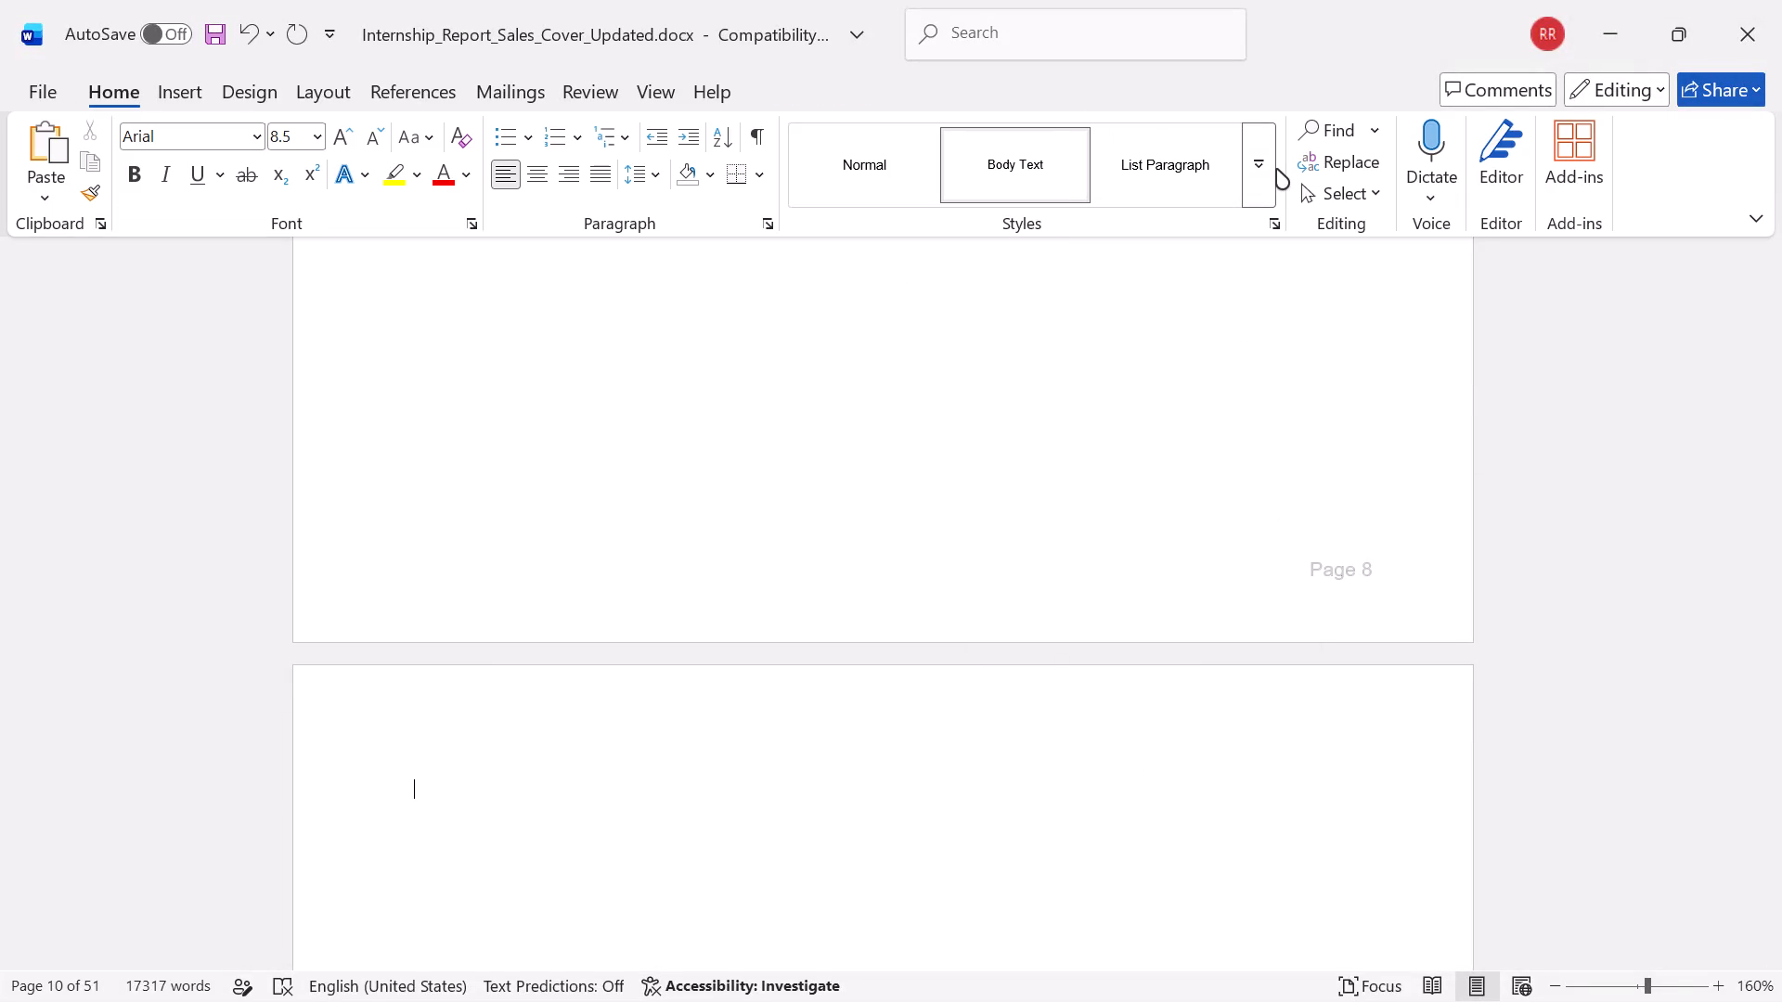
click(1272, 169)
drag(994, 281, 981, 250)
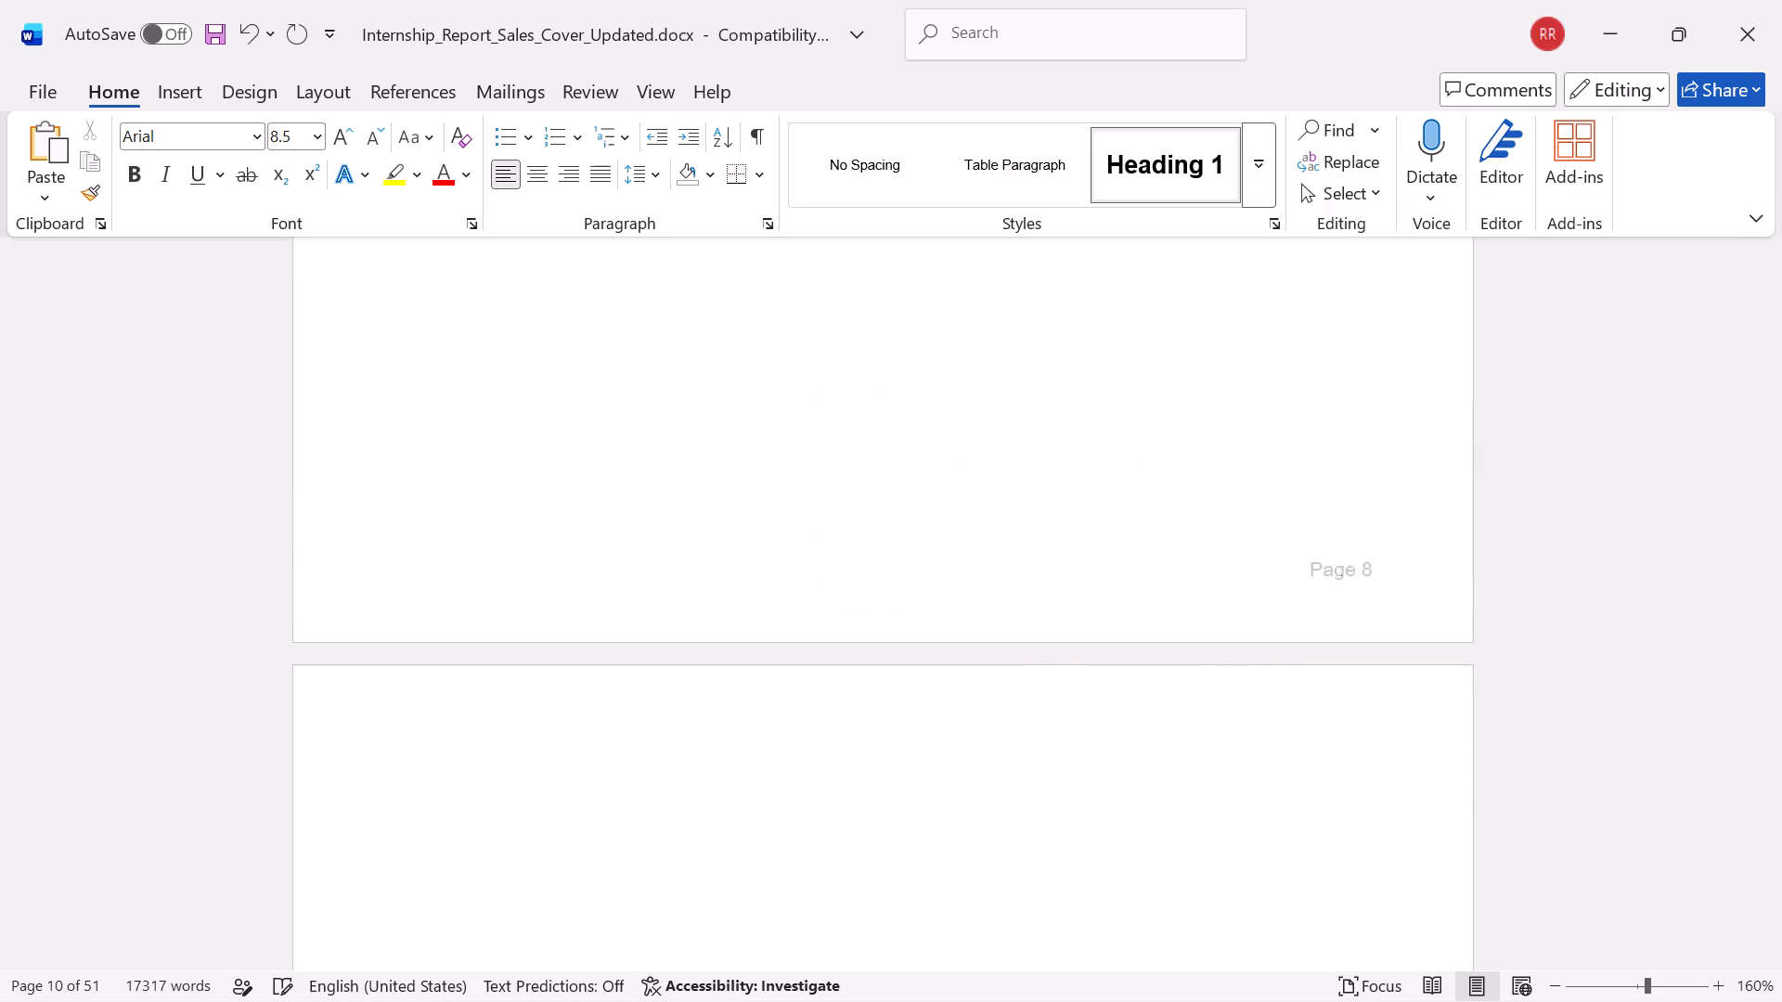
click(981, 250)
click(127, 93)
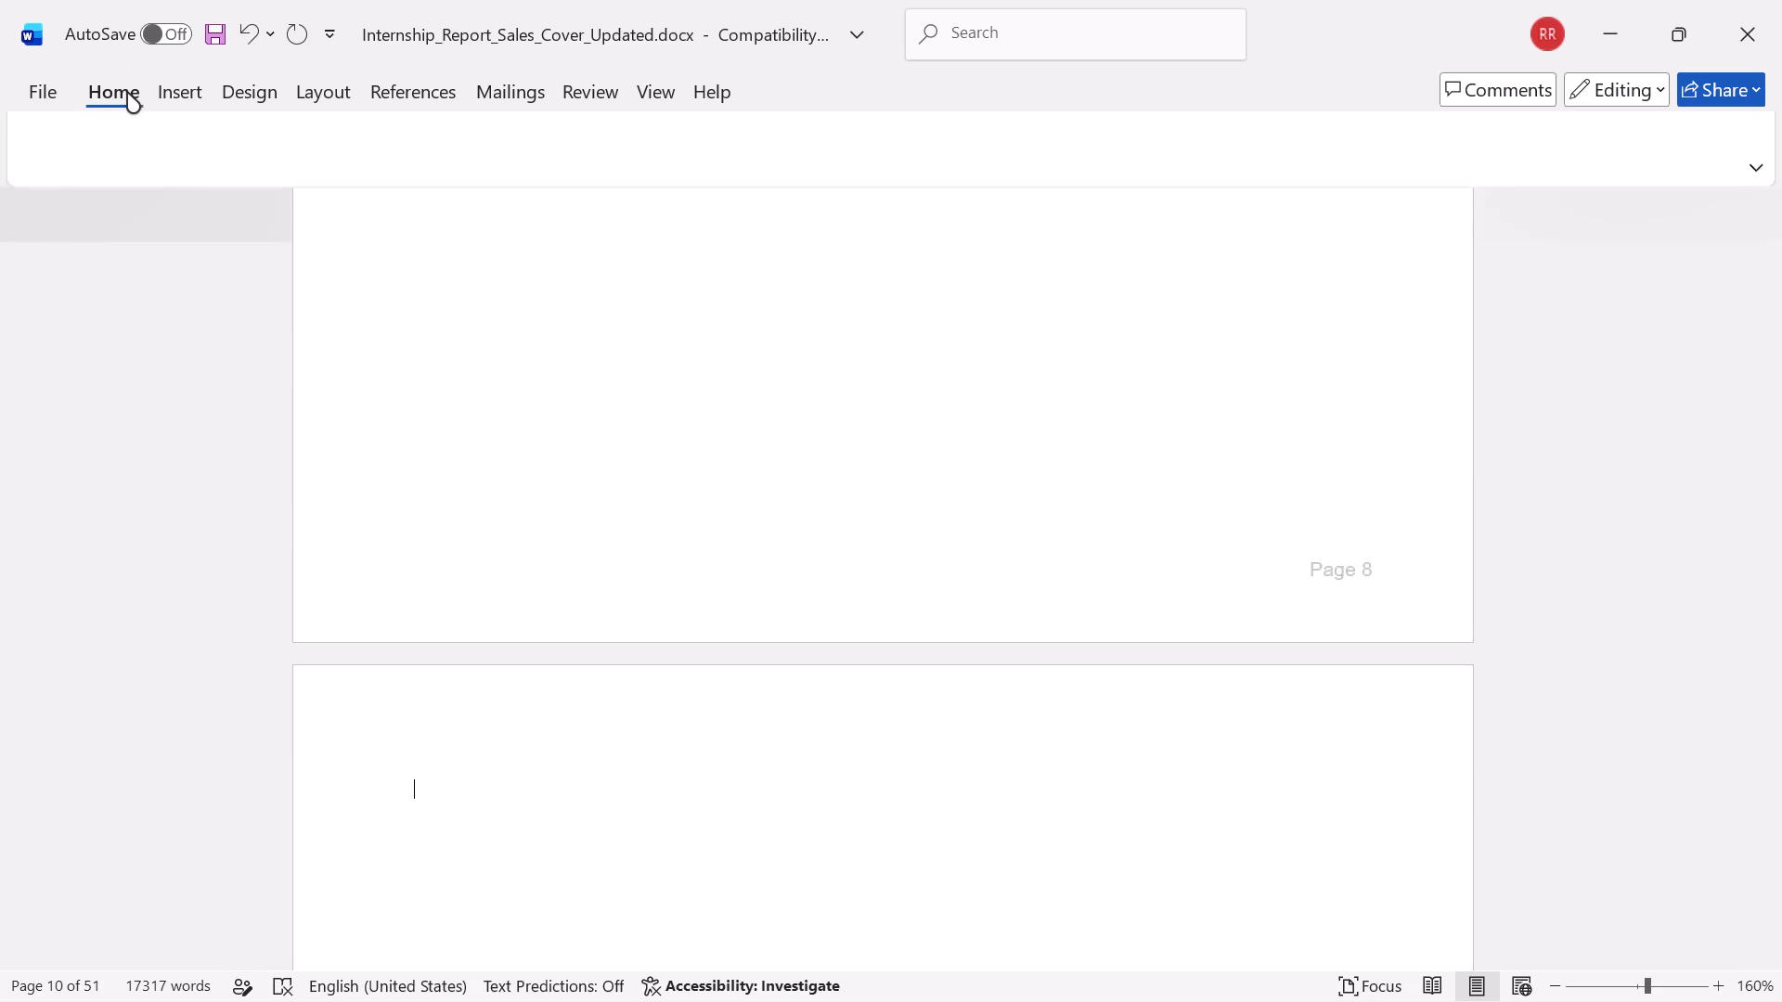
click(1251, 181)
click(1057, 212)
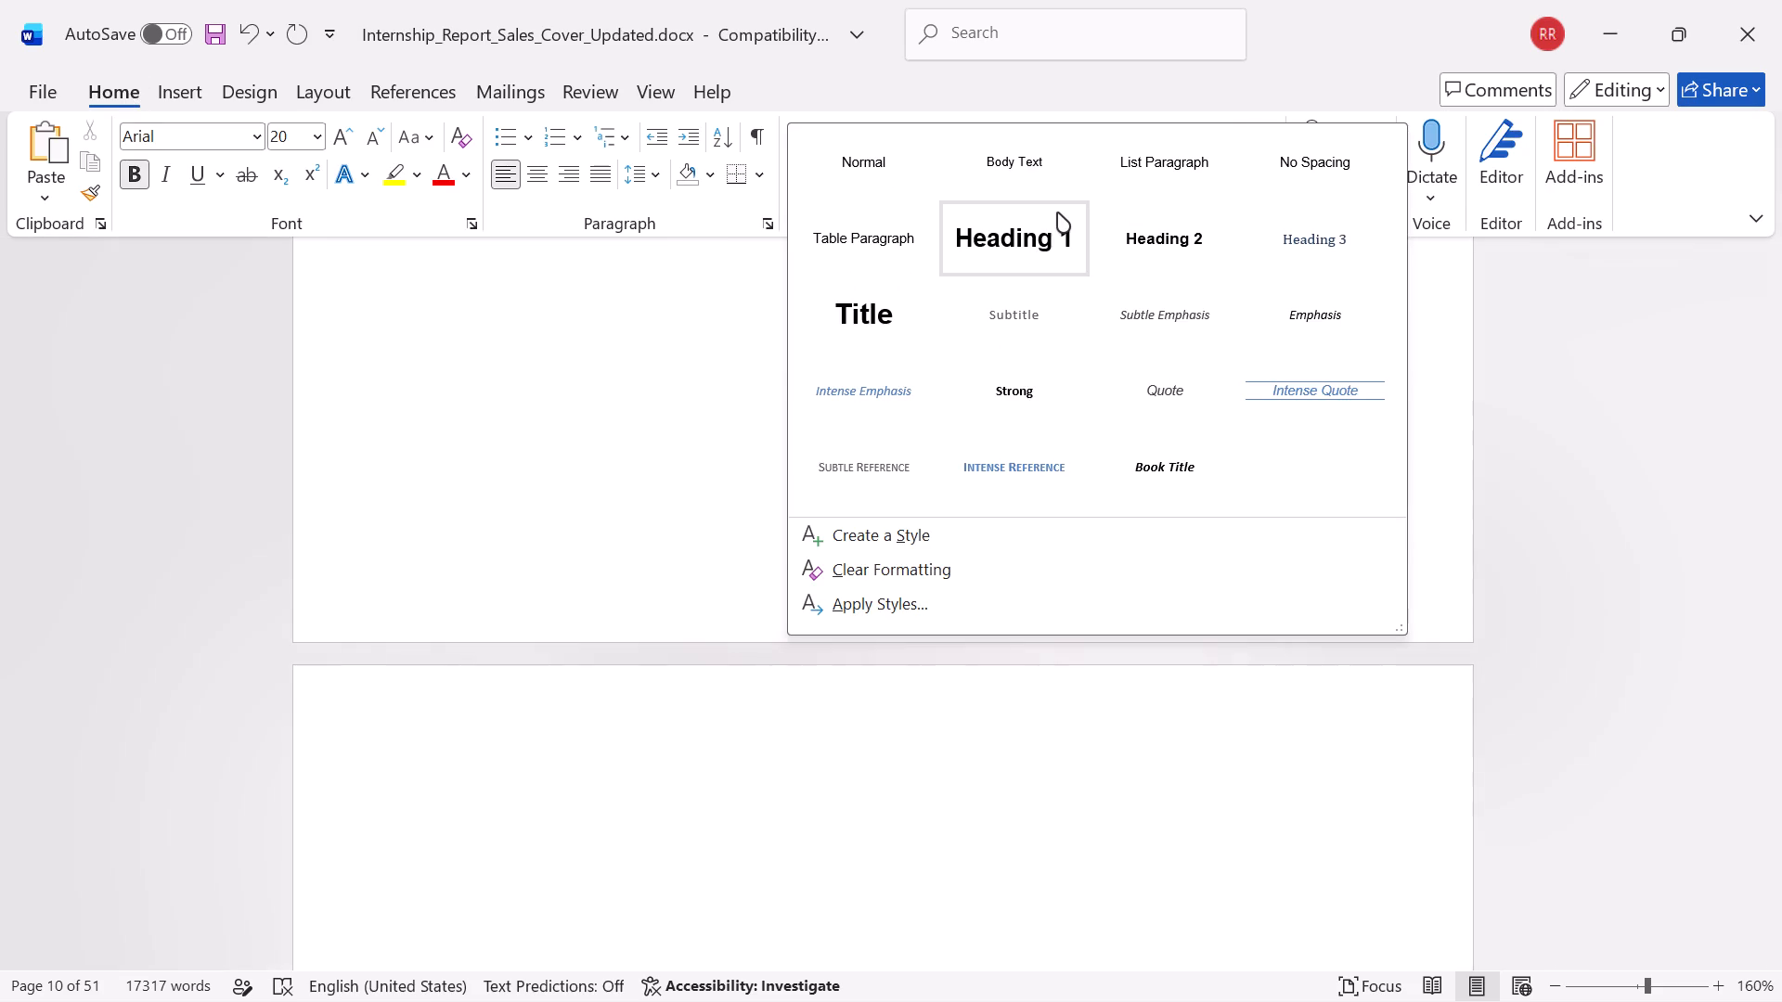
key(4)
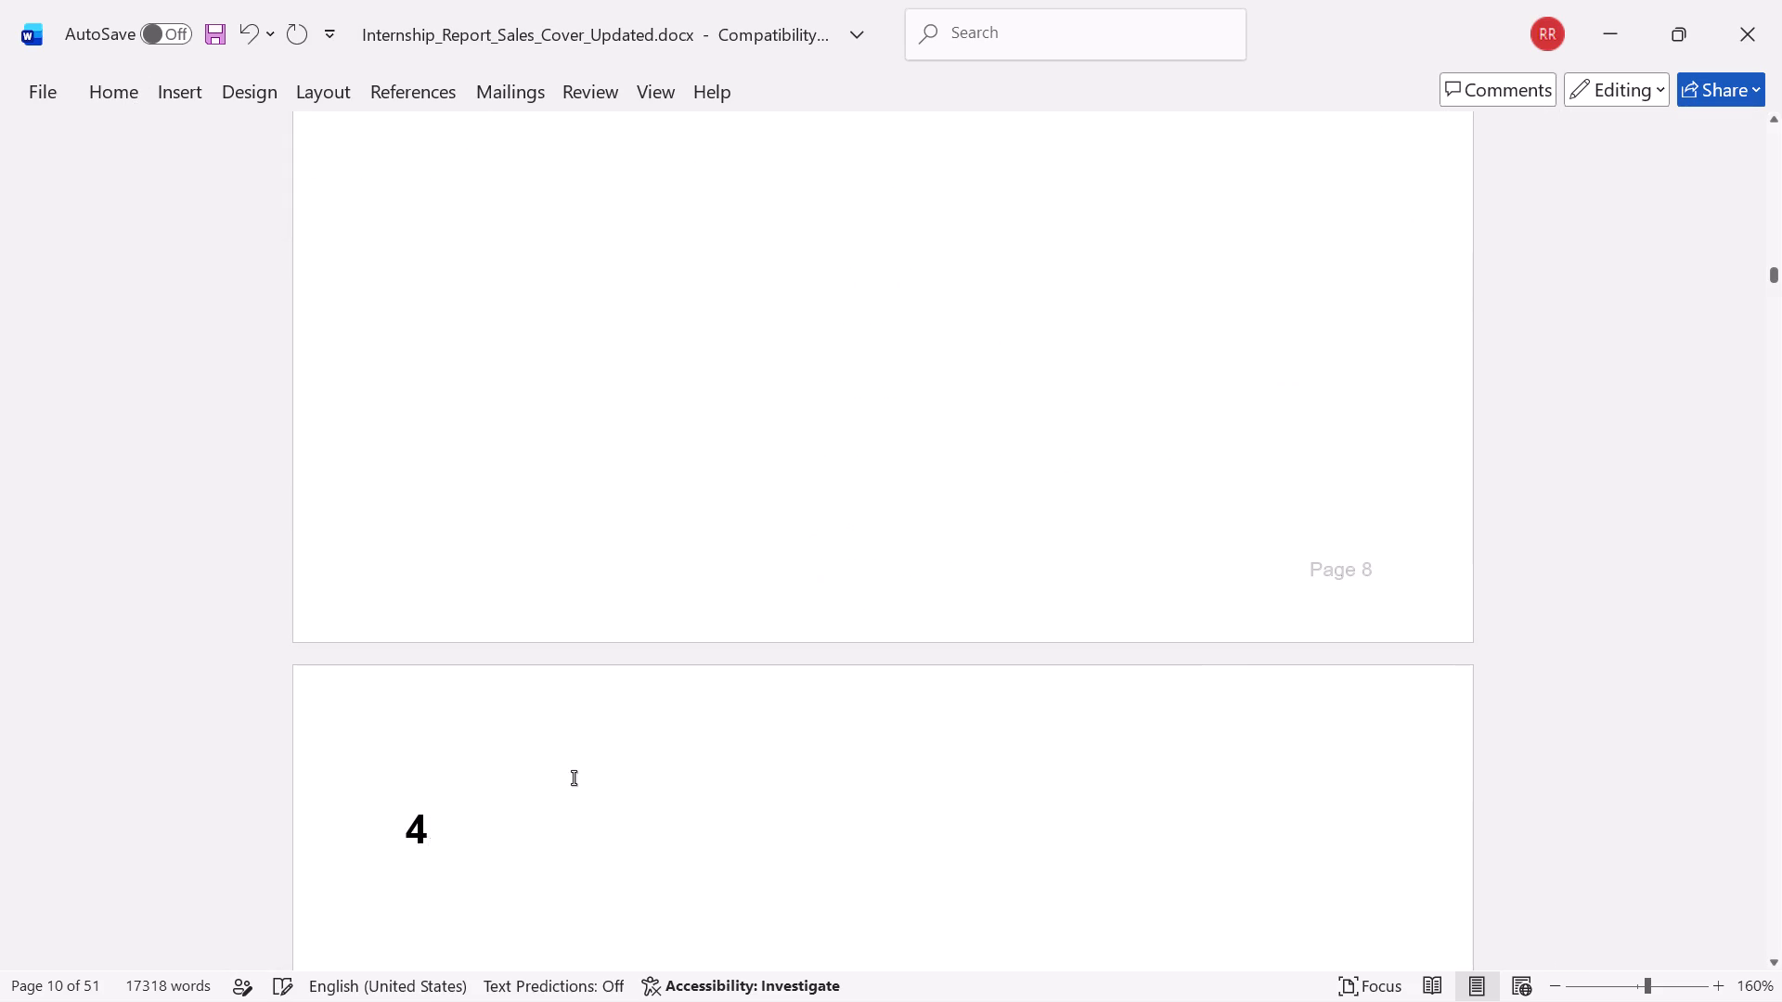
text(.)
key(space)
Change the number of the "Sales and Marketing" heading to "3.".
key(alt+Tab)
key(alt+Tab)
scroll(573, 776, up, 5)
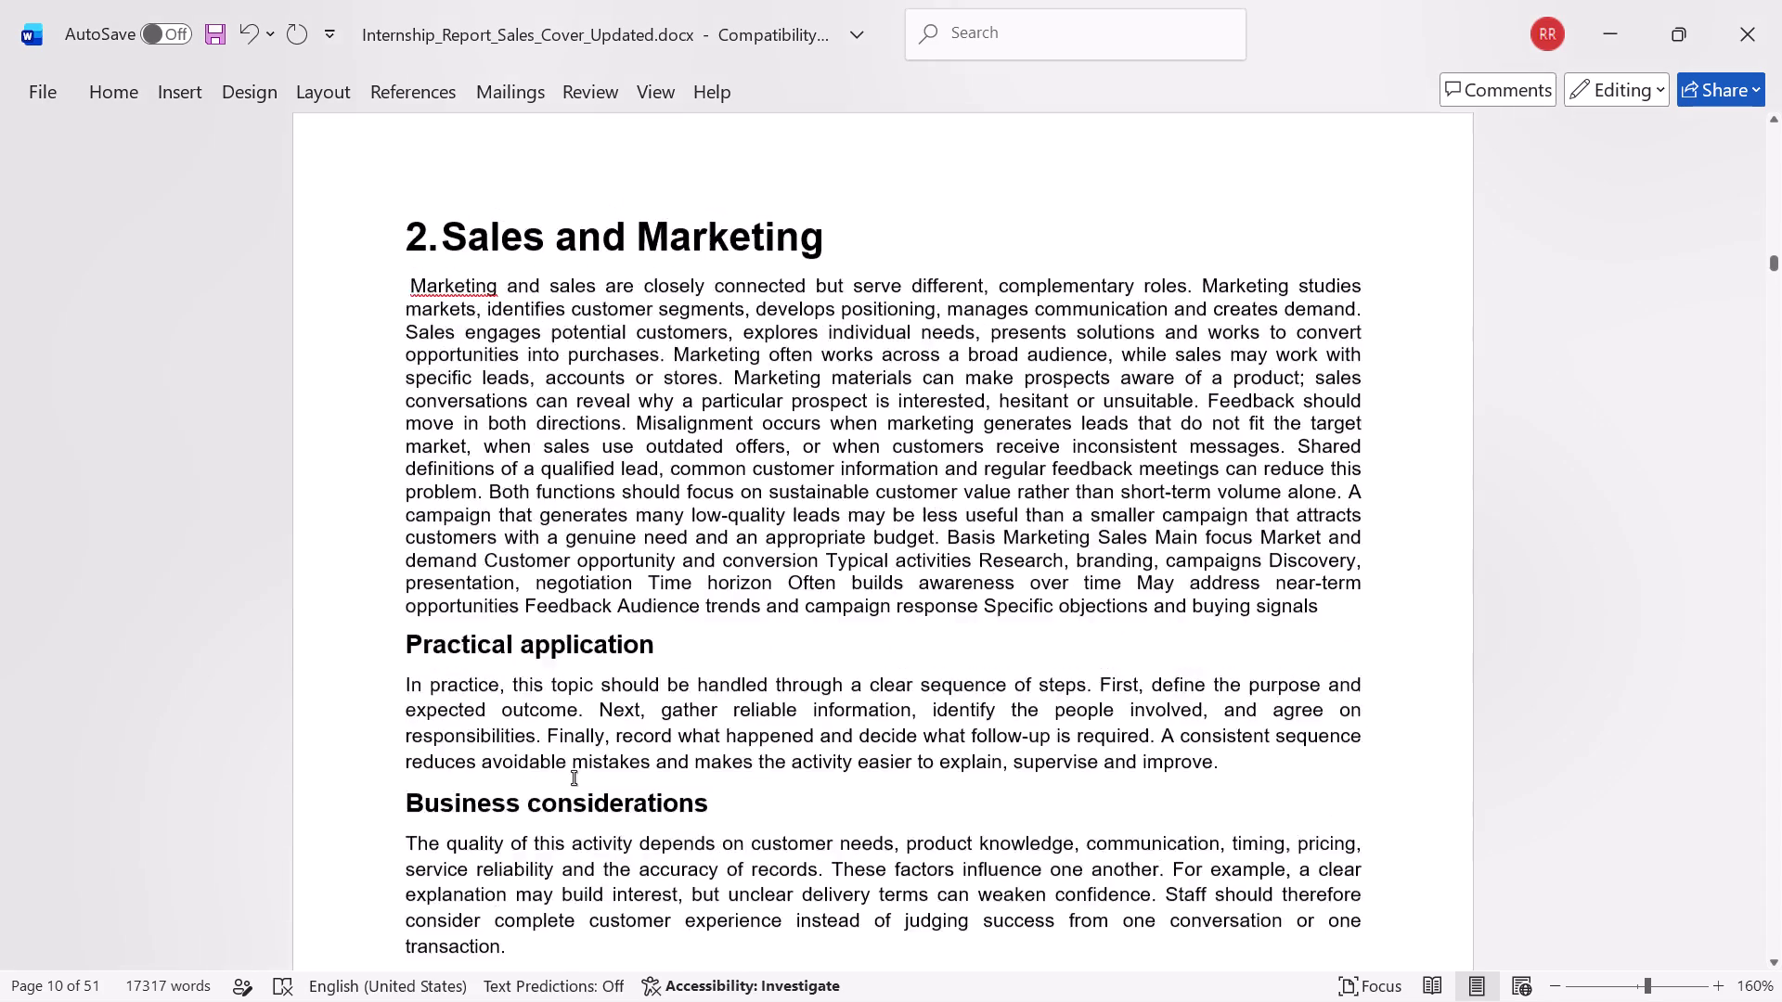
scroll(573, 776, down, 6)
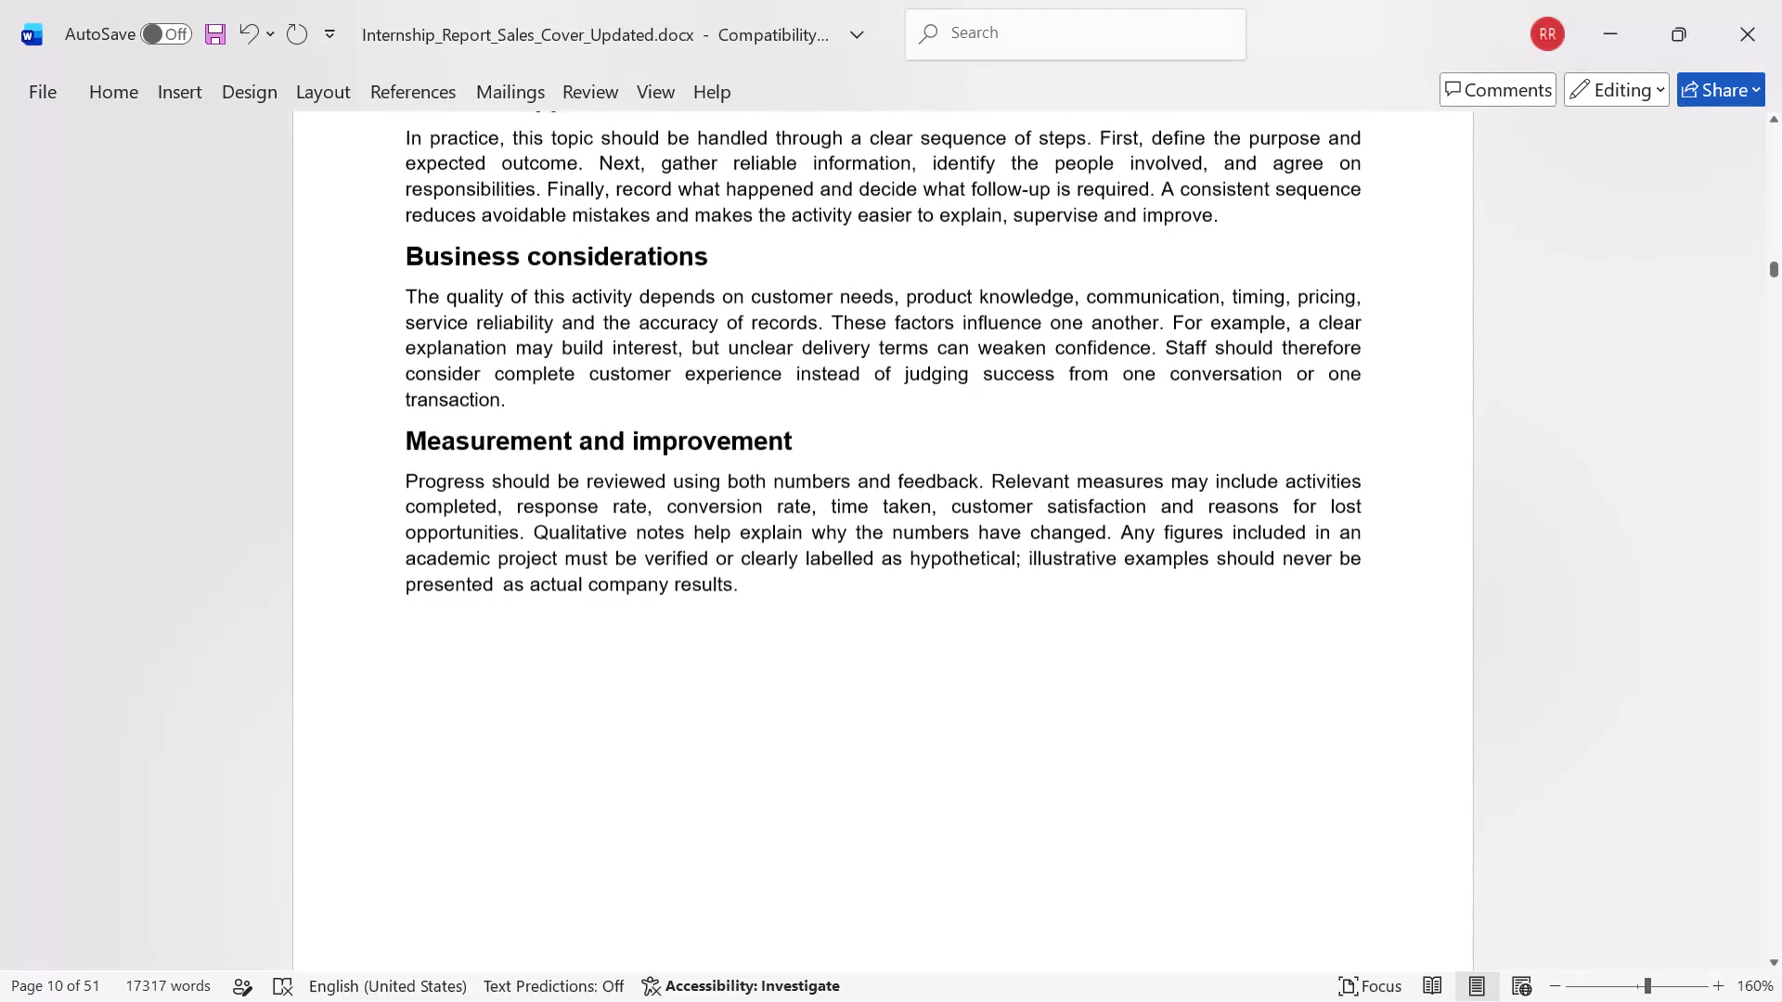
scroll(573, 776, down, 6)
click(573, 776)
click(575, 674)
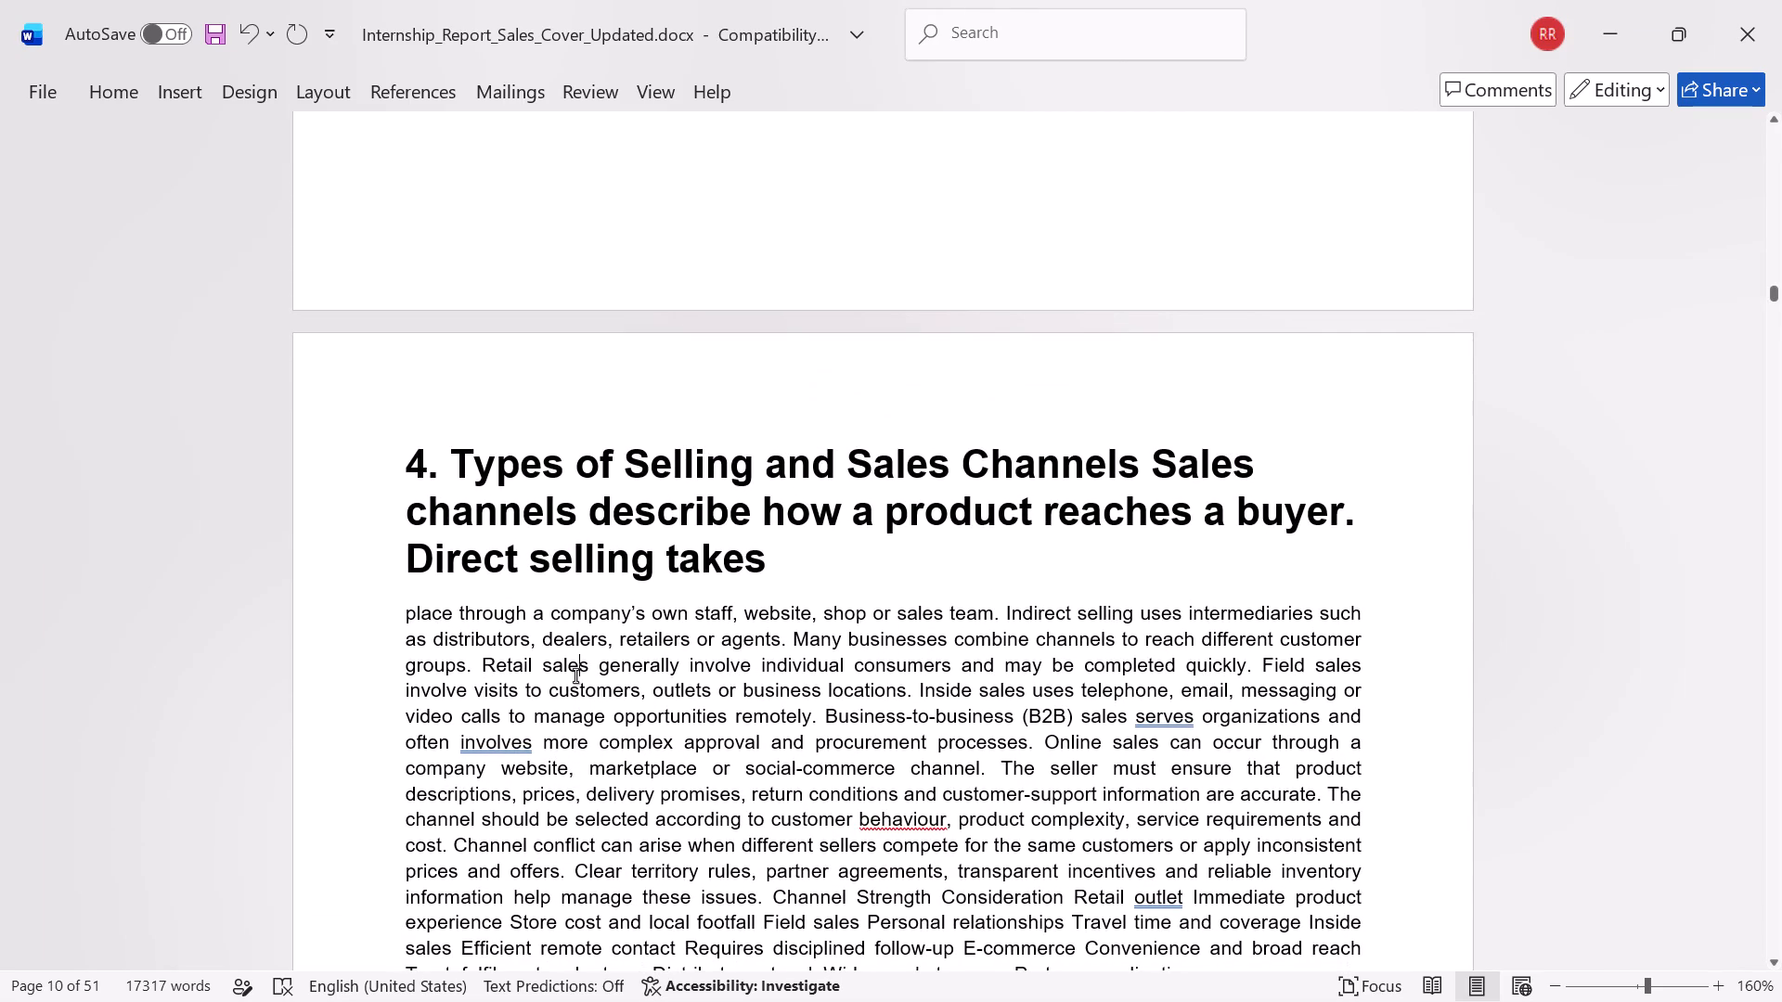
scroll(575, 674, up, 10)
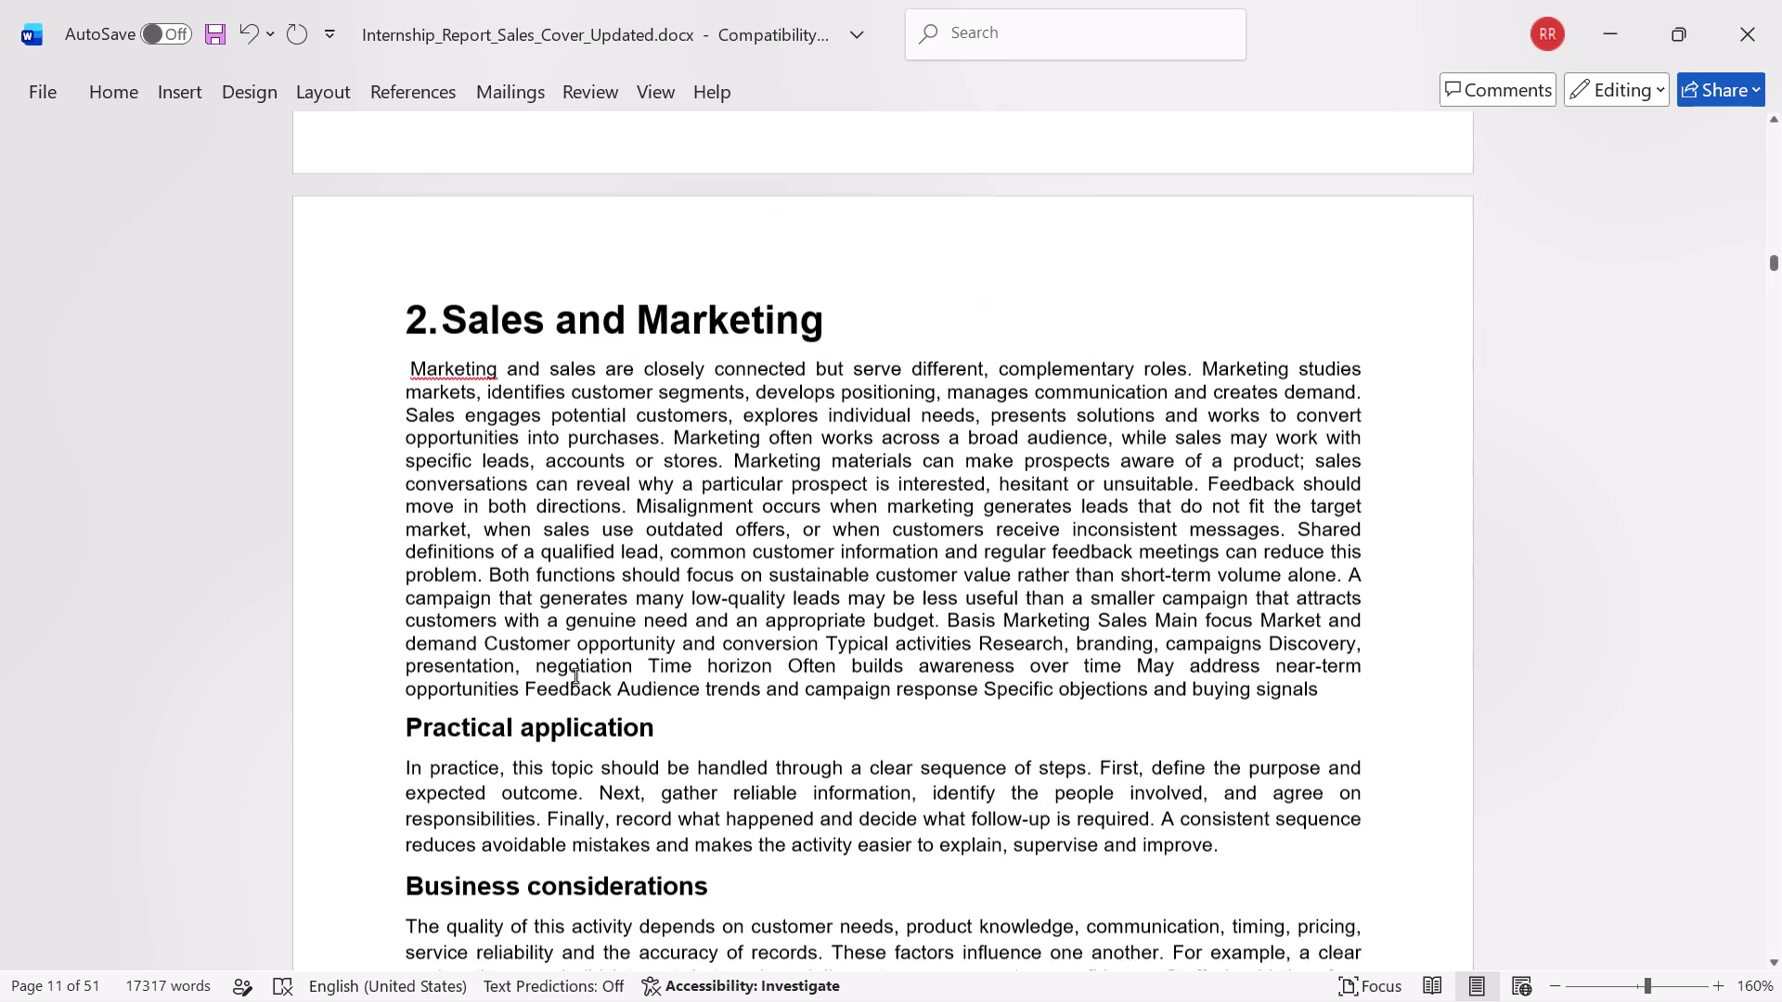
scroll(575, 674, up, 3)
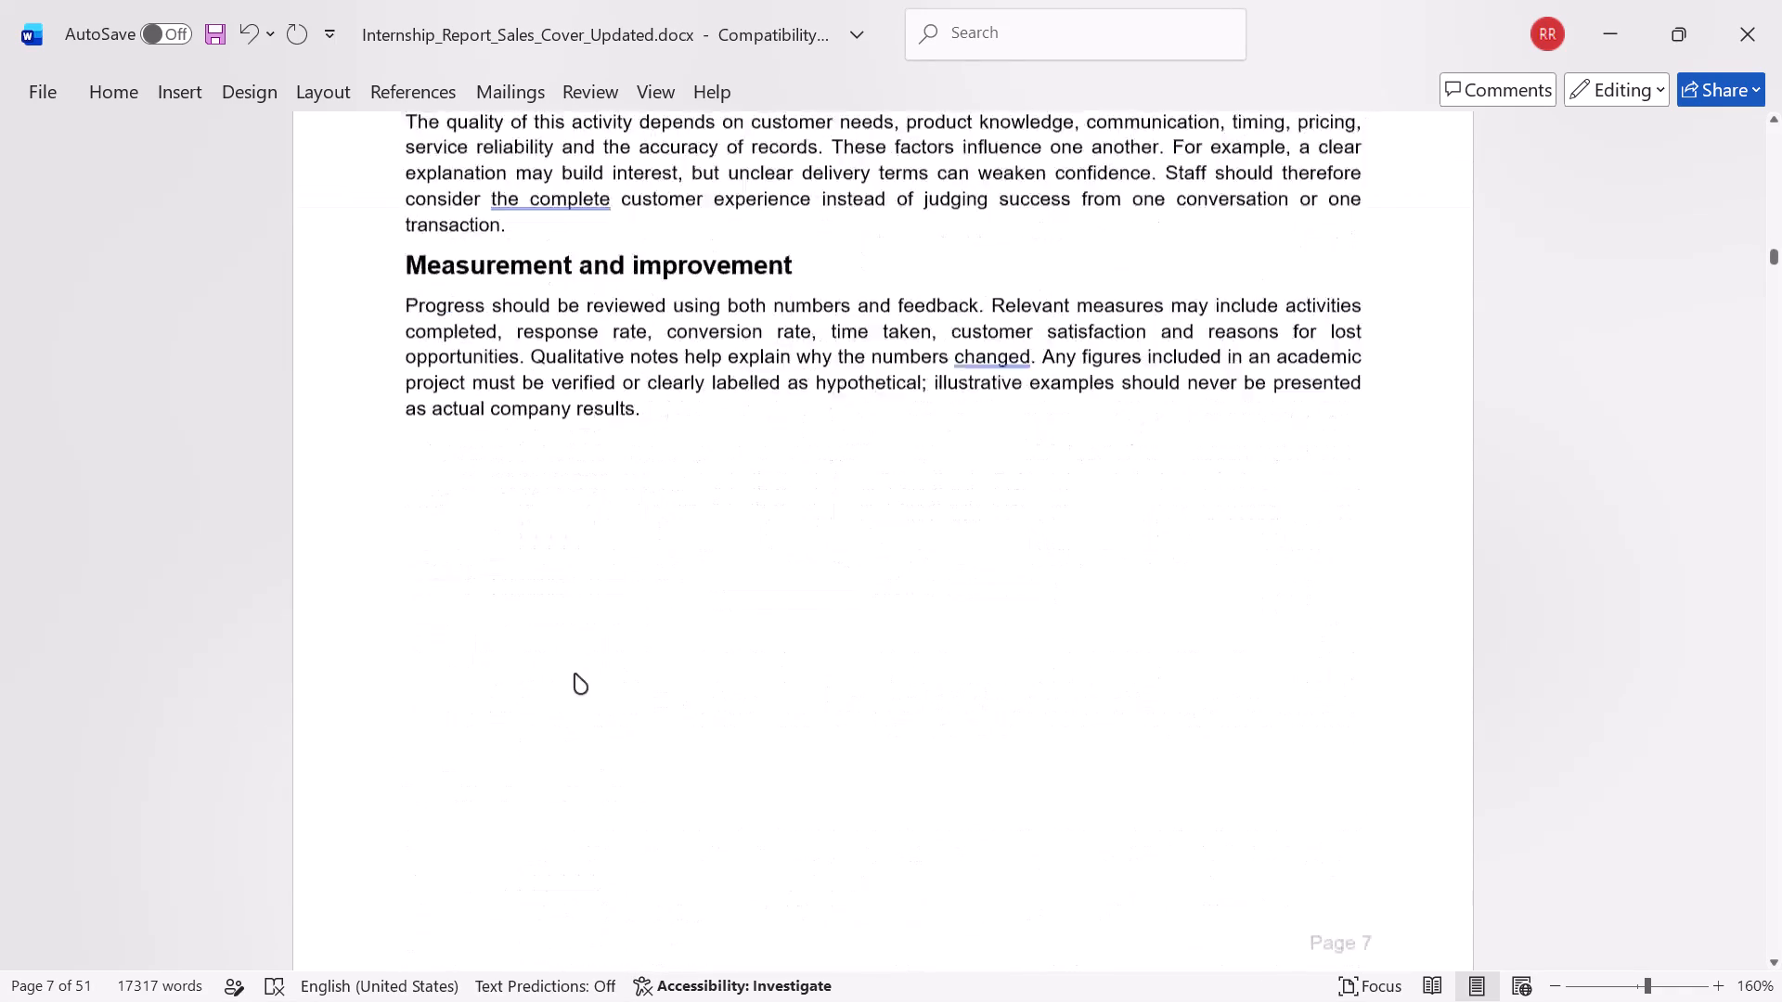
click(432, 652)
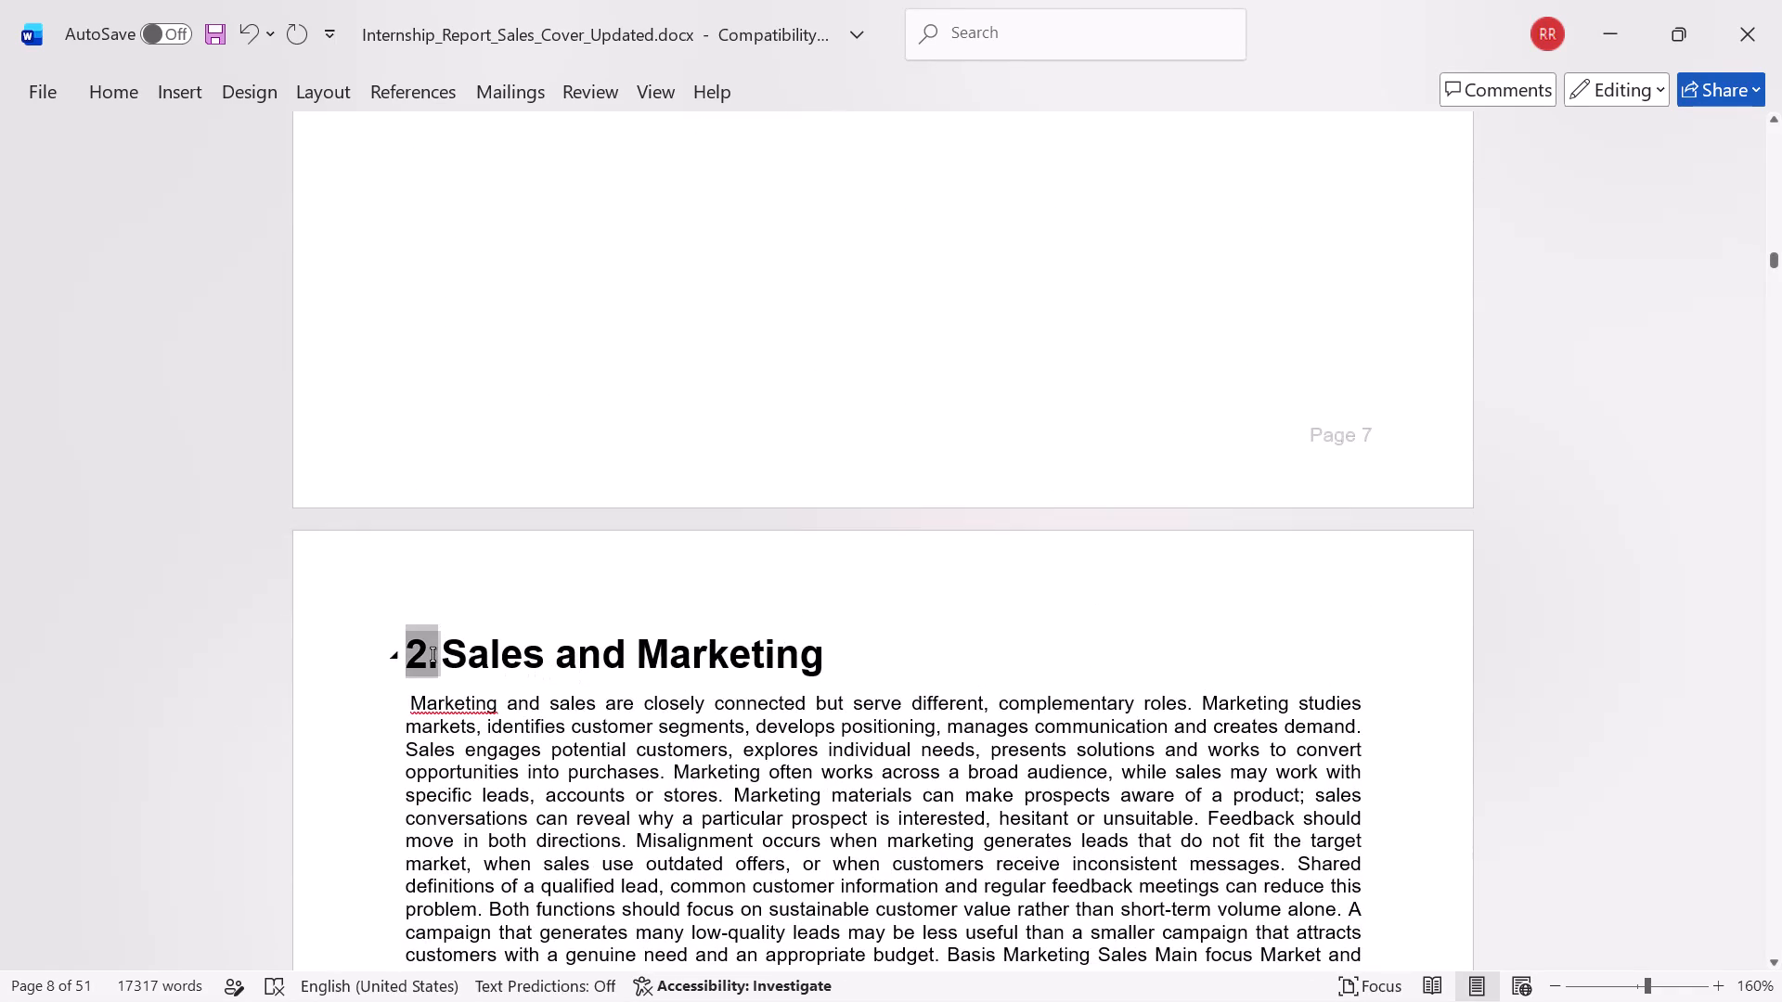
key(3)
text(.)
key(space)
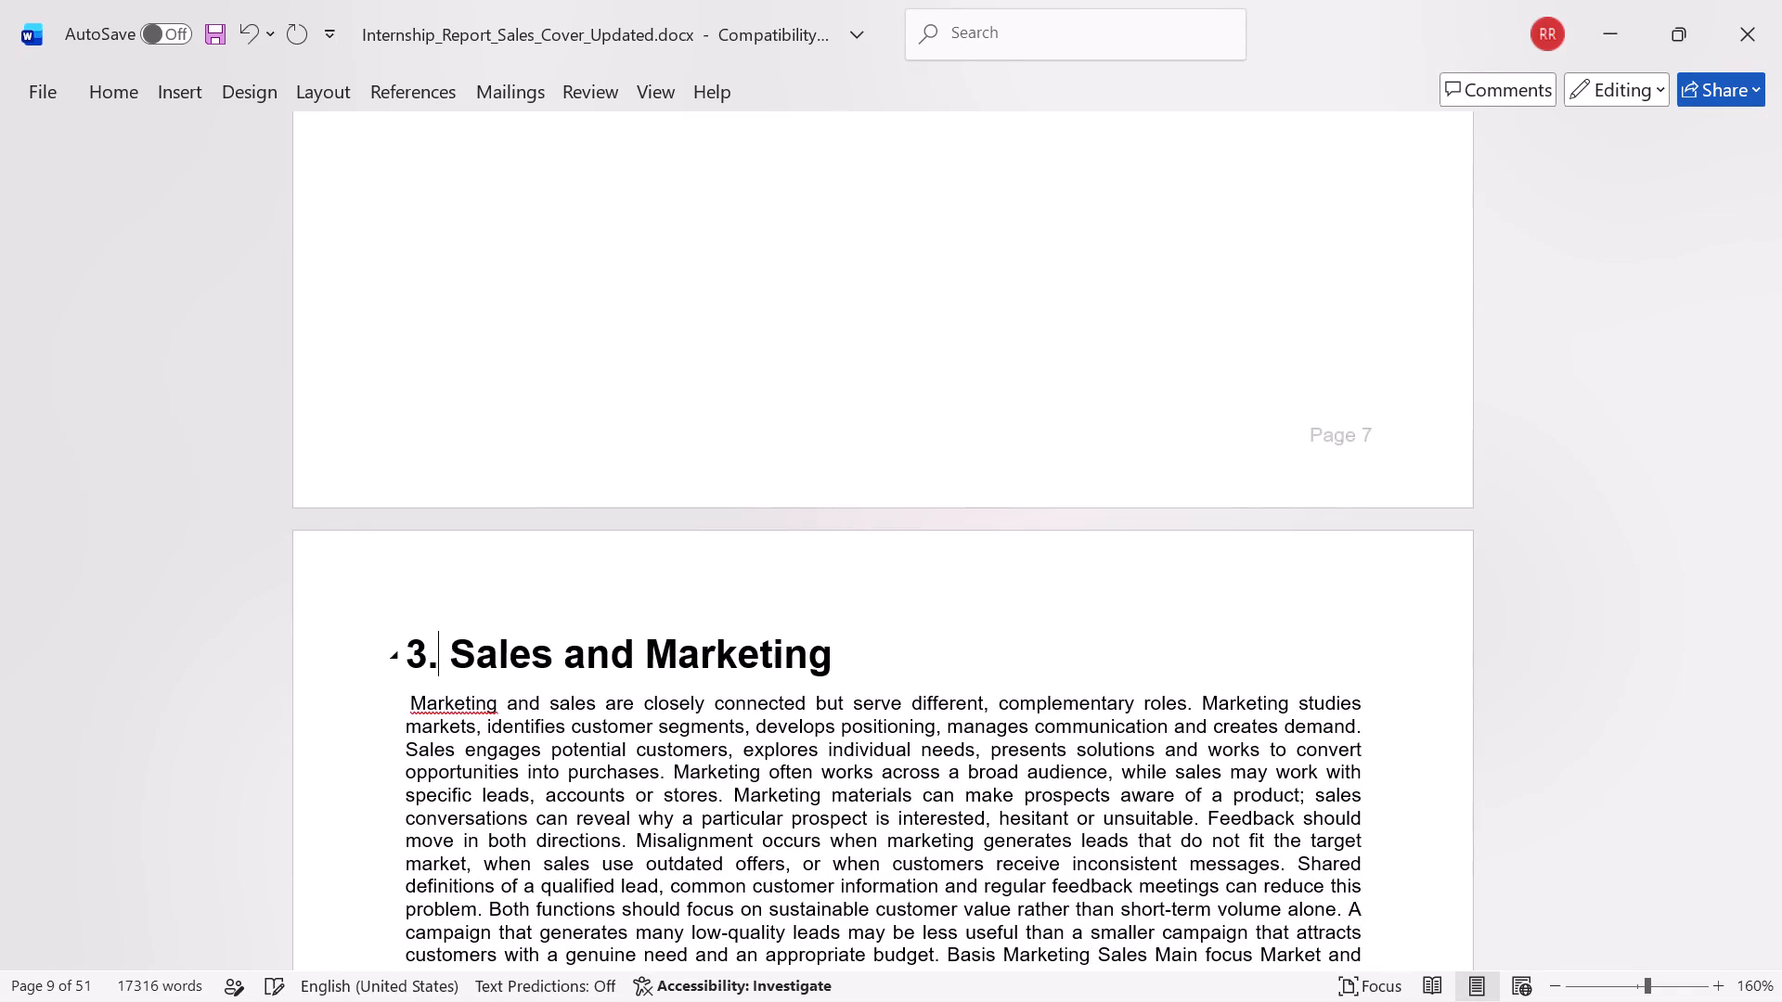
Compare the PDF's numbered sections with the Word document from Sales and Marketing to Types of Selling and Sales Channels.
key(alt+Tab)
scroll(676, 553, down, 3)
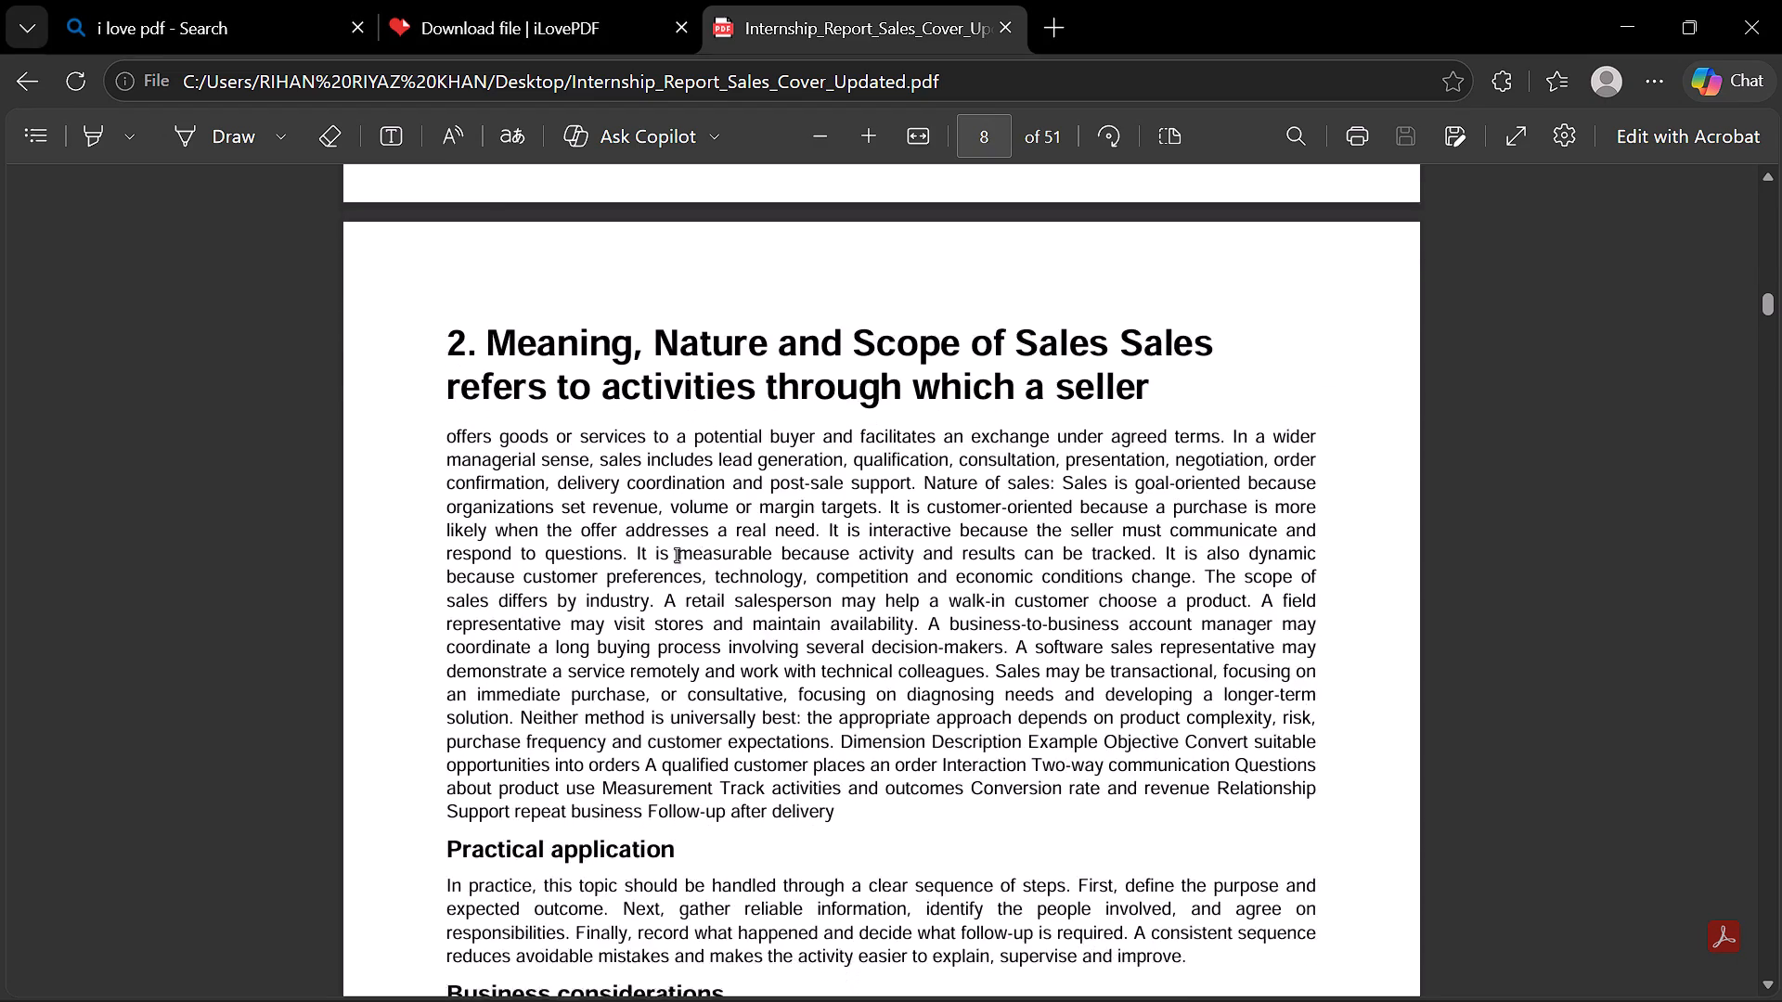
scroll(676, 553, down, 3)
key(alt+Tab)
scroll(676, 553, down, 2)
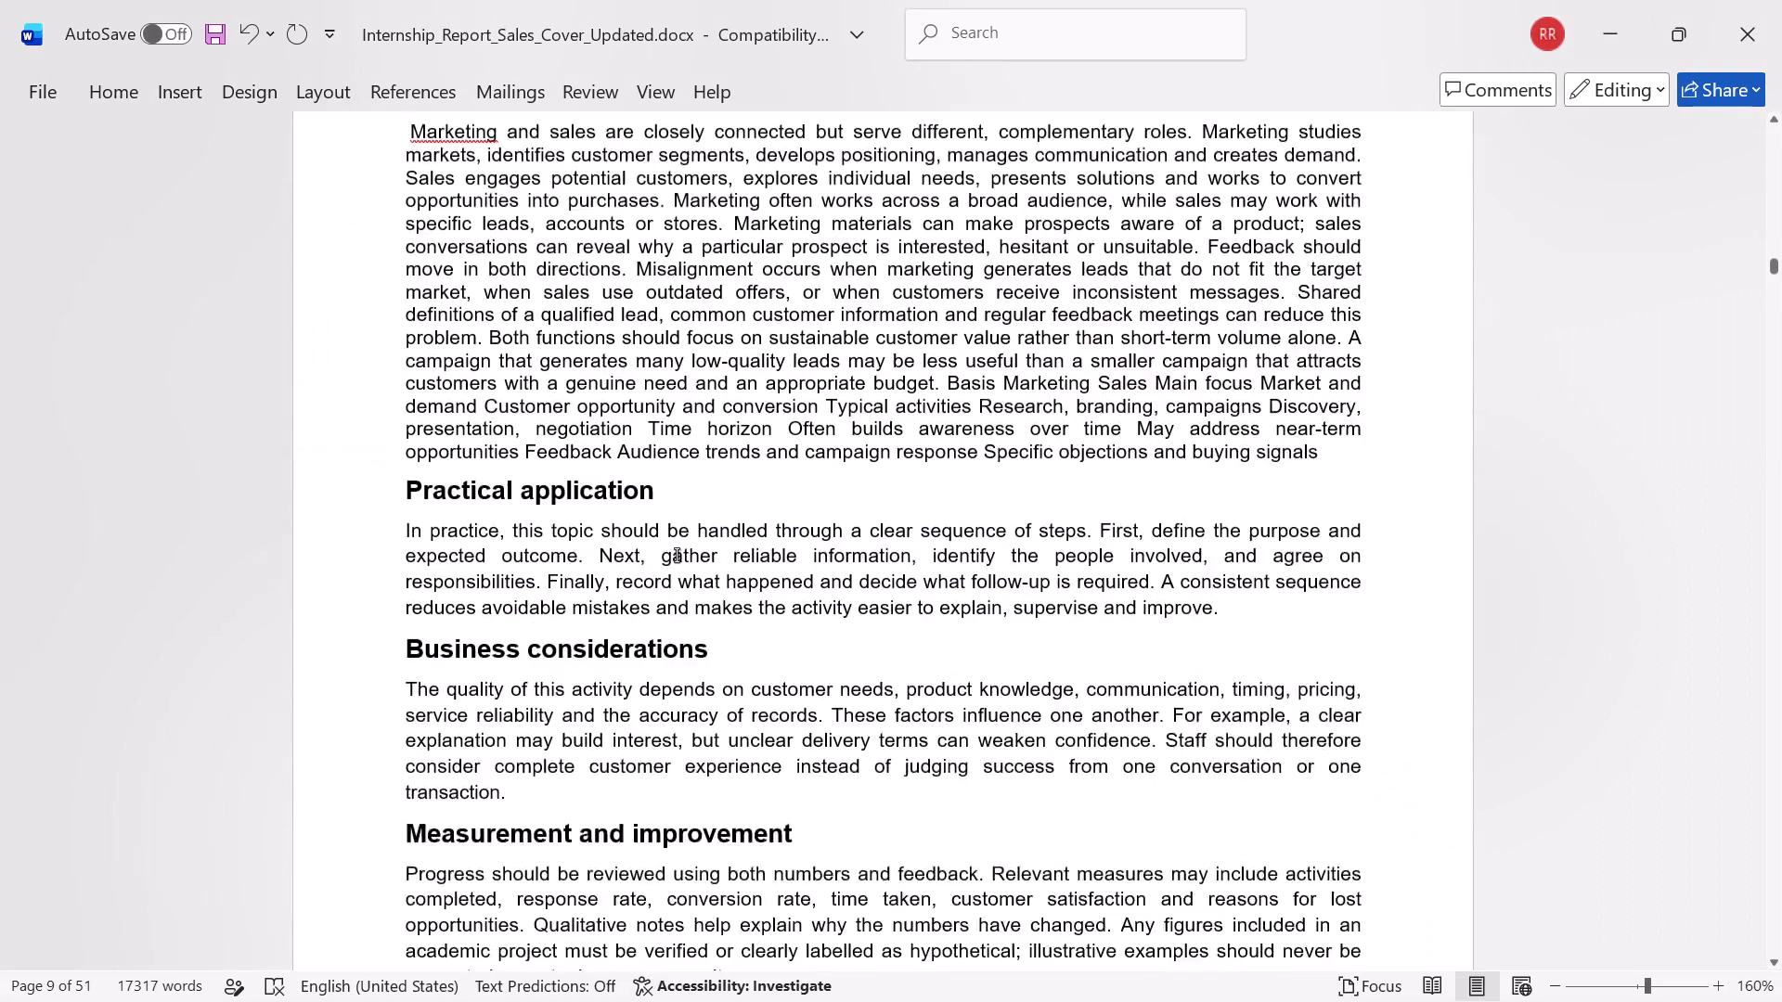
scroll(676, 553, down, 6)
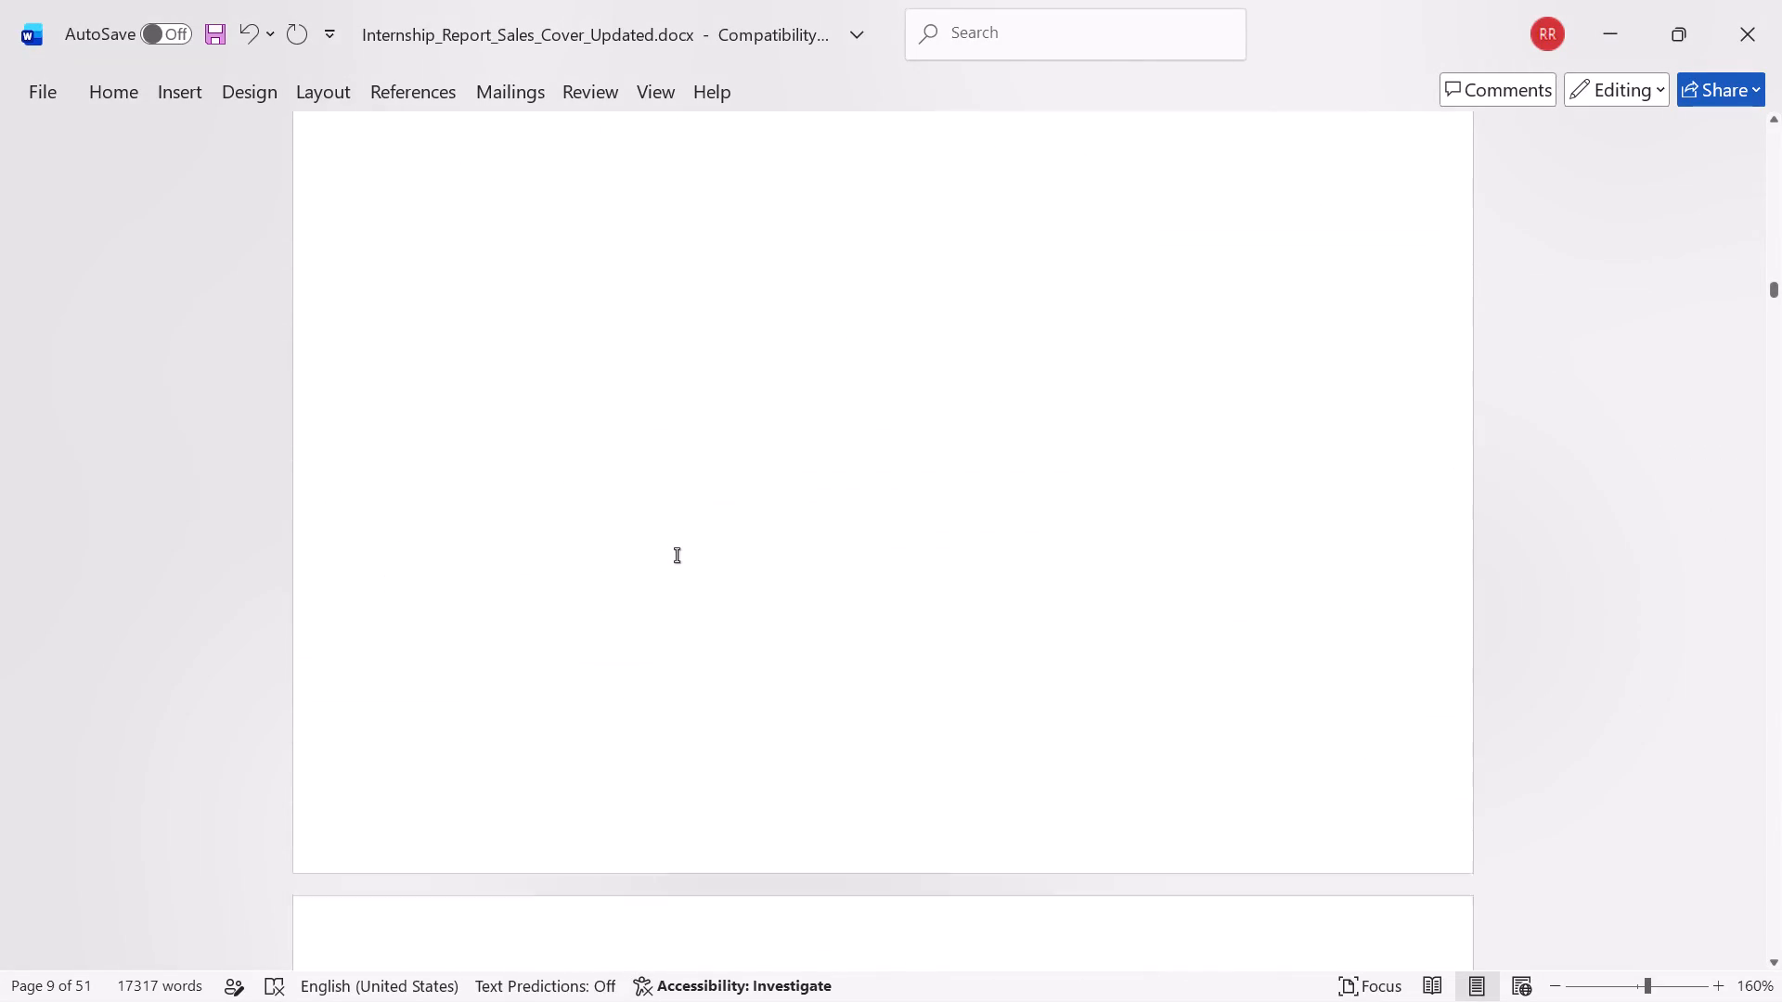
scroll(676, 553, down, 3)
key(alt+Tab)
scroll(676, 553, down, 9)
scroll(676, 553, up, 1)
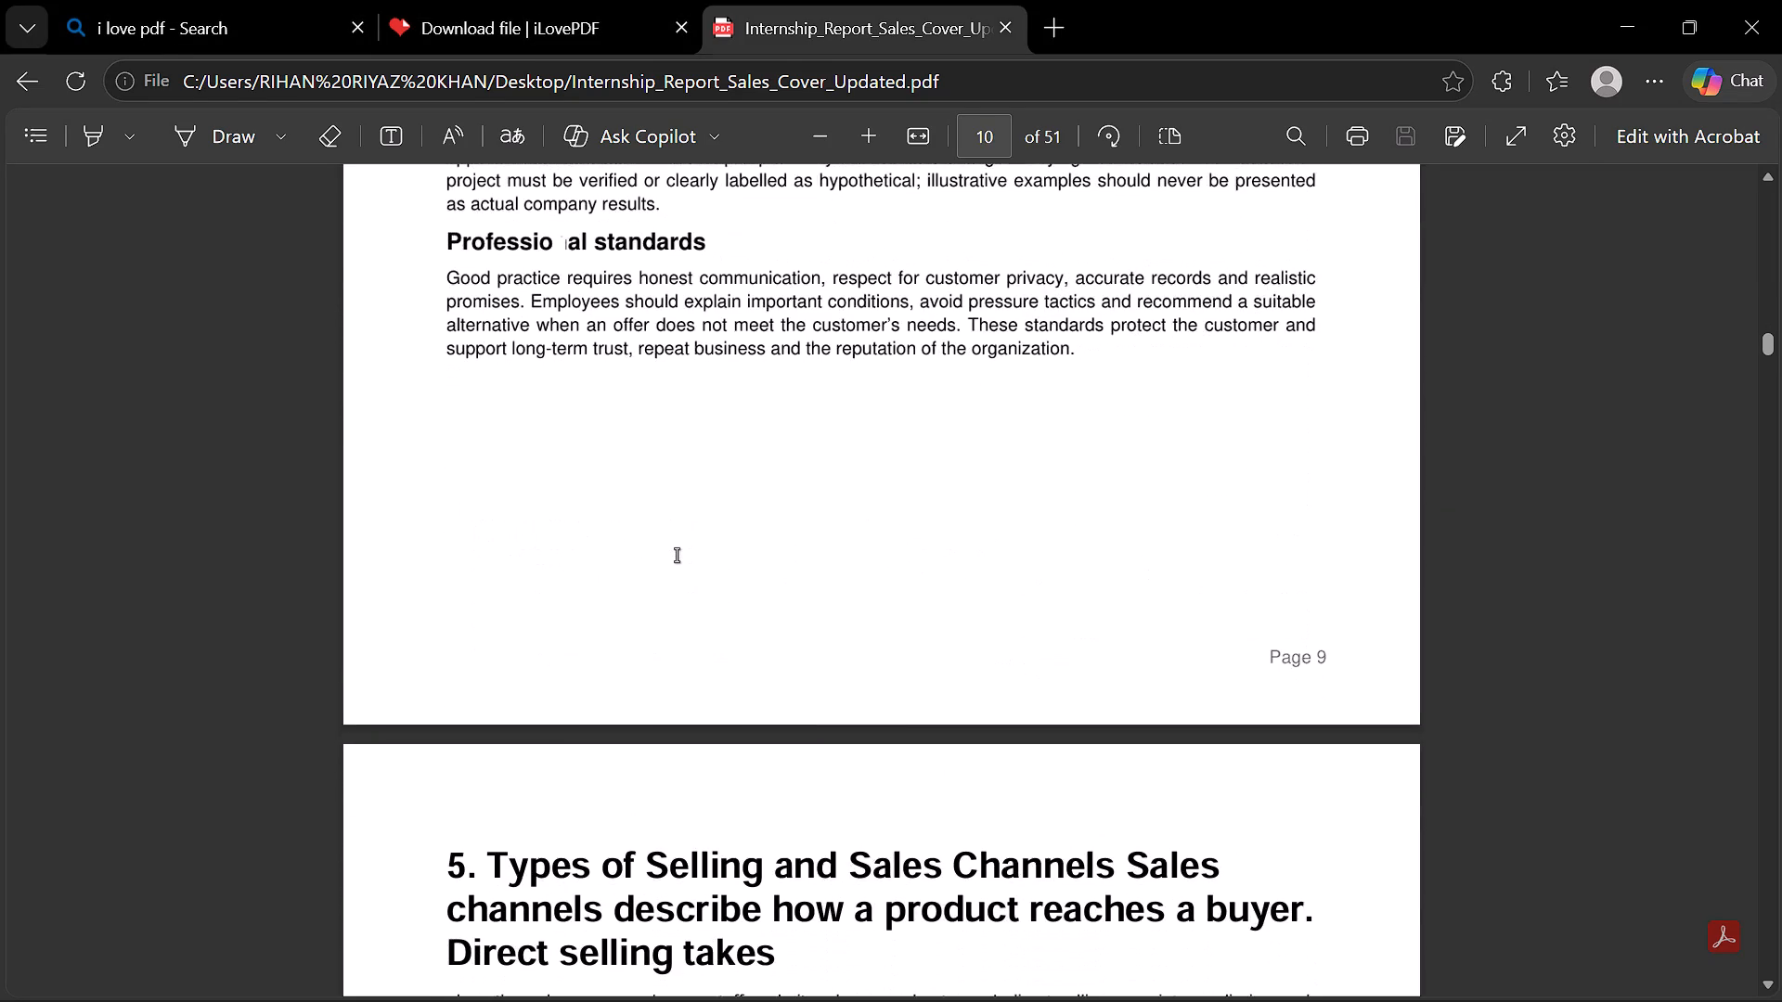
scroll(676, 553, up, 2)
scroll(676, 553, down, 1)
key(alt+Tab)
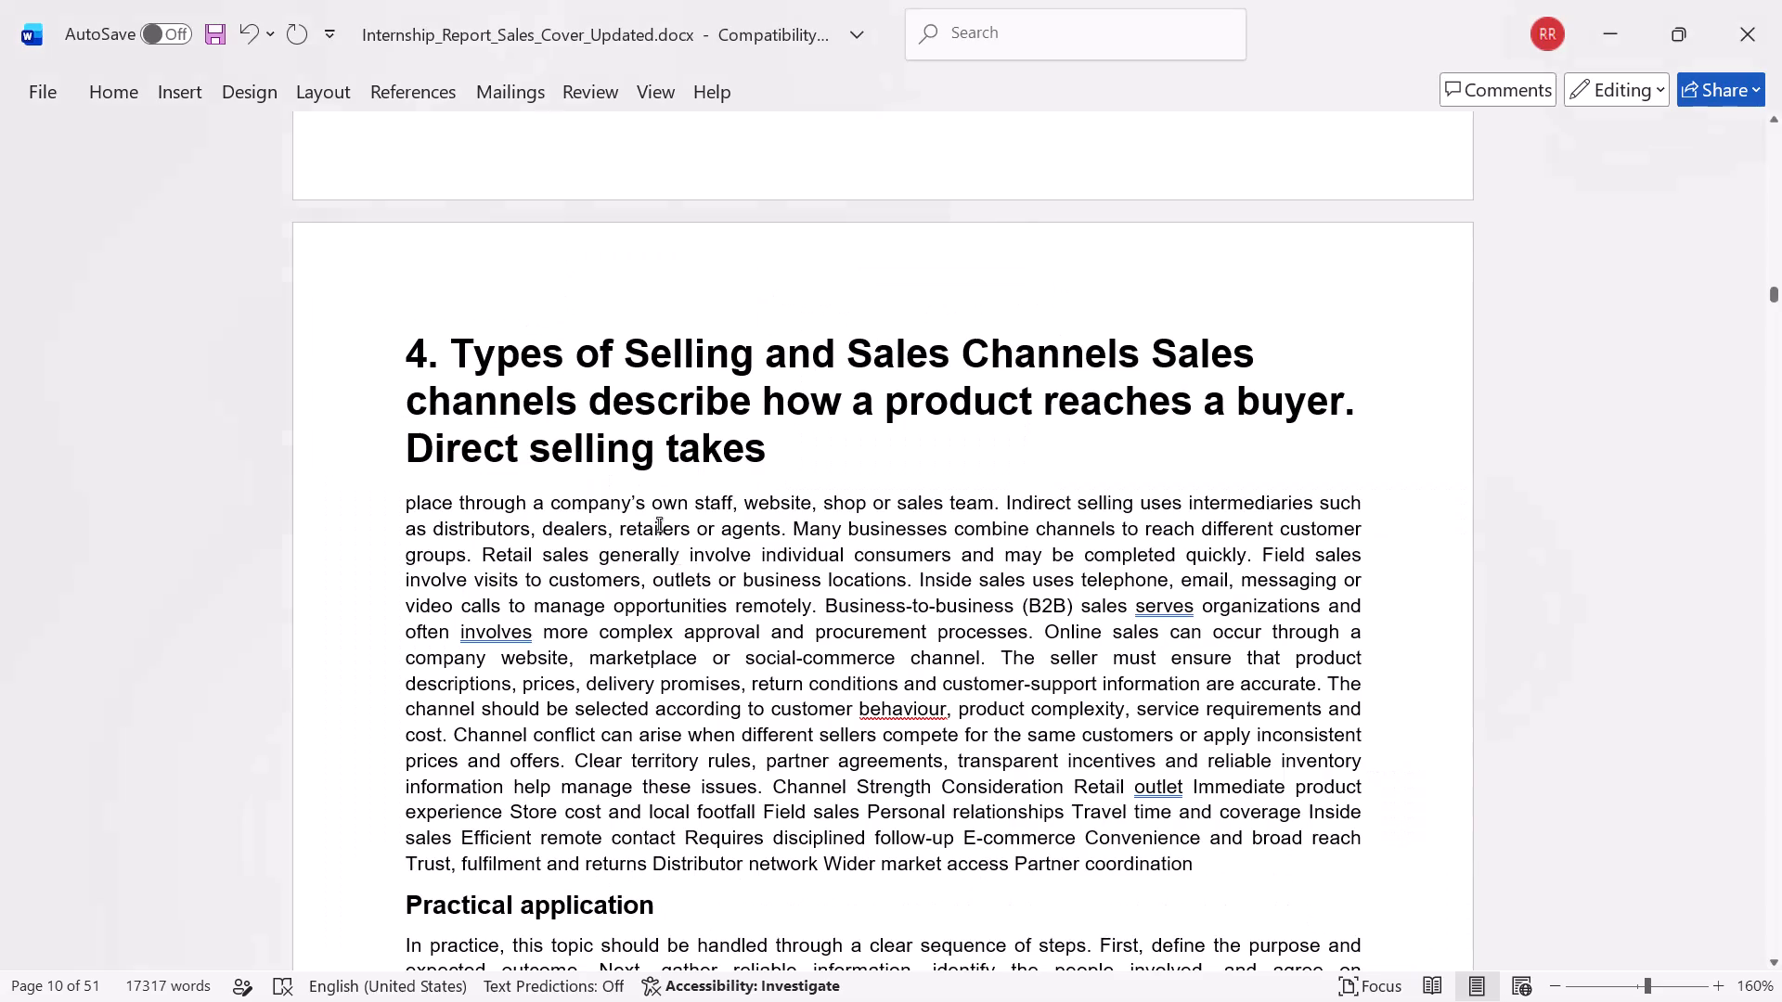
Delete the blank page before the "Types of Selling and Sales Channels" heading.
scroll(646, 424, up, 8)
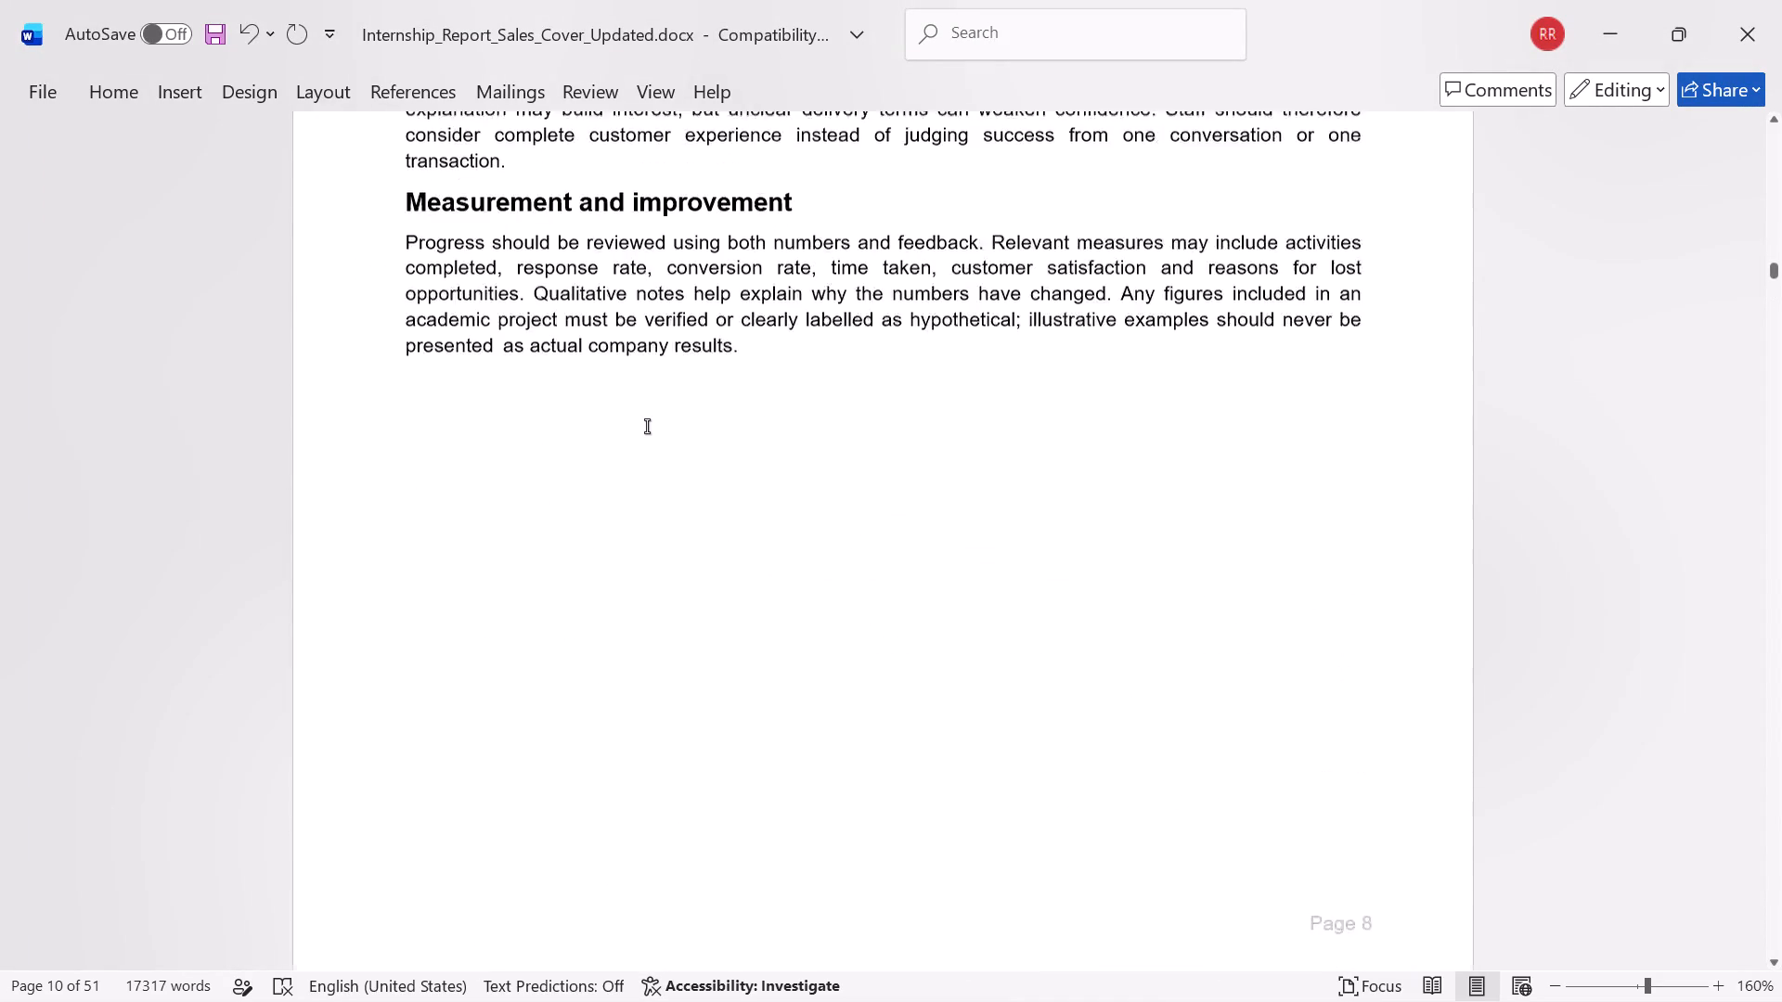
scroll(646, 424, down, 2)
click(646, 424)
scroll(646, 424, up, 1)
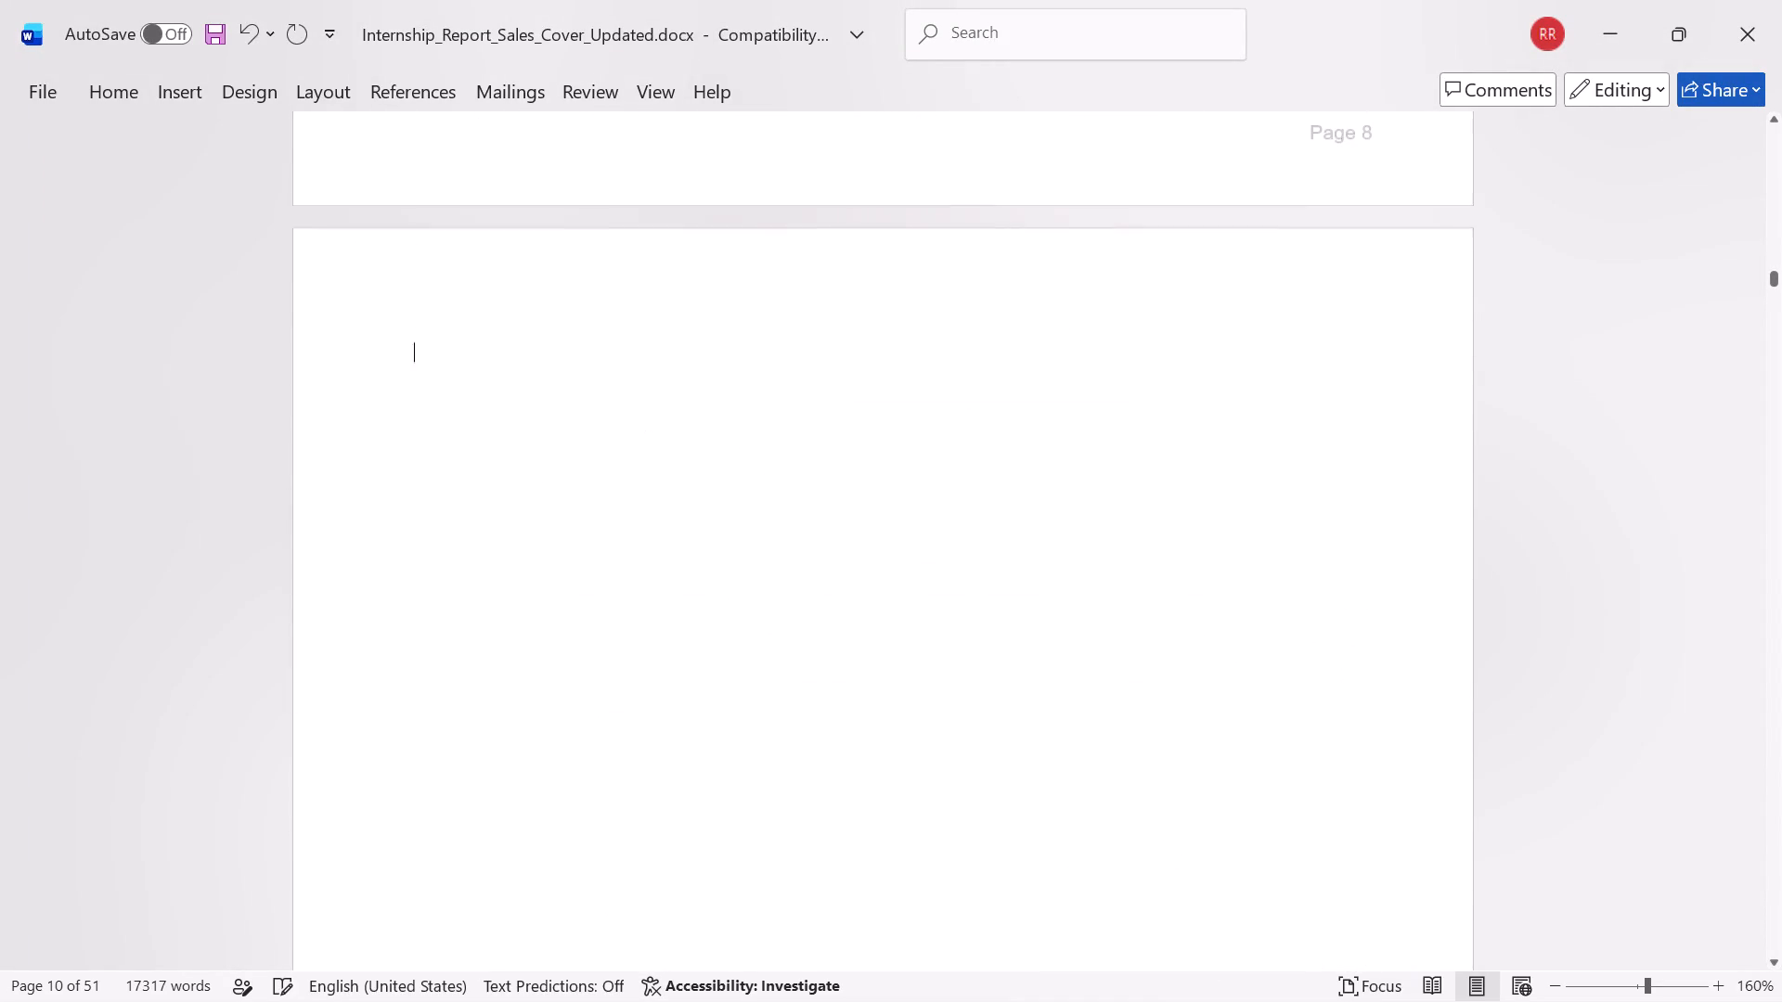
scroll(646, 424, up, 1)
key(Delete)
Add blank lines after the last Measurement and improvement paragraph of Sales and Marketing until the insertion point reaches a new page.
scroll(646, 424, up, 1)
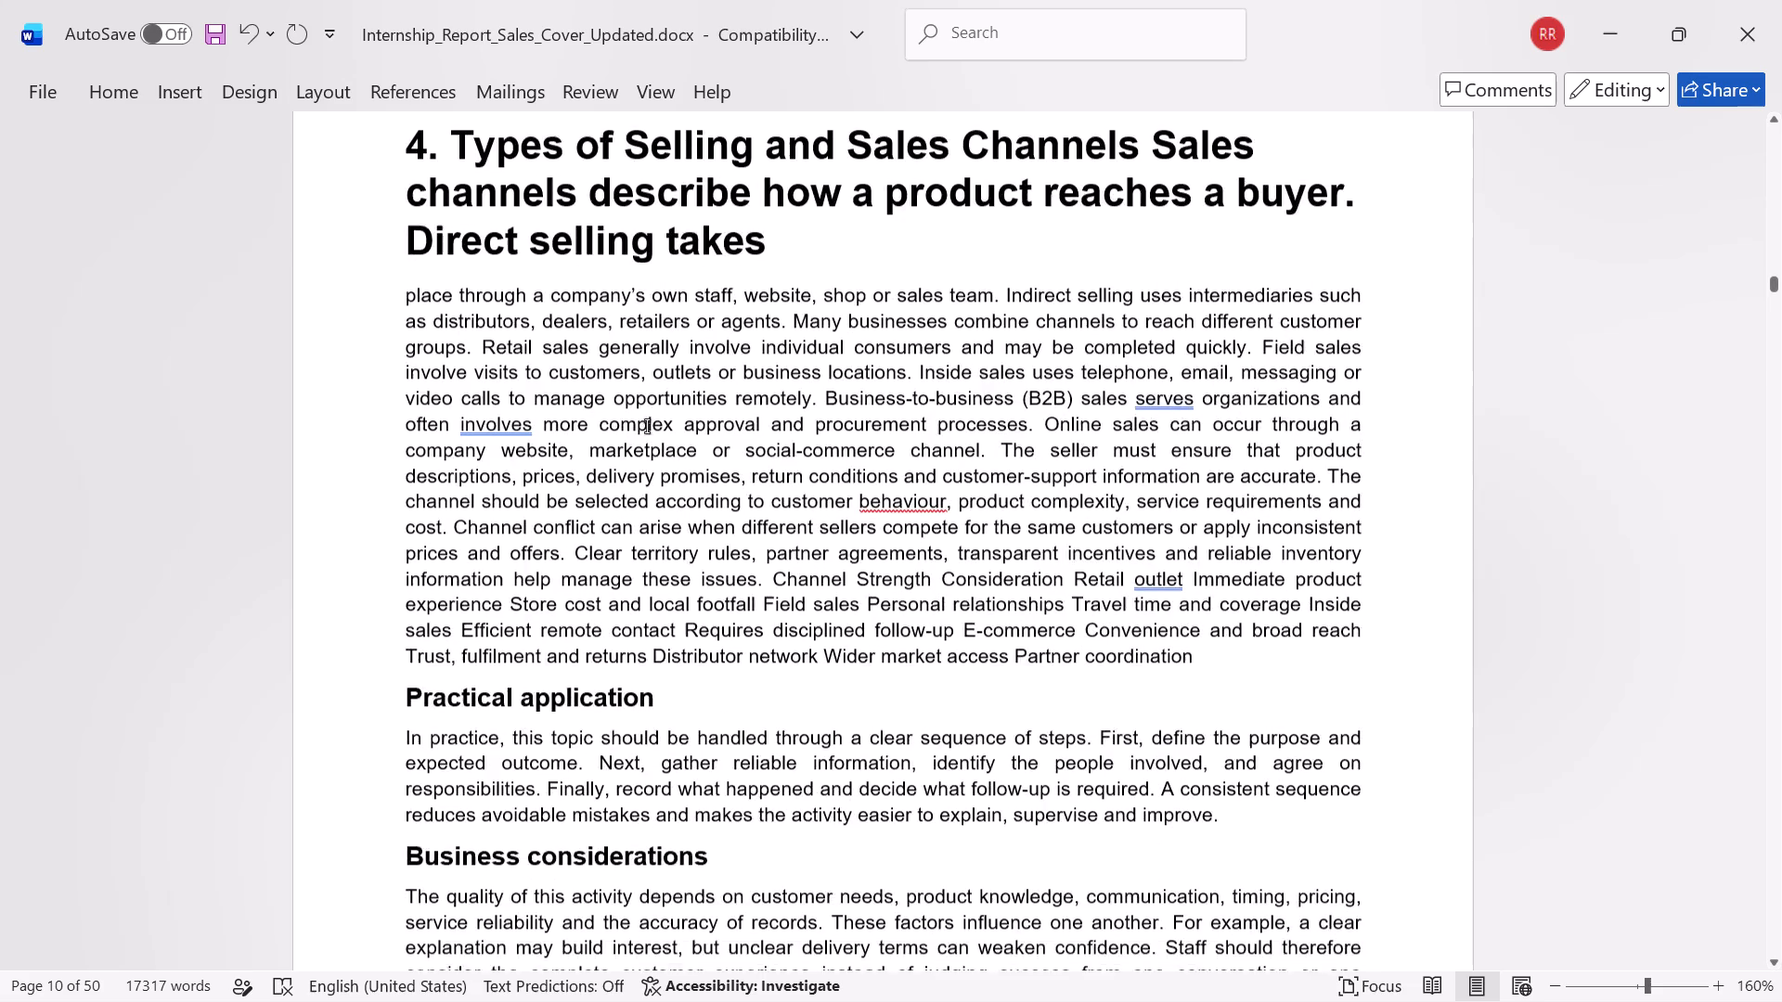
scroll(646, 424, up, 1)
click(600, 346)
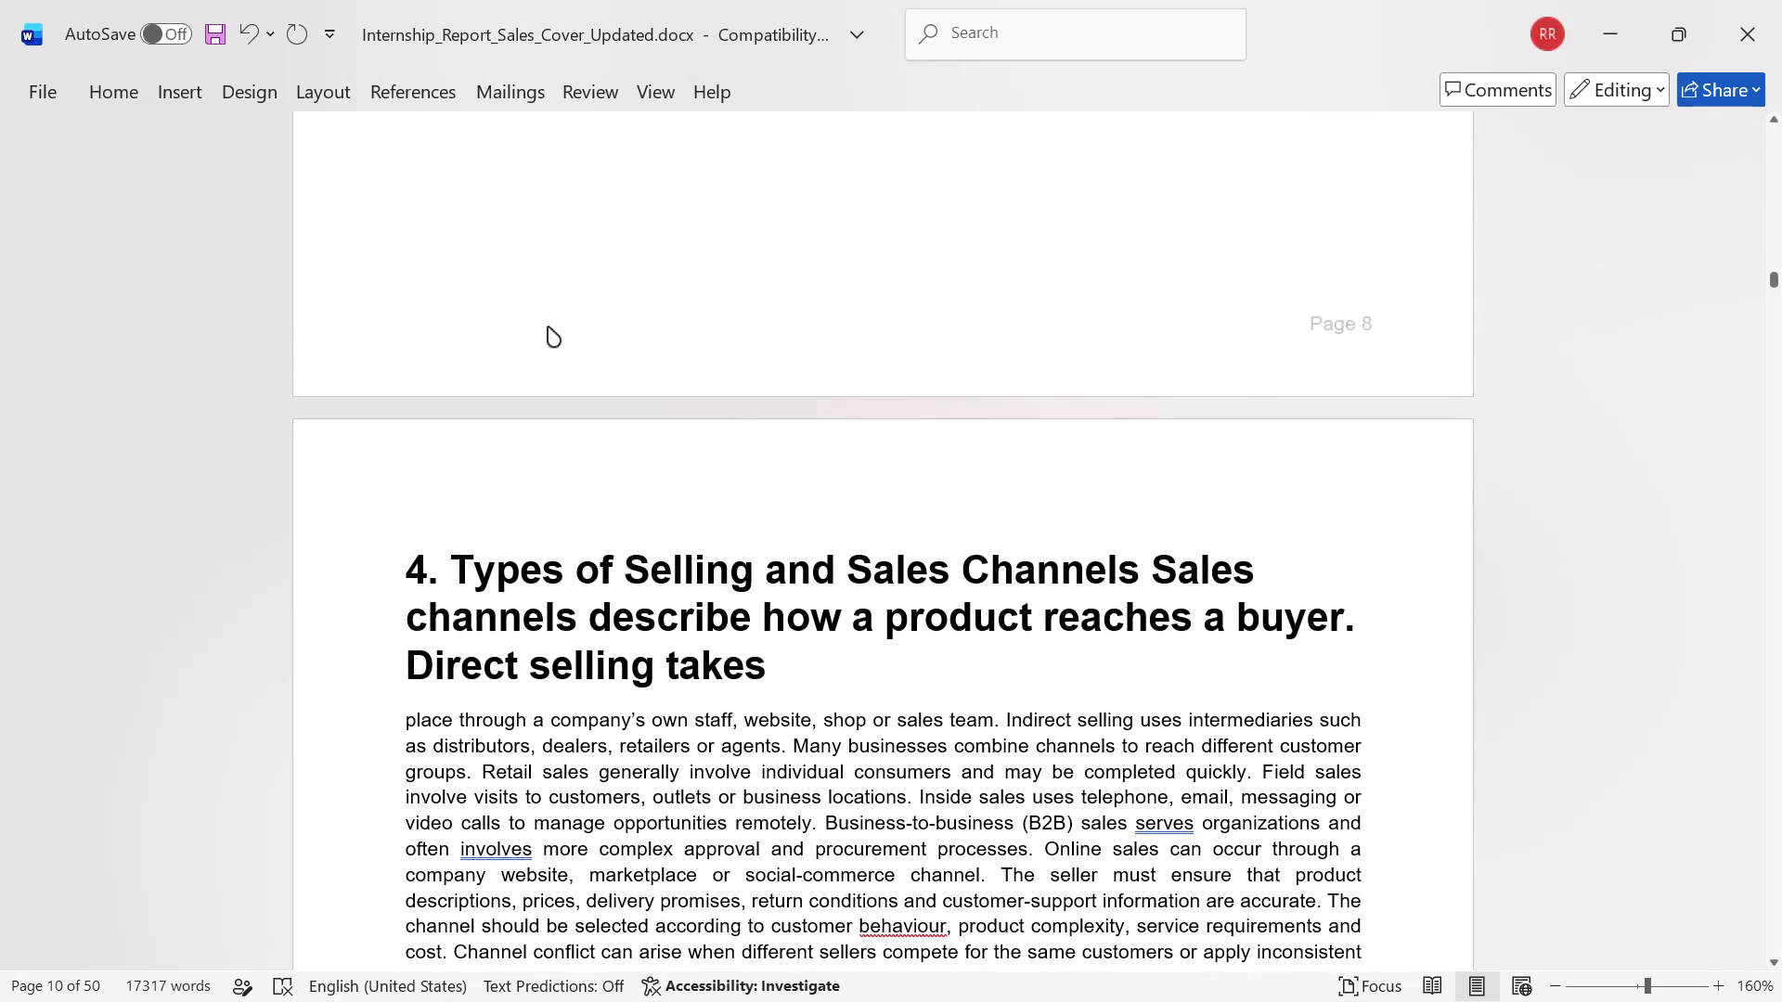
click(513, 305)
scroll(513, 305, up, 1)
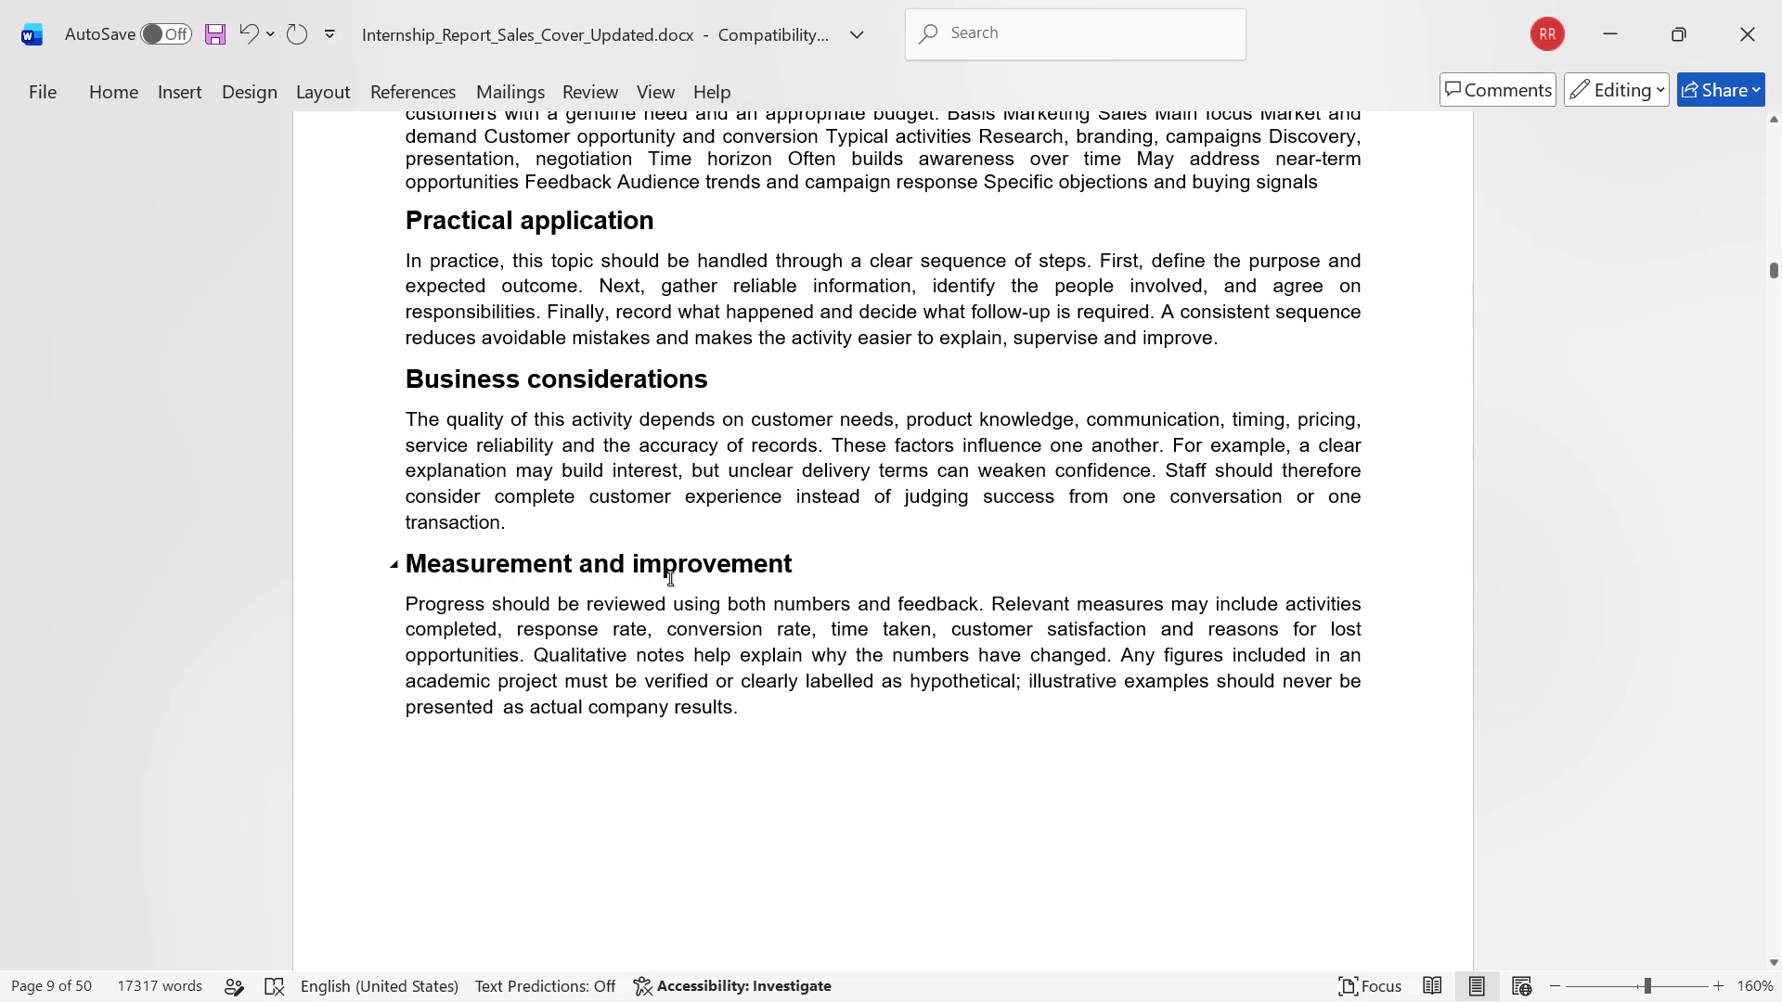
click(762, 713)
key(Return)
key(Return)
key(Return)
key(Return)
key(Return)
key(Return)
key(Return)
key(Return)
scroll(762, 713, down, 1)
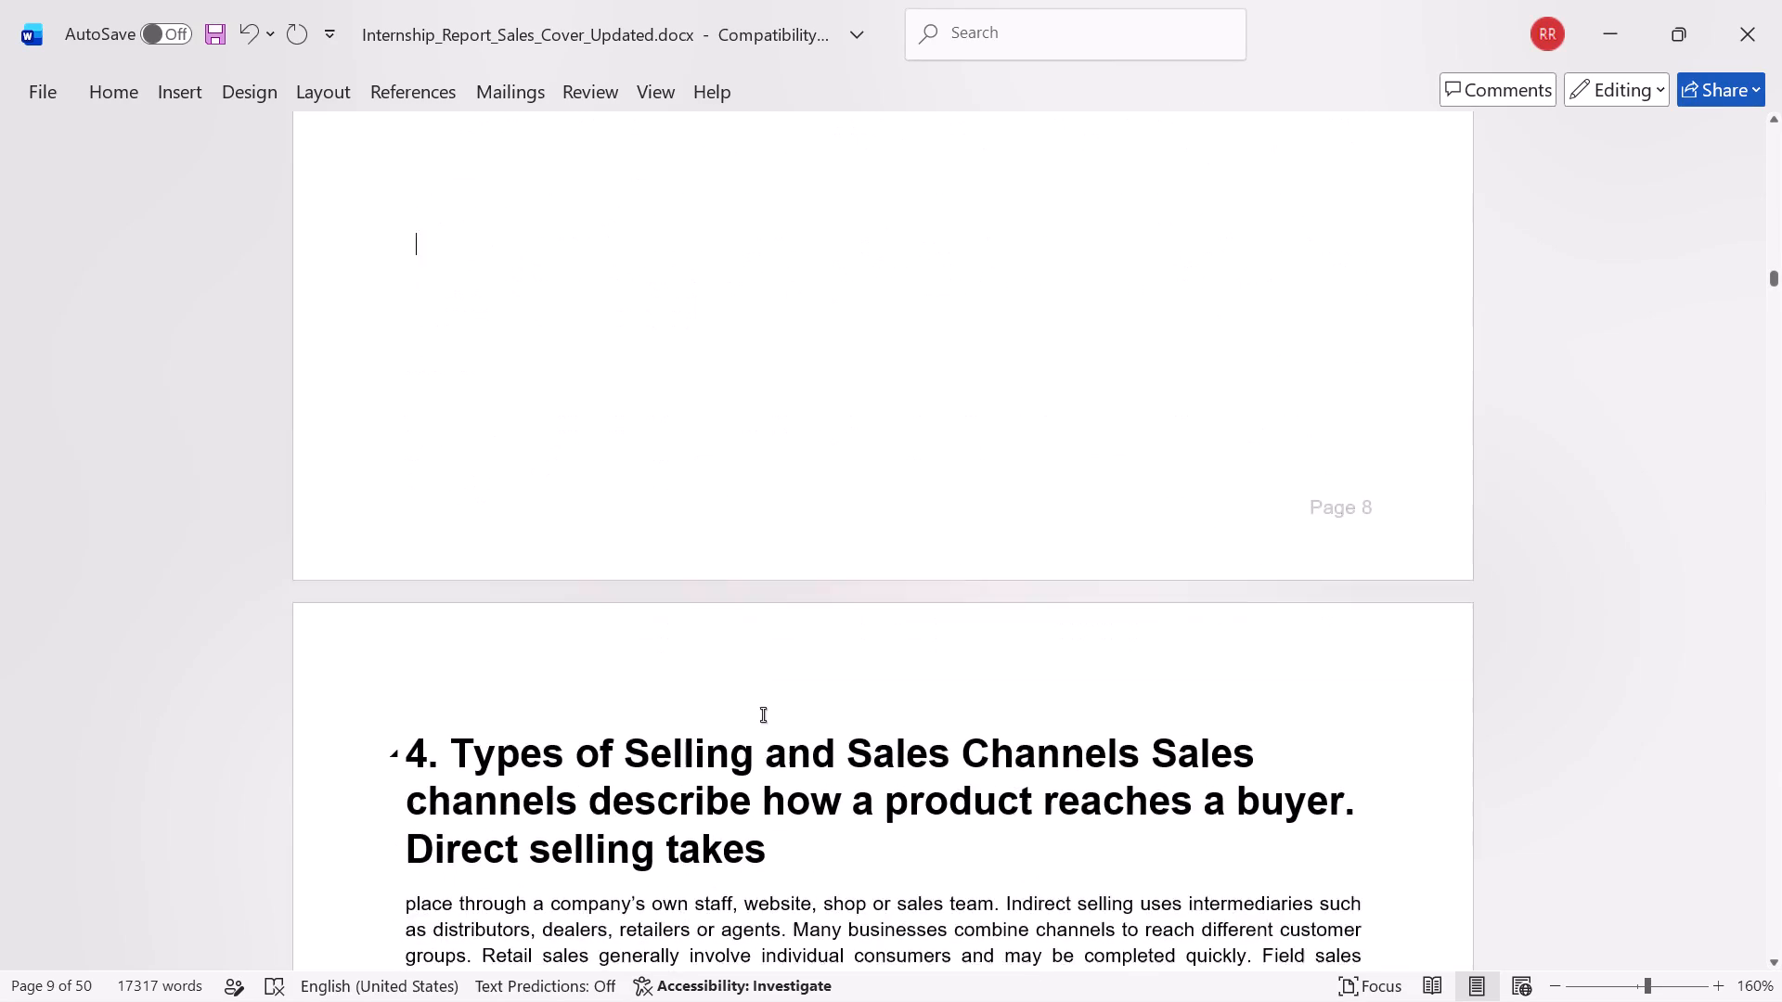
scroll(762, 713, down, 1)
key(Return)
key(Return)
key(Return)
key(Return)
key(Return)
key(Return)
key(Return)
key(Return)
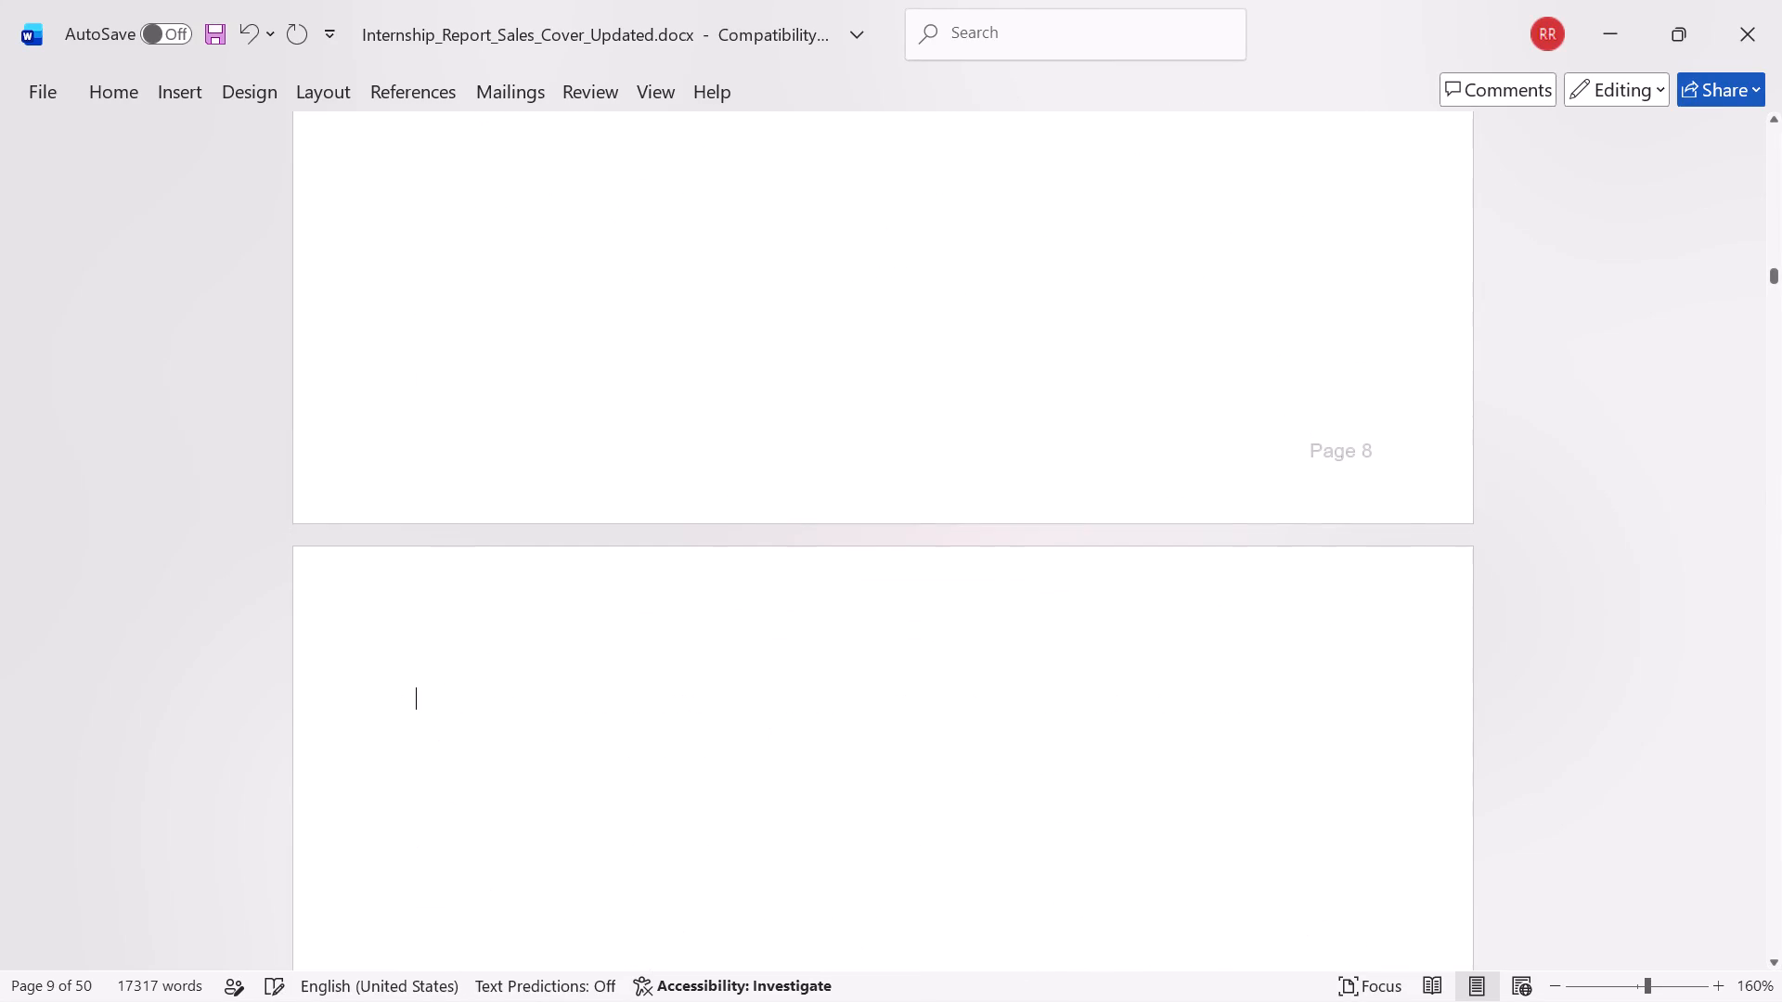
key(backslash)
key(BackSpace)
key(BackSpace)
key(BackSpace)
key(BackSpace)
key(Return)
Start a numbered item "4." at the top of the new page after the Sales and Marketing section.
key(4)
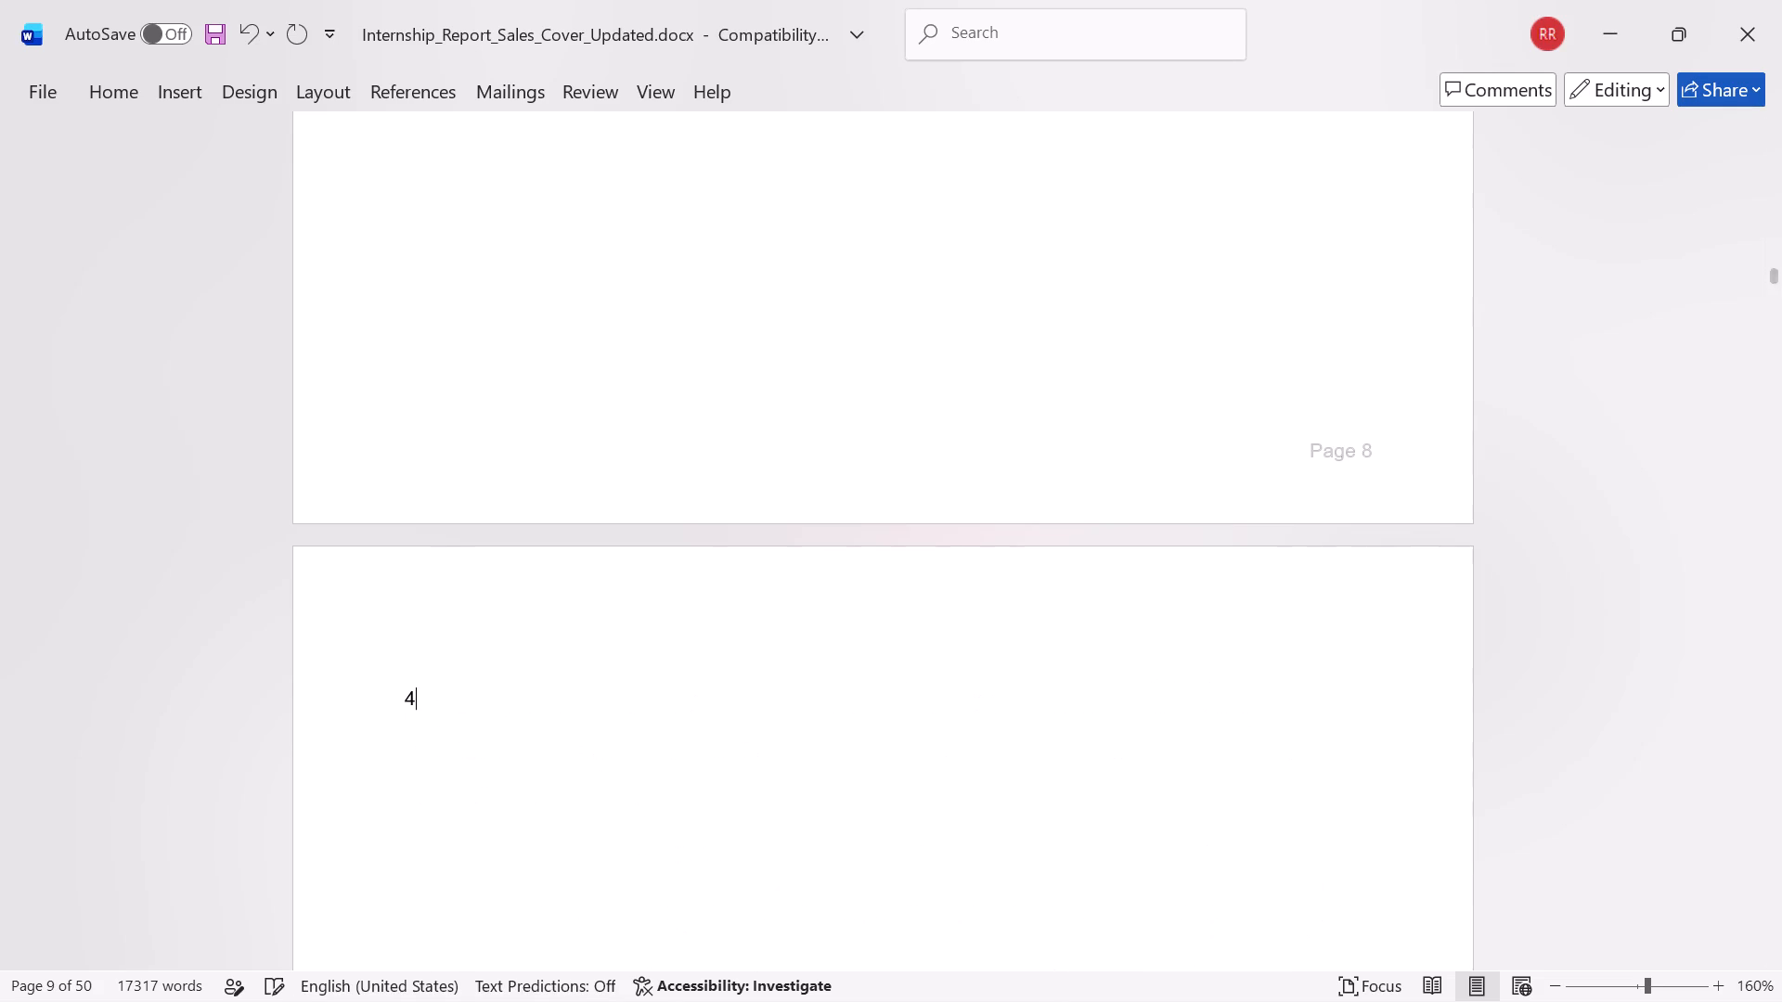
key(BackSpace)
key(shift+dollar)
key(BackSpace)
text(4.)
key(space)
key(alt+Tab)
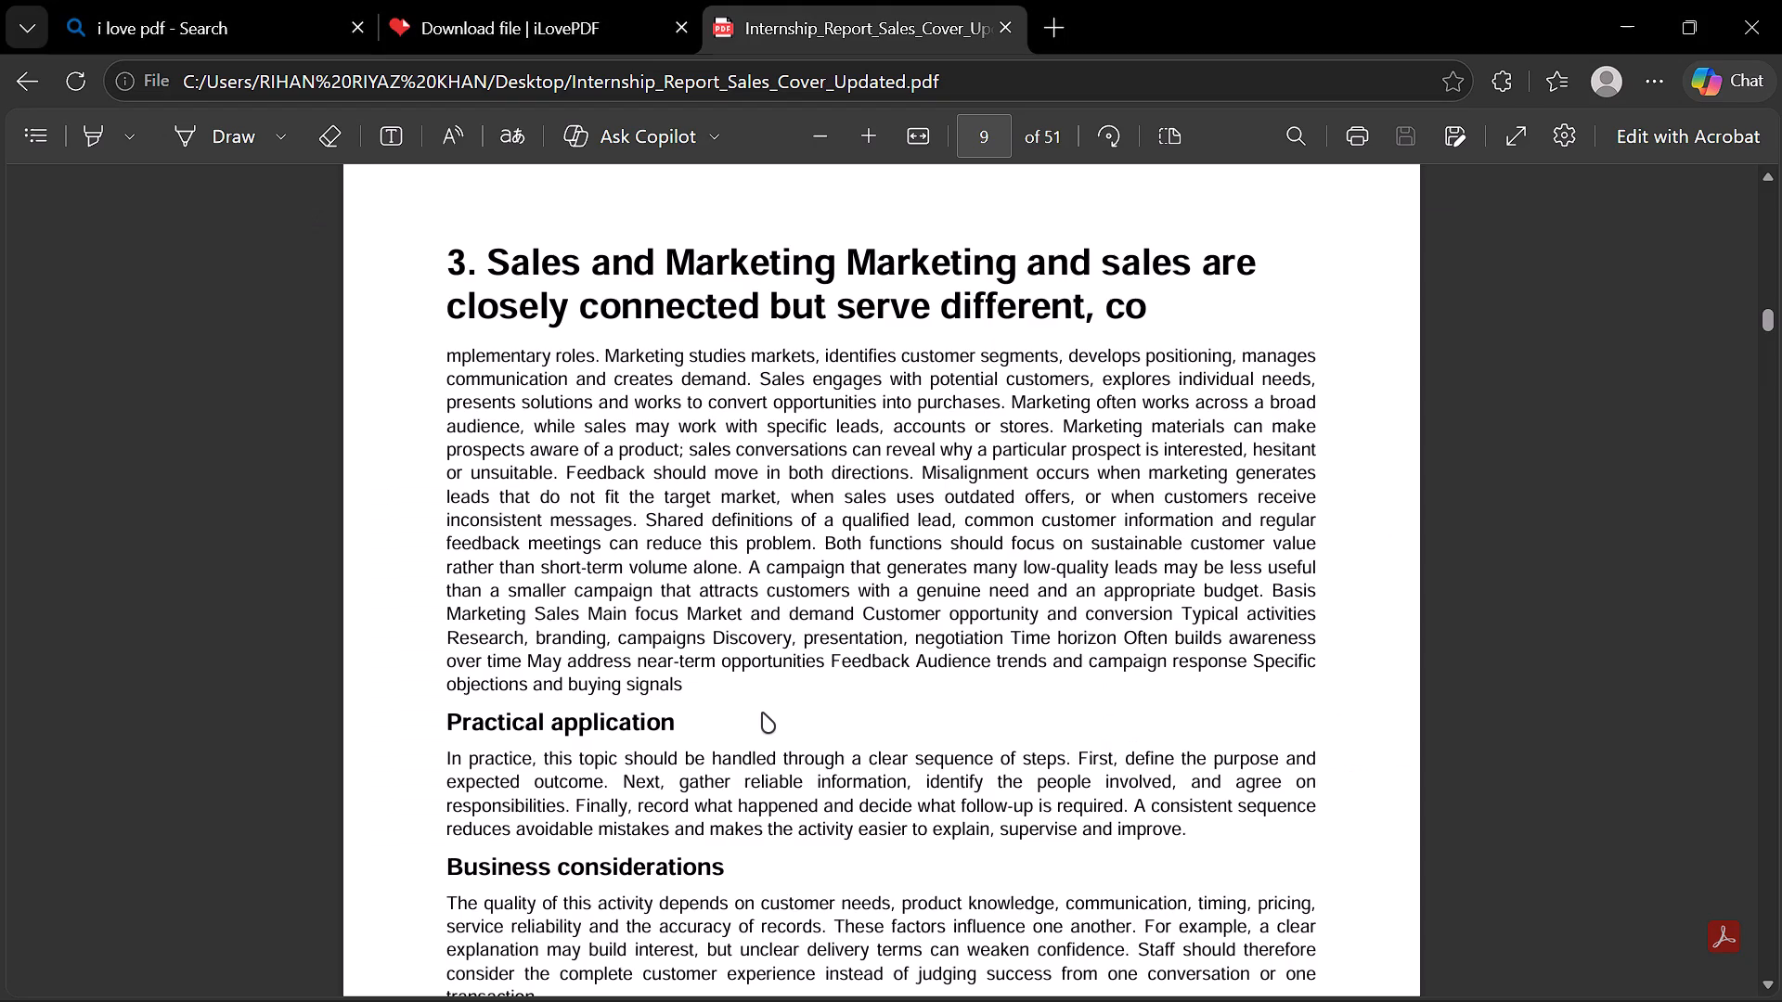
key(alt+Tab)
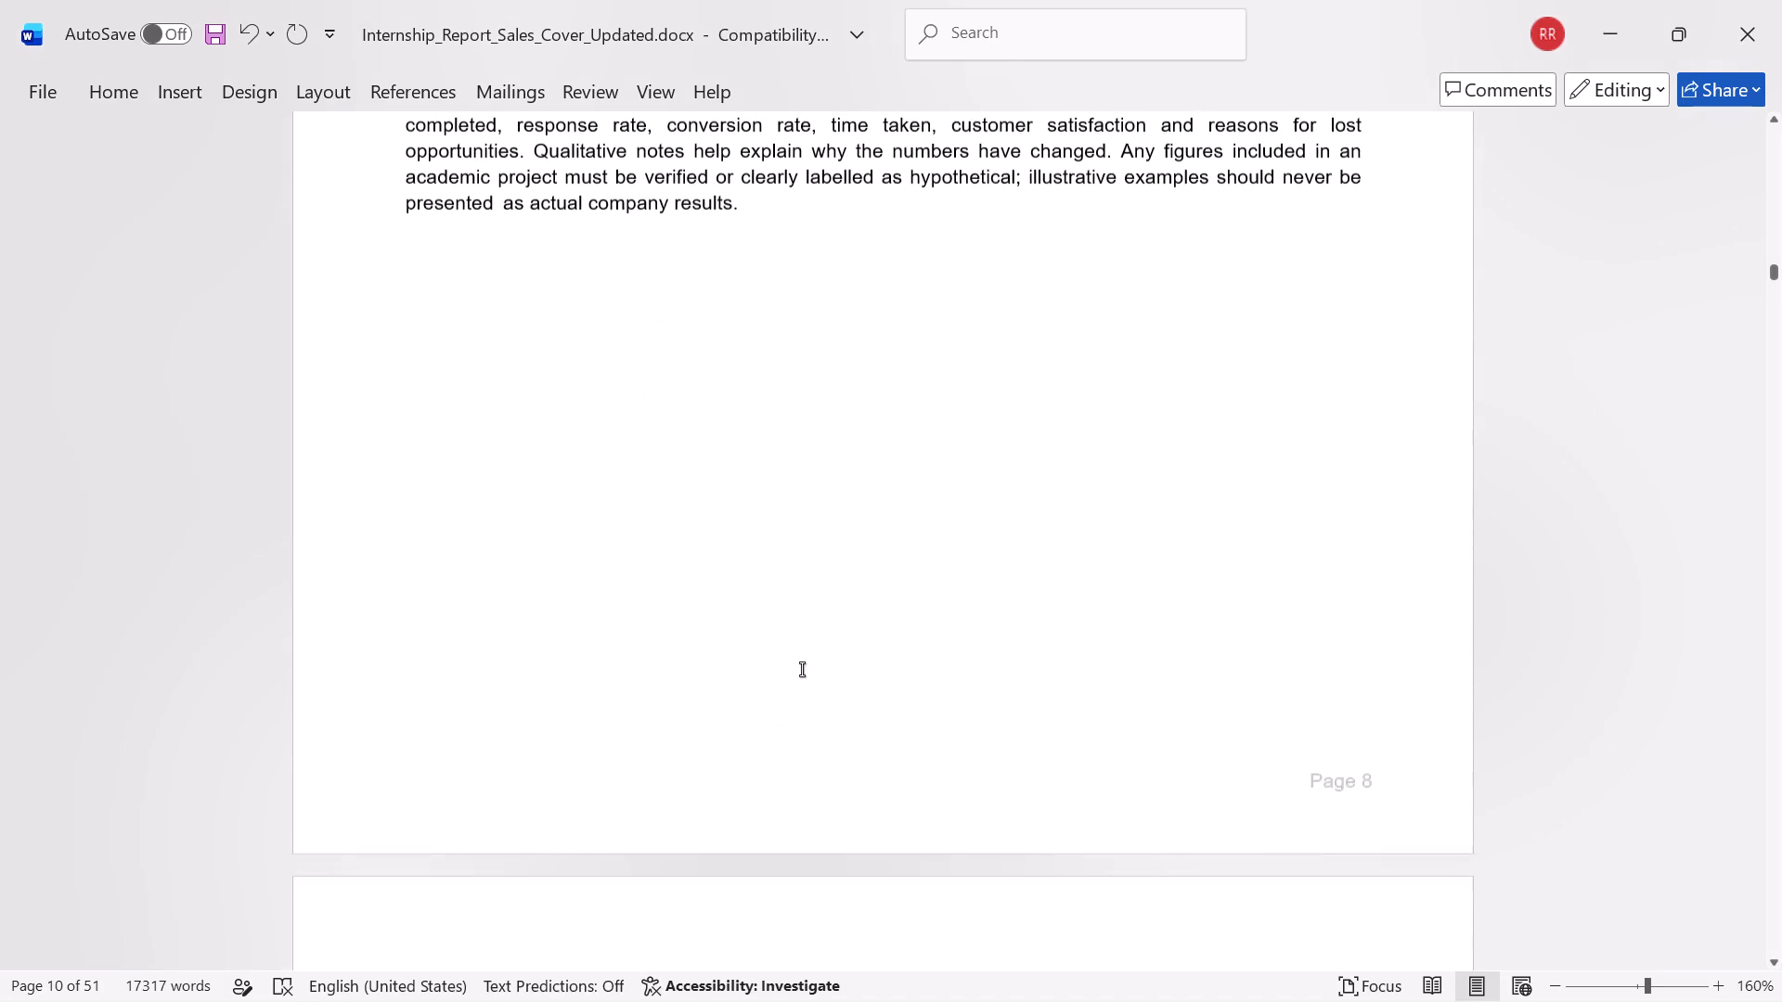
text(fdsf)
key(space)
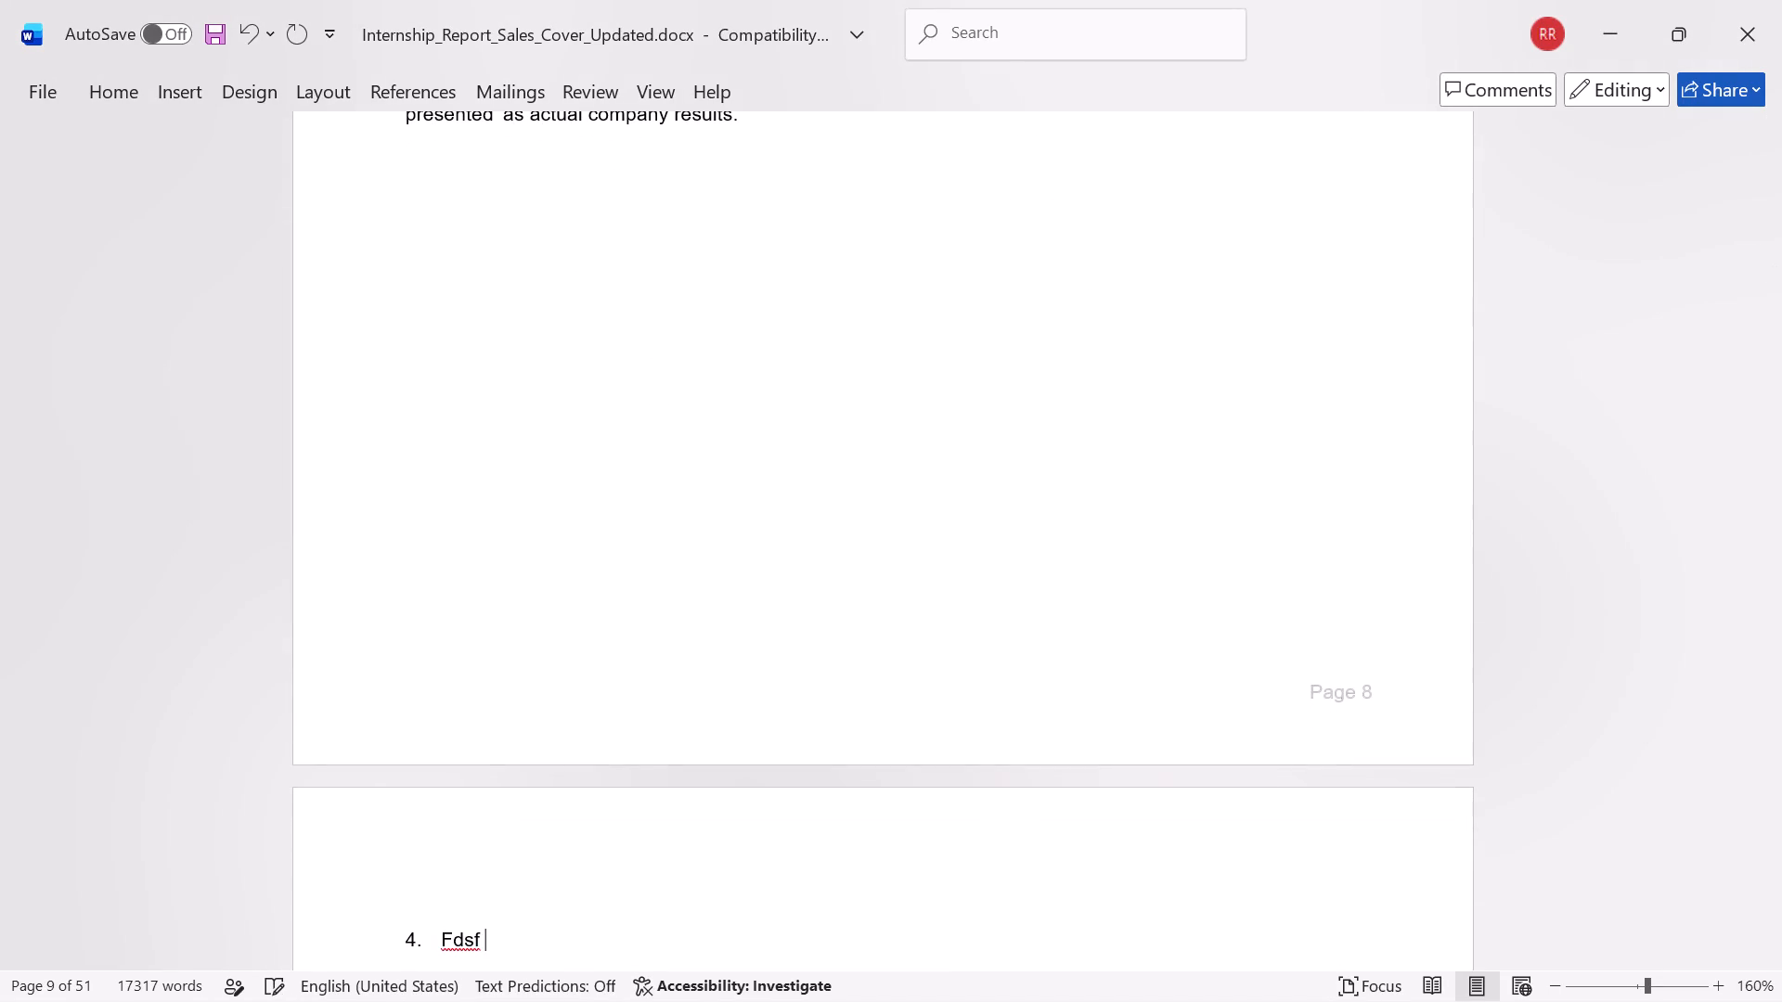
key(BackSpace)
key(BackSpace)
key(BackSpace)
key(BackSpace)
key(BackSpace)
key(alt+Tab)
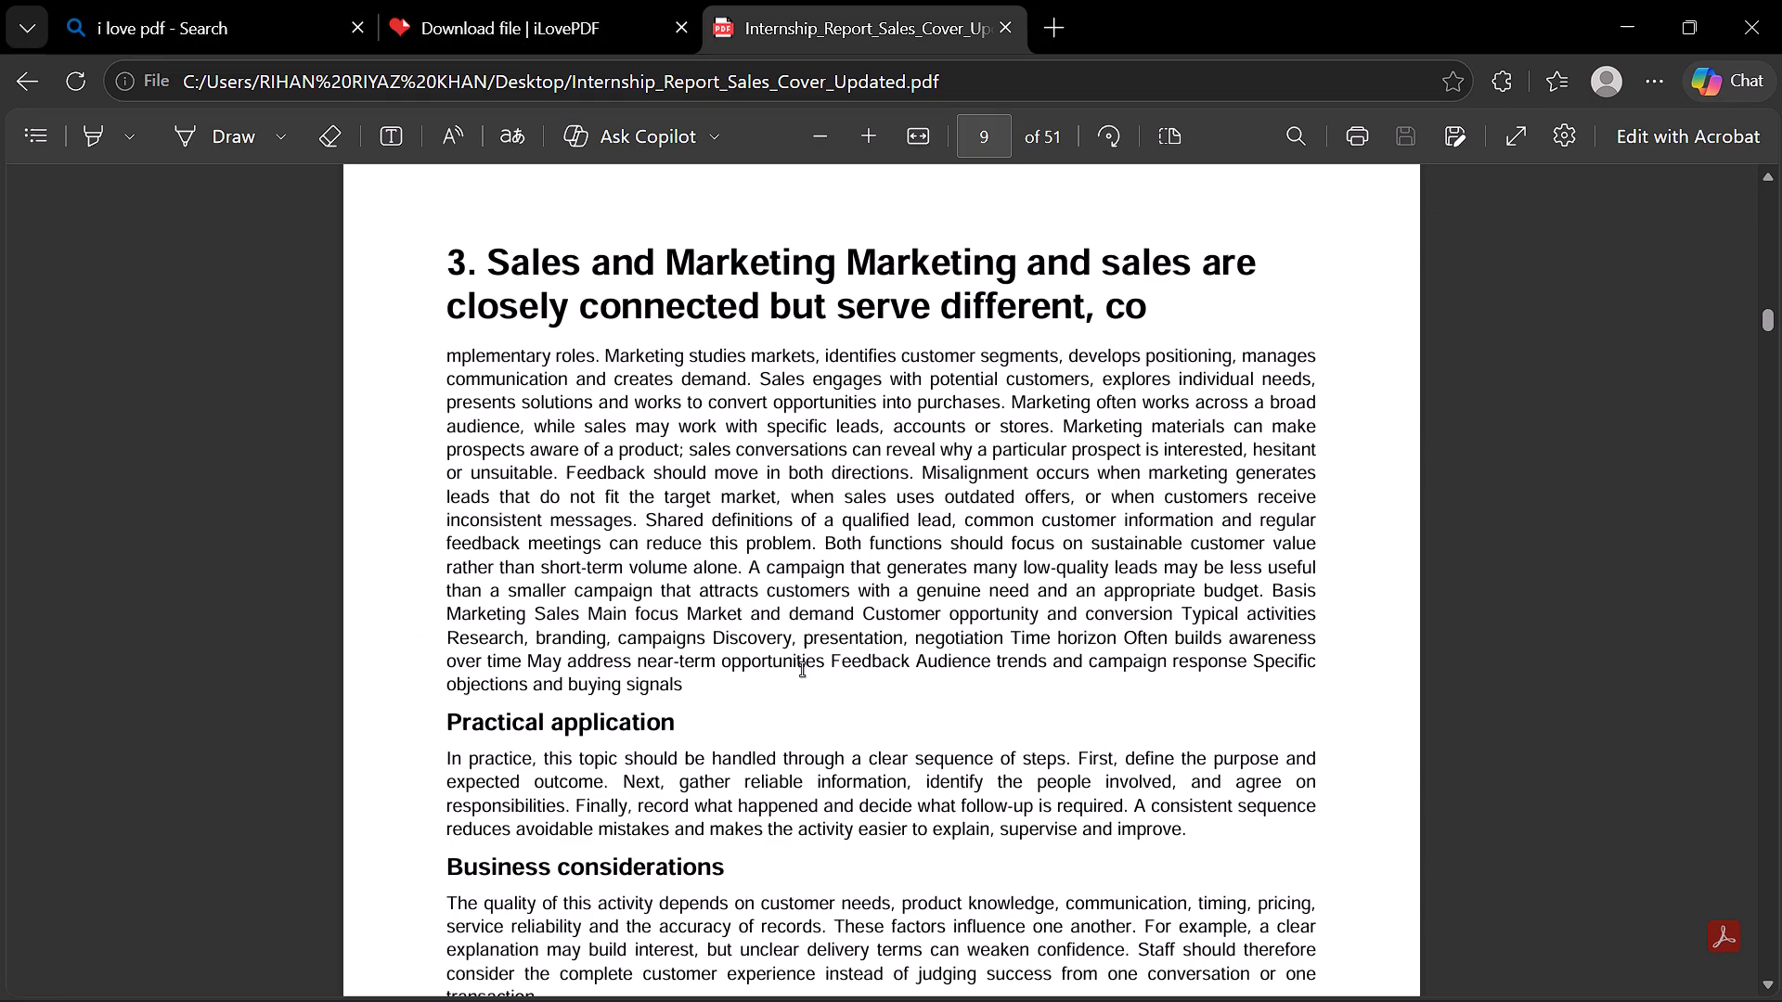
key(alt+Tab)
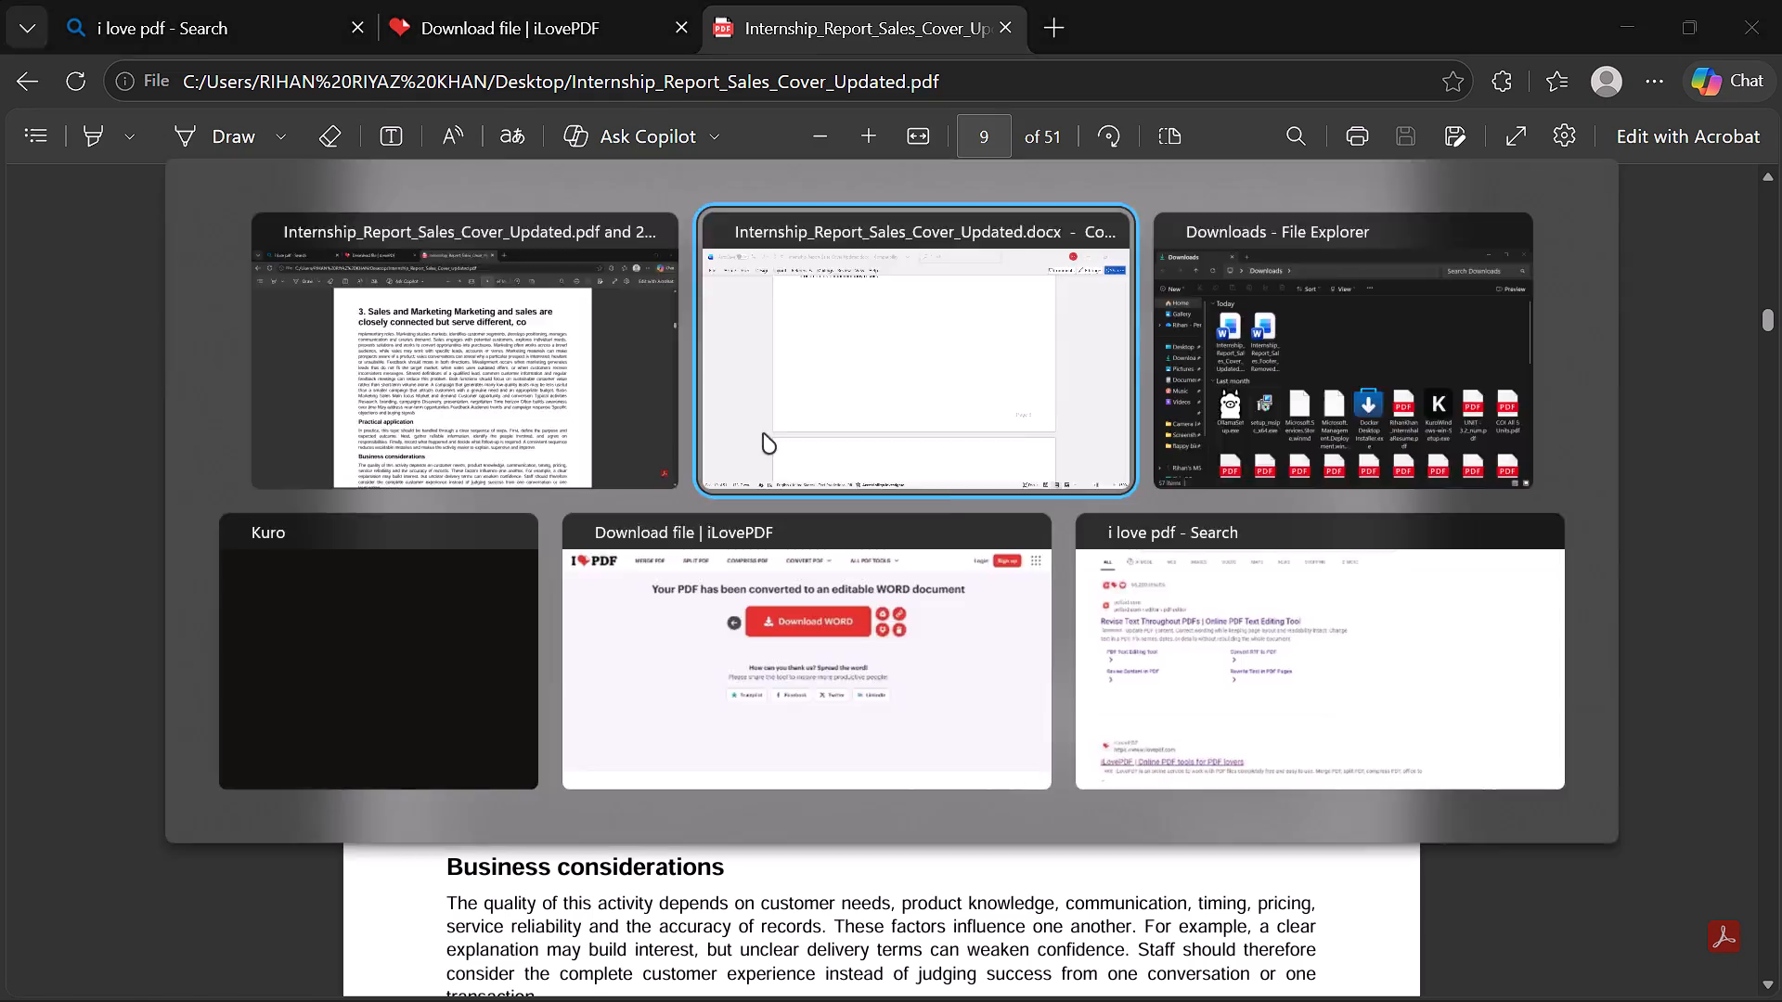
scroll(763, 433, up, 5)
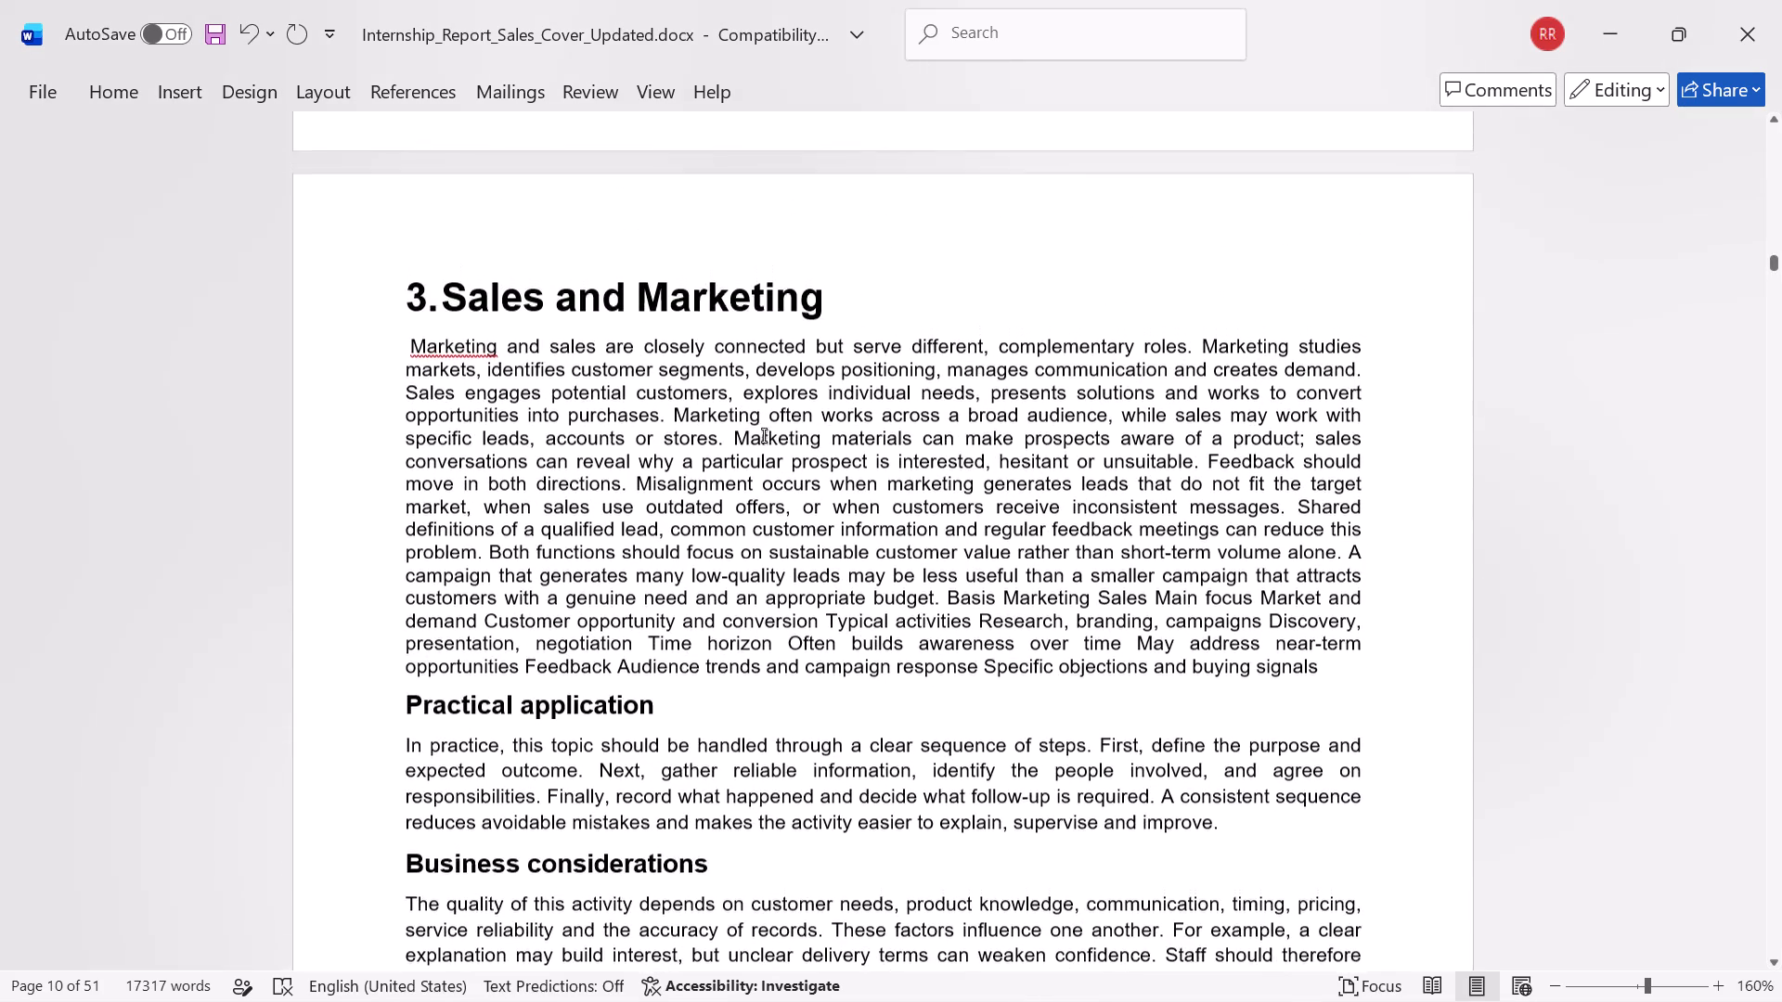
Enter "Objective and Importance of sales" as the text of item 4, following the title in the PDF, and left-align it.
alt+scroll(763, 433, up, 1)
key(alt+Tab)
key(alt+Tab)
key(alt+Tab)
scroll(763, 433, down, 3)
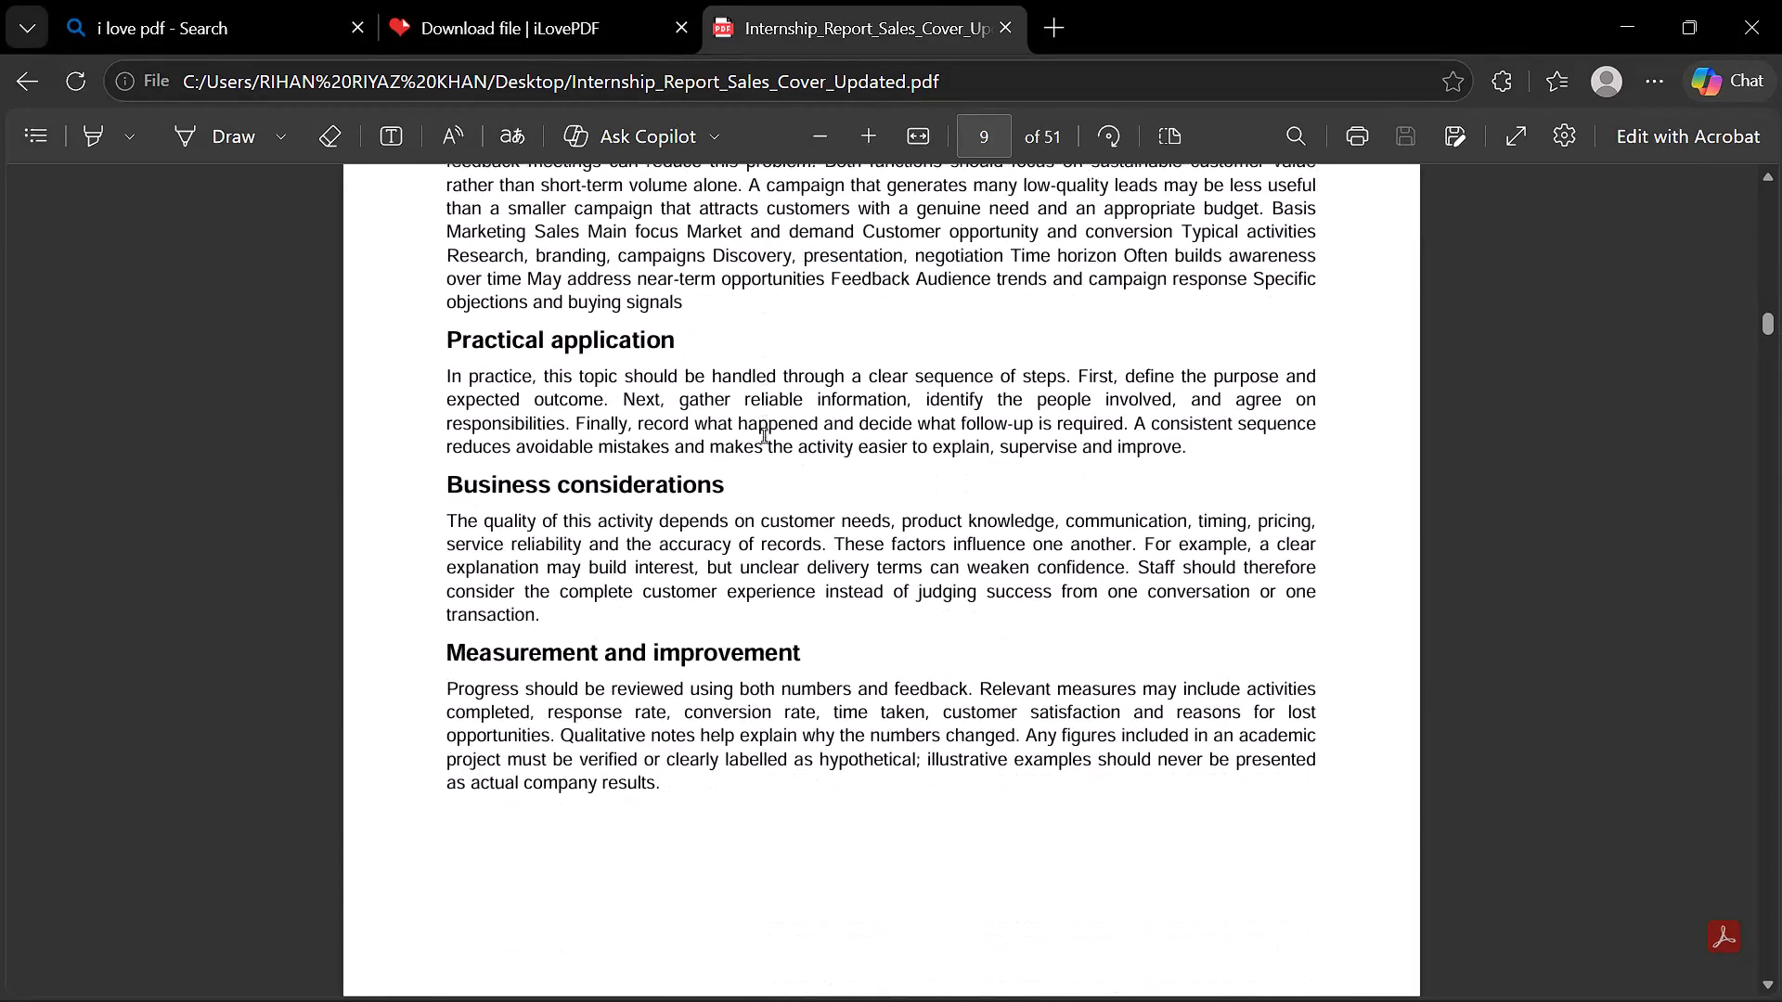
scroll(763, 433, down, 8)
key(alt+Tab)
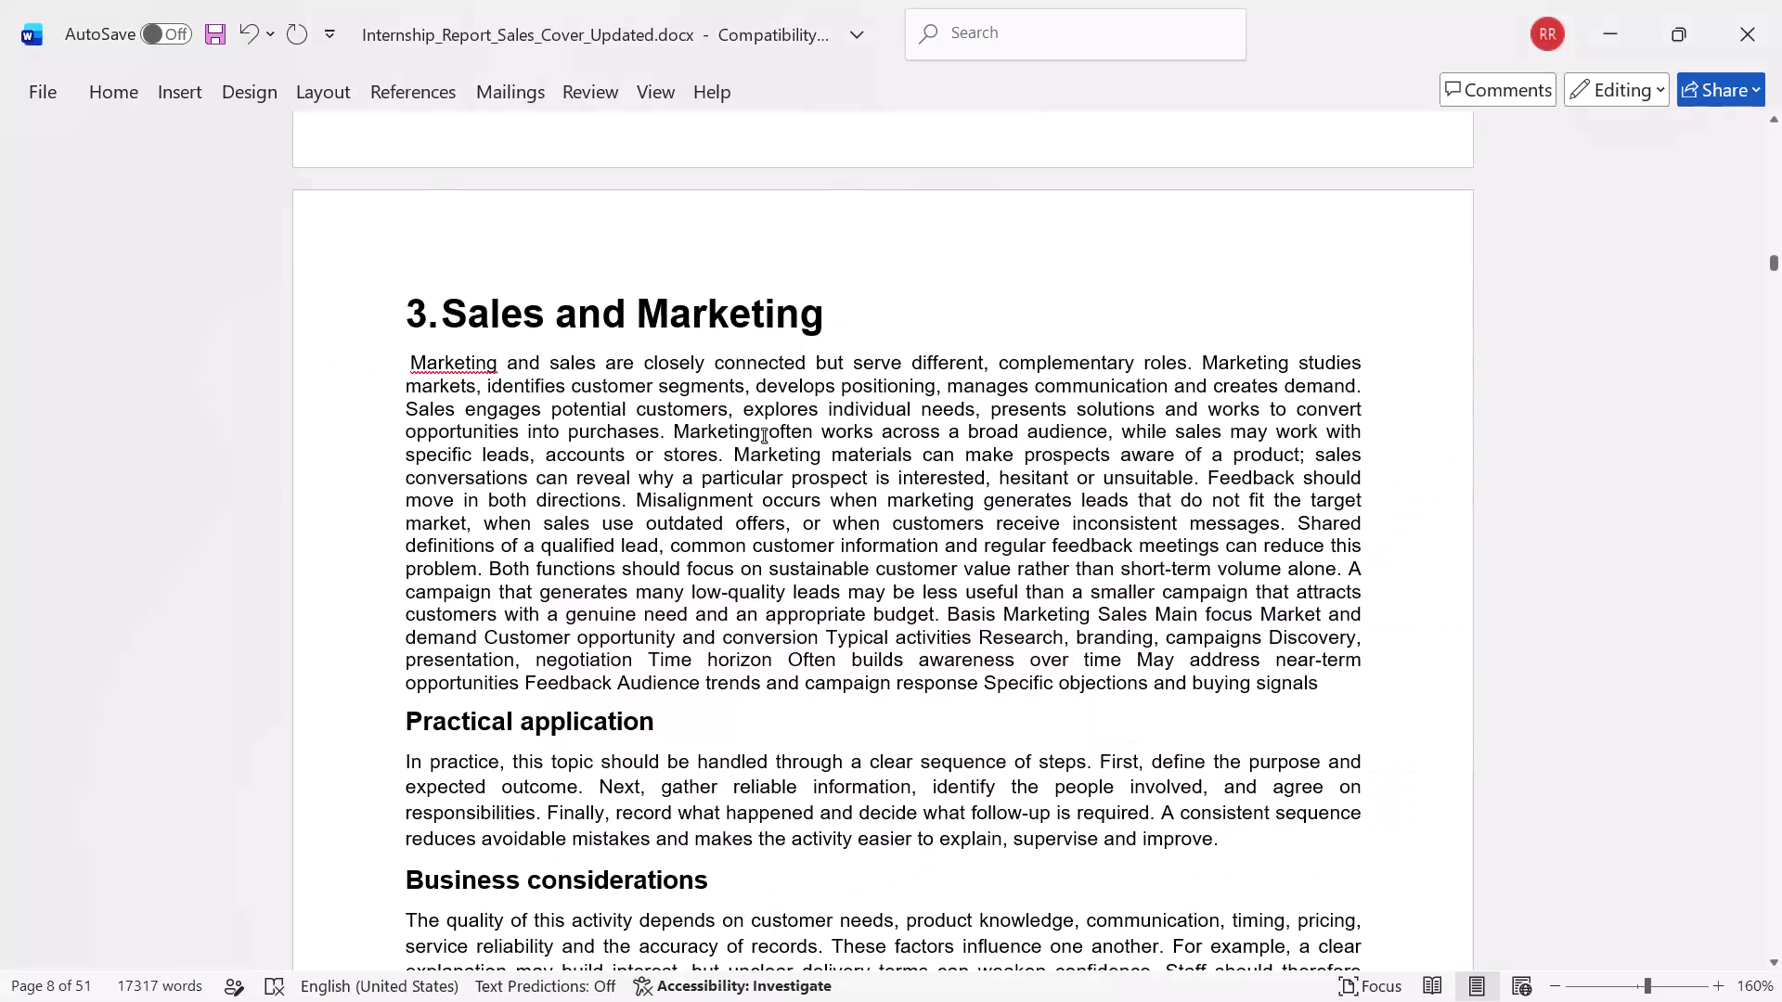
scroll(655, 608, down, 1)
text(Objective and Im)
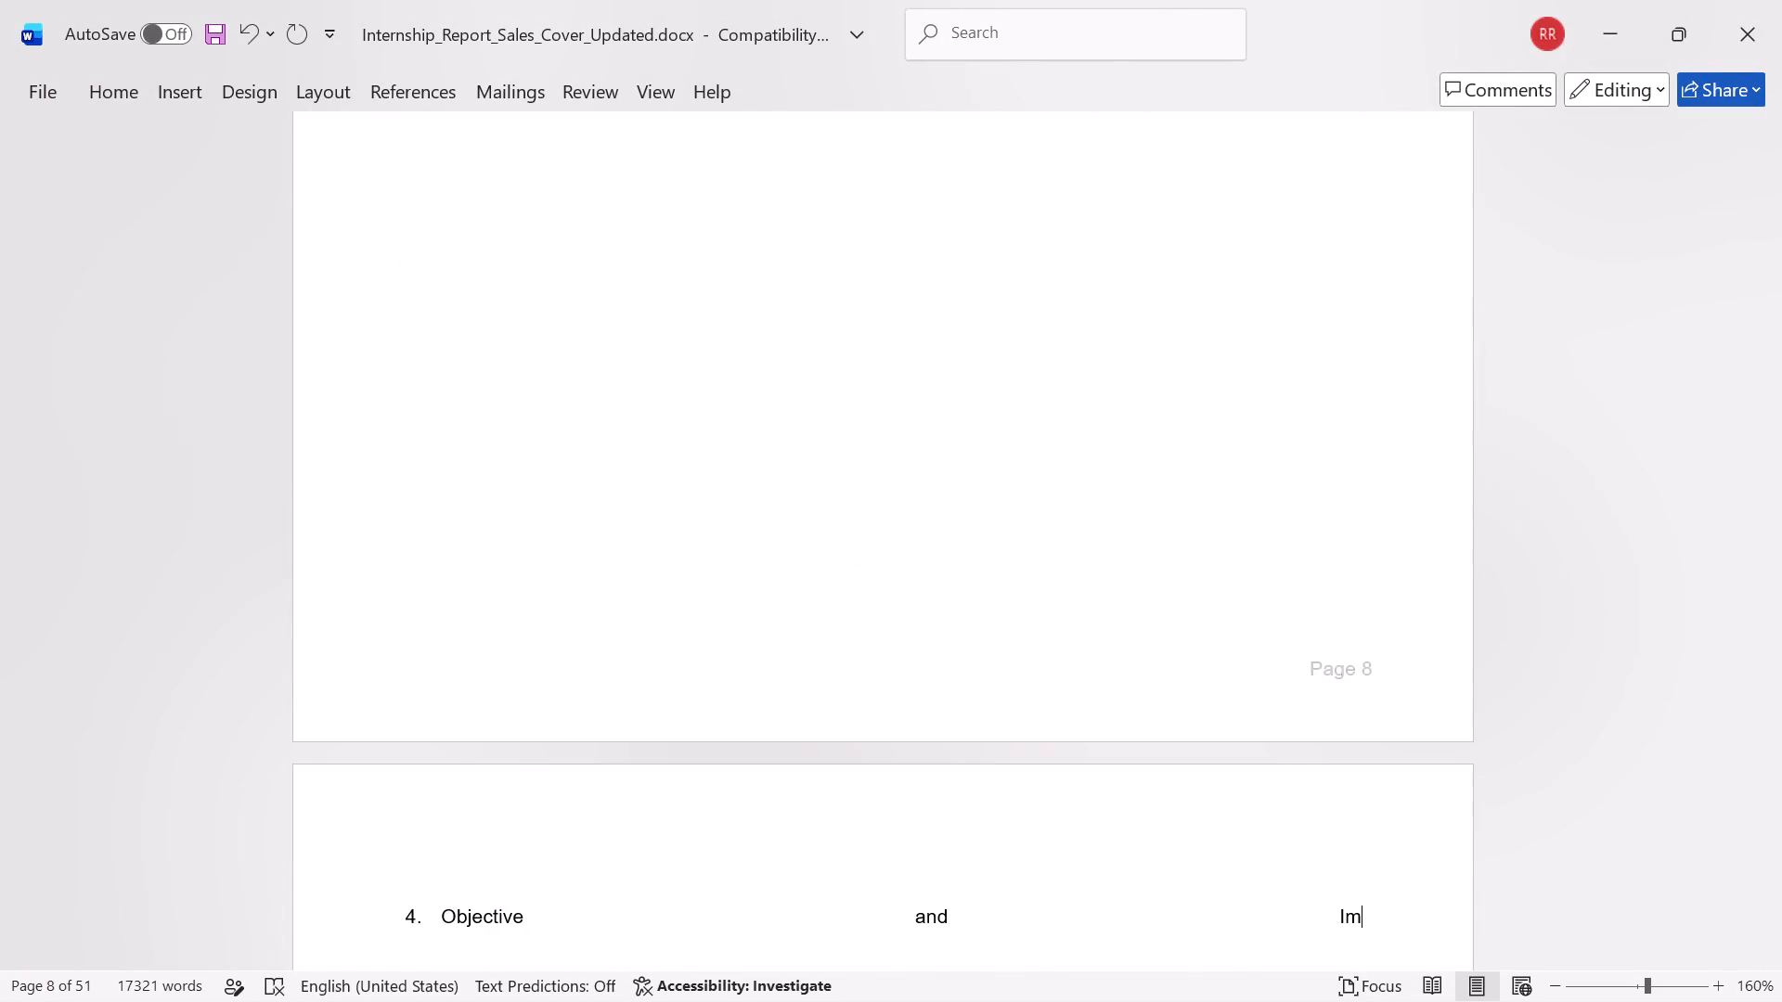
key(ctrl+l)
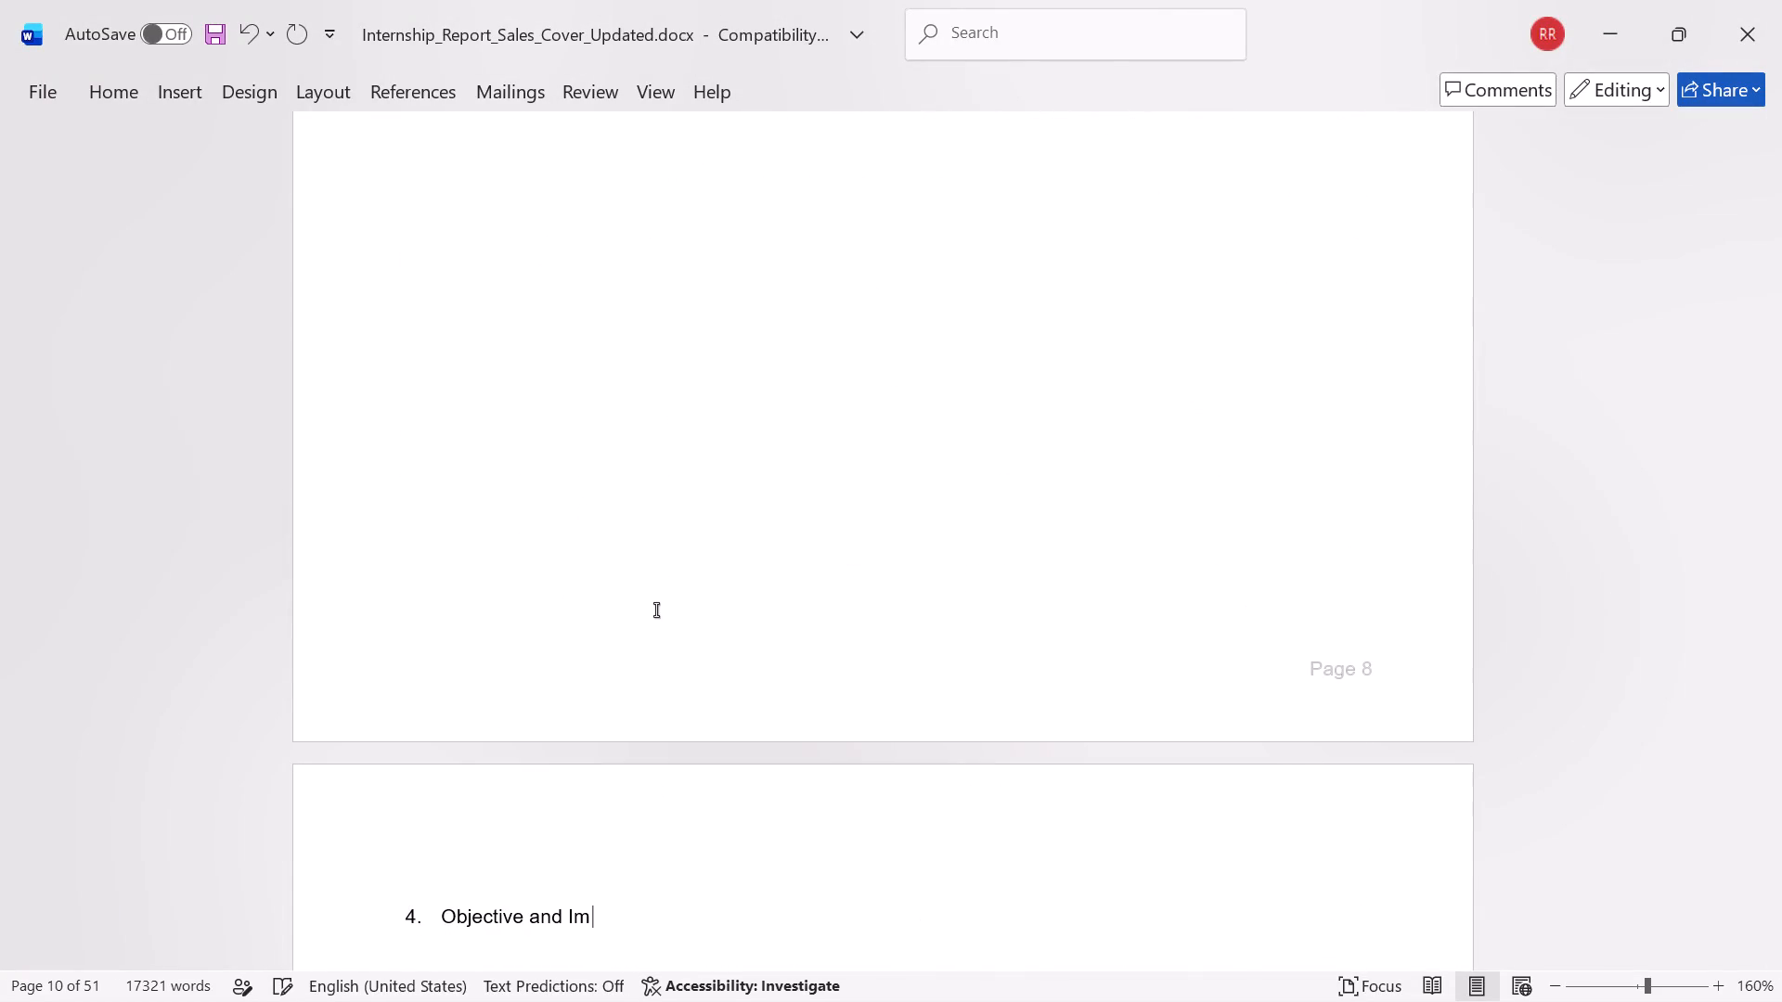
text(portance)
key(alt+Tab)
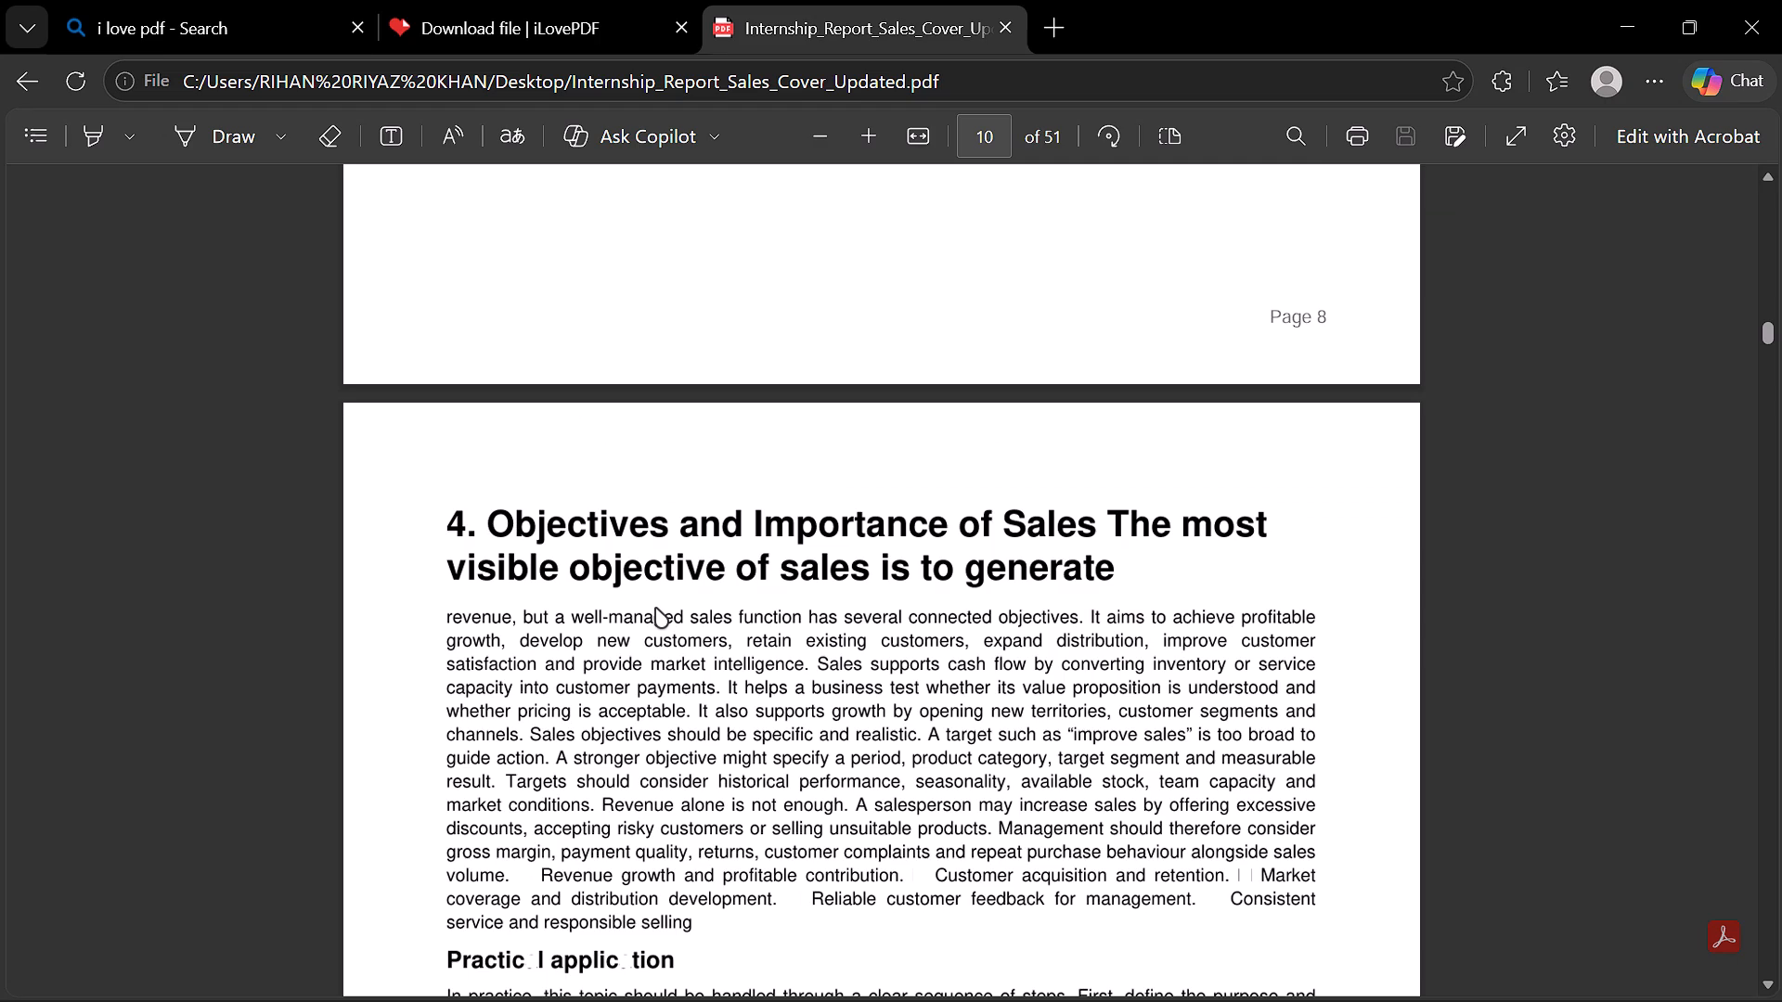
key(alt+Tab)
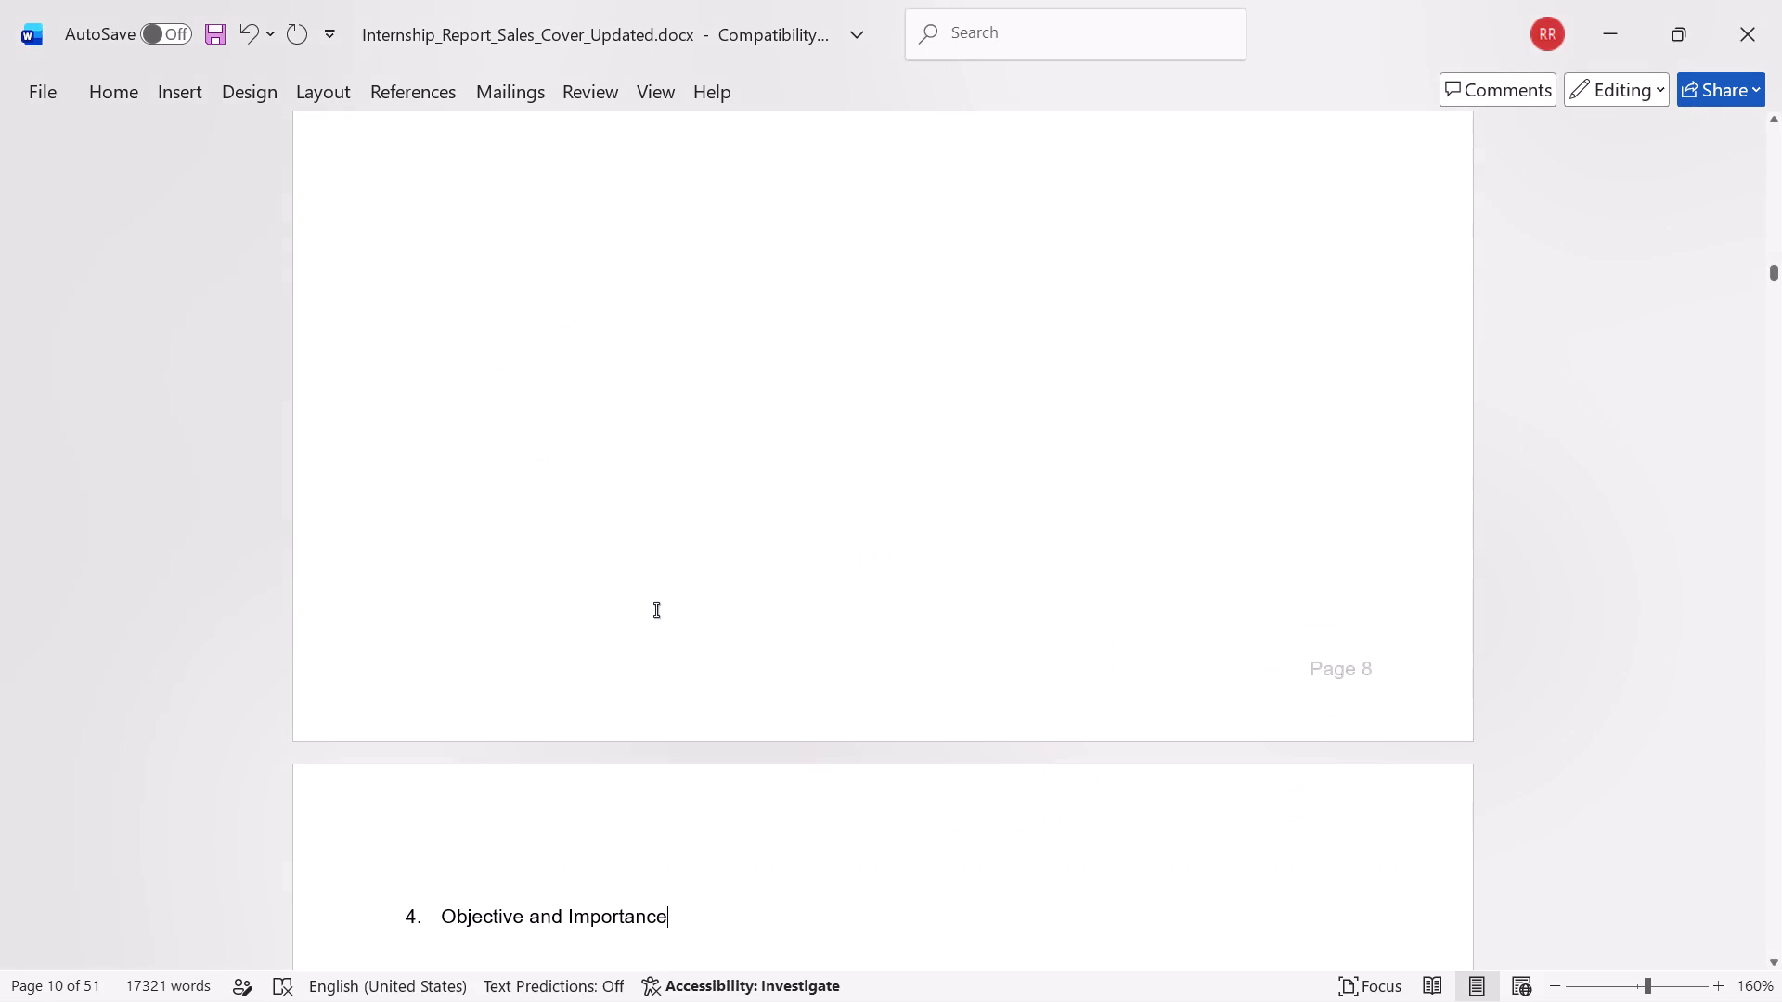
key(space)
text(o fsa)
key(BackSpace)
key(BackSpace)
key(BackSpace)
key(BackSpace)
text(f sales)
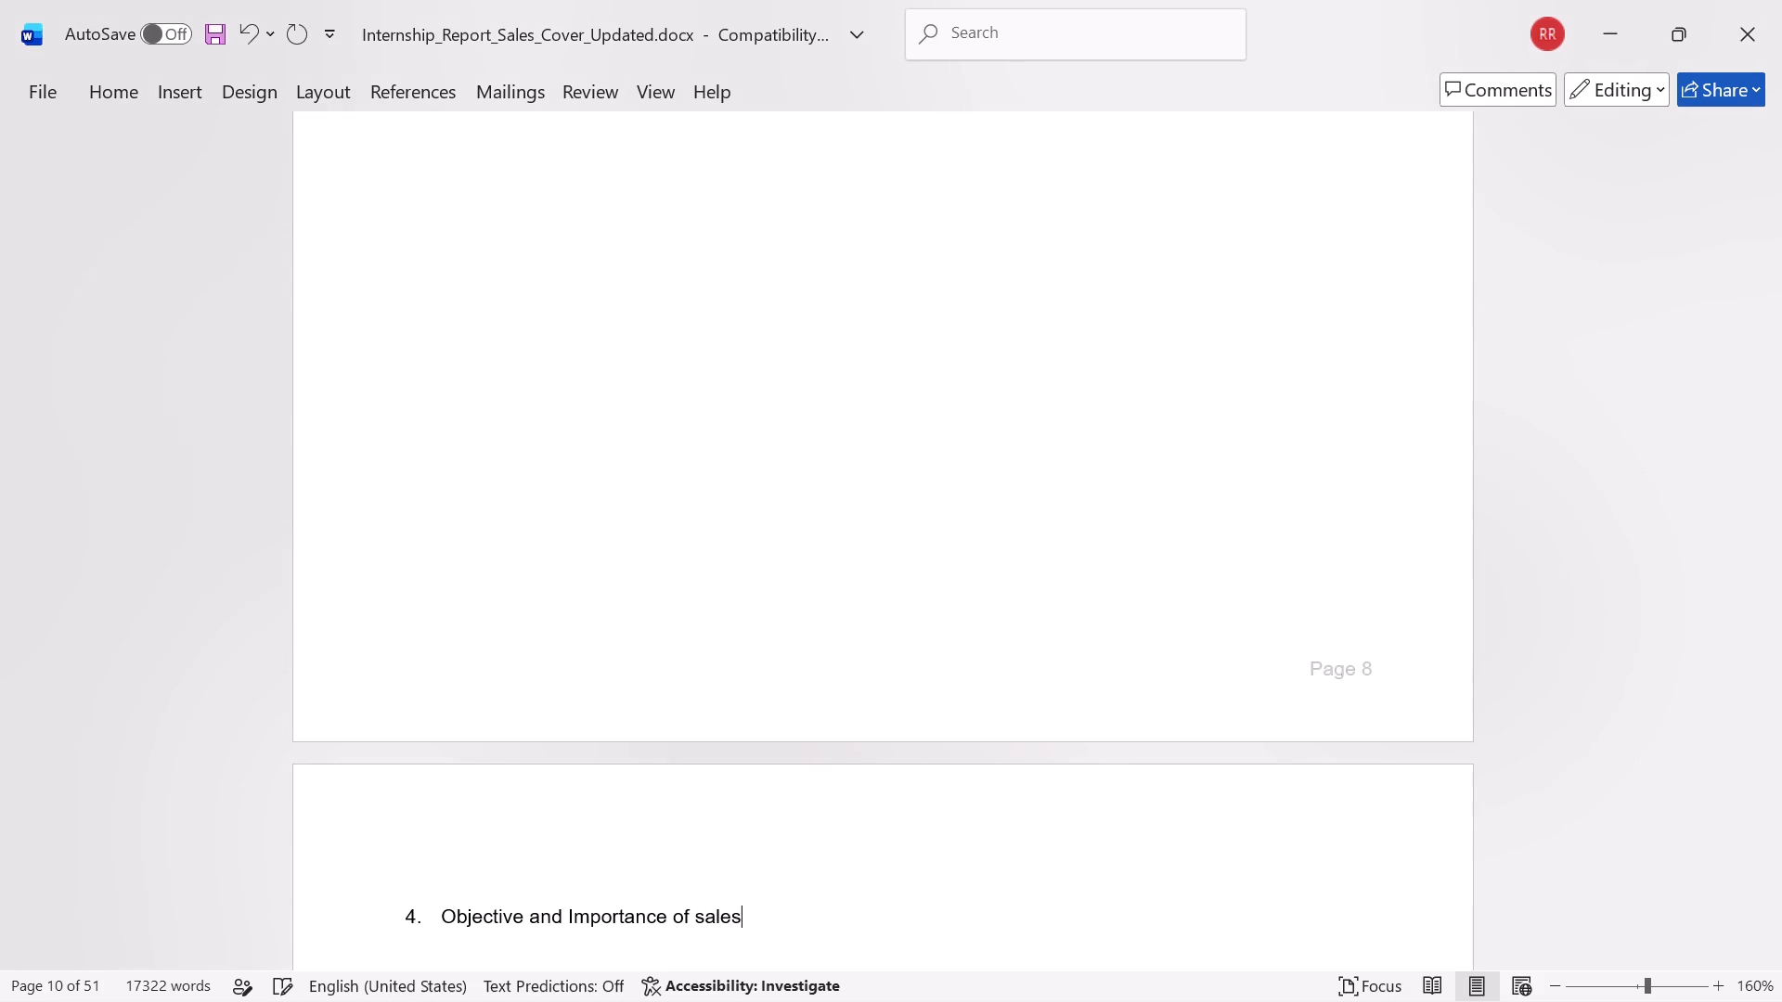
Apply the Heading 1 style to the "Objective and Importance of sales" line, following the heading of section 4 in the PDF.
key(alt+Tab)
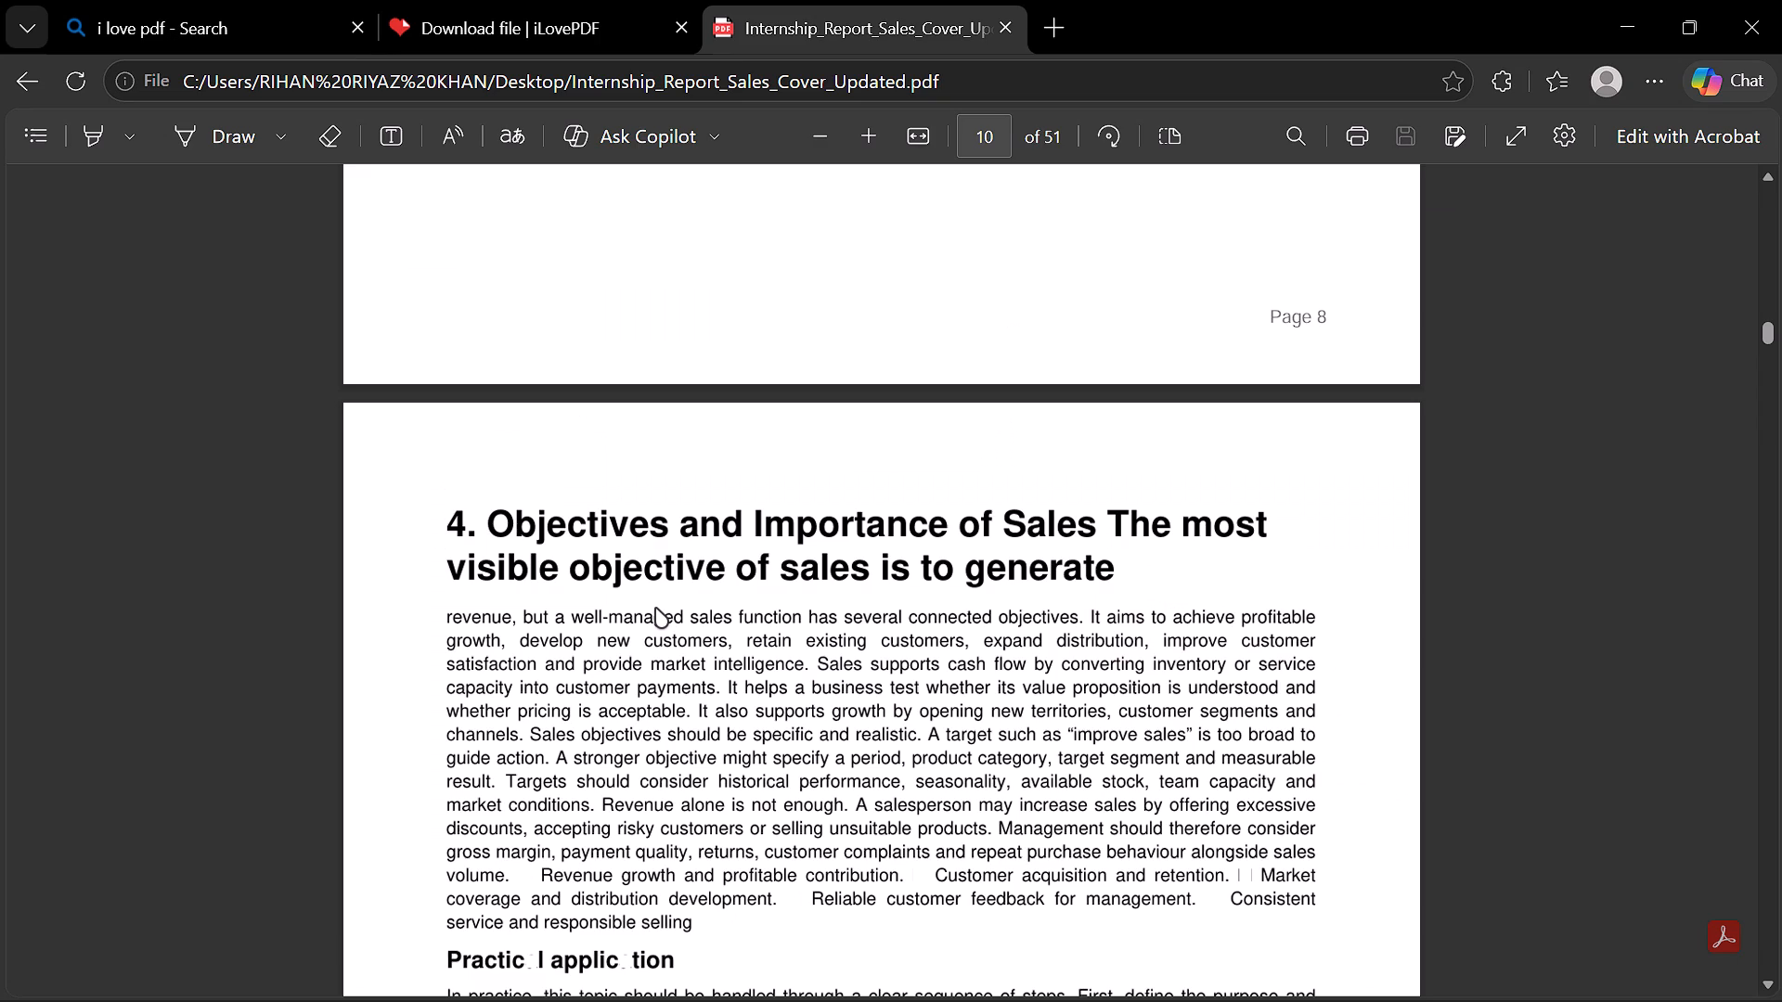
scroll(655, 608, down, 2)
drag(693, 807, 618, 659)
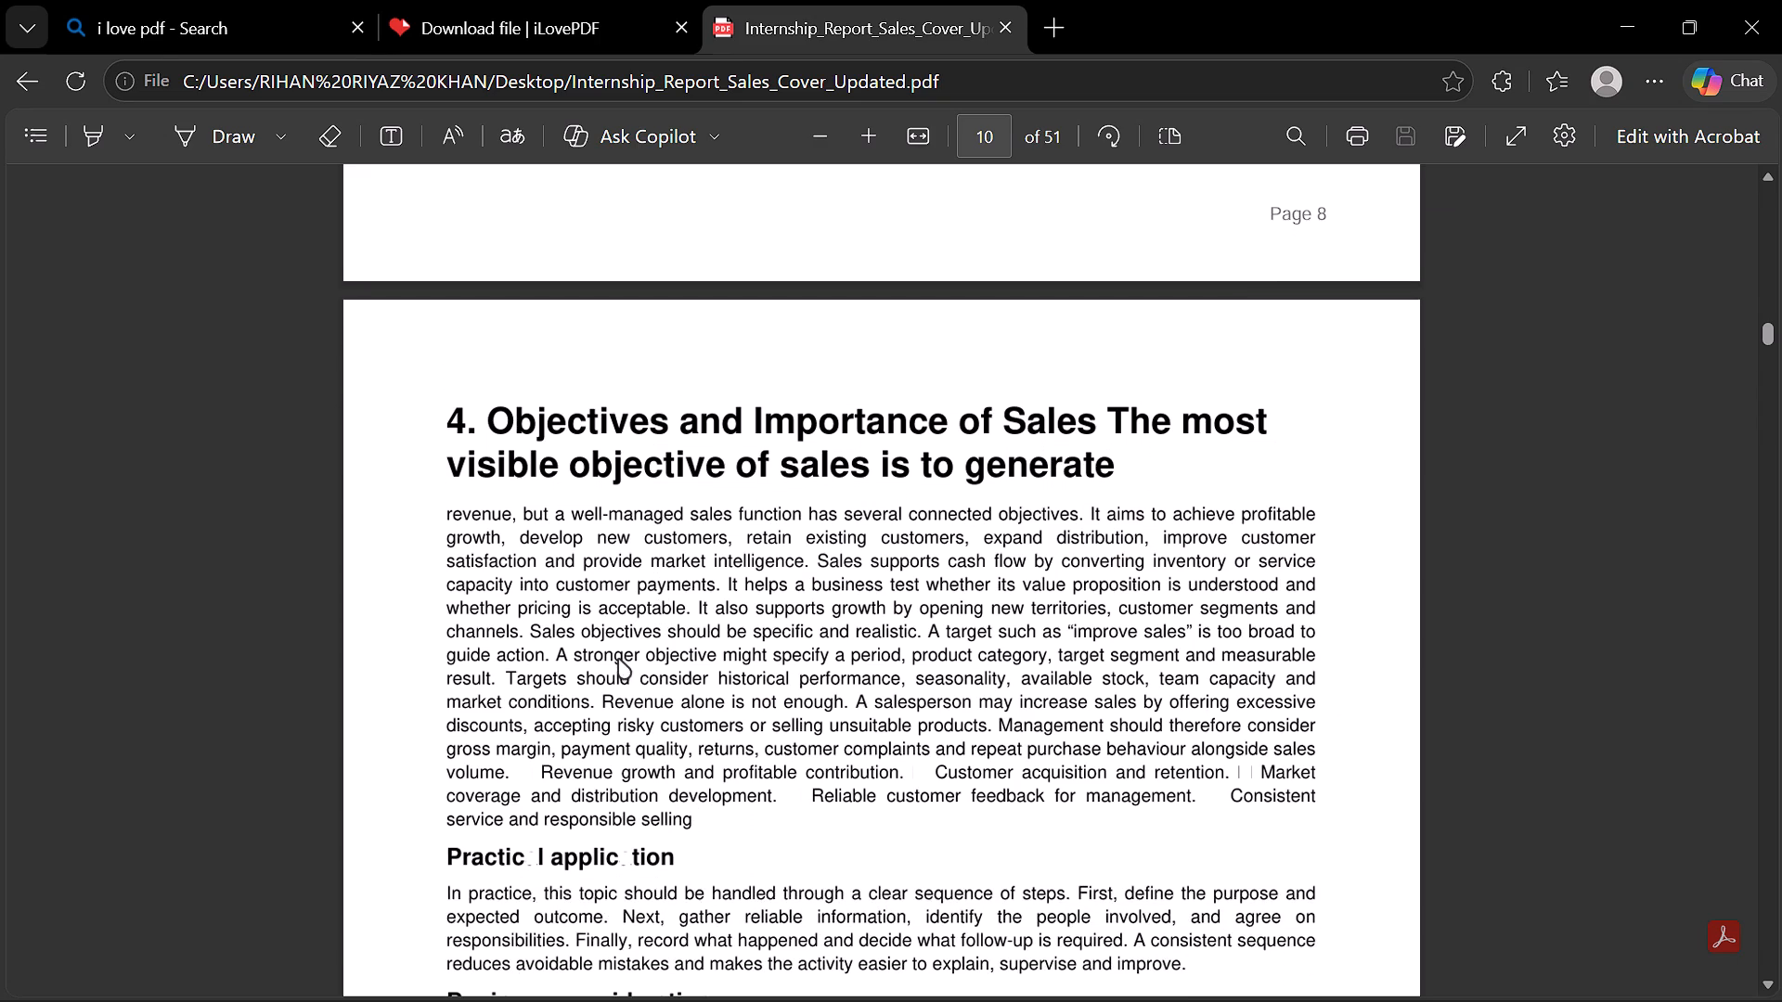
drag(618, 659, 719, 757)
scroll(719, 757, down, 1)
key(alt+Tab)
scroll(750, 846, down, 2)
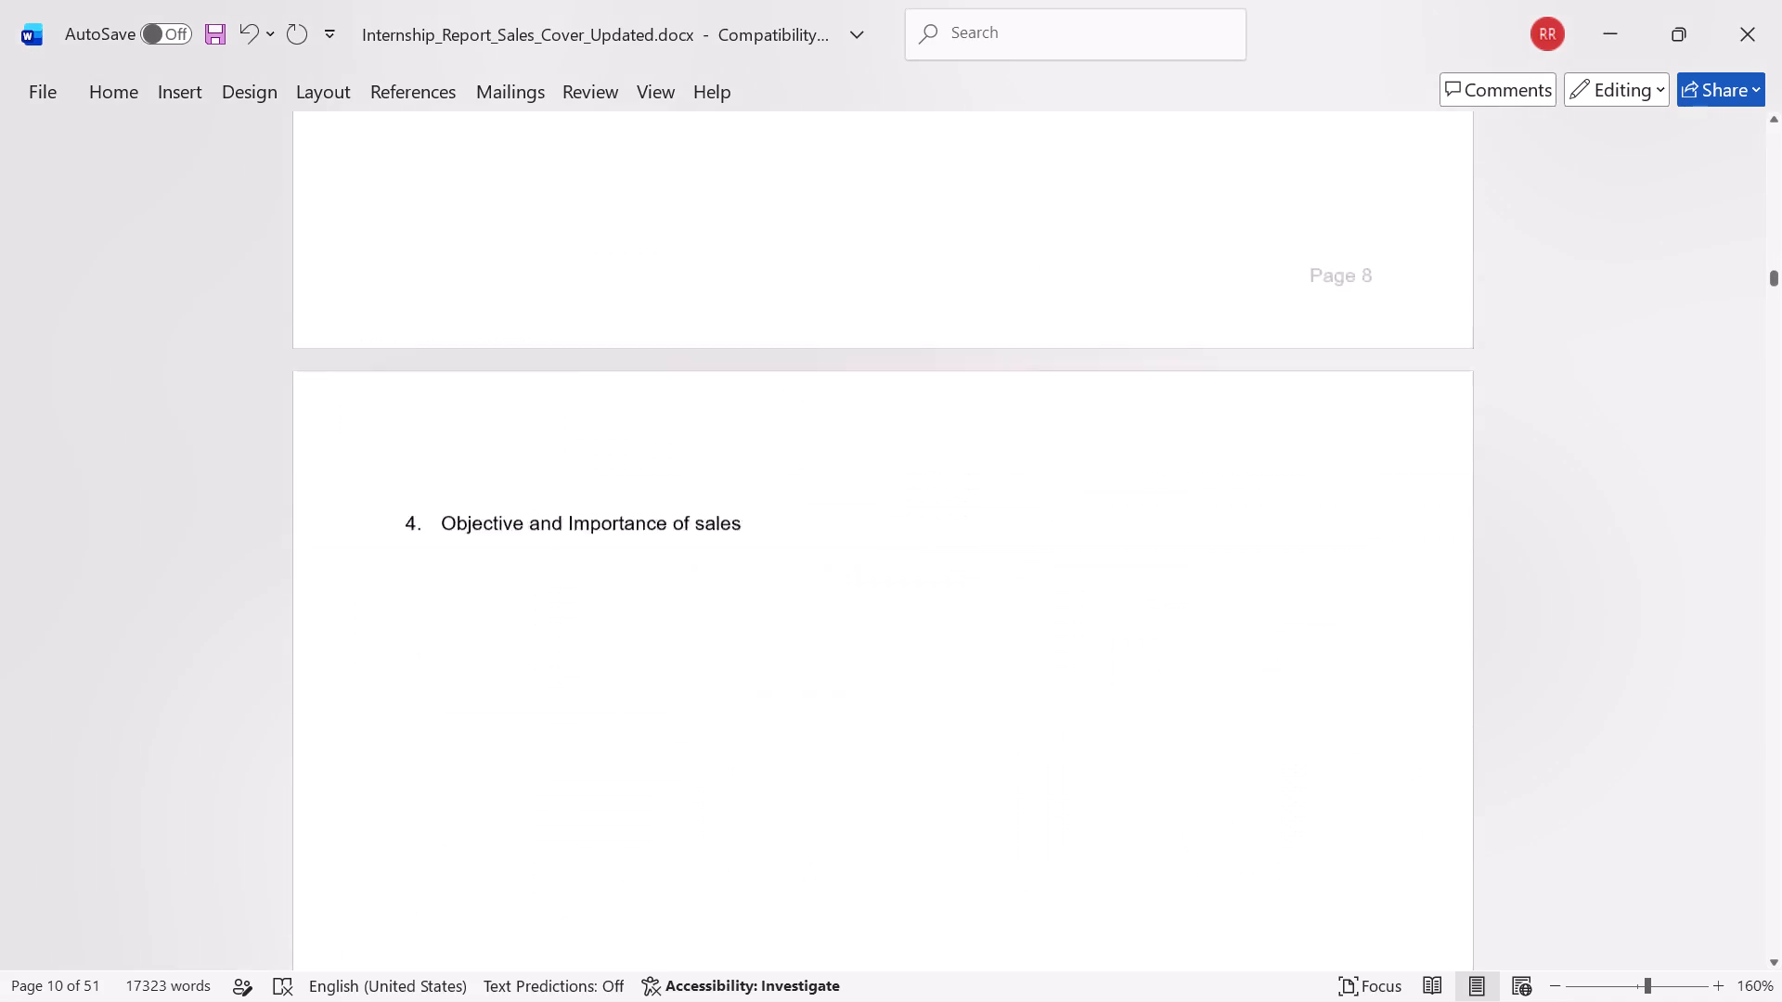
scroll(750, 846, down, 1)
drag(753, 305, 503, 274)
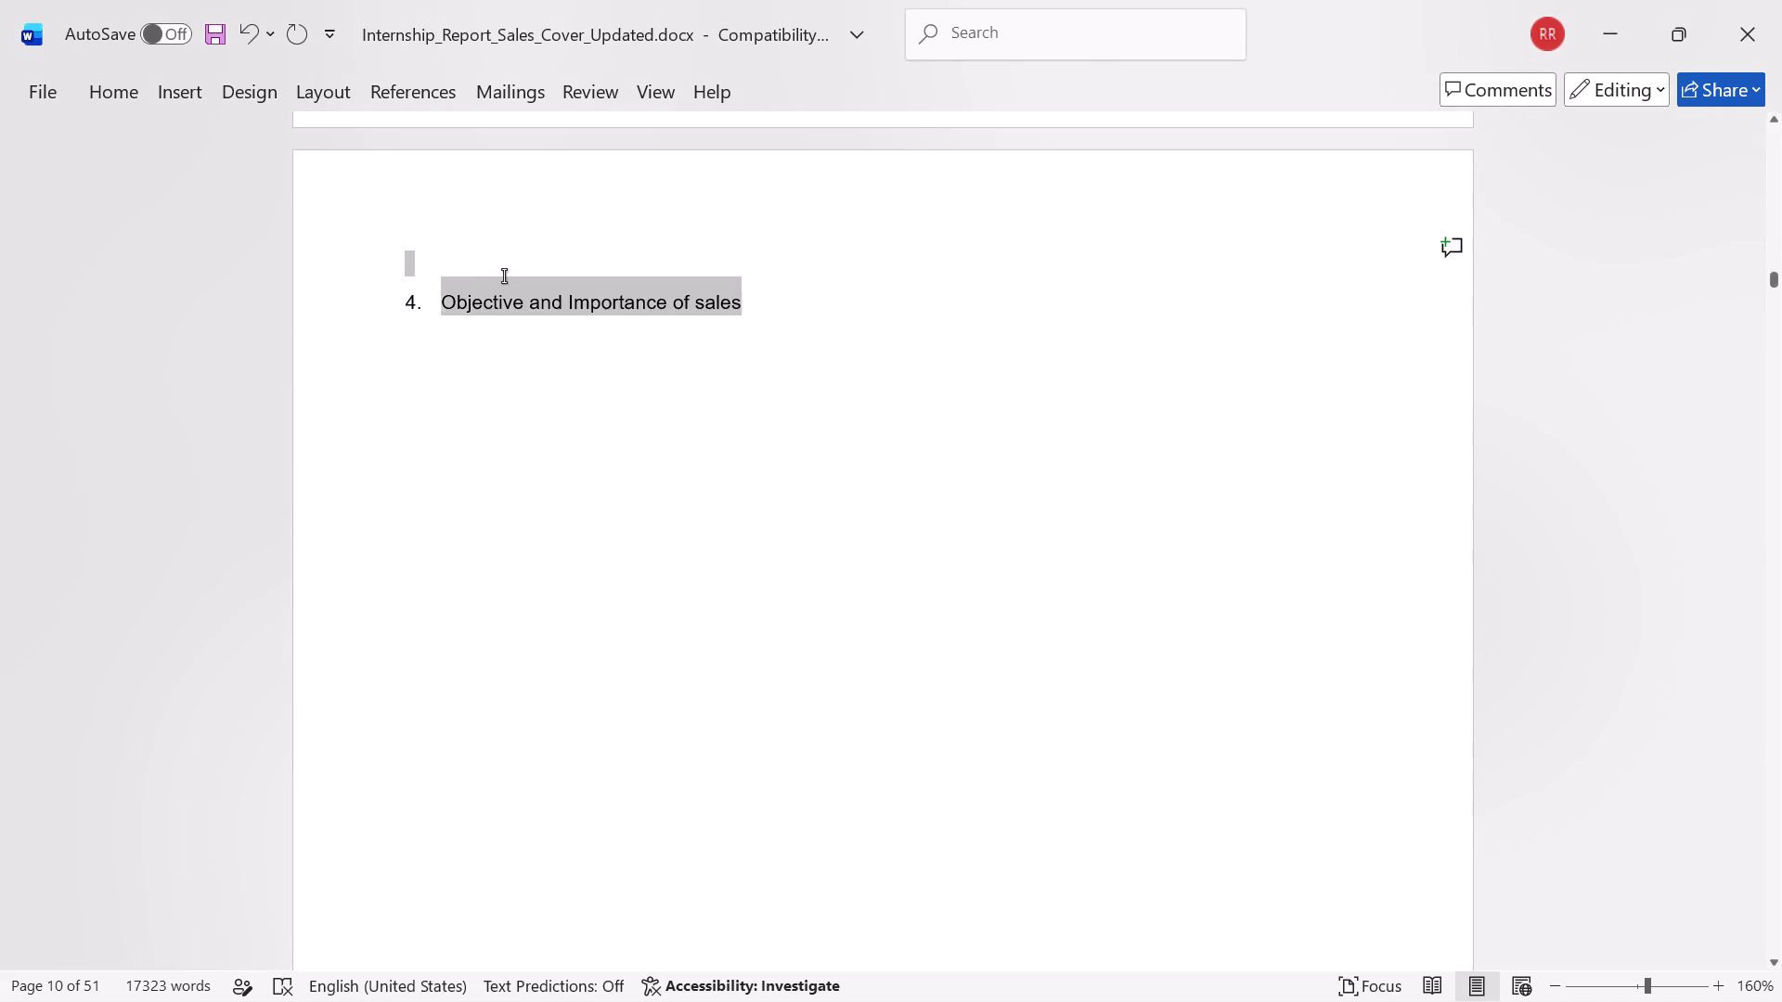
drag(503, 274, 398, 312)
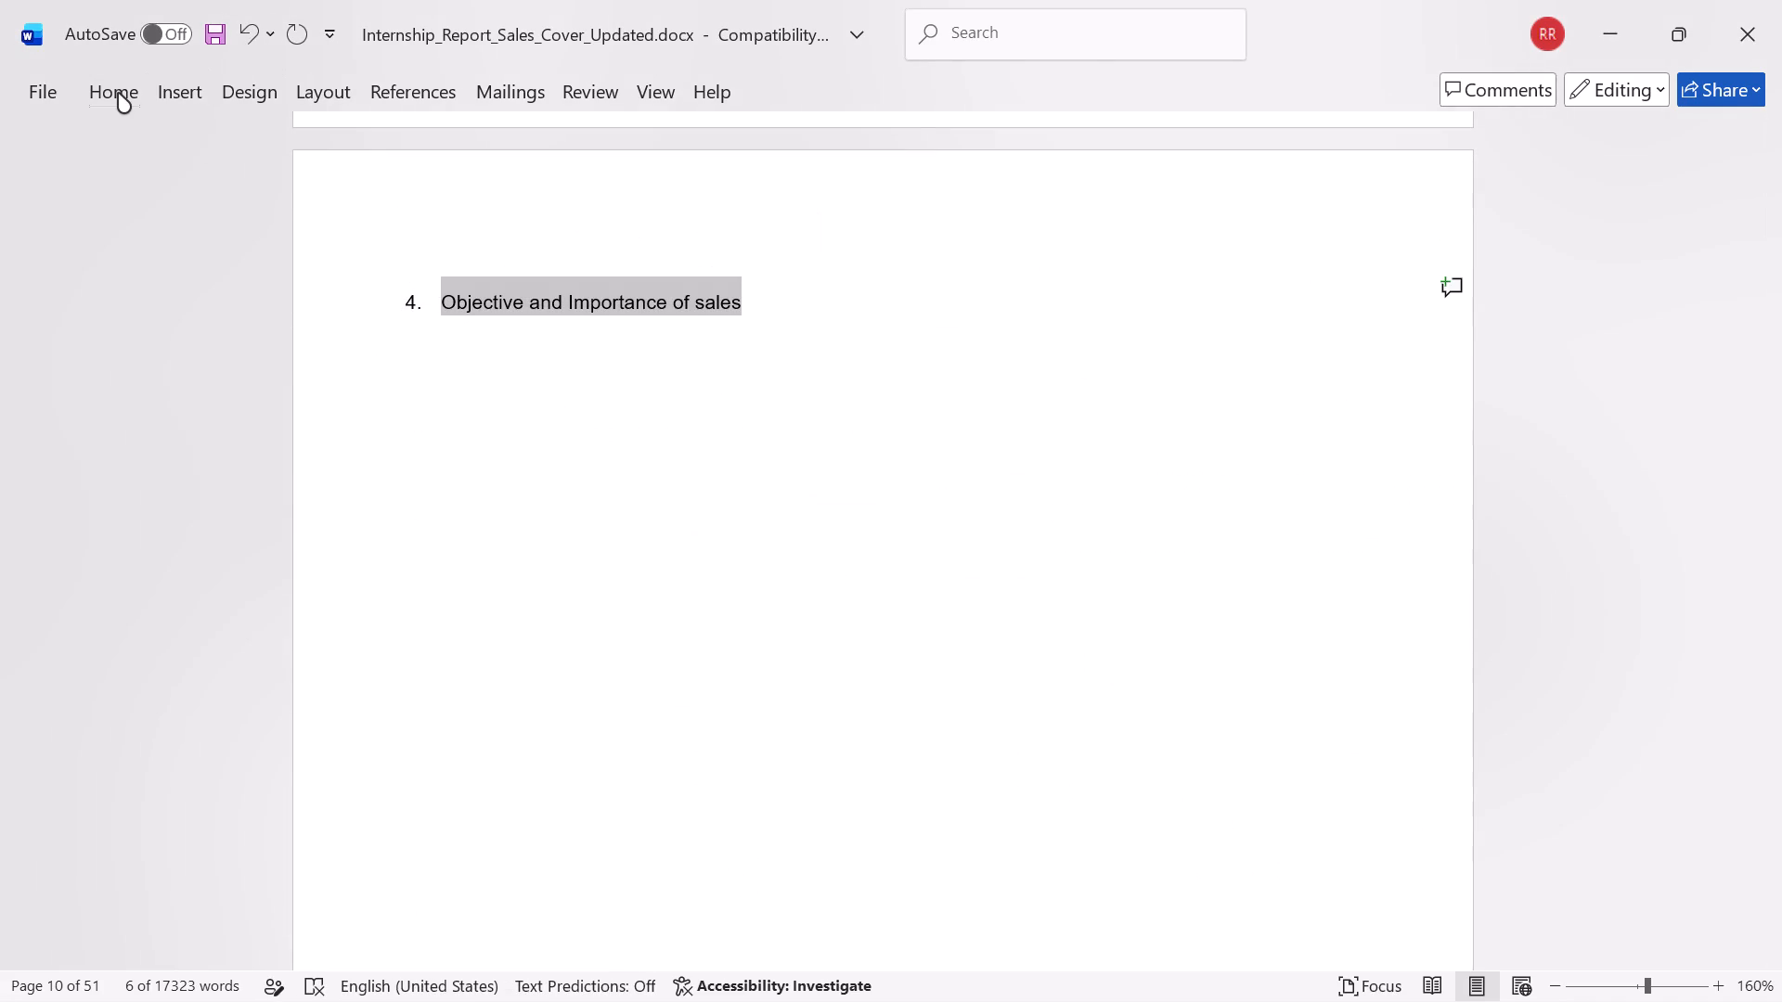
drag(118, 93, 1258, 178)
click(1258, 178)
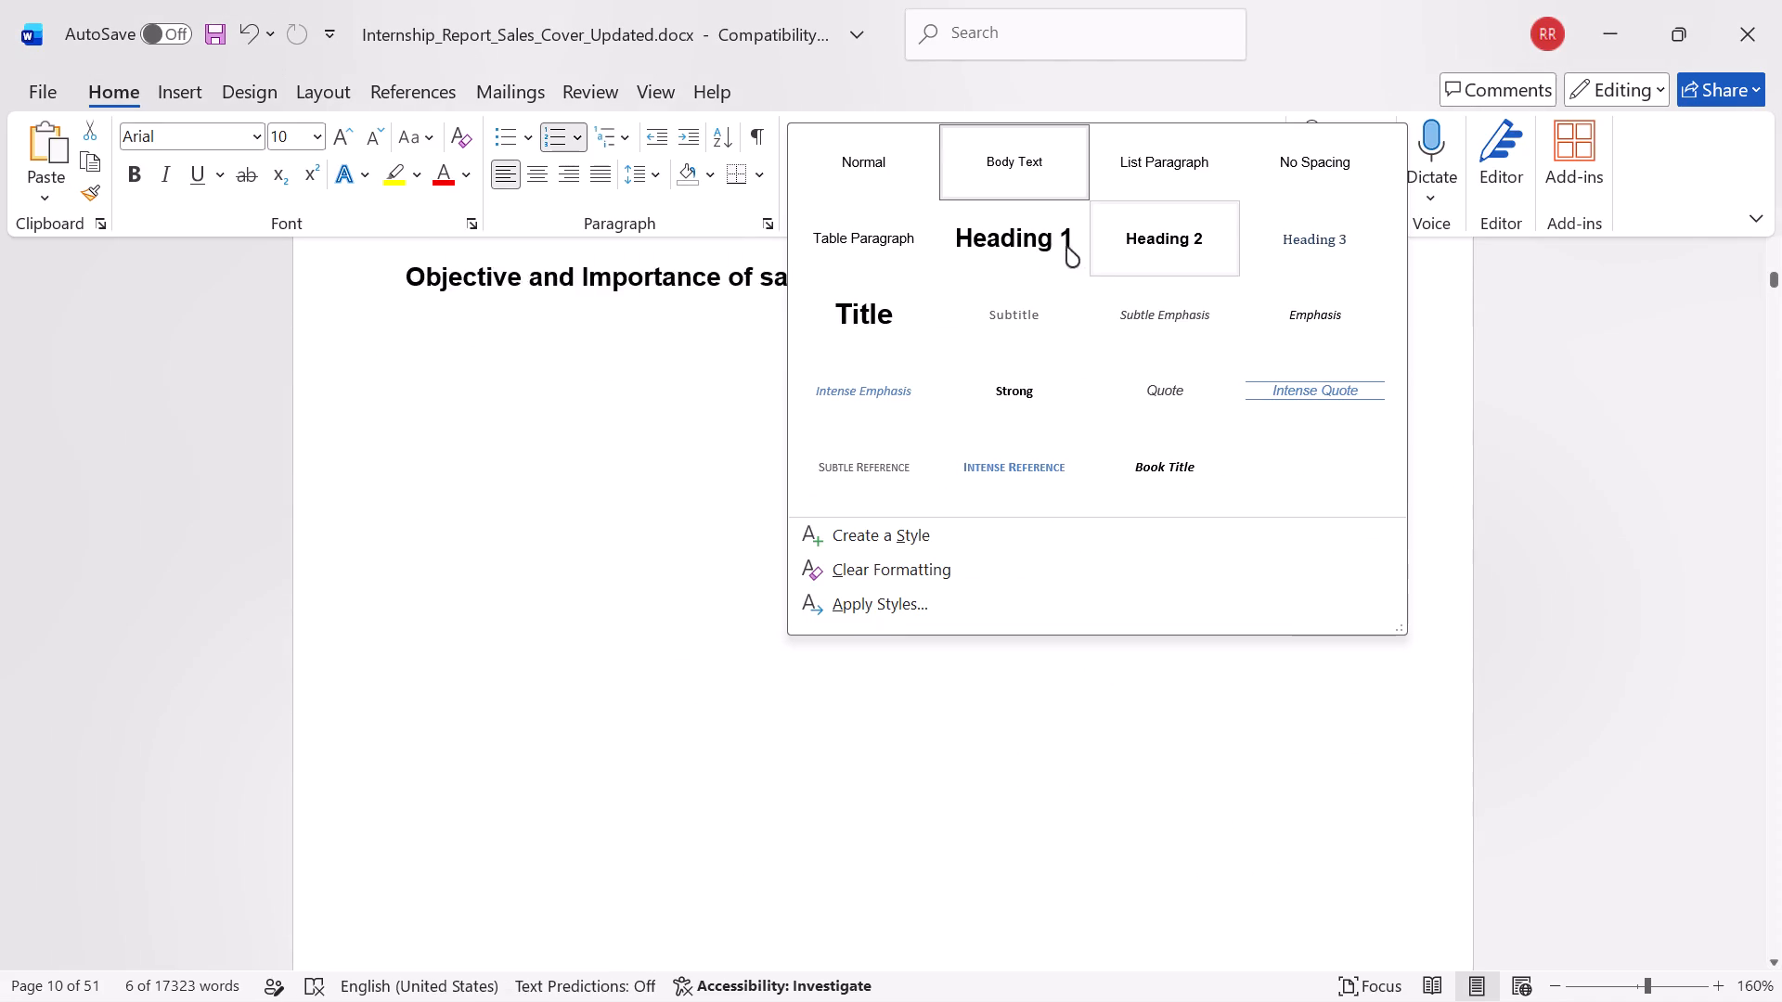
click(1051, 250)
click(766, 405)
scroll(766, 405, up, 1)
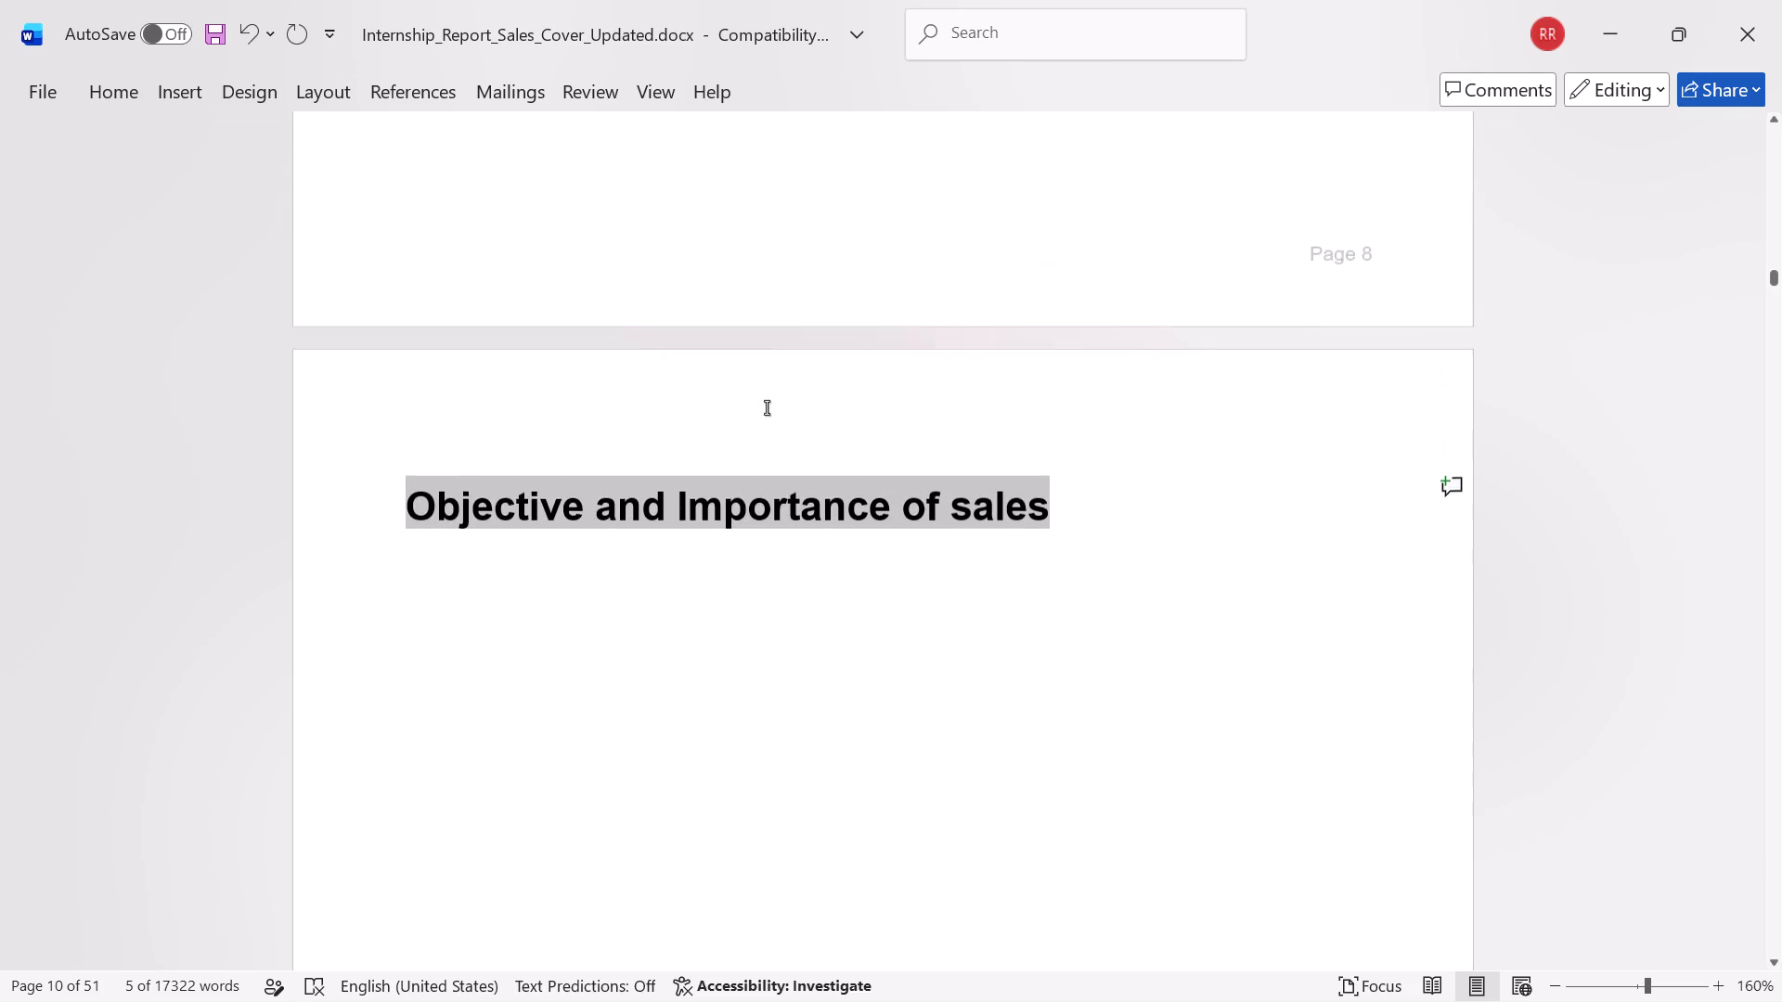
Add the number "4." in front of the "Objective and Importance of sales" heading.
click(415, 496)
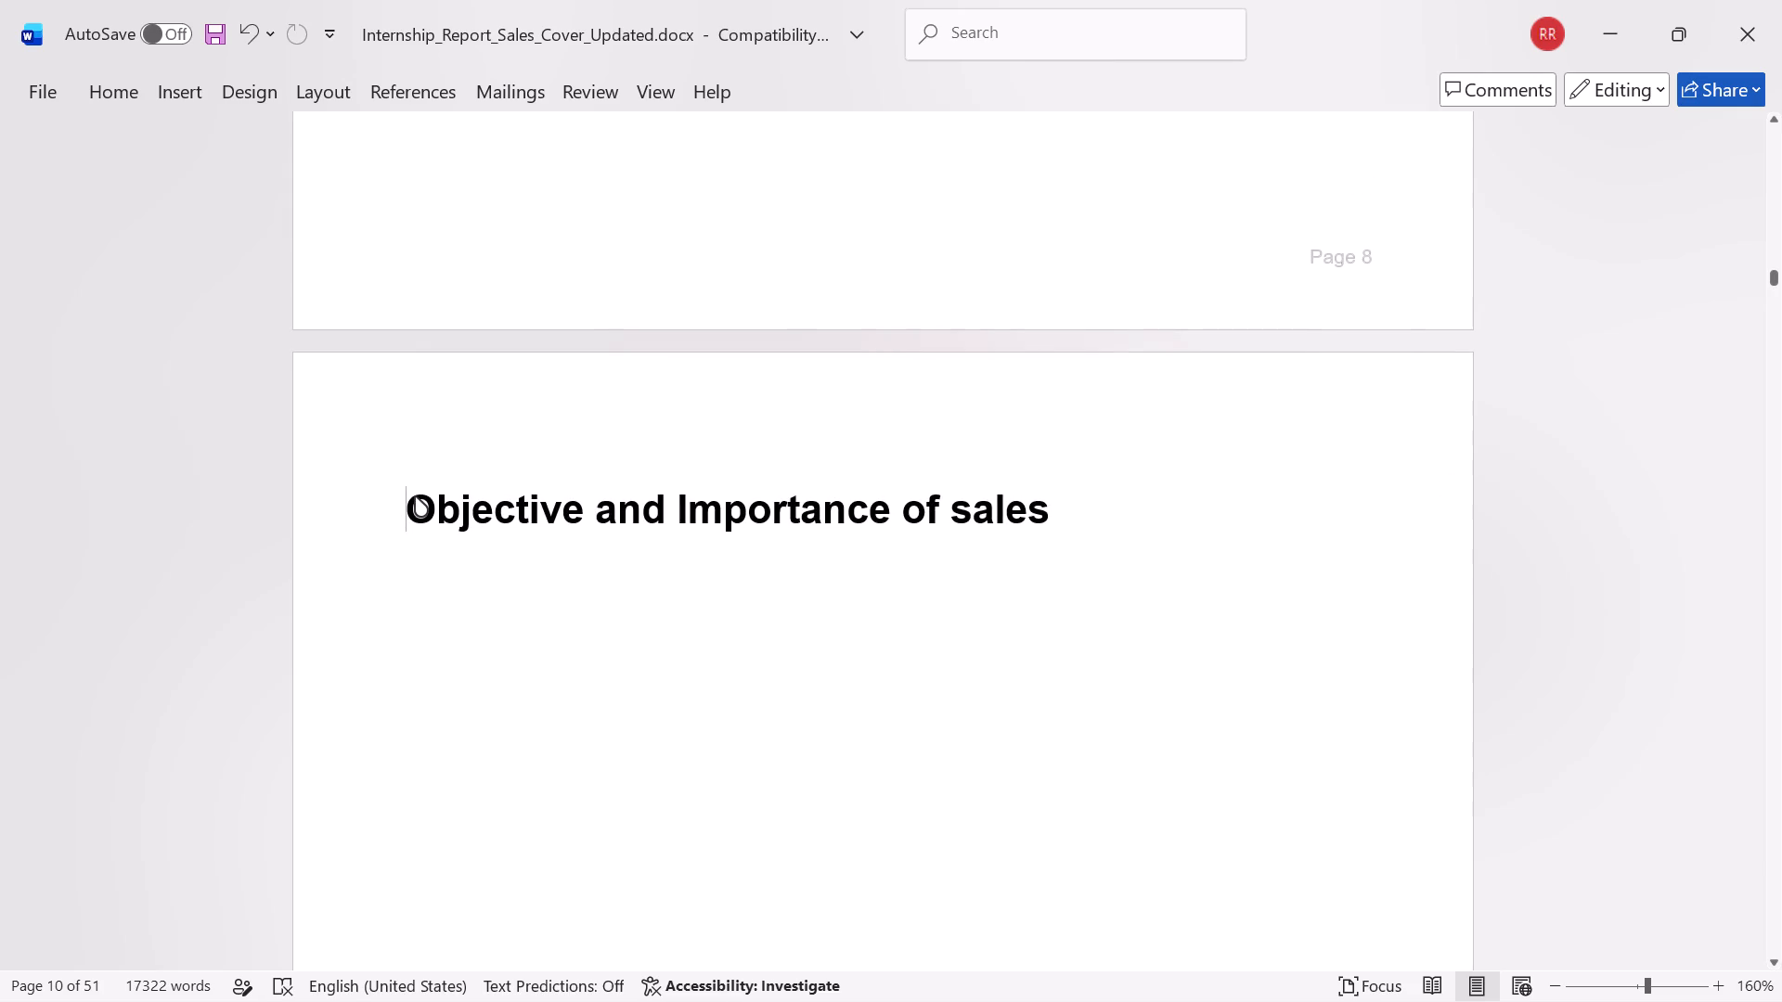
text(4.)
key(space)
Renumber the "Types of Selling and Sales Channels" heading as 5.
scroll(415, 496, up, 5)
scroll(415, 496, down, 1)
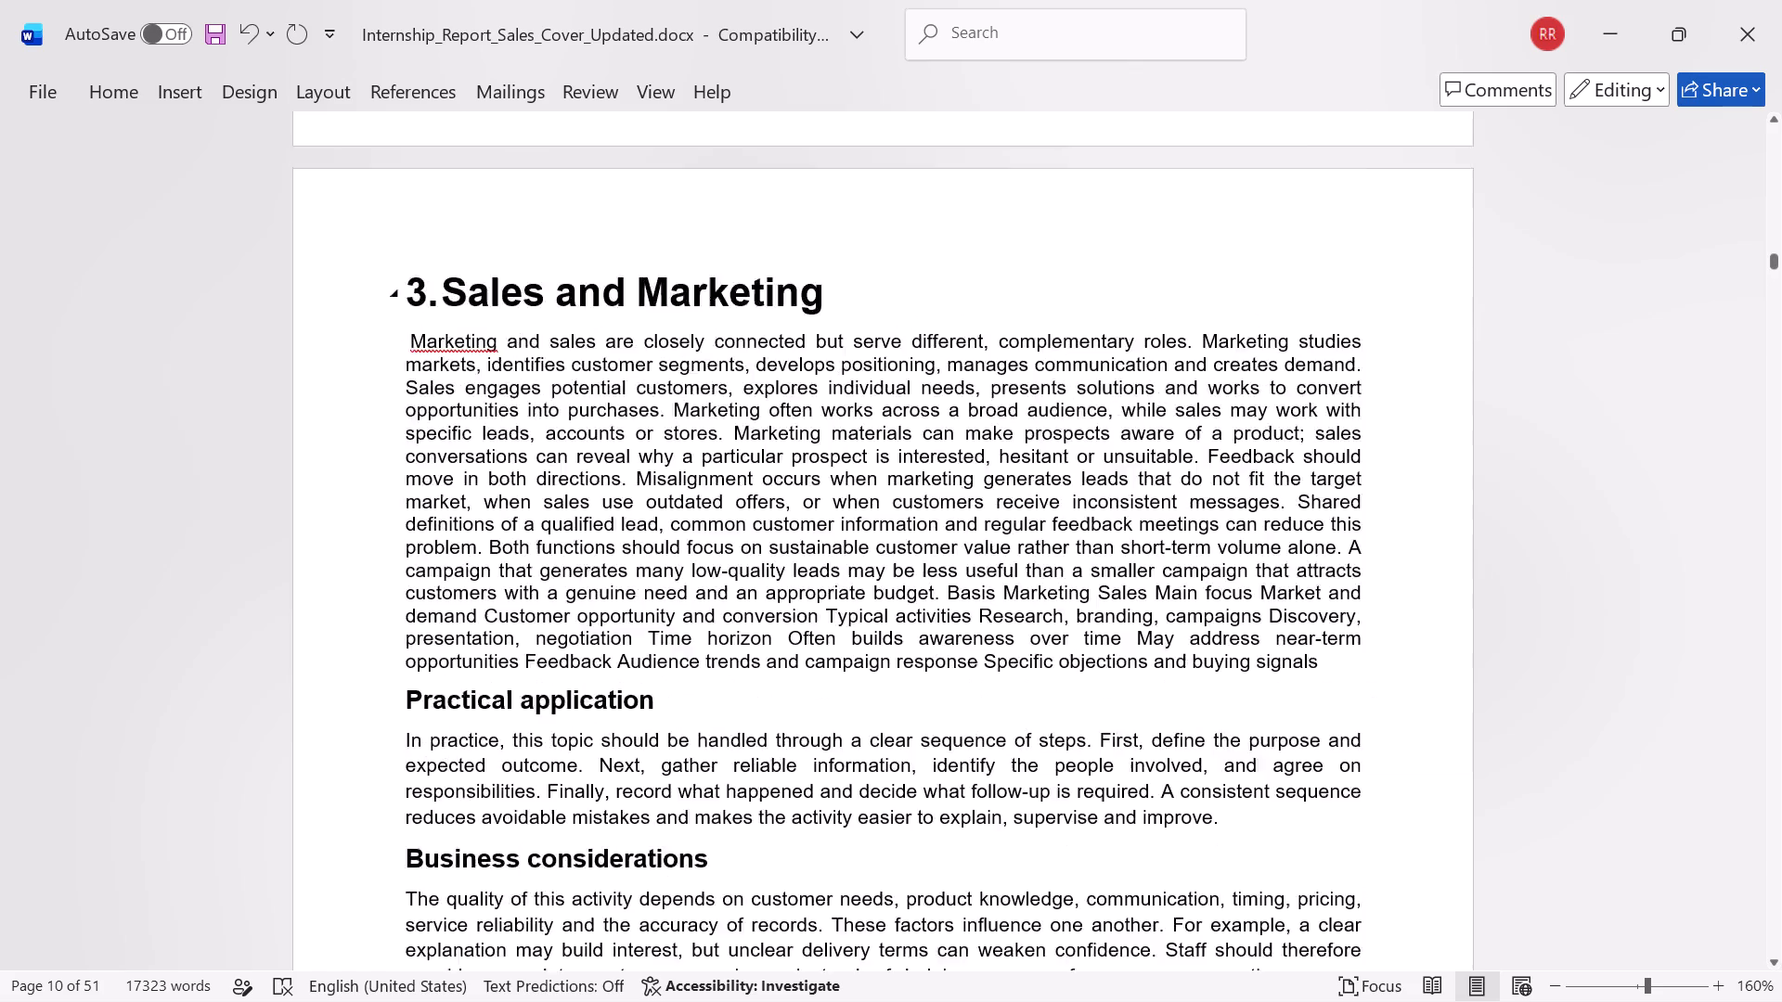
scroll(415, 496, down, 5)
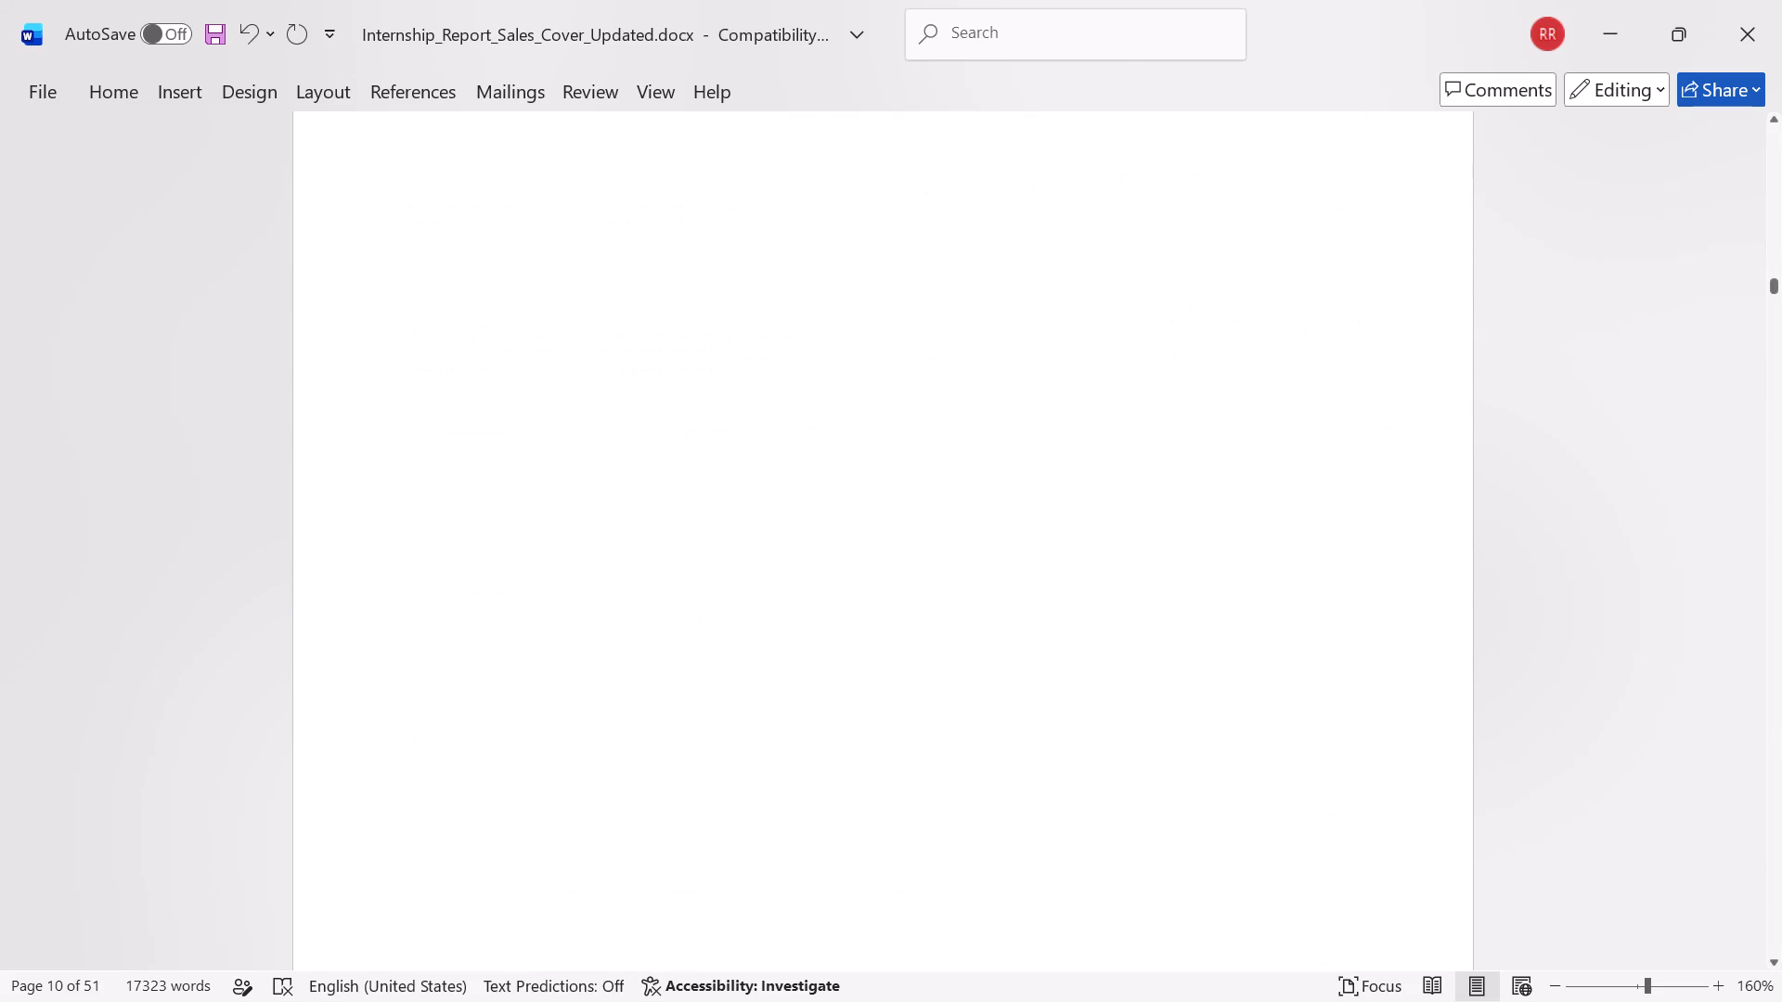
scroll(415, 496, down, 3)
right_click(415, 496)
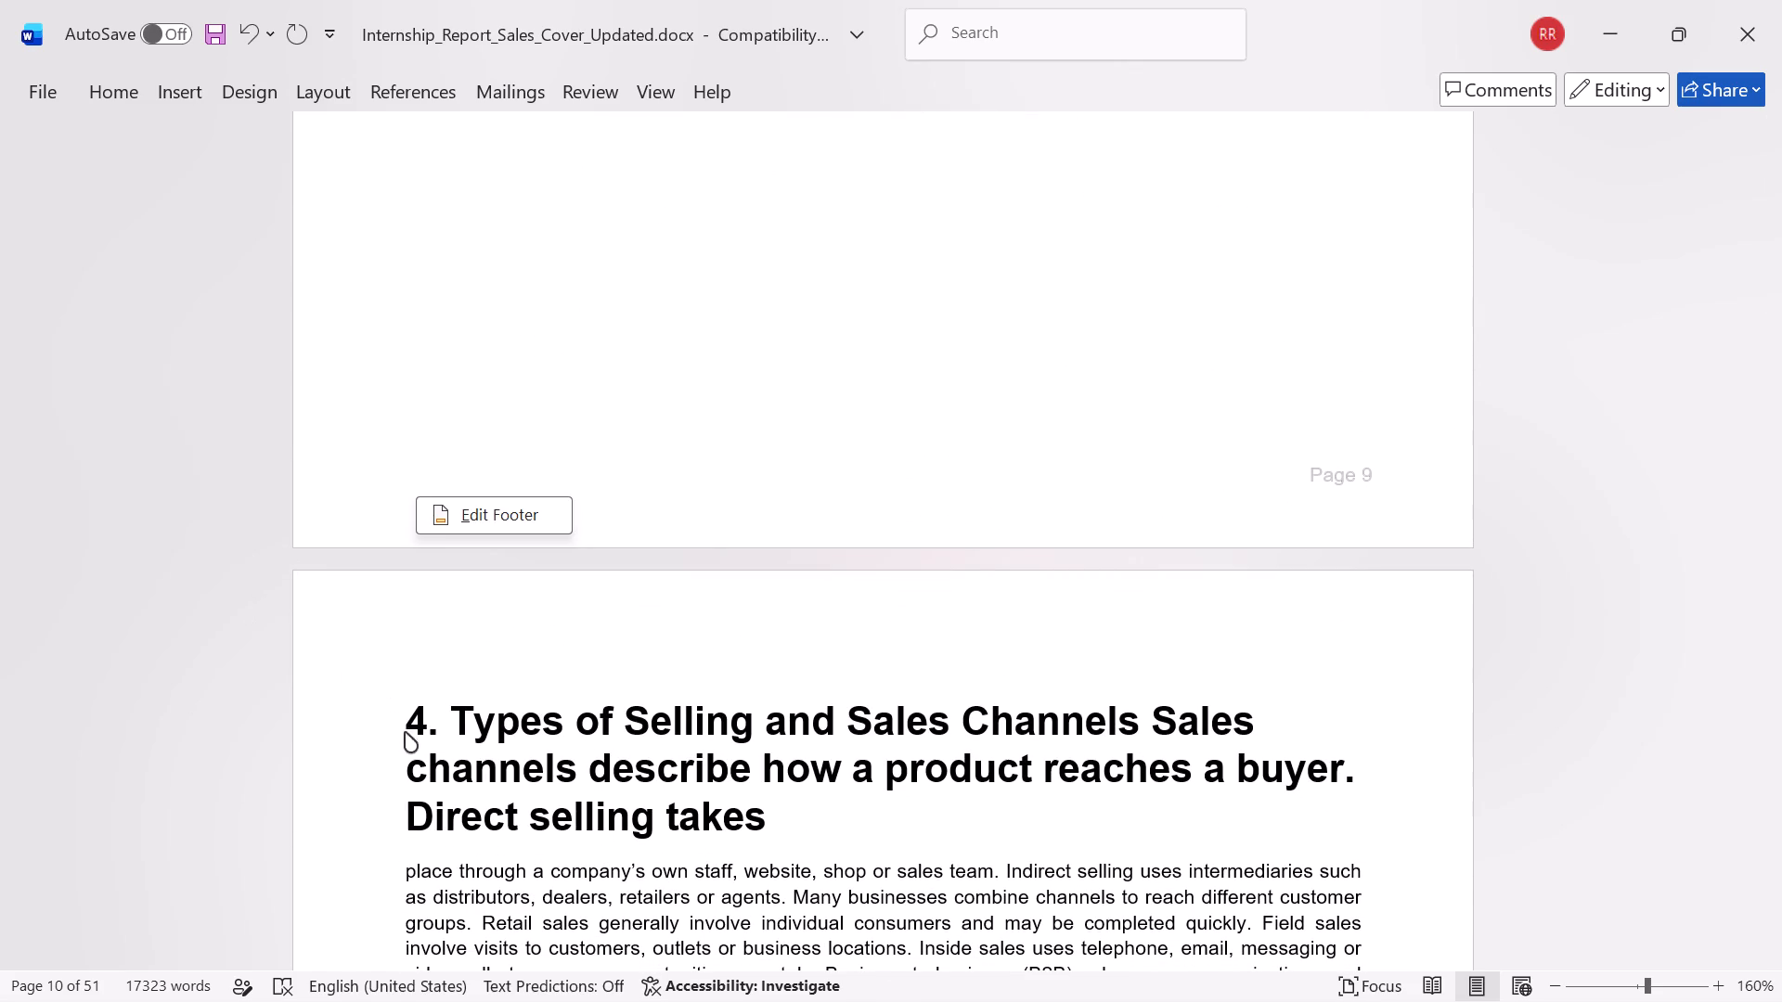
click(432, 724)
click(432, 724)
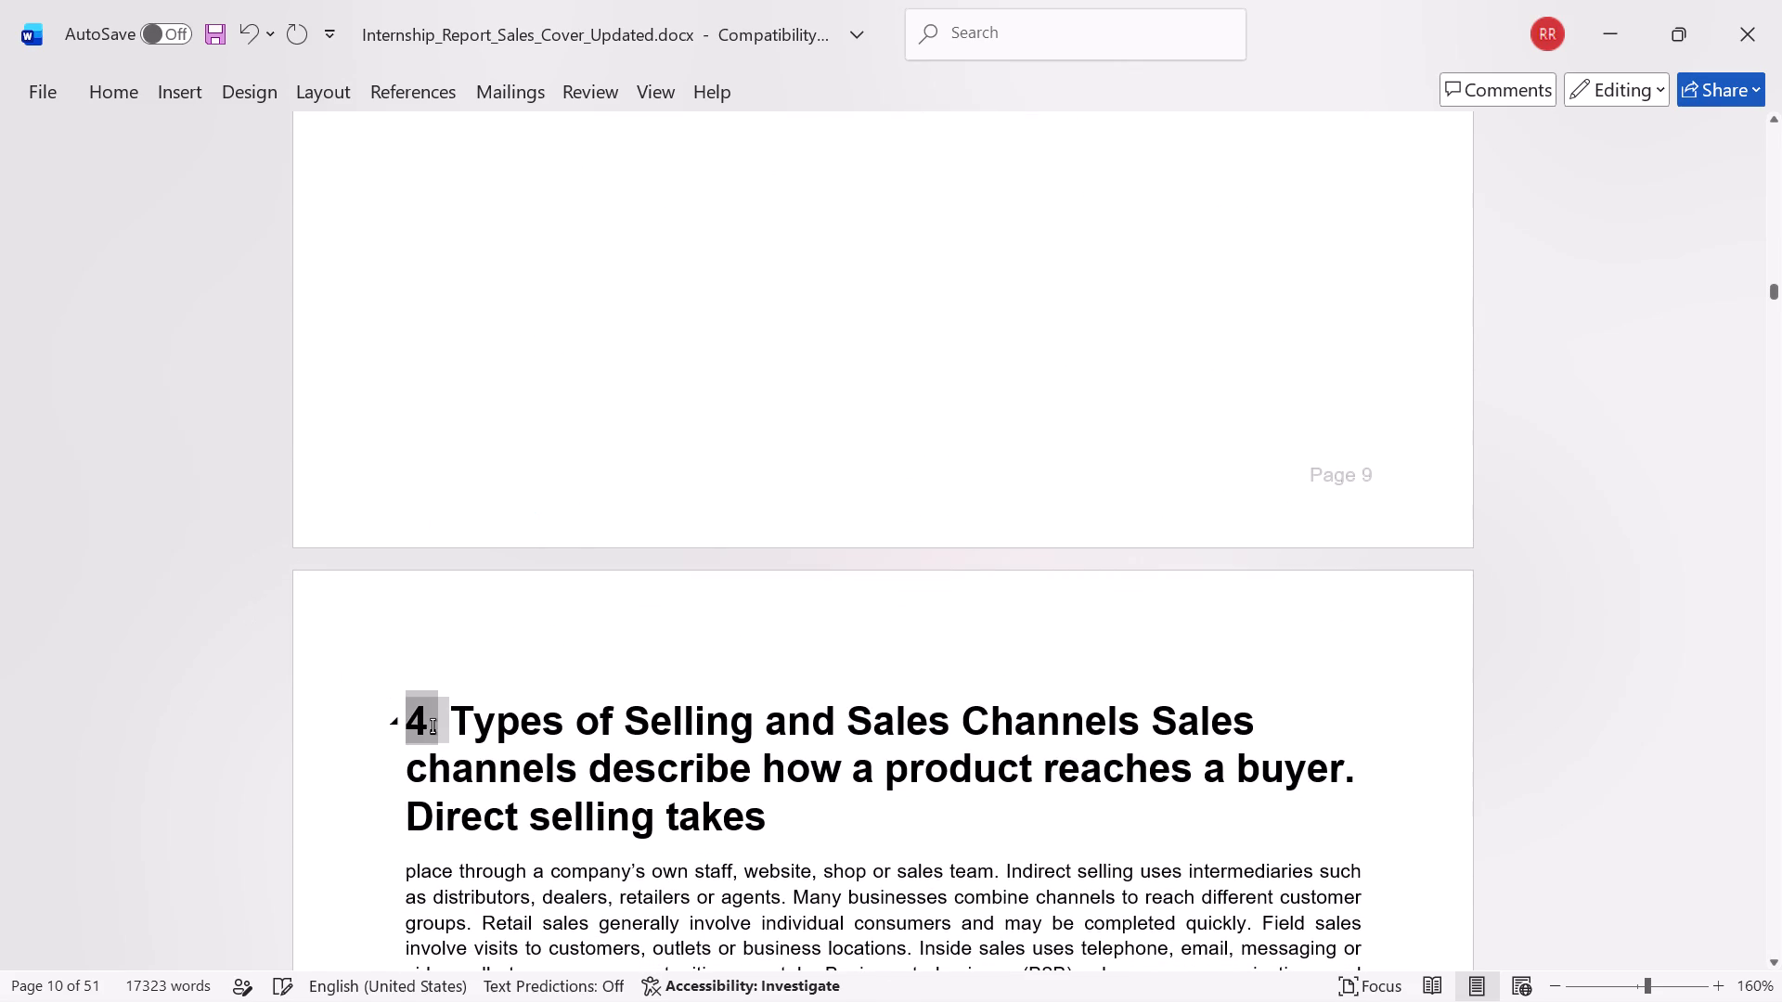
text(5.)
key(space)
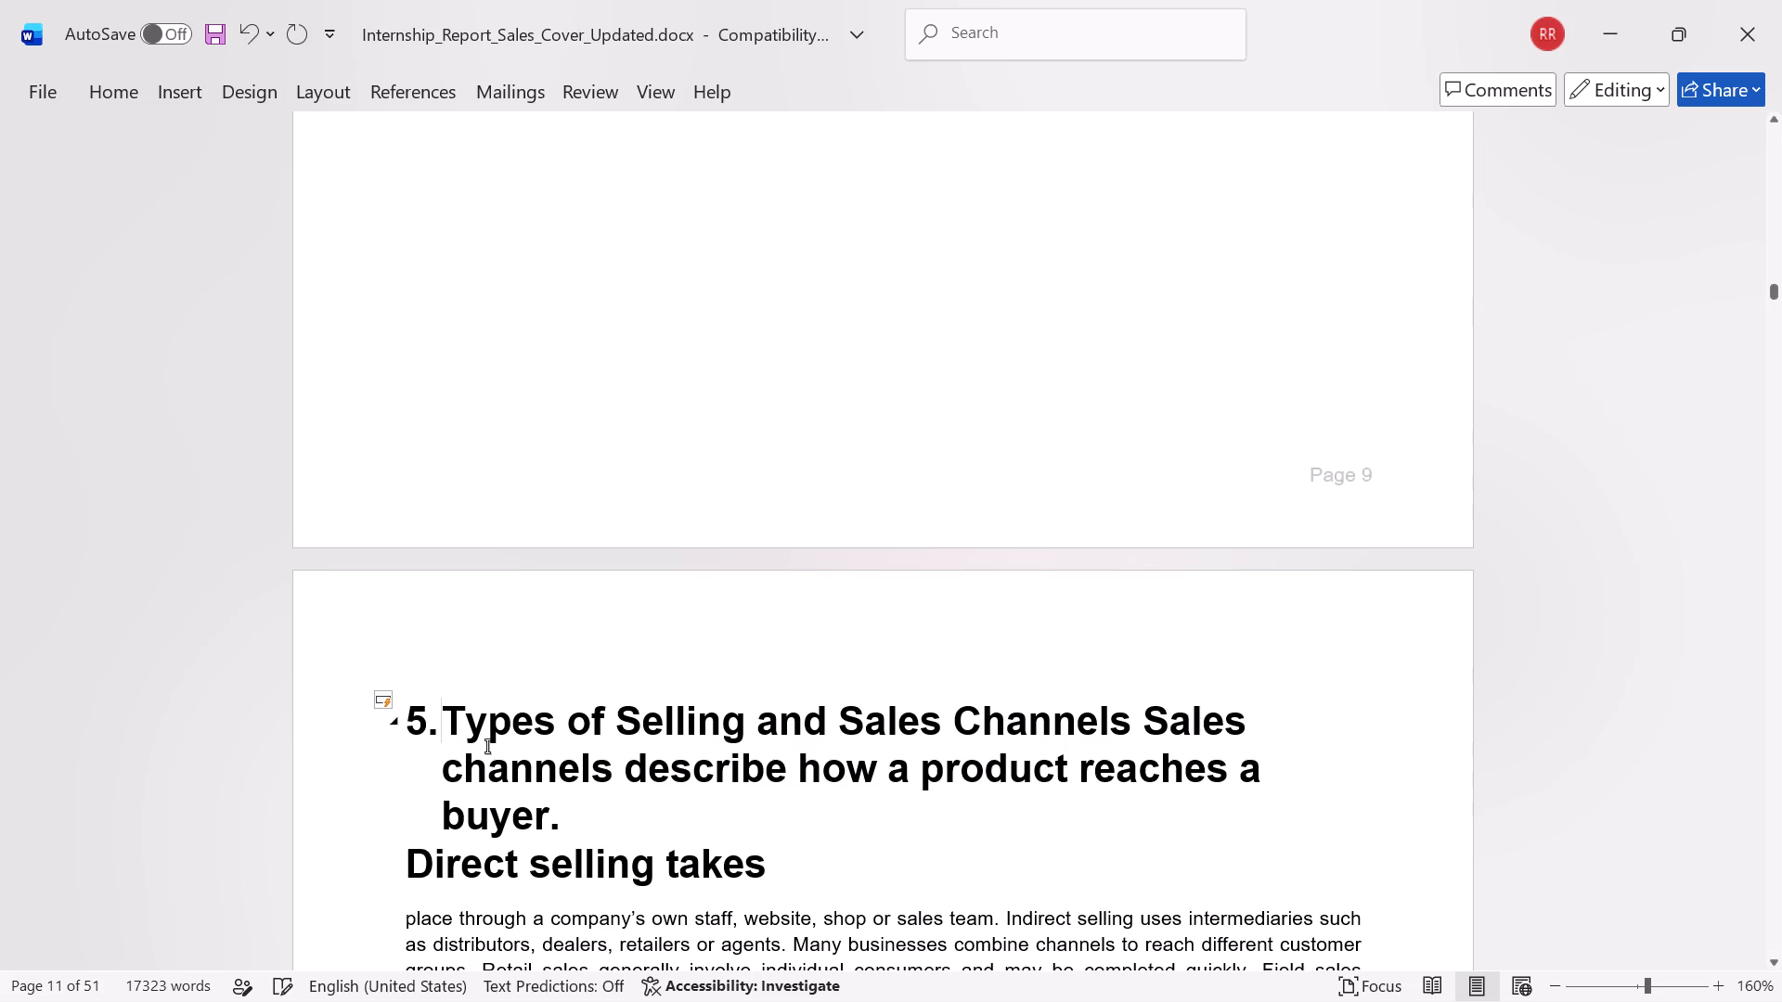
click(433, 714)
click(988, 758)
Split the section 5 heading after "Sales Channels" and remove the numbering from the line starting "Sales channels describe".
scroll(988, 758, down, 1)
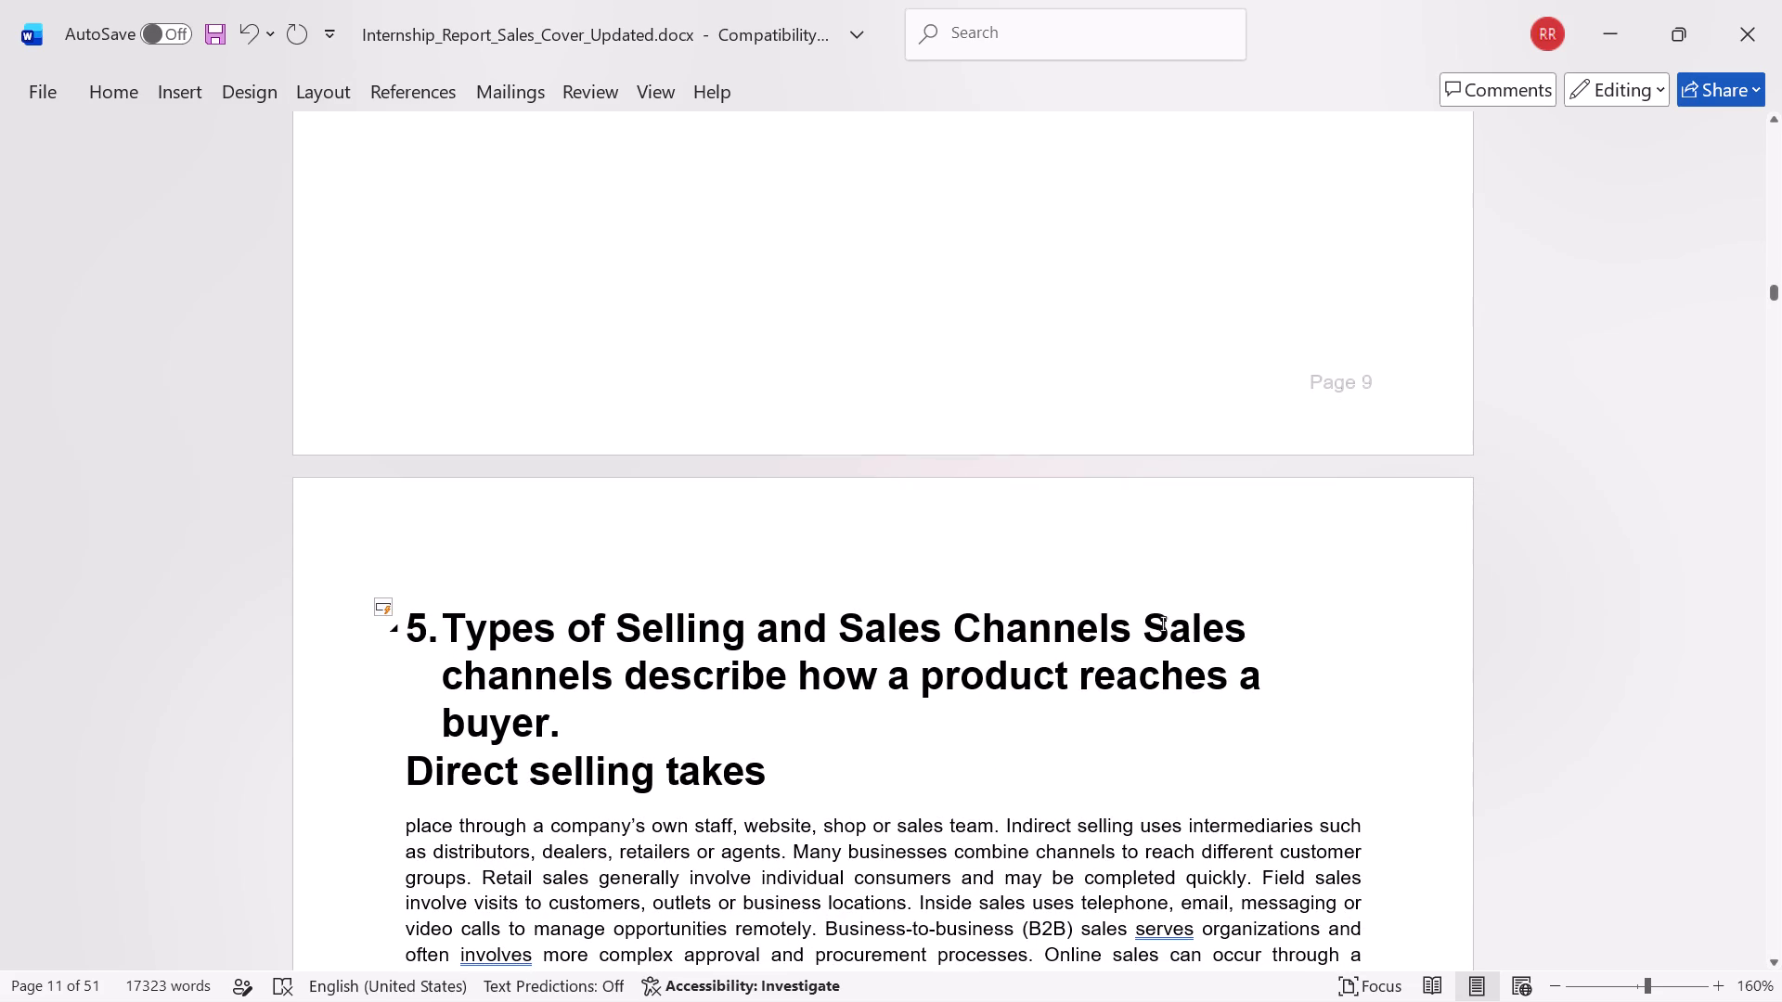
click(1122, 634)
key(Return)
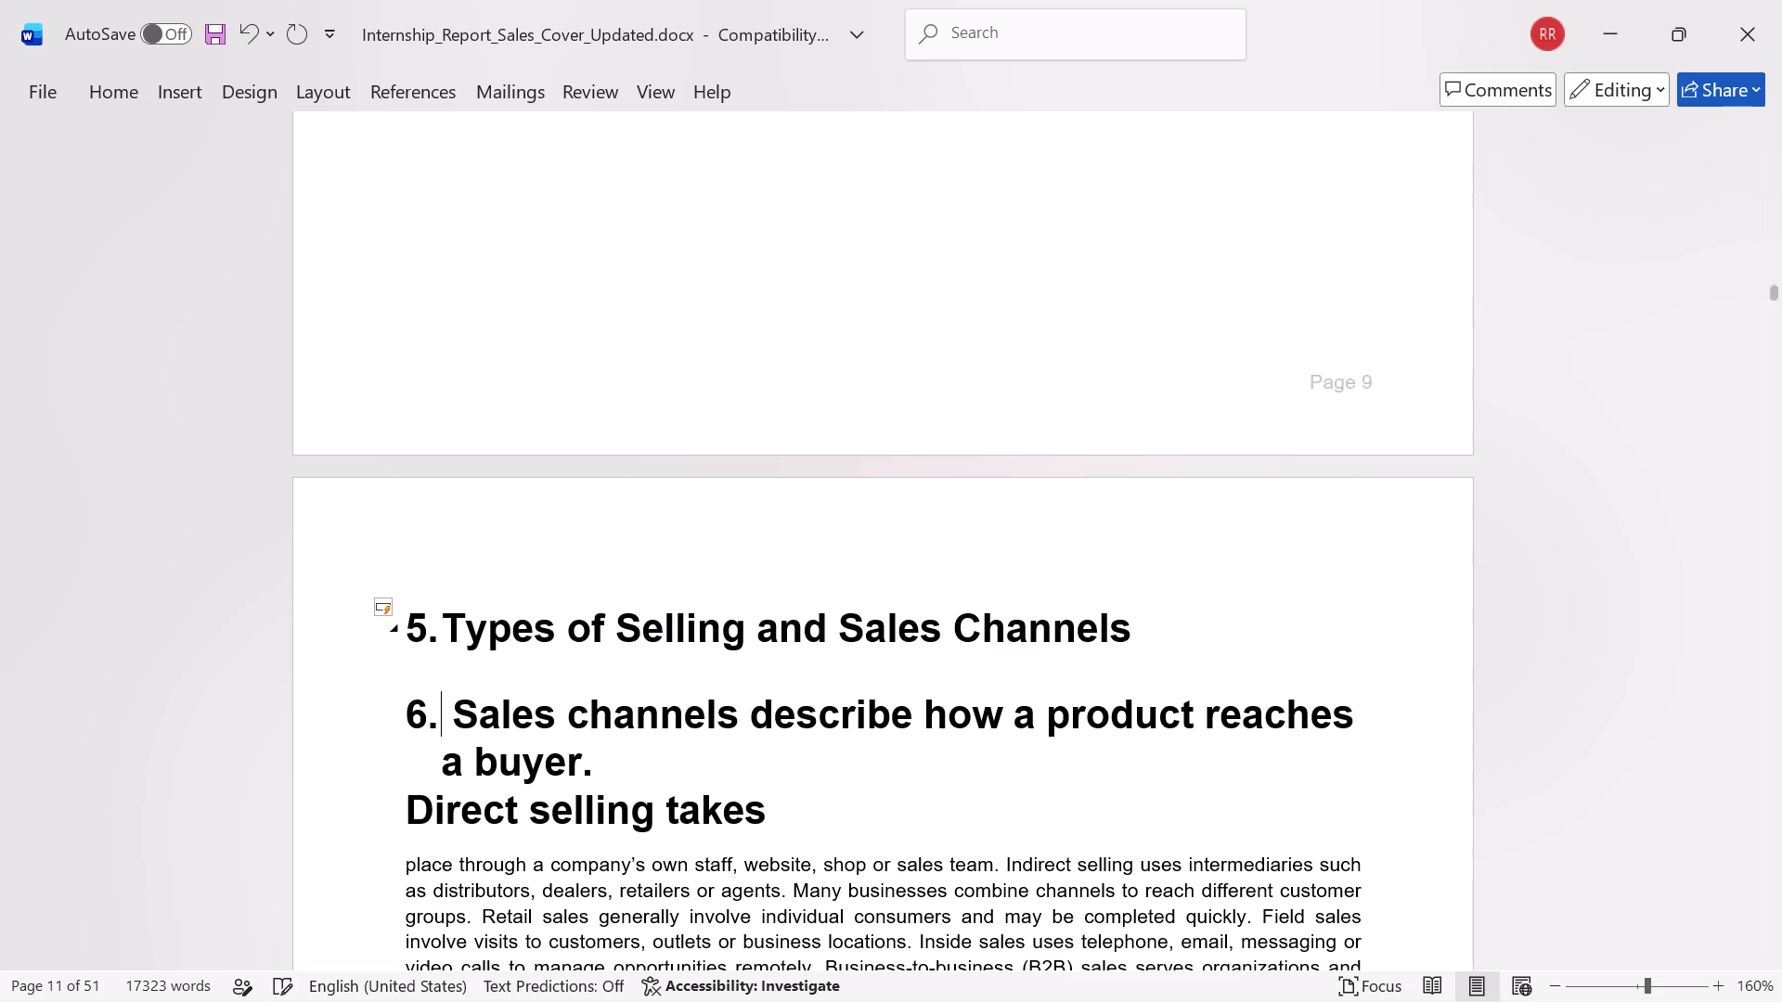
key(BackSpace)
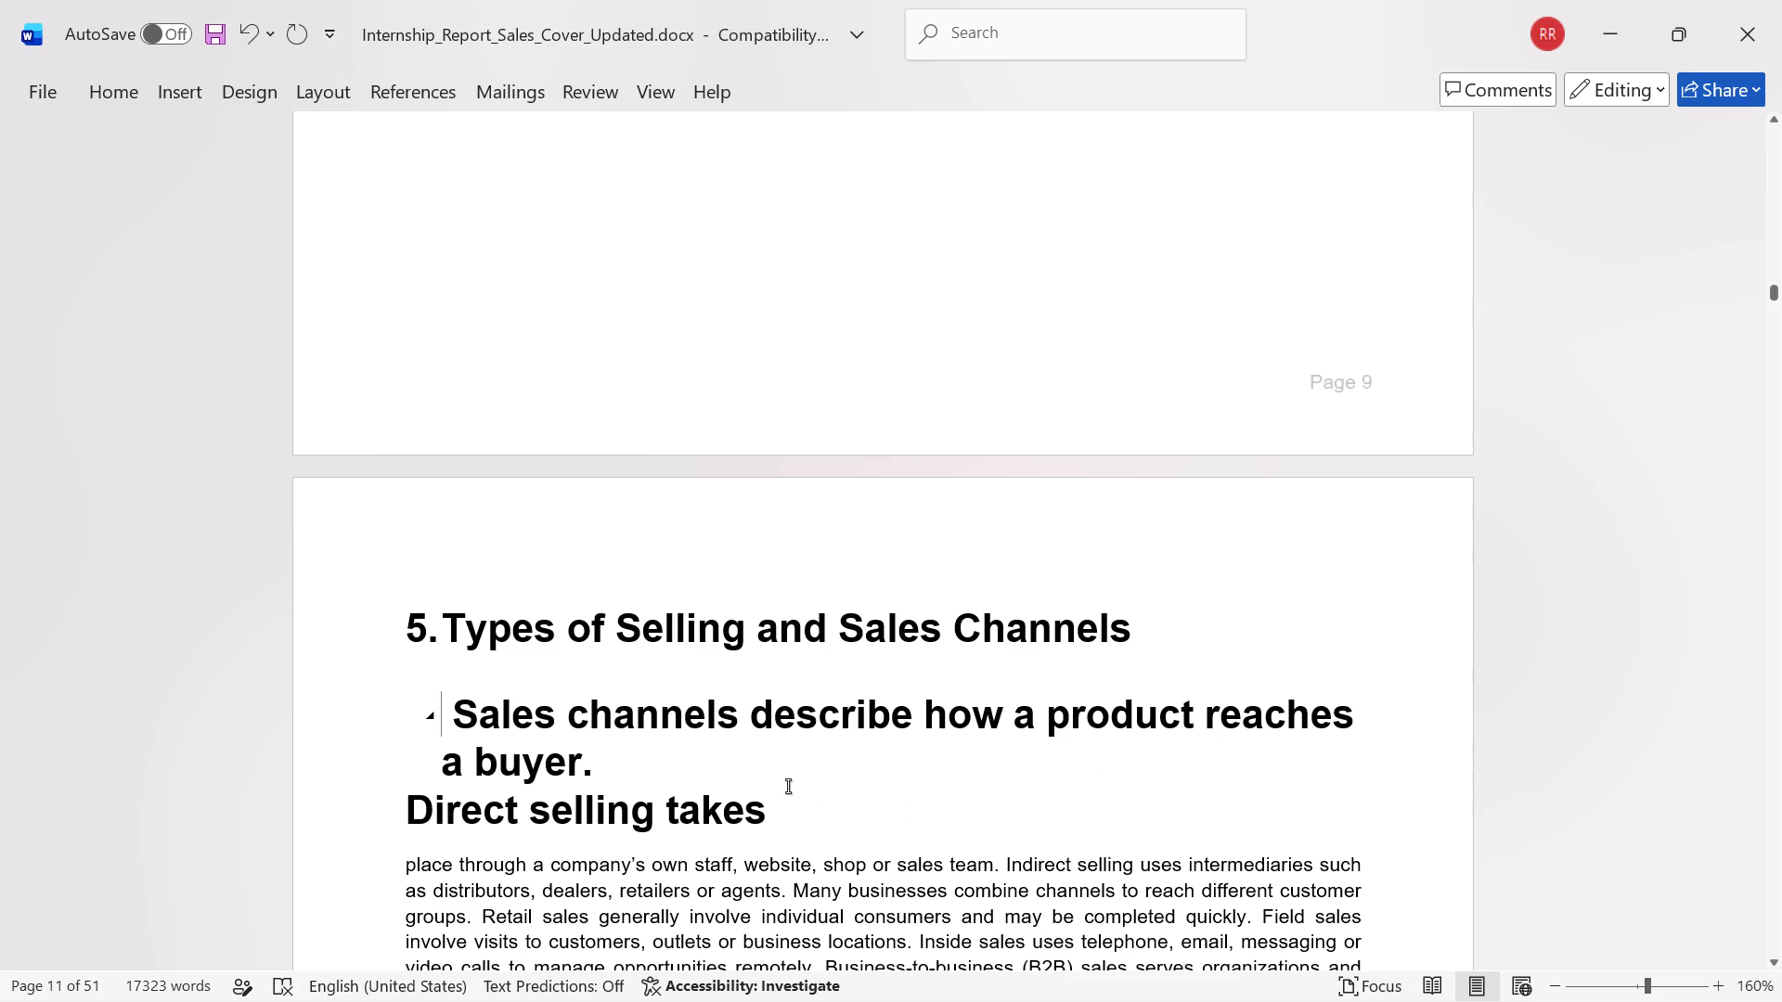
Apply the Body Text style to "Sales channels describe how a product reaches a buyer." and "Direct selling takes" under heading 5.
drag(781, 805, 471, 718)
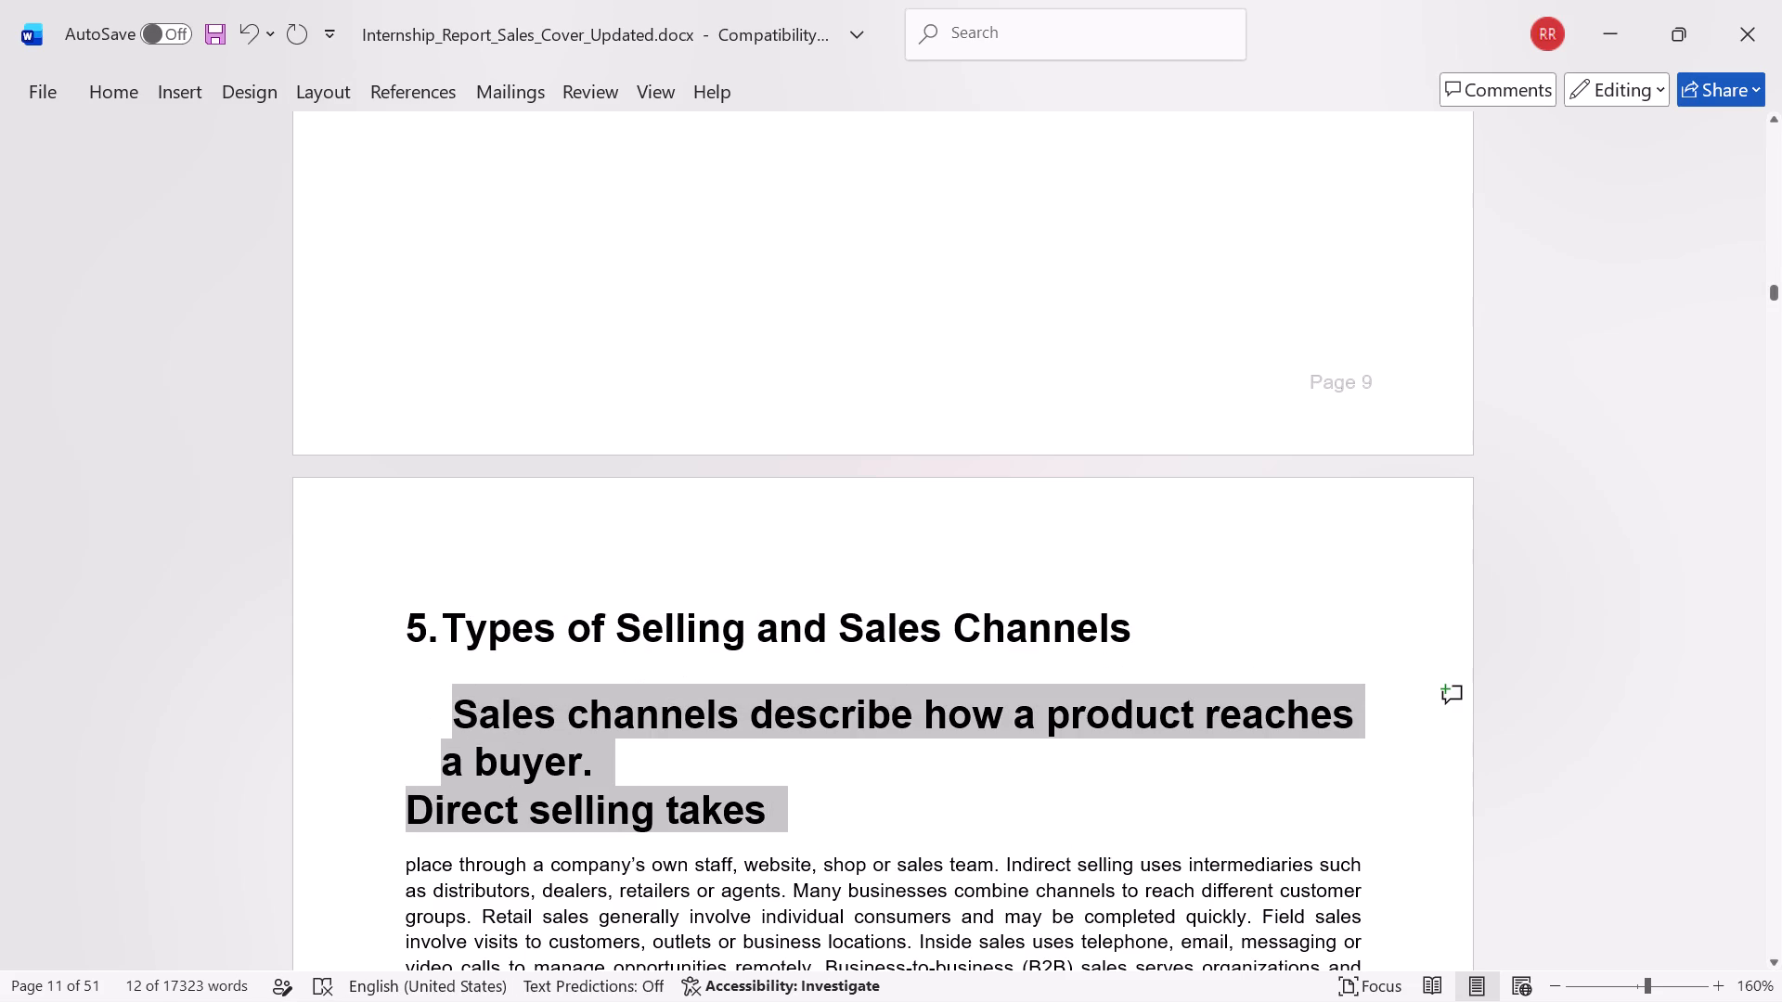
click(142, 80)
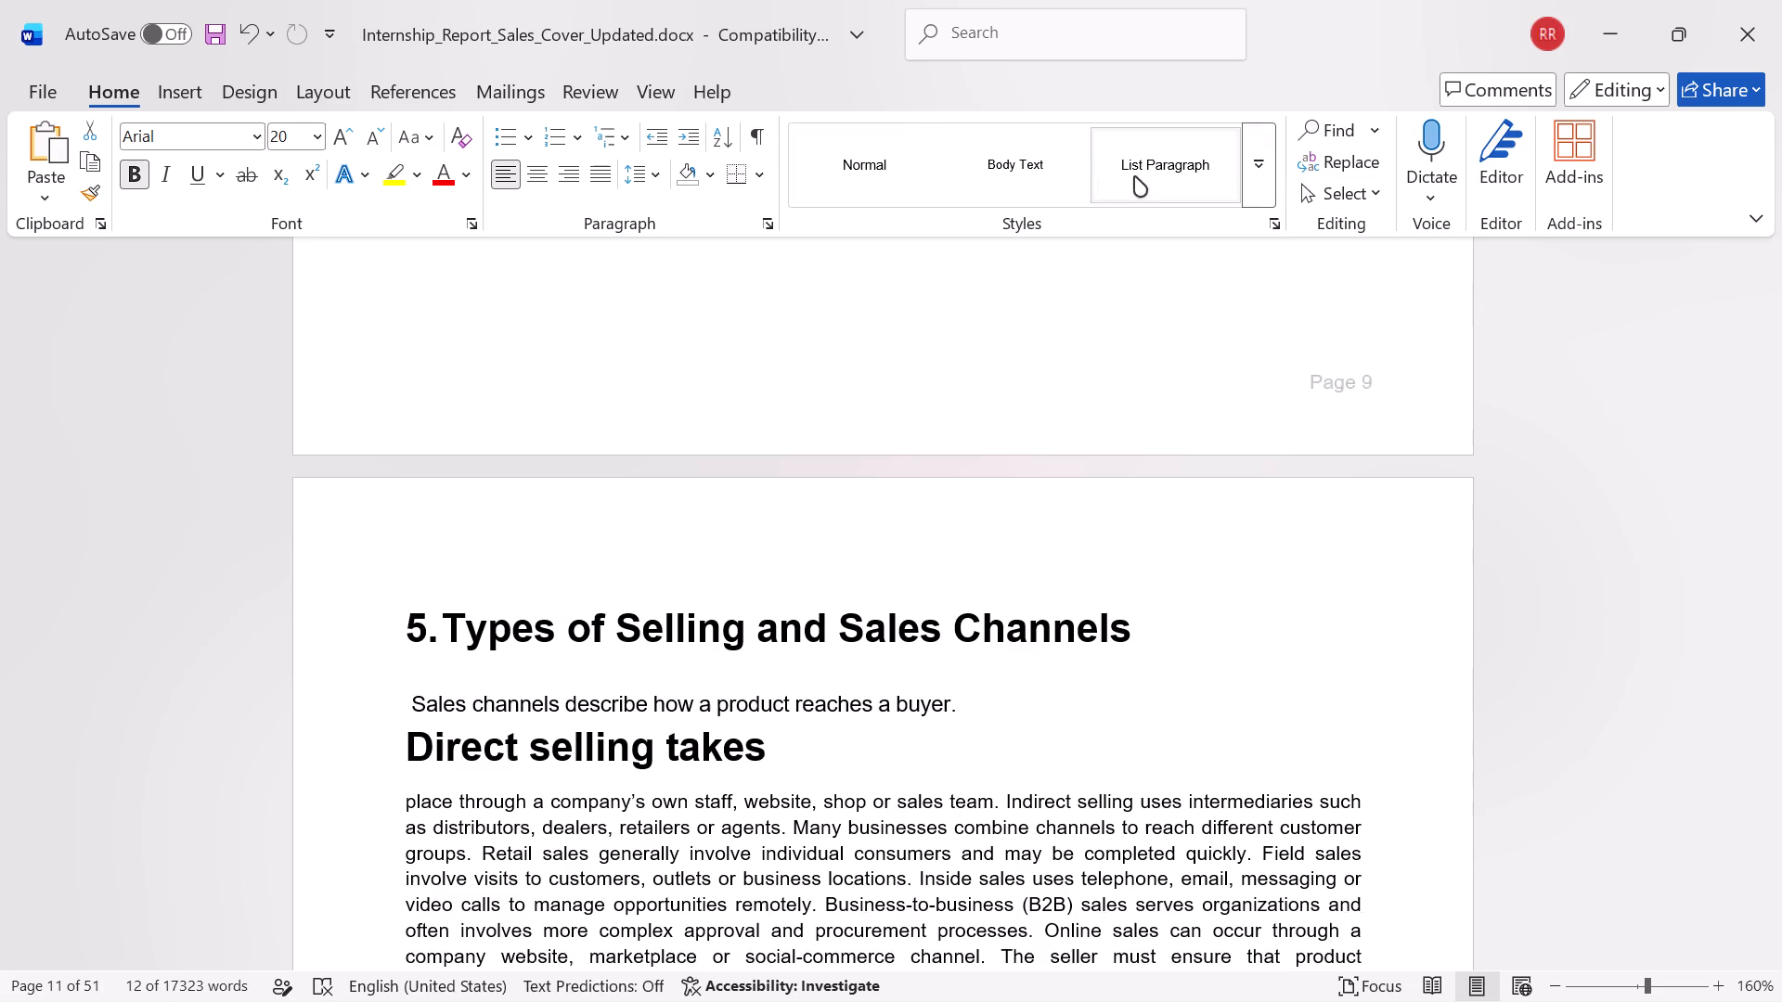
click(1053, 165)
click(886, 769)
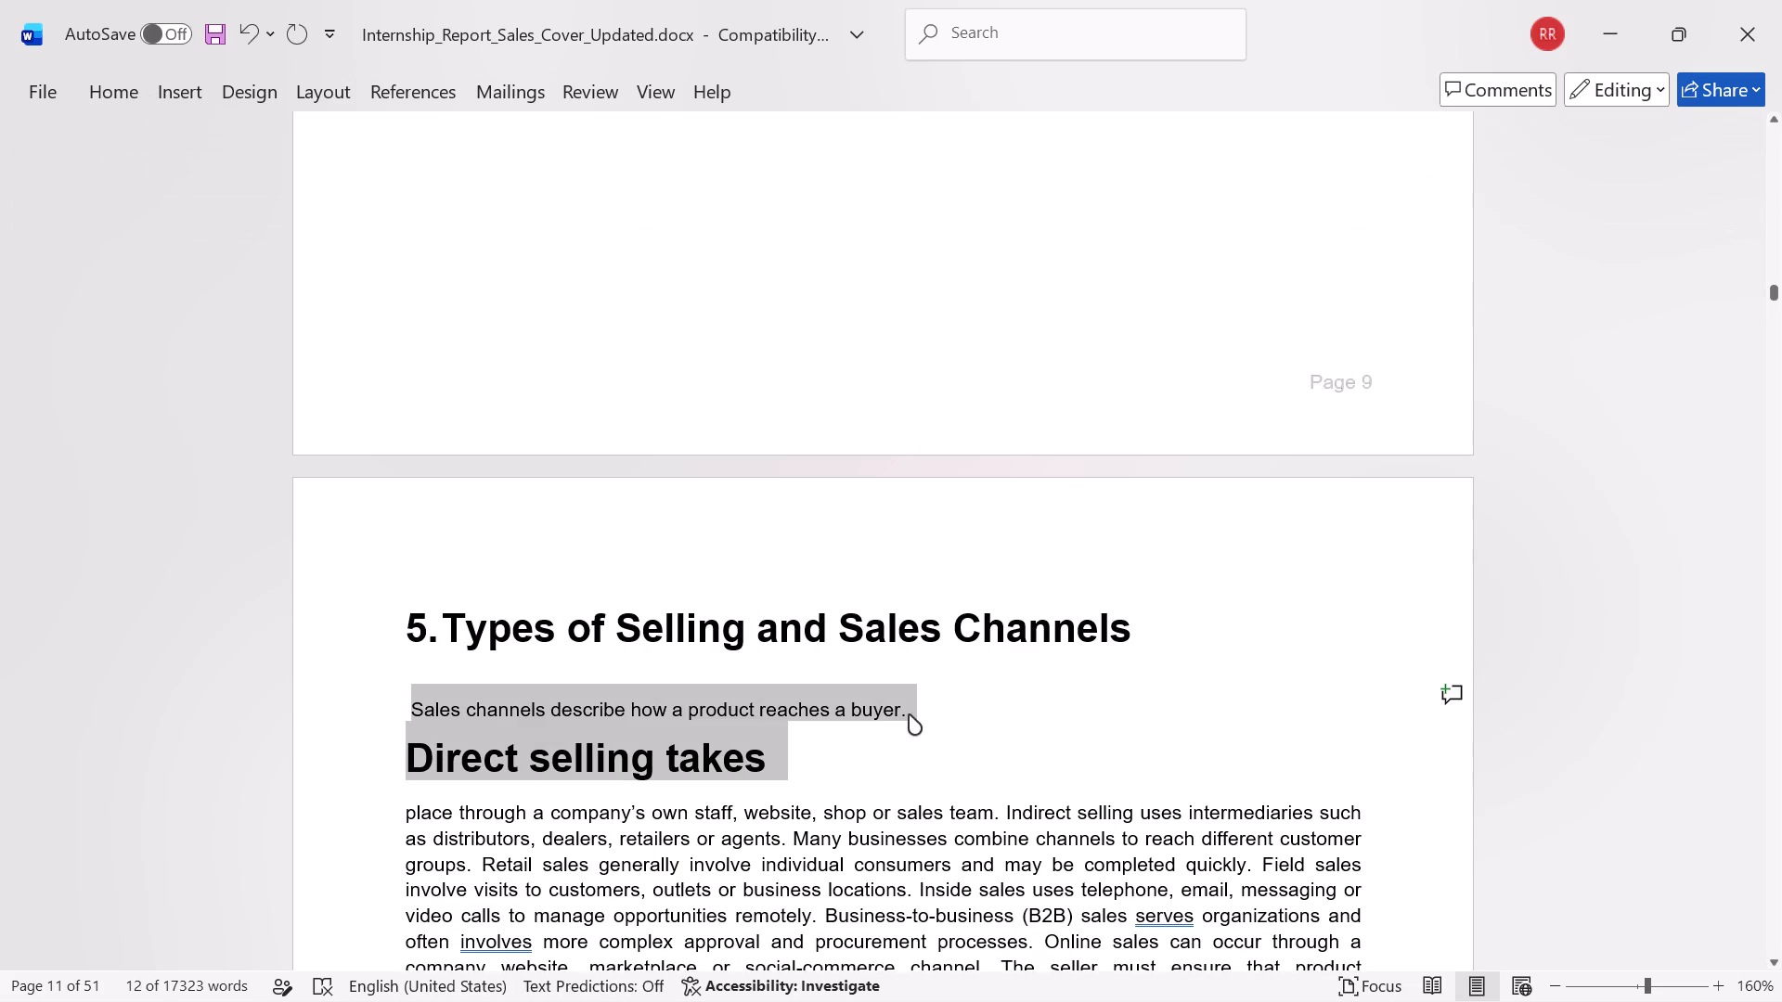
click(914, 708)
click(794, 759)
drag(794, 759, 405, 764)
click(134, 83)
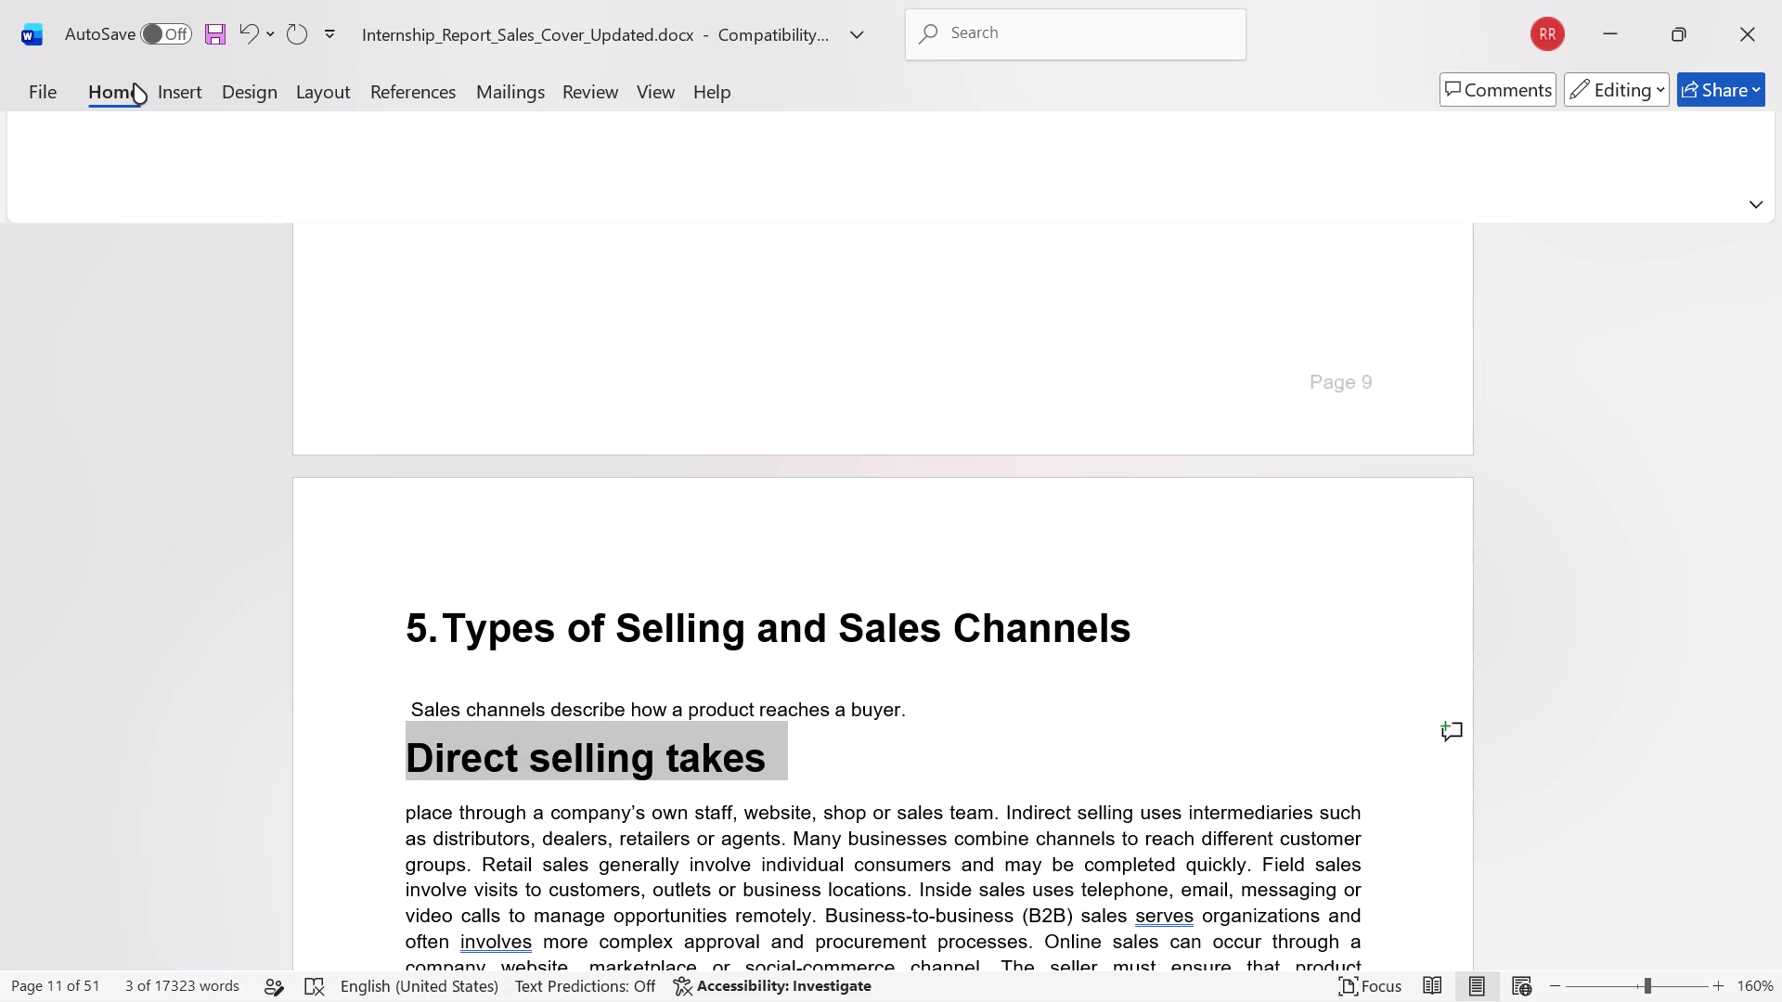
click(970, 166)
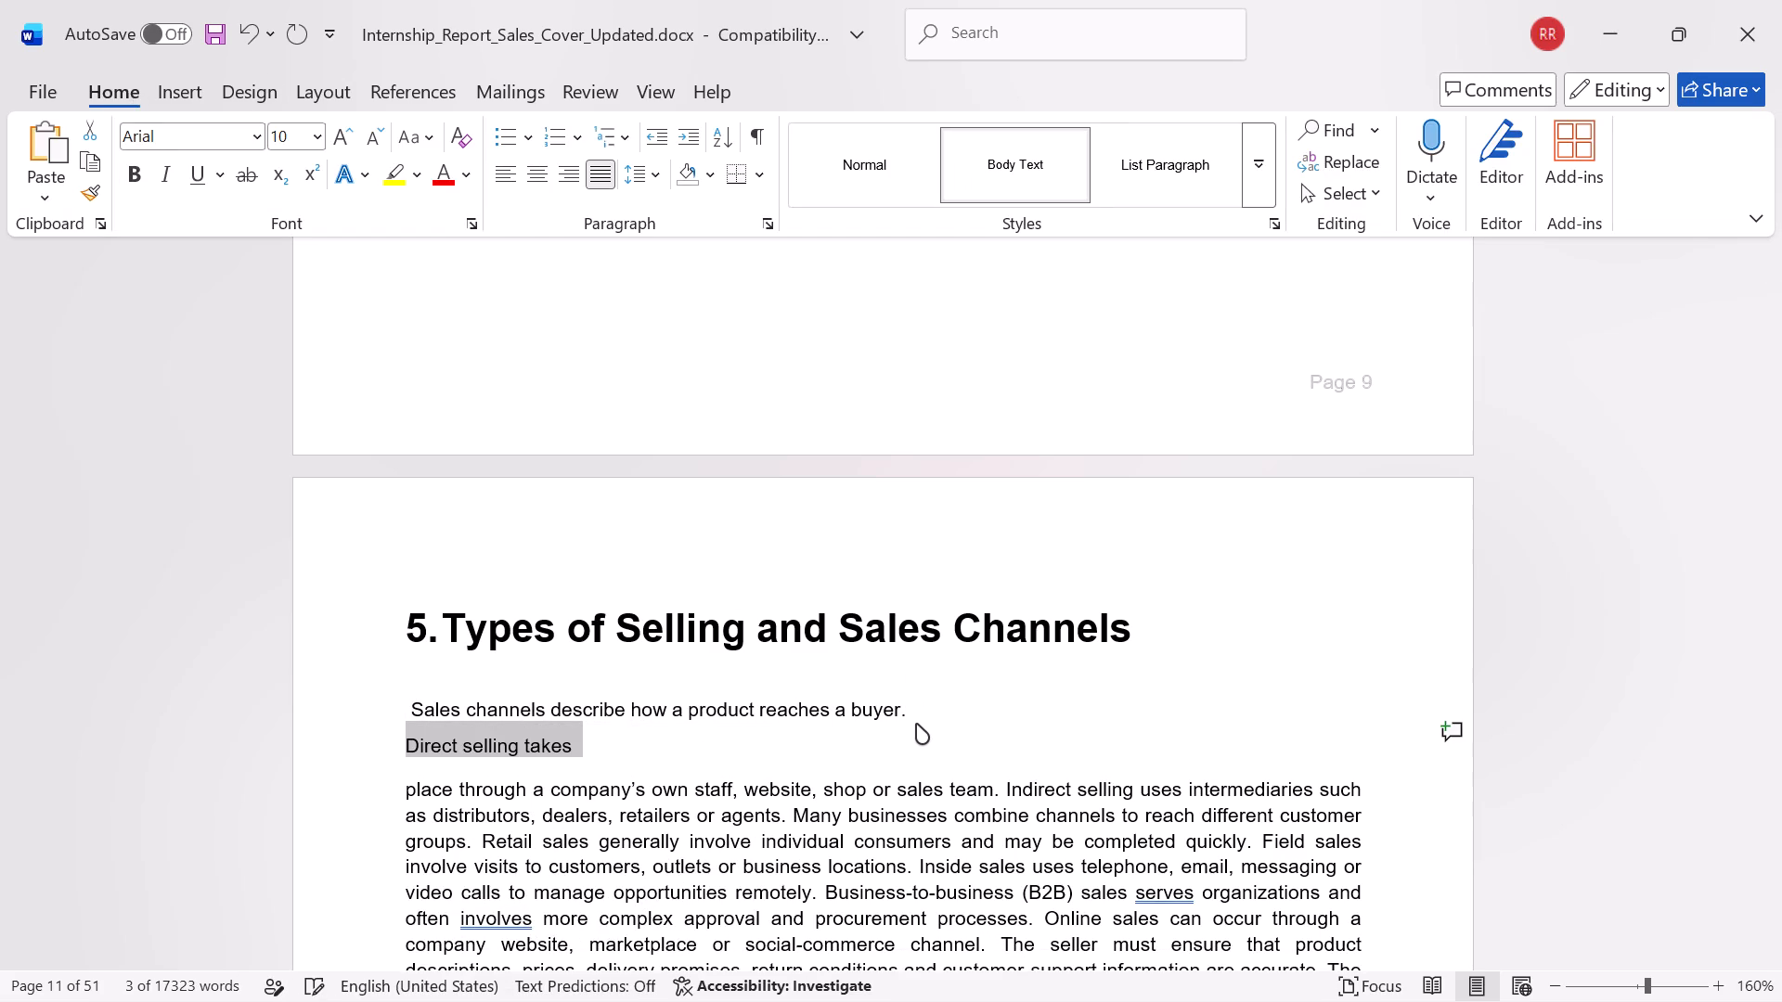
Join the "Sales channels describe", "Direct selling takes" and "place through a company's own staff" lines into one continuous paragraph.
click(916, 718)
click(910, 700)
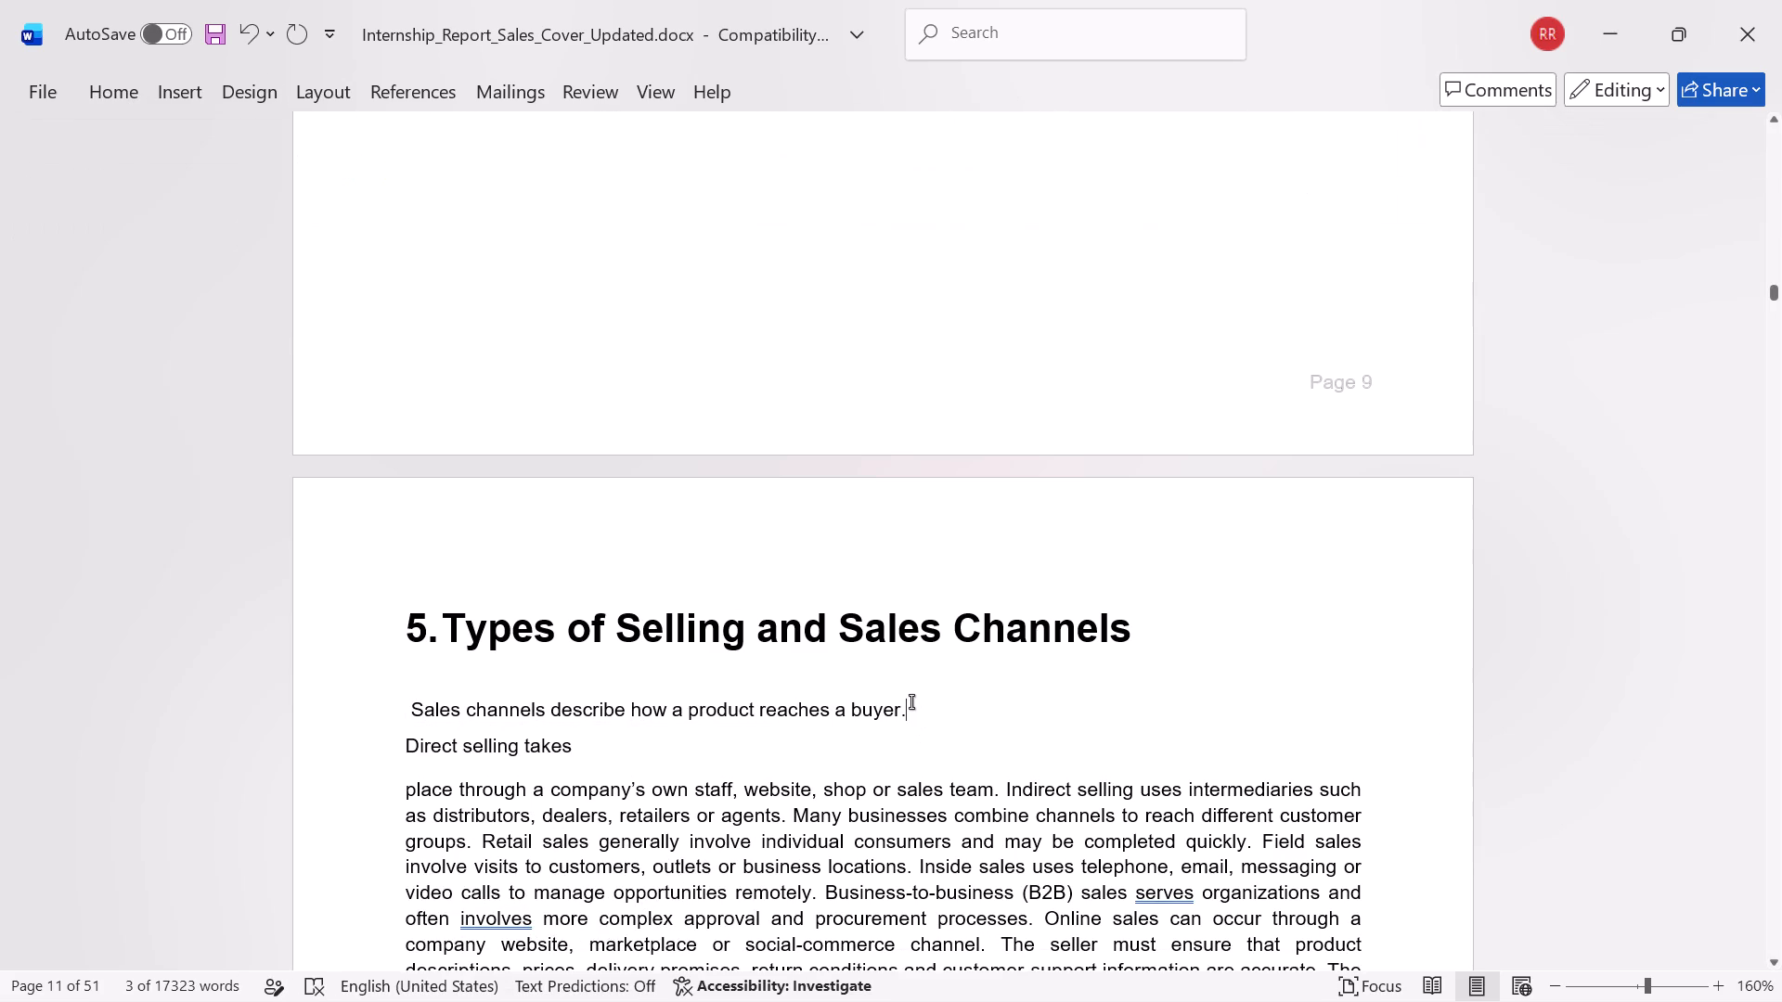
key(space)
key(Delete)
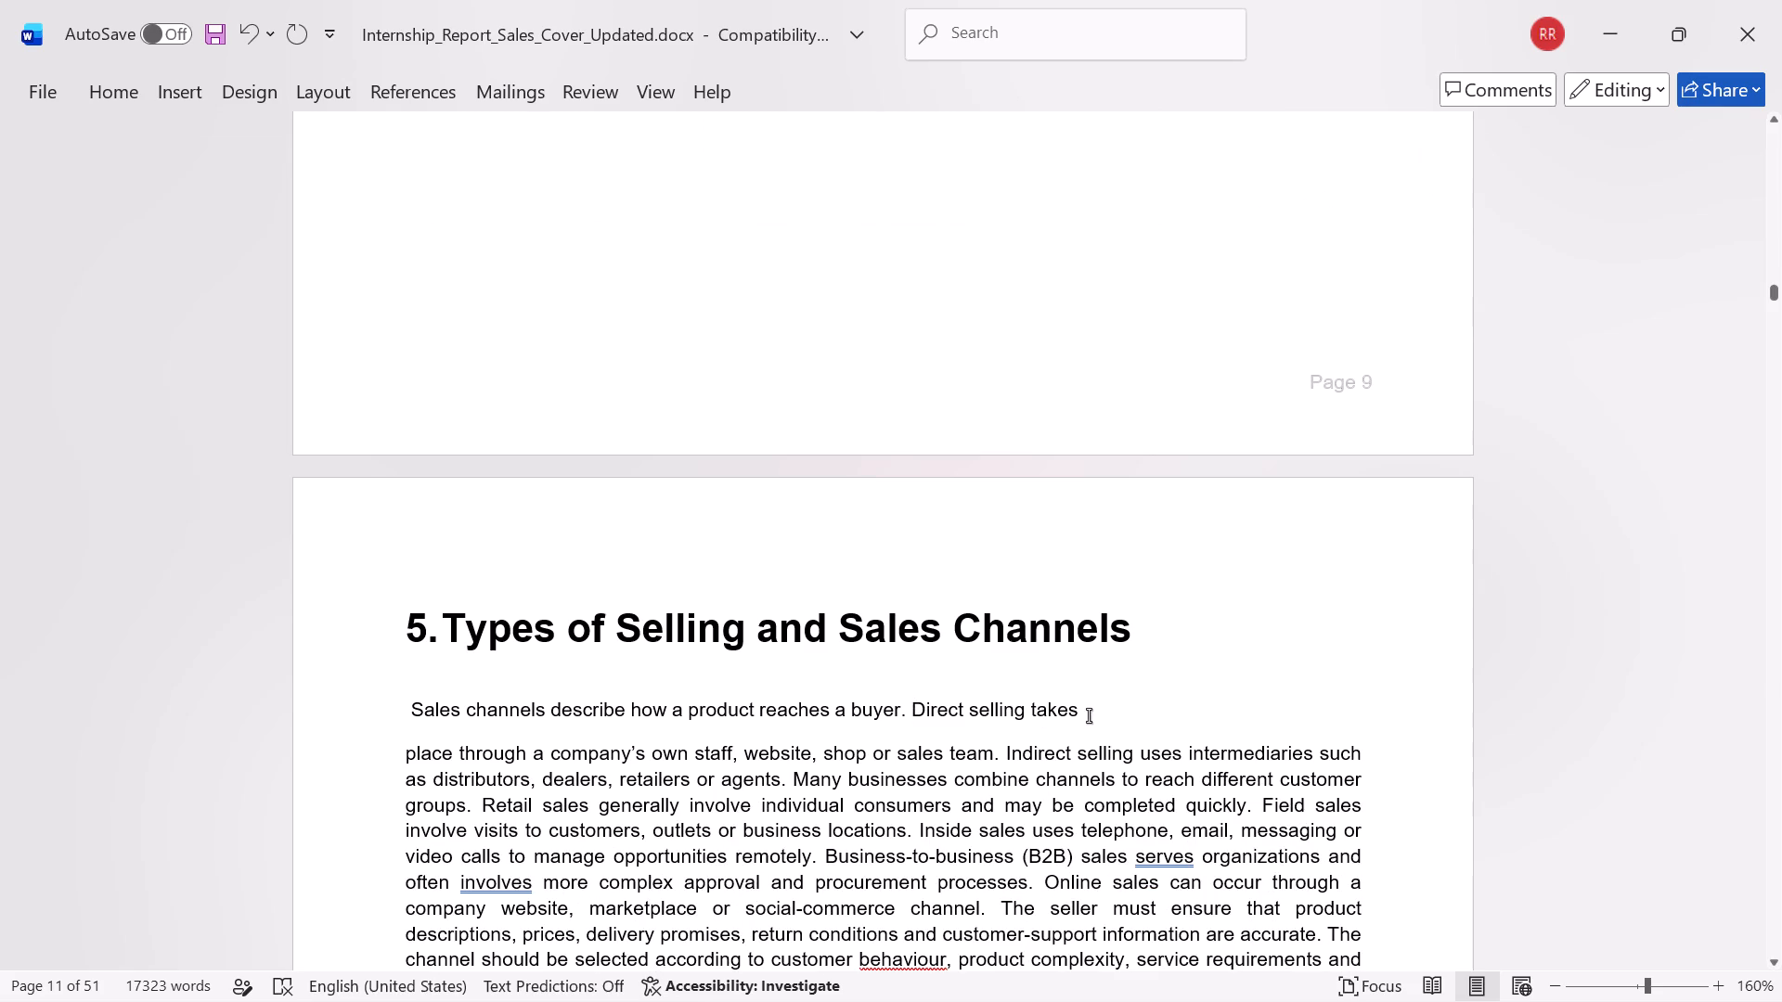
click(1088, 713)
key(space)
key(Delete)
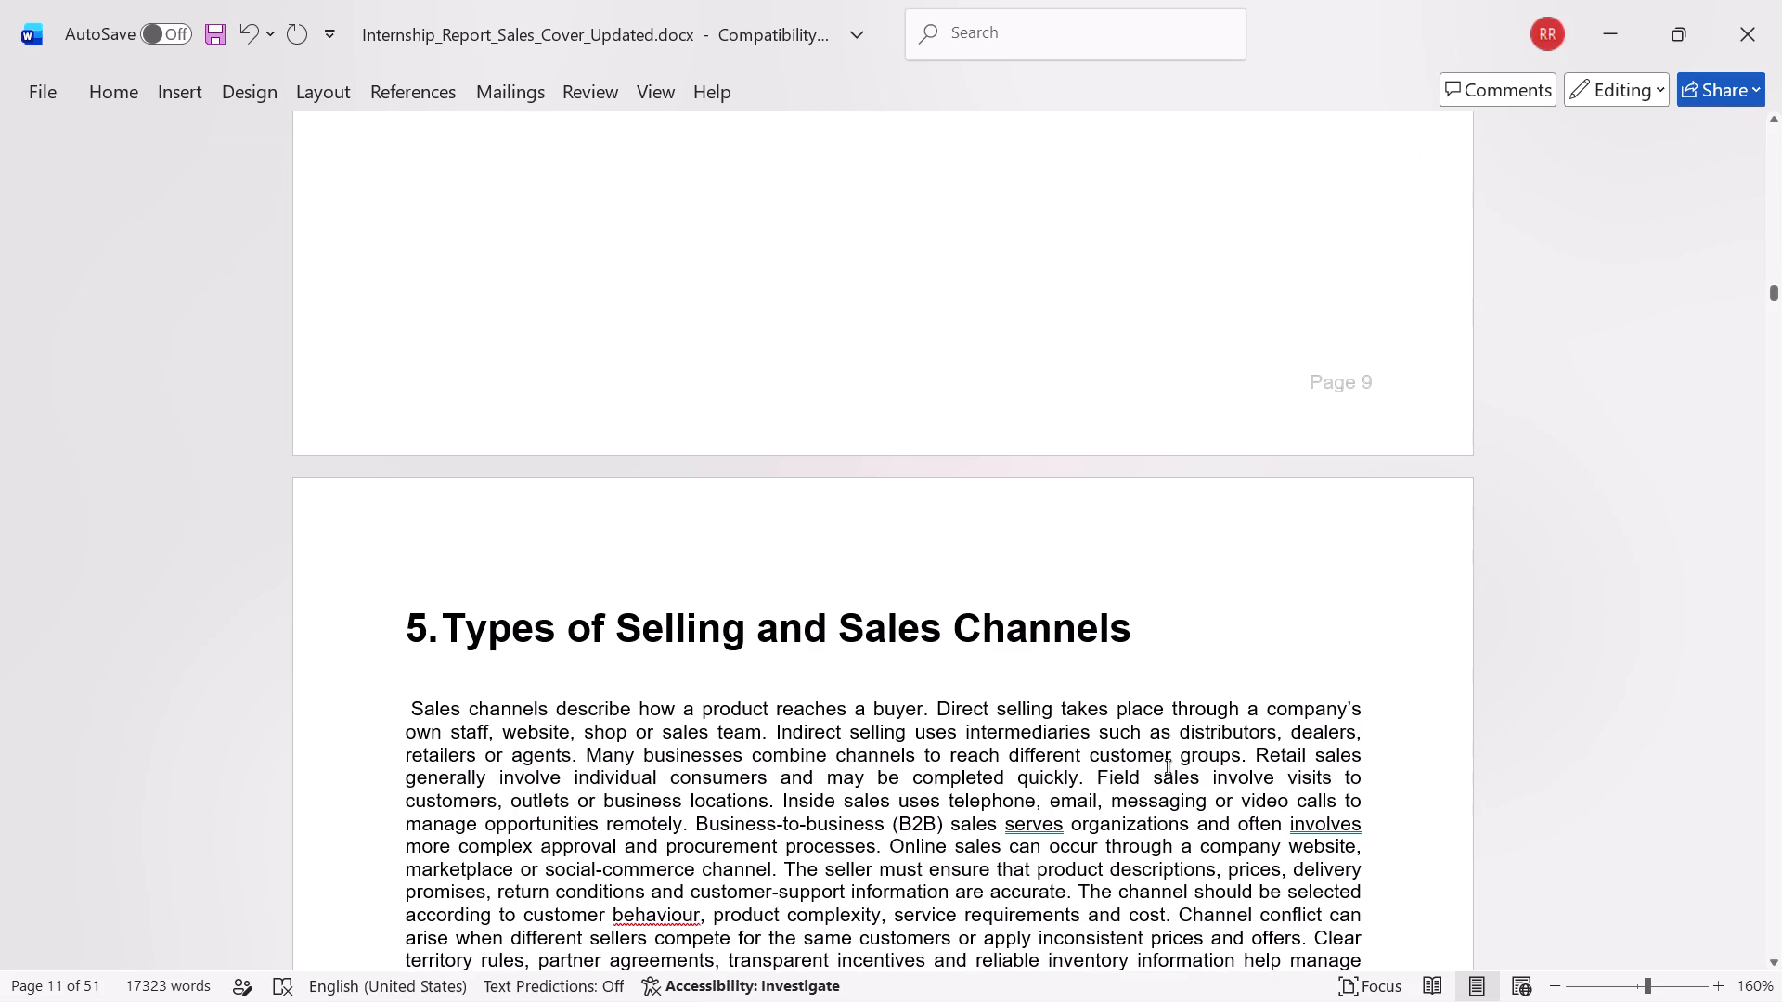
click(1167, 764)
Add a placeholder line "hel" below the "4. Objective and Importance of sales" heading and apply the Body Text style to it.
scroll(1167, 764, up, 3)
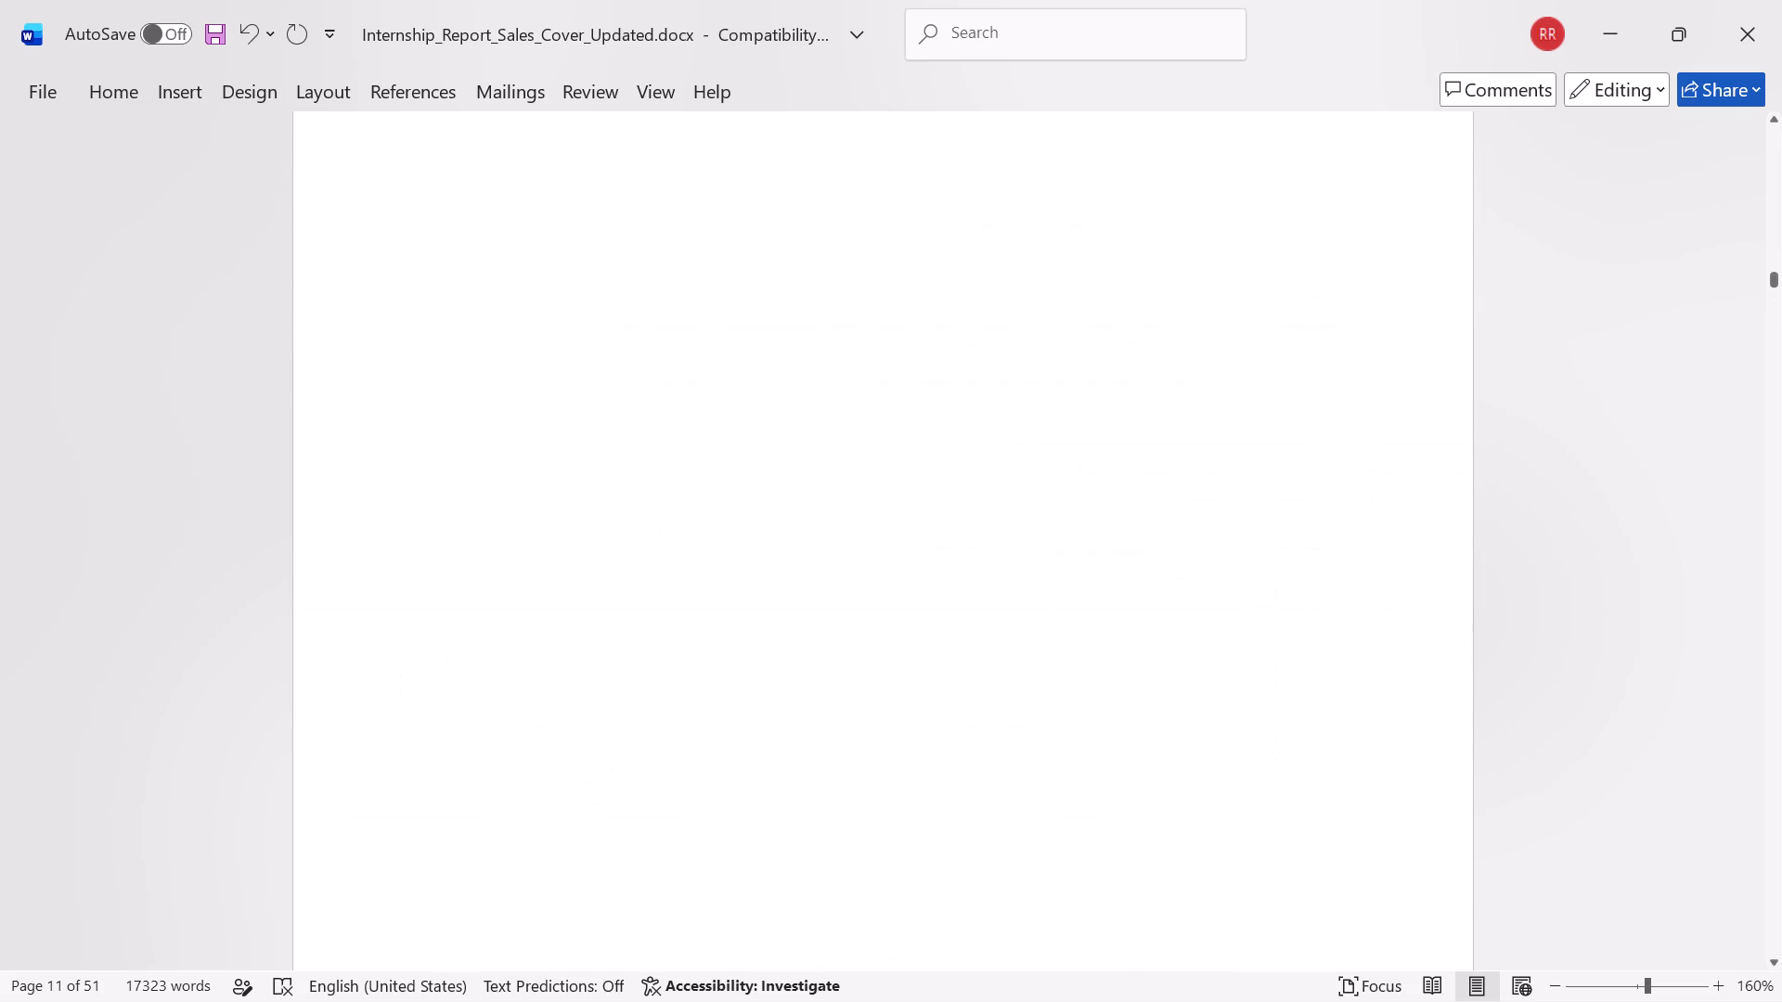
scroll(1167, 764, up, 2)
click(1094, 764)
key(Return)
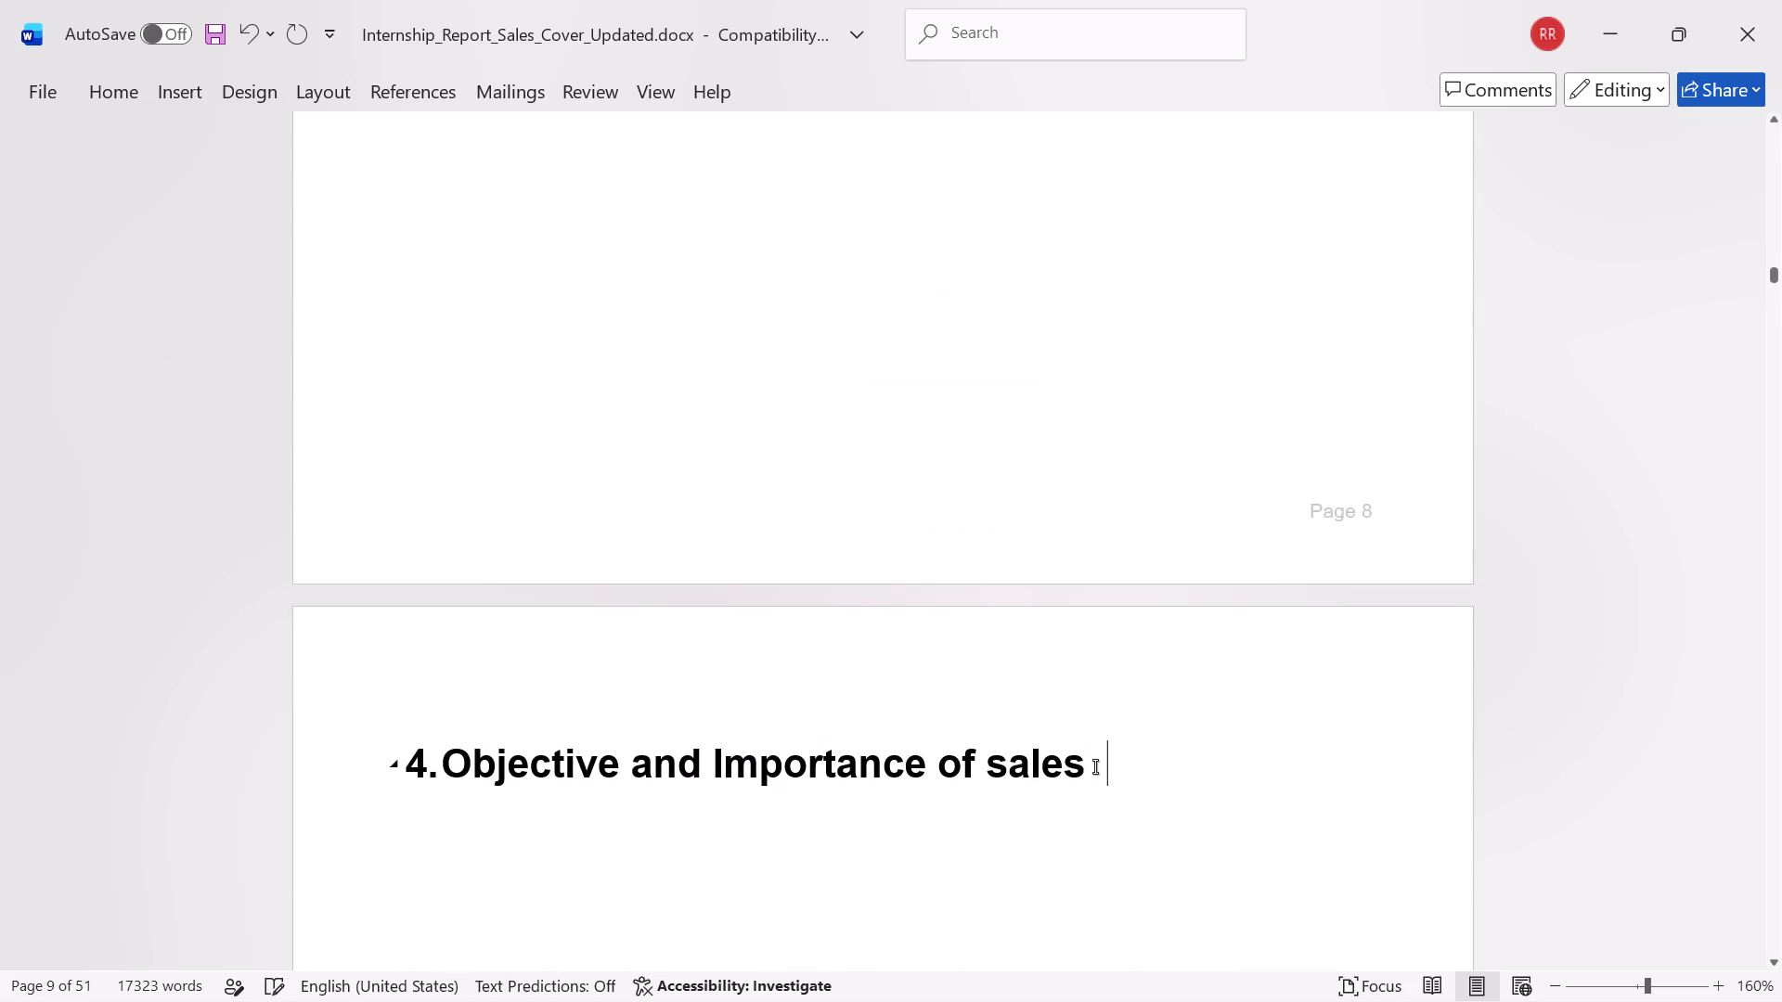
key(Return)
scroll(1004, 792, down, 1)
text(dnsdn)
key(BackSpace)
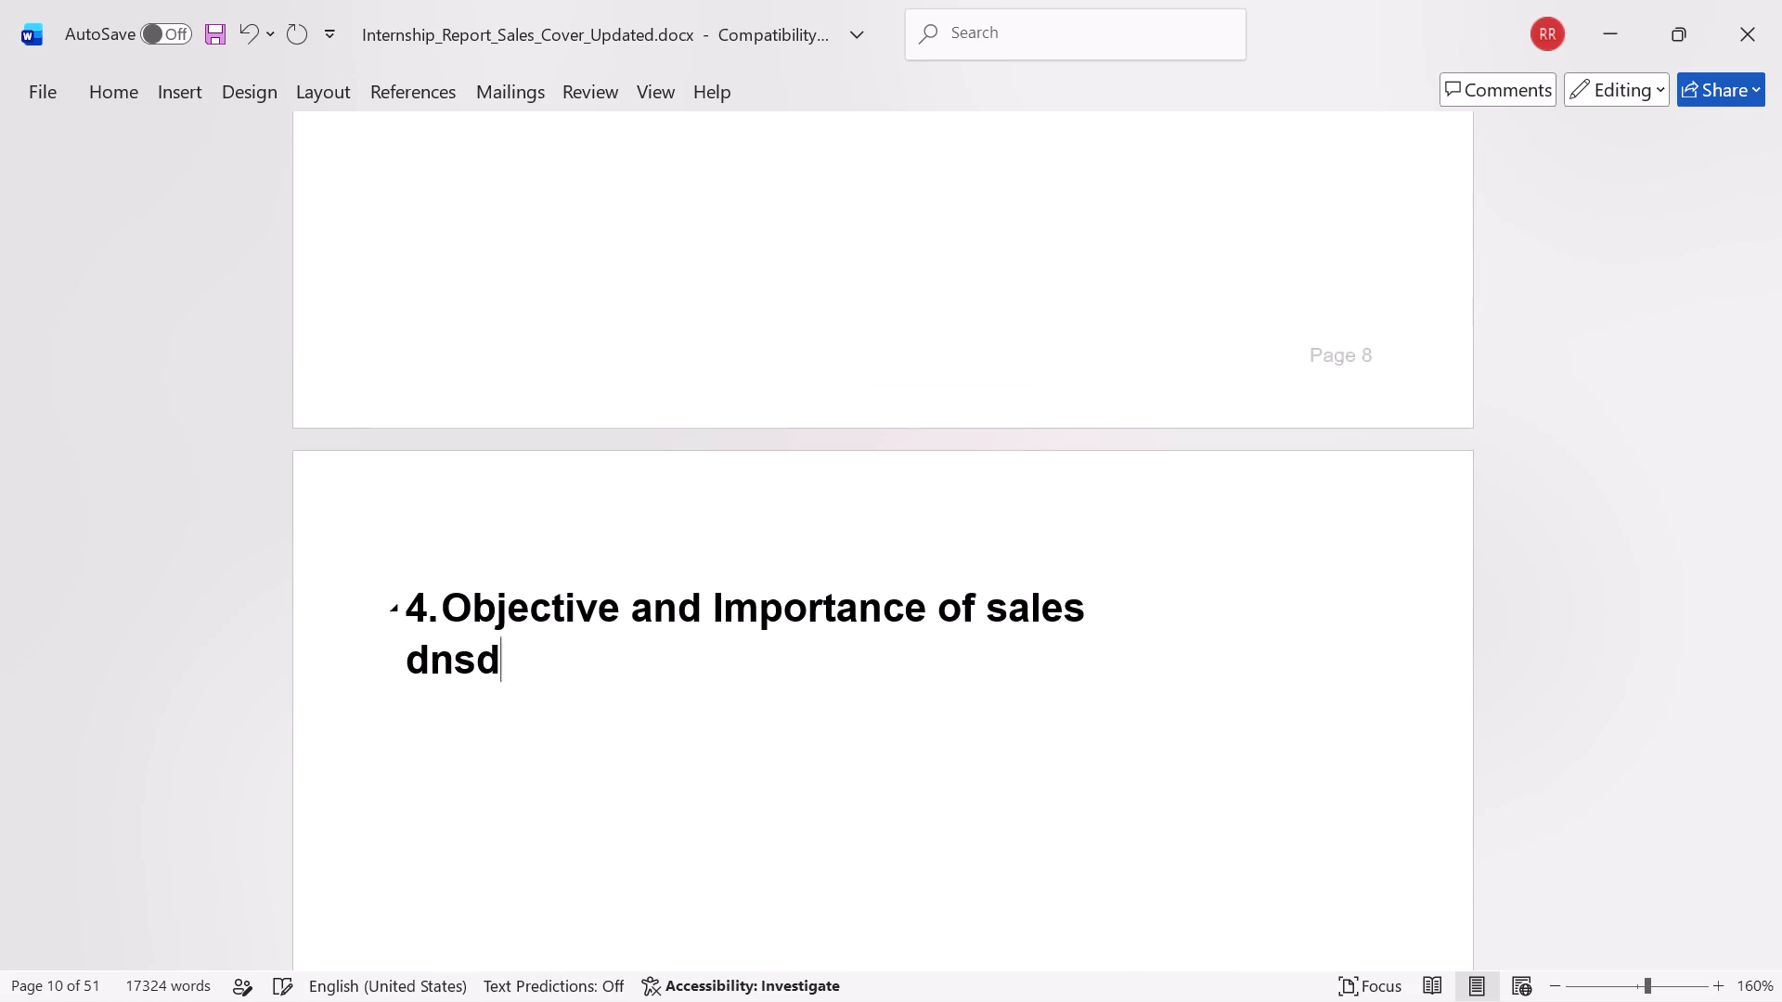
key(BackSpace)
key(BackSpace)
key(BackSpace)
key(BackSpace)
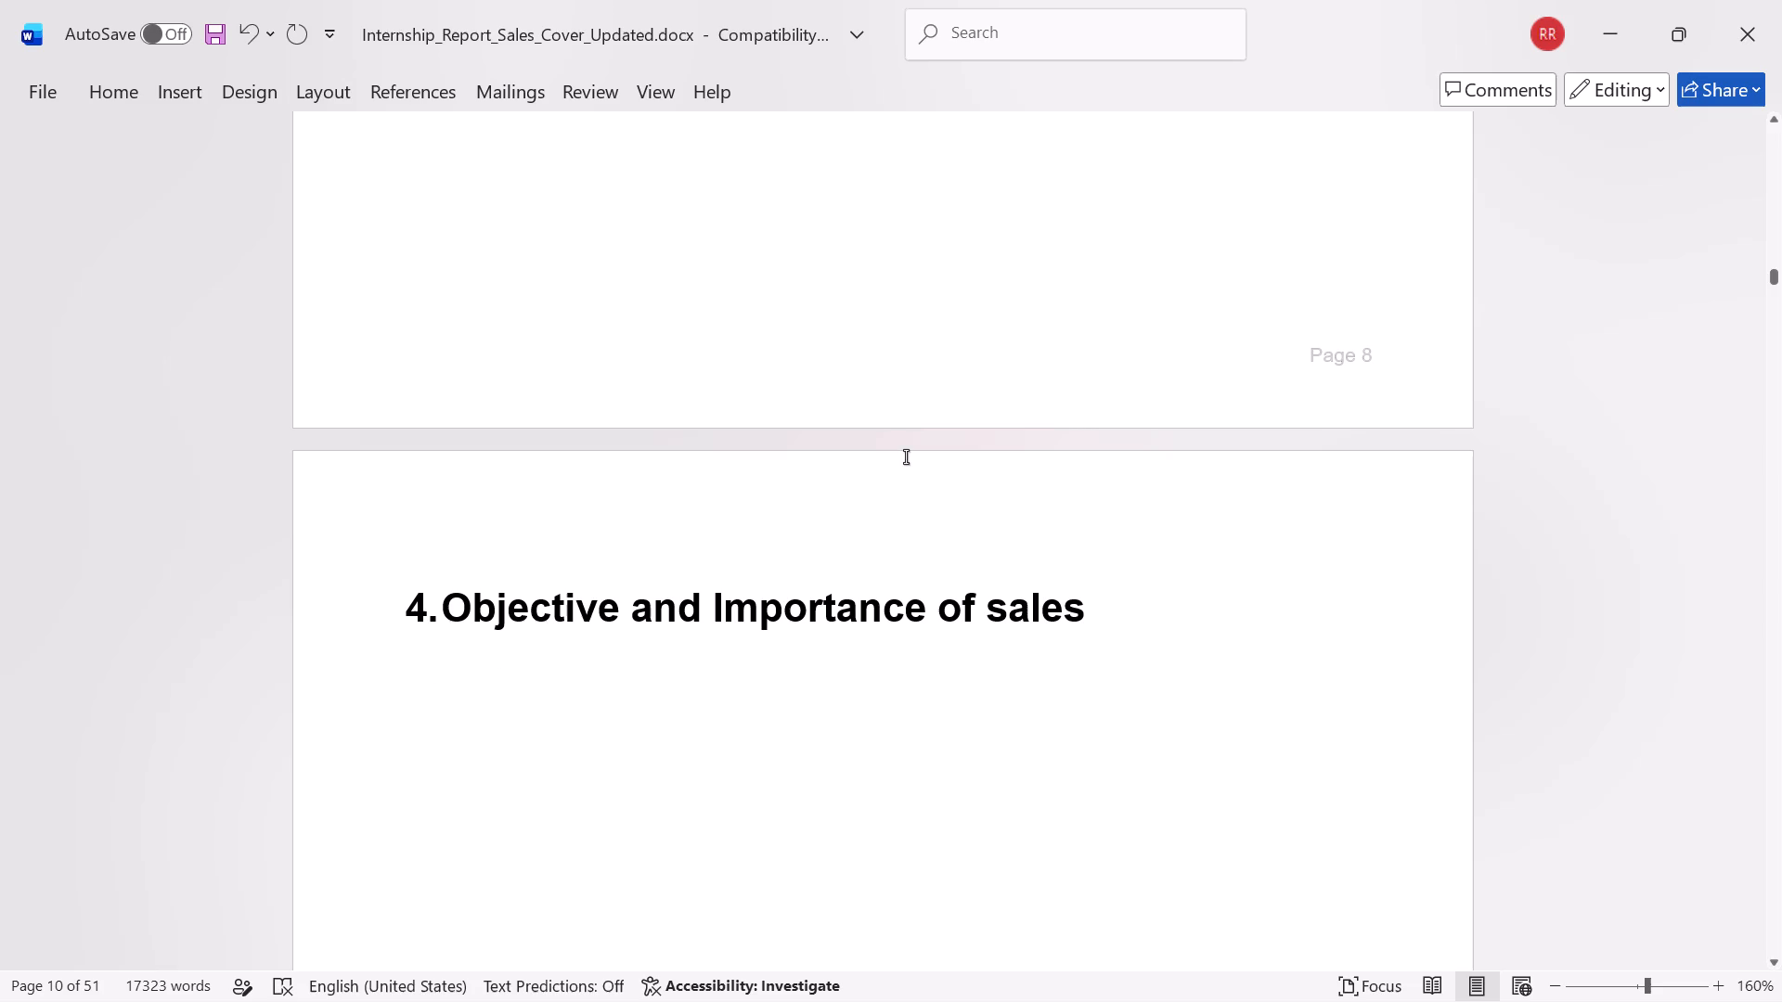
text(hel)
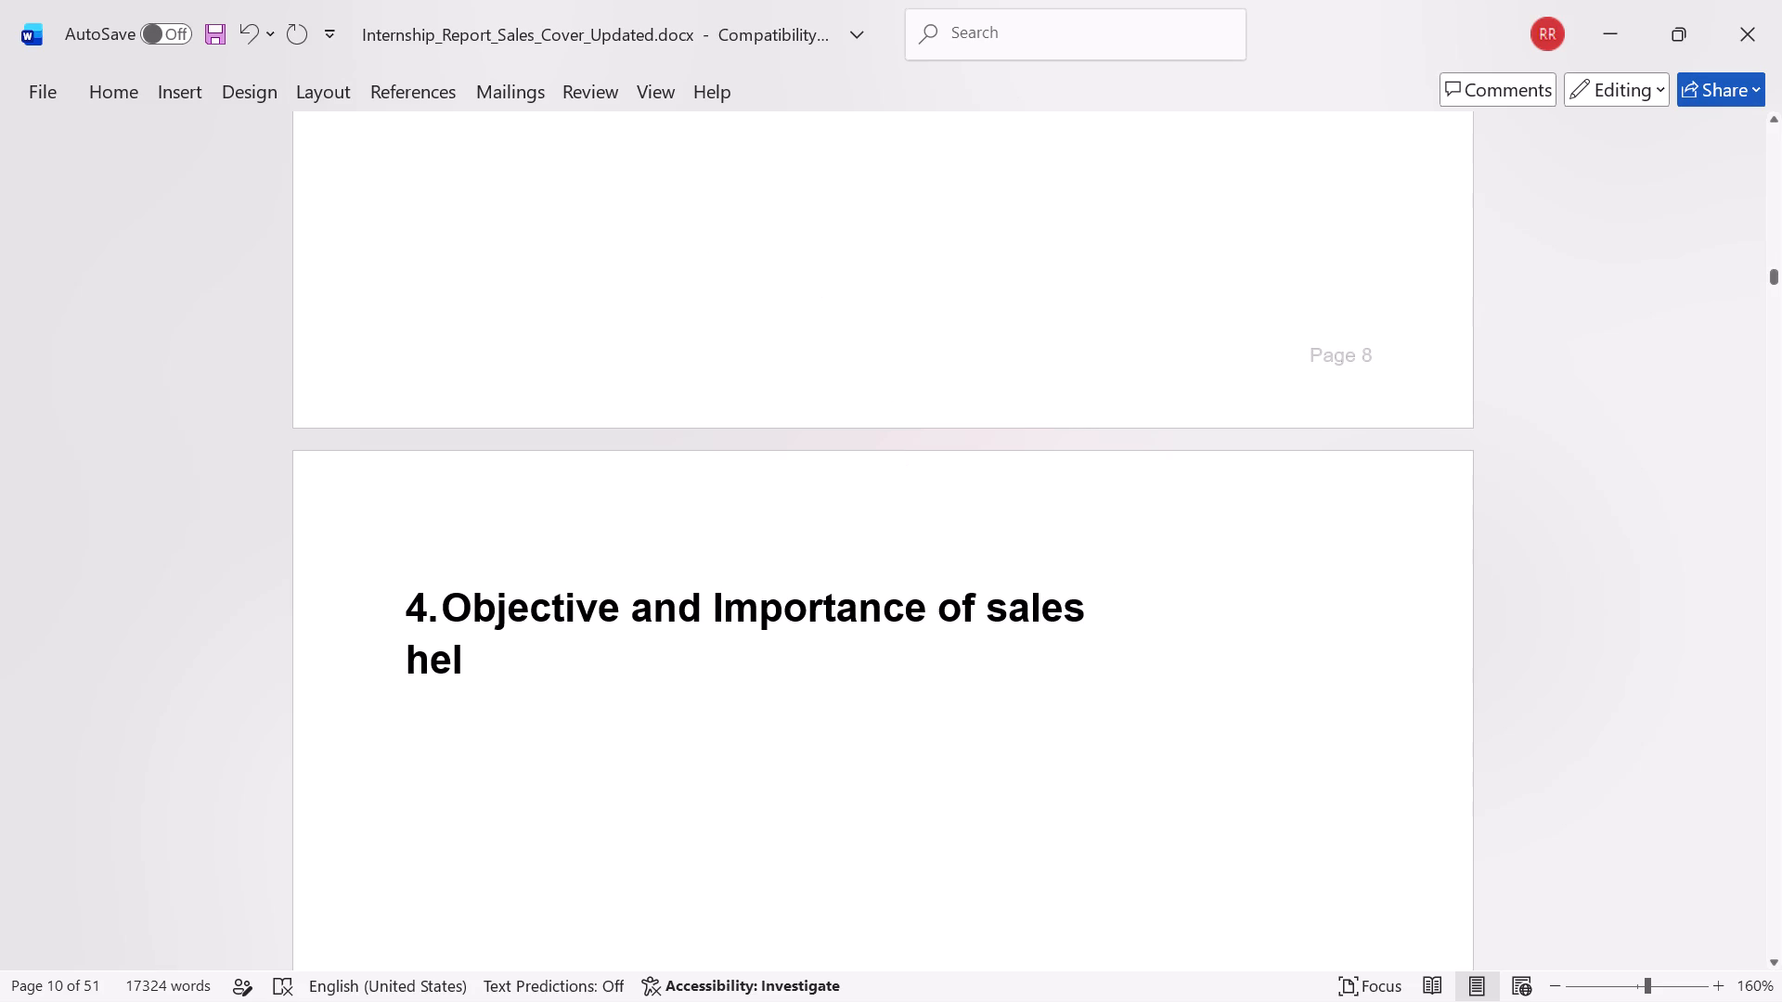
click(110, 83)
click(1014, 167)
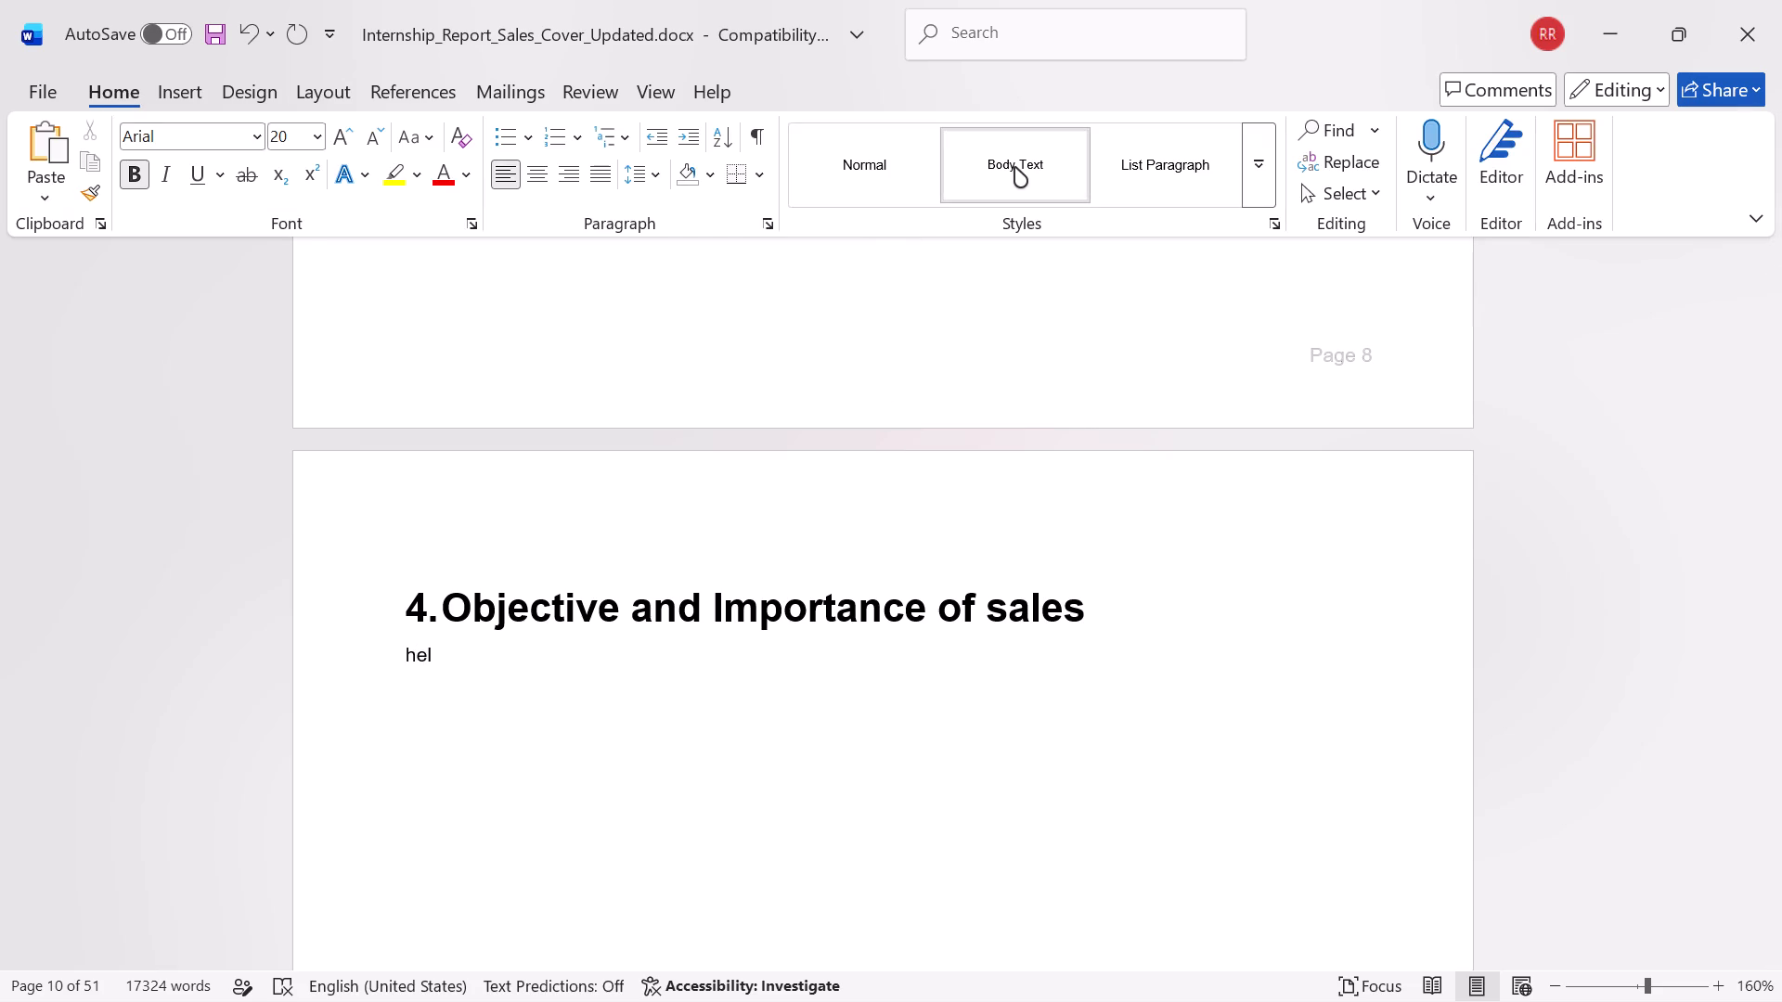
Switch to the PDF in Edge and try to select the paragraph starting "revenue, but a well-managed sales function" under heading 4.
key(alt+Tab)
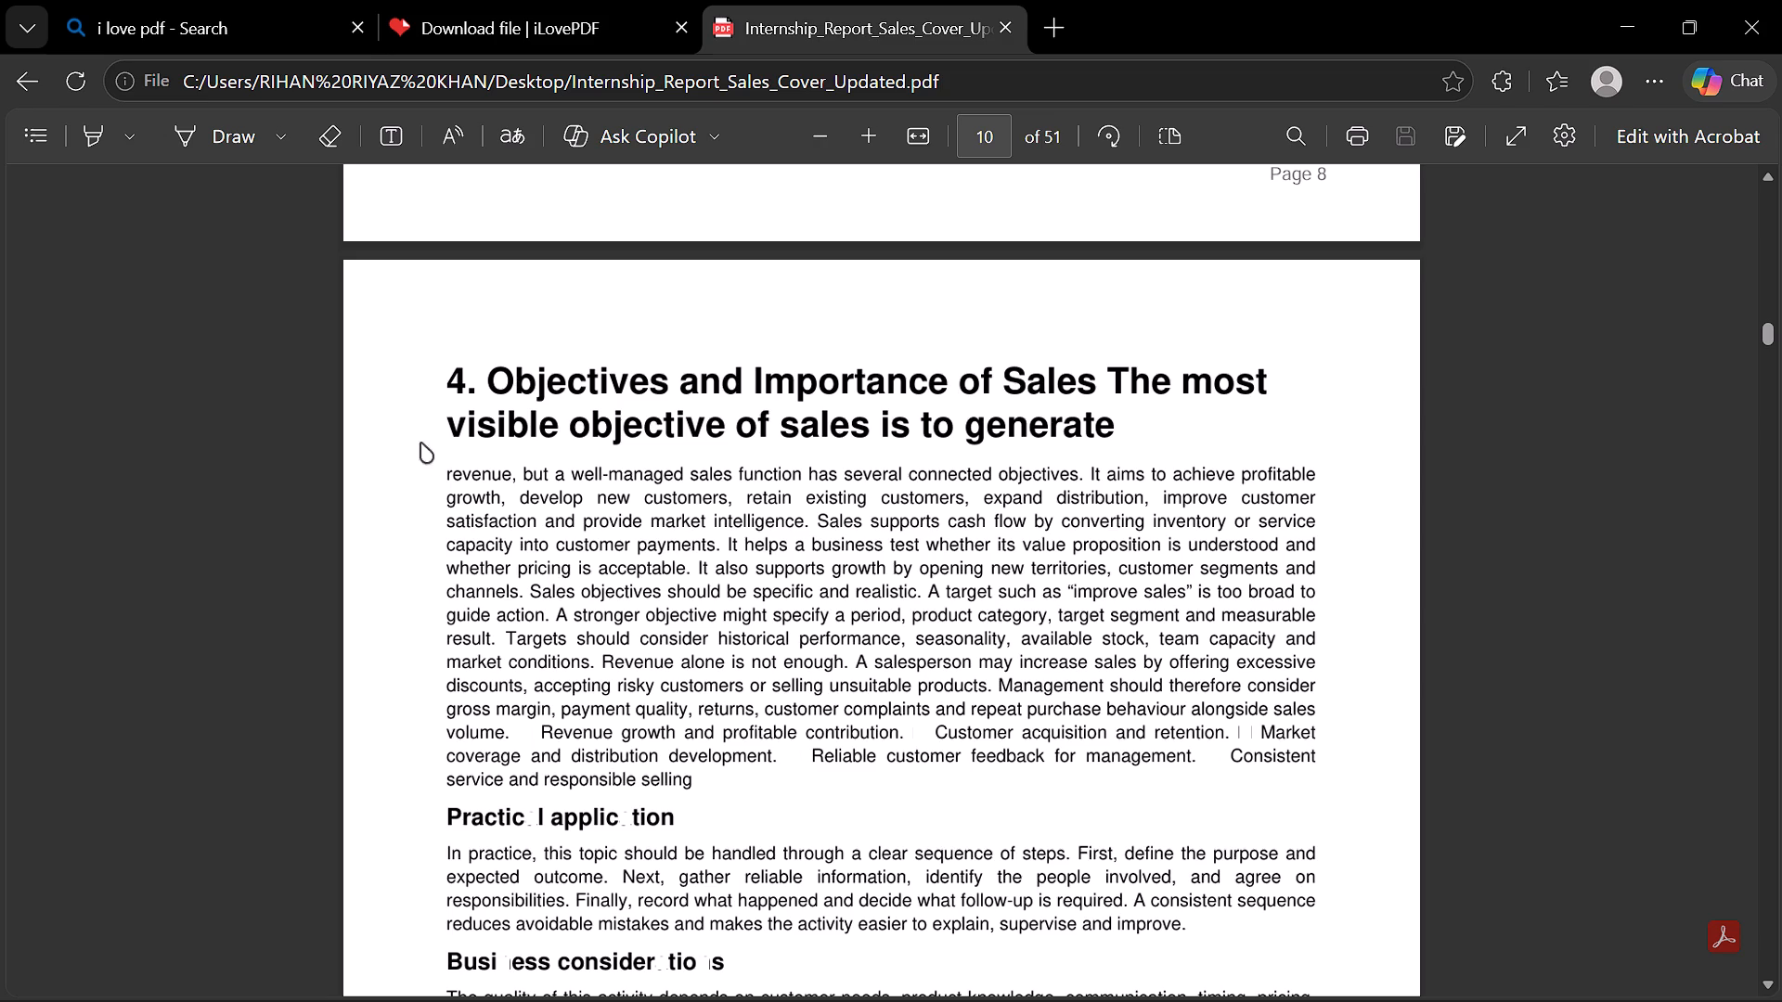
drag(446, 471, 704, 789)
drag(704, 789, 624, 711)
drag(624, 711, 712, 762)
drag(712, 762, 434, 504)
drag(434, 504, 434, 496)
Capture a screen snip of the PDF's section 4 heading and its first paragraph, down to "service and responsible selling".
scroll(569, 480, down, 1)
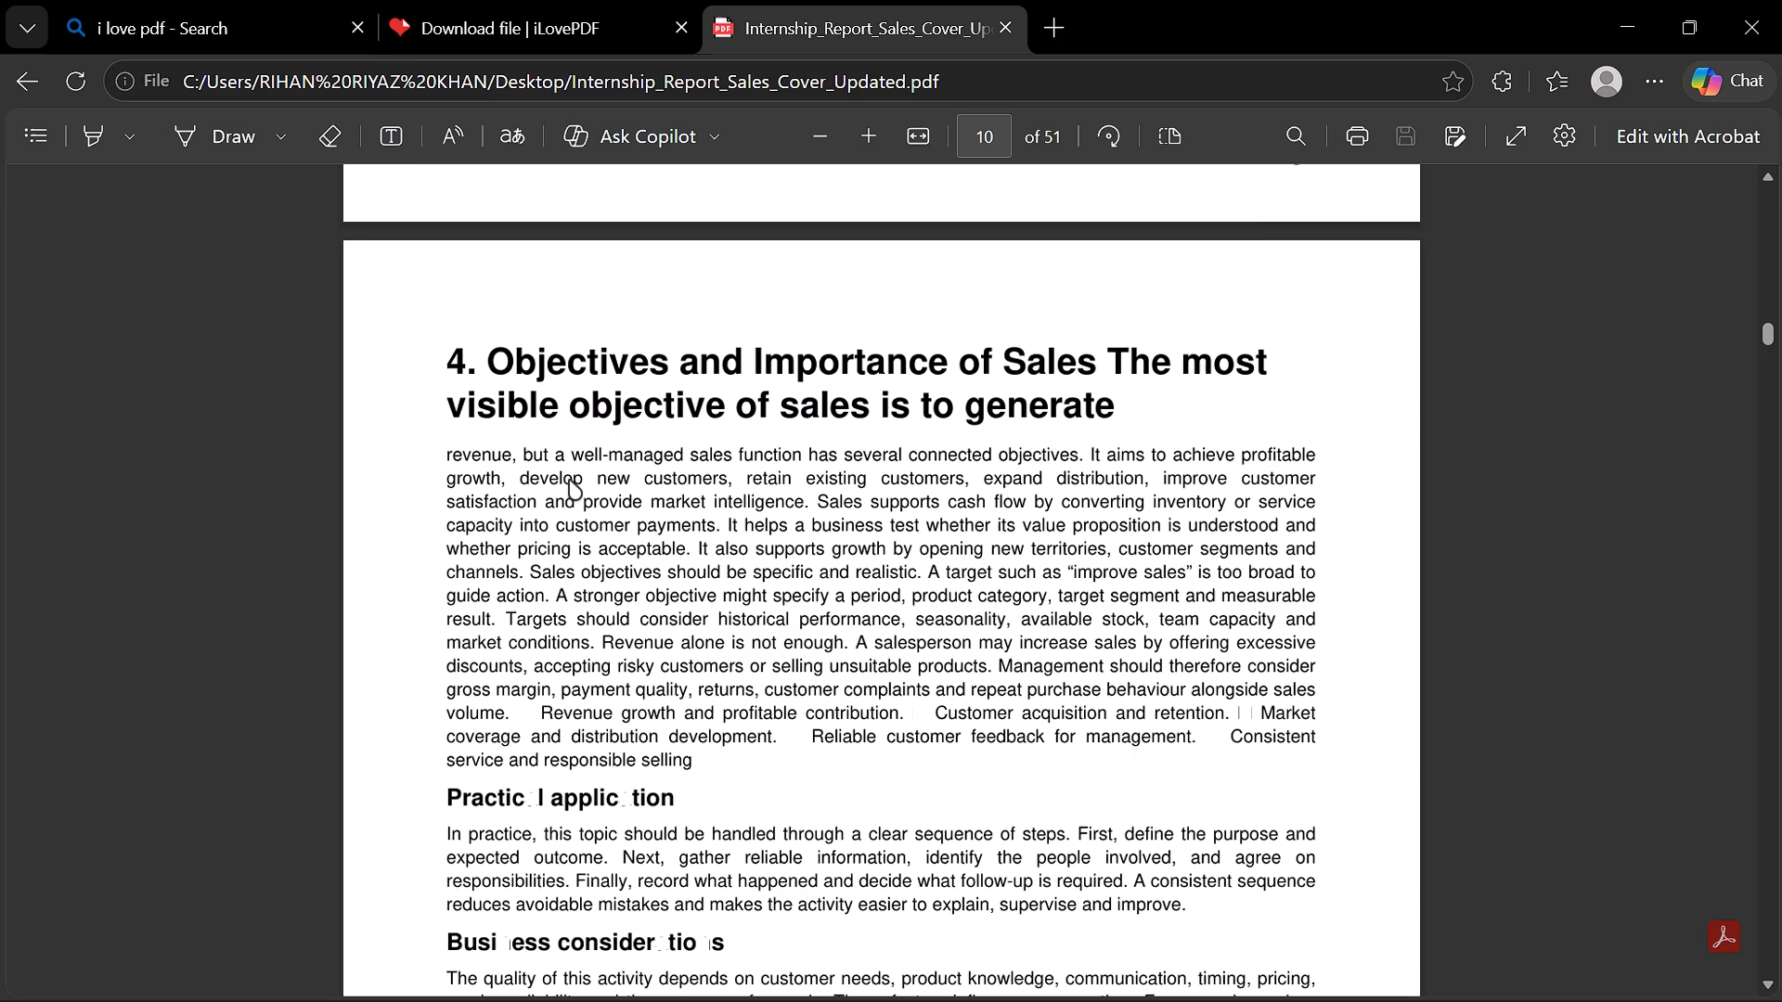
key(Print)
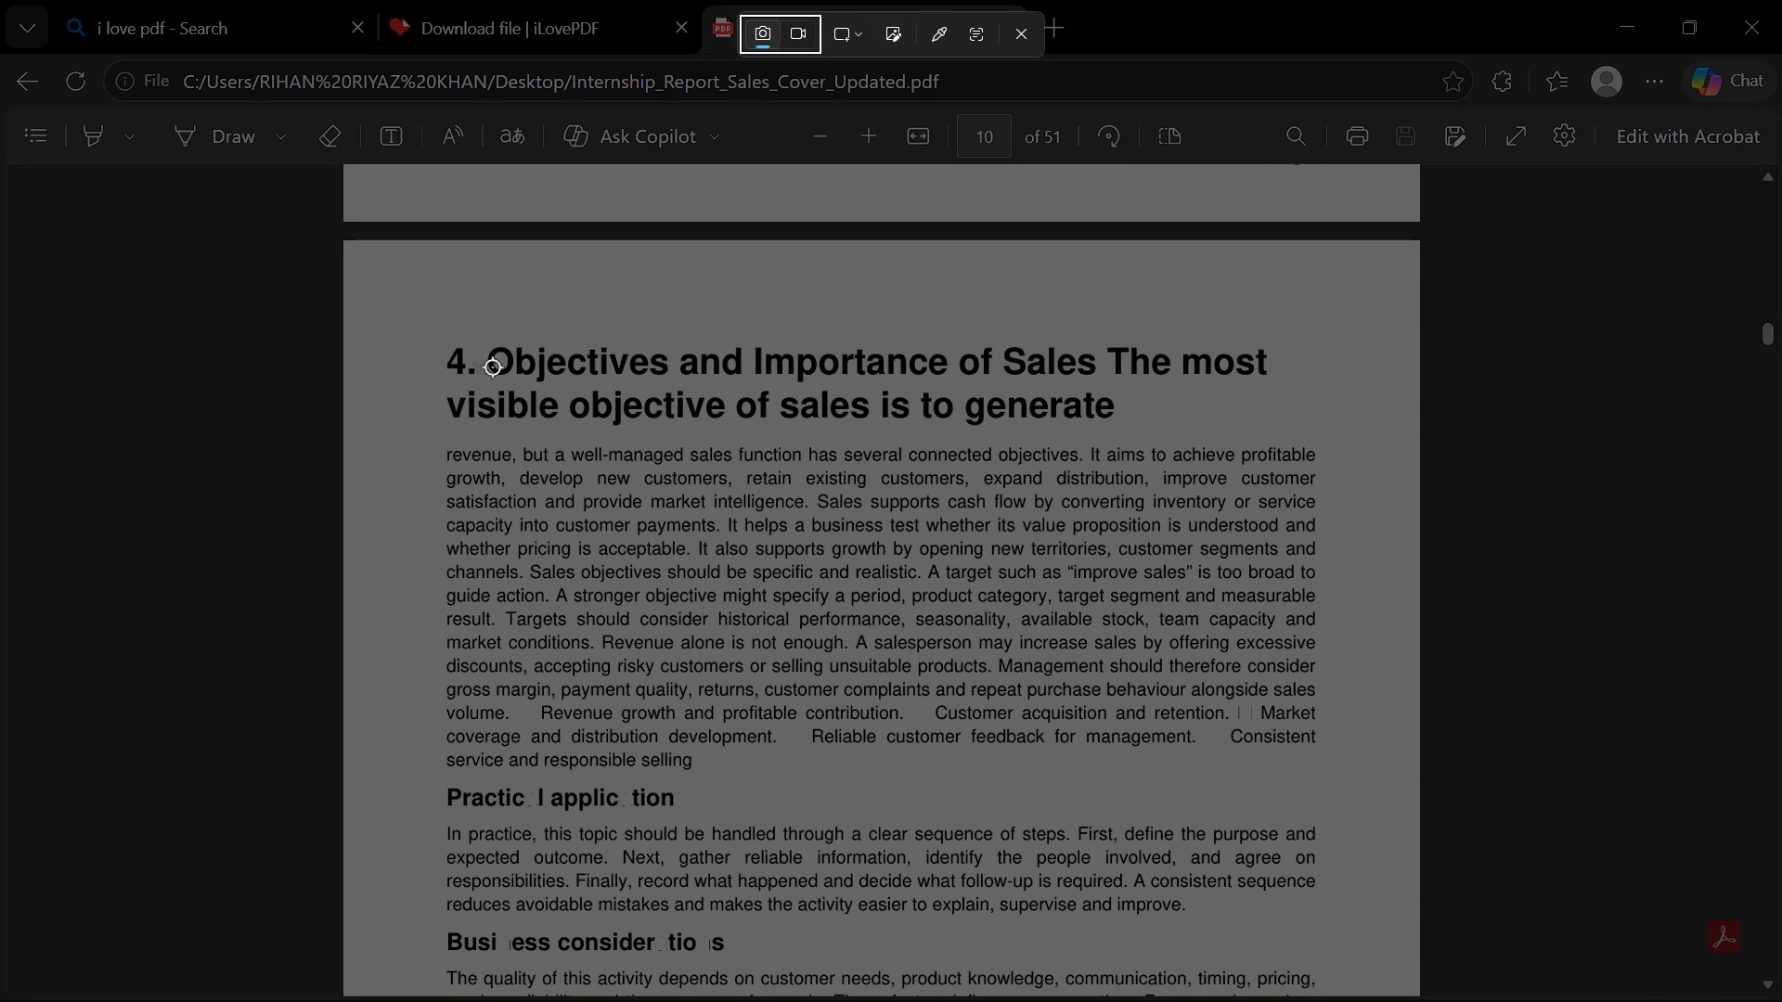
scroll(445, 347, down, 1)
drag(445, 347, 837, 653)
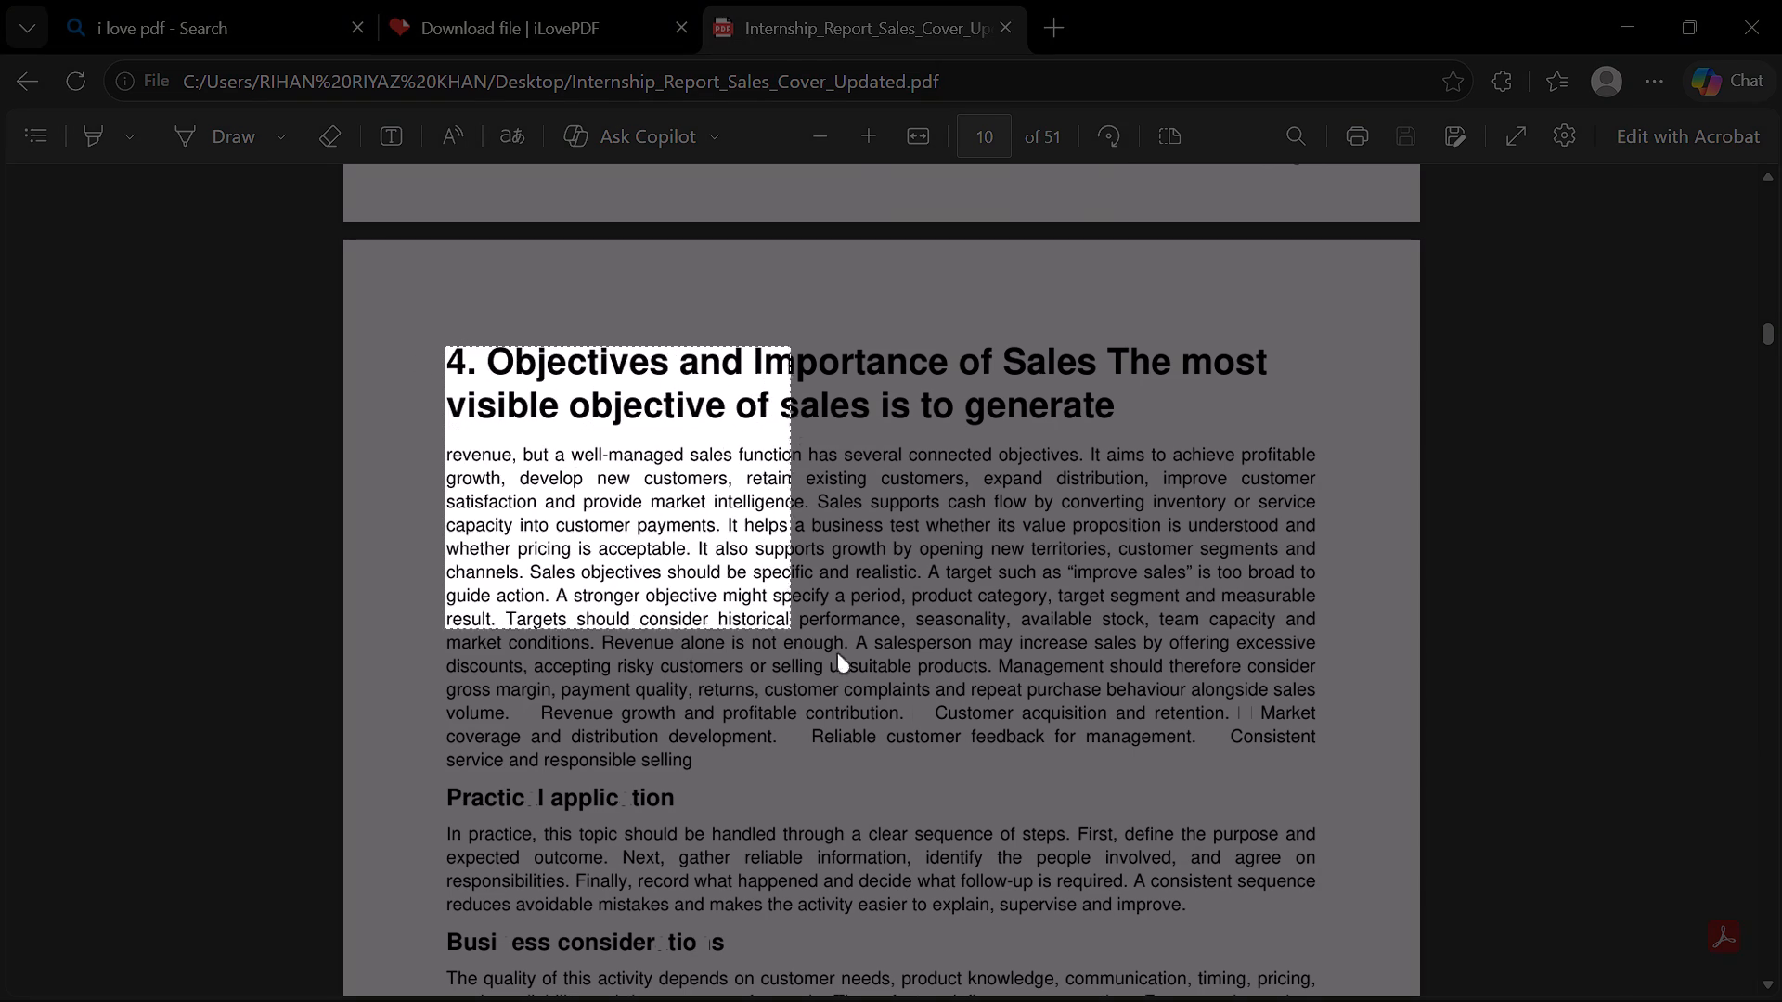
drag(837, 653, 1304, 766)
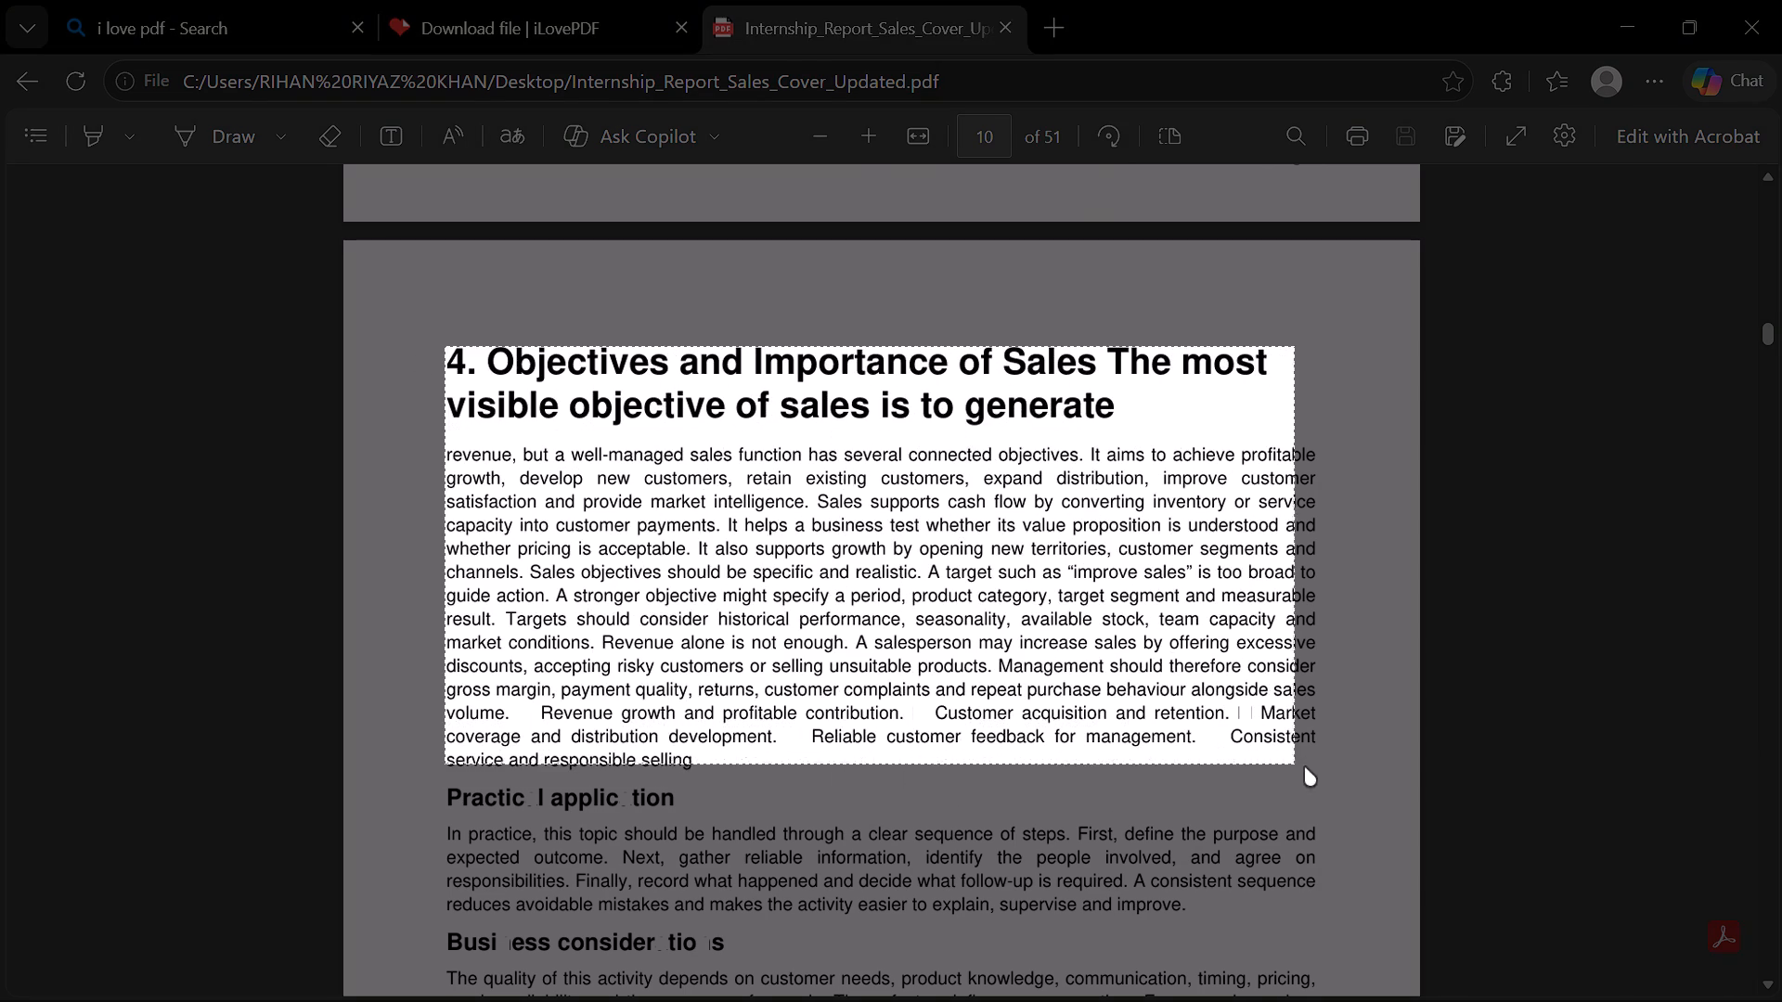
drag(1304, 766, 1318, 771)
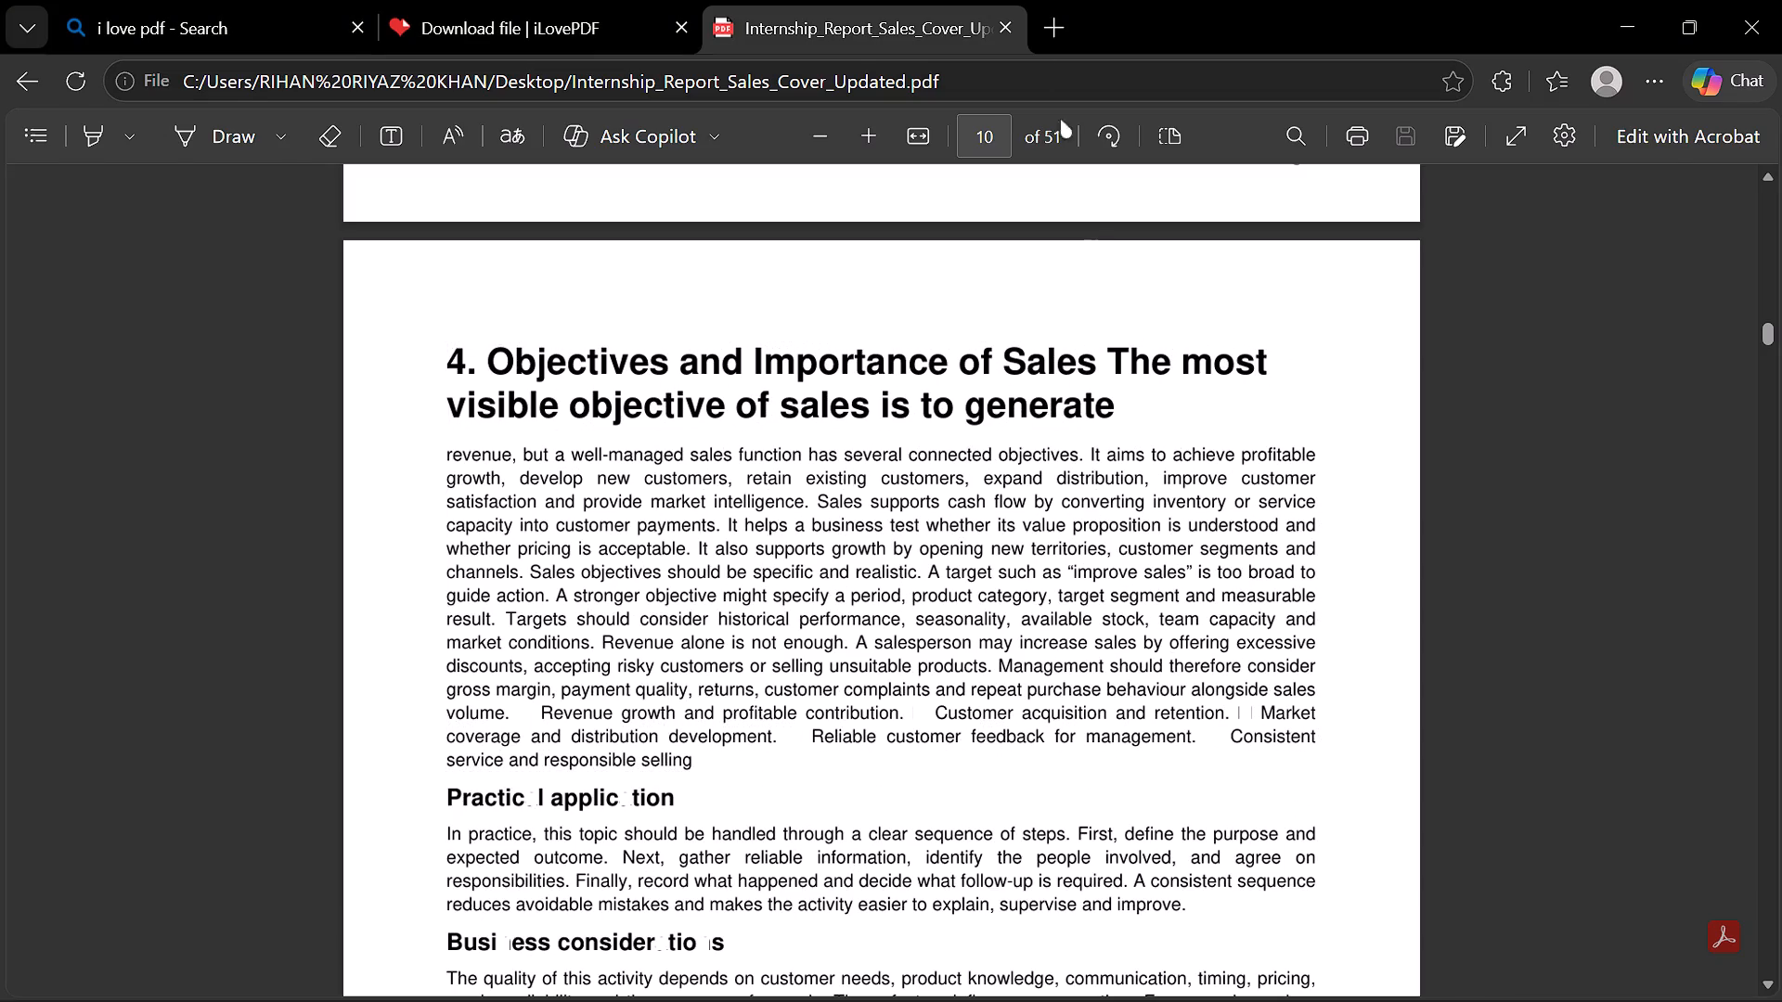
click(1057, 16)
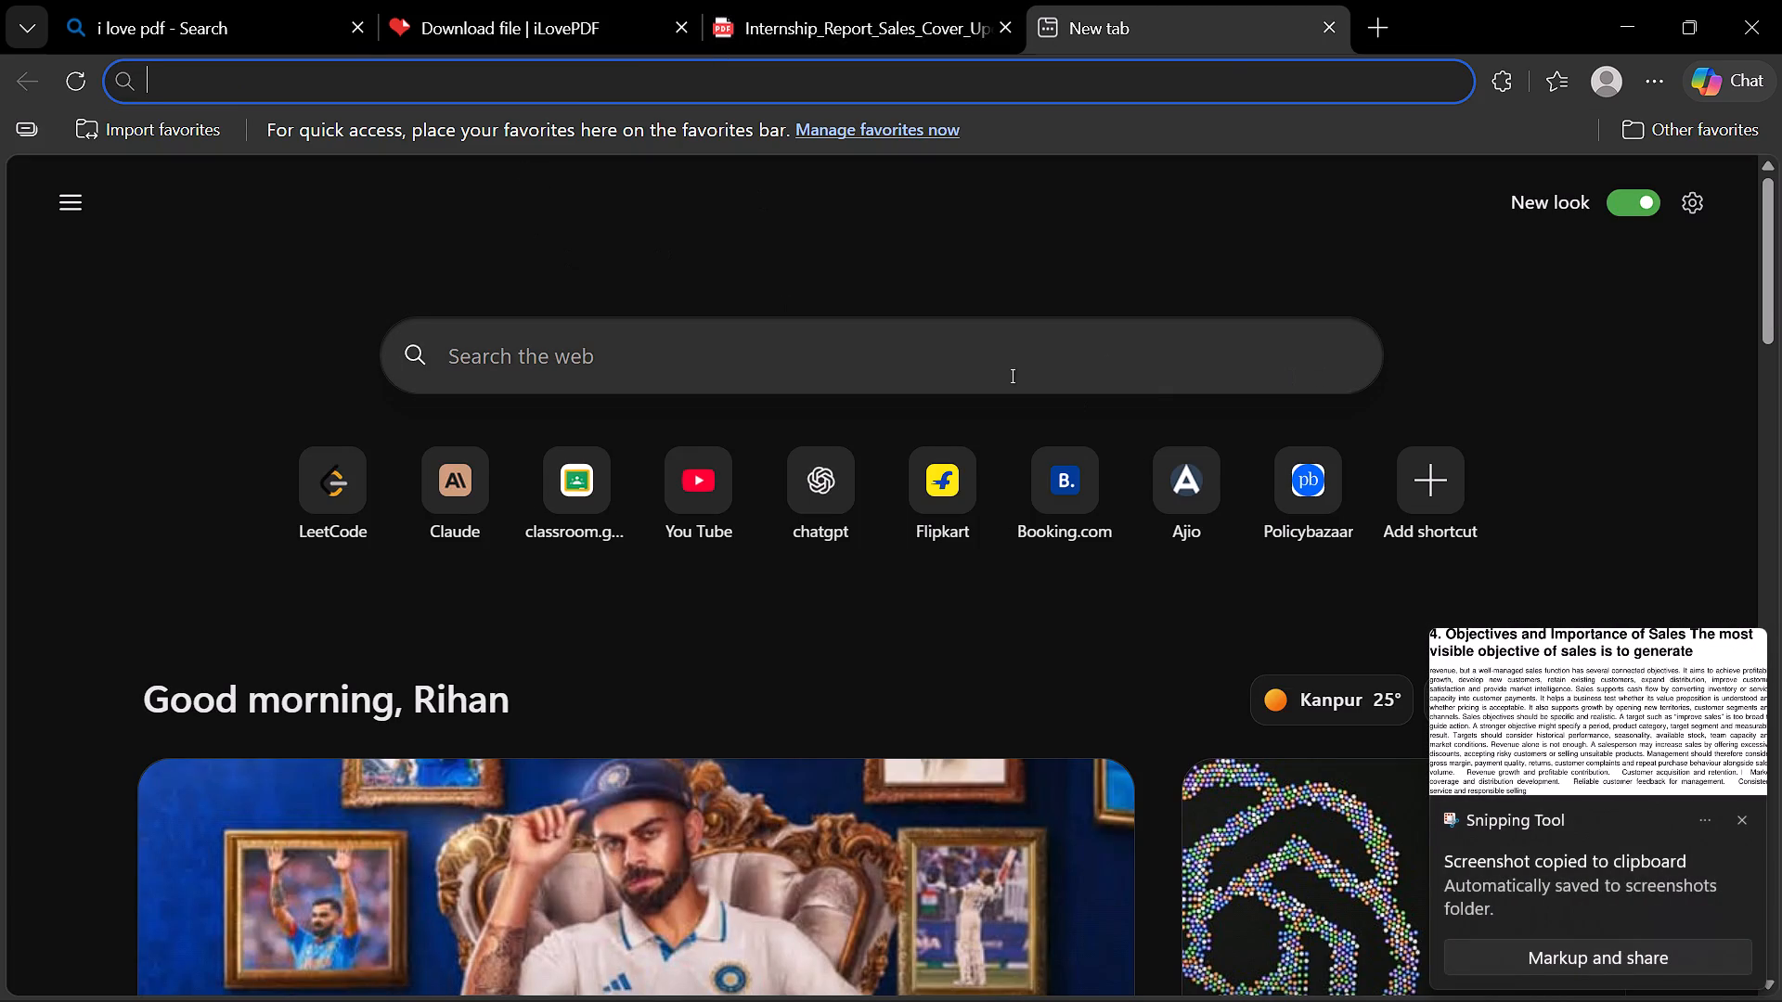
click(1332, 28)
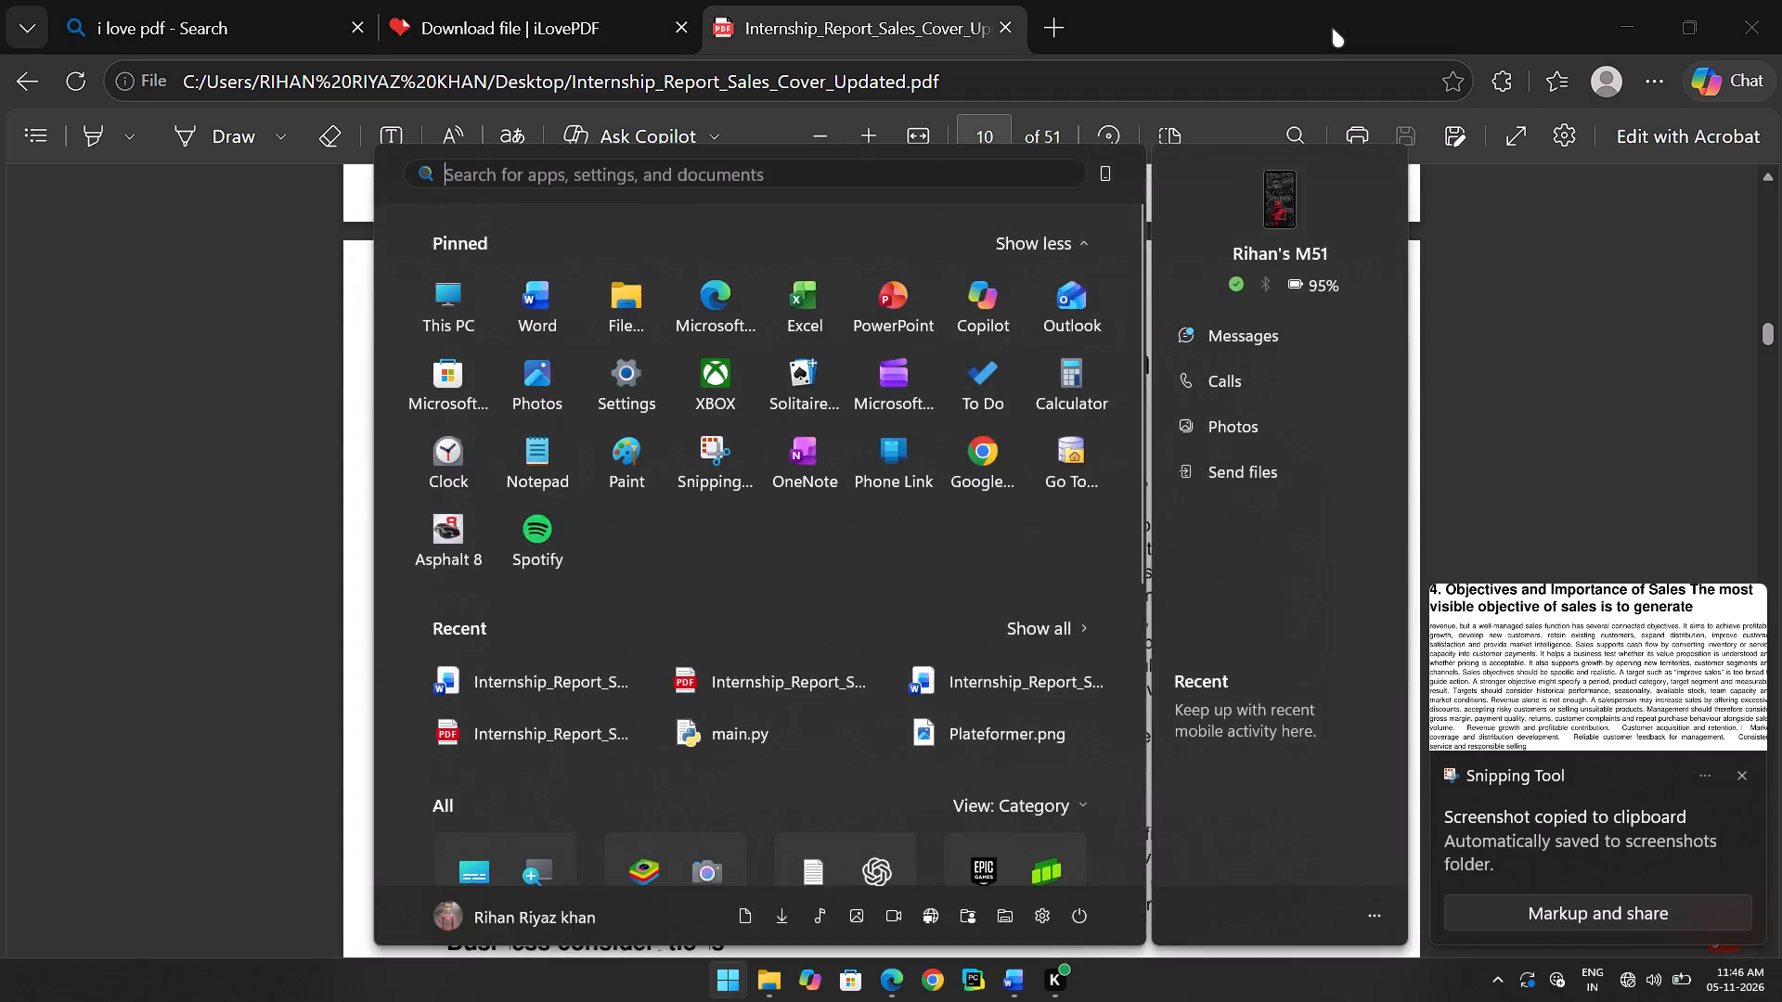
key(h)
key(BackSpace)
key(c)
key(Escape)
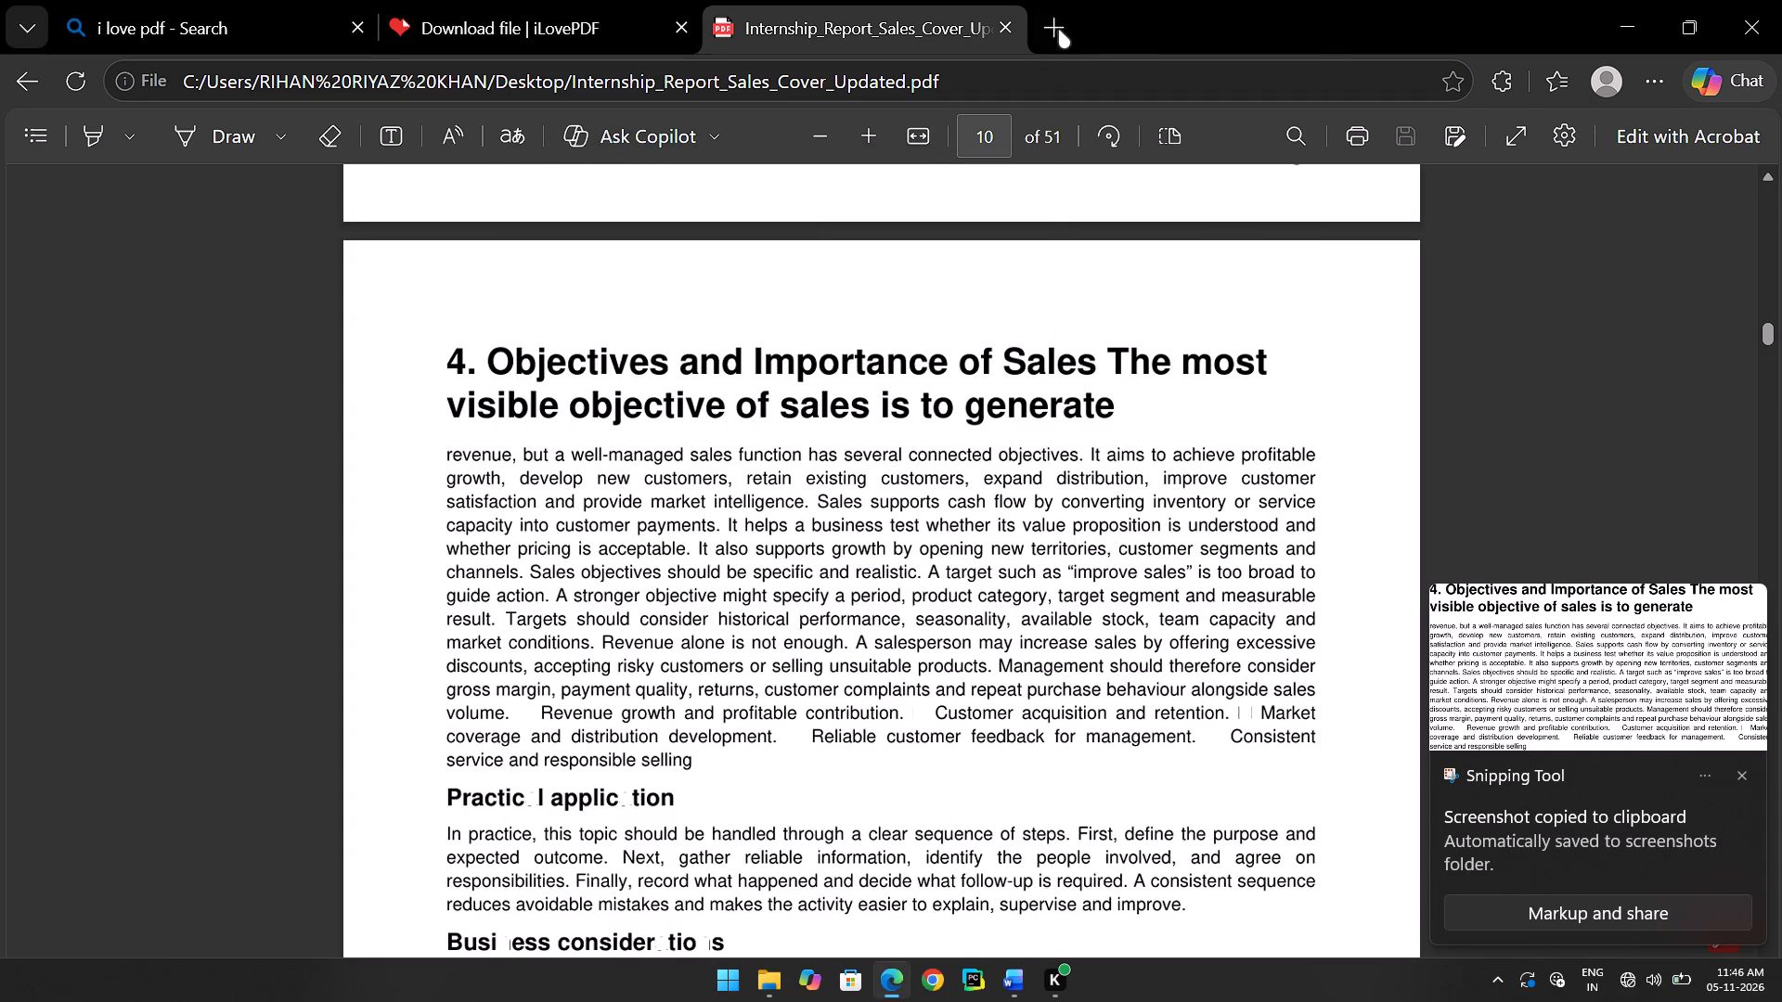
Search the web for "chrome" in a new browser tab.
click(1058, 27)
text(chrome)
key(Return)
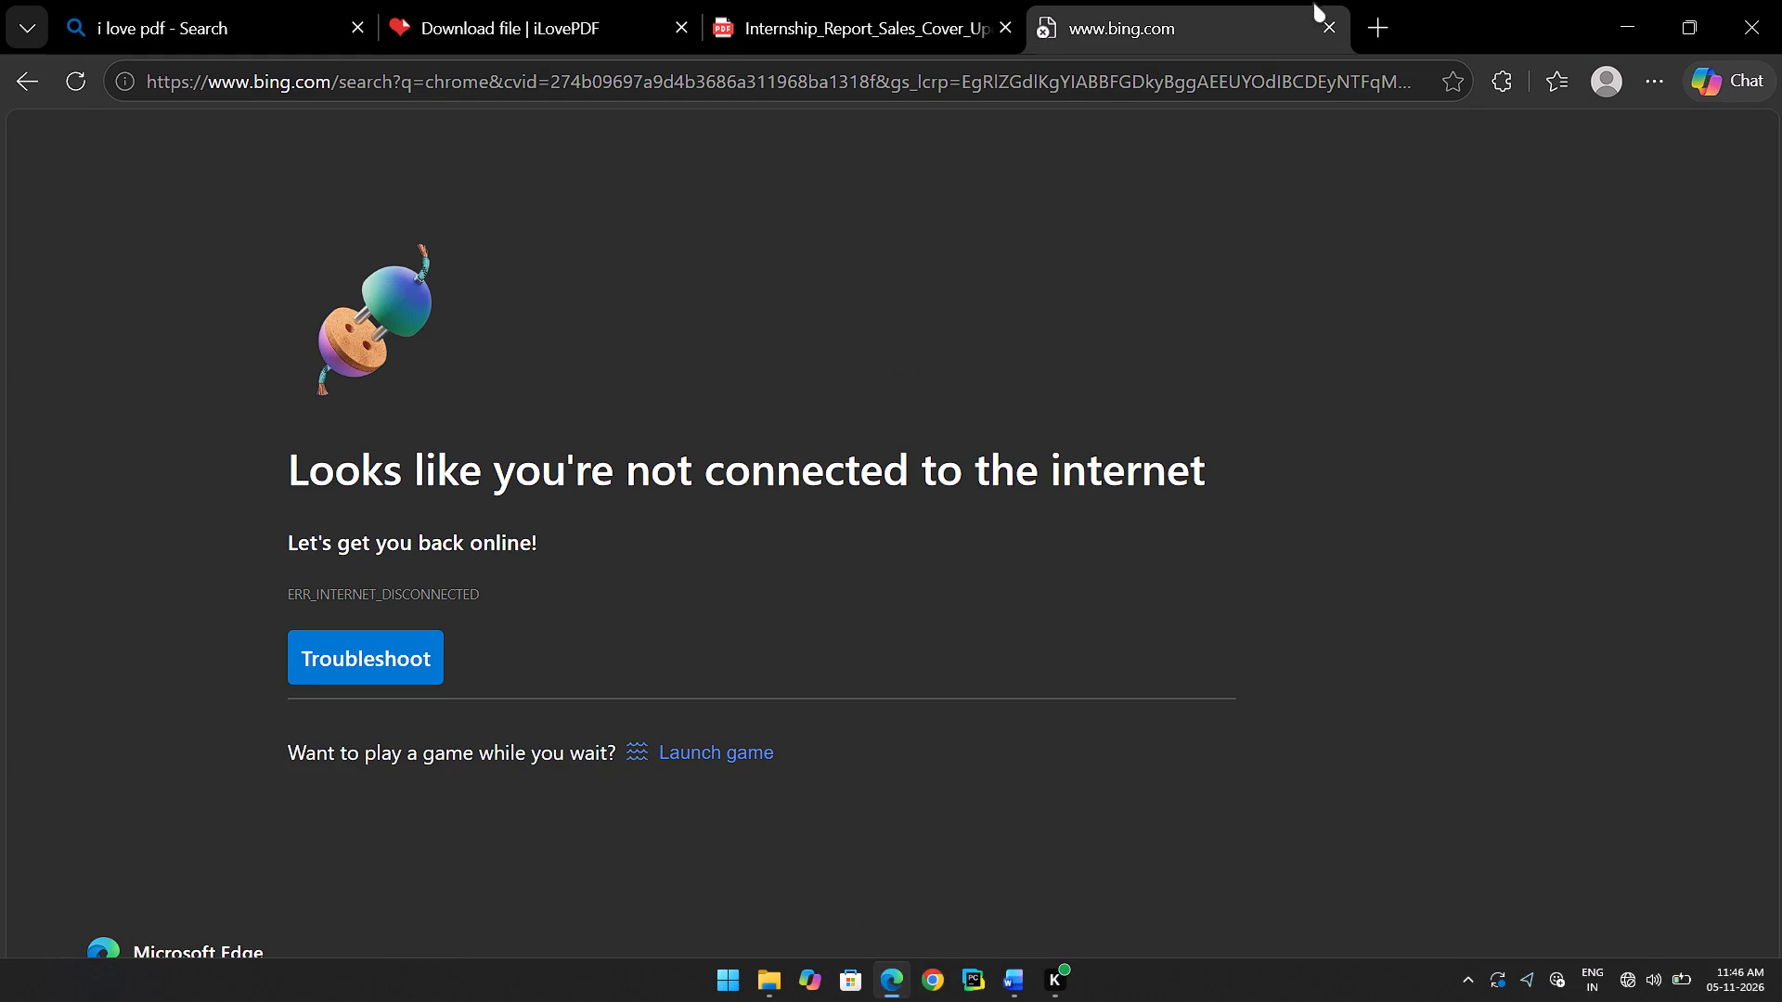
Rescan the available Wi-Fi networks to get back online, and reload the "chrome" search page.
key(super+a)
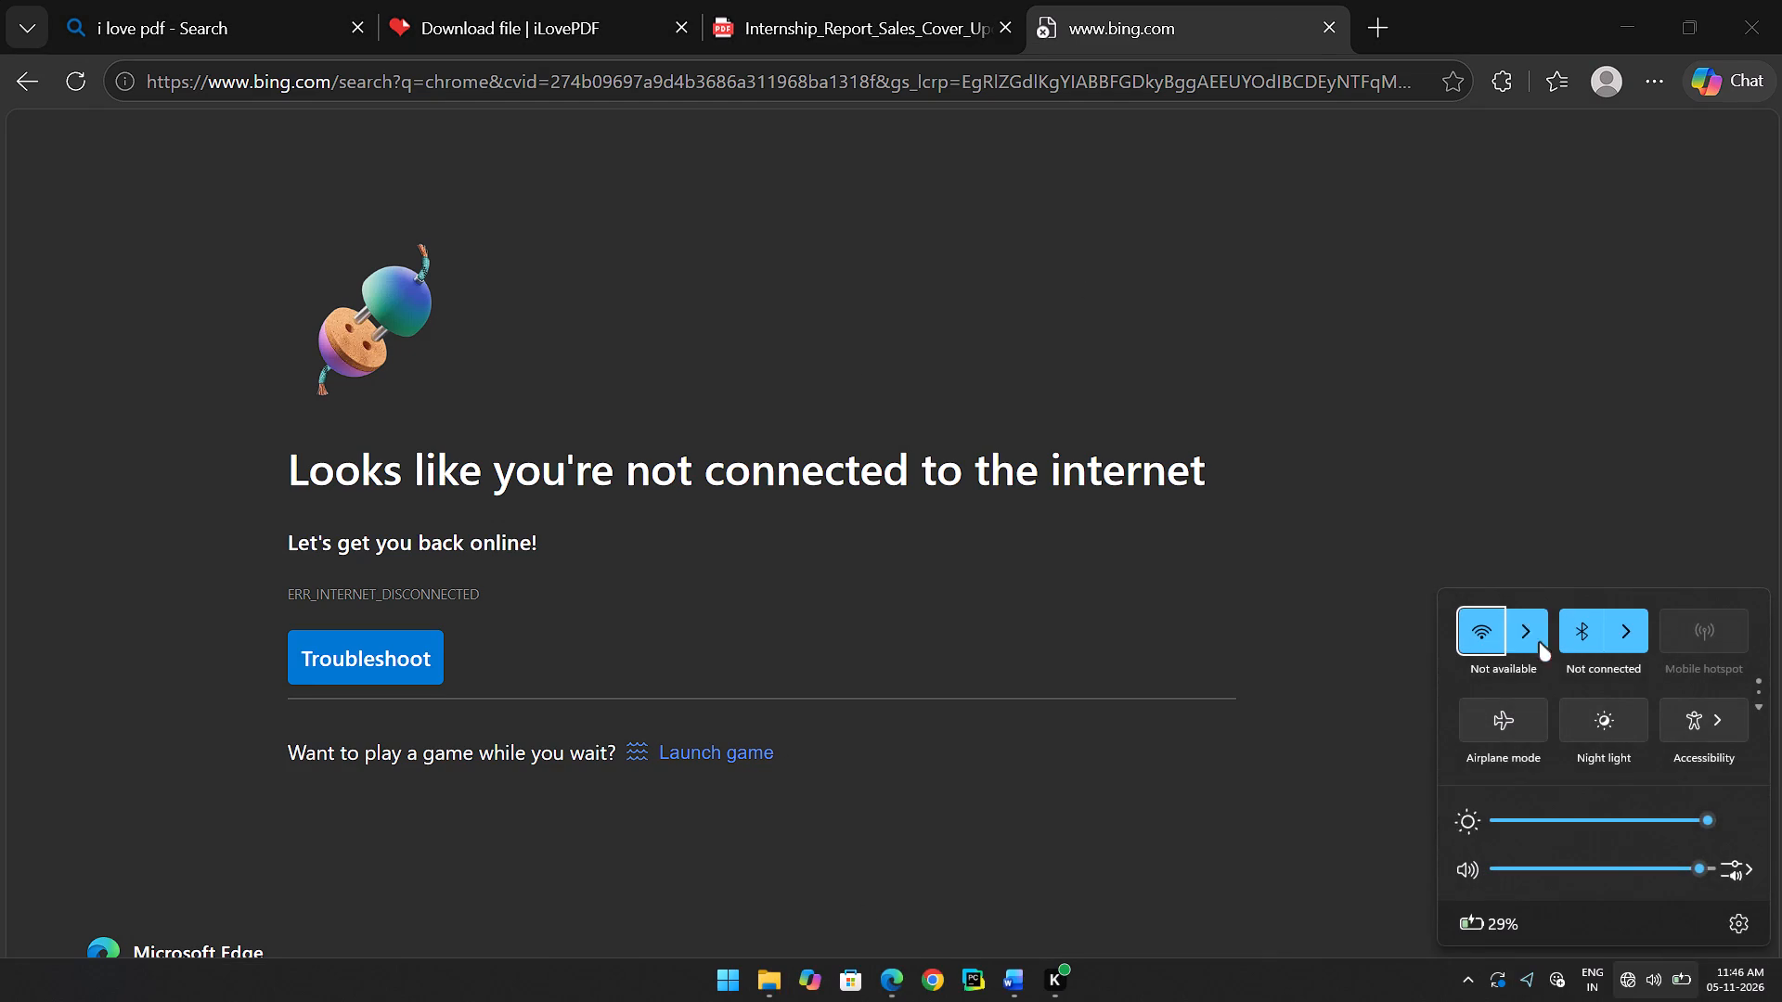
click(1517, 611)
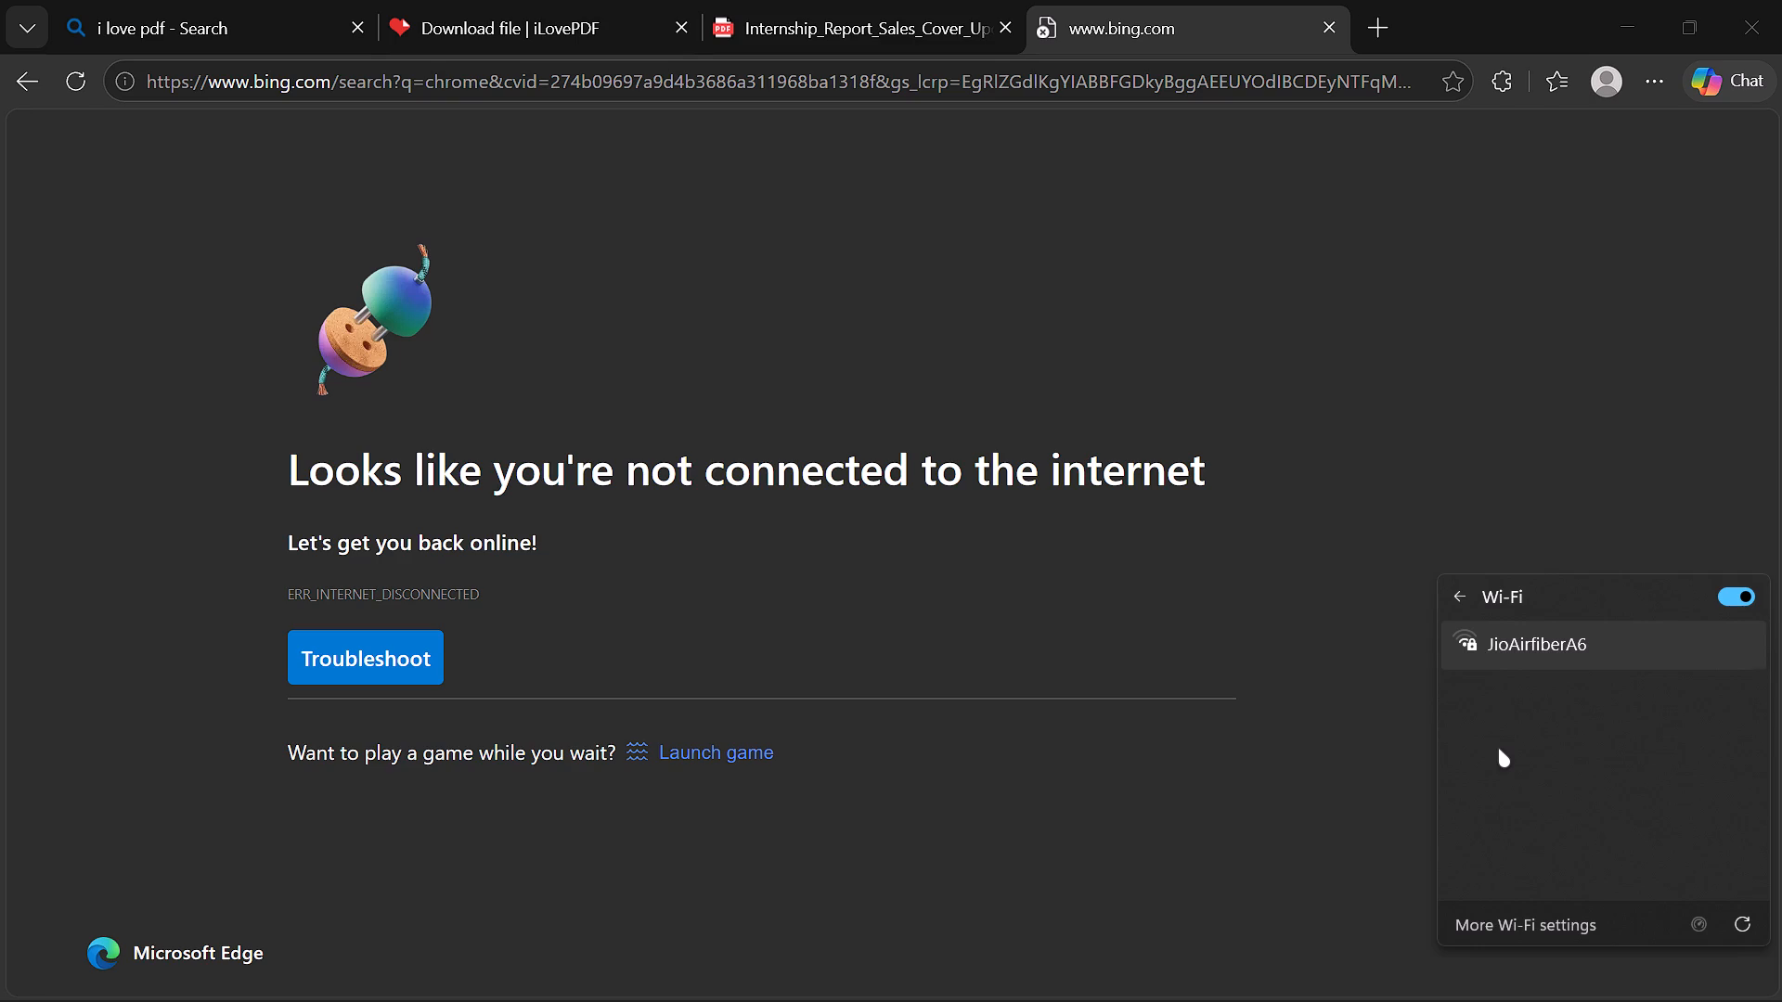
click(1450, 594)
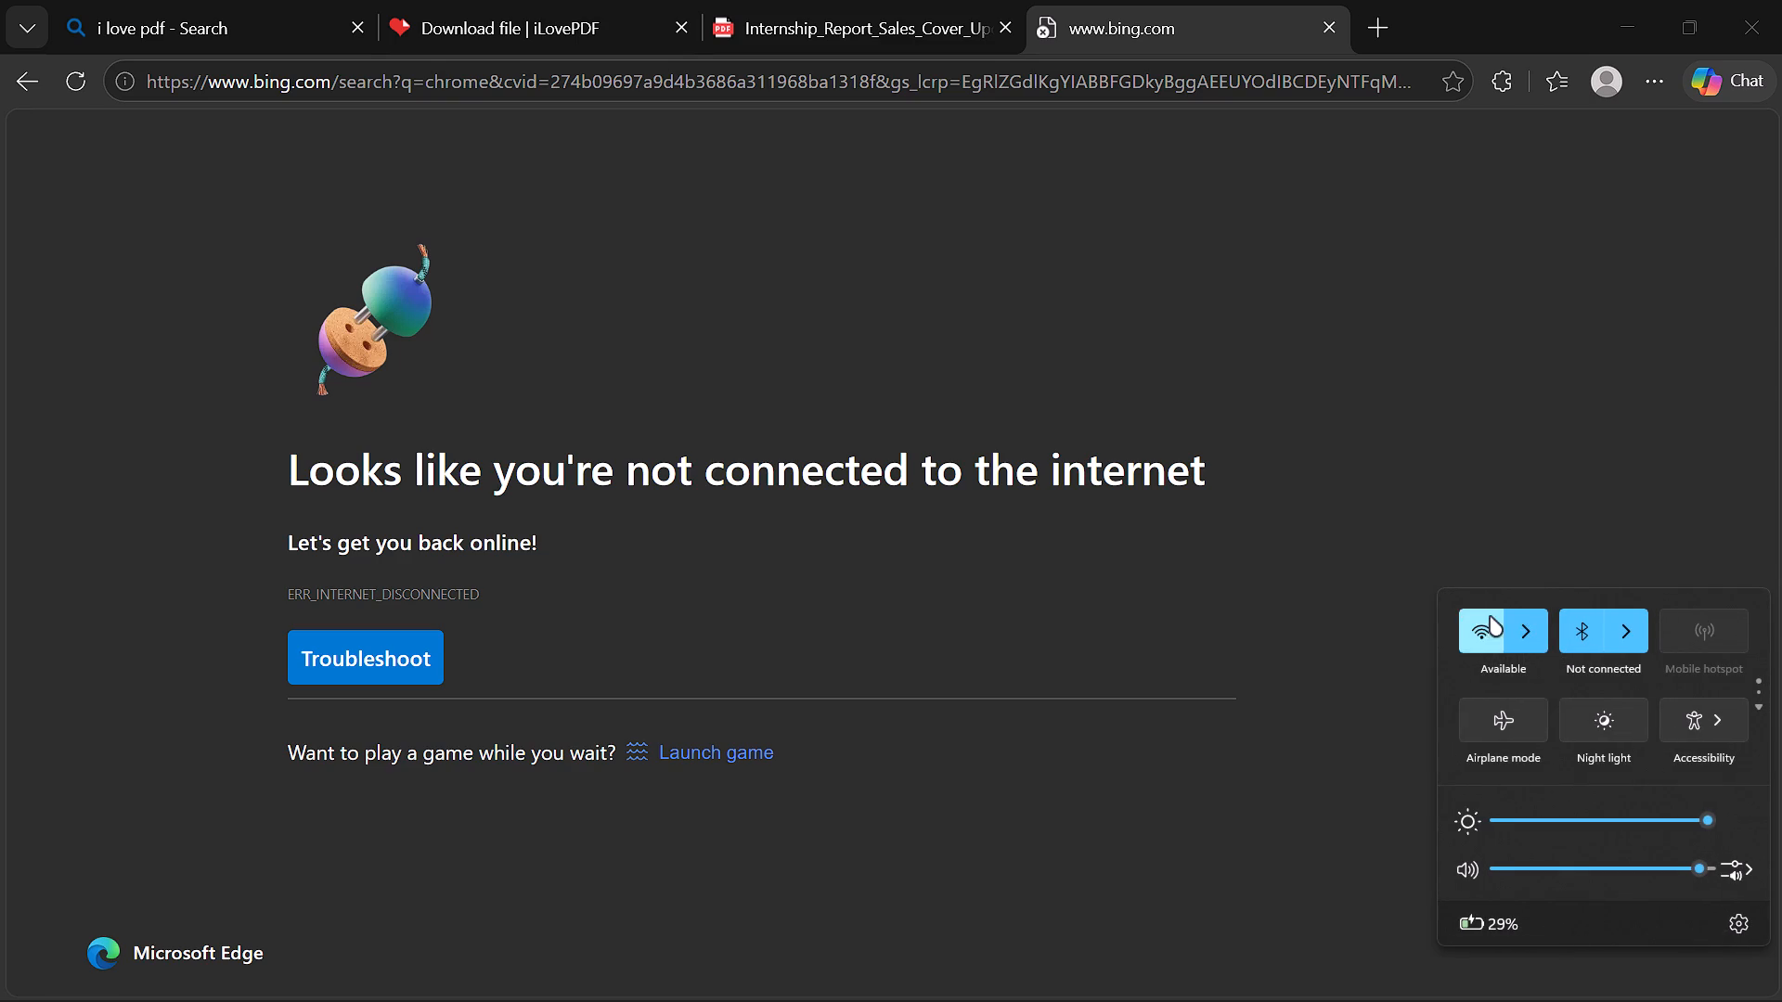
click(1526, 631)
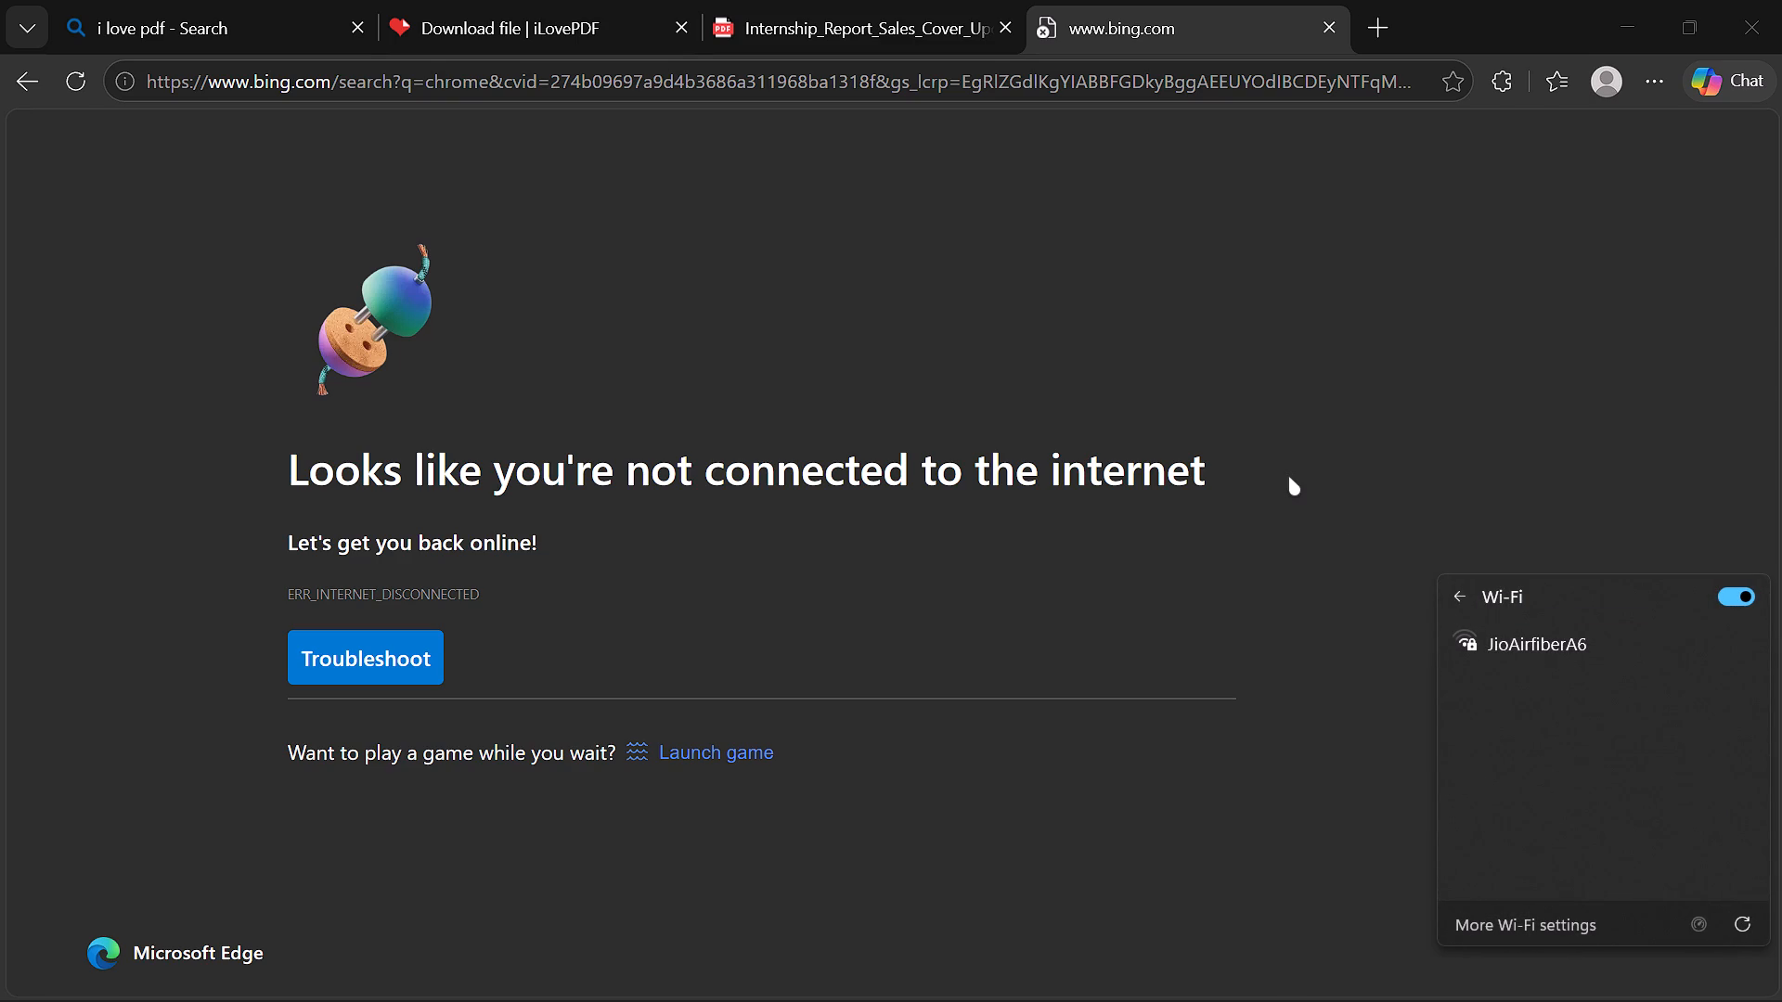
click(1754, 926)
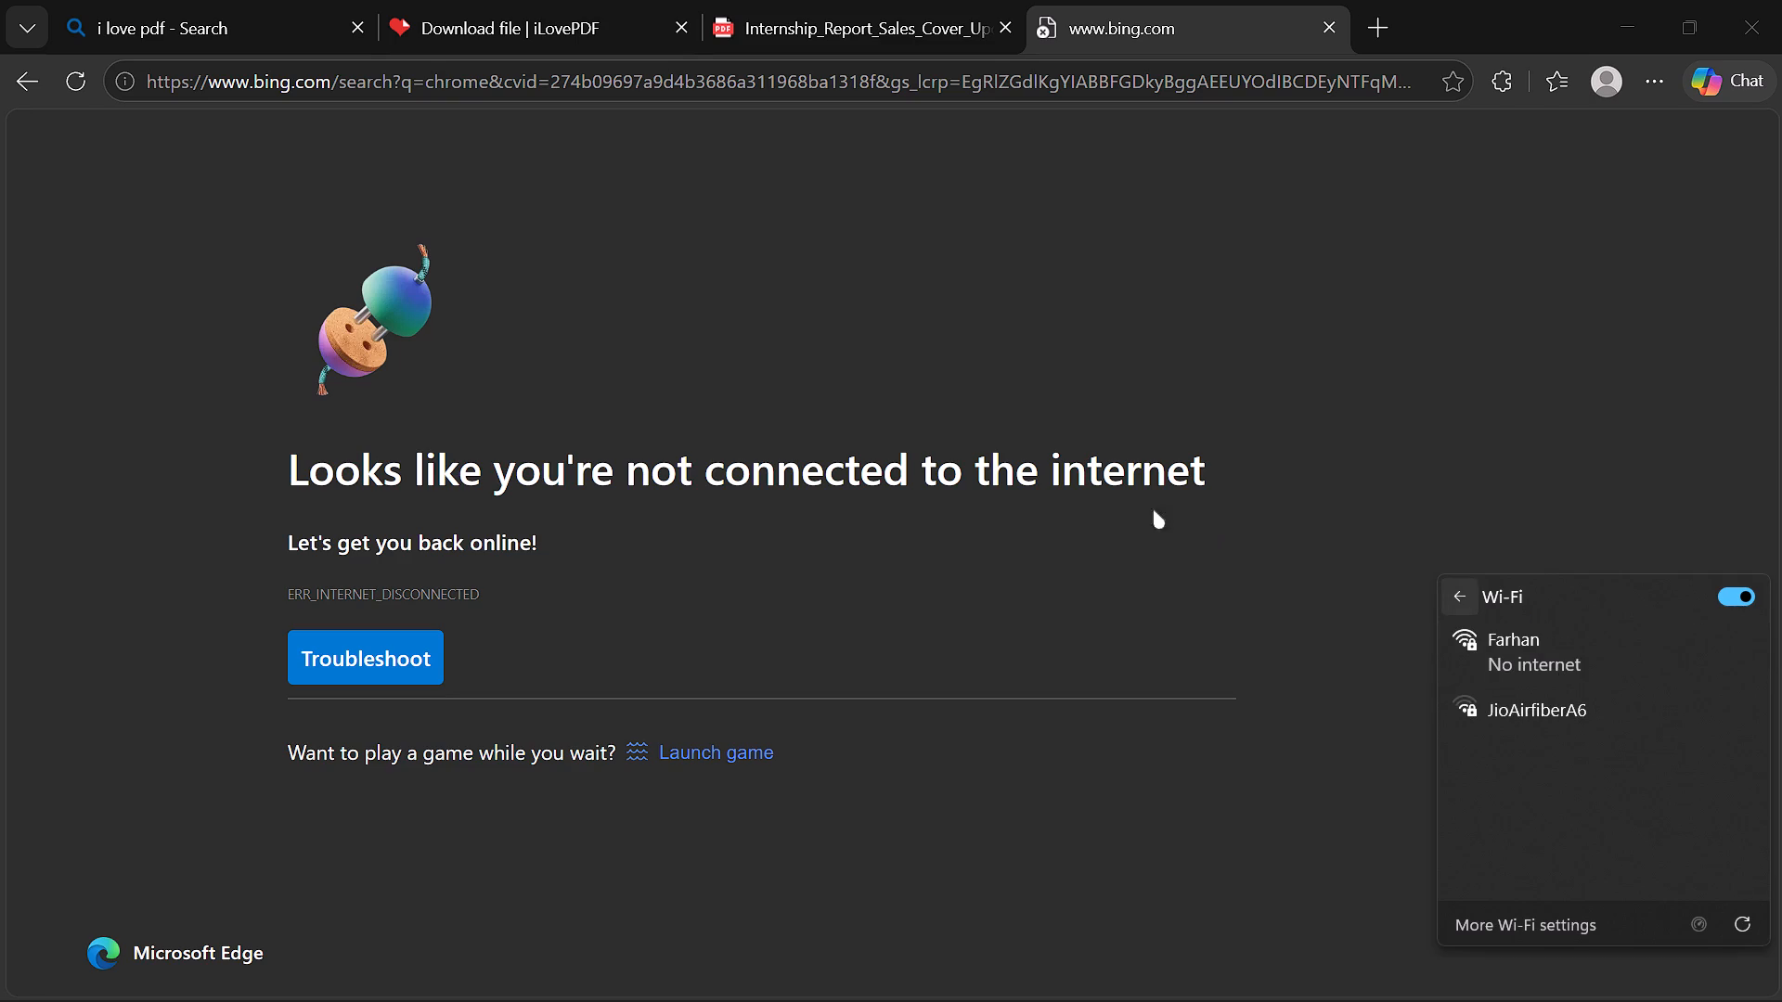
click(1115, 490)
click(82, 77)
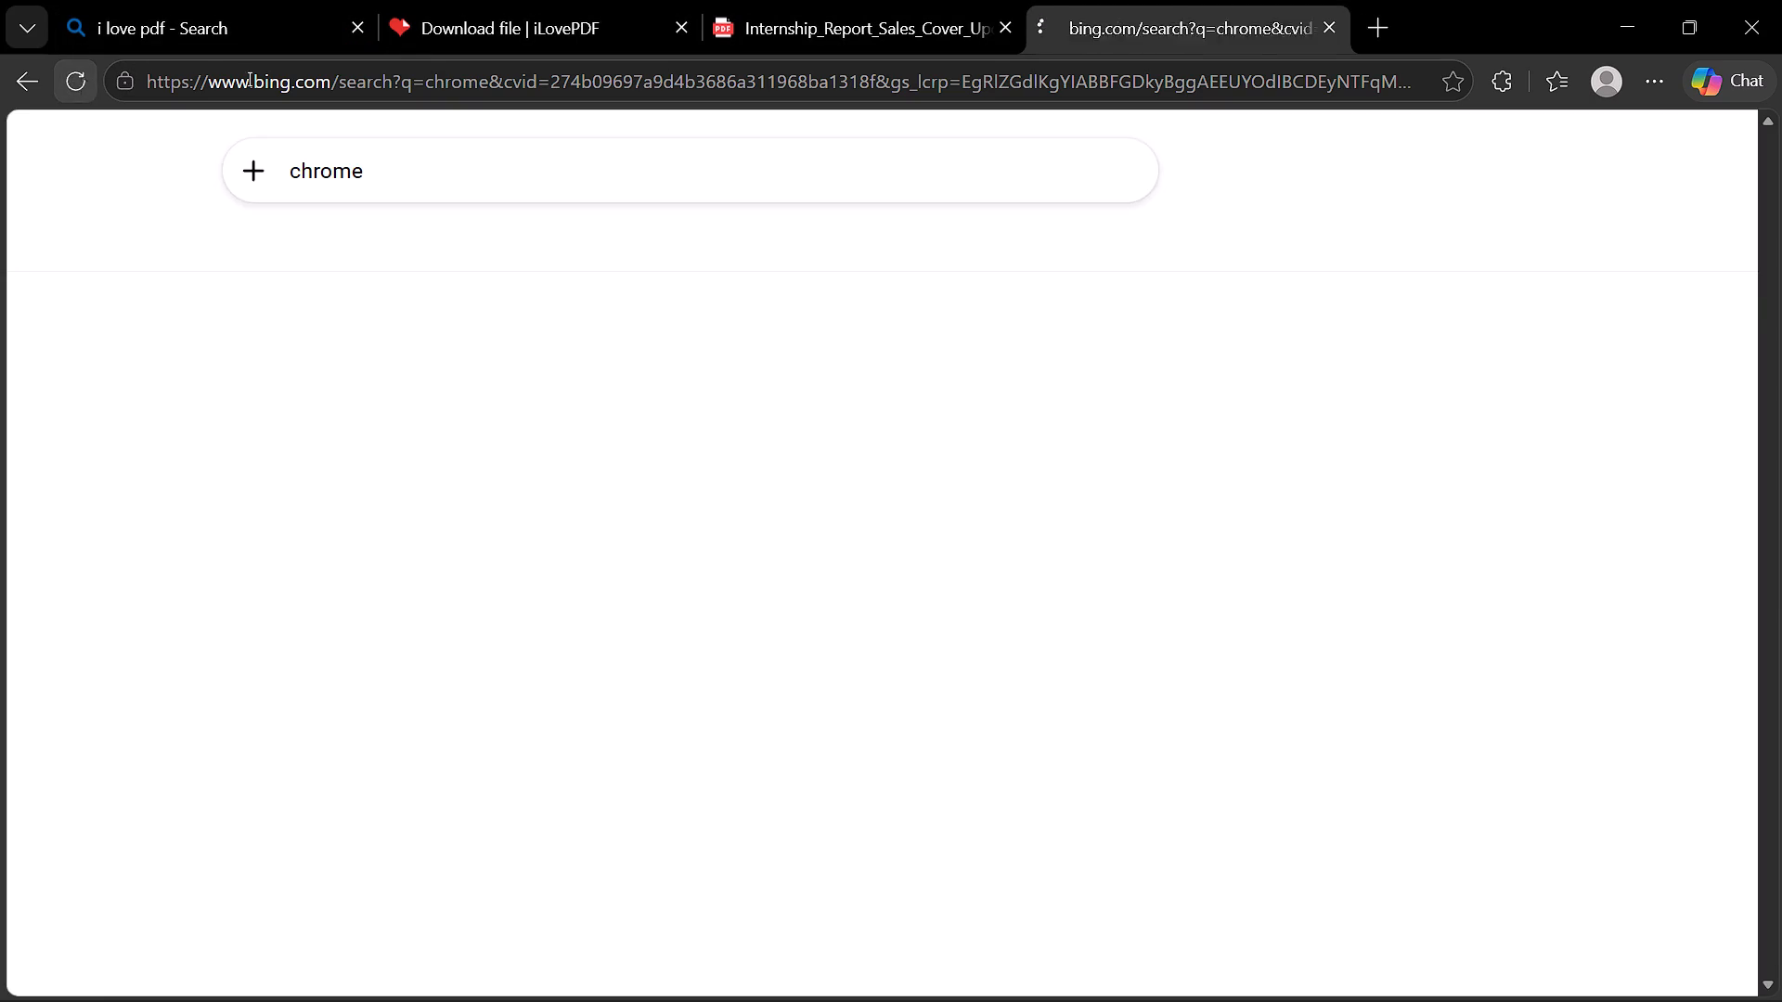
Open the "Chrome for Desktop" result from the "chrome" search.
scroll(259, 663, down, 2)
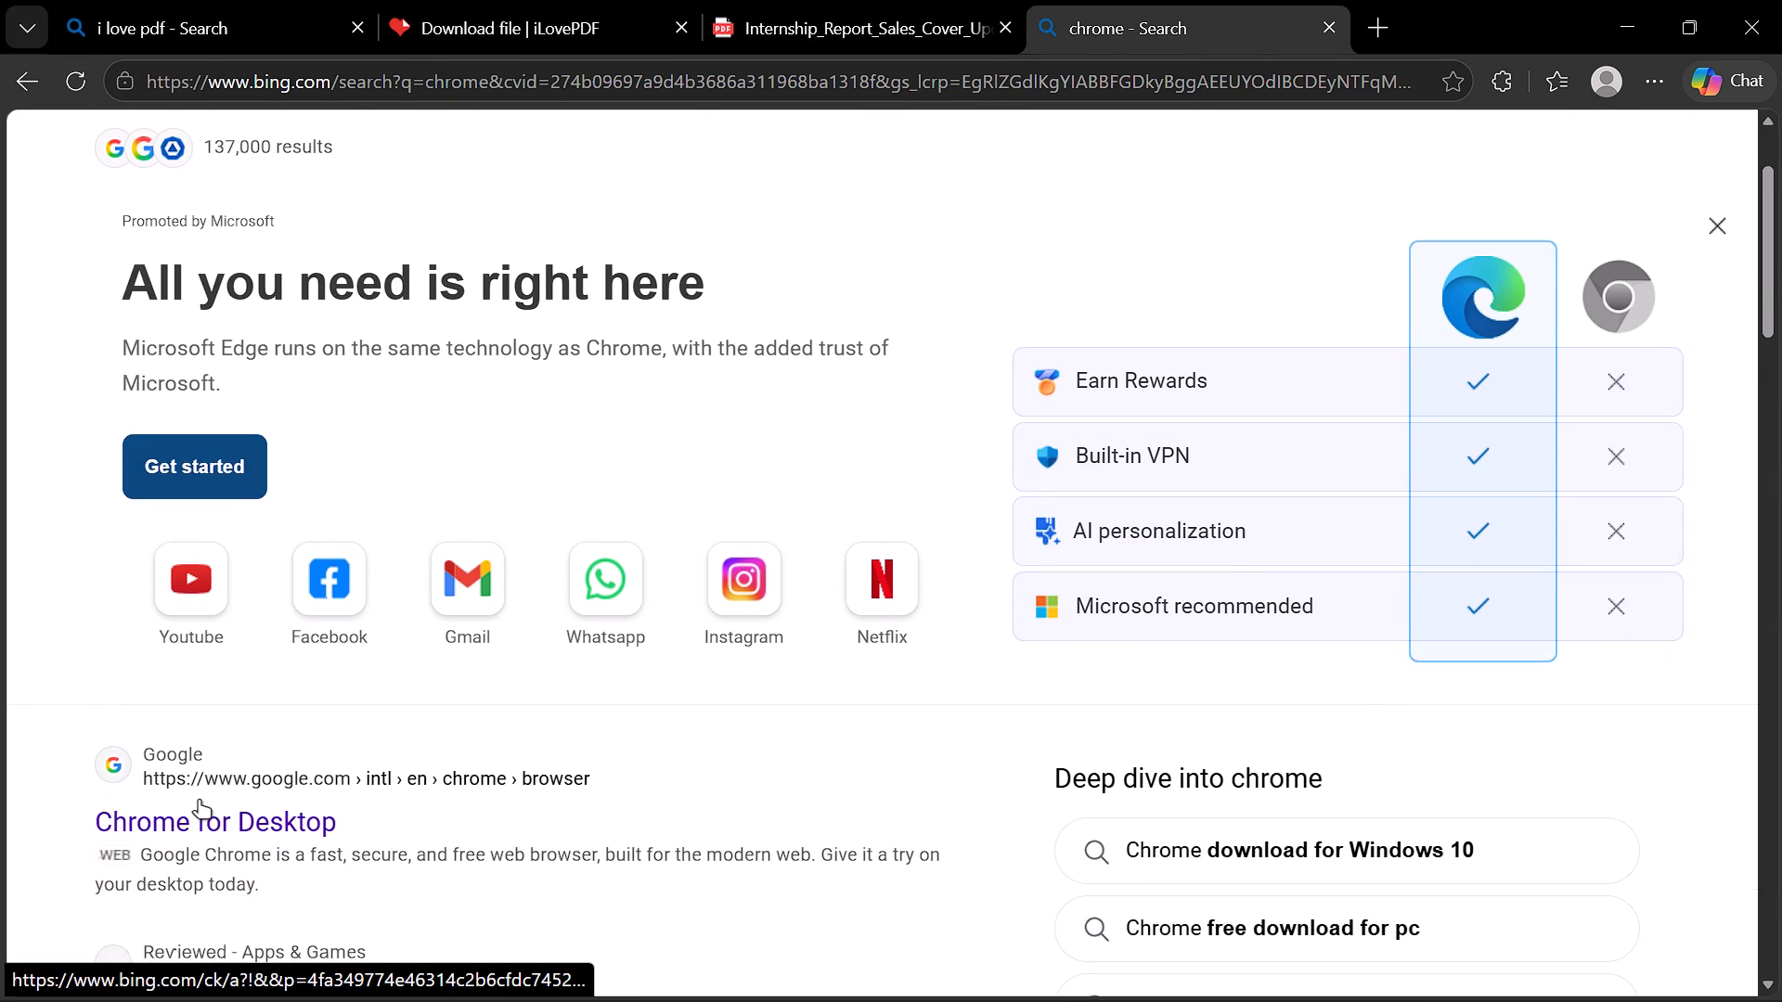
click(215, 803)
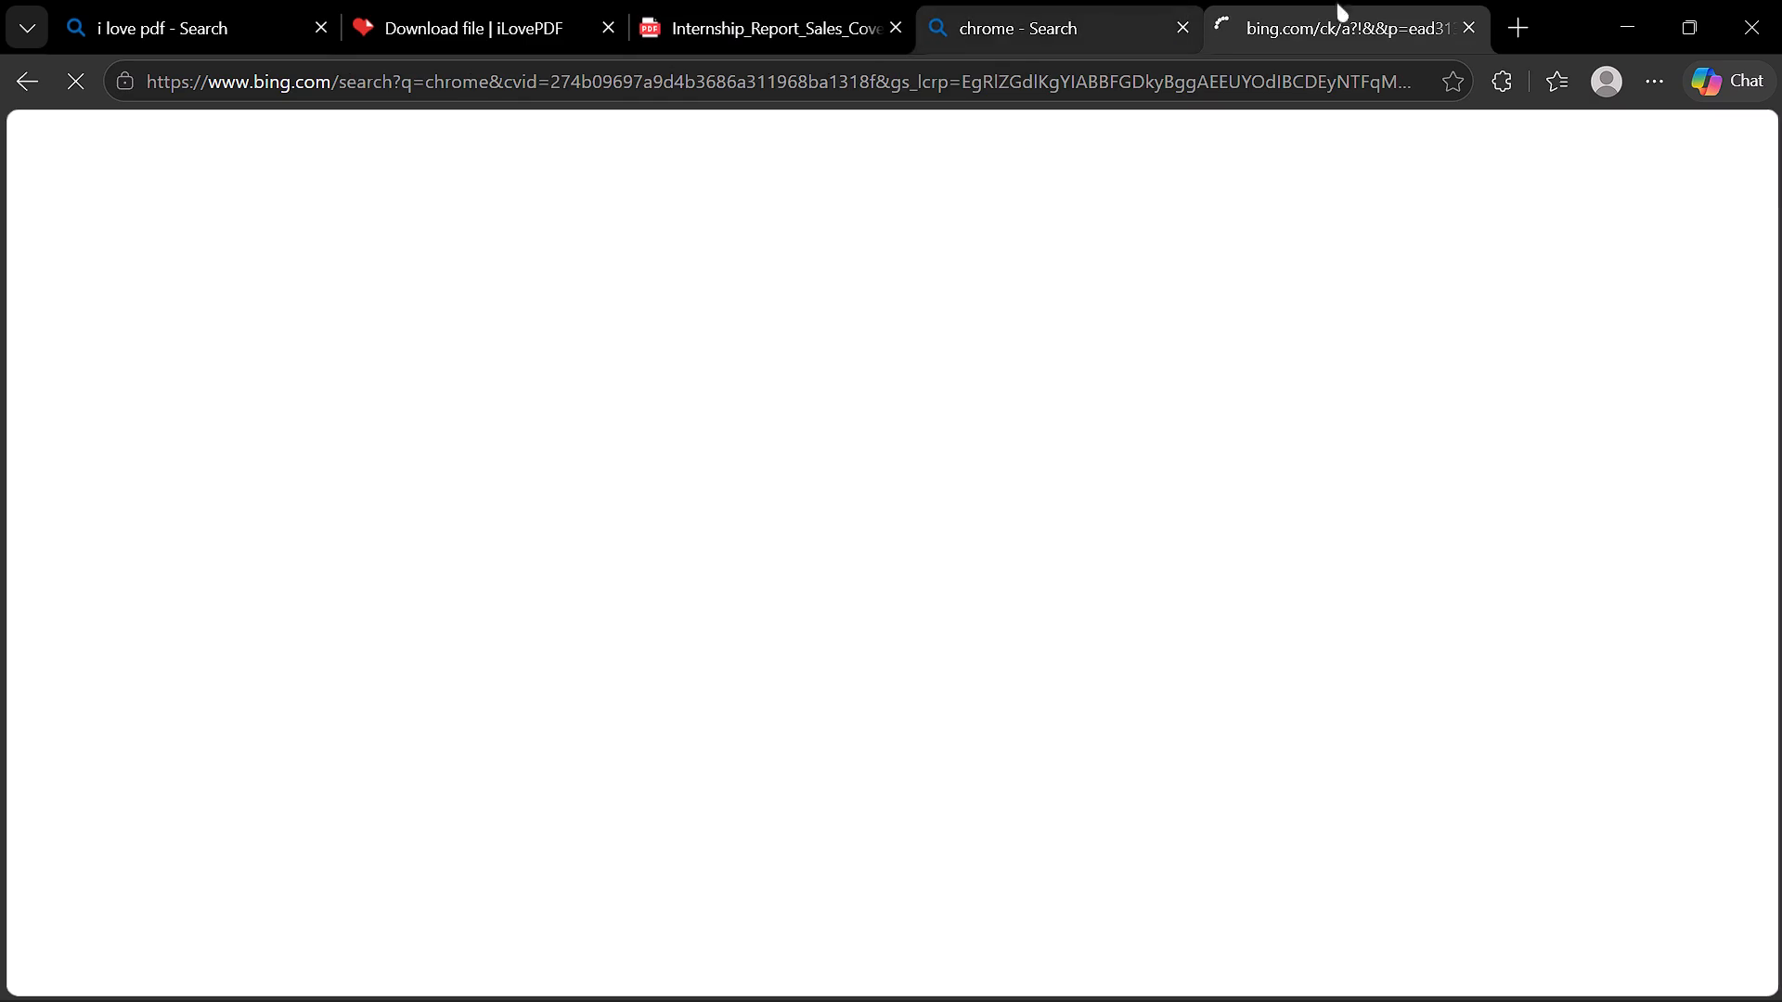
Look through the "chrome" search results for other Google Chrome pages, checking back on the loading Chrome for Desktop page.
click(1143, 19)
scroll(831, 539, down, 3)
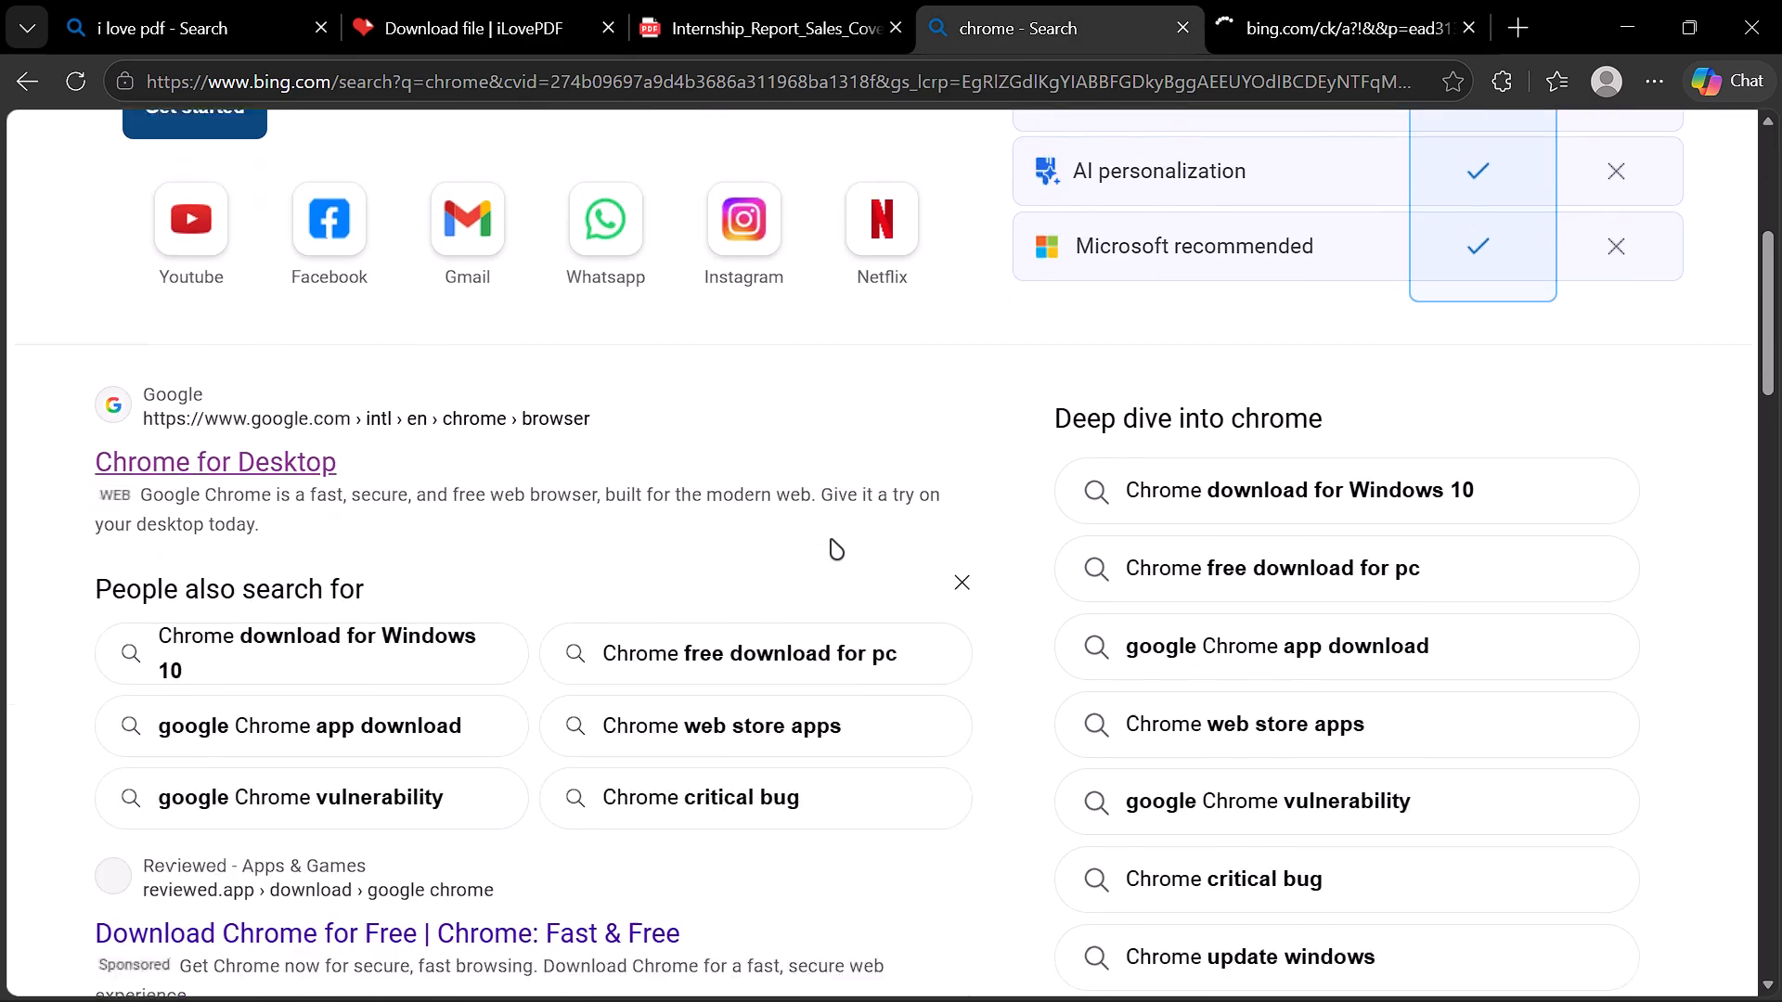
scroll(831, 539, down, 3)
scroll(579, 684, up, 6)
click(1248, 0)
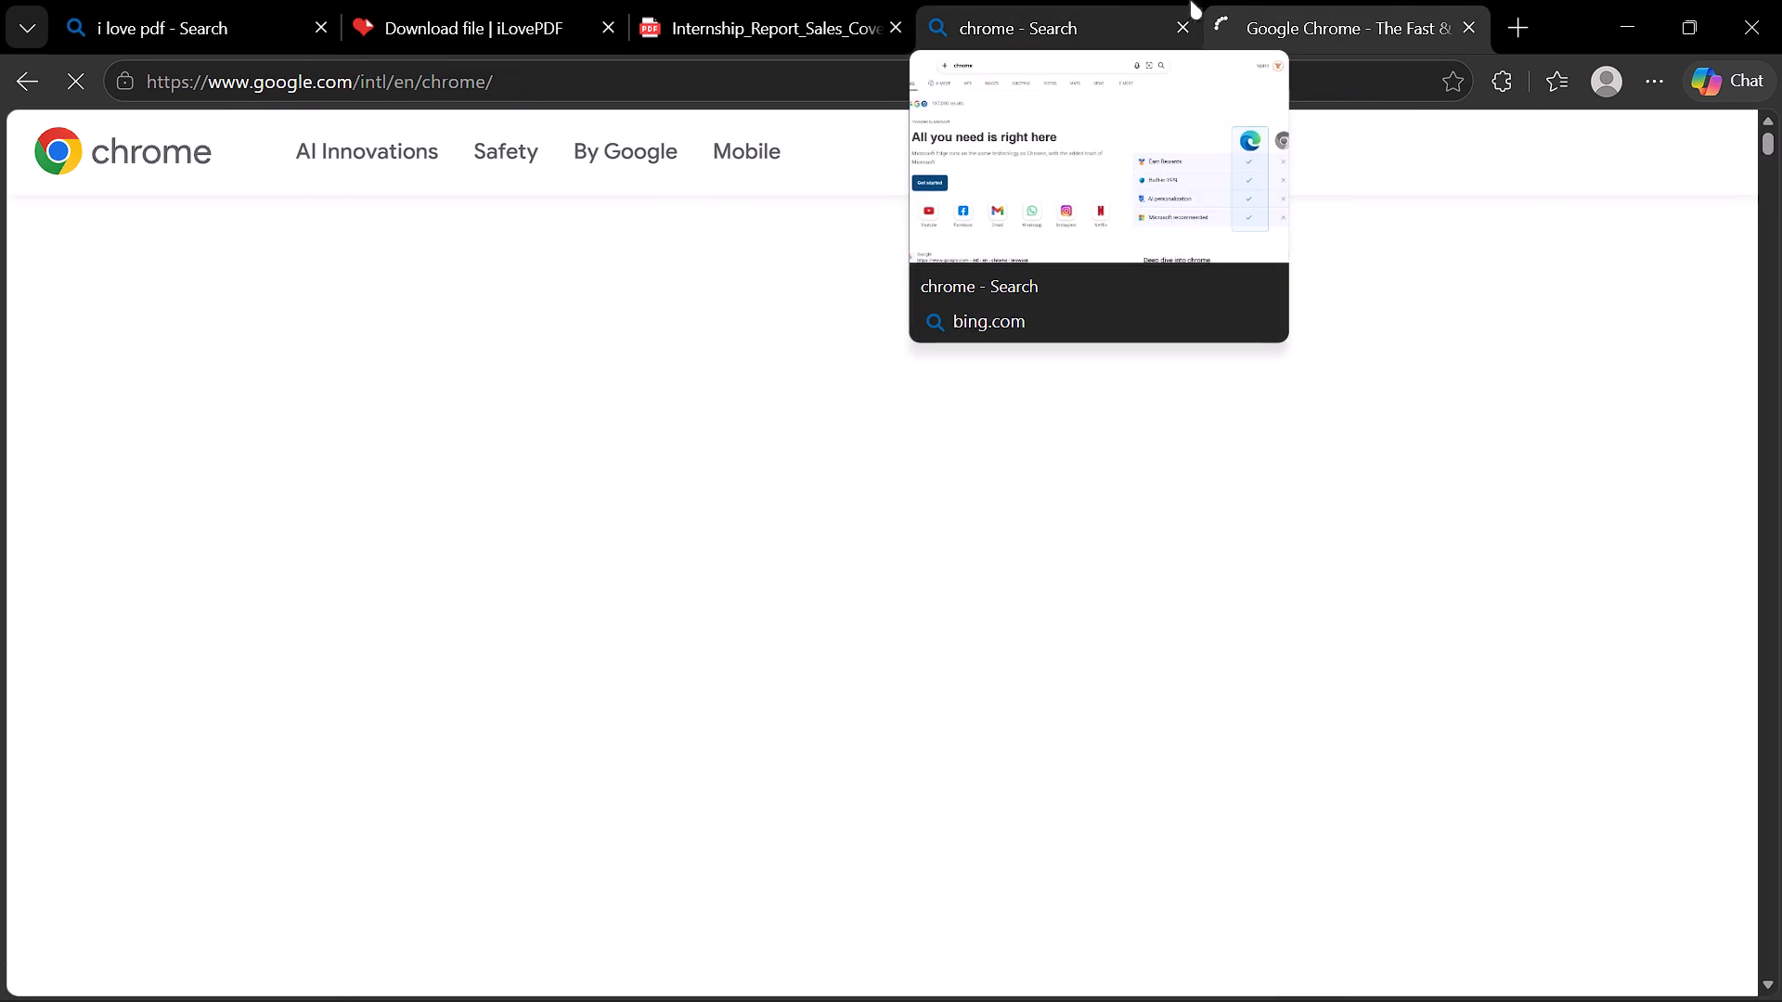
click(1114, 0)
click(1324, 0)
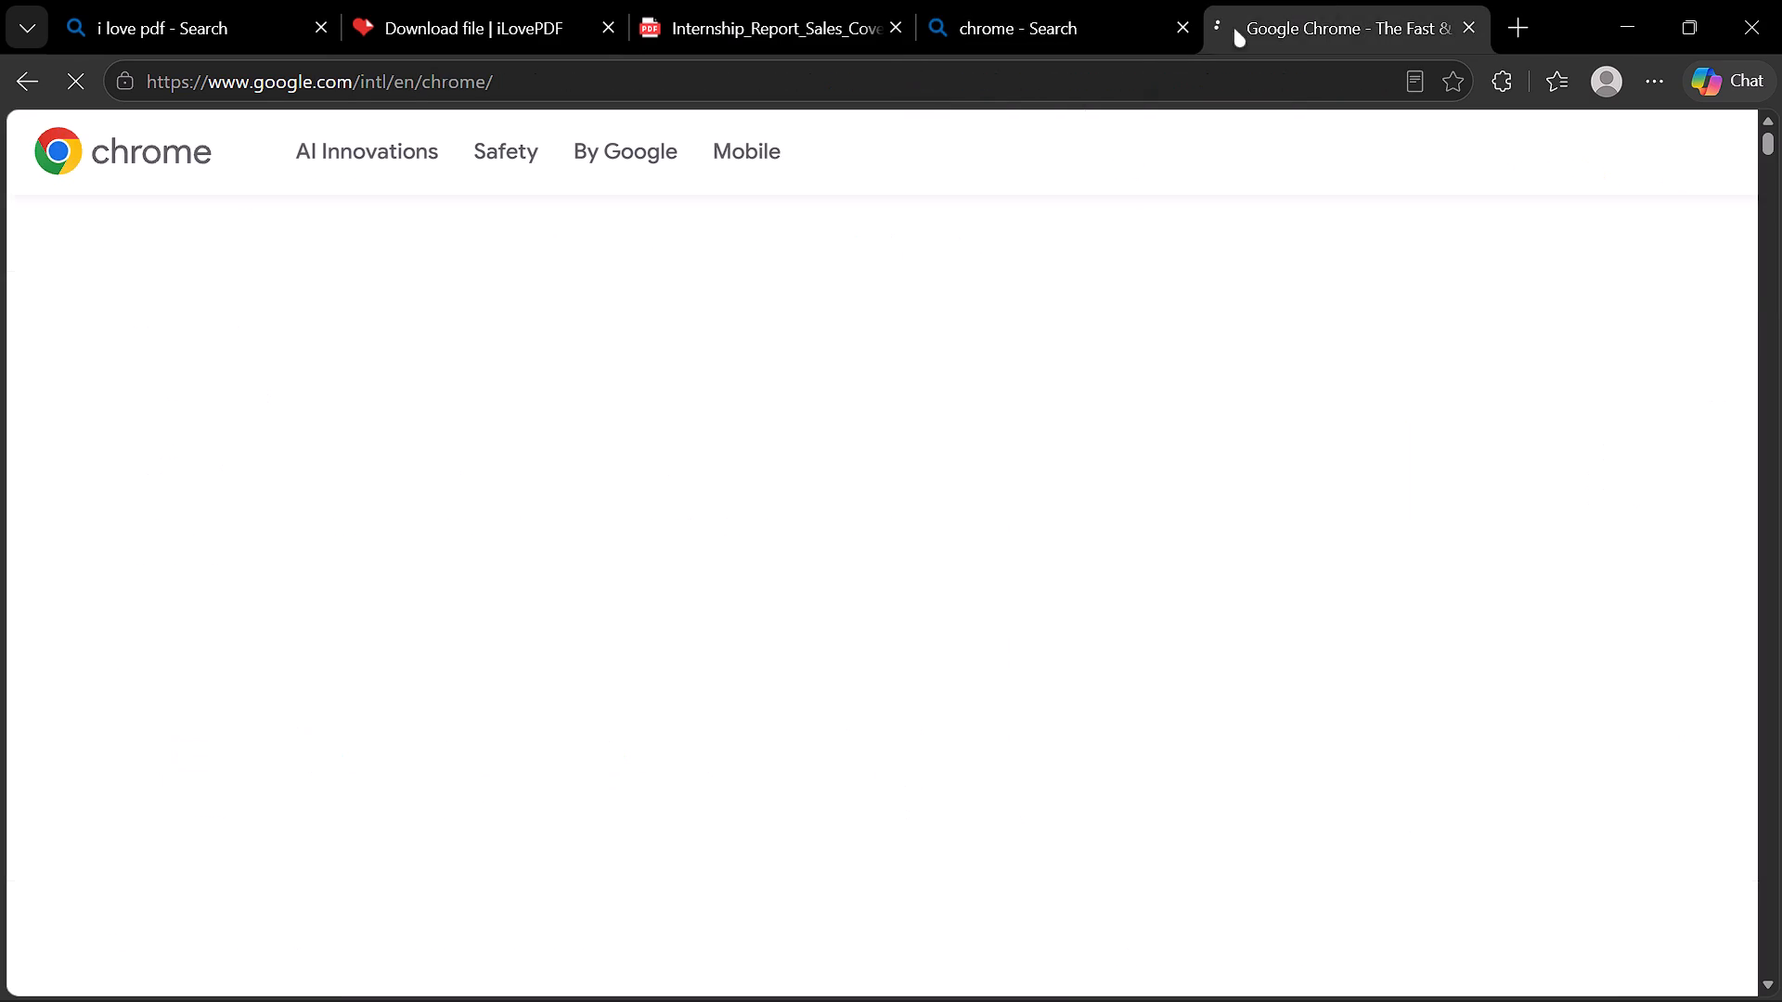
click(1105, 0)
scroll(607, 448, down, 6)
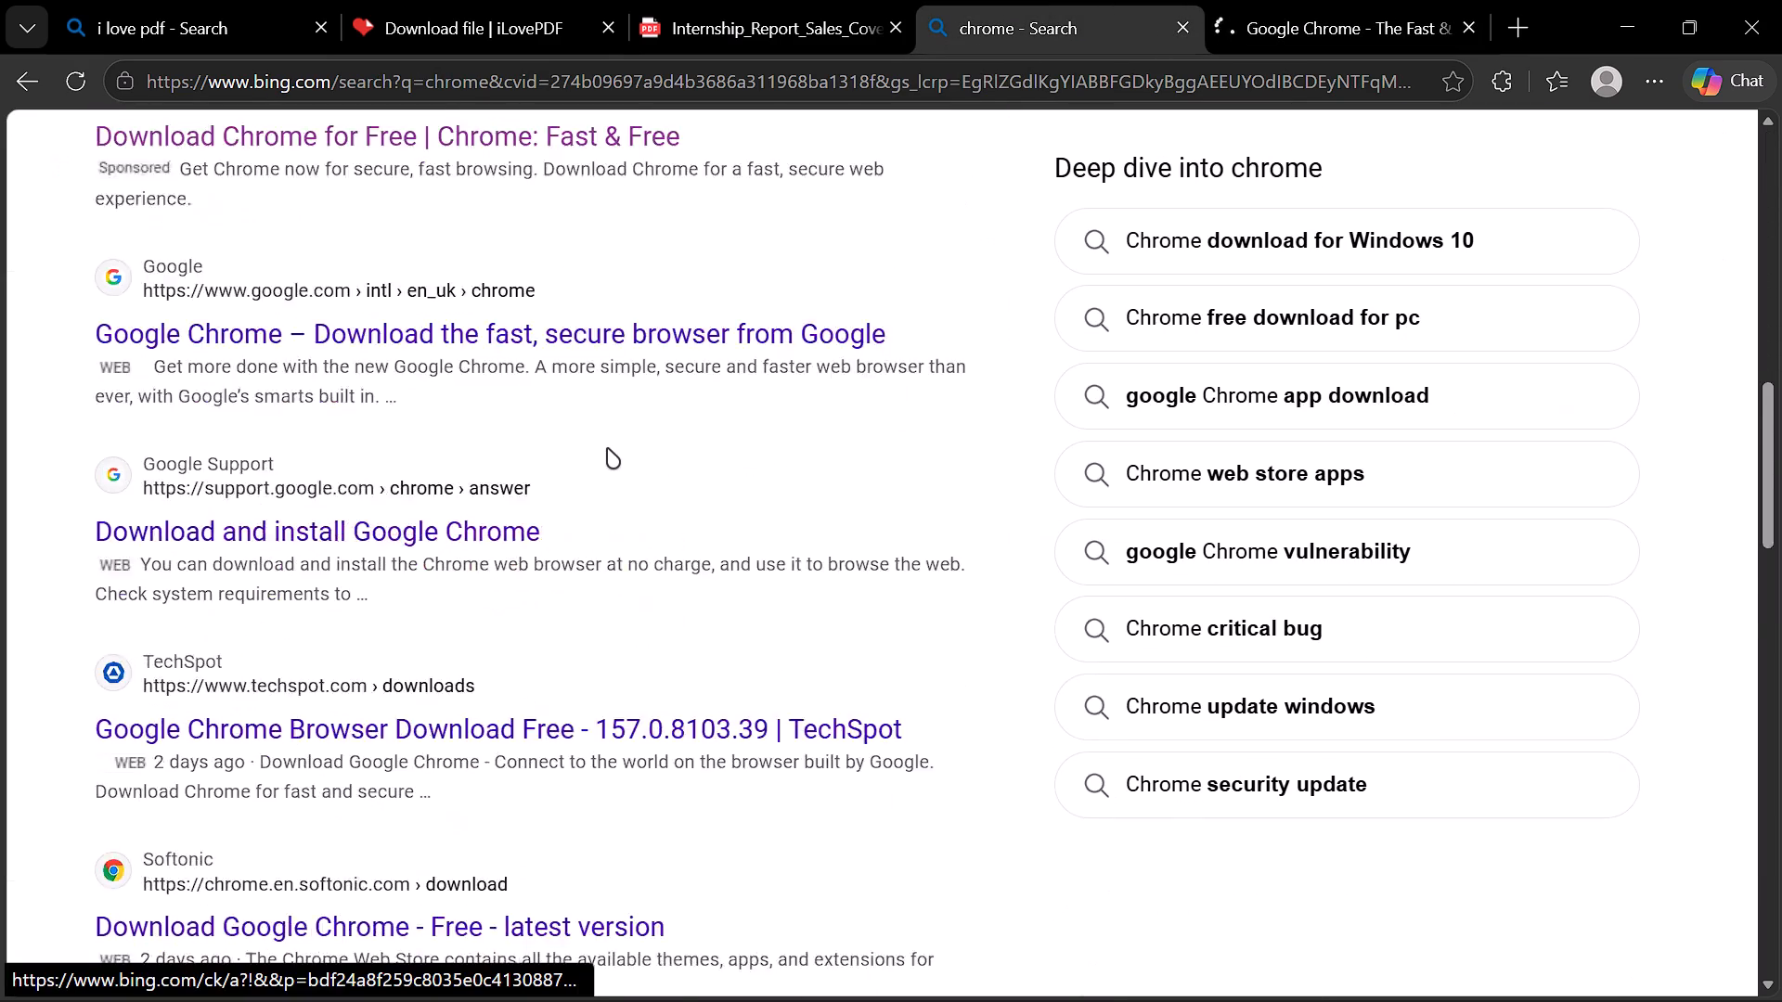
scroll(607, 448, down, 2)
scroll(316, 341, up, 3)
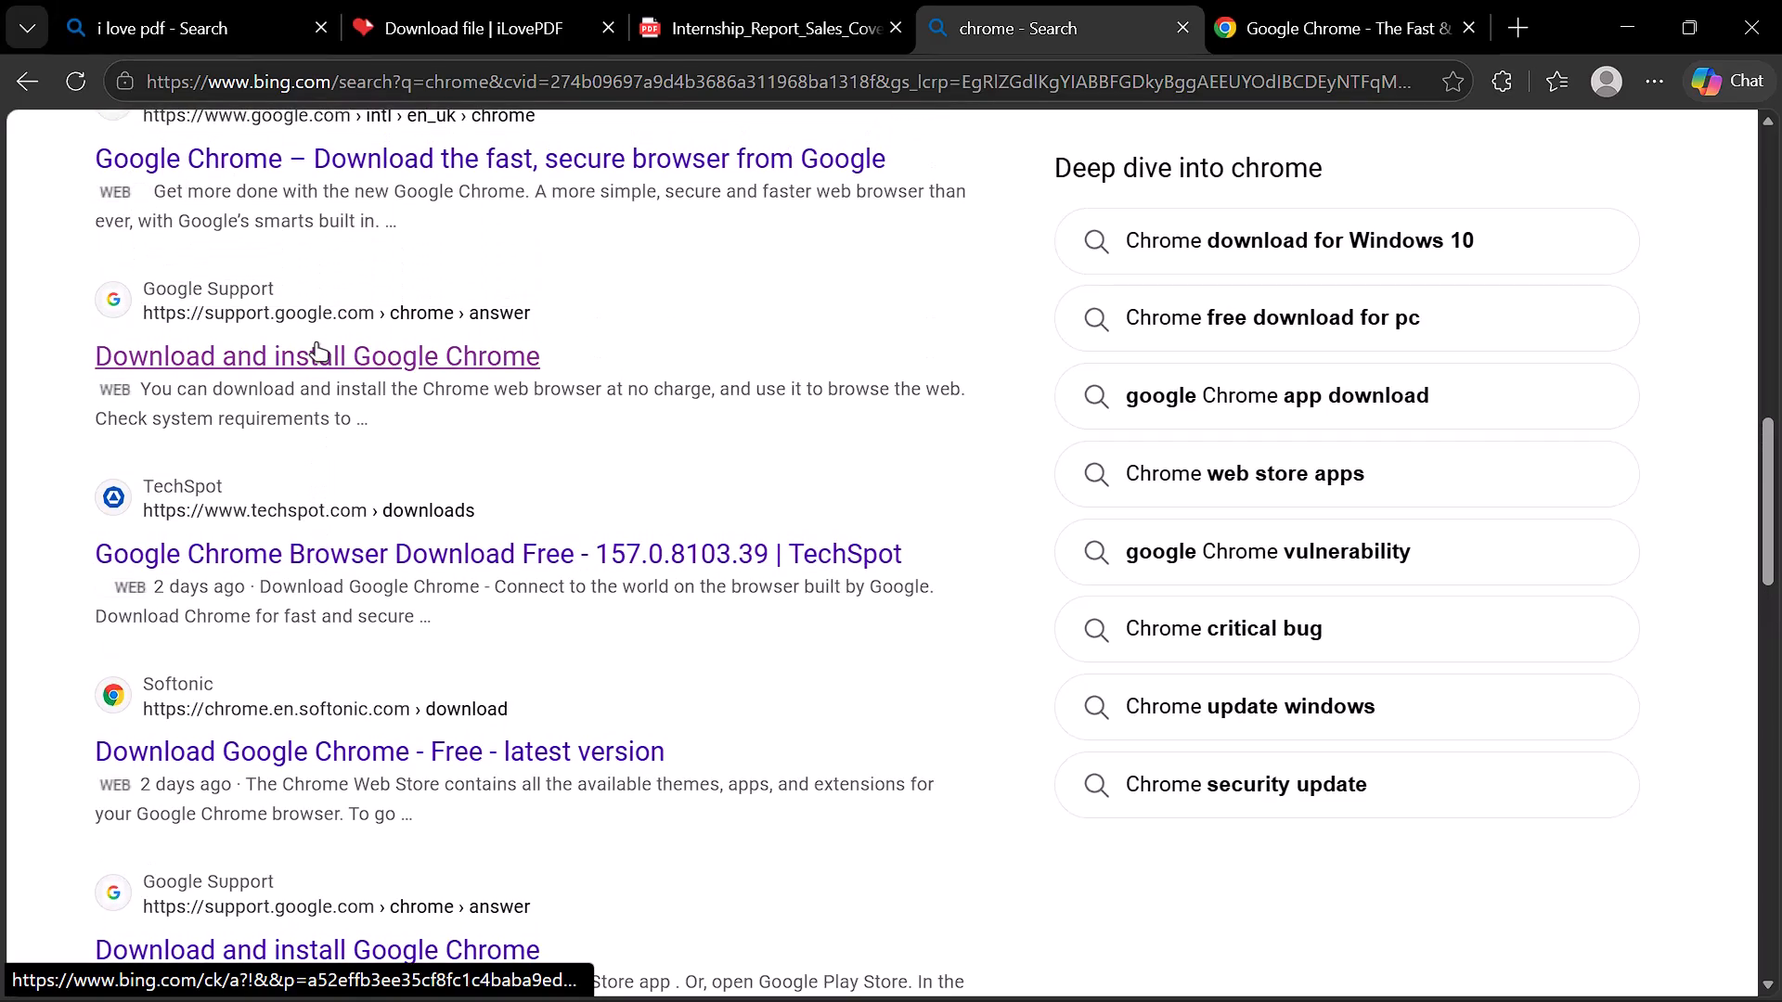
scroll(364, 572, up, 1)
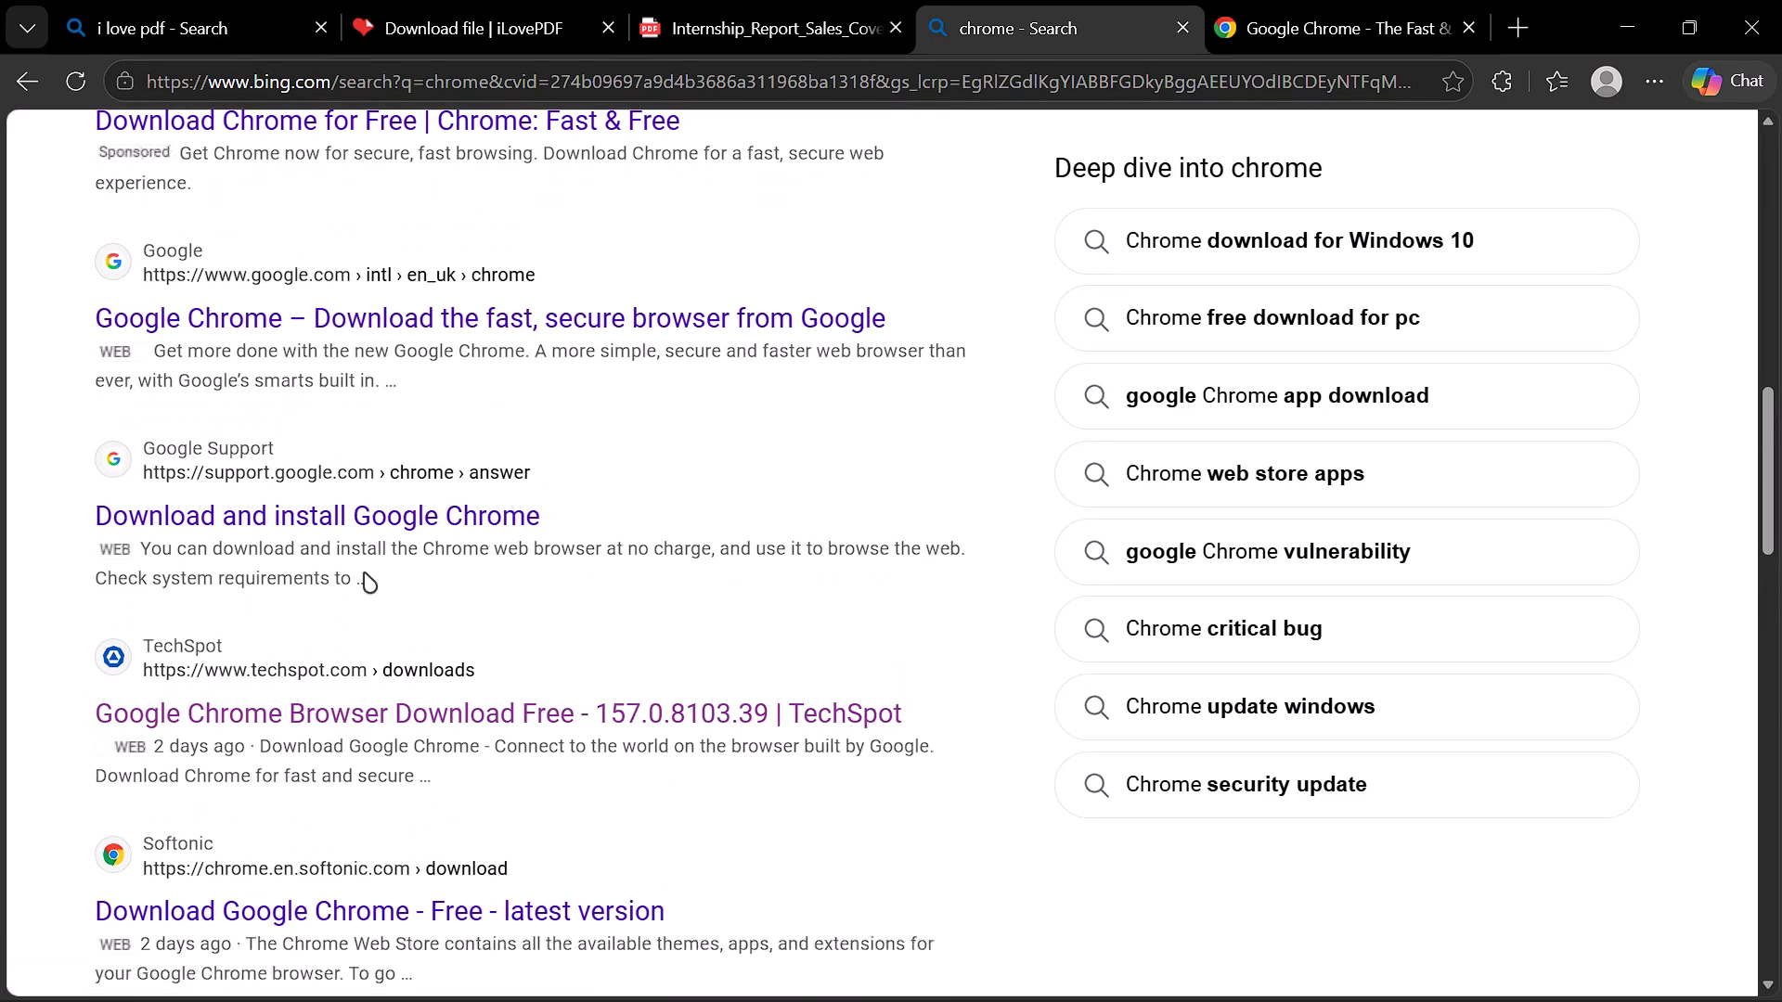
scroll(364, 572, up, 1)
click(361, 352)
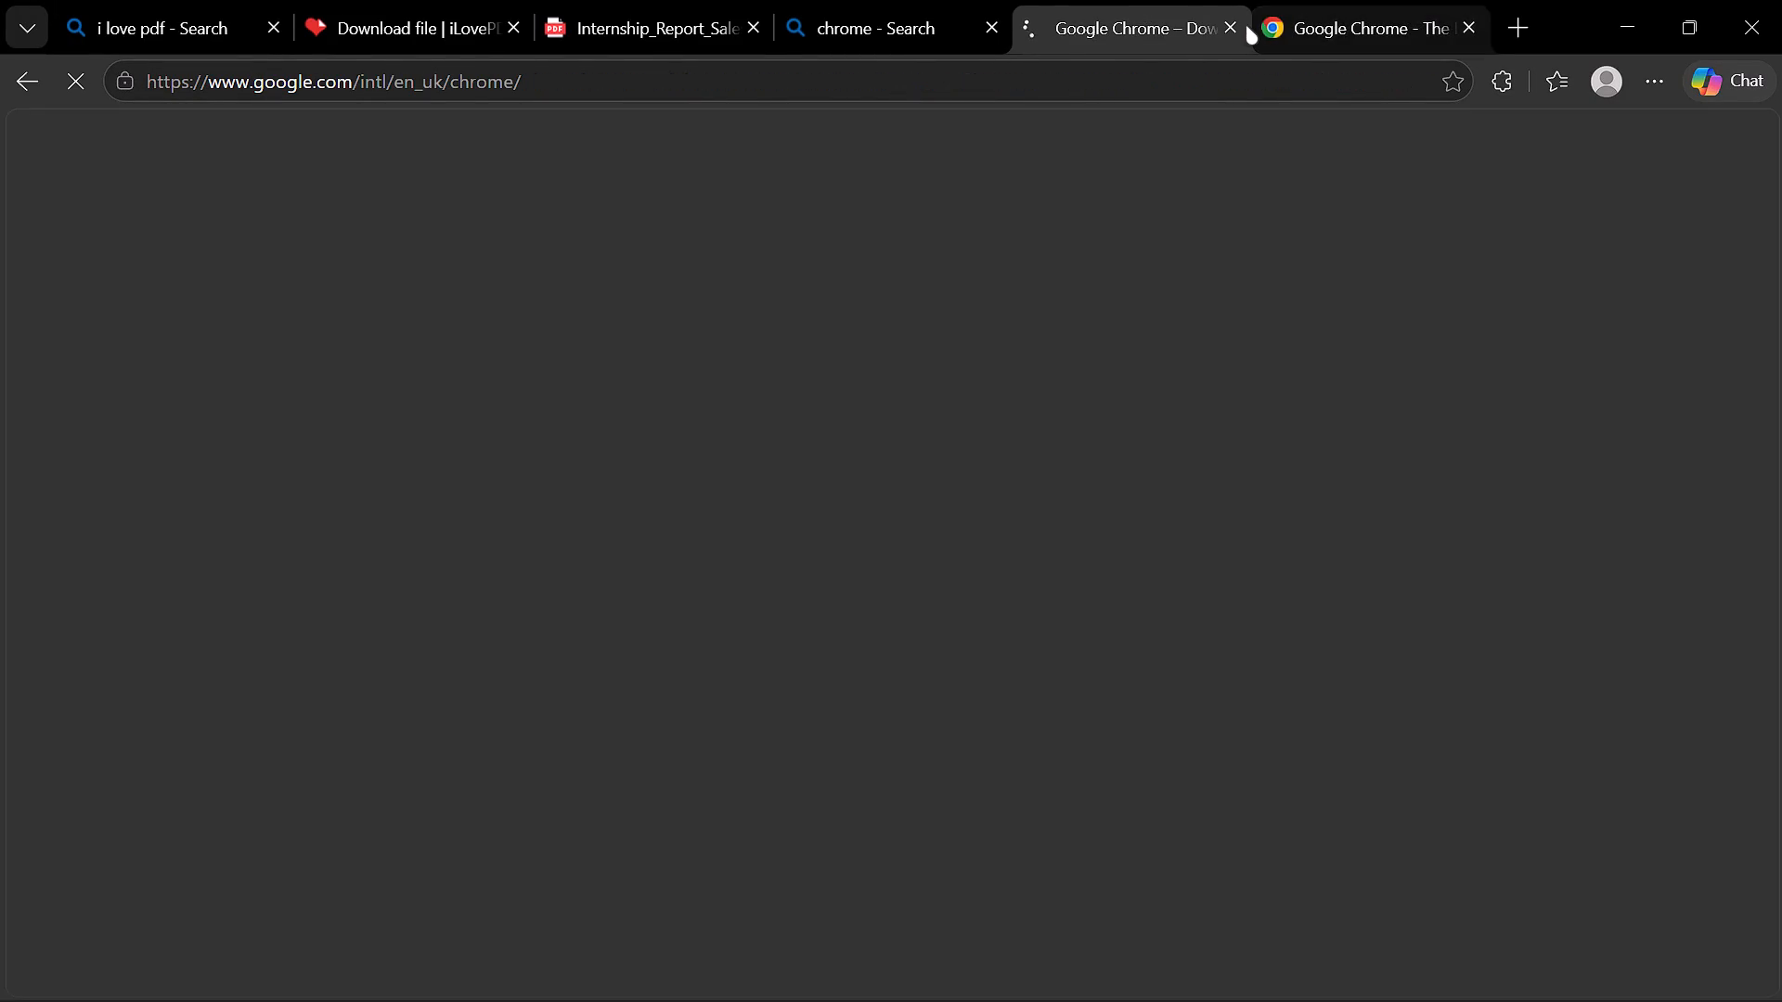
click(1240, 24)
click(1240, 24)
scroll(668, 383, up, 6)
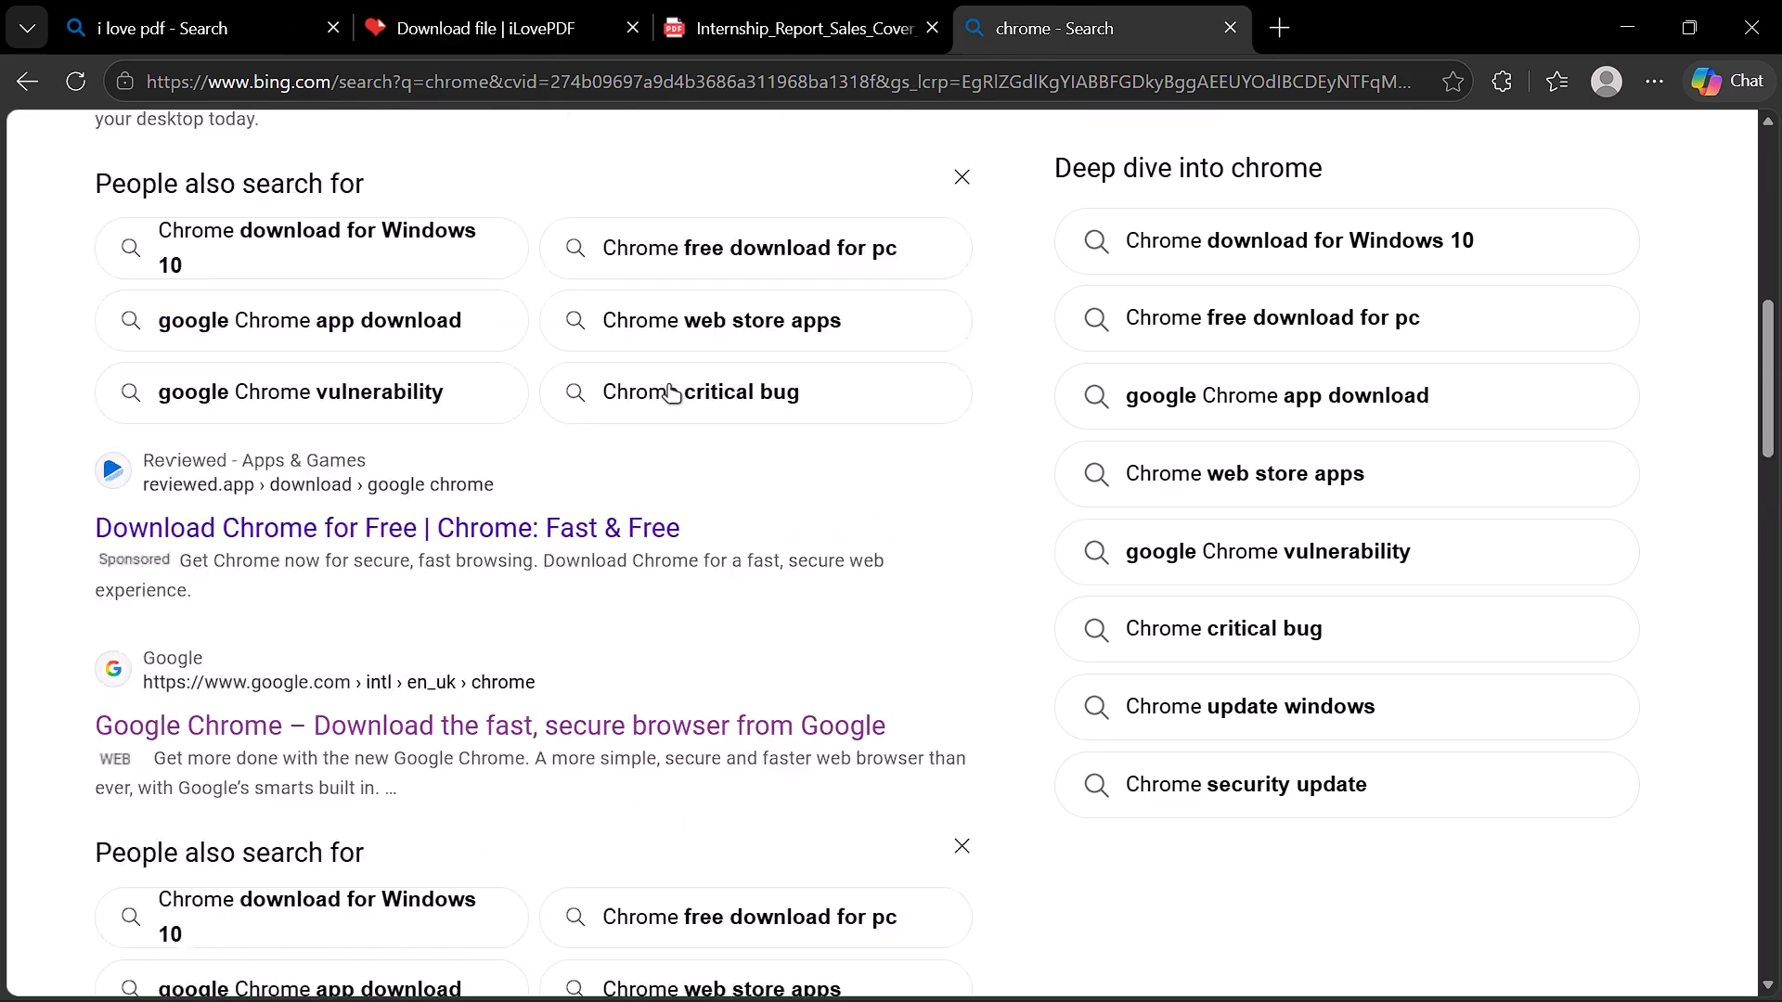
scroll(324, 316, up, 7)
Search Bing for google, open the Google India result and close the Bing results tab.
triple_click(431, 173)
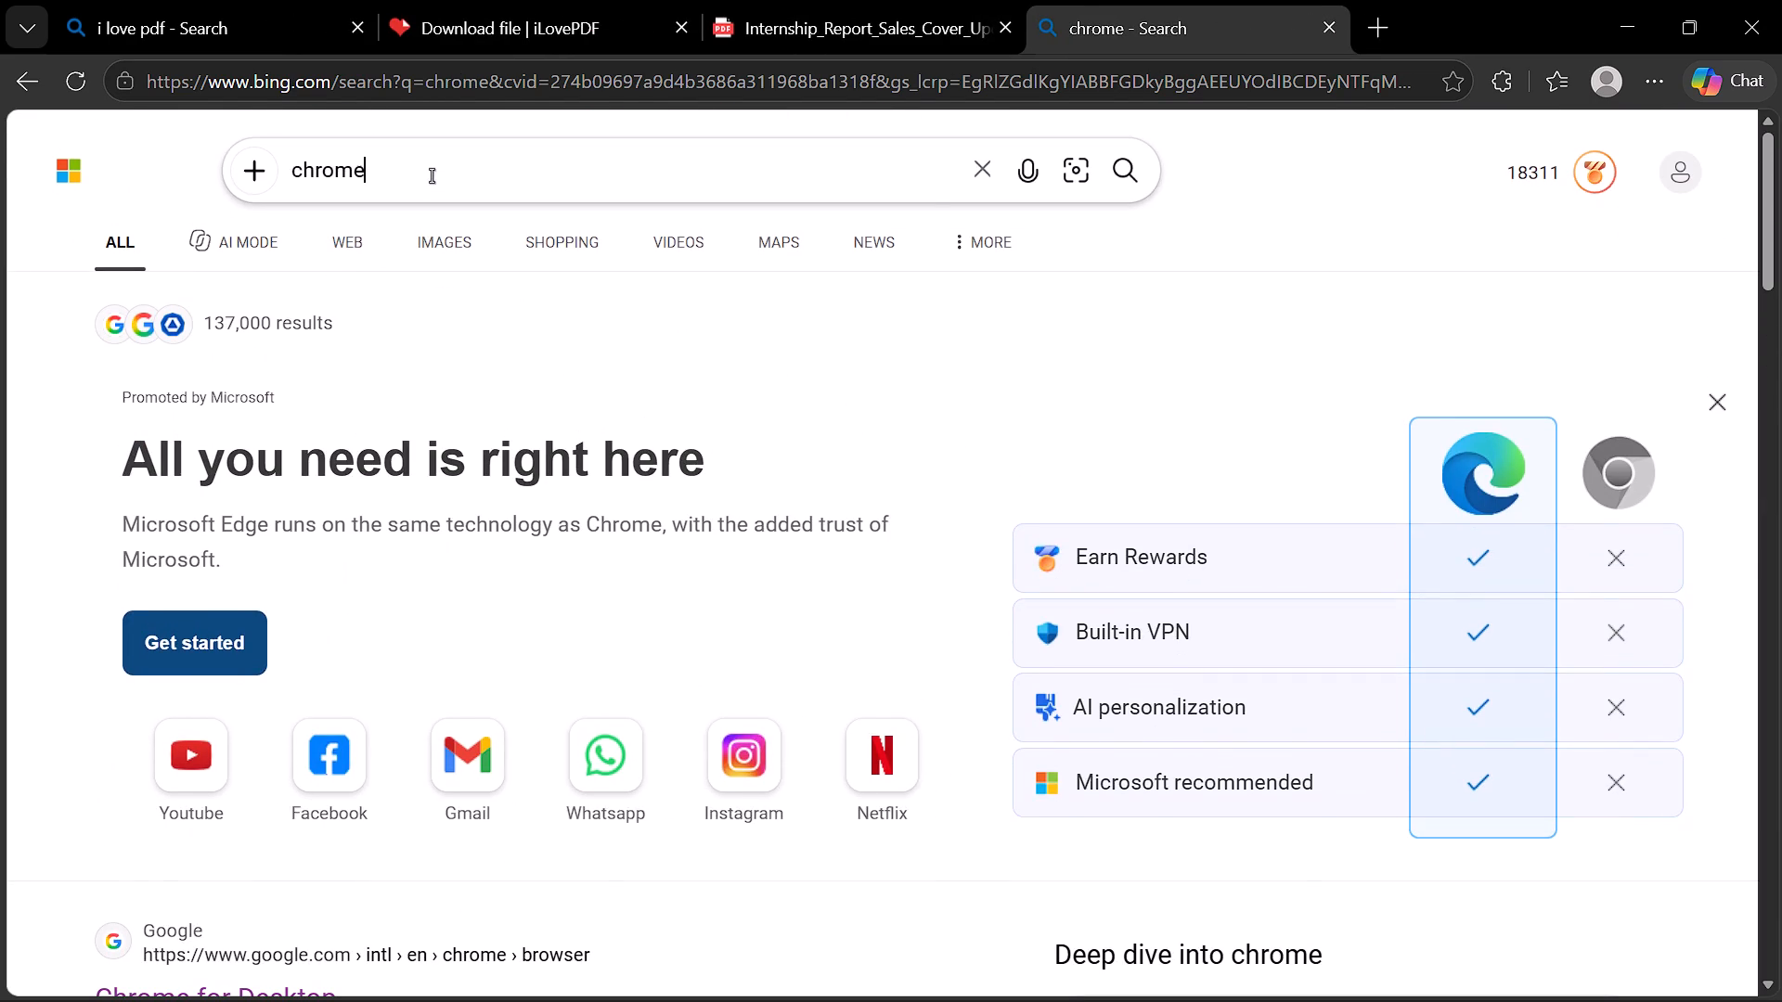
key(g)
text(oogle)
key(Return)
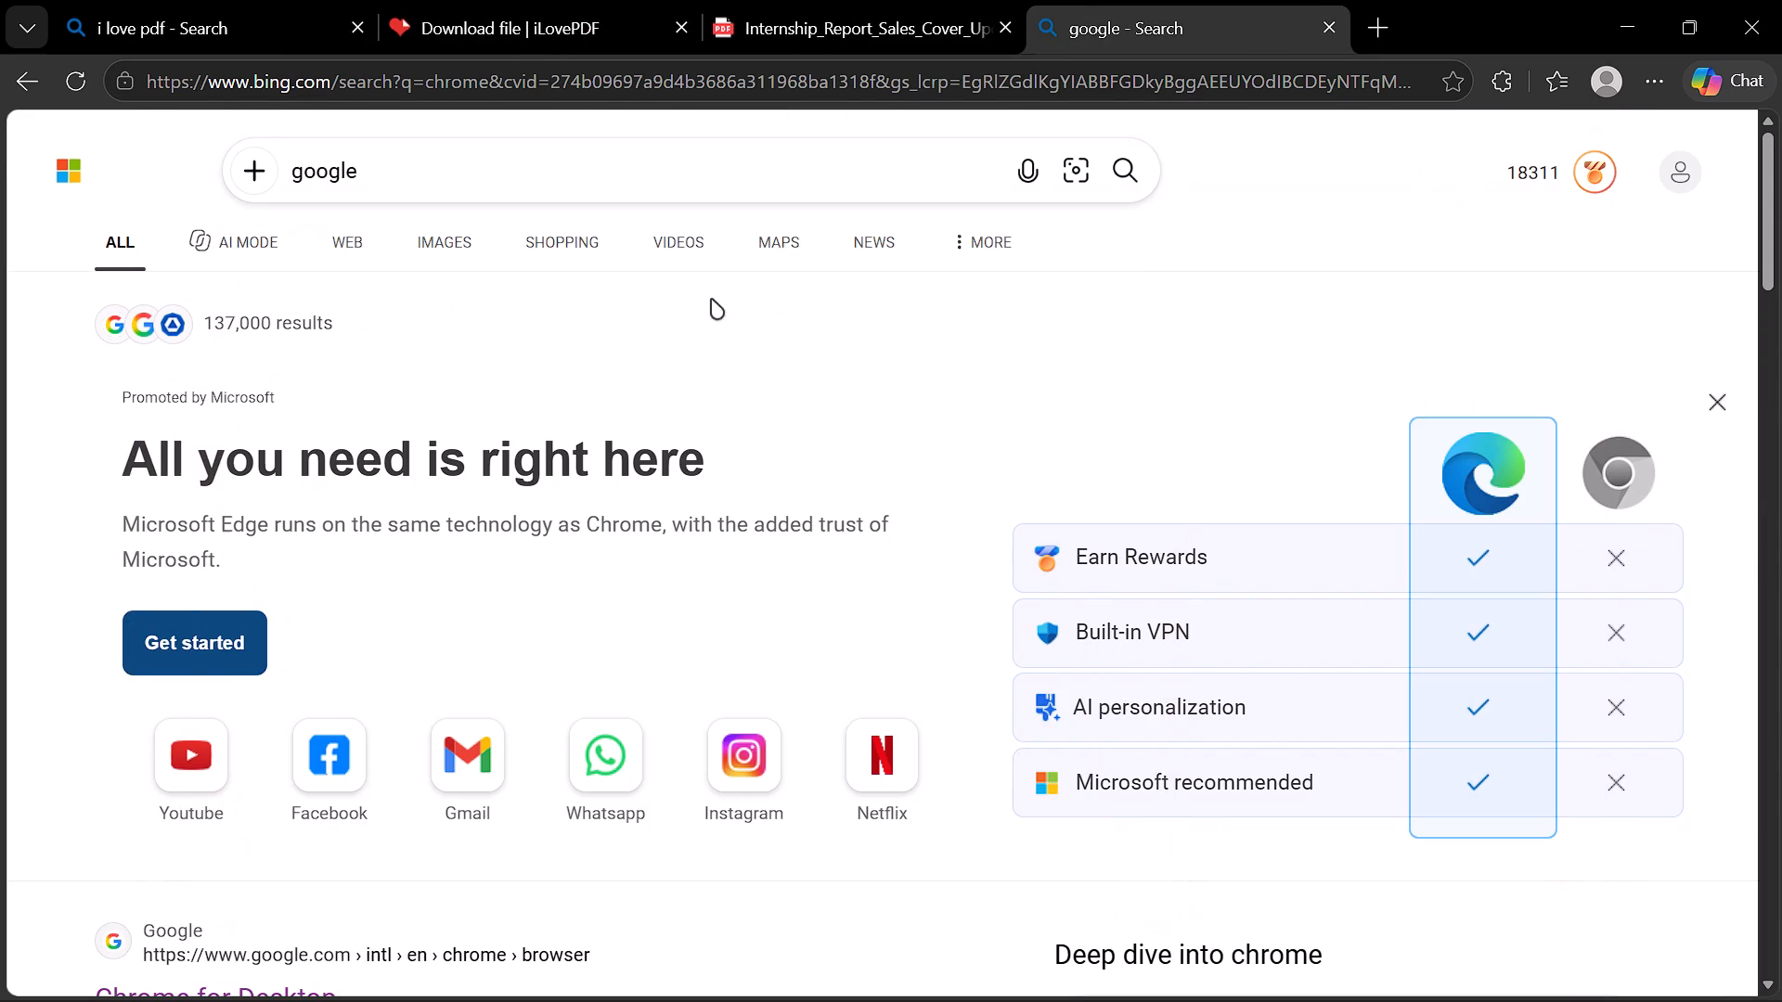
click(204, 547)
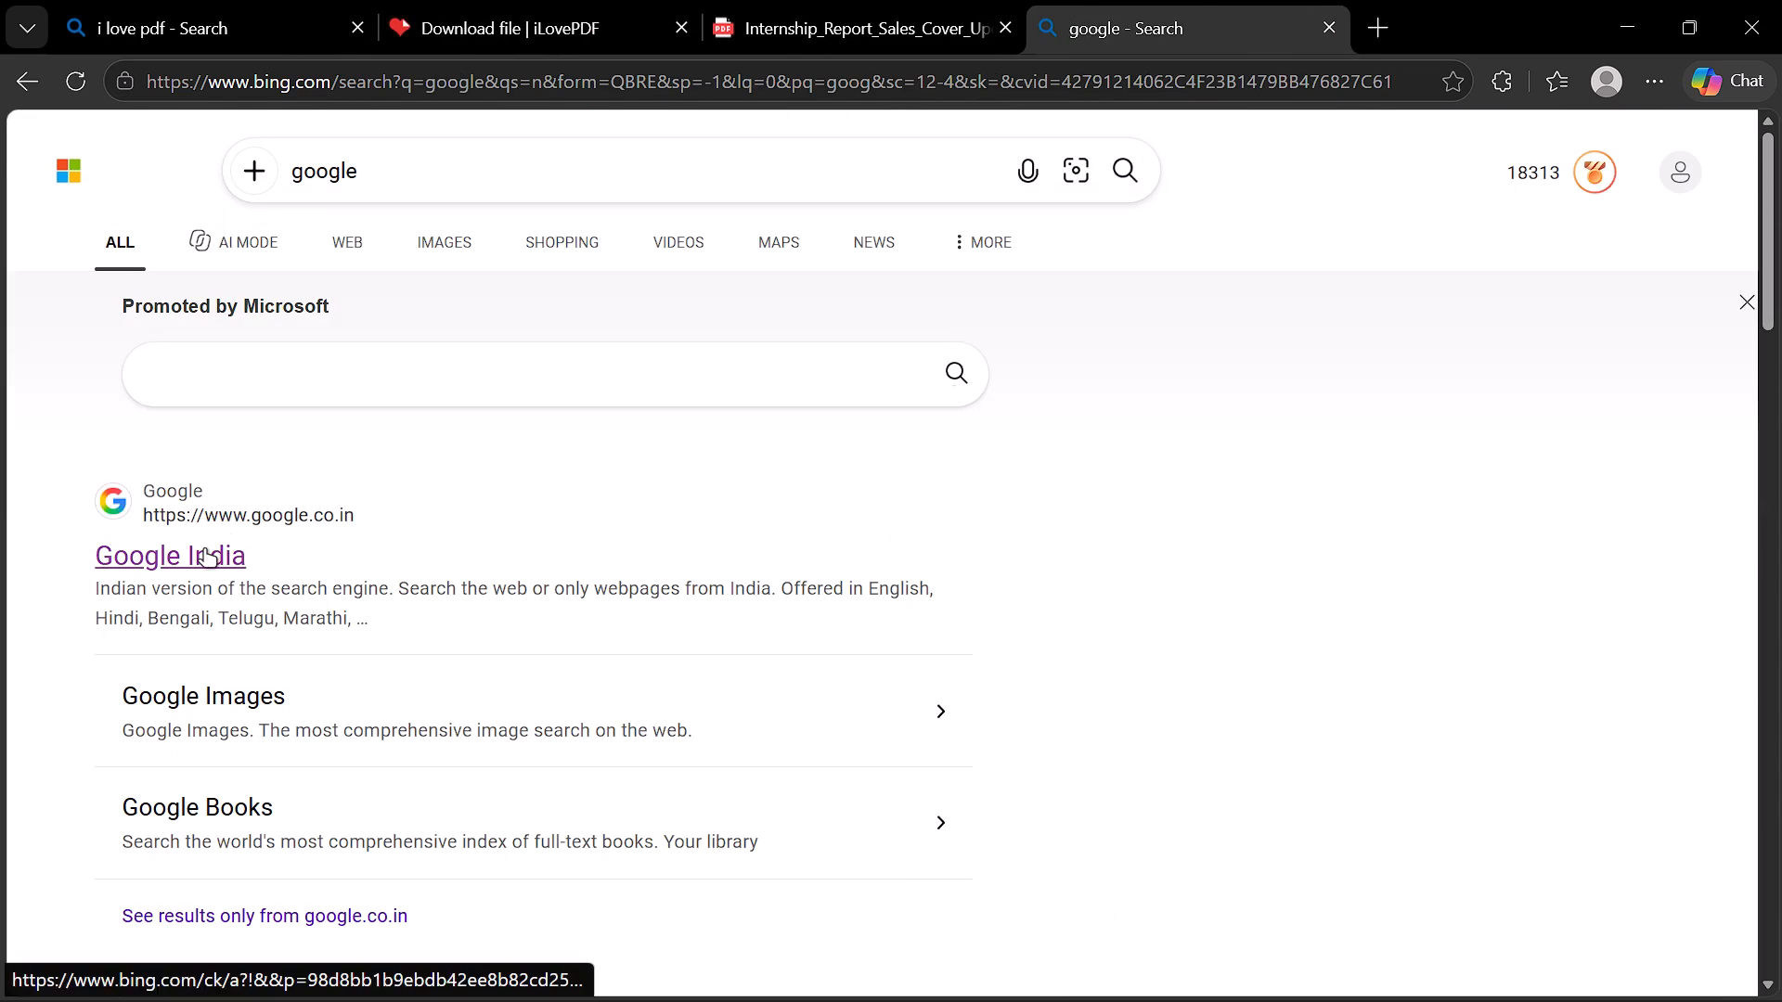
click(1182, 32)
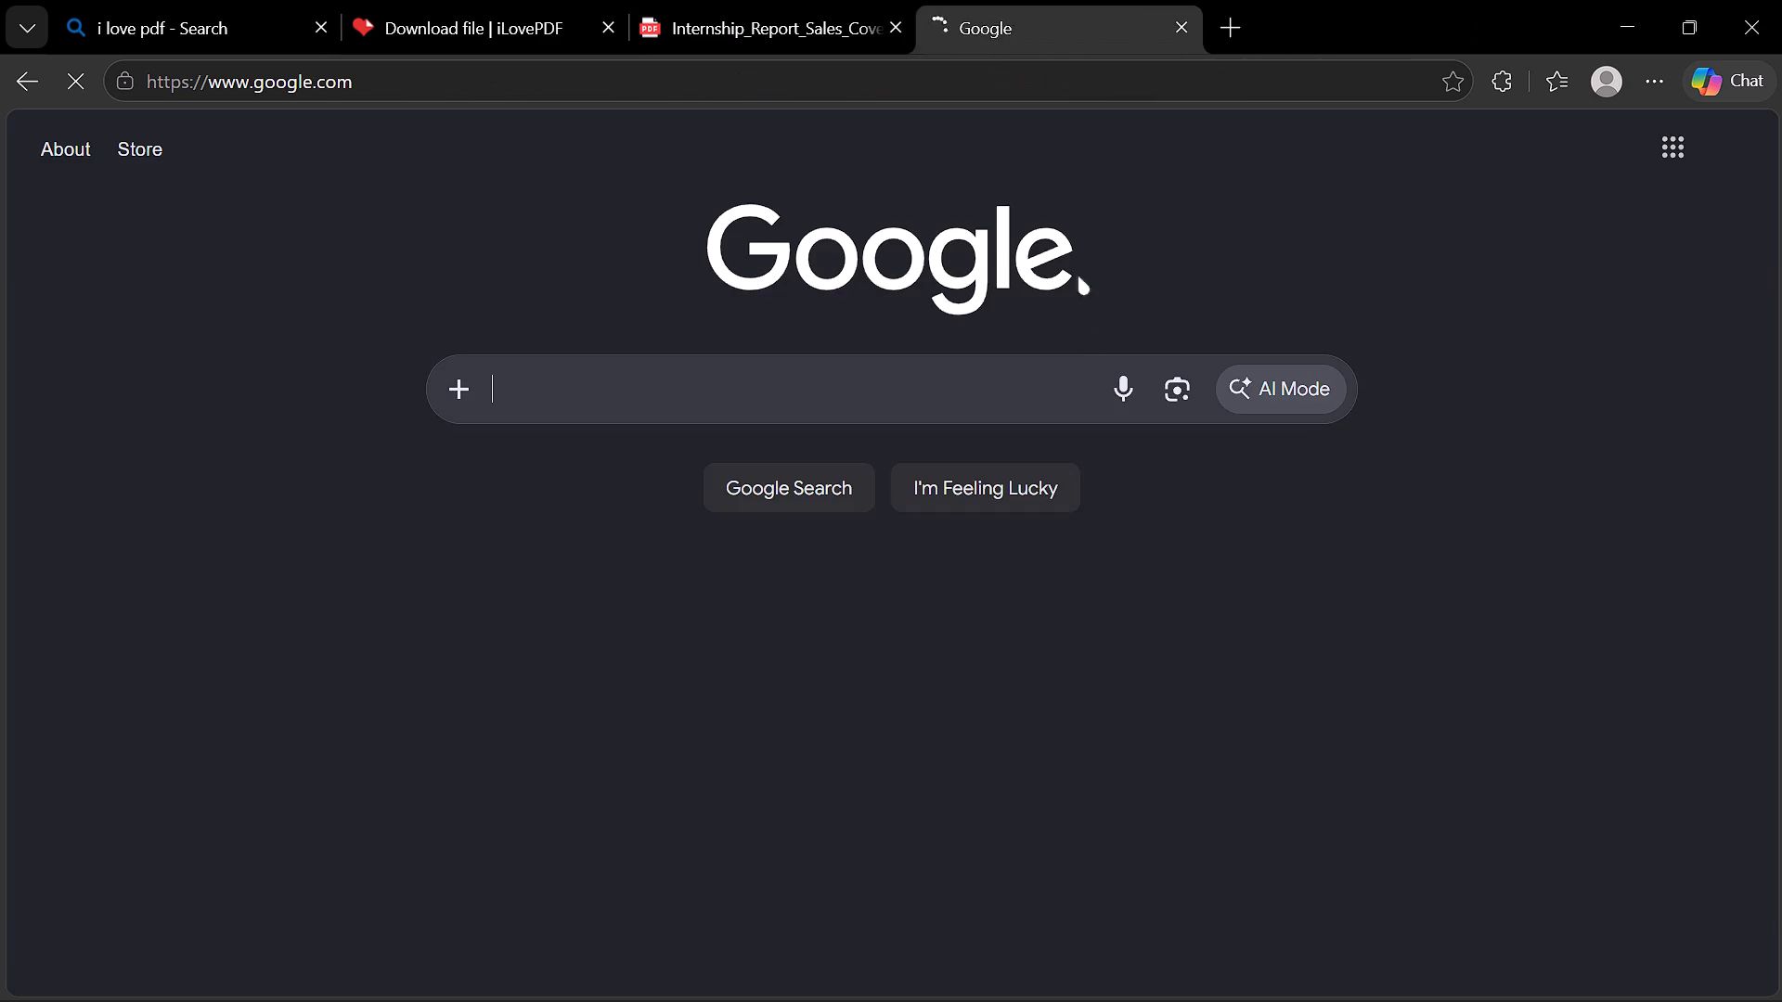
Run a Google image search with the captured section 4 snip pasted from the clipboard.
click(1196, 395)
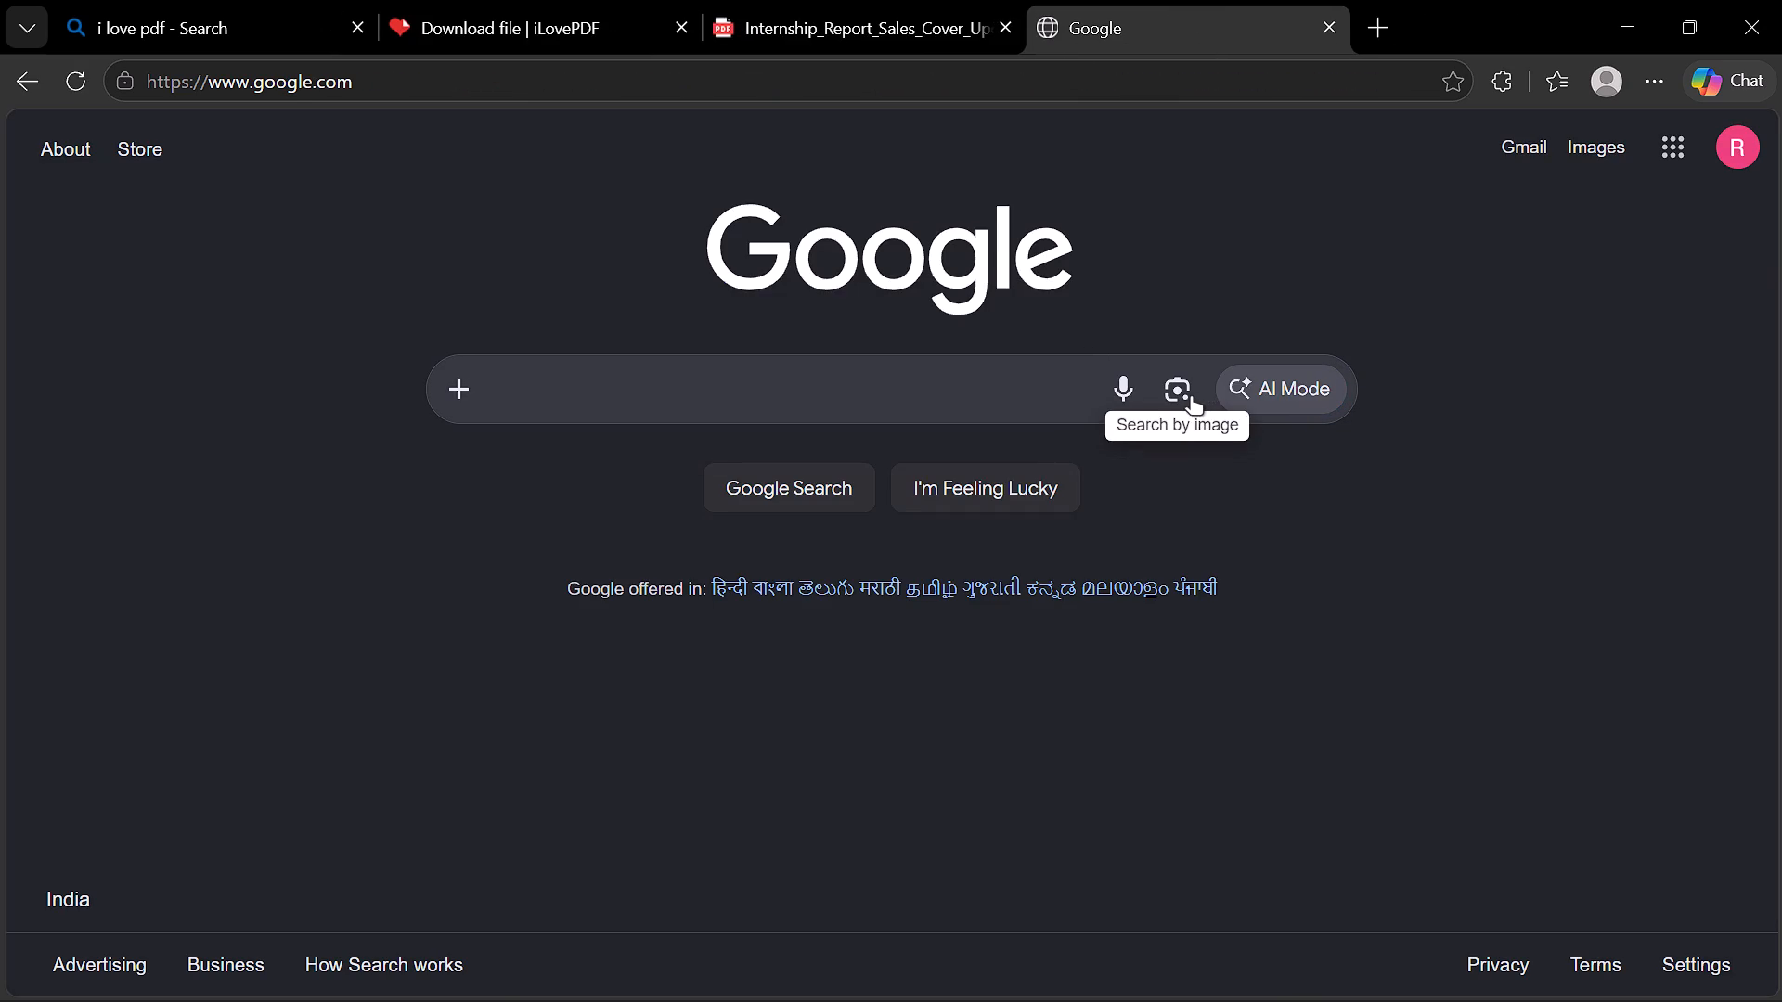
click(1186, 395)
drag(825, 551, 831, 659)
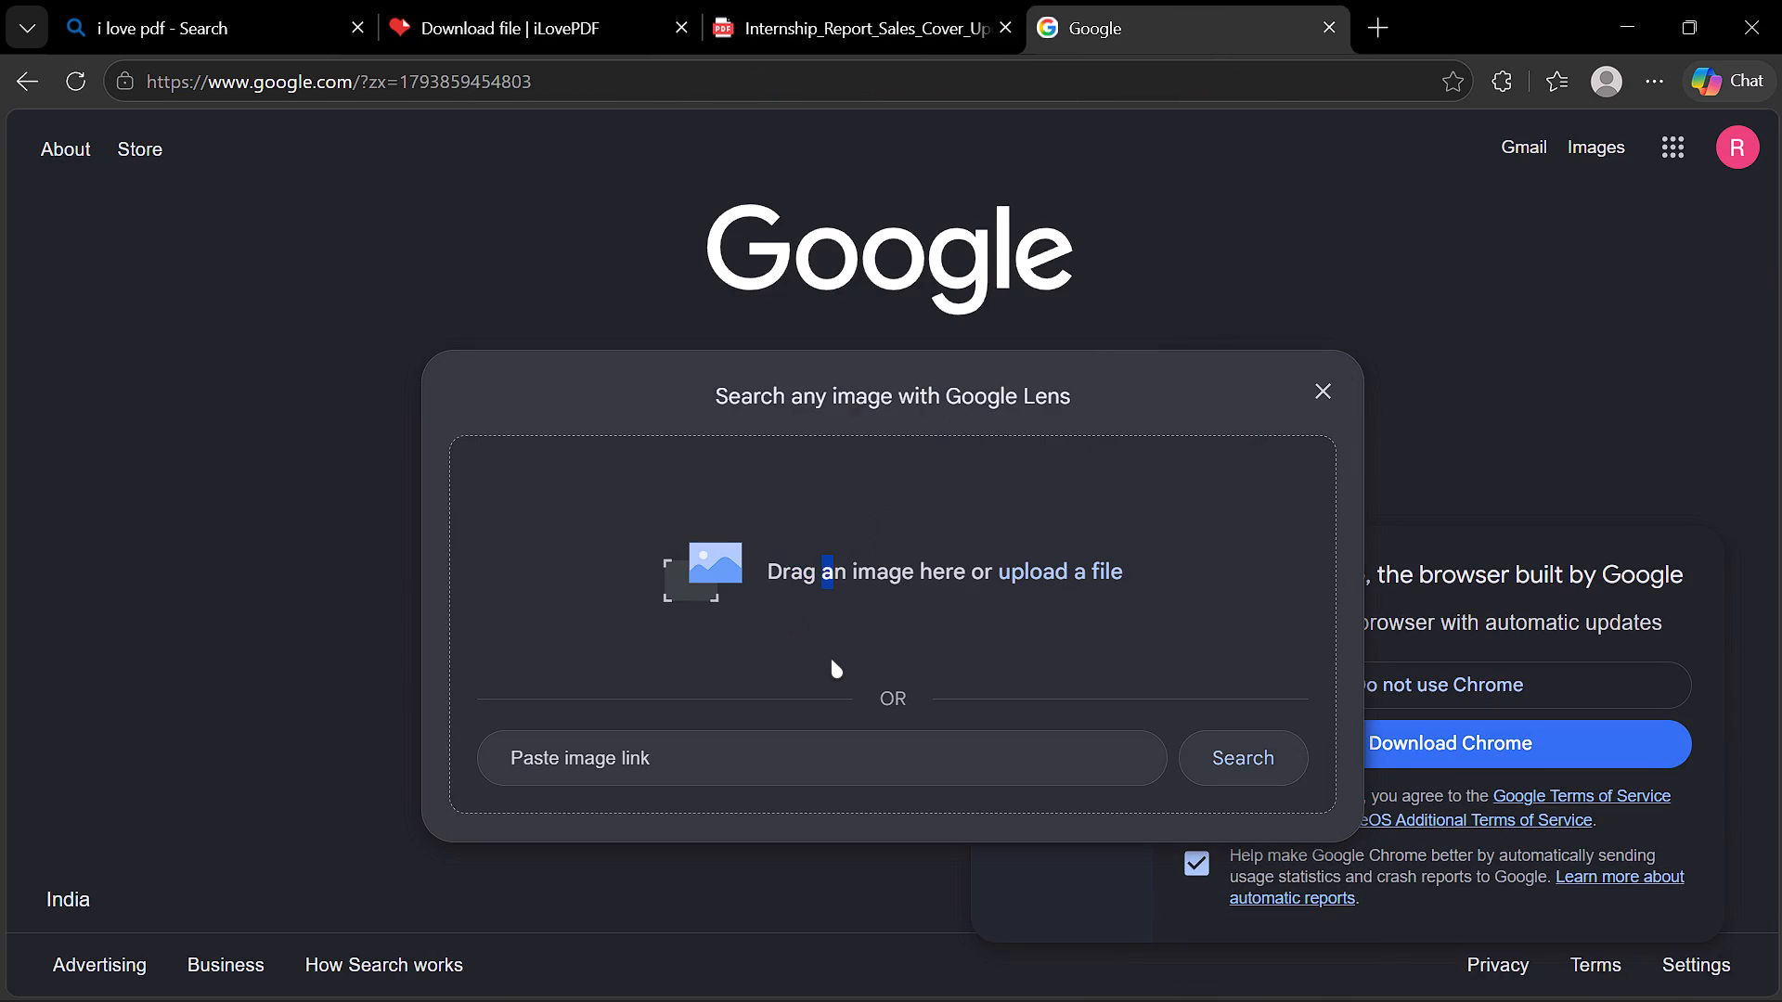
key(ctrl+v)
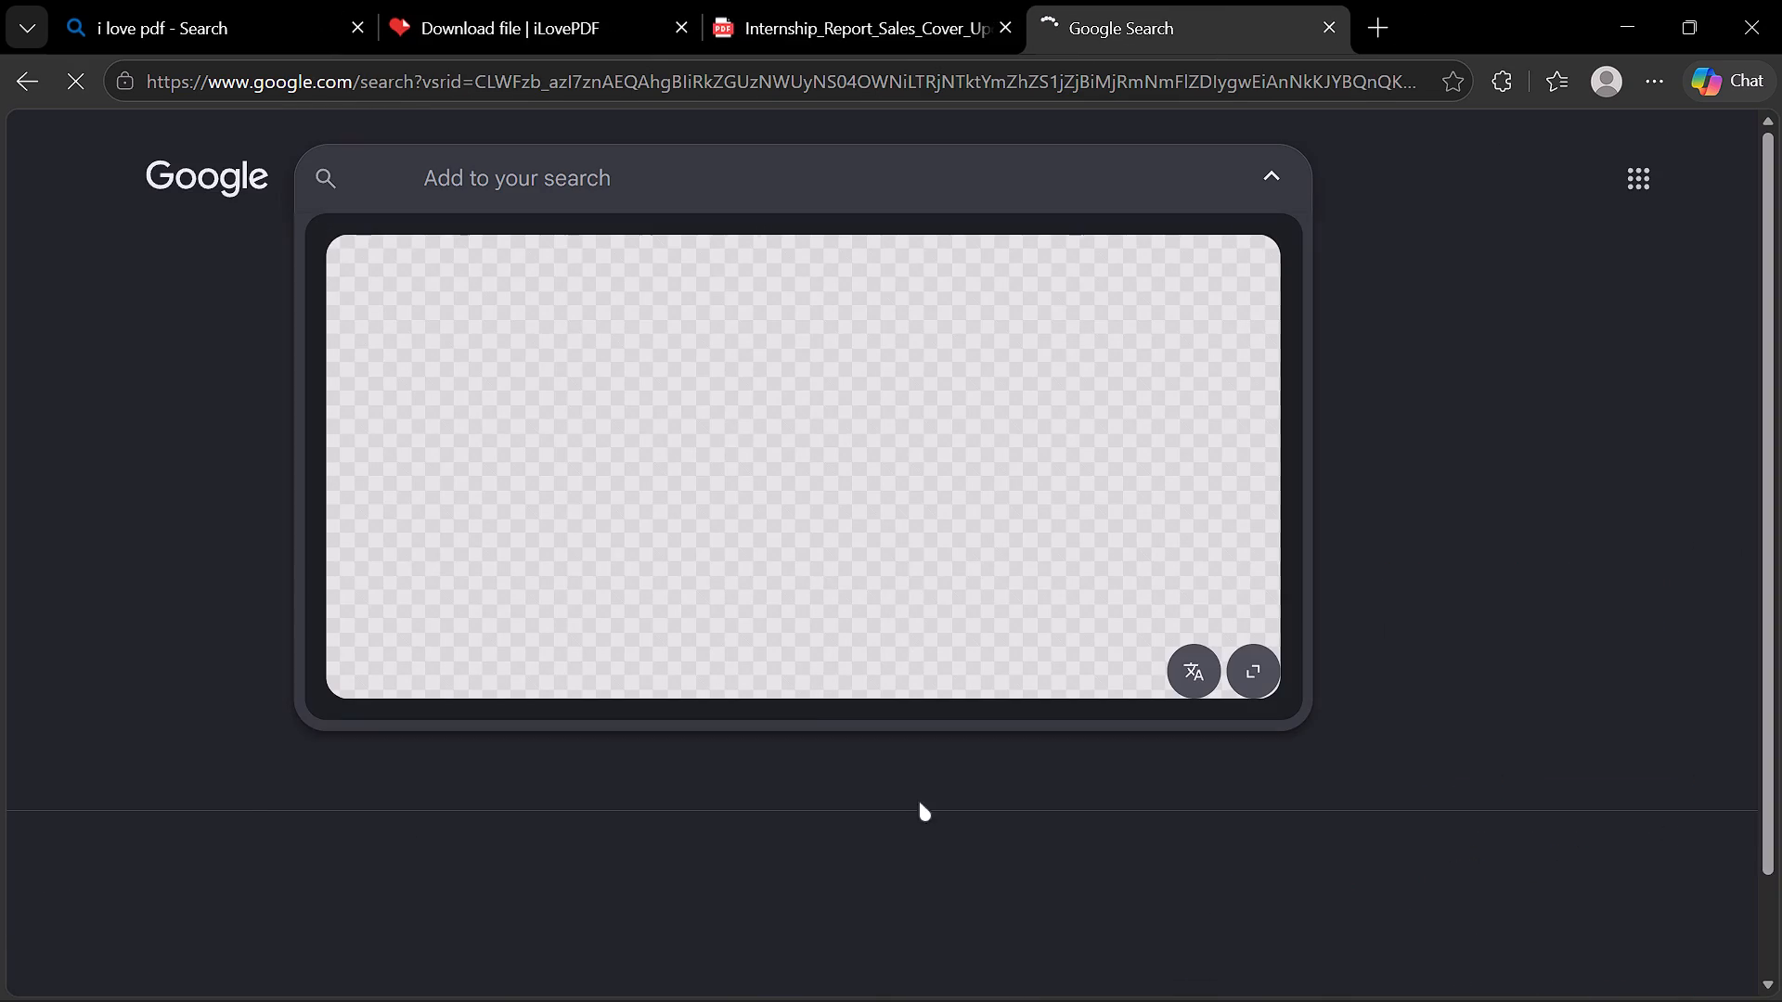
Examine the image search results and AI Overview for the full wording of the section 4 passage.
scroll(802, 553, down, 1)
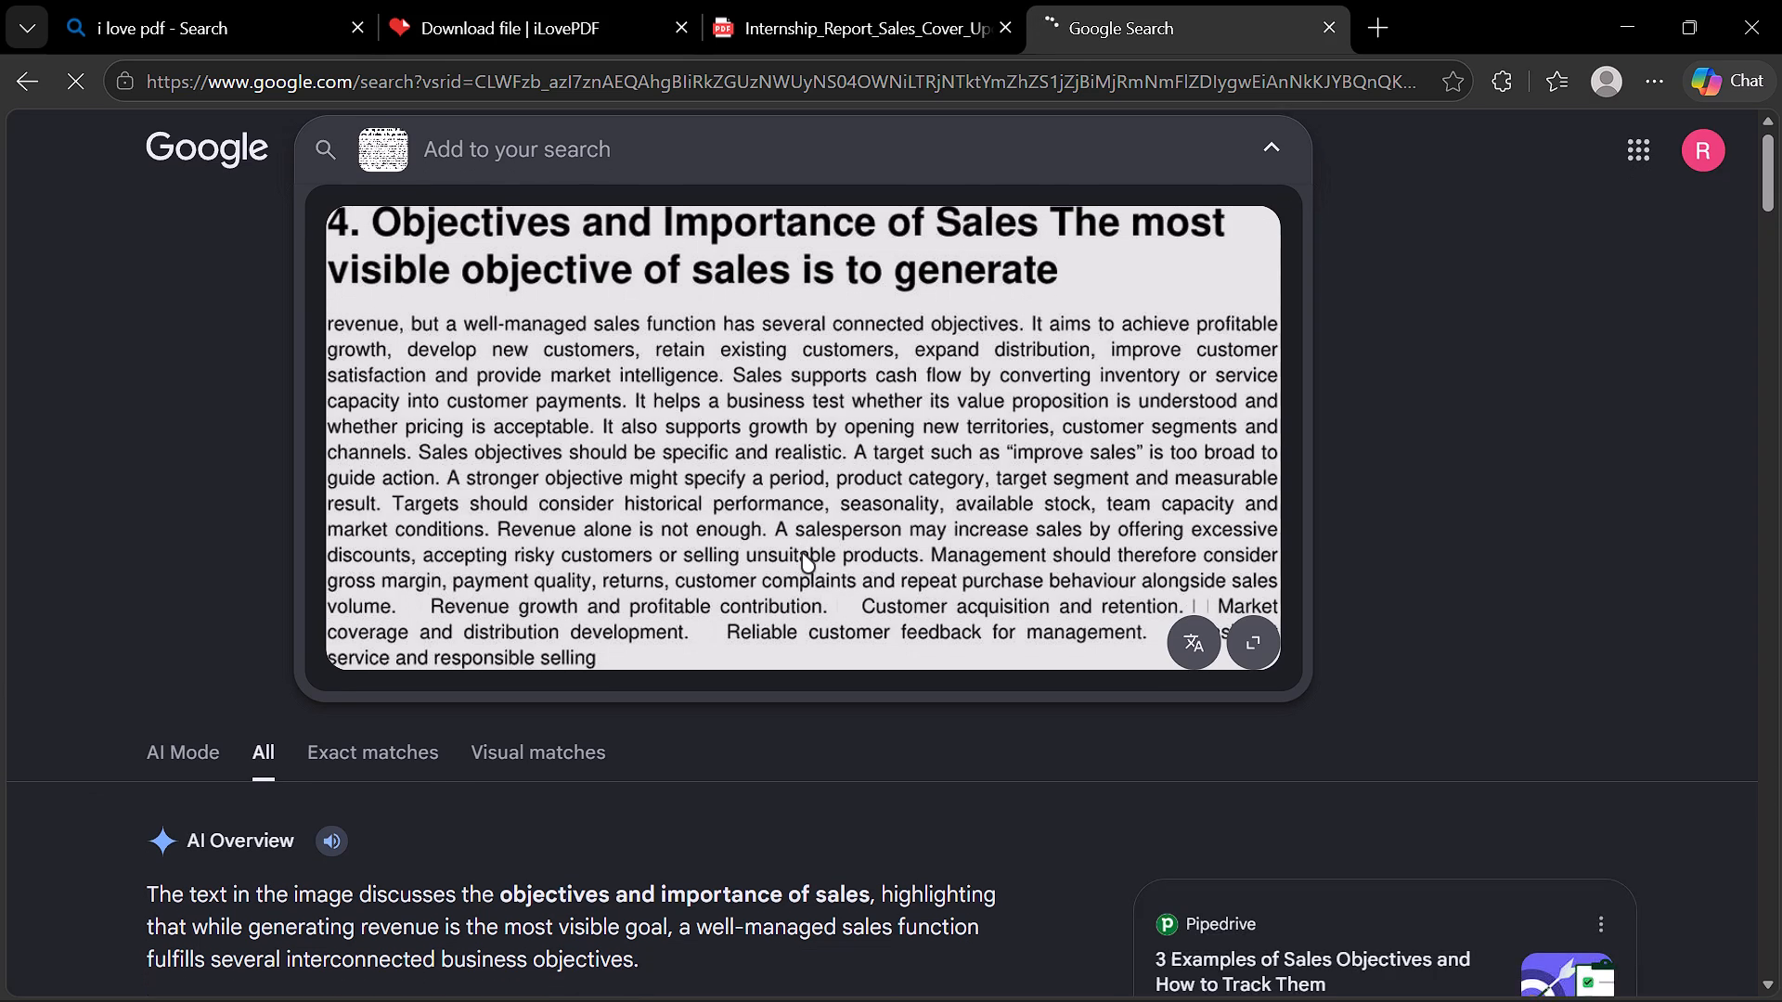
scroll(802, 553, down, 2)
scroll(802, 553, up, 1)
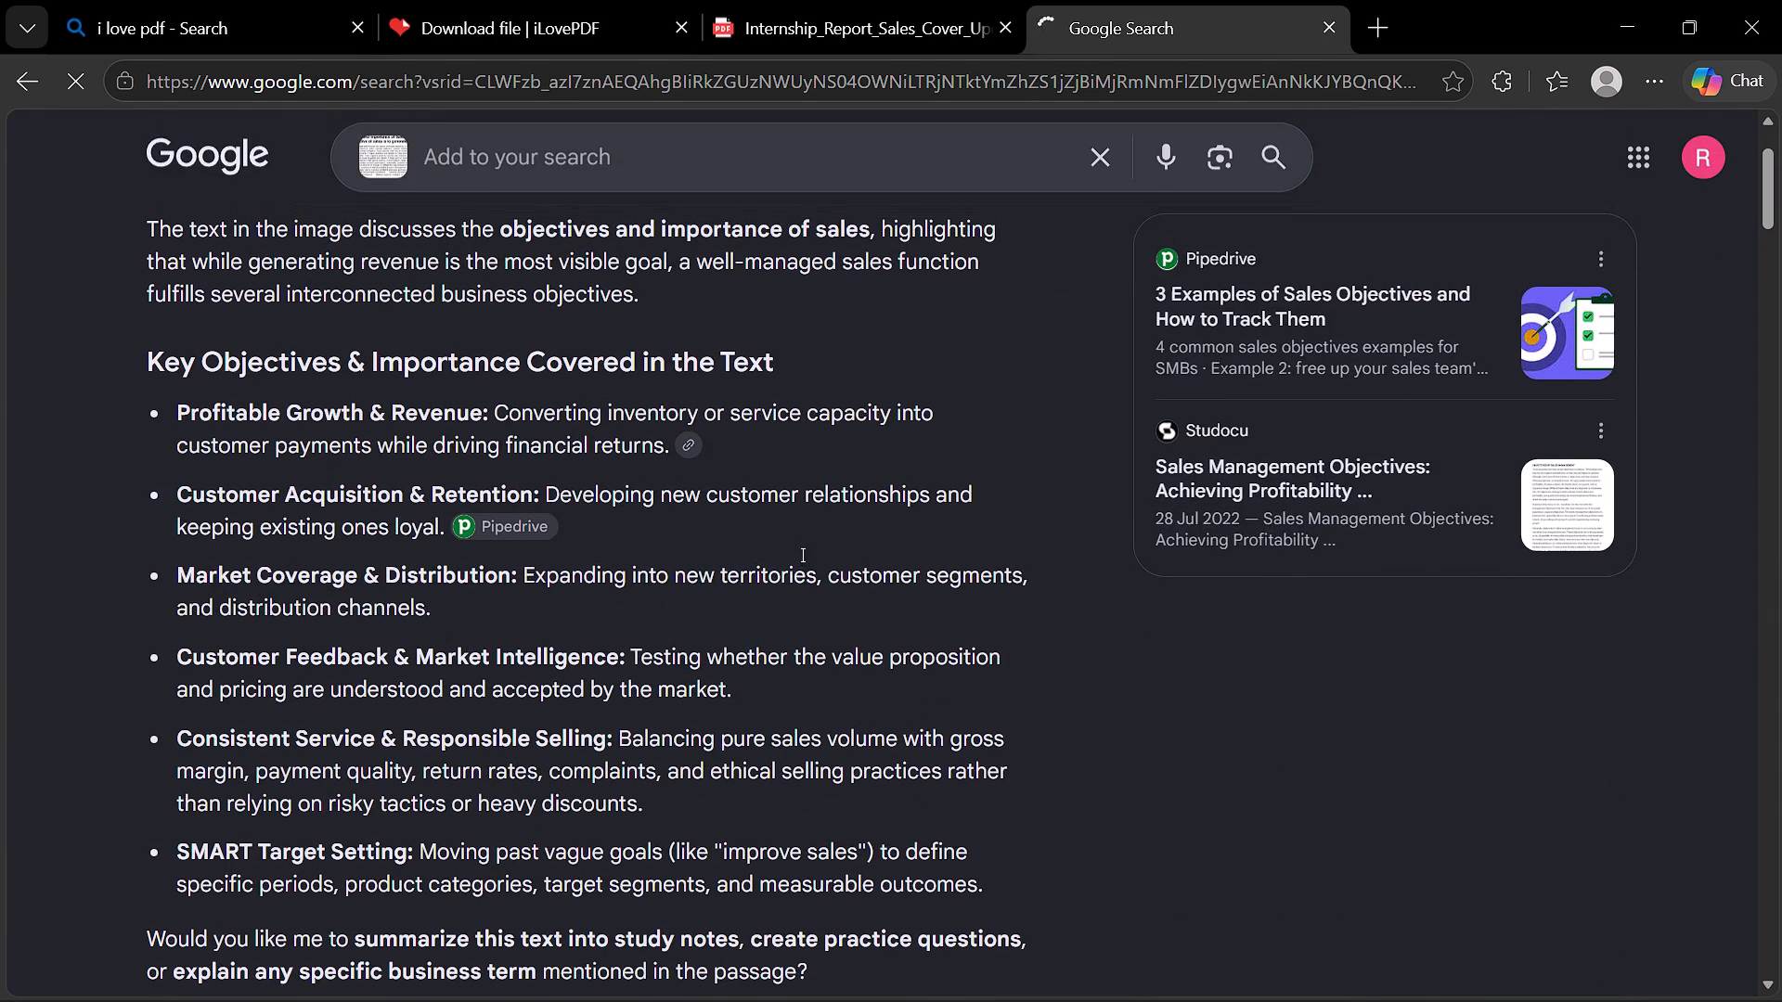
scroll(802, 553, up, 1)
scroll(802, 553, down, 1)
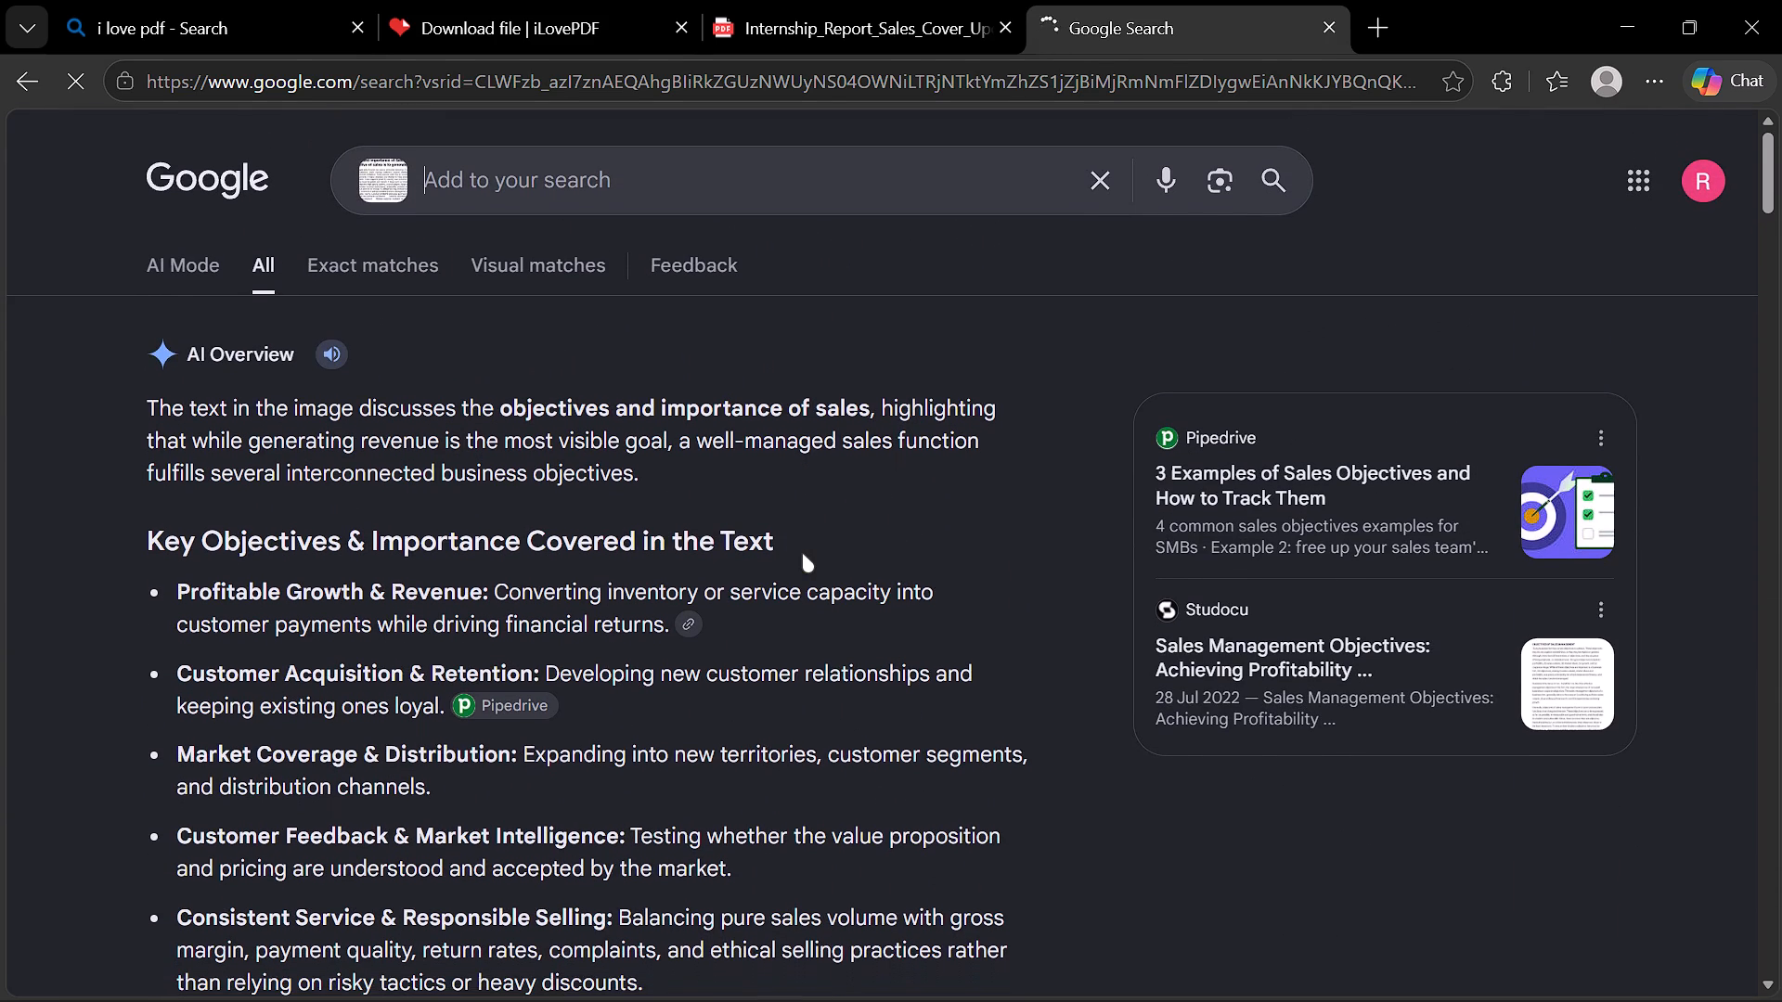
scroll(802, 553, down, 1)
scroll(802, 553, up, 4)
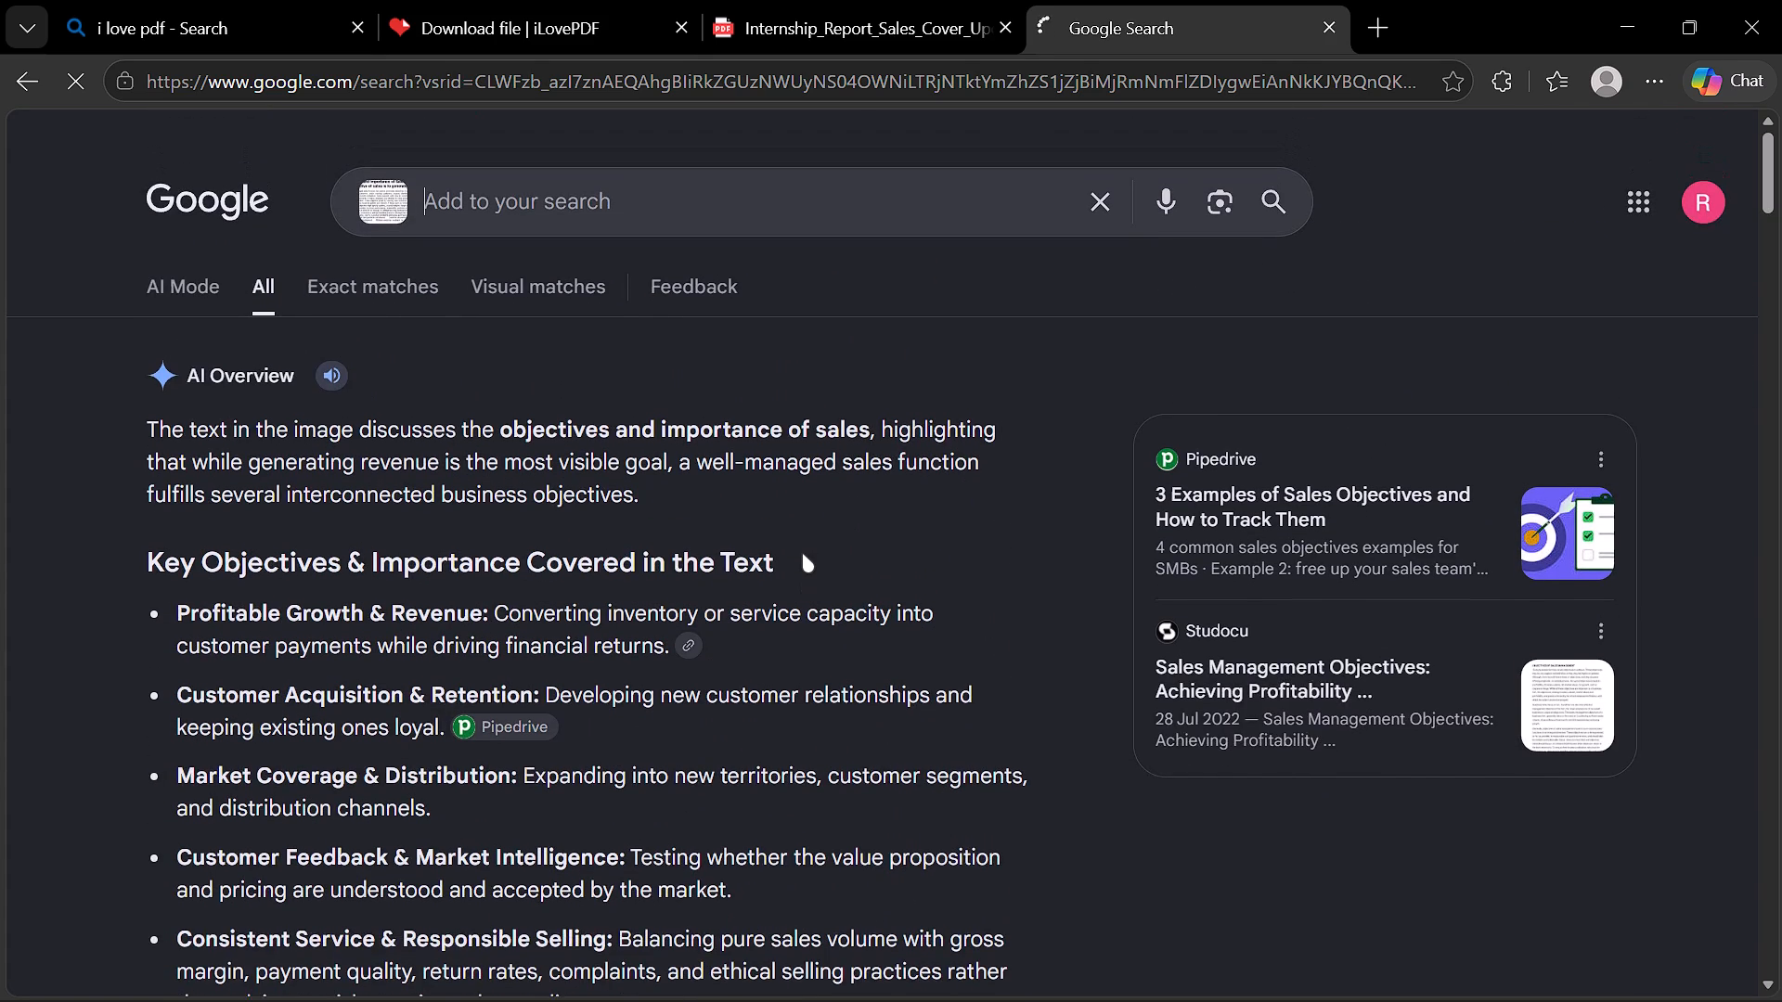
scroll(802, 553, up, 9)
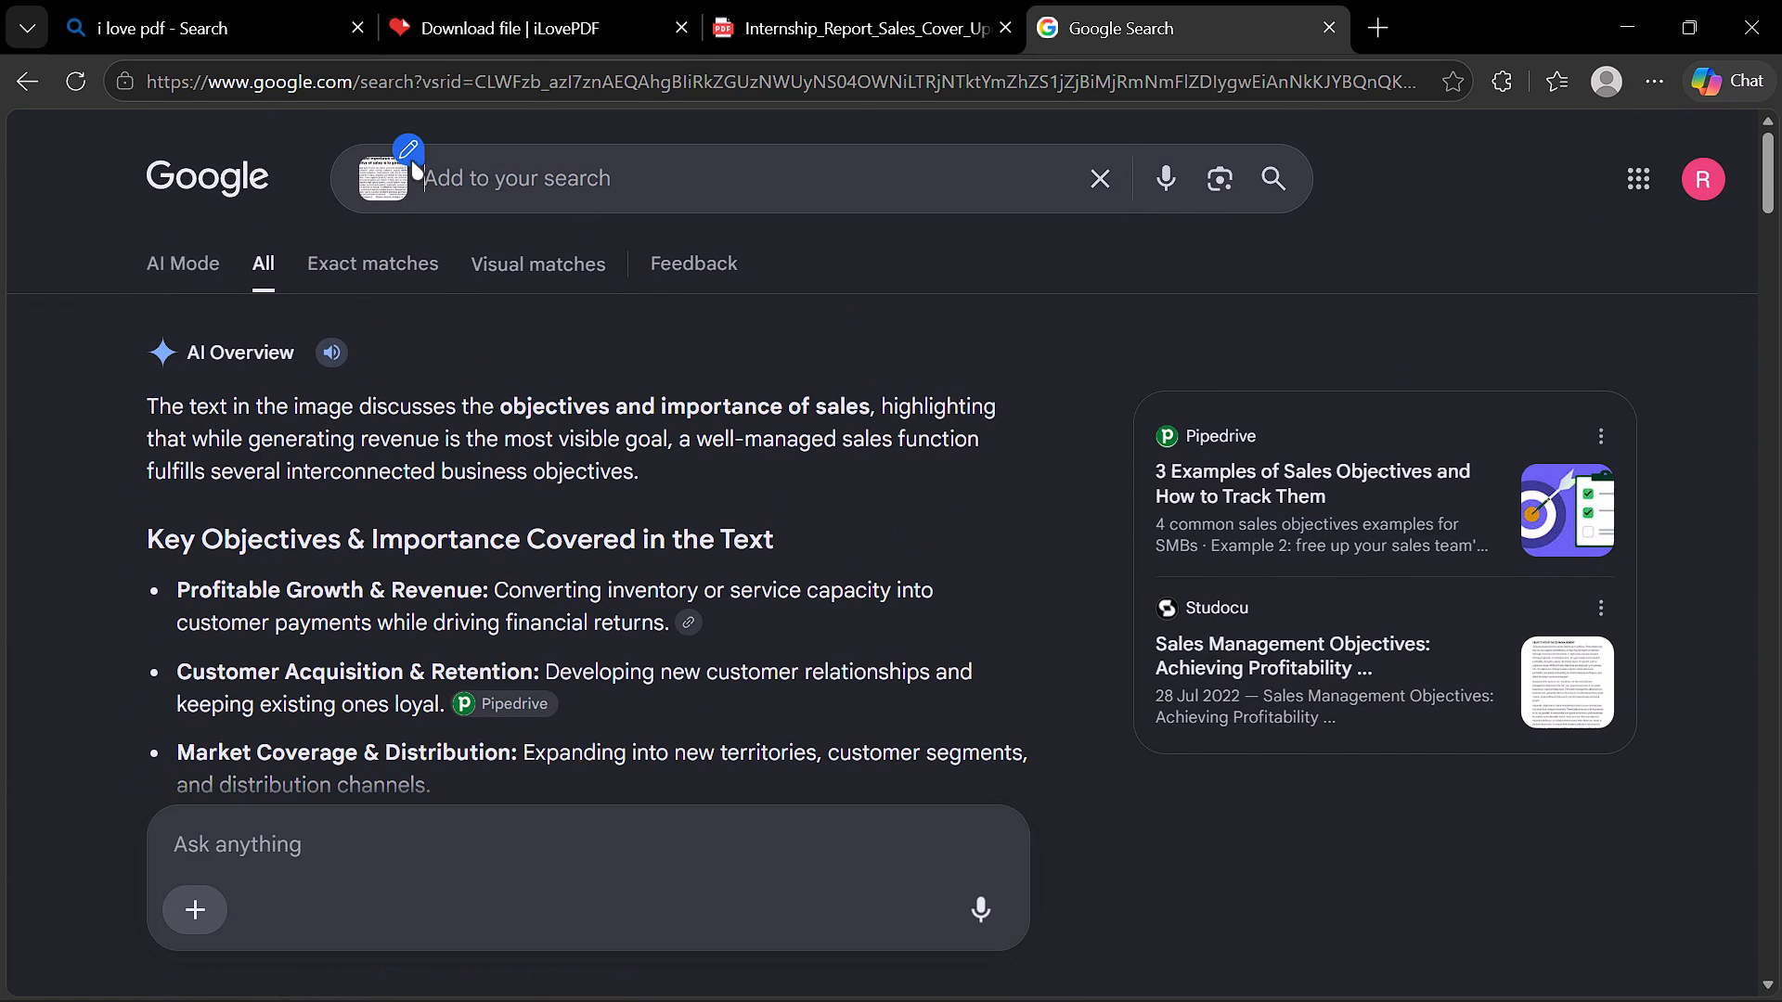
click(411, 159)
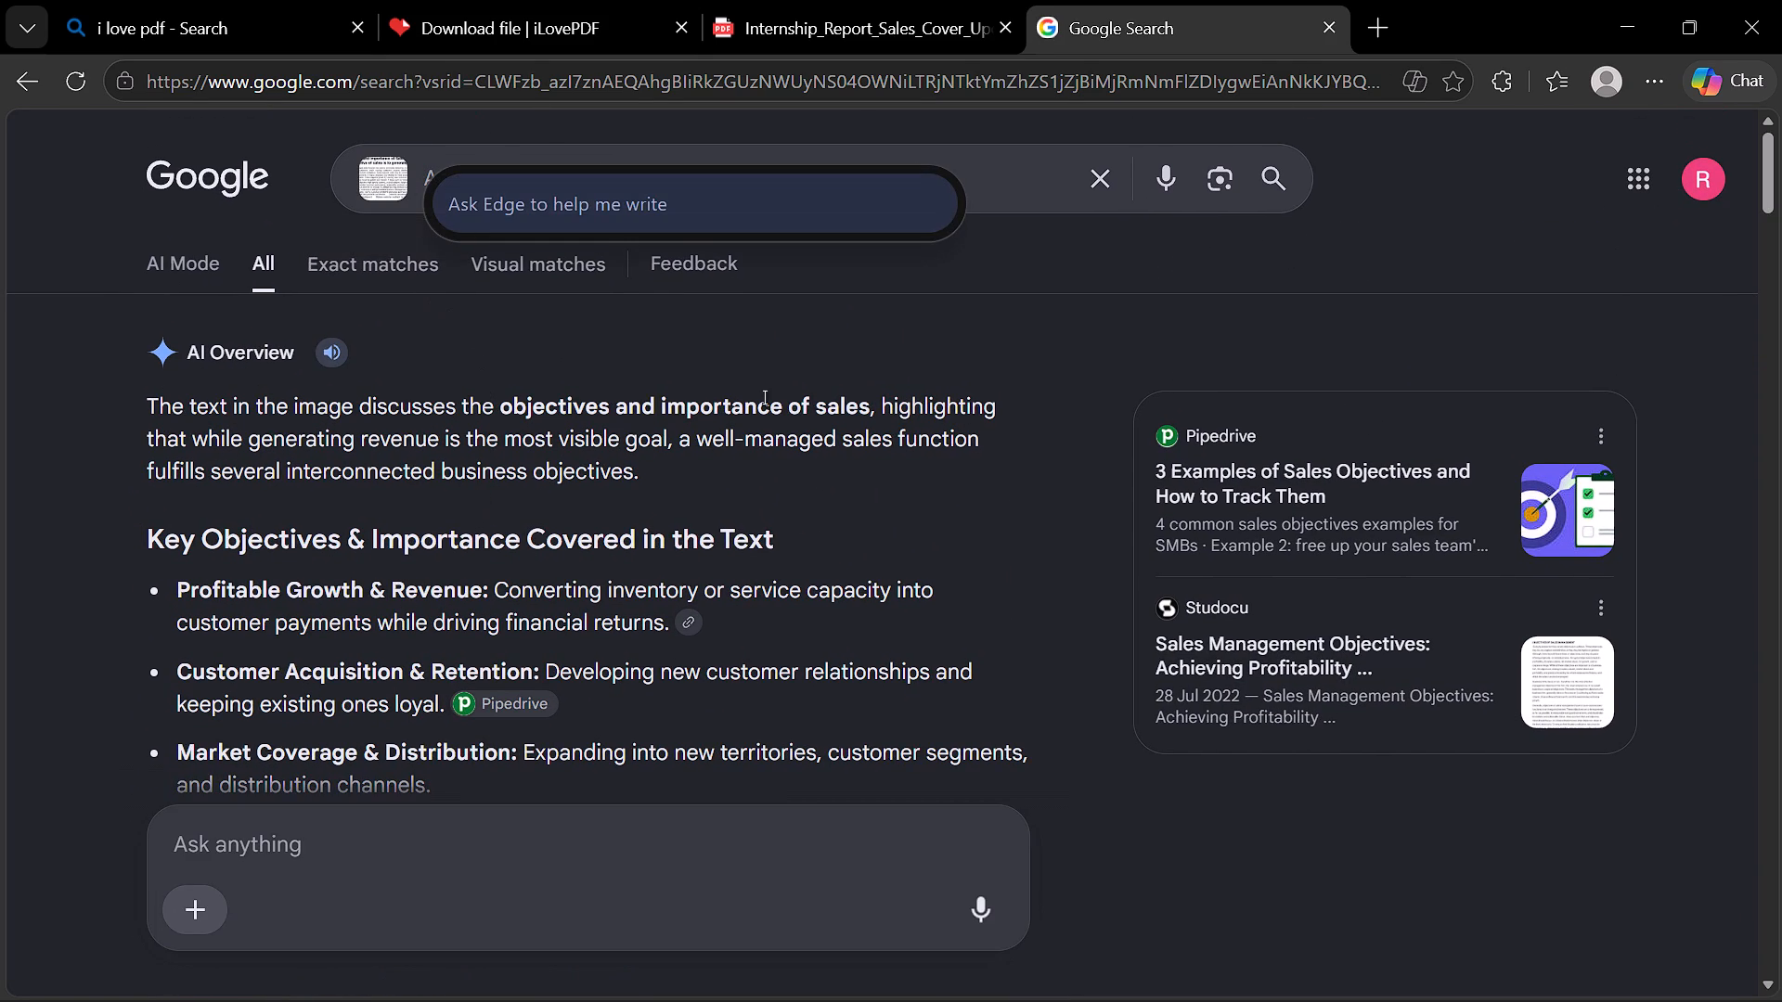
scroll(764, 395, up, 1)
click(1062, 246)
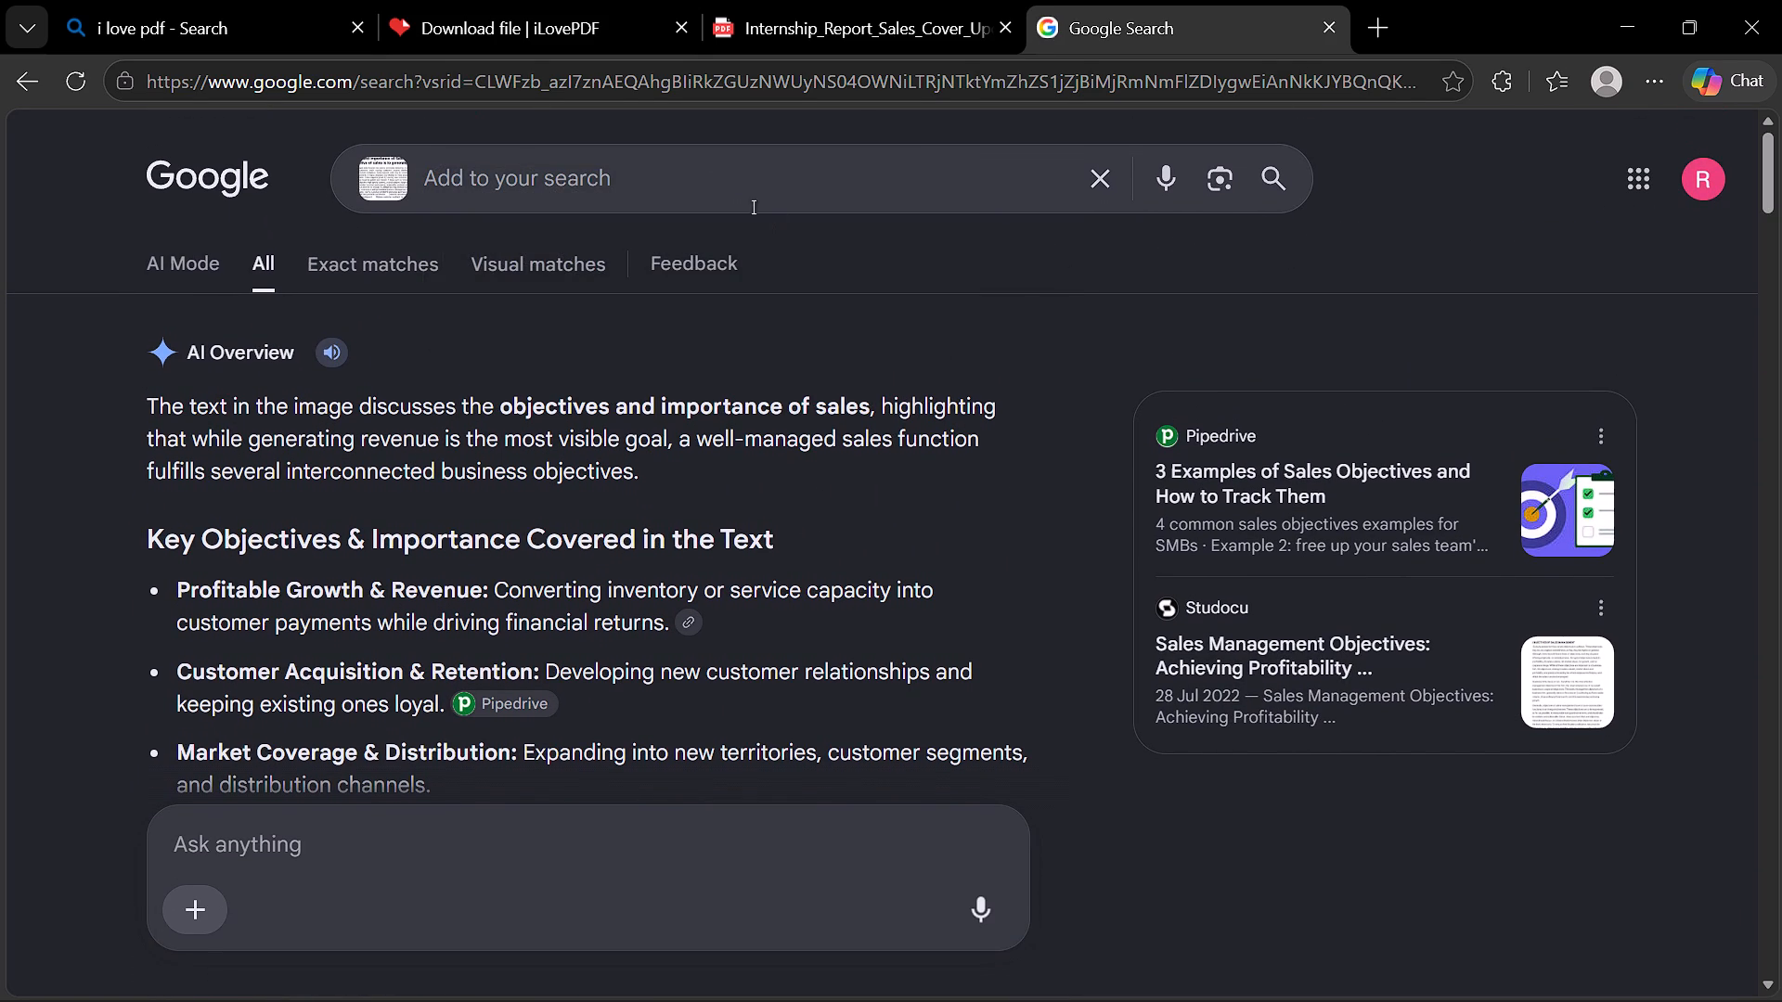
Open the image search of the section 4 snip in AI Mode.
scroll(876, 433, up, 4)
click(198, 261)
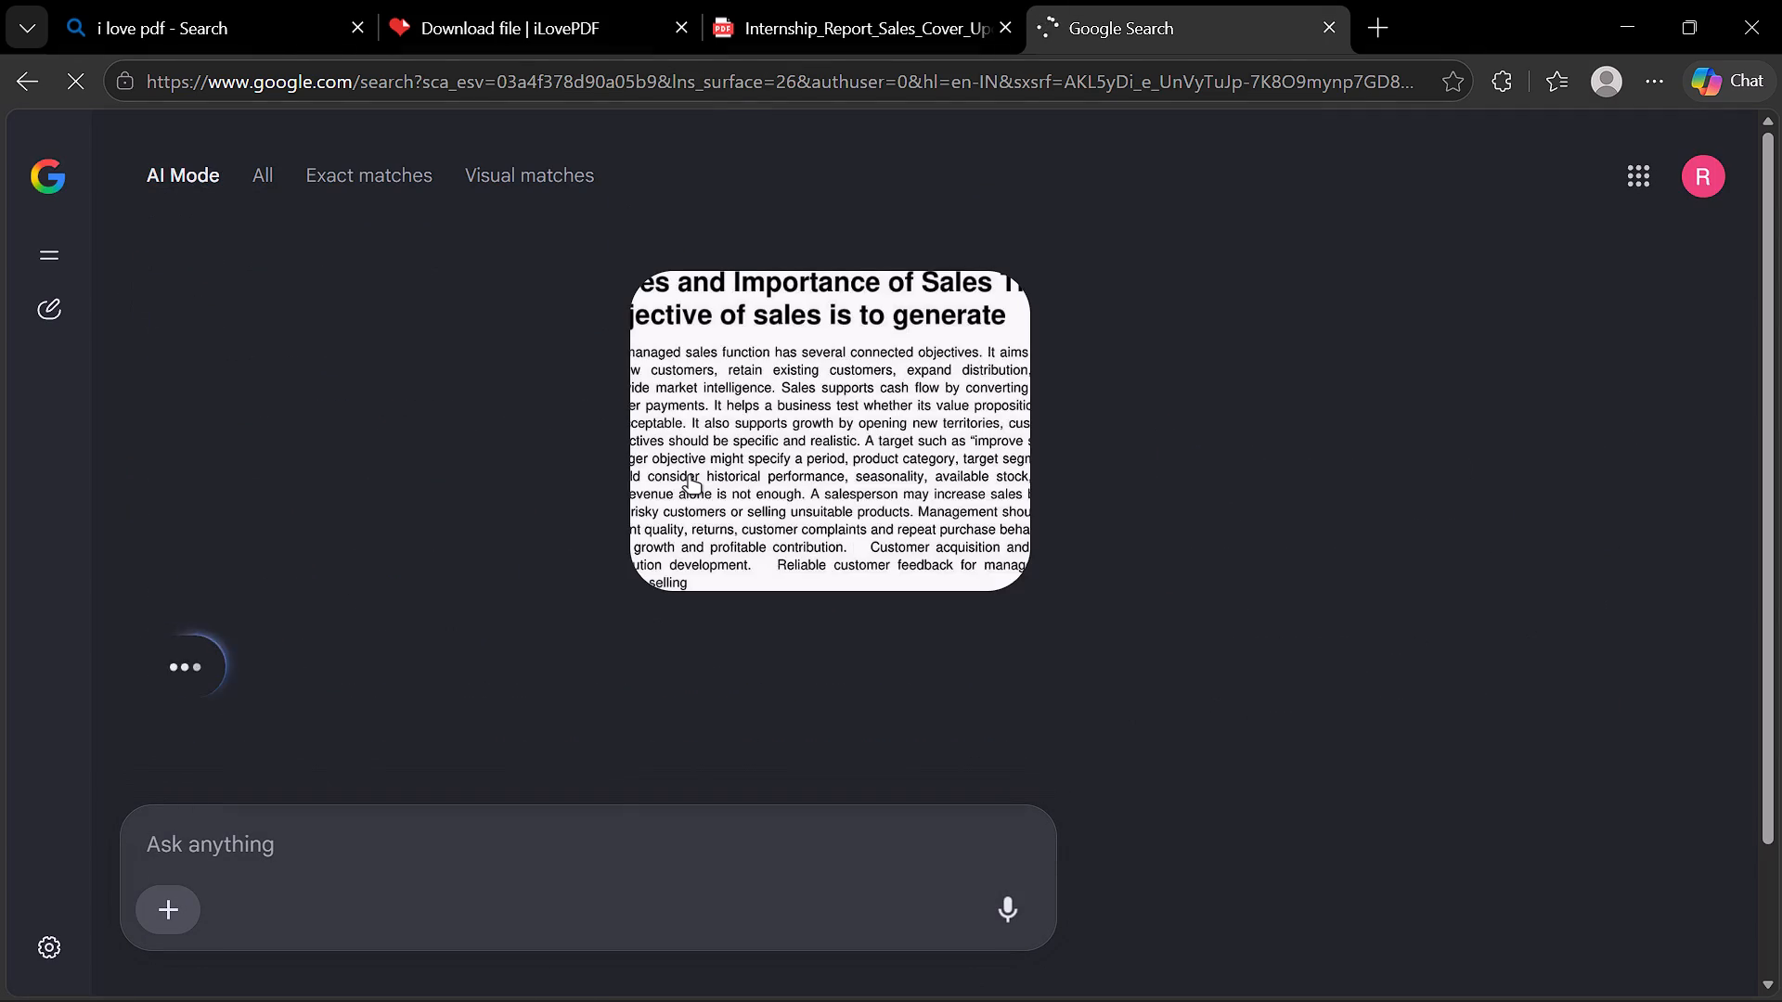
Return to the Google homepage and rerun the image search with the section 4 snip pasted from the clipboard.
scroll(645, 623, down, 2)
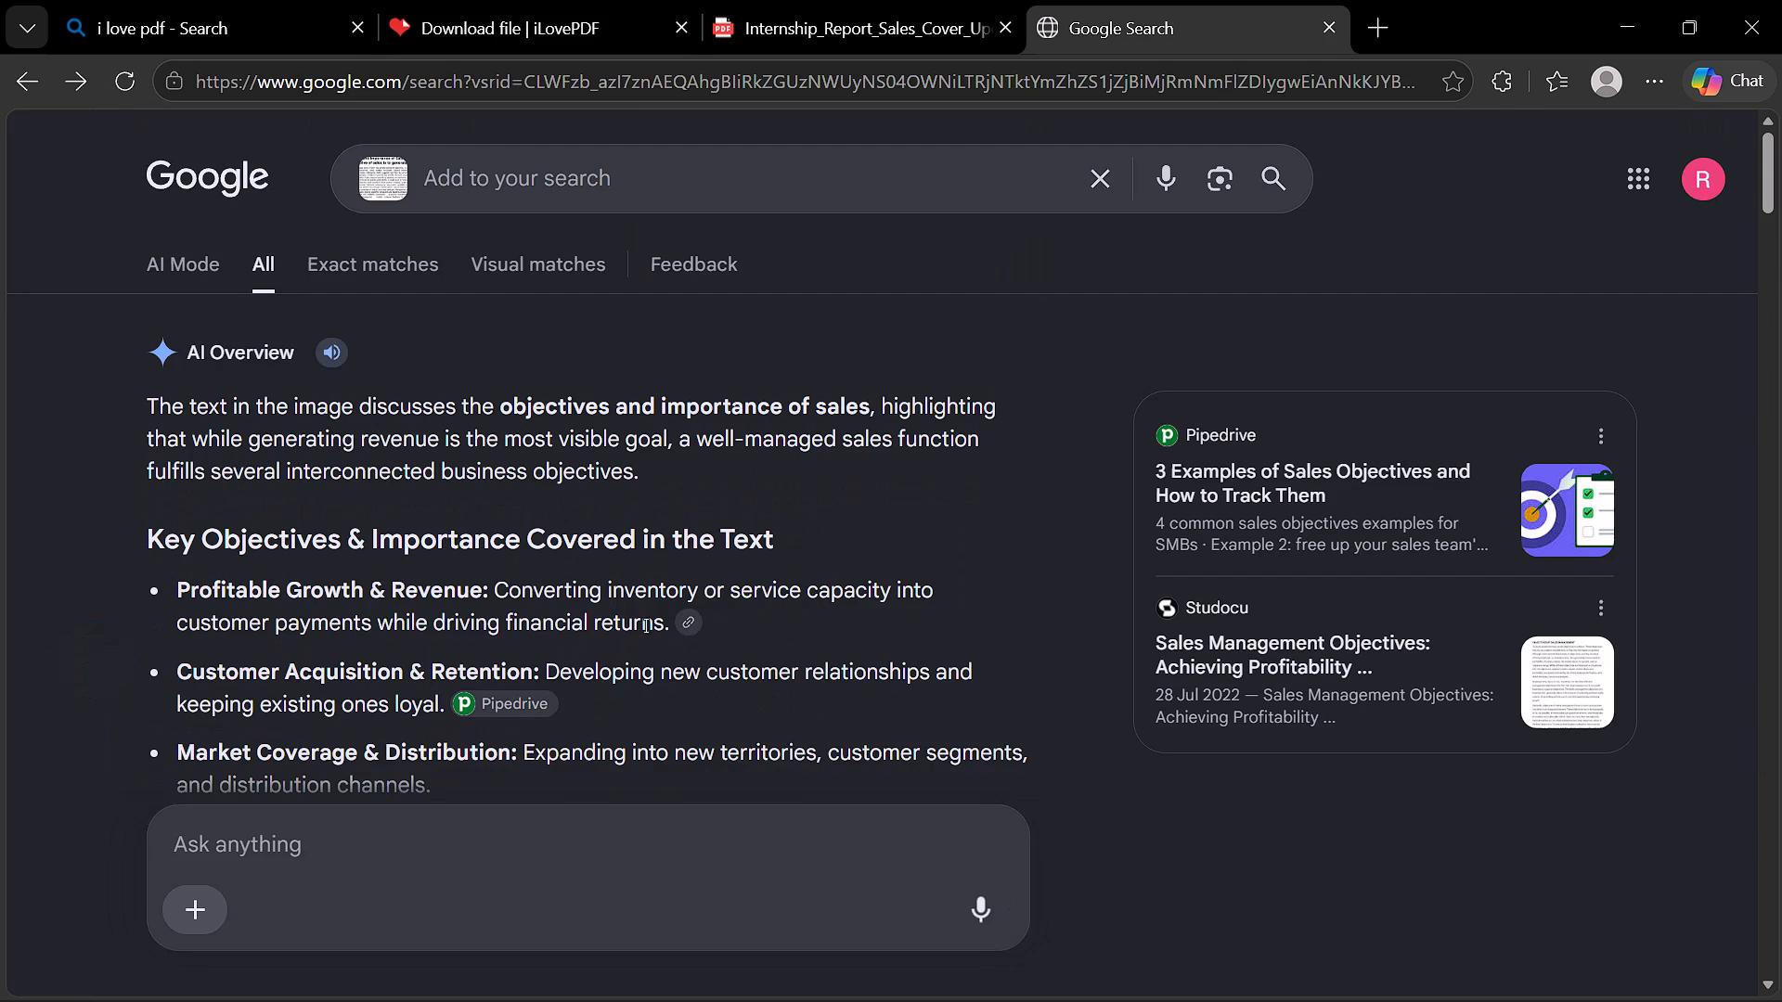
scroll(645, 623, right, 11)
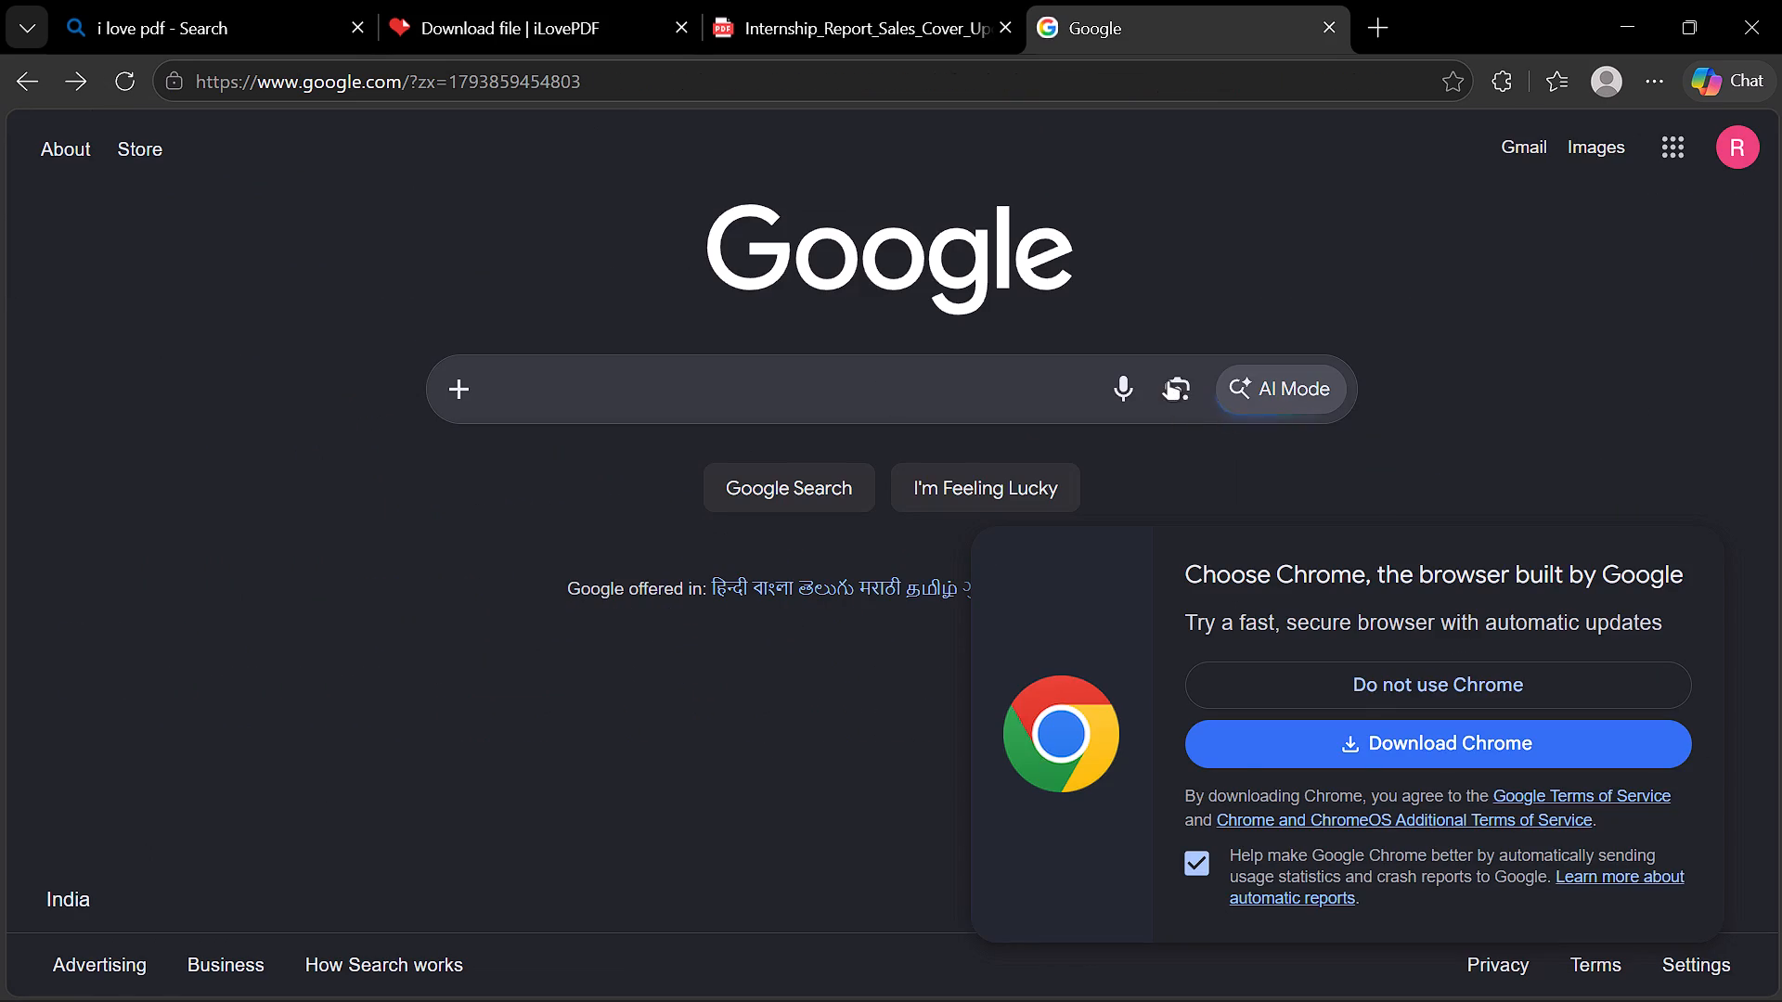
click(1168, 380)
key(ctrl+v)
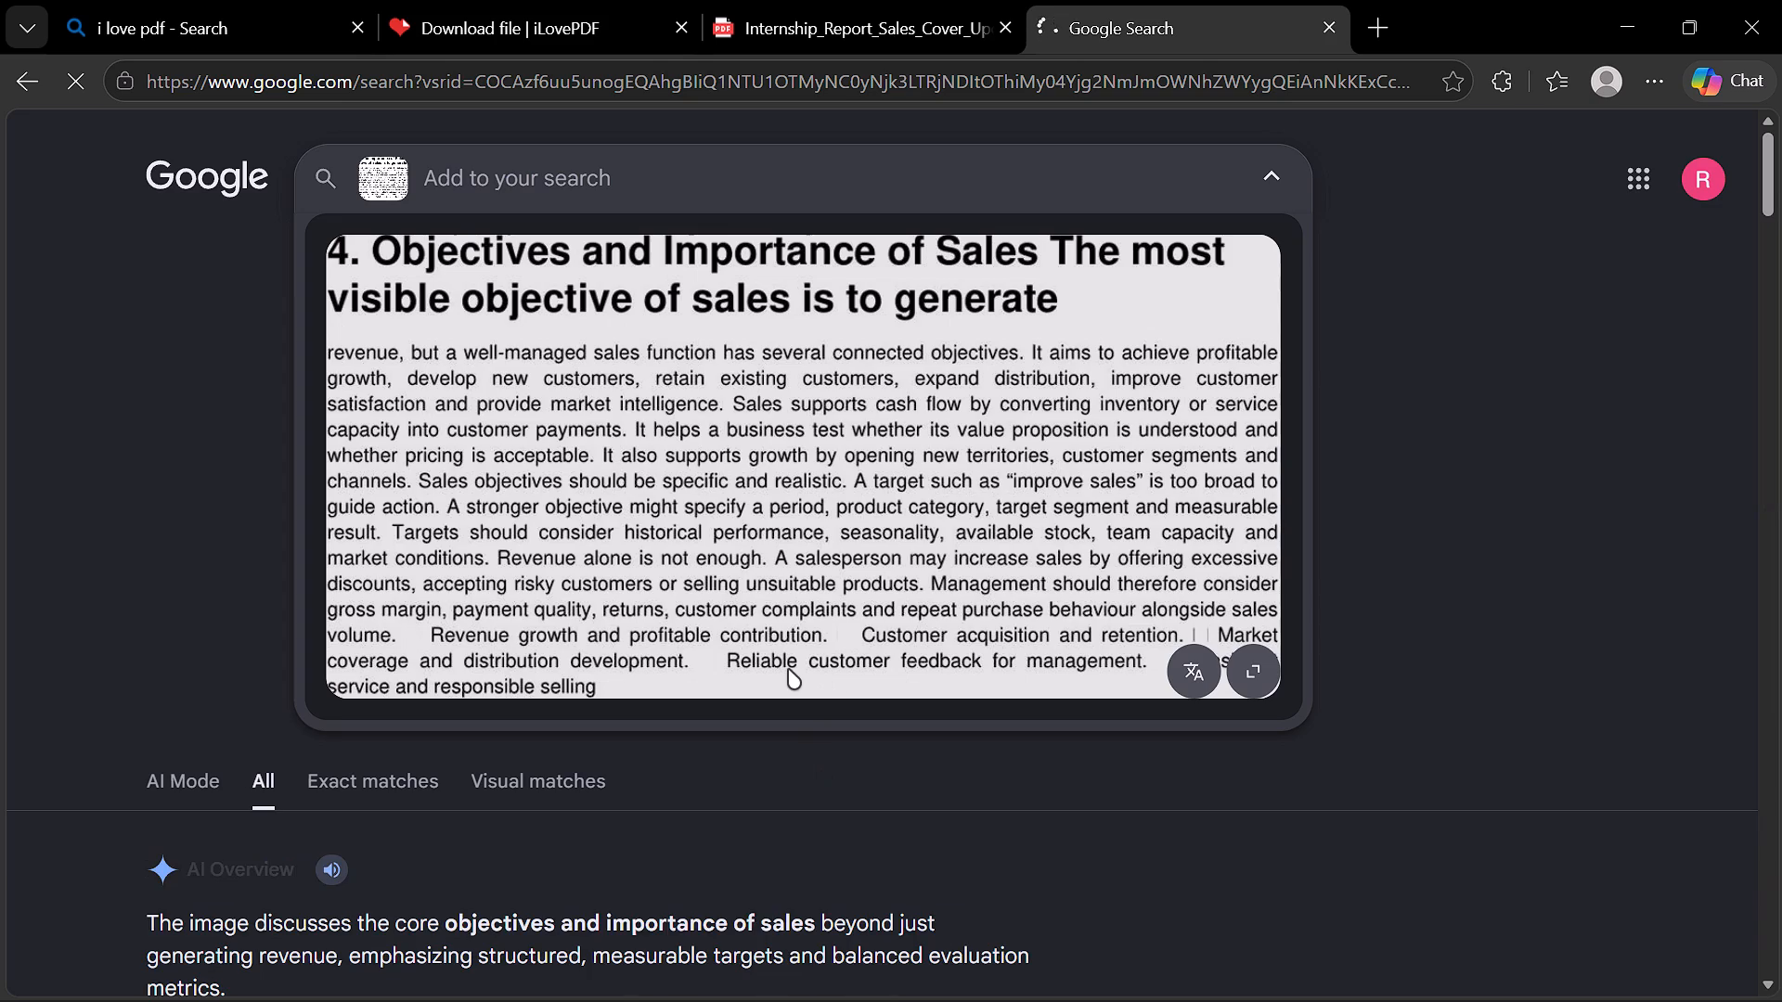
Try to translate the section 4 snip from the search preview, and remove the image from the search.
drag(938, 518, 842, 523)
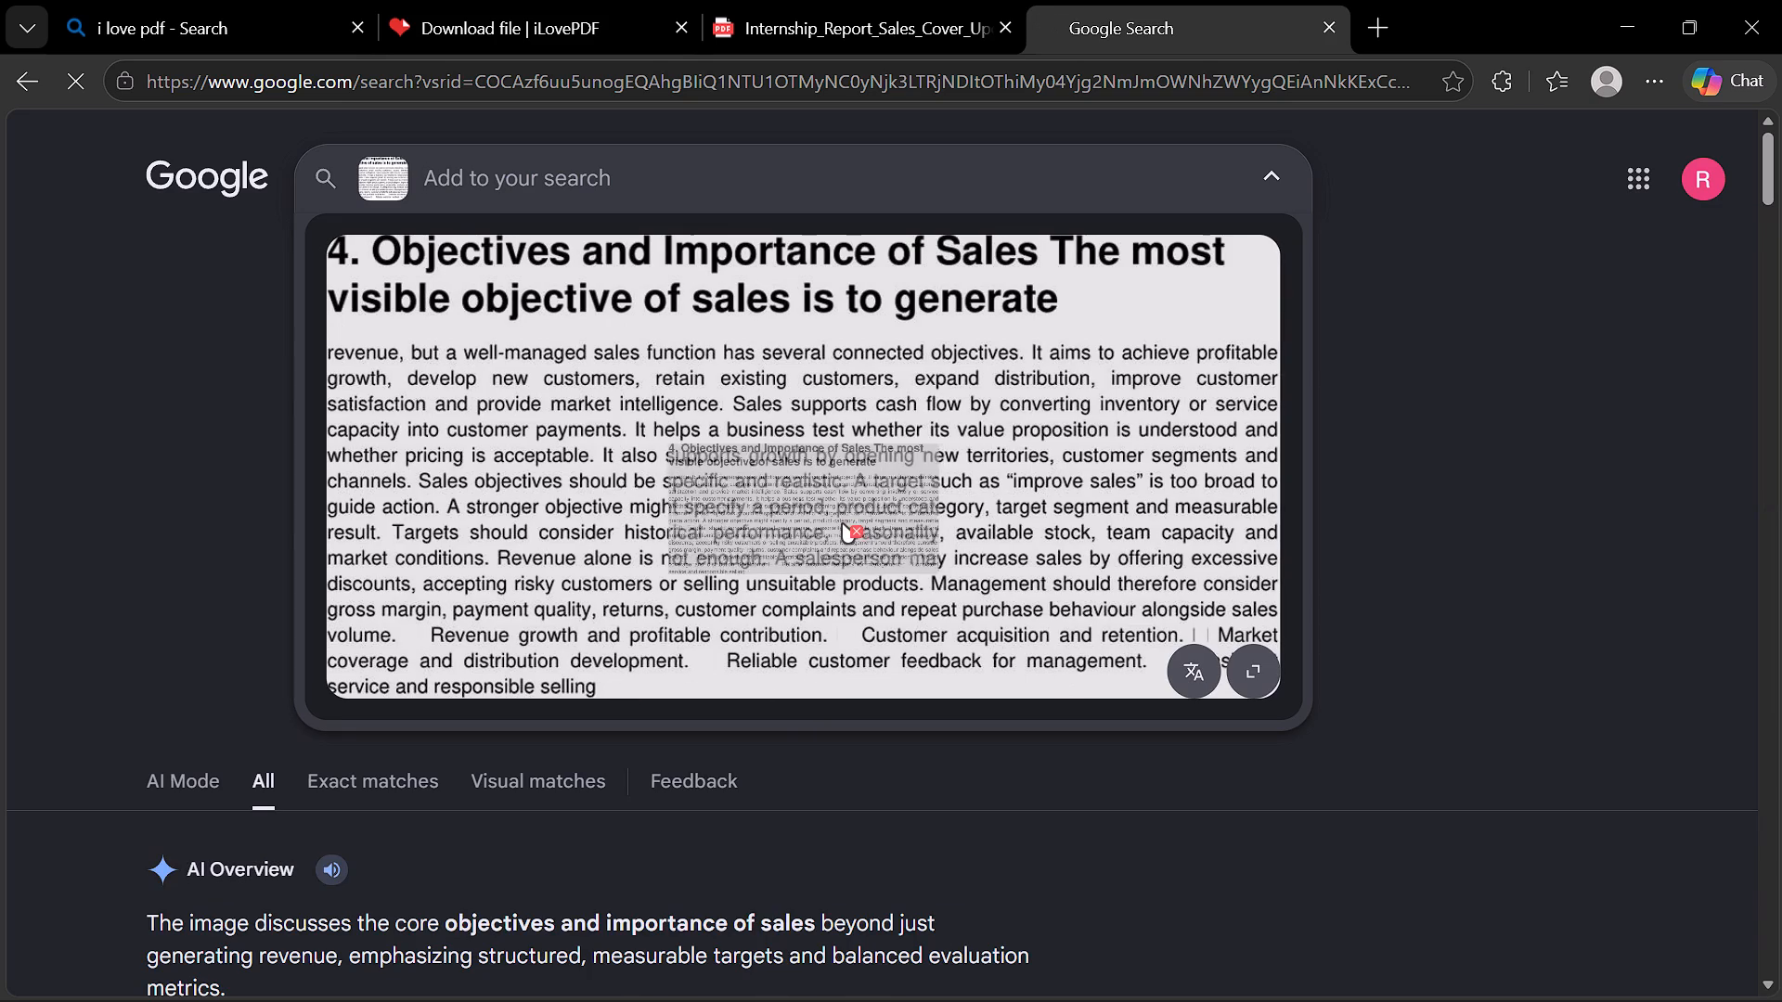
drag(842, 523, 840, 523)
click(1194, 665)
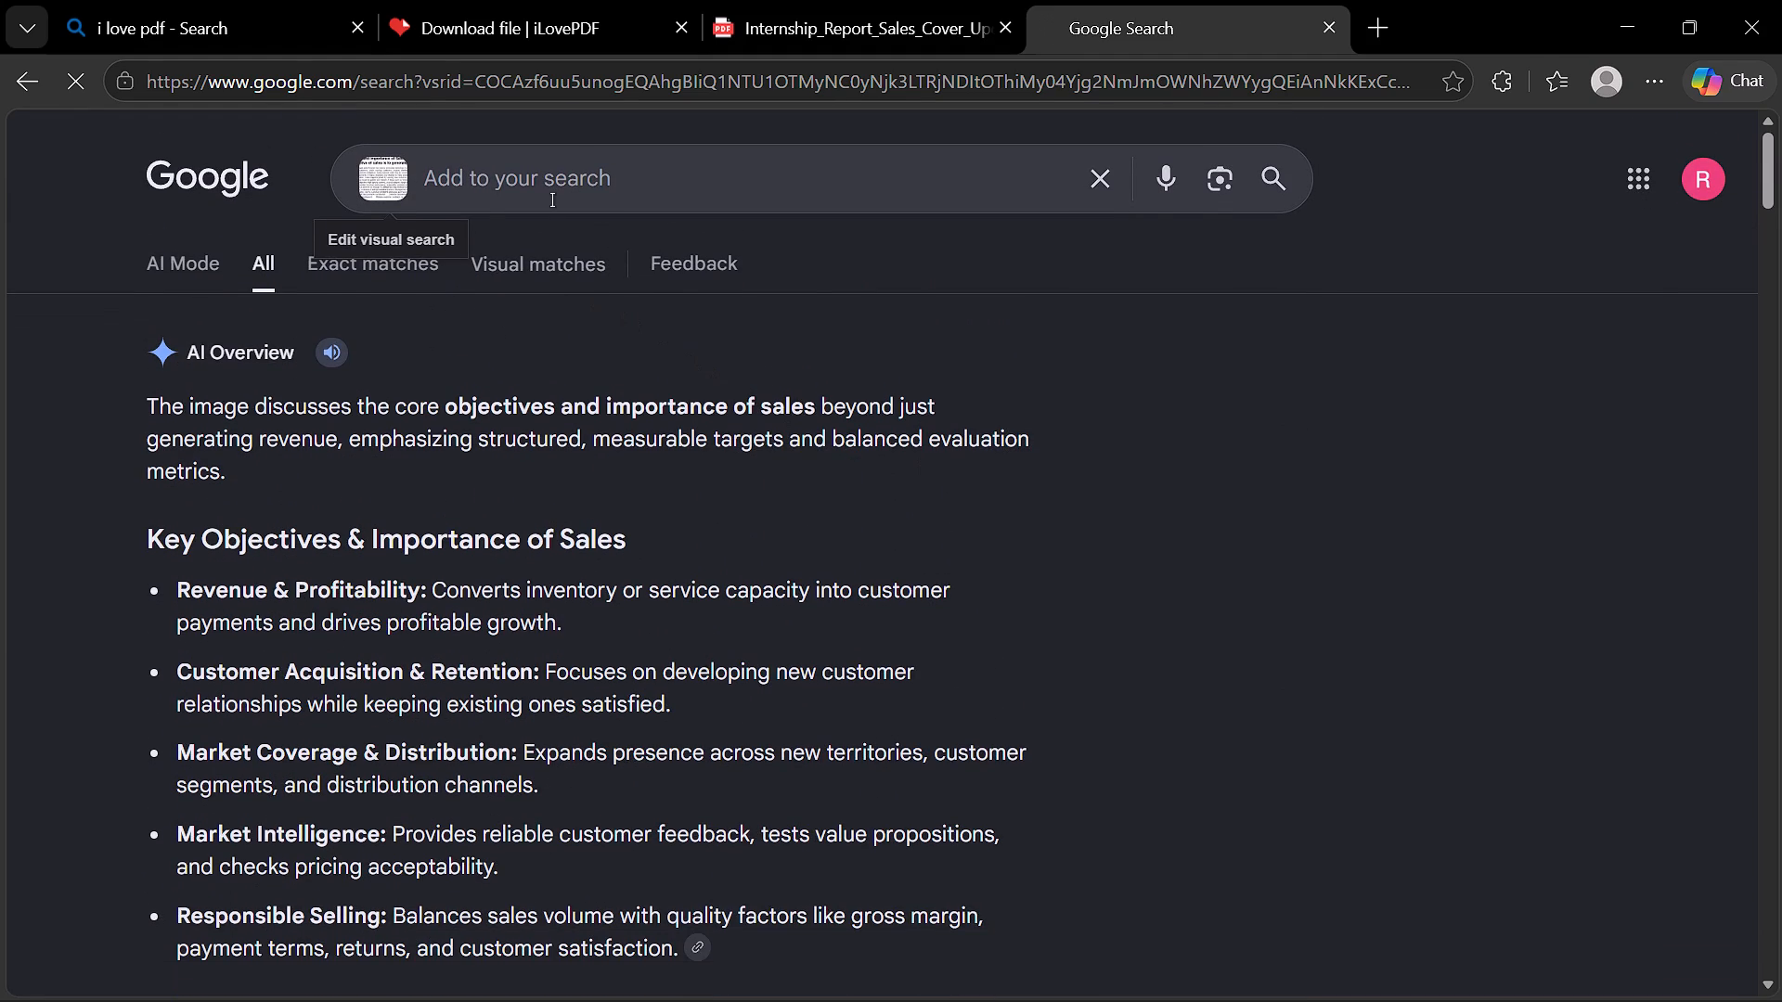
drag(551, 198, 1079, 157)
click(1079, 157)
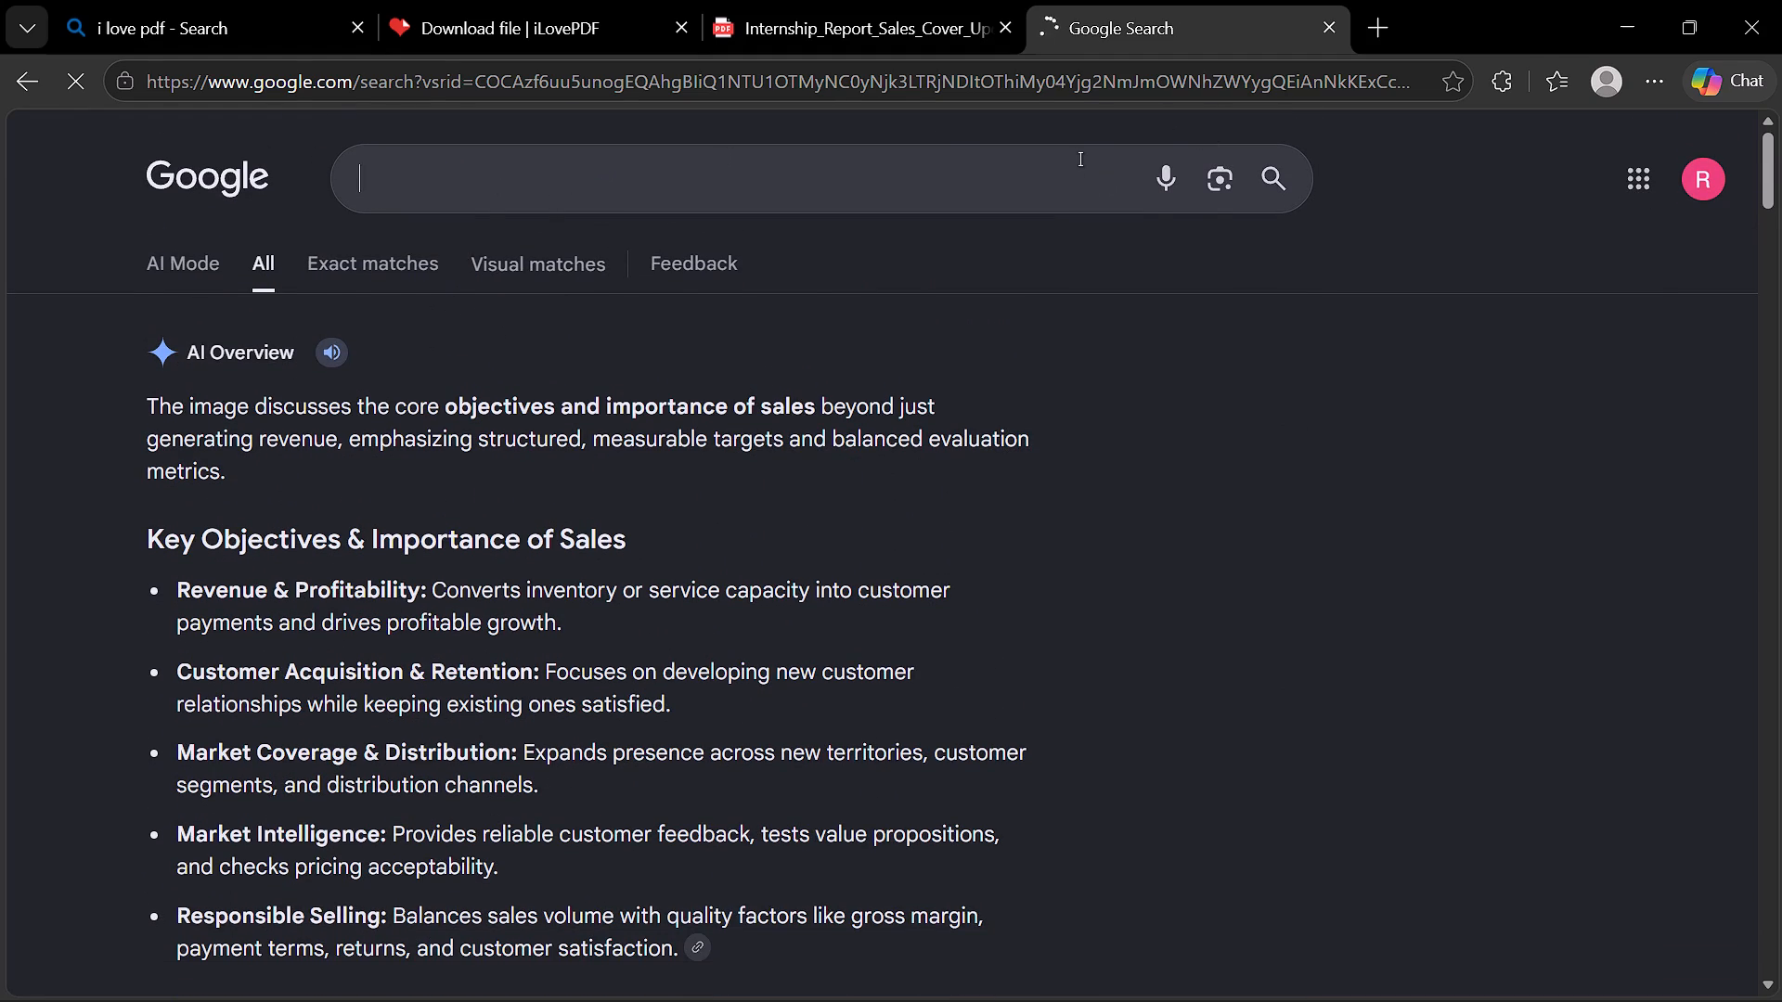
Close the Google Search, report PDF, iLovePDF download and Bing tabs to return to the Word report.
click(1329, 16)
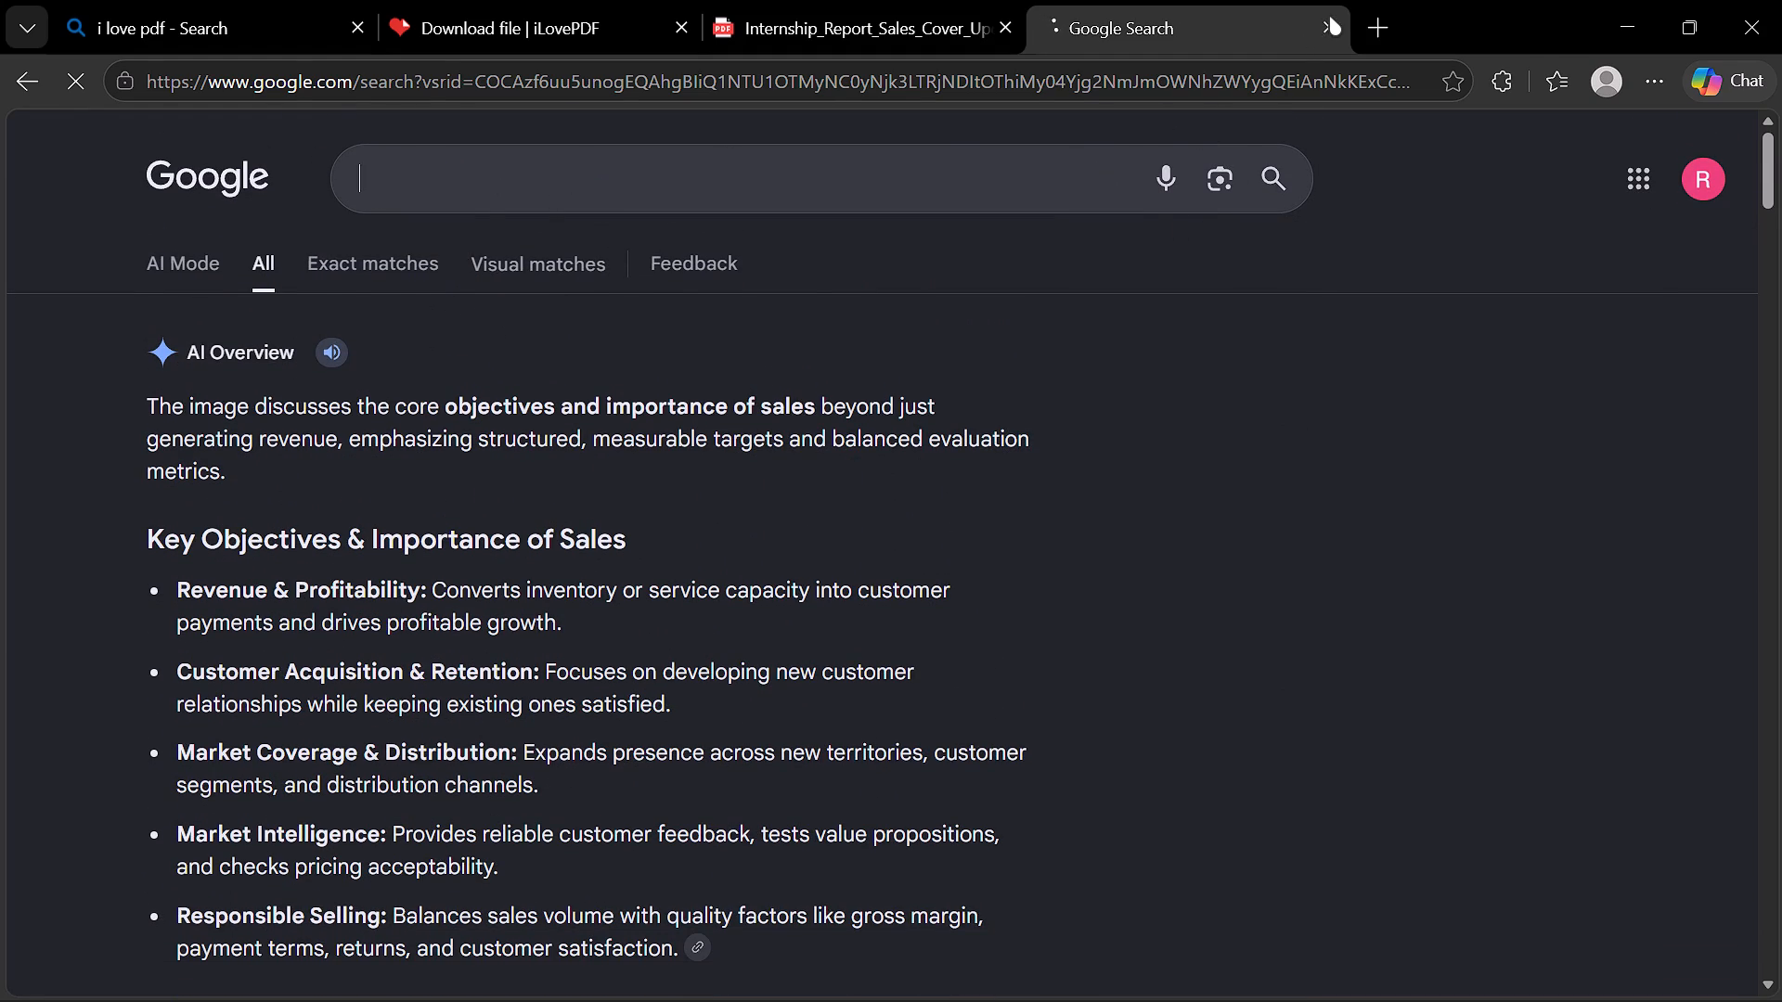
click(1330, 31)
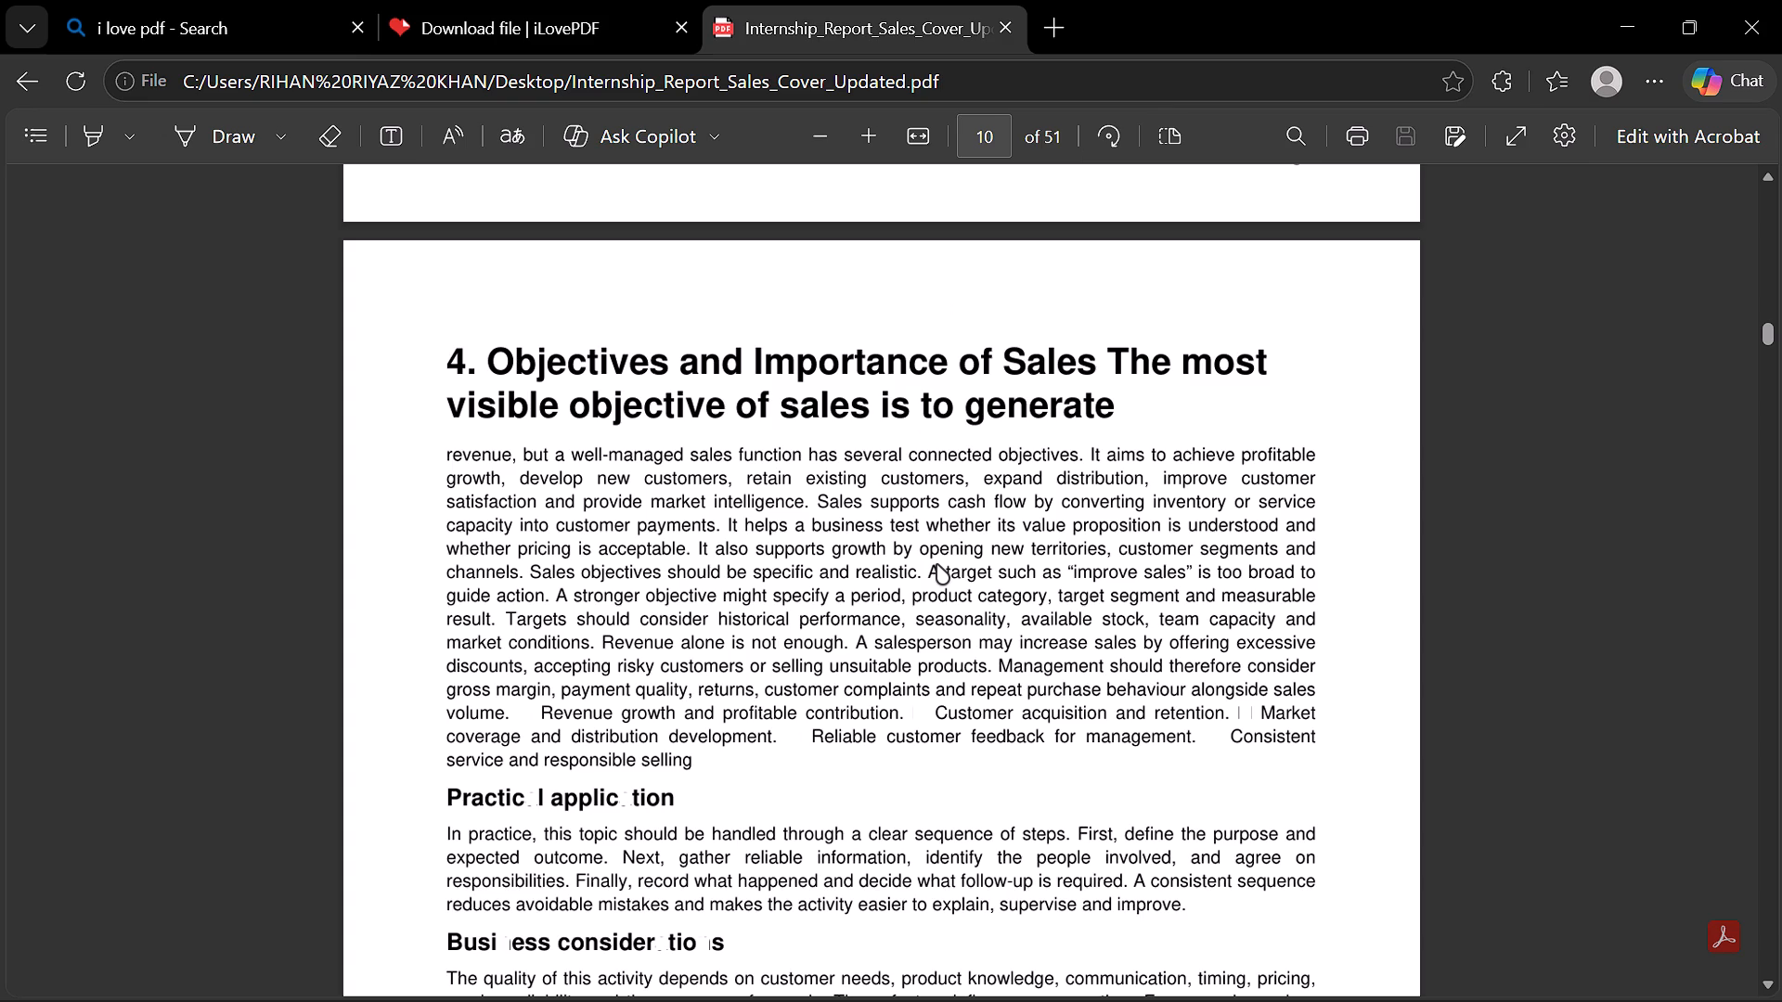
click(579, 0)
drag(741, 0, 773, 7)
click(612, 513)
click(1002, 29)
click(684, 32)
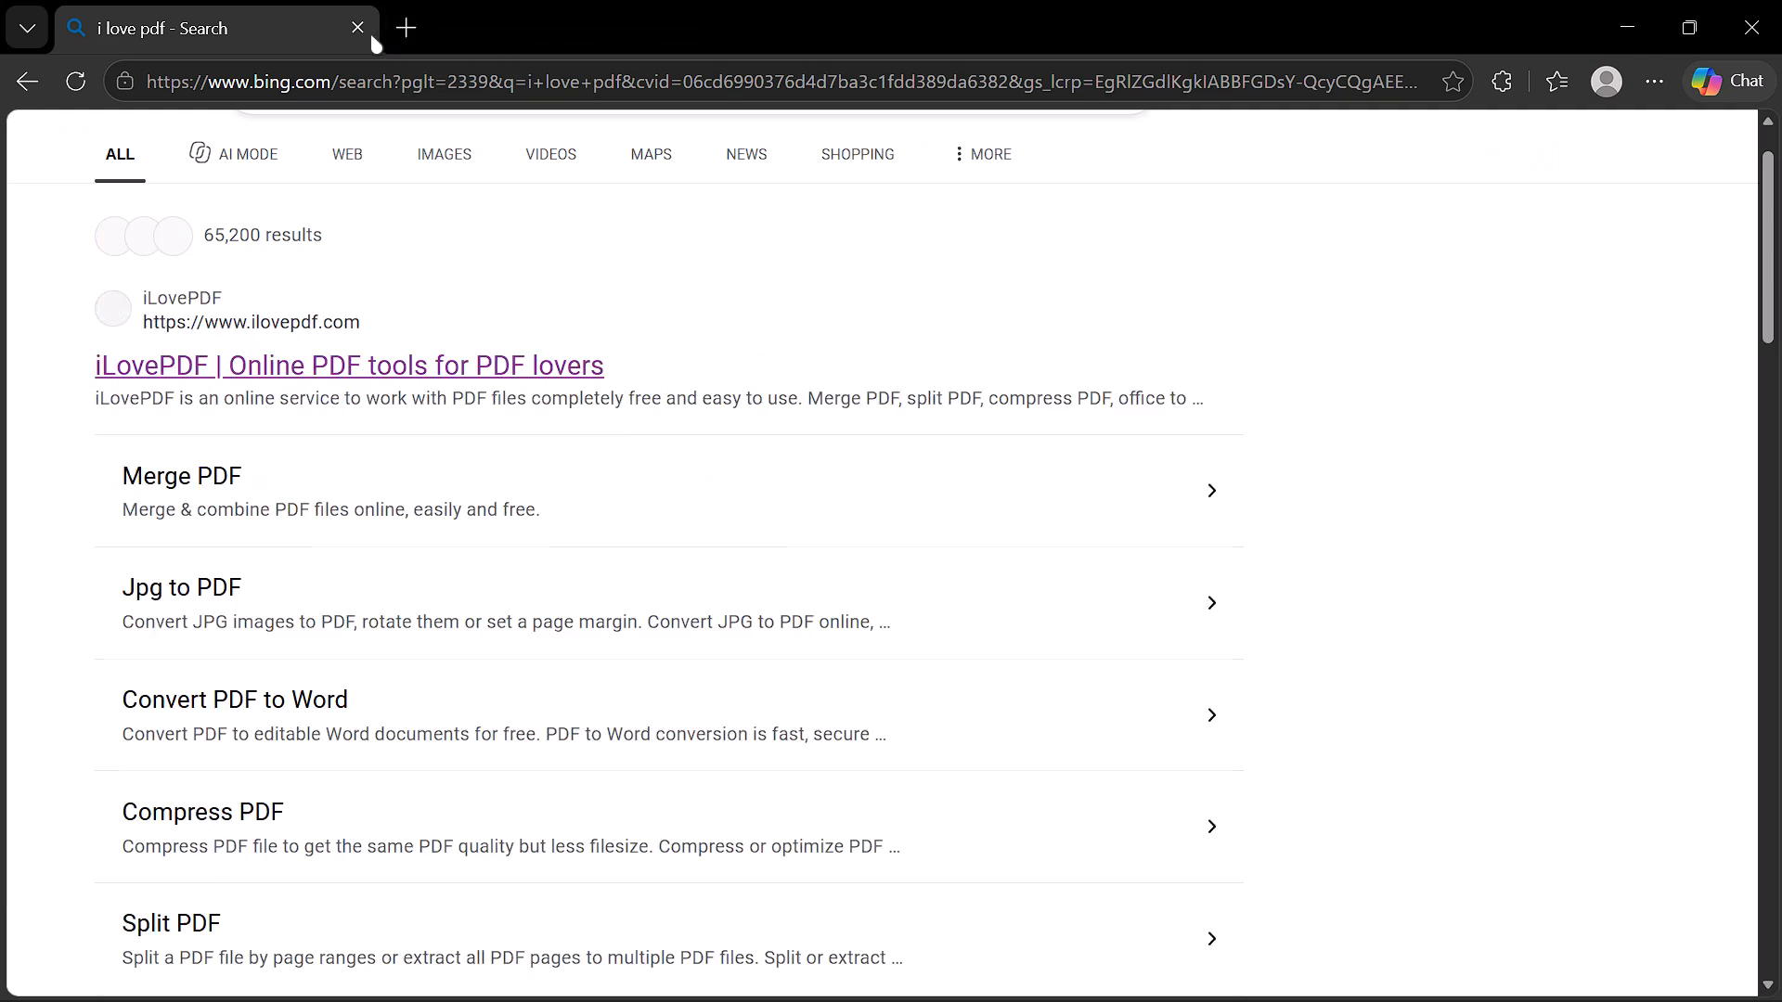
click(367, 31)
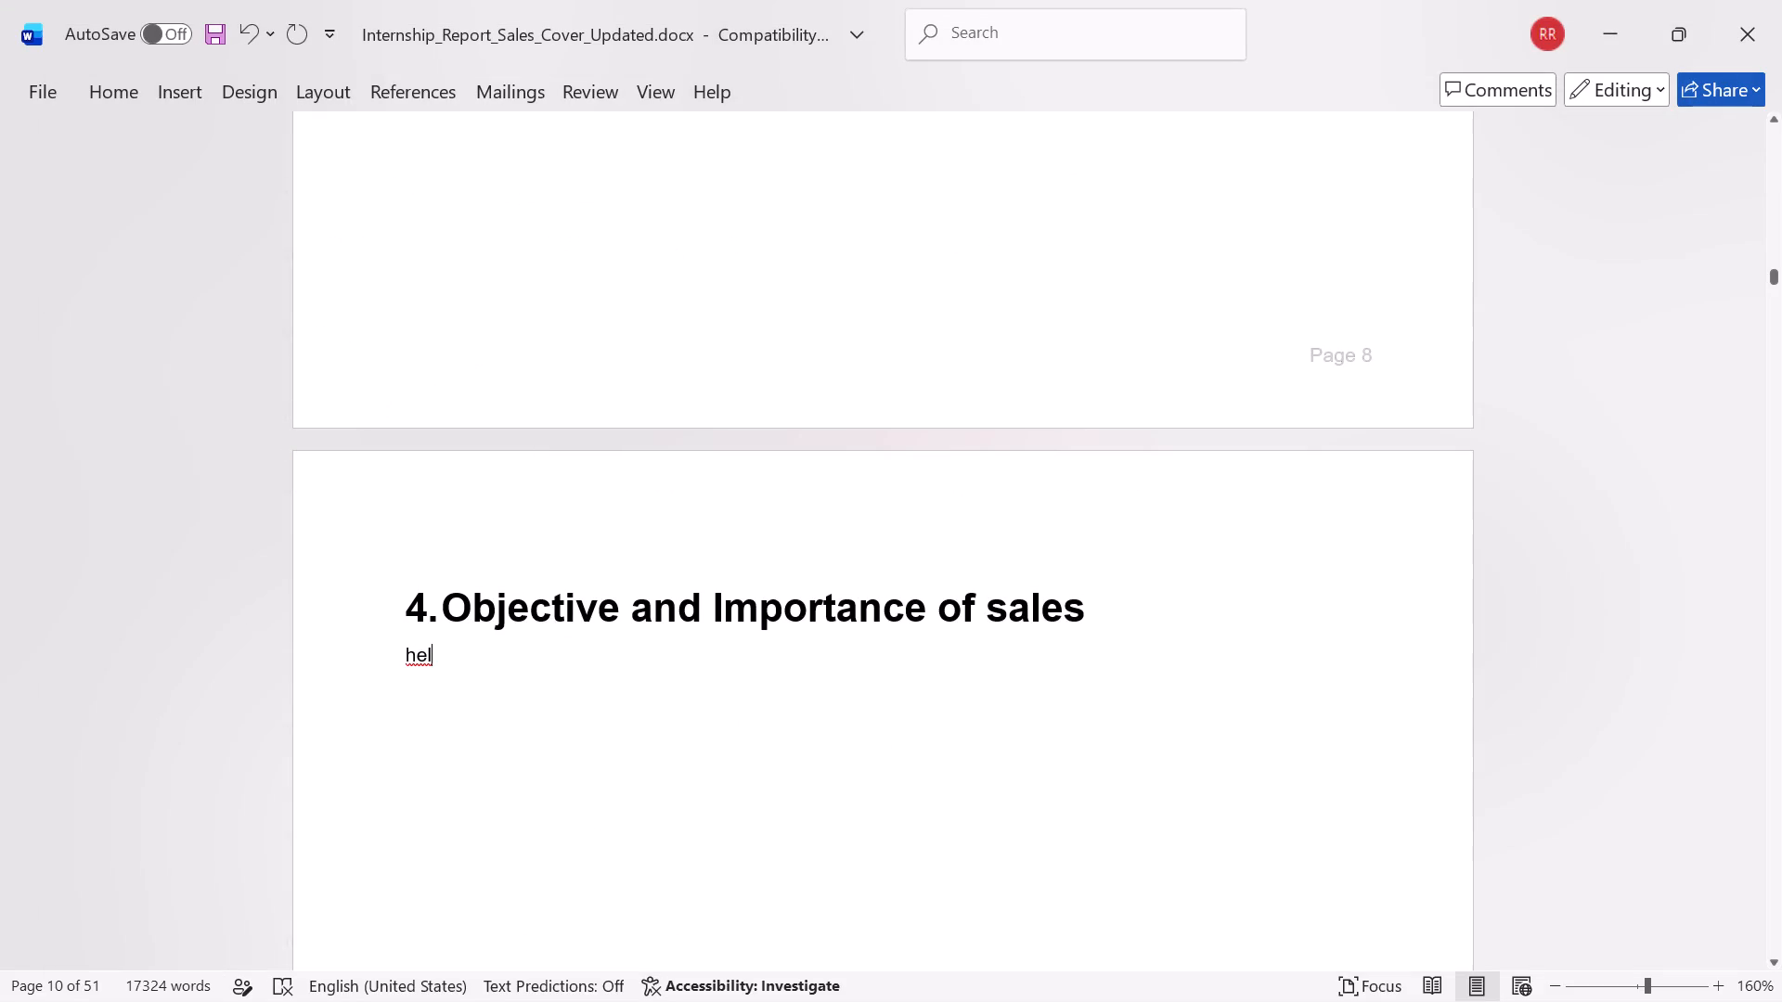
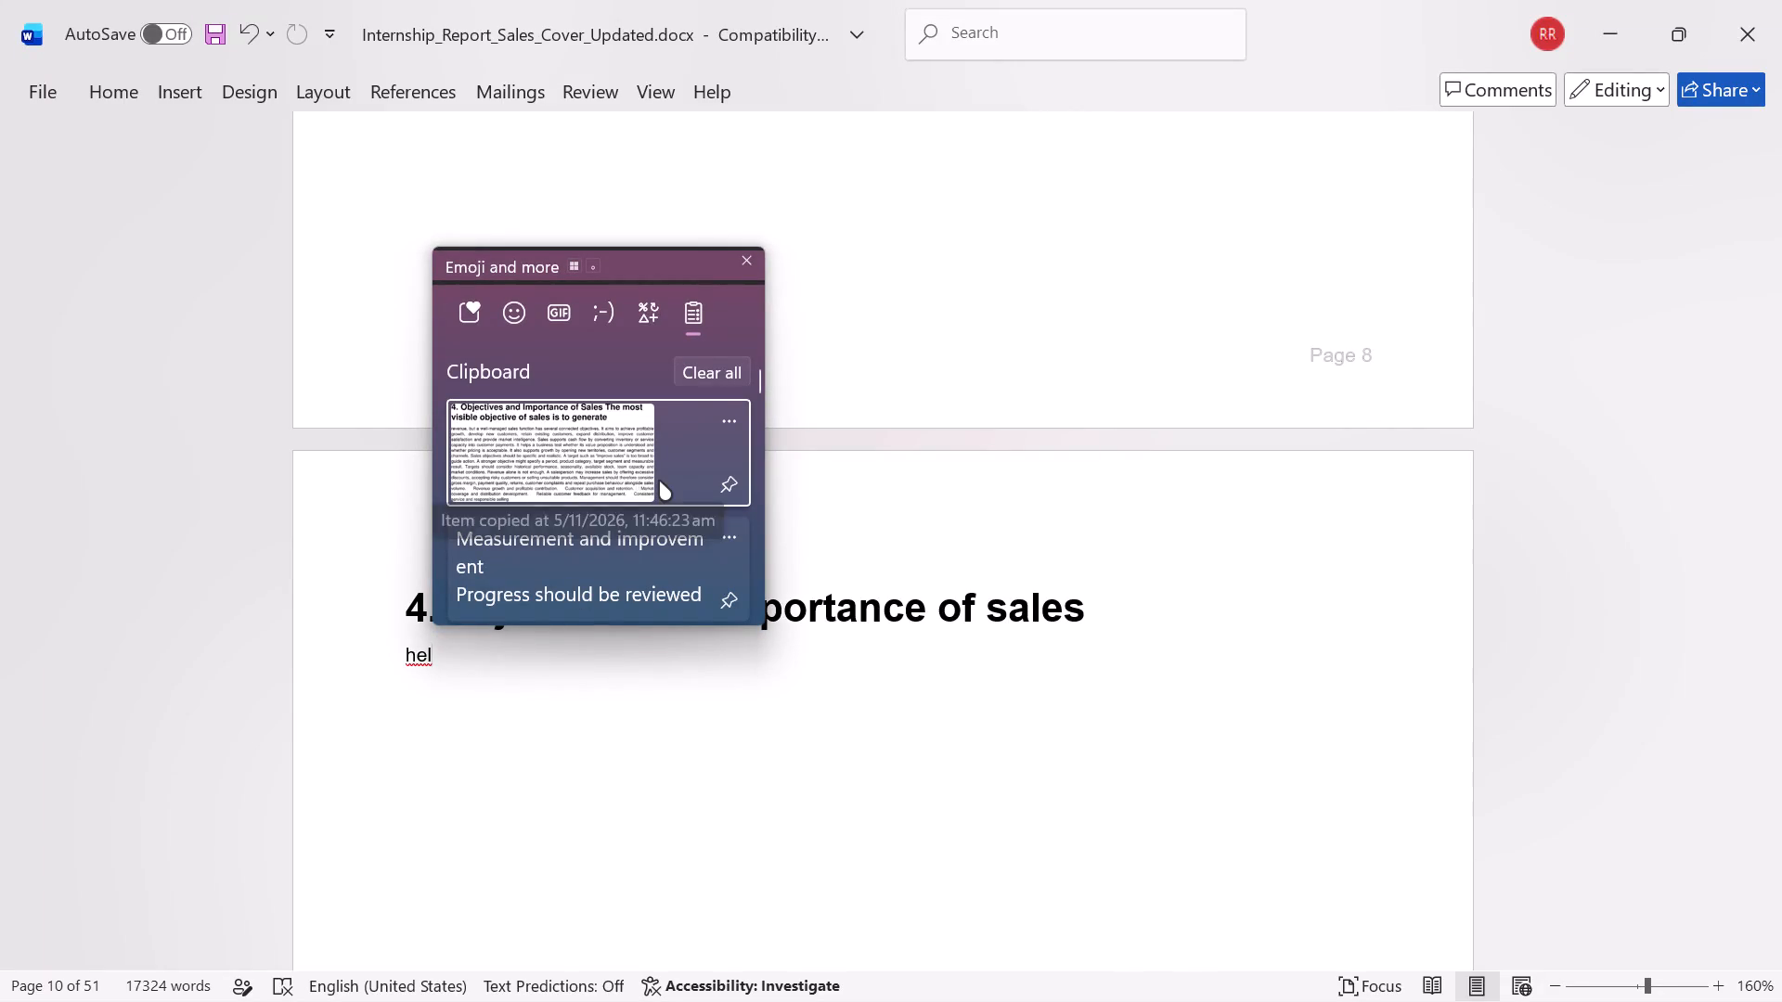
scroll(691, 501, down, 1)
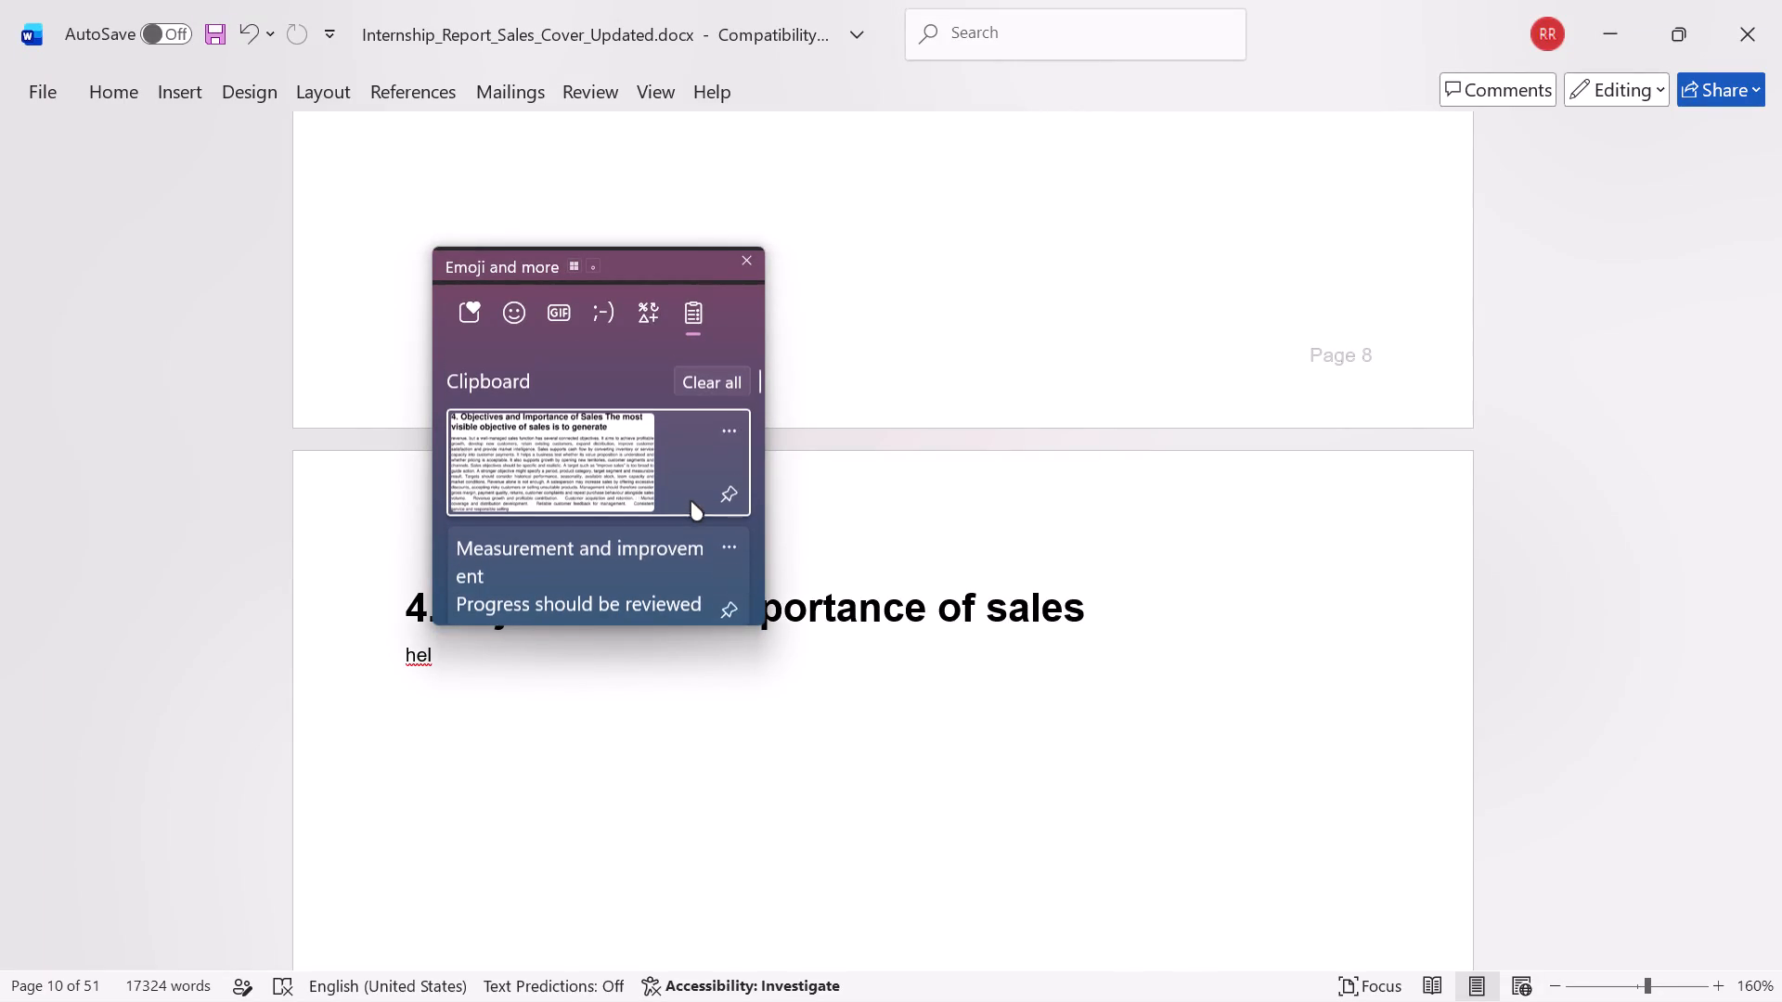
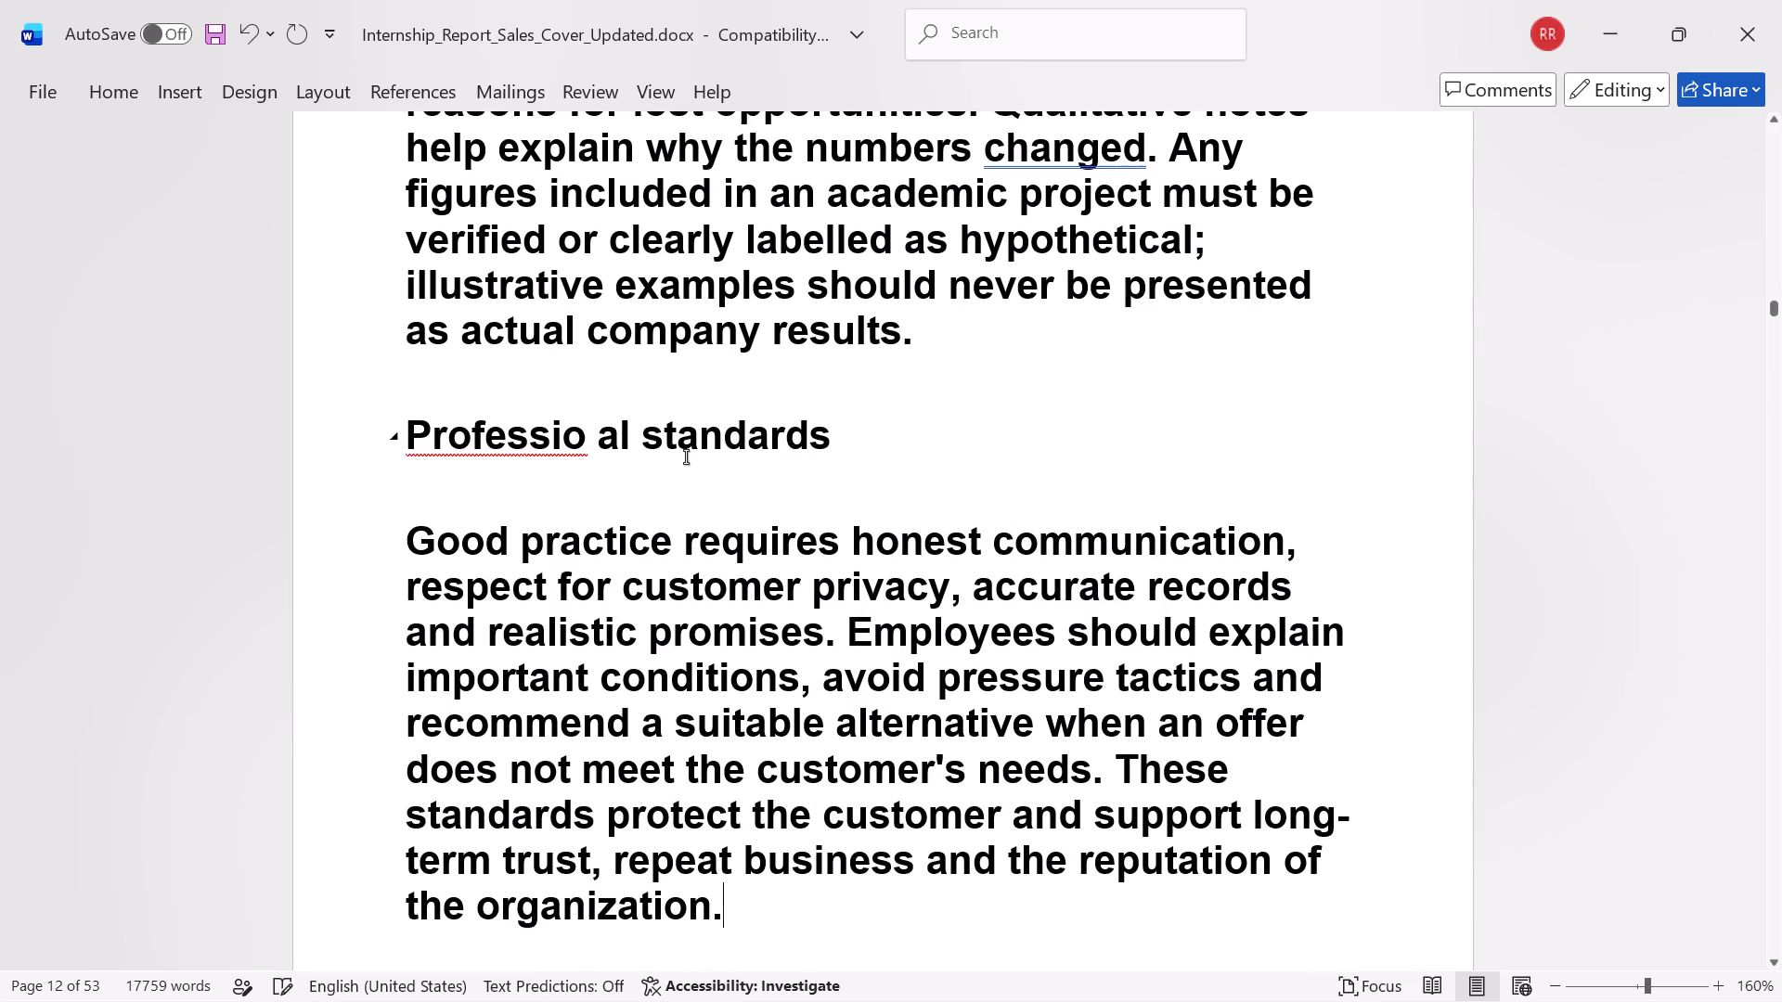
Separate the section 4 heading "Objectives and Importance of Sales" from its body text, leaving the text unnumbered with no blank line inside it.
scroll(690, 454, up, 3)
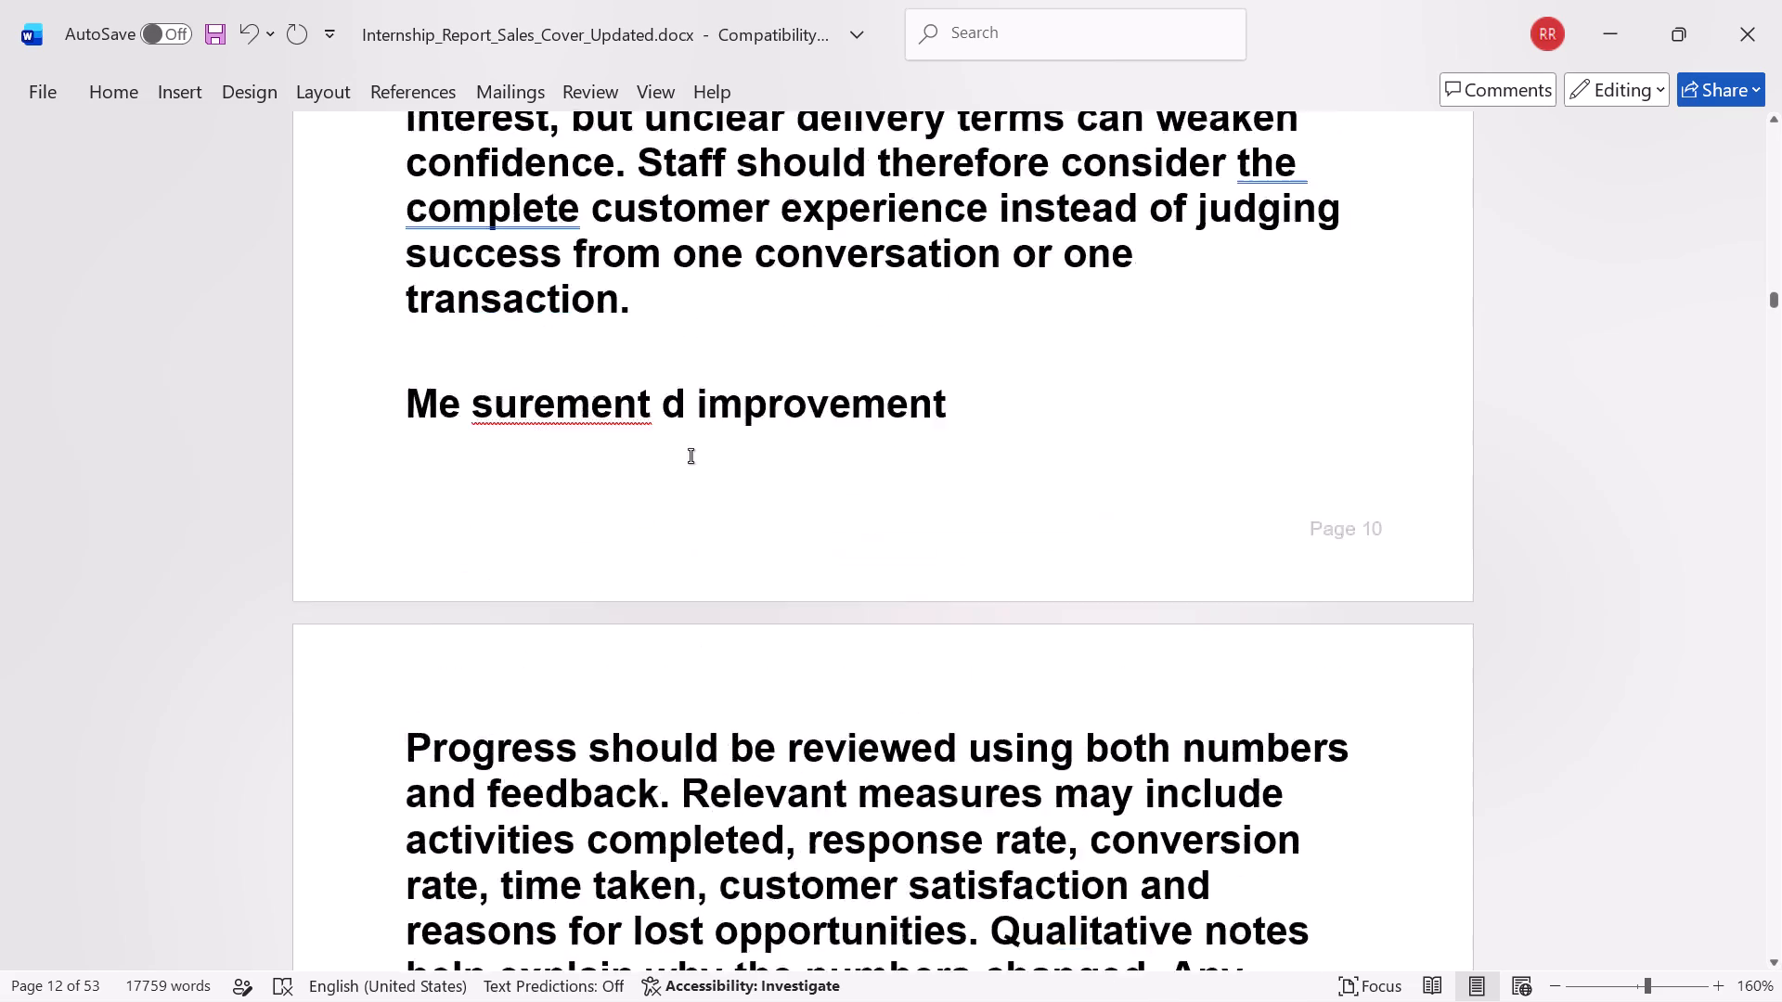
scroll(690, 454, up, 8)
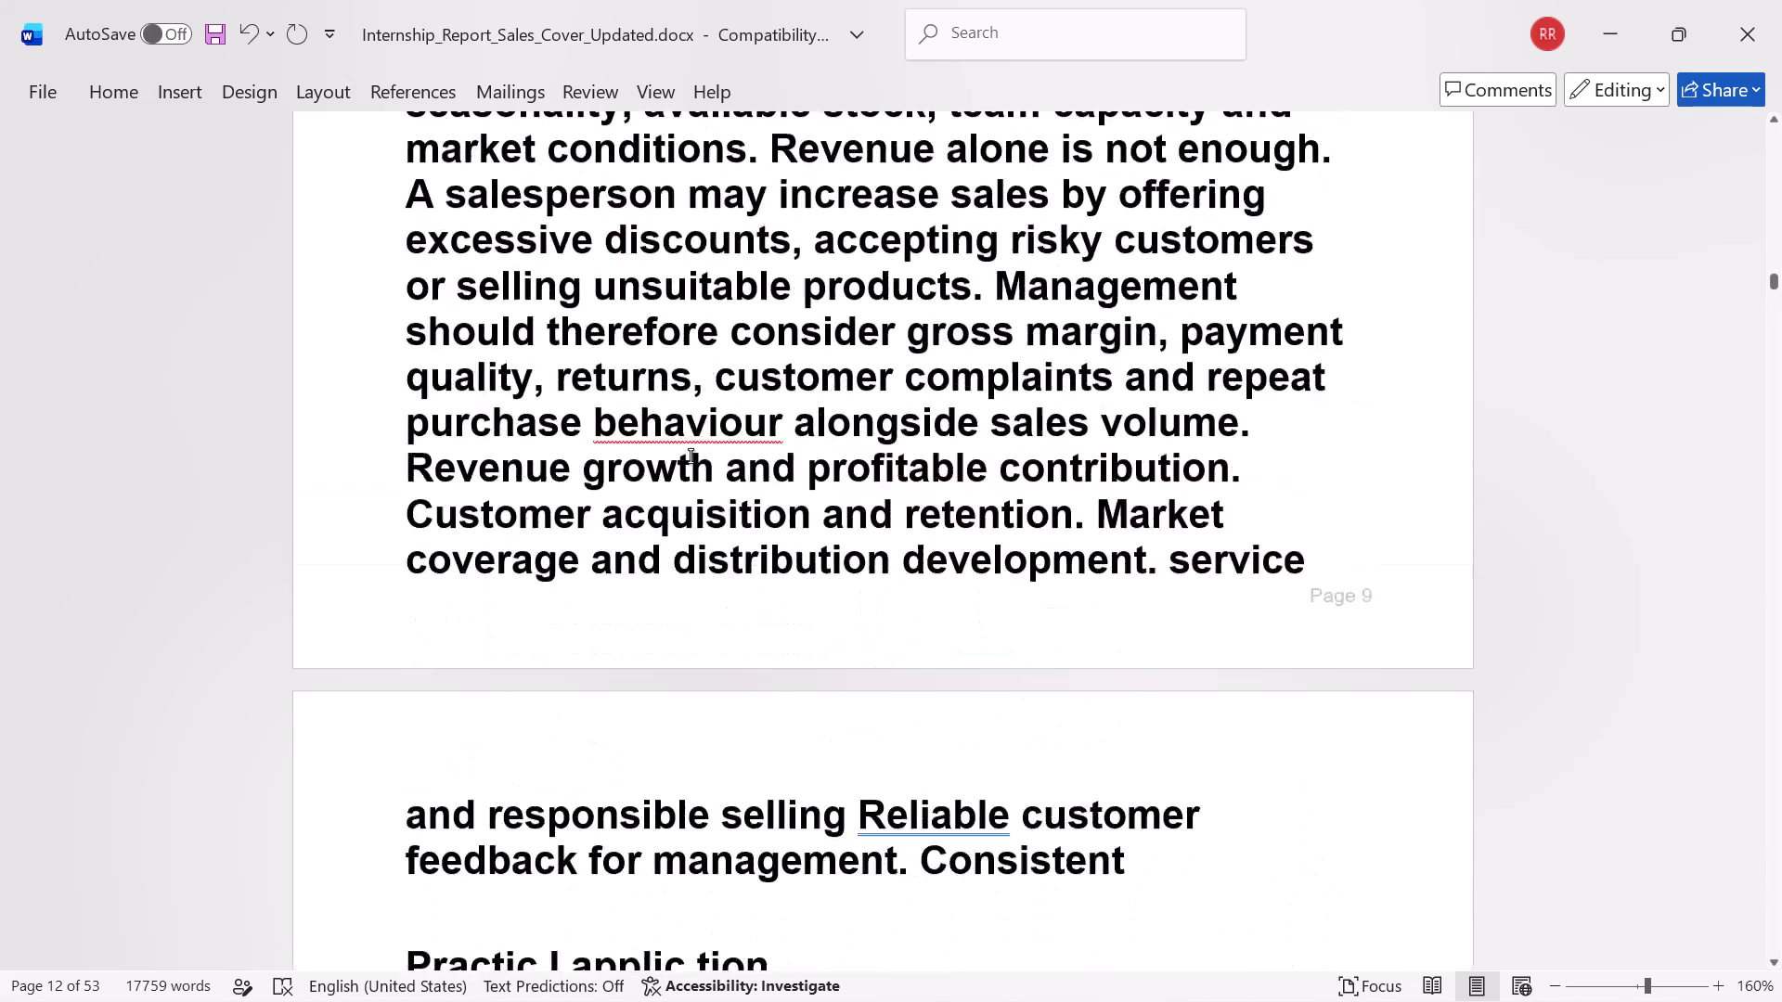
scroll(690, 454, up, 3)
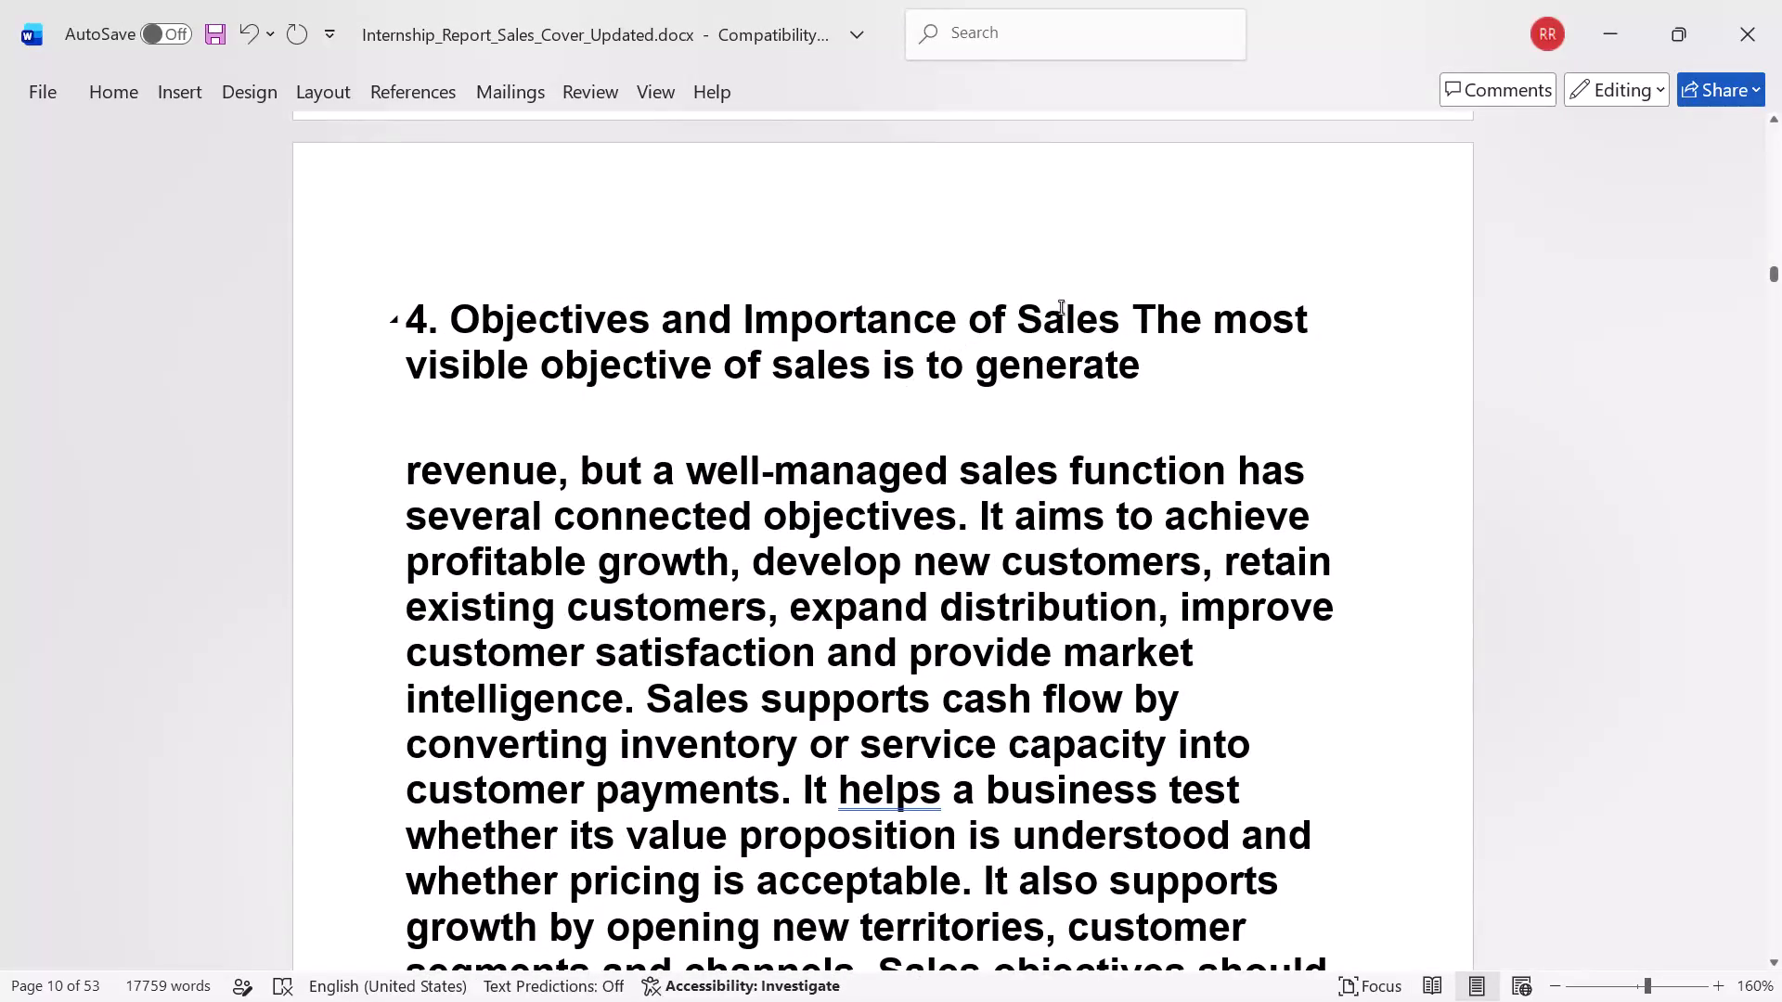
click(1118, 320)
key(Return)
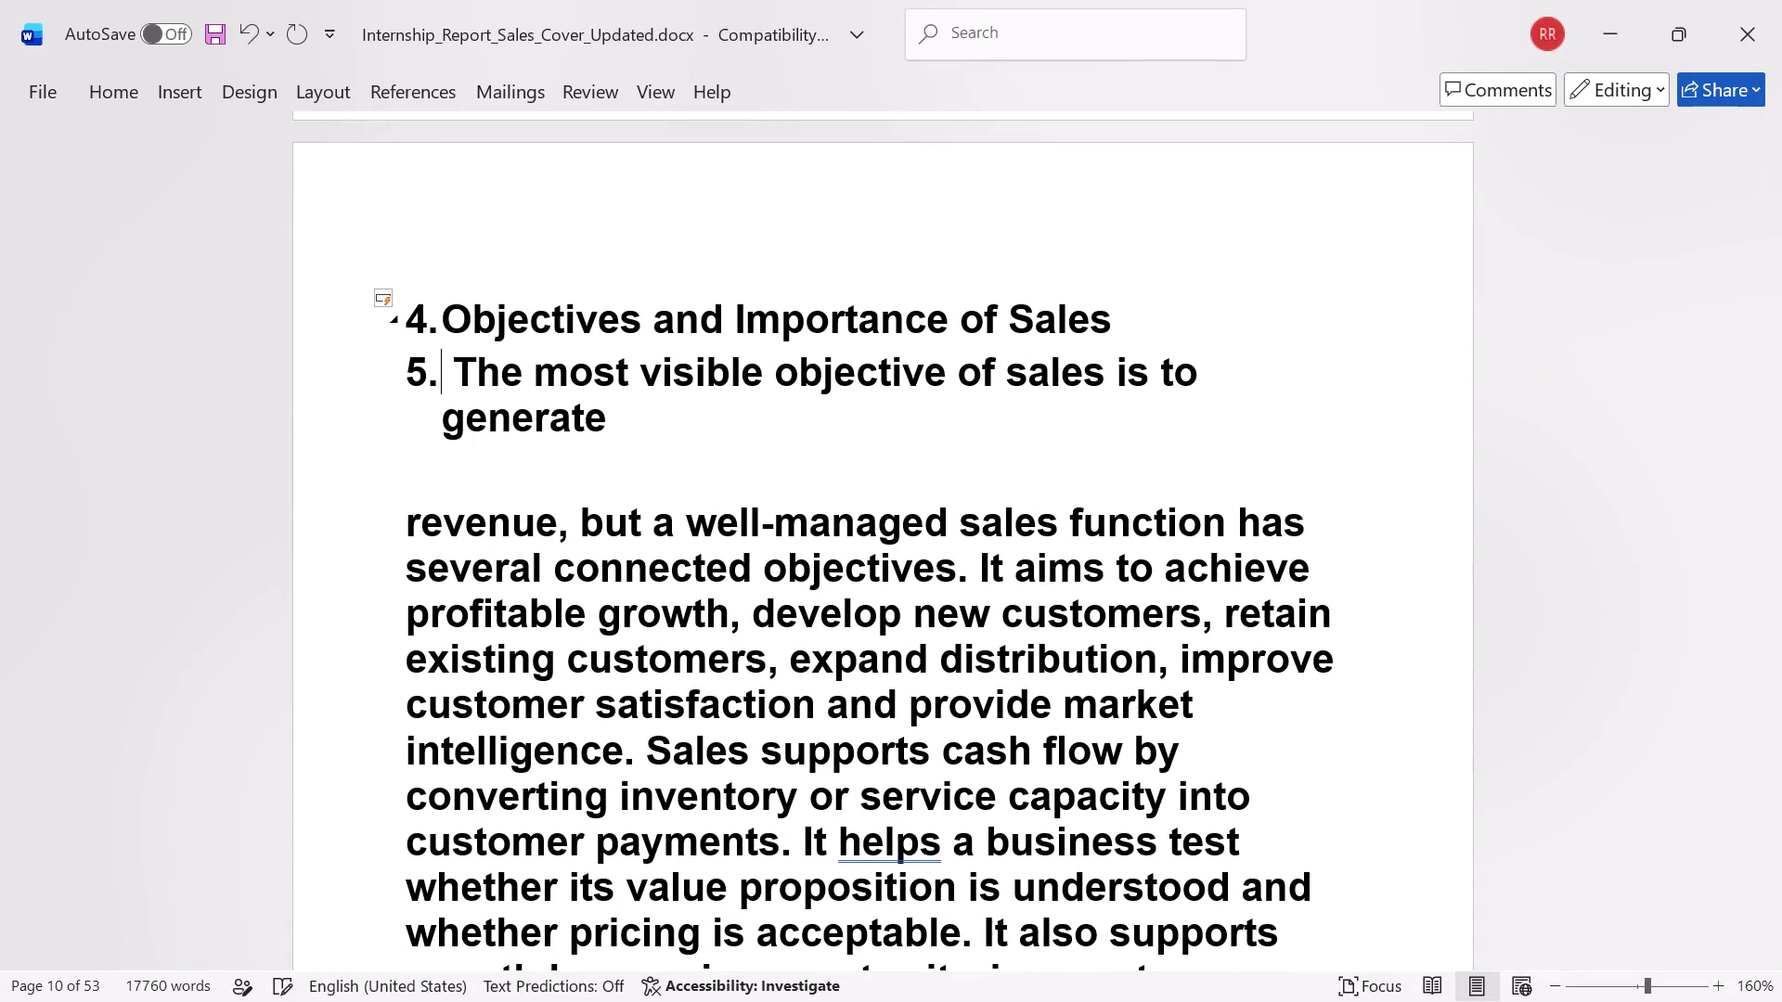
key(BackSpace)
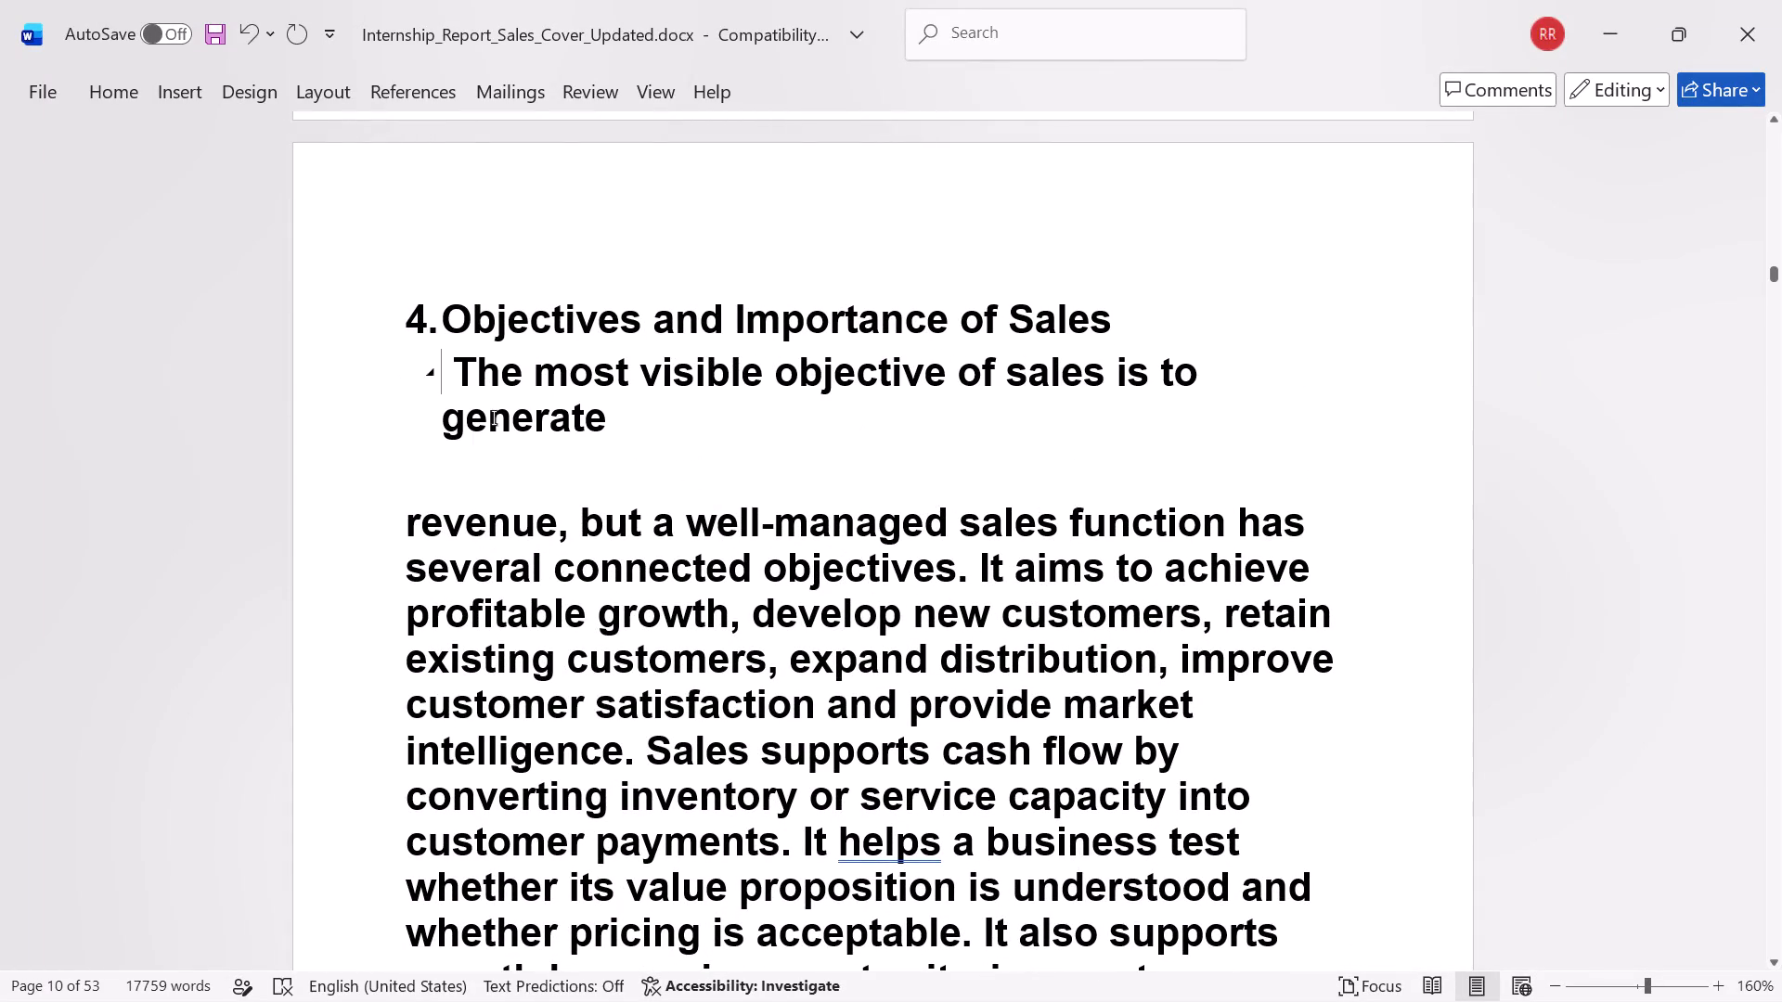
key(BackSpace)
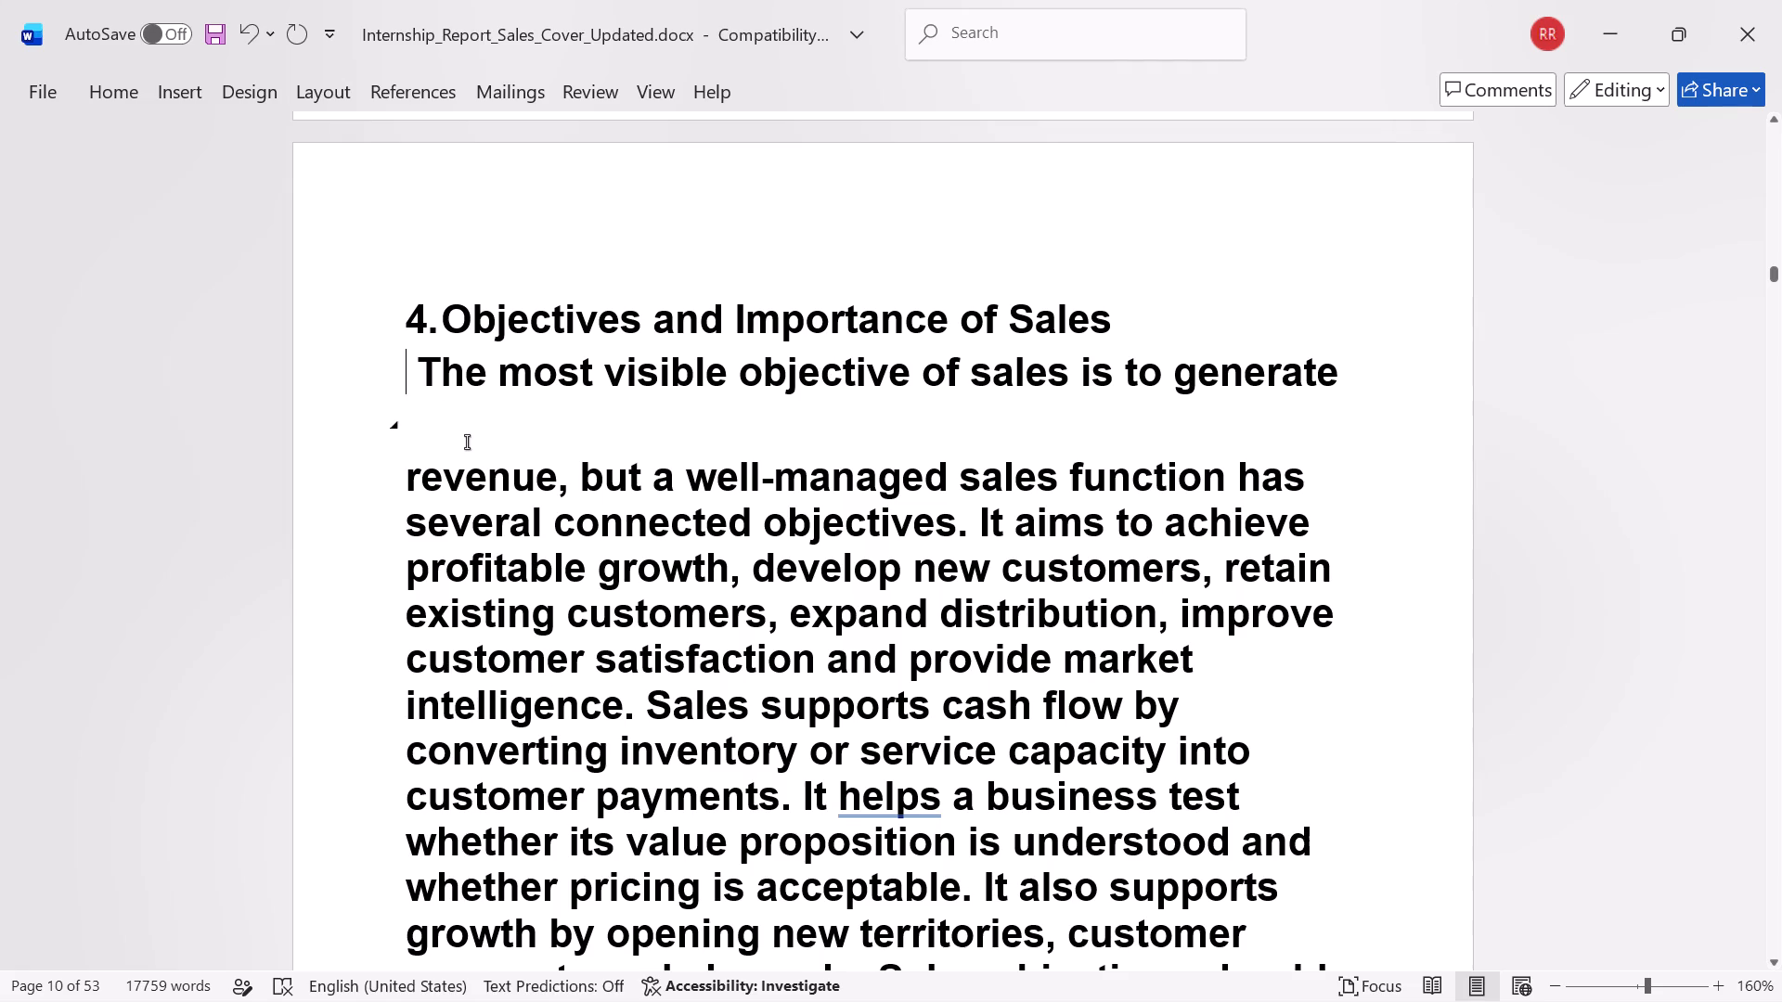
click(466, 440)
key(BackSpace)
key(BackSpace)
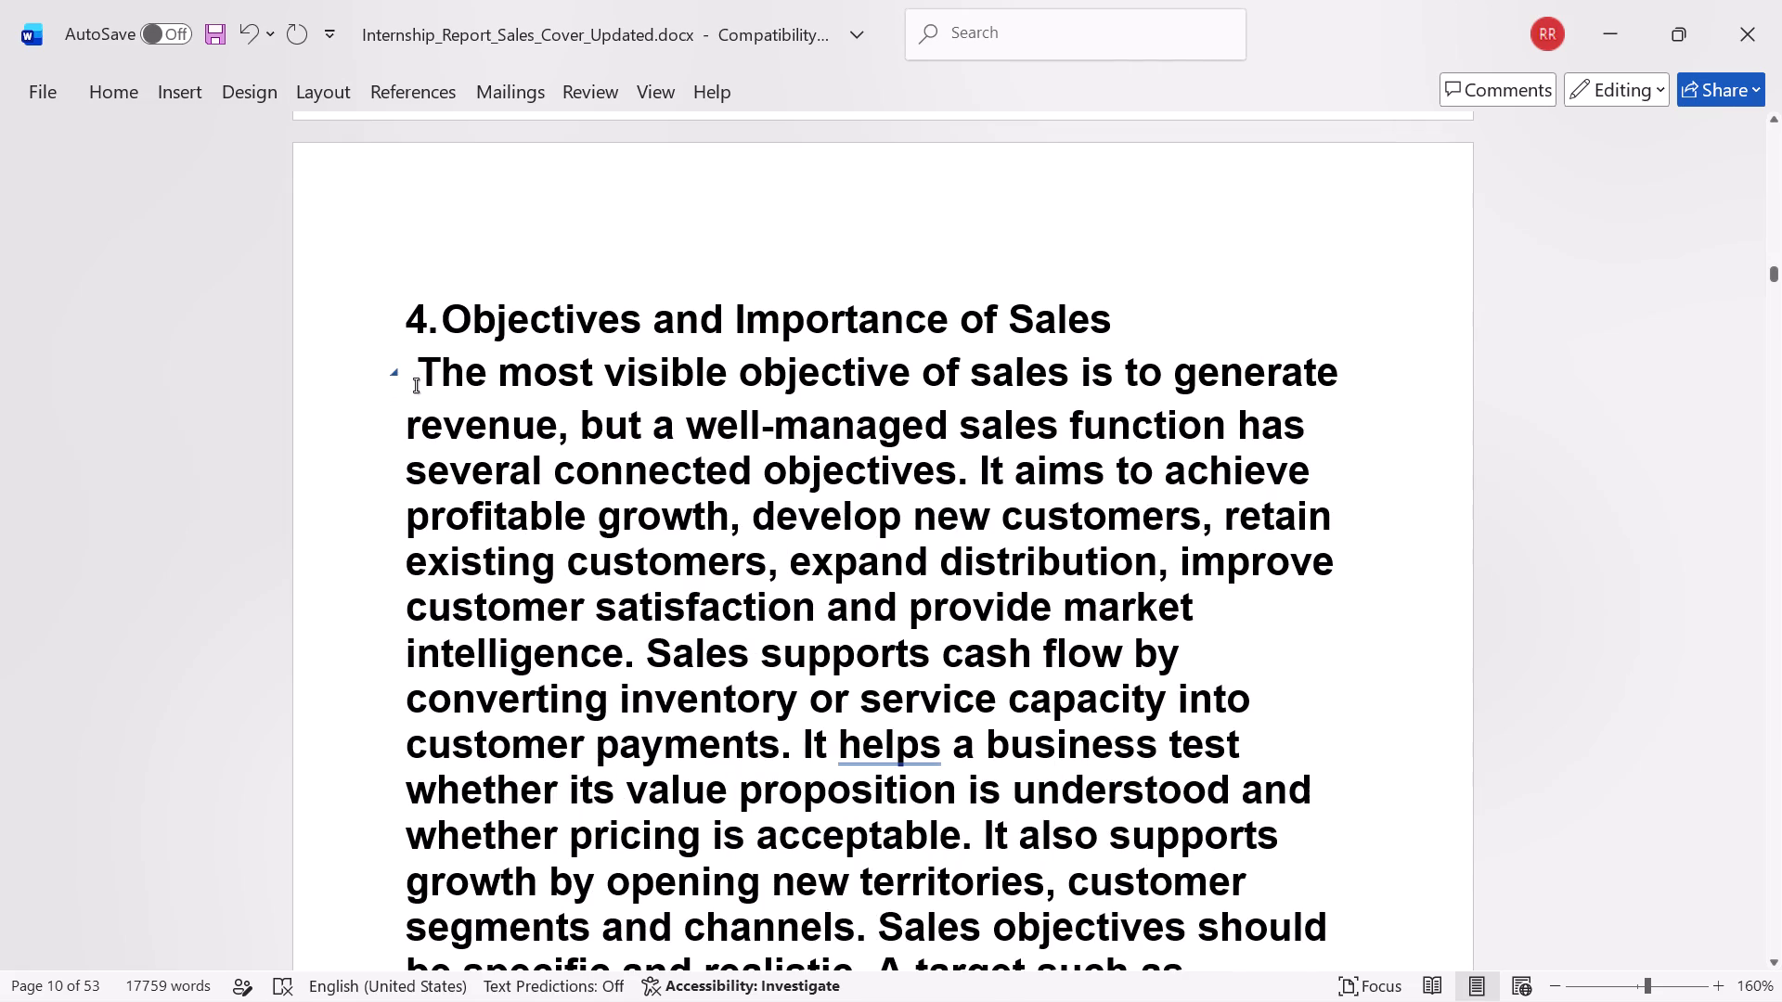
Apply the Body Text style to the section 4 text from "The most visible objective" through "Consistent".
drag(421, 372, 770, 884)
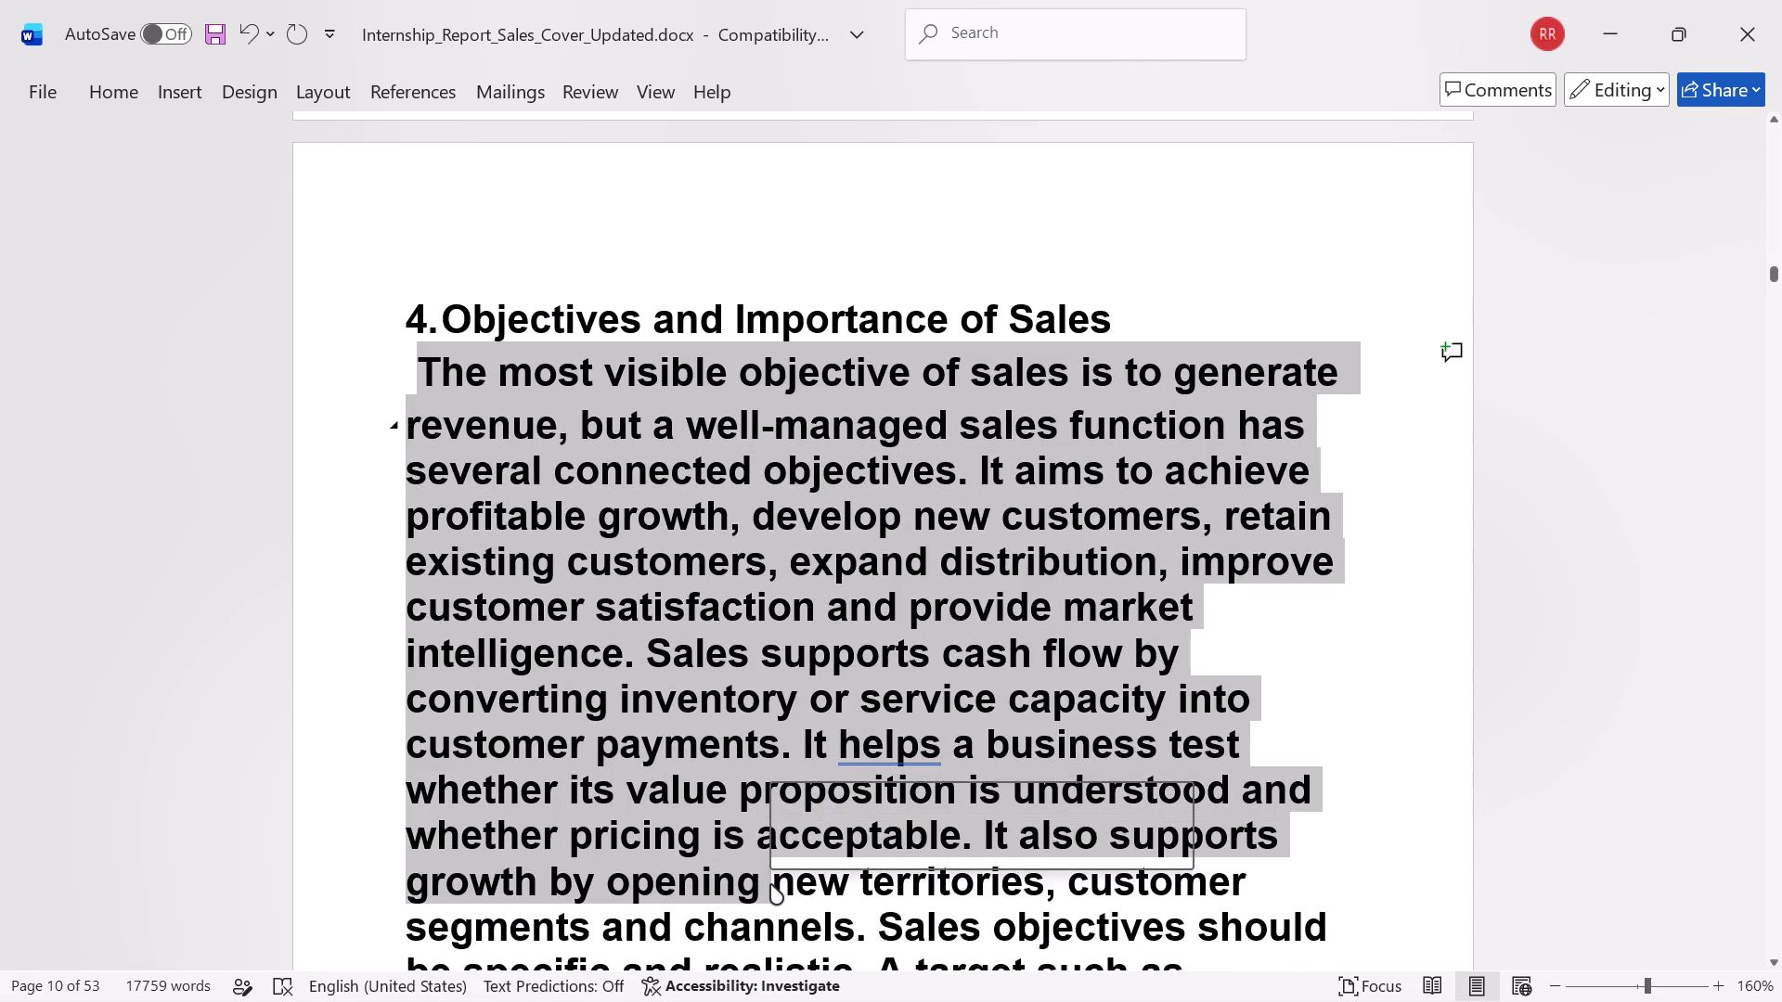
key(shift+Down)
key(shift+Down)
key(shift+Down)
key(shift+Down)
key(shift+Down)
key(shift+Down)
key(shift+Down)
key(shift+Down)
key(shift+Down)
key(shift+Down)
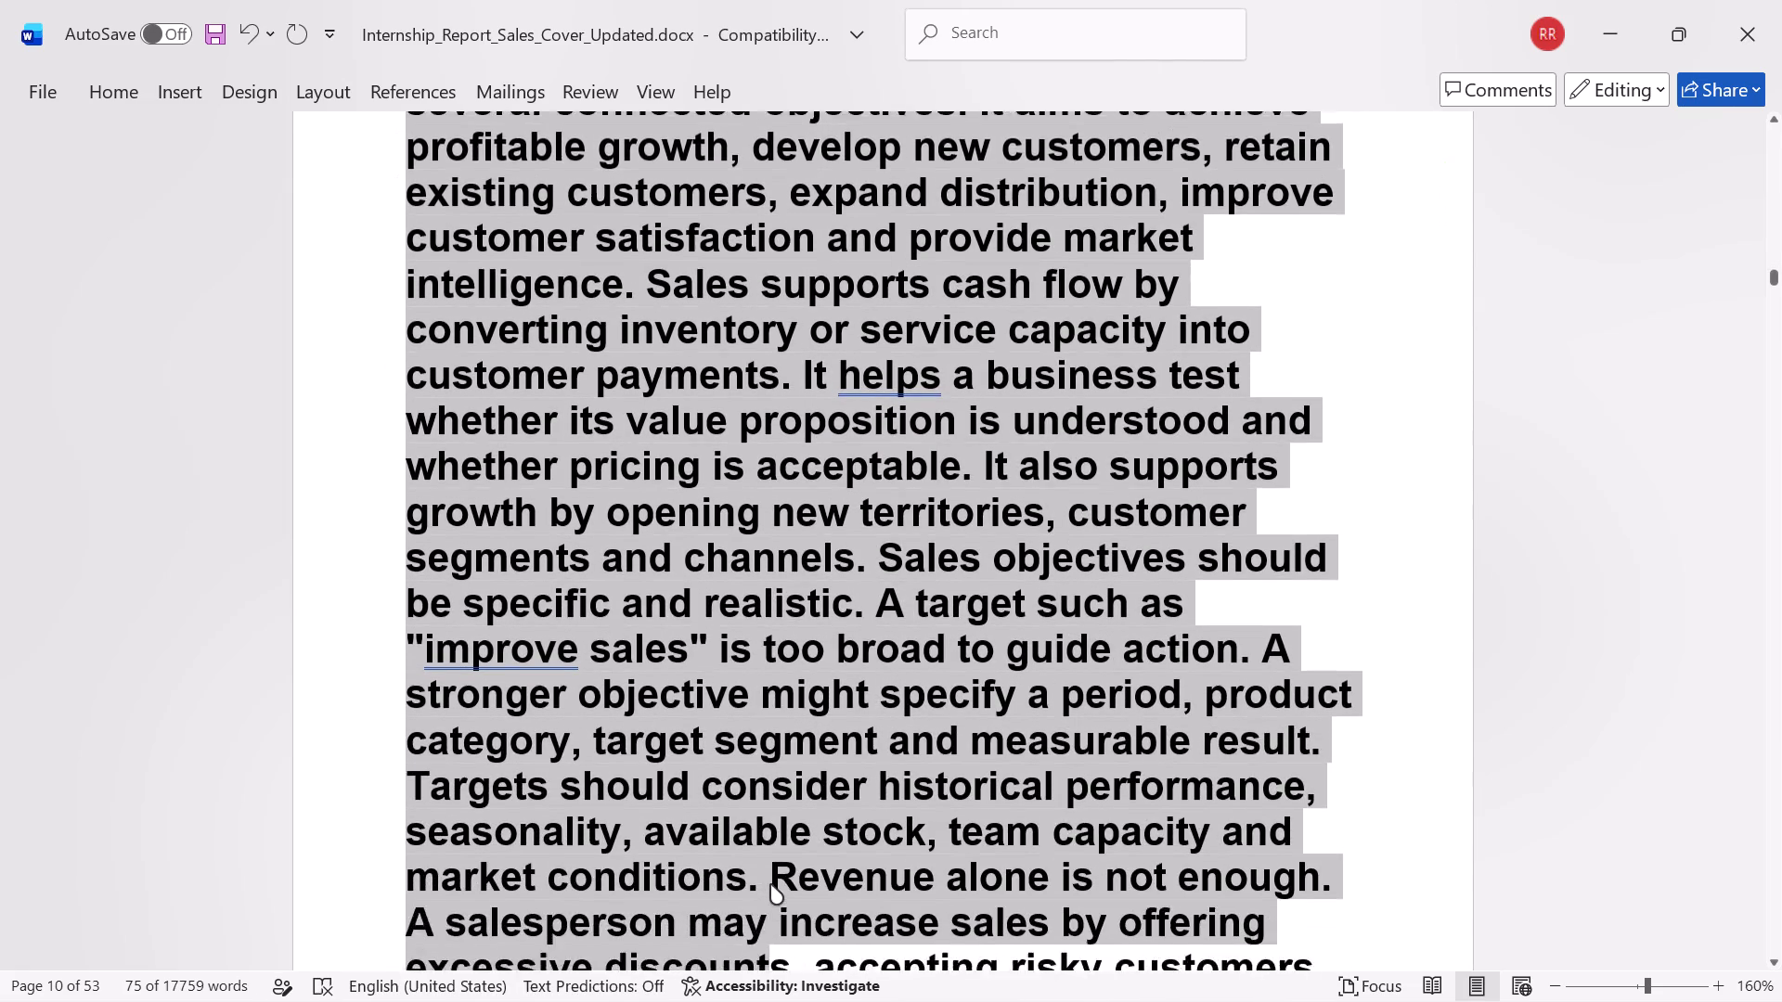
key(shift+Down)
key(shift+Down)
key(shift+Down)
key(shift+Down)
key(shift+Down)
key(shift+Down)
key(shift+Down)
key(shift+Down)
key(shift+Down)
key(shift+Down)
key(shift+Down)
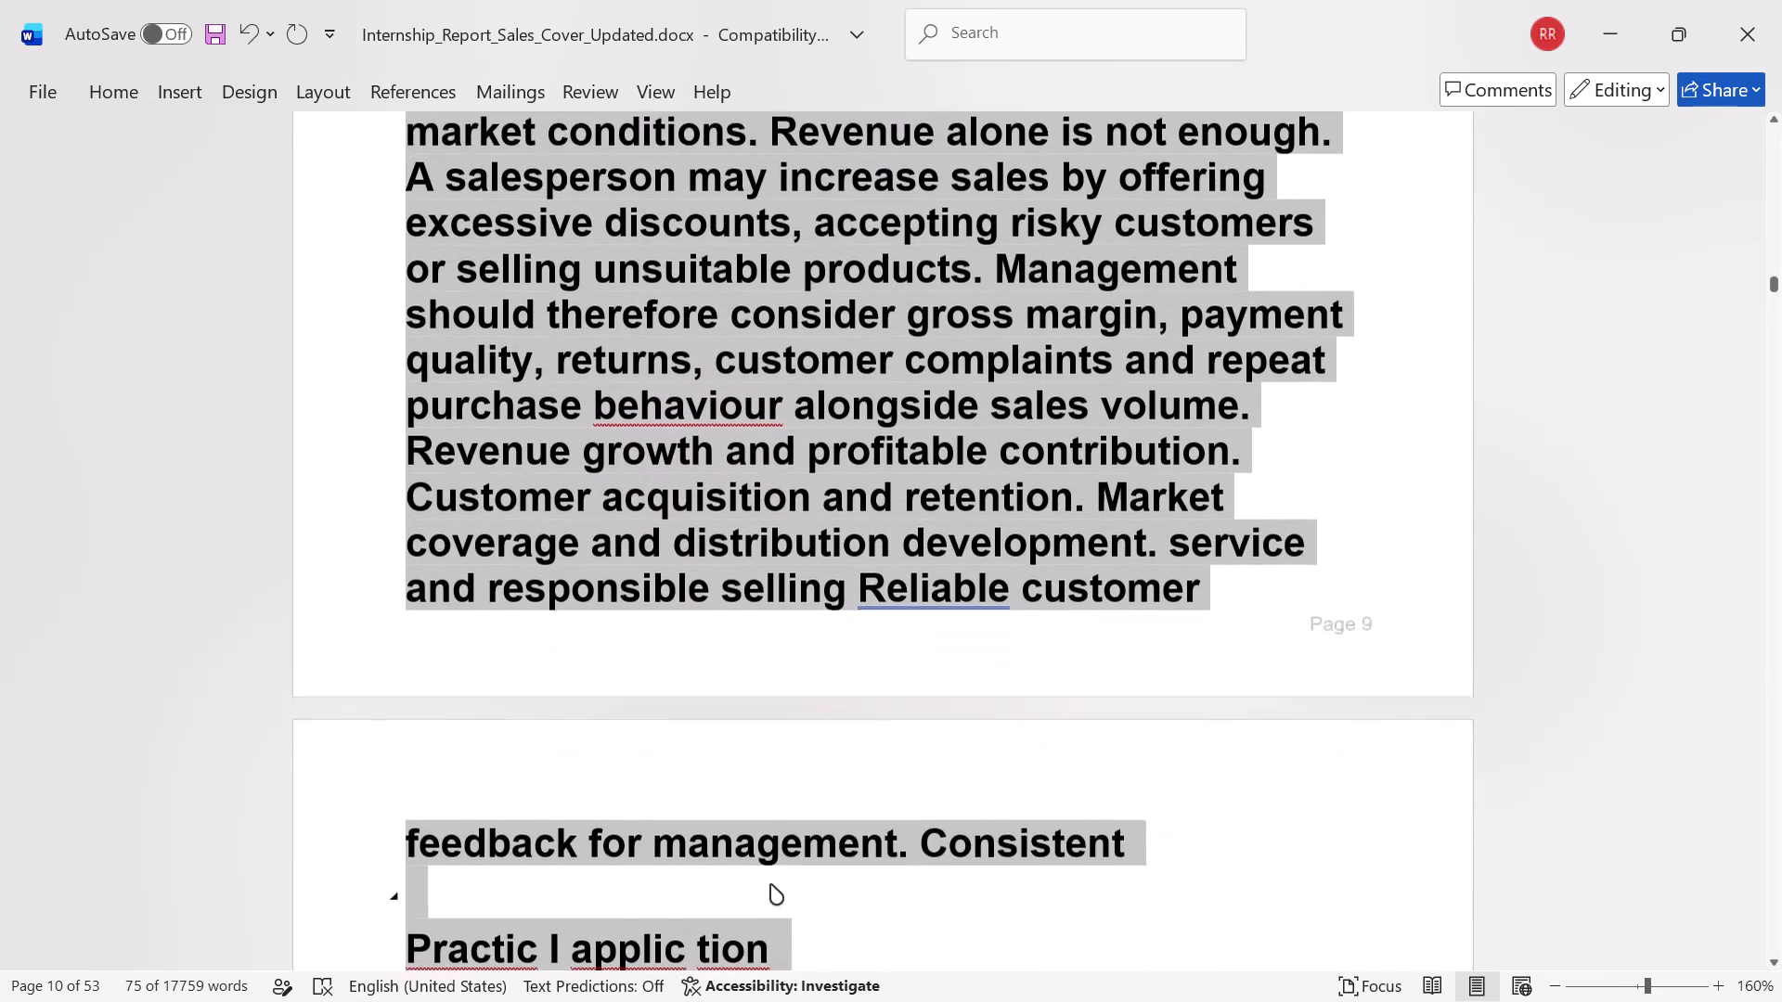
key(shift+Down)
key(shift+Down)
key(shift+Down)
key(shift+Down)
key(shift+Down)
key(shift+Up)
key(shift+Up)
key(shift+Up)
key(shift+Up)
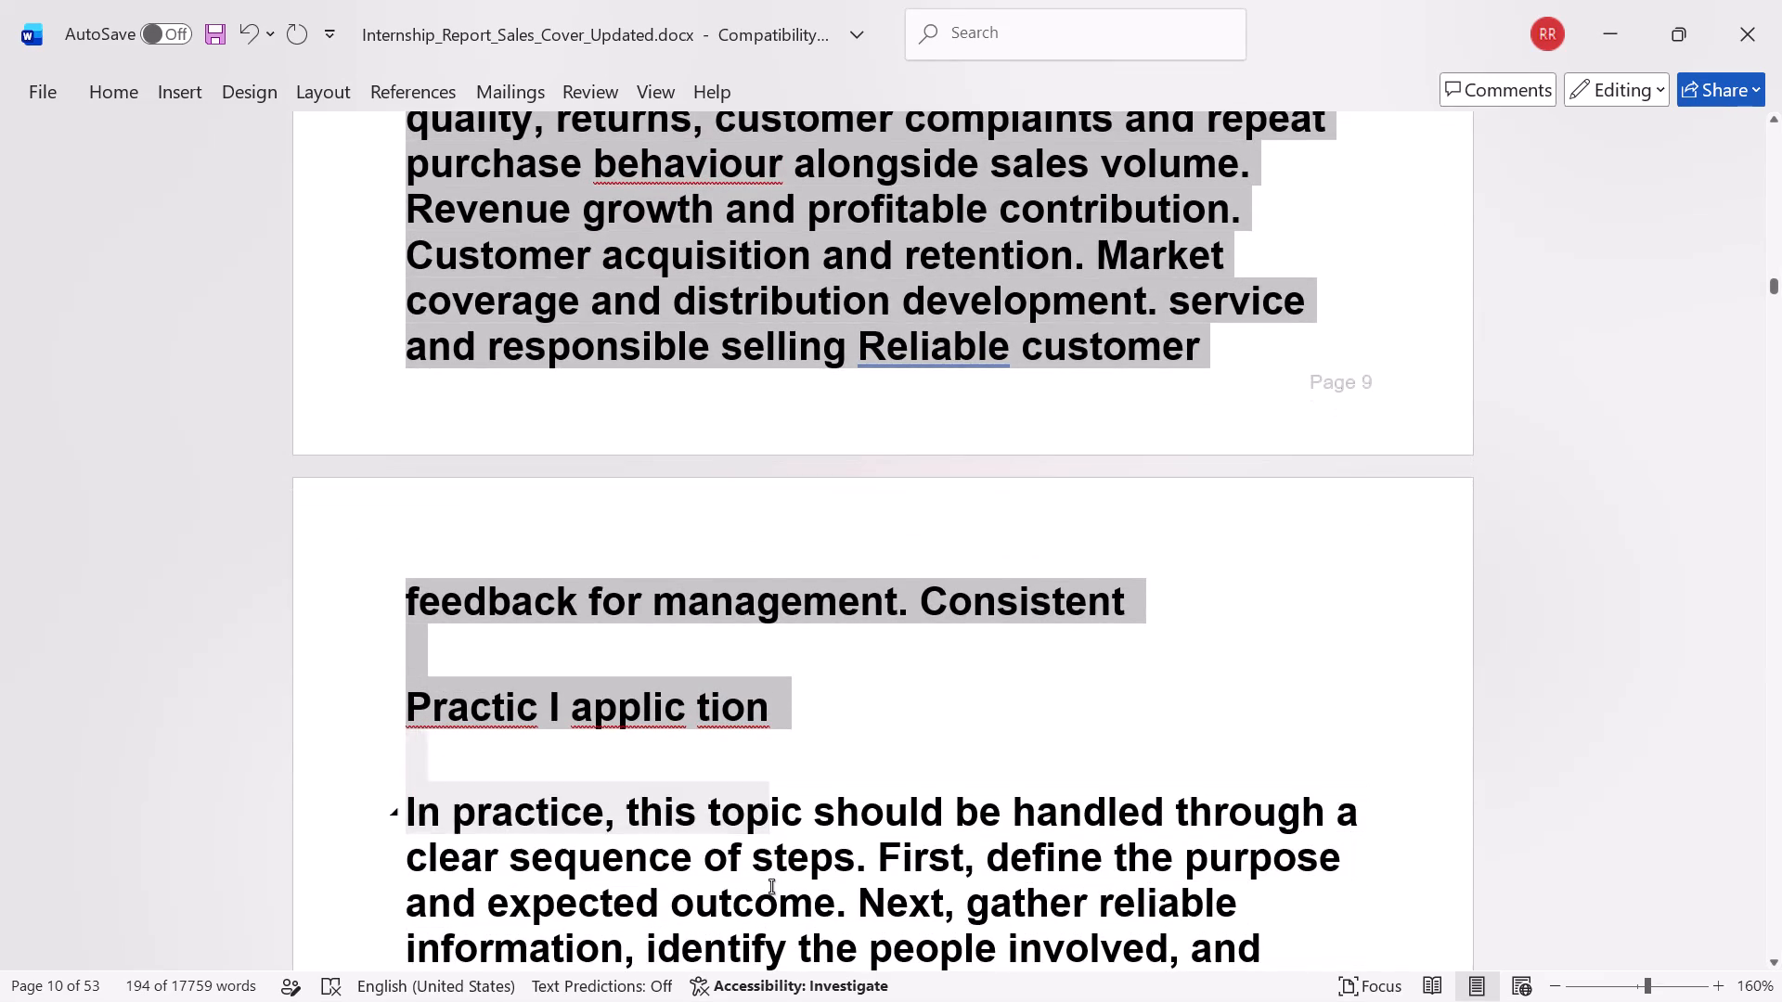
key(shift+Up)
key(shift+Up)
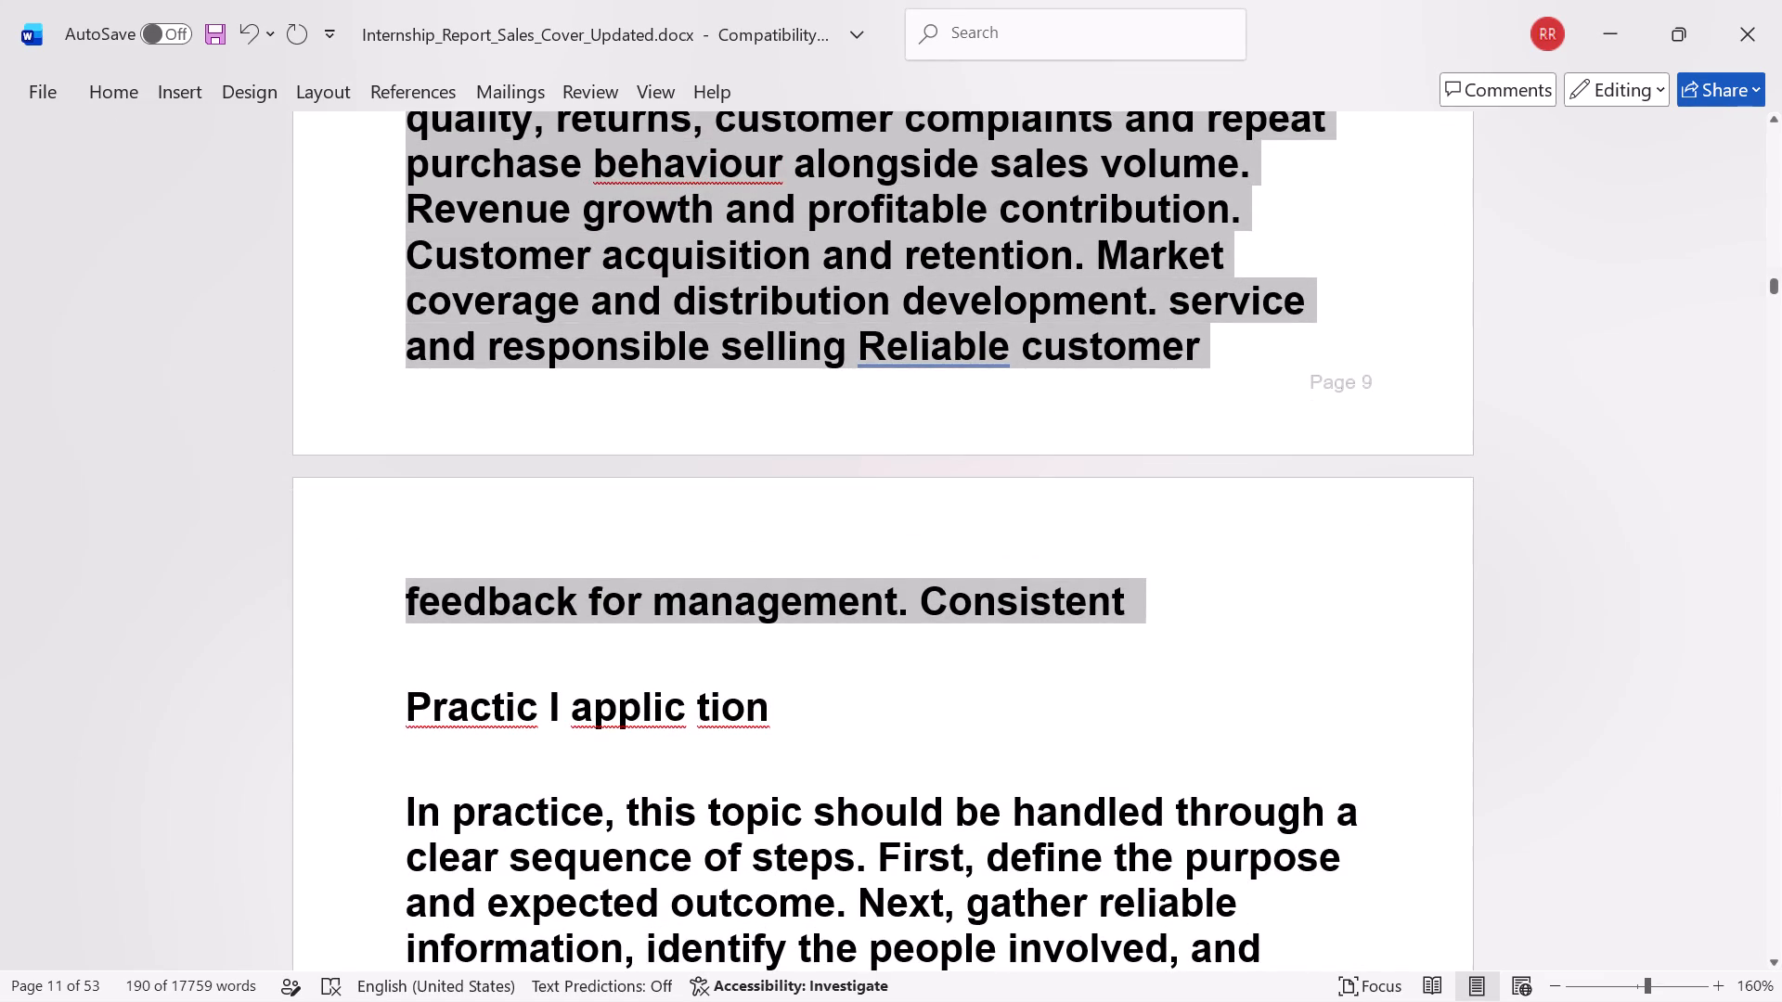
click(111, 91)
click(992, 159)
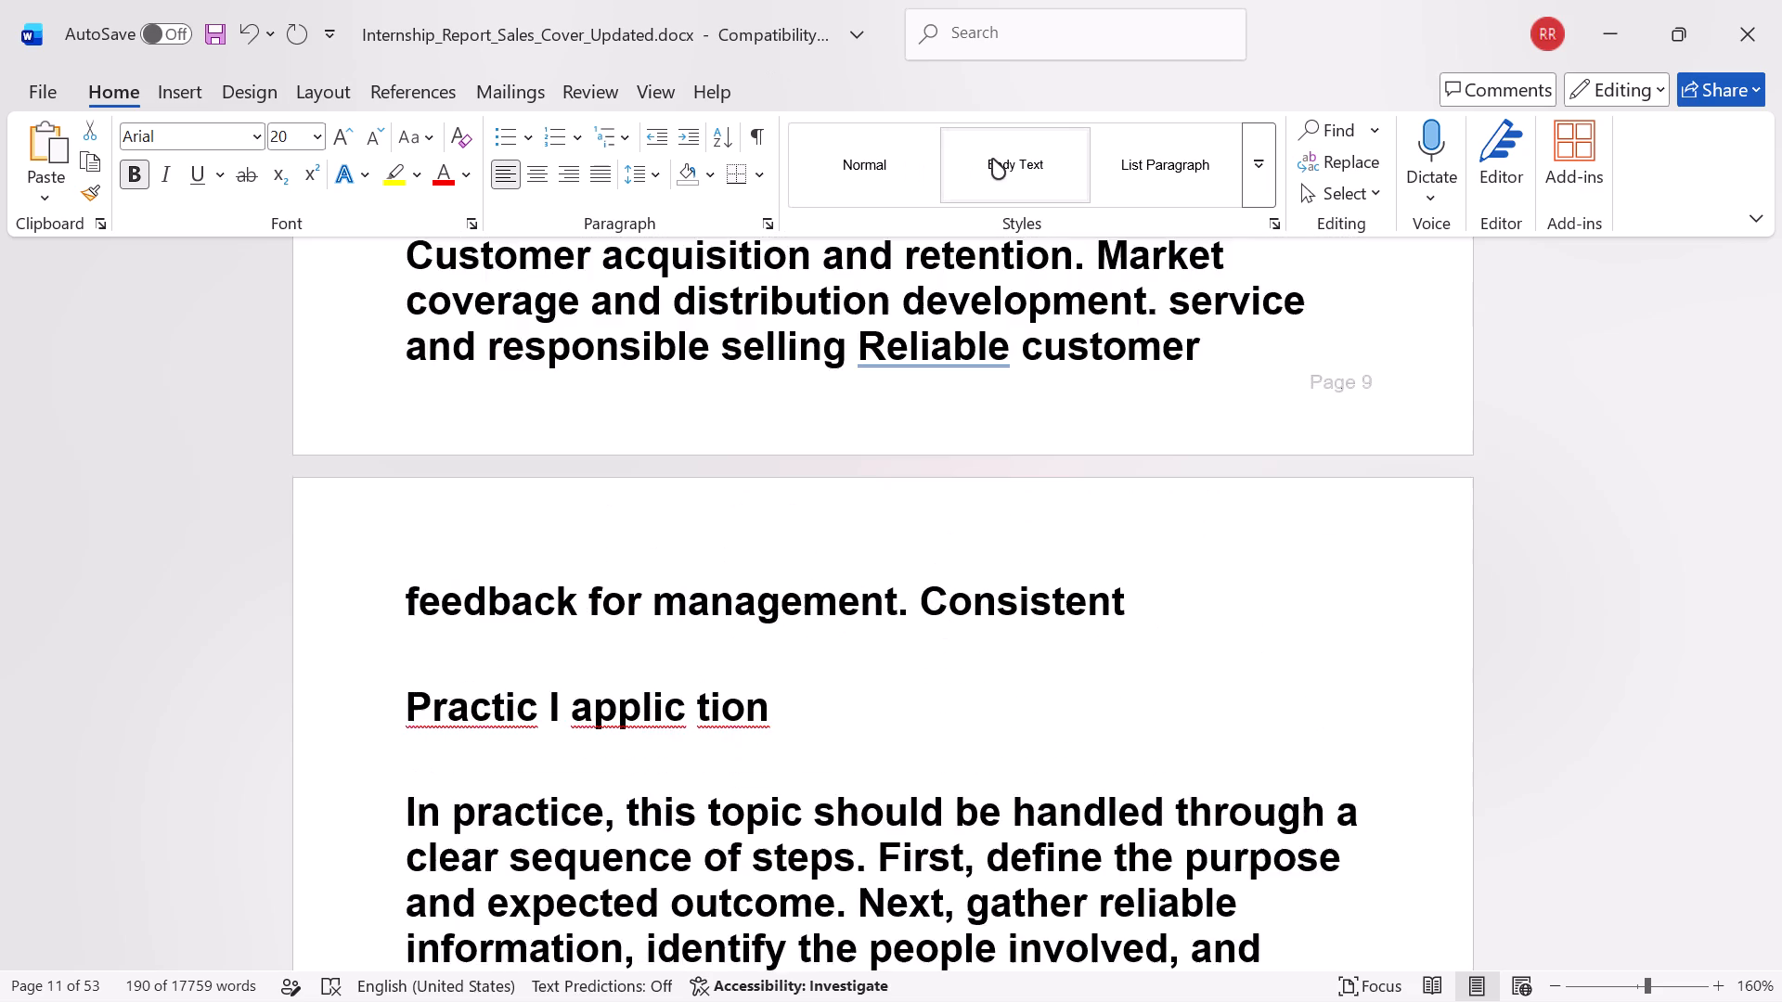
scroll(671, 777, up, 2)
click(666, 880)
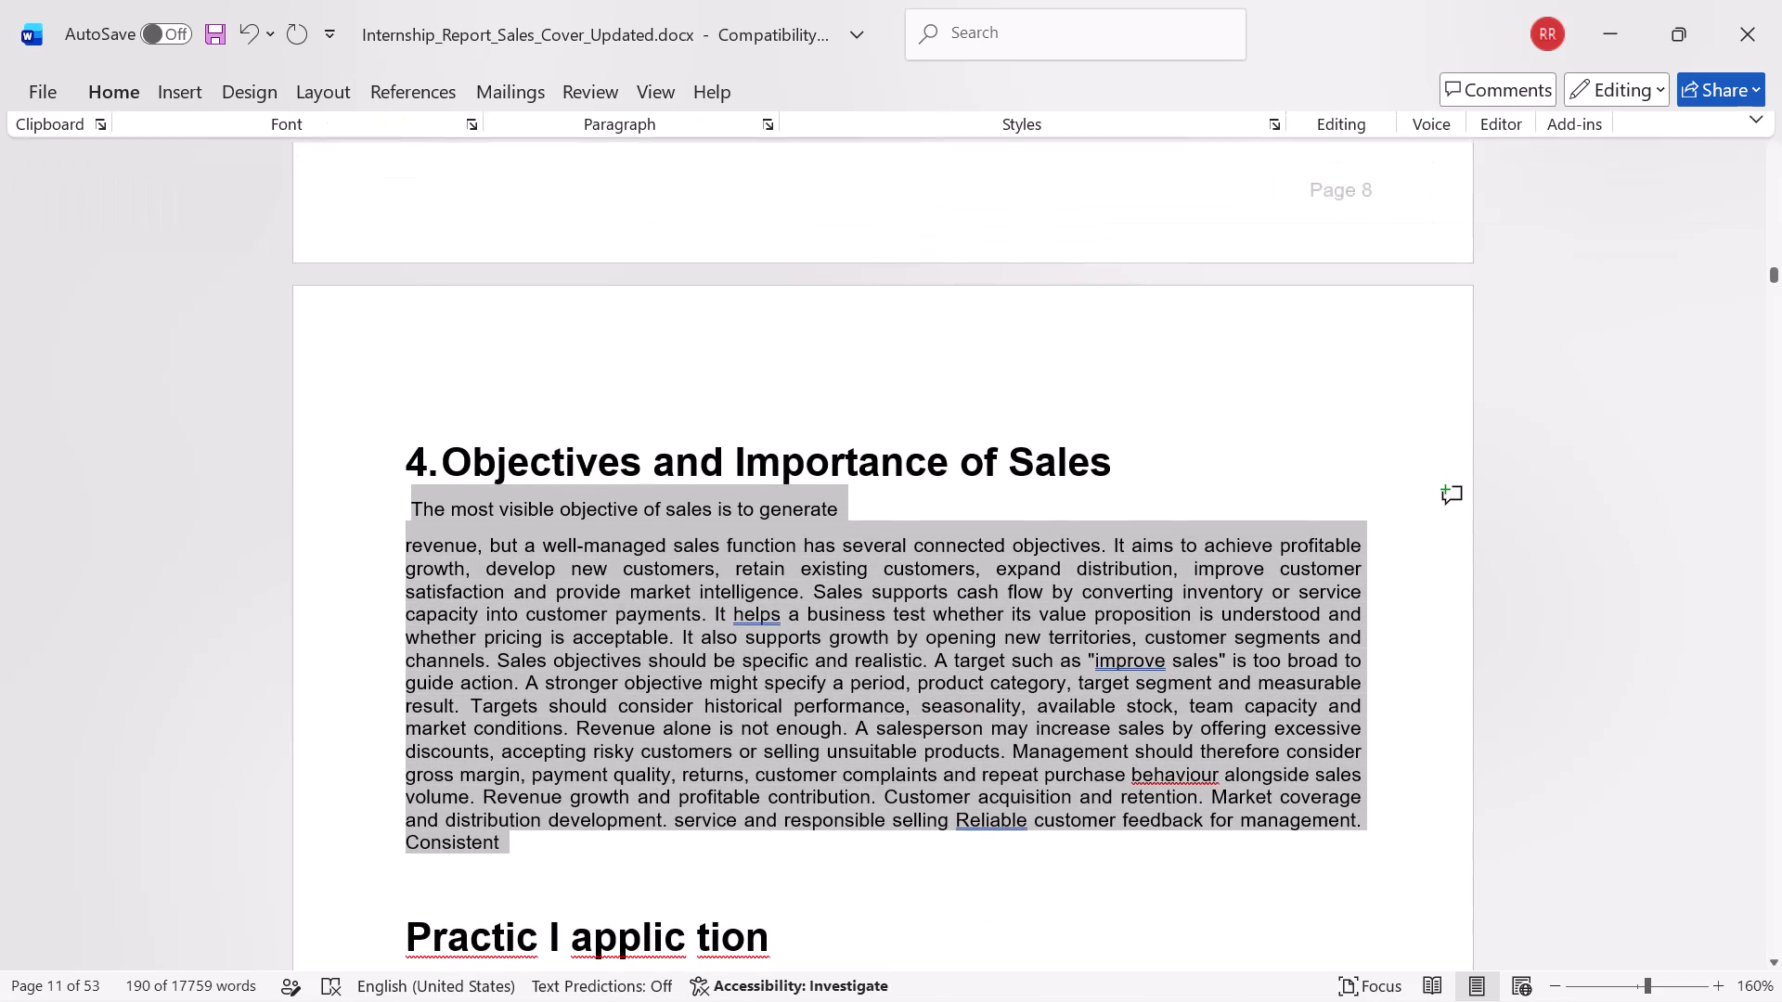
Correct the garbled heading below the section 4 text to read "Practical application".
click(557, 938)
key(Left)
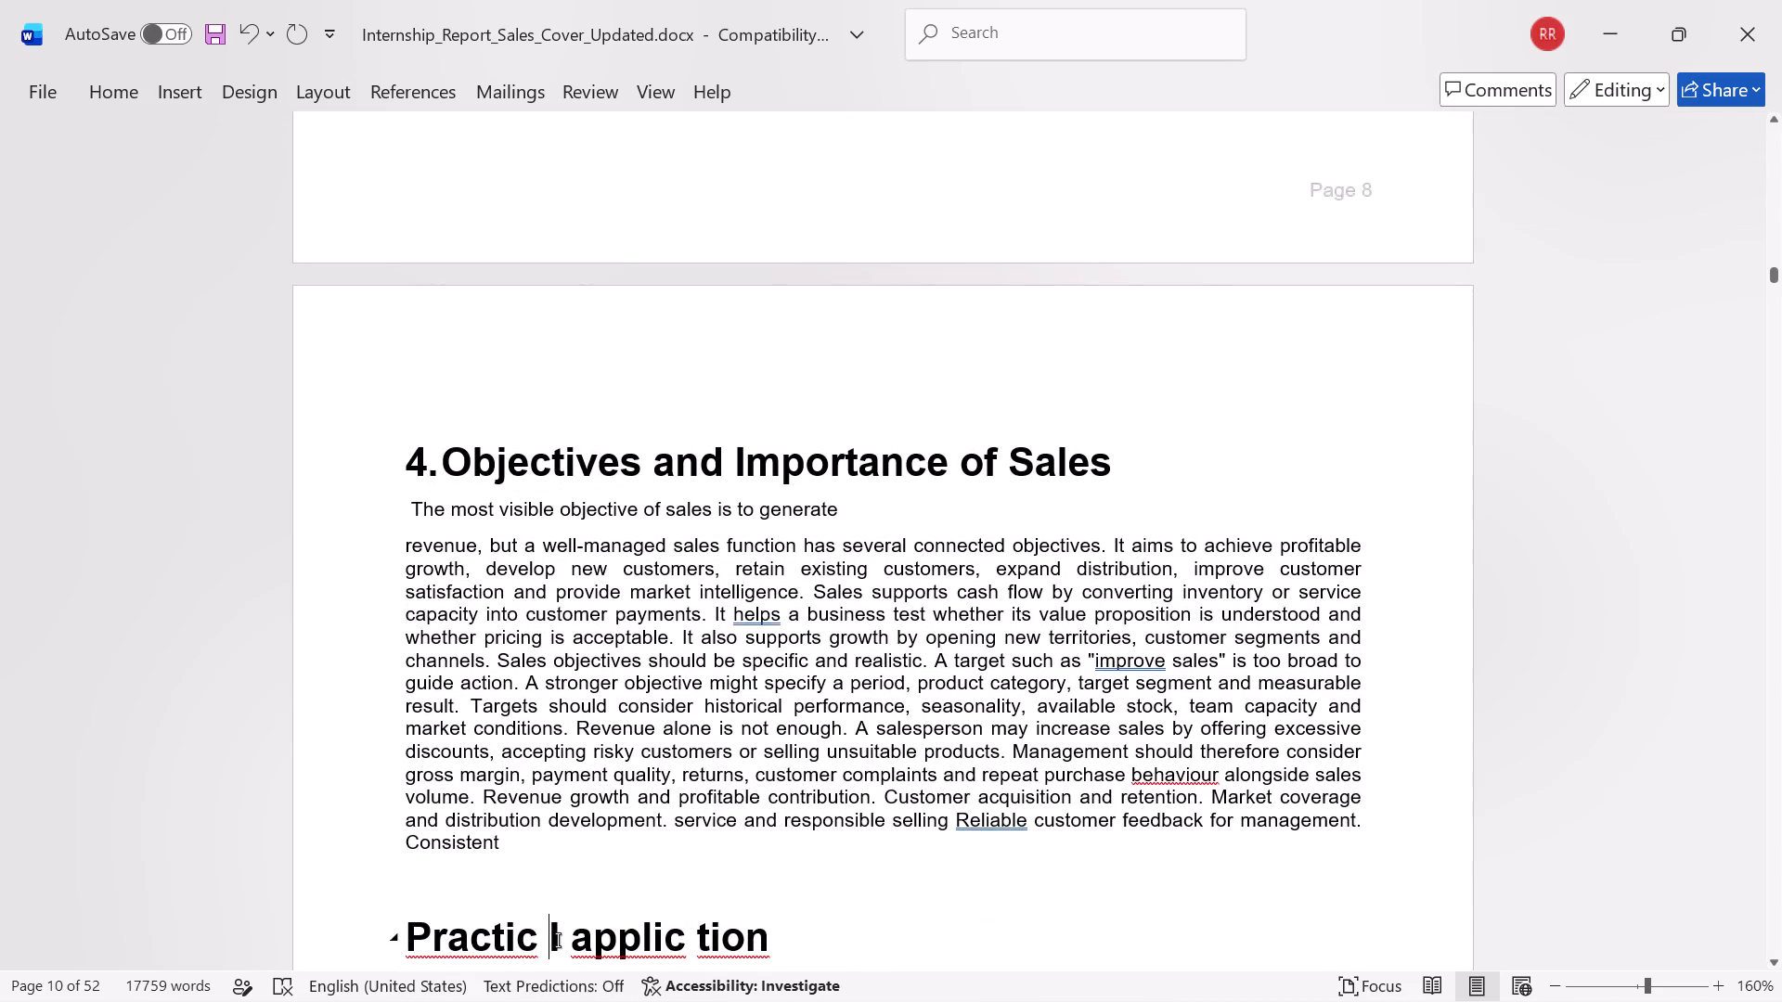
key(BackSpace)
key(a)
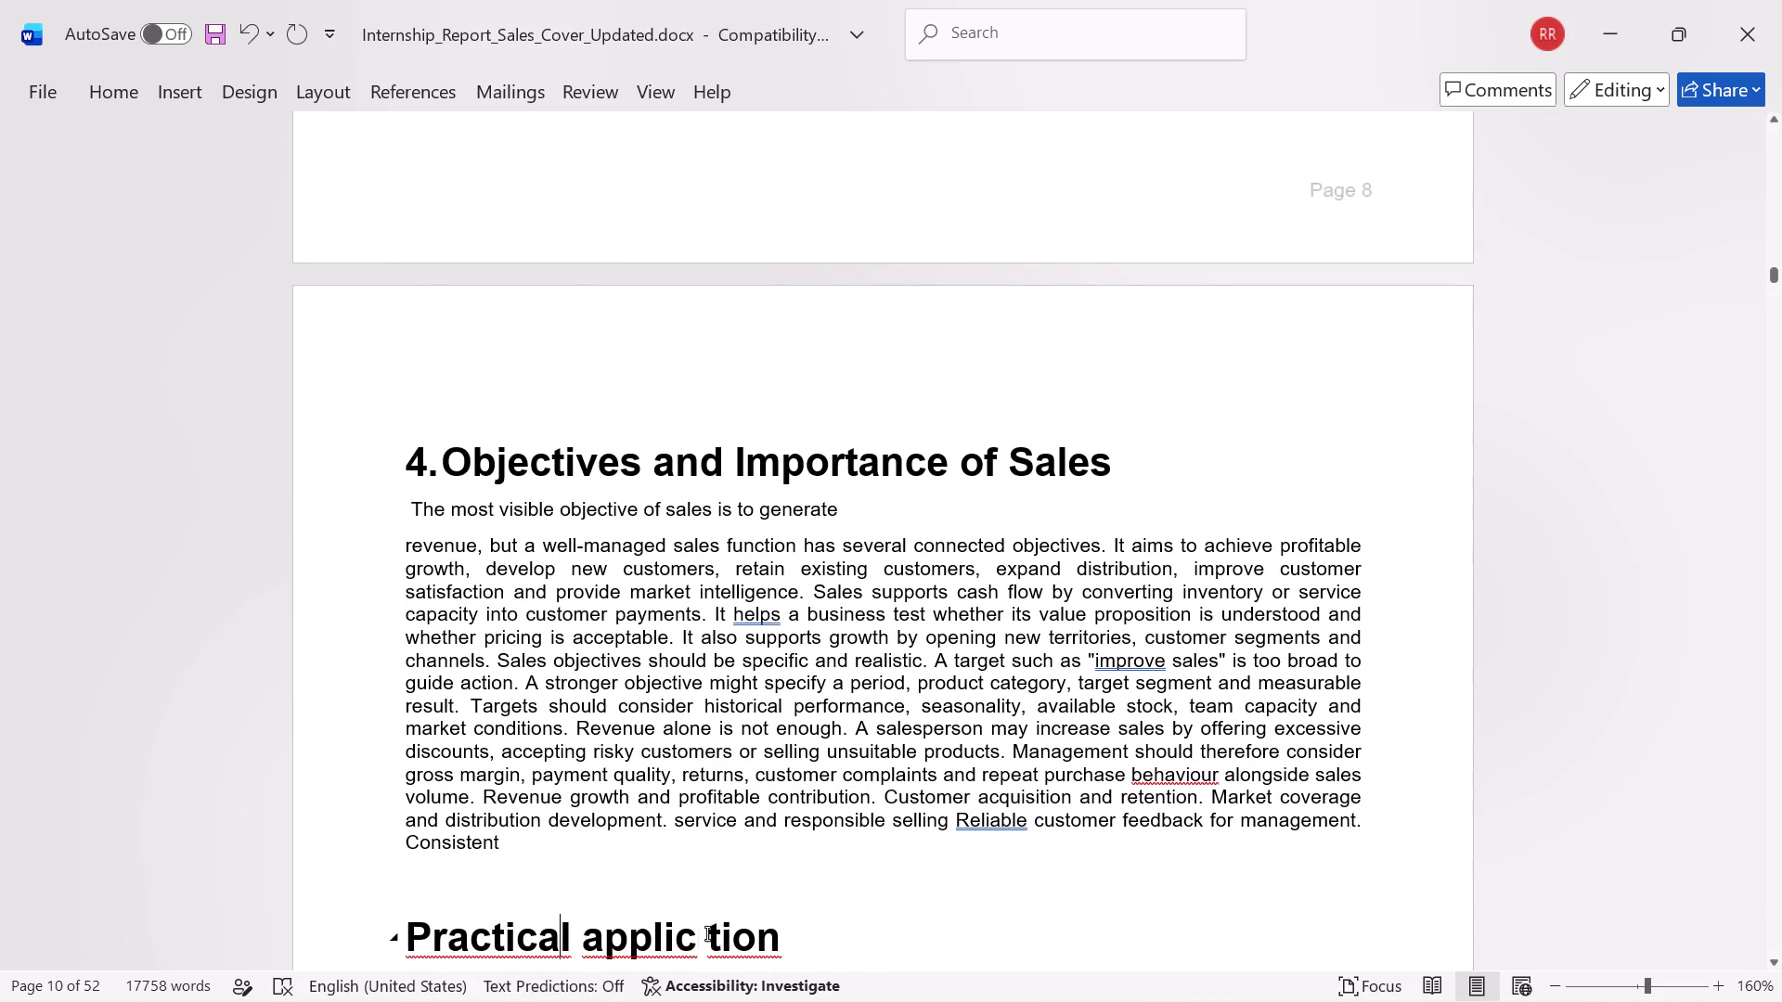
click(718, 931)
key(Left)
key(BackSpace)
key(a)
scroll(718, 931, down, 1)
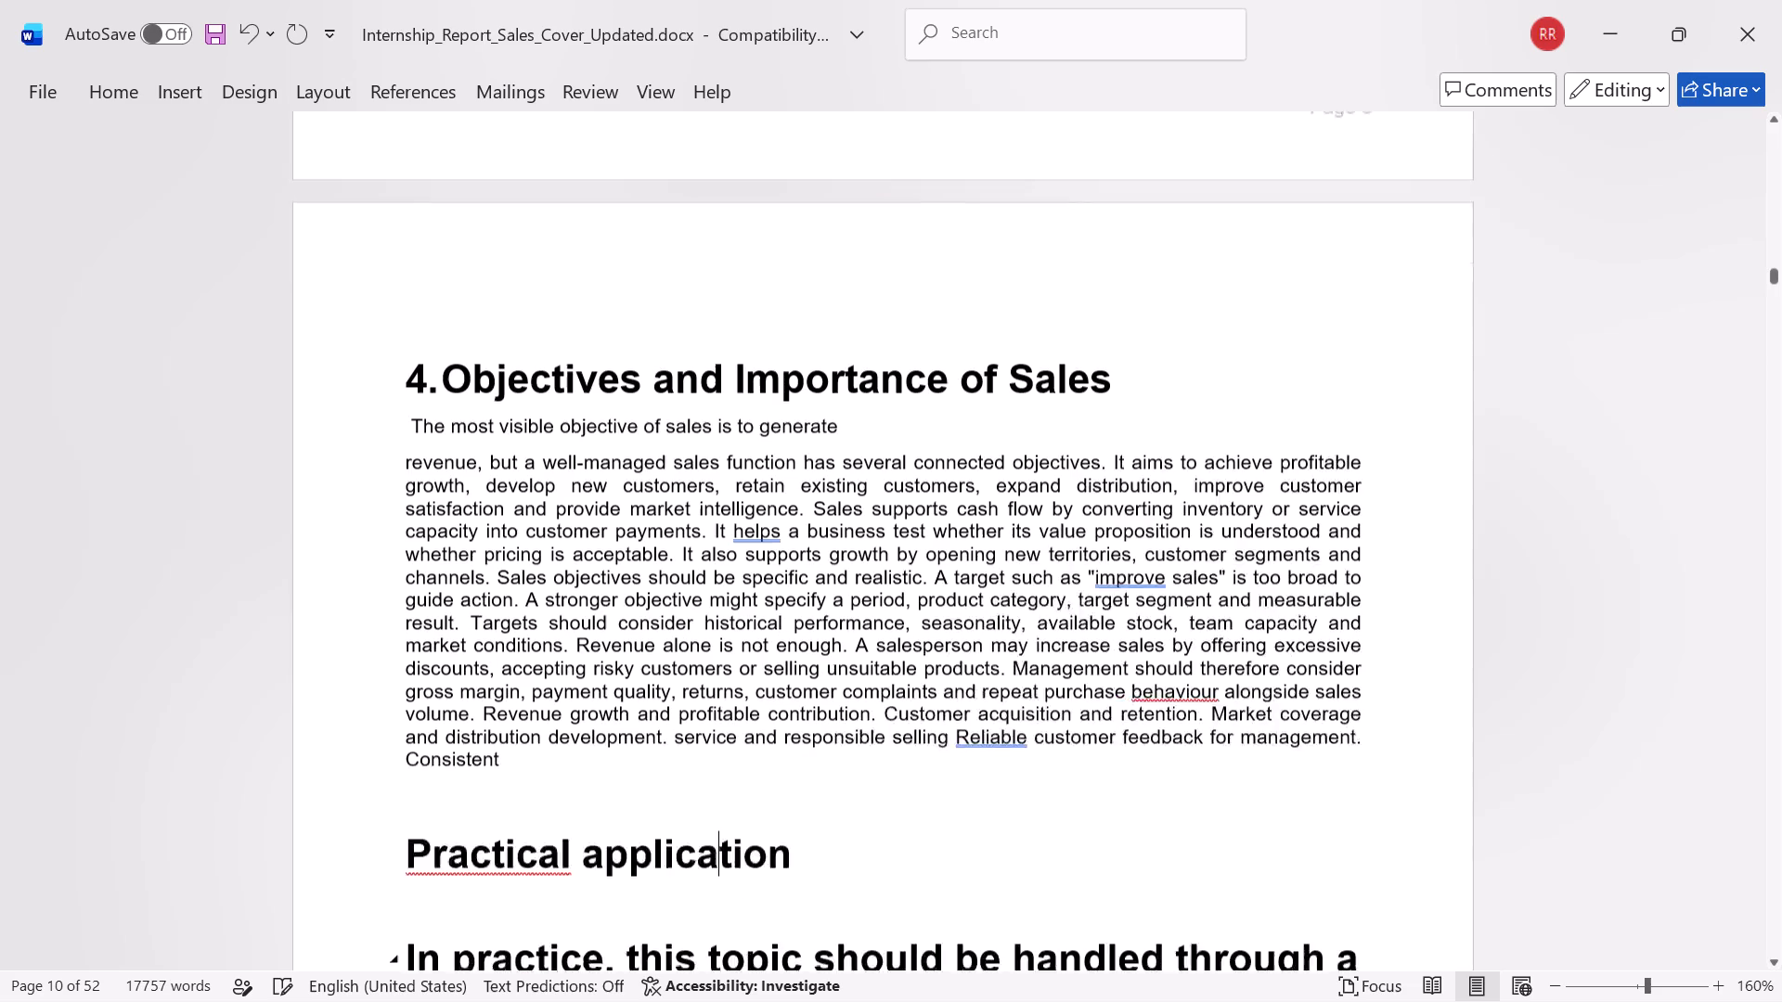
scroll(718, 931, down, 1)
click(501, 754)
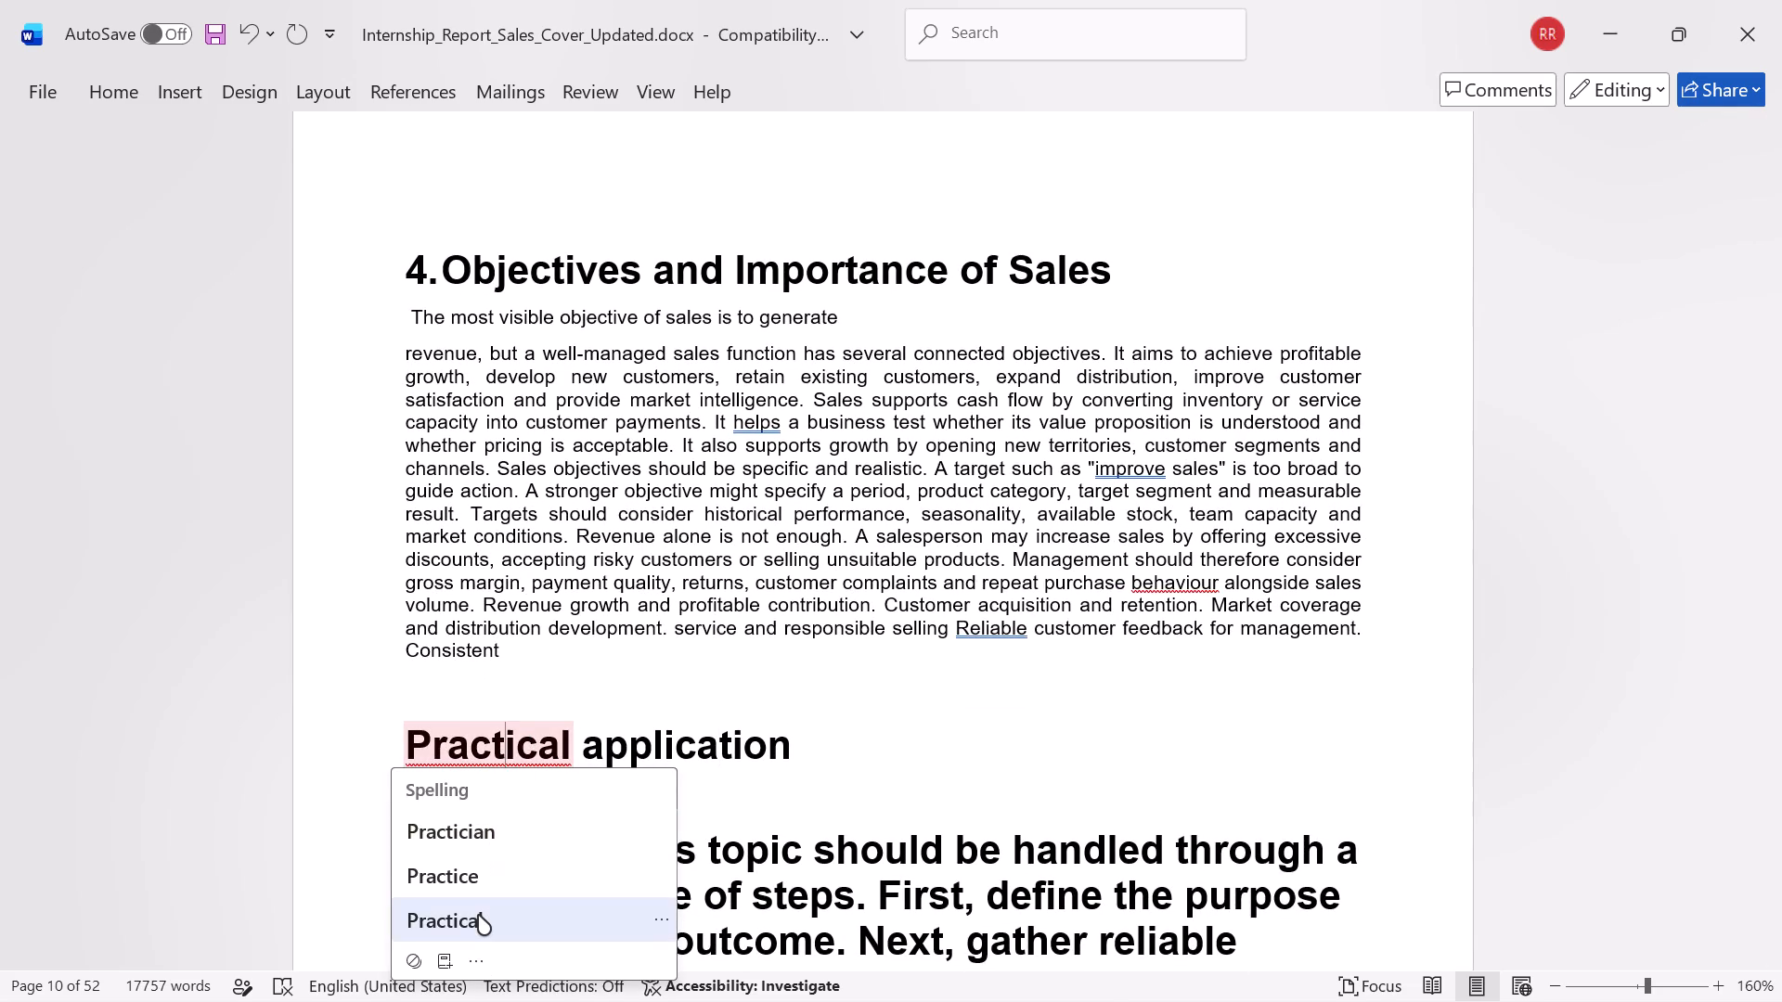
click(478, 915)
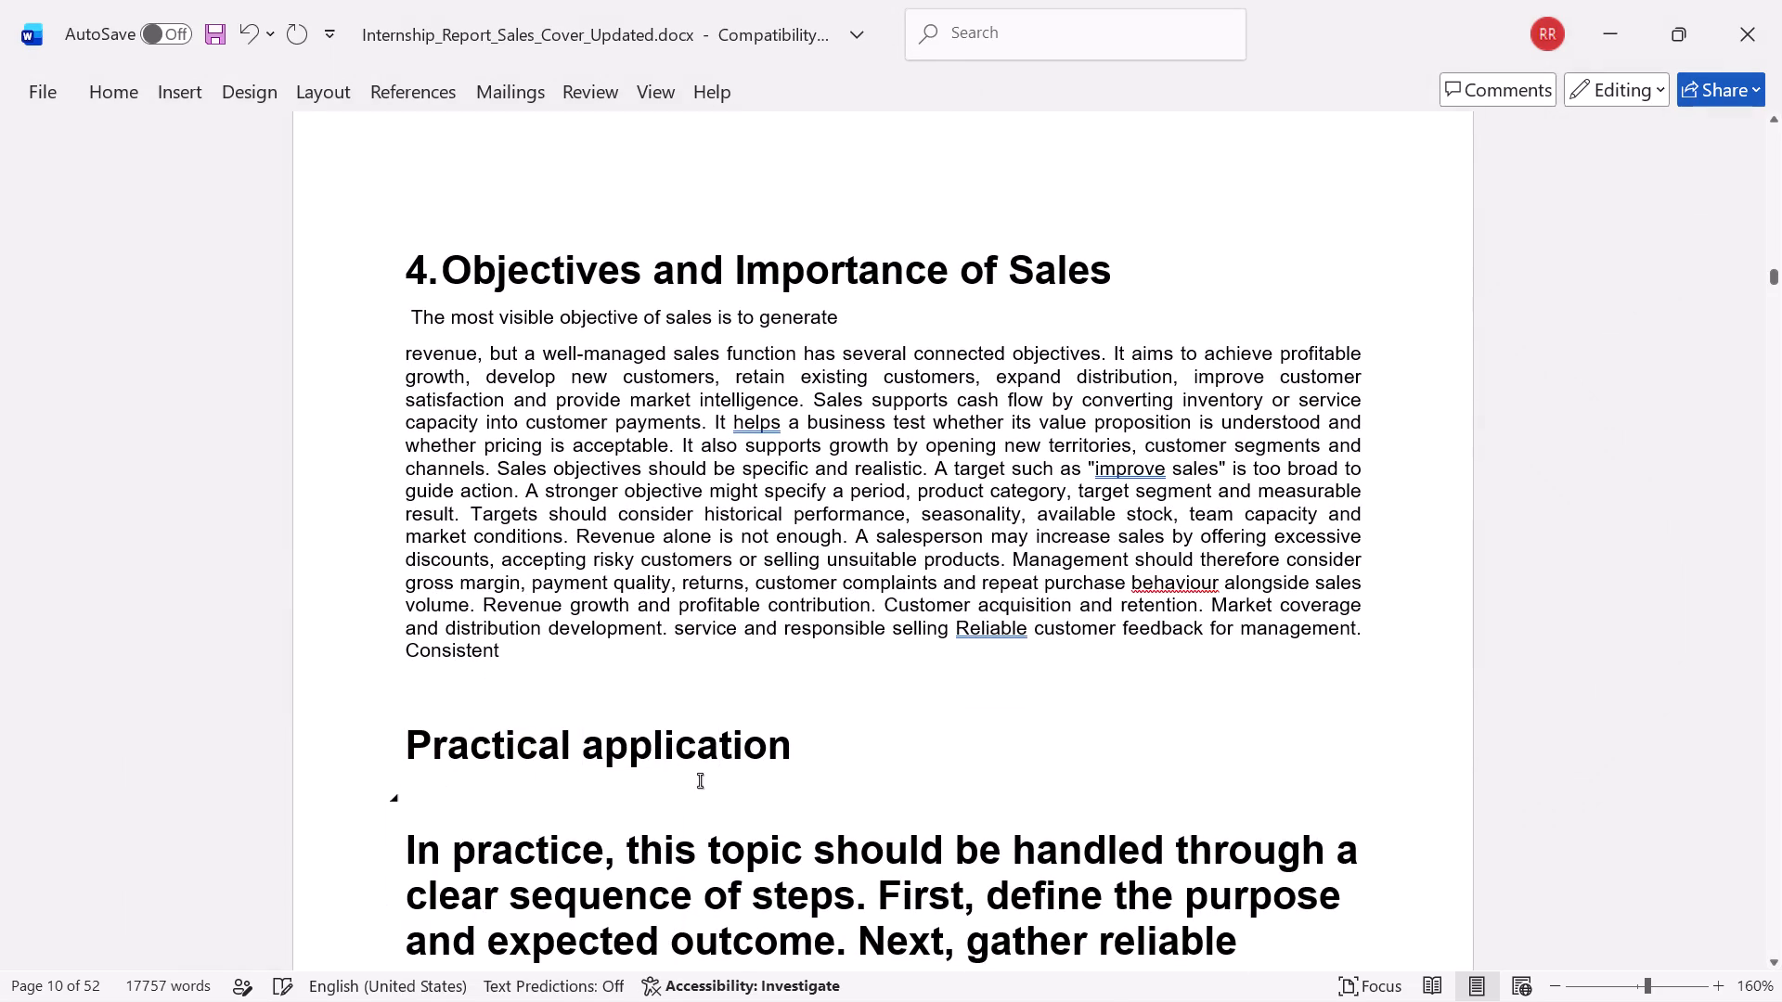
Remove the blank line between the "Practical application" heading and its paragraph.
scroll(701, 777, down, 1)
click(419, 537)
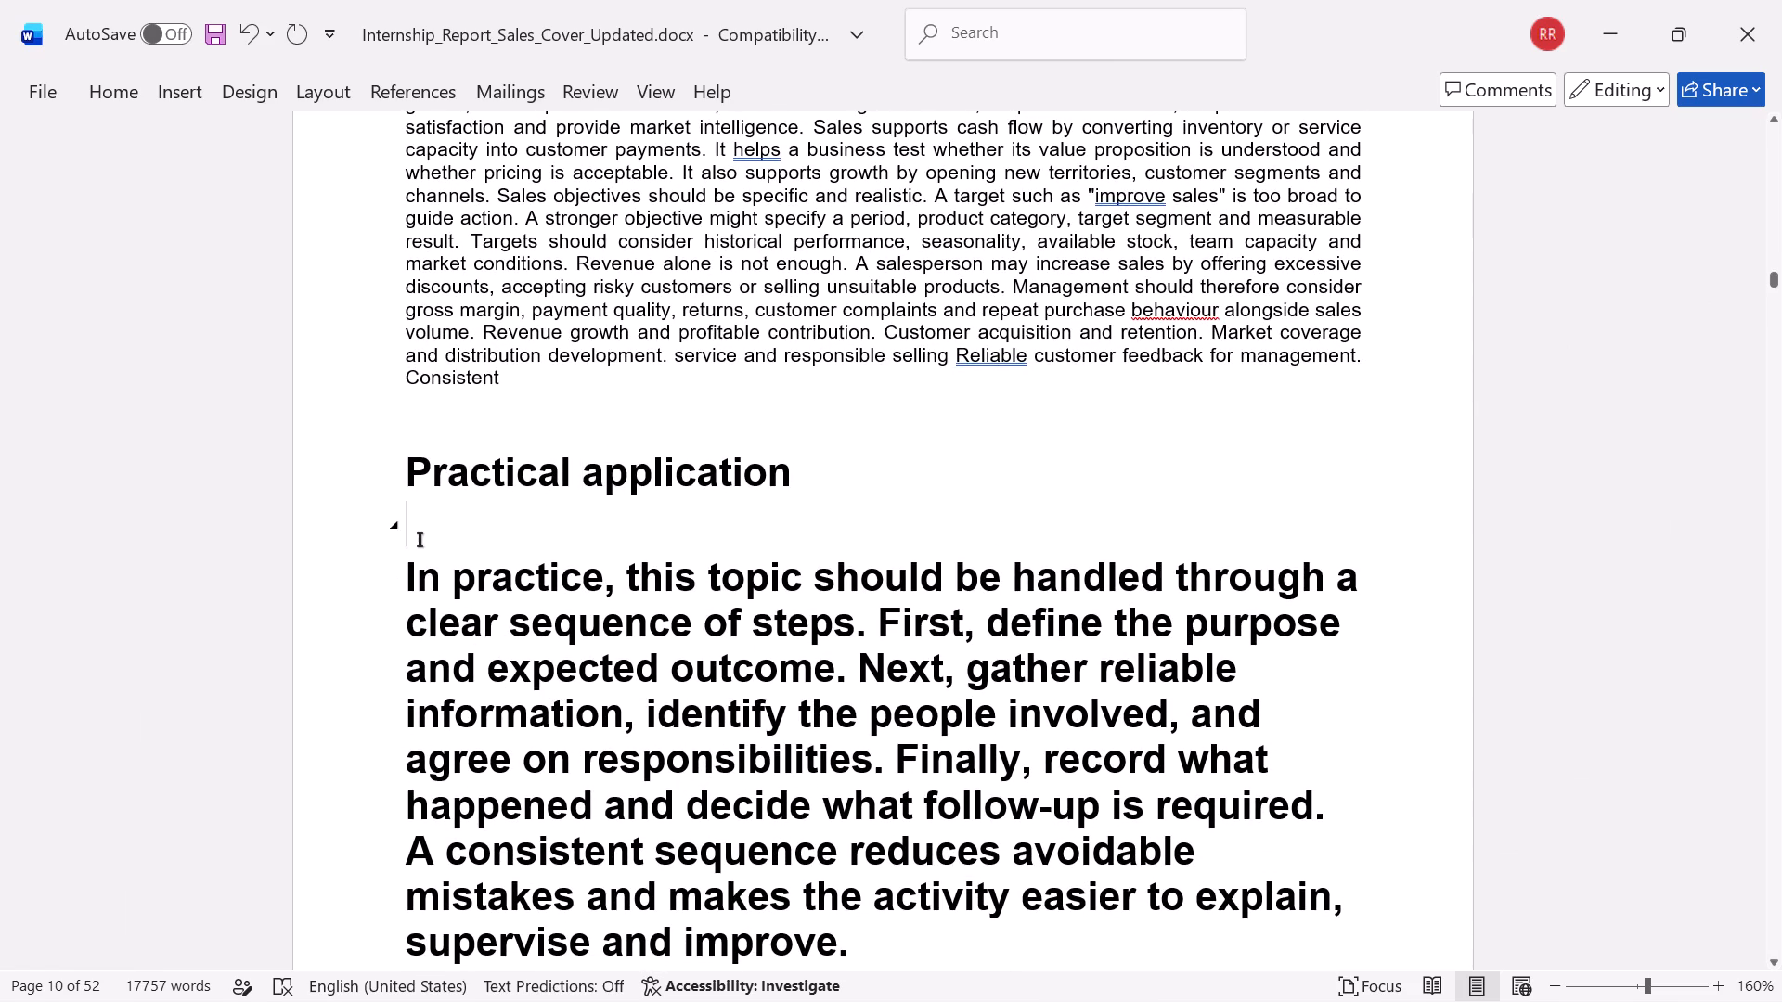
key(BackSpace)
key(BackSpace)
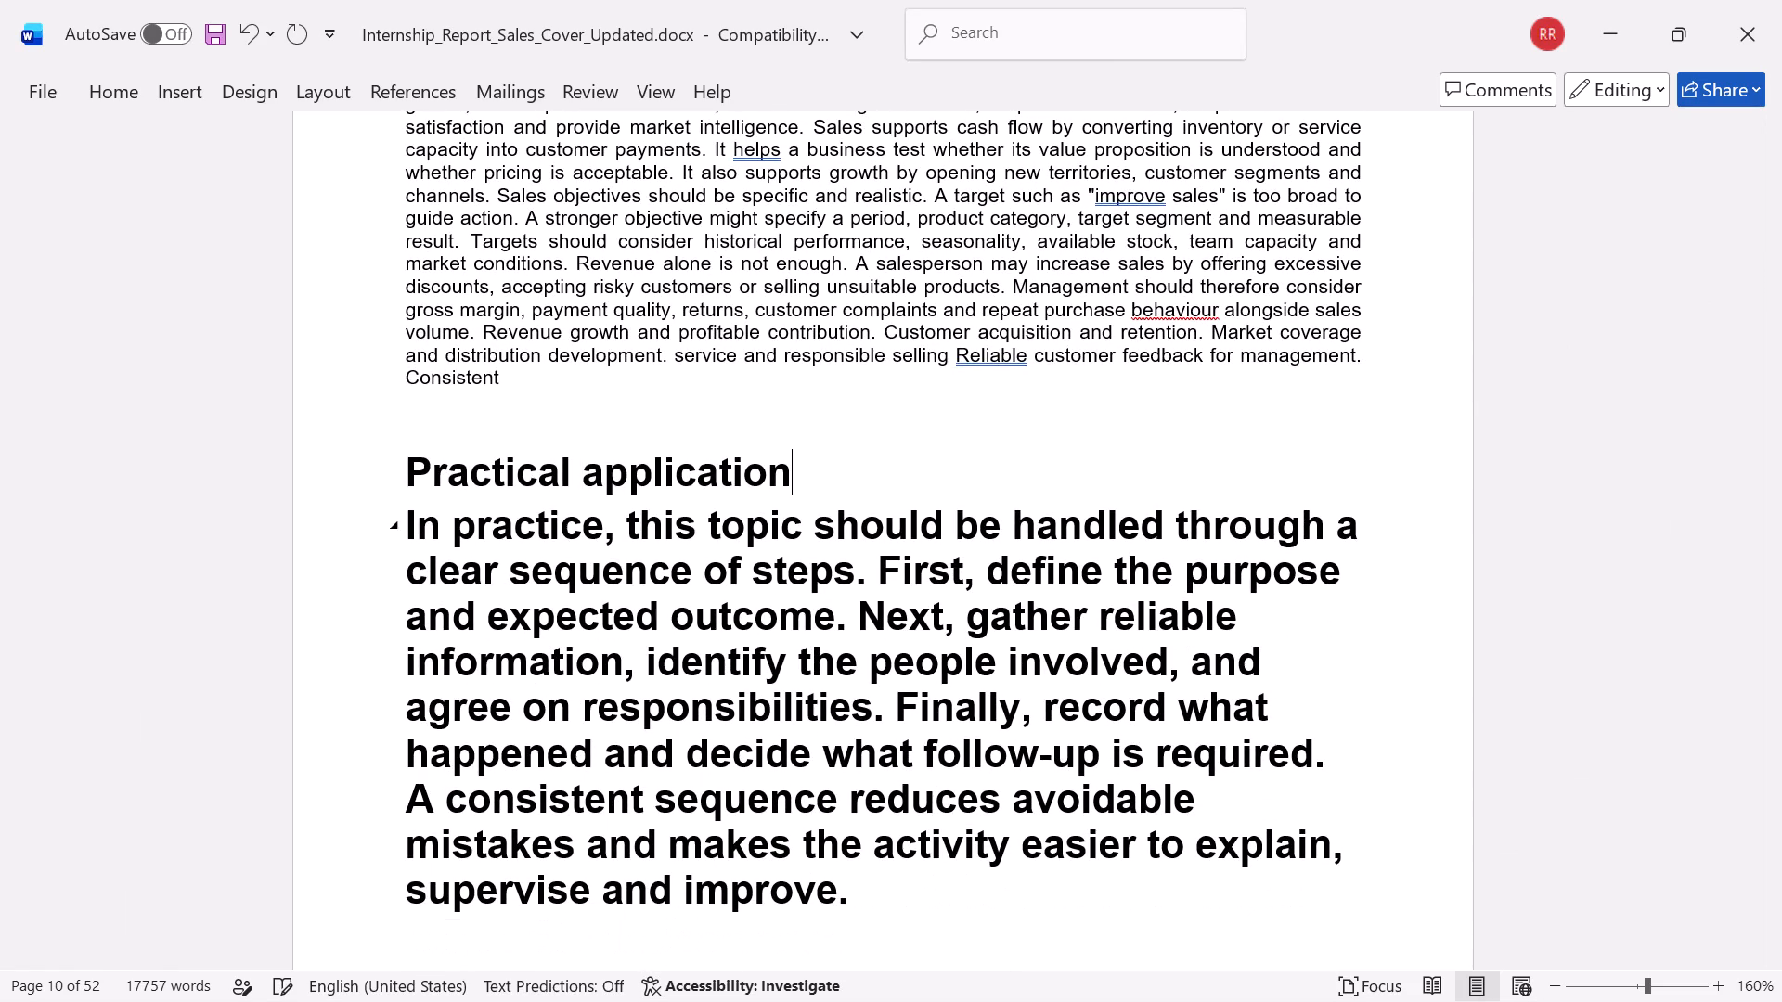
Apply the Body Text style to the "In practice, this topic should be handled" paragraph under "Practical application".
key(Down)
key(Left)
key(ctrl+Left)
key(ctrl+Left)
key(ctrl+Left)
key(ctrl+Left)
key(ctrl+Left)
key(shift+Down)
key(shift+Down)
key(shift+Down)
key(shift+Down)
key(shift+Down)
key(shift+Down)
key(shift+Down)
key(shift+Down)
key(shift+Down)
scroll(419, 537, down, 1)
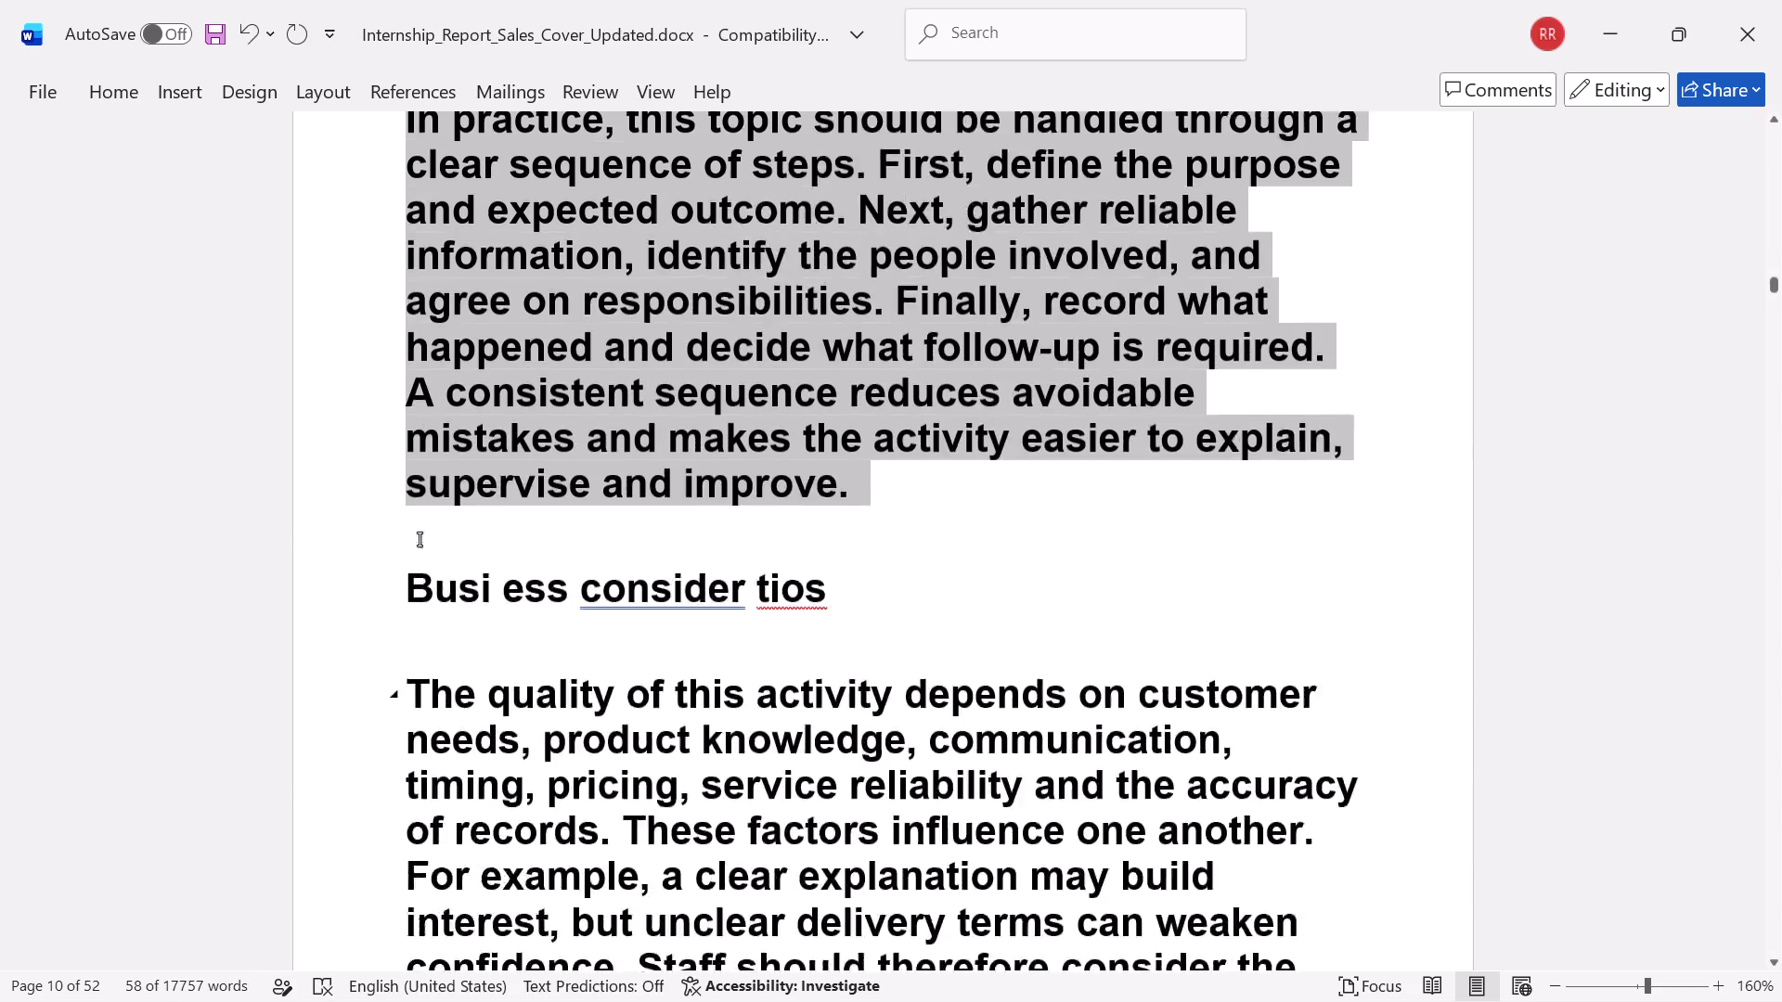
scroll(419, 537, down, 1)
click(128, 82)
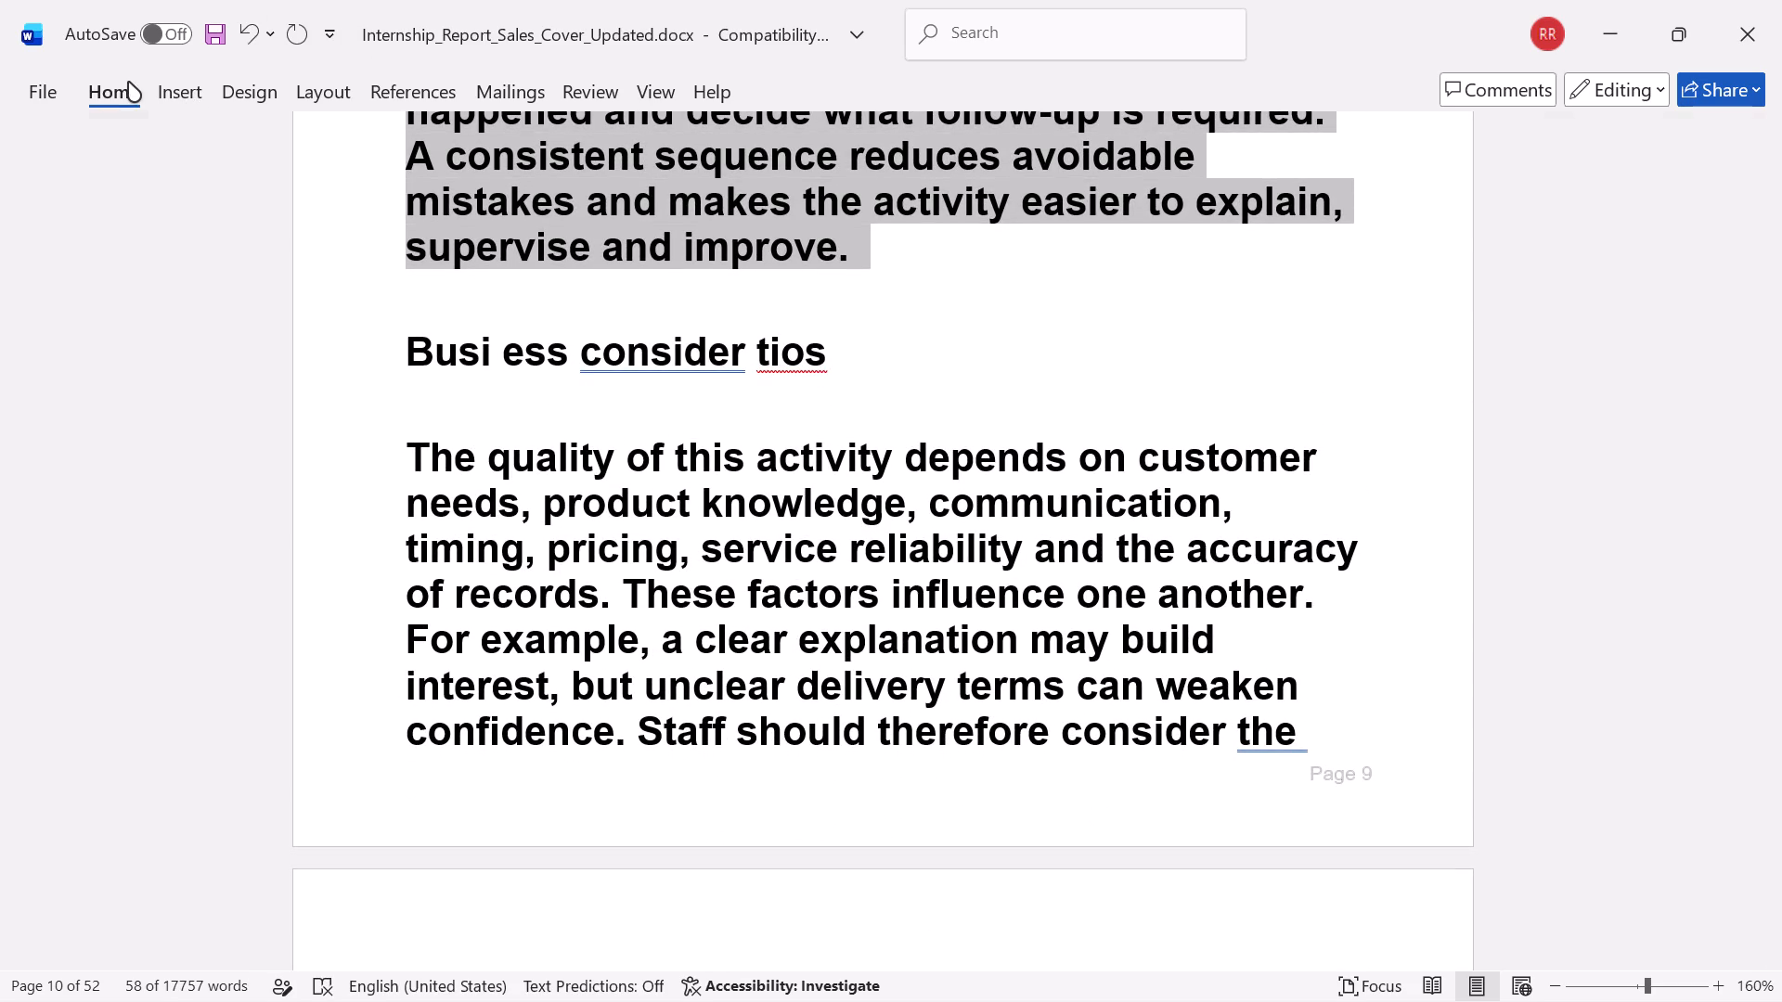
click(989, 142)
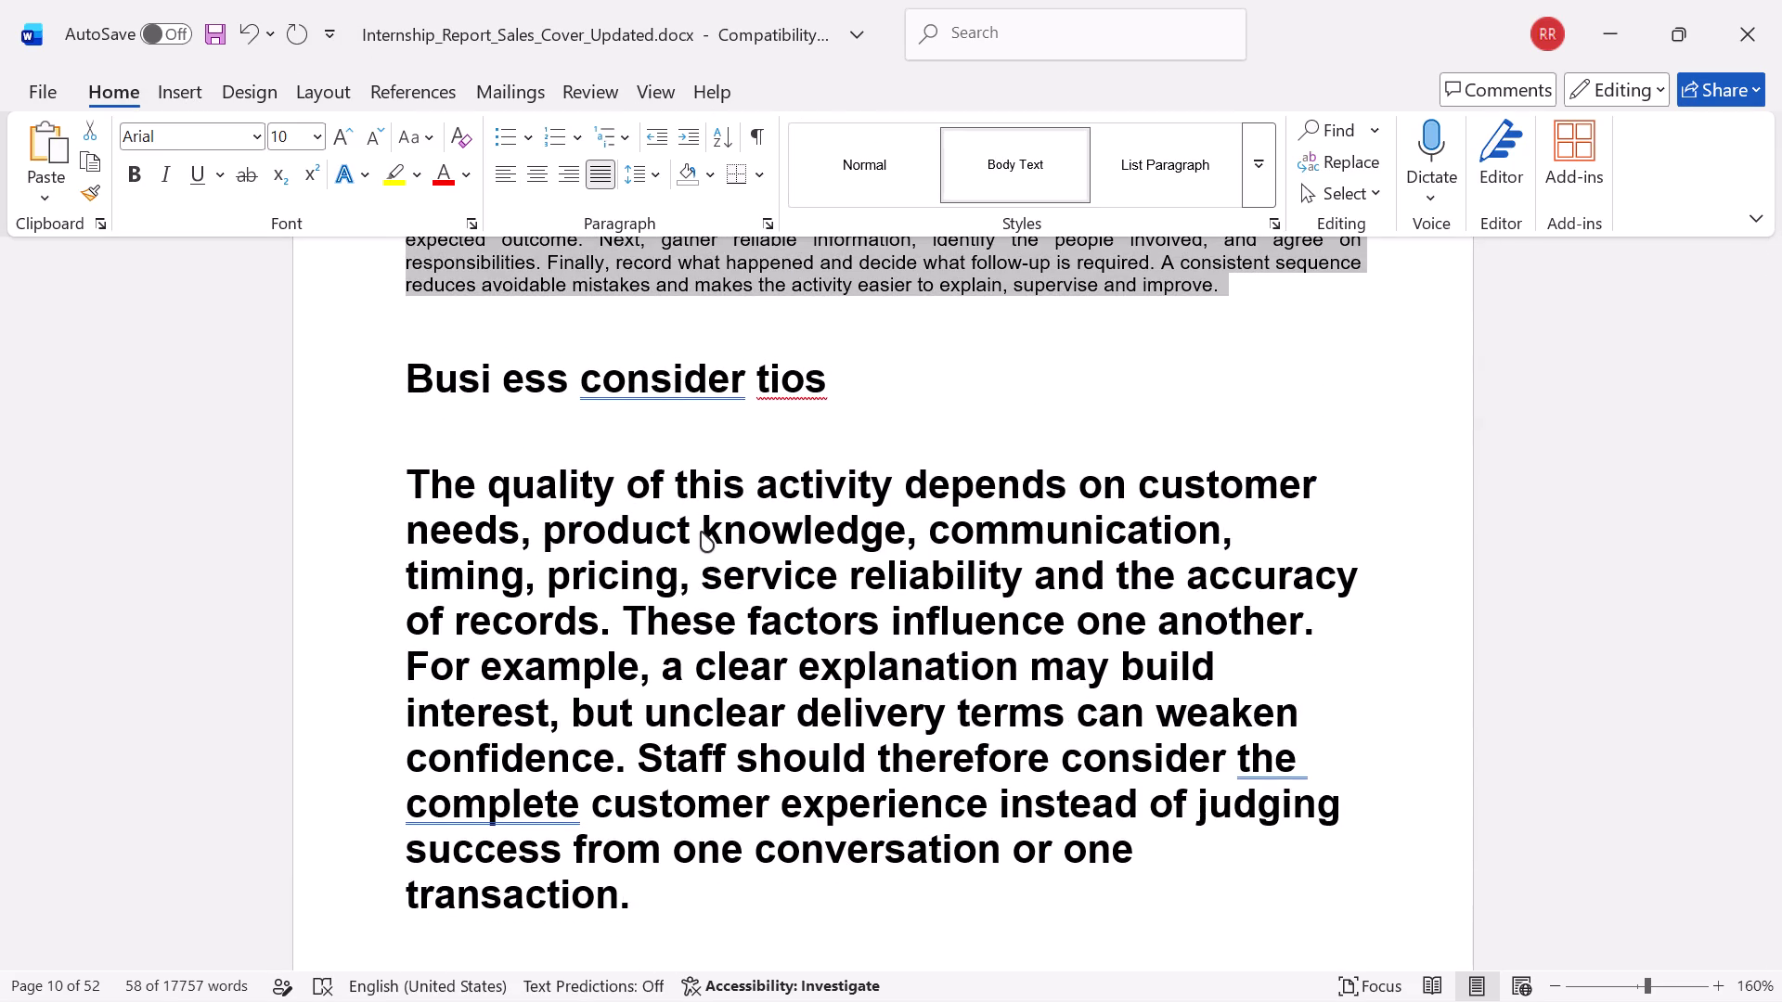
Correct the garbled heading after the "Practical application" paragraph to read "Business consideration".
click(510, 381)
click(510, 381)
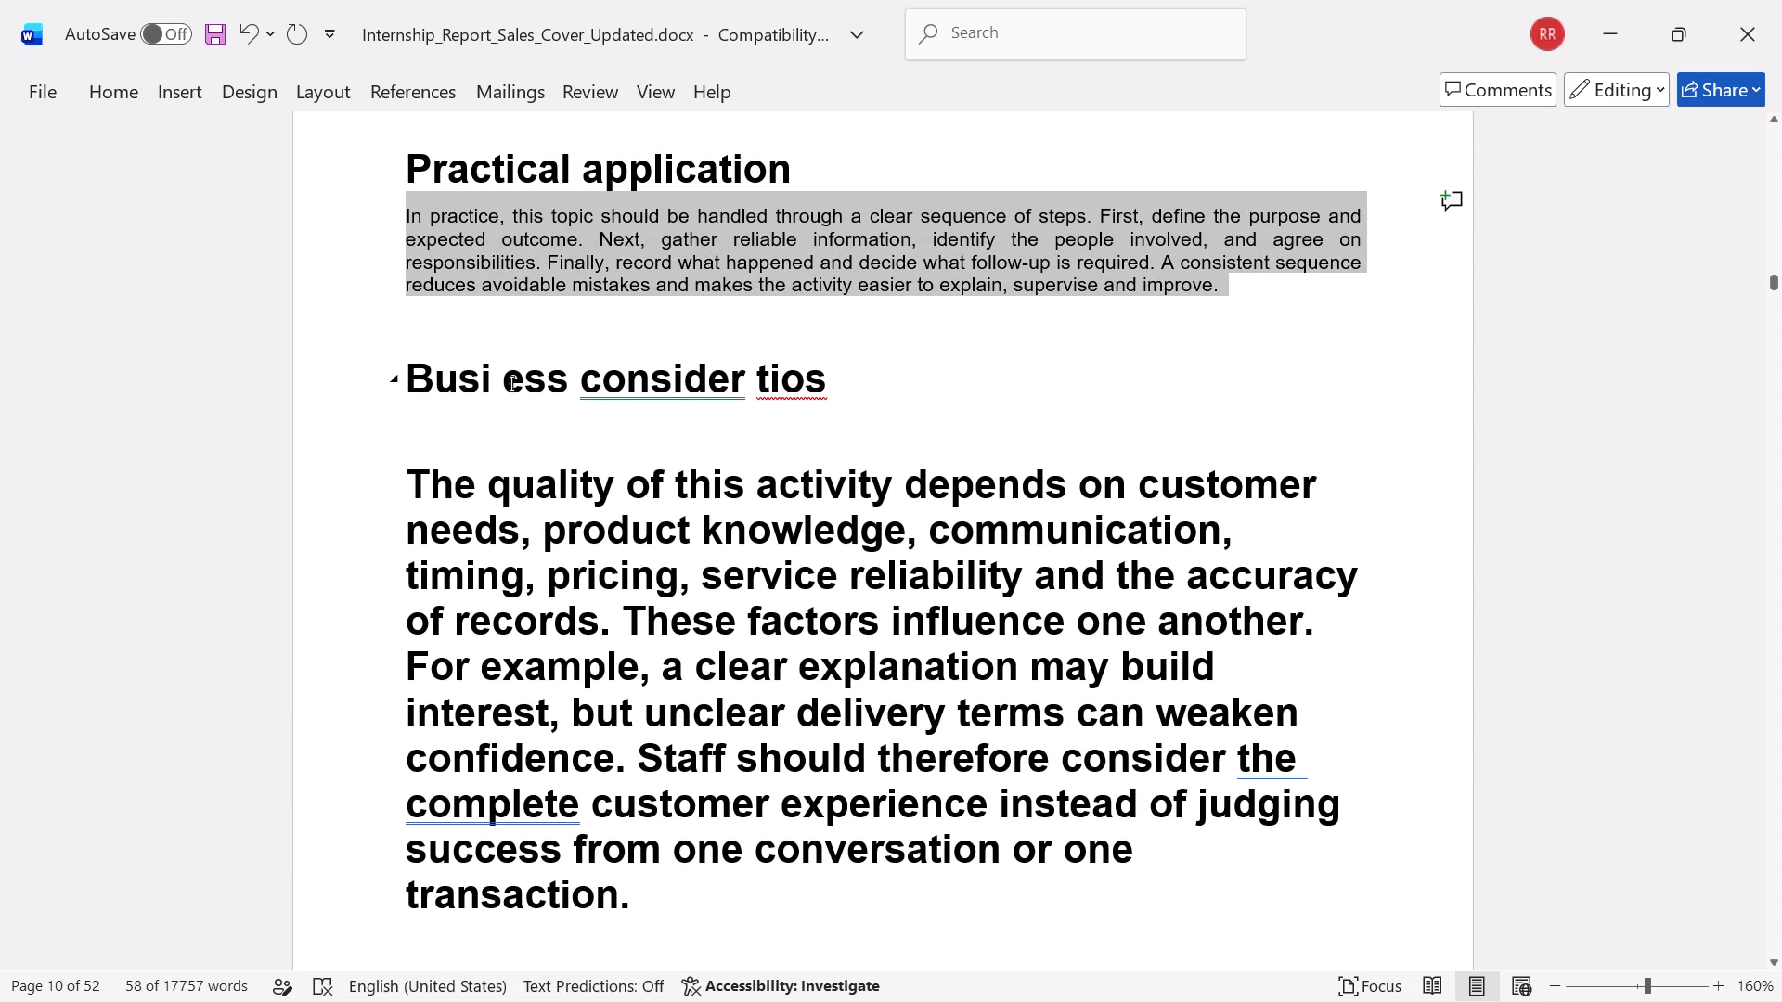
key(BackSpace)
key(n)
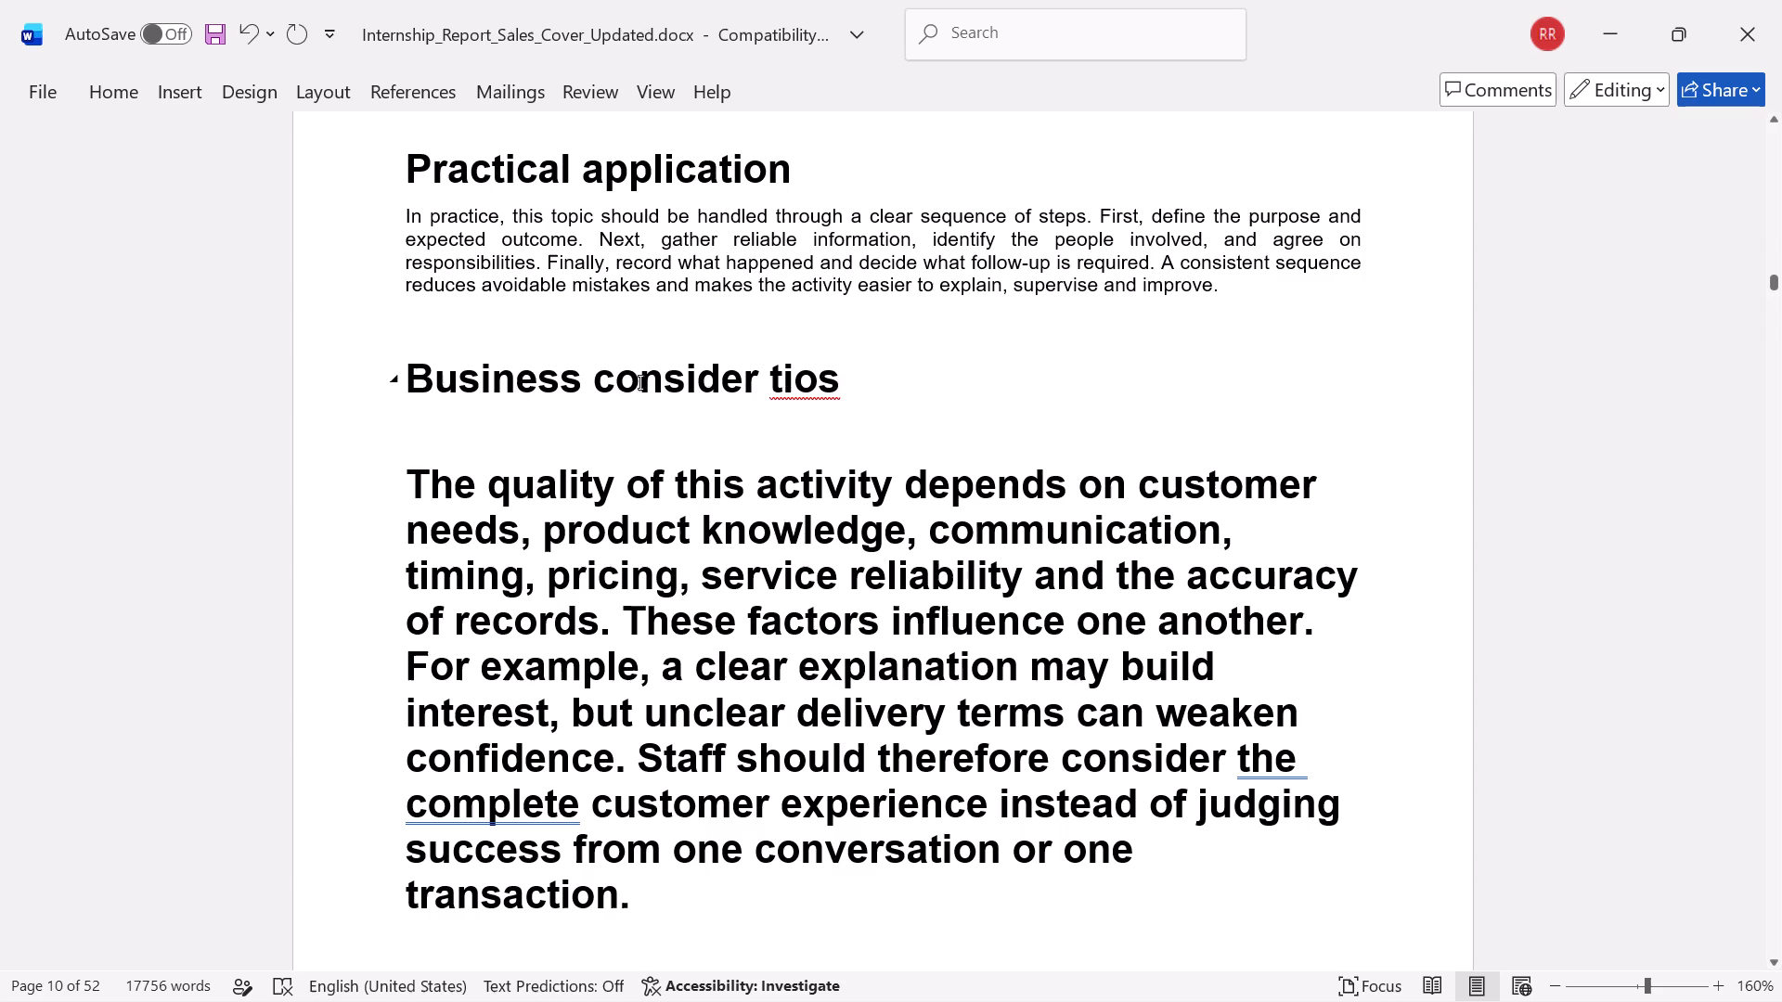
click(775, 390)
key(BackSpace)
key(a)
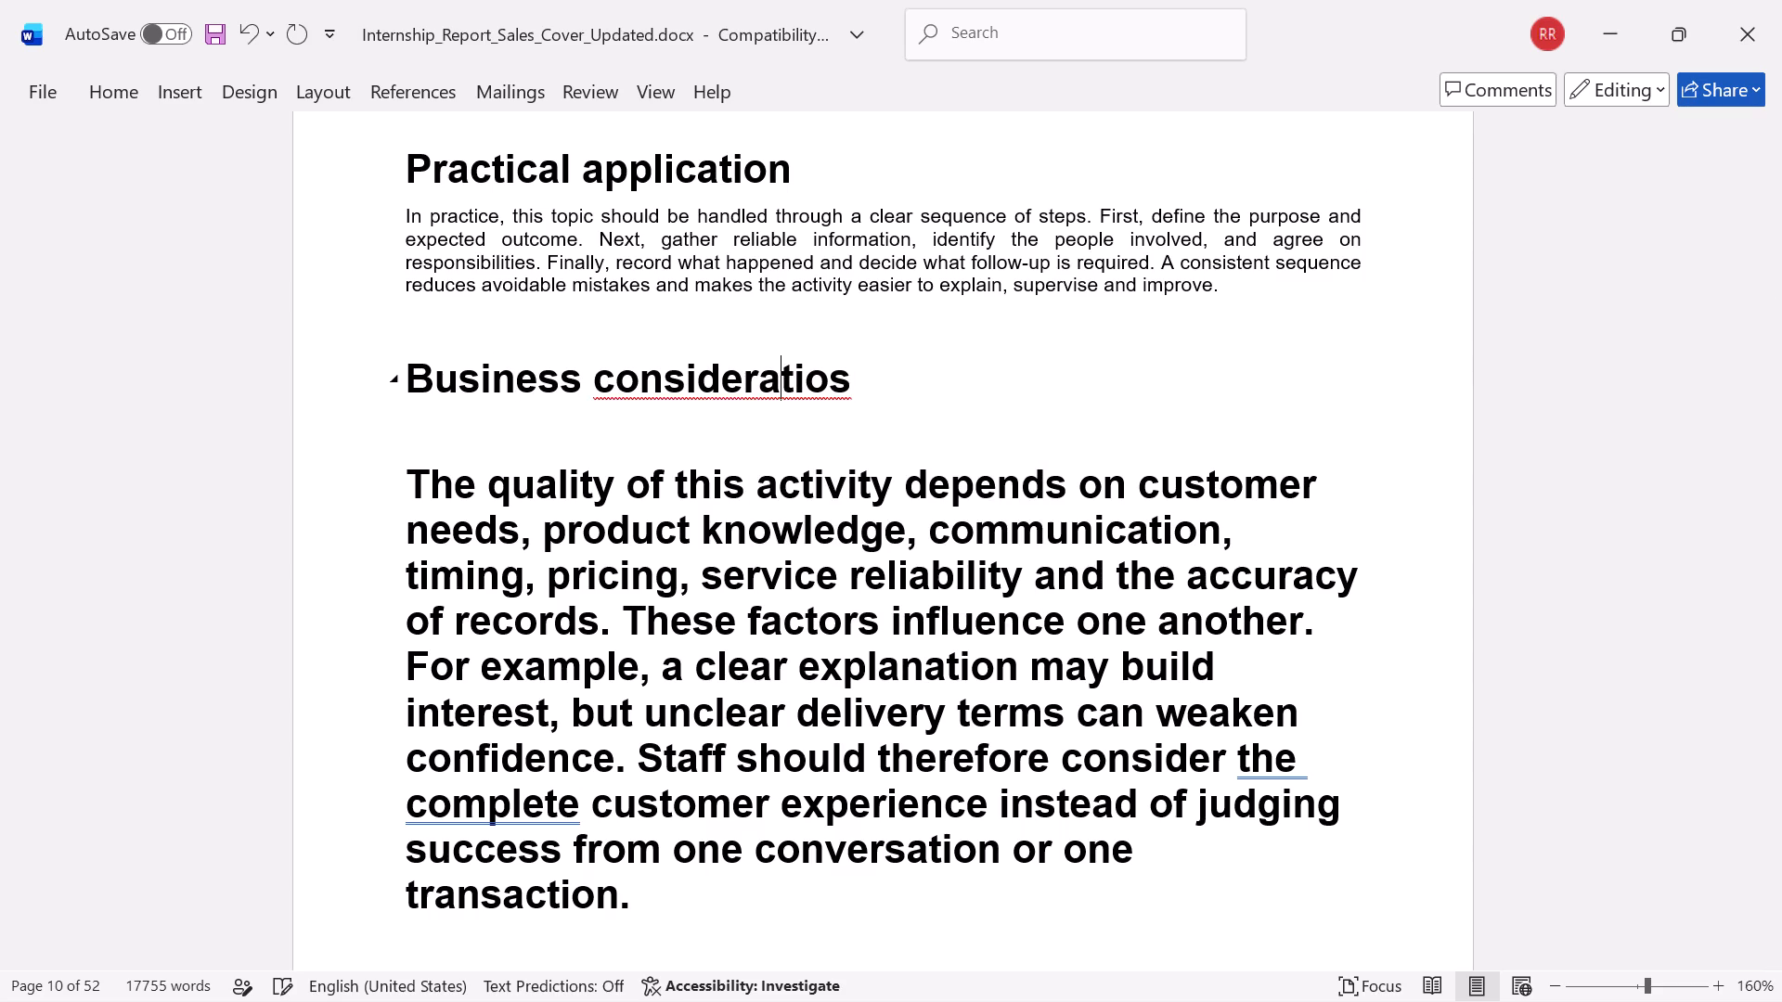
click(869, 384)
key(BackSpace)
key(n)
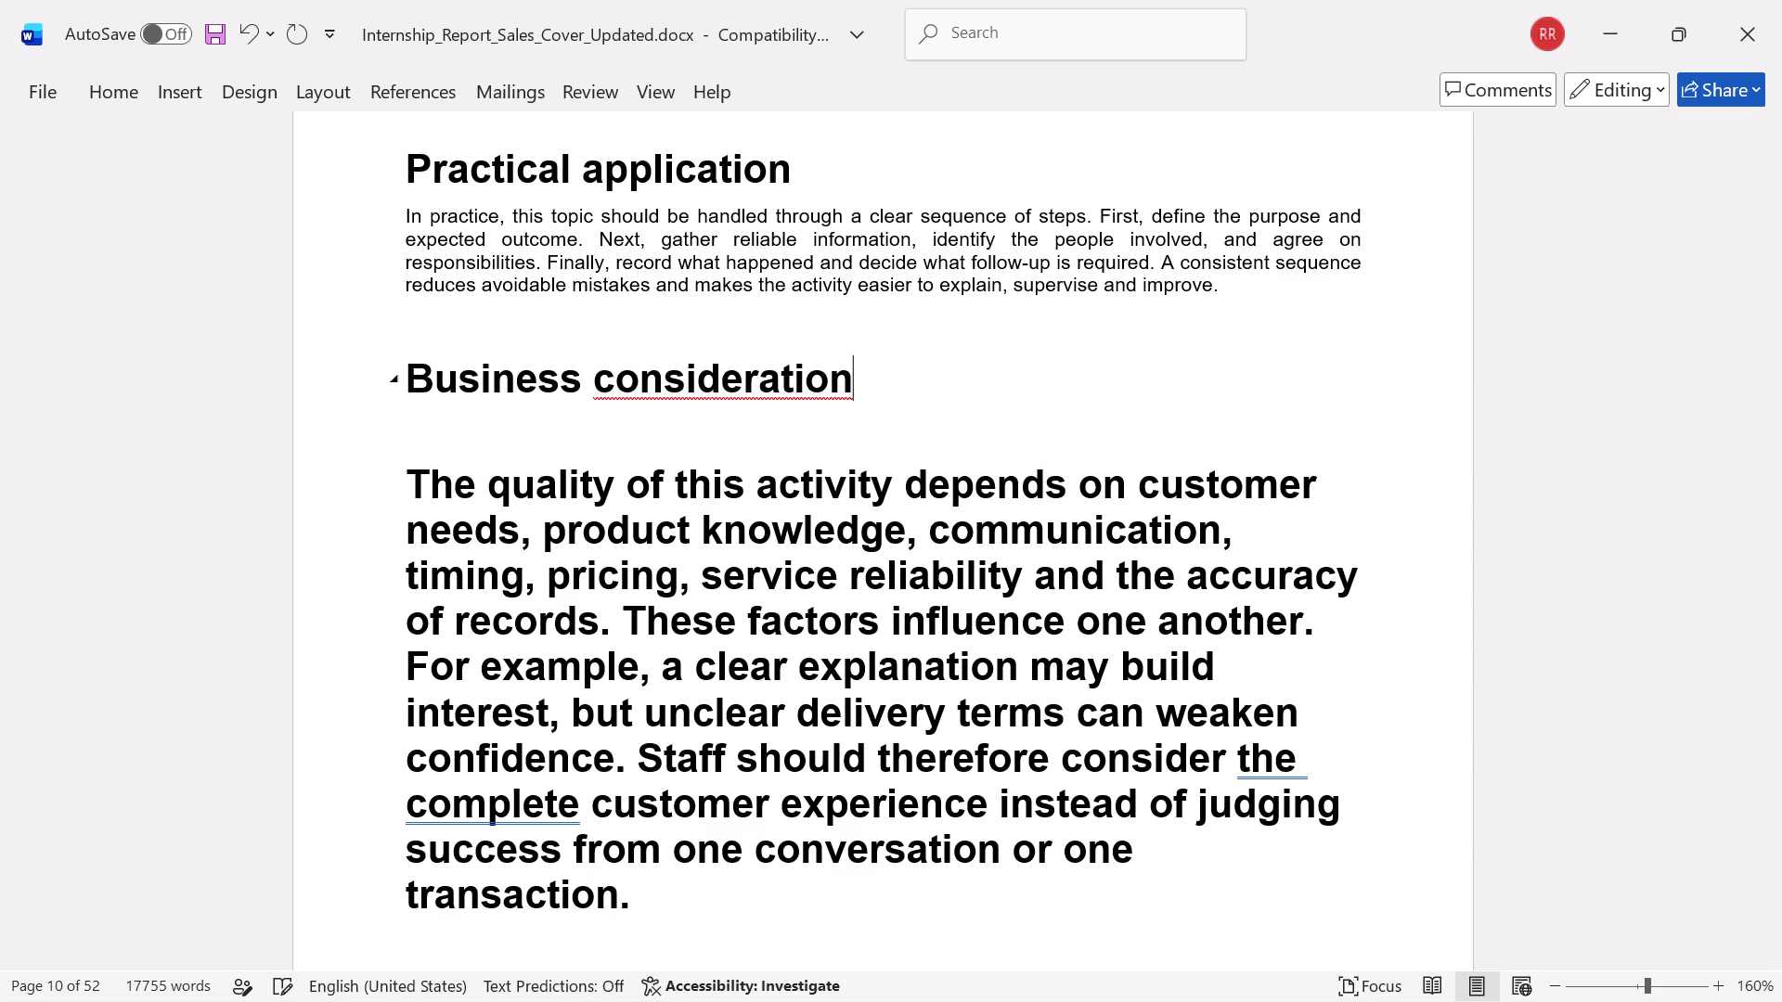
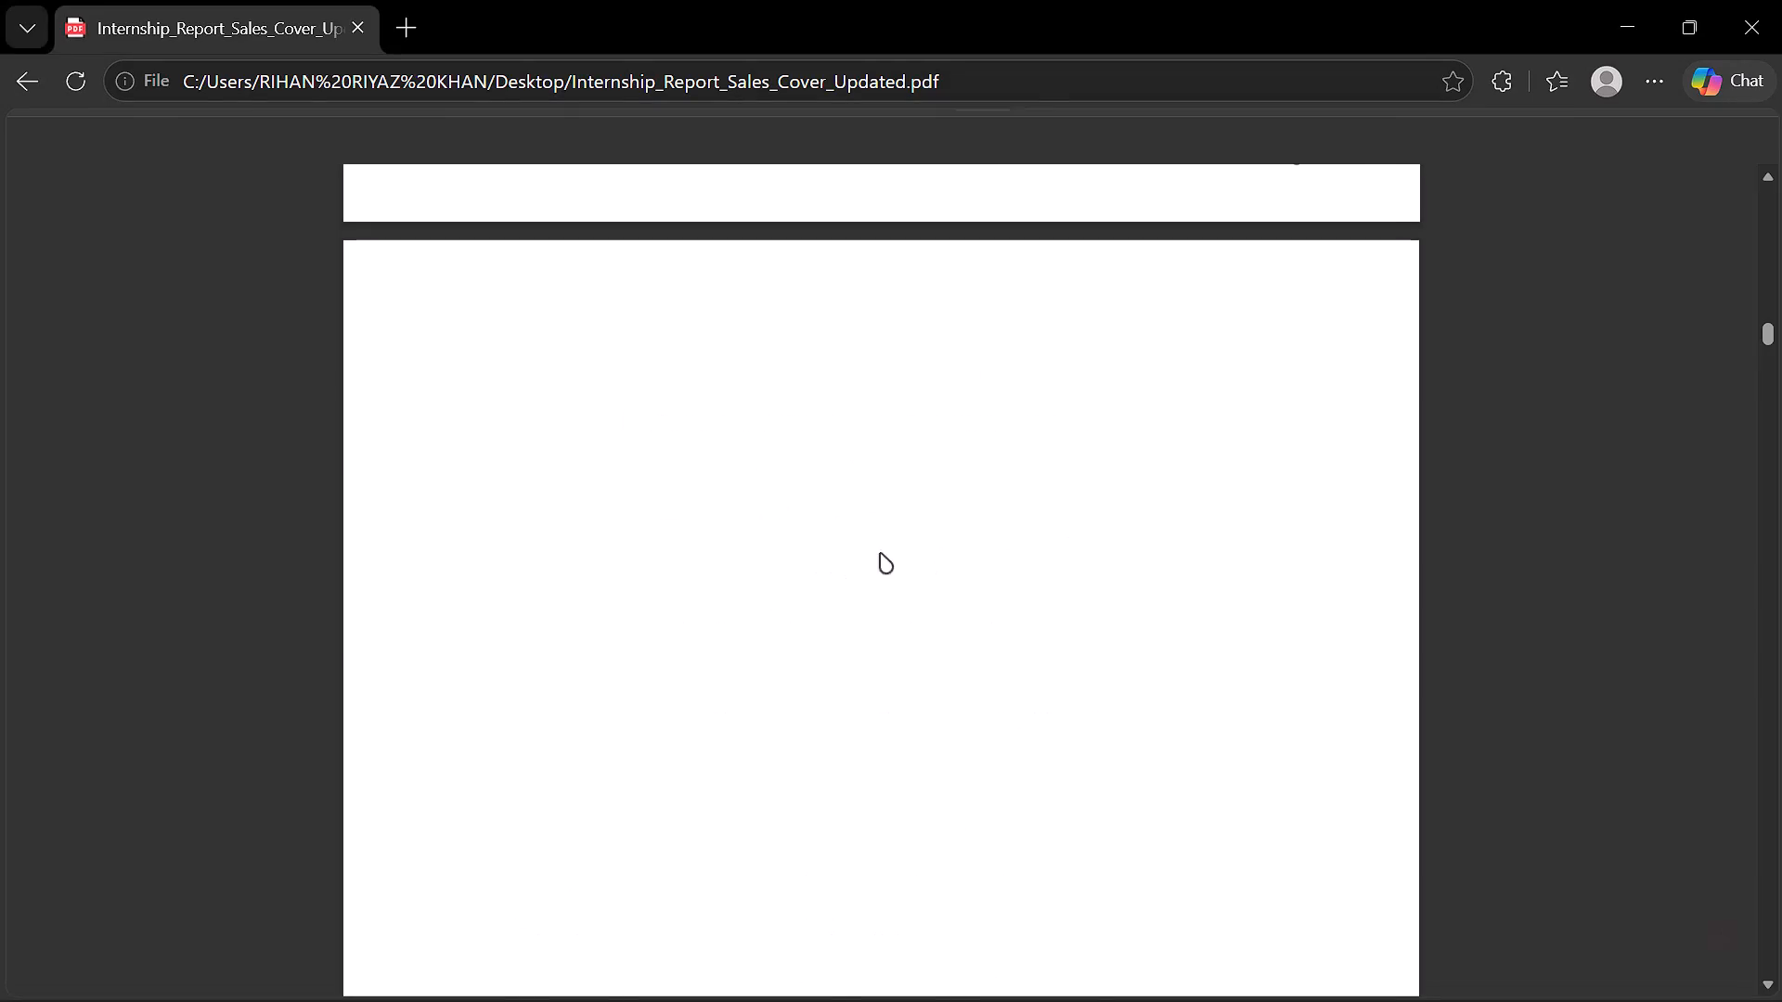
Check the heading in the PDF and complete the Word heading so it reads "Business considerations".
key(alt+Tab)
key(alt+Tab)
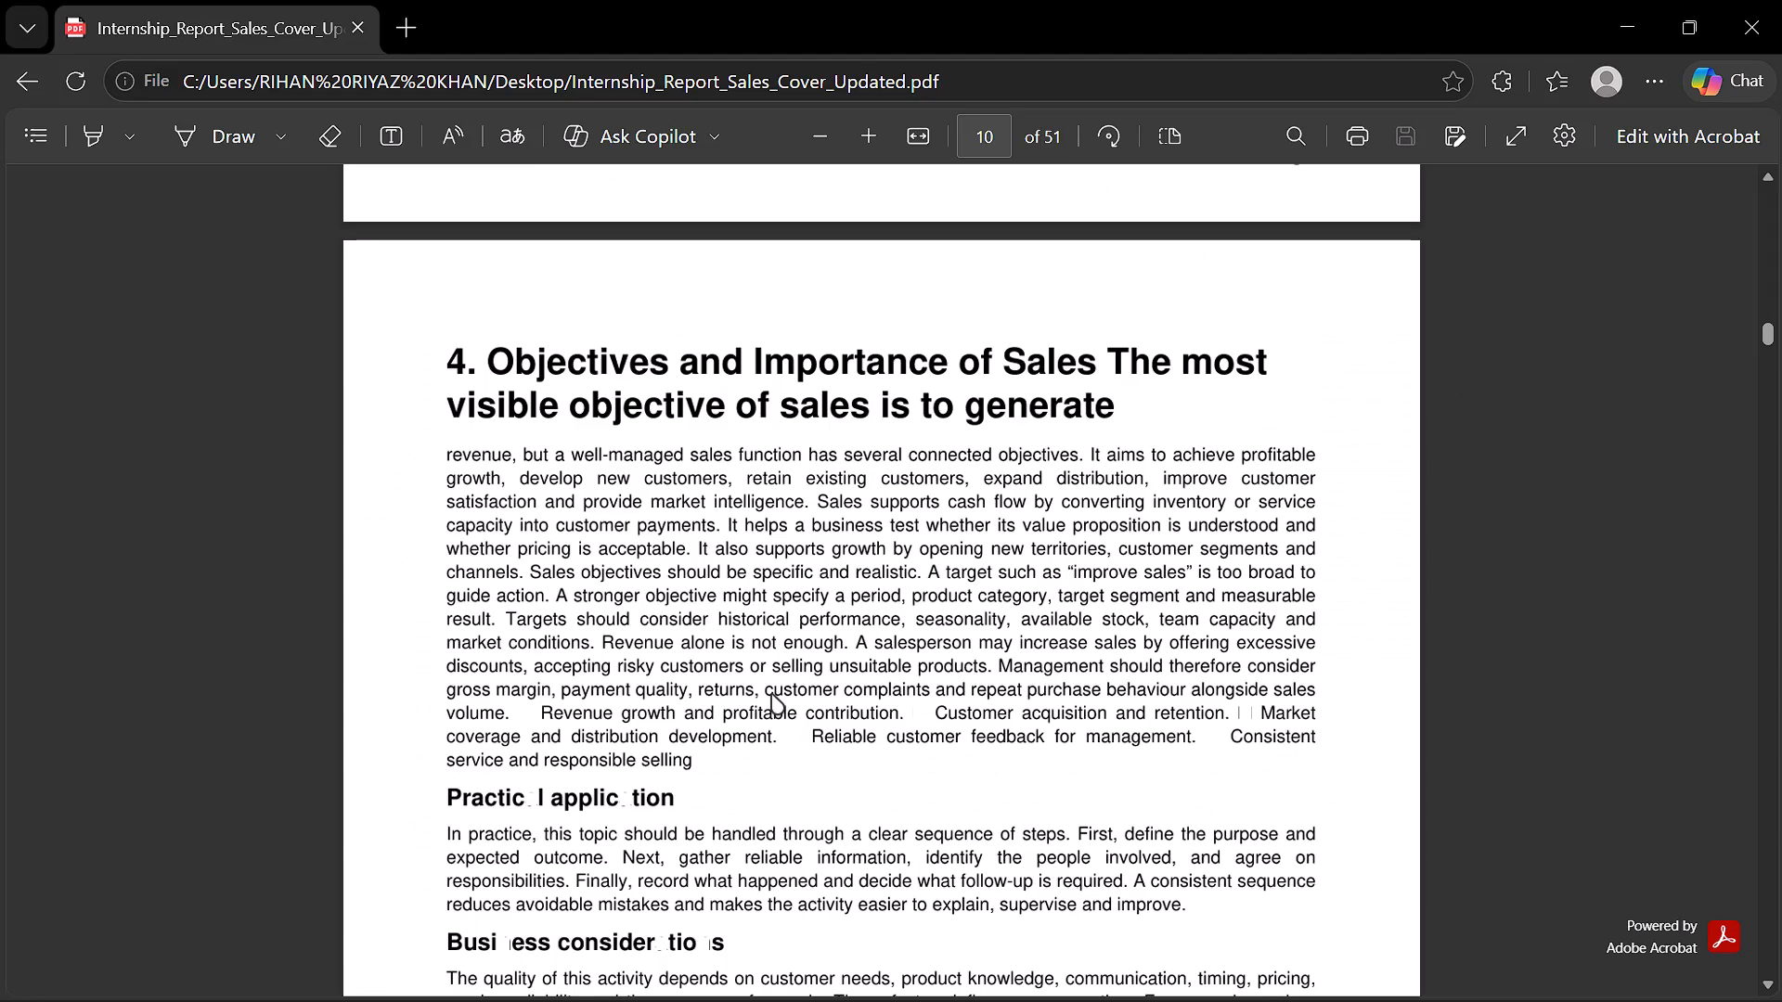
scroll(771, 694, down, 1)
key(alt+Tab)
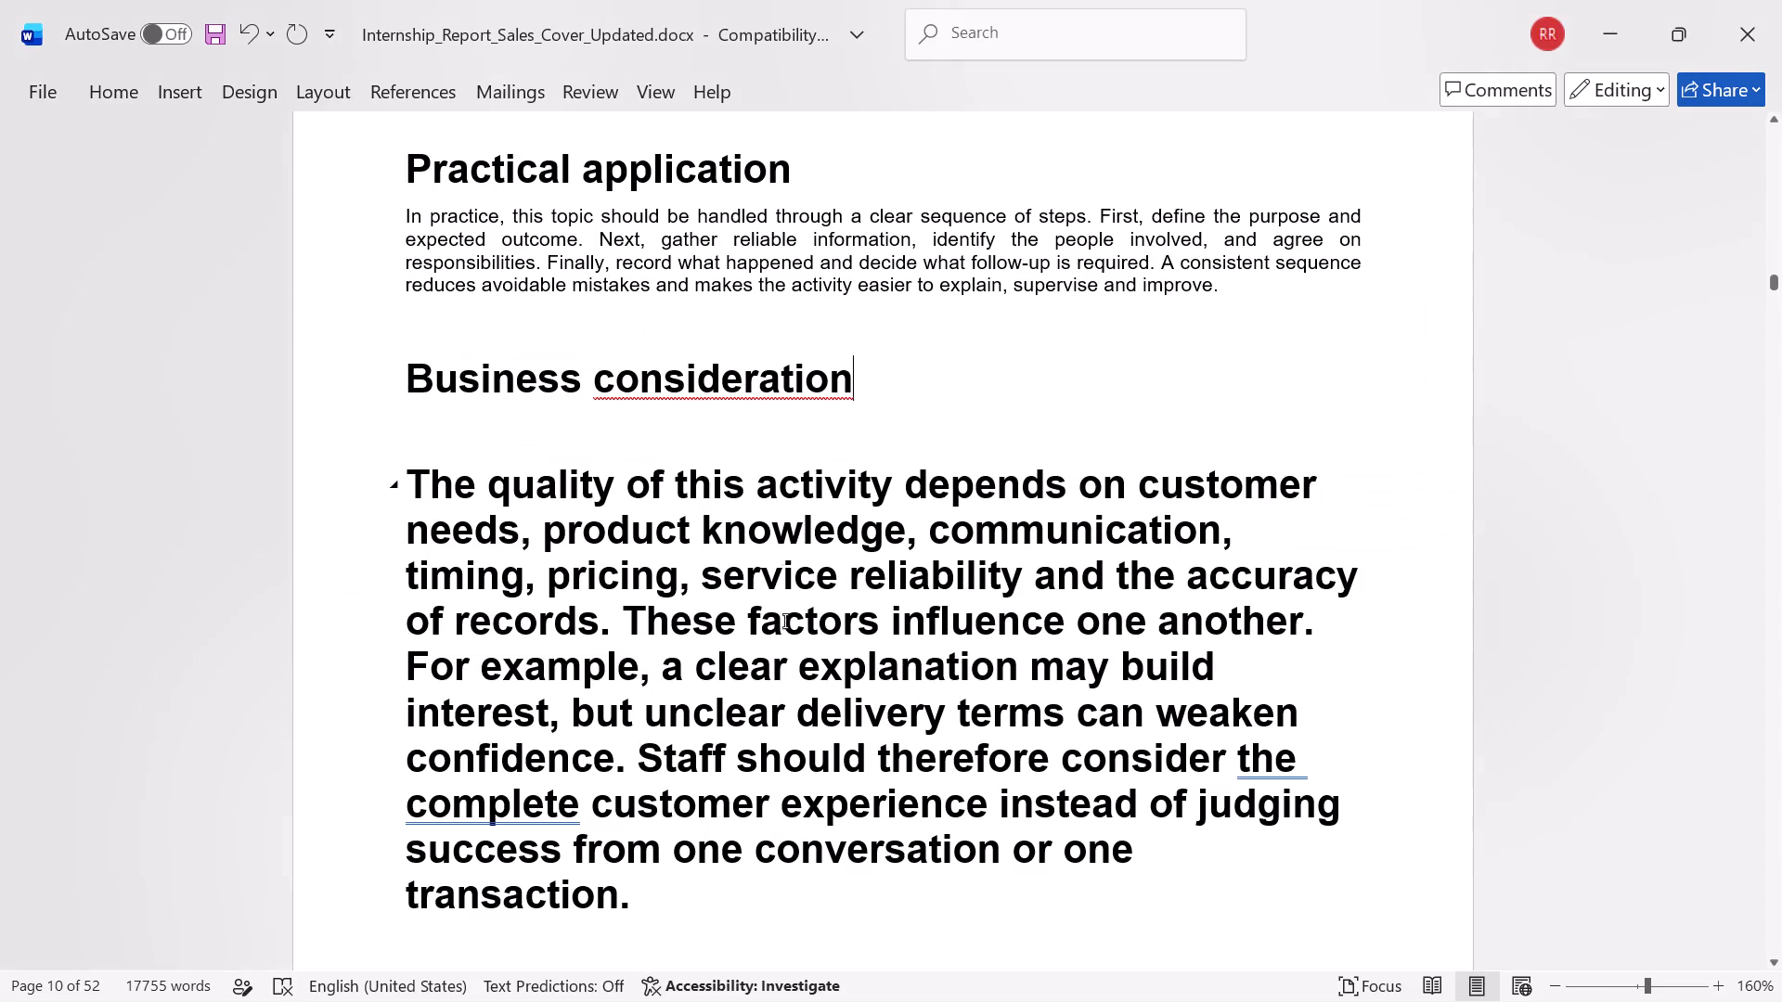
key(s)
Apply the Body Text style to the "The quality of this activity" paragraph under "Business considerations" in section 4.
scroll(845, 392, down, 1)
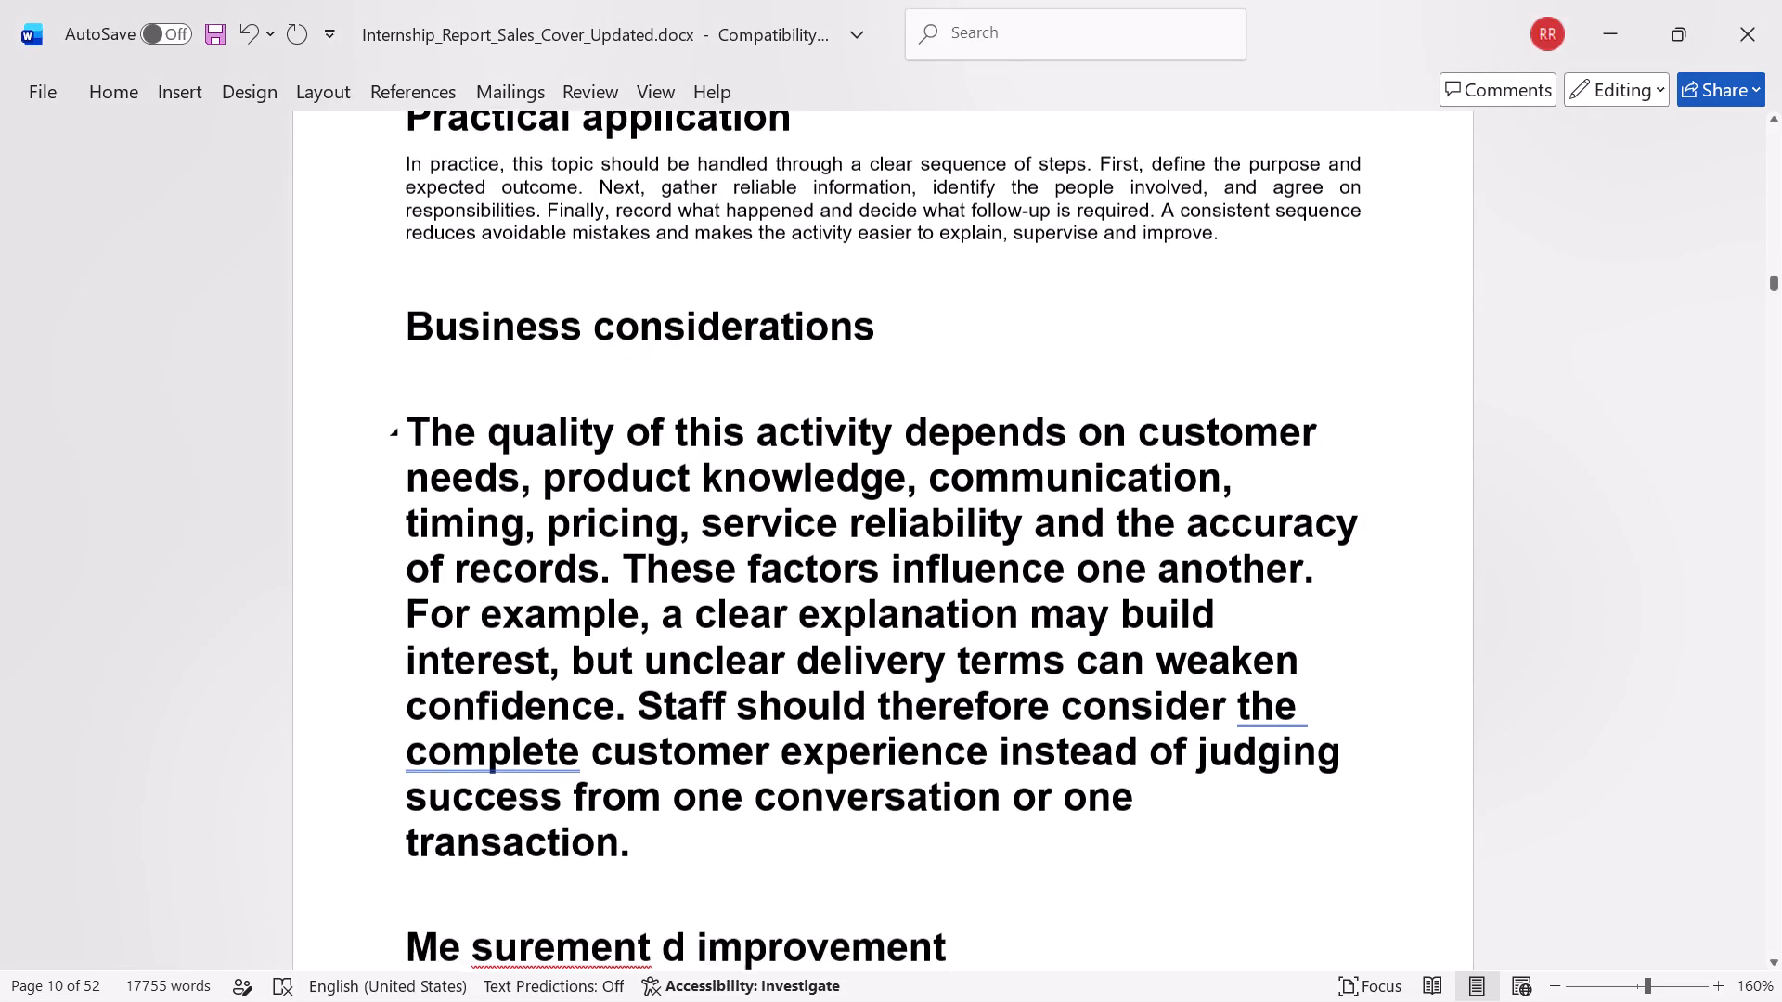
scroll(845, 392, down, 1)
drag(622, 785, 425, 337)
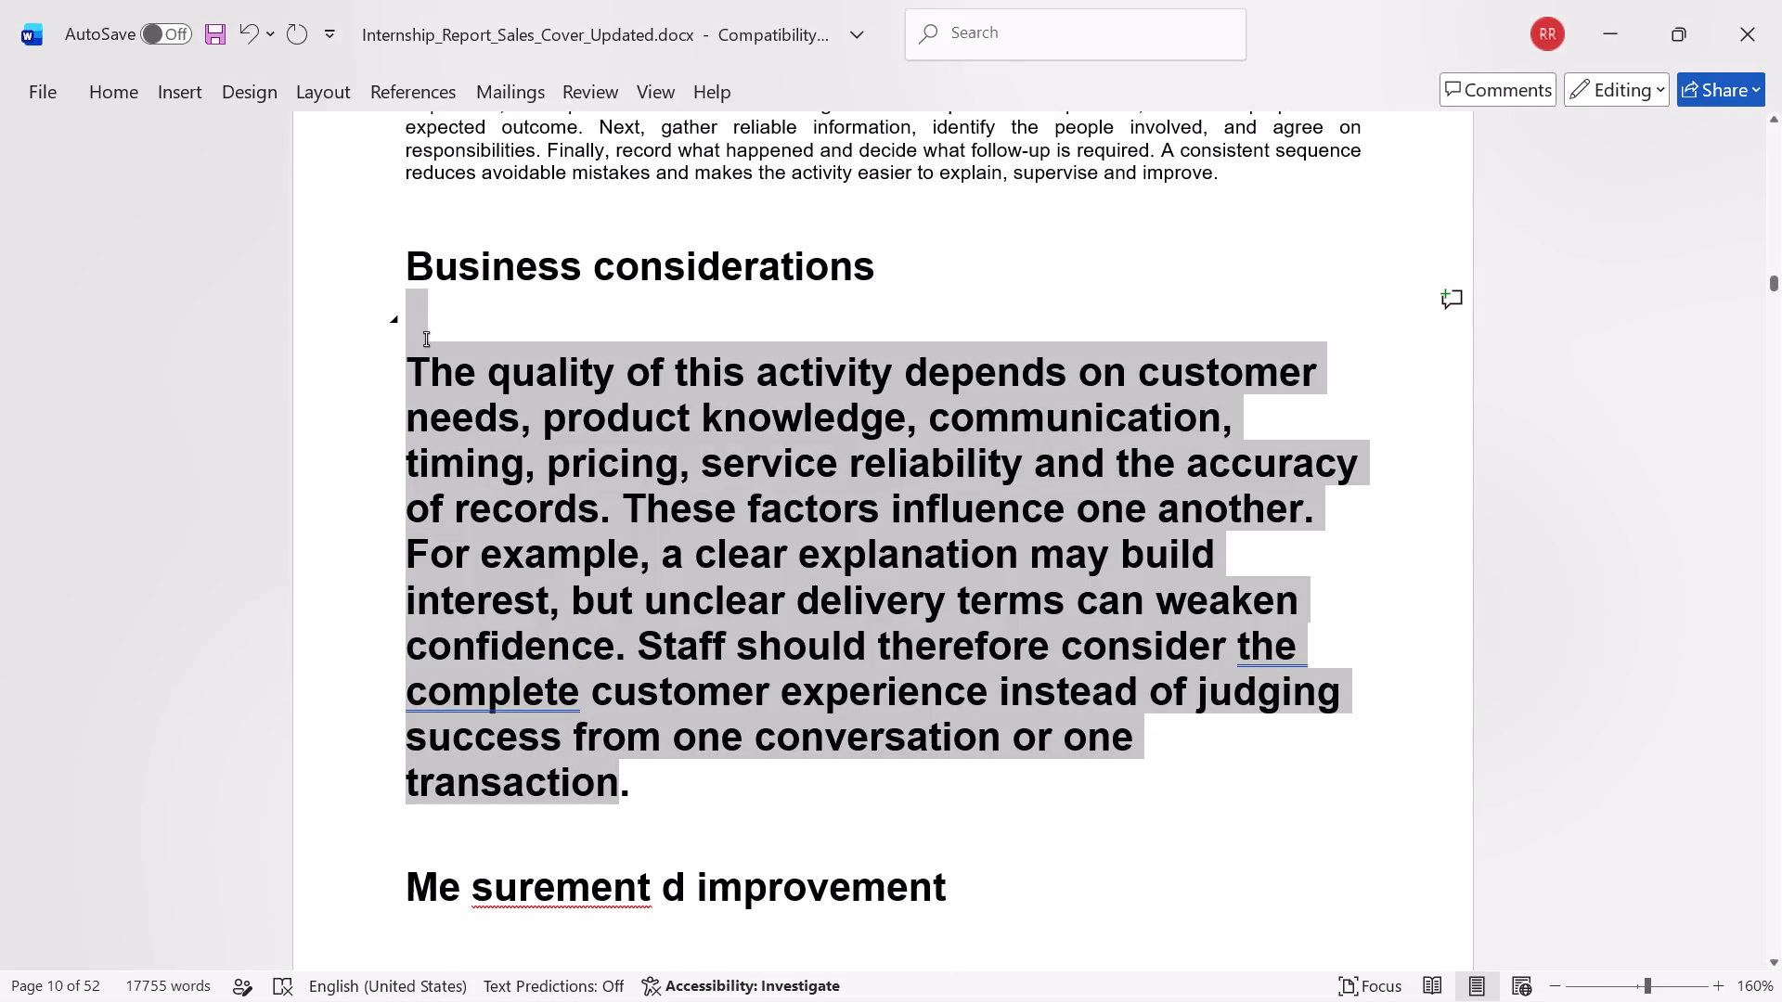
drag(425, 337, 415, 322)
click(106, 108)
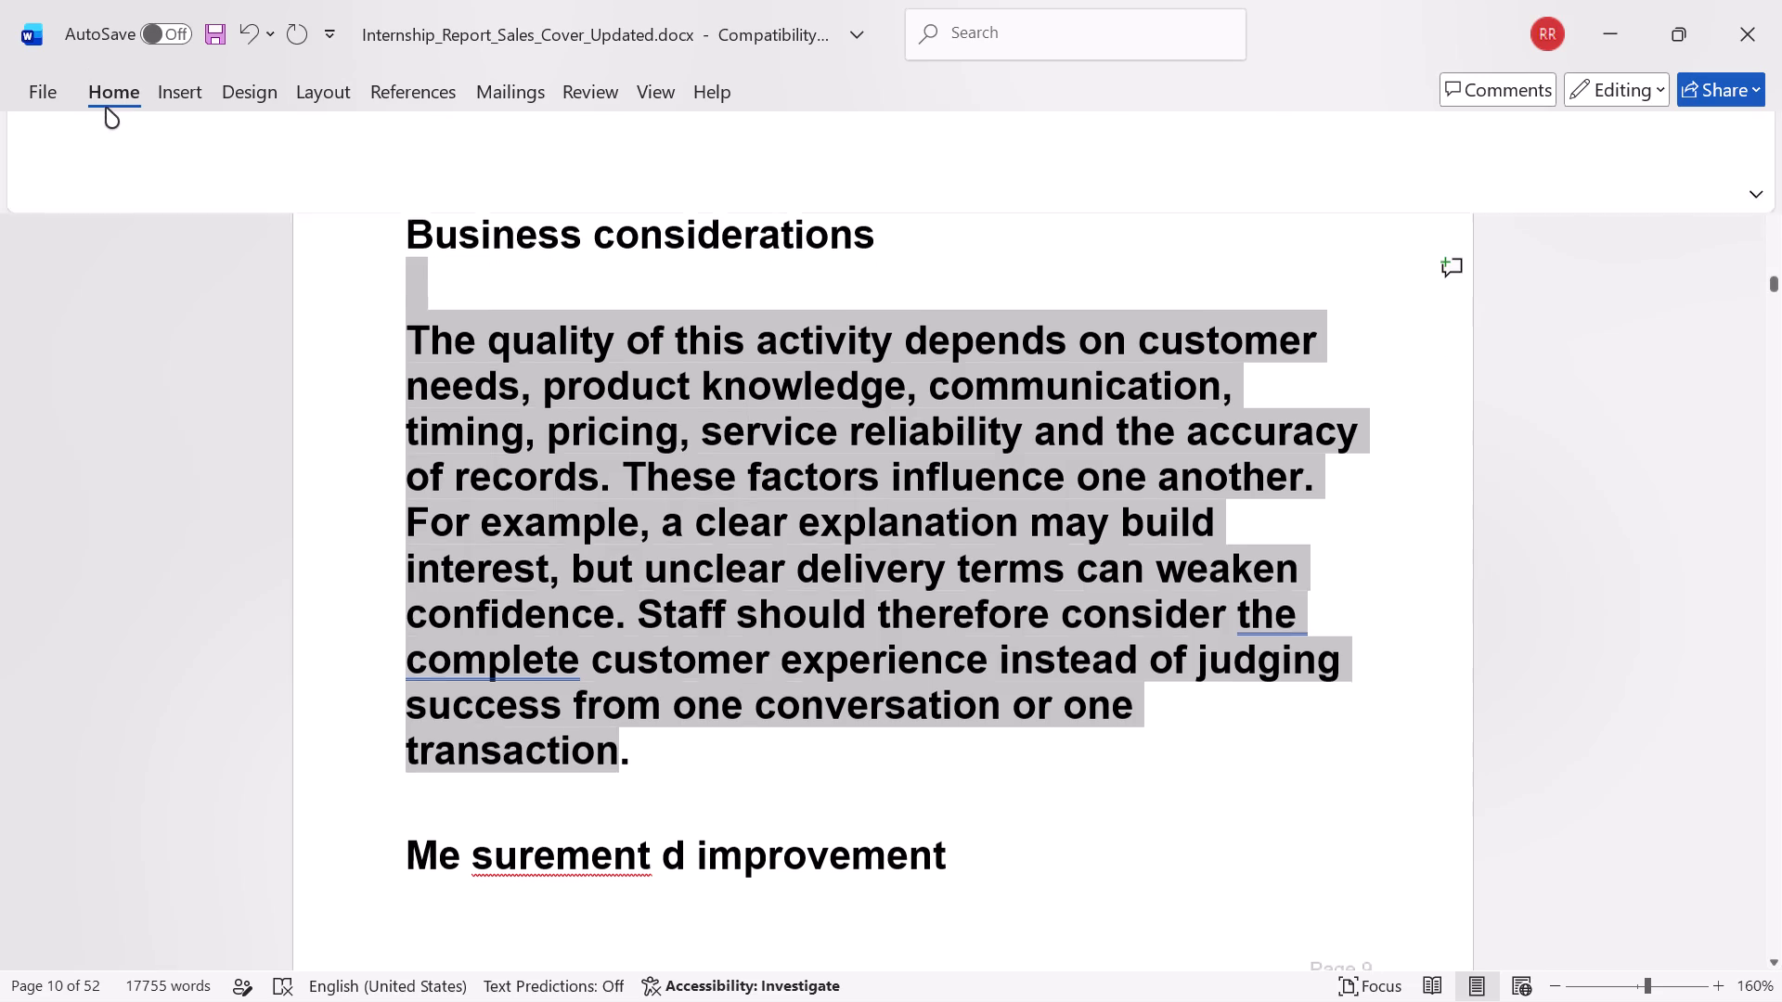
click(1003, 167)
Remove the blank line between the "Business considerations" heading and its paragraph.
scroll(593, 449, up, 1)
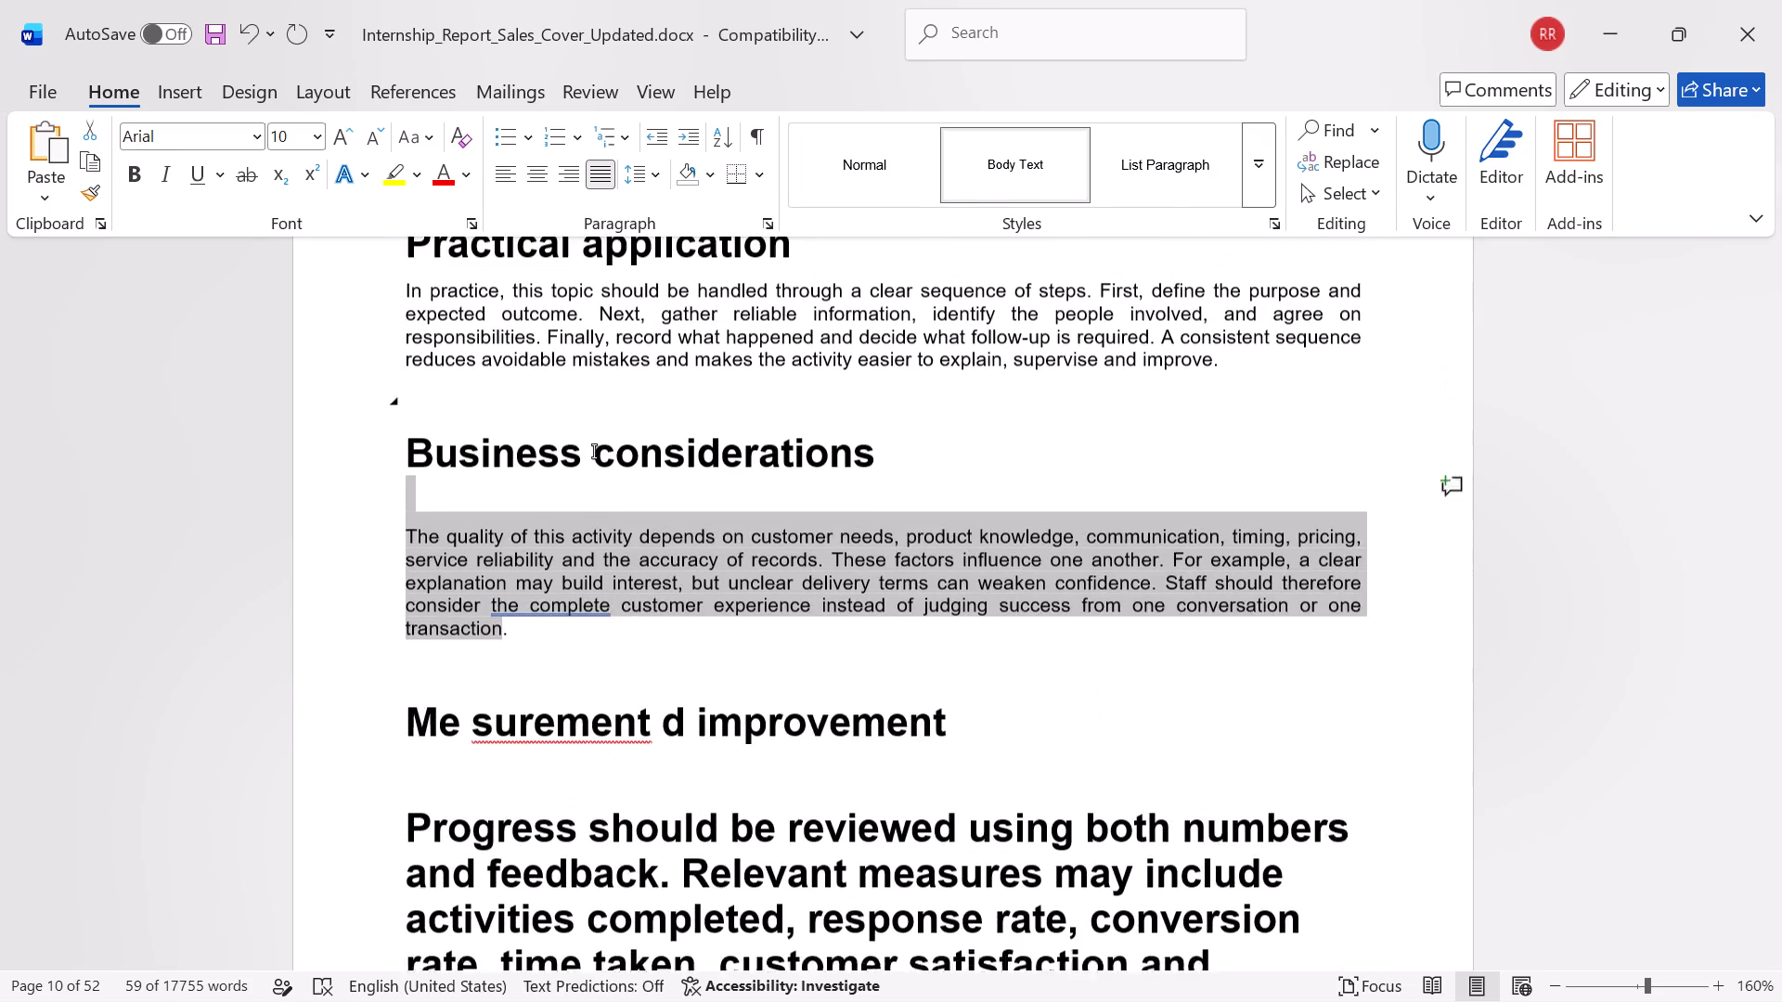
scroll(593, 449, up, 1)
click(457, 531)
click(457, 531)
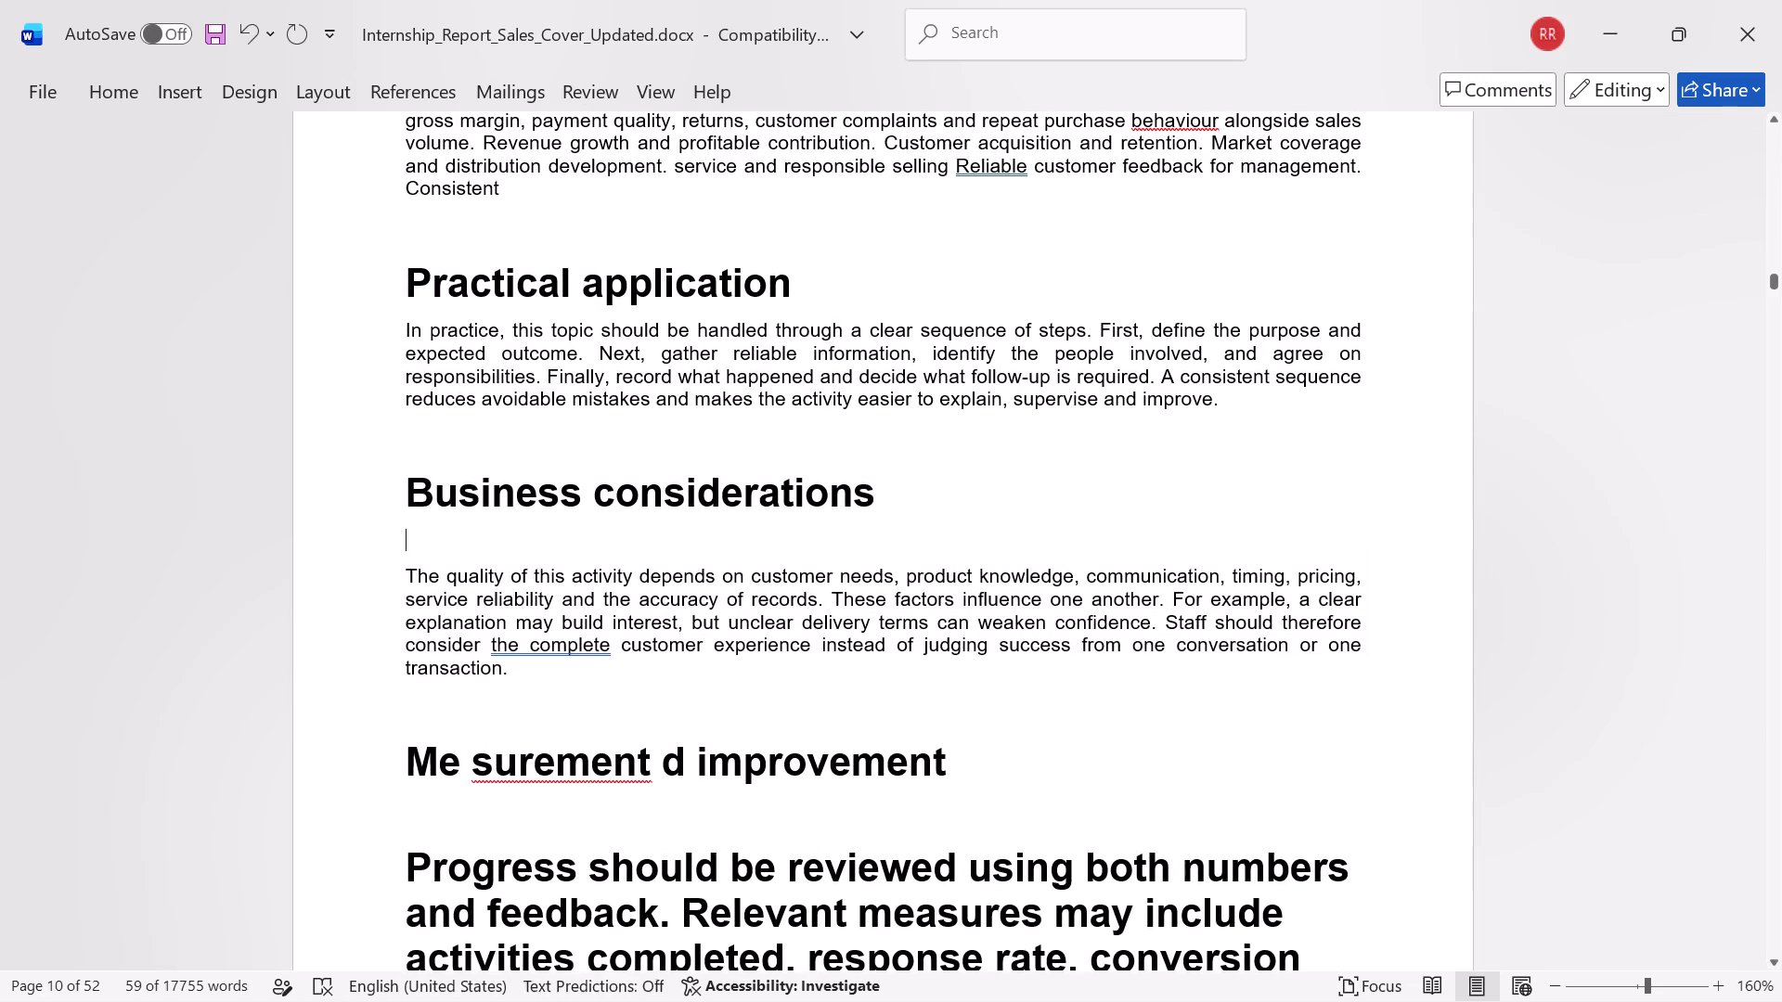
key(BackSpace)
key(BackSpace)
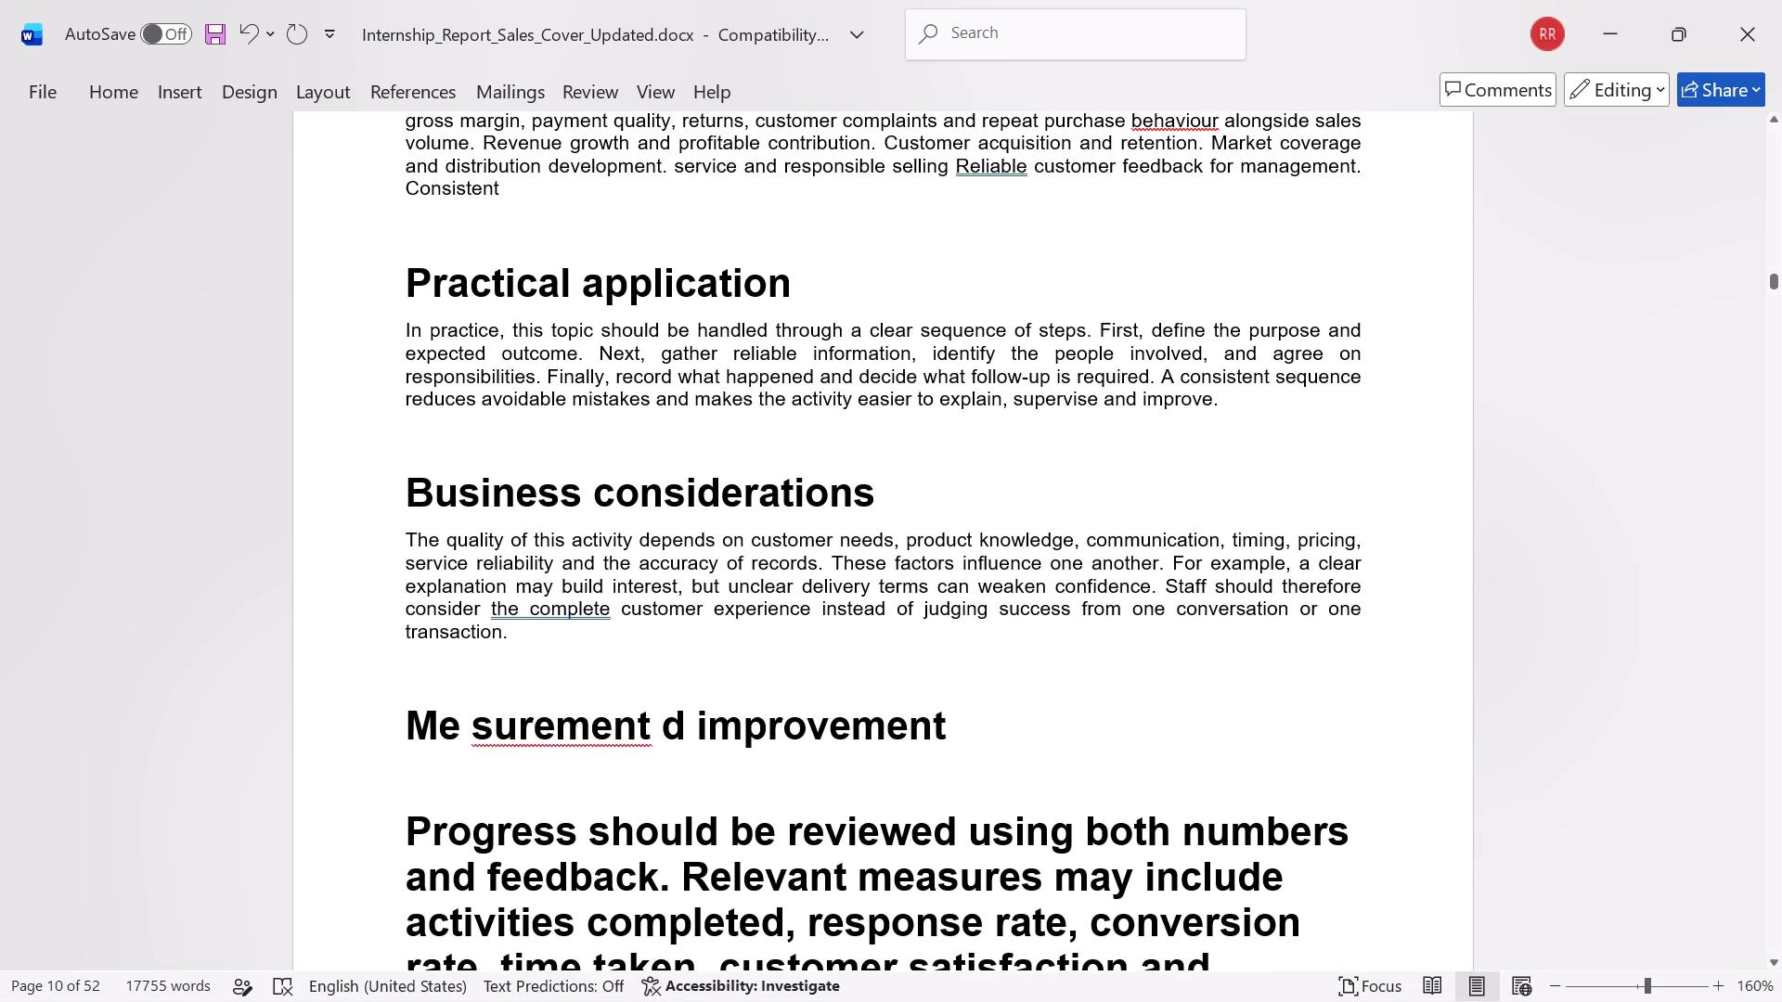
Check the PDF and correct the garbled heading after the "Business considerations" paragraph to read "Measurement and improvement".
click(480, 725)
key(BackSpace)
key(a)
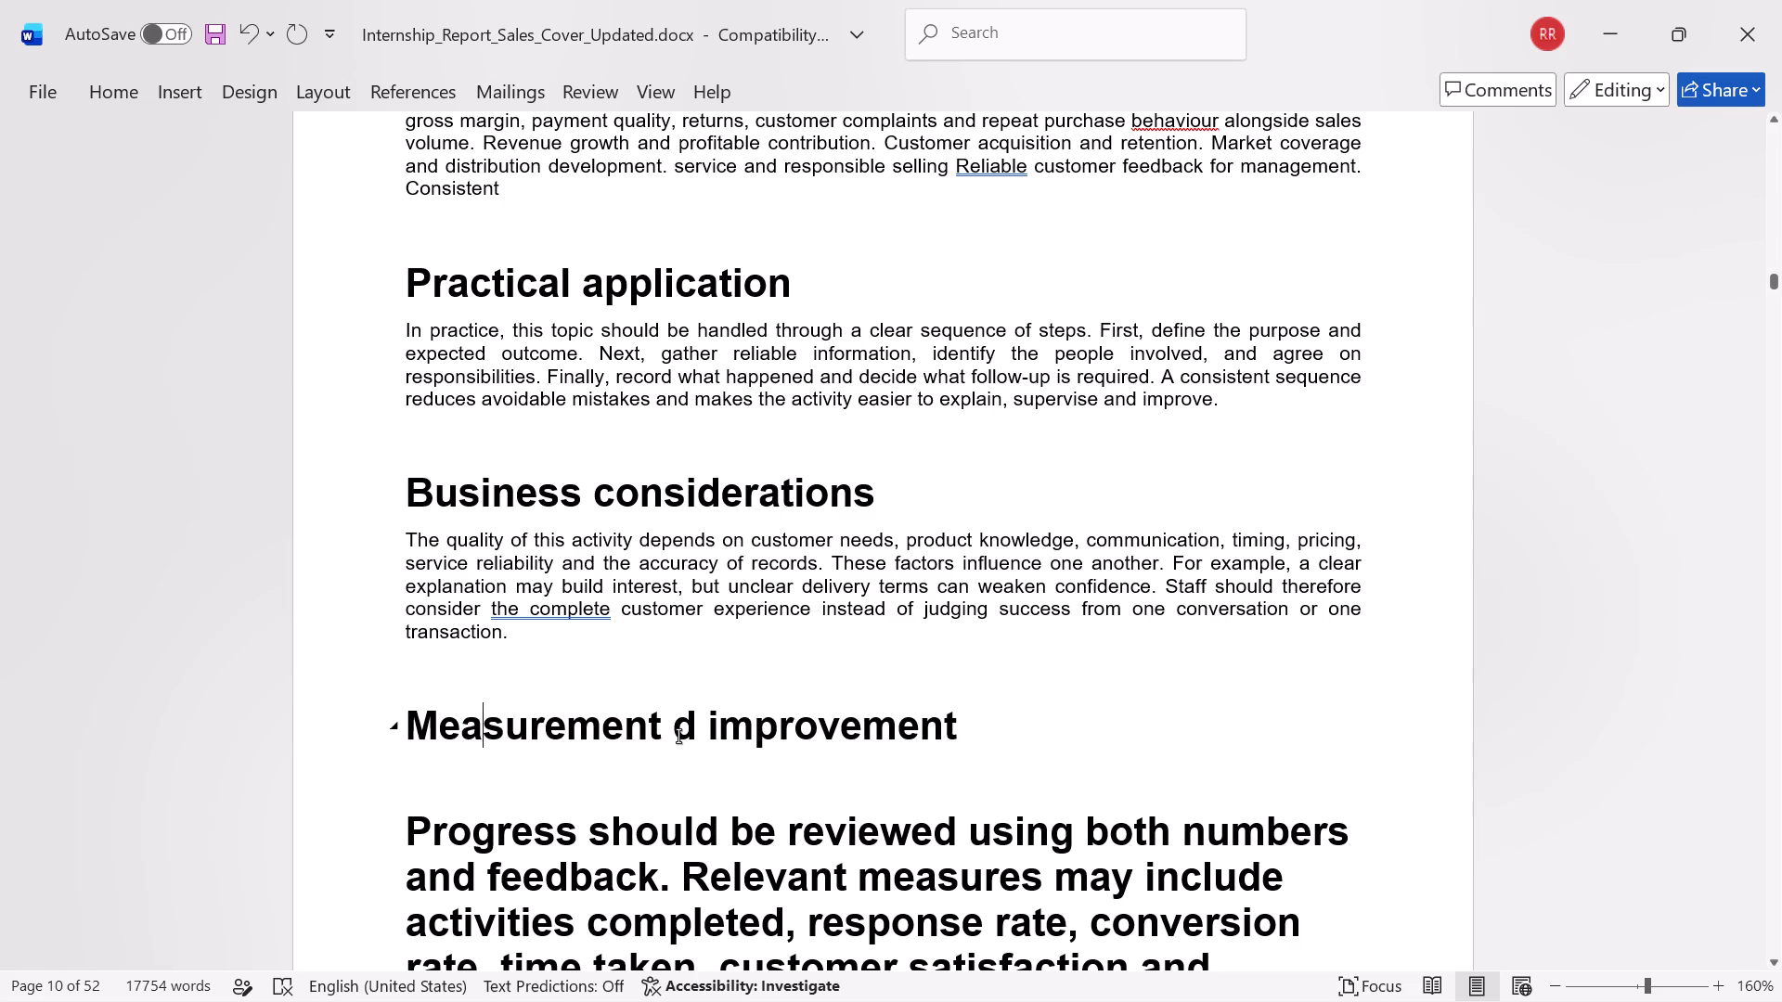
key(alt+Tab)
scroll(665, 794, down, 1)
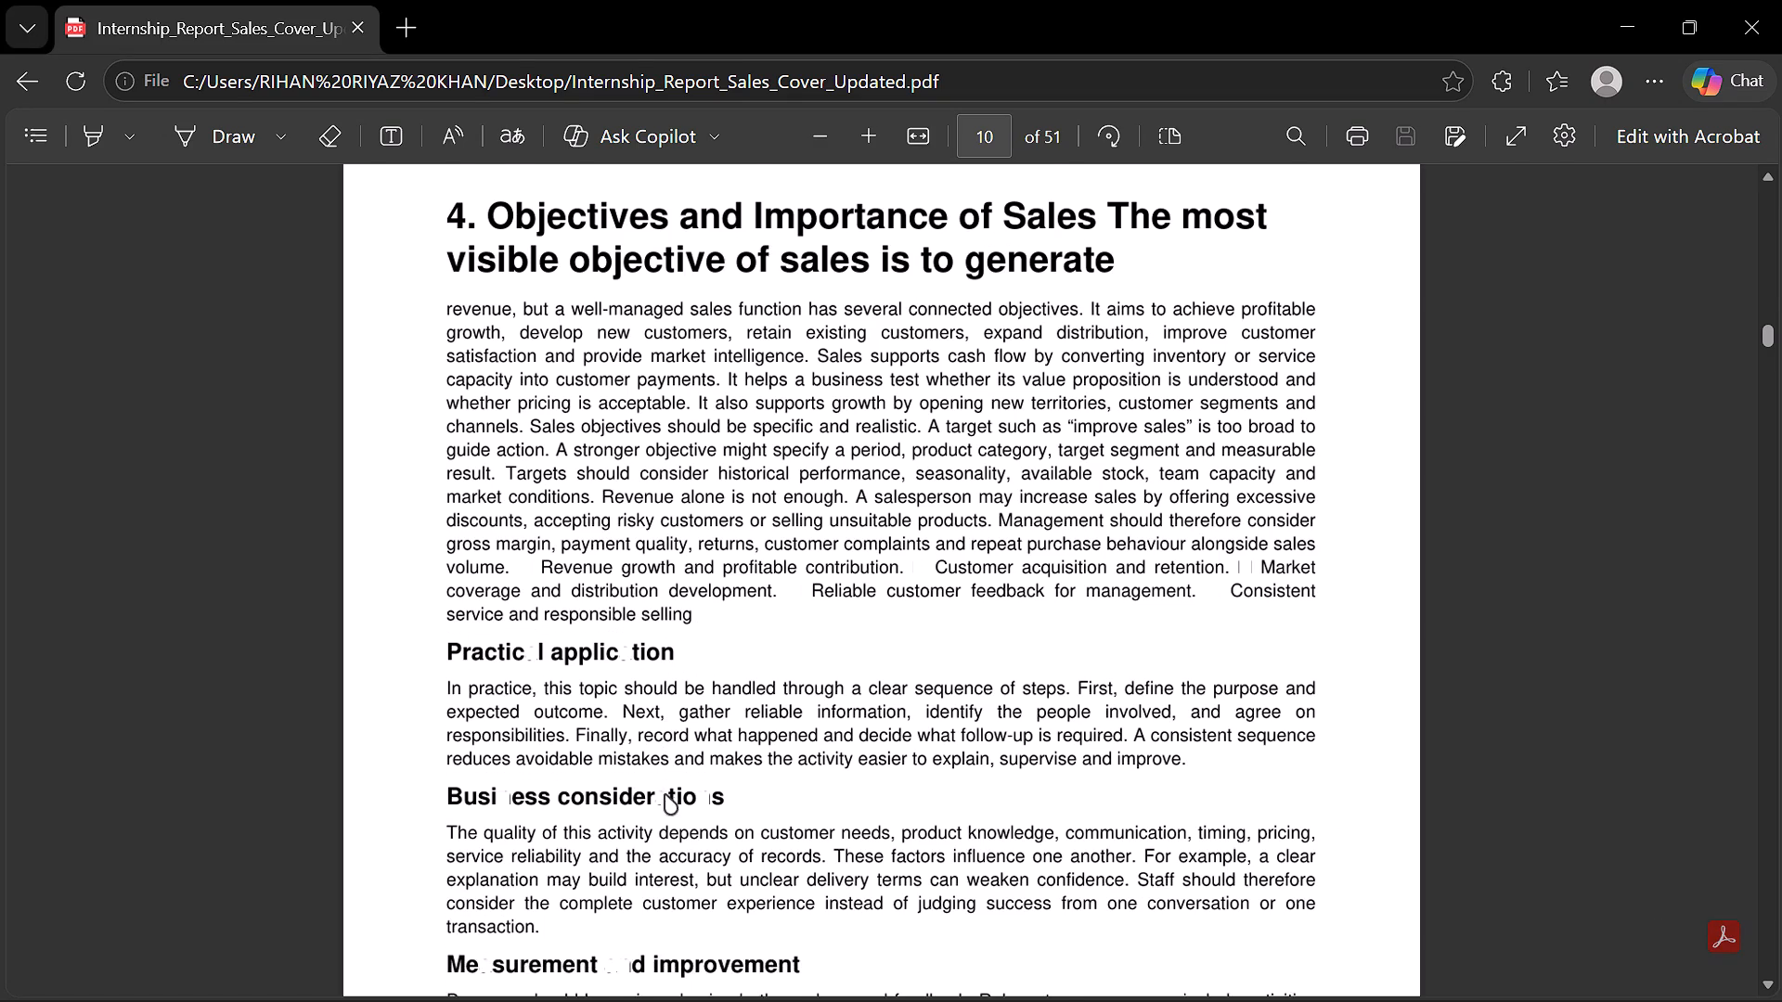
scroll(665, 794, down, 1)
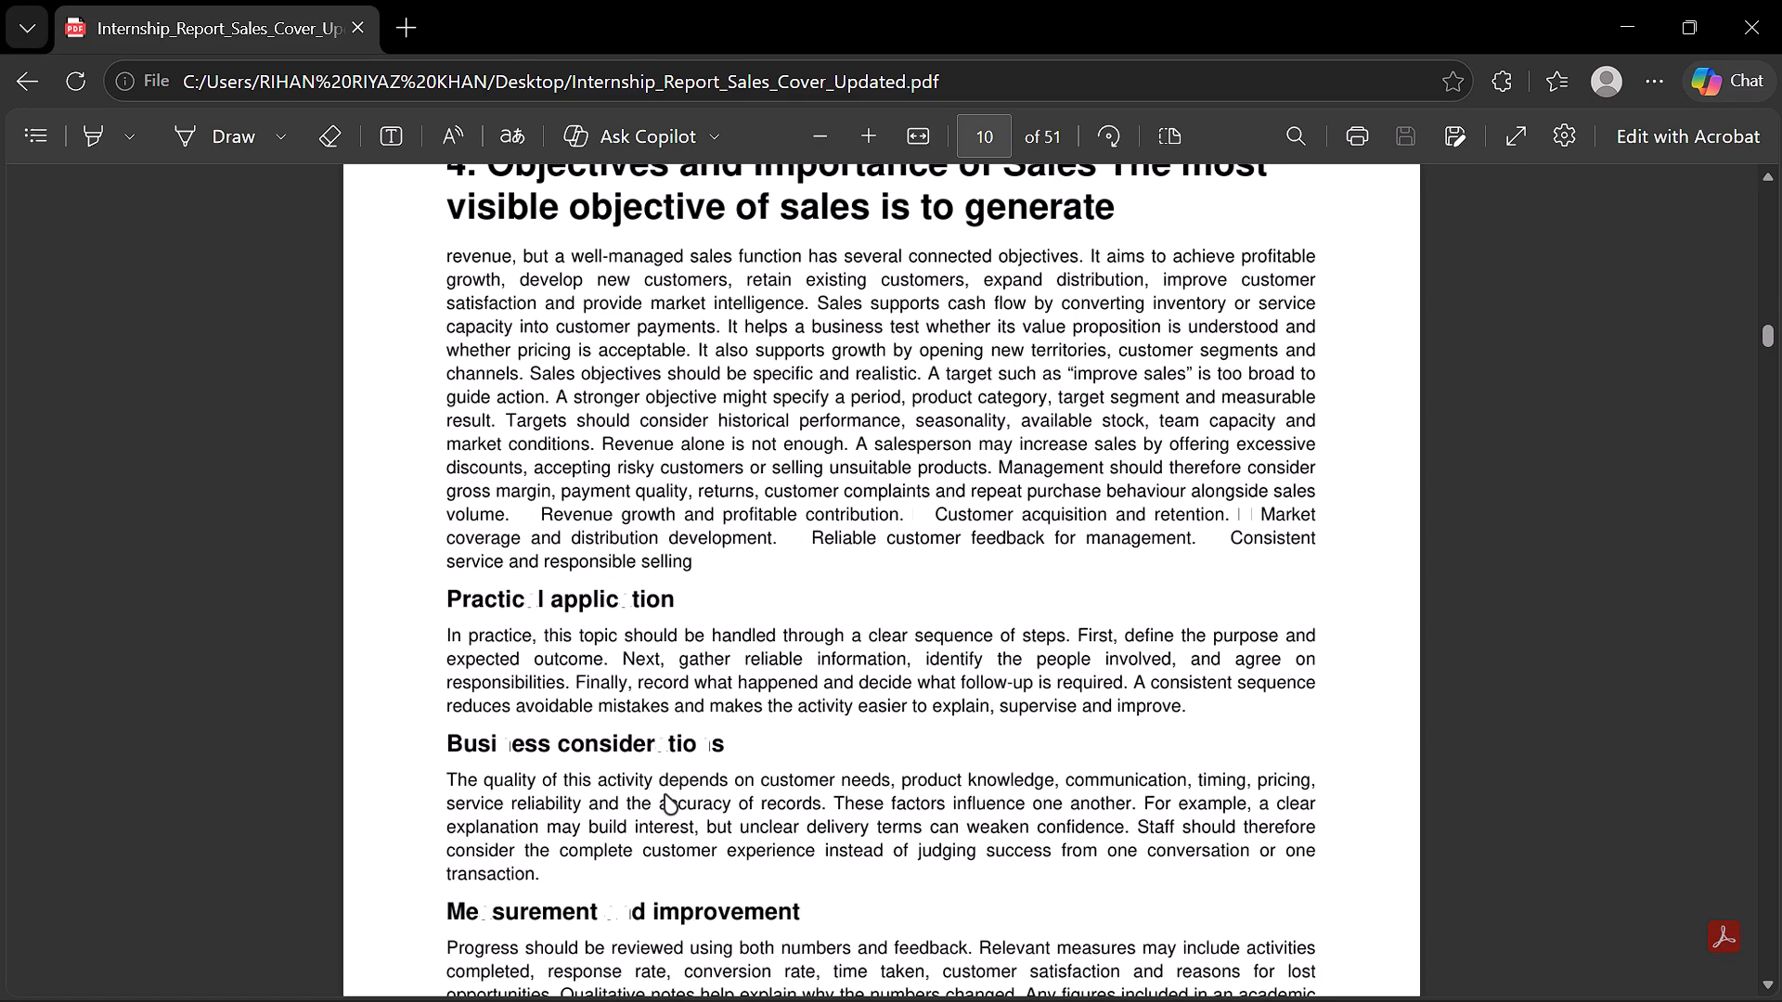
key(alt+Tab)
click(665, 724)
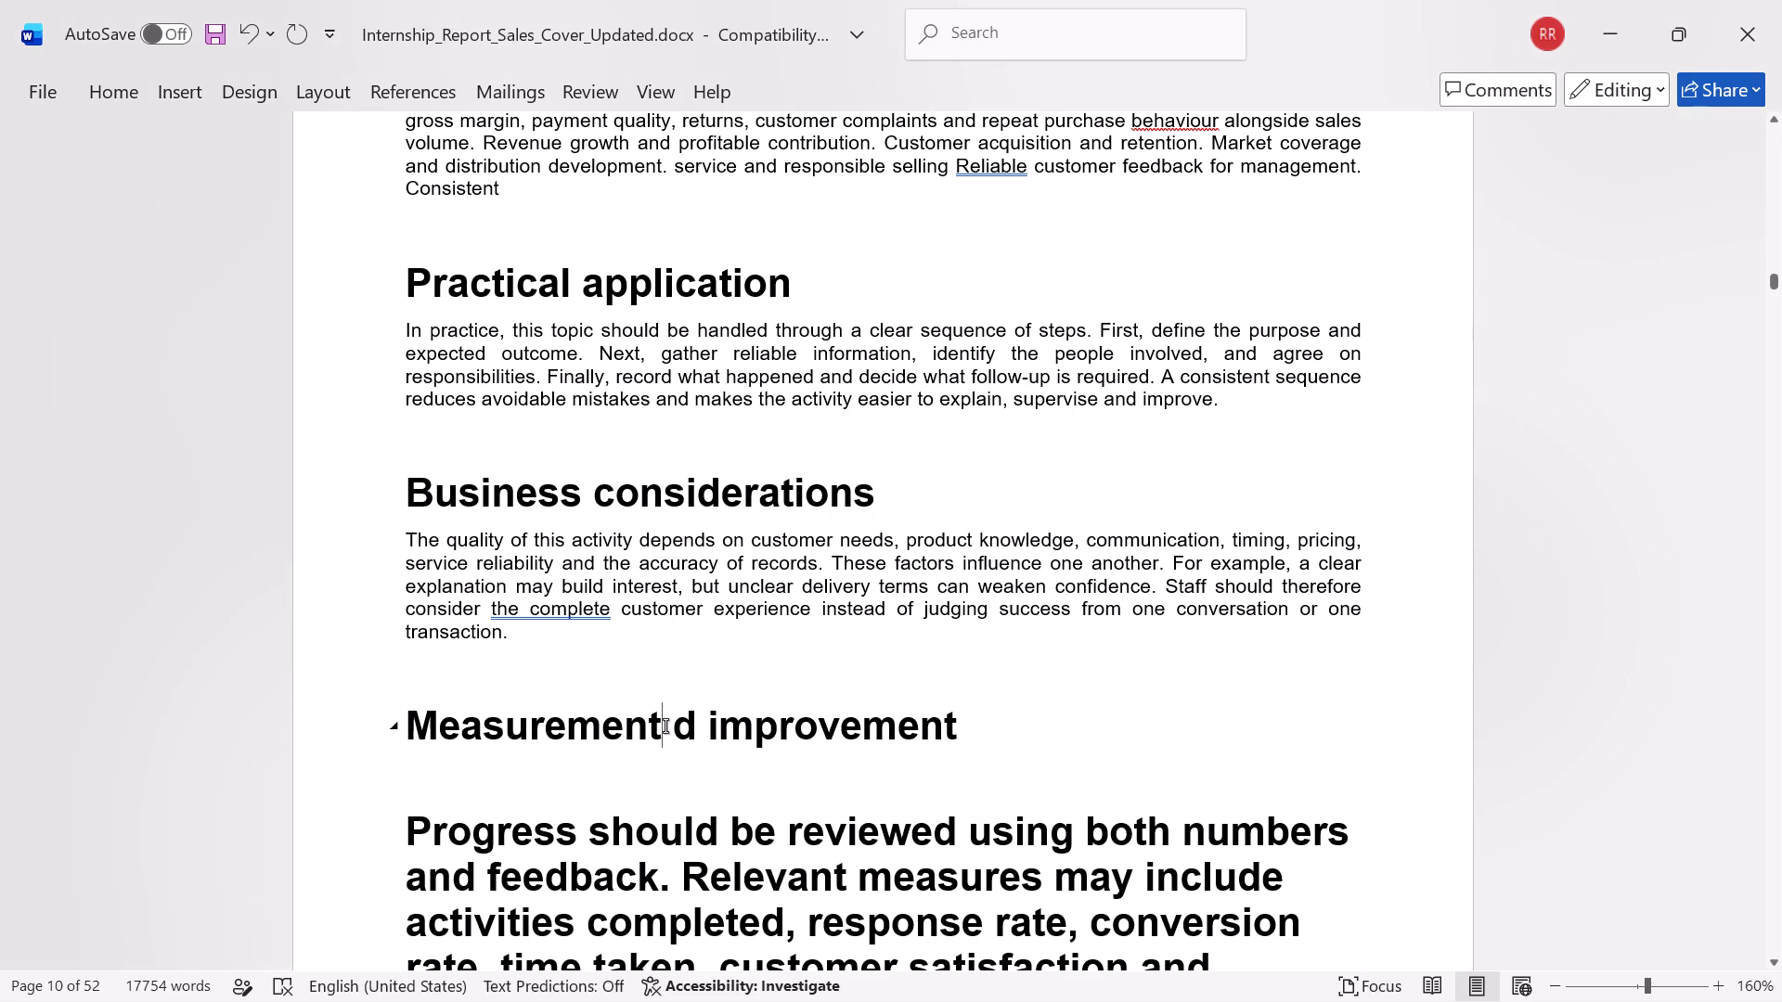
key(space)
text(an)
key(Delete)
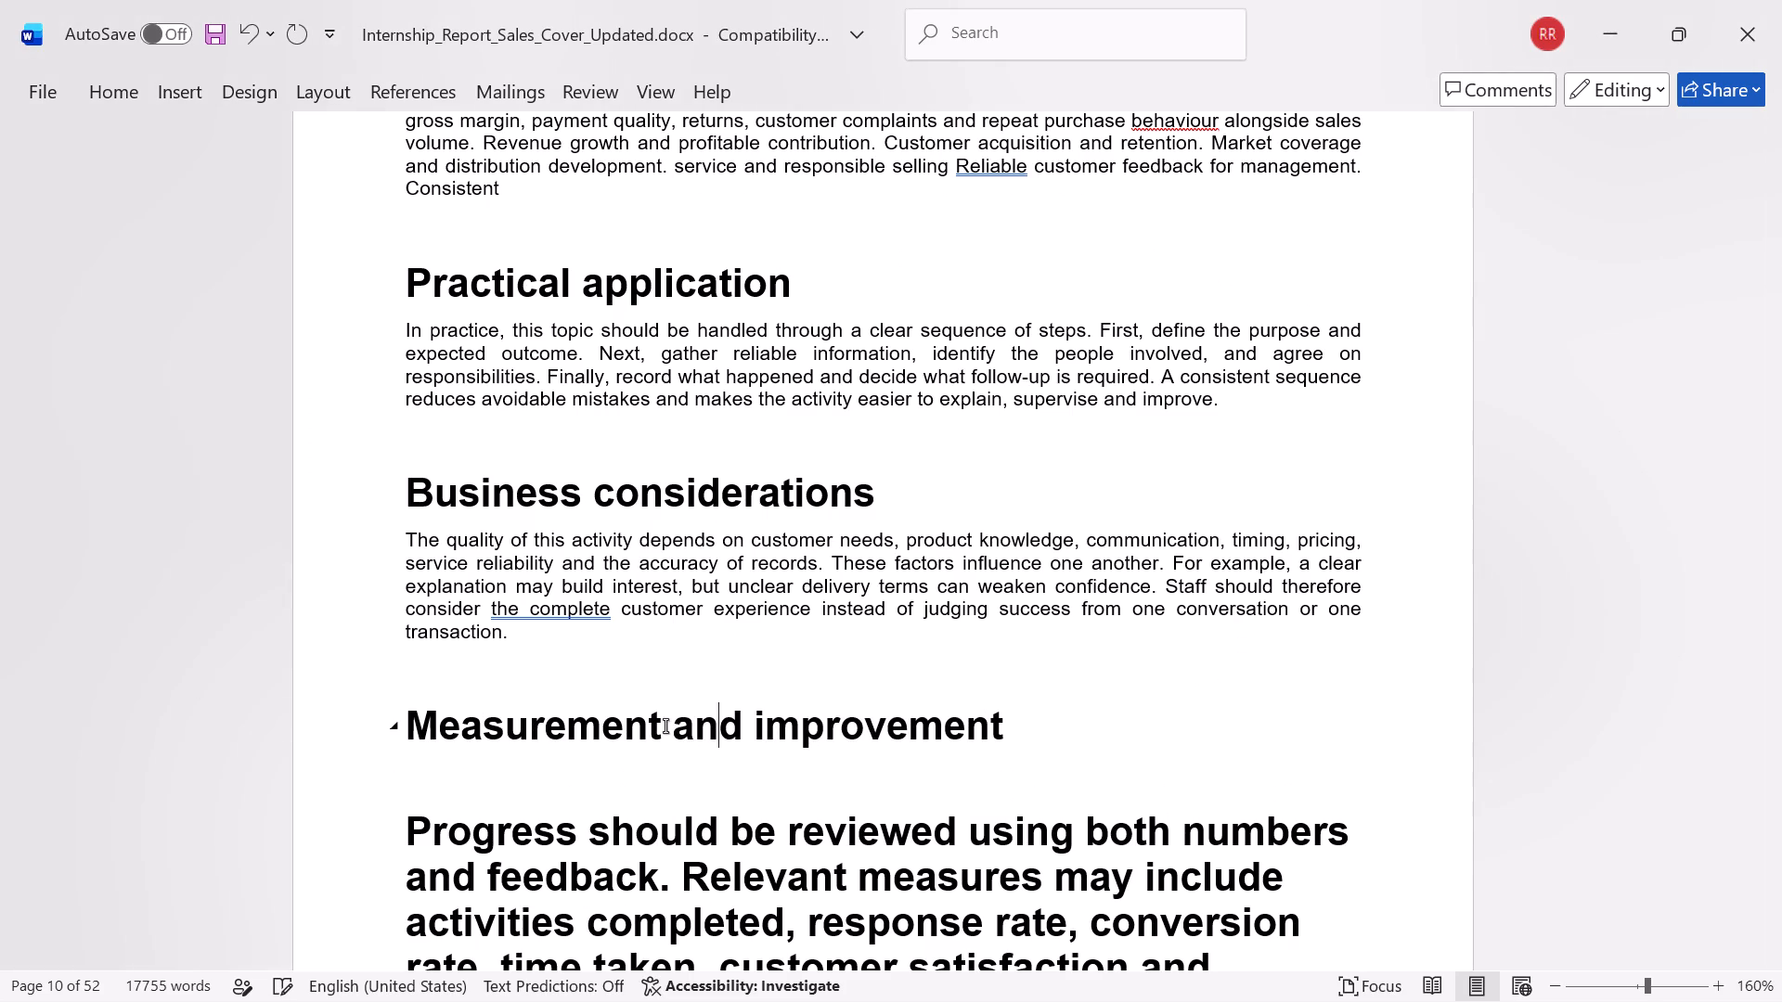
Remove the blank line between the "Measurement and improvement" heading and its paragraph.
click(545, 763)
key(BackSpace)
key(BackSpace)
Apply the Body Text style to the "Progress should be reviewed" paragraph under "Measurement and improvement".
scroll(545, 763, down, 1)
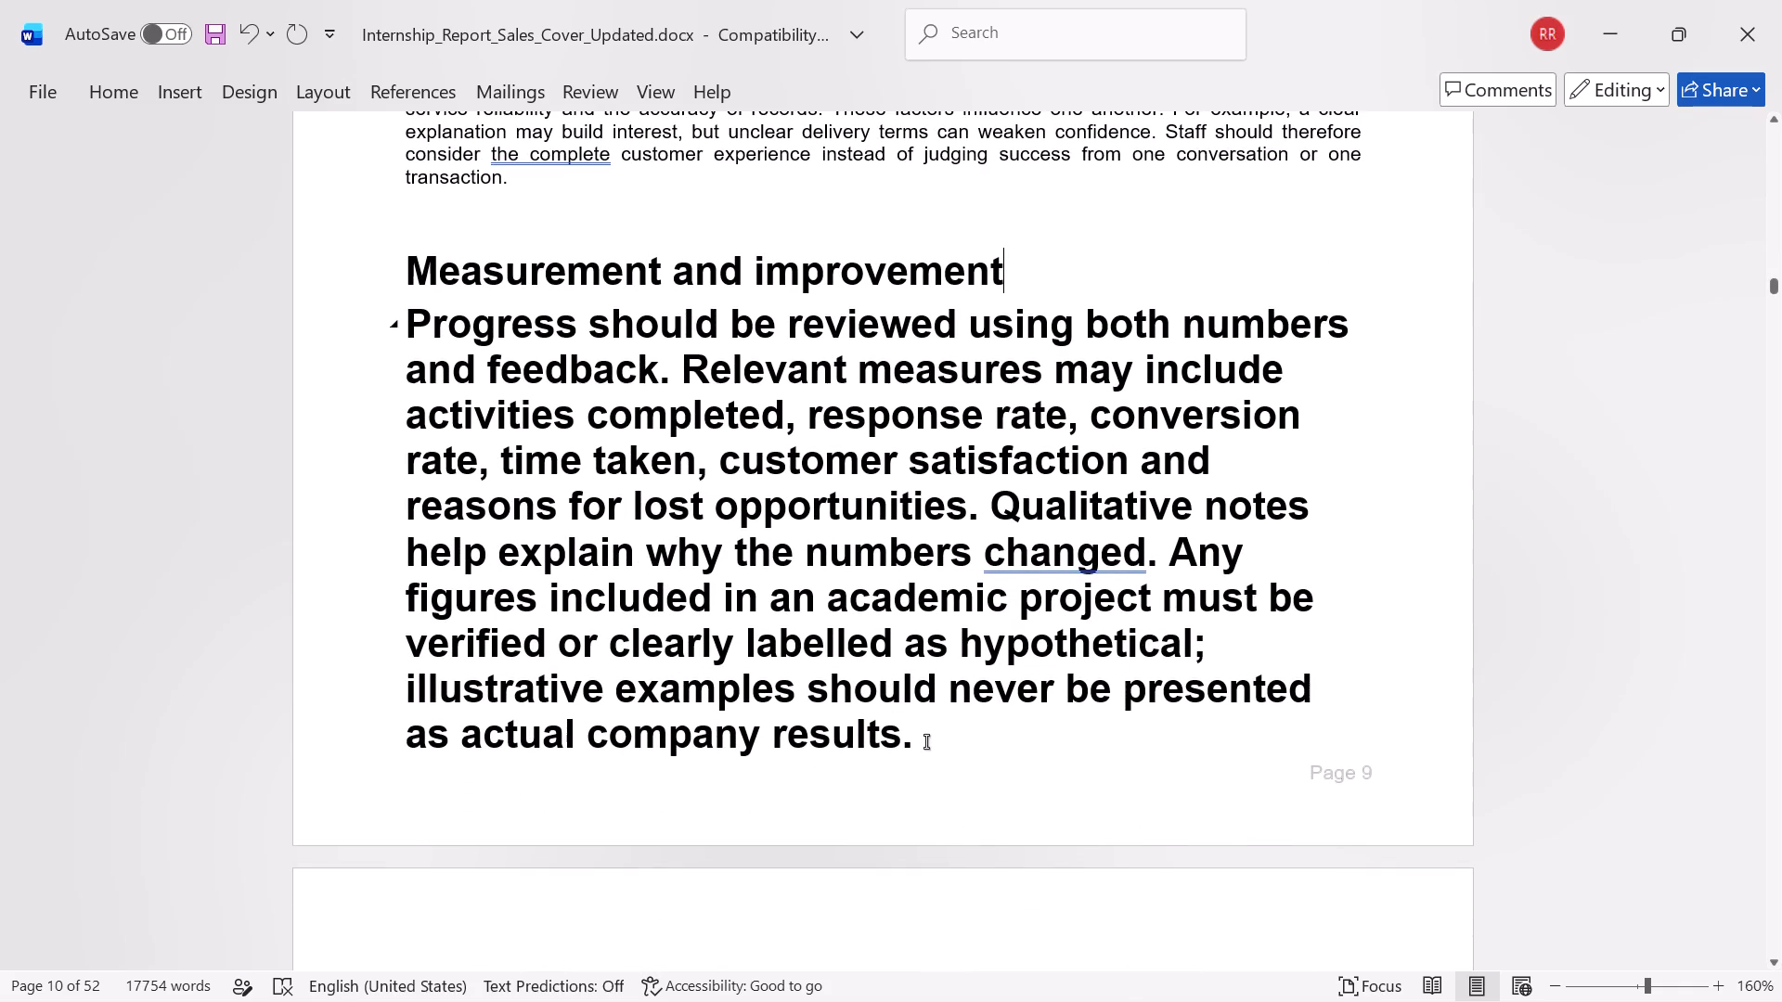
drag(925, 739, 409, 301)
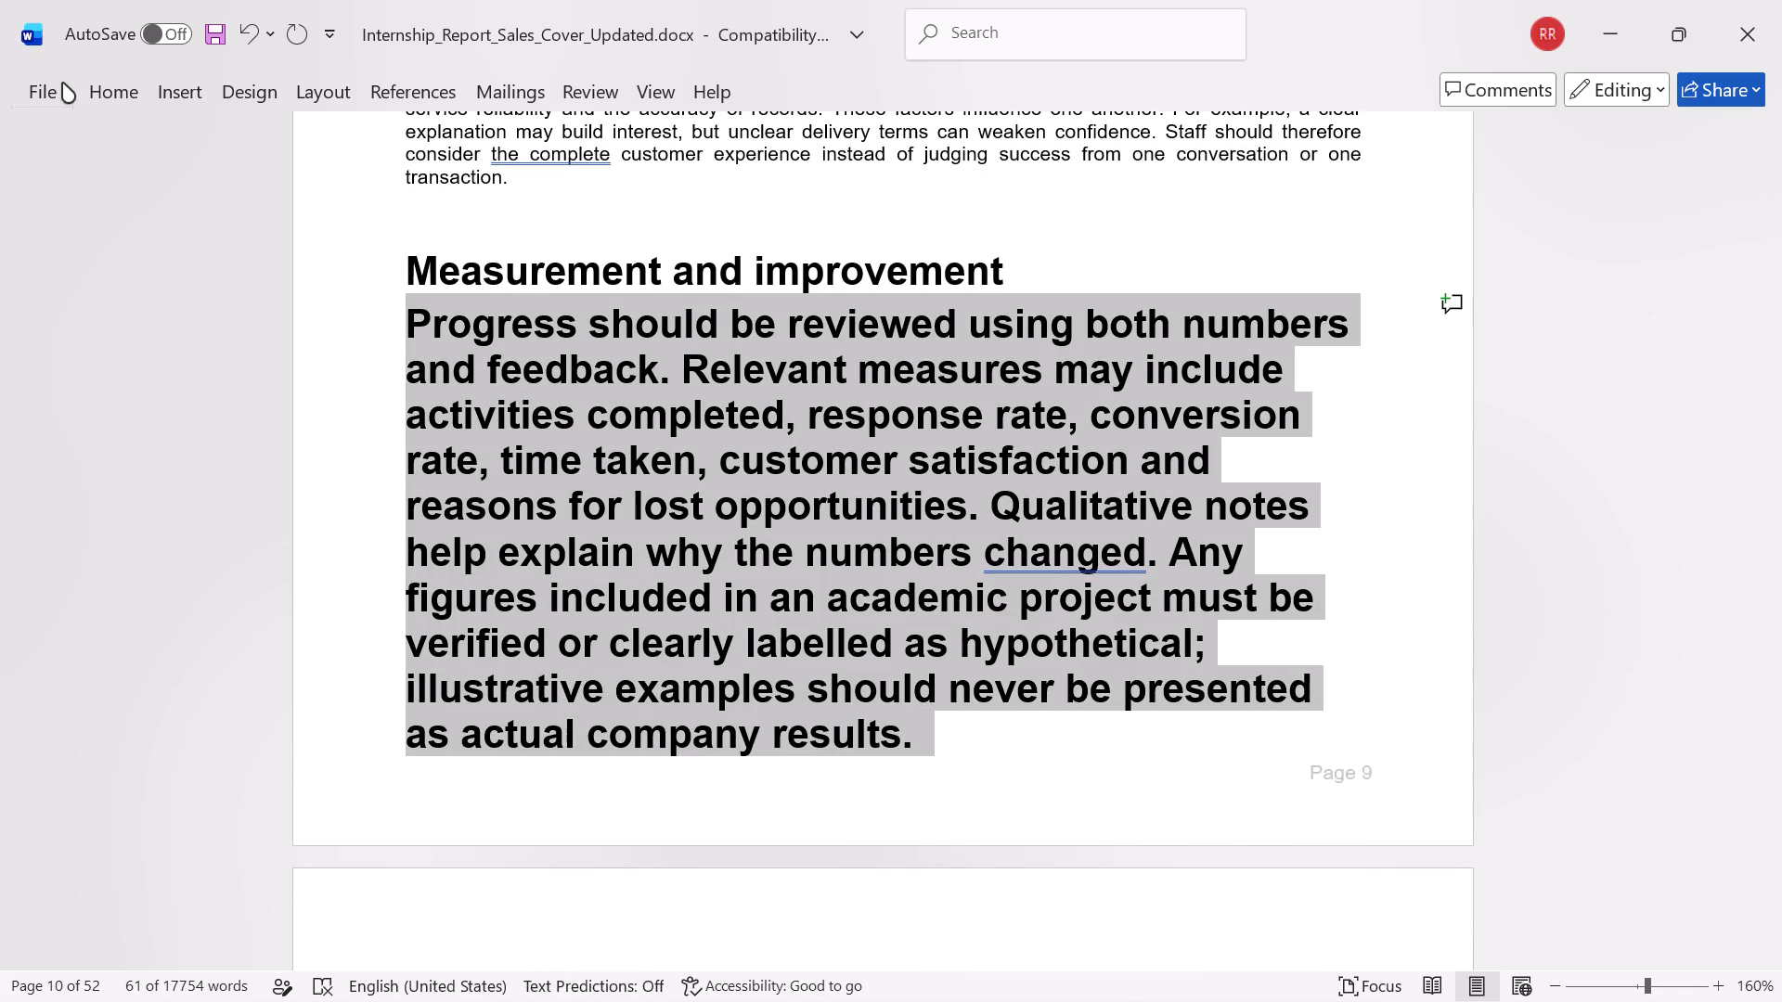
click(96, 88)
click(962, 170)
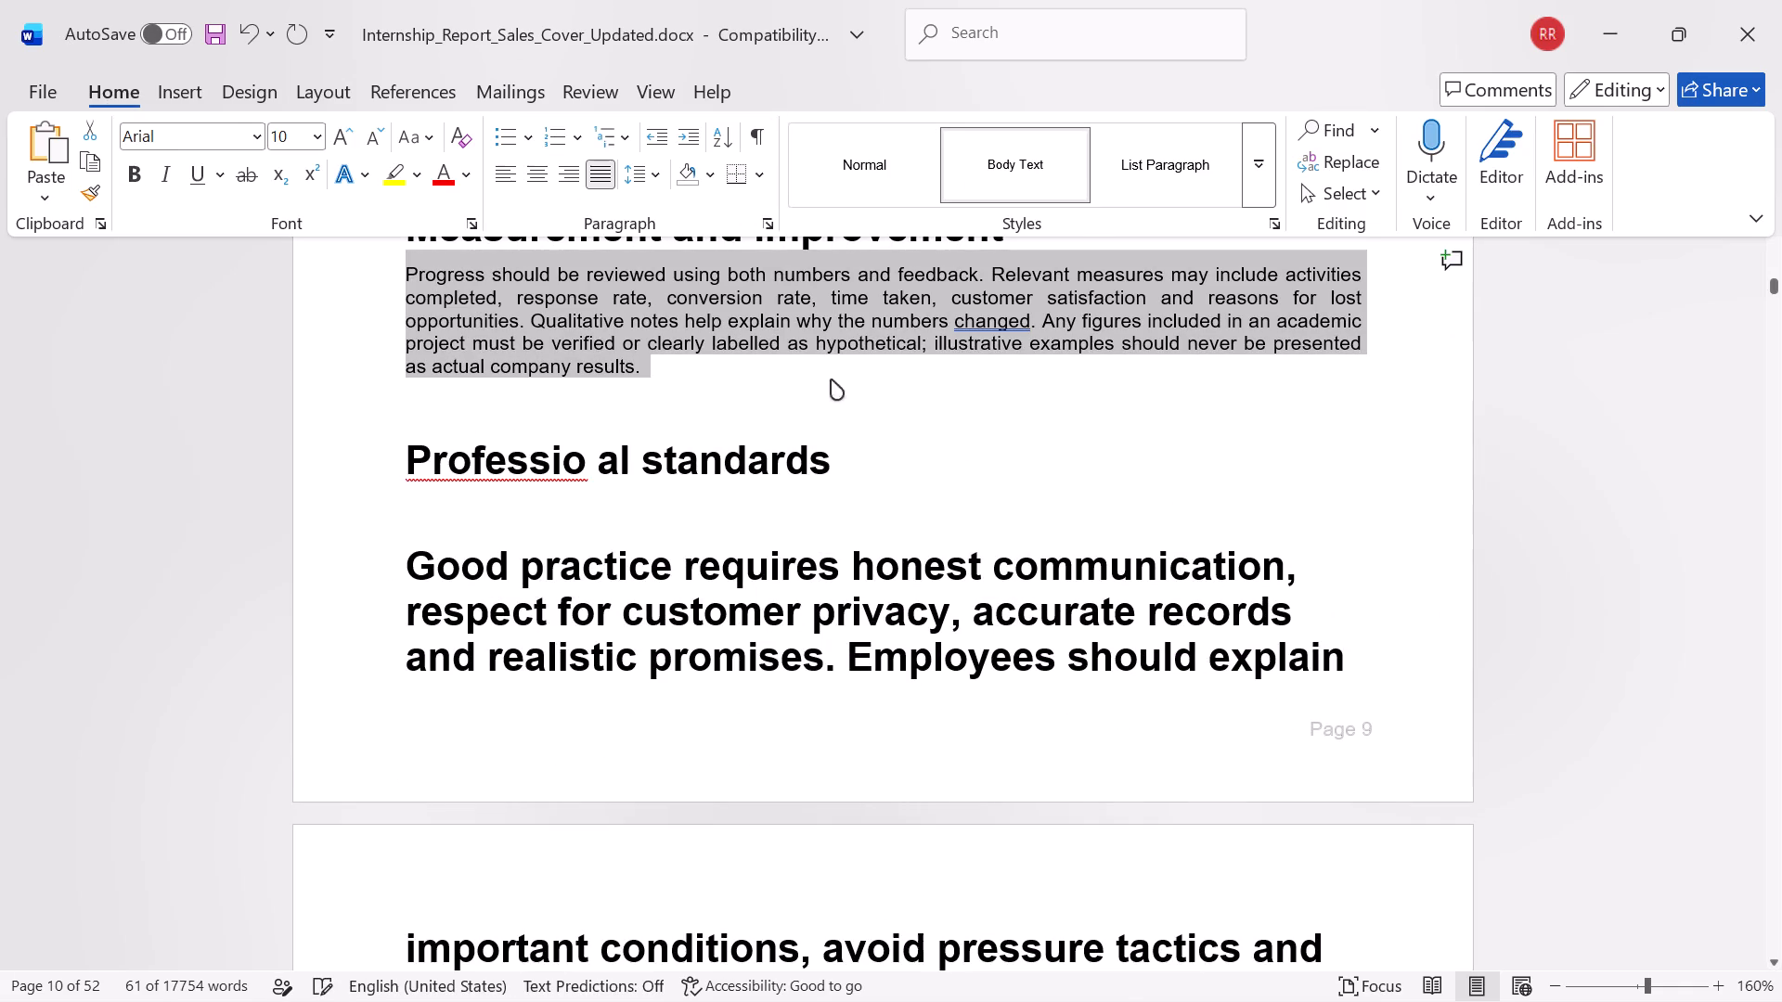
Correct the garbled heading after the "Measurement and improvement" paragraph to read "Professional standards".
click(600, 462)
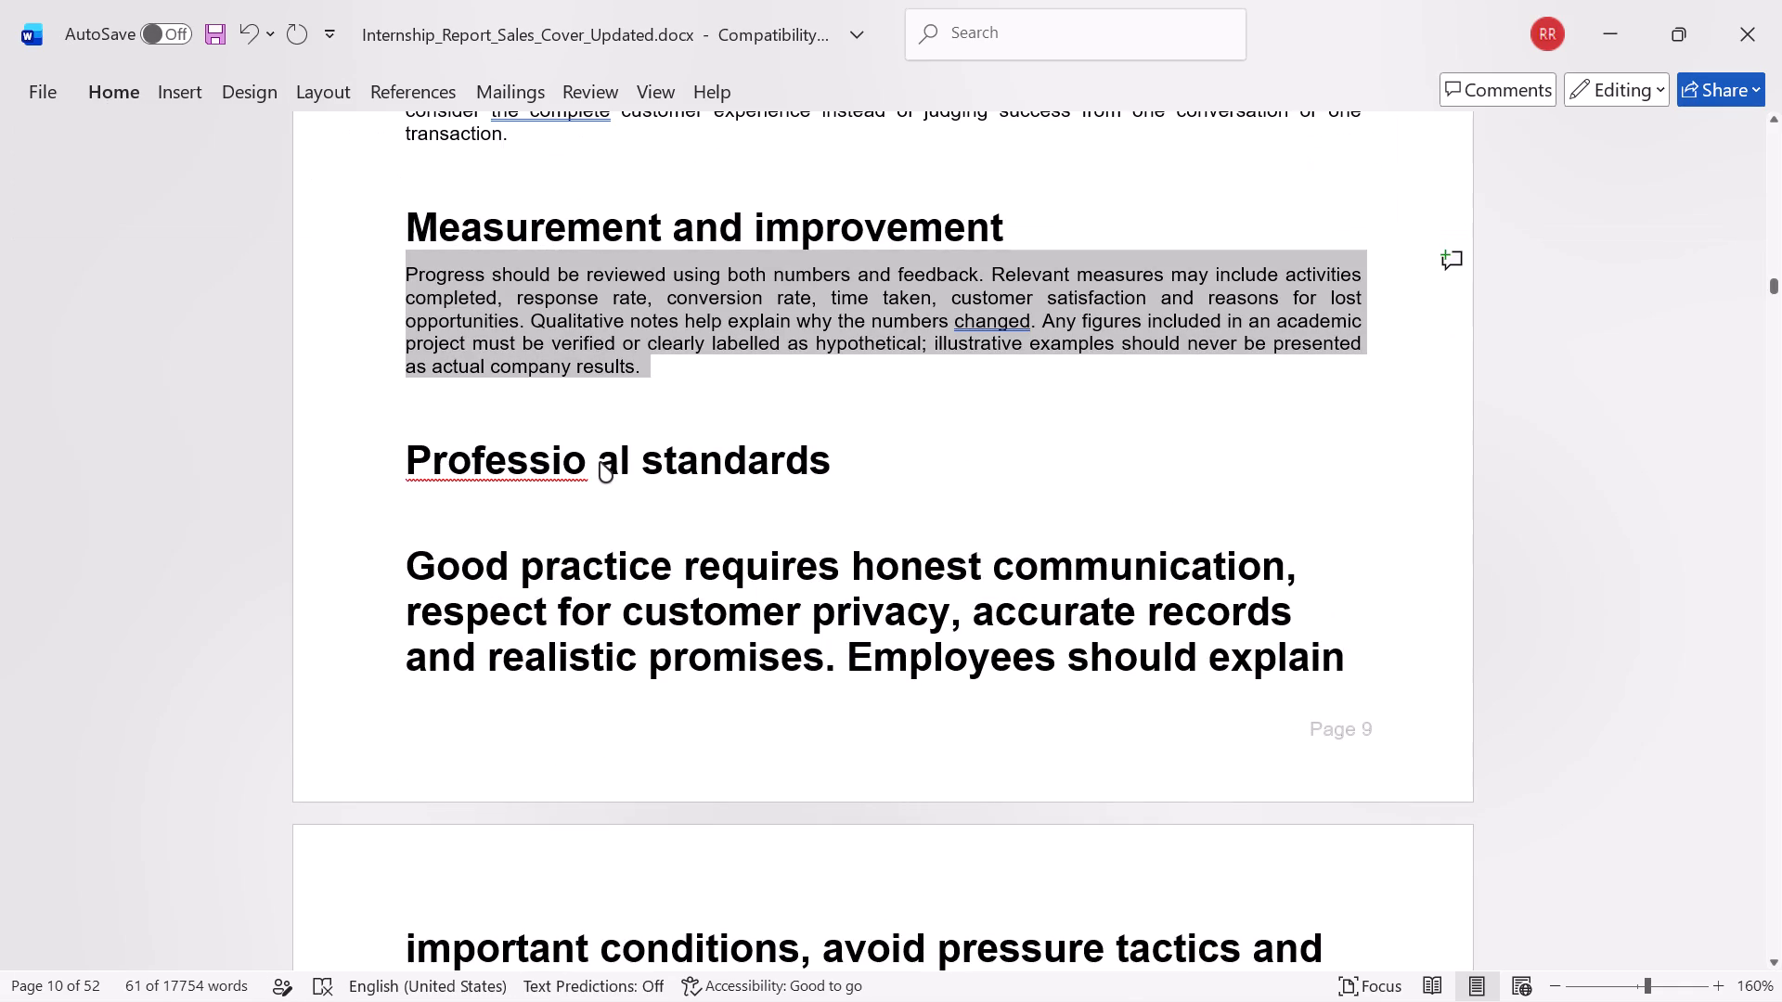
click(600, 462)
key(BackSpace)
key(n)
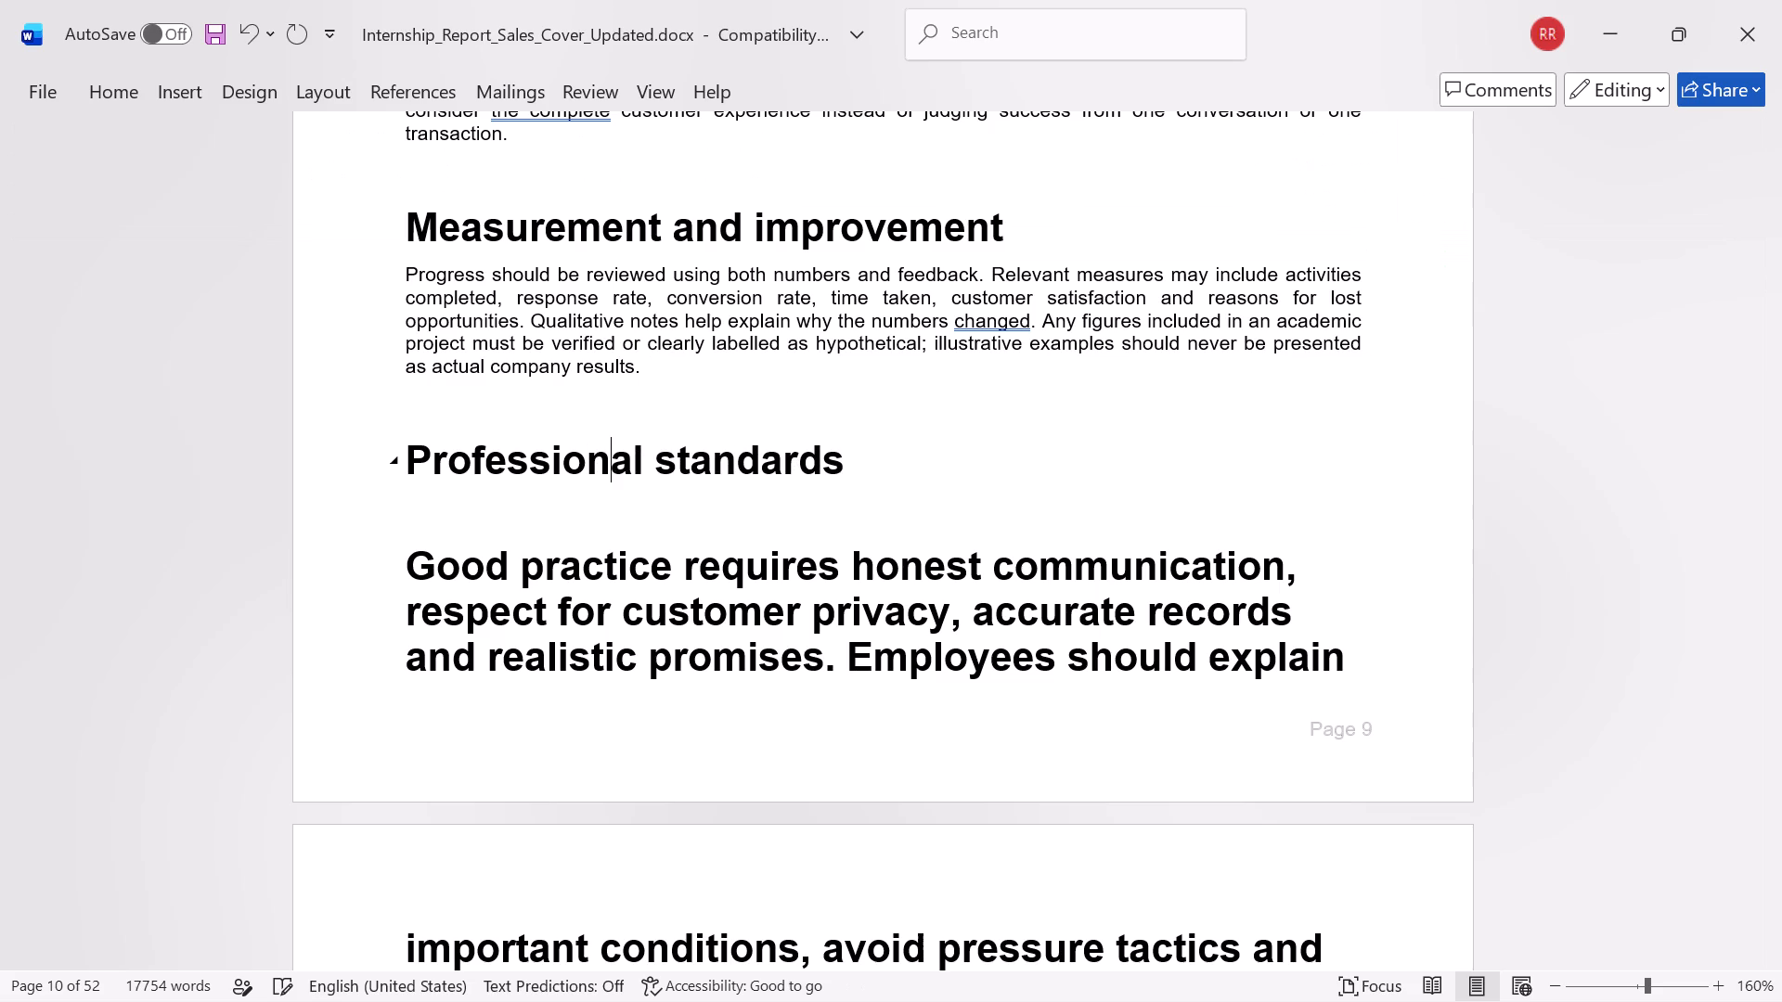
Remove the blank line between the "Professional standards" heading and its paragraph.
click(488, 534)
key(BackSpace)
key(BackSpace)
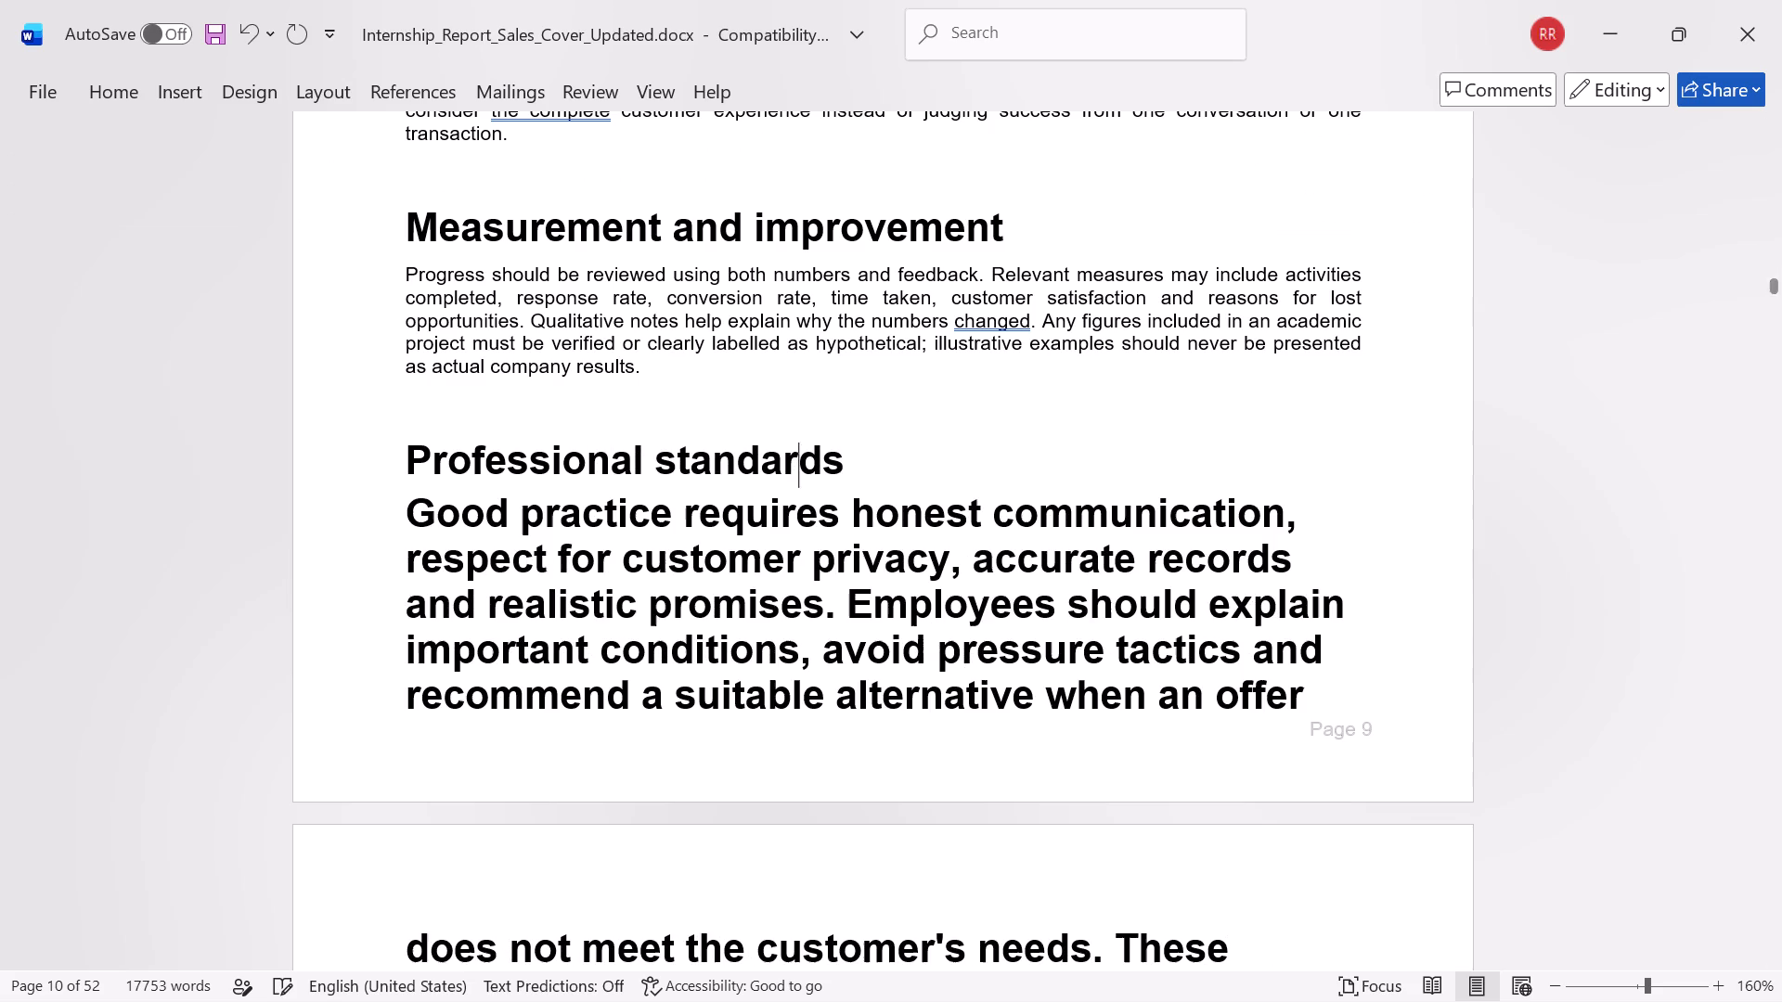
Apply the Body Text style to the whole "Good practice requires honest communication" paragraph under "Professional standards".
click(413, 509)
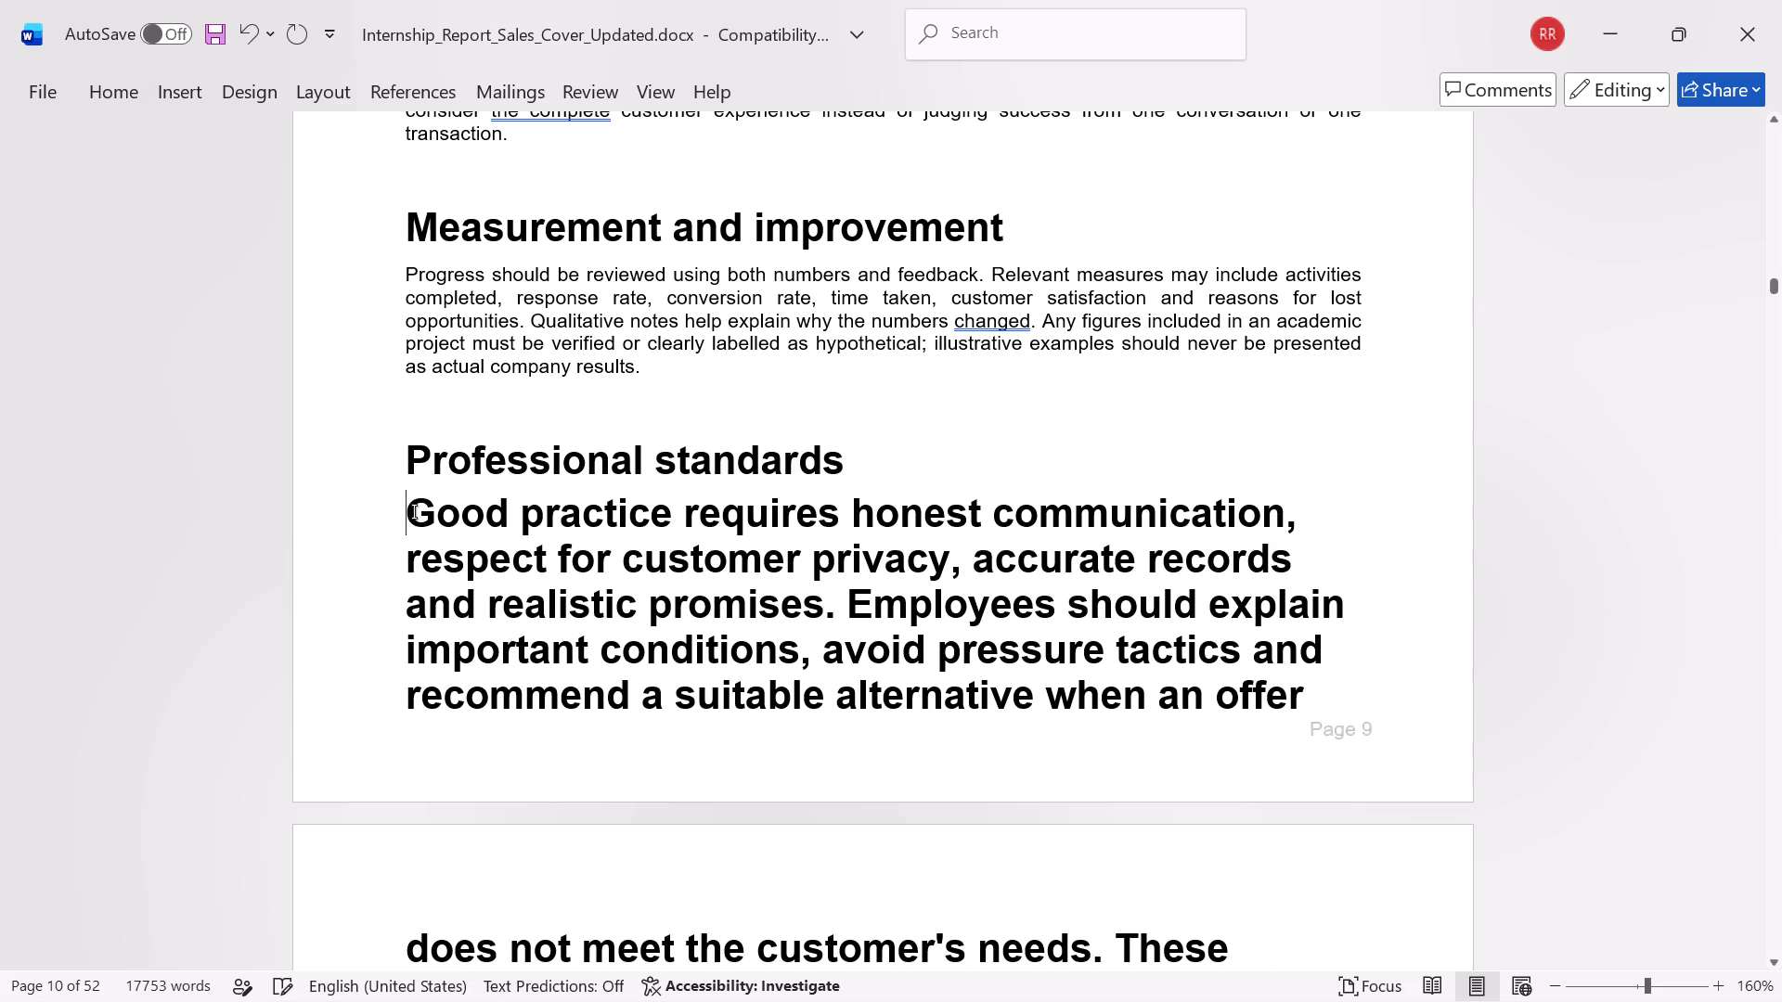
key(shift+Down)
key(shift+Down)
key(shift+Down)
key(shift+Down)
key(shift+Down)
key(shift+Down)
key(shift+Down)
key(shift+Down)
key(shift+Down)
key(shift+Down)
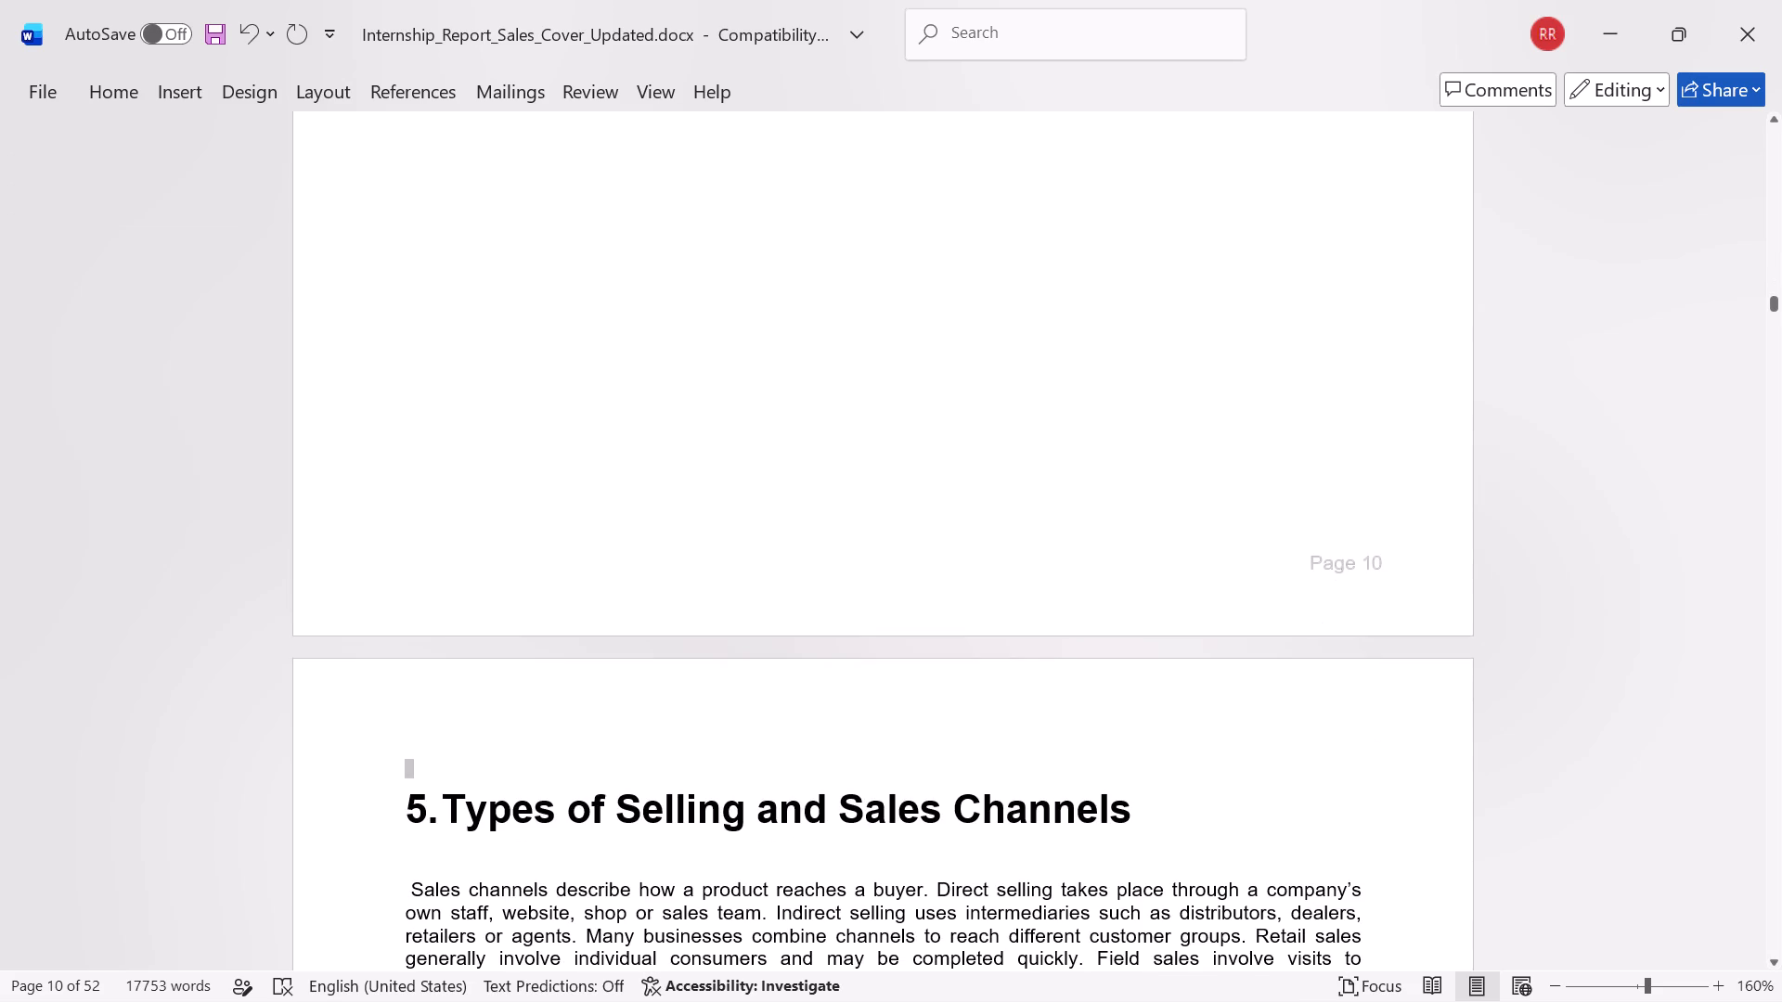
key(shift+Up)
key(shift+Up)
scroll(413, 509, up, 4)
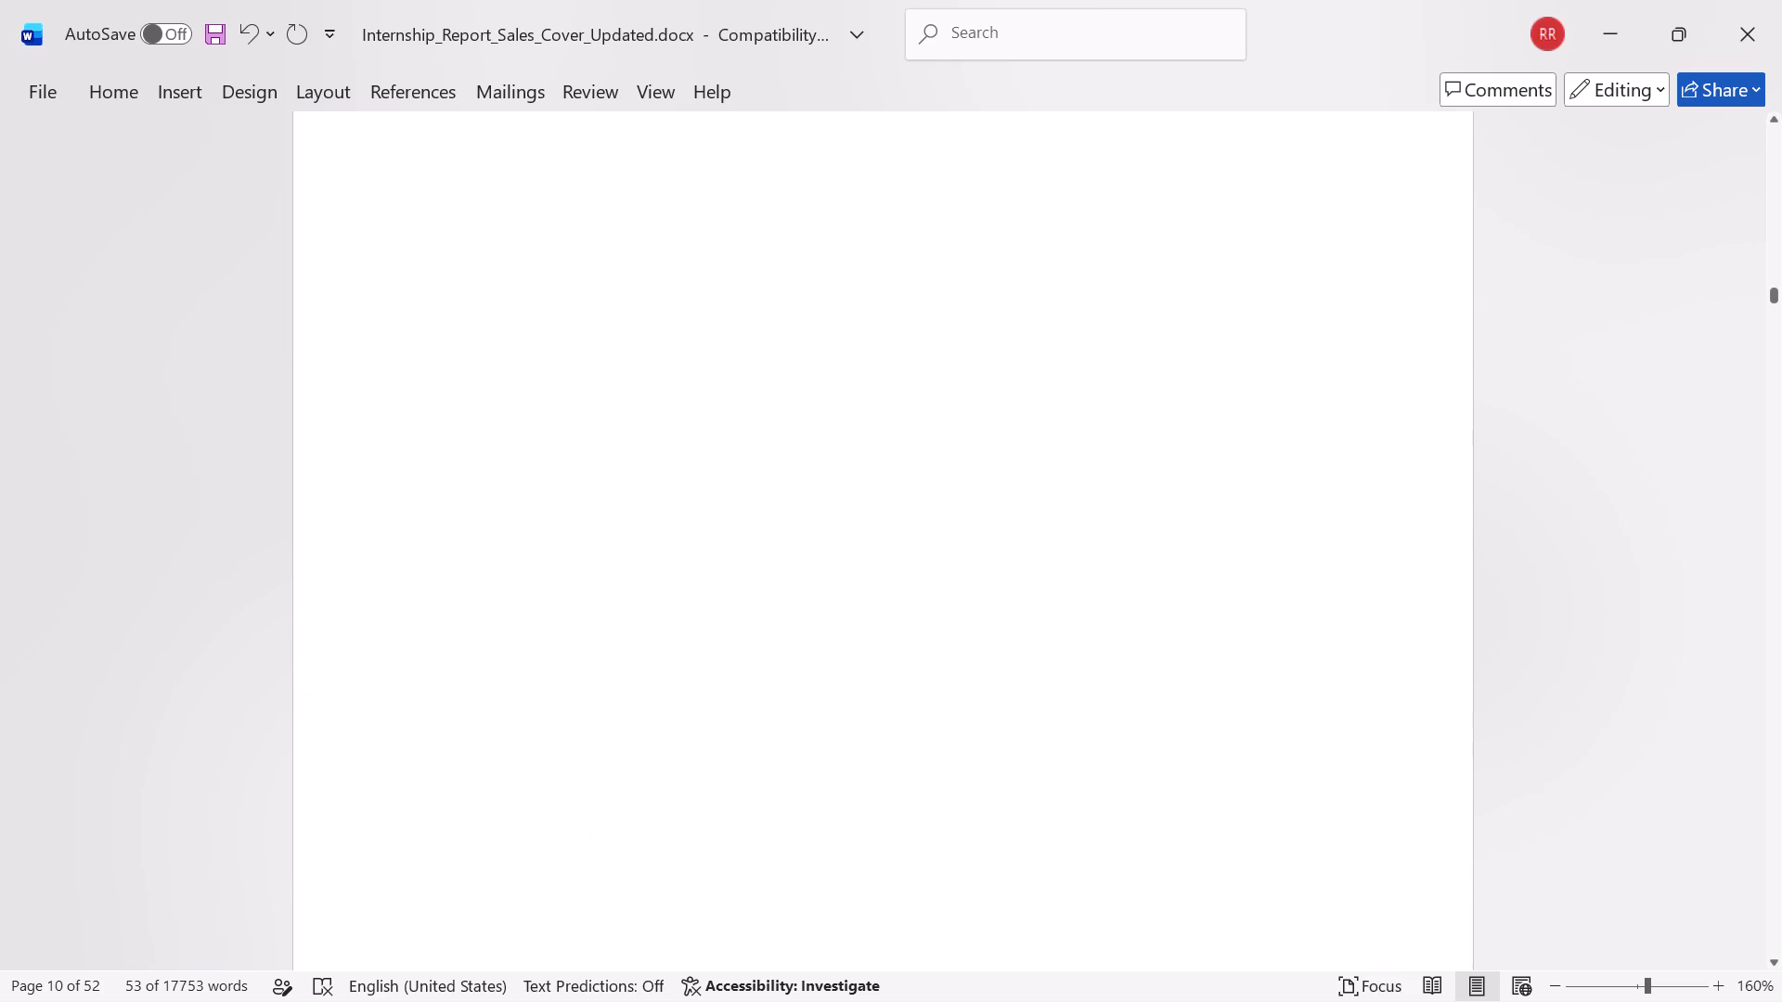
scroll(413, 509, up, 2)
click(117, 88)
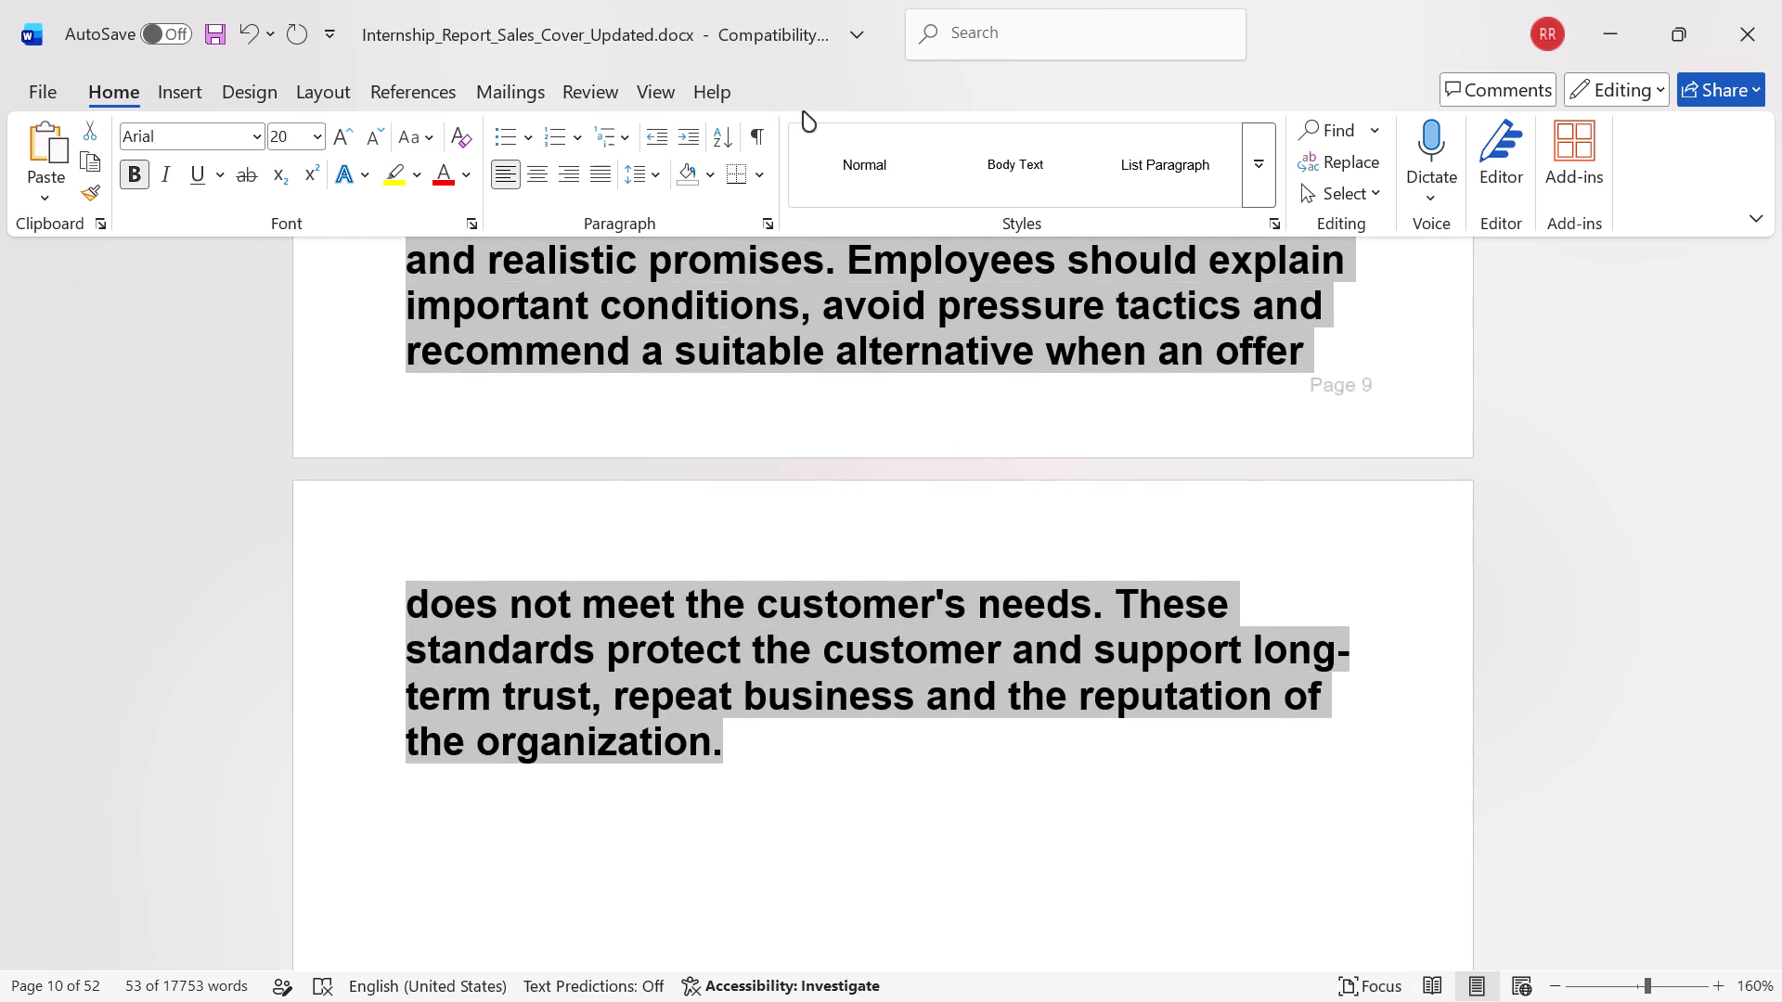
click(990, 137)
click(900, 565)
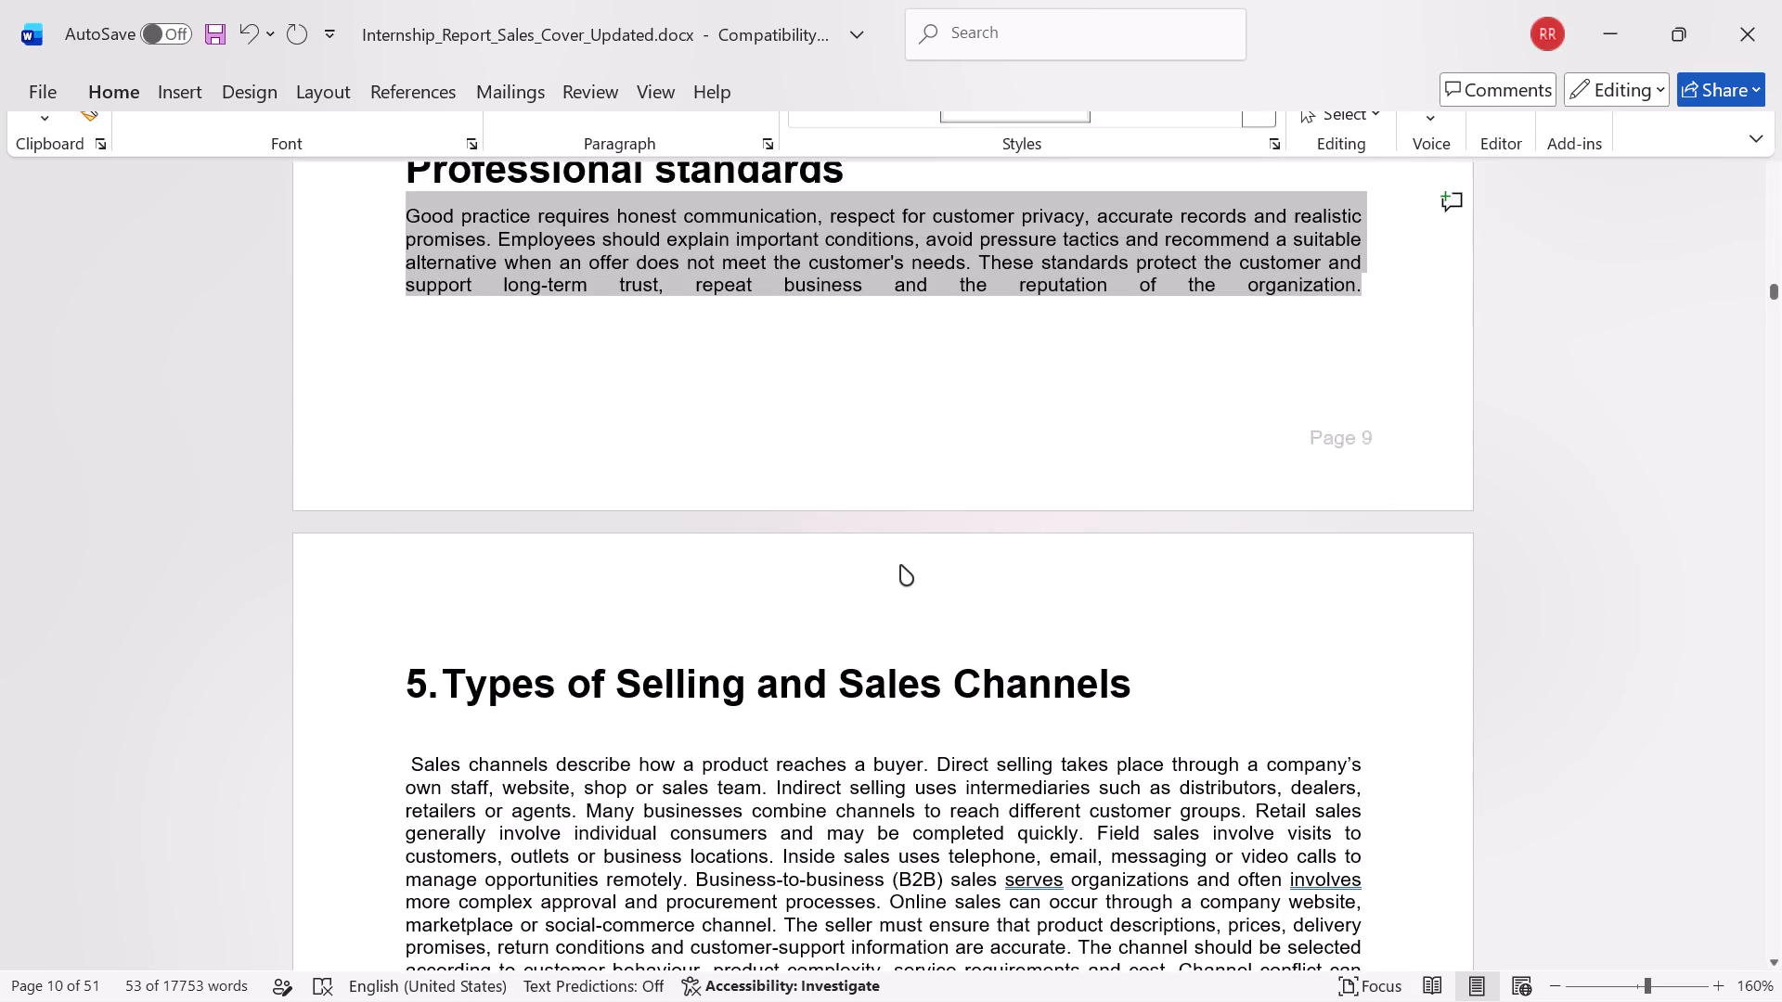
scroll(900, 565, up, 1)
click(816, 654)
Accept the proofing corrections "serve", "behavior" and "Outlet" in the opening paragraph of section 5, "Types of Selling and Sales Channels".
scroll(816, 654, down, 2)
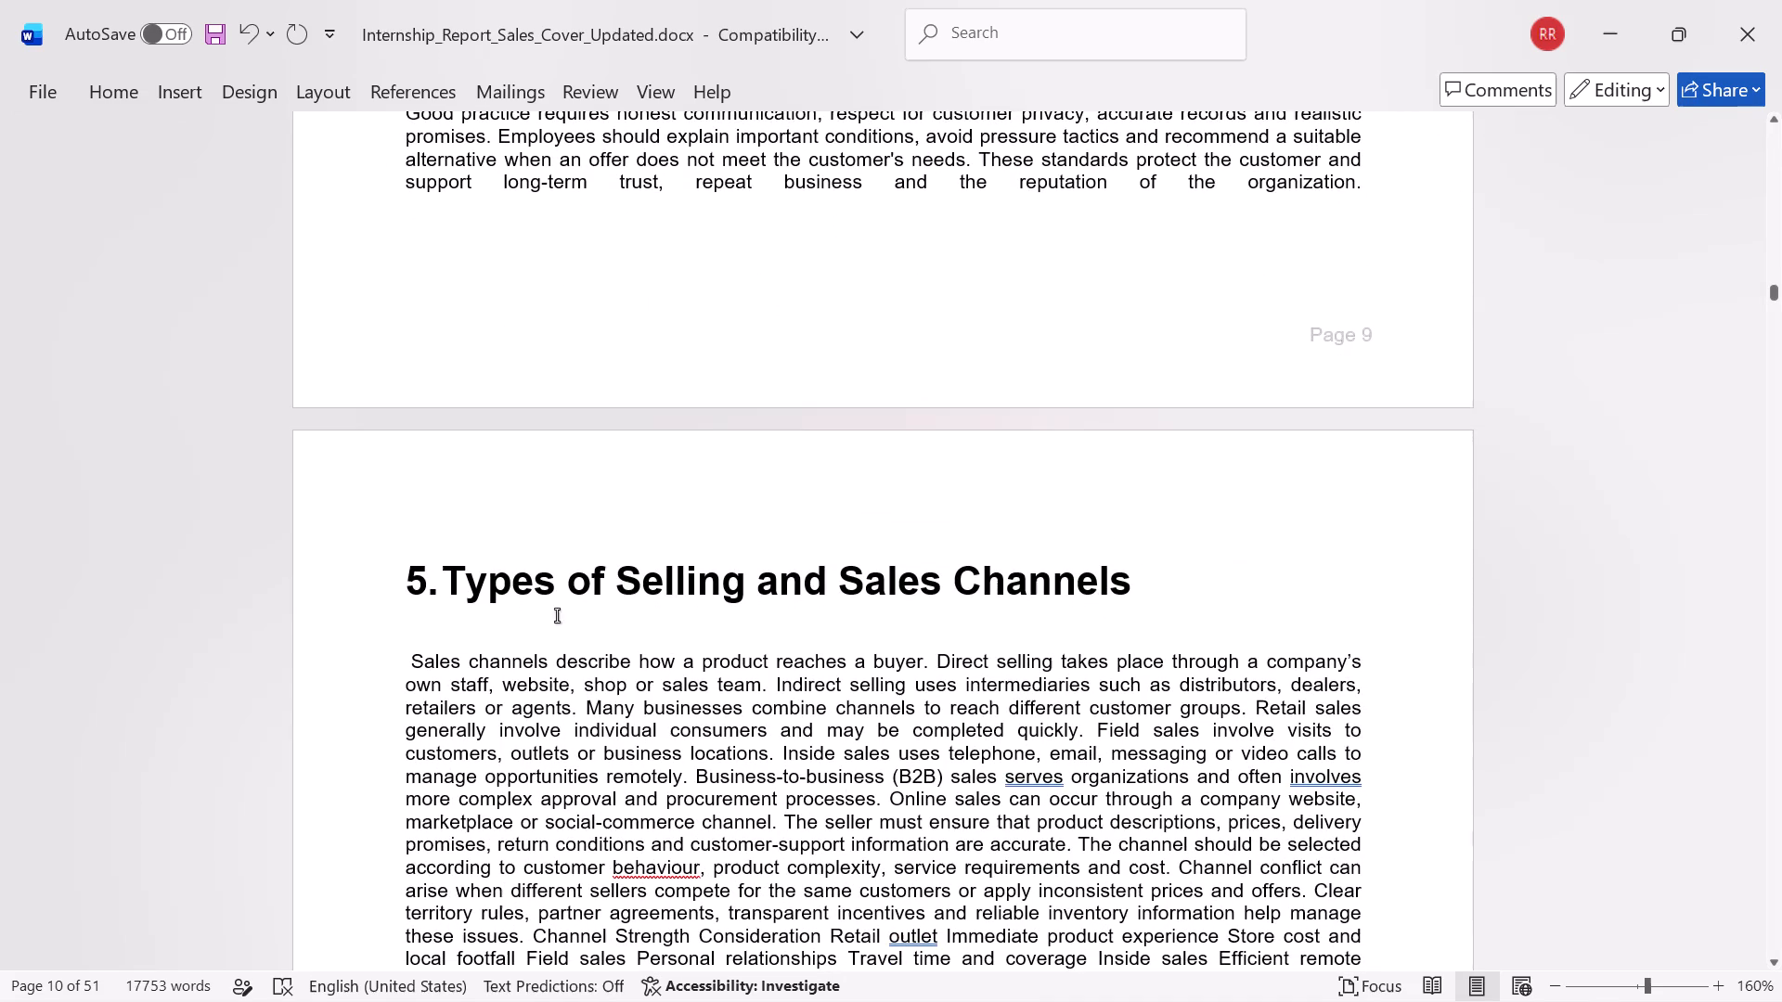
scroll(523, 594, down, 1)
click(523, 594)
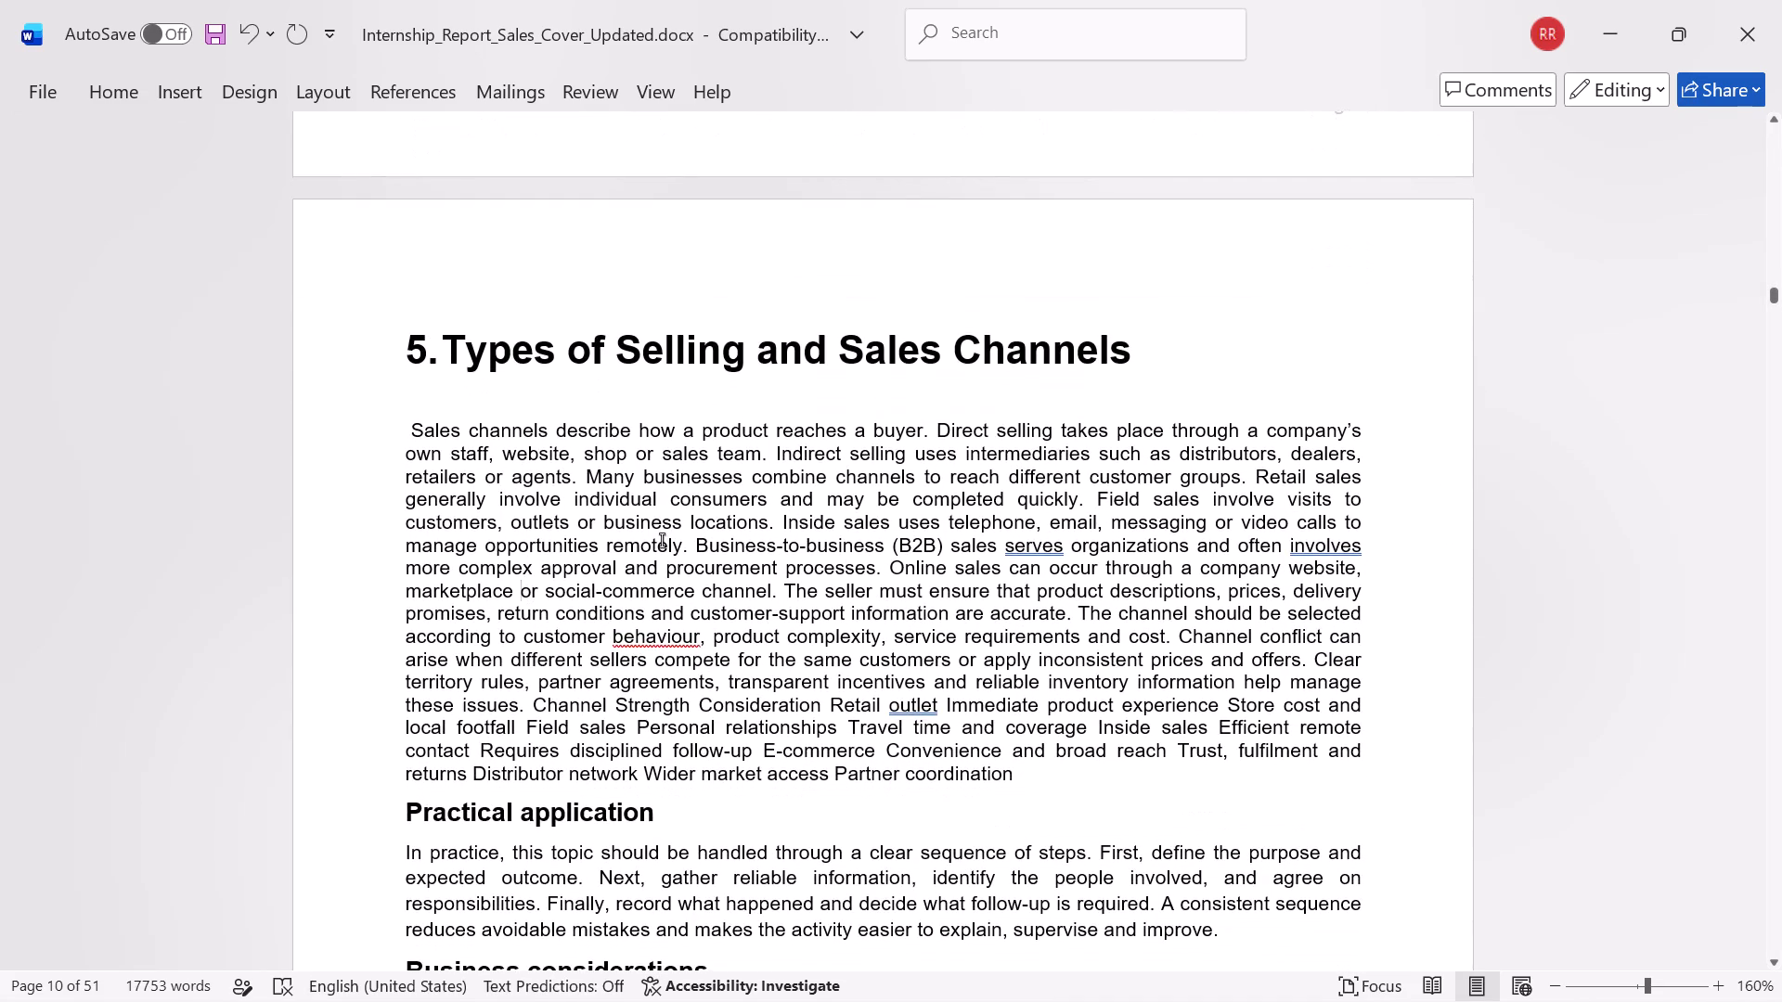
click(1020, 549)
click(1036, 633)
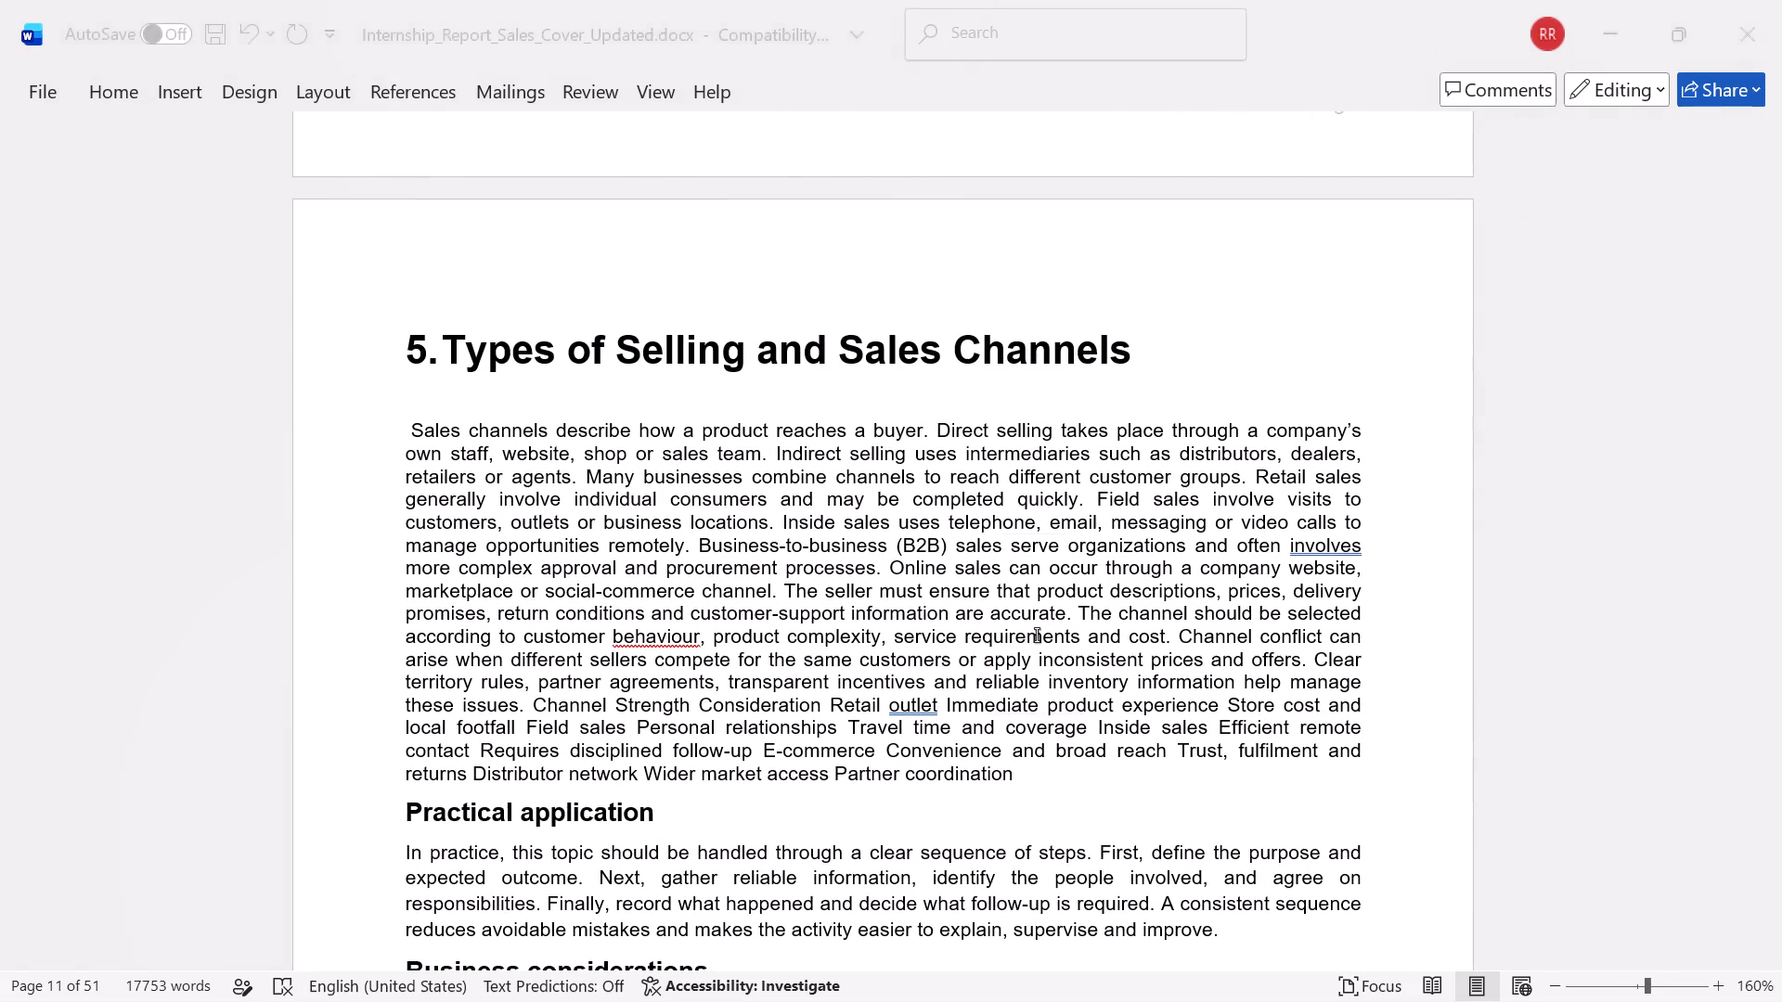
click(667, 630)
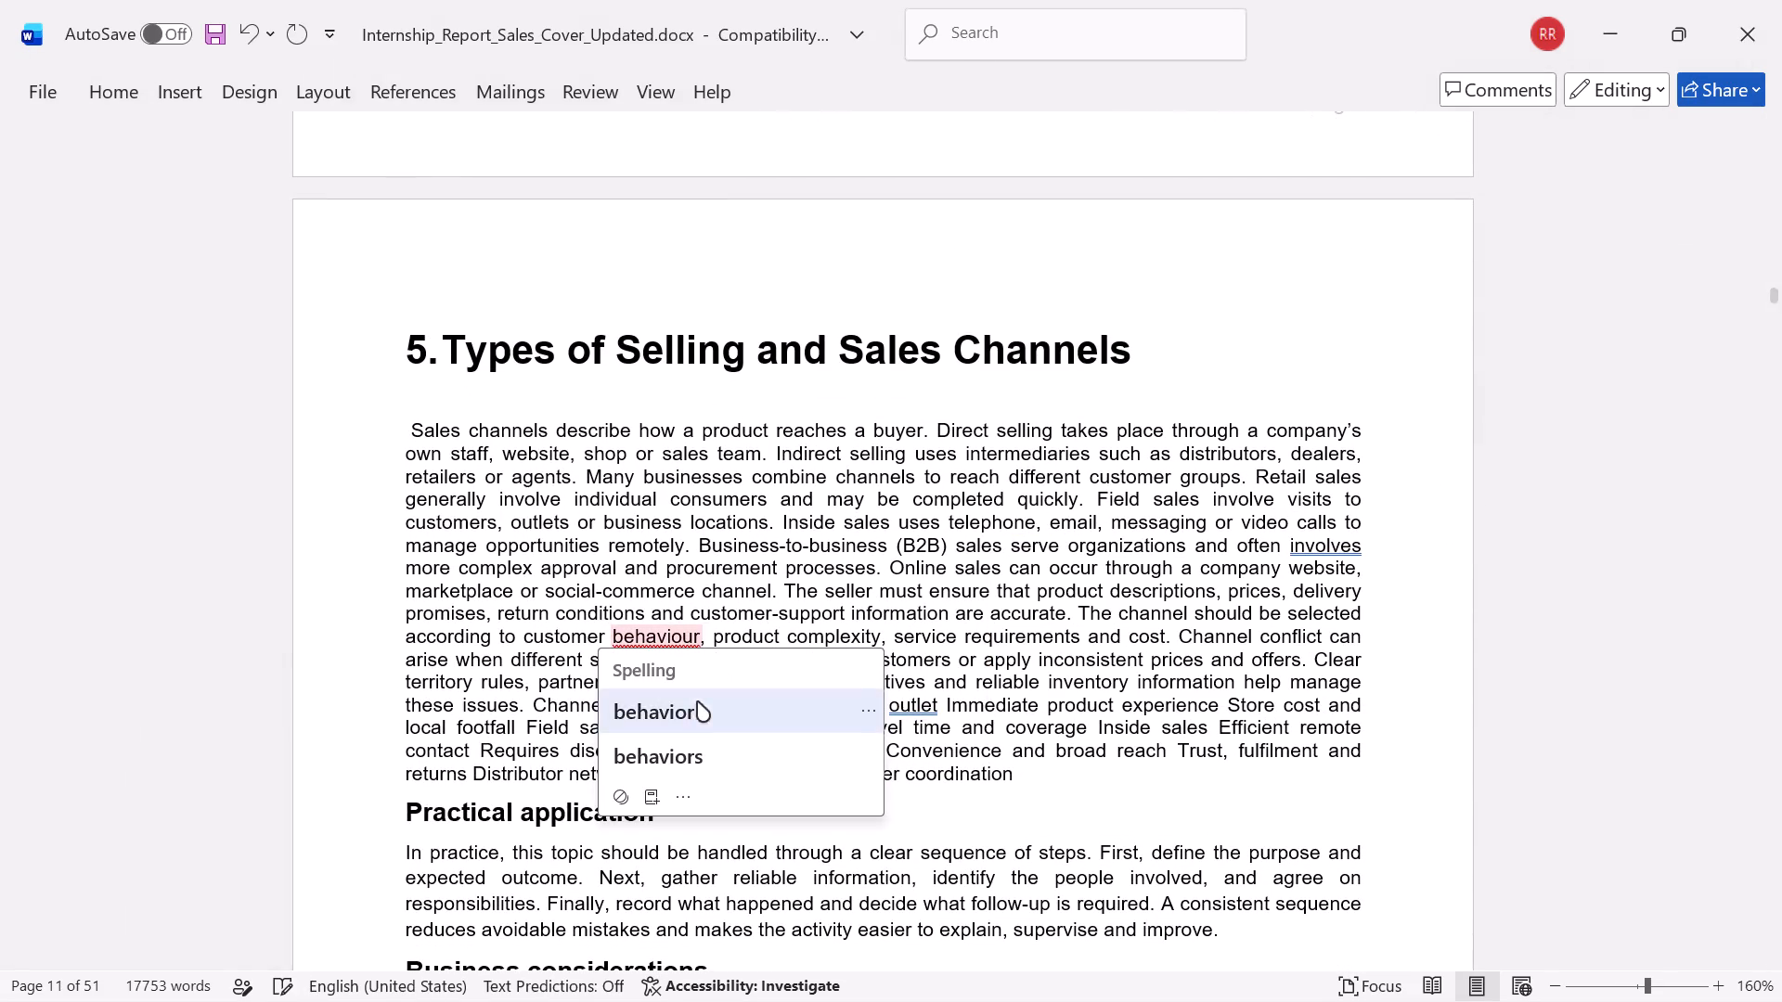
click(691, 707)
click(911, 713)
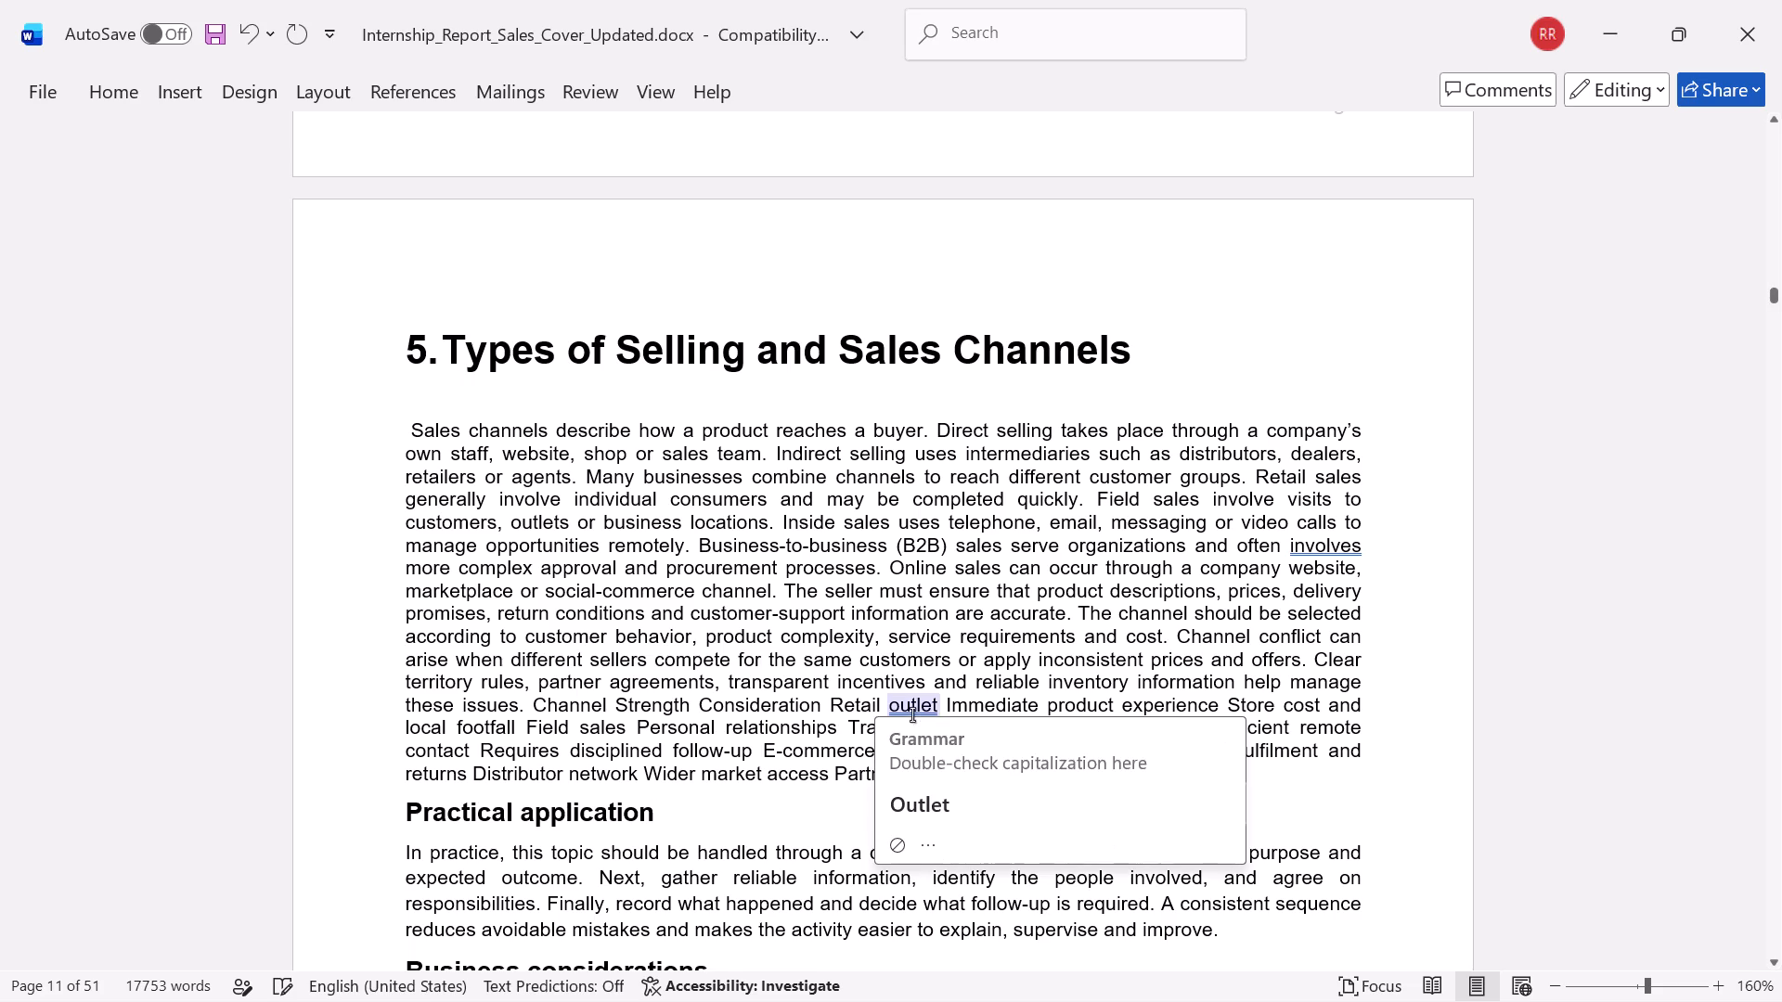
click(923, 806)
Accept the grammar suggestion replacing "the complete" with "complete" in section 5's "Business considerations" paragraph.
scroll(923, 806, down, 3)
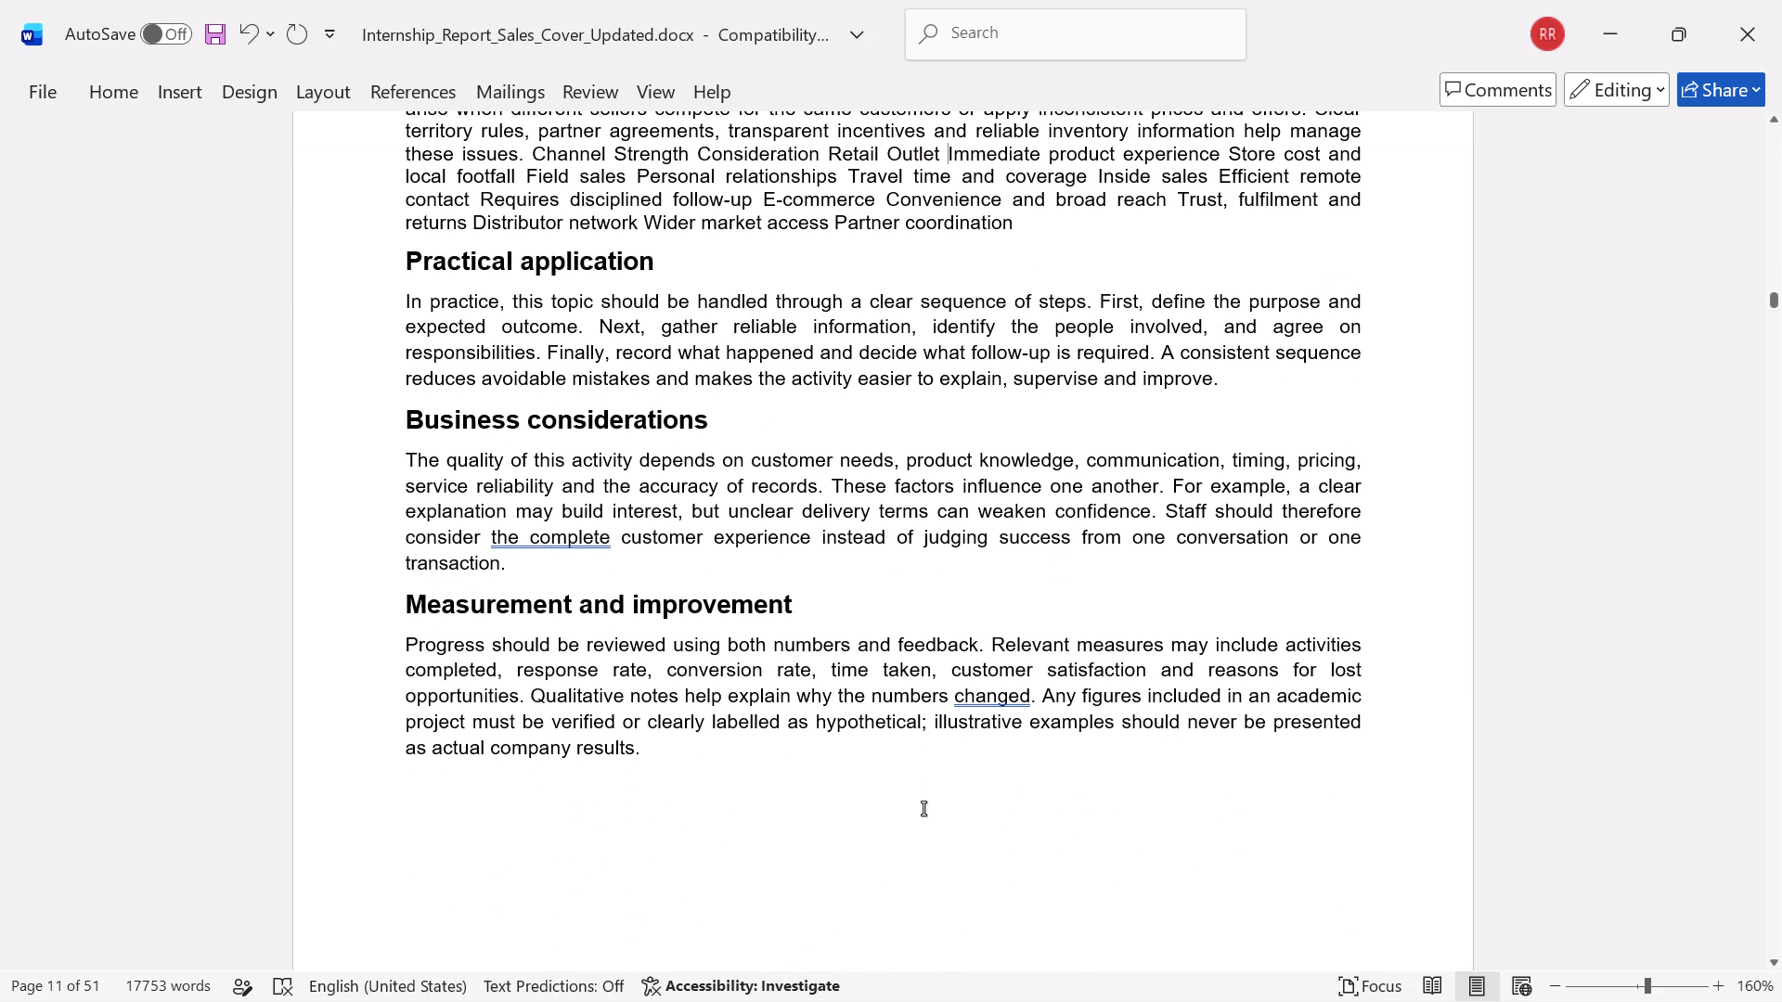
drag(528, 533, 618, 621)
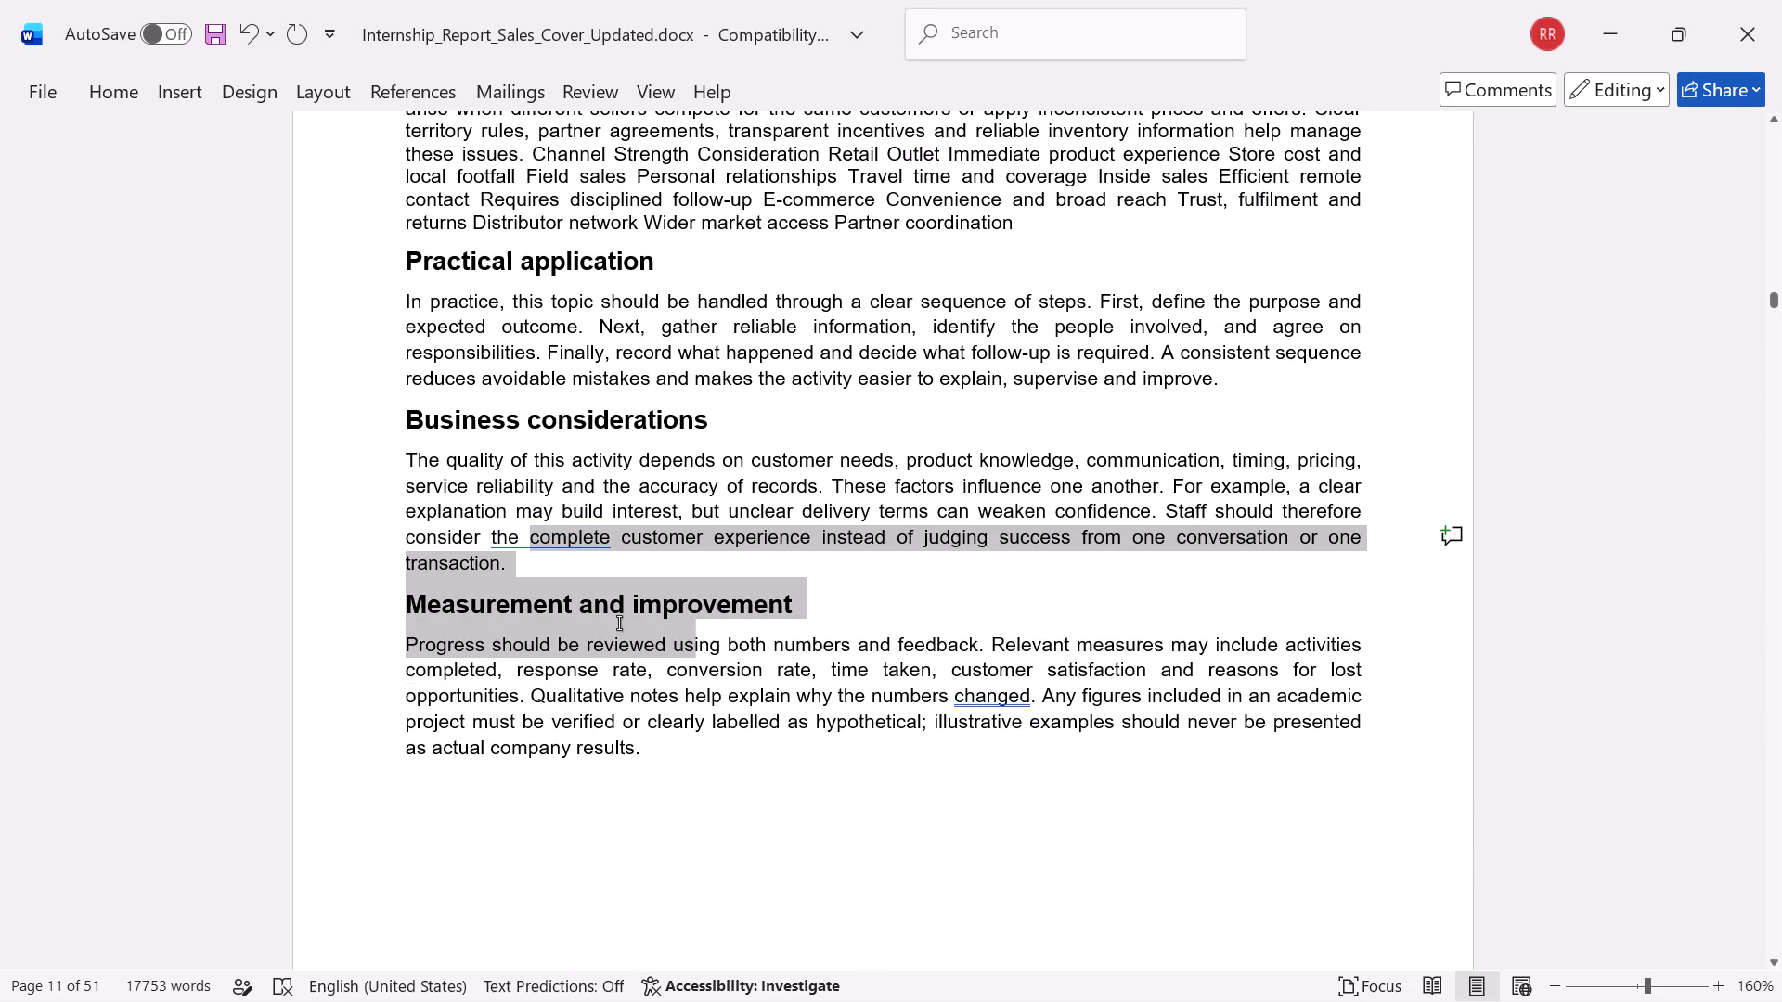
drag(618, 621, 556, 558)
click(556, 558)
click(539, 536)
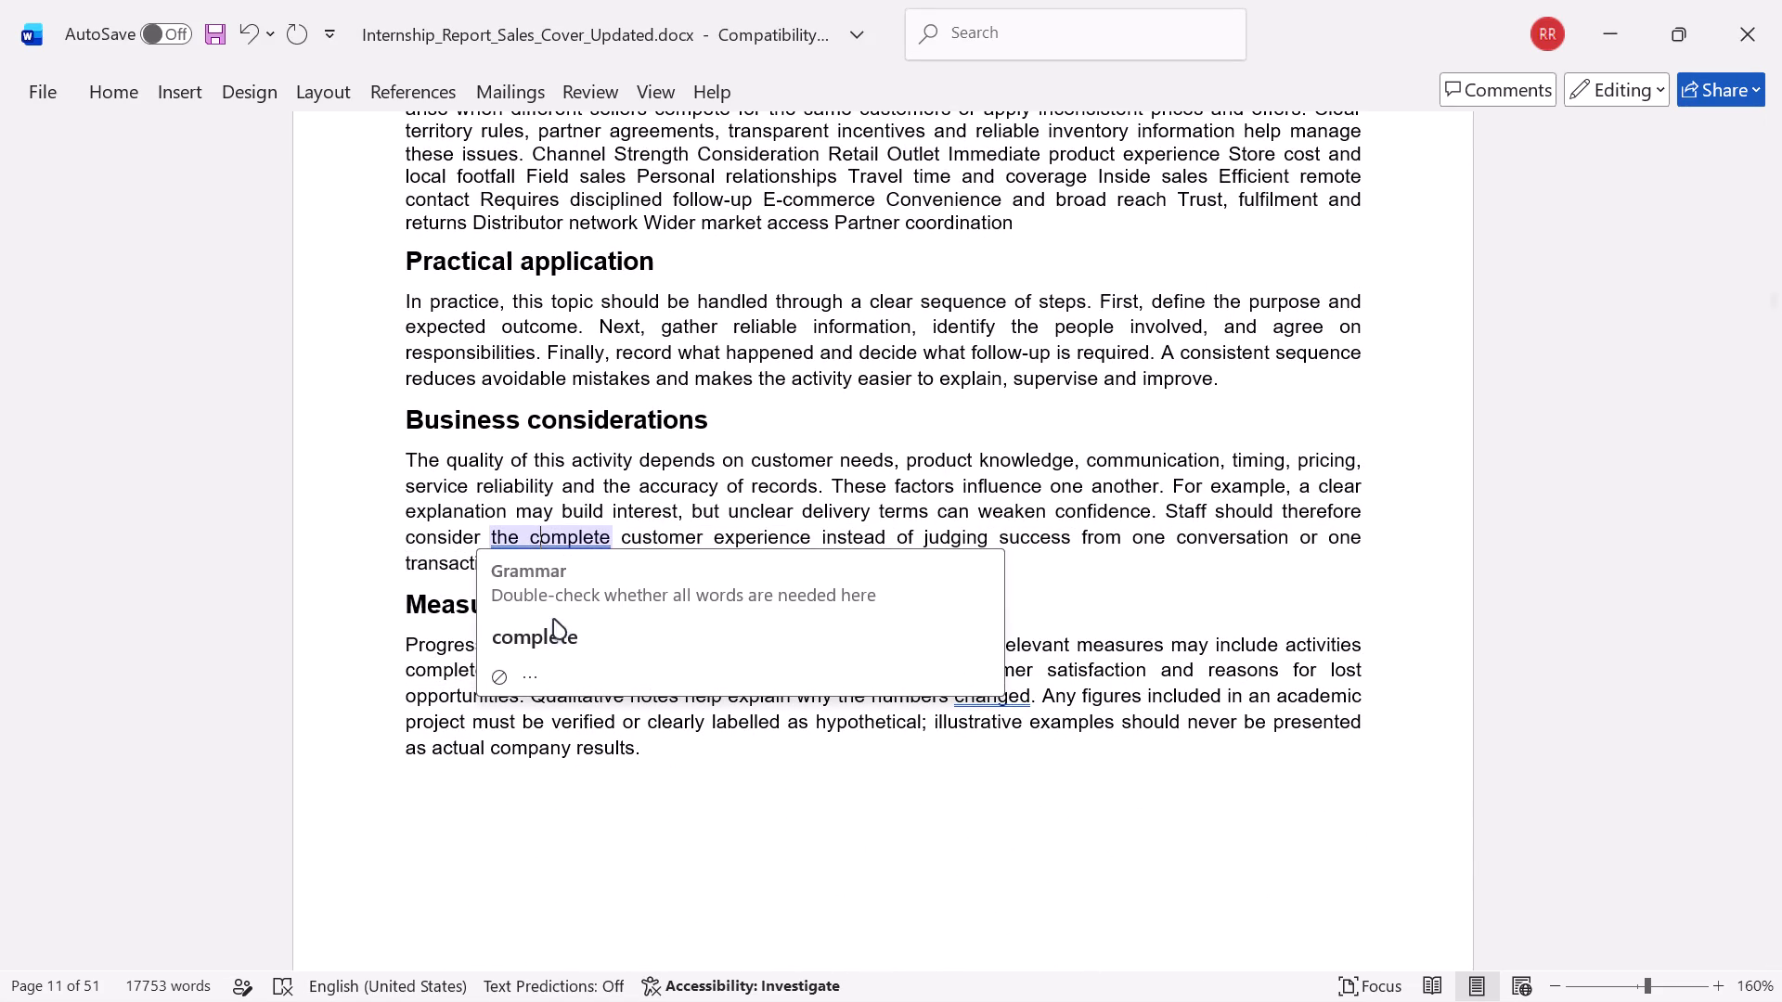
click(549, 630)
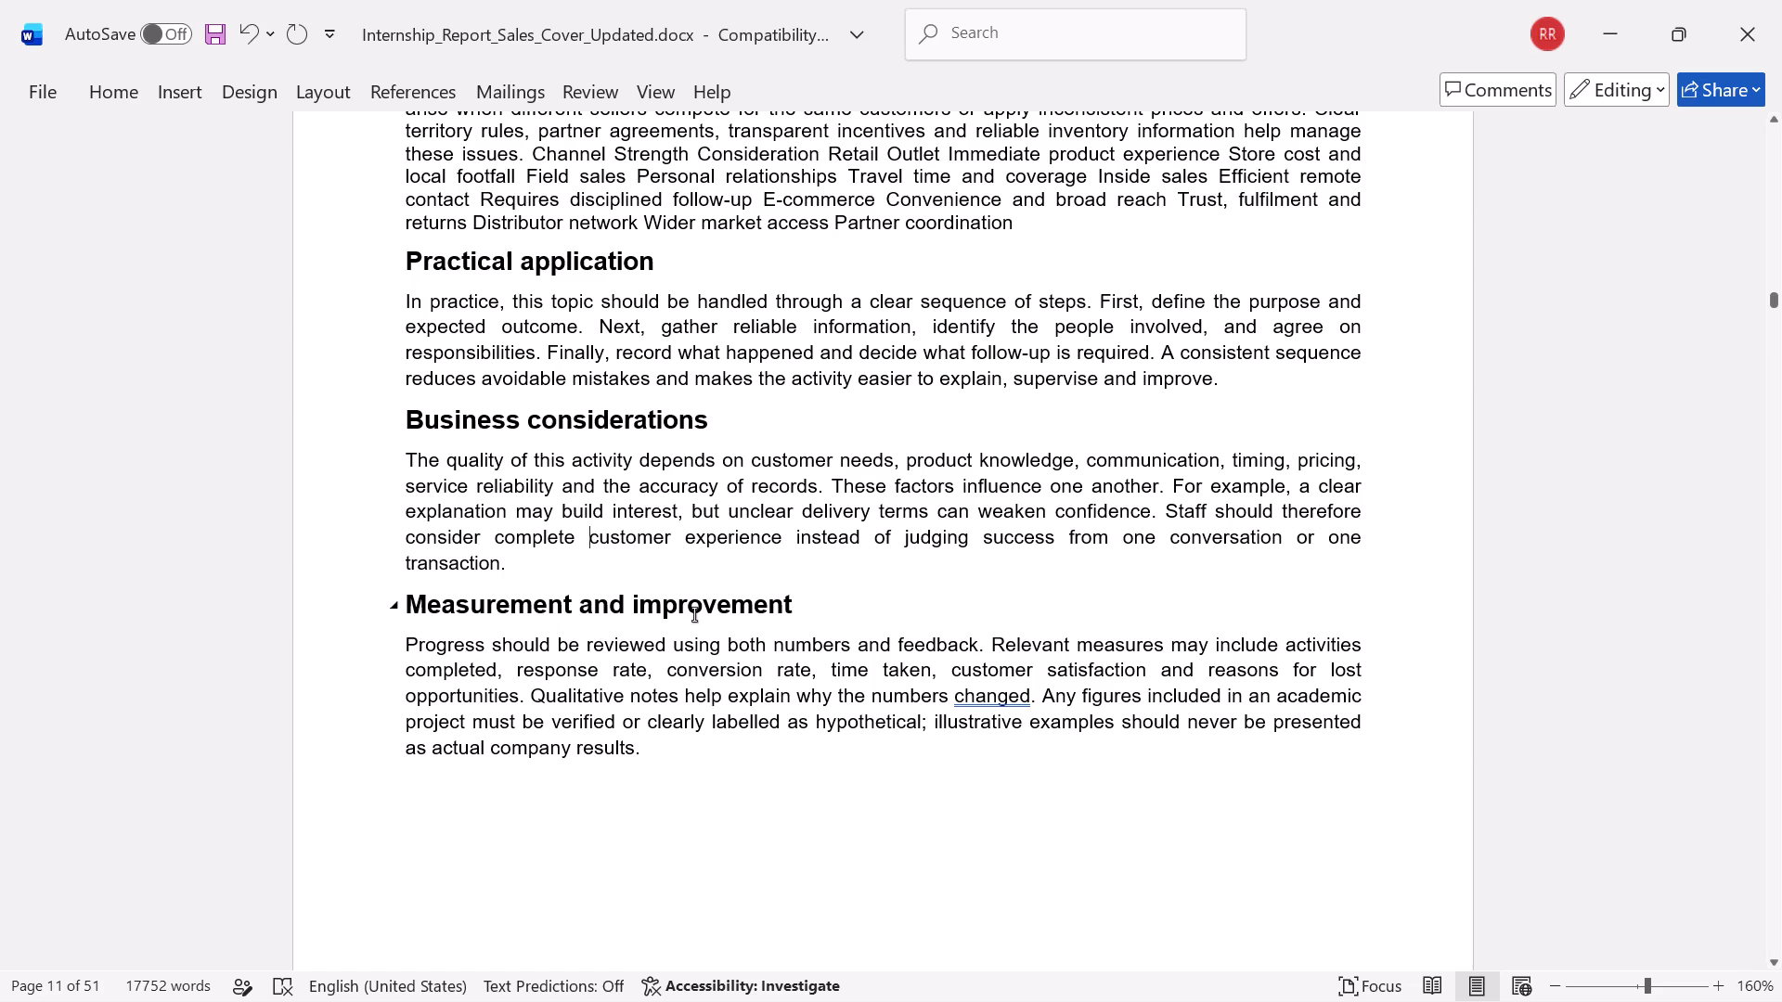
Examine section 4 of the PDF report in Edge, comparing its headings and spacing with the Word document.
key(alt+Tab)
scroll(693, 612, down, 1)
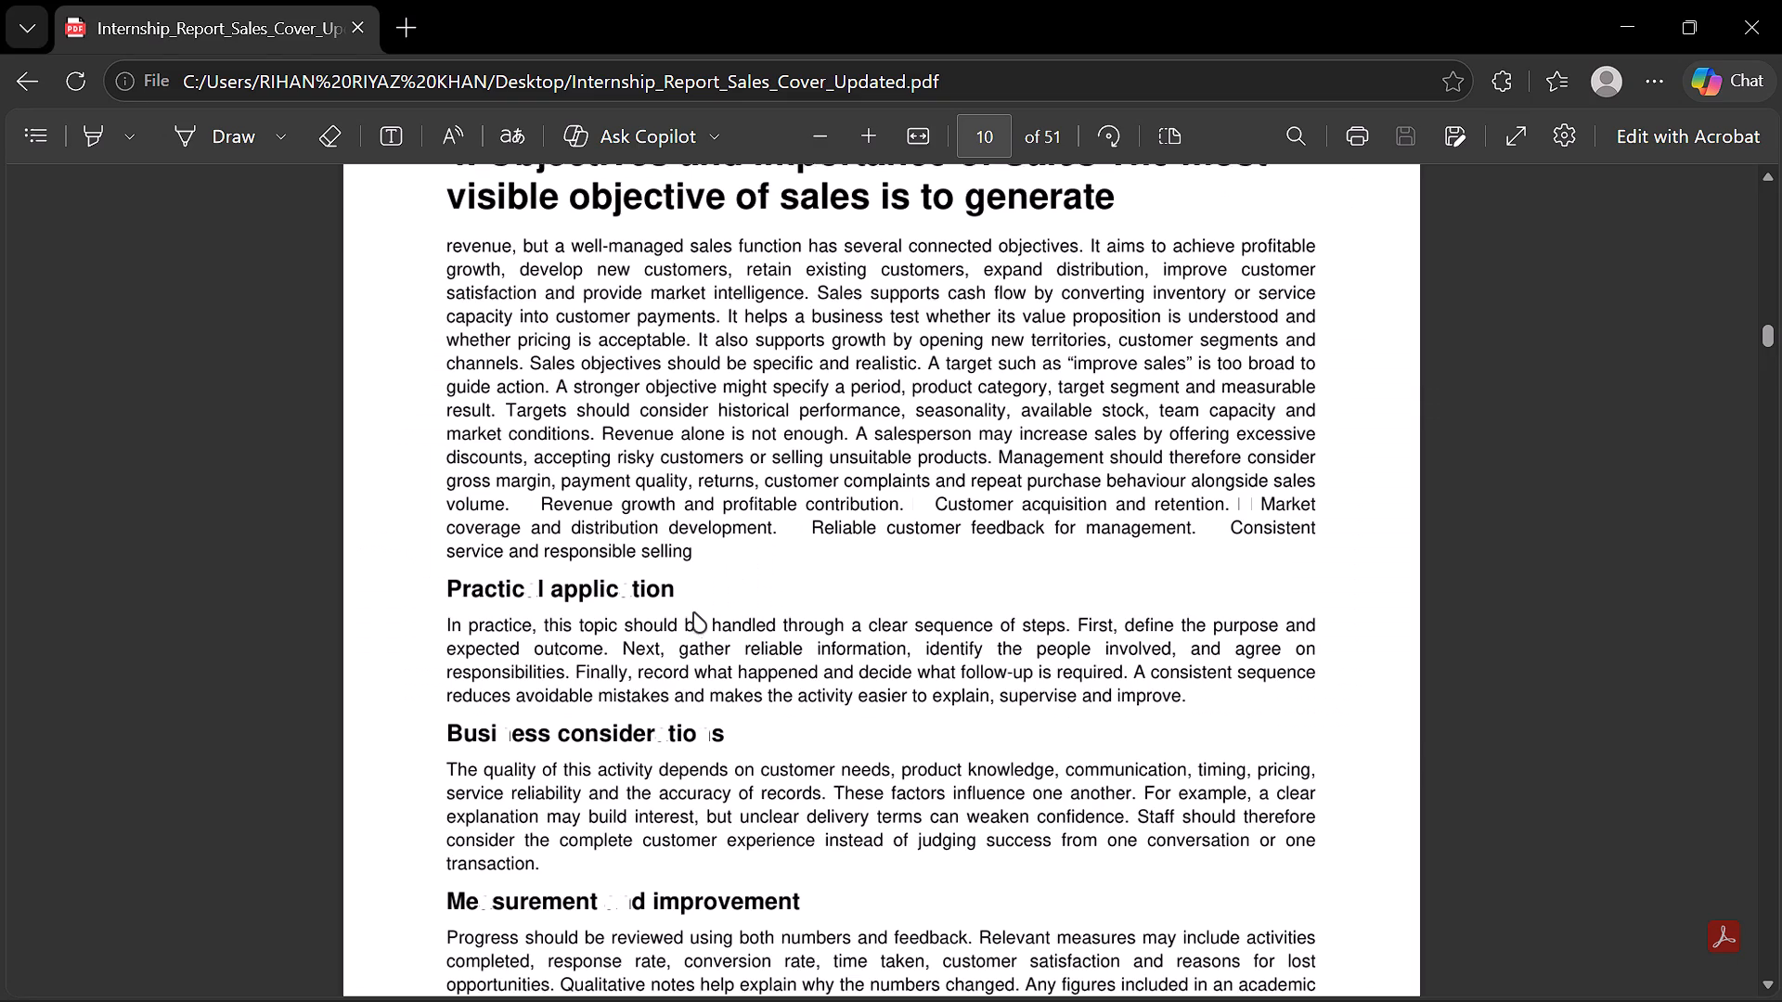
scroll(693, 612, down, 1)
key(alt+Tab)
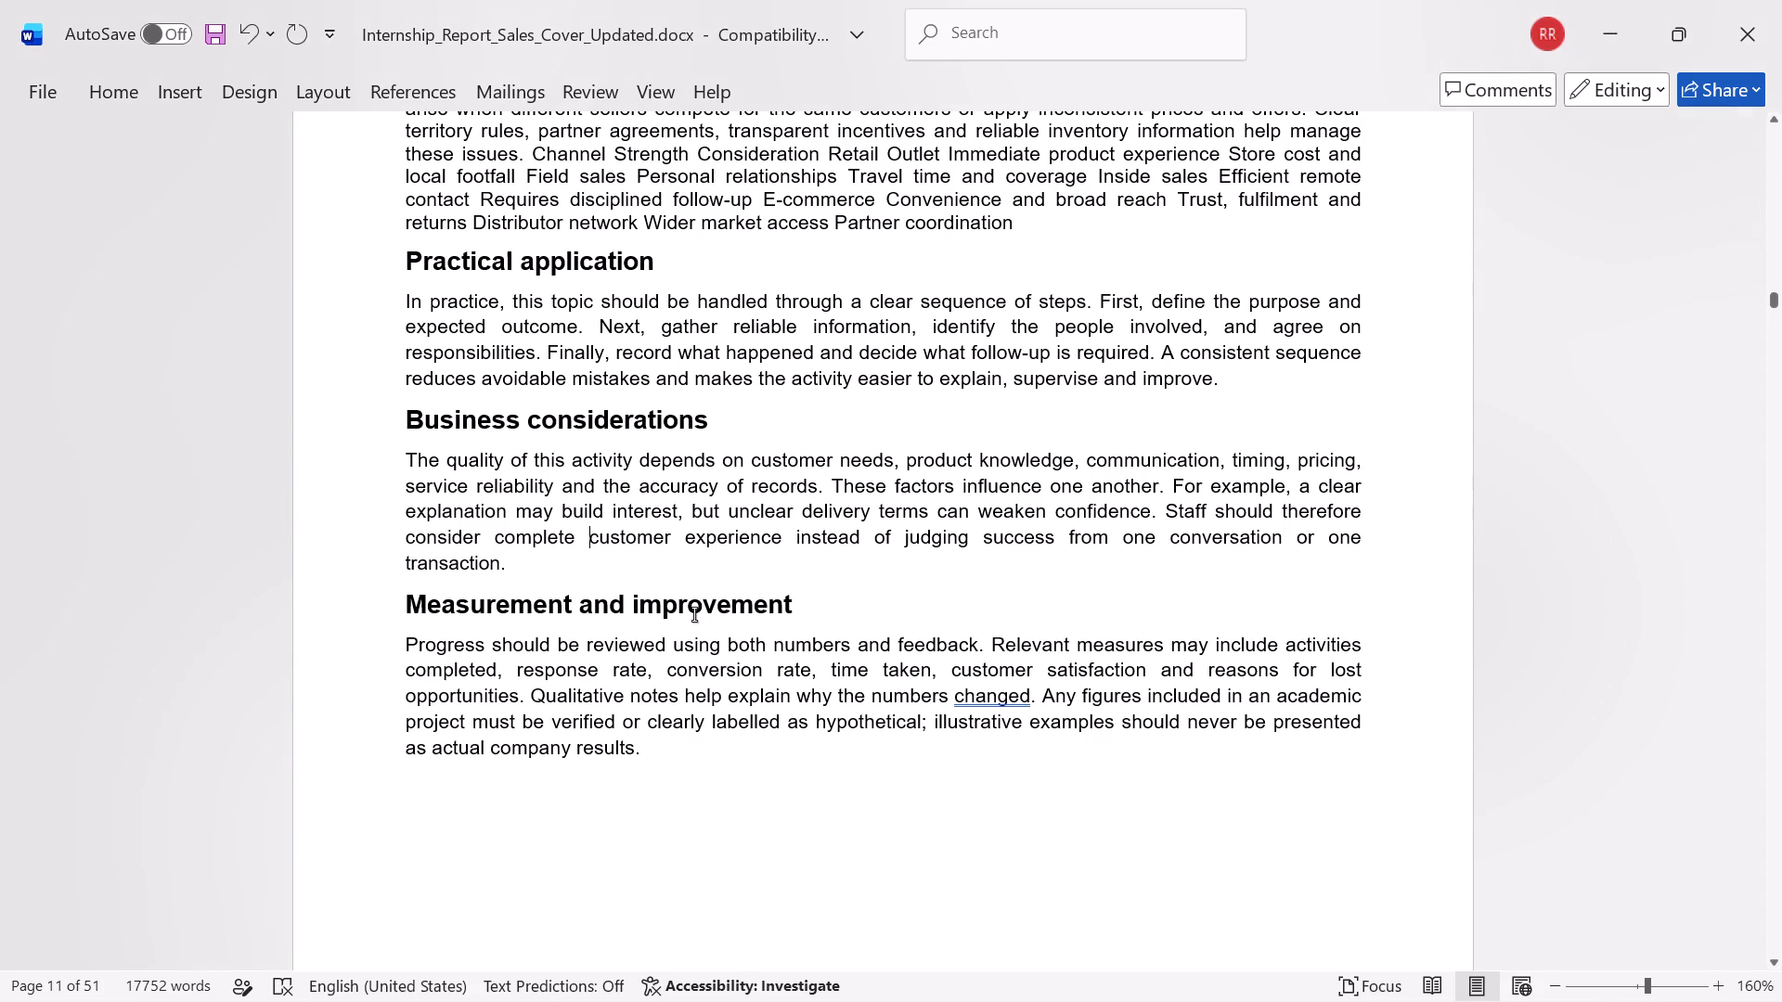
key(alt+Tab)
key(alt+Tab)
key(alt+Tab)
key(alt+Tab)
key(alt+Tab)
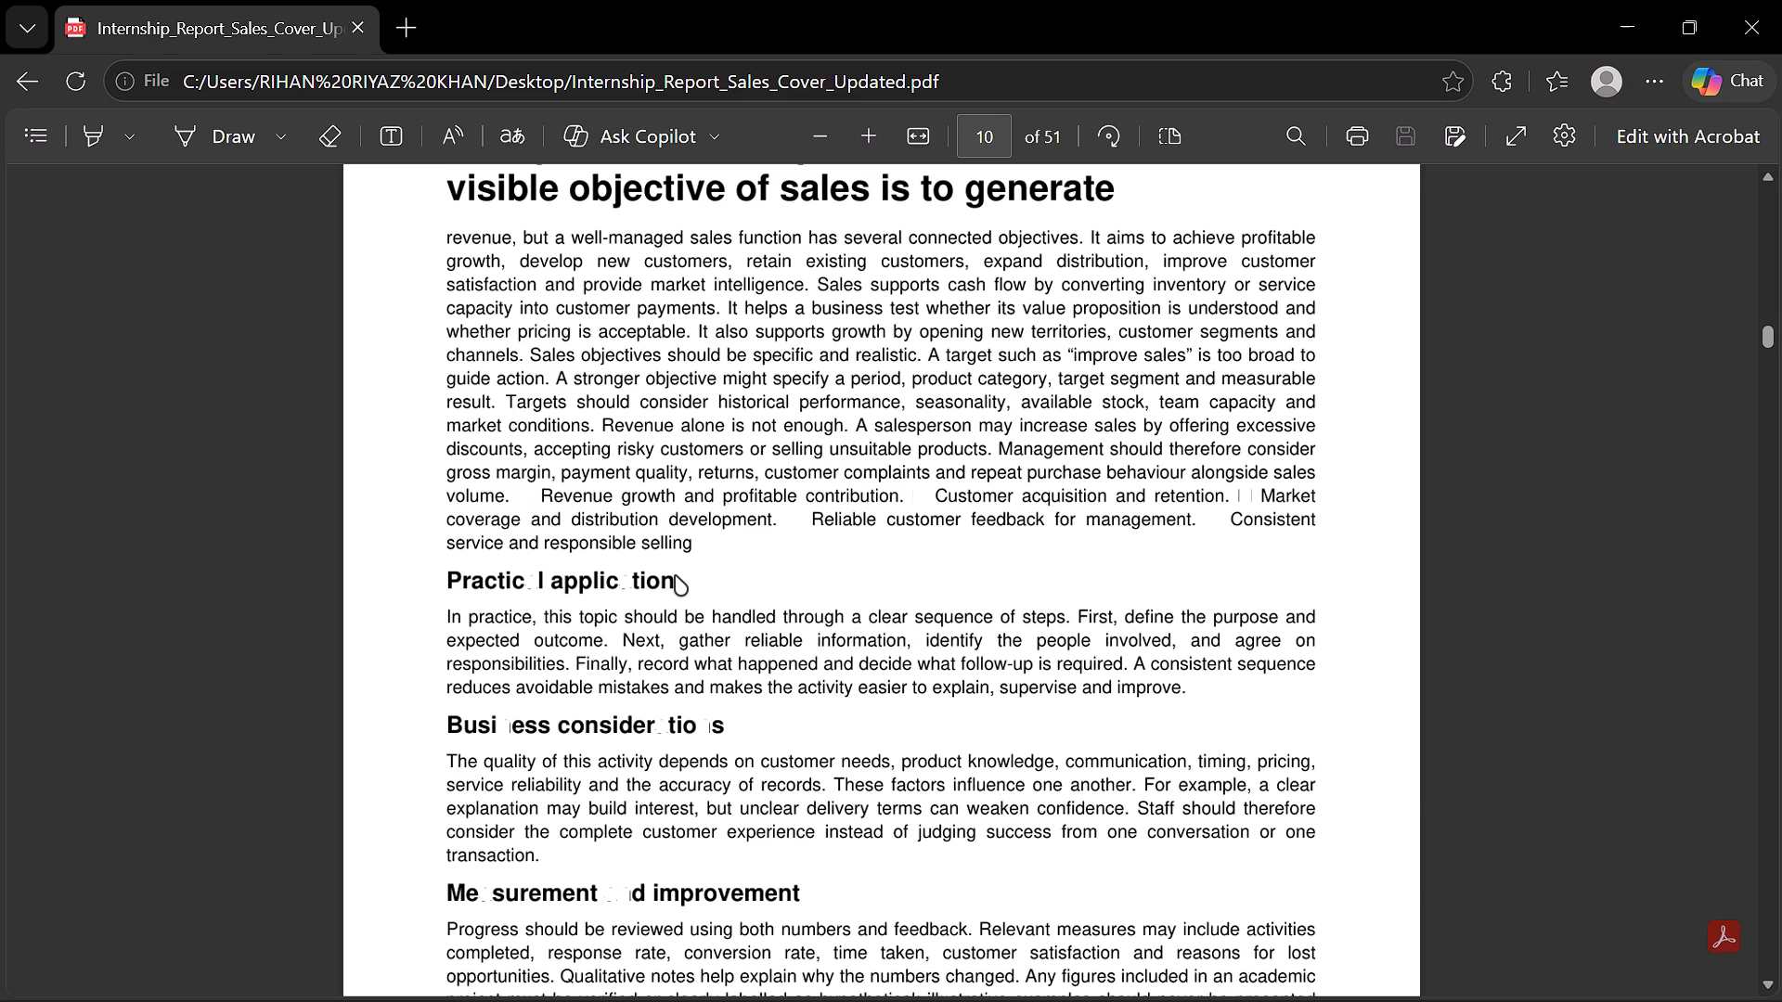
scroll(675, 575, up, 2)
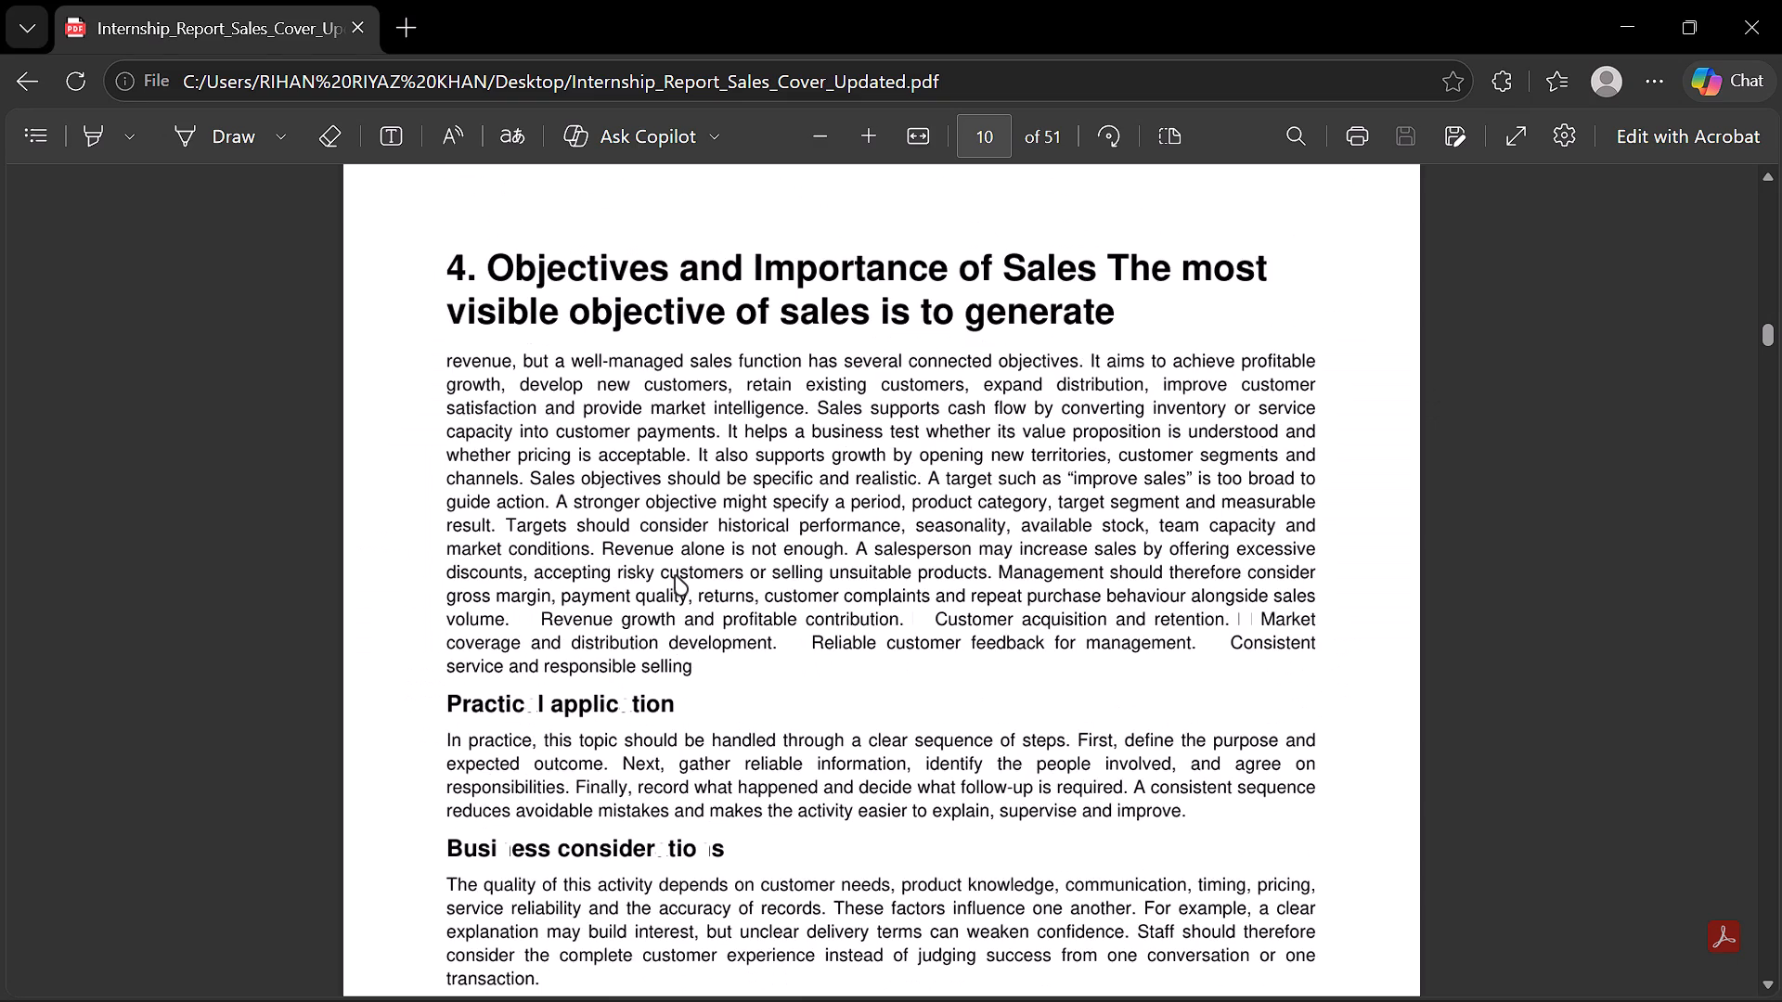
In Word, remove the blank lines above section 4's "Practical application", "Business considerations", "Measurement and improvement" and "Professional standards" headings.
key(alt+Tab)
scroll(675, 575, up, 6)
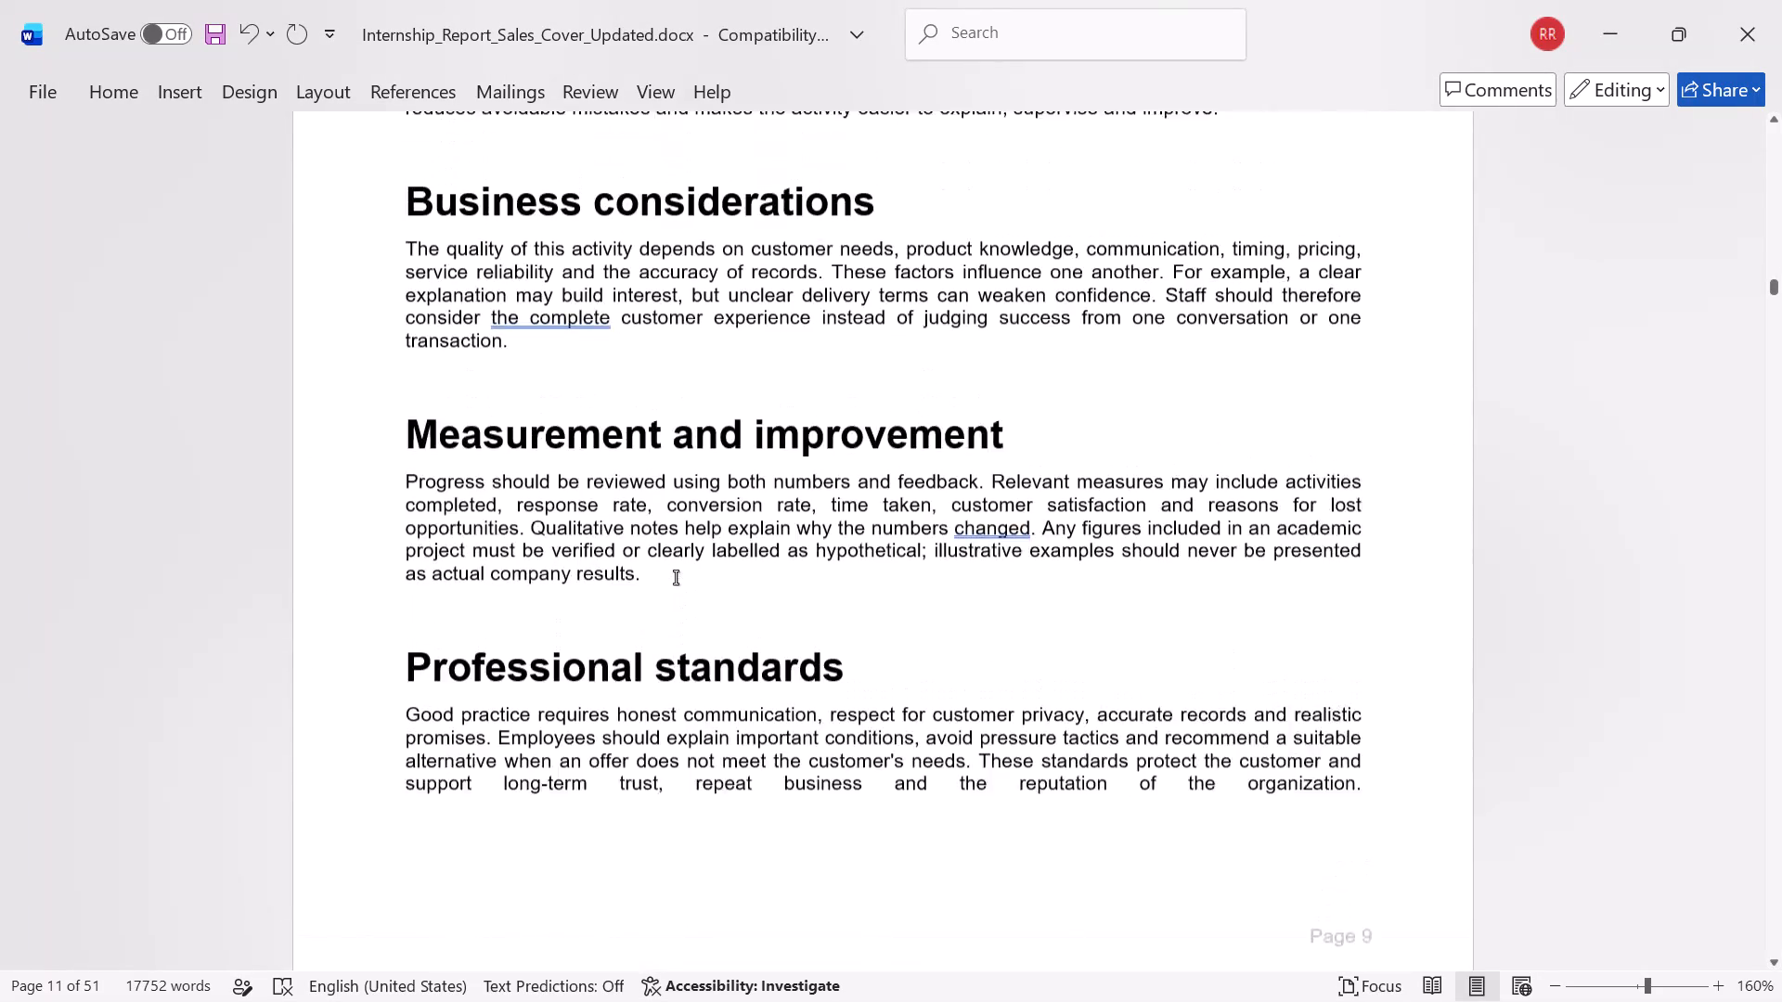
scroll(675, 575, up, 3)
click(597, 540)
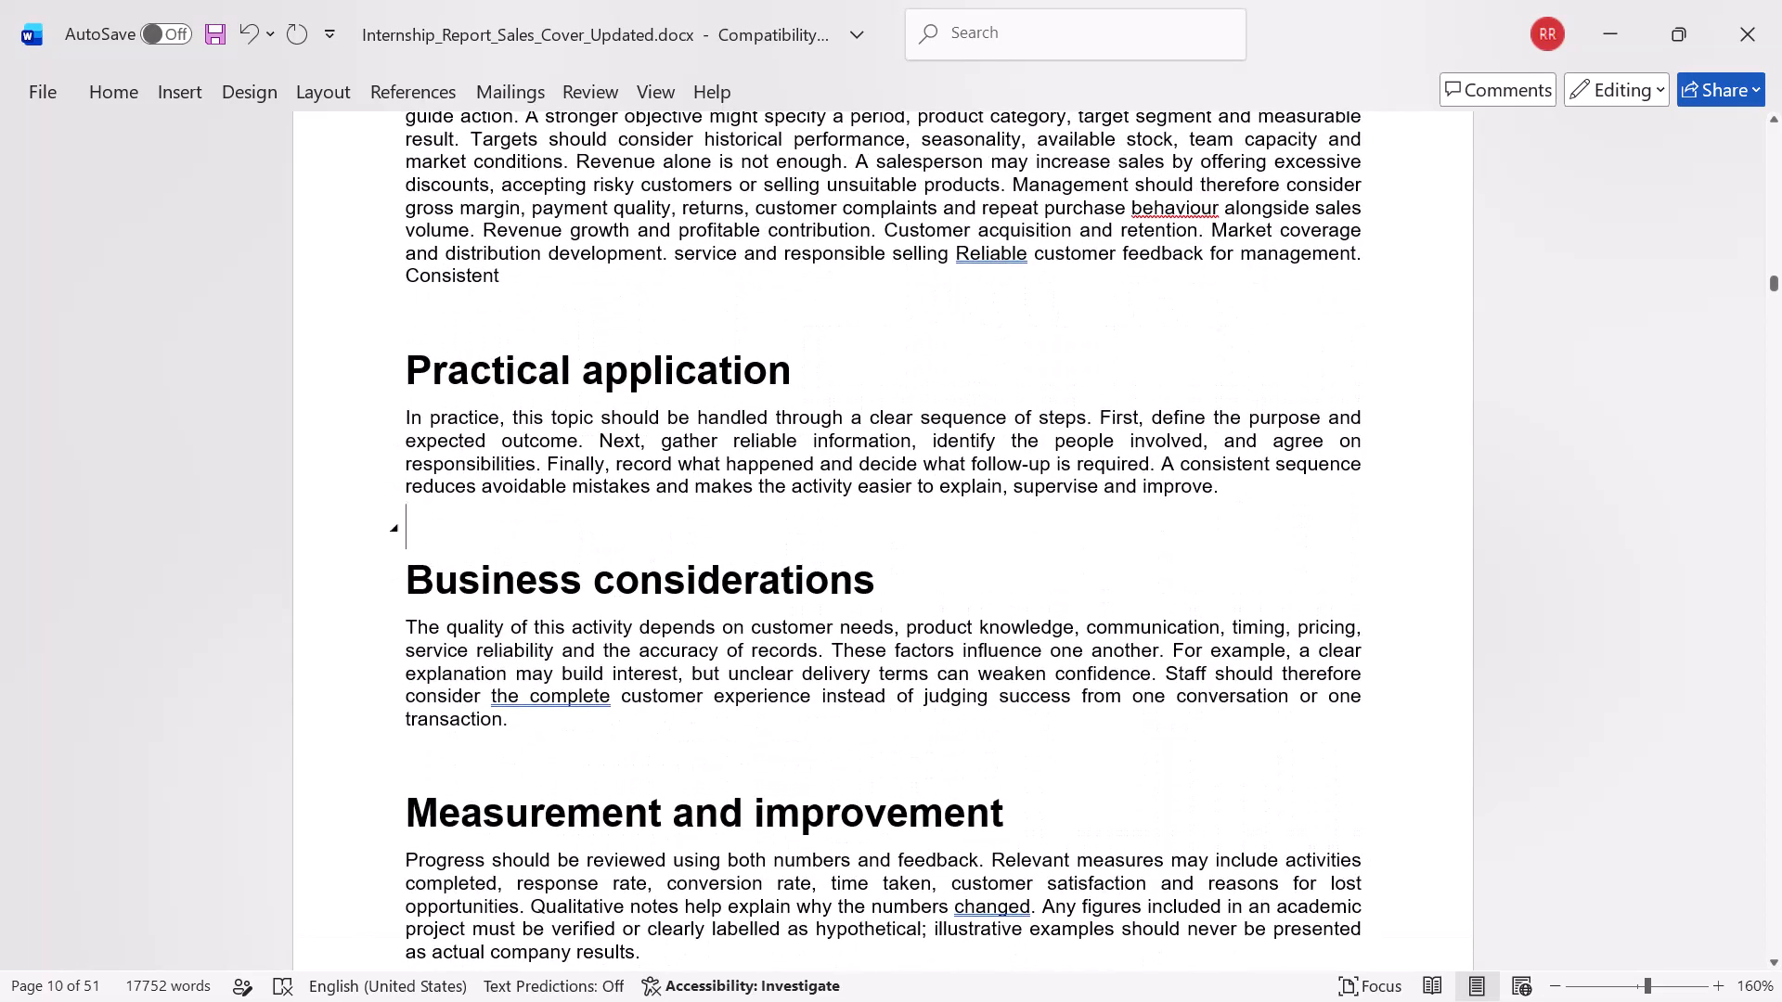
key(BackSpace)
key(BackSpace)
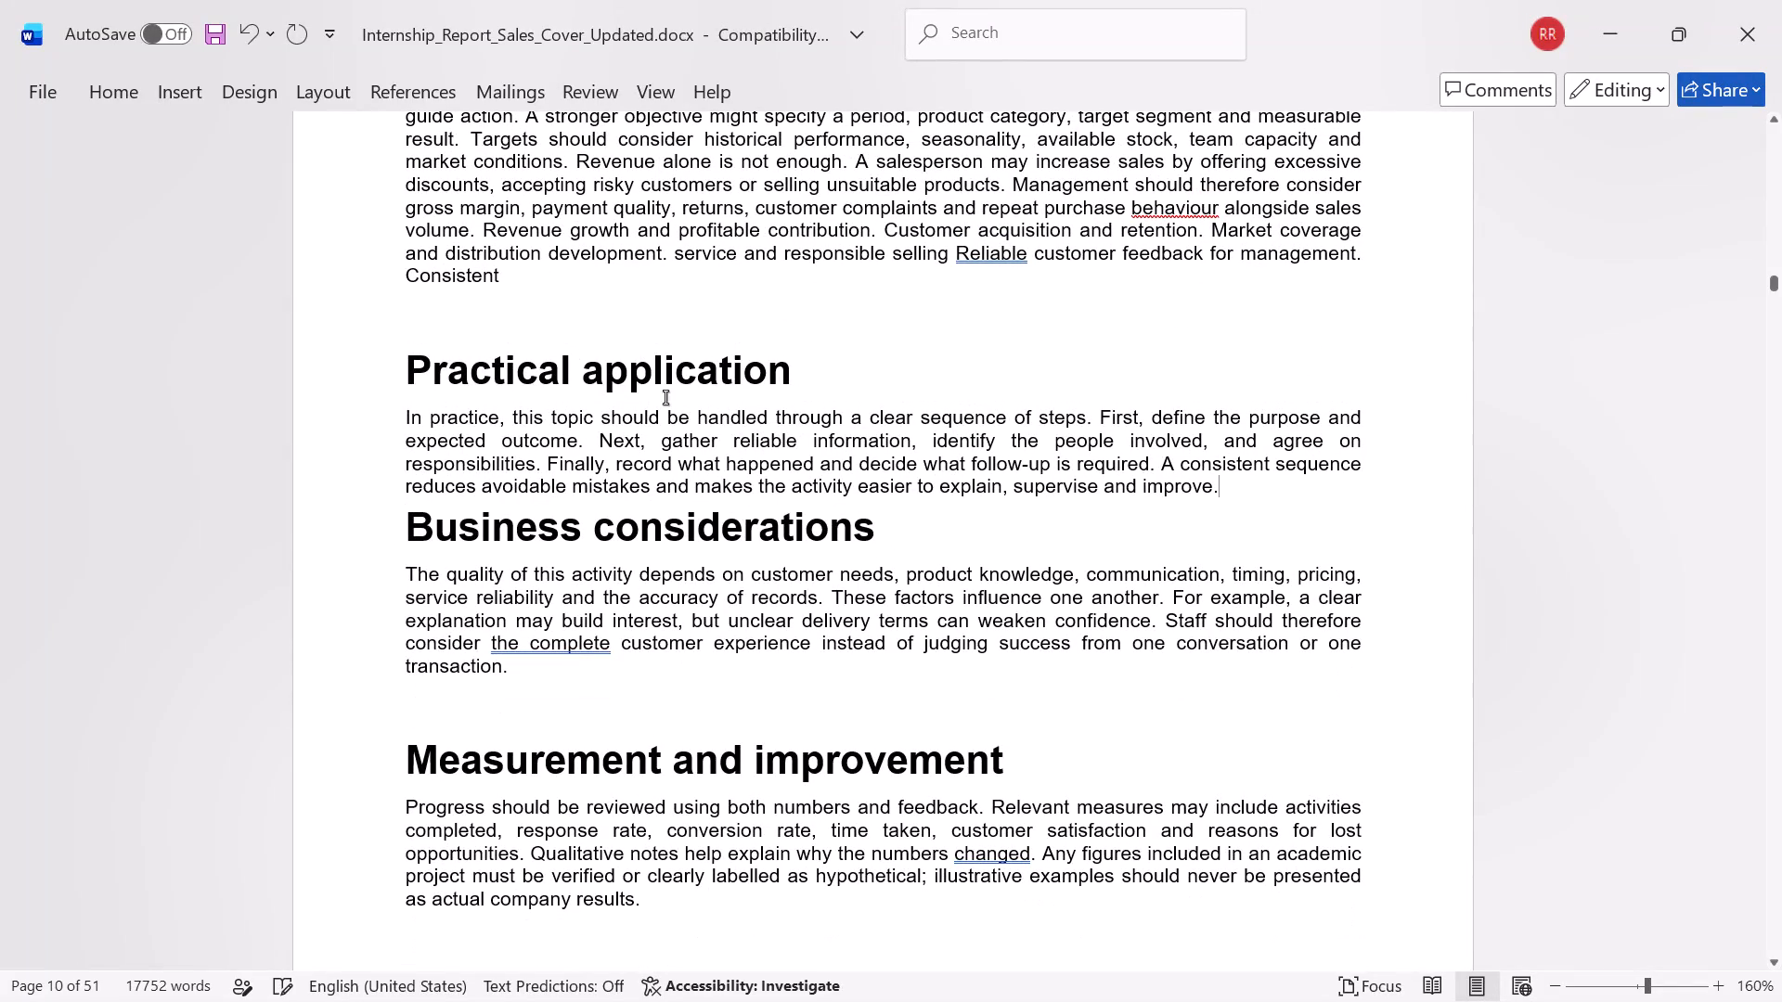
click(542, 333)
key(BackSpace)
key(BackSpace)
scroll(542, 333, down, 1)
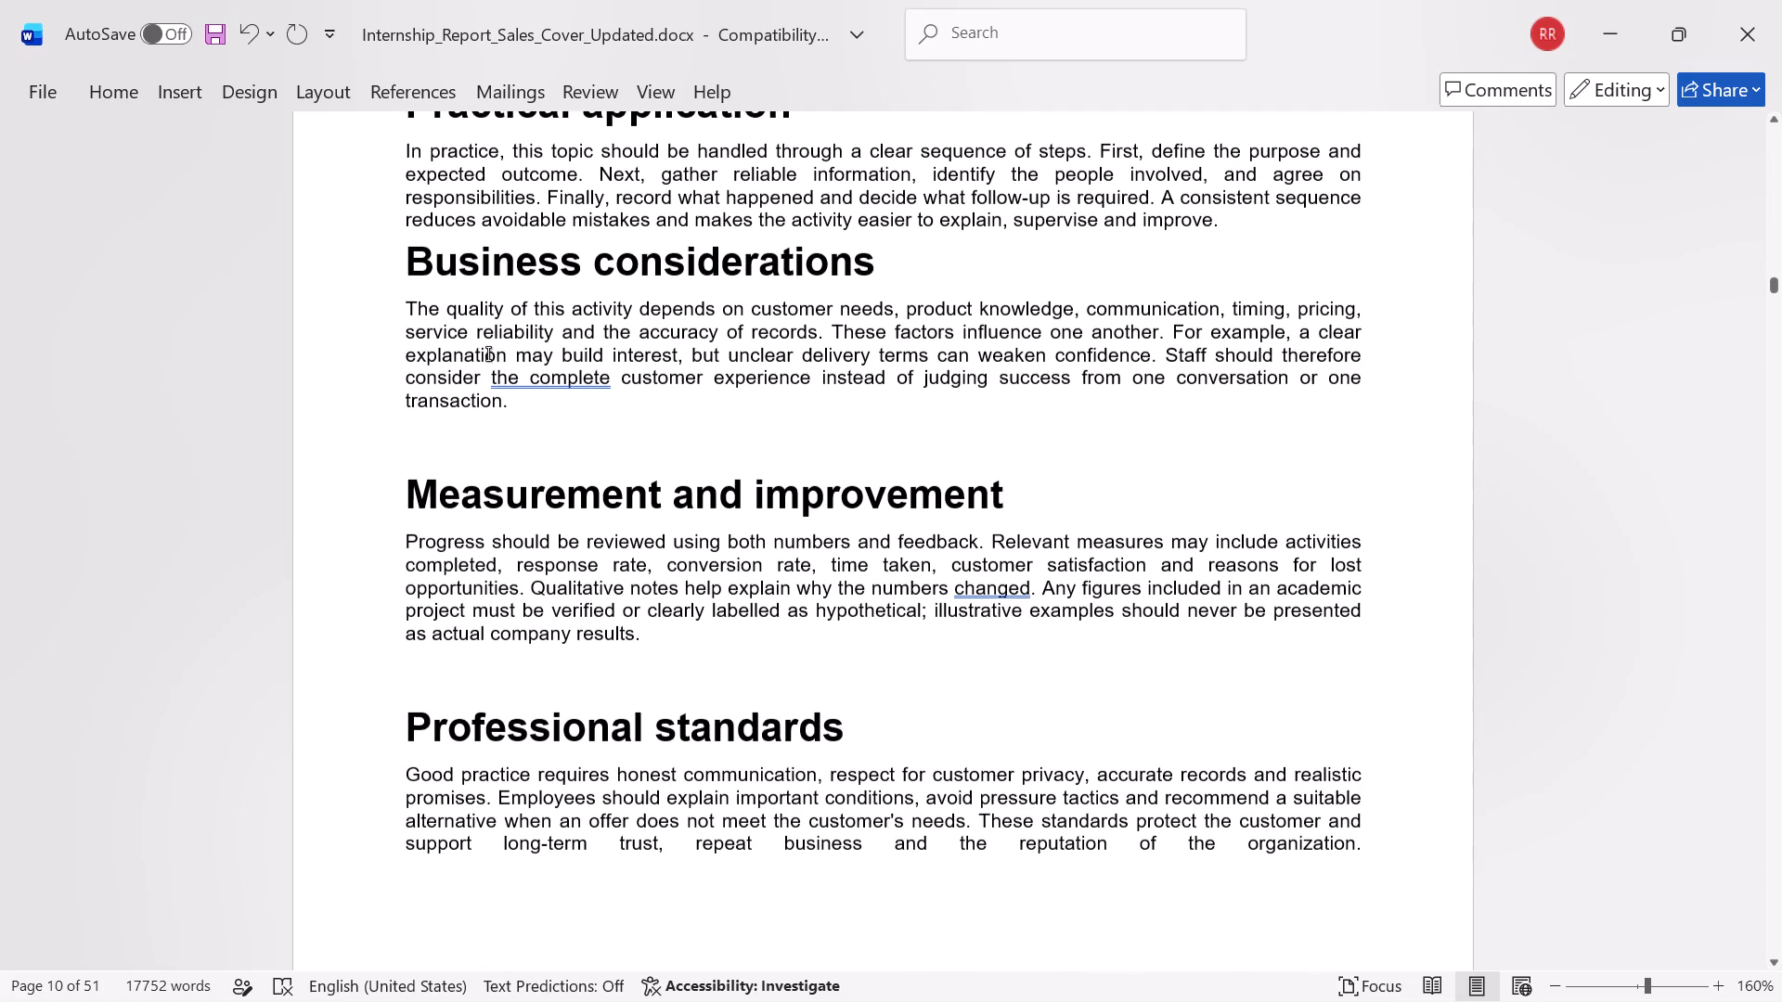
click(420, 433)
key(BackSpace)
key(BackSpace)
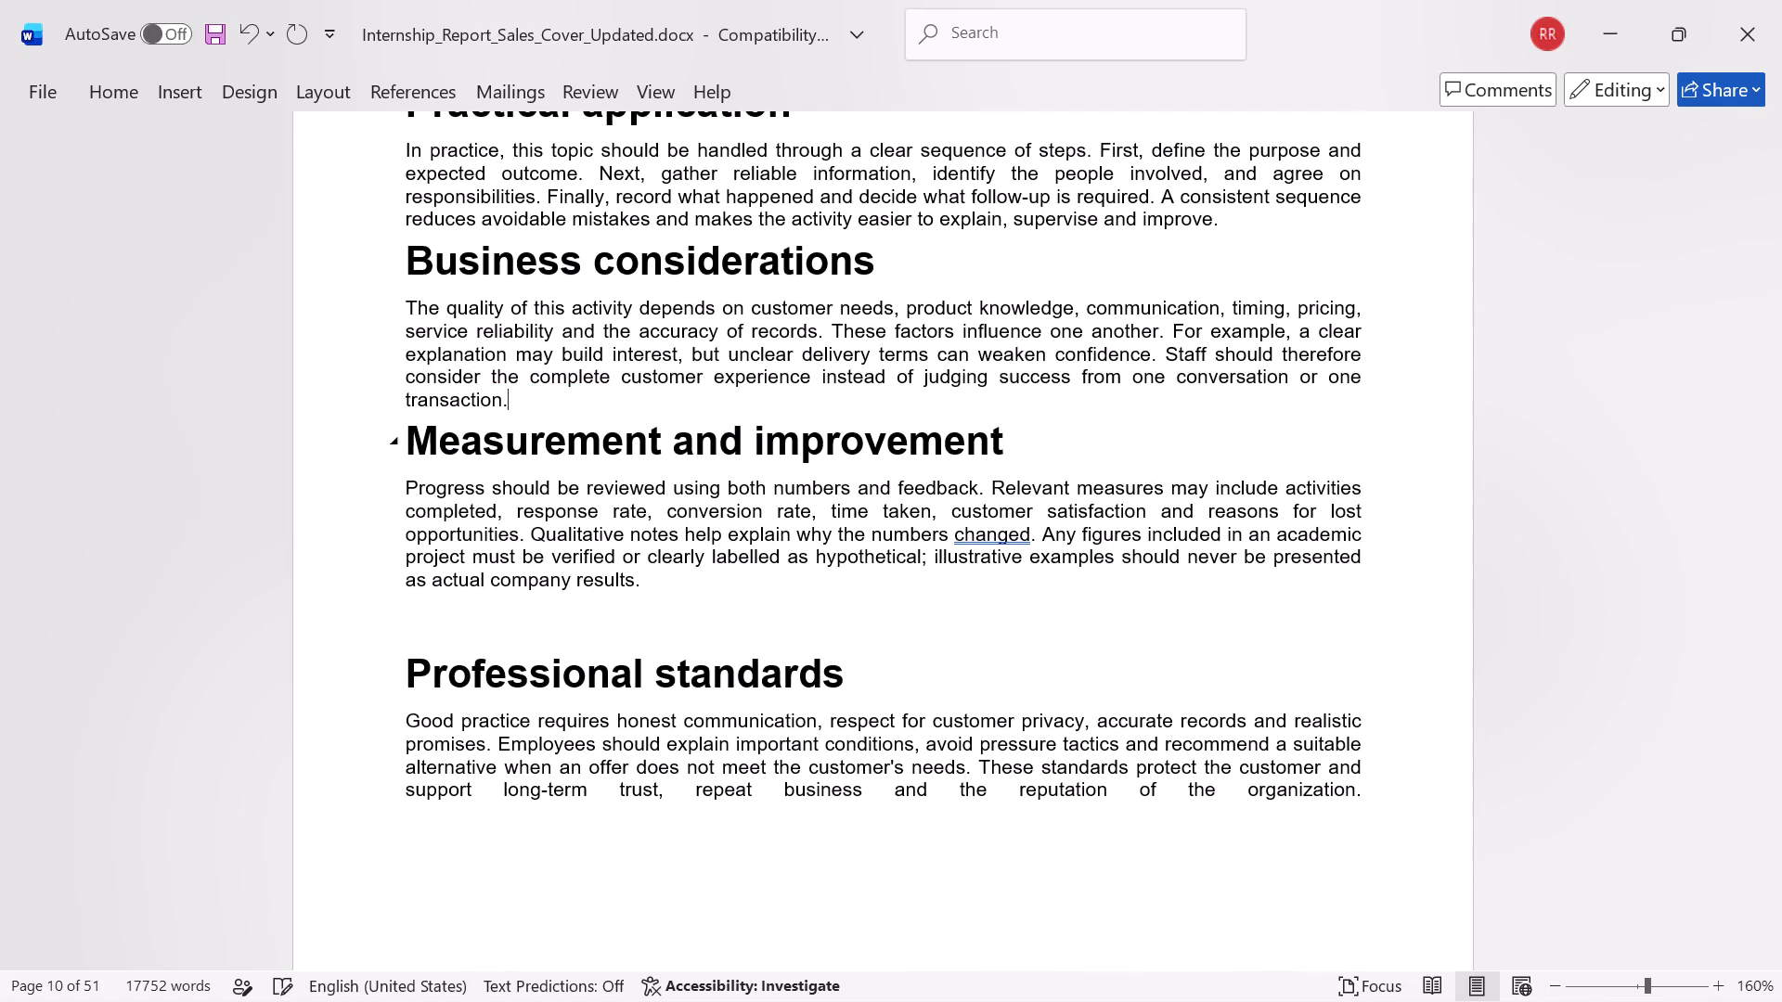
click(419, 622)
key(BackSpace)
key(BackSpace)
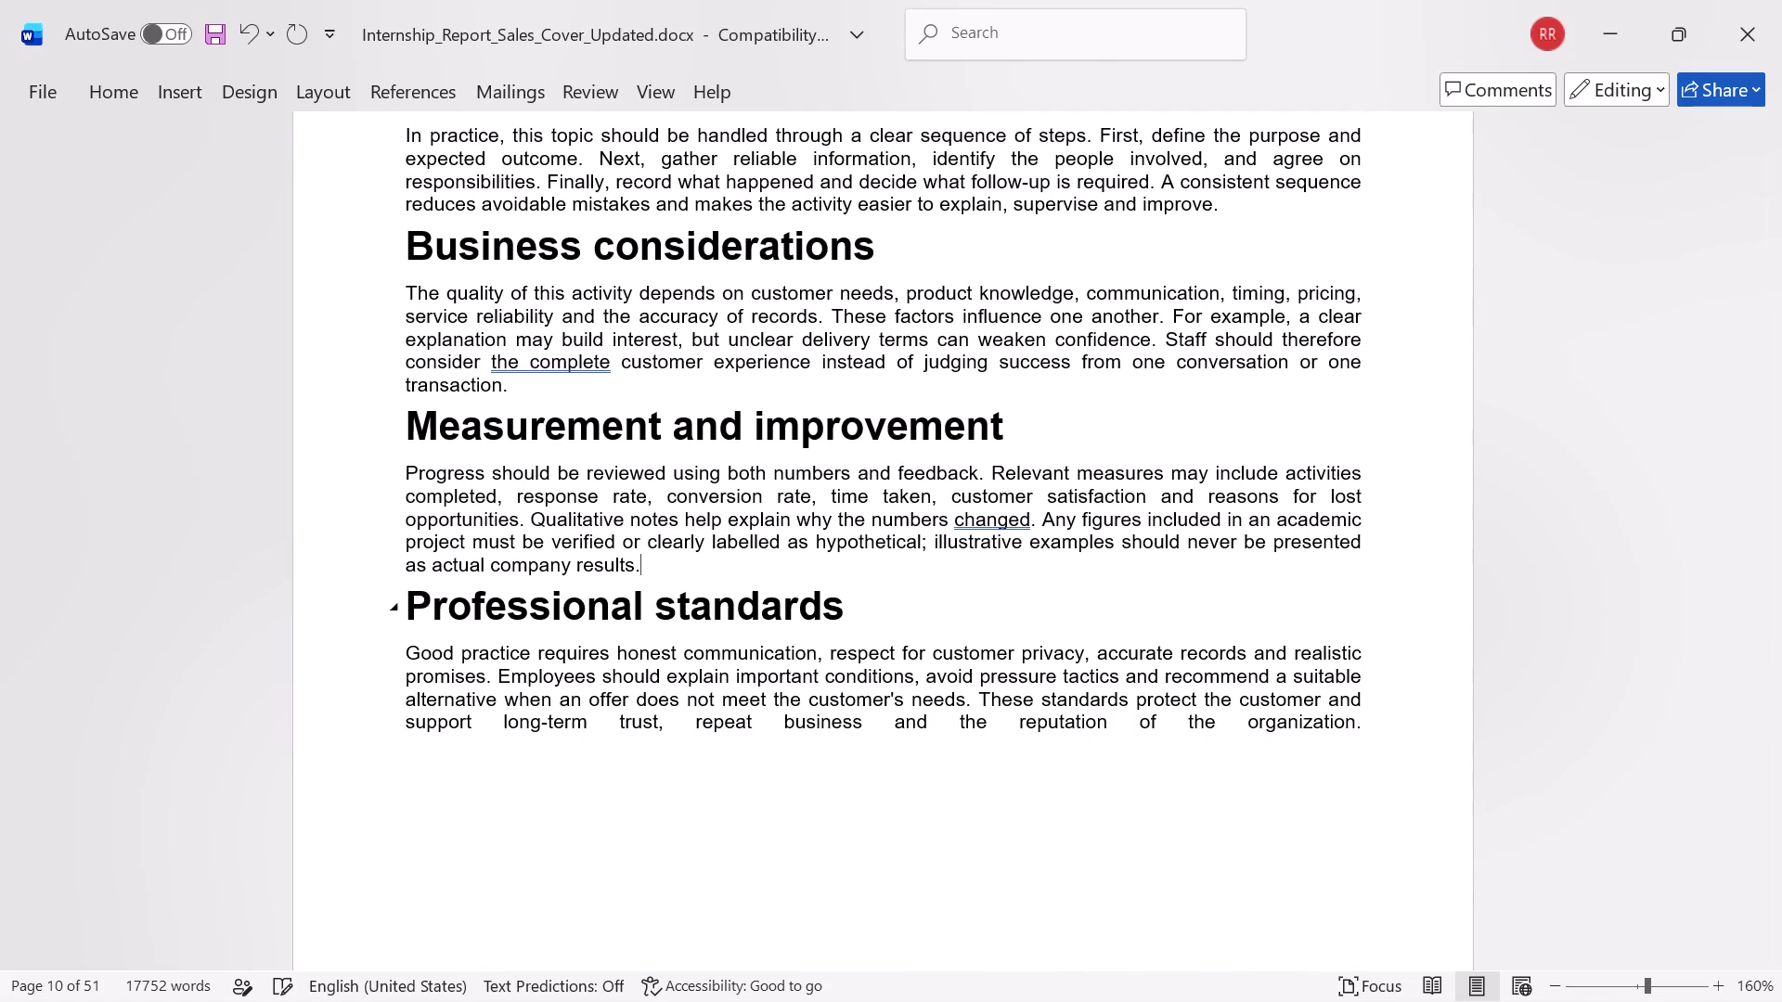
Check which paragraph style the "Practical application" heading in section 6 uses.
scroll(419, 622, up, 2)
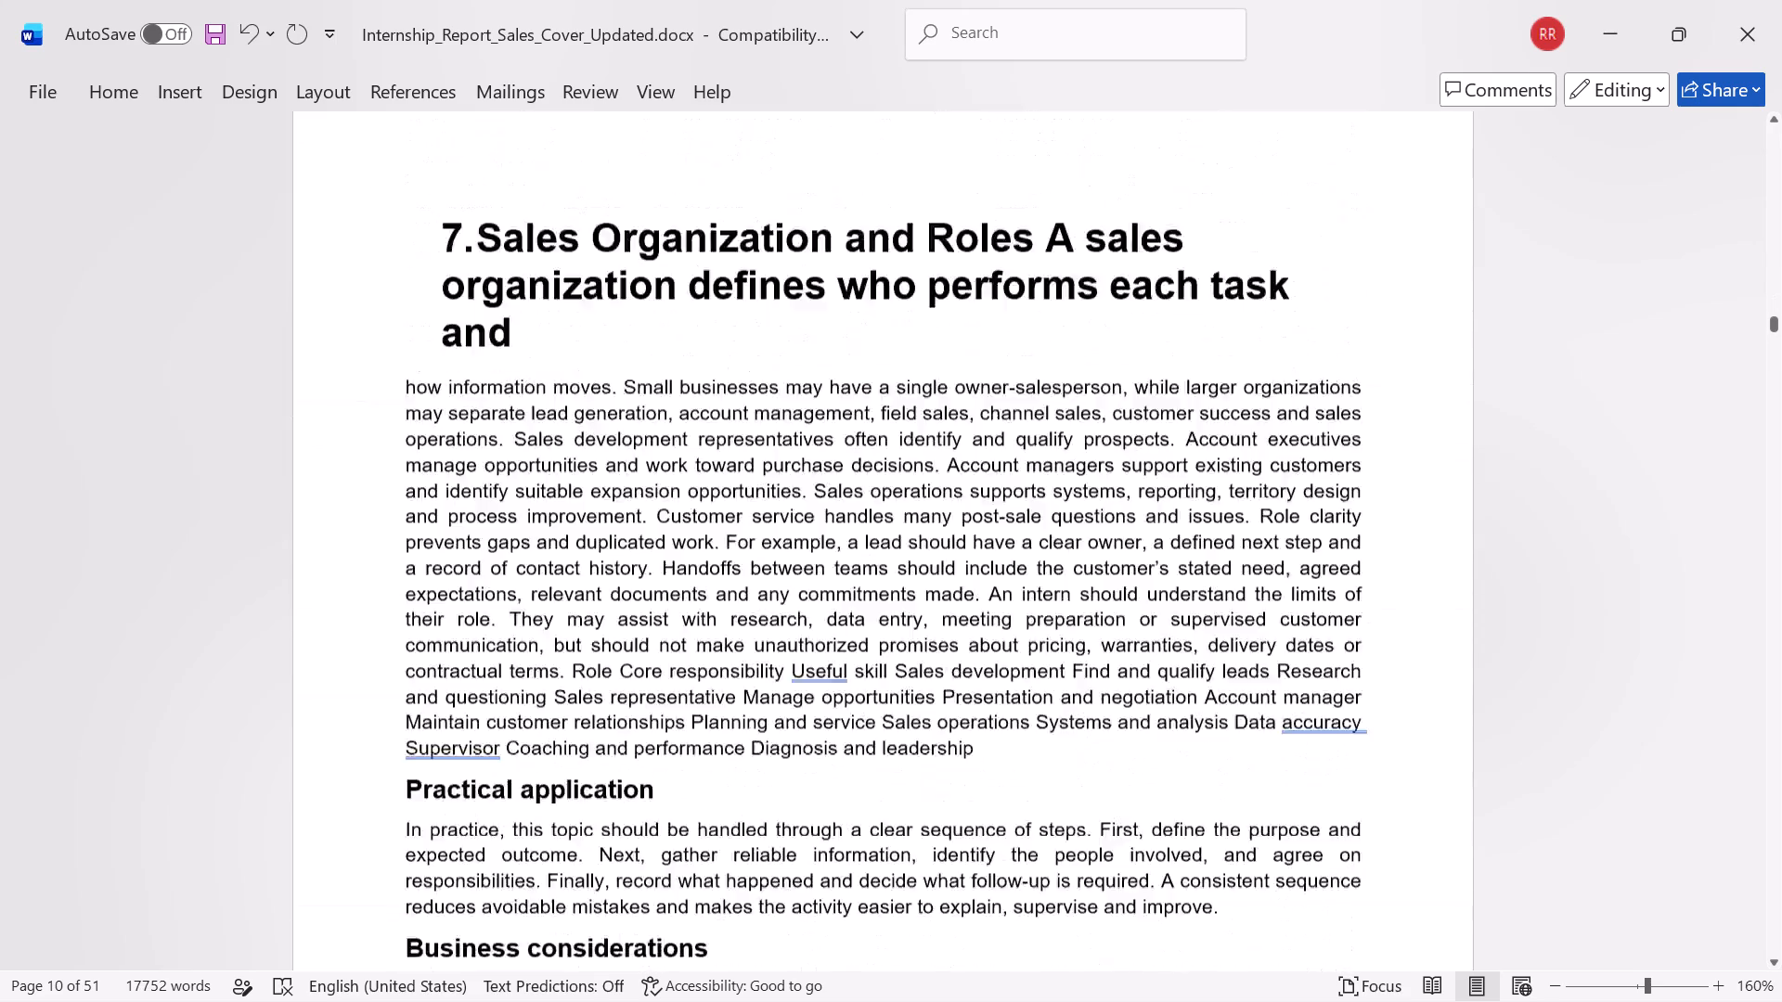
scroll(611, 533, up, 2)
double_click(541, 565)
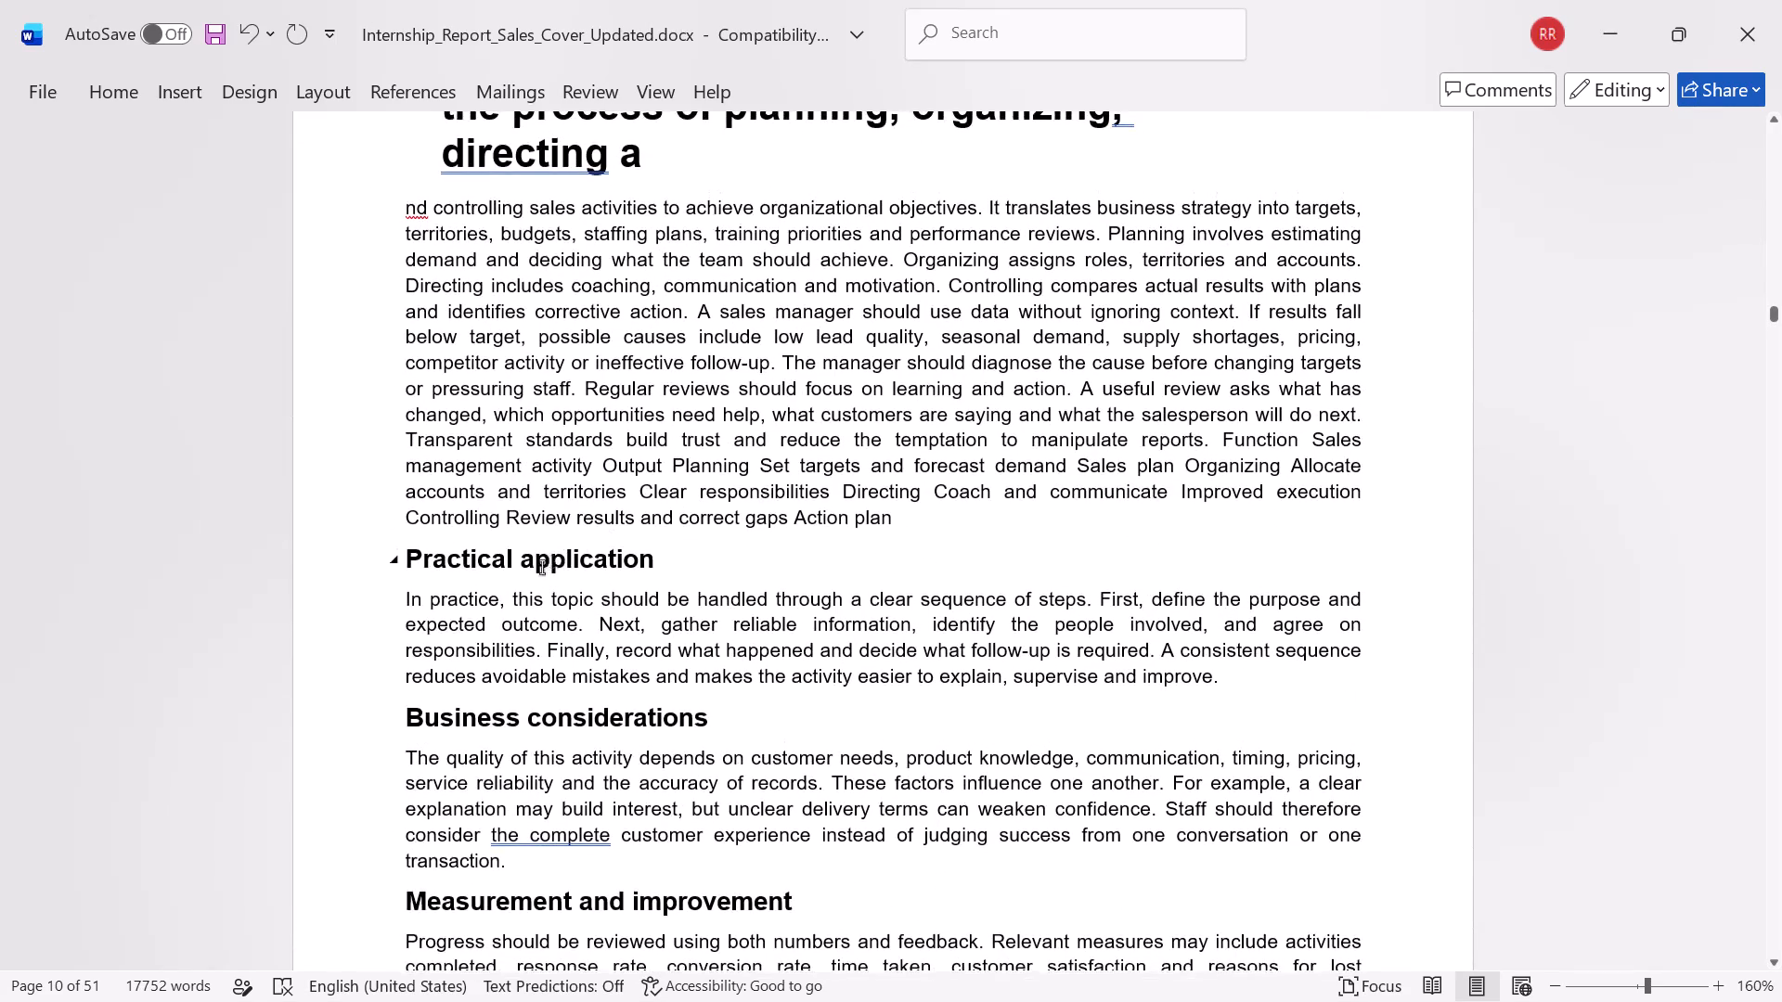
click(135, 82)
click(1253, 161)
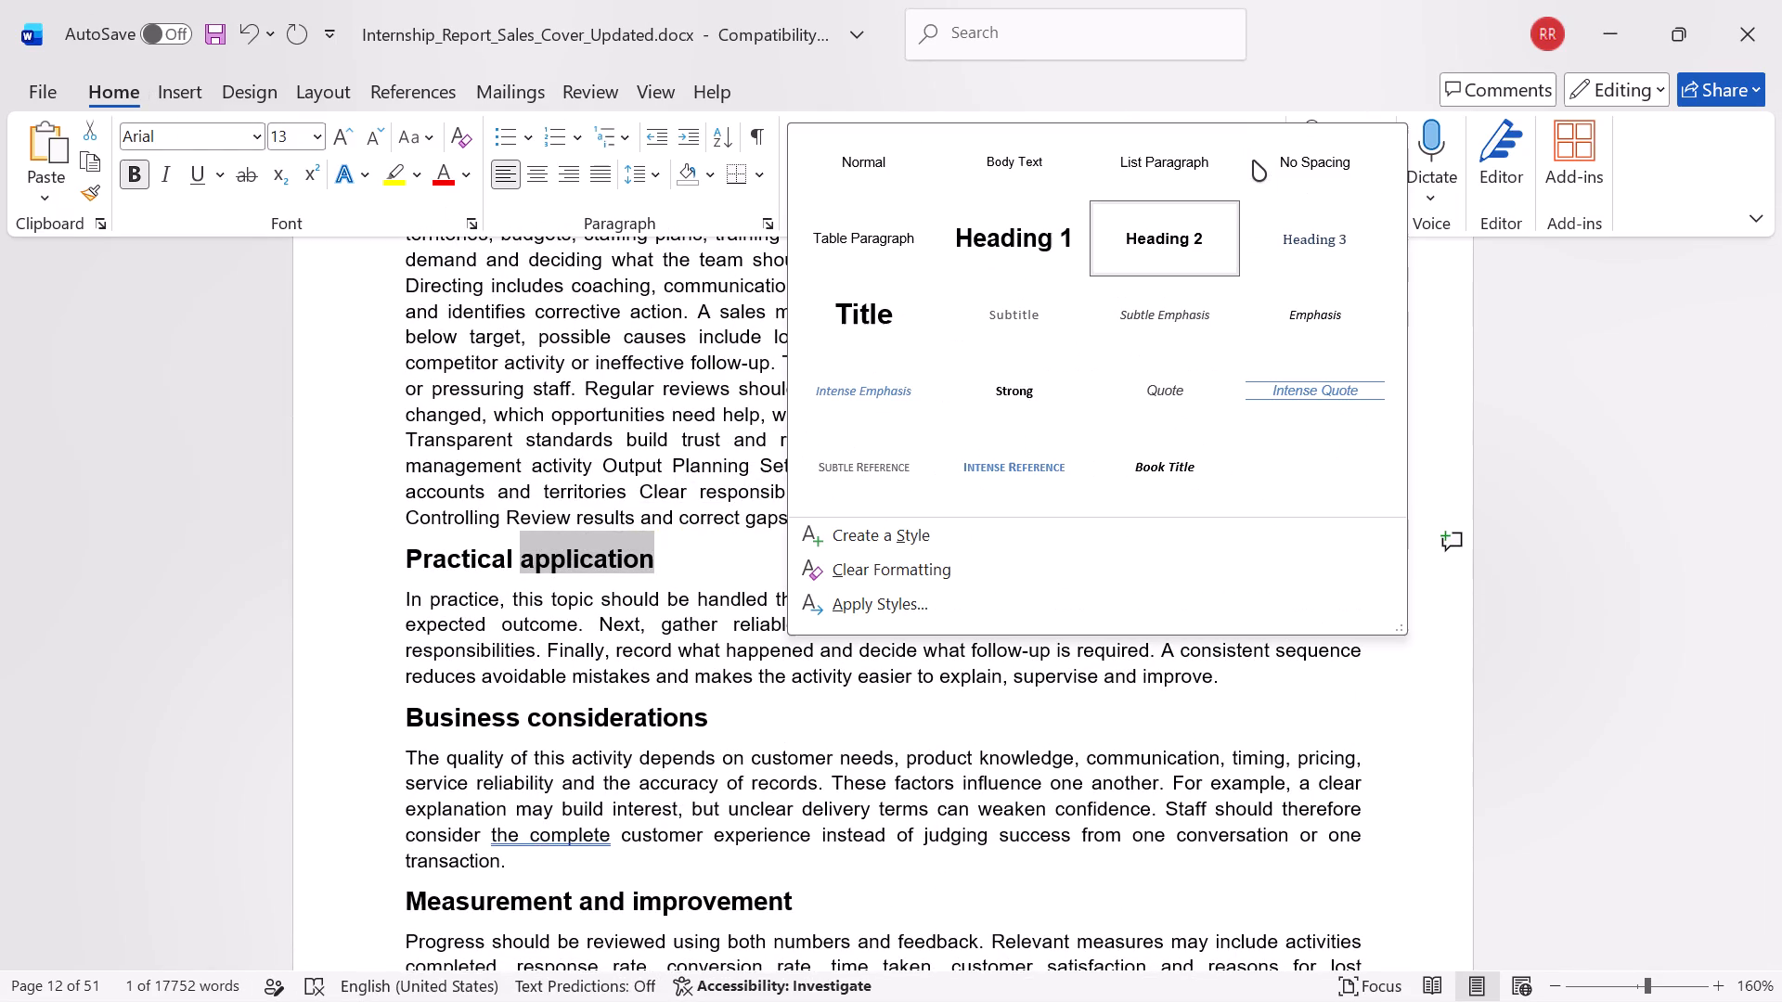
click(694, 537)
scroll(694, 537, up, 1)
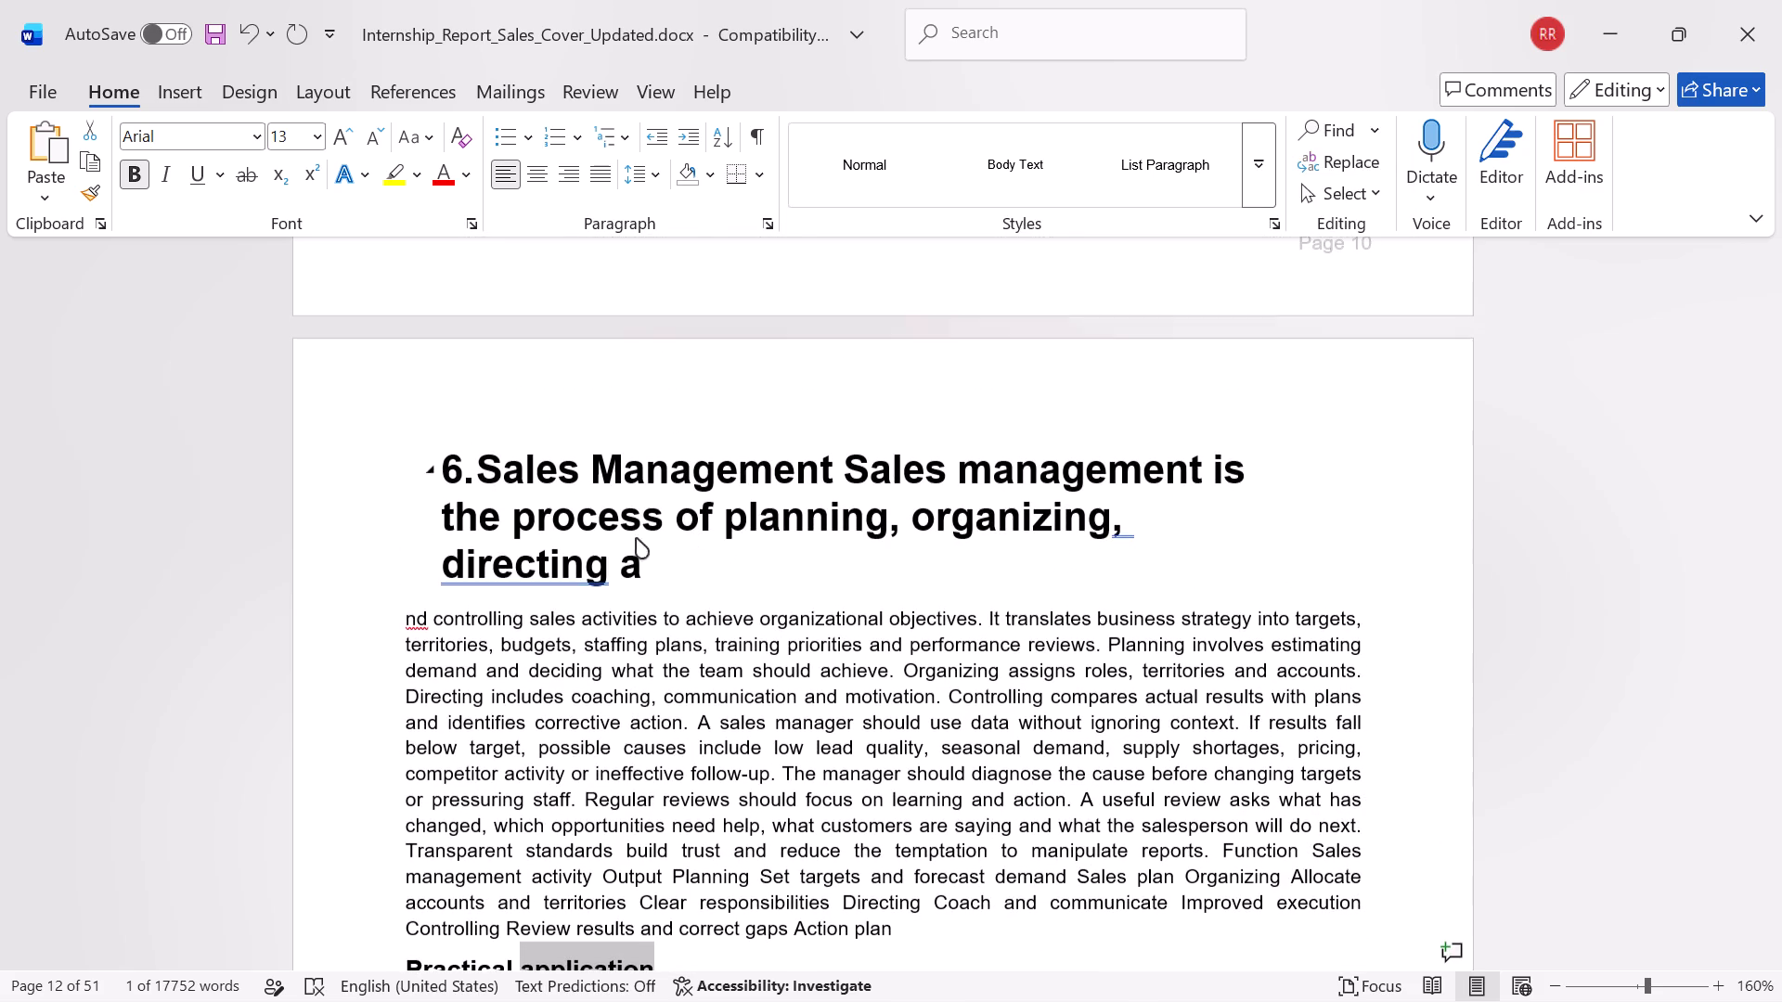
click(575, 538)
Join "The most visible objective of sales is to generate" with the paragraph starting "revenue" in section 4, separated by a space.
scroll(575, 538, up, 6)
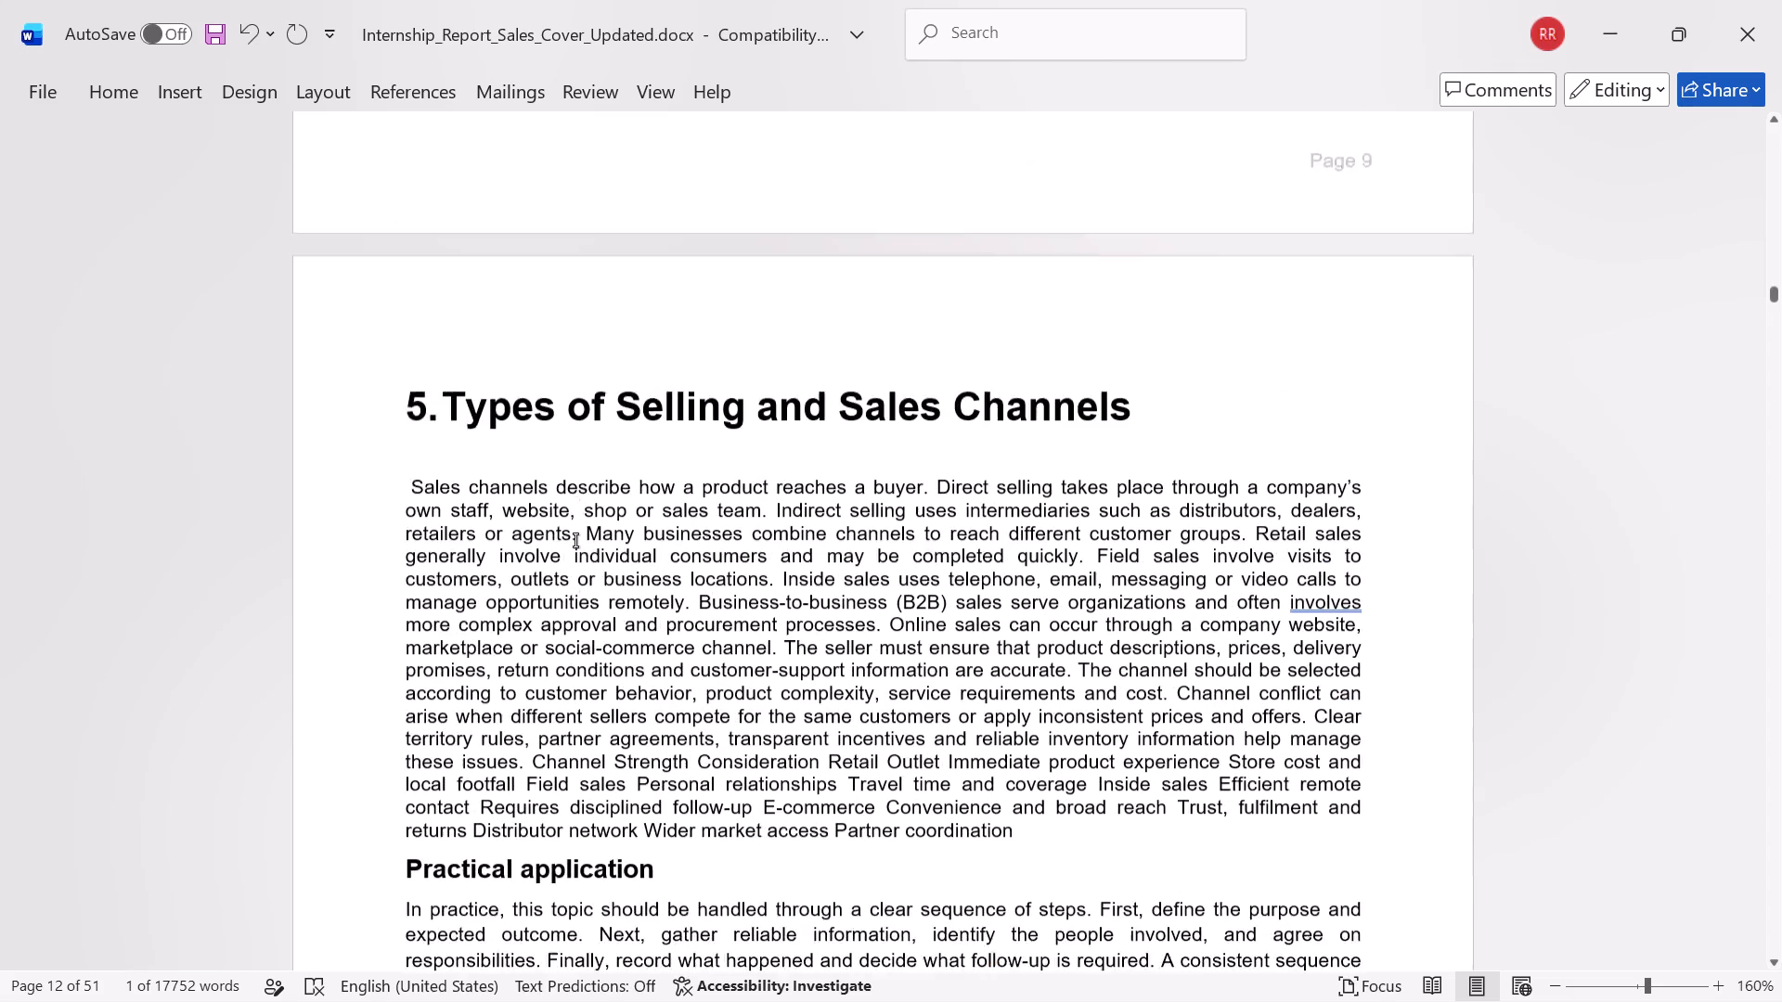
scroll(575, 538, up, 6)
scroll(501, 517, down, 1)
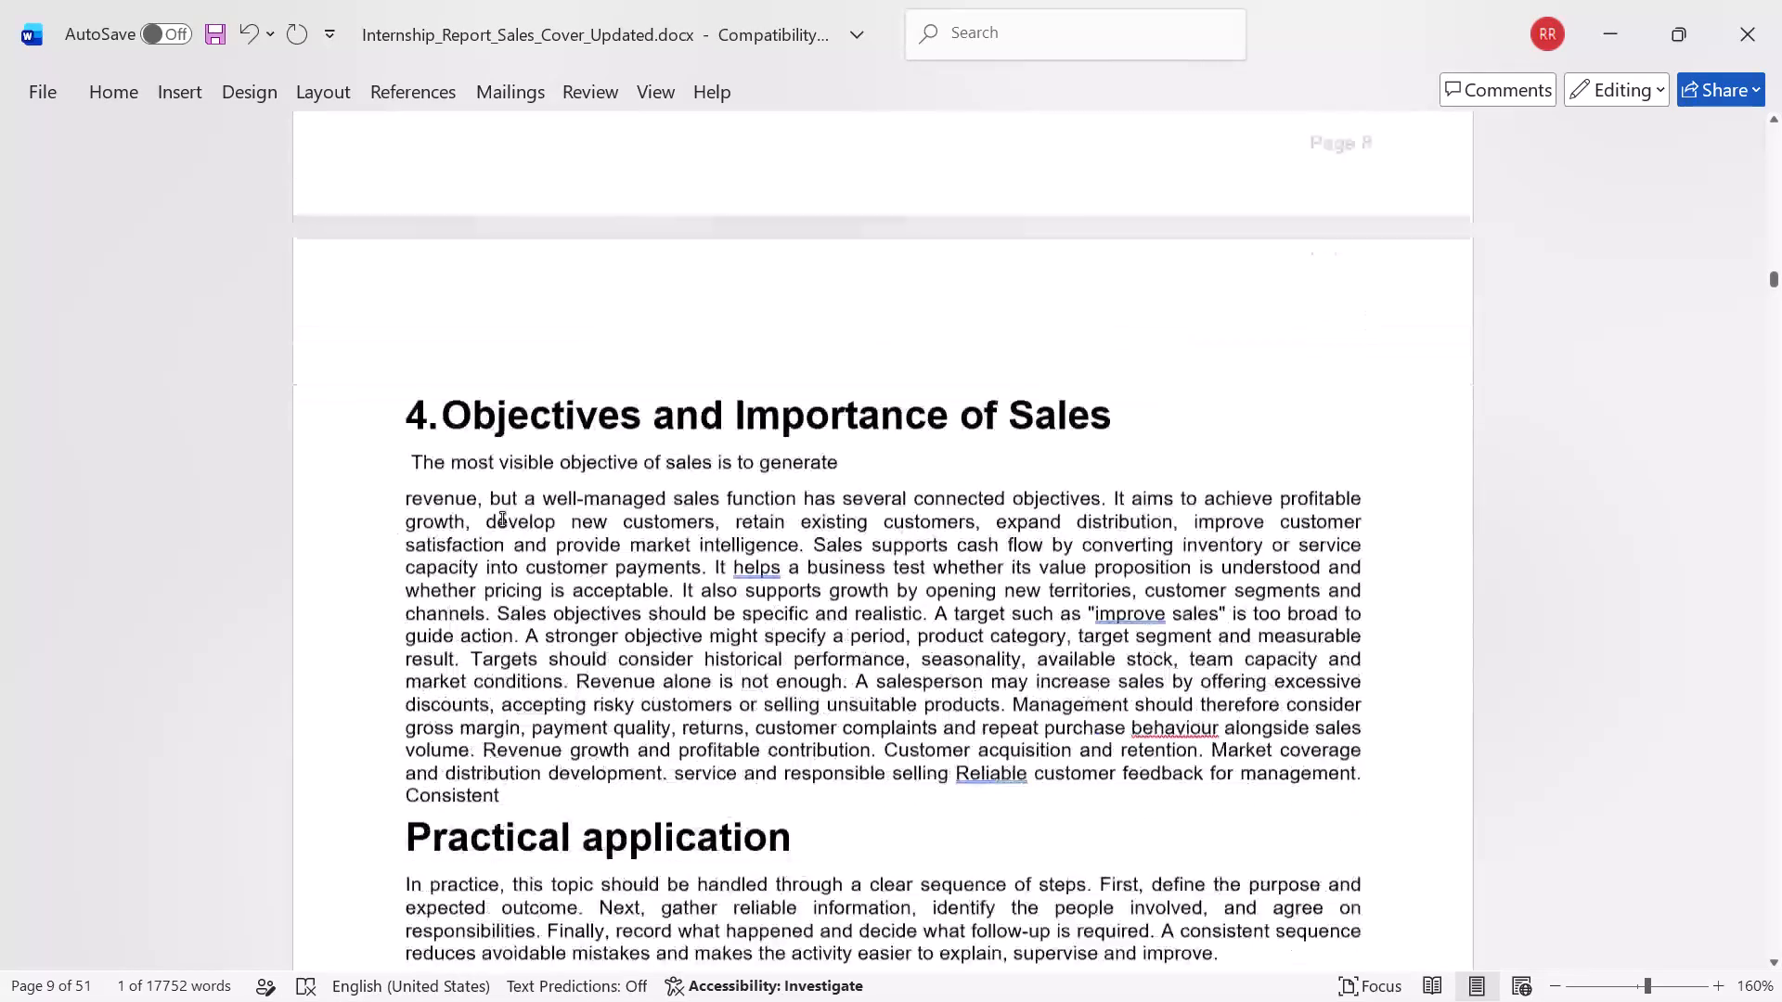
scroll(501, 517, down, 1)
click(851, 237)
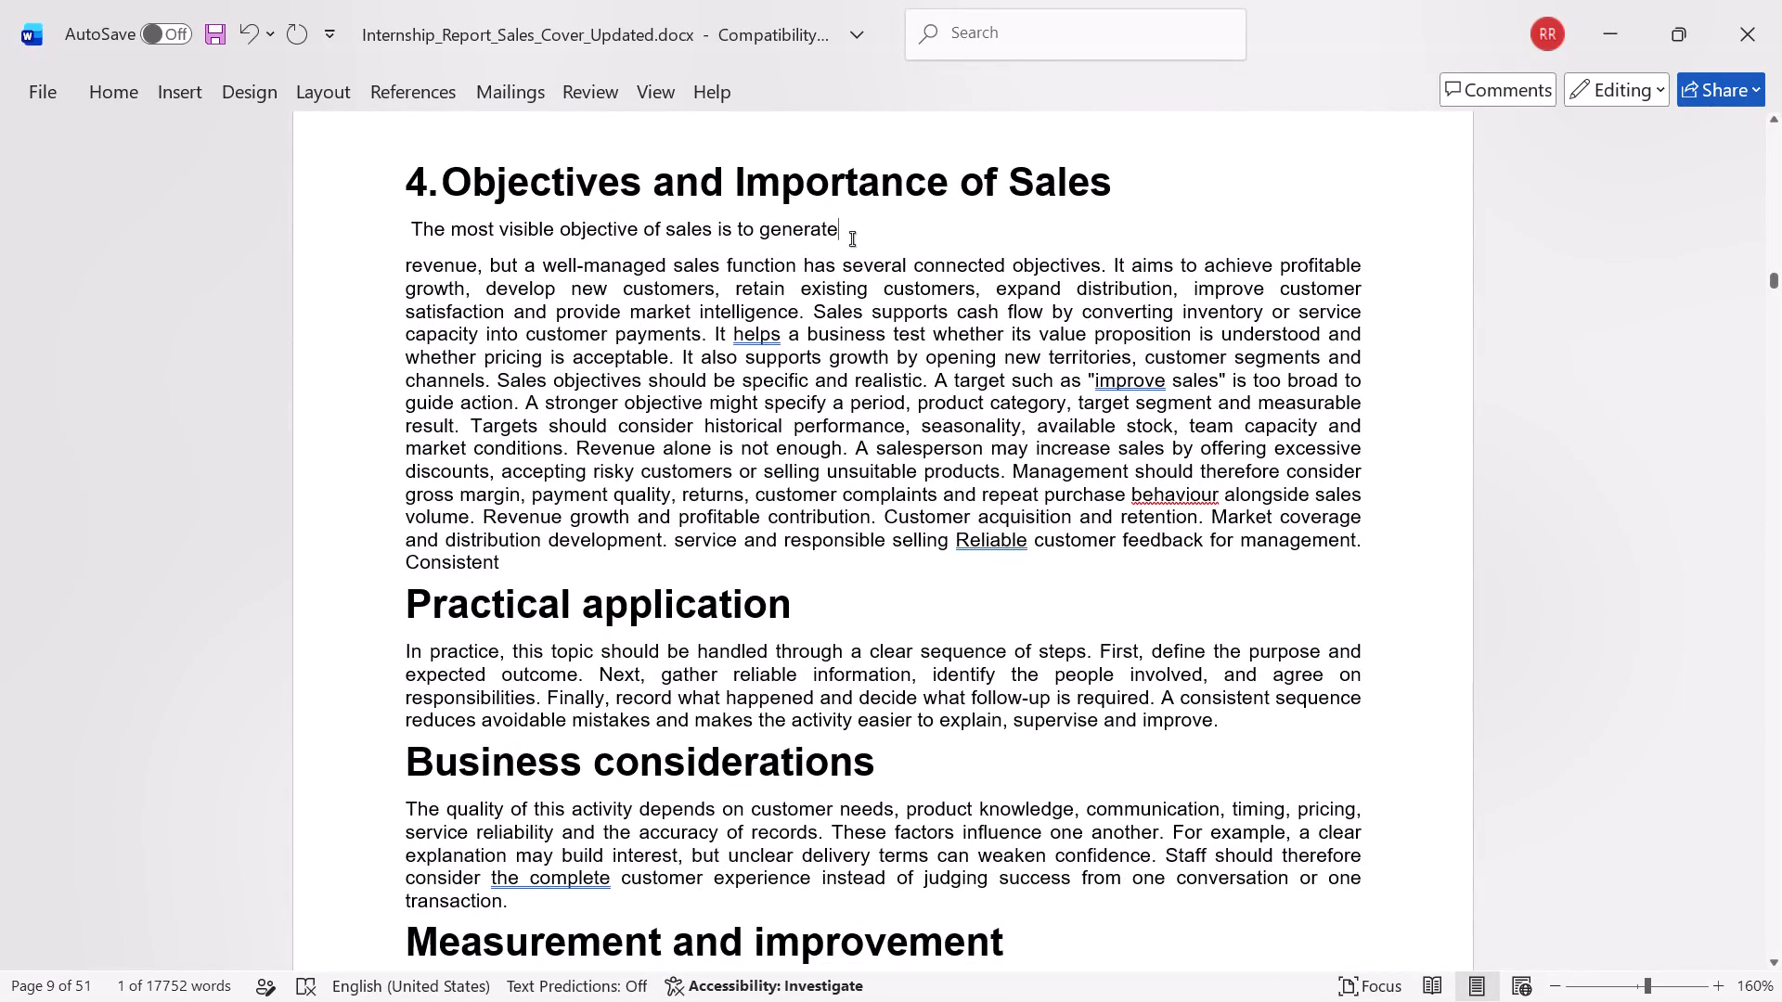
key(Delete)
key(space)
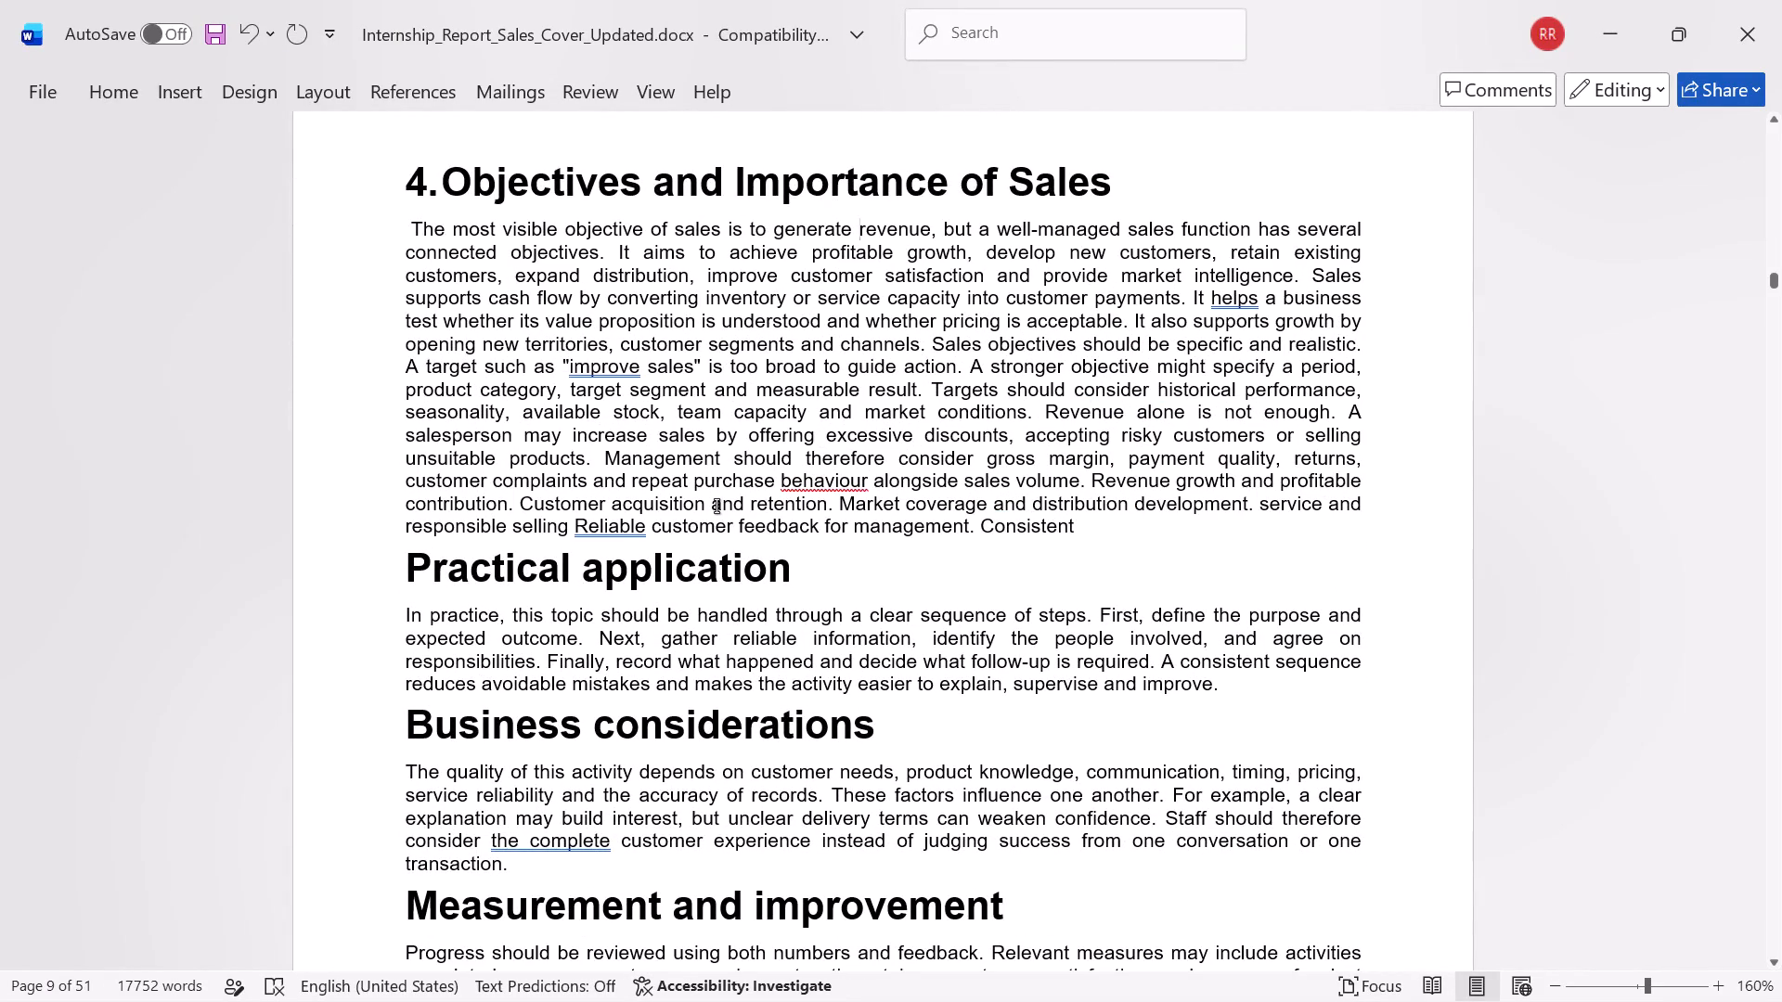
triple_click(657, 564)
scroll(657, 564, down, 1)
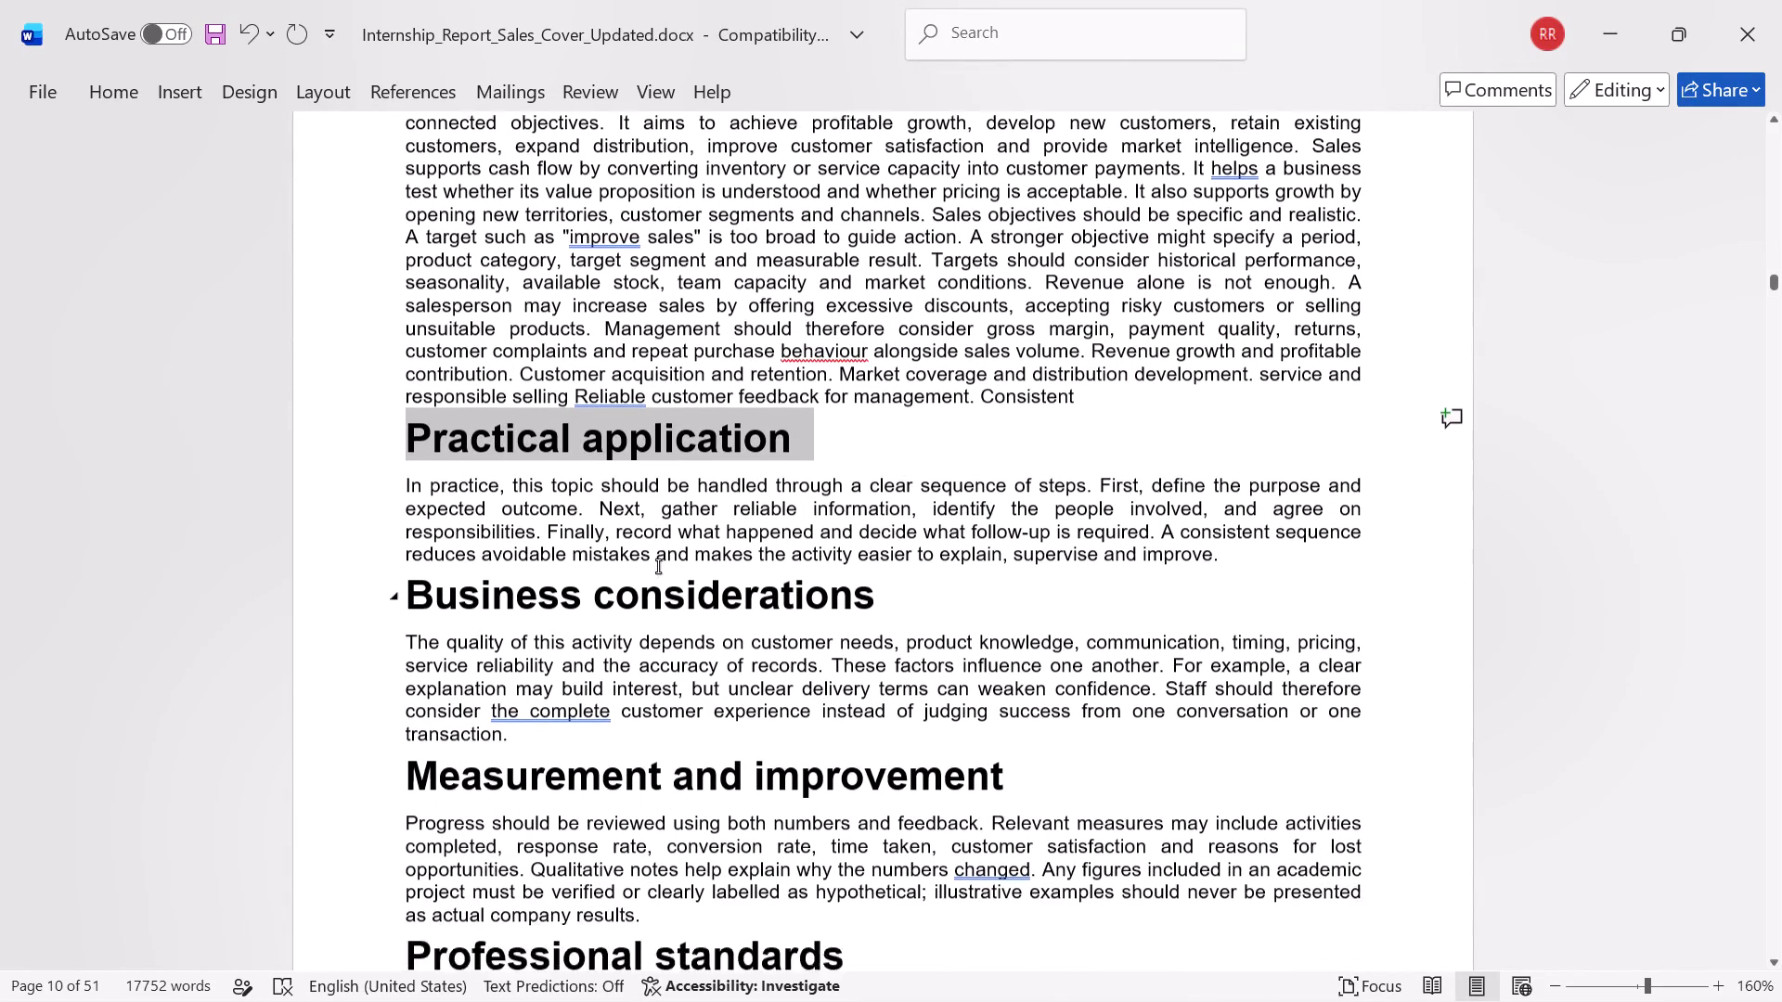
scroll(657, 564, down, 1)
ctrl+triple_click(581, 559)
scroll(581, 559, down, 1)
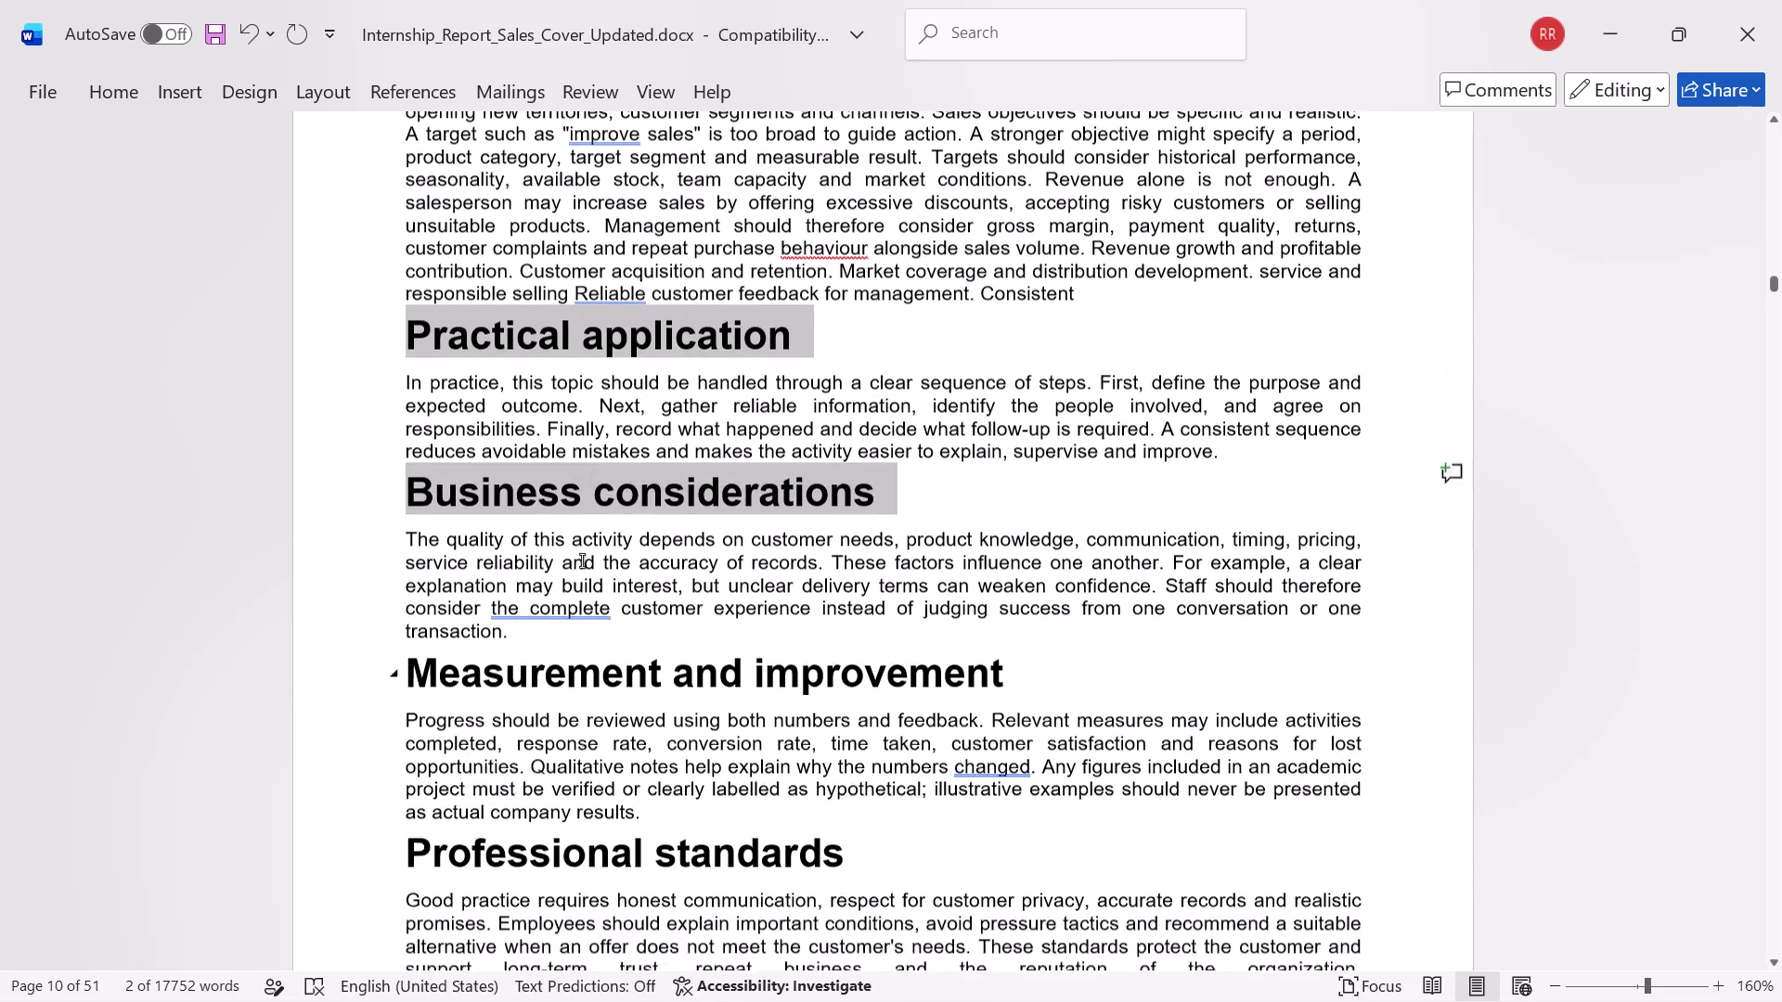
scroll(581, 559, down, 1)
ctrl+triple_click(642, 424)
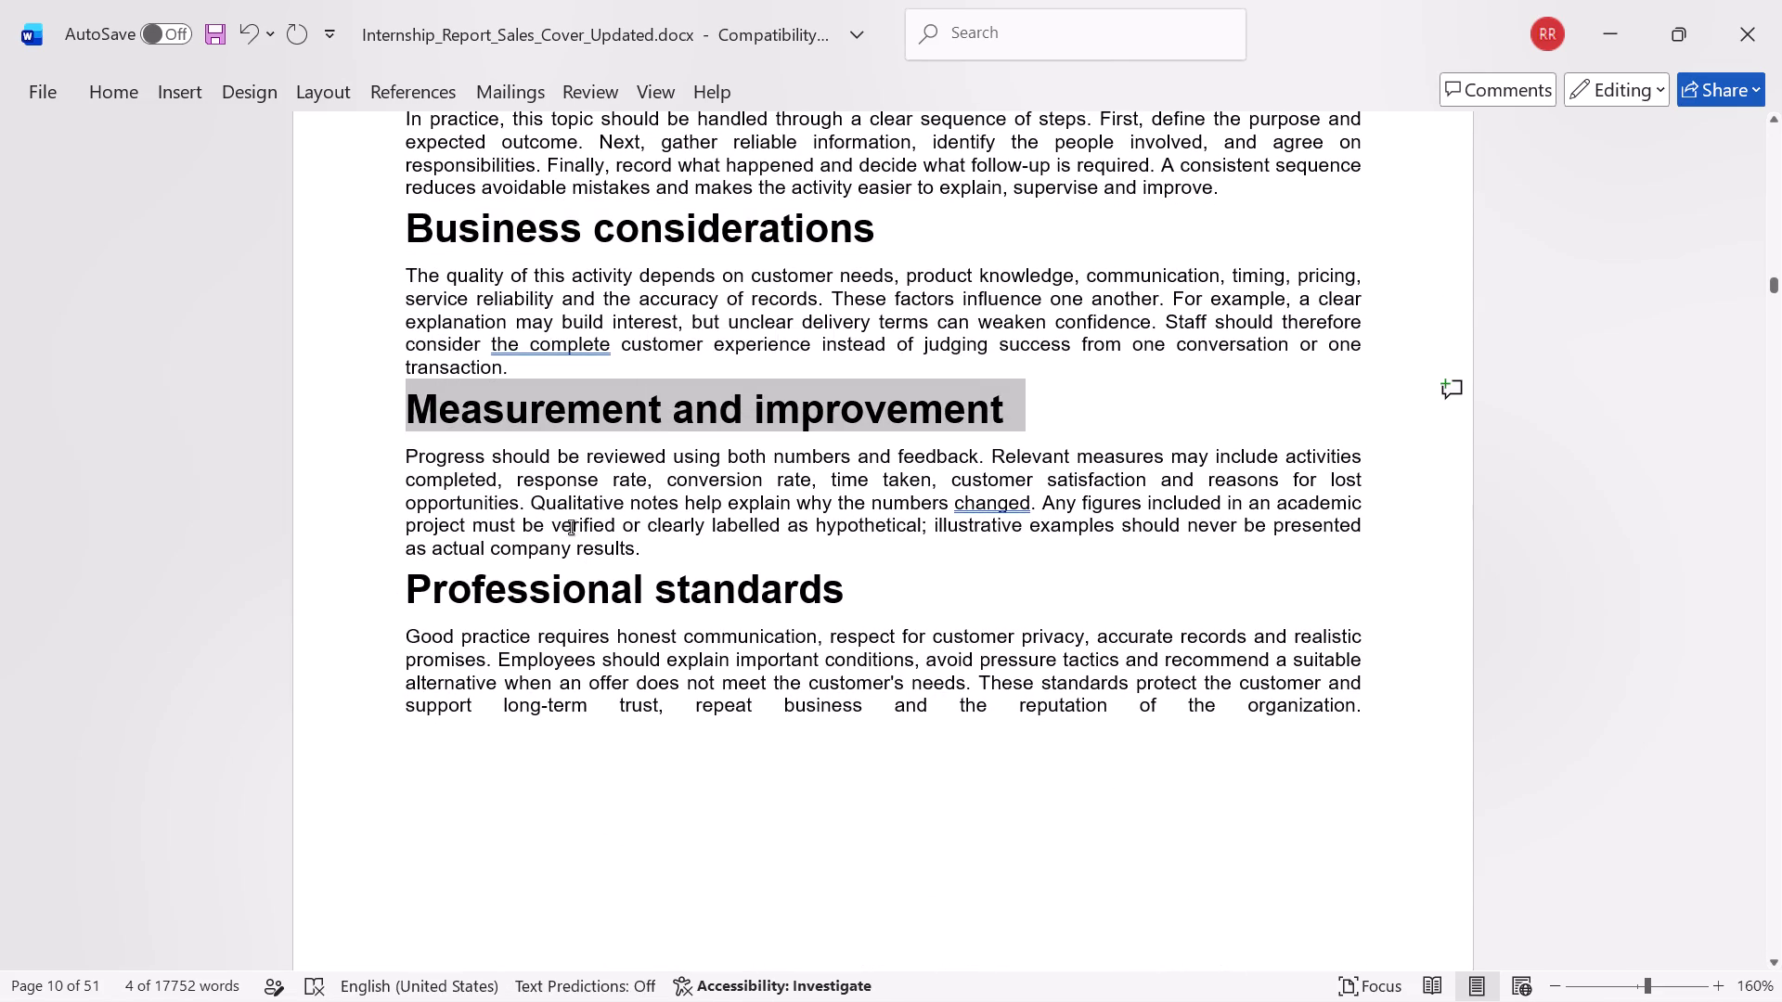
Apply the Heading 2 style to the "Professional standards" heading in section 4.
ctrl+triple_click(531, 592)
click(120, 91)
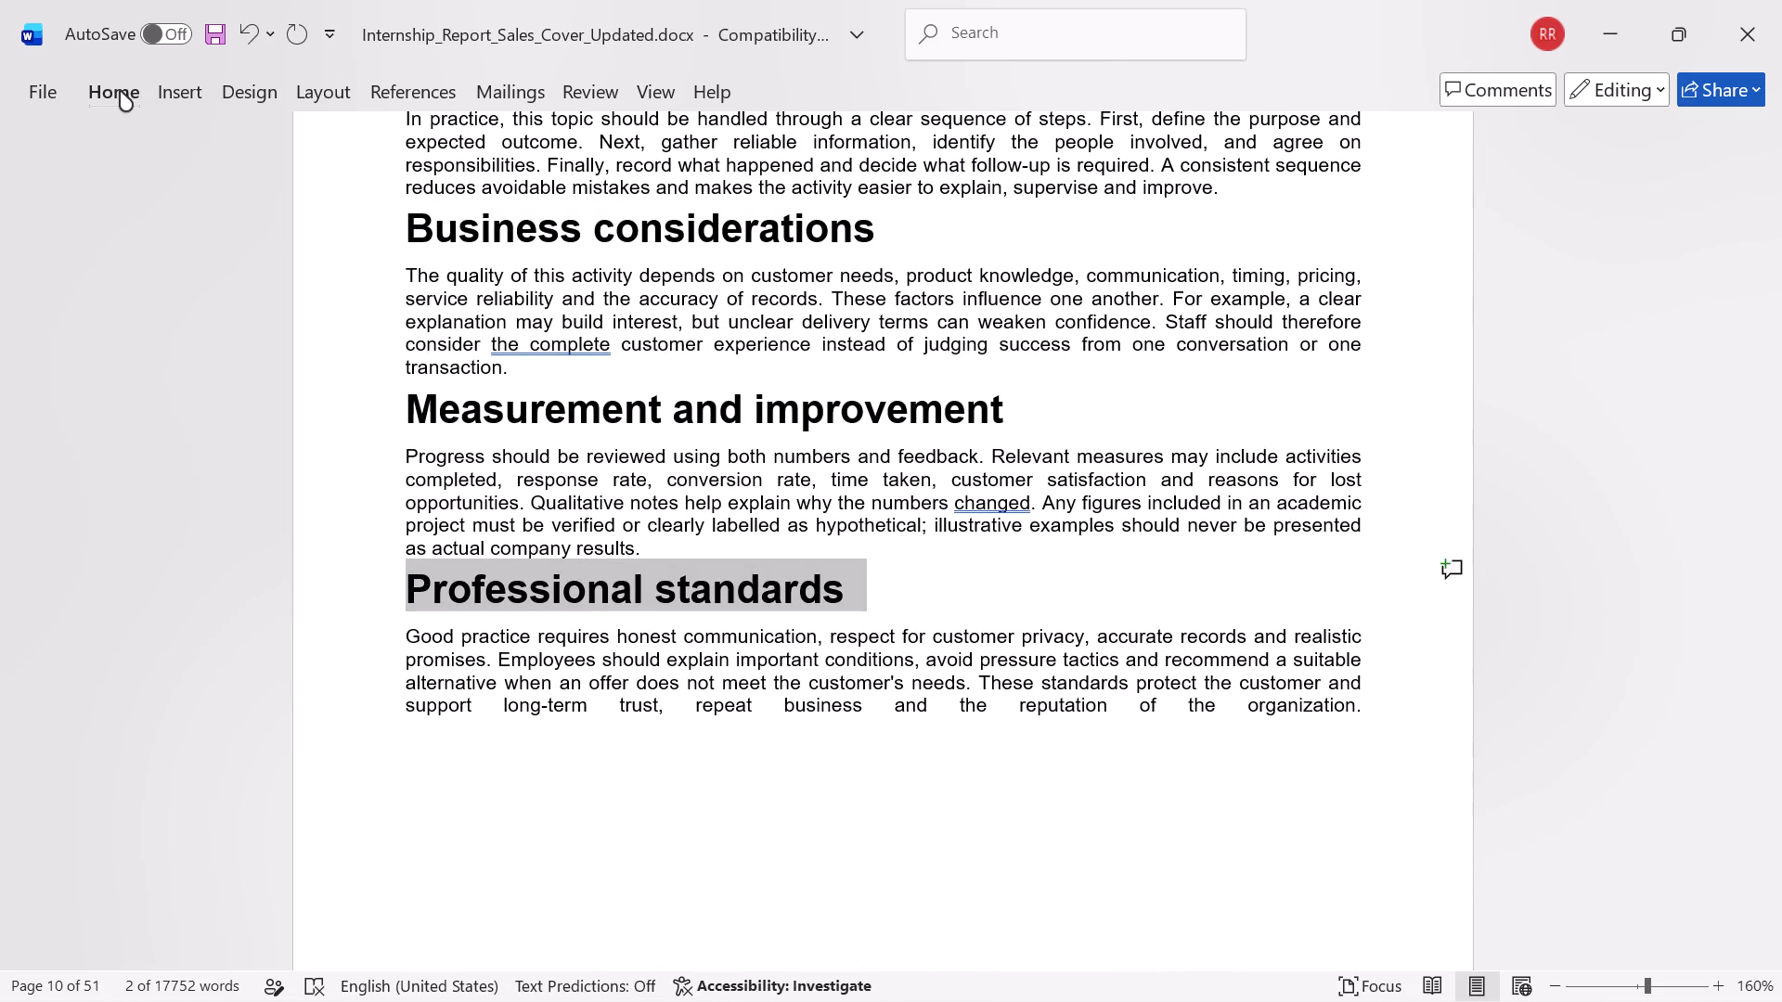
click(1257, 179)
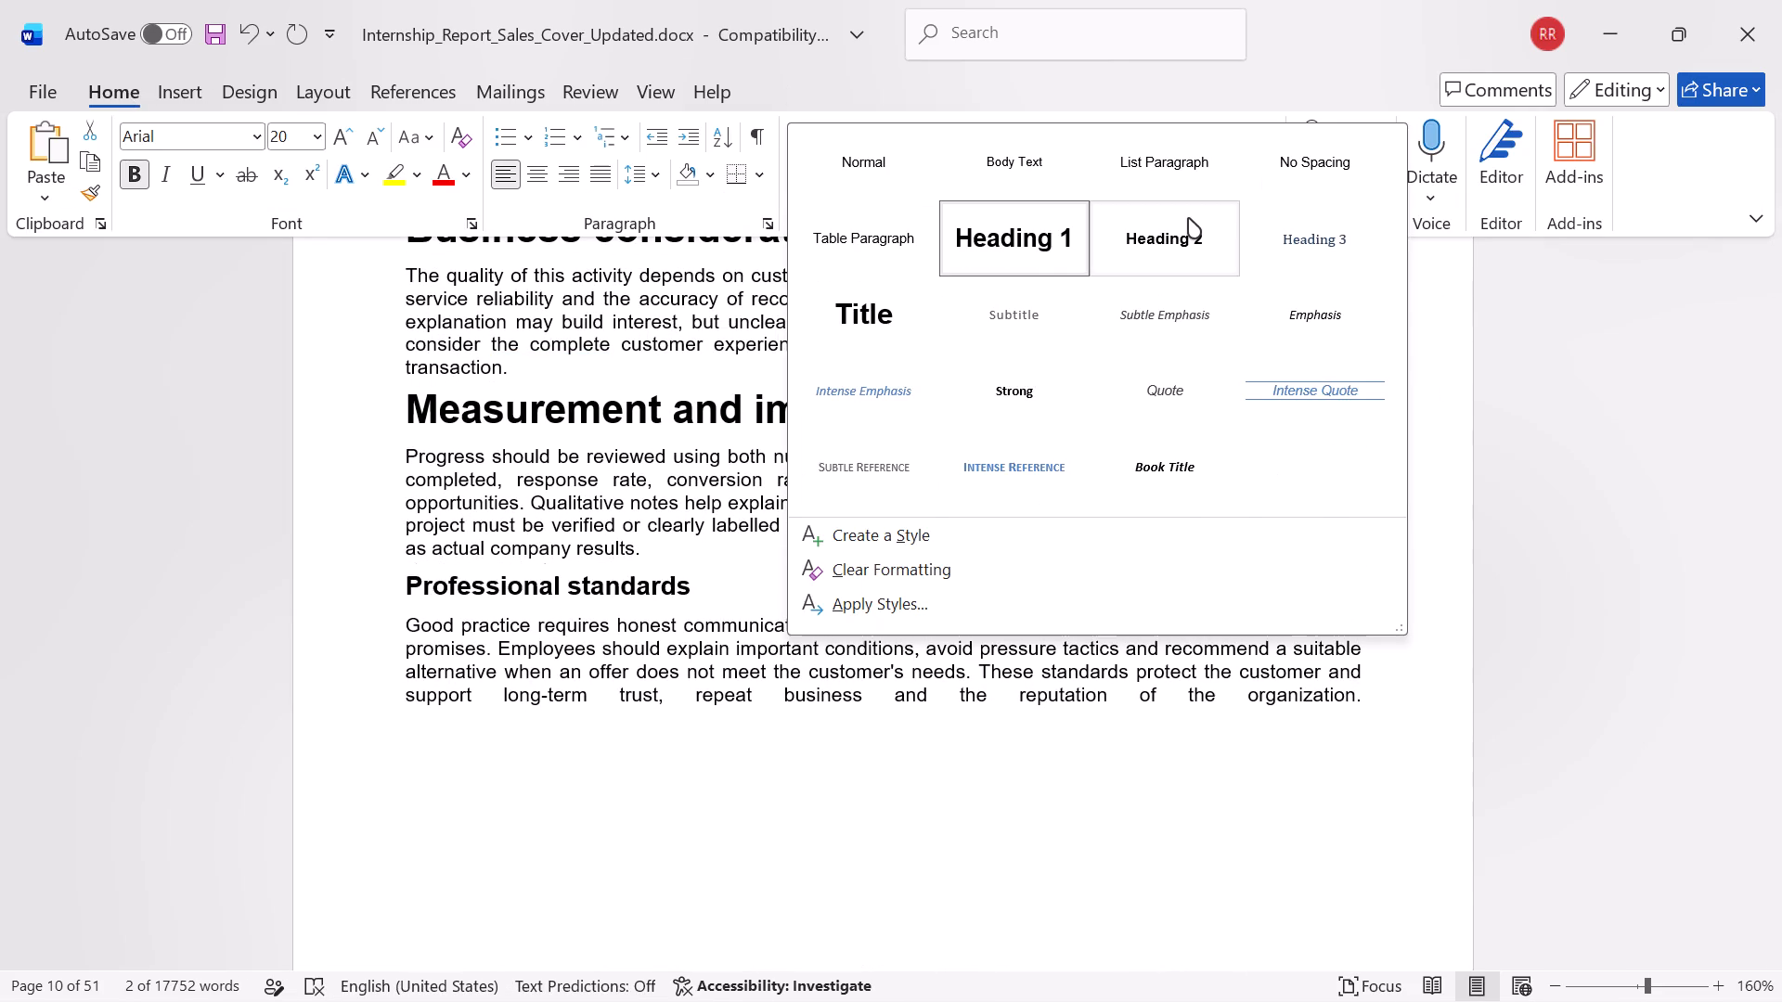
click(1188, 218)
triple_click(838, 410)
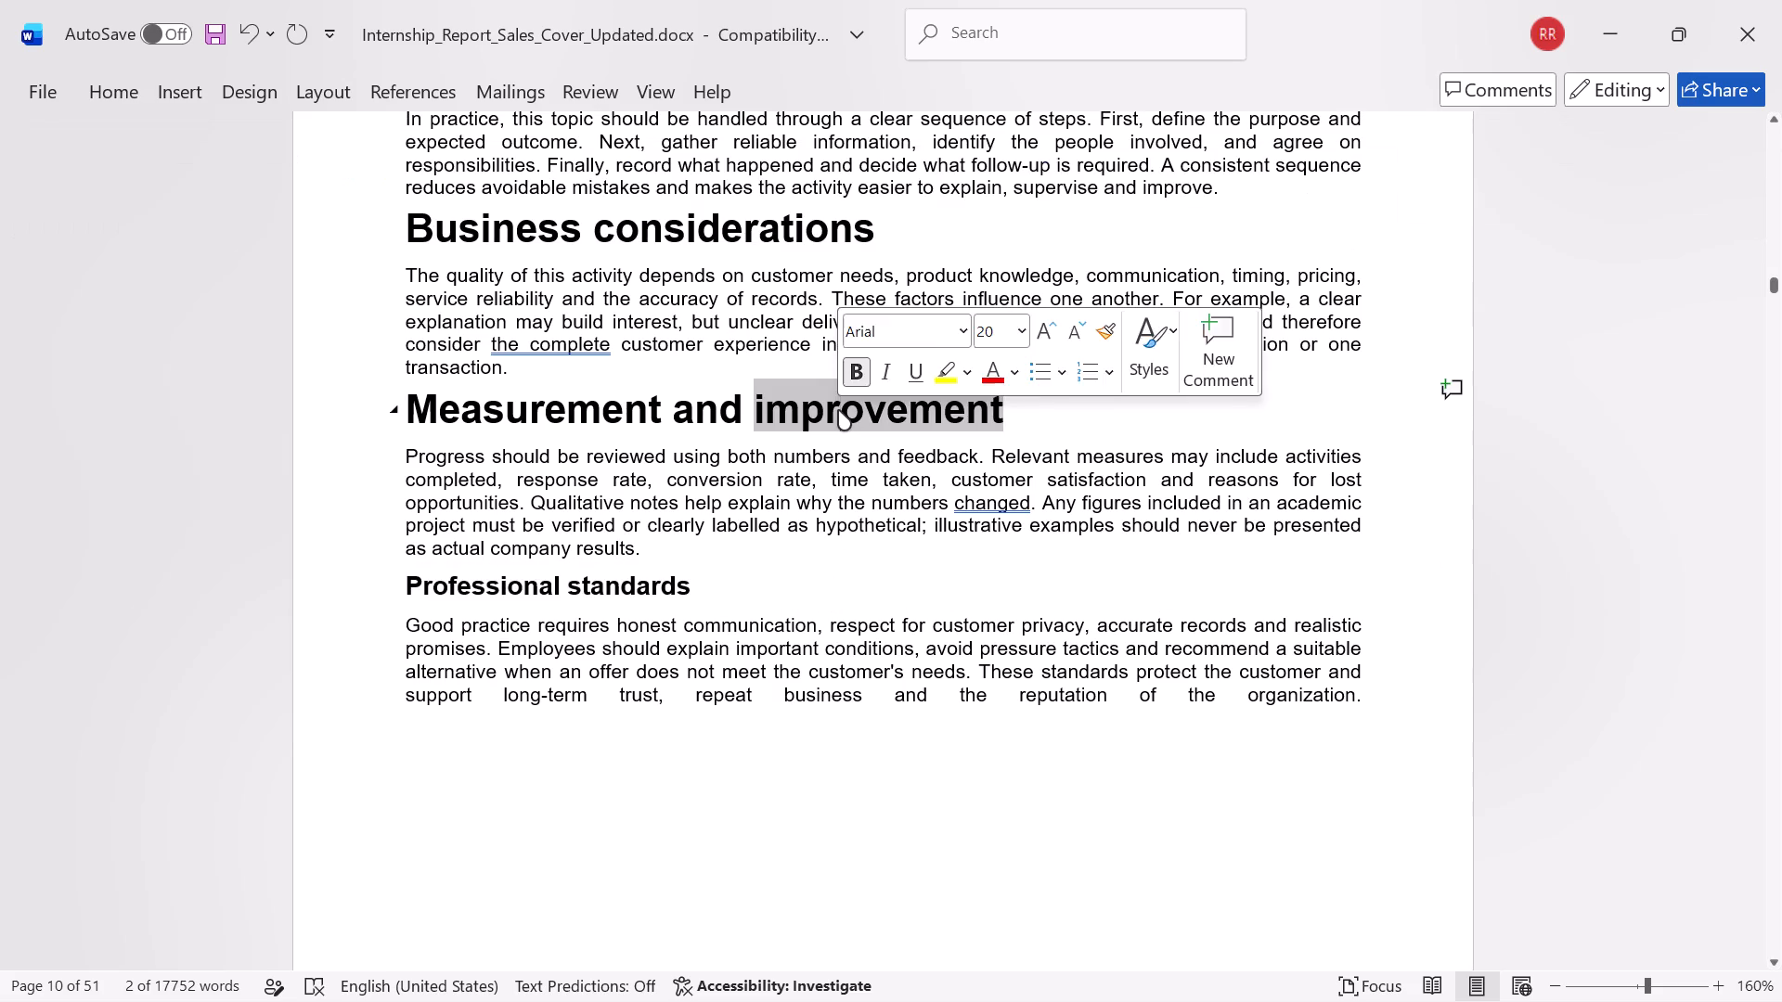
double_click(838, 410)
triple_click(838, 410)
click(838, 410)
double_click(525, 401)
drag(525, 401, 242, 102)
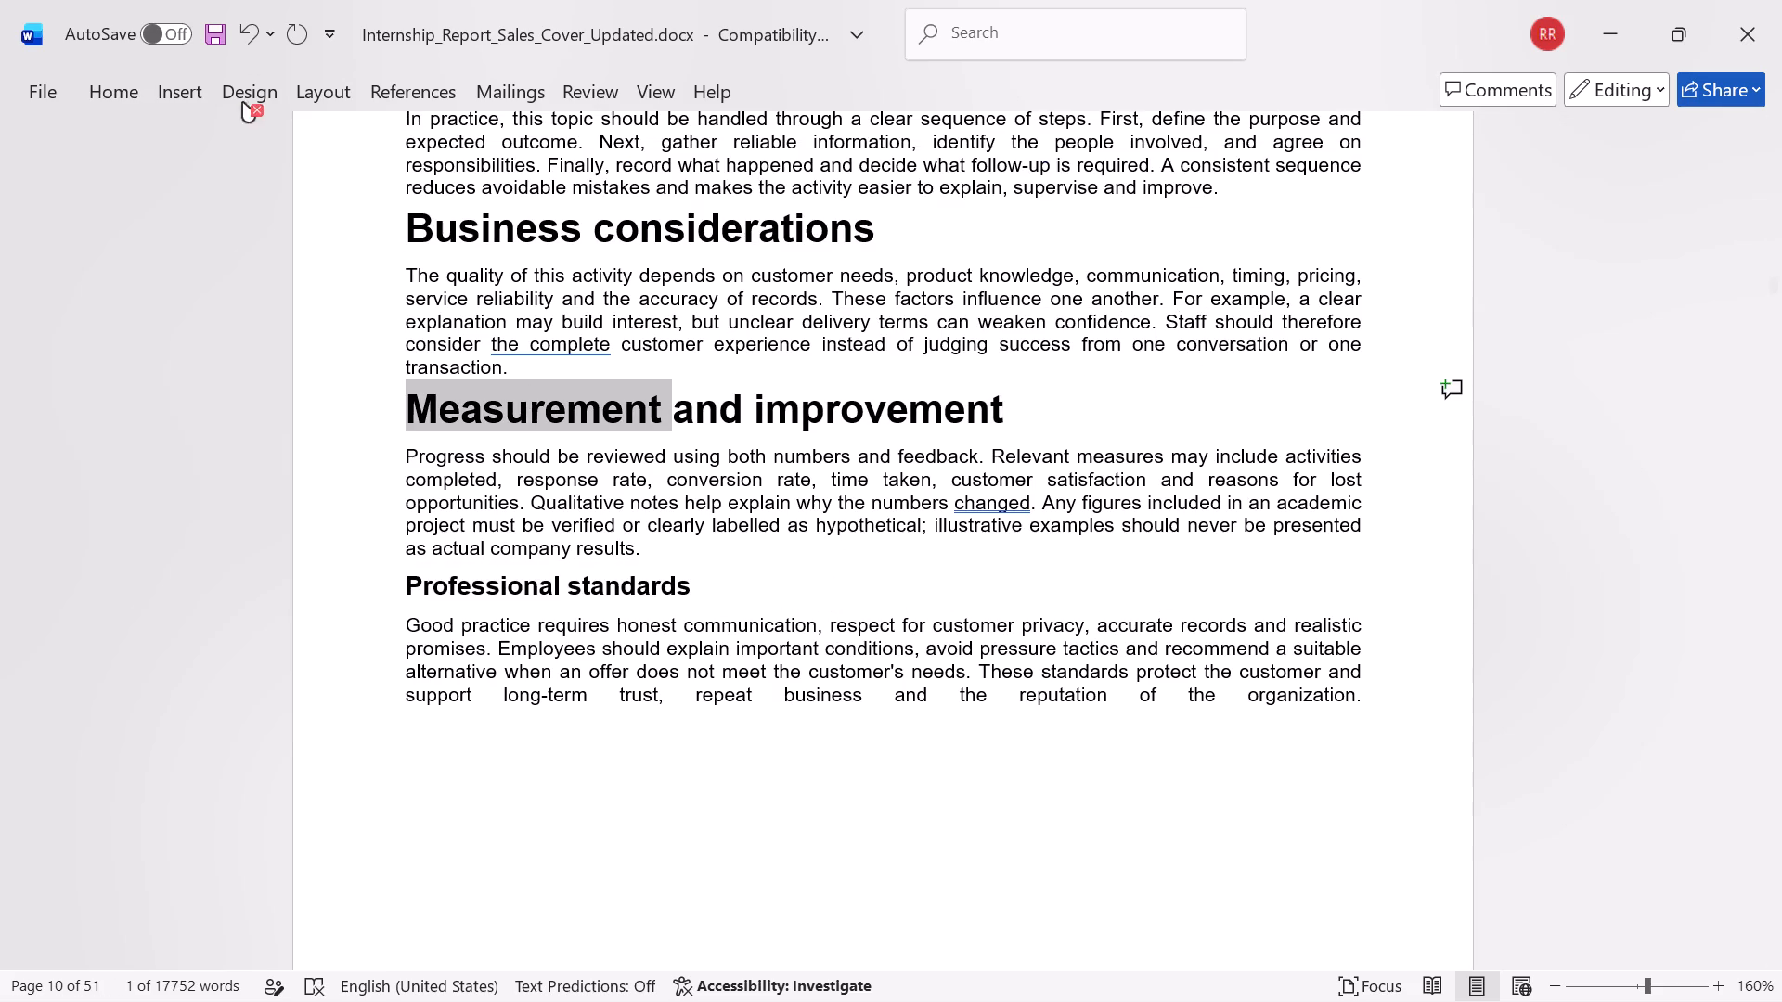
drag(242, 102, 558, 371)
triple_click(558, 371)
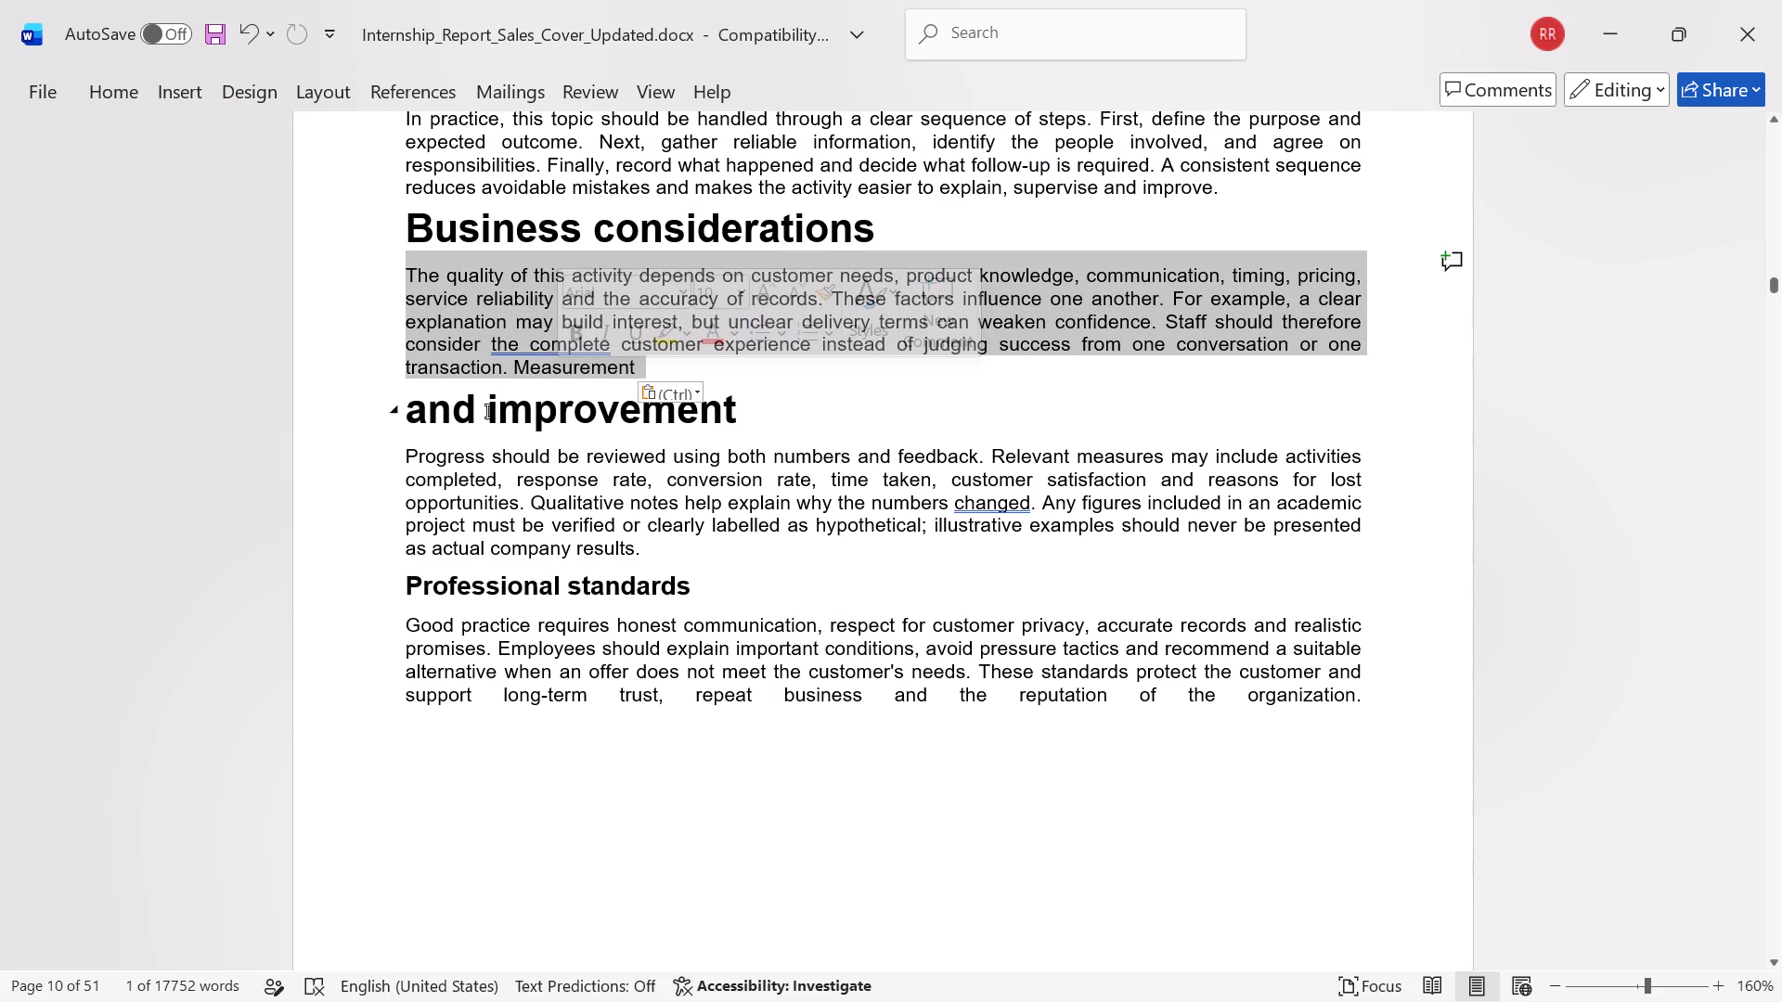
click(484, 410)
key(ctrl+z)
Apply the Heading 2 style to the whole "Measurement and improvement" heading in section 4.
triple_click(484, 410)
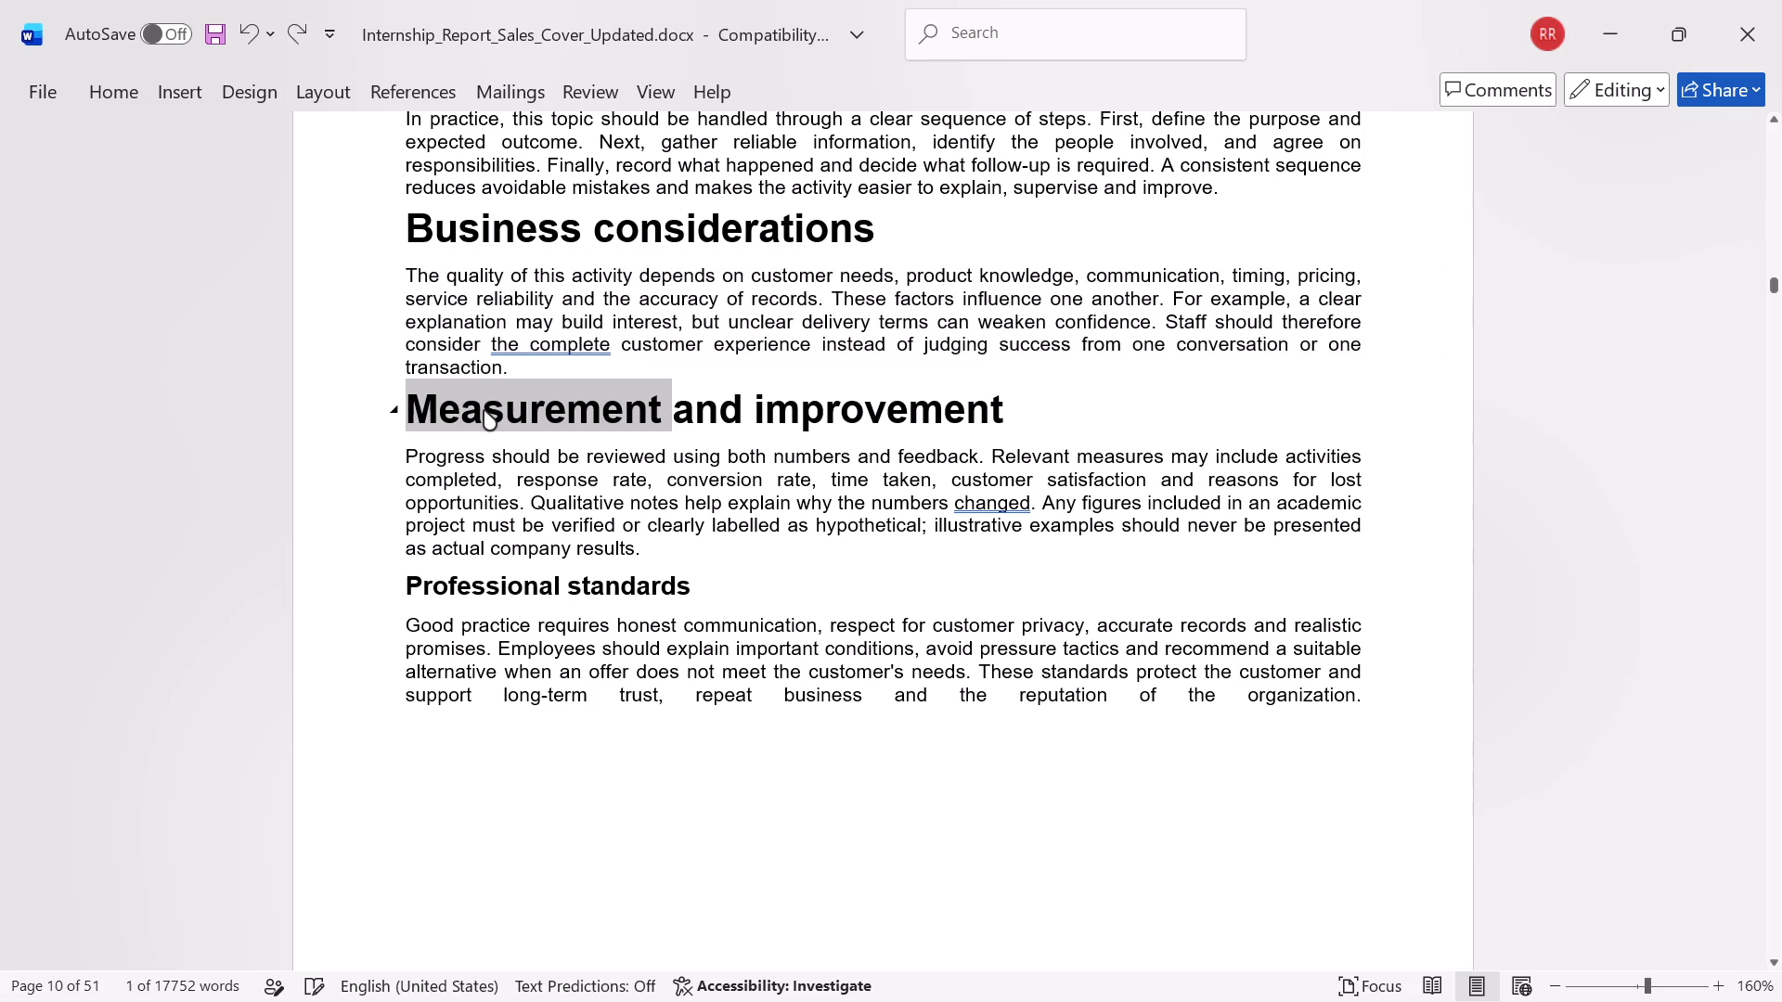
click(109, 104)
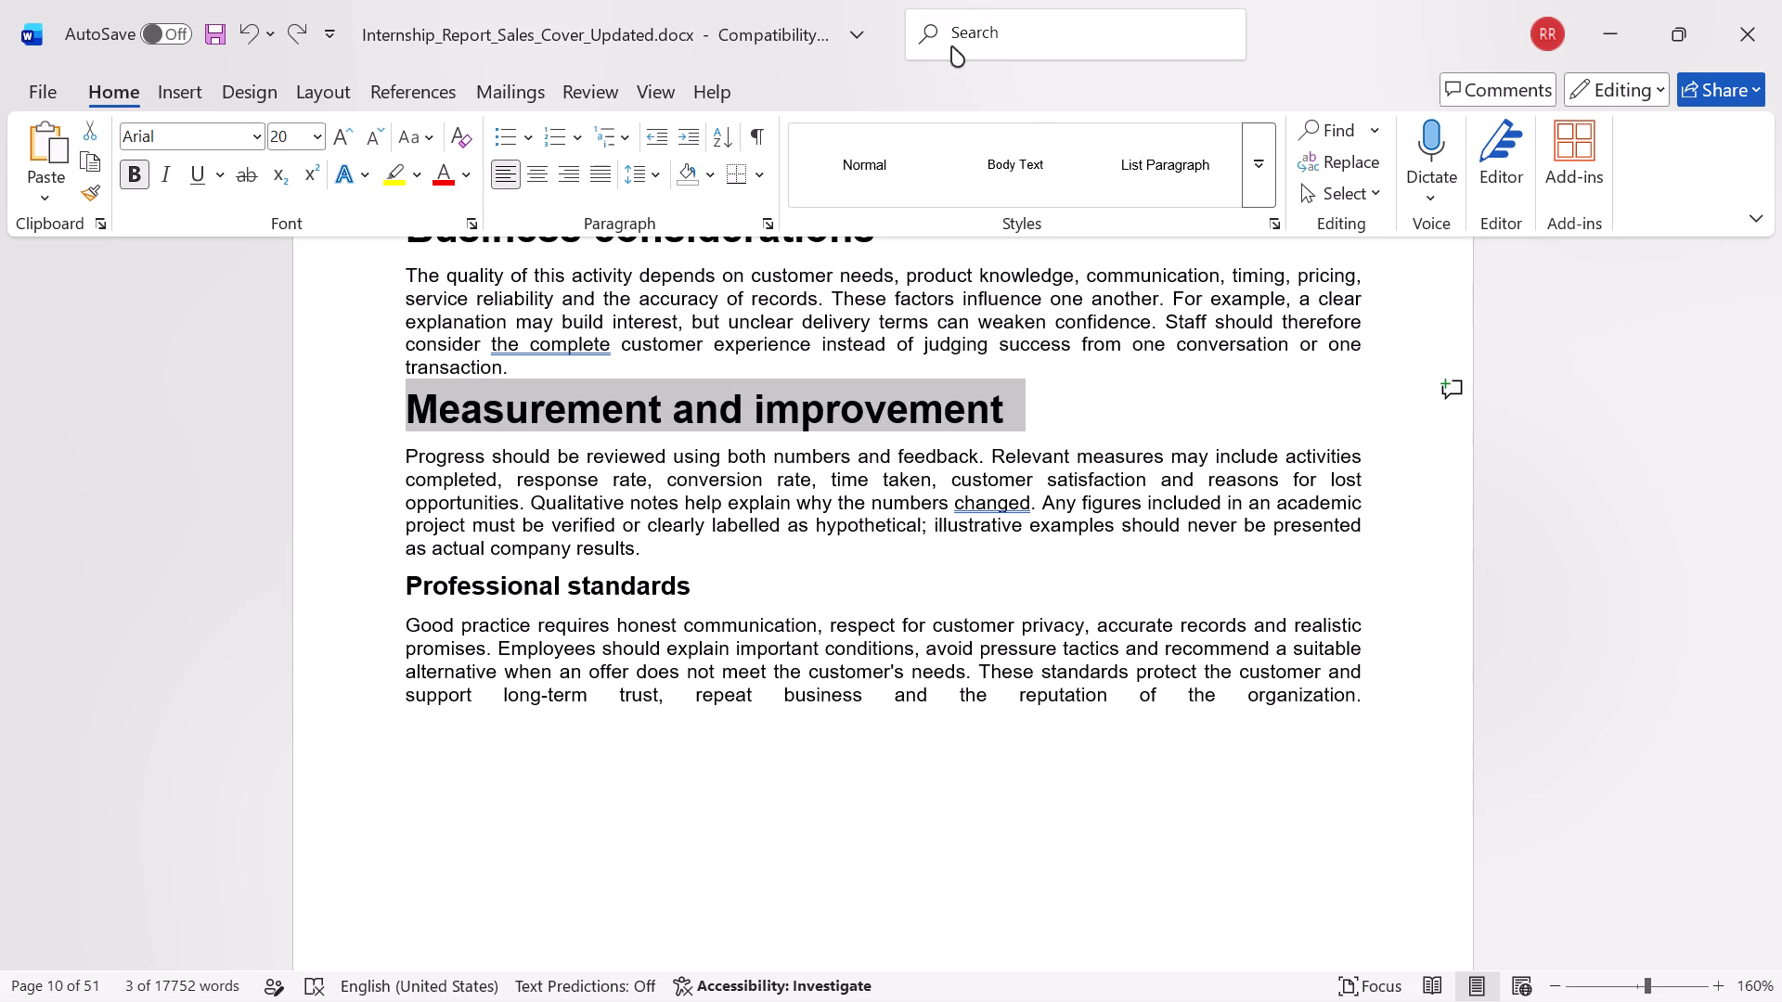
click(1257, 195)
click(1158, 234)
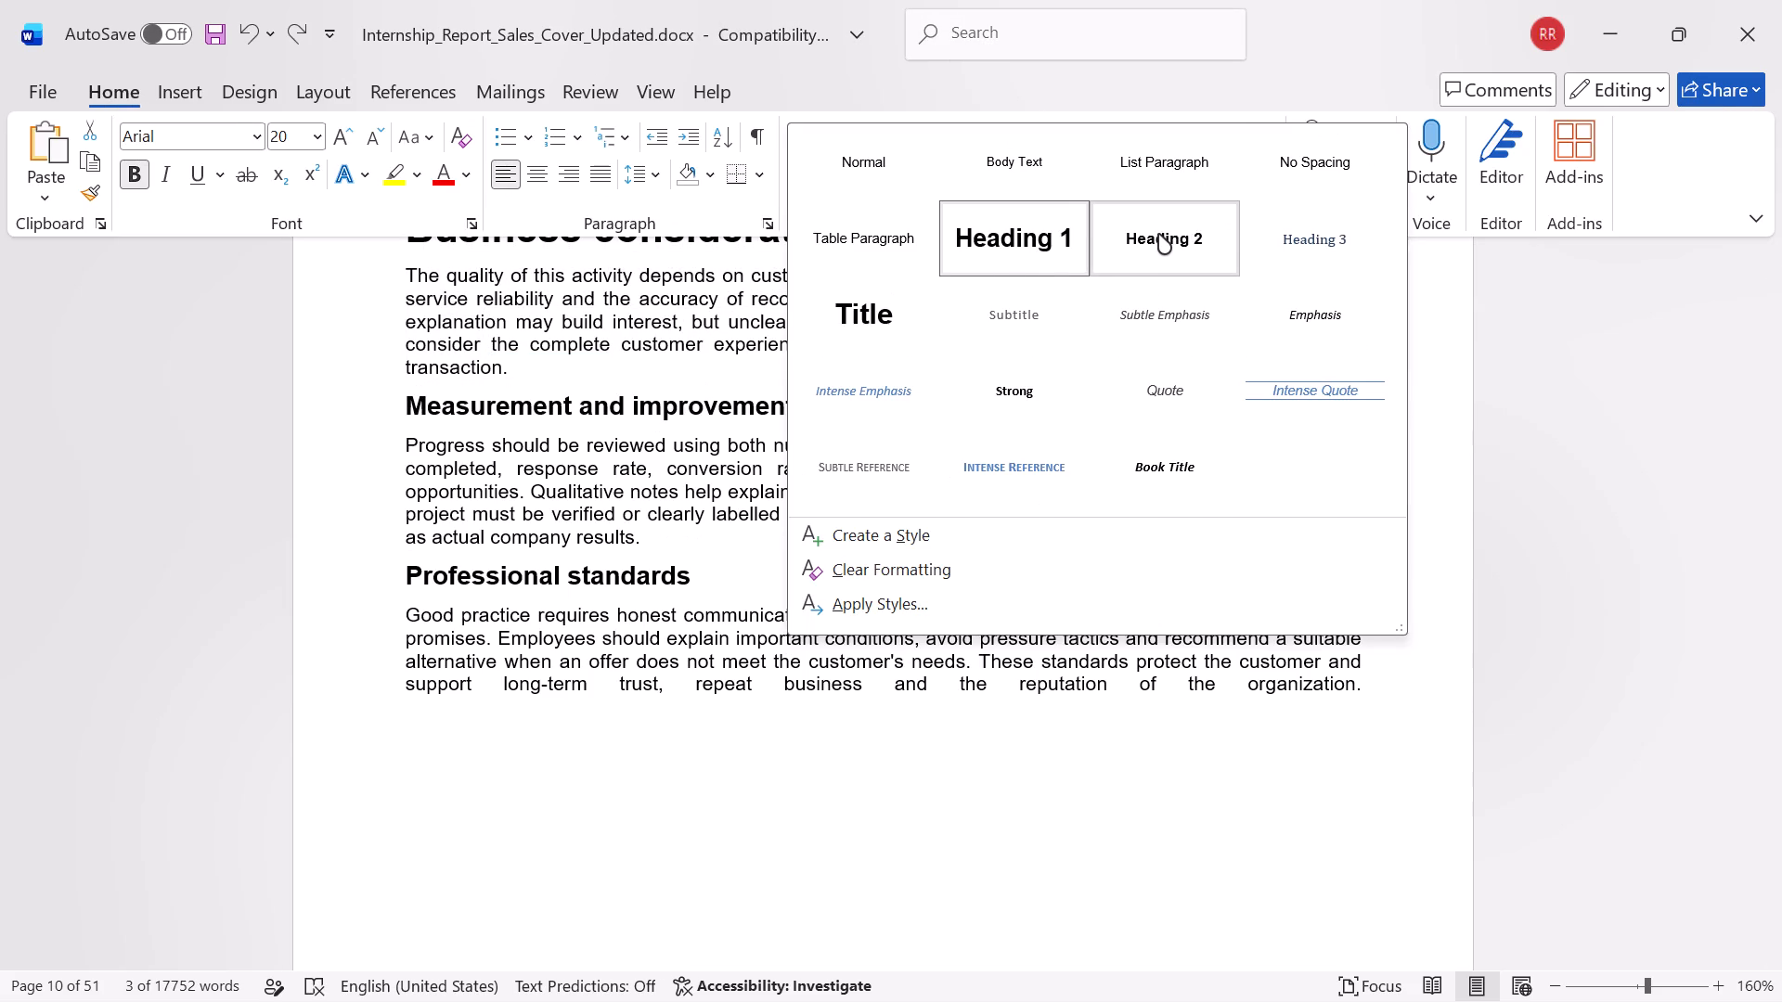
Apply the Heading 2 style to the whole "Business considerations" heading in section 4.
scroll(815, 491, up, 1)
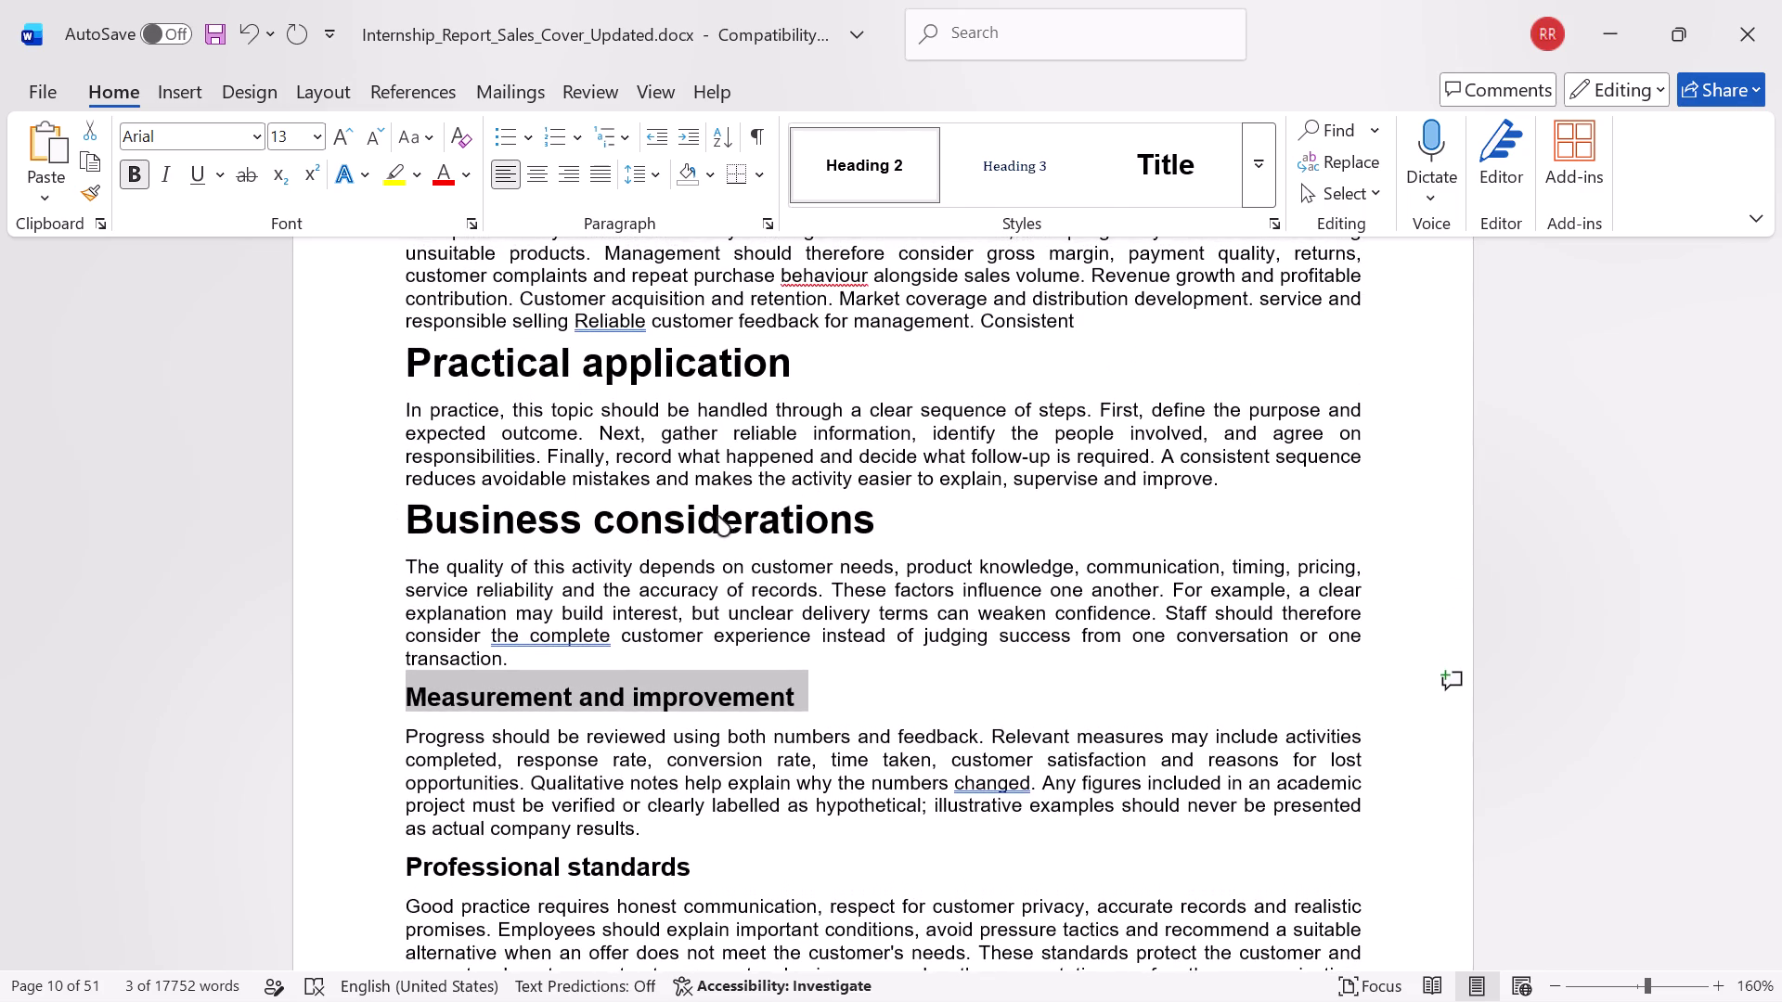
triple_click(712, 517)
click(712, 517)
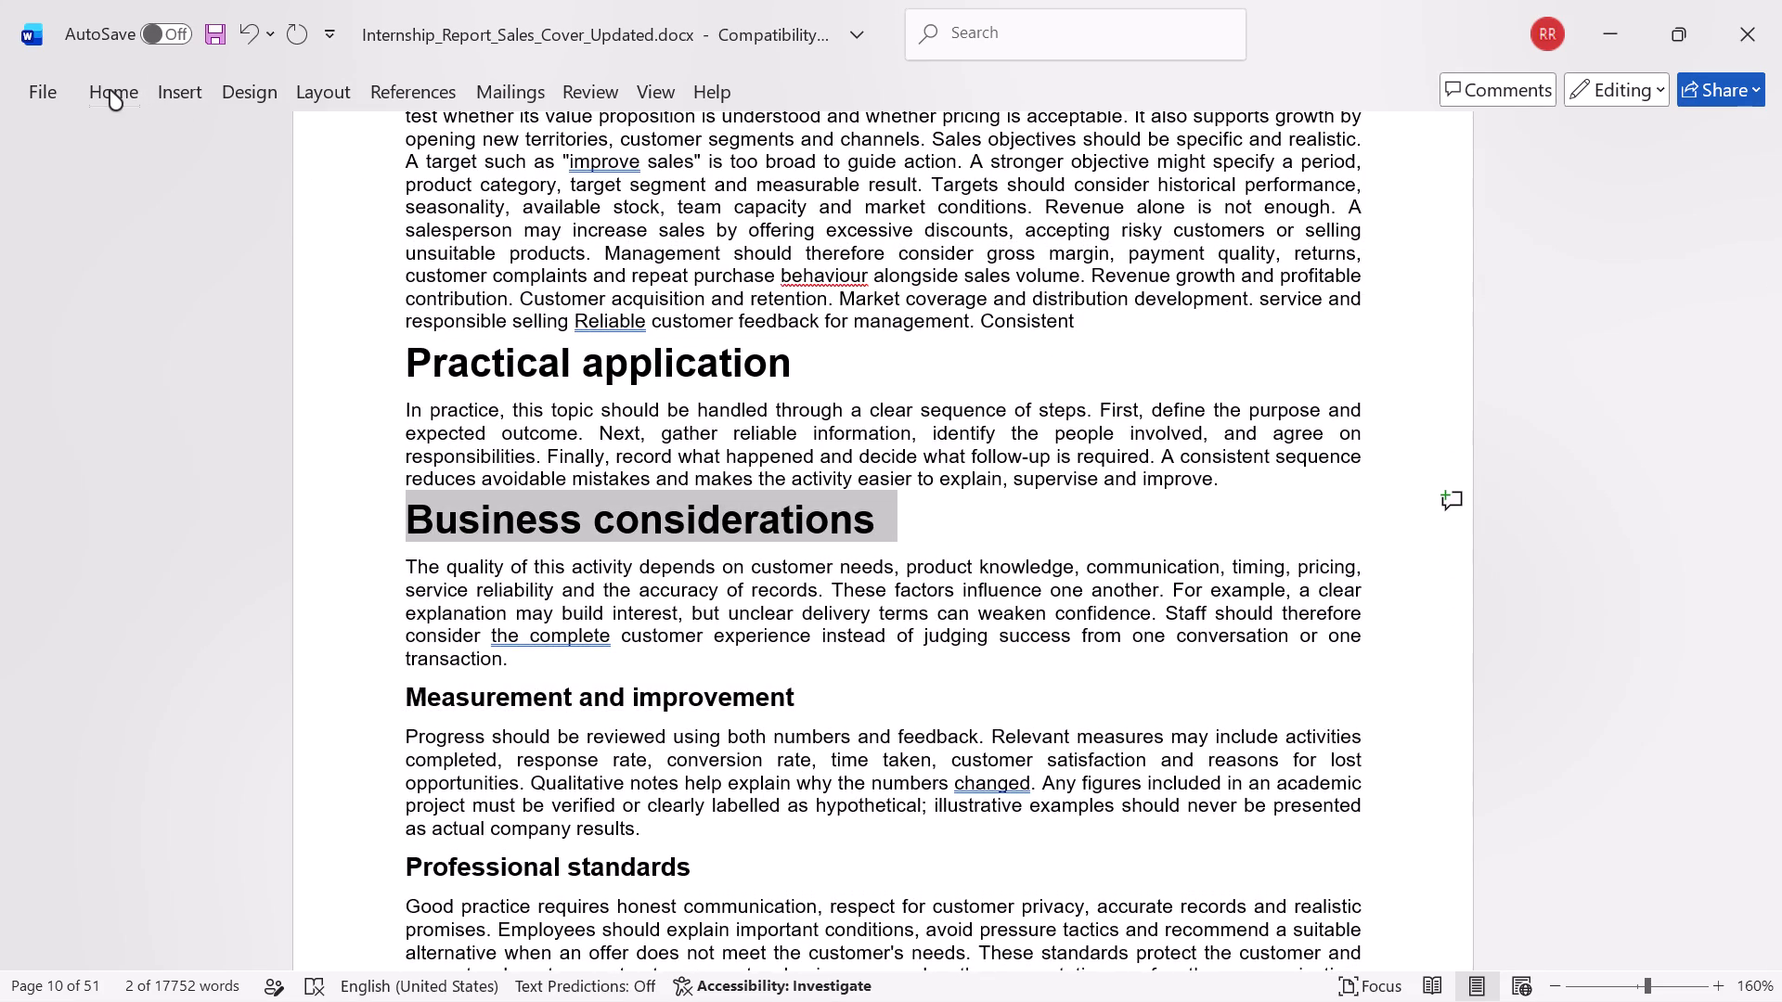
click(110, 90)
drag(1249, 167, 1193, 220)
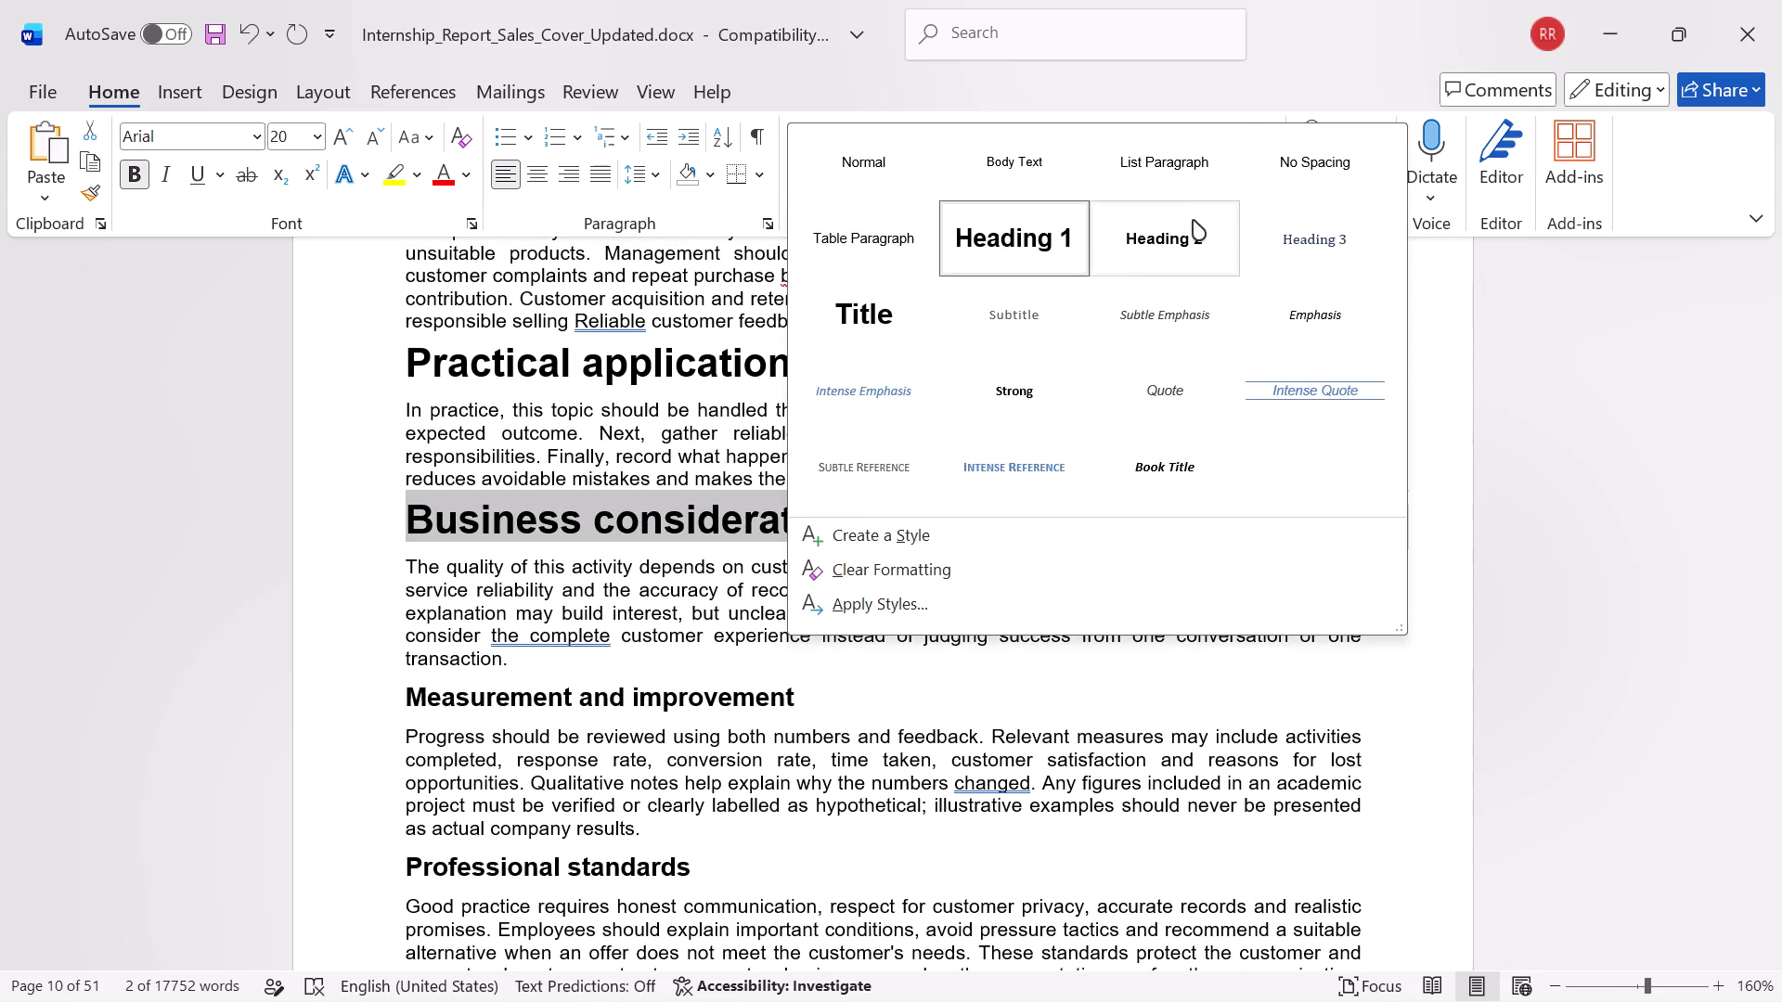
drag(1193, 220, 1185, 233)
click(1185, 233)
Apply the Heading 2 style to the whole "Practical application" heading in section 4.
triple_click(706, 365)
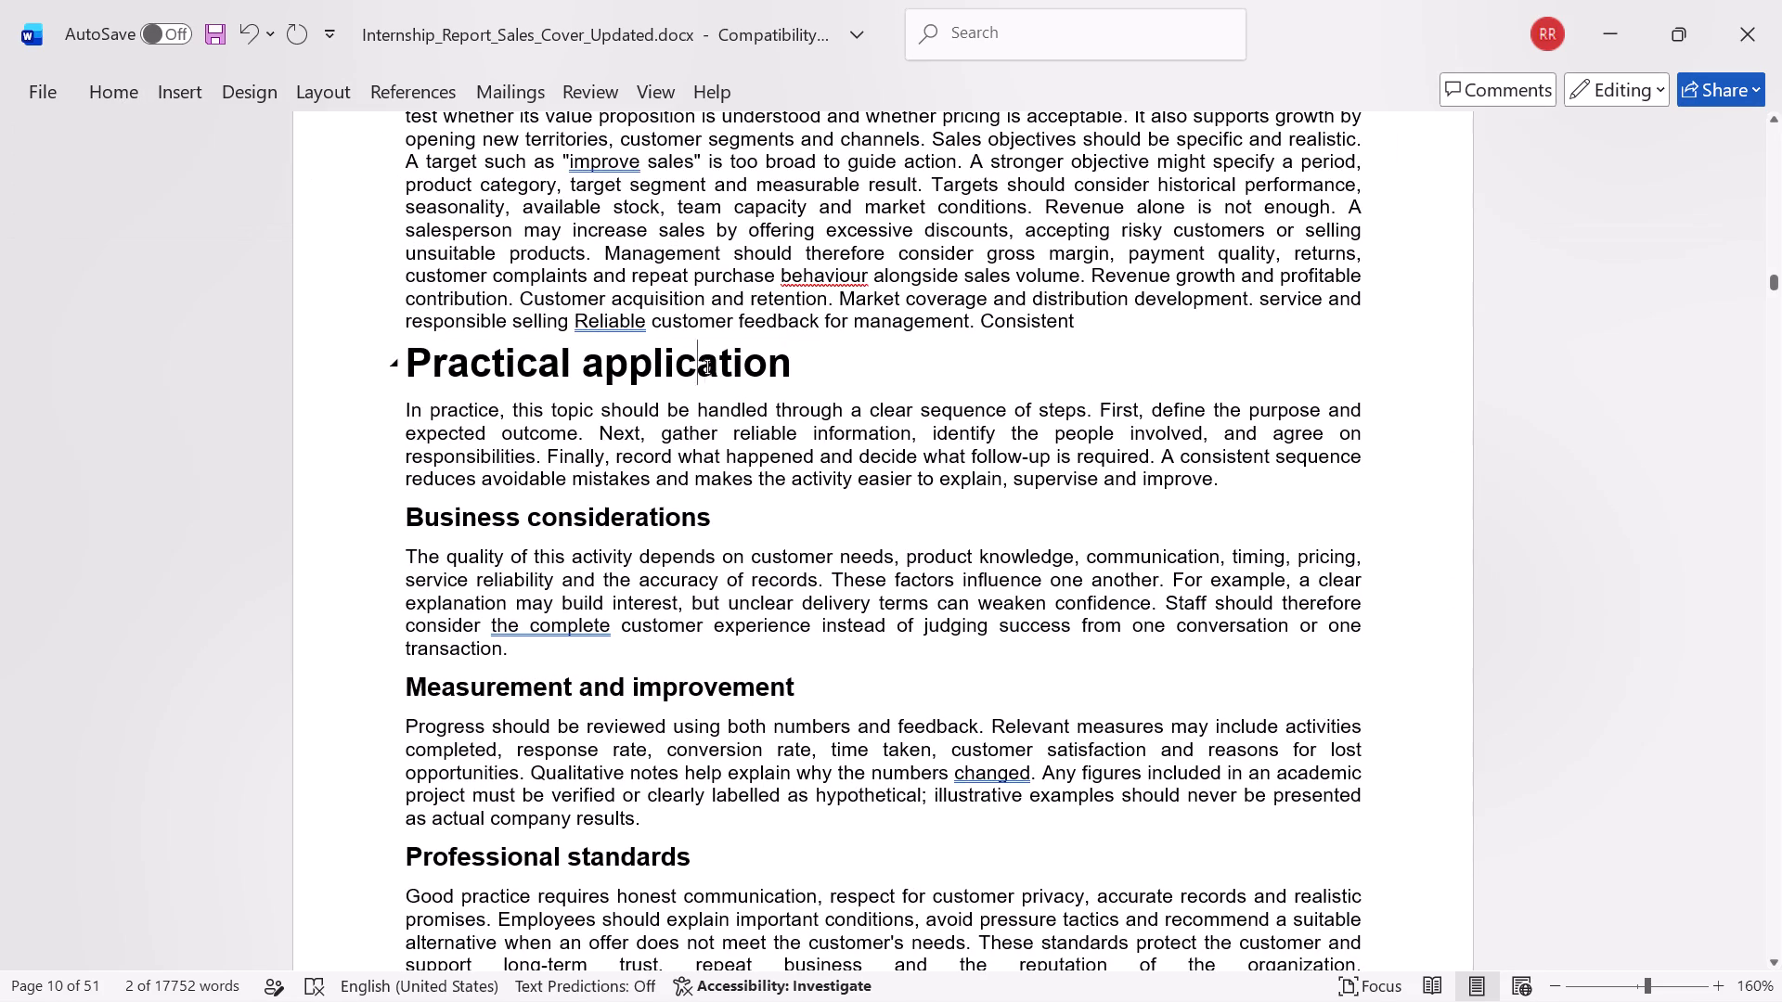
click(706, 365)
click(115, 100)
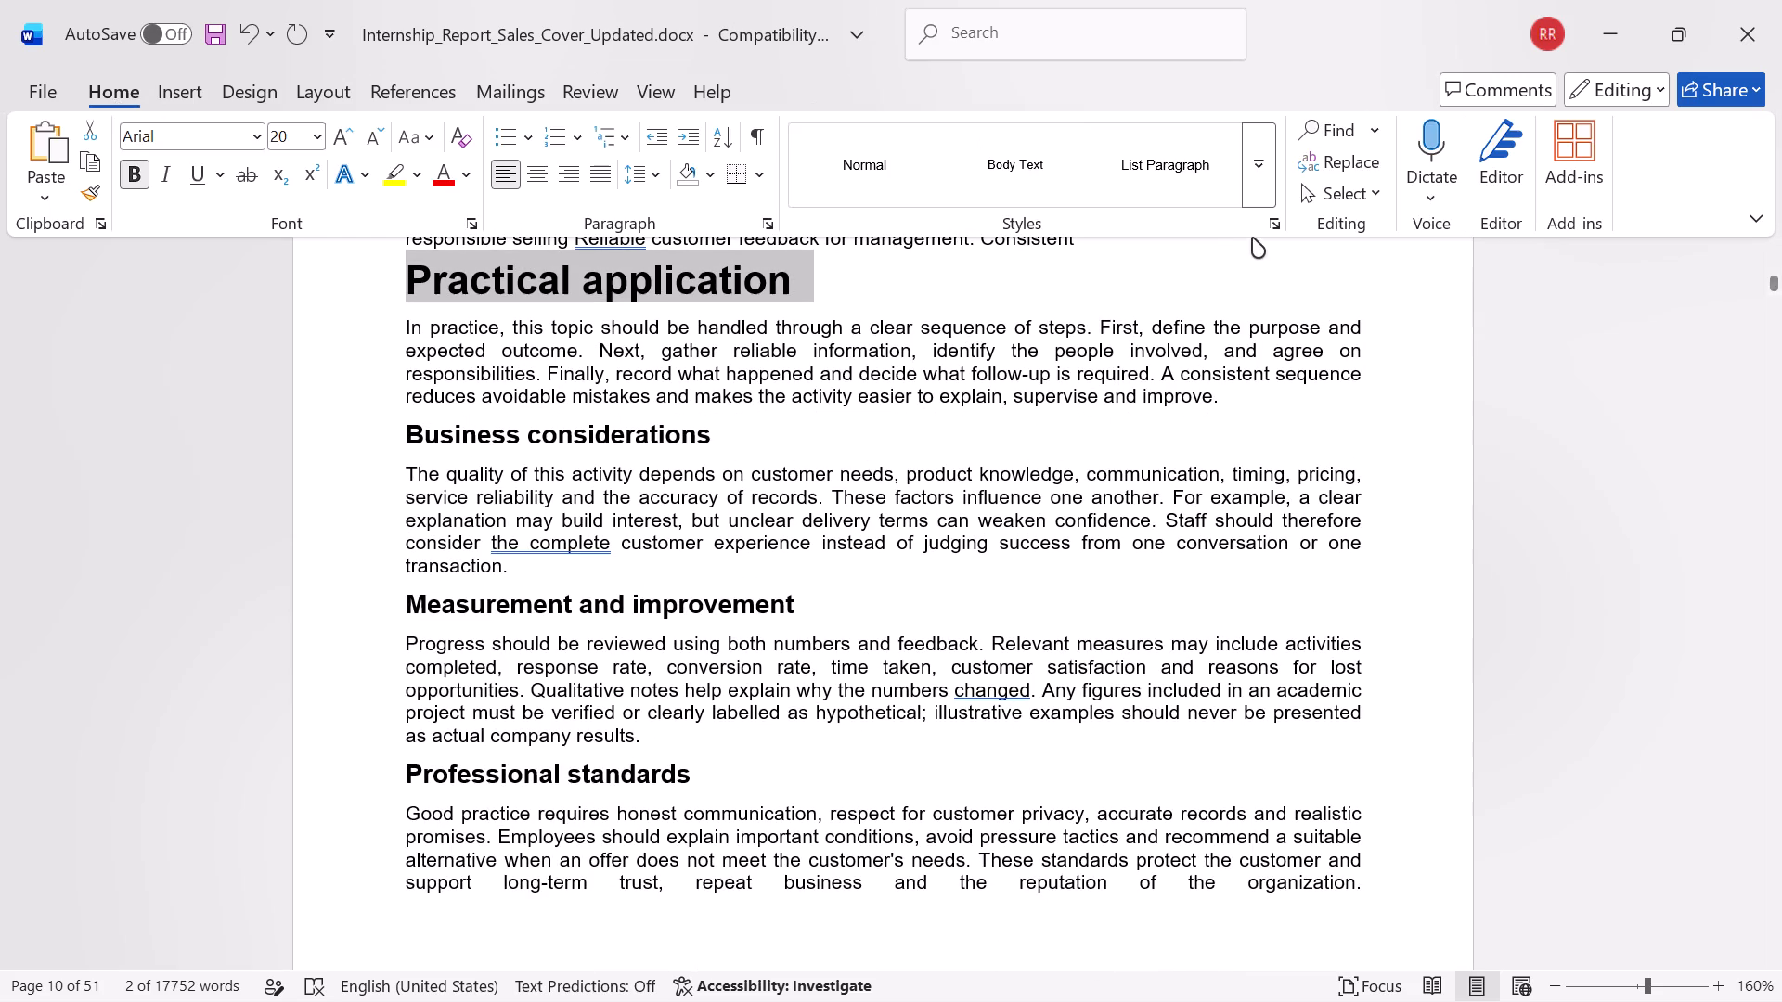
click(1264, 164)
click(1184, 213)
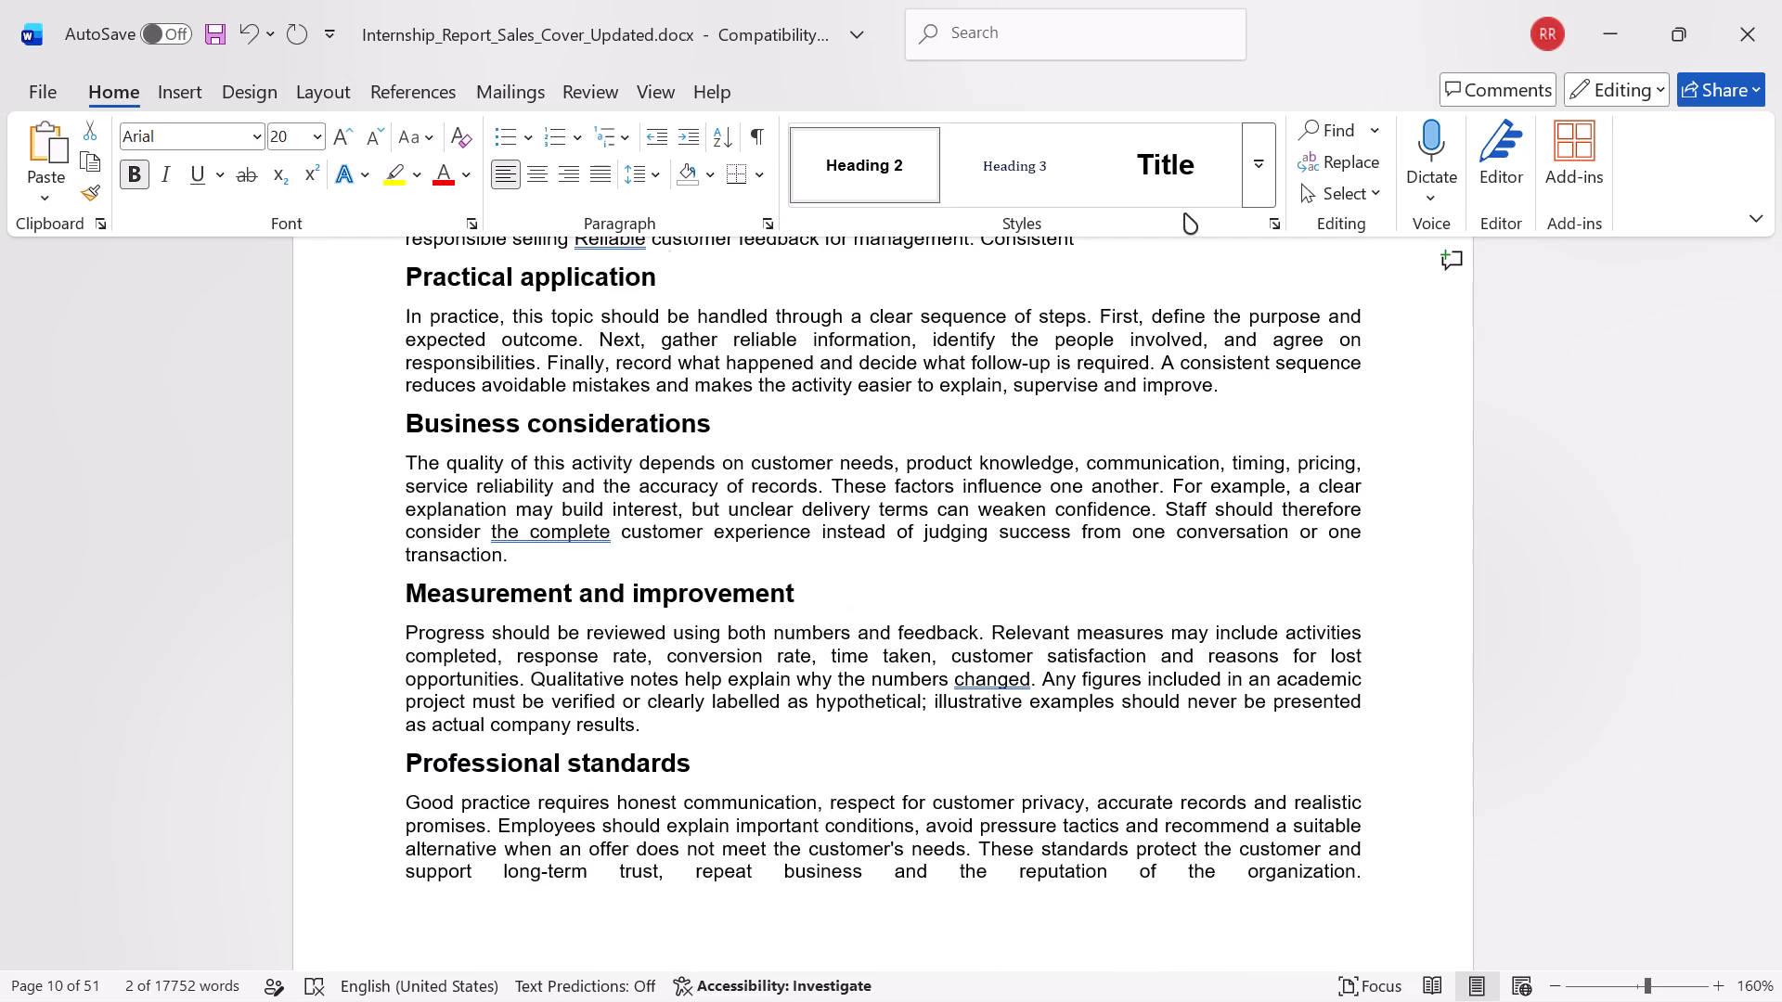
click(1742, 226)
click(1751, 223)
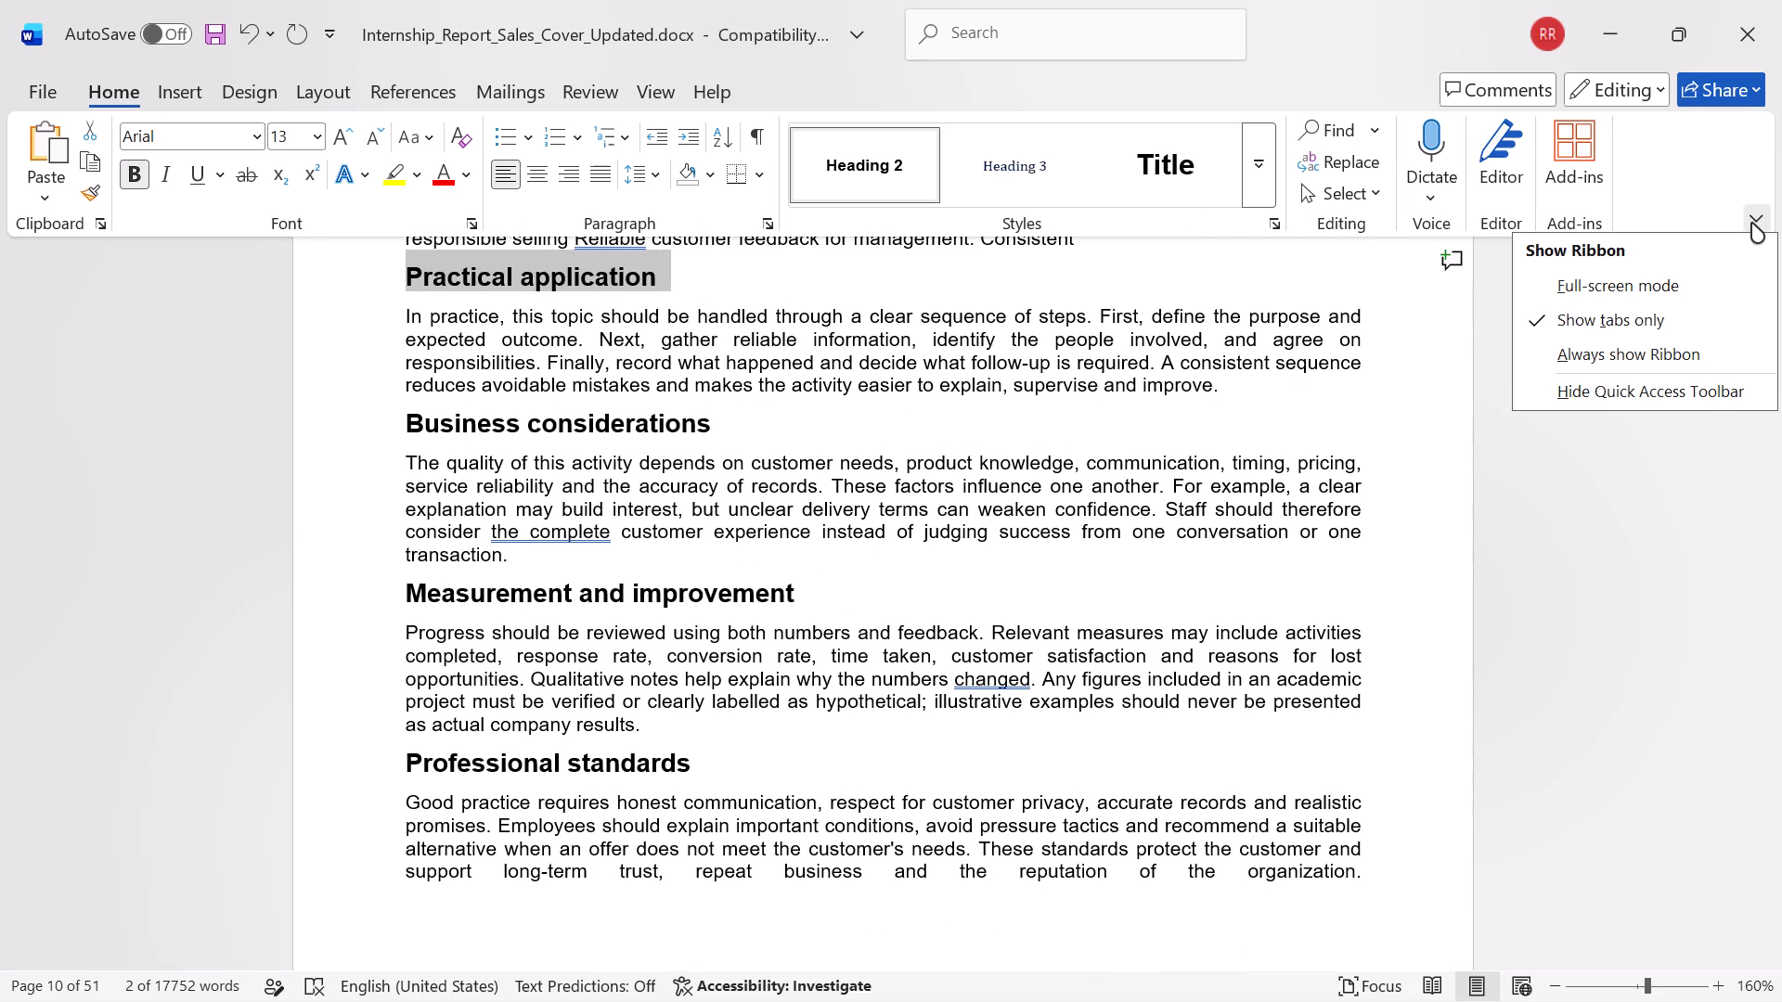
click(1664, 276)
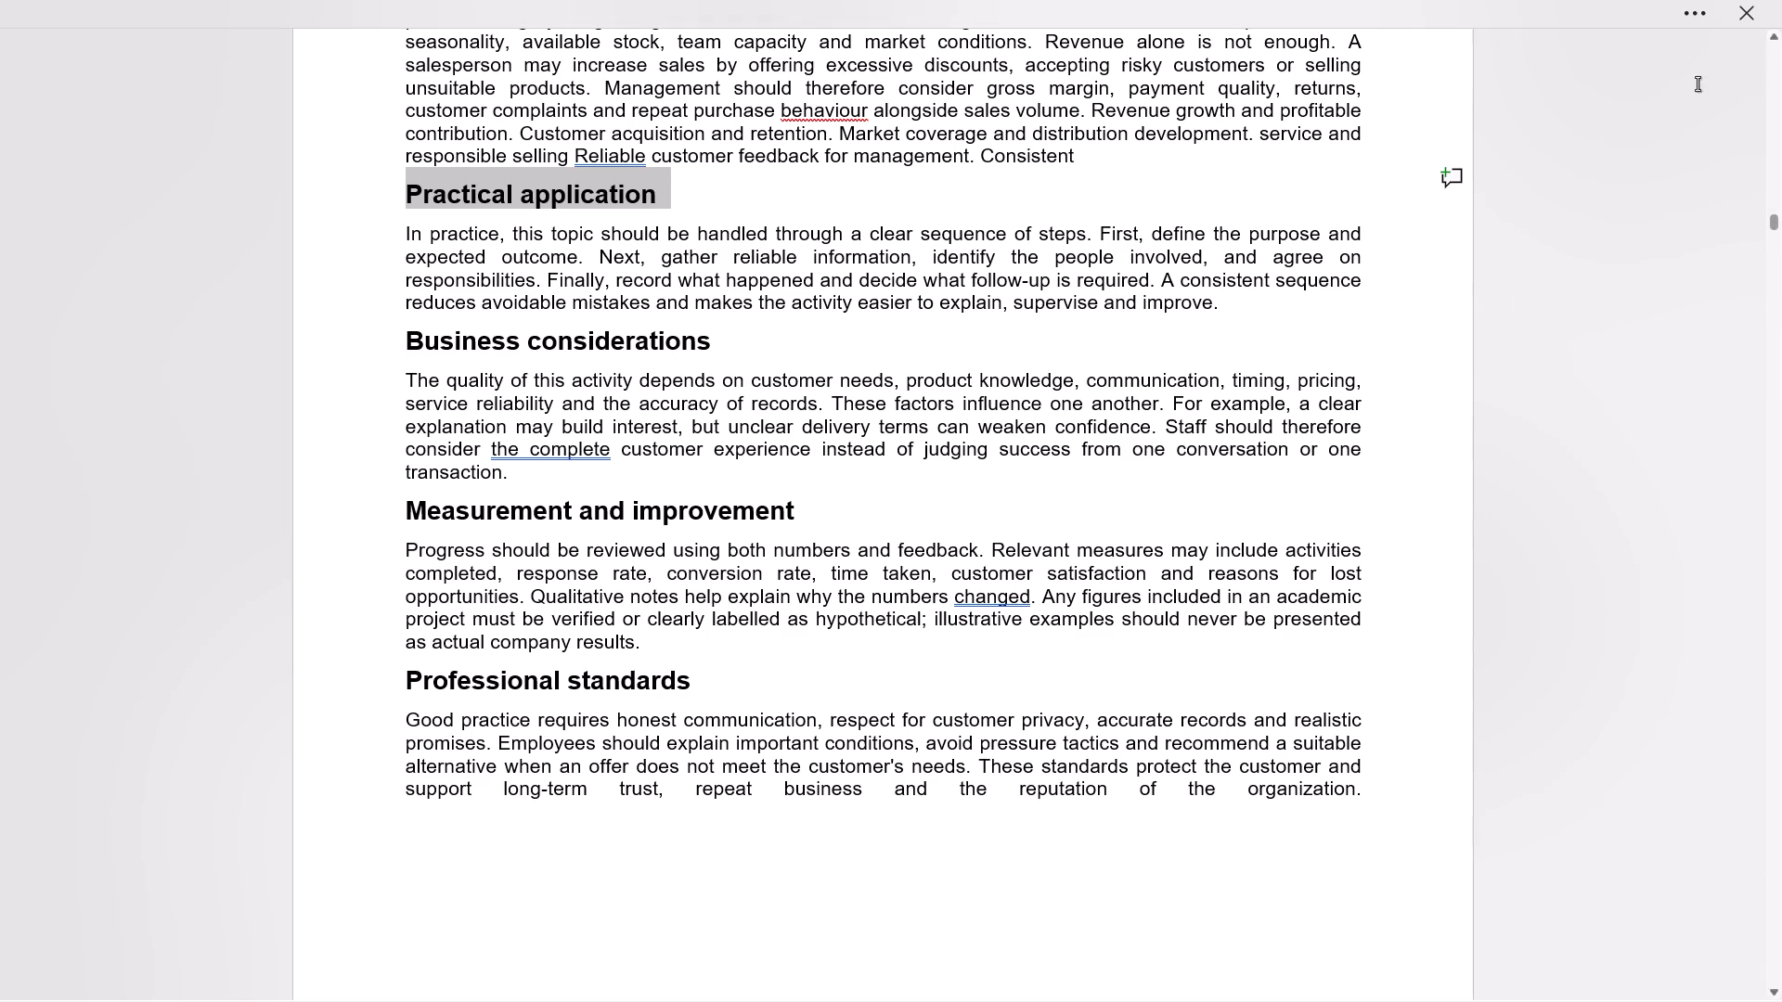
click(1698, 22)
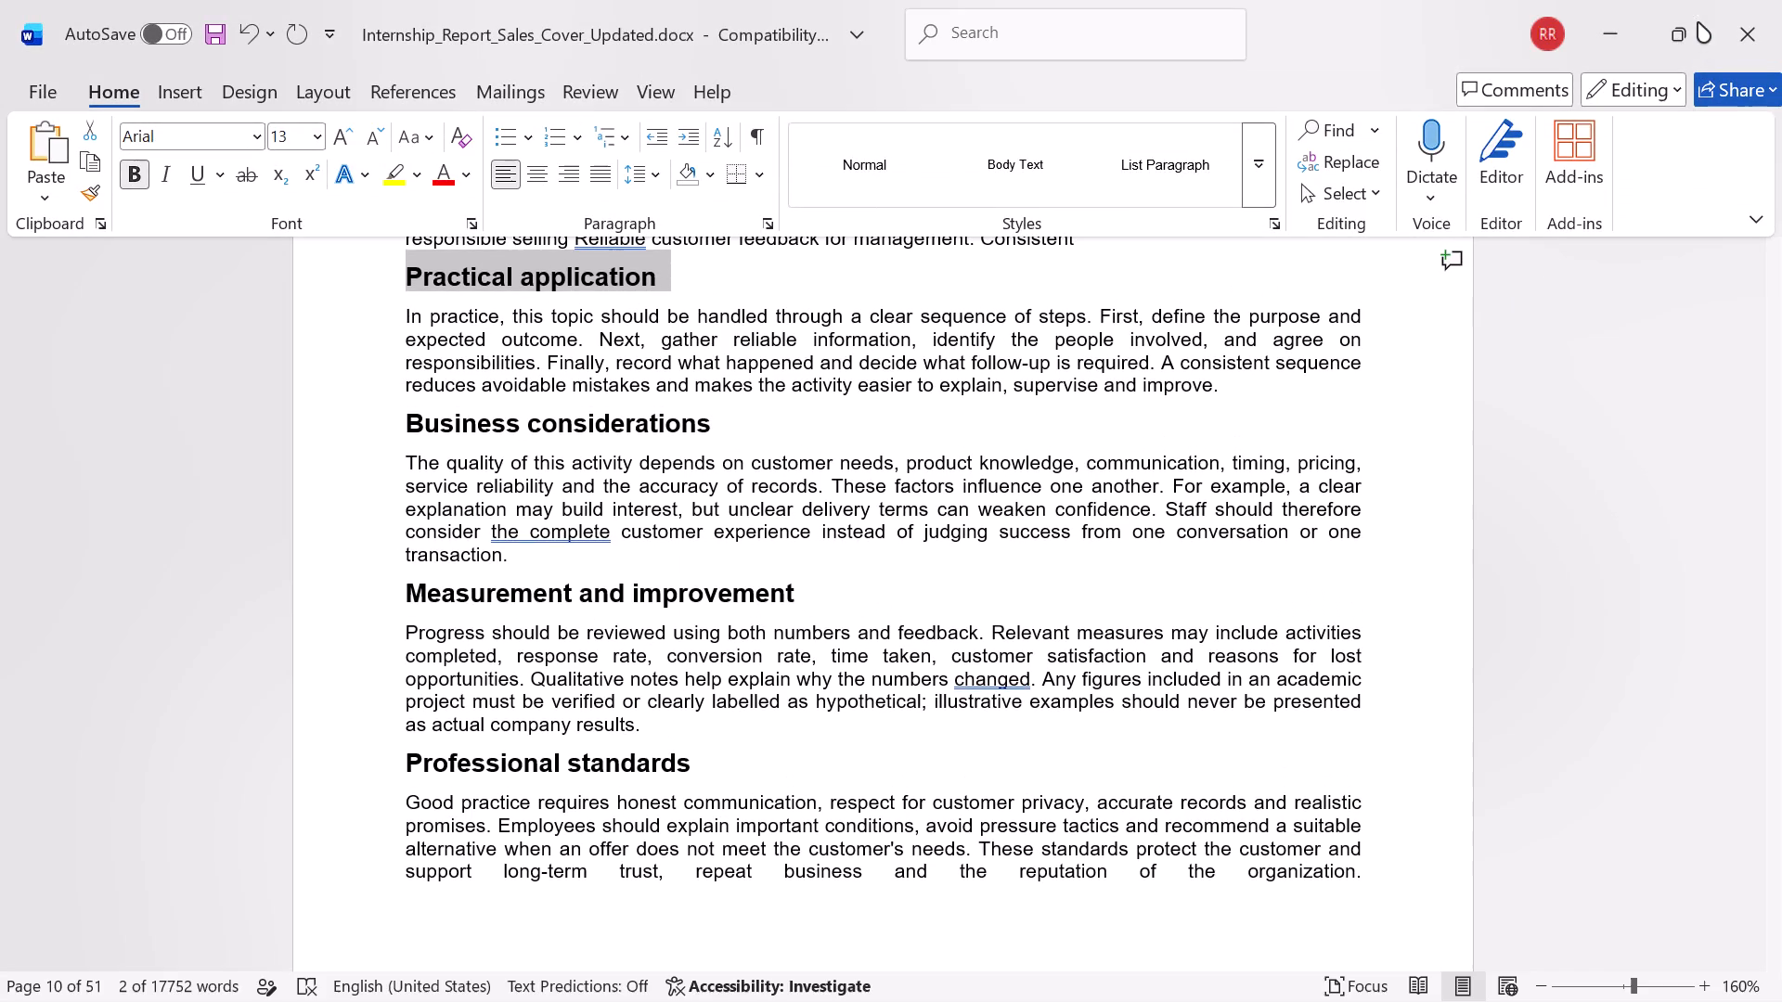
Set the ribbon display option to always show the ribbon, and return to the document text.
click(1758, 200)
click(1750, 218)
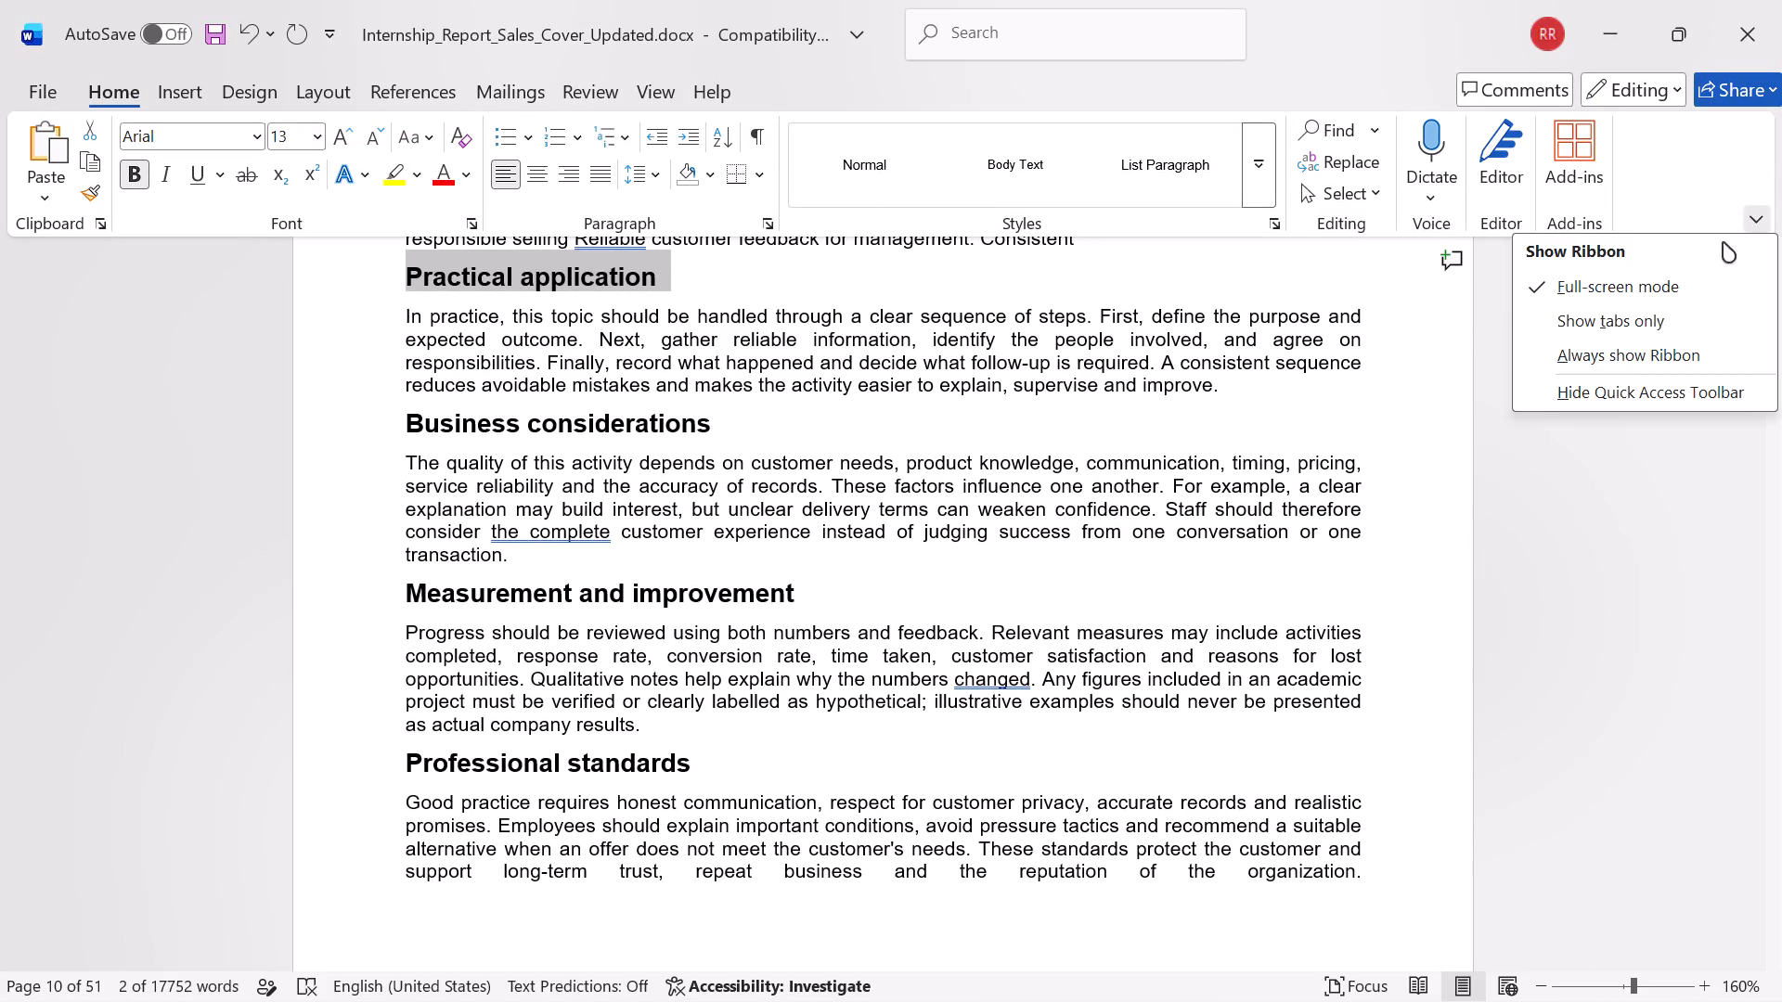
click(1633, 357)
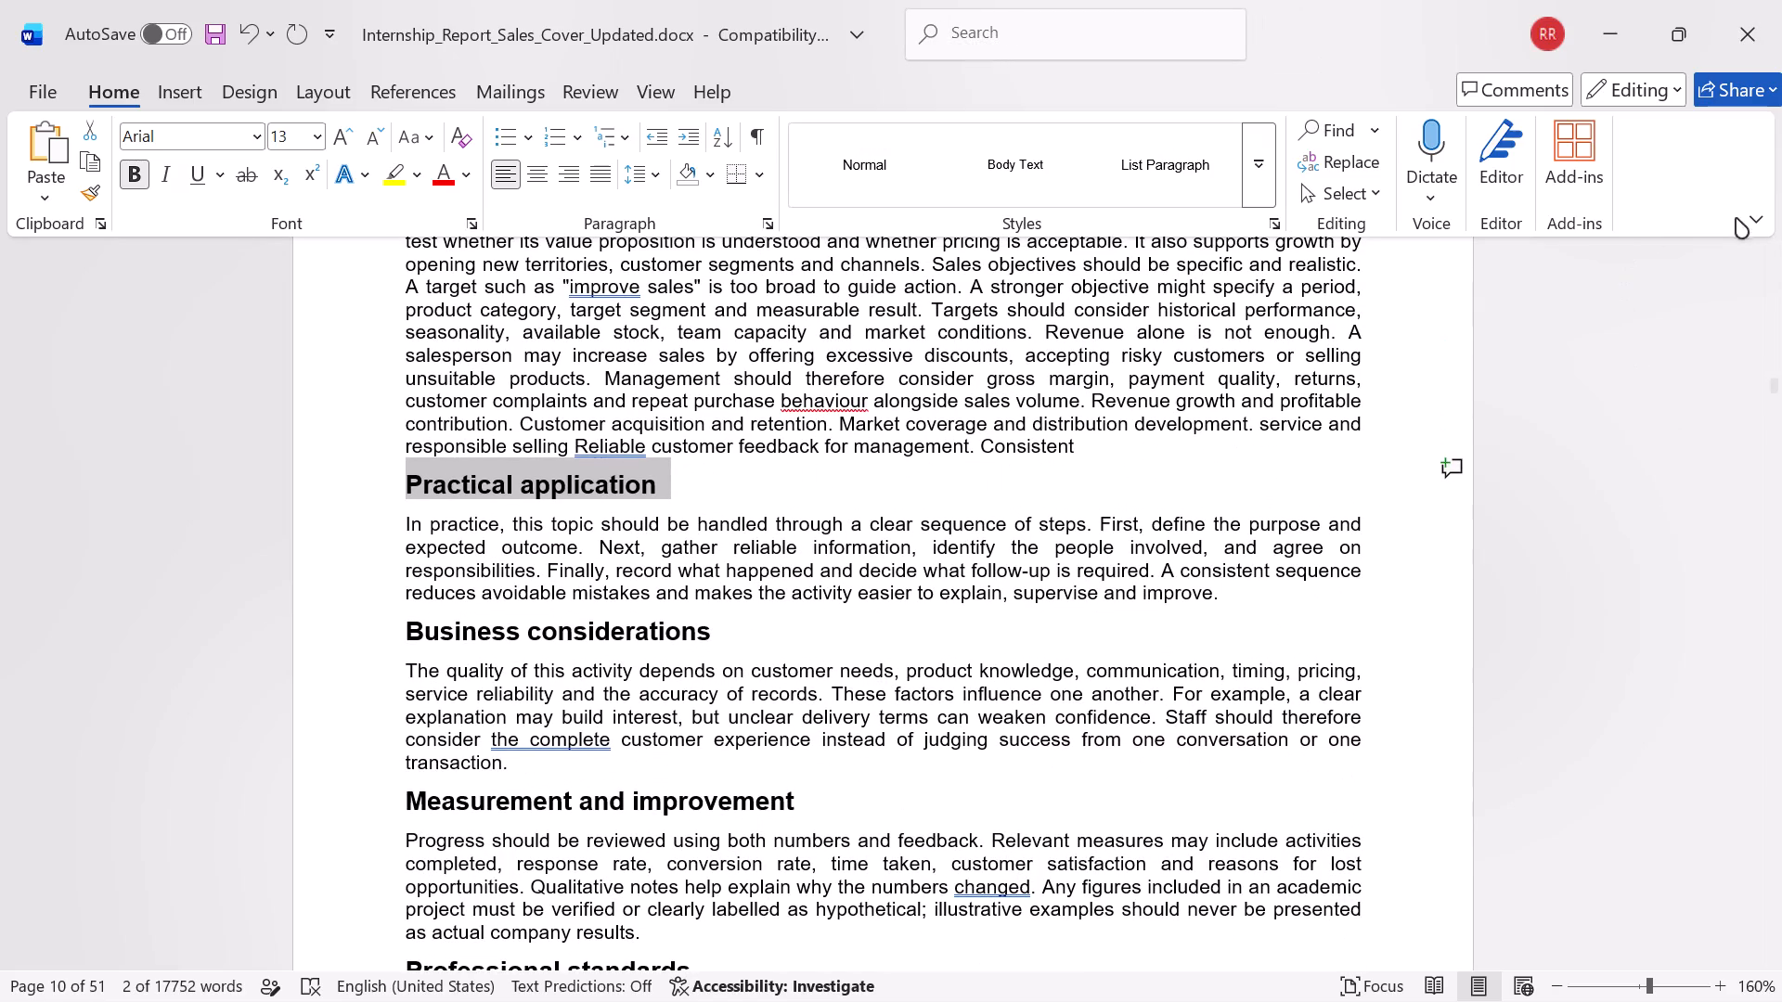
click(1608, 333)
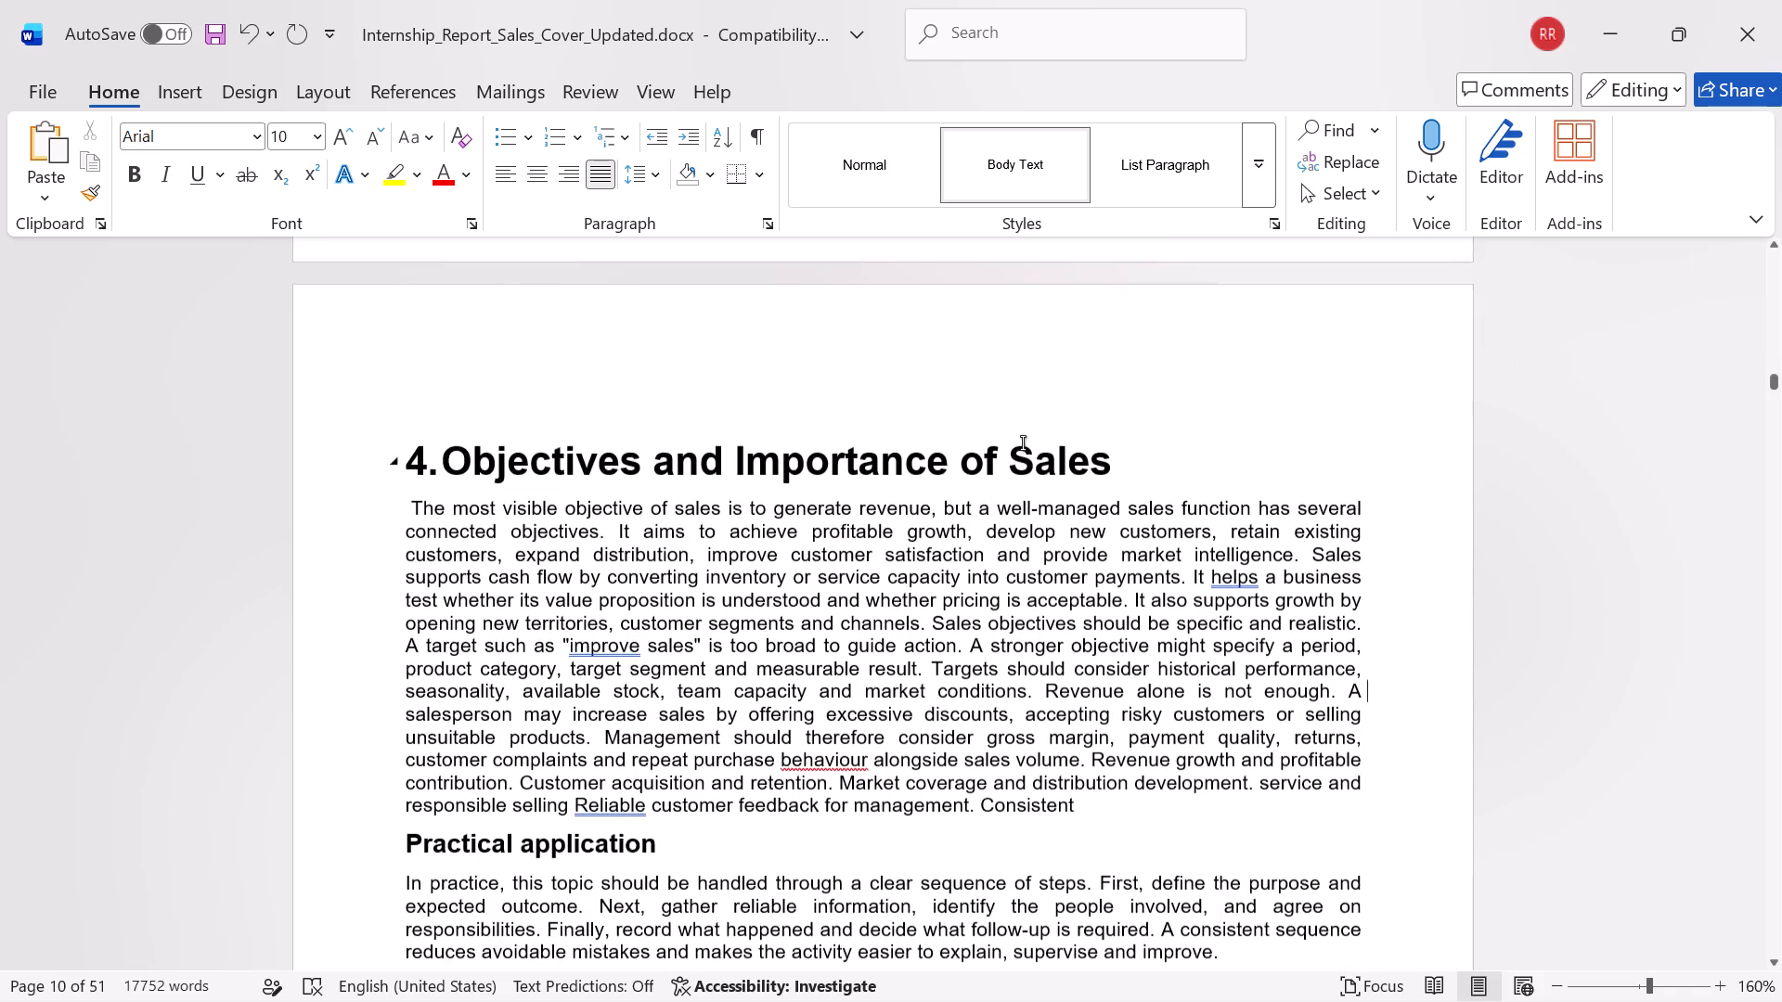
Delete the blank line above the "Objectives and Importance of Sales" heading in section 4.
scroll(1022, 441, up, 1)
click(718, 483)
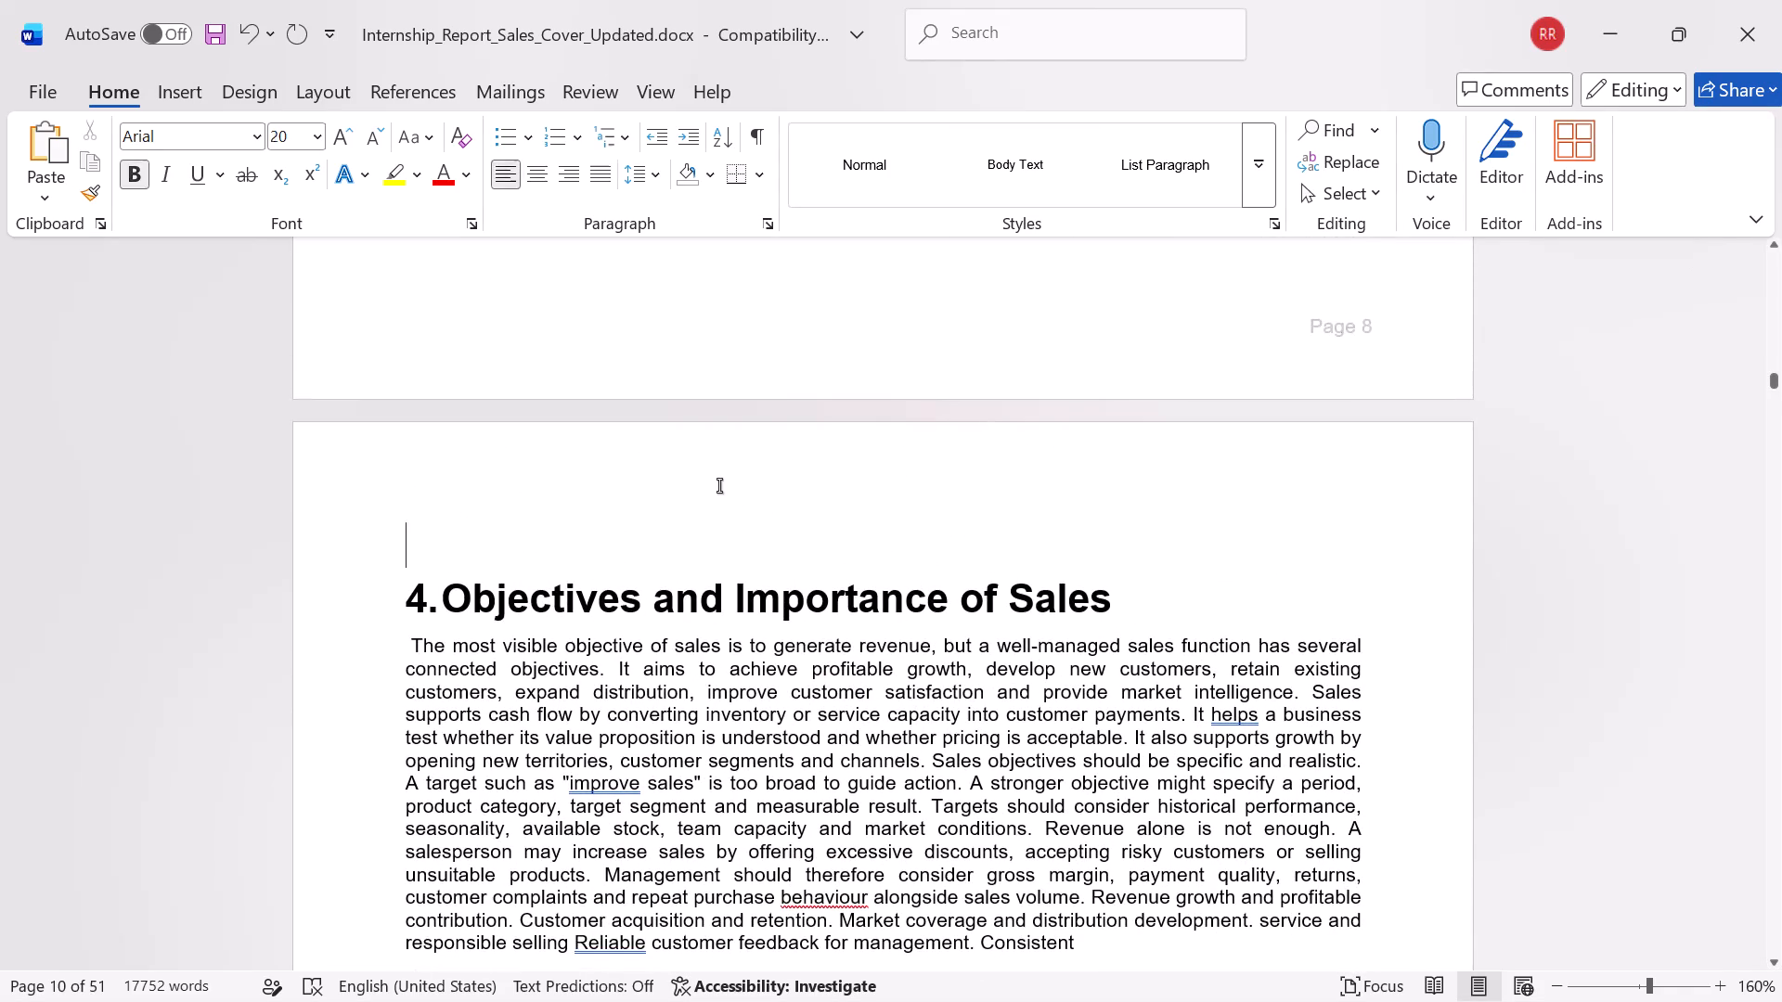
key(BackSpace)
key(Delete)
Review sections 4 to 6 for stray spacing, heading consistency, flagged wording and text wrongly merged into headings.
scroll(718, 483, down, 1)
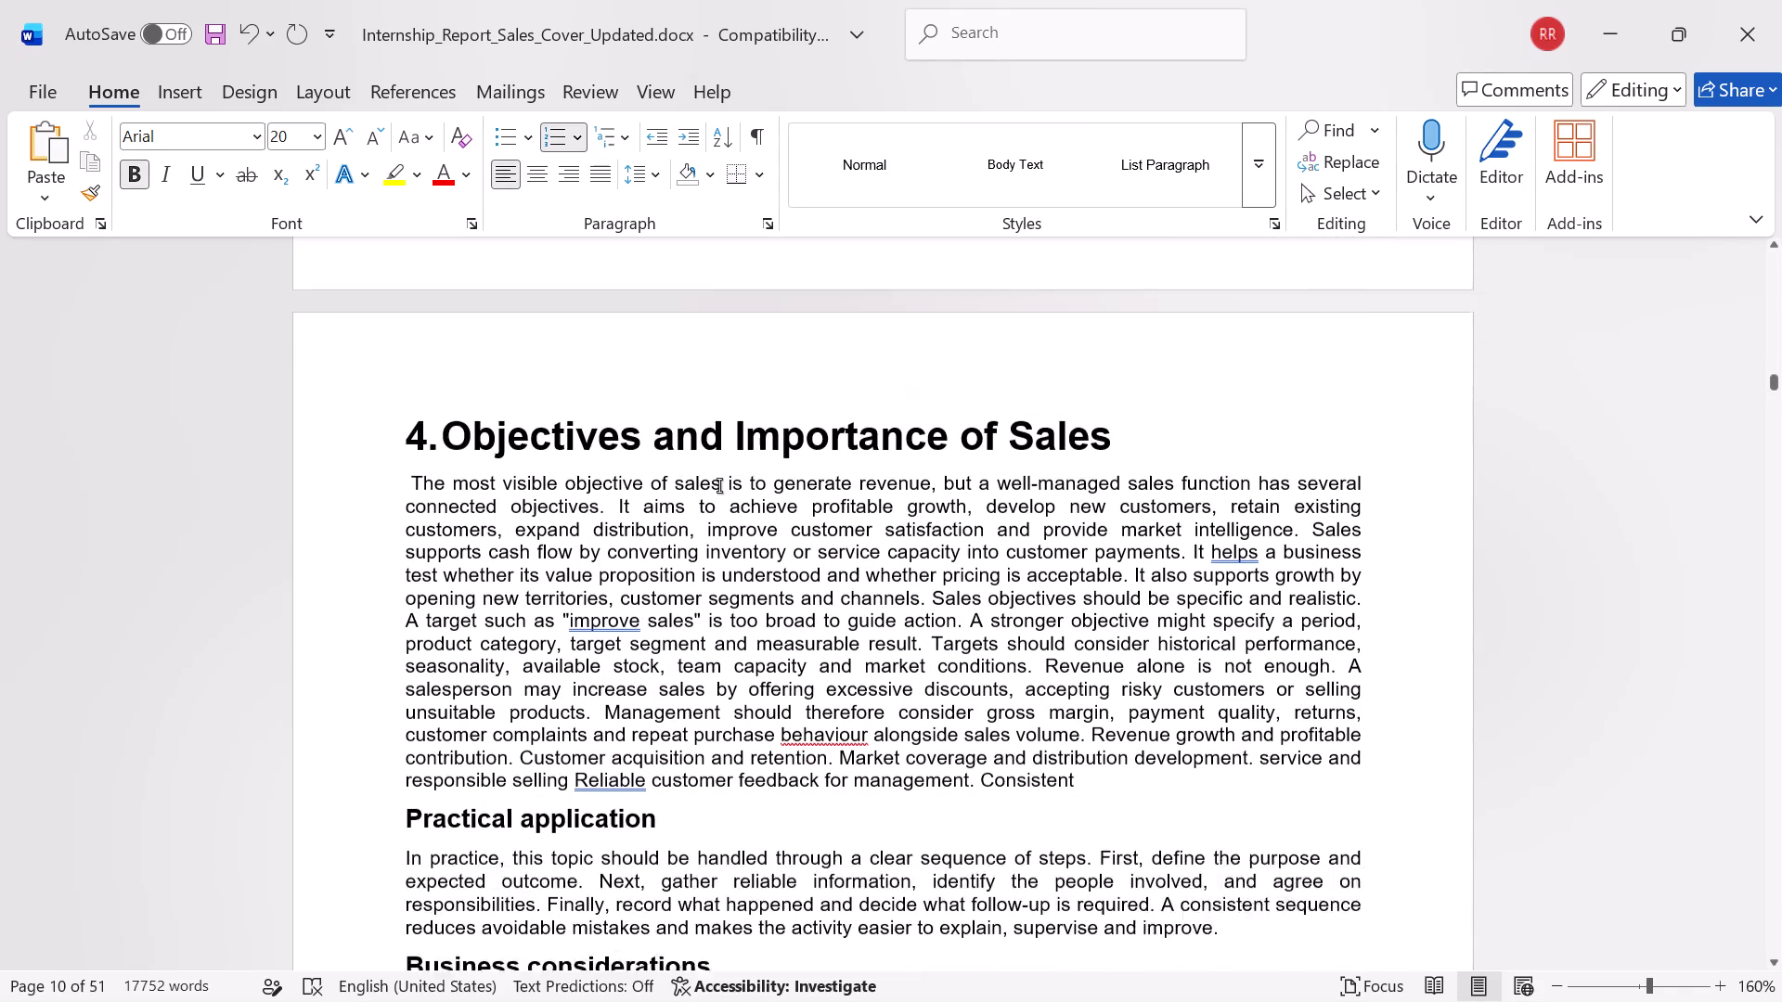
scroll(718, 483, down, 4)
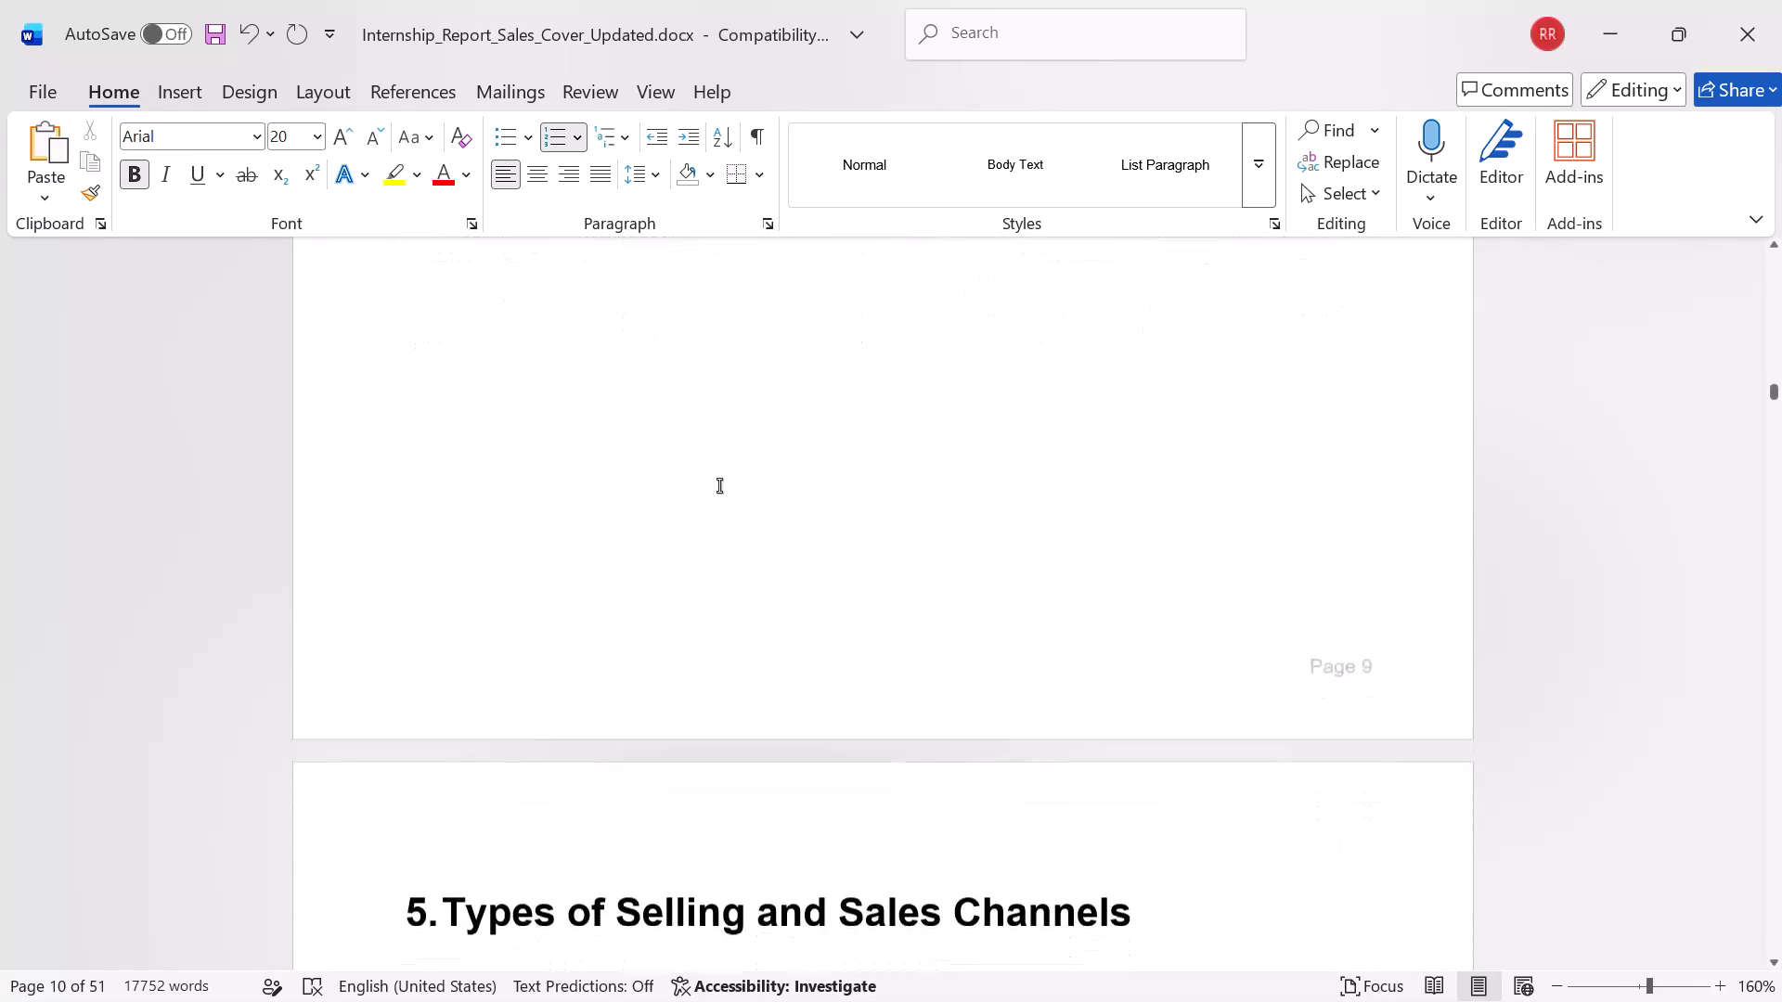
scroll(718, 483, down, 1)
scroll(640, 679, down, 3)
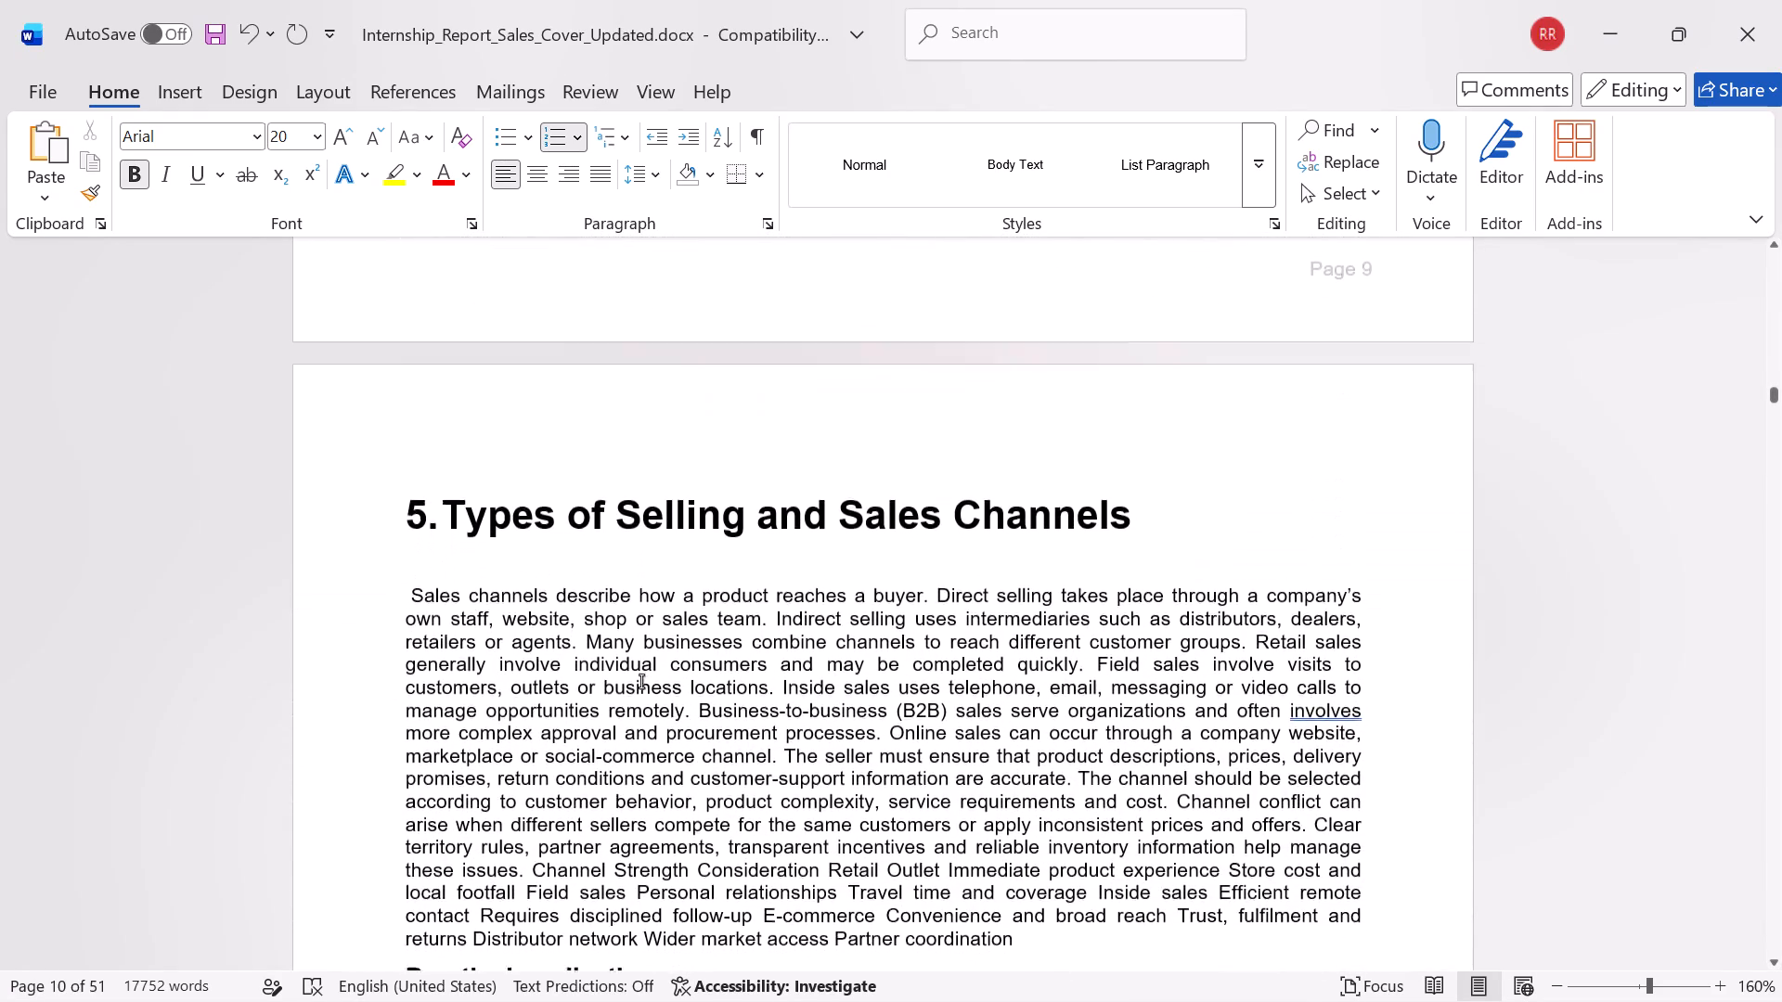
scroll(640, 679, down, 2)
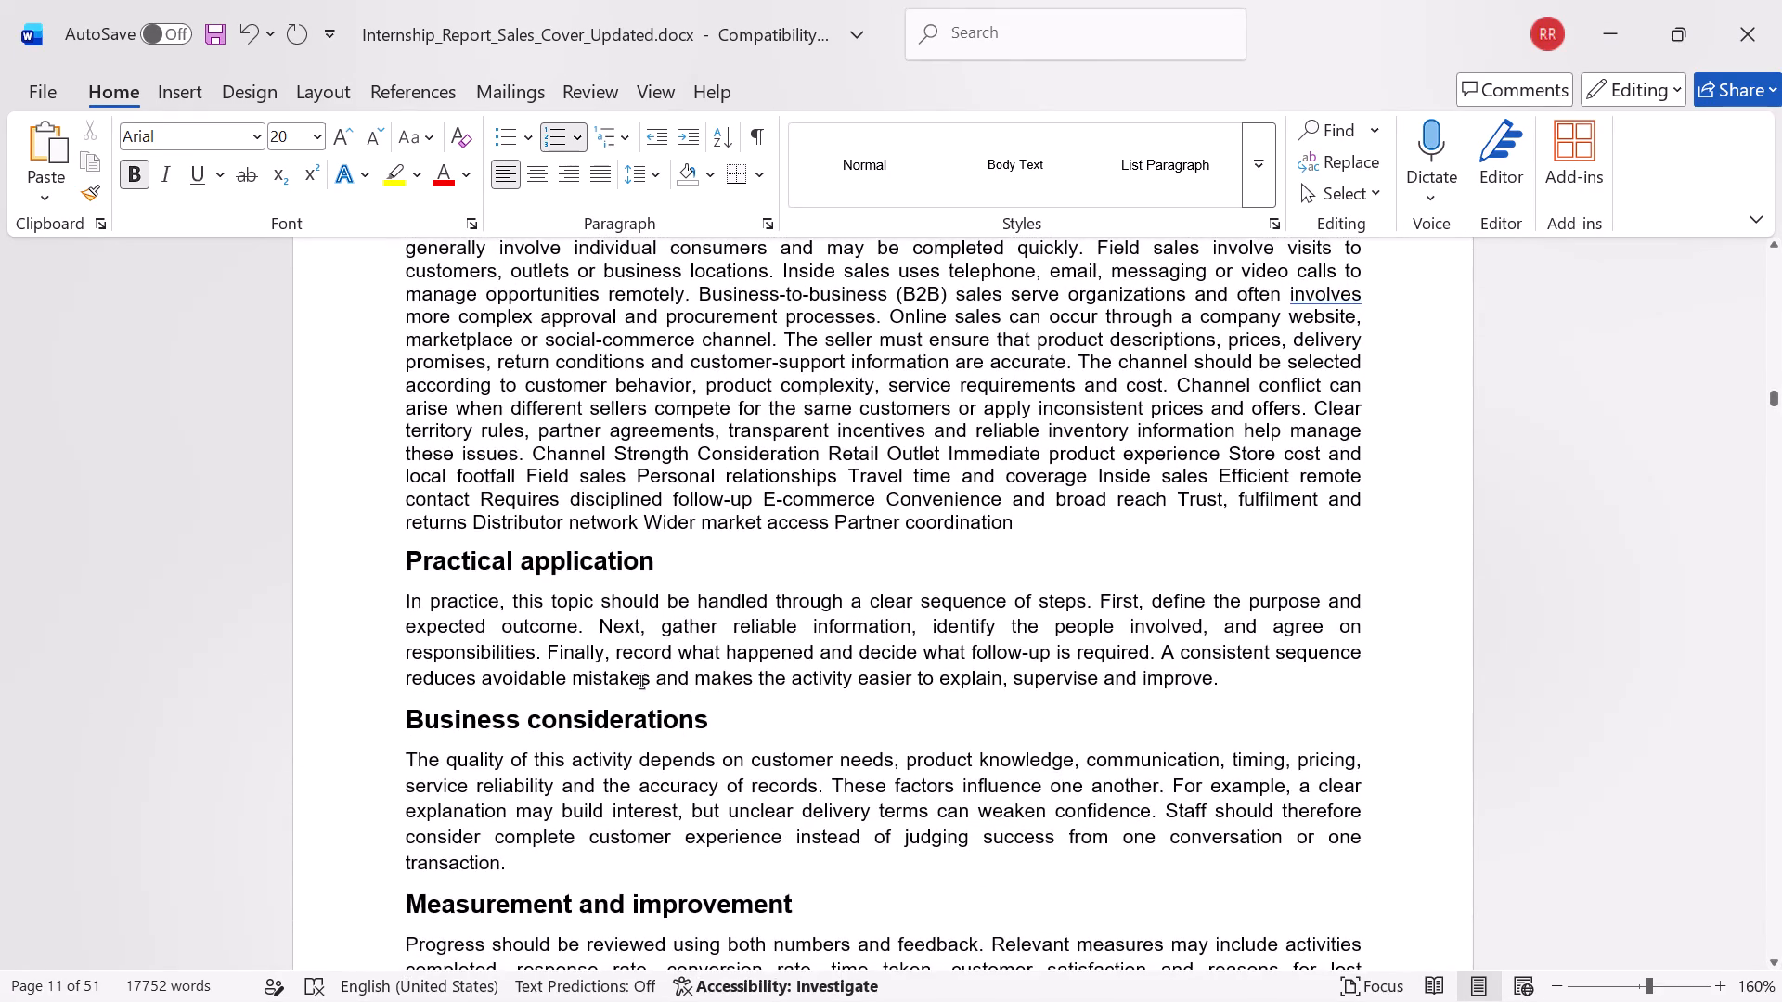
scroll(640, 679, down, 5)
scroll(640, 679, left, 1)
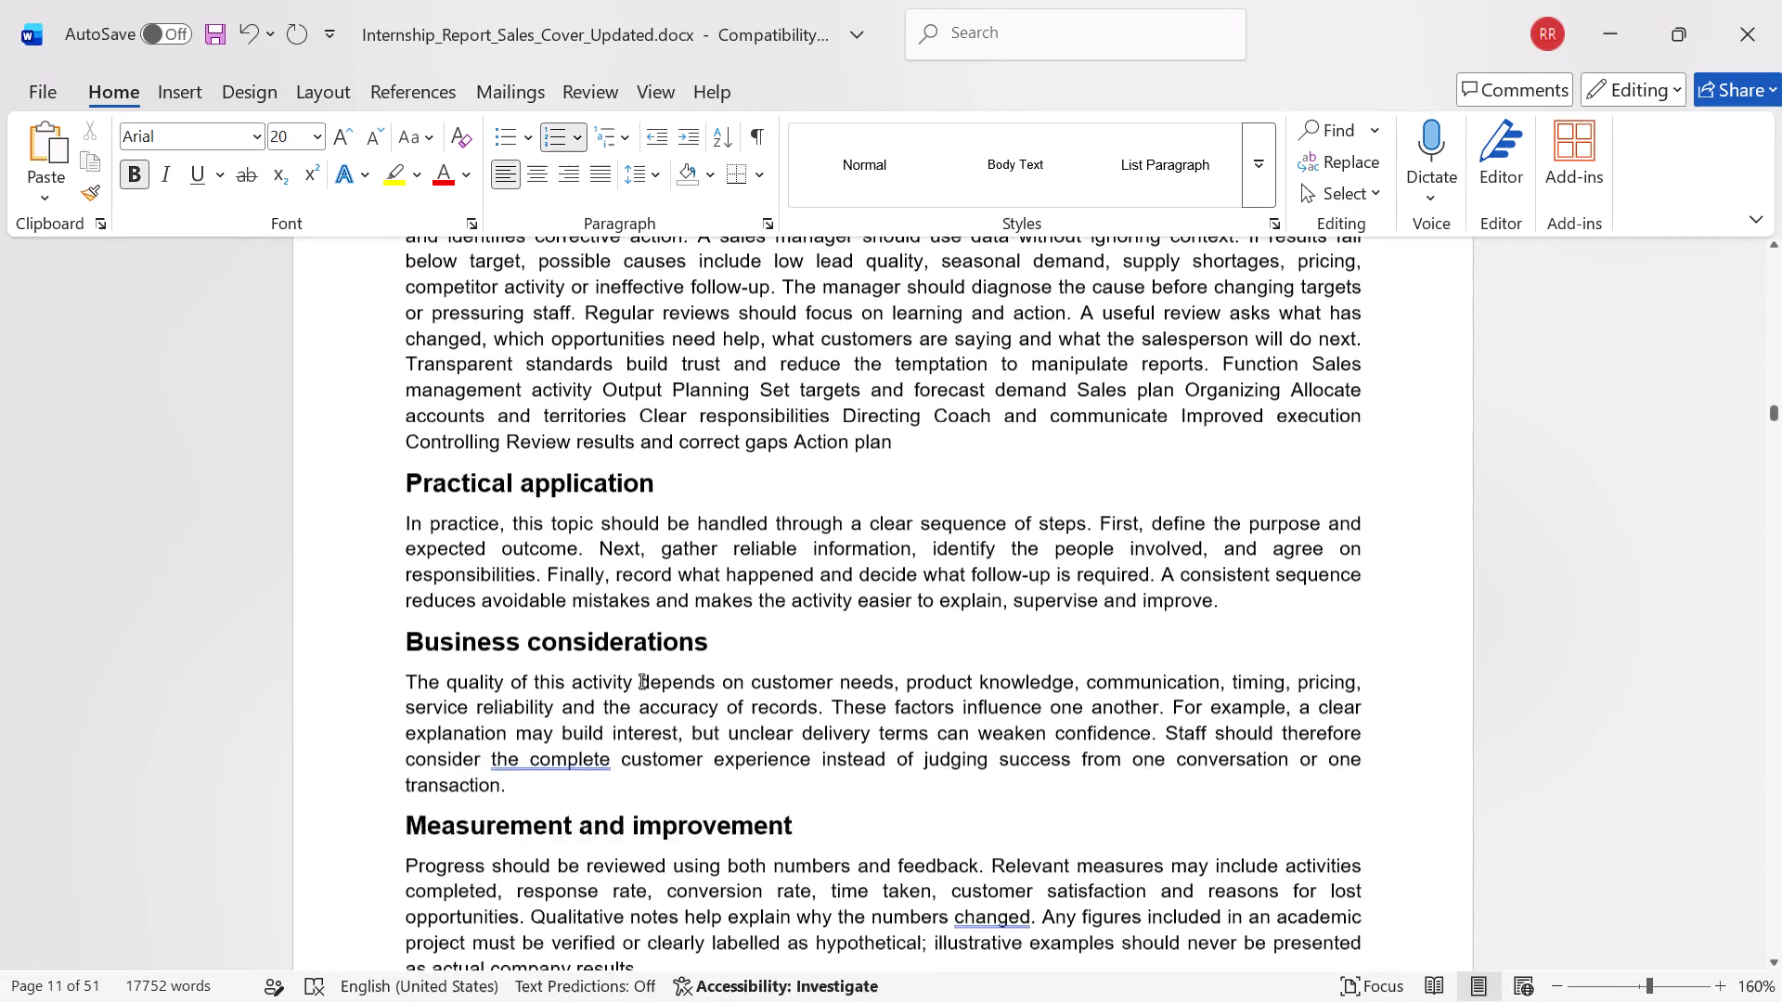
scroll(640, 679, left, 2)
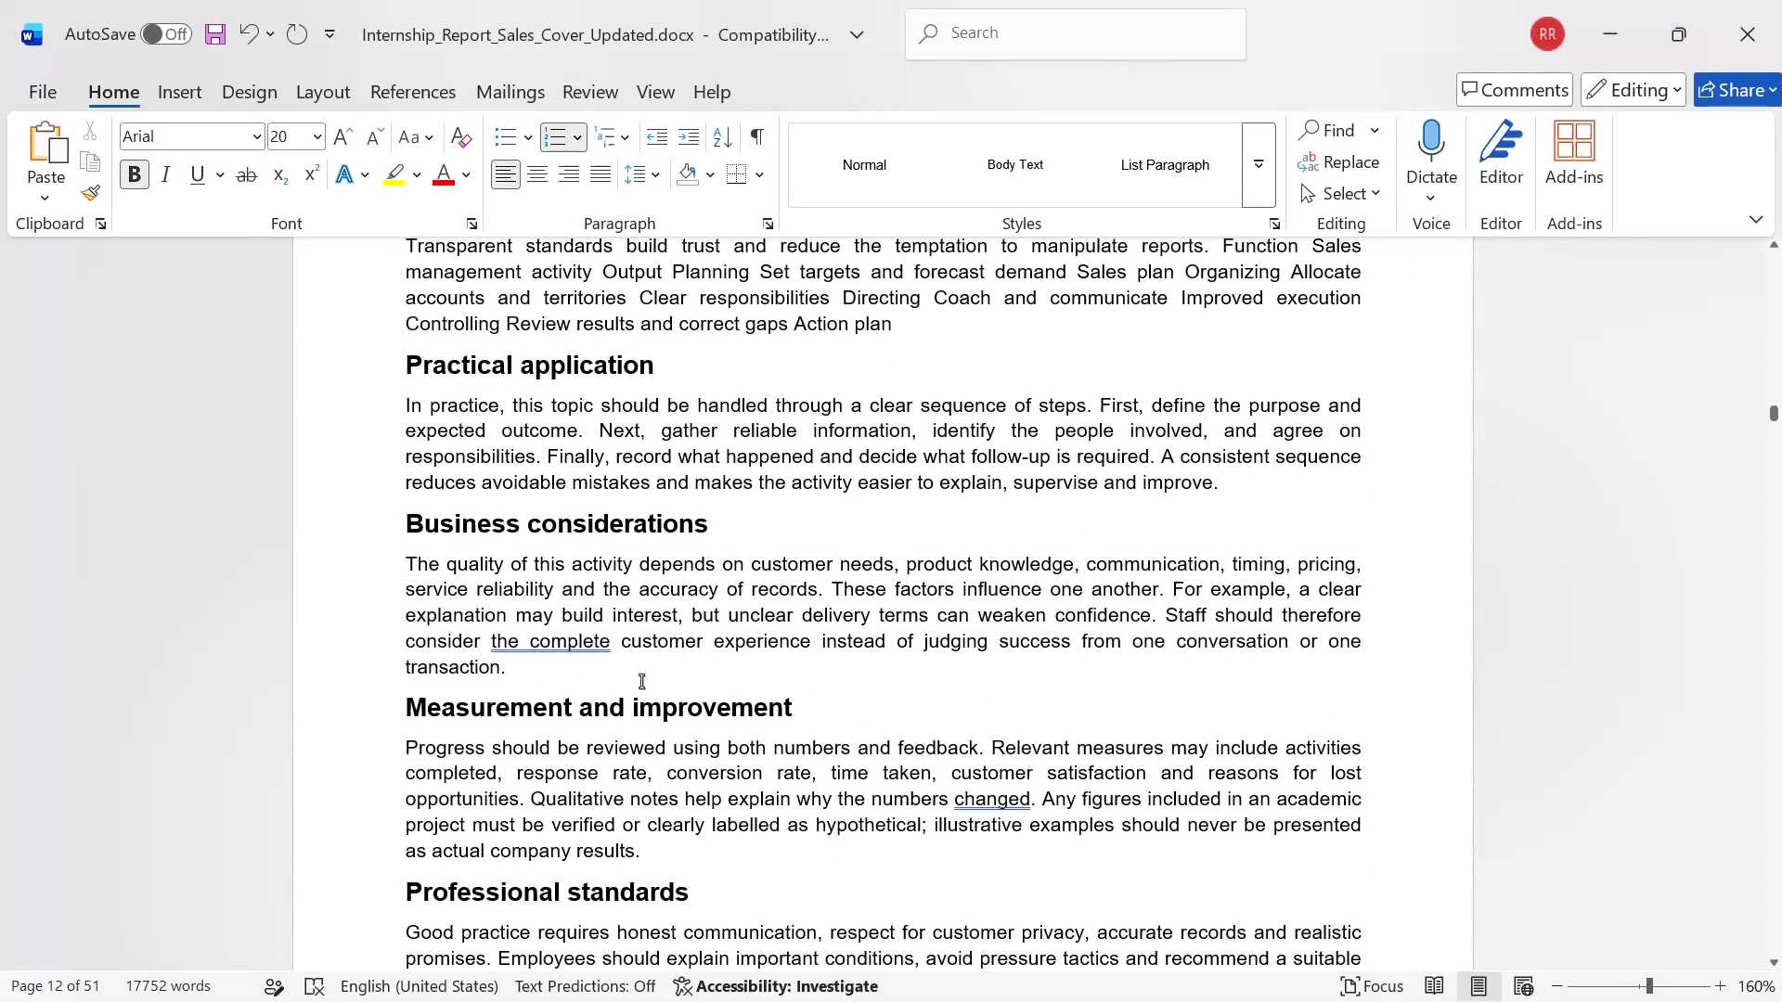
scroll(640, 679, left, 1)
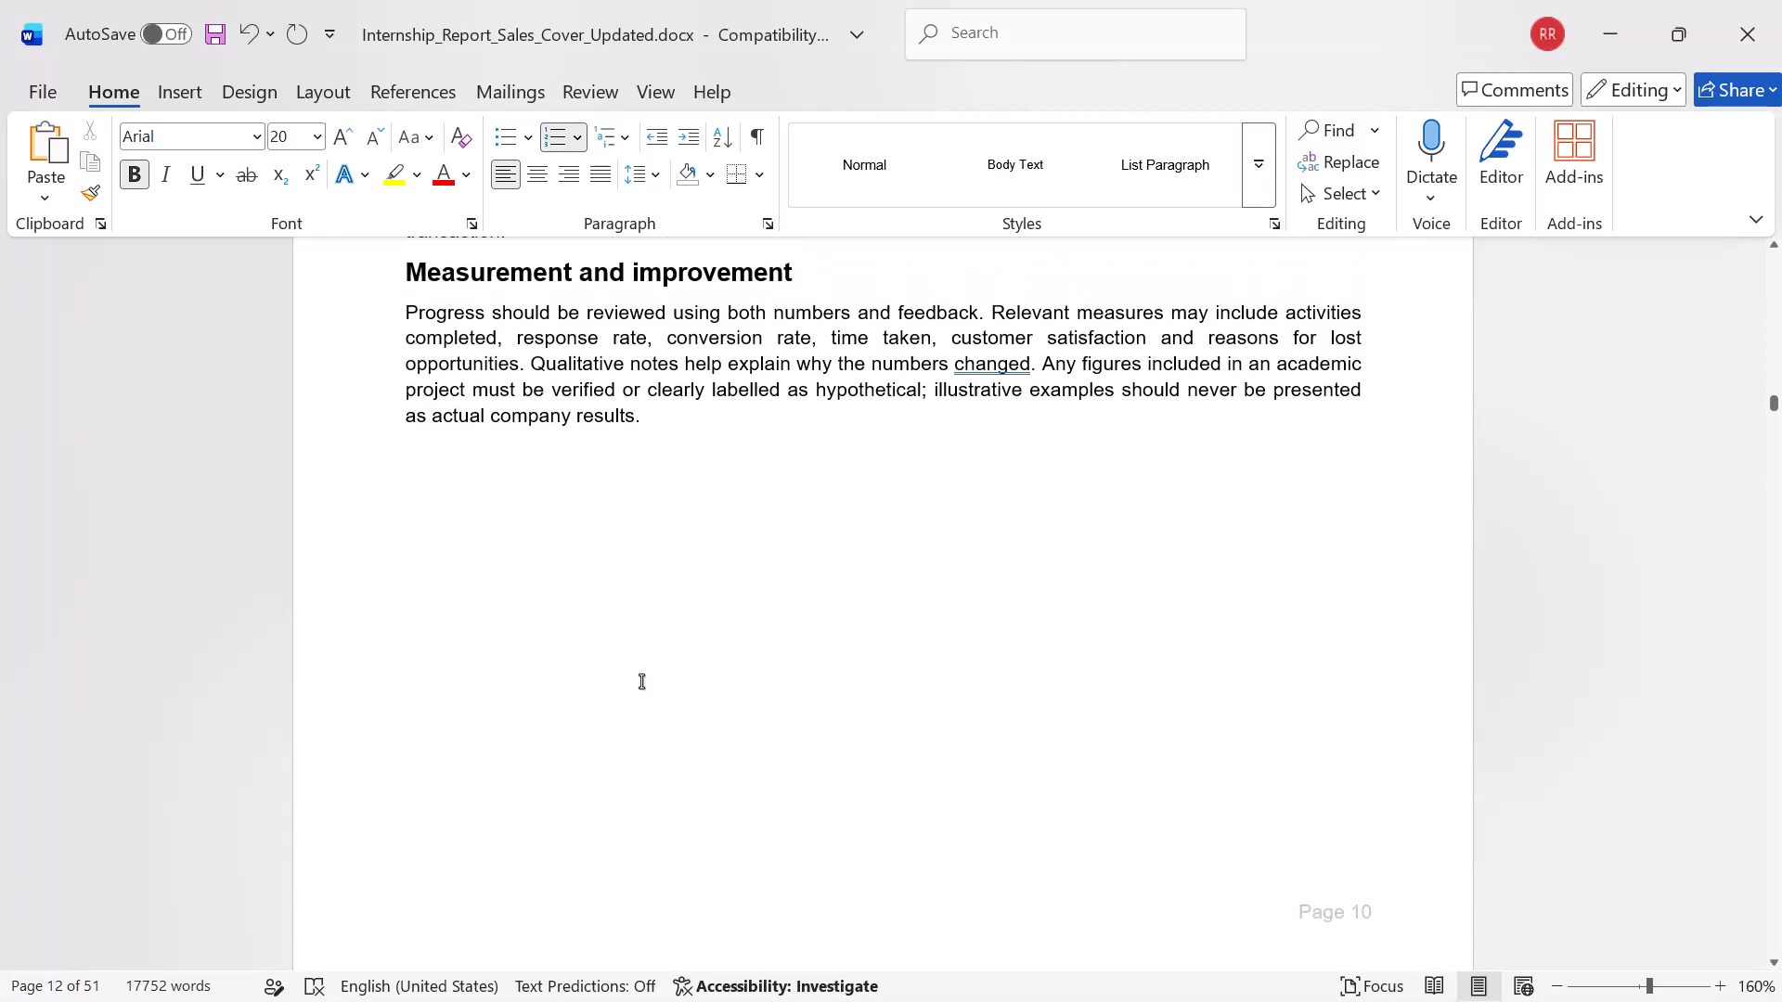
scroll(640, 679, left, 1)
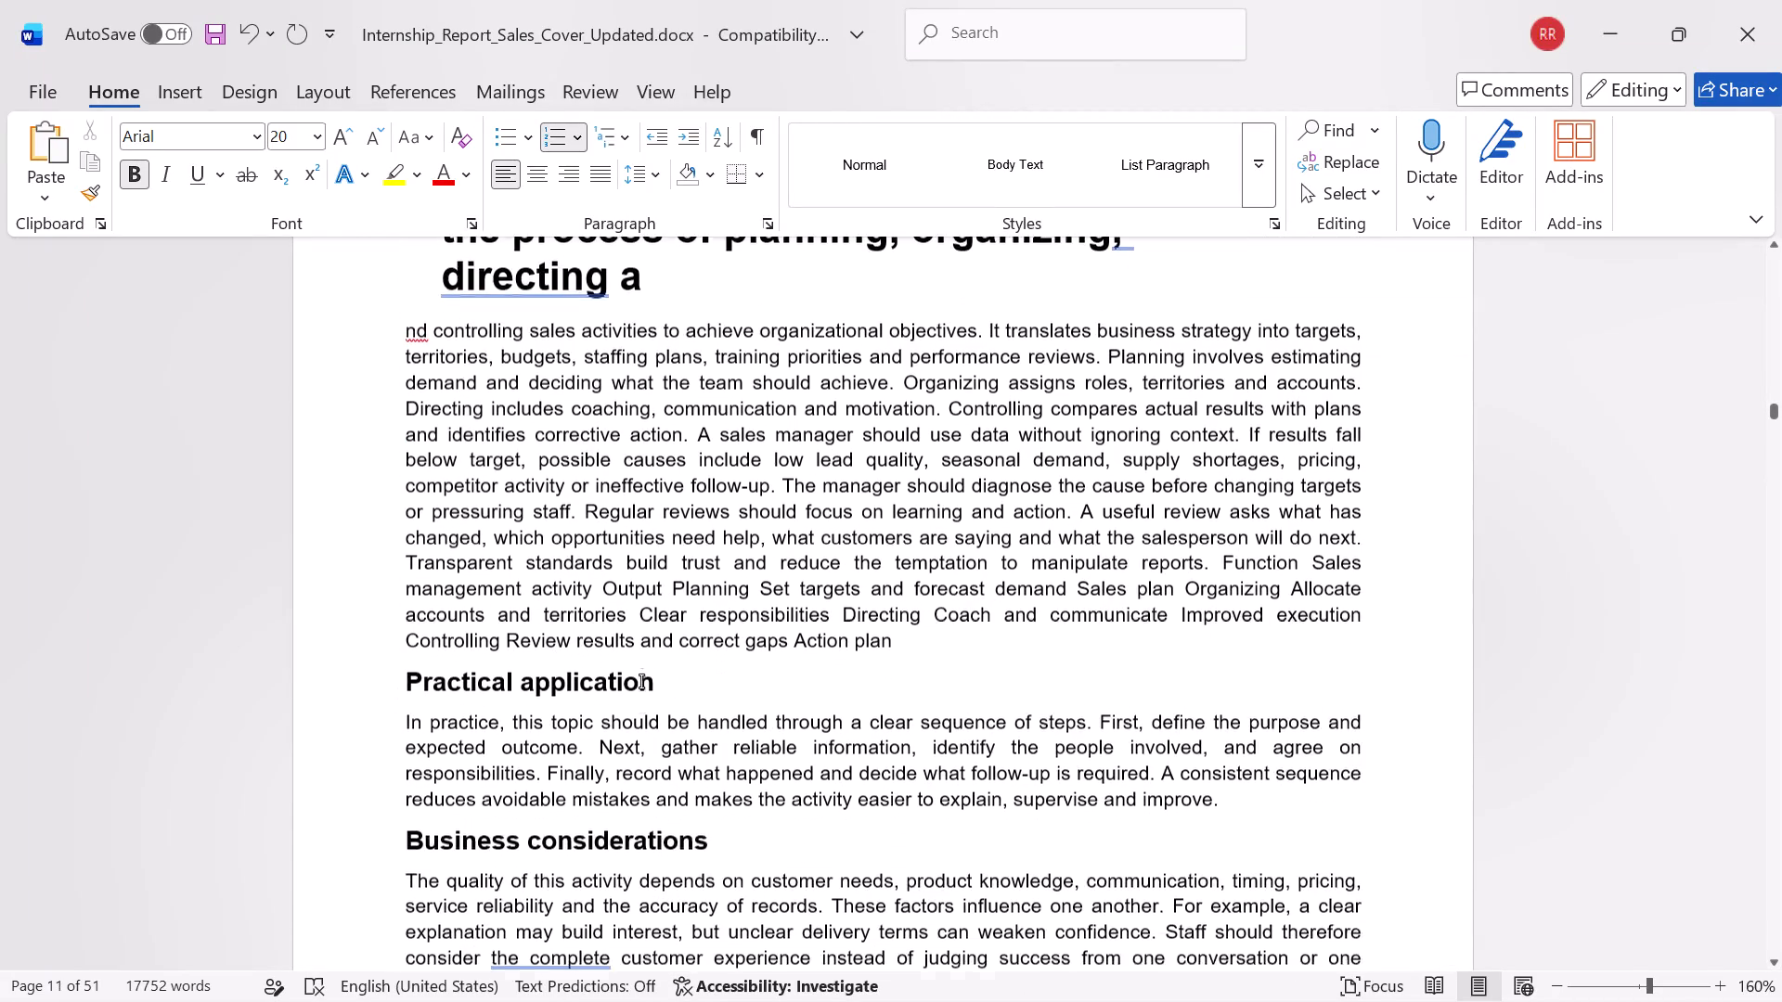
scroll(640, 679, left, 2)
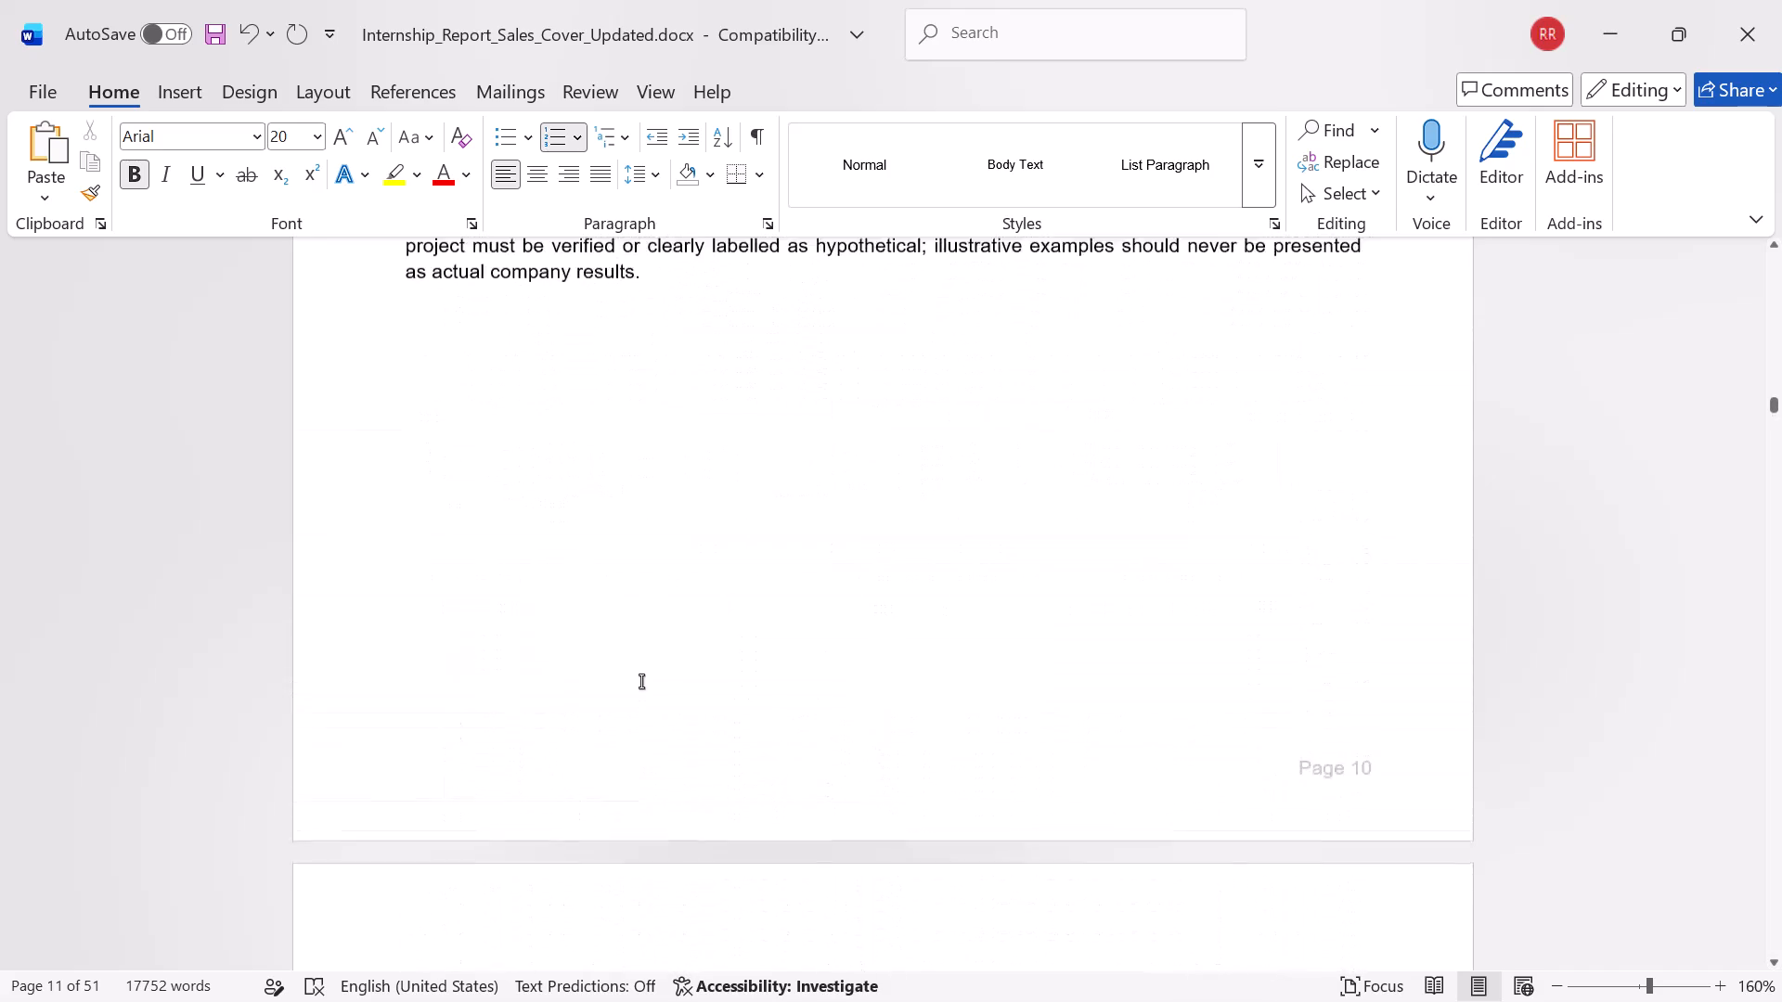
Accept the grammar suggestion for "changed" in the "Measurement and improvement" paragraph of section 5.
scroll(758, 569, up, 1)
click(982, 395)
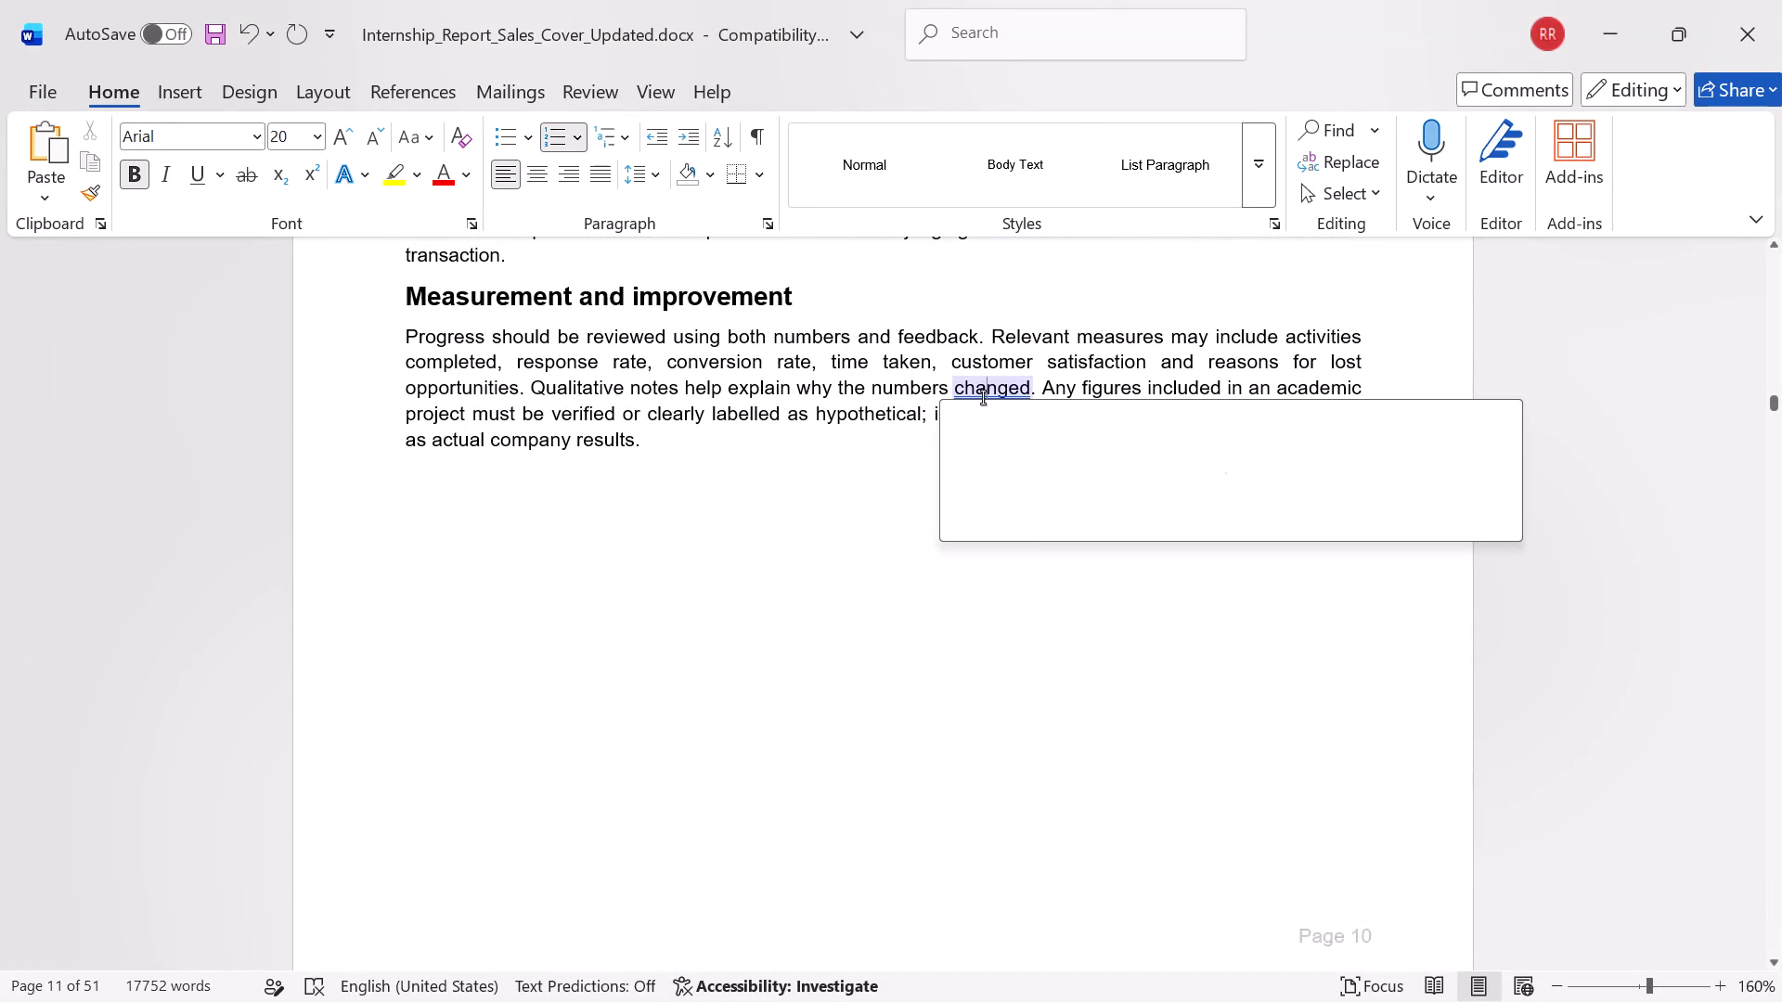
click(1006, 486)
Split section 6's heading after "Sales Management" so the sentence starting "Sales management is the process" becomes a separate unnumbered paragraph.
scroll(1006, 486, down, 3)
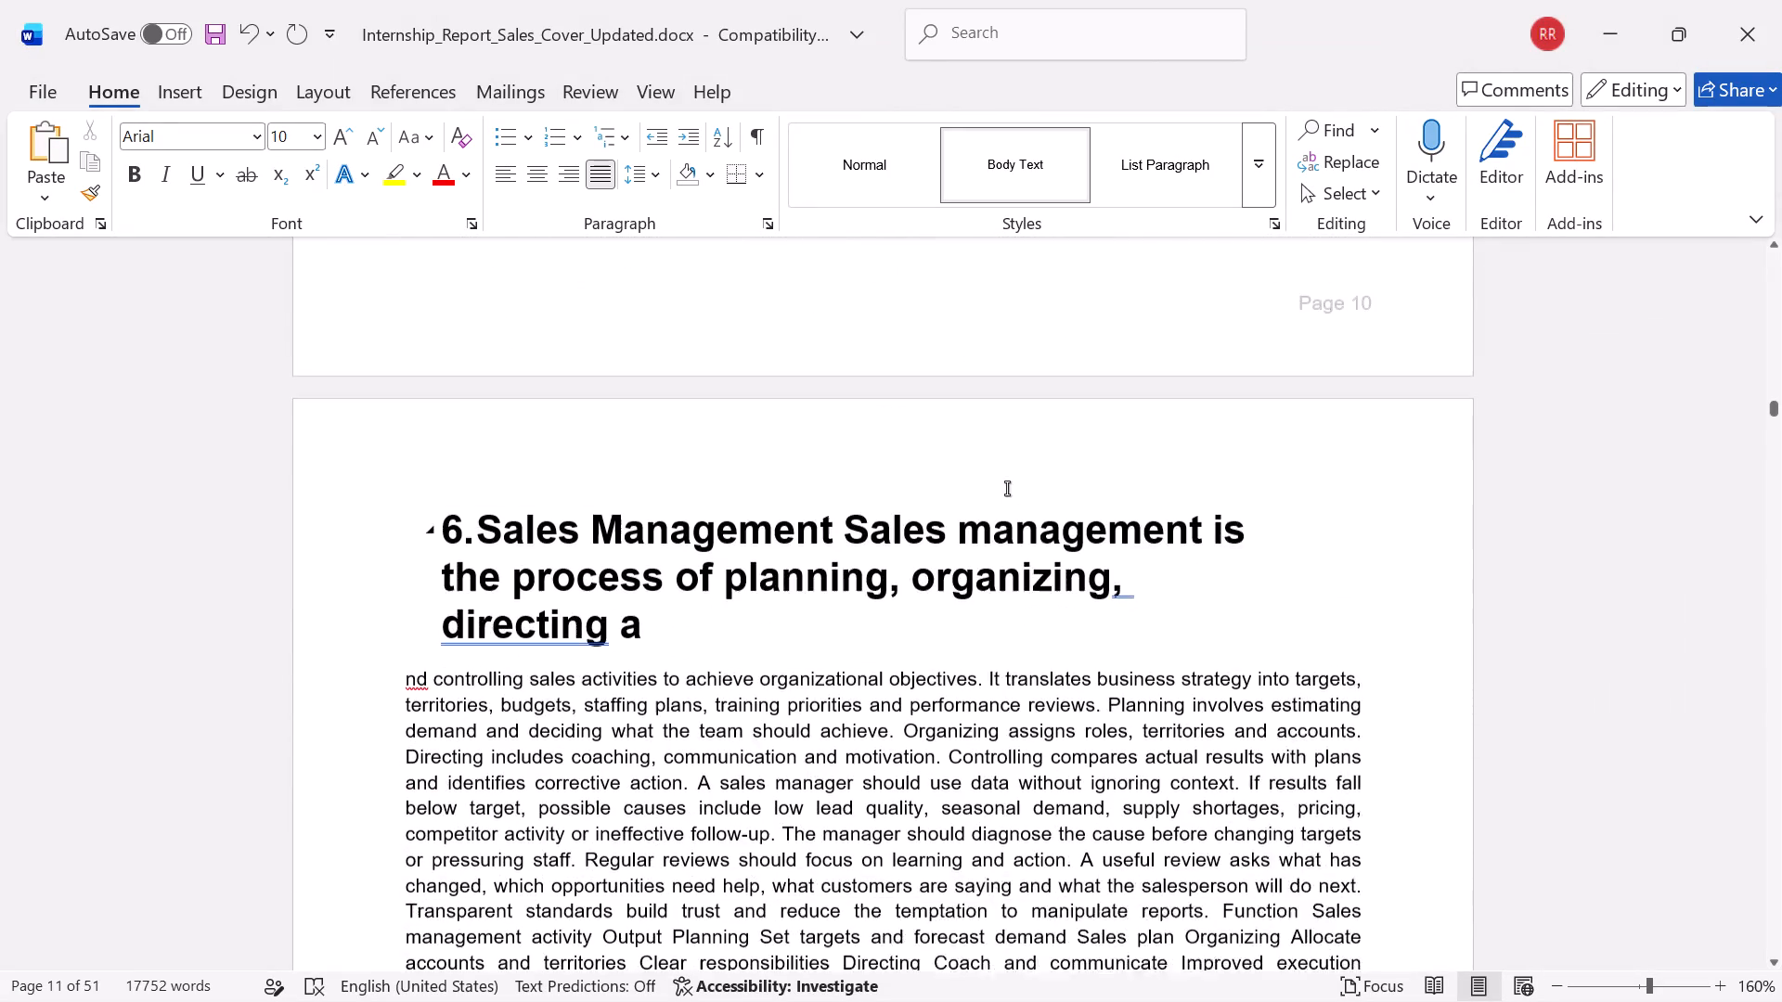
scroll(1006, 486, down, 1)
scroll(1008, 636, down, 1)
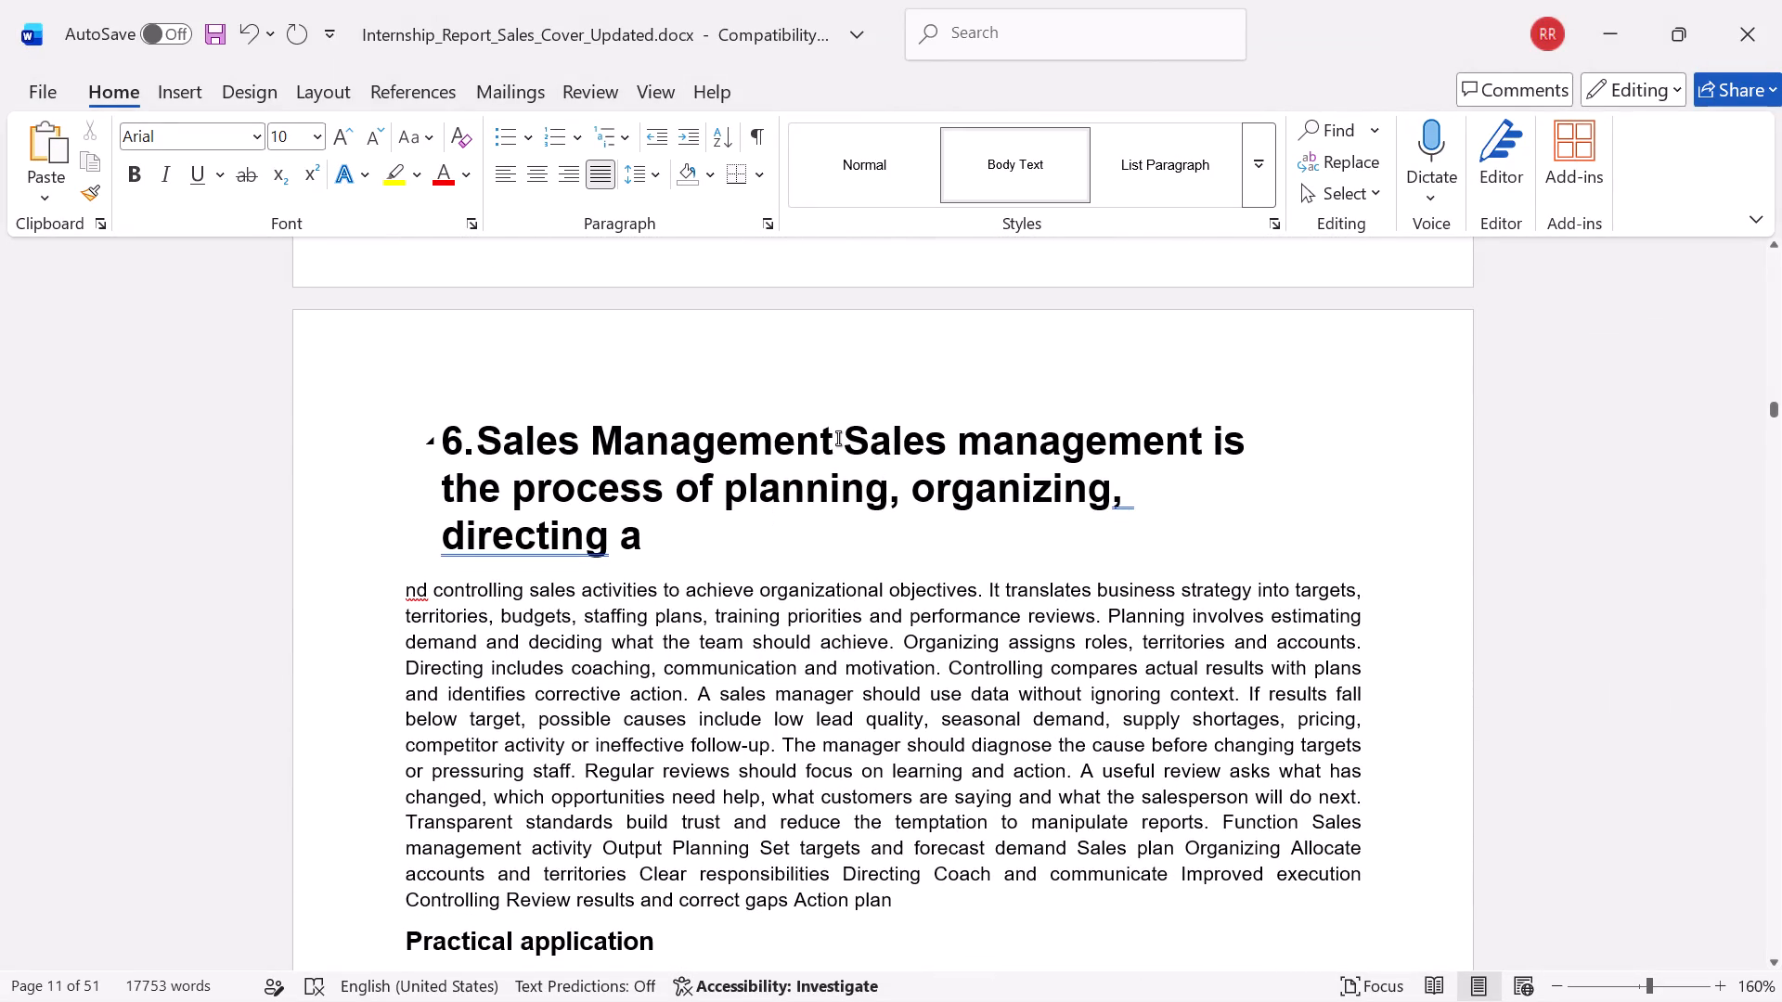
click(837, 436)
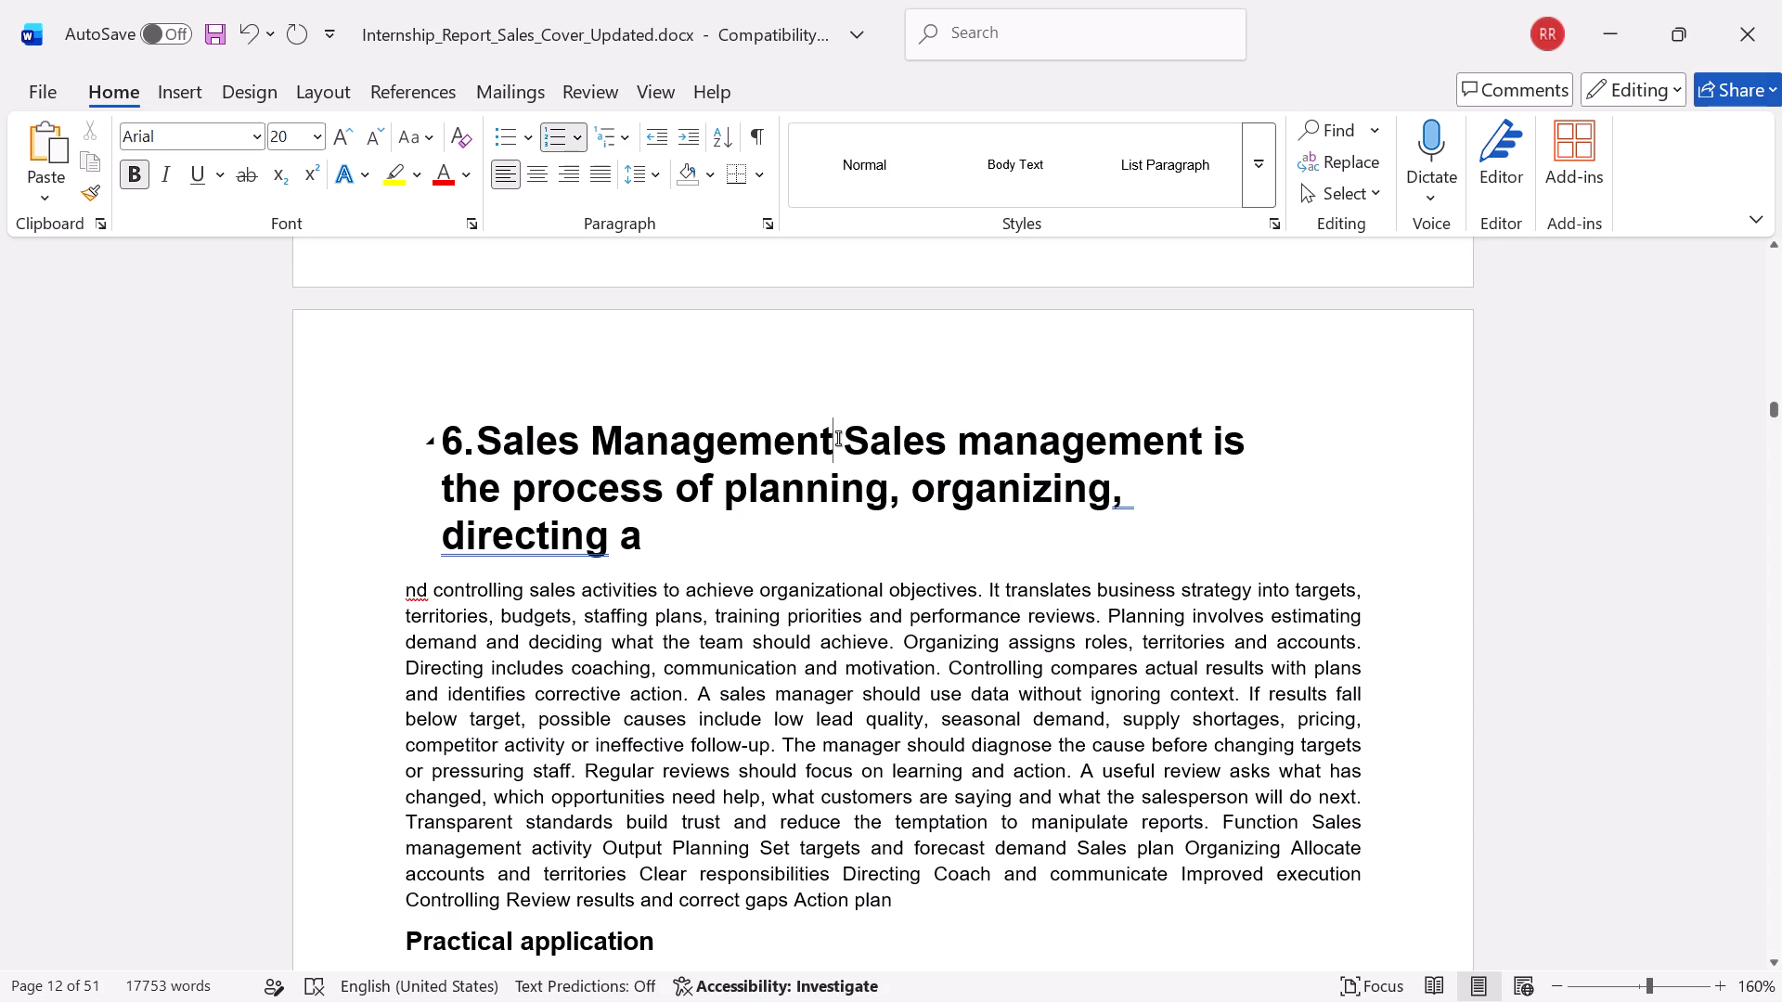
key(space)
key(Return)
key(BackSpace)
key(BackSpace)
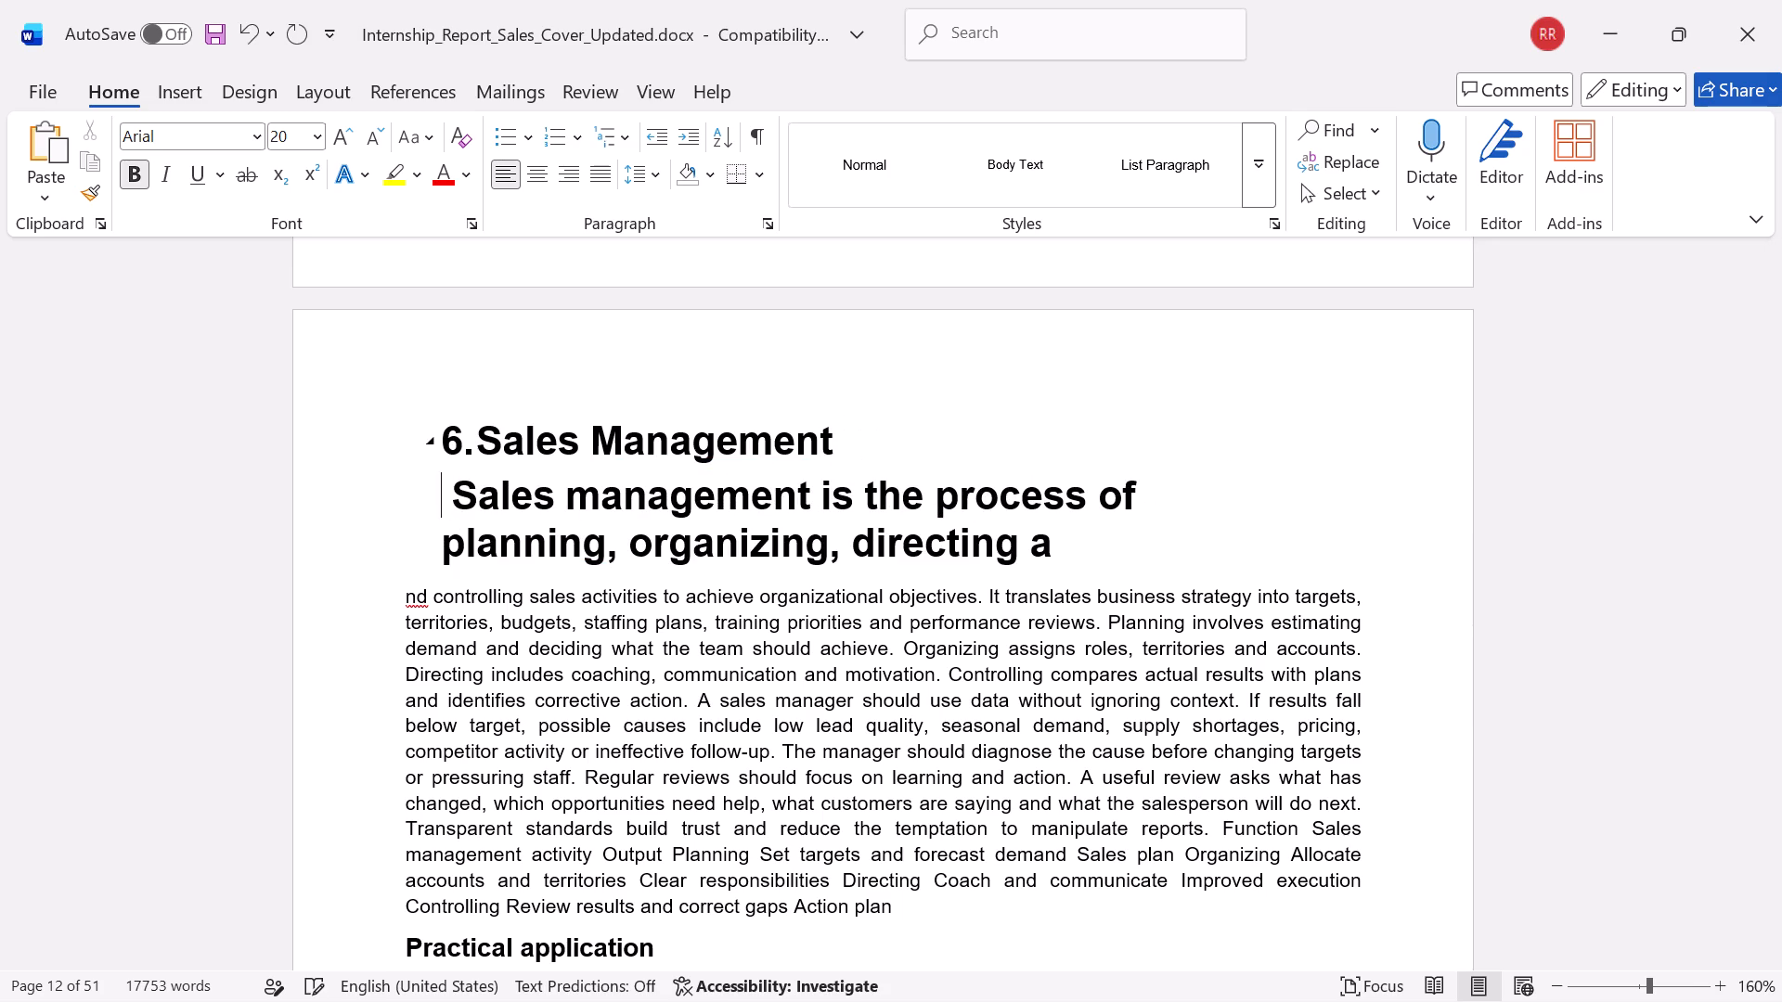
key(BackSpace)
key(BackSpace)
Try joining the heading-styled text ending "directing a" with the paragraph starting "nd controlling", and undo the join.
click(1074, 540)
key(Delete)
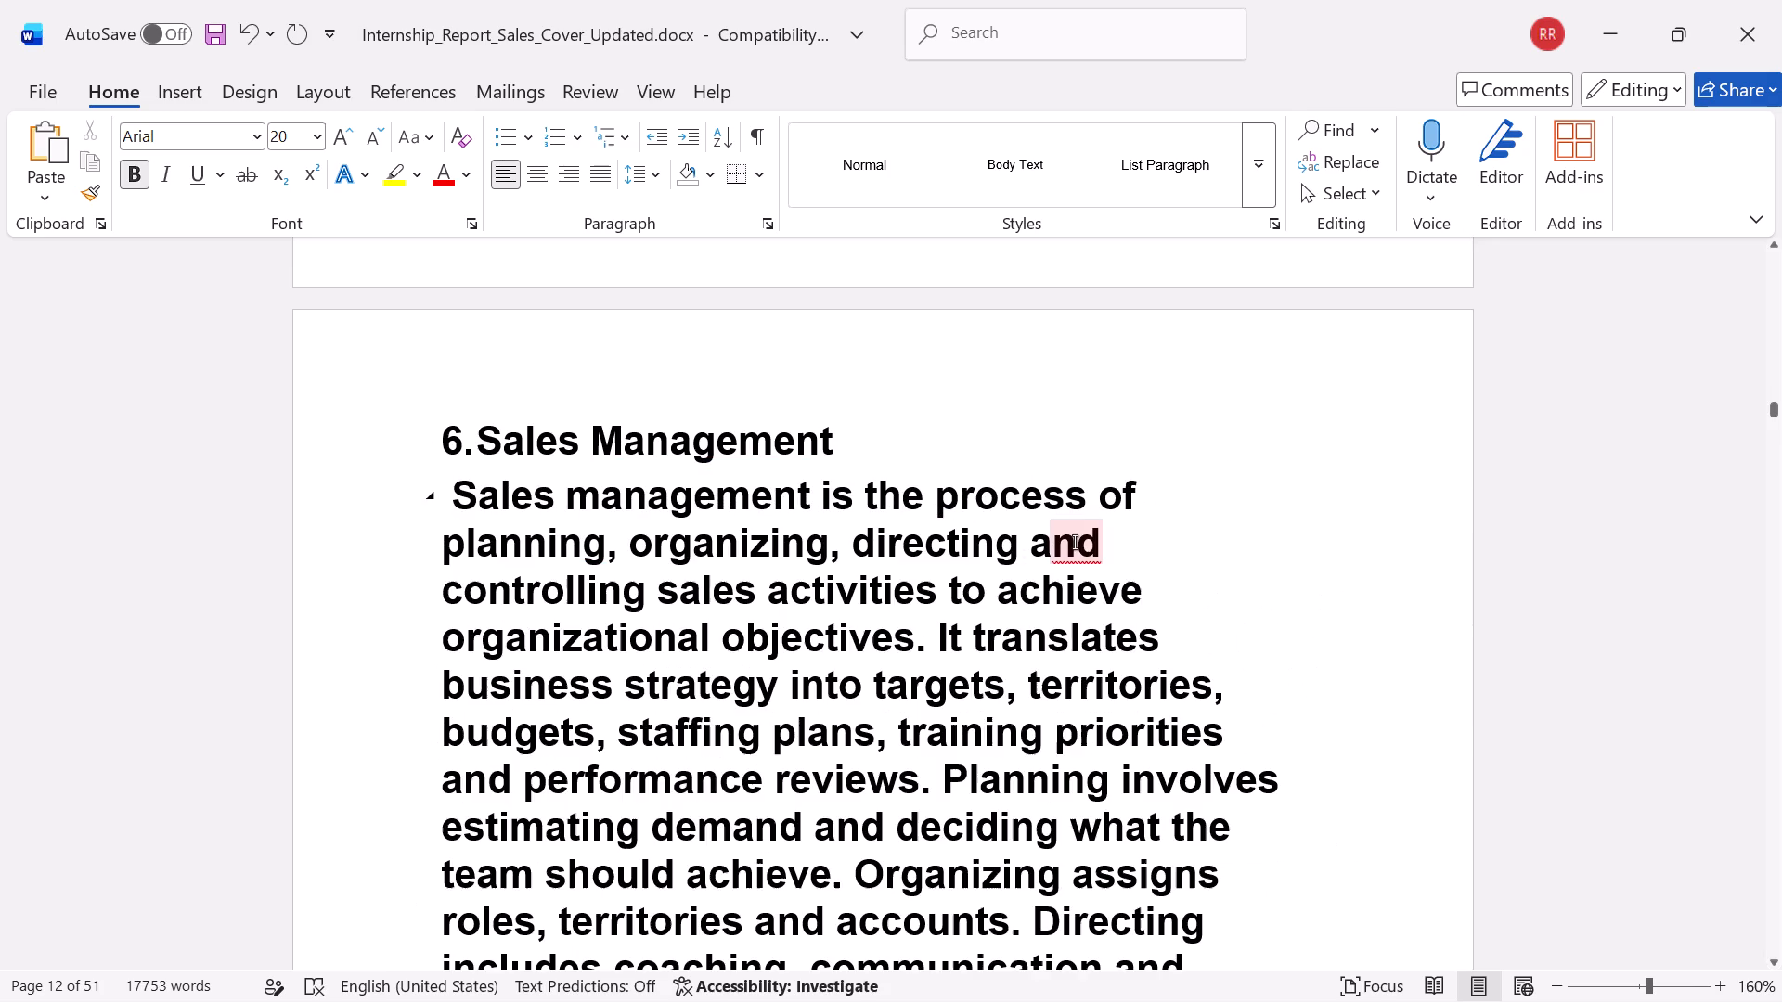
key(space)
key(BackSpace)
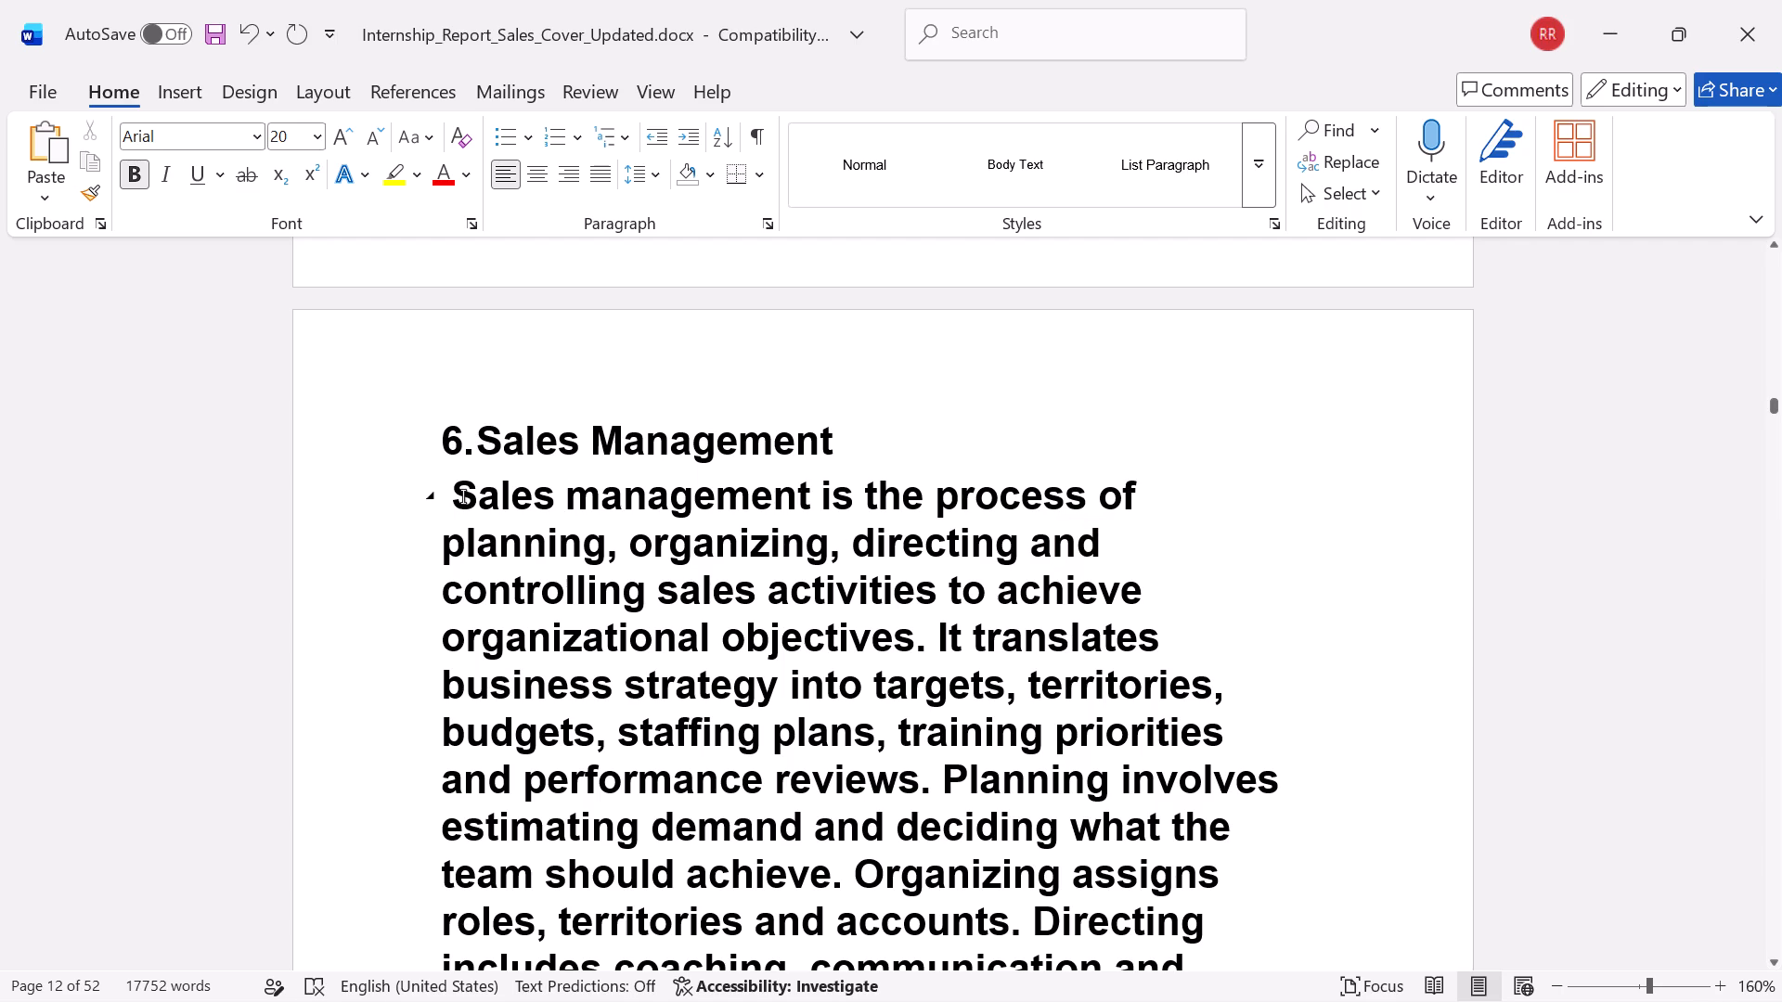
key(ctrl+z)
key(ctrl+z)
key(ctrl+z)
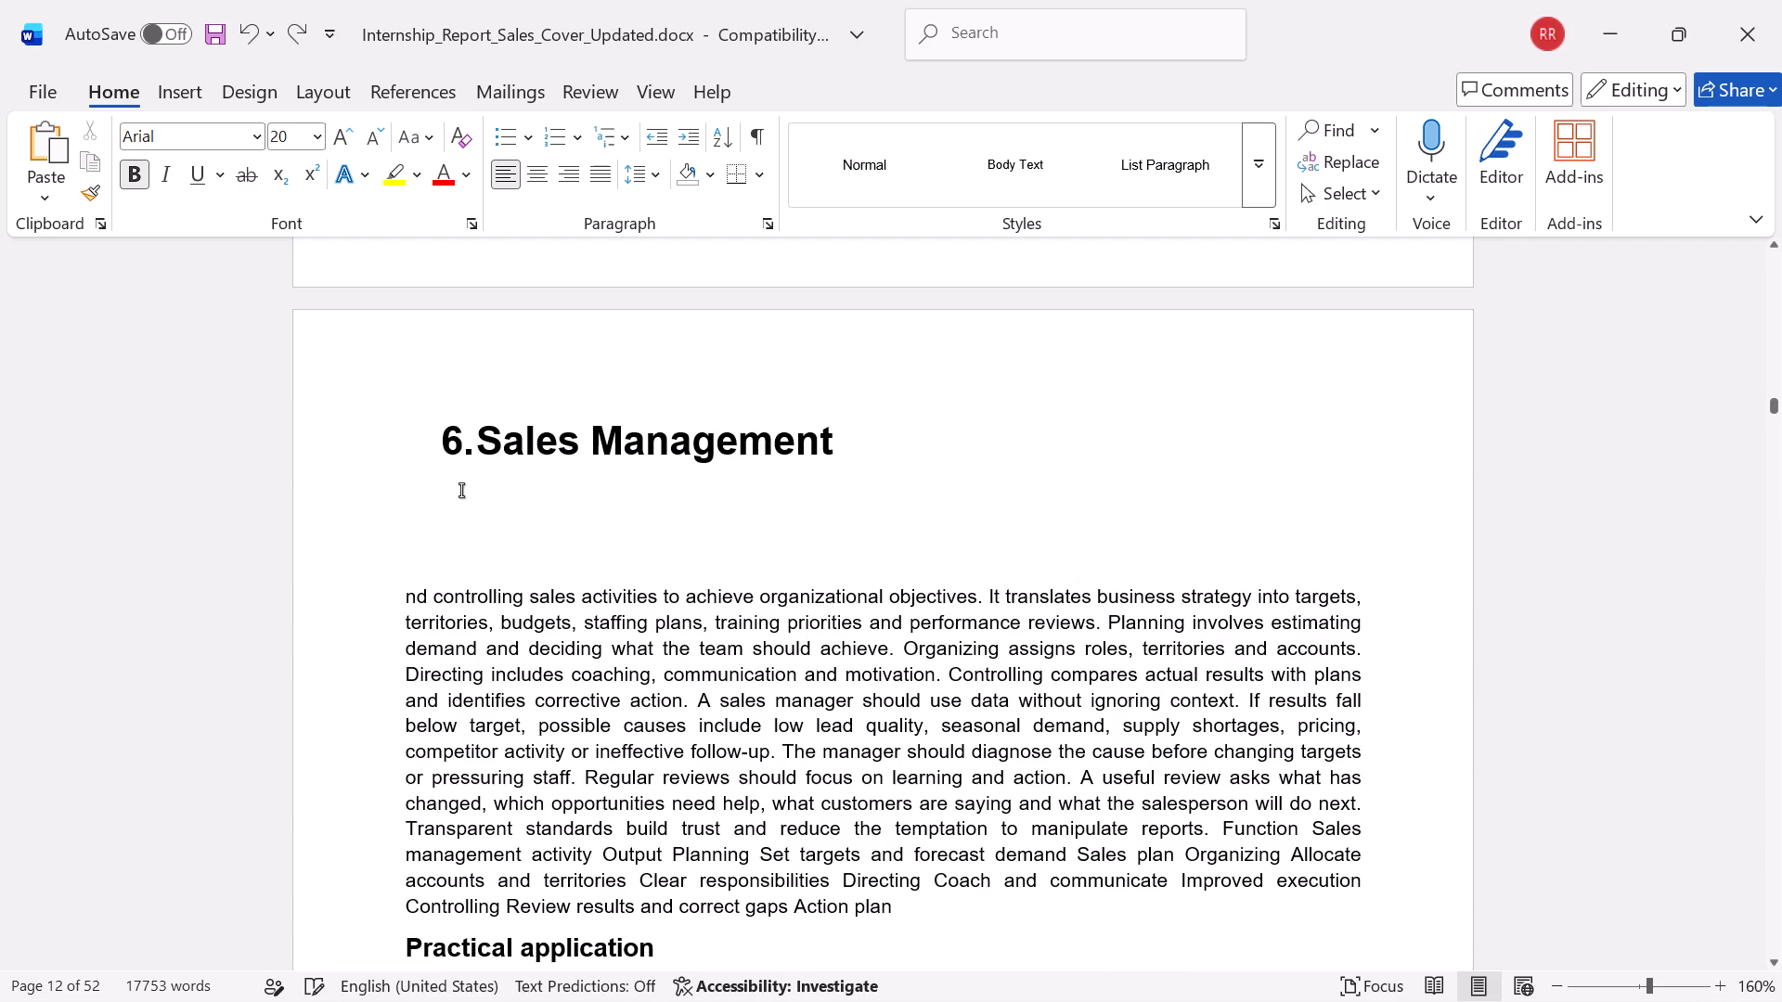
Apply the Body Text style to "Sales management is the process of planning, organizing, directing a" in section 6.
drag(455, 492, 1069, 544)
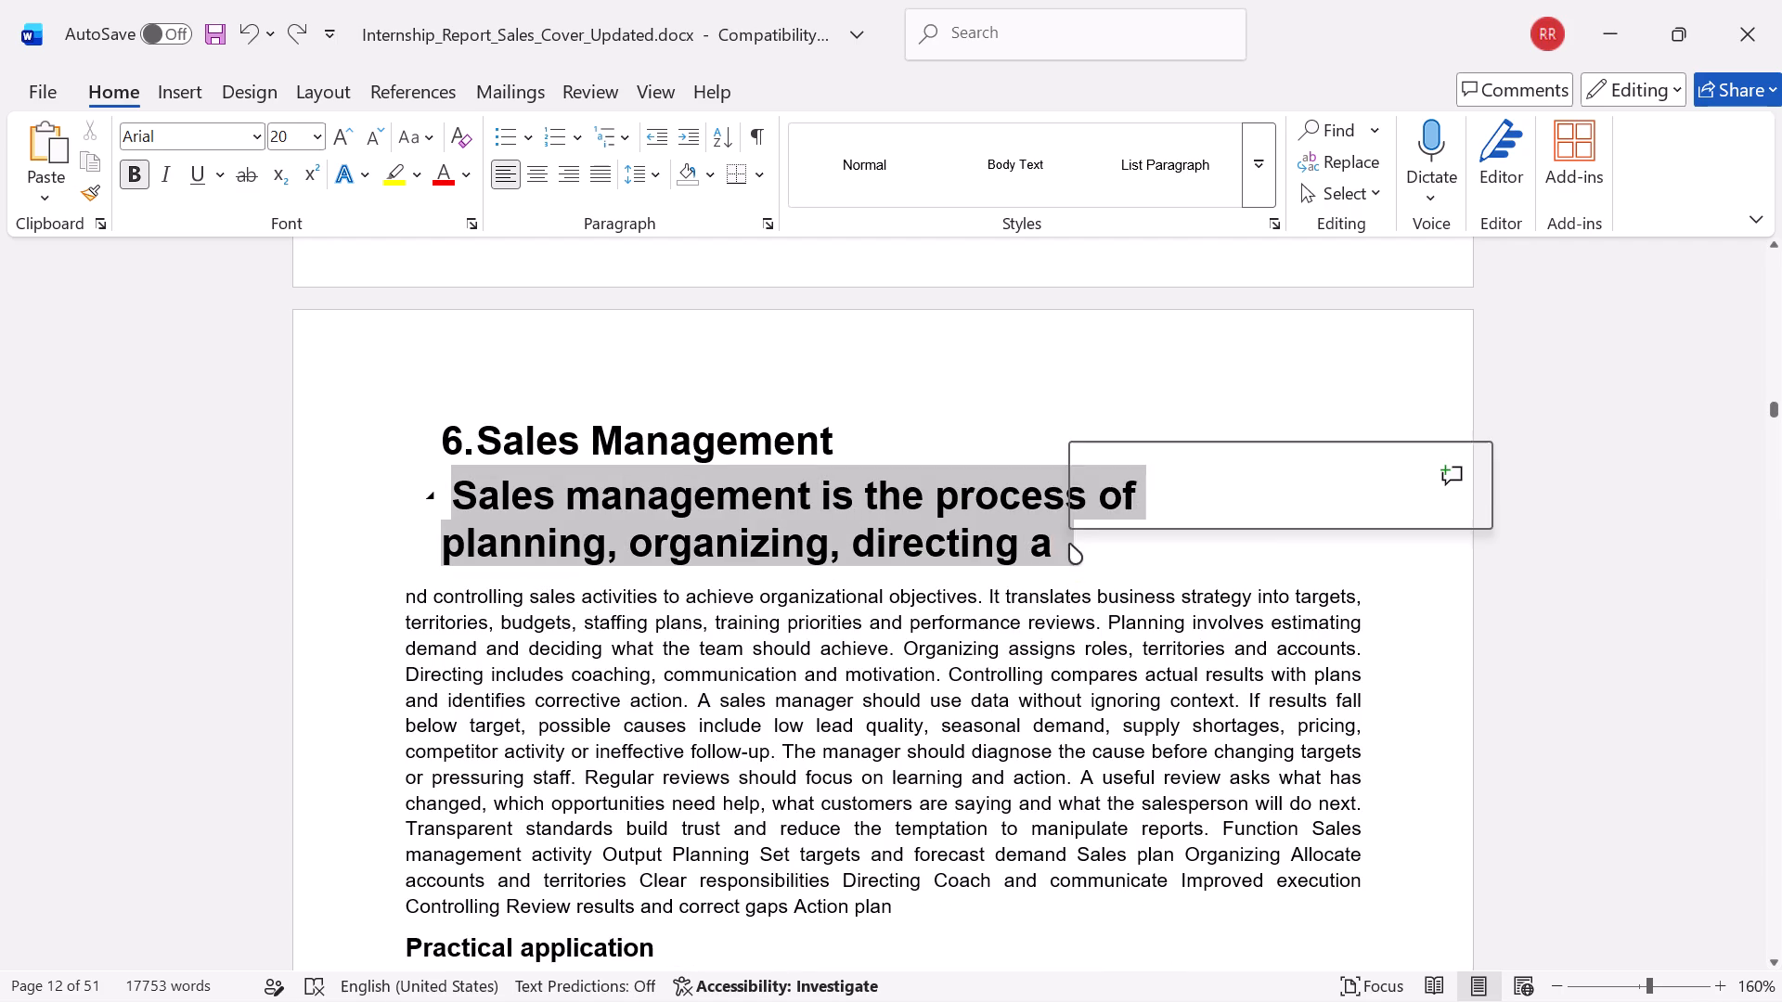
click(1258, 168)
click(1031, 165)
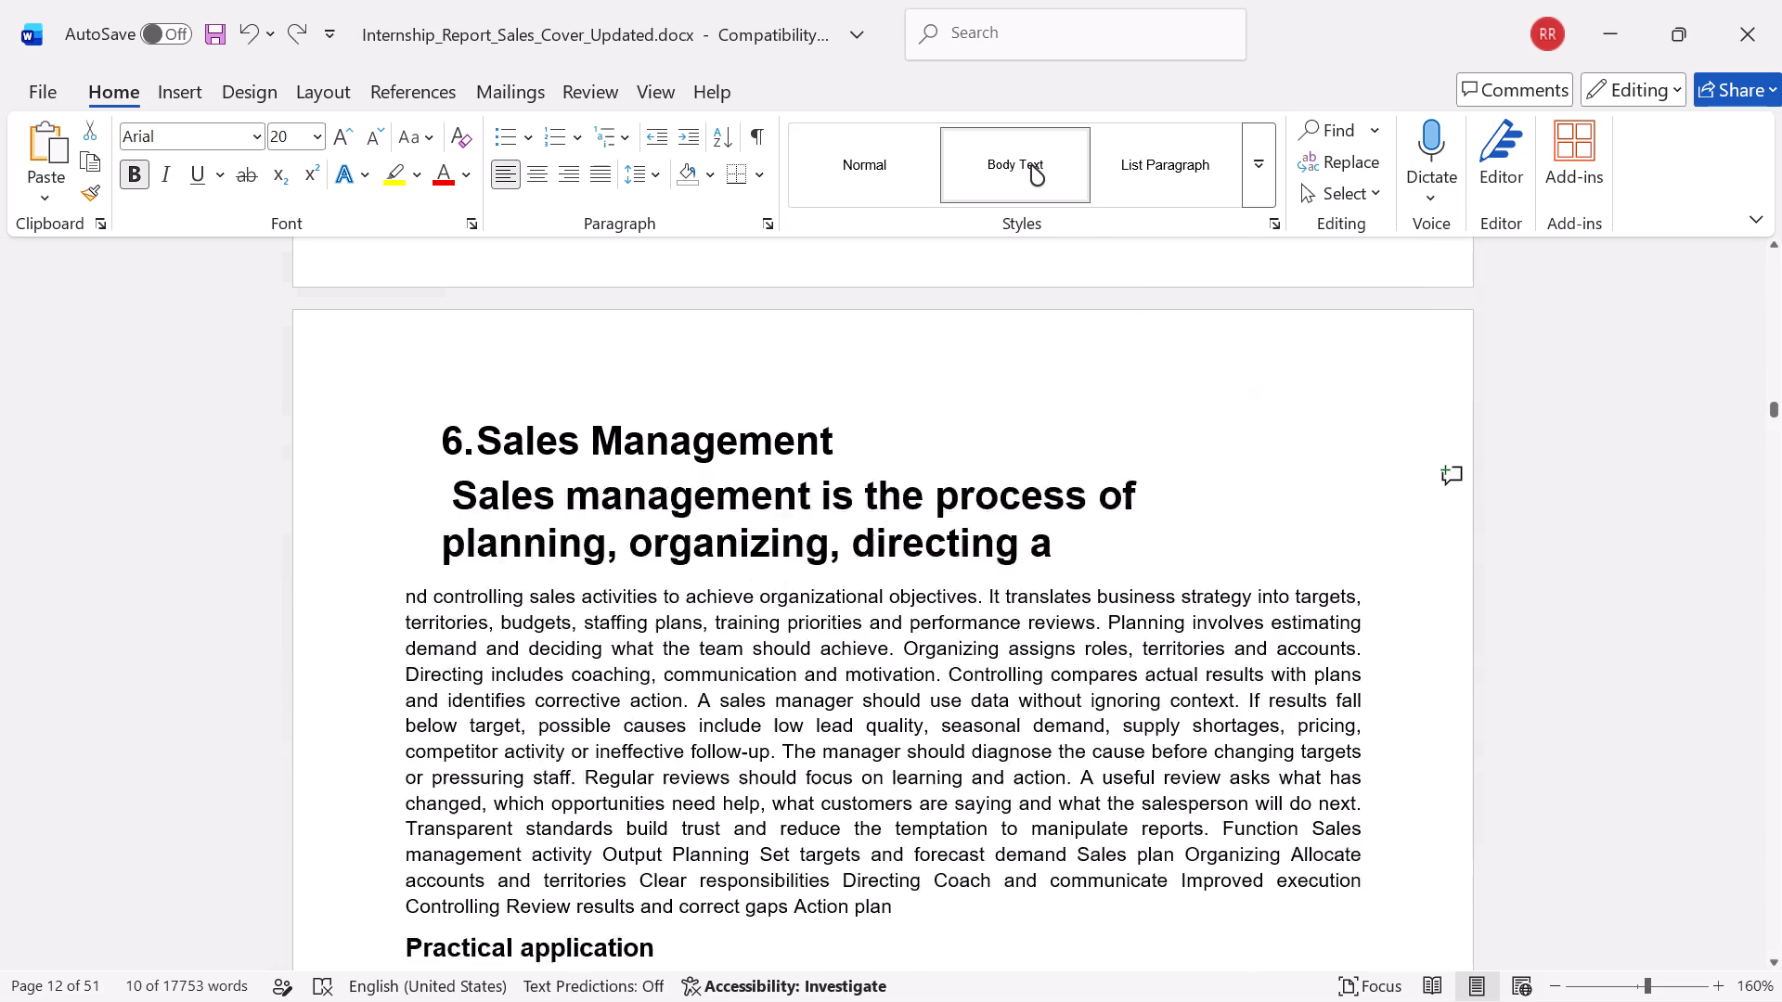
Join the section 6 sentence ending "directing a" with the paragraph below it and restore the word "and" before "controlling".
click(1055, 506)
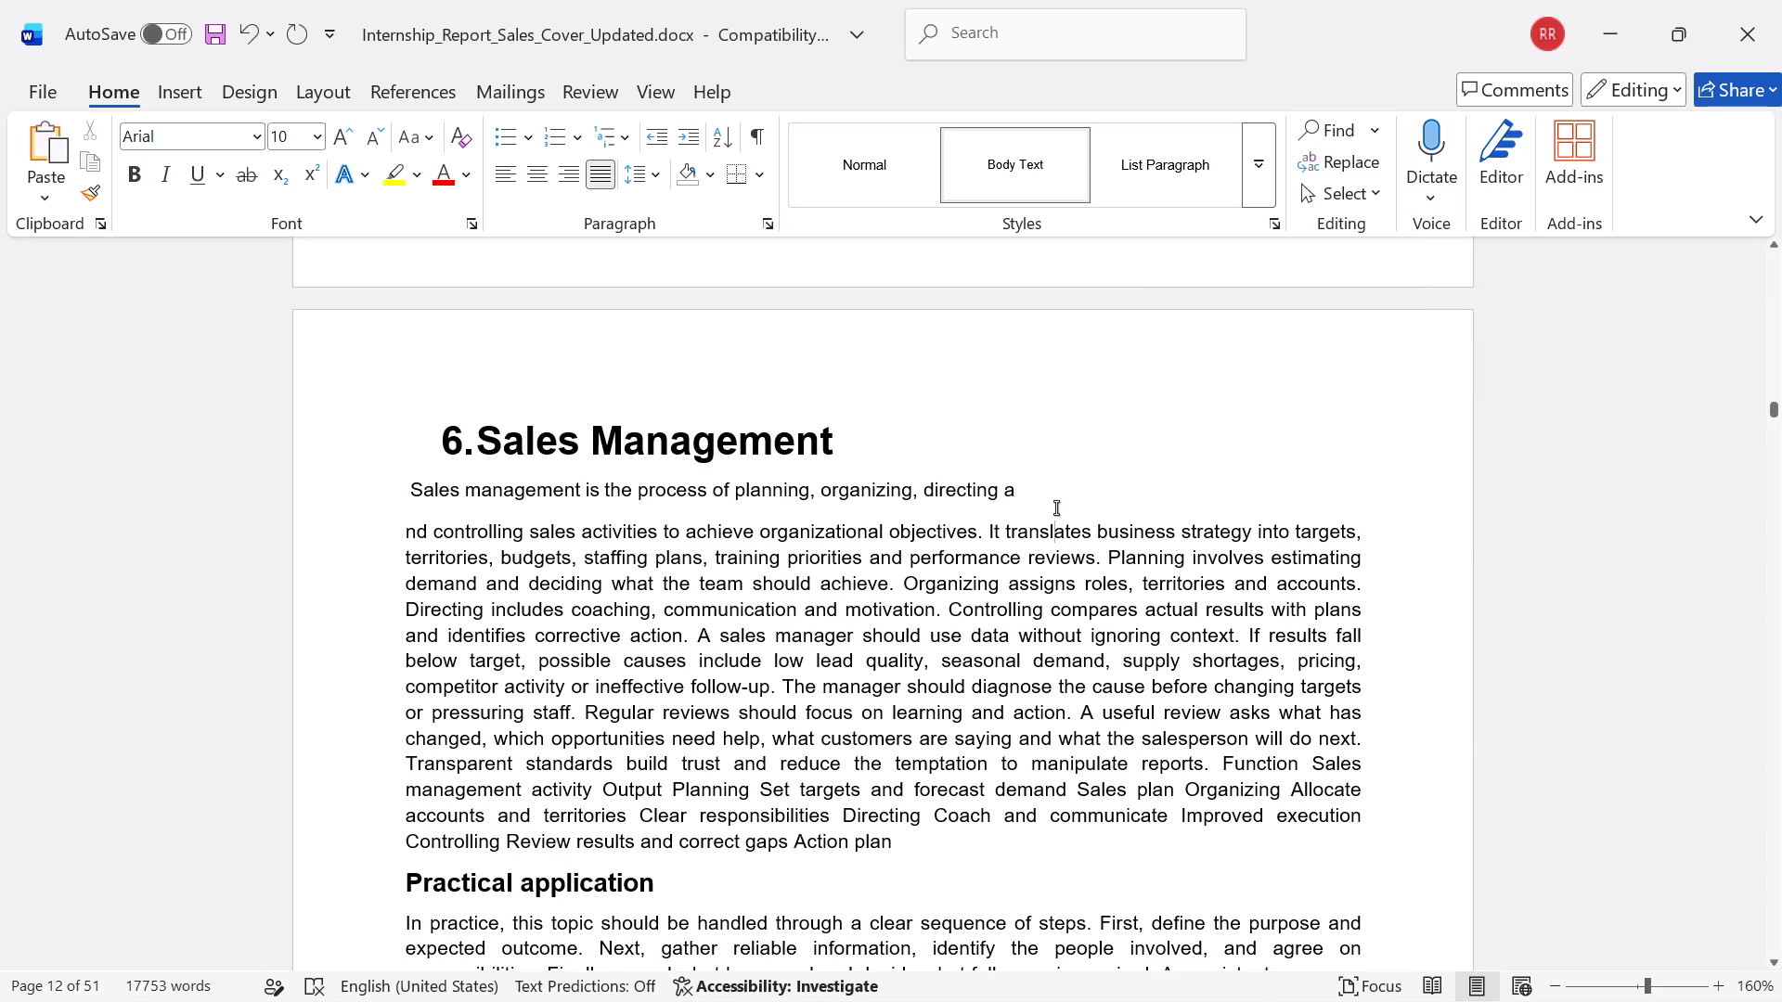
key(Up)
key(Delete)
key(Delete)
key(m)
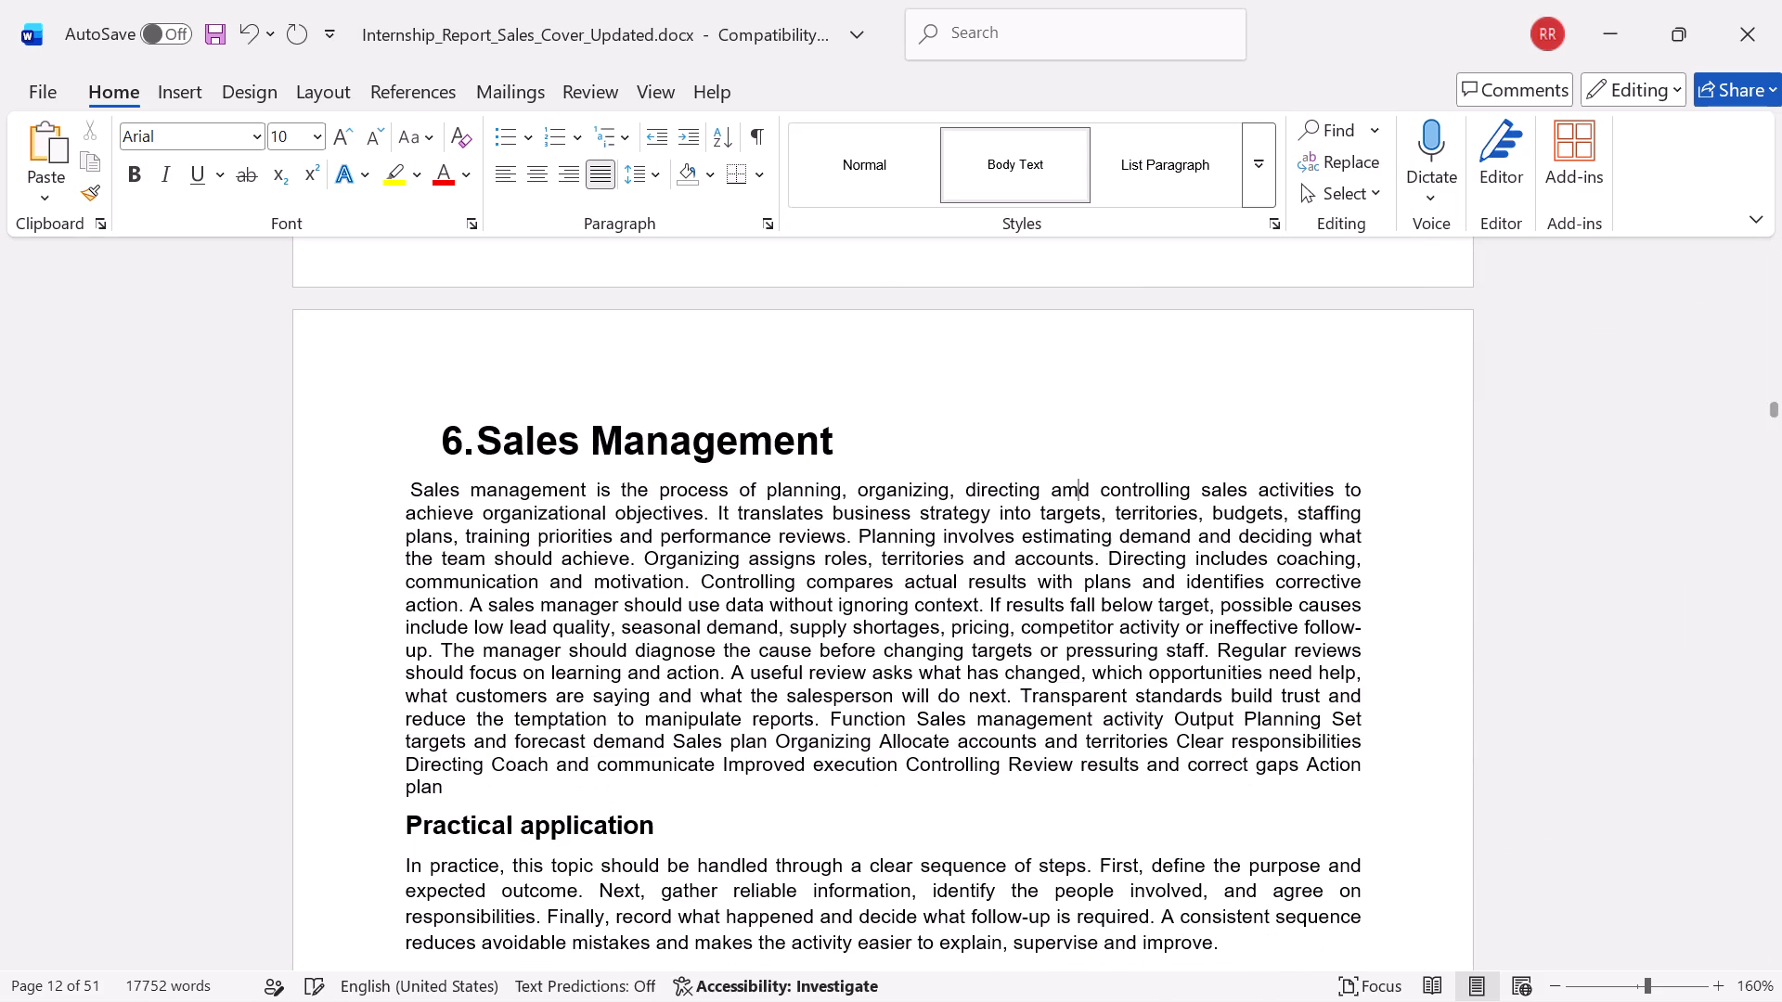
key(BackSpace)
key(n)
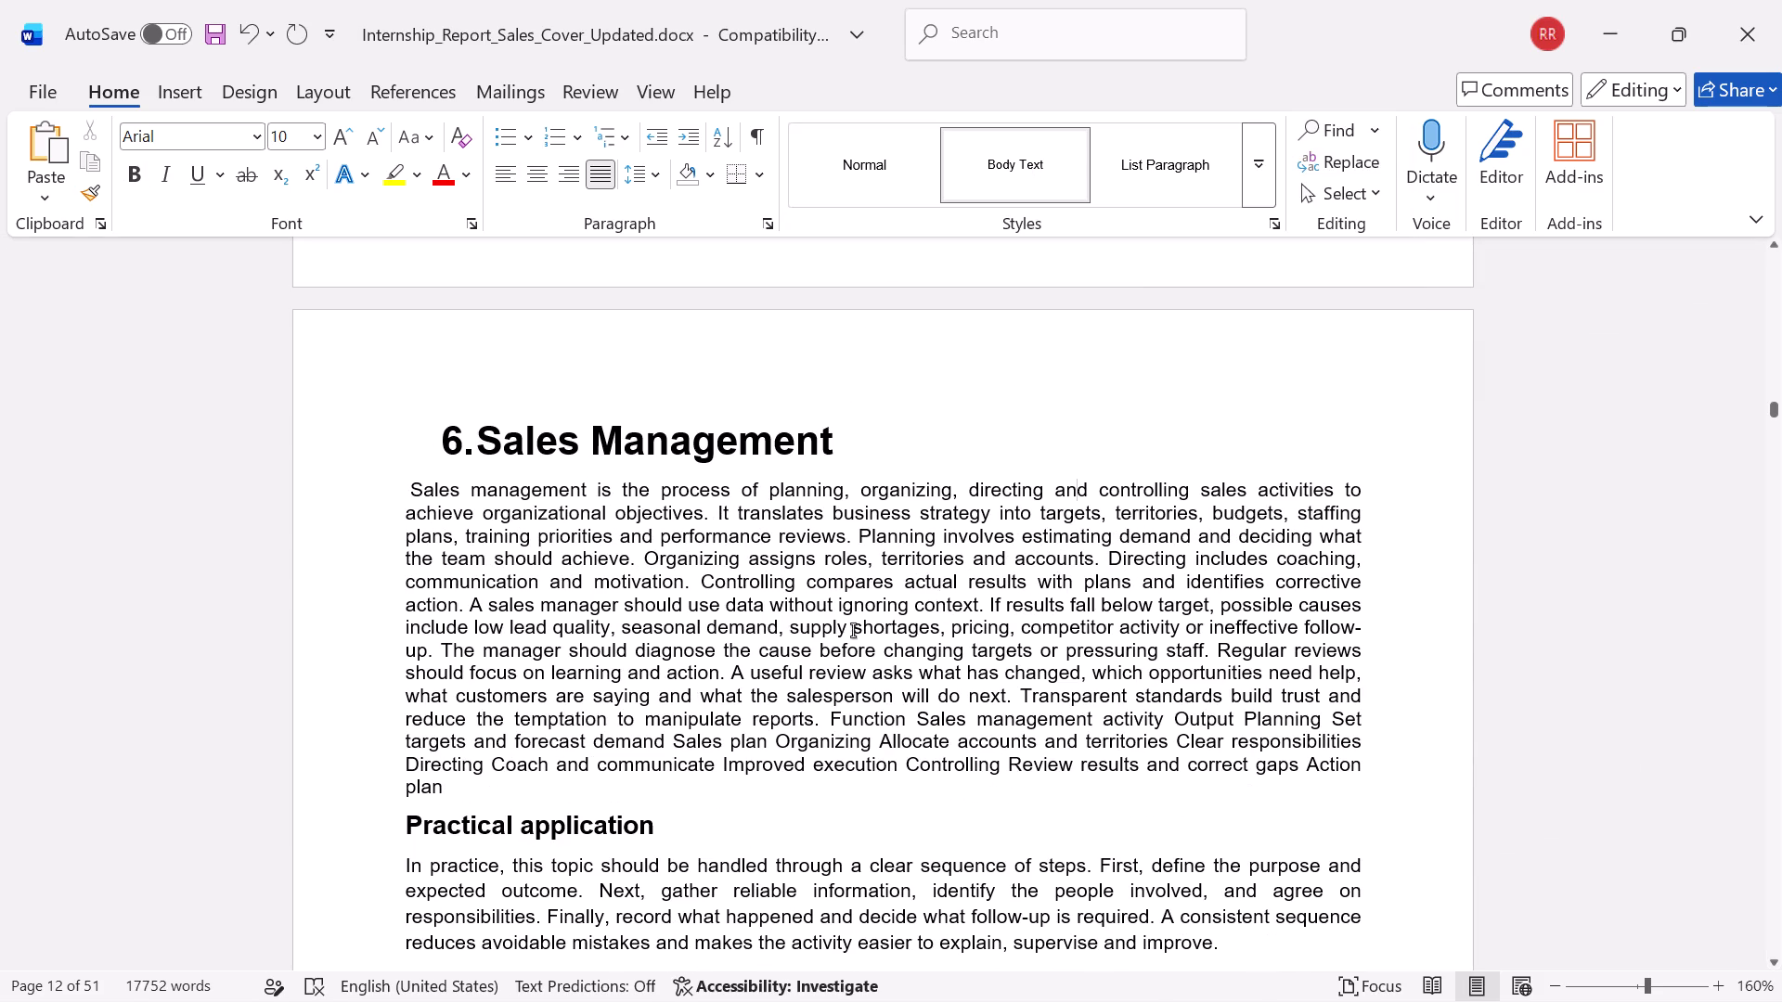
Review the rest of section 6, from its opening paragraph through the Professional standards subsection.
scroll(481, 514, down, 1)
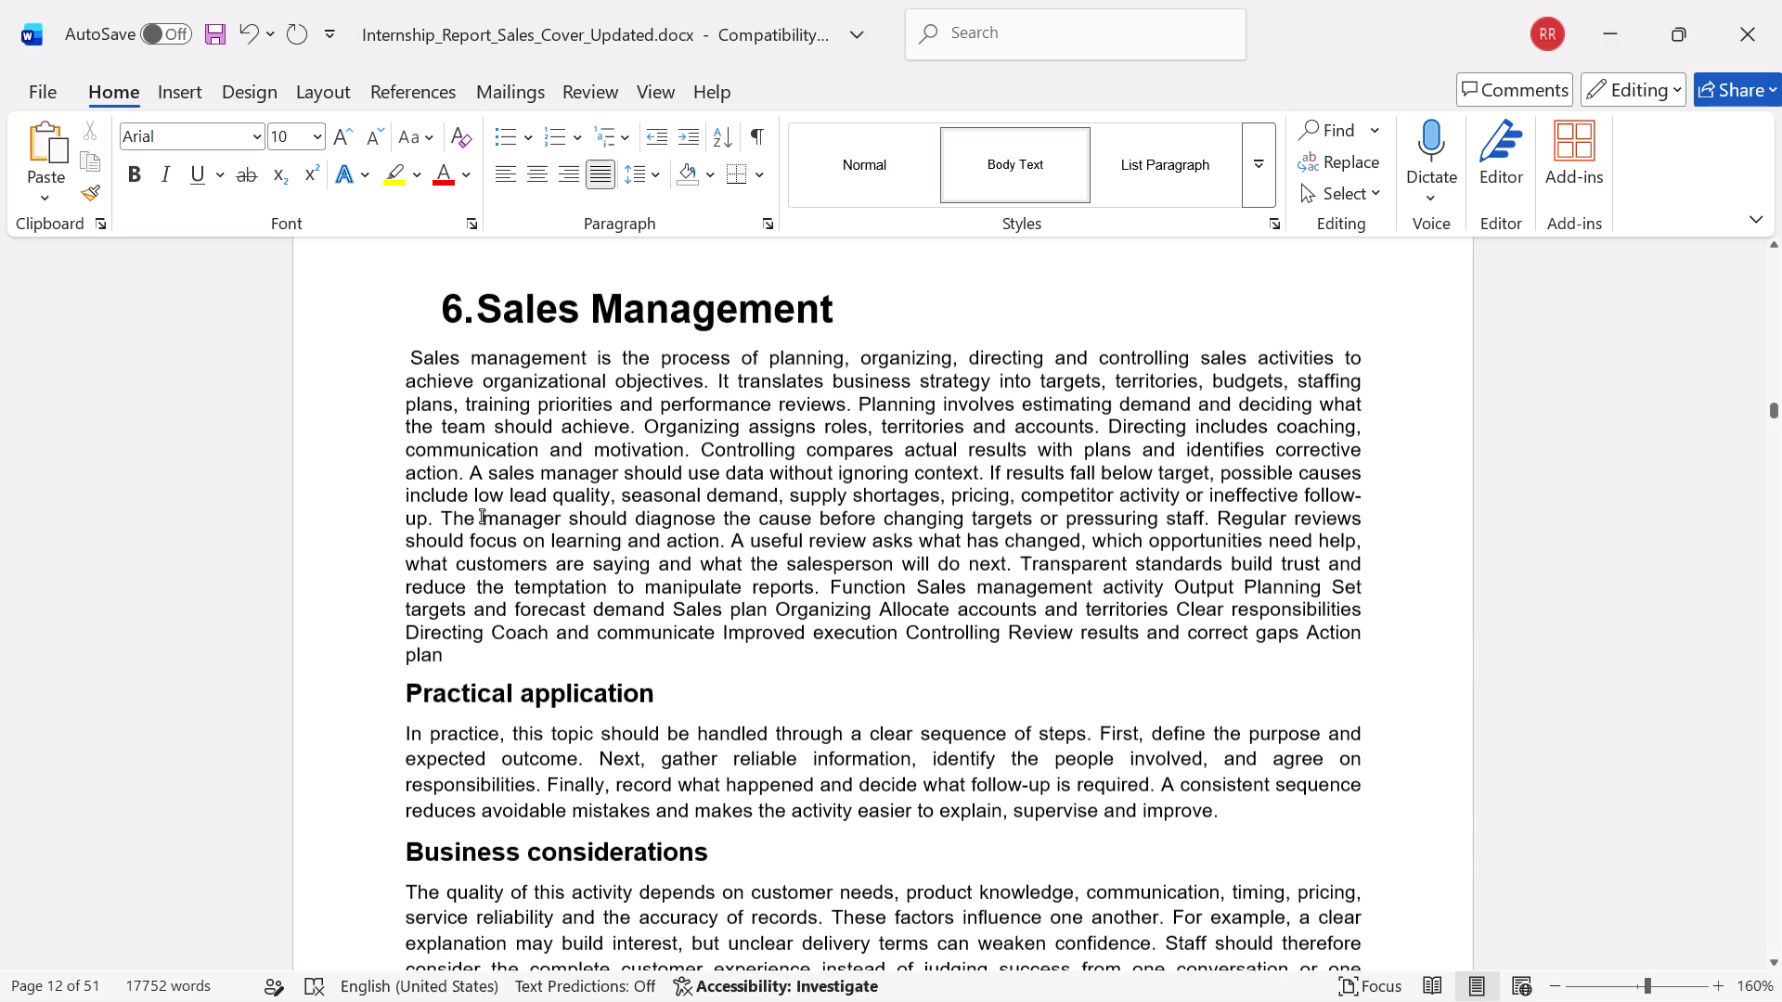
scroll(481, 514, down, 1)
scroll(603, 780, down, 1)
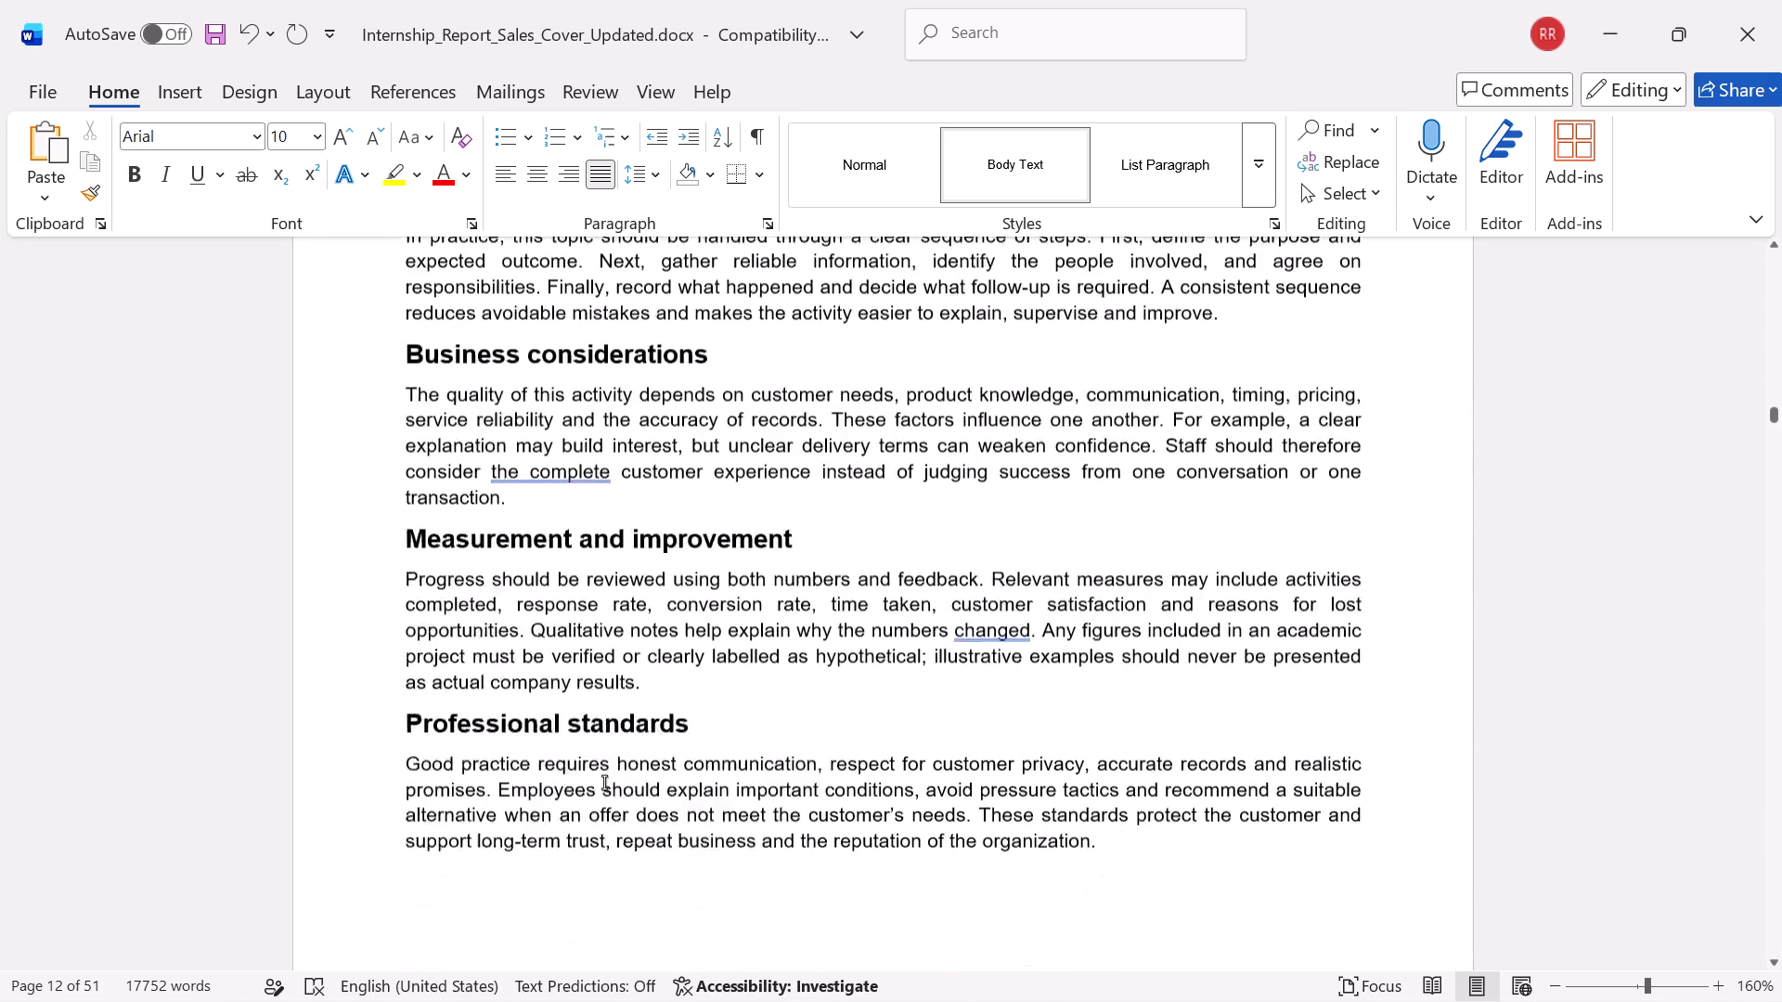
scroll(603, 780, down, 4)
scroll(552, 732, up, 10)
scroll(552, 732, down, 1)
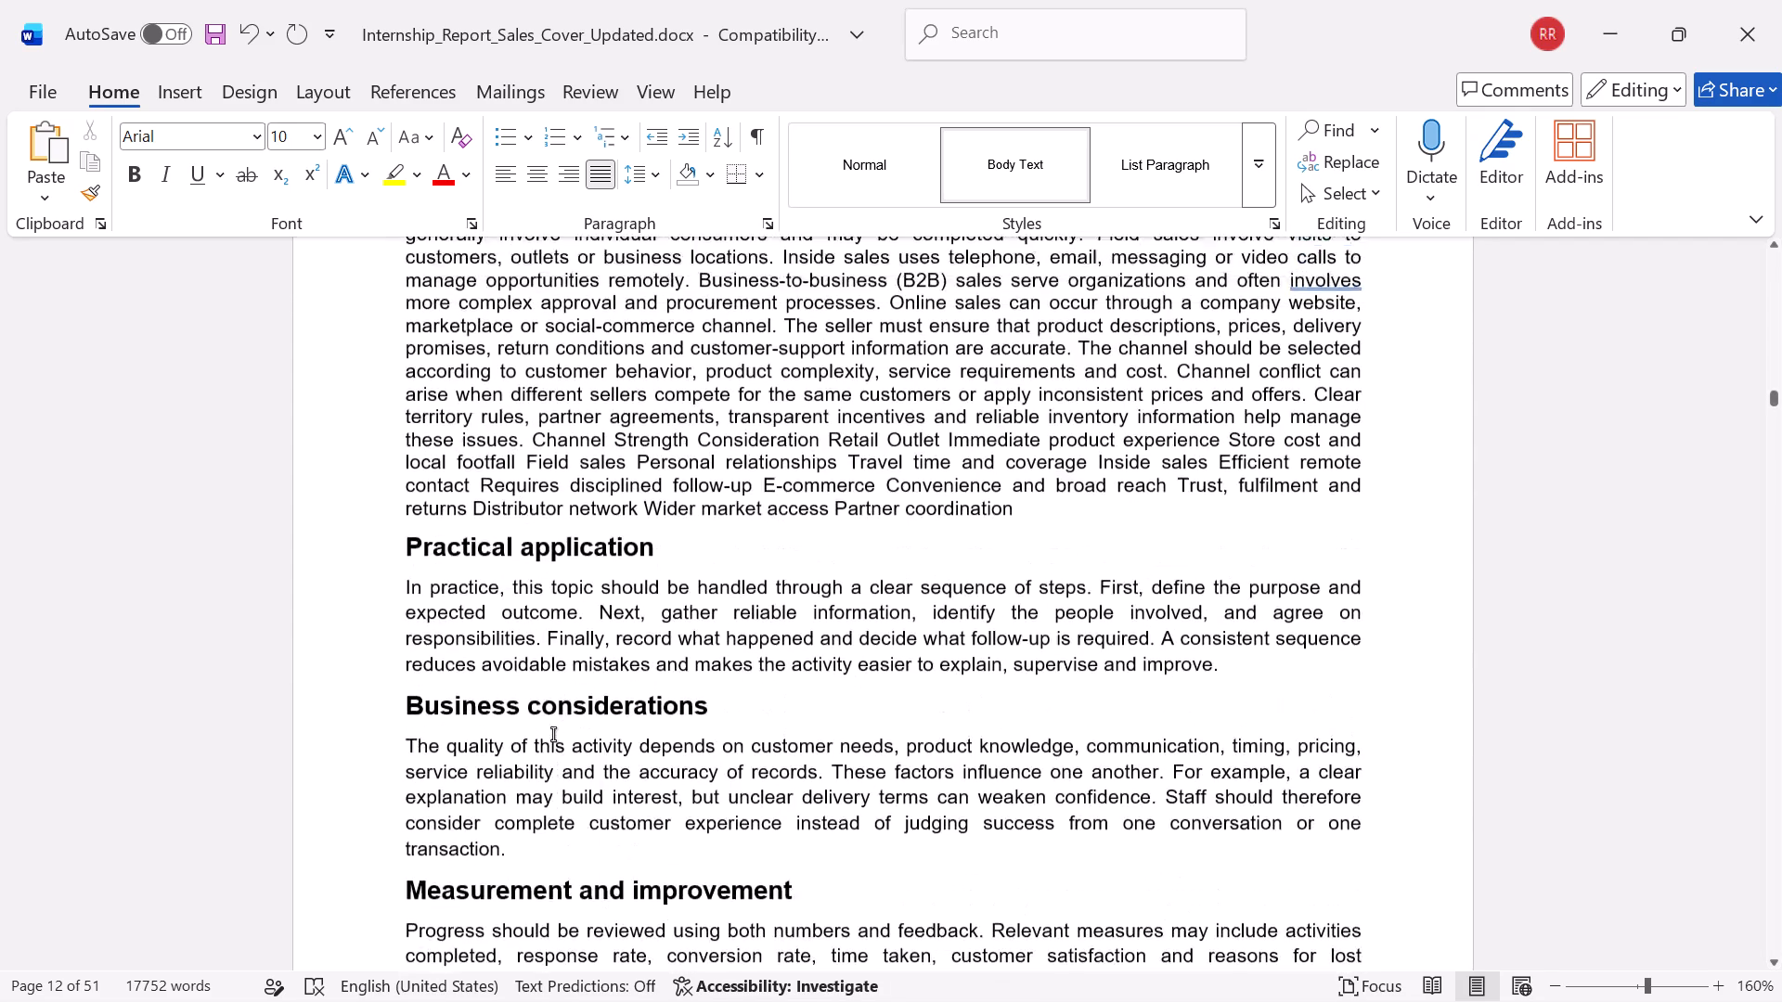
scroll(552, 732, down, 5)
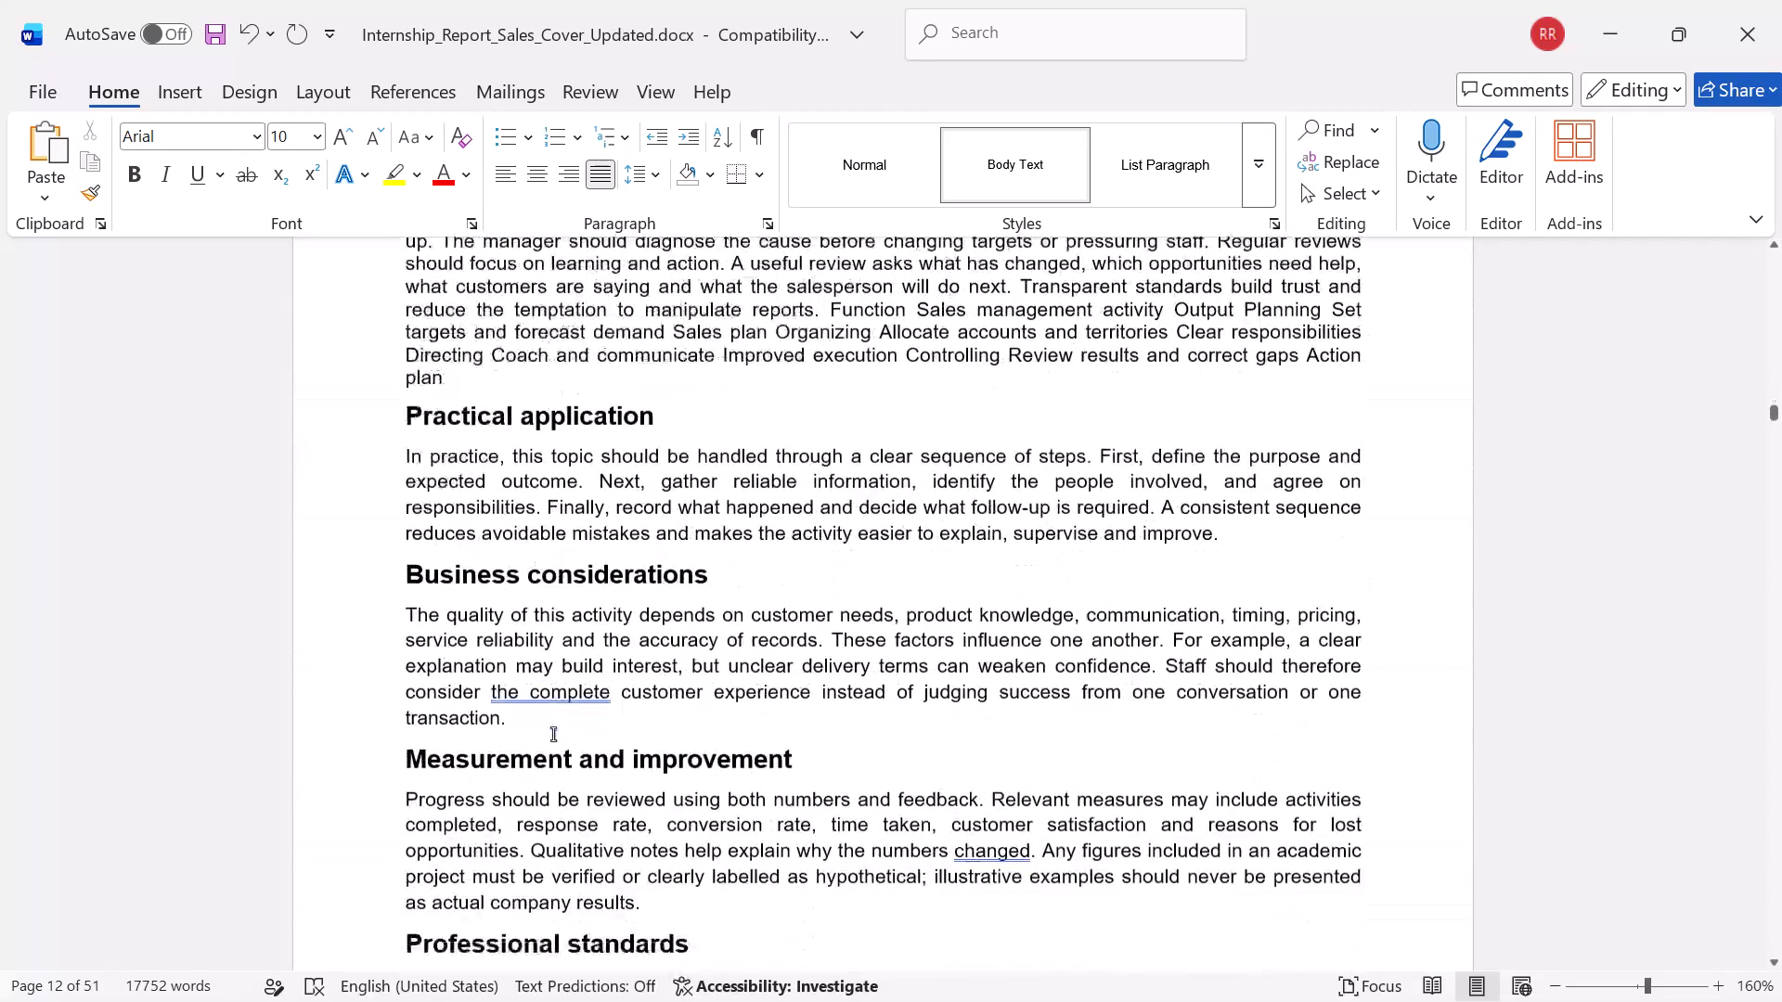
scroll(552, 732, down, 2)
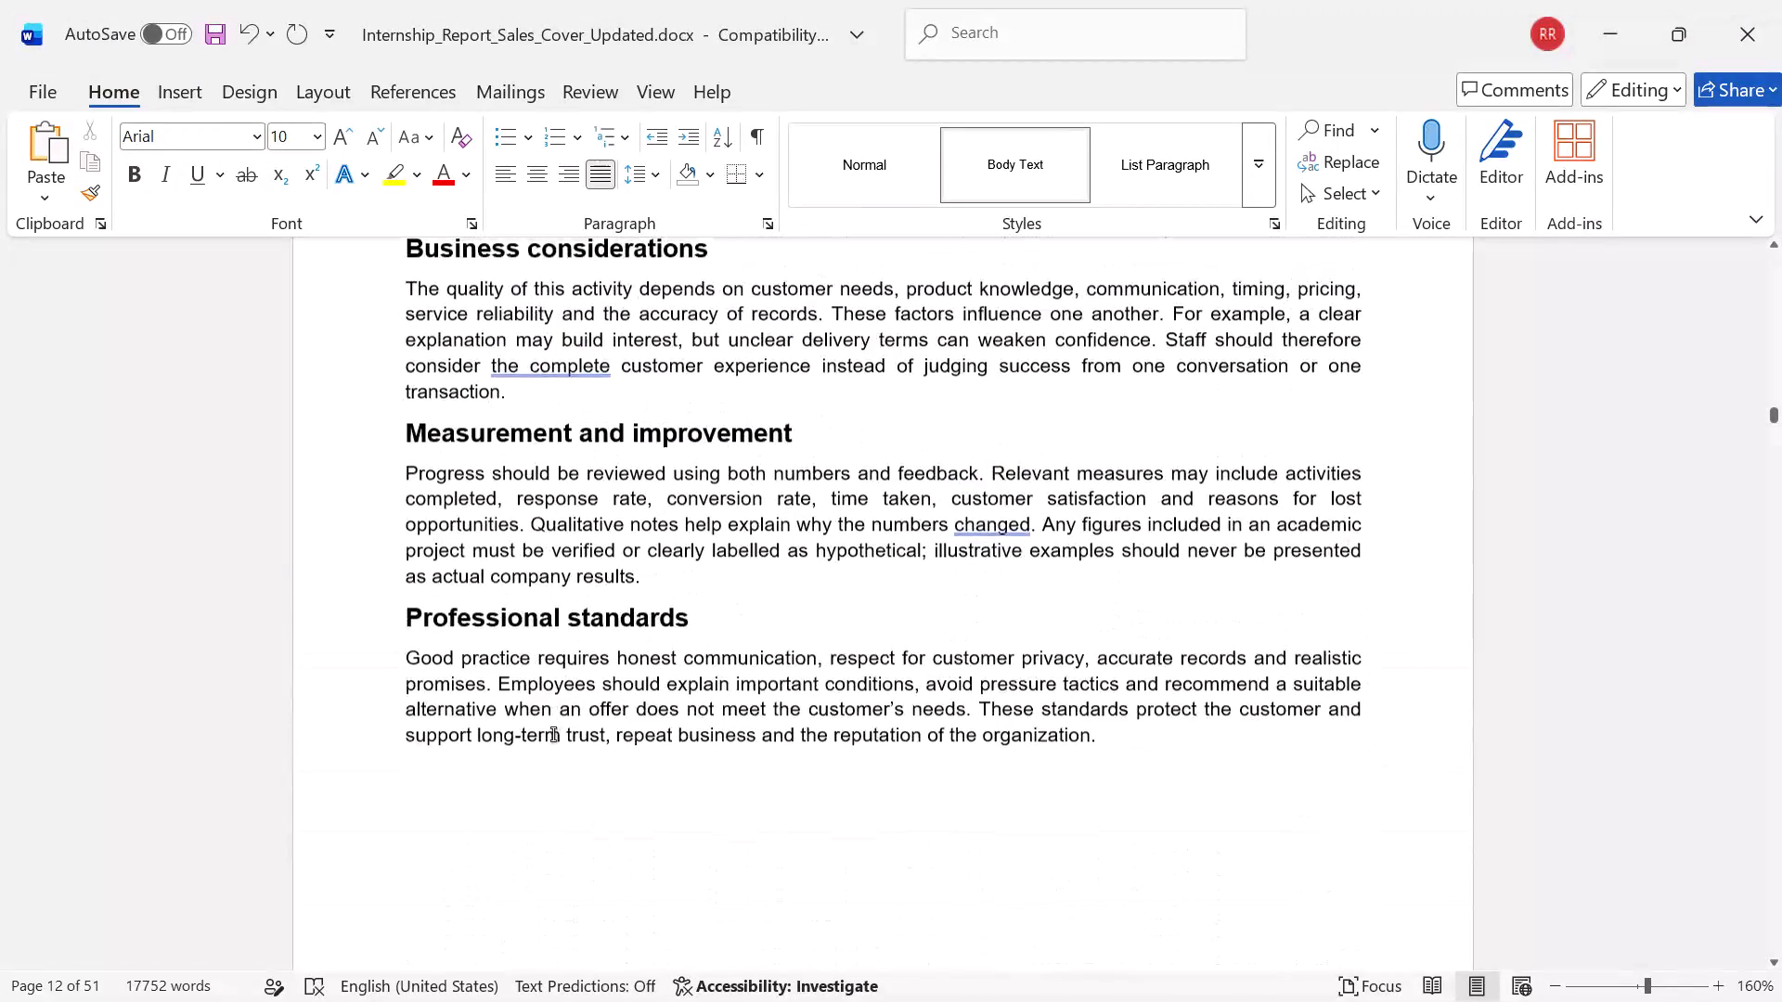
scroll(552, 732, down, 1)
Split section 7's heading after "Sales Organization and Roles" so the text starting "A sales organization defines" becomes a separate unnumbered paragraph.
click(552, 732)
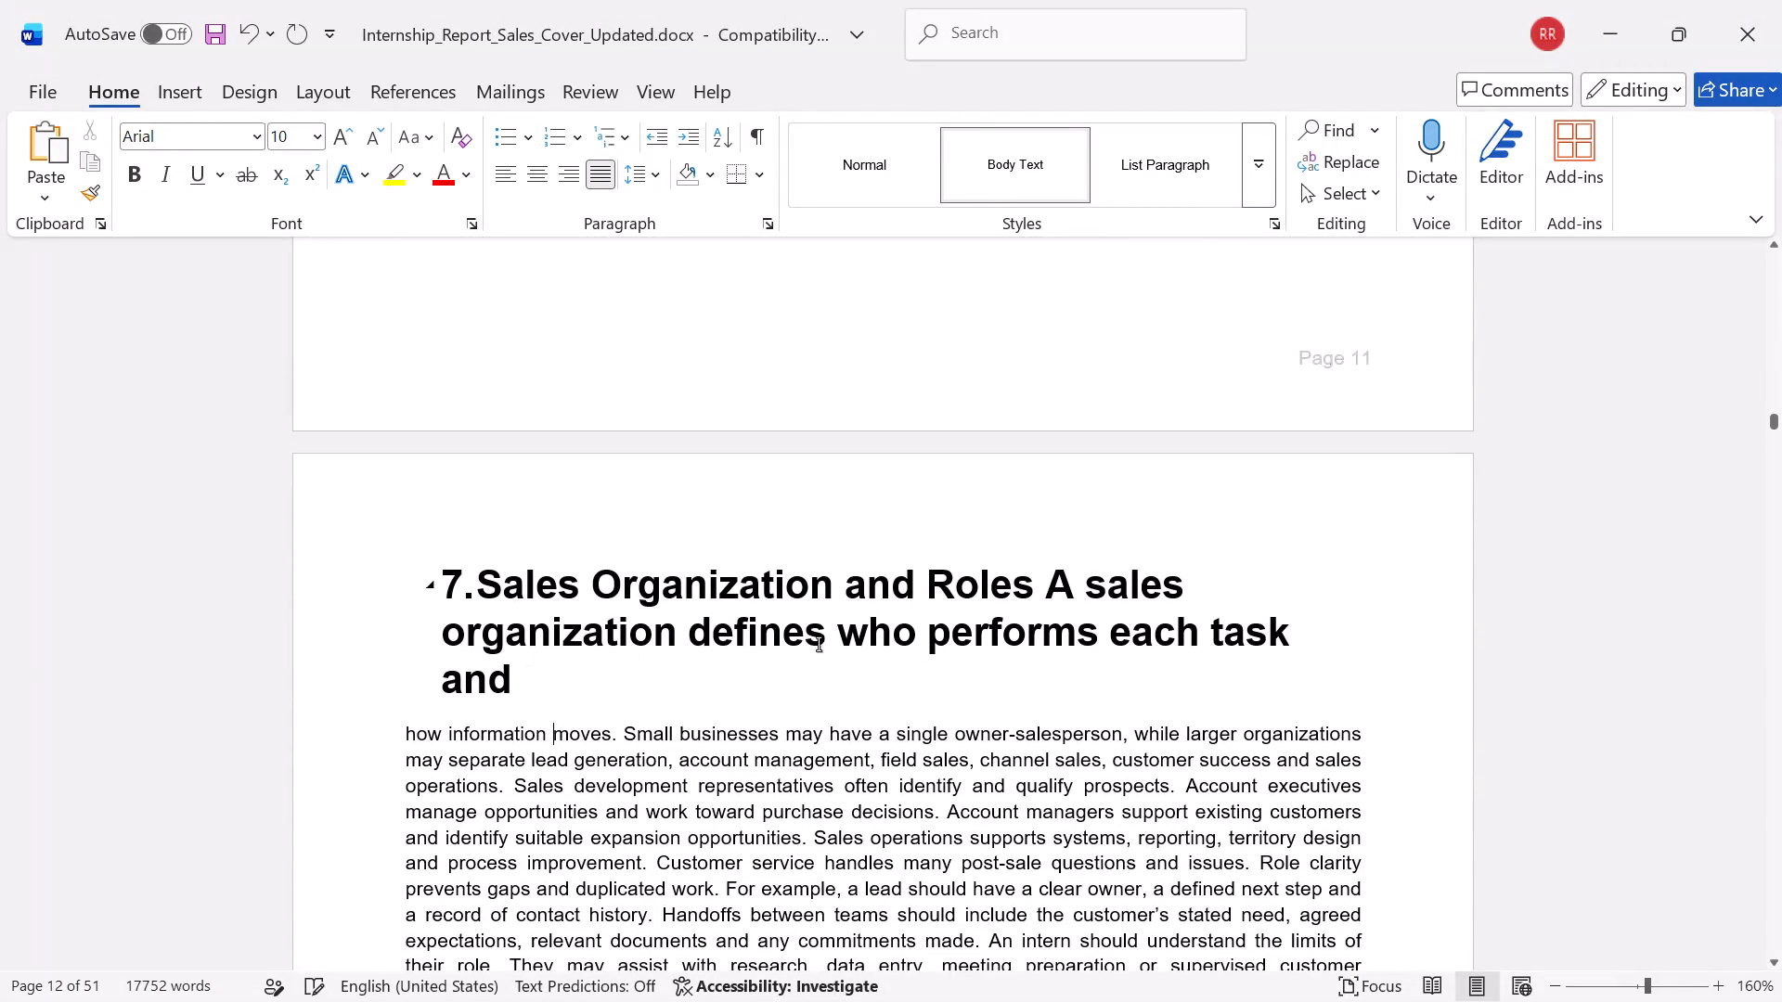
click(1051, 575)
key(Return)
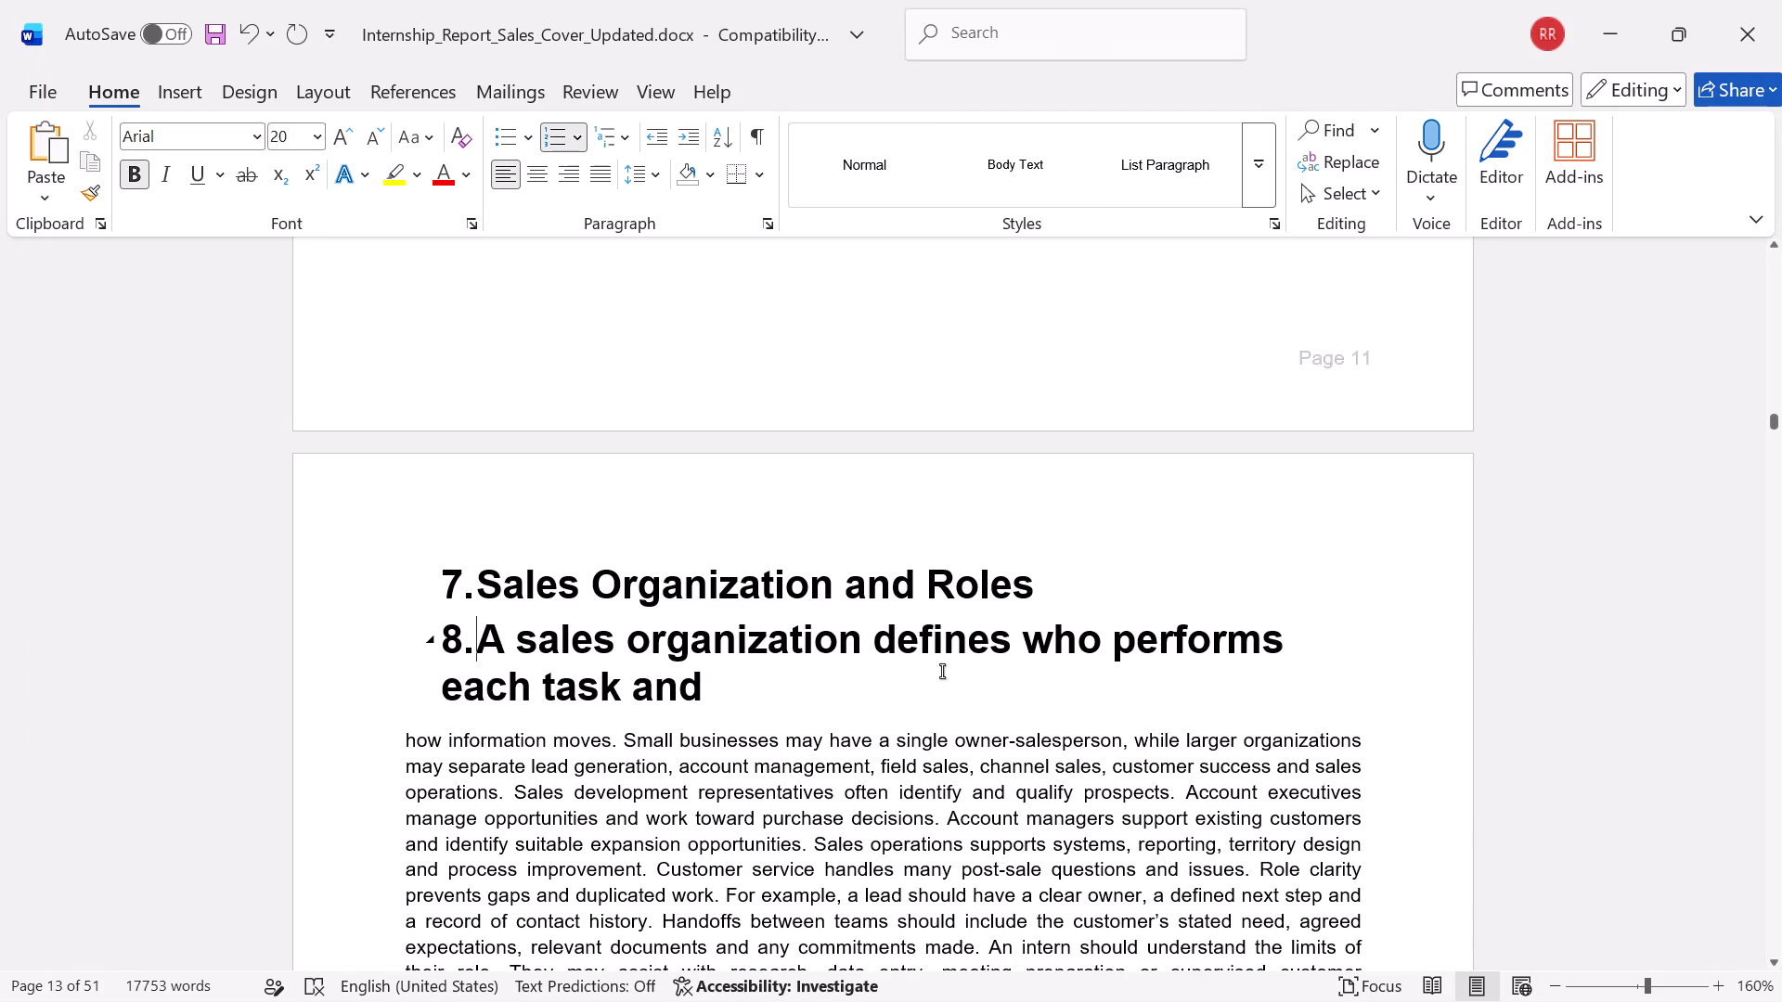
key(BackSpace)
key(BackSpace)
key(BackSpace)
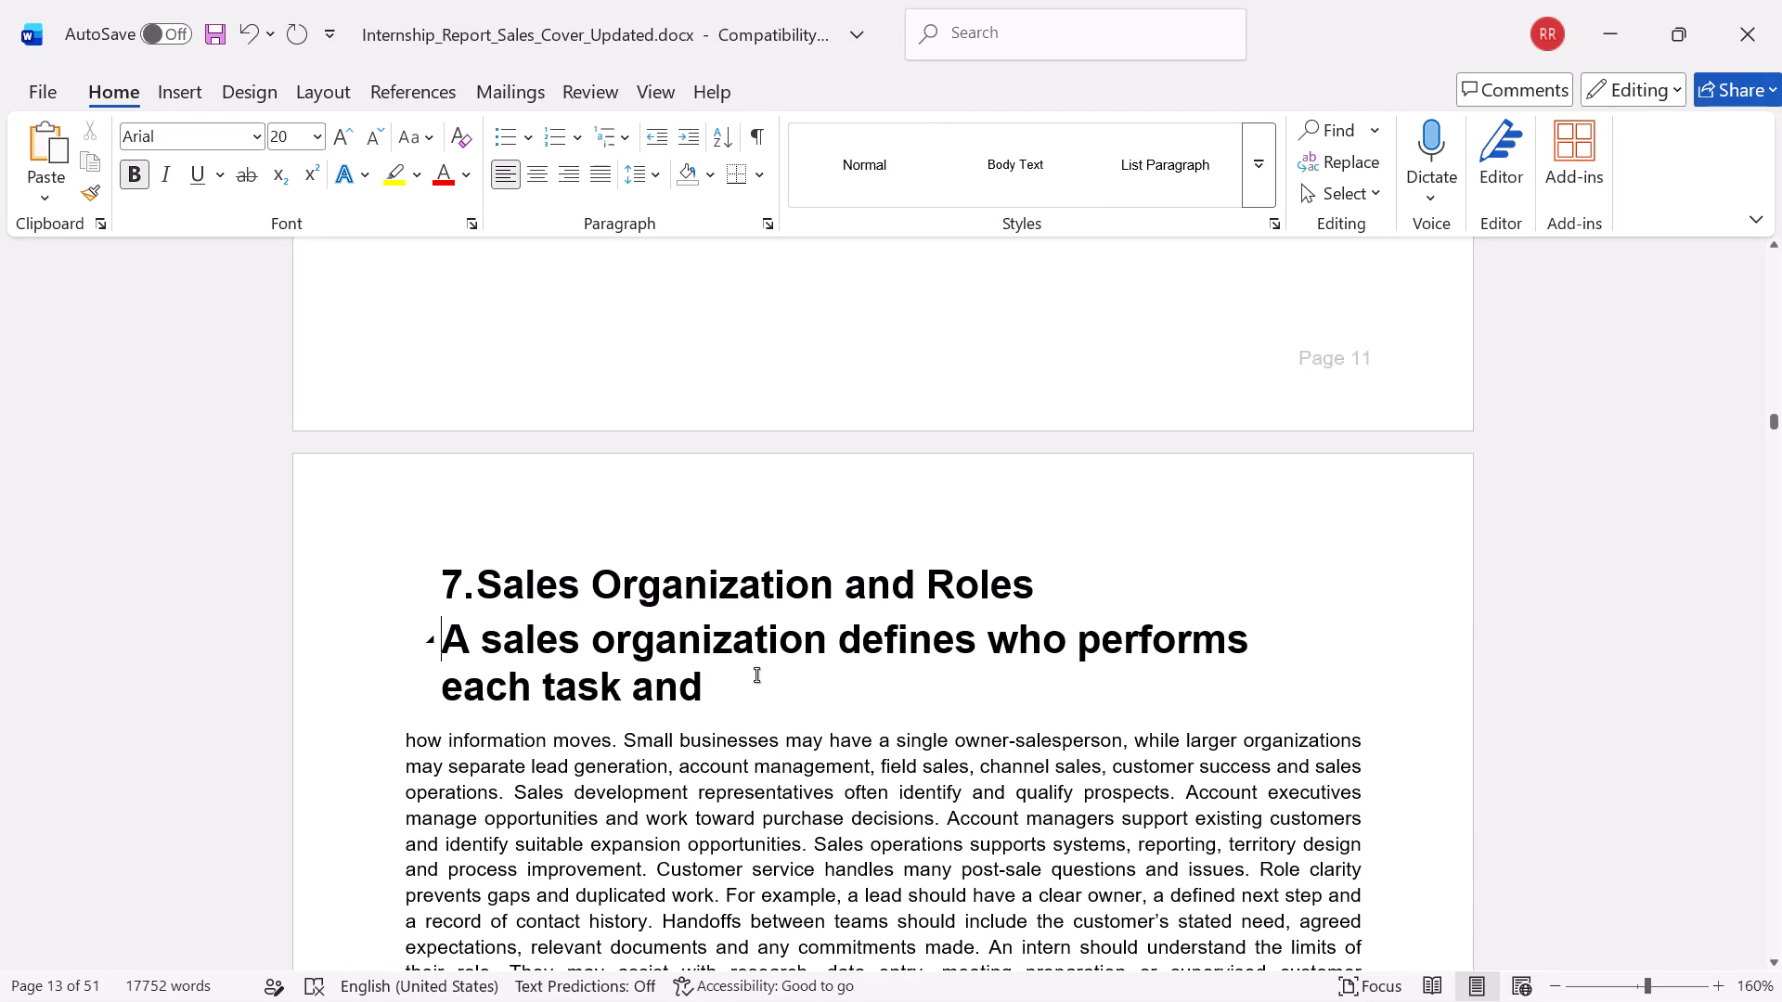
Apply the Body Text style to "A sales organization defines who performs each task and" and join it with the paragraph starting "how information moves".
drag(720, 674, 444, 632)
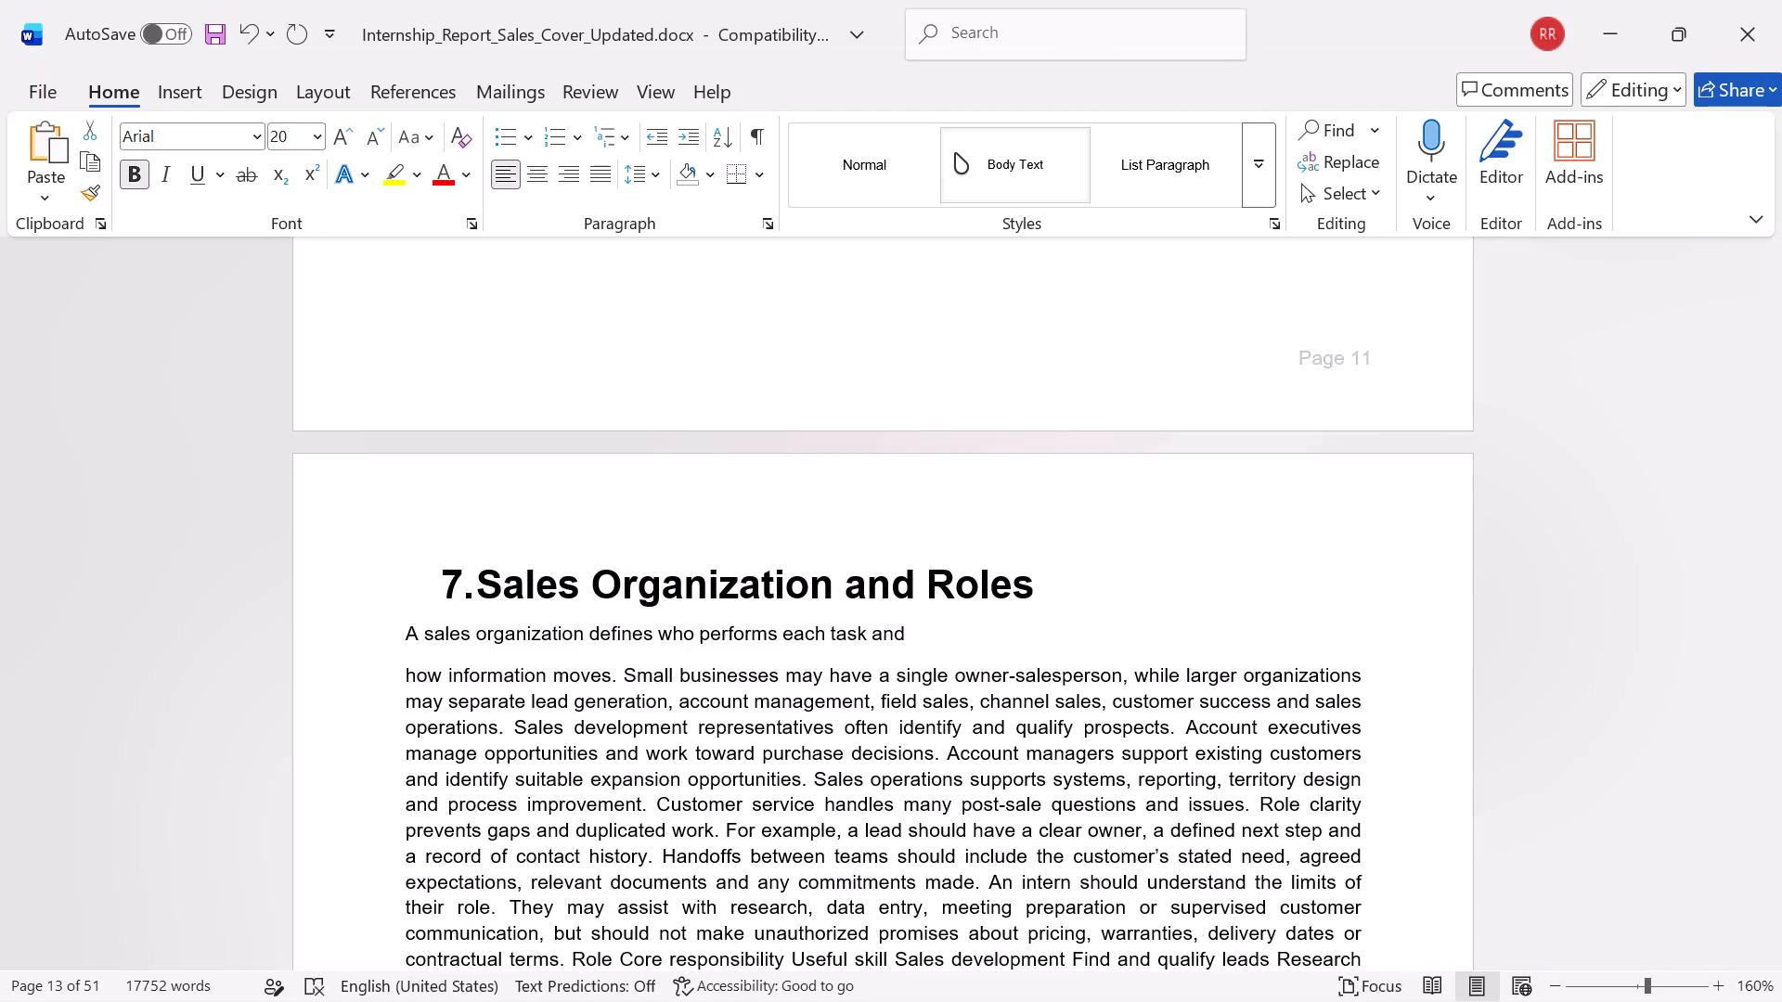
click(955, 153)
click(916, 633)
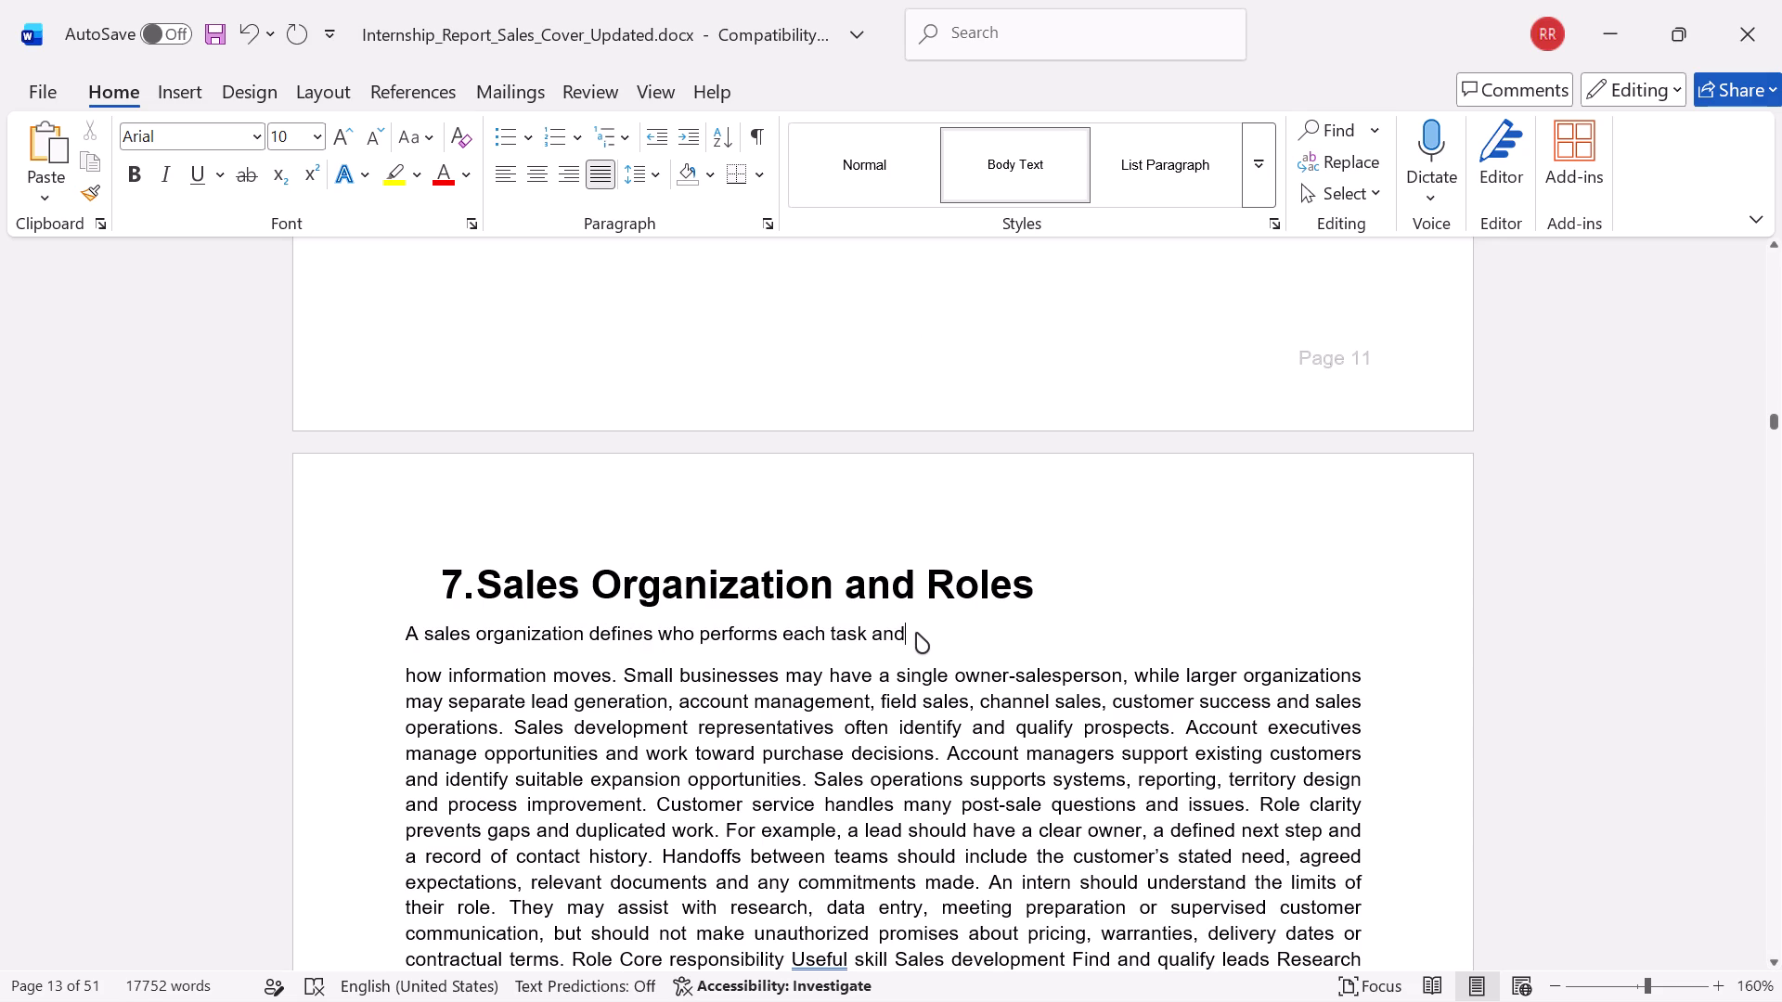
key(space)
key(Delete)
Accept the grammar suggestions in section 7: lowercase "useful", "complete" instead of "the complete", and "have changed" instead of "changed".
scroll(916, 633, down, 1)
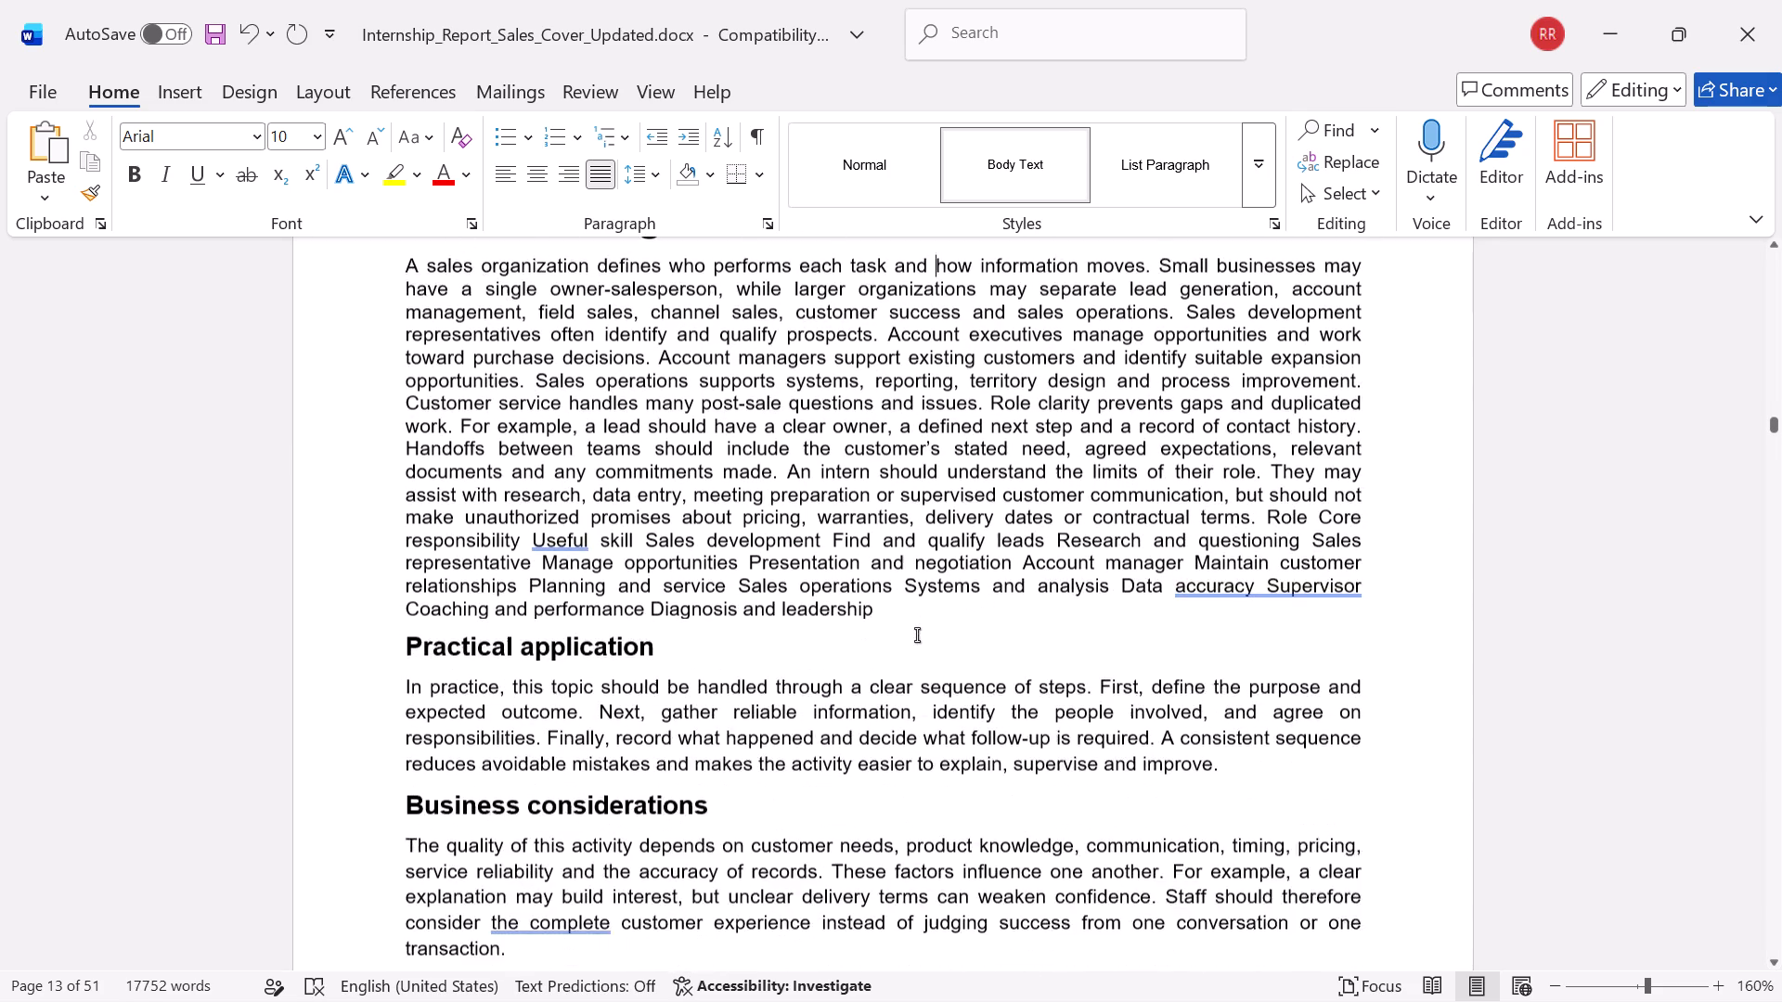
scroll(916, 633, down, 1)
click(552, 474)
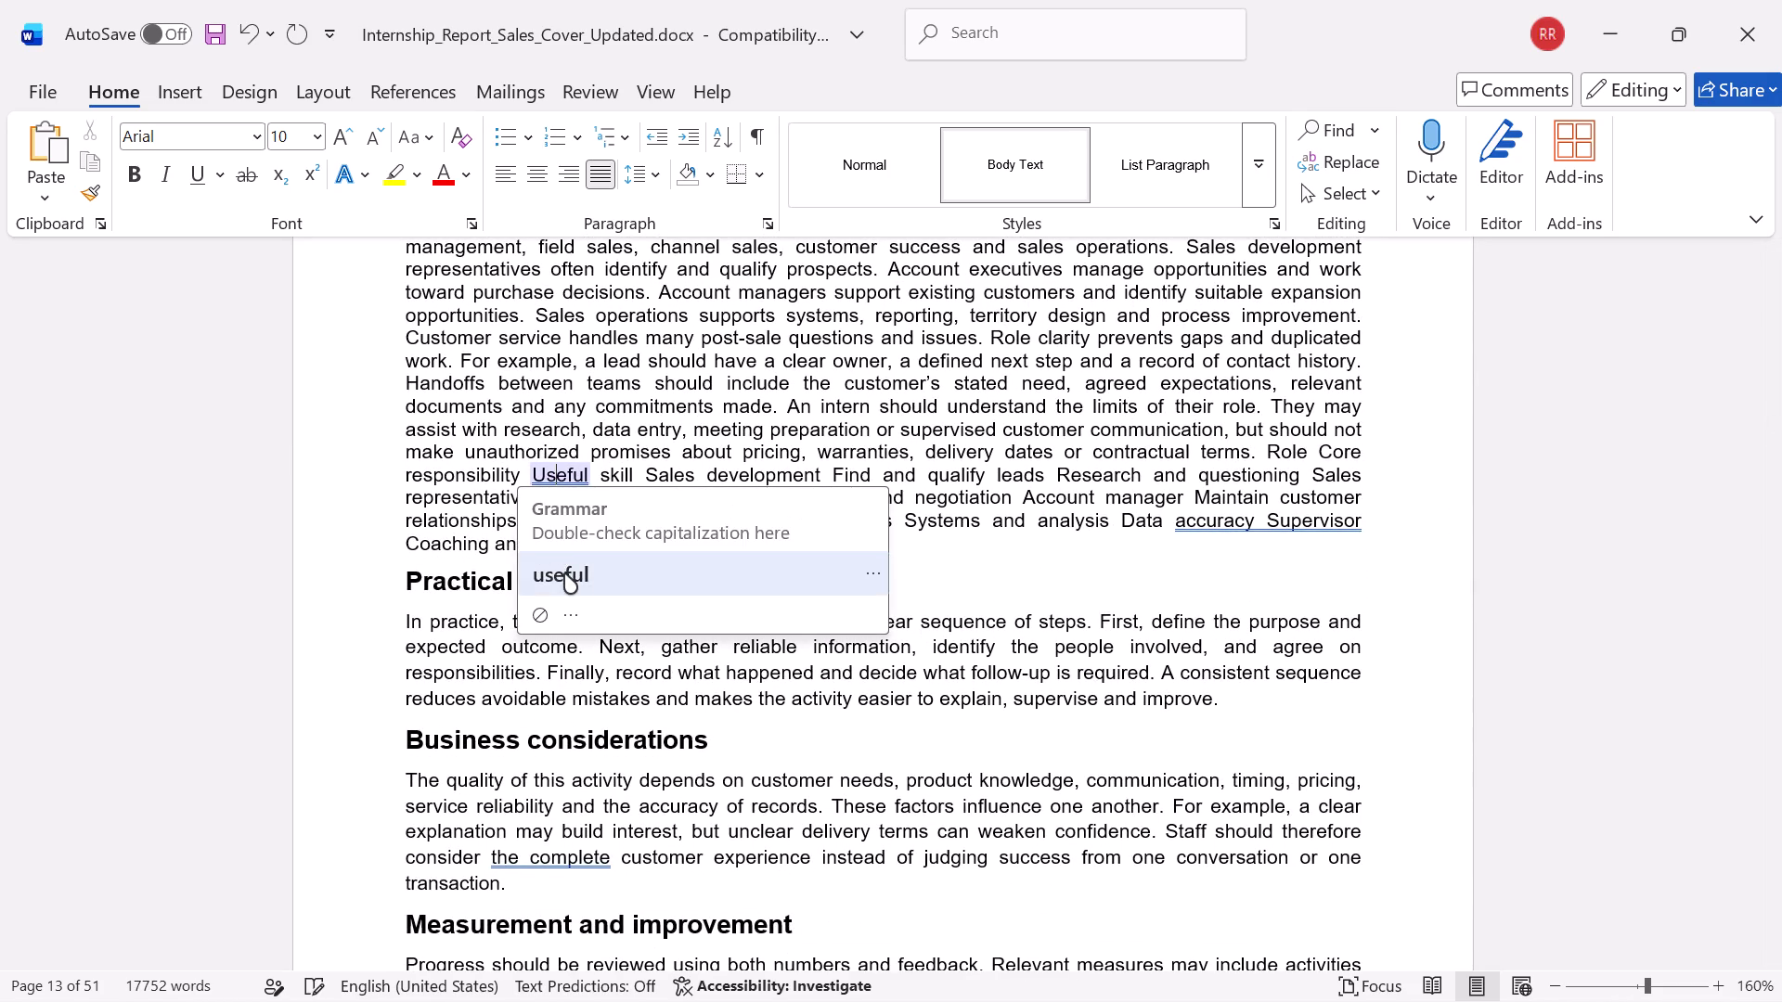
click(564, 573)
scroll(561, 511, down, 1)
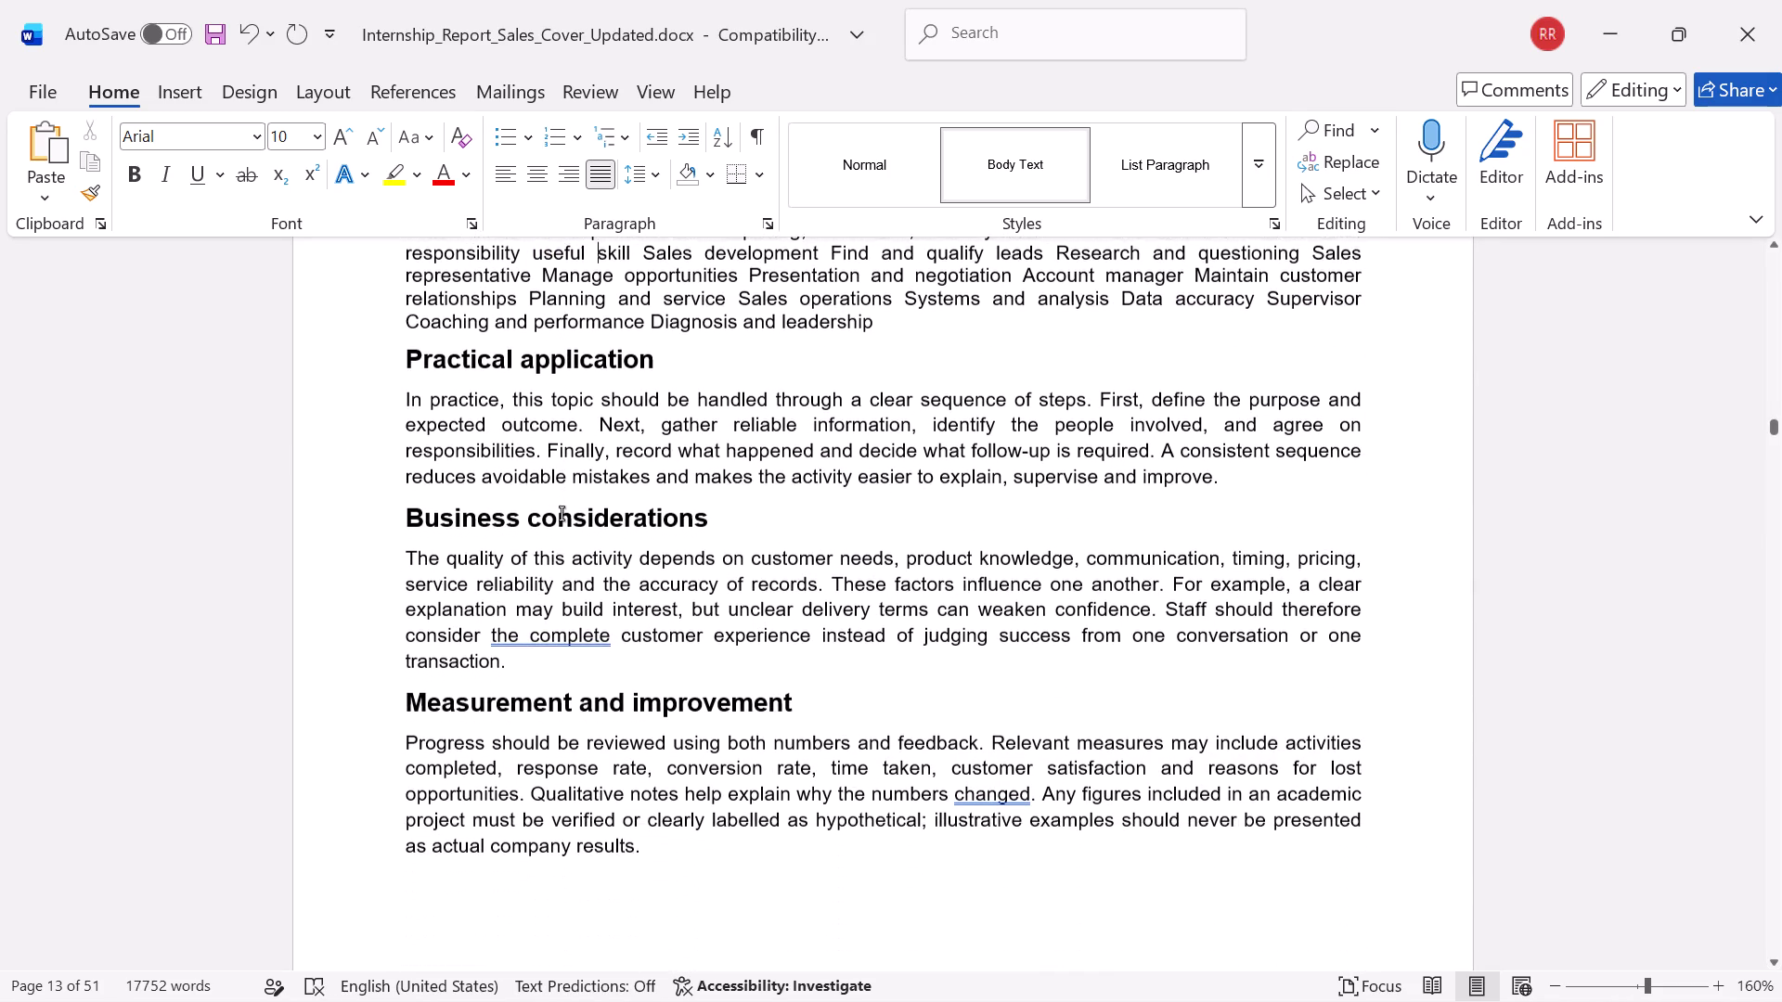
click(516, 612)
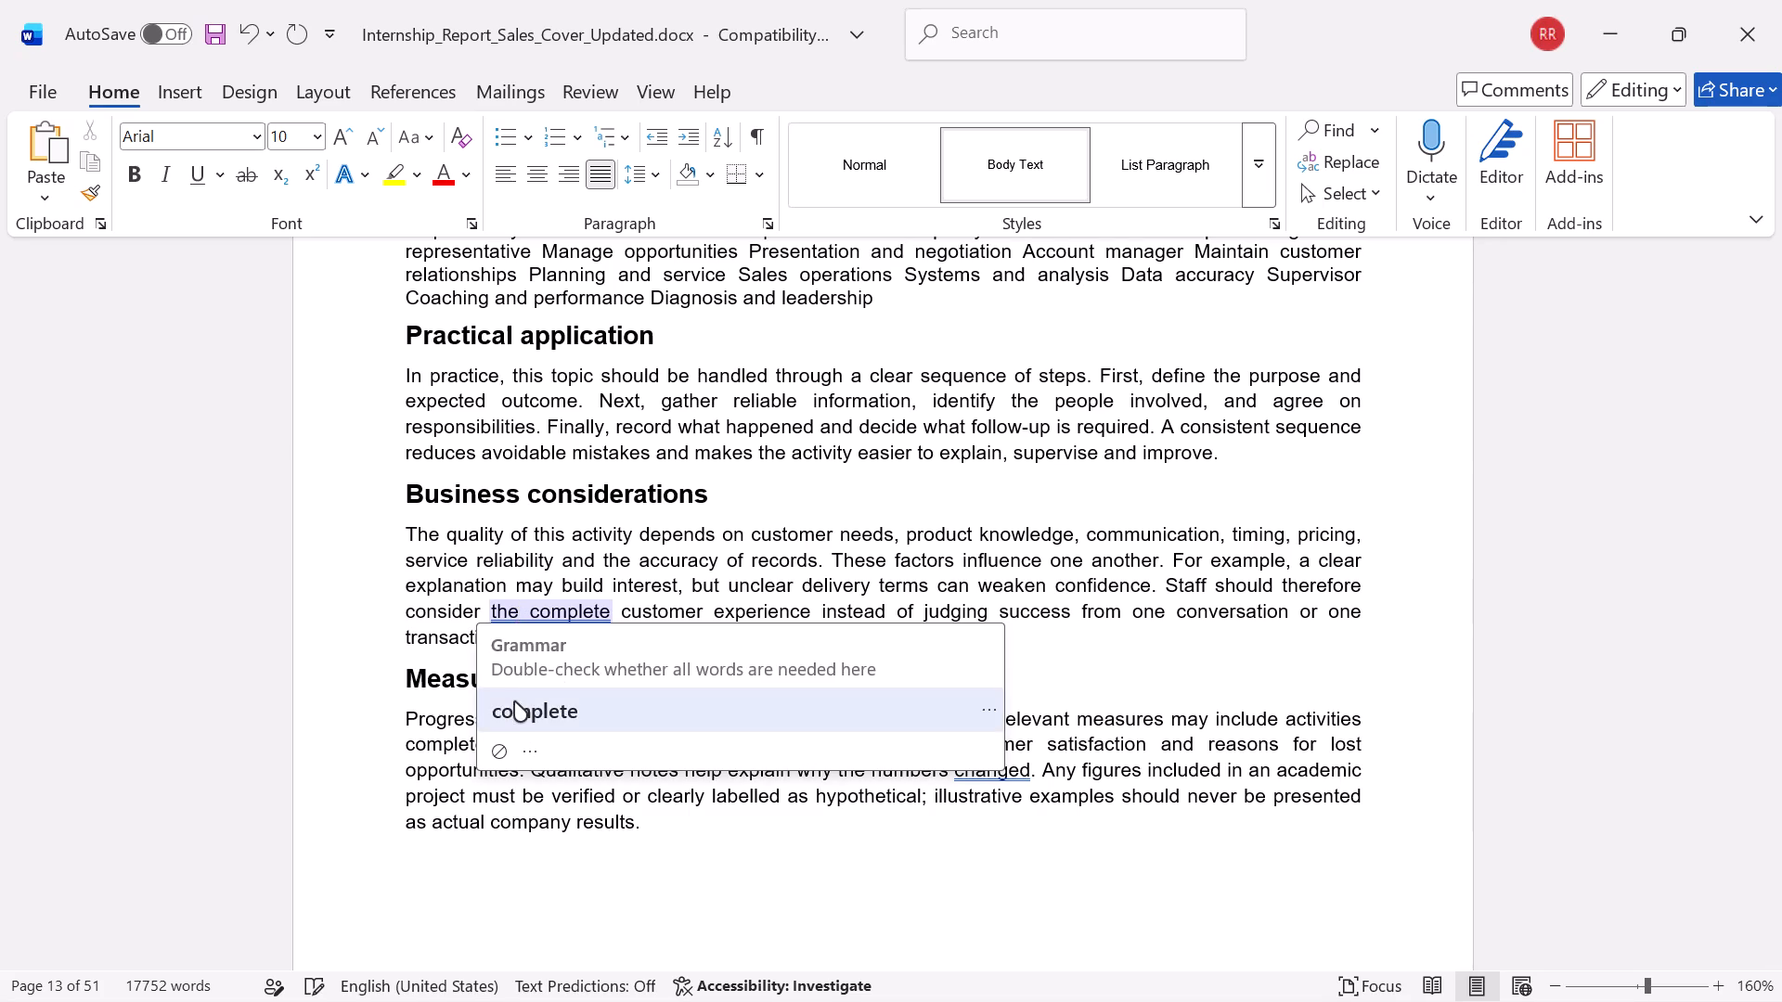
click(514, 701)
click(971, 772)
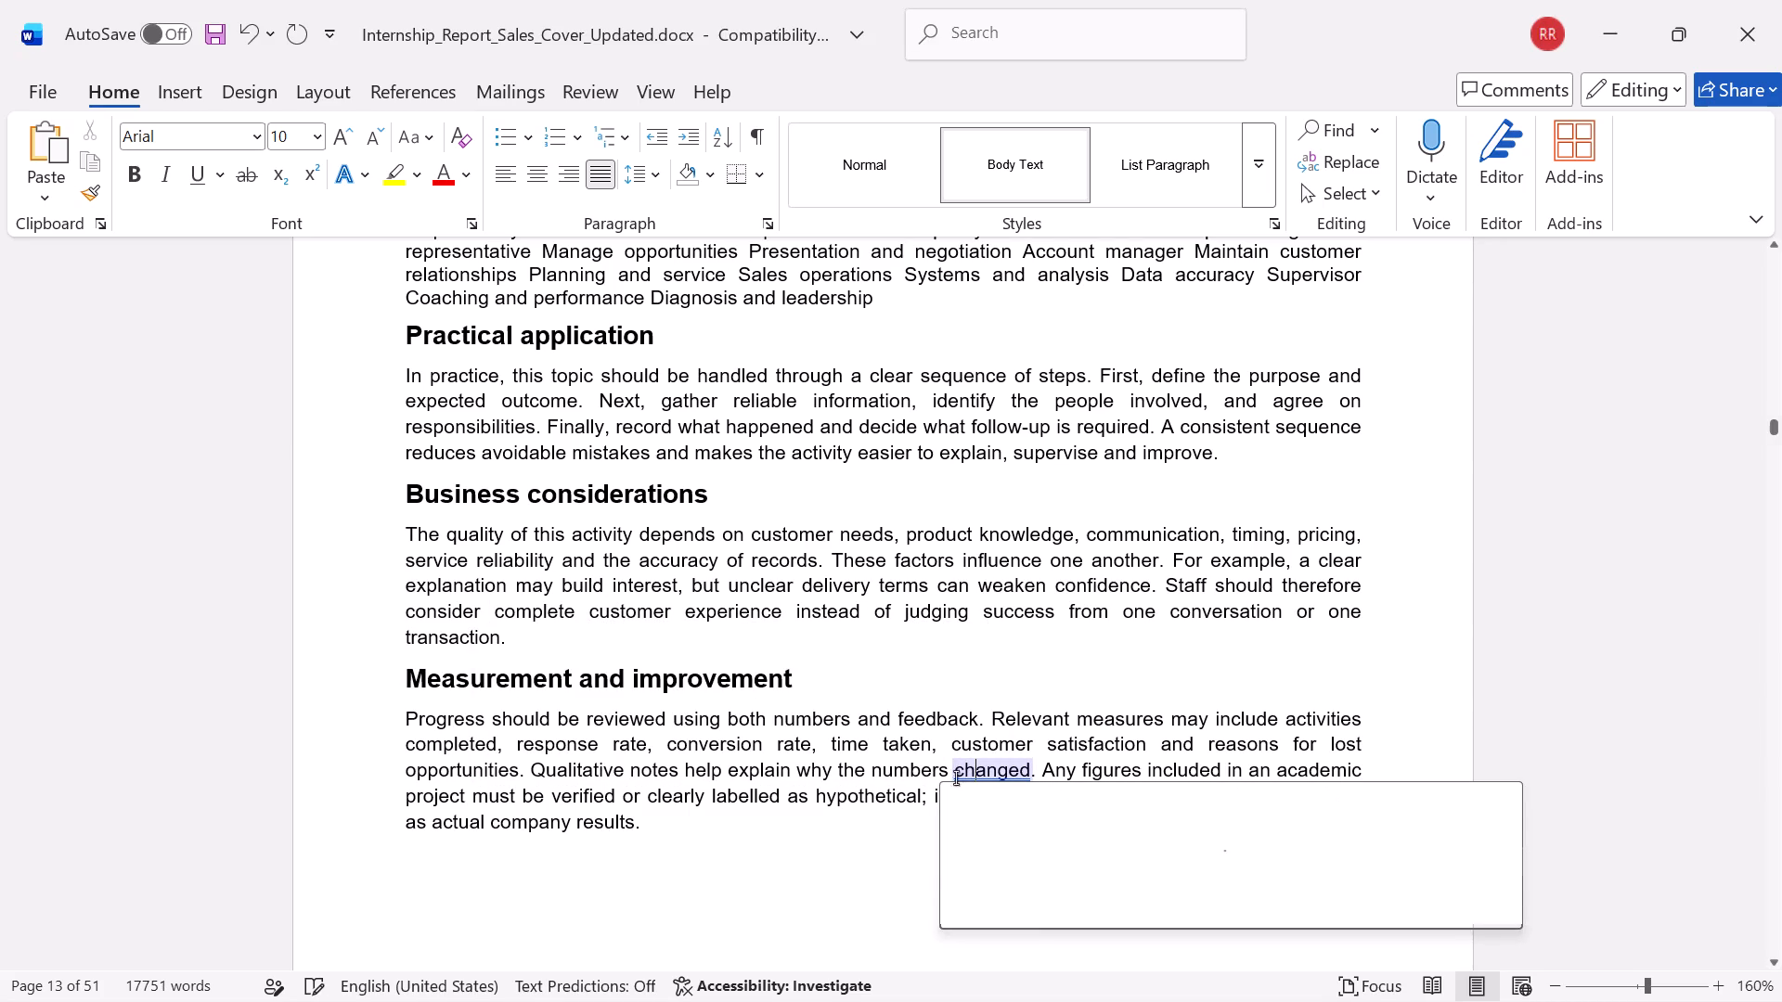
click(1007, 867)
Split section 8's heading after "Sales Planning and Forecasting" so the text starting "Sales planning sets out" becomes a separate paragraph.
scroll(1007, 867, down, 4)
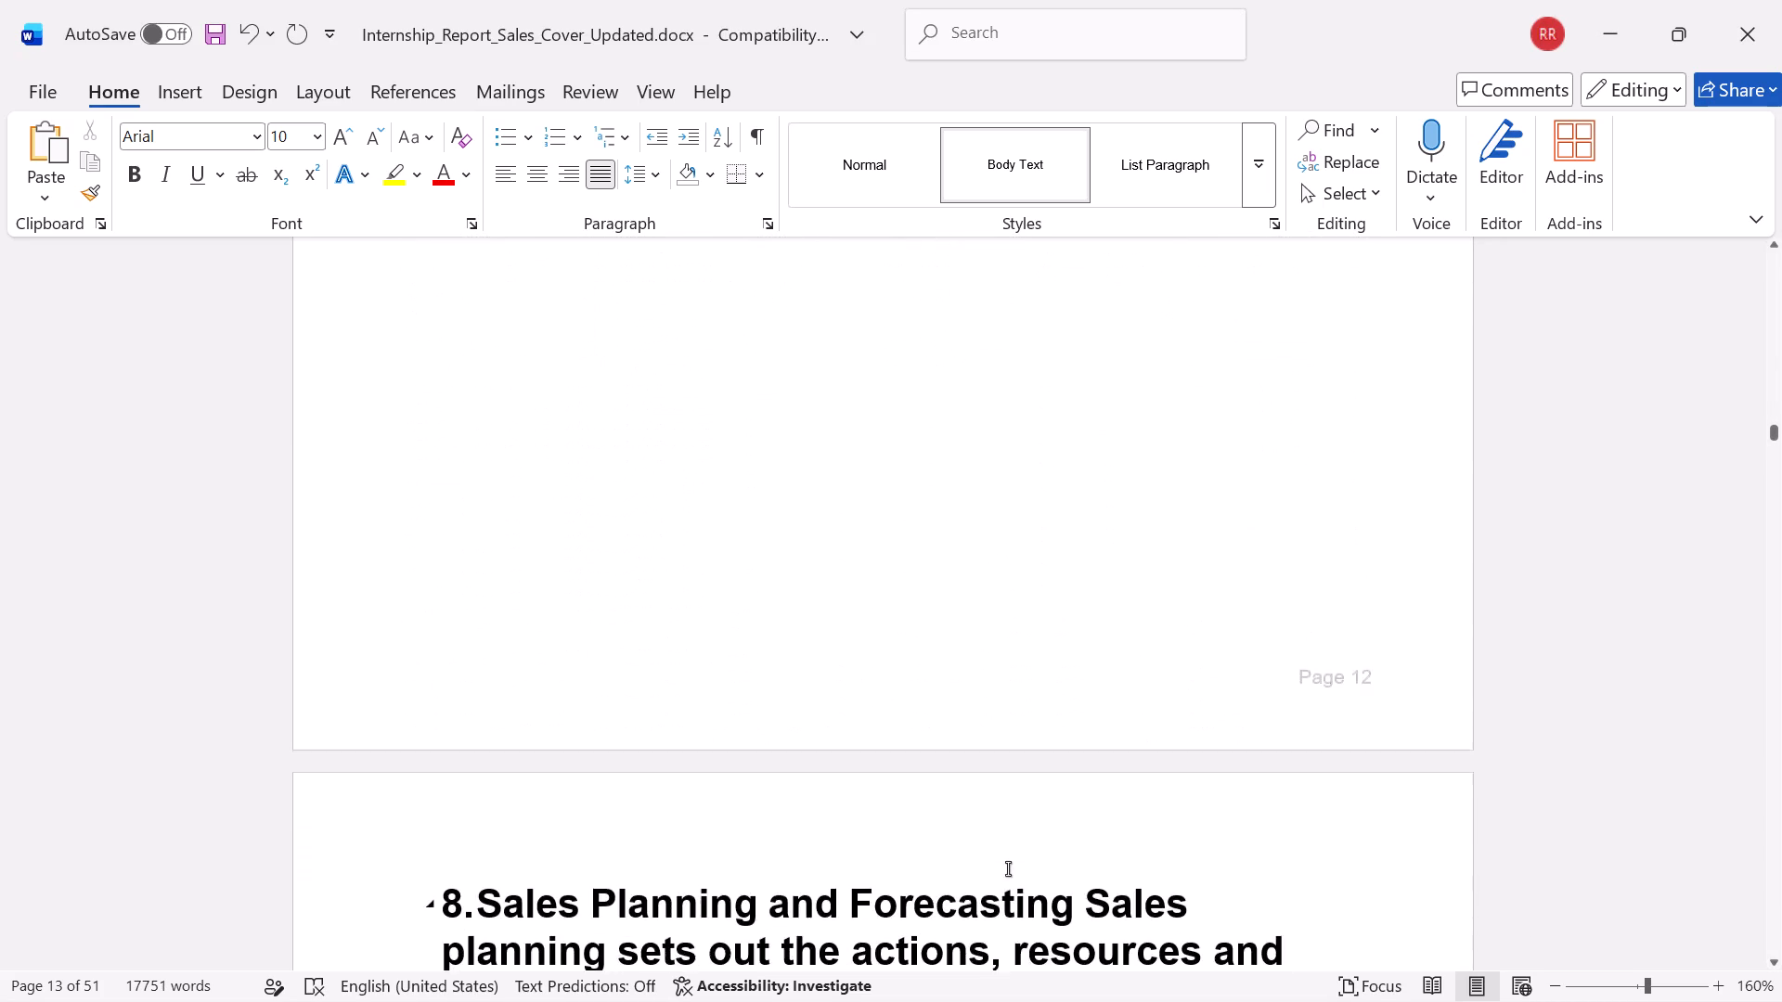
scroll(1007, 867, down, 1)
scroll(1007, 867, up, 3)
scroll(1007, 867, down, 1)
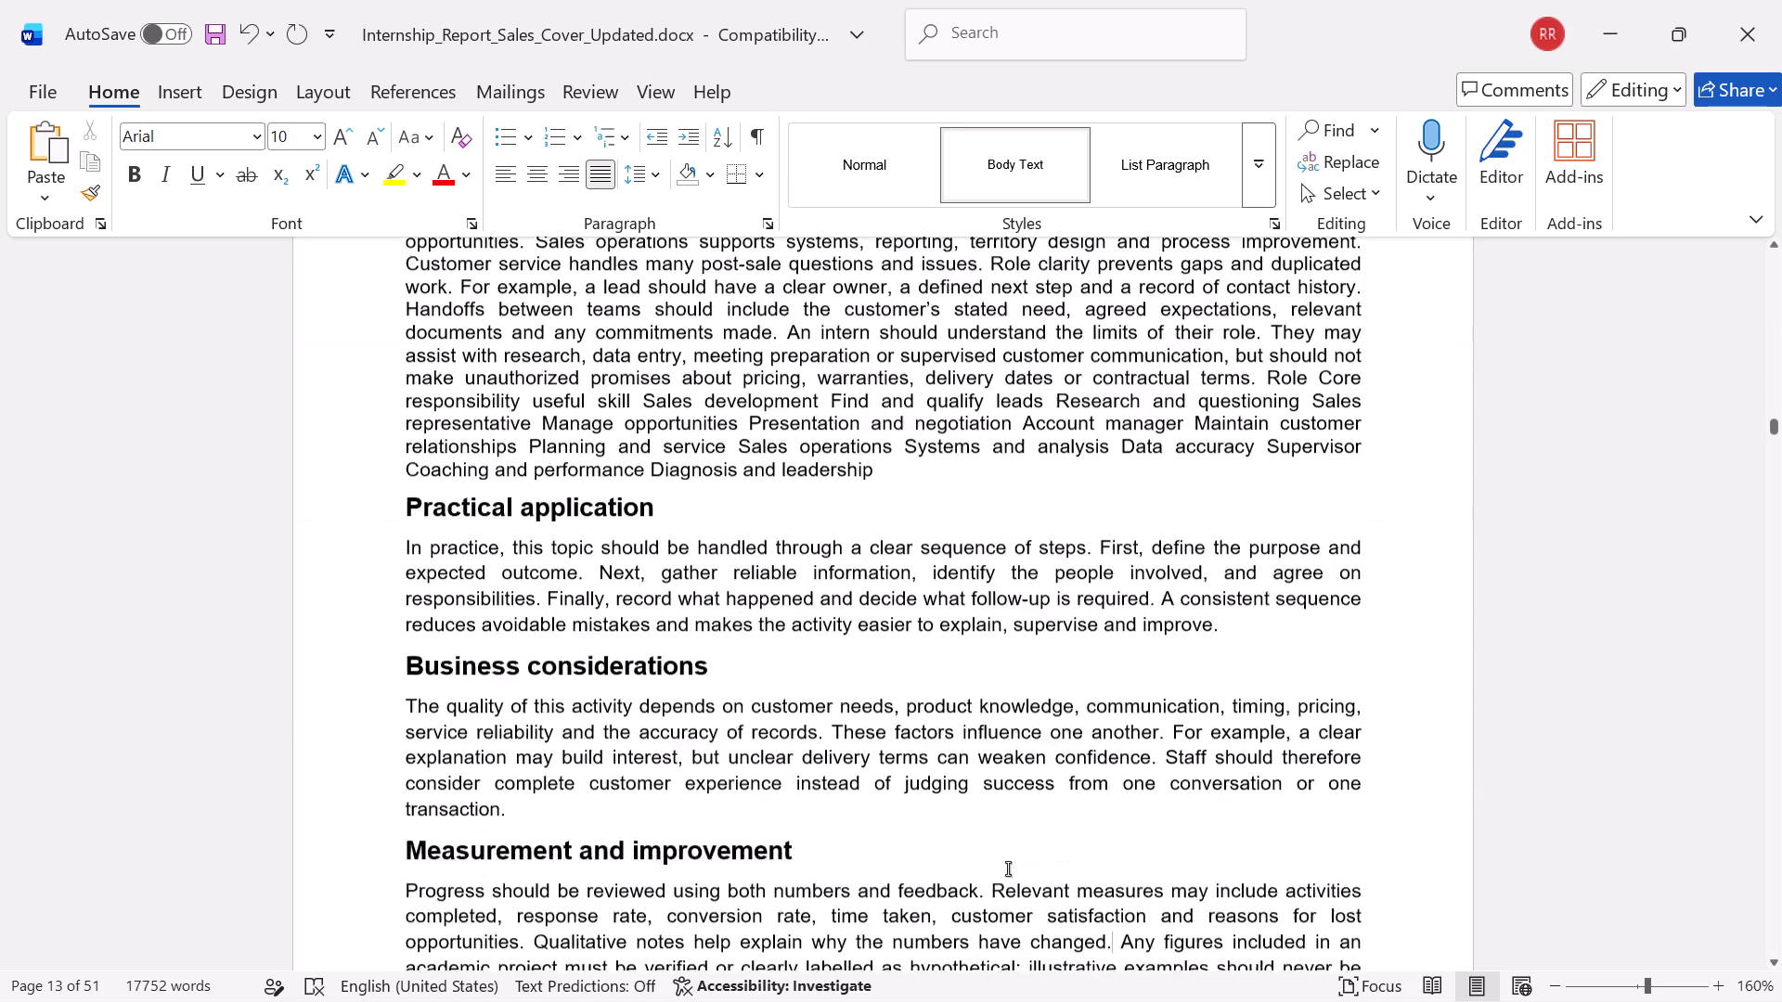
scroll(1007, 867, down, 2)
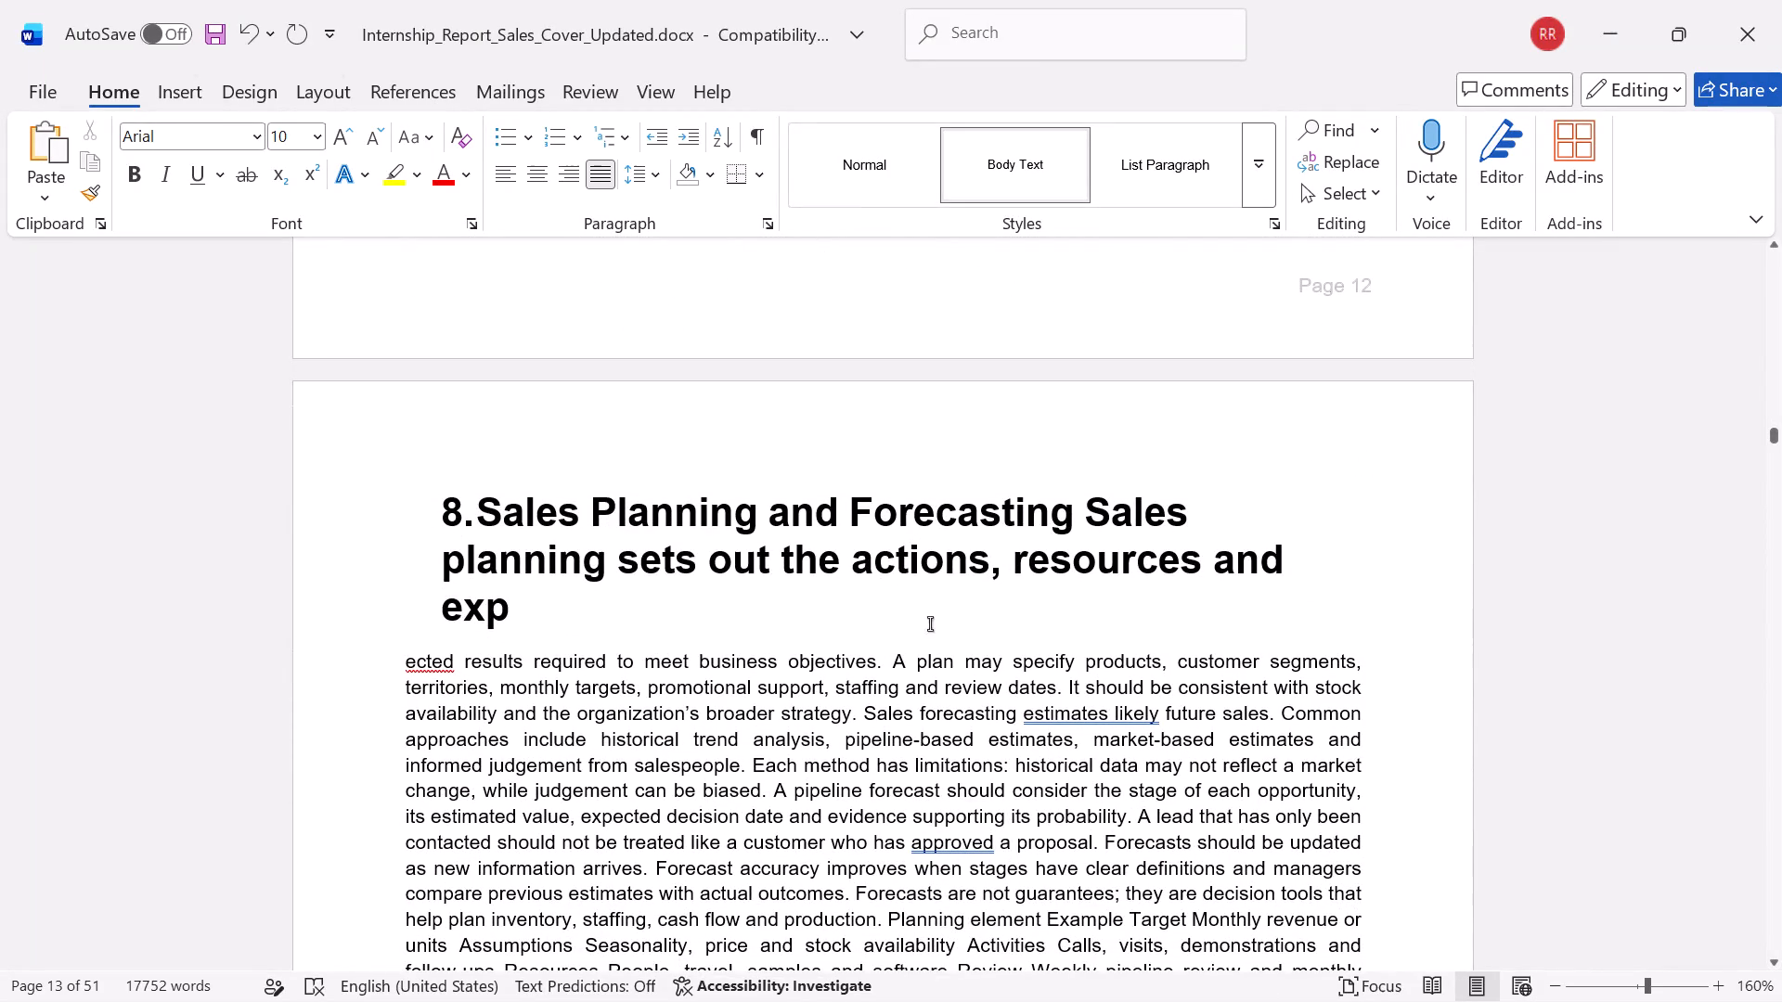
click(1077, 507)
key(Return)
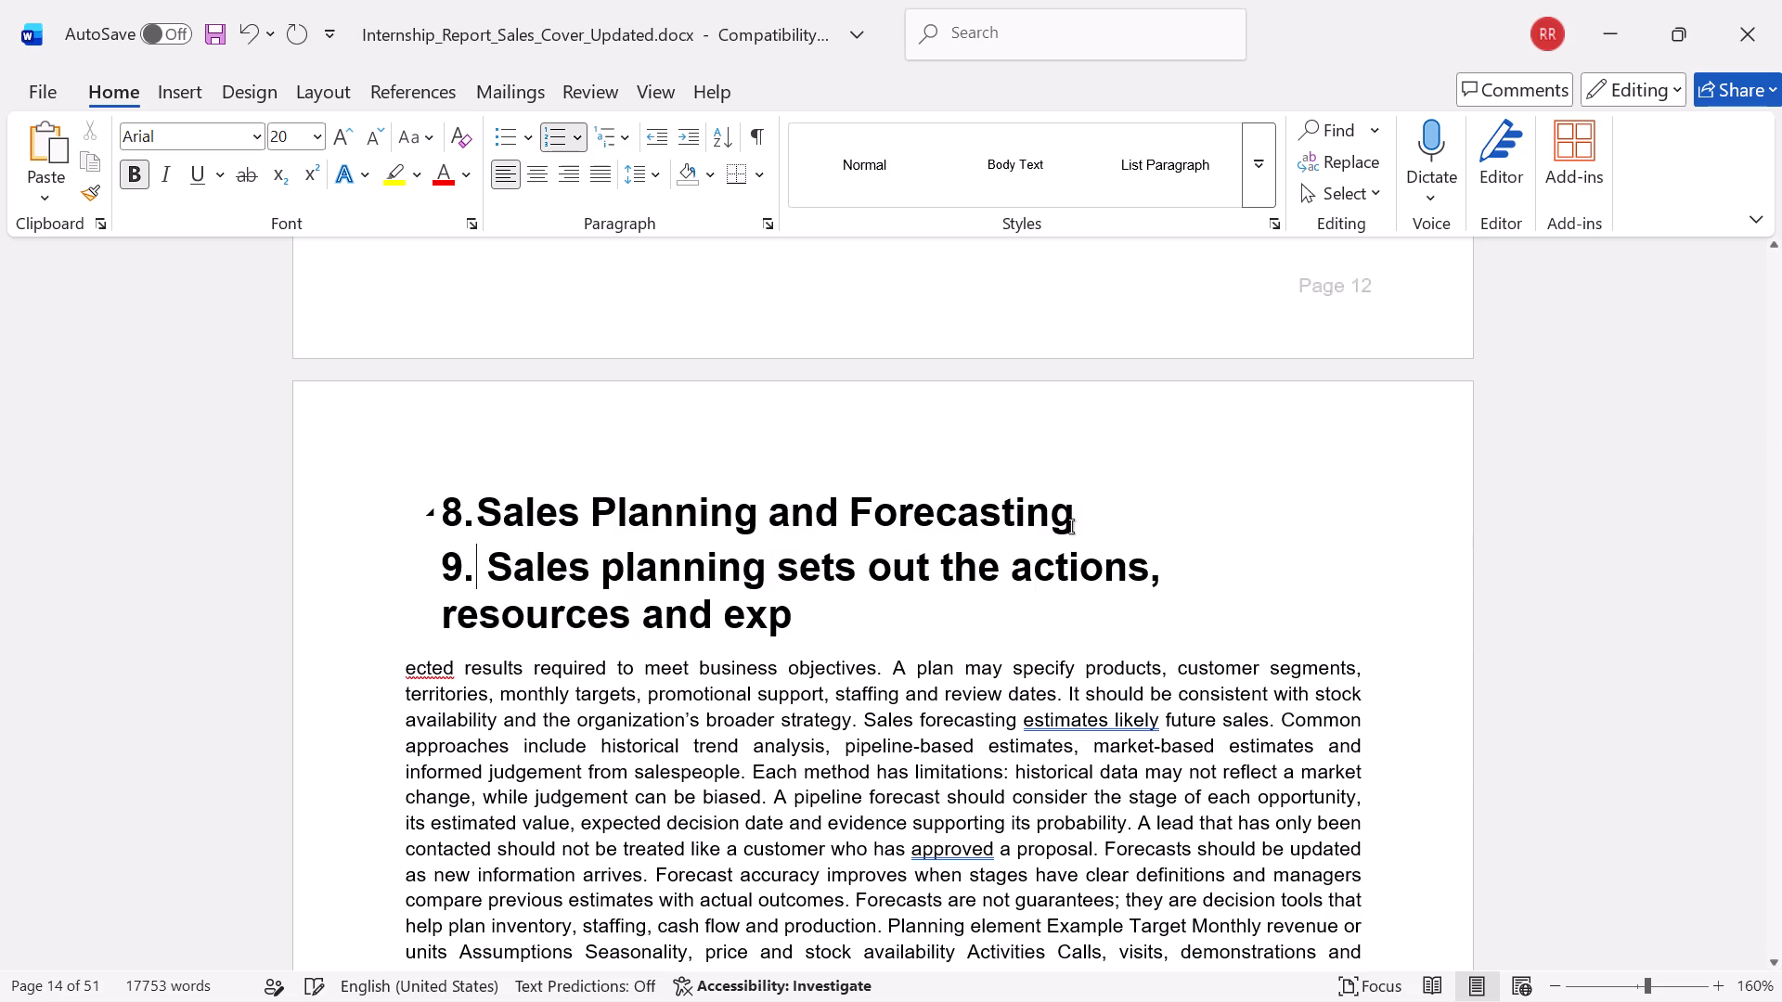
Apply the Body Text style to the split-off "Sales planning sets out" text and join it with the next paragraph, completing the word "expected".
drag(805, 618, 473, 585)
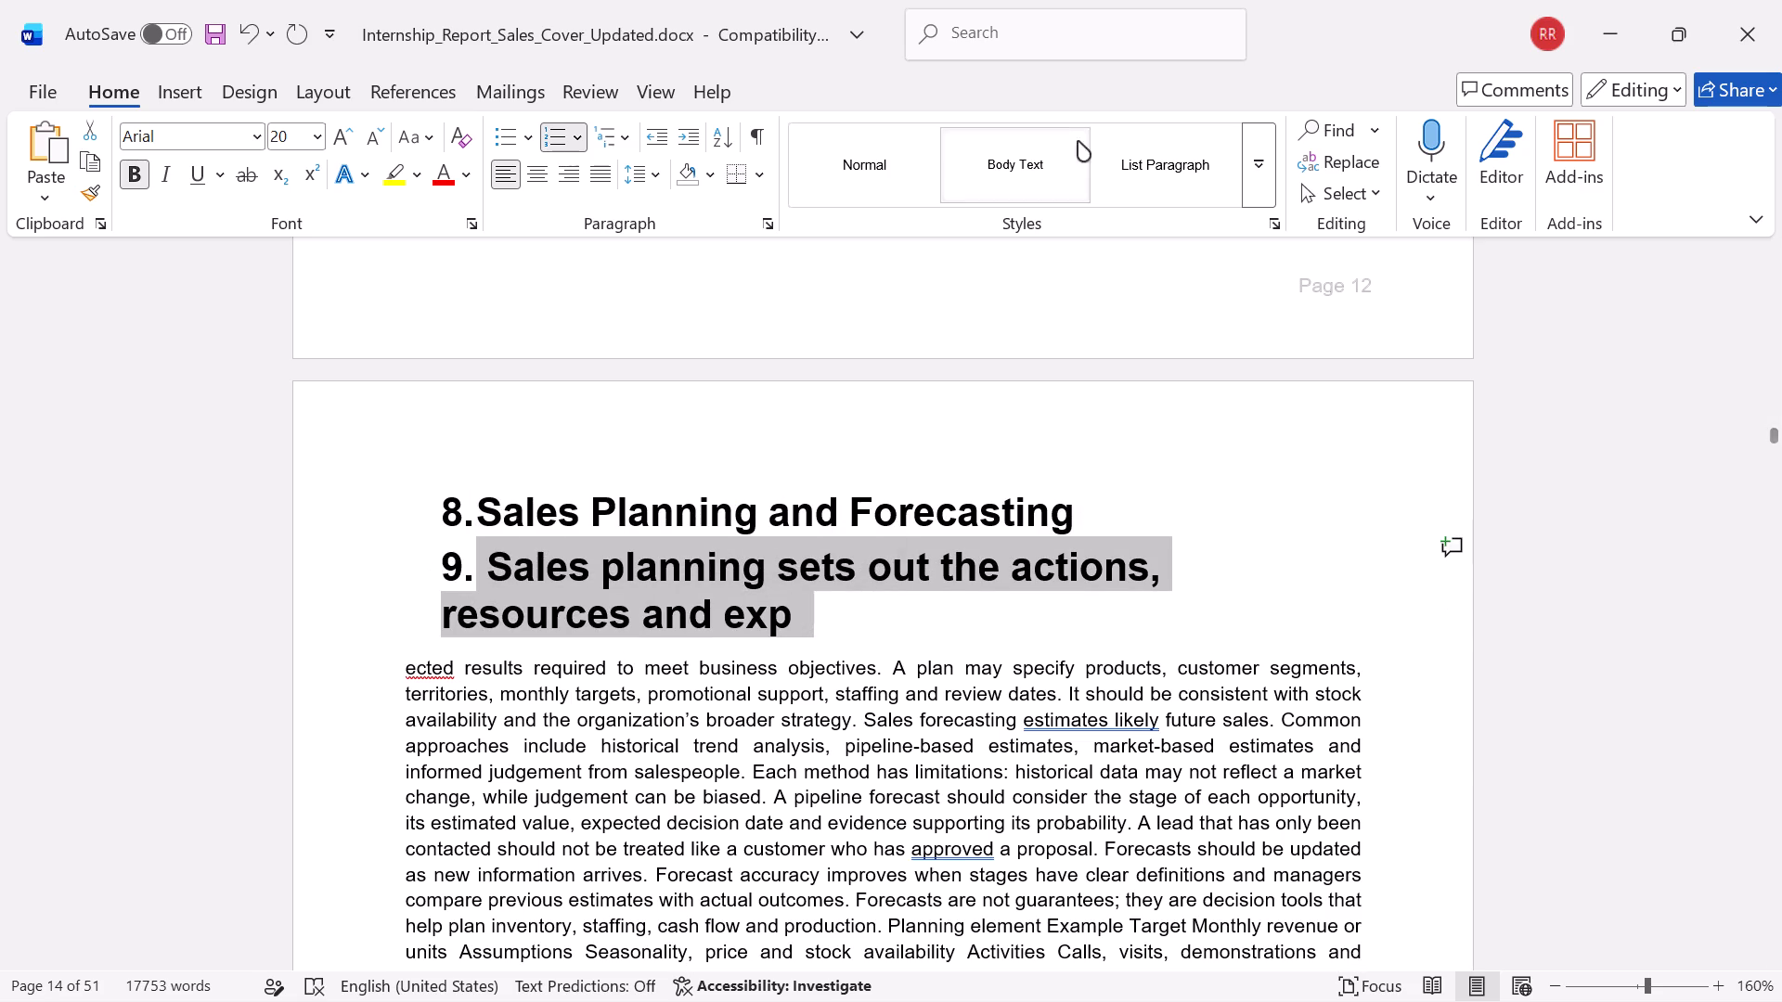
click(1019, 169)
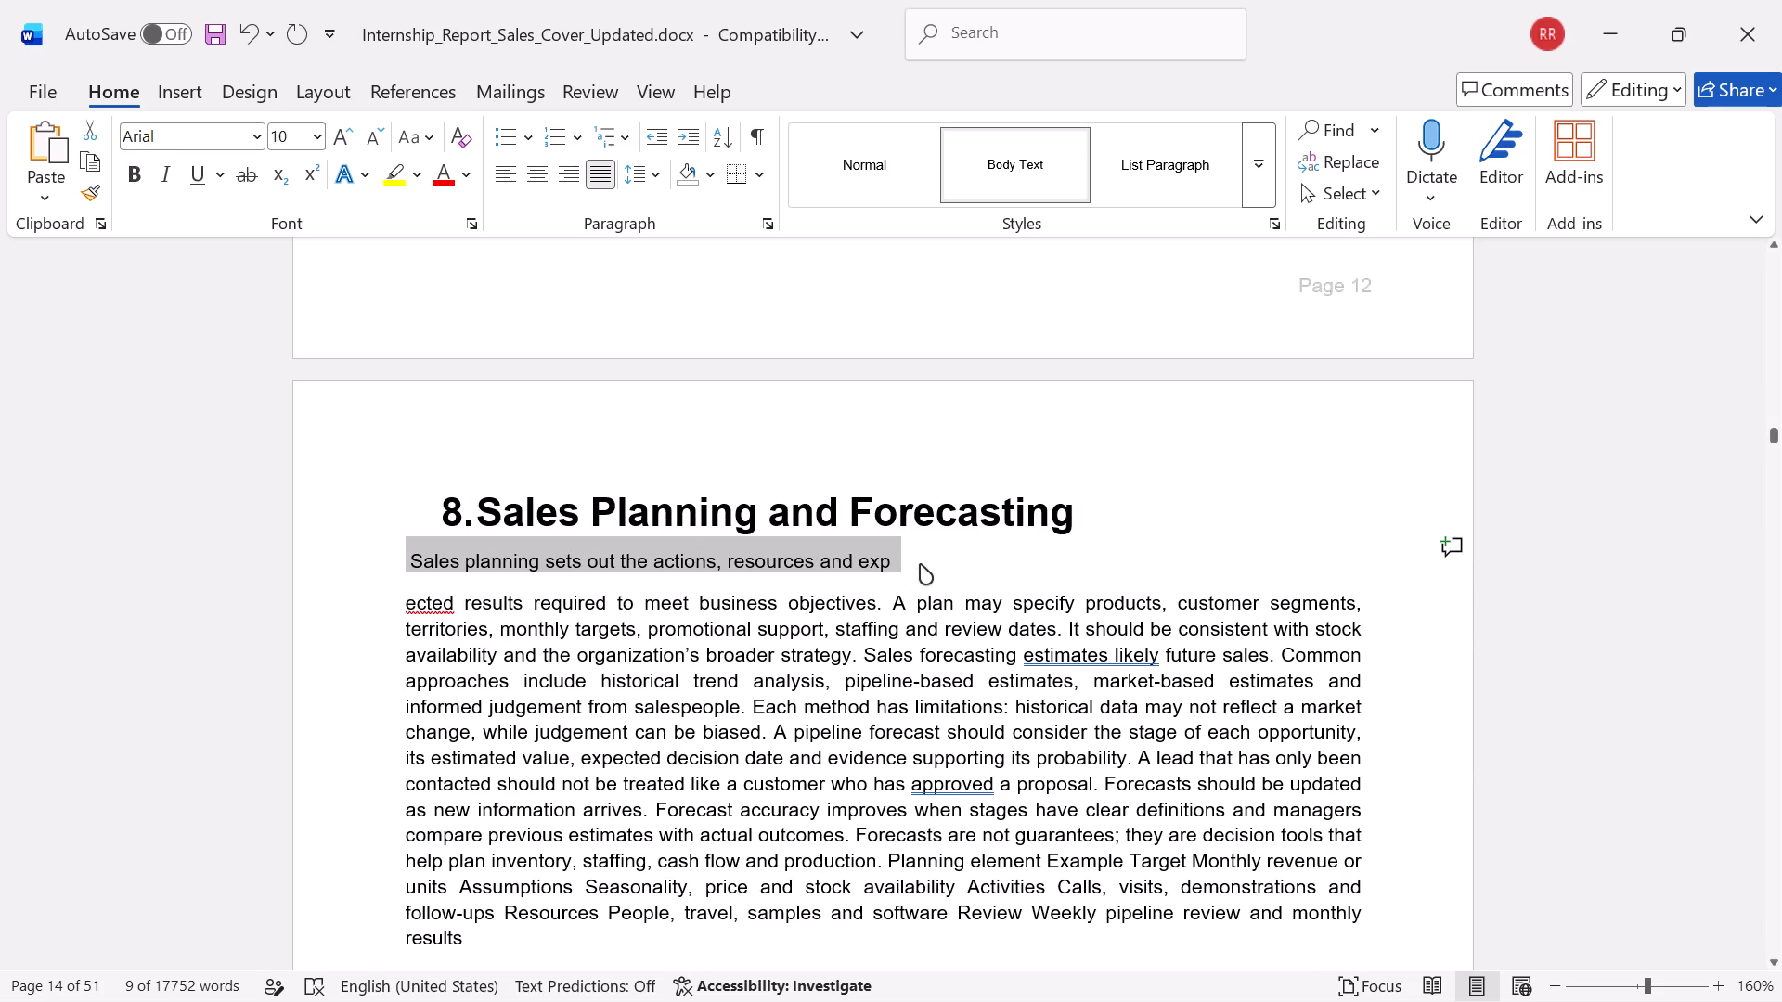
click(920, 564)
key(Delete)
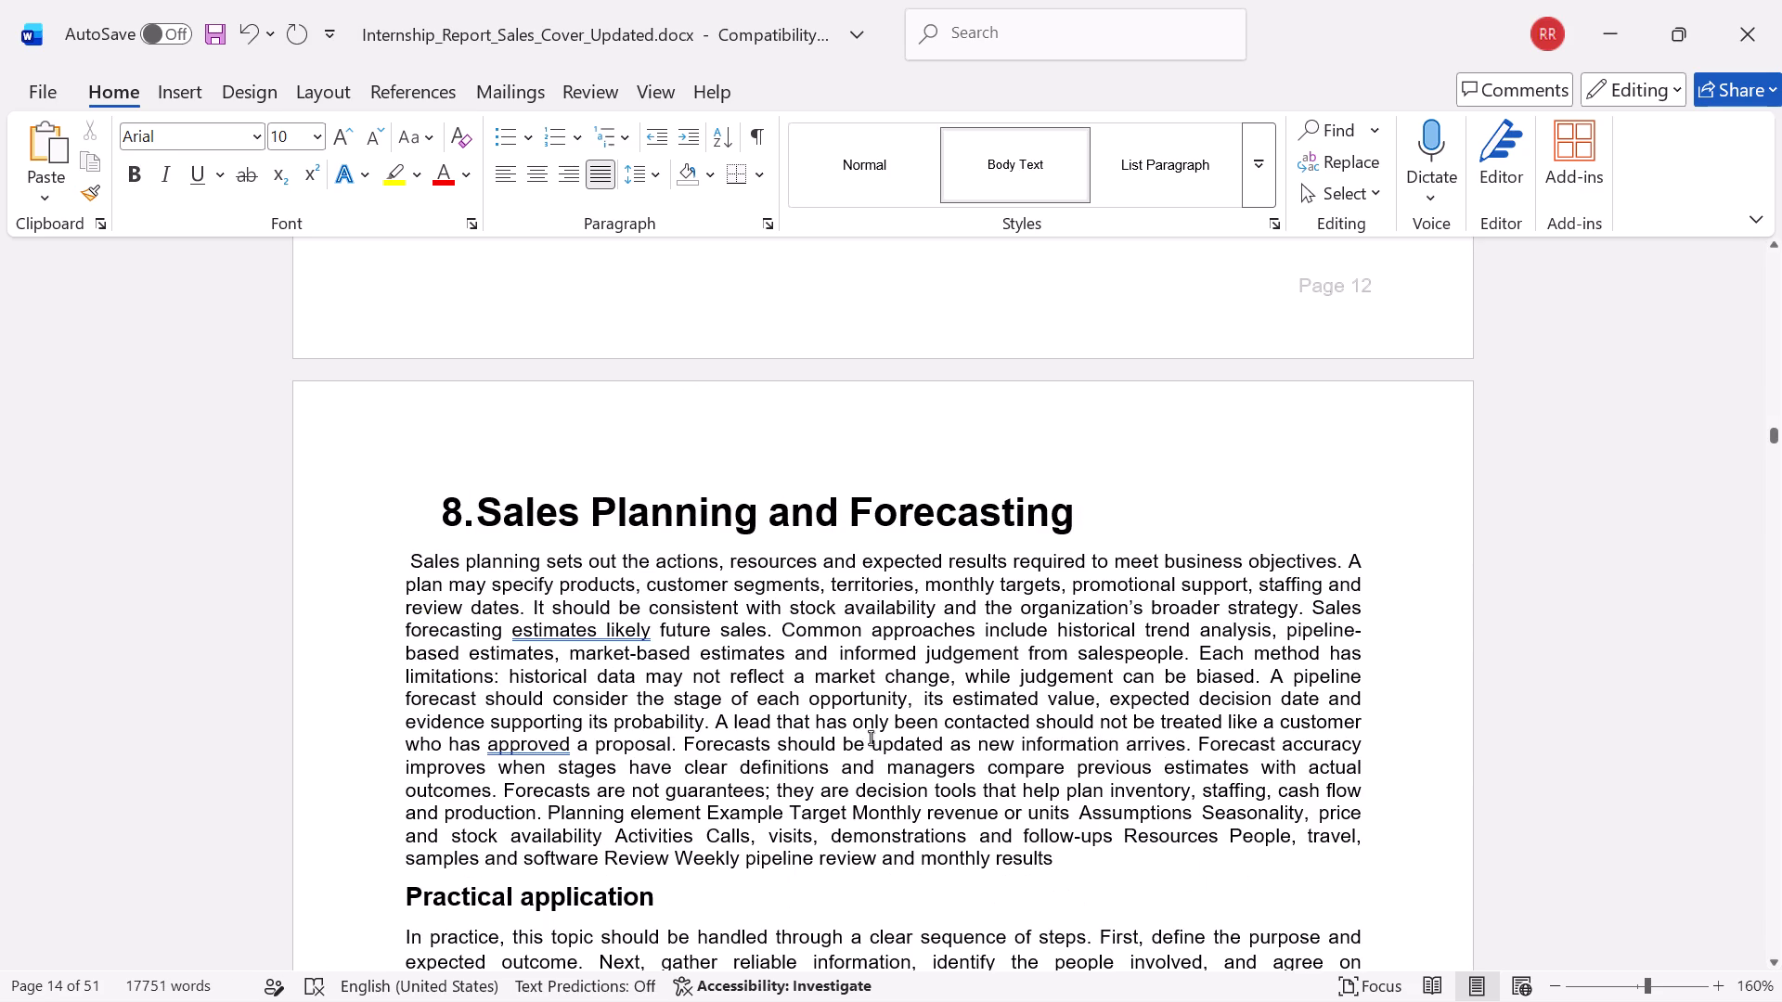
Accept the grammar suggestions in section 8: "estimates" for "estimates likely", "approved of", "complete" for "the complete", and "have changed".
click(582, 632)
click(579, 720)
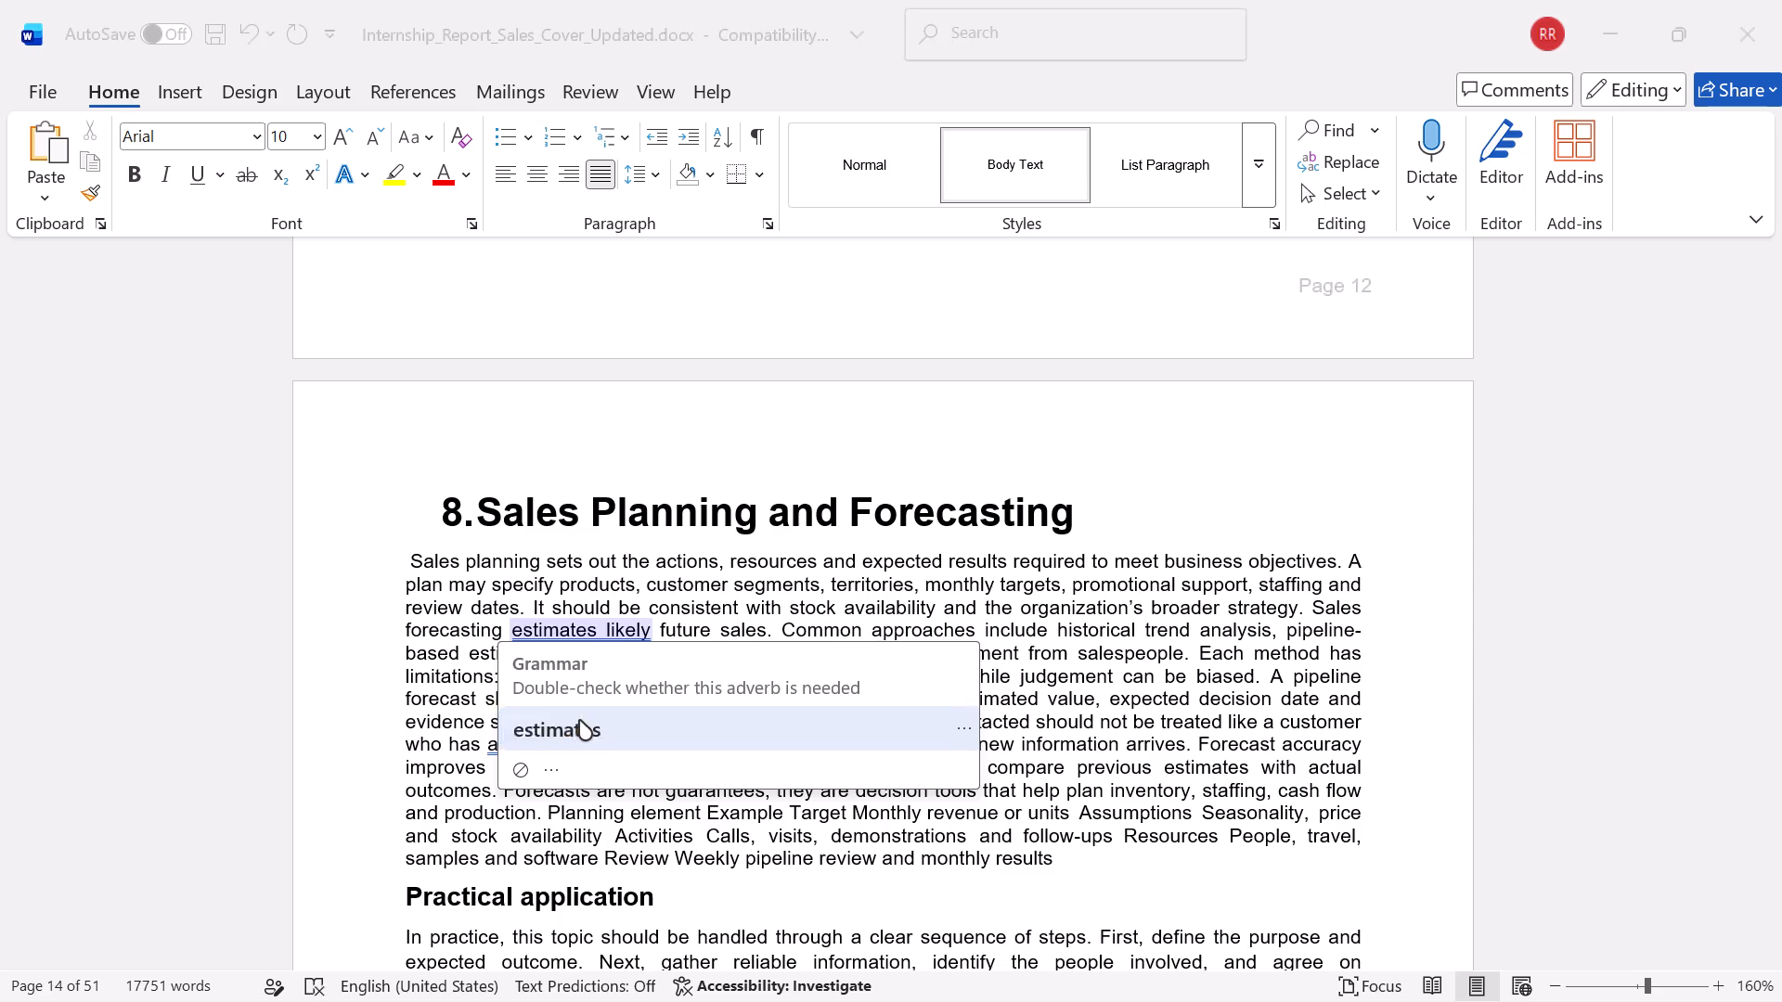
click(1294, 716)
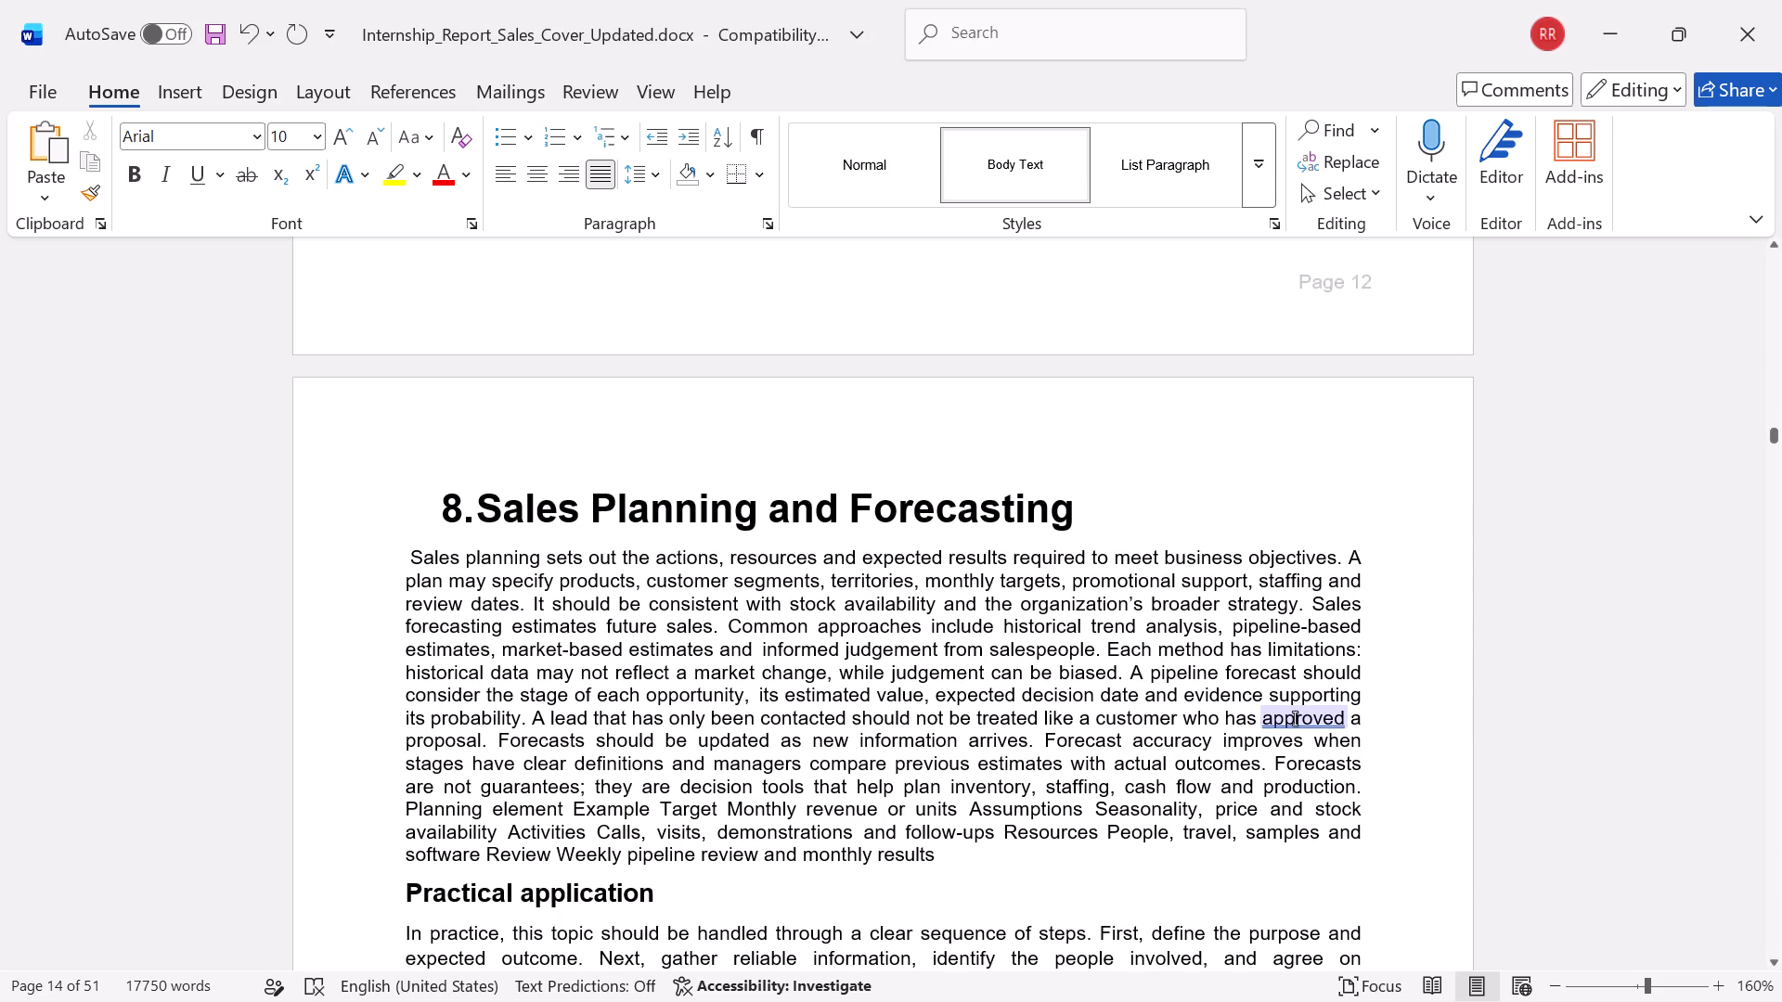
click(1310, 828)
scroll(1196, 788, down, 1)
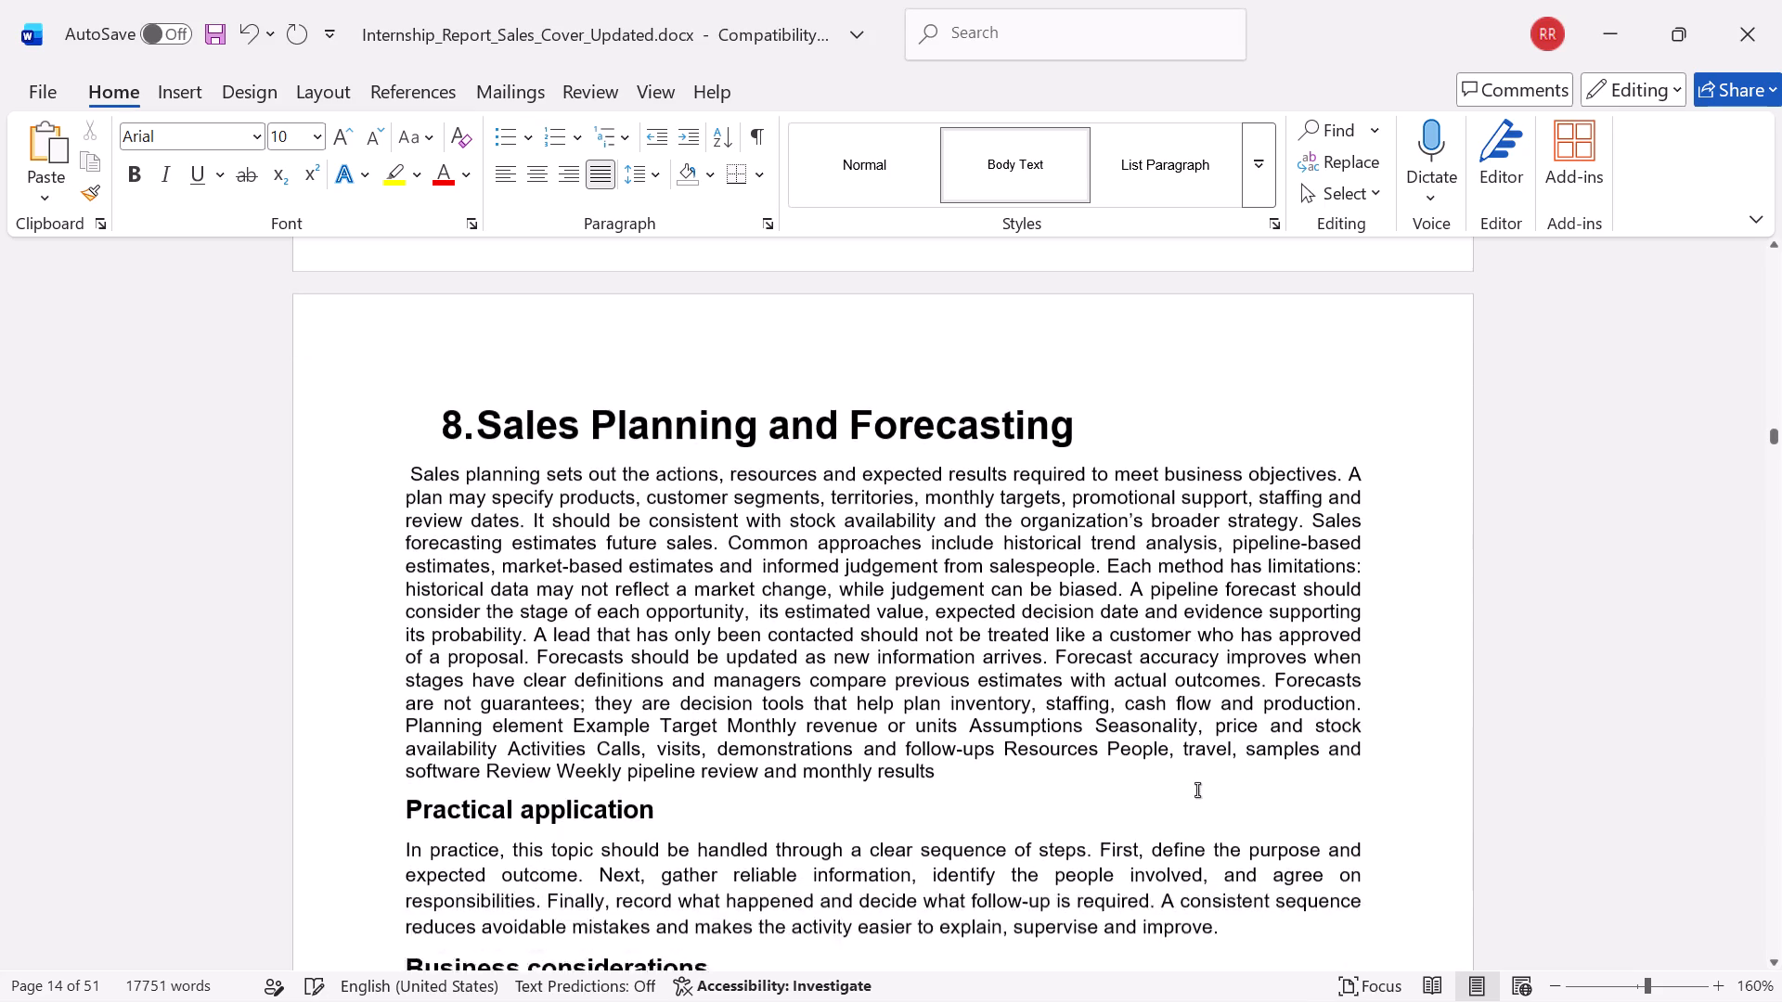
scroll(1196, 788, down, 1)
scroll(918, 742, down, 1)
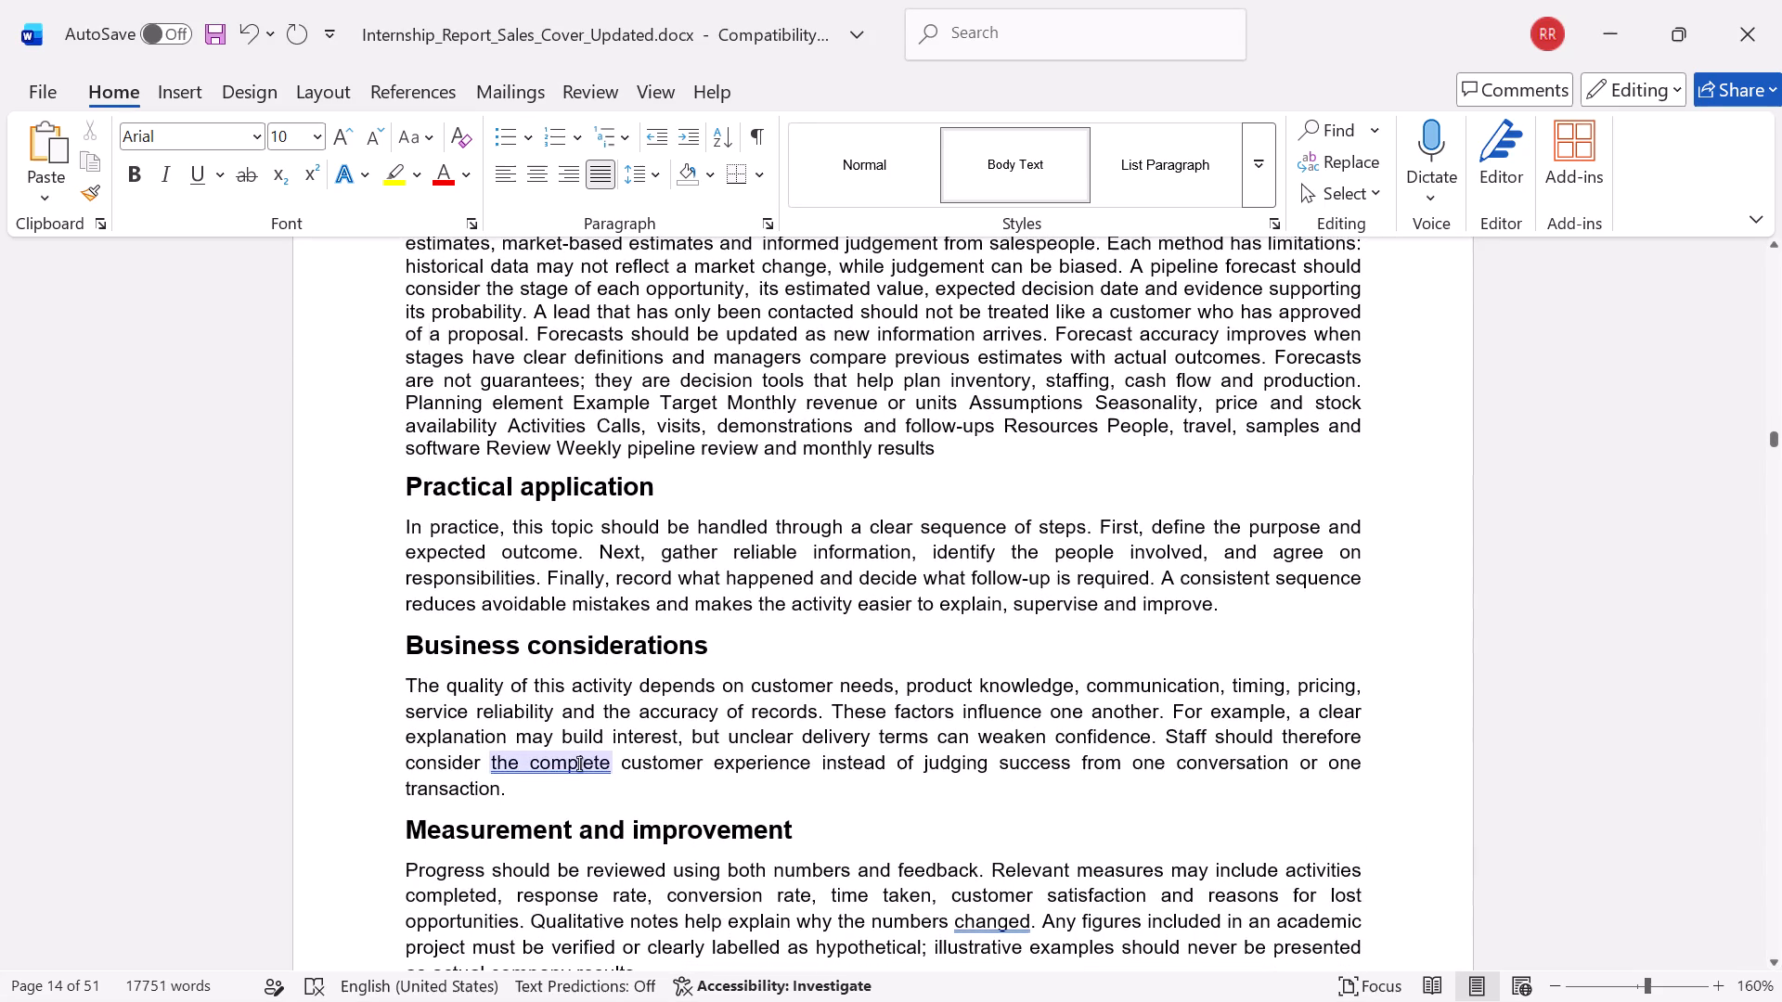
click(578, 762)
click(575, 840)
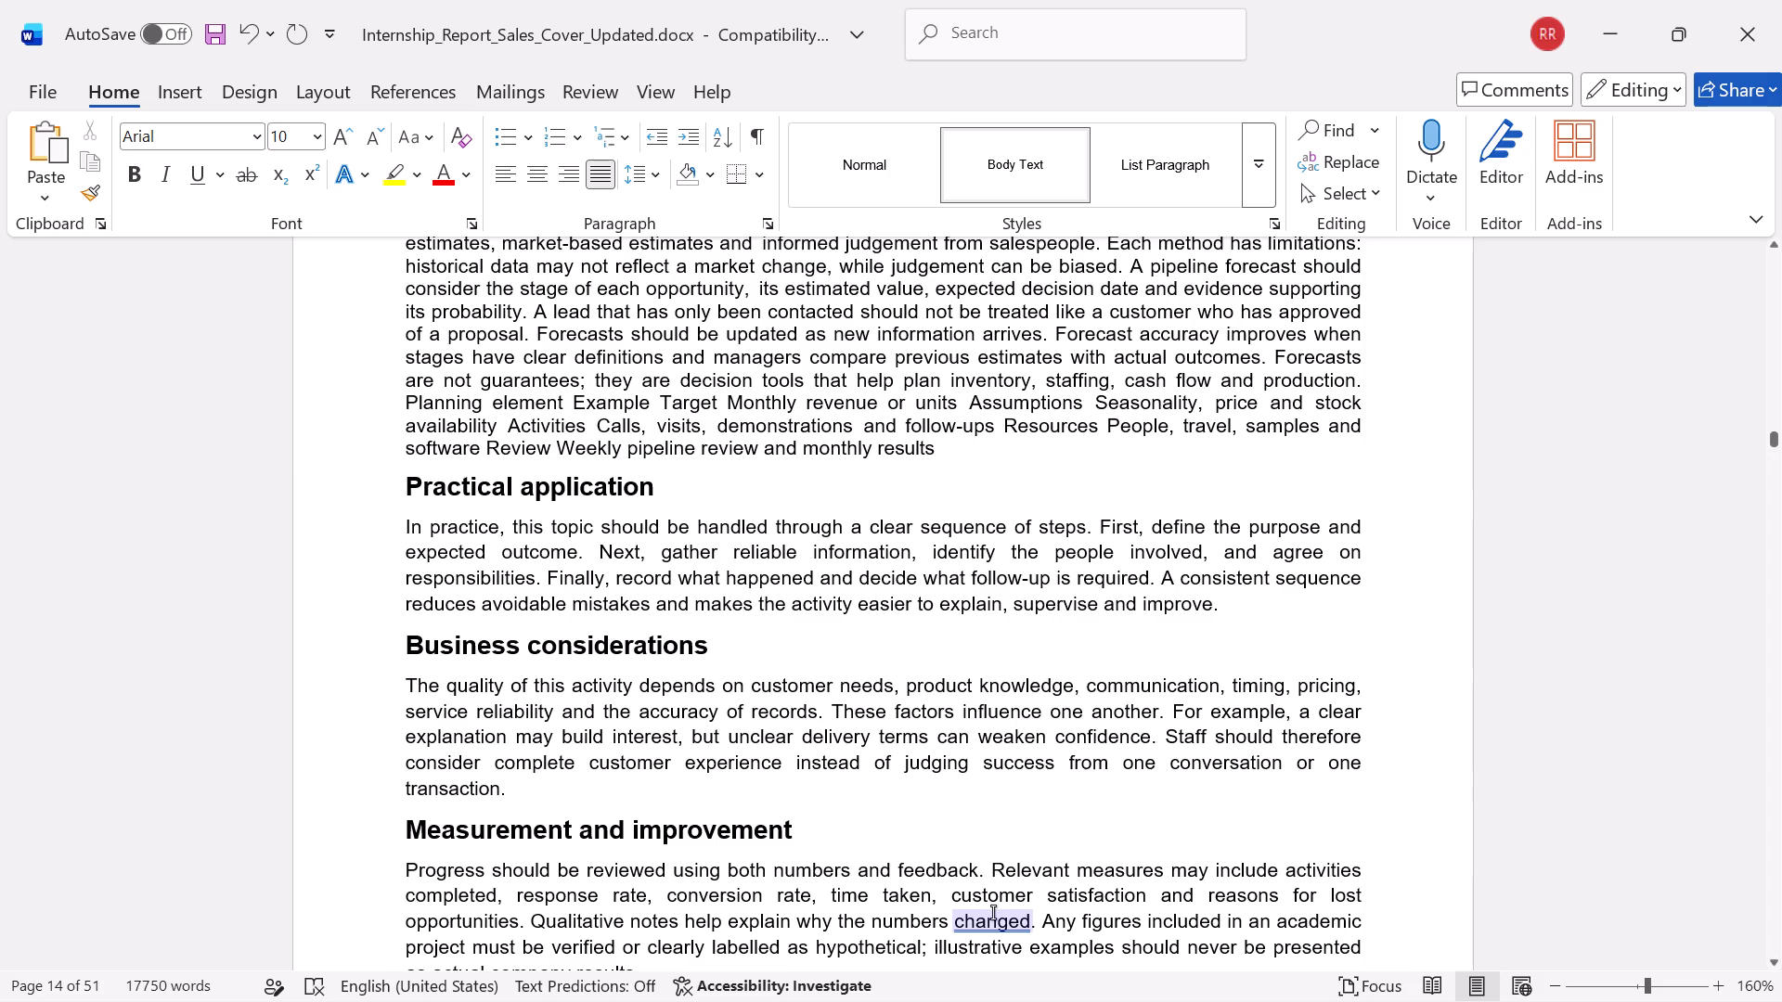
click(992, 910)
click(1033, 844)
Split section 9's heading after "Market Research and Customer Segmentation" so the text starting "Market research reduces guesswork" becomes a separate paragraph.
scroll(1033, 844, down, 2)
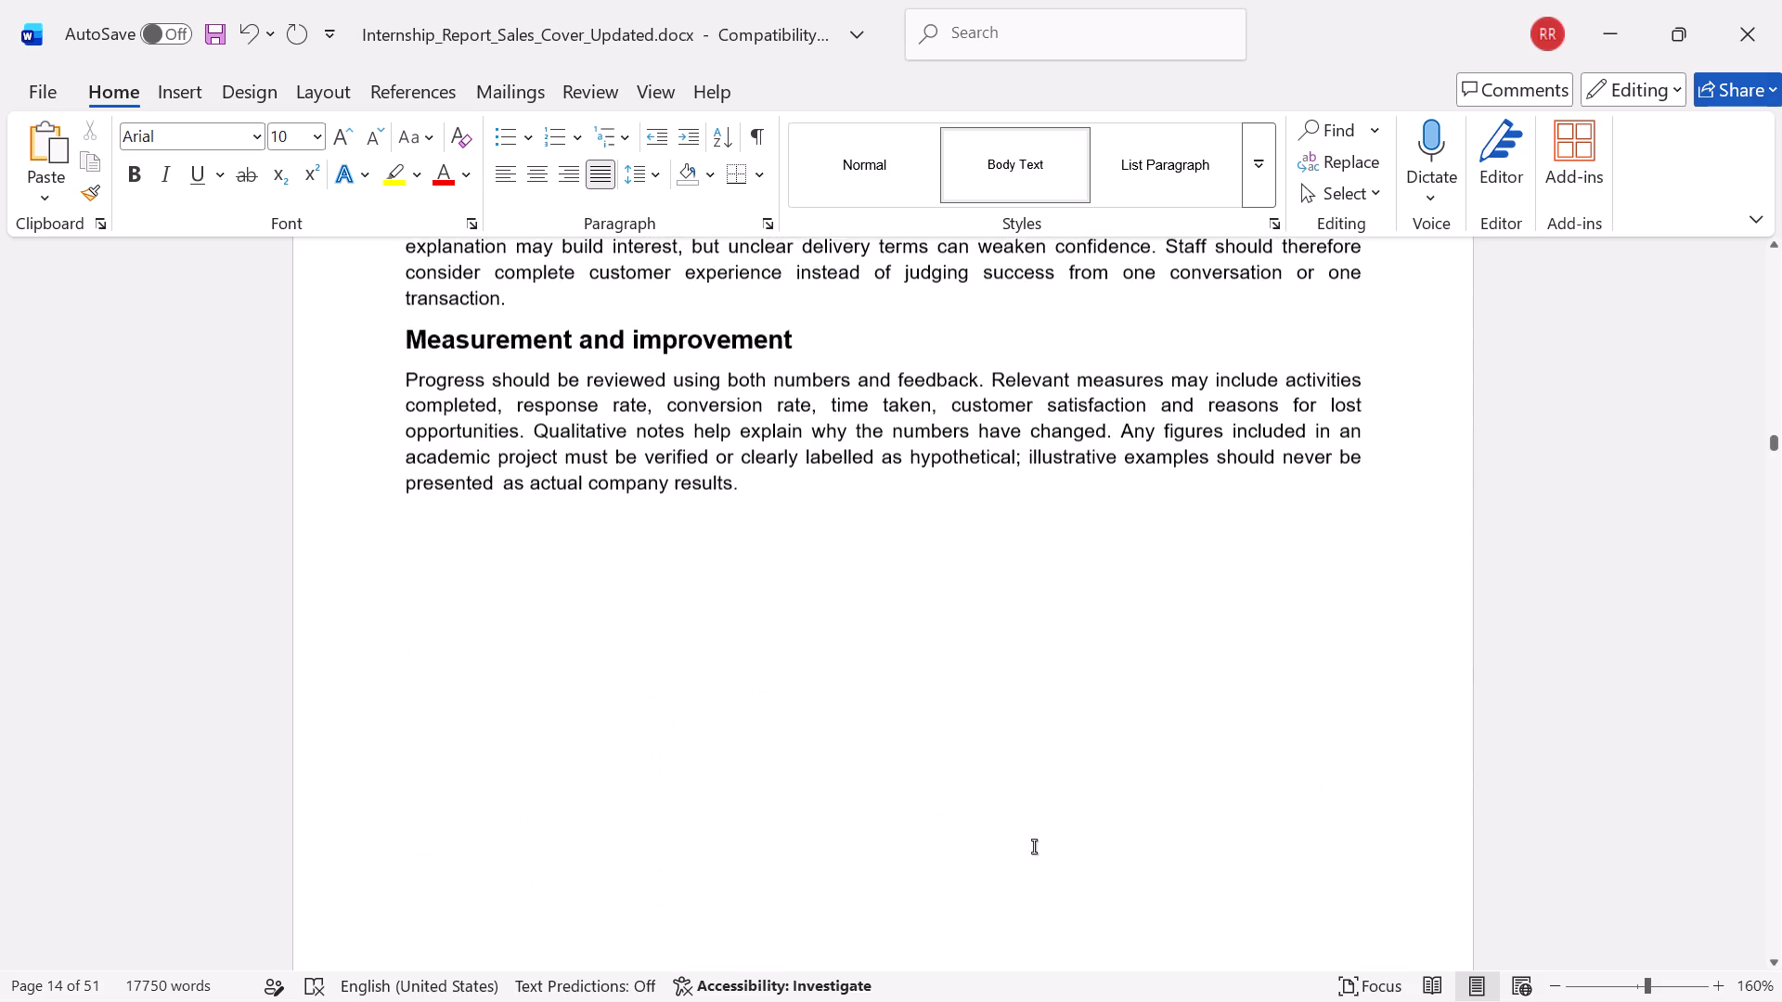
scroll(1033, 844, down, 3)
scroll(843, 815, down, 1)
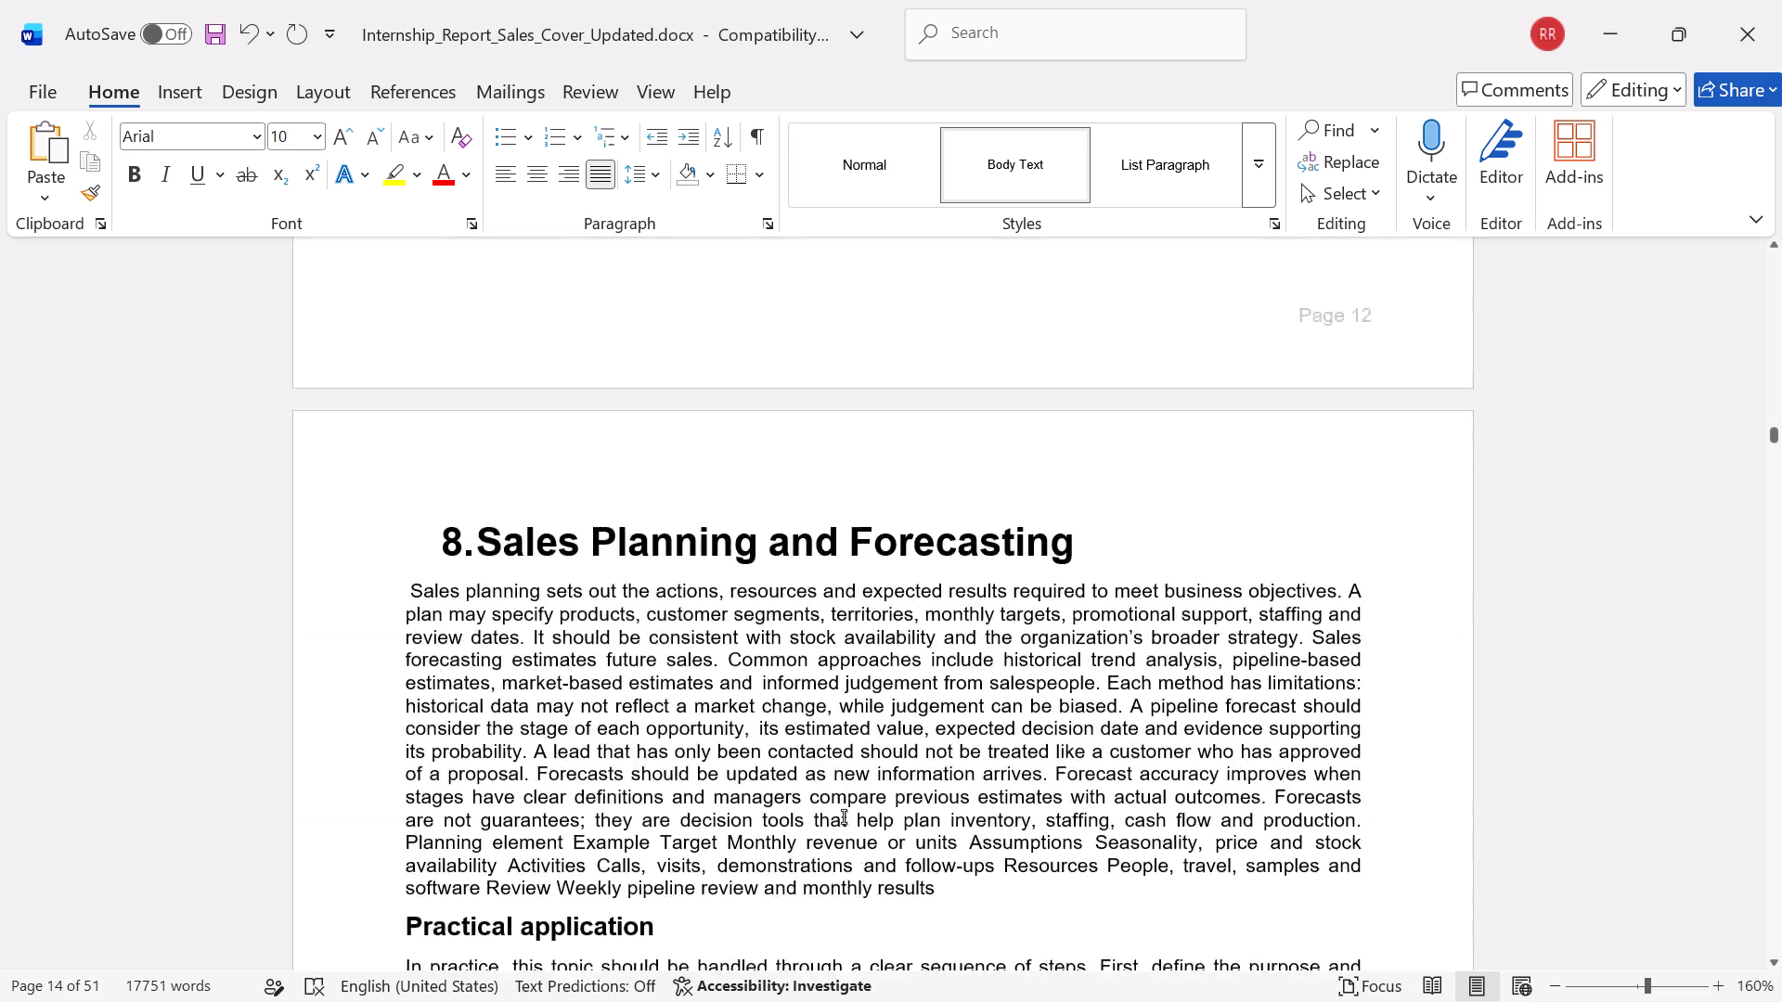
scroll(843, 815, down, 1)
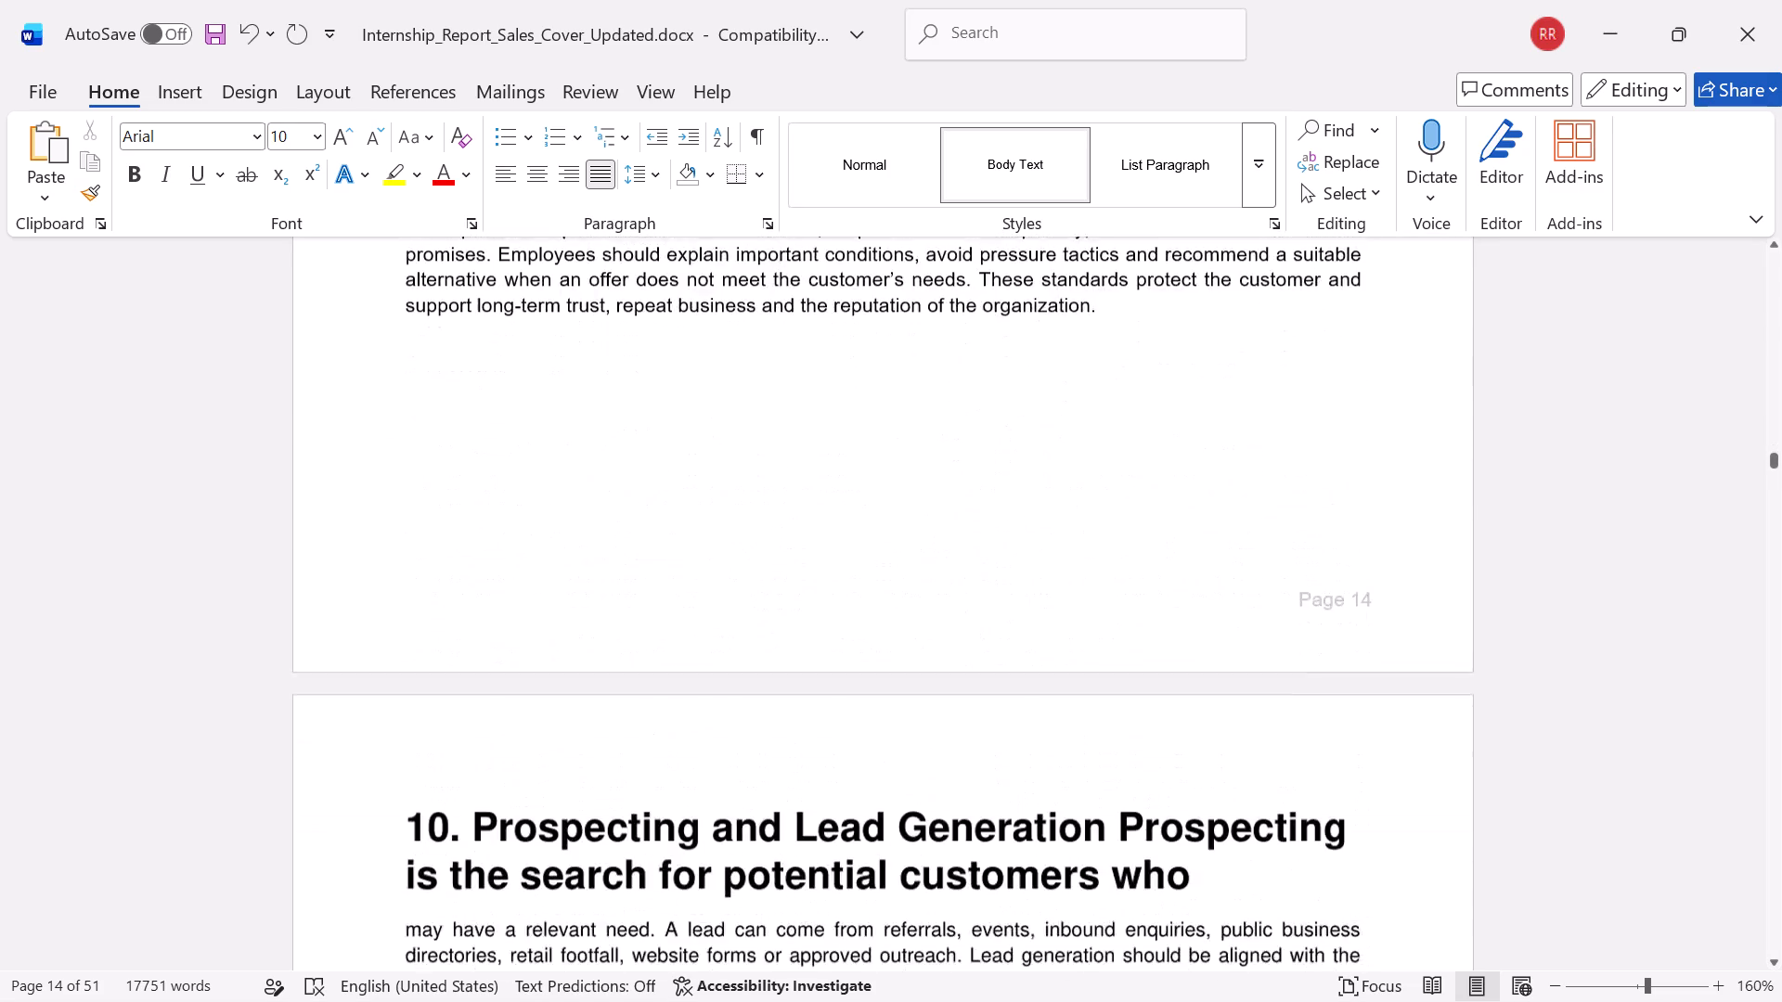
scroll(843, 815, up, 4)
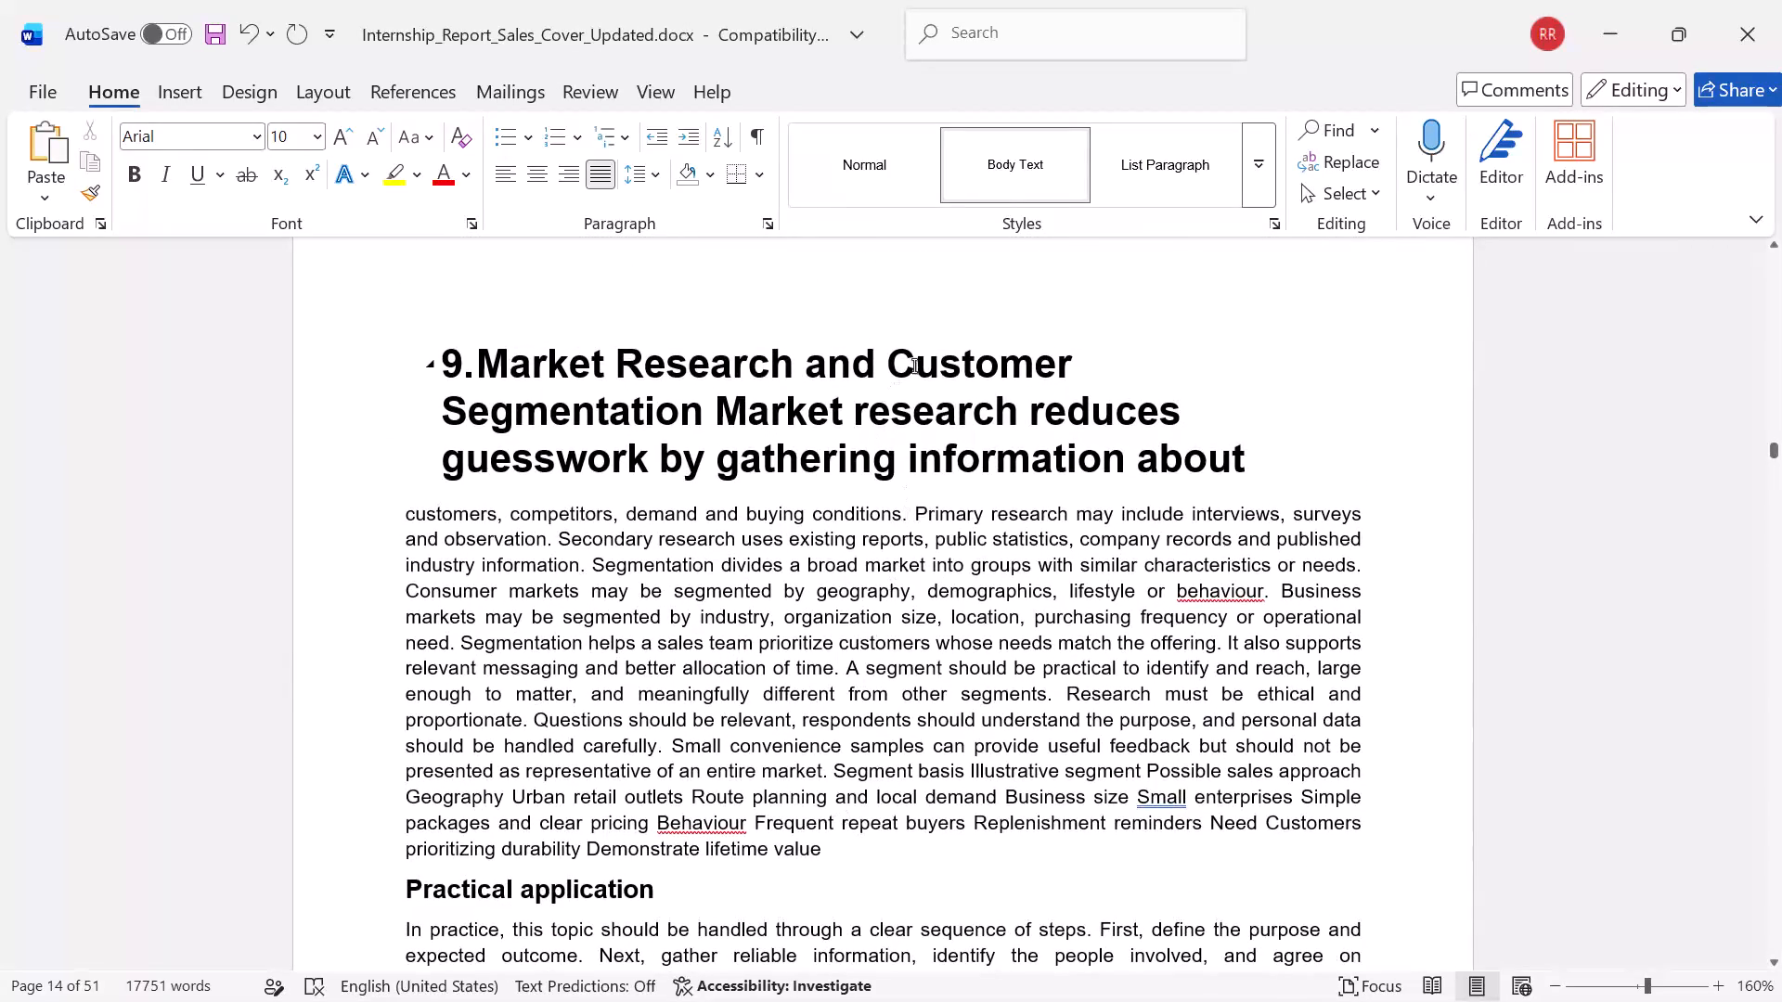
click(694, 412)
key(Return)
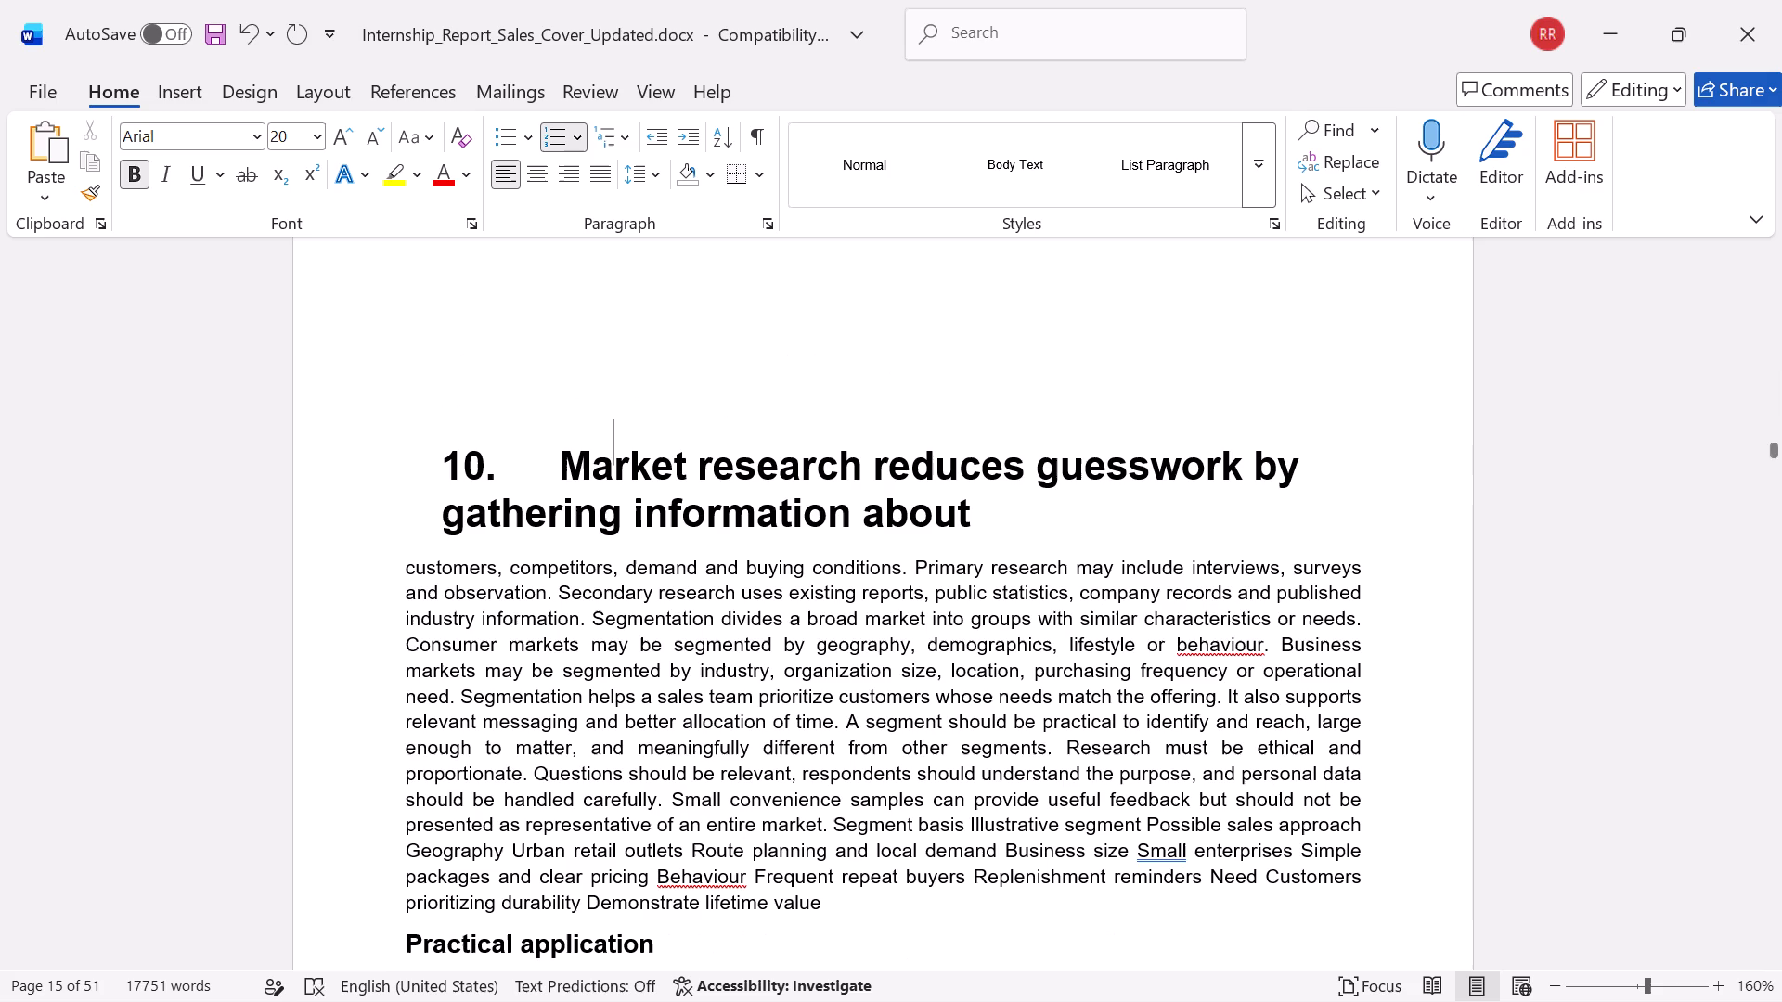
Apply the Body Text style to the split-off "Market research reduces guesswork" text and join it with the paragraph starting "customers, competitors".
drag(1002, 507, 557, 481)
click(1020, 179)
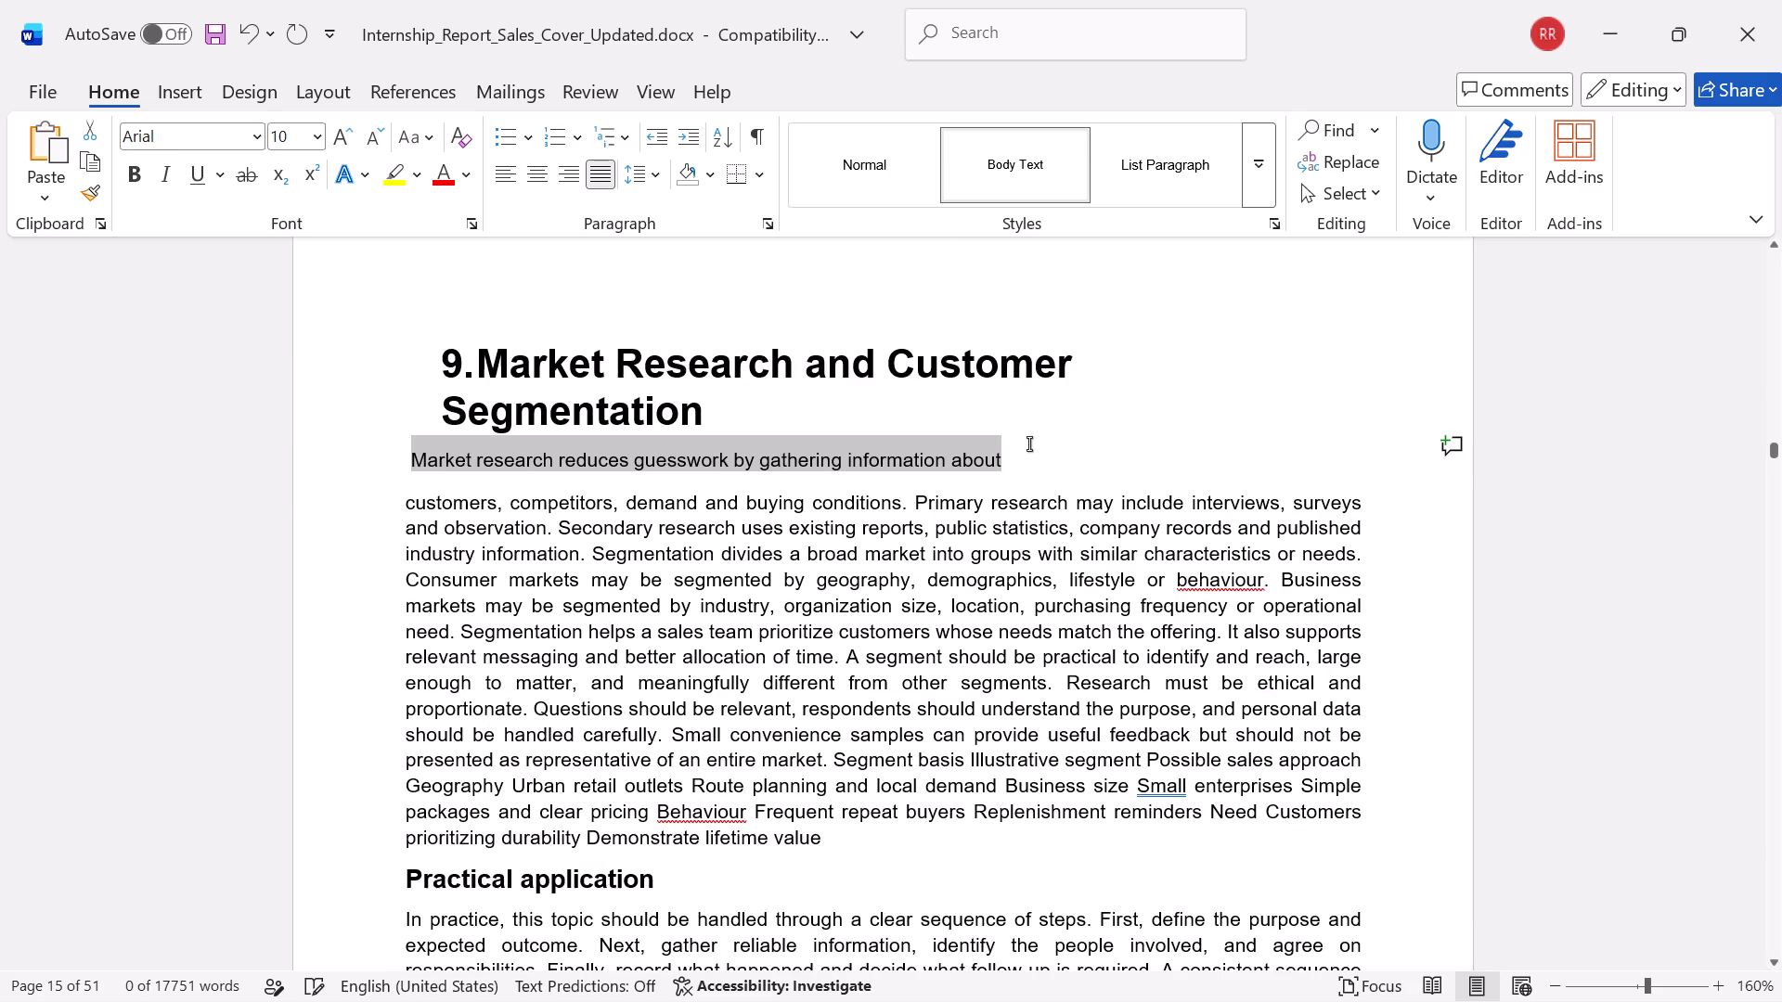
click(1030, 445)
key(space)
key(Delete)
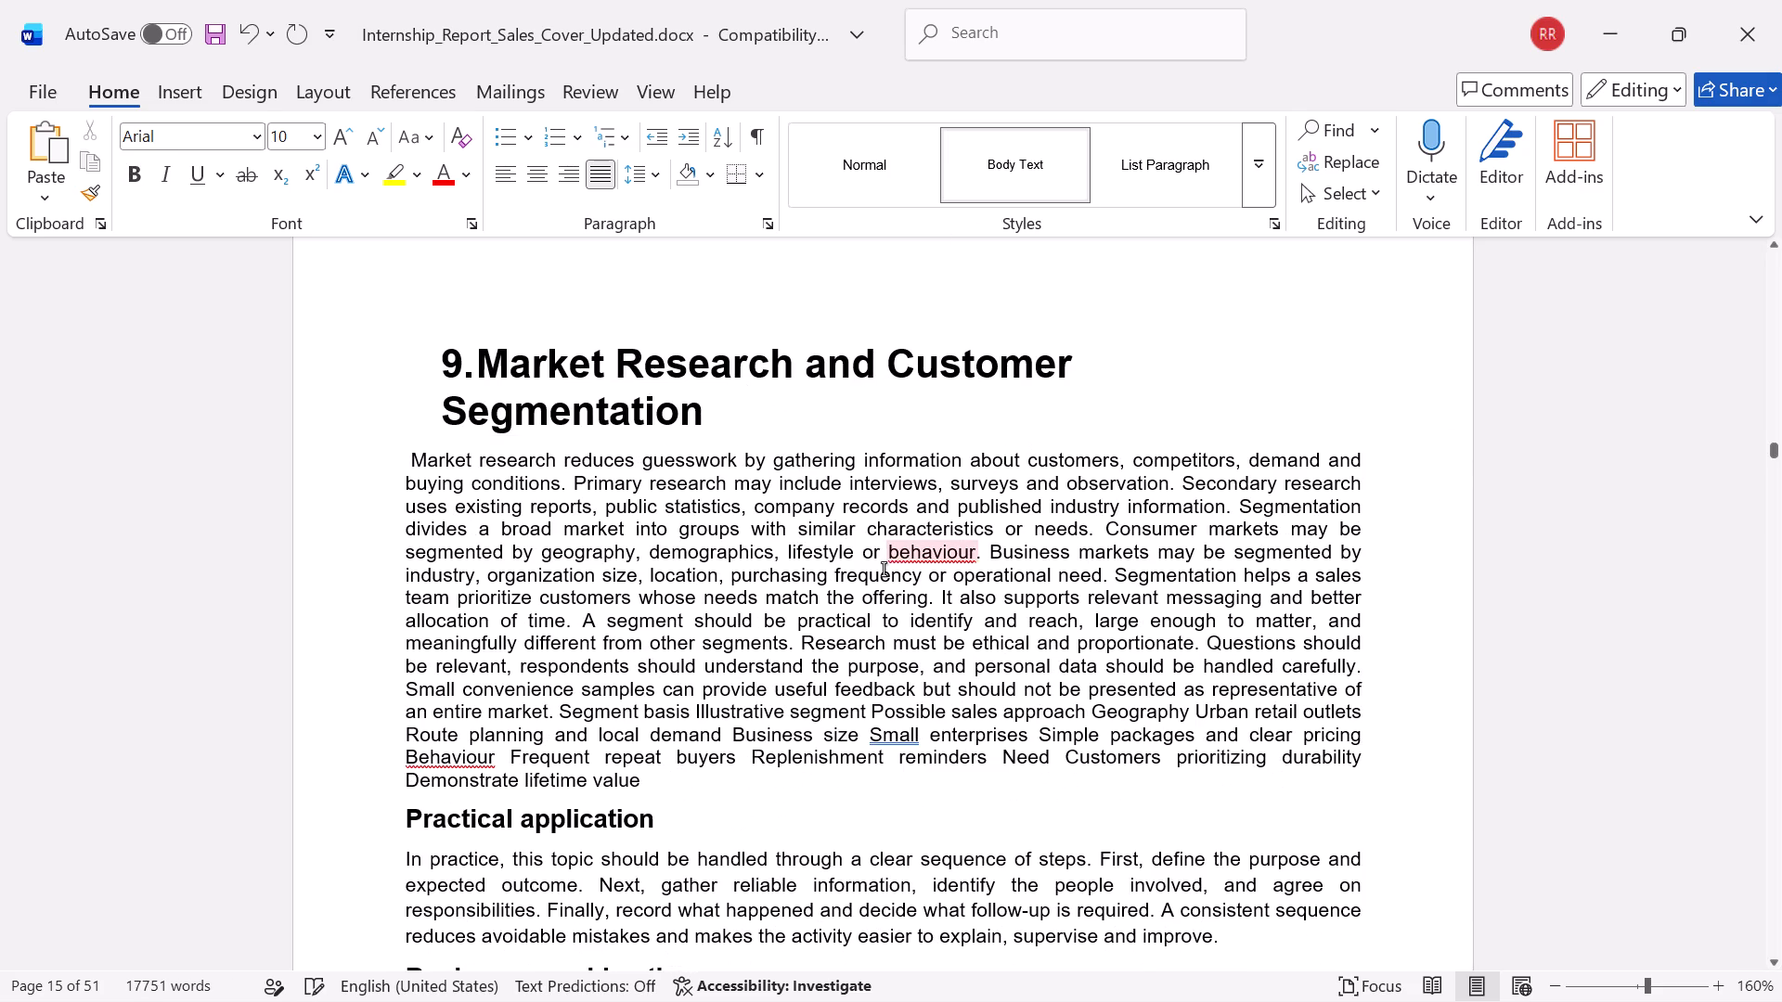
Accept the proofing suggestions in section 9's opening paragraph: "behavior" after "lifestyle or" and lowercase "small" before "enterprises".
click(959, 555)
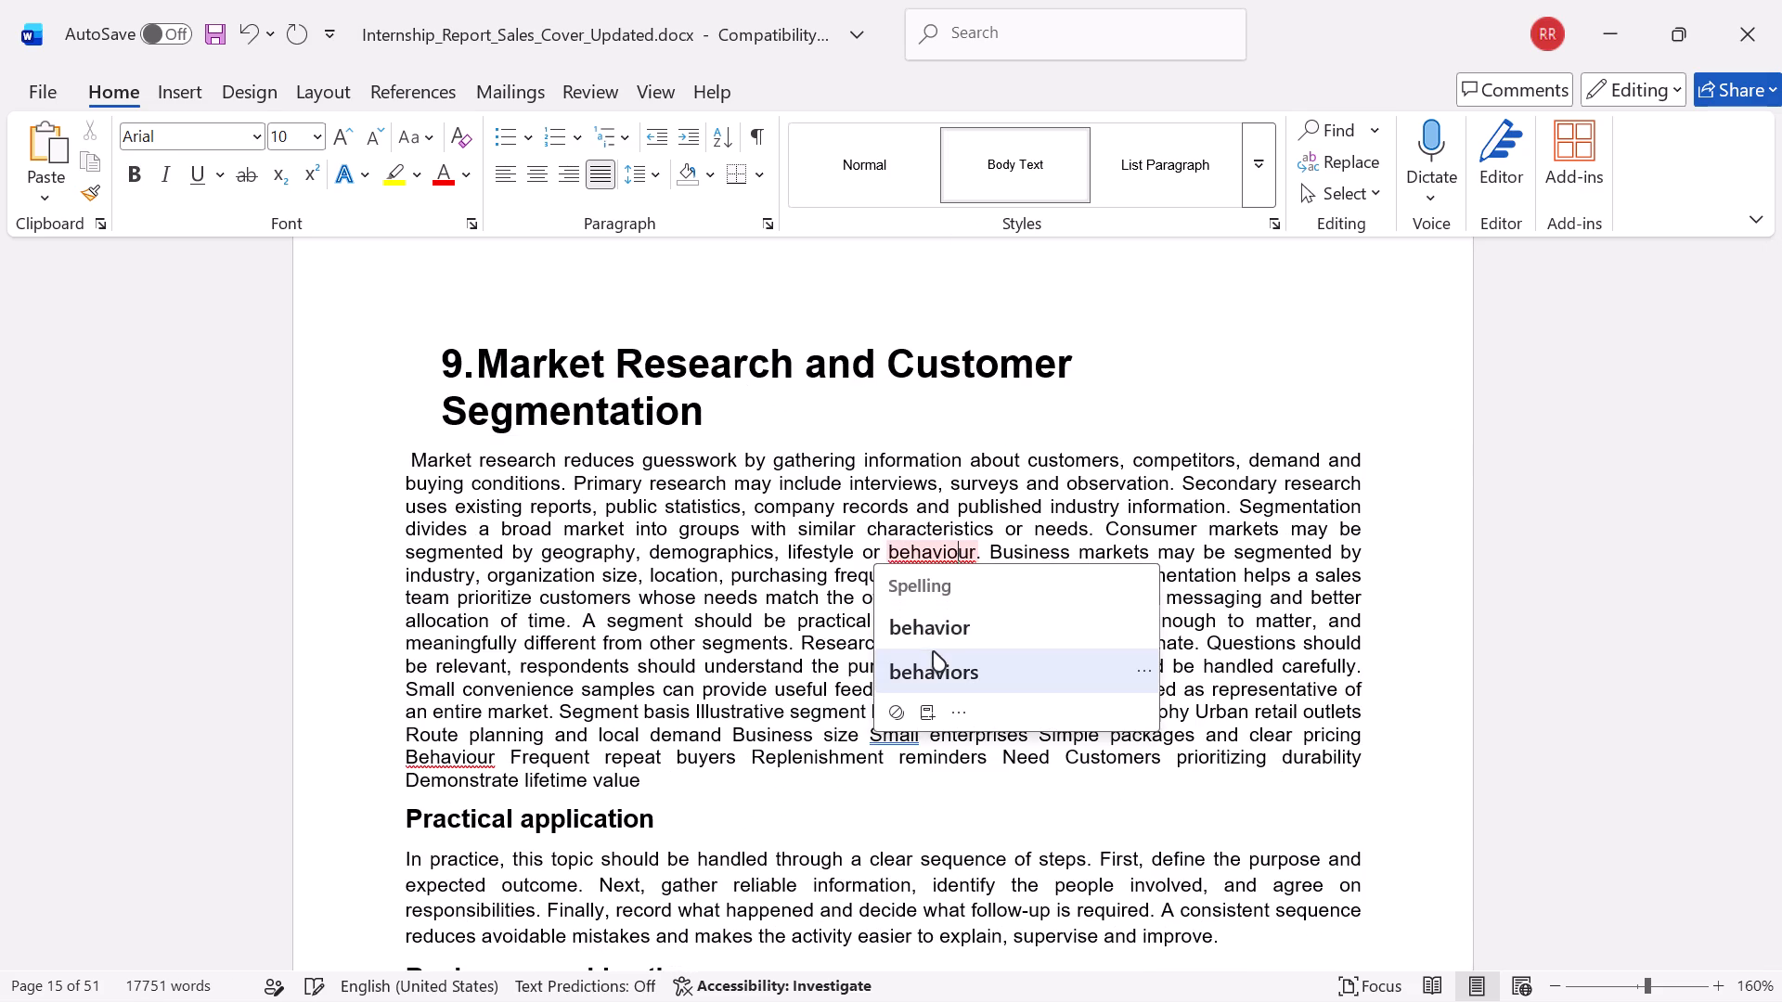
click(938, 639)
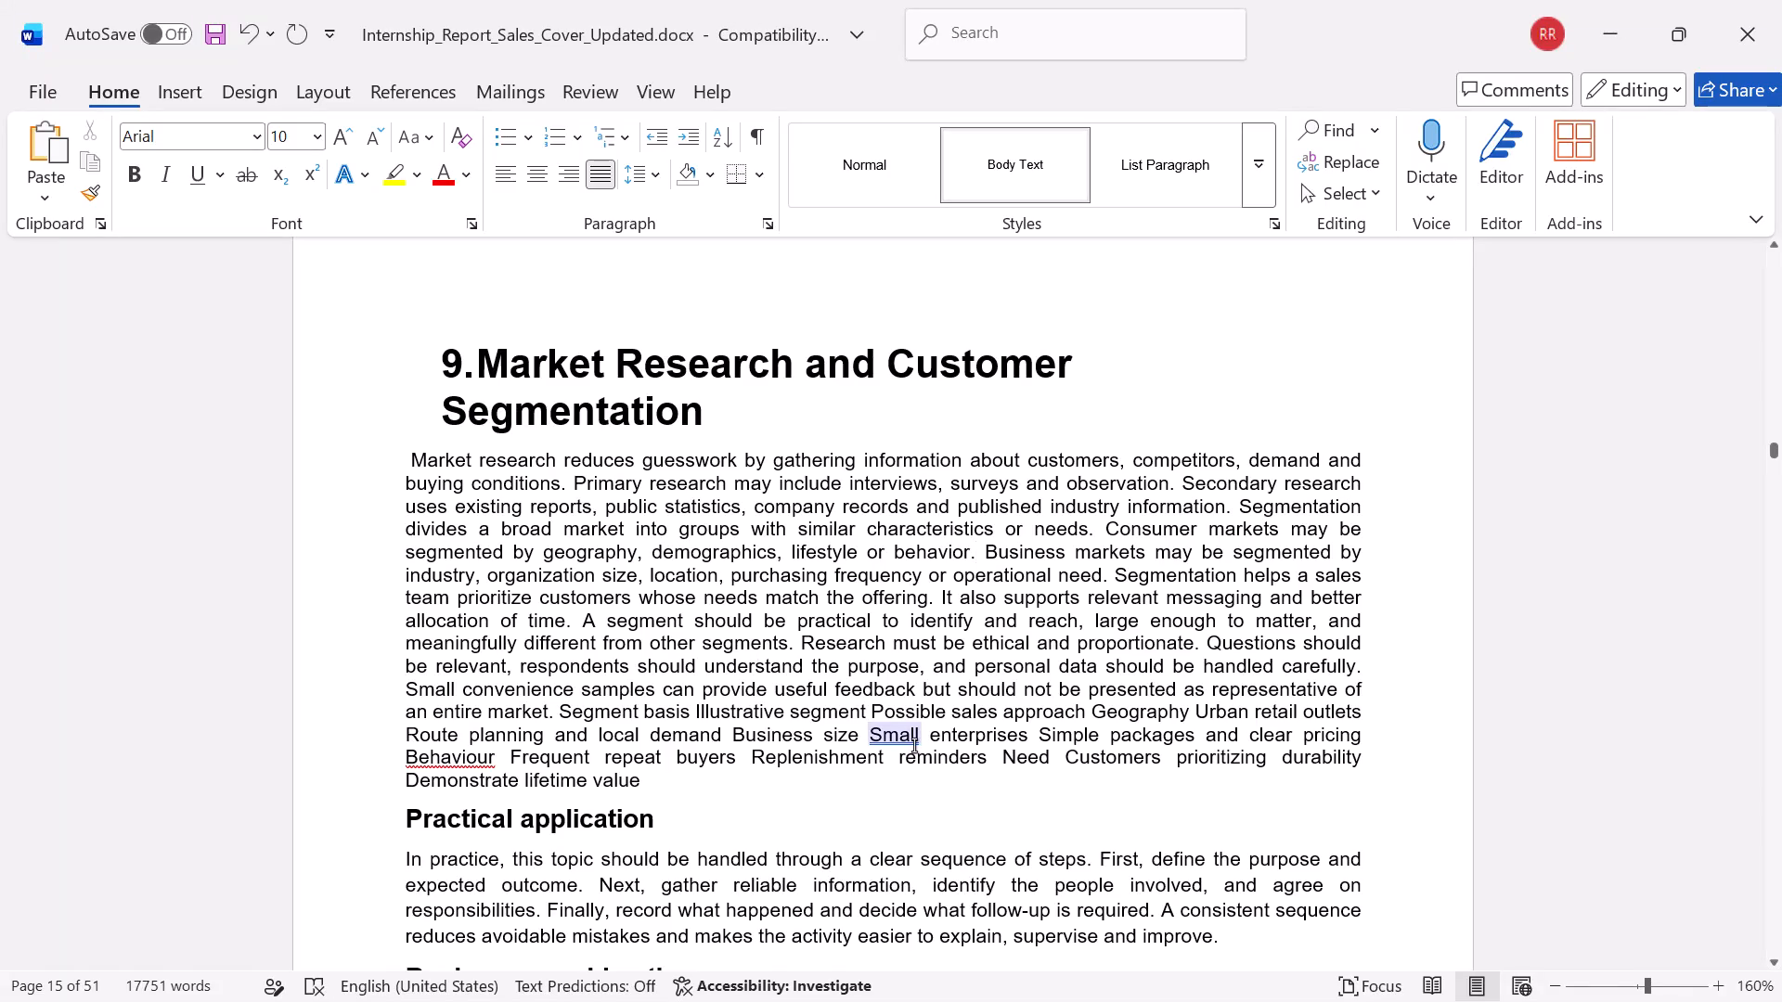
click(913, 743)
click(894, 839)
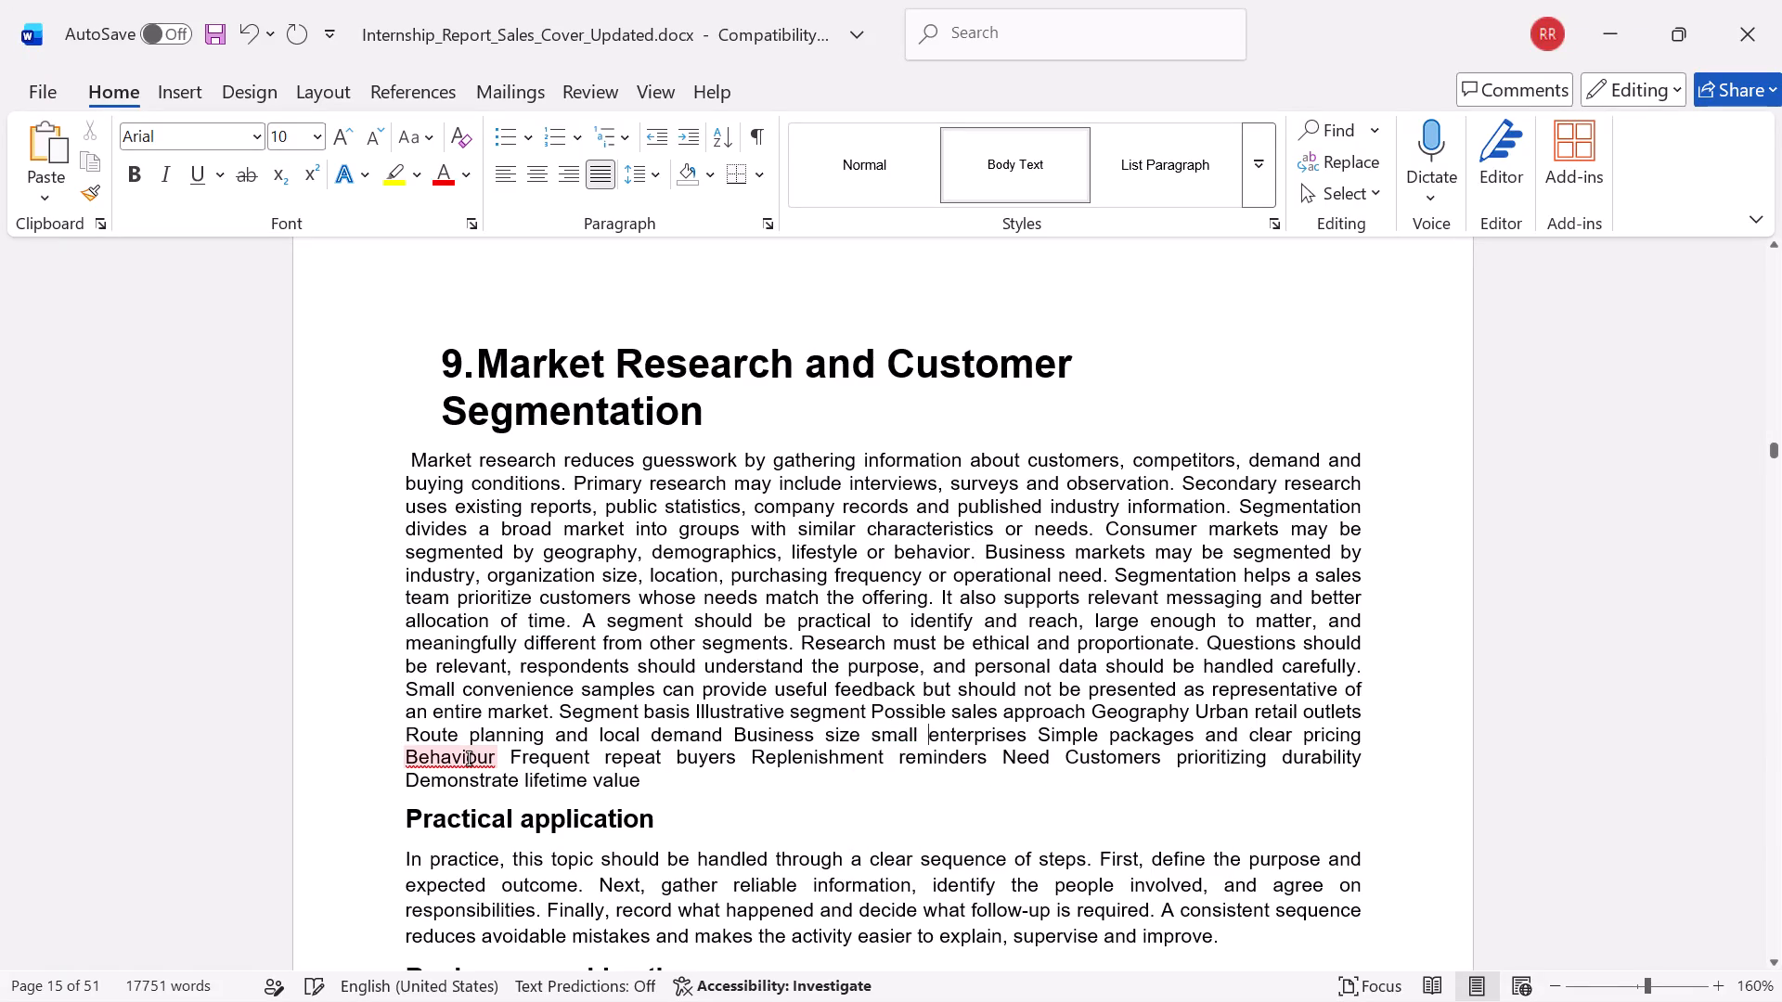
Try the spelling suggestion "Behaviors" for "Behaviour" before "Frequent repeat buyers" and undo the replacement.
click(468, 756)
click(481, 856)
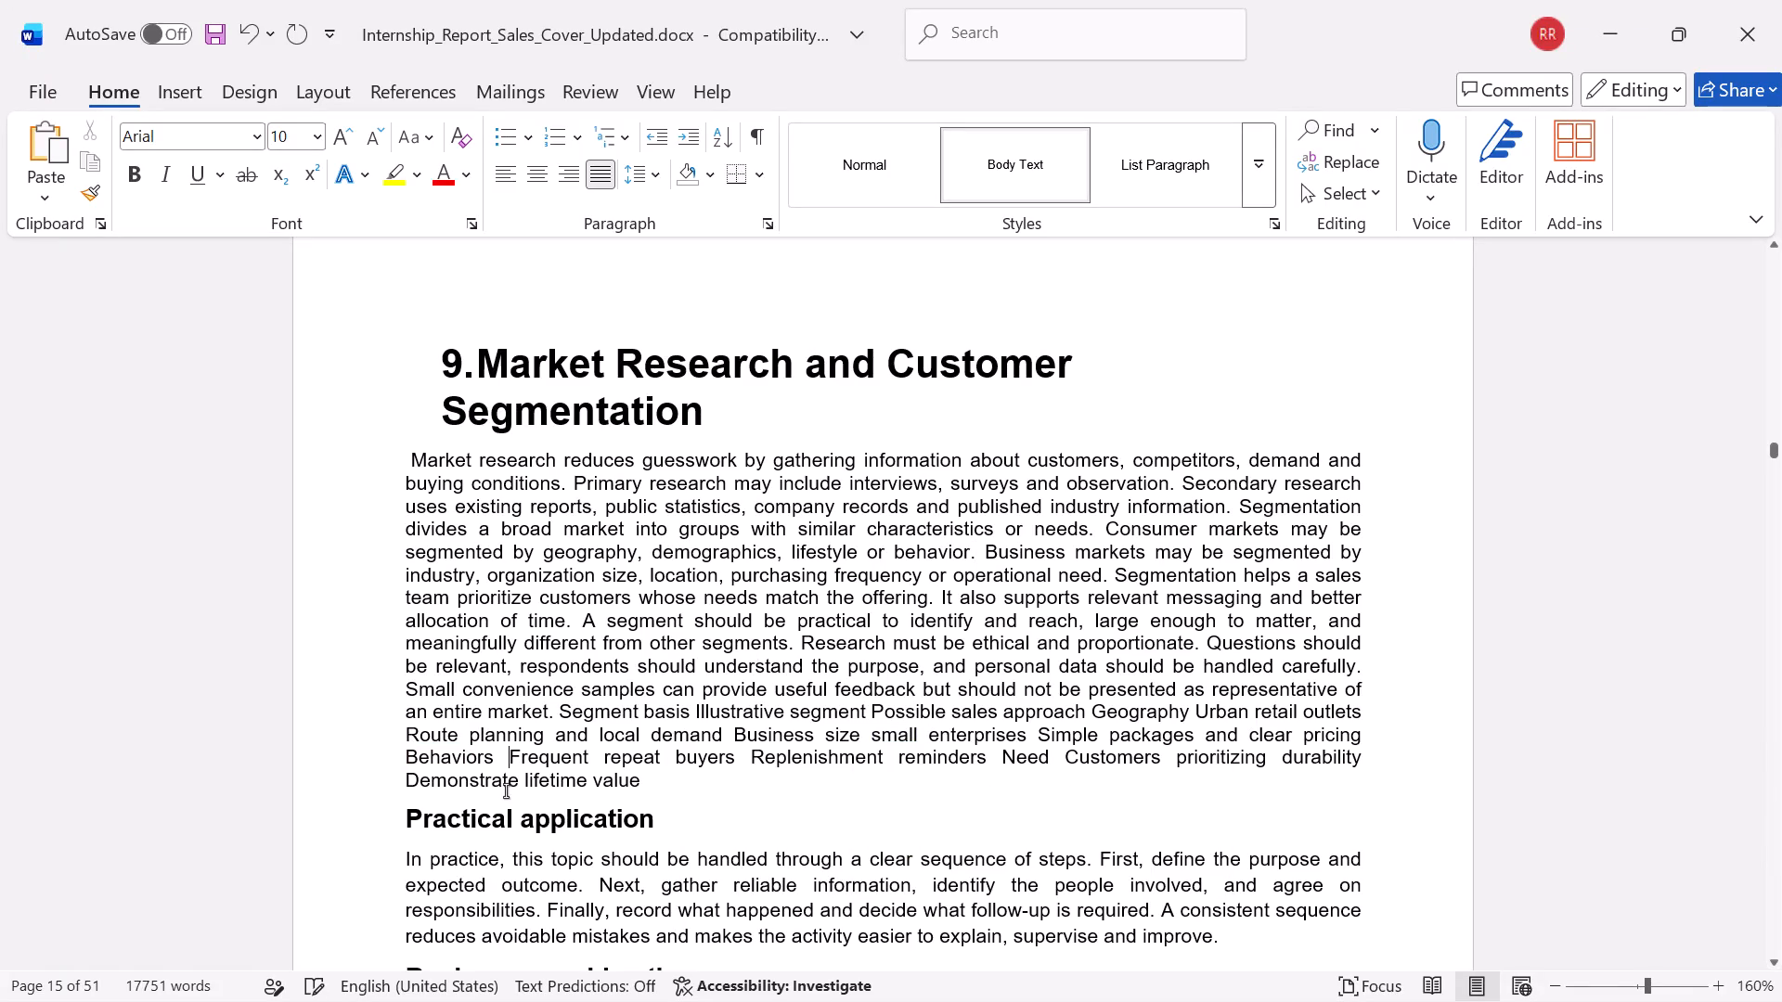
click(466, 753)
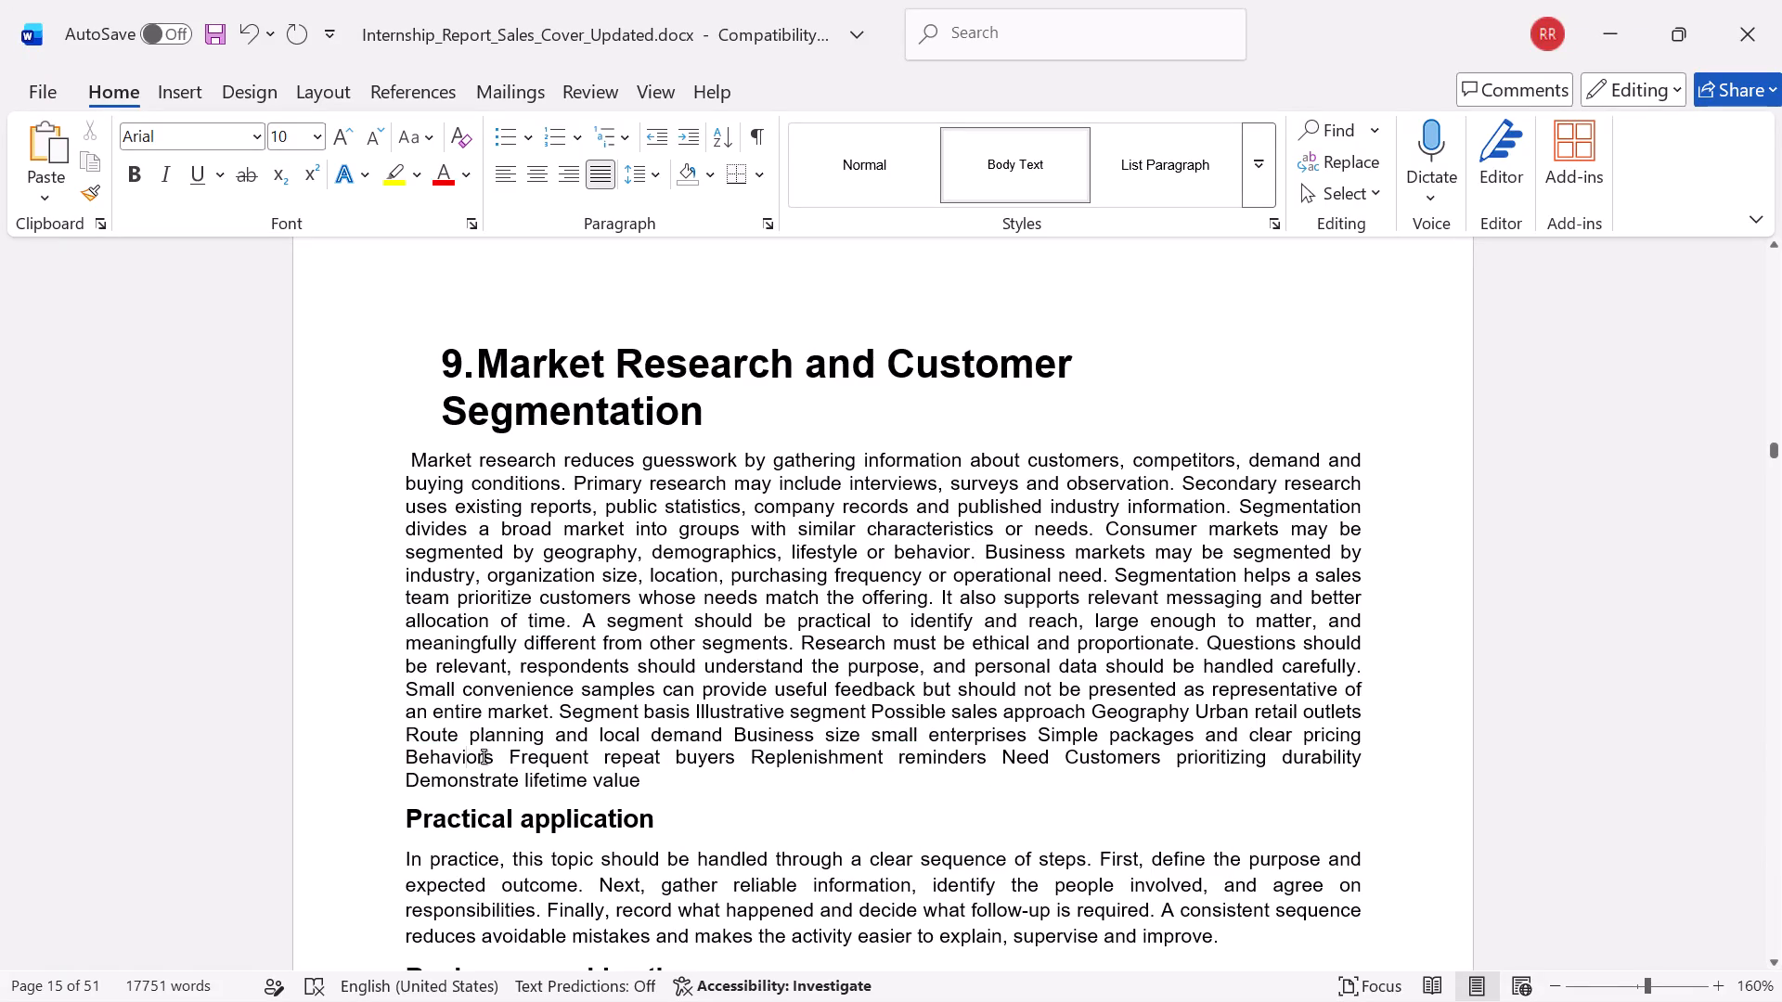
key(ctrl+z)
Accept the spelling suggestion "behavior" for "Behaviour" before "Frequent repeat buyers" in section 9.
click(483, 754)
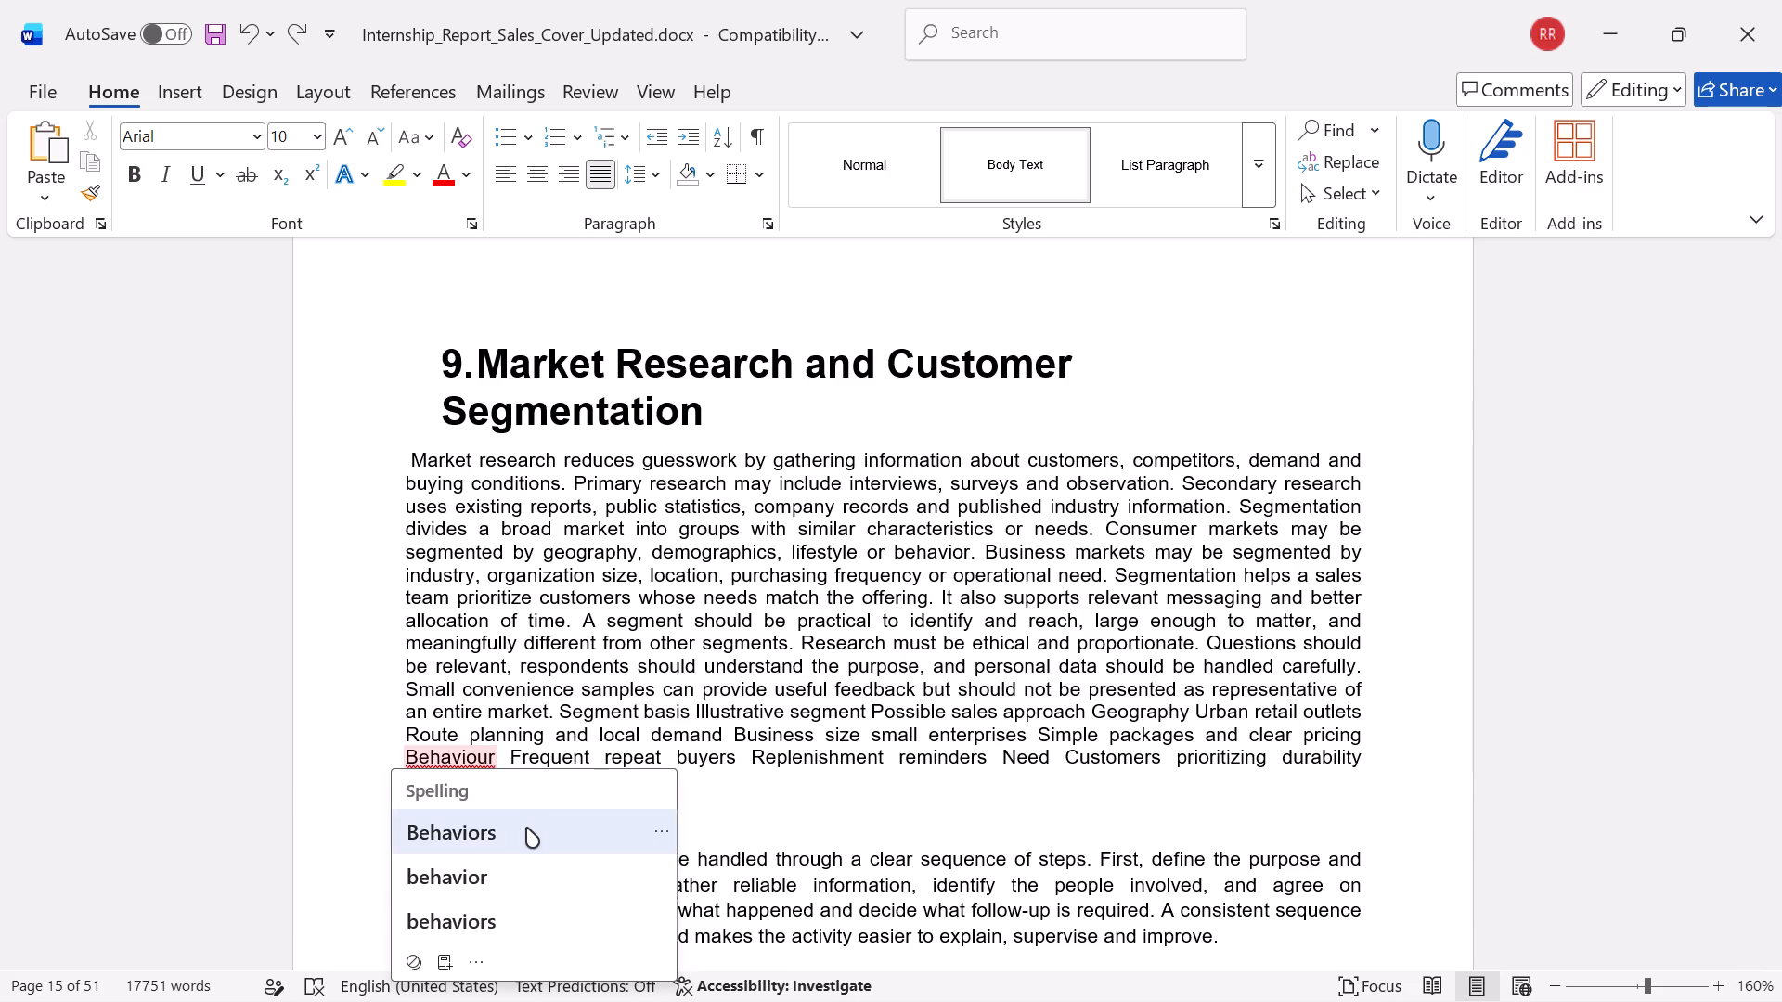
click(505, 868)
Look through the rest of section 9 and examine section 10's heading and body, selecting its content to check whether it is editable.
scroll(662, 783, down, 1)
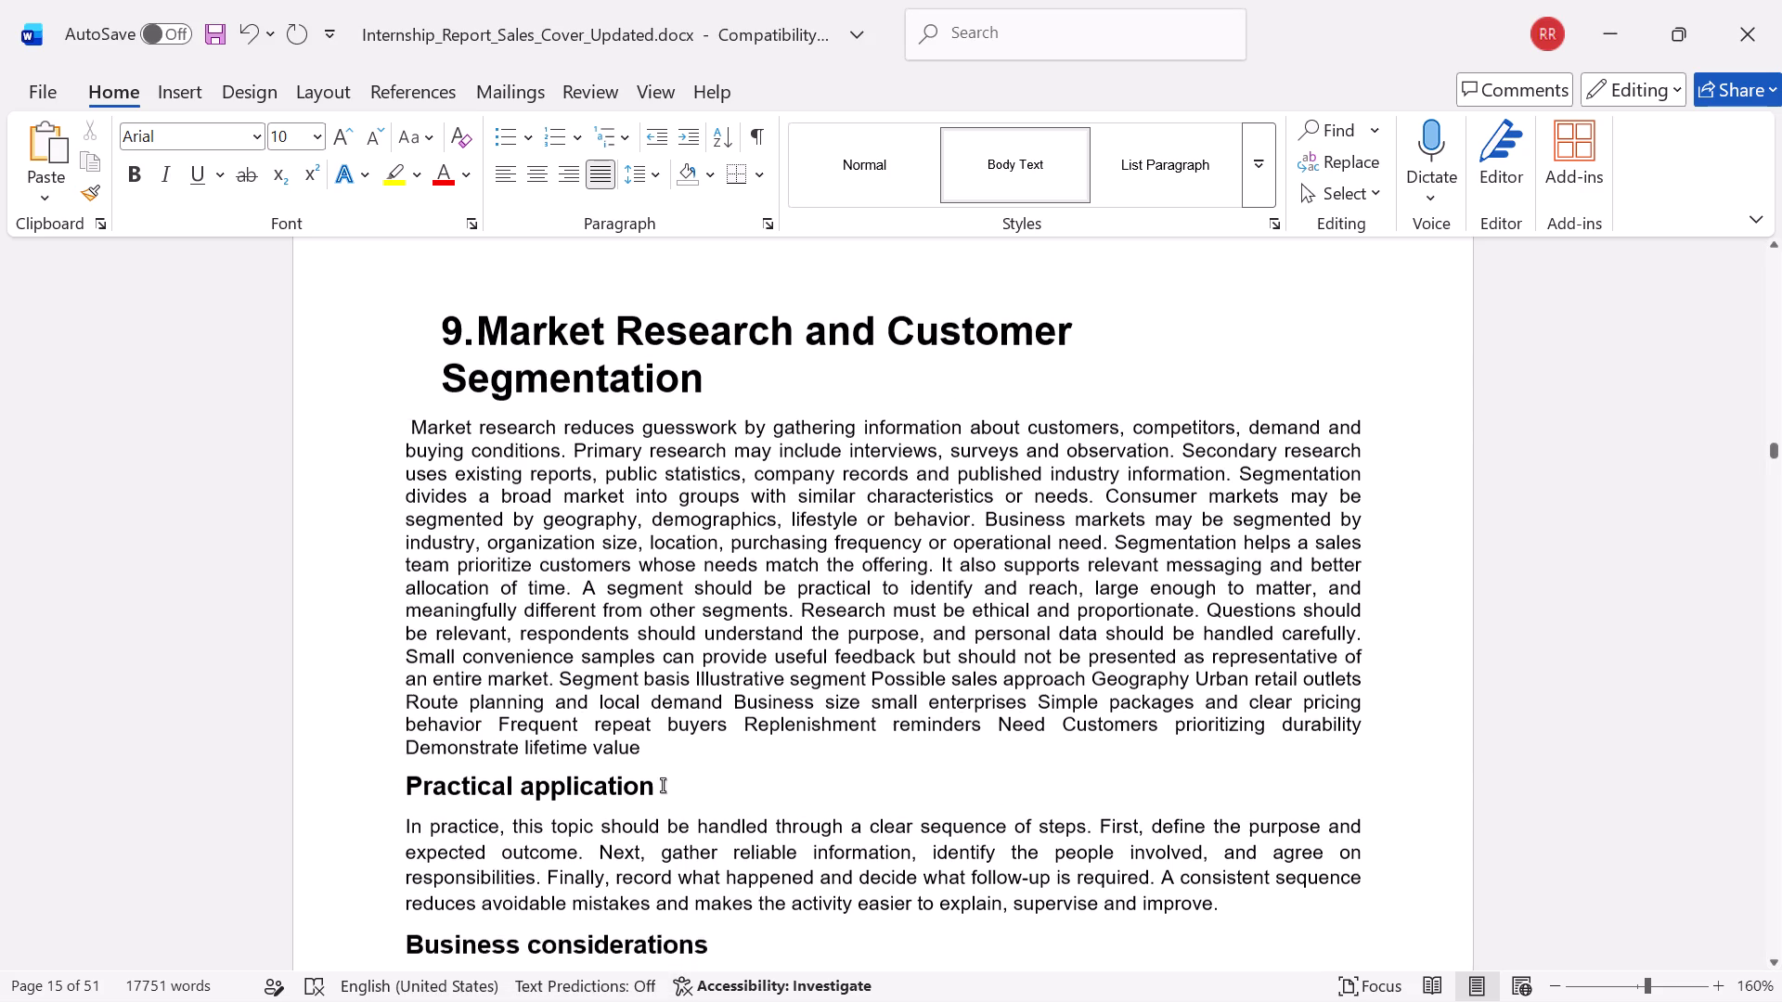
scroll(662, 783, down, 4)
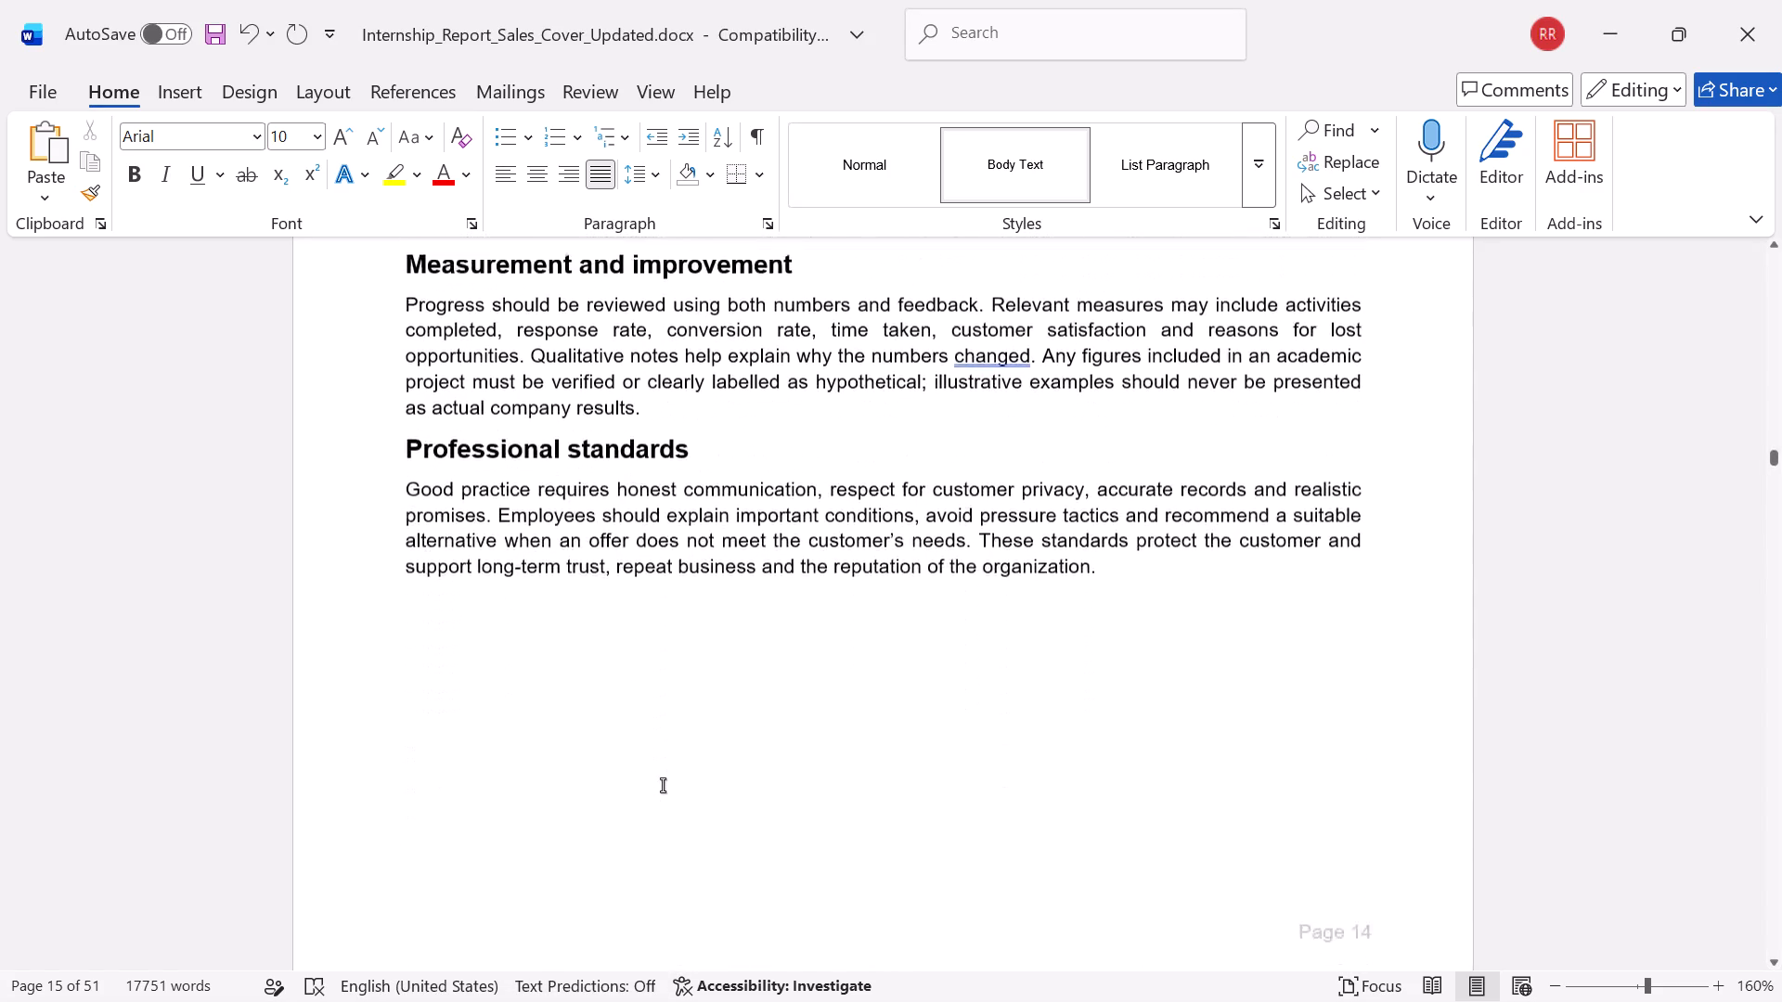
scroll(662, 783, down, 3)
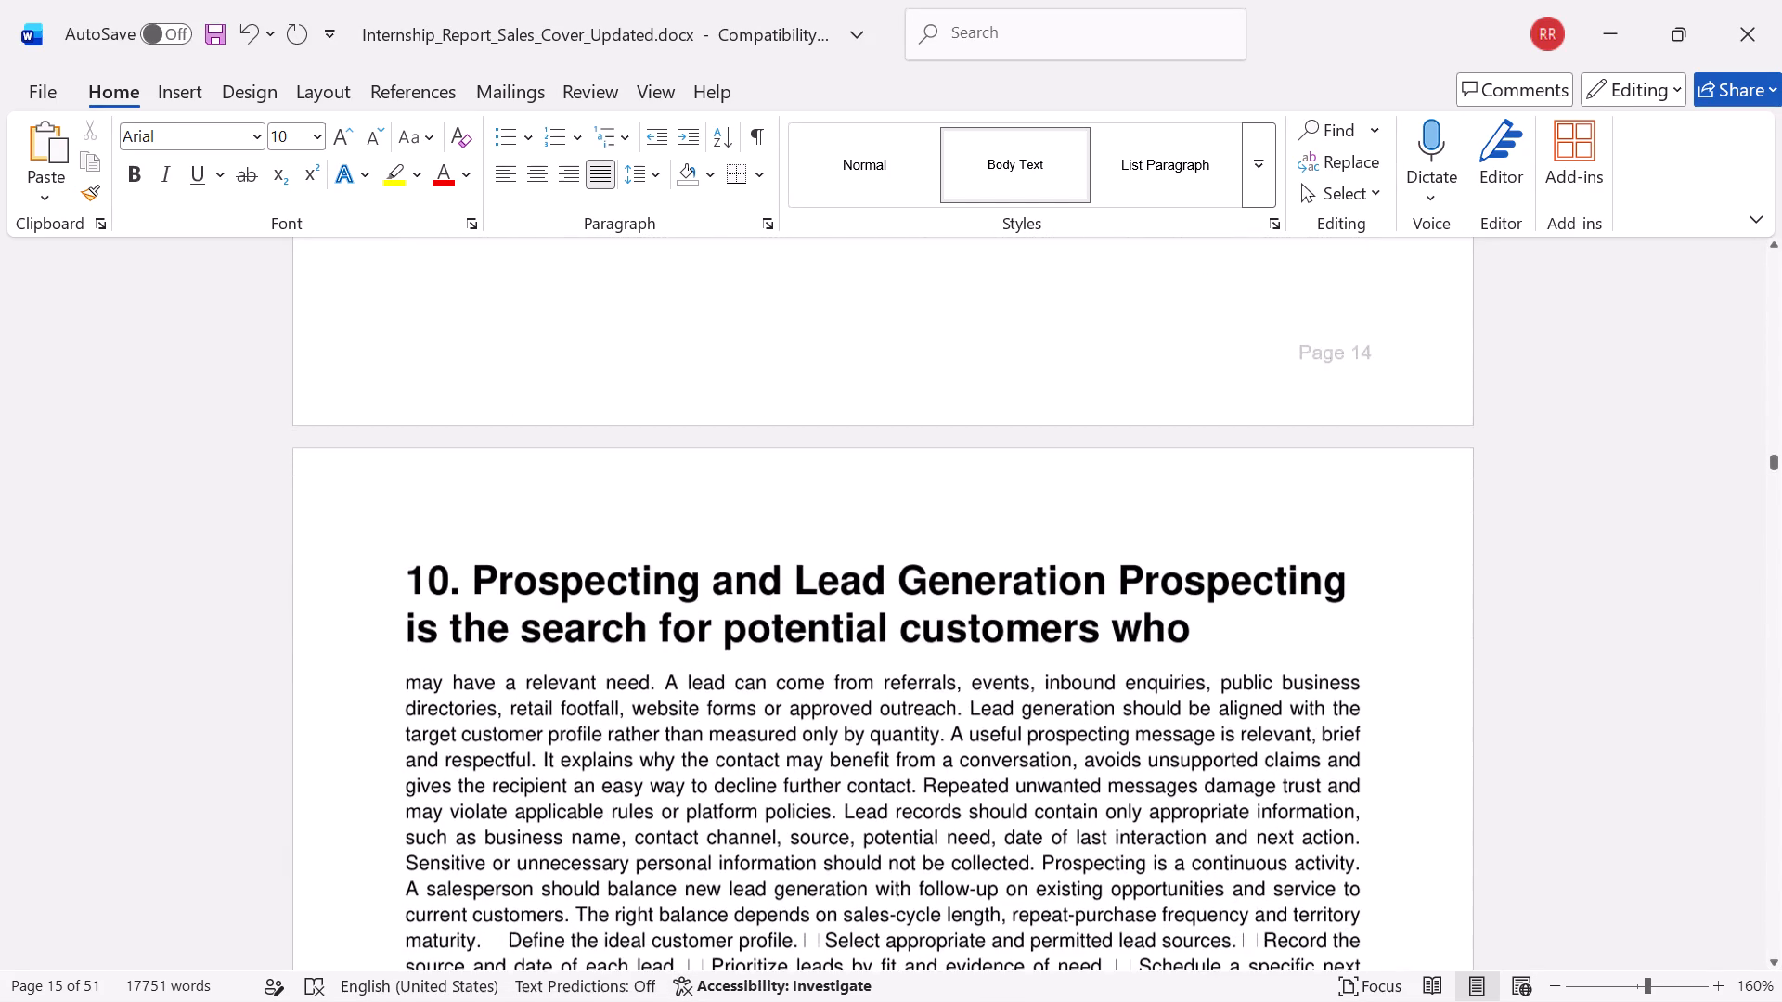
scroll(662, 783, down, 1)
click(1119, 565)
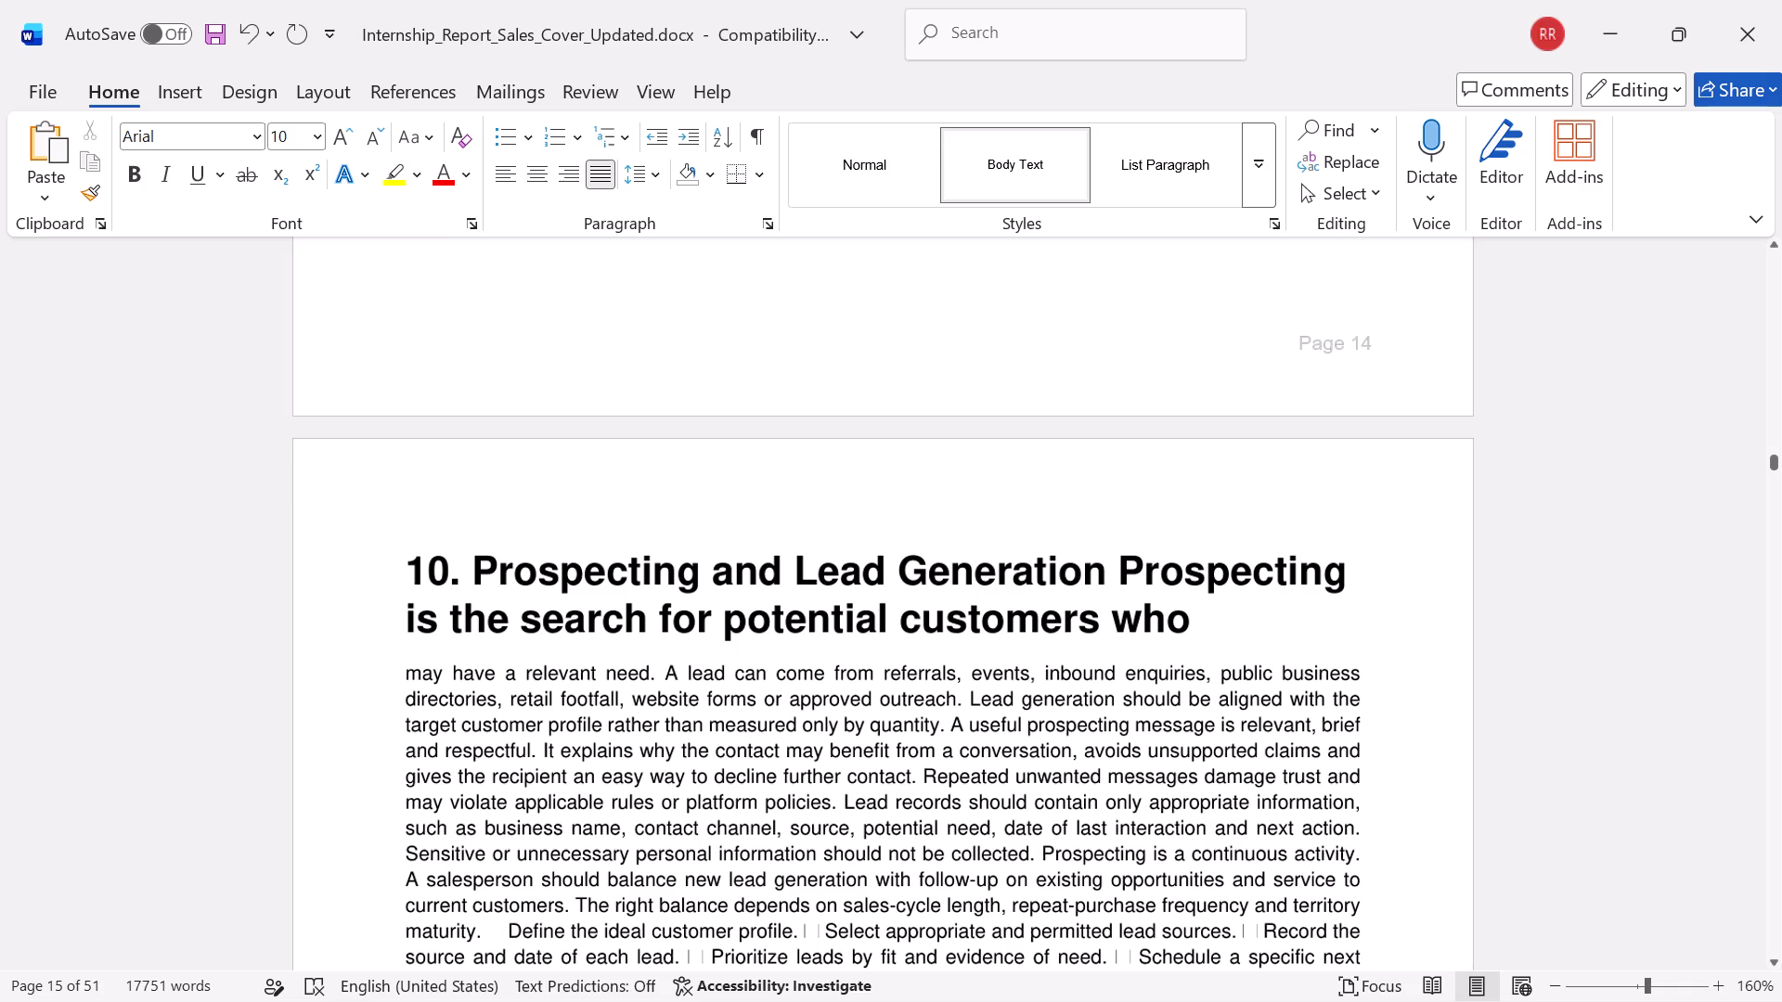
click(1002, 648)
scroll(1002, 648, down, 1)
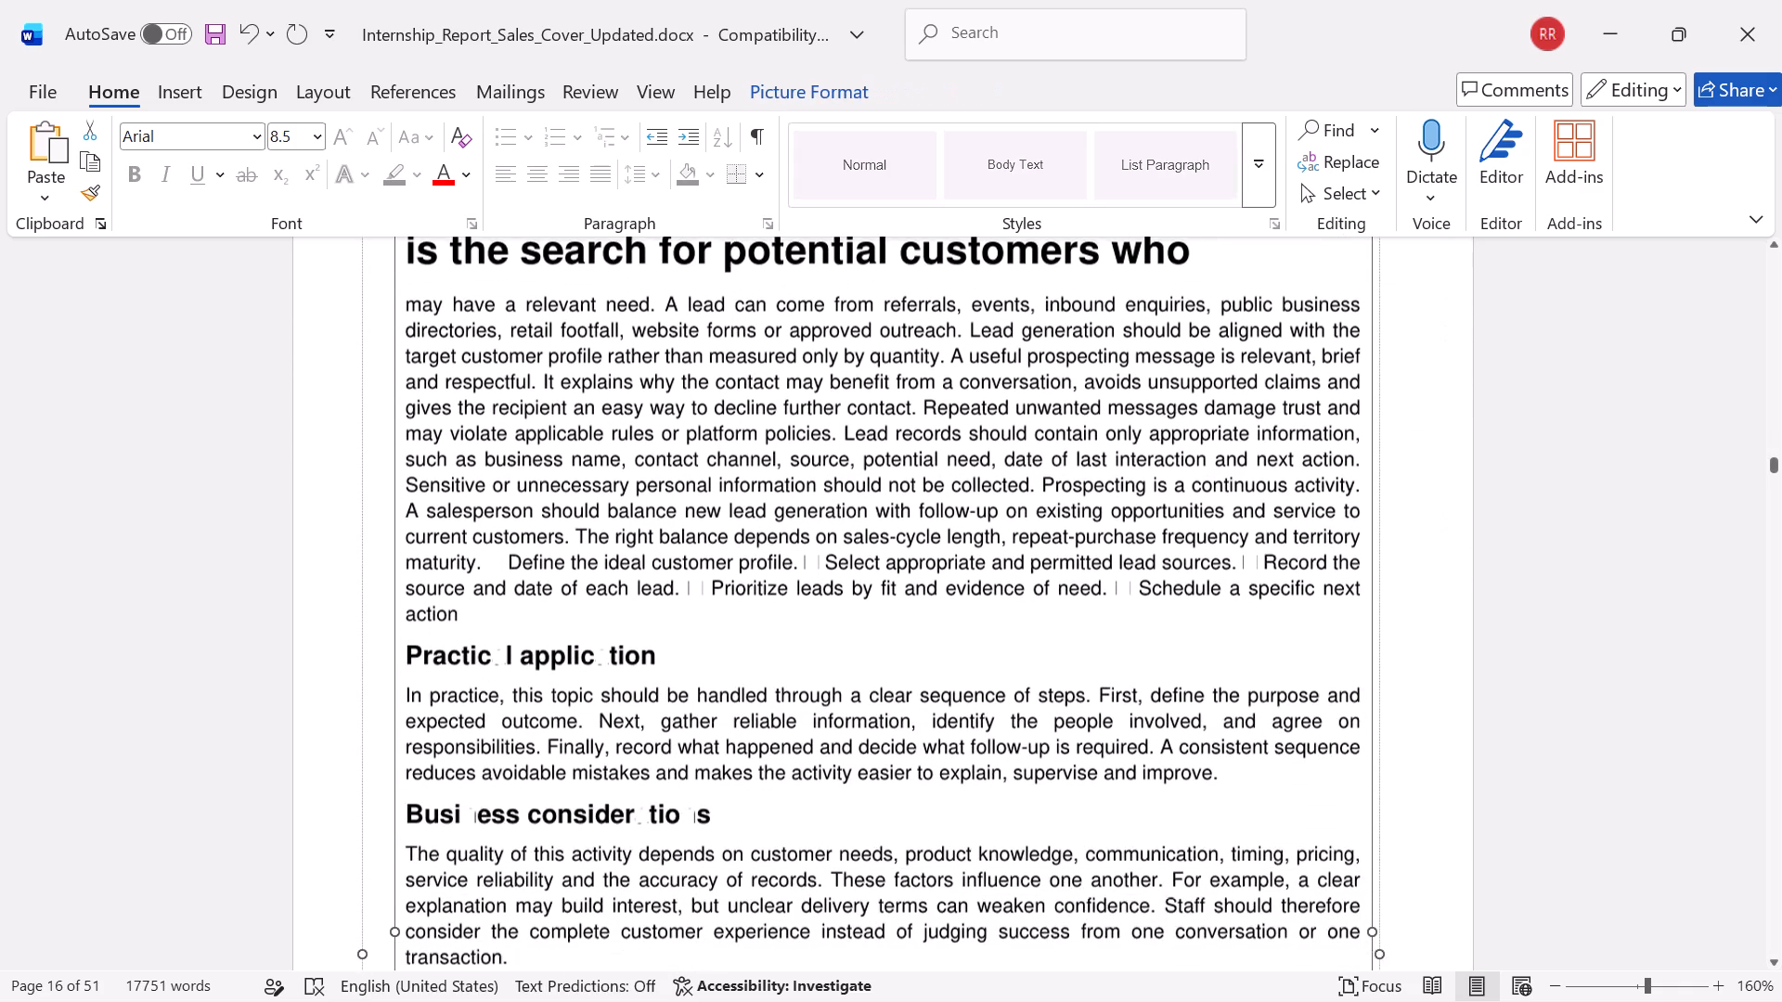
scroll(1002, 648, down, 1)
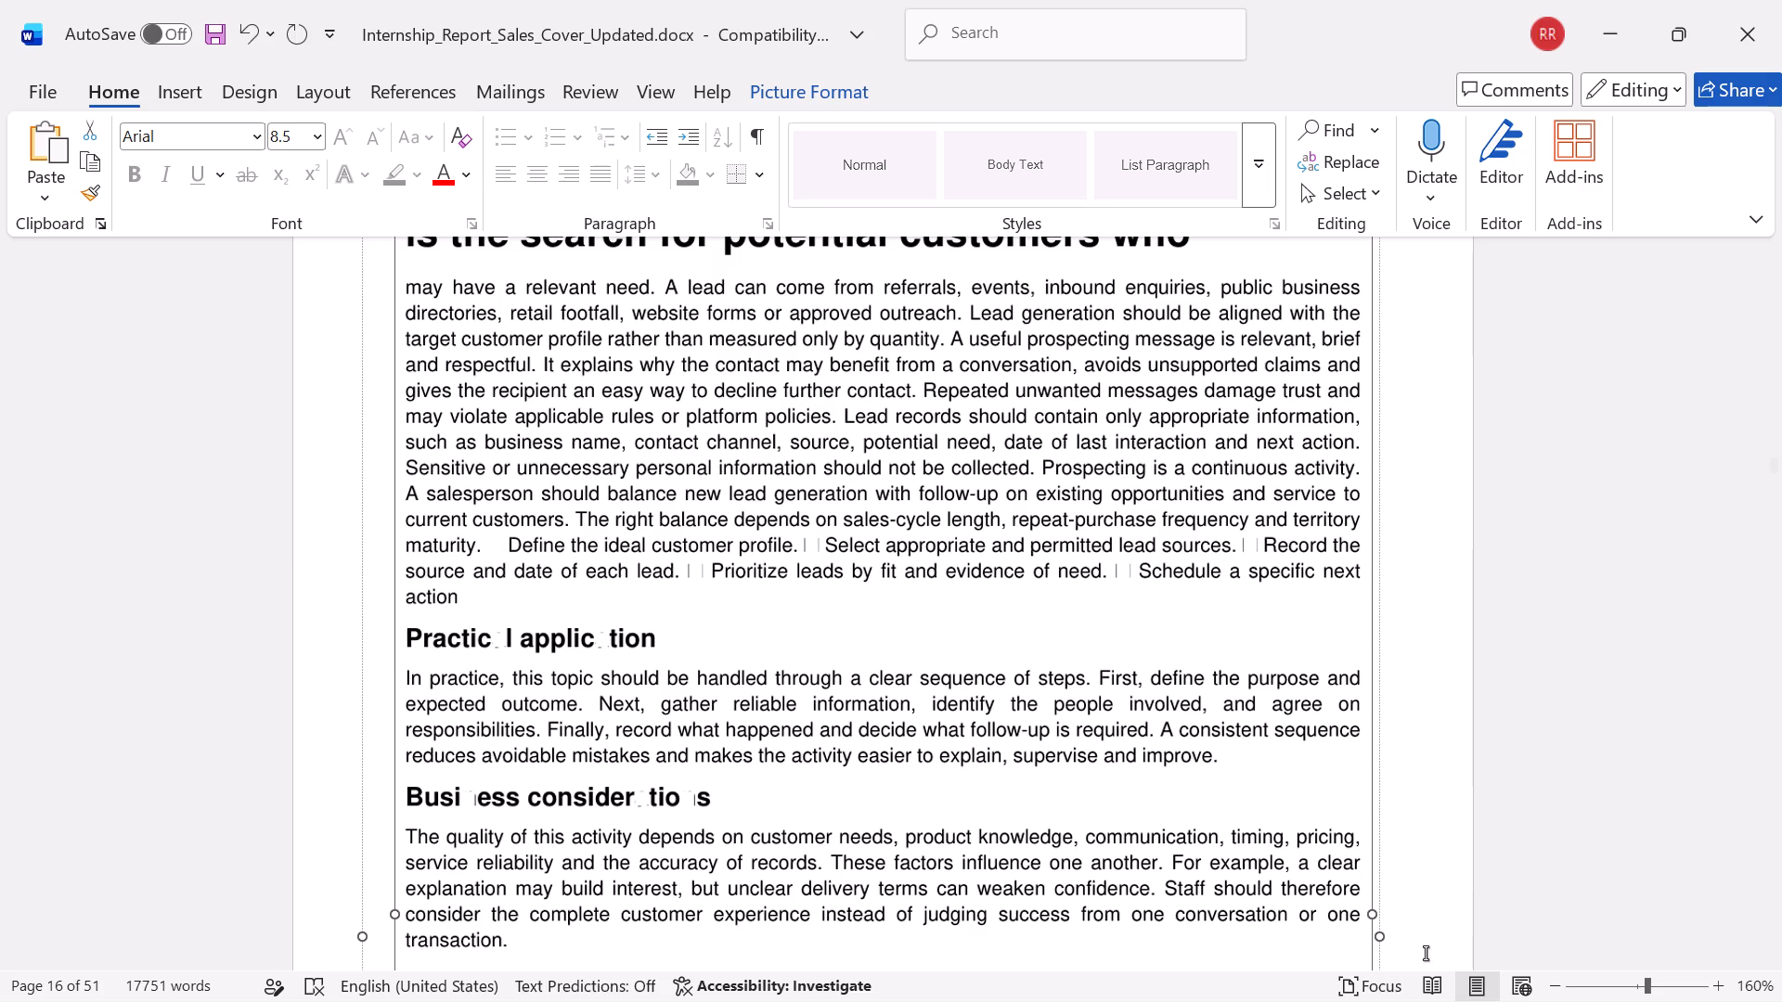
Switch to the PDF version of the internship report in Edge.
key(alt+Tab)
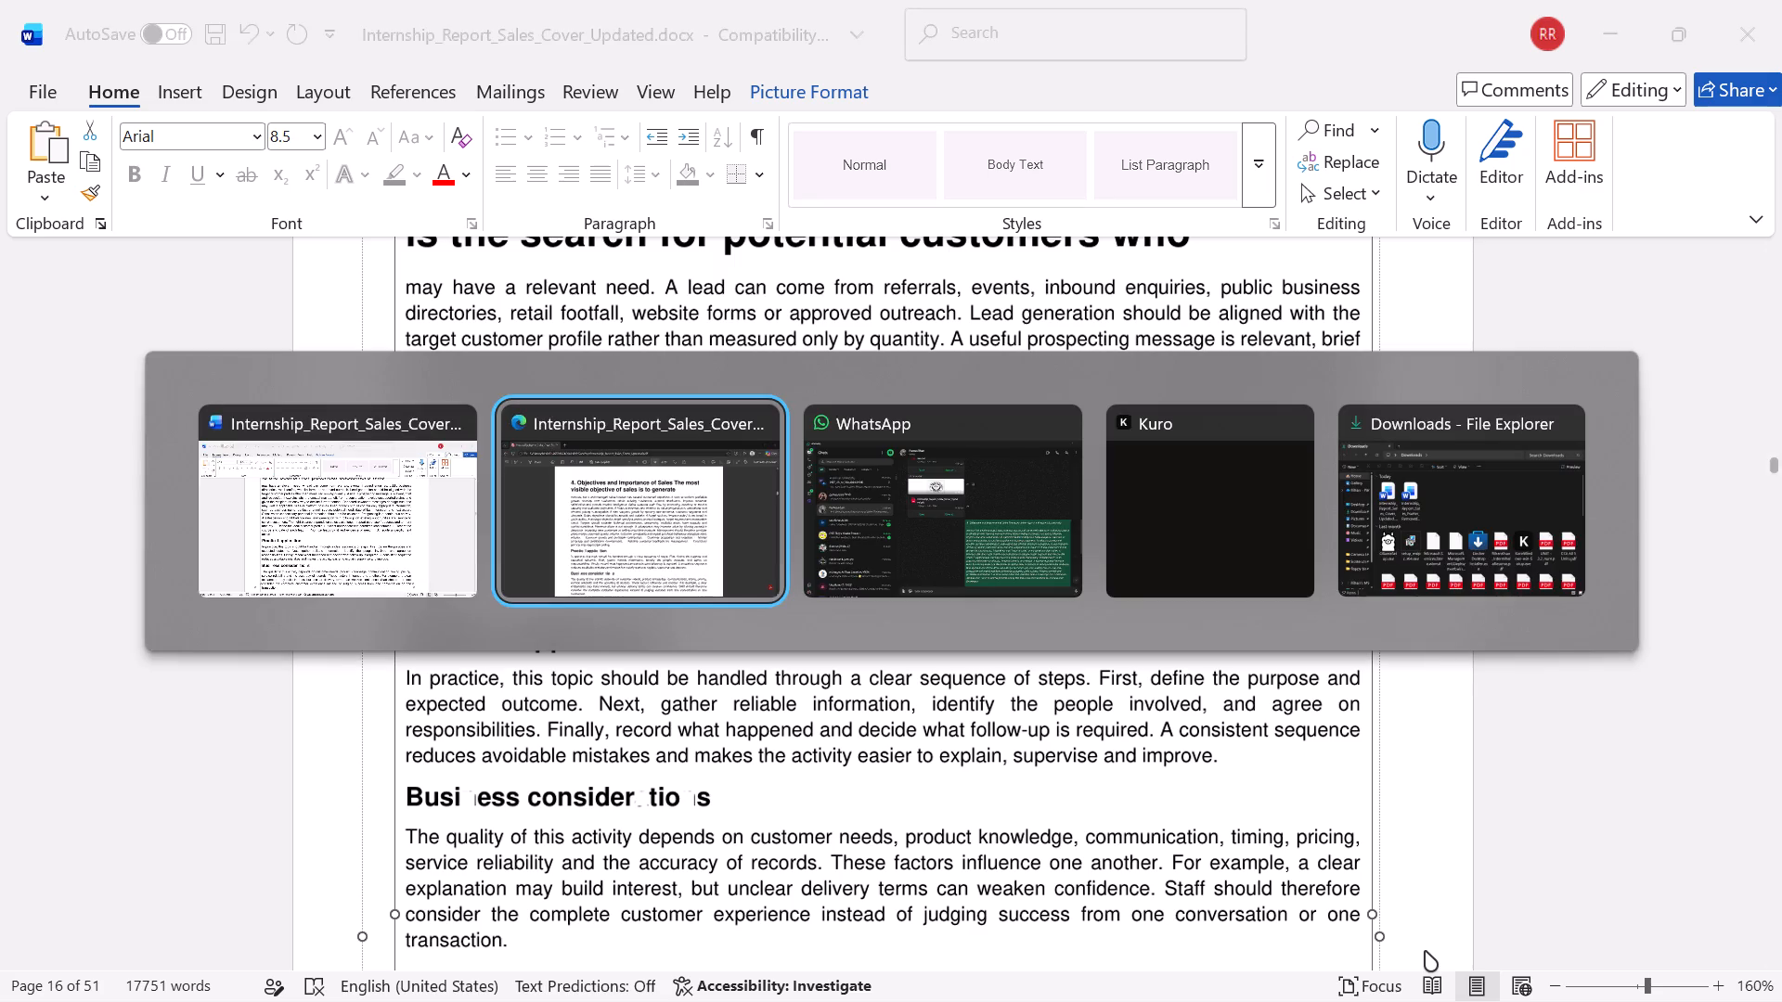
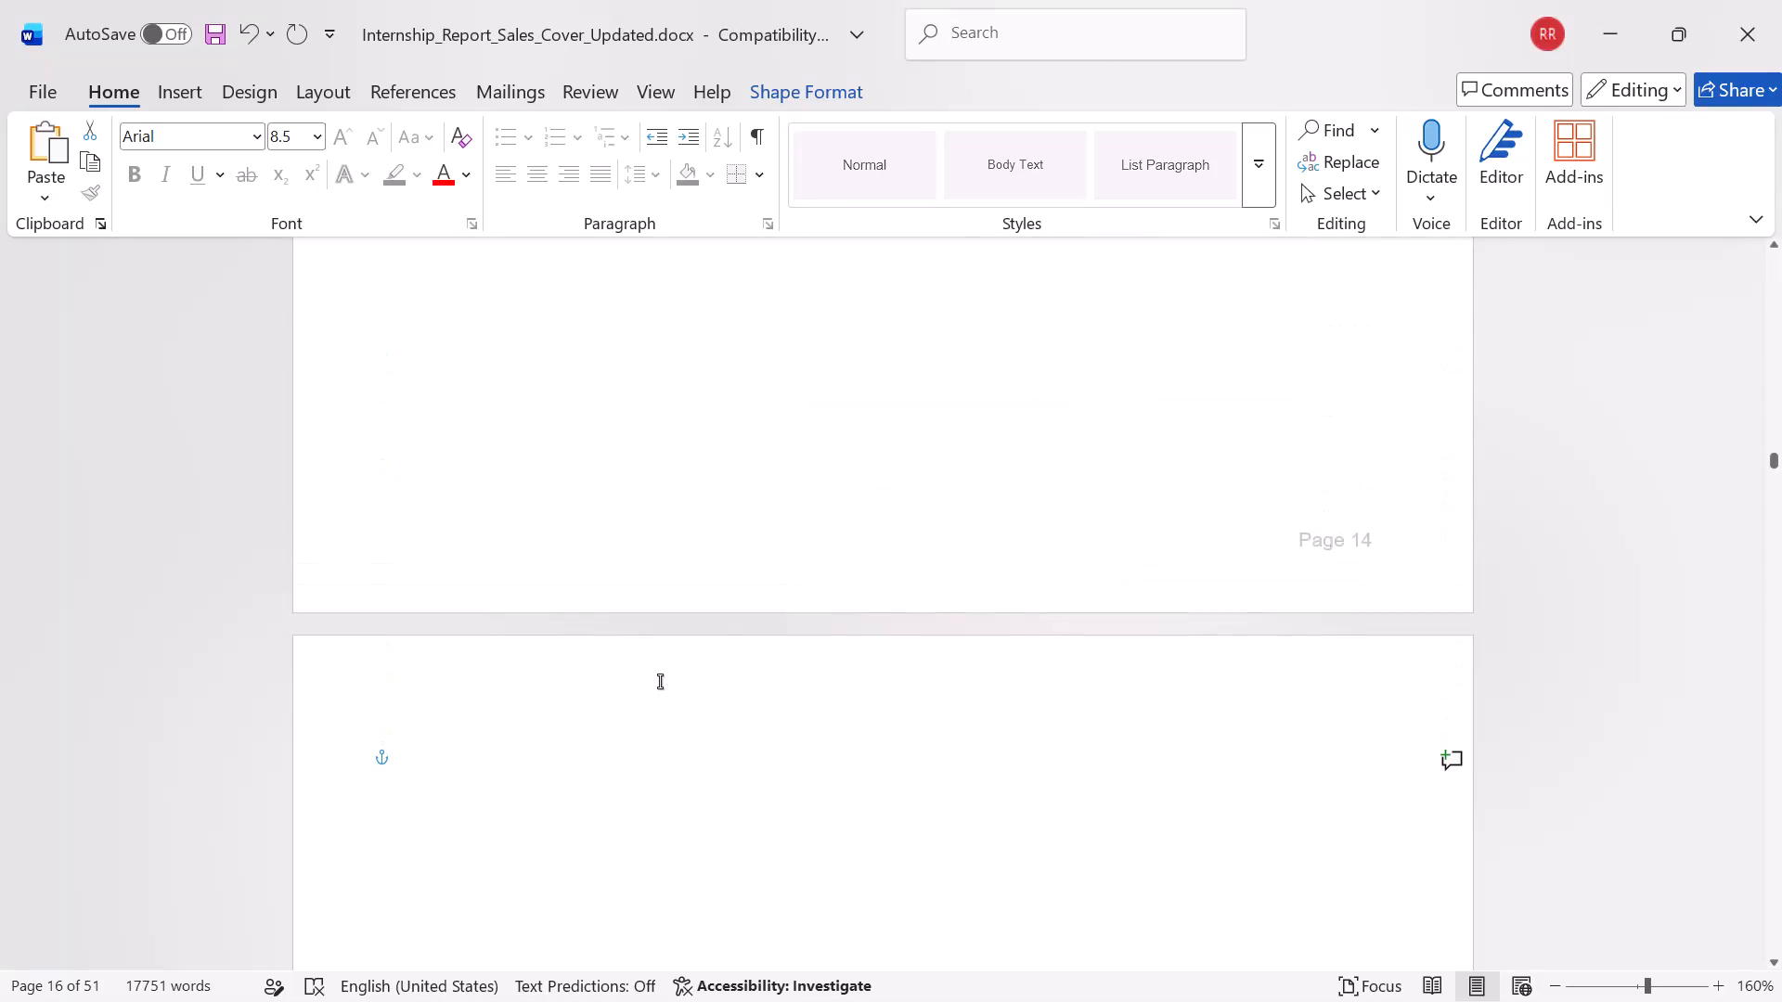
Paste the copied section 10 text into the report on the blank page before section 11.
click(658, 754)
scroll(658, 754, up, 1)
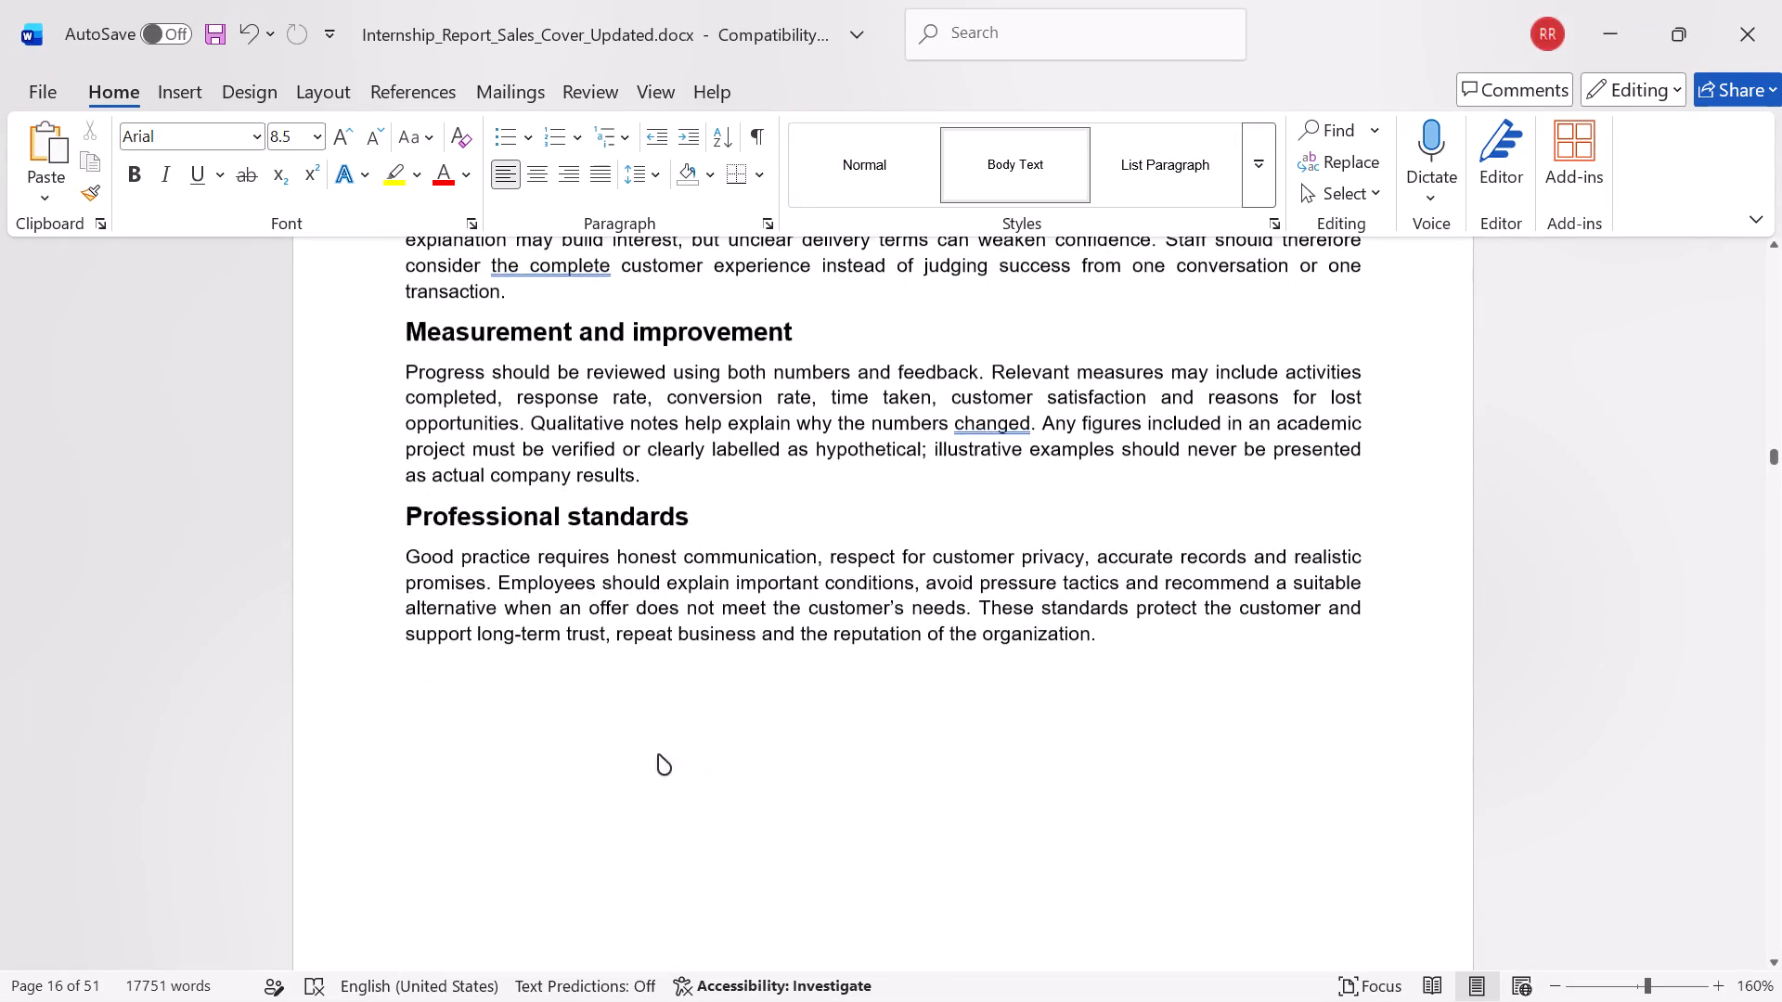
key(ctrl+v)
scroll(658, 754, down, 3)
scroll(658, 754, up, 2)
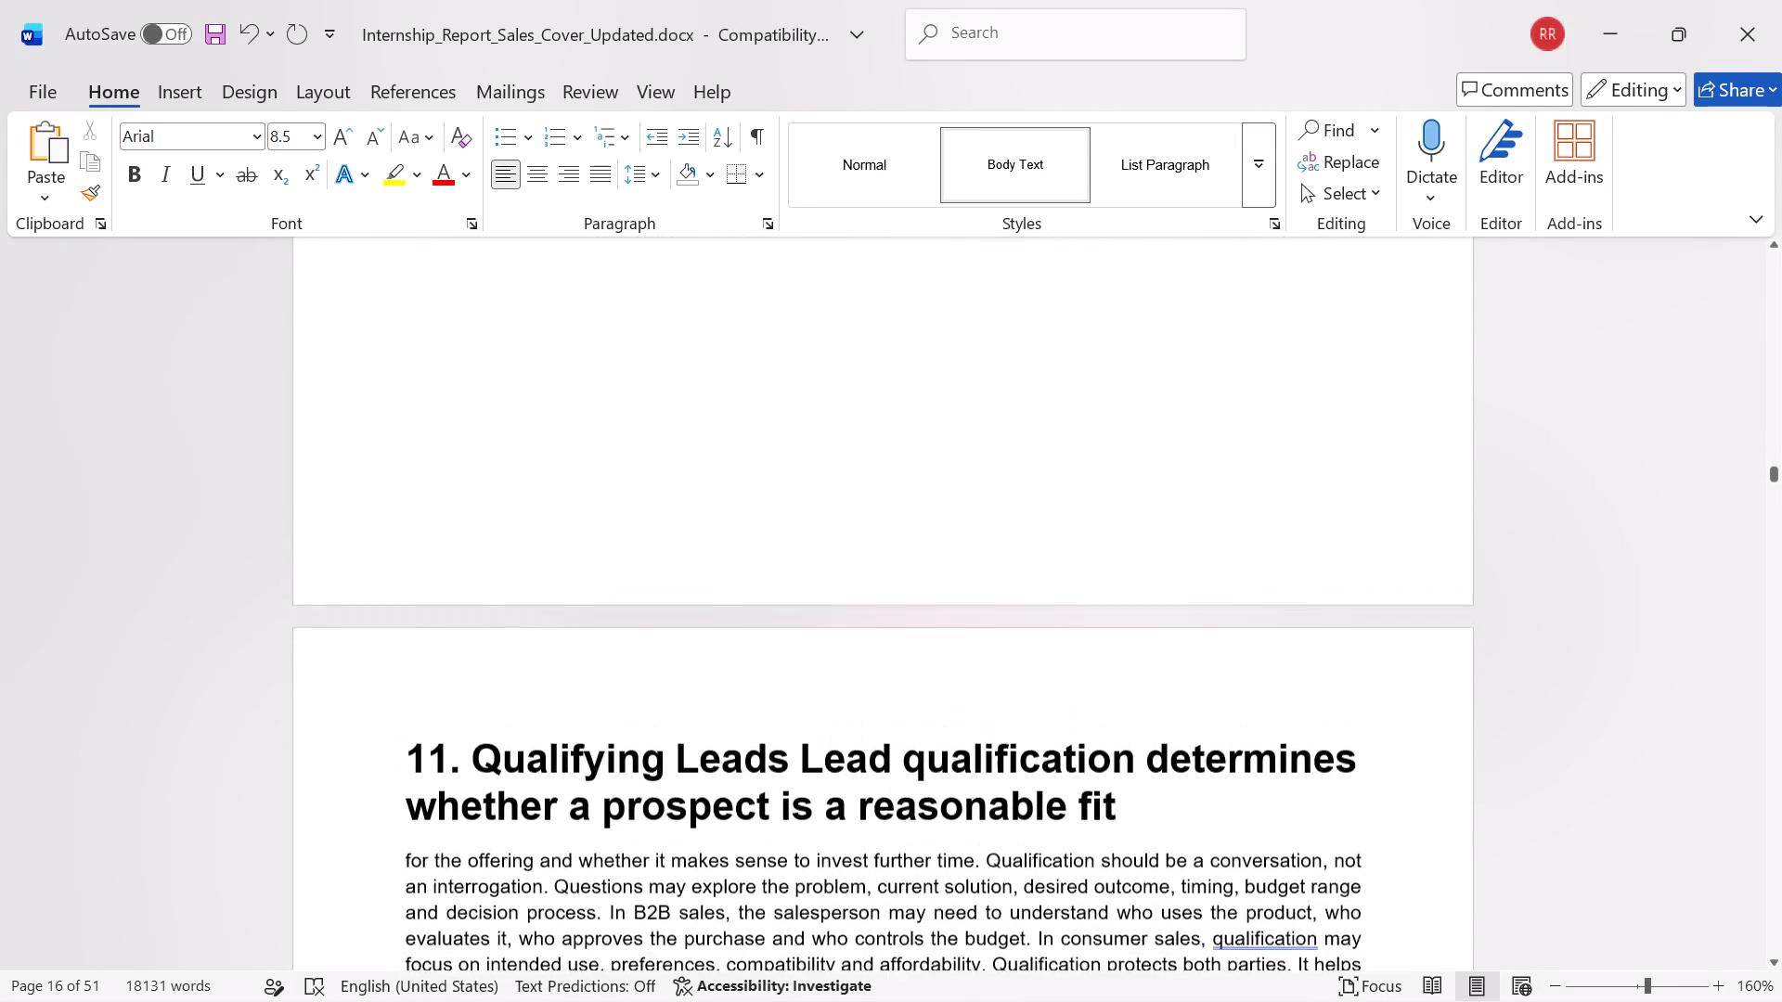
scroll(658, 754, up, 2)
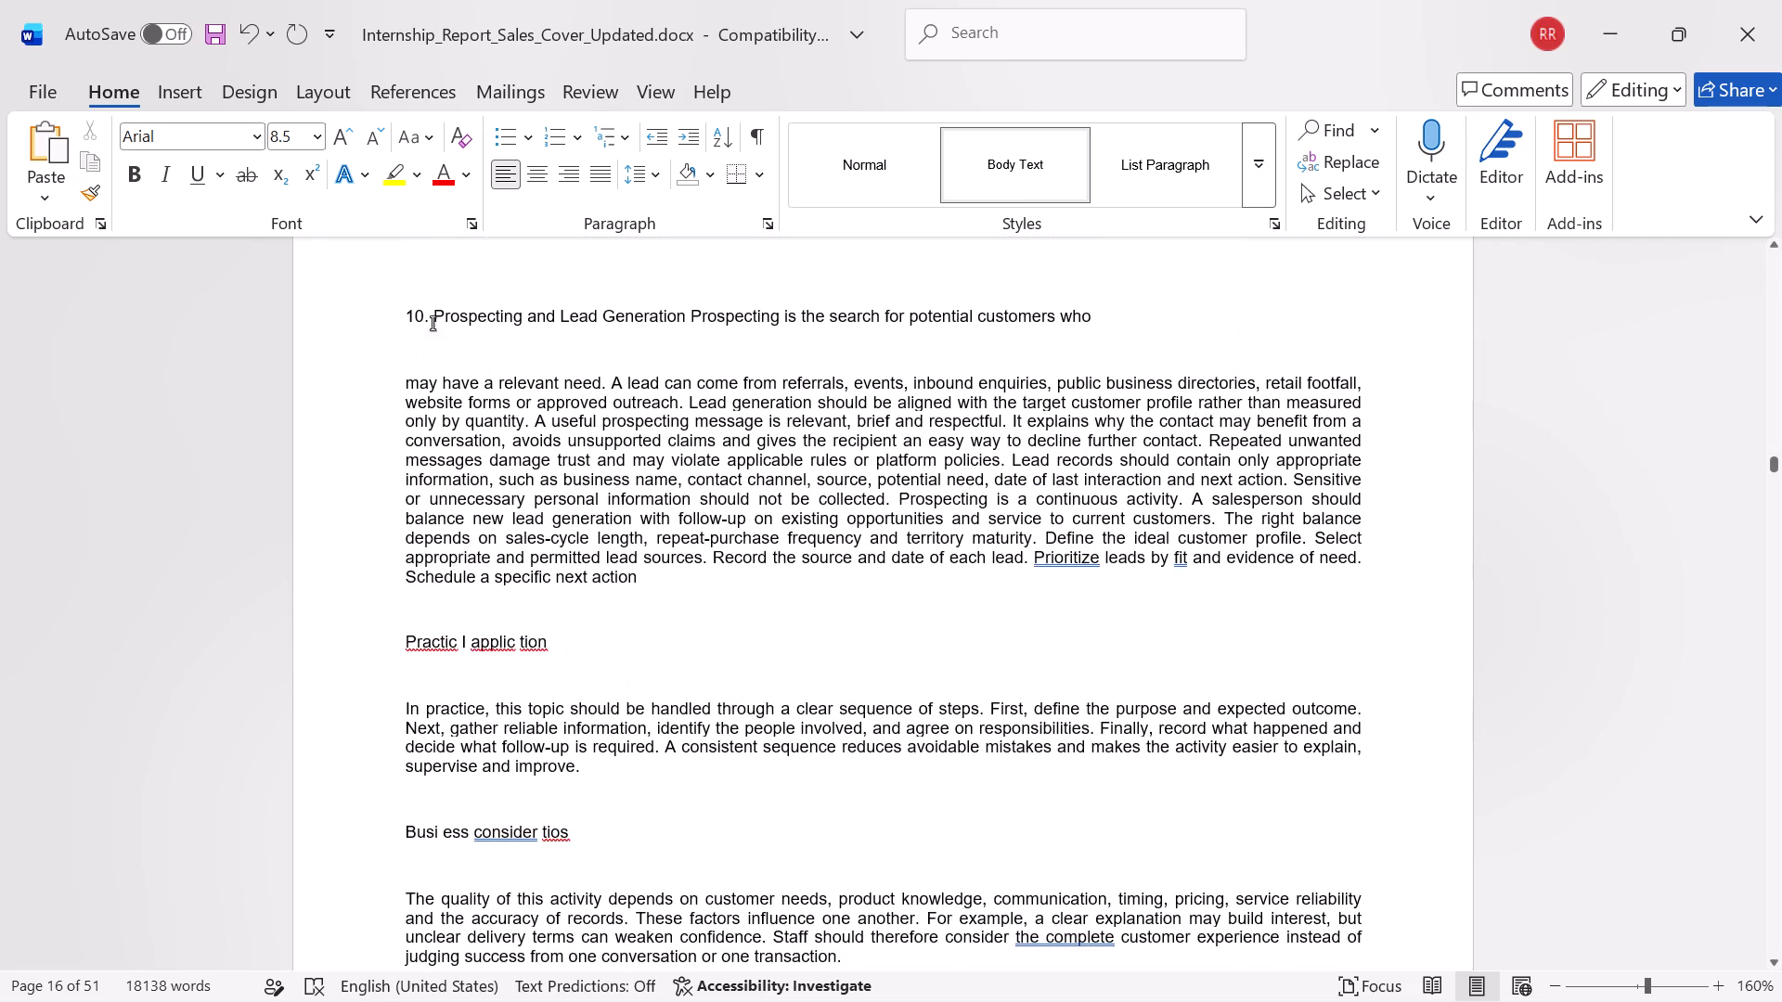
Apply the Heading 1 style to the line starting "10. Prospecting and Lead Generation".
triple_click(451, 315)
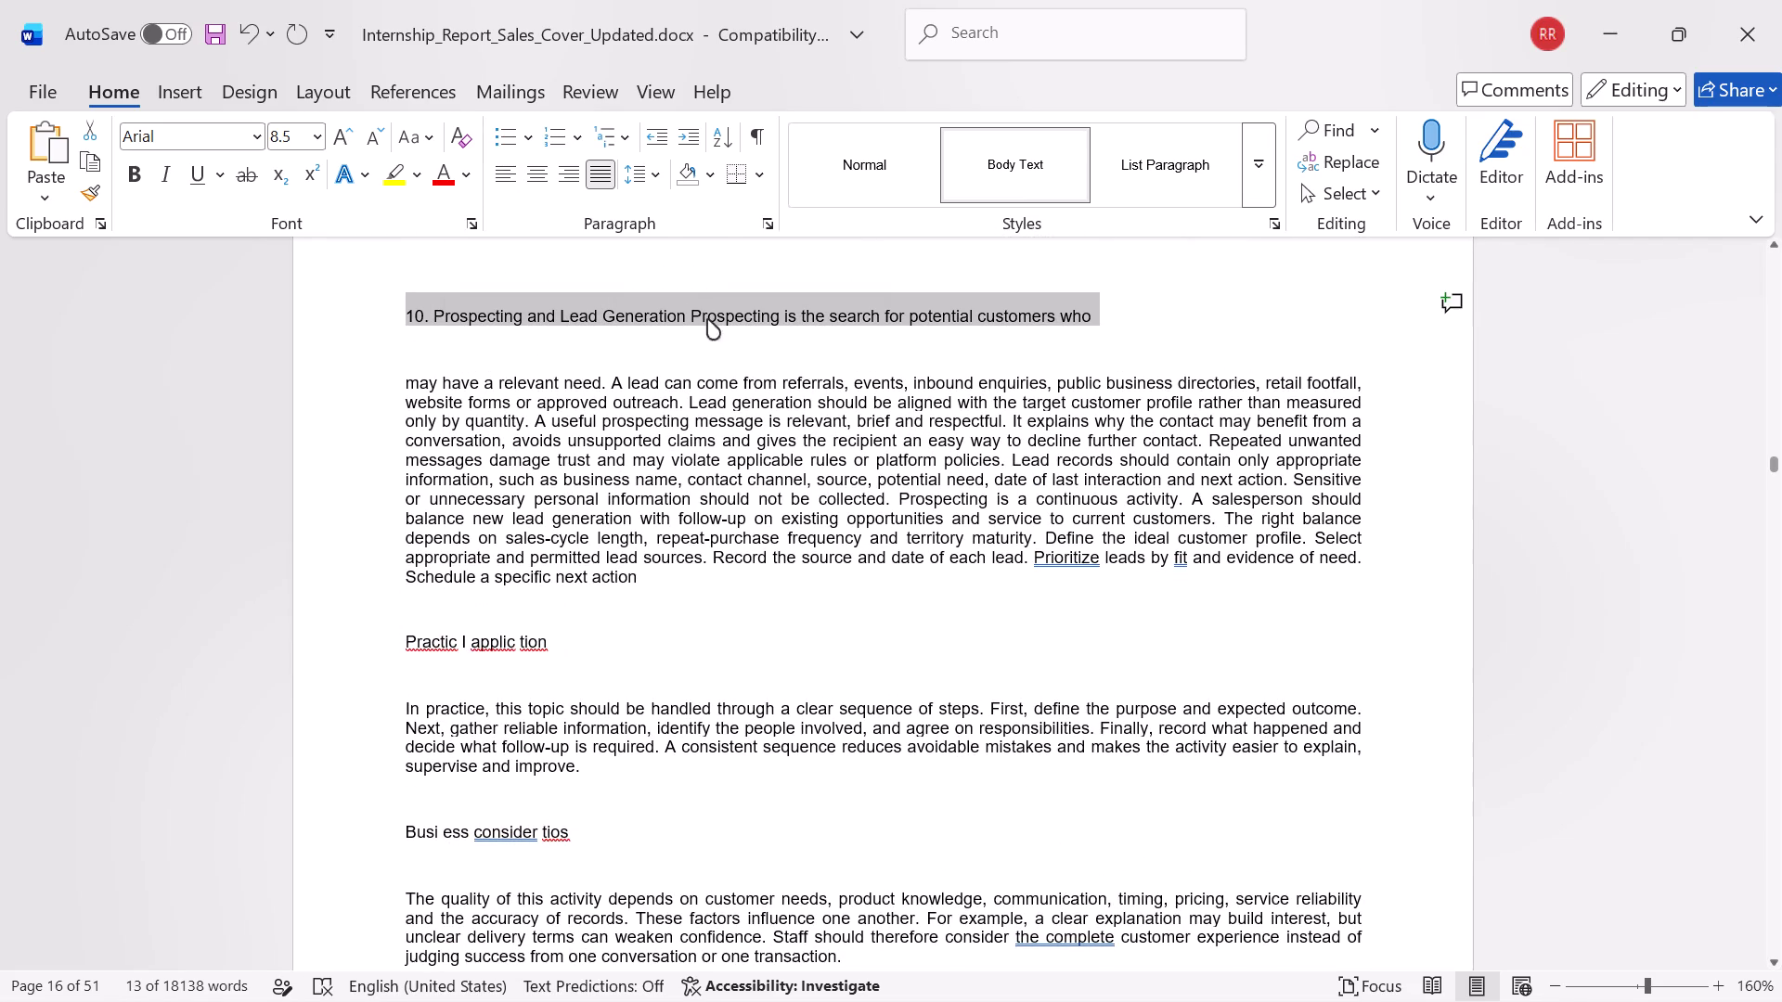
click(1246, 175)
click(1028, 237)
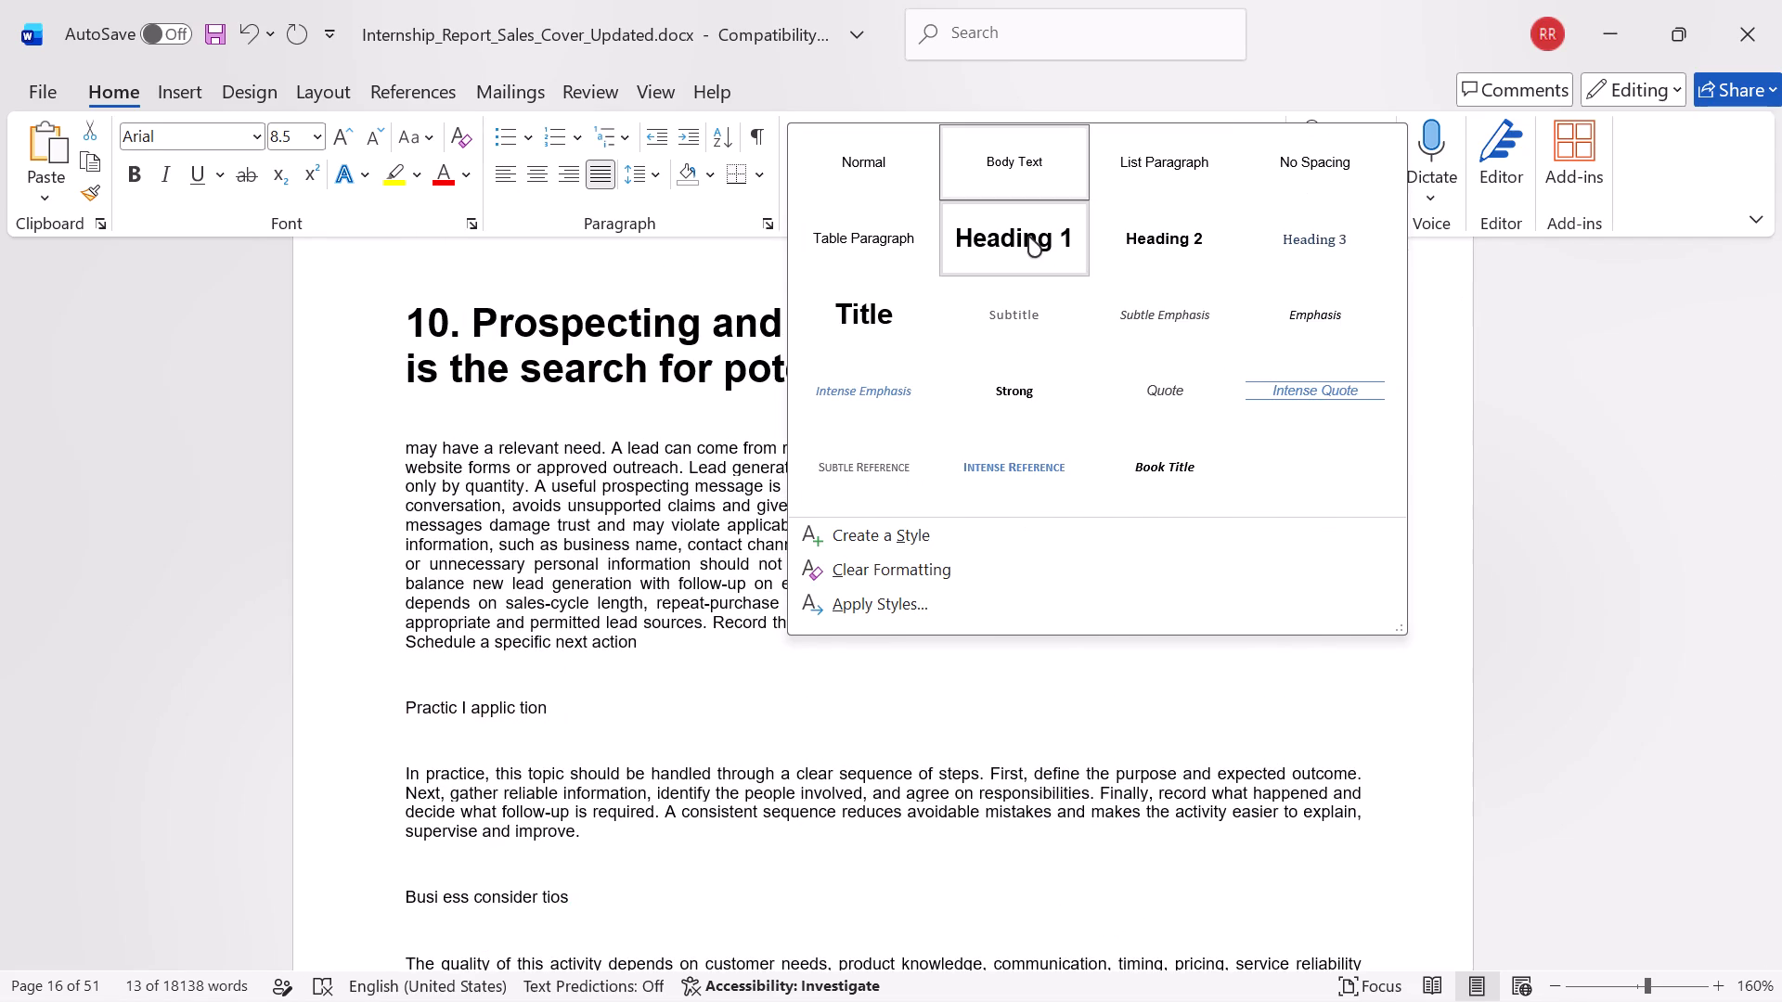
click(1088, 332)
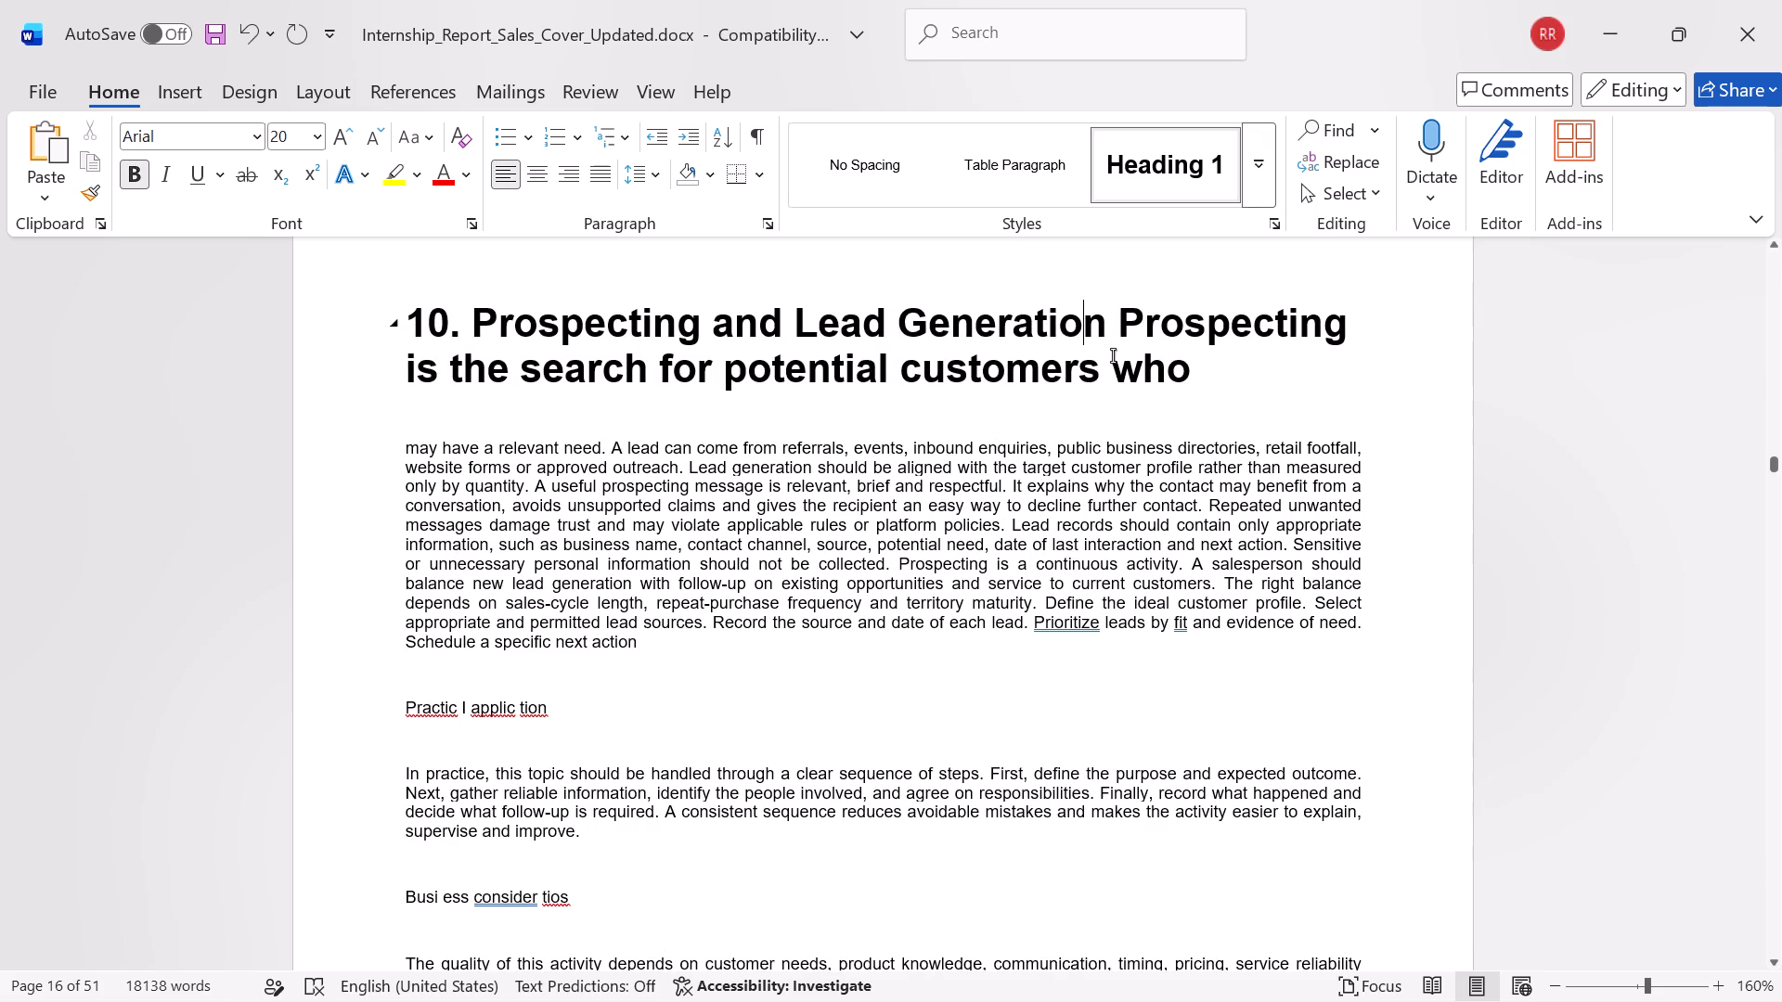
Split "Prospecting is the search for potential customers who" from the section 10 heading into its own Body Text paragraph.
click(1118, 326)
key(Return)
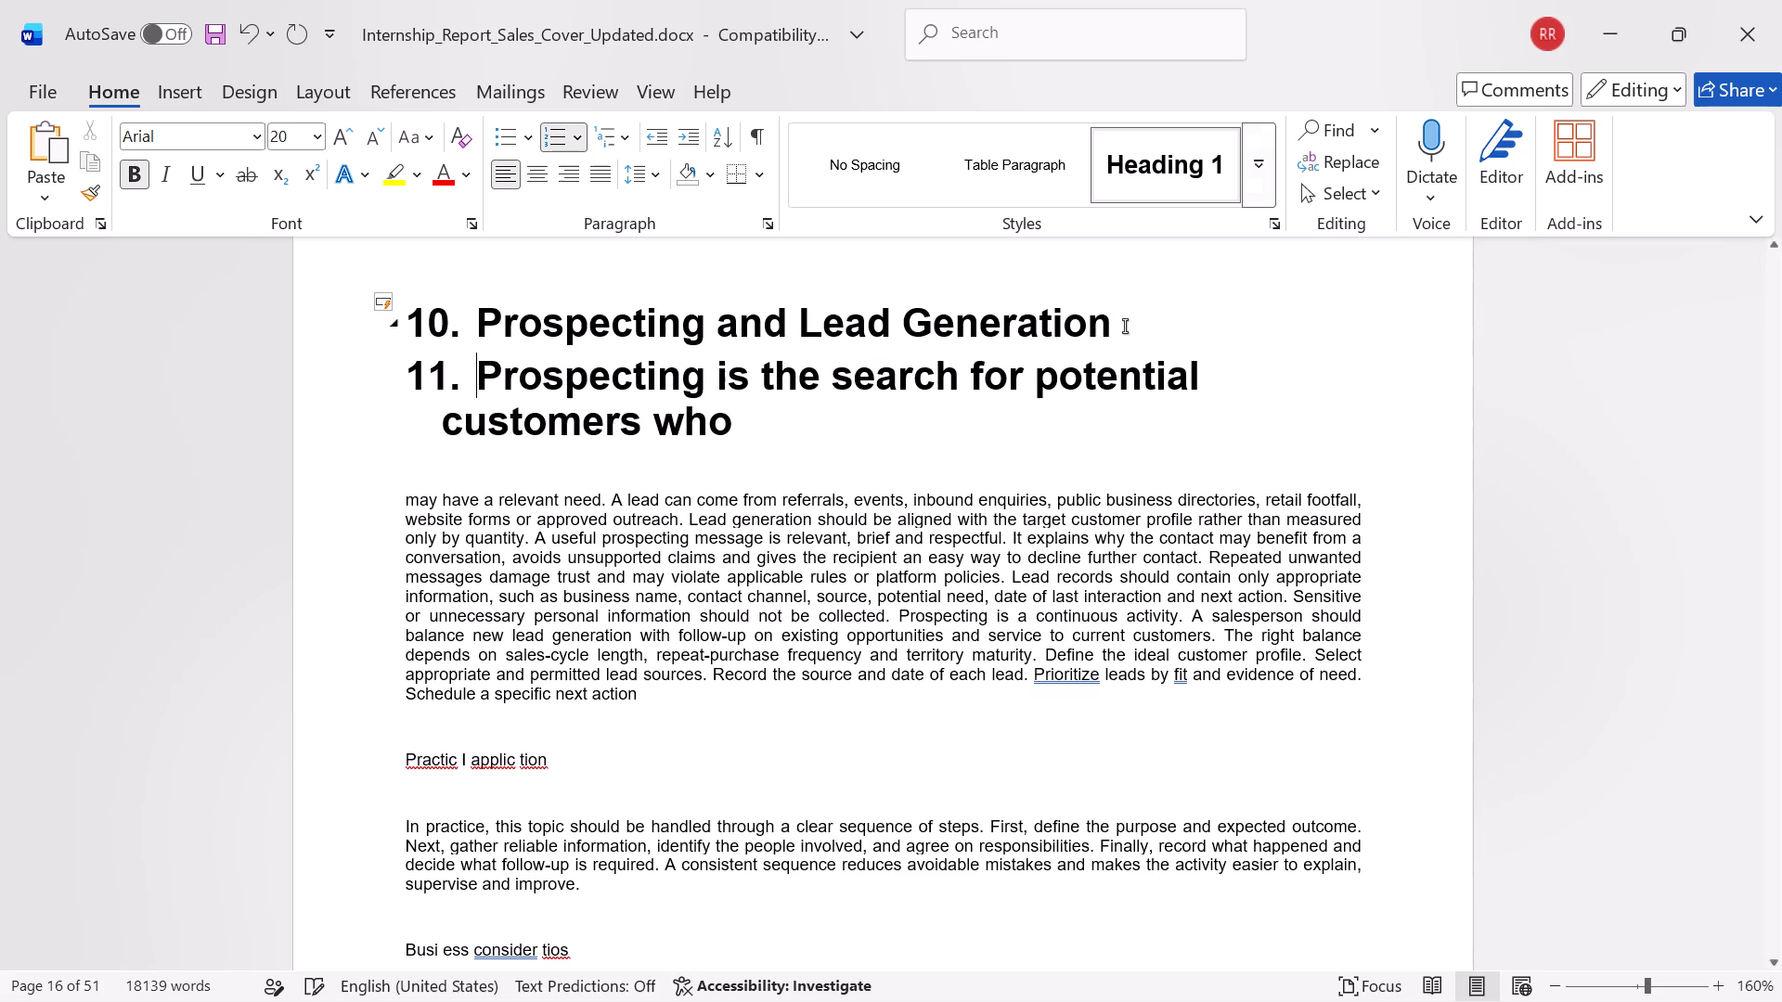
click(1255, 166)
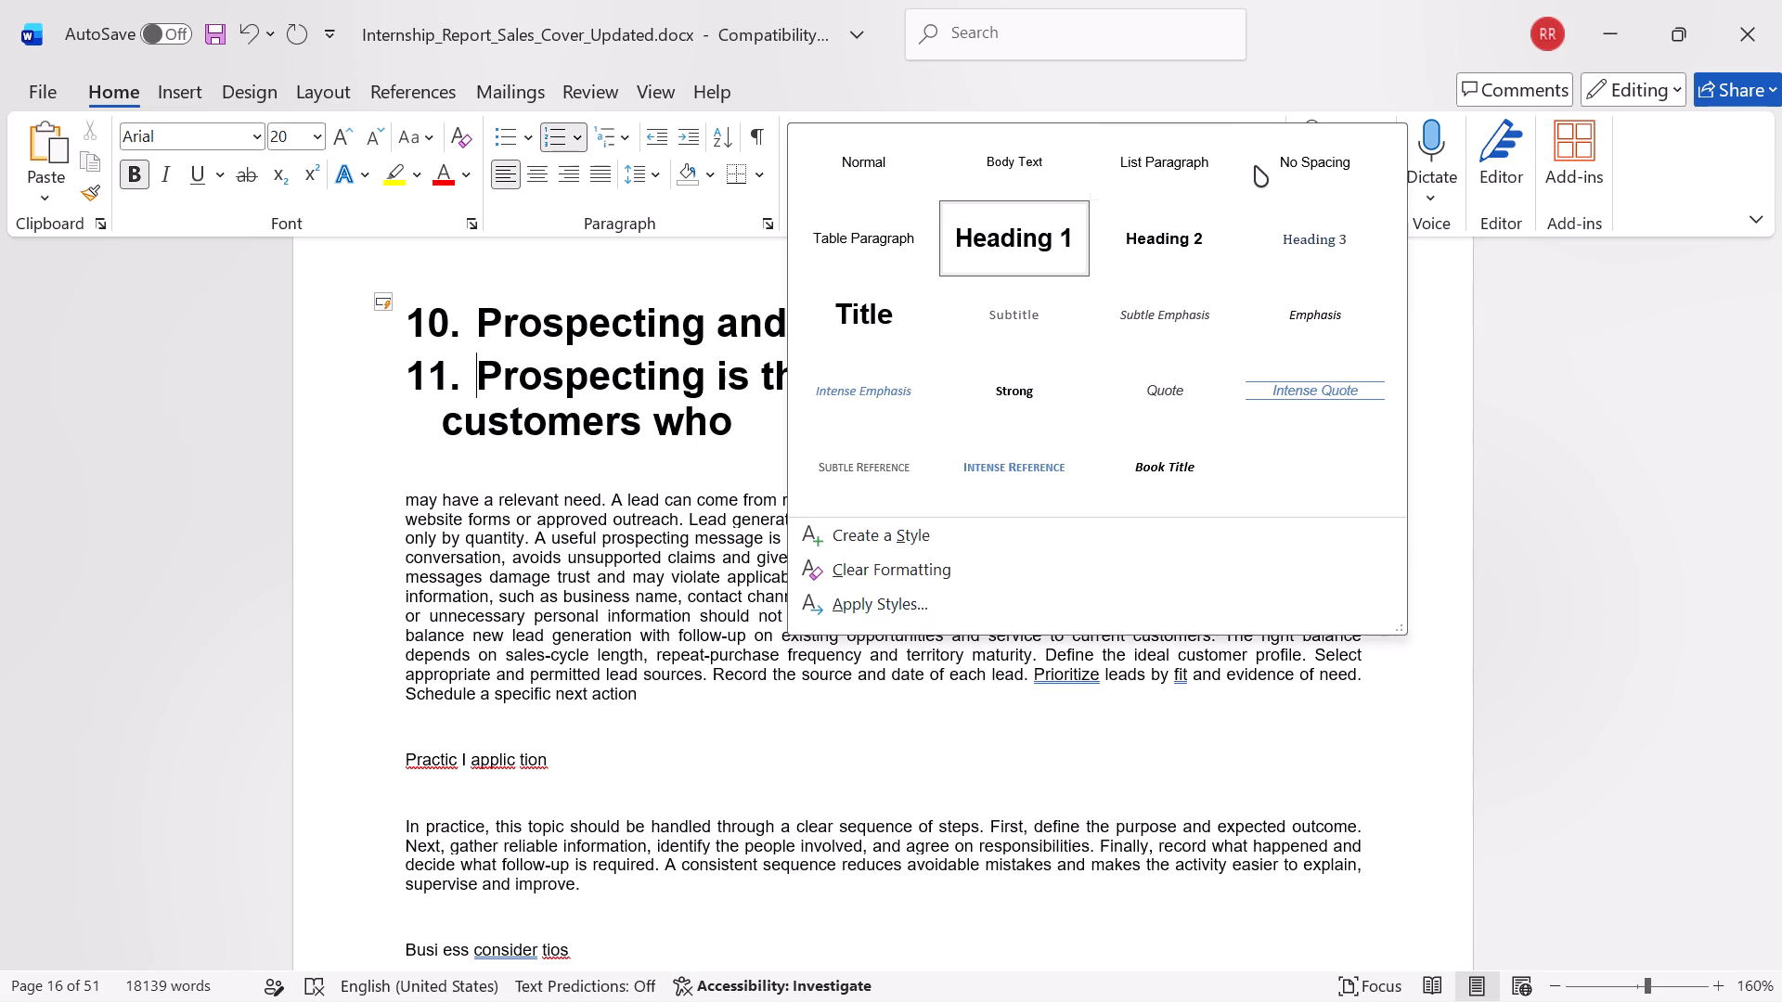
click(1031, 178)
Remove the blank line after "potential customers who" and join it to "may have a relevant need" in one paragraph.
click(923, 392)
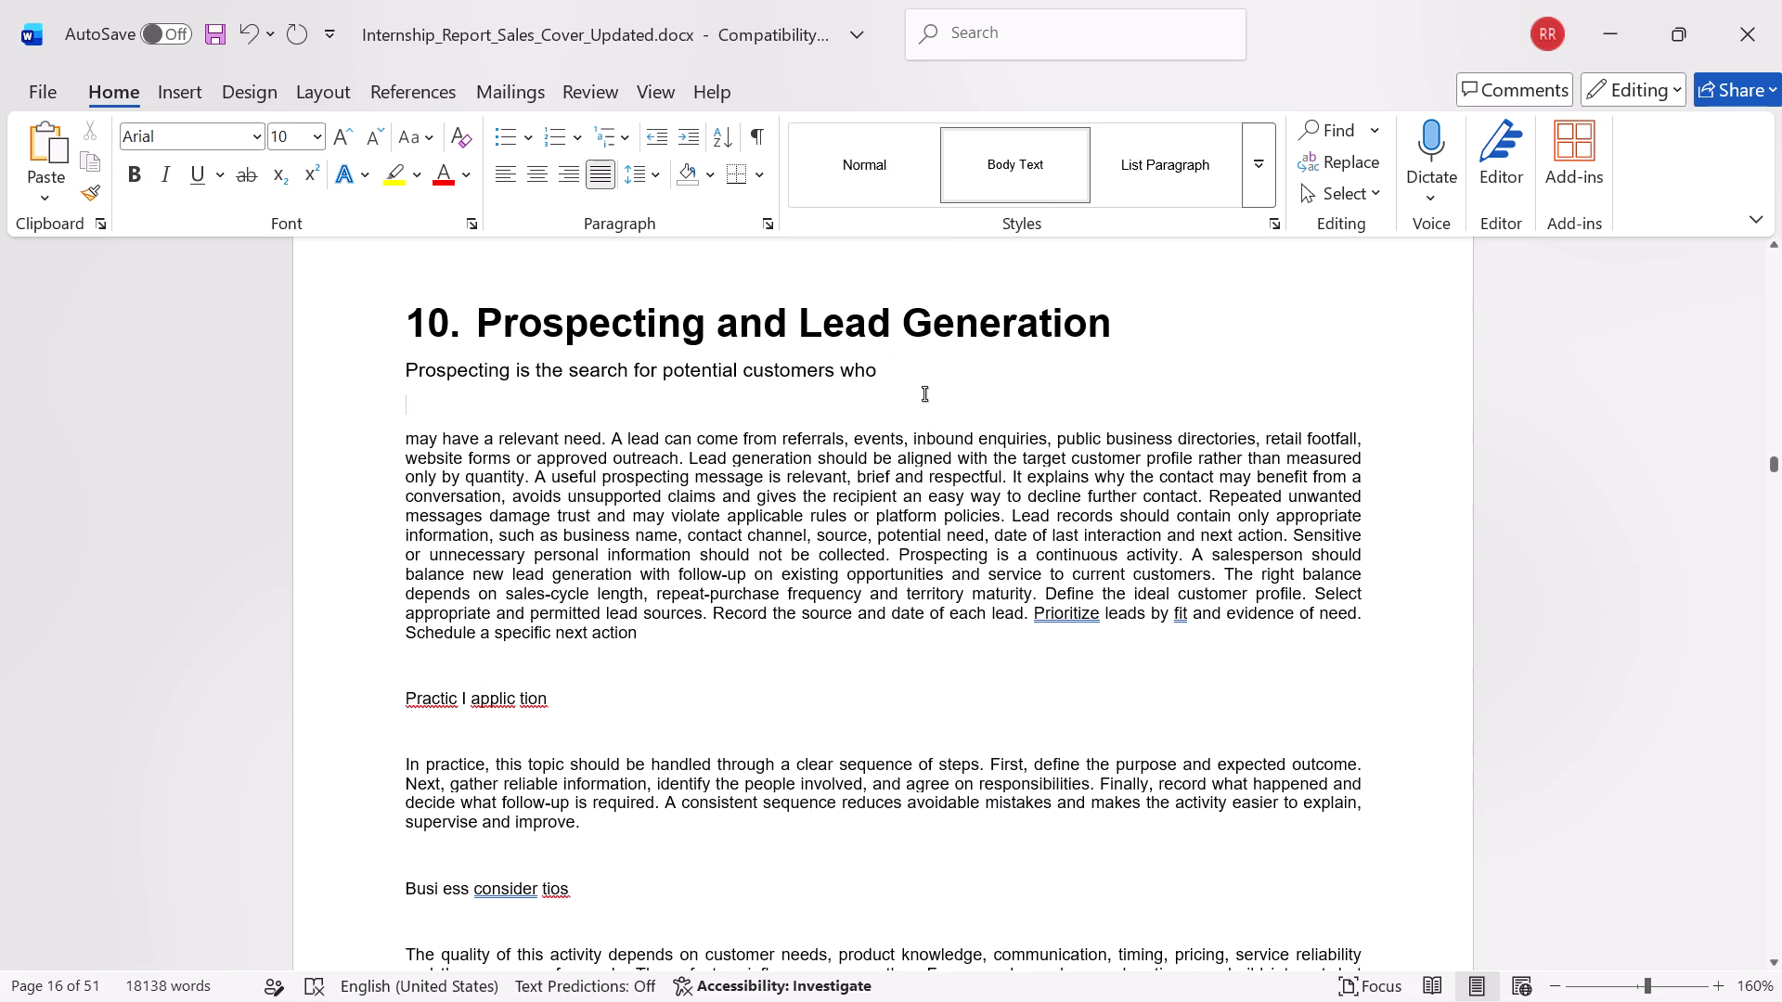
key(BackSpace)
key(BackSpace)
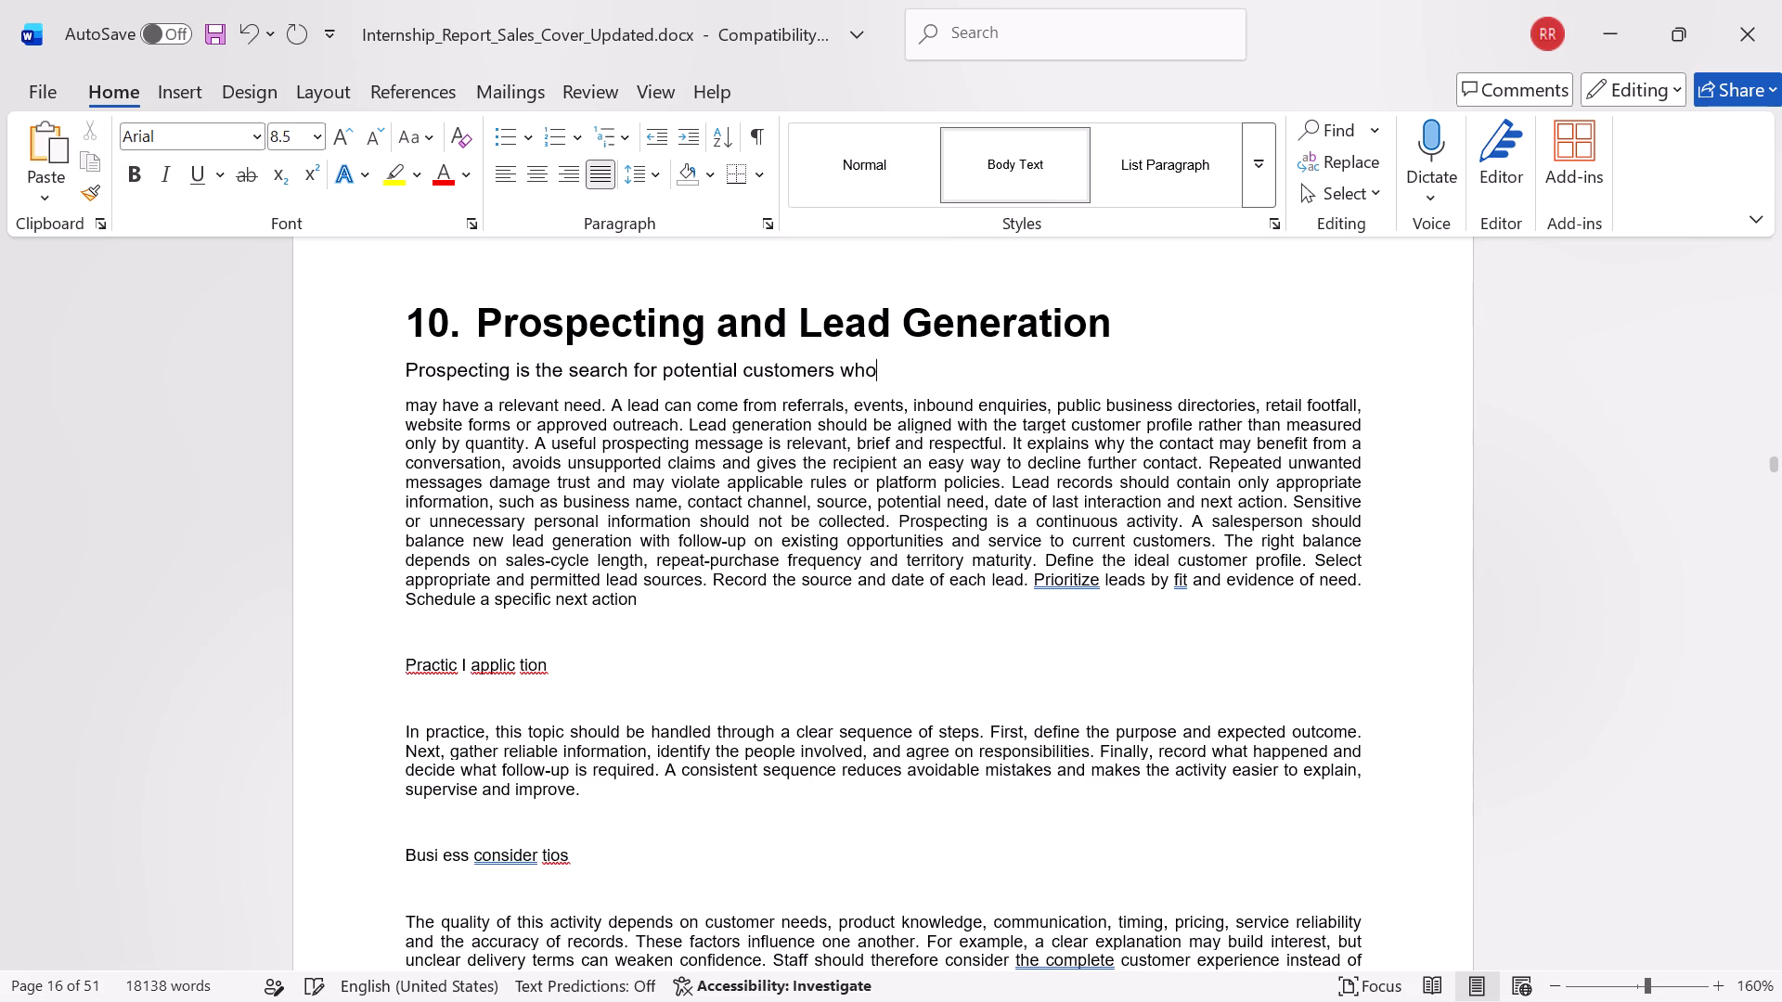
key(space)
key(Delete)
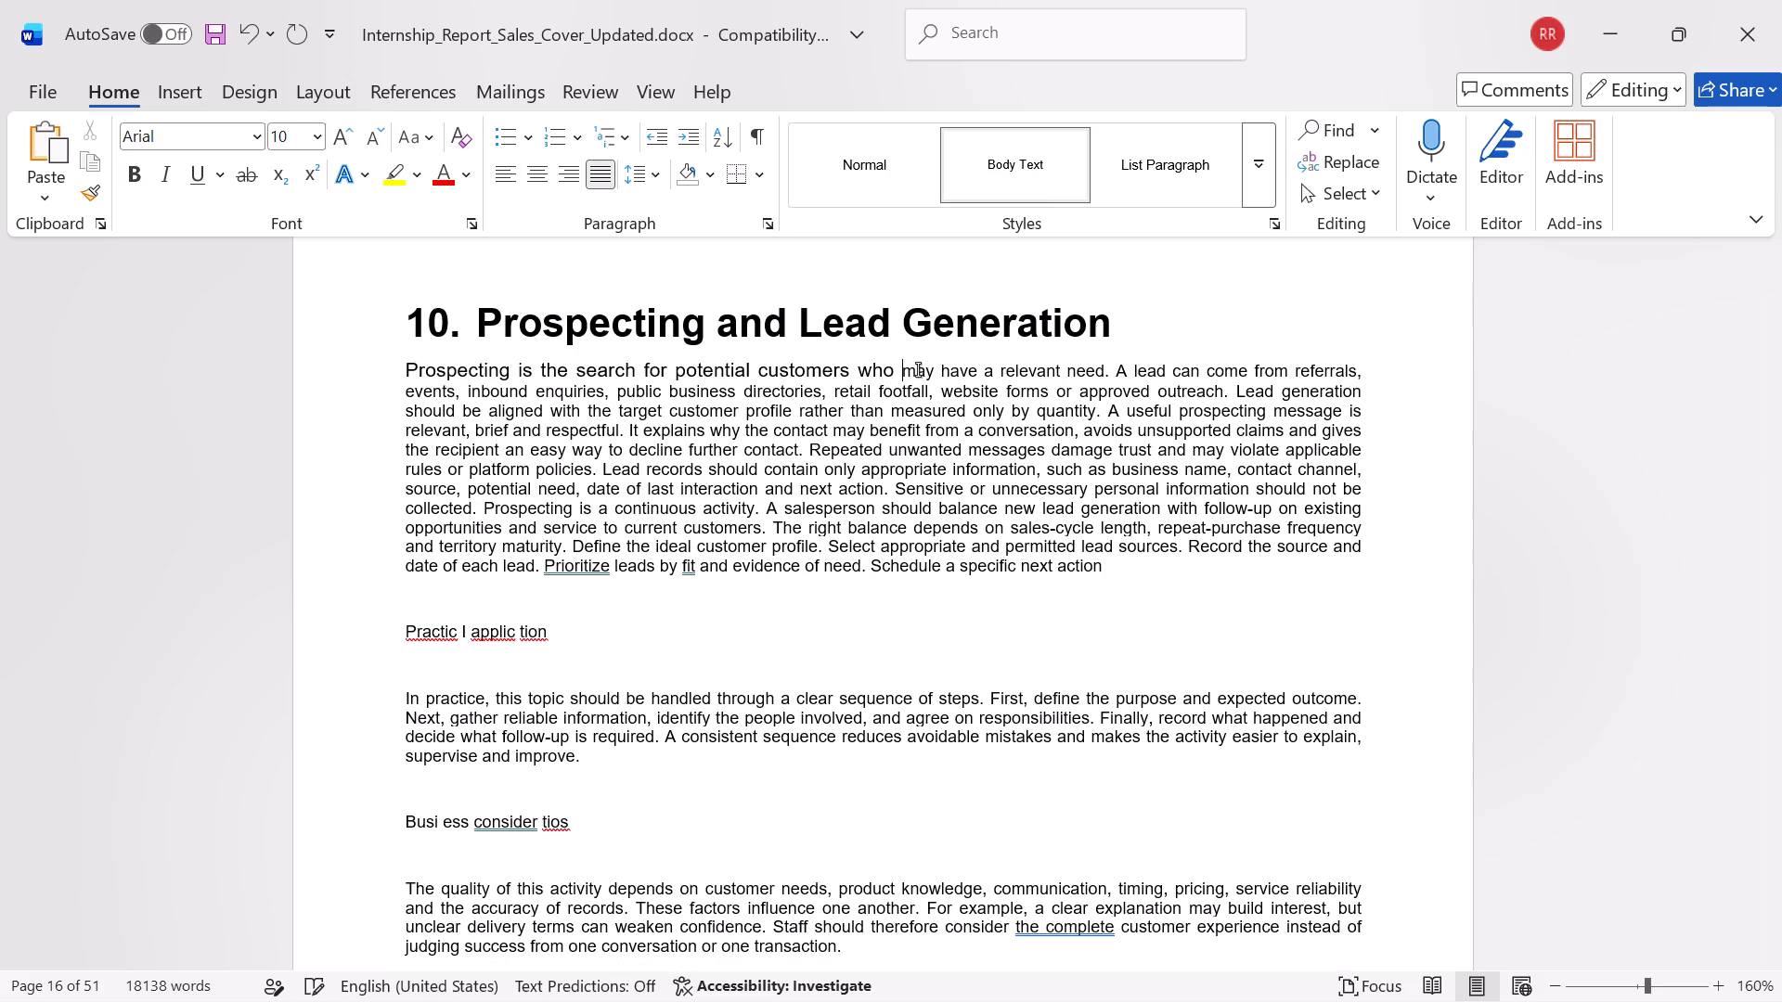
Apply Heading 2 to the garbled "Practic l applic tion" line and correct it to "Practical application".
triple_click(492, 631)
click(1251, 172)
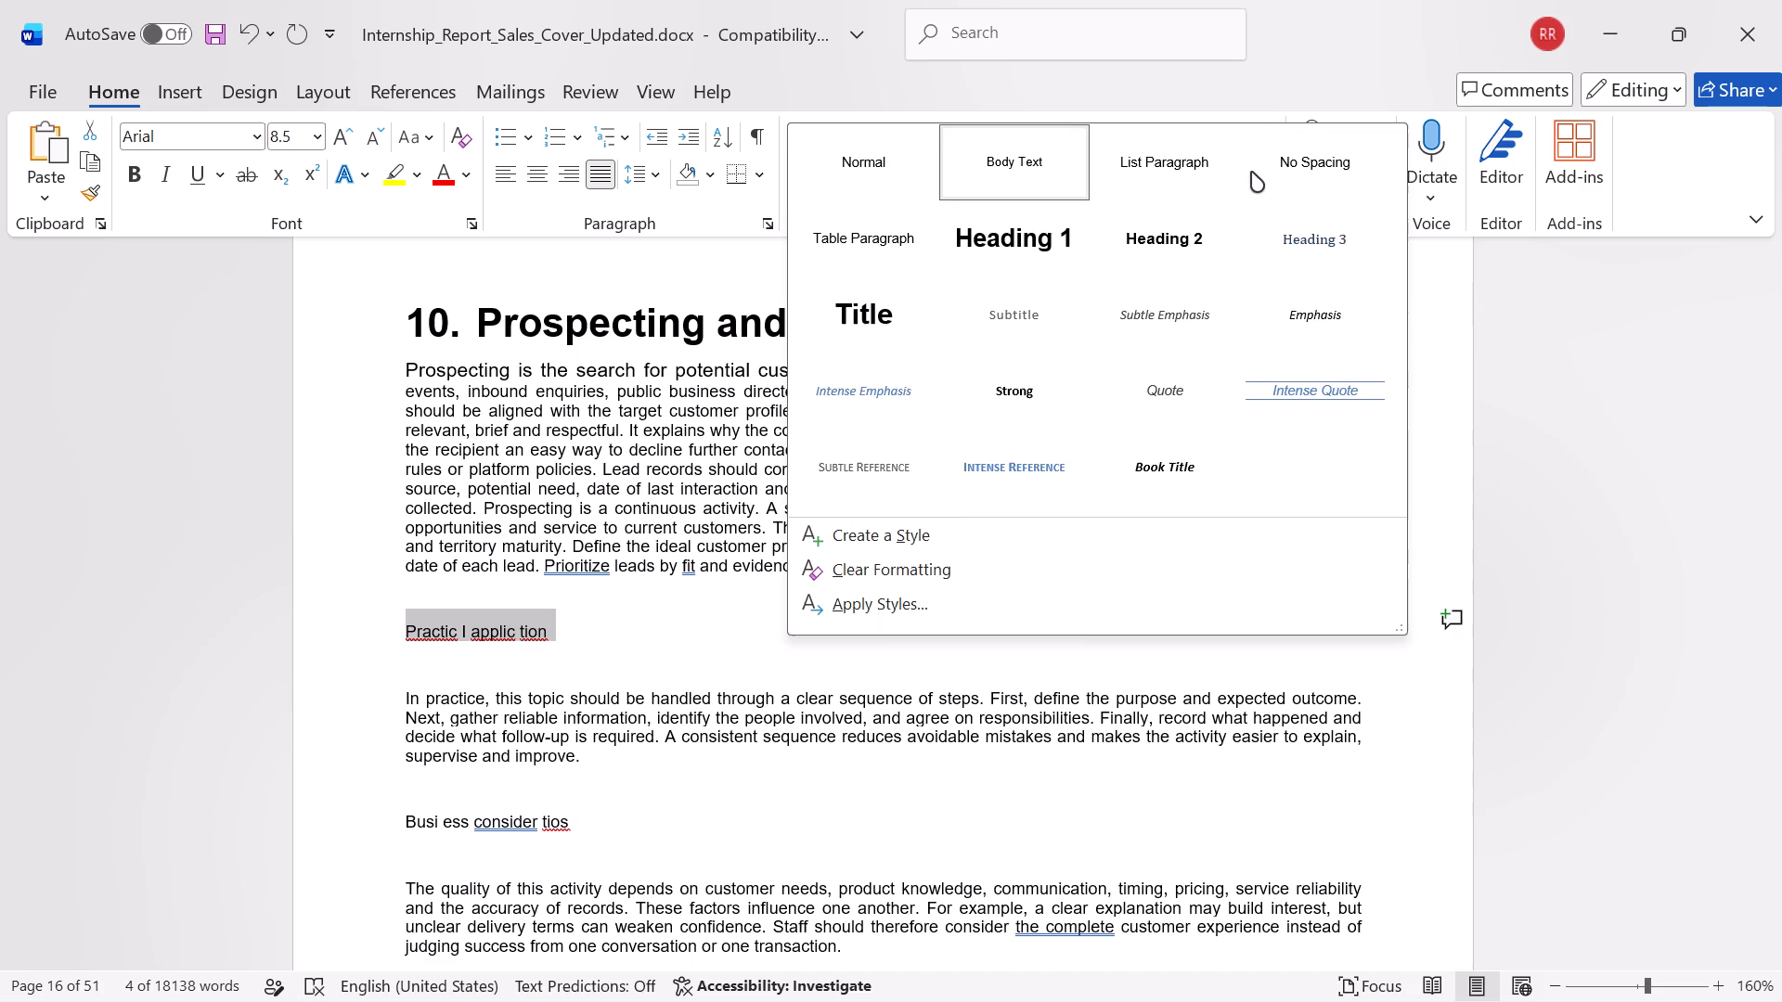
click(1144, 243)
click(497, 641)
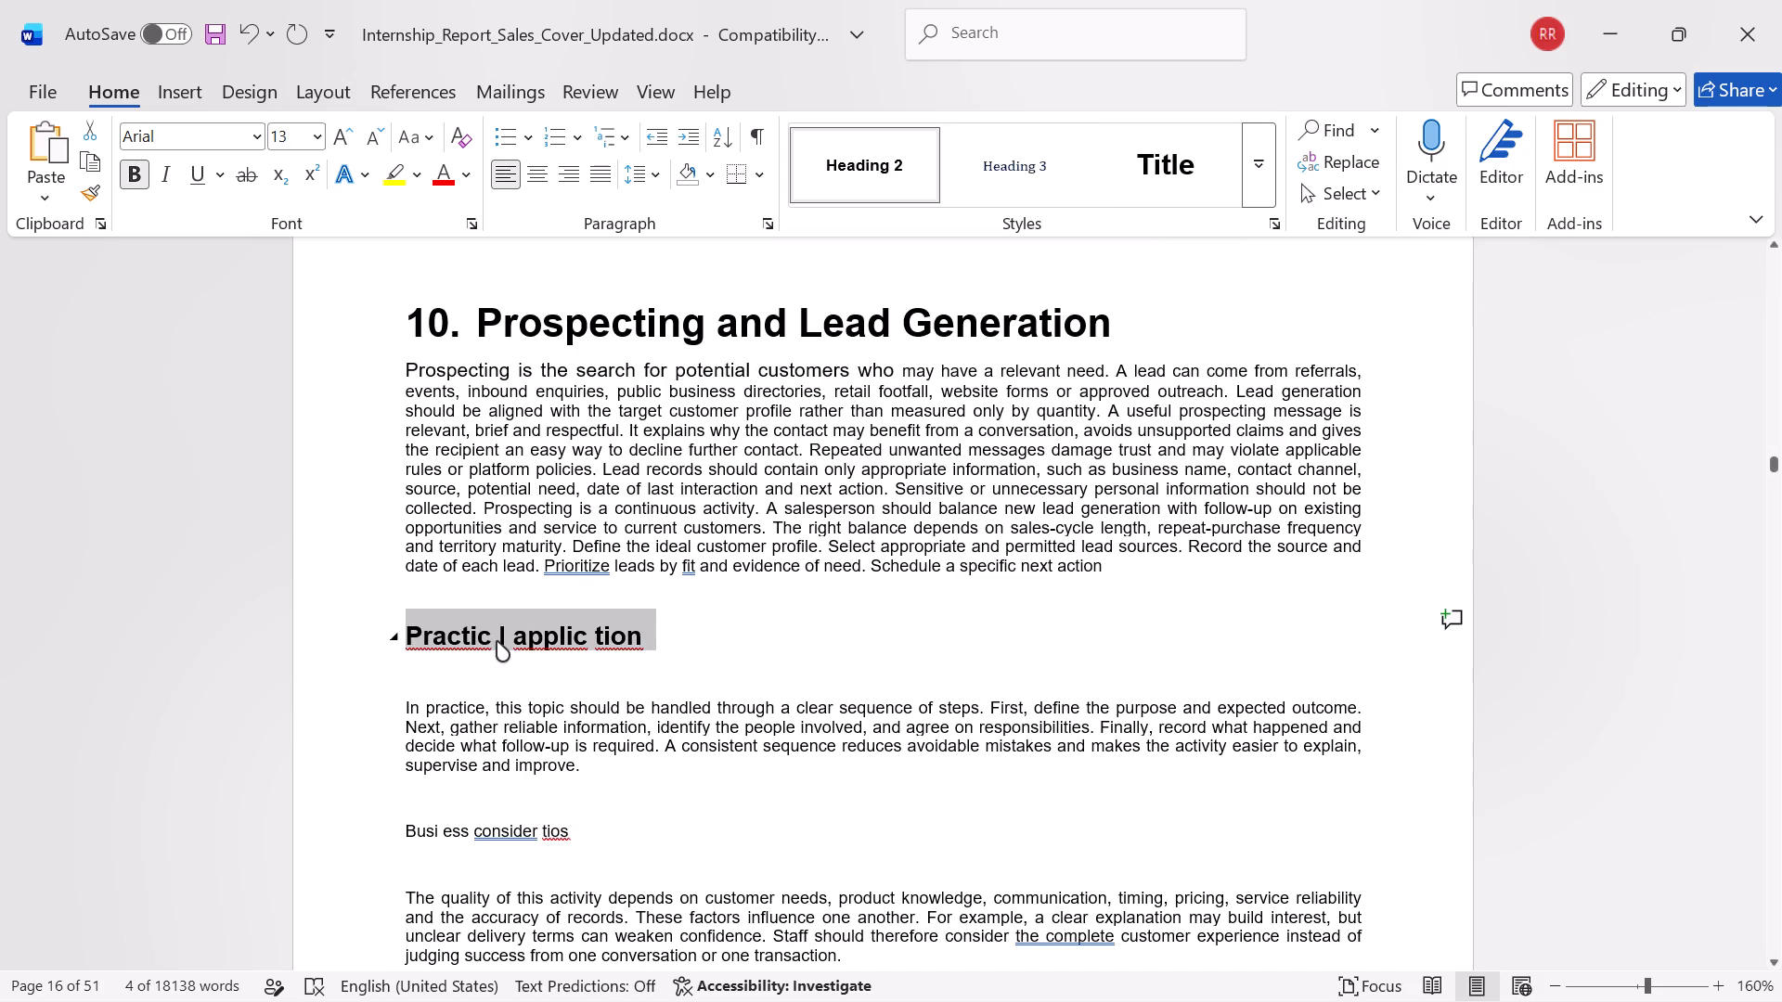
key(BackSpace)
key(a)
key(Right)
key(Right)
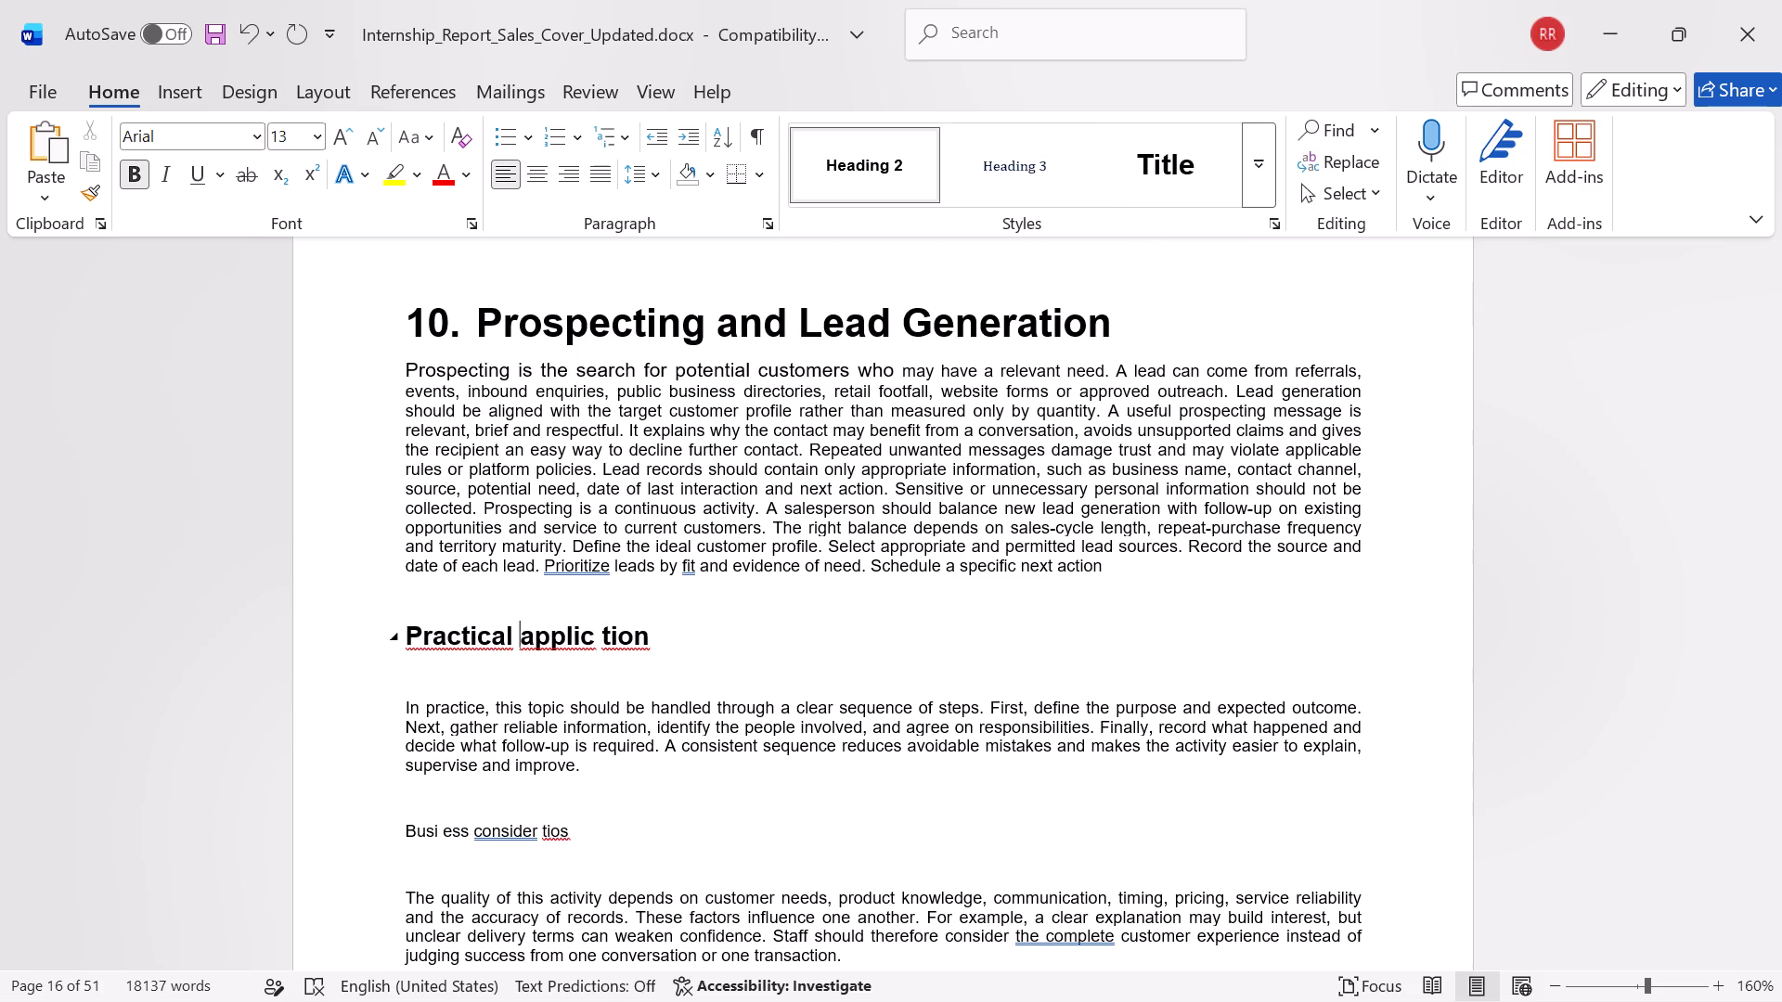
key(ctrl+Right)
key(BackSpace)
key(a)
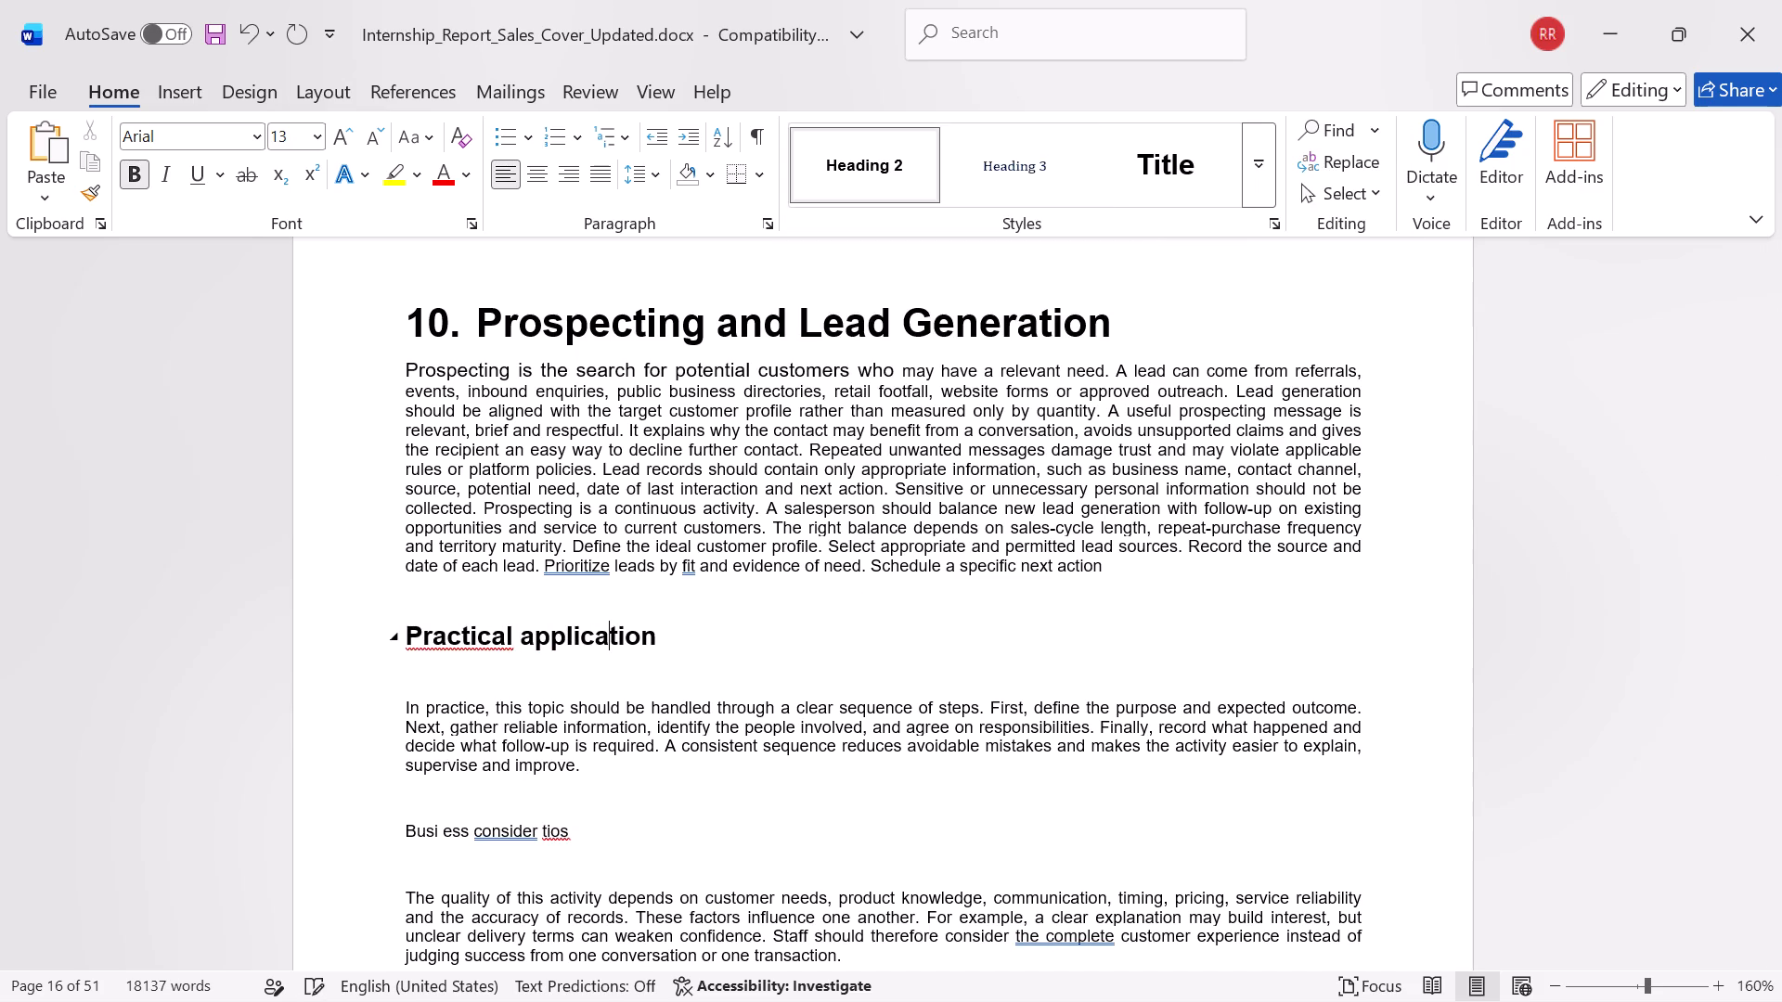
Delete the blank line between the "Practical application" heading and its paragraph.
key(Down)
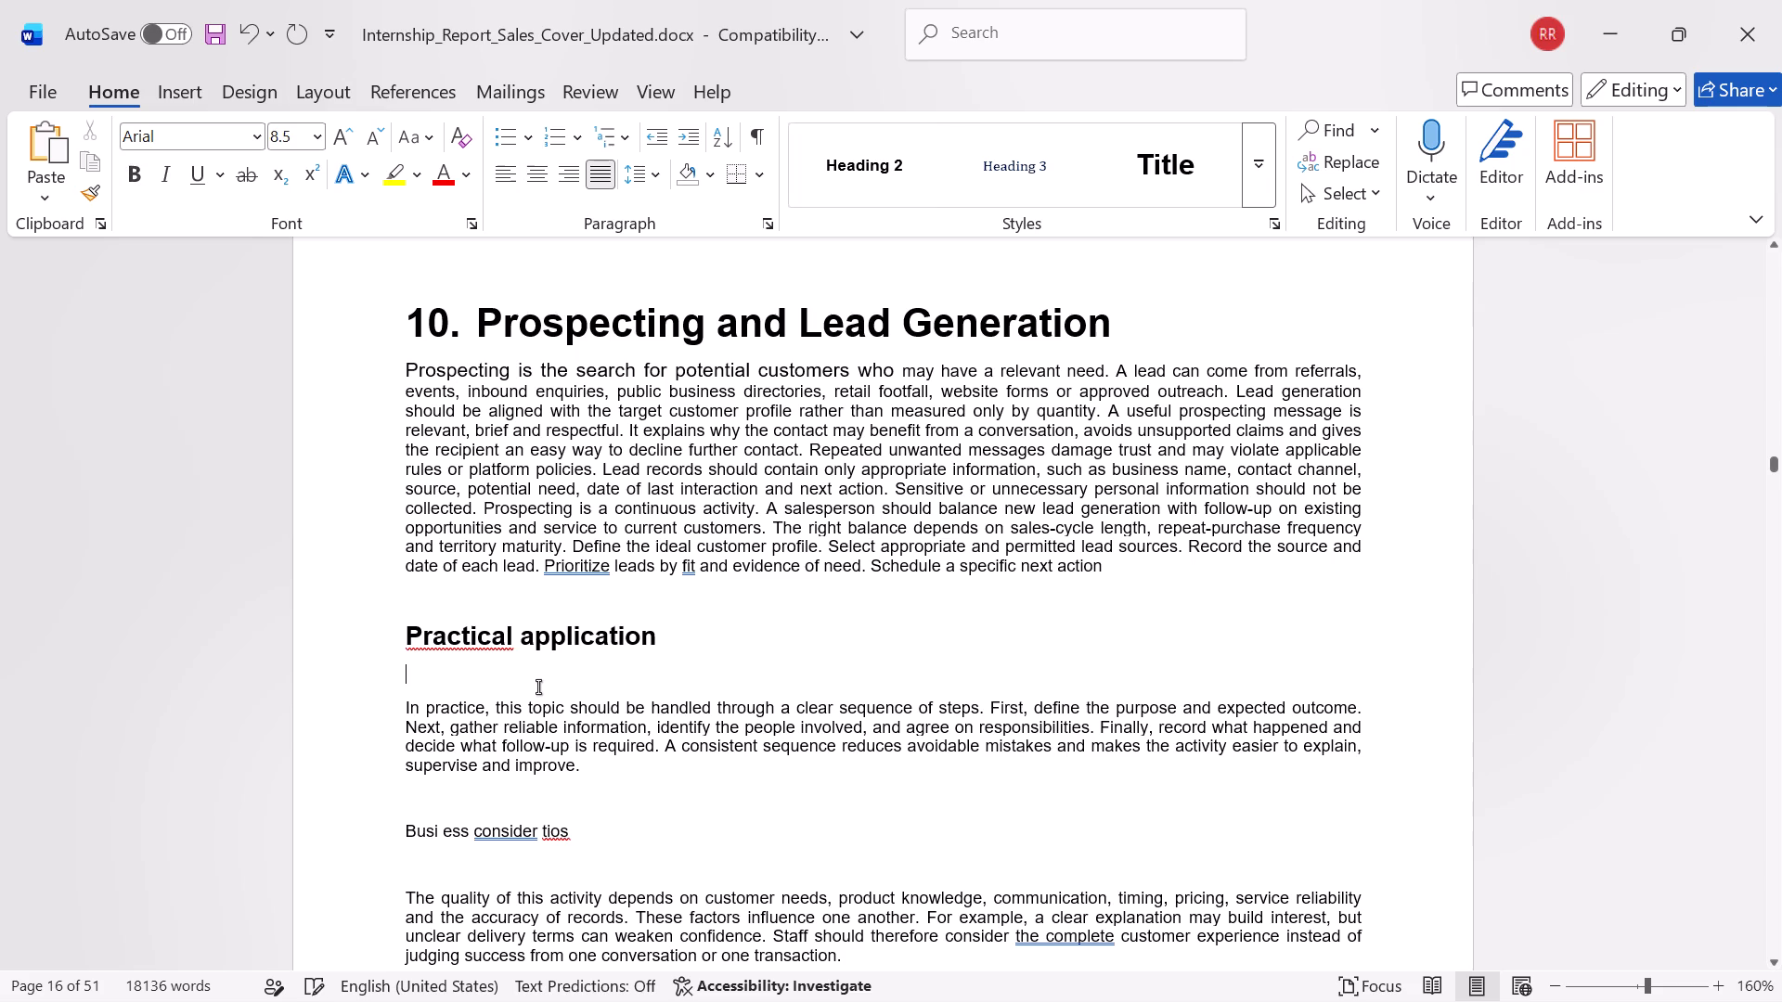
text(\\)
key(BackSpace)
key(BackSpace)
key(BackSpace)
key(BackSpace)
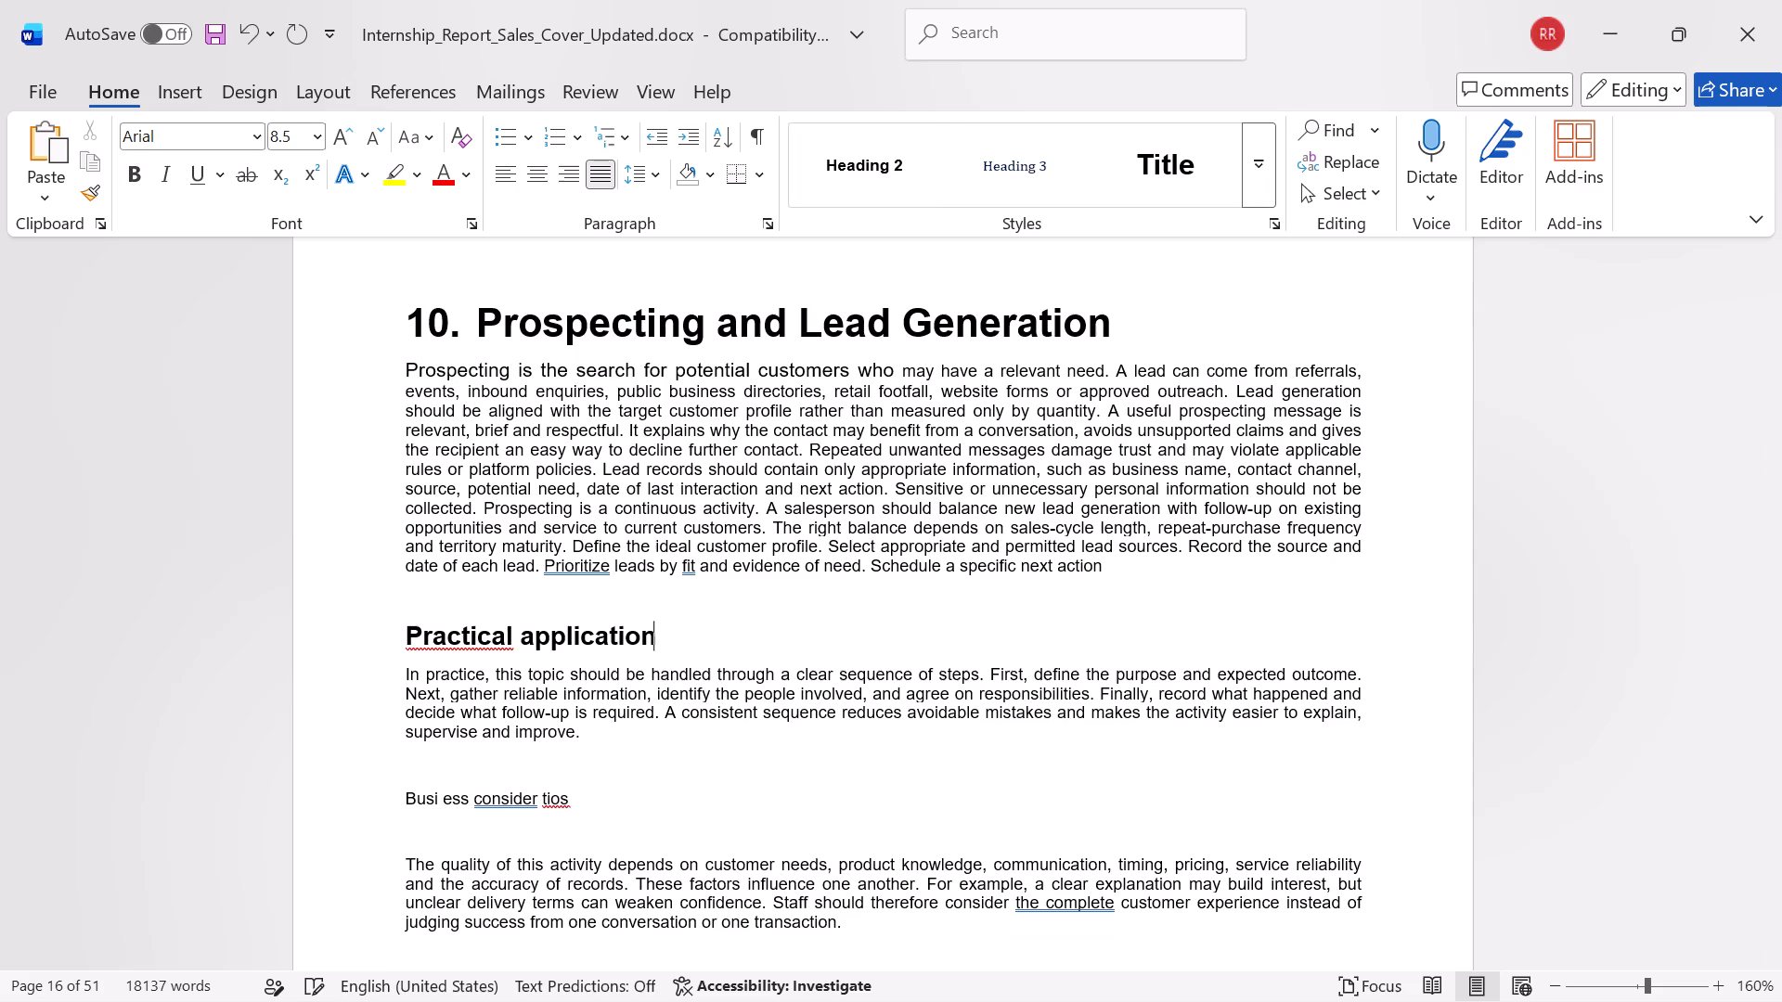
Apply Heading 2 to the garbled "Busi ess consider tios" line and correct it to "Business considerations".
click(520, 772)
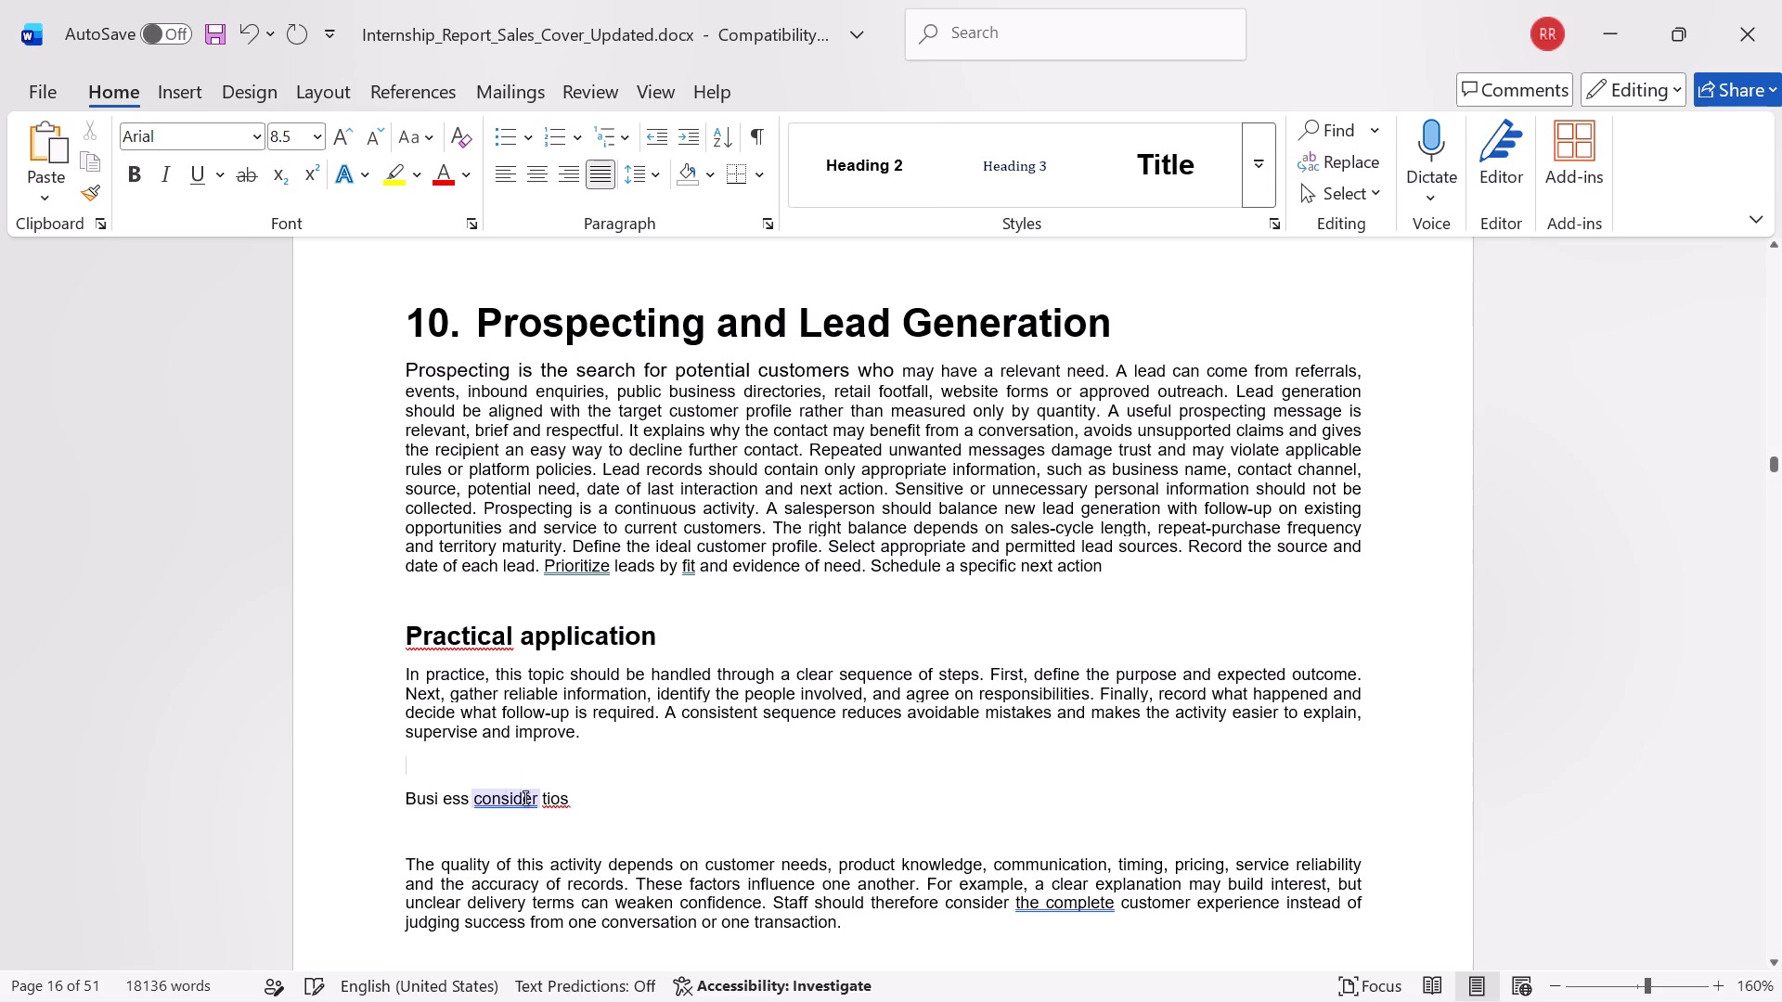
triple_click(527, 796)
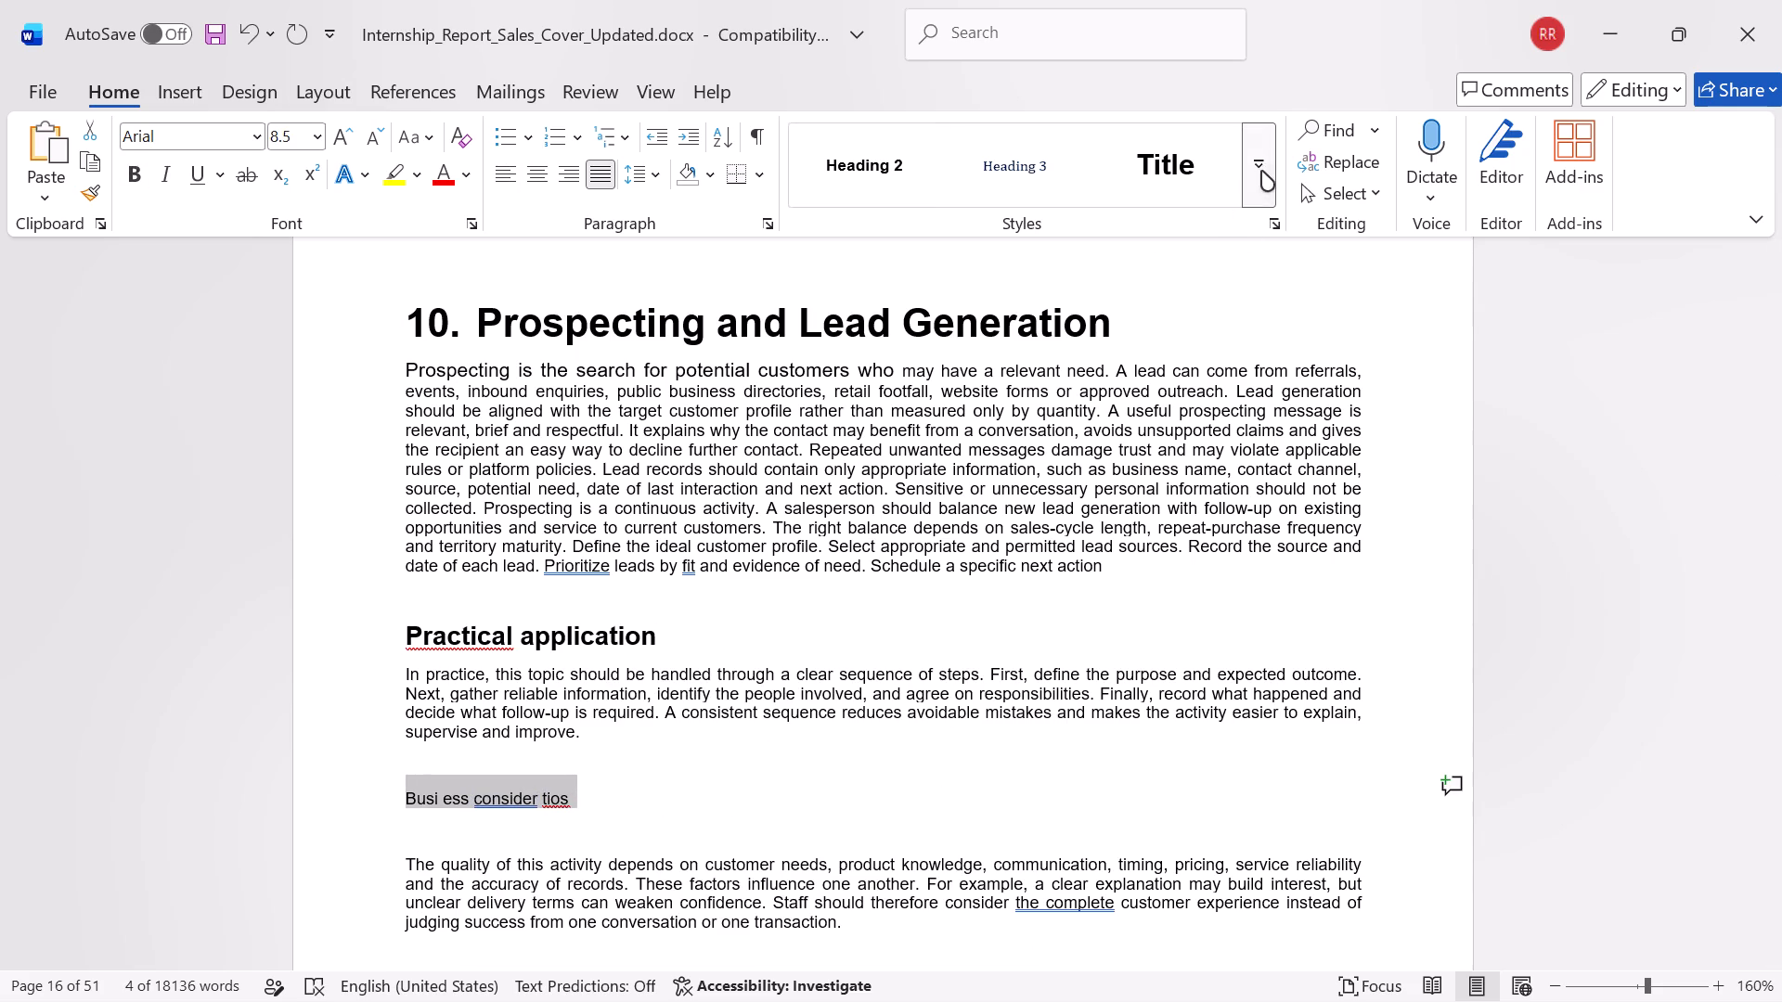
click(874, 163)
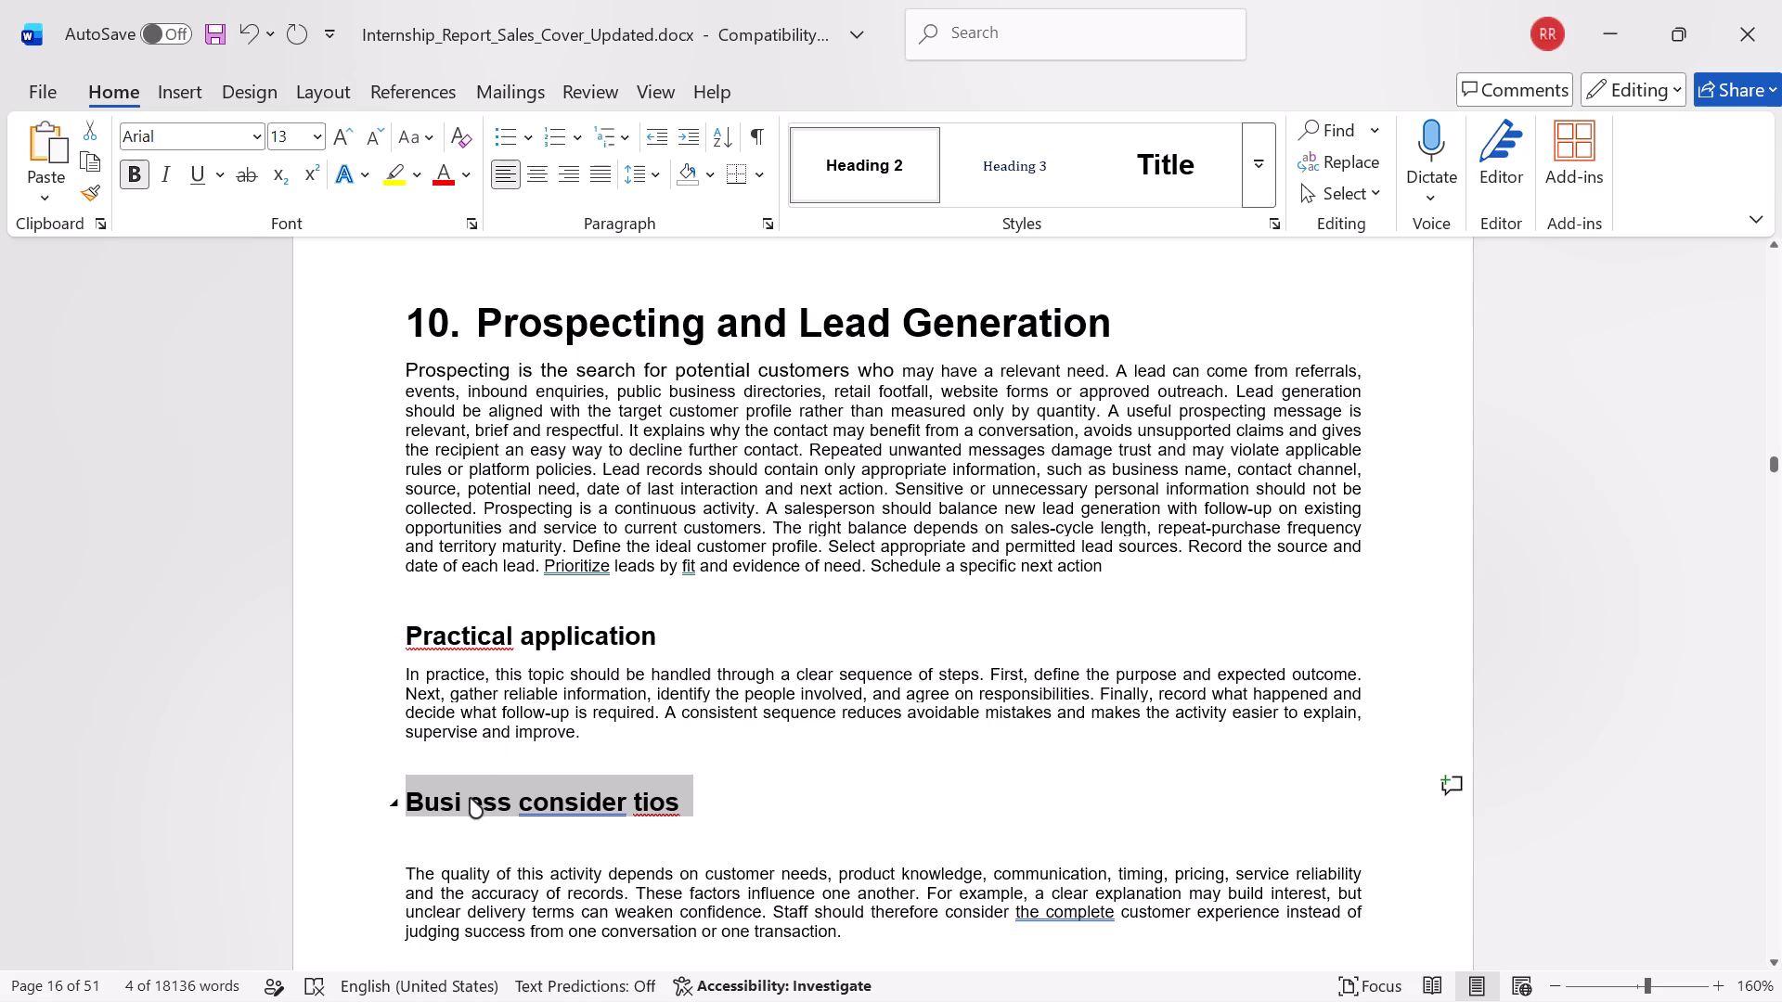
click(470, 798)
key(BackSpace)
key(n)
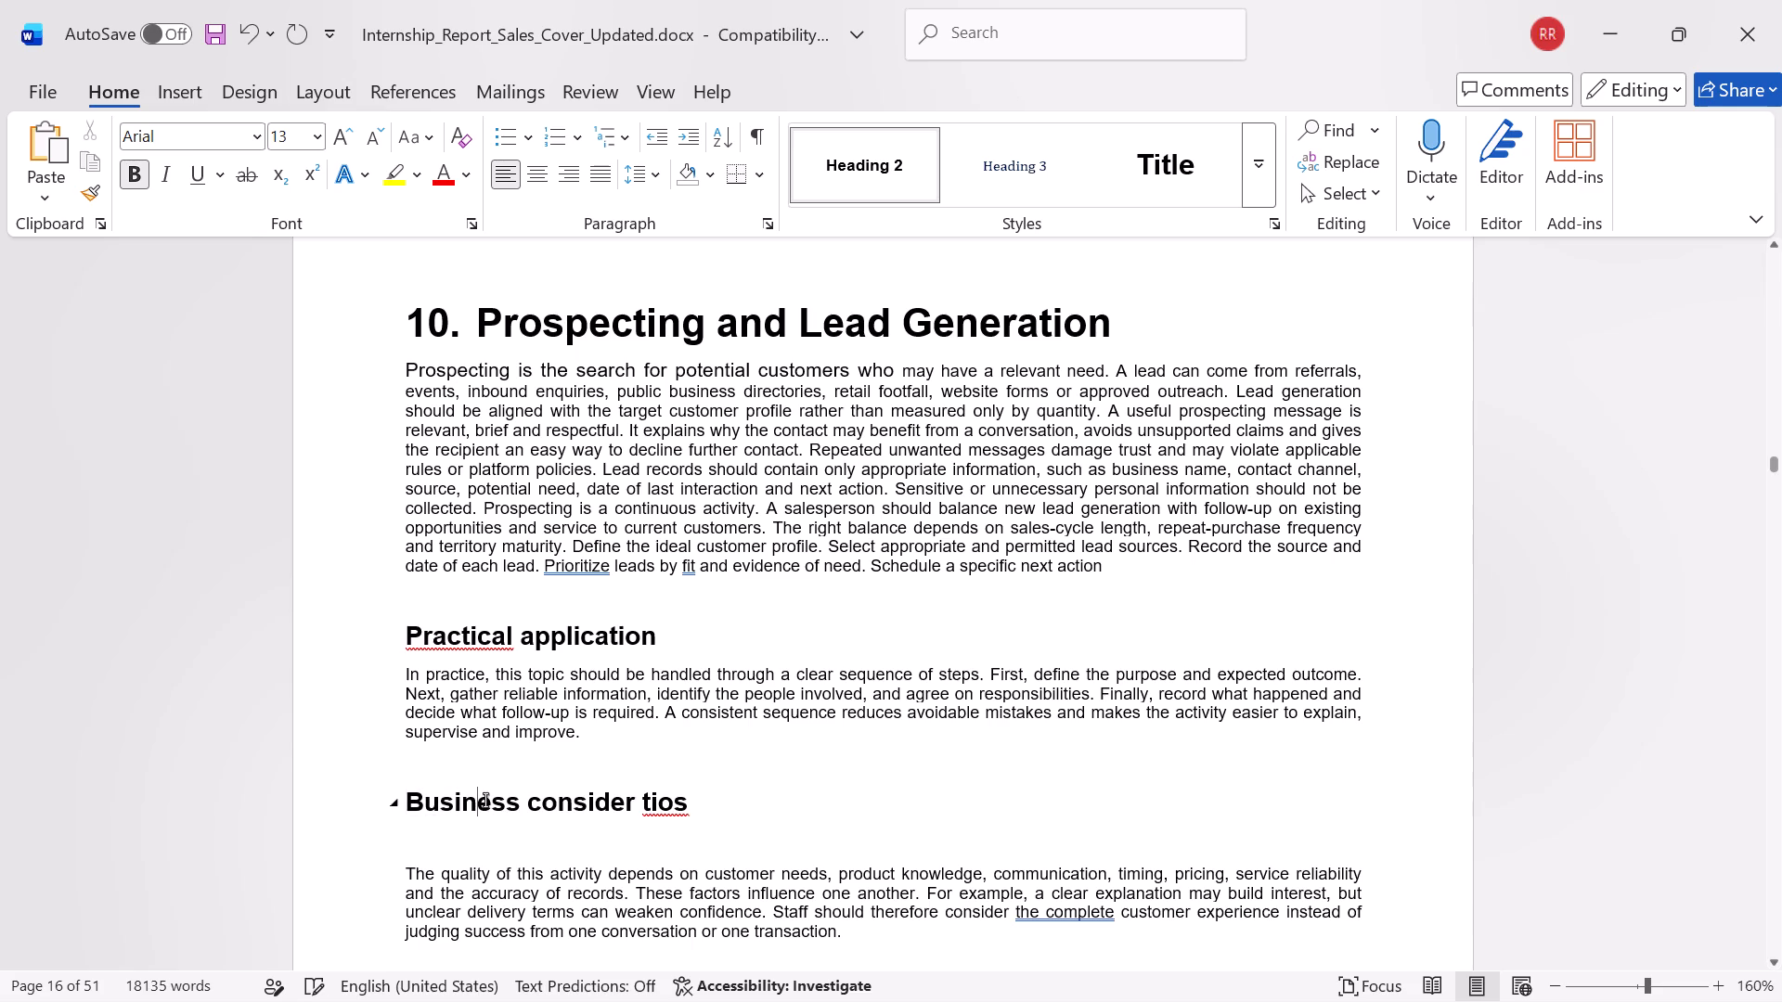
click(642, 803)
key(BackSpace)
key(a)
key(Right)
key(Right)
key(Right)
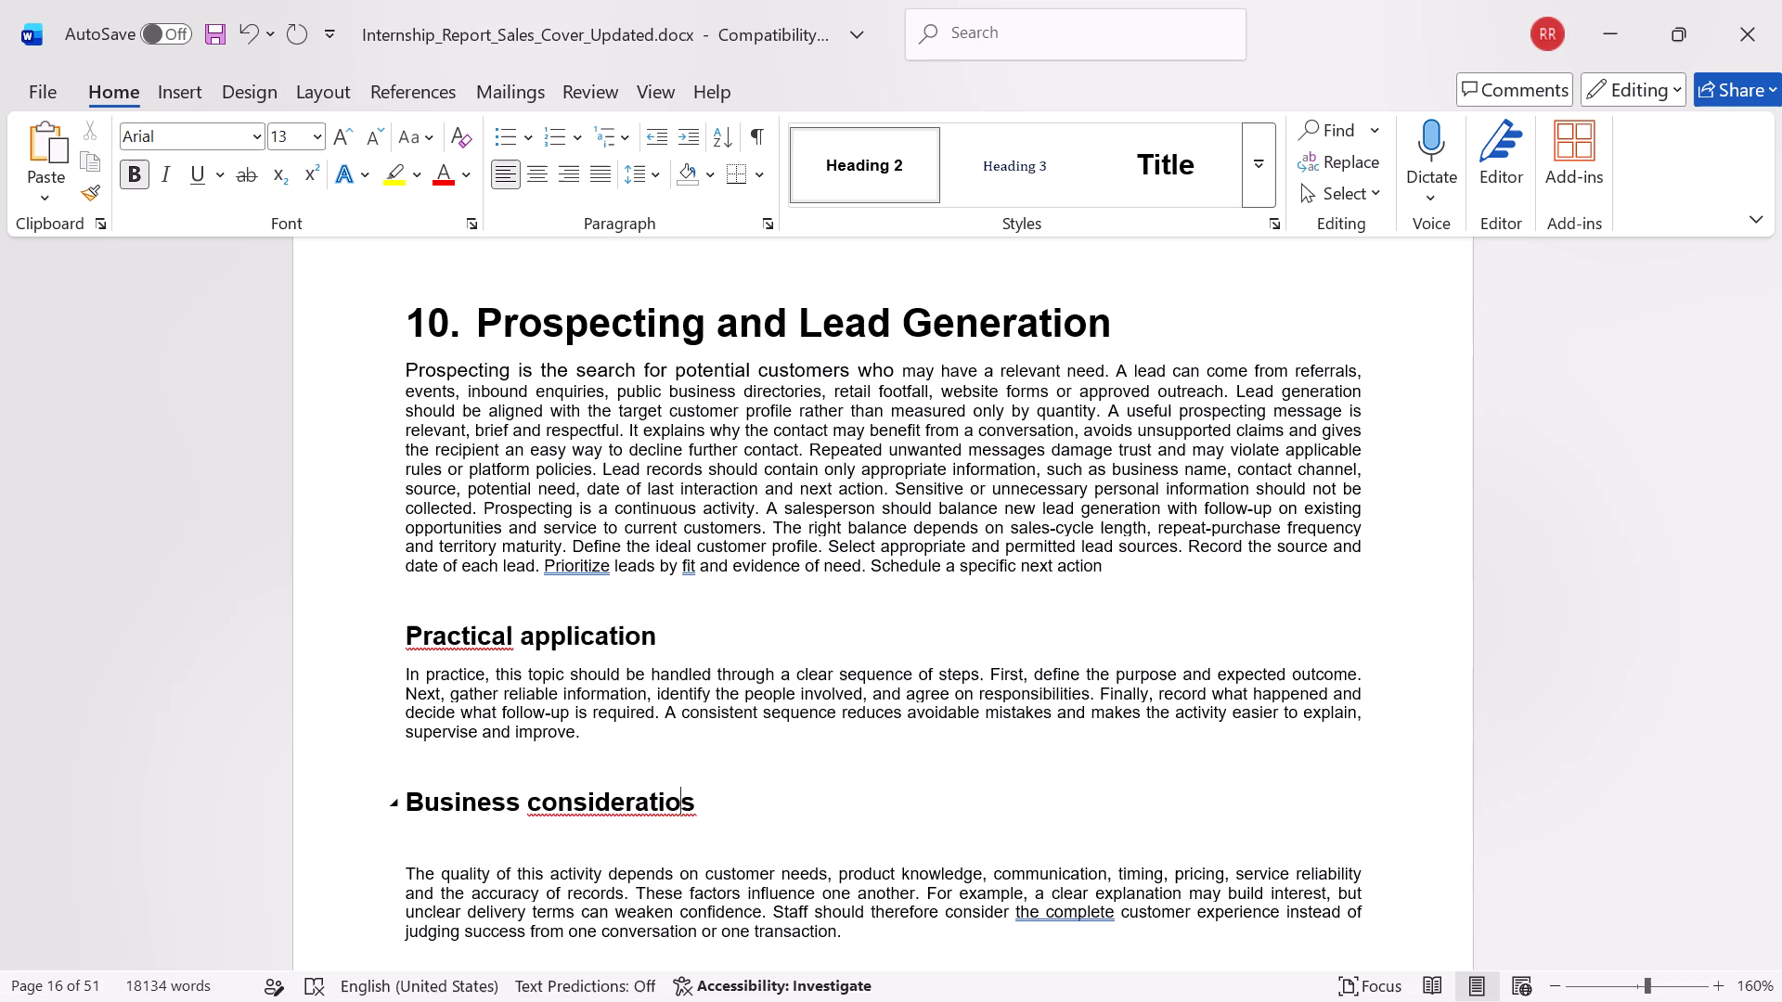
key(n)
Delete the blank lines above the "Business considerations" and "Practical application" headings in section 10.
click(508, 711)
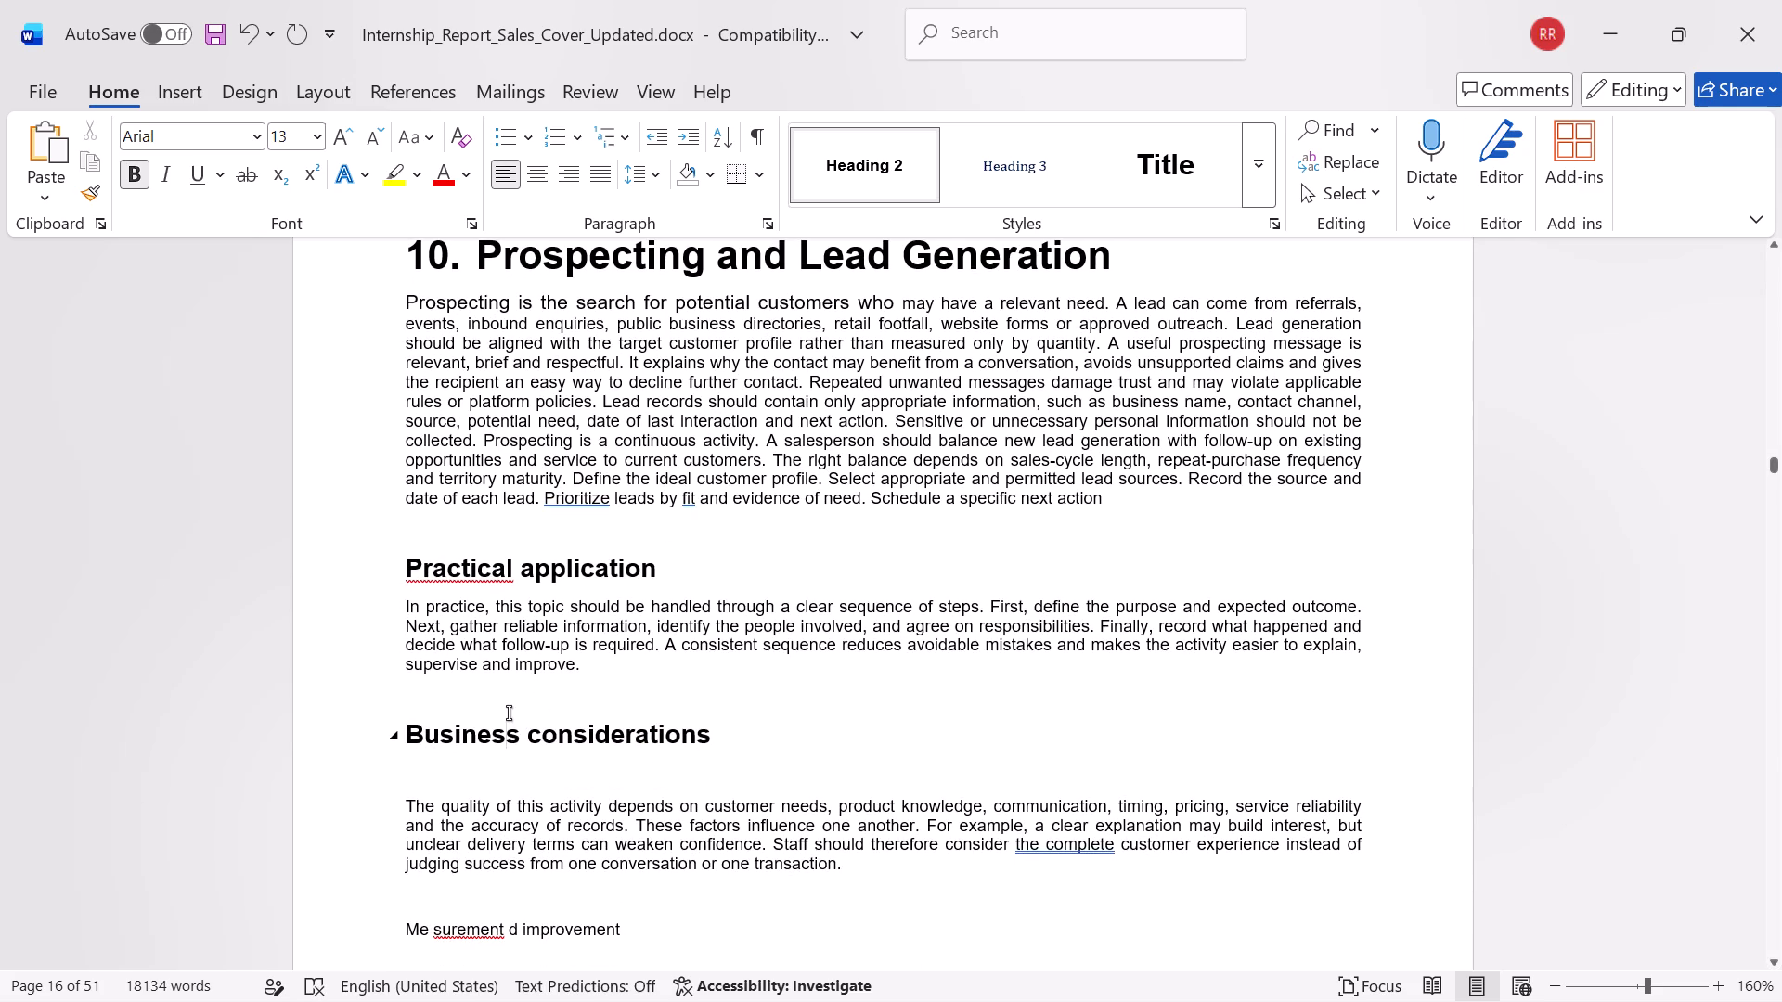
key(Up)
key(BackSpace)
key(BackSpace)
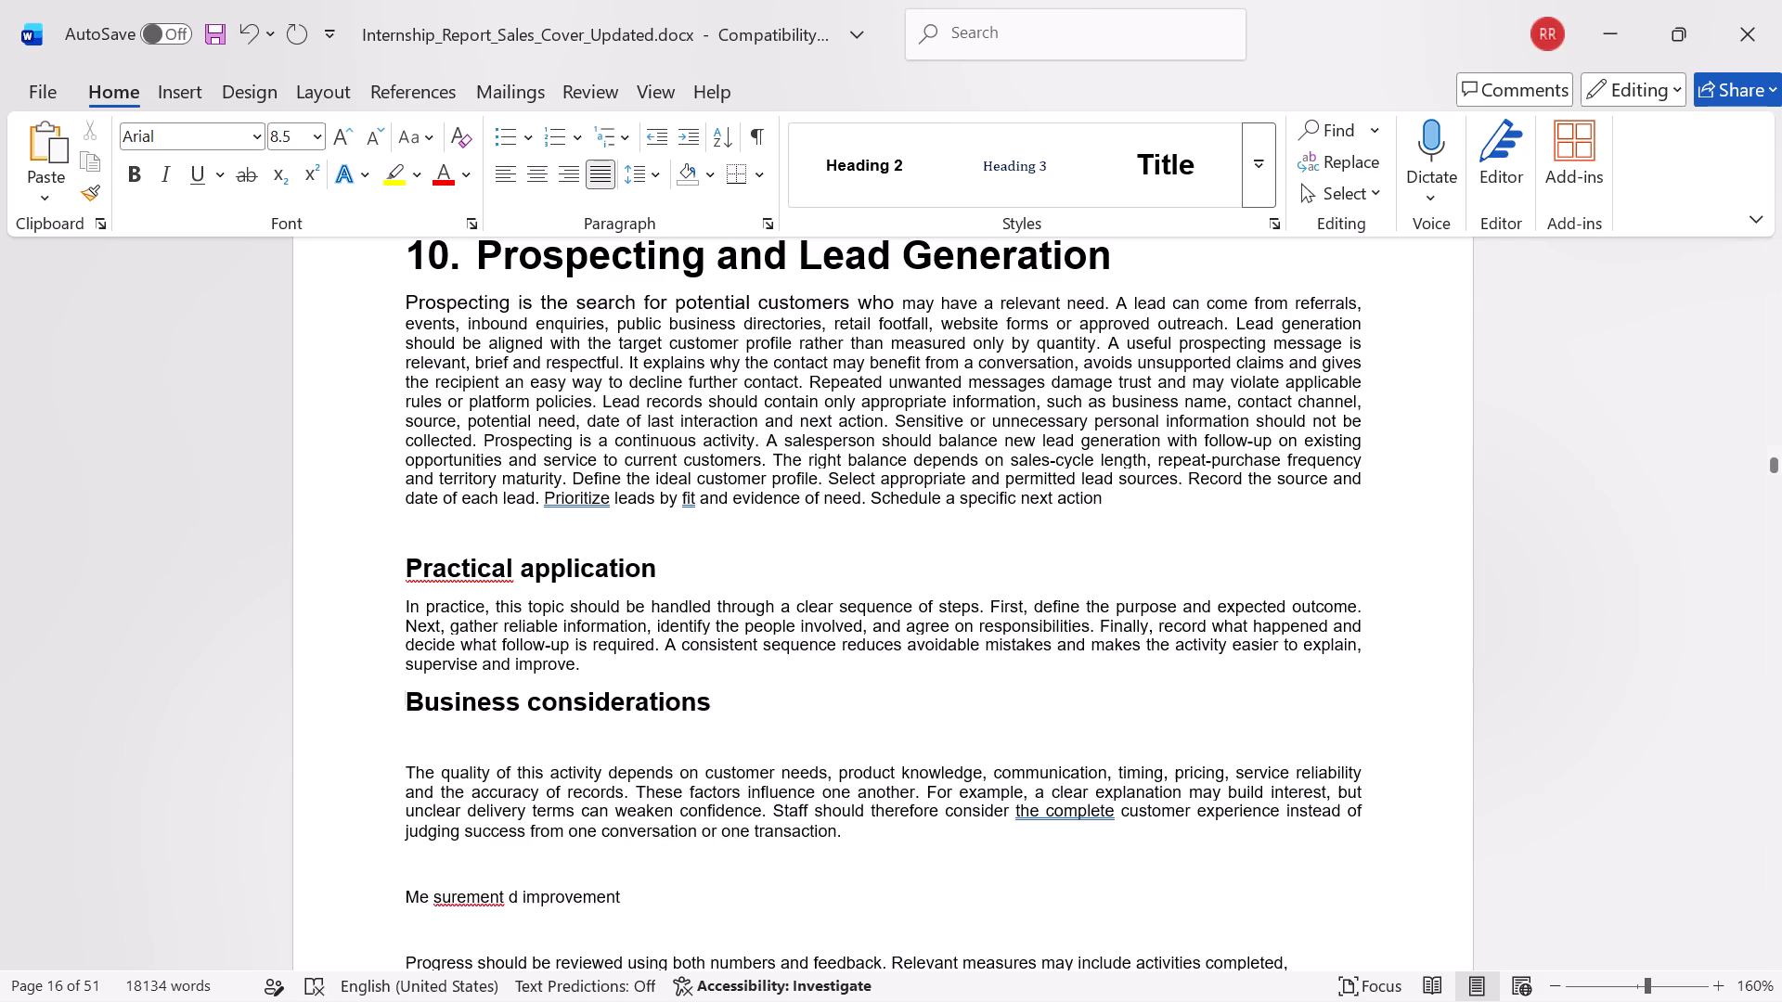
key(Up)
key(Up)
key(Up)
key(Up)
key(Up)
key(BackSpace)
key(BackSpace)
Delete the blank line between the "Business considerations" heading and its paragraph.
click(461, 726)
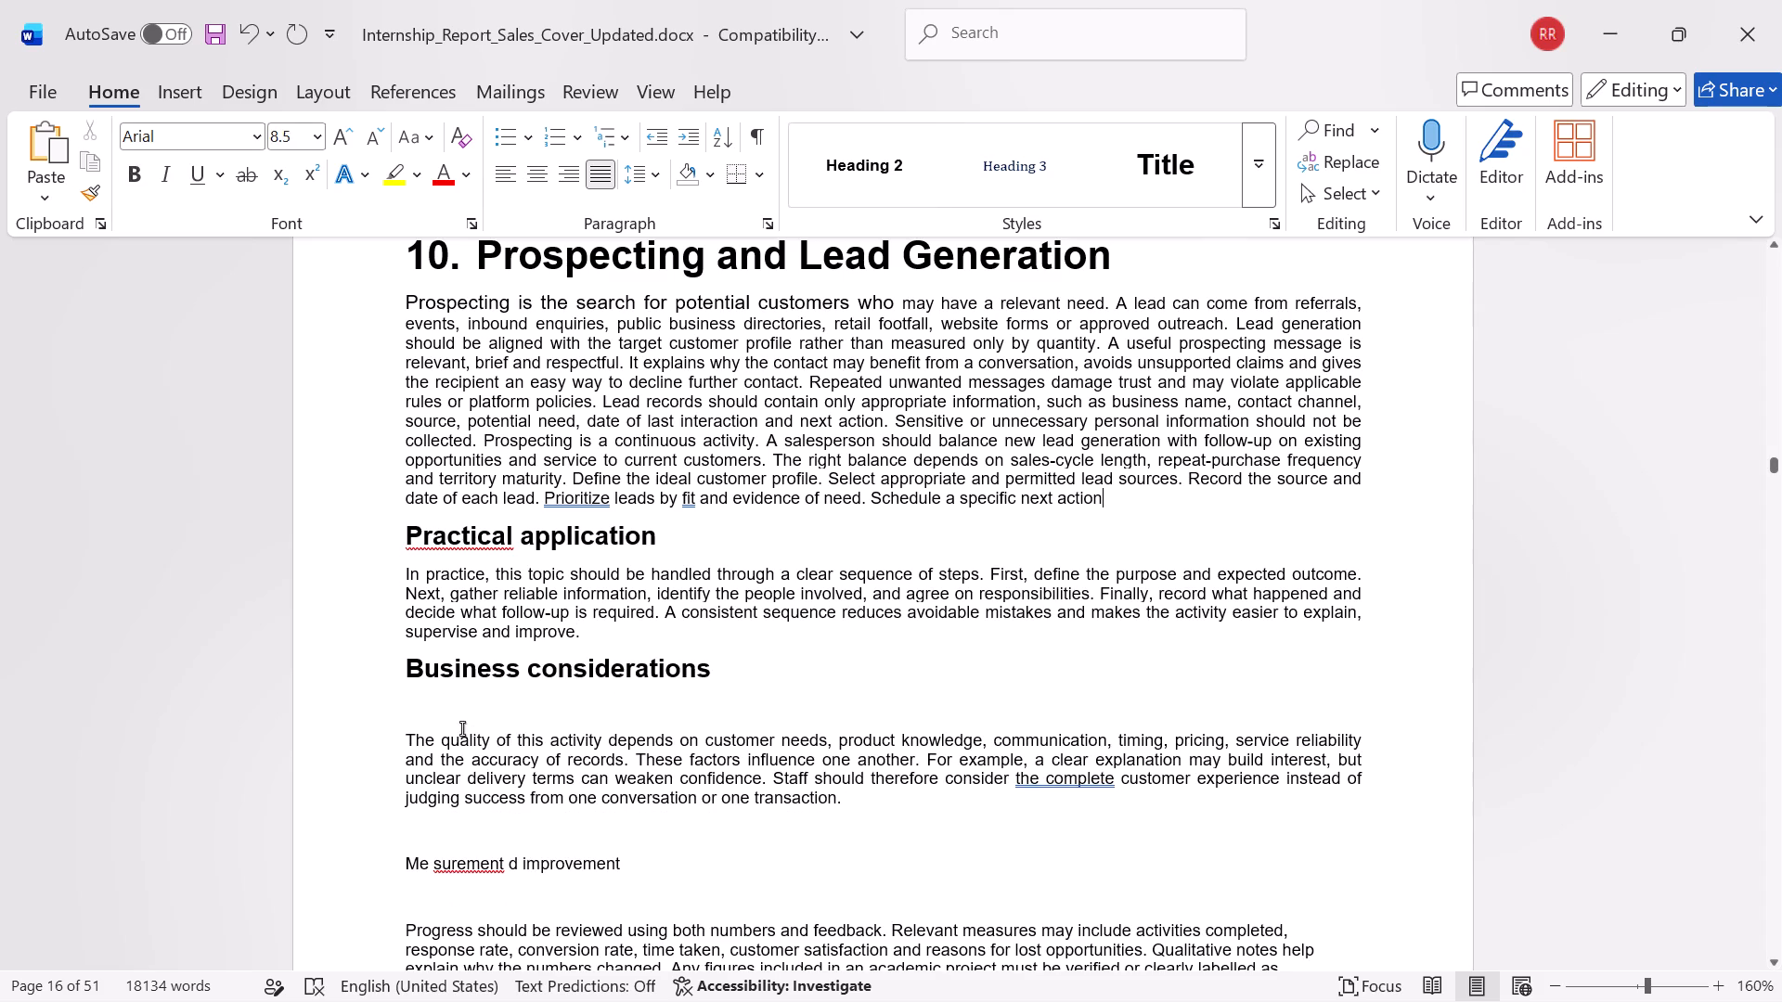
key(BackSpace)
key(ctrl+z)
key(Up)
key(BackSpace)
key(BackSpace)
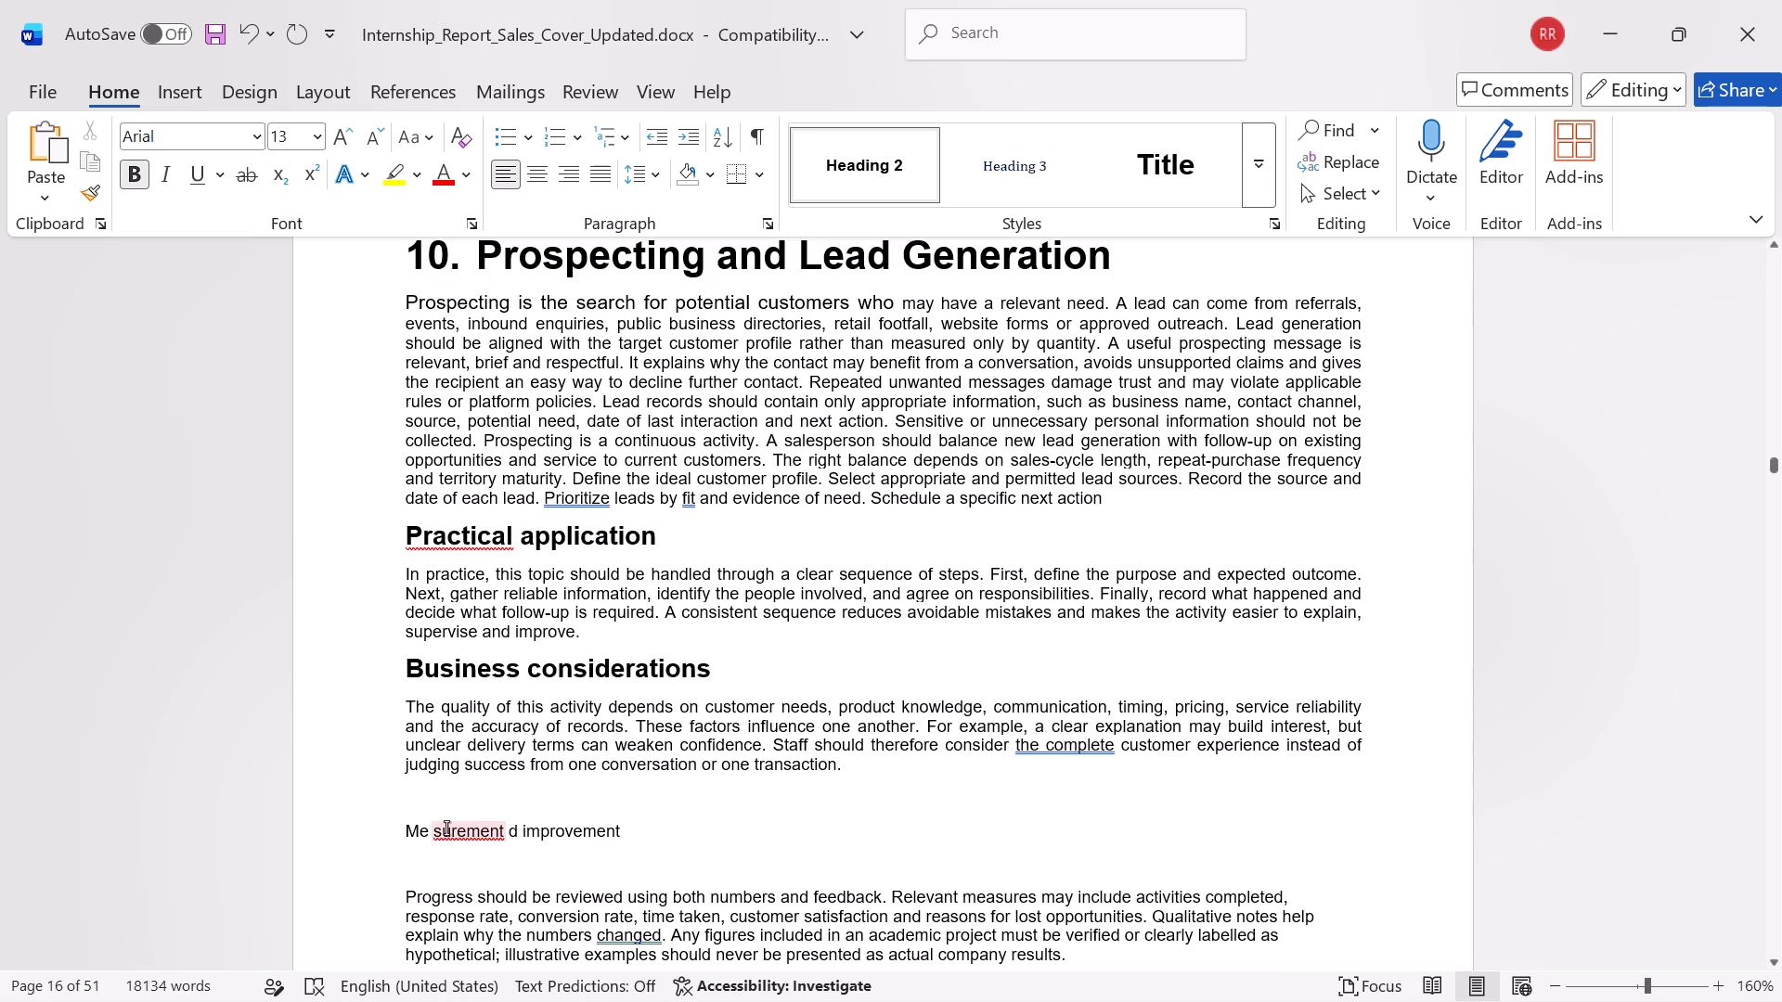
Apply Heading 2 to the garbled "Me surement d improvement" line and correct it to "Measurement and improvement".
triple_click(440, 826)
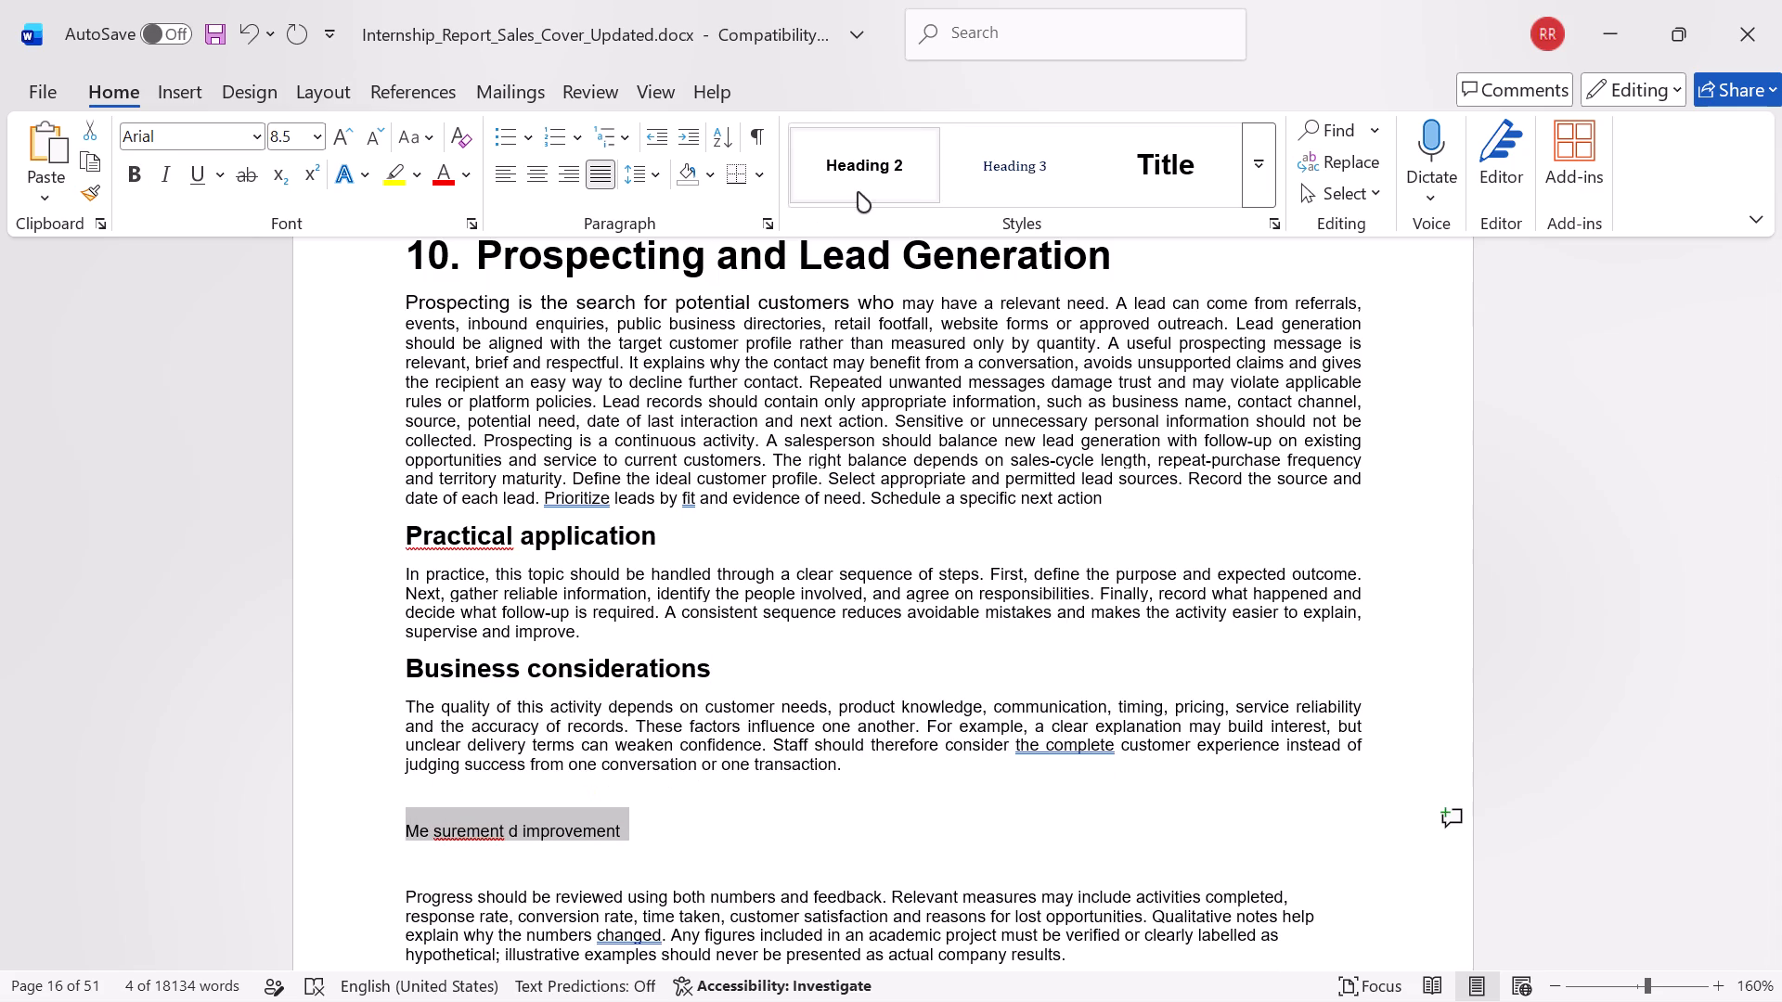
click(858, 192)
click(451, 831)
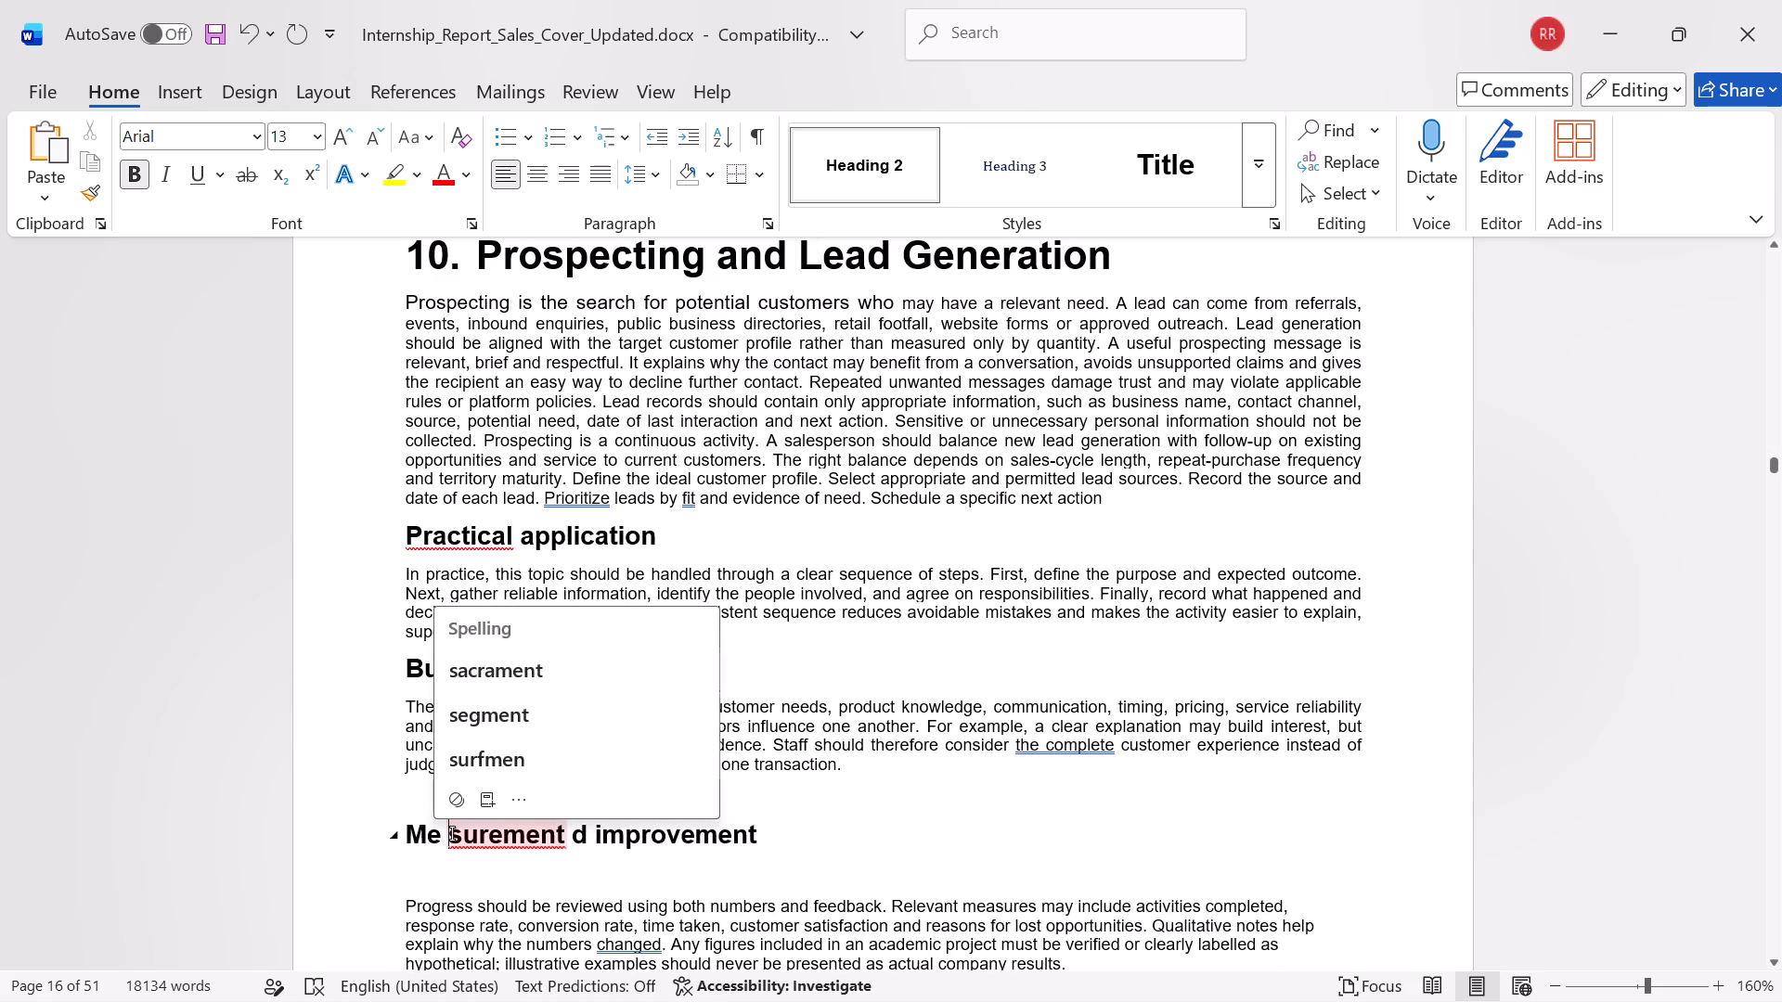
key(a)
key(BackSpace)
key(BackSpace)
key(a)
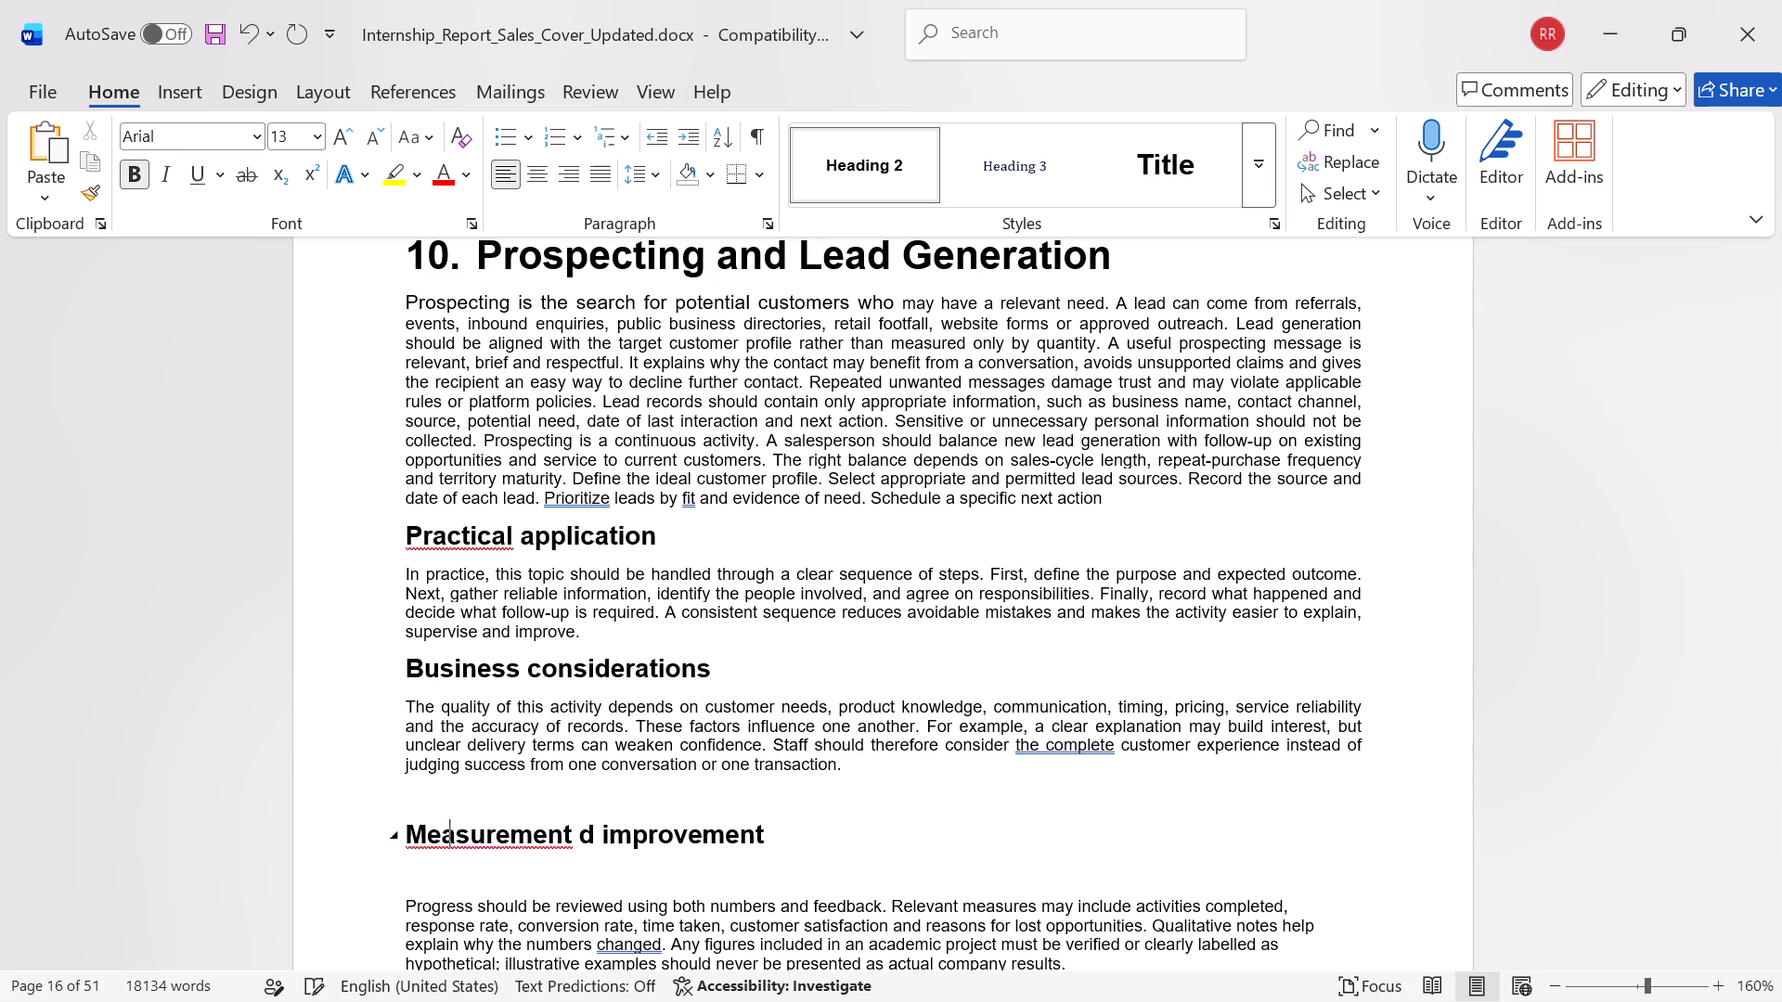
click(580, 832)
text(and)
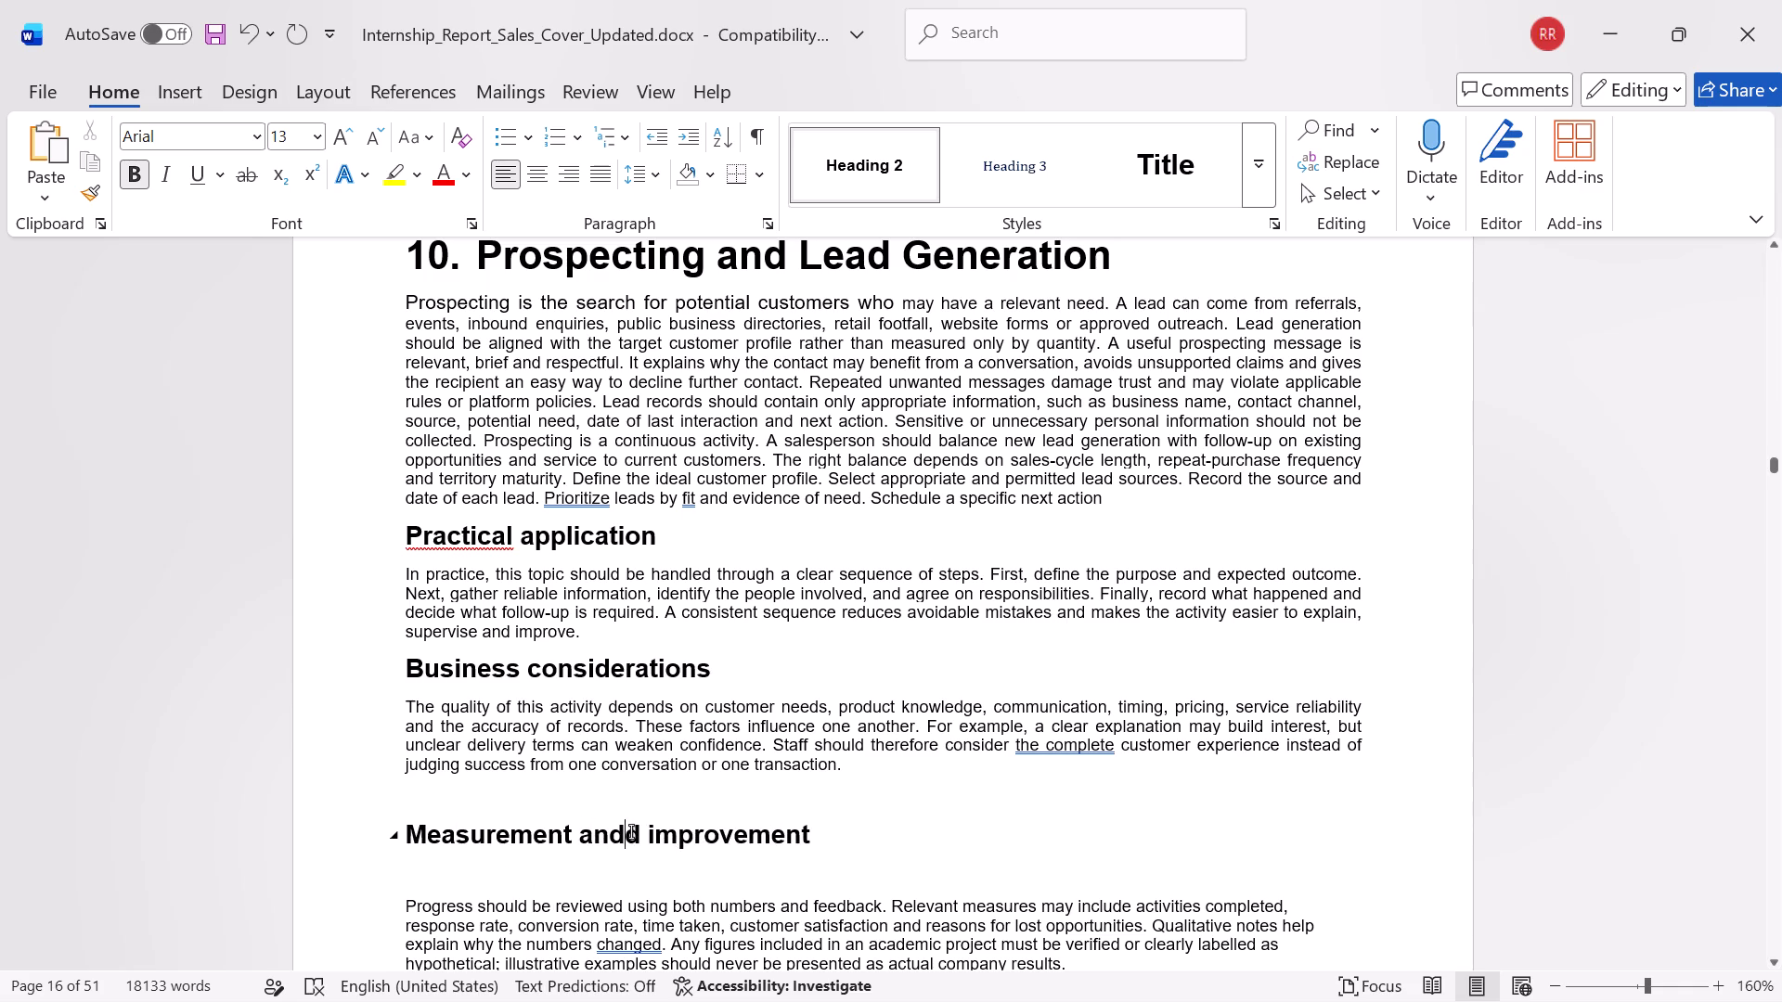
key(BackSpace)
Delete the blank line between the "Measurement and improvement" heading and its paragraph in section 10.
click(644, 871)
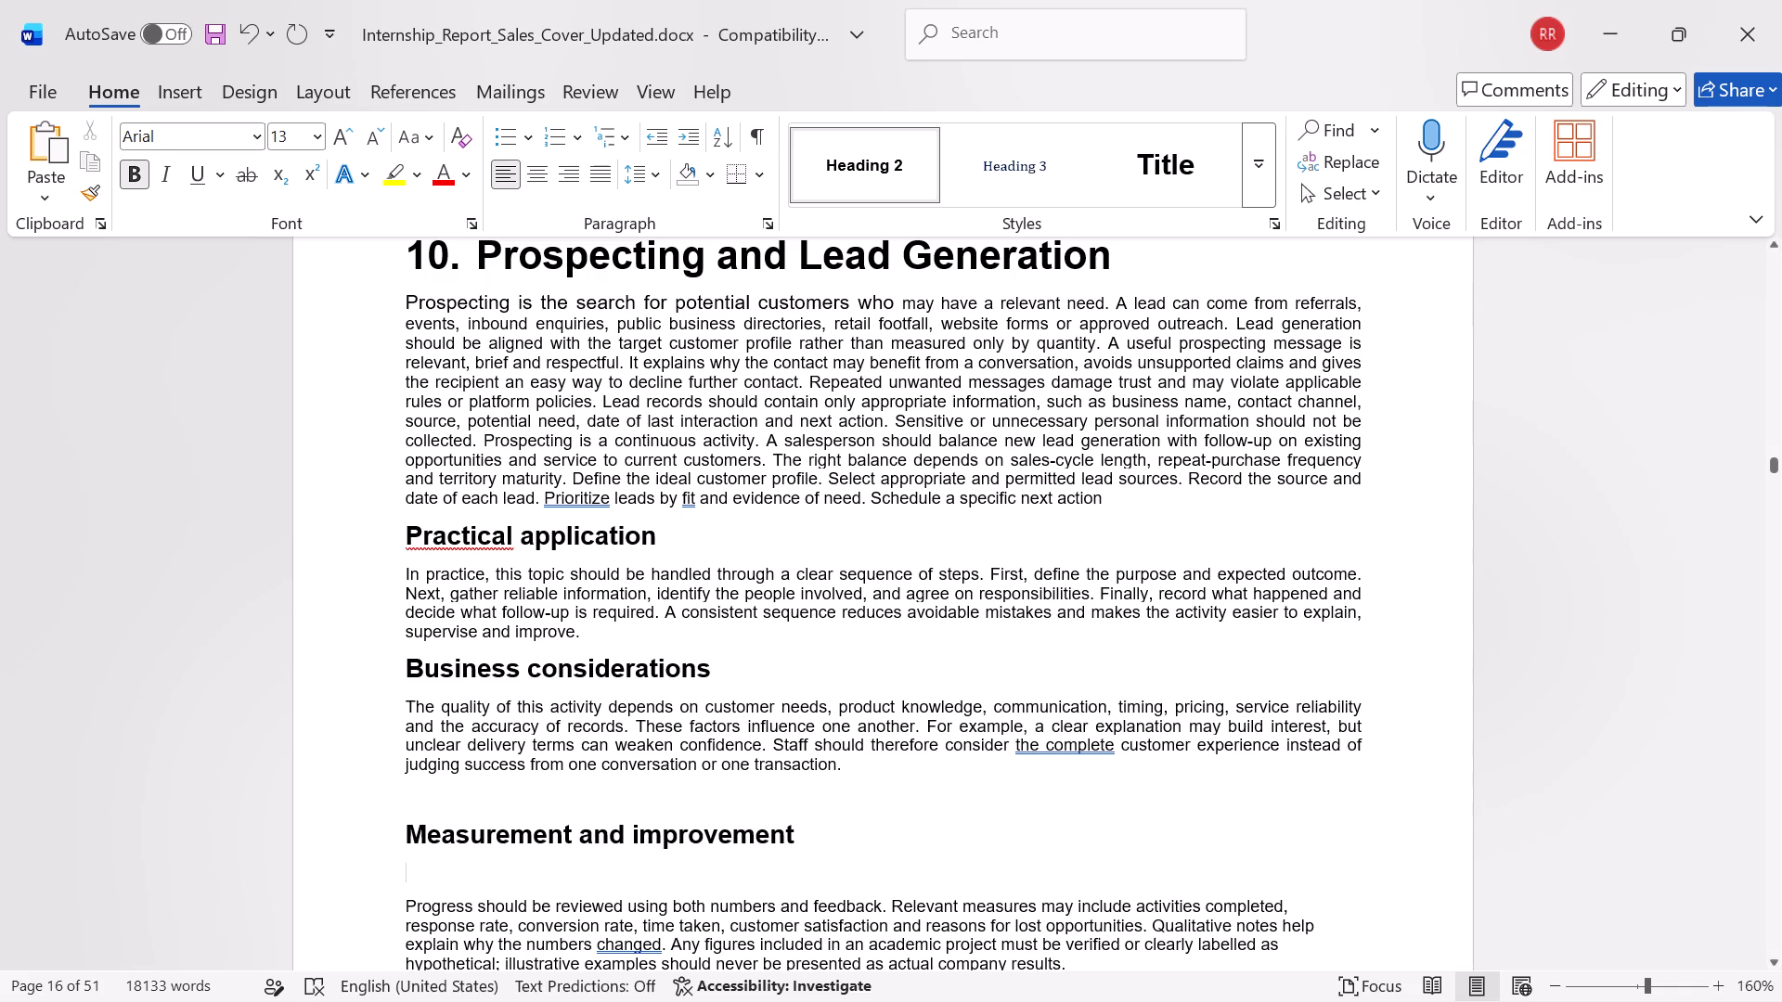
key(BackSpace)
key(BackSpace)
Split the section 11 heading after "Qualifying Leads", apply Body Text to the remainder and join it to the paragraph below.
scroll(644, 871, down, 1)
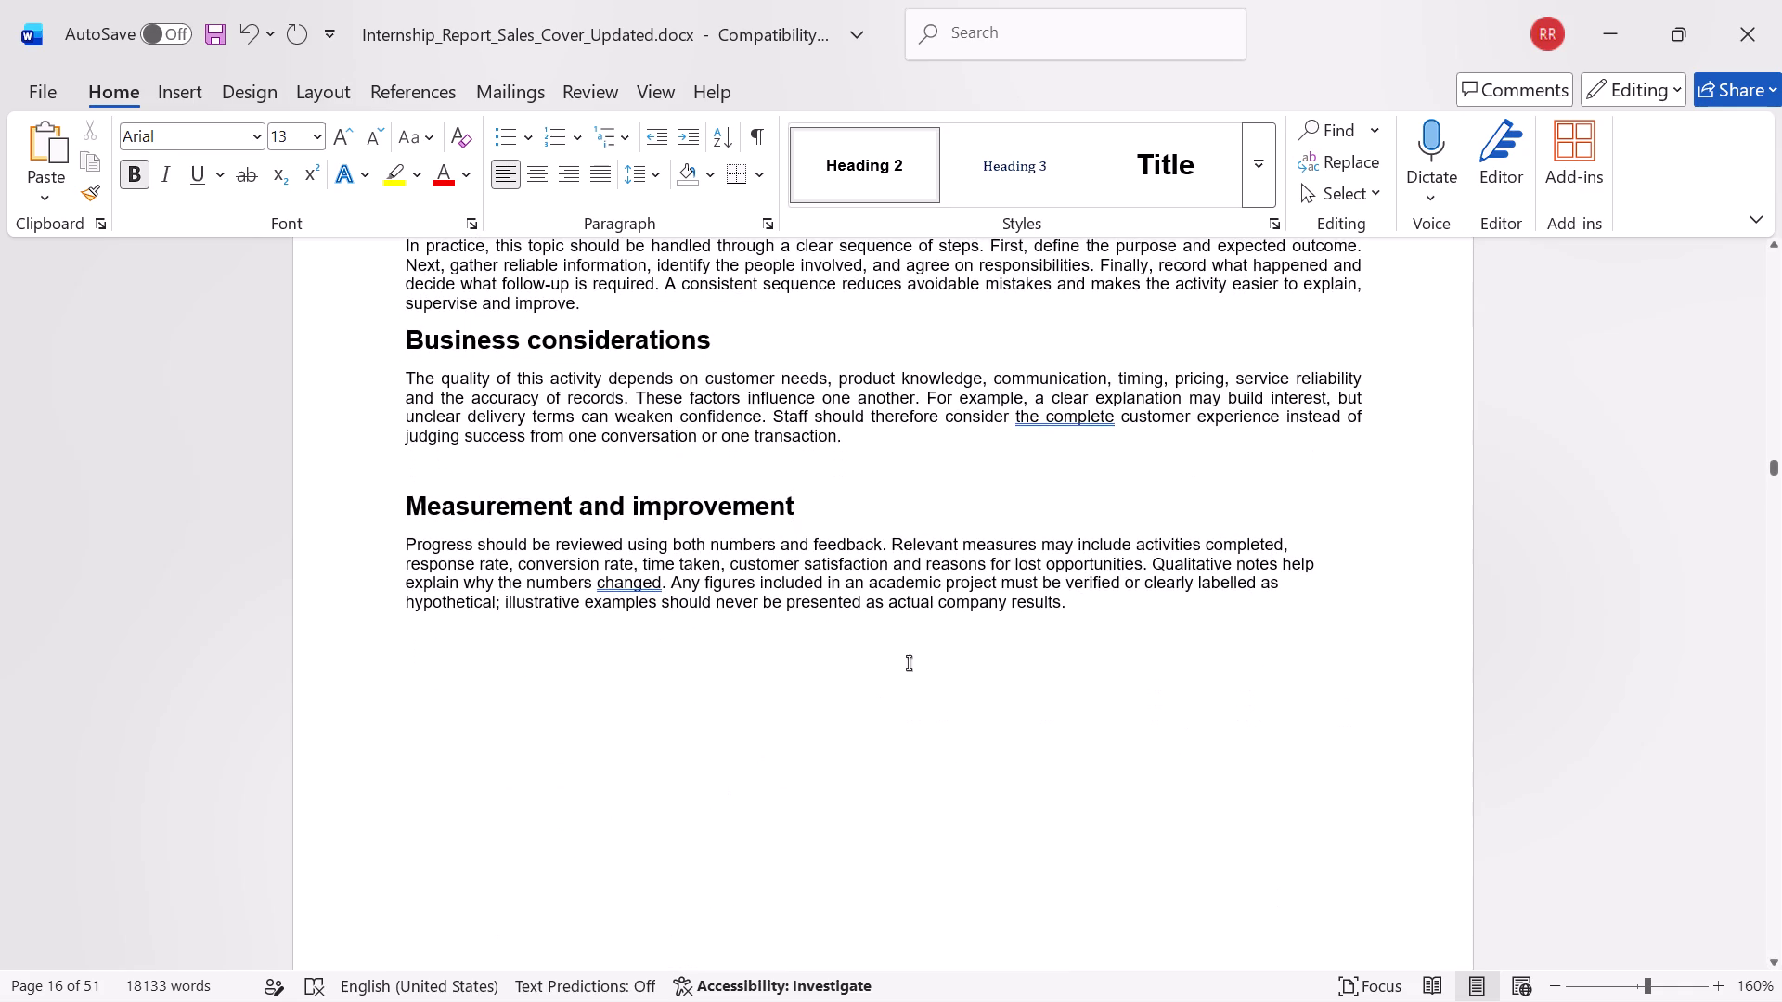
scroll(621, 584, down, 4)
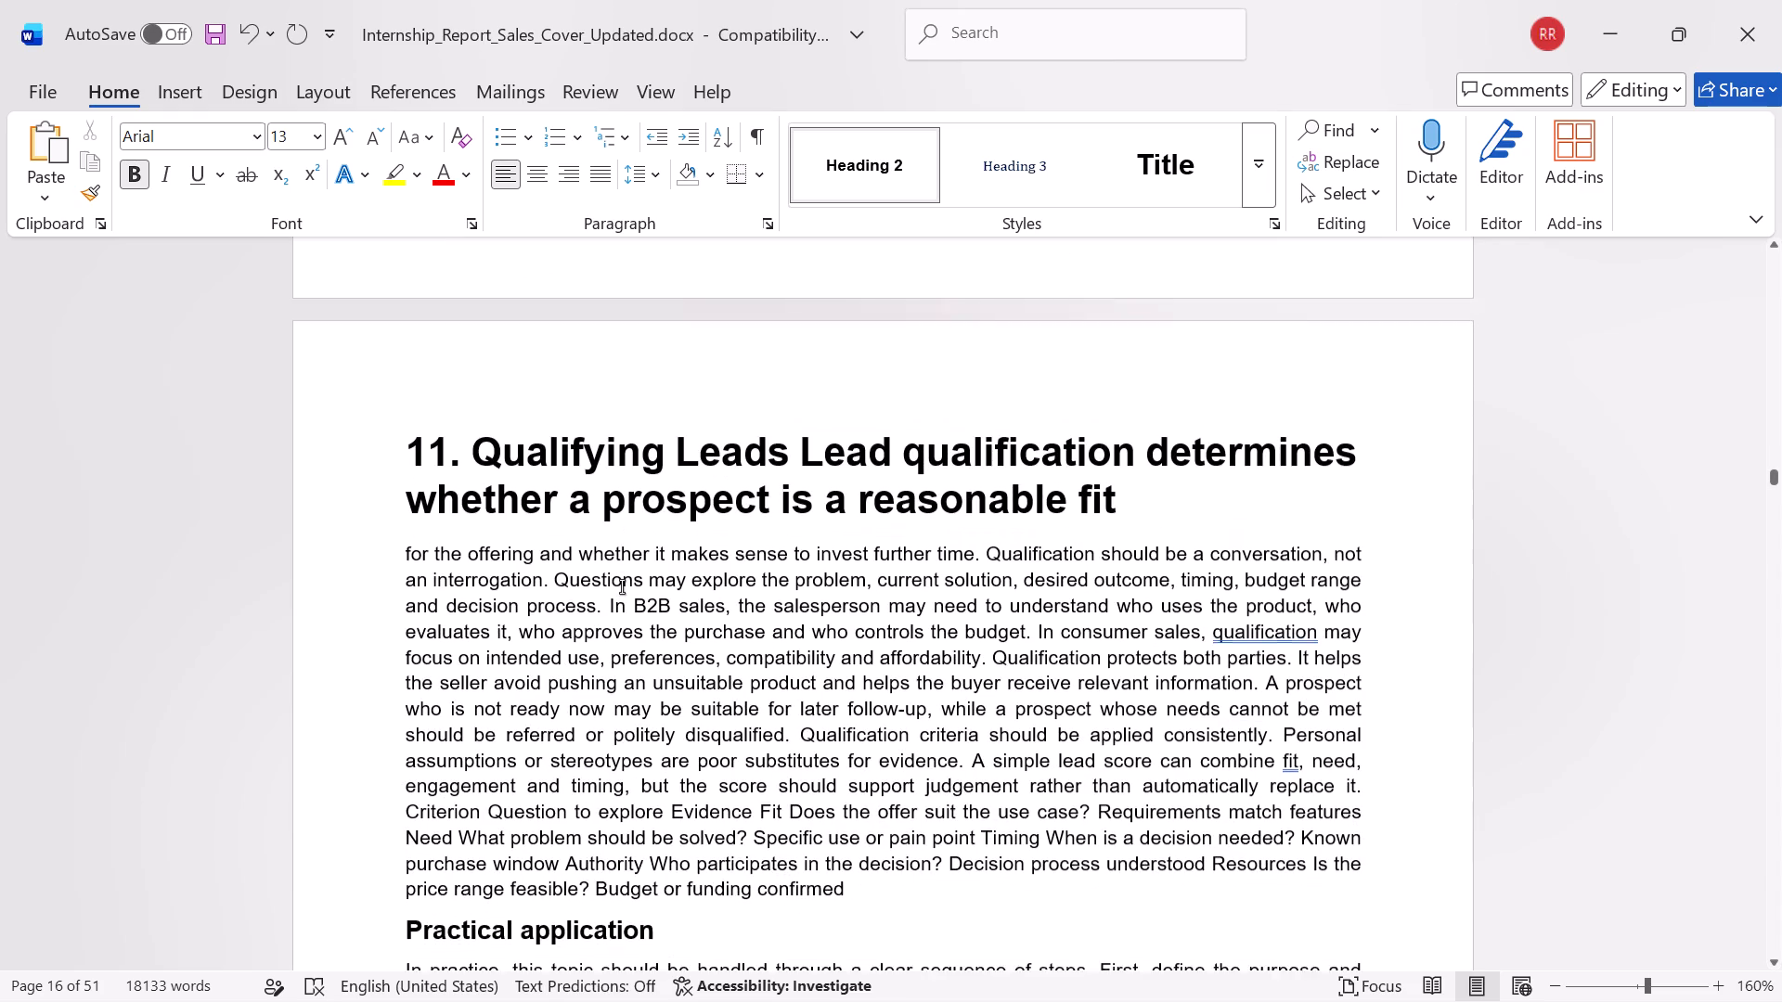
scroll(621, 584, down, 1)
click(678, 491)
scroll(678, 491, down, 1)
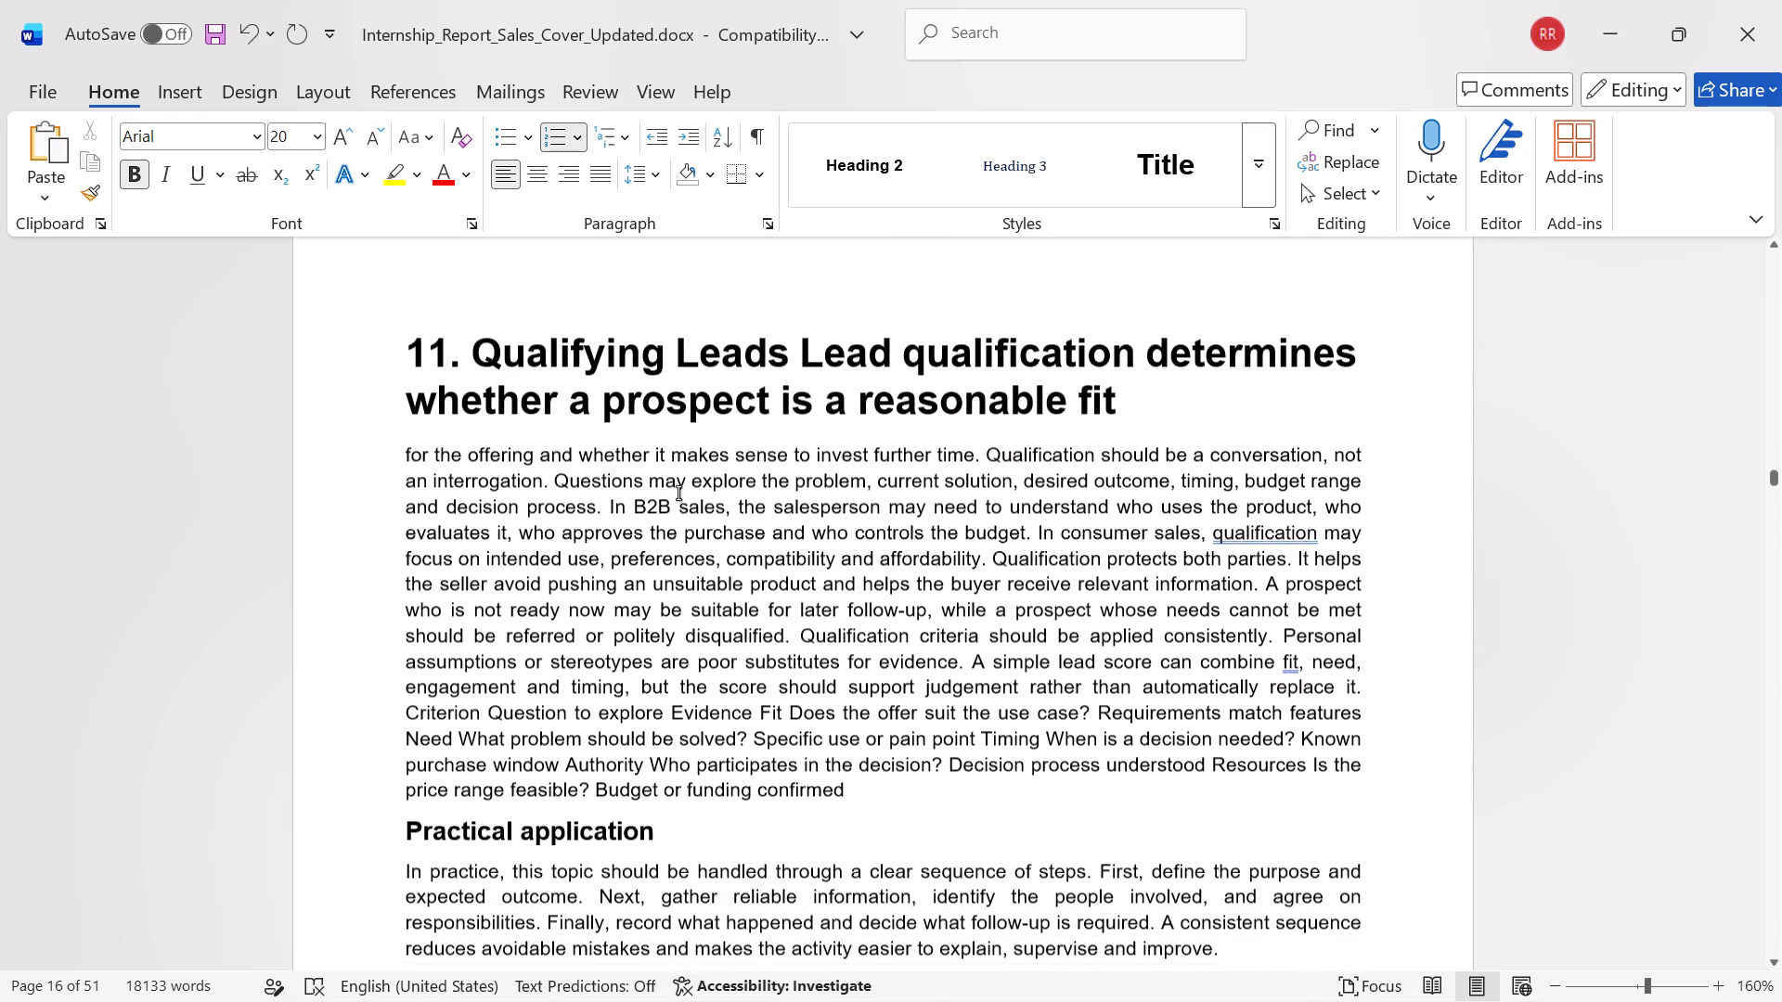
scroll(678, 491, down, 1)
click(791, 312)
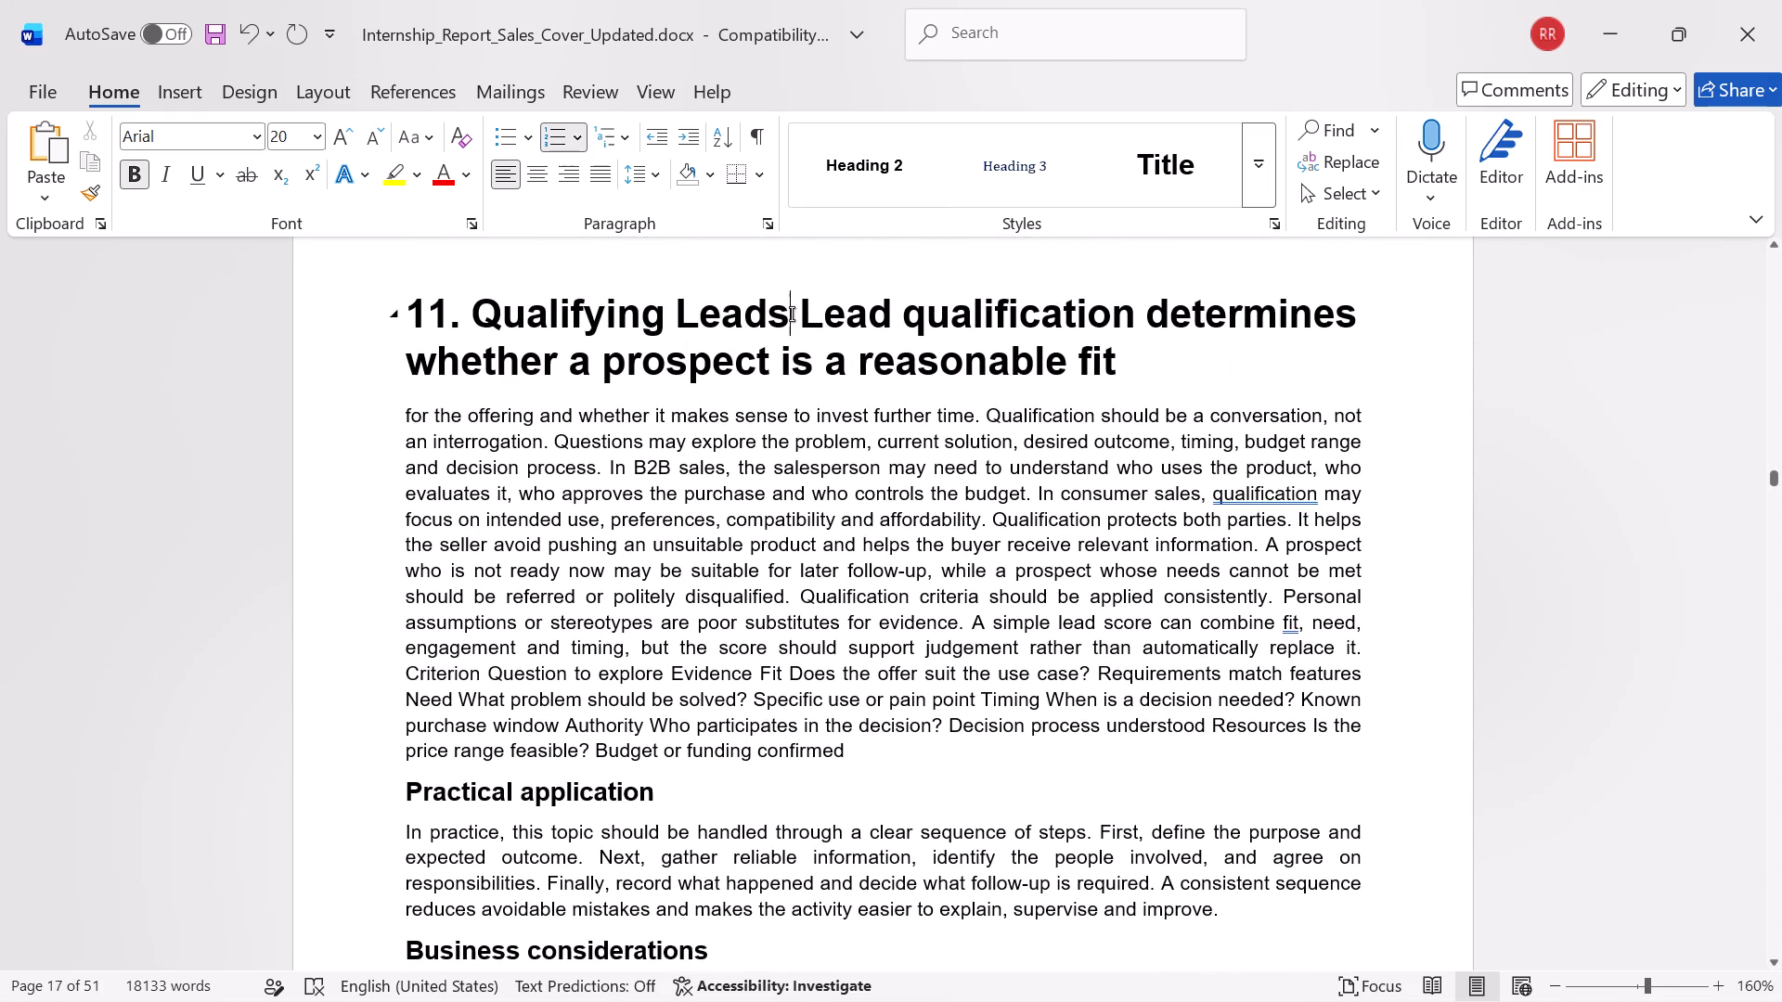
key(Return)
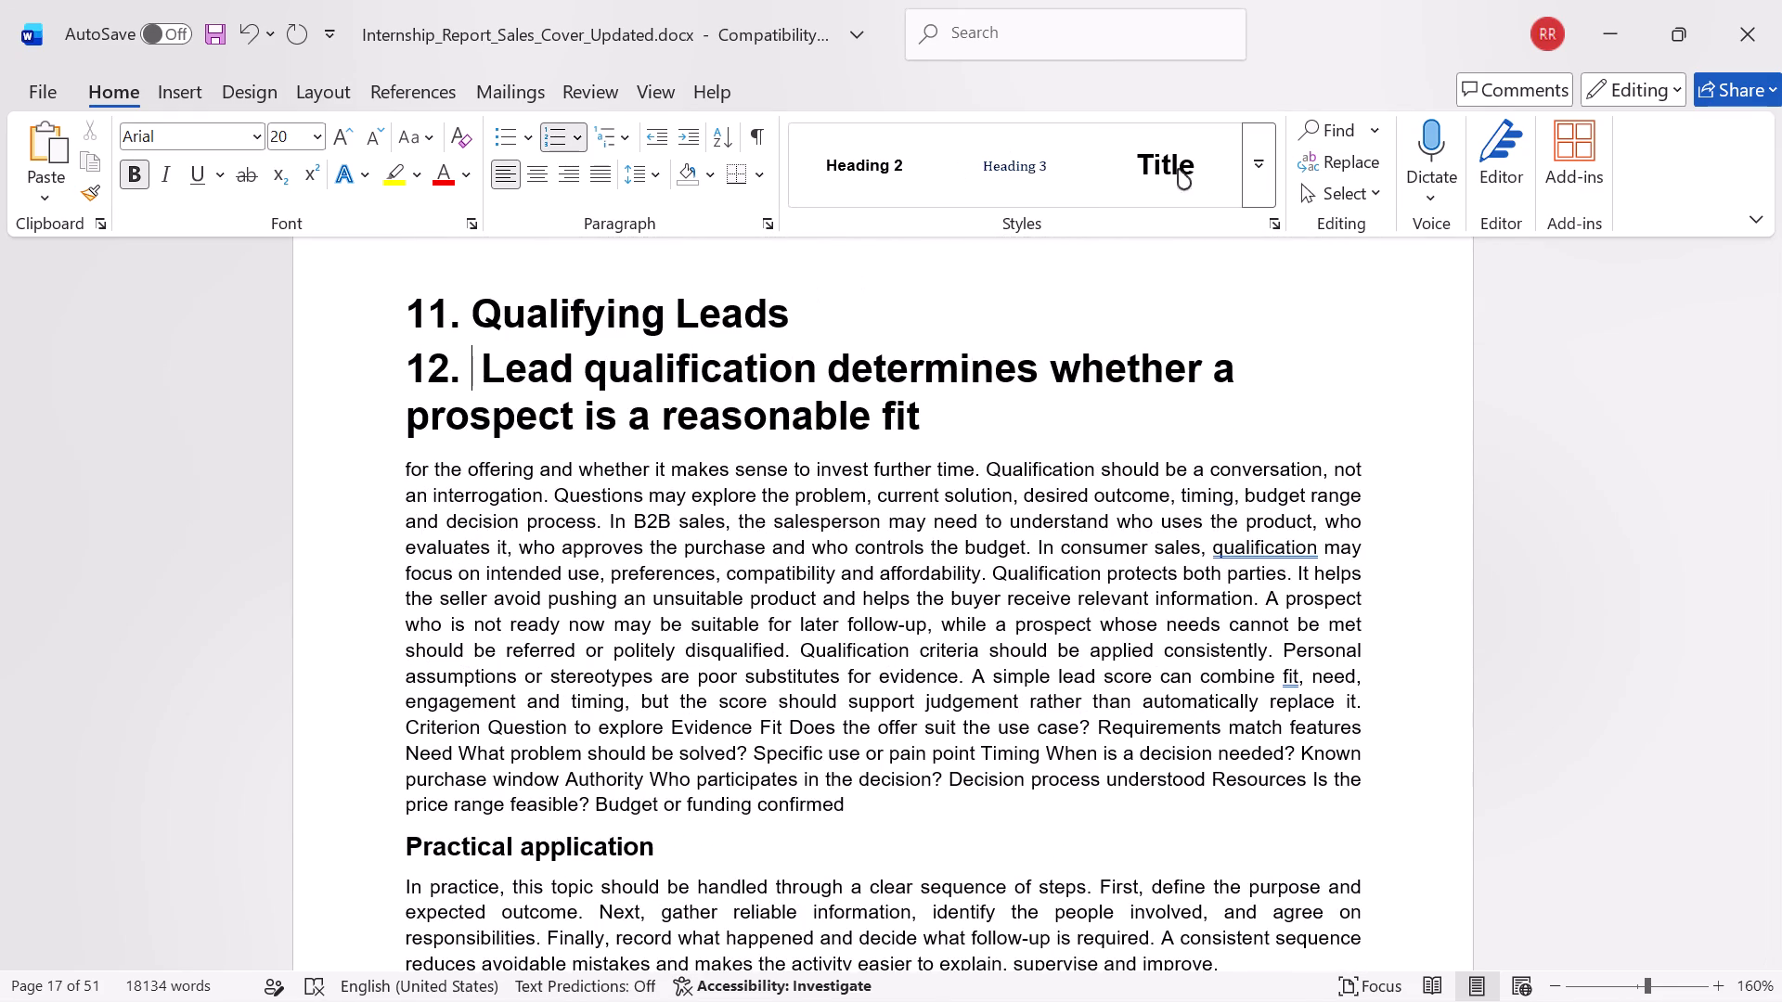
click(1259, 172)
click(1027, 166)
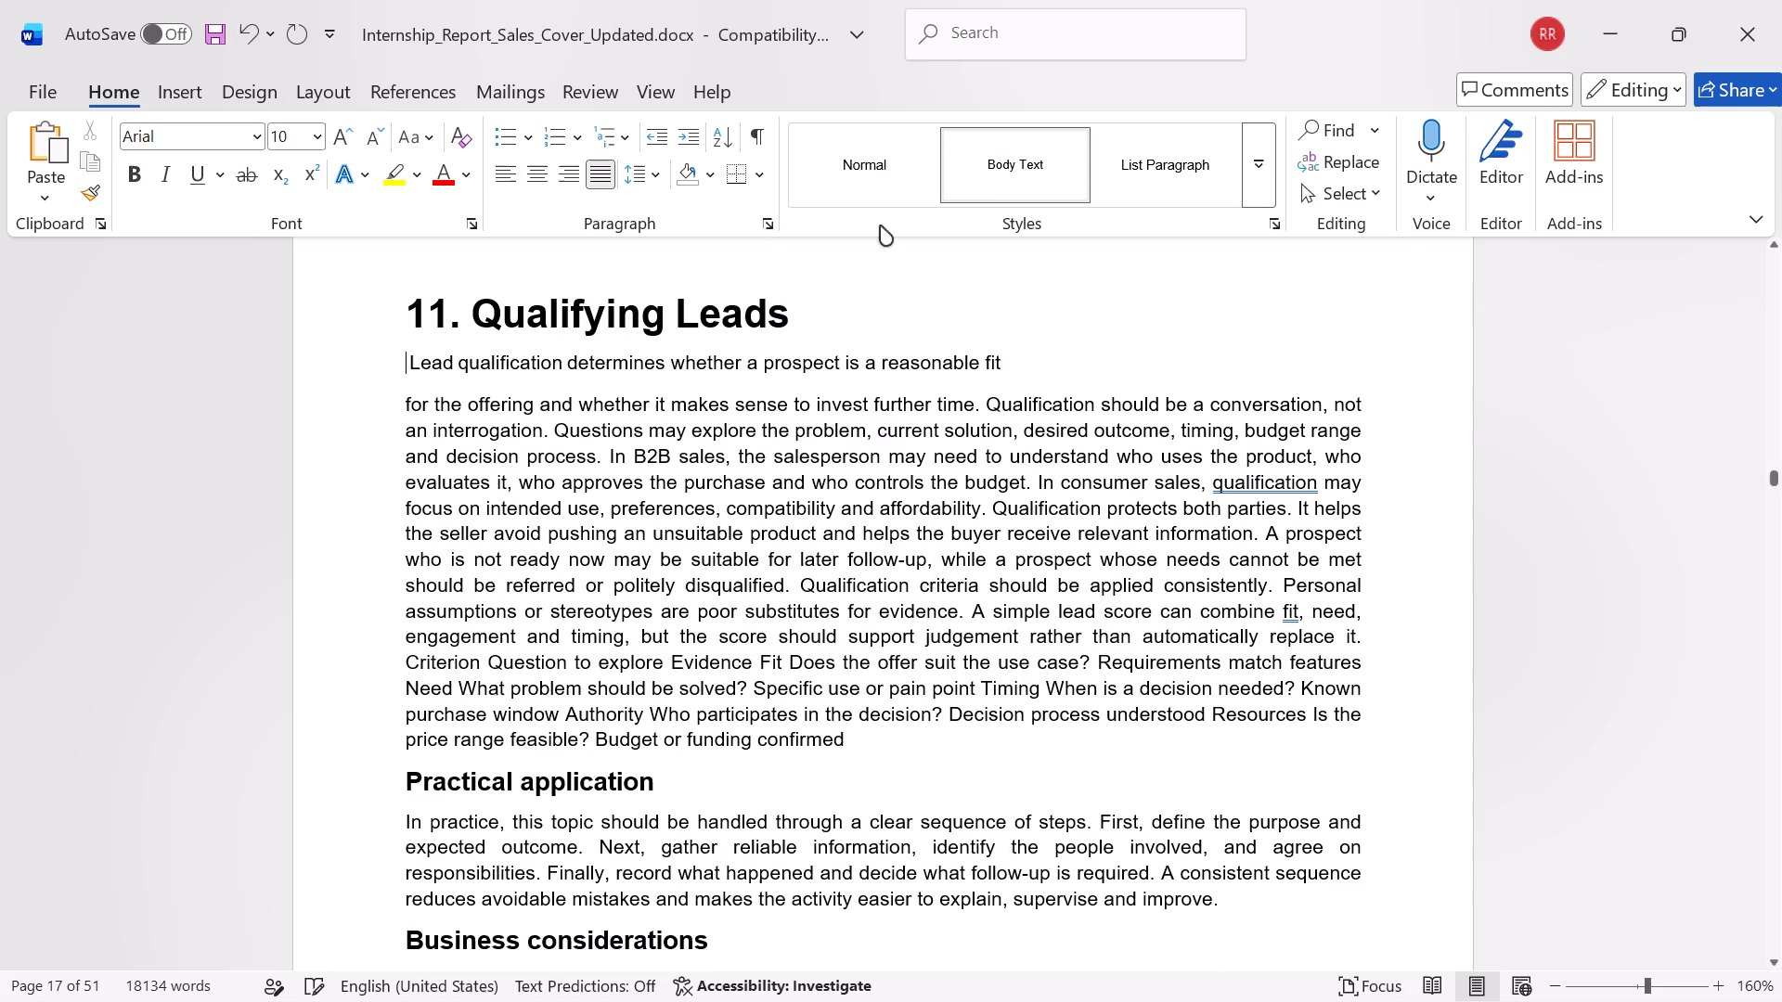
click(1015, 356)
key(space)
key(Delete)
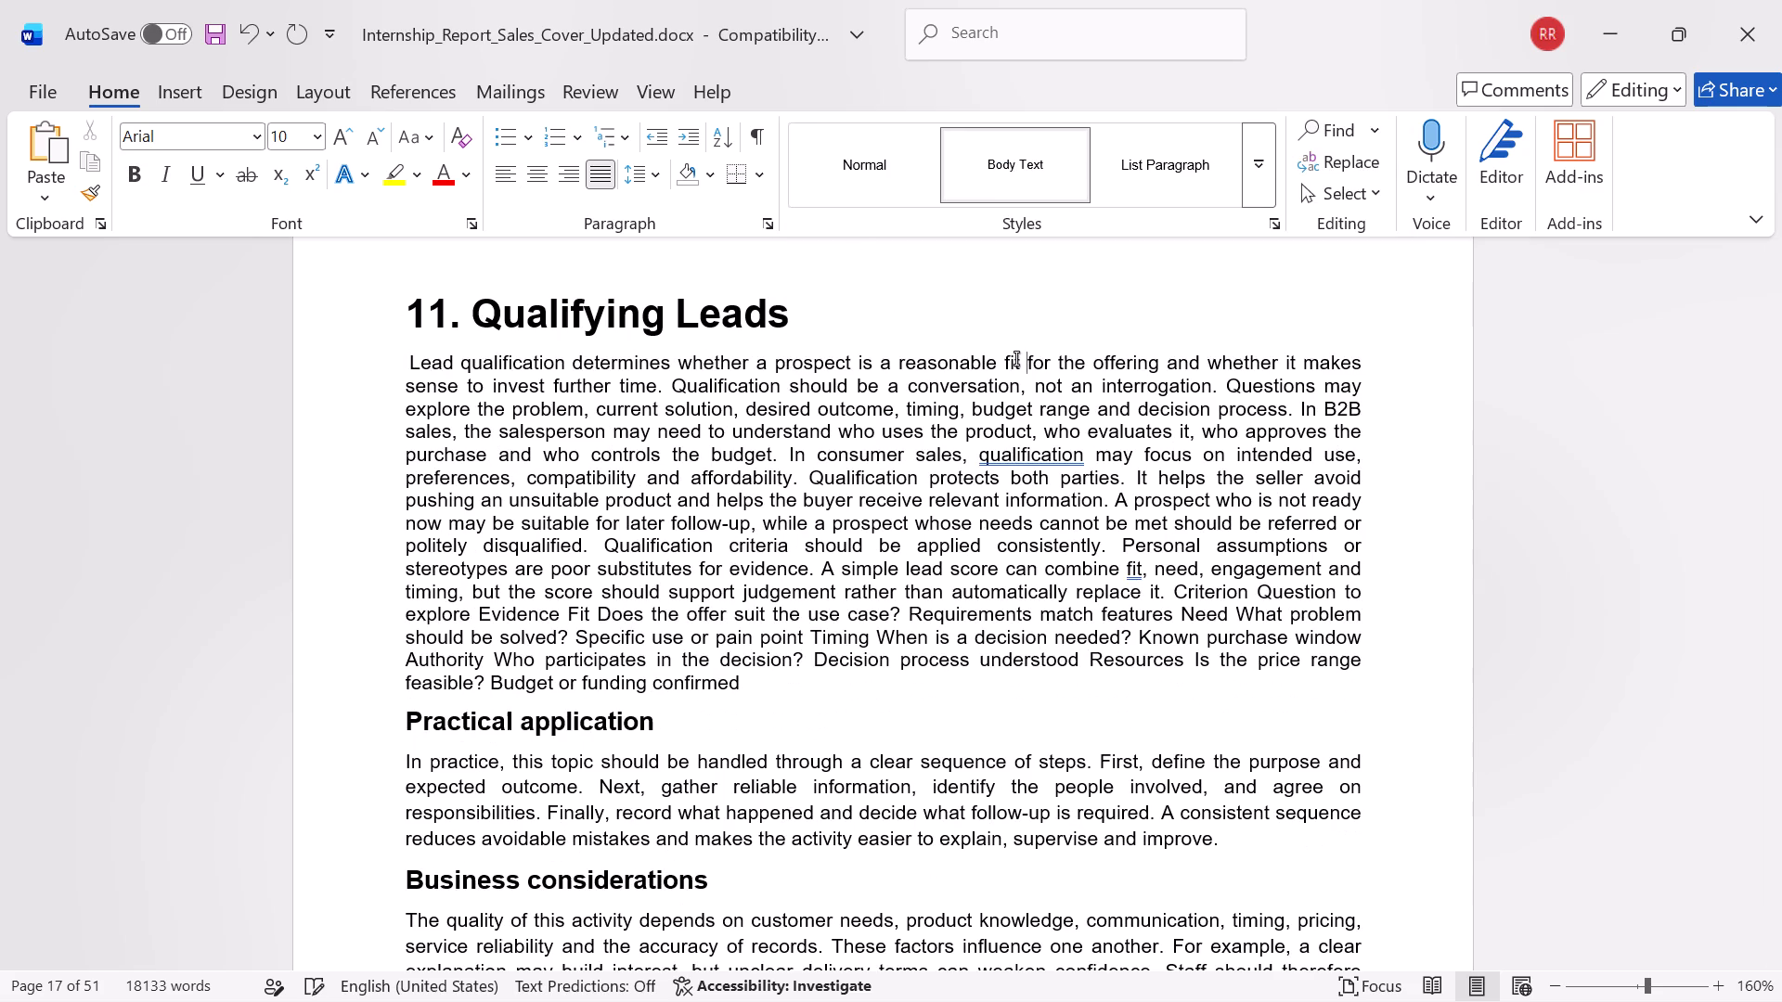
Split the section 12 heading after "The Personal Selling Process", apply Body Text to the remainder and join it to the paragraph below.
scroll(820, 574, down, 2)
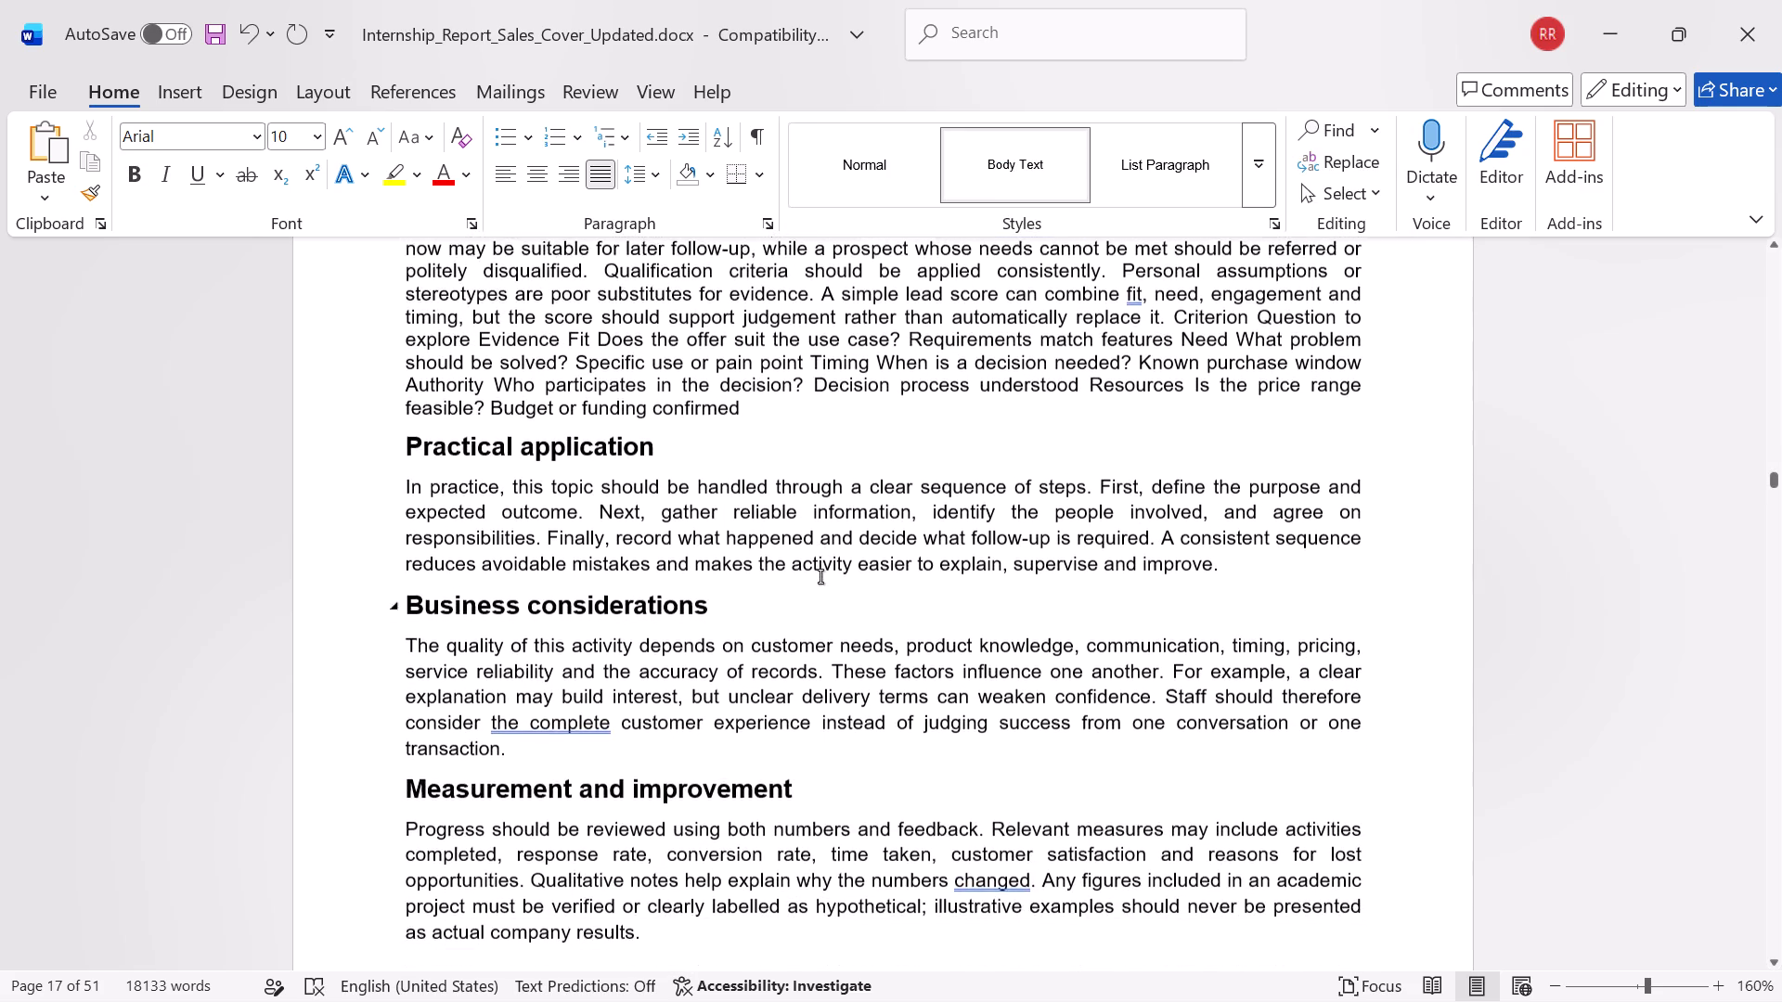
scroll(820, 574, down, 4)
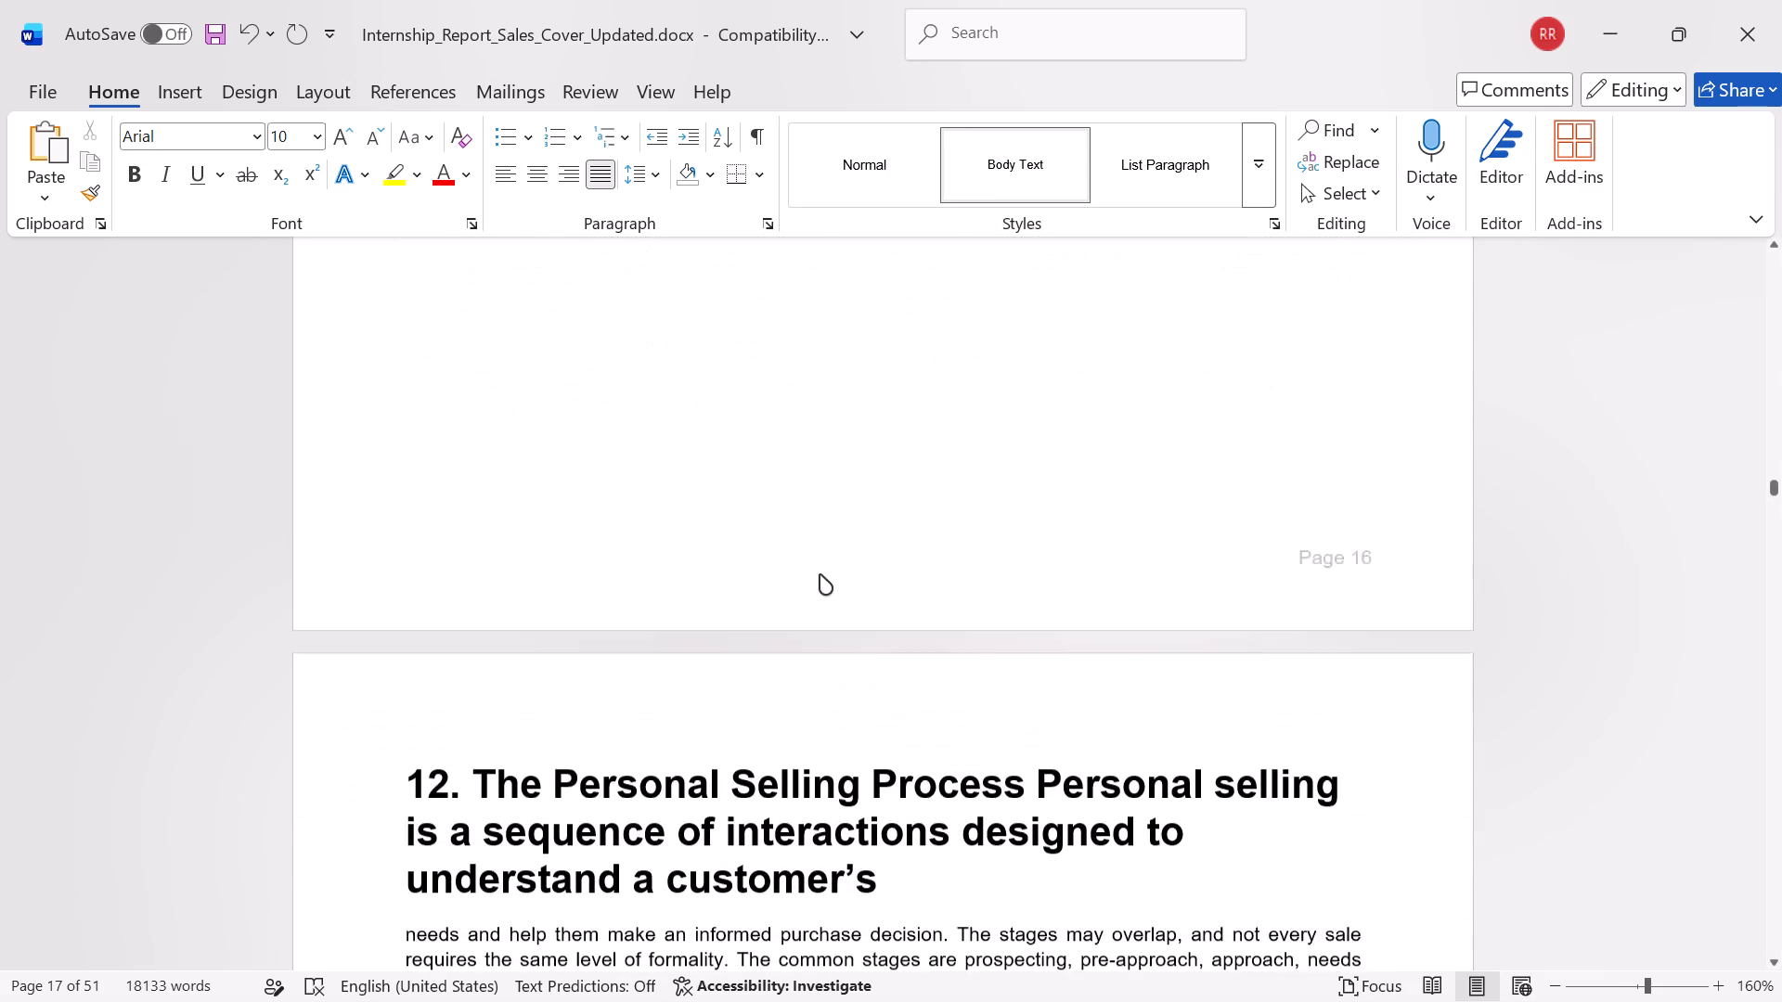
scroll(820, 574, down, 1)
click(1011, 732)
scroll(1011, 732, down, 1)
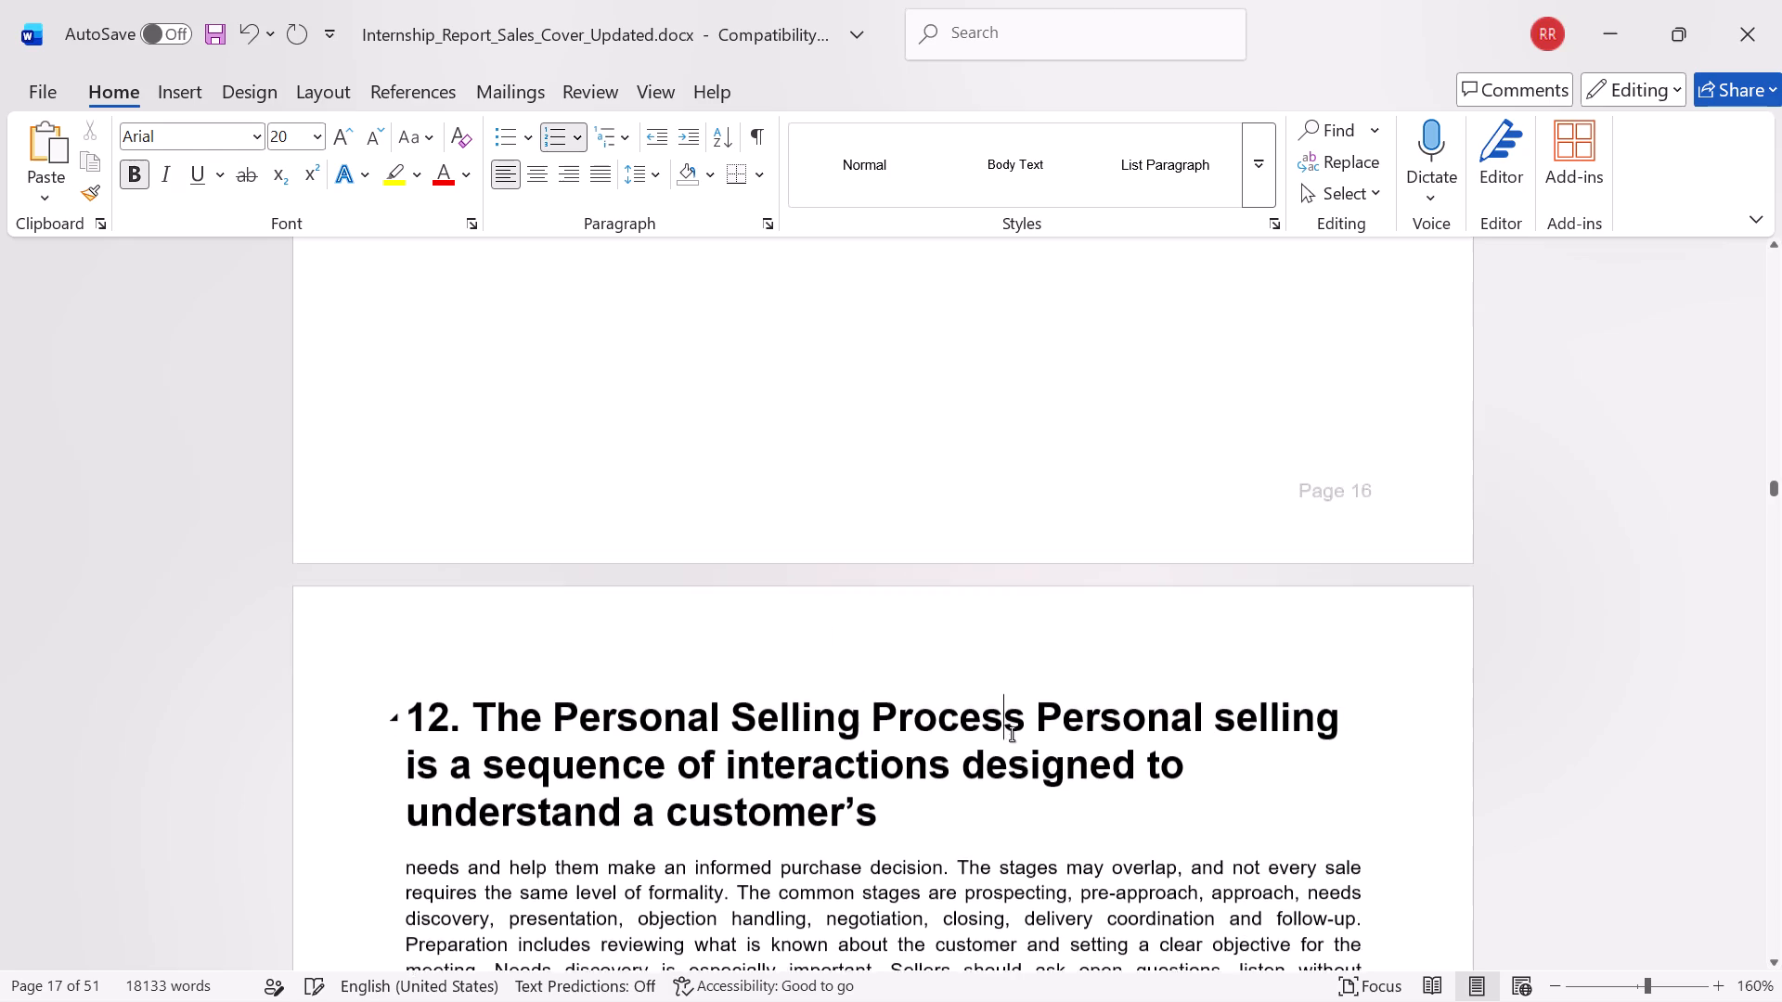
scroll(1011, 732, down, 2)
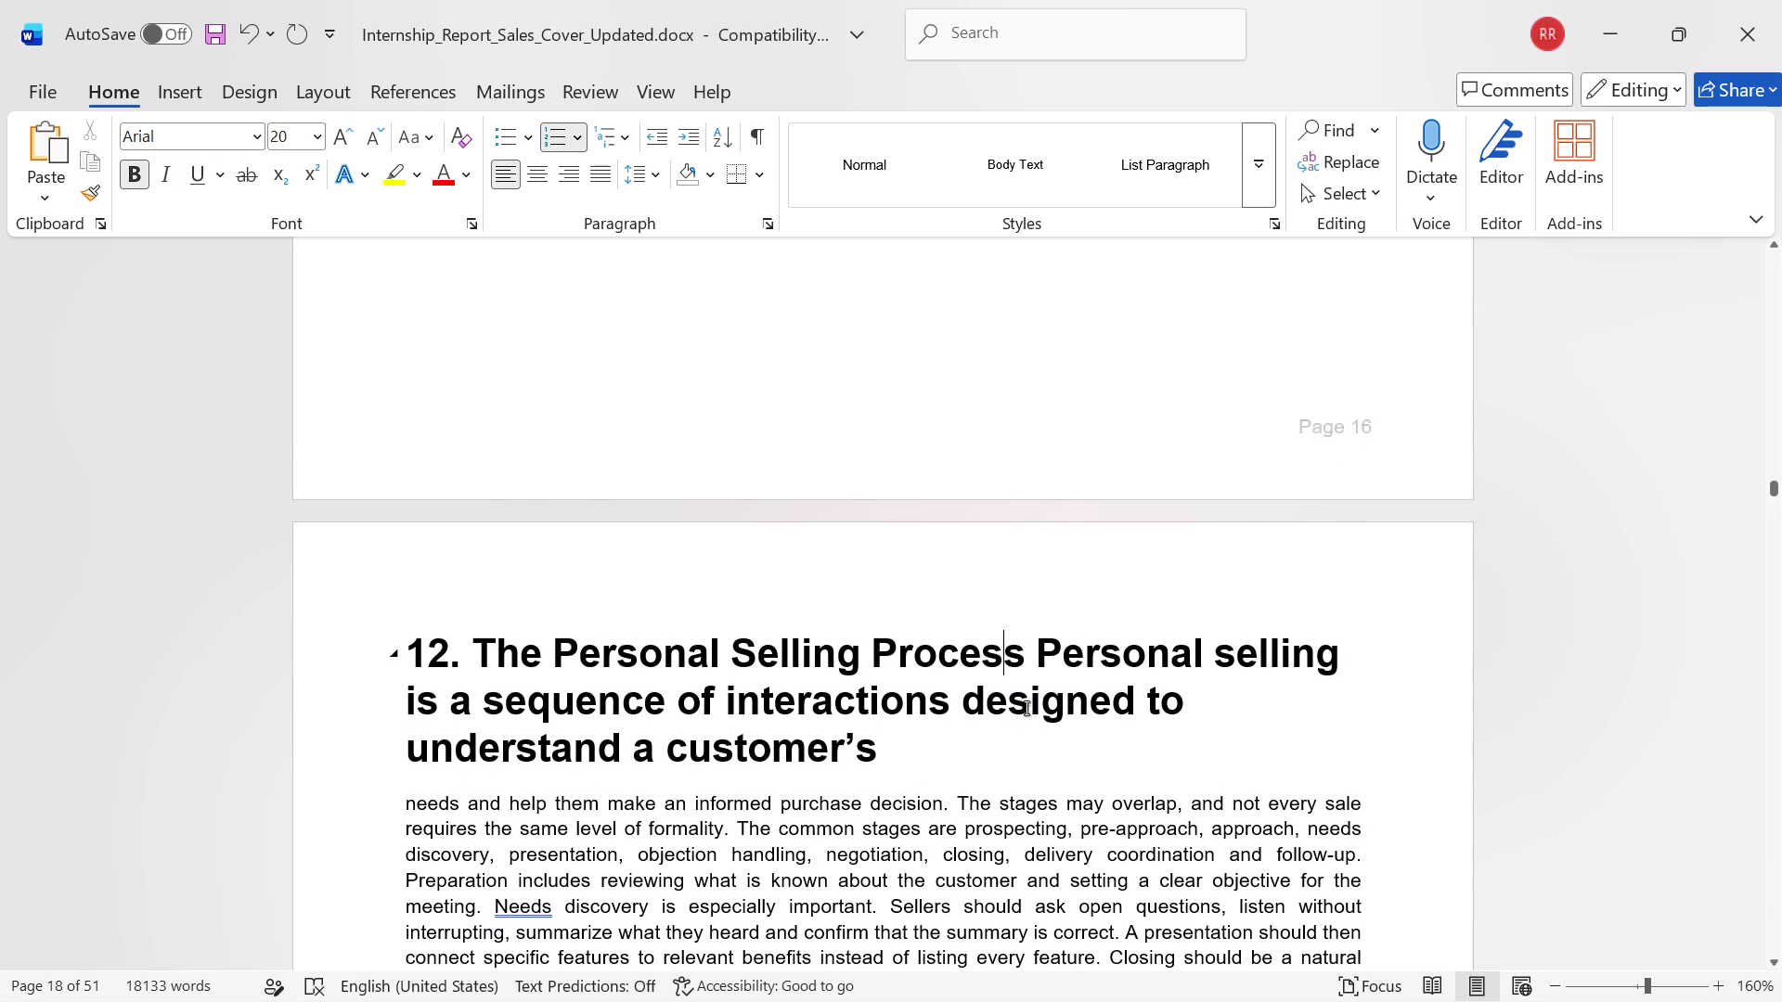
key(Right)
key(Return)
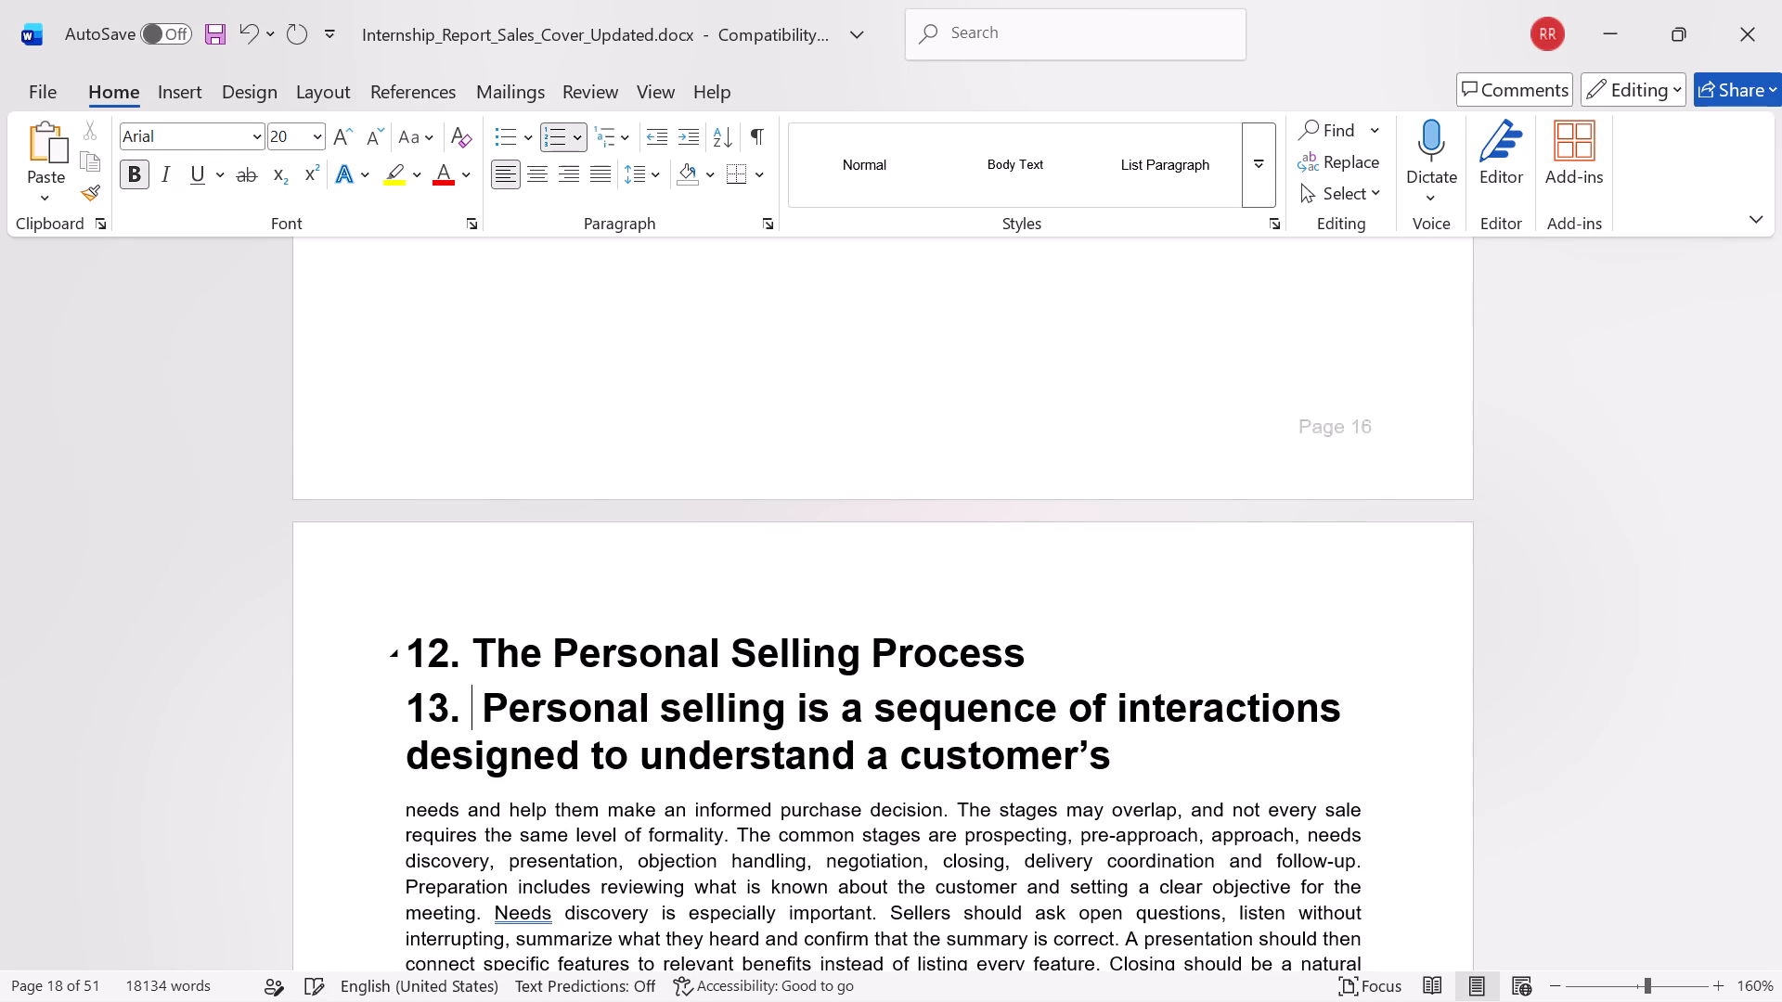
click(1013, 151)
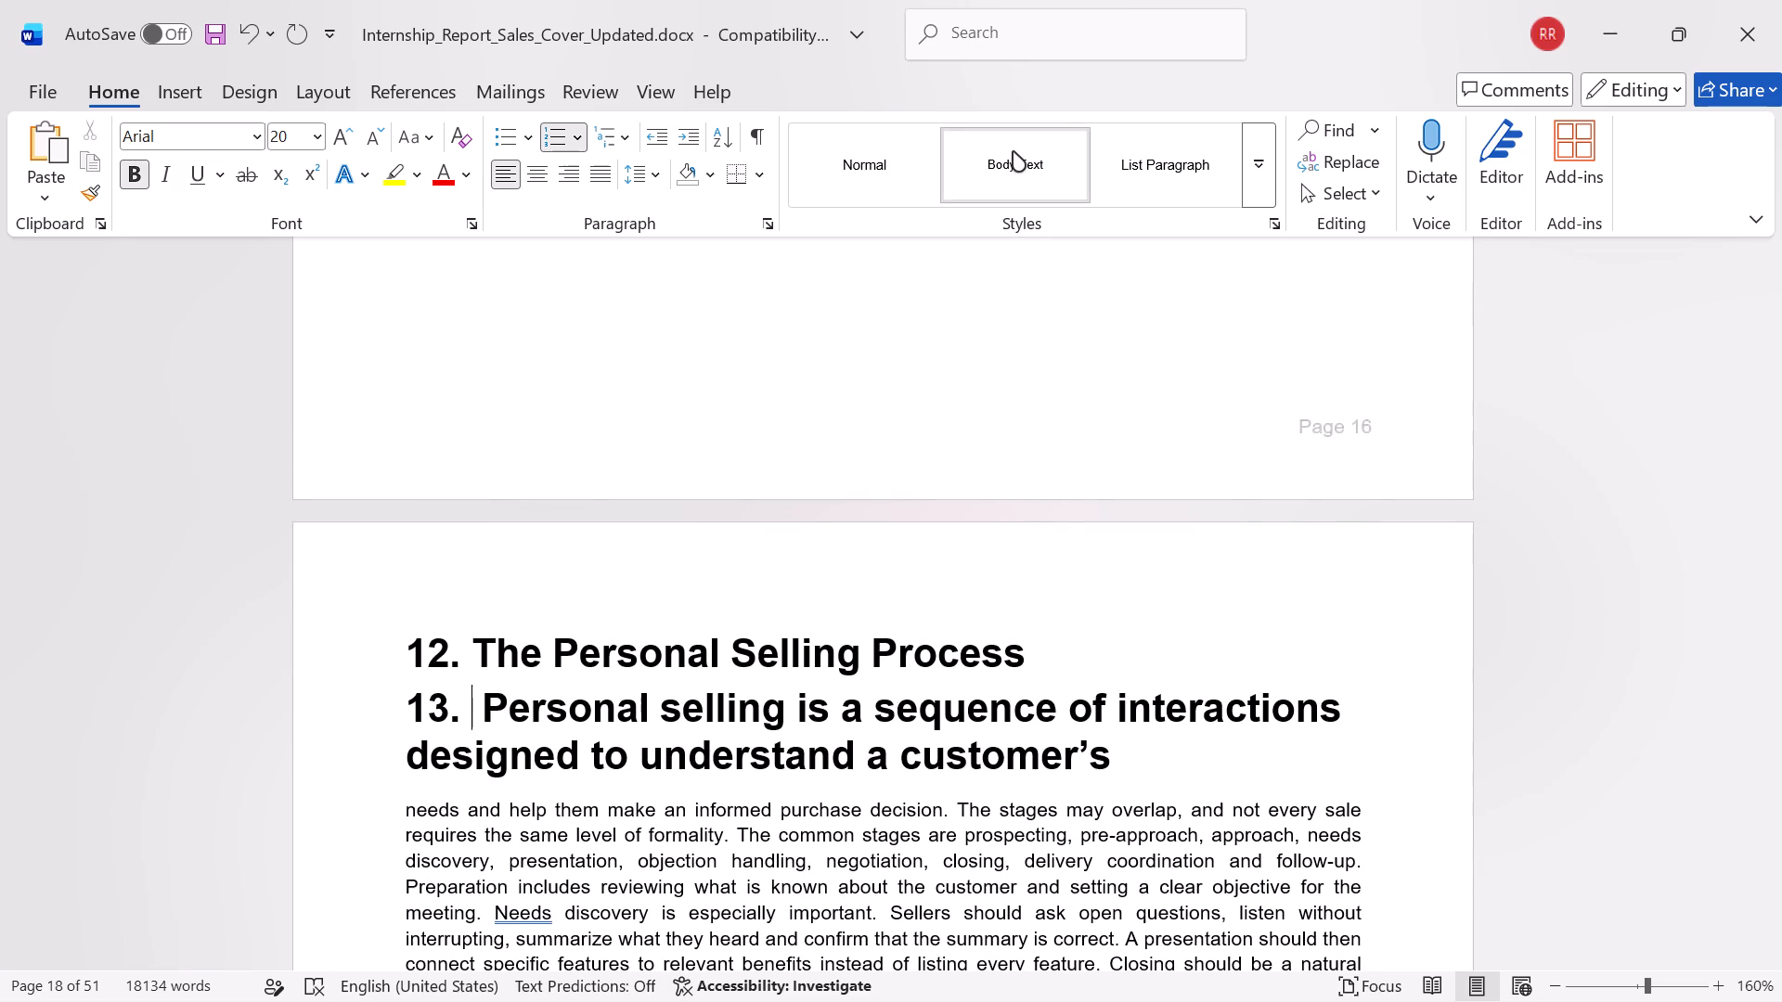
click(1175, 707)
key(space)
key(Delete)
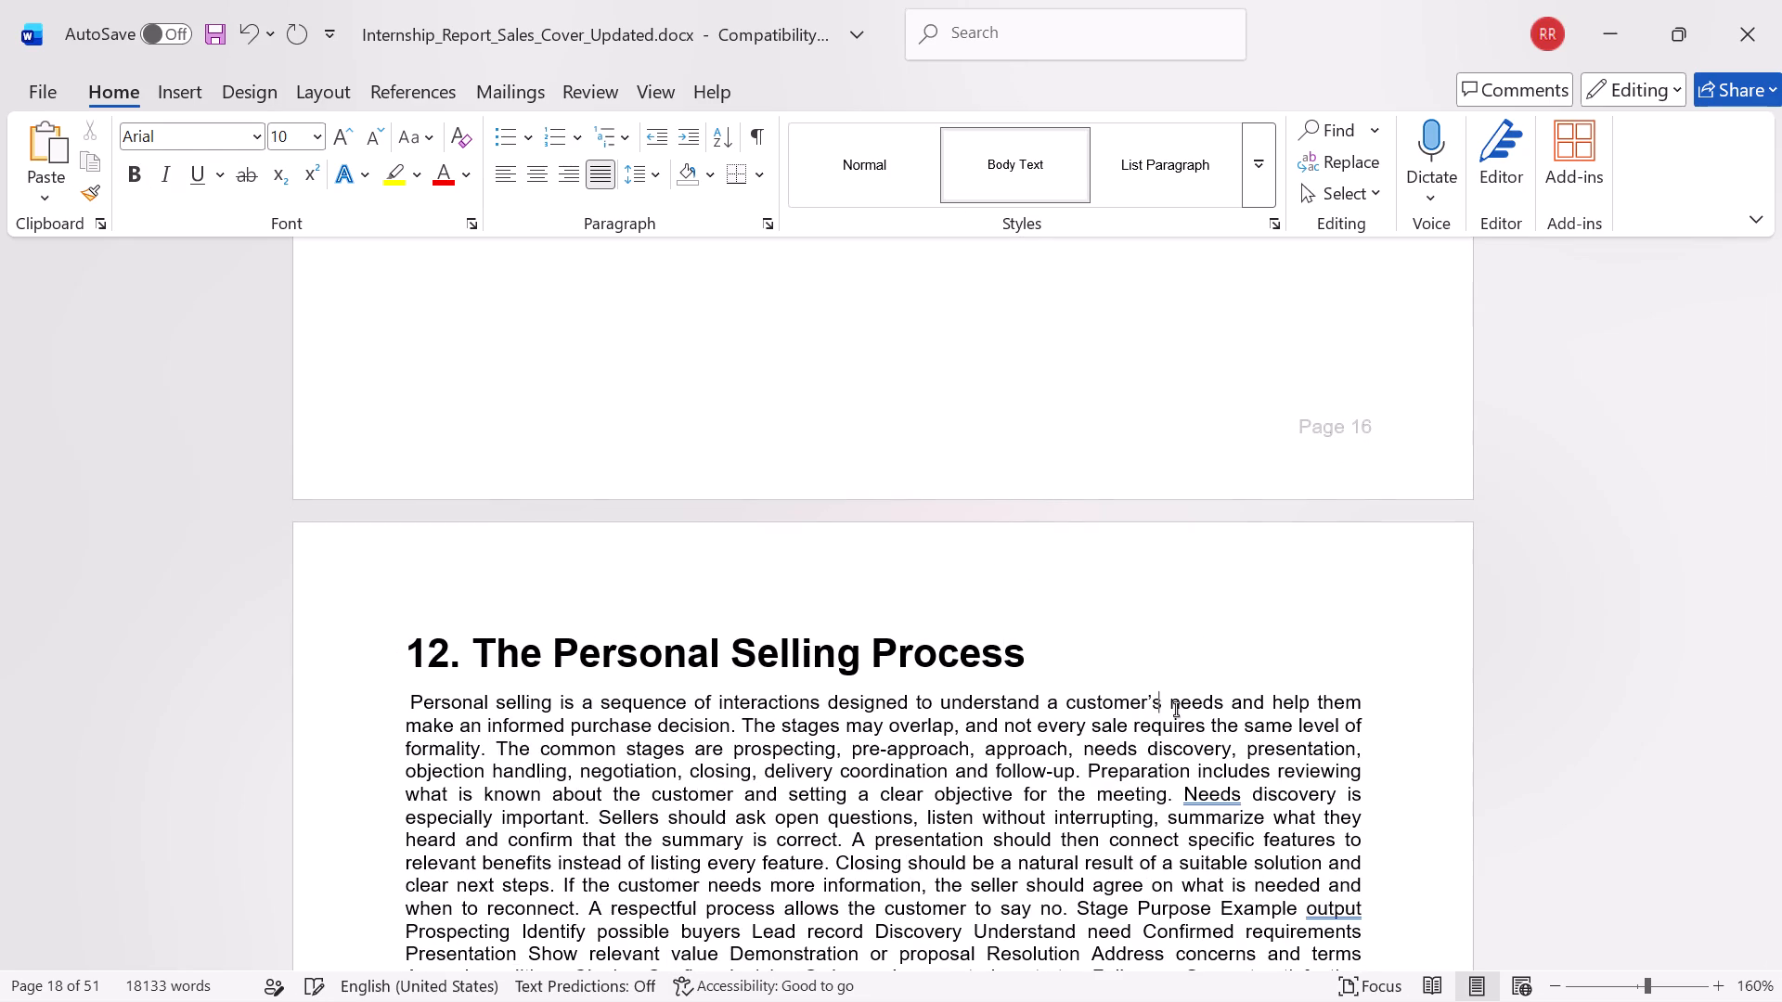
Split the section 13 heading after "Customer Needs and Buying Behaviour", apply Body Text to the remainder and join it to the paragraph below.
scroll(1175, 707, down, 1)
scroll(996, 754, down, 1)
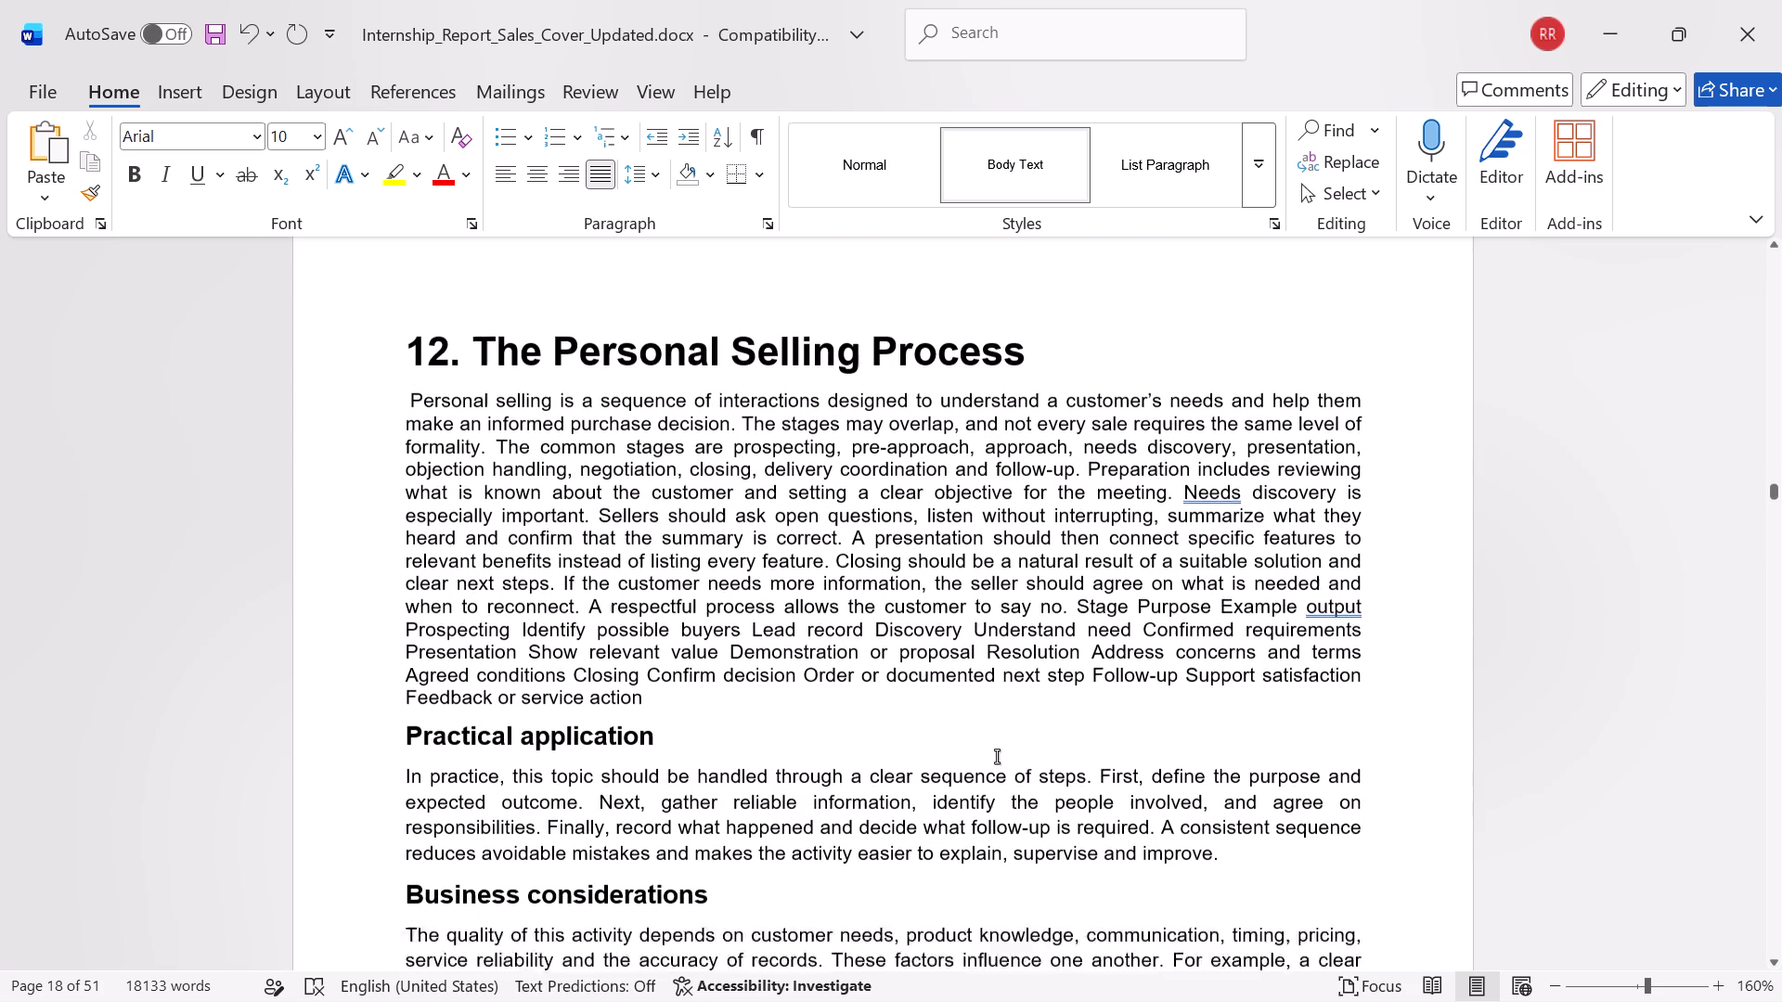
scroll(996, 754, down, 3)
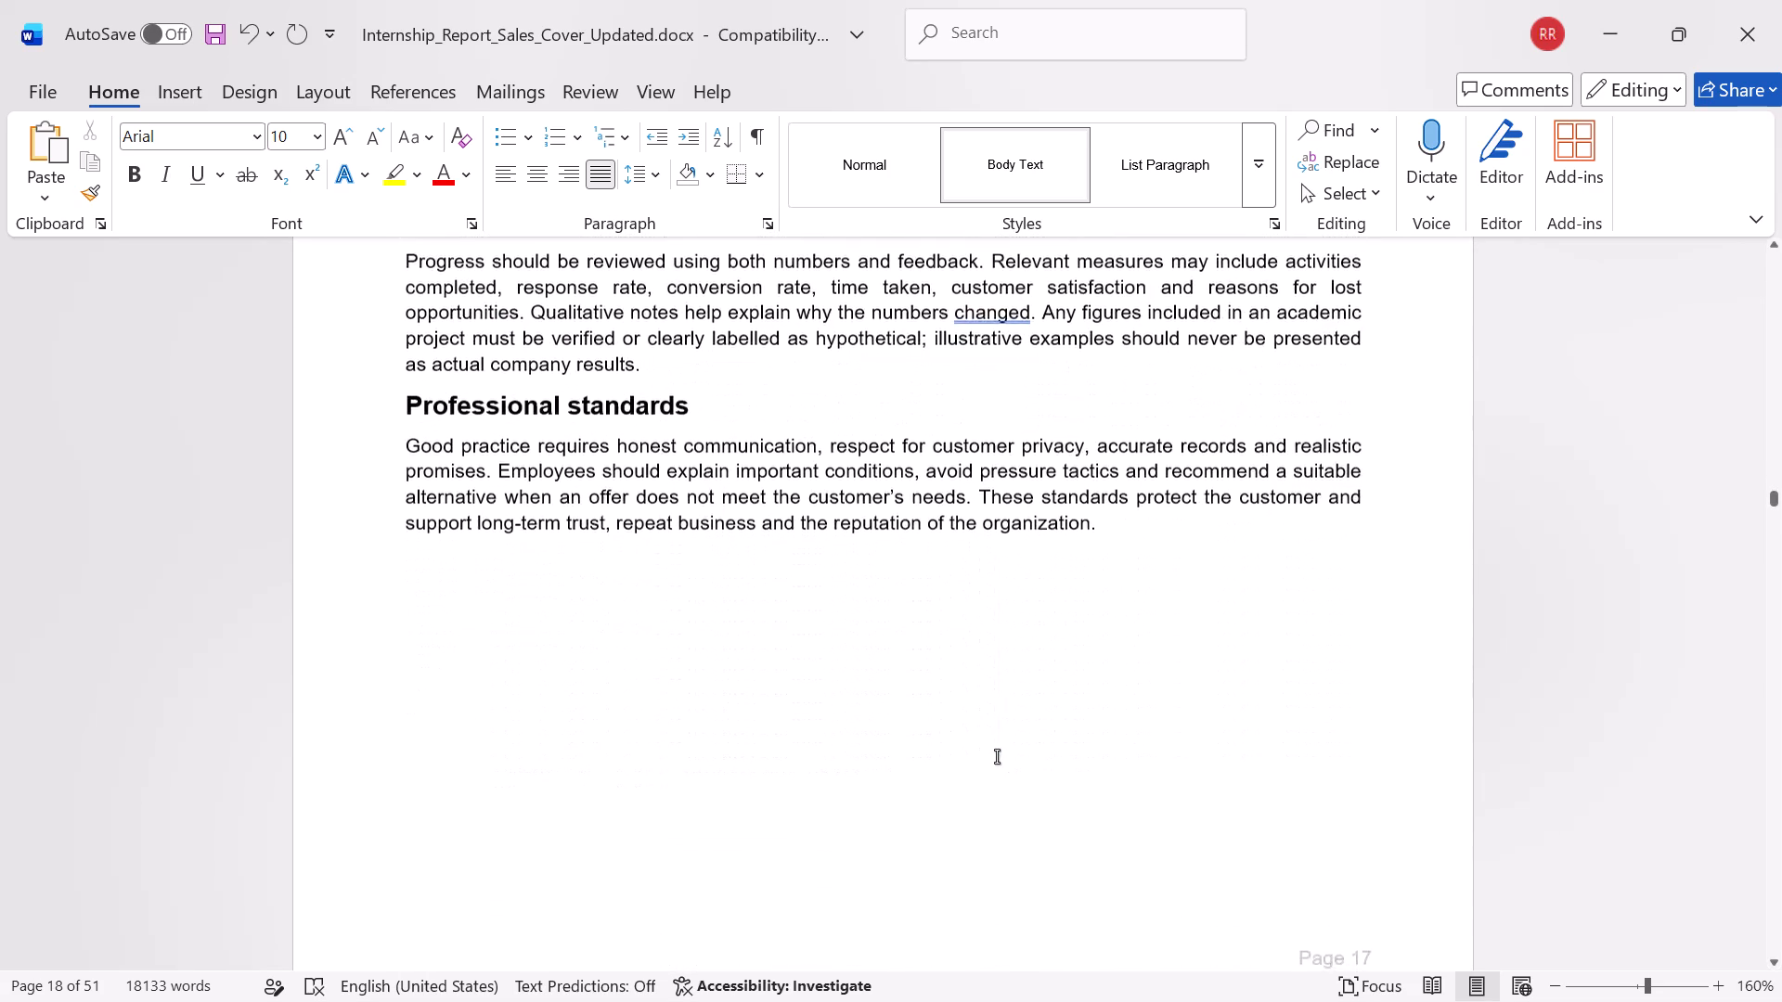
scroll(996, 754, down, 2)
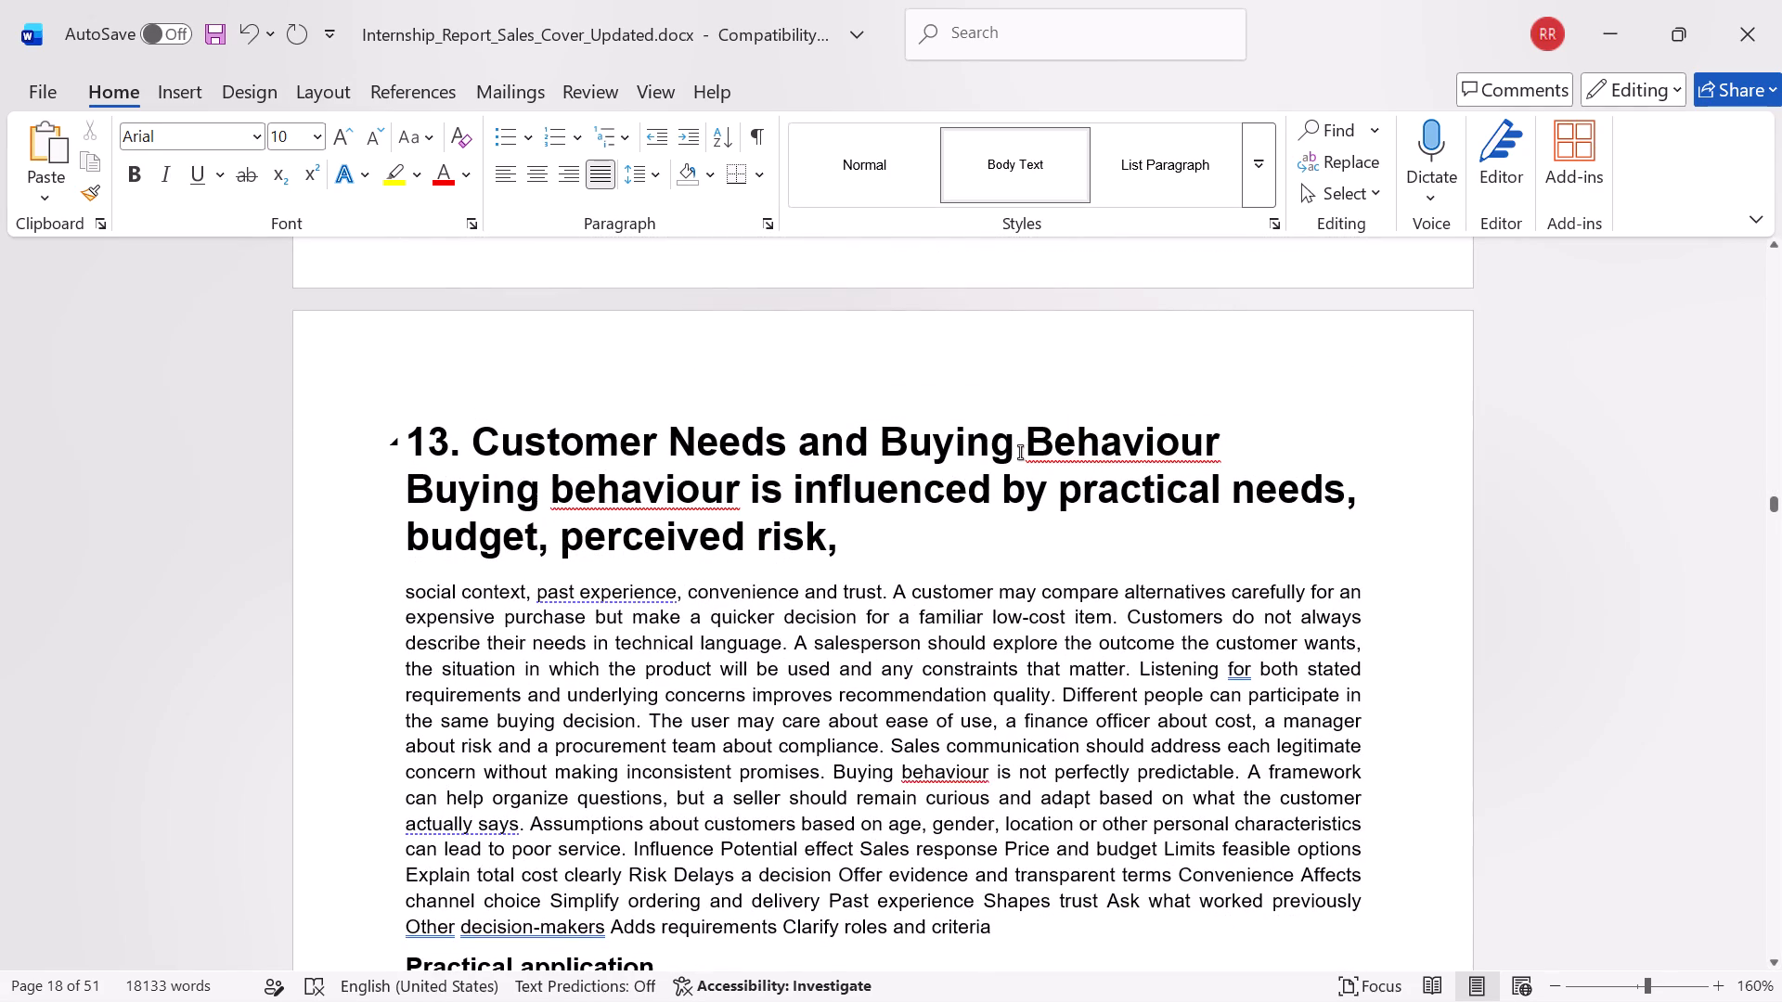
click(1019, 450)
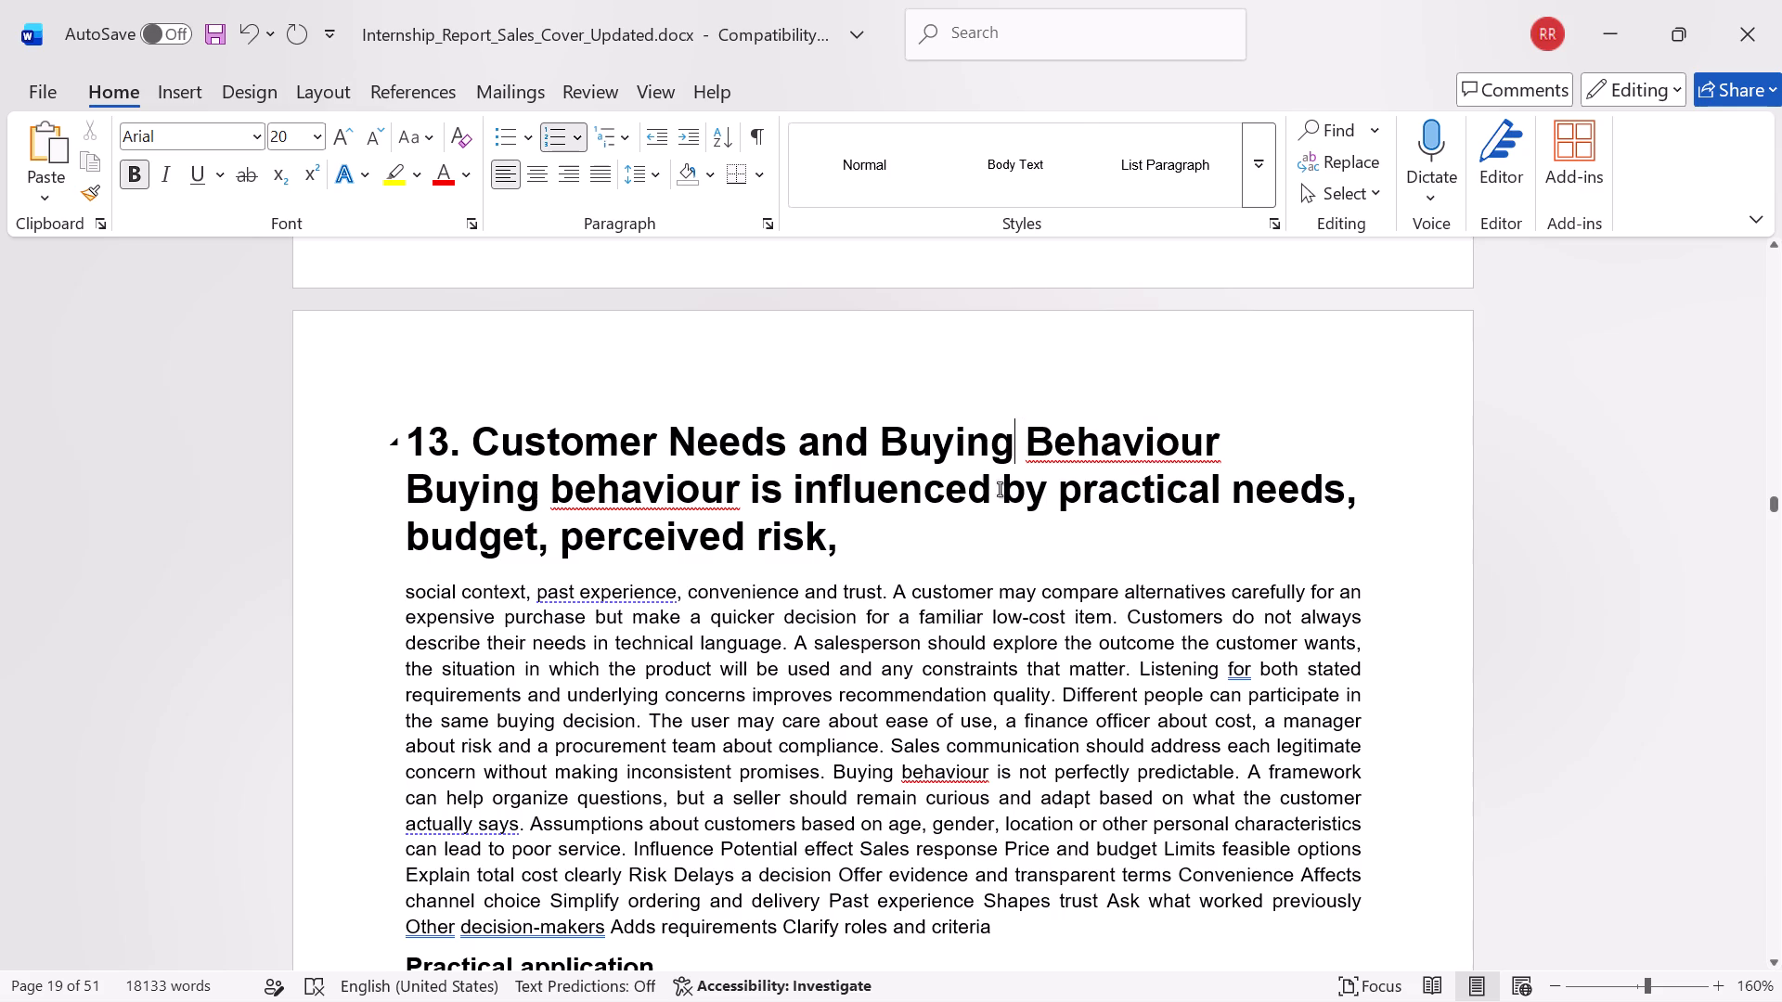
click(1246, 459)
key(Return)
drag(970, 553, 576, 496)
click(1028, 146)
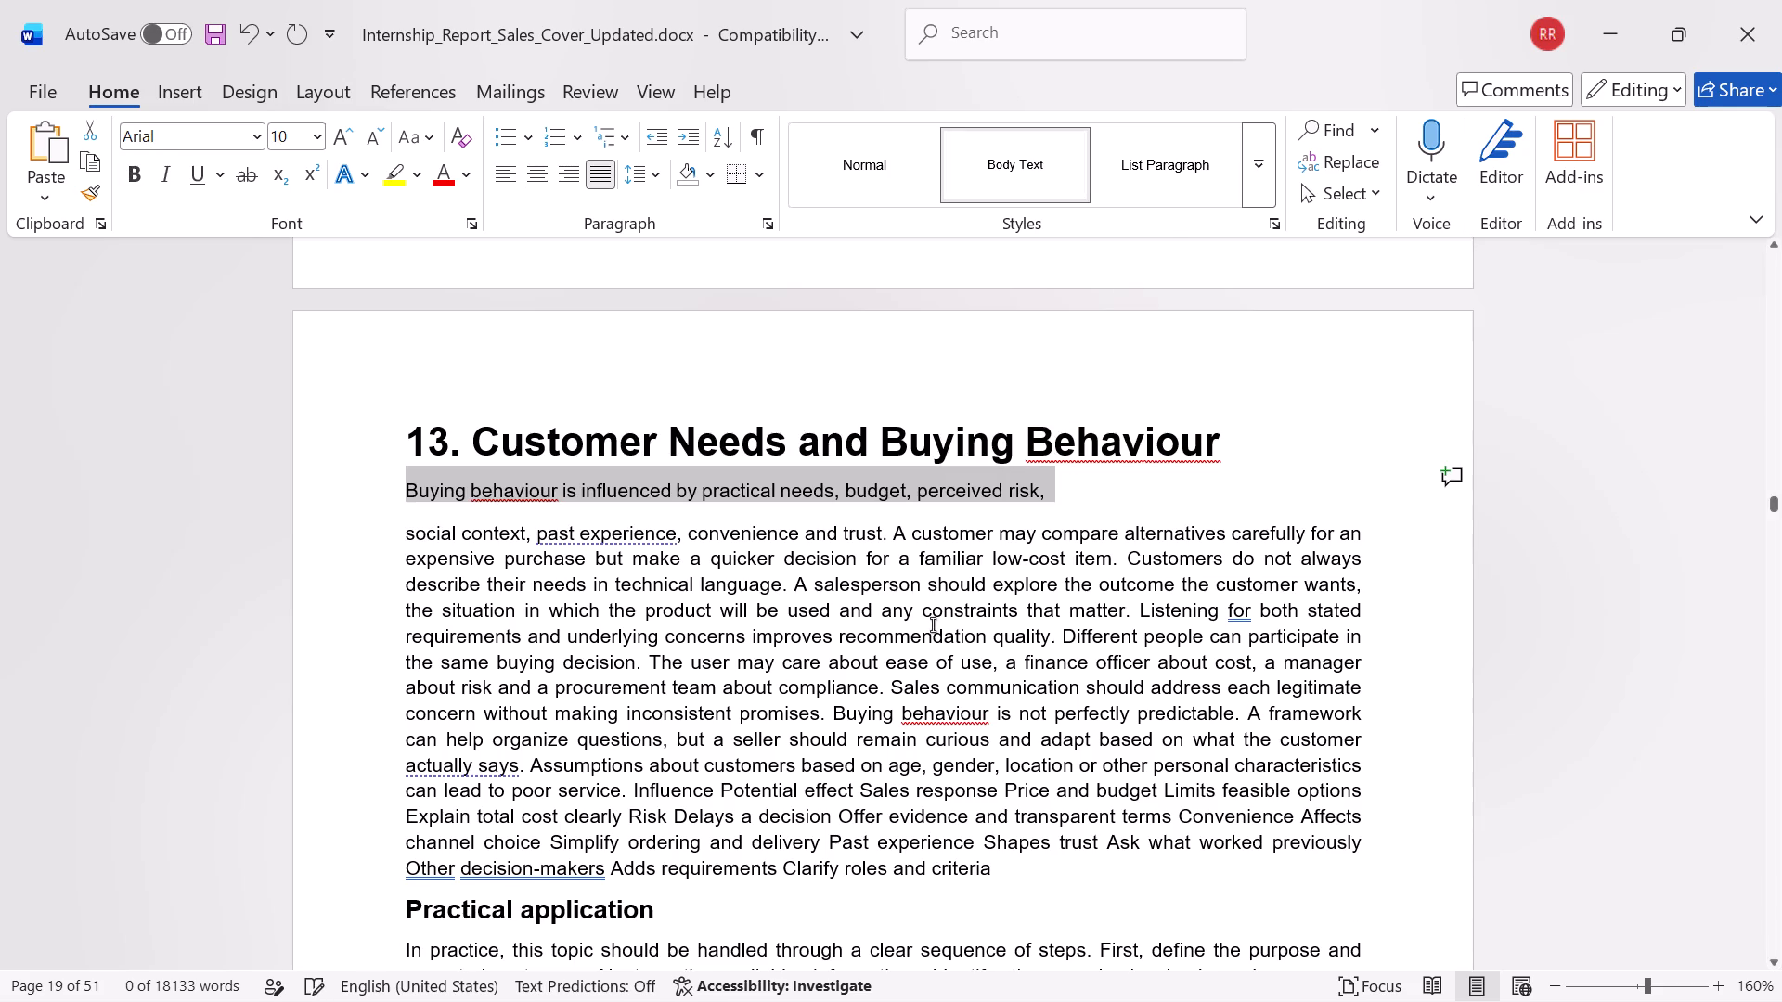
click(1079, 471)
key(space)
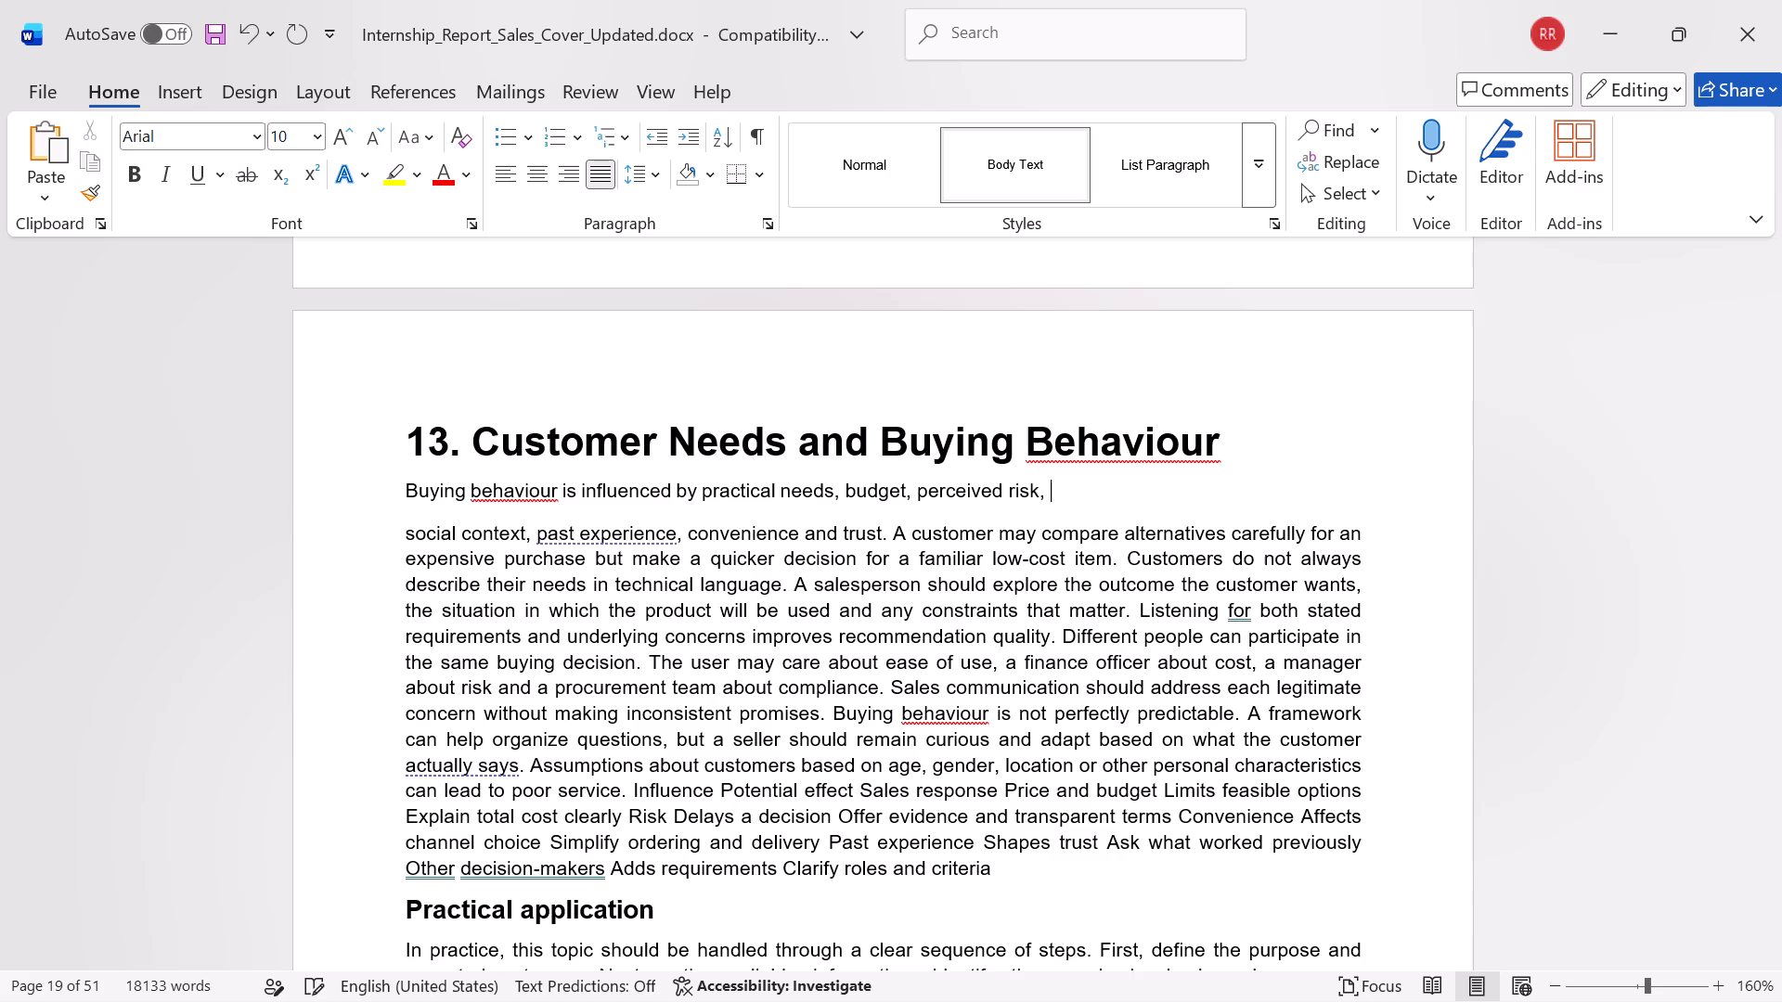
key(Delete)
Correct both "behaviour" spellings to "behavior" and shorten "actually says" to "says" in section 13's opening paragraph.
scroll(1004, 800, down, 1)
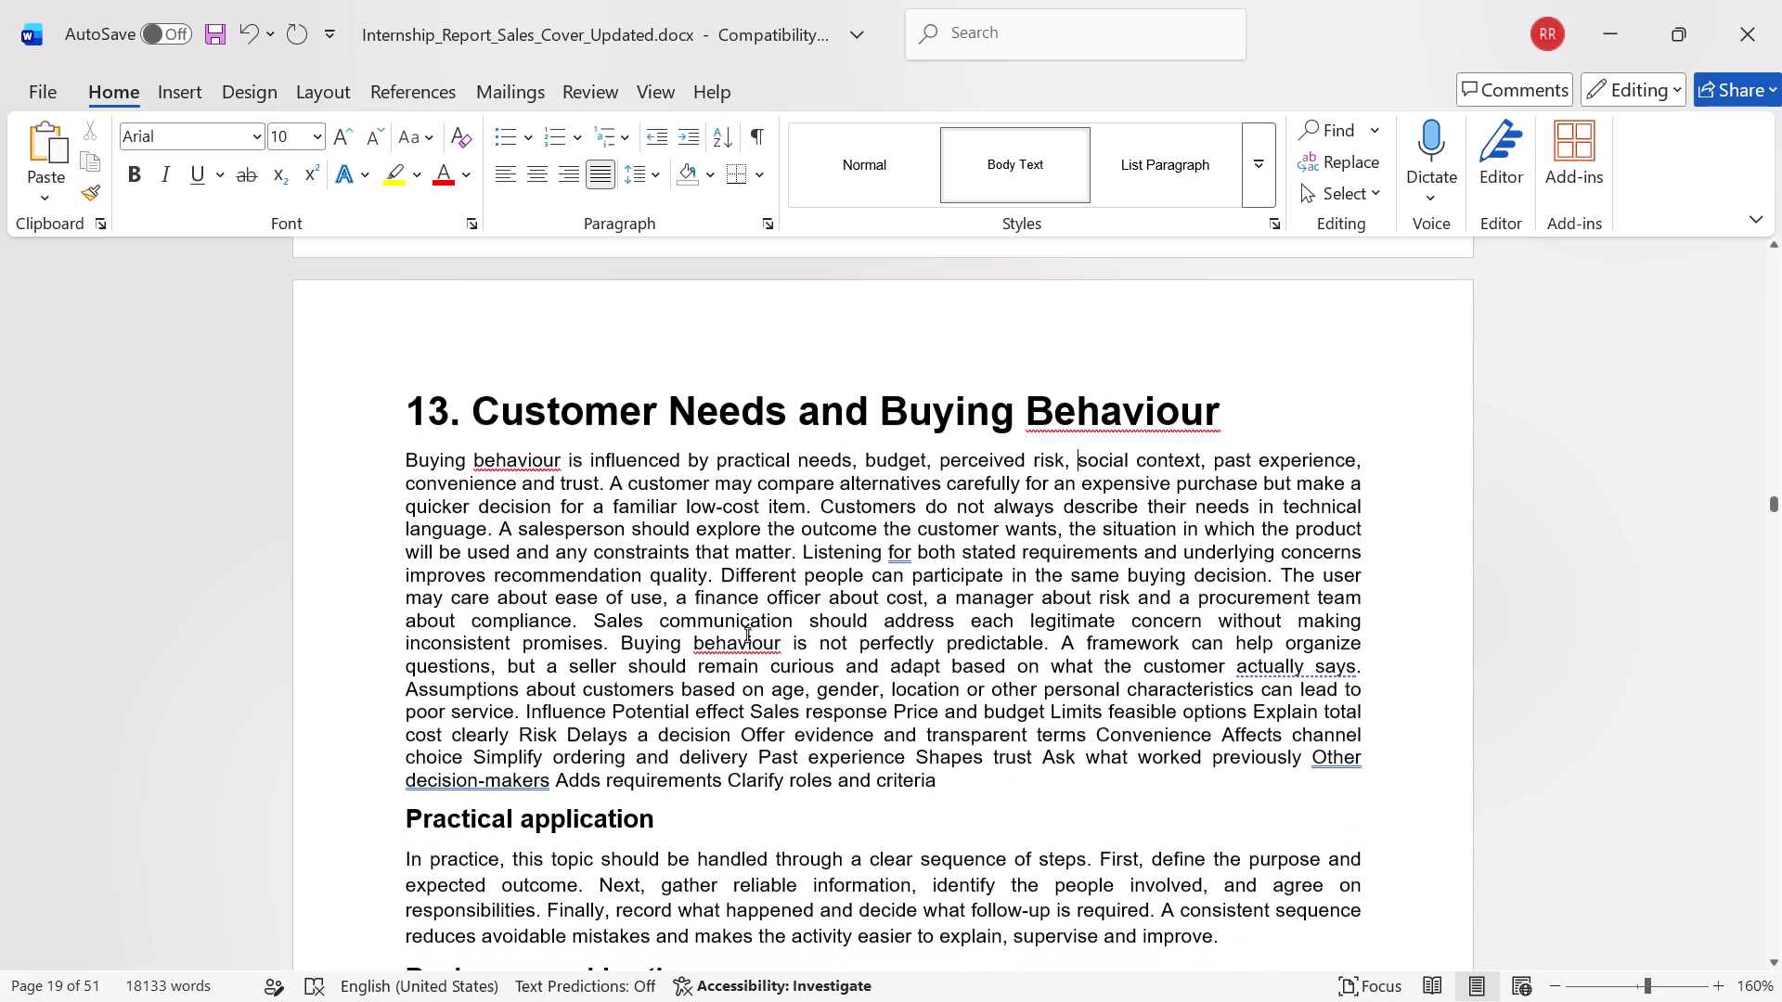
click(498, 451)
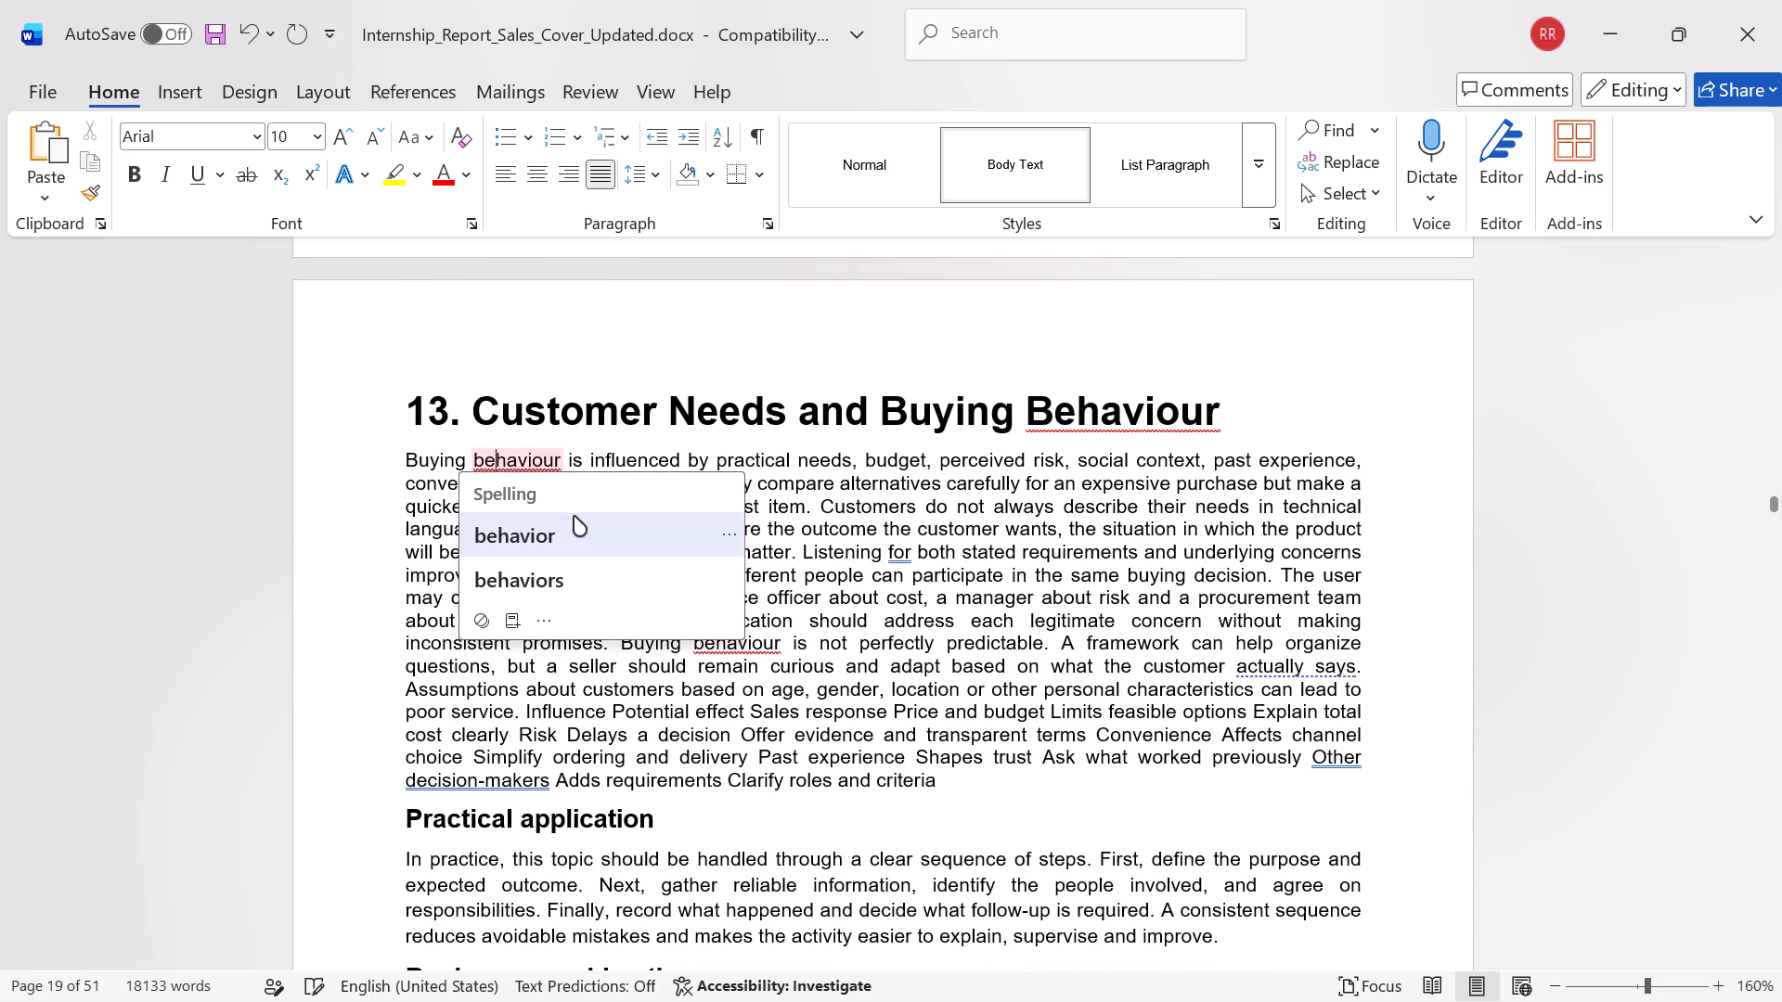
click(551, 536)
click(1249, 675)
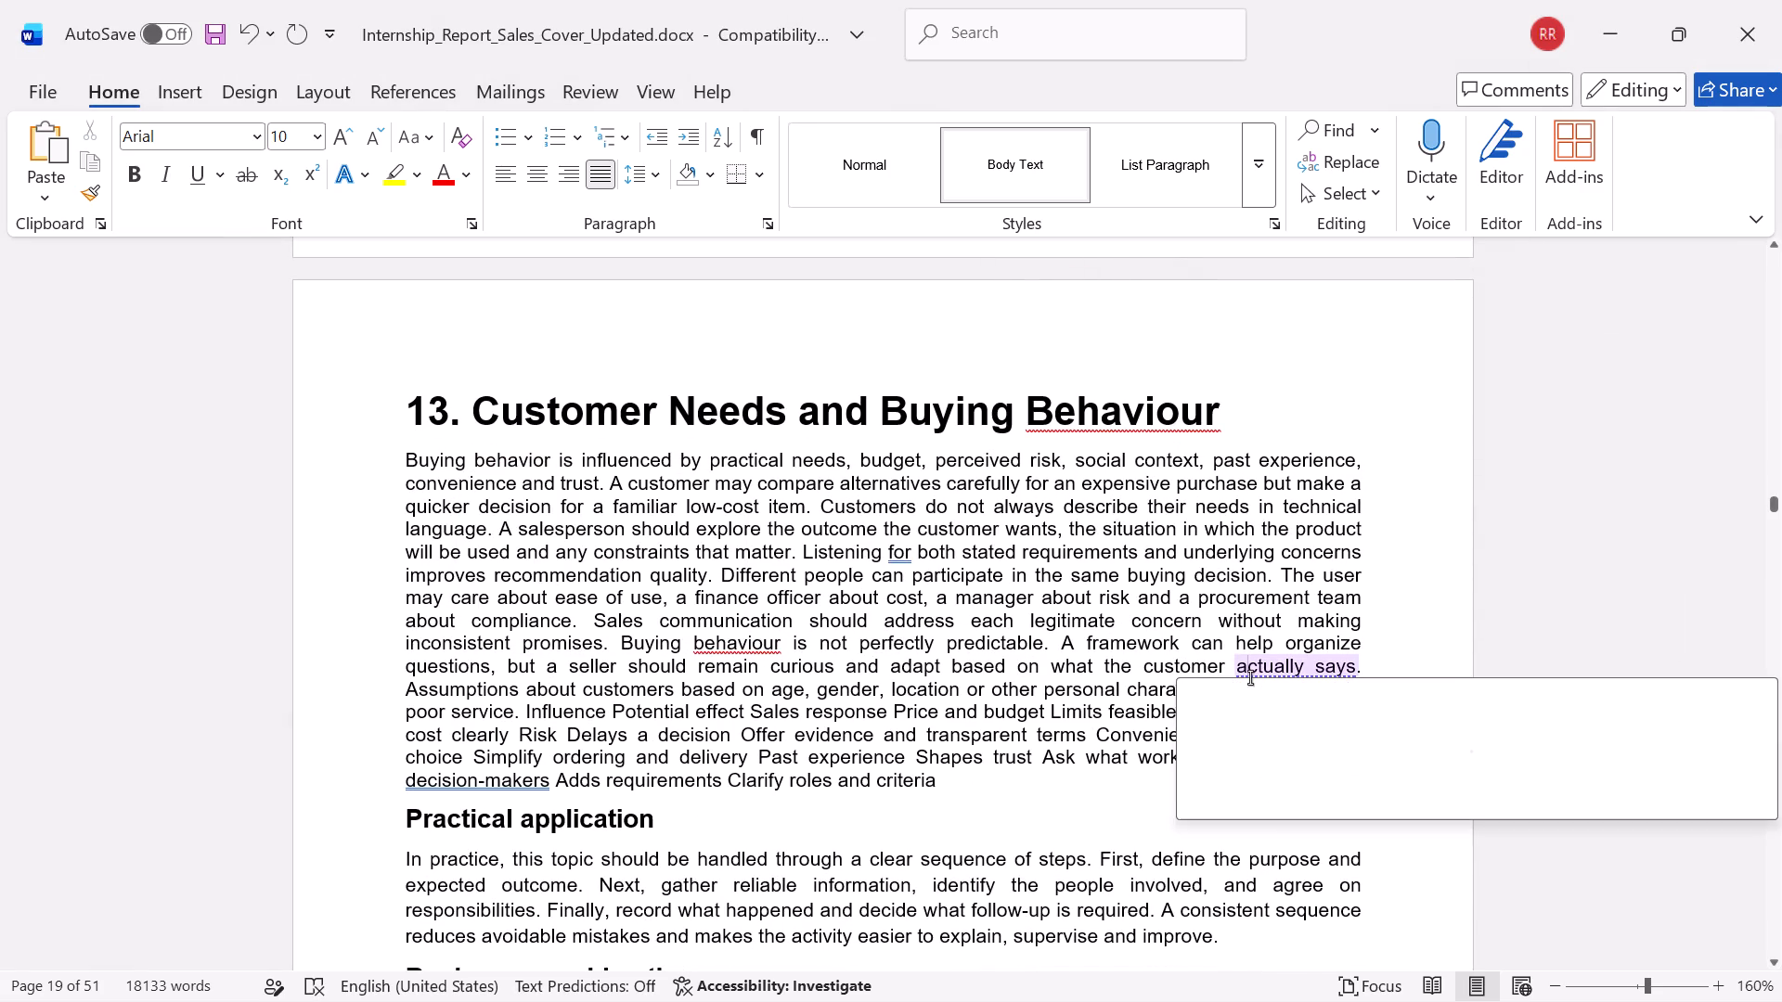
click(1202, 767)
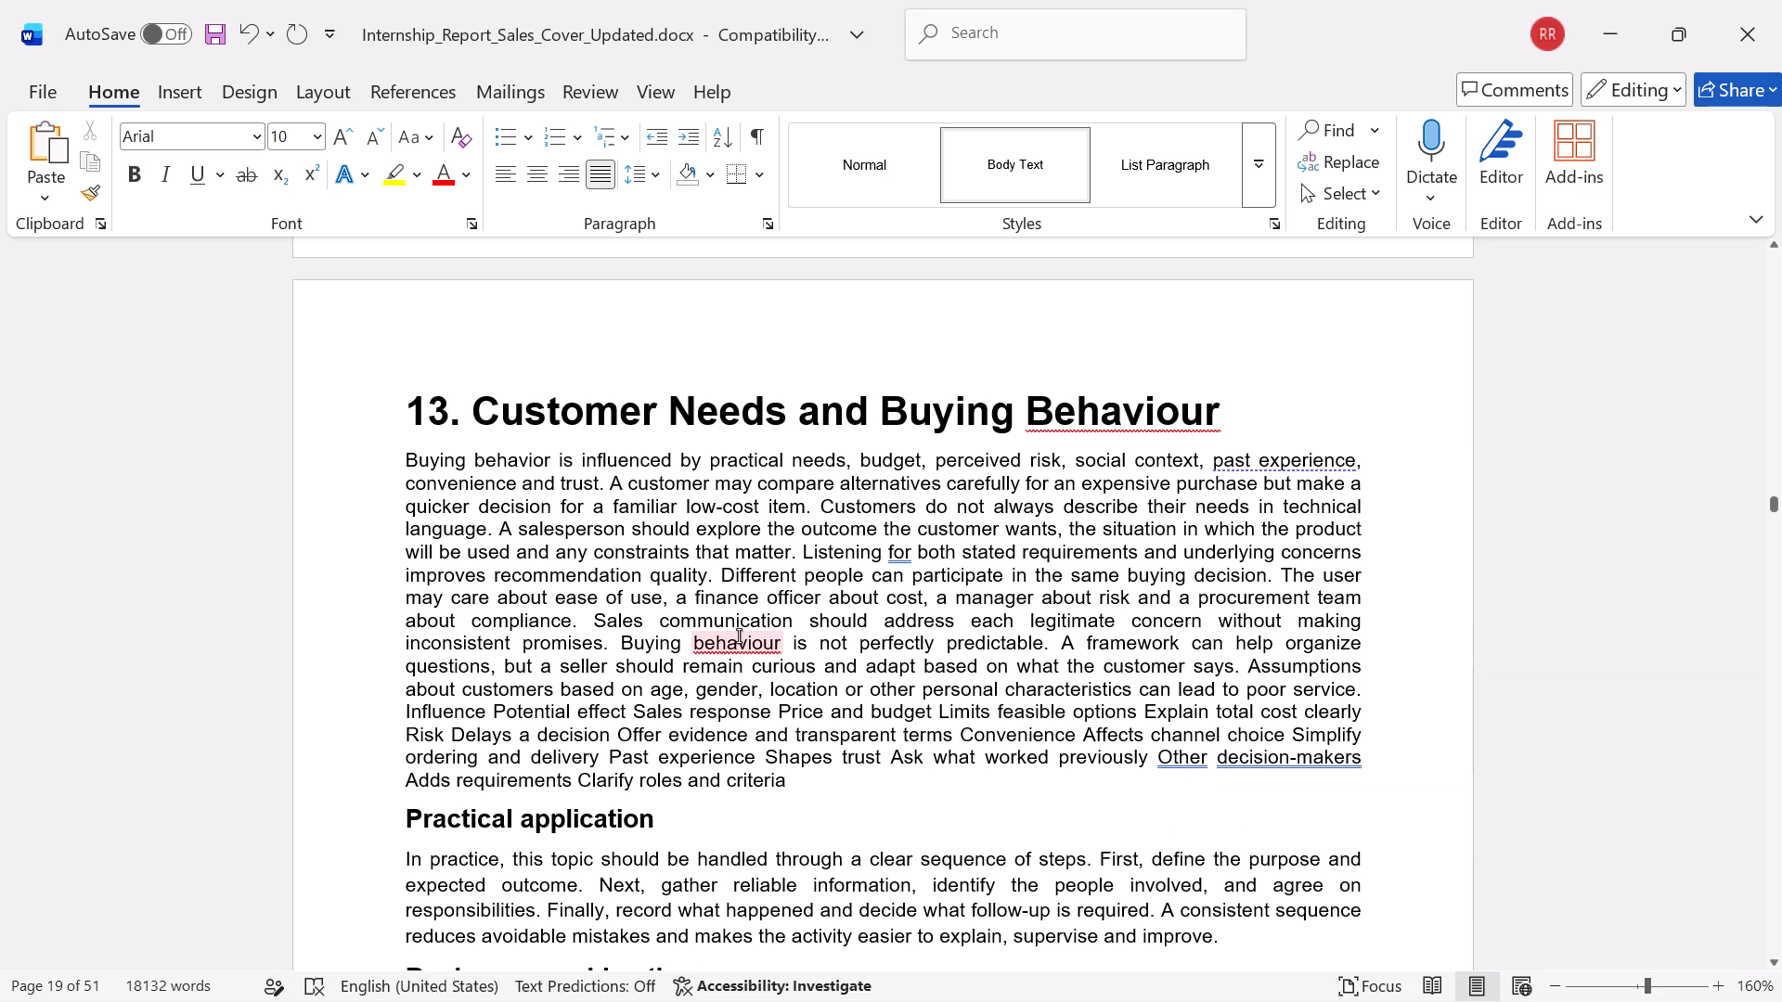
click(738, 634)
click(760, 721)
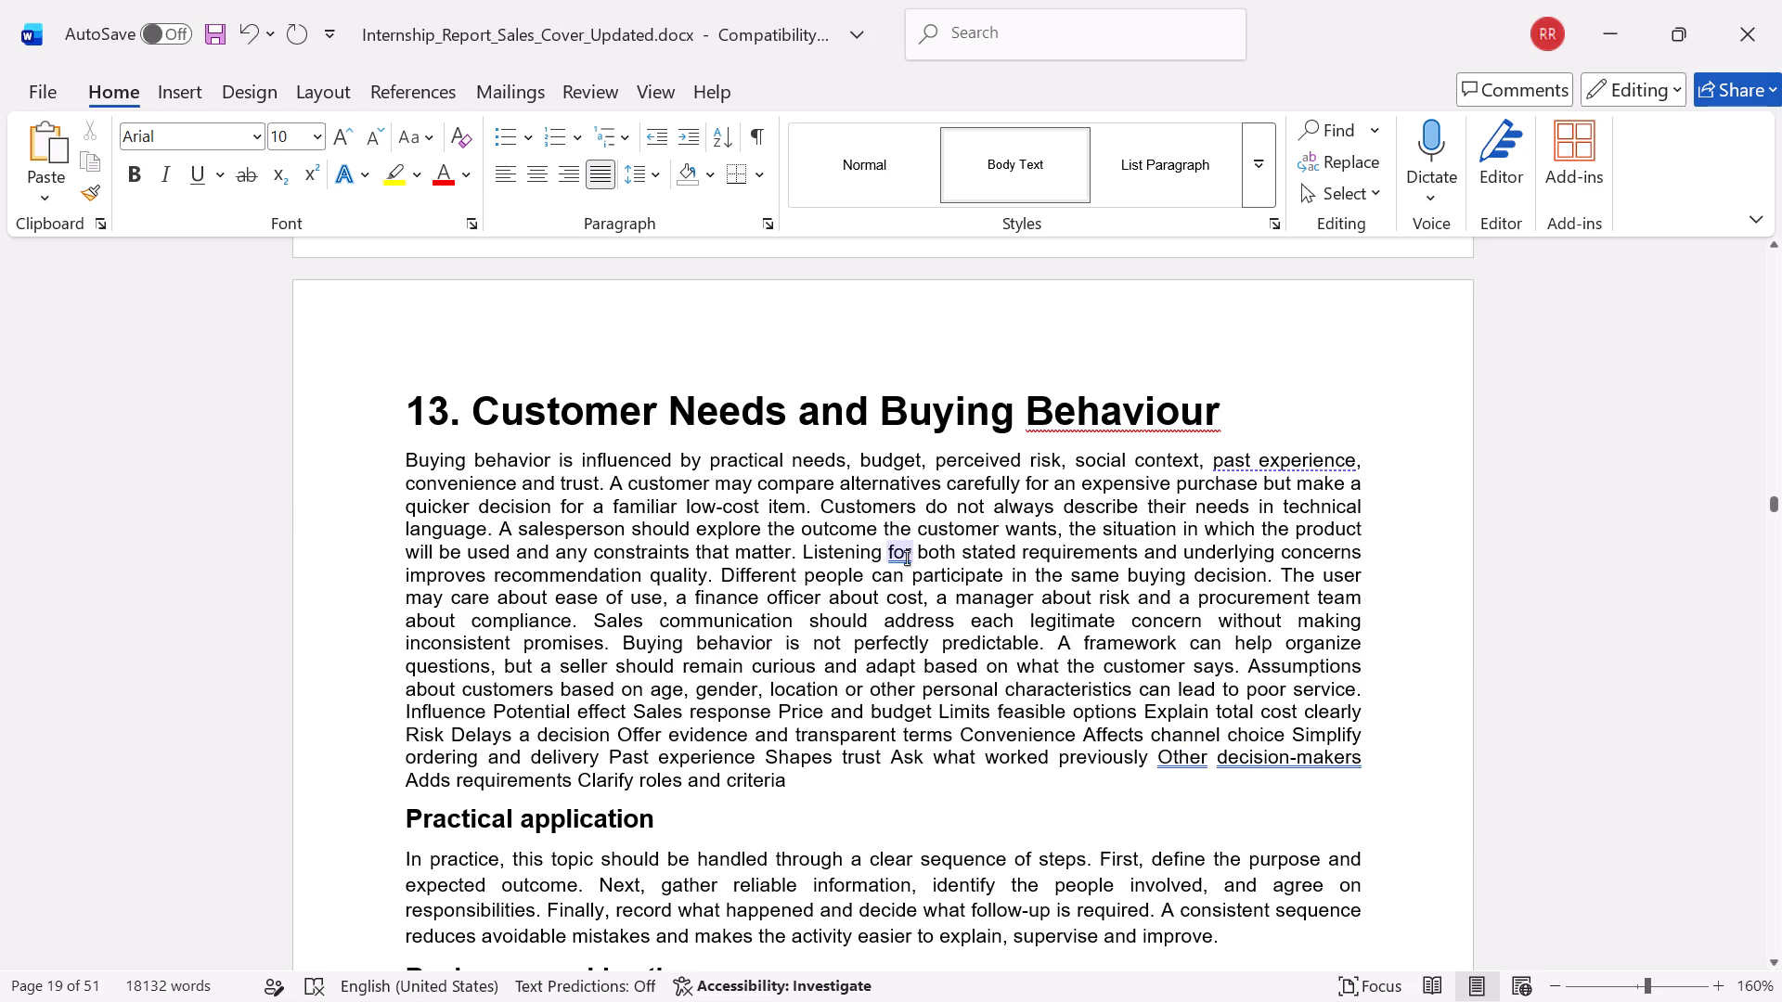
Fix the remaining flagged wording in section 13's opening paragraph: "Listening to", "experience" without "past", and lowercase "other decision-makers".
click(906, 556)
click(937, 663)
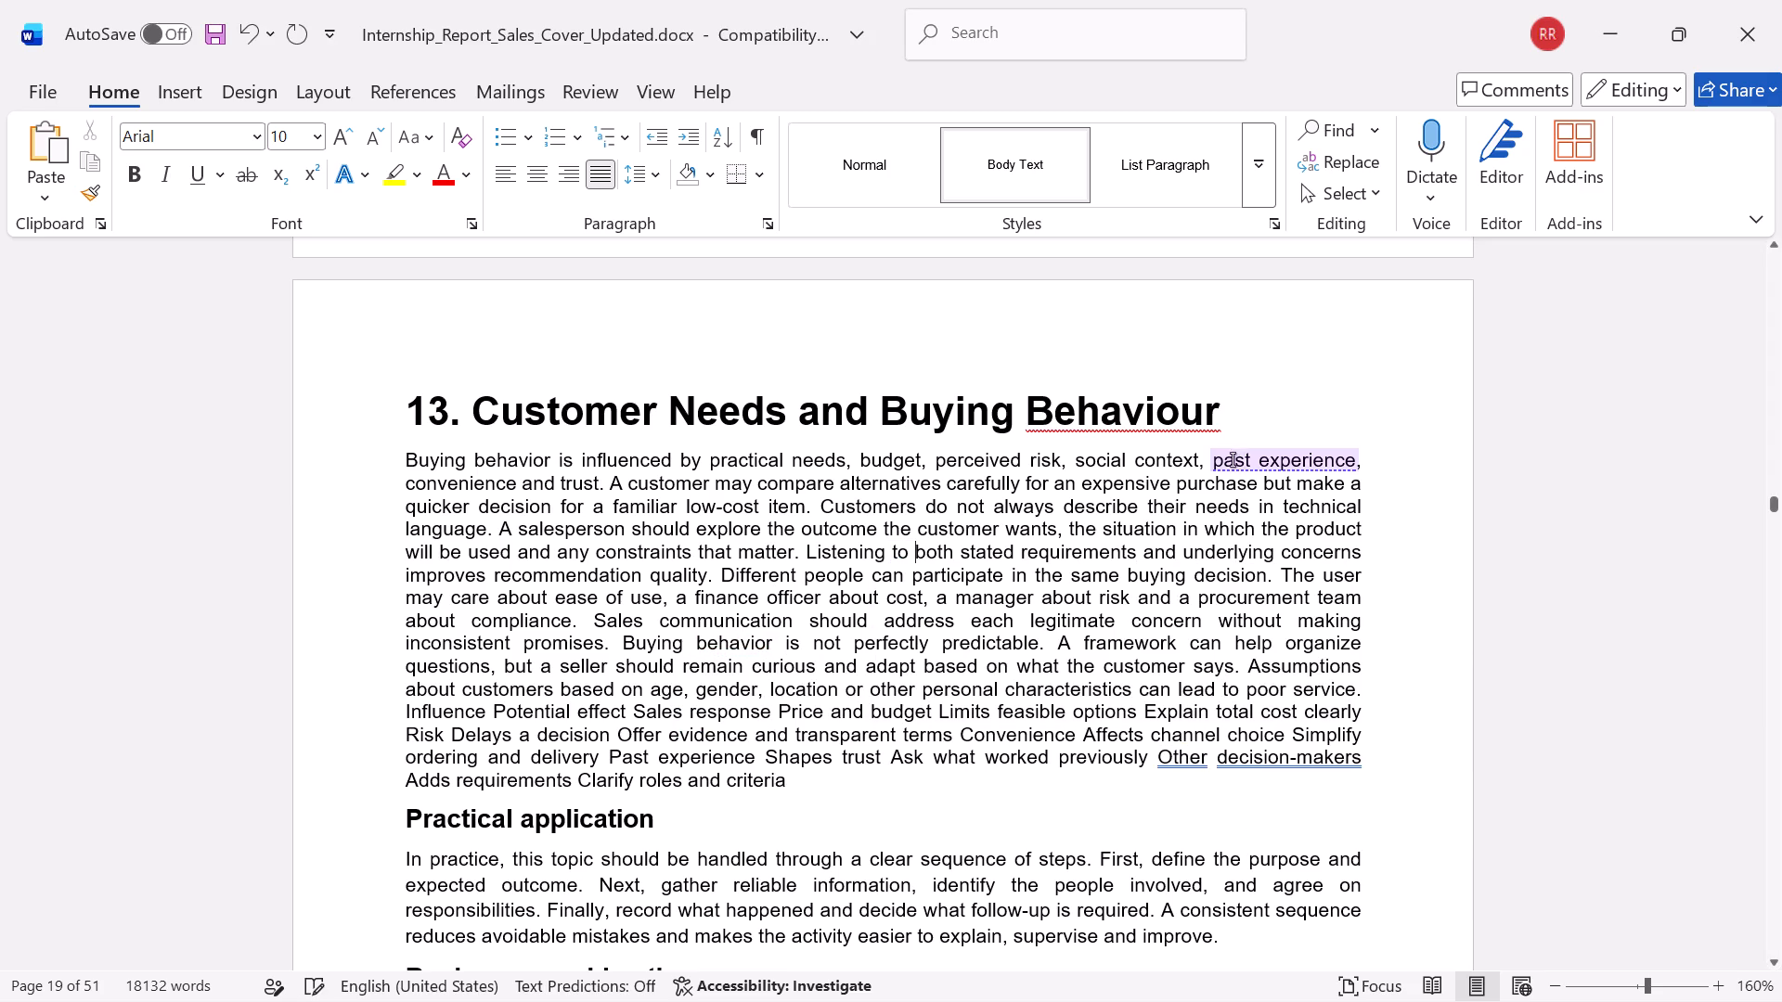
click(1239, 458)
click(1230, 560)
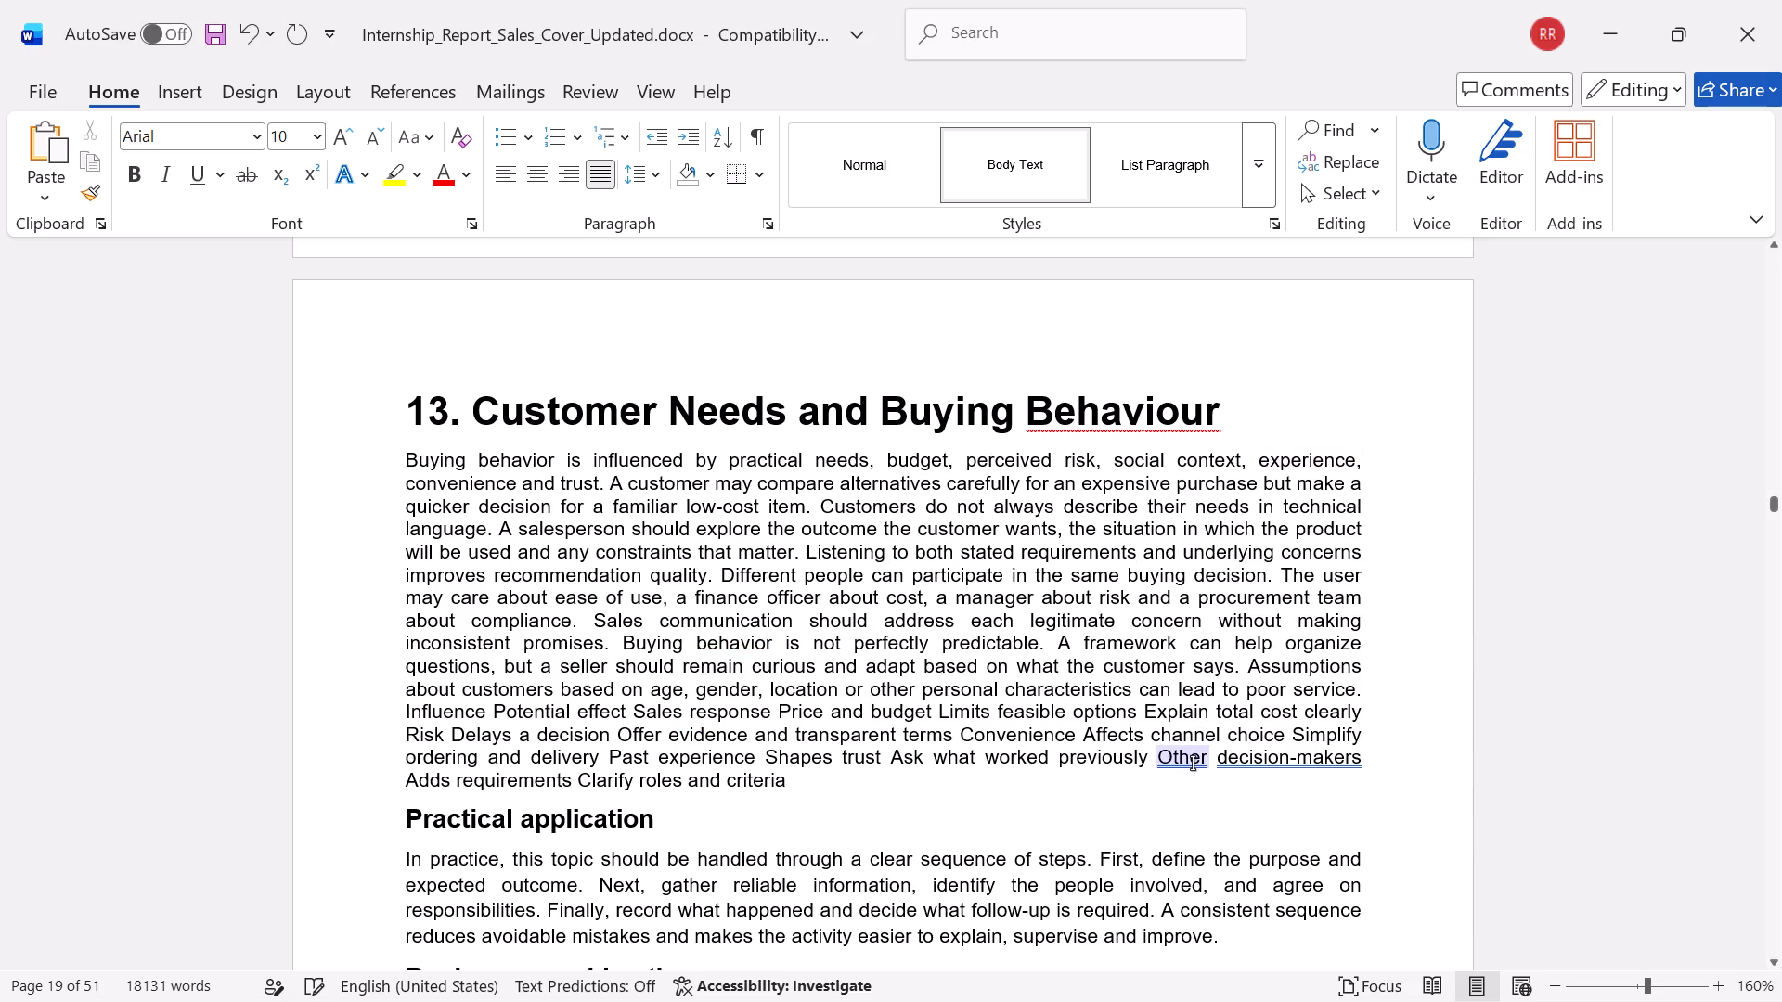
click(1192, 762)
click(1181, 854)
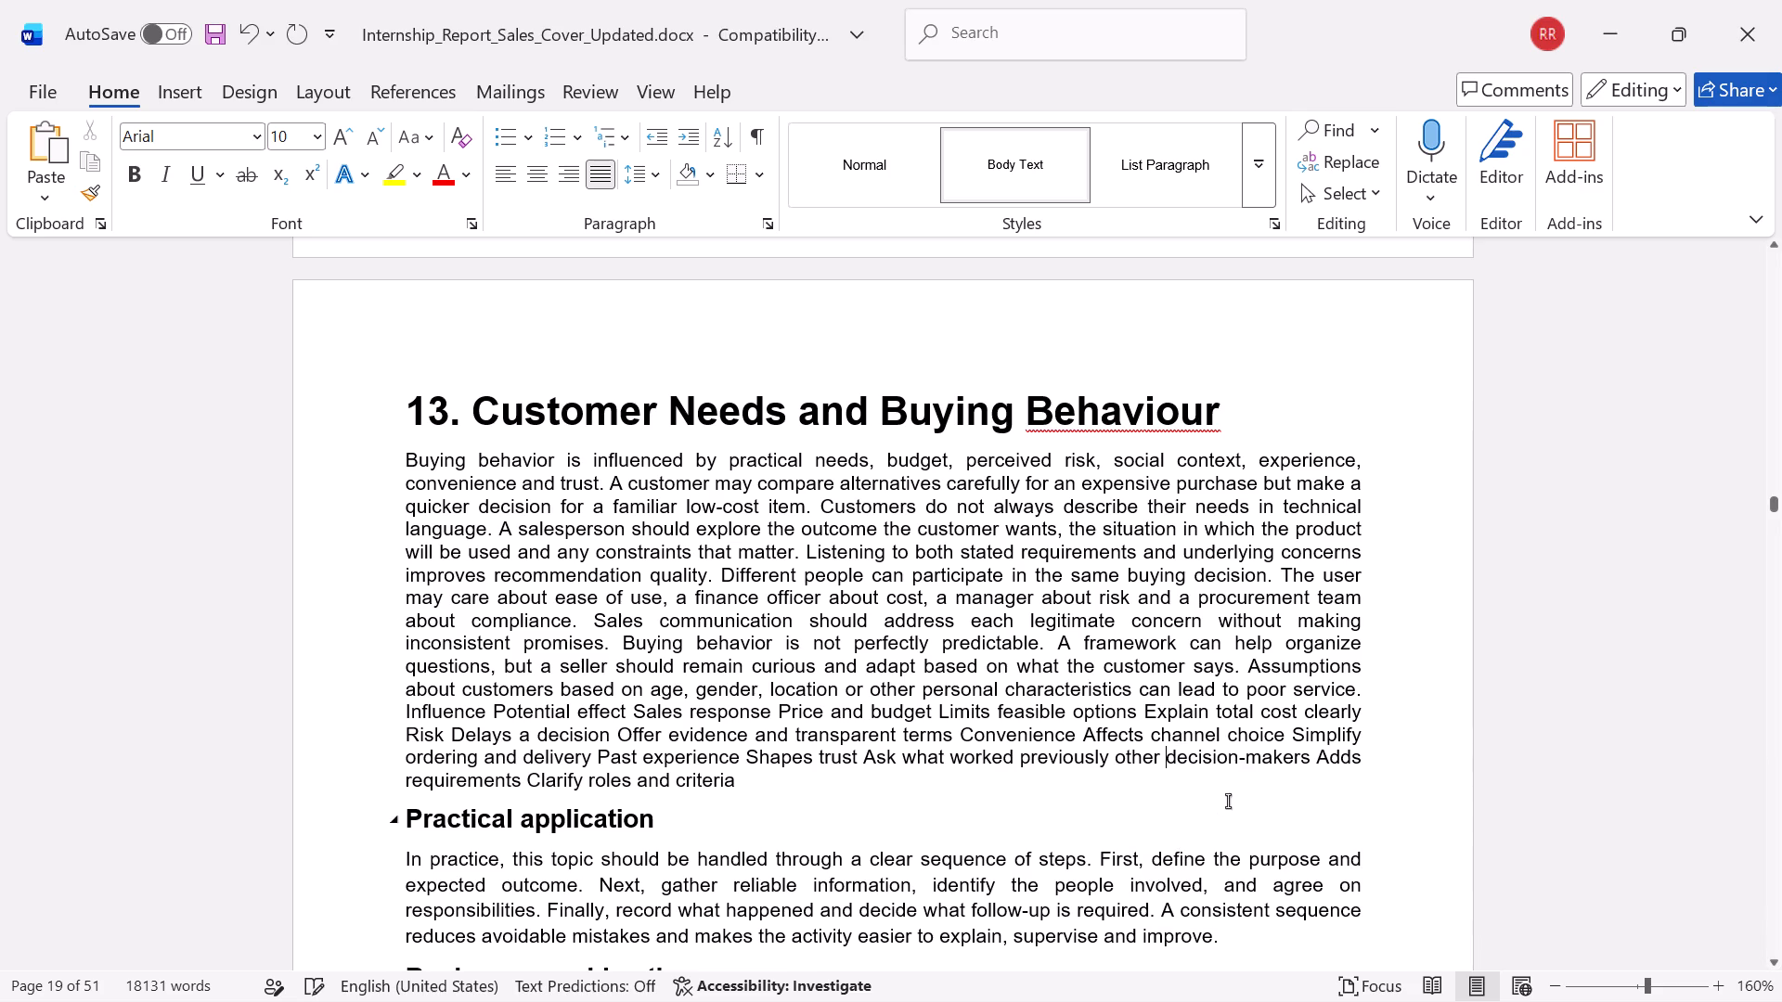
Split the section 14 heading after "Product Knowledge and Value Proposition", apply Body Text to the remainder and join it to the paragraph below.
scroll(1137, 752, down, 2)
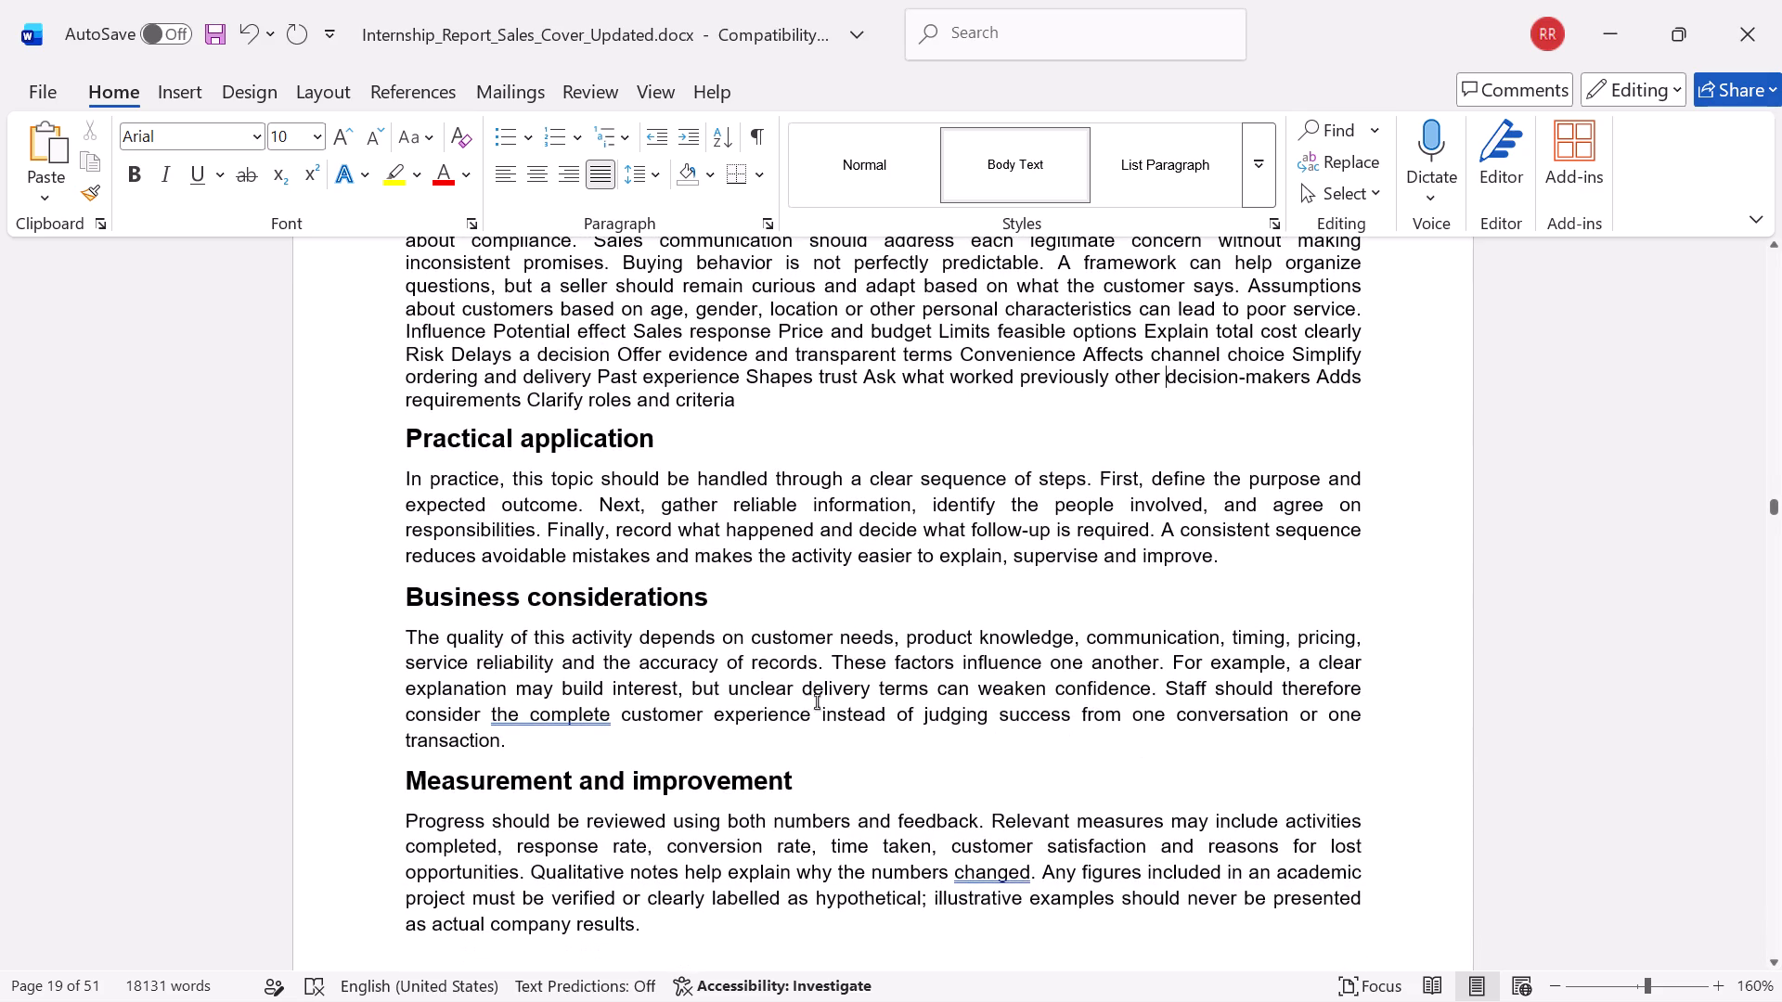
scroll(731, 756, down, 3)
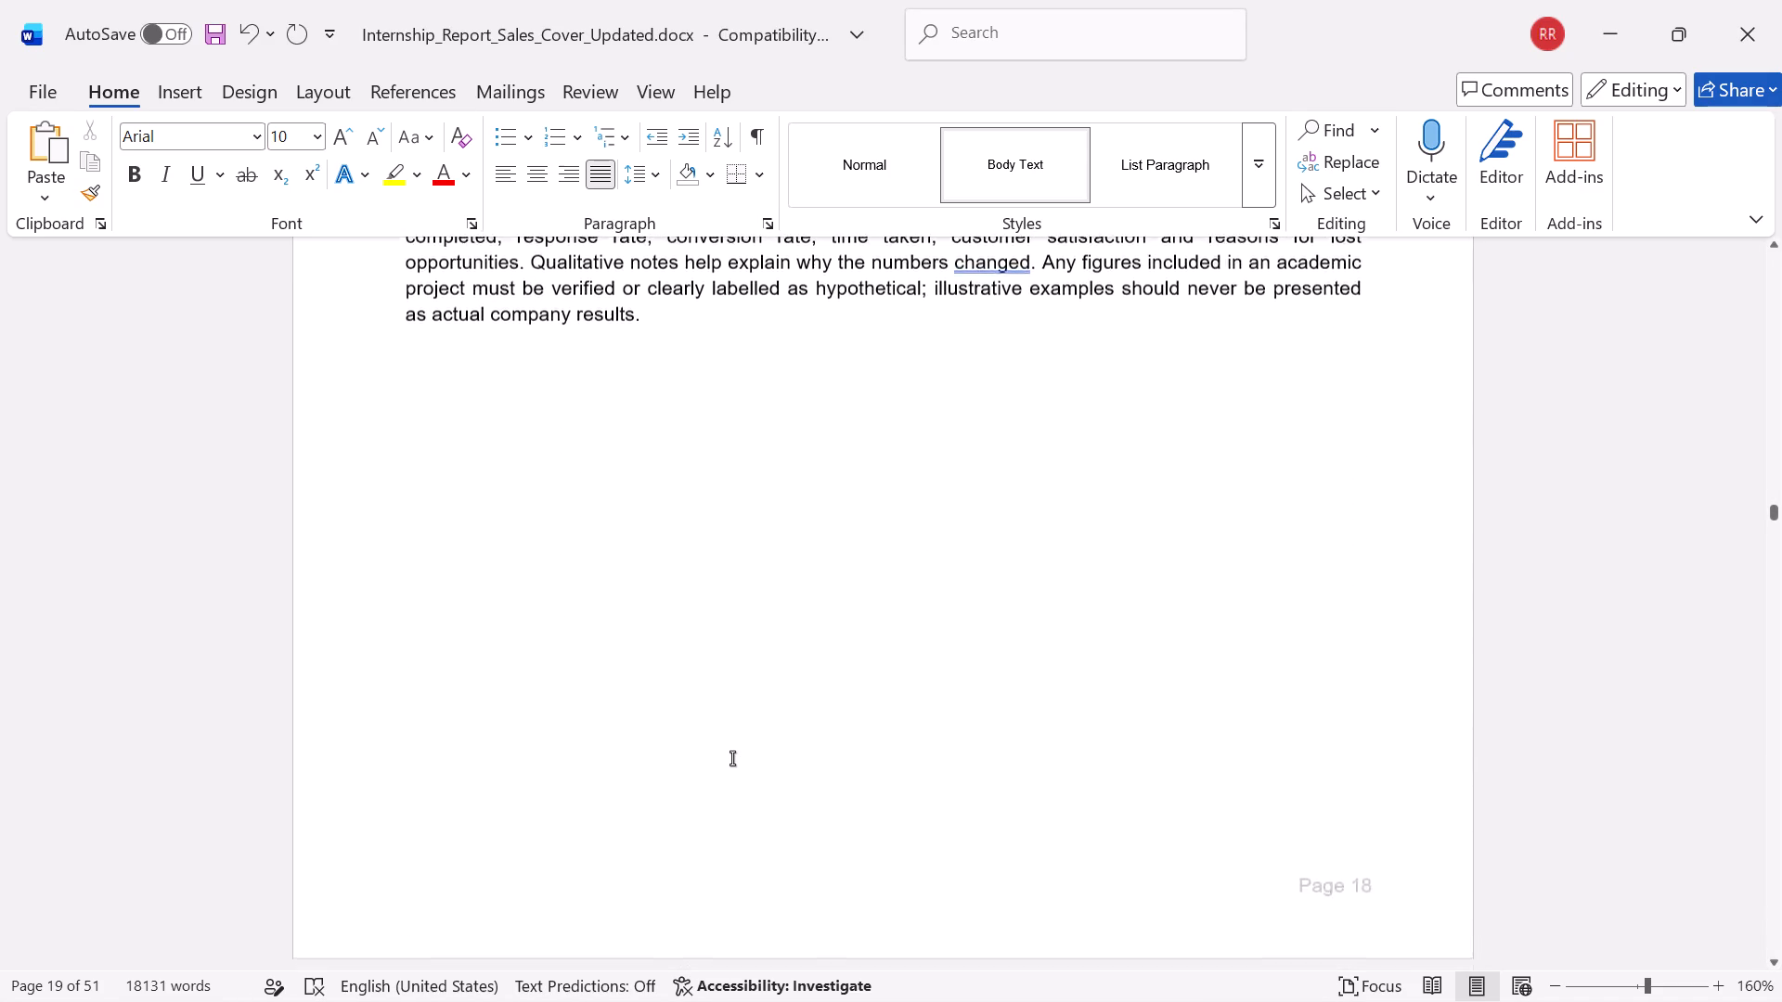
scroll(731, 756, down, 3)
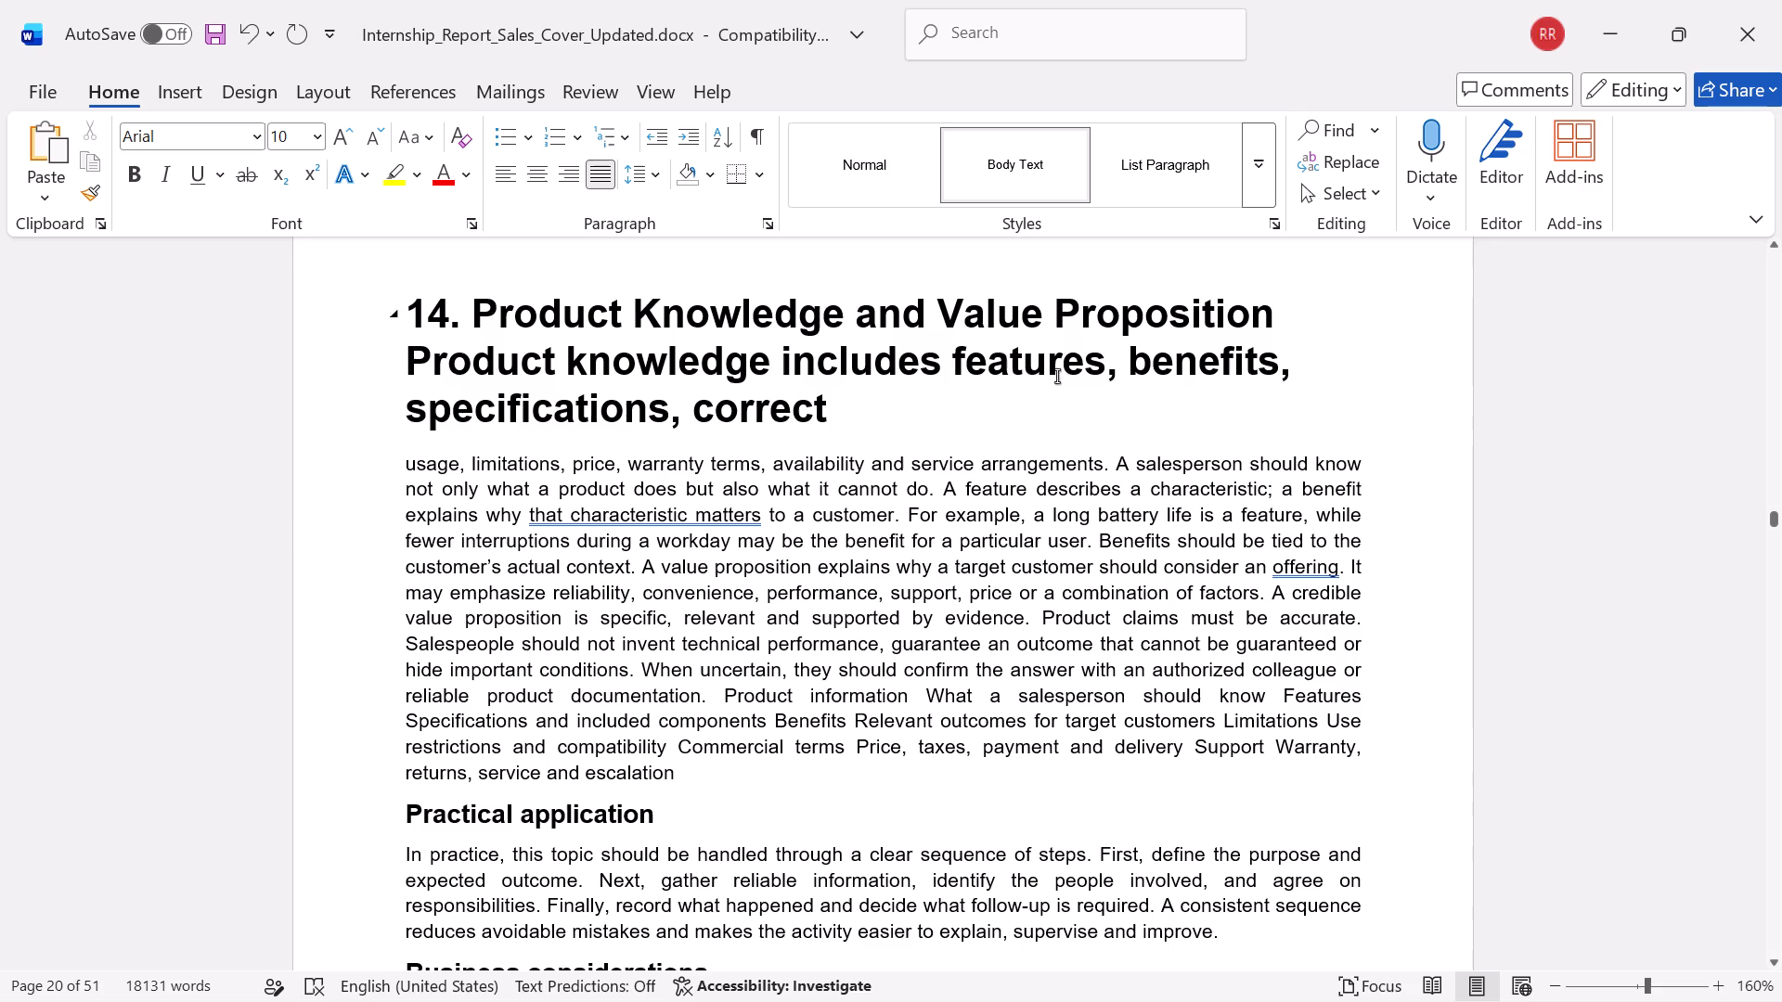
click(1273, 308)
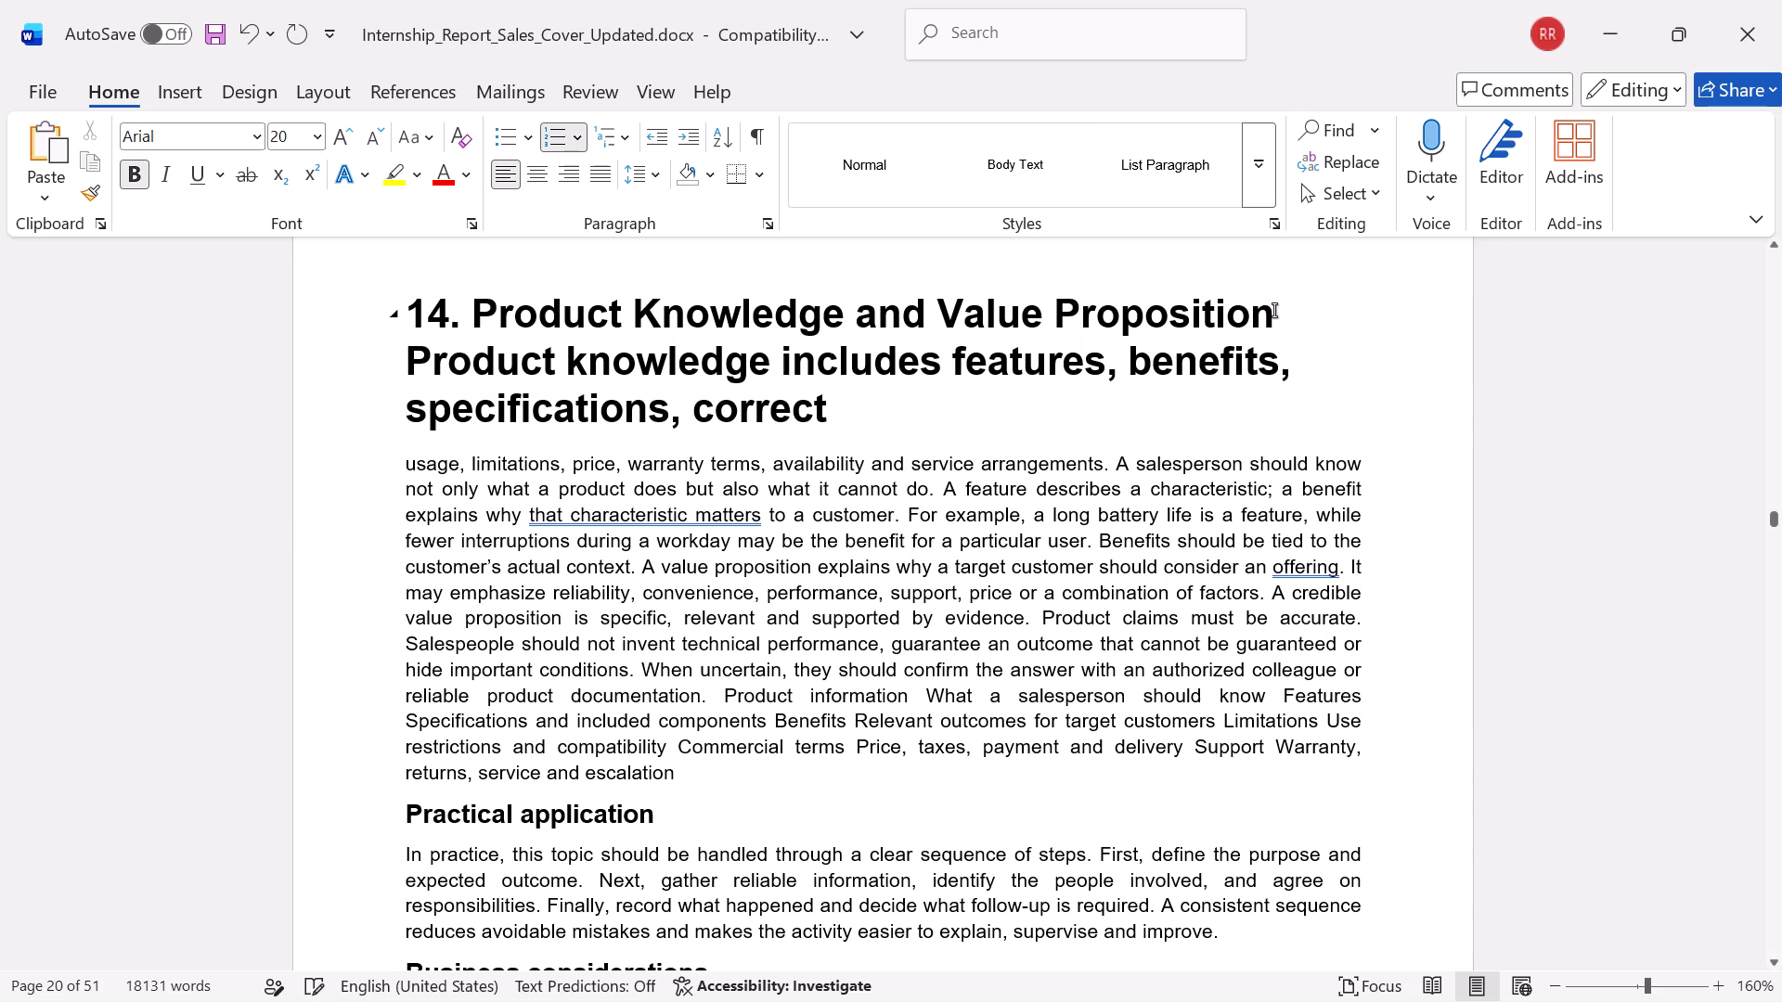
key(Return)
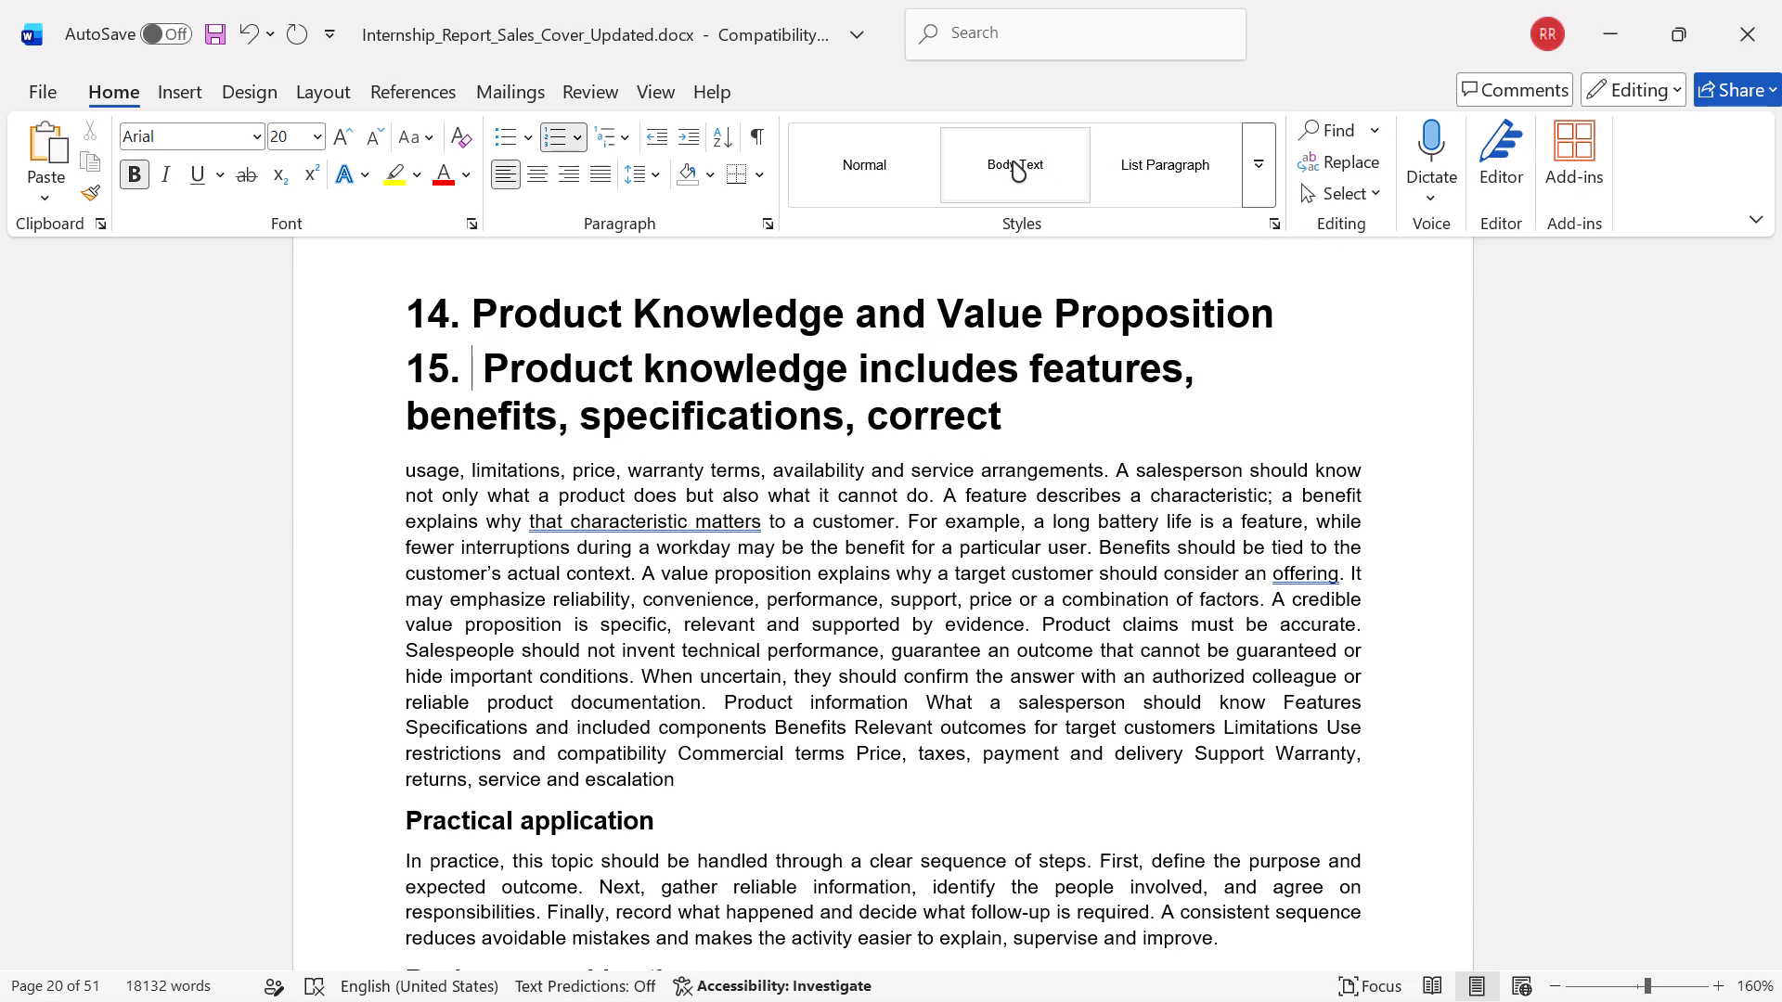
click(1013, 161)
double_click(1039, 351)
key(space)
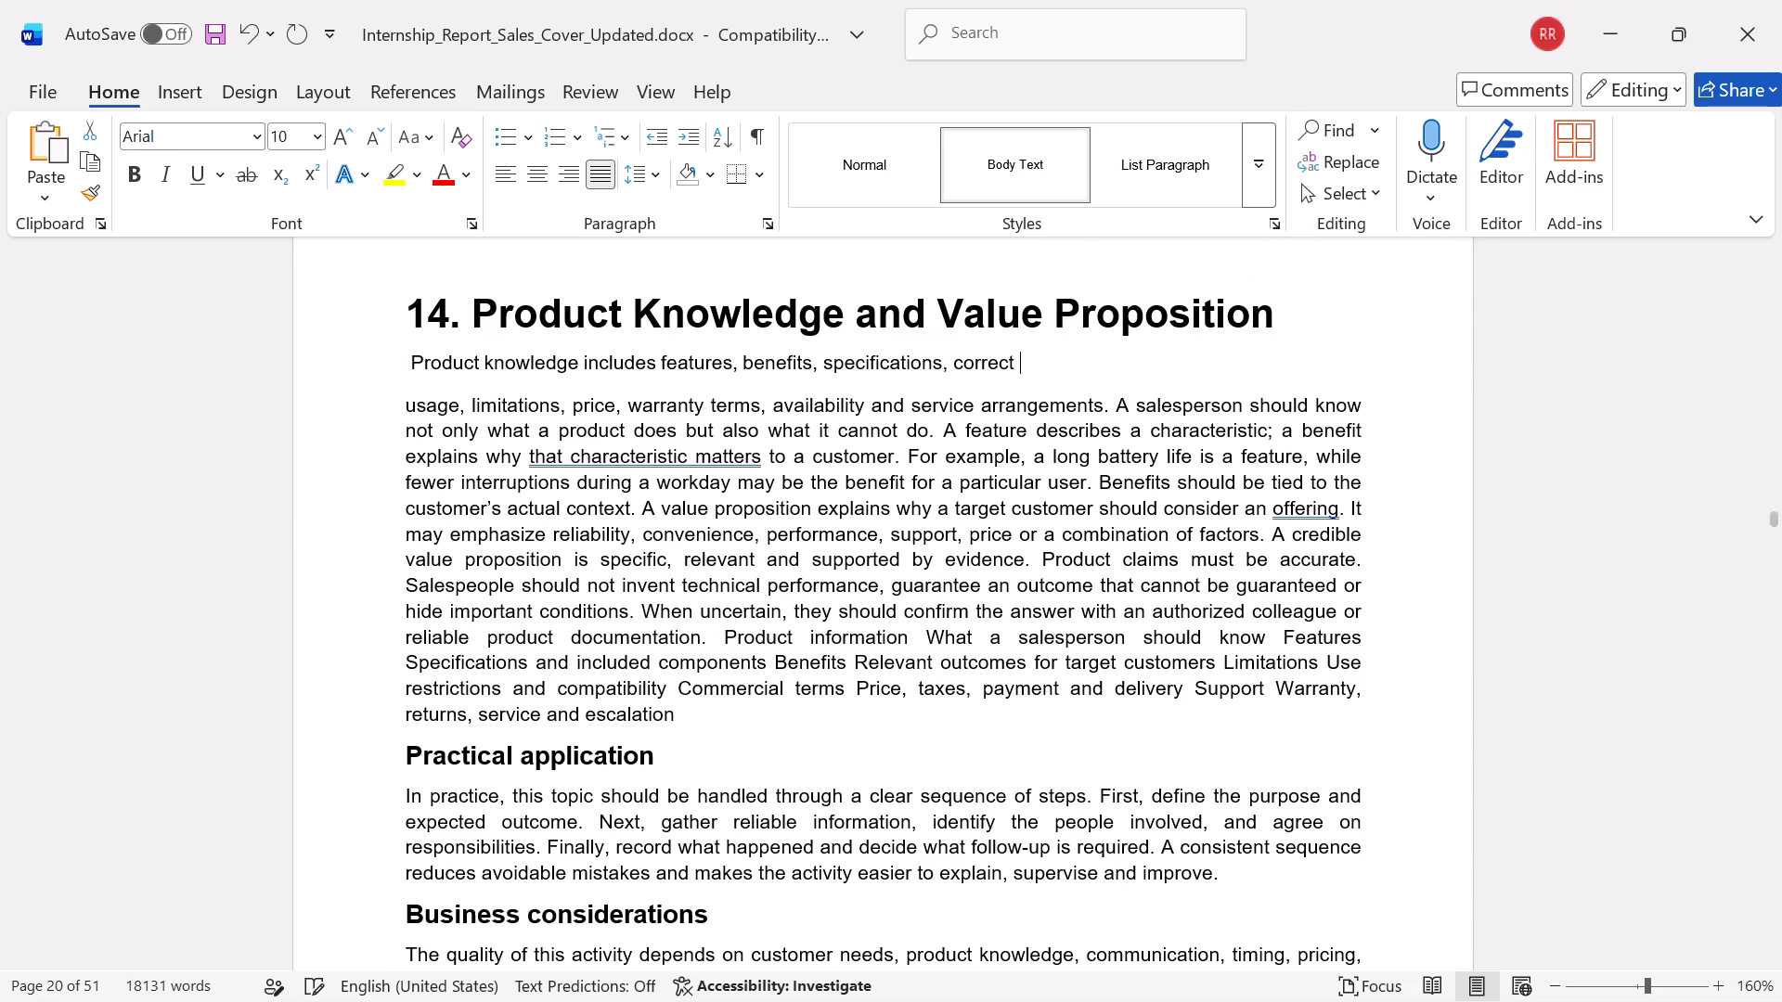
key(Delete)
Select the picture that holds the section 15 "Communication Skills in Sales" page text.
scroll(917, 596, down, 1)
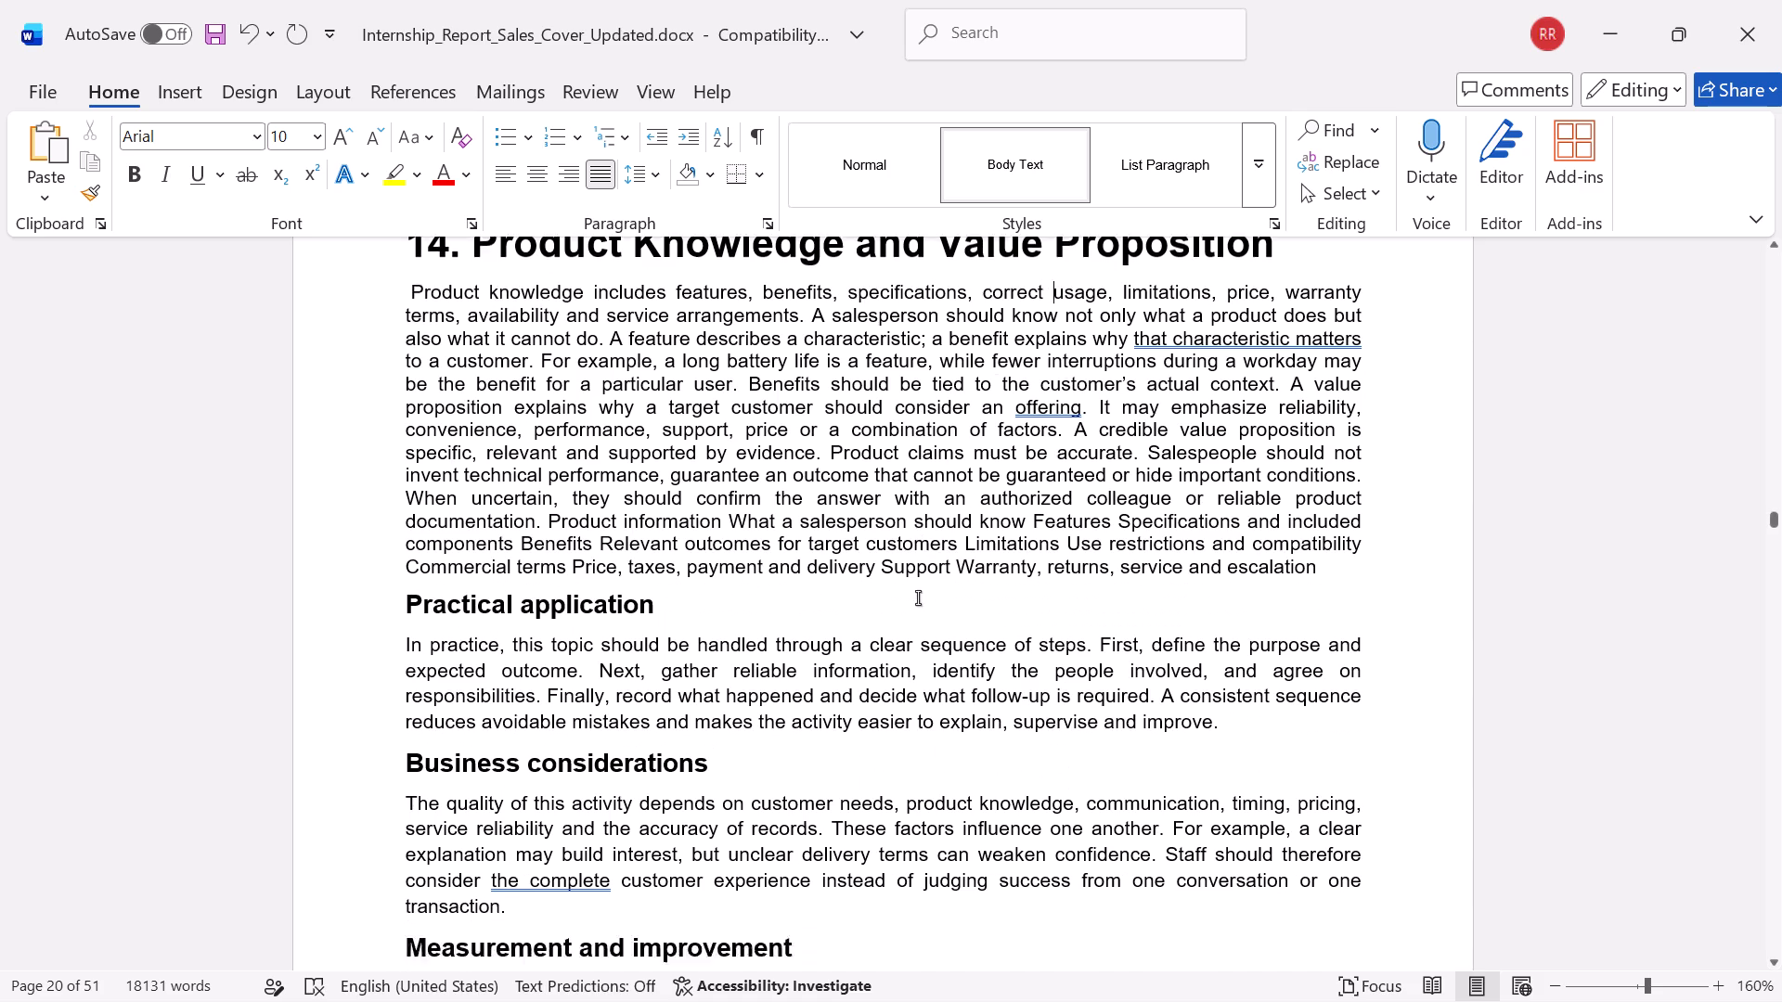
scroll(917, 596, down, 5)
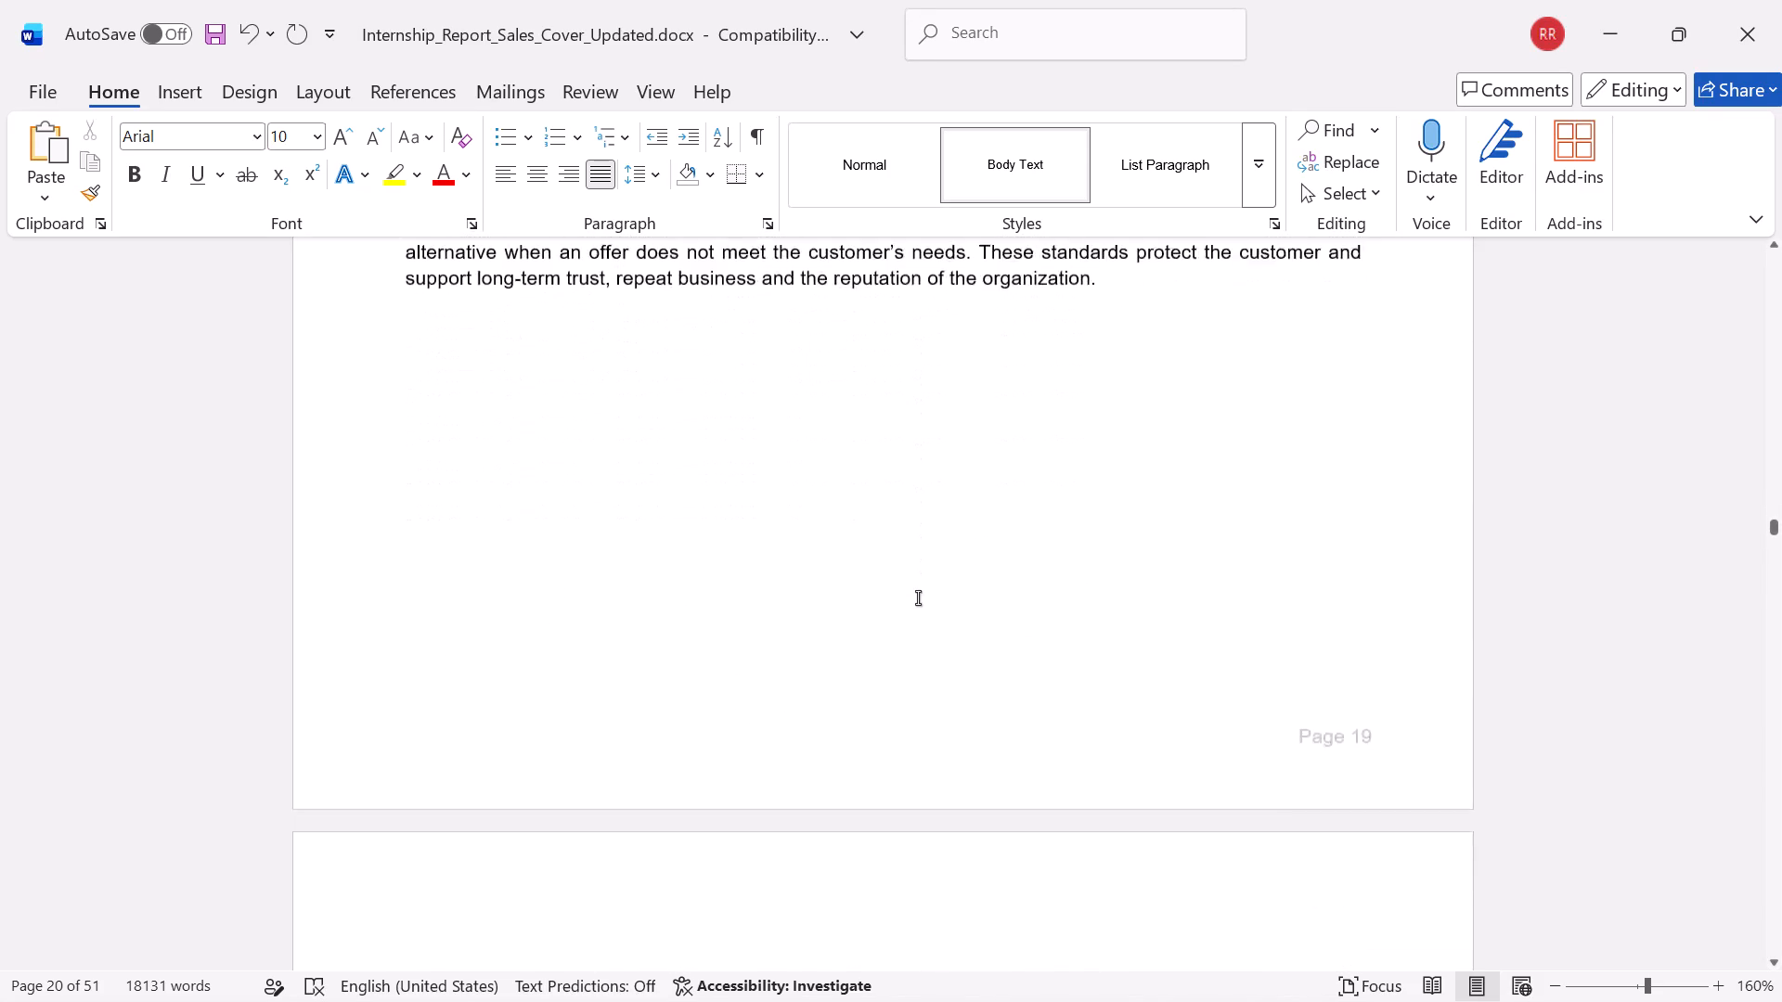
scroll(917, 596, down, 4)
click(917, 596)
scroll(917, 596, up, 1)
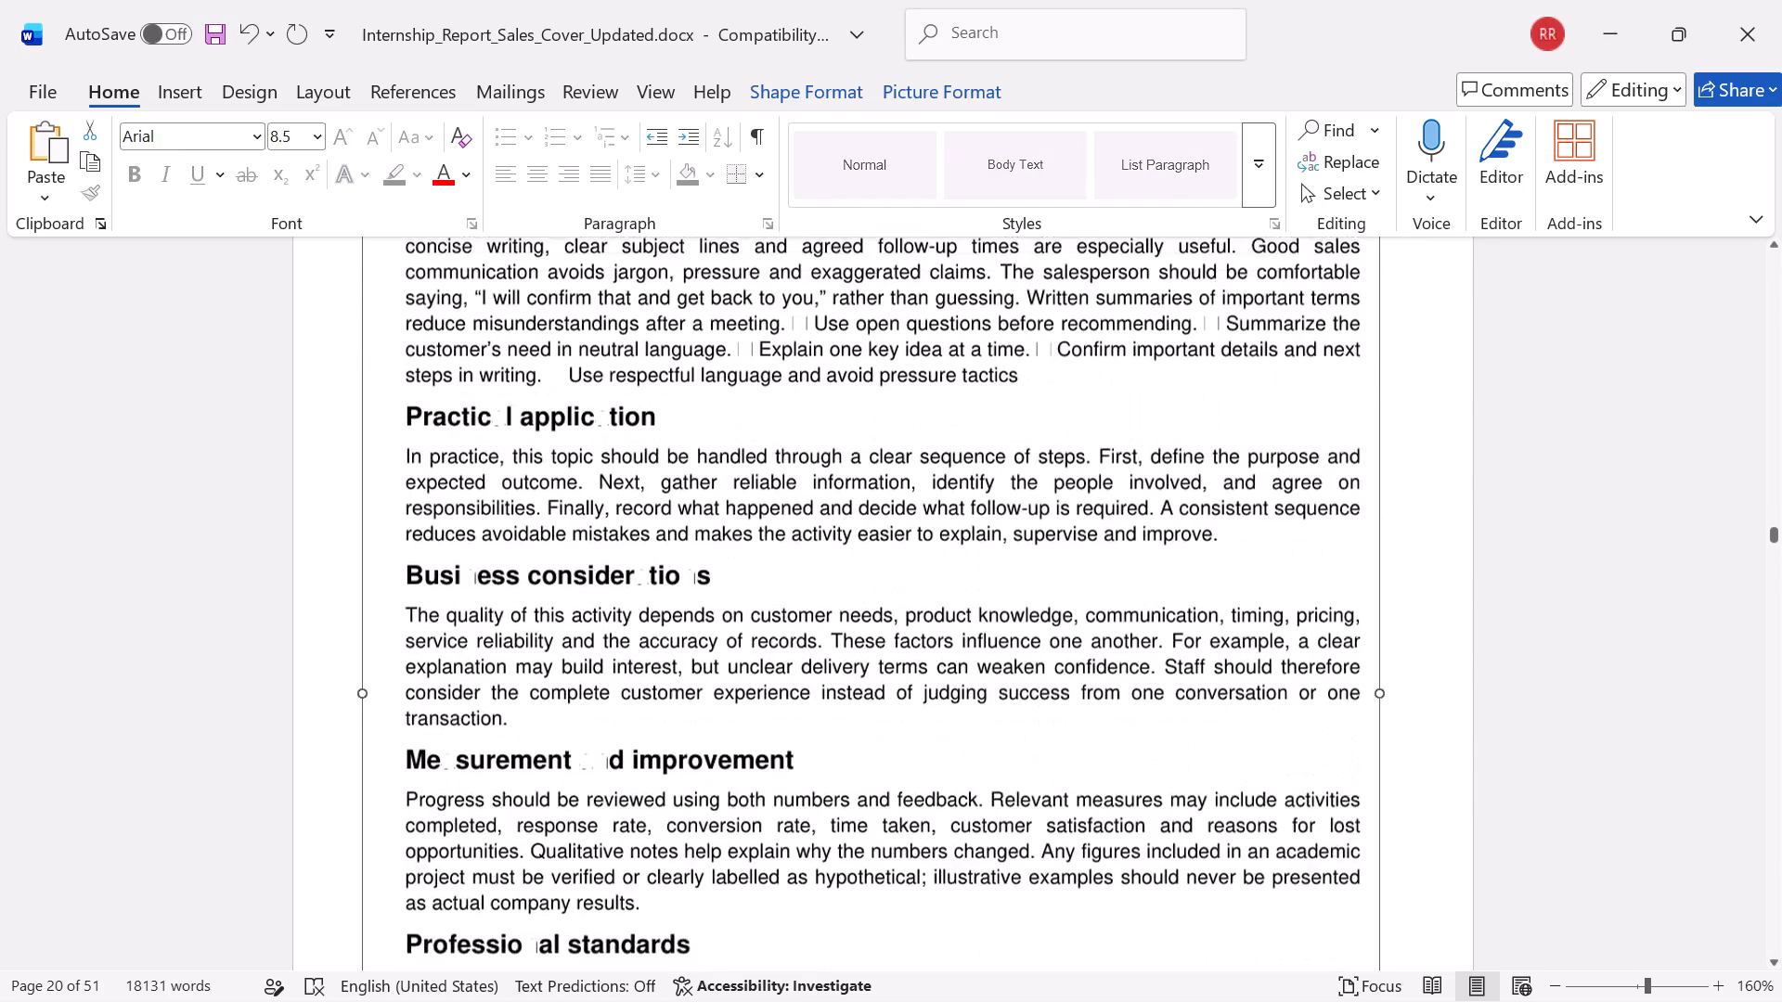
scroll(917, 596, up, 3)
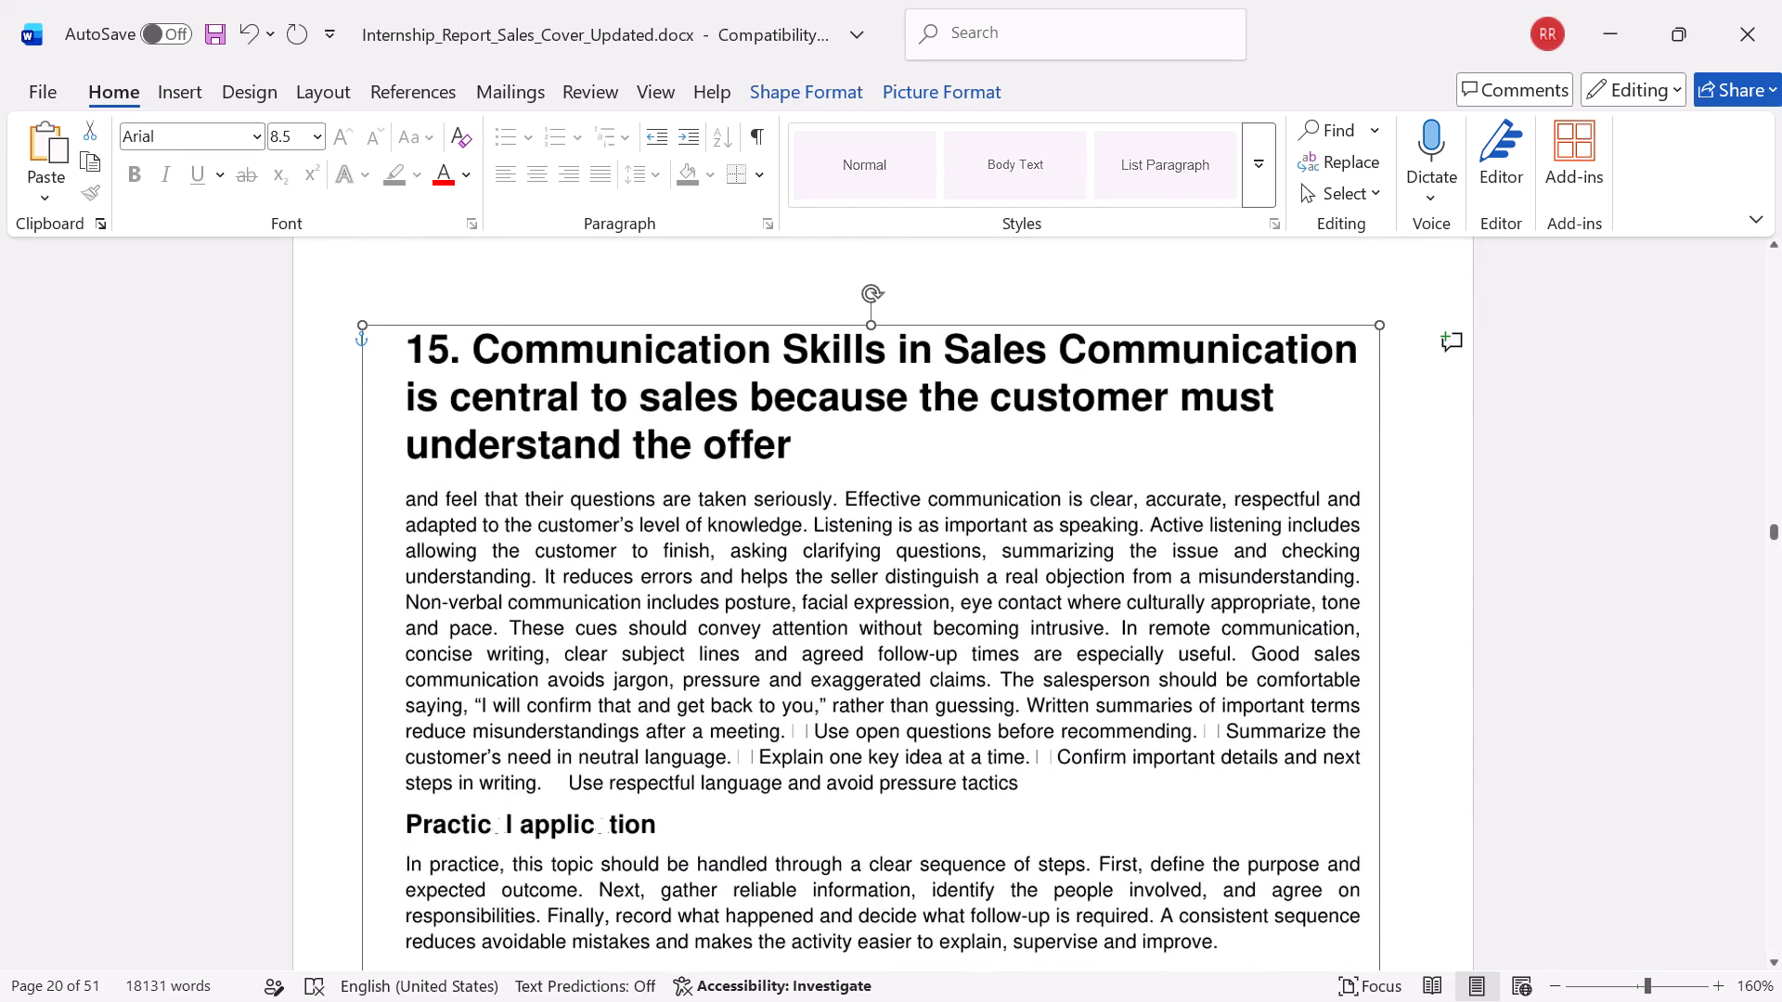
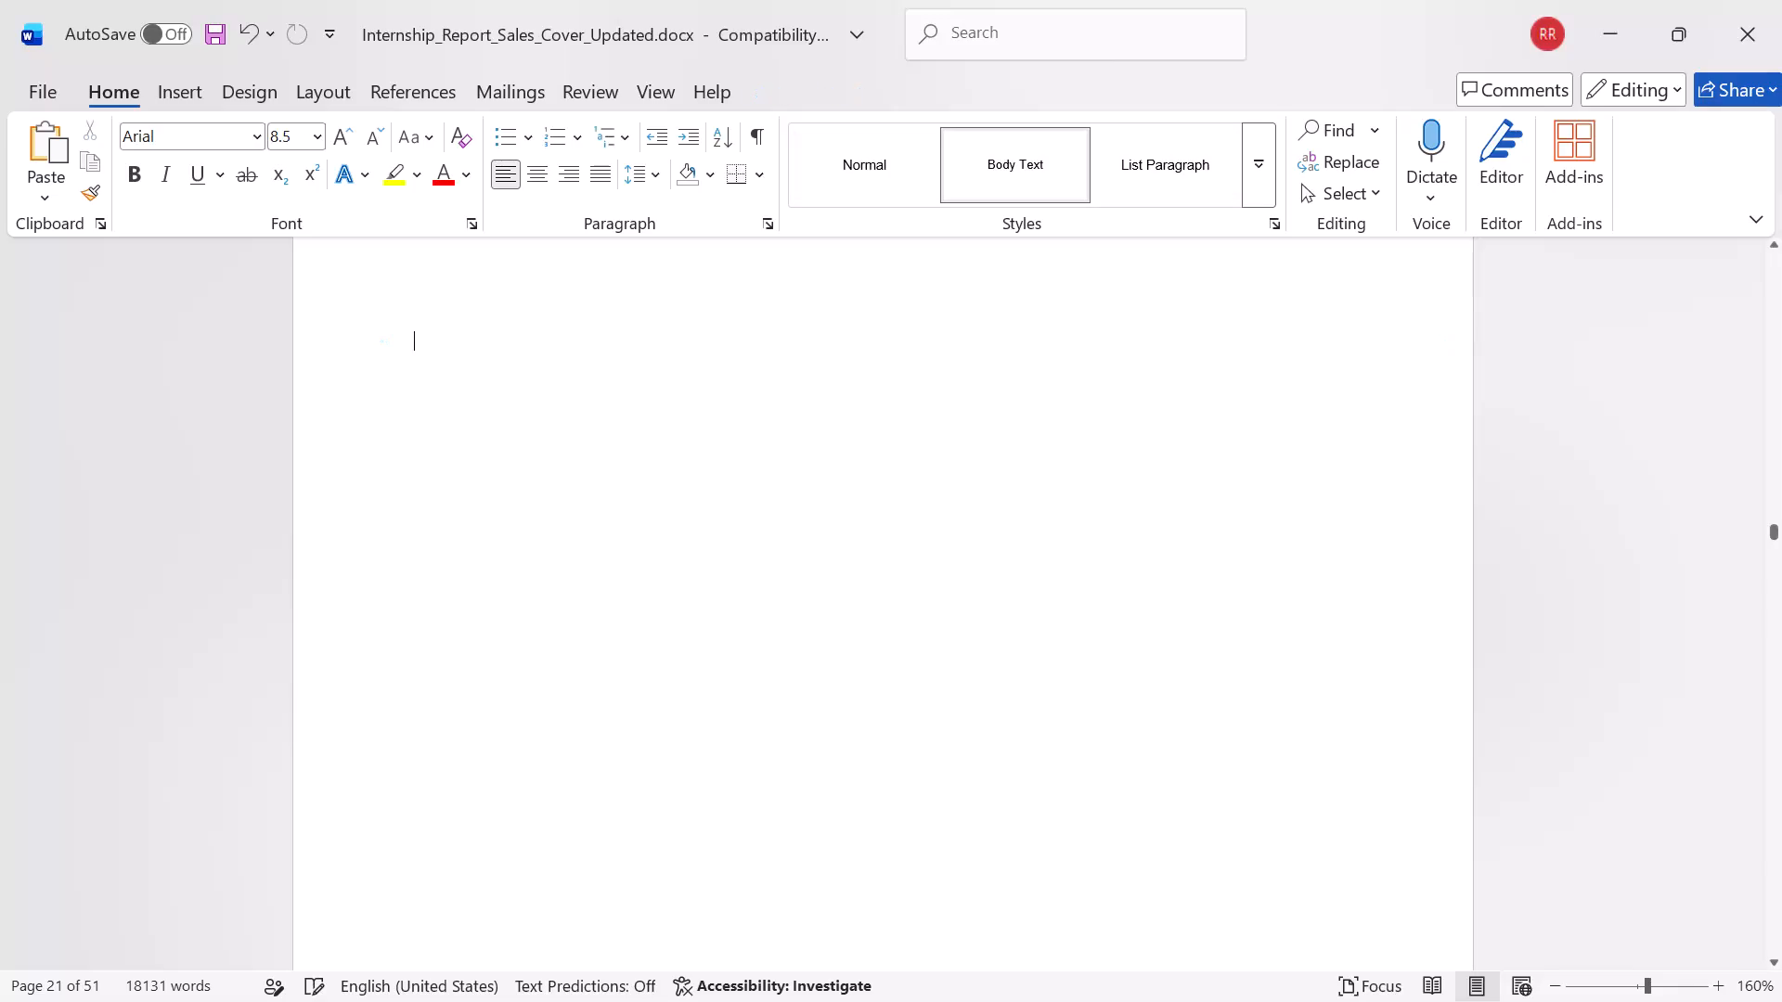
Paste the section 15 "Communication Skills in Sales" text onto the empty page and delete the blank line above it.
key(ctrl+v)
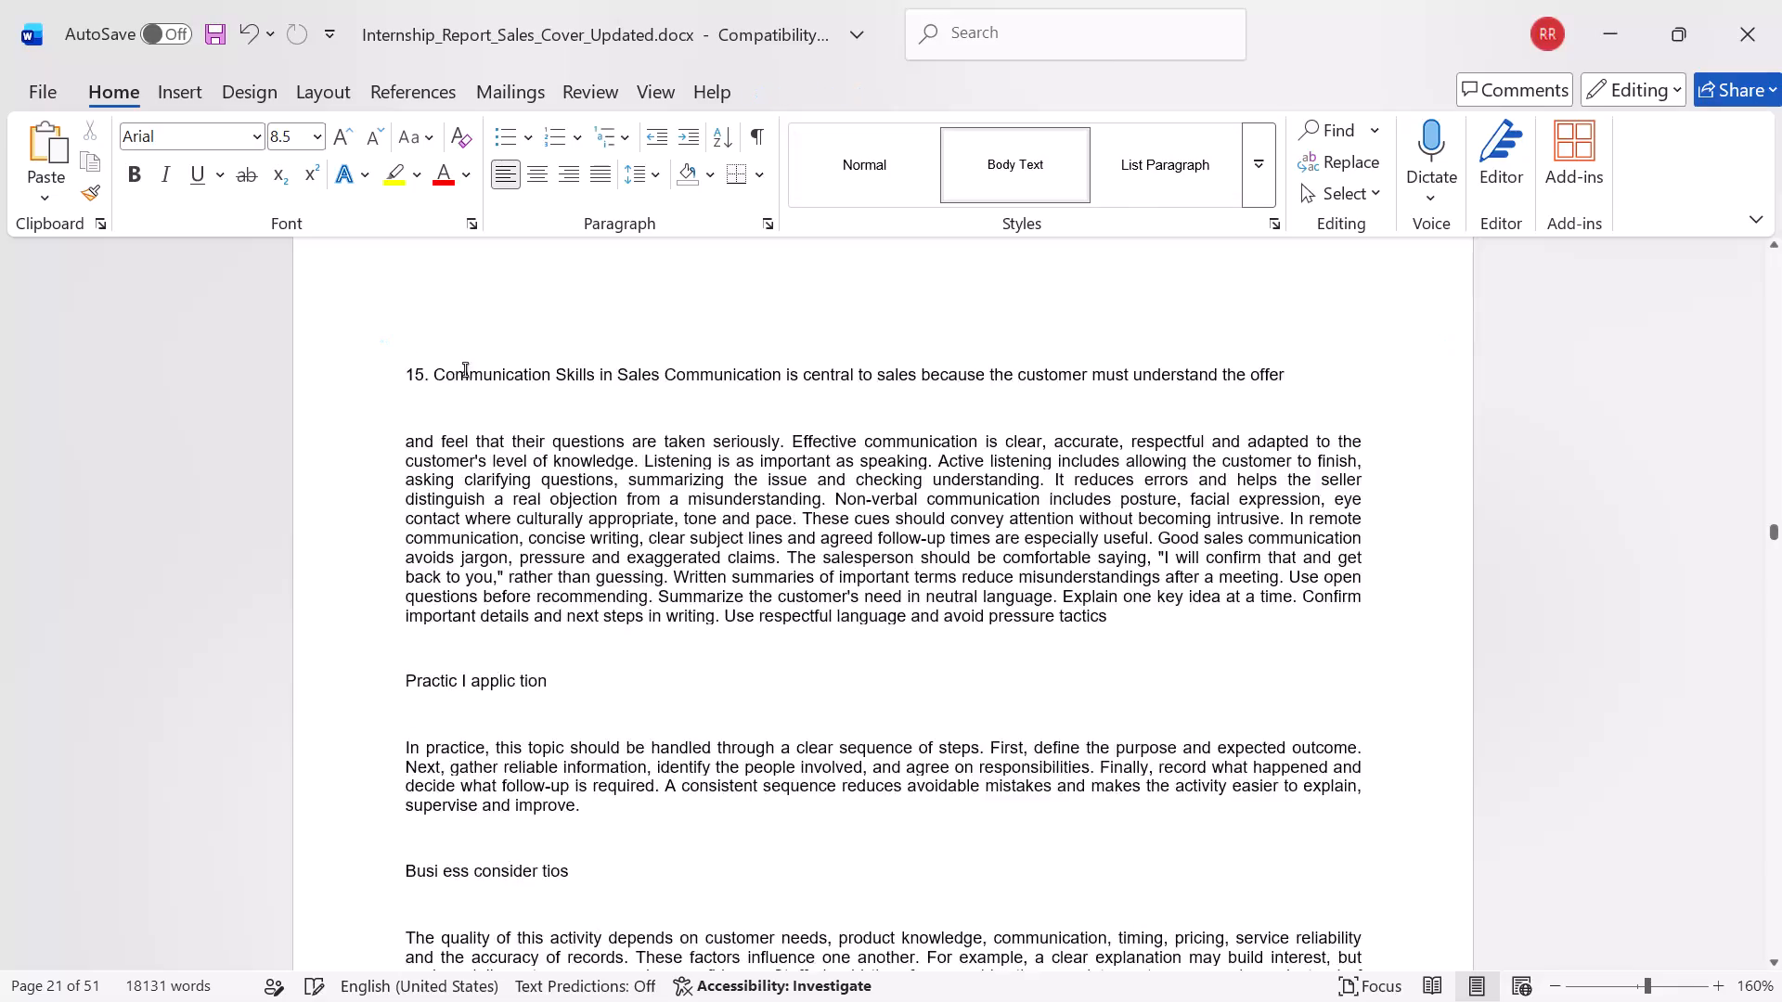
scroll(464, 367, up, 4)
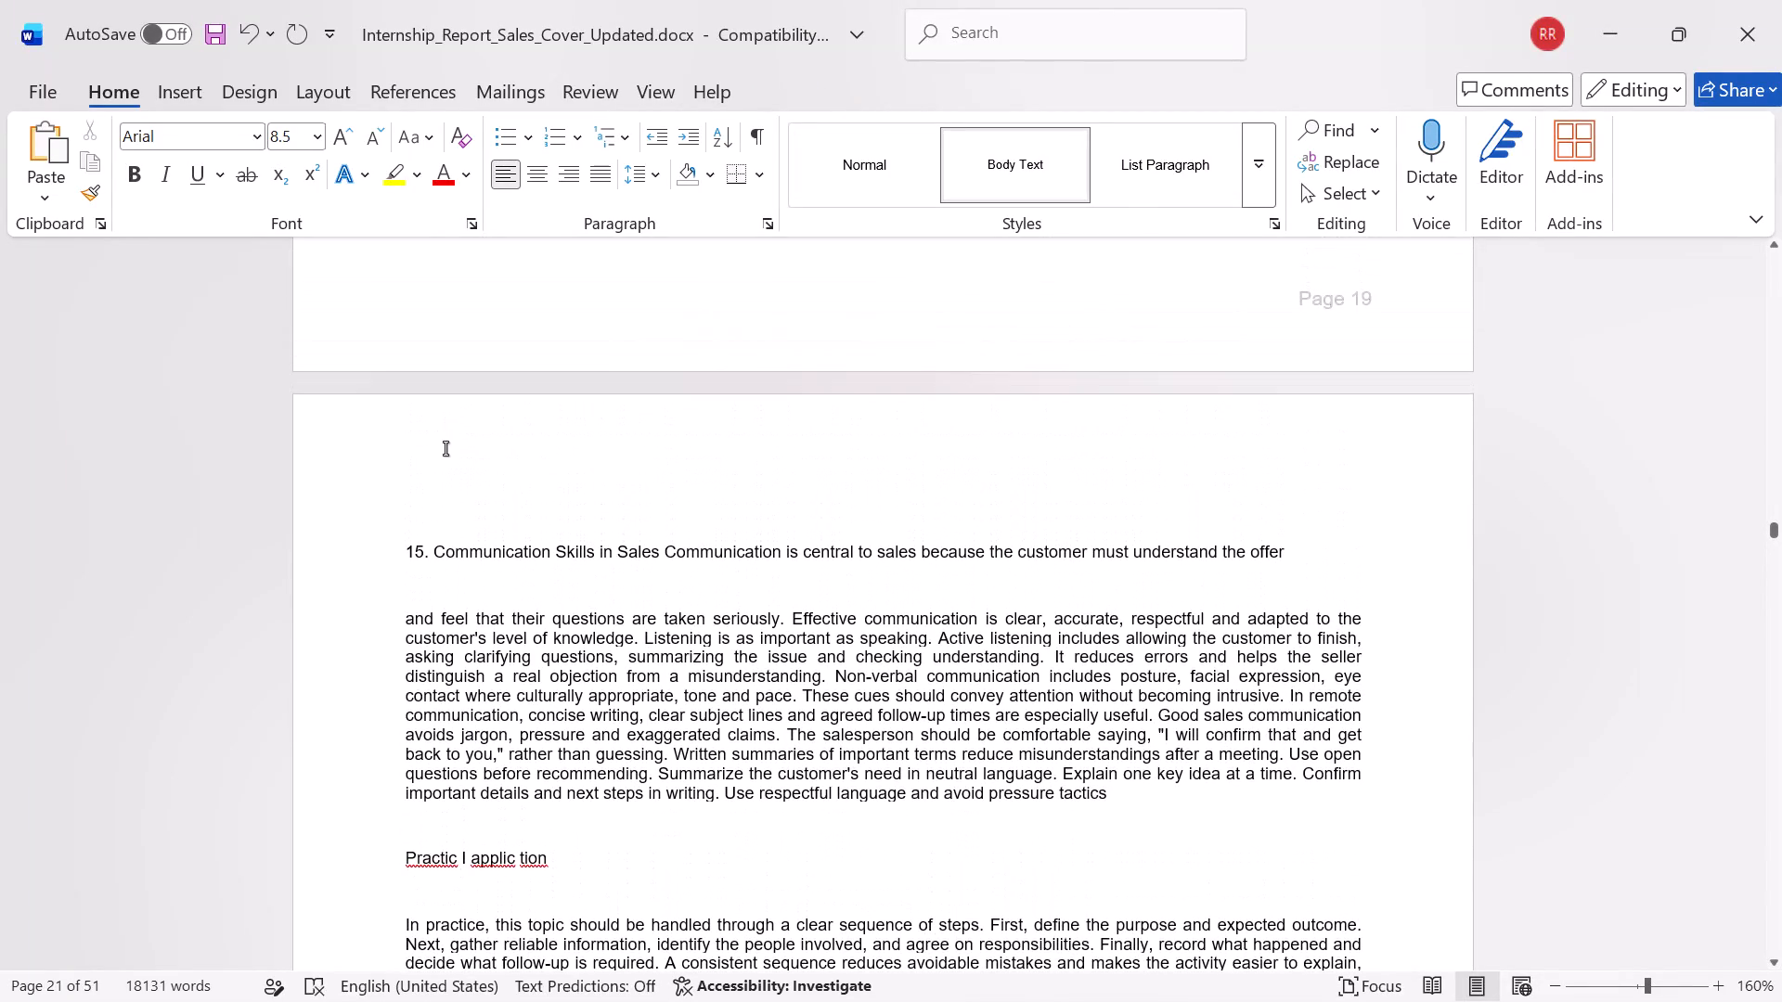
click(422, 494)
key(Delete)
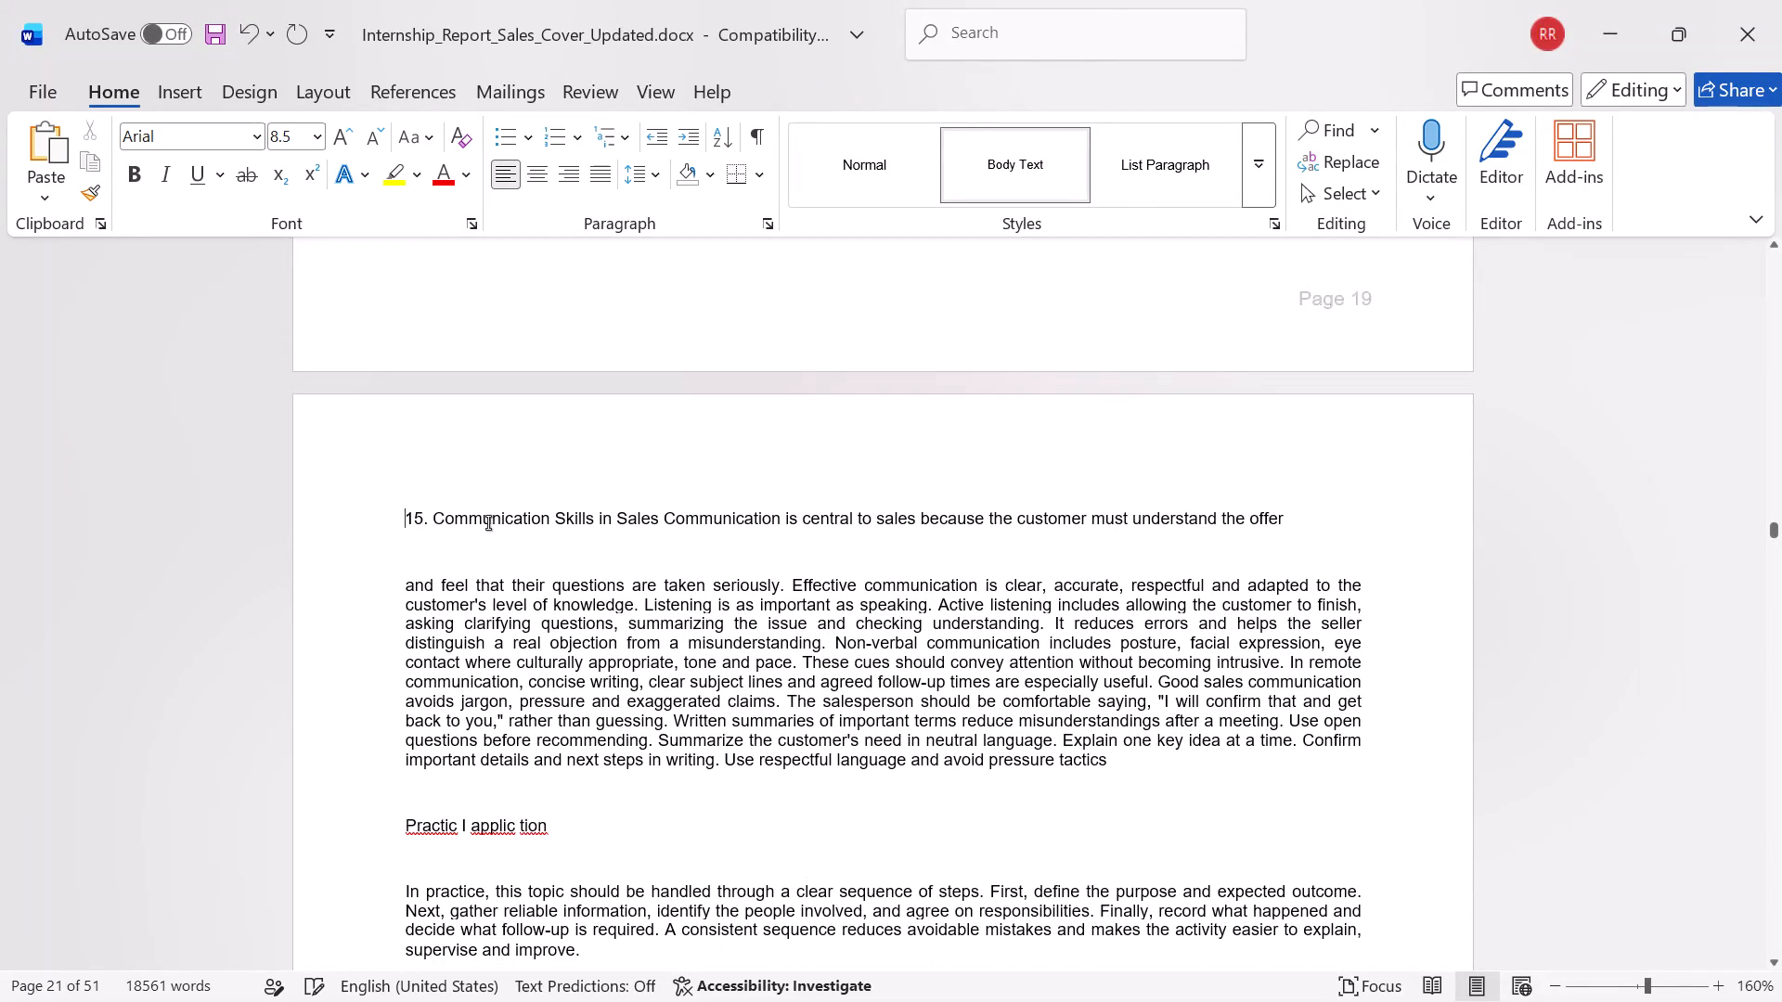
Split section 15's first line after "Communication Skills in Sales" and apply Body Text to the remainder.
triple_click(489, 506)
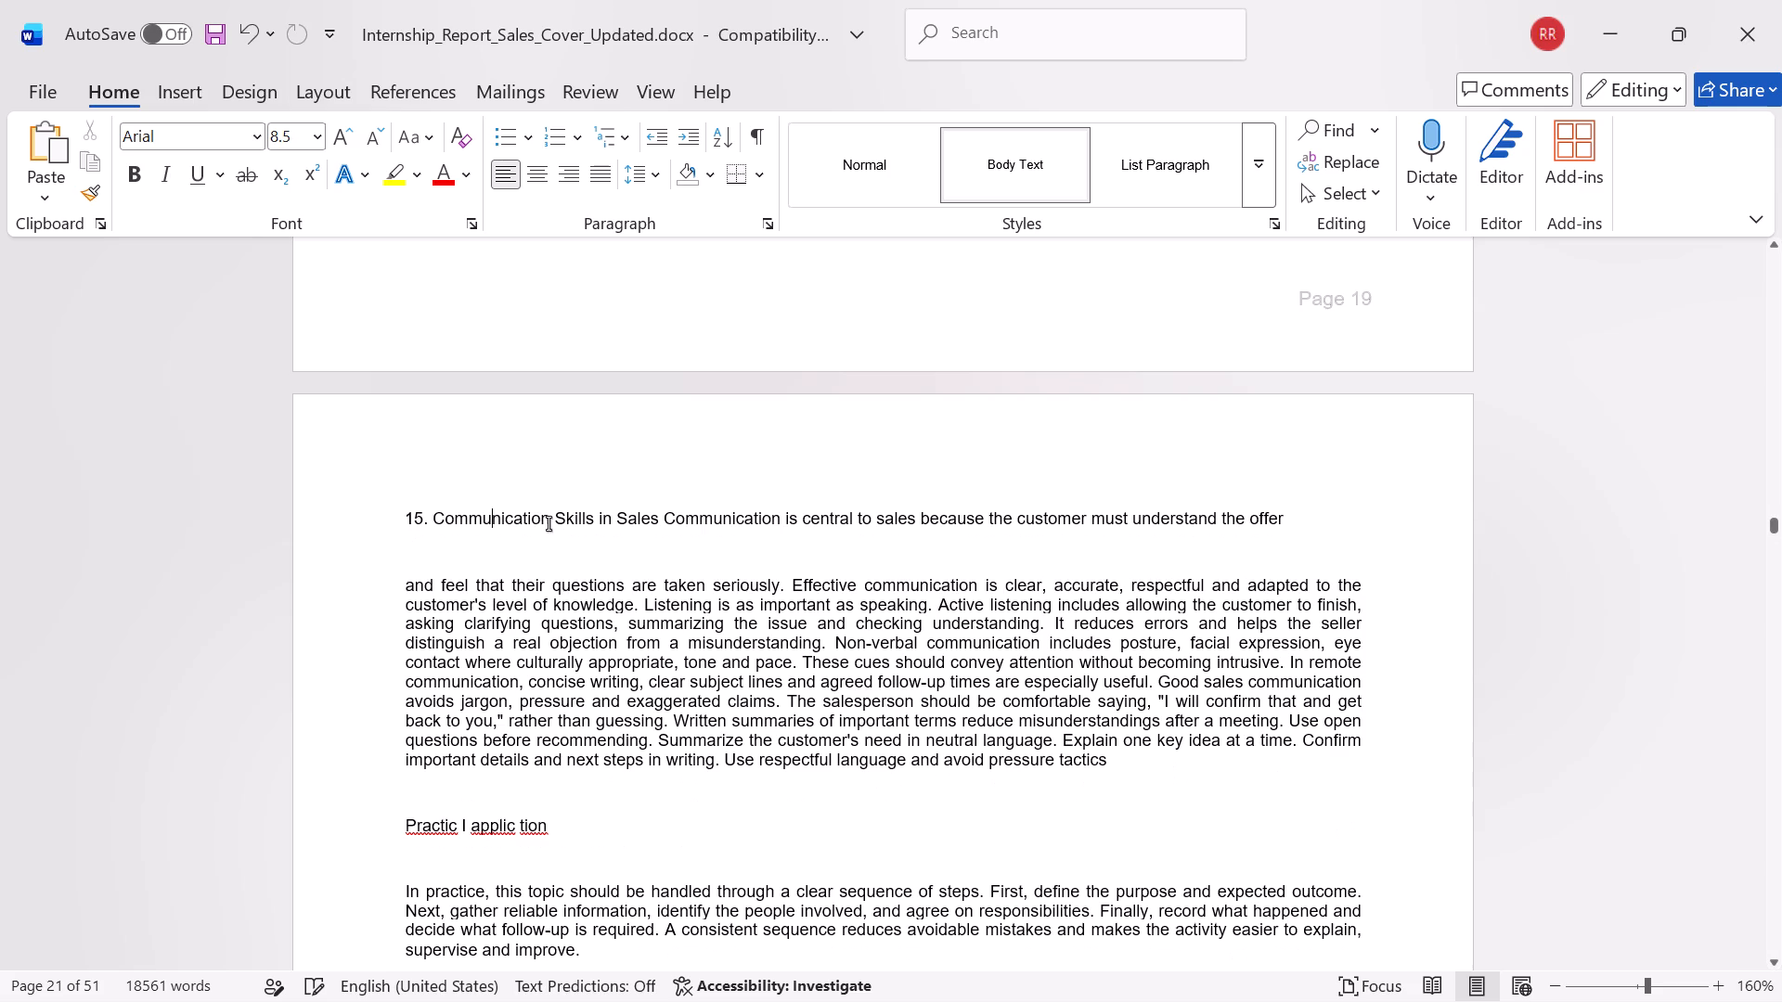
click(548, 521)
click(662, 520)
key(Return)
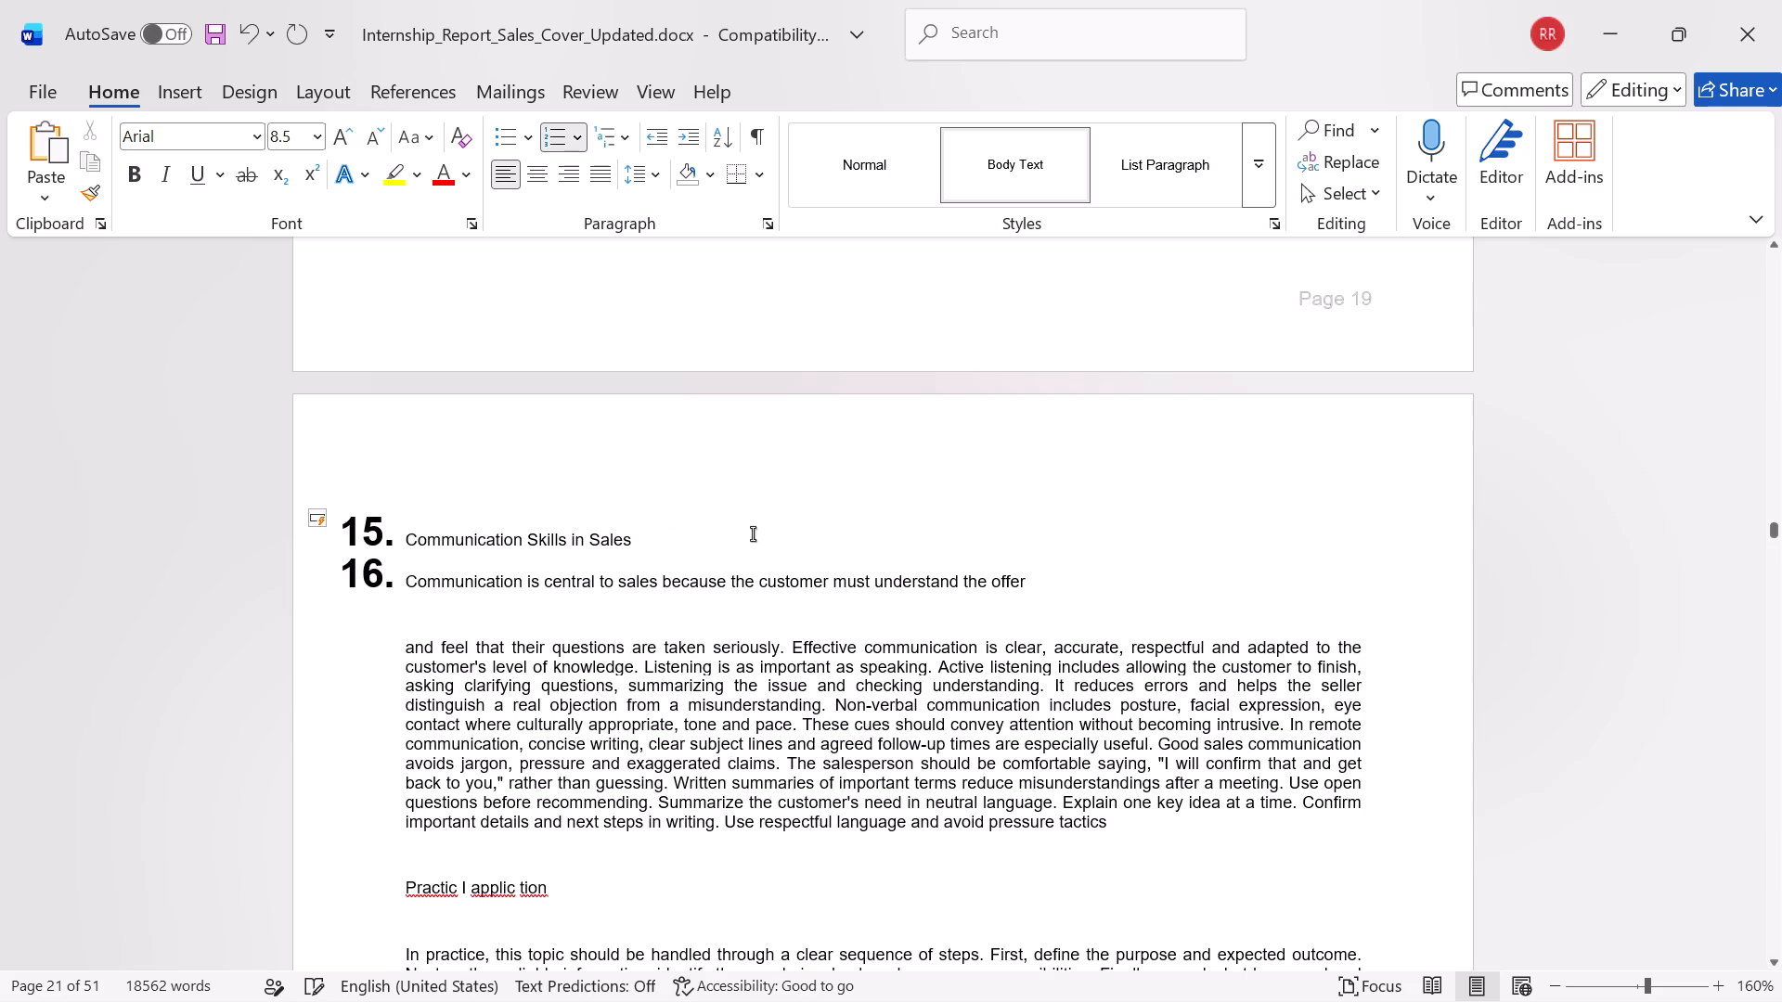
click(1018, 152)
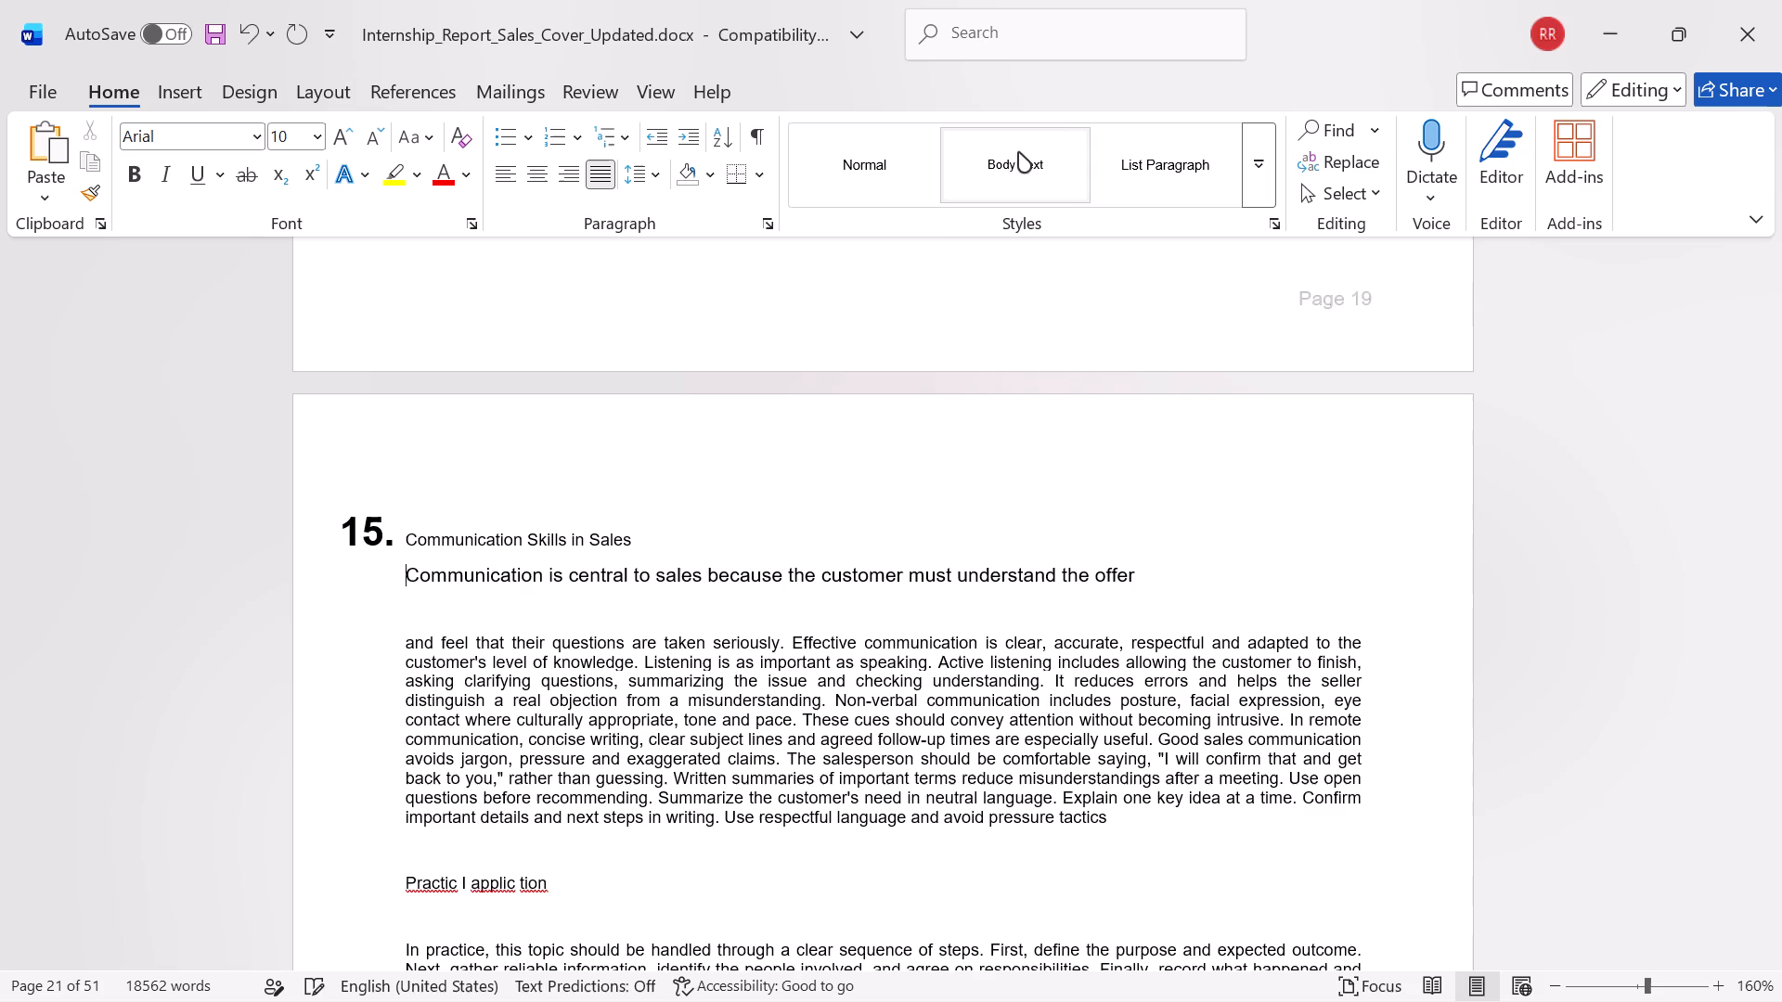
Apply the Heading 1 style to the "Communication Skills in Sales" line.
triple_click(615, 541)
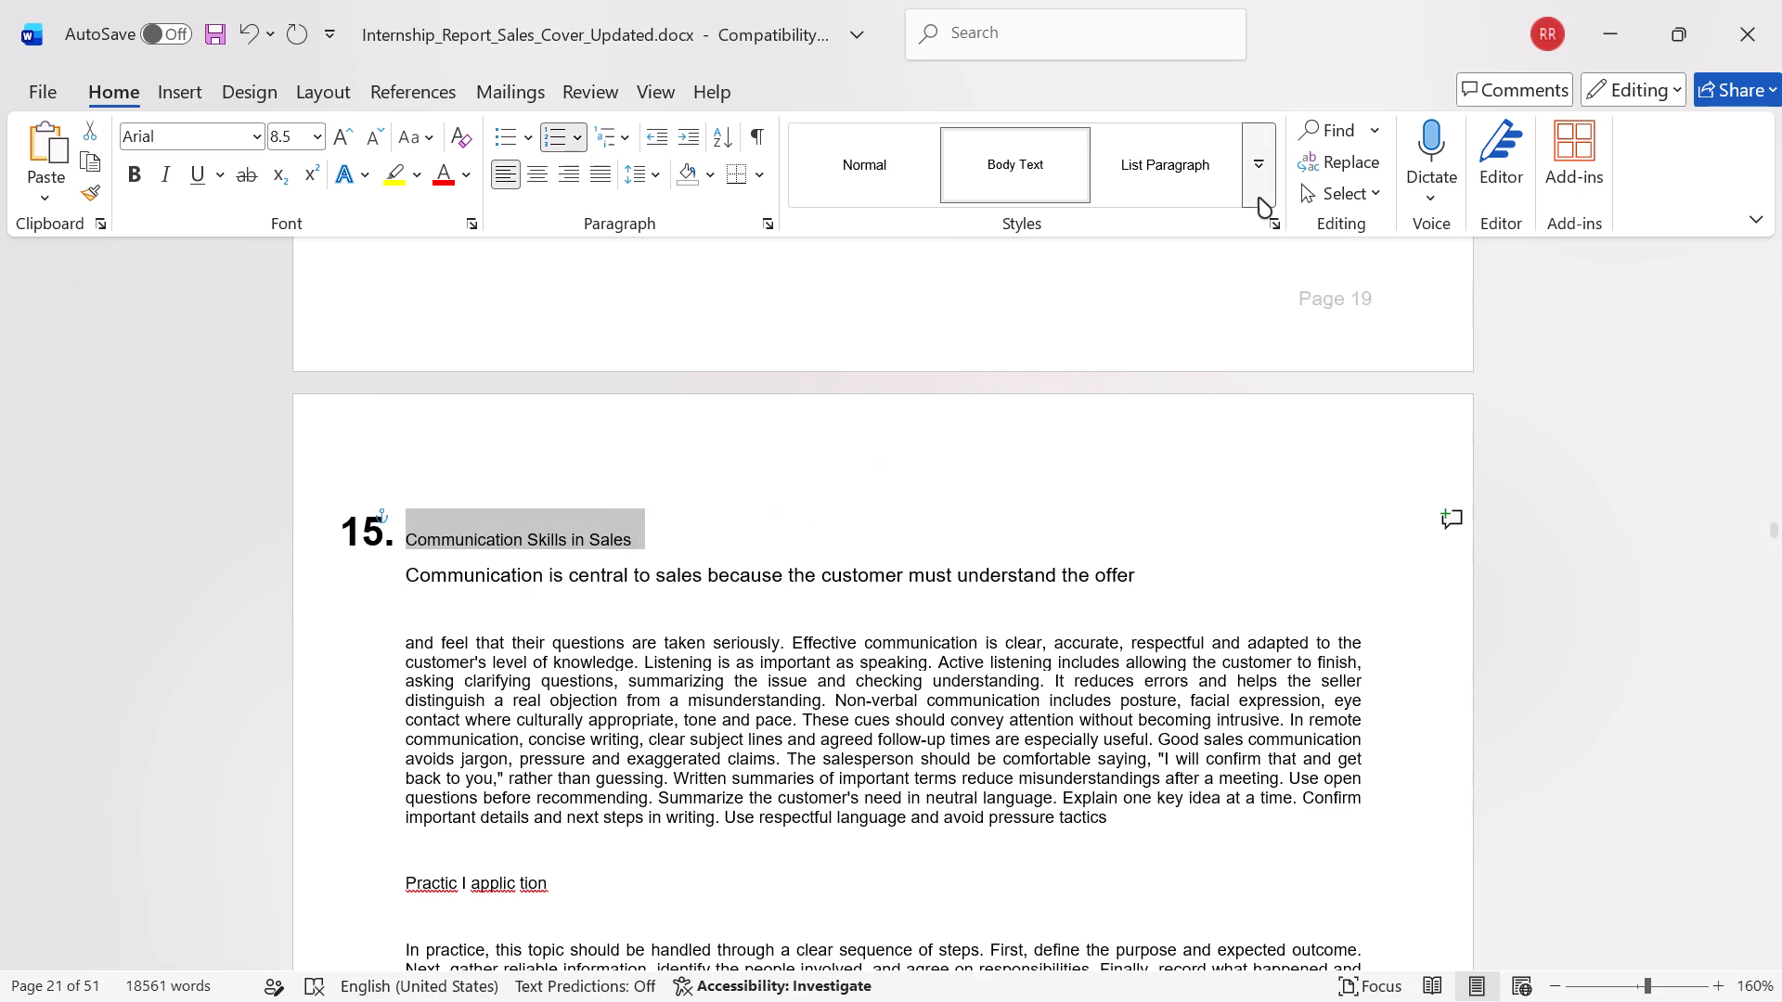
click(1263, 183)
click(1026, 248)
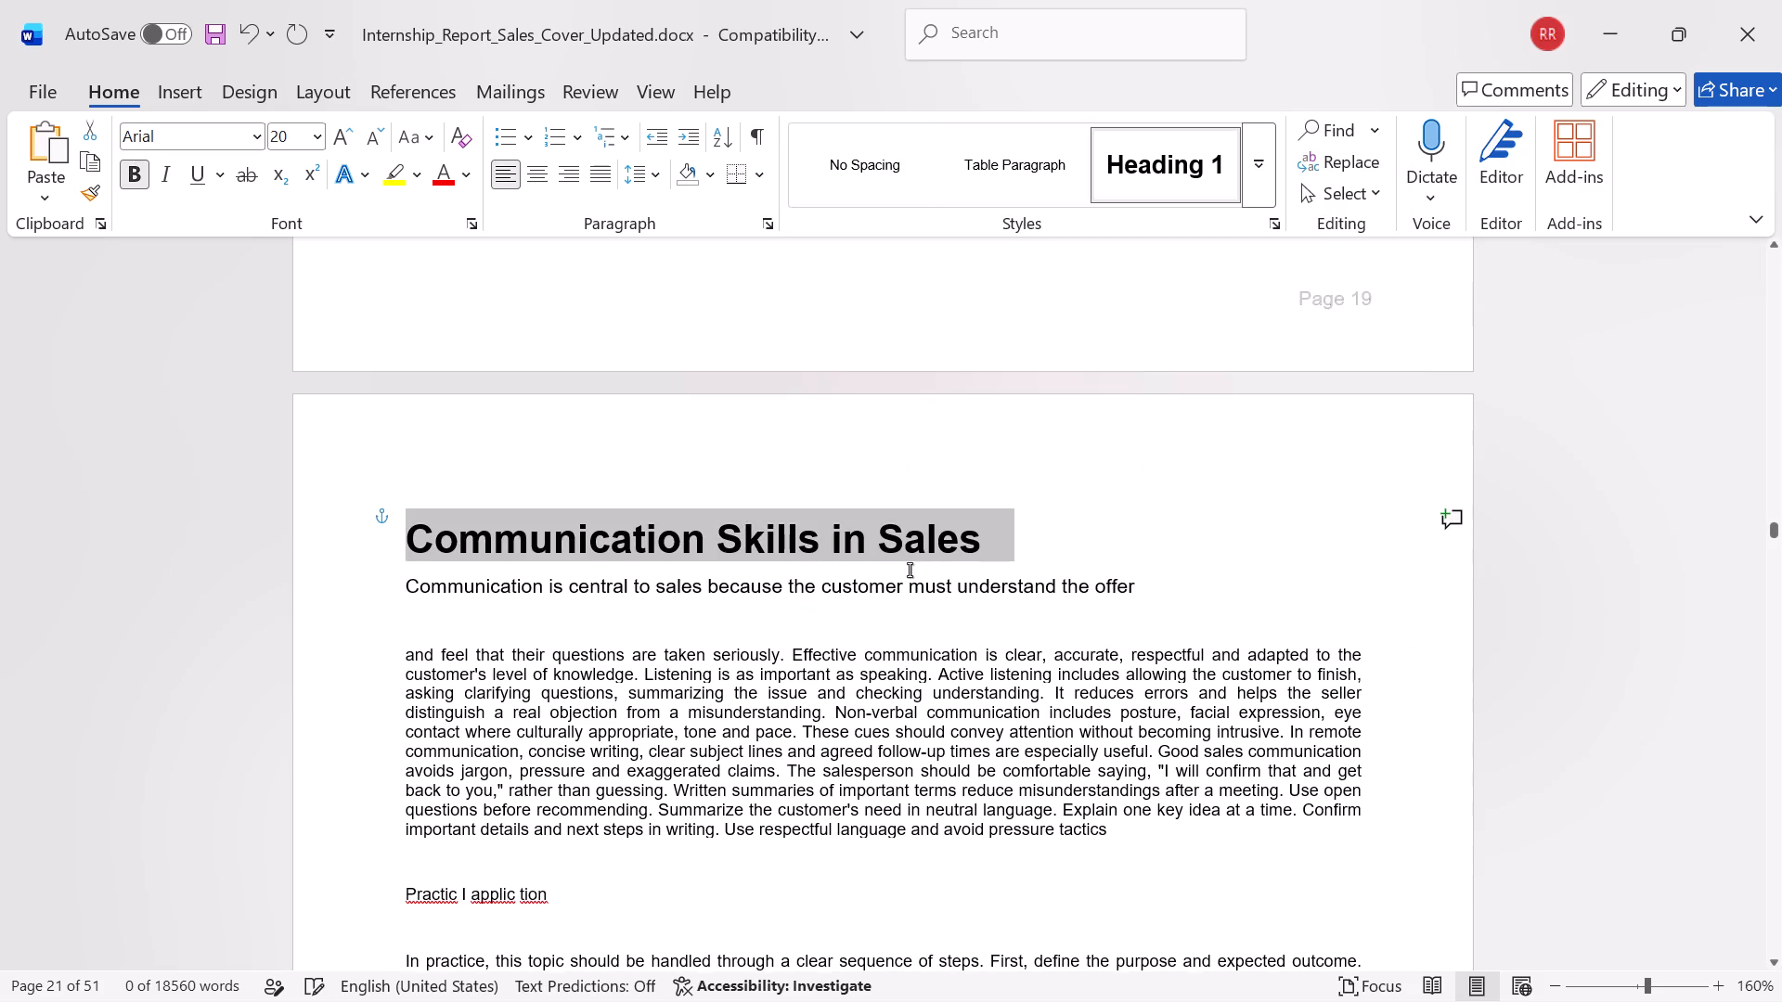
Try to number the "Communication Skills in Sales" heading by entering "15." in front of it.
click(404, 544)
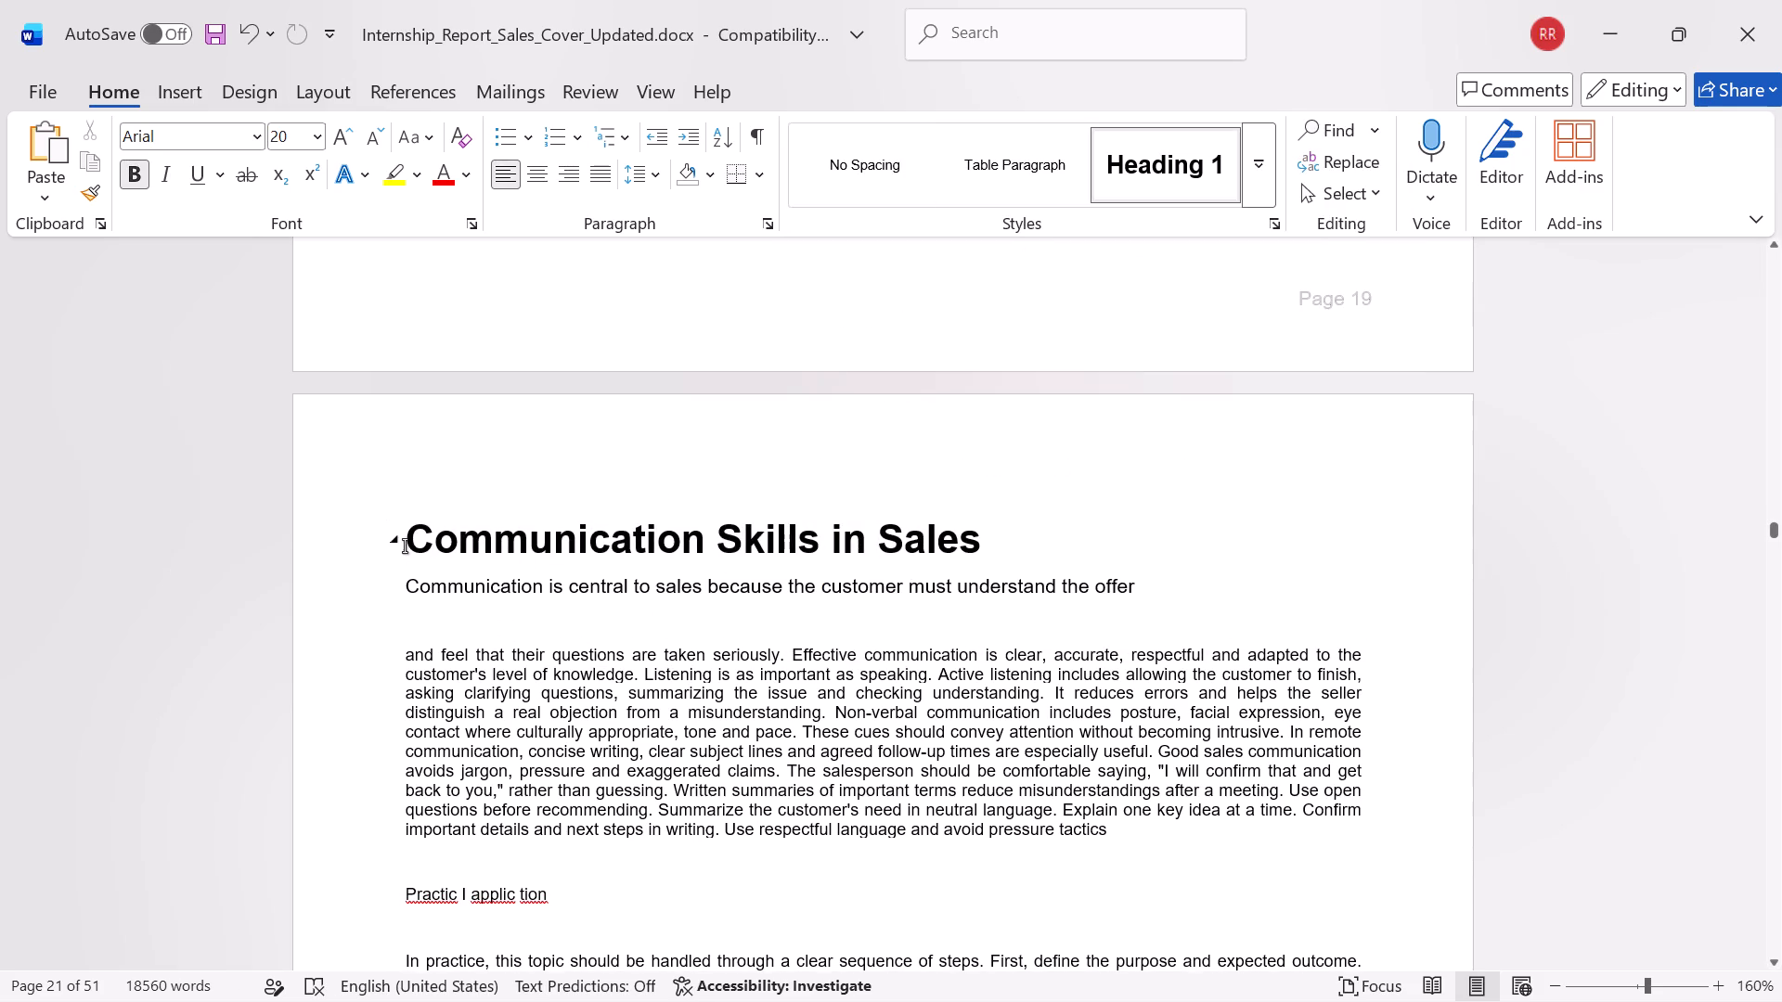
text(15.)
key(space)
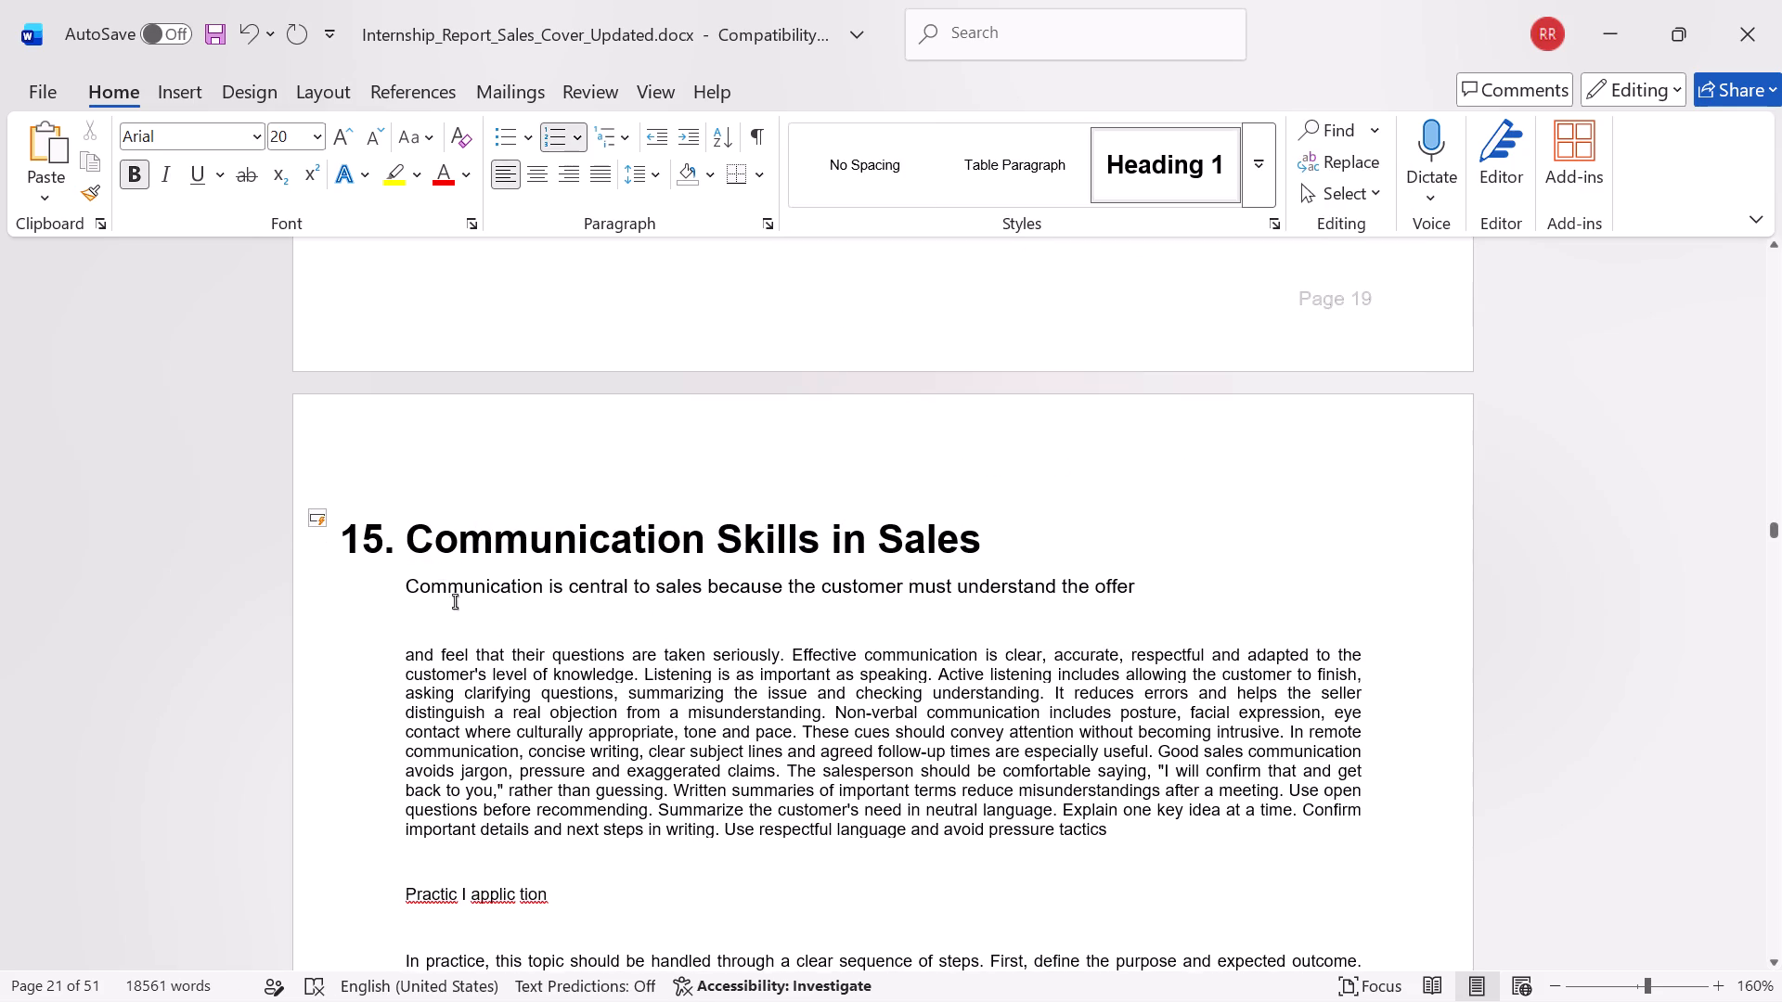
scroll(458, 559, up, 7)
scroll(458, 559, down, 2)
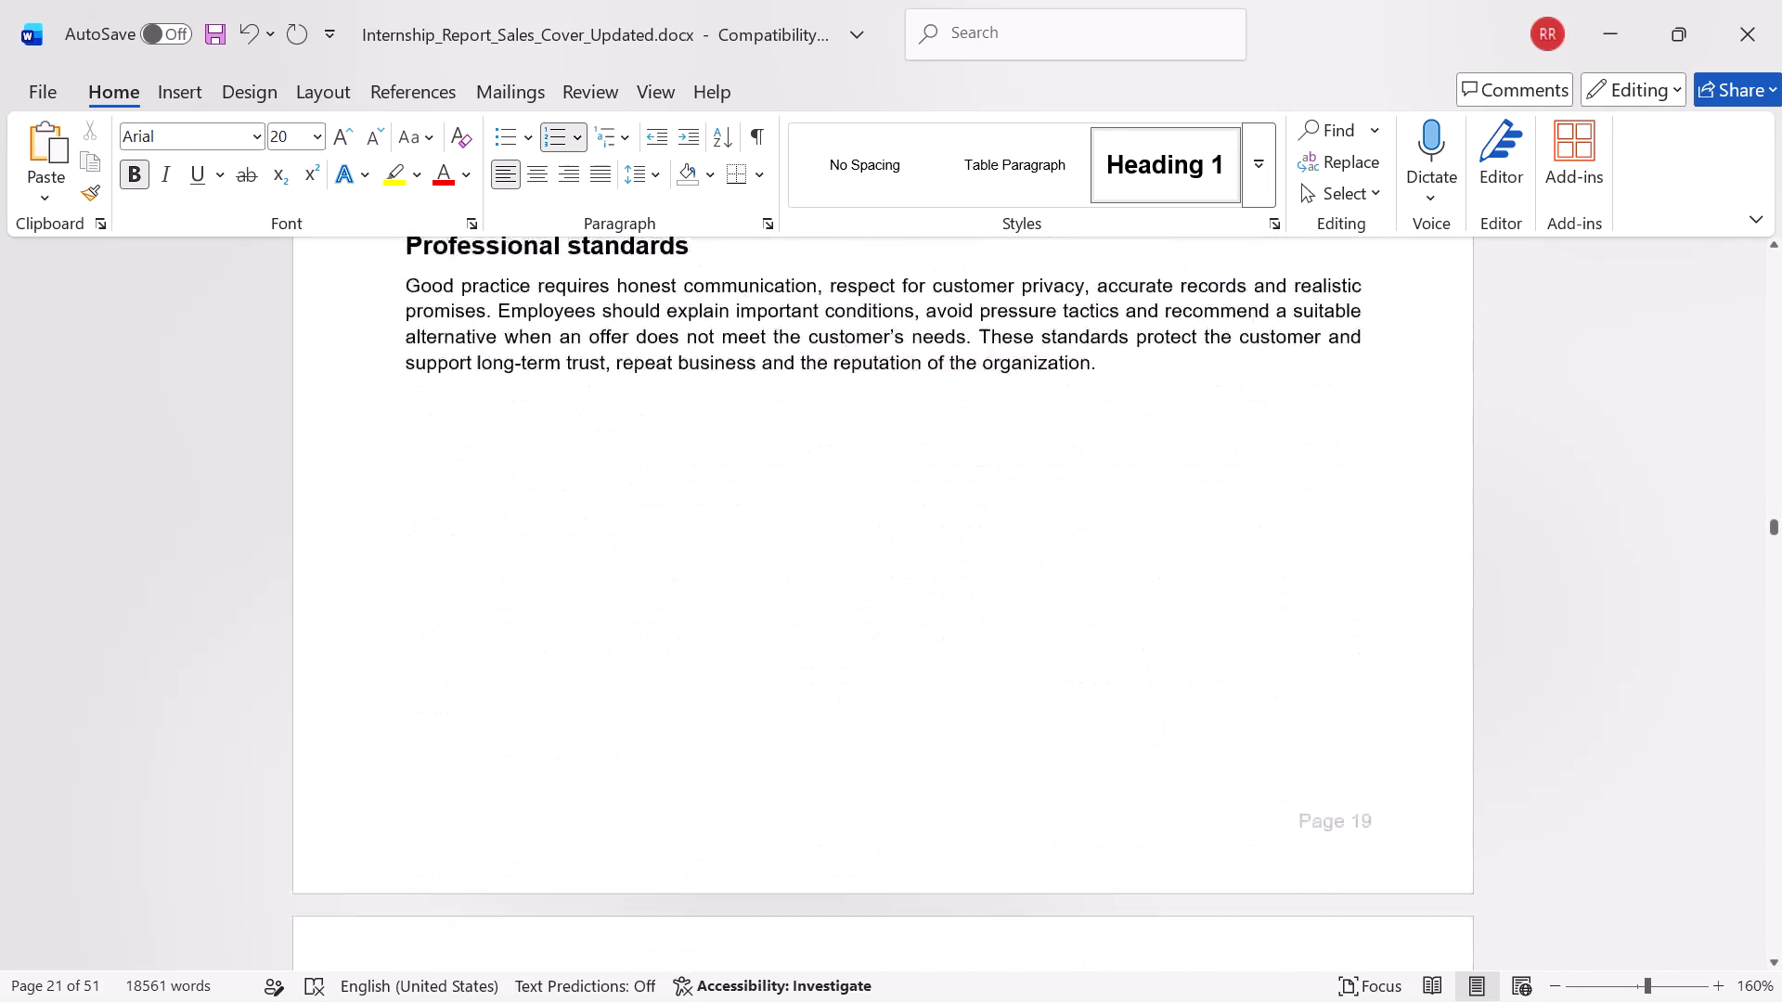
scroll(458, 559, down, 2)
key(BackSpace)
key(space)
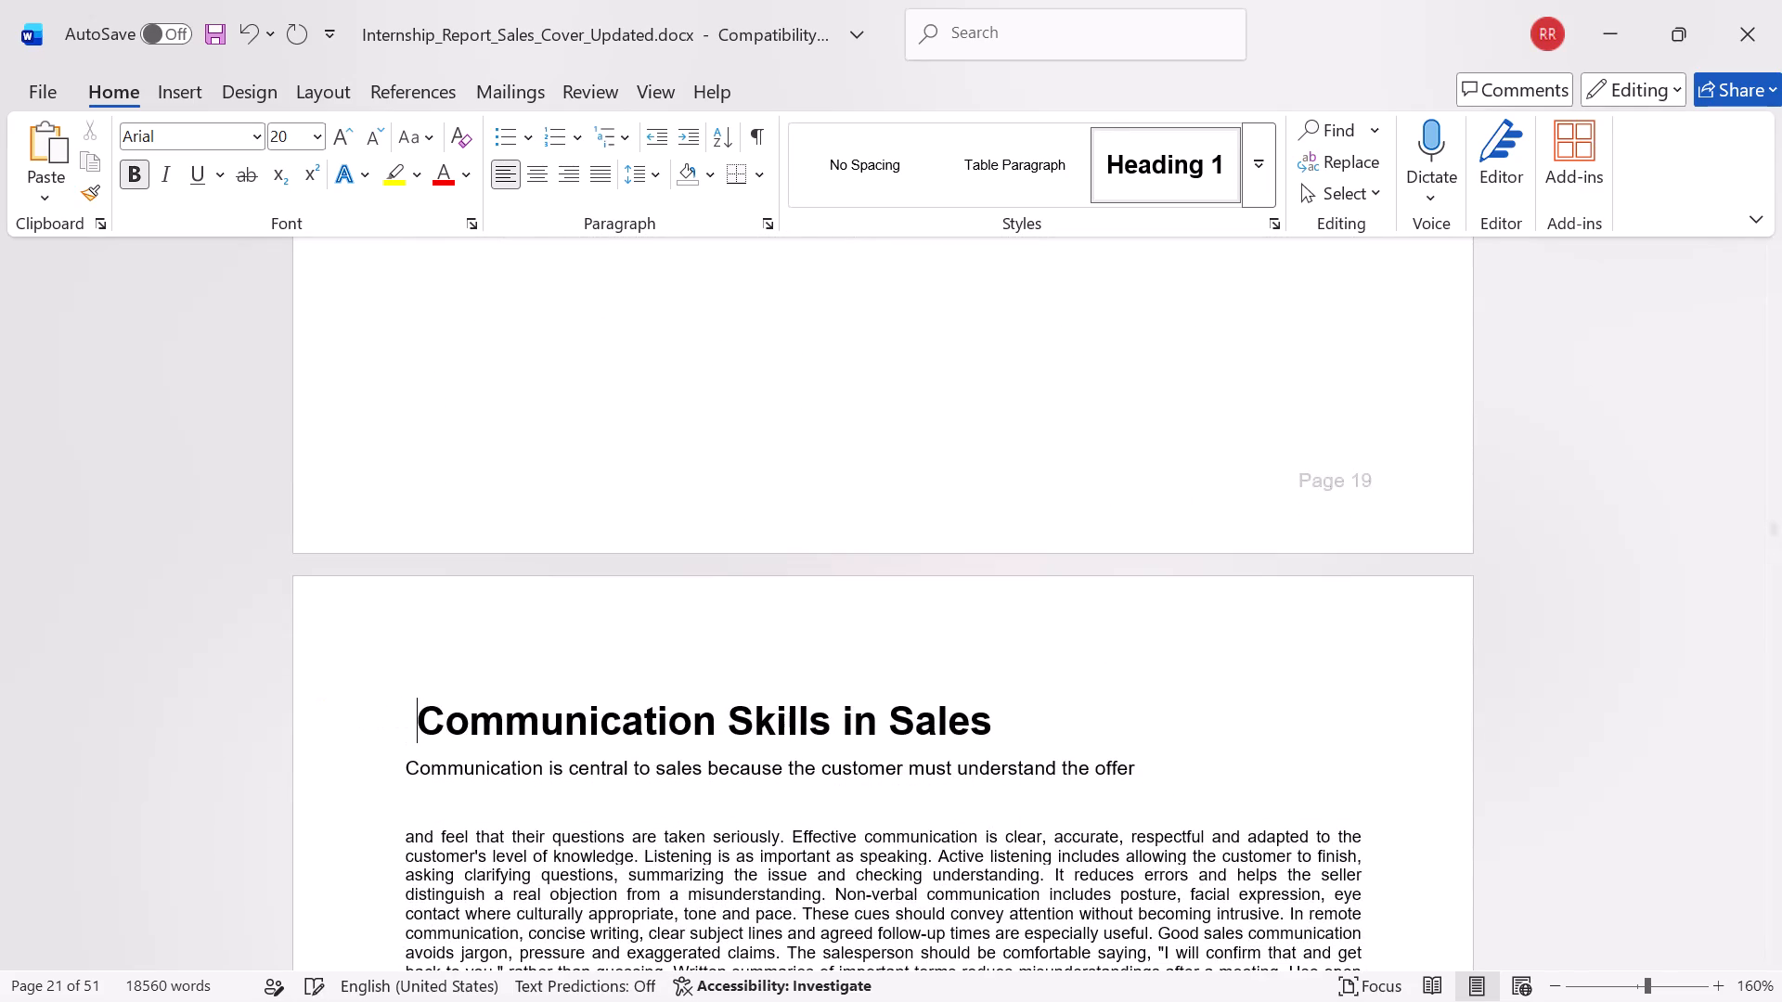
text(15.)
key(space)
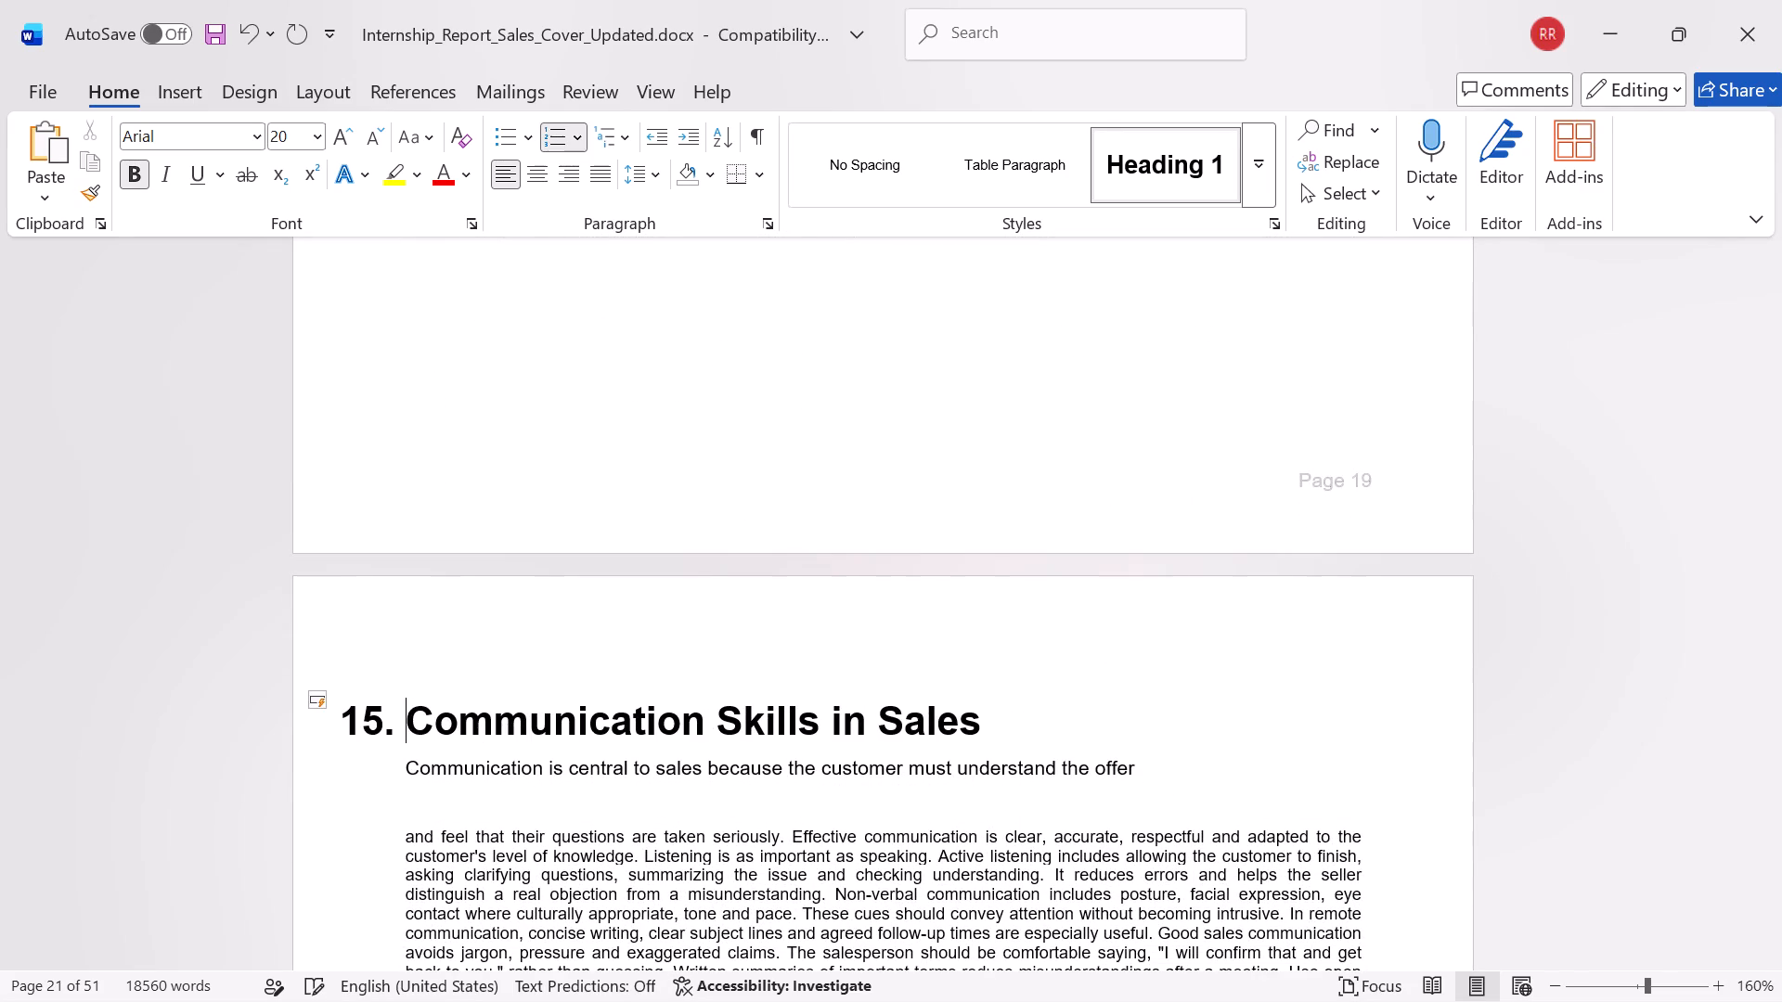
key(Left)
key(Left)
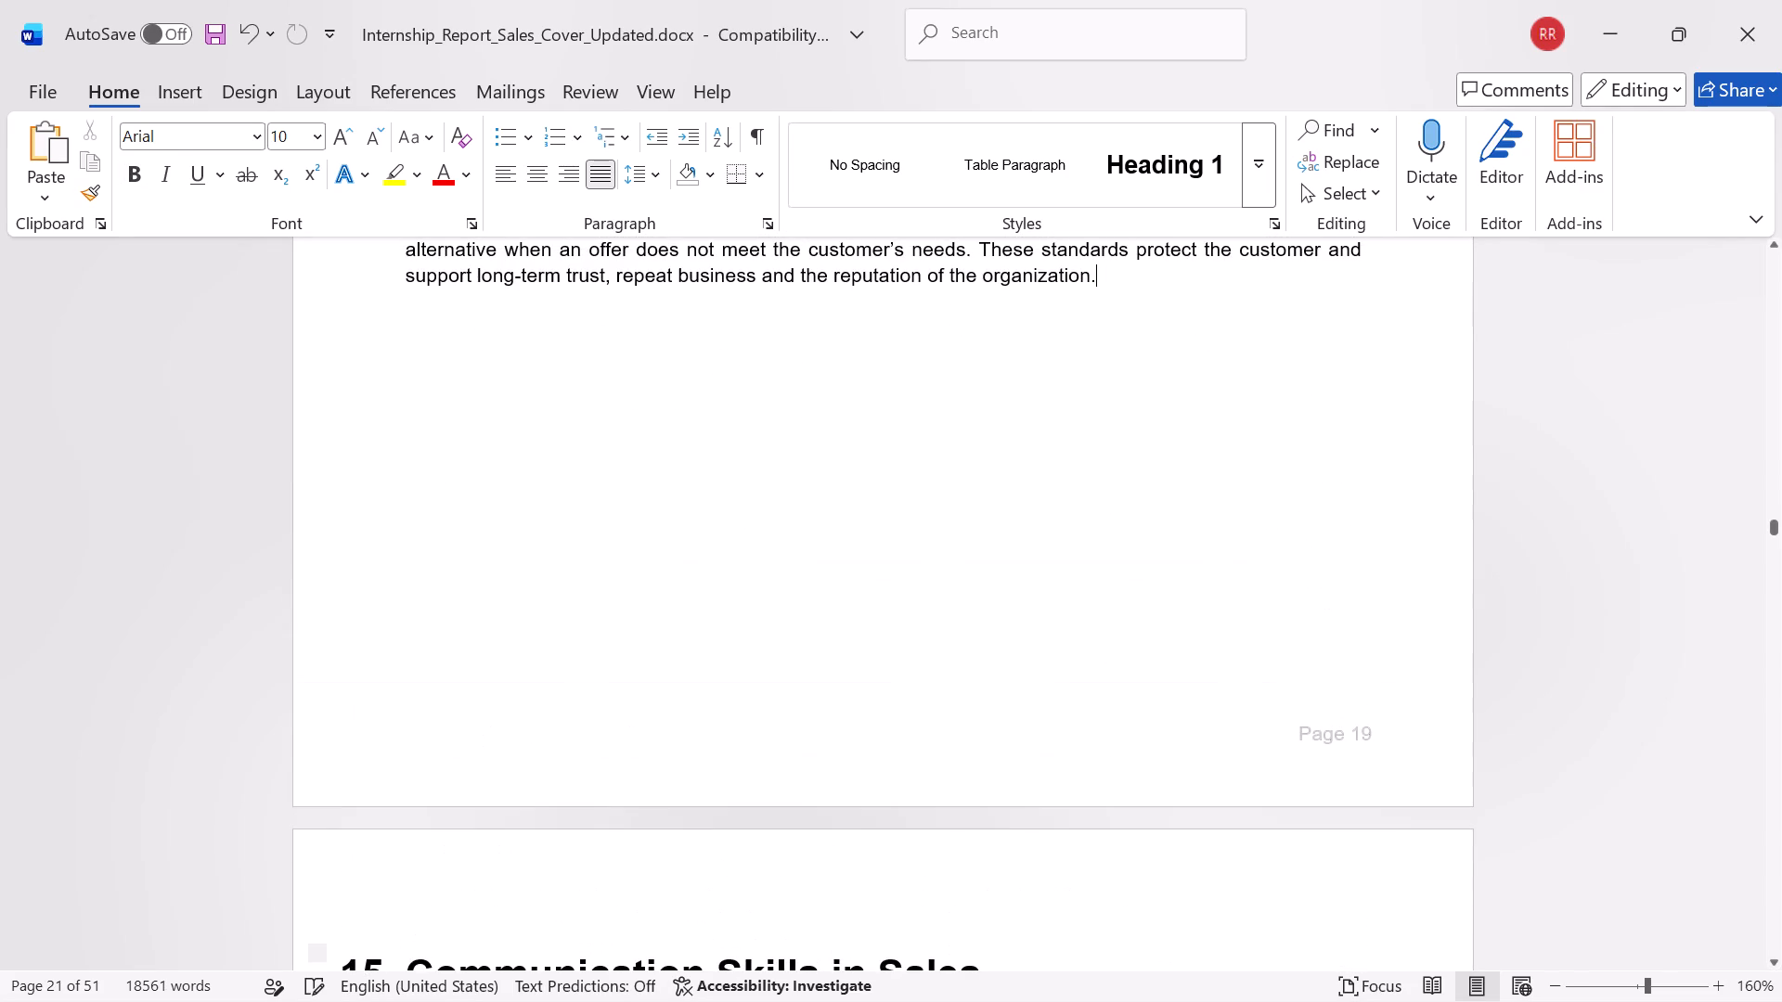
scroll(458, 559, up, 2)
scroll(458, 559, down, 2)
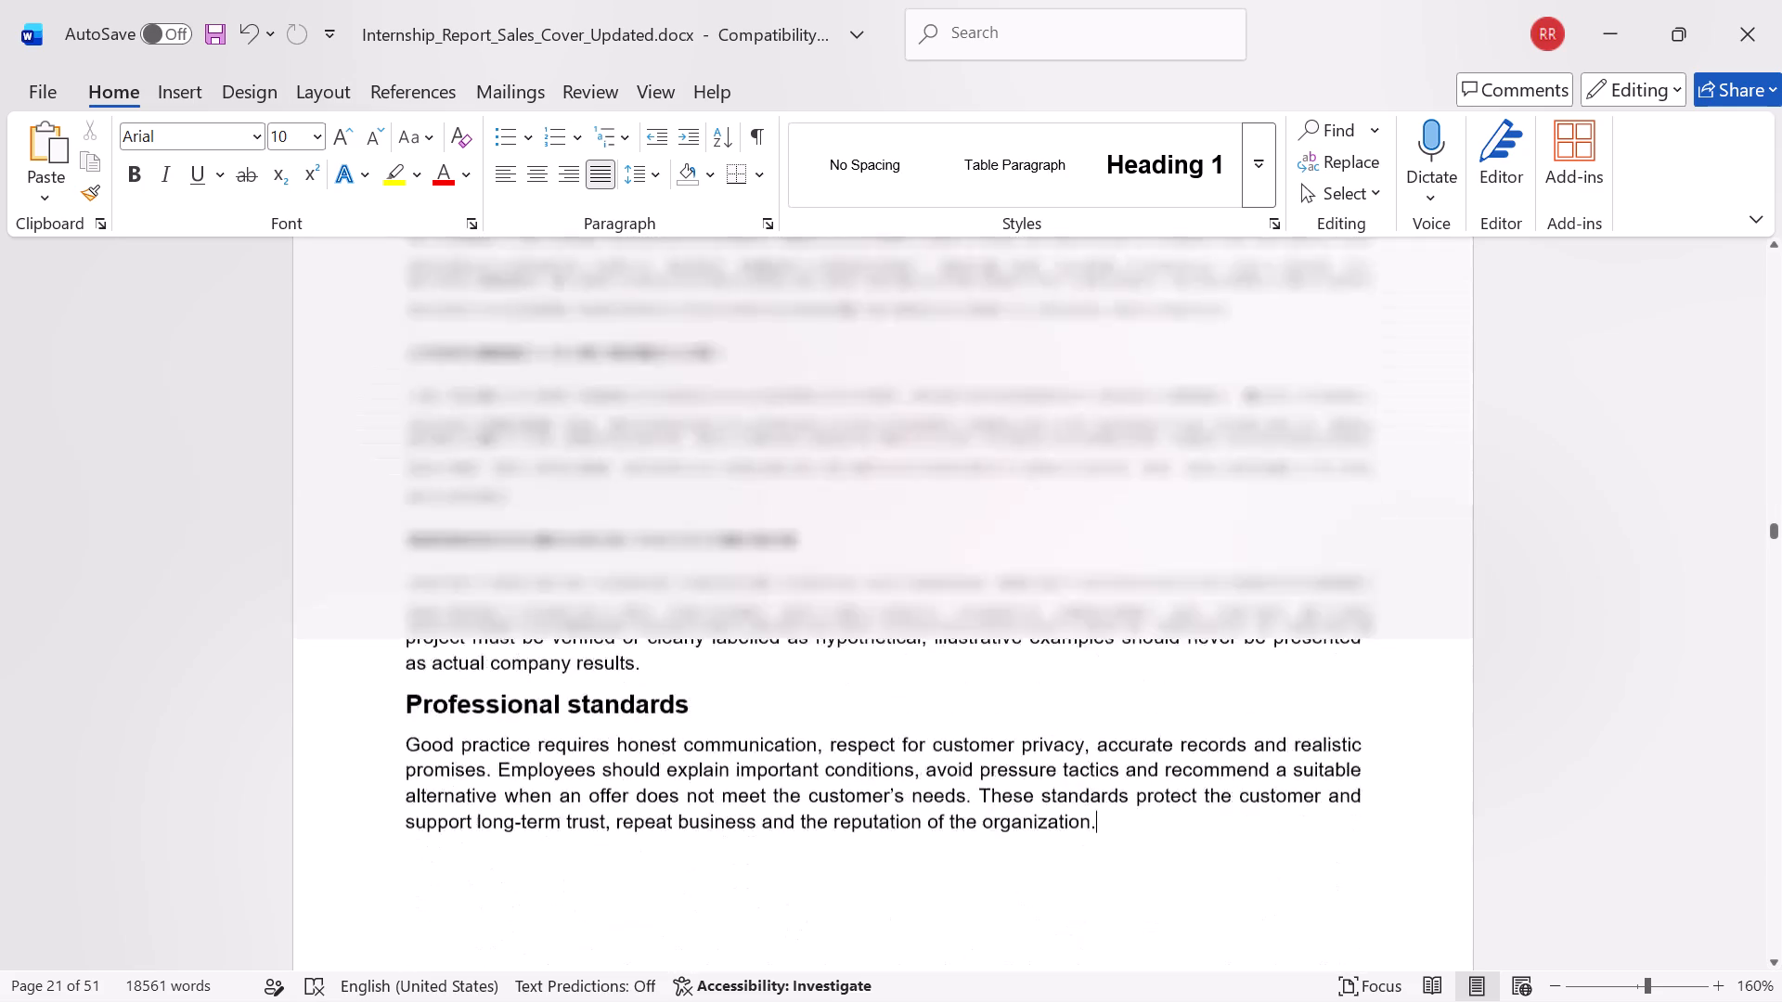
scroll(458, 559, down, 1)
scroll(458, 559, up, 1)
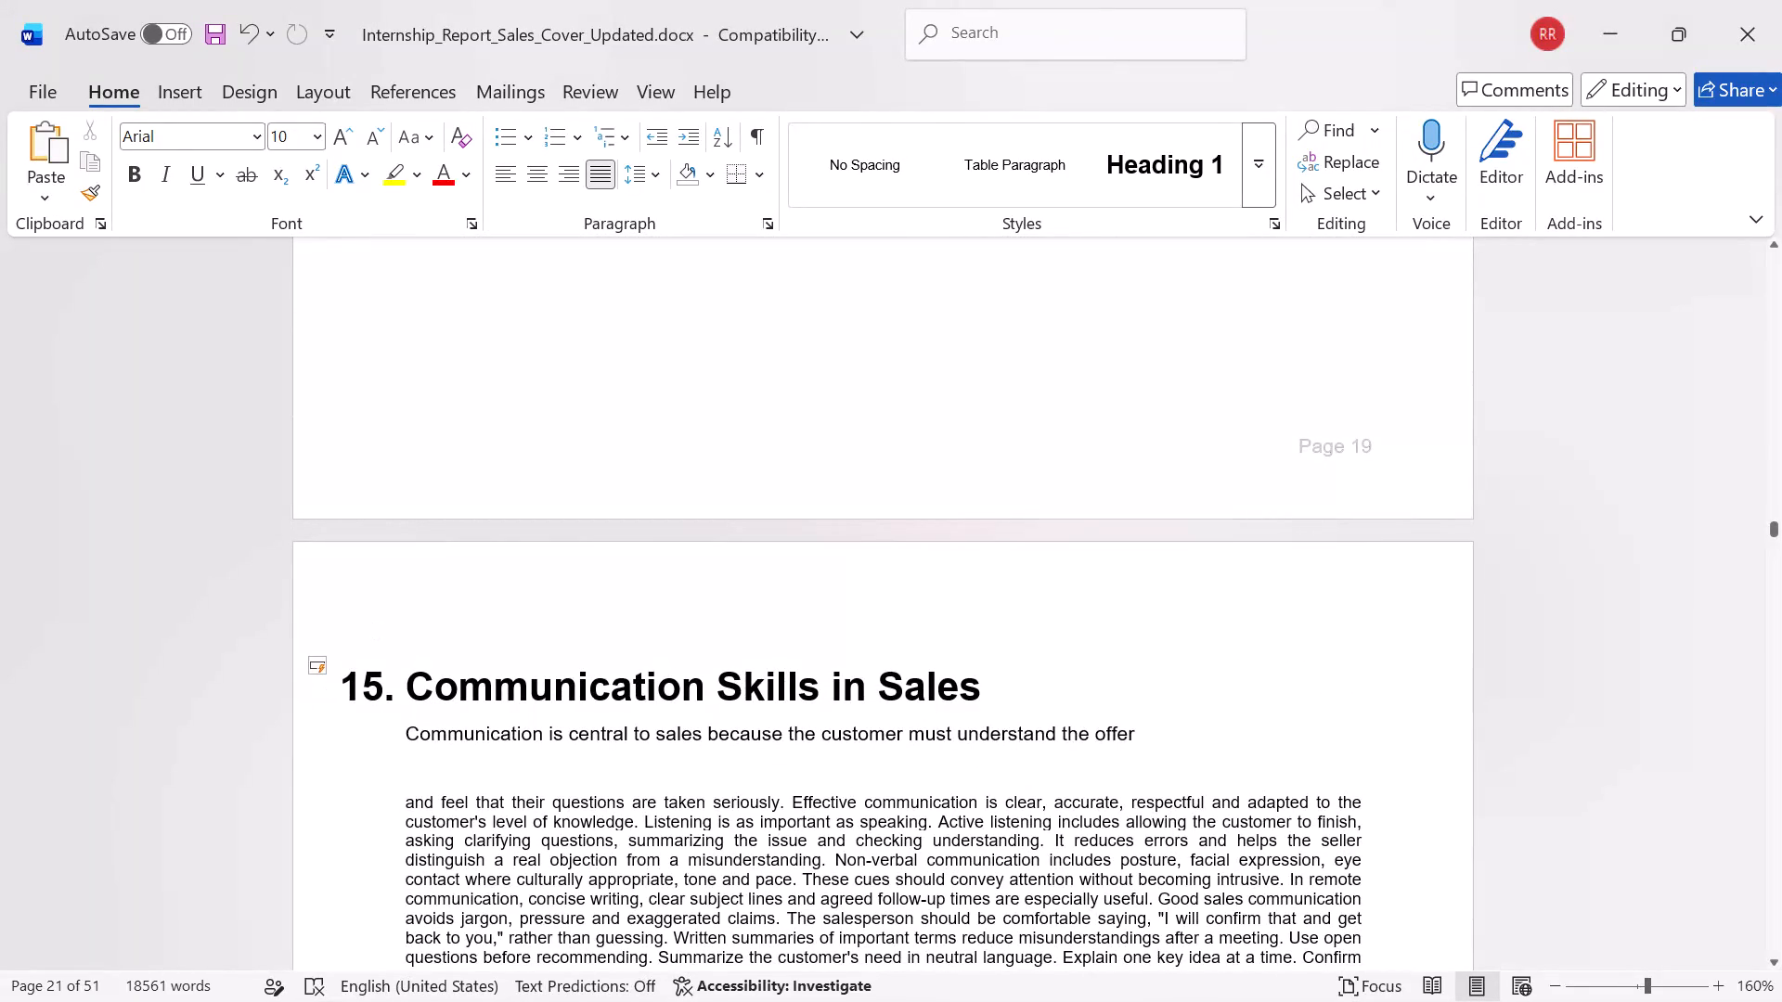
Replace the automatic number of the "Communication Skills in Sales" heading with a plain-text "15." aligned with the body text.
click(354, 674)
click(420, 671)
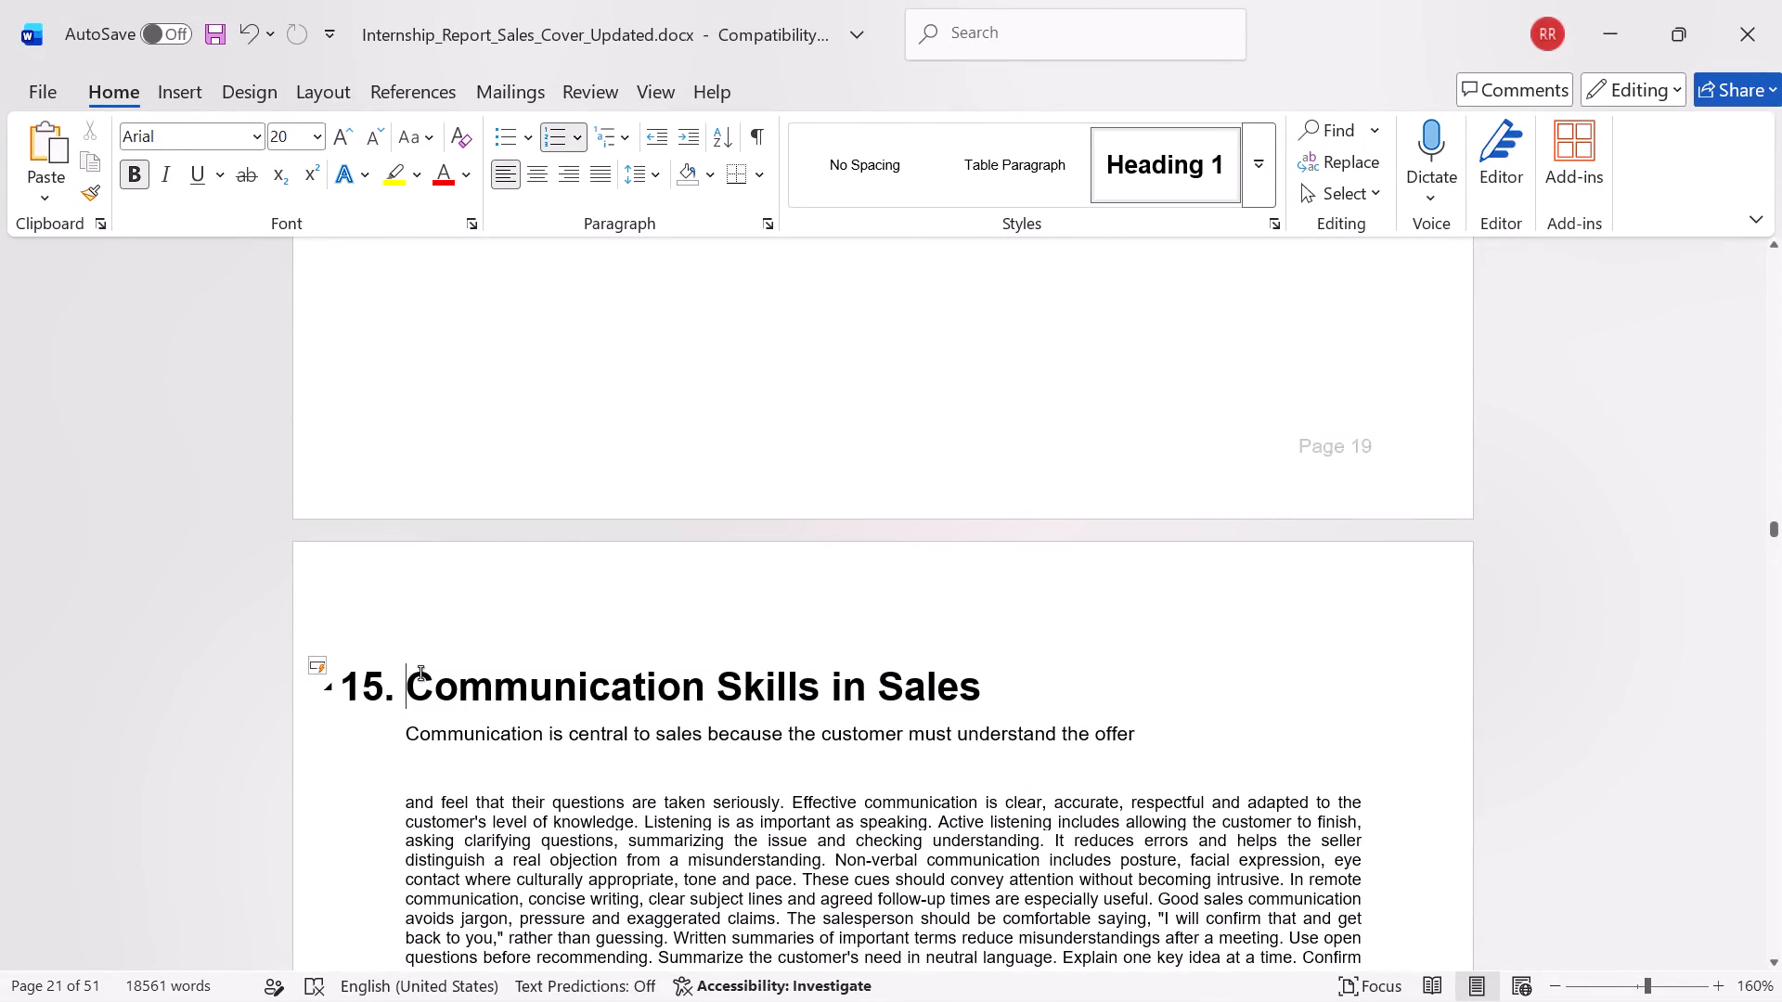
key(BackSpace)
text(15)
key(space)
key(space)
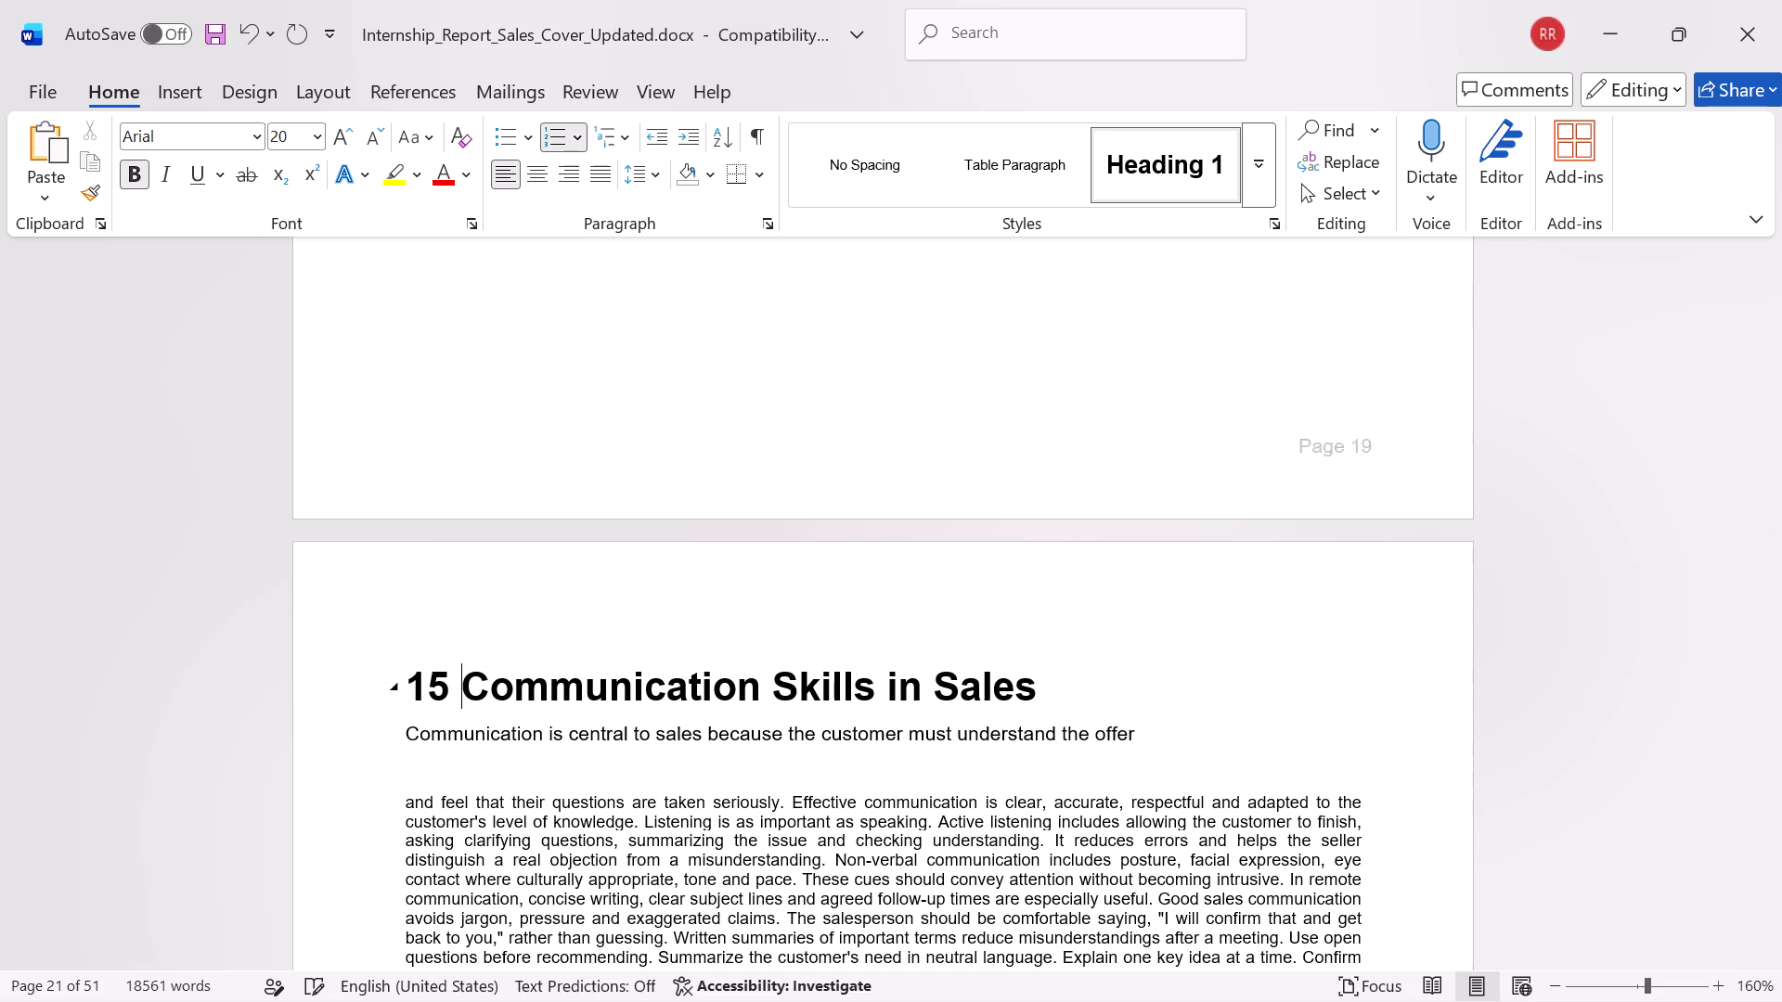
key(Left)
key(period)
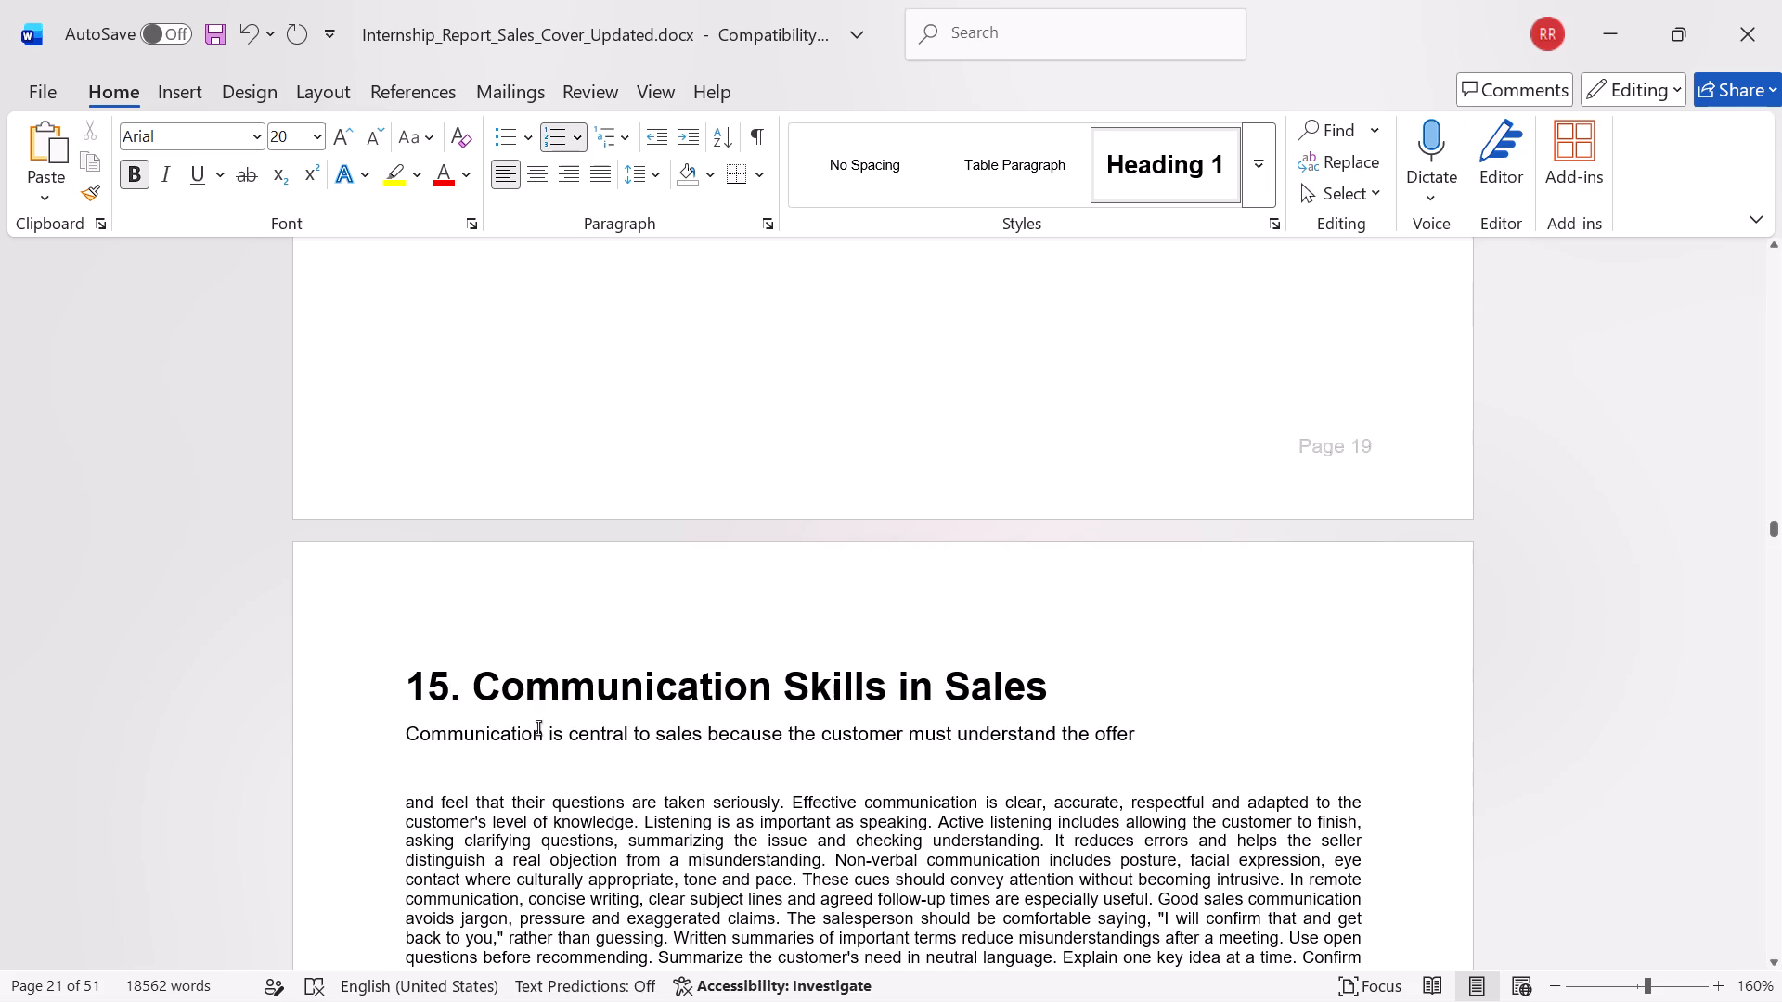
Join section 15's opening line ending in "the offer" to the paragraph below, separated by a space.
click(574, 710)
click(649, 743)
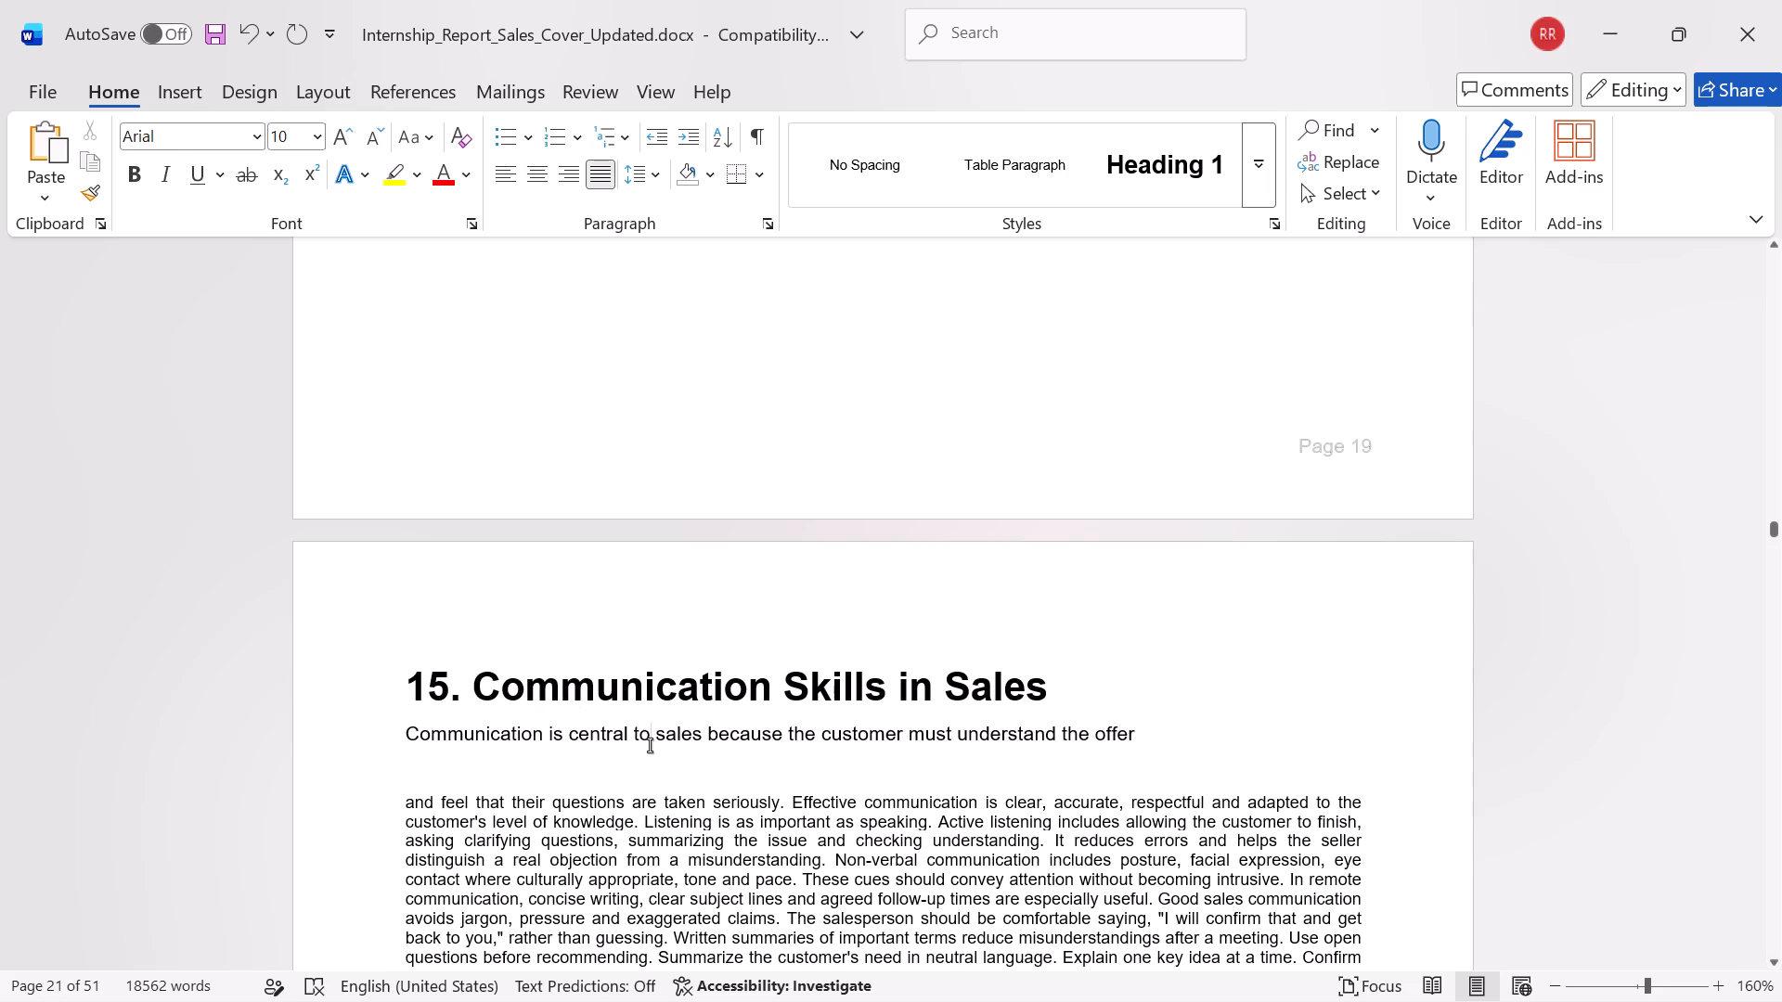
key(Down)
key(BackSpace)
key(BackSpace)
key(Delete)
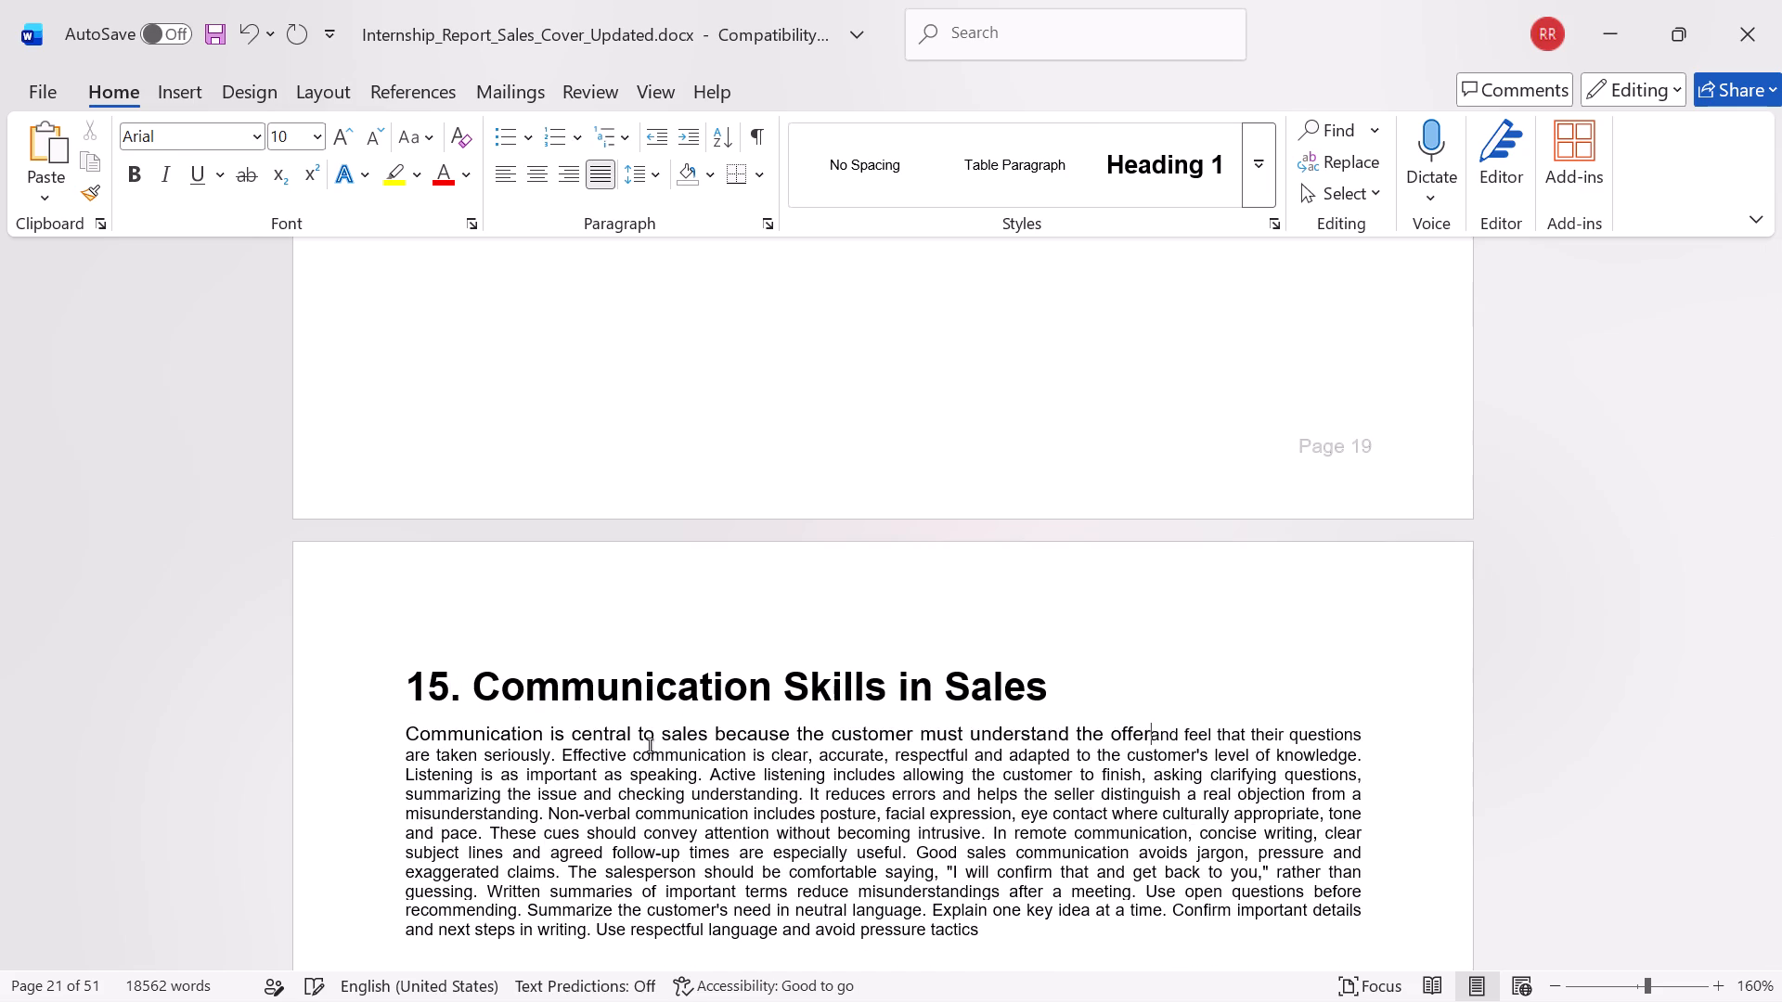
key(space)
Apply Heading 2 to section 15's "Practic l applic tion" line and correct its text to "Practical application".
scroll(649, 743, down, 1)
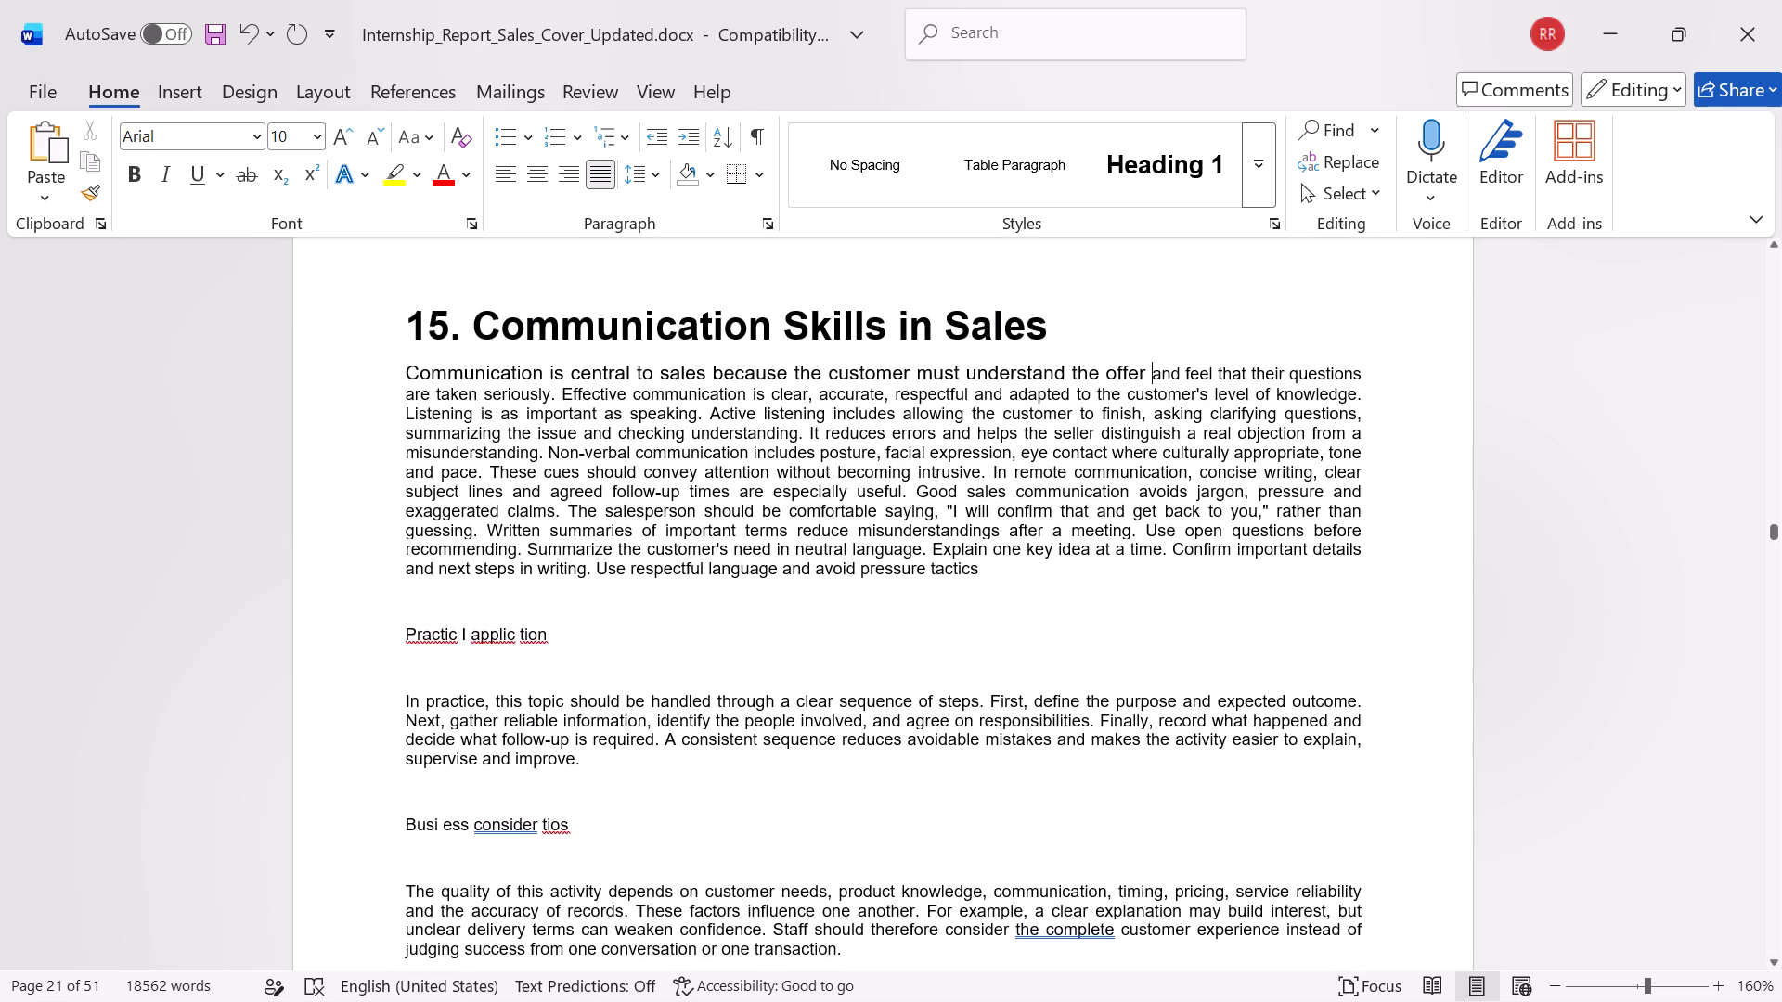
triple_click(448, 649)
triple_click(442, 636)
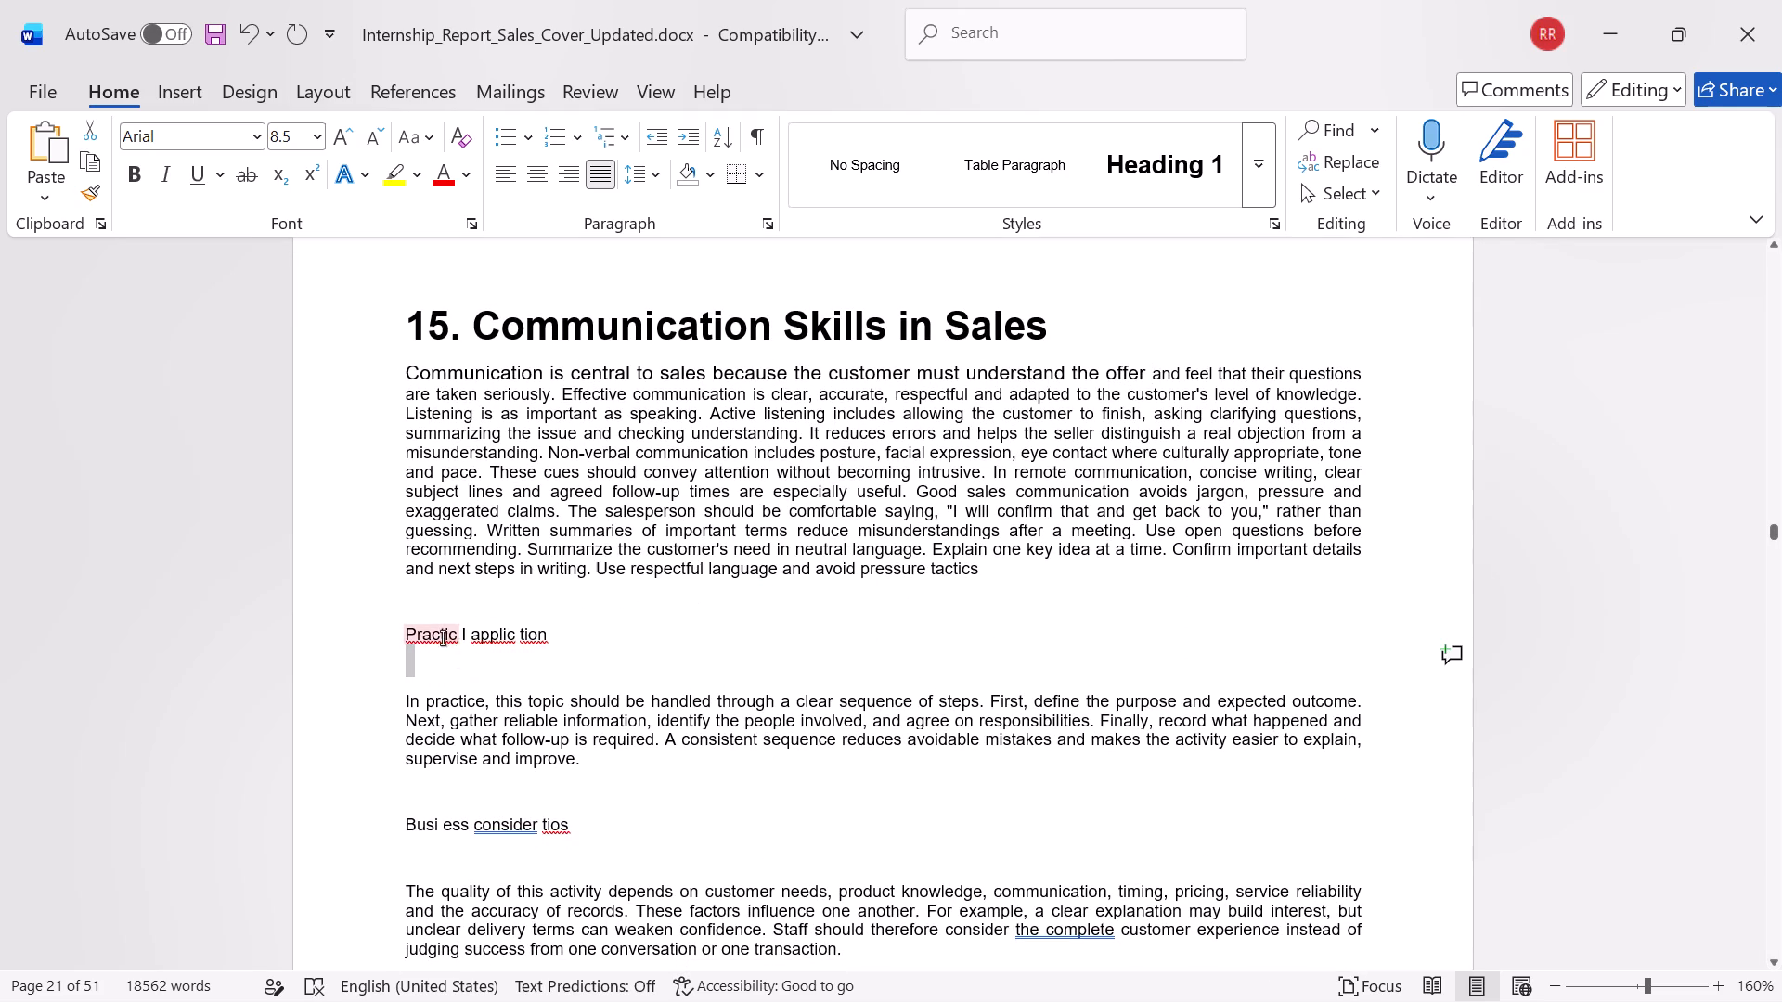
click(1241, 175)
click(1256, 173)
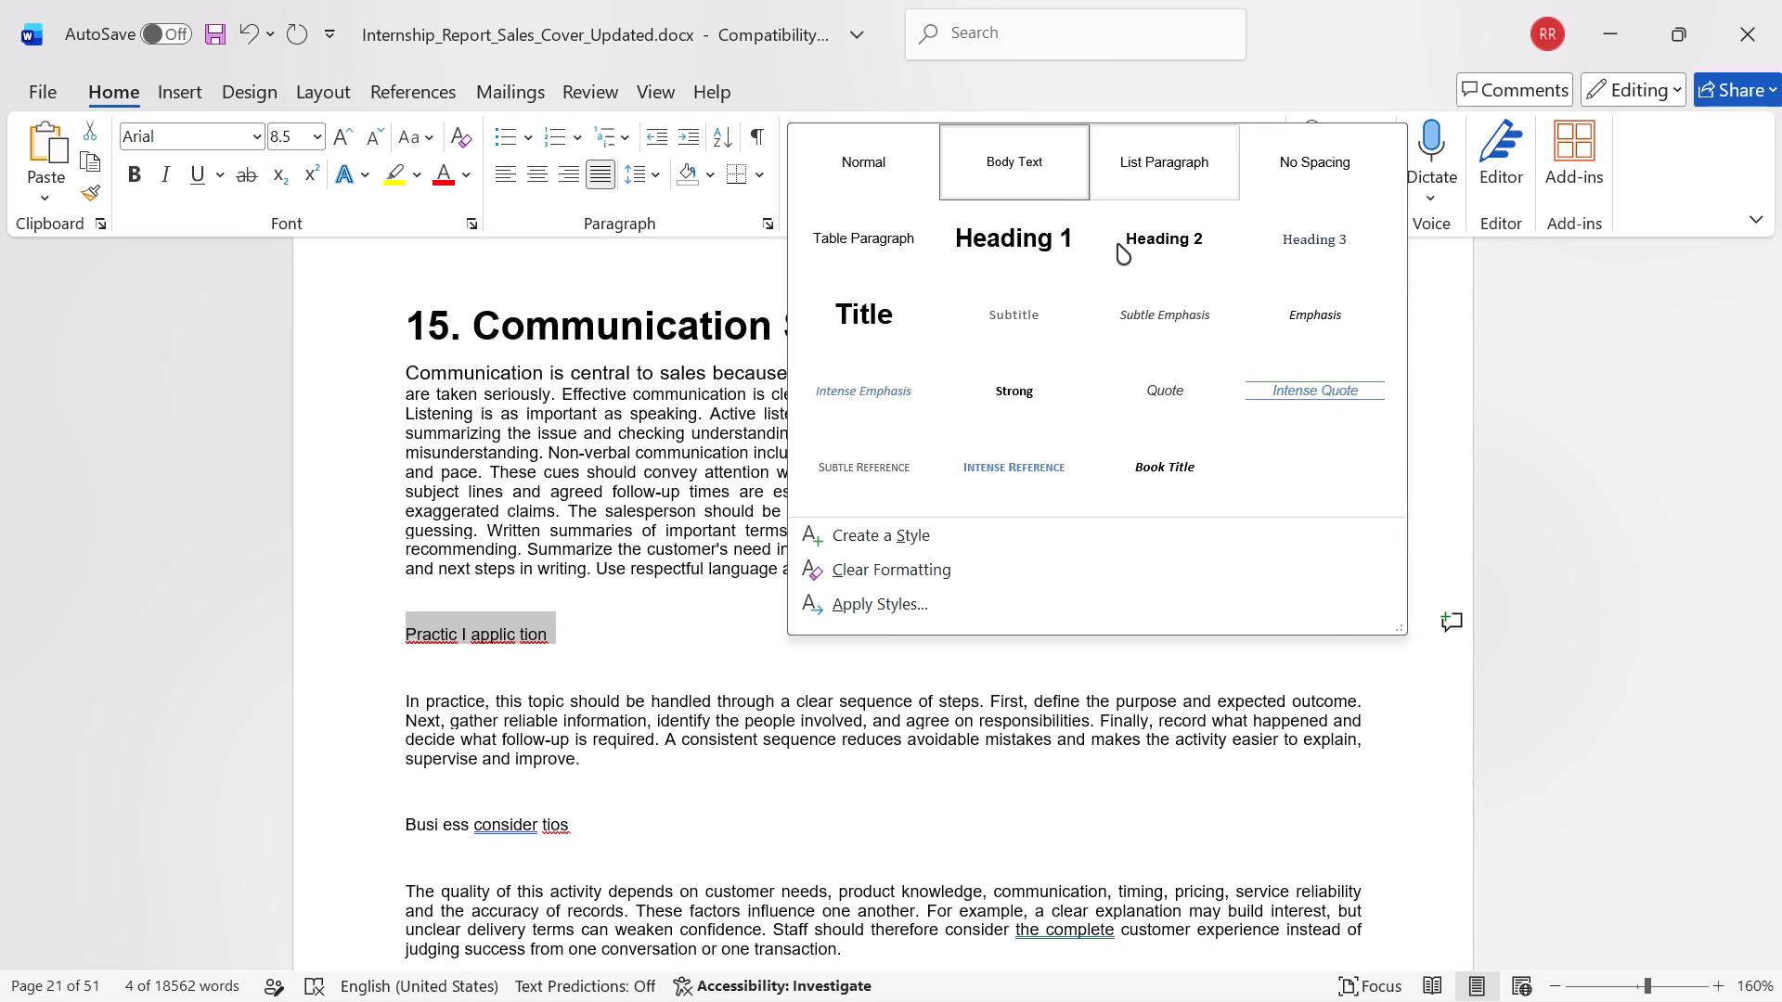
click(1108, 250)
click(500, 639)
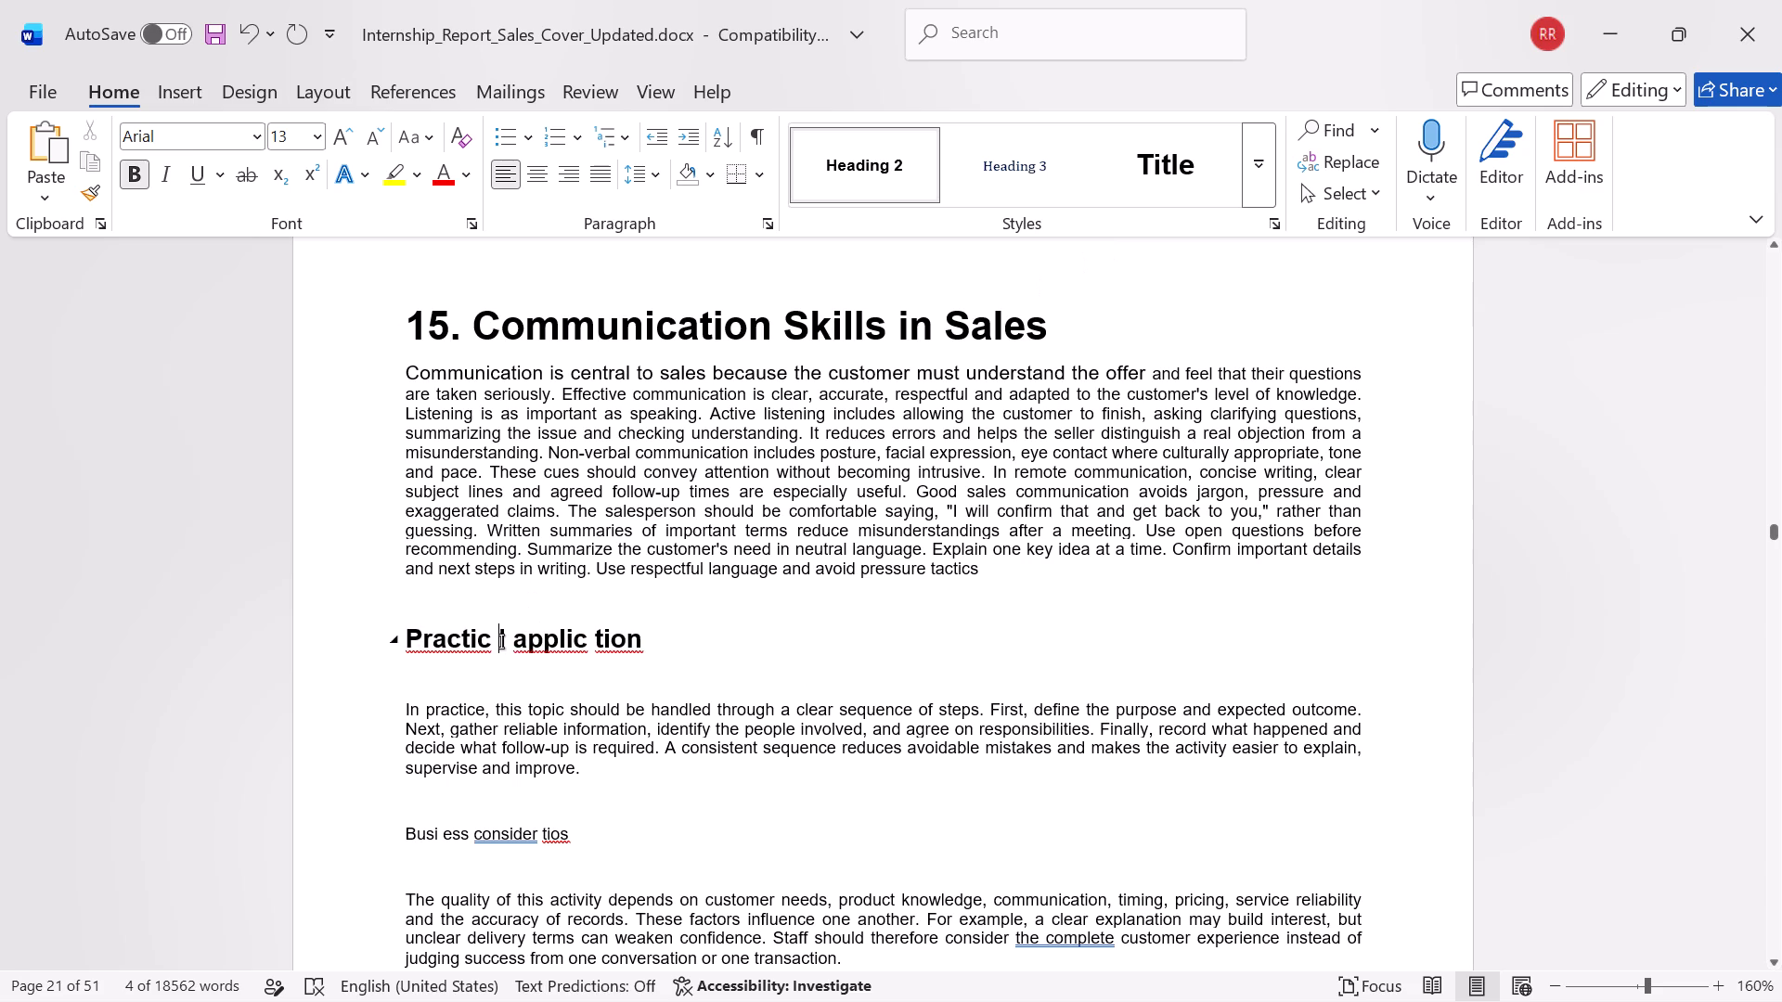
key(BackSpace)
key(a)
key(Right)
key(Right)
key(Right)
key(Right)
key(Right)
key(Right)
key(Right)
key(Right)
key(Right)
key(Right)
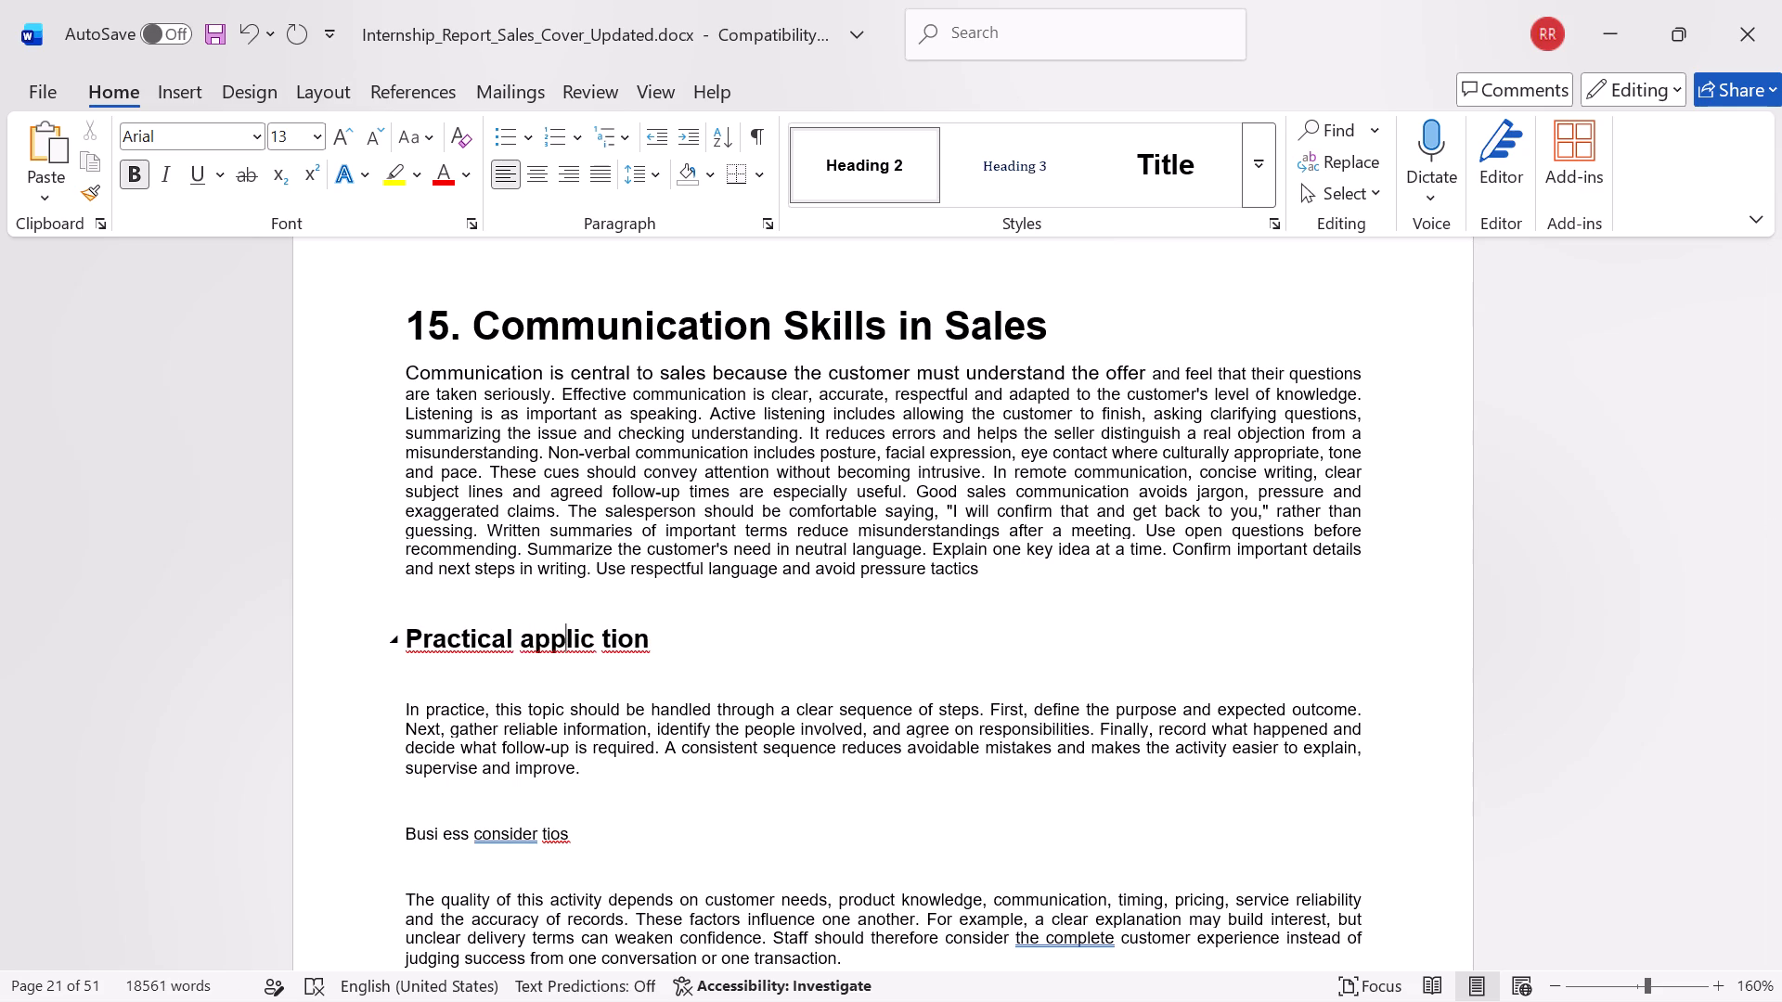
key(Right)
key(Left)
key(Left)
key(BackSpace)
key(a)
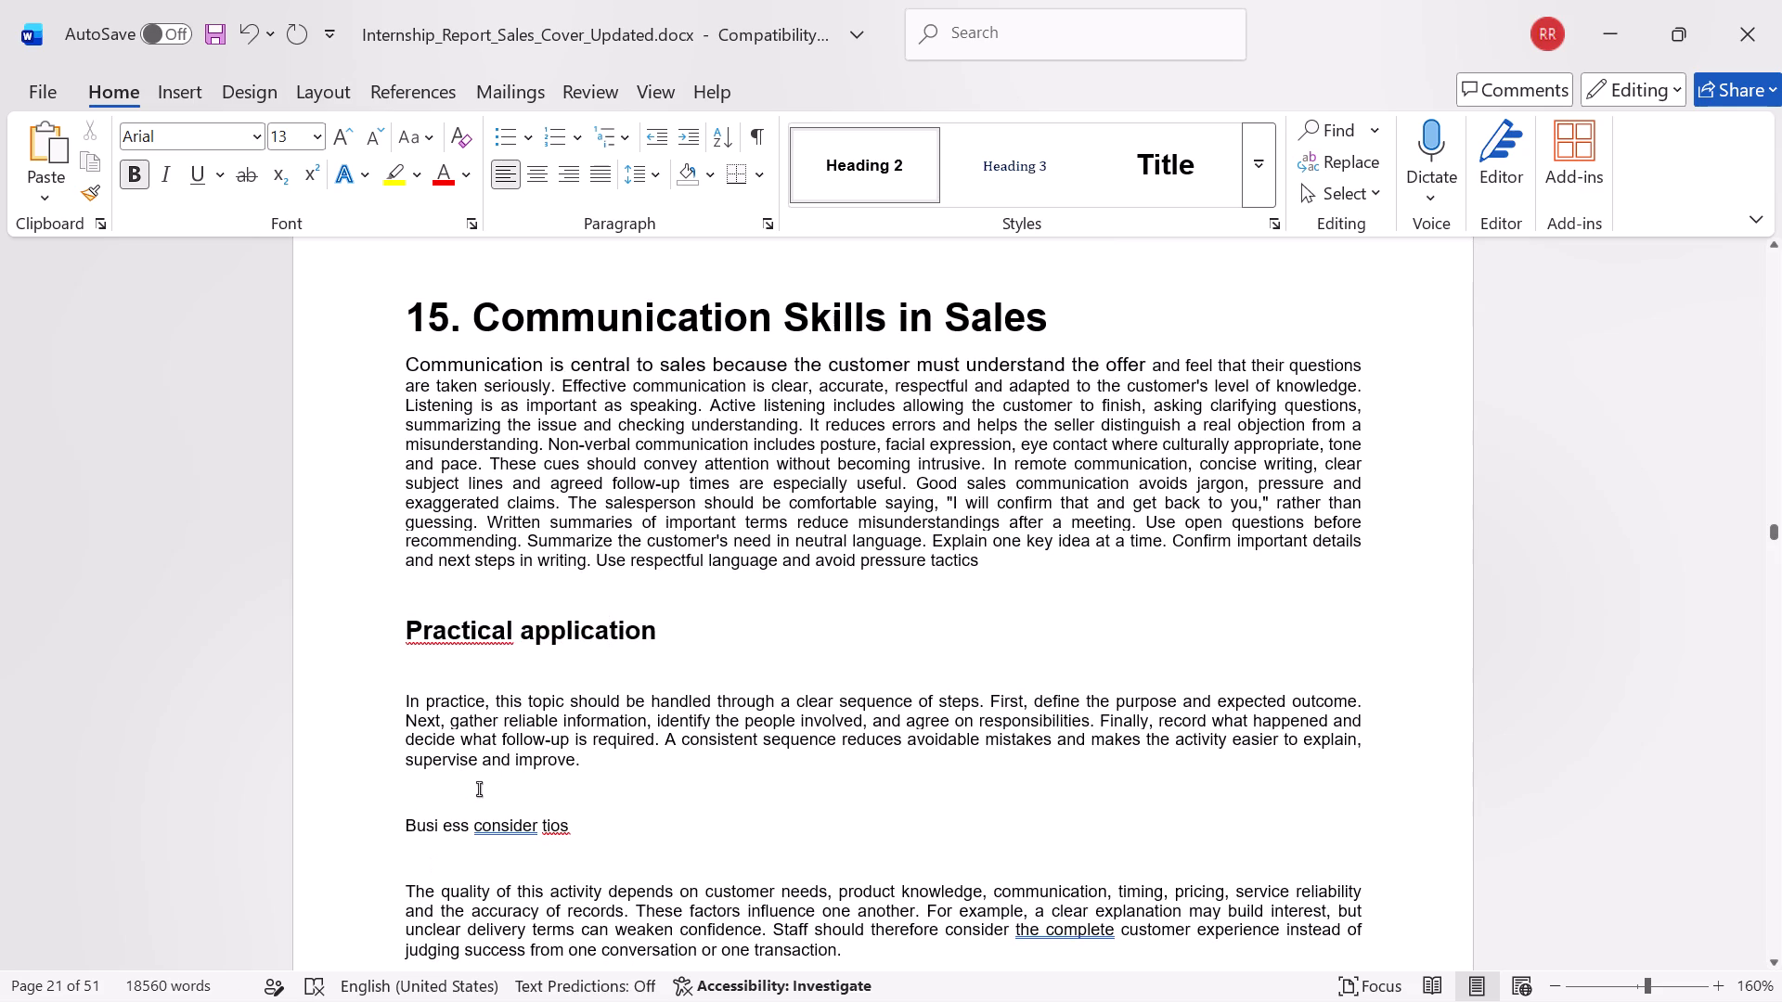
Apply Heading 2 to section 15's "Busi ess consider tios" line and correct its text to "Business considerations".
triple_click(461, 837)
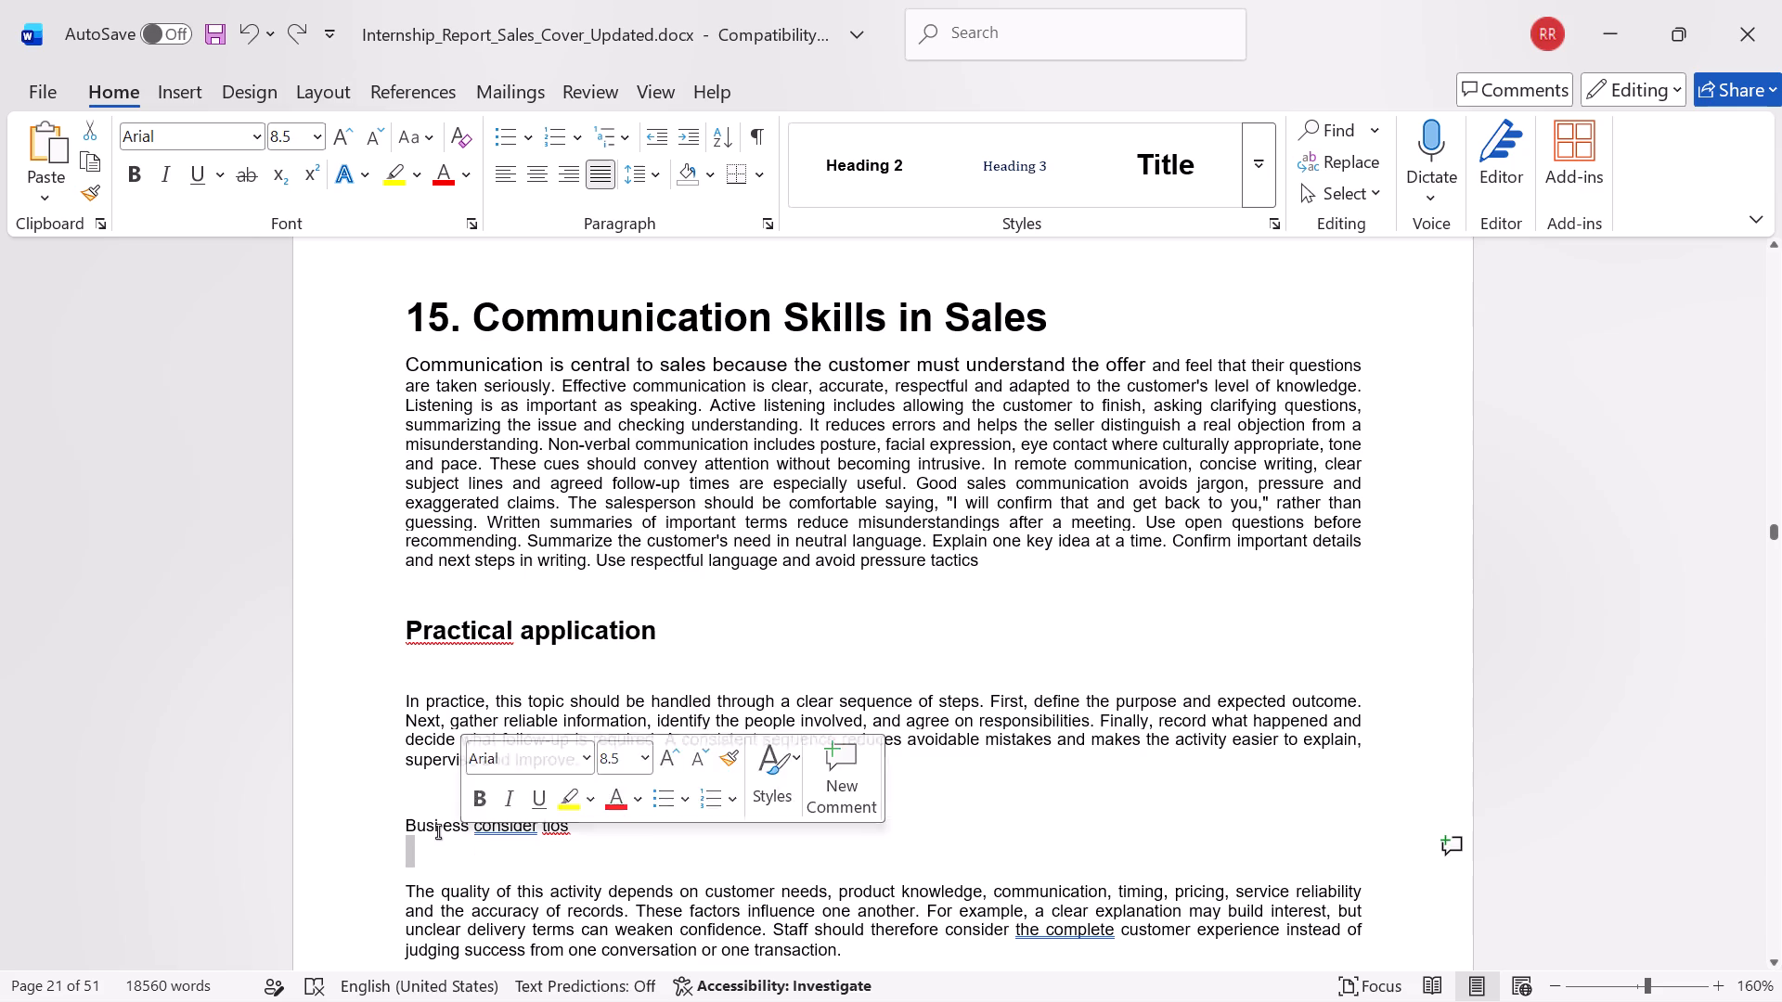
triple_click(437, 829)
click(872, 168)
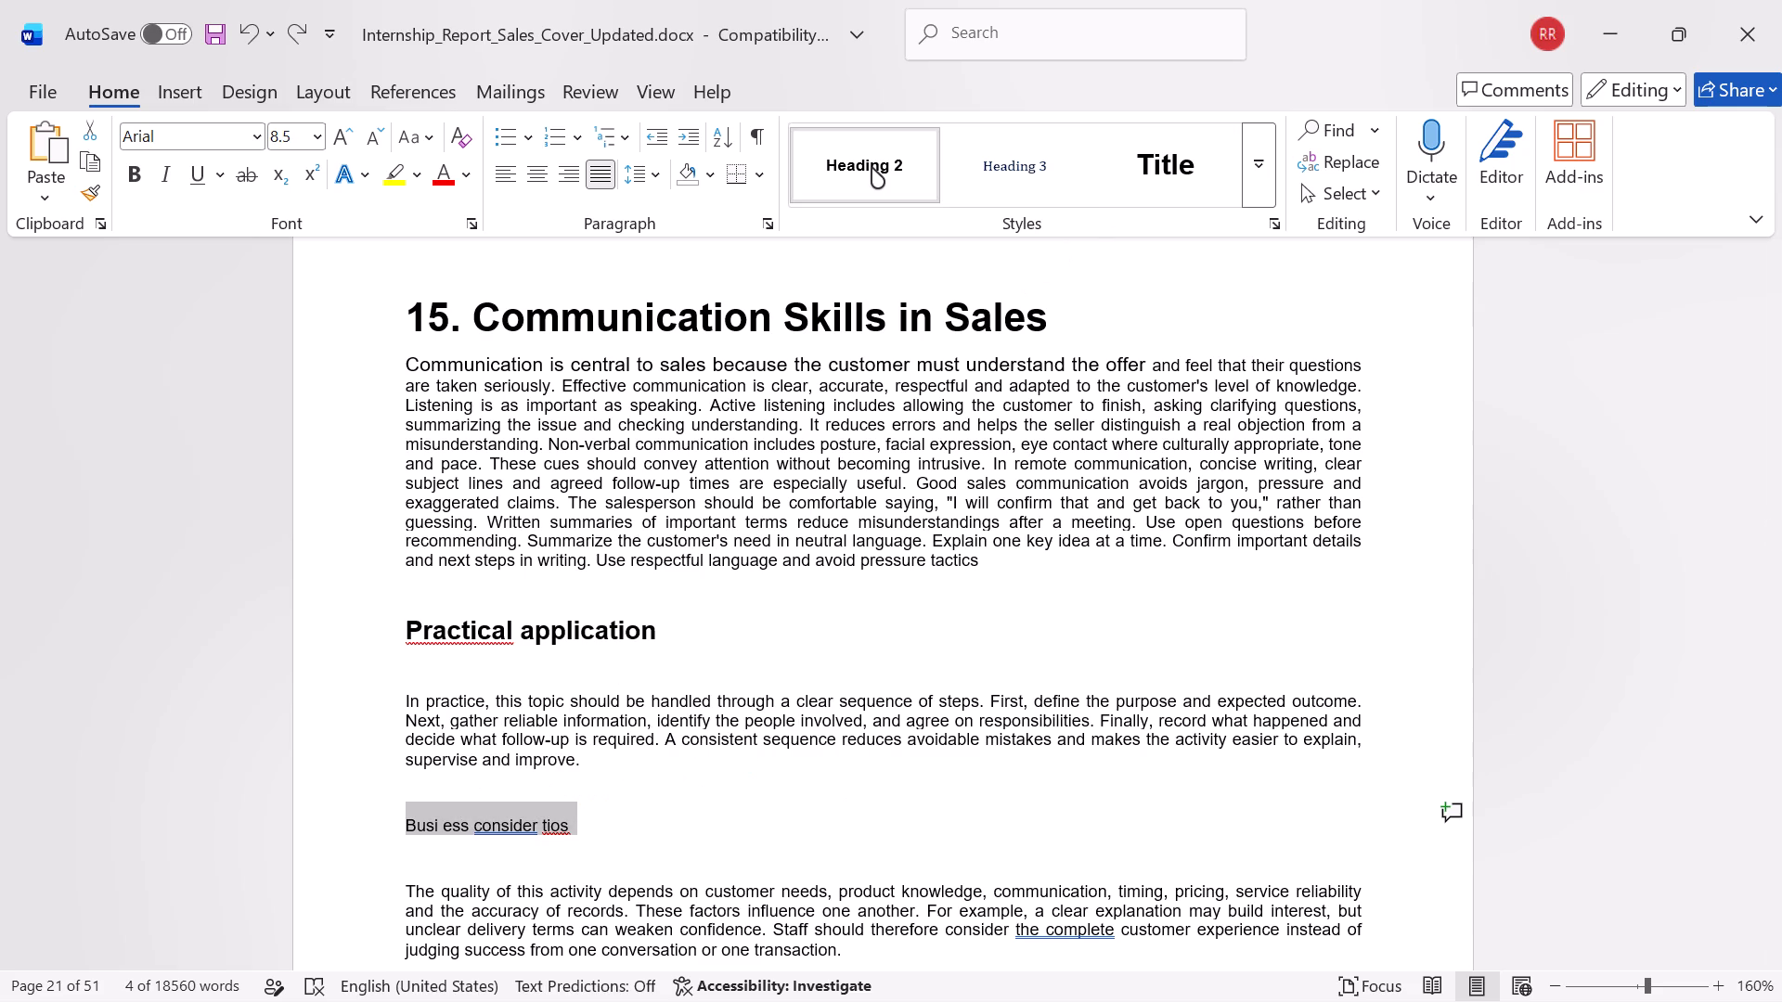
key(Left)
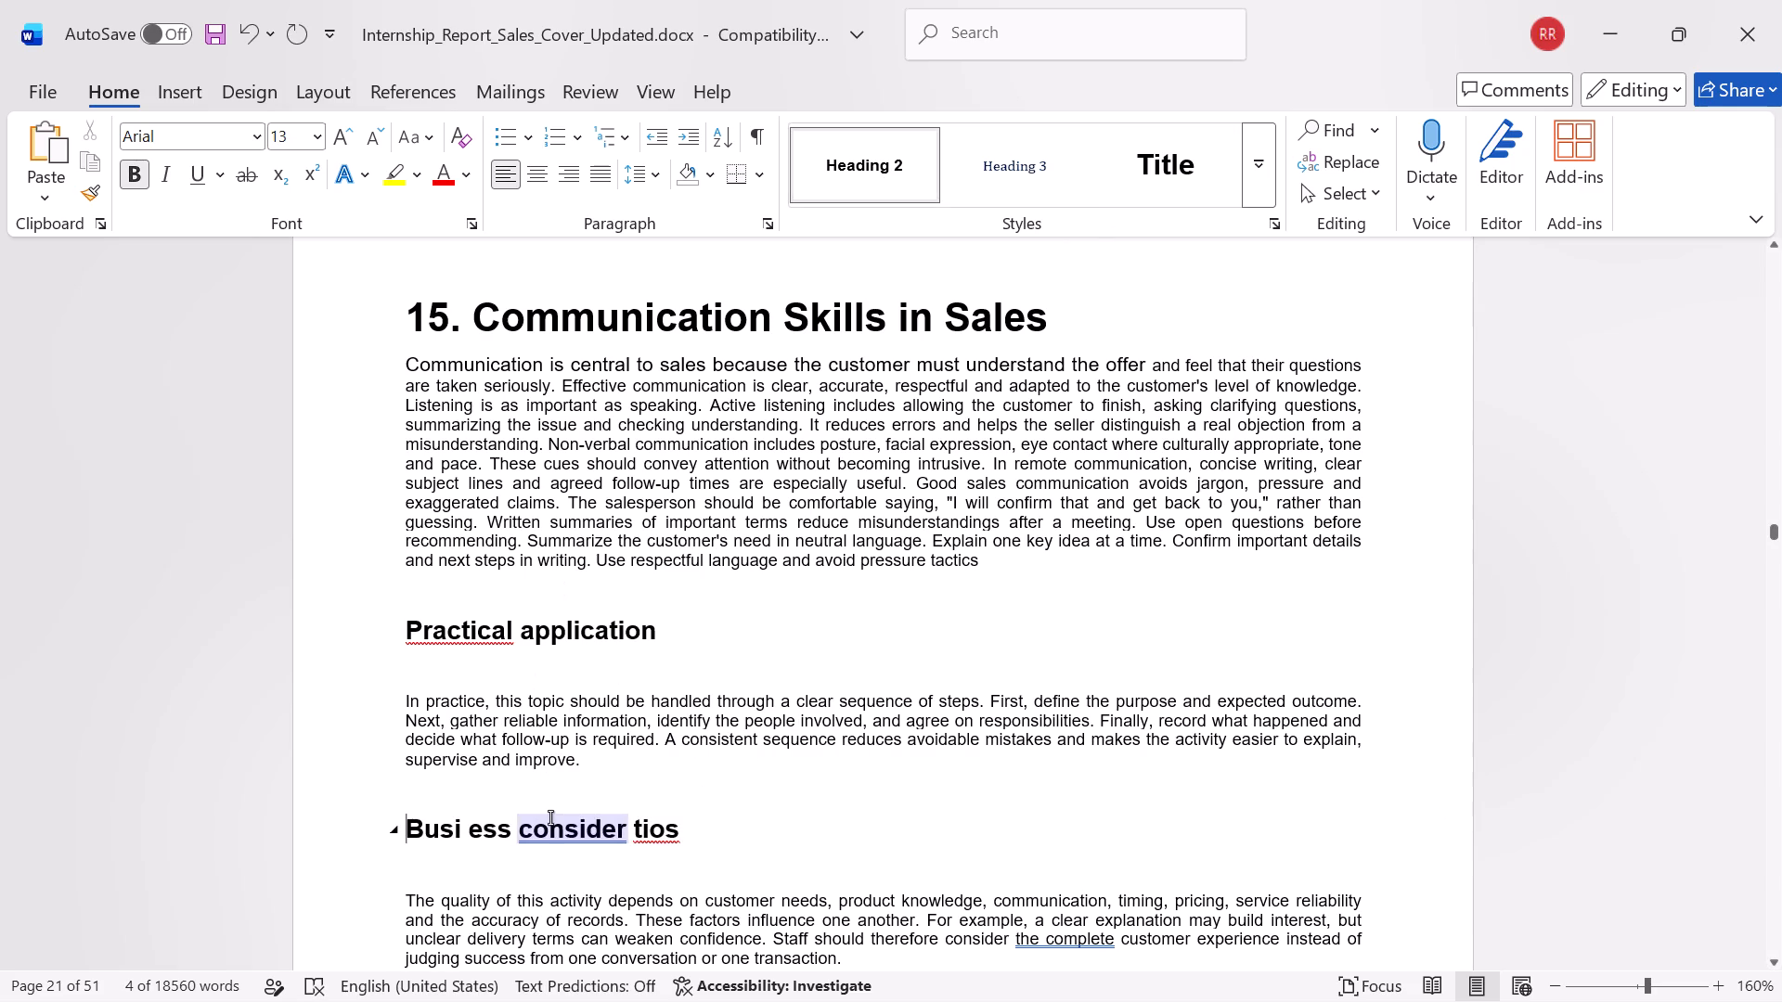
key(Right)
key(Right)
key(Right)
key(Right)
key(Right)
key(BackSpace)
key(n)
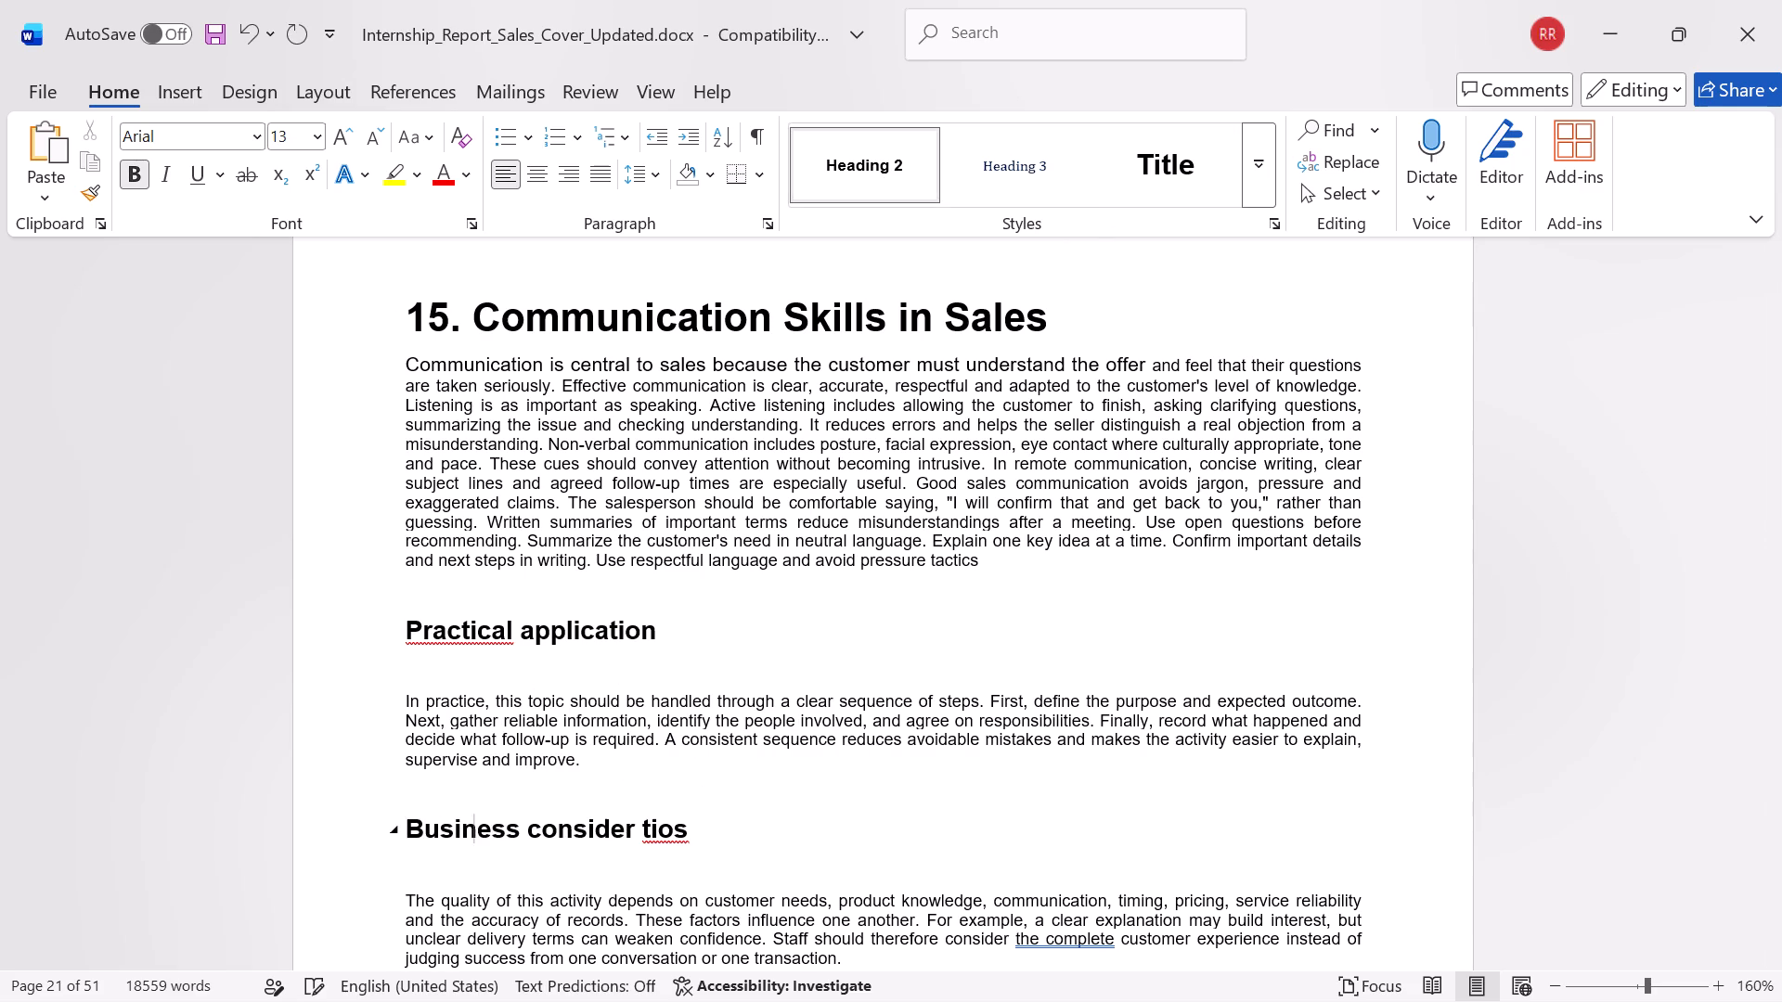
key(Right)
key(Right)
key(Right)
key(Right)
key(Right)
key(Right)
key(Right)
key(Right)
key(Right)
key(Right)
key(Right)
key(Right)
key(Right)
key(BackSpace)
key(a)
key(Right)
key(Right)
key(Right)
key(n)
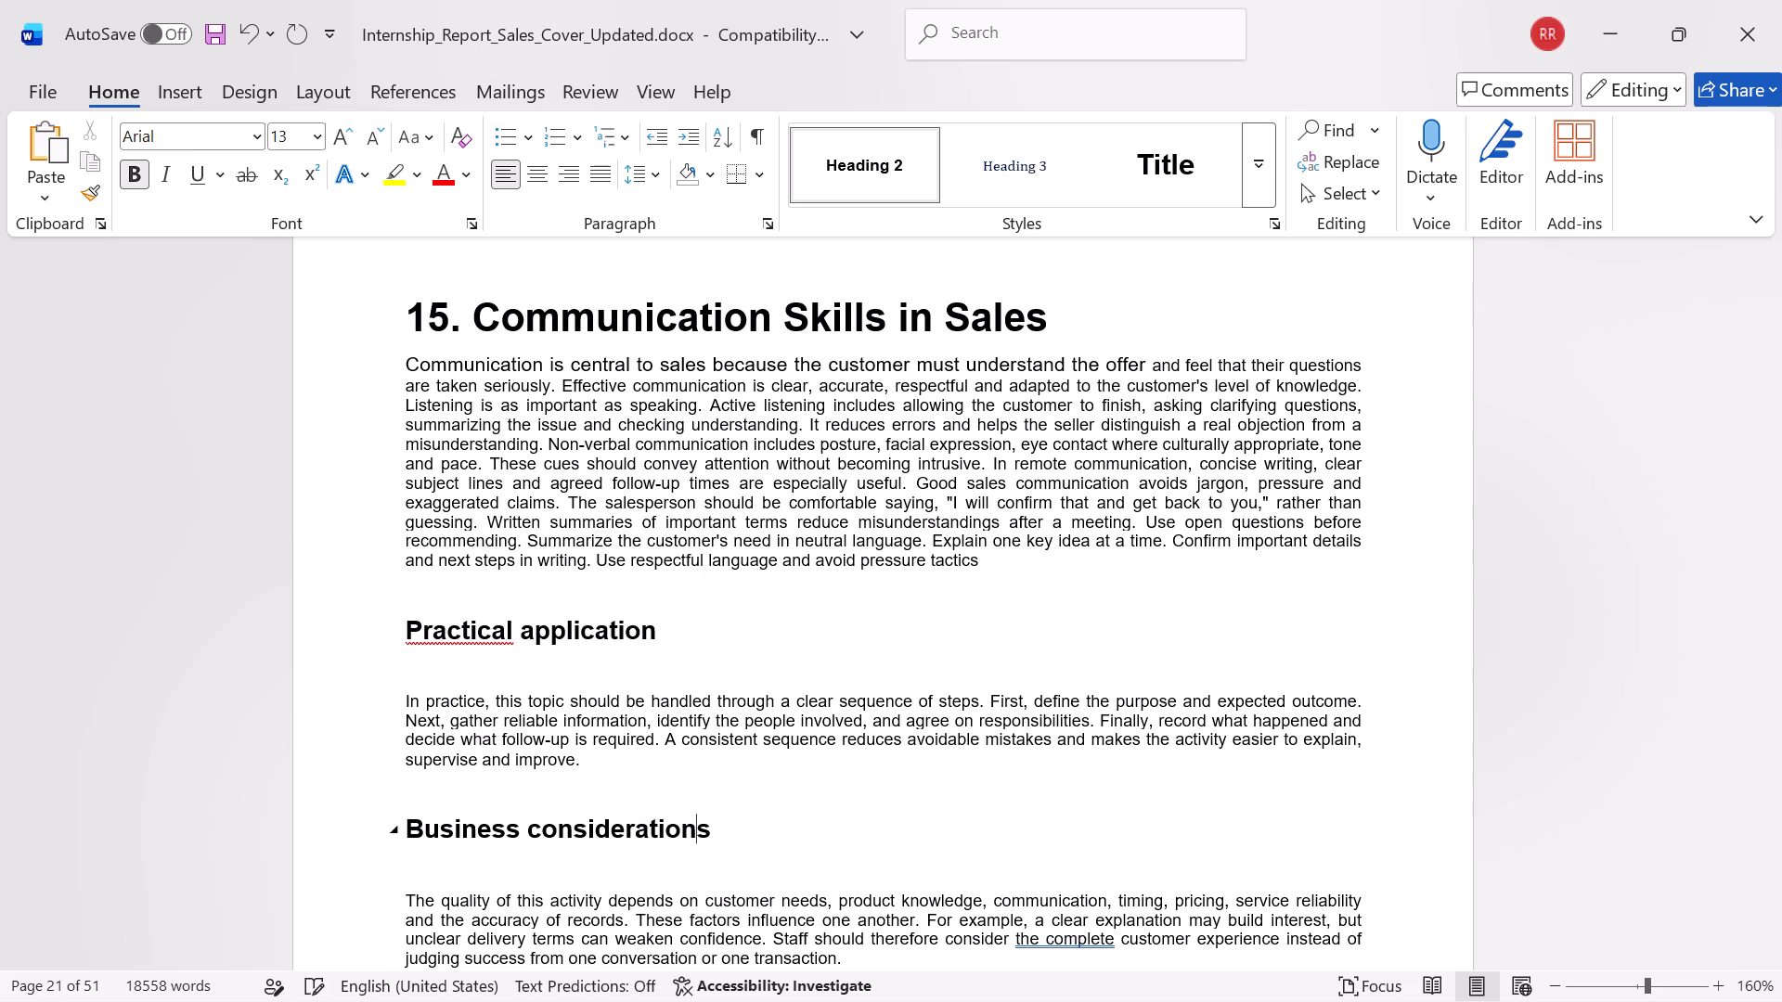
Apply Heading 2 to section 15's "Me surement d improvement" line and correct its text to "Measurement and improvement".
scroll(657, 781, down, 1)
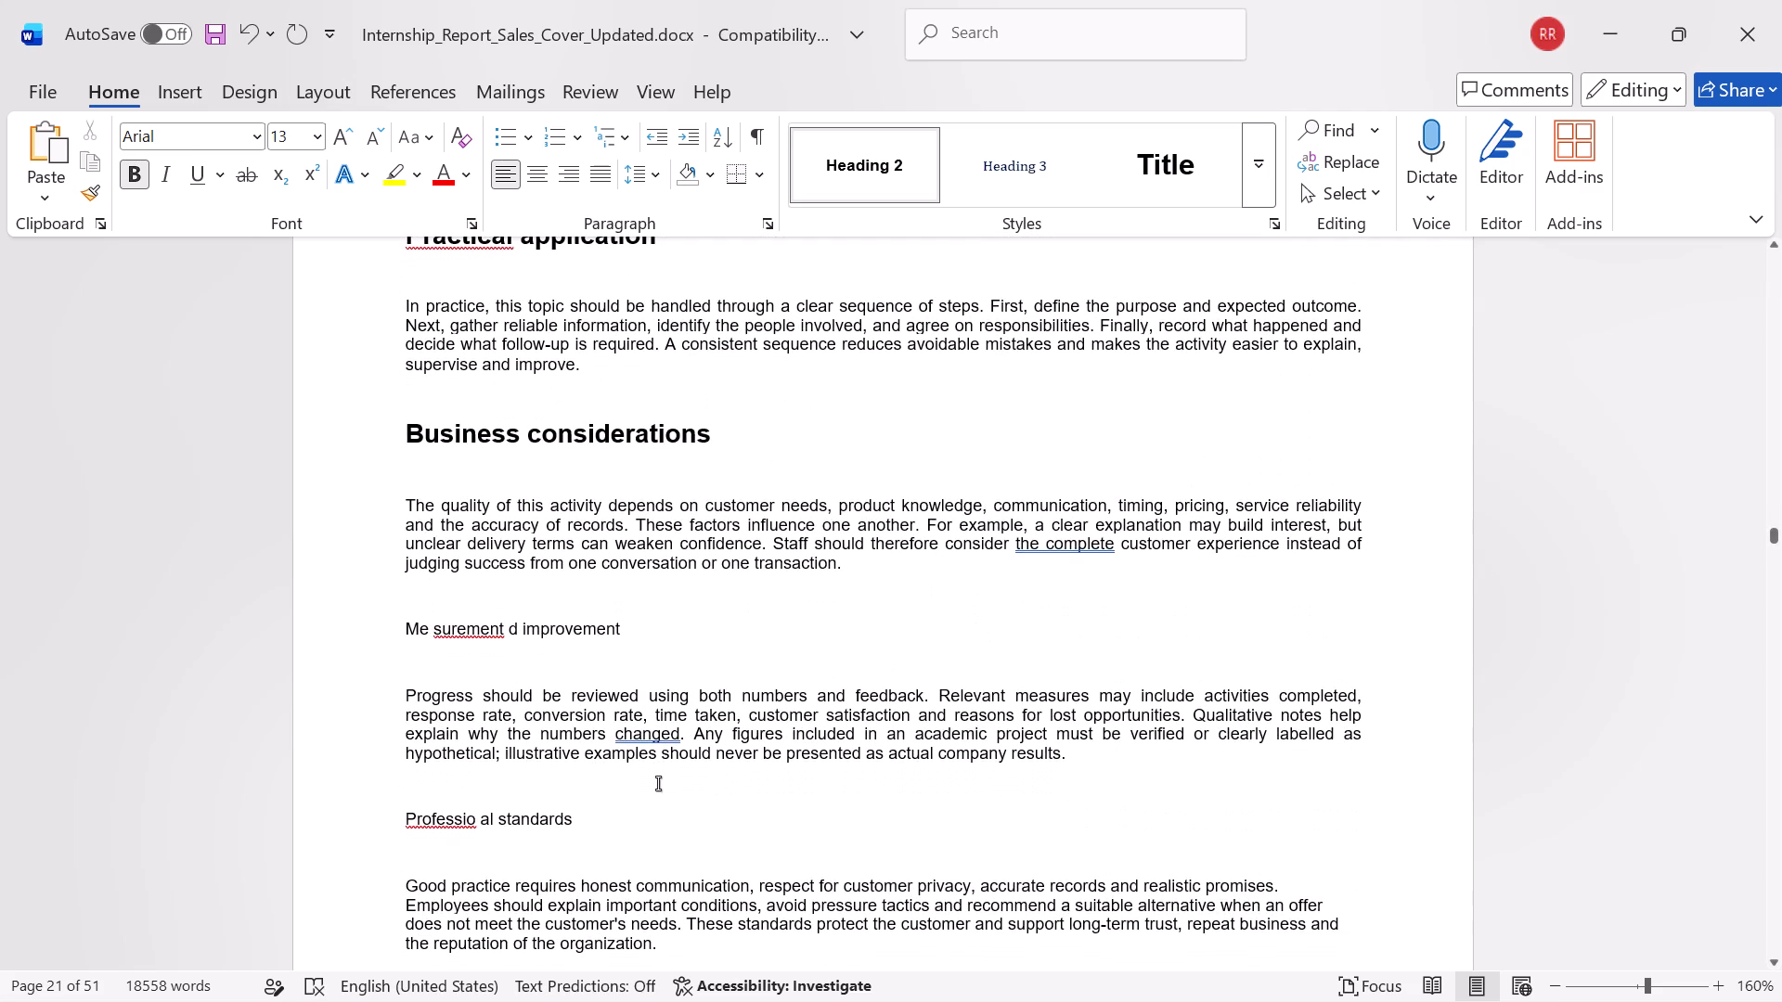
scroll(657, 781, down, 1)
triple_click(574, 630)
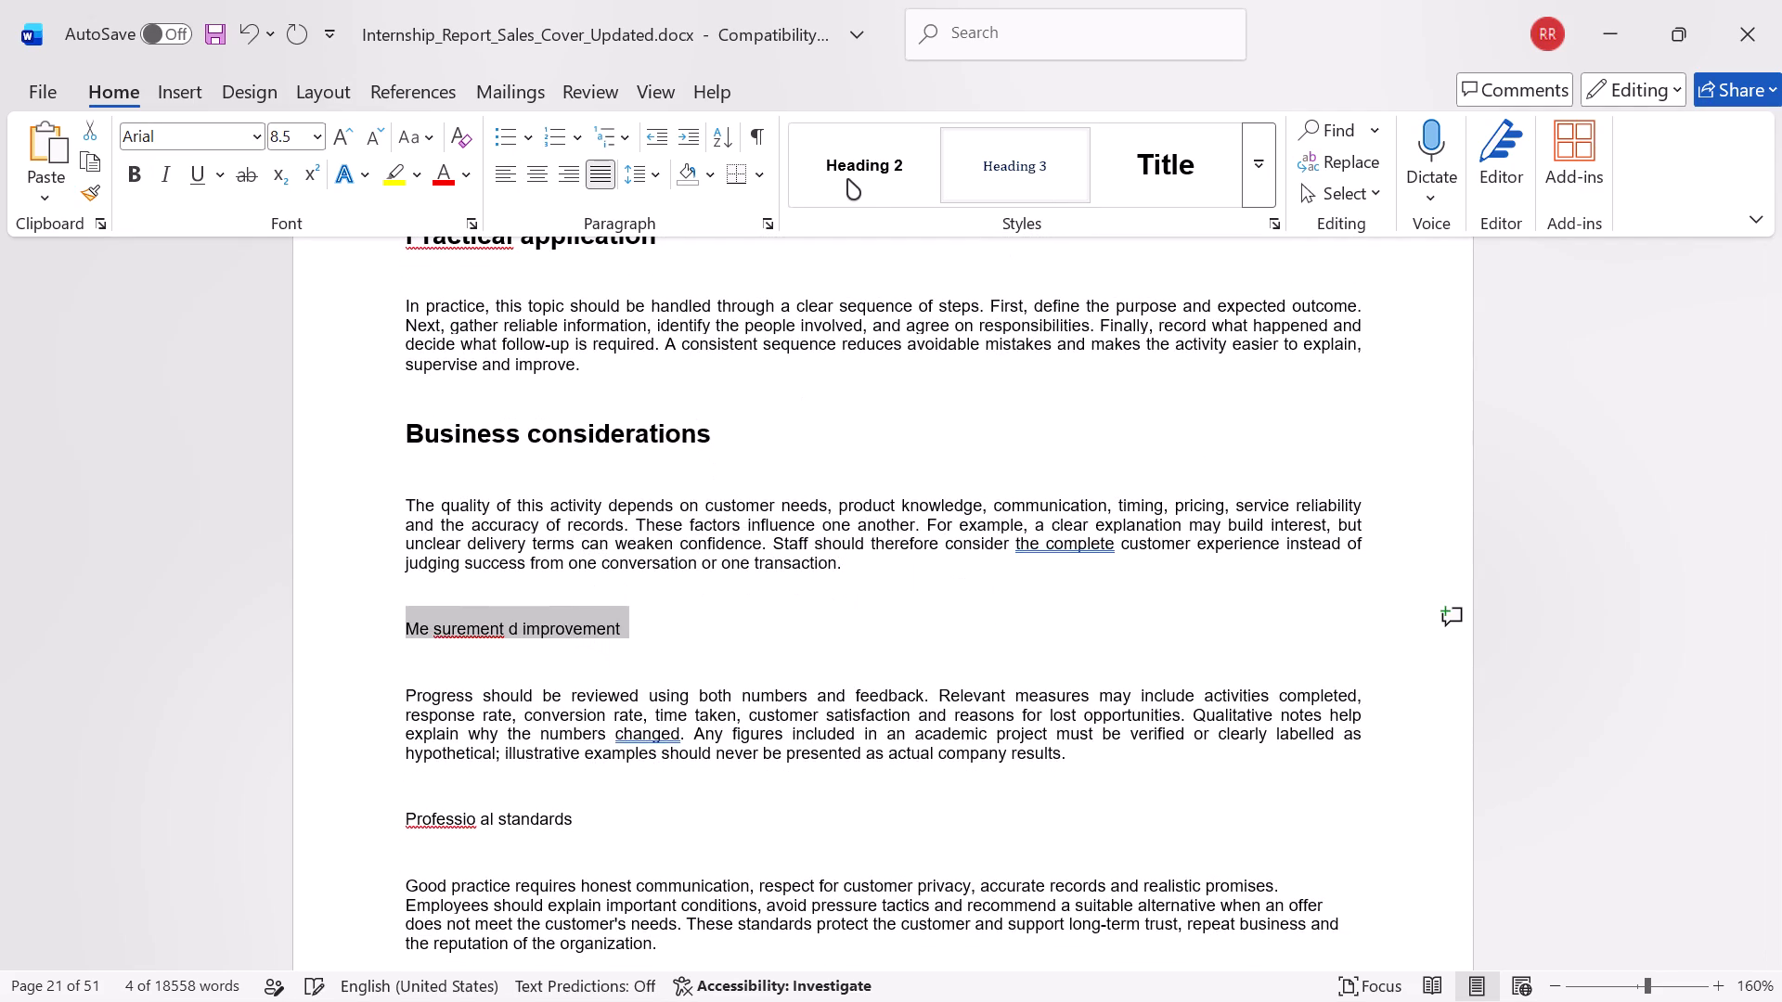
click(847, 179)
click(457, 633)
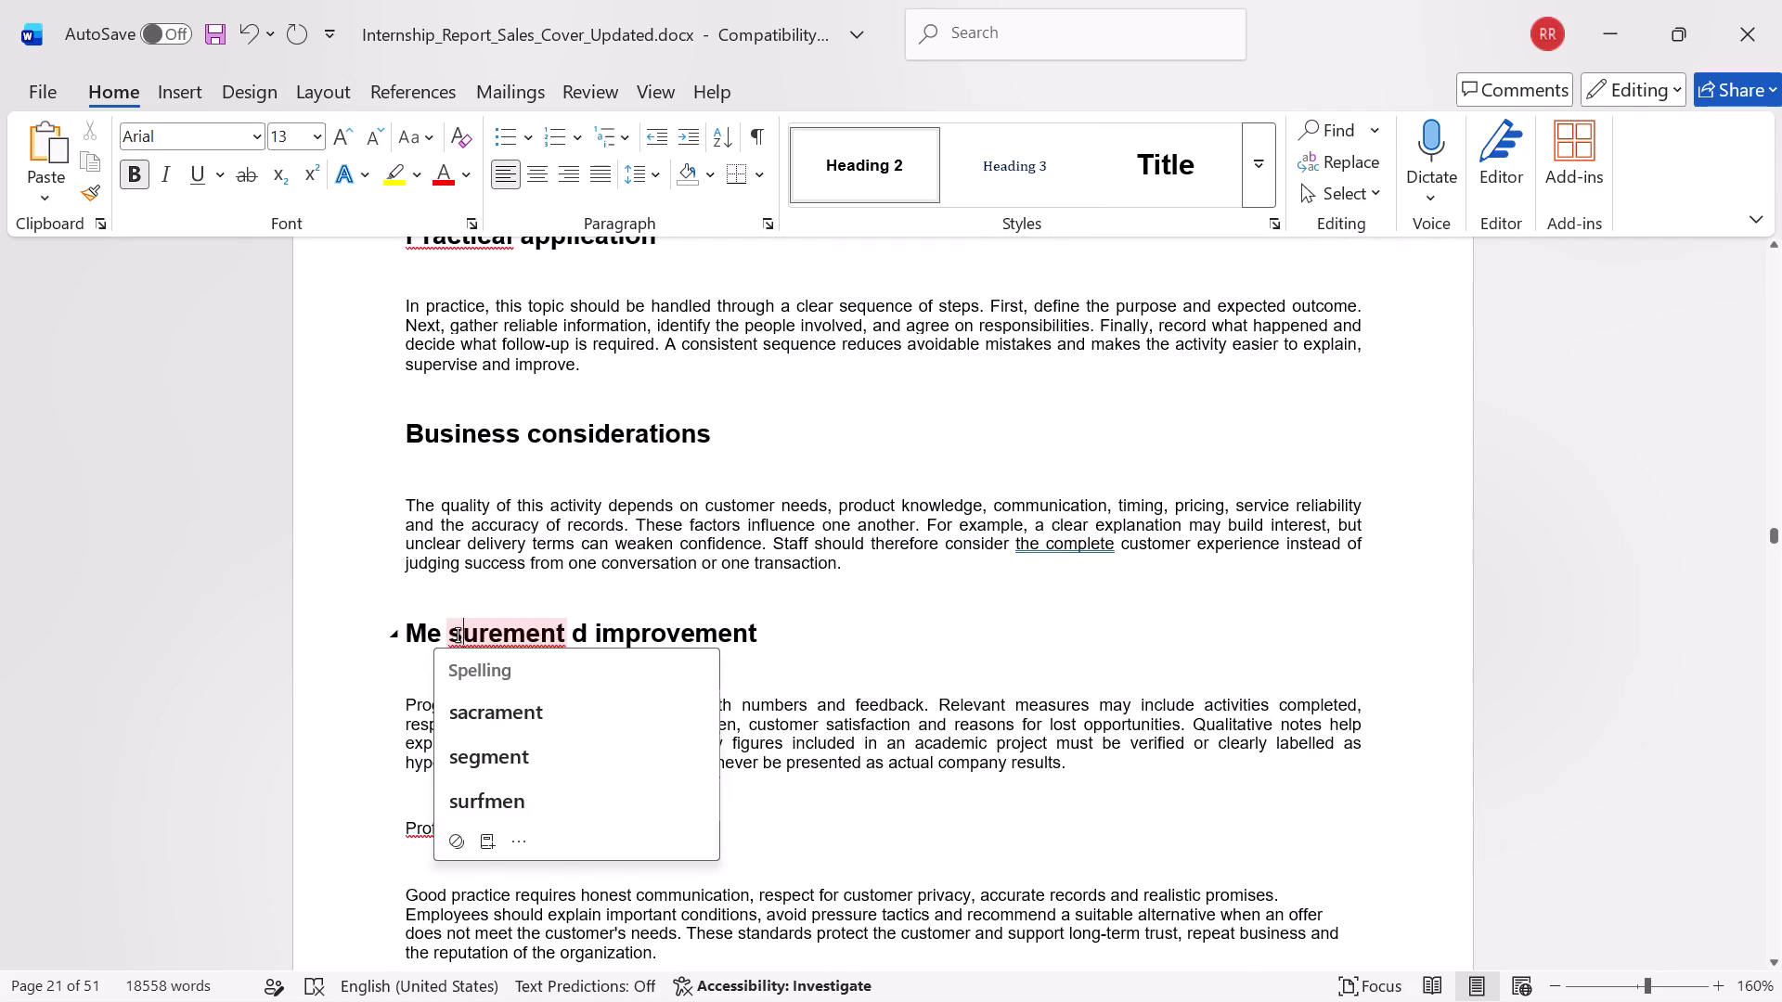
key(Left)
key(BackSpace)
key(a)
key(Right)
key(Right)
key(Right)
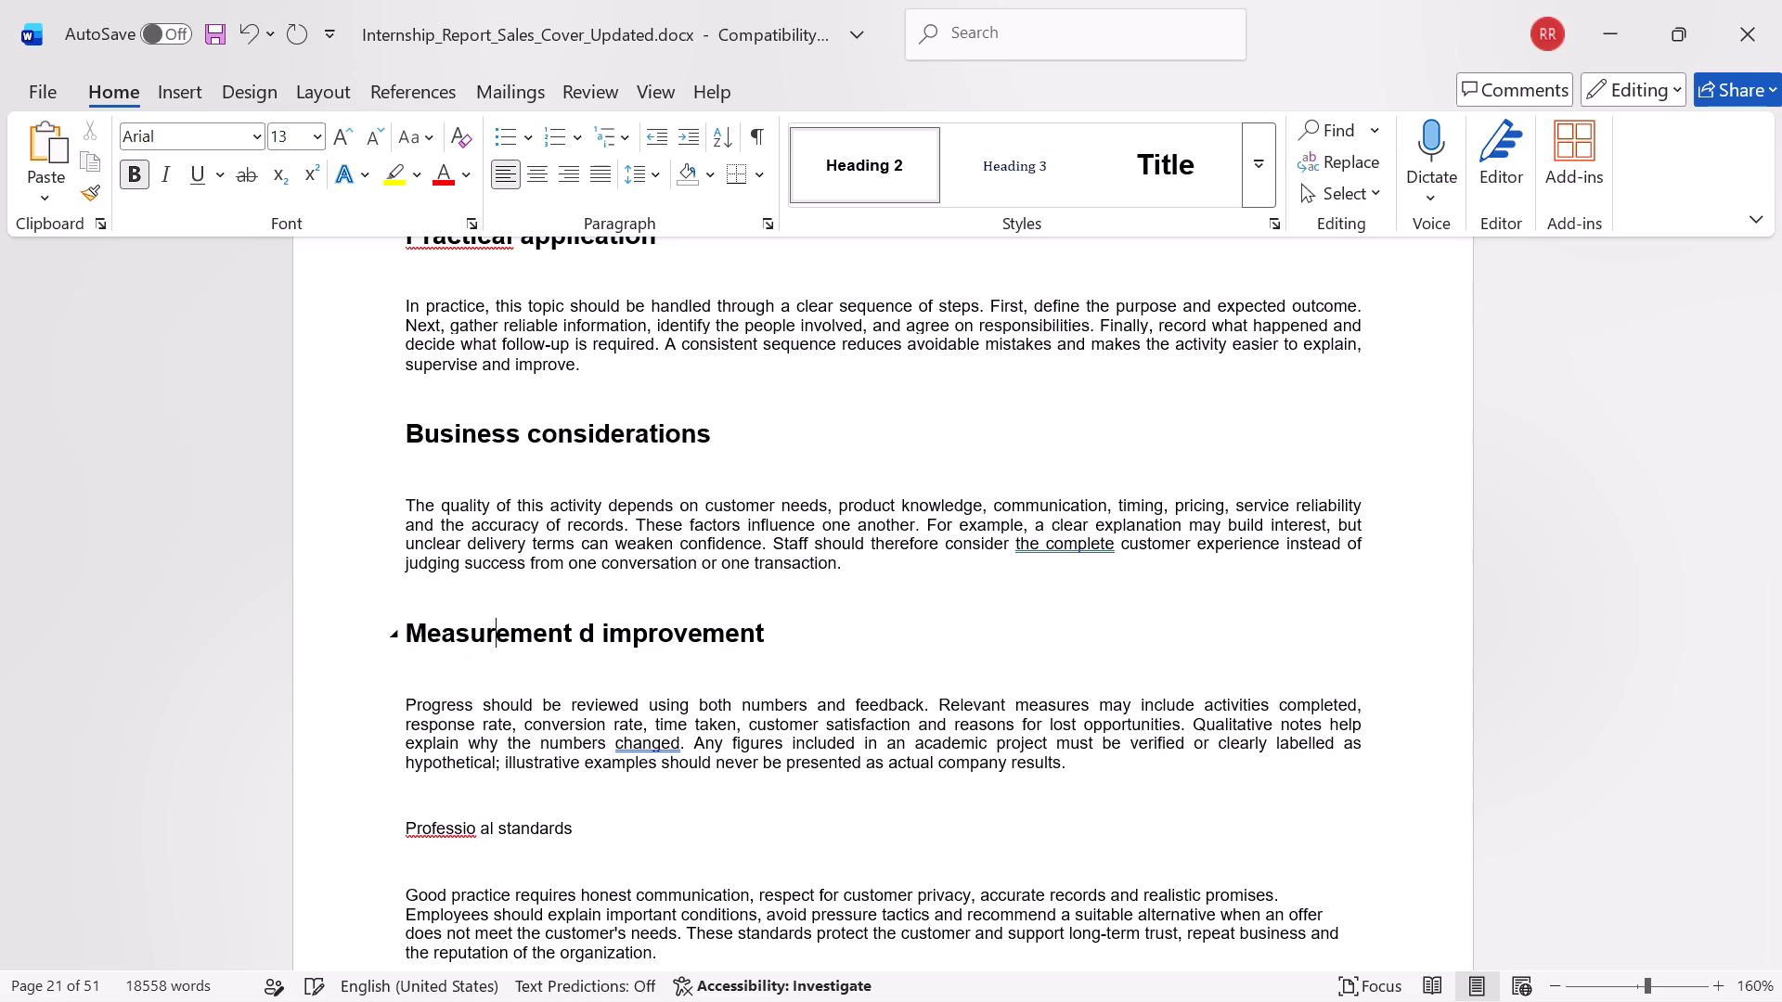
key(Right)
key(Right)
key(Right)
key(Right)
key(Right)
key(Right)
text(and)
key(BackSpace)
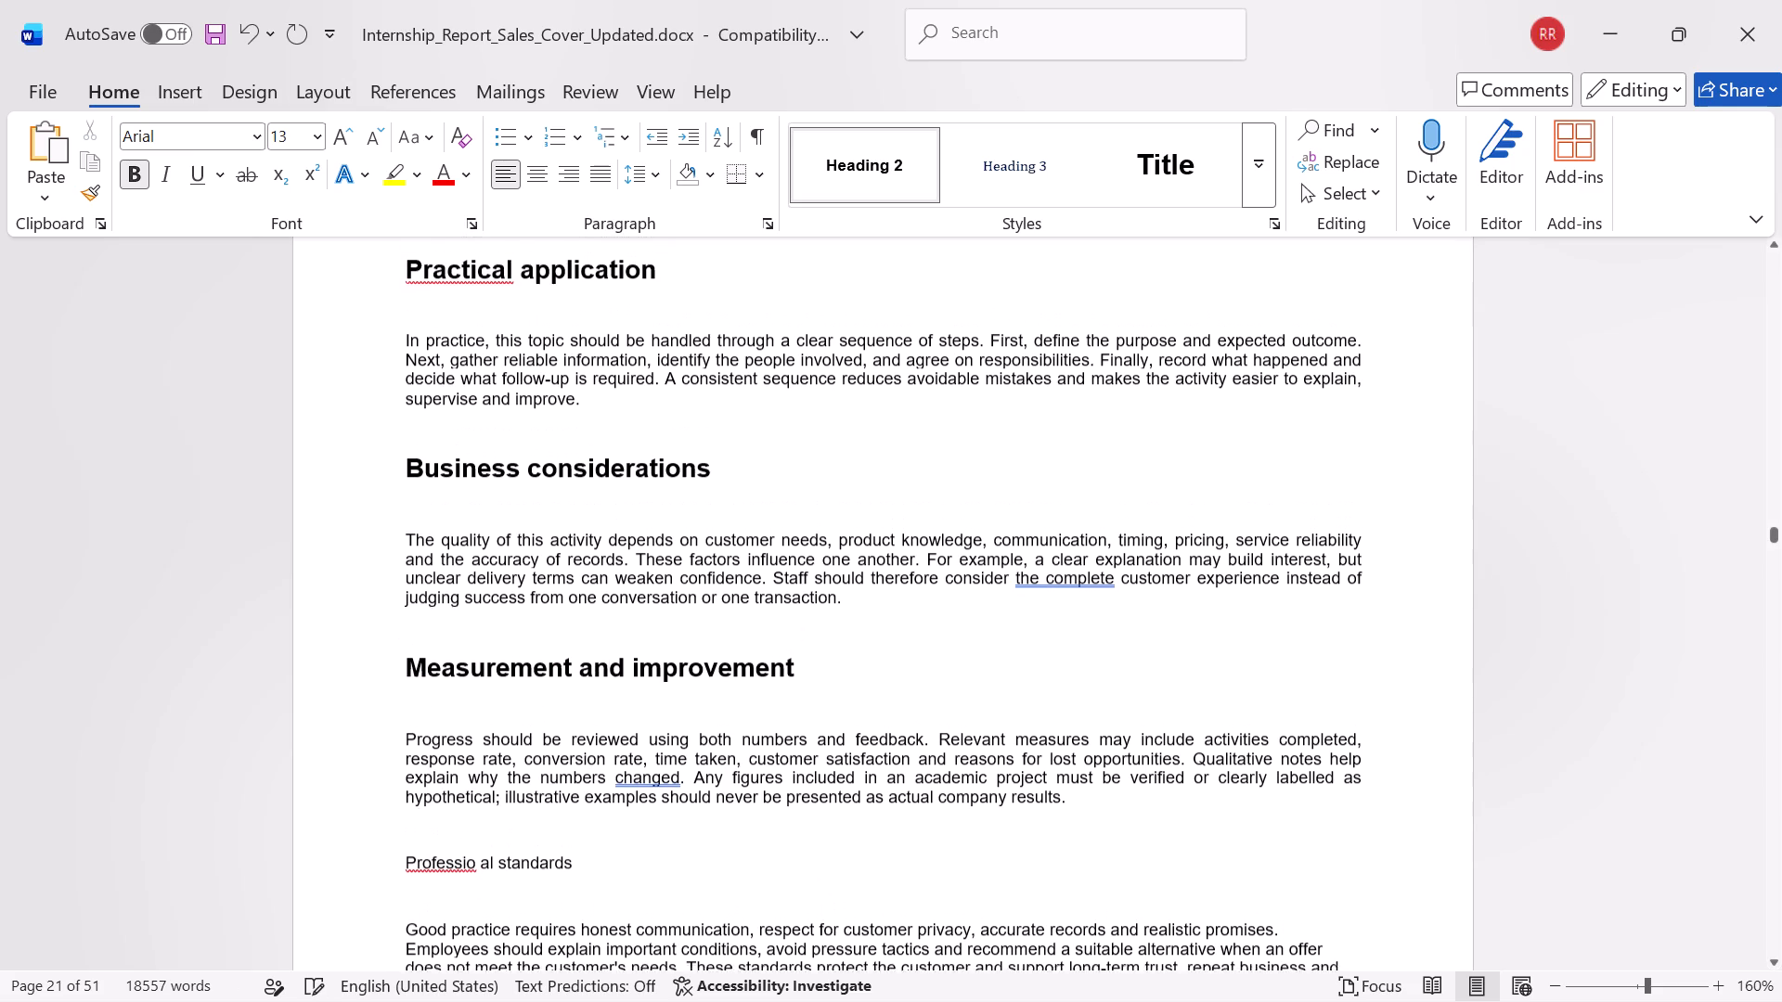
Apply Heading 2 to section 15's "Professio al standards" line and correct its text to "Professional standards".
triple_click(455, 880)
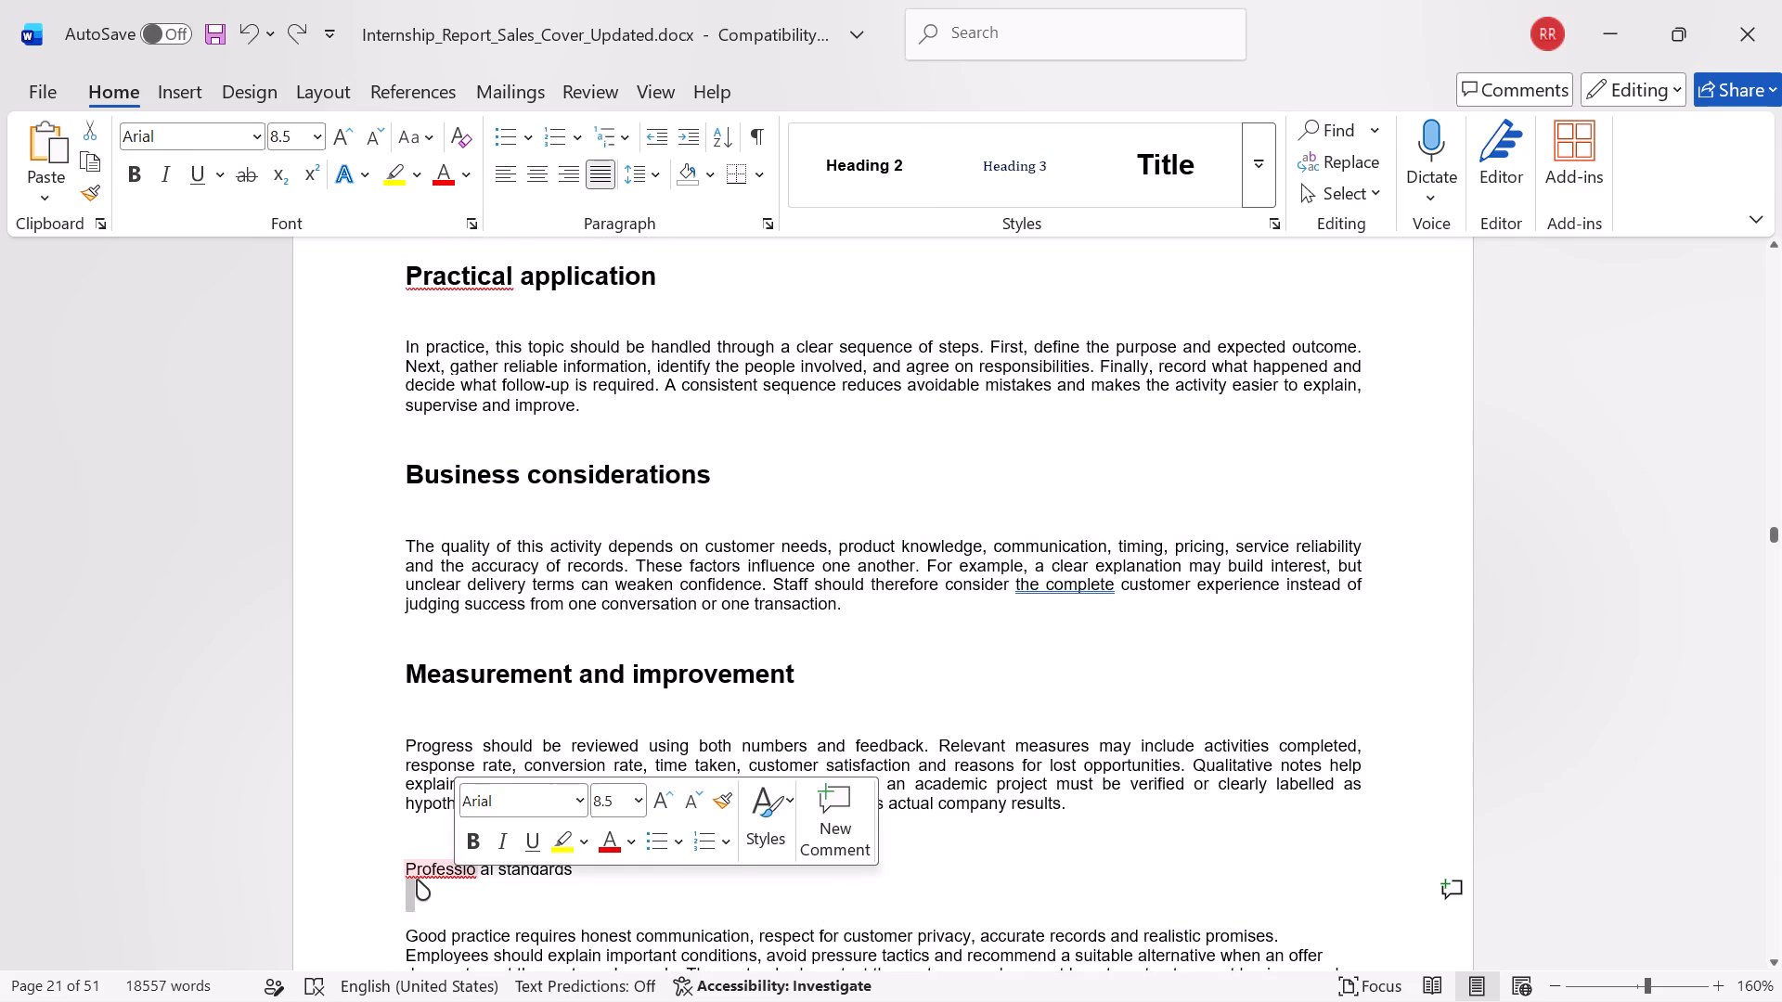
double_click(417, 880)
drag(417, 880, 422, 869)
triple_click(422, 869)
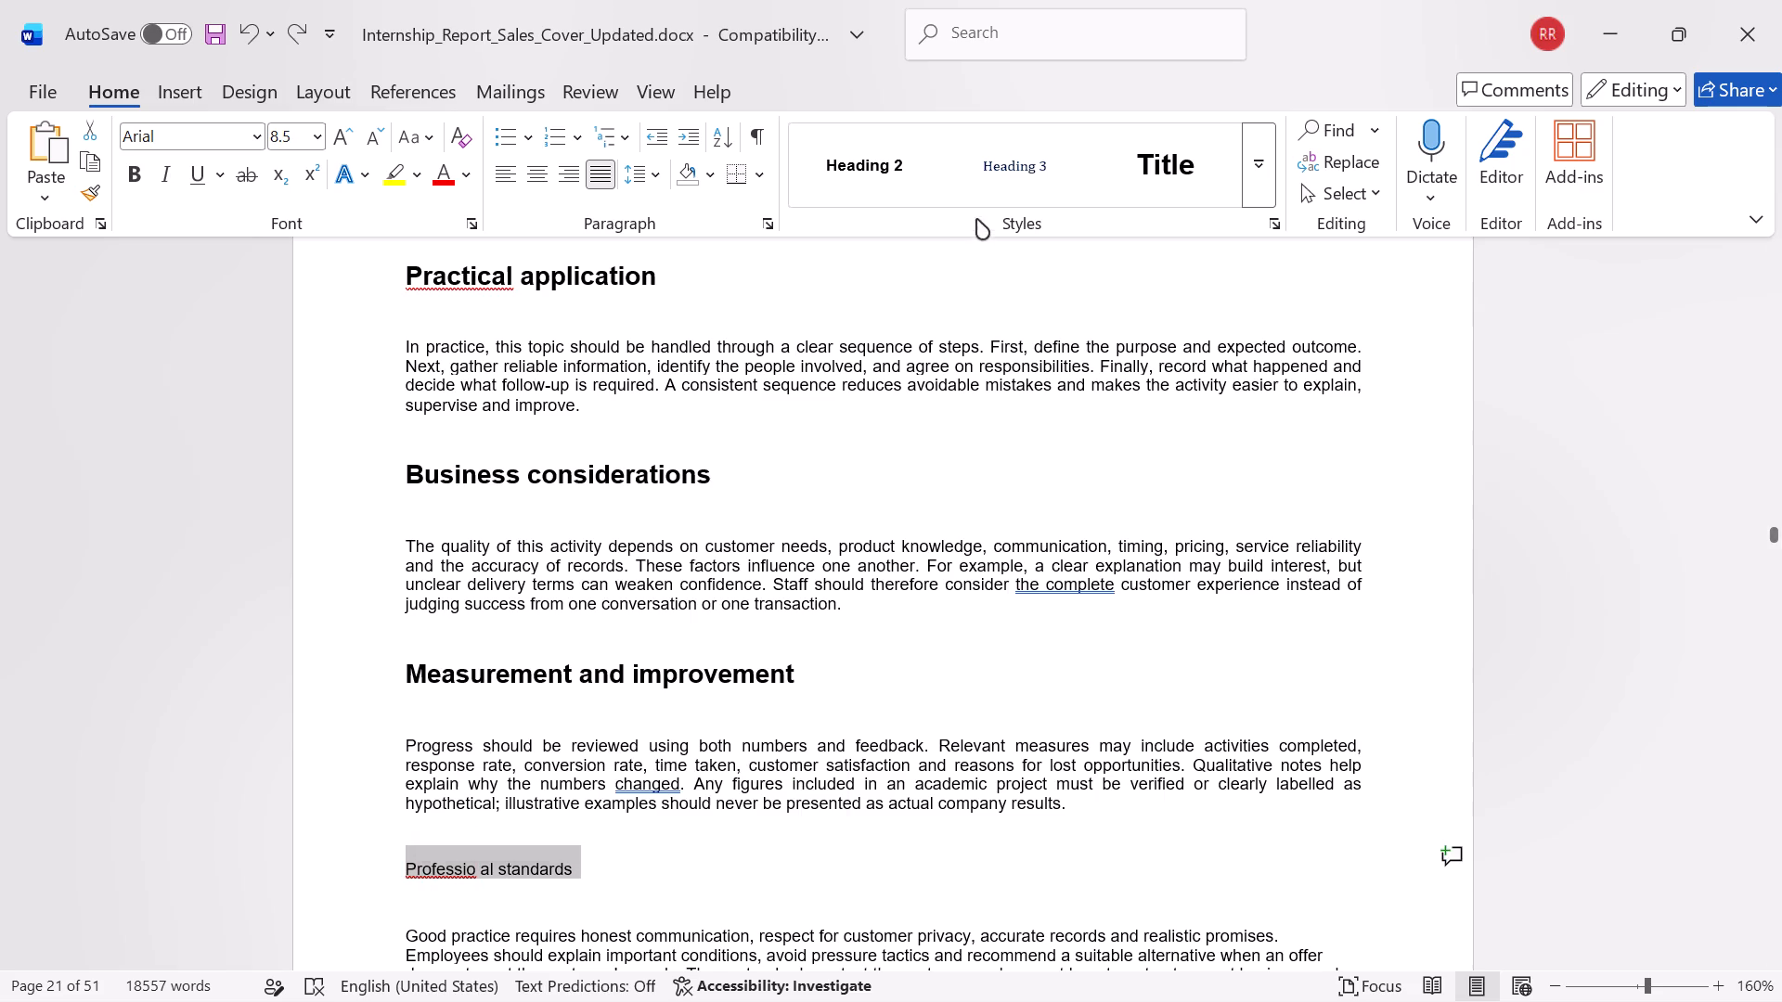
click(903, 156)
scroll(680, 551, down, 1)
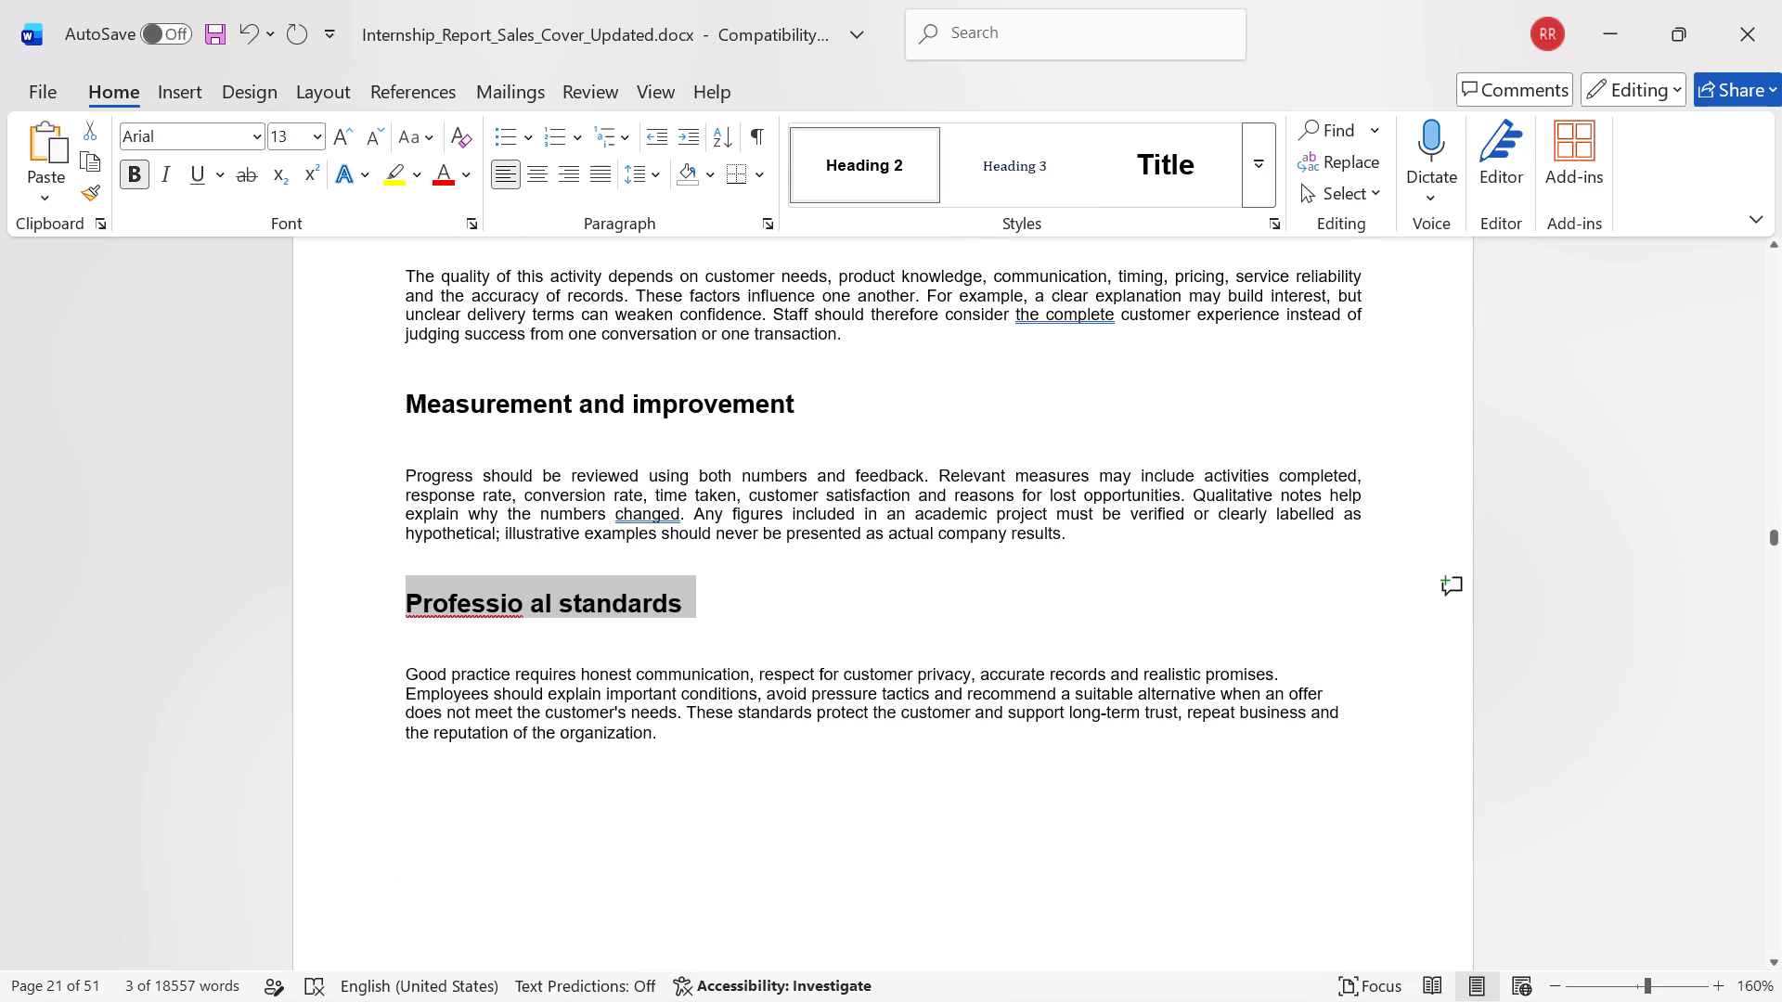
click(538, 605)
key(Left)
key(BackSpace)
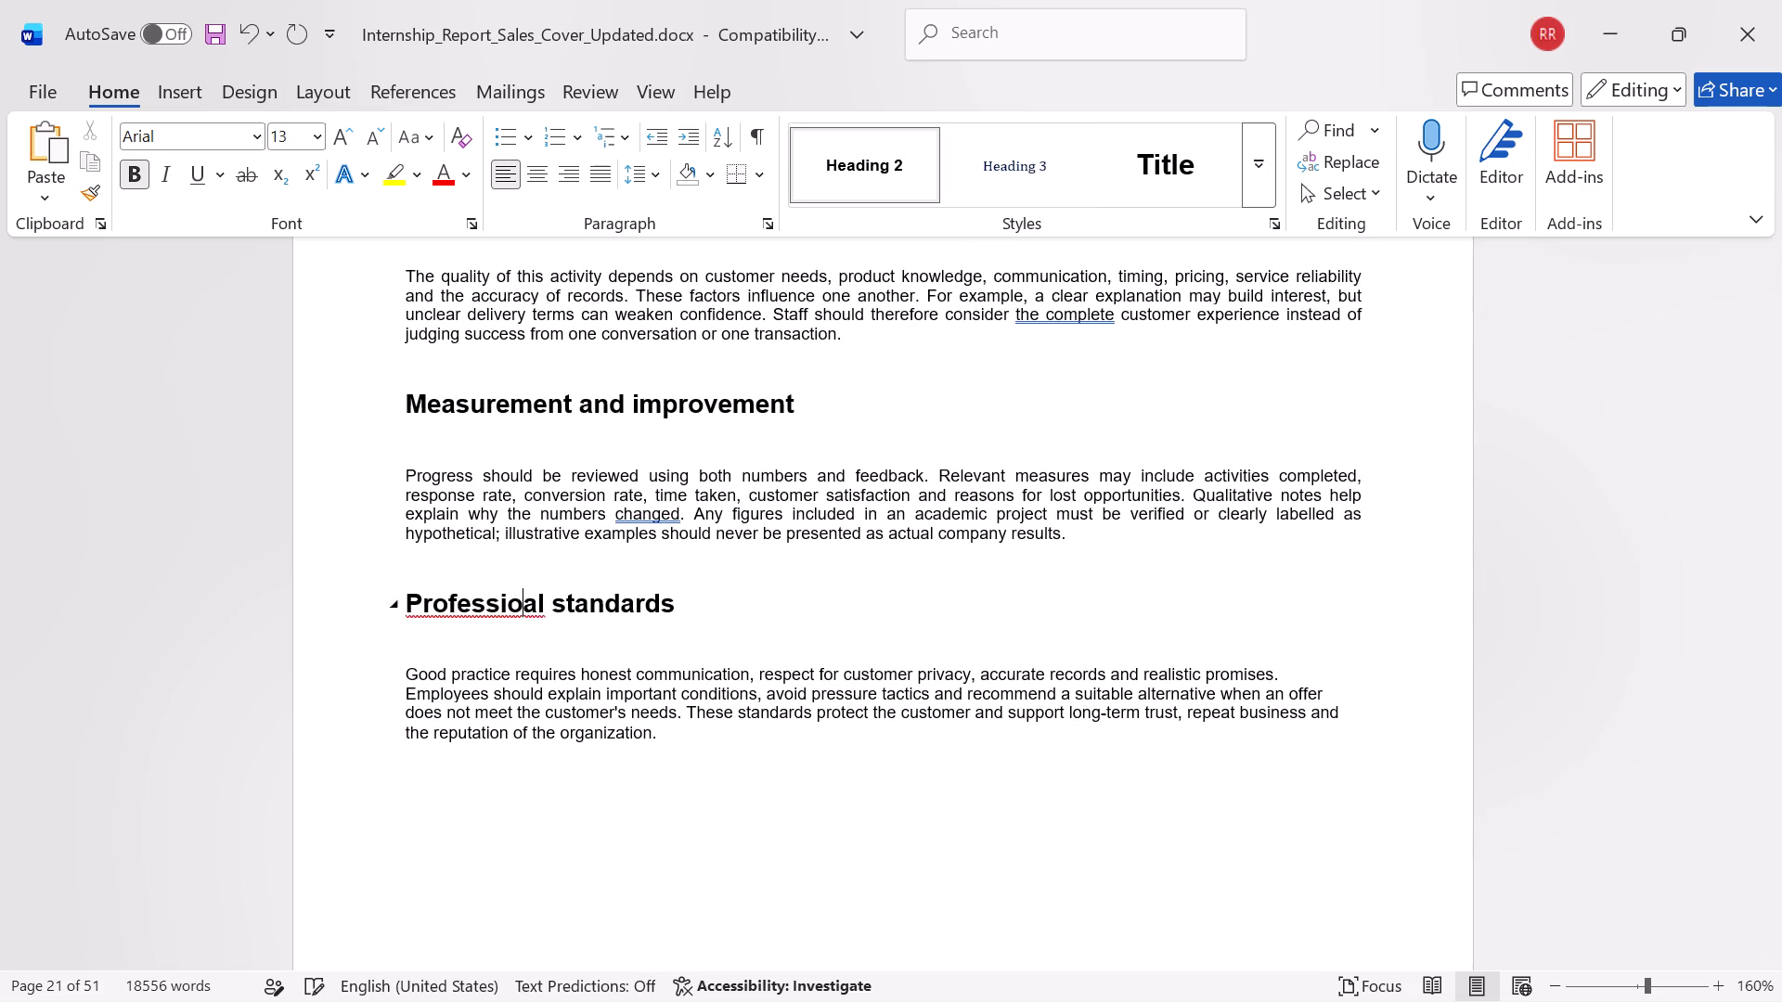
key(n)
Remove the blank lines above and below section 15's "Practical application" heading.
scroll(668, 651, up, 2)
scroll(668, 651, down, 3)
scroll(668, 651, up, 4)
scroll(668, 651, down, 1)
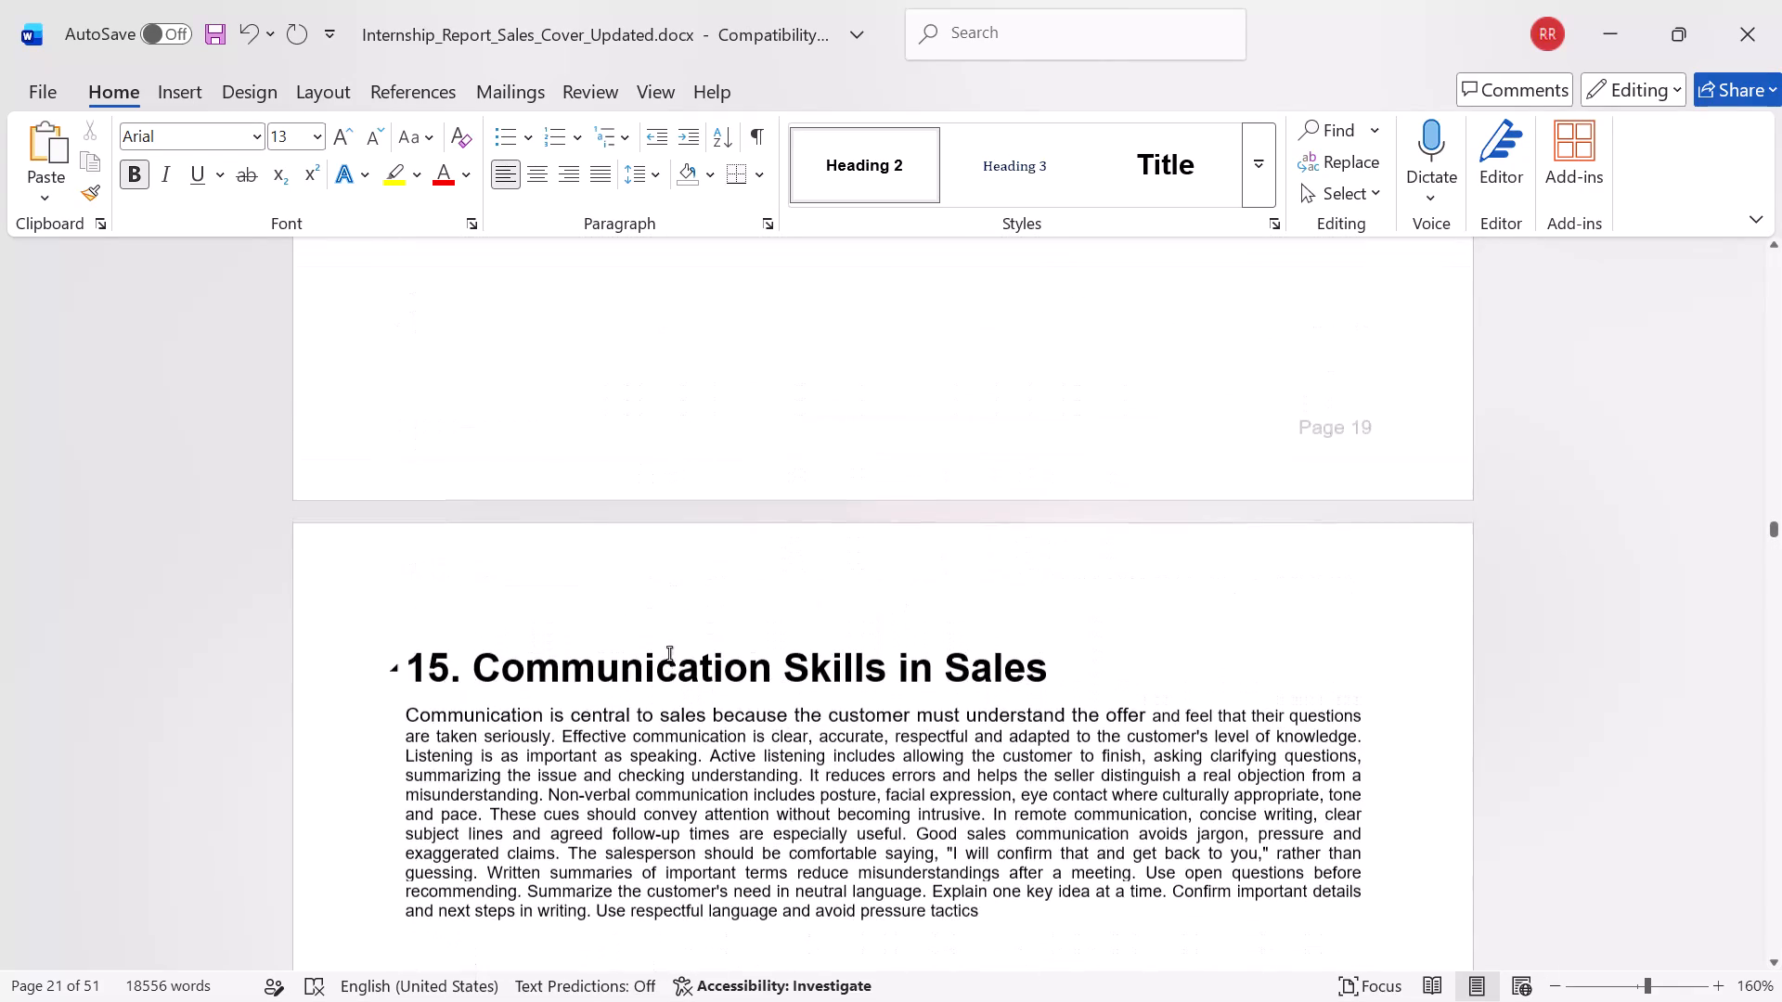
scroll(668, 651, down, 1)
click(509, 778)
key(BackSpace)
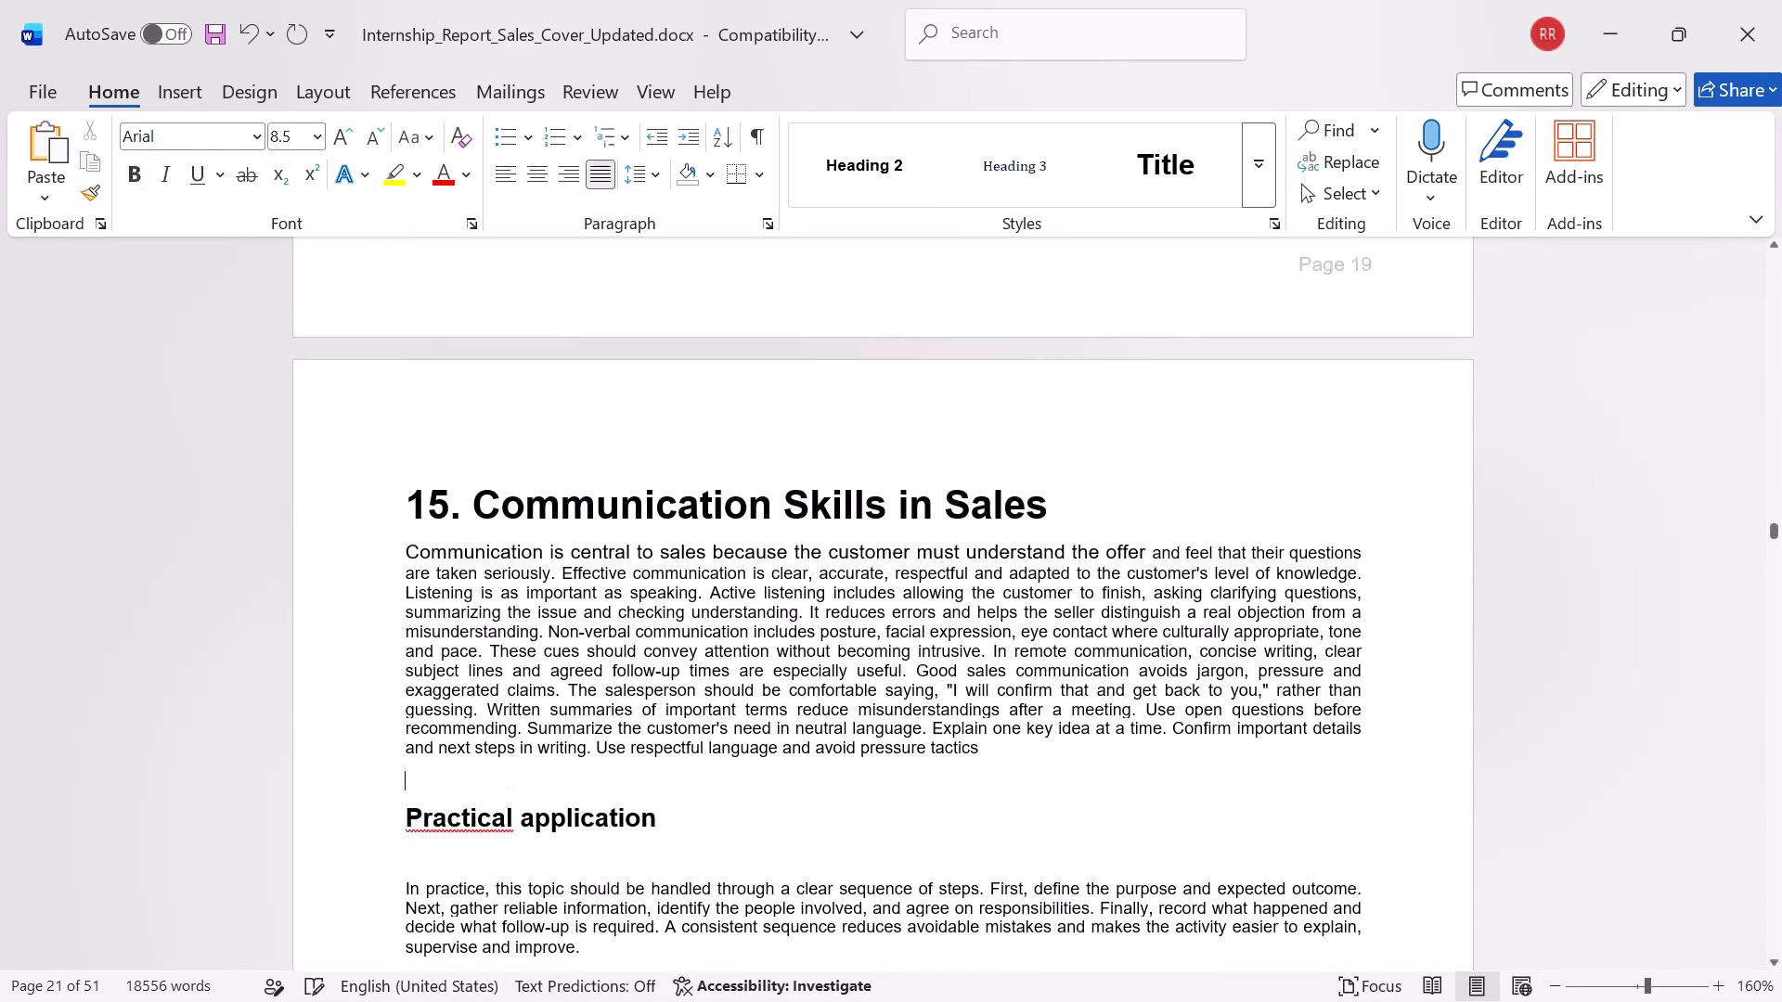
key(BackSpace)
key(Down)
key(Down)
key(BackSpace)
key(BackSpace)
Remove the blank lines above and below section 15's "Business considerations" heading.
key(Down)
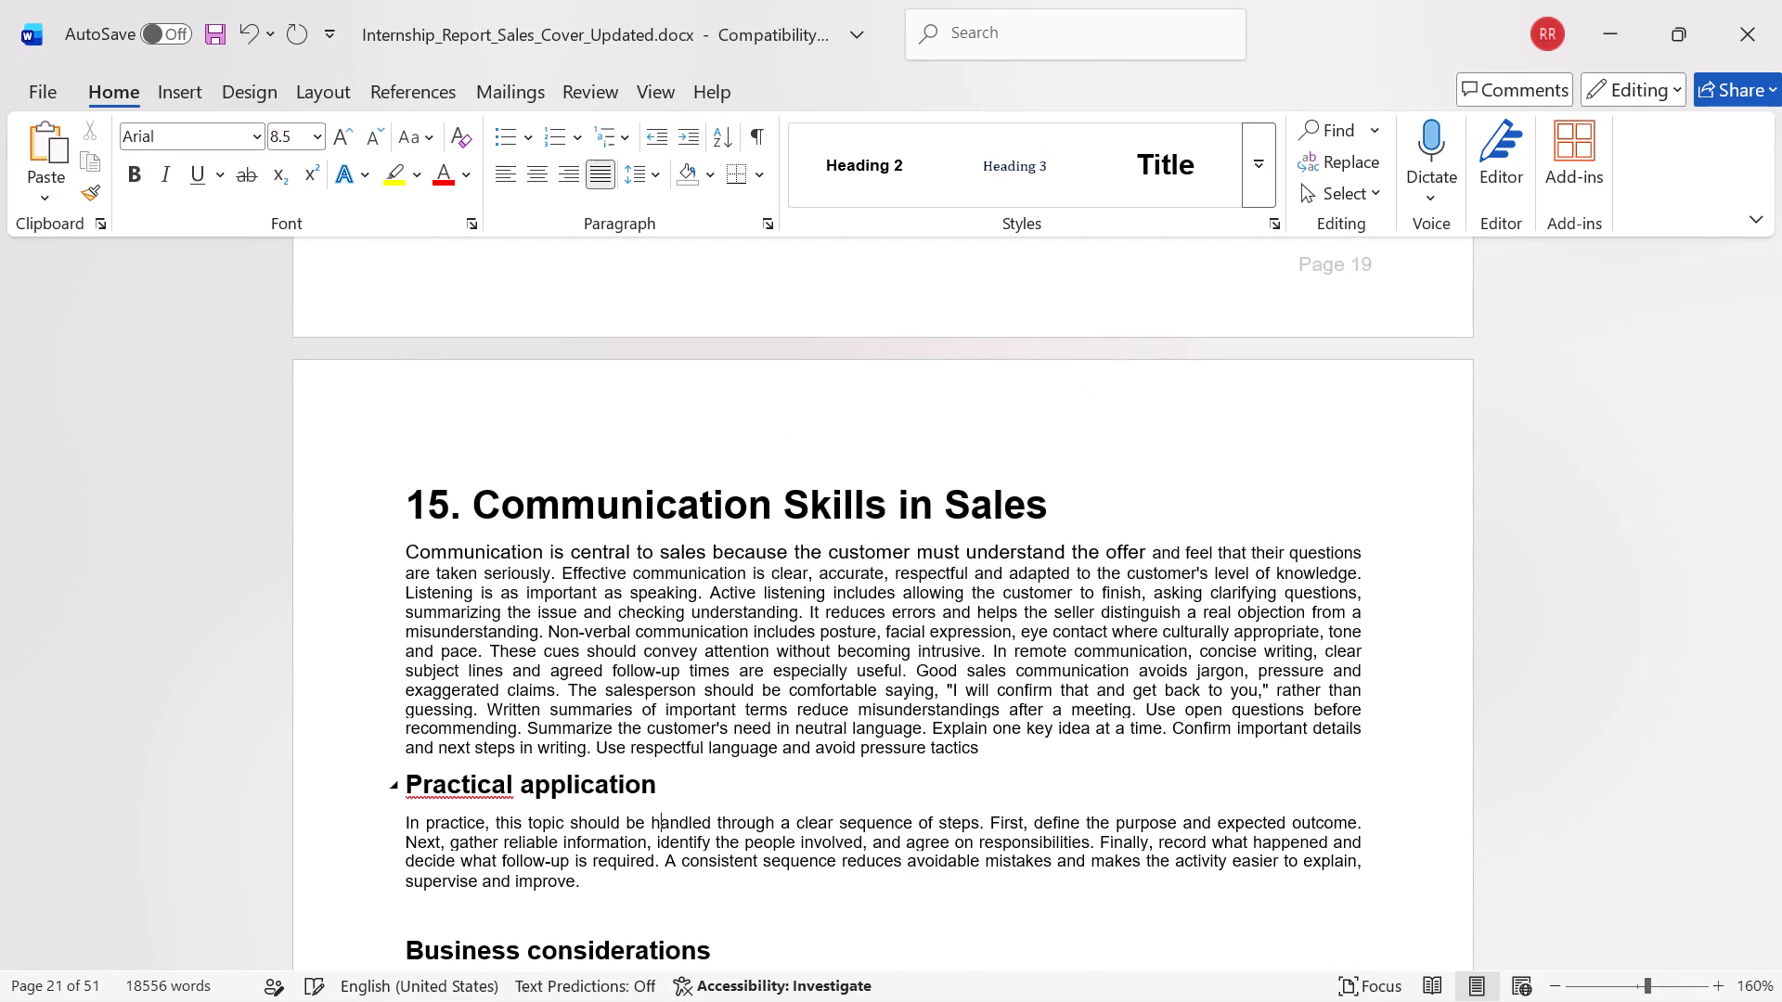
key(Down)
key(Down)
key(Down)
key(Down)
key(BackSpace)
key(BackSpace)
key(Down)
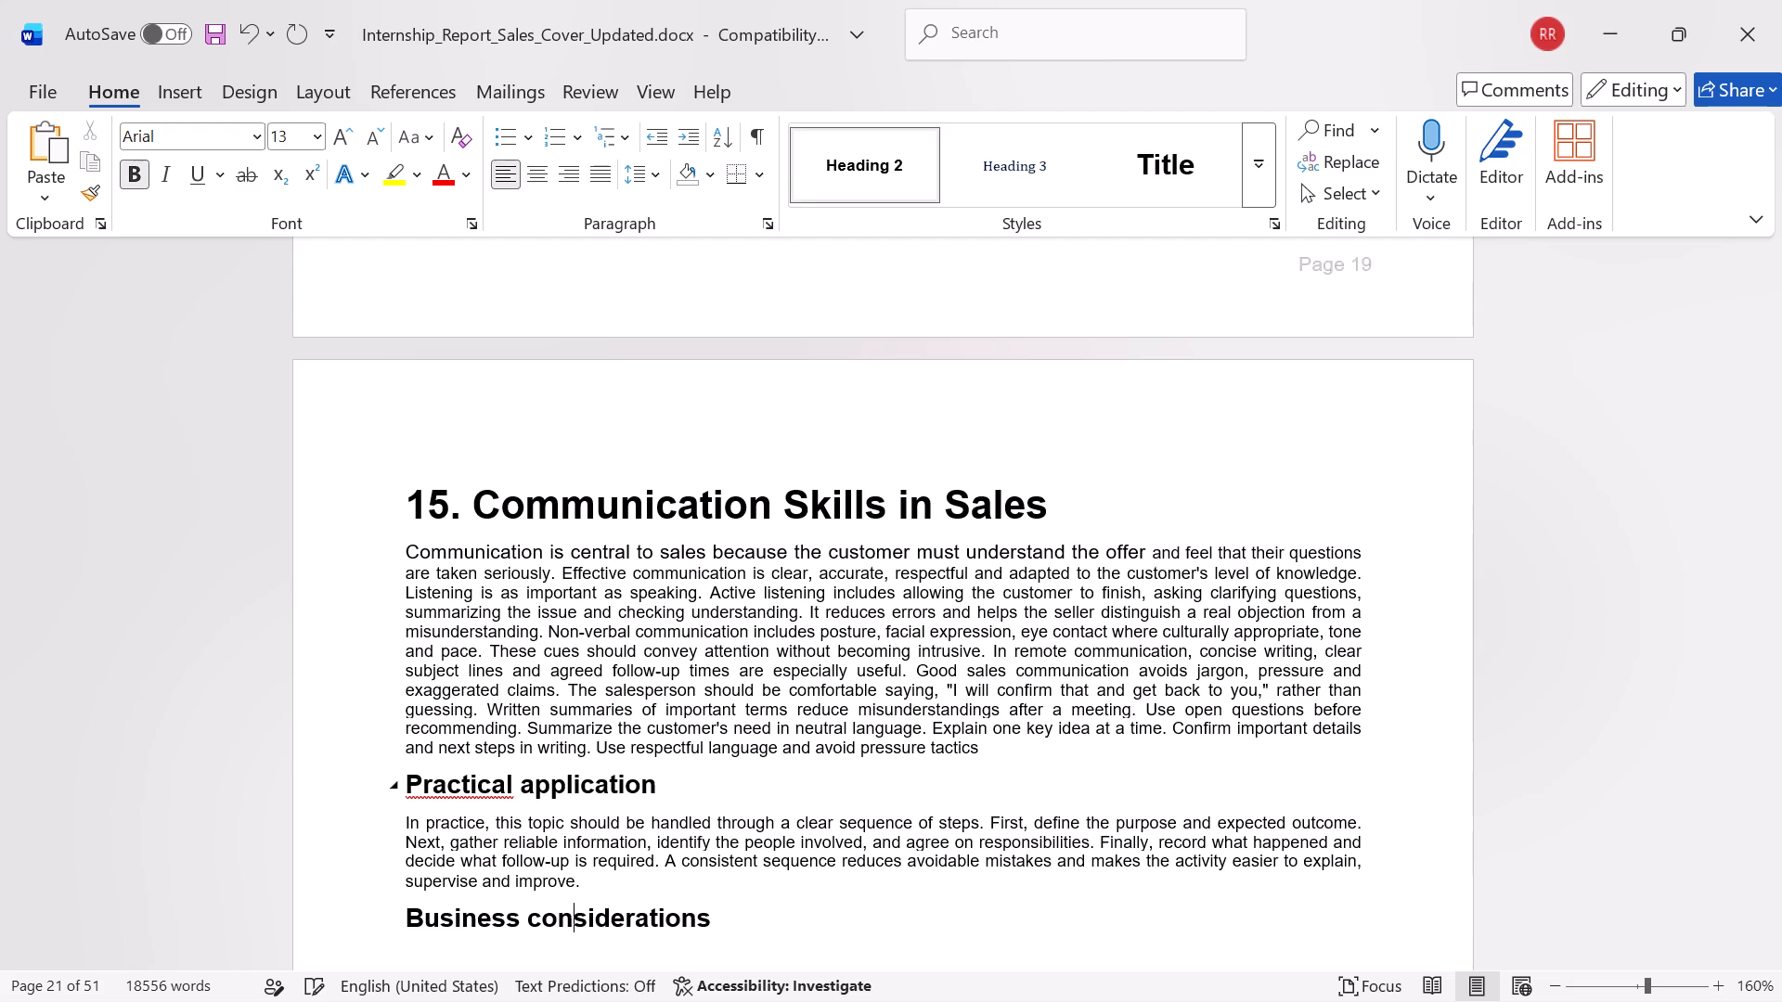
key(Down)
key(BackSpace)
key(BackSpace)
Remove the blank lines above and below section 15's "Measurement and improvement" heading.
key(Down)
key(Down)
key(Down)
key(Down)
key(Down)
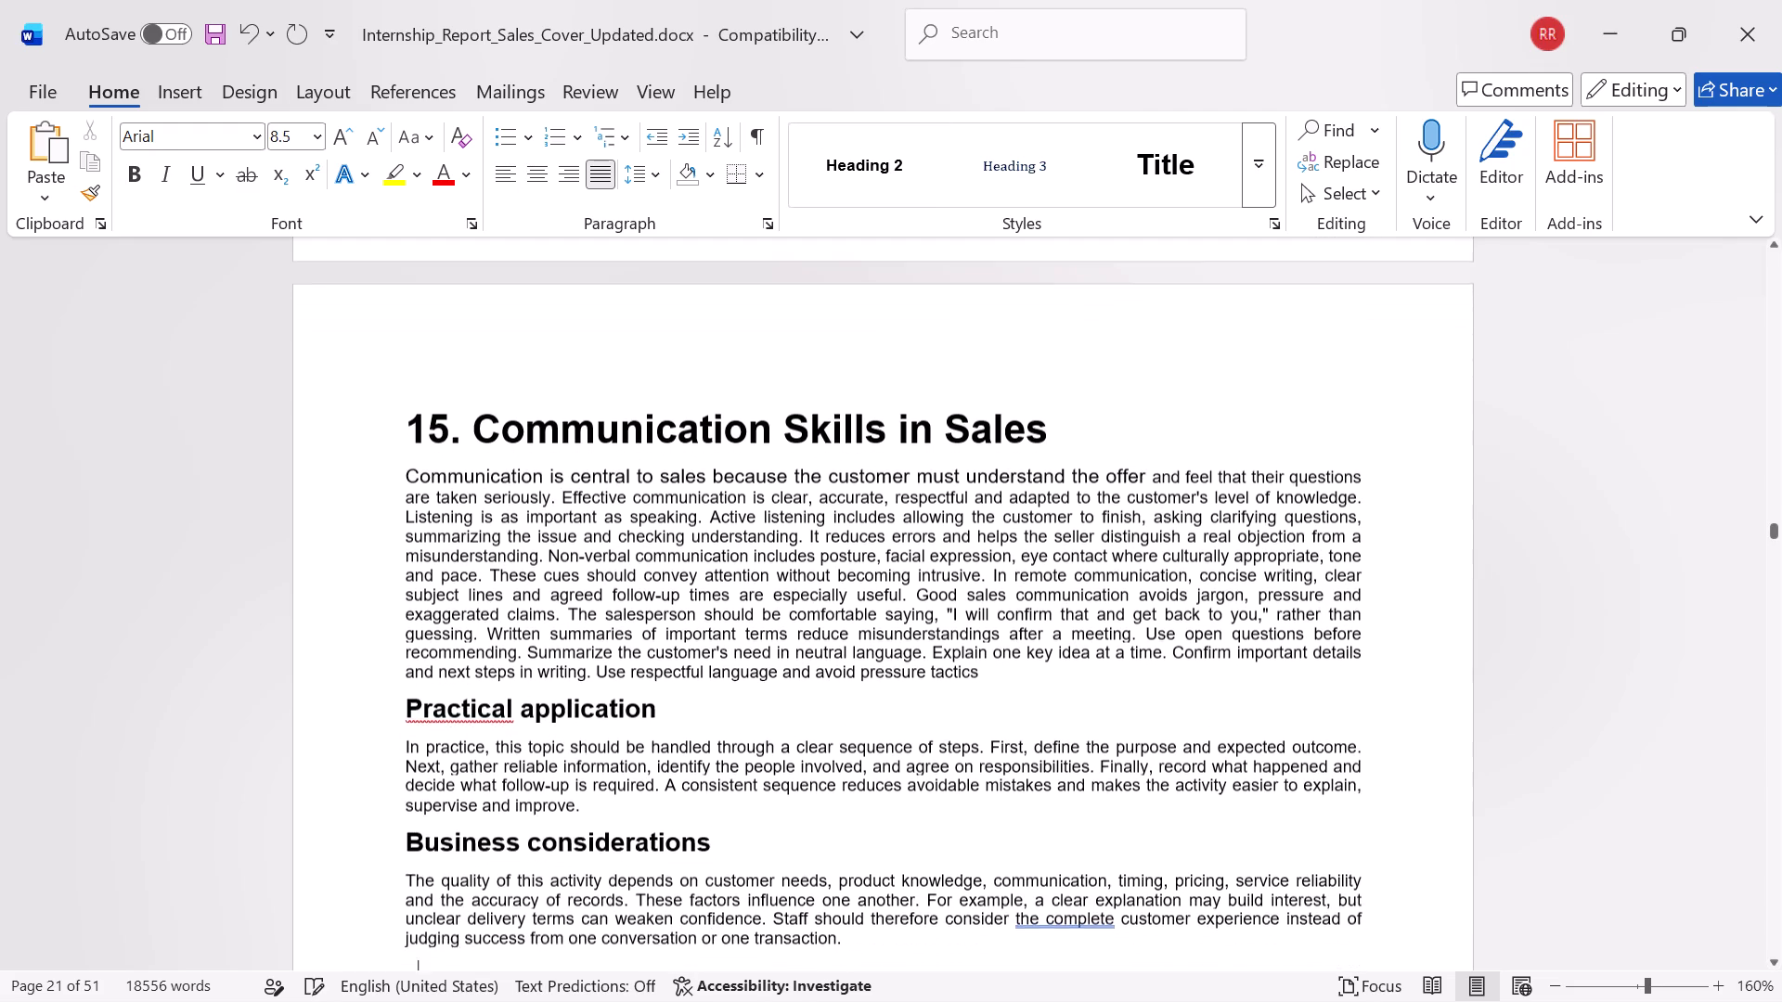
key(Down)
key(Down)
key(Down)
key(Down)
key(Up)
key(Up)
key(Up)
key(Up)
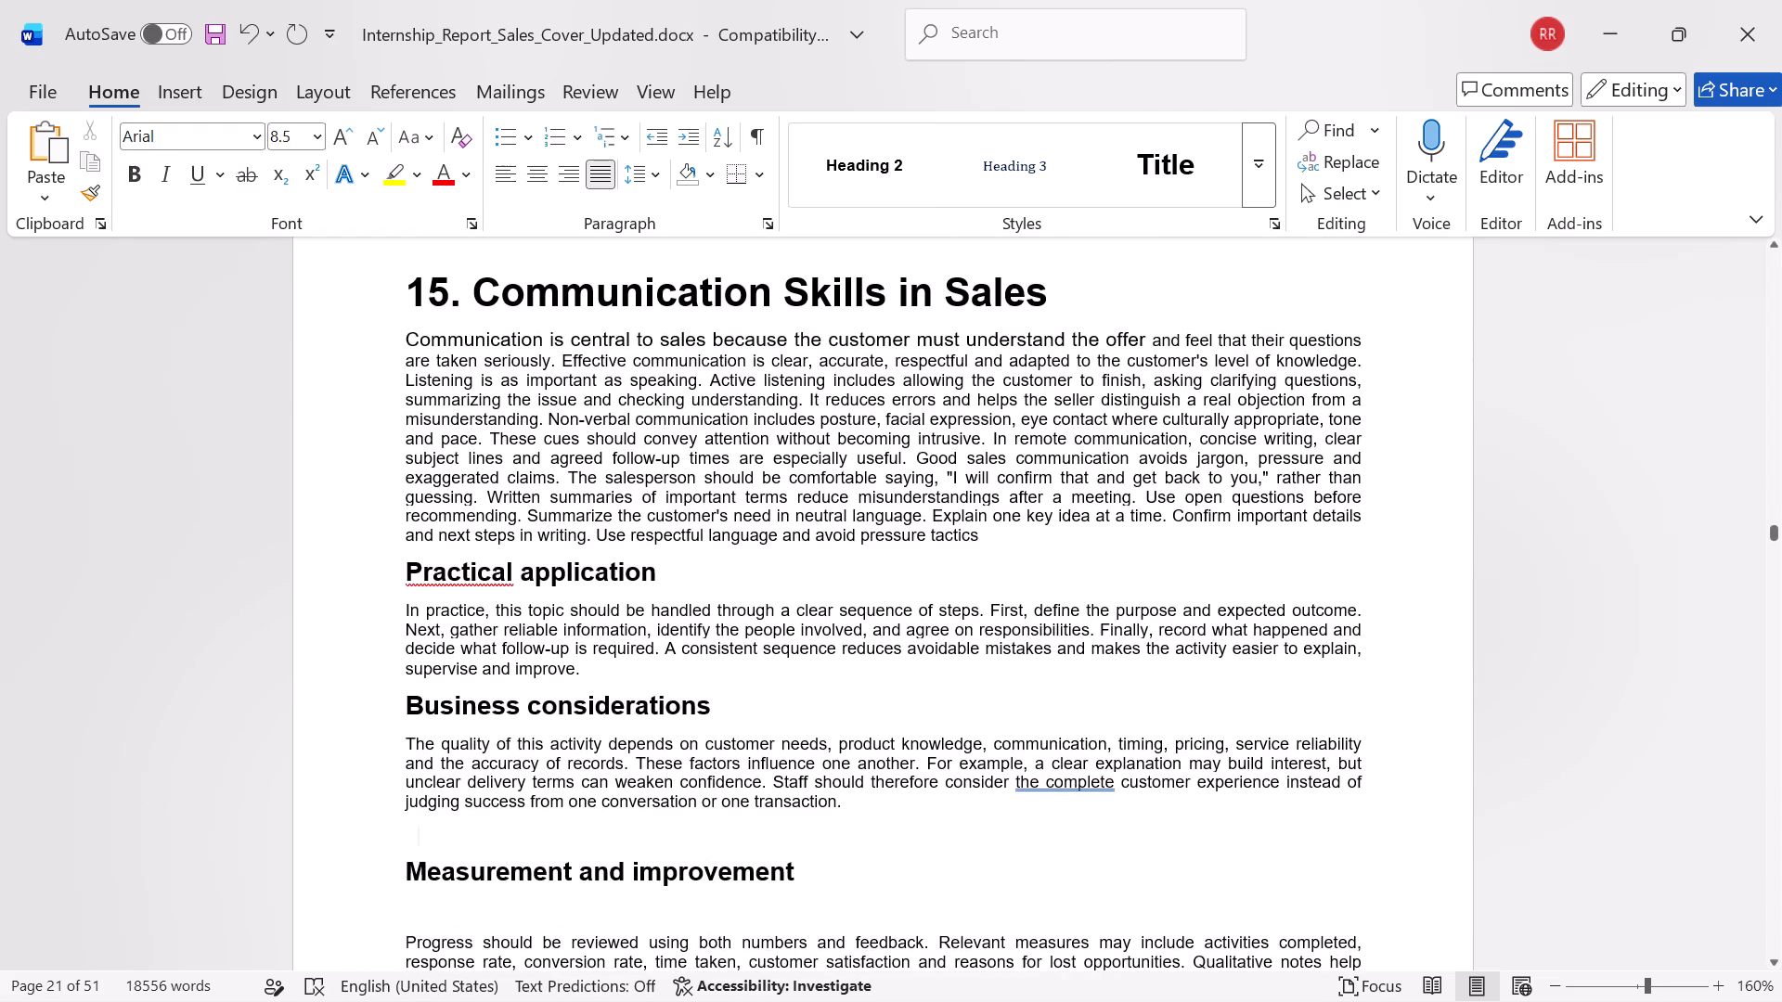
key(BackSpace)
key(BackSpace)
key(Down)
key(Down)
key(BackSpace)
key(BackSpace)
Remove the blank lines above and below section 15's "Professional standards" heading, keeping the body text intact.
key(Down)
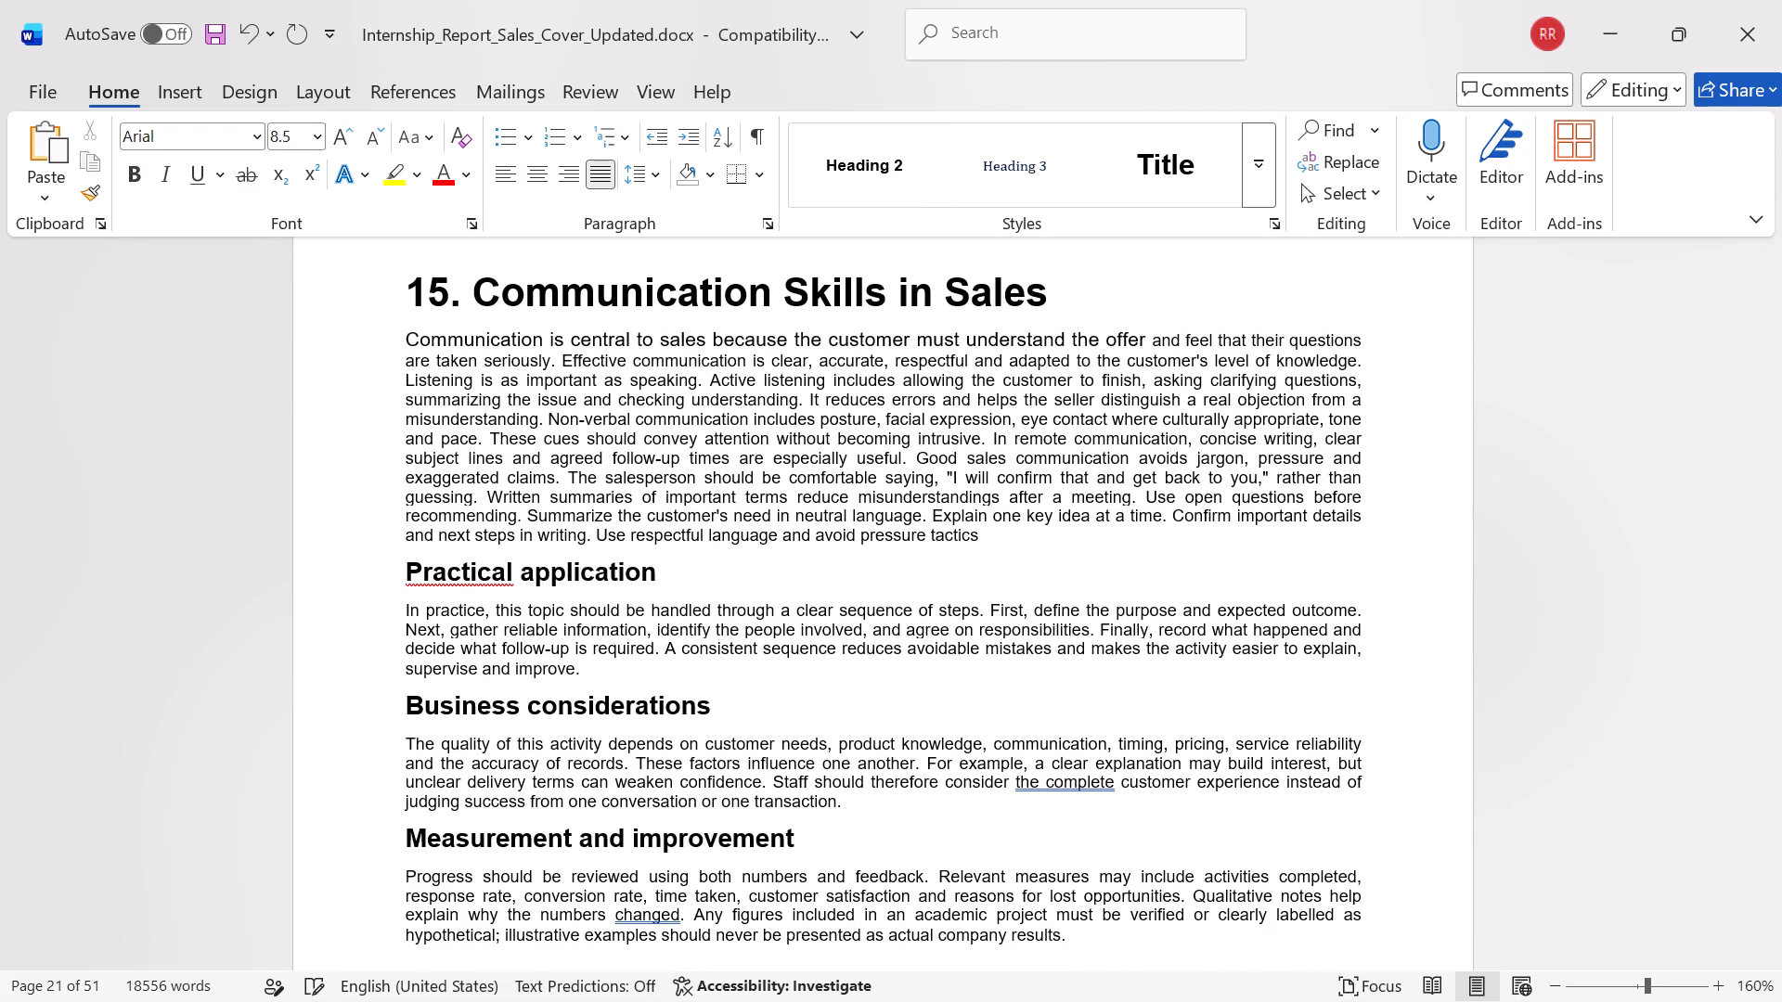
key(Down)
key(Down)
key(Down)
key(Down)
key(BackSpace)
key(BackSpace)
key(Down)
key(Down)
key(Down)
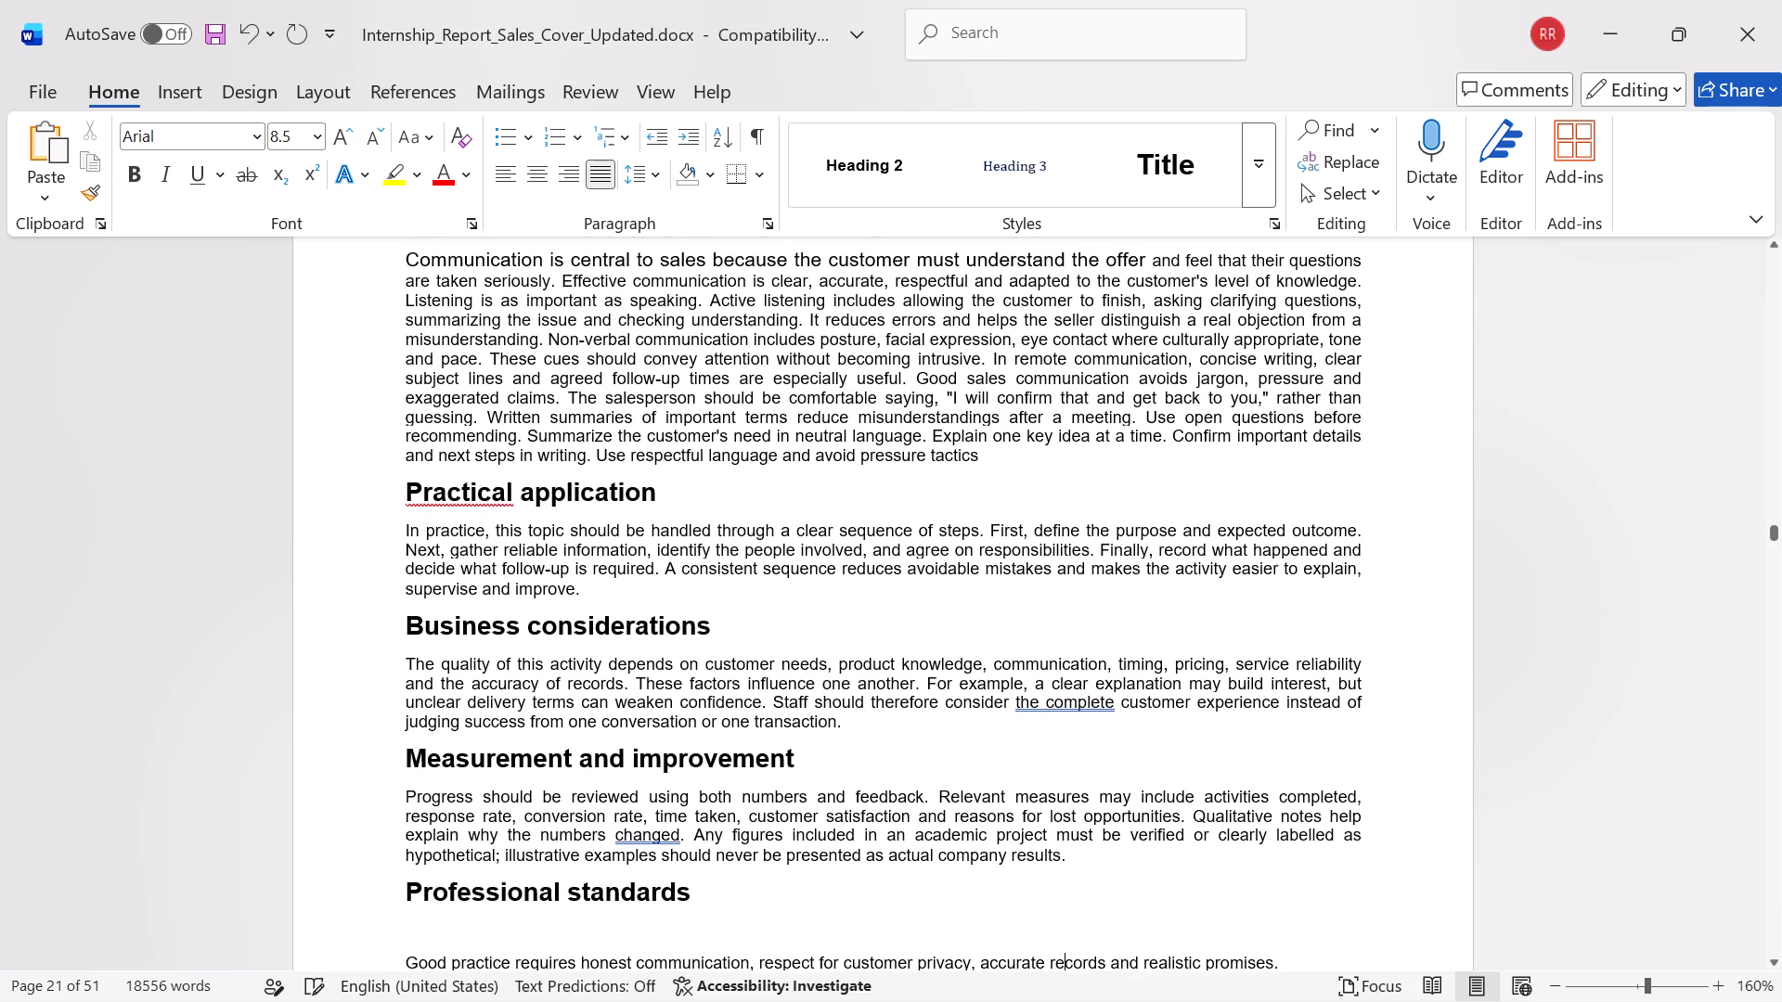
key(BackSpace)
key(ctrl+z)
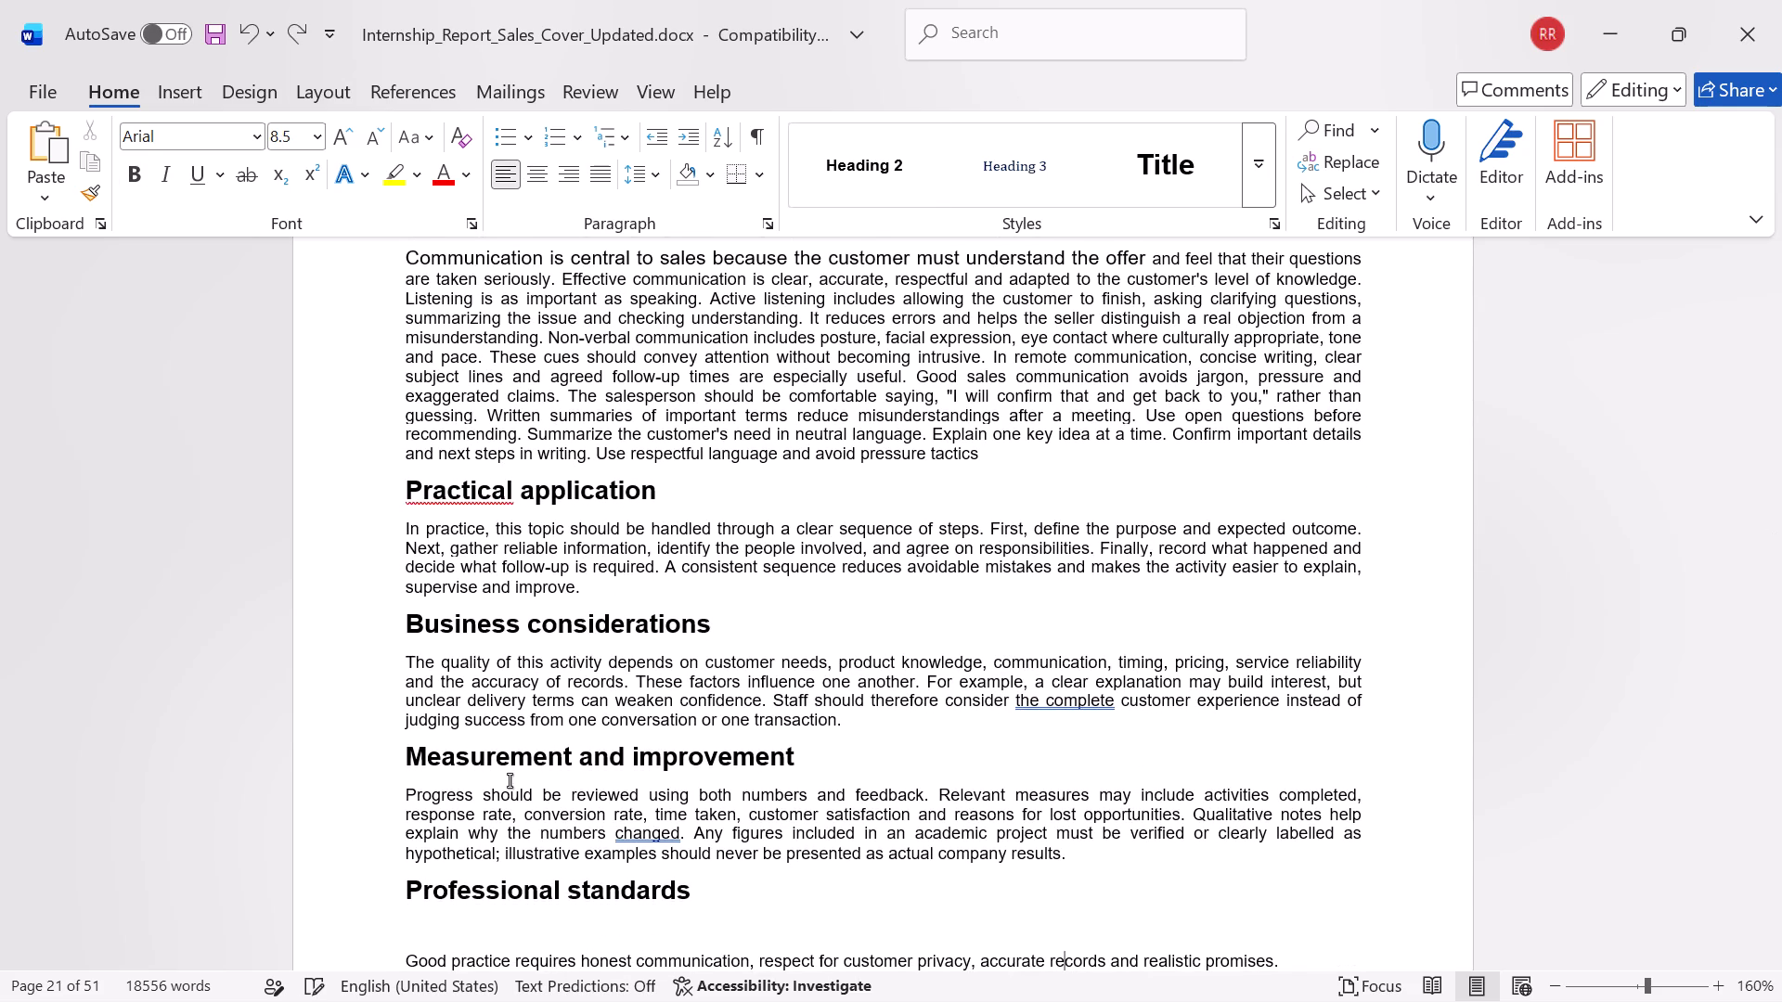
key(ctrl+z)
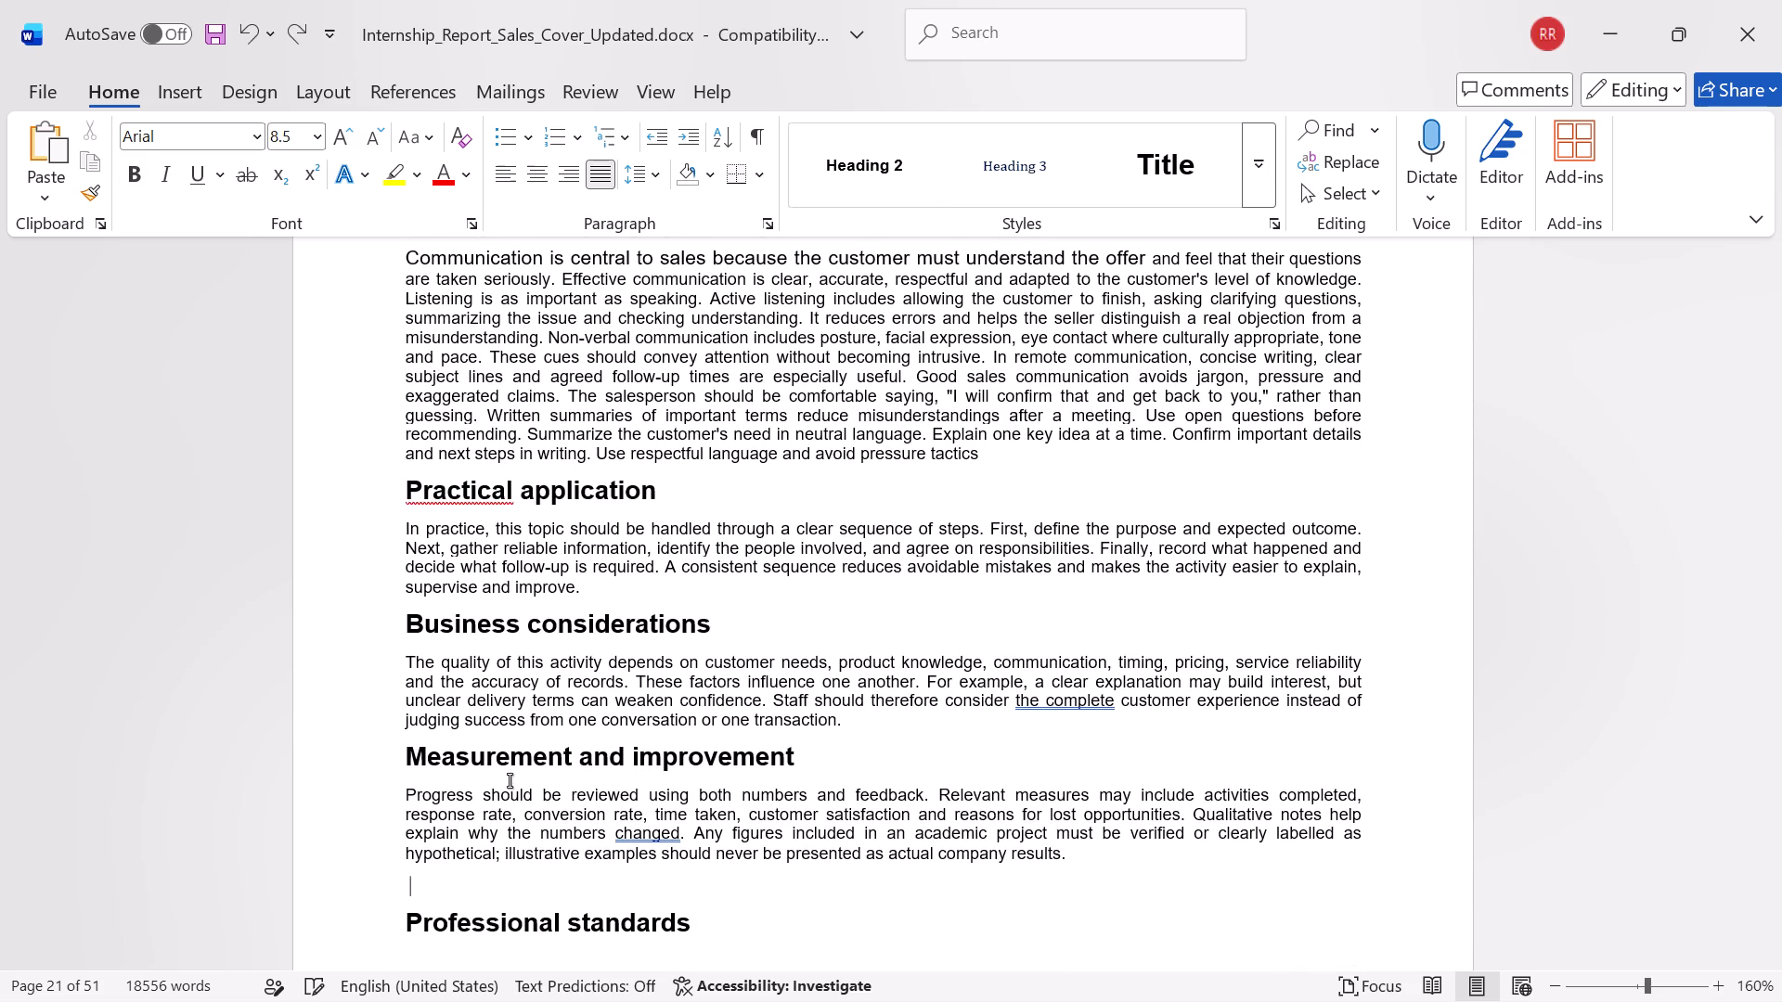
key(BackSpace)
key(Down)
key(Down)
key(BackSpace)
key(BackSpace)
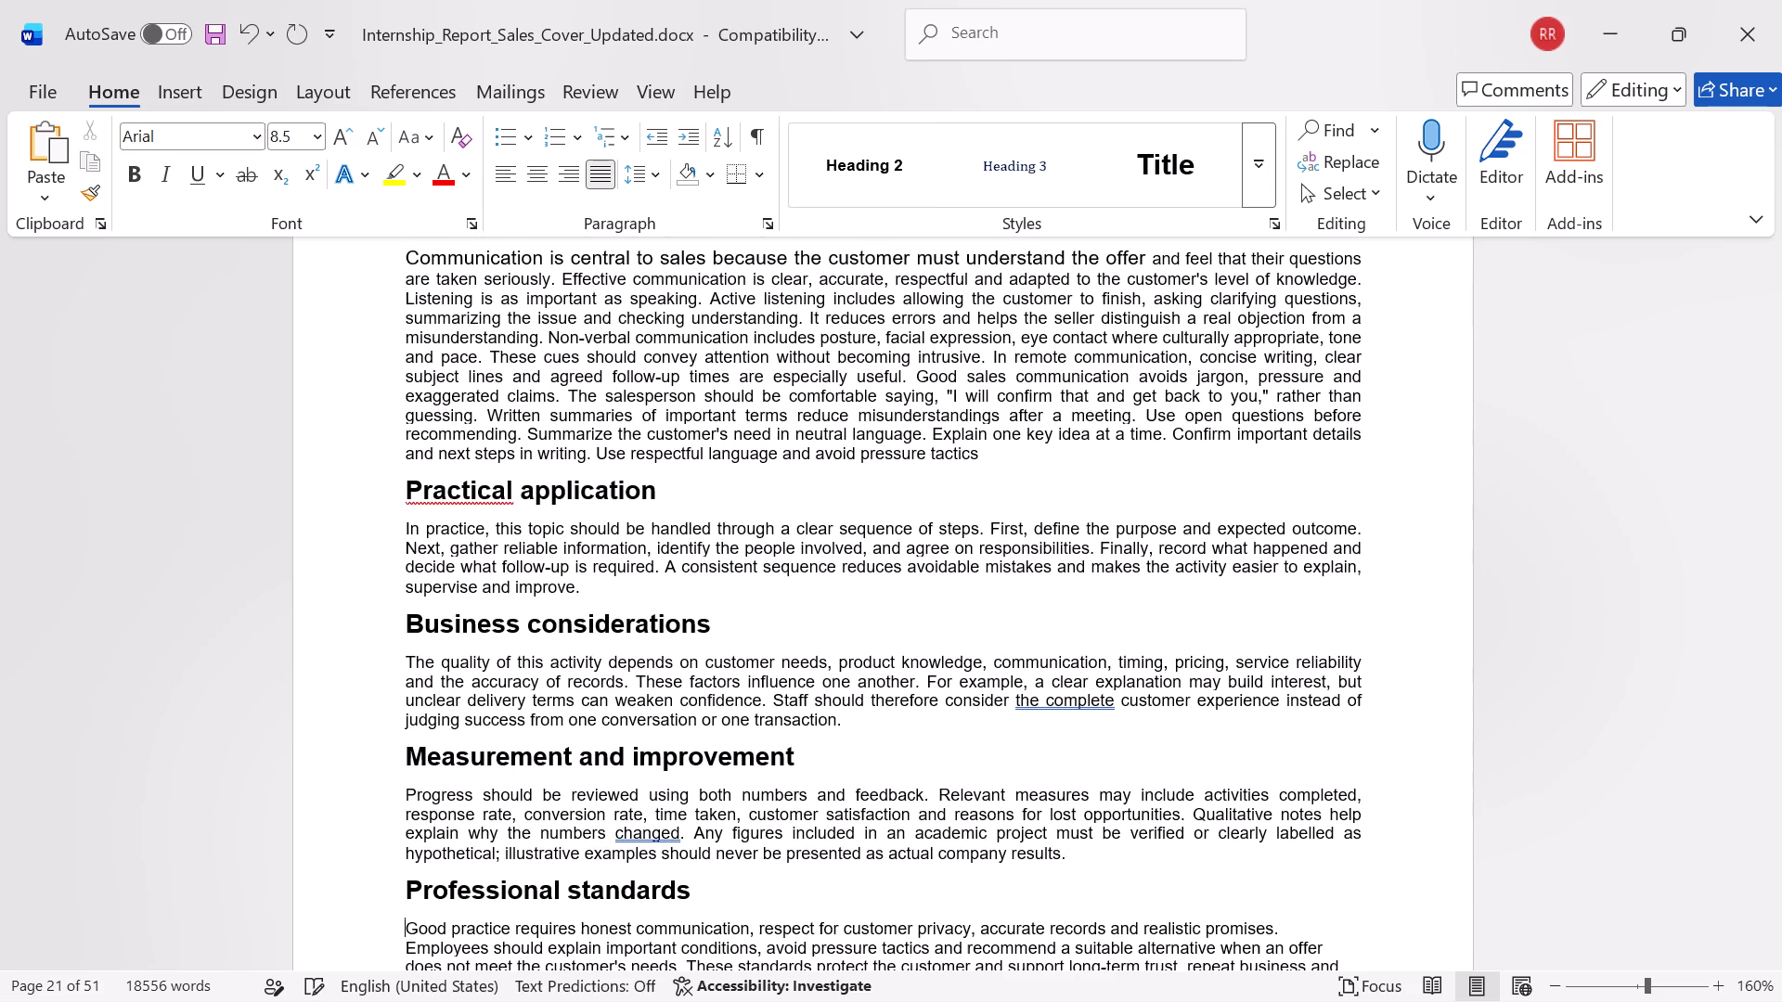
Look through the end of section 15 and sections 16 to 18, checking their headings and body text.
key(Down)
key(Down)
key(Down)
key(Down)
key(Down)
key(Down)
key(Up)
key(Up)
key(Up)
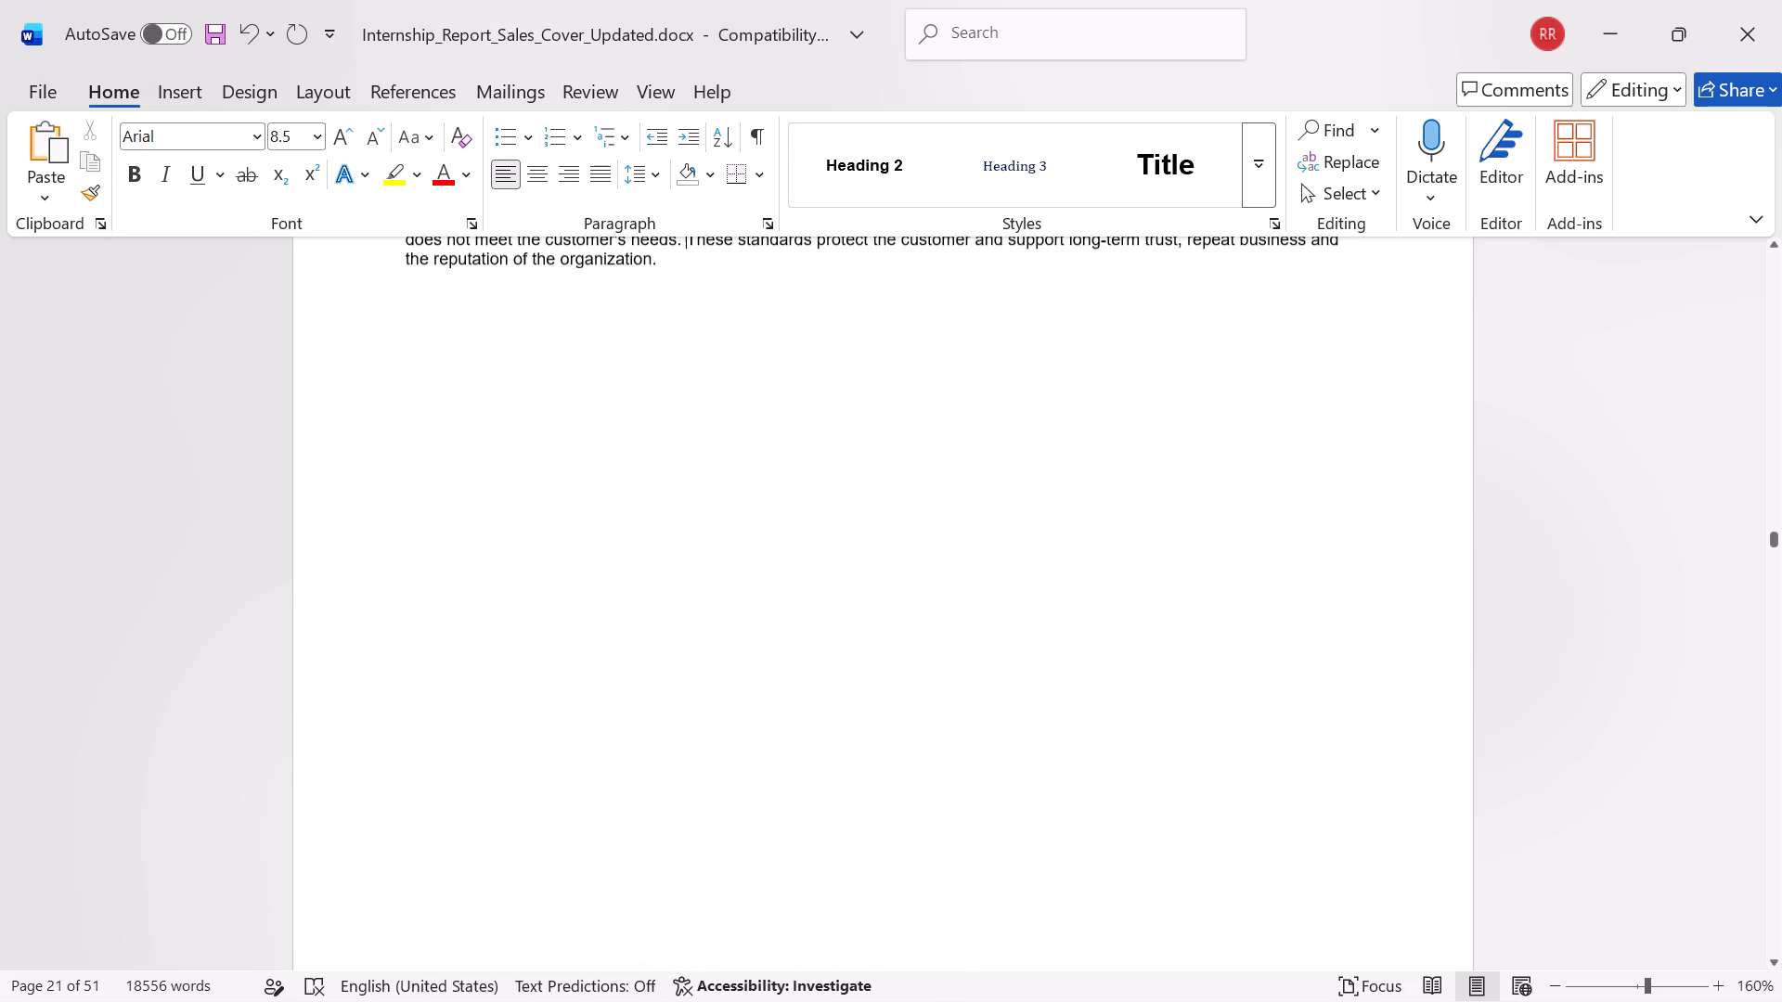
scroll(509, 778, down, 6)
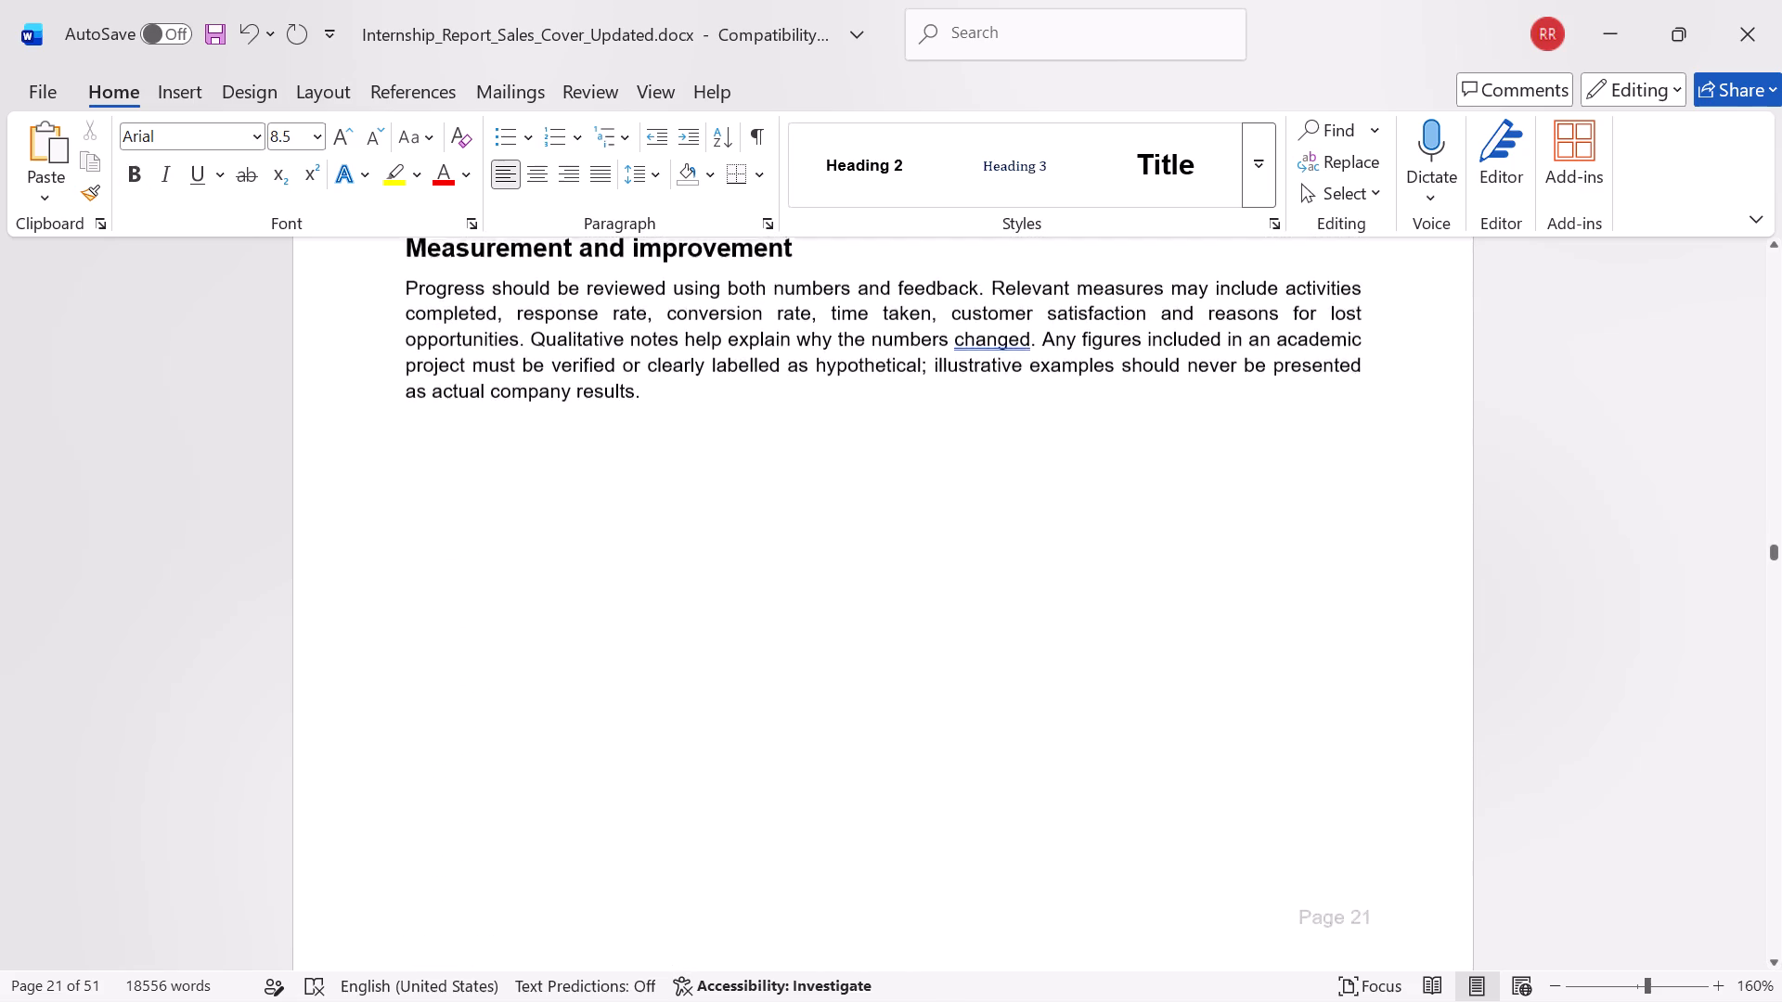
scroll(509, 778, down, 1)
drag(509, 778, 507, 696)
click(507, 696)
scroll(507, 696, down, 1)
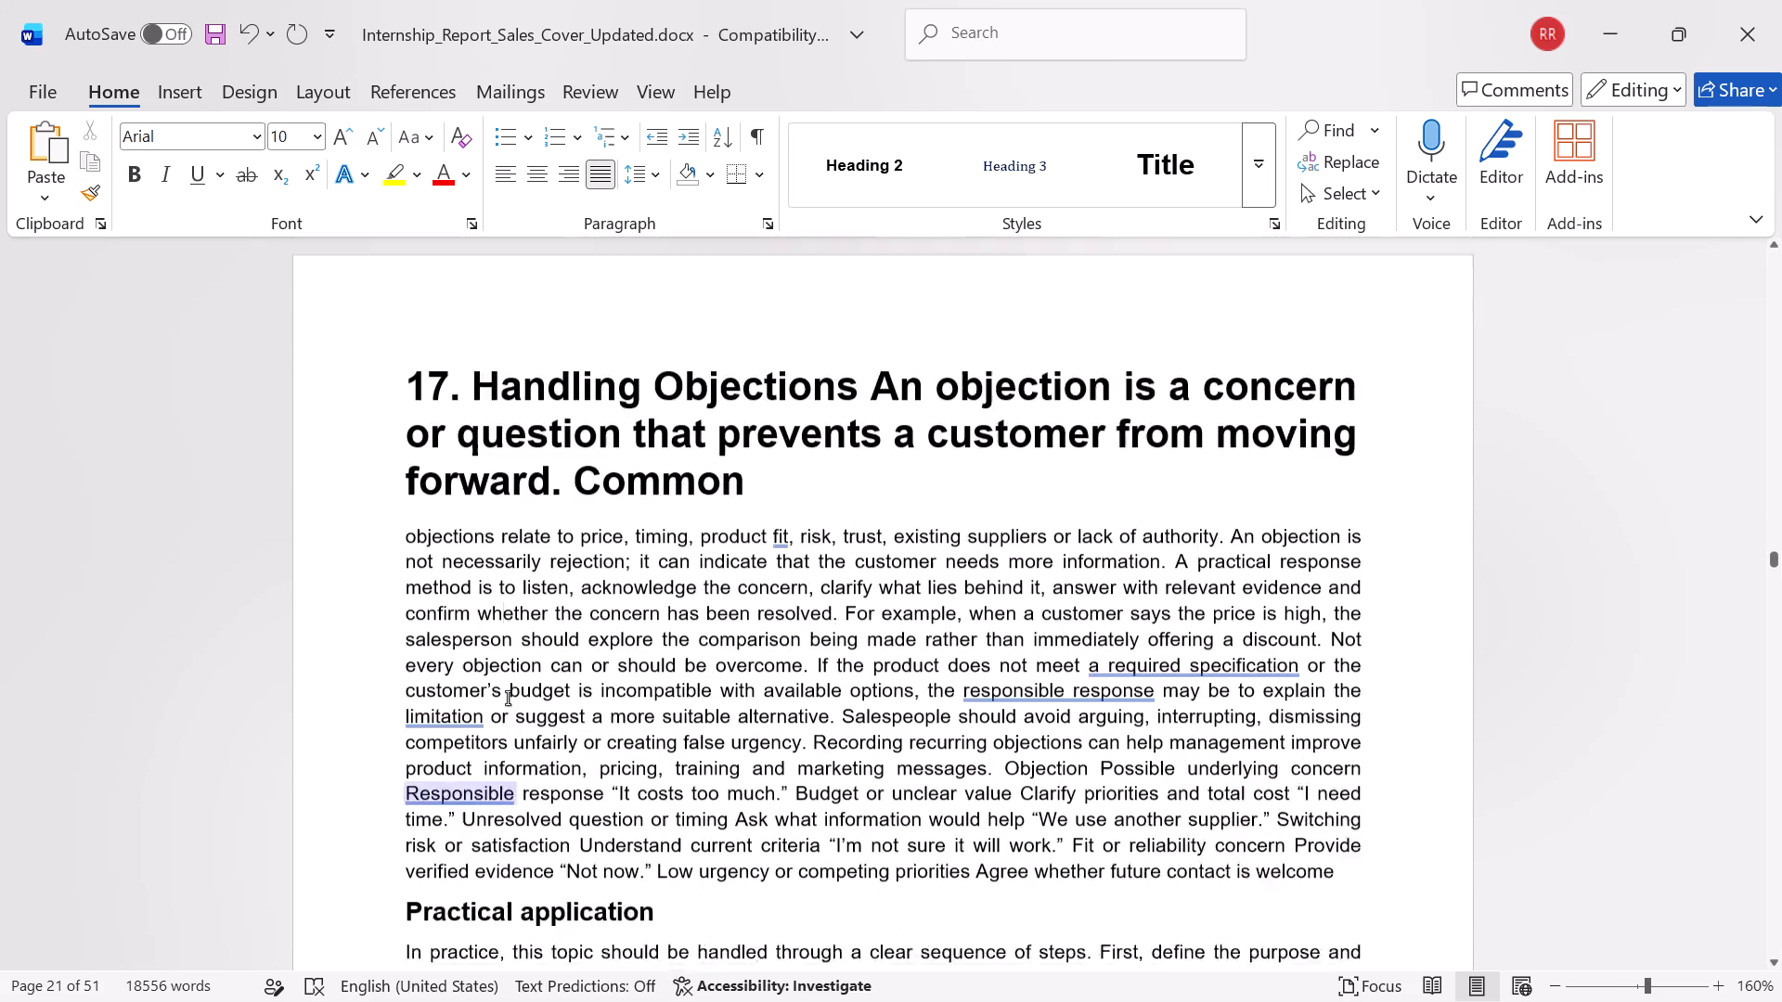
scroll(507, 696, down, 8)
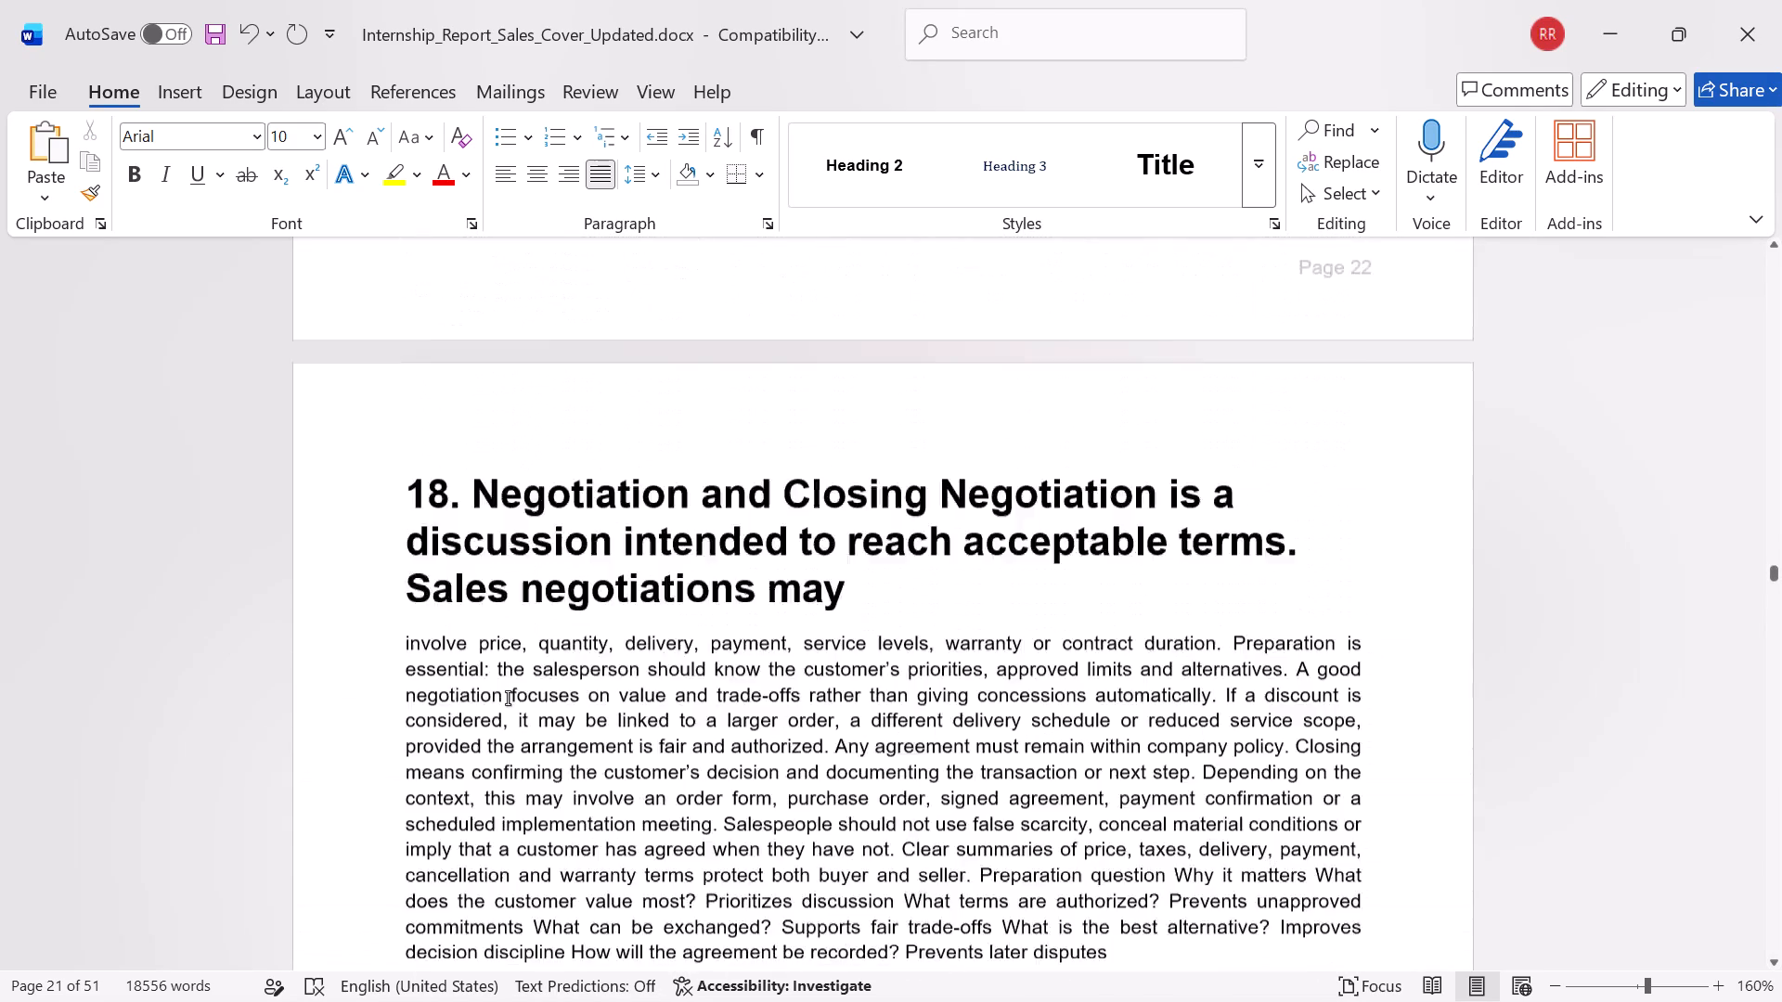
scroll(507, 696, down, 1)
click(507, 696)
scroll(507, 696, down, 5)
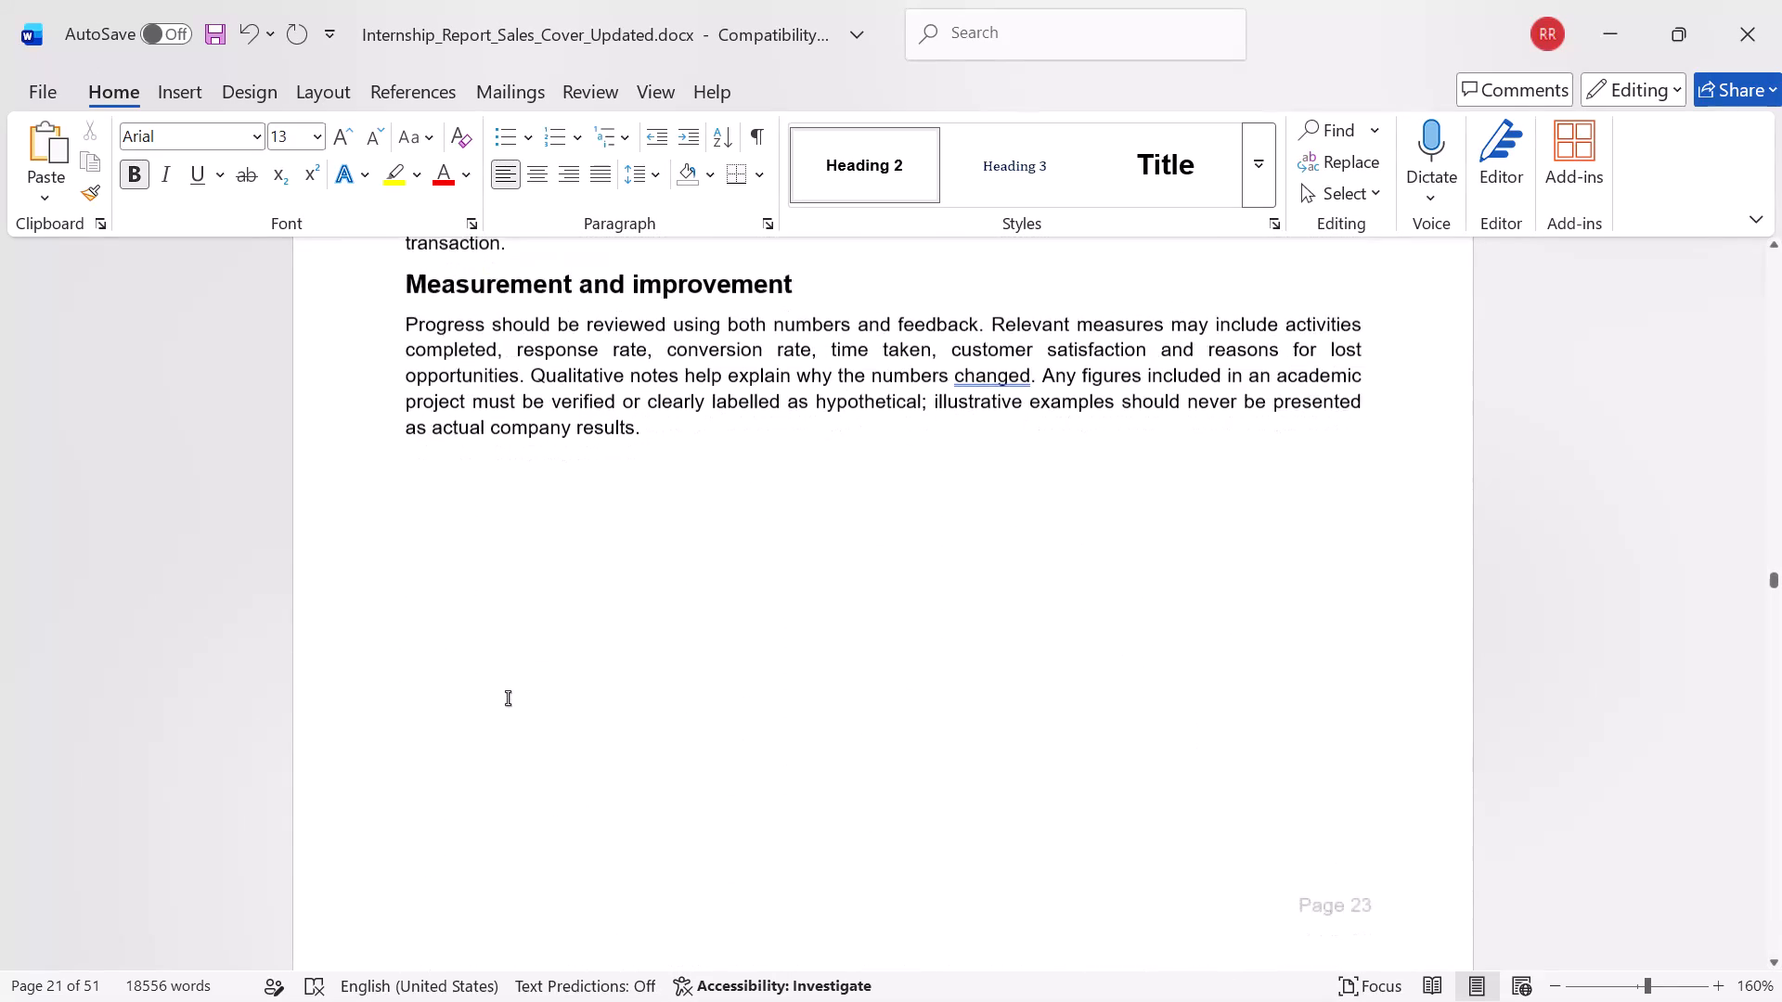
scroll(507, 696, up, 6)
scroll(507, 696, down, 2)
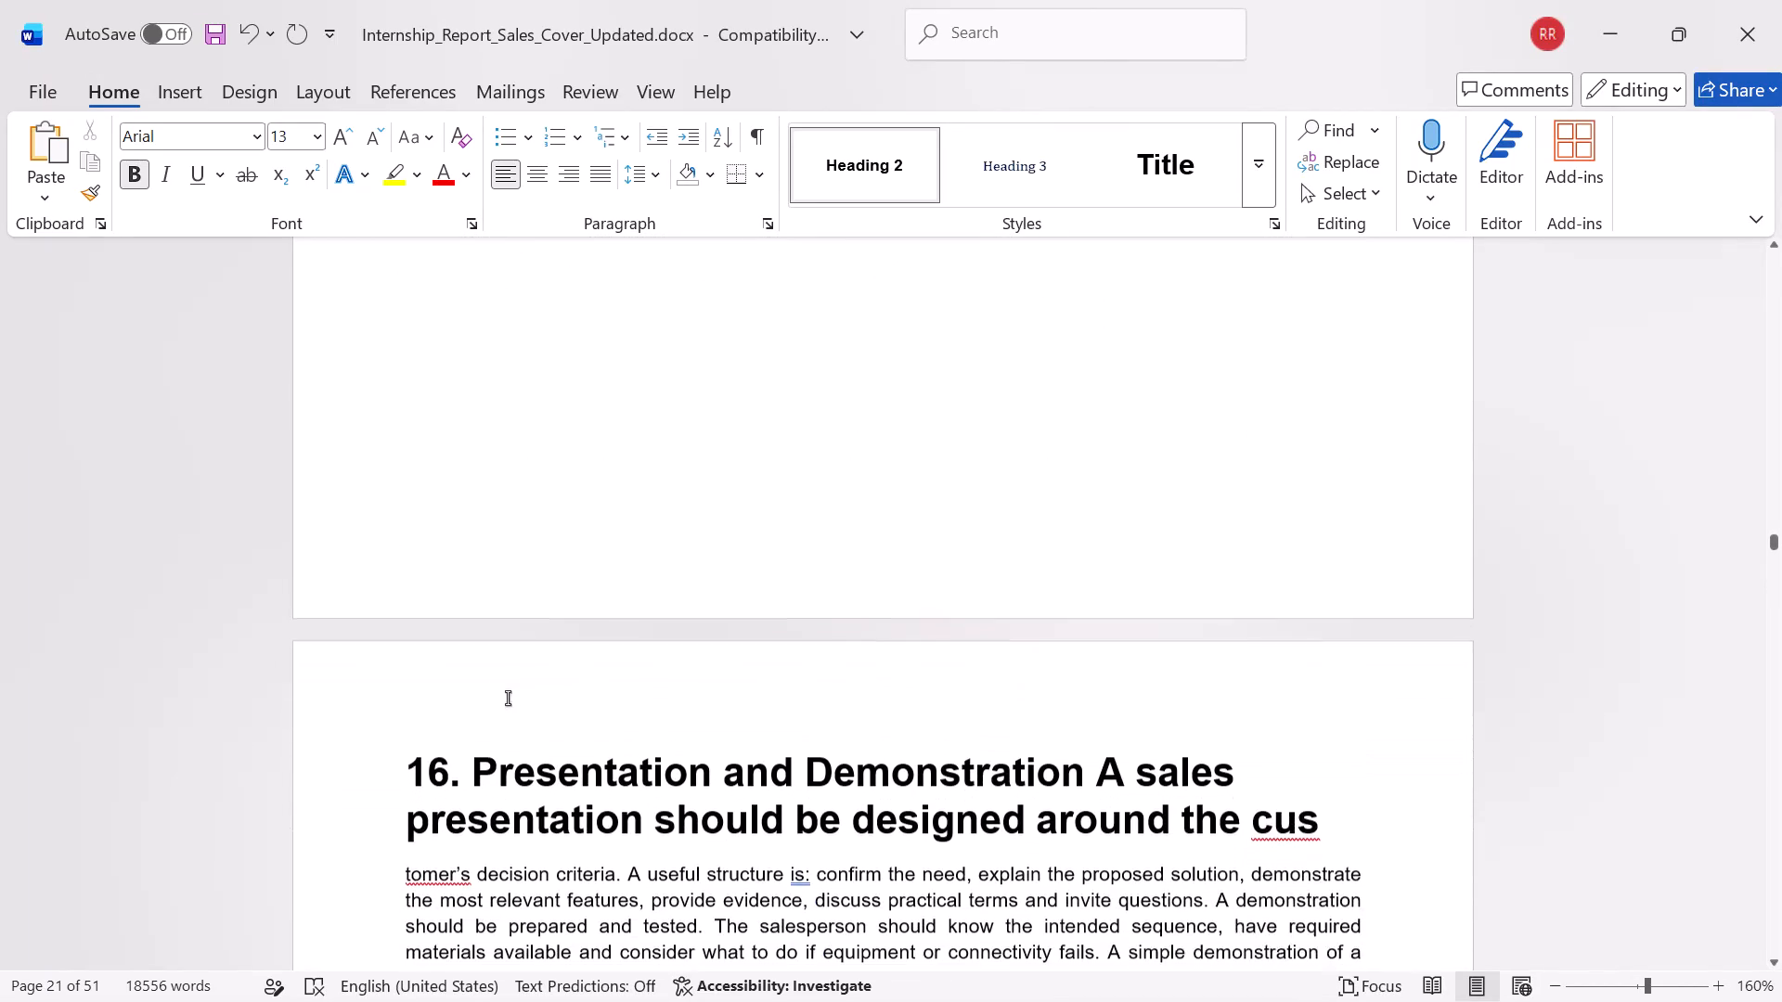
Split "A sales presentation should be designed around the cus" off heading 16 as Body Text and join it to the paragraph below.
click(1090, 744)
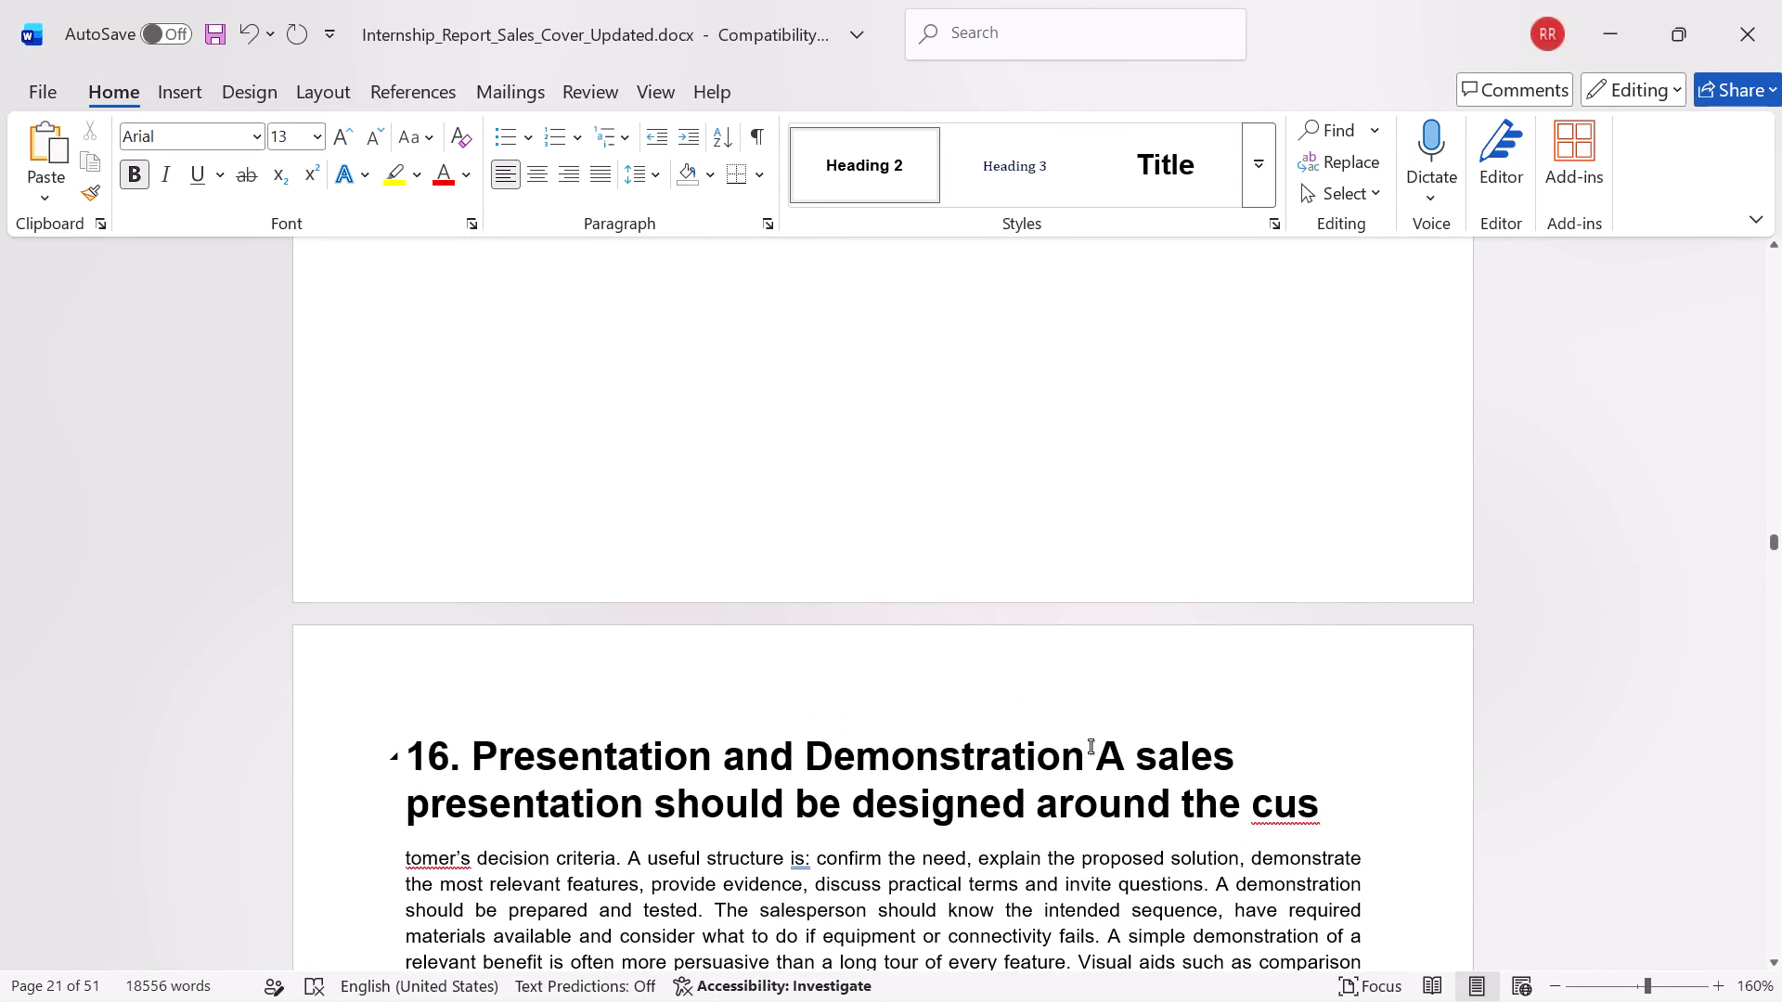
key(Return)
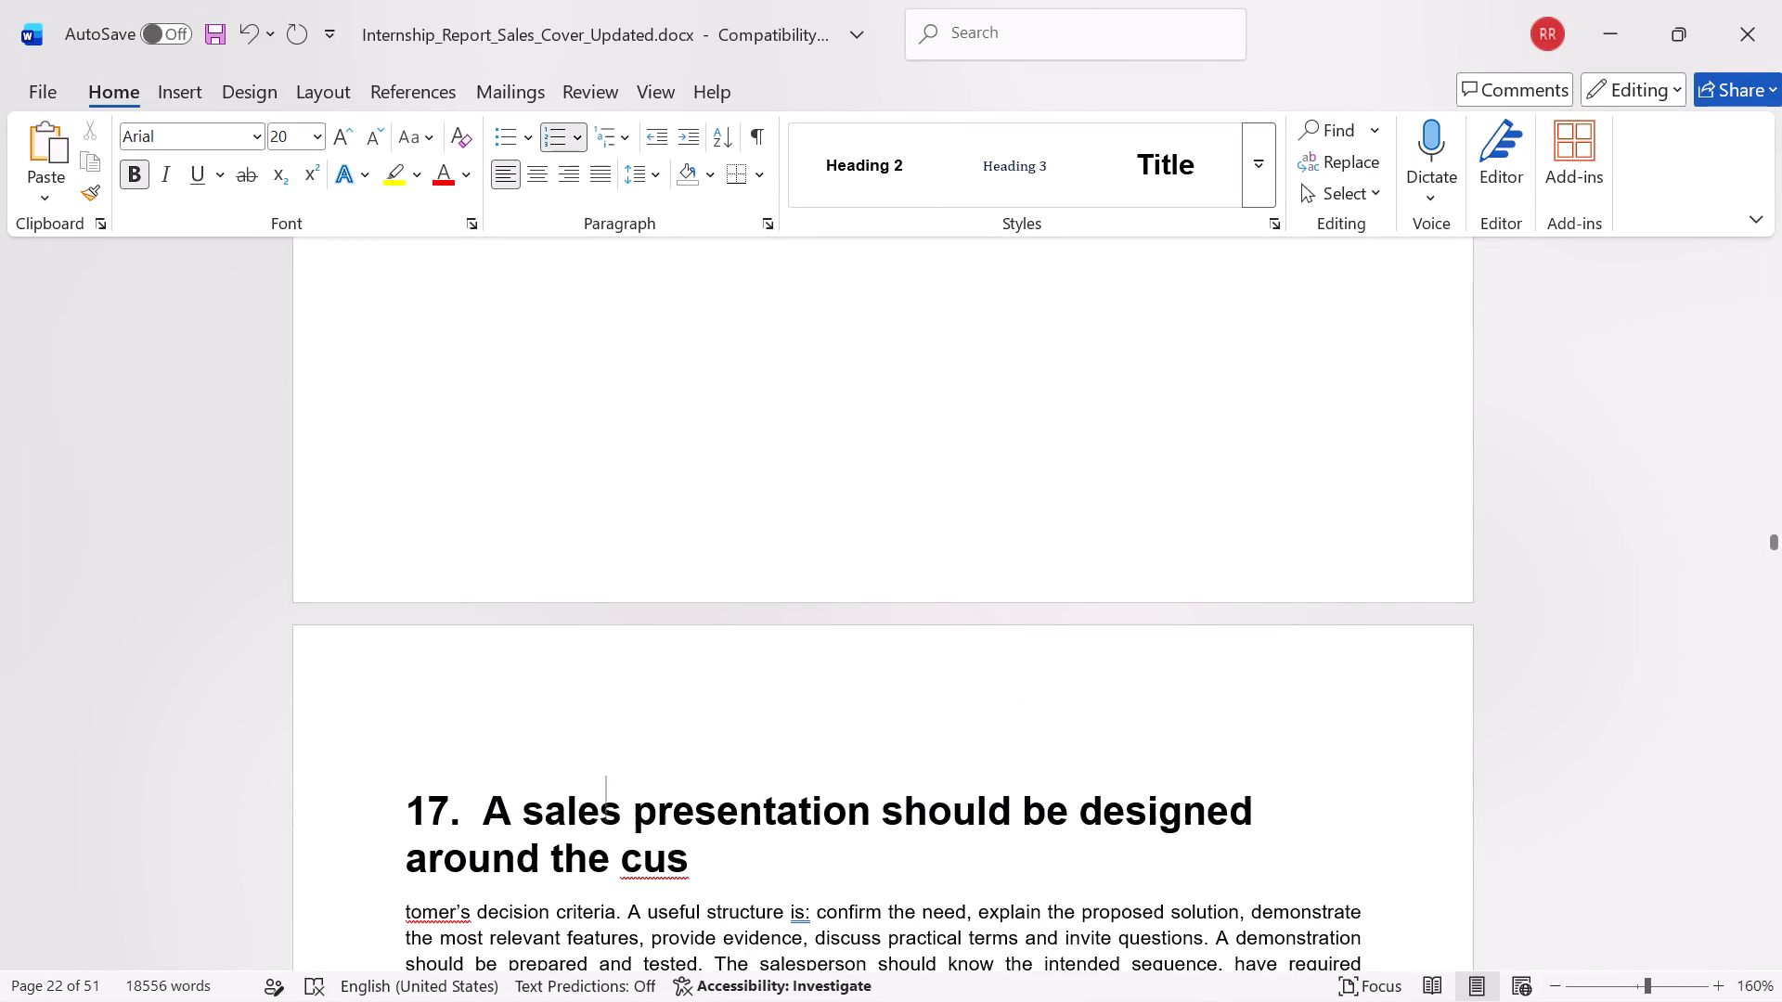
click(1250, 170)
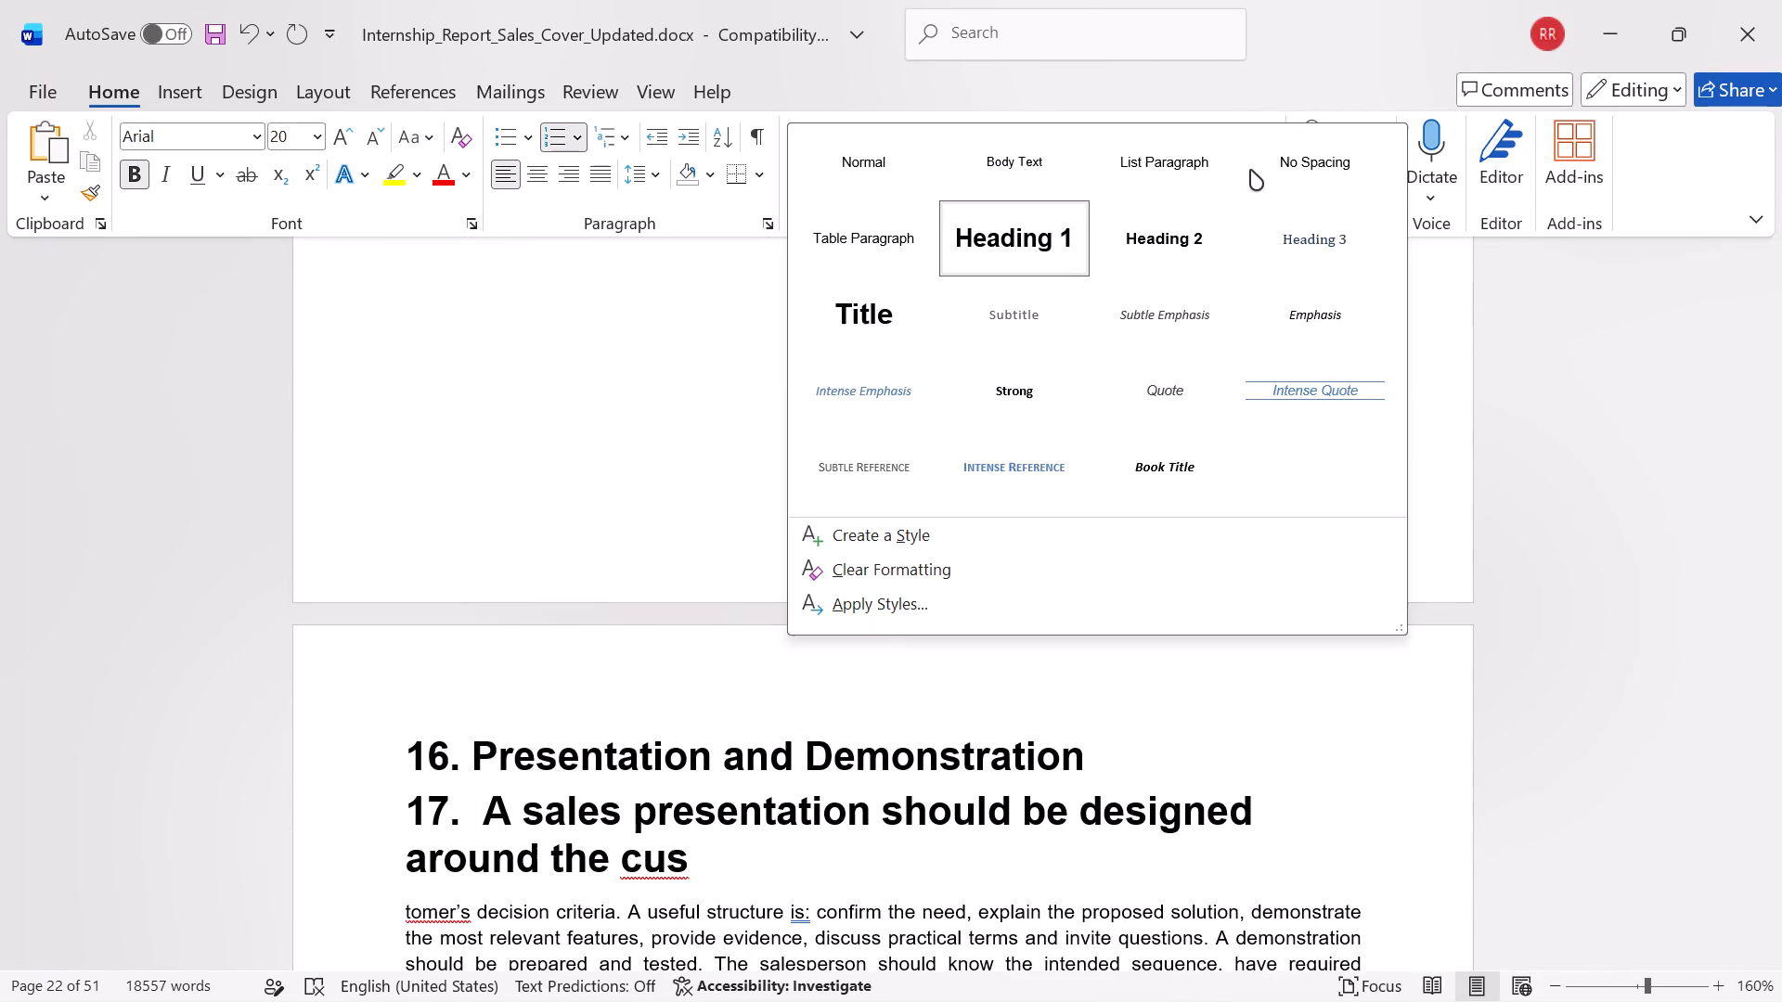
click(1042, 163)
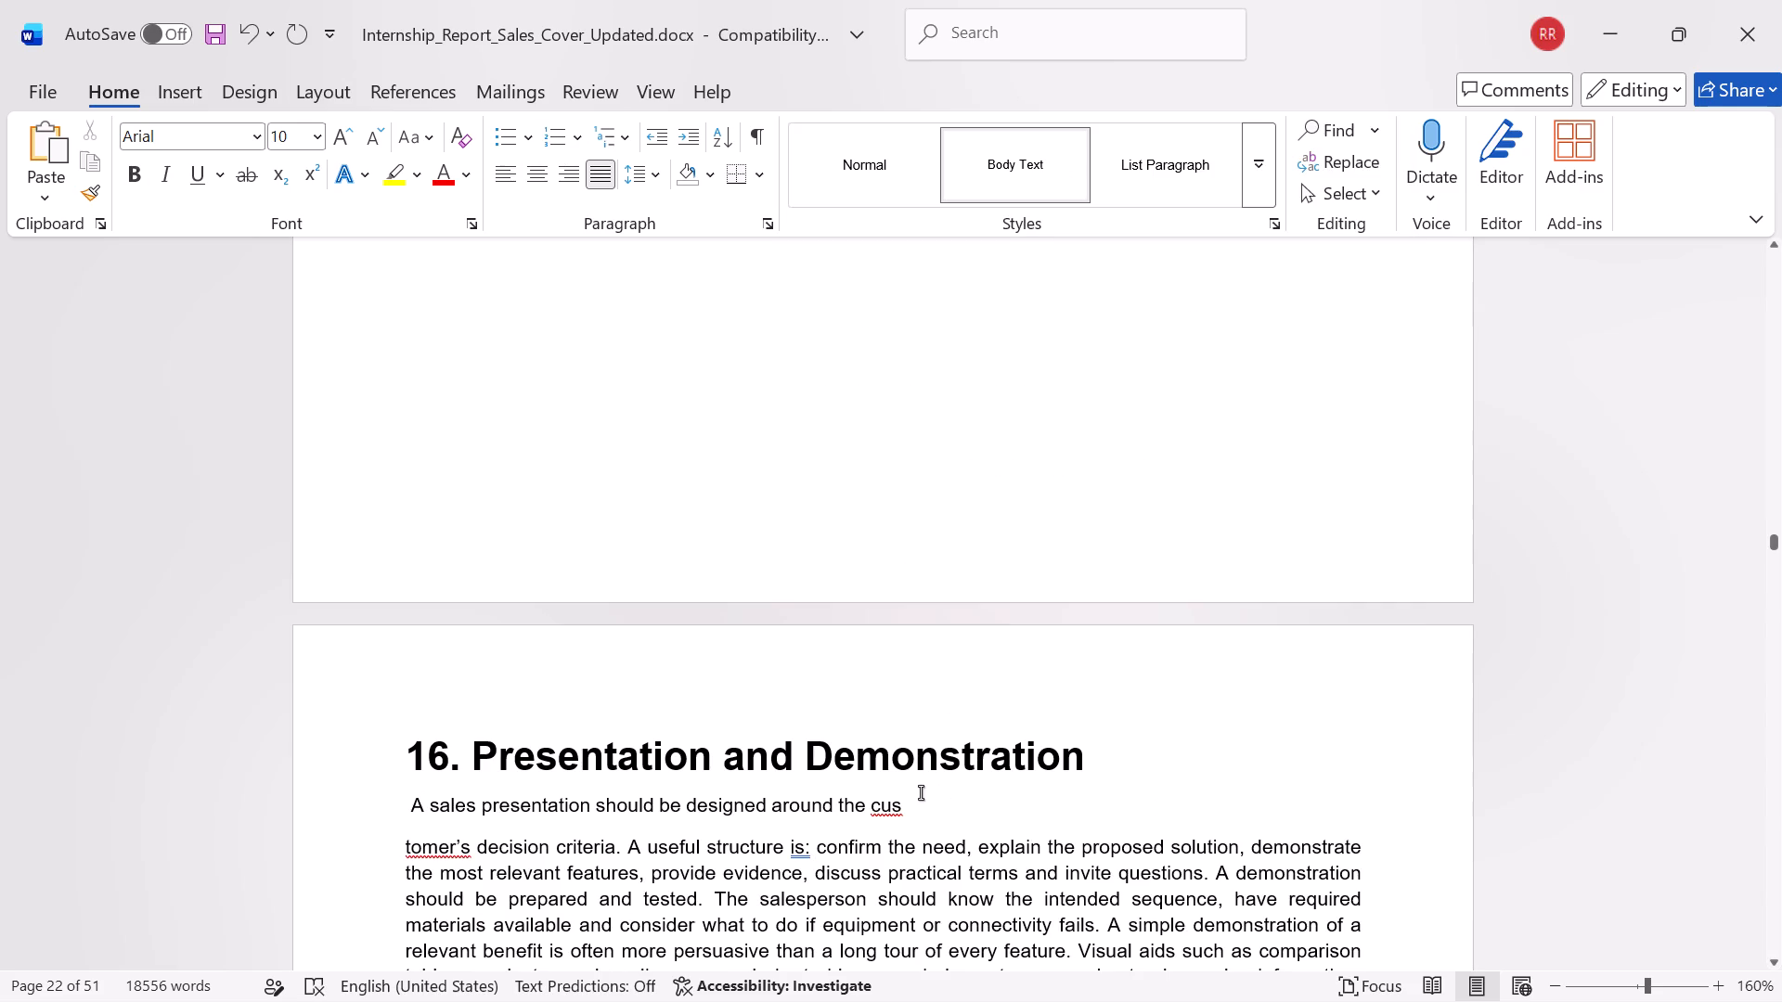
click(920, 790)
key(Delete)
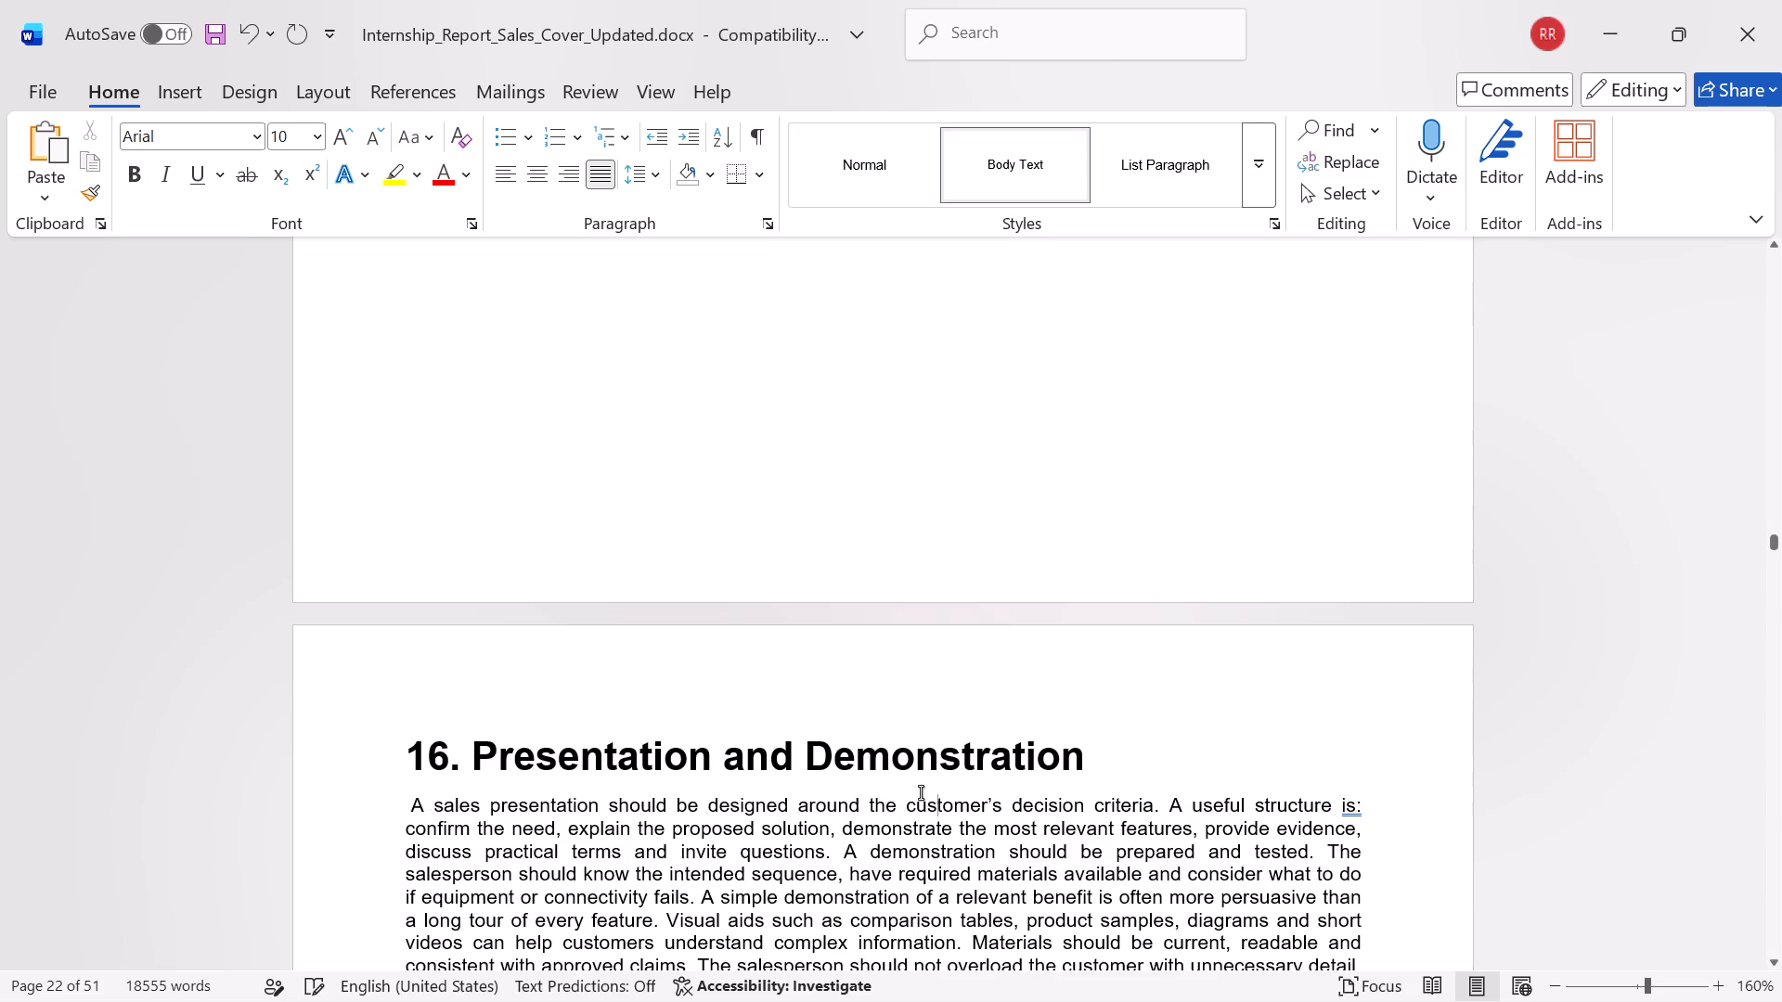
Split "An objection is a concern or question that prevents a customer from moving forward. Common" off heading 17 as Body Text and join it to the paragraph below.
scroll(920, 790, down, 7)
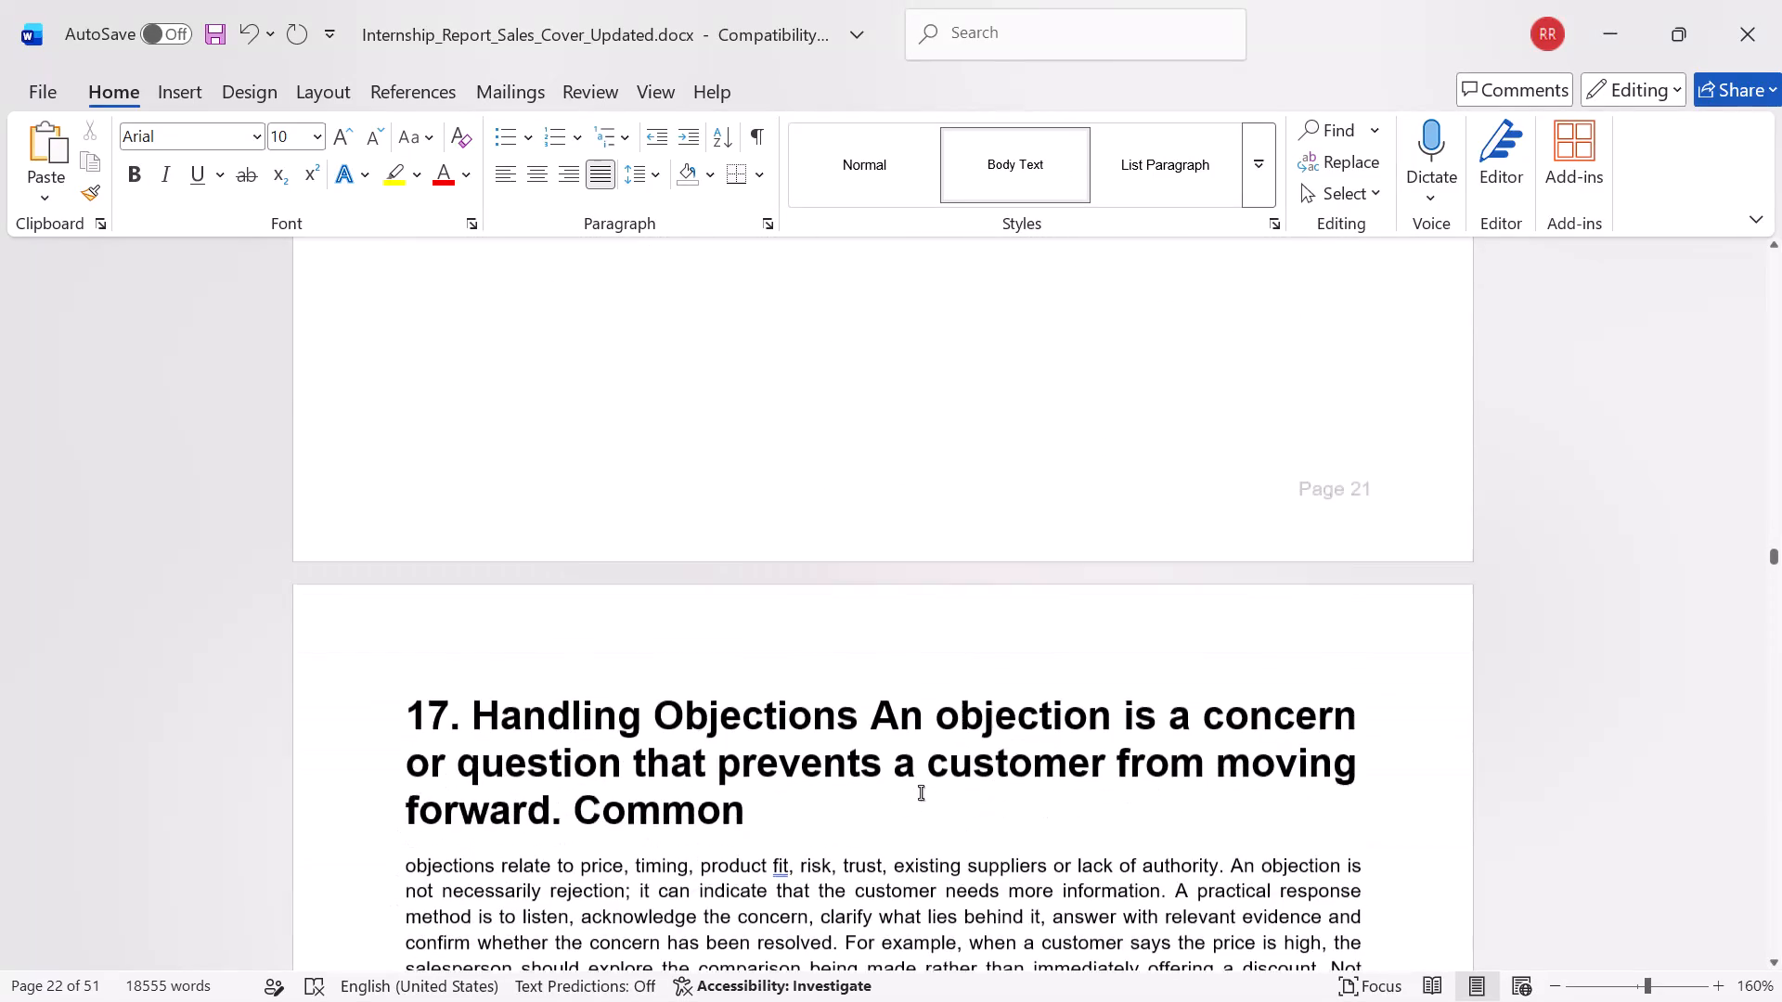
scroll(920, 790, down, 1)
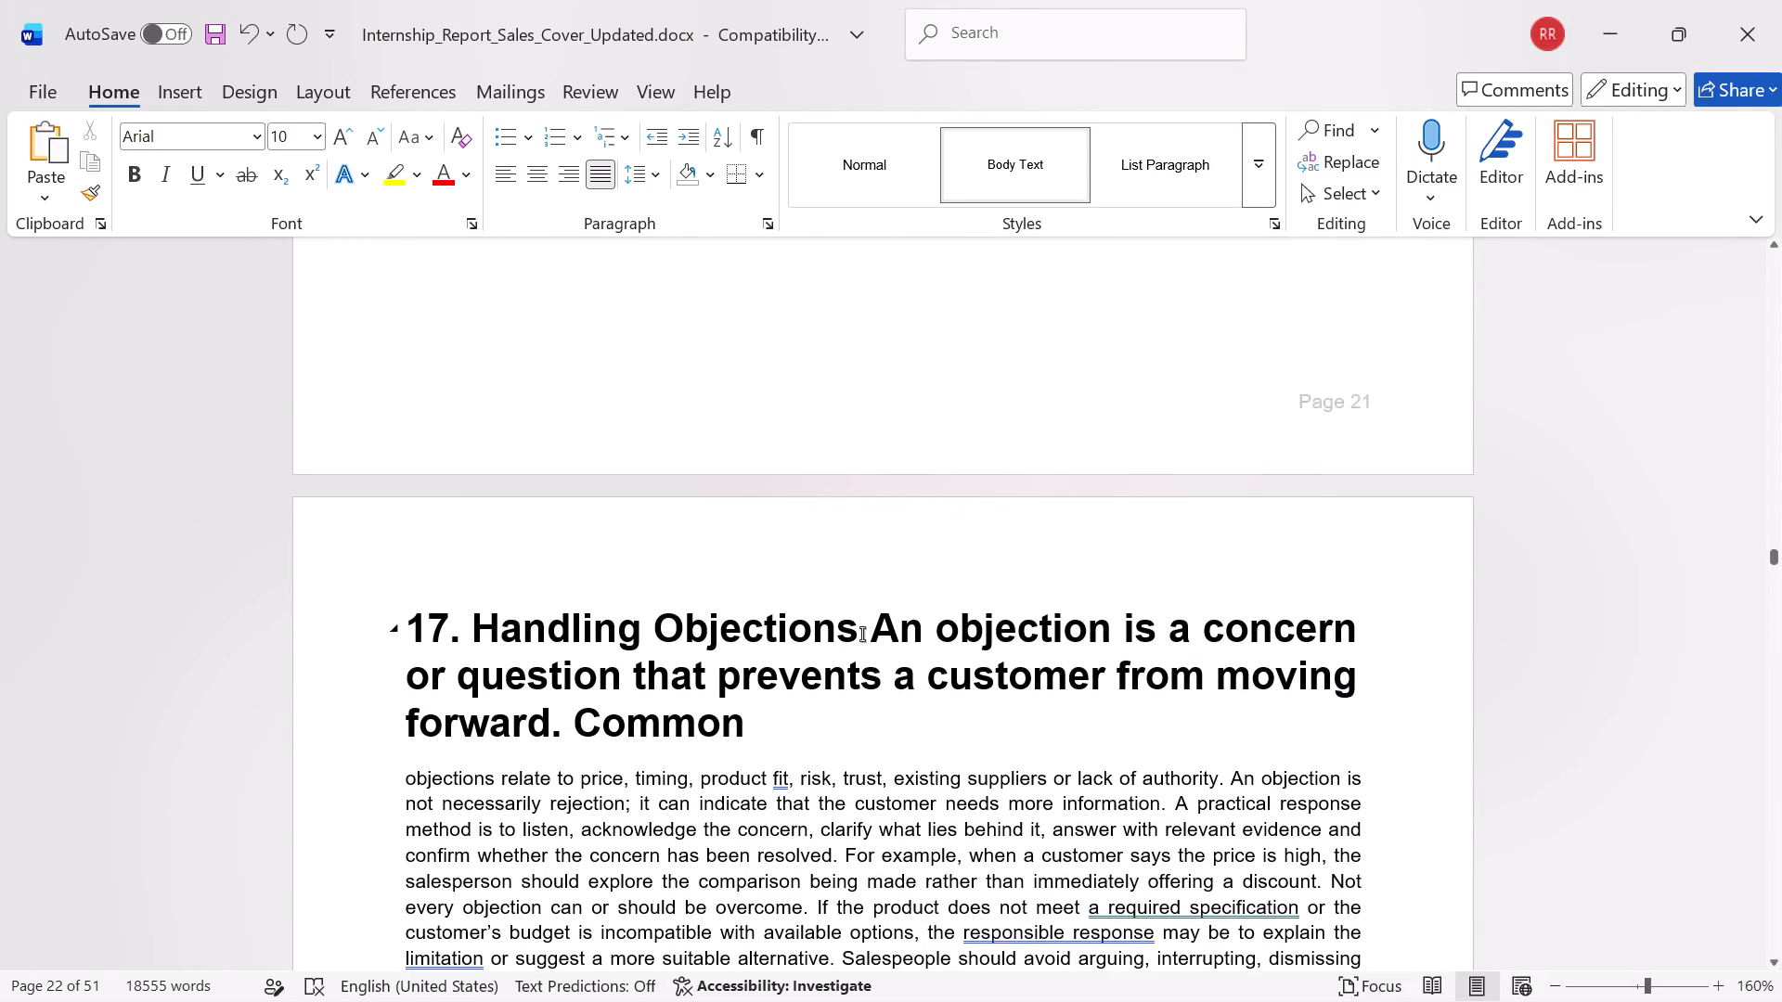
click(861, 632)
key(Return)
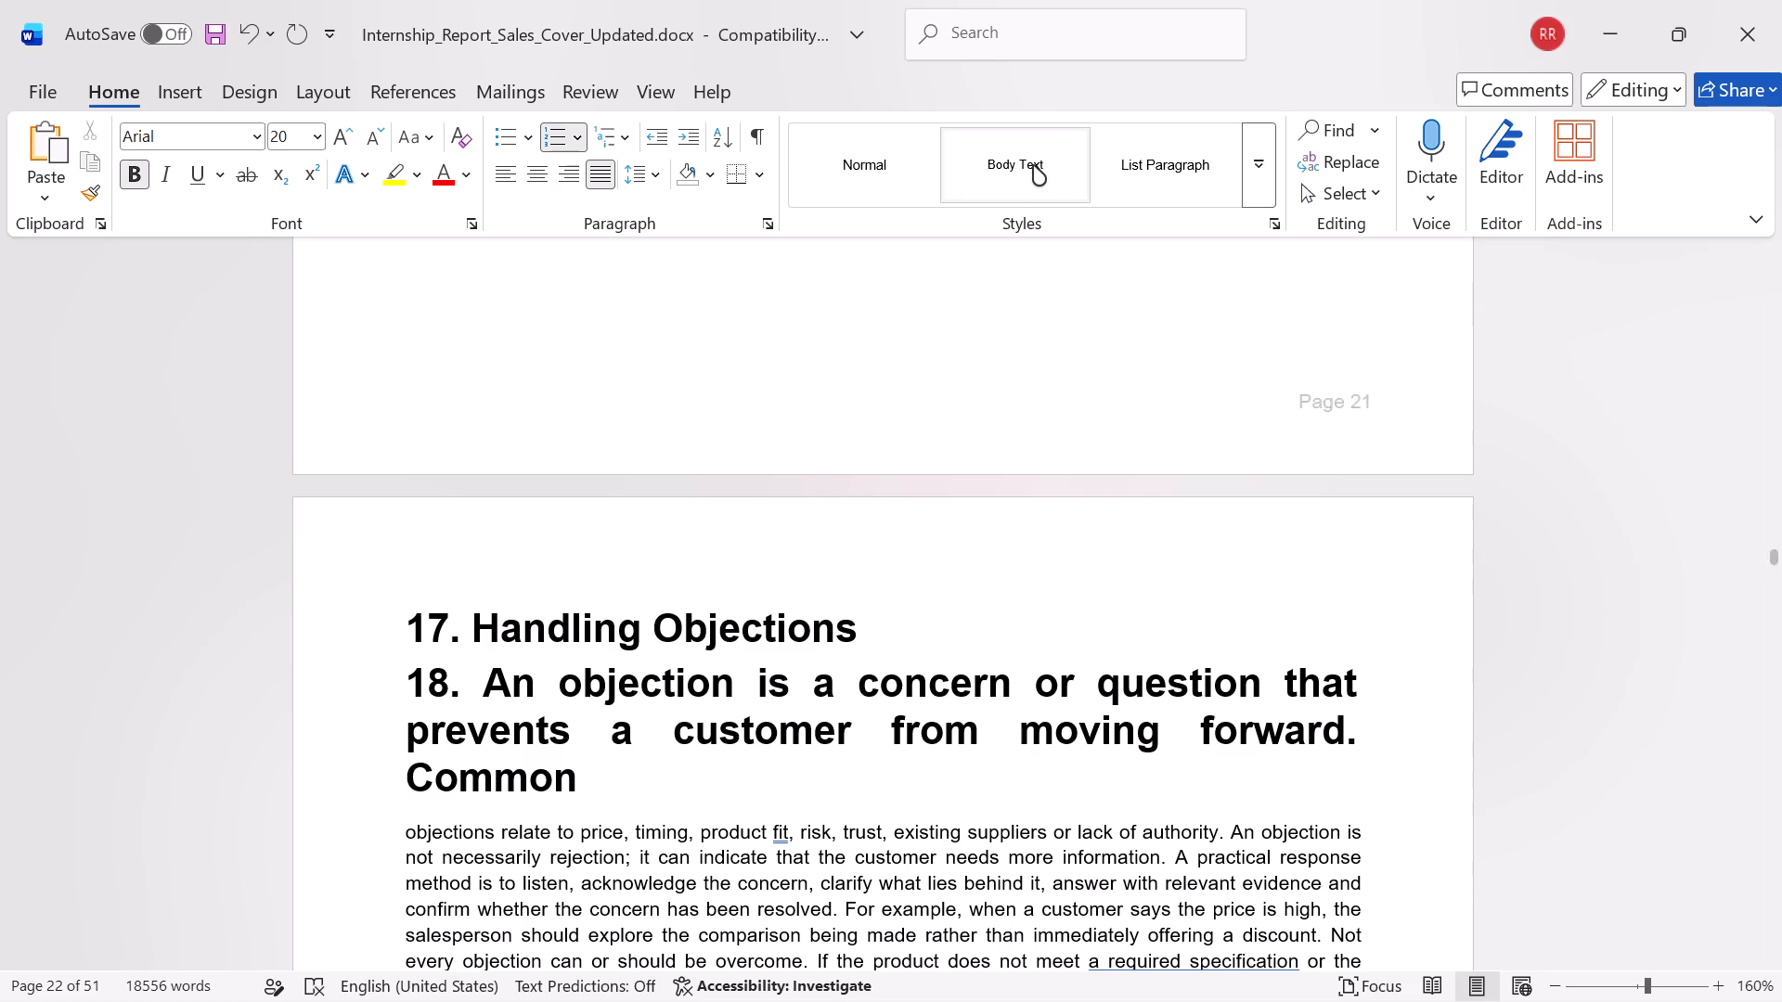
click(1027, 162)
click(1263, 676)
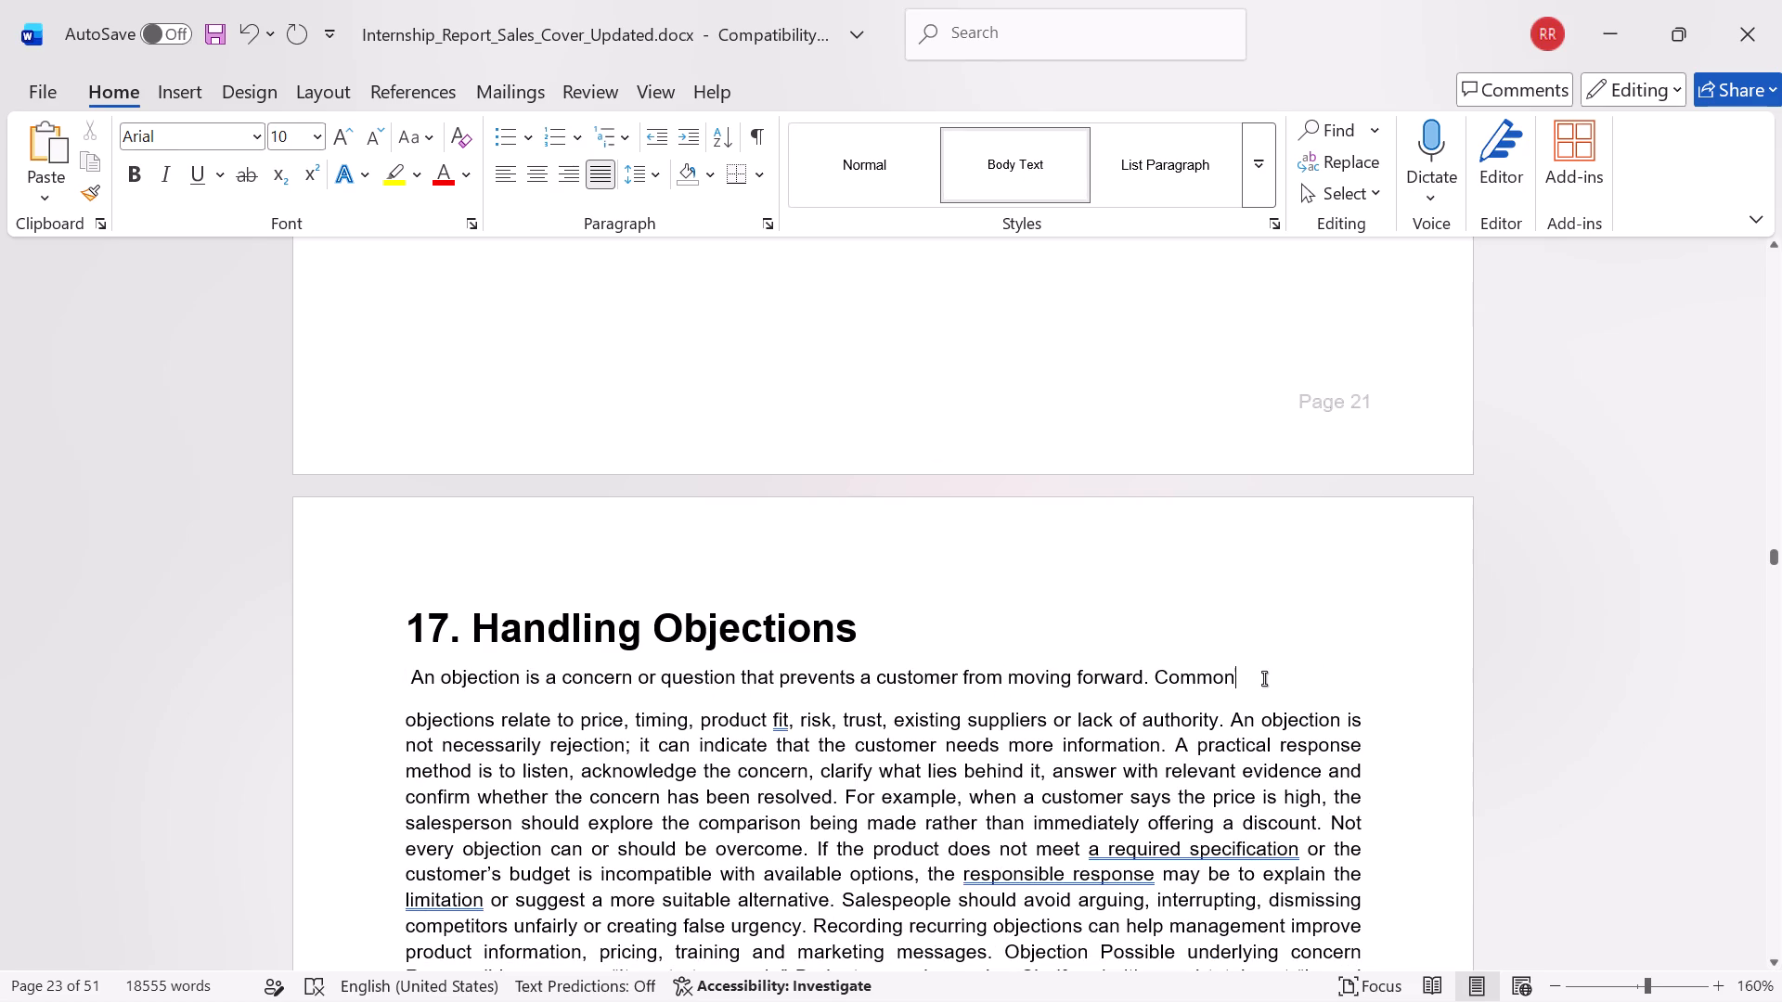
key(space)
key(Delete)
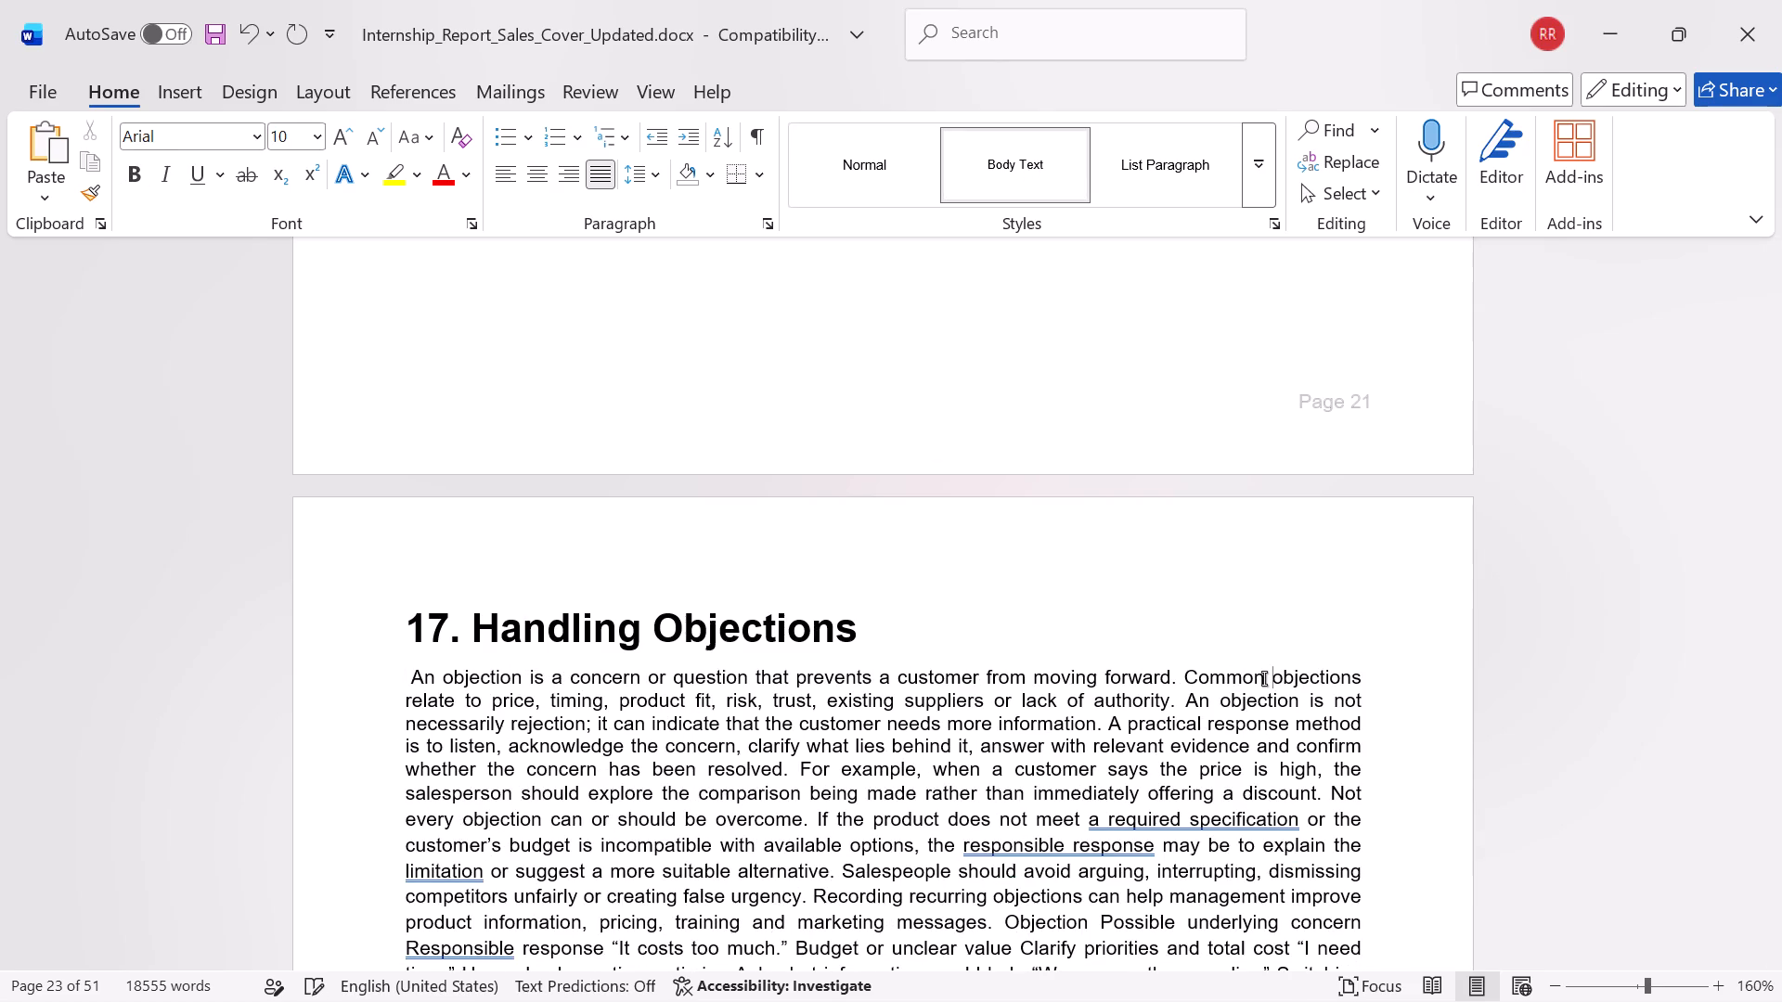
Split "Negotiation is a discussion intended to reach acceptable terms. Sales negotiations may" off heading 18 as a single Body Text line.
scroll(1263, 676, down, 6)
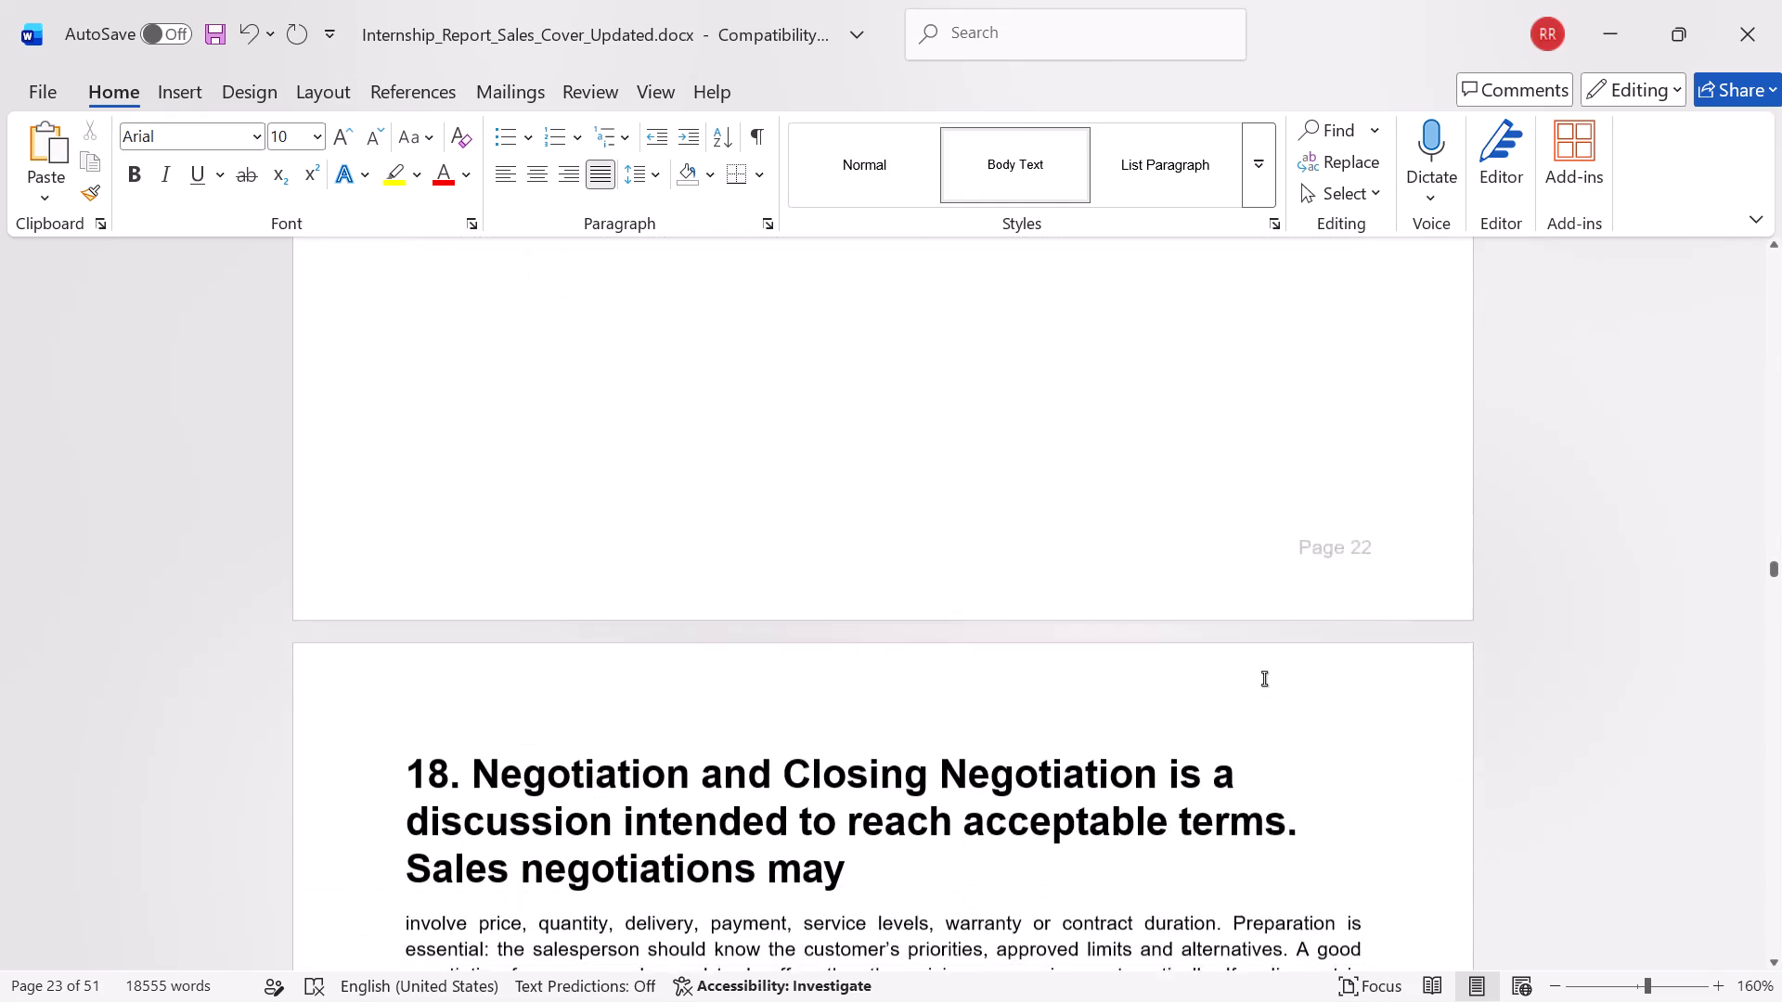
scroll(1263, 676, down, 1)
scroll(945, 703, down, 1)
click(929, 644)
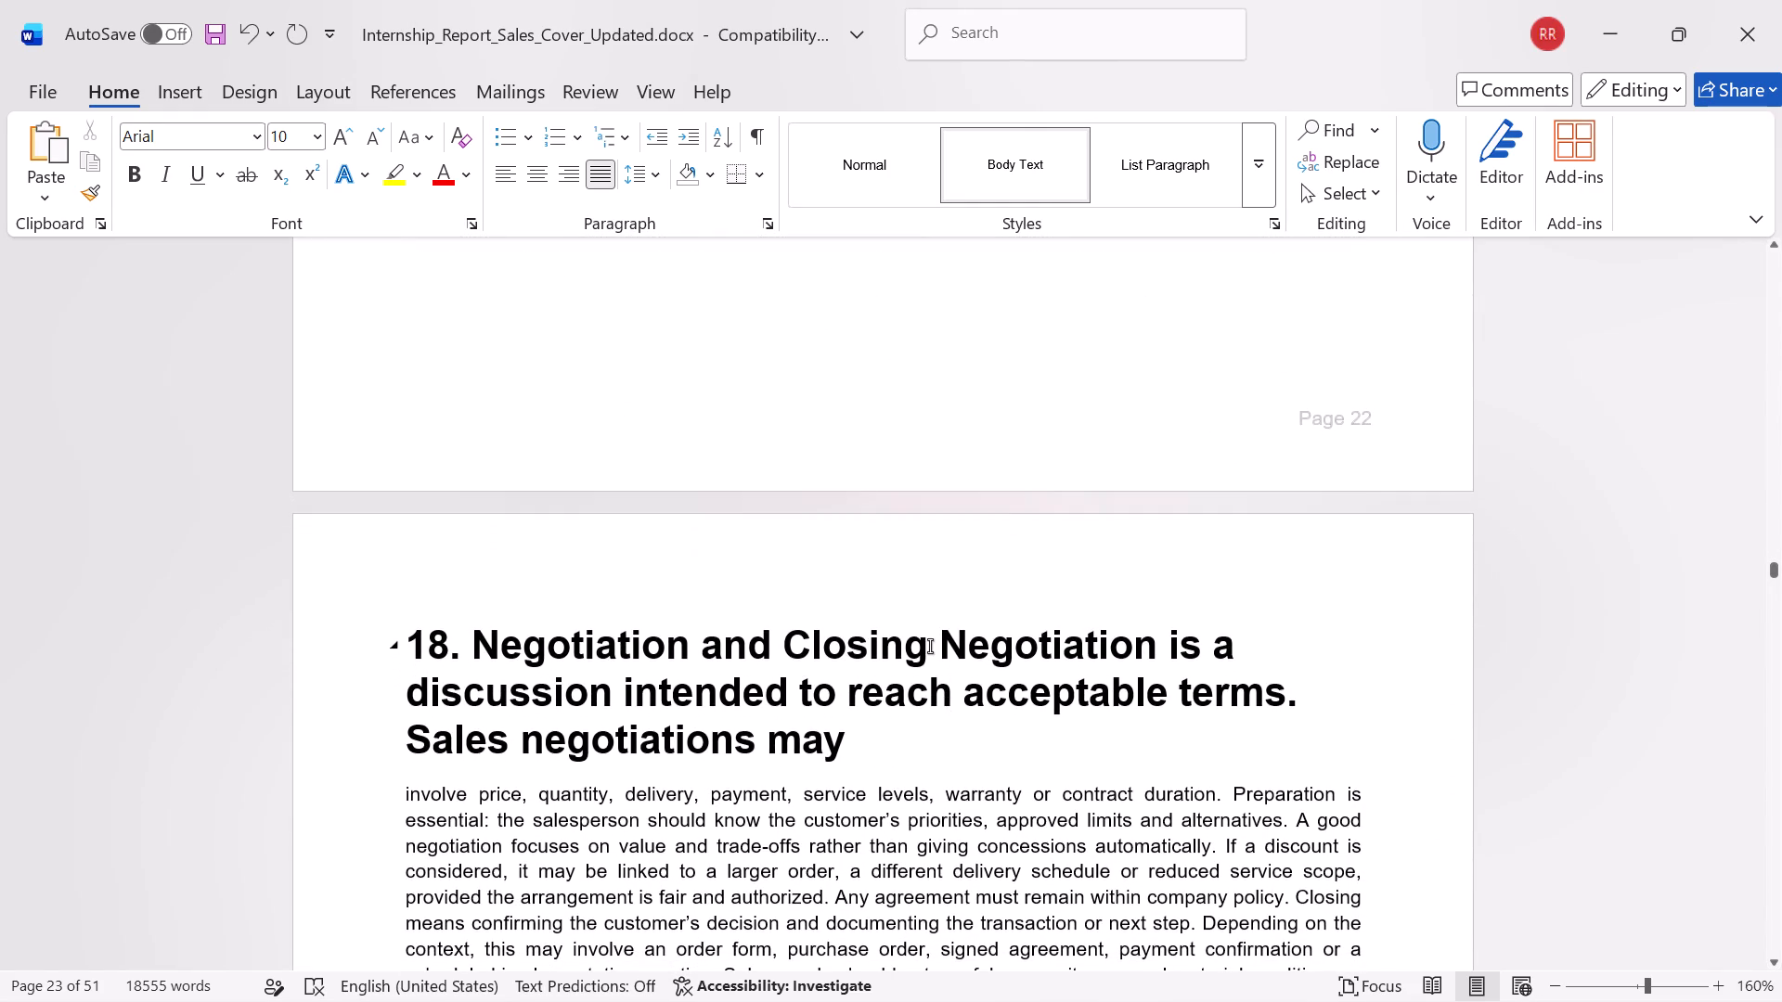
key(Return)
click(1053, 148)
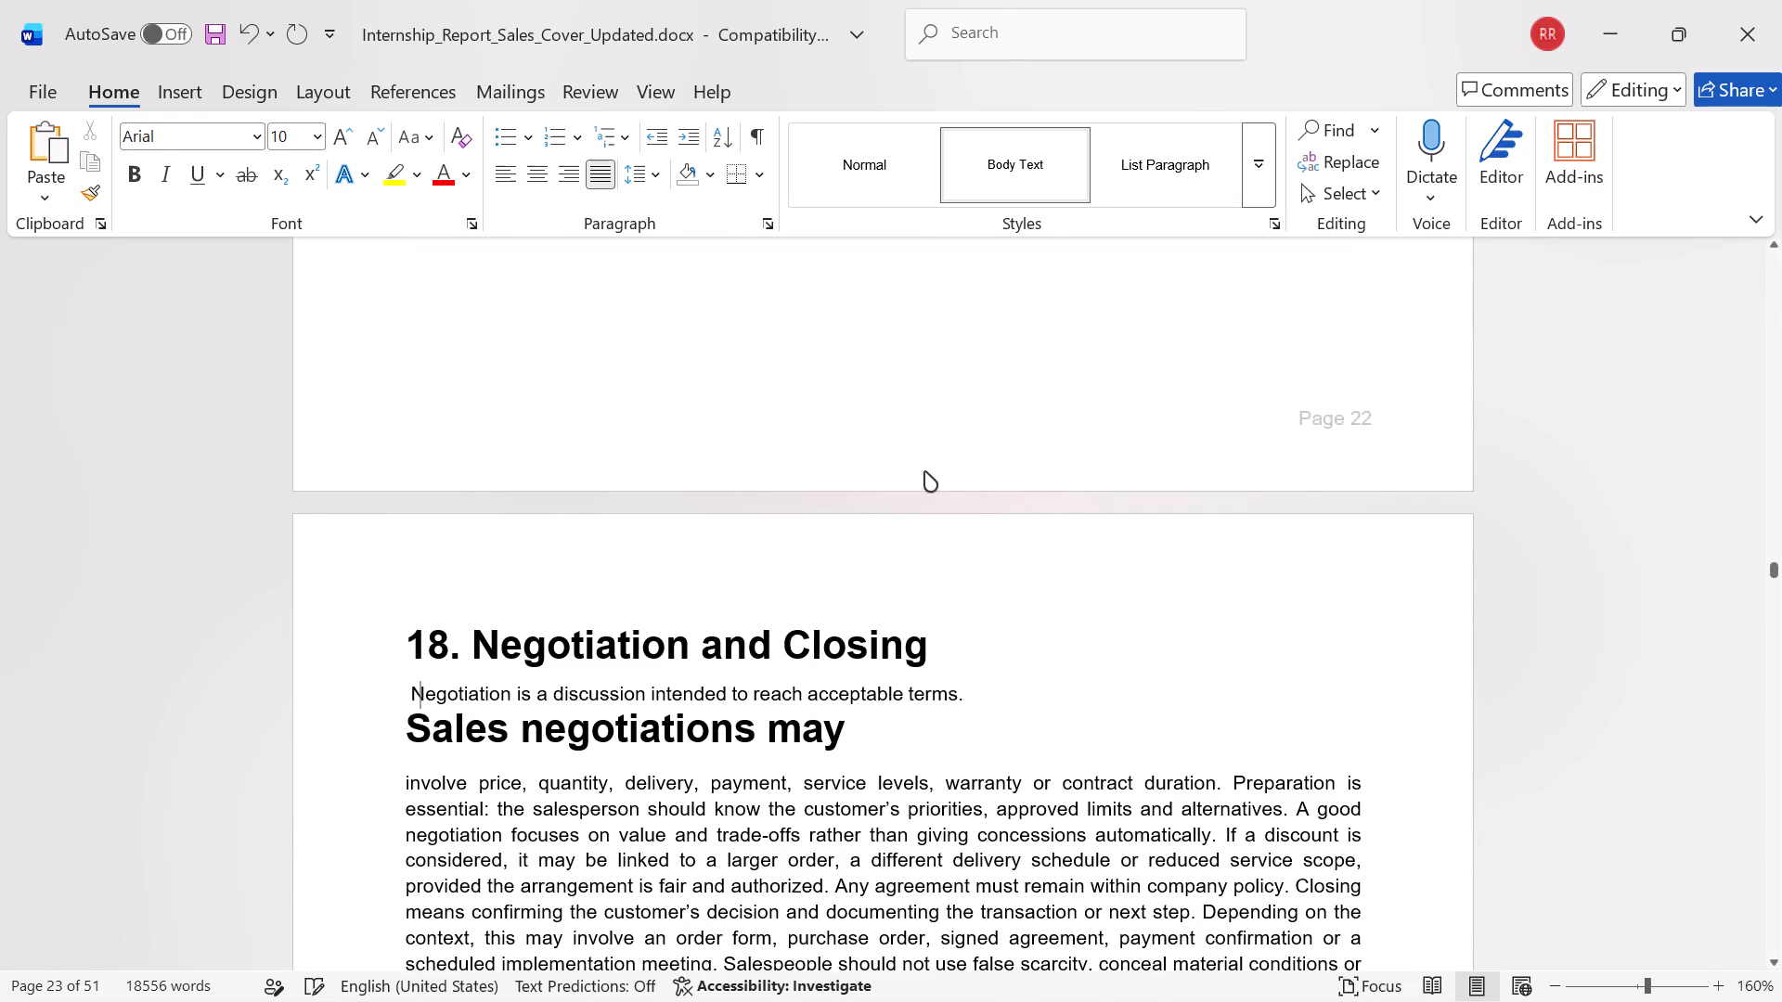
click(984, 687)
key(Delete)
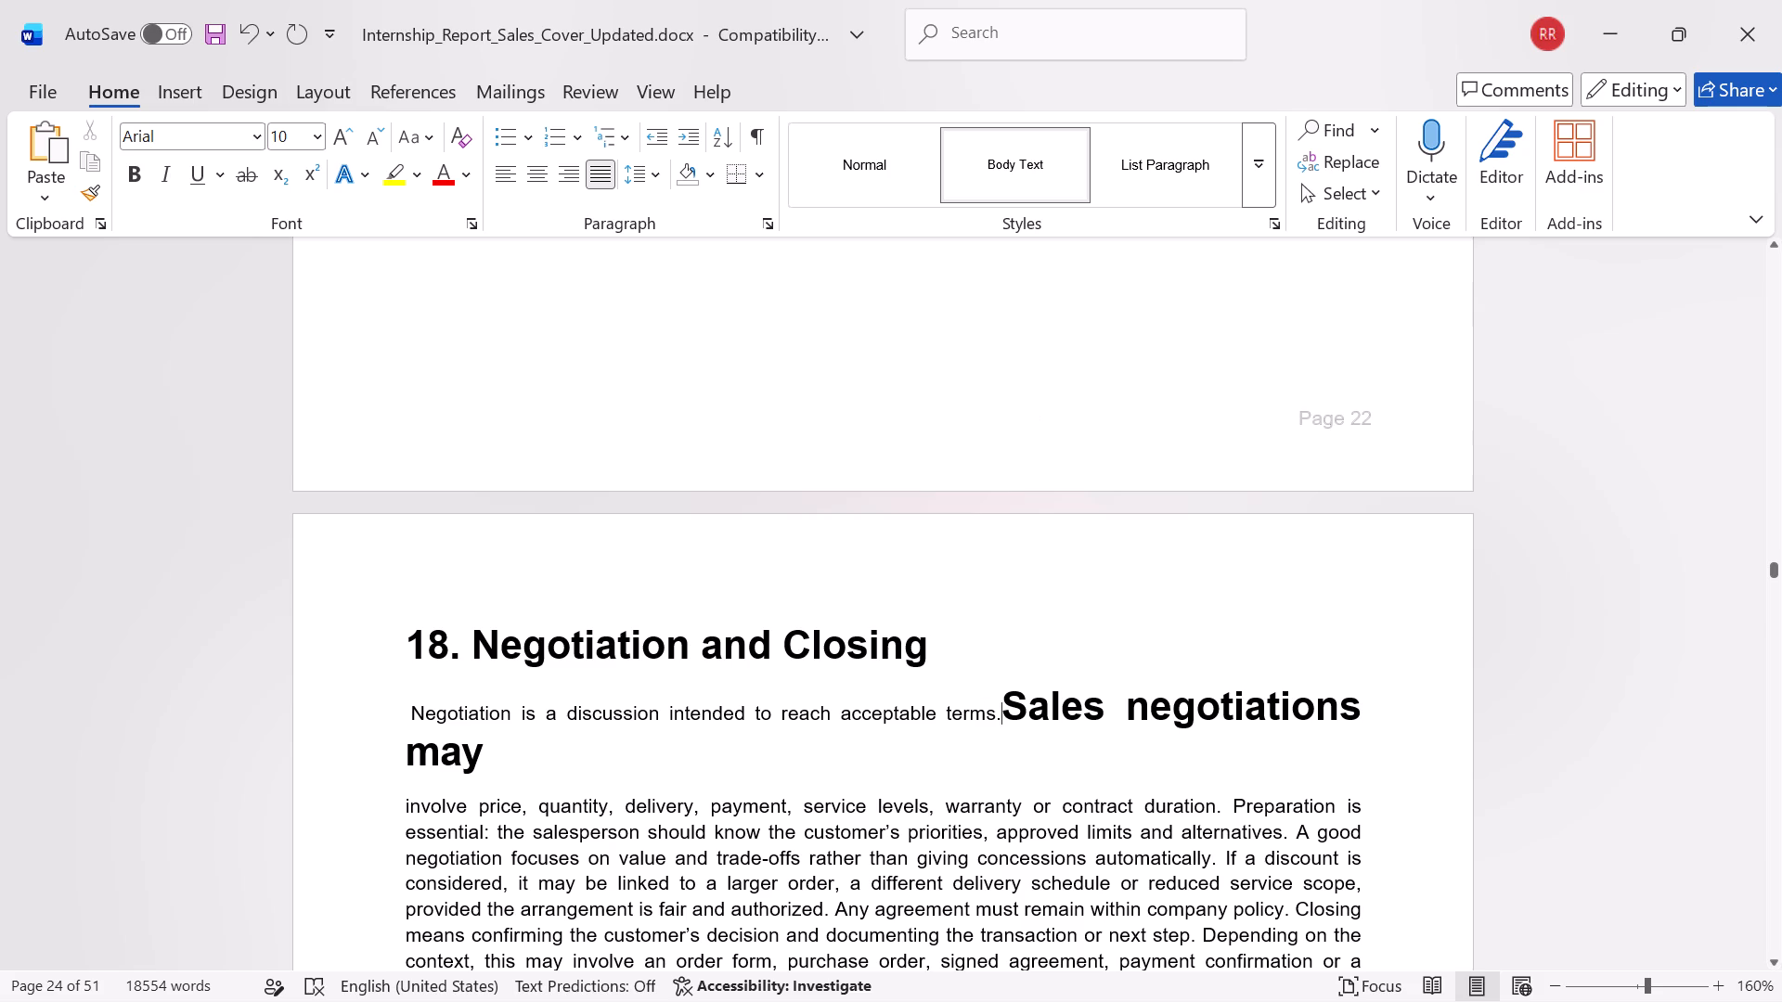
click(1014, 132)
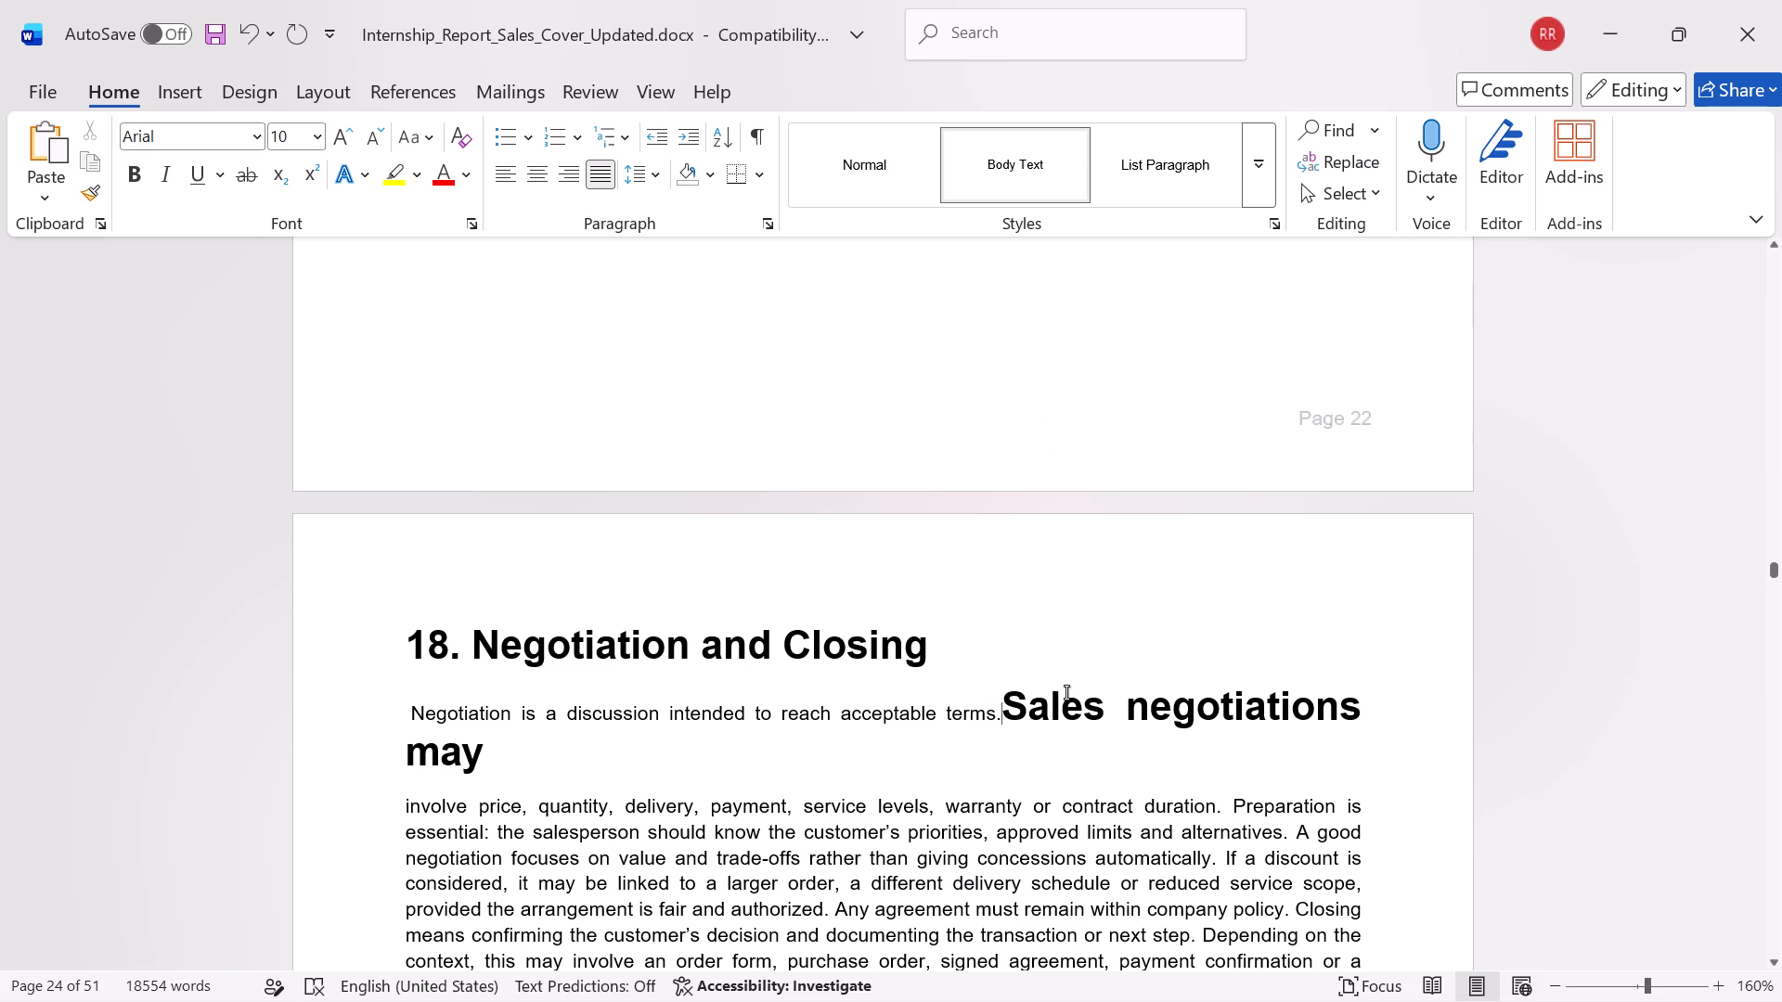
triple_click(1065, 690)
click(1002, 160)
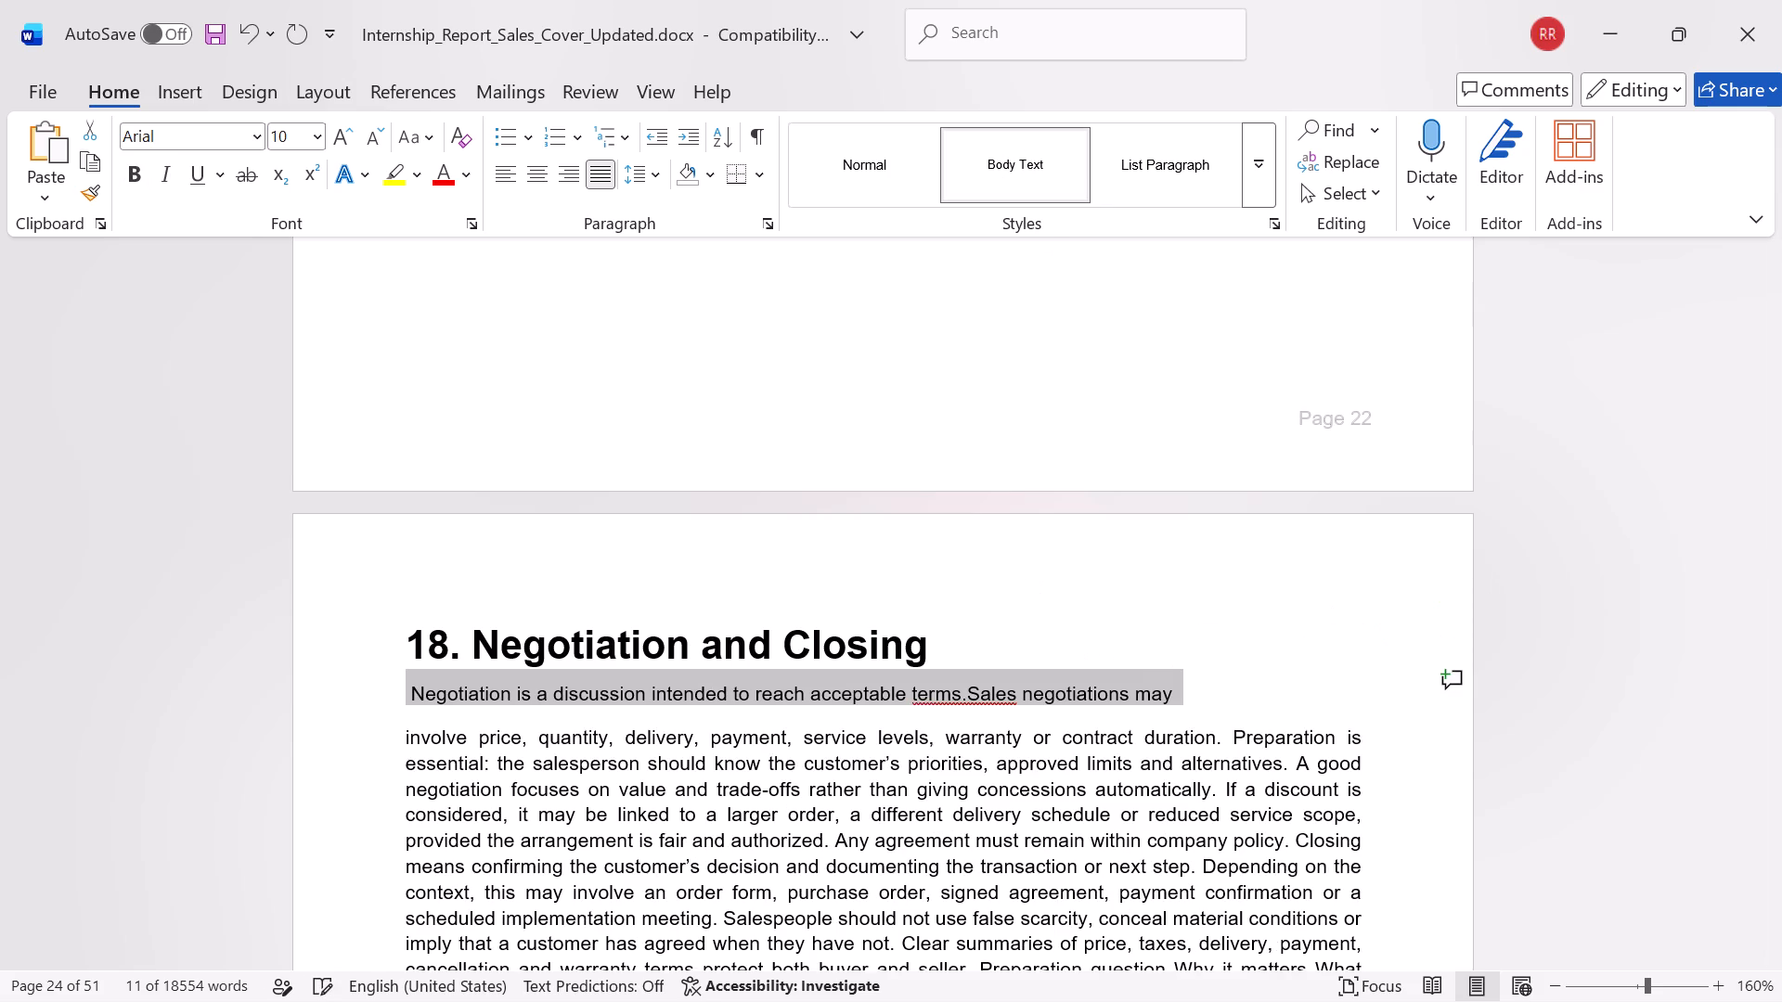
Join section 18's opening line to the paragraph below and insert a space between "terms." and "Sales".
click(1215, 694)
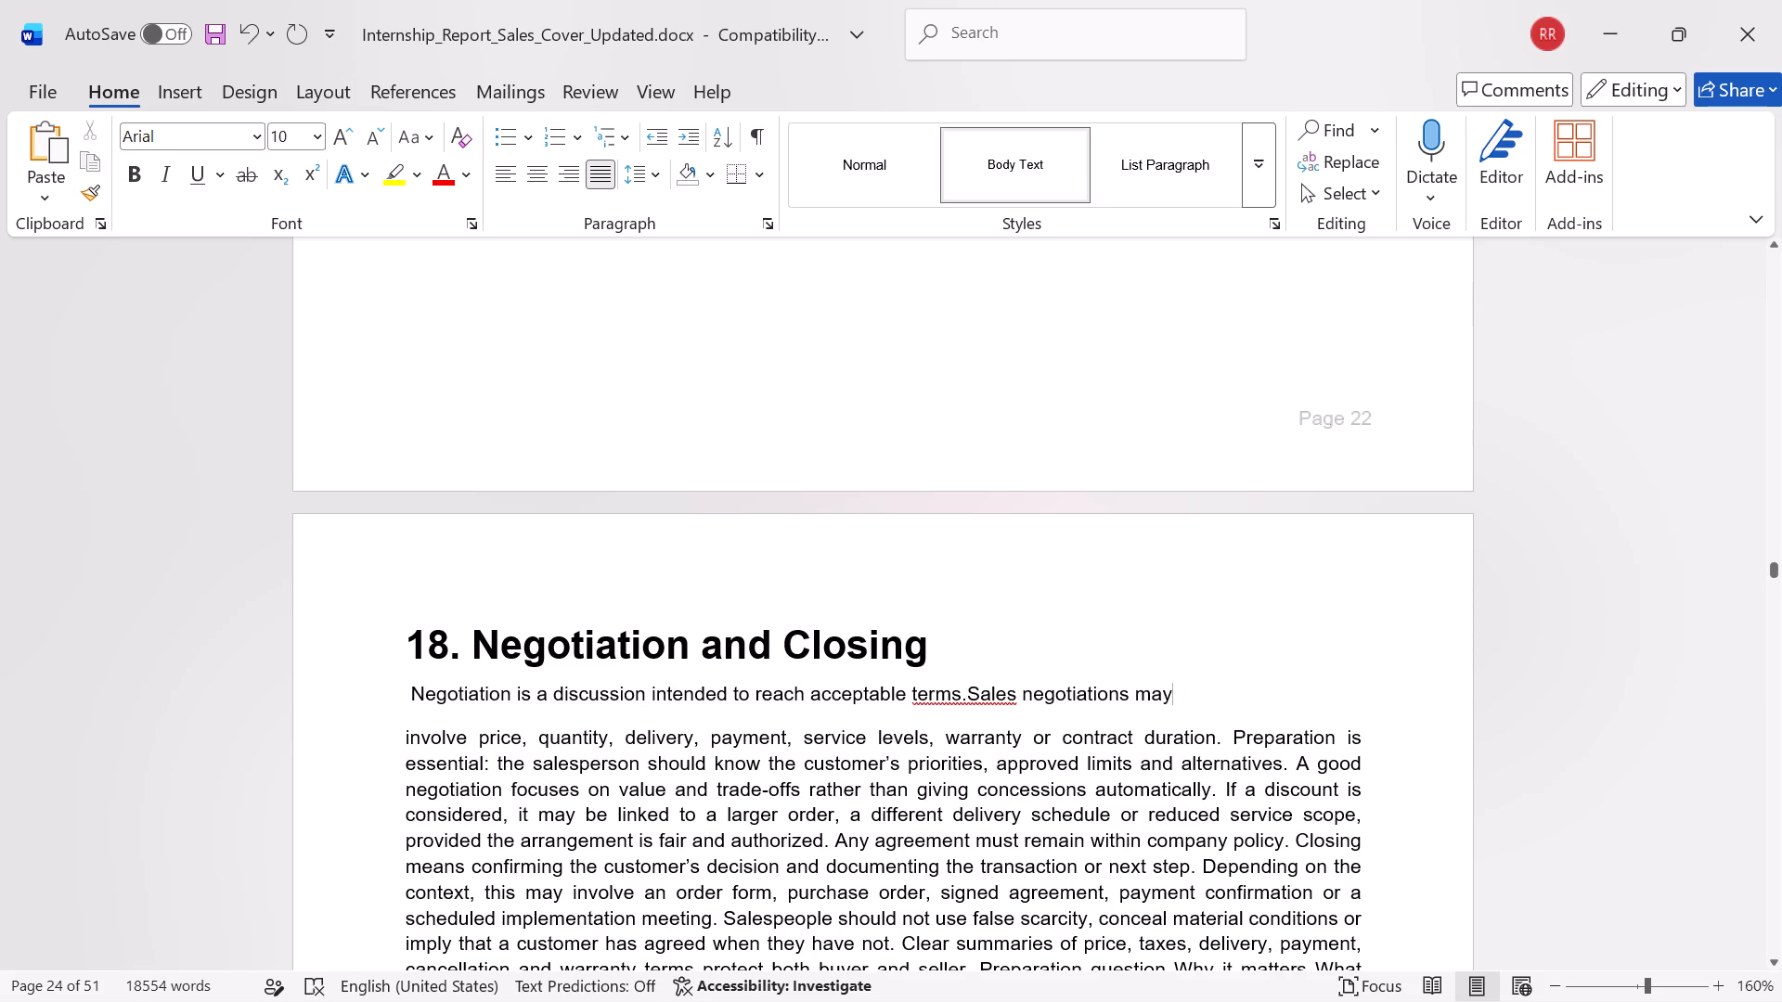
key(space)
key(Delete)
scroll(1215, 694, down, 1)
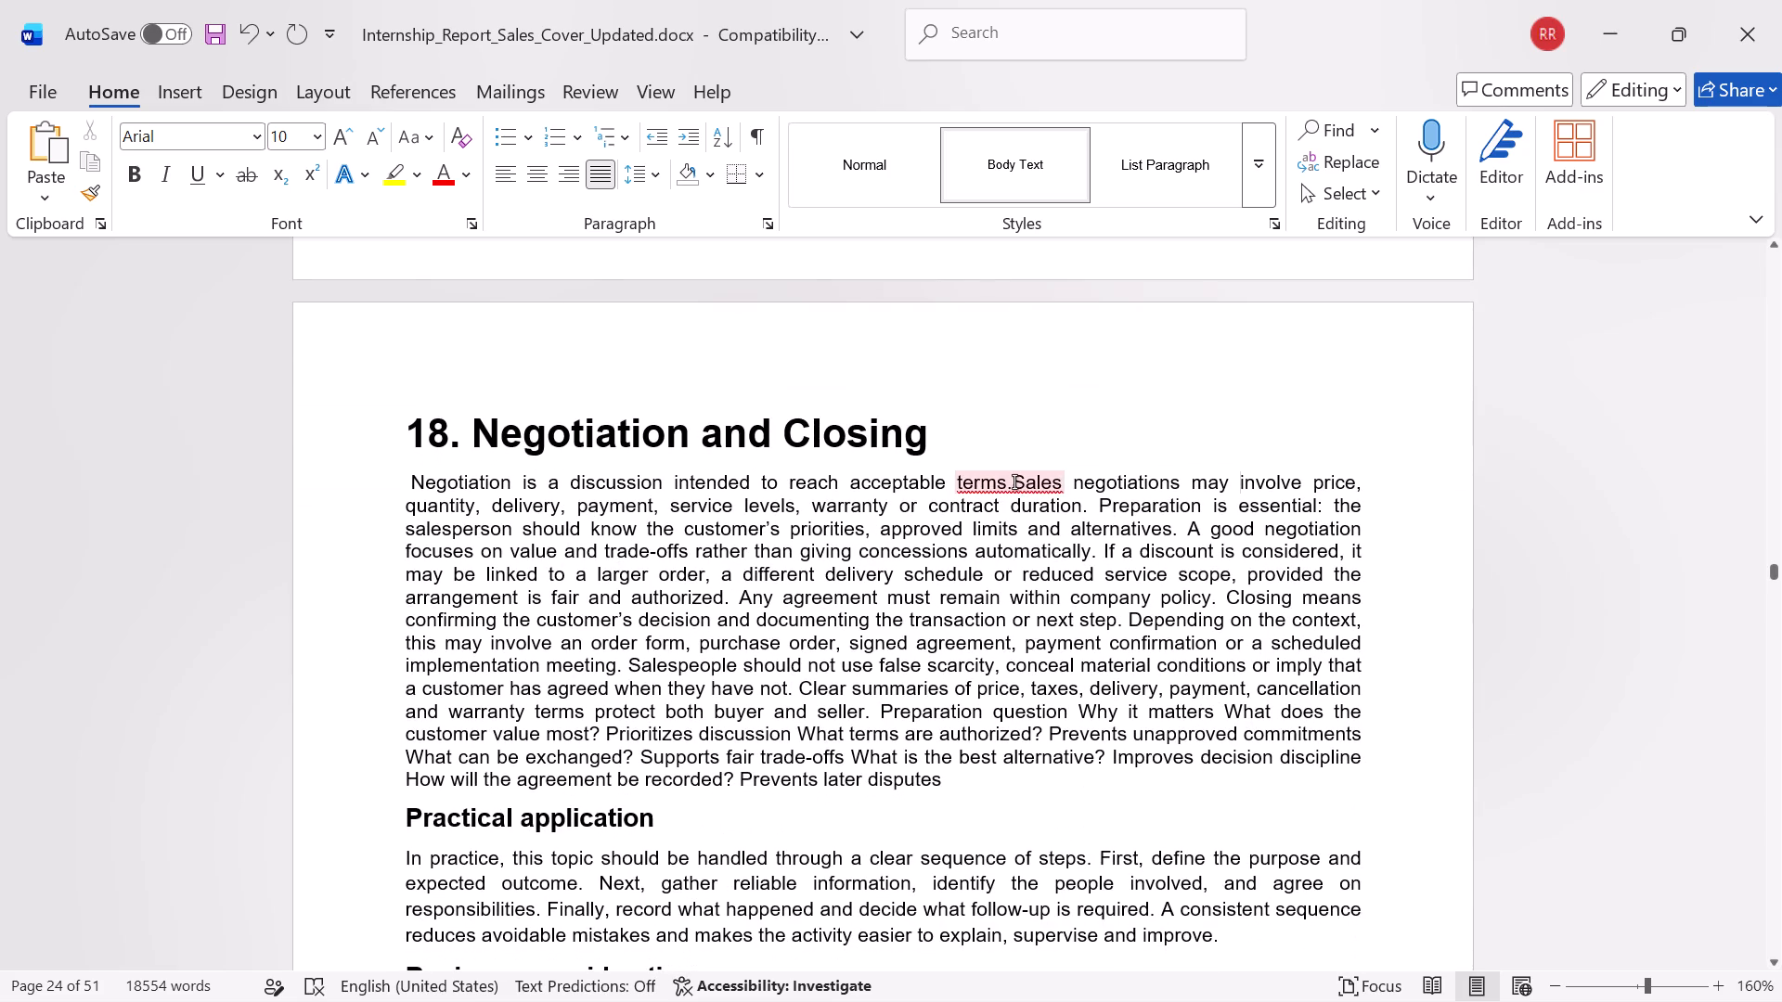
click(1014, 480)
key(space)
Check the rest of section 18 and the start of section 19, selecting the picture object that holds section 19's page content.
scroll(1035, 725, down, 2)
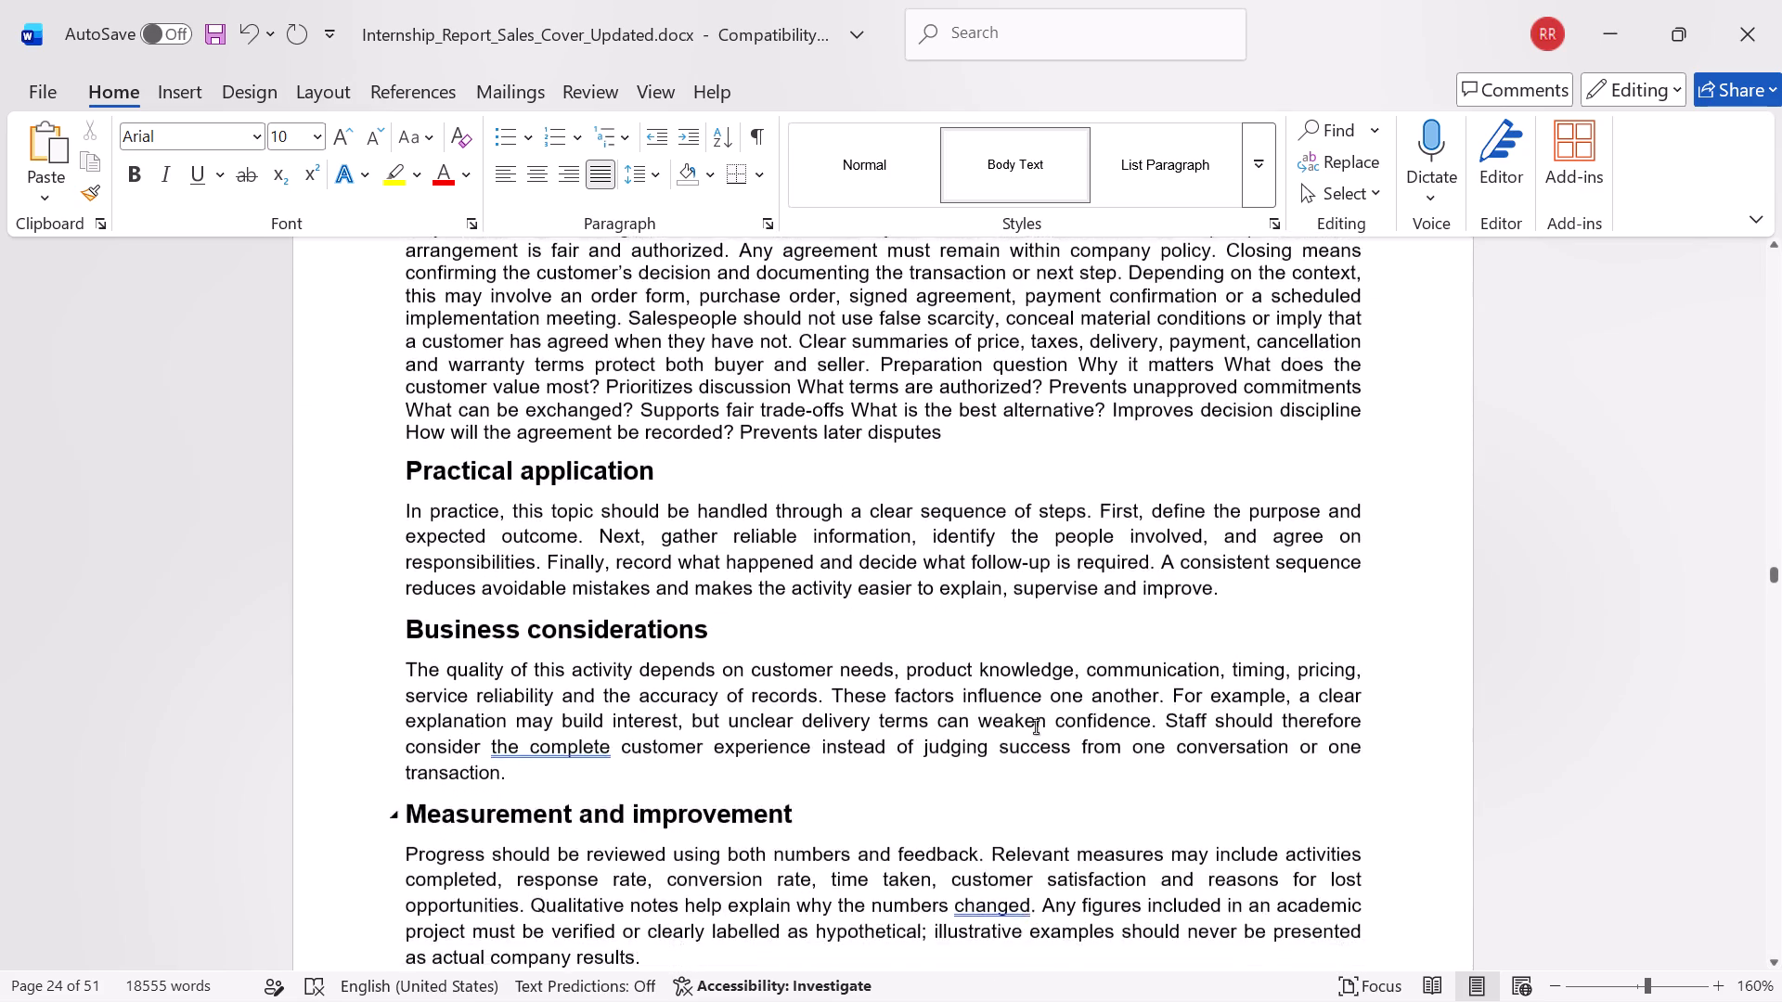
scroll(1035, 725, down, 4)
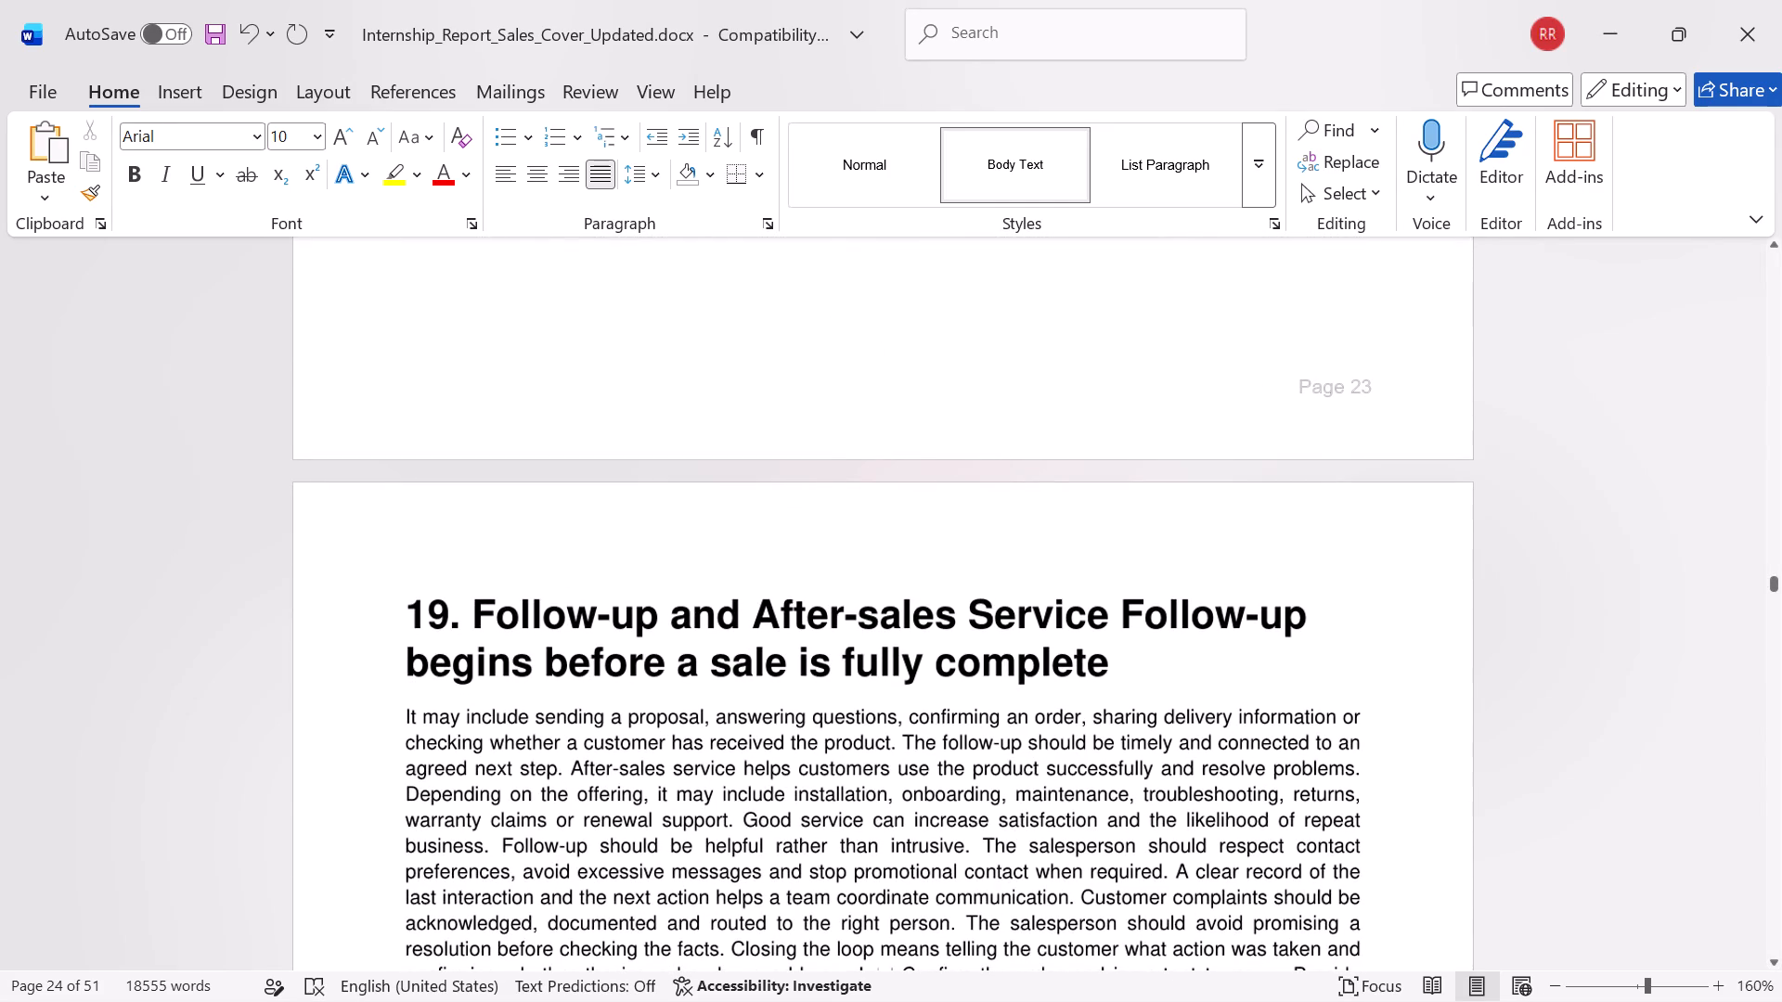
click(968, 621)
scroll(968, 621, down, 1)
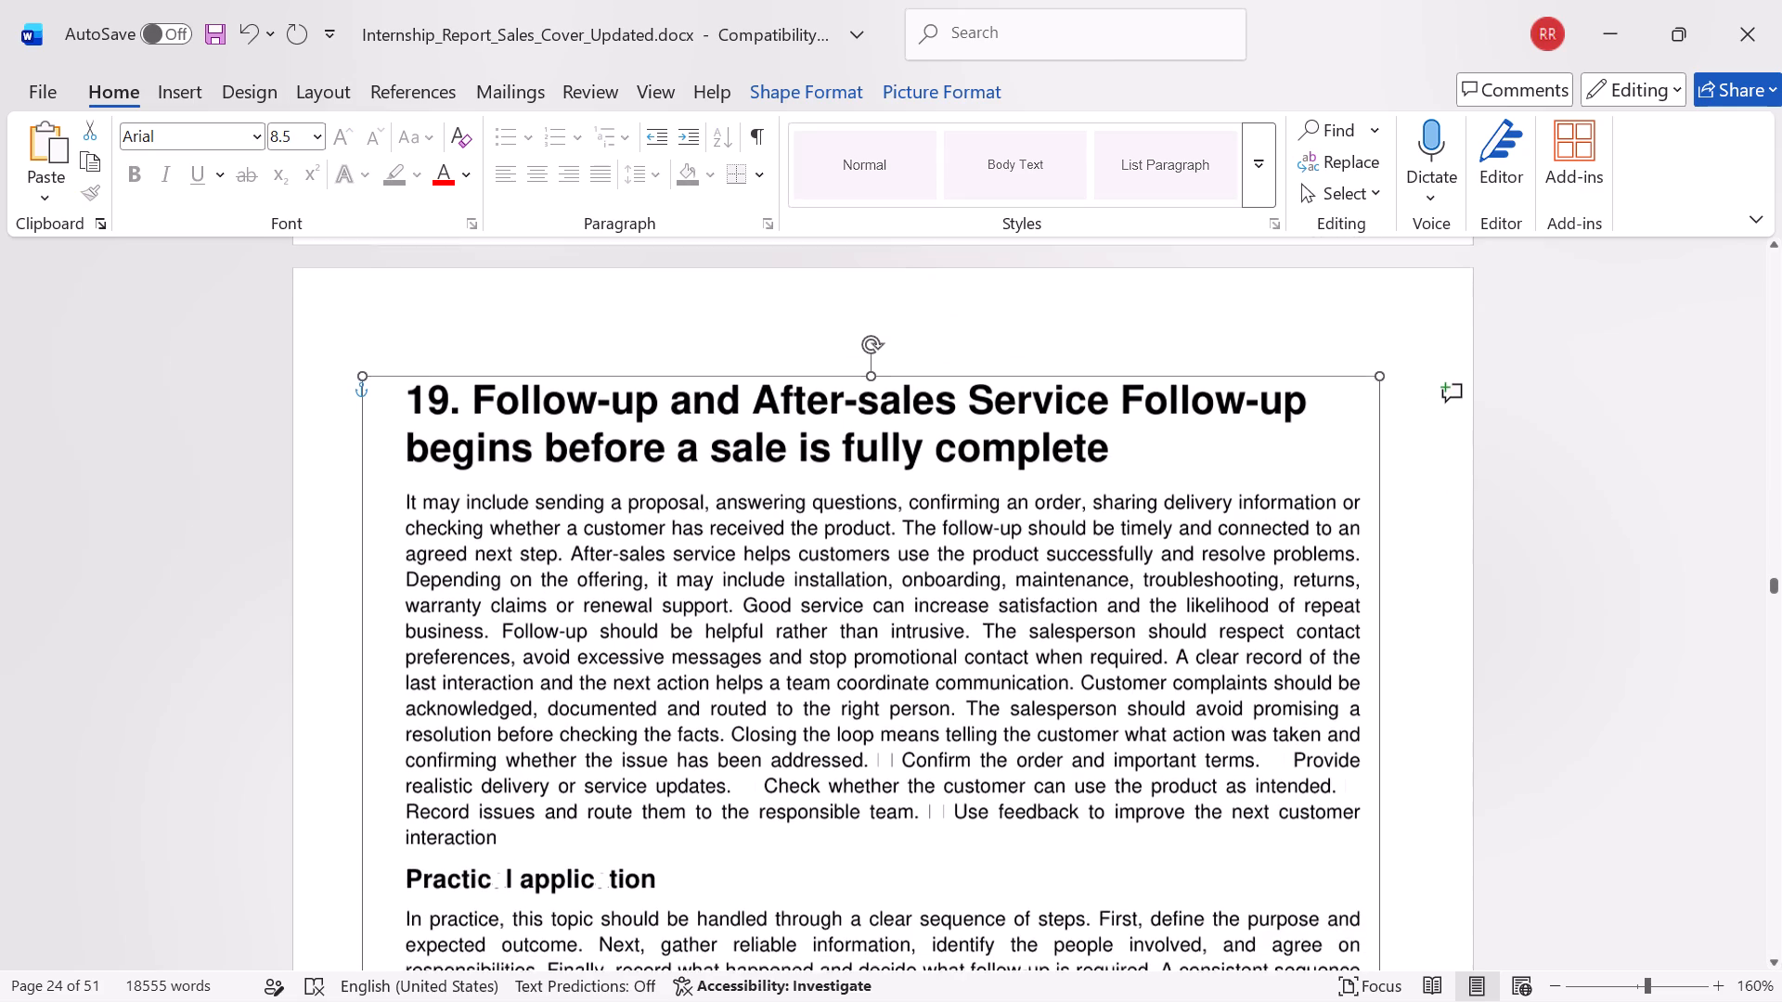
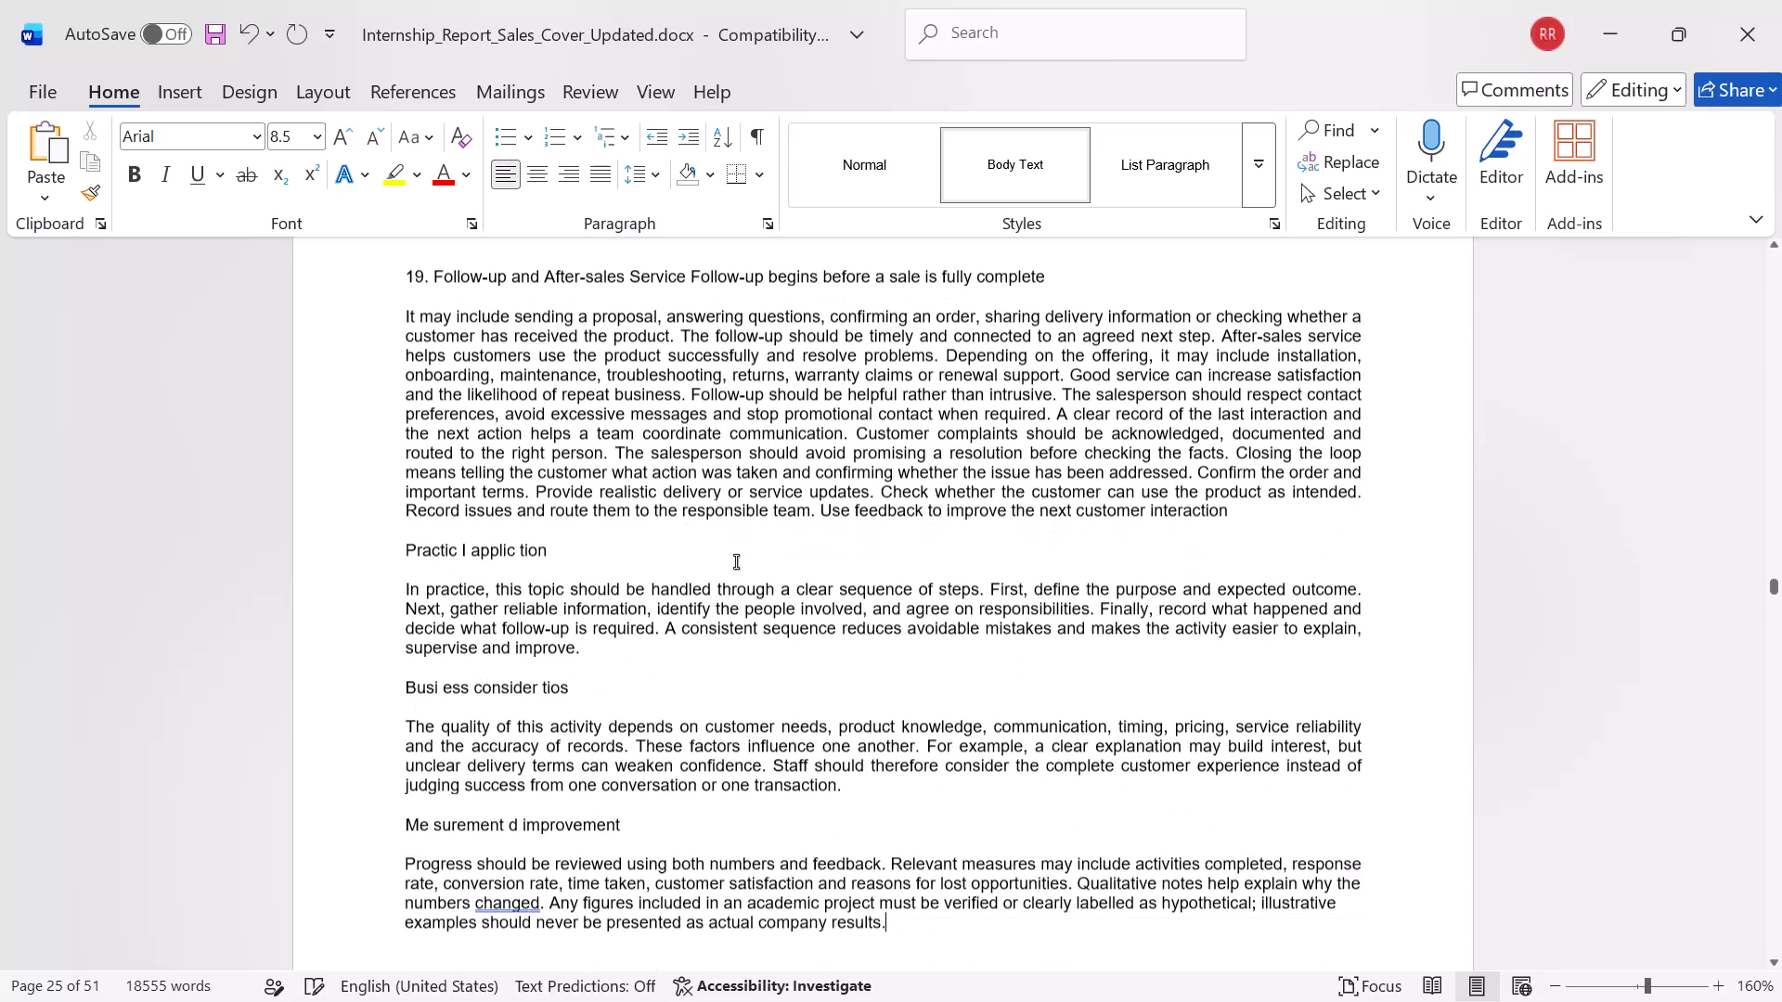
Apply the Heading 1 style to the line starting "19. Follow-up and After-sales Service".
scroll(735, 559, up, 1)
triple_click(861, 417)
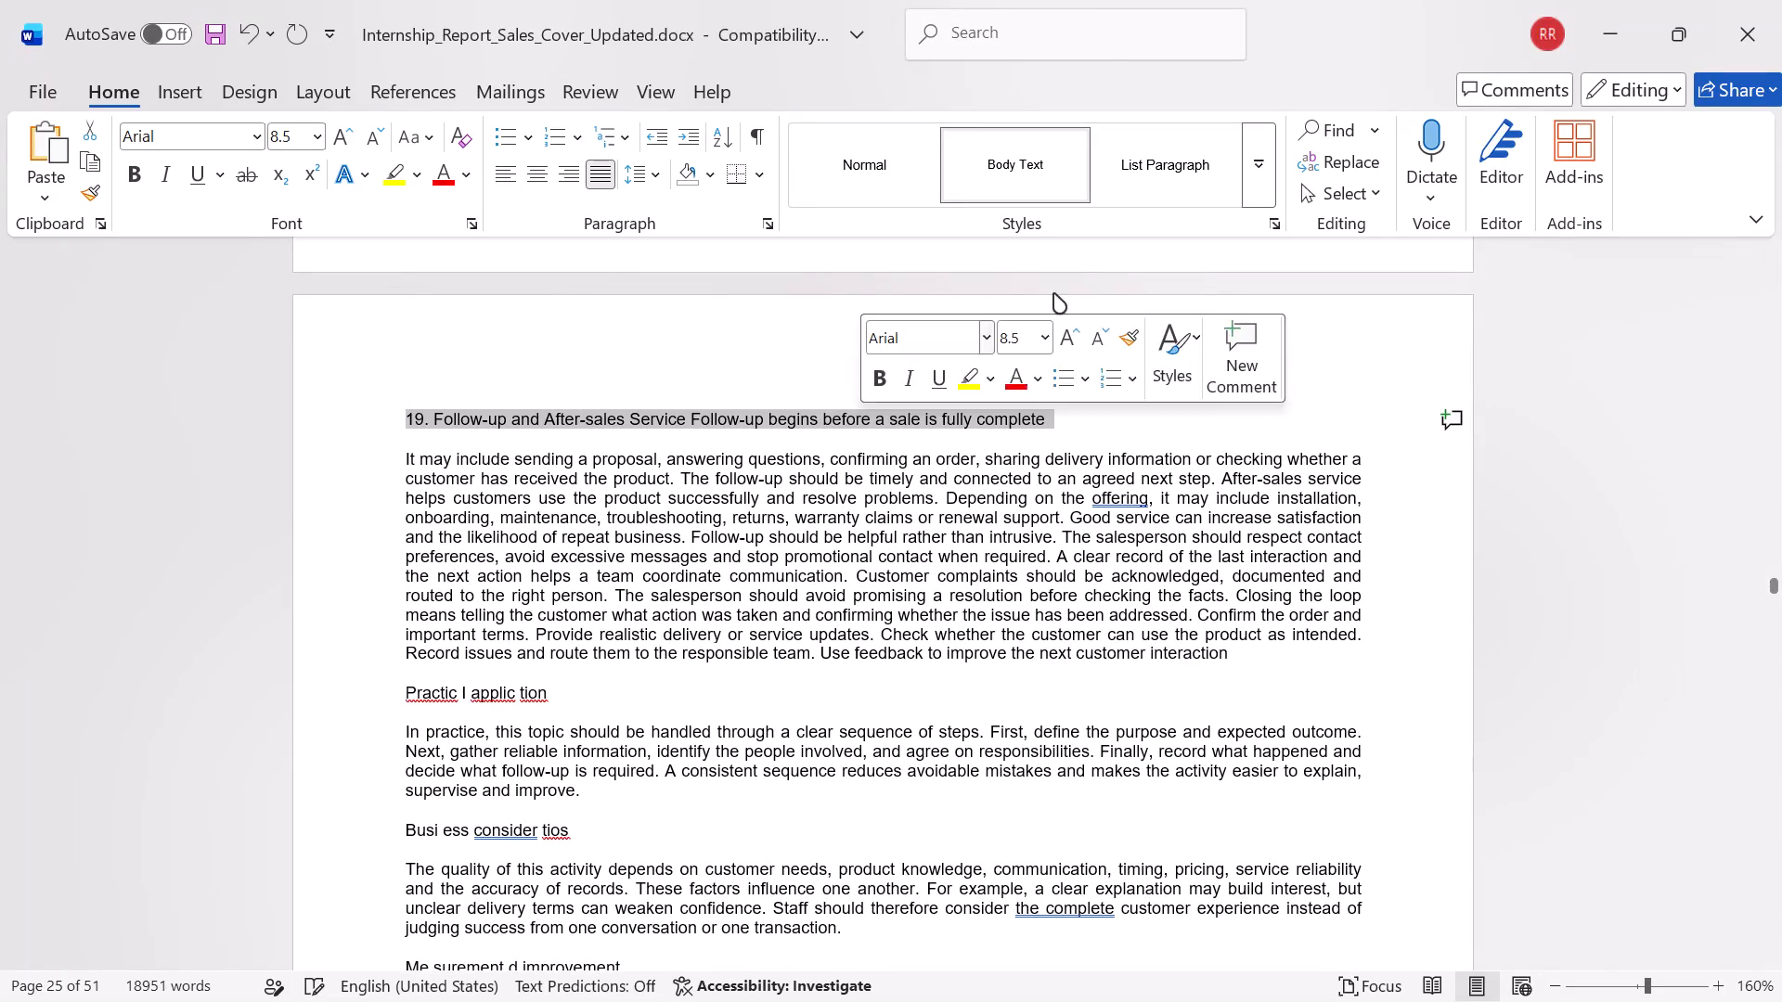
click(1267, 169)
click(1020, 242)
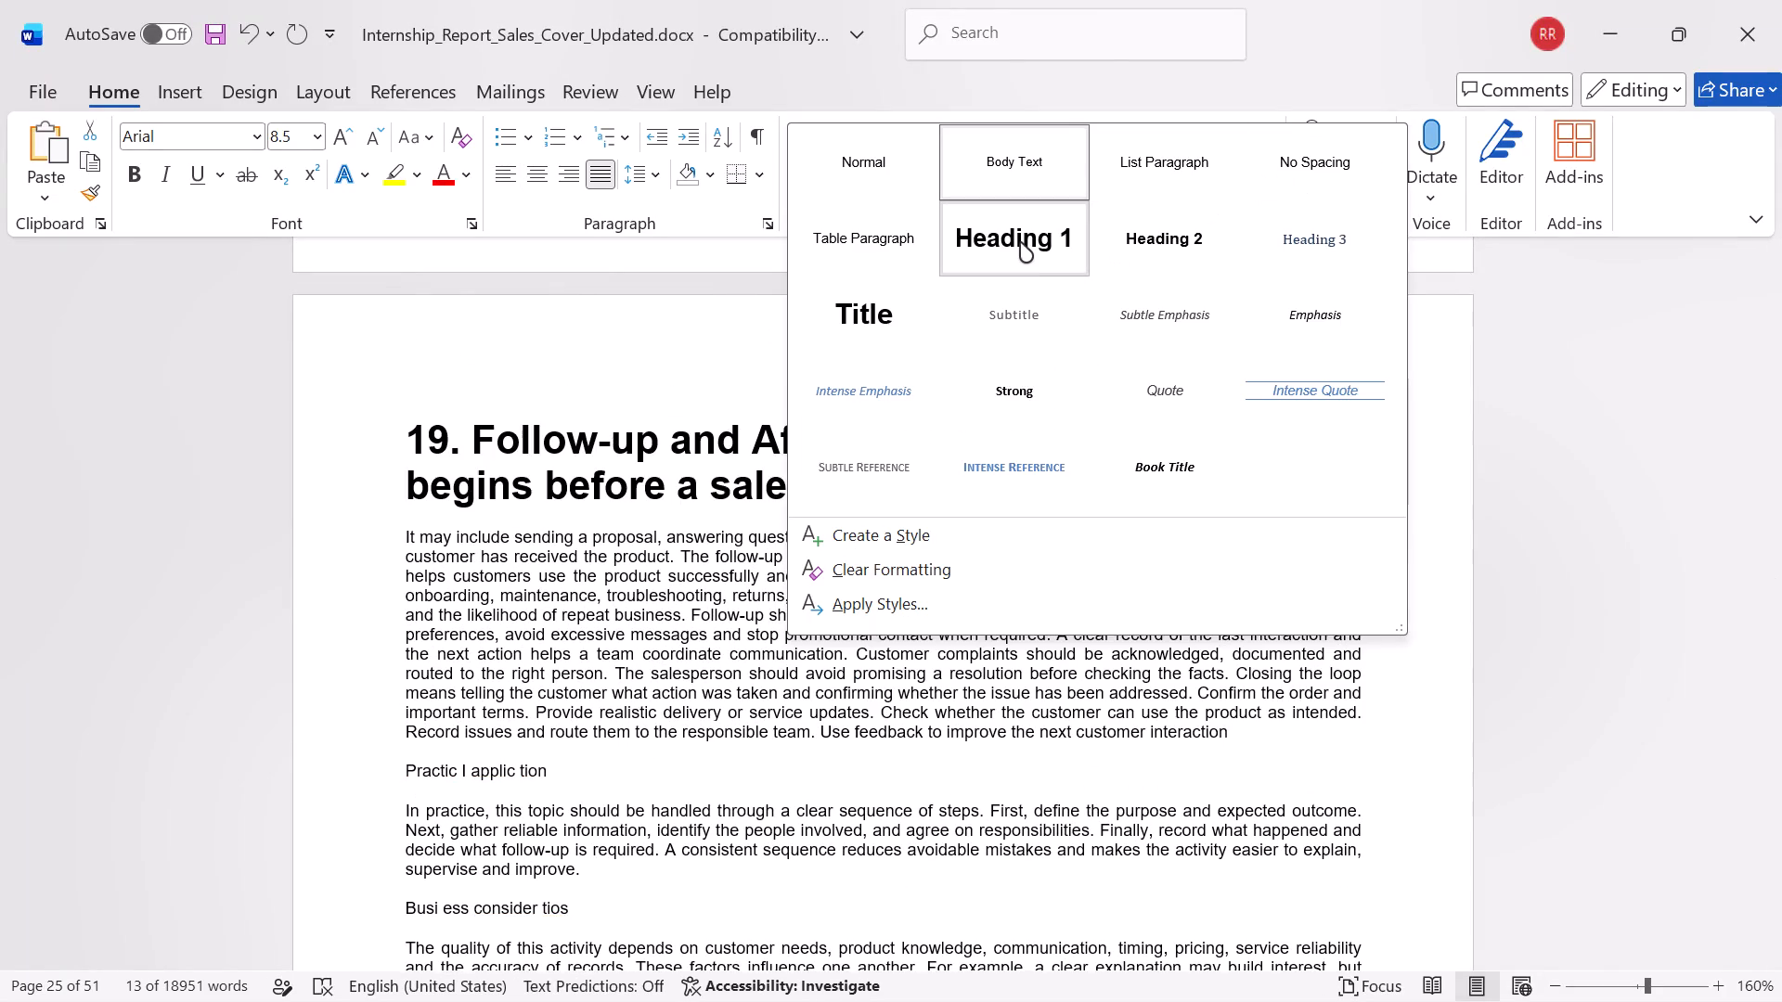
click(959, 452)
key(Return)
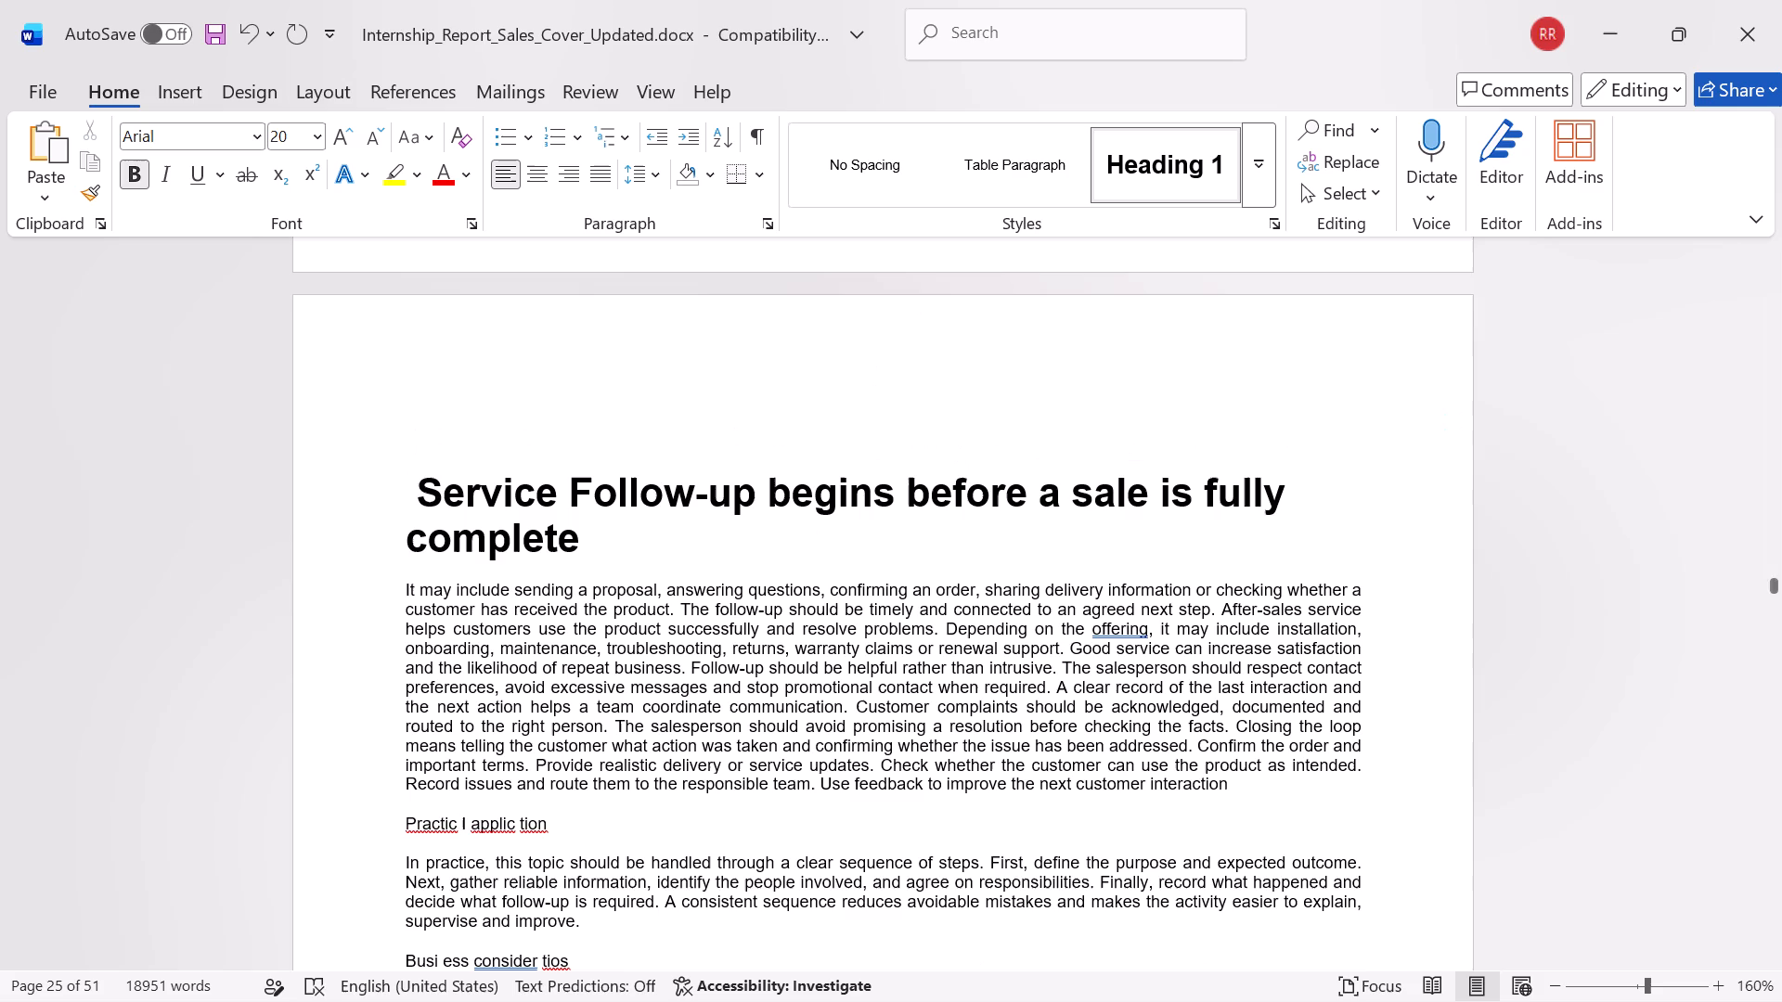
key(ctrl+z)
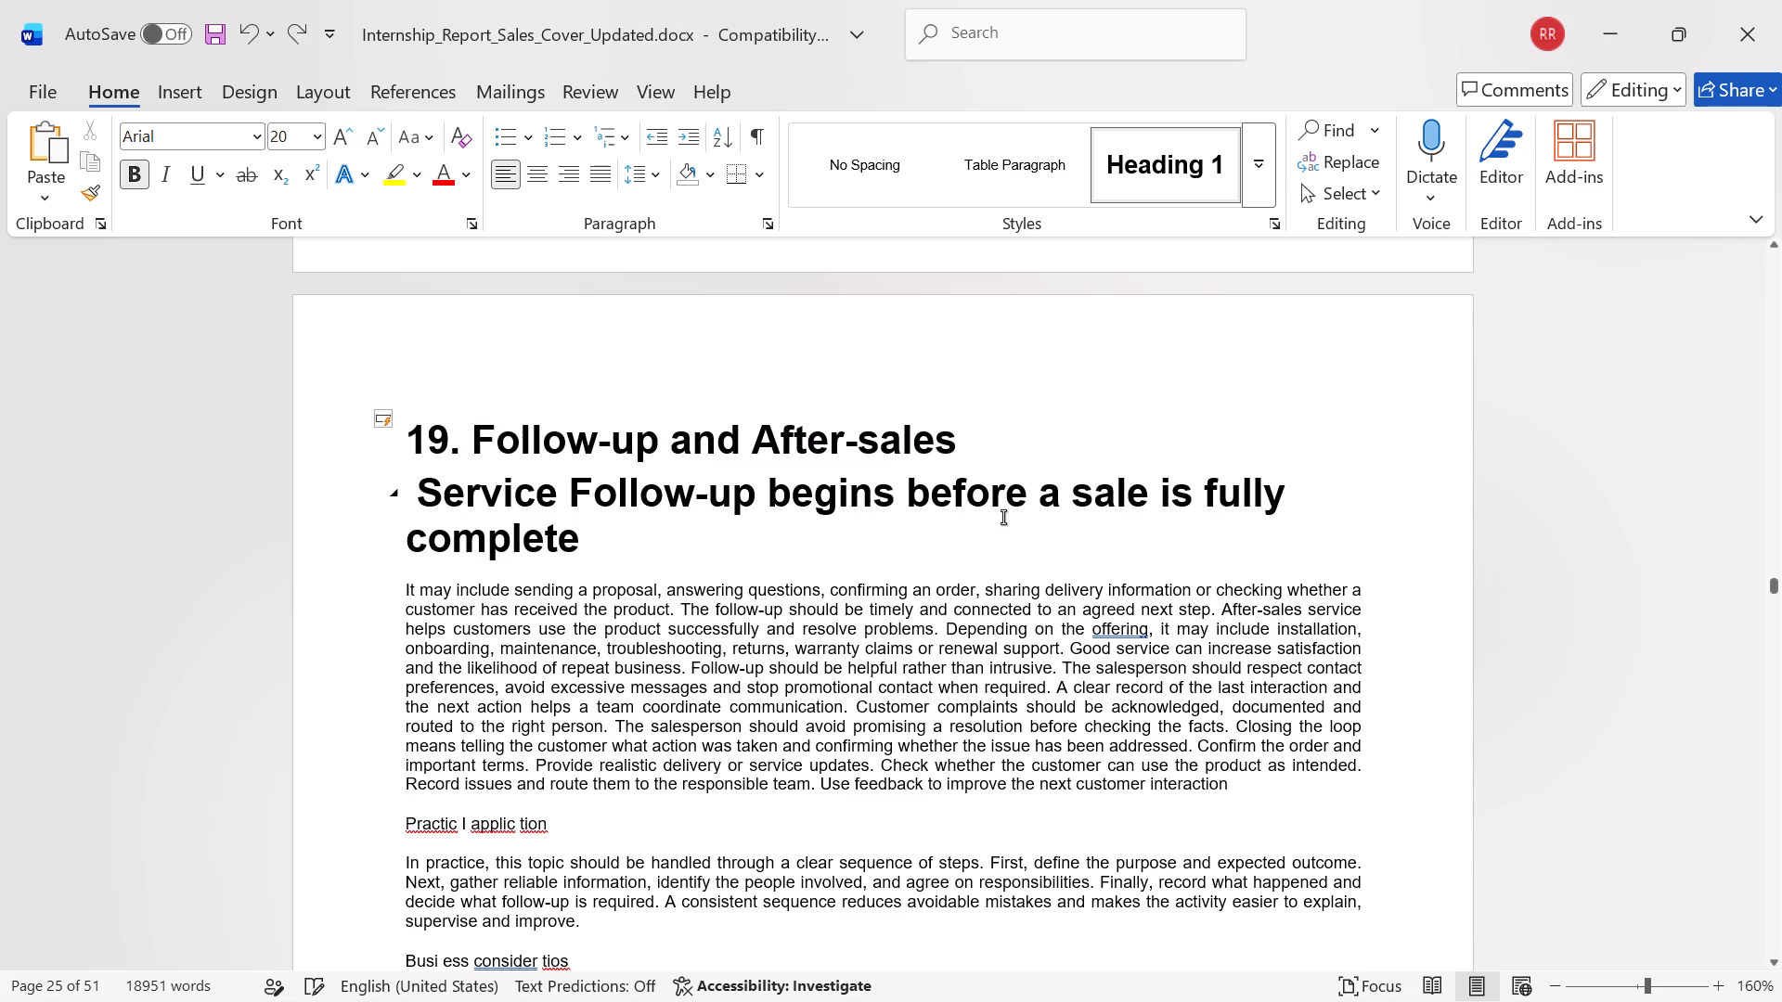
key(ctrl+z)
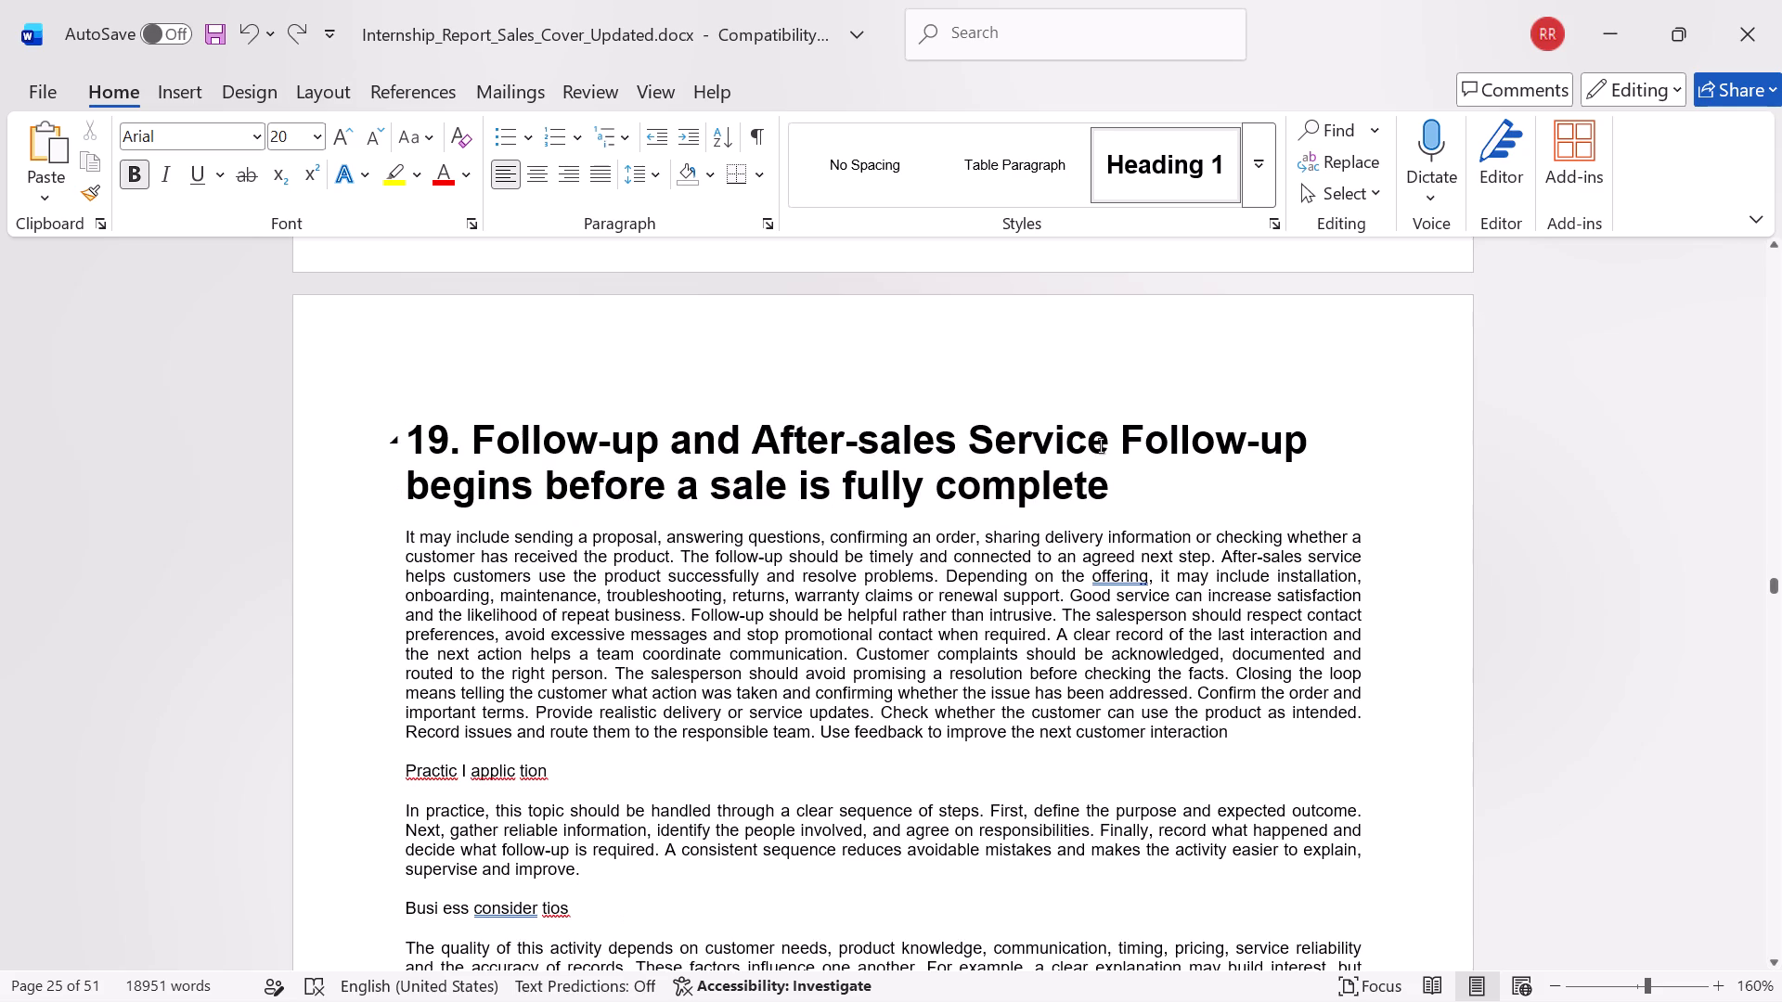
Split "Follow-up begins before a sale is fully complete" off heading 19 as a separate Body Text line.
click(1100, 443)
key(Return)
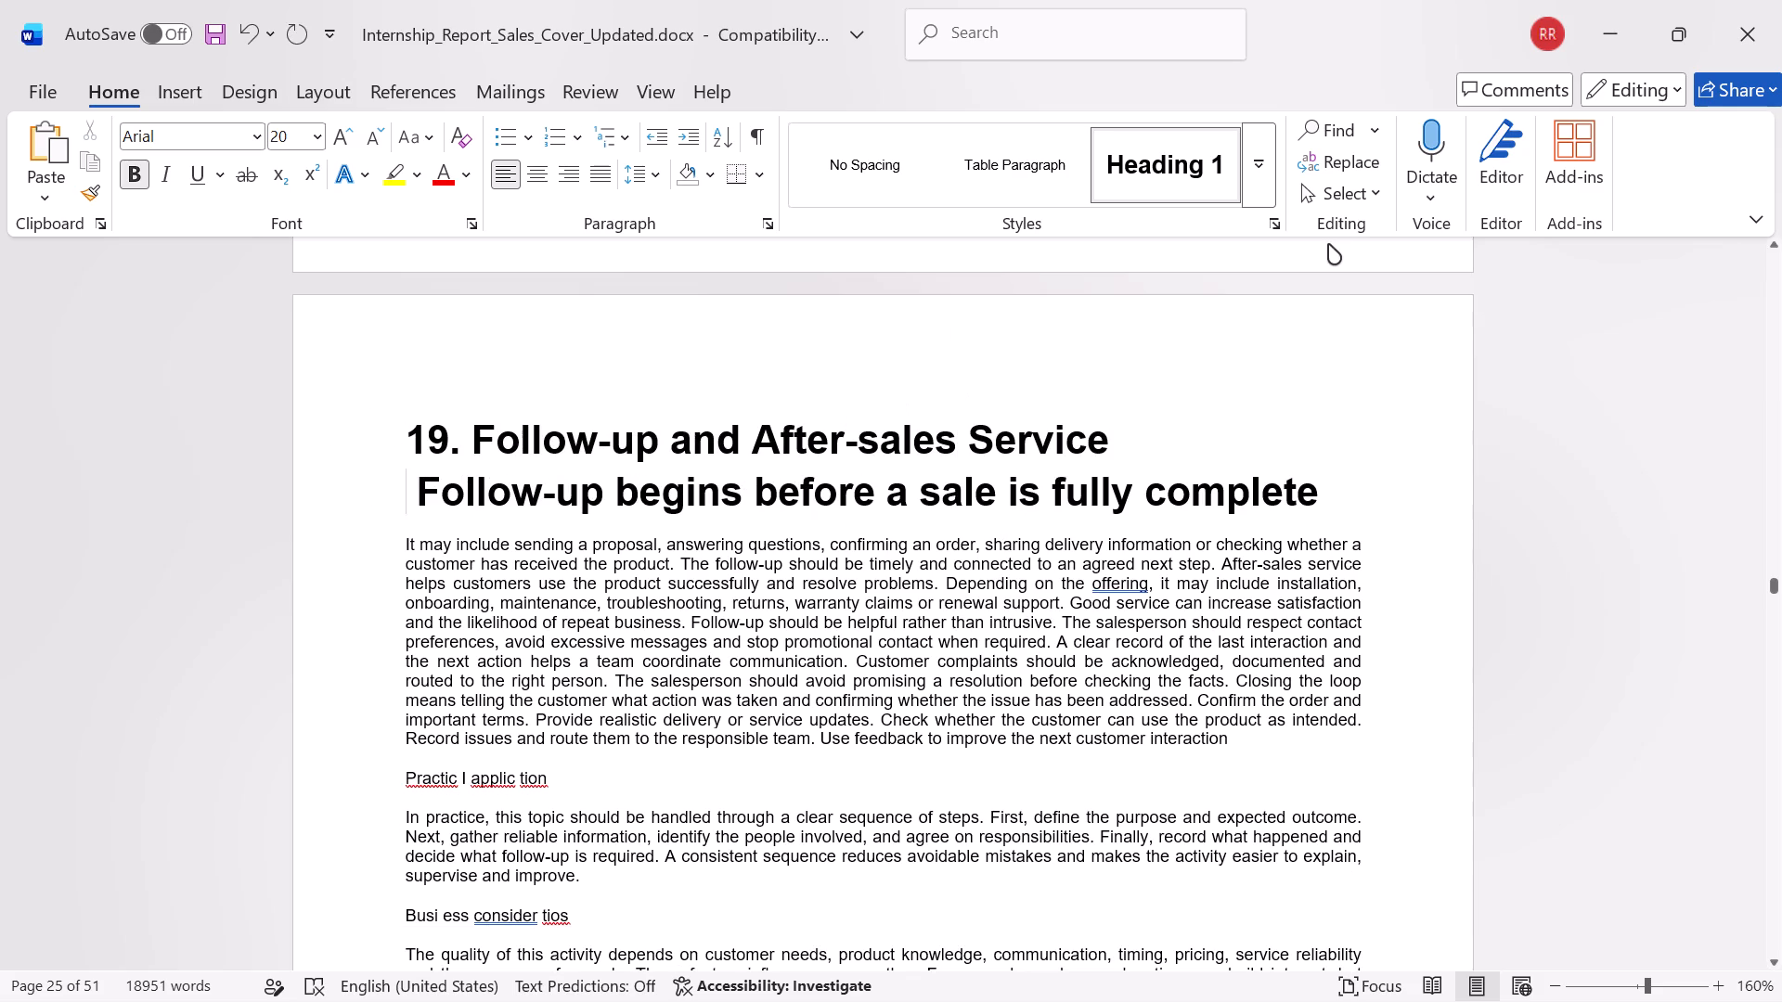
click(1263, 161)
click(1007, 173)
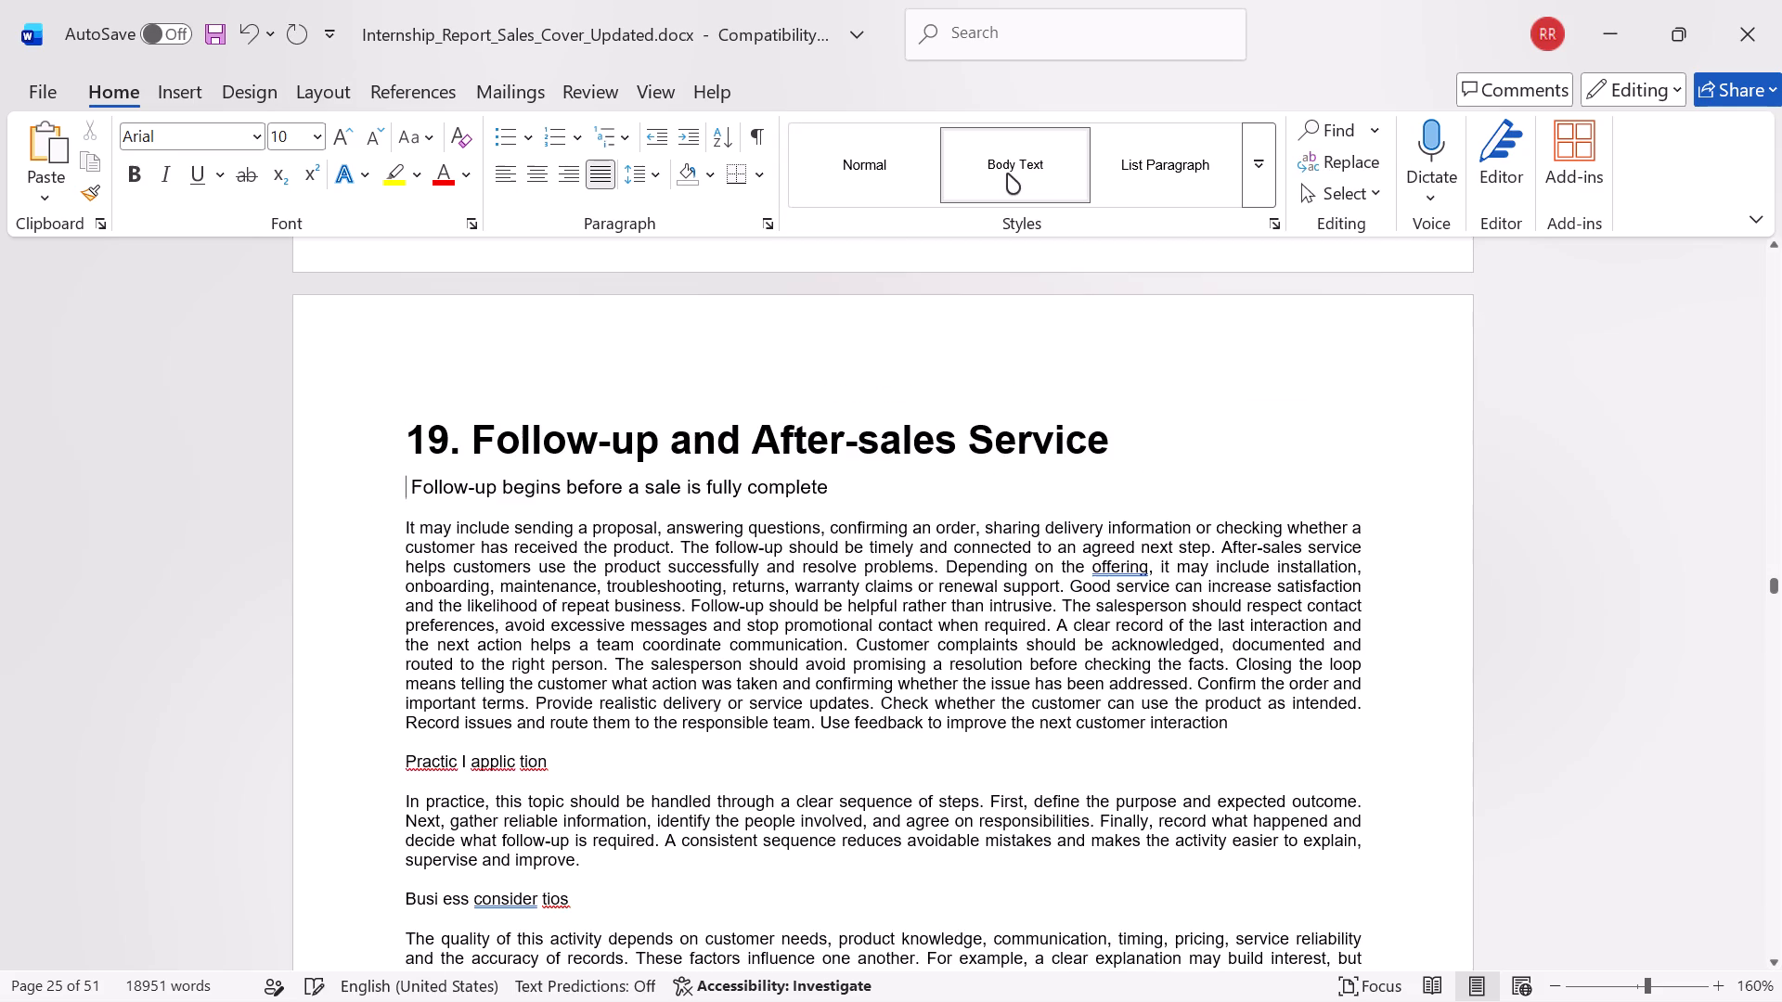
Join section 19's opening line to the paragraph below, adding a period and a space between "complete" and "It may include".
click(843, 485)
key(Delete)
key(Delete)
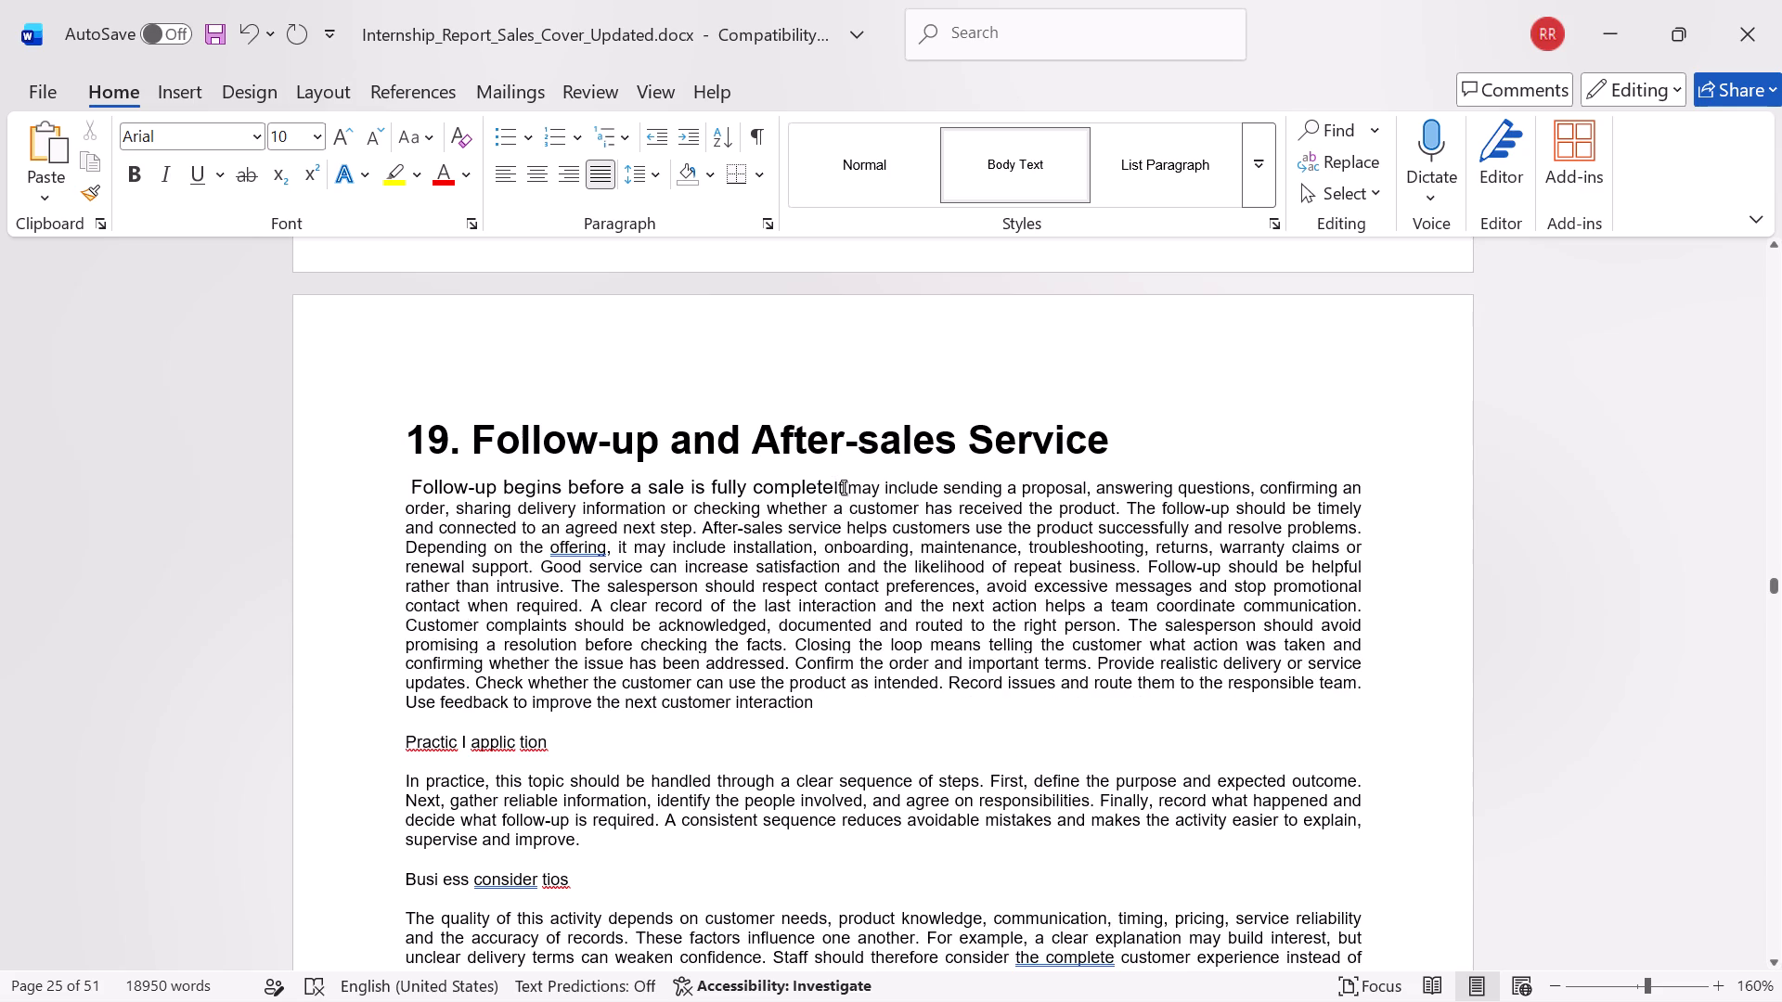
key(space)
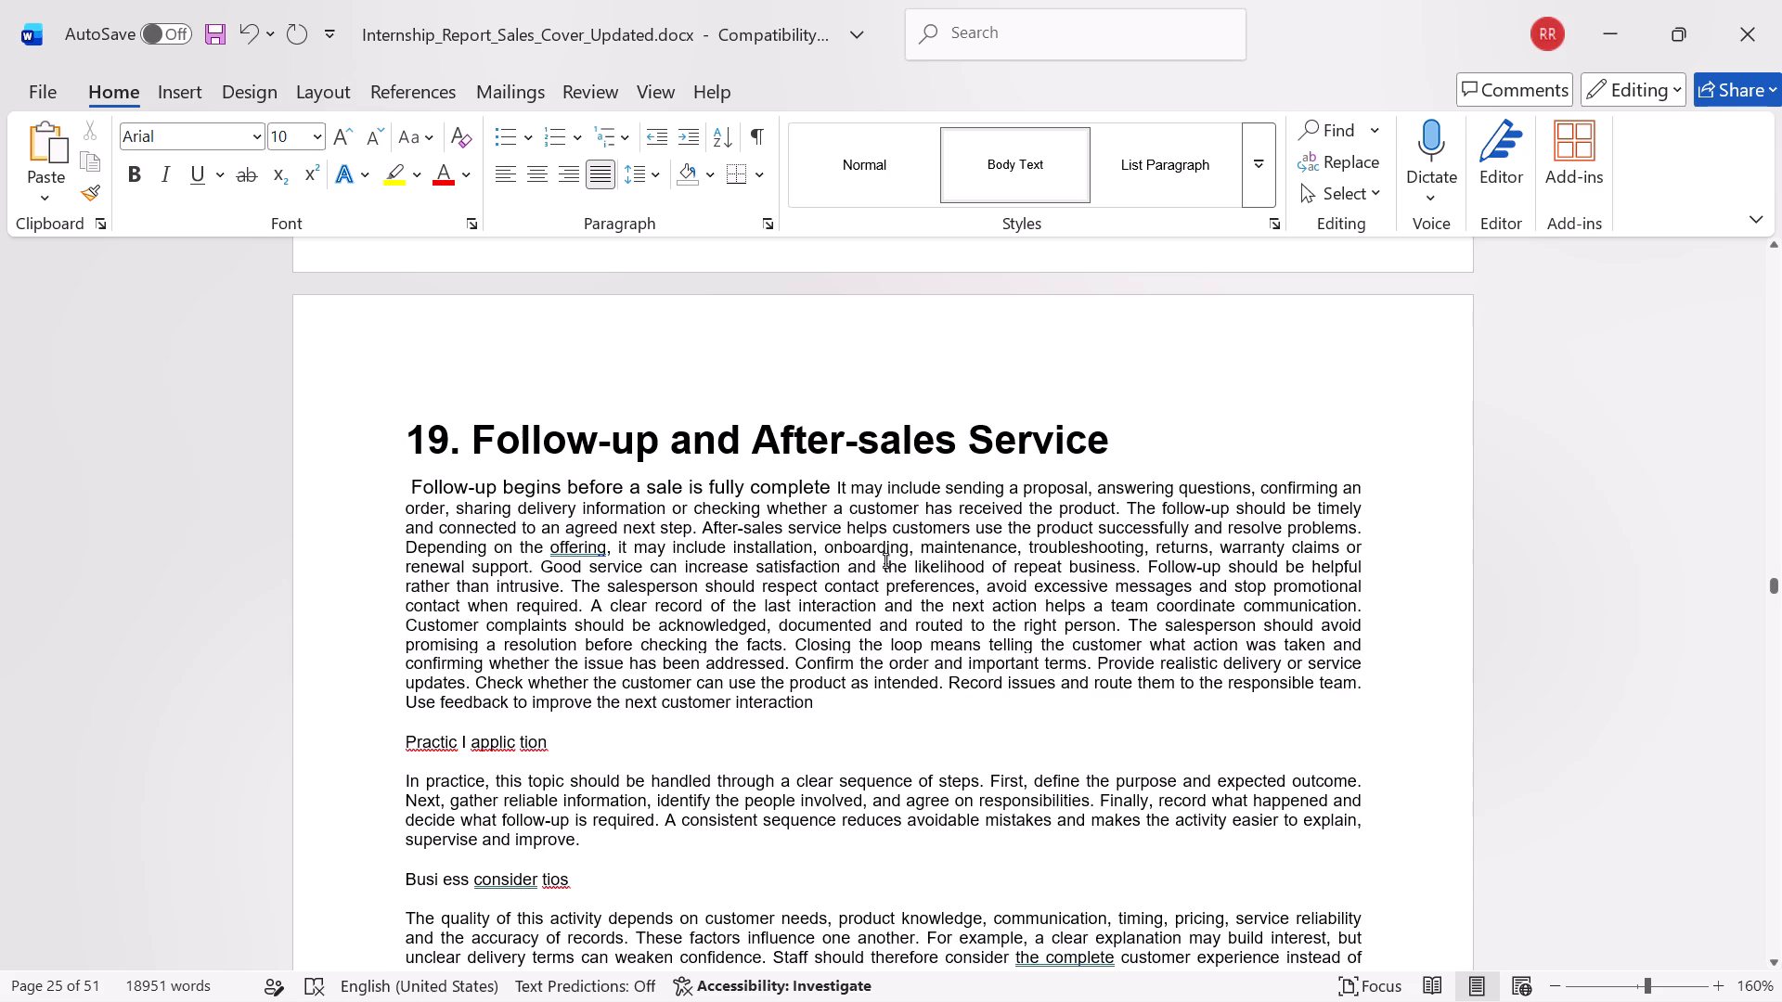
key(Left)
key(period)
Apply the Heading 2 style to section 19's "Practic l applic tion" line.
scroll(706, 712, down, 1)
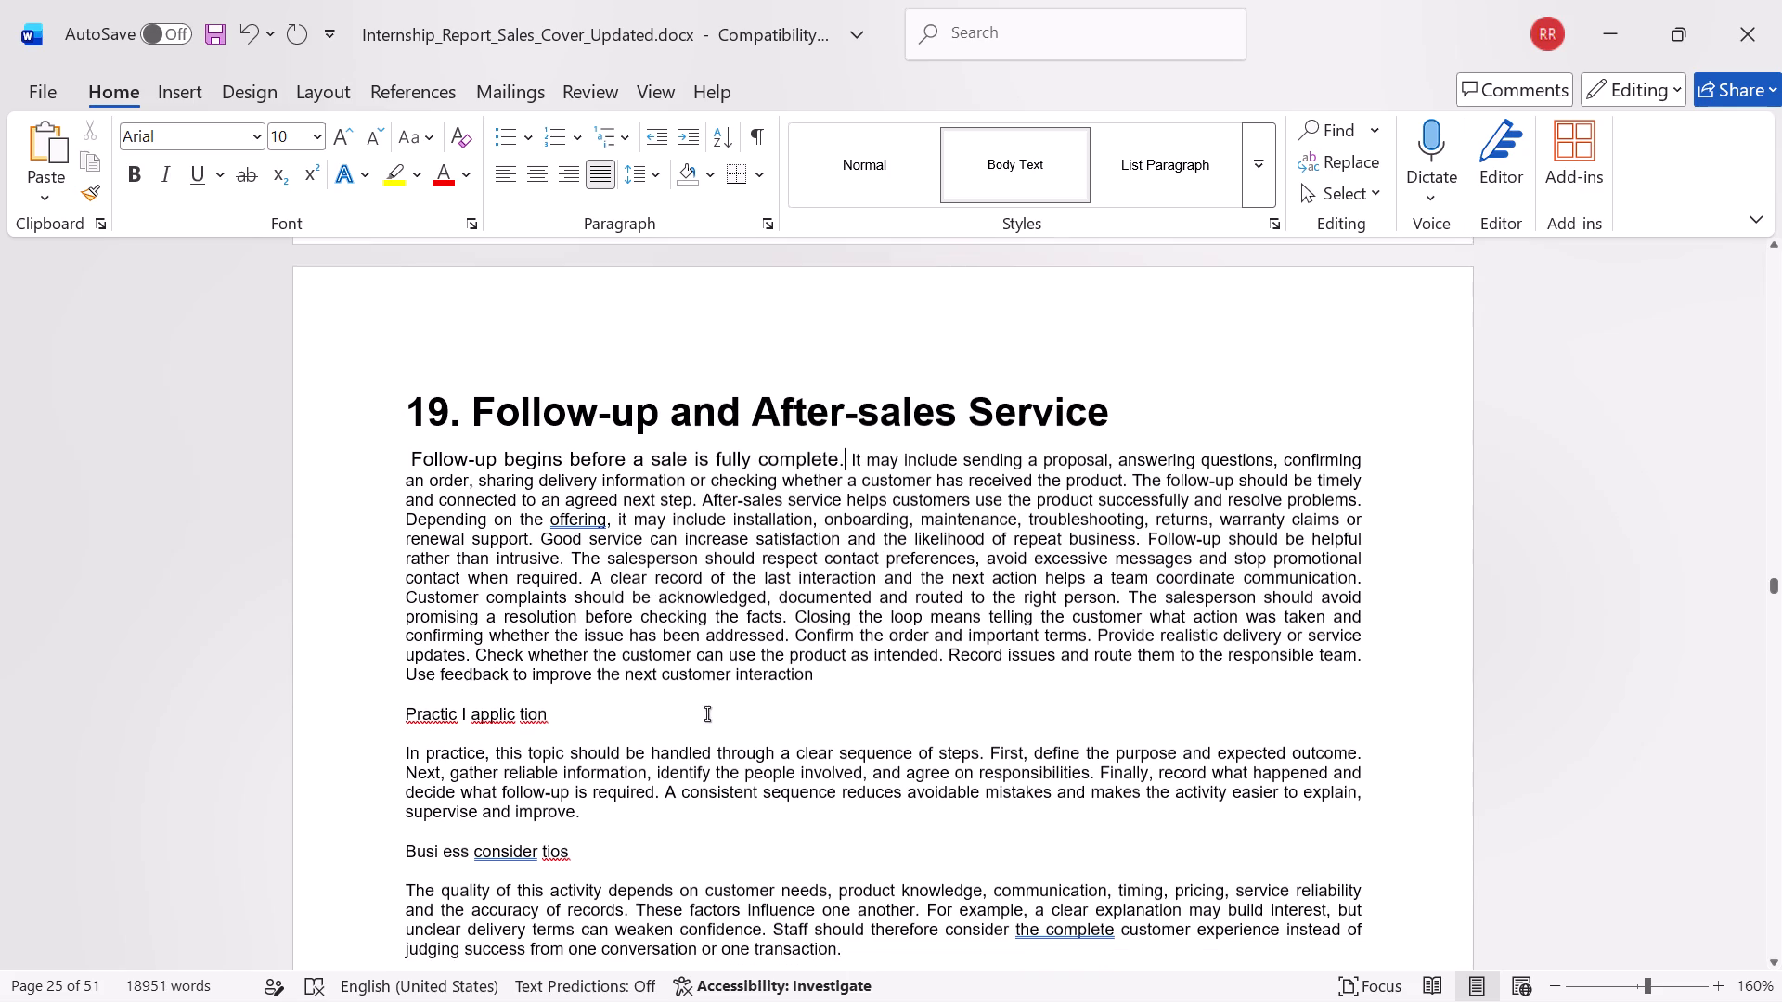
scroll(706, 712, down, 1)
triple_click(504, 690)
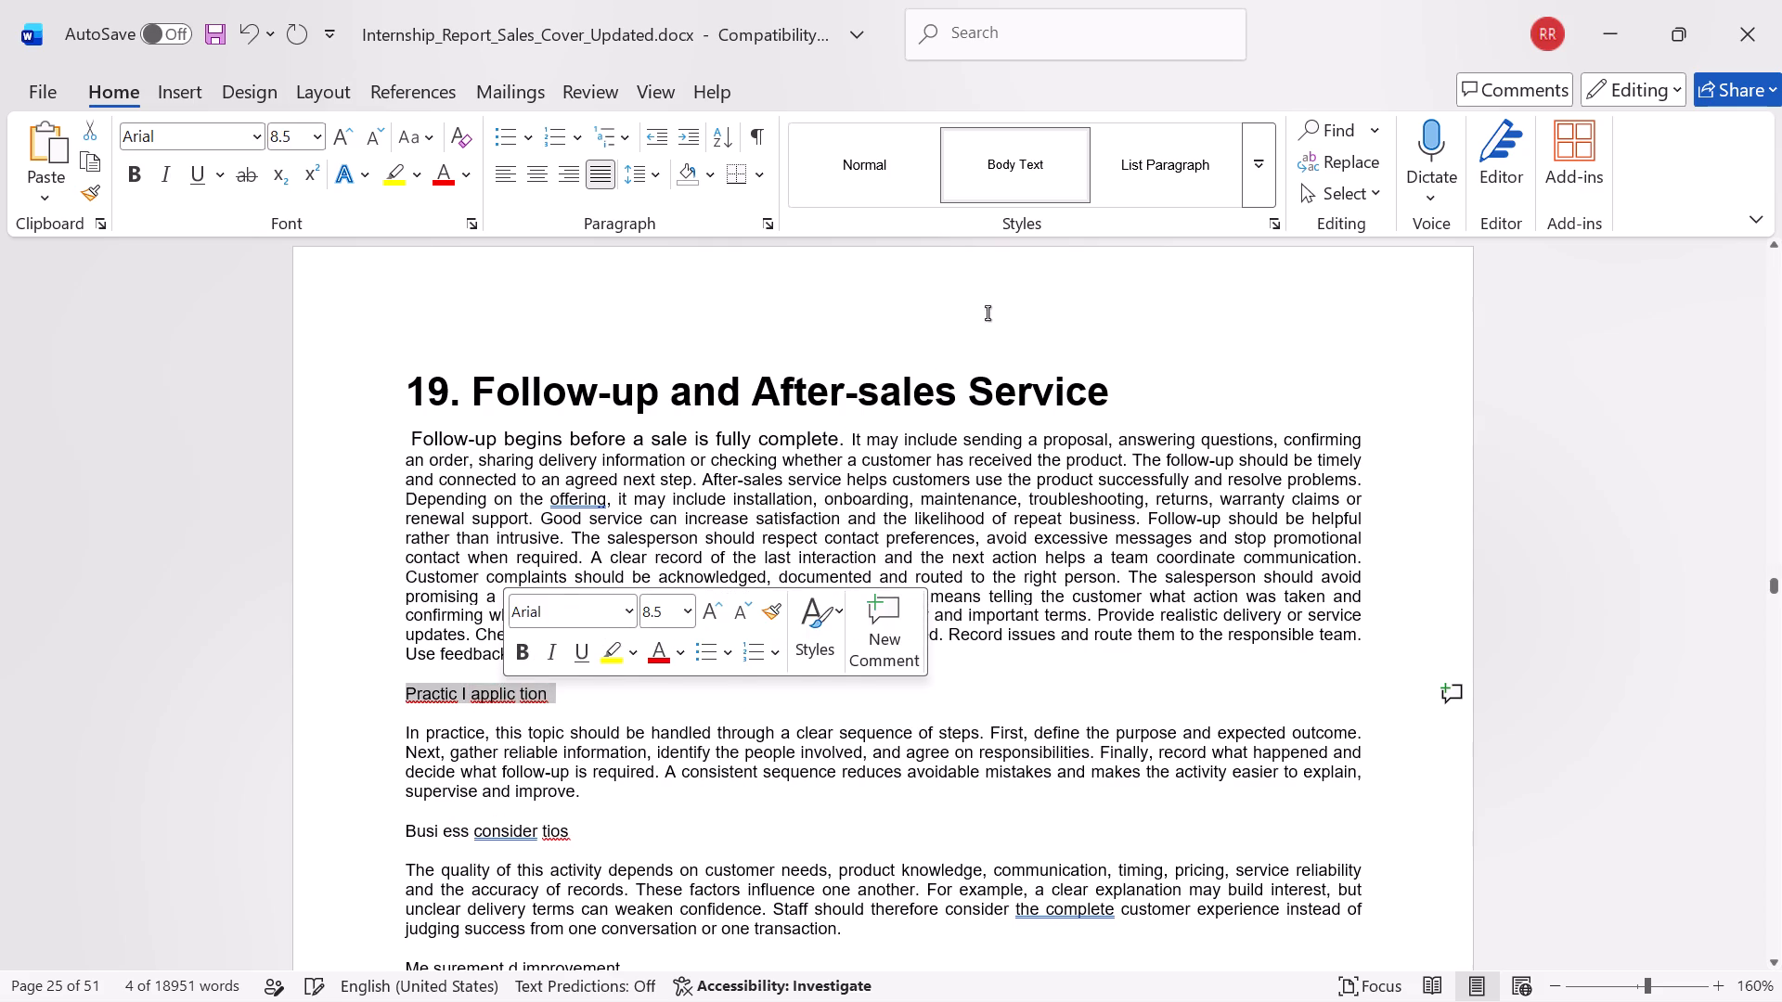
click(1255, 159)
click(1135, 232)
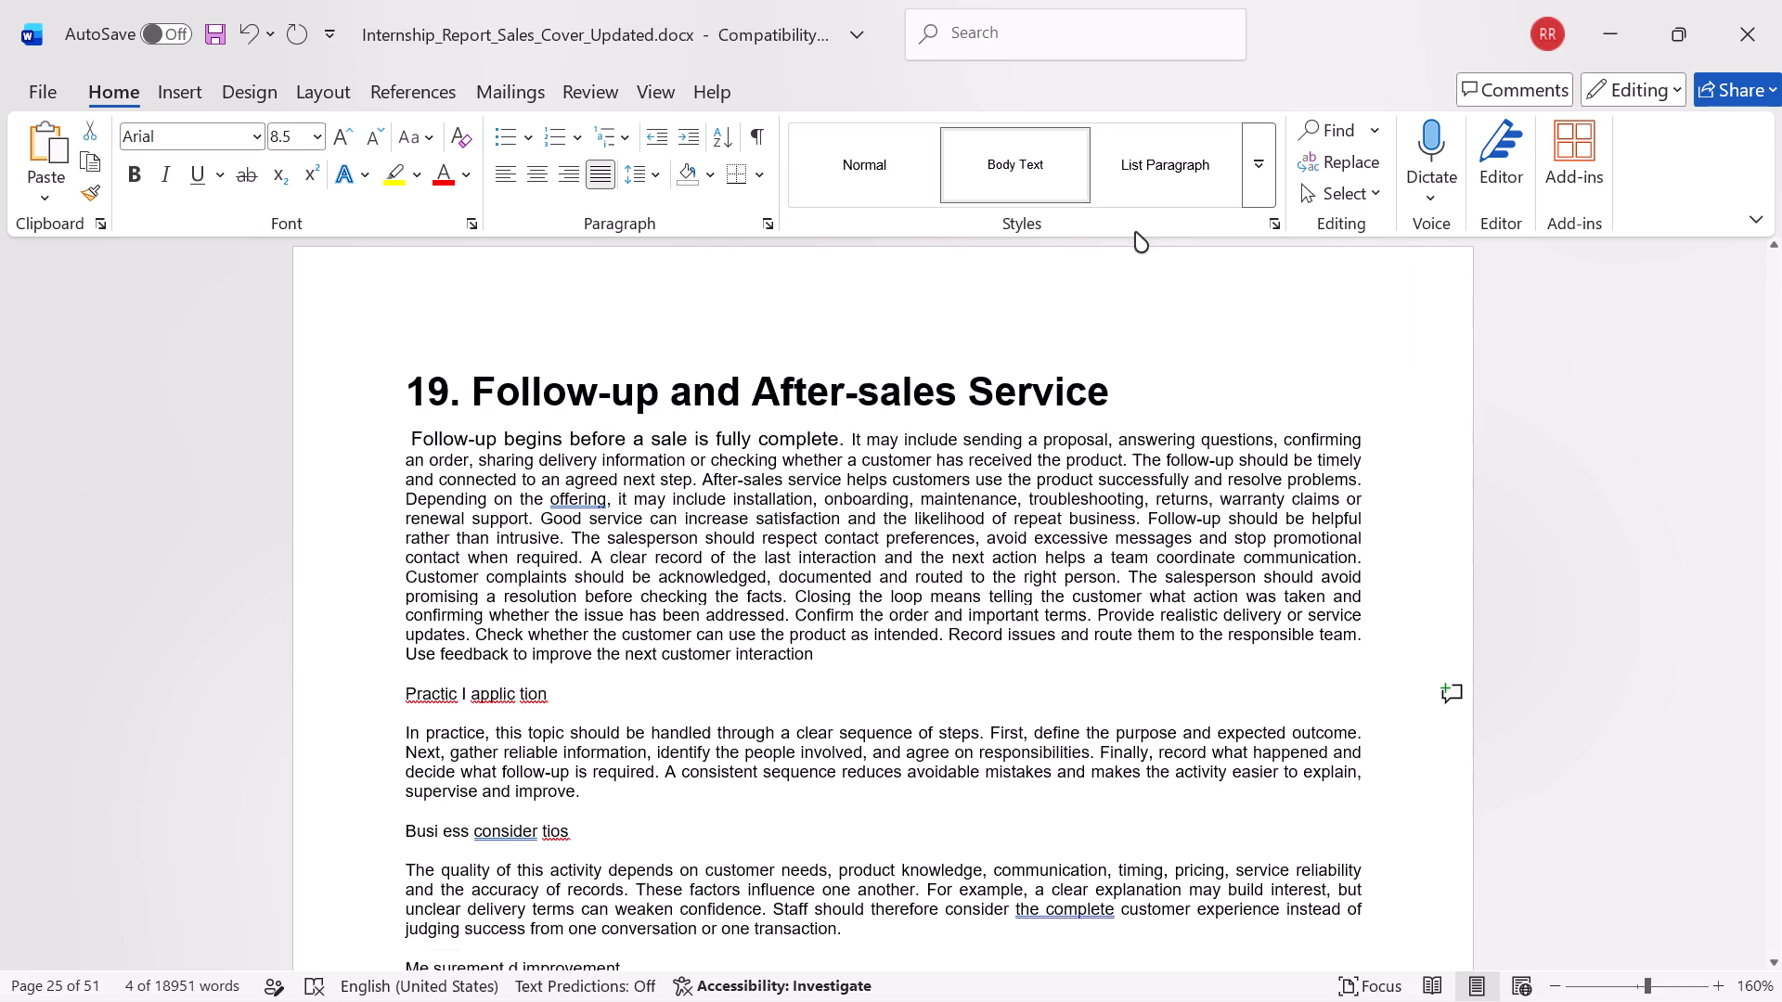
Restore the missing letters in section 19's first subheading so it reads "Practical application".
click(499, 712)
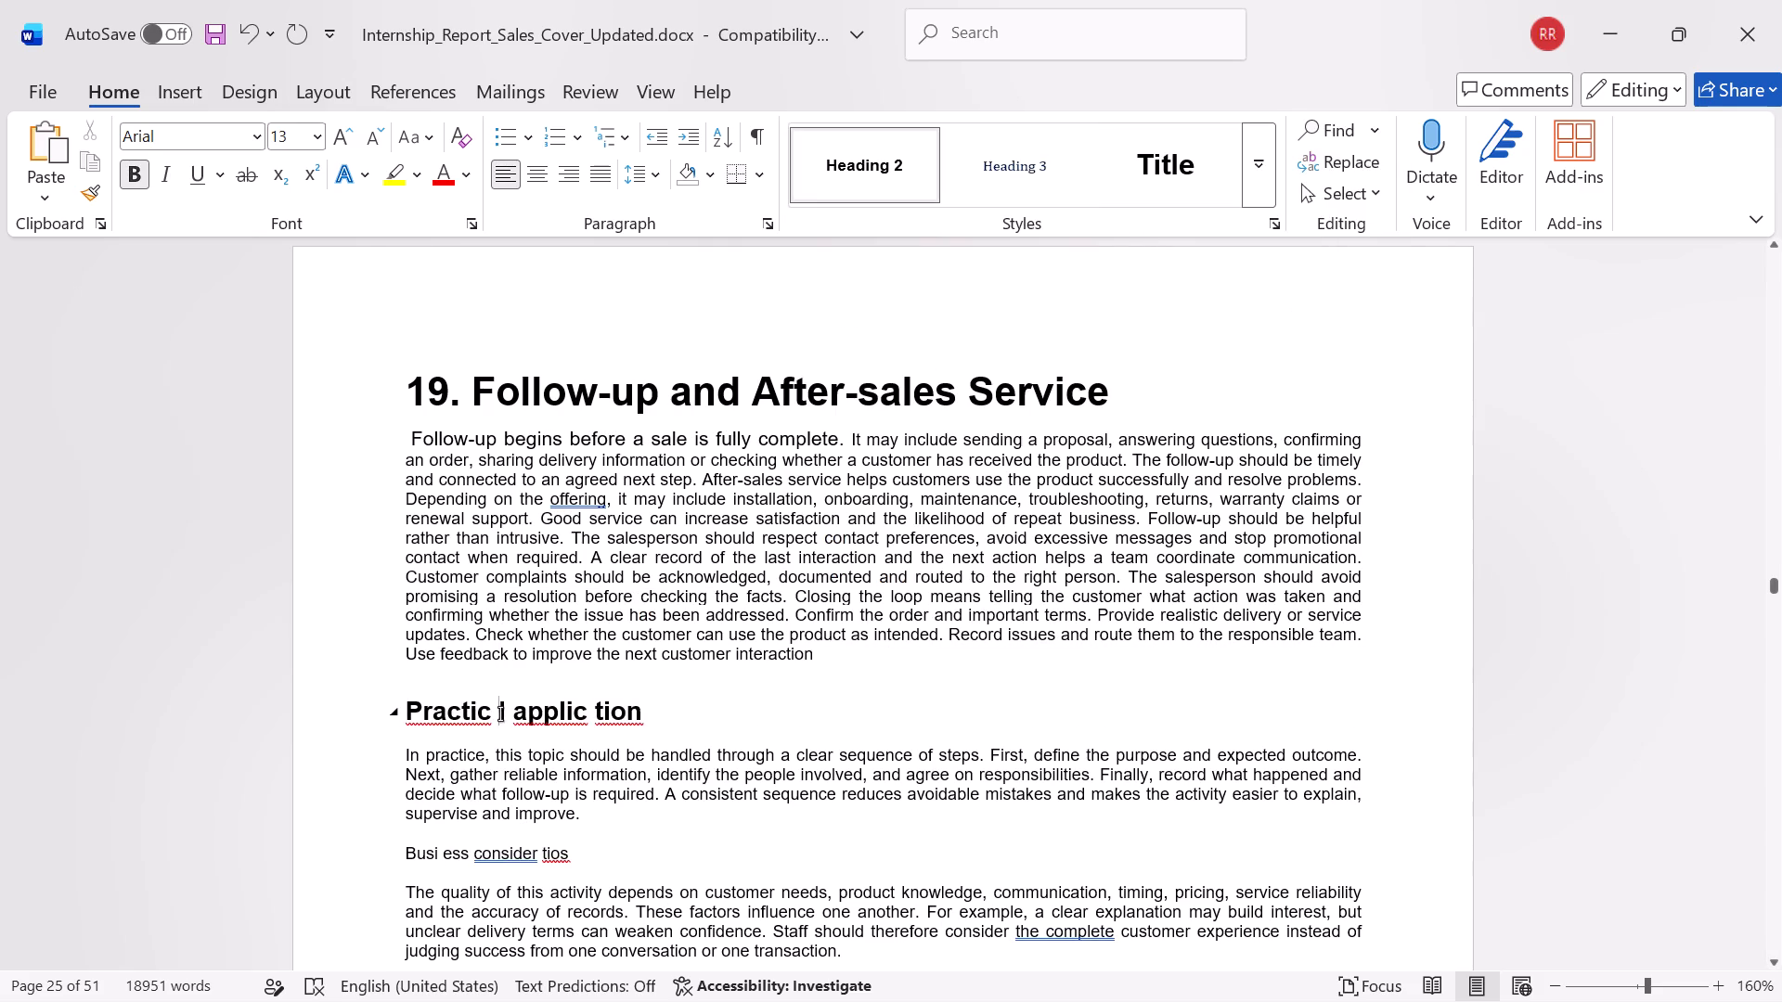
key(BackSpace)
key(a)
key(Right)
key(Right)
key(Right)
key(Right)
key(Right)
key(Right)
key(Right)
key(Right)
key(Right)
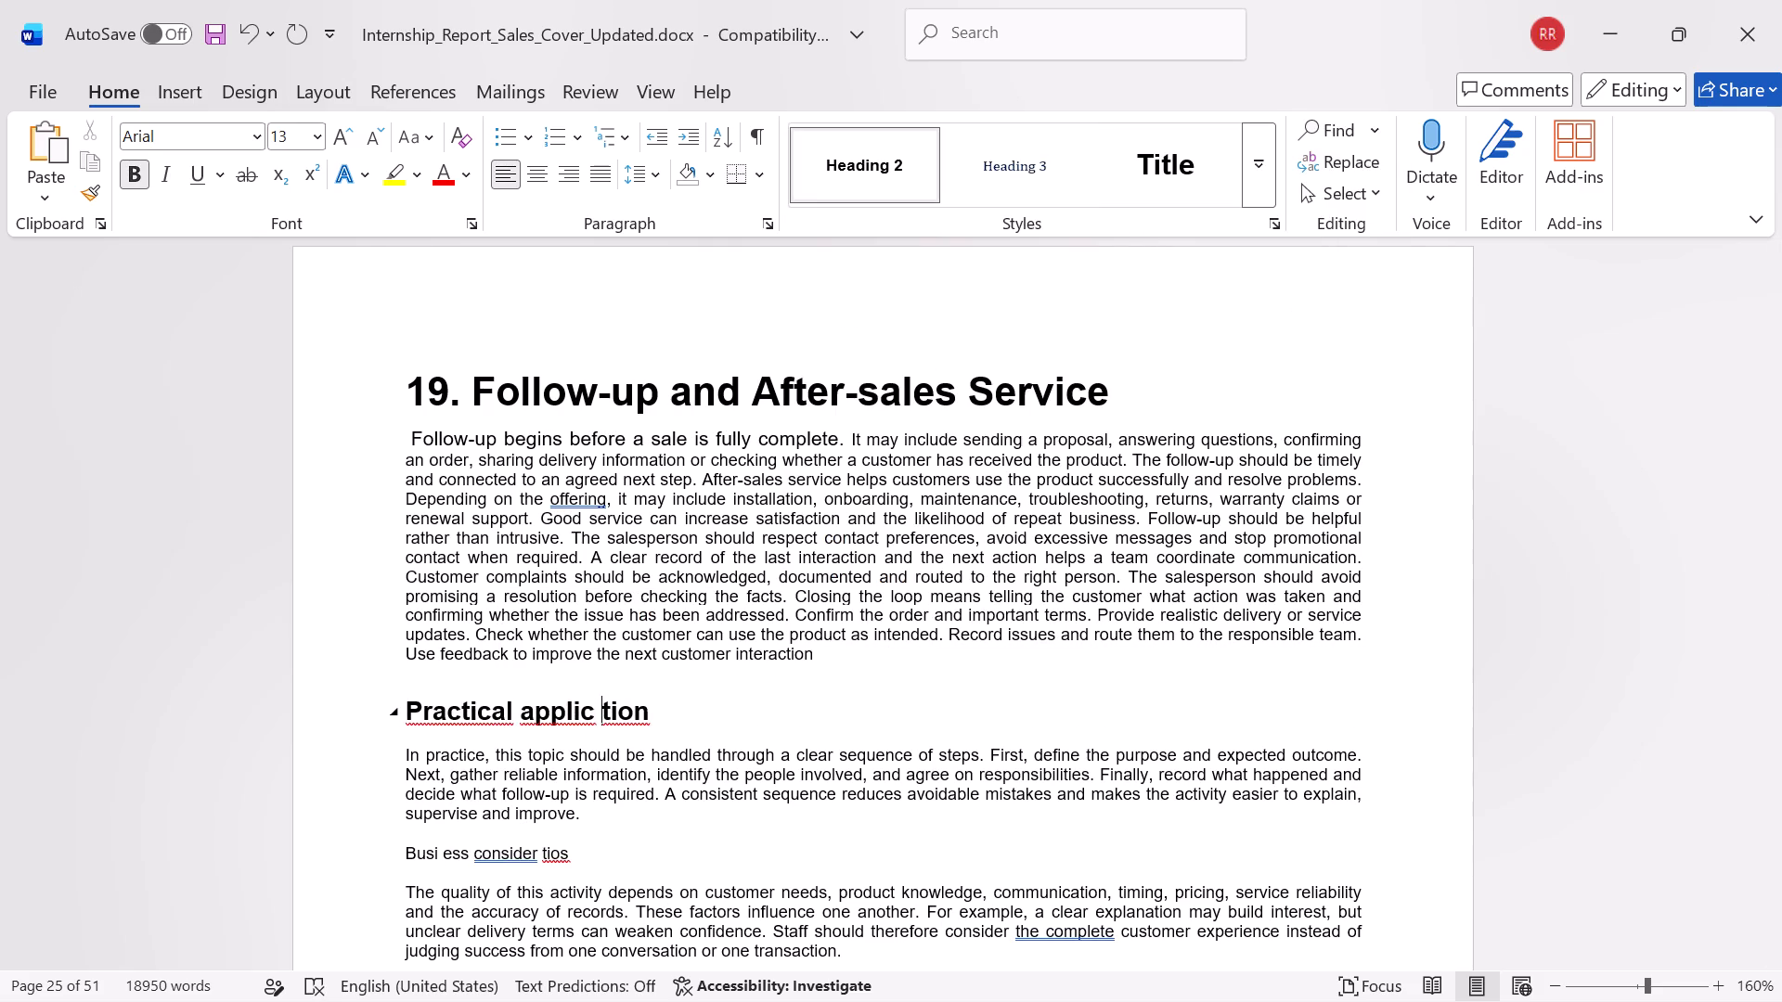
key(BackSpace)
key(a)
Apply the Heading 2 style to section 19's "Busi ess consider tios" line.
key(Down)
key(Down)
key(Down)
key(Down)
key(Down)
key(Down)
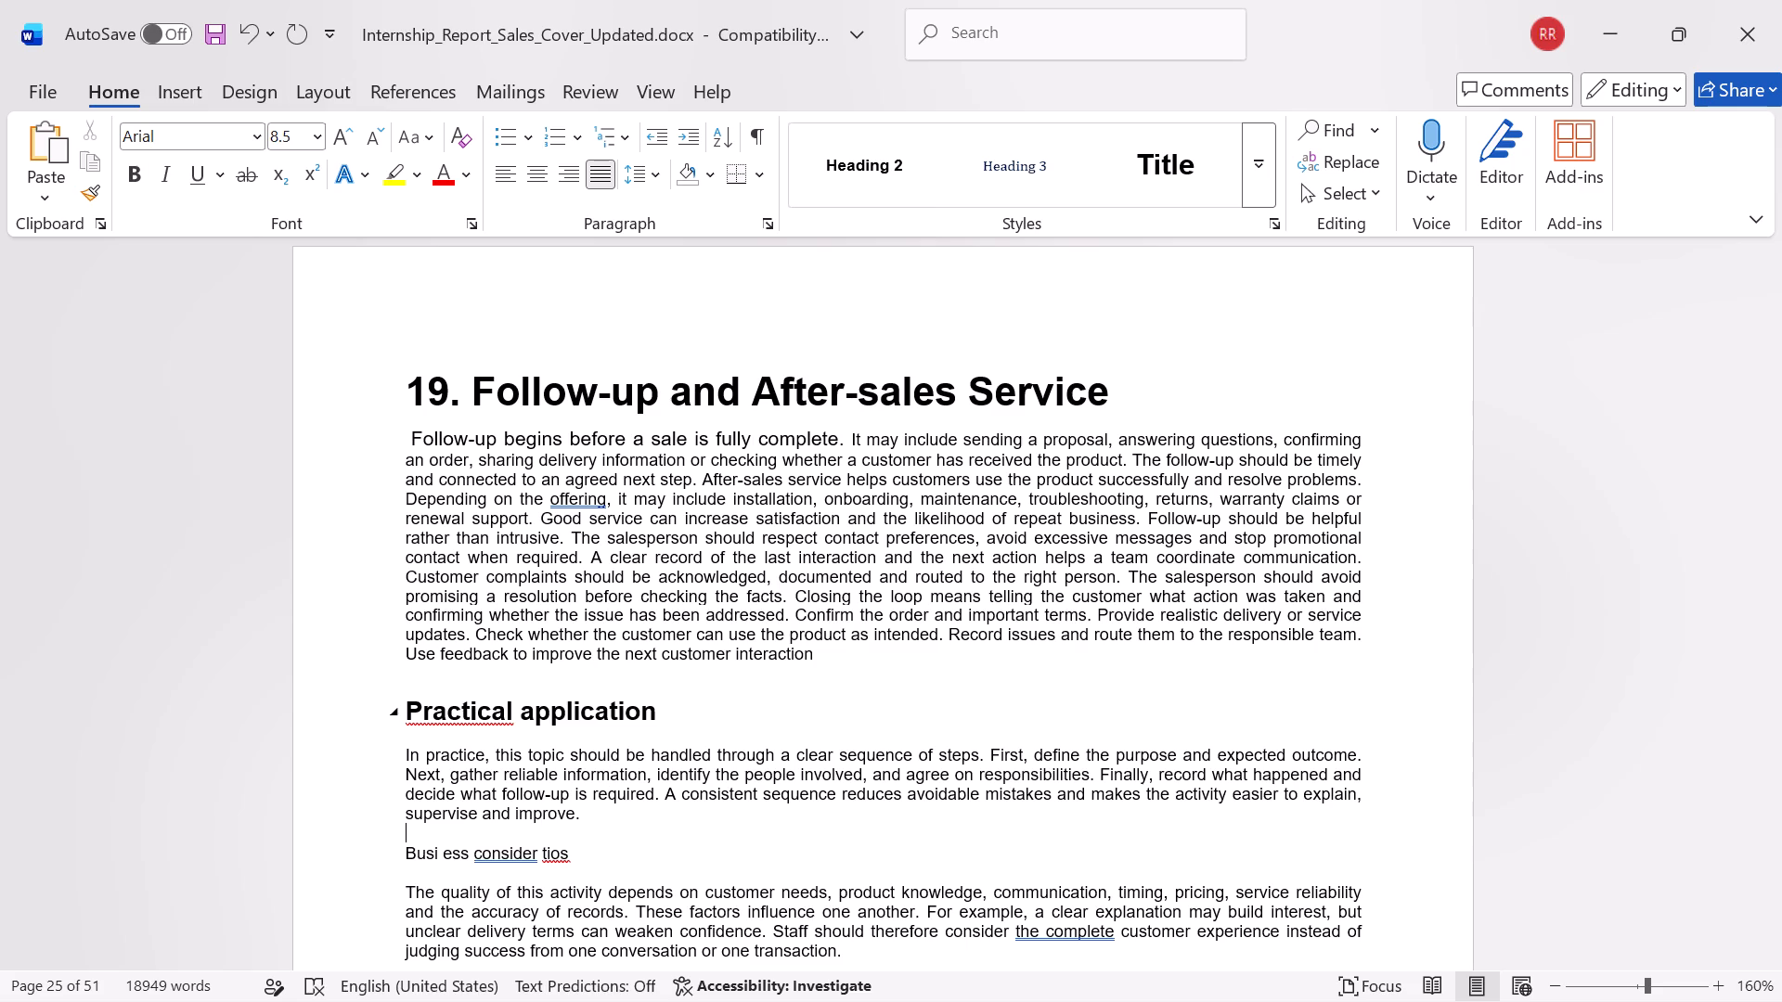
key(Down)
key(ctrl+shift+Left)
key(ctrl+shift+Left)
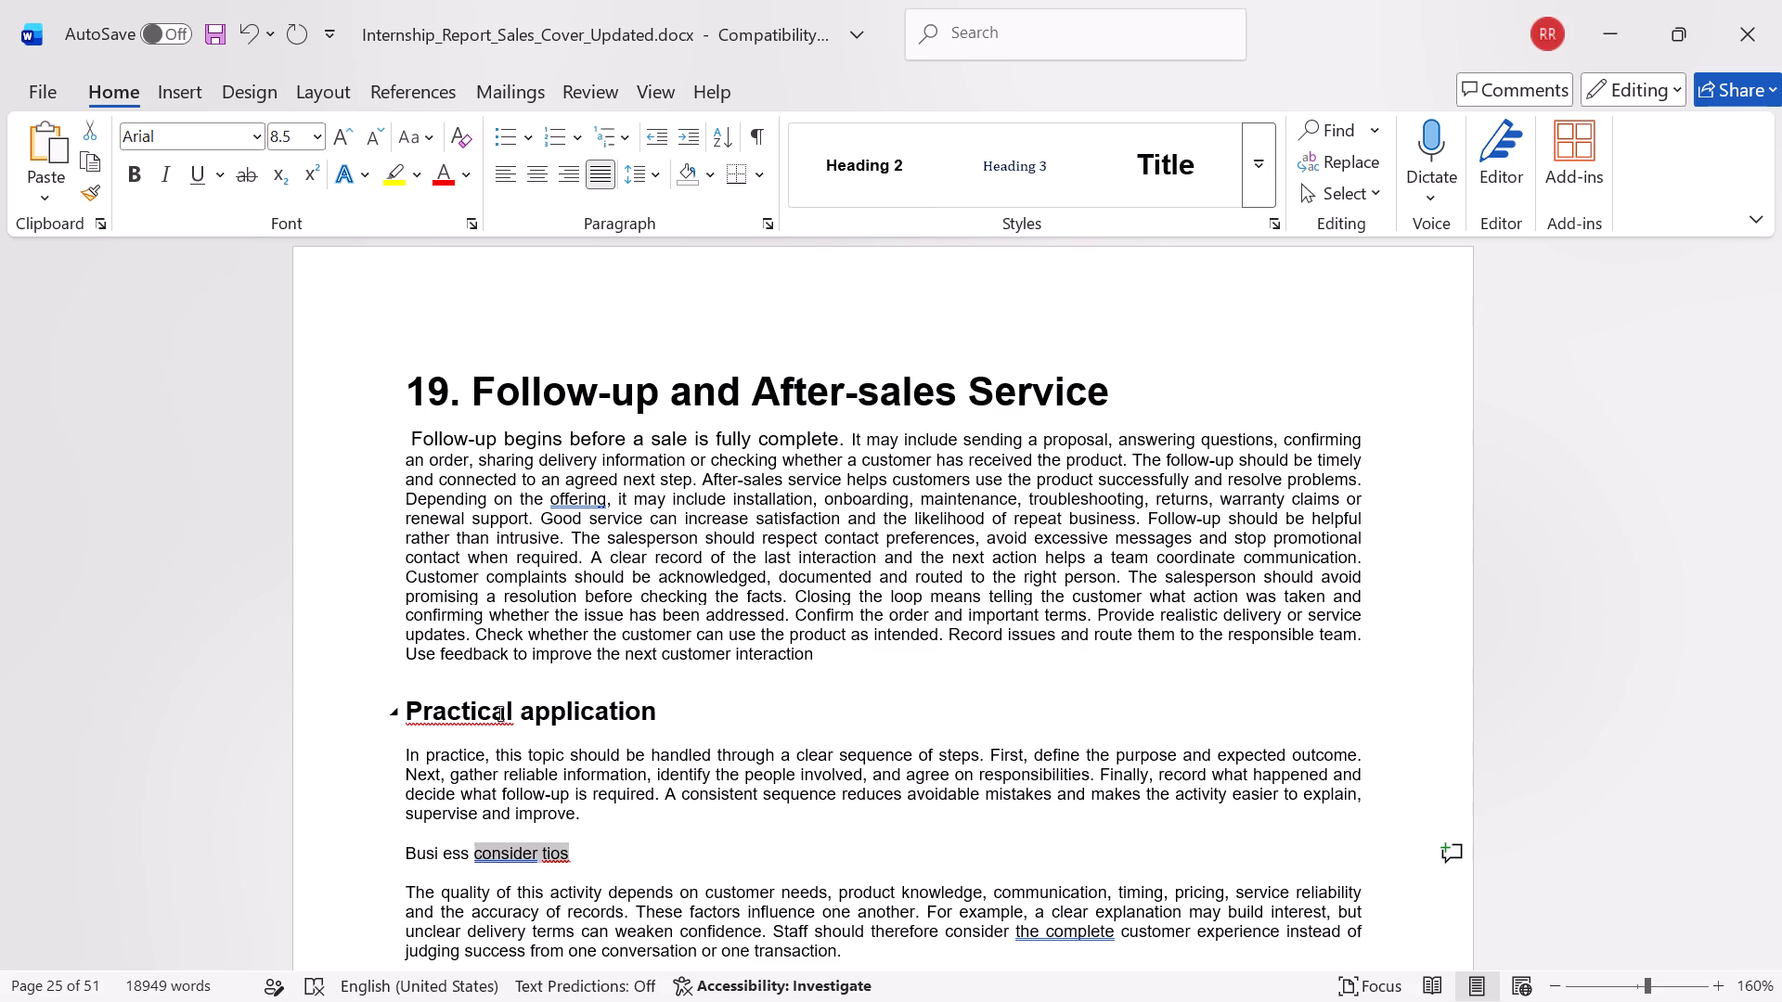
key(ctrl+shift+Left)
key(ctrl+shift+Left)
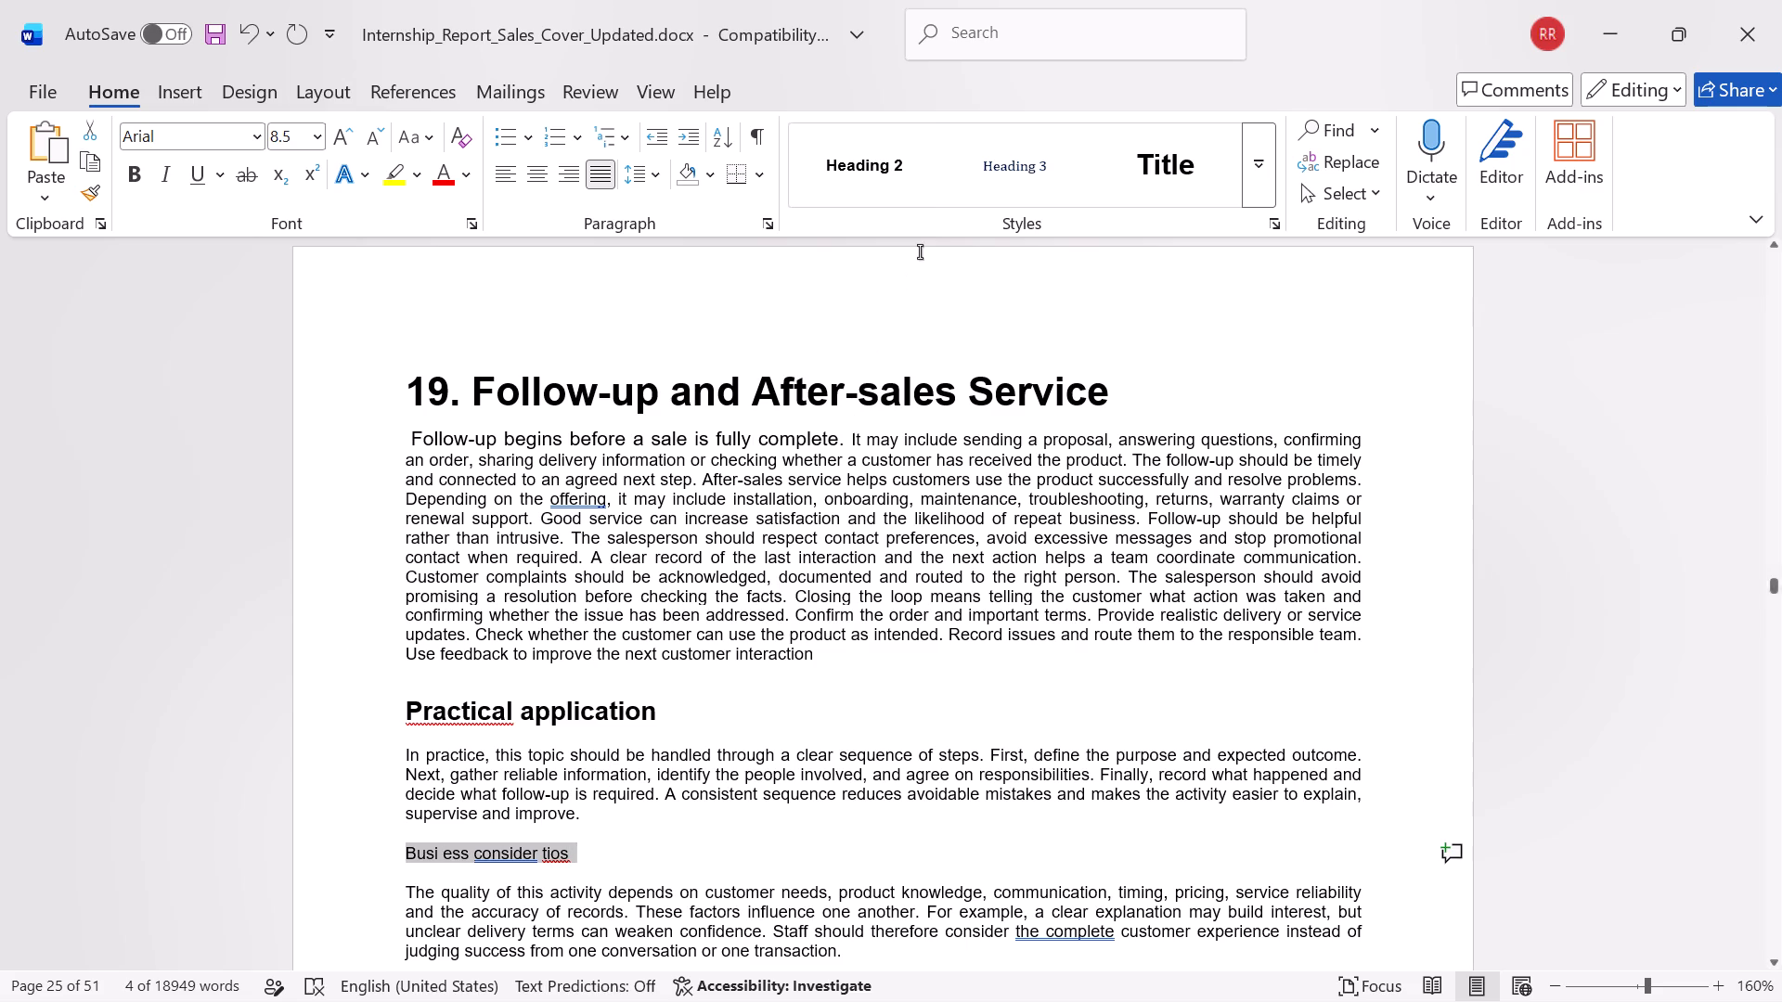
click(877, 190)
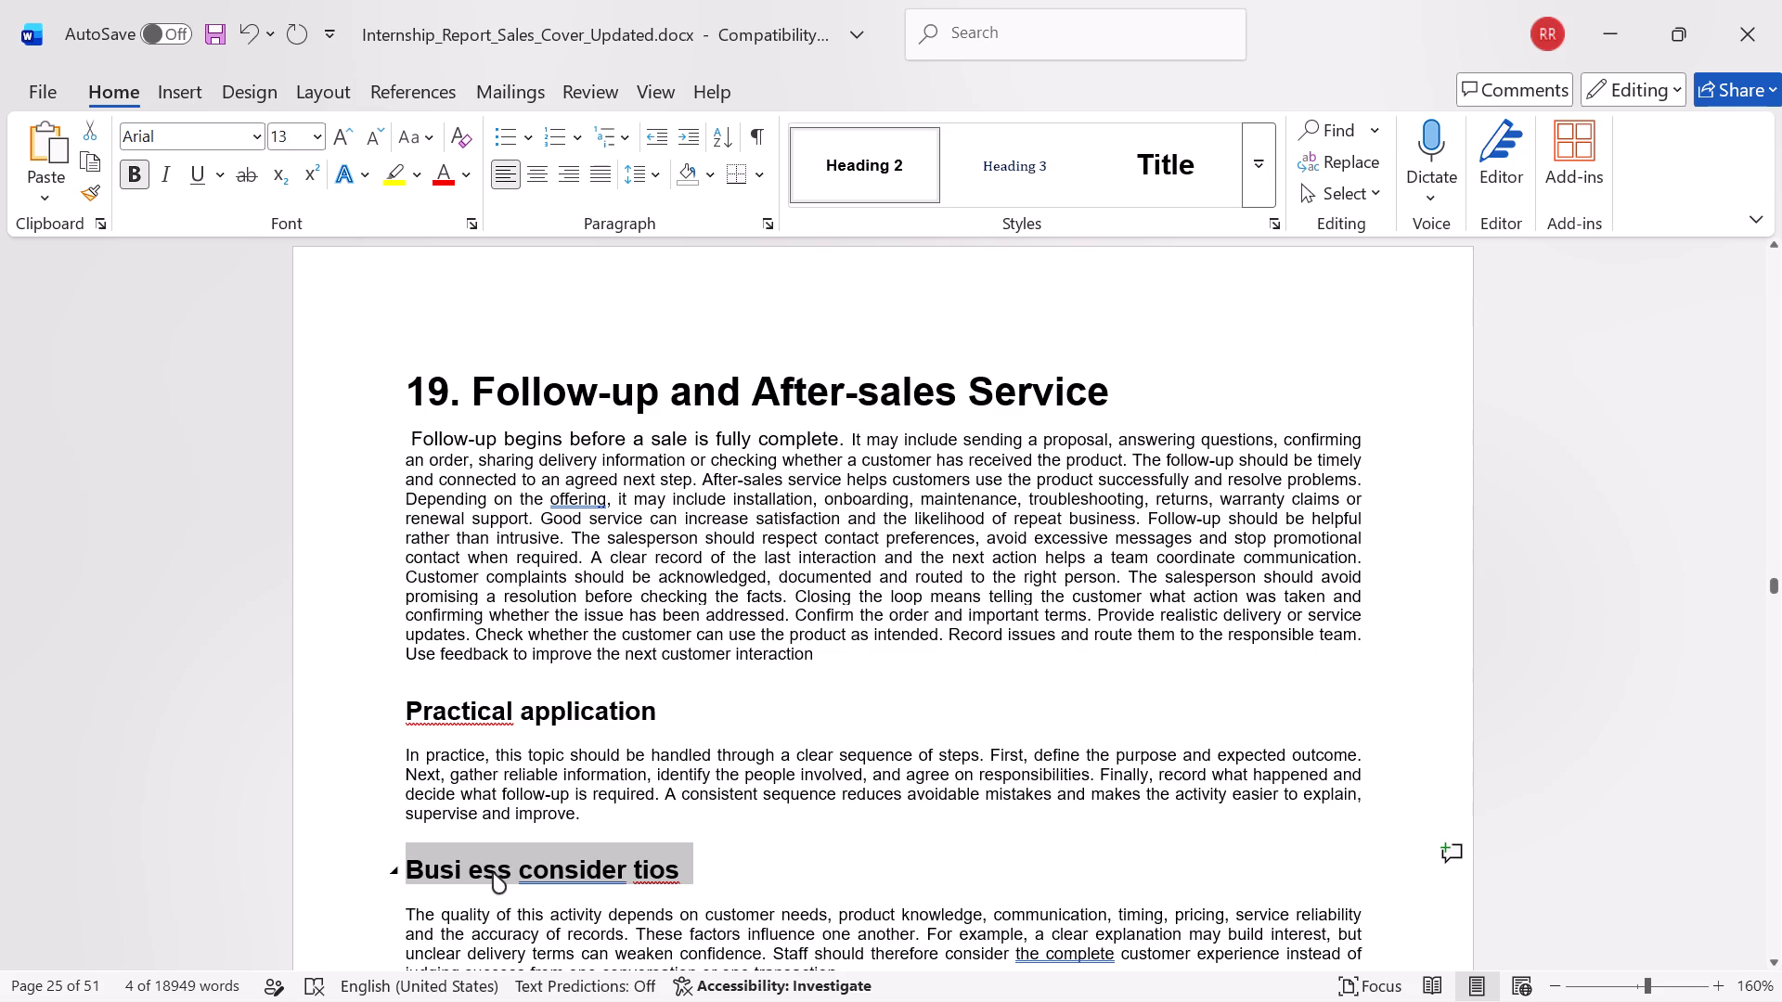
Restore the missing letters in section 19's second subheading so it reads "Business considerations".
click(493, 873)
key(Down)
key(Down)
key(Up)
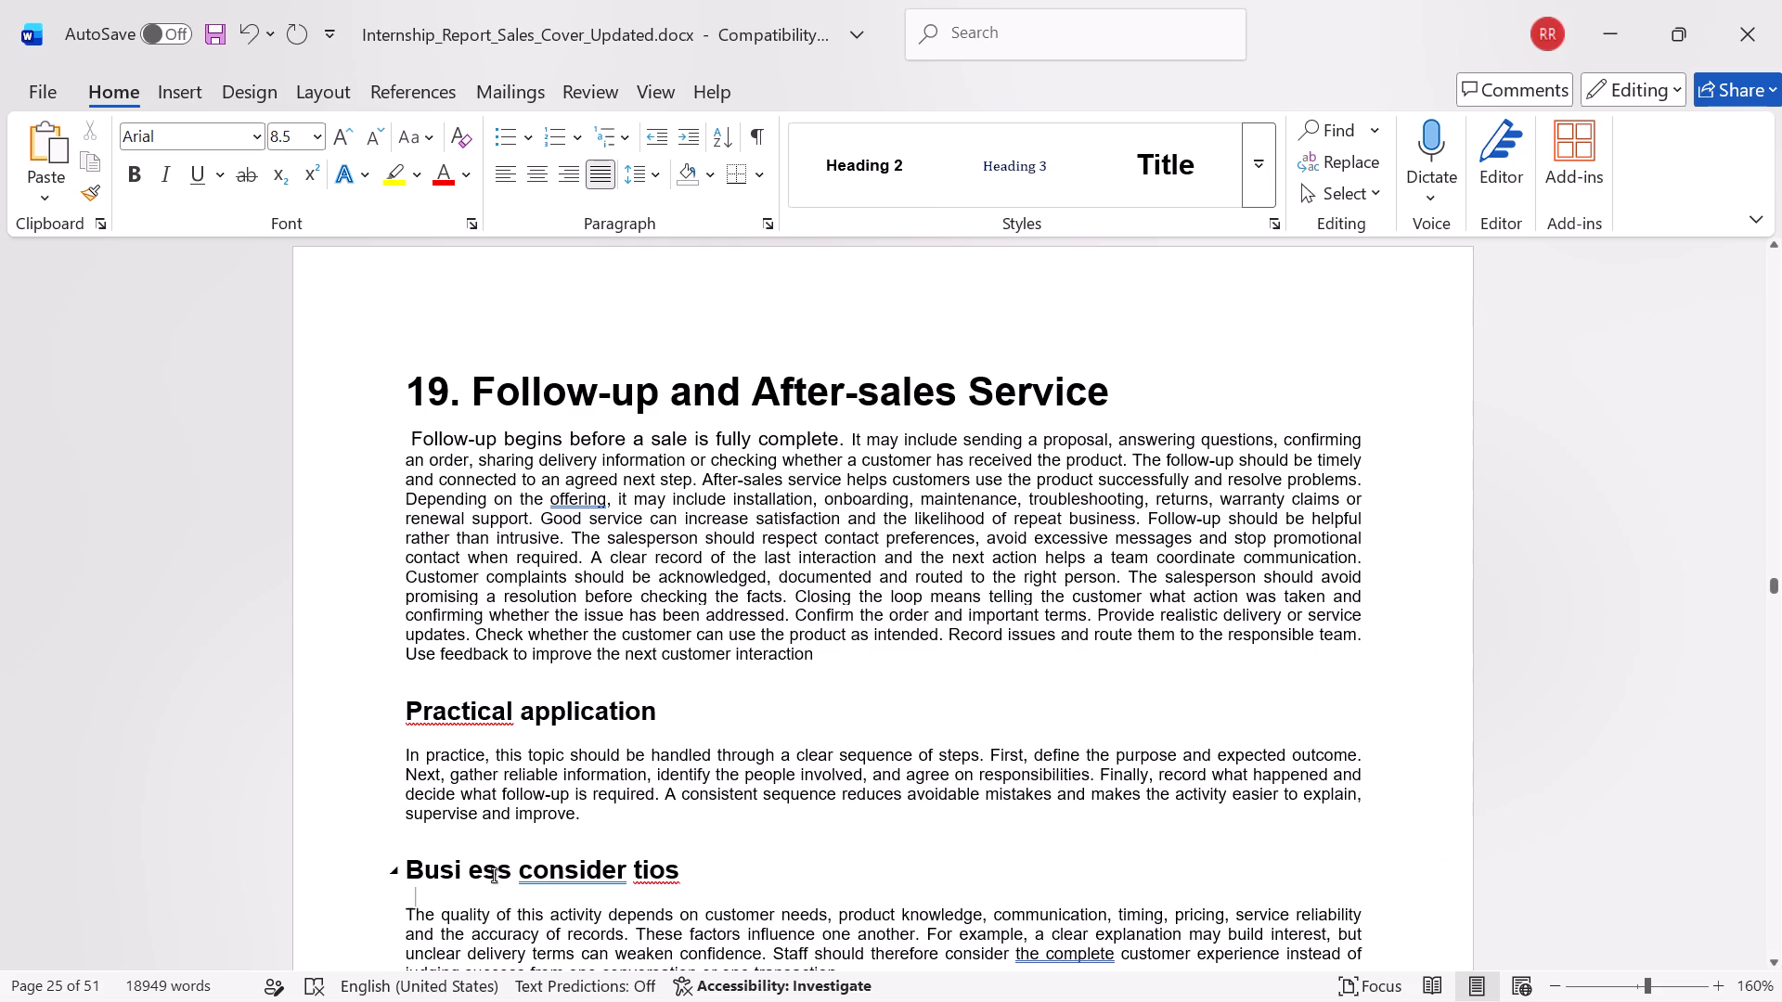
key(Up)
key(Left)
key(Left)
key(BackSpace)
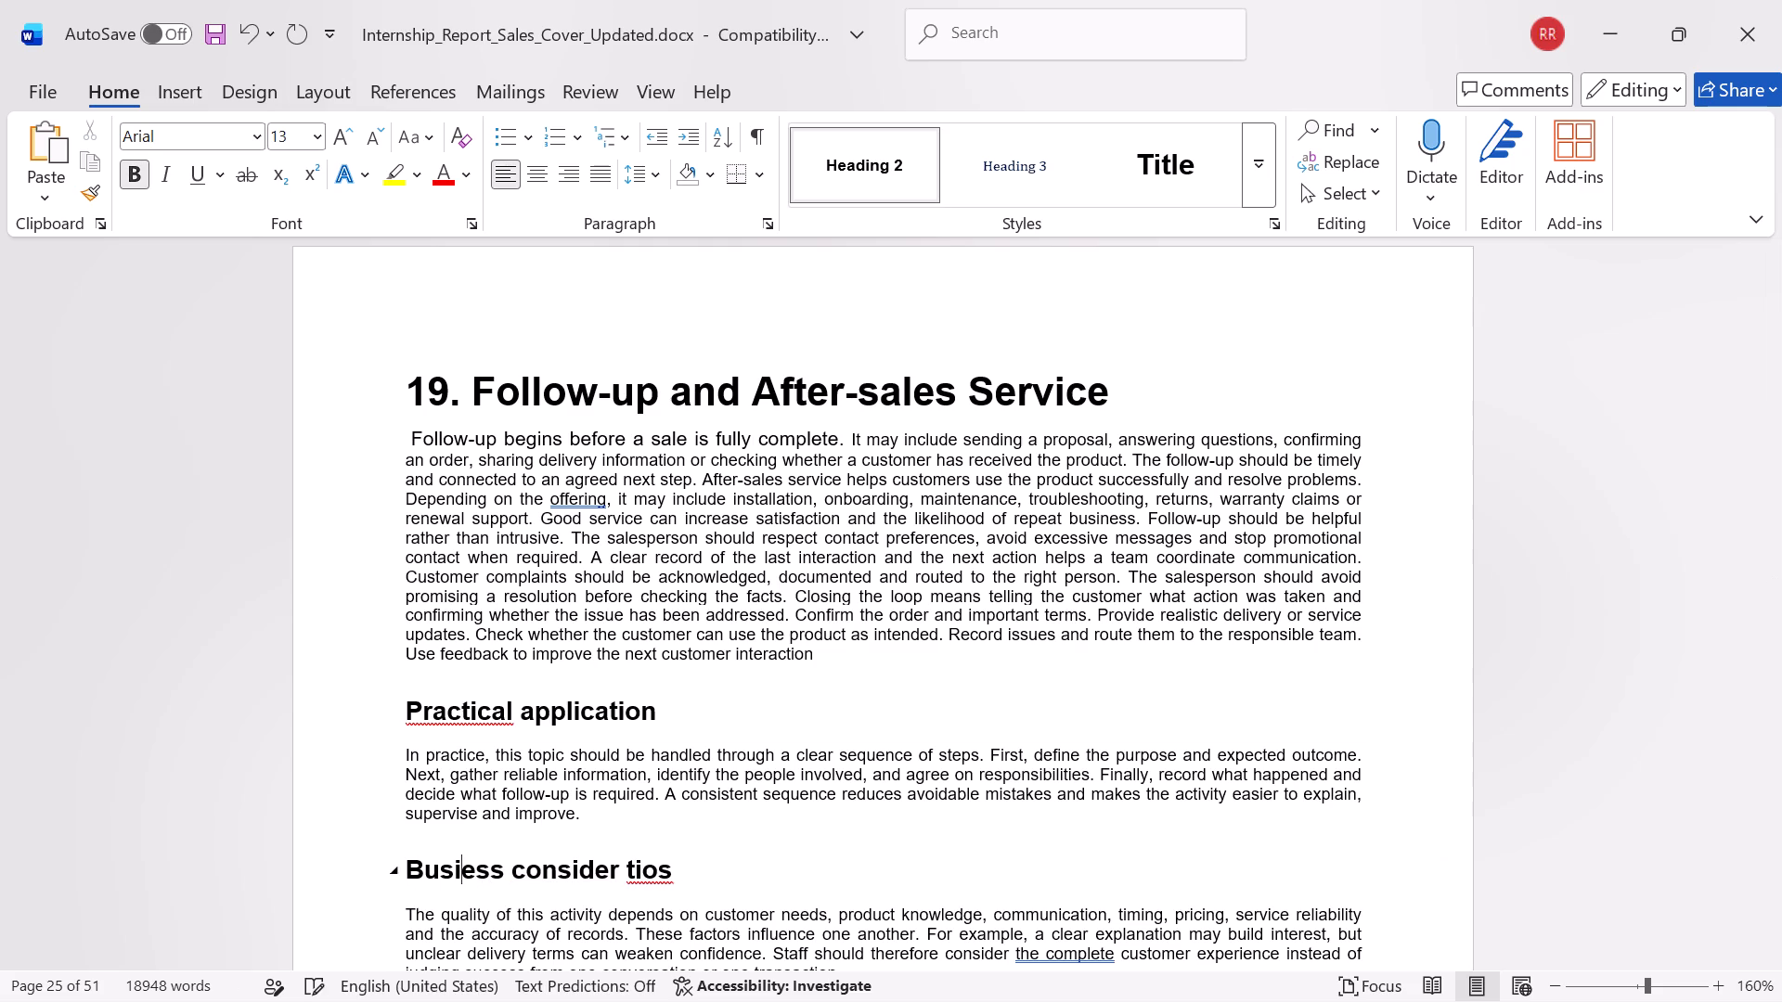
key(n)
key(Right)
key(Right)
key(Right)
key(Right)
key(Right)
key(Right)
key(Right)
key(Right)
key(Right)
key(Right)
key(Right)
key(Right)
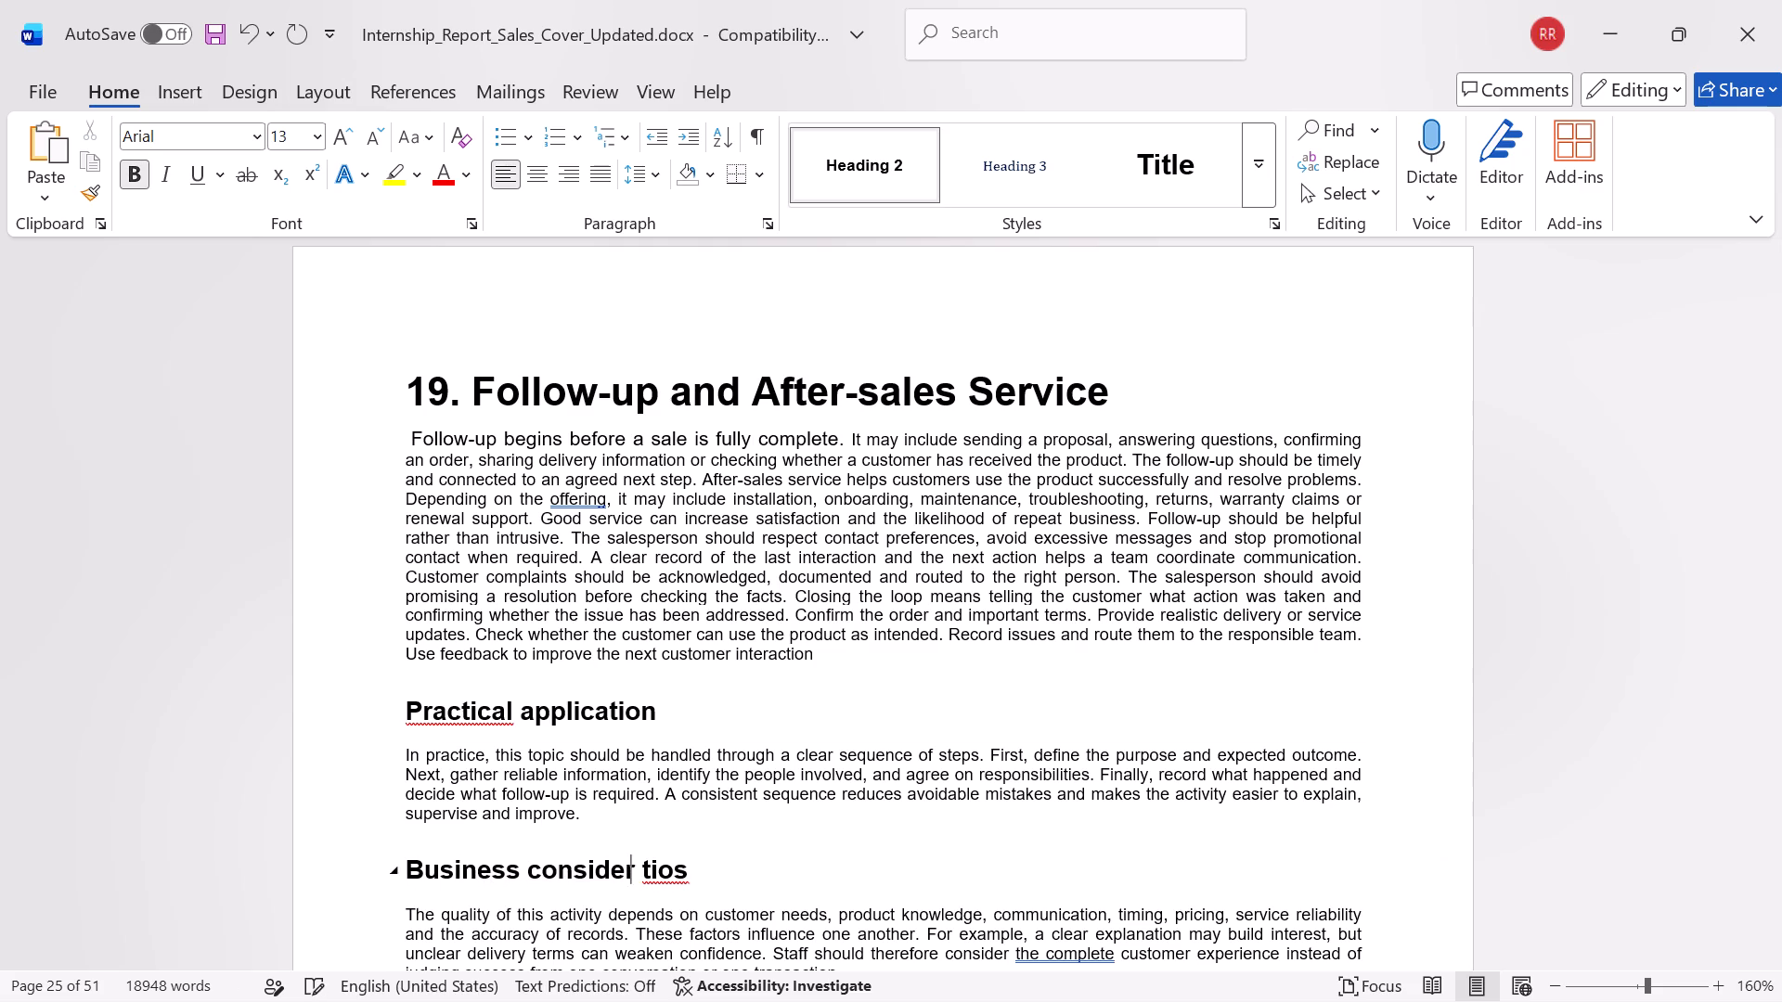
key(Right)
key(BackSpace)
key(a)
key(Right)
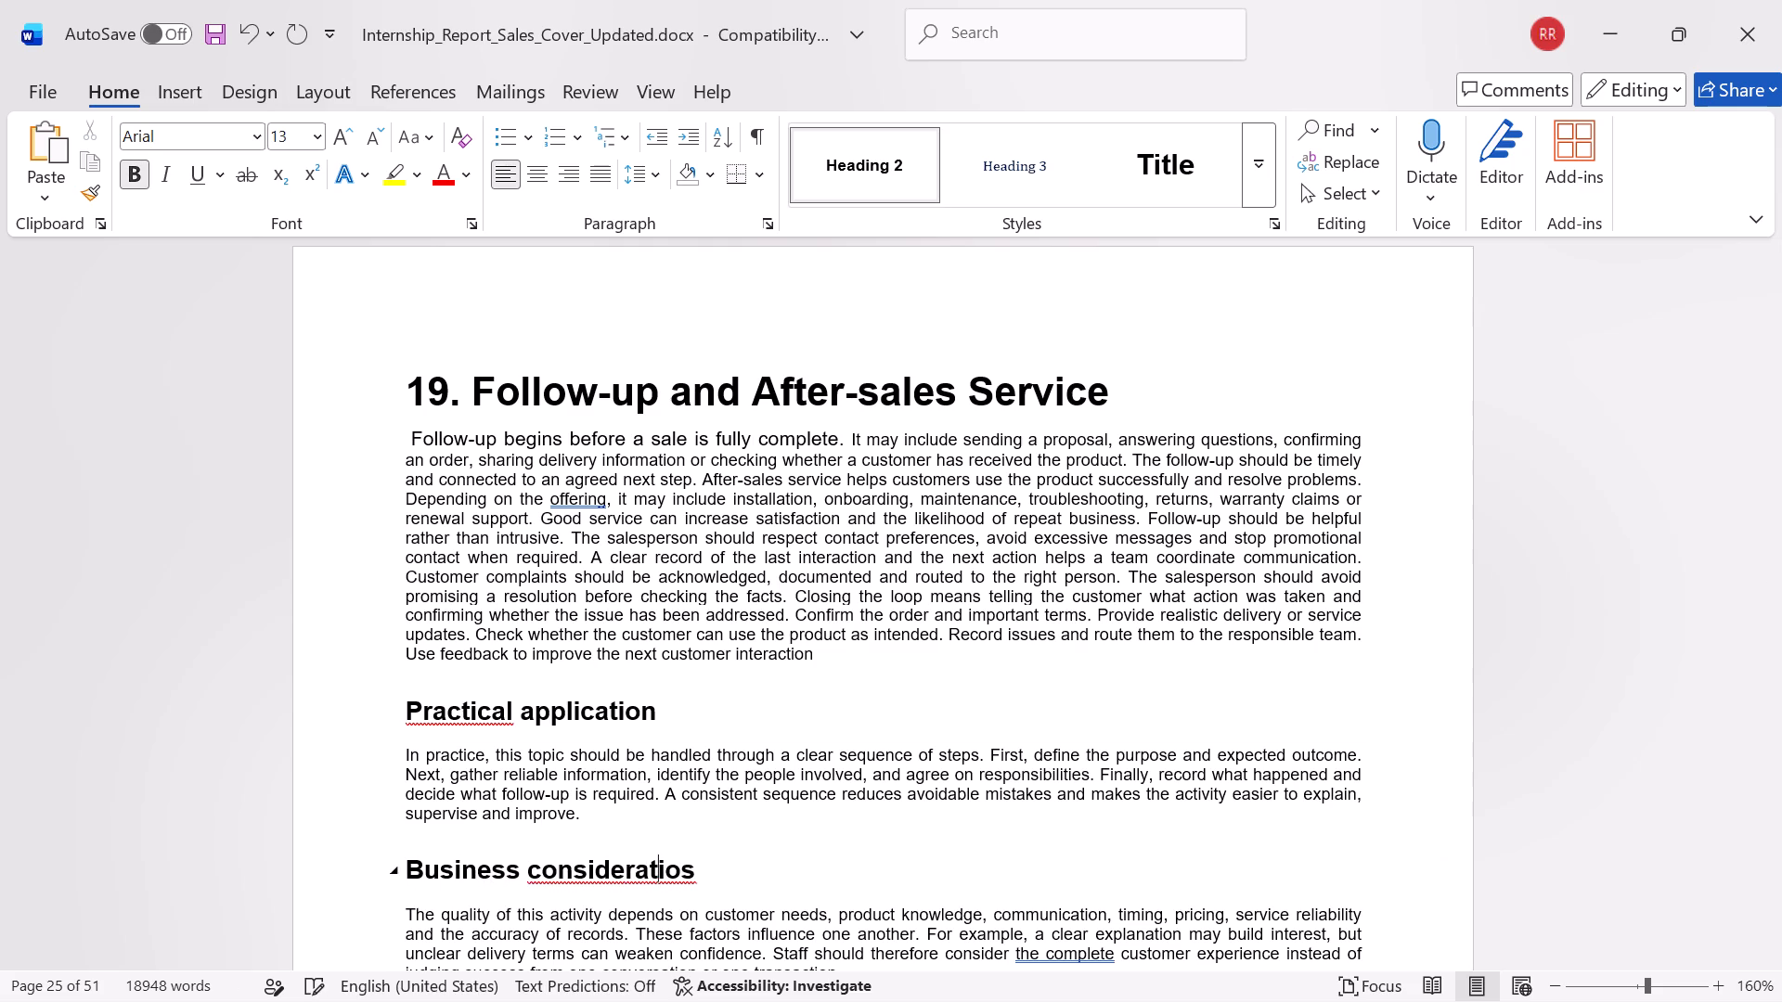
key(Right)
key(Right)
key(n)
Restore the missing letters in section 19's "Me surement d improvement" line so it reads "Measurement and improvement".
scroll(493, 873, down, 1)
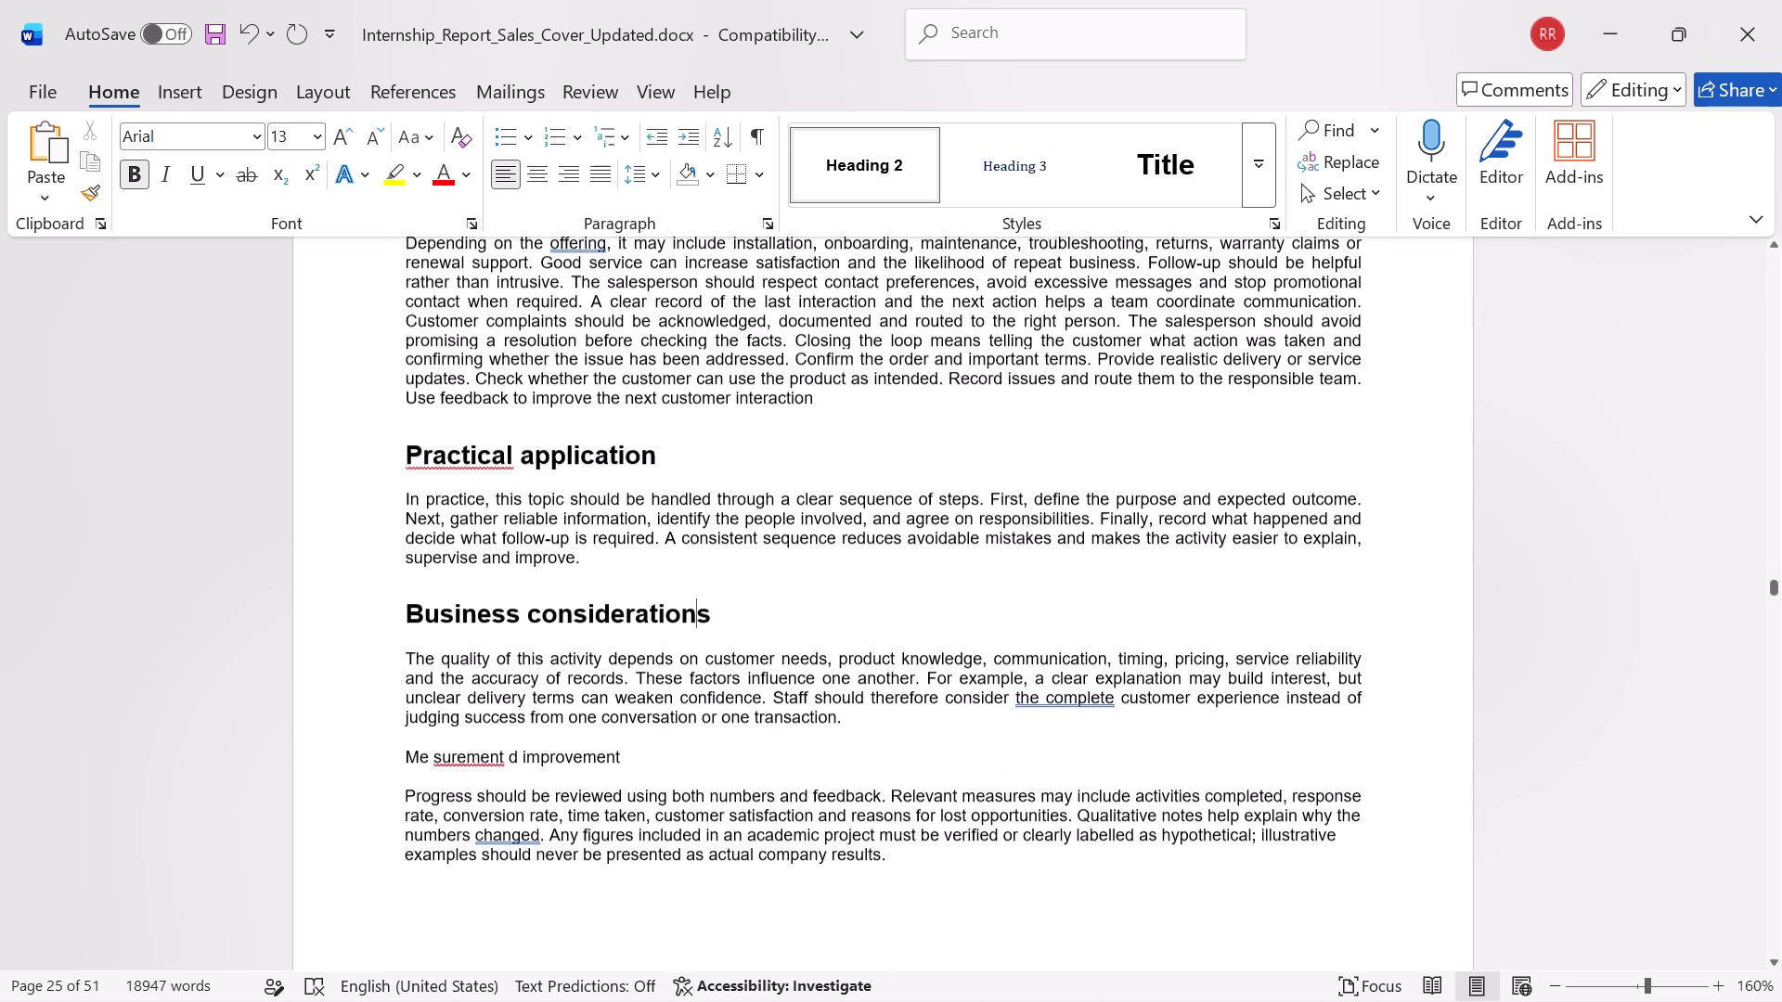
click(433, 752)
key(BackSpace)
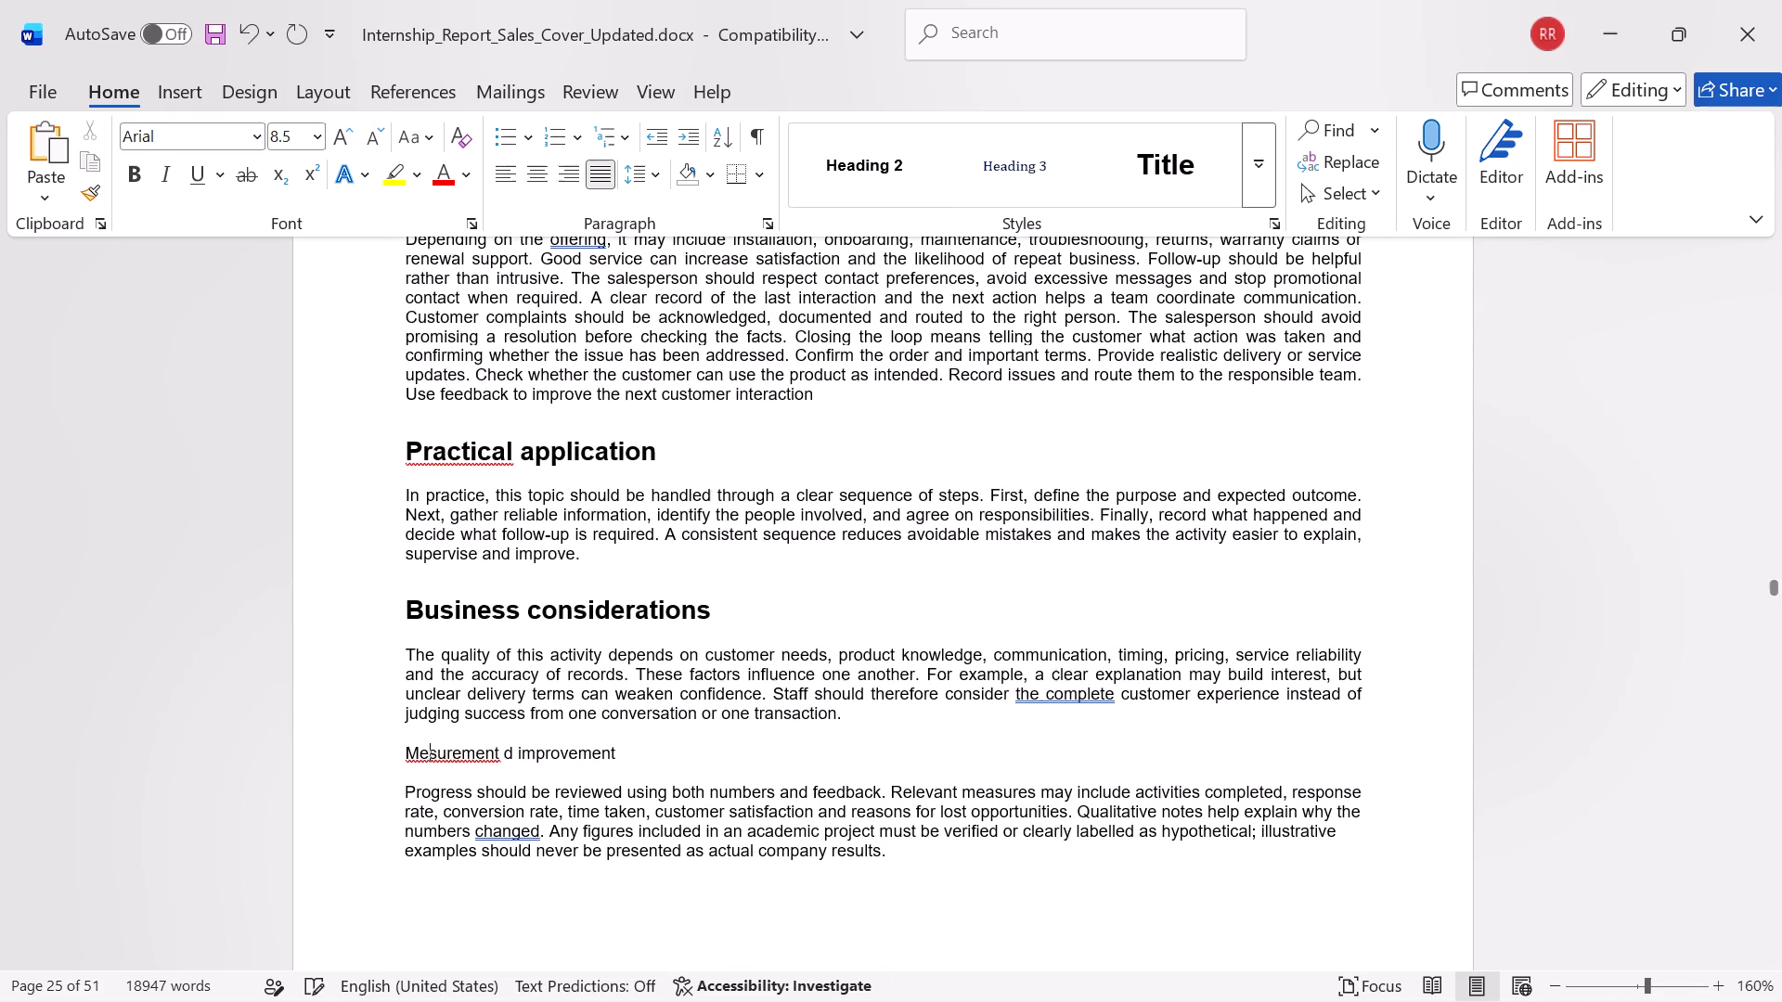
key(a)
key(Right)
key(Right)
key(Right)
key(Right)
key(Right)
key(Right)
key(Right)
key(Right)
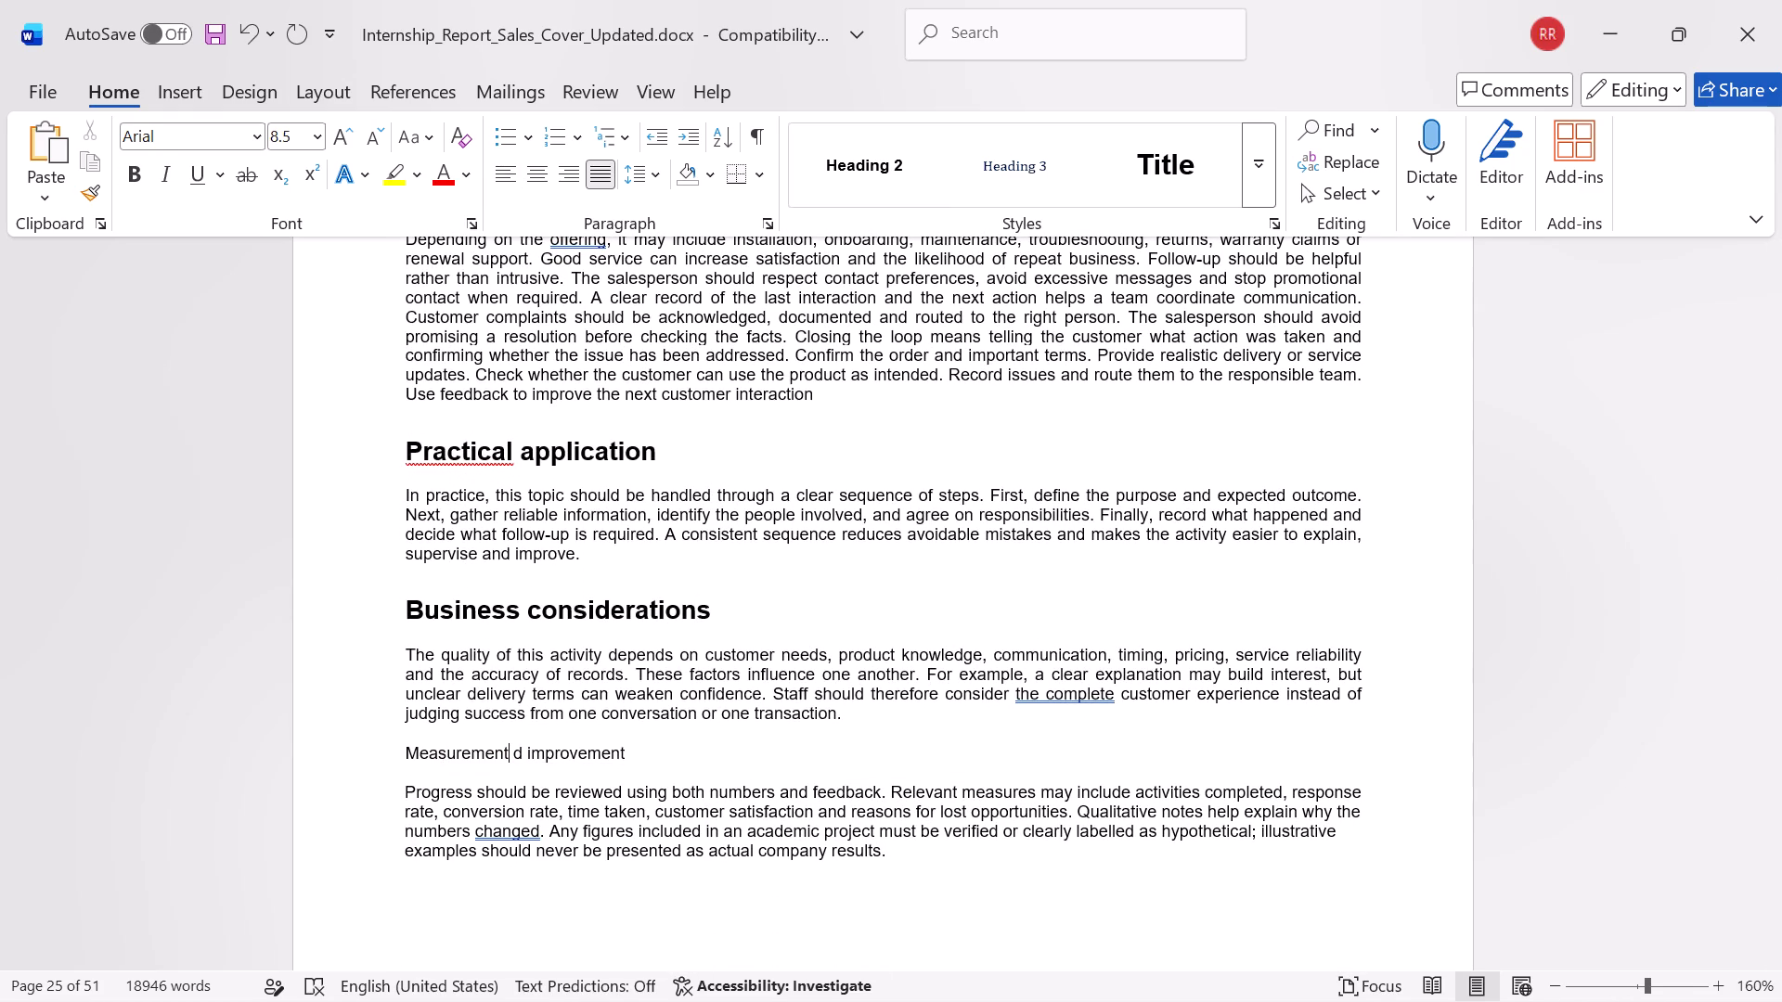
key(Right)
text(an)
Apply the Heading 2 style to section 19's "Measurement and improvement" line.
triple_click(485, 757)
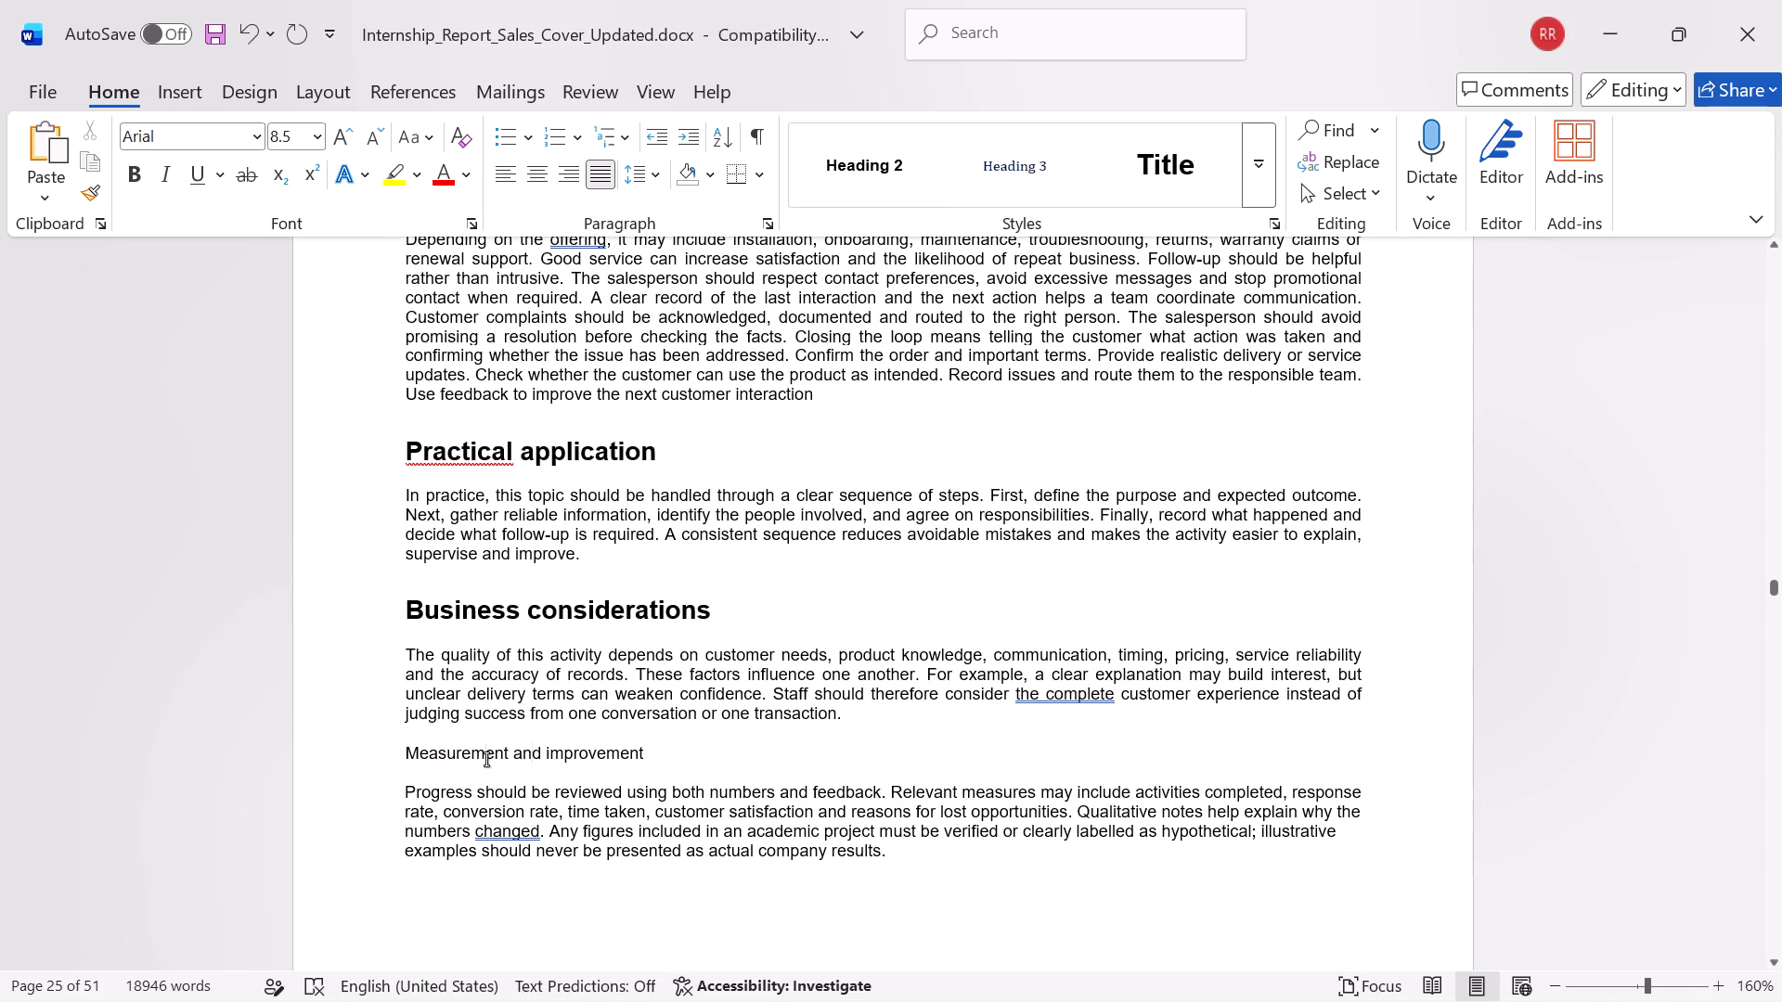
click(887, 167)
Split "Customer relationship management (CRM) is both a business approach and a" off heading 20 as a separate Body Text line.
scroll(727, 583, down, 6)
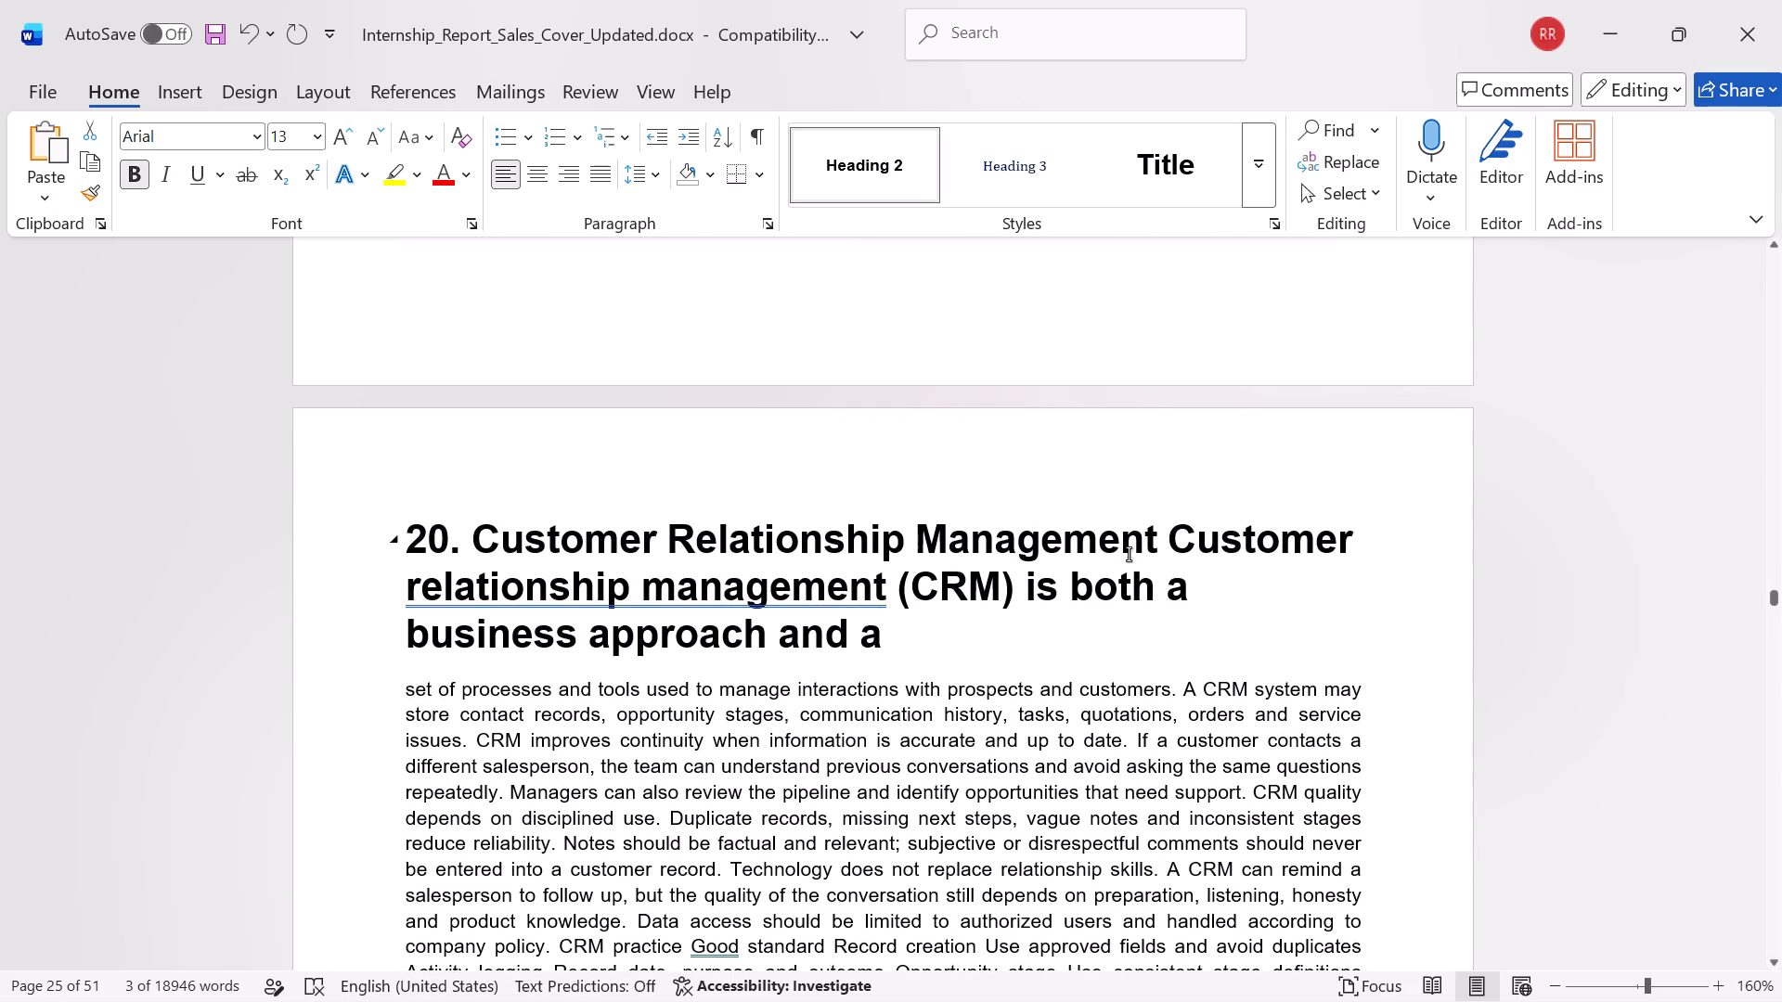
click(1155, 540)
key(Return)
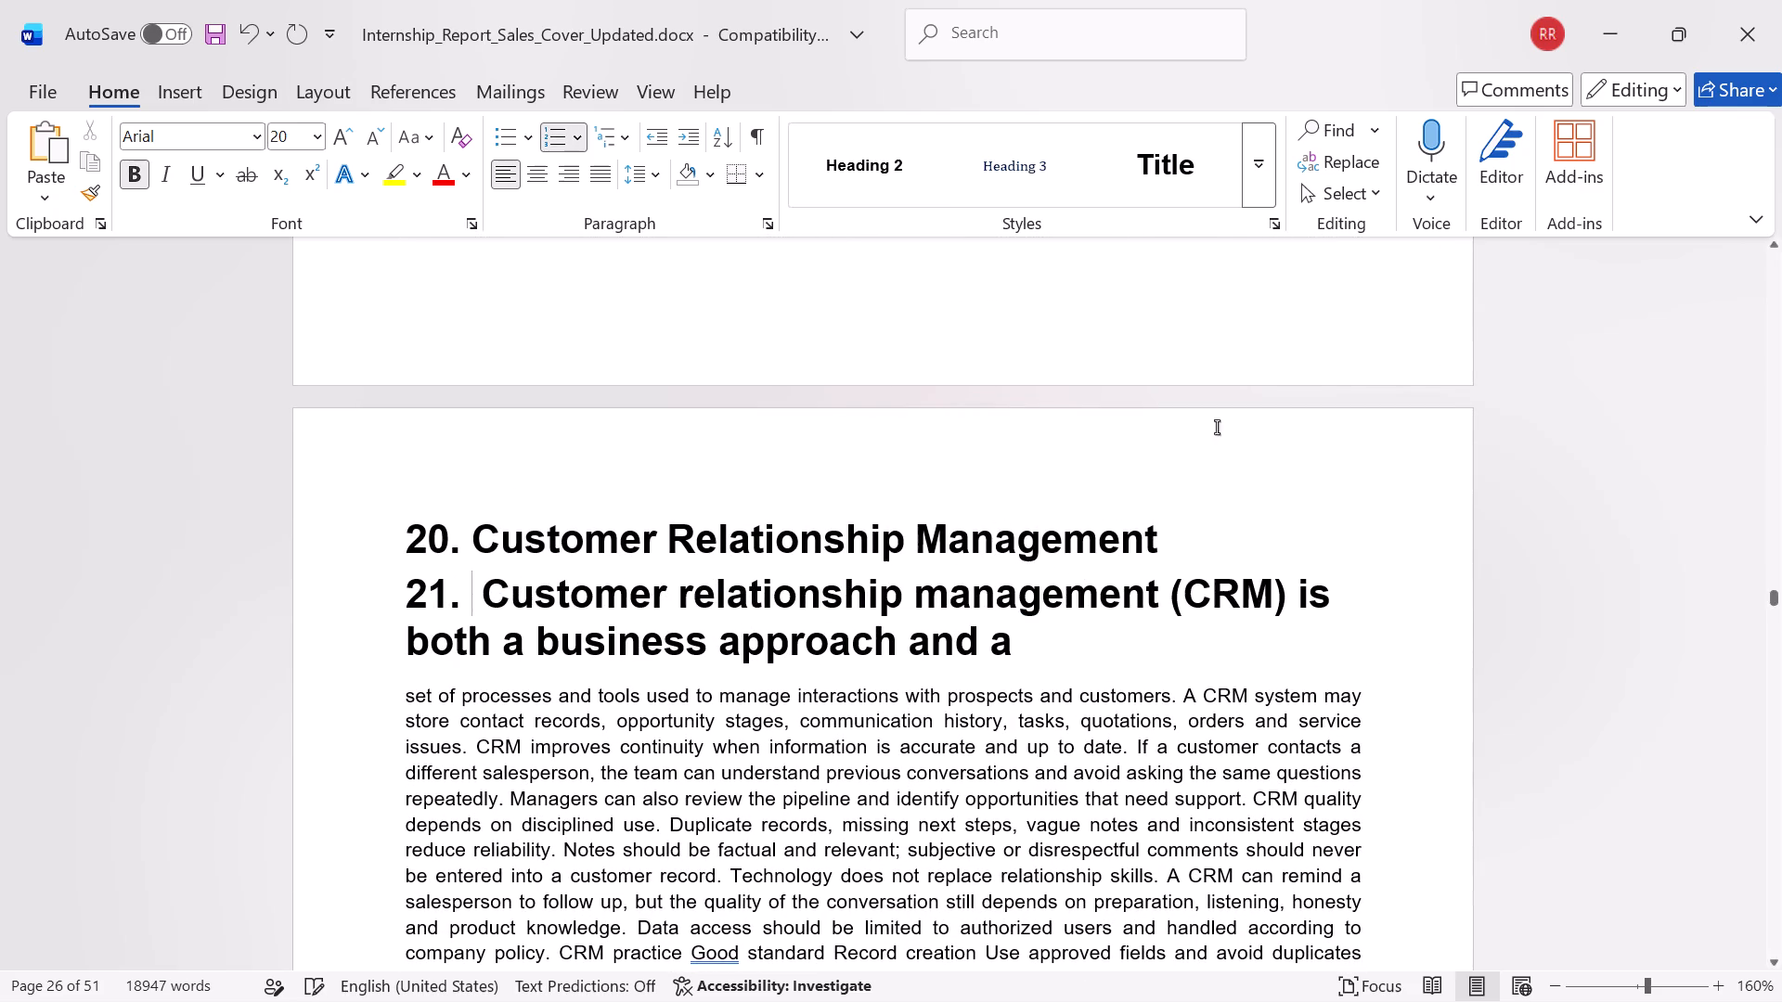
click(1252, 163)
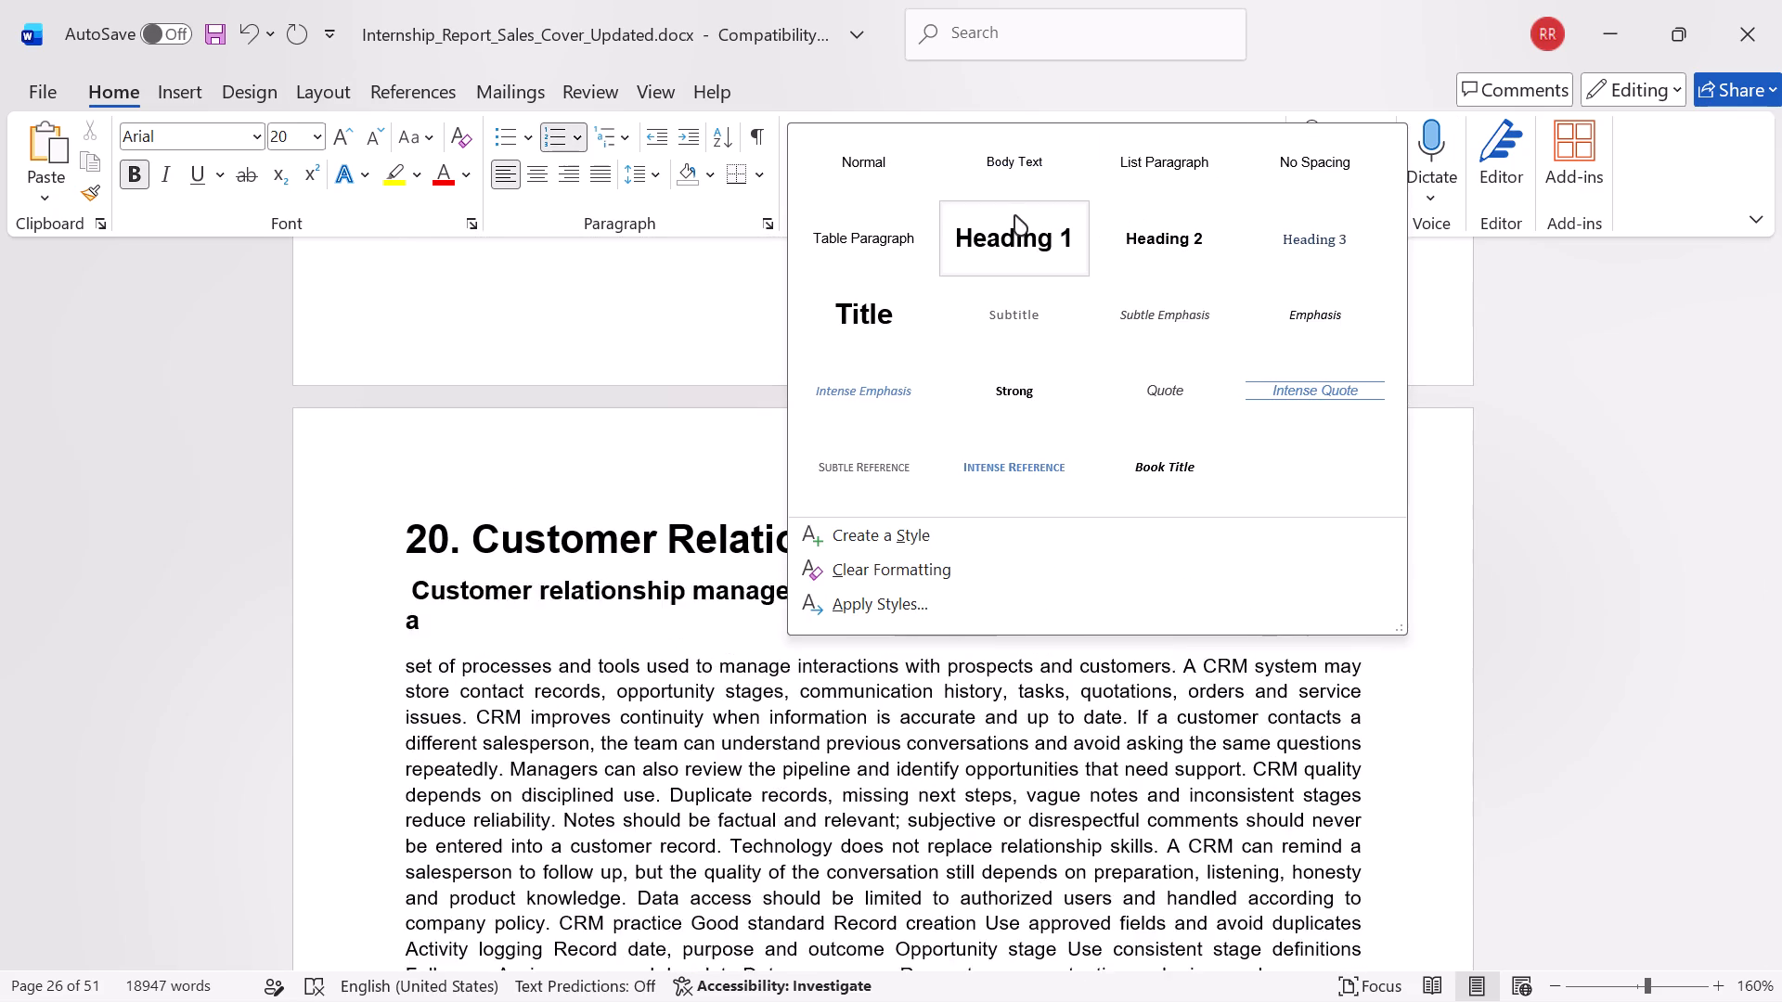
click(1023, 164)
Join section 20's opening line to the paragraph below, with a space between "and a" and "set of processes".
click(1115, 606)
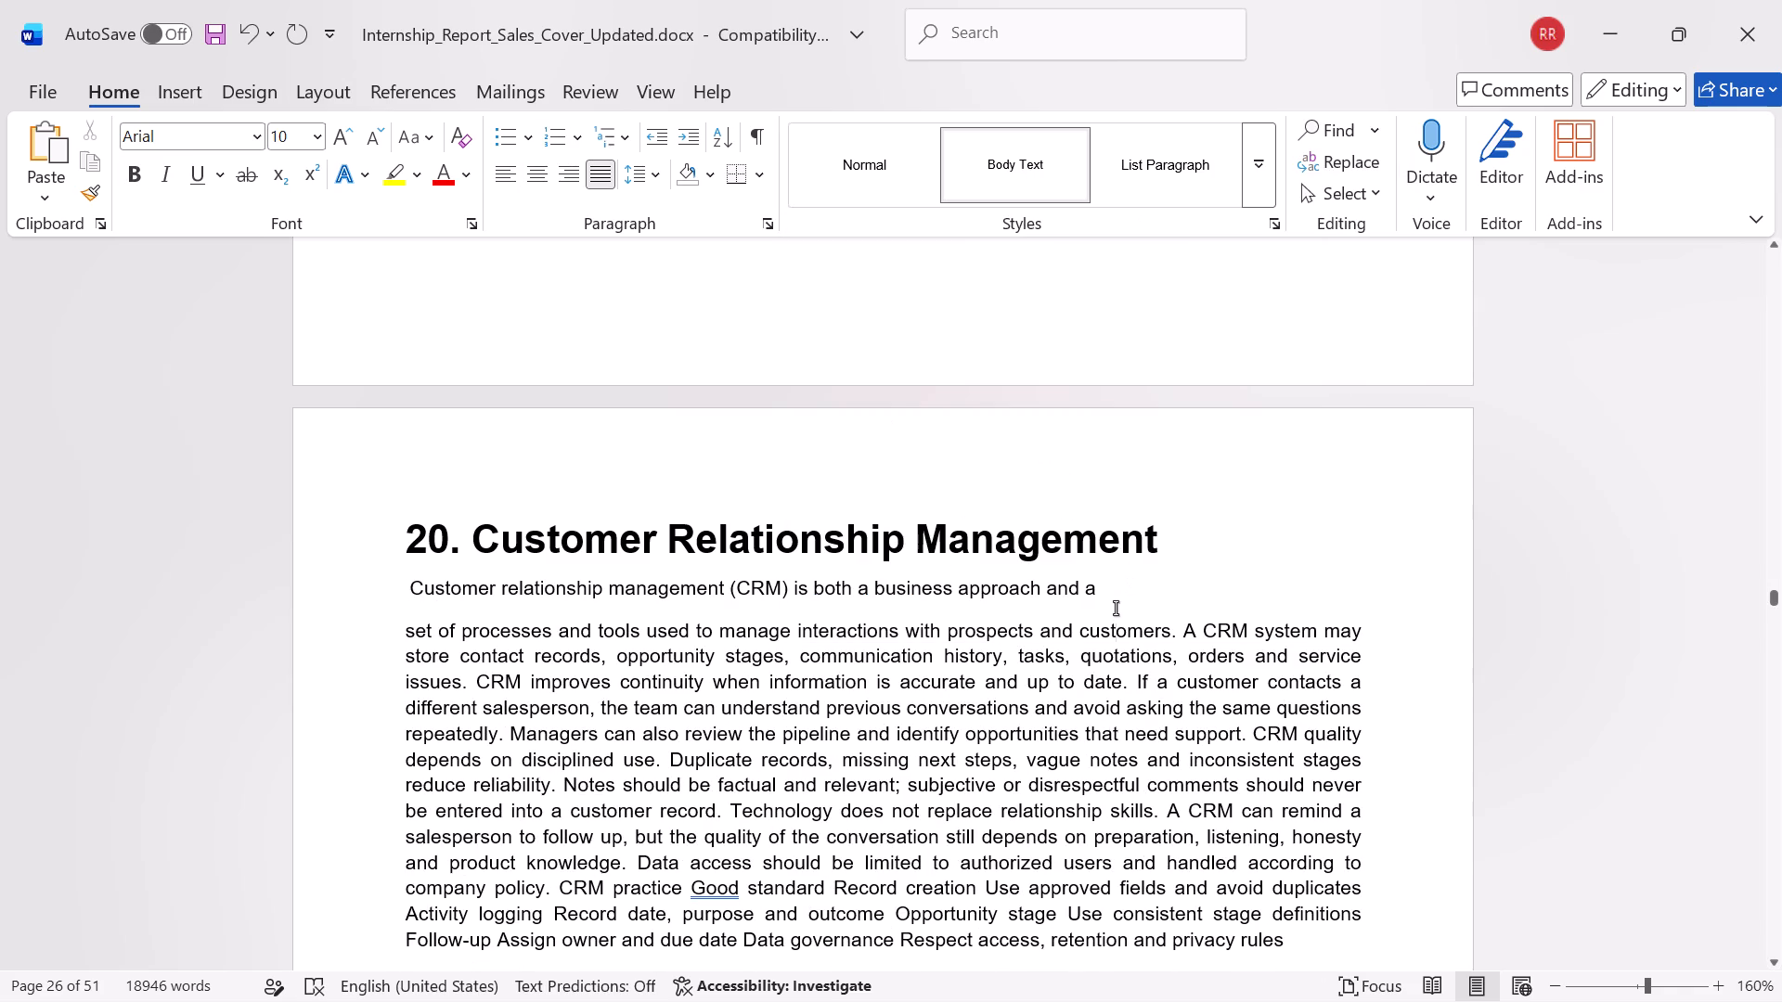
click(1115, 596)
key(space)
key(Delete)
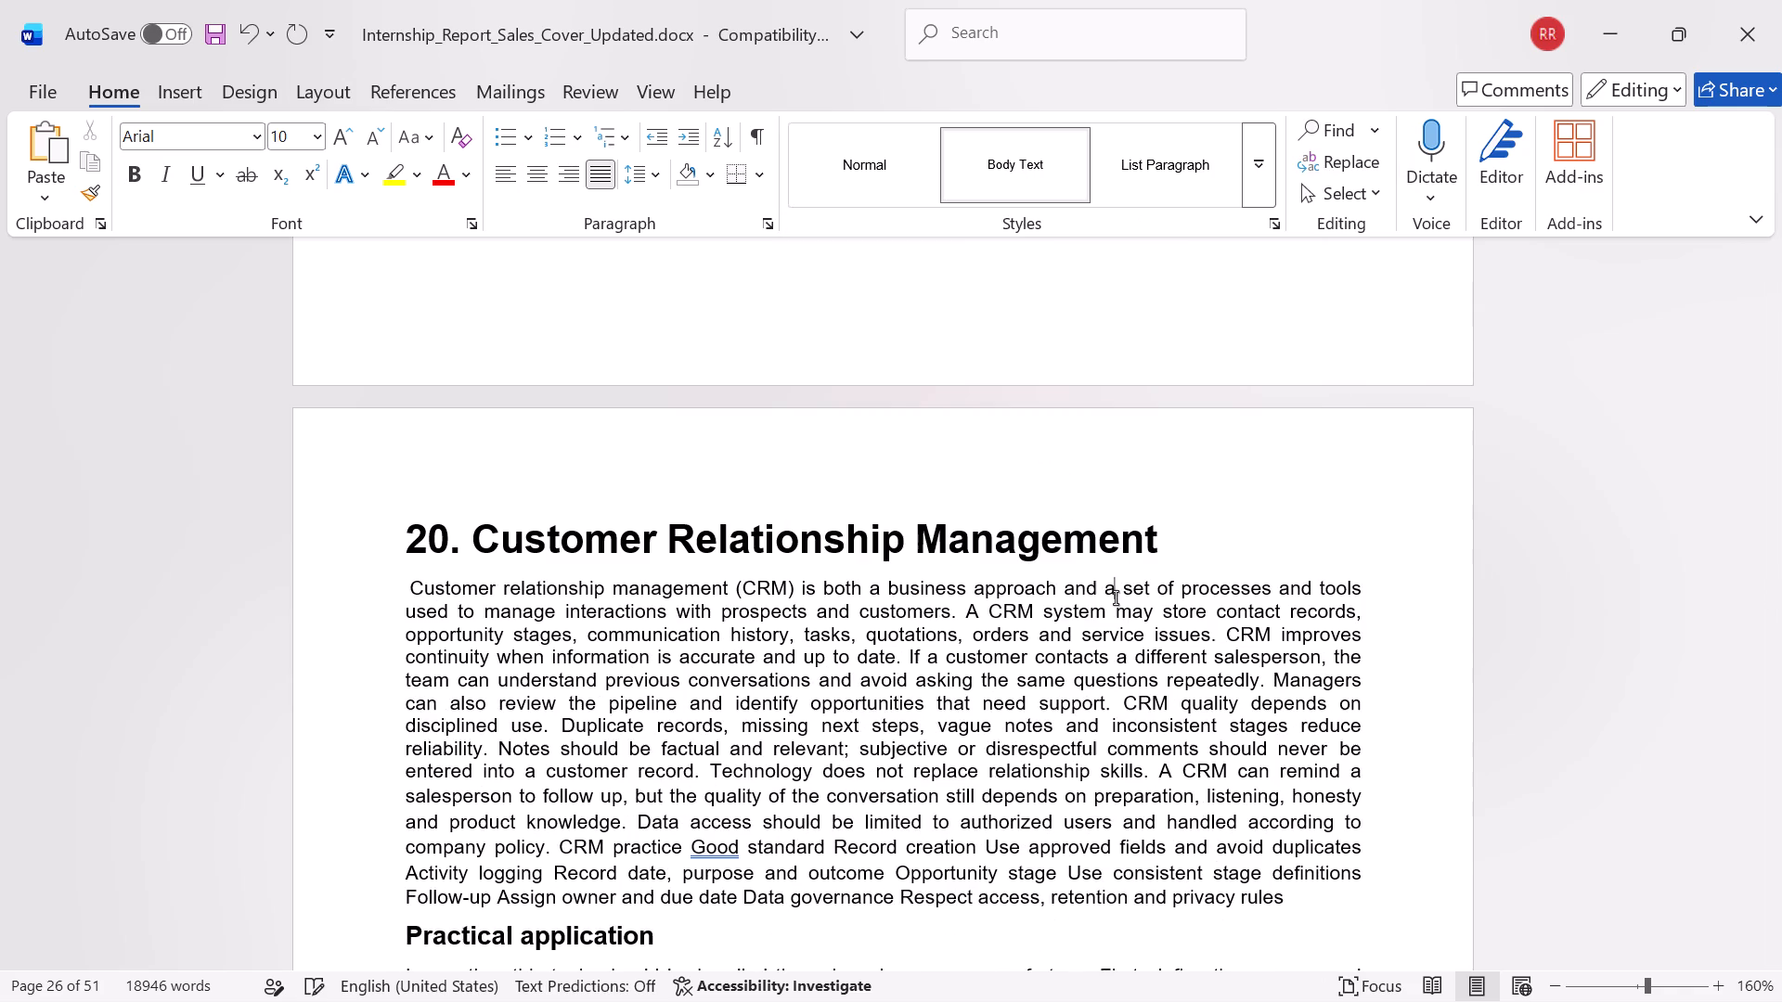
Split "recruitment should consider communication, curiosity, resilience," off heading 21 as Body Text and join it to the paragraph below with a space.
scroll(1115, 596, down, 1)
scroll(923, 686, down, 3)
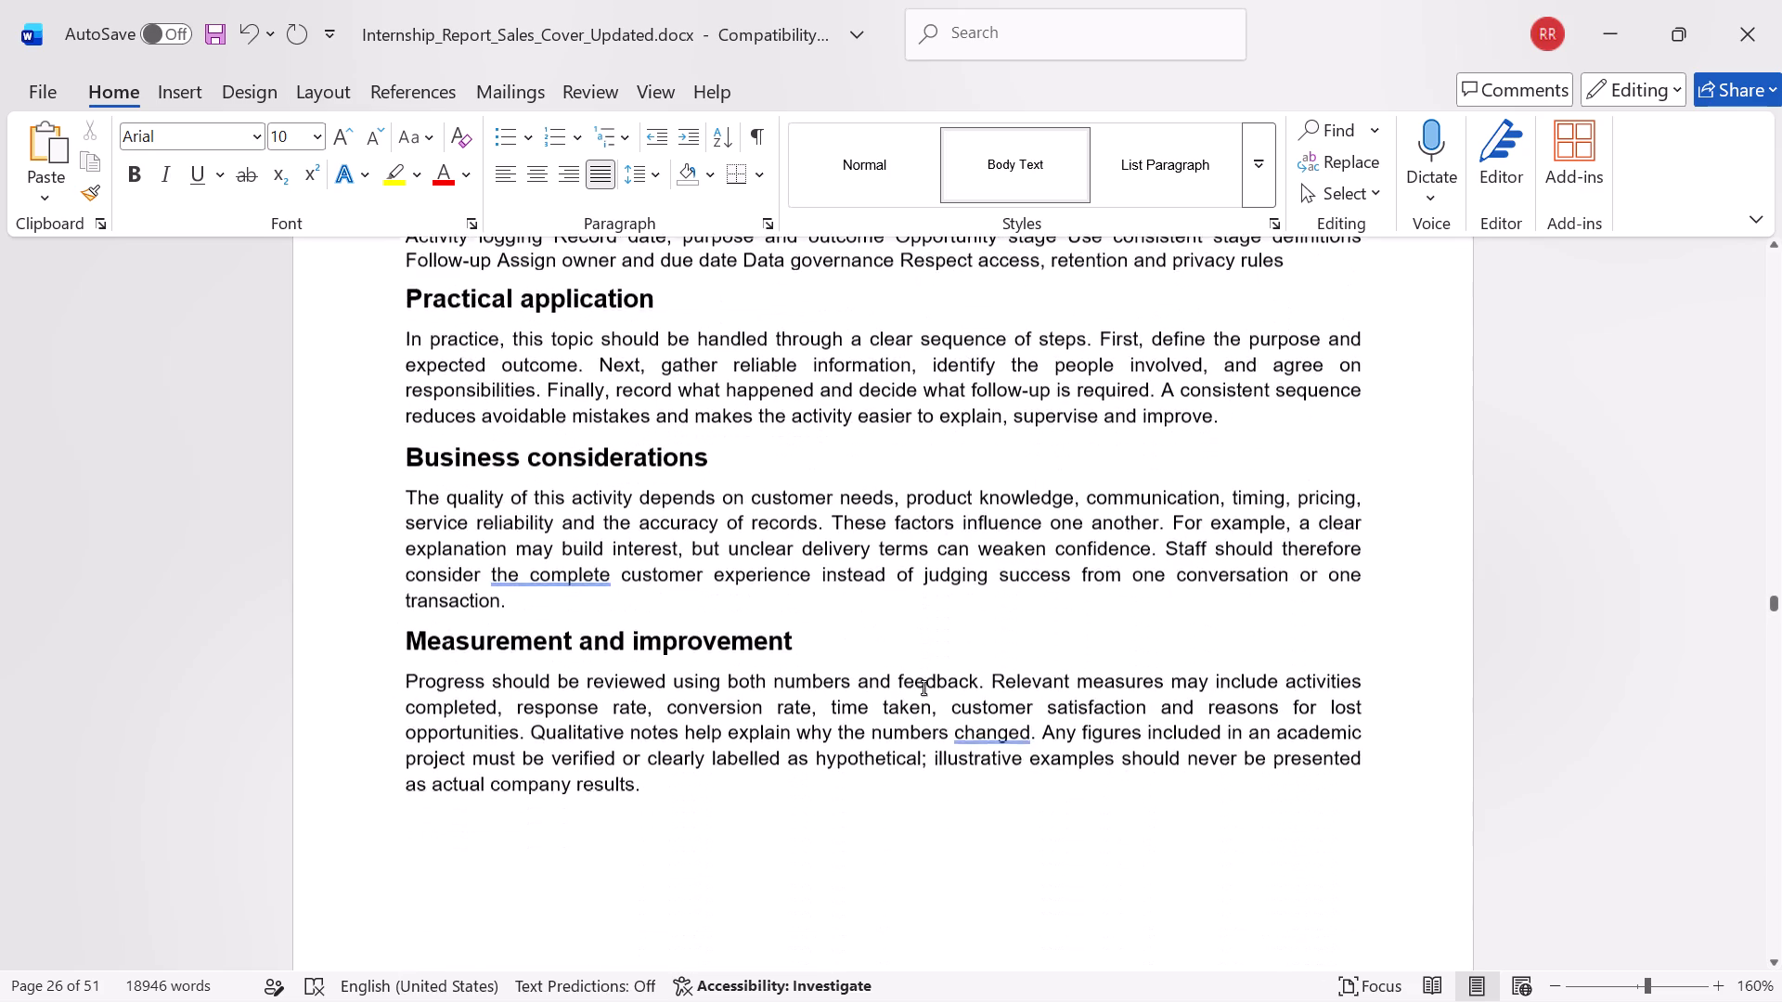
scroll(923, 686, down, 4)
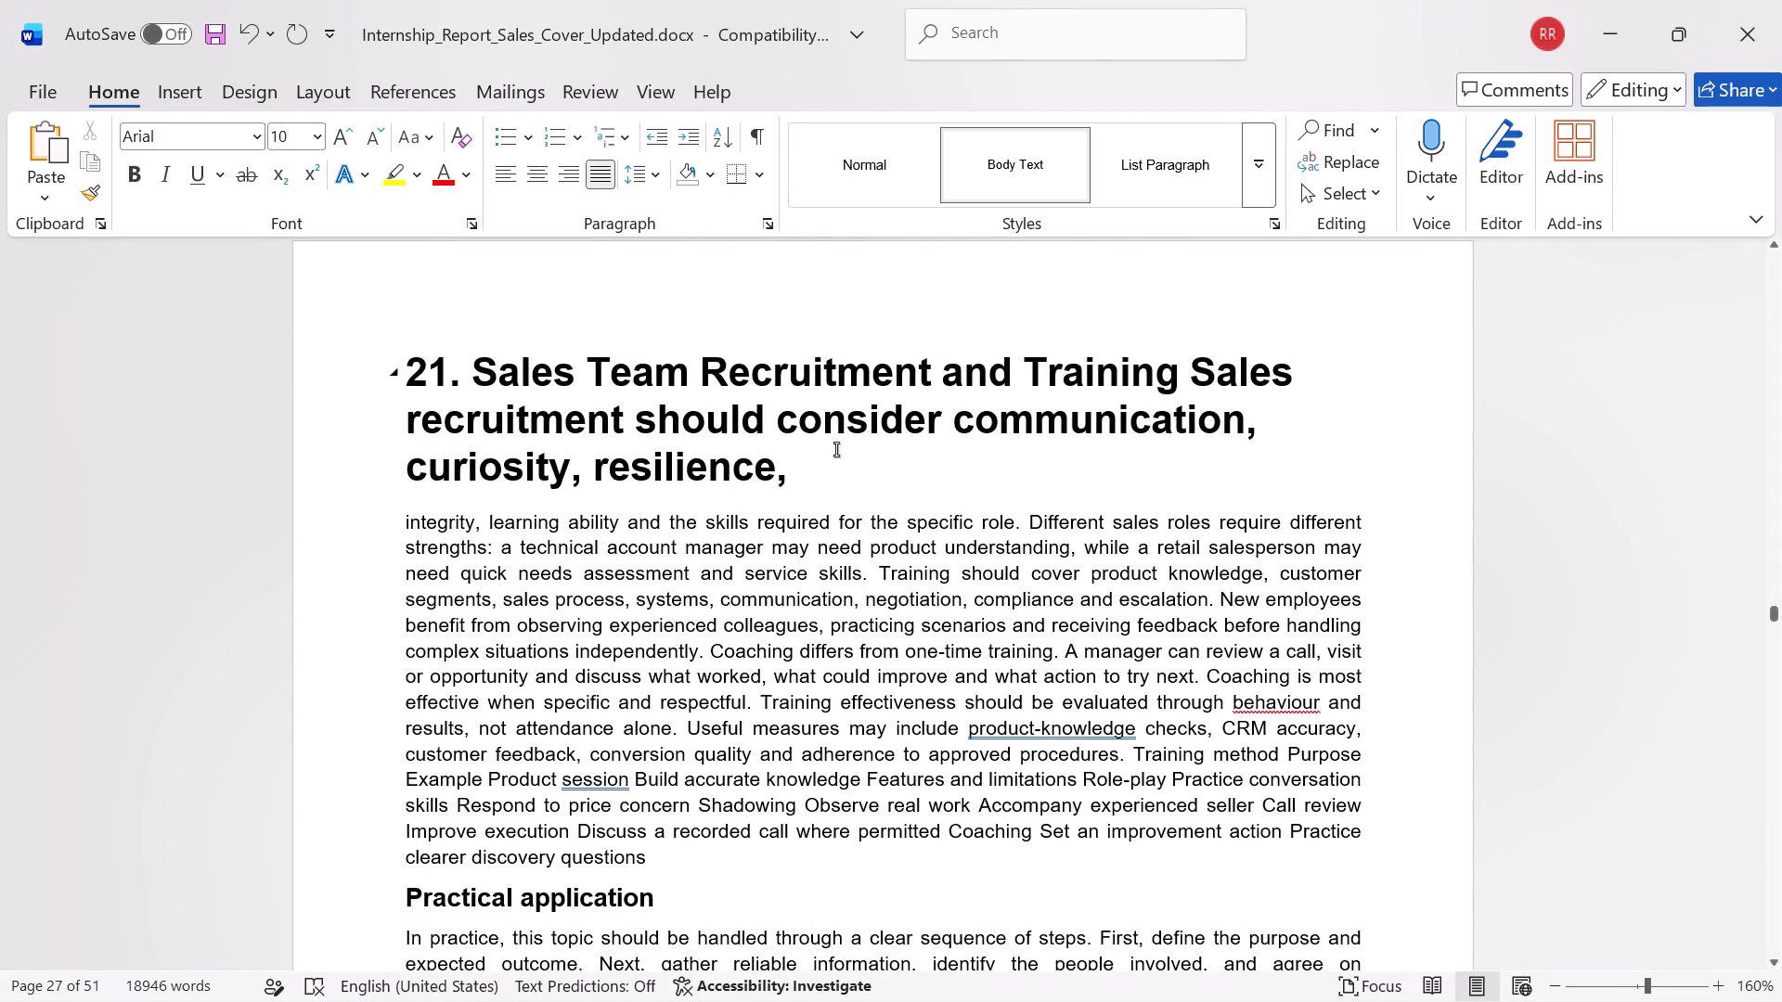
click(1305, 379)
key(Return)
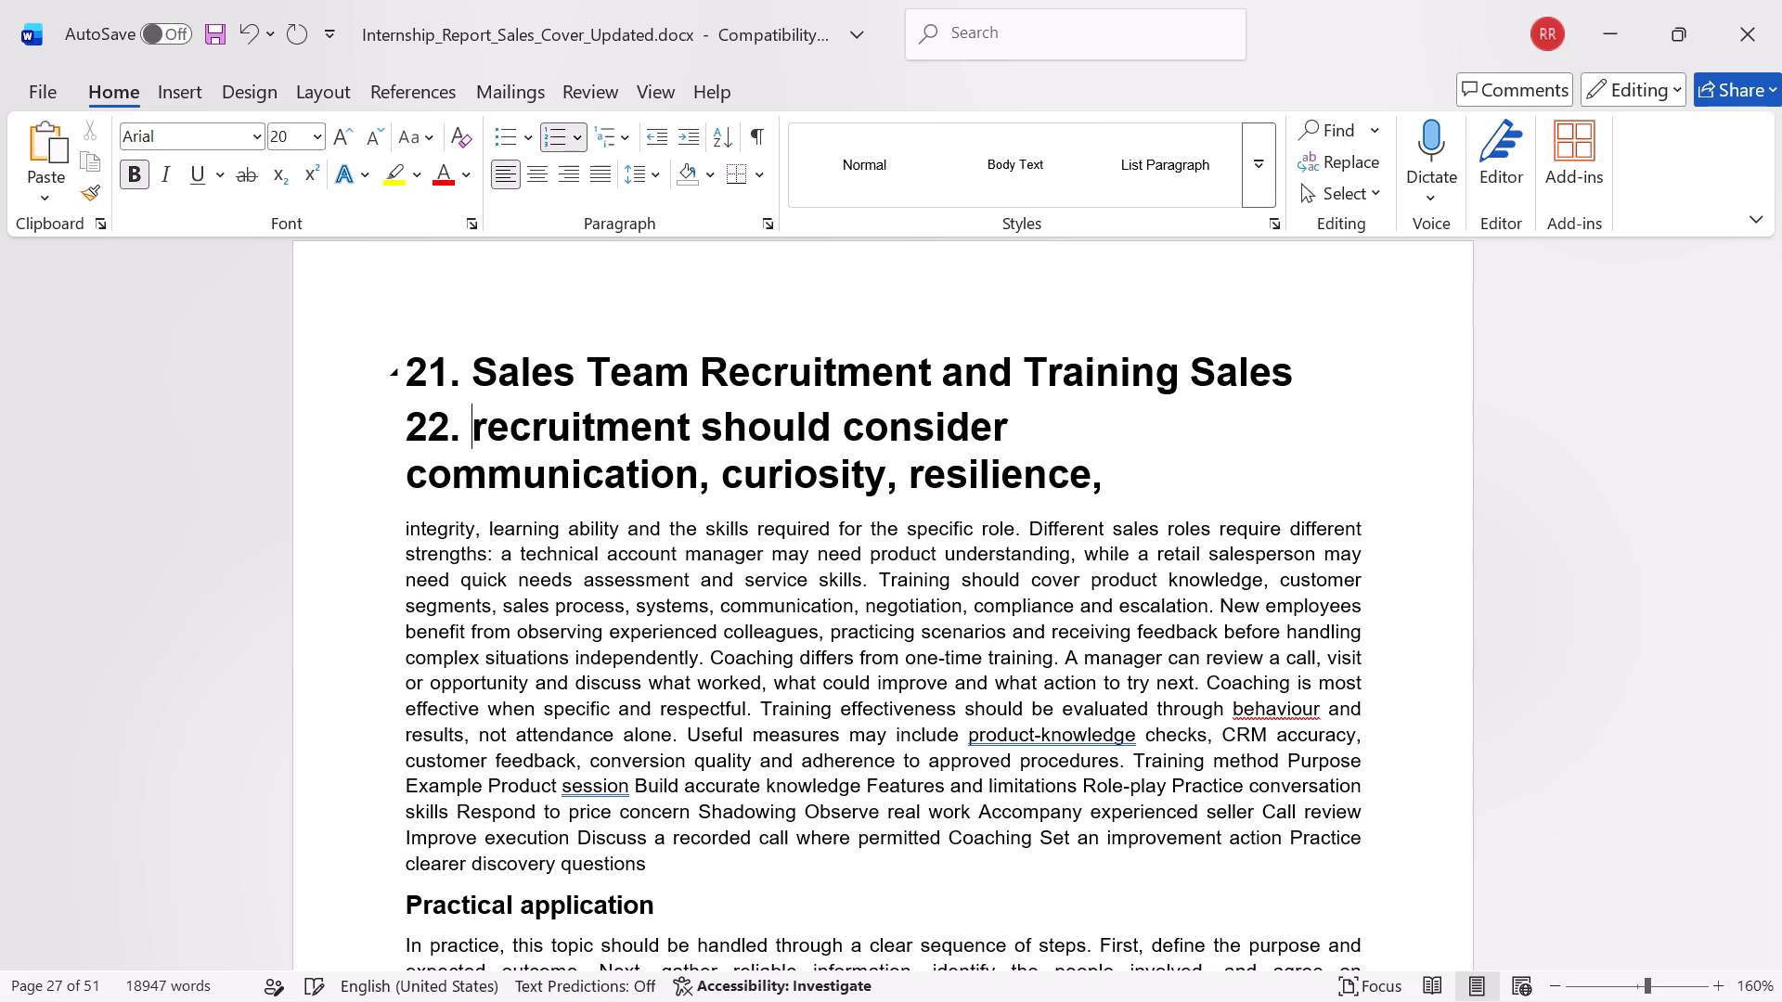
click(1023, 152)
click(1013, 430)
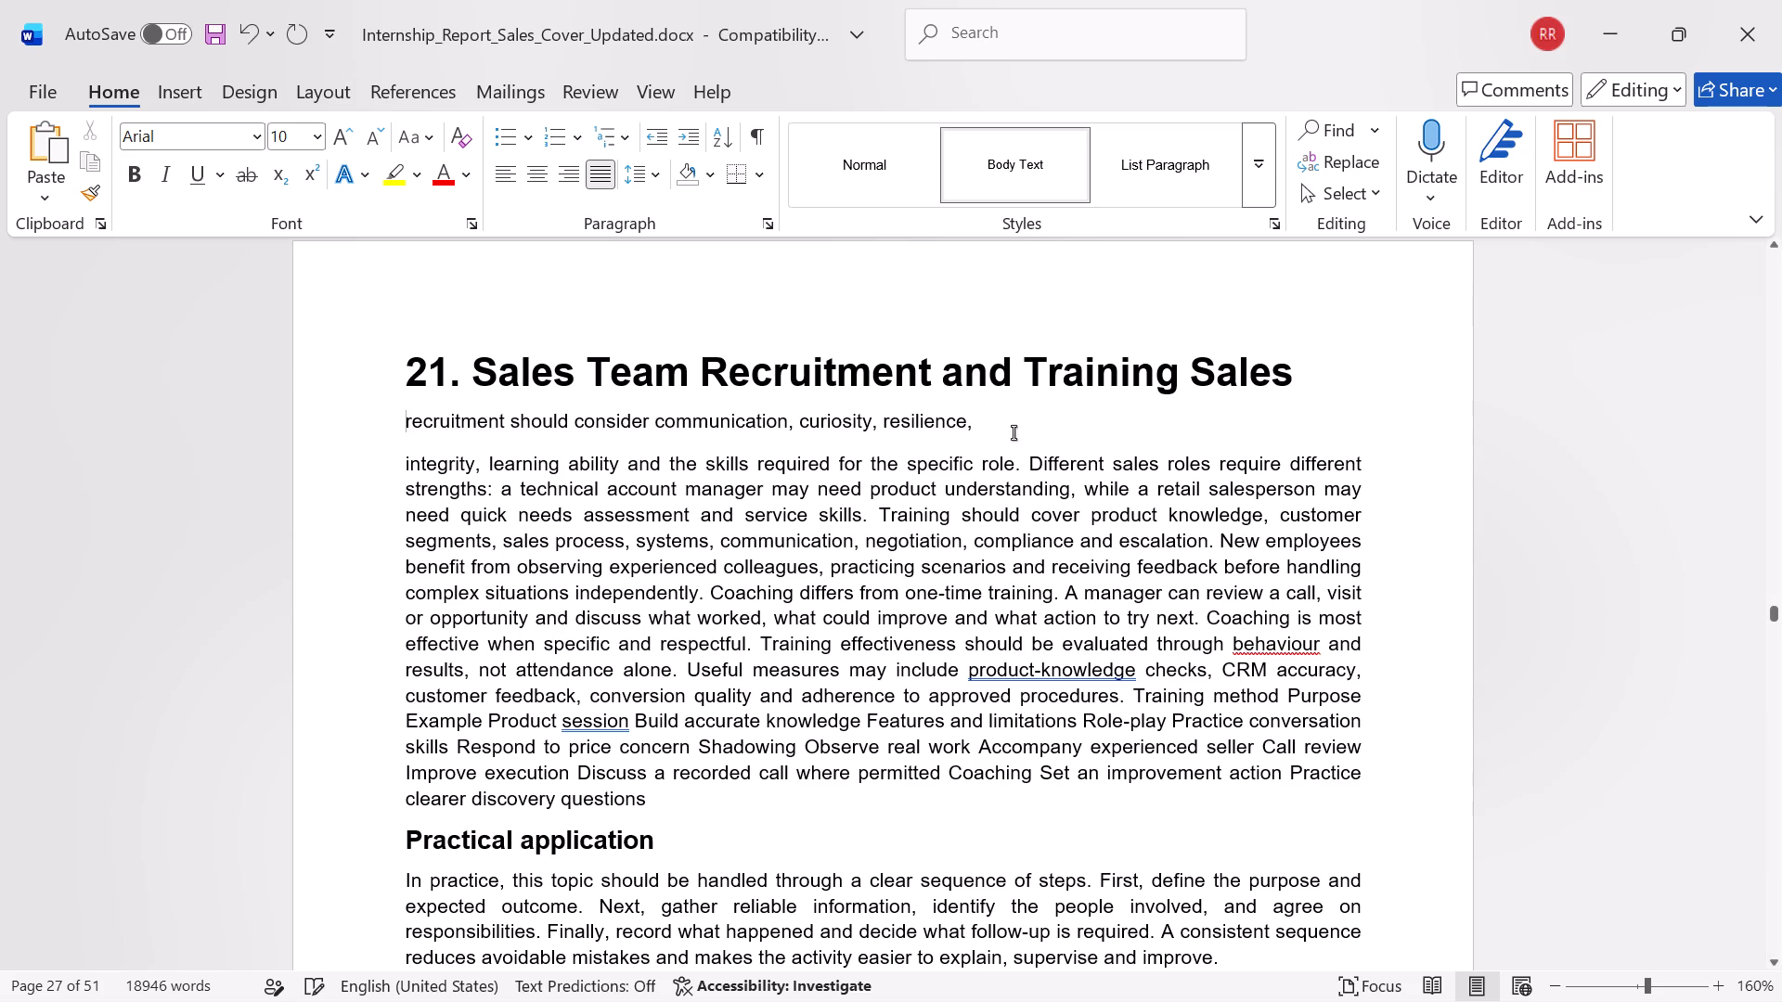
key(space)
key(Delete)
Split "Sales roles can involve demanding targets, rejection and" off heading 22 as Body Text and join it to the paragraph below with a space.
scroll(1013, 430, down, 1)
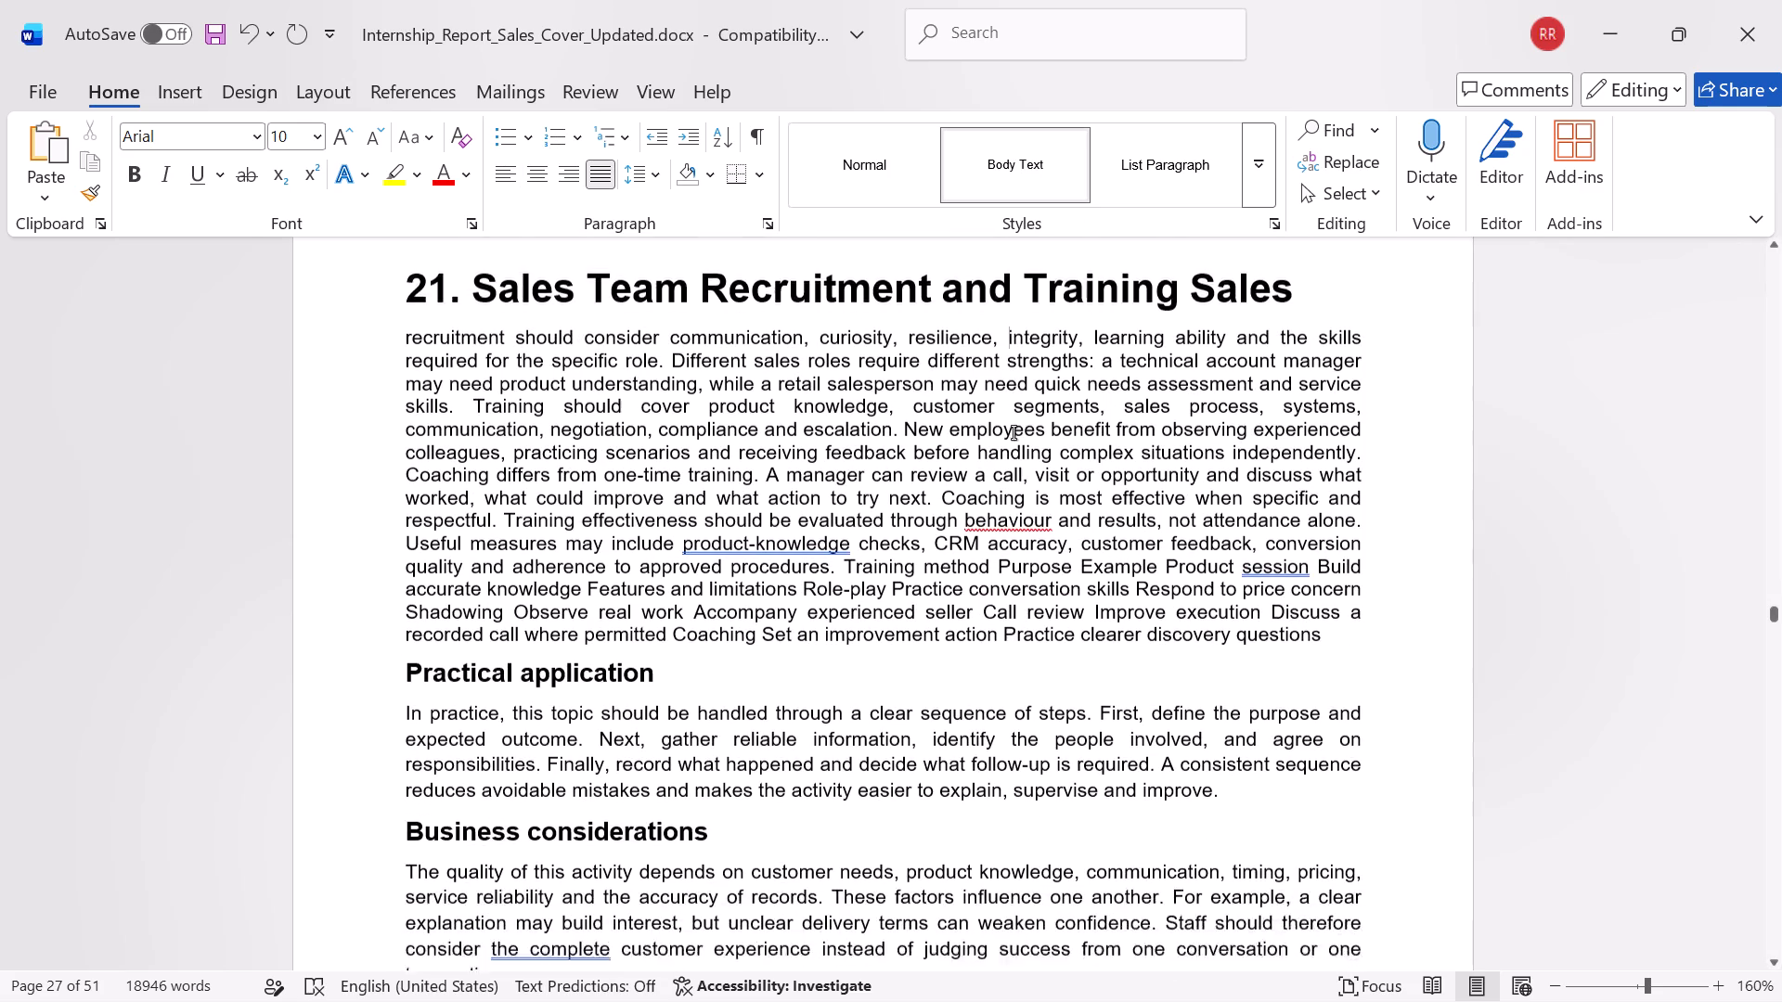
scroll(1013, 430, down, 1)
scroll(829, 598, down, 4)
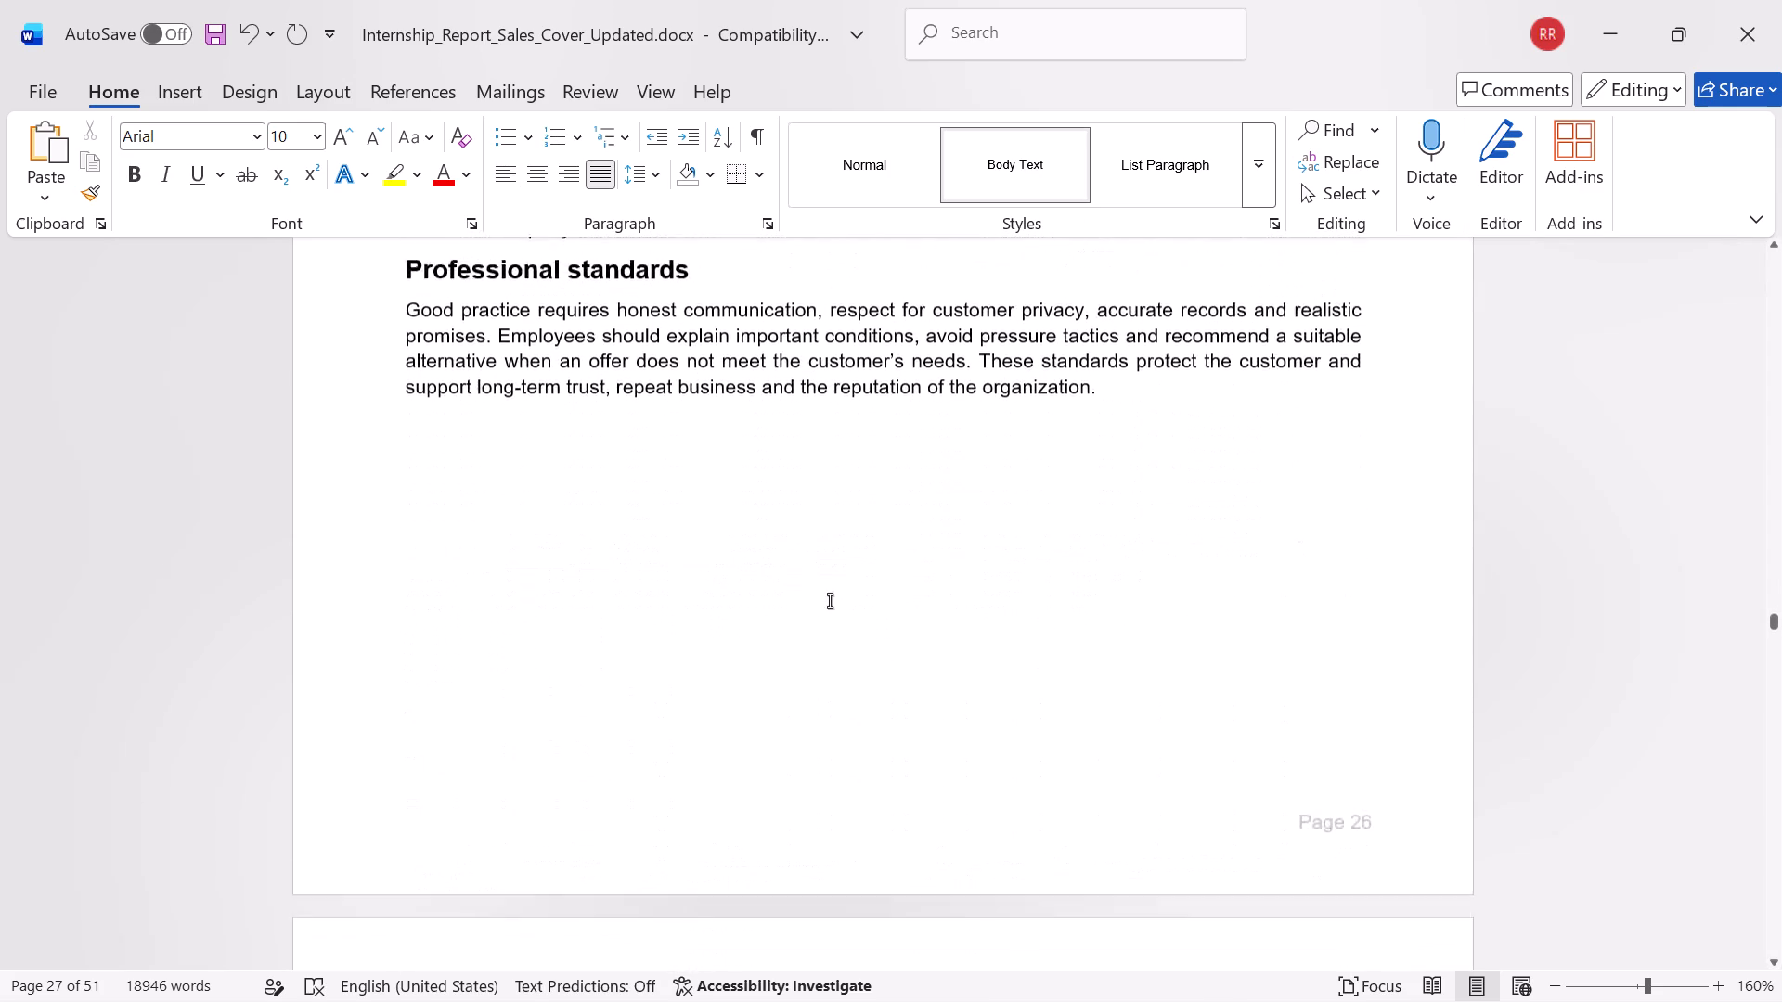
scroll(829, 598, down, 3)
scroll(983, 650, down, 1)
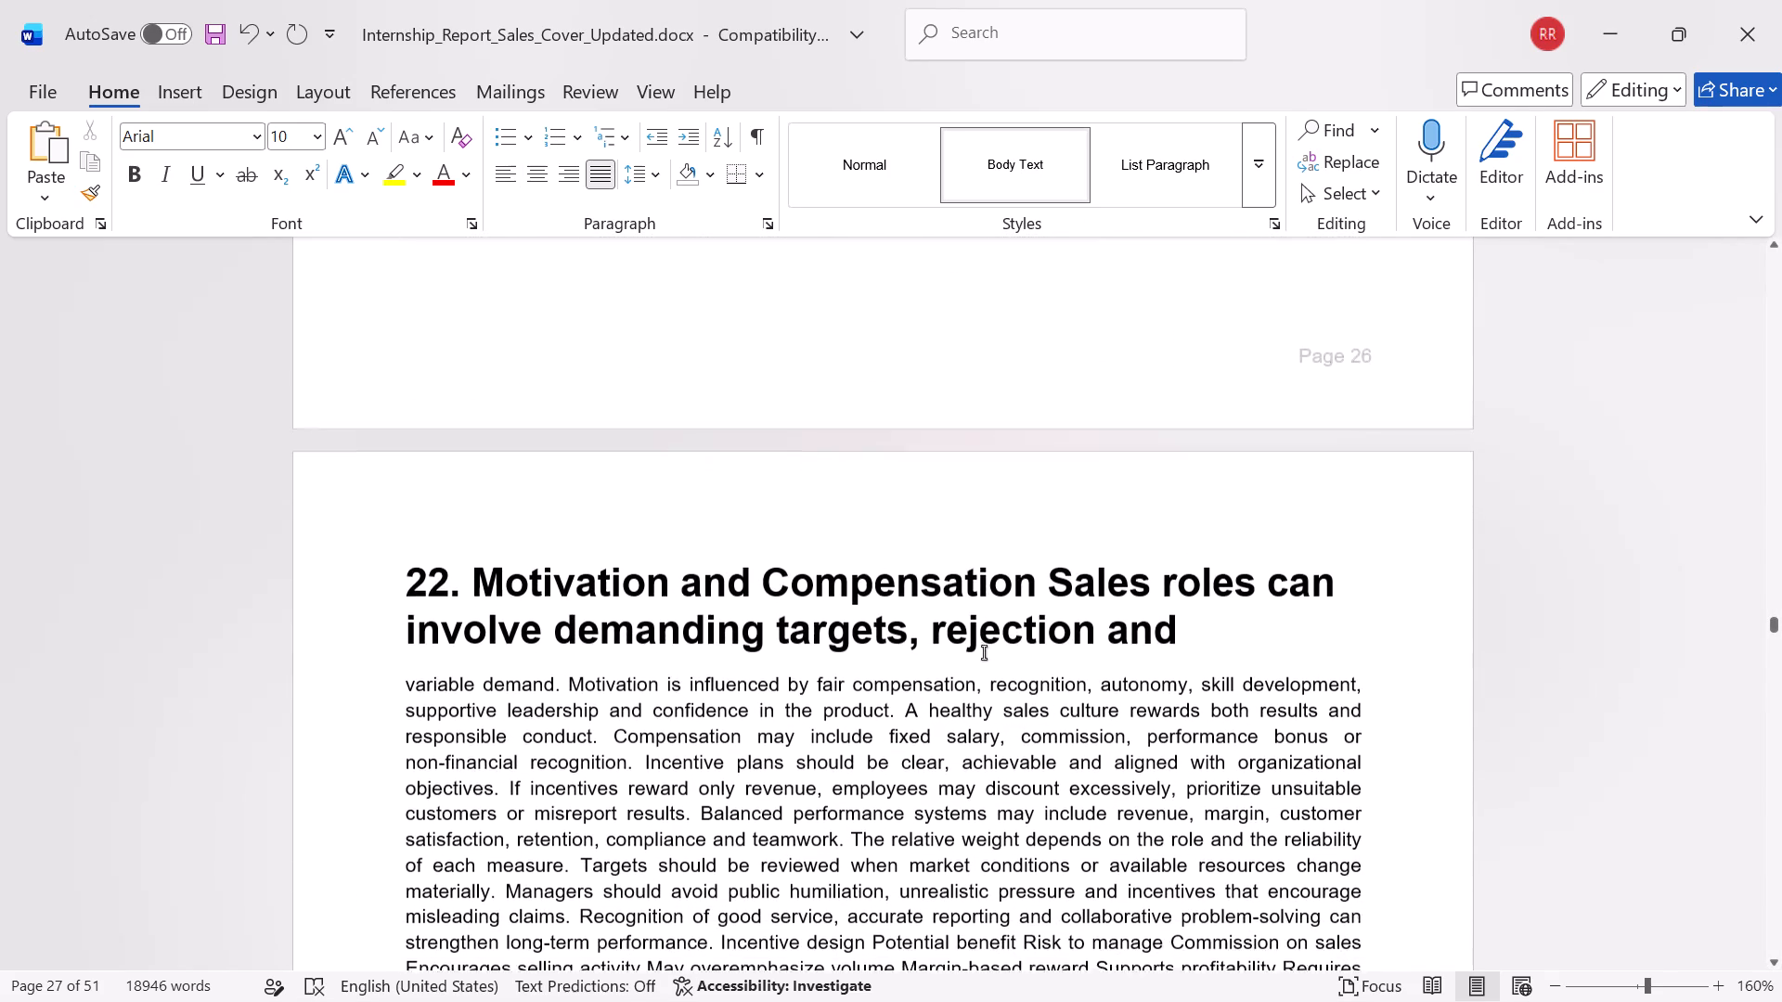
scroll(1047, 596, down, 1)
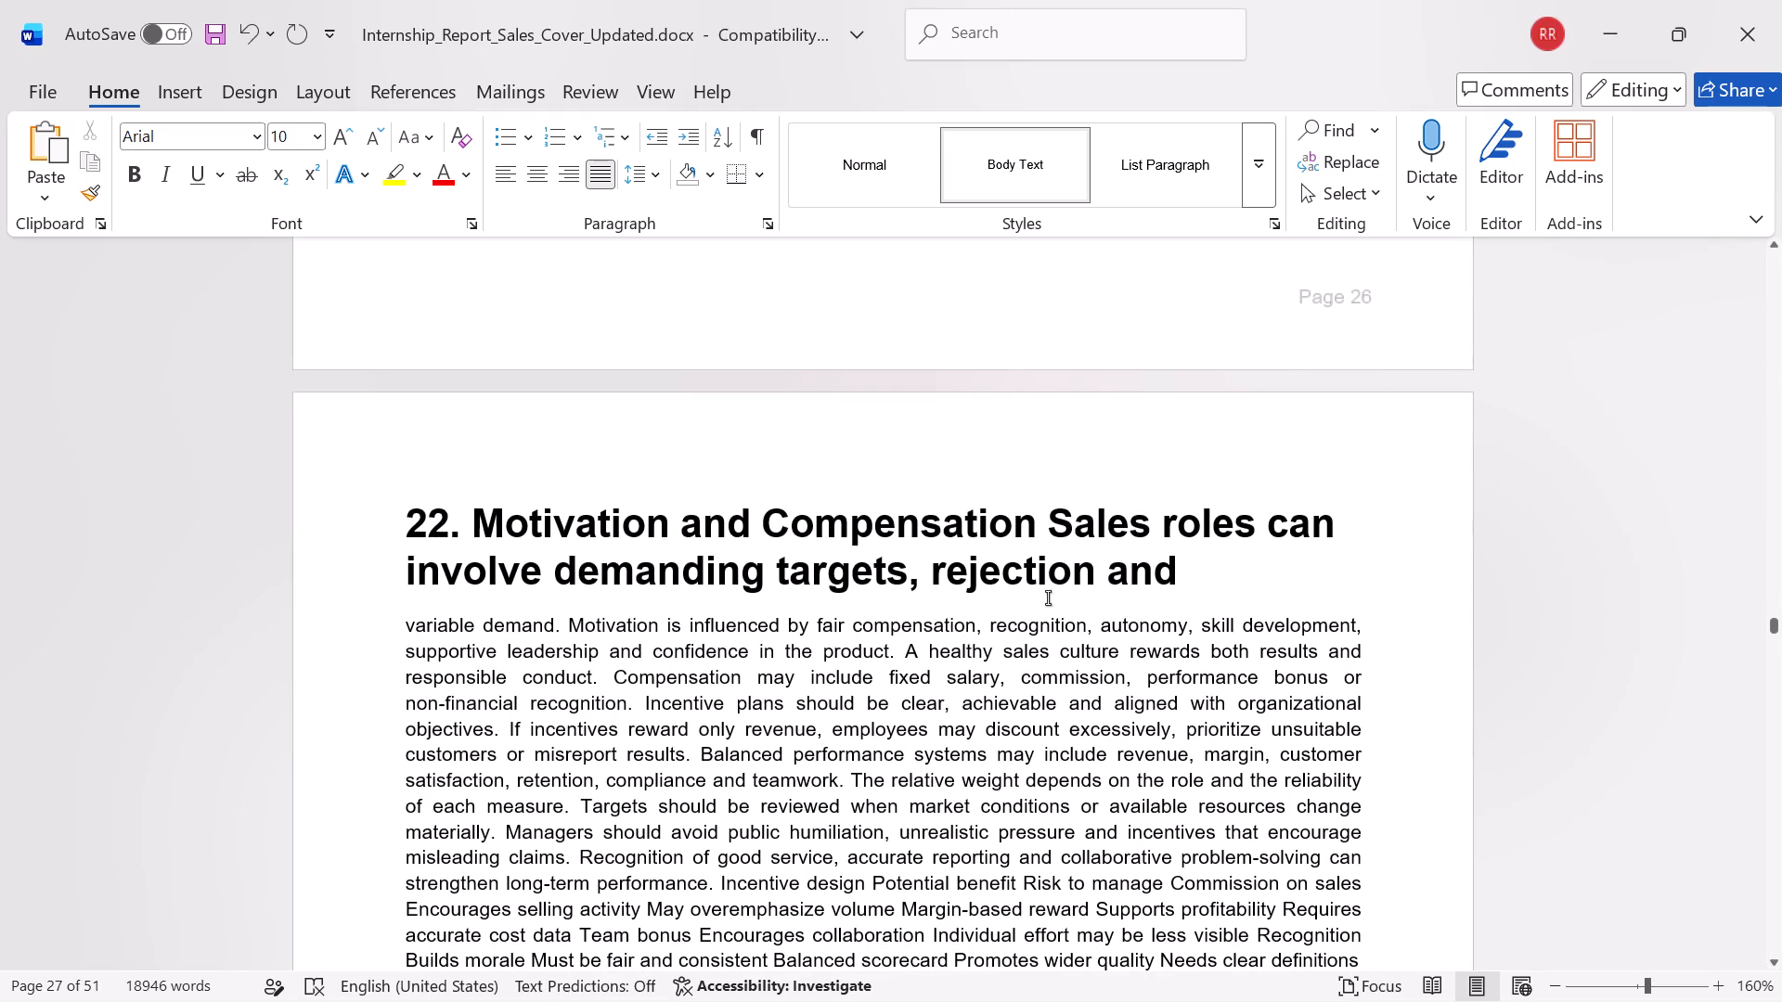
click(1044, 524)
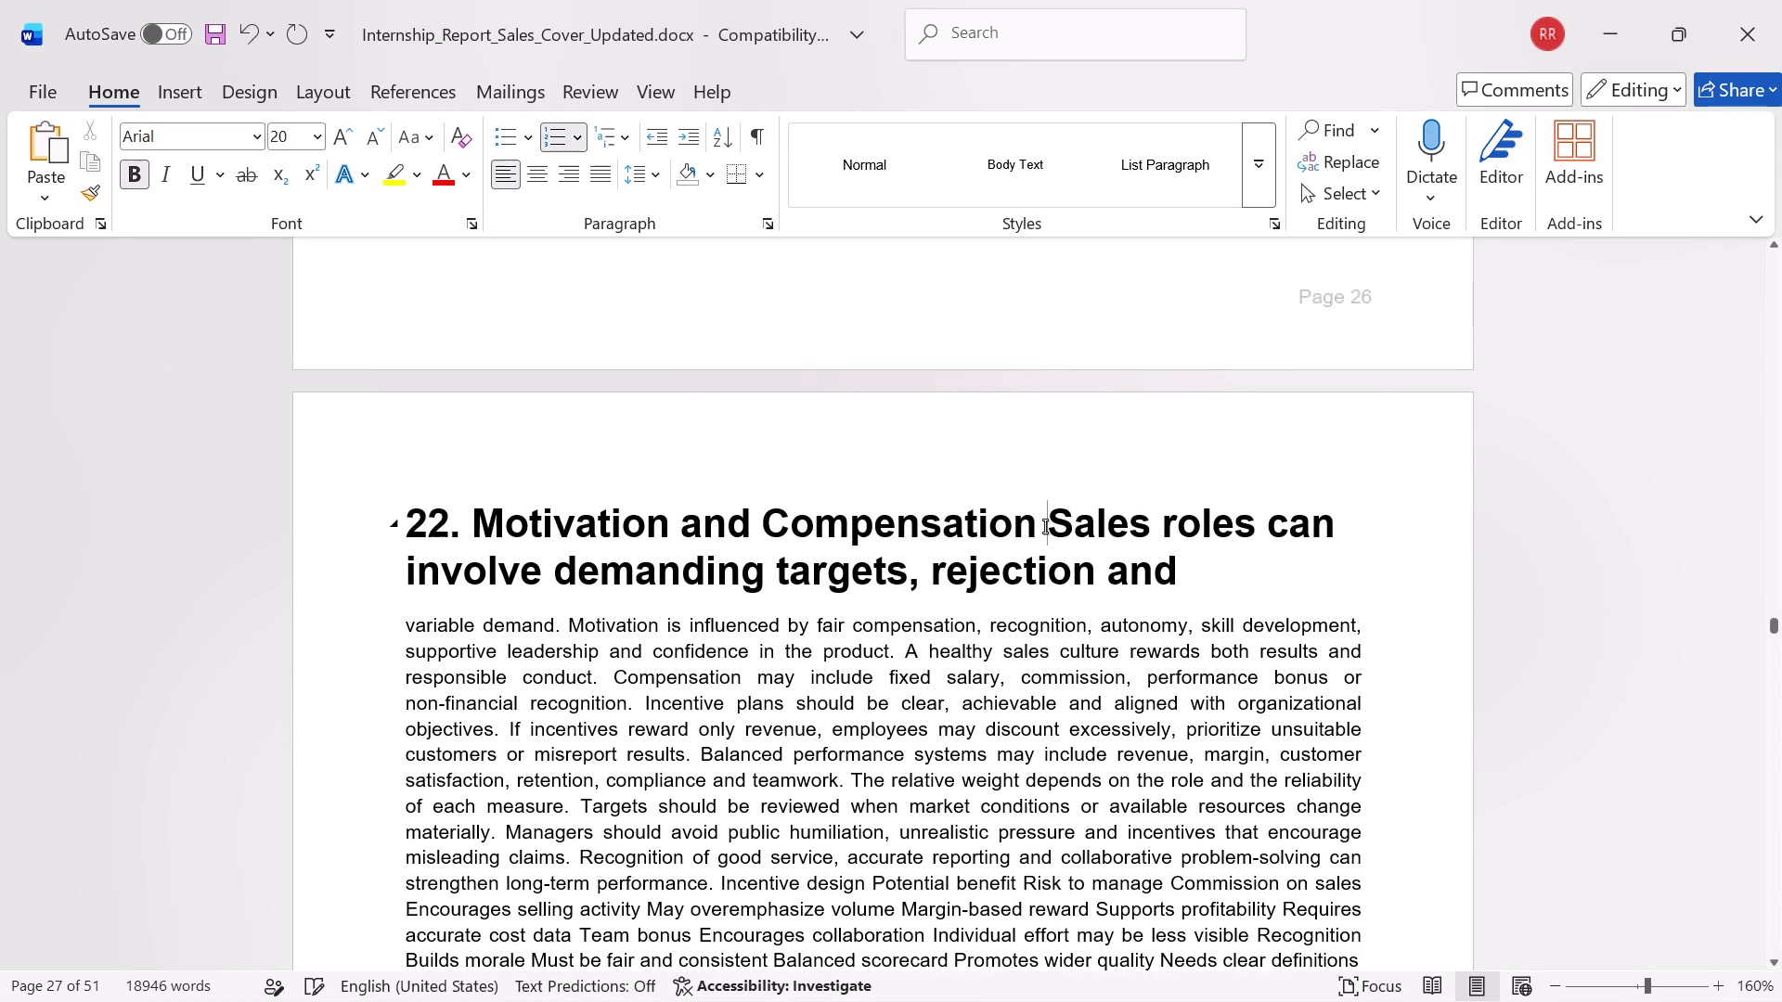
key(Return)
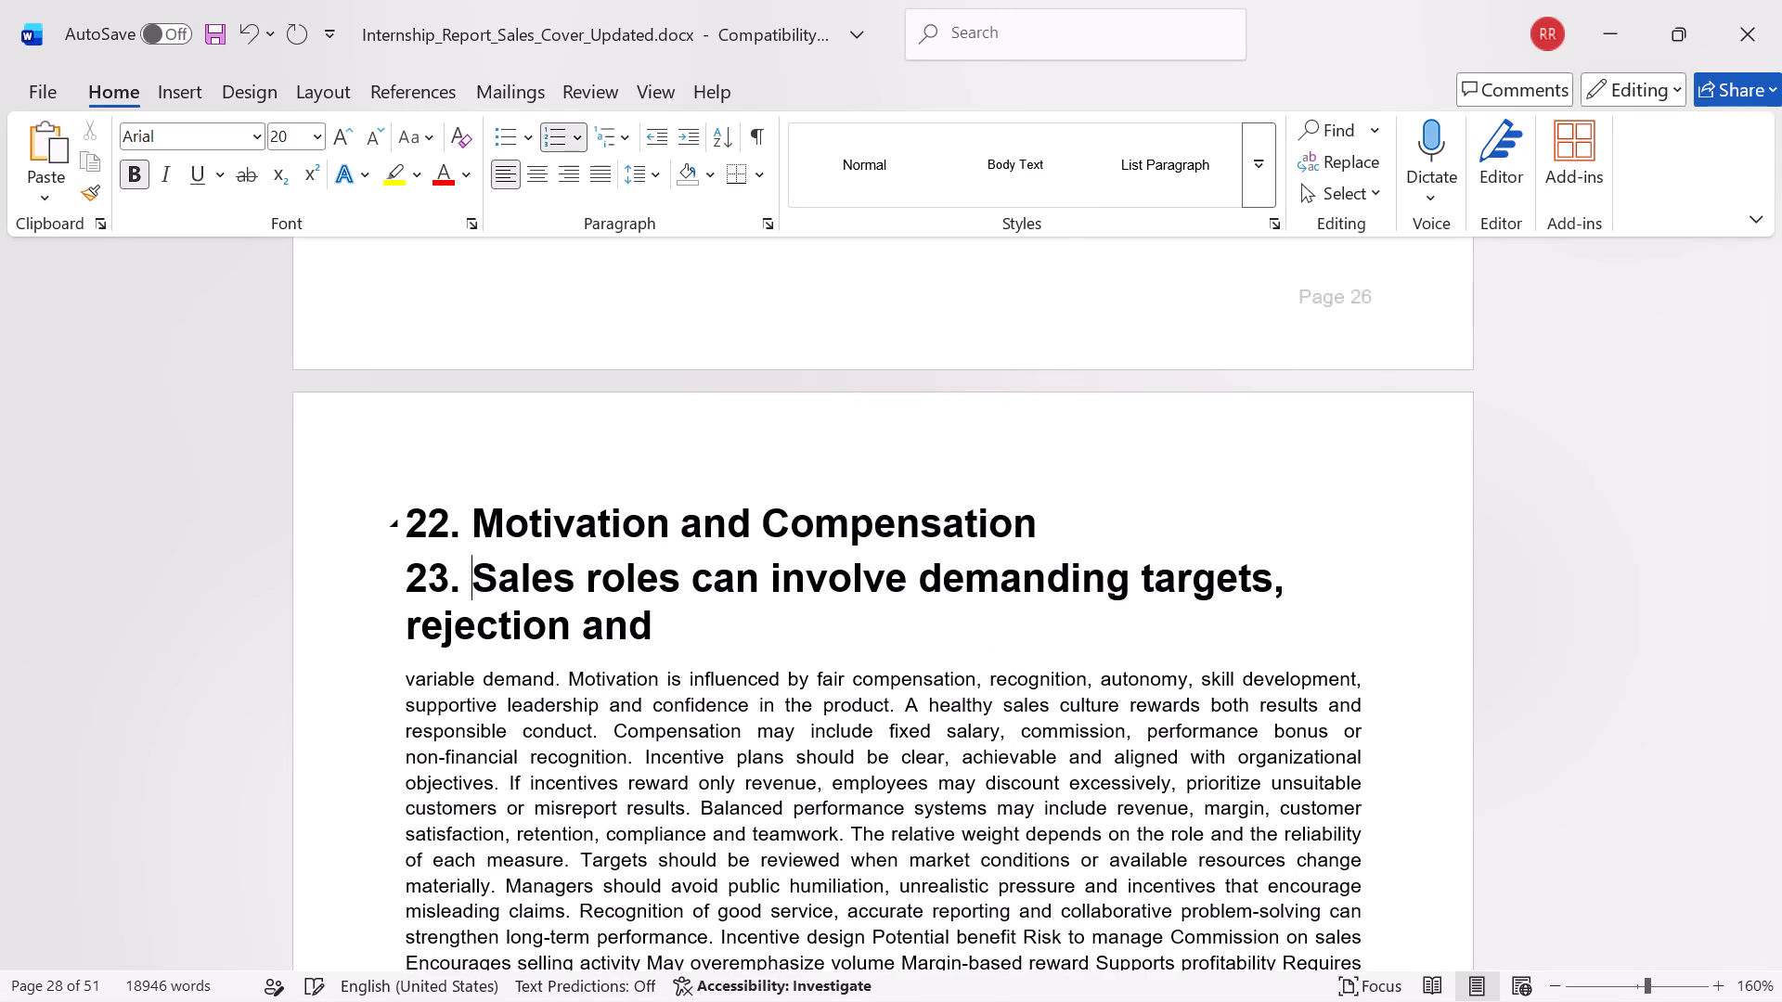
click(1025, 200)
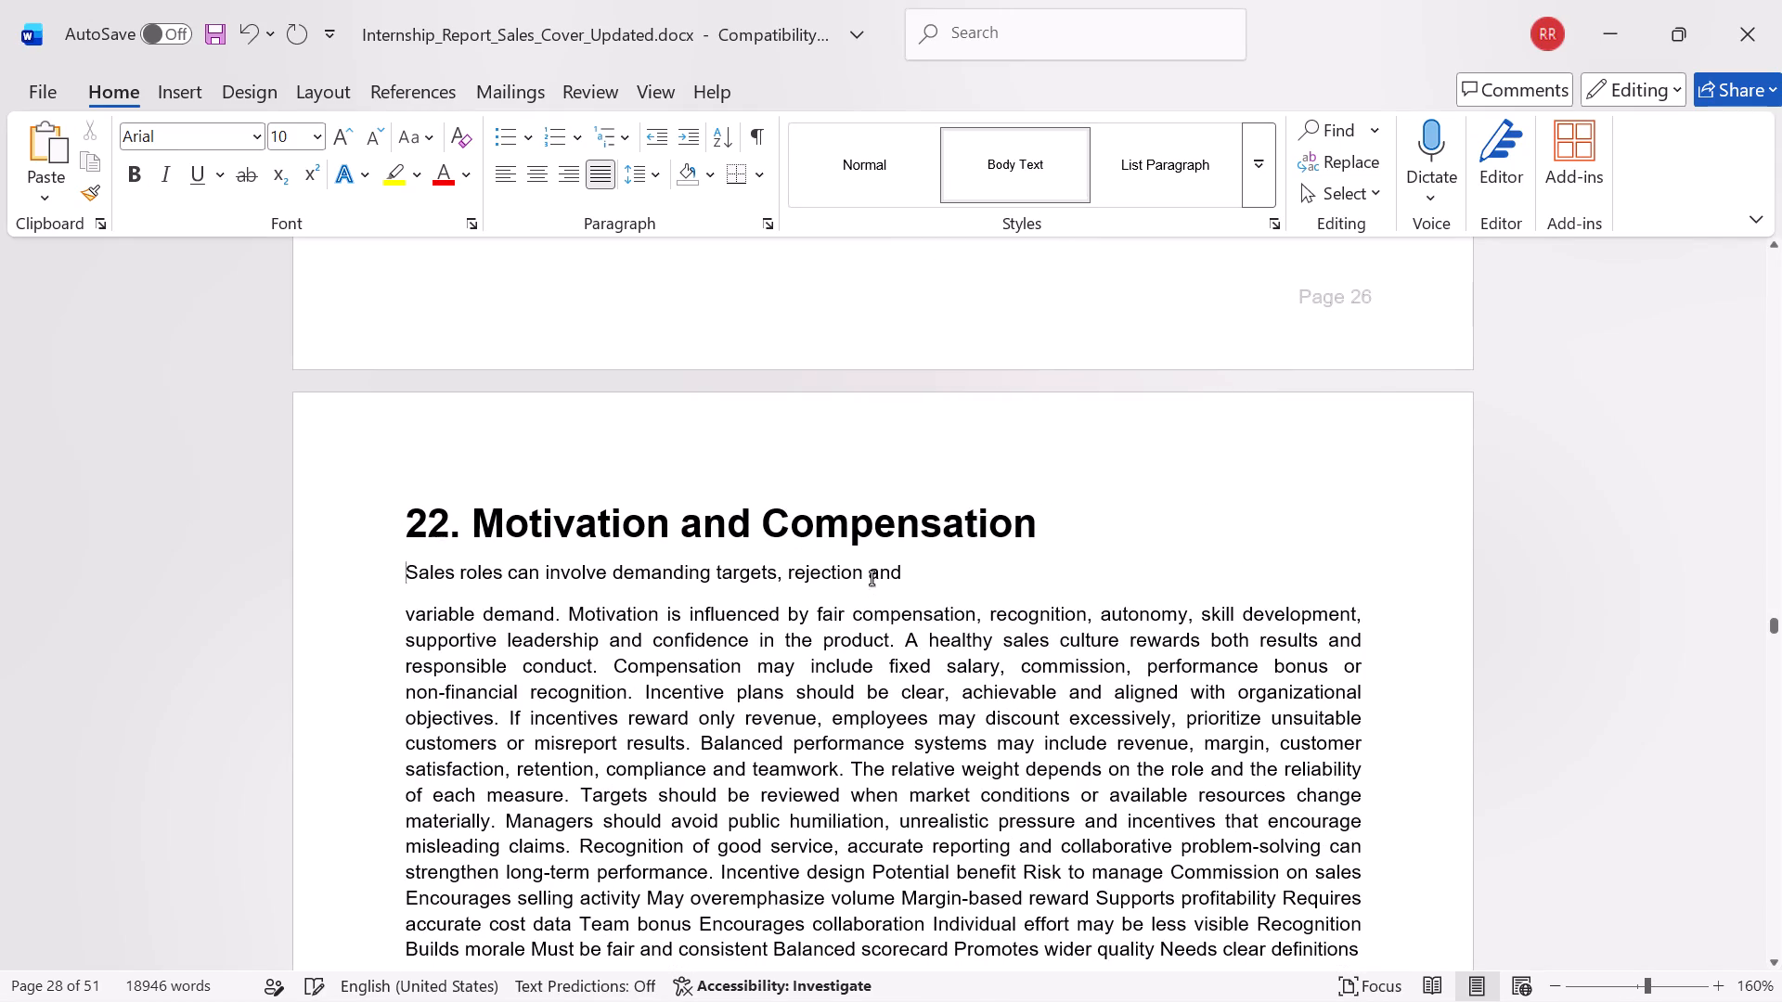
click(906, 561)
key(space)
key(Delete)
Split "A sales territory is a defined group of customers," off heading 23 as Body Text and join it to the paragraph below.
scroll(906, 561, down, 1)
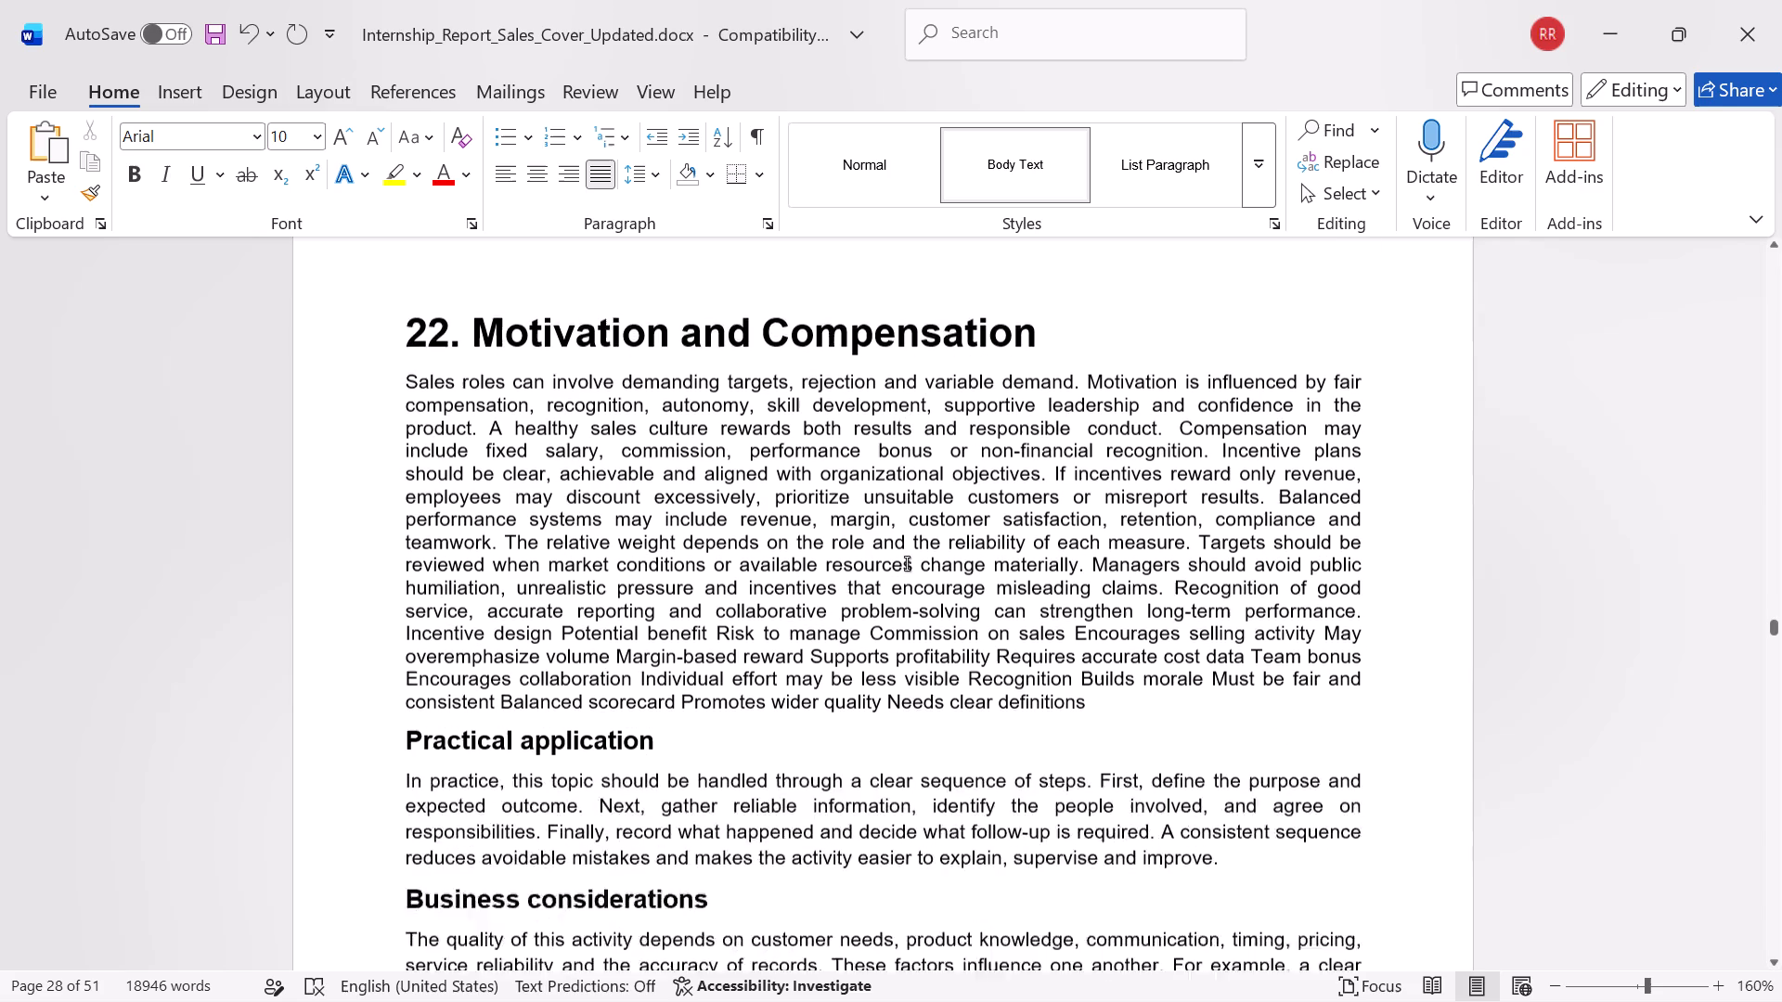
scroll(906, 561, down, 4)
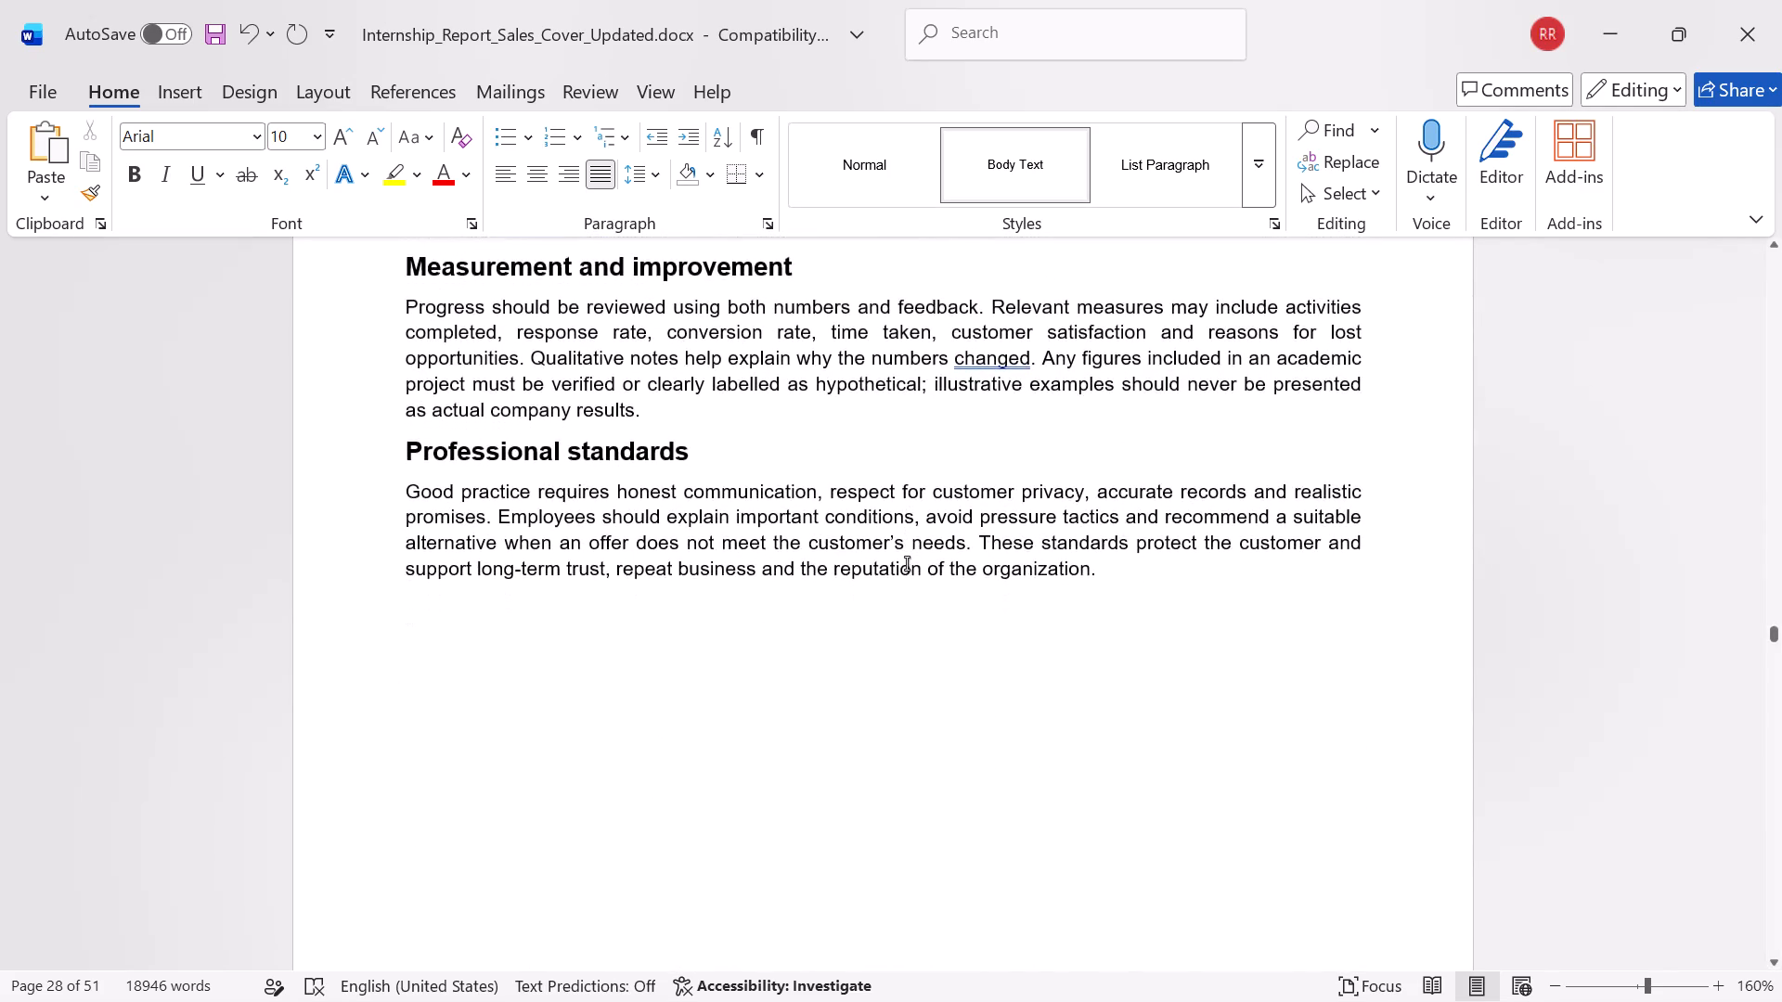
scroll(906, 561, down, 4)
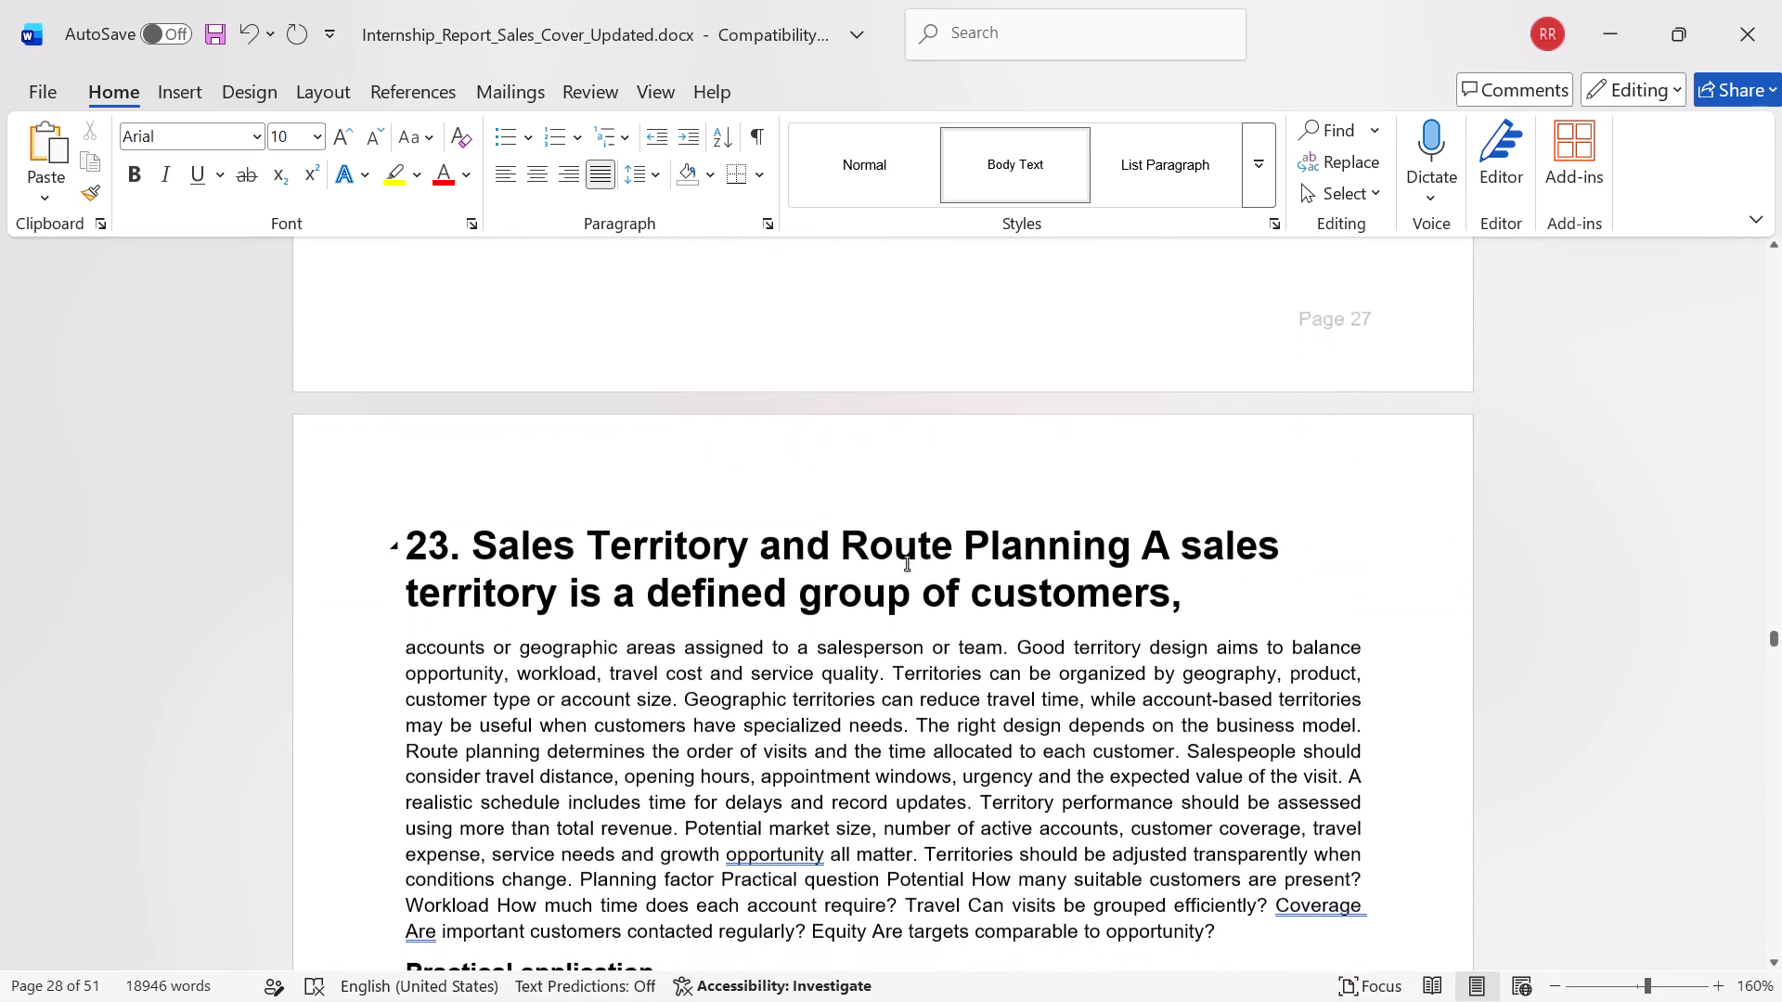
scroll(906, 561, down, 1)
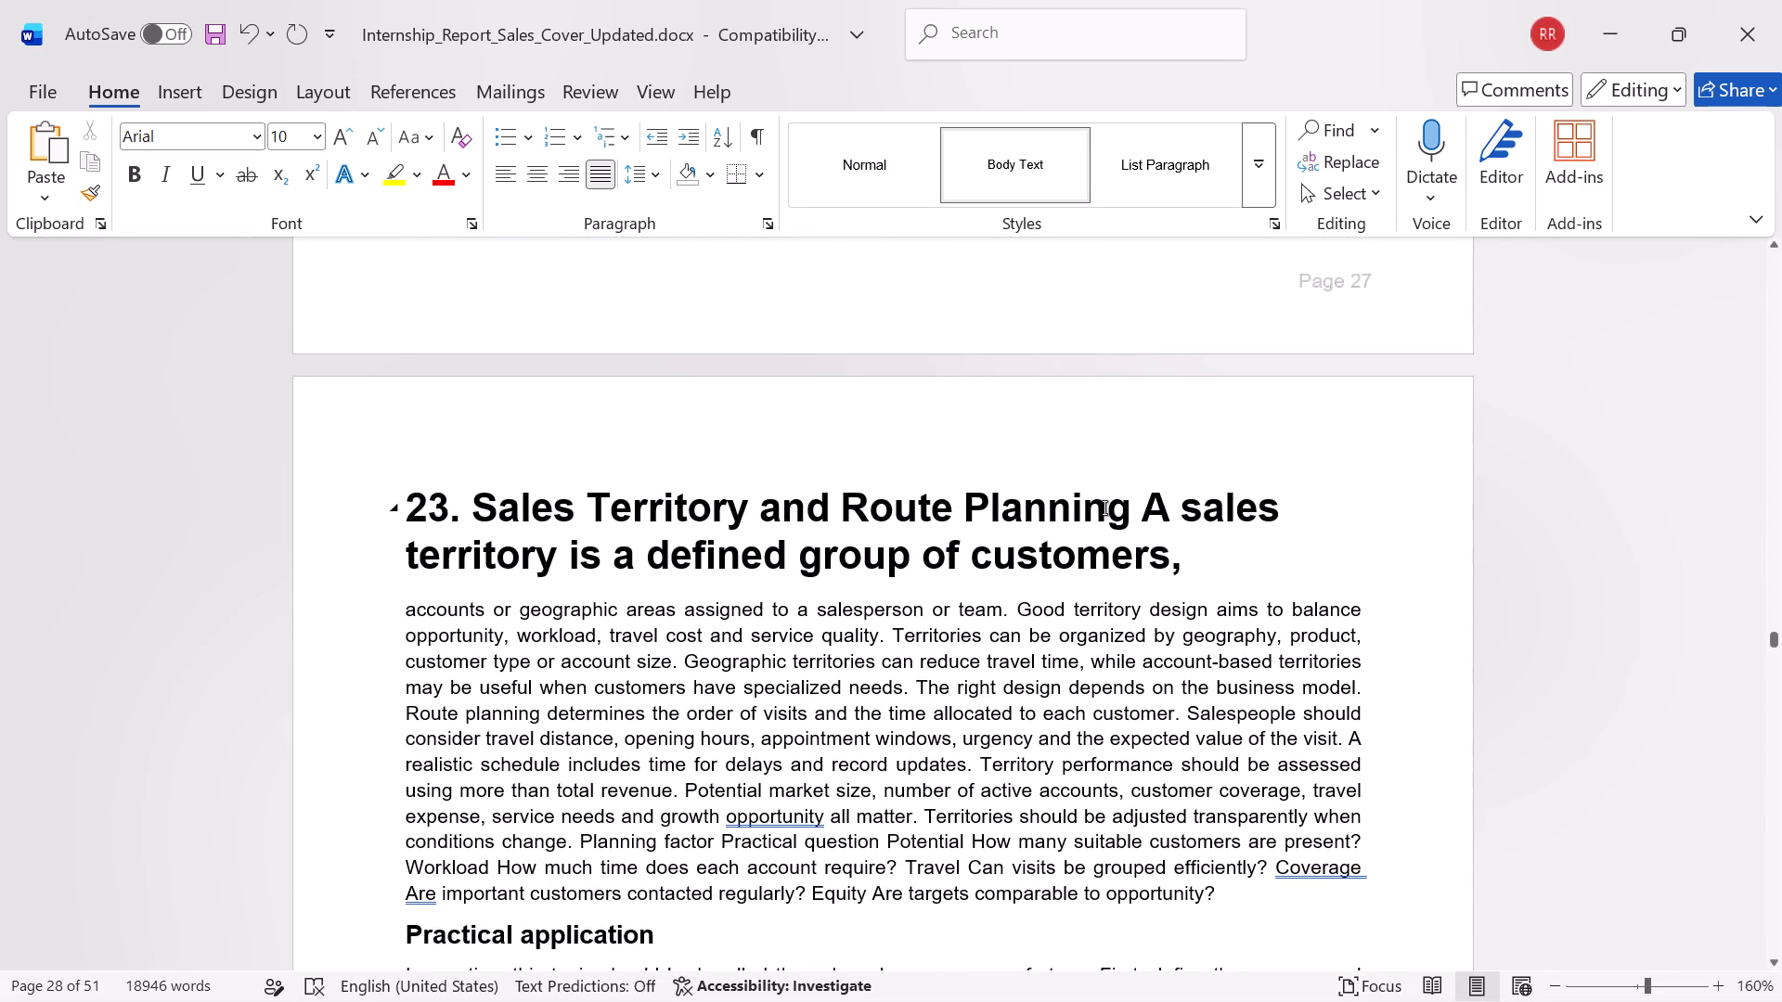
click(1131, 503)
key(Return)
click(1023, 144)
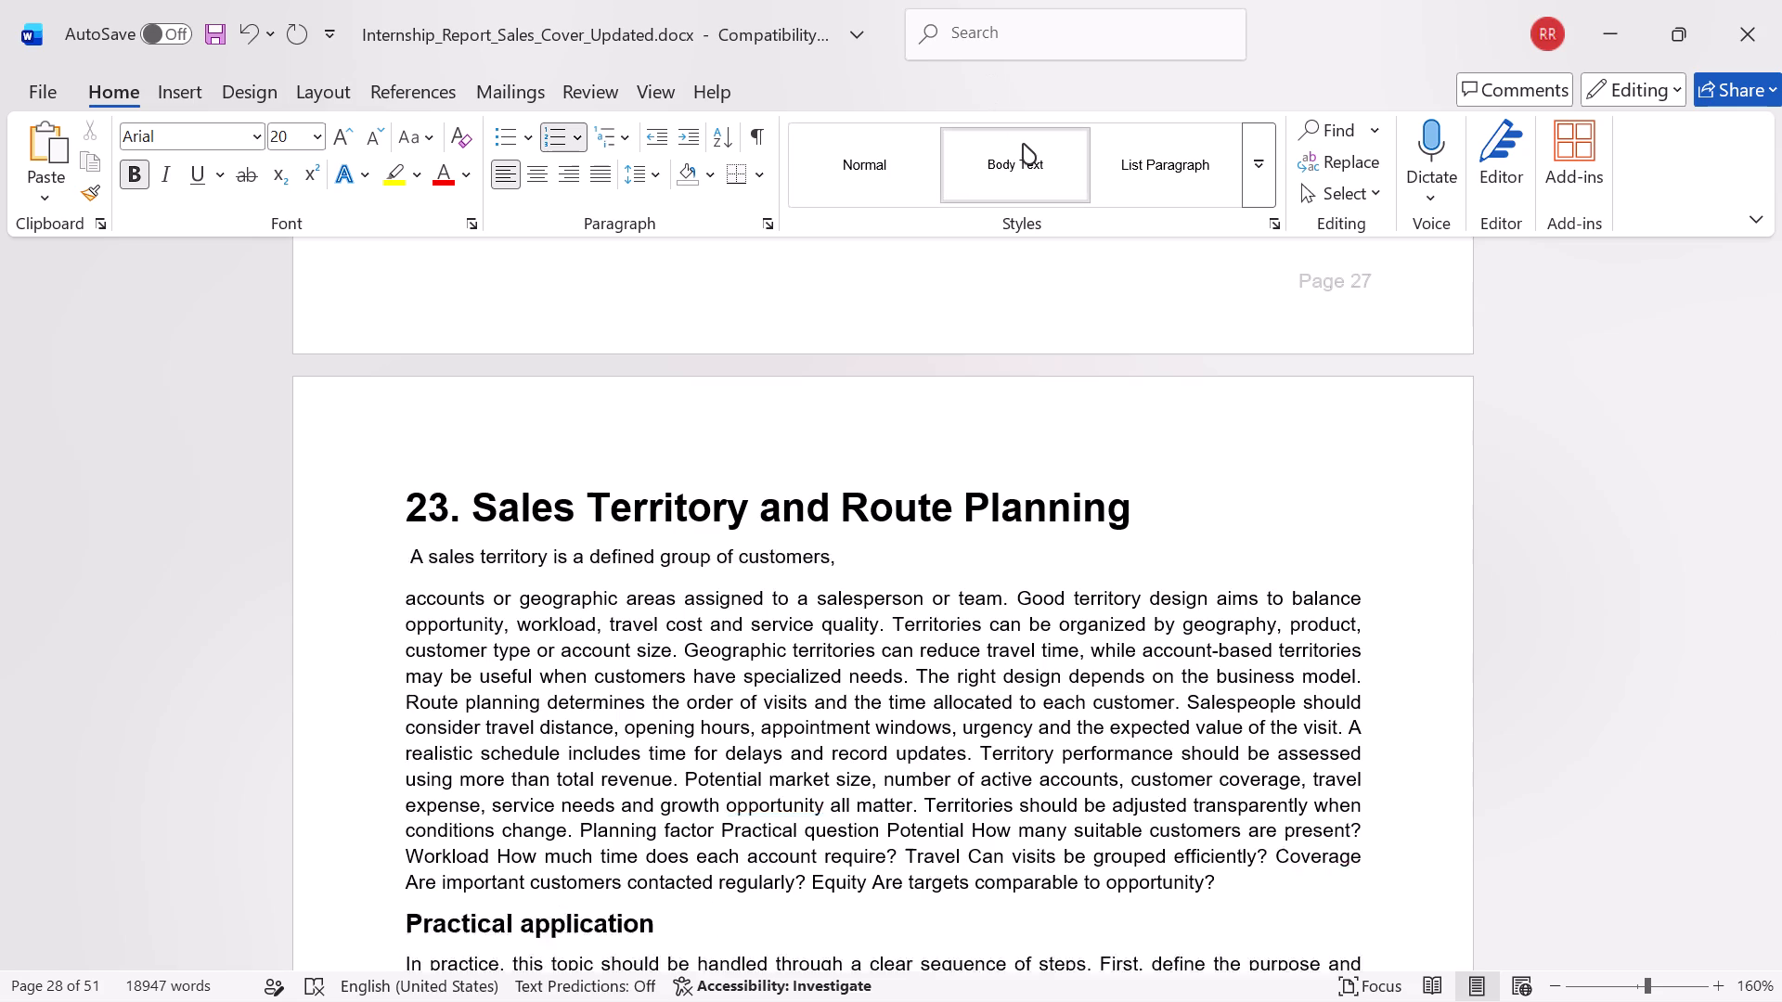
click(856, 548)
key(space)
key(Delete)
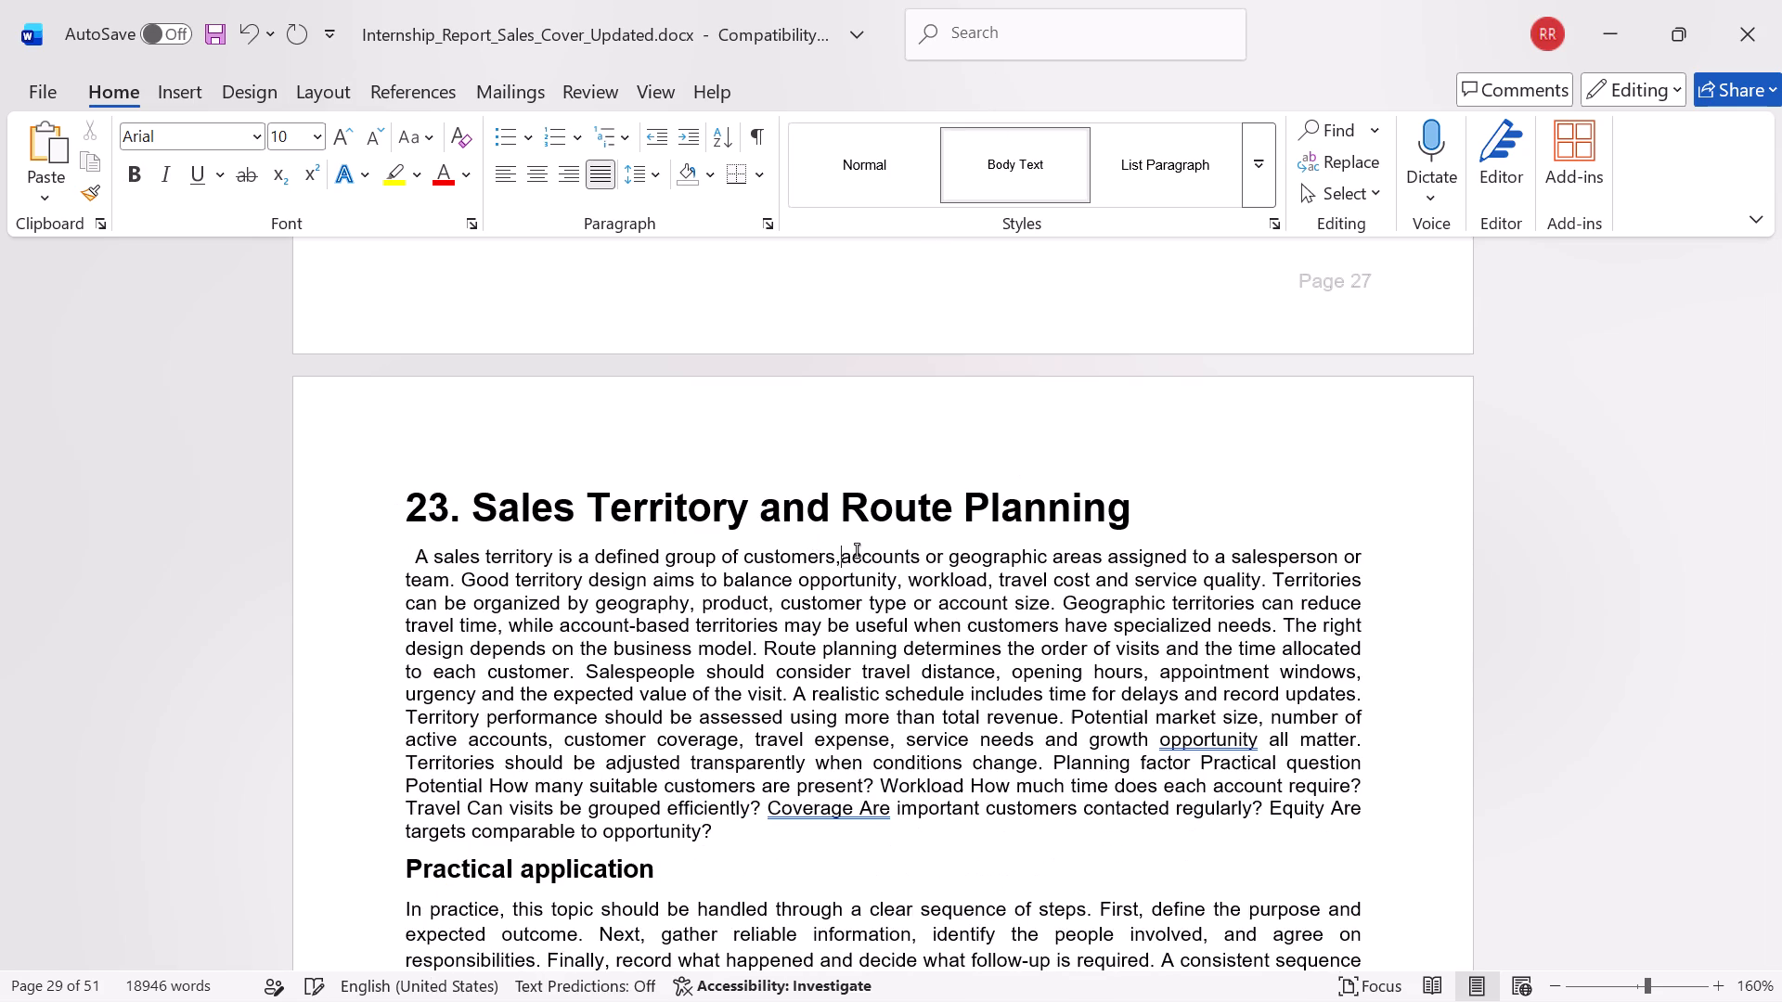
Split heading 24's text from "Retail sales takes place" onwards off as Body Text and join its final "c" directly to "ustomer-facing" in the paragraph below.
scroll(856, 548, down, 4)
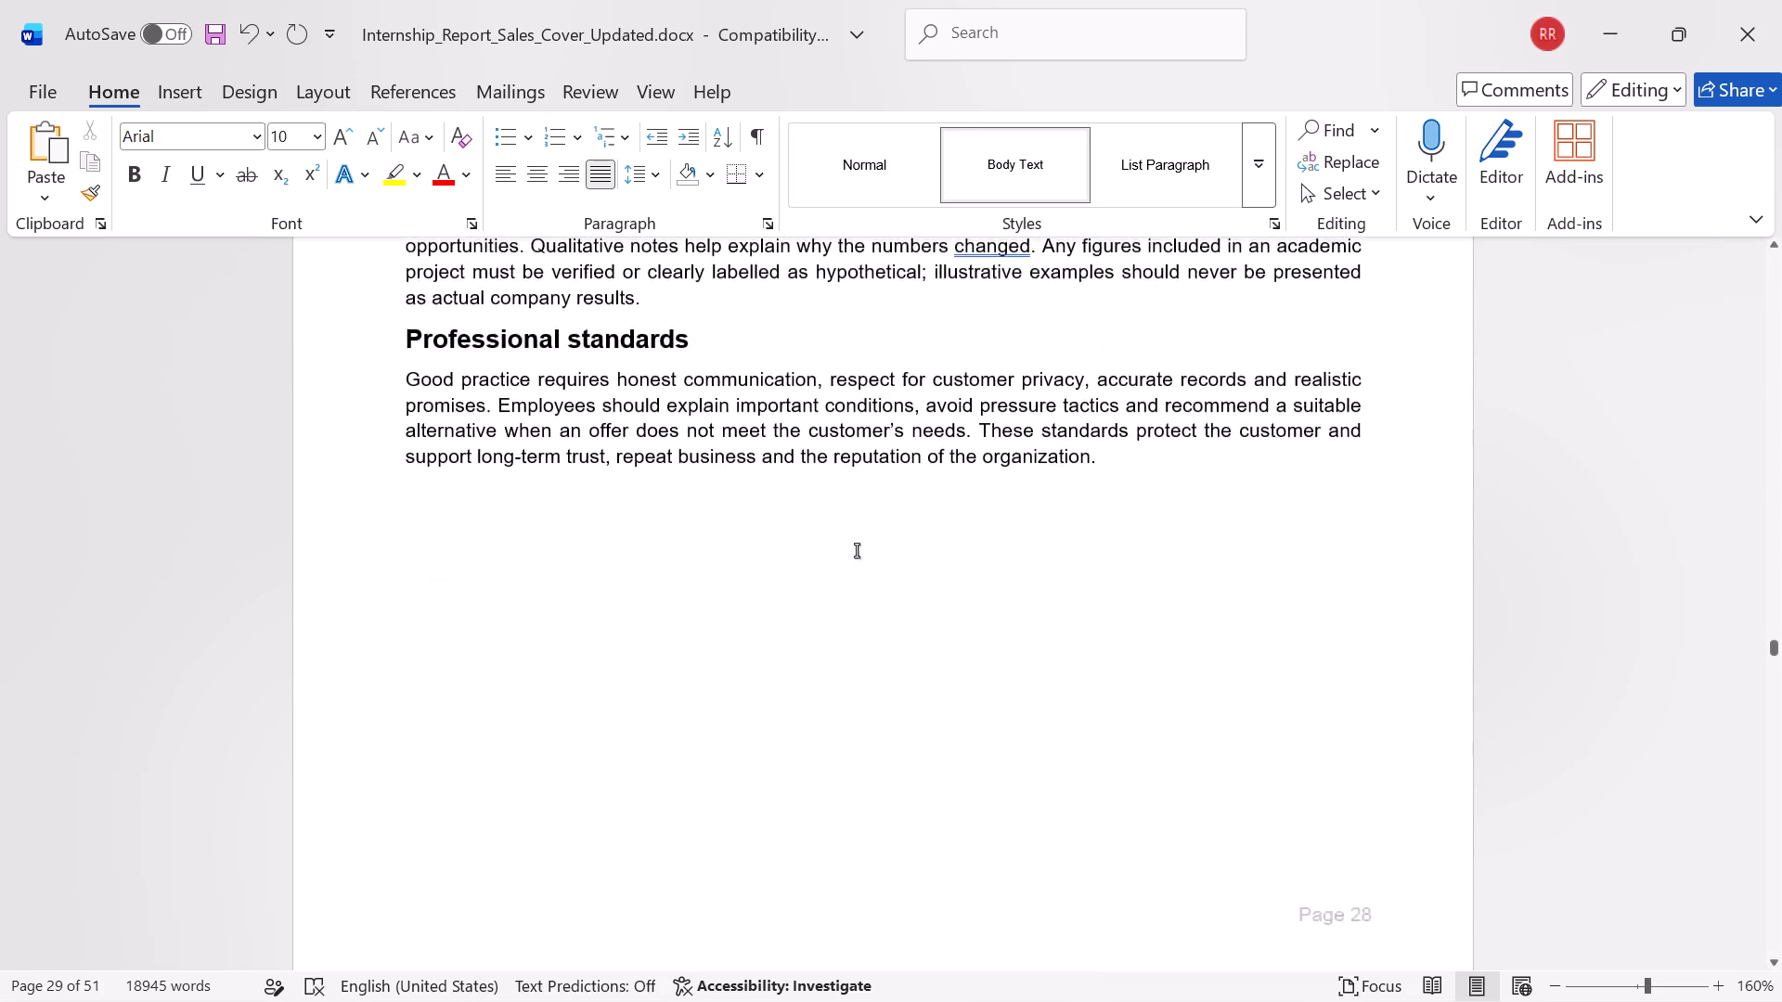
scroll(856, 548, down, 2)
click(823, 820)
scroll(823, 820, down, 1)
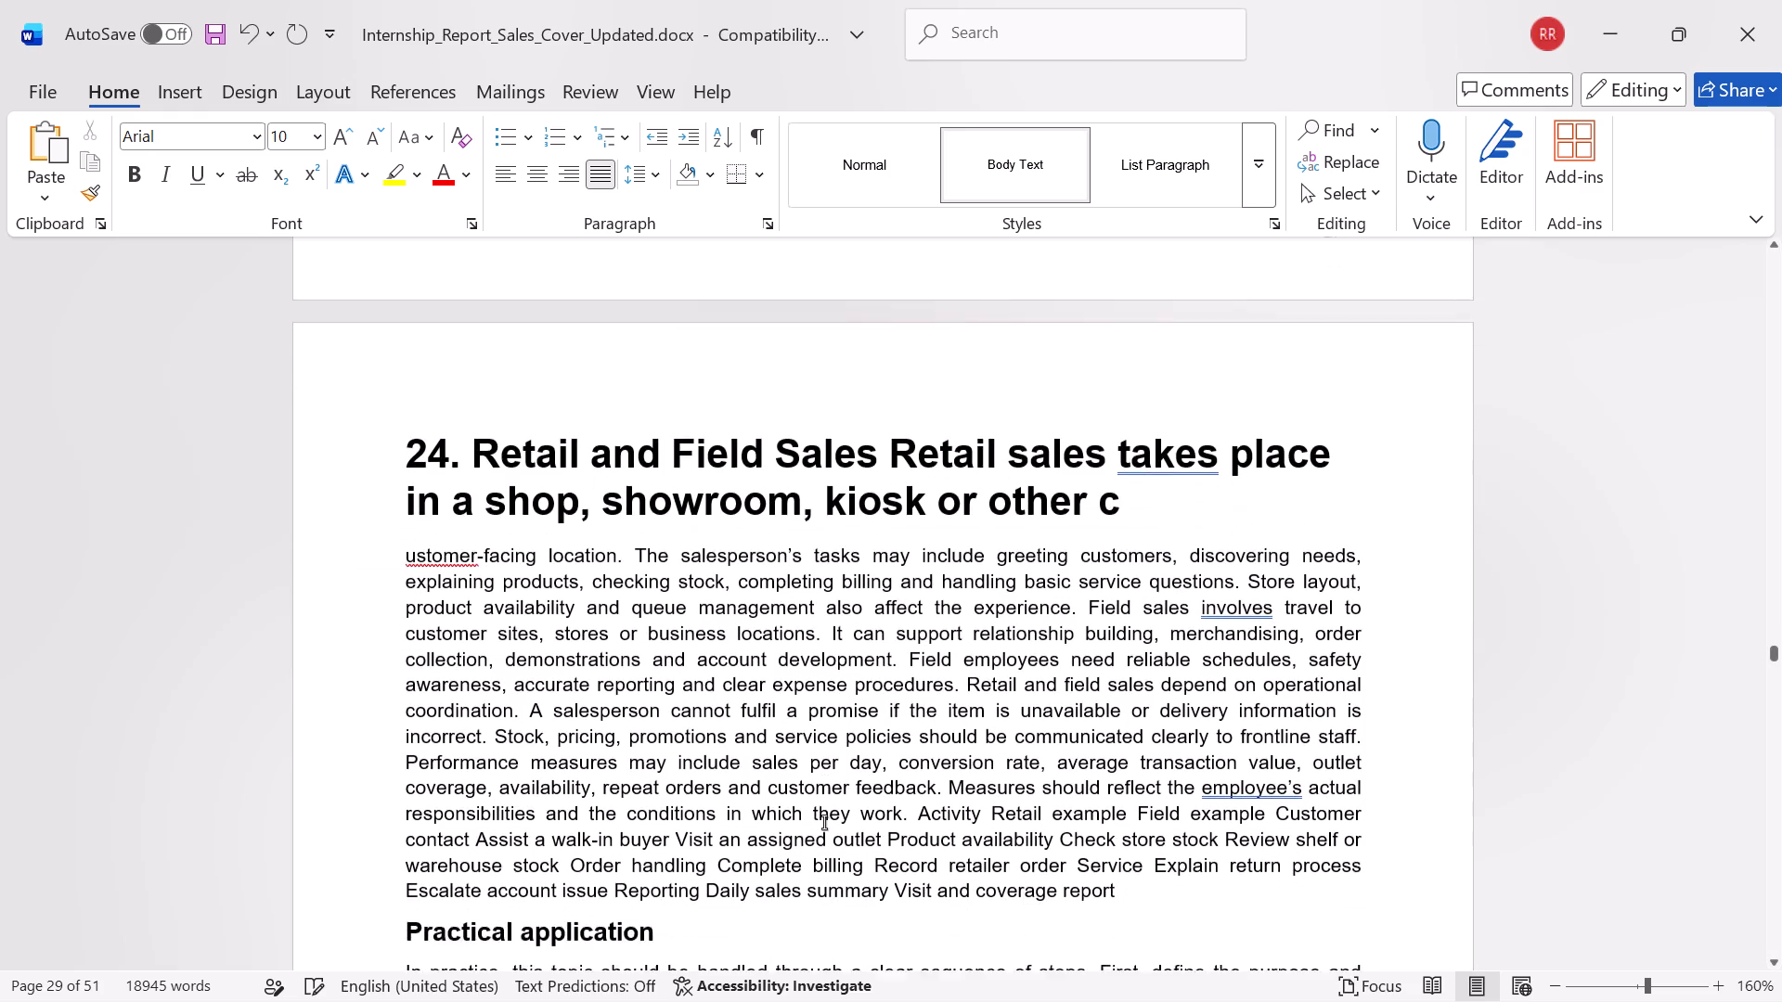
scroll(823, 820, down, 1)
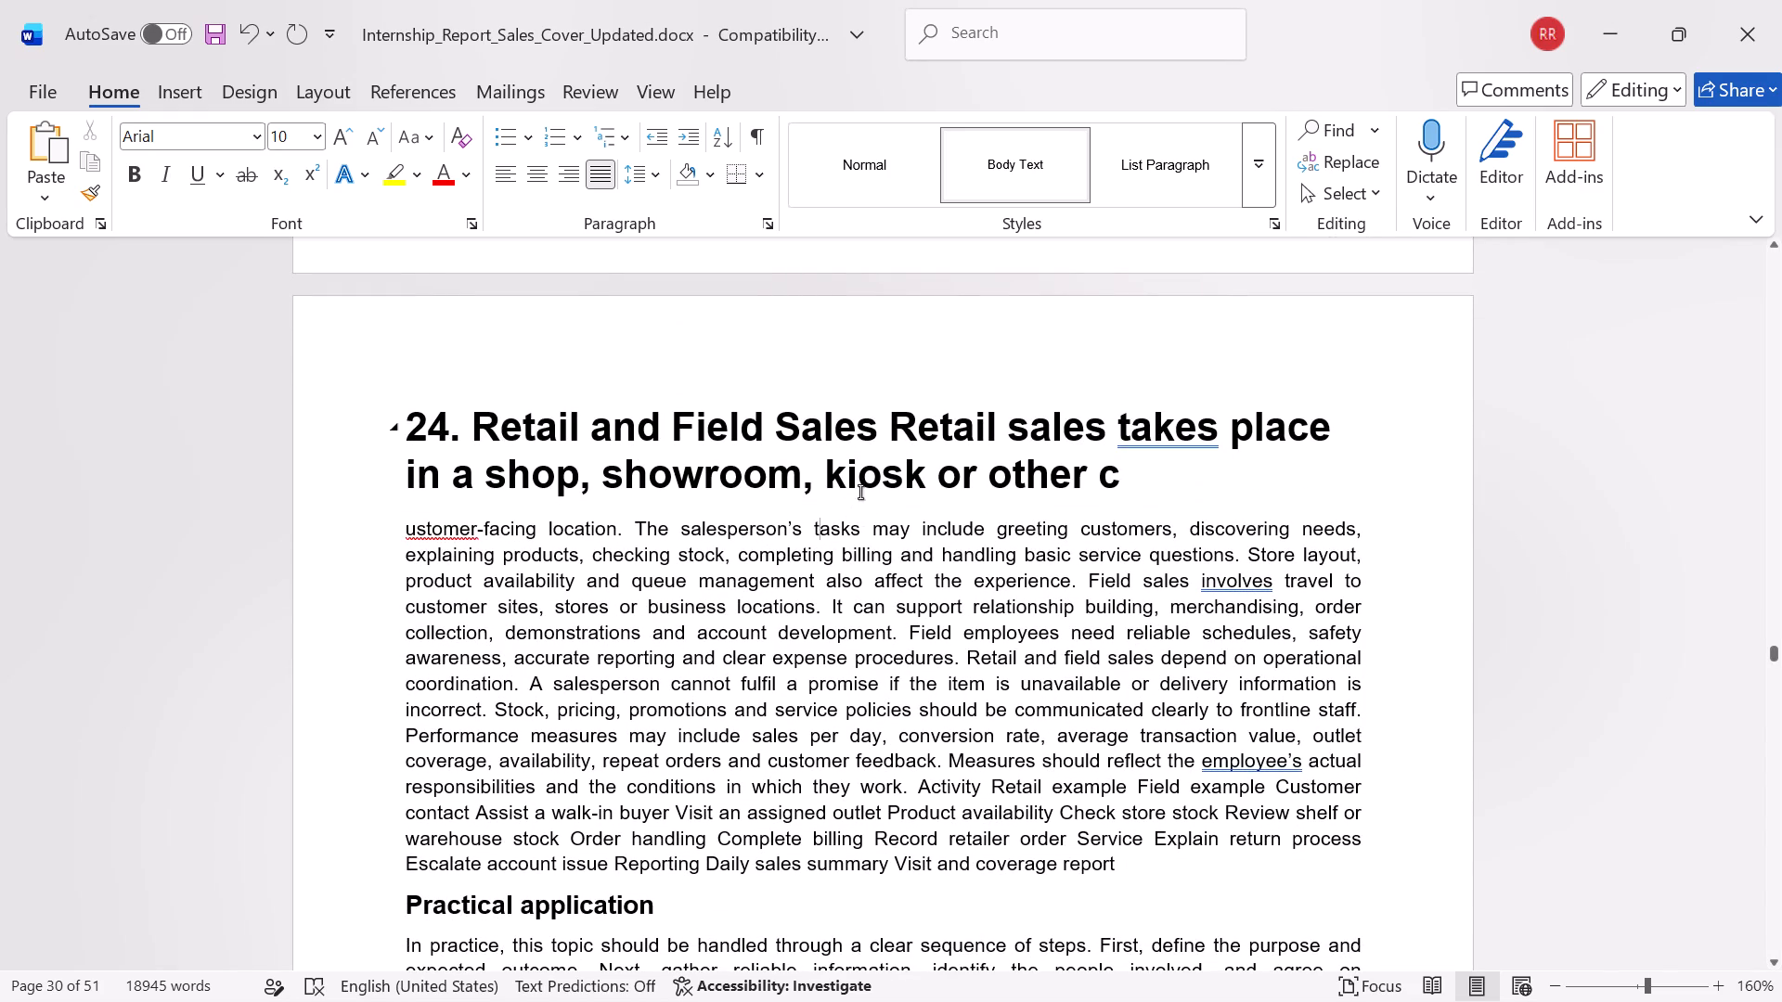
click(890, 423)
key(Return)
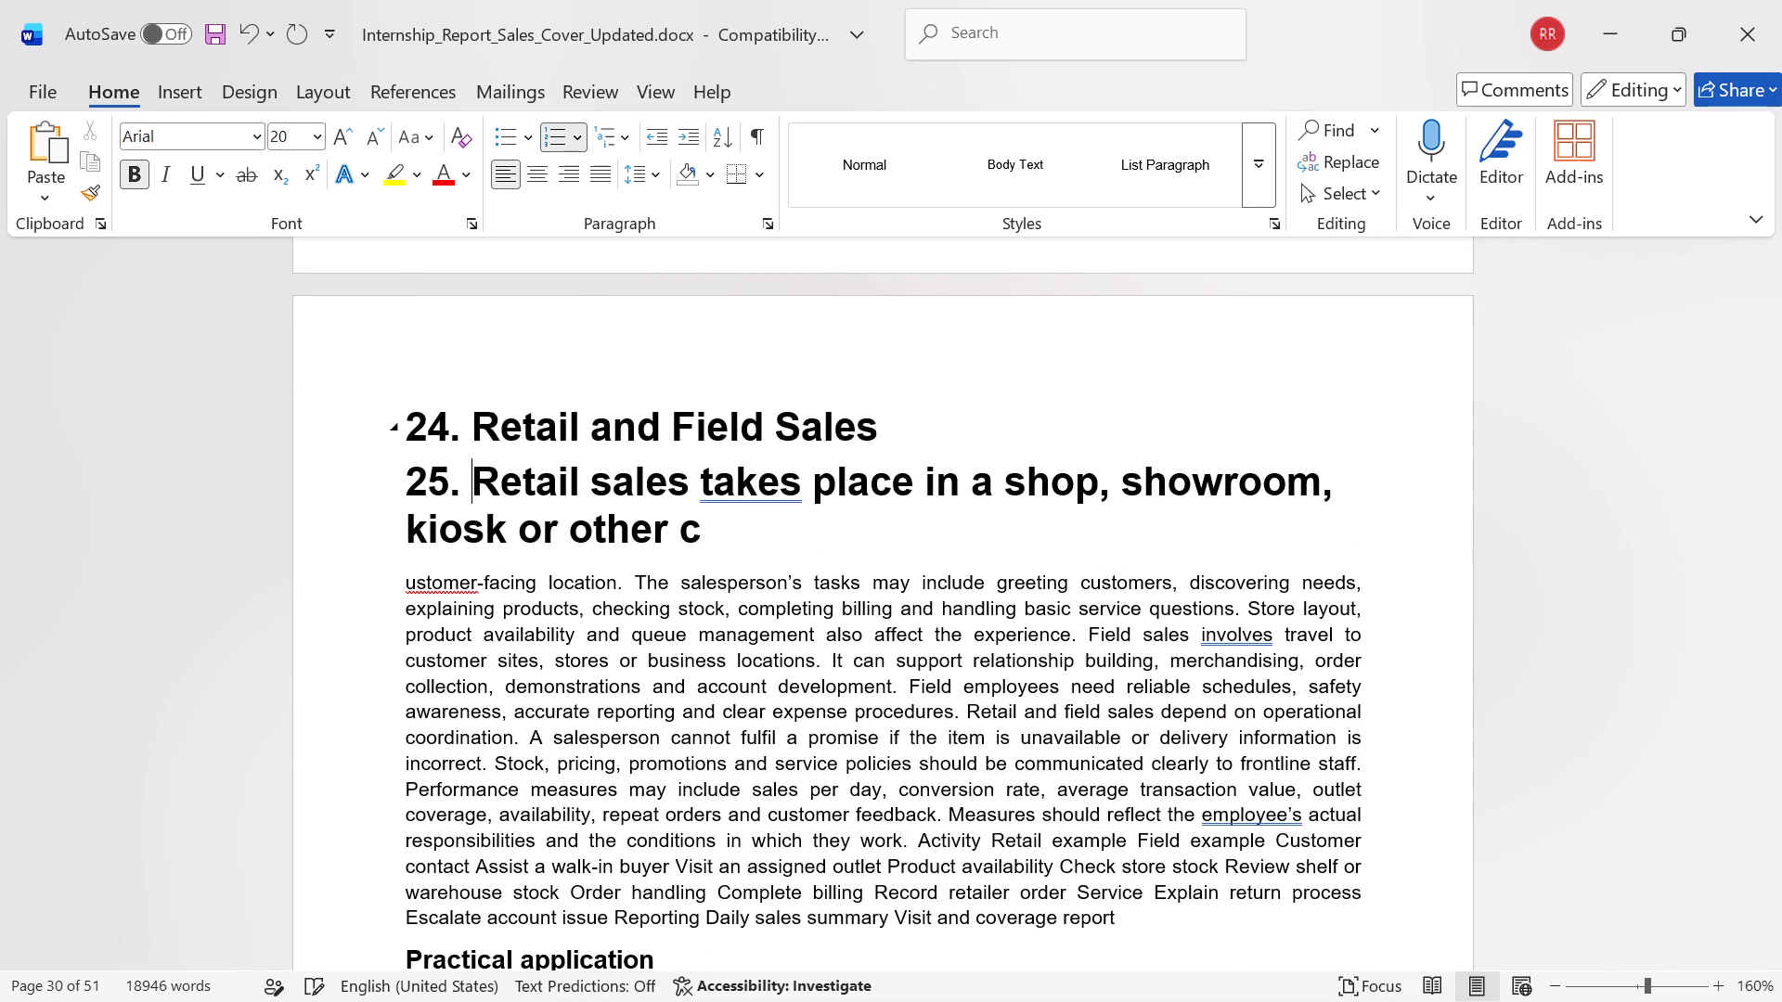
click(1016, 147)
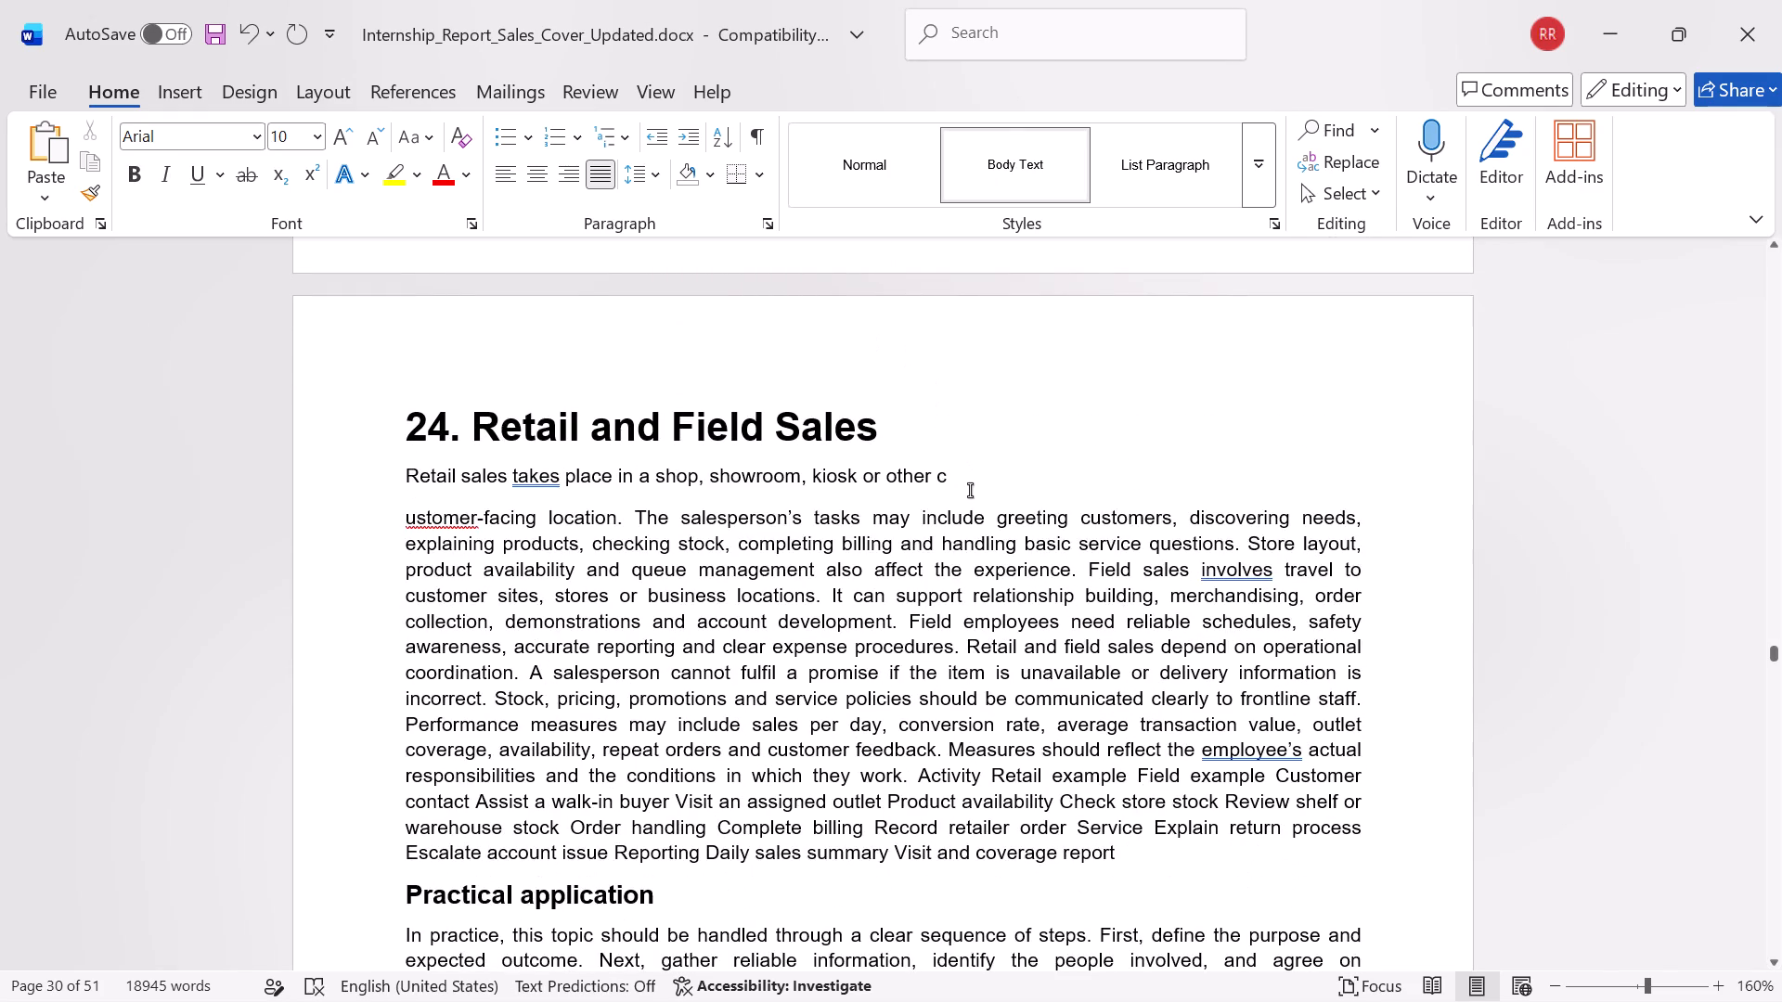
click(969, 490)
key(Up)
key(Delete)
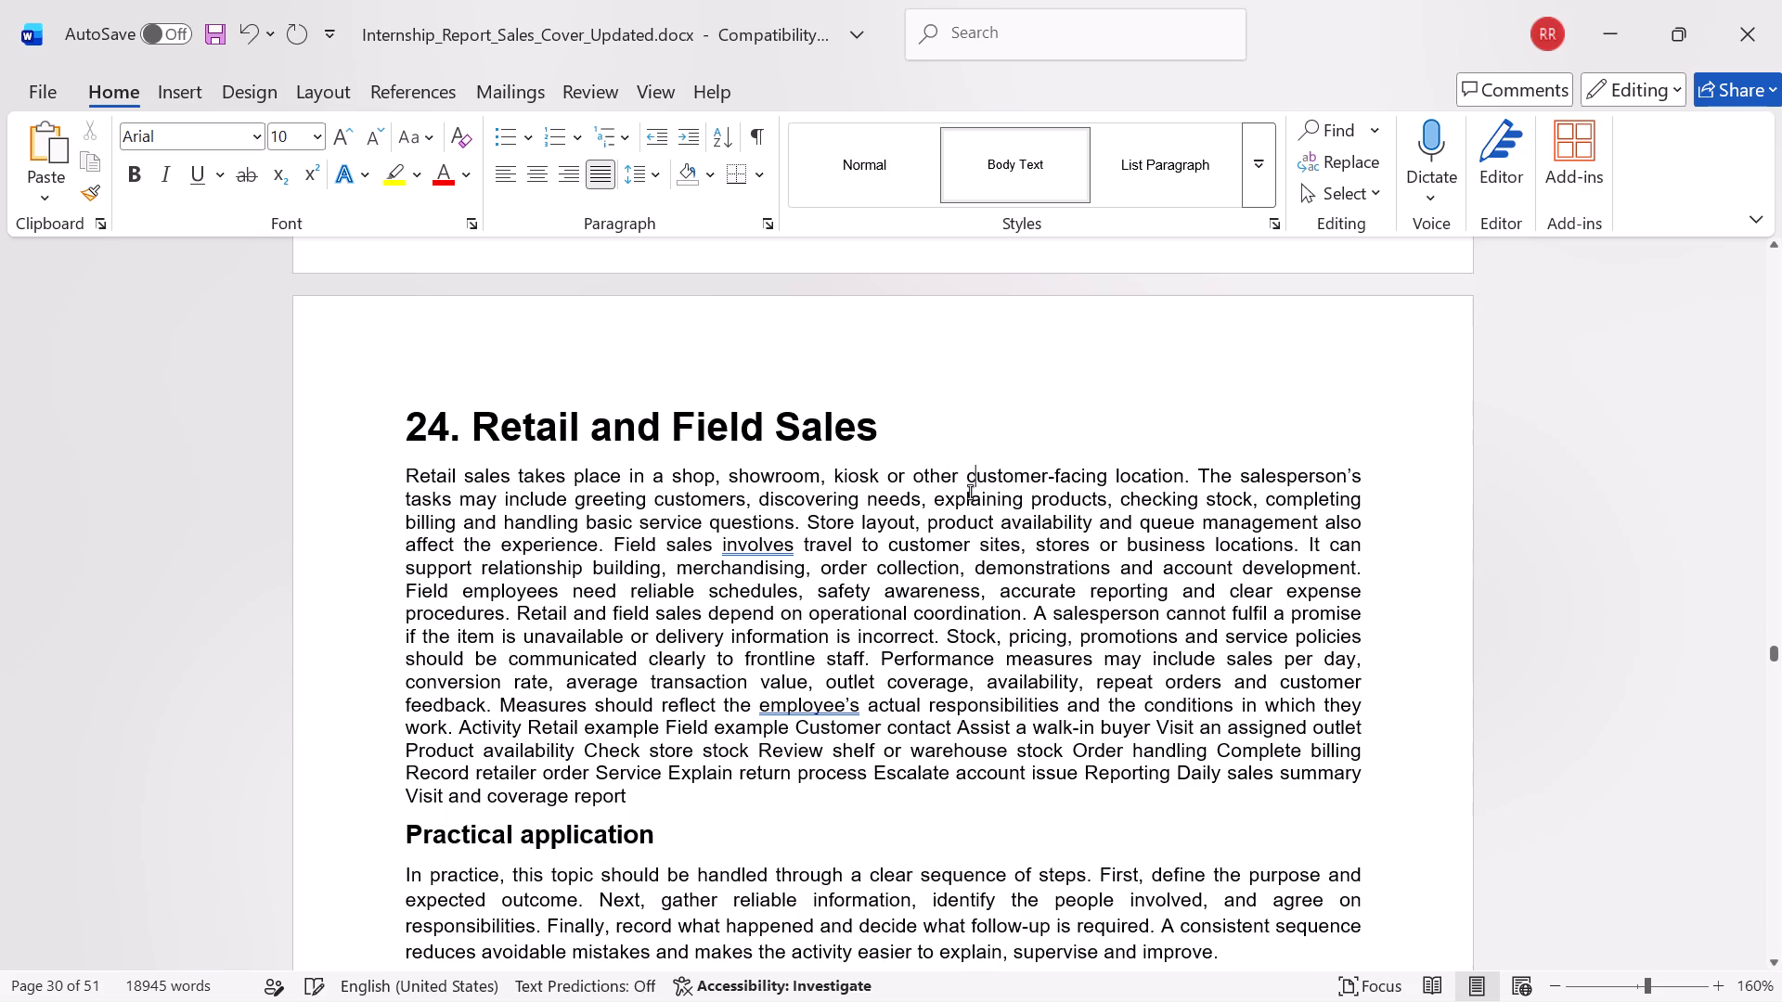
Split heading 25's text from "B2B sales occurs" onwards off as Body Text and join it to the paragraph below with a space.
scroll(969, 490, down, 7)
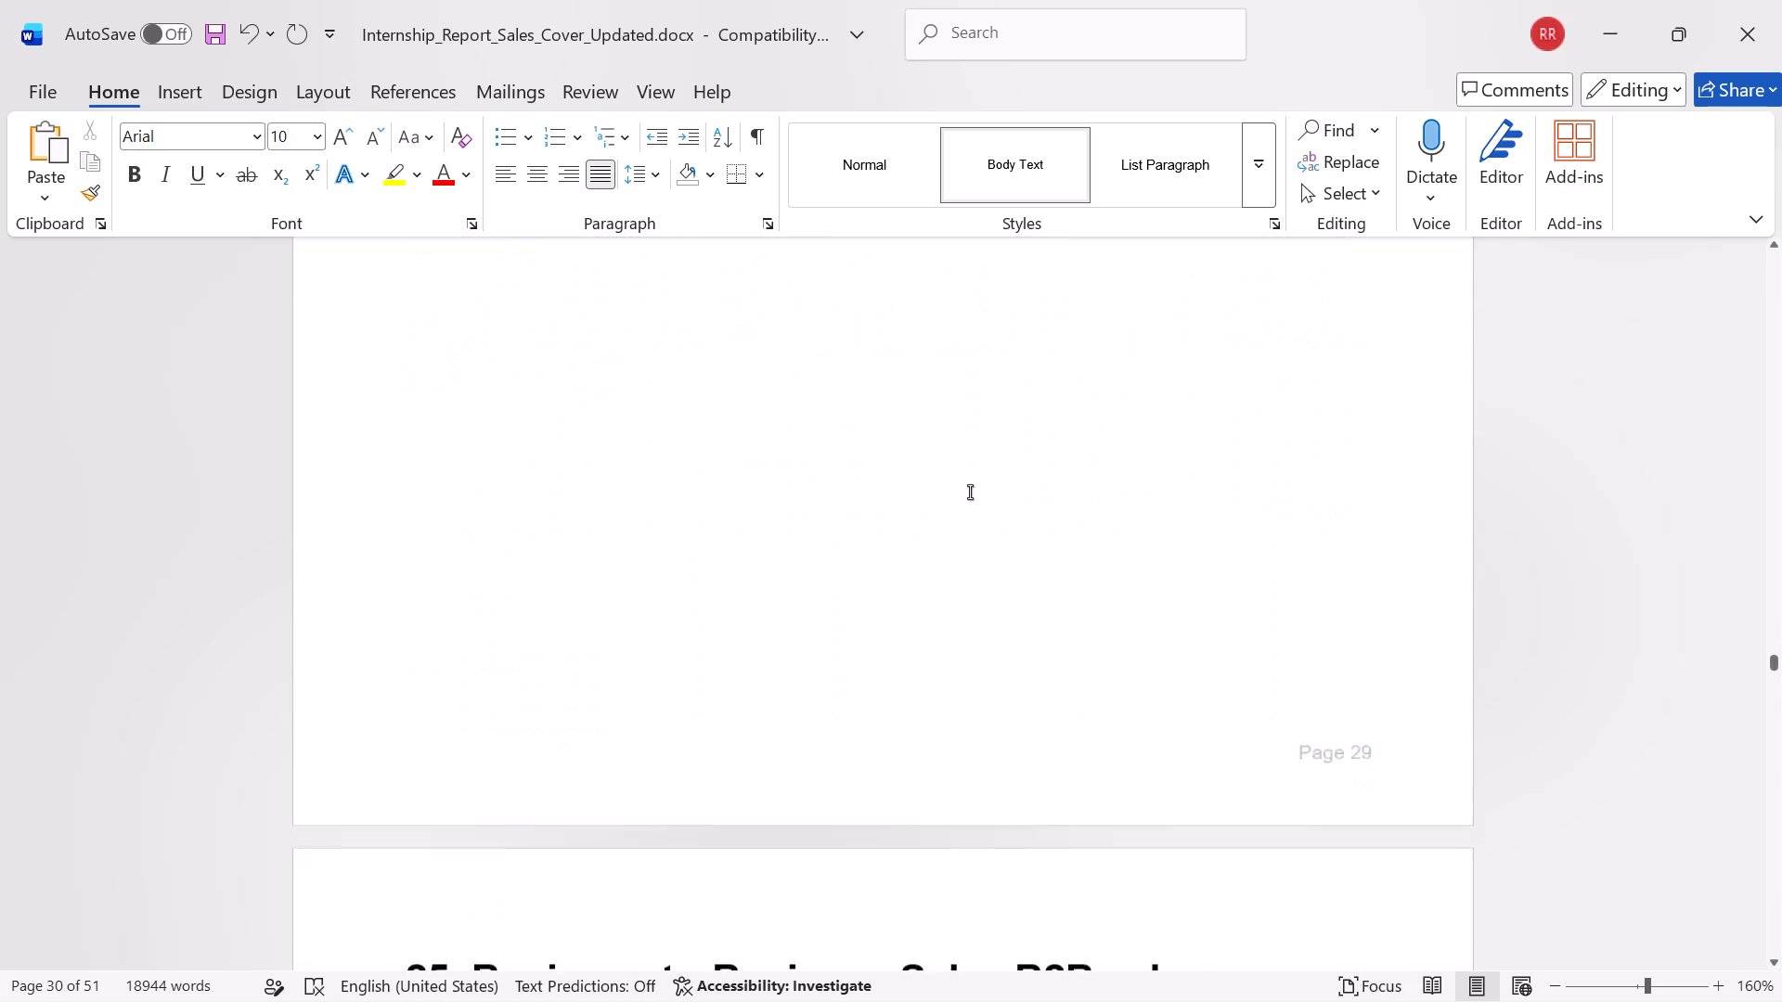
scroll(849, 712, down, 1)
click(806, 748)
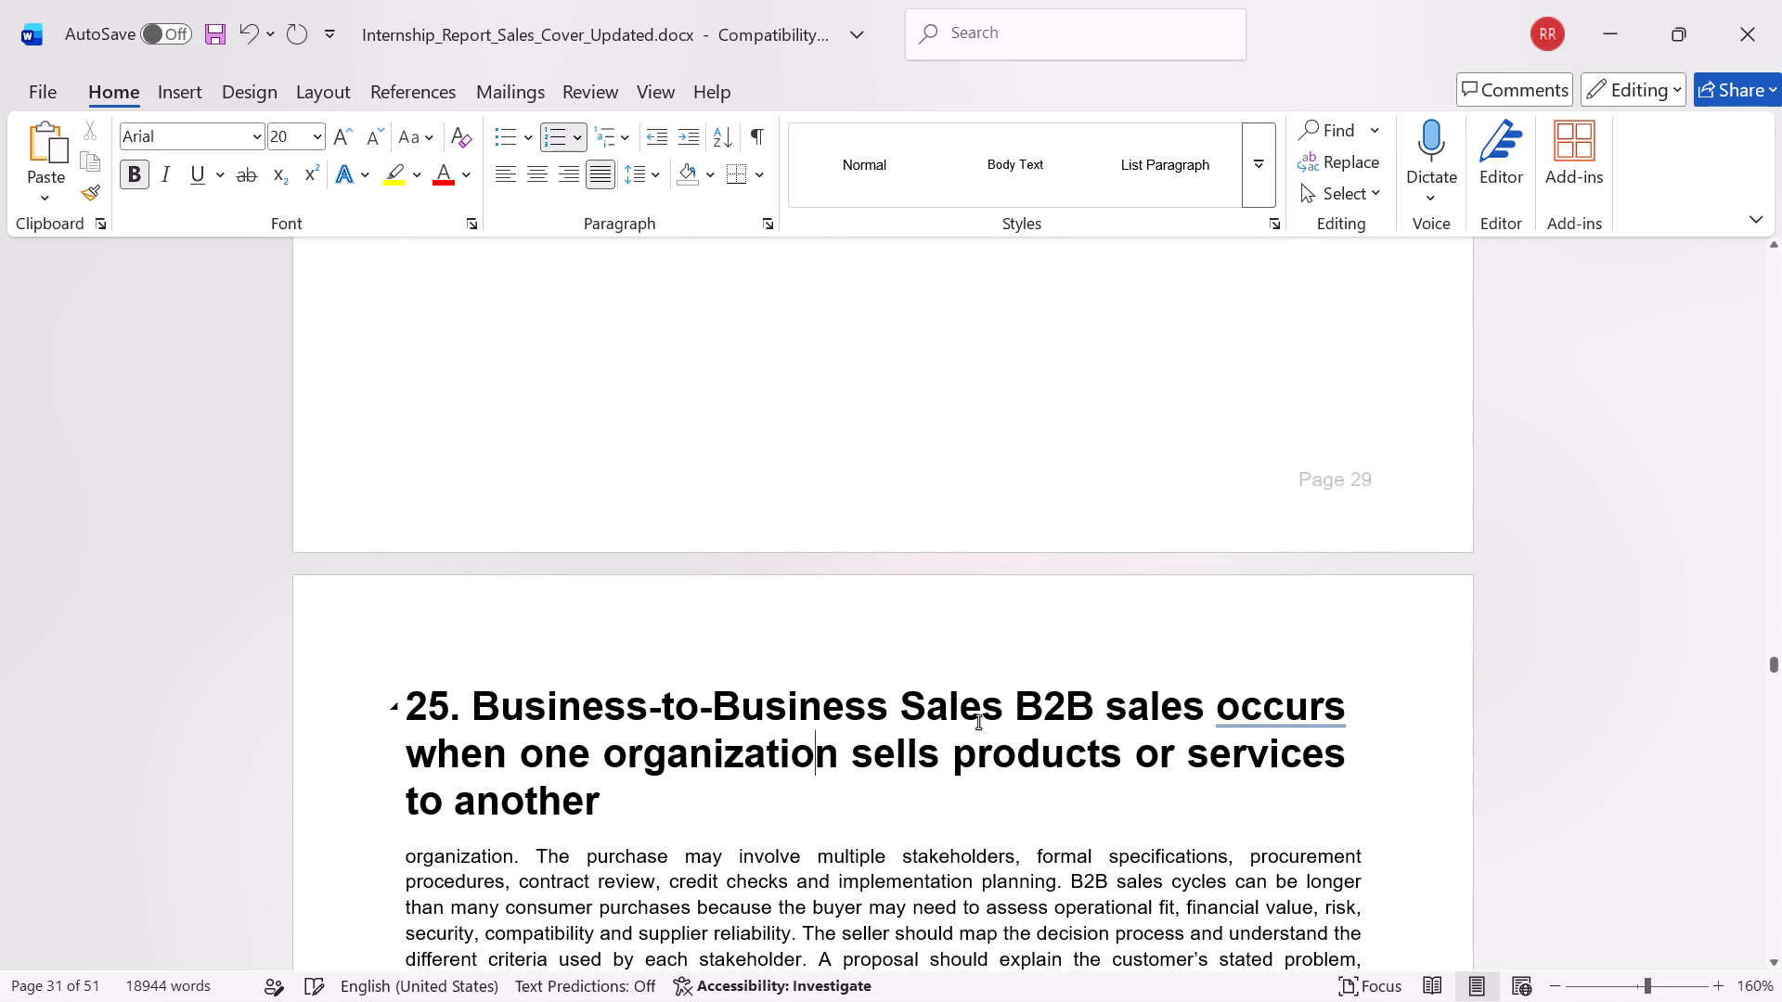
scroll(1018, 719, down, 1)
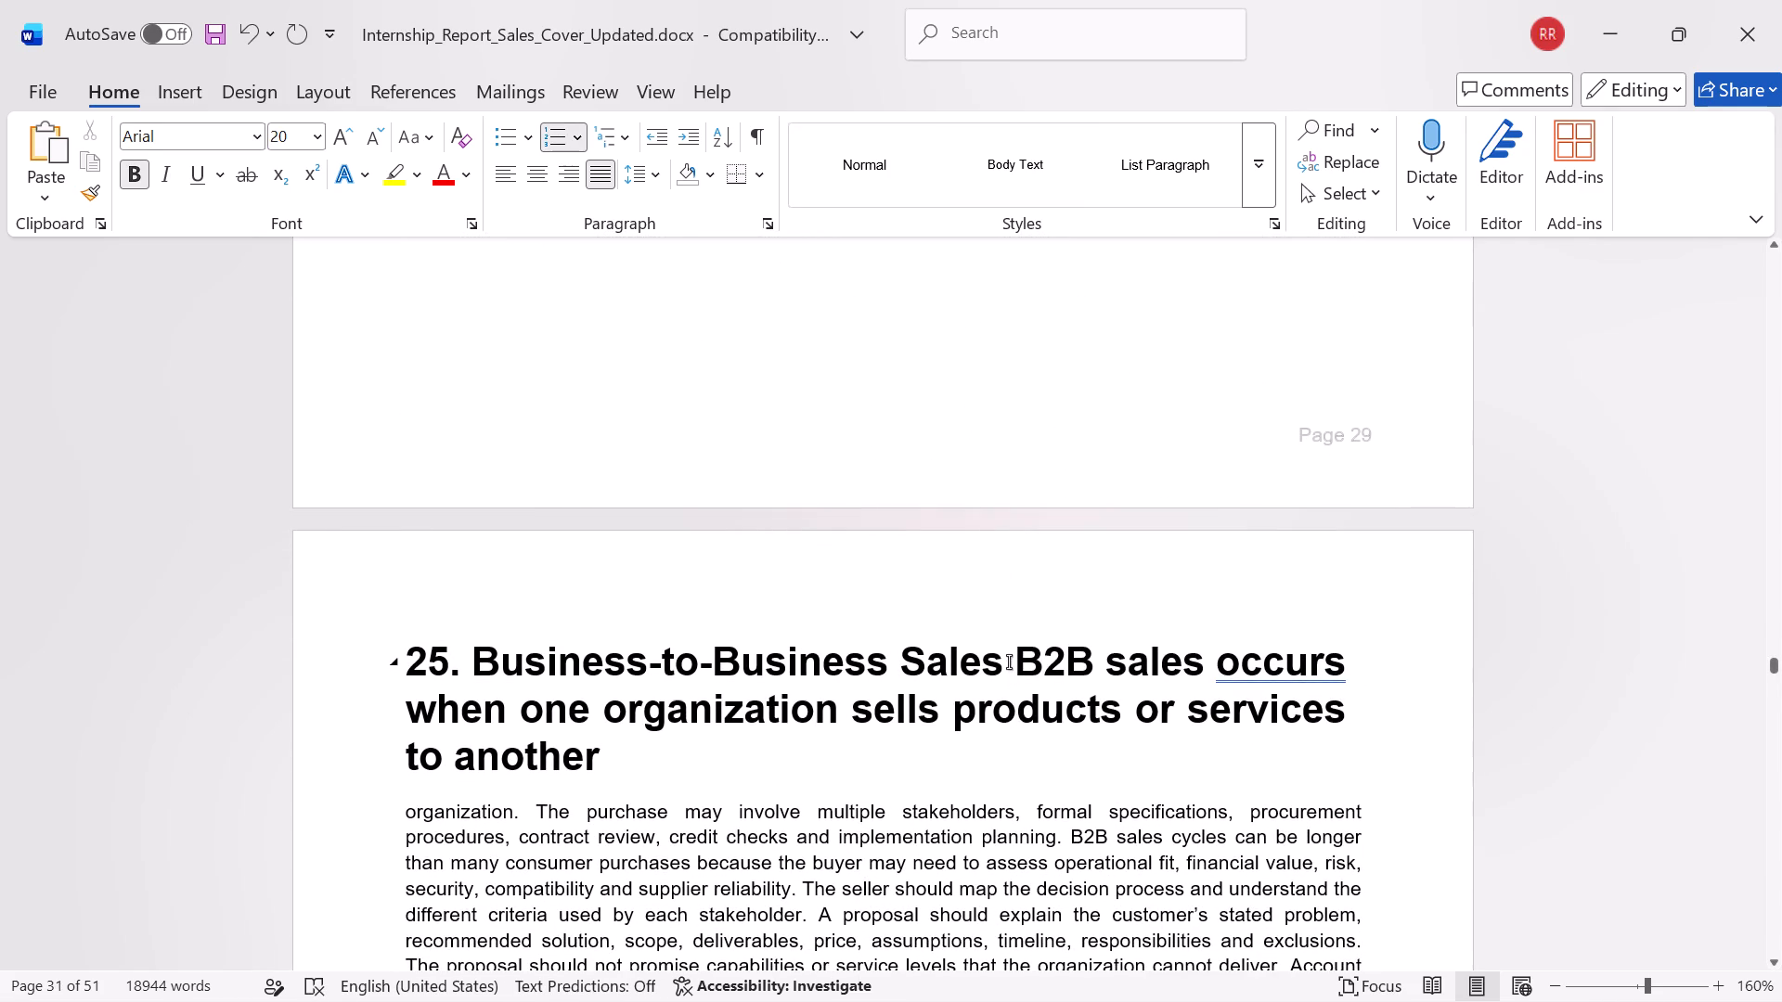
click(1008, 660)
key(Return)
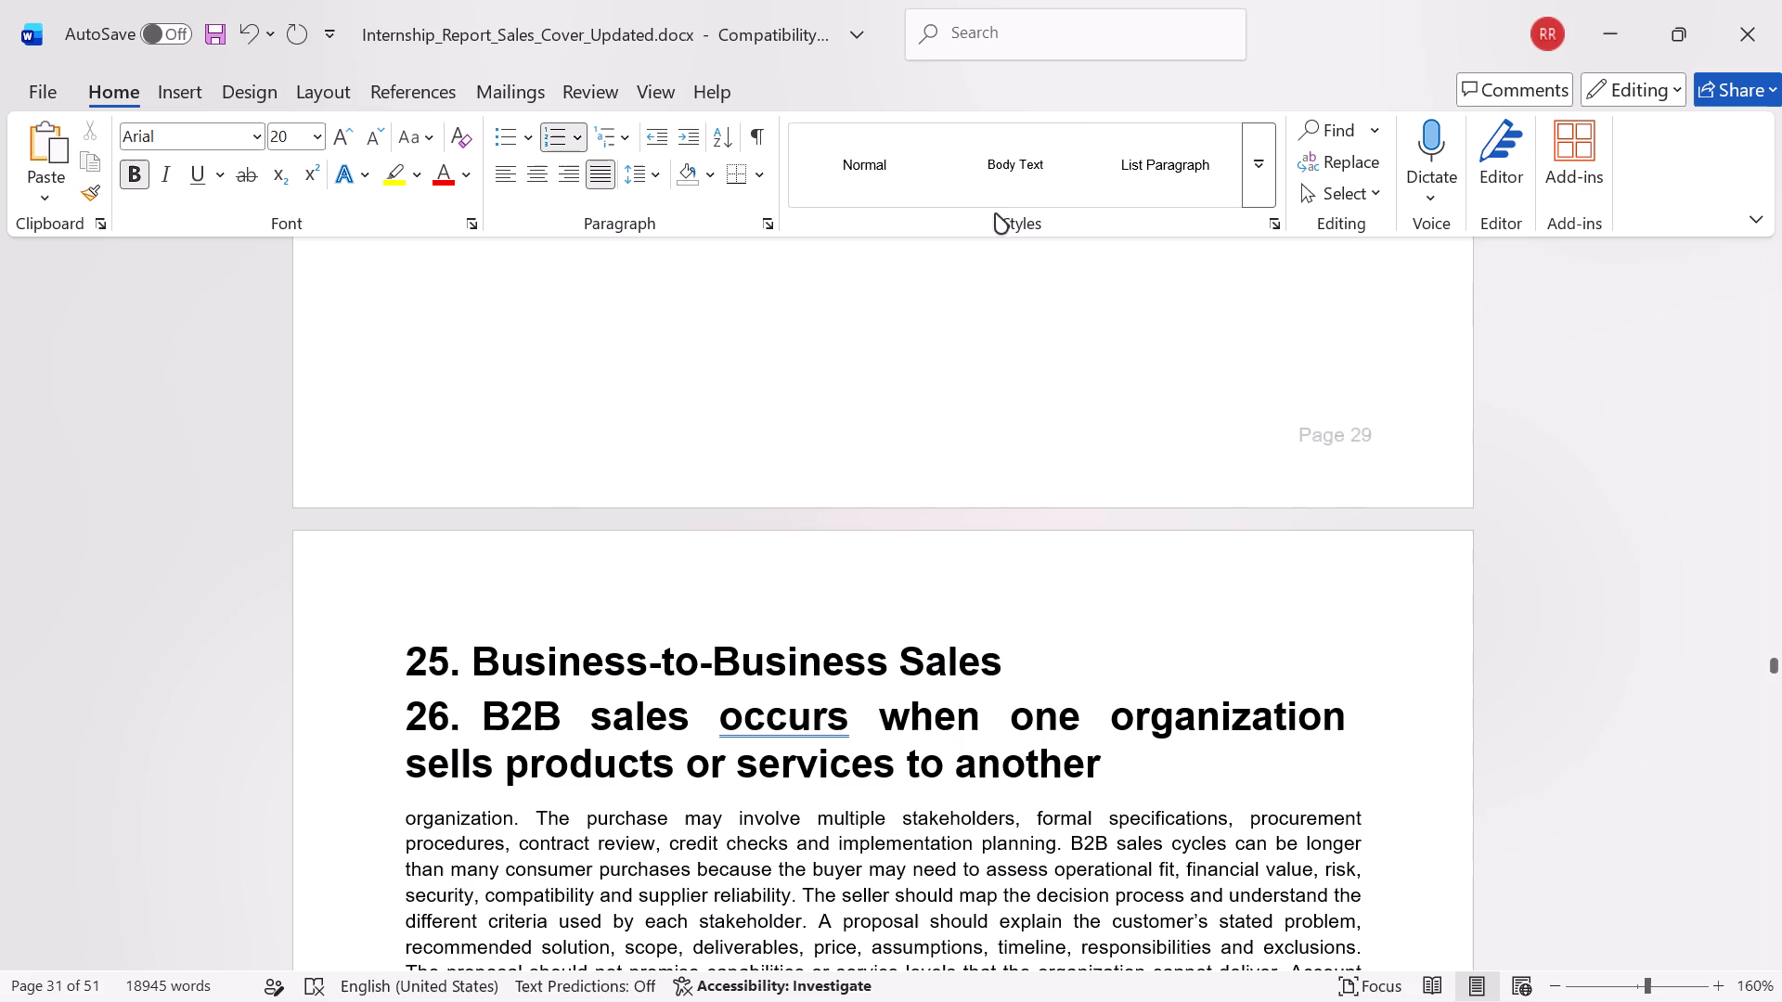
click(992, 173)
key(Delete)
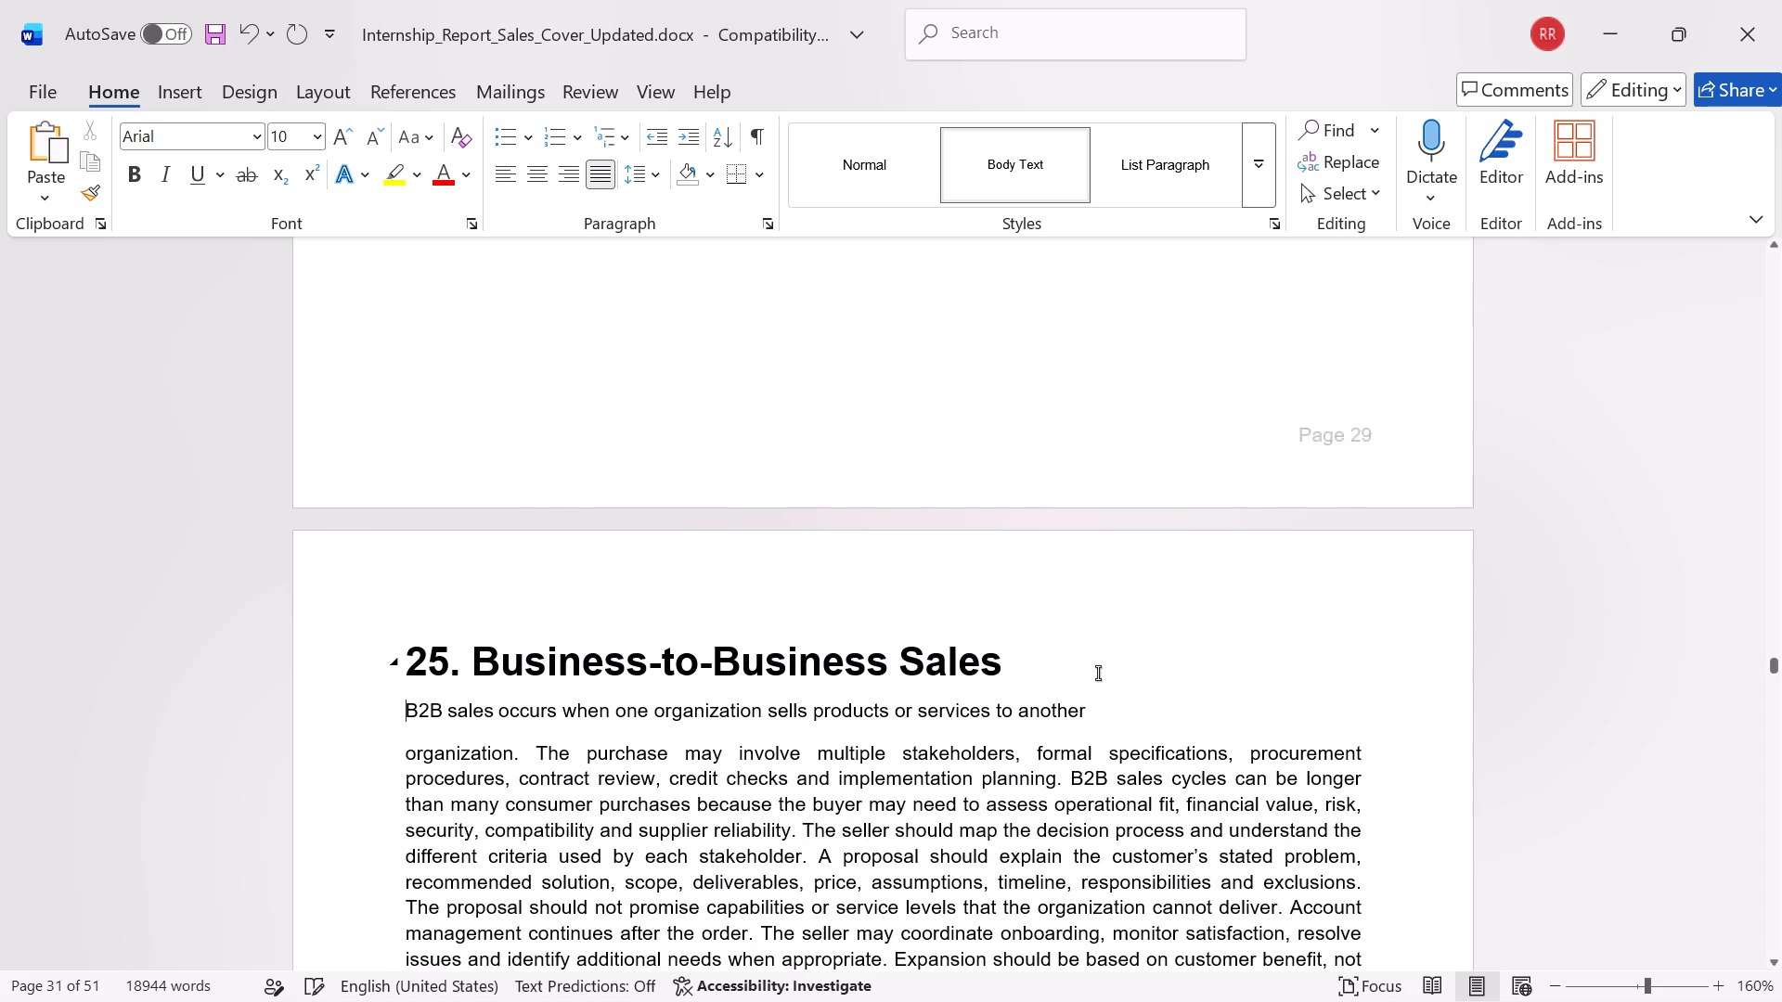
click(1097, 694)
key(Delete)
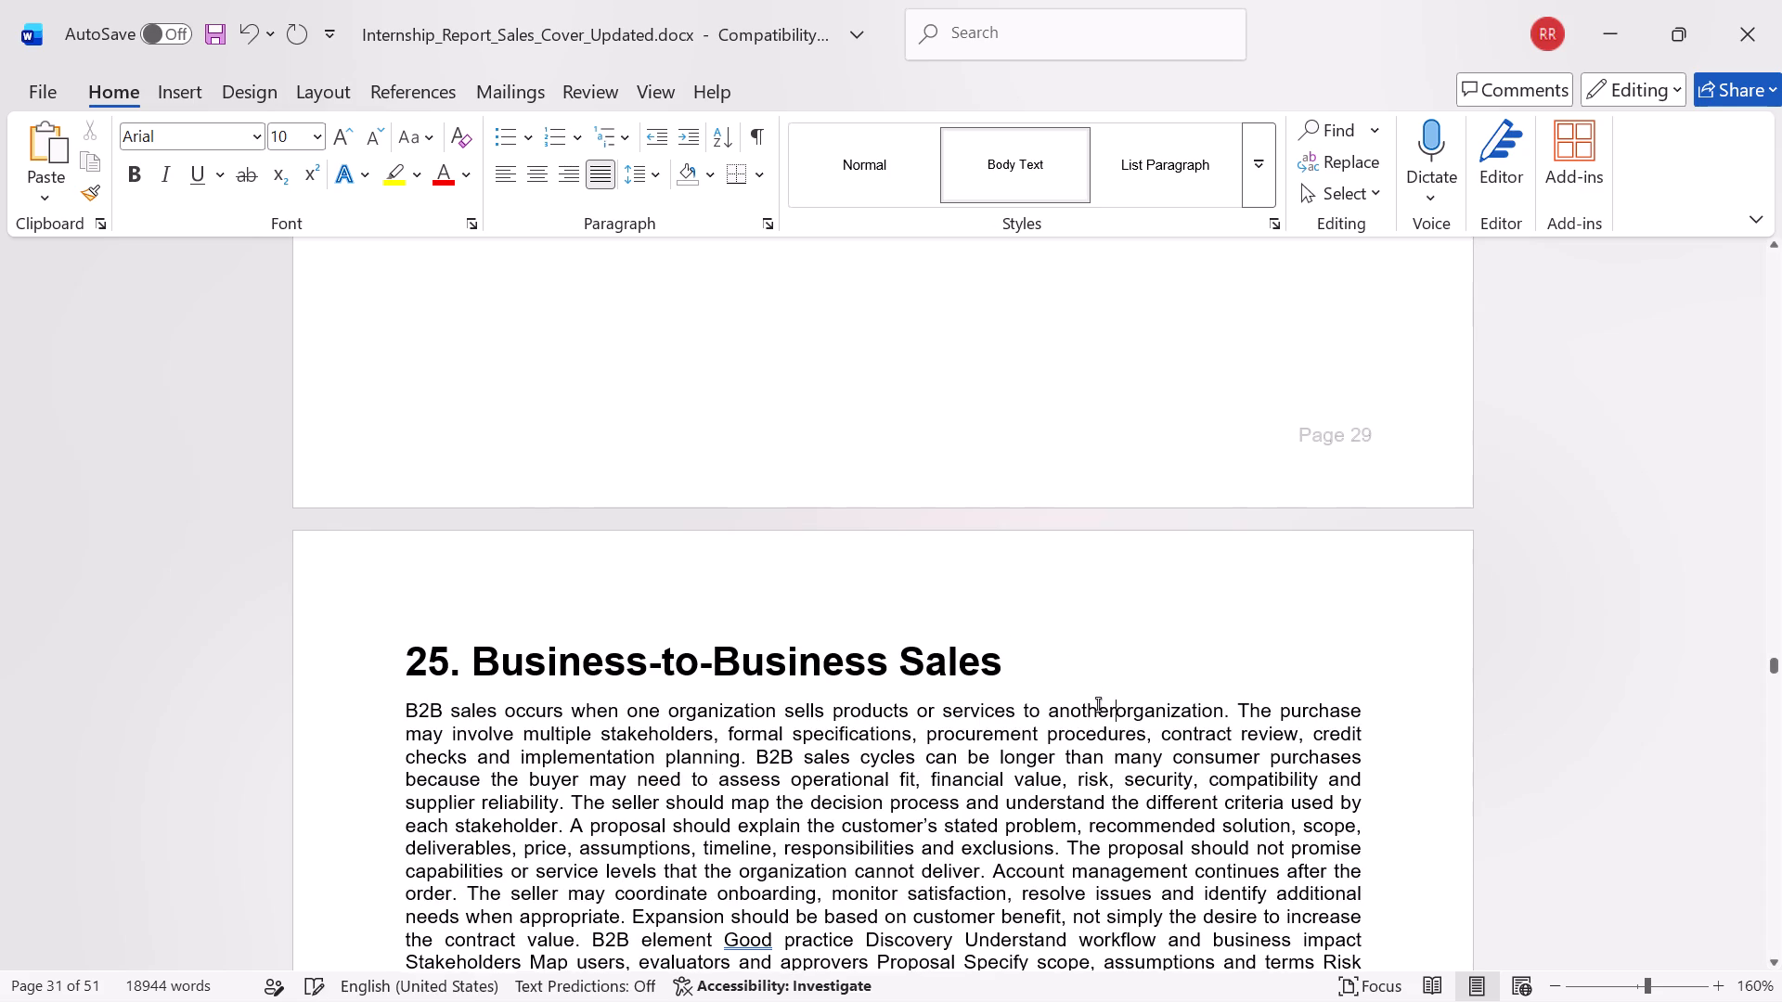
key(space)
Split heading 26's text from "E-commerce enables customers" onwards off as Body Text and join it to the paragraph below with a space.
scroll(1097, 702, down, 5)
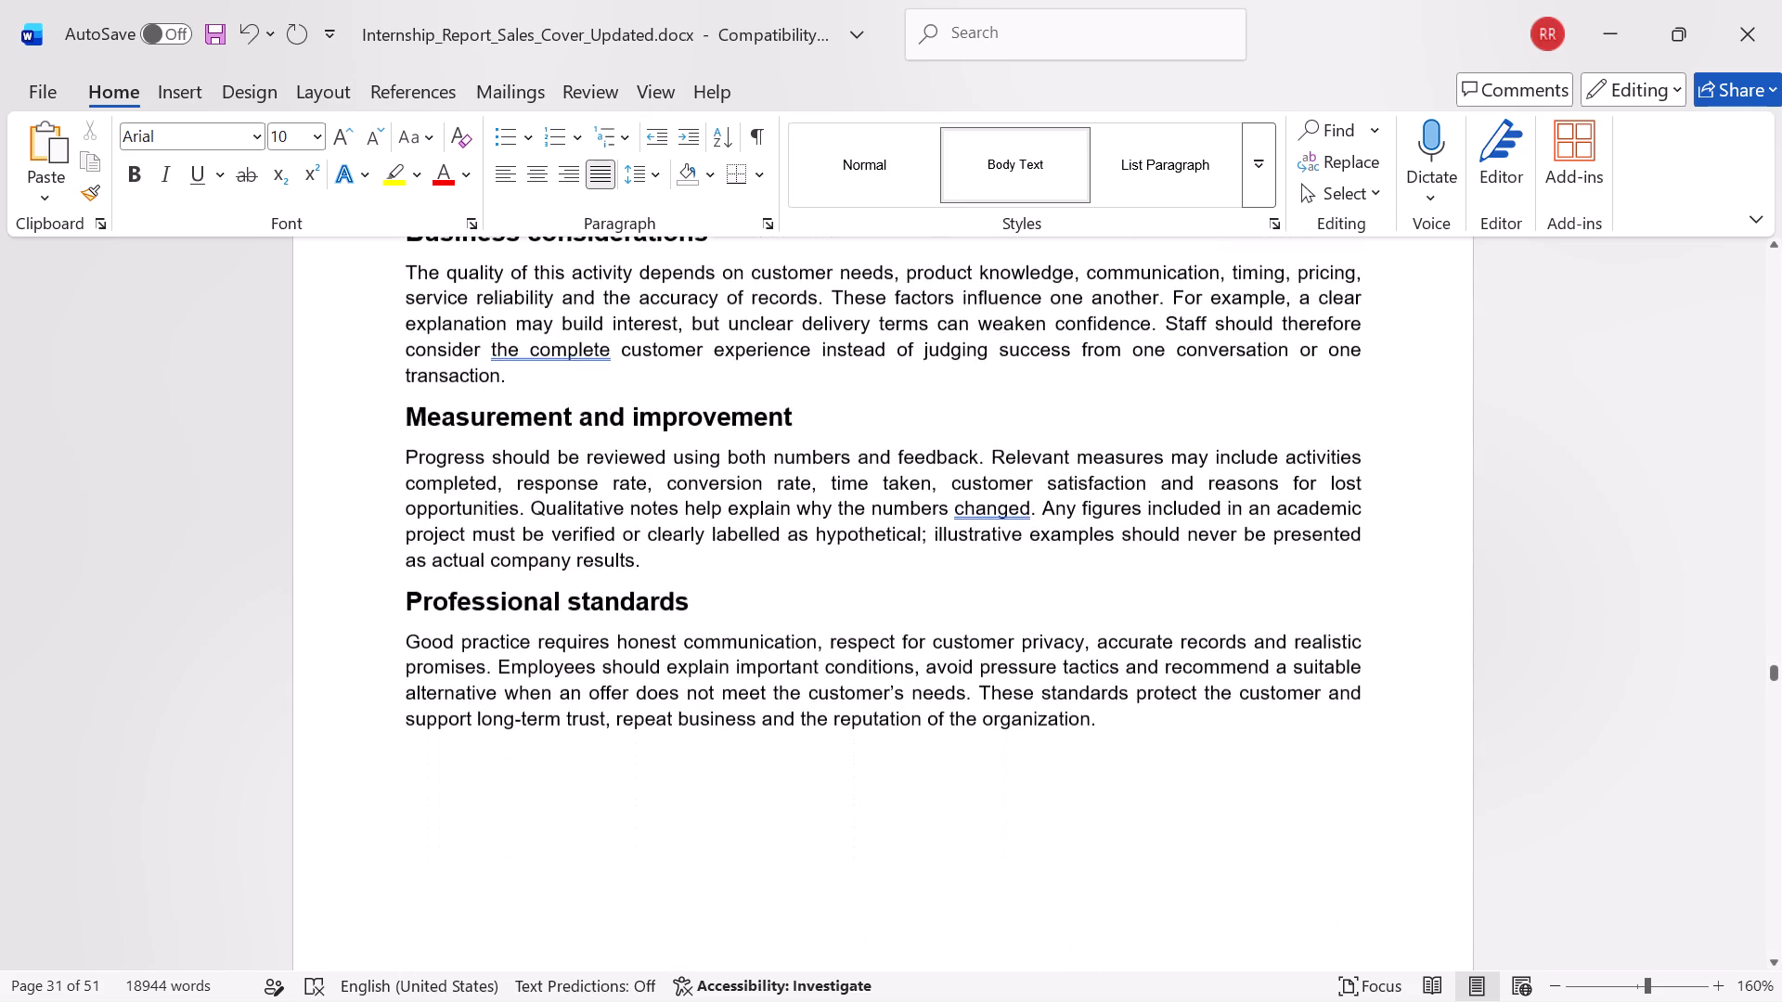
scroll(1097, 702, down, 5)
click(962, 892)
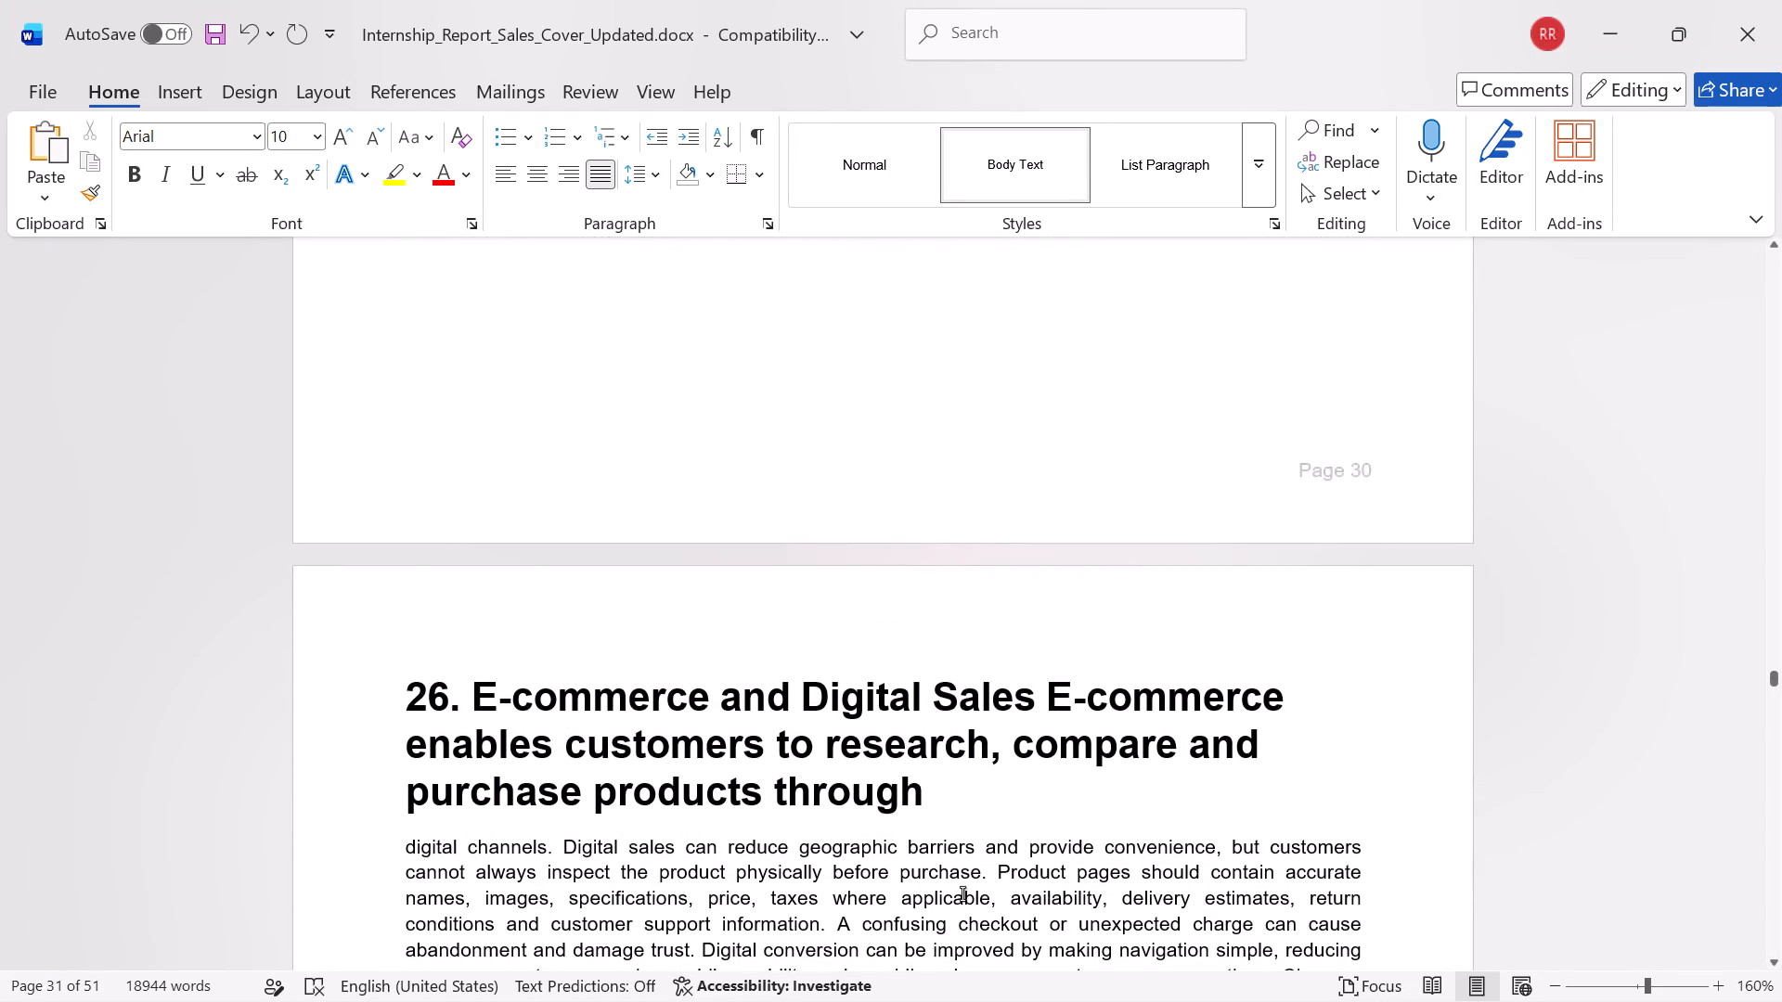
click(1033, 702)
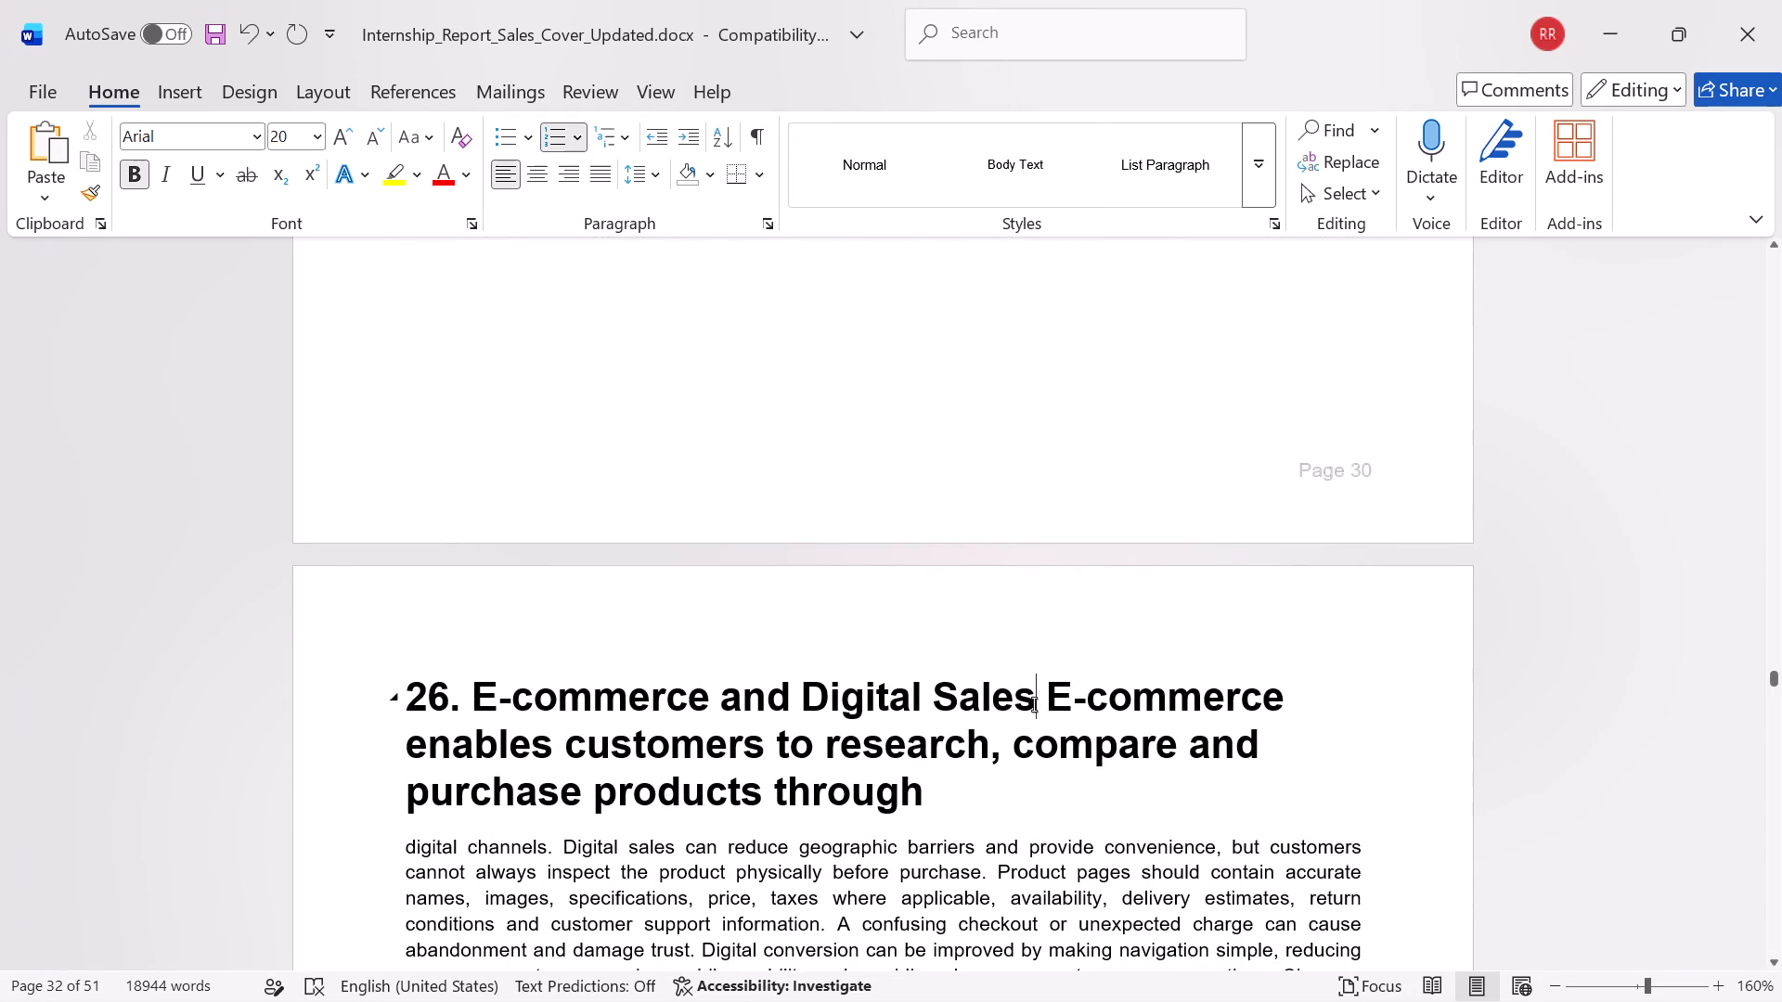
key(Return)
key(Delete)
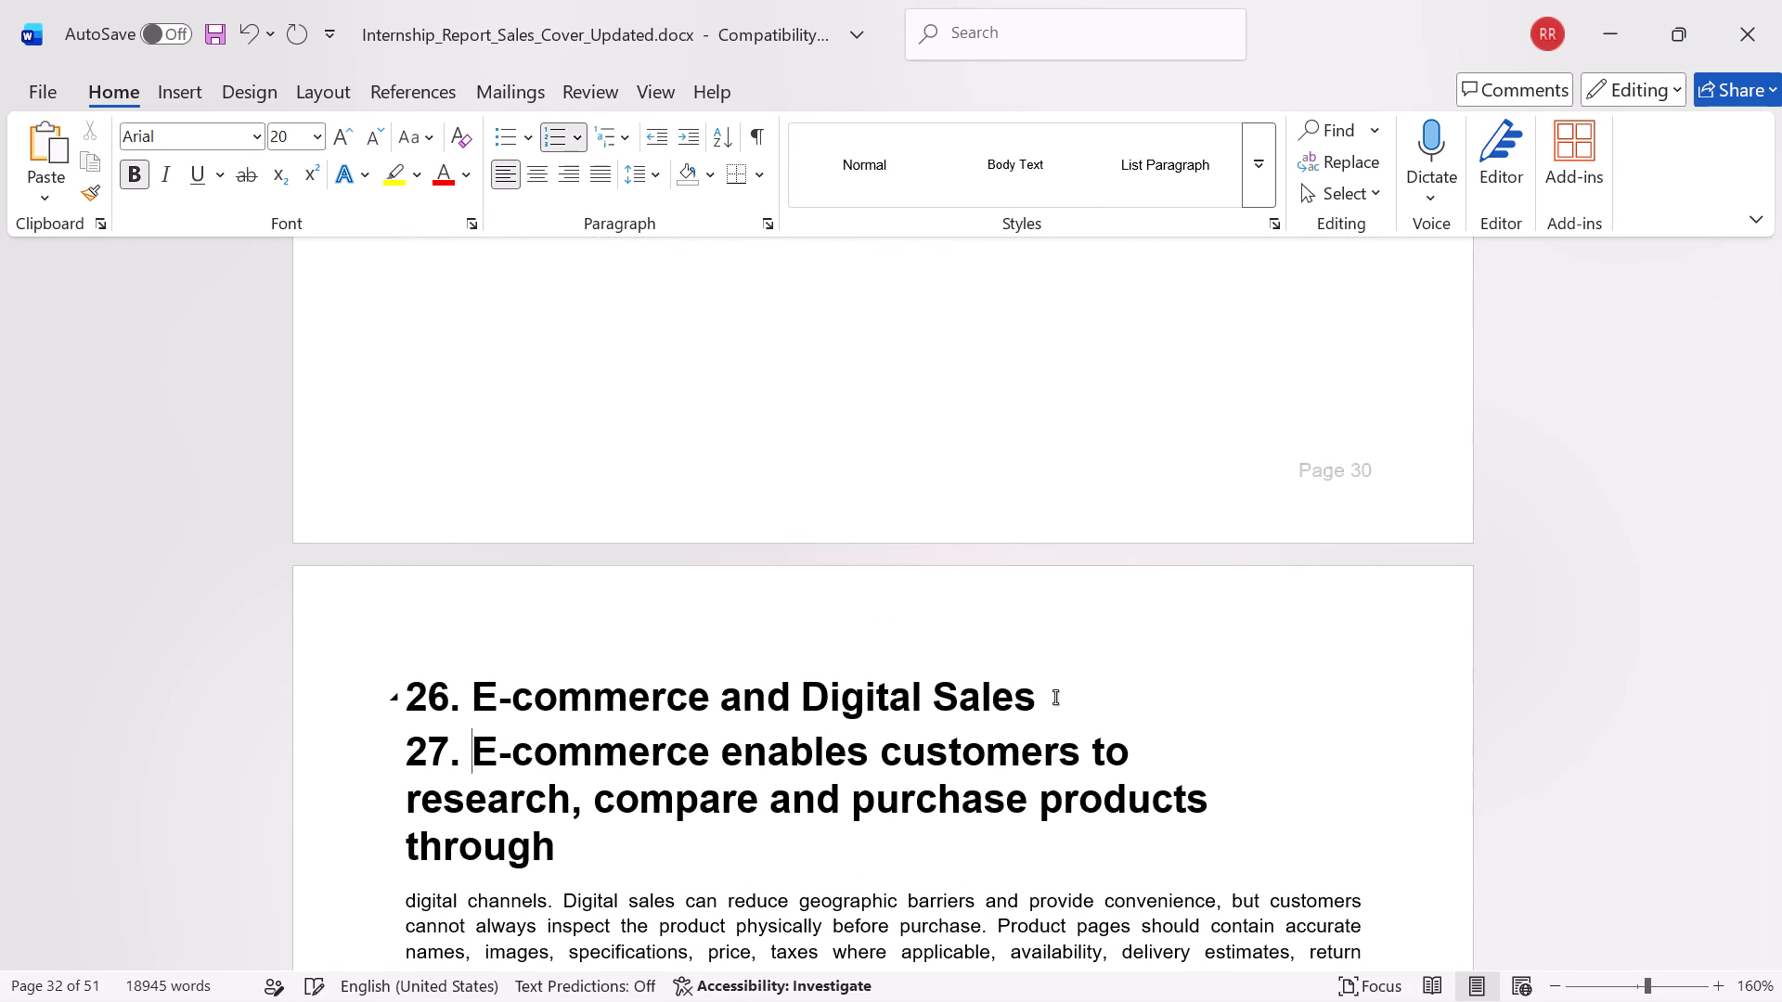
click(1052, 163)
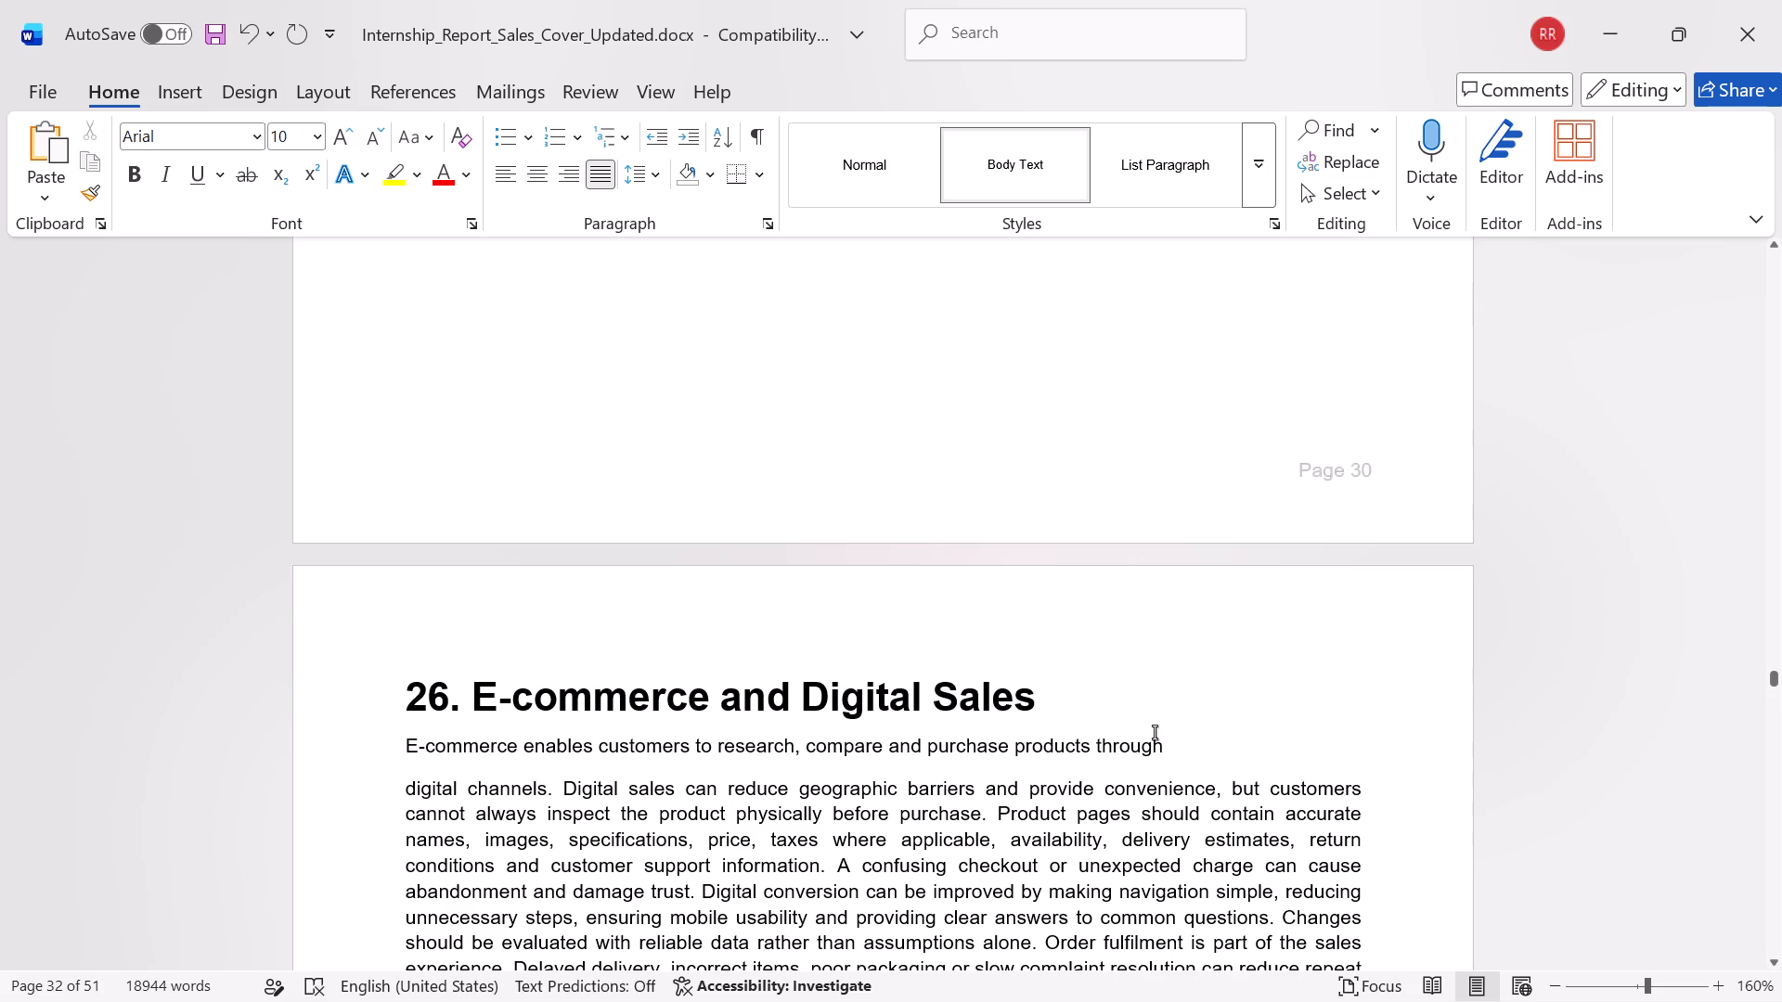
click(1173, 739)
key(space)
key(Delete)
scroll(1173, 739, down, 2)
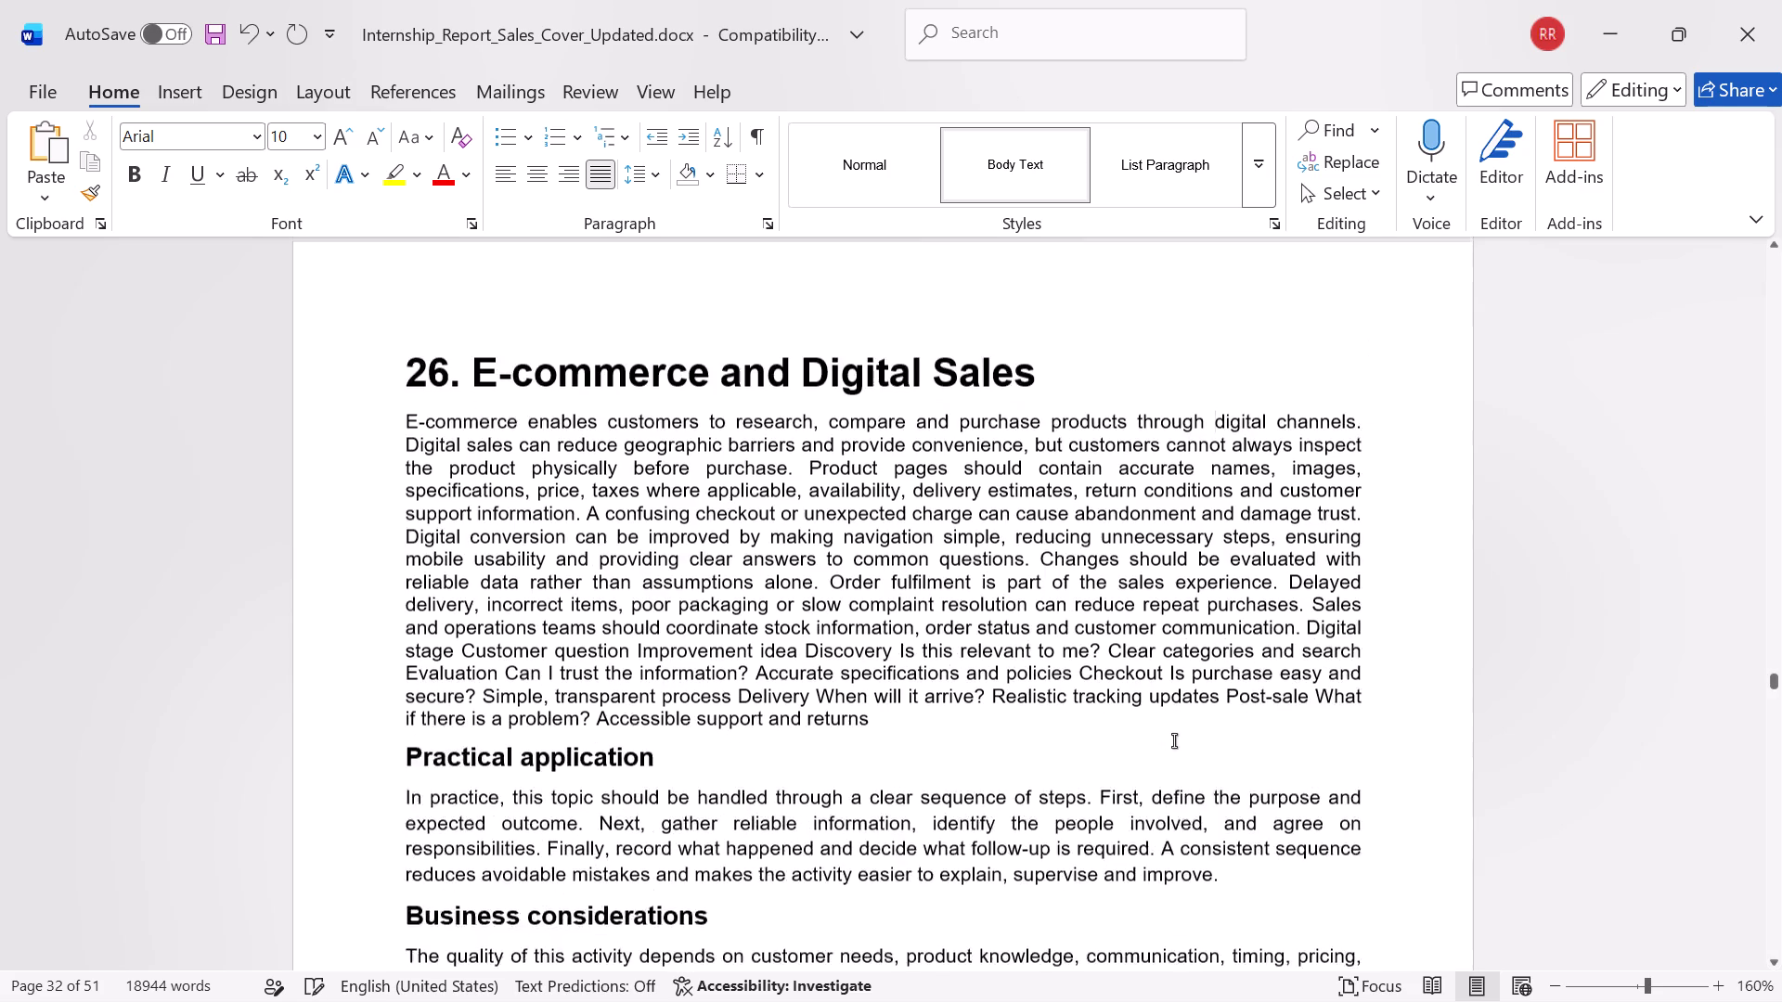
Split heading 27's text from "Social selling uses" onwards off as Body Text and join its final "bu" directly to "ild" in the paragraph below.
scroll(1173, 739, down, 7)
click(999, 732)
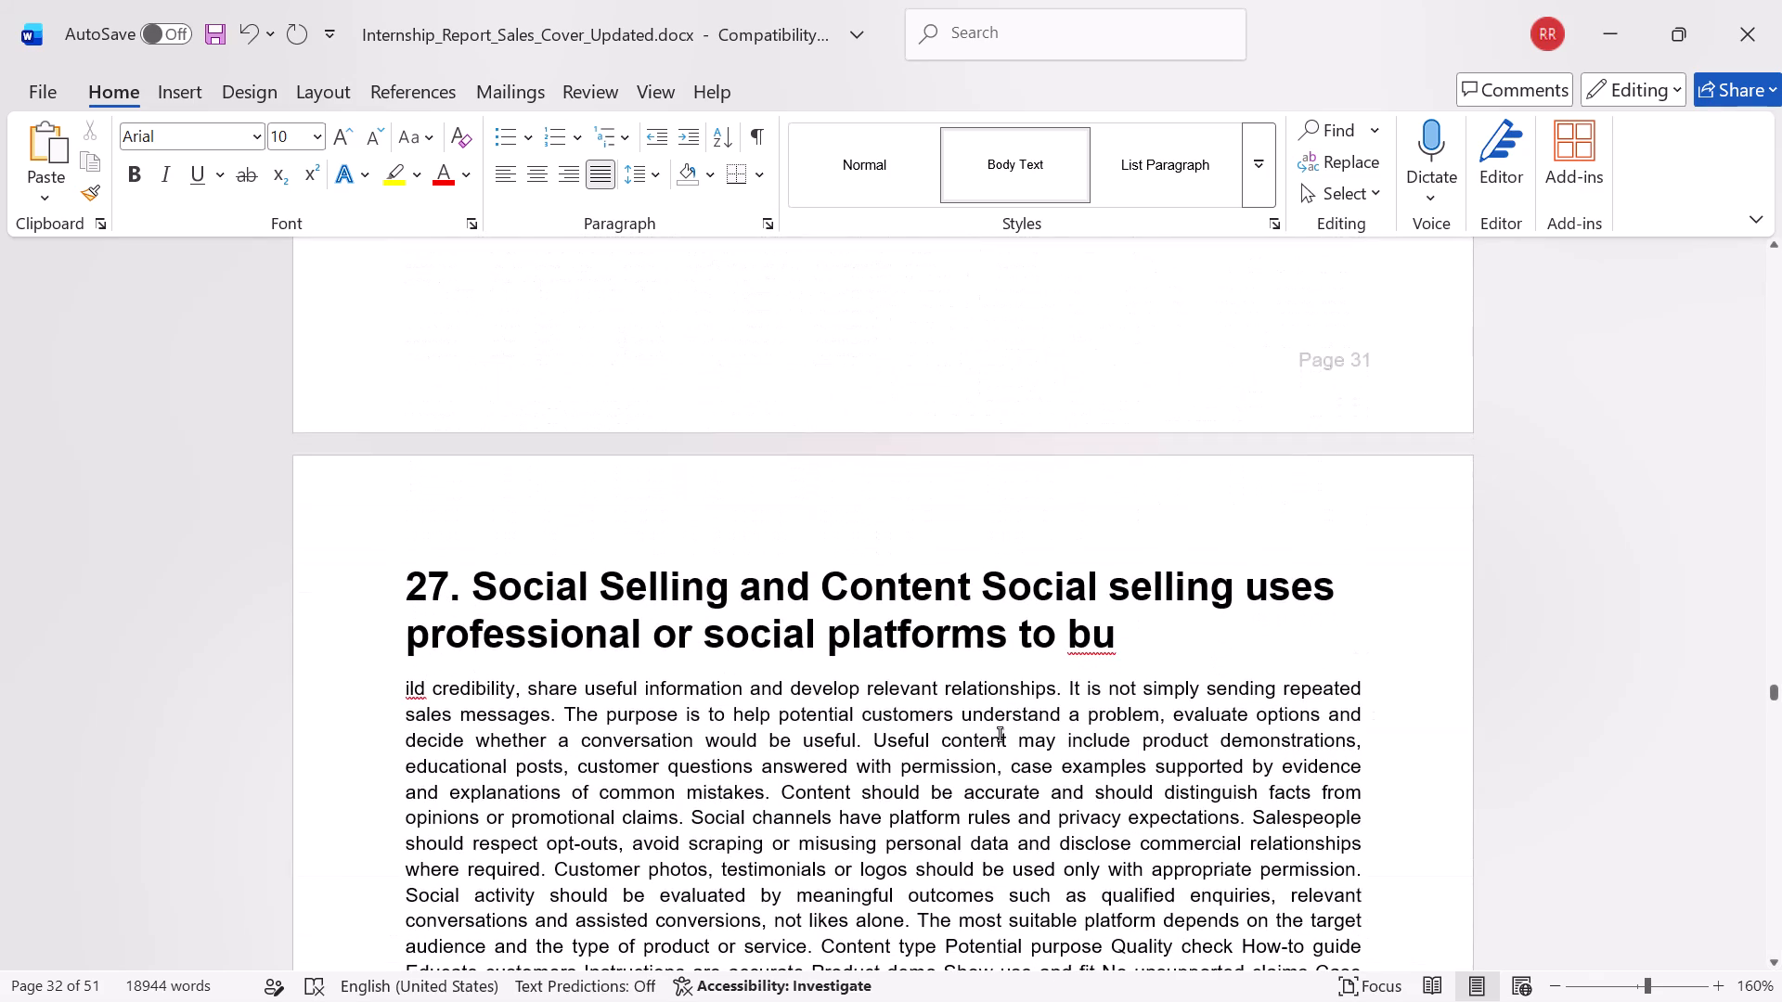
click(995, 711)
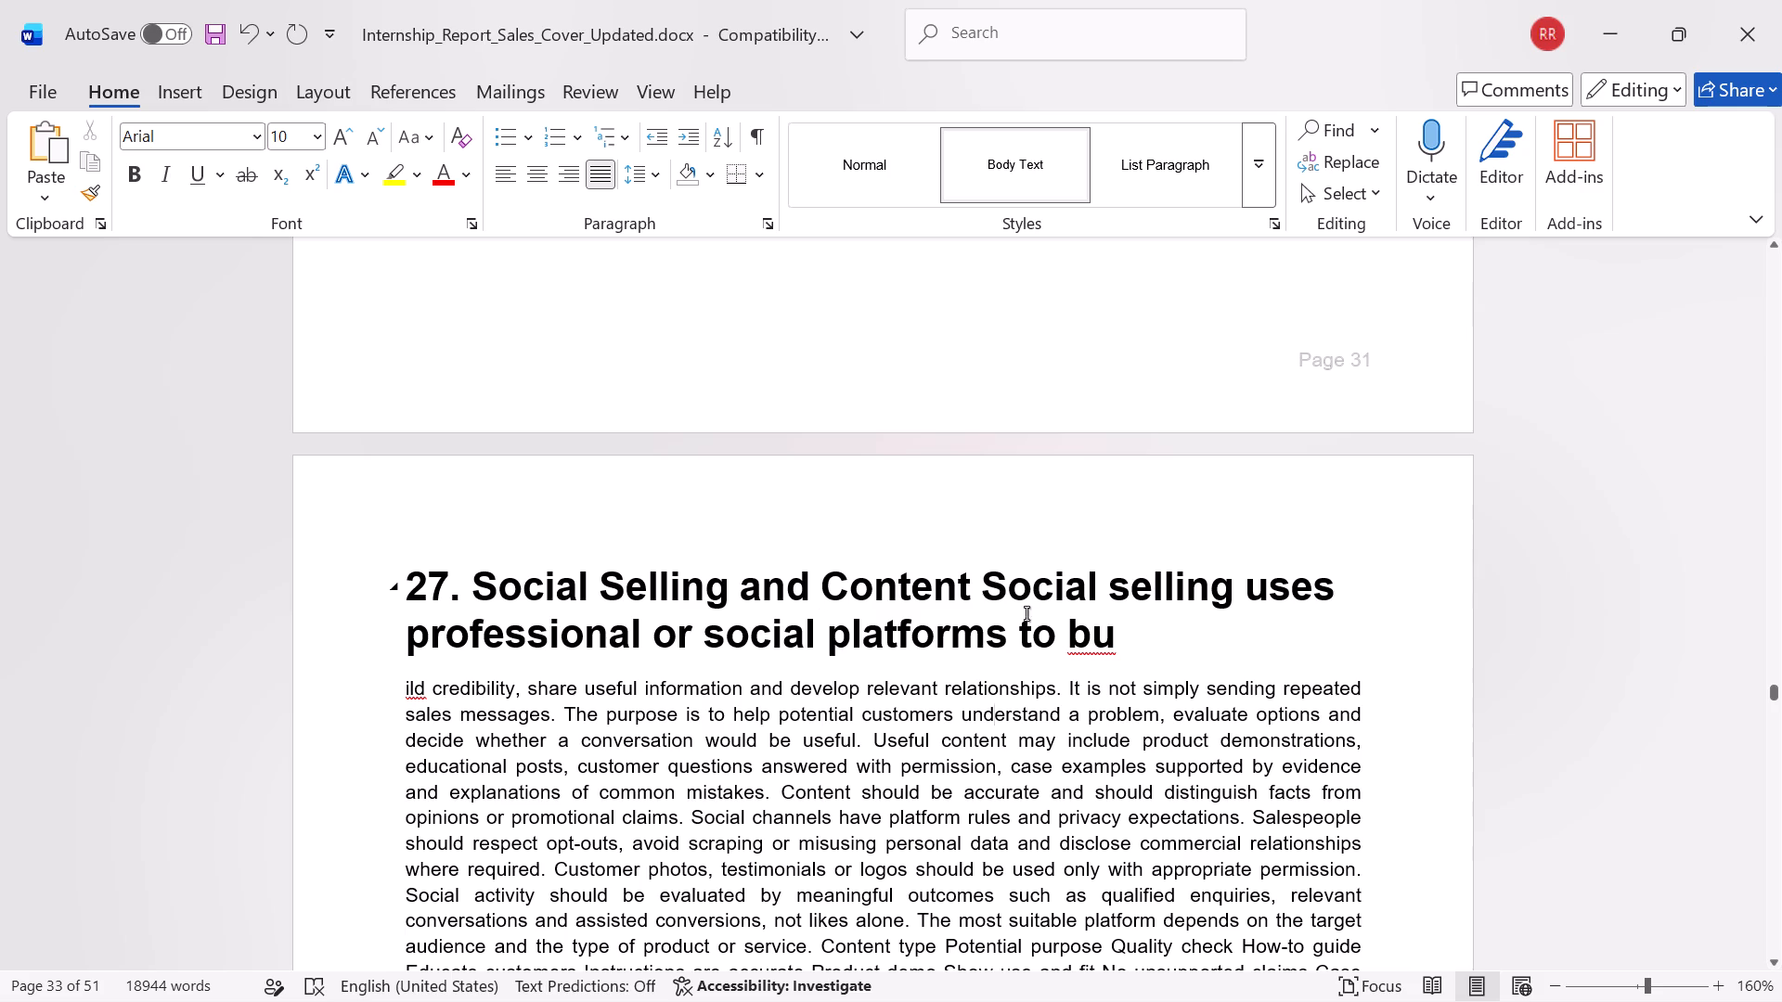
click(981, 589)
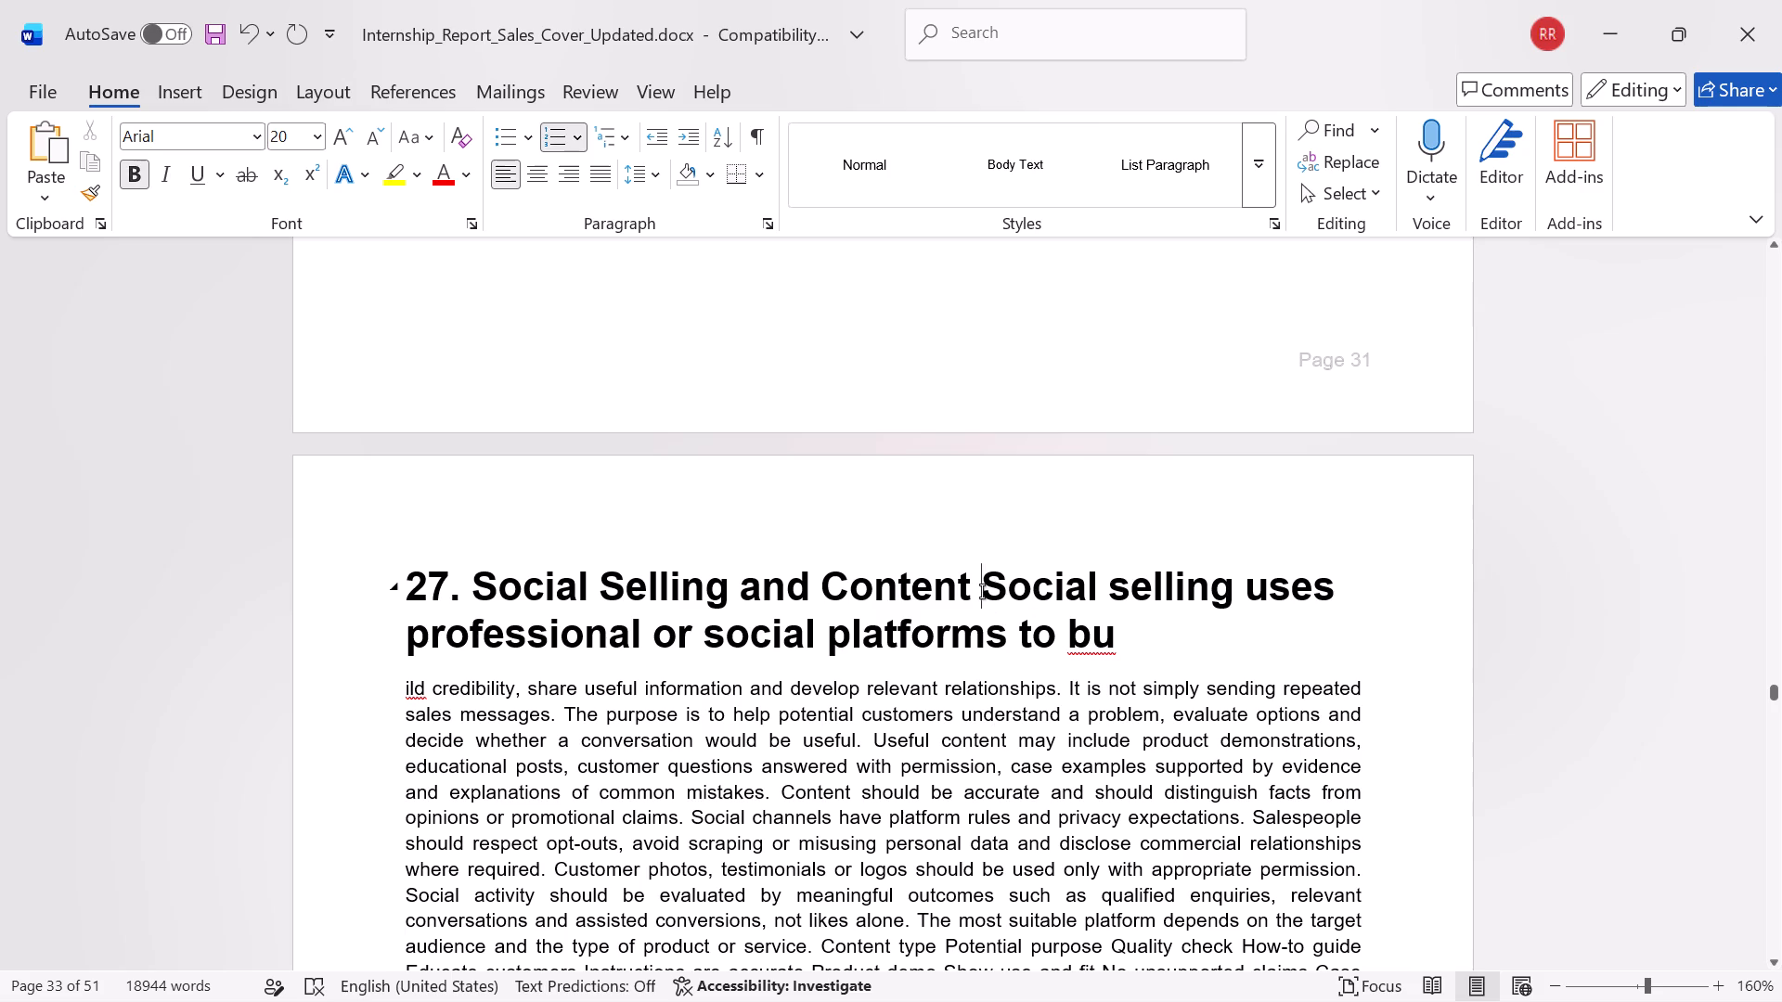
key(BackSpace)
key(Return)
click(1002, 180)
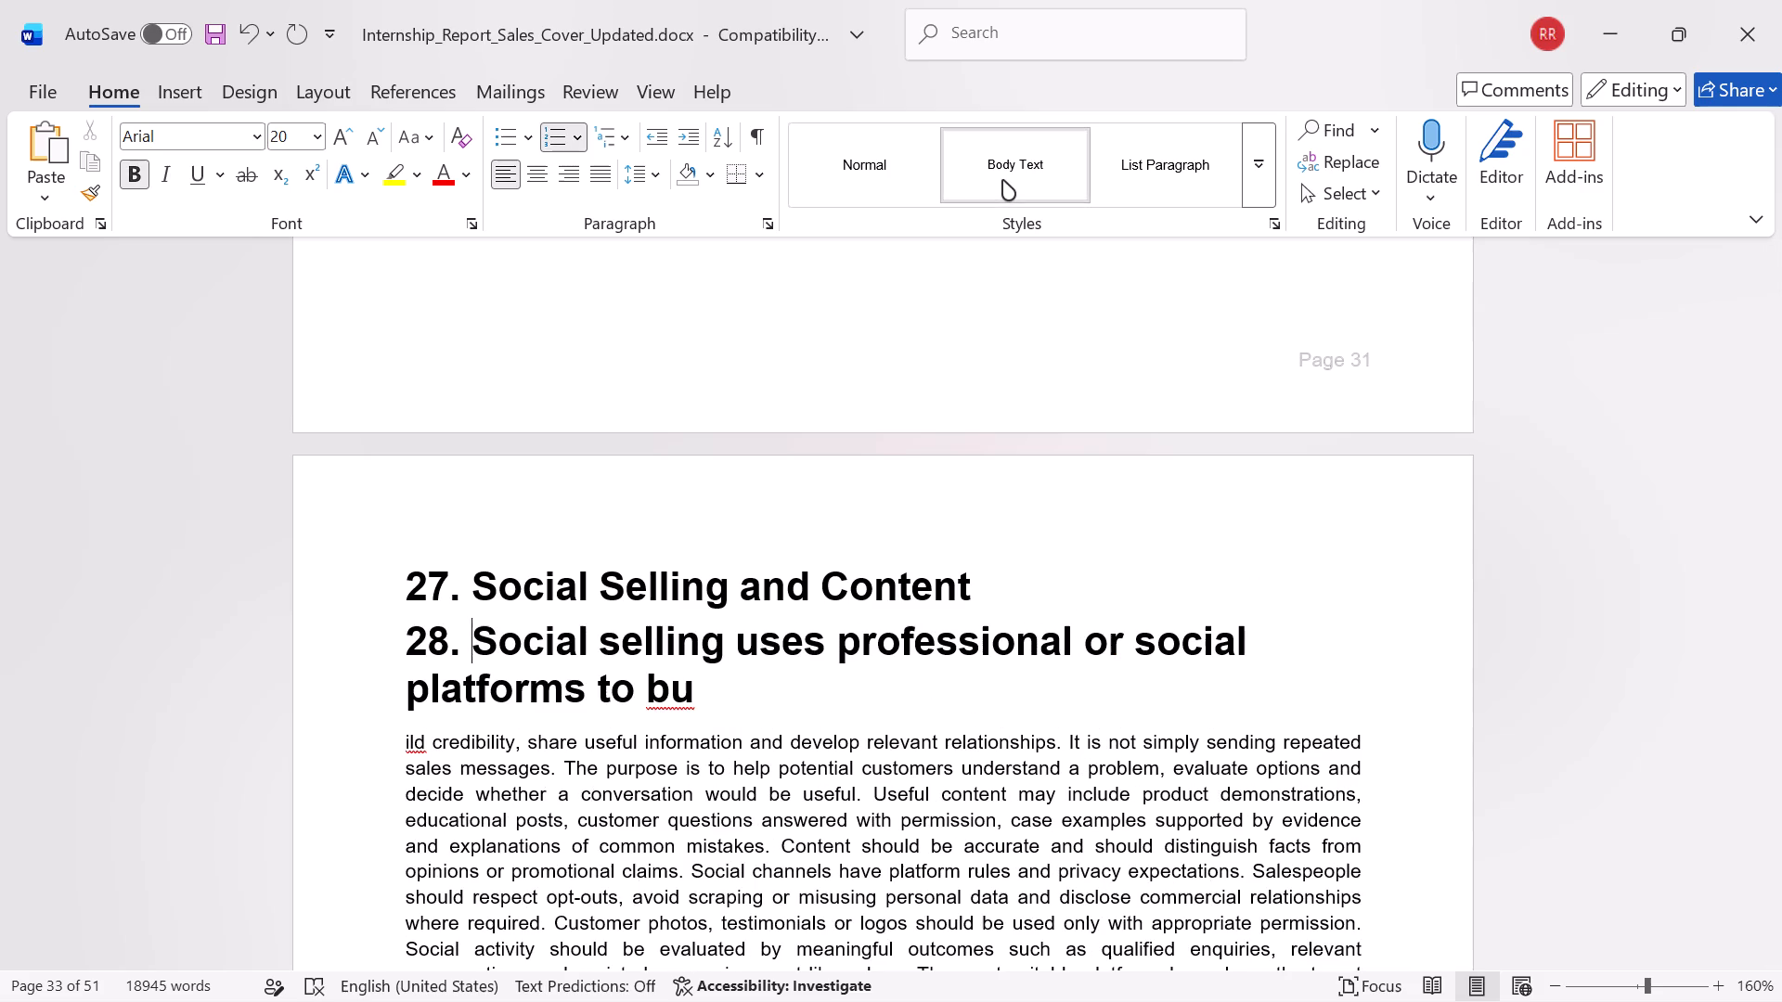
click(921, 637)
key(Delete)
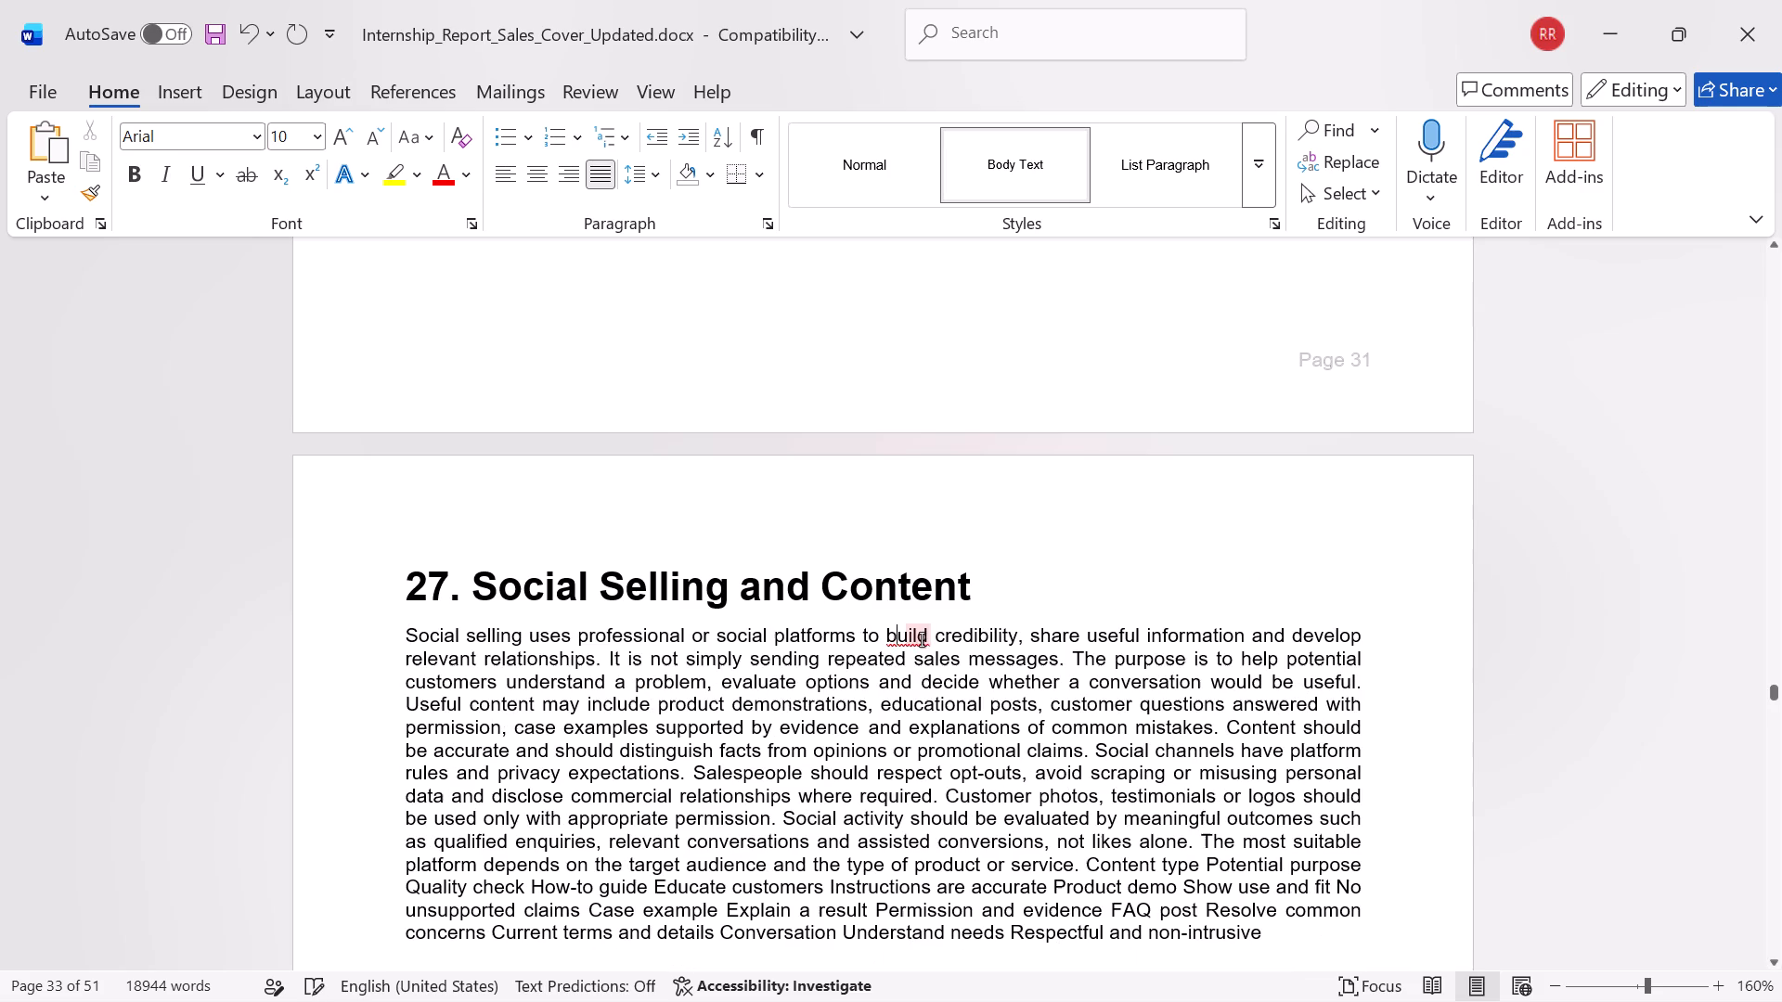
Split heading 28's text from "Sales technology includes" onwards off as Body Text and join it to the paragraph below with a space.
scroll(921, 637, down, 3)
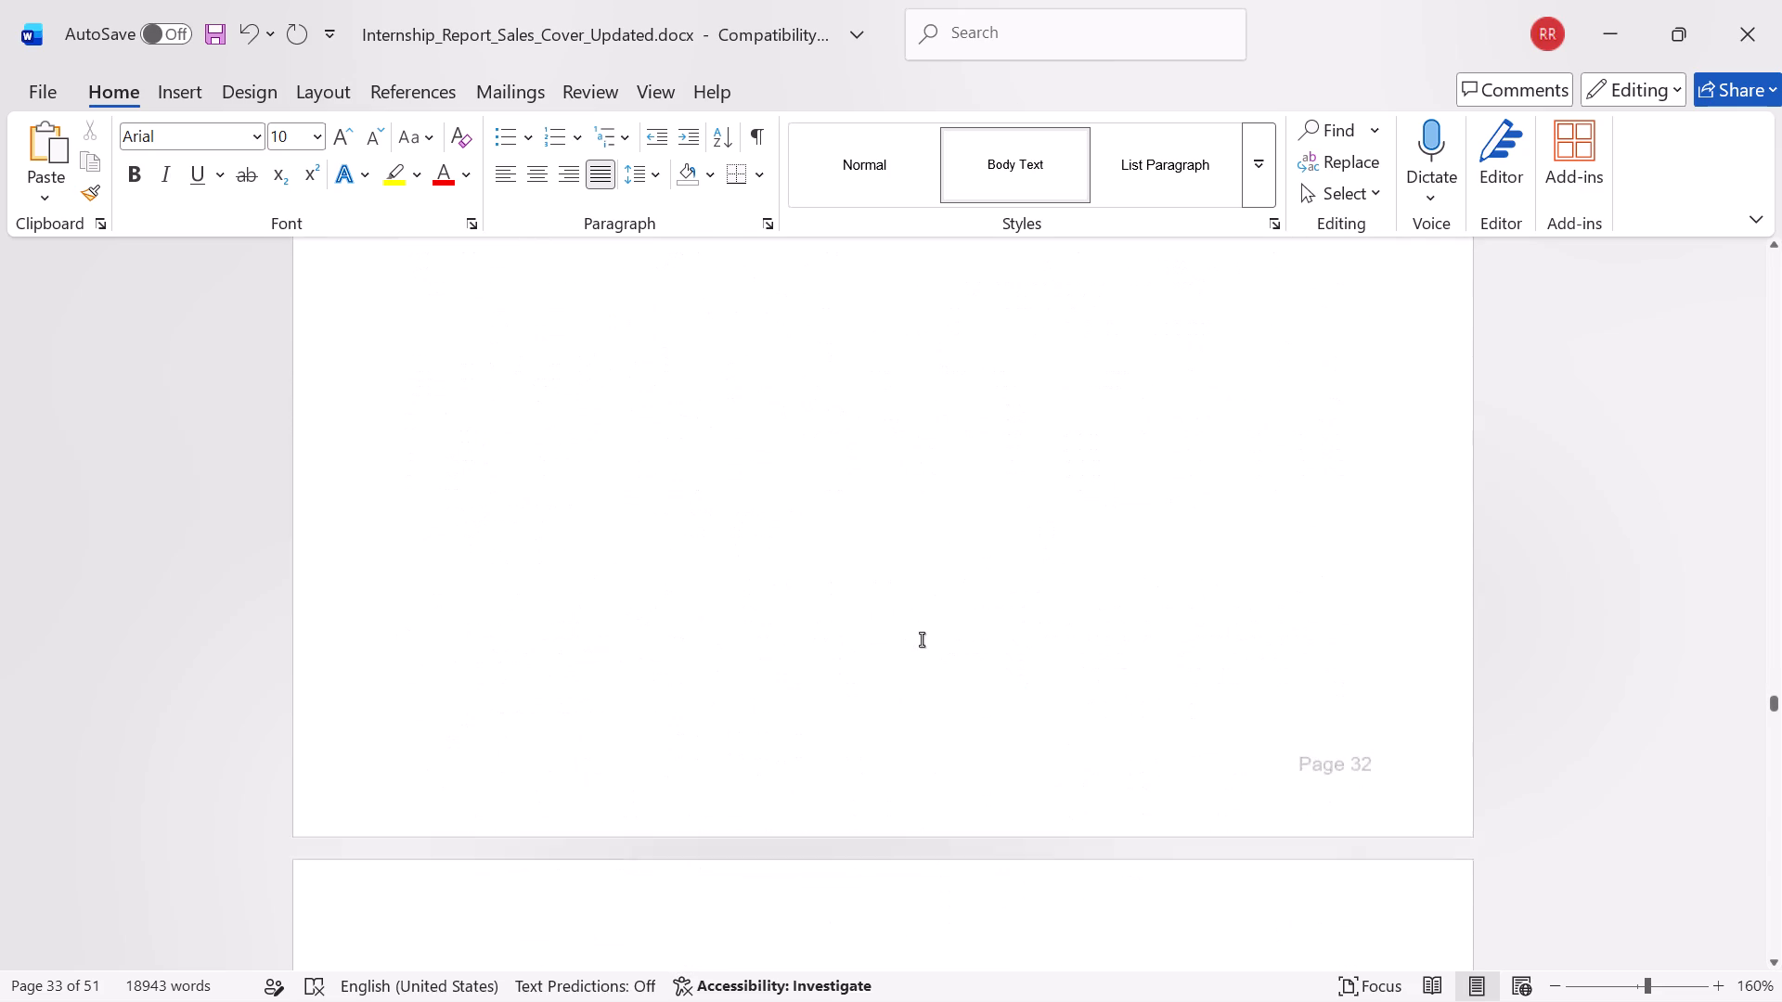
scroll(921, 637, down, 4)
click(921, 637)
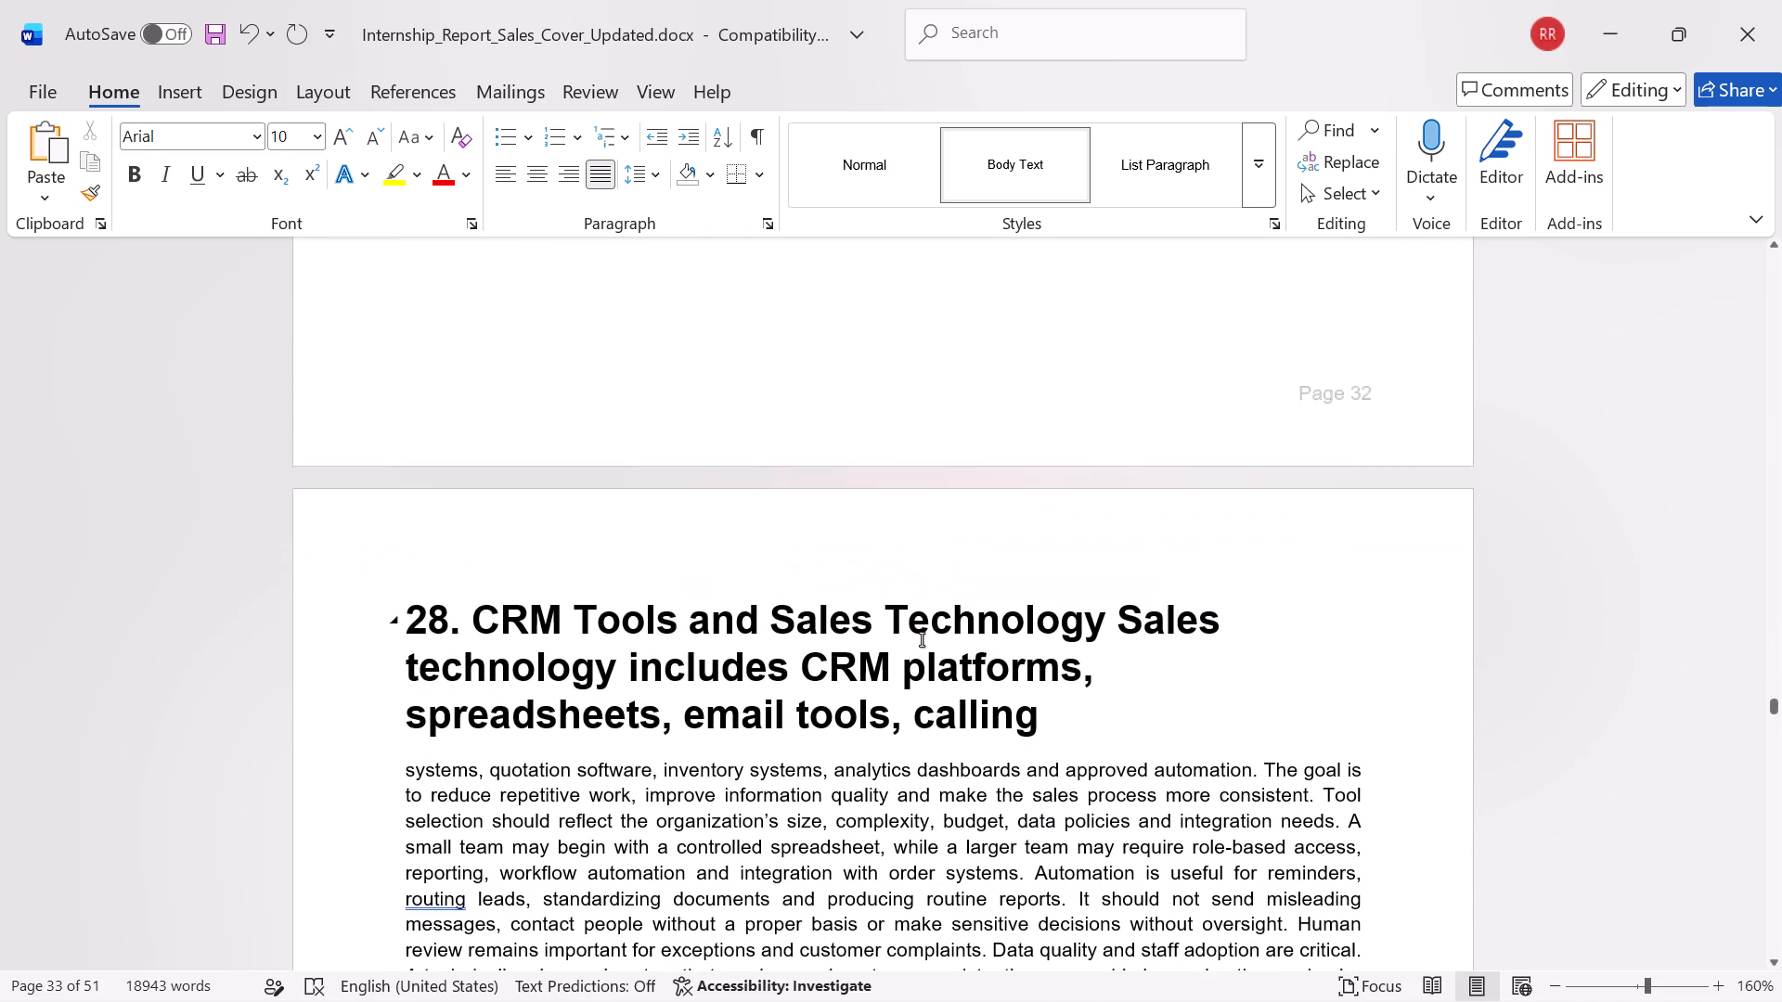
click(1108, 627)
key(Delete)
key(Return)
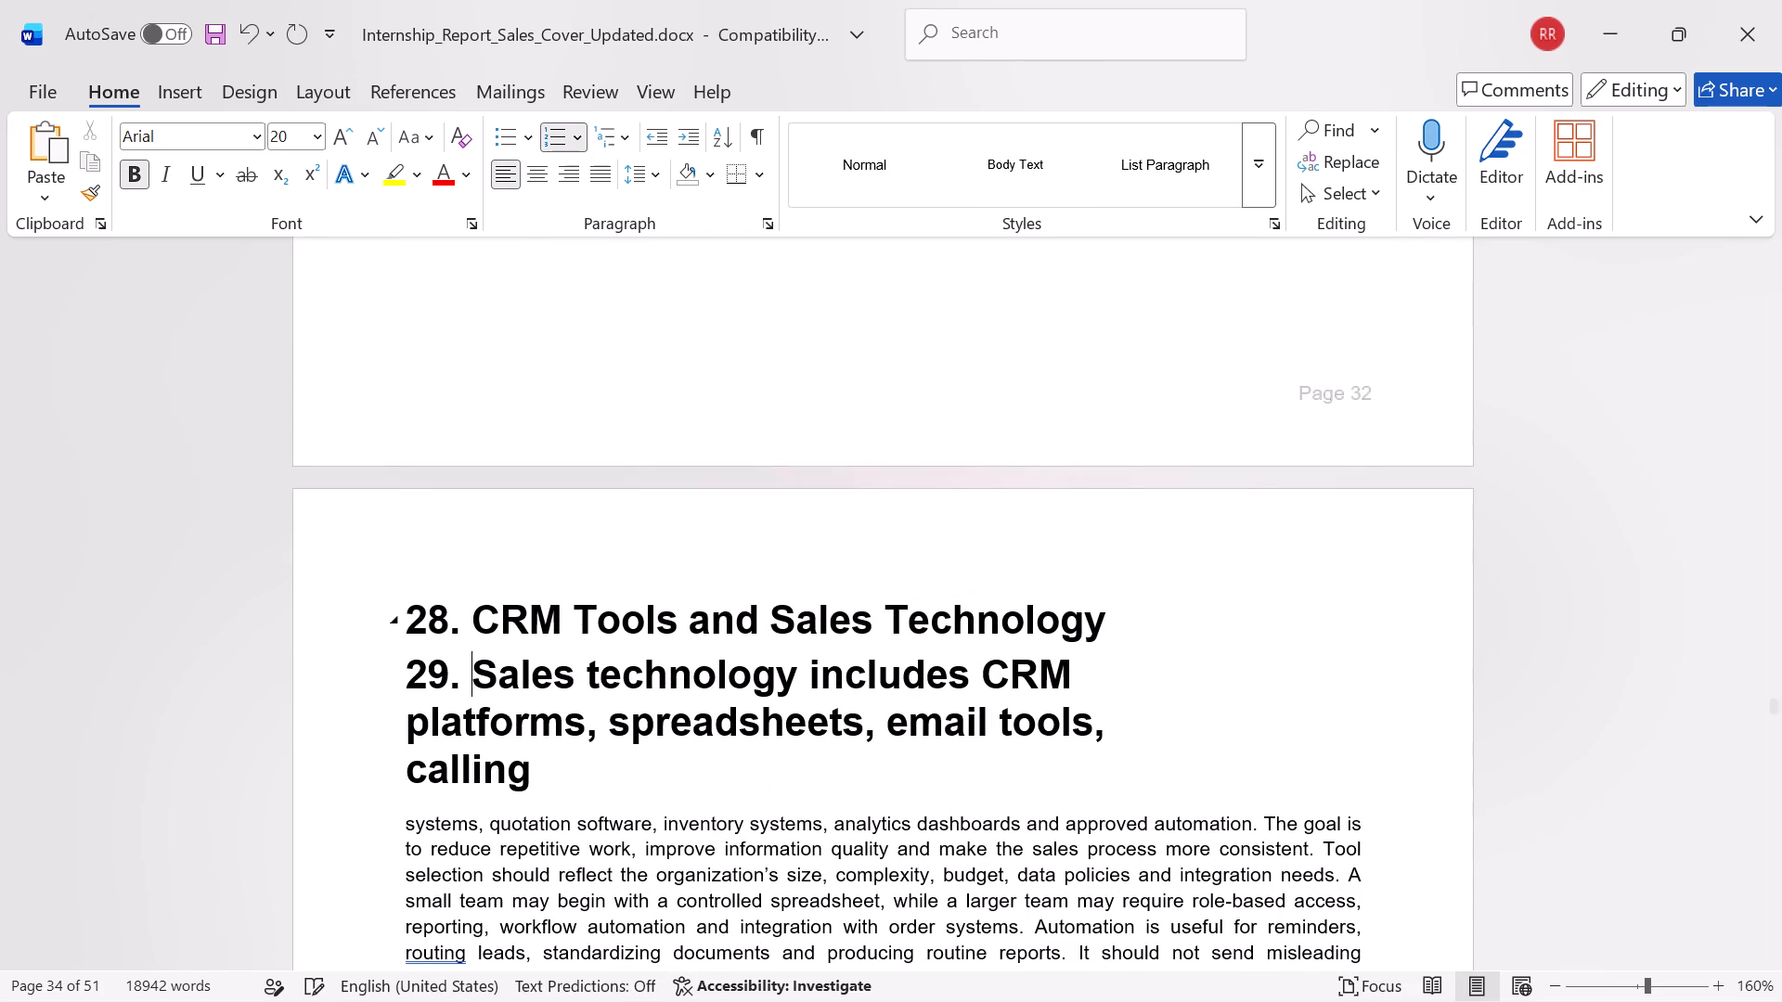
click(1007, 161)
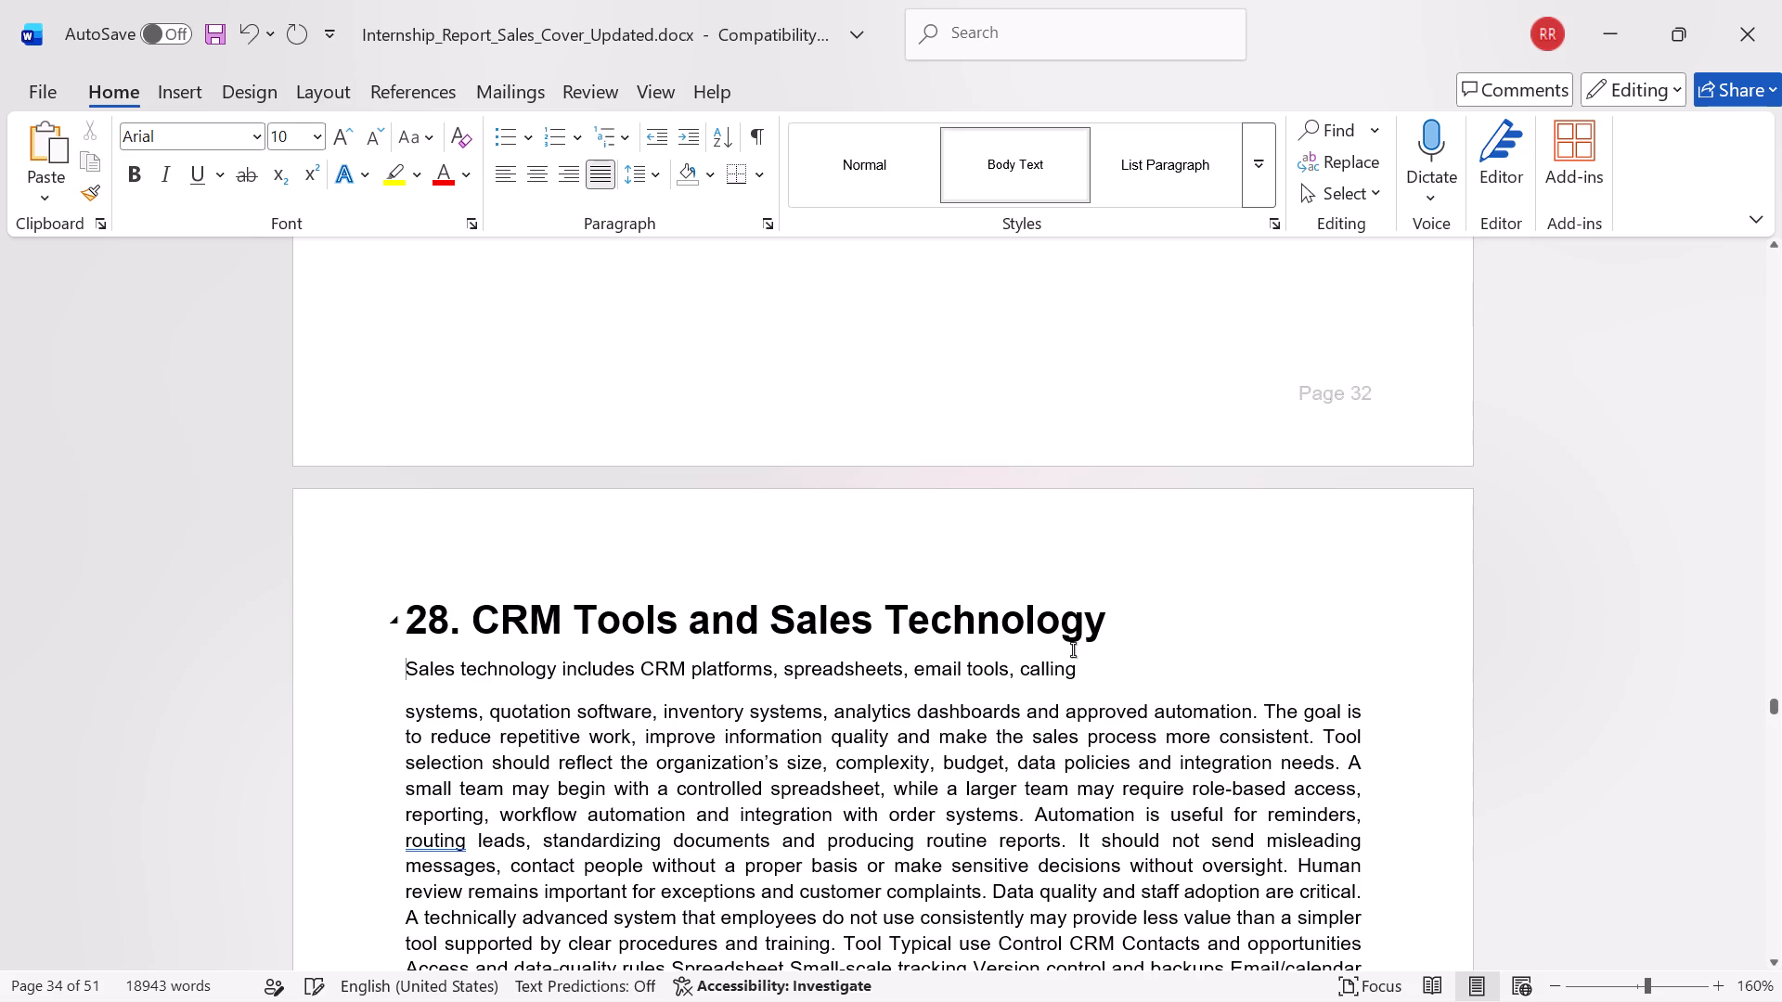
click(1100, 670)
key(space)
key(Delete)
Split heading 29's text from "Key performance indicators" onwards off as Body Text and join it to the paragraph below with a space.
scroll(1100, 670, down, 1)
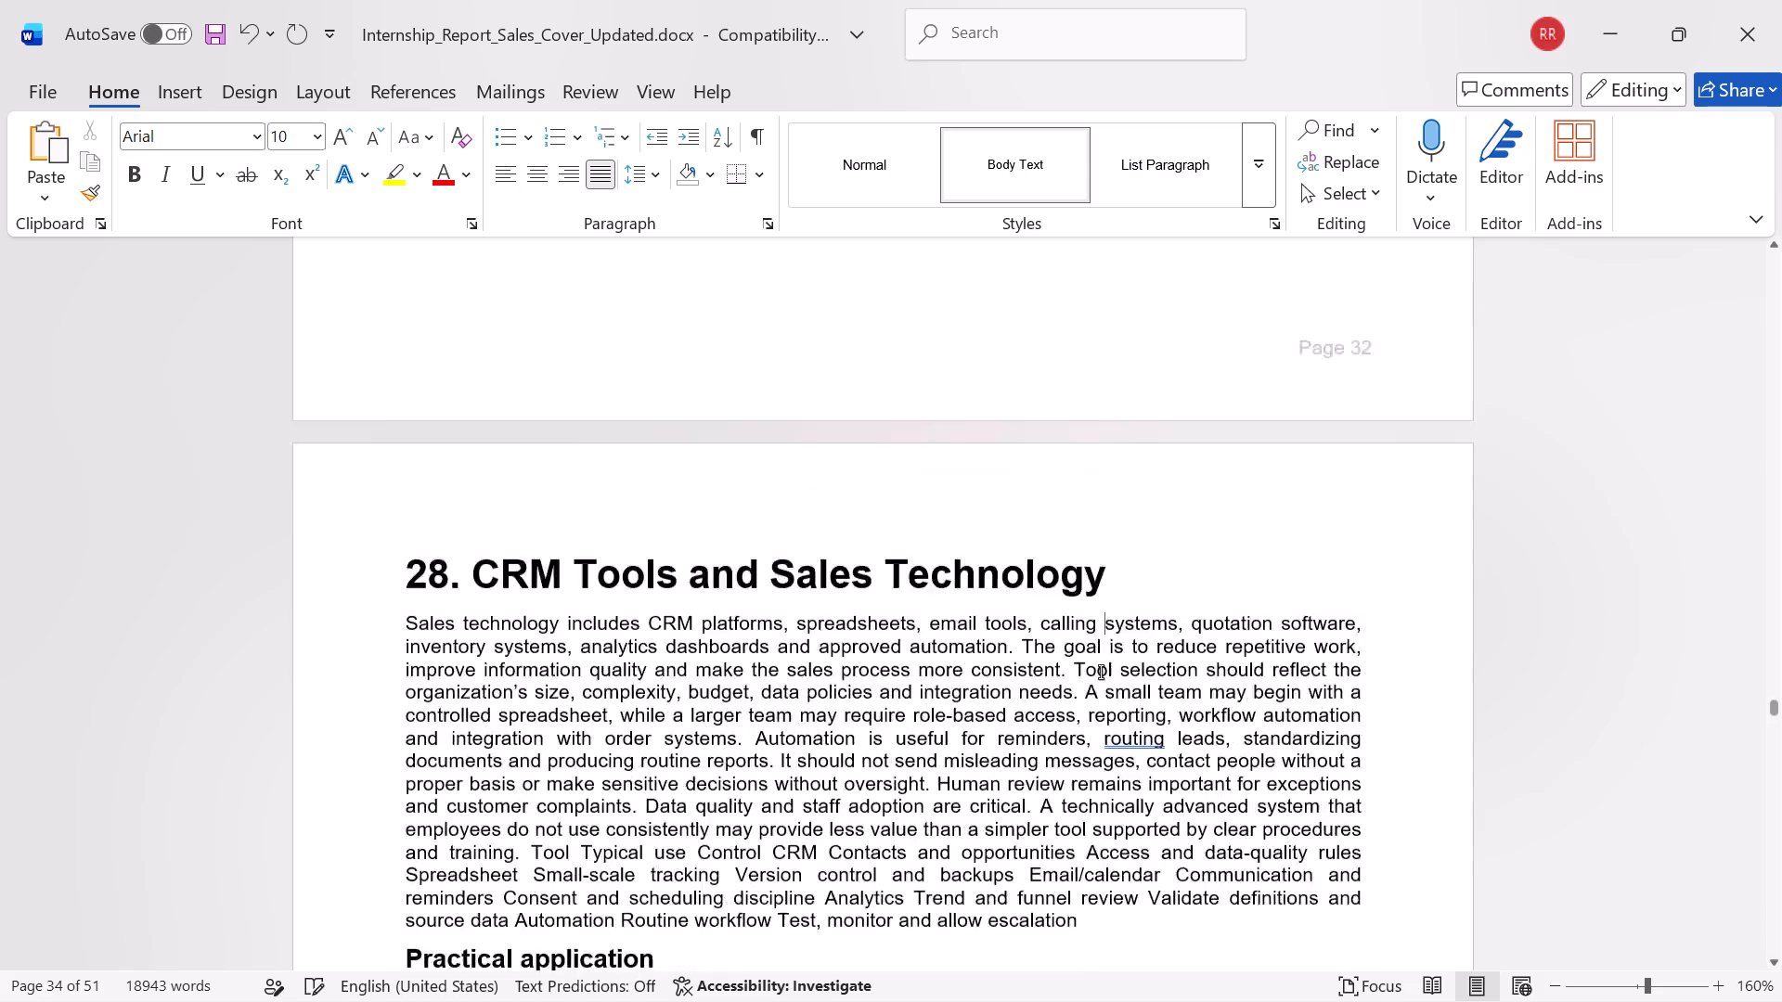
scroll(1100, 670, down, 5)
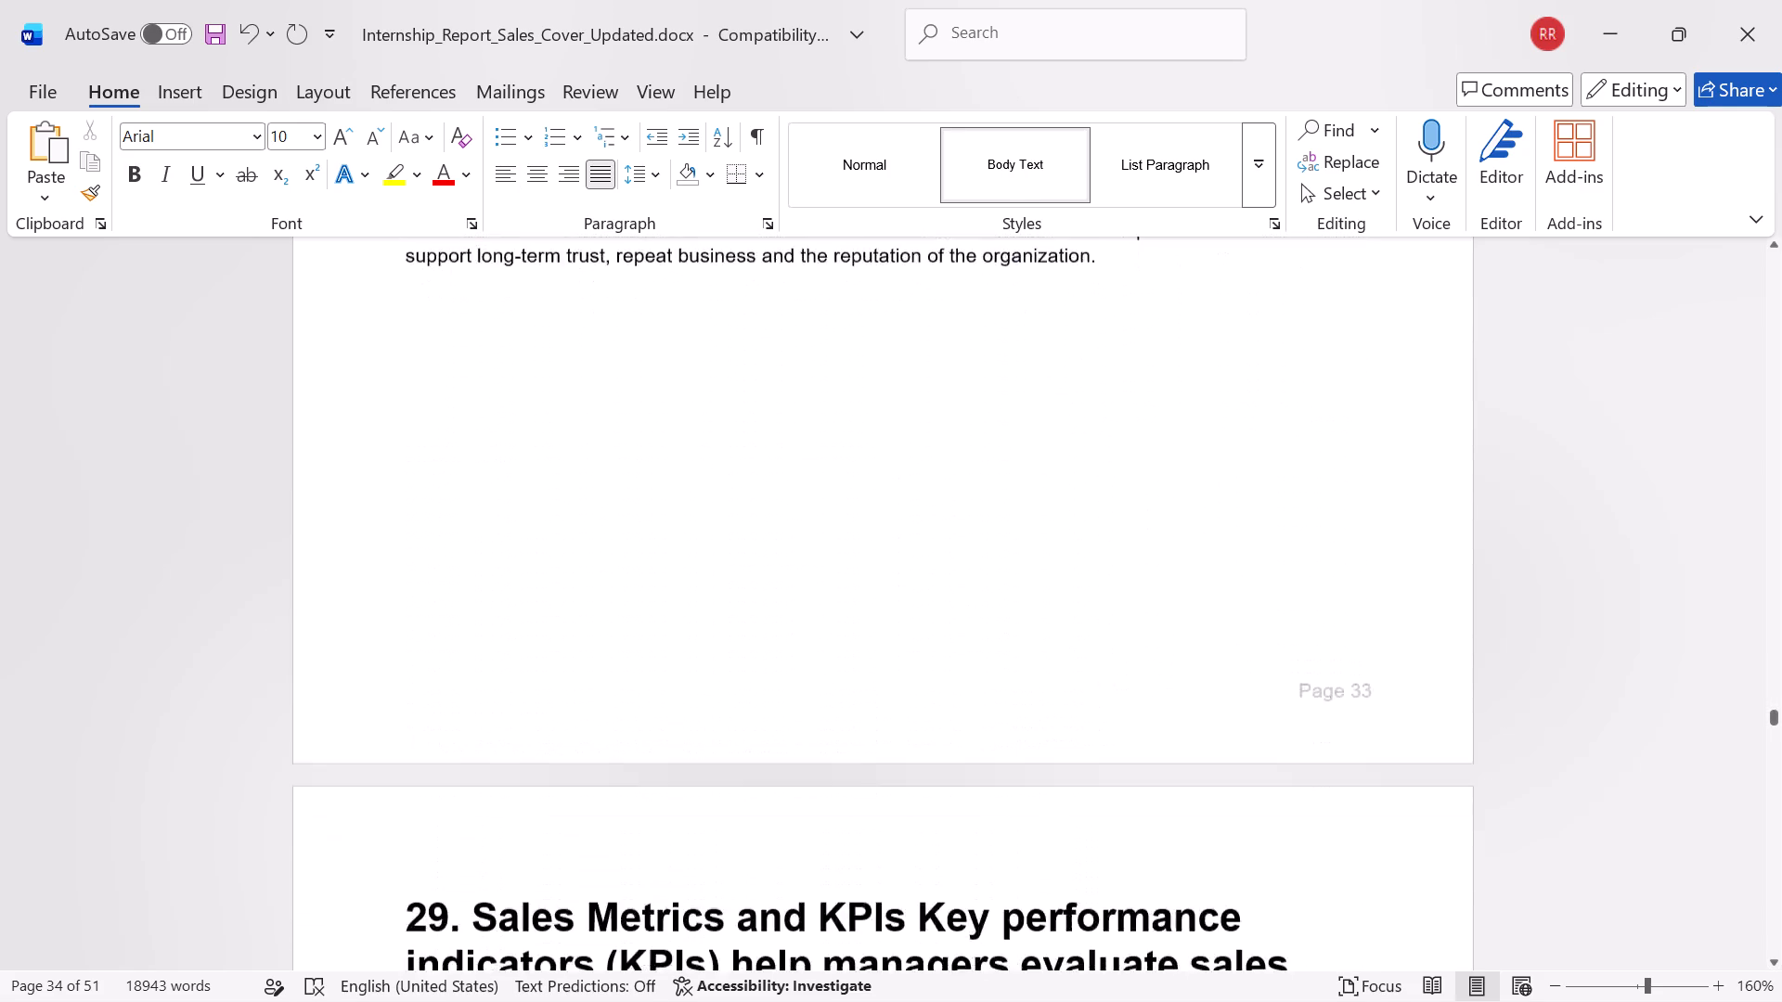
scroll(1100, 670, down, 2)
click(654, 580)
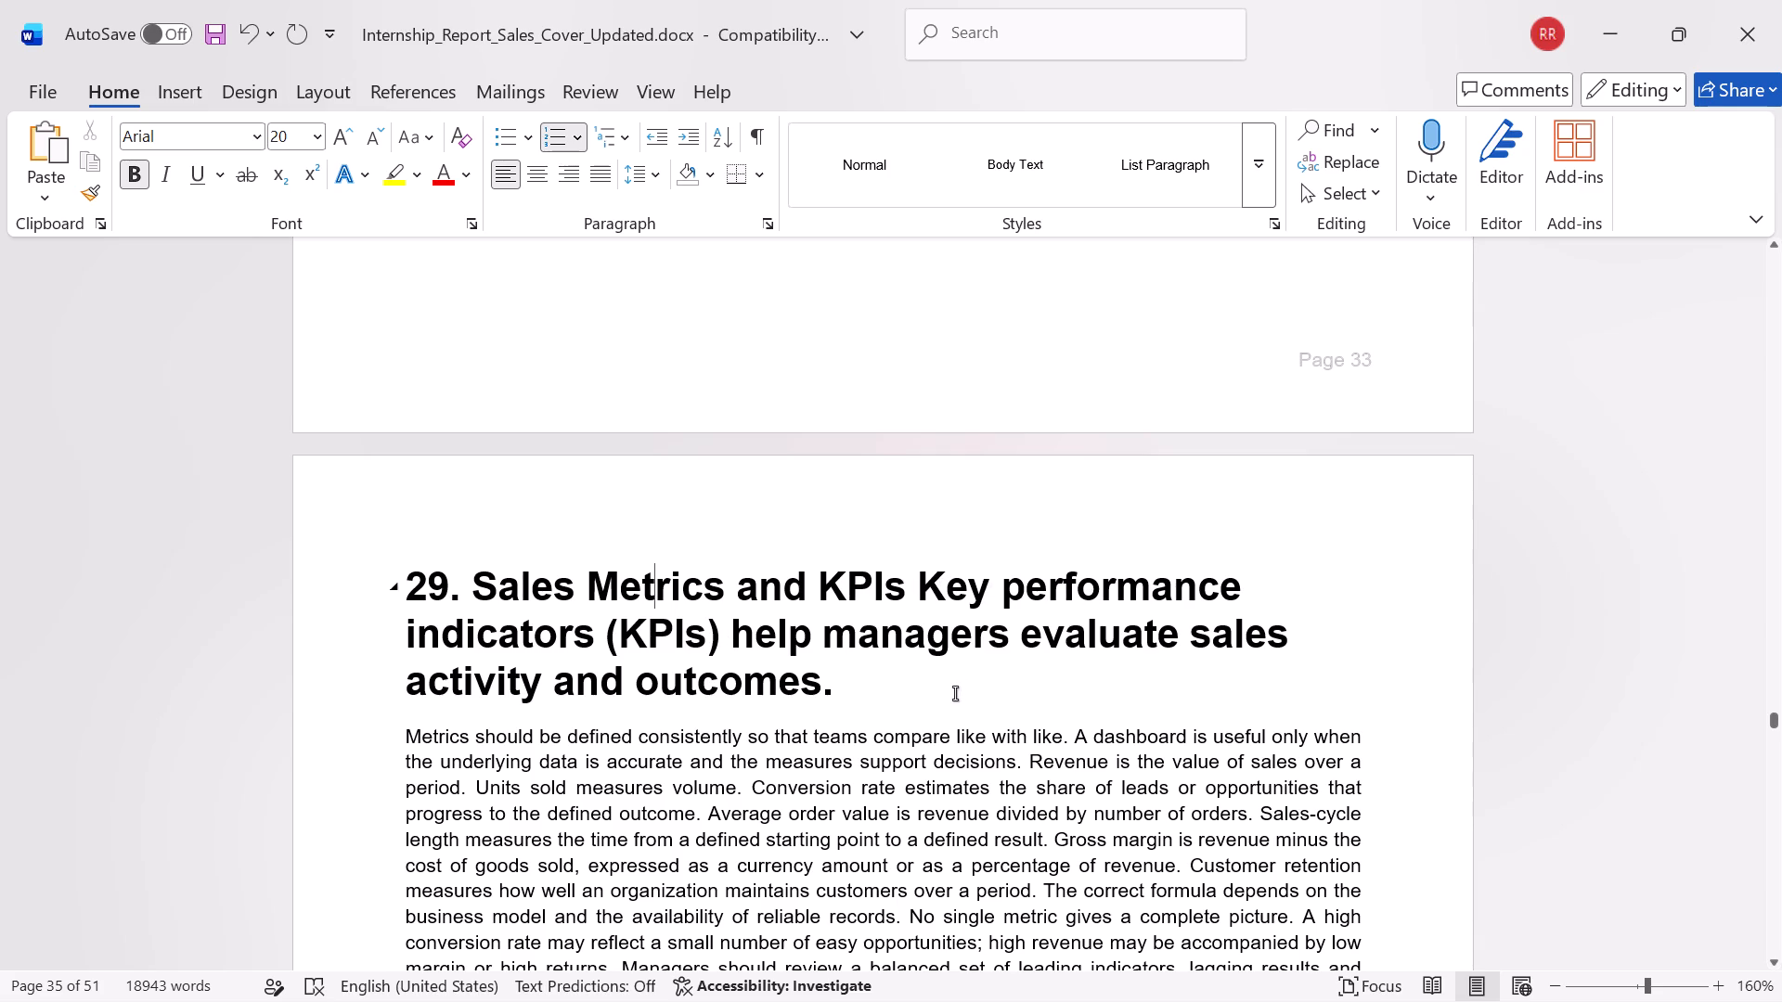
click(912, 602)
key(BackSpace)
key(Return)
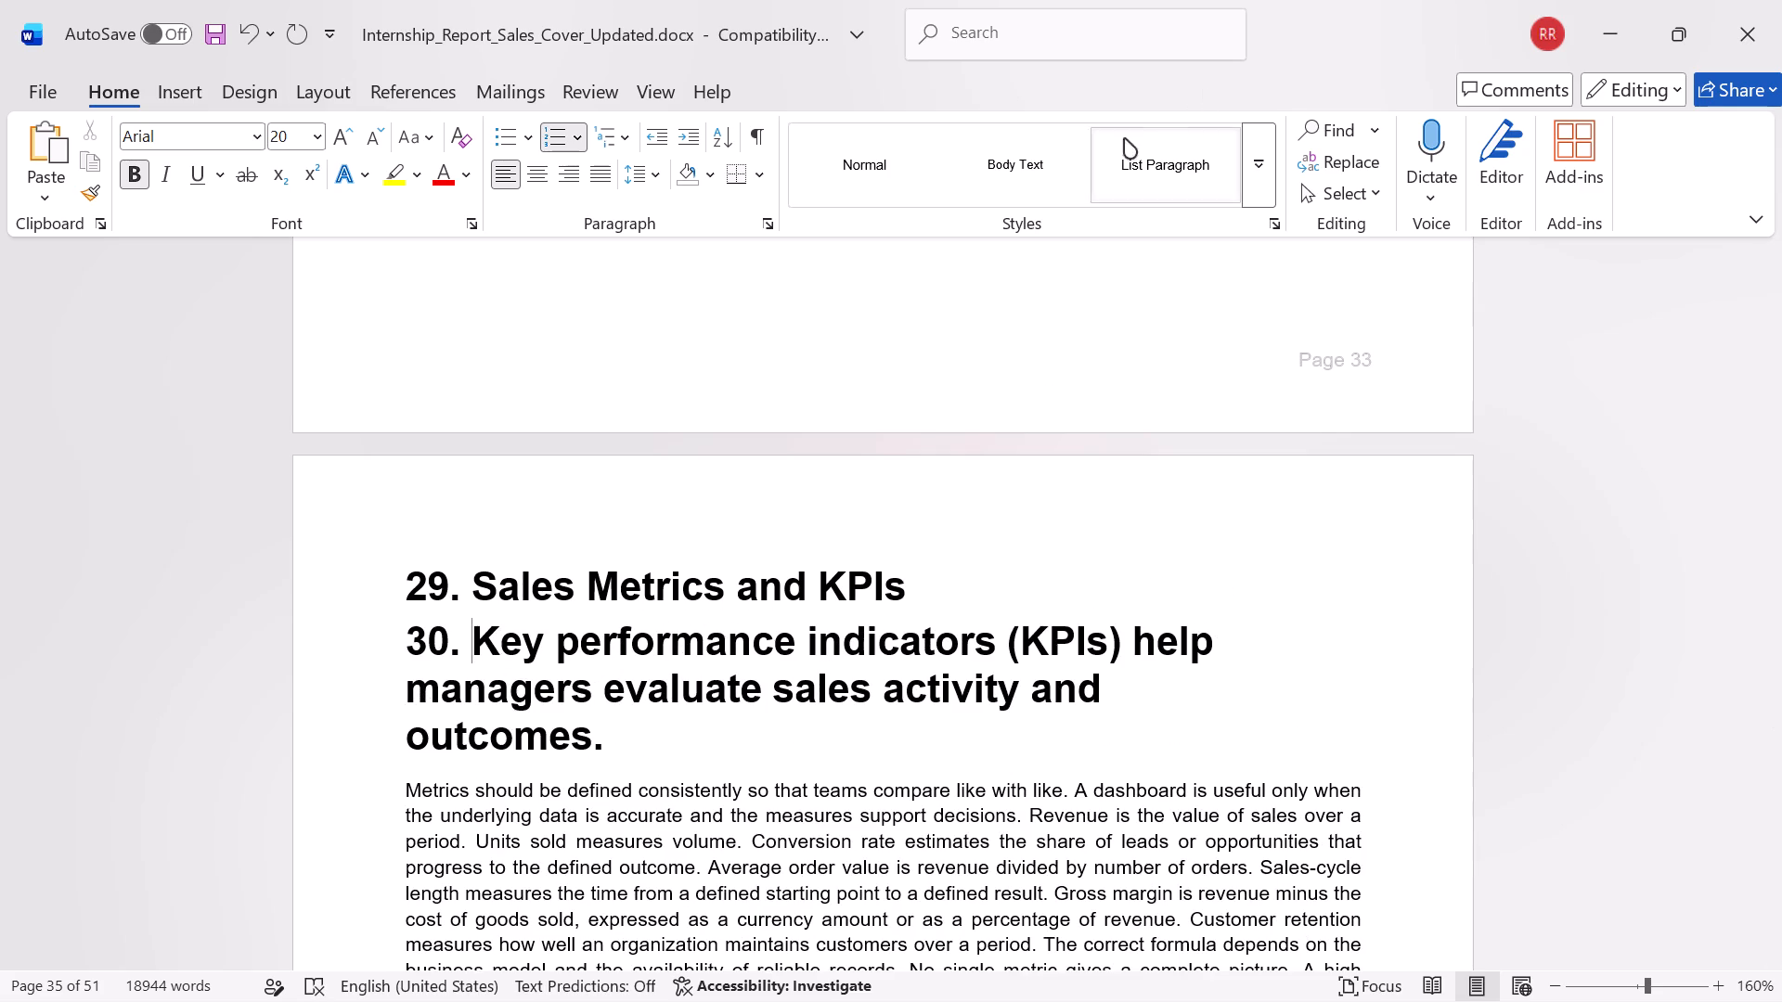
click(1060, 148)
click(1174, 632)
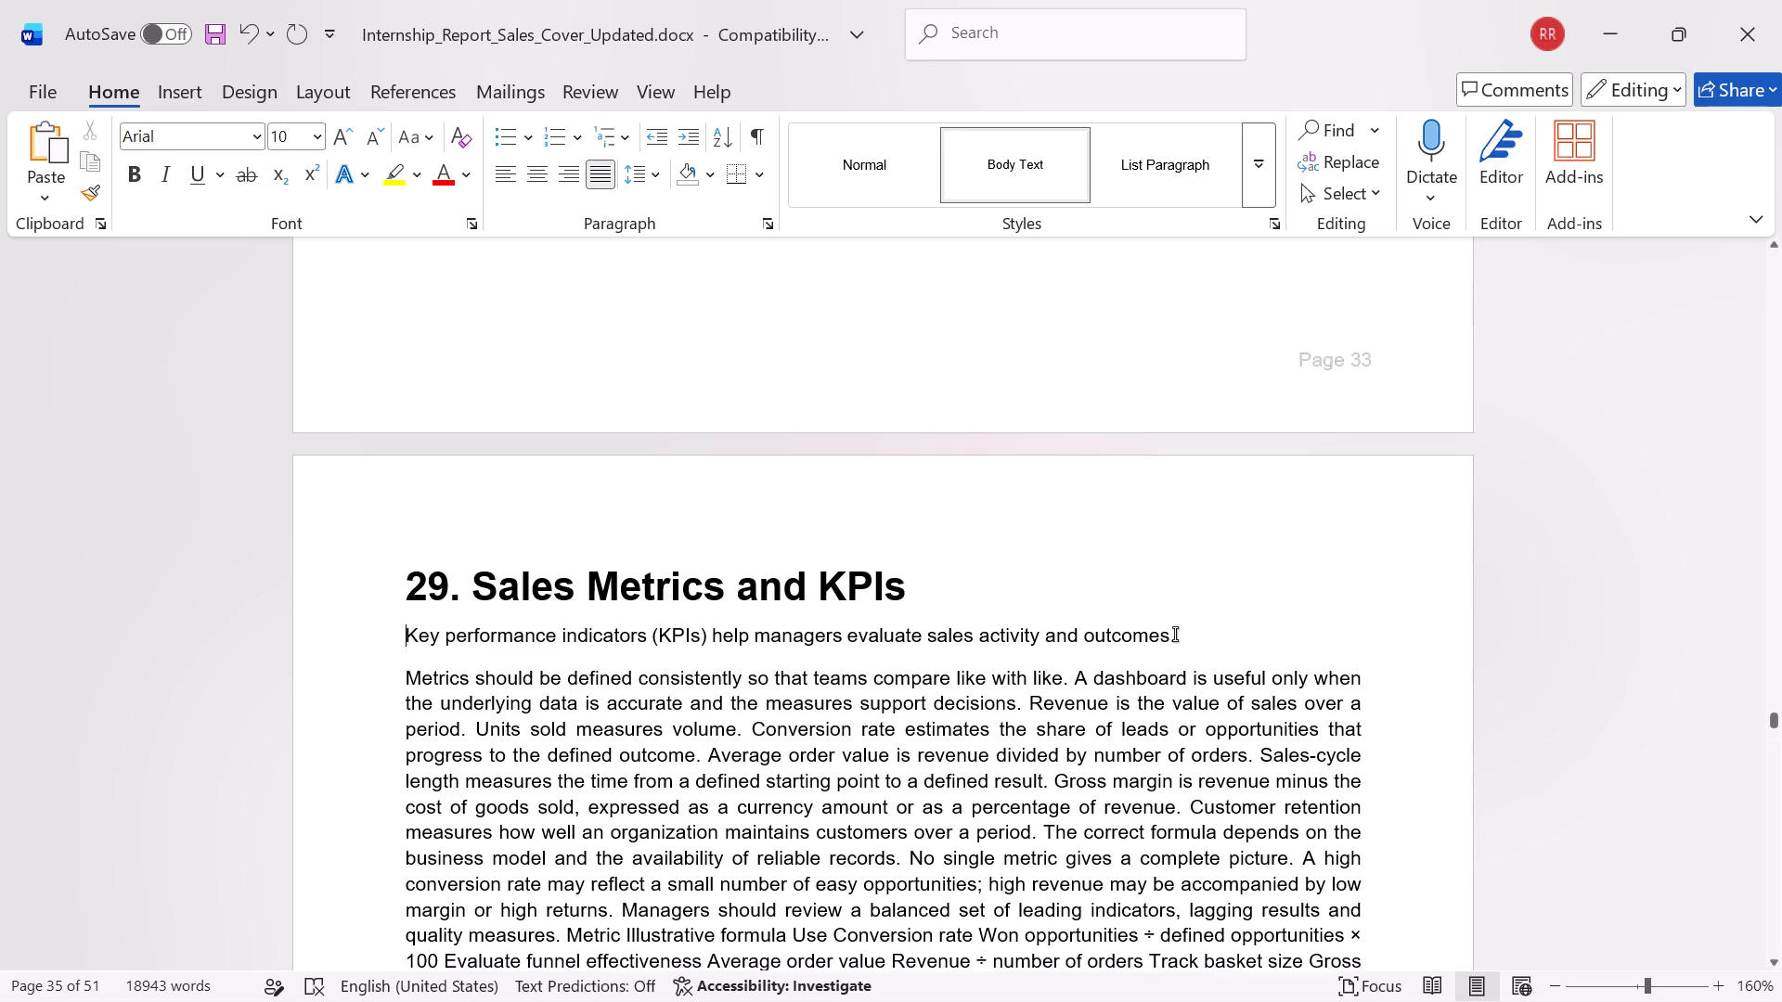
key(space)
key(Delete)
Split heading 30's text from "A sales budget estimates" onwards off as Body Text and join it to the paragraph below with a space.
scroll(1353, 726, down, 1)
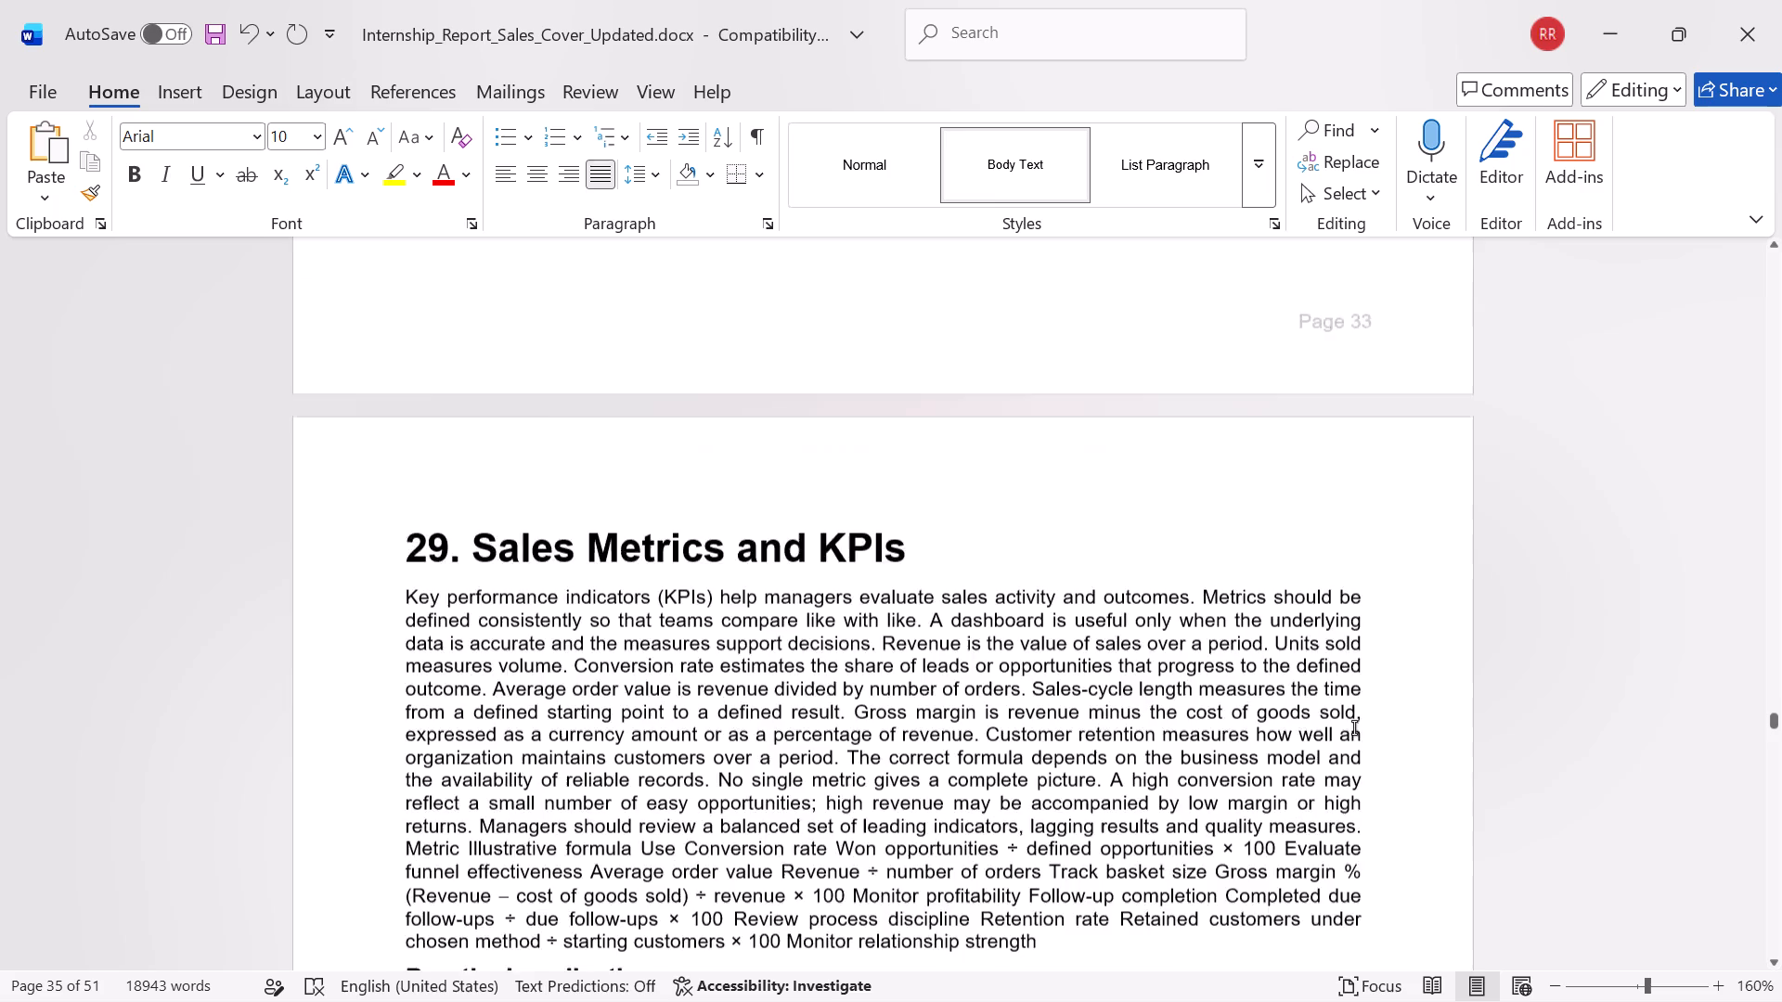
scroll(1353, 726, down, 4)
scroll(1250, 739, down, 4)
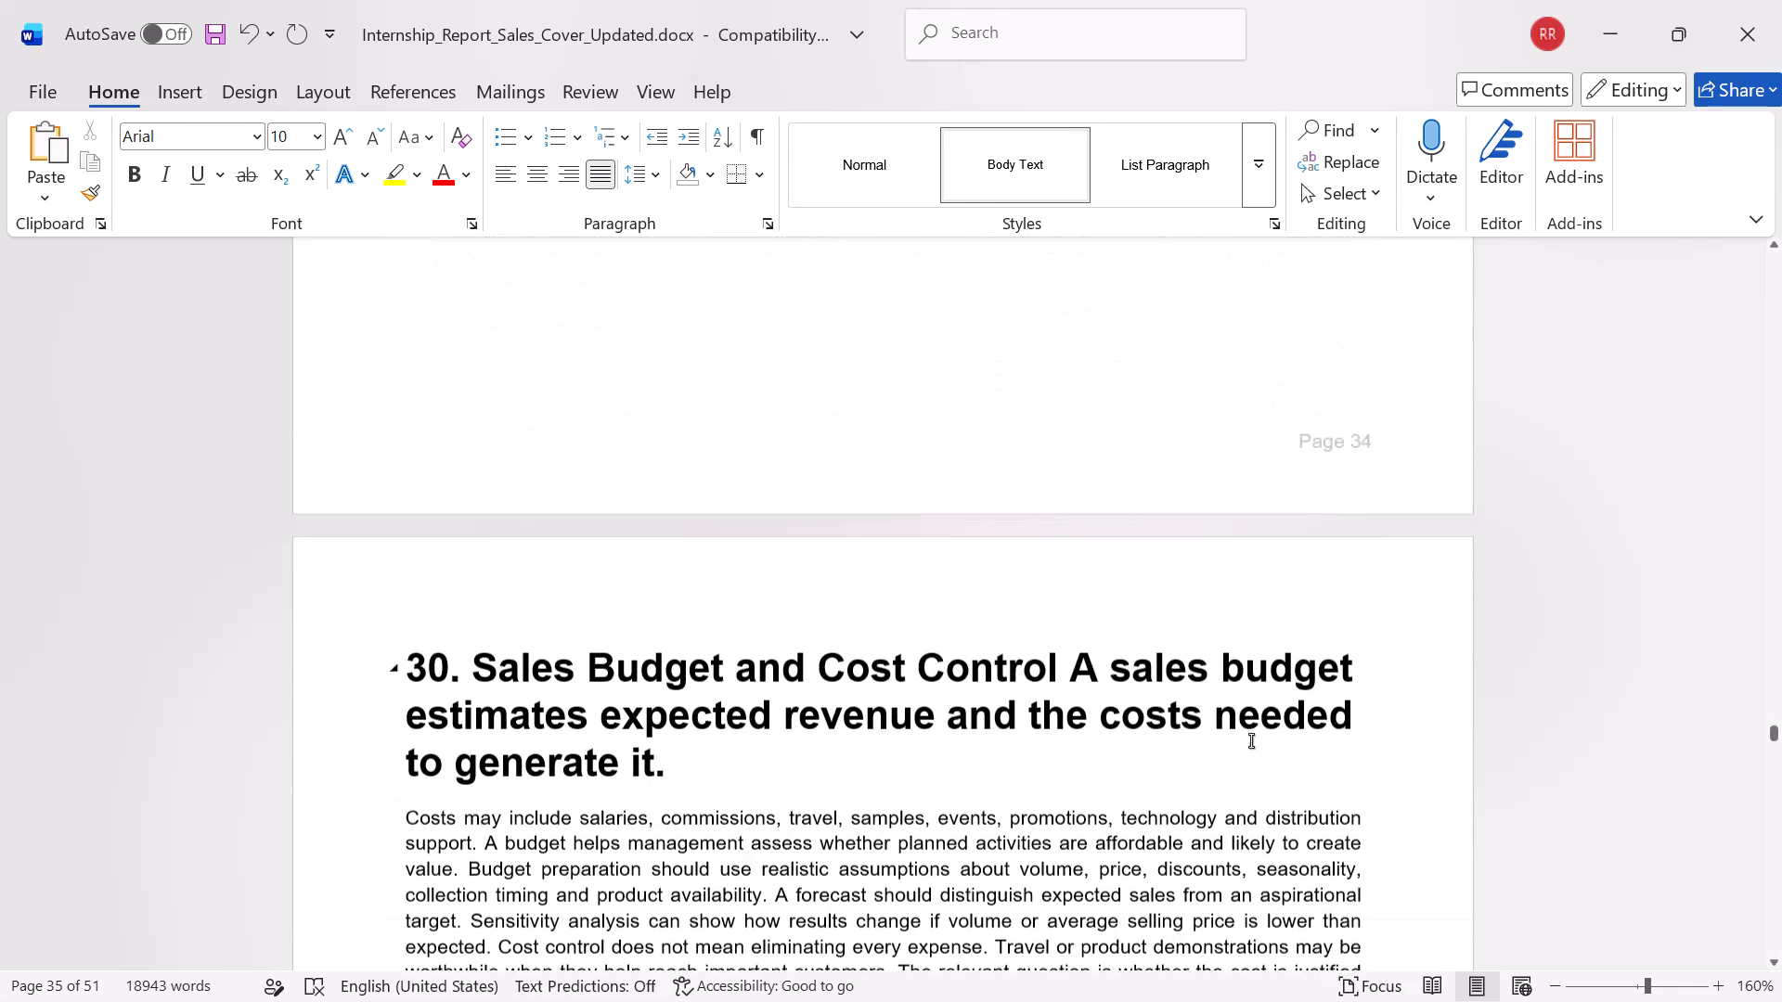
click(1006, 697)
click(662, 662)
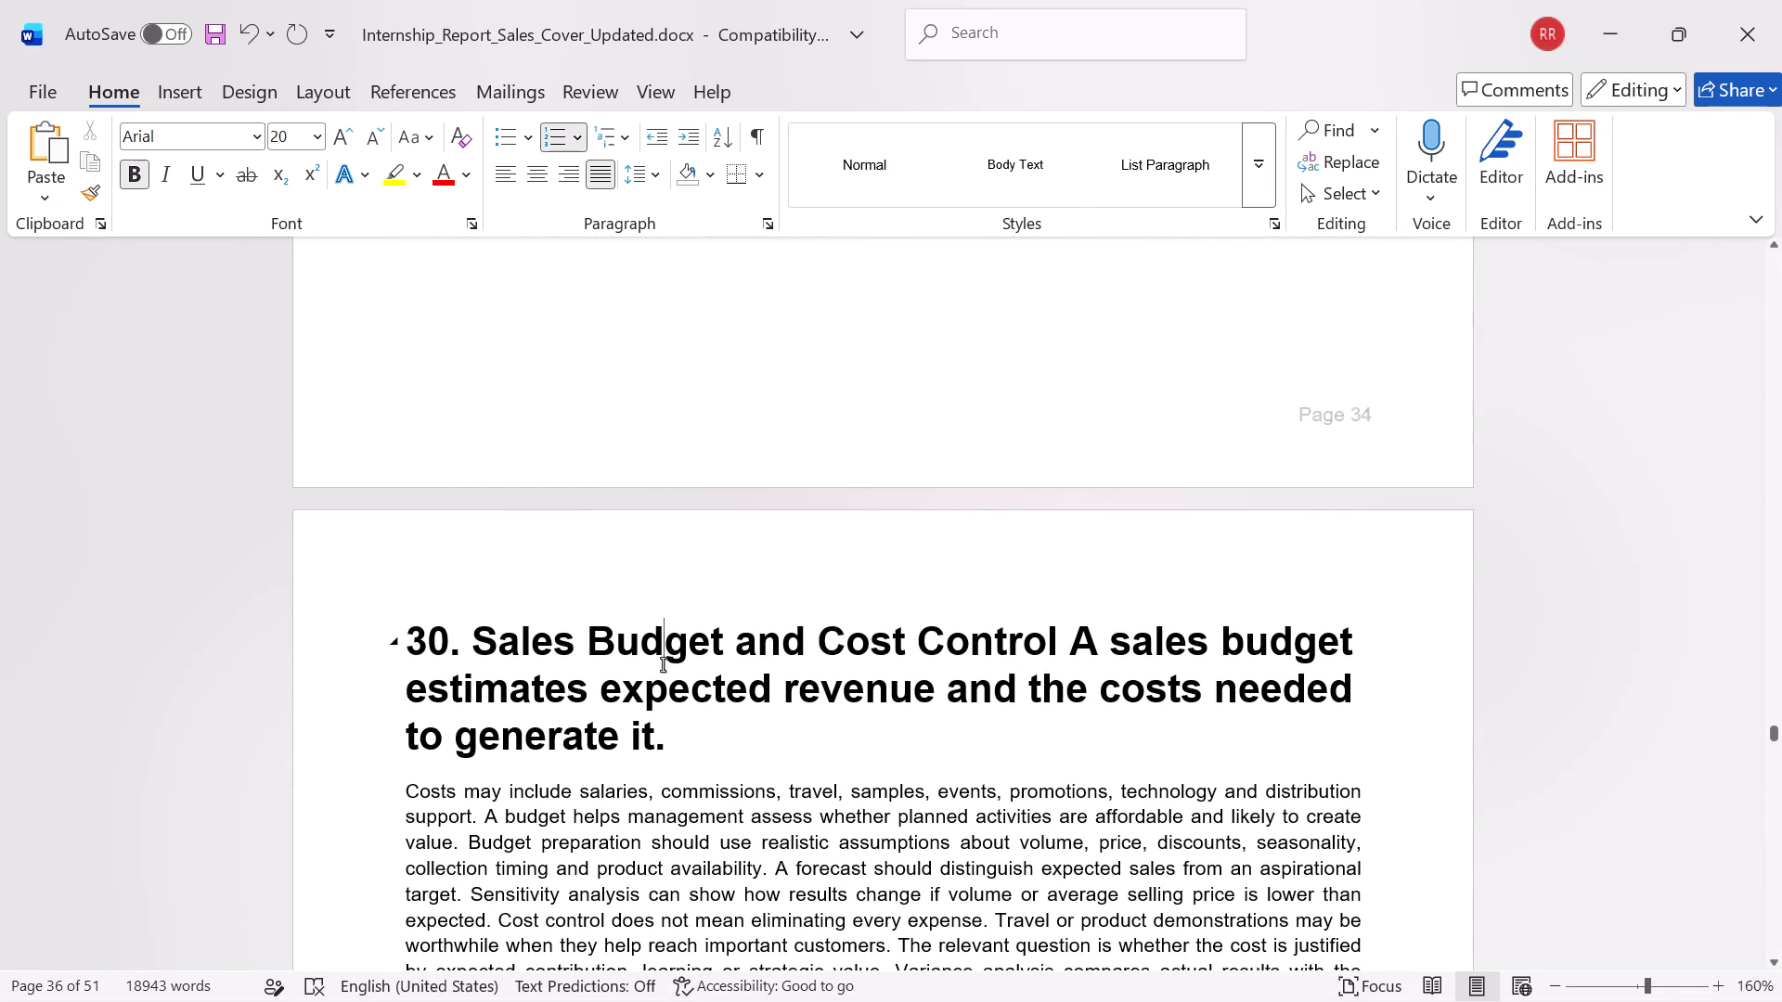
click(1059, 647)
key(Delete)
key(Return)
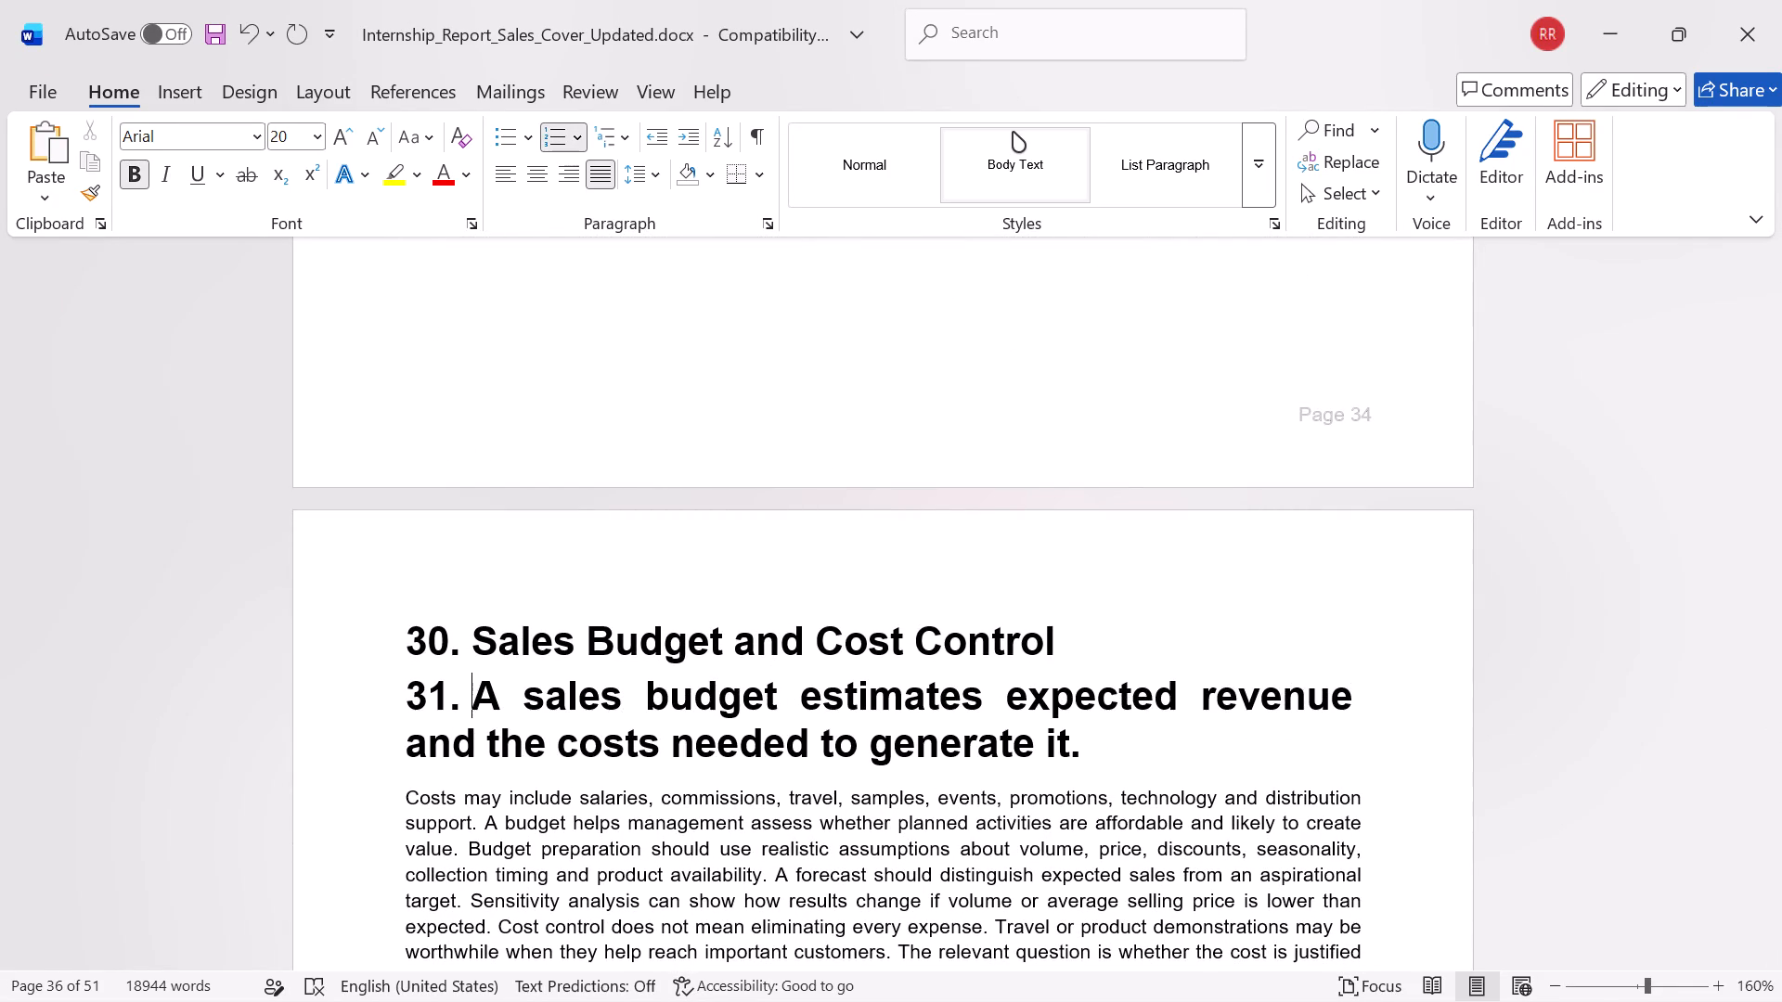
click(1013, 132)
click(1143, 684)
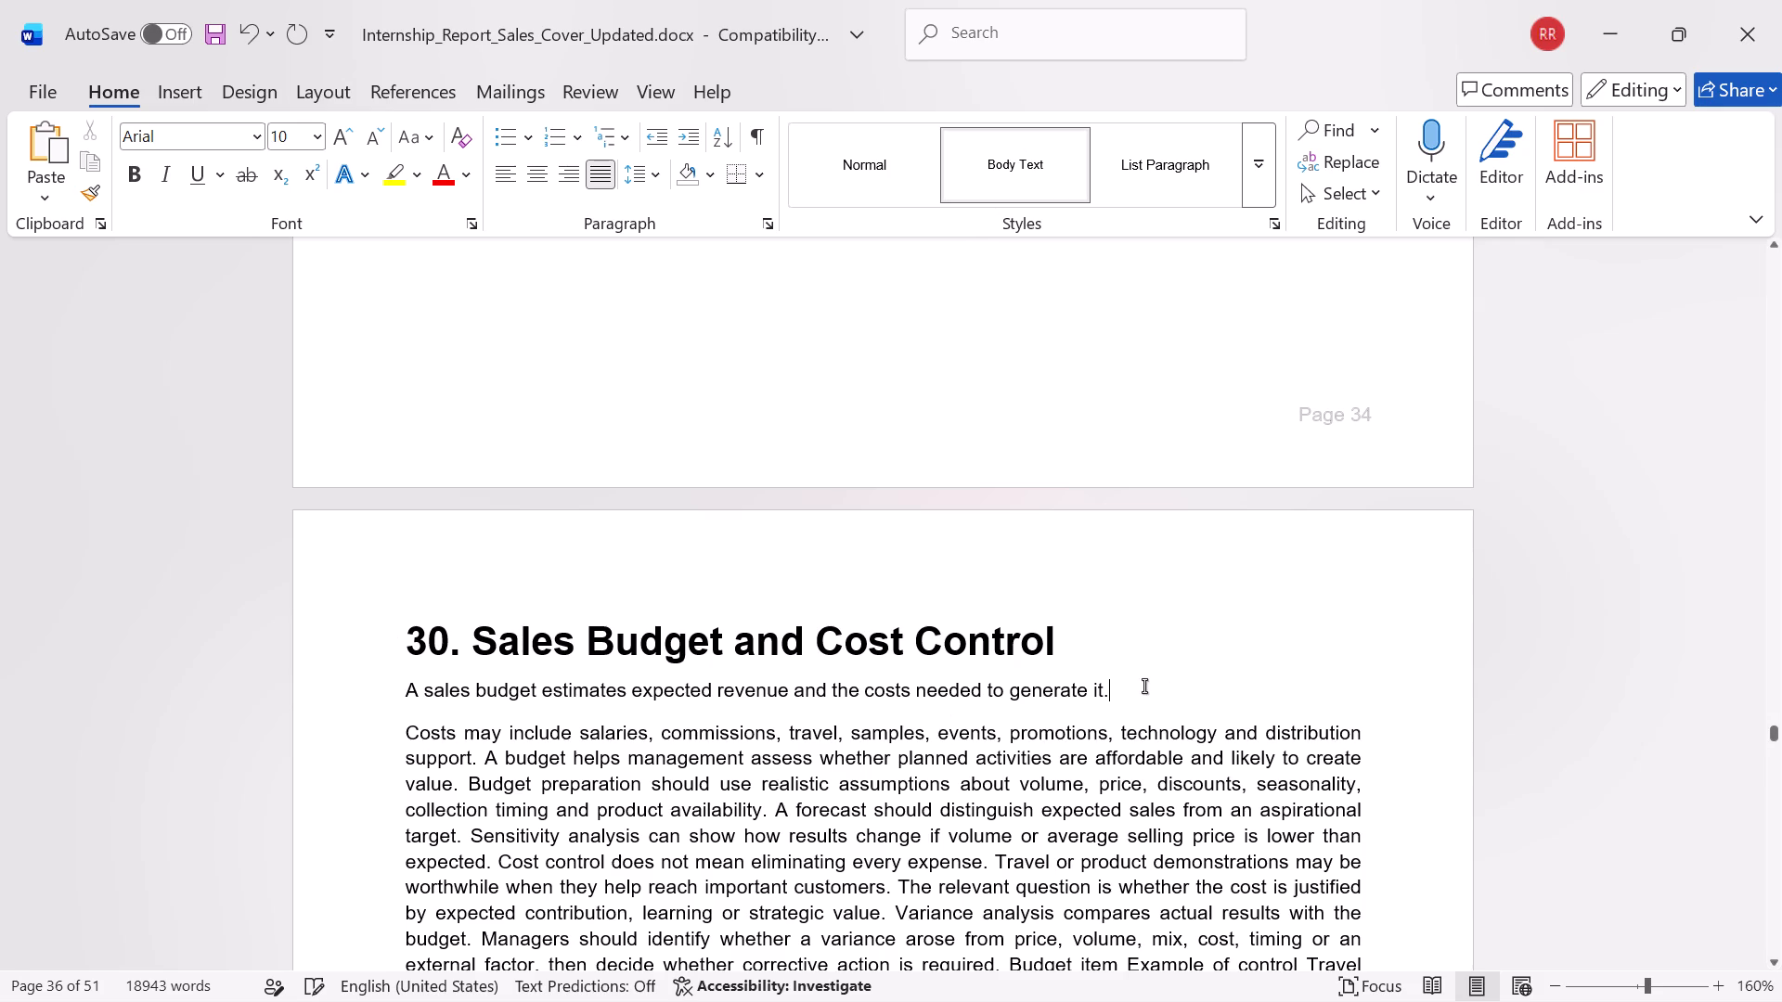
key(space)
key(Delete)
Split heading 31's text from "Customer satisfaction reflects" onwards off as Body Text and join it to the paragraph below with a space.
scroll(1143, 684, down, 3)
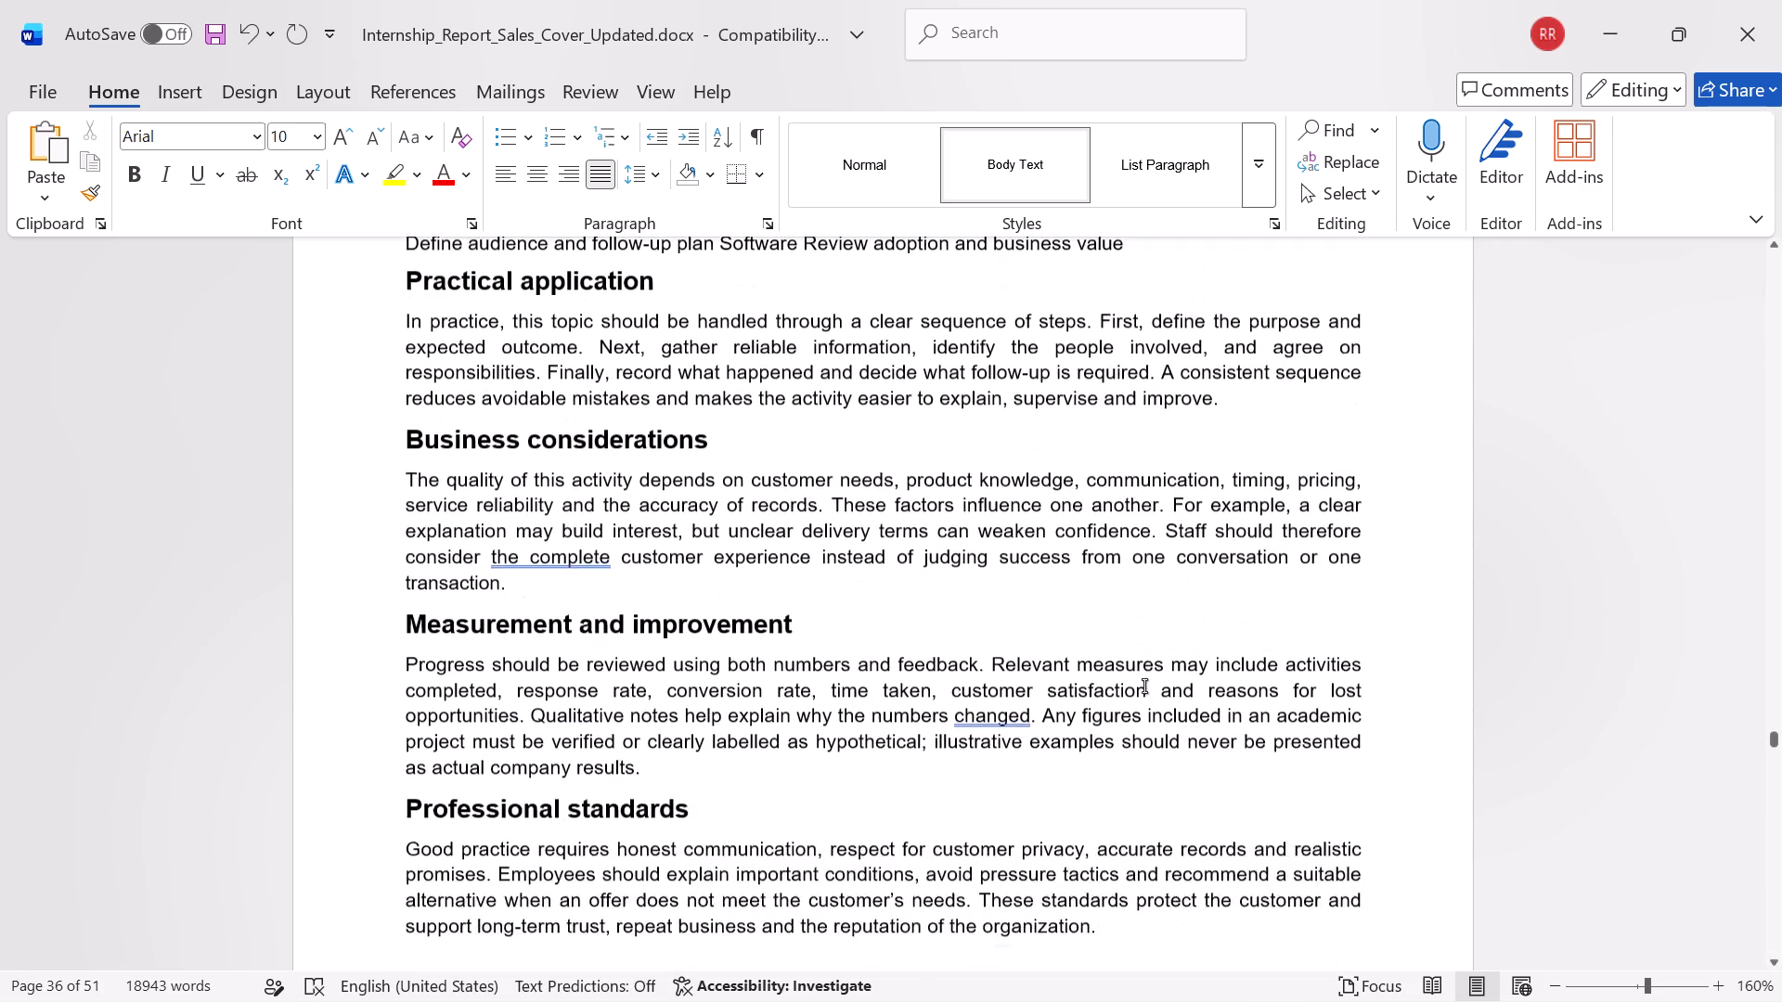
scroll(1143, 684, down, 4)
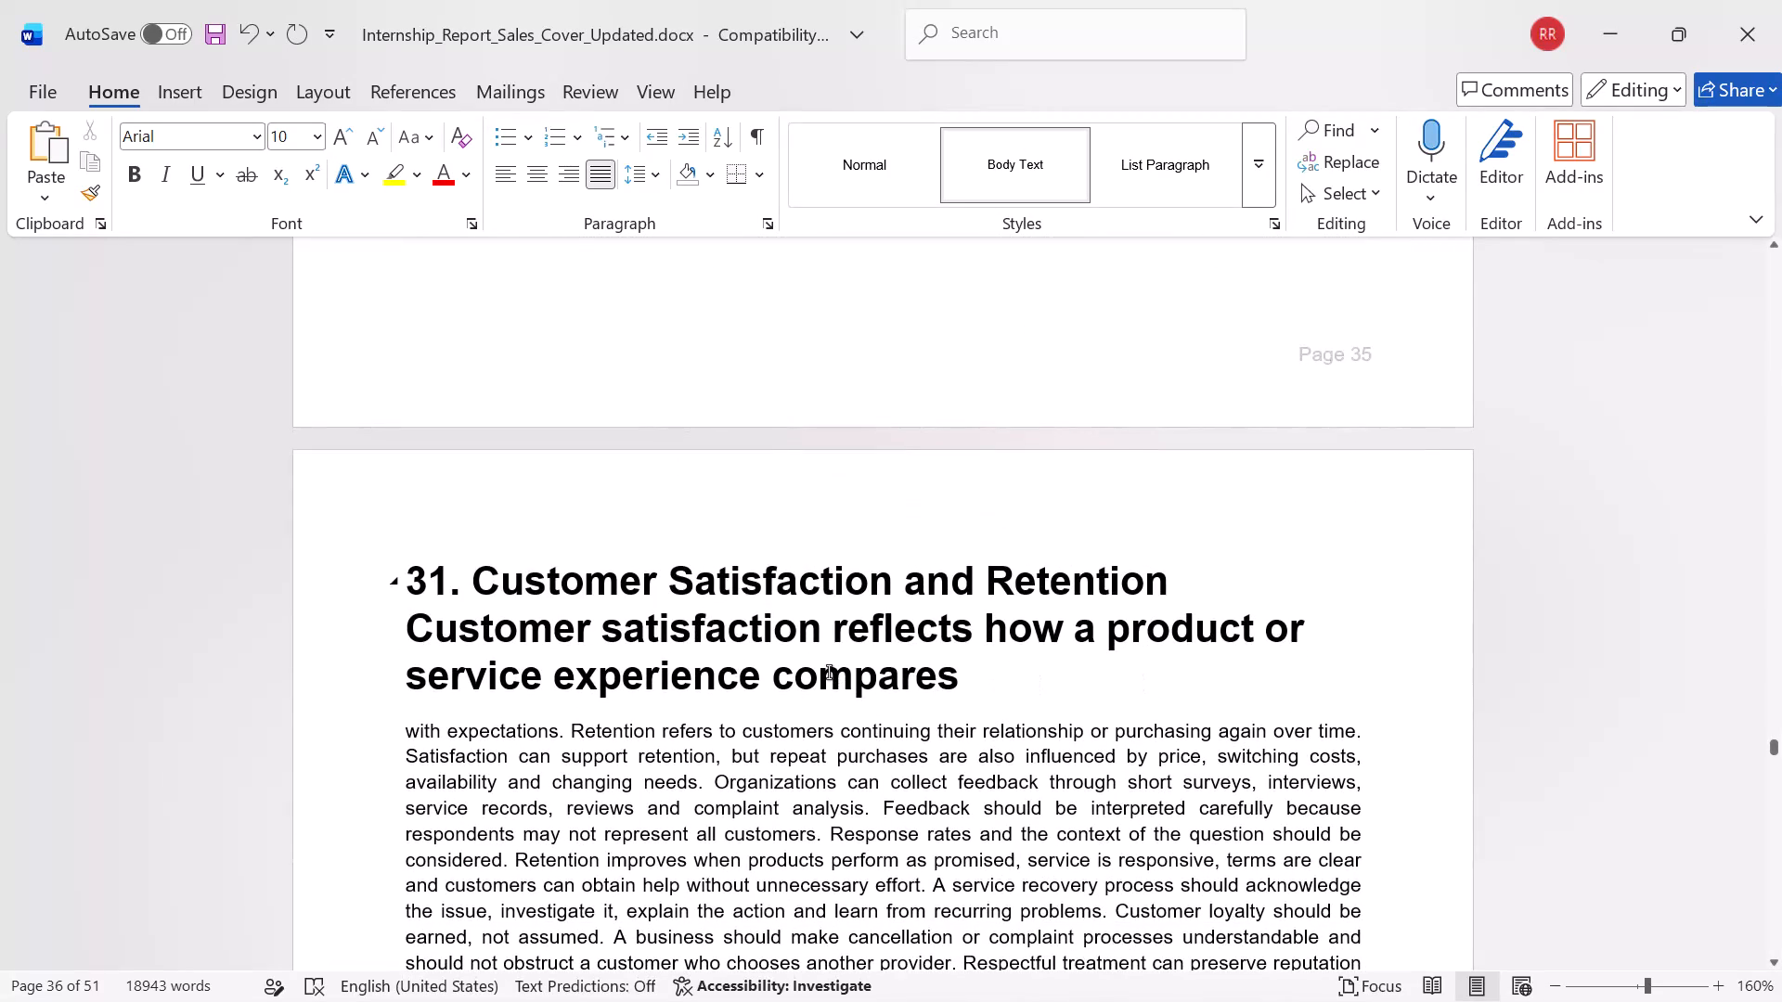
click(1188, 576)
key(Return)
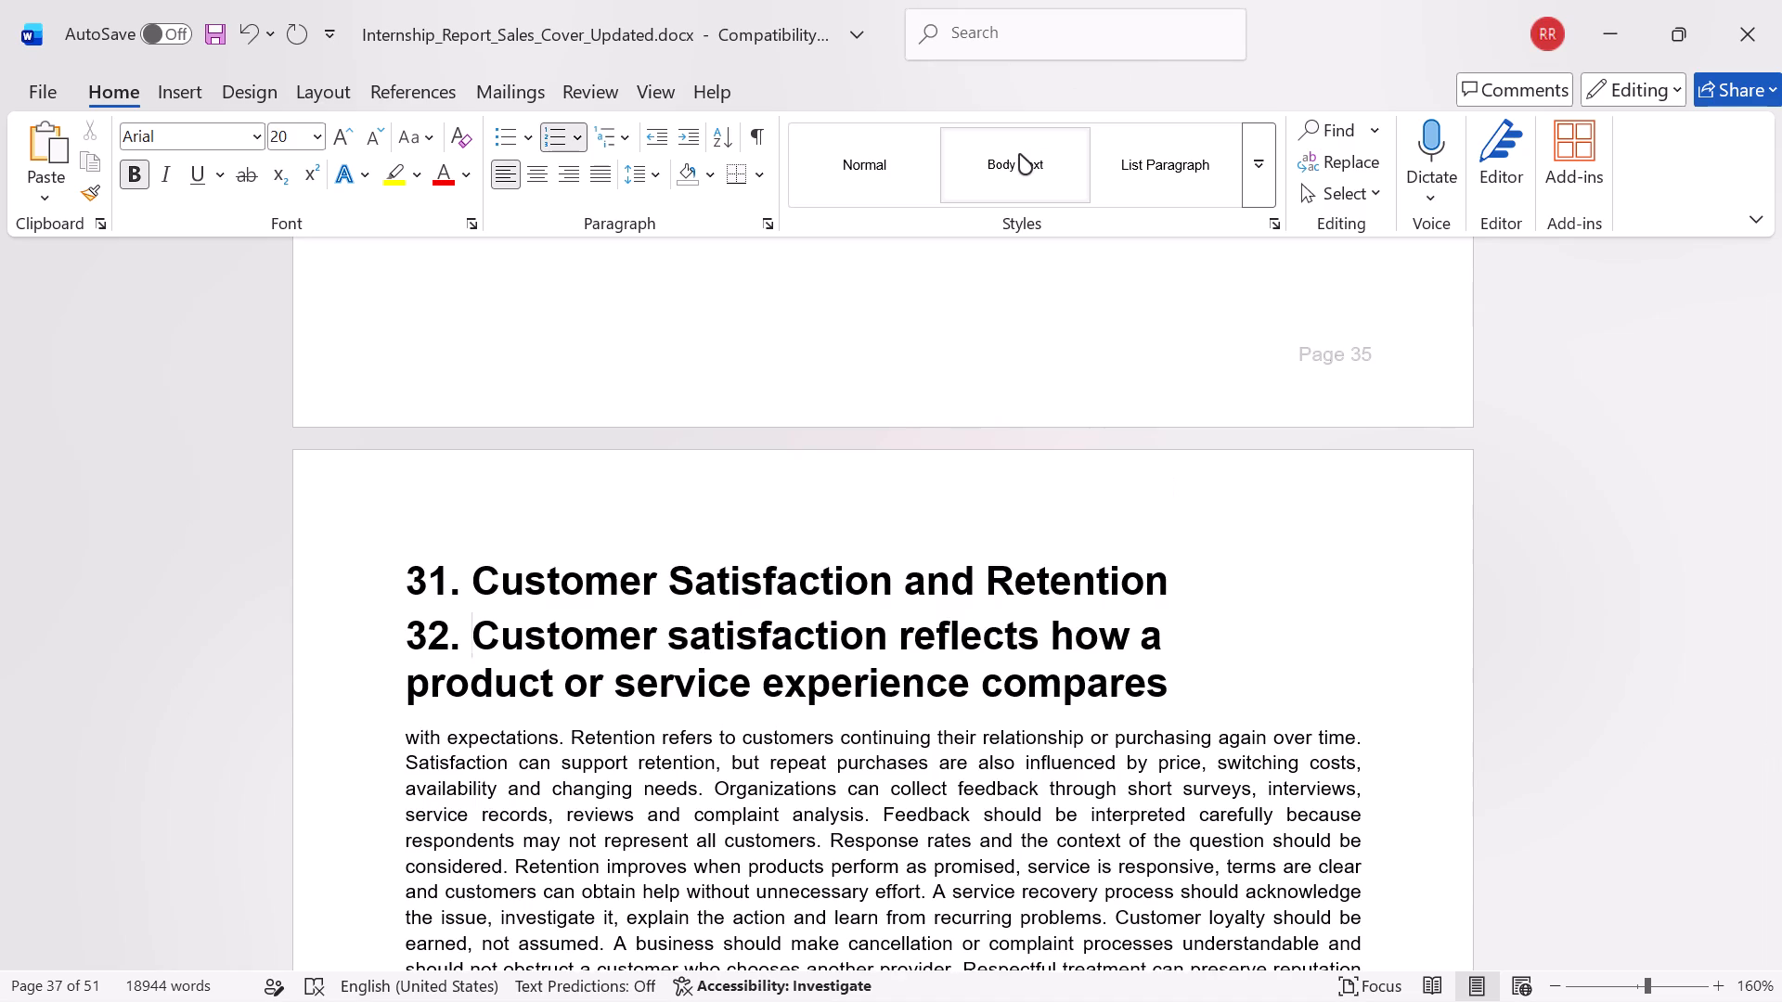
click(1019, 157)
click(1132, 627)
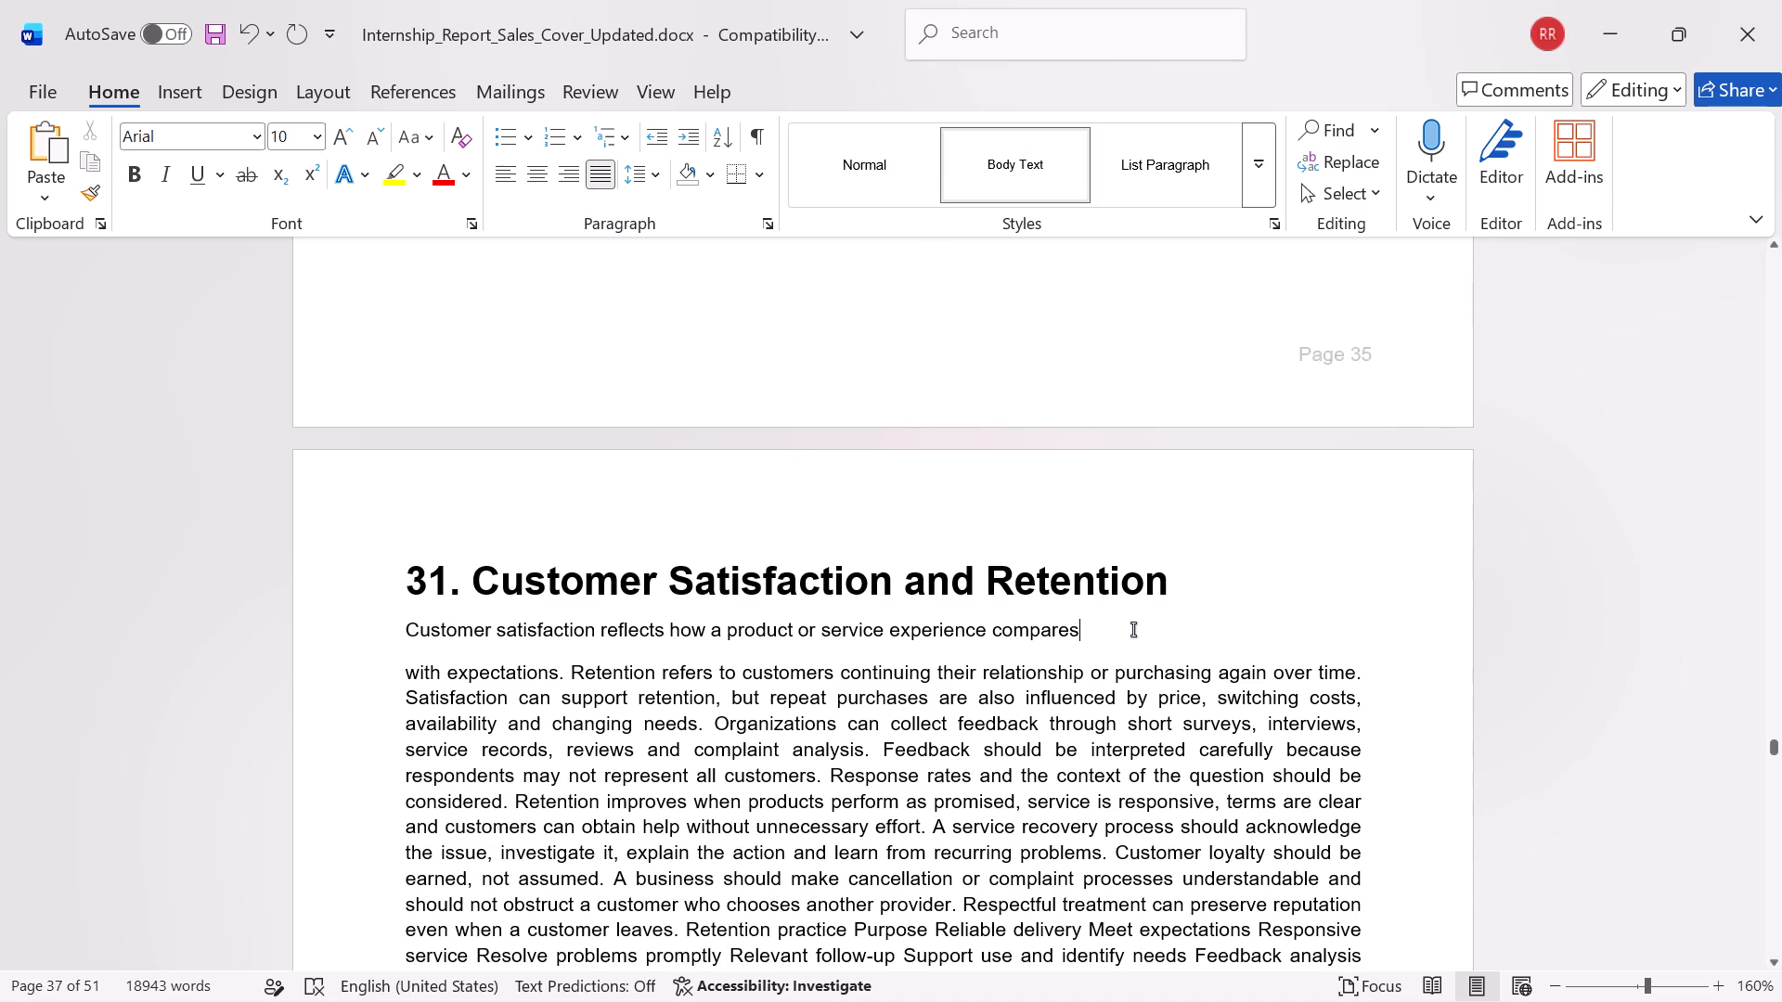
key(Delete)
key(space)
Examine section 32, Ethics and Consumer Protection, checking its heading and the rest of its page content.
scroll(1132, 627, down, 3)
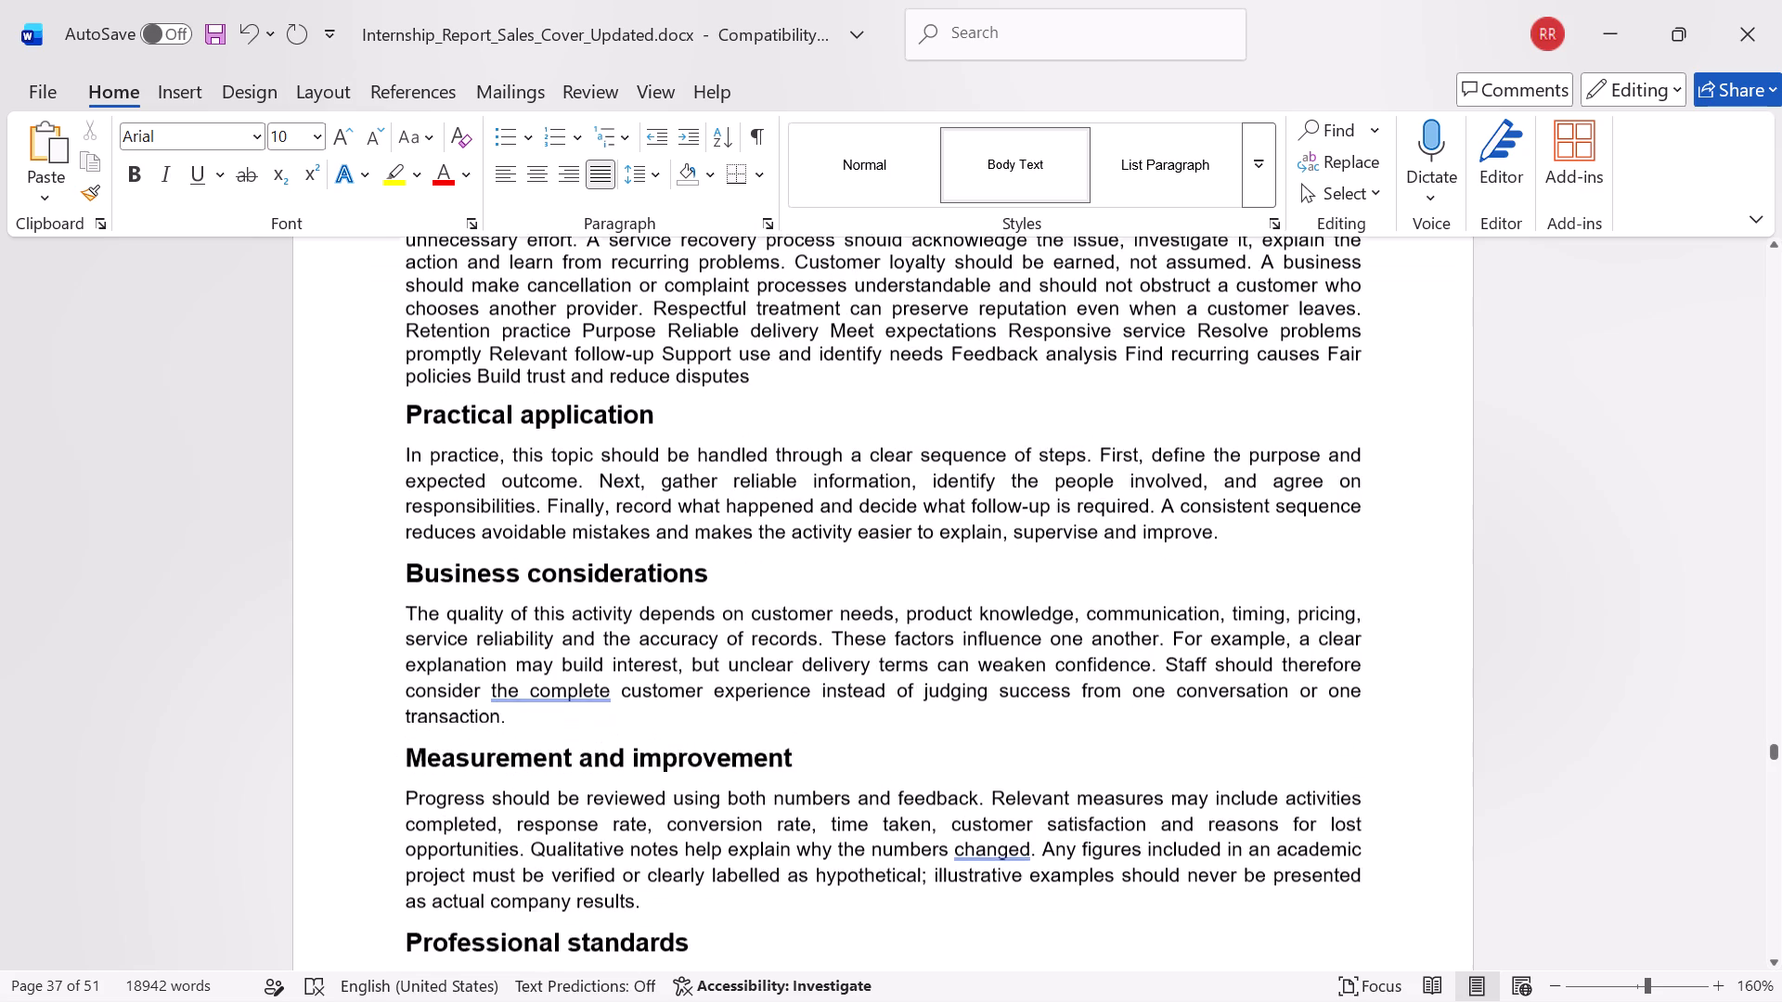
scroll(903, 588, down, 5)
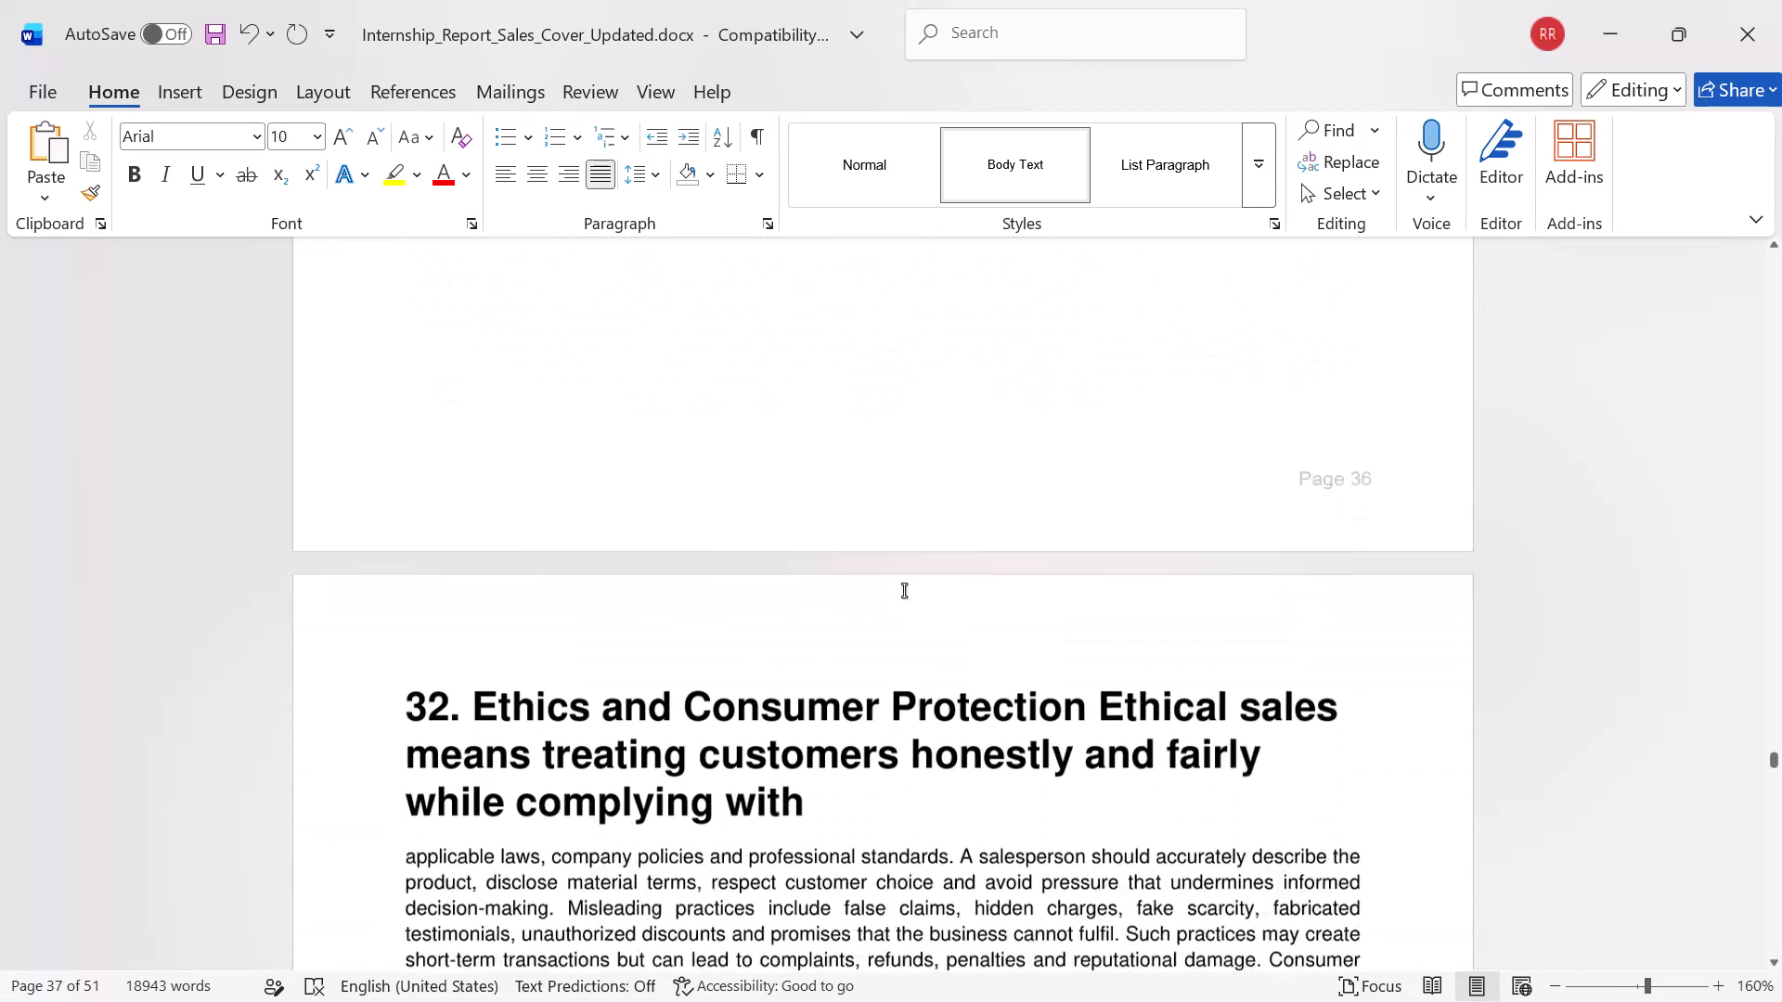
scroll(903, 588, down, 1)
click(1082, 607)
scroll(1082, 607, down, 5)
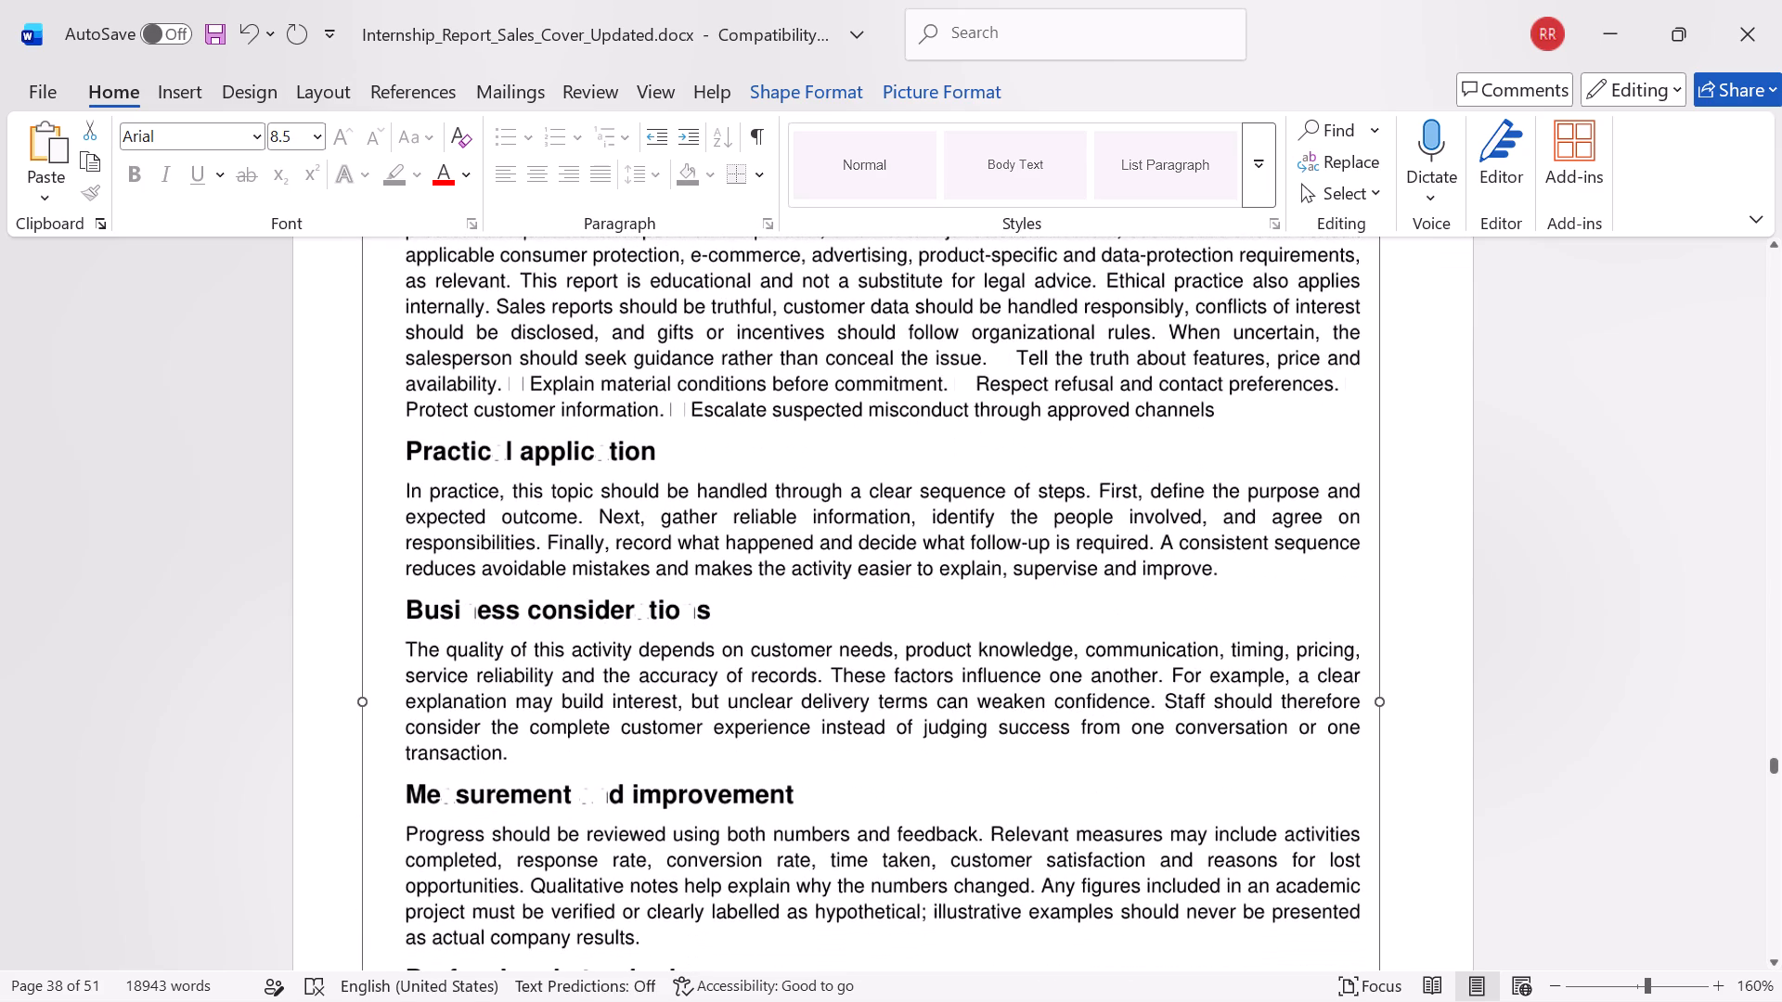
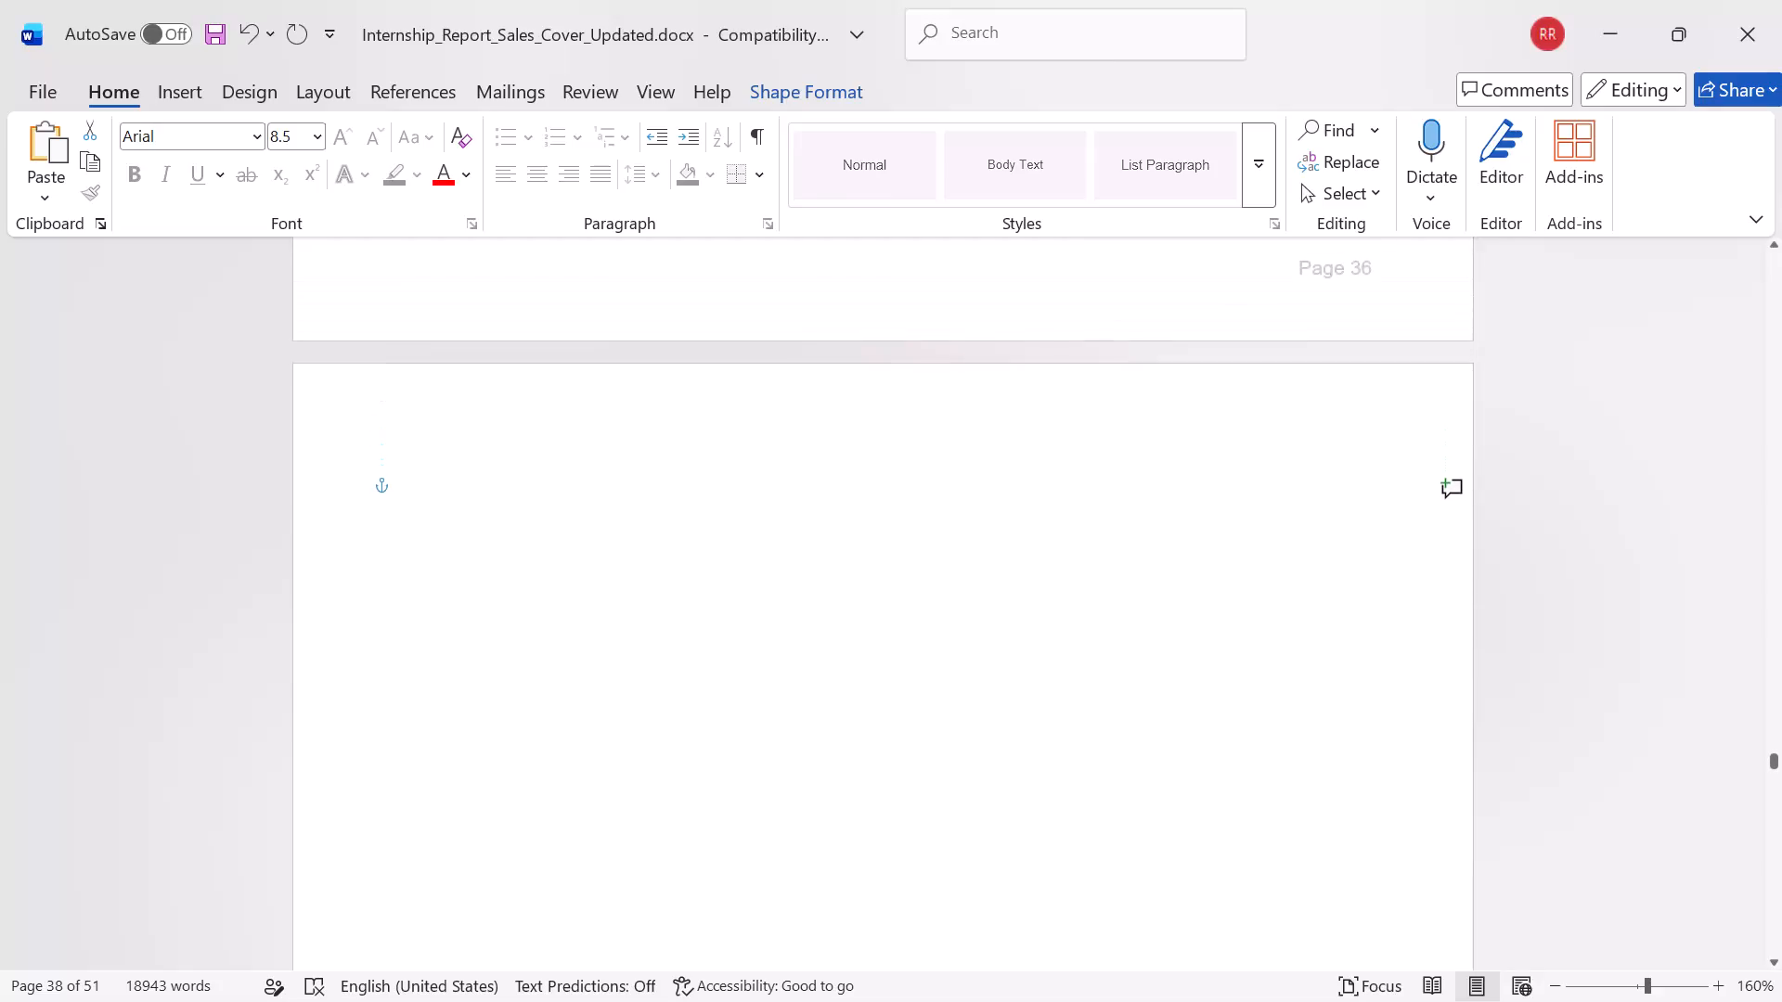
Paste the copied text of chapter 32, Ethics and Consumer Protection, onto the blank page following page 36.
click(600, 583)
key(ctrl+v)
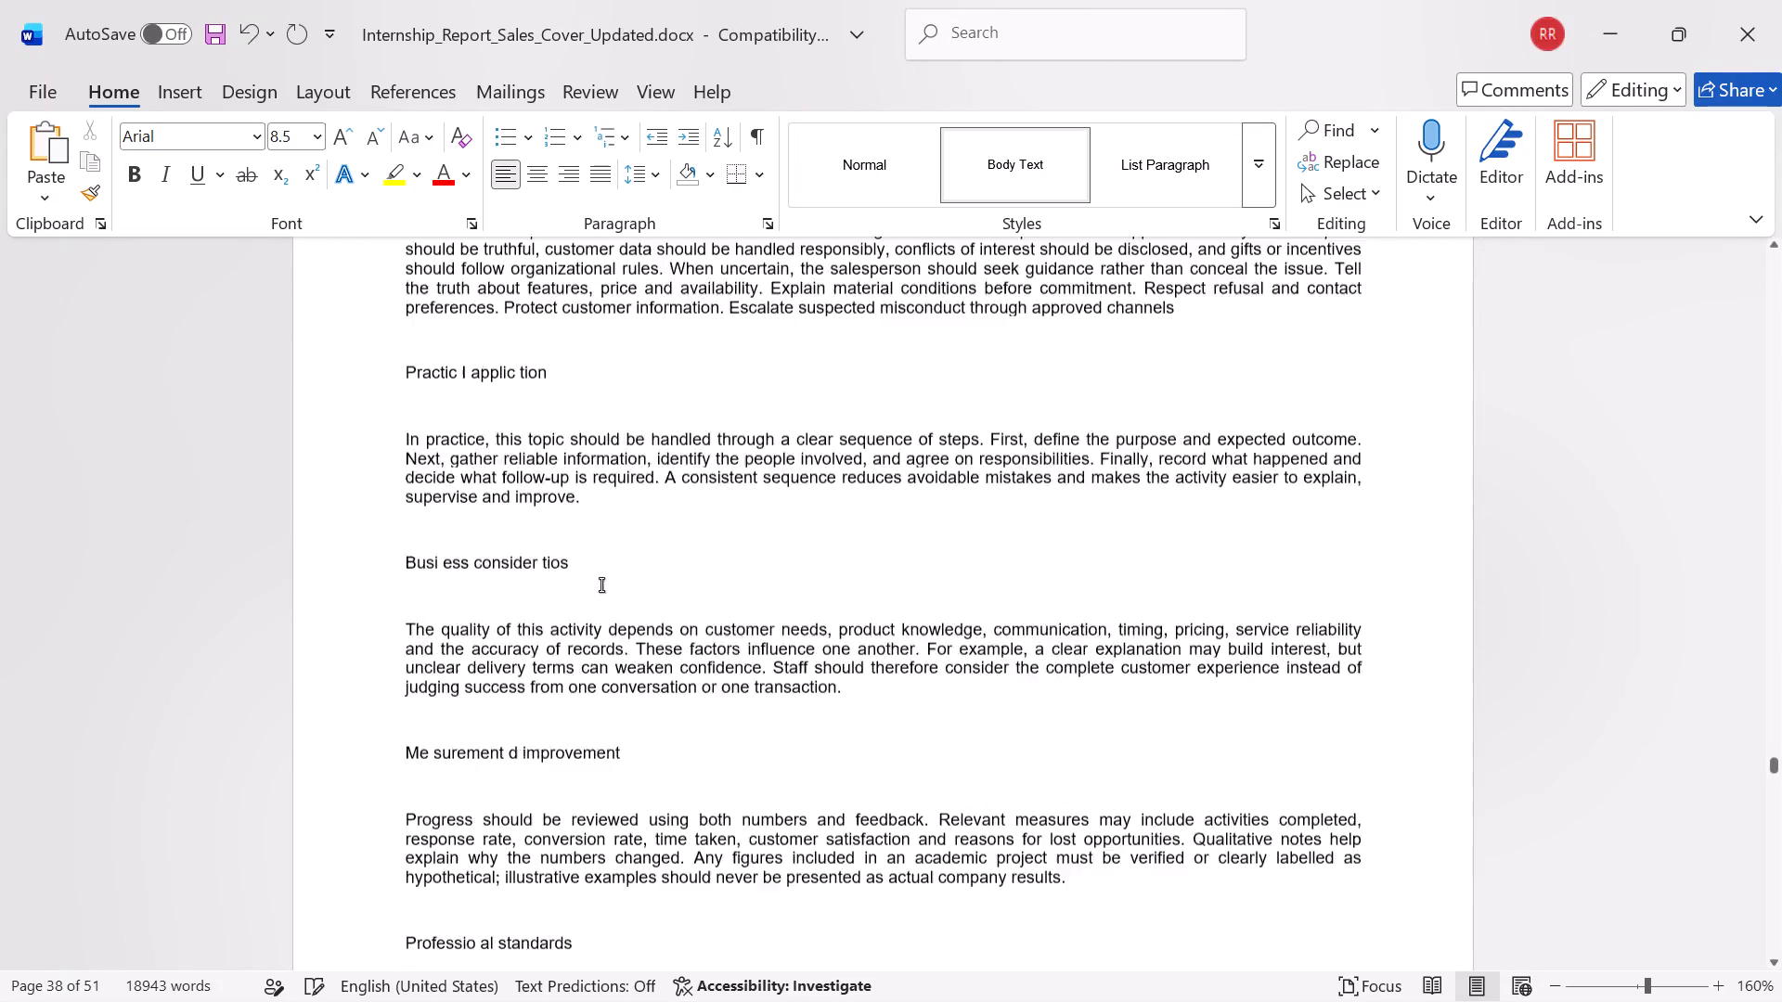
Split "Ethics and Consumer Protection" onto its own line and apply the Body Text style to the "Ethical sales means" line.
scroll(600, 583, up, 3)
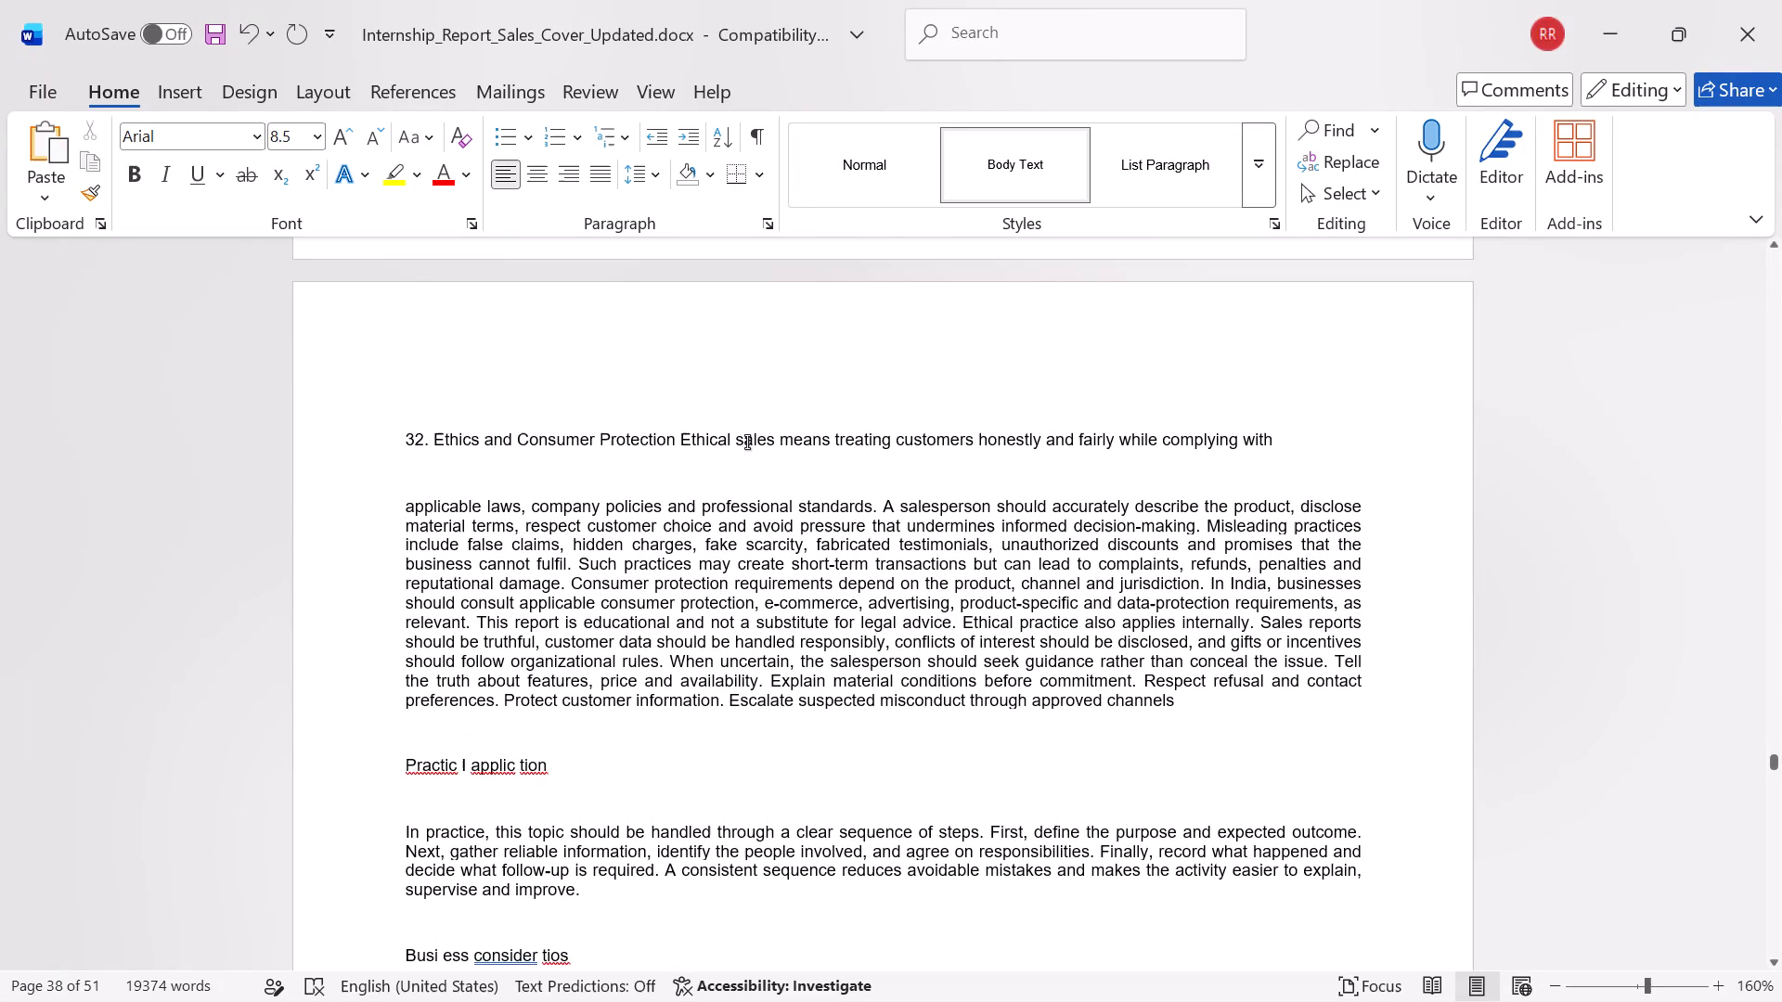
click(691, 441)
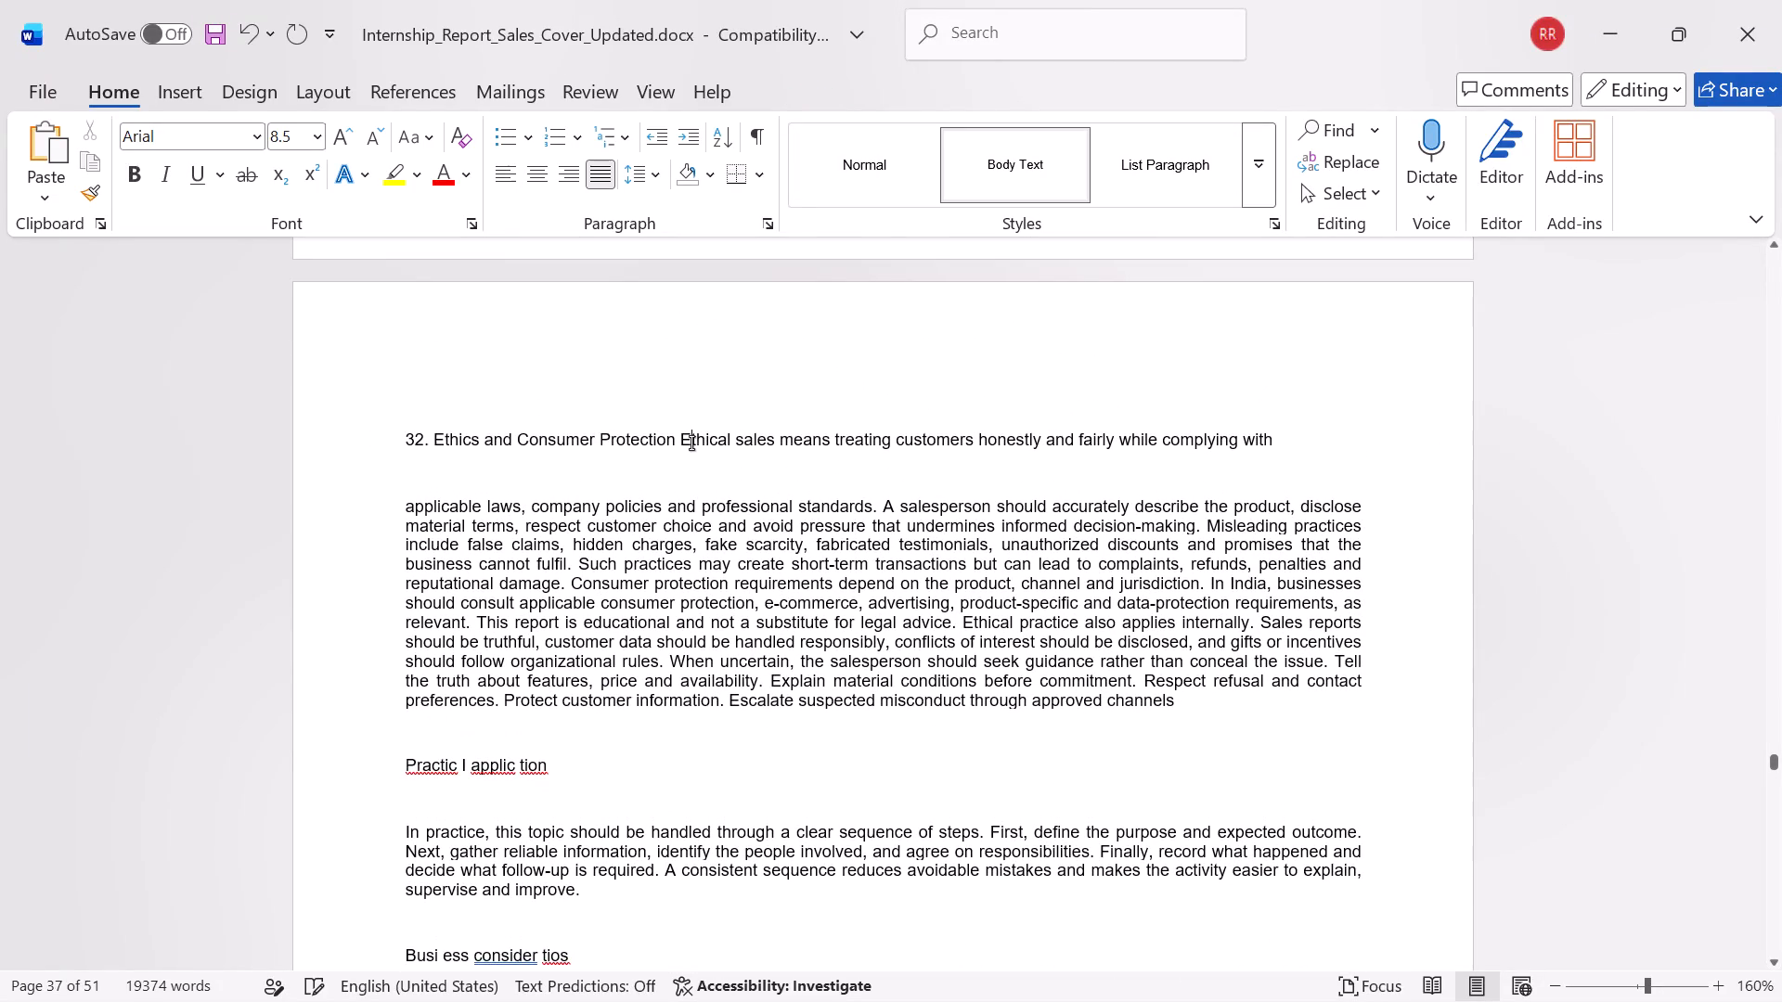
key(Left)
key(BackSpace)
key(Return)
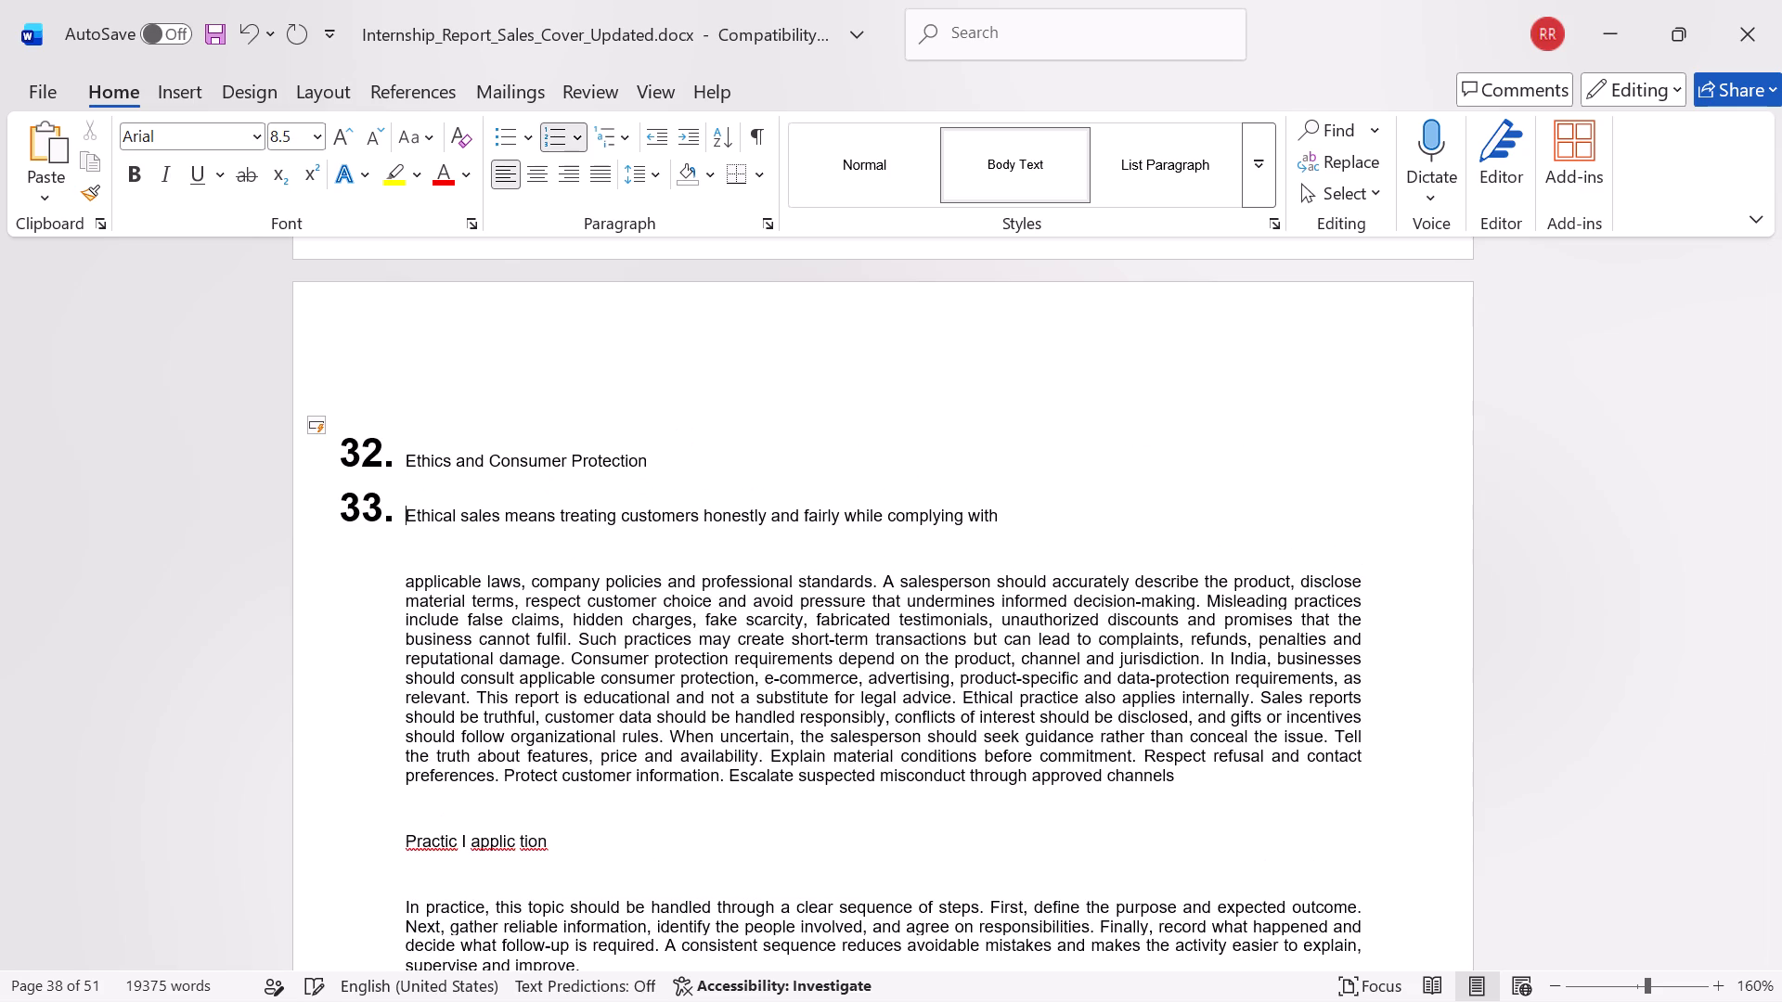
click(1063, 163)
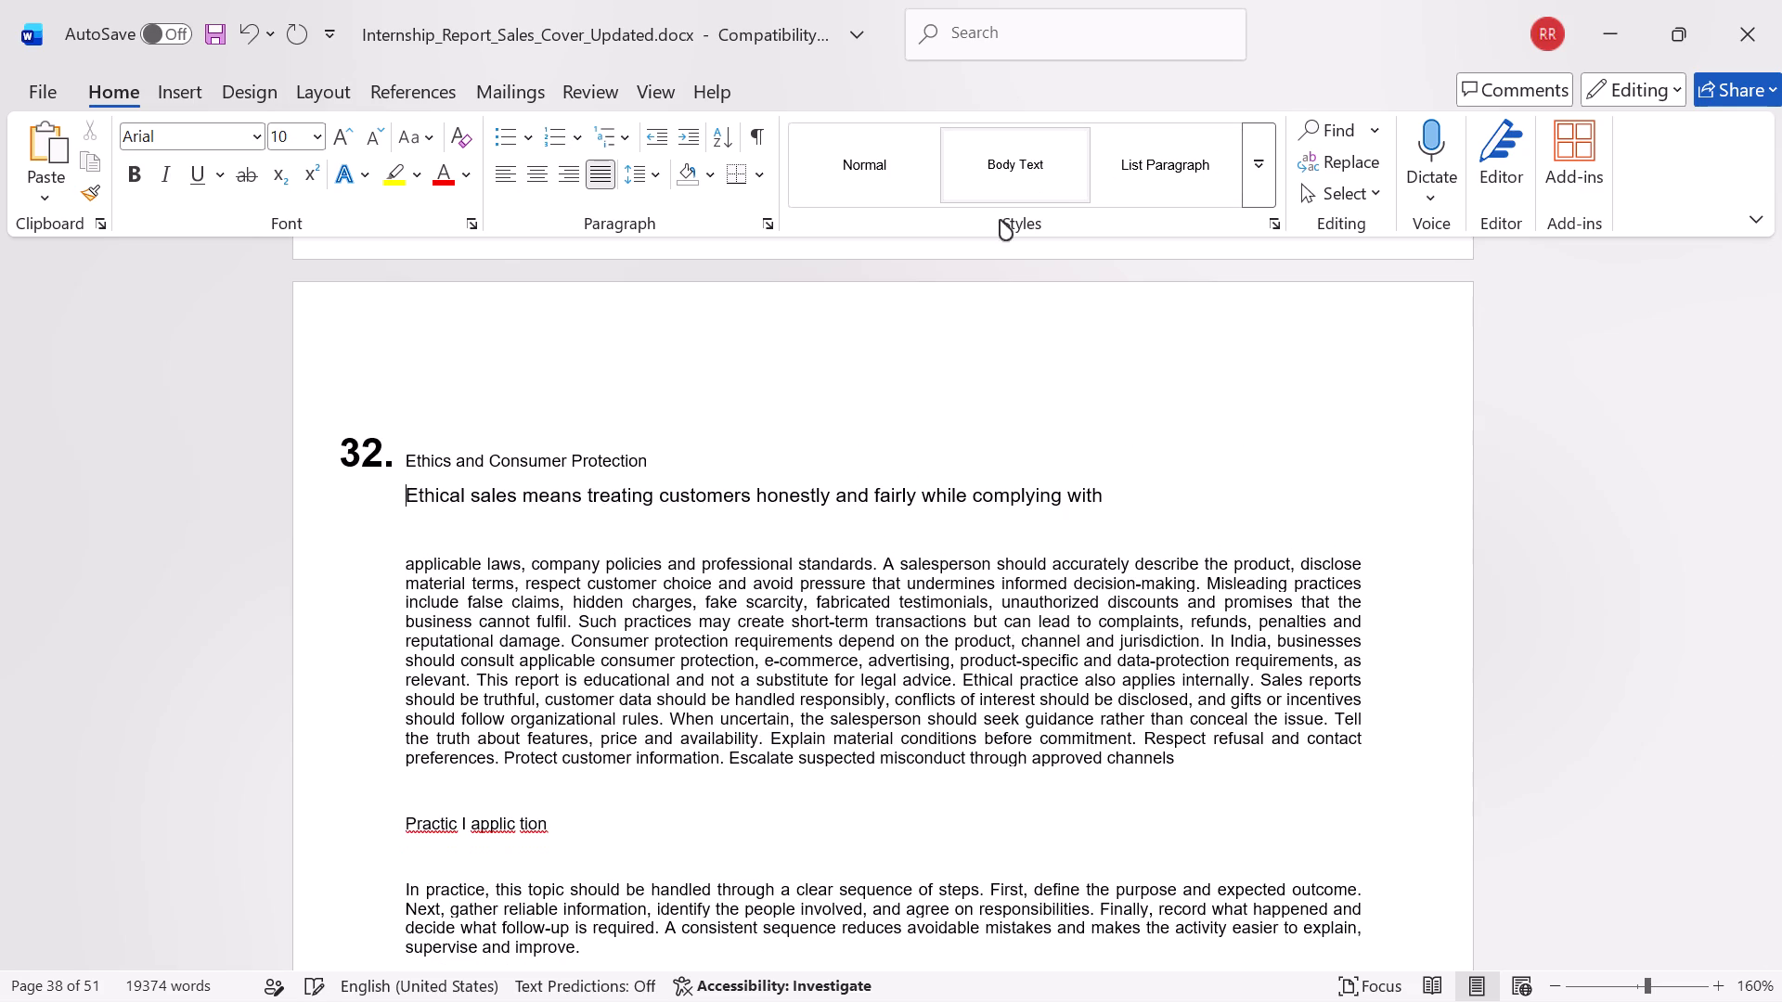
Join the "Ethical sales means…" line with the "applicable laws" paragraph below it, separated by a space.
click(1115, 484)
key(Delete)
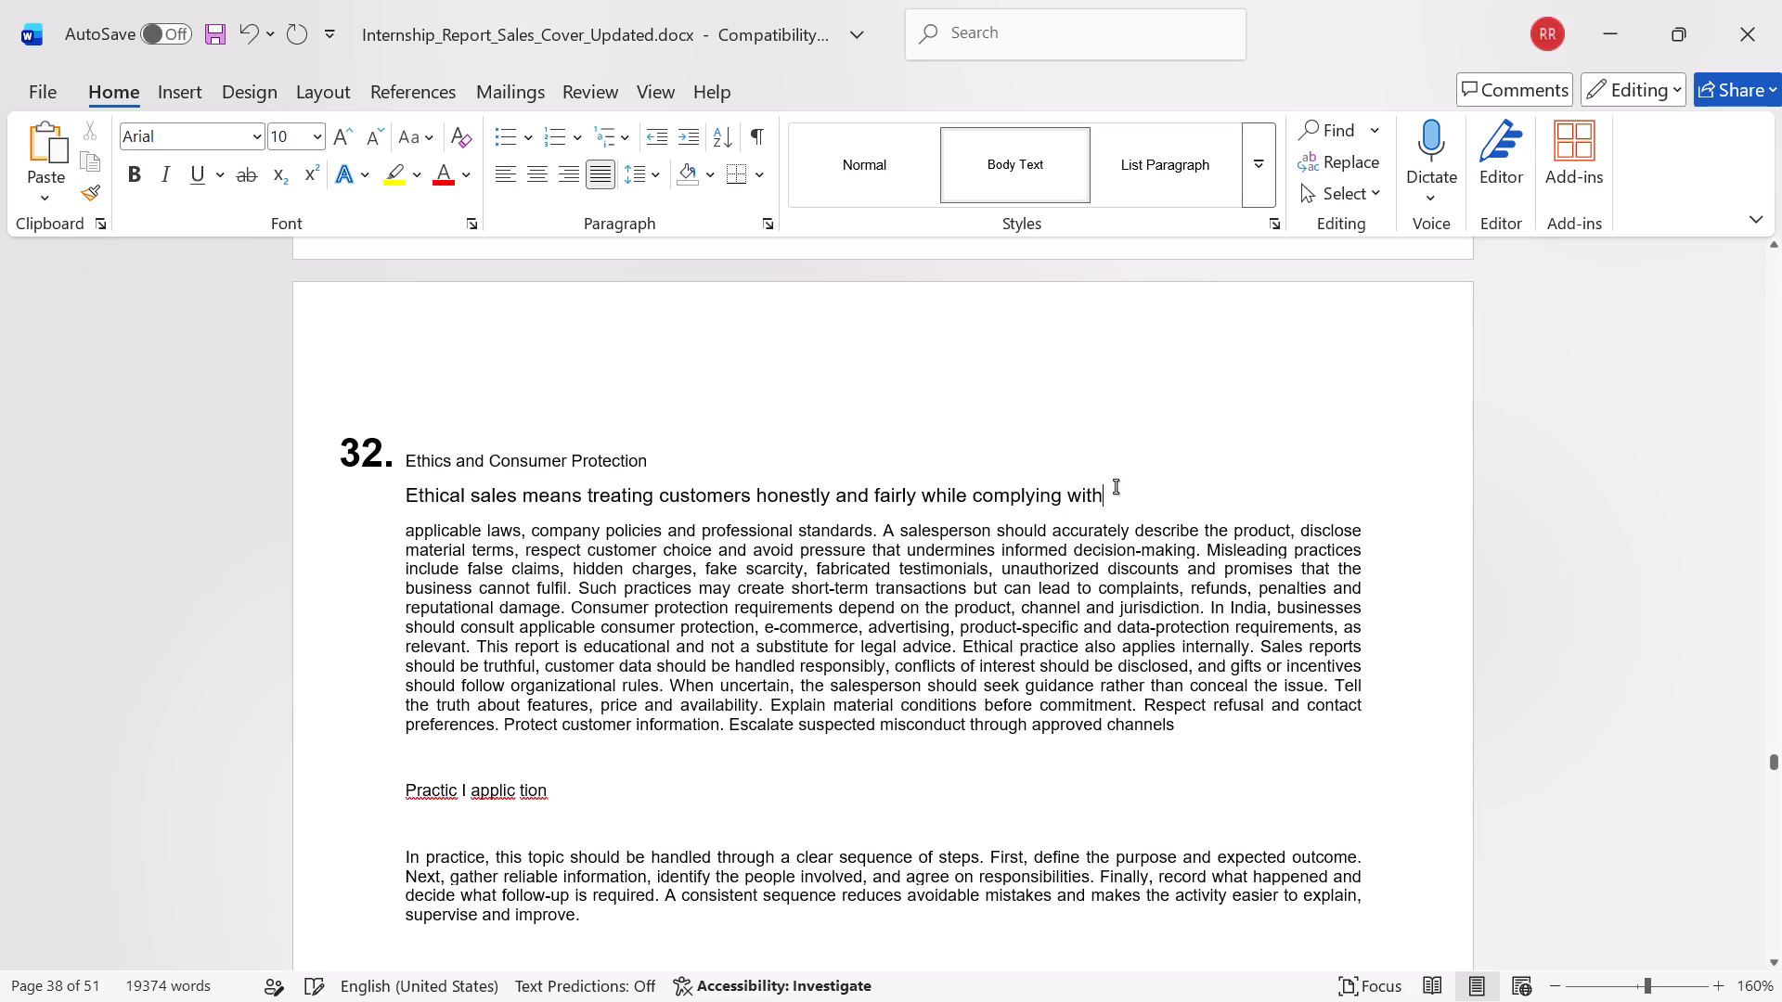
key(Delete)
key(space)
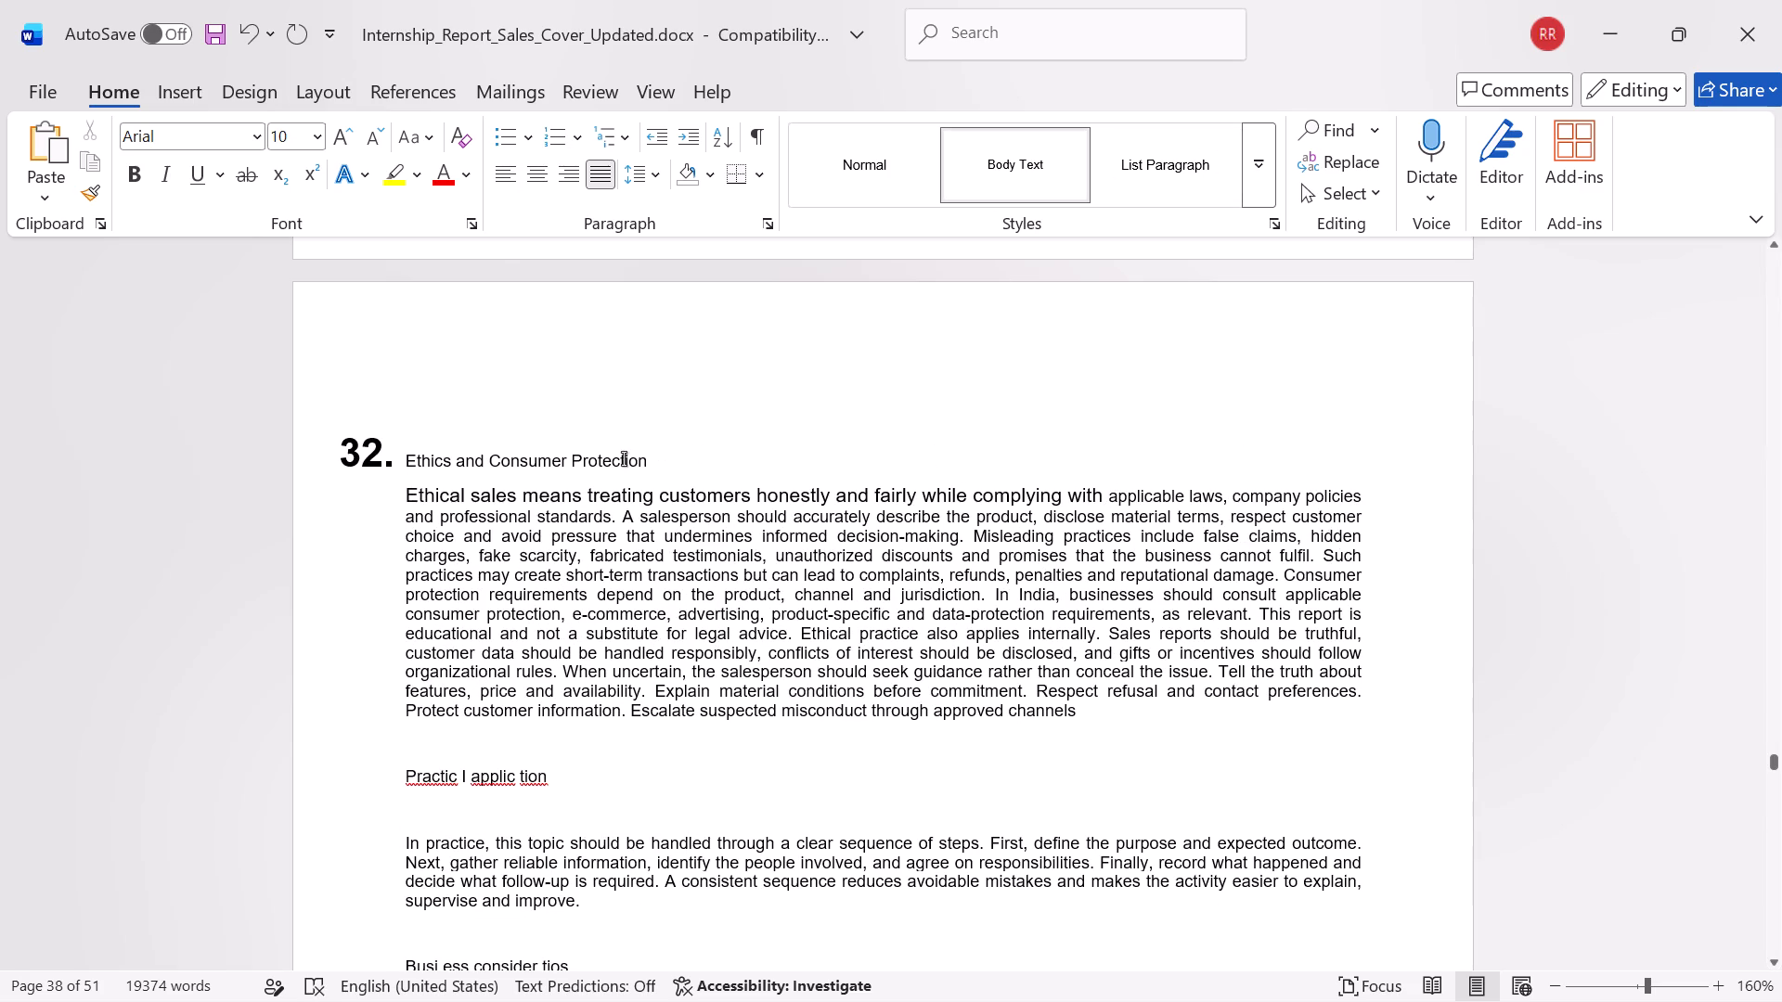
Apply the Heading 1 style to the "Ethics and Consumer Protection" line.
triple_click(608, 457)
click(1263, 172)
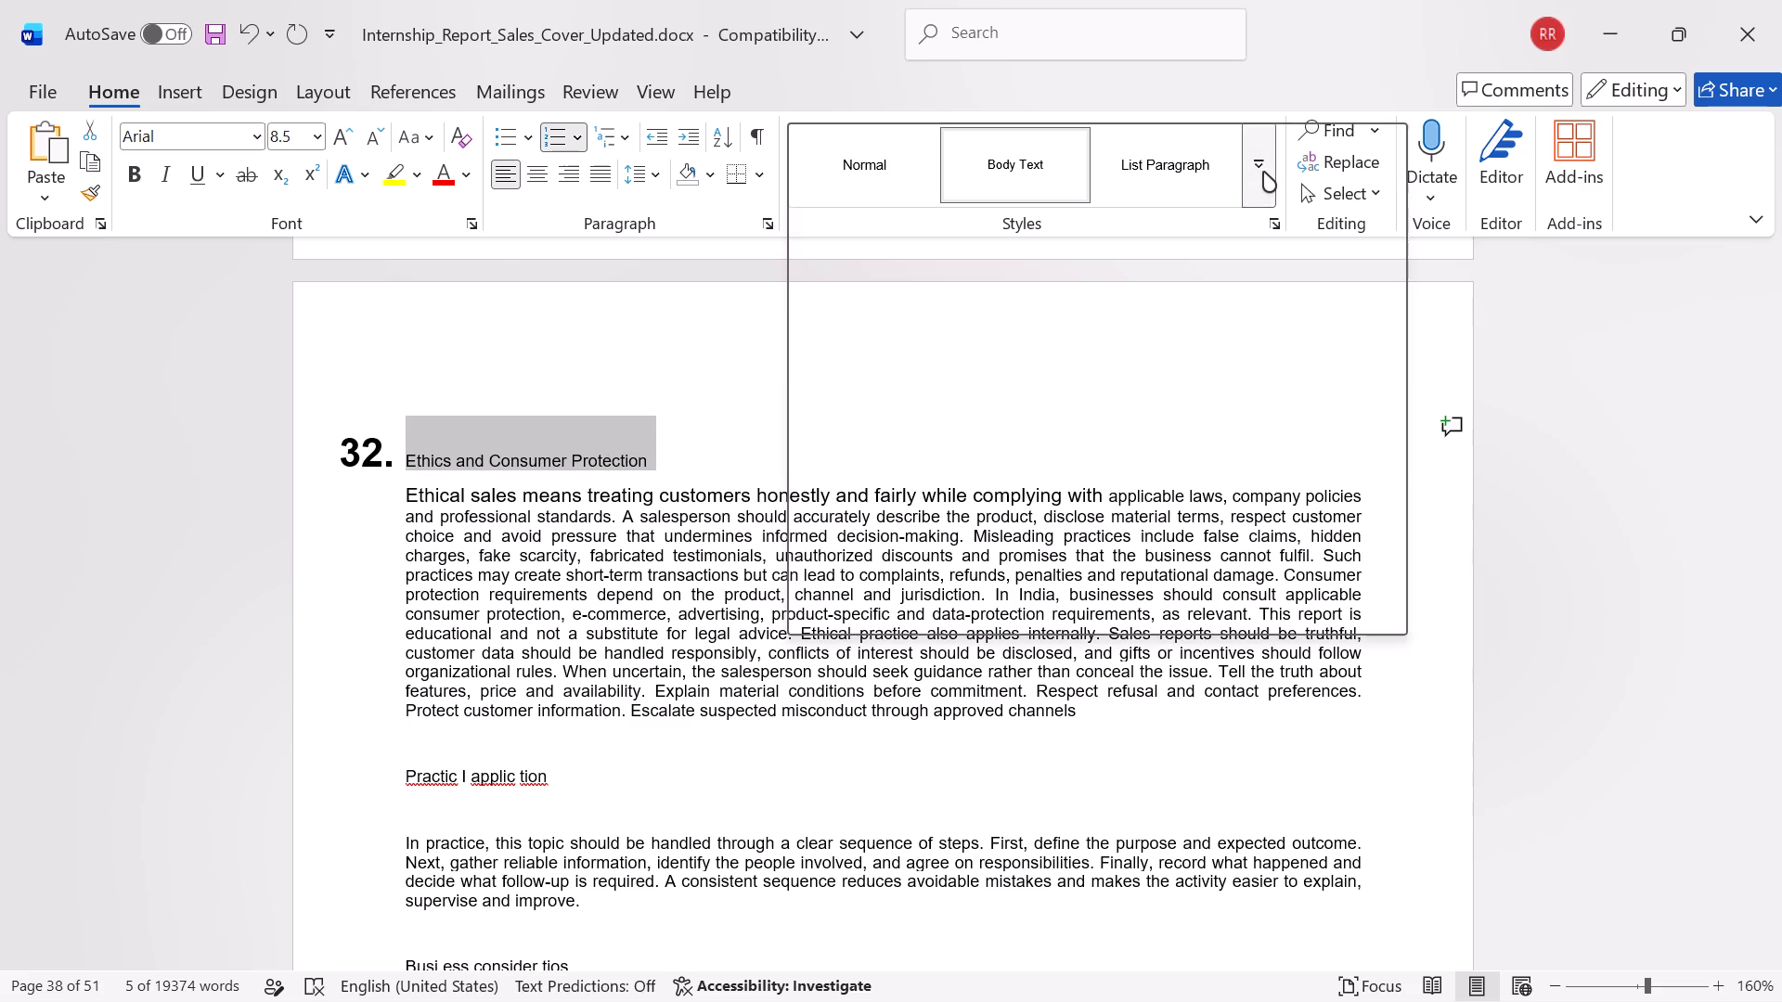
click(1048, 248)
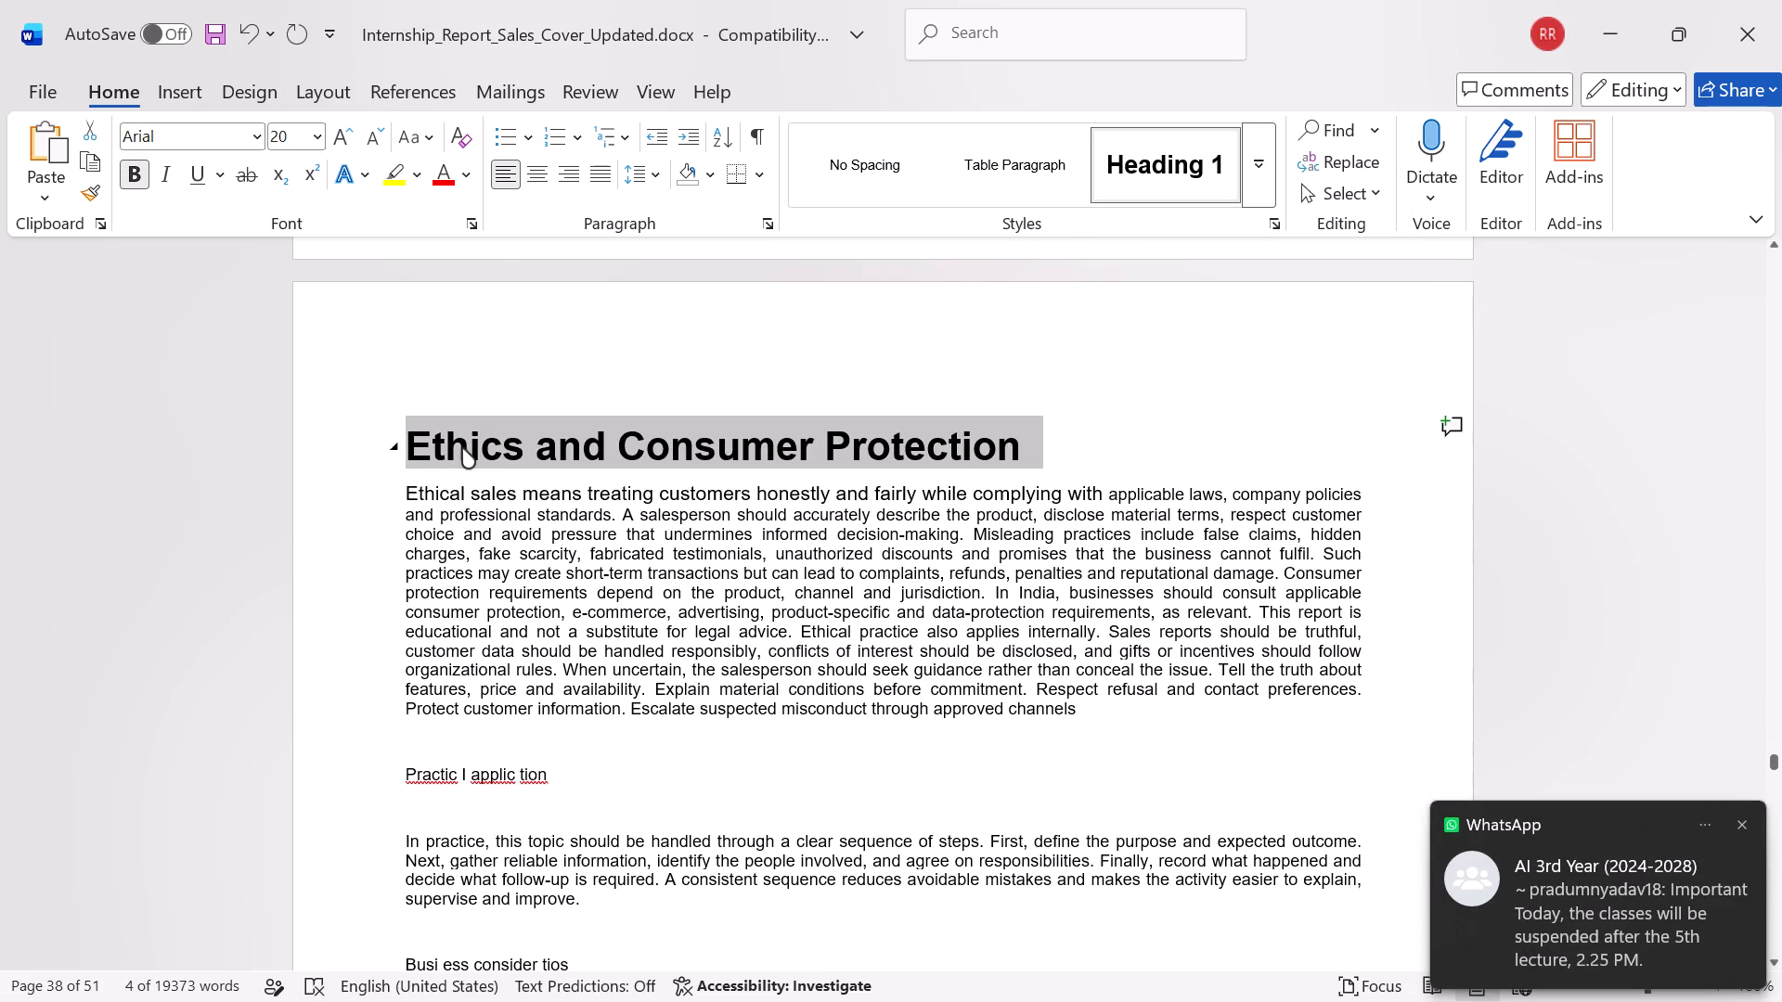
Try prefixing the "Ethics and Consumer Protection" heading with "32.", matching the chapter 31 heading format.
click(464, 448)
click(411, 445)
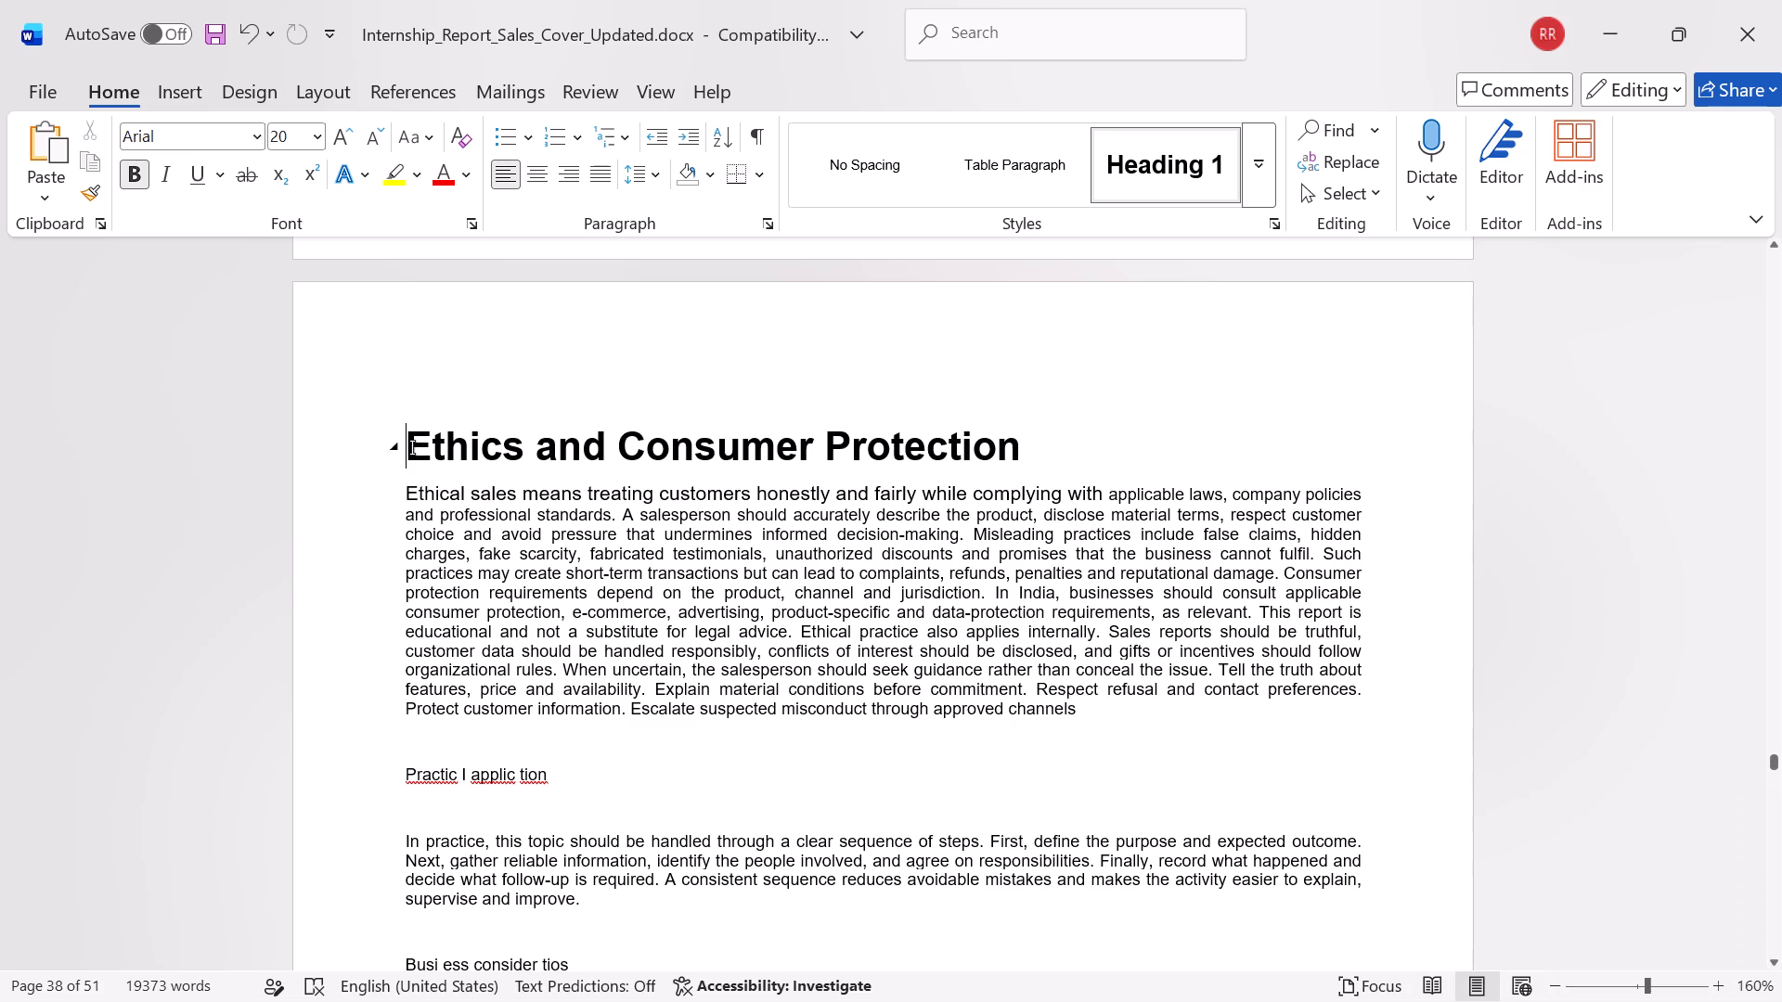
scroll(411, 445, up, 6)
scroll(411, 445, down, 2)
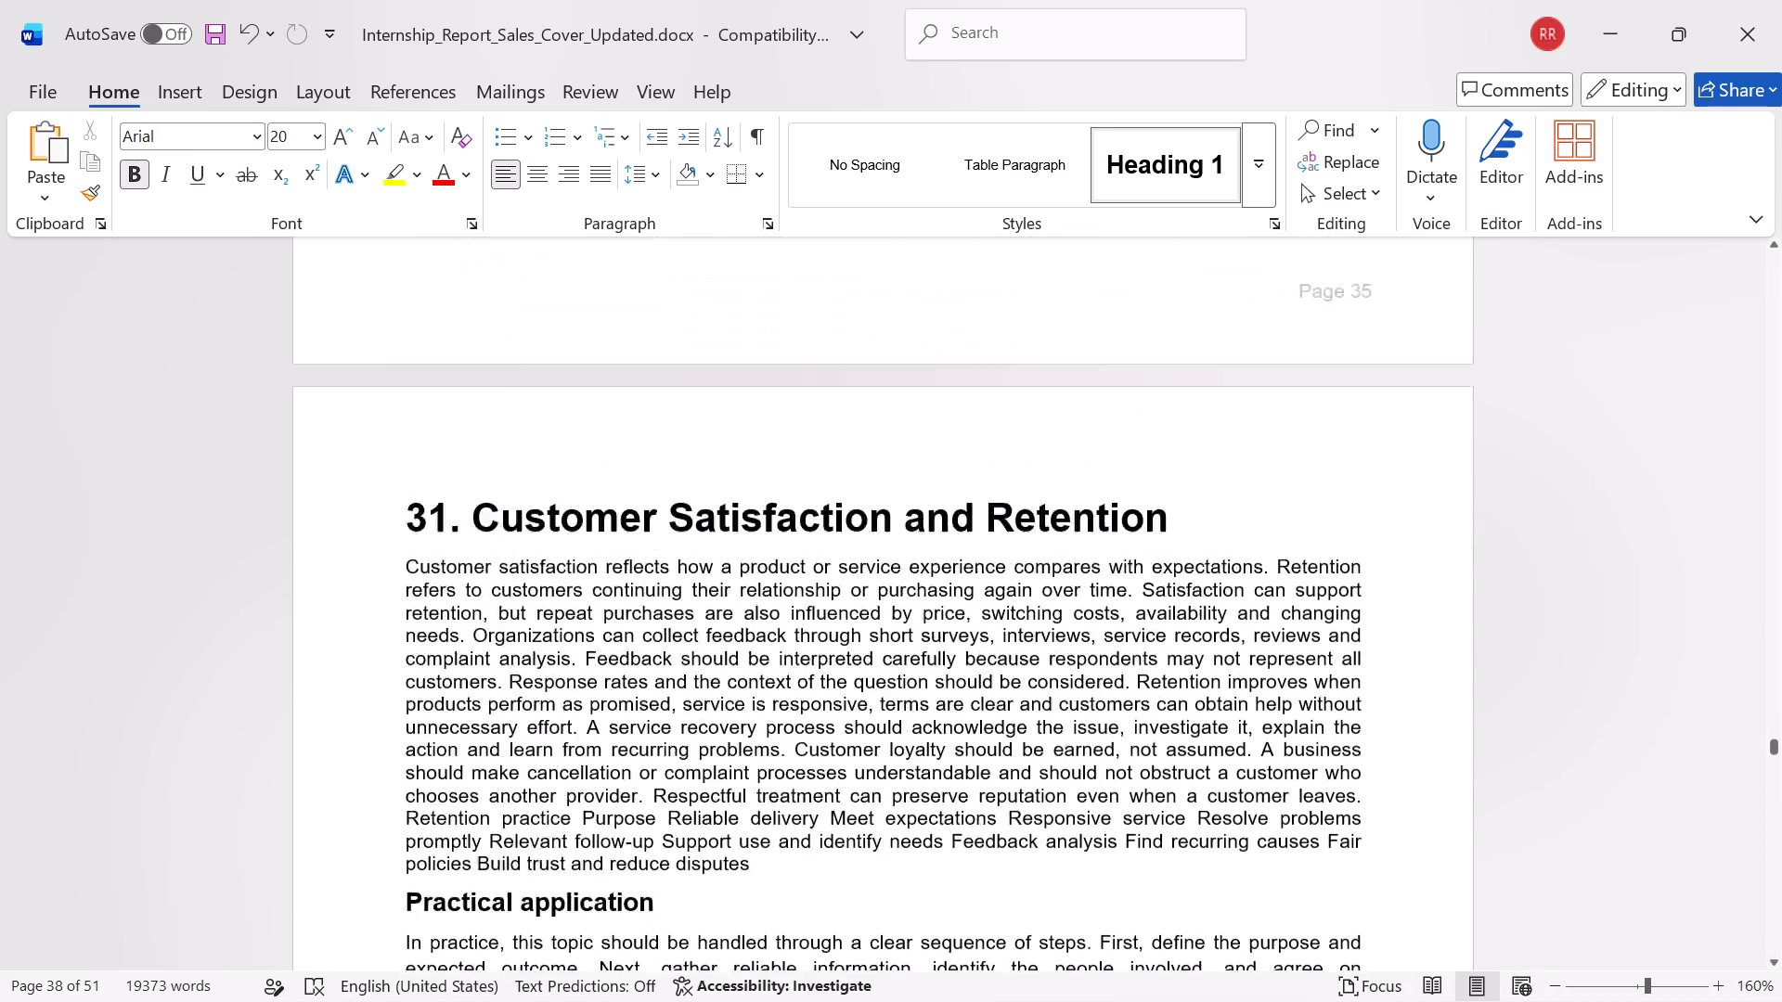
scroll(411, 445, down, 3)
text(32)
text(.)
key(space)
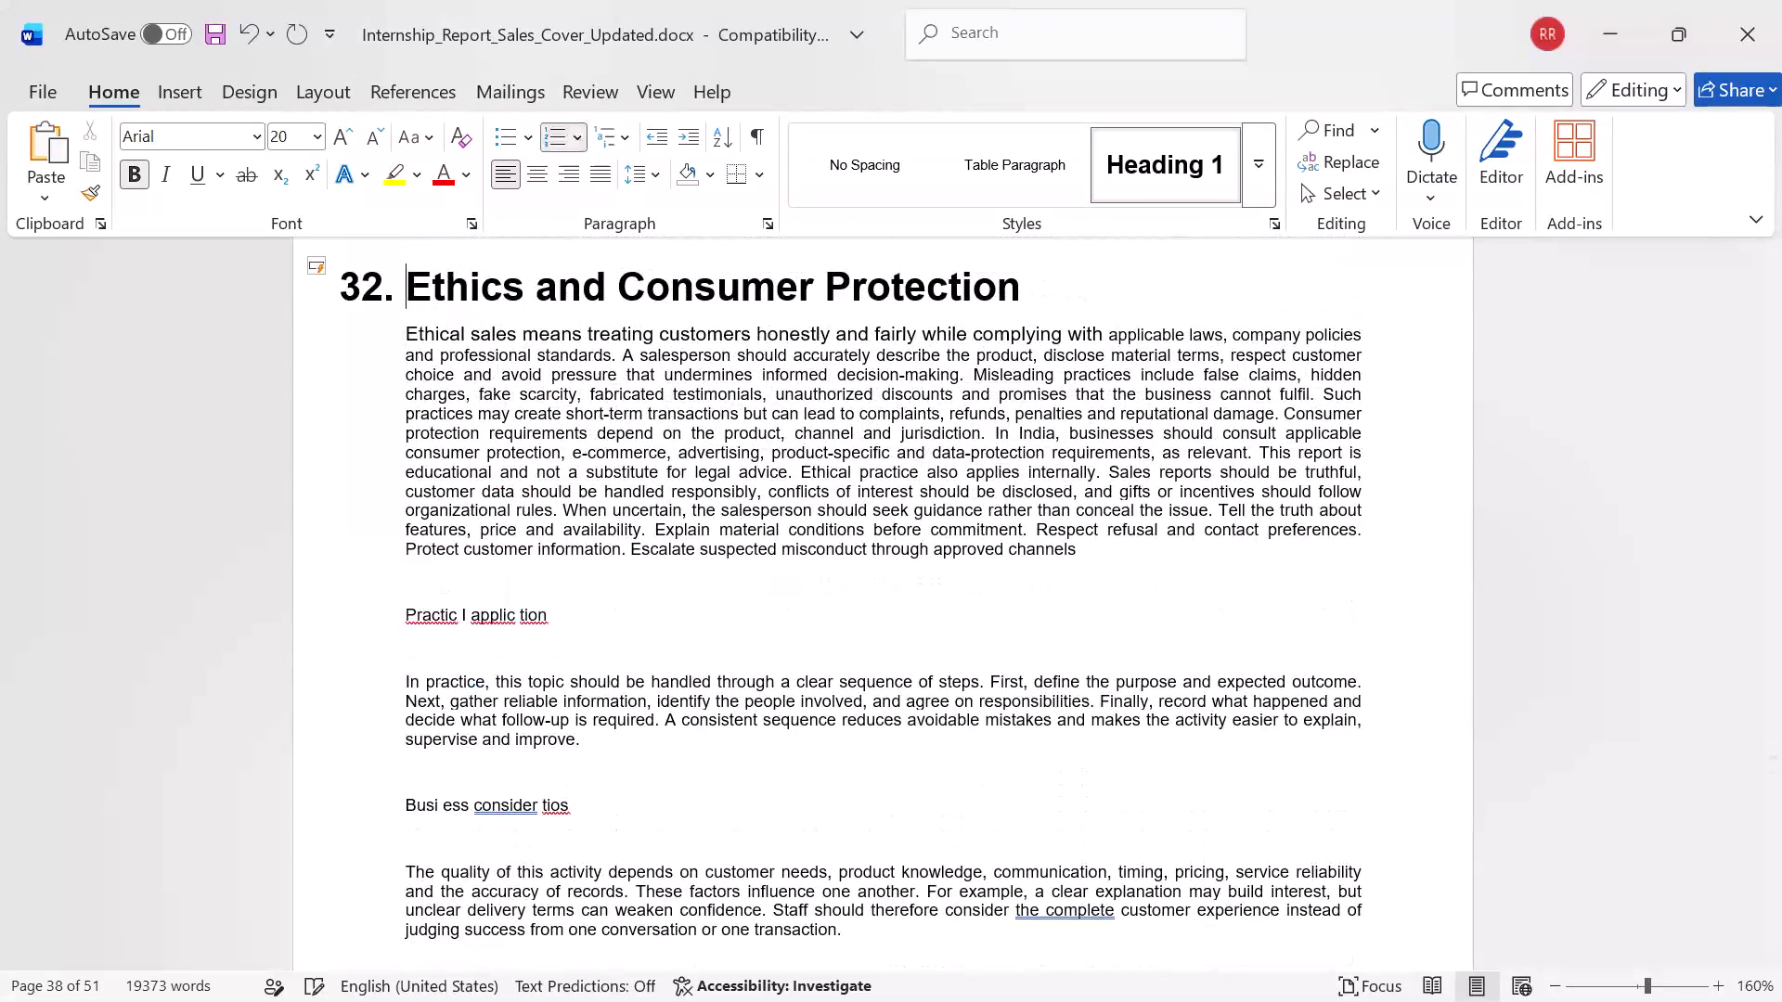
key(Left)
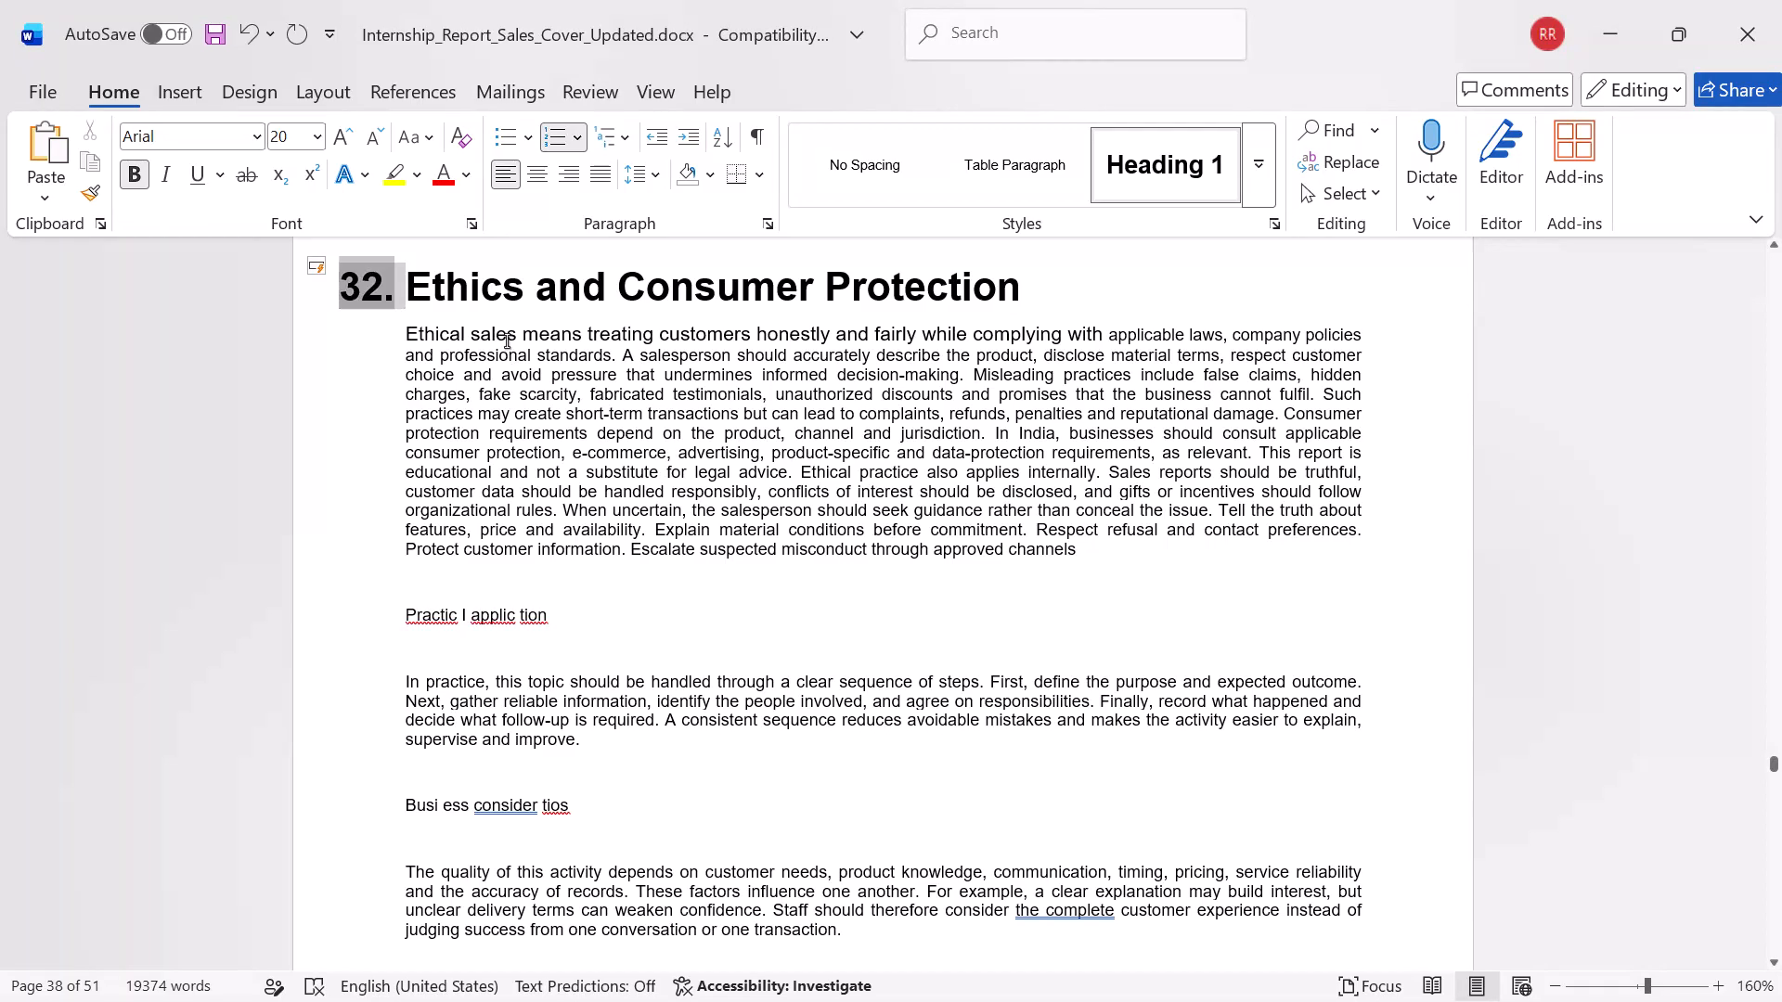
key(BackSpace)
Add "32." as plain text in front of the "Ethics and Consumer Protection" heading, followed by a space.
key(space)
key(space)
key(space)
key(space)
key(space)
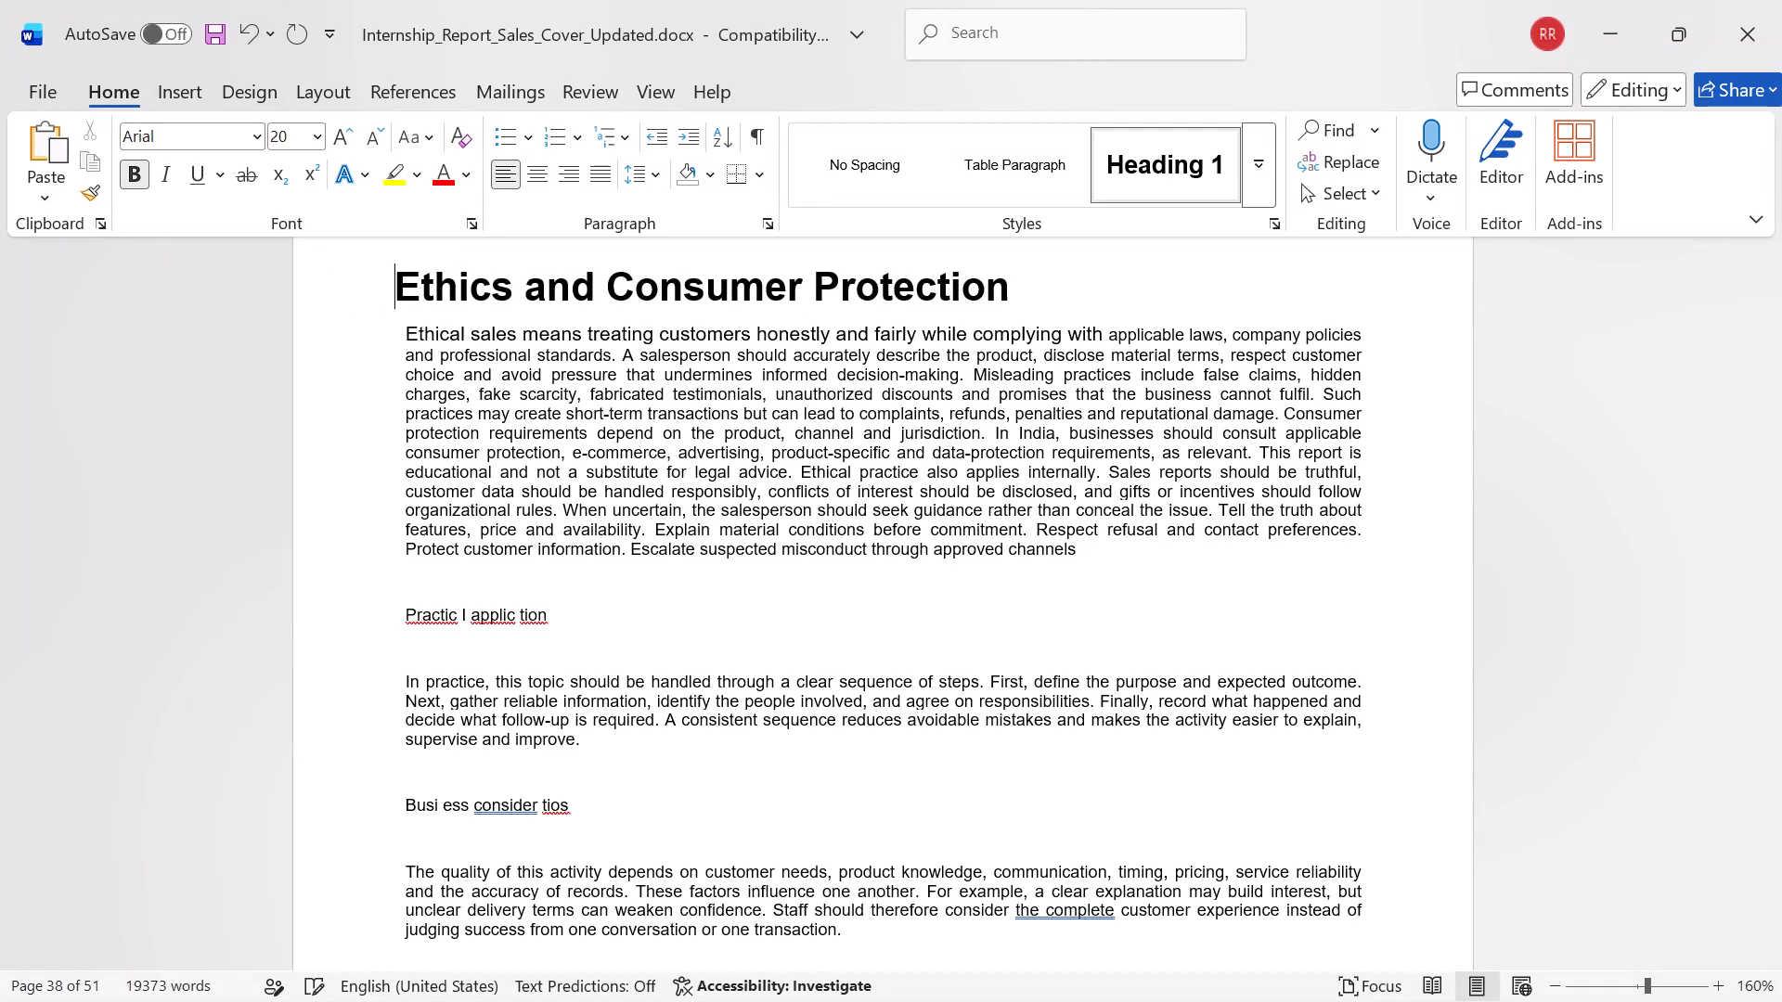
key(space)
text(32)
key(space)
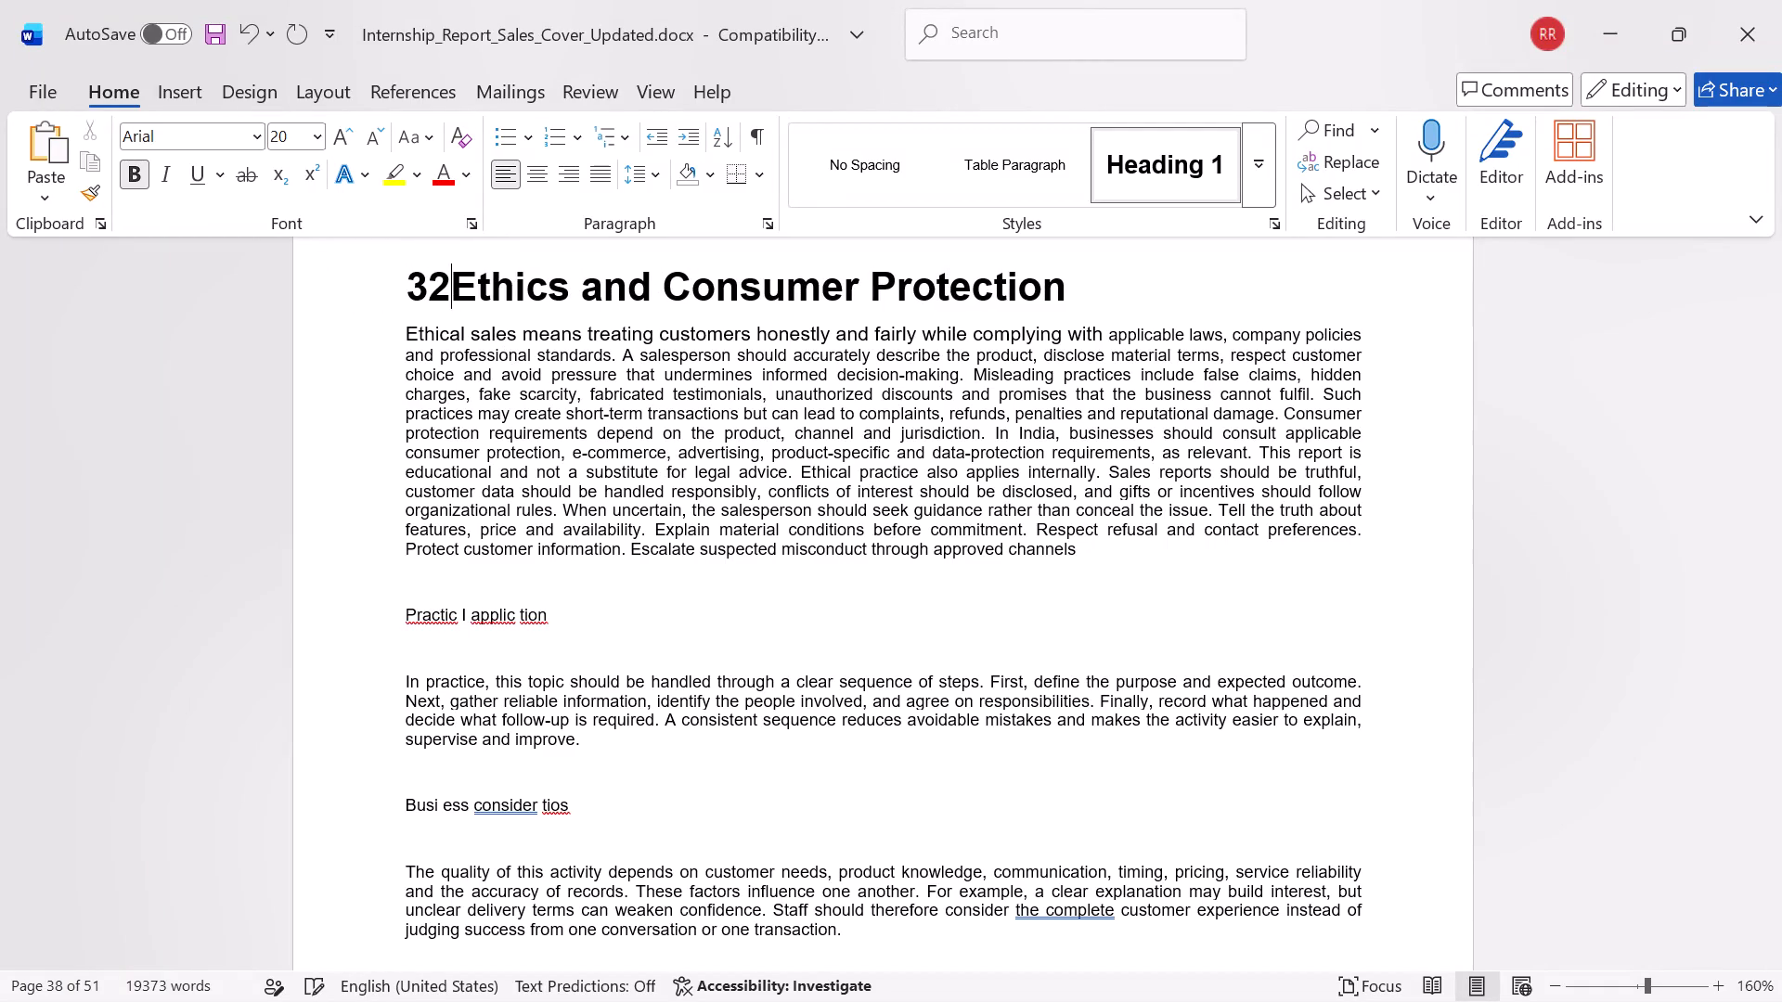
key(space)
key(Left)
key(period)
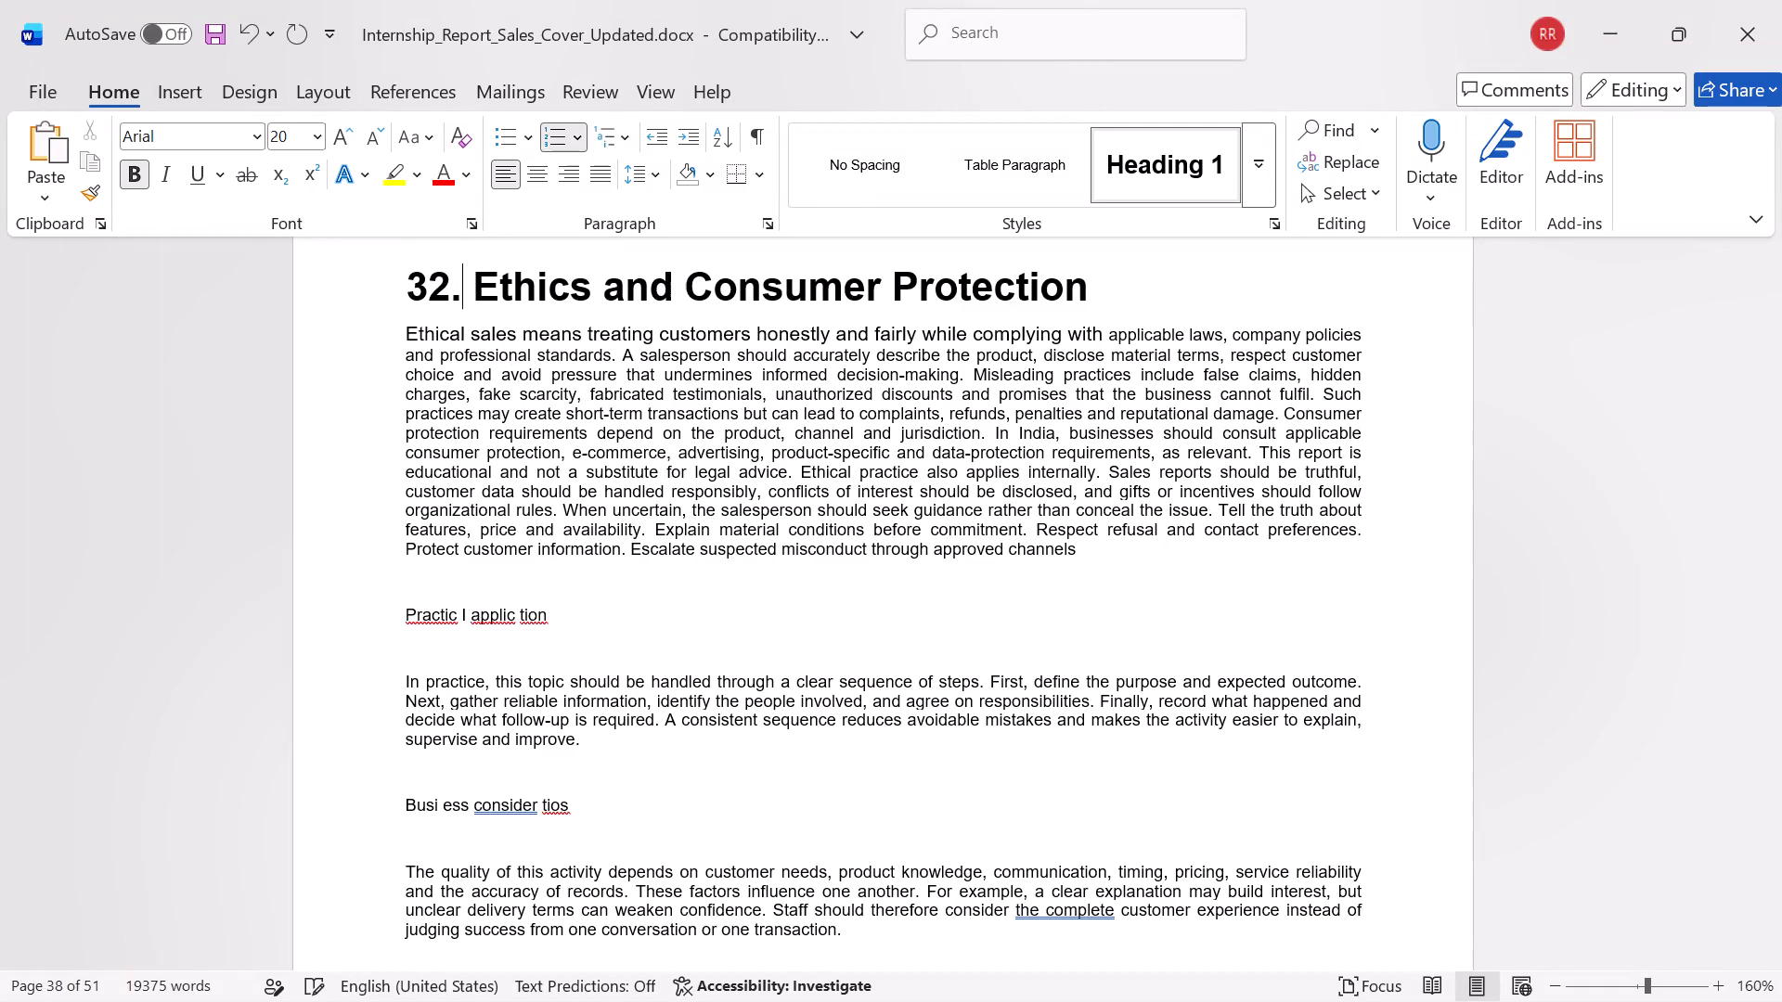
Replace chapter 32's garbled sections, from practical application to professional standards, with the formatted versions copied from chapter 31.
click(609, 525)
double_click(482, 613)
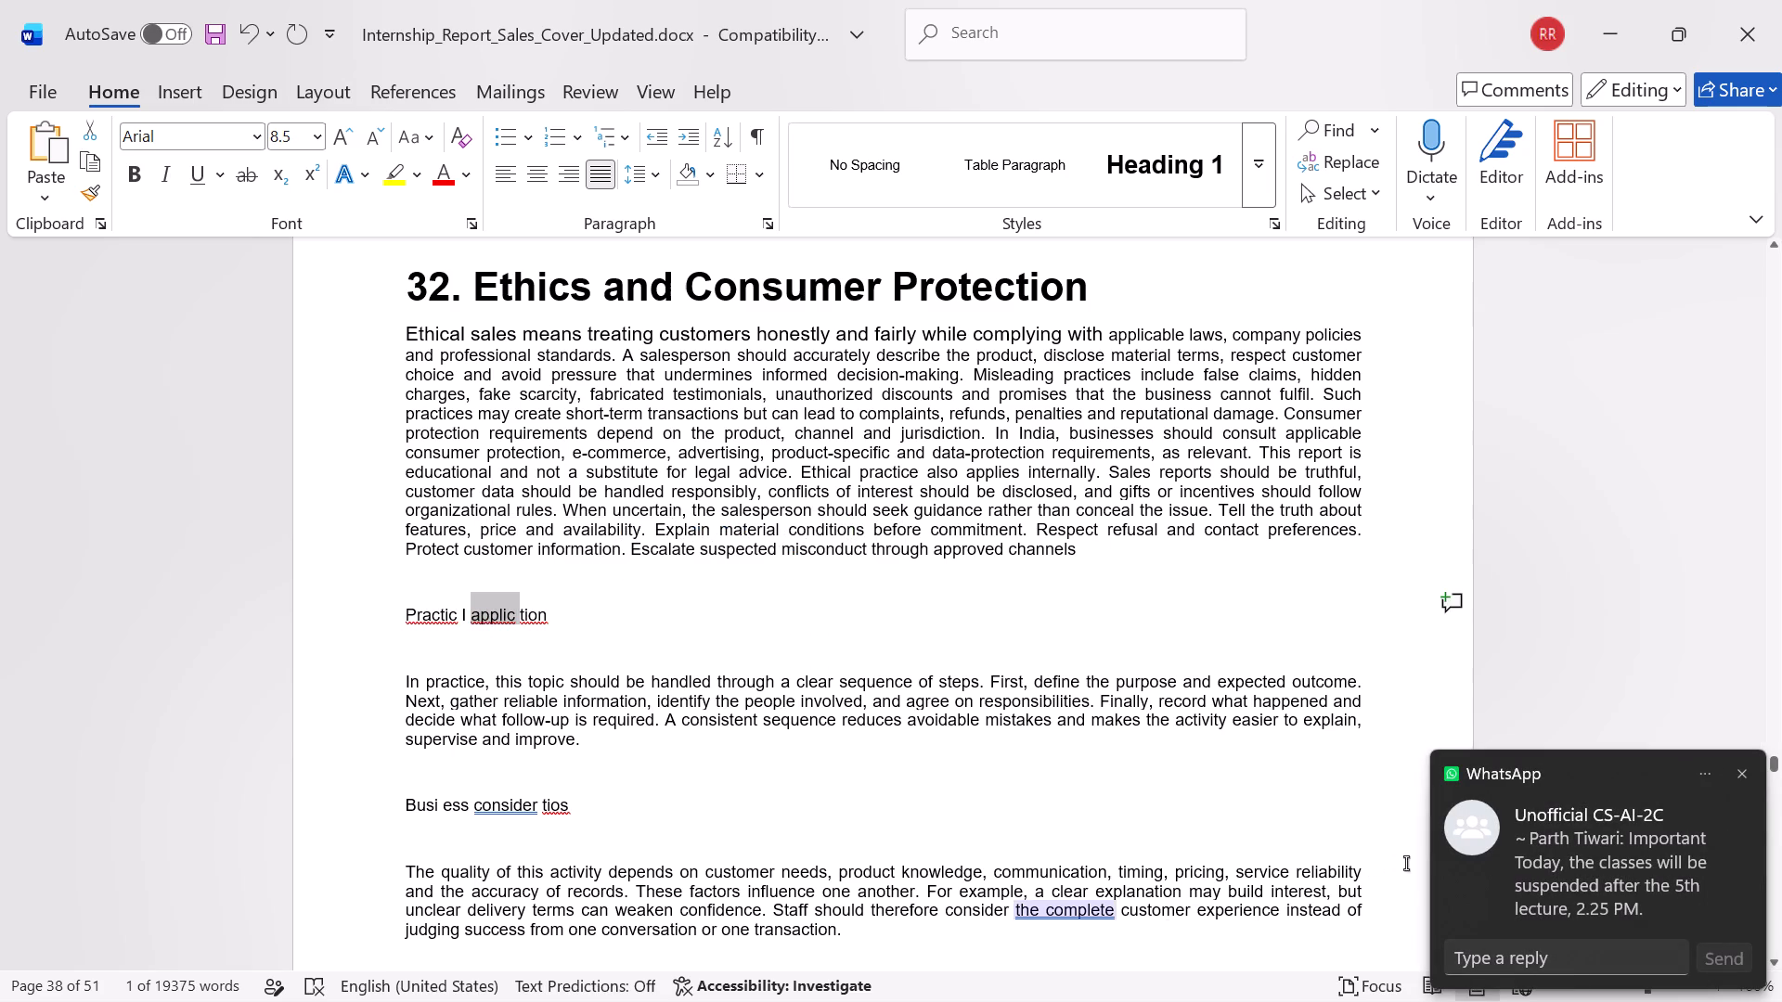
scroll(1053, 706, up, 2)
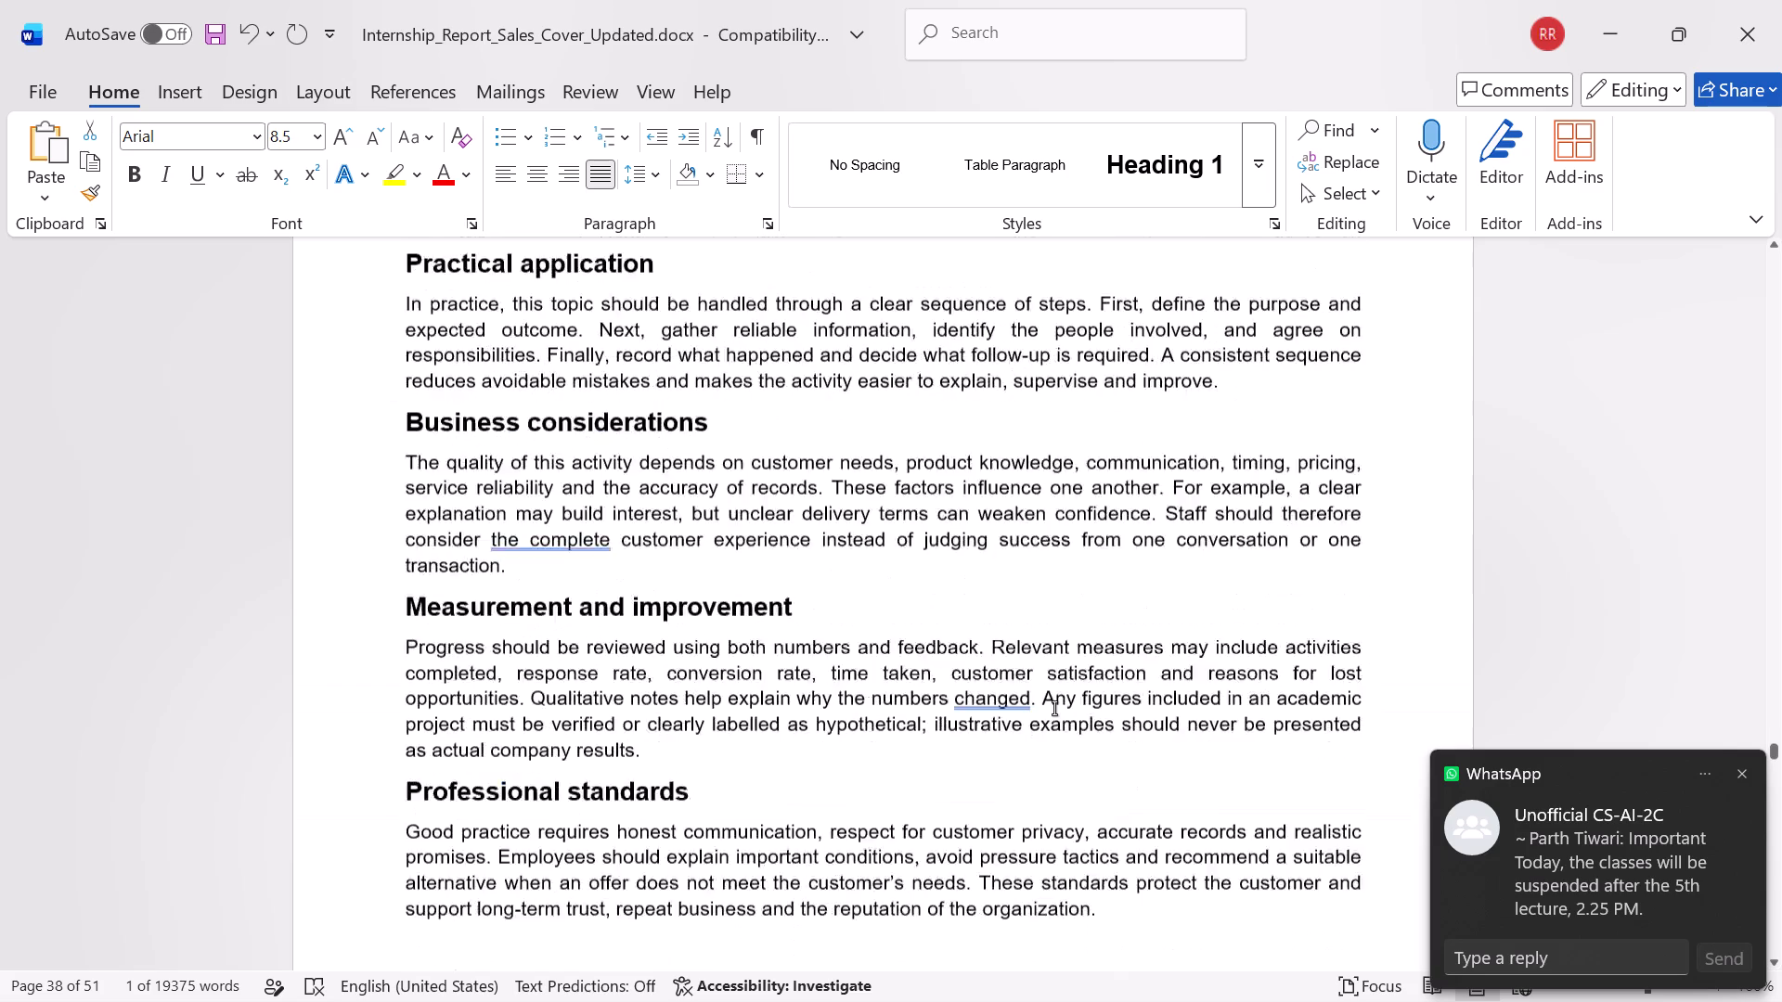
scroll(1053, 706, up, 2)
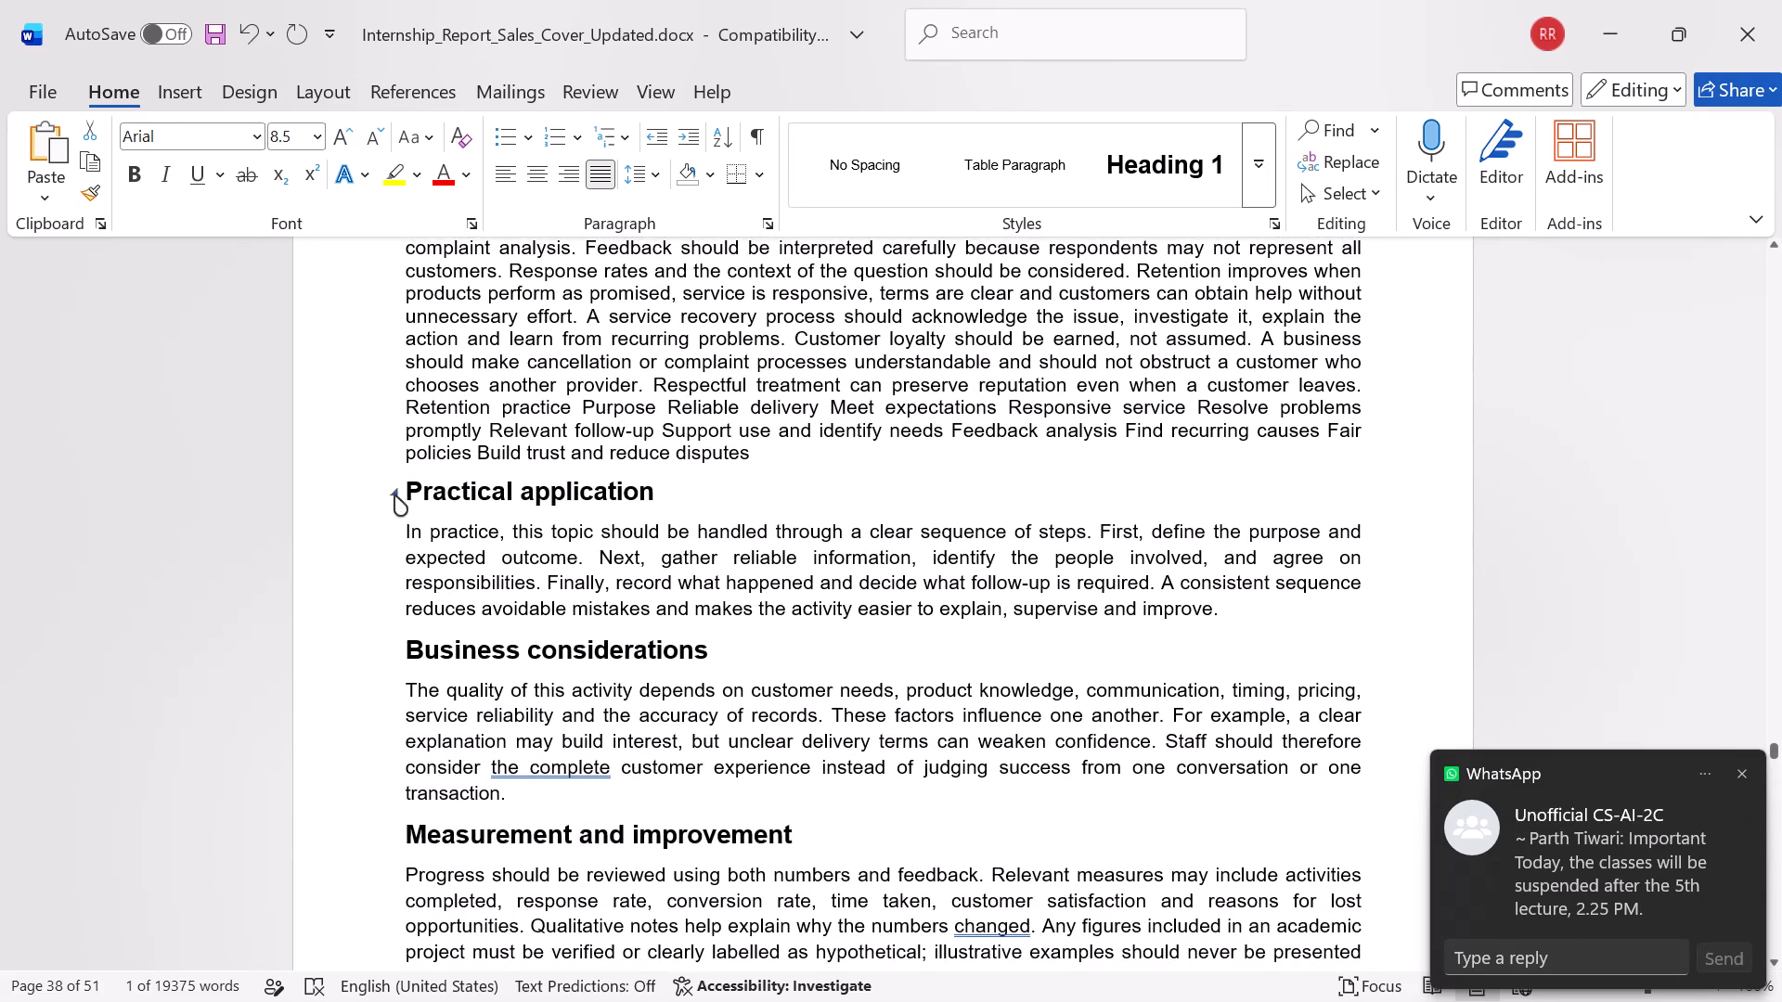
drag(403, 491, 640, 983)
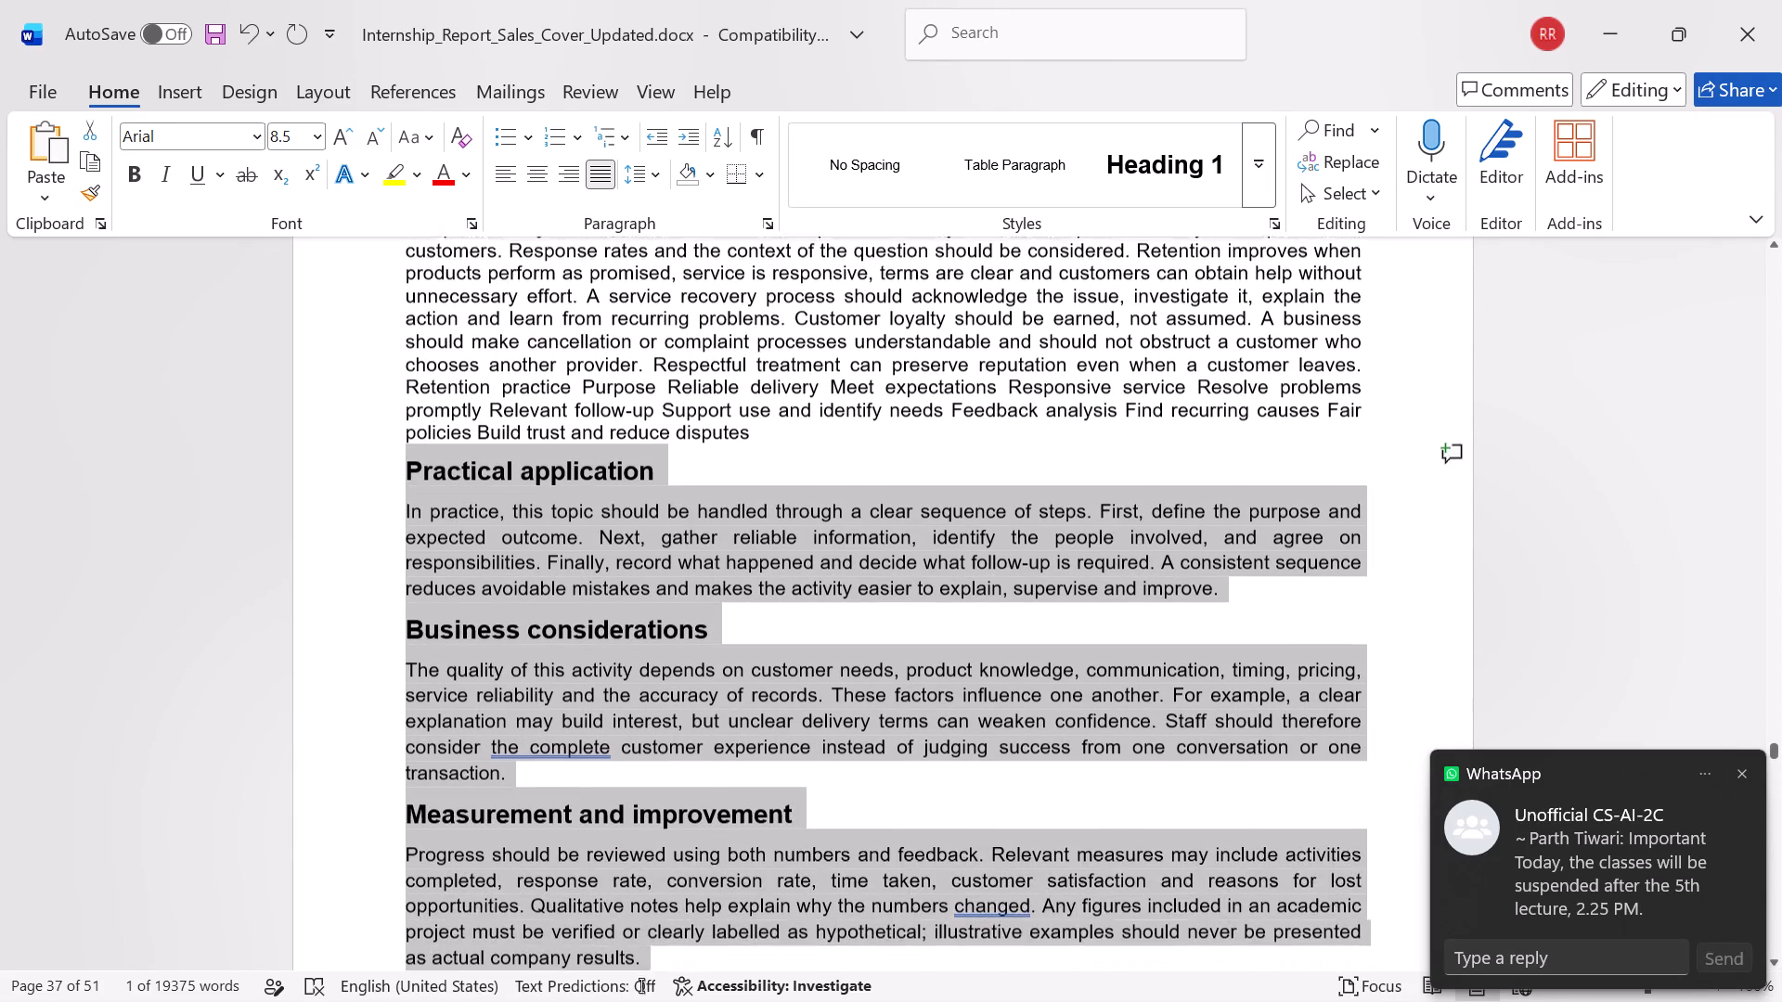
drag(640, 983, 1124, 701)
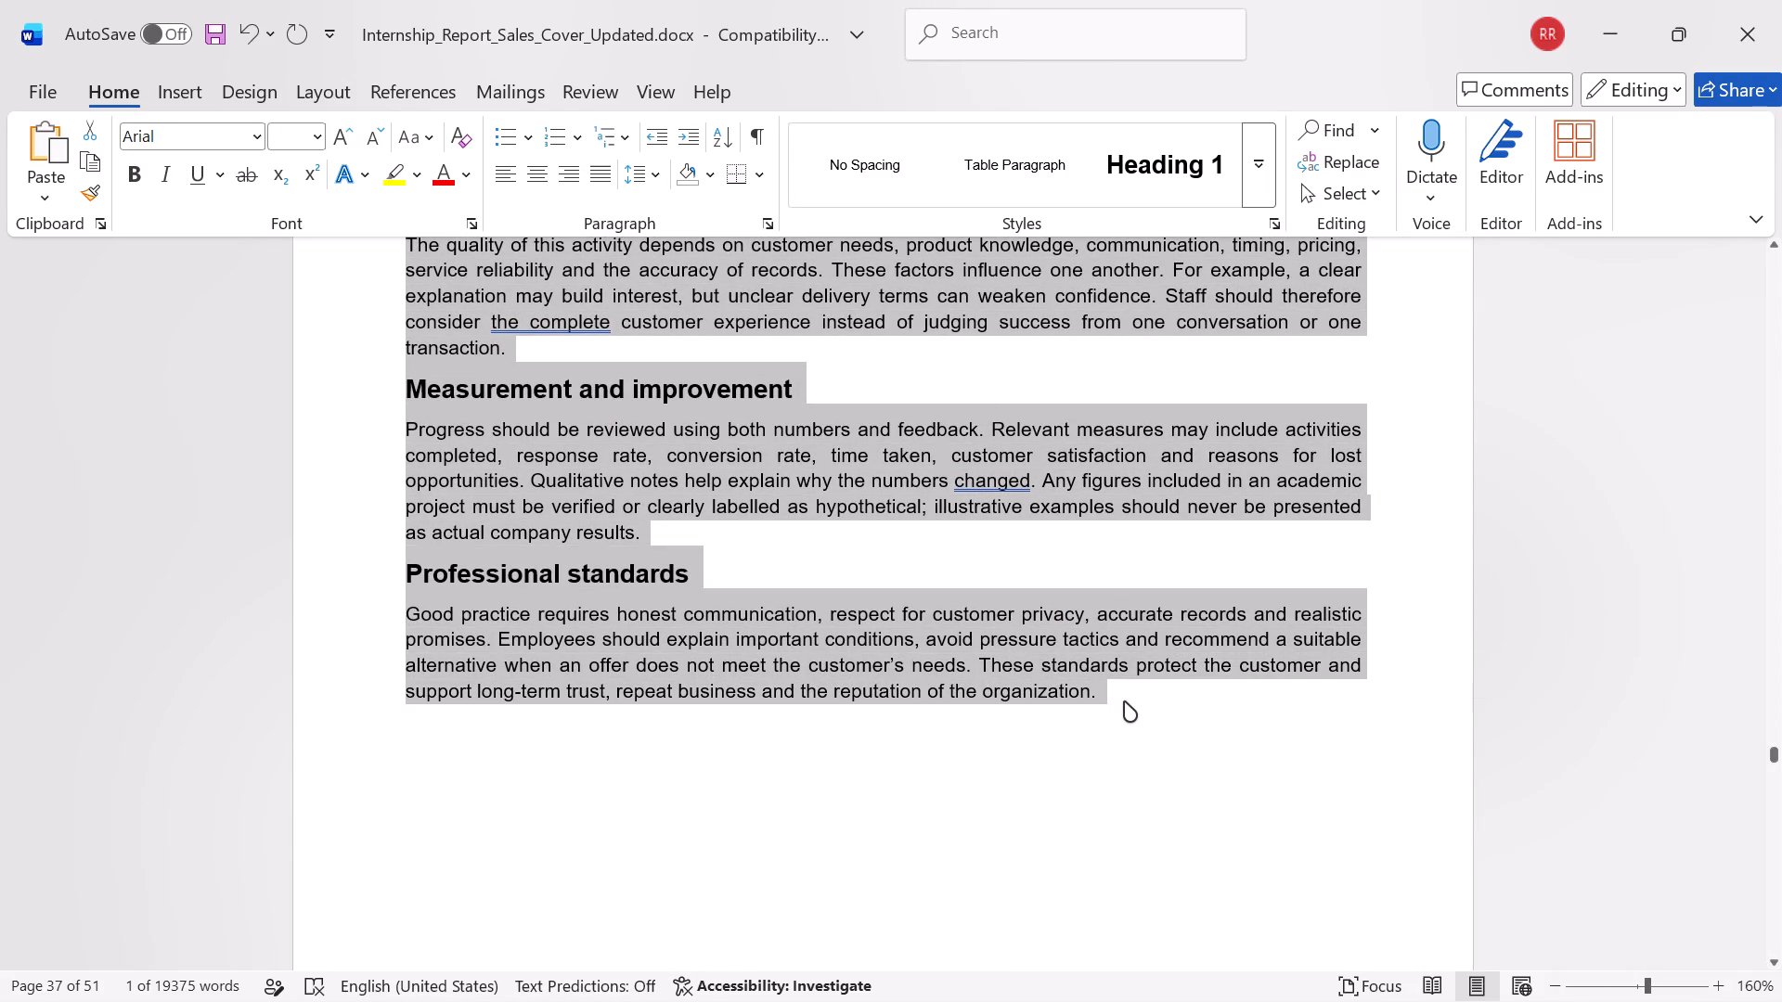
key(ctrl+c)
scroll(1124, 701, down, 4)
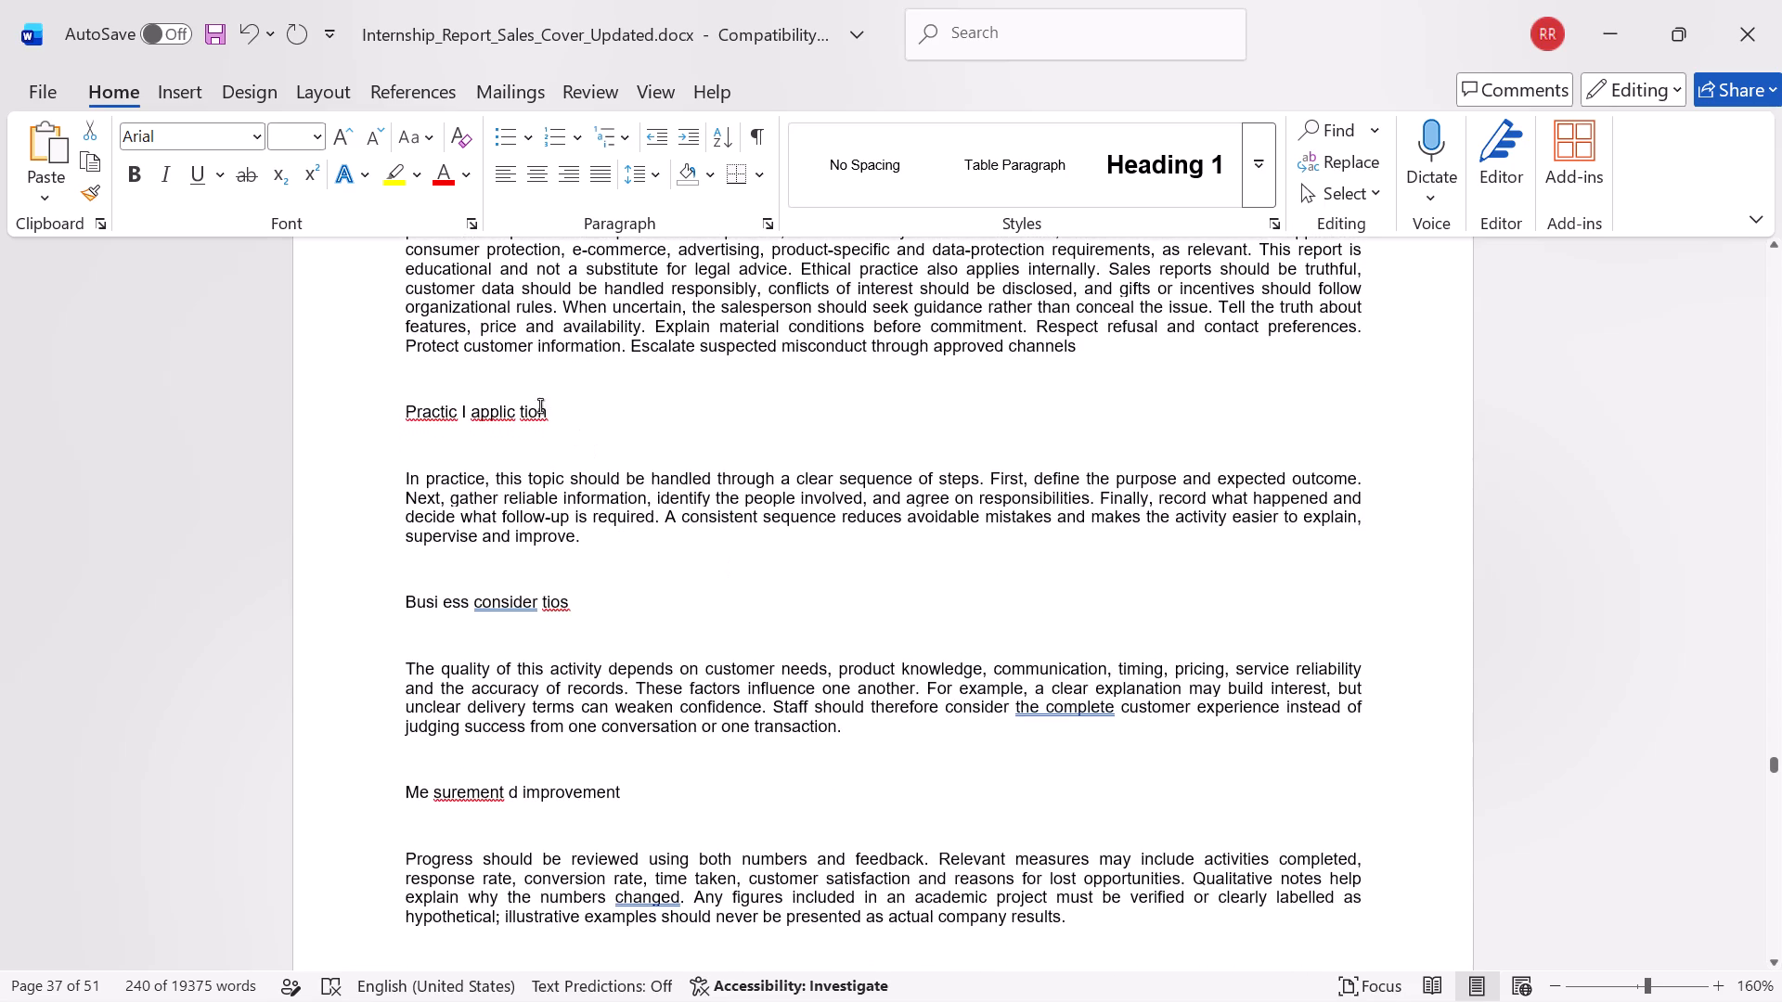
drag(403, 365, 633, 894)
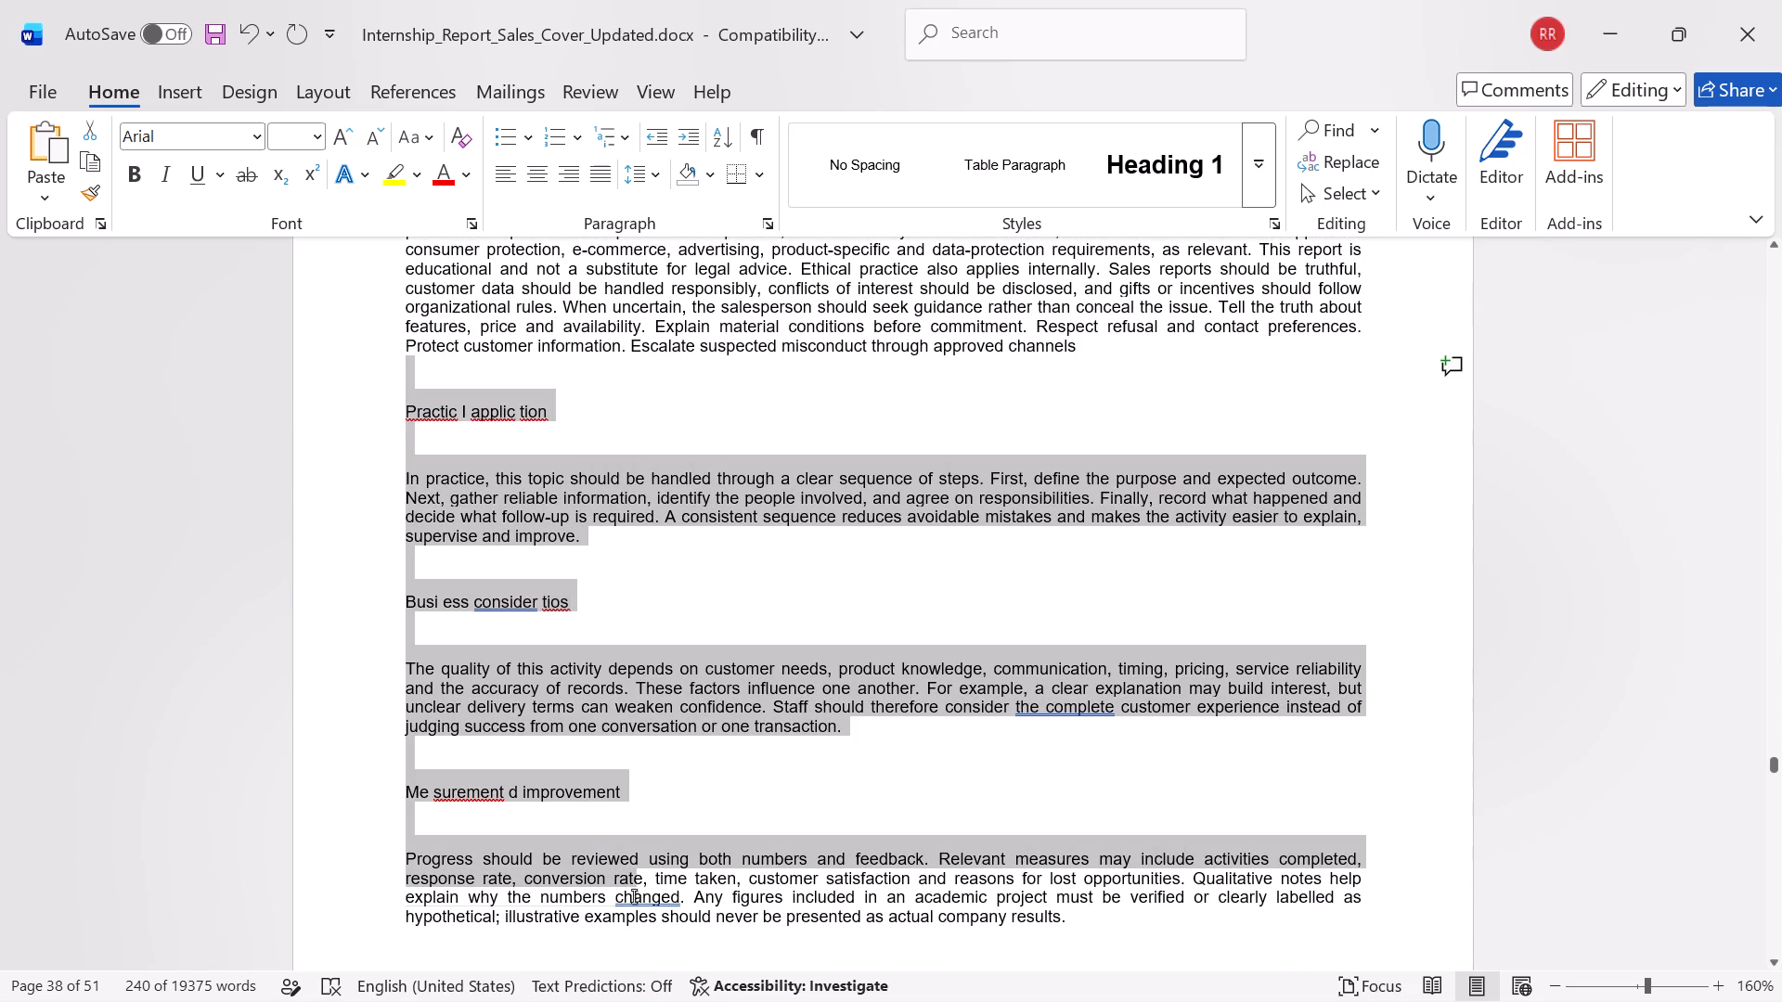
drag(633, 894, 698, 872)
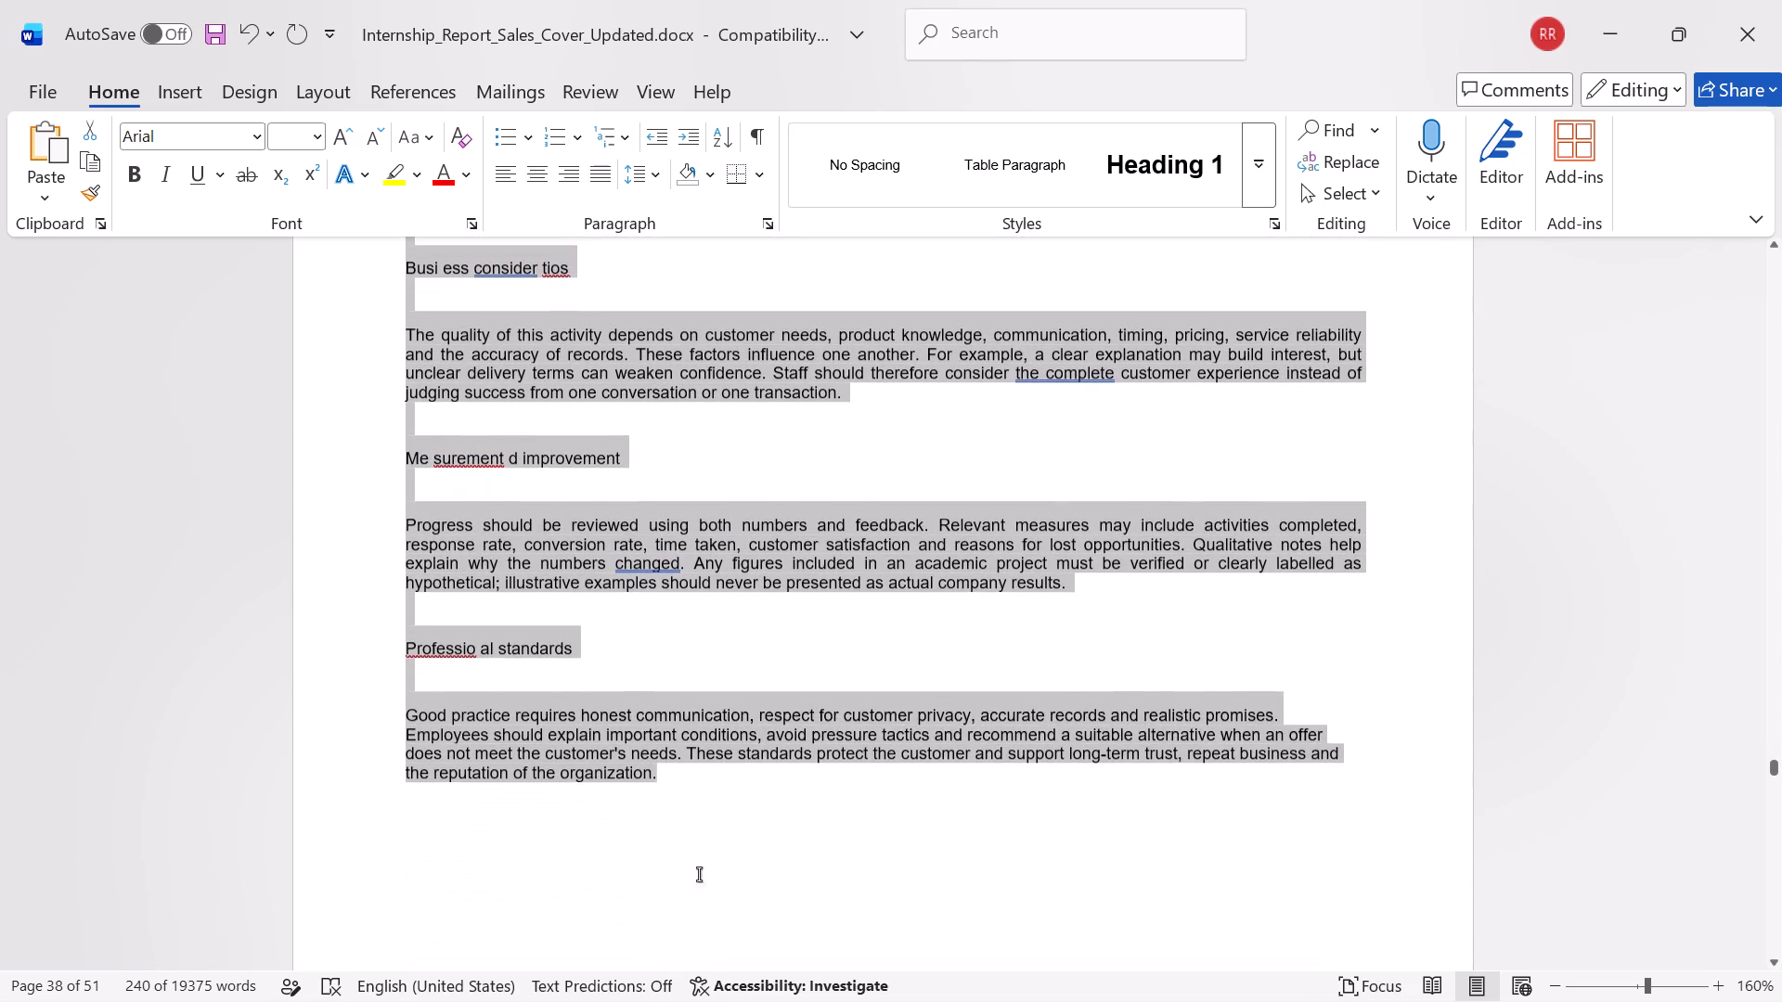
drag(698, 872, 716, 807)
key(ctrl+v)
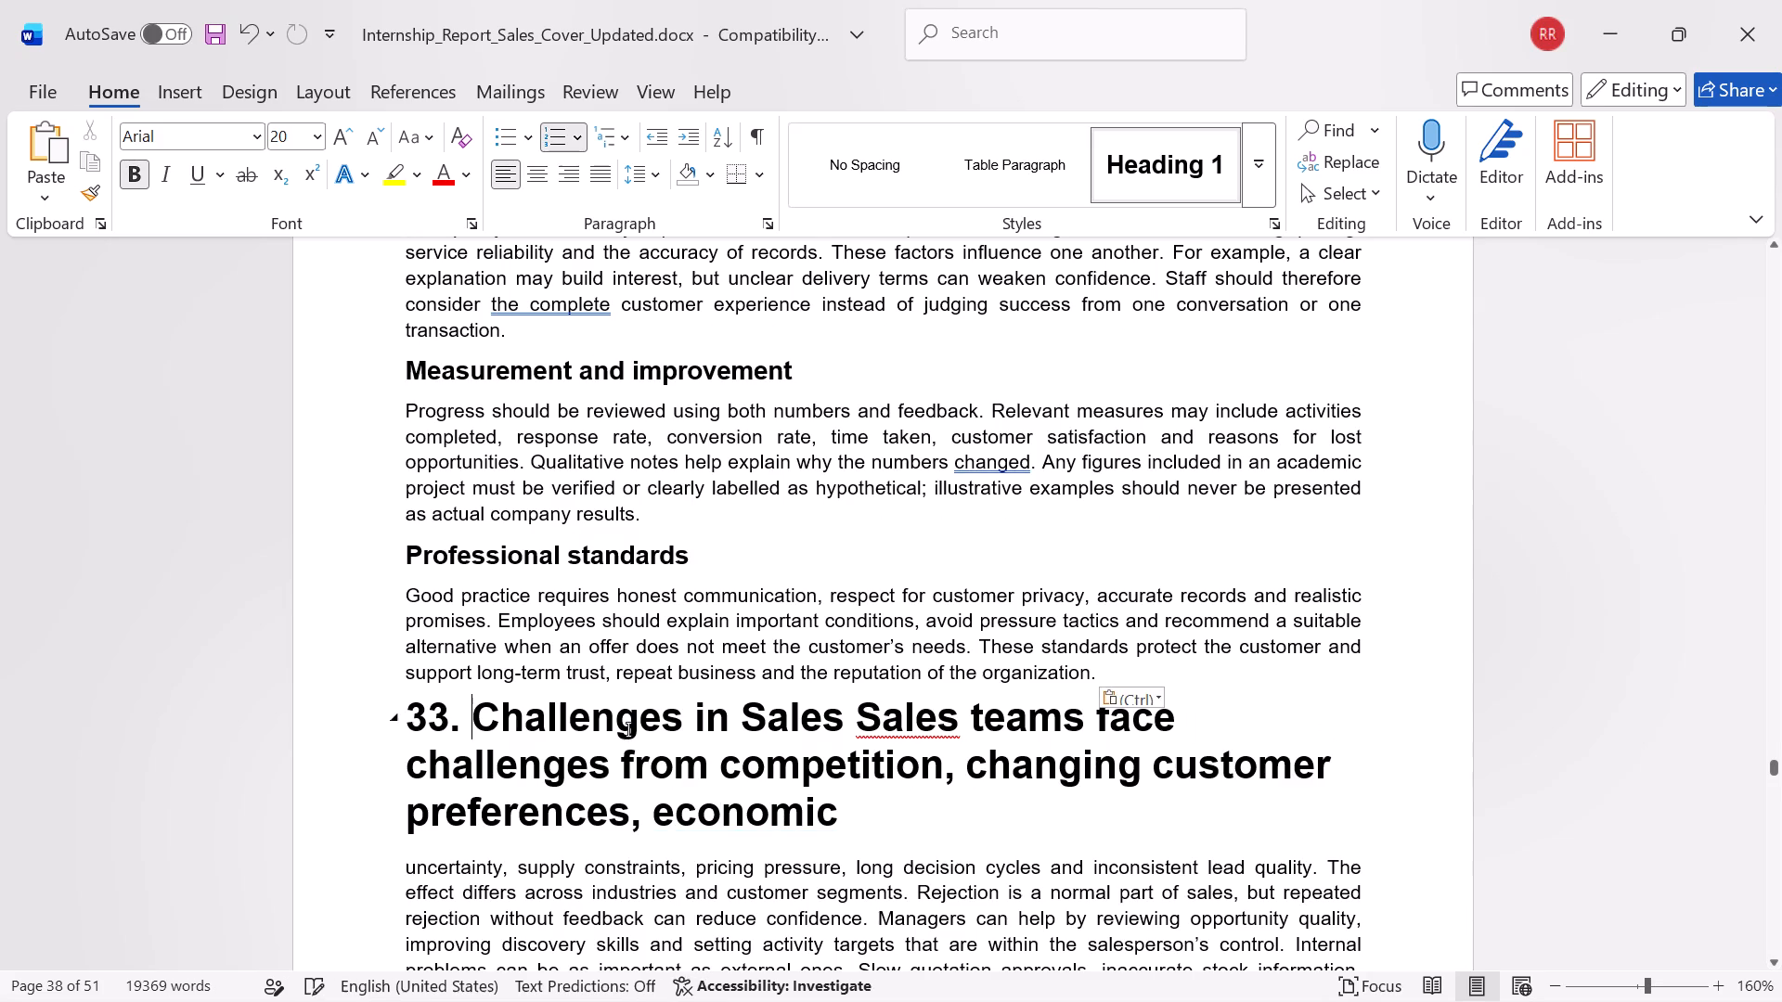
Insert blank lines after chapter 32's Professional standards paragraph so that the chapter 33 heading starts on a new page.
scroll(627, 727, up, 1)
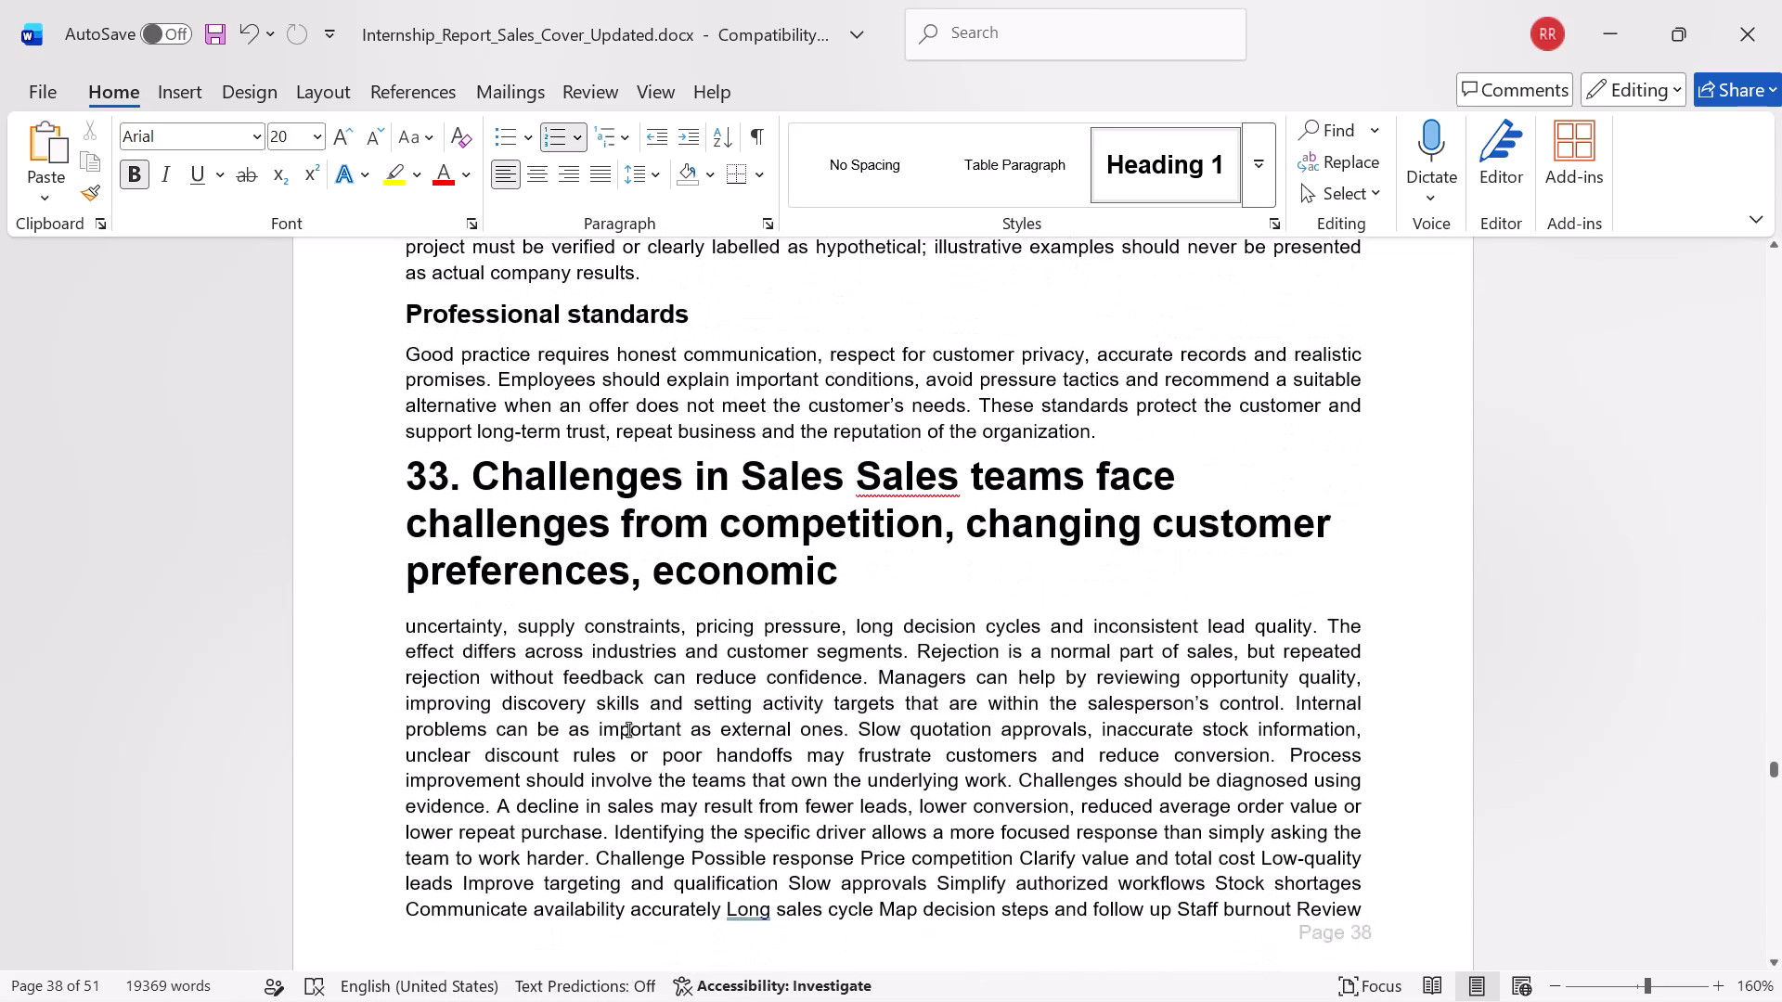
scroll(627, 727, up, 1)
scroll(852, 603, left, 1)
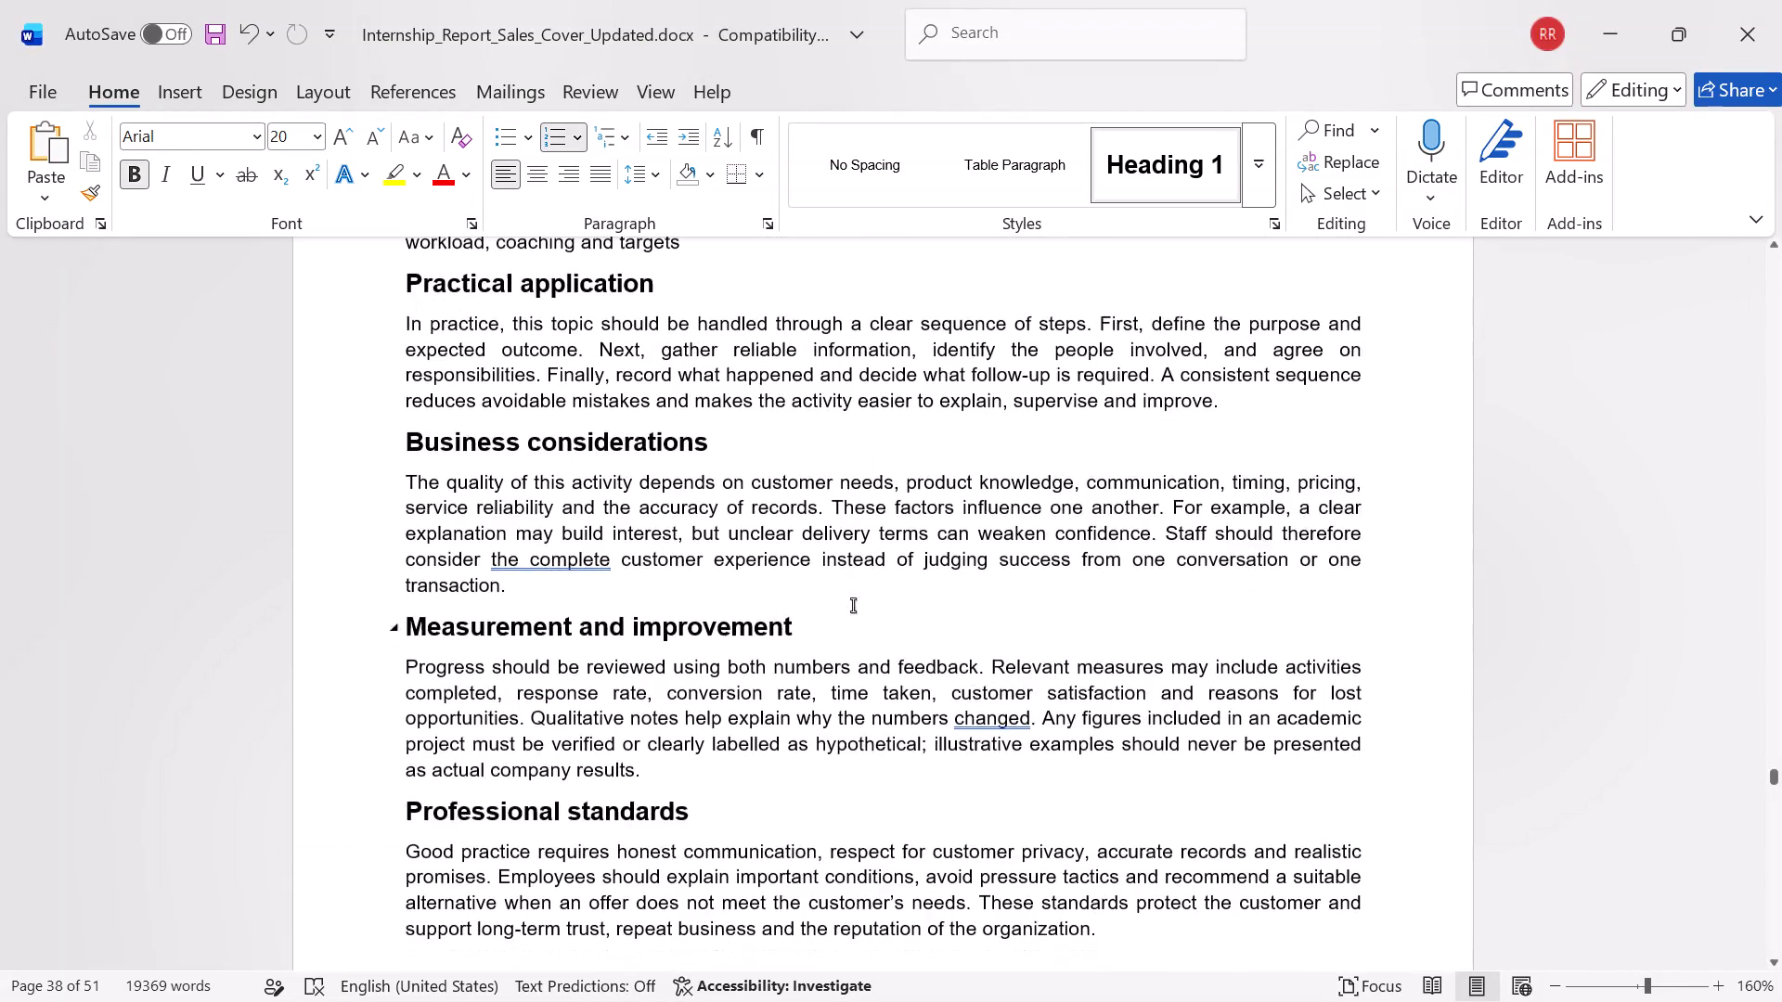
scroll(852, 603, left, 1)
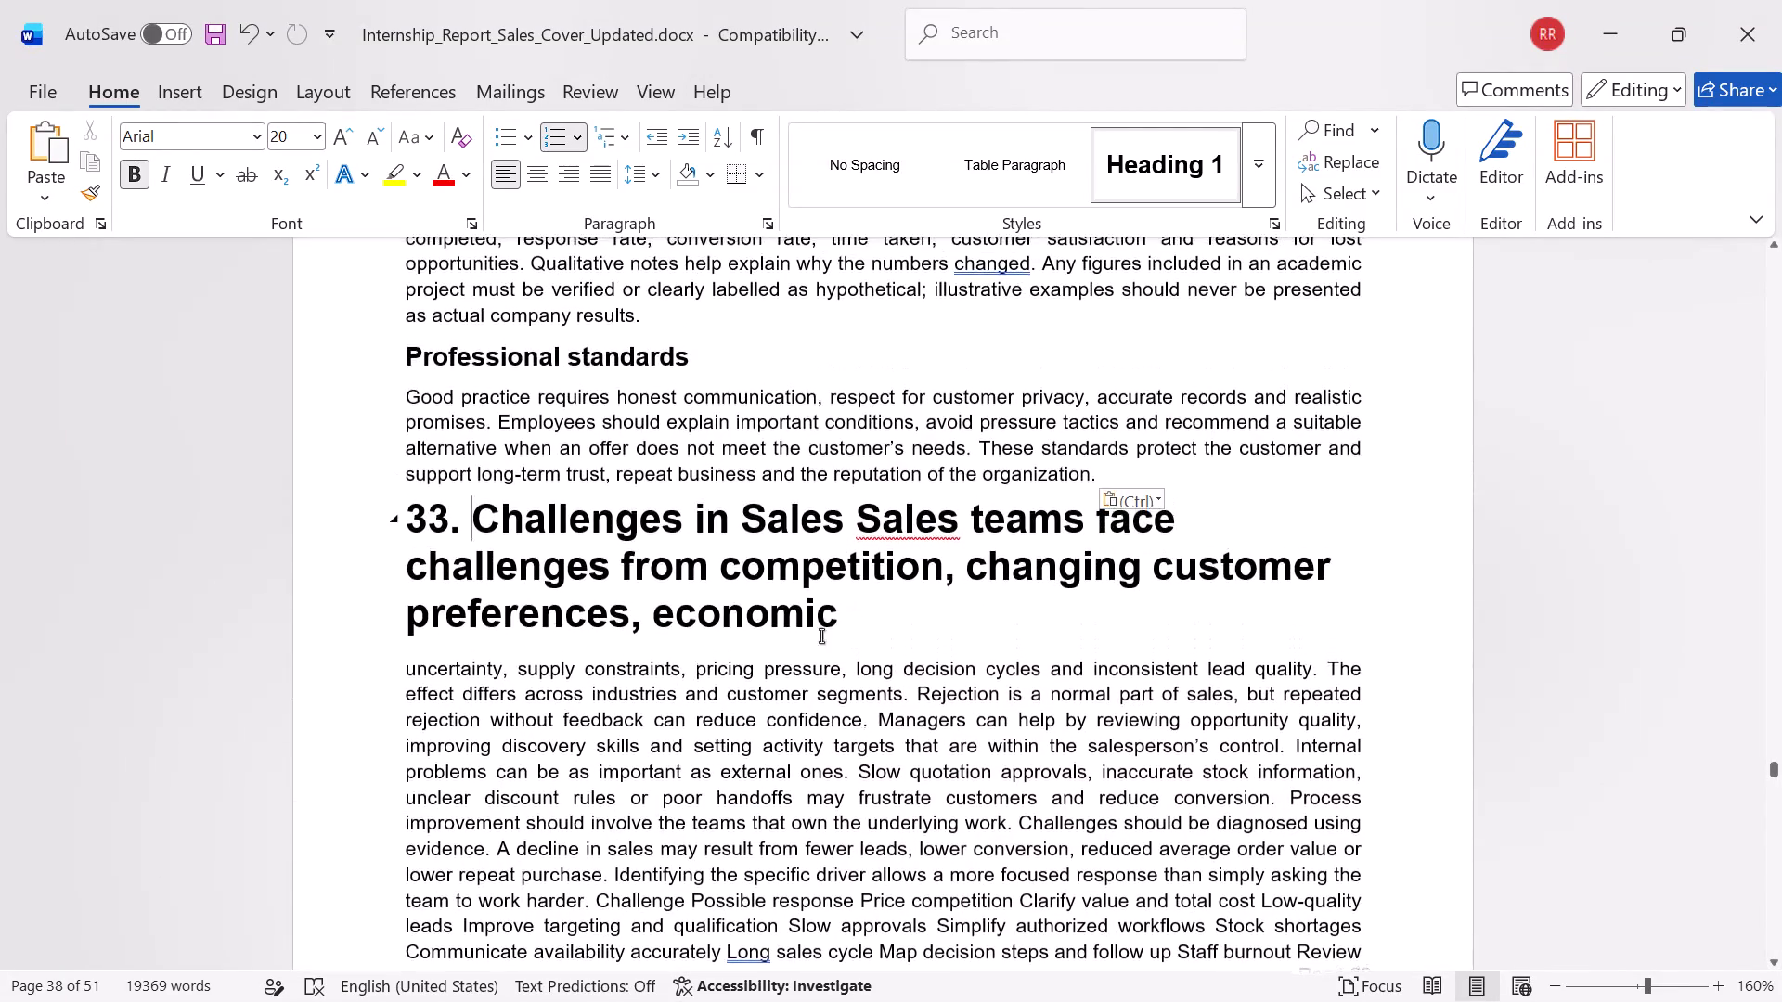
click(1115, 472)
key(Return)
key(Return)
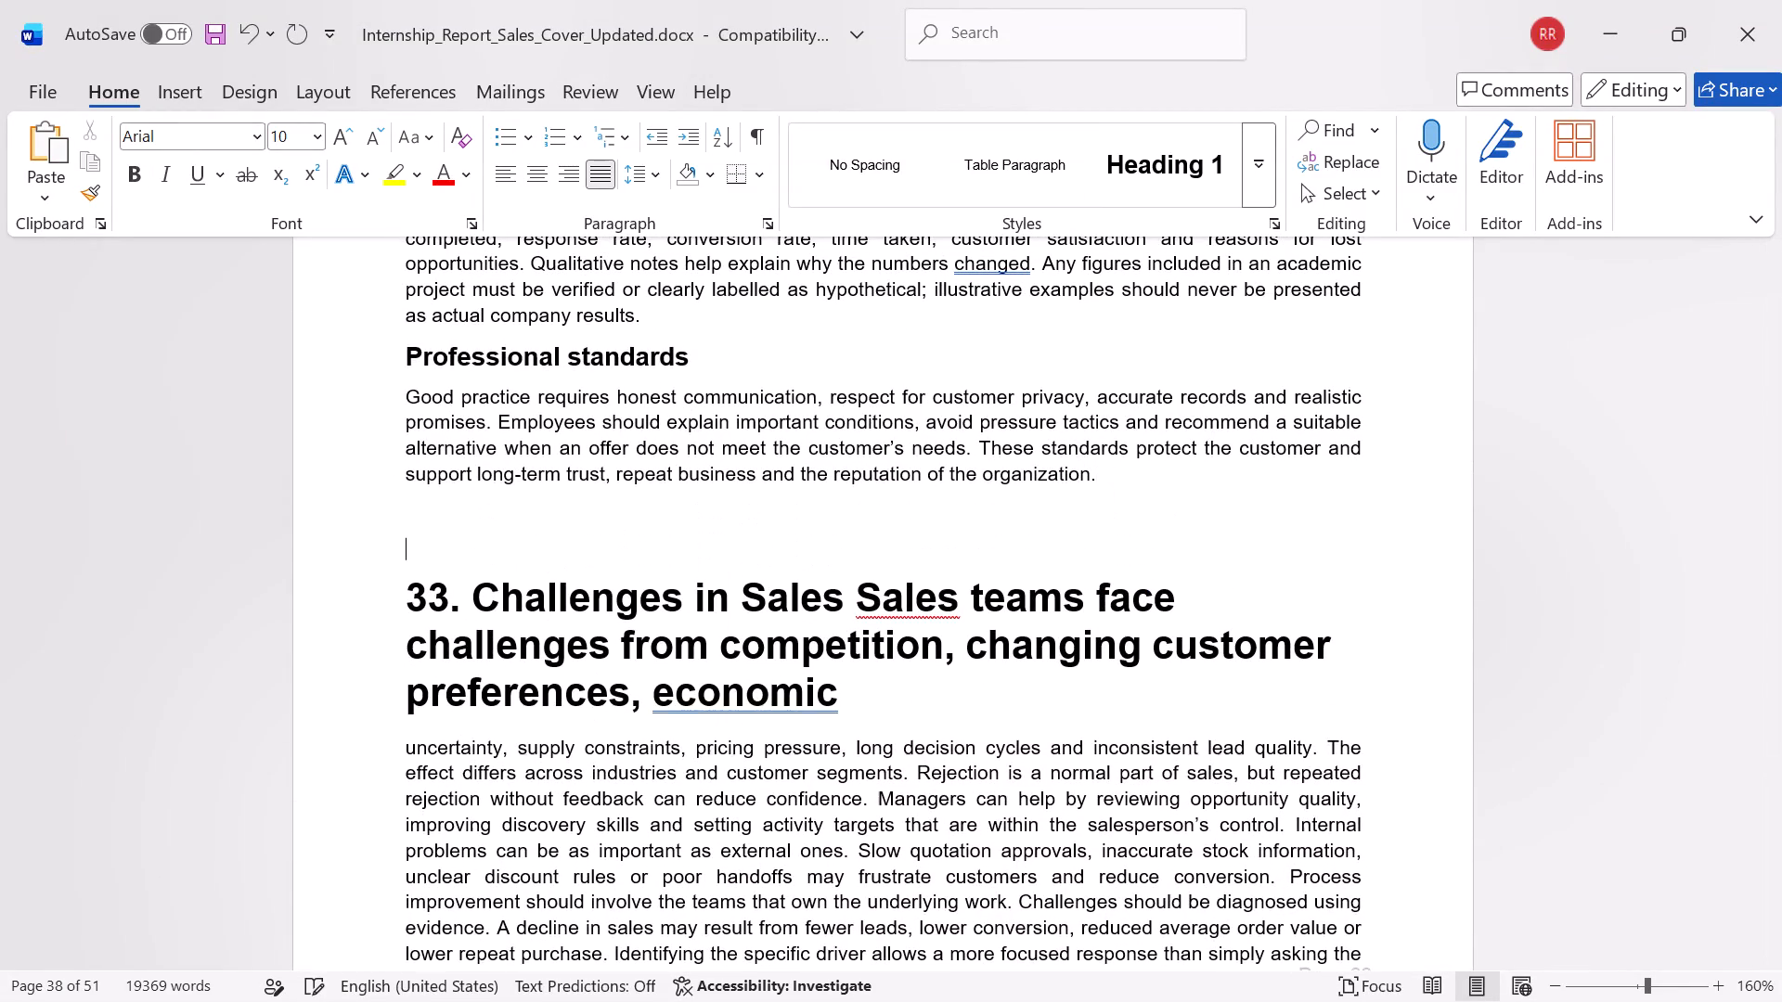
key(Return)
key(Return)
key(Return)
key(Return)
key(Return)
key(Return)
key(Return)
key(Return)
scroll(1115, 472, down, 2)
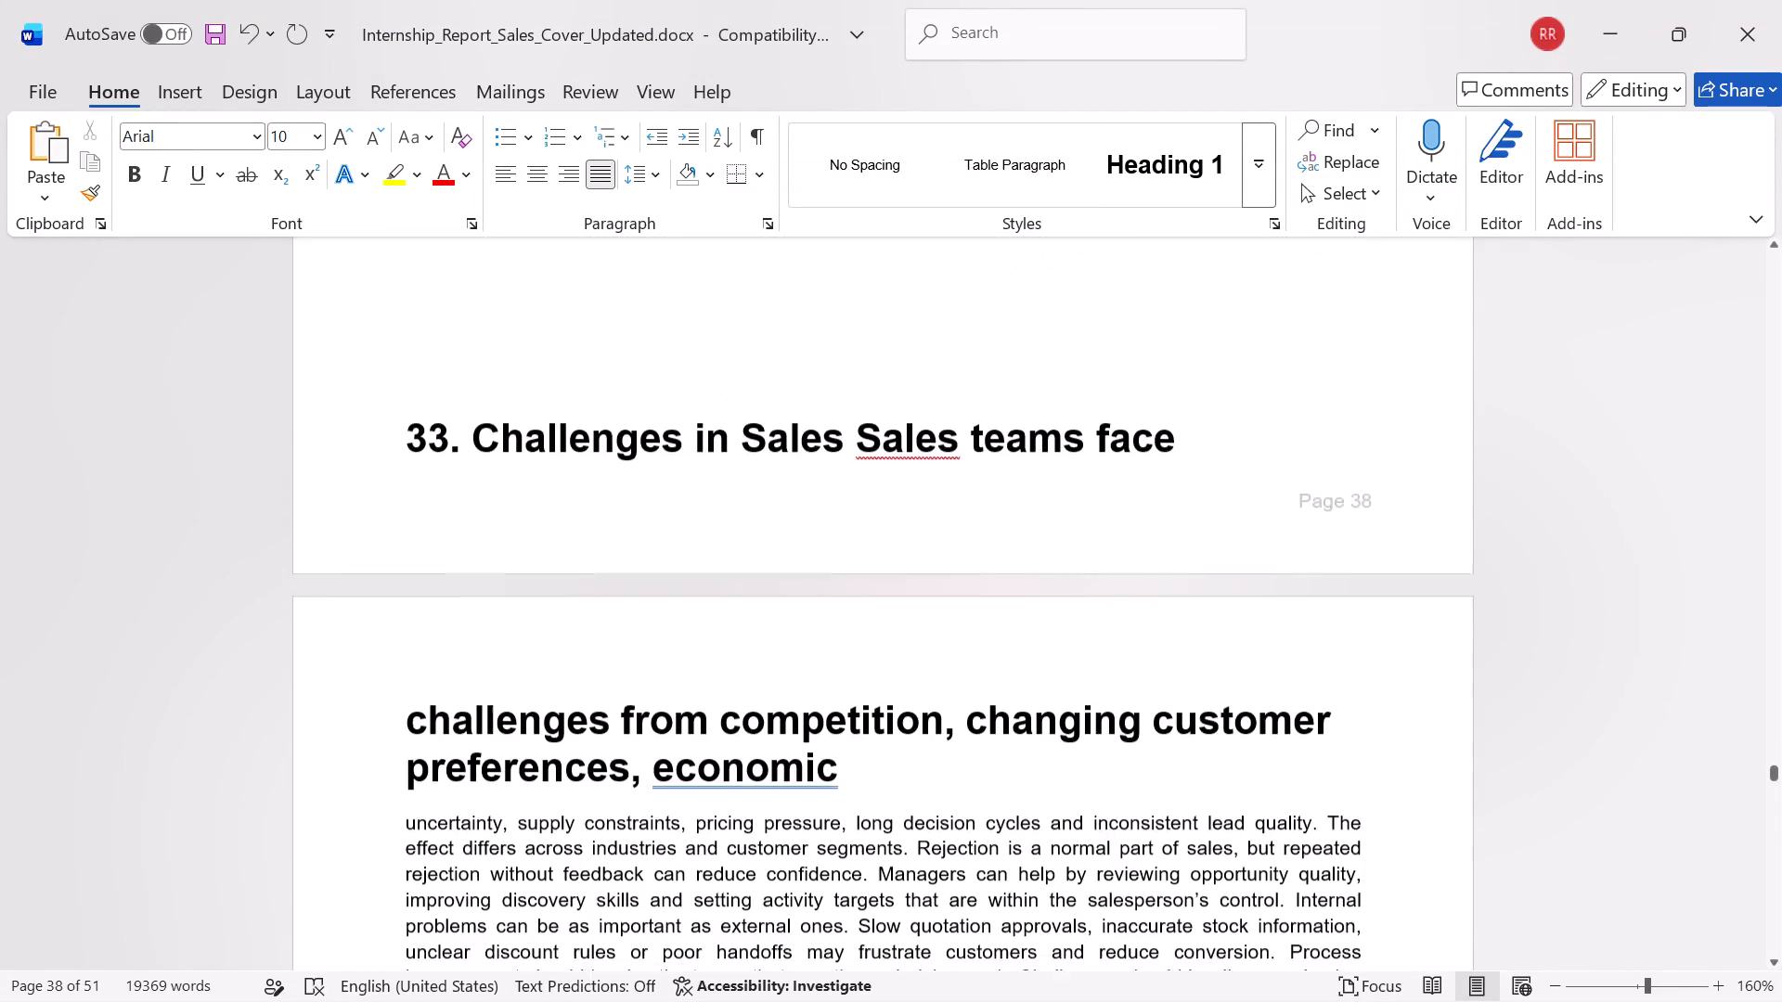
key(Return)
key(Return)
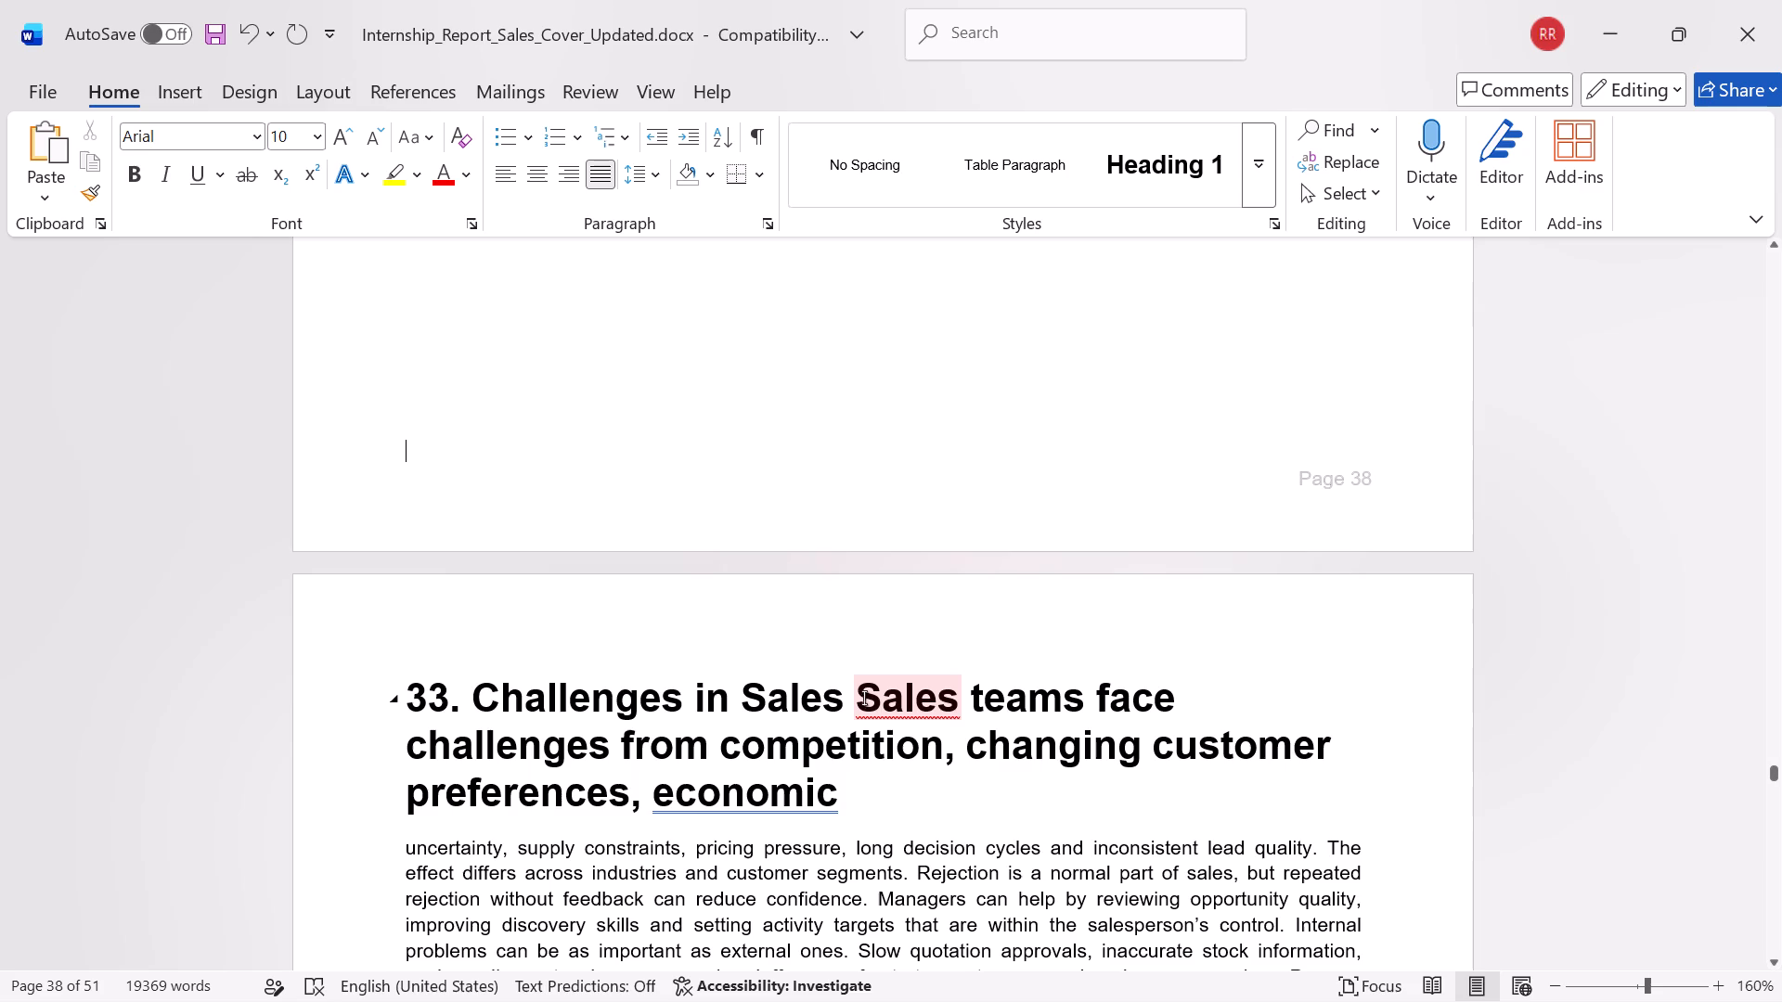
Split the chapter 33 heading after "Challenges in Sales" and apply the Body Text style to the "Sales teams face" text.
click(859, 694)
key(Return)
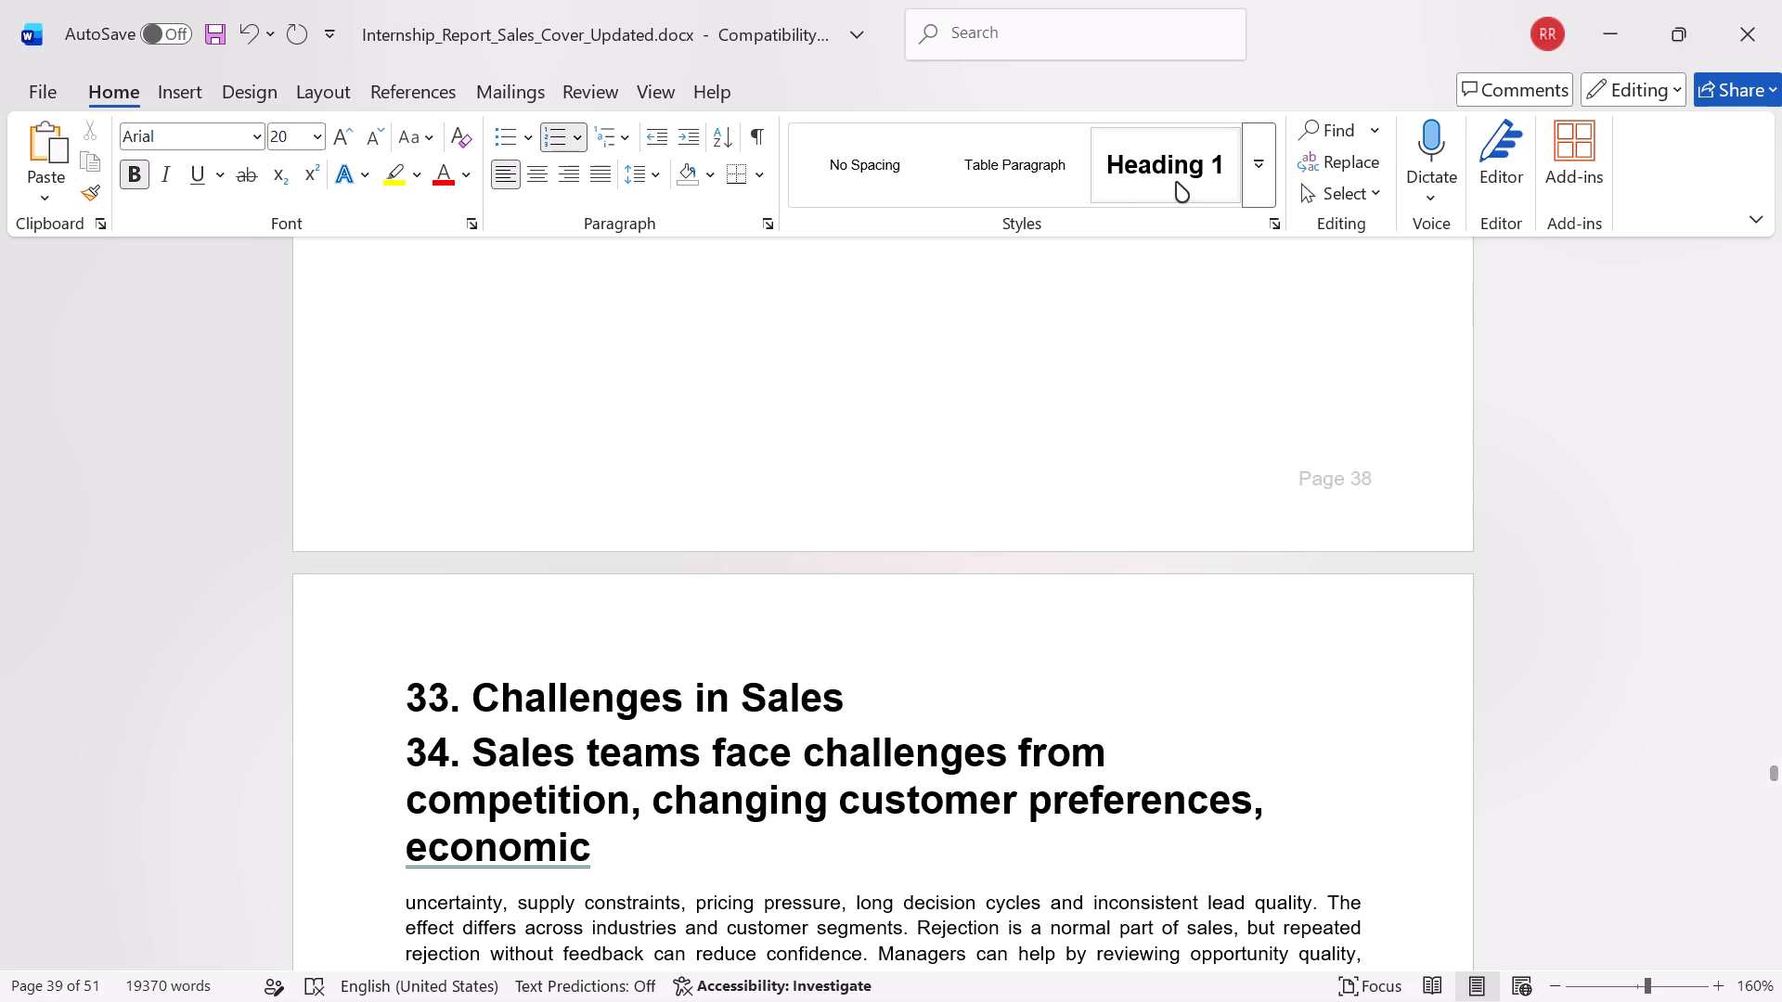
click(1259, 165)
click(1034, 166)
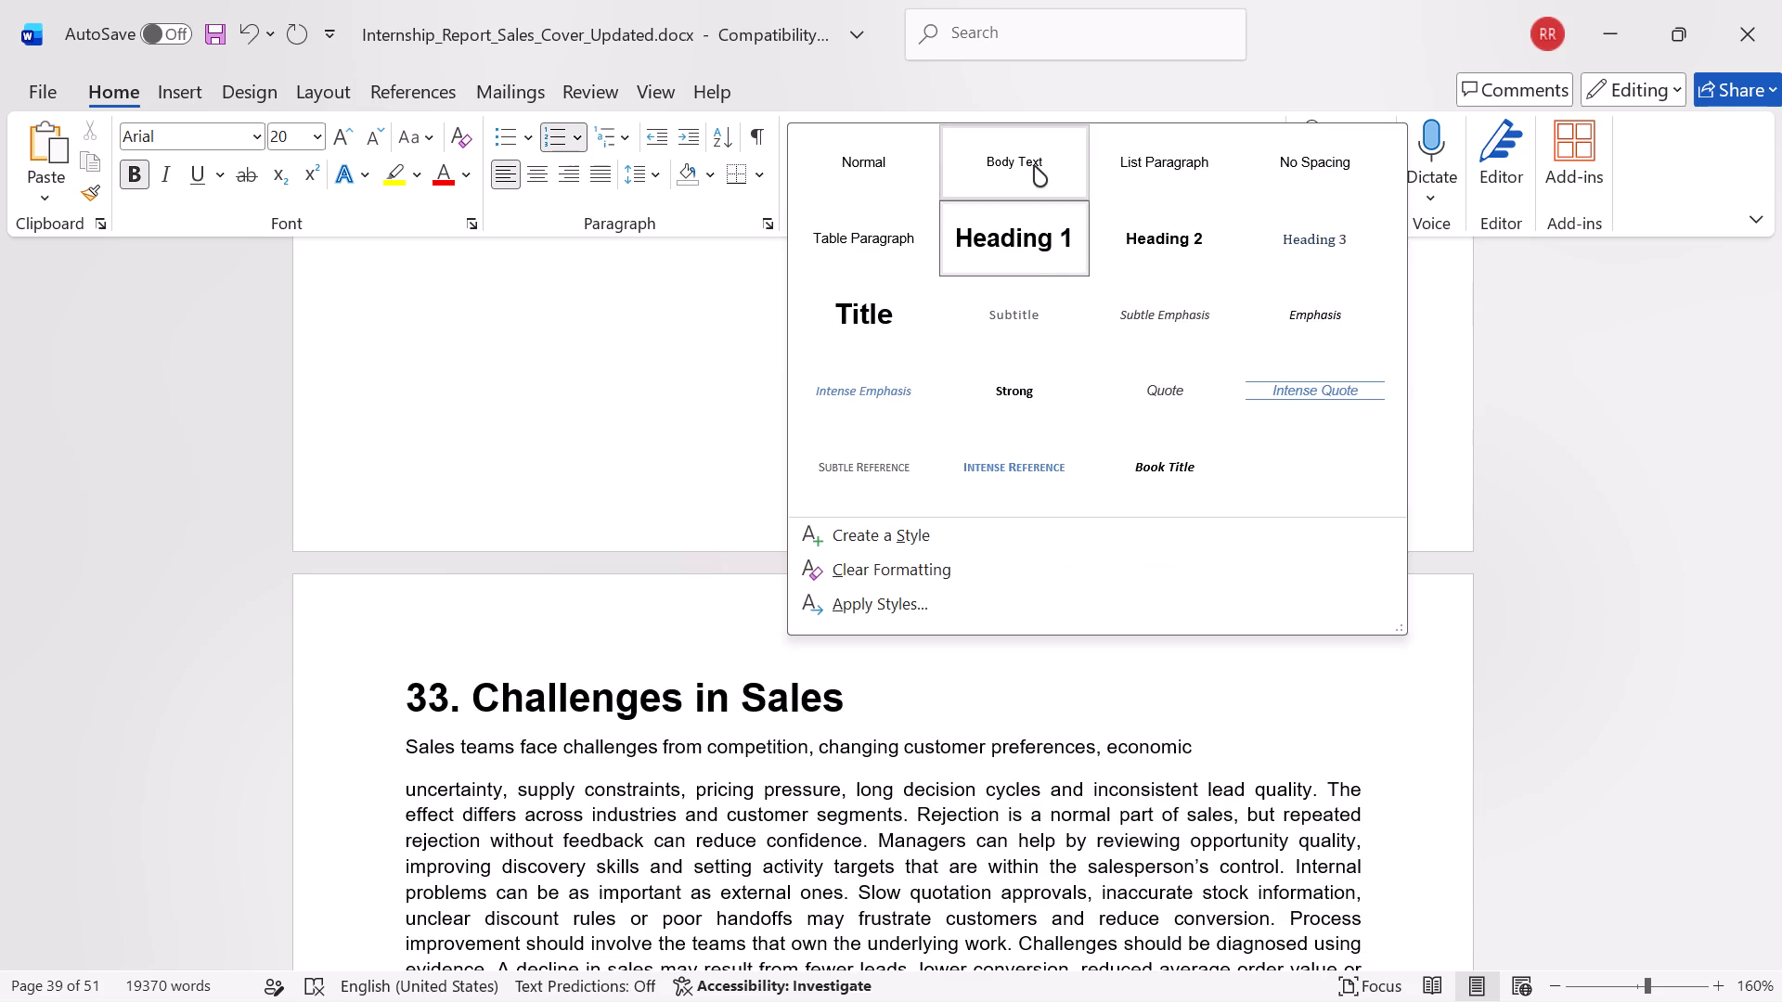
Join the "Sales teams face challenges…" line with the "uncertainty, supply constraints" paragraph below it, separated by a space.
click(1200, 750)
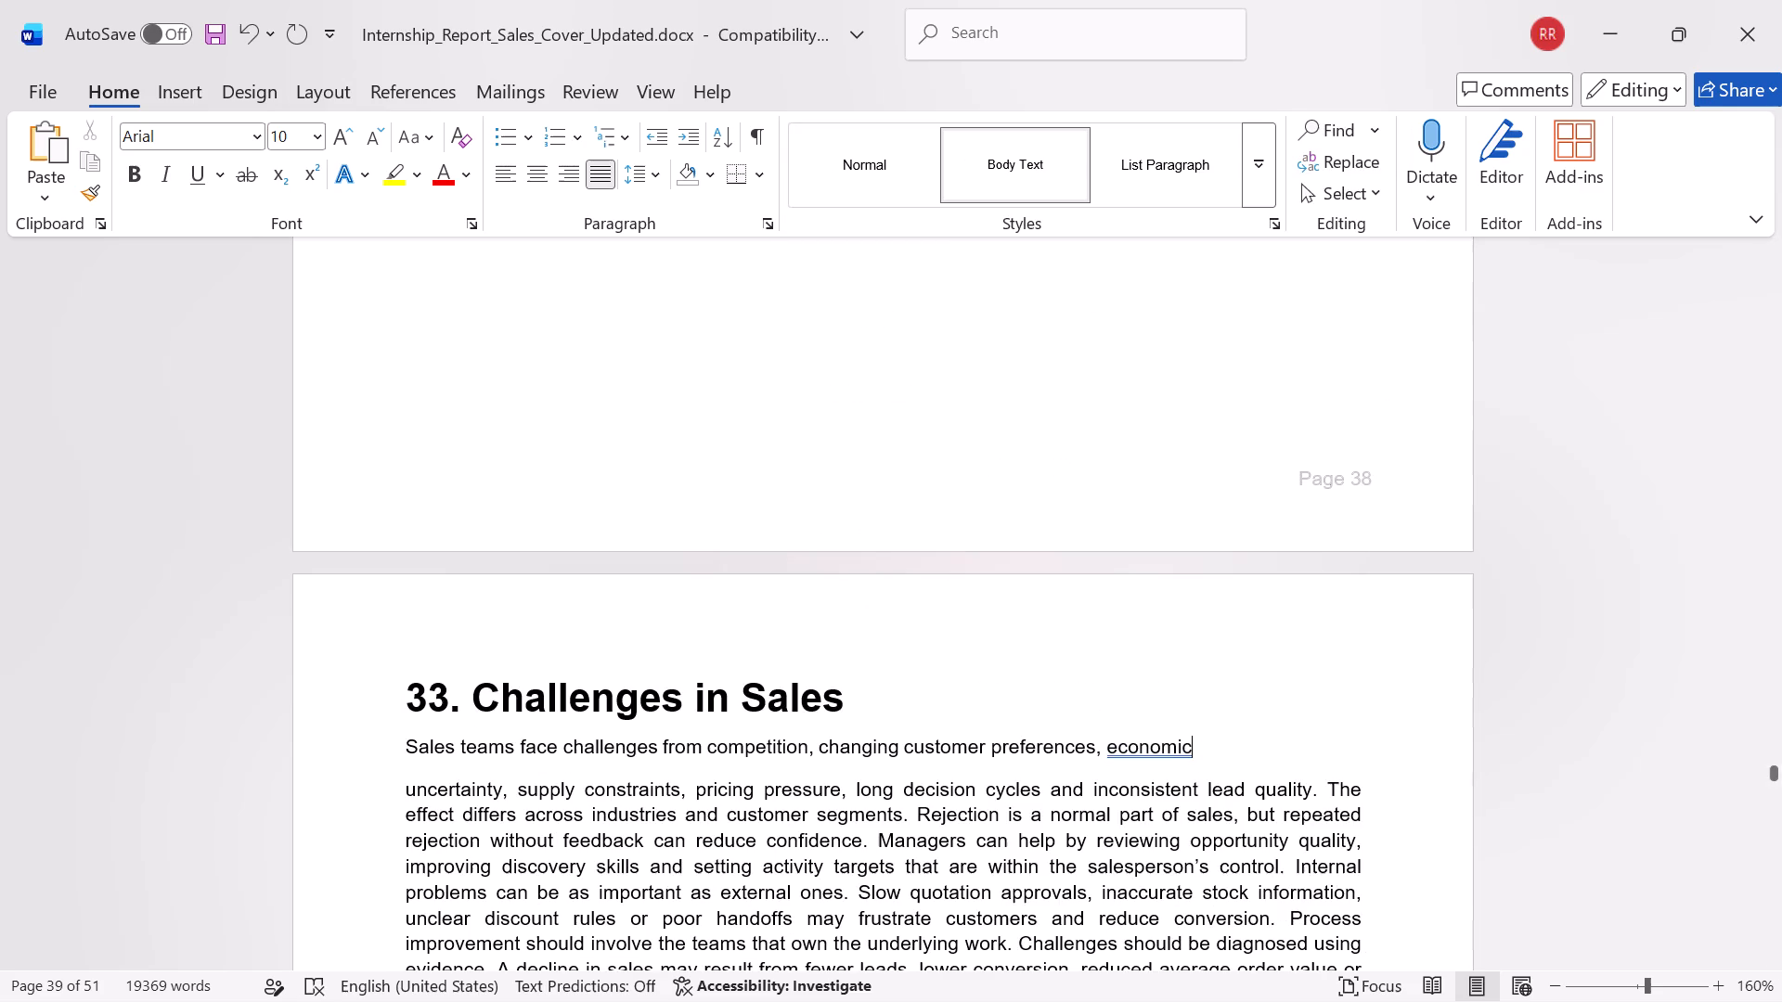
key(space)
key(Delete)
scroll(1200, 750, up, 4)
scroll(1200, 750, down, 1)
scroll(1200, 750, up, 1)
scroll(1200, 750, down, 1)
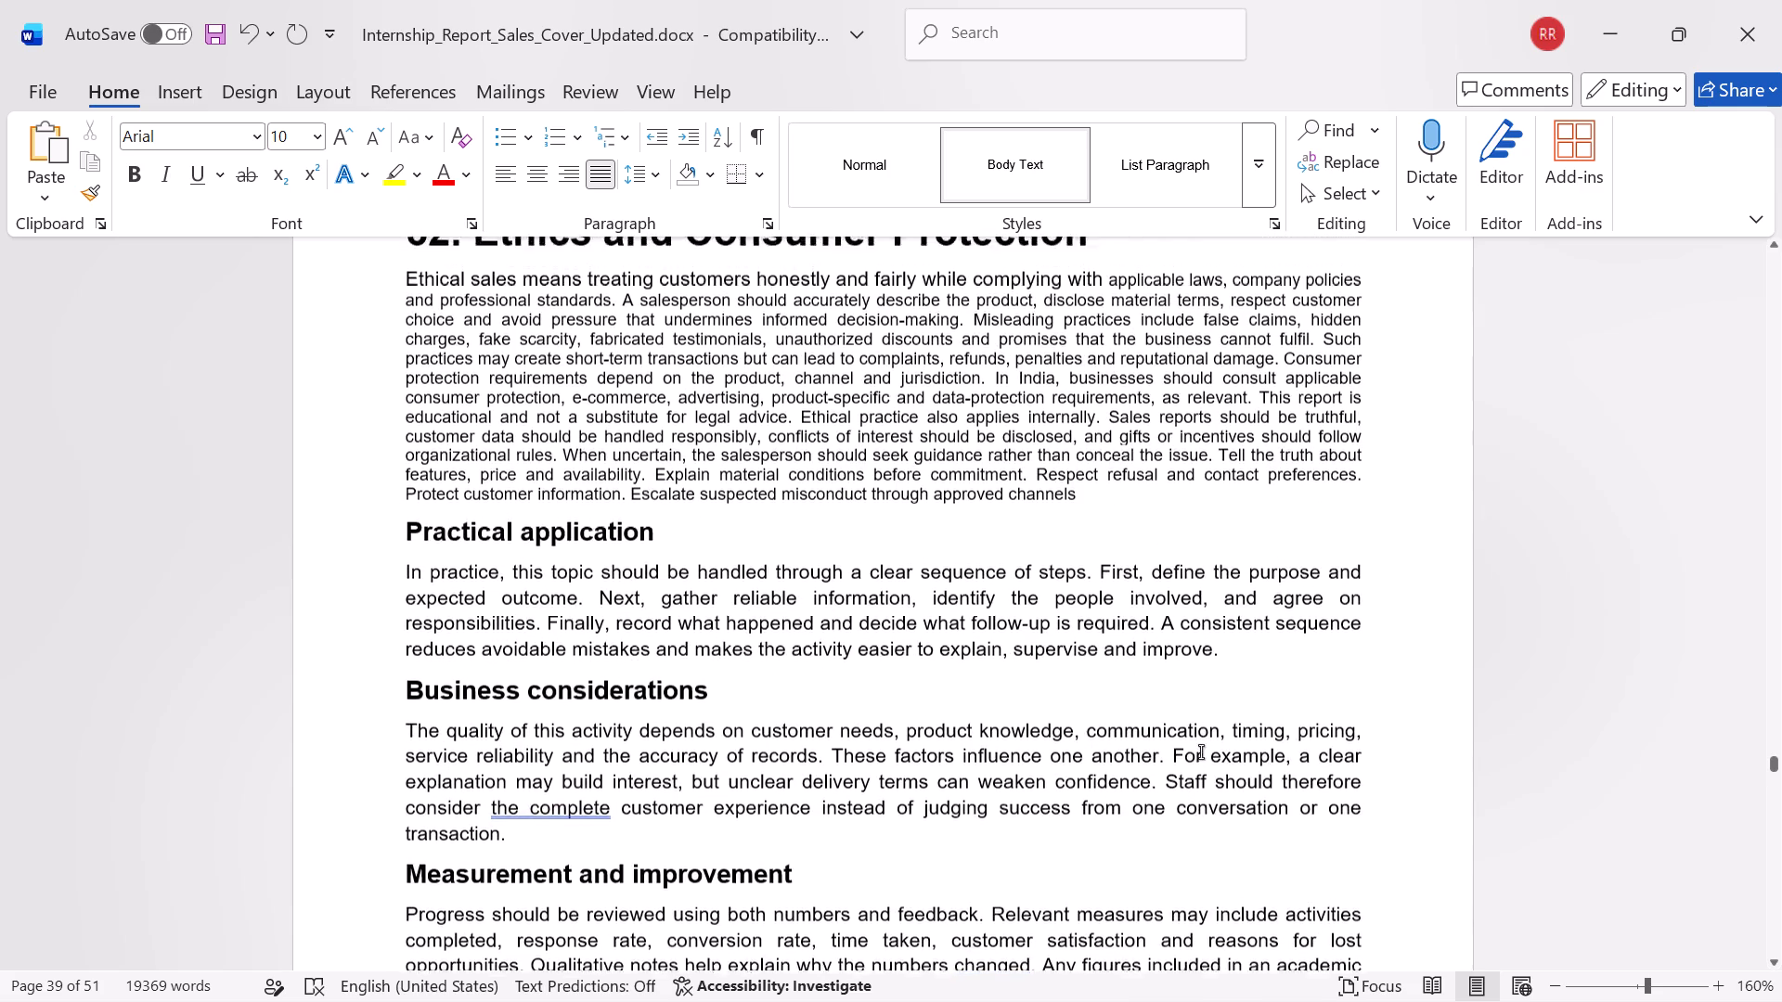
Split the chapter 34 heading after "Competition and Differentiation" and apply the Body Text style to the "Competition includes direct alternatives" text.
scroll(1200, 750, down, 3)
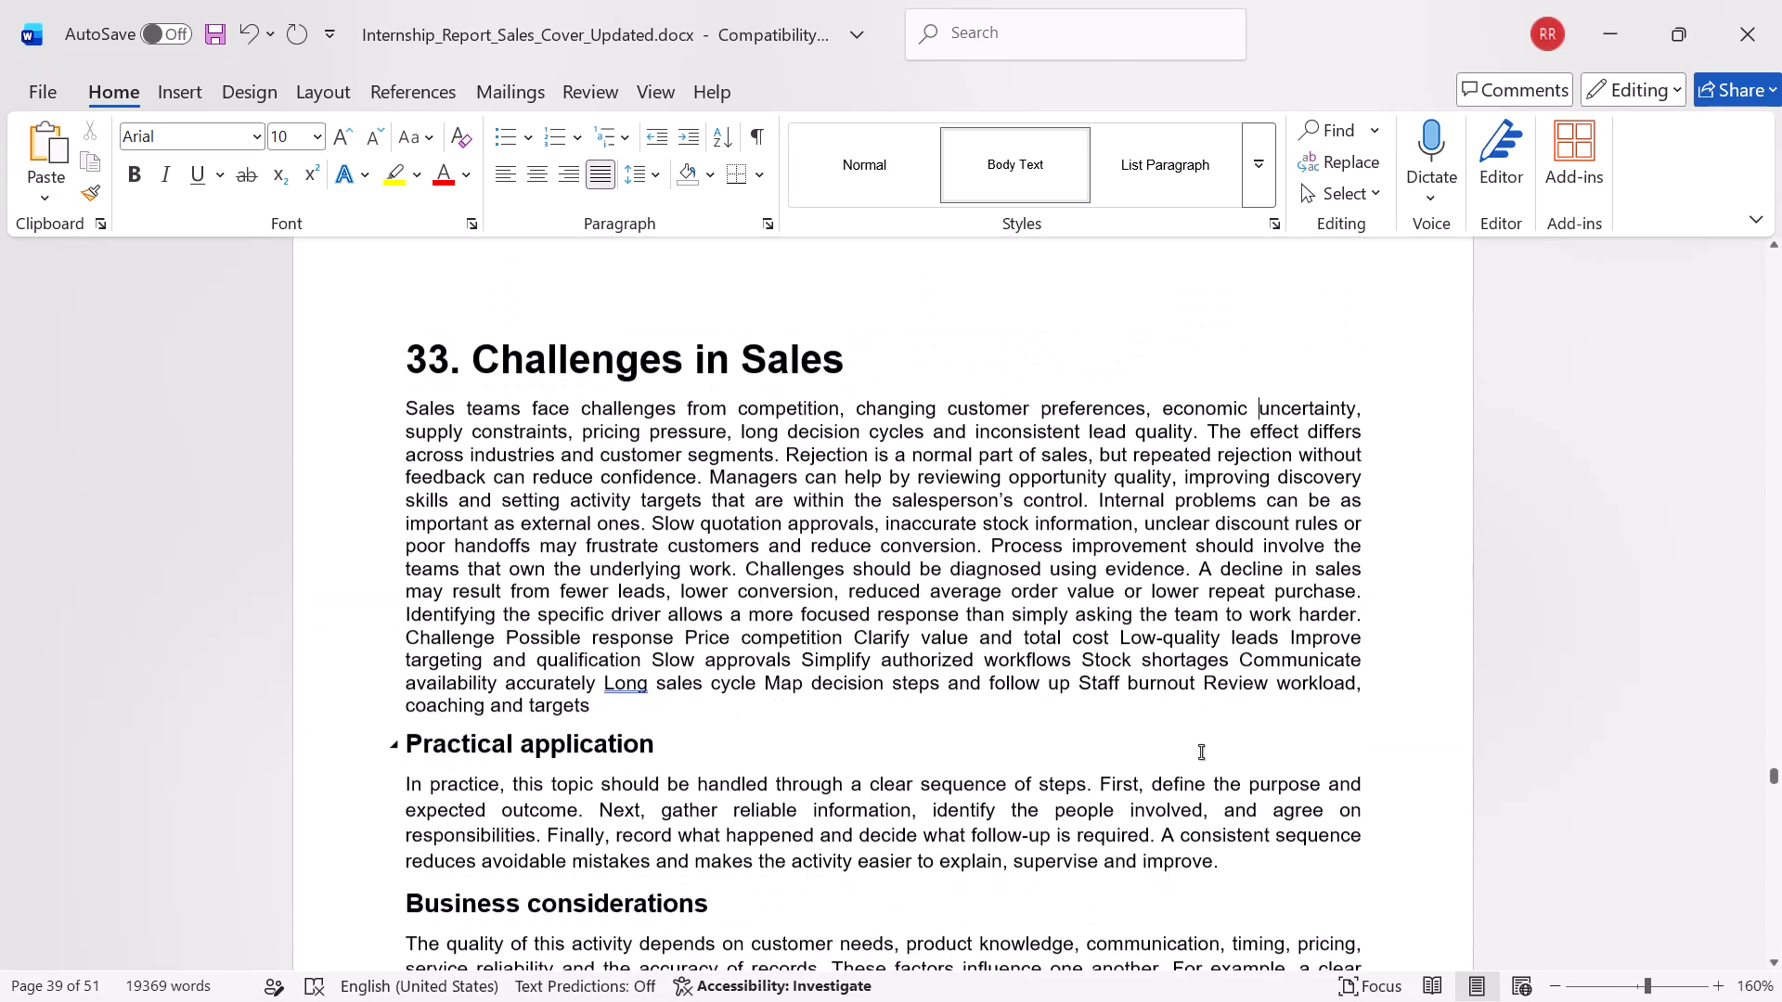
scroll(981, 791, down, 3)
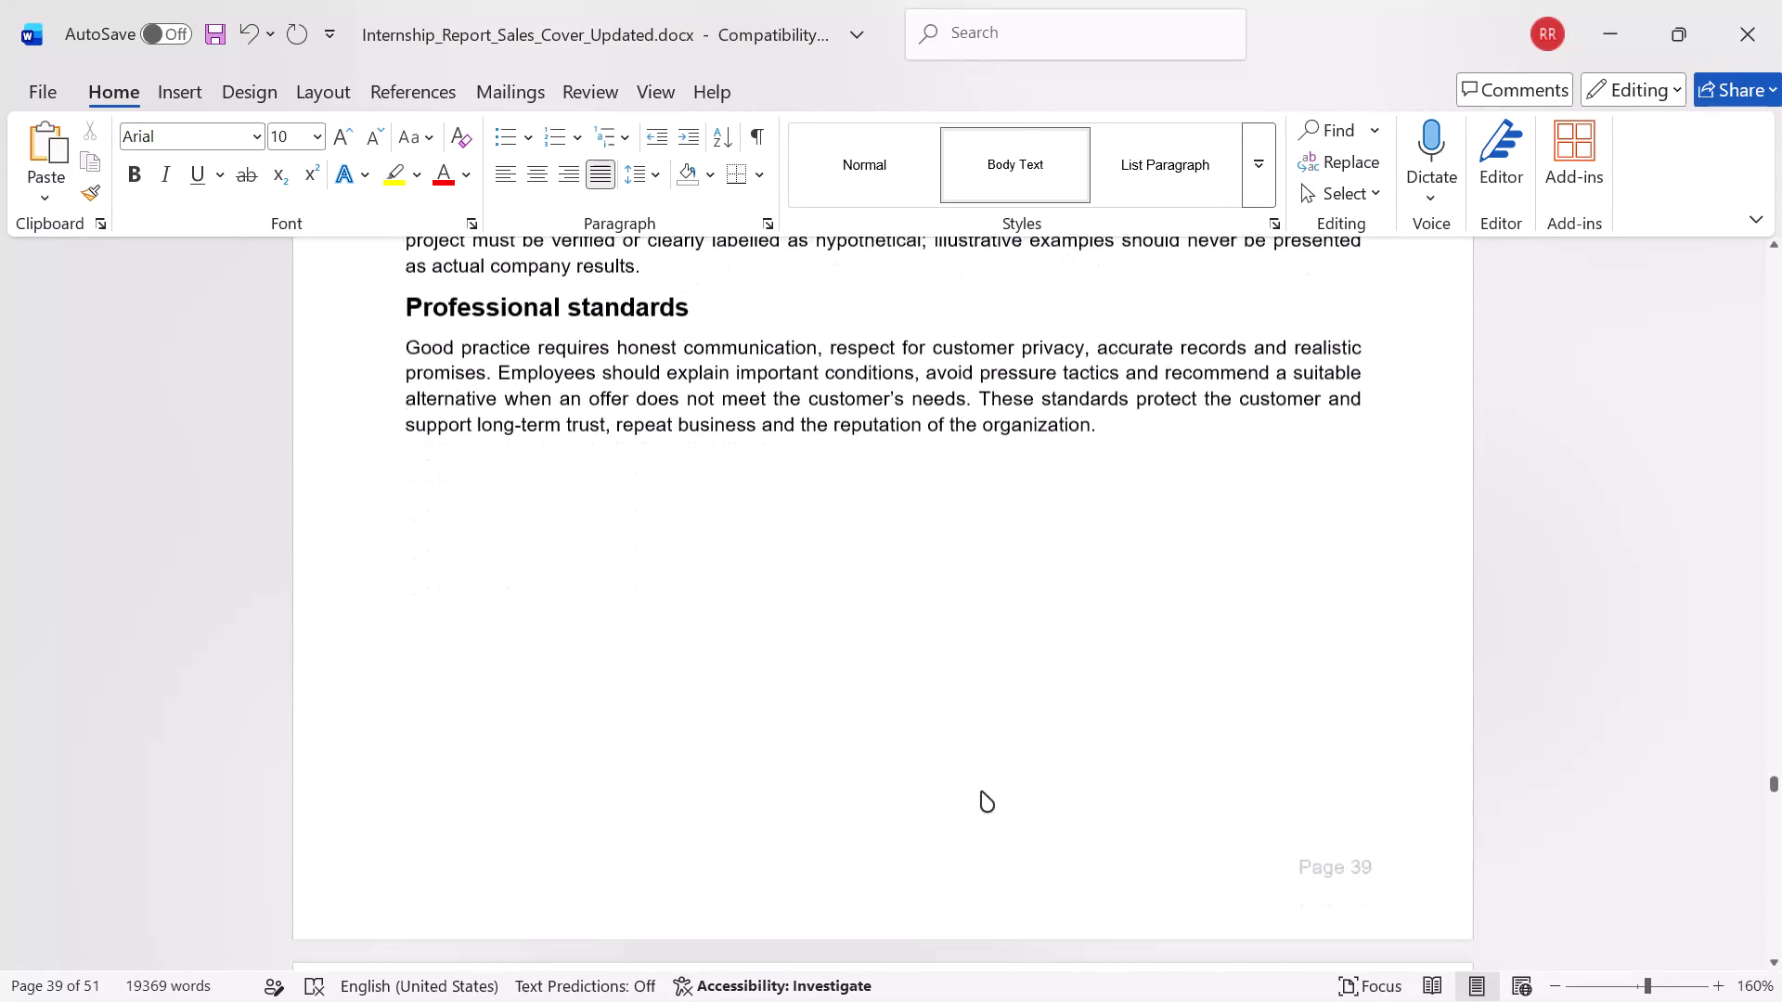
scroll(981, 791, down, 2)
scroll(898, 614, up, 2)
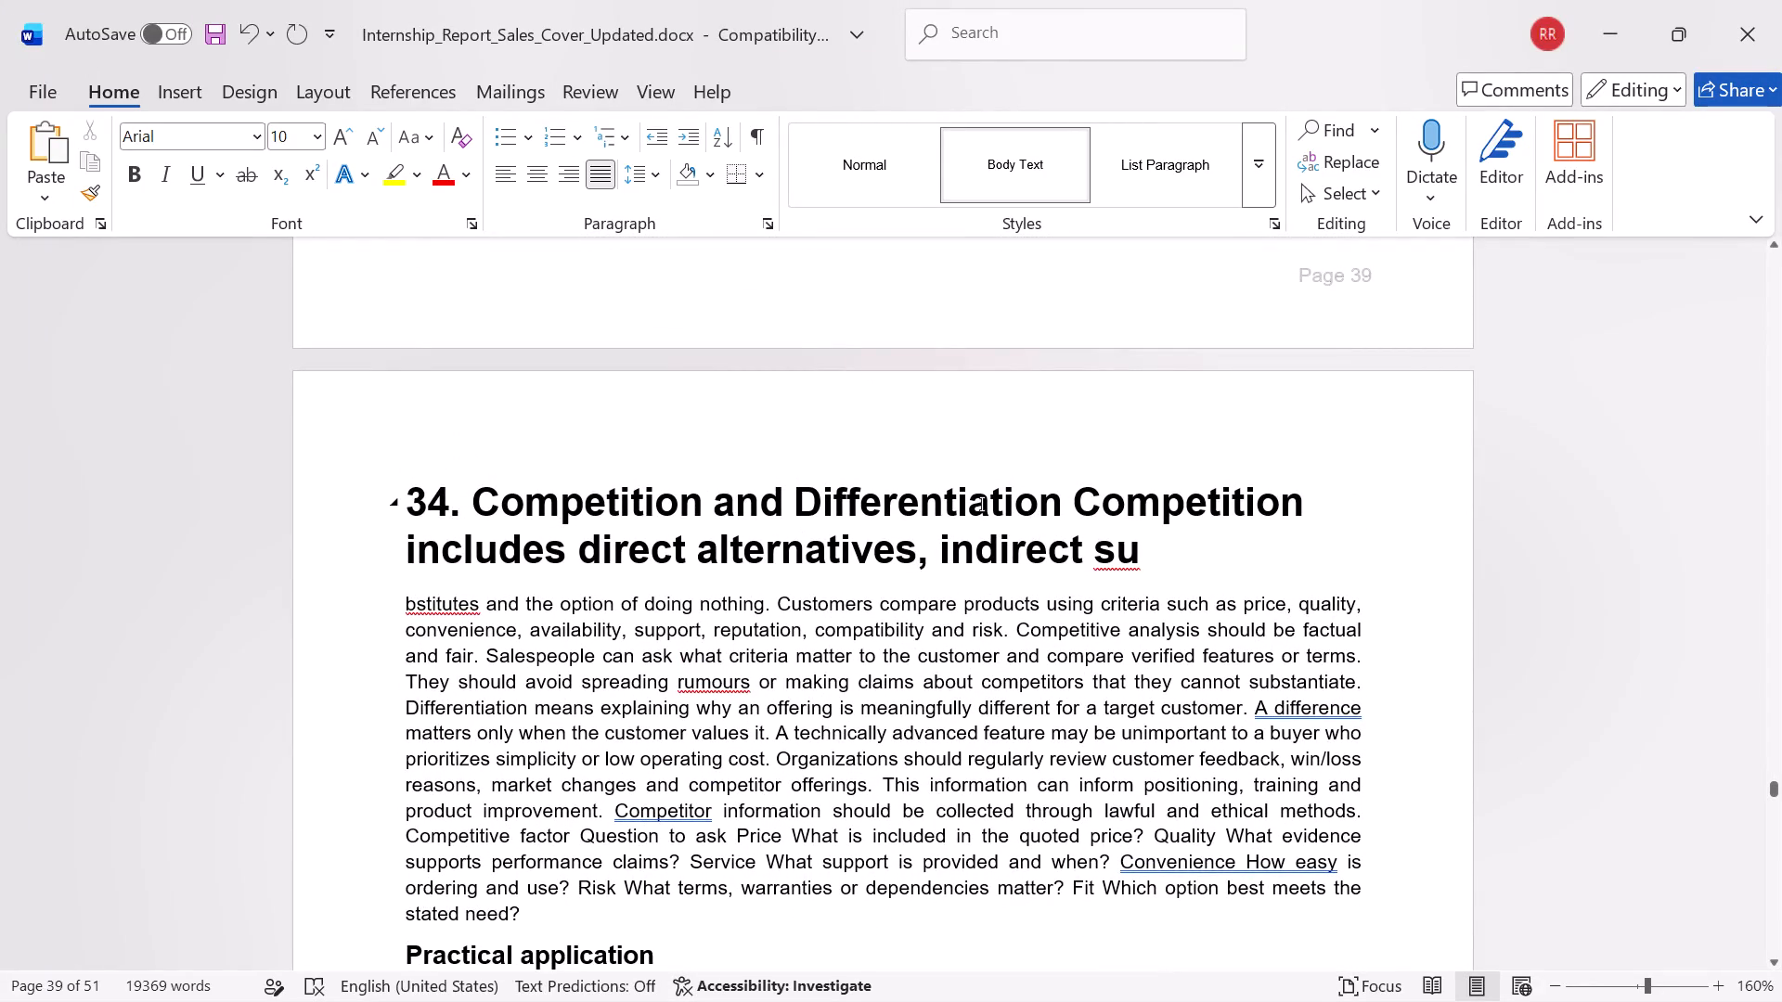
click(1067, 509)
key(Delete)
key(Return)
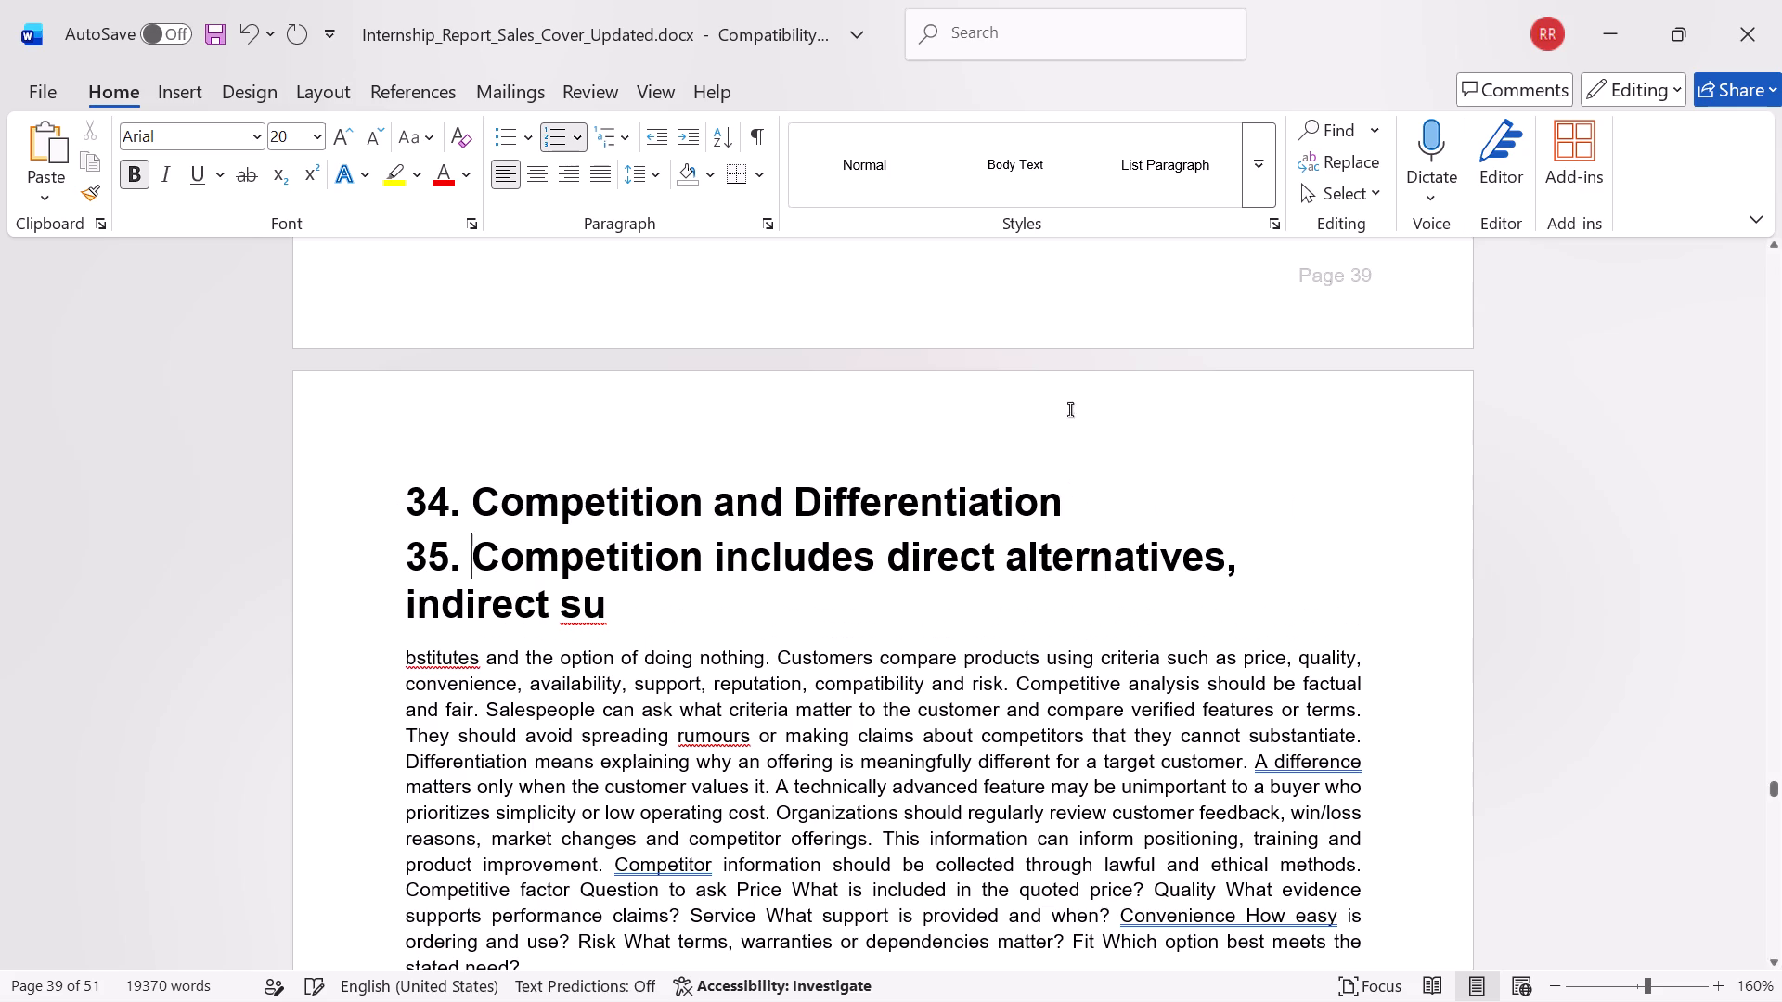
click(1006, 174)
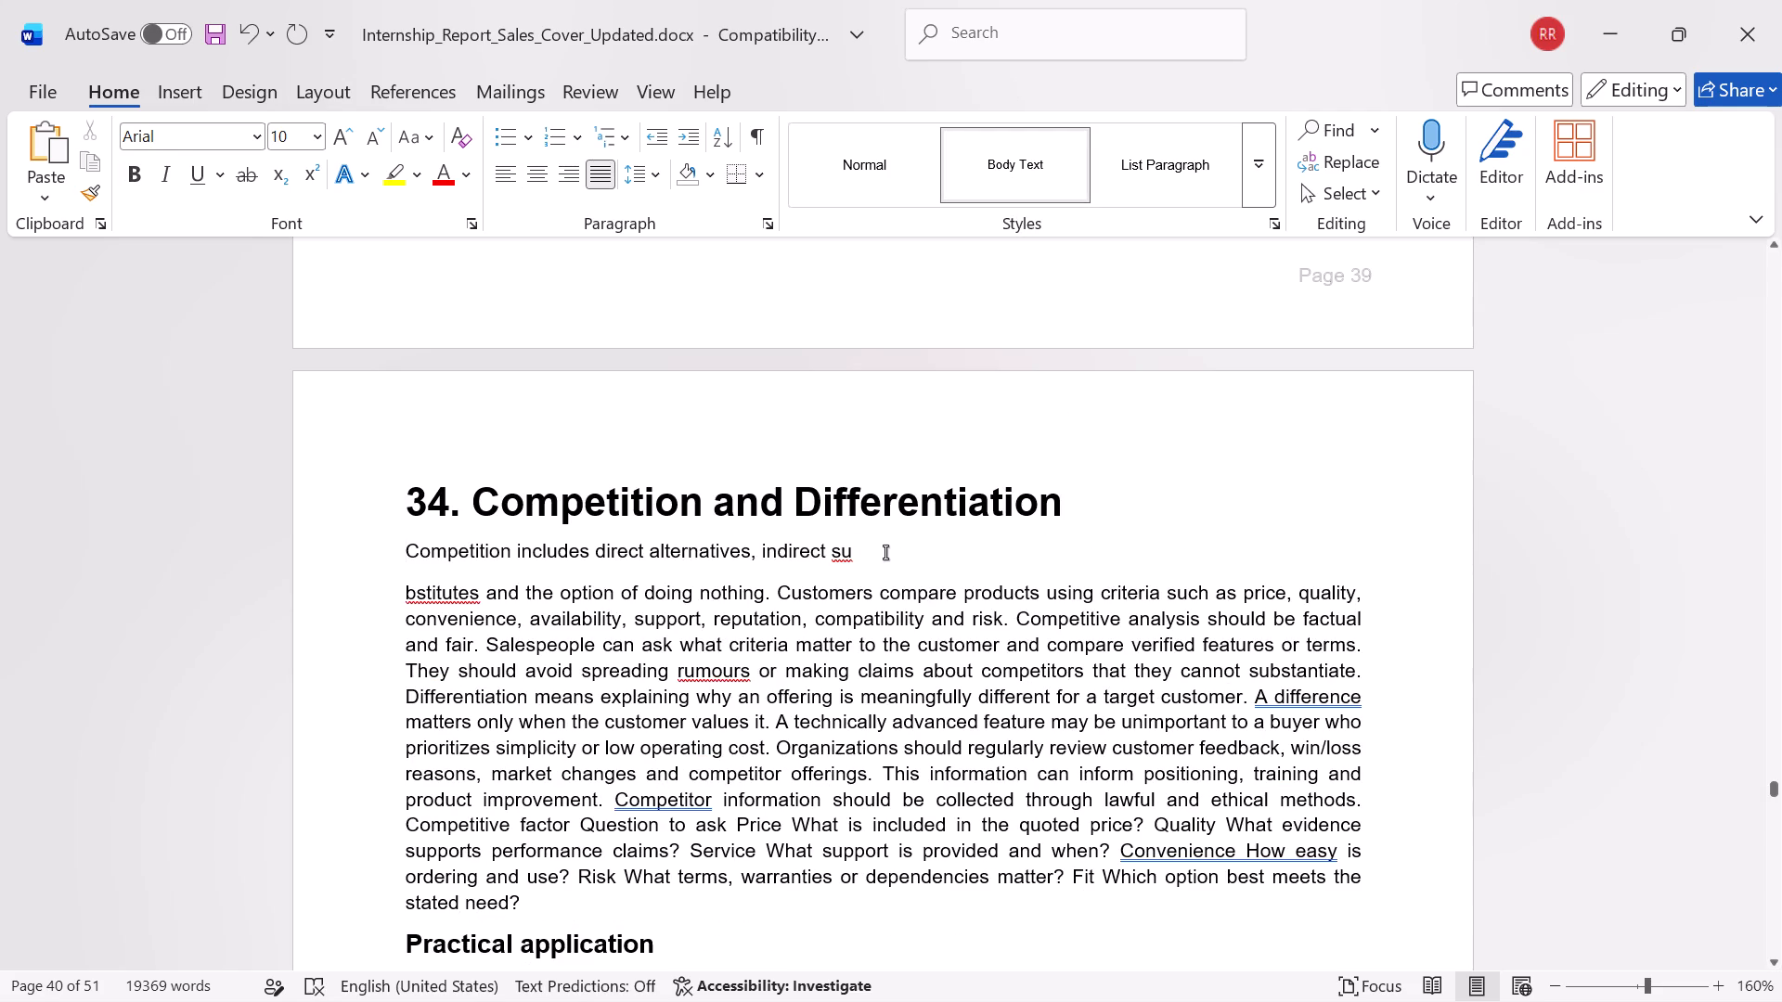
Join the "Competition includes direct alternatives, indirect su" line with the "bstitutes" paragraph below it, without a space.
click(885, 550)
key(Delete)
Split the chapter 35 heading after "Sales Risk and Data Privacy" and apply the Body Text style to the "Sales risk includes inaccurate promises" text.
scroll(777, 757, down, 1)
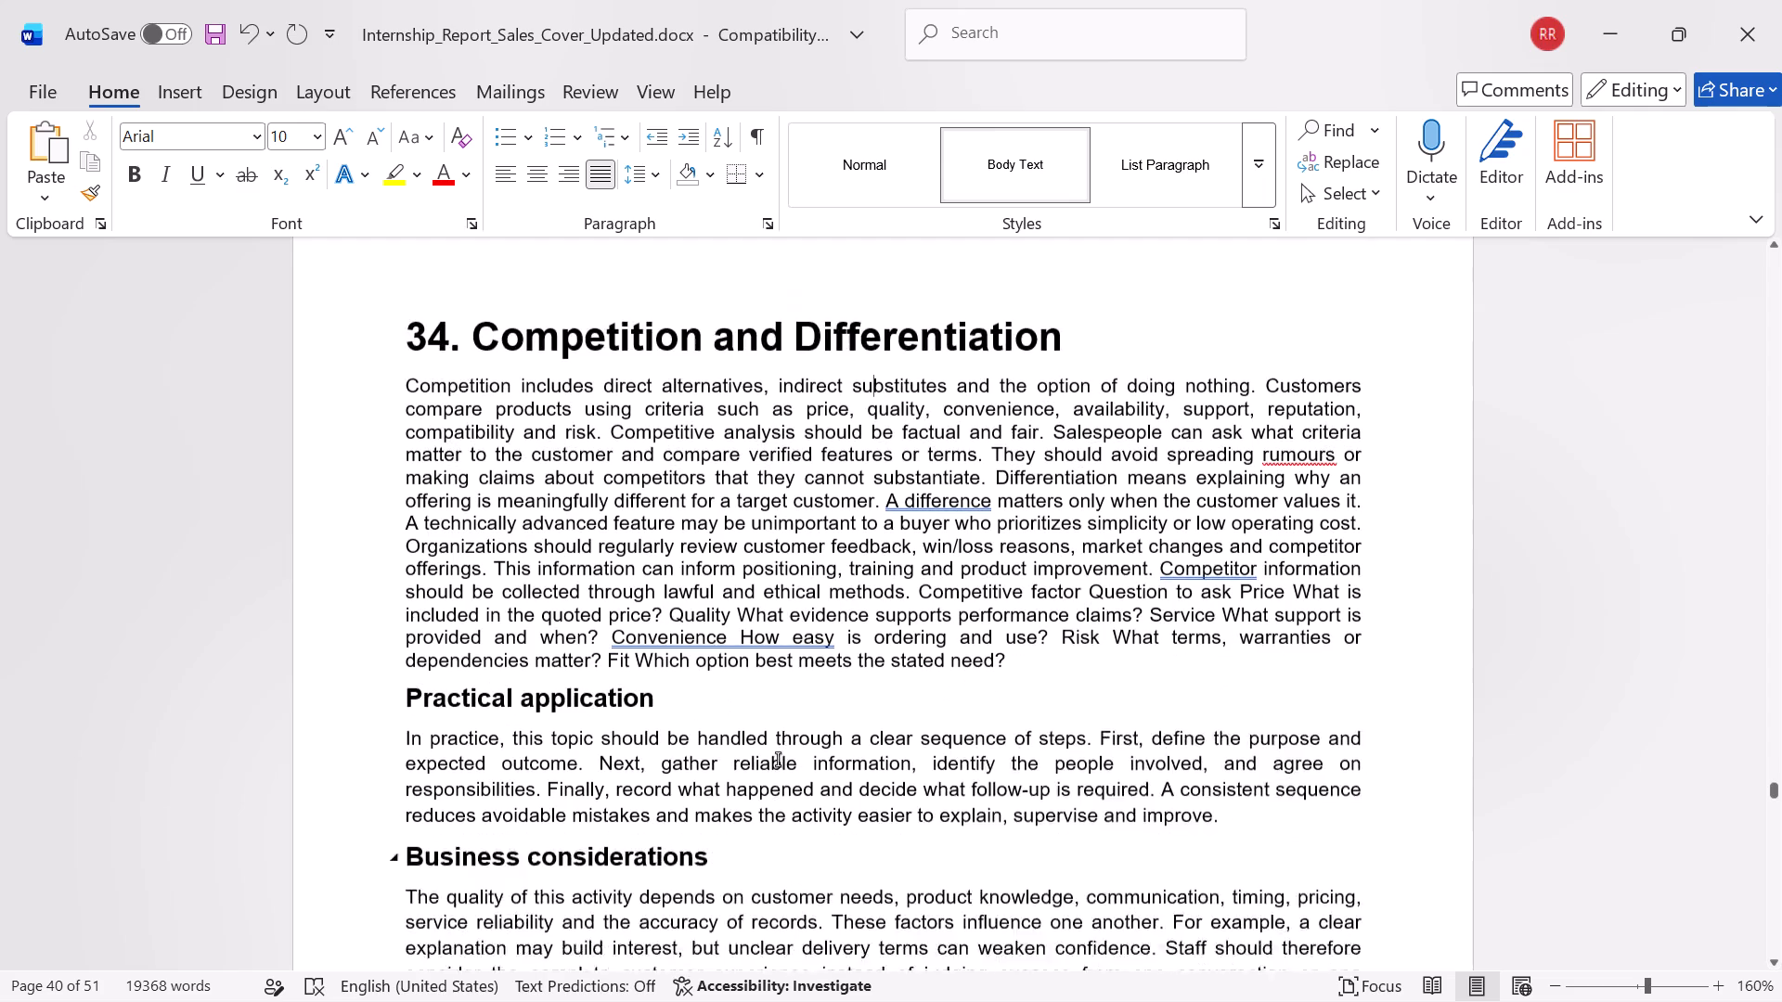
scroll(777, 757, down, 3)
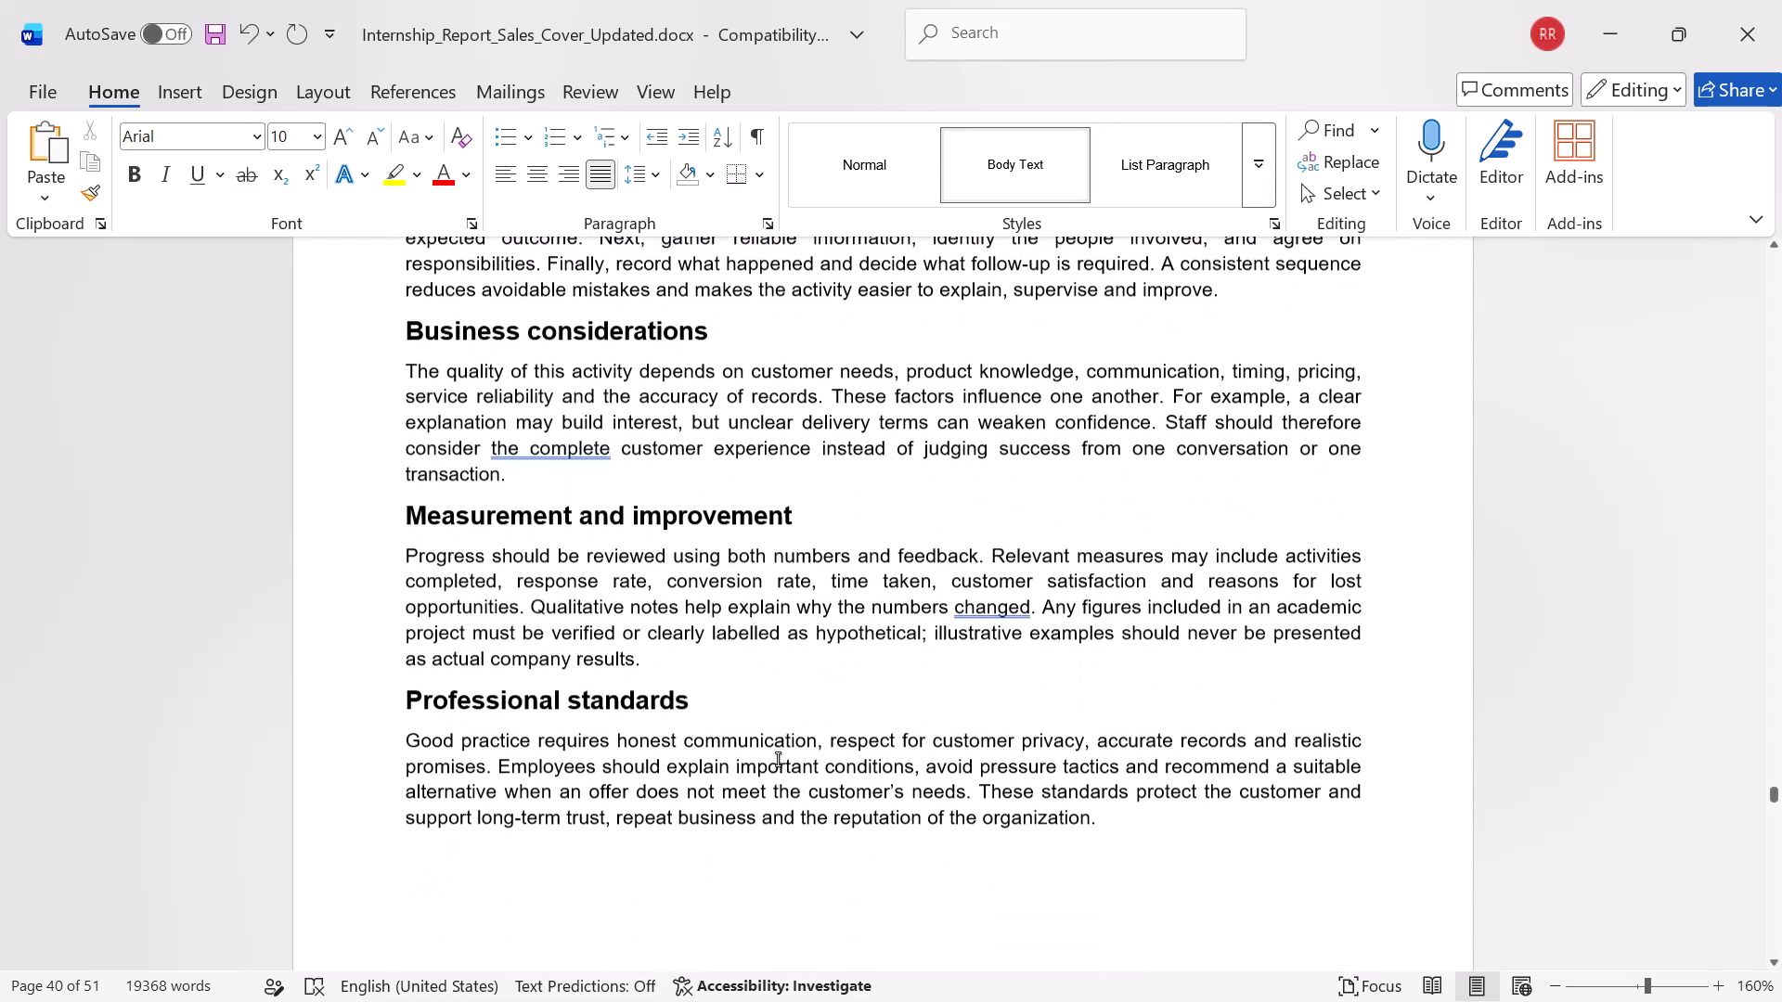
scroll(777, 757, down, 5)
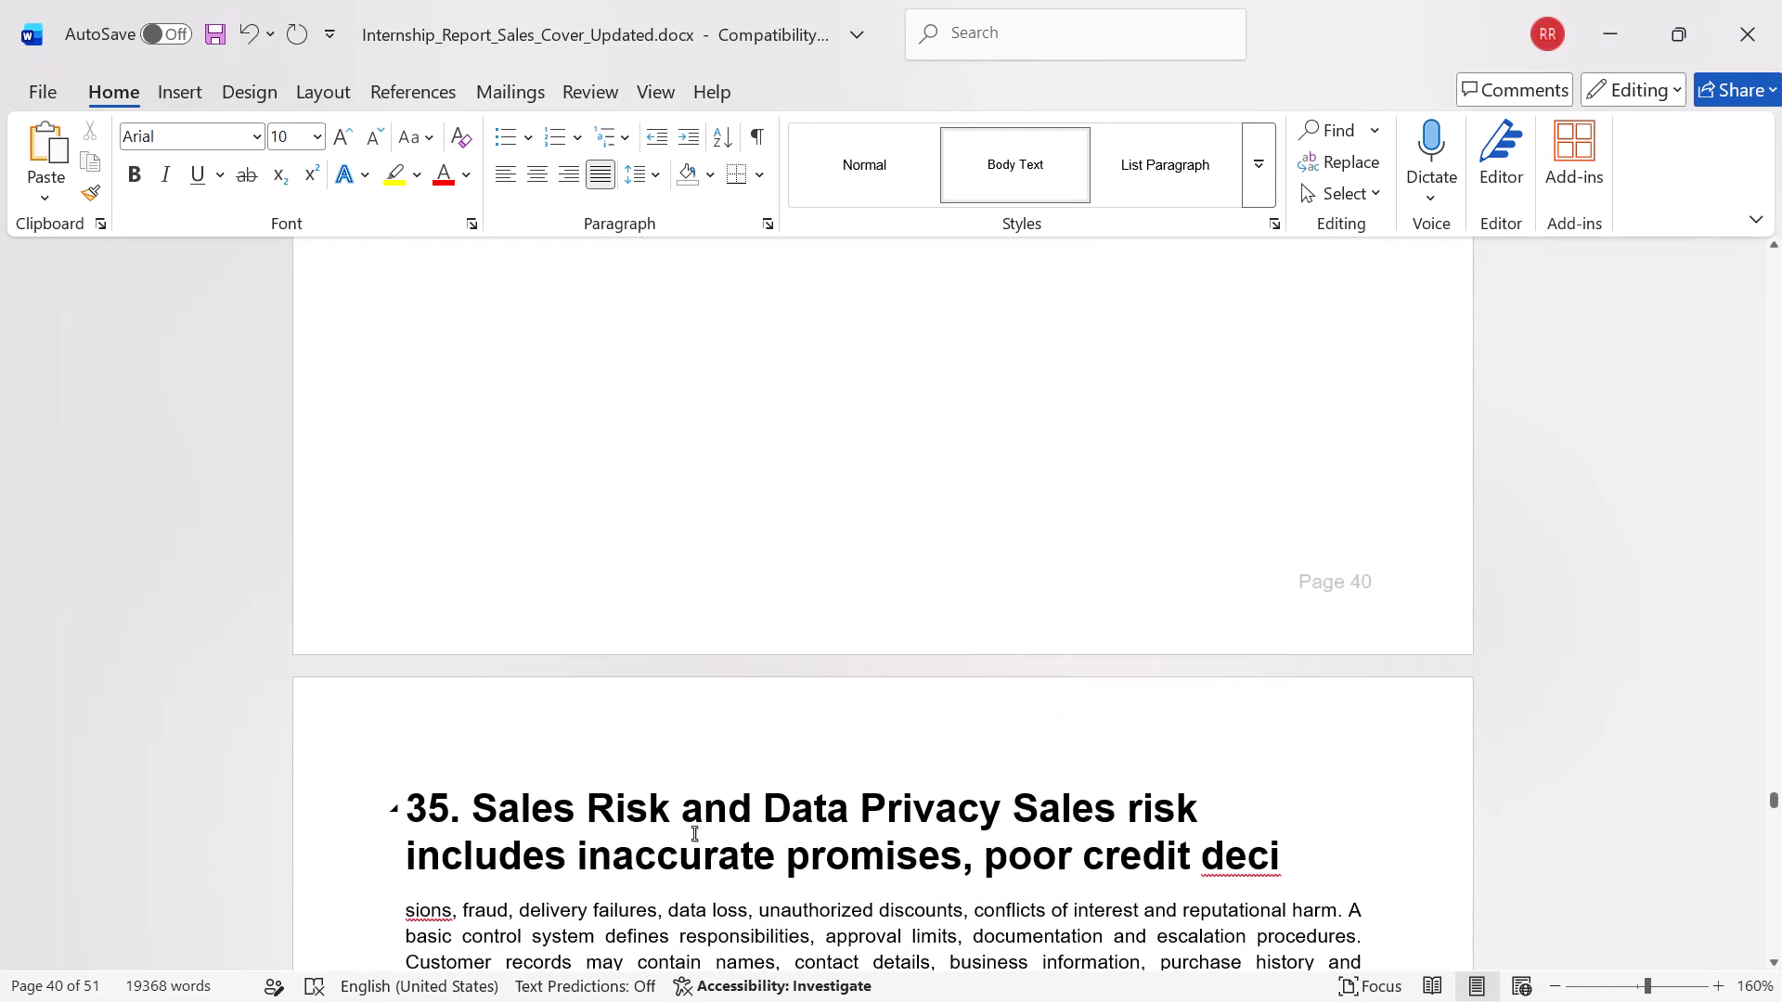
scroll(693, 831, down, 1)
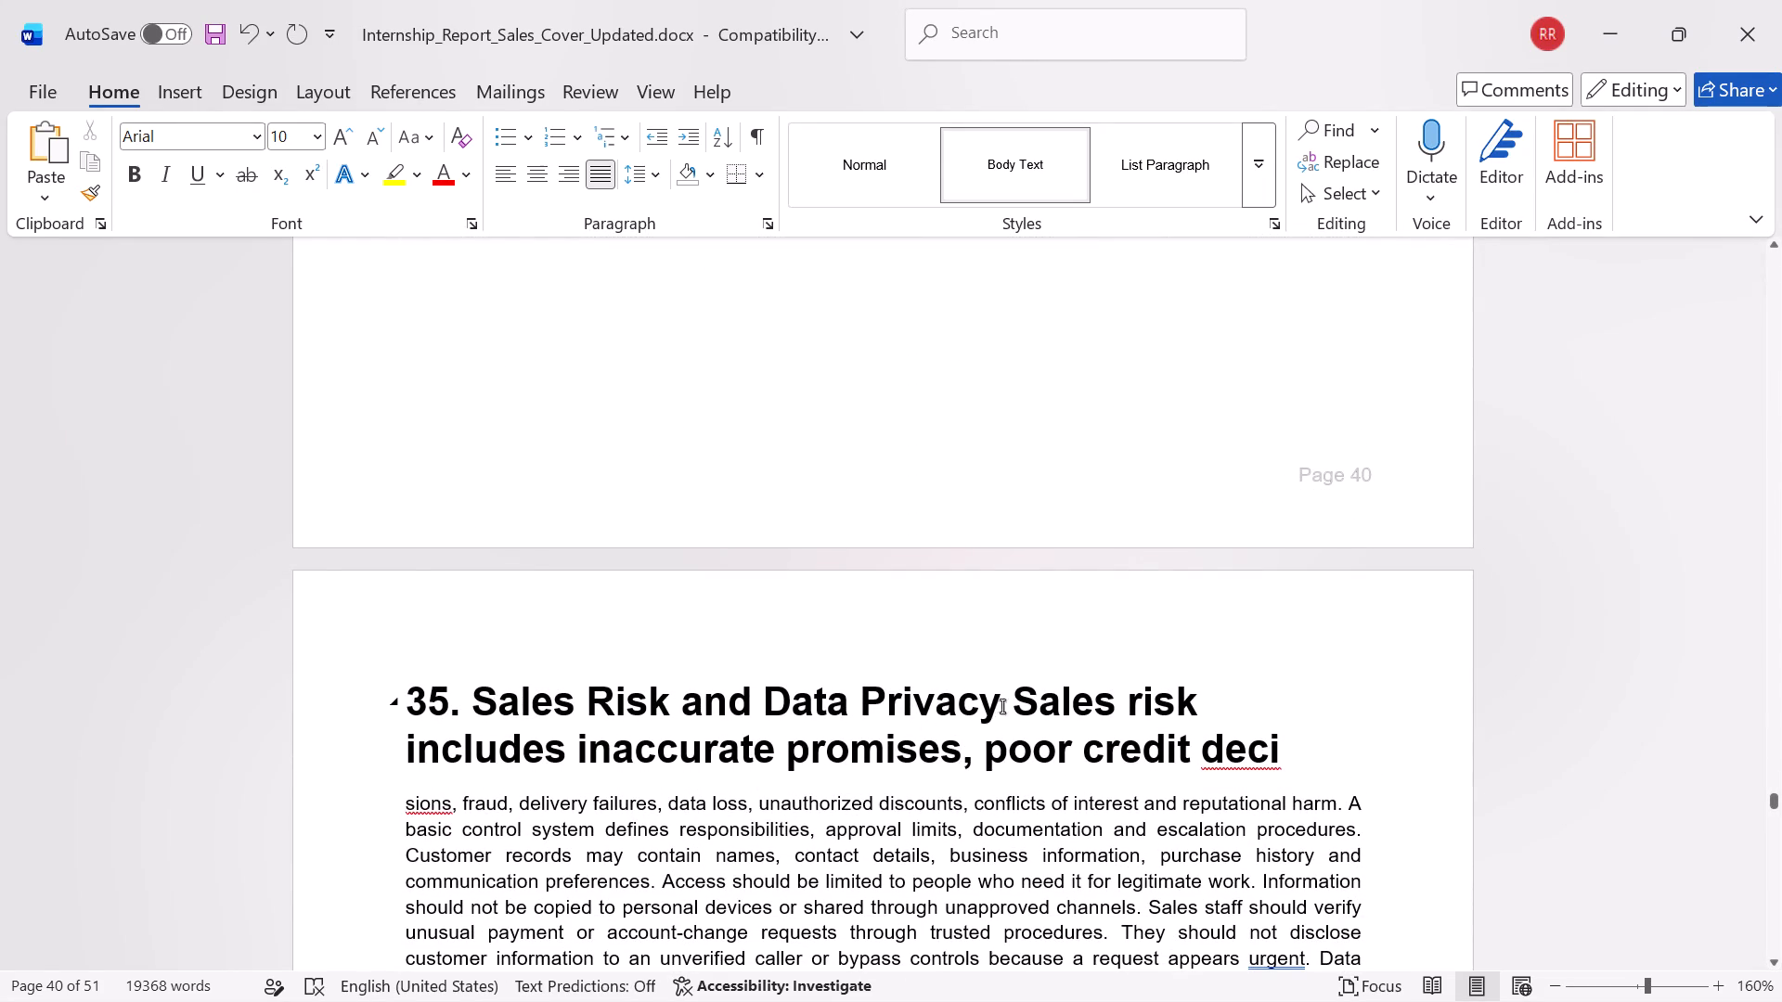
click(1013, 696)
key(BackSpace)
key(Return)
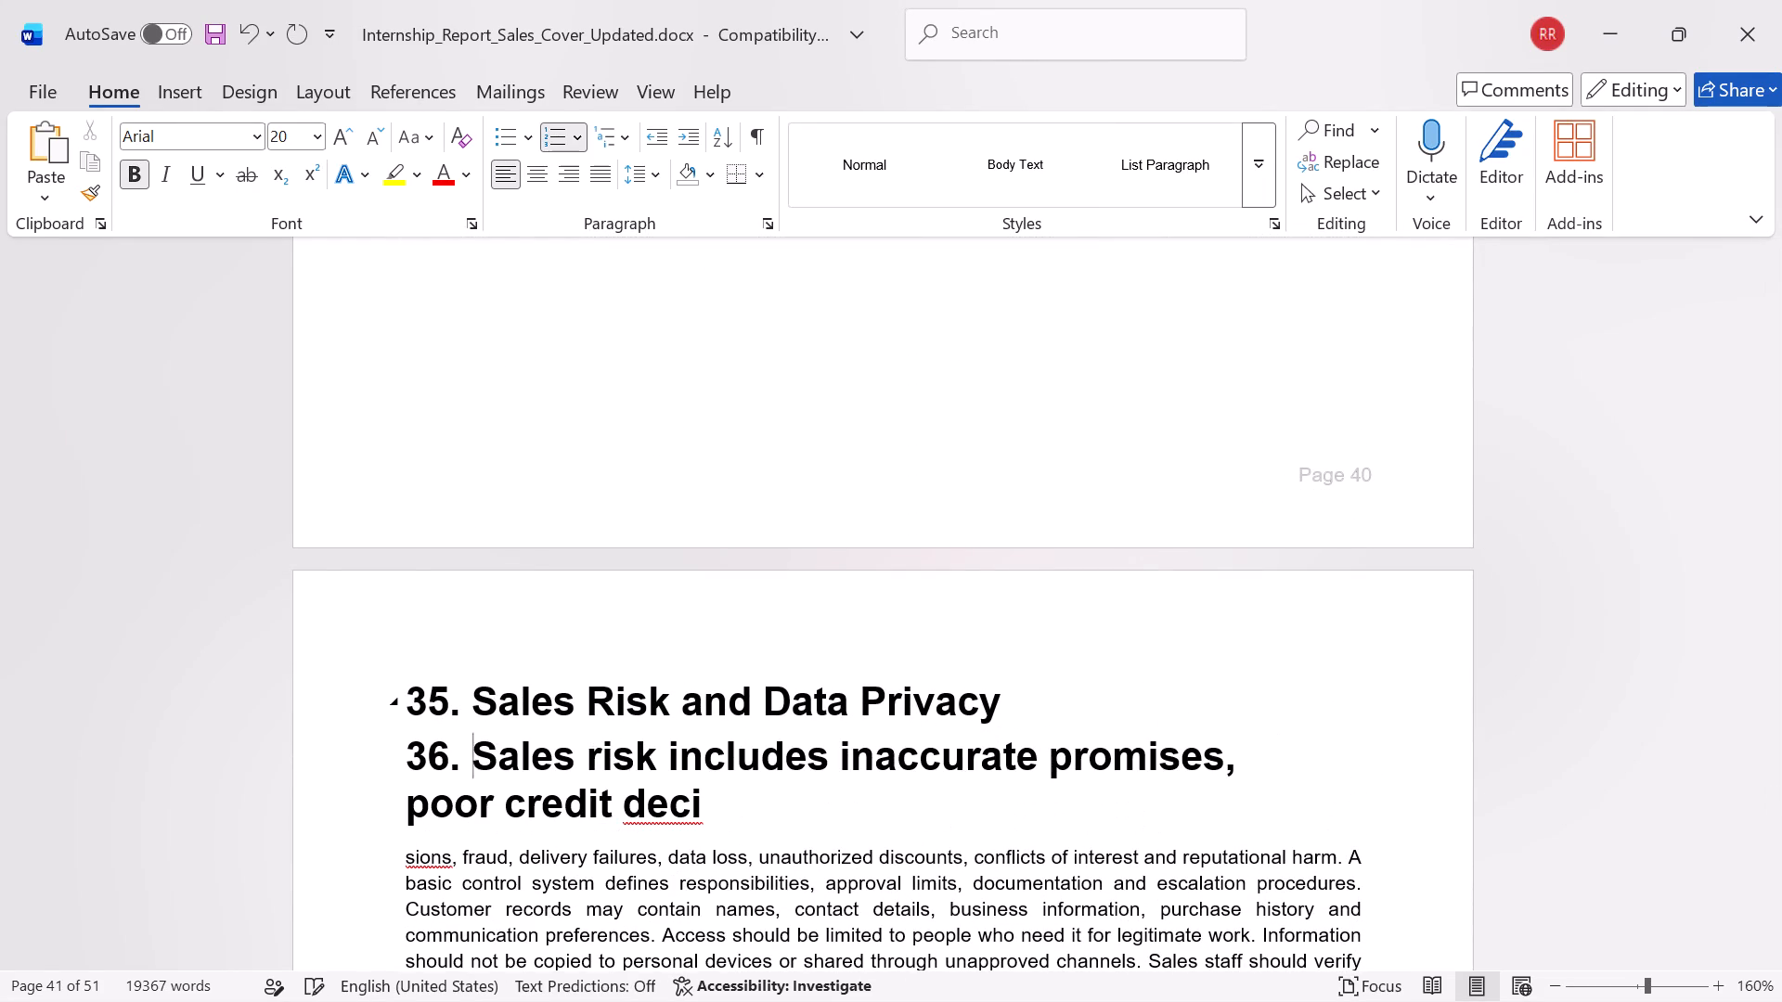
click(1006, 179)
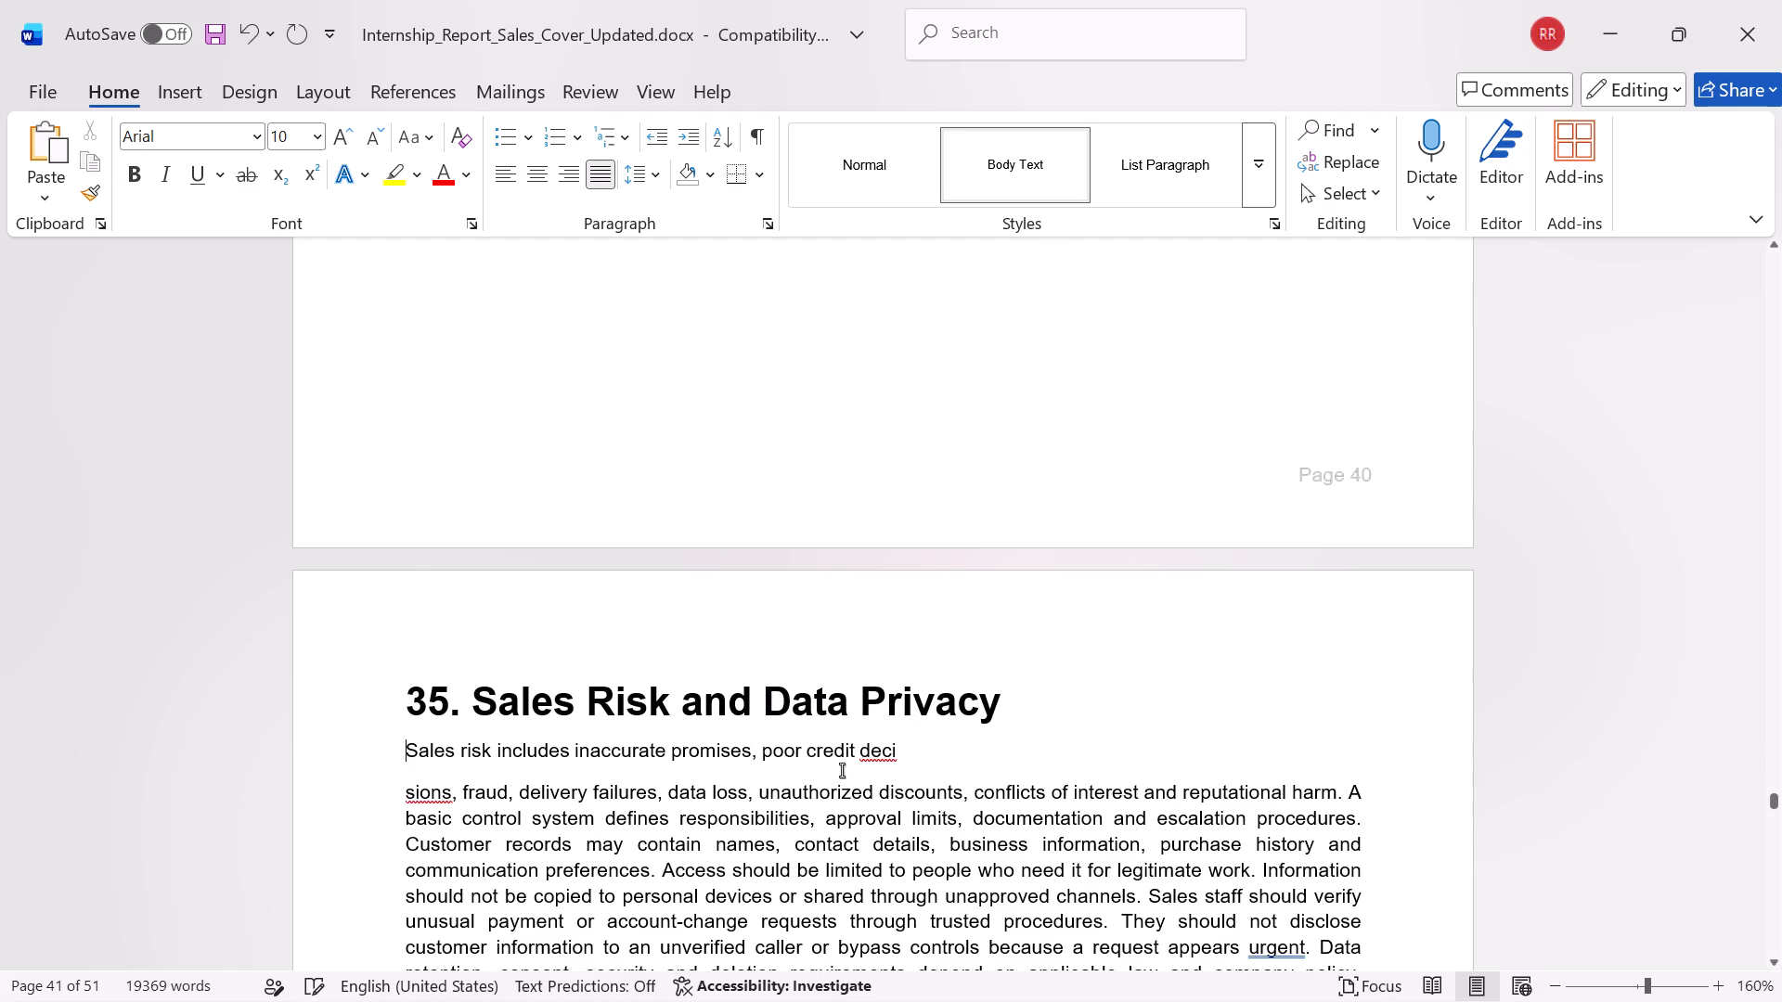
Join the "Sales risk includes… poor credit deci" line with the "sions, fraud" paragraph below it, without a space.
click(933, 753)
key(Delete)
Split the chapter 36 heading after "Illustrative Company Profile" and apply the Body Text style to the "This chapter provides a sample structure" text.
scroll(933, 753, down, 2)
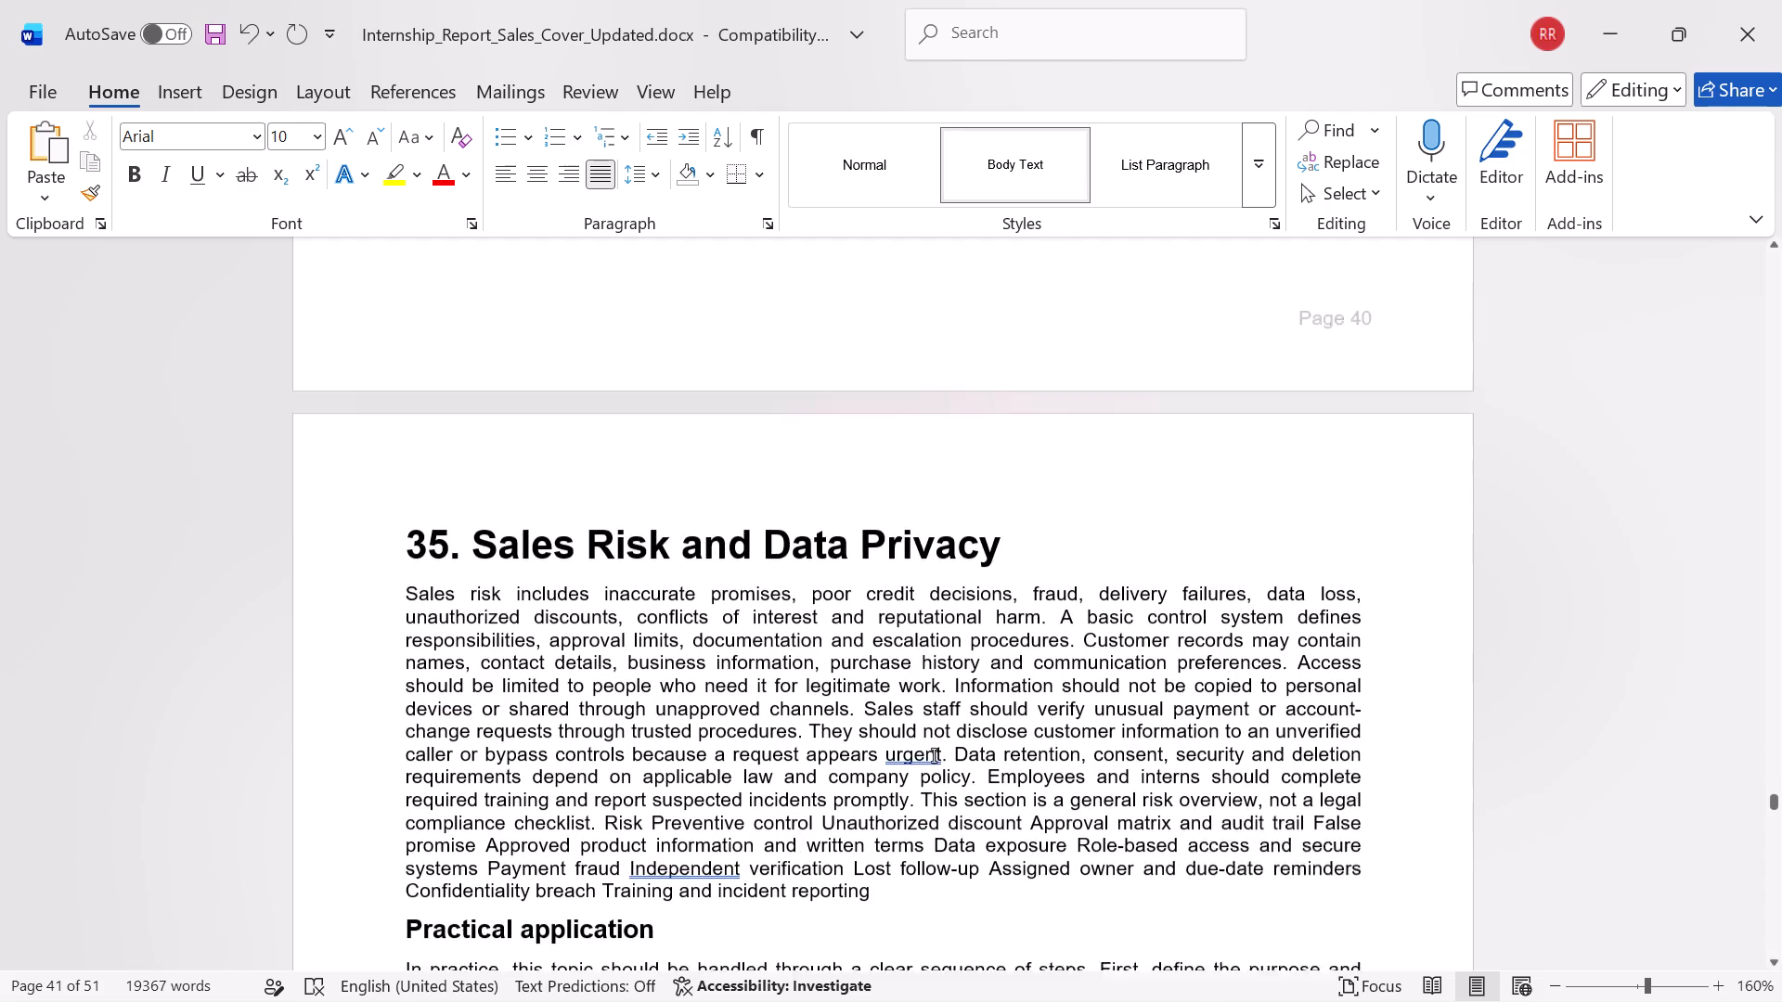
scroll(933, 753, down, 6)
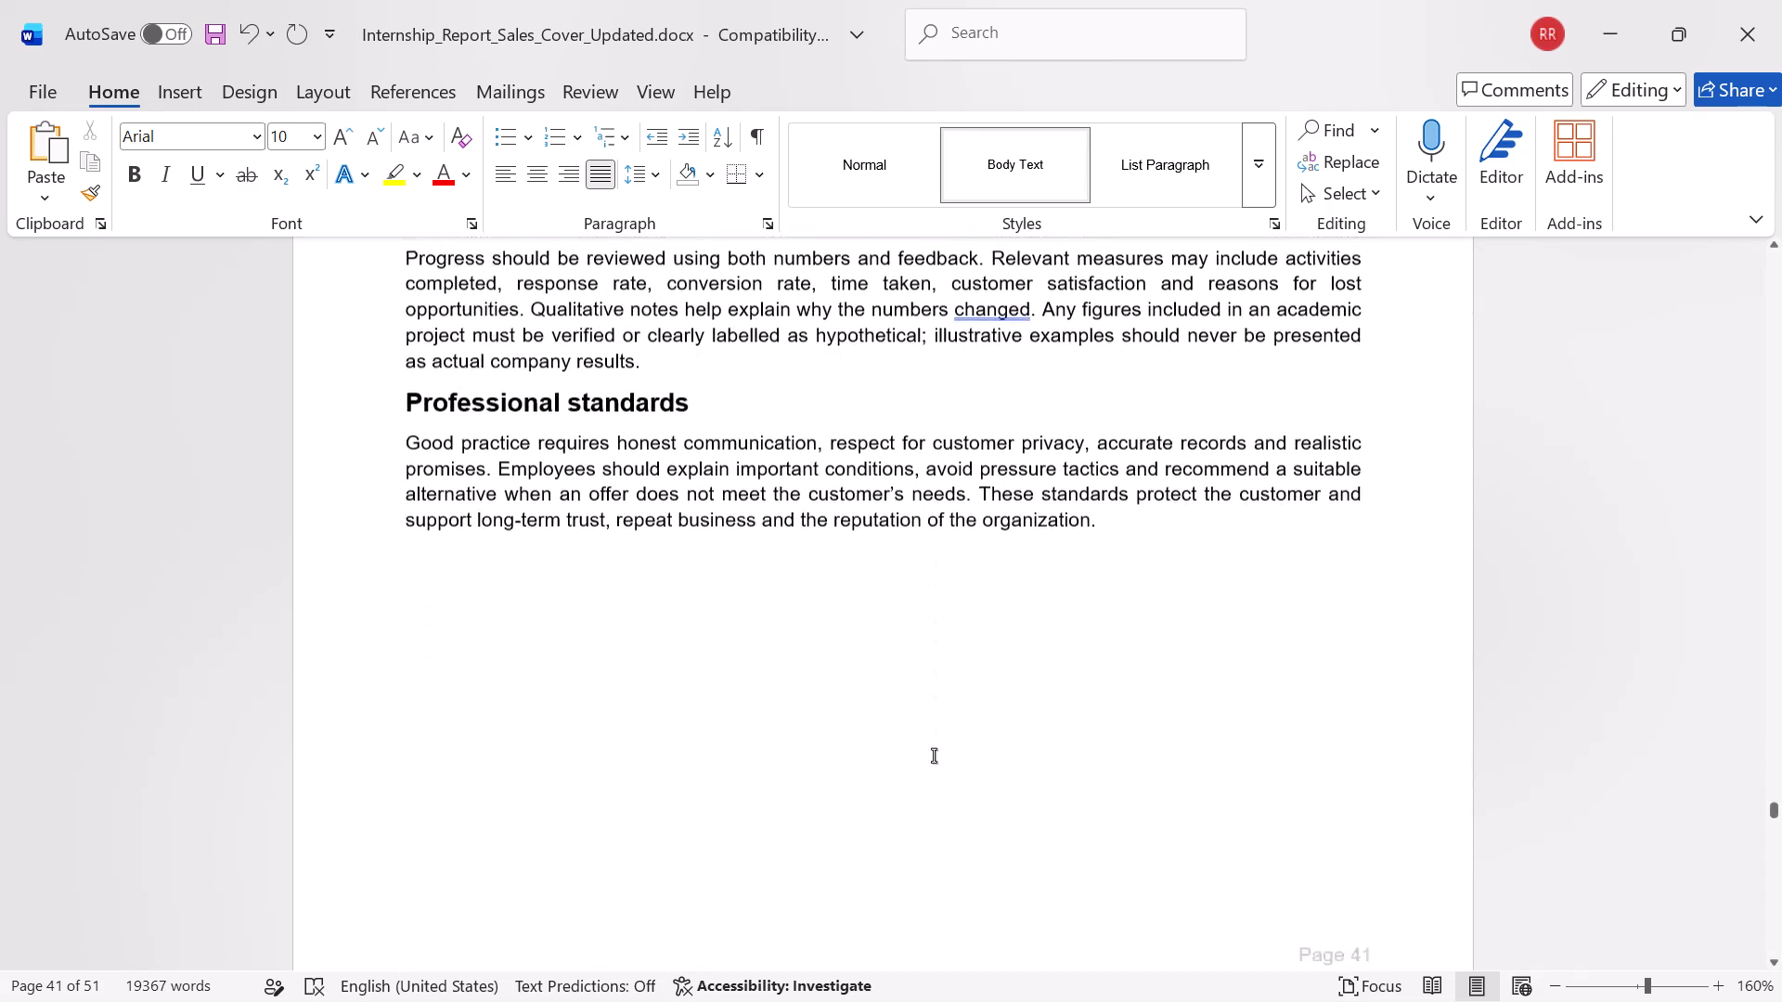
scroll(933, 753, down, 3)
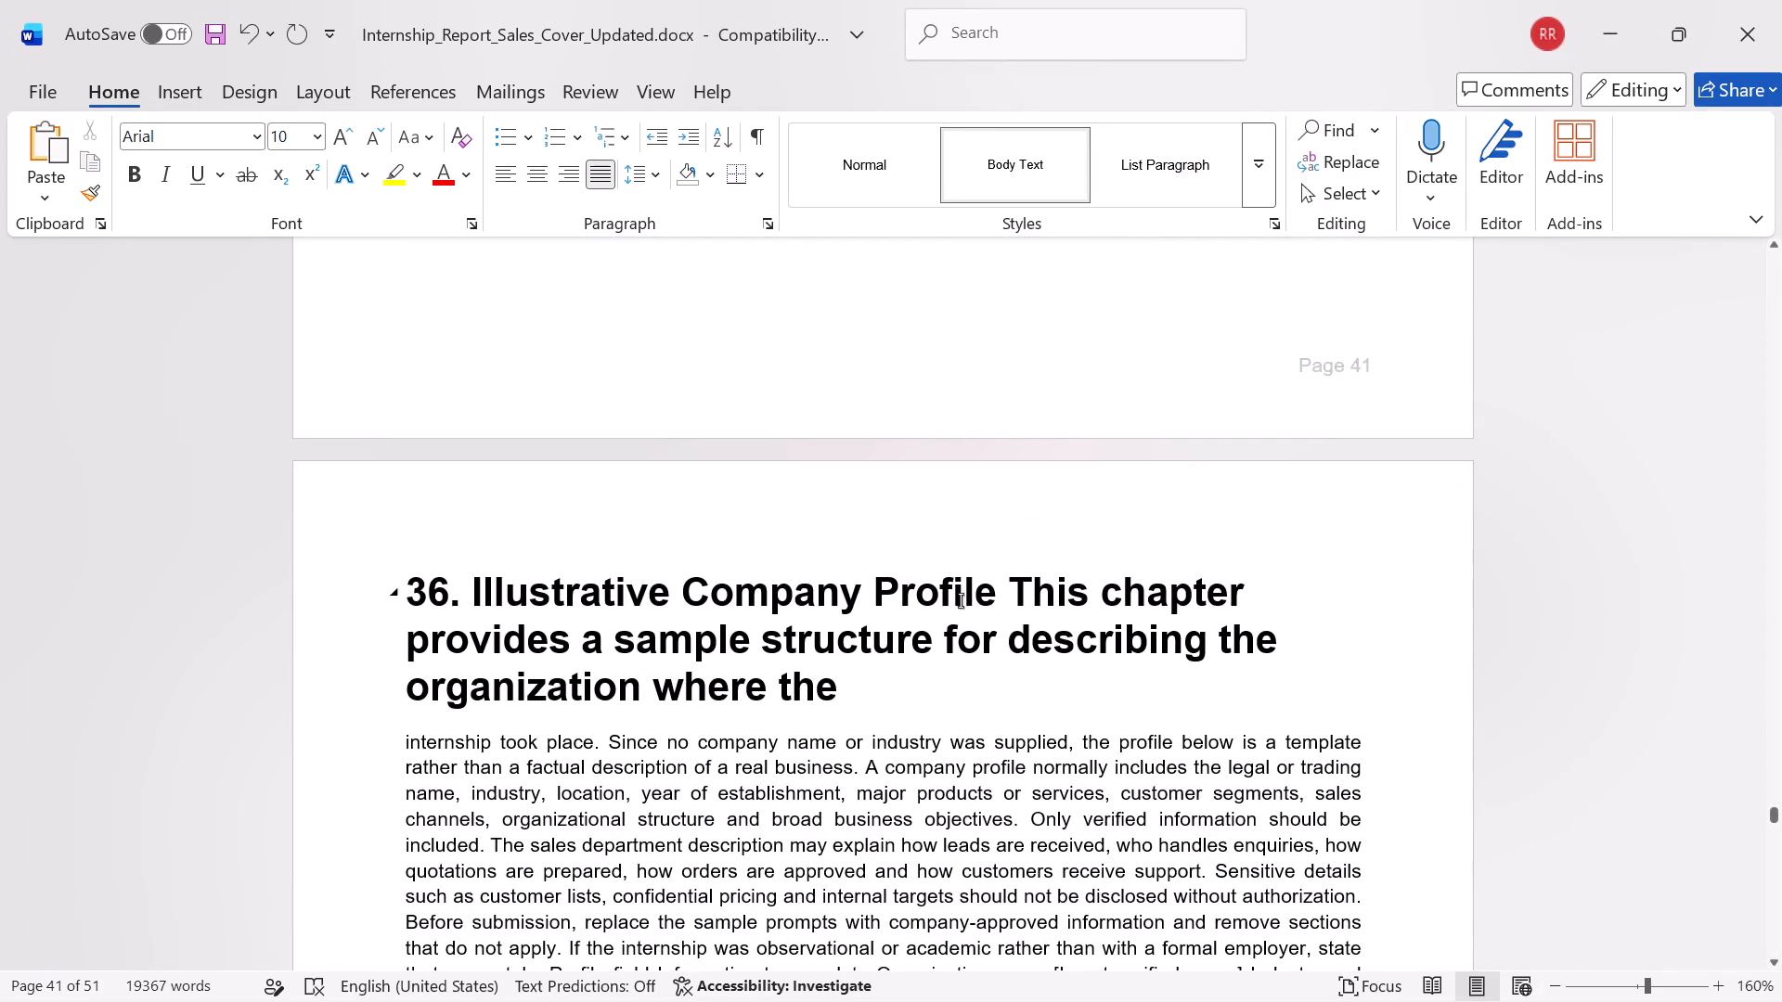
click(1021, 590)
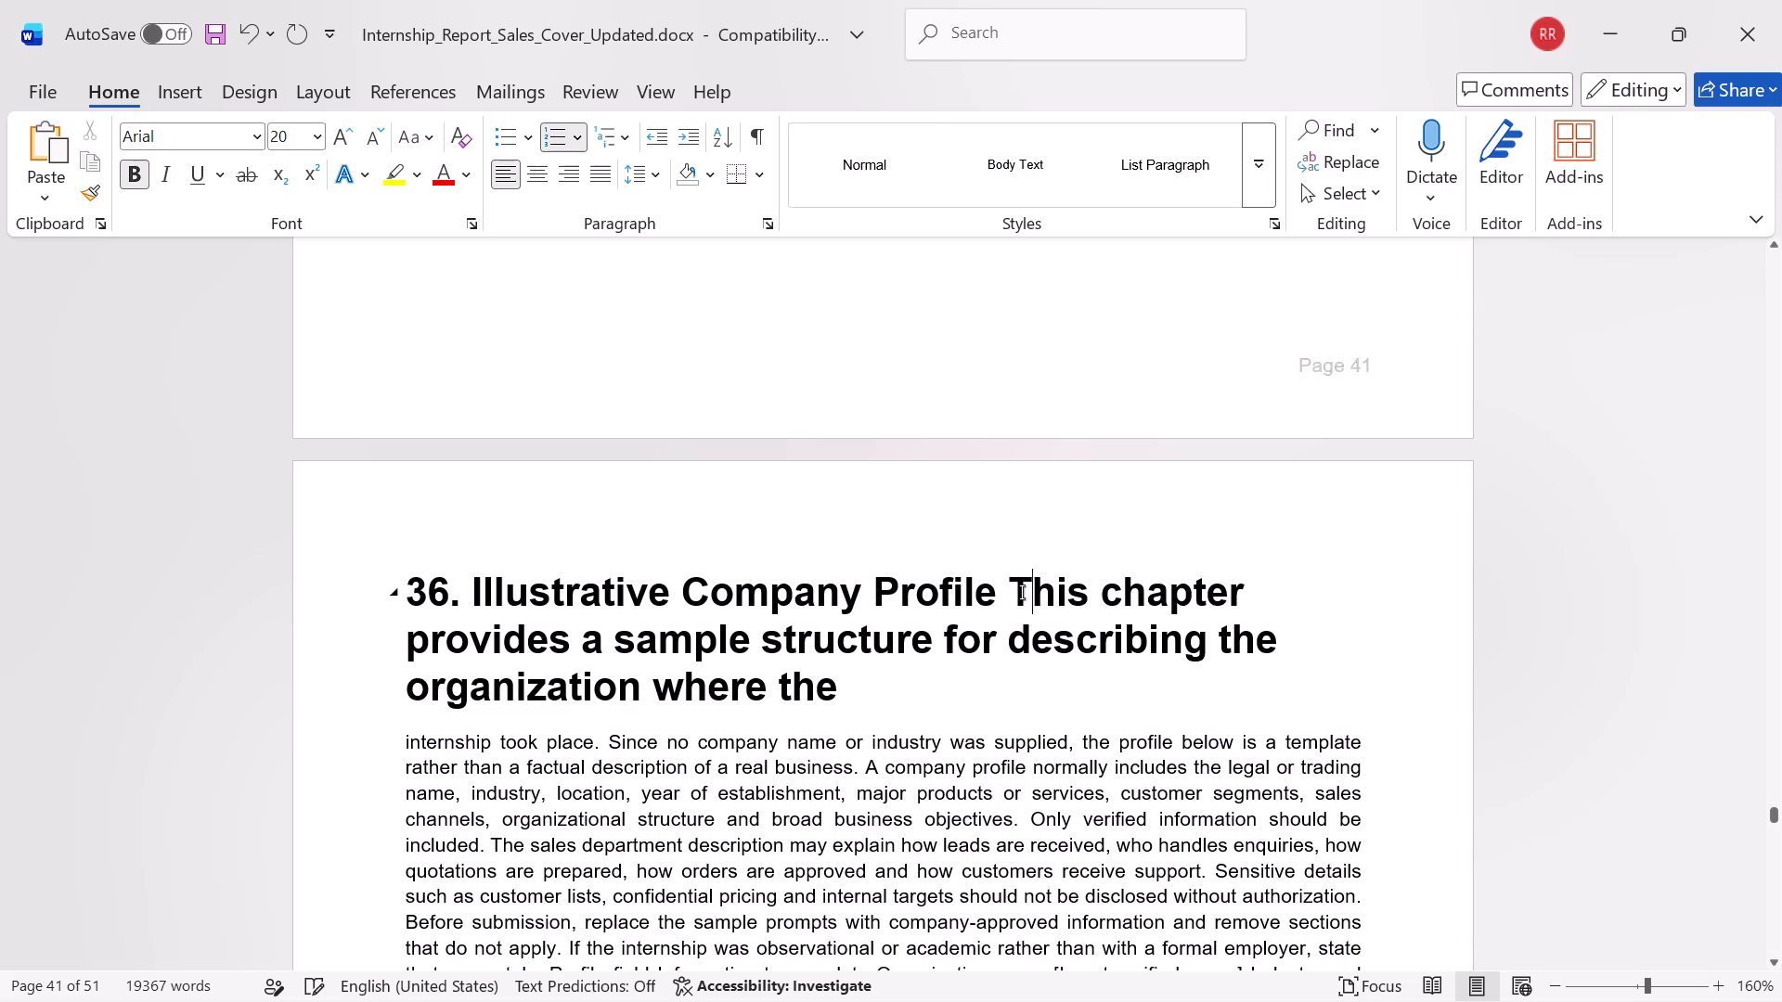
key(Left)
key(BackSpace)
key(Return)
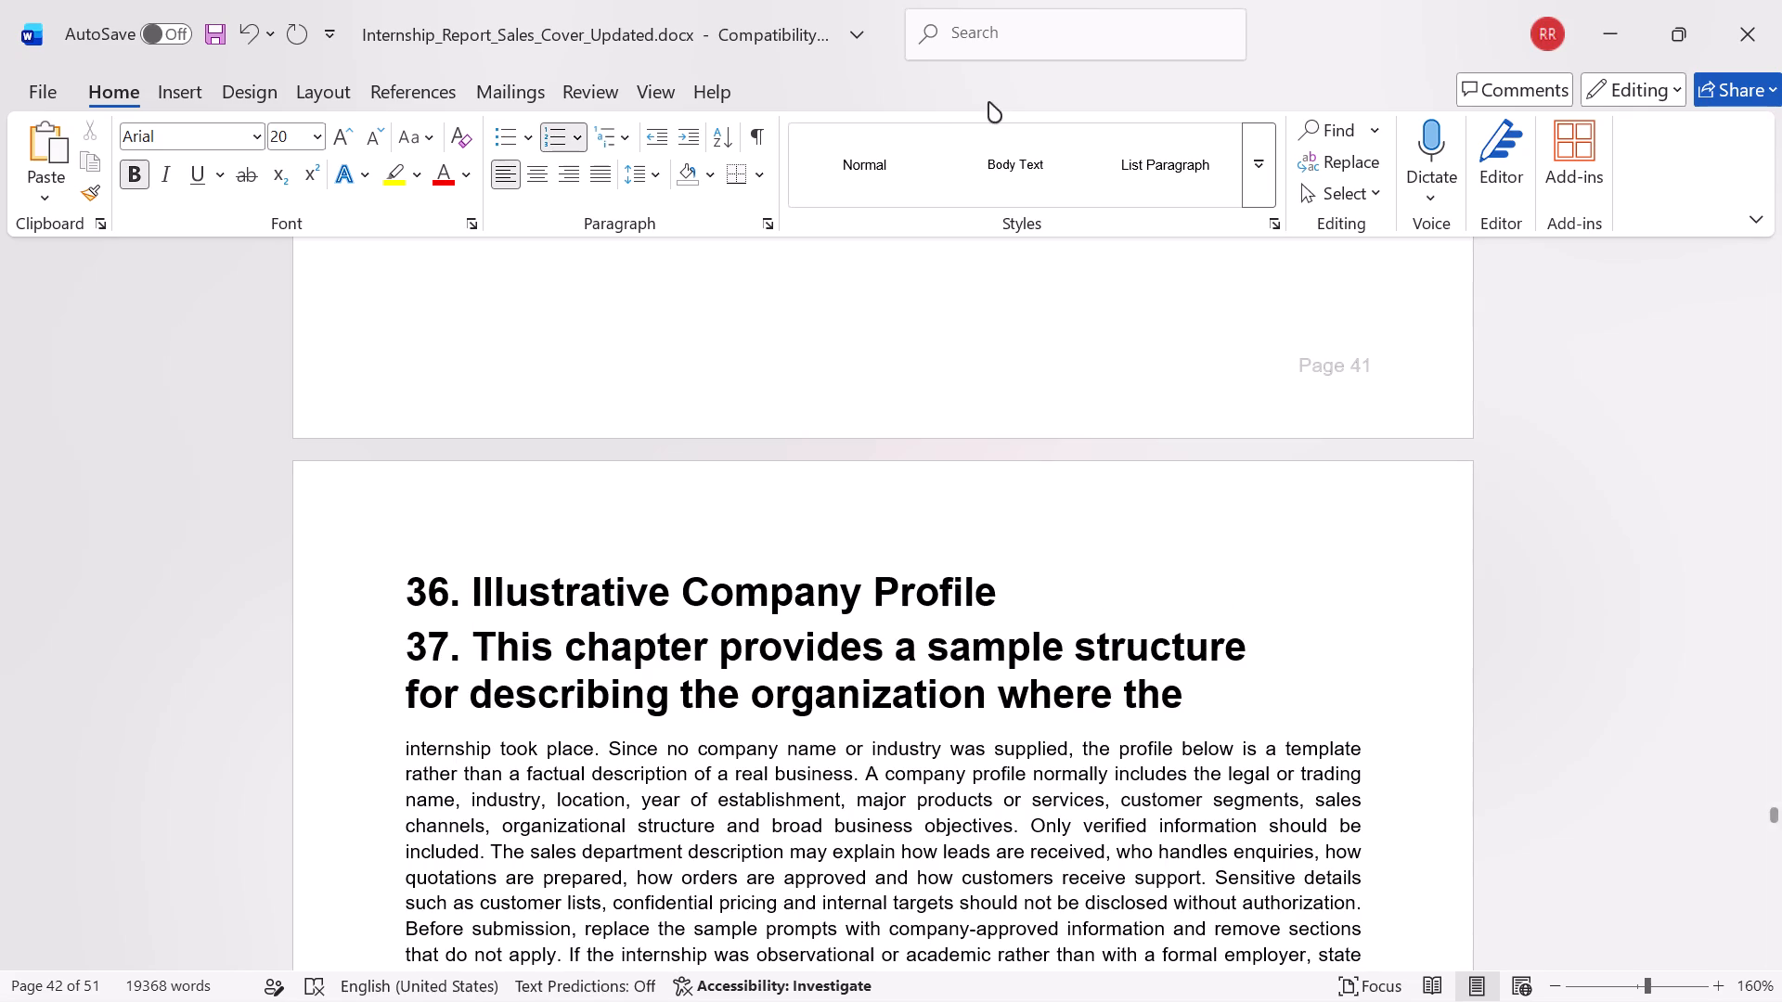
click(1019, 171)
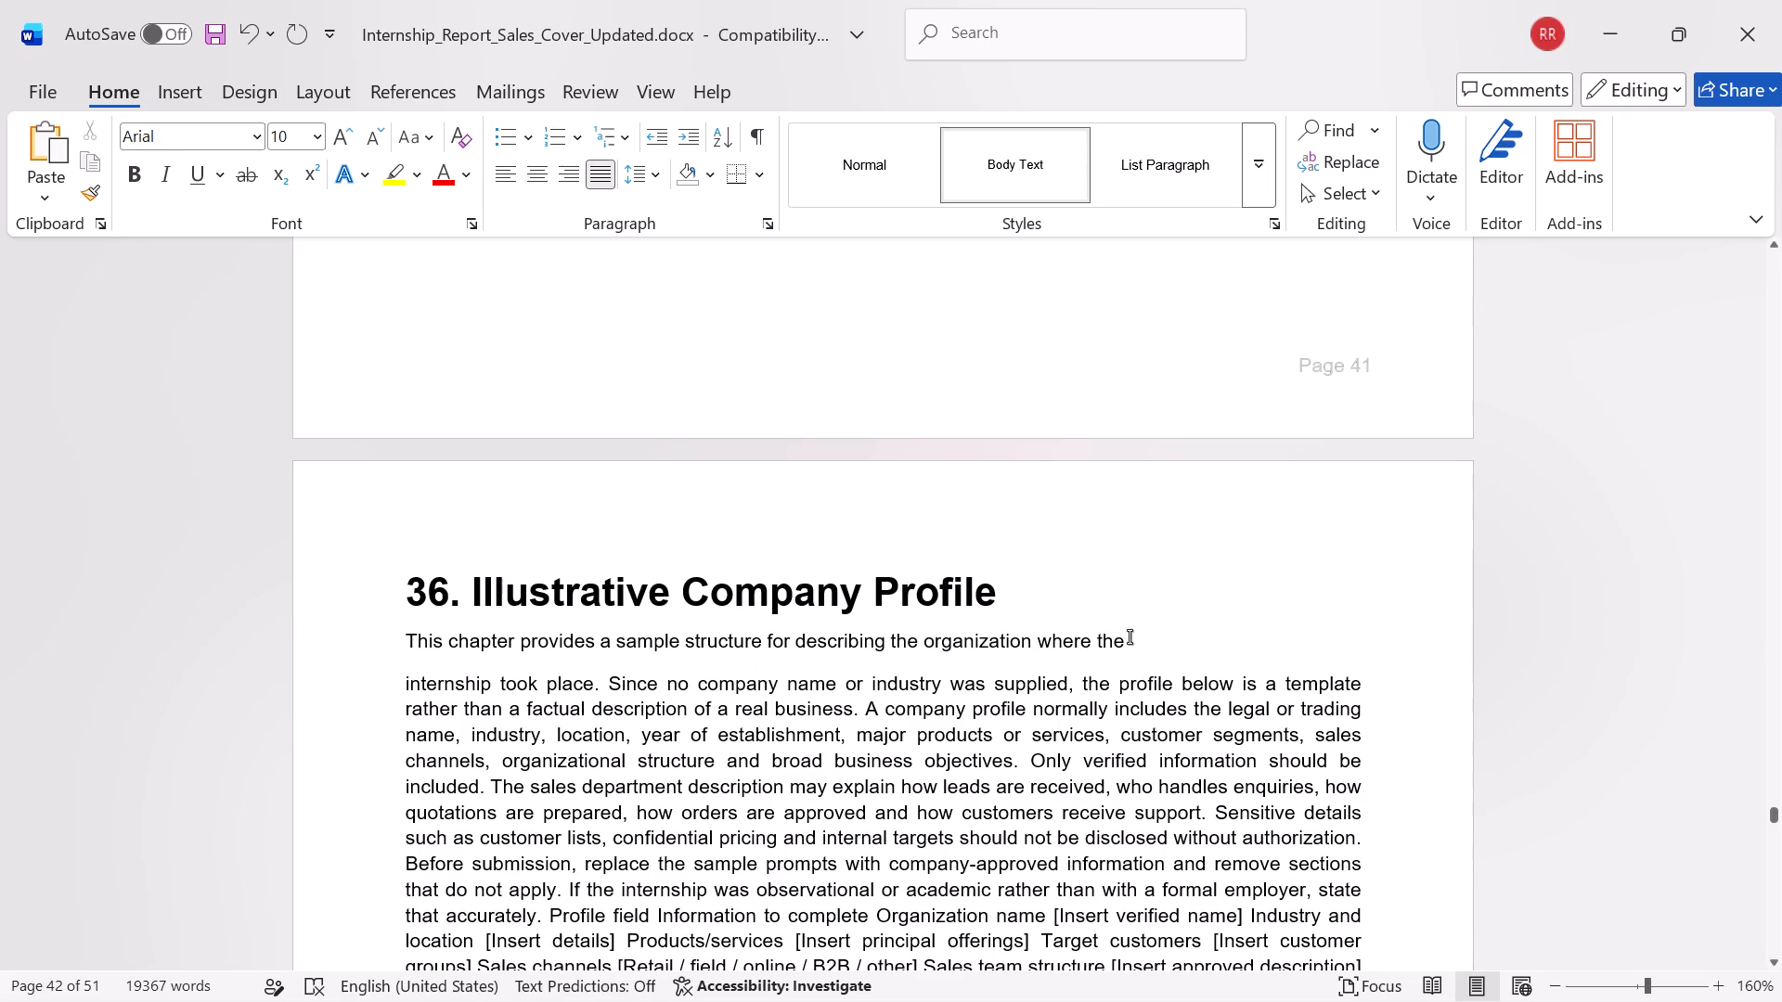
Join the "This chapter provides… where the" line with the "internship took place" paragraph below it, separated by a space.
click(1129, 635)
key(Delete)
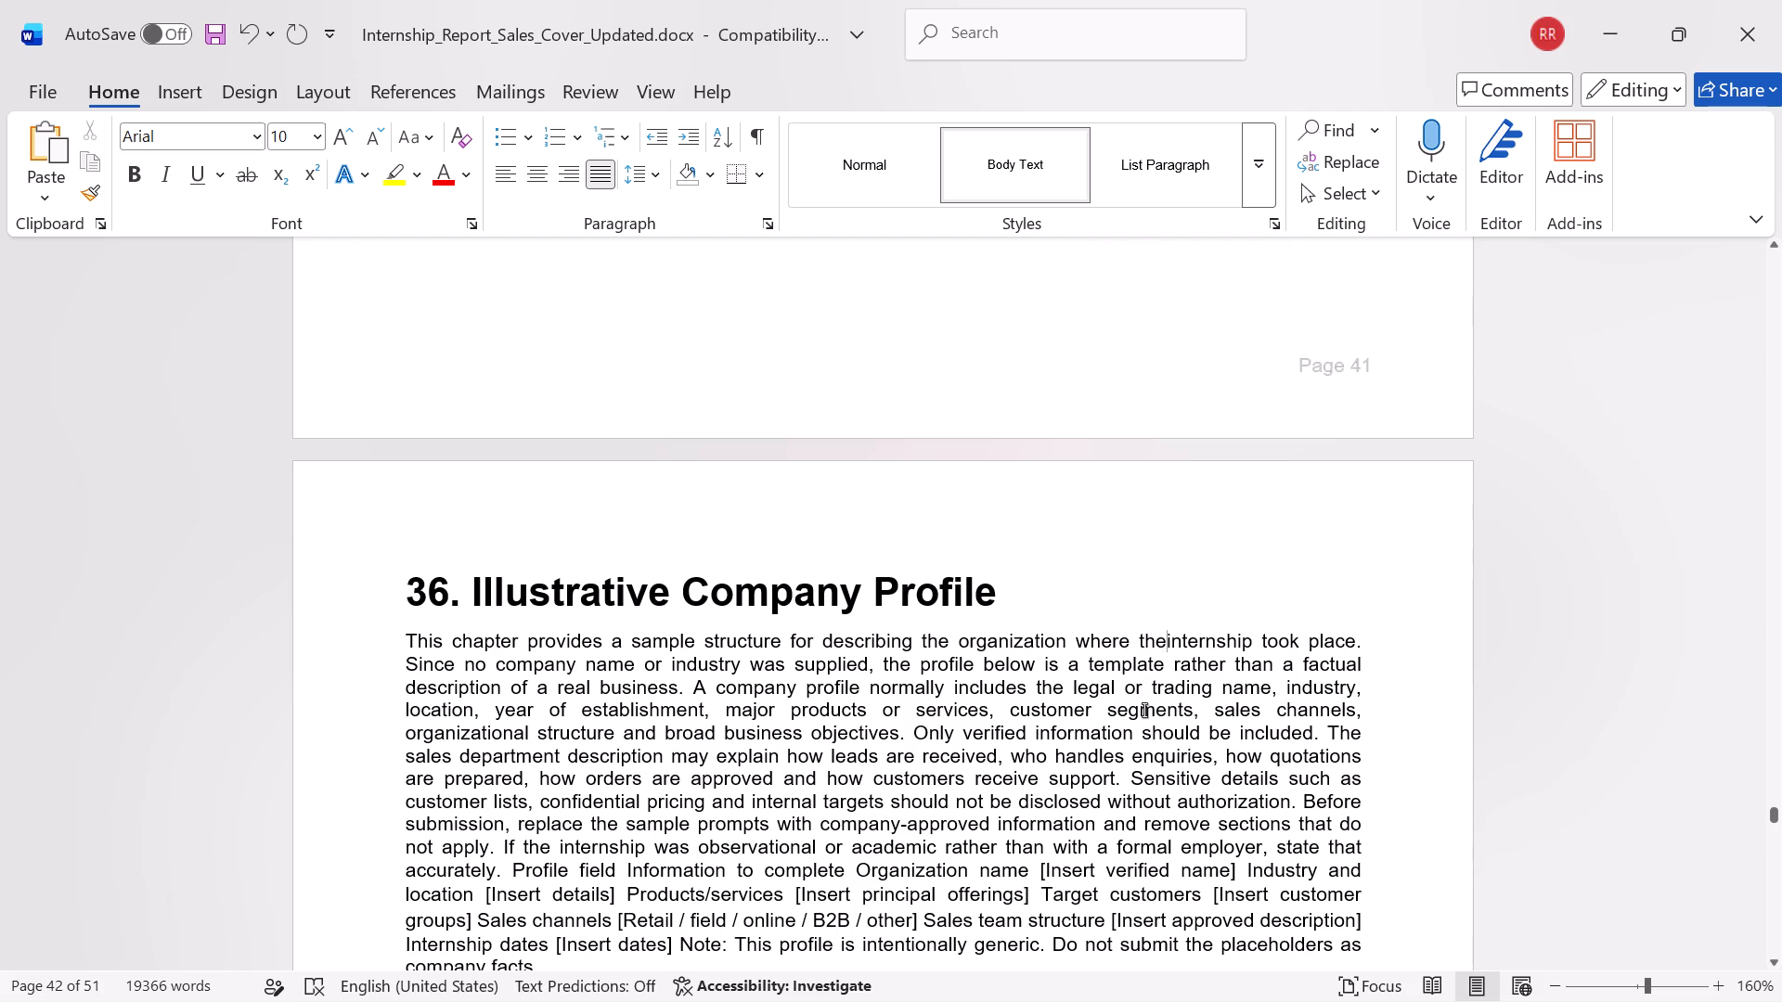
key(space)
Split the chapter 37 heading after "Internship Objectives and Methodology" and apply the Body Text style to the "The internship project should connect" text.
scroll(1143, 708, down, 4)
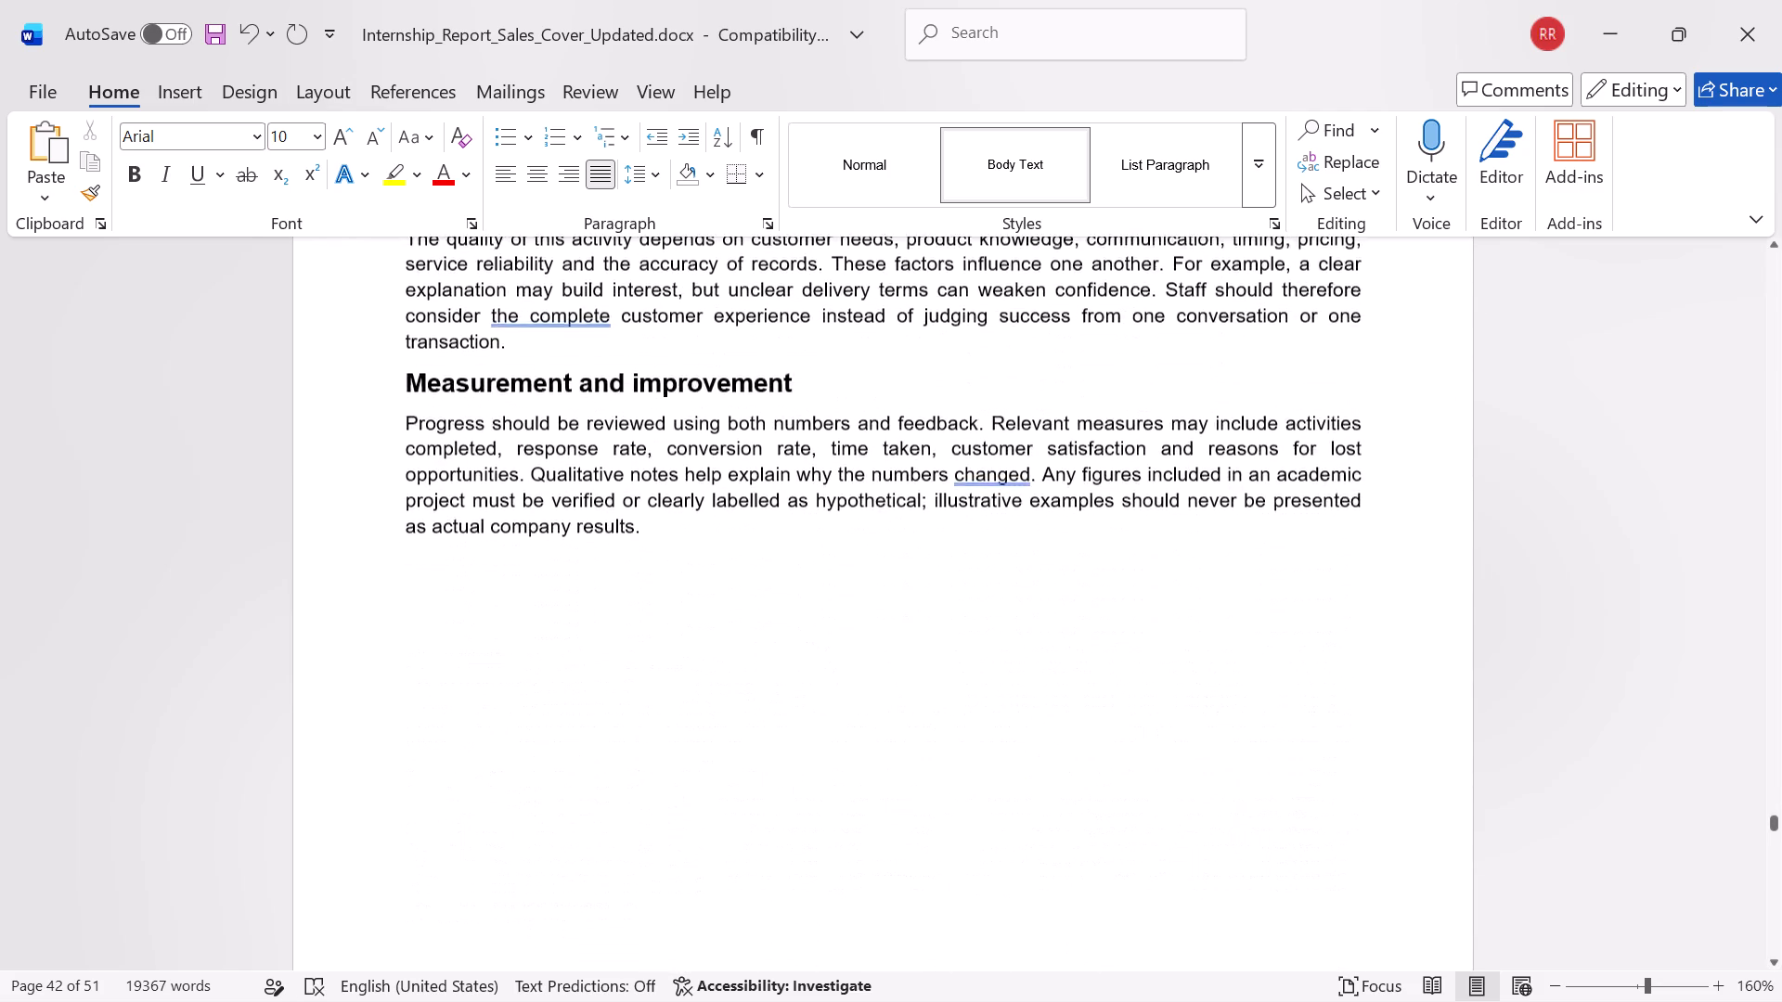
scroll(1143, 708, down, 4)
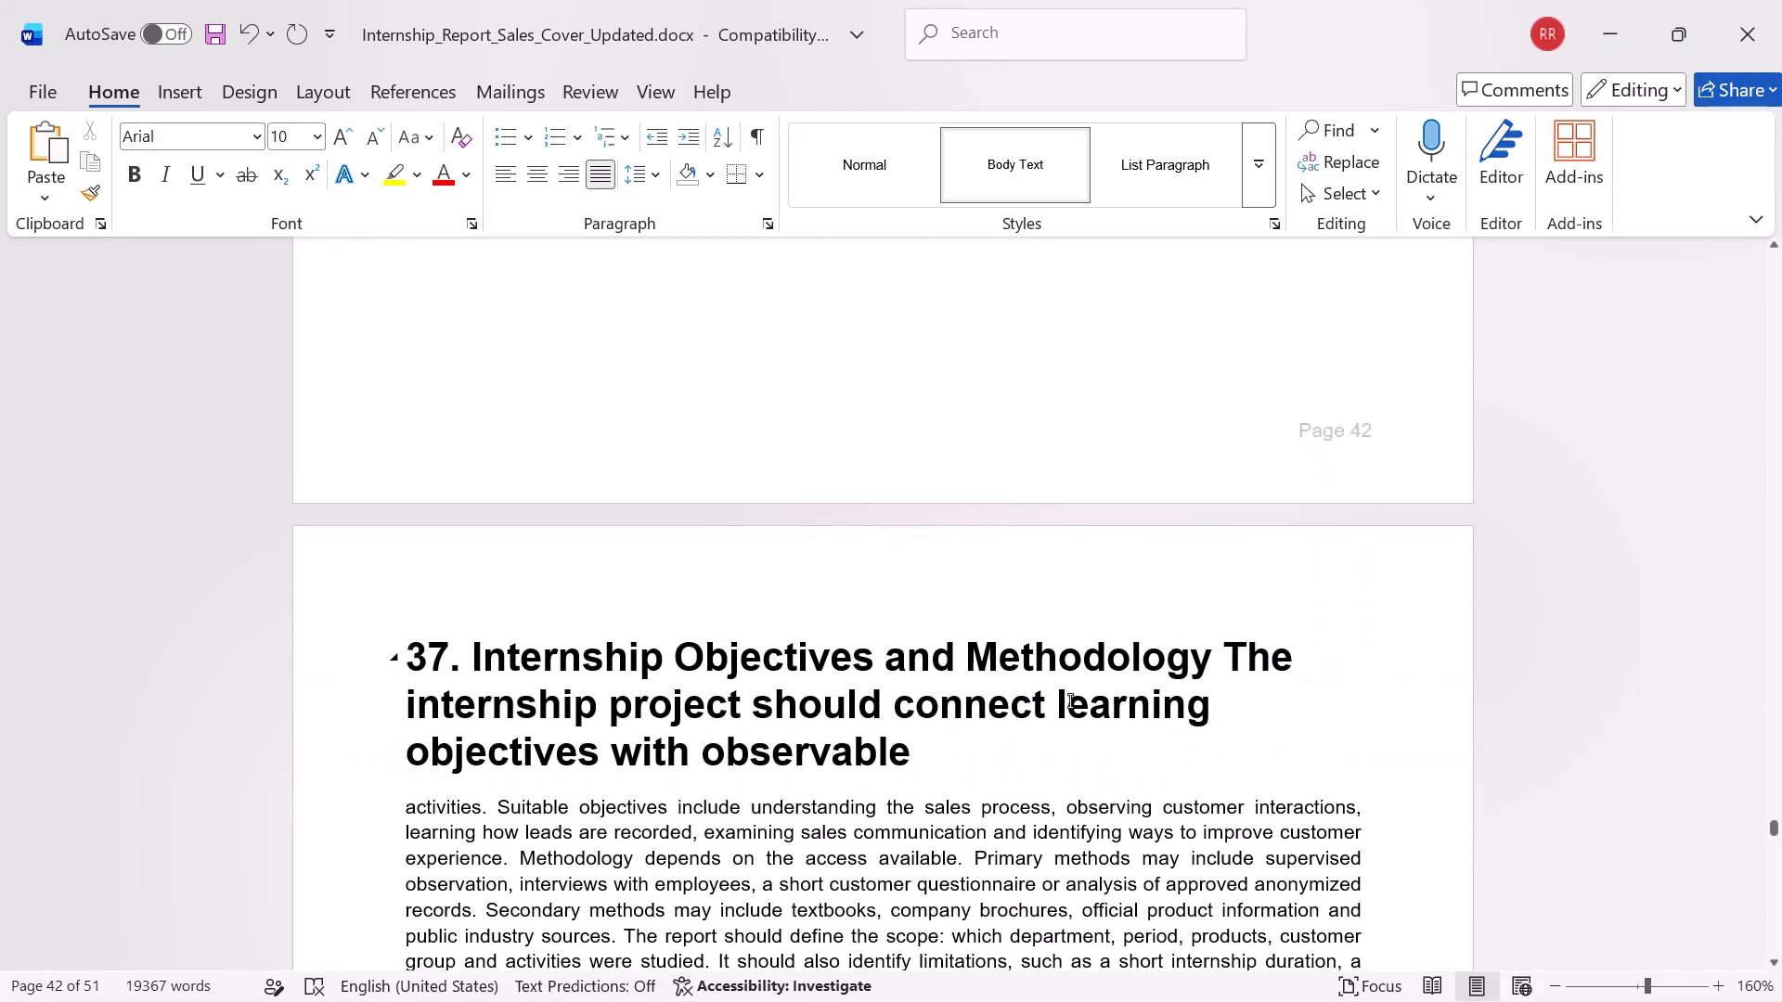
scroll(1069, 699, down, 1)
click(1221, 551)
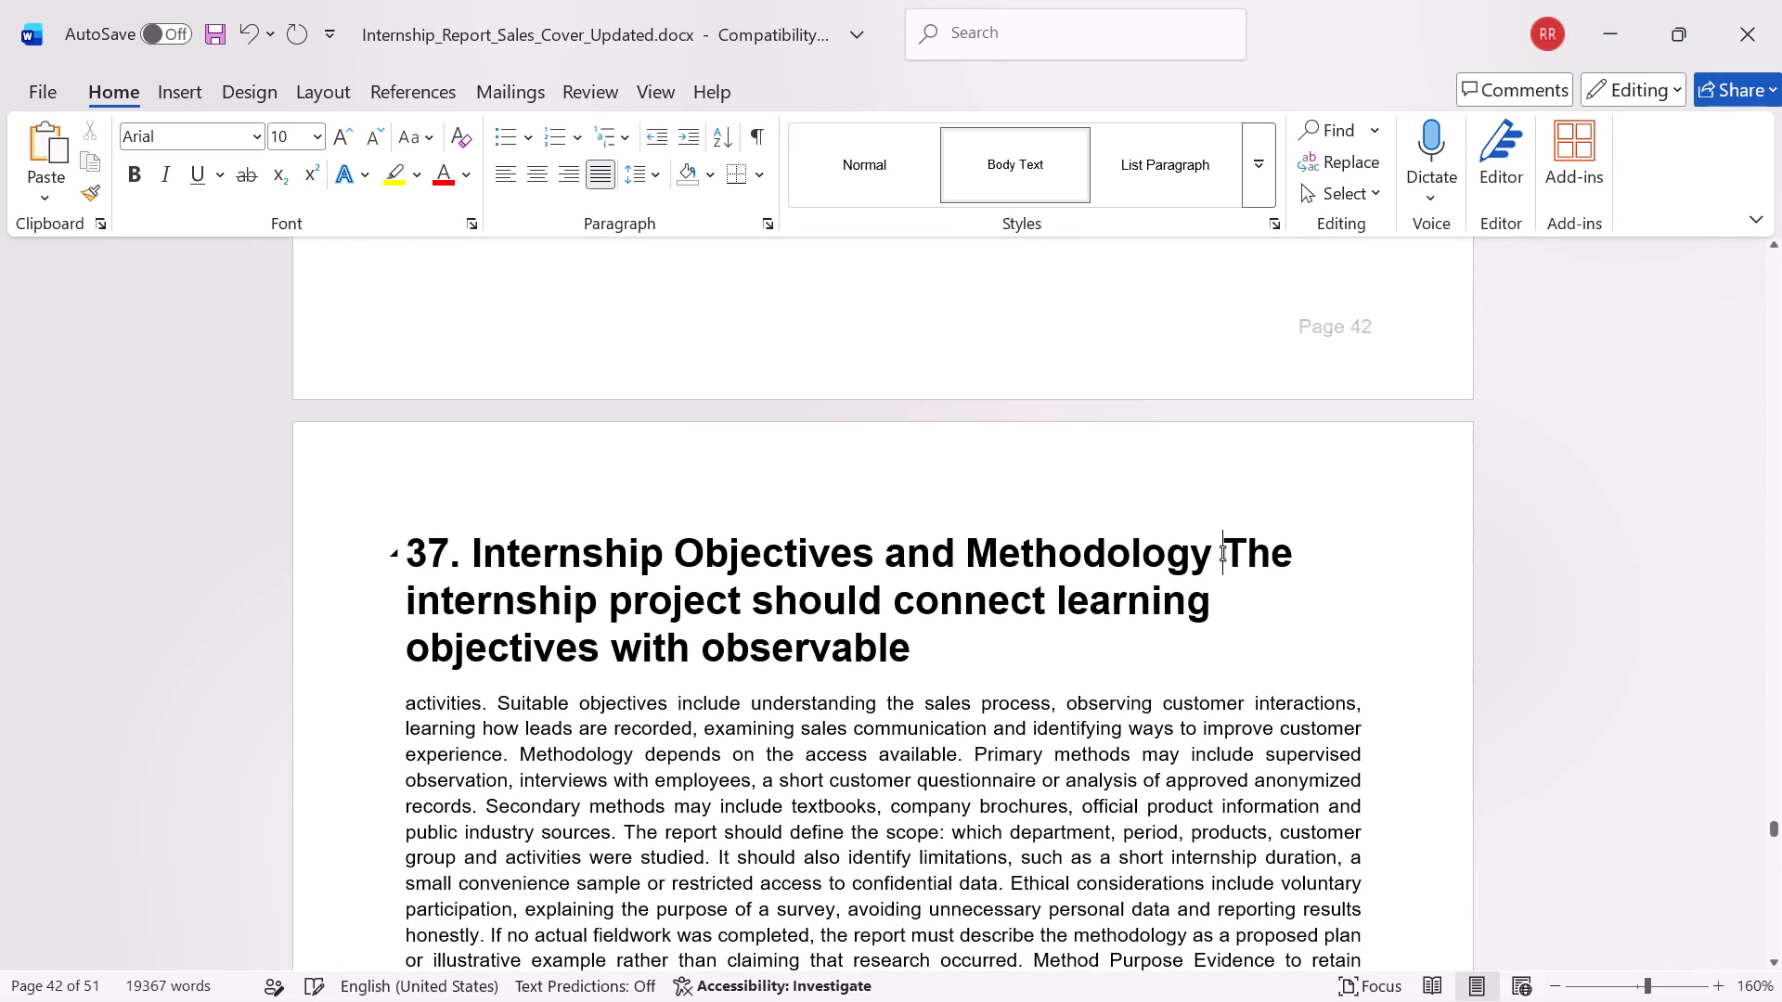
key(BackSpace)
key(Return)
click(1022, 153)
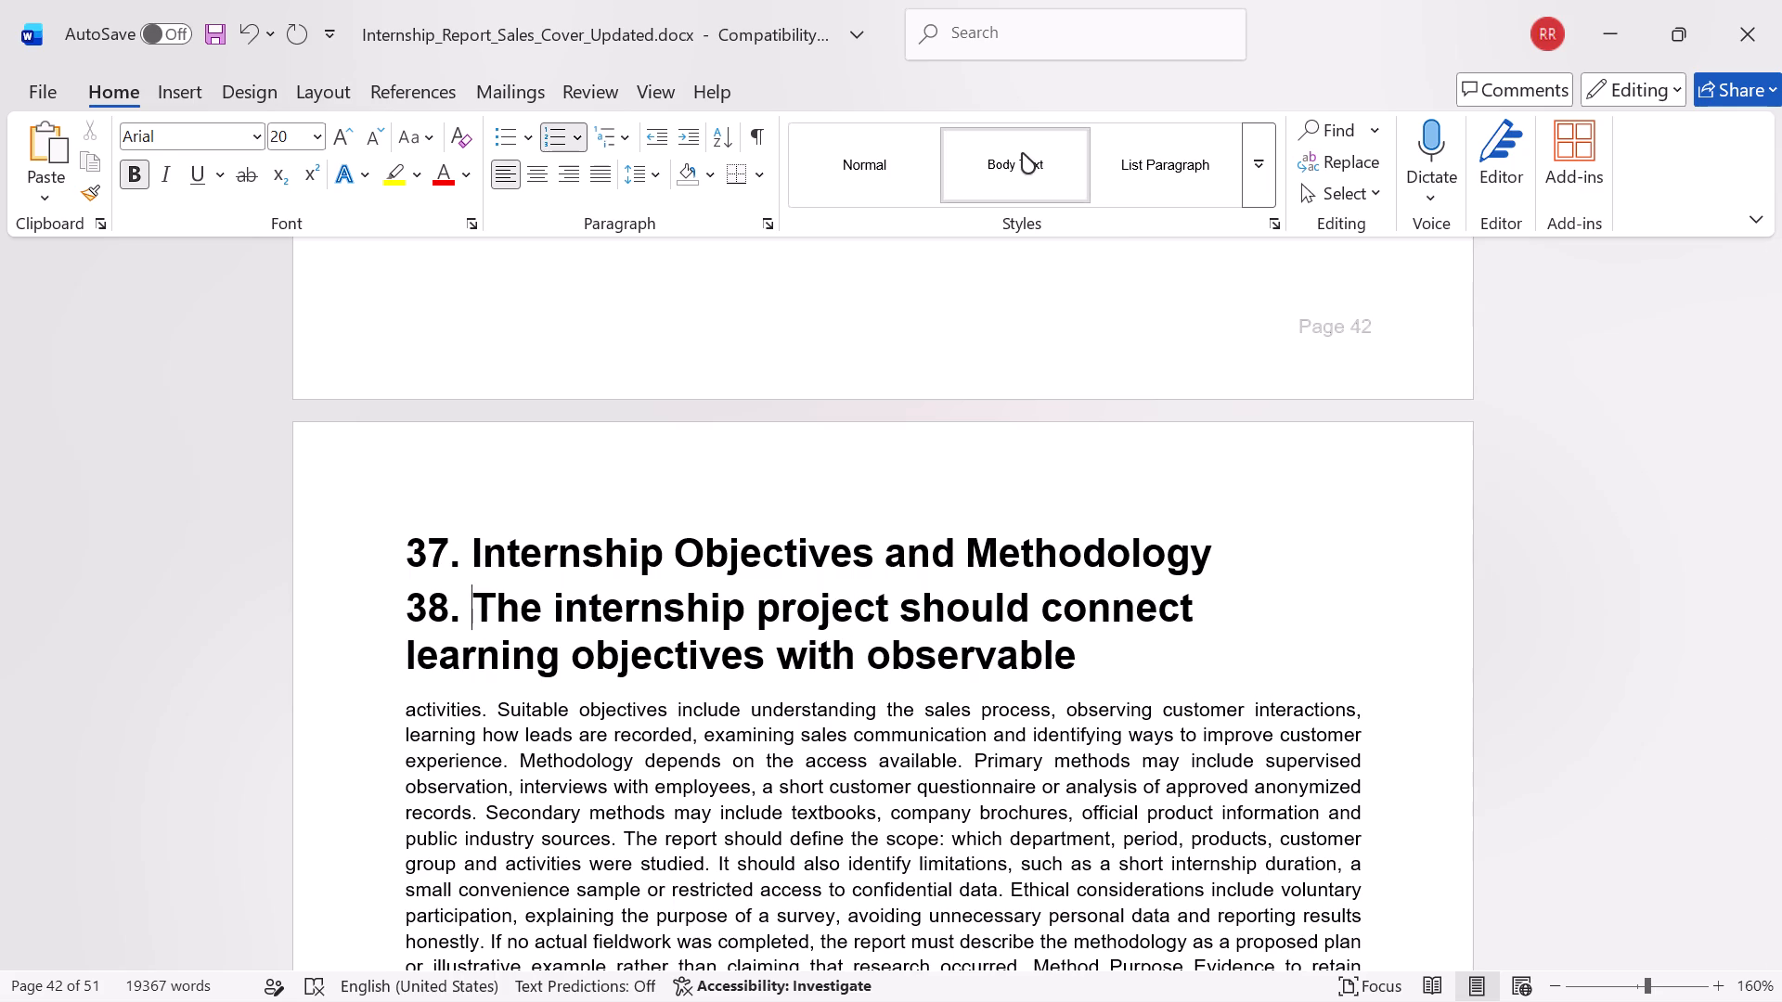
Join the "The internship project… with observable" line with the "activities. Suitable objectives" paragraph below it, separated by a space.
click(1055, 618)
click(1055, 610)
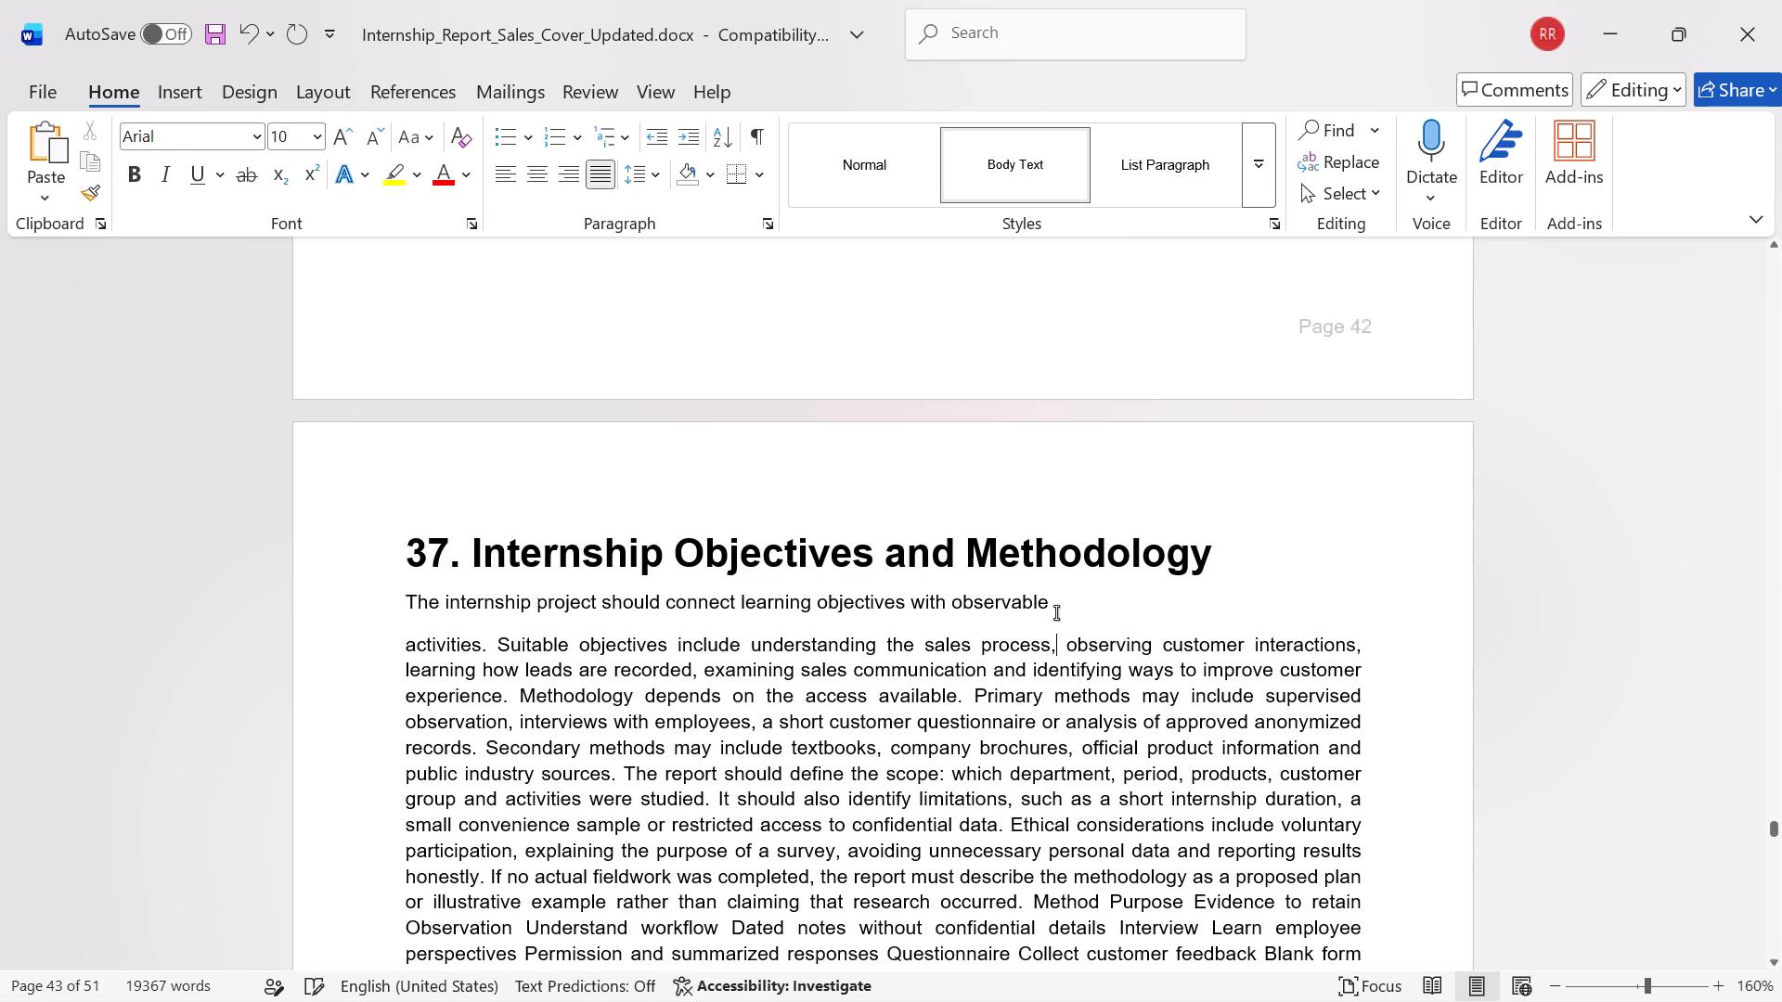
key(space)
key(Delete)
Split the chapter 38 heading after "Sample Sales Activity Workflow" and apply the Body Text style to the "A simple workflow creates consistency" text.
scroll(1055, 610, down, 1)
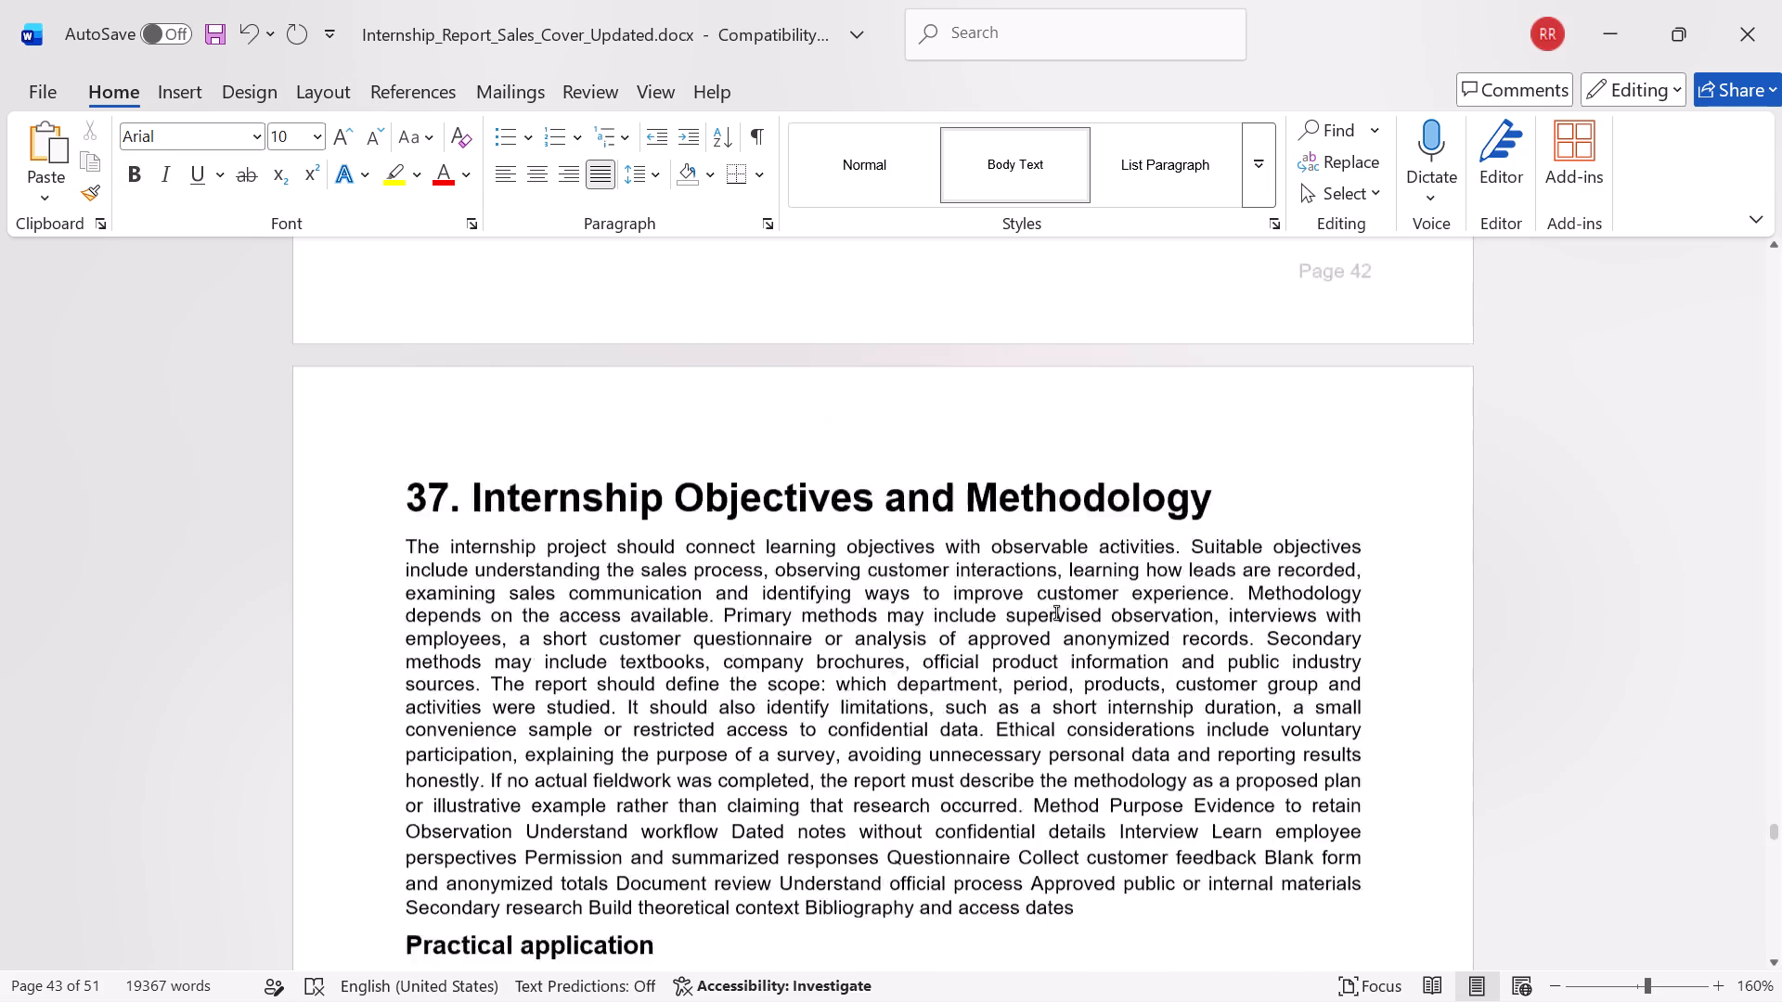
scroll(1055, 610, down, 6)
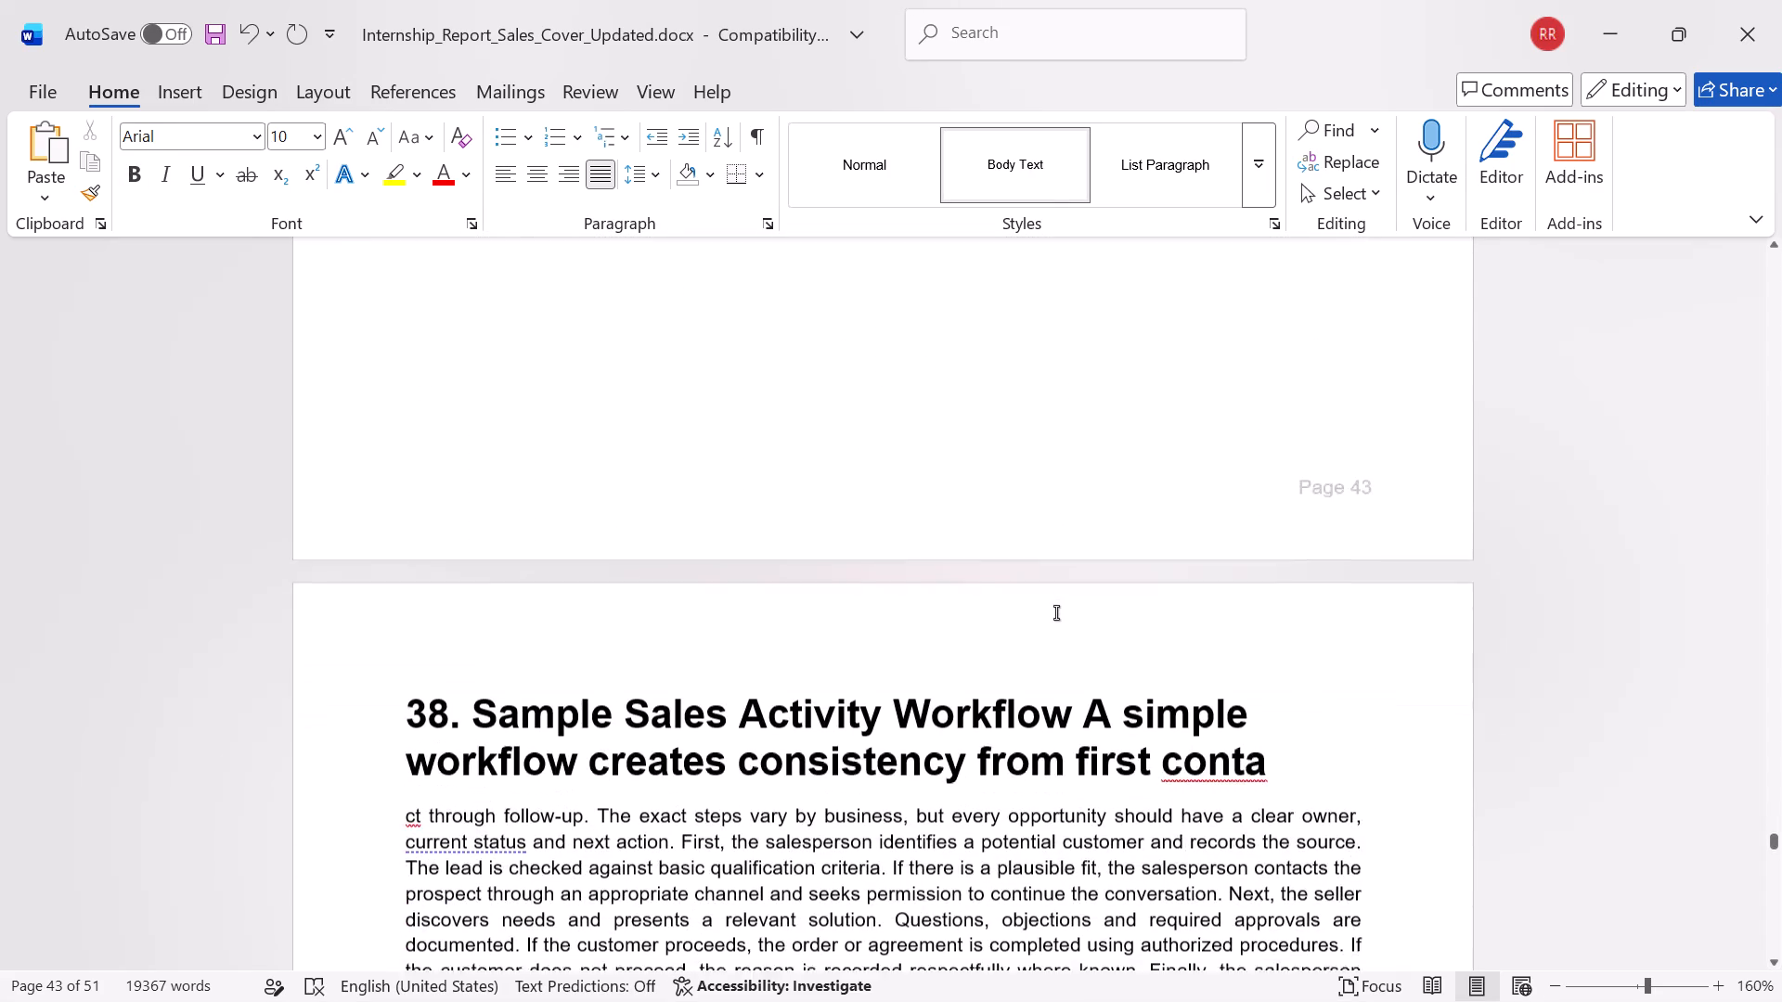
scroll(1055, 610, down, 3)
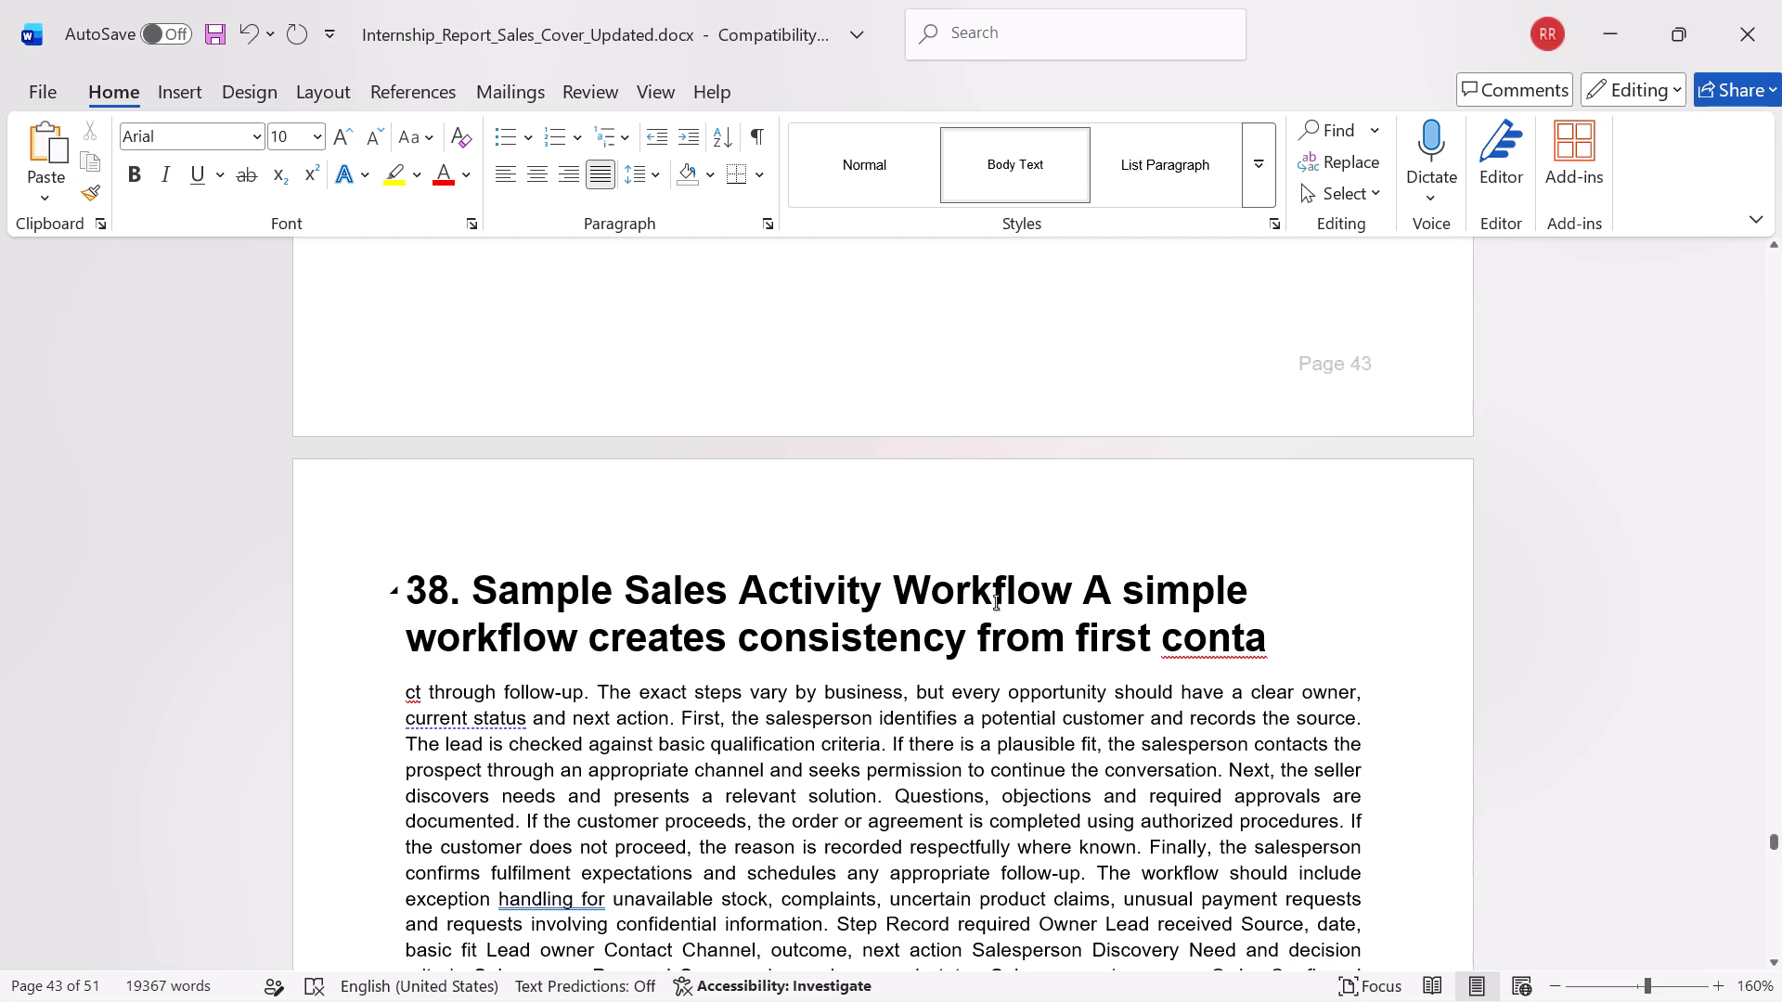
click(1084, 581)
key(BackSpace)
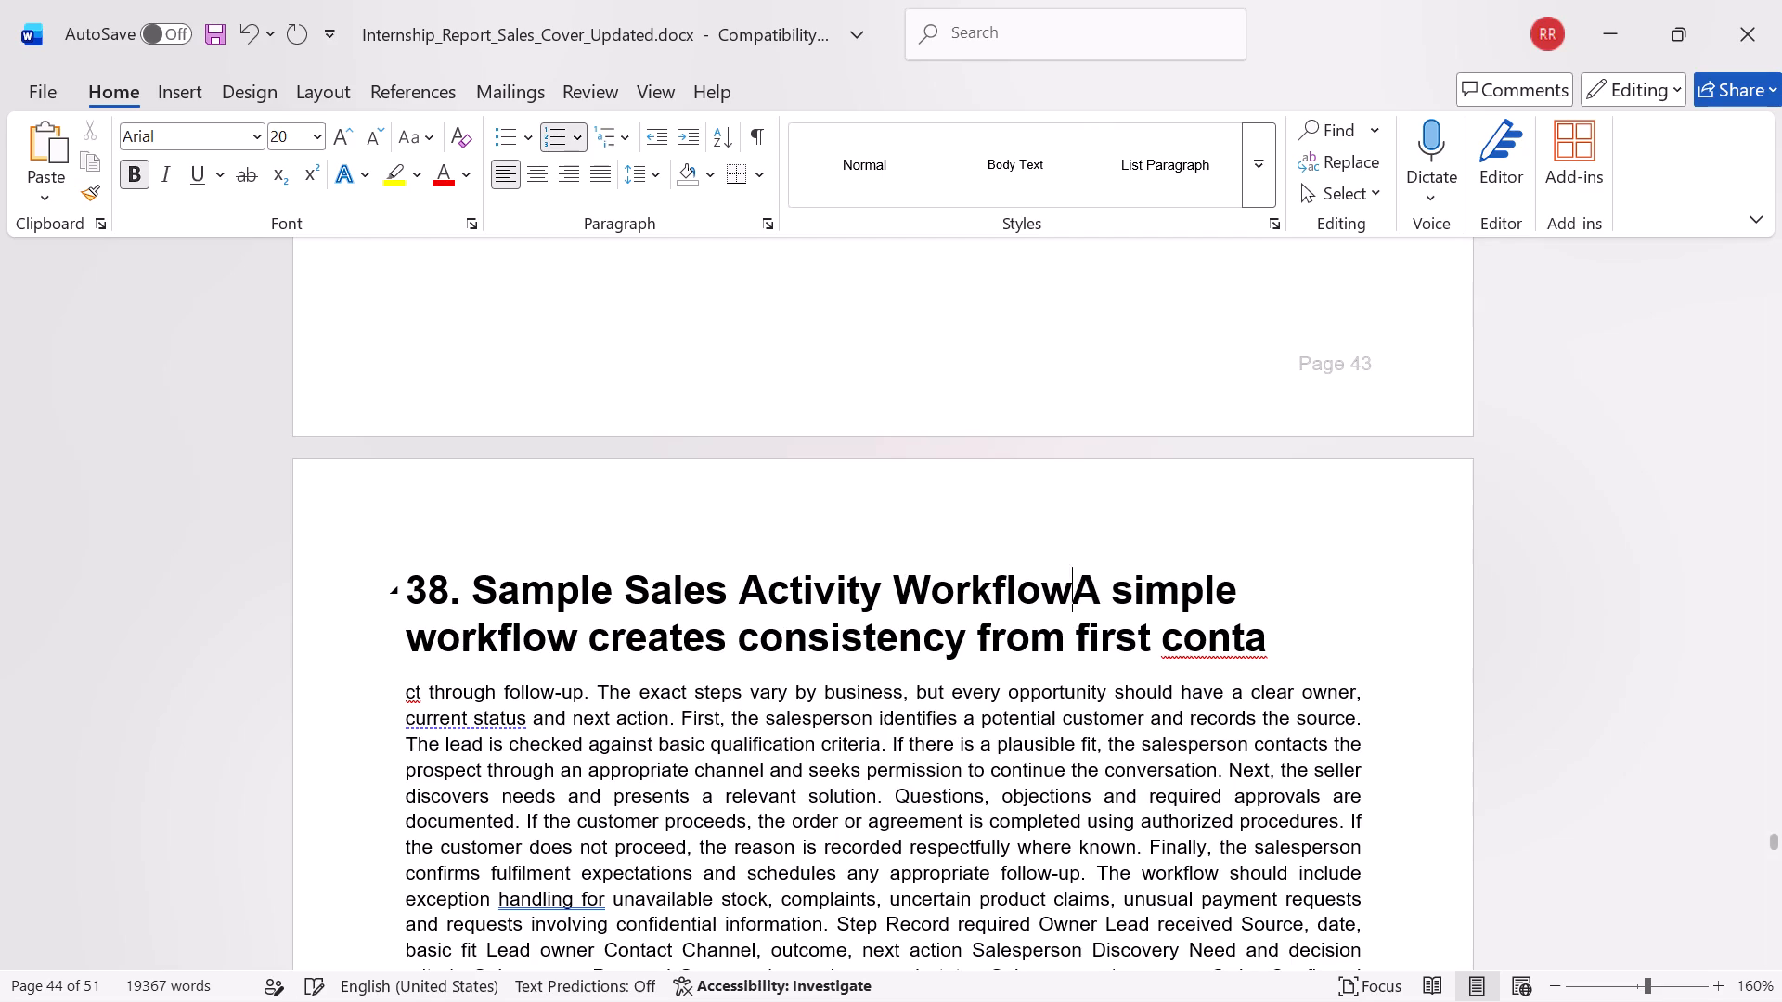
key(Return)
click(994, 149)
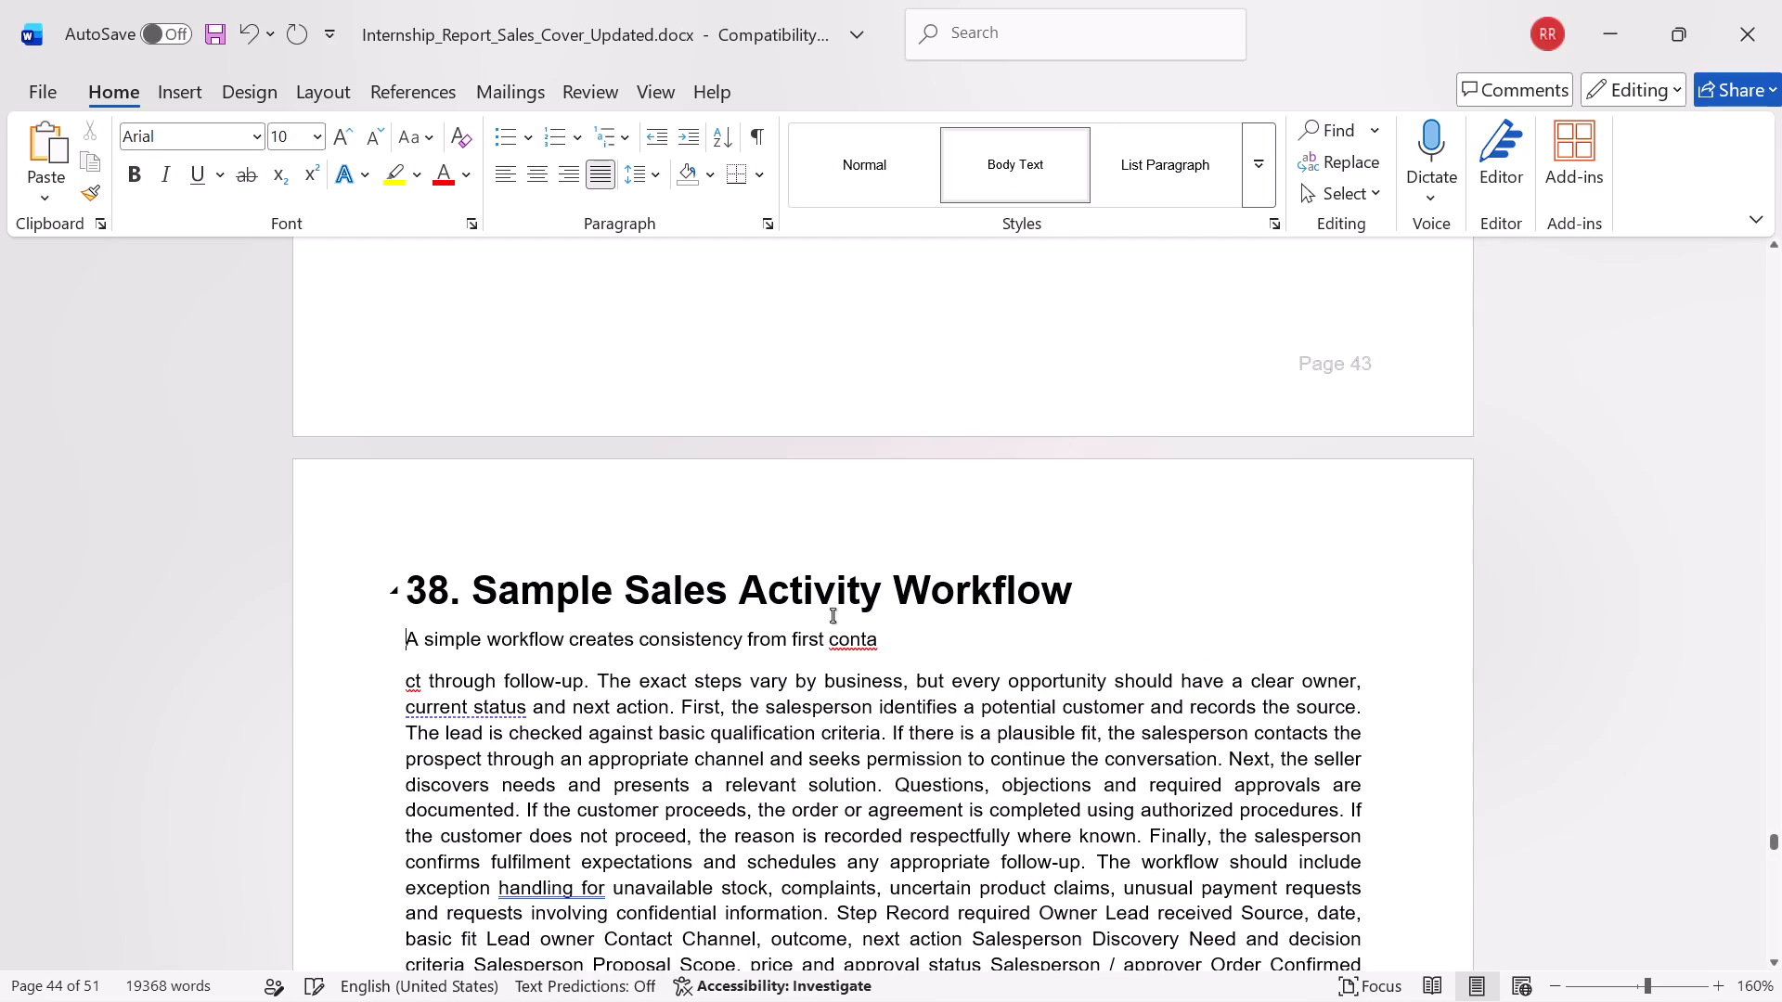
Join the "A simple workflow… from first conta" line with the "ct through follow-up" paragraph below it, without a space.
click(893, 635)
key(Delete)
Split the chapter 39 heading after "Illustrative Data Analysis" and apply the Body Text style to the "The following example demonstrates" text.
scroll(893, 635, down, 1)
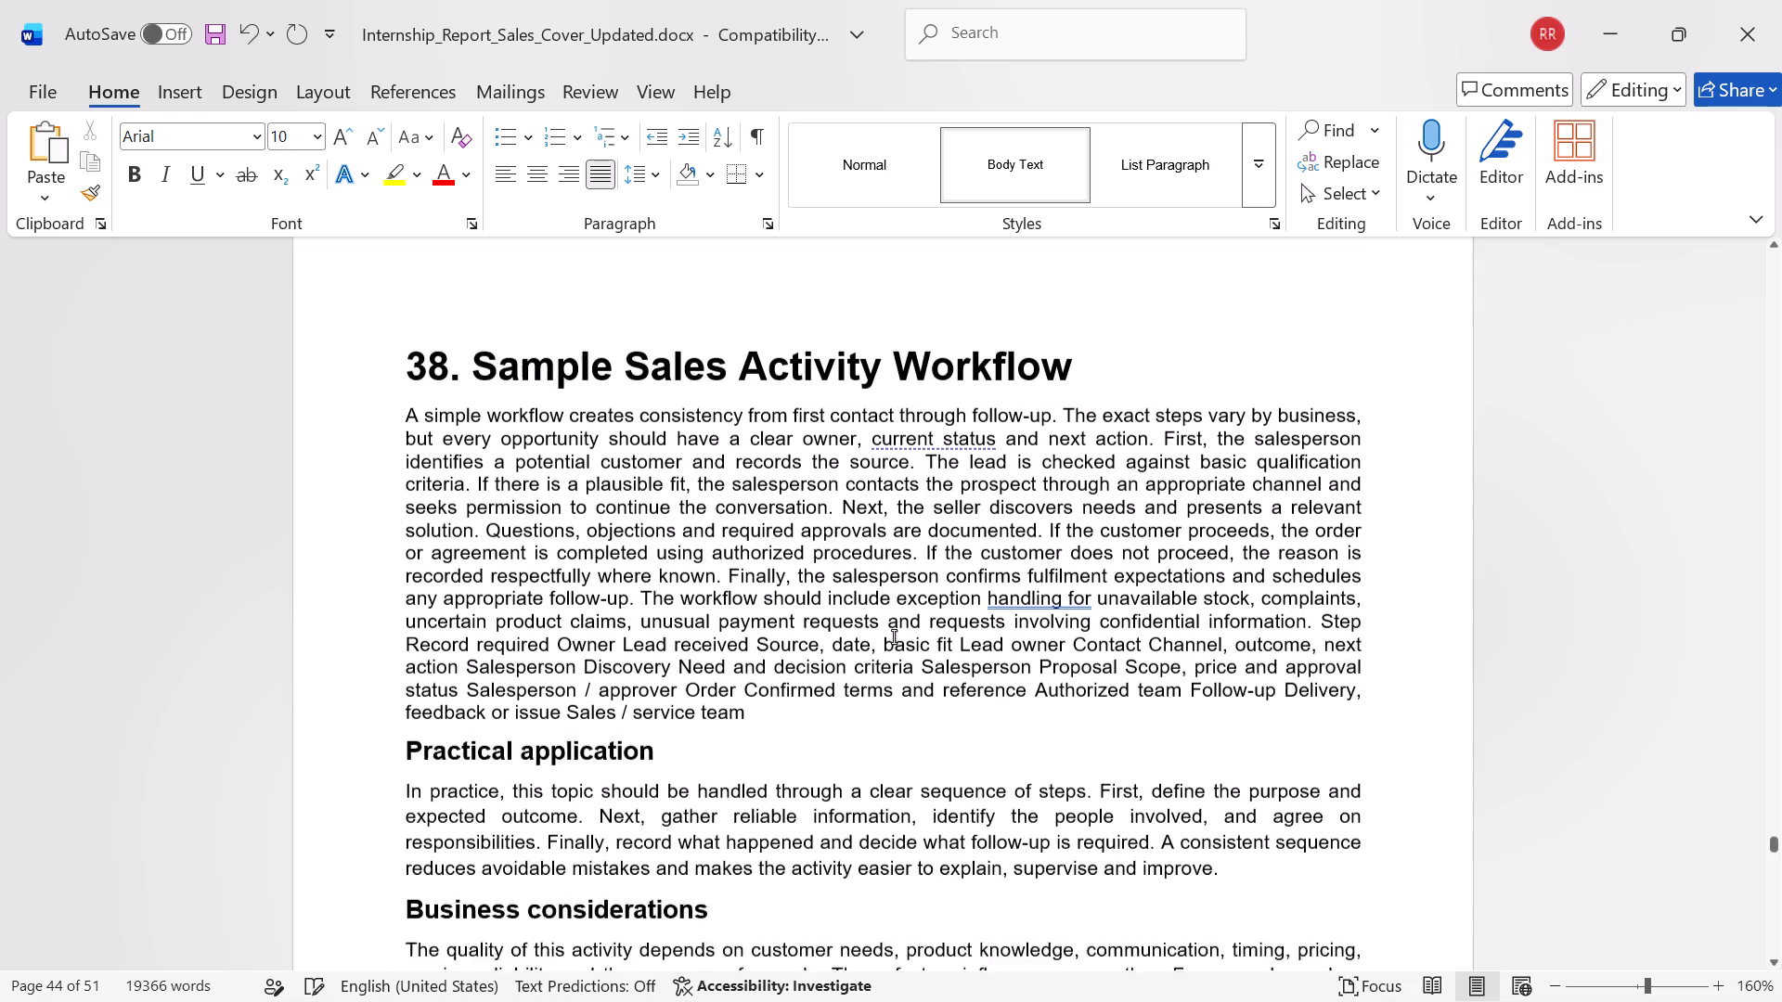
scroll(893, 635, down, 4)
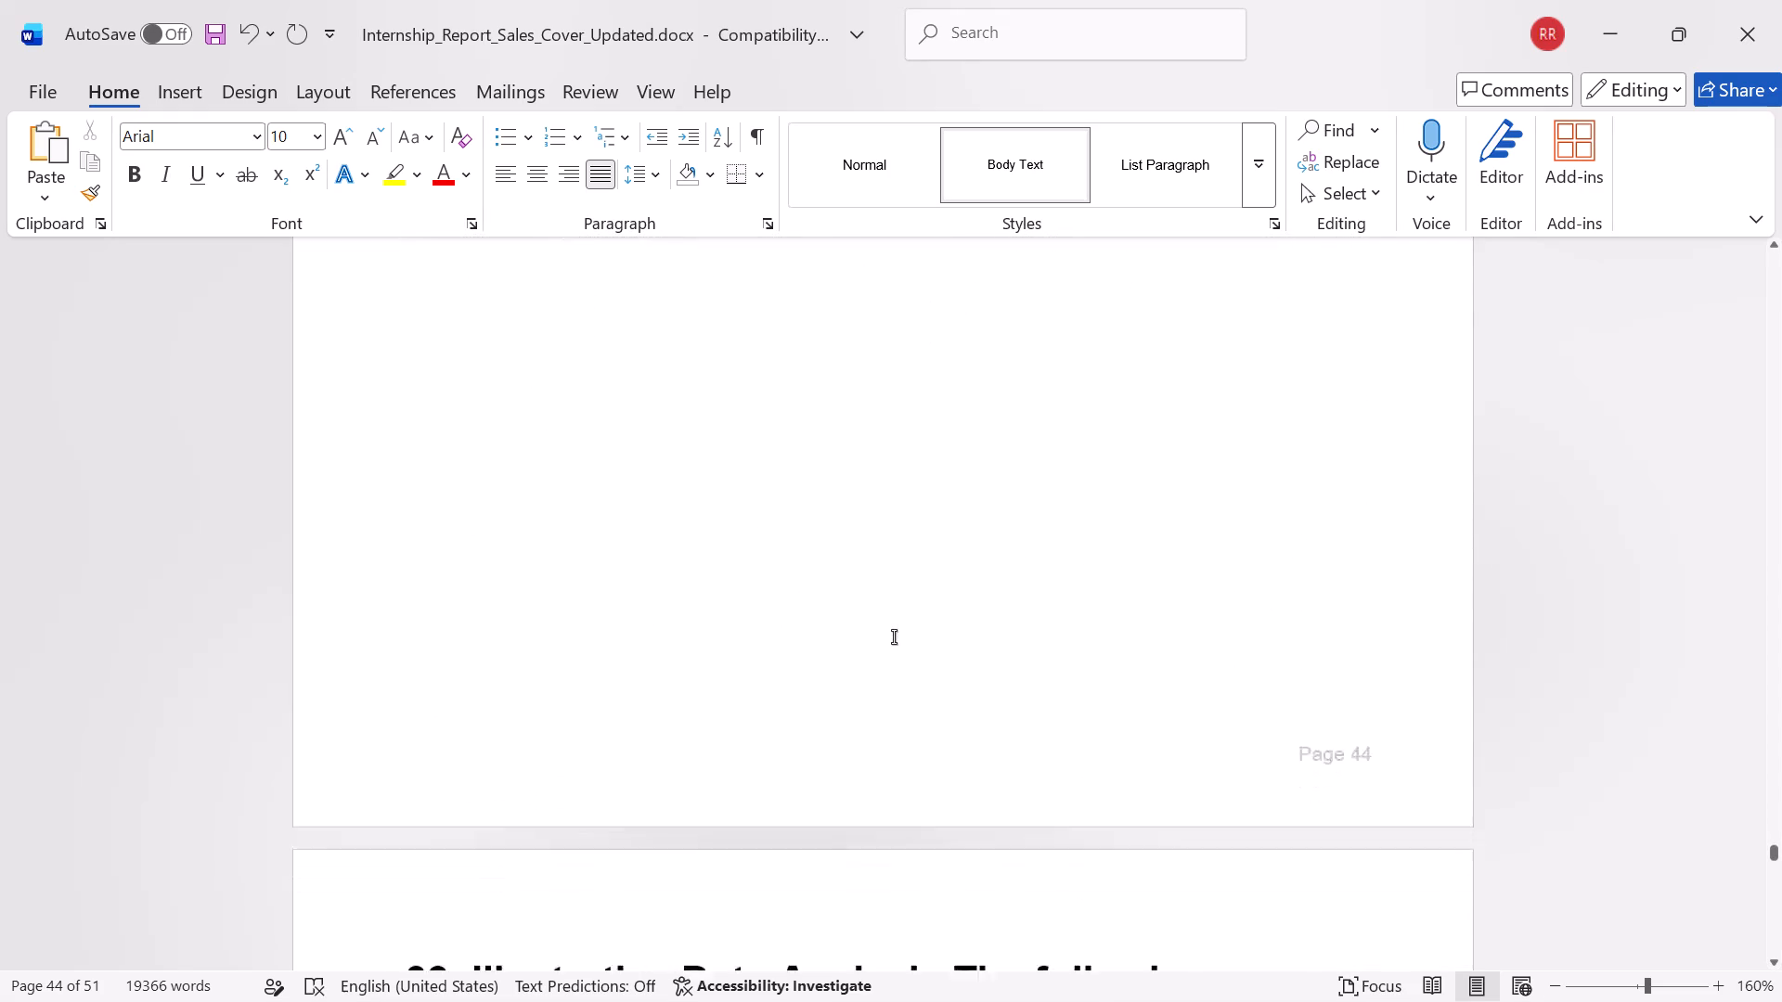
scroll(893, 635, down, 3)
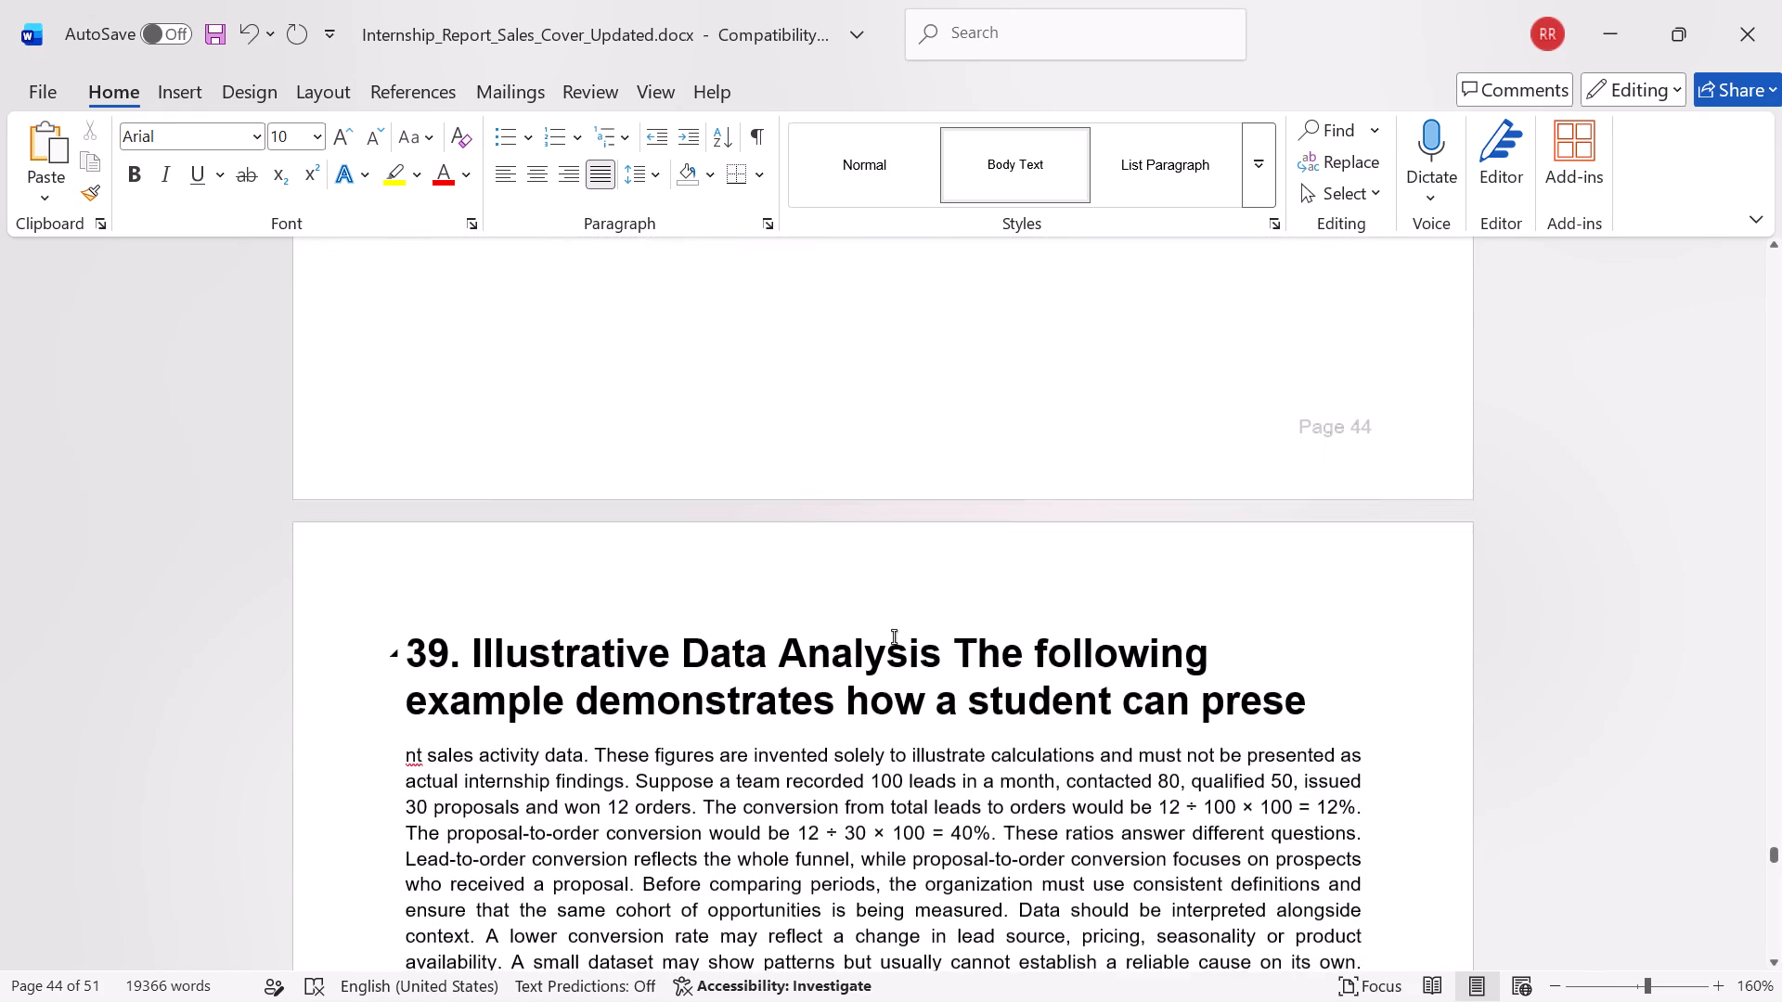
scroll(893, 635, down, 1)
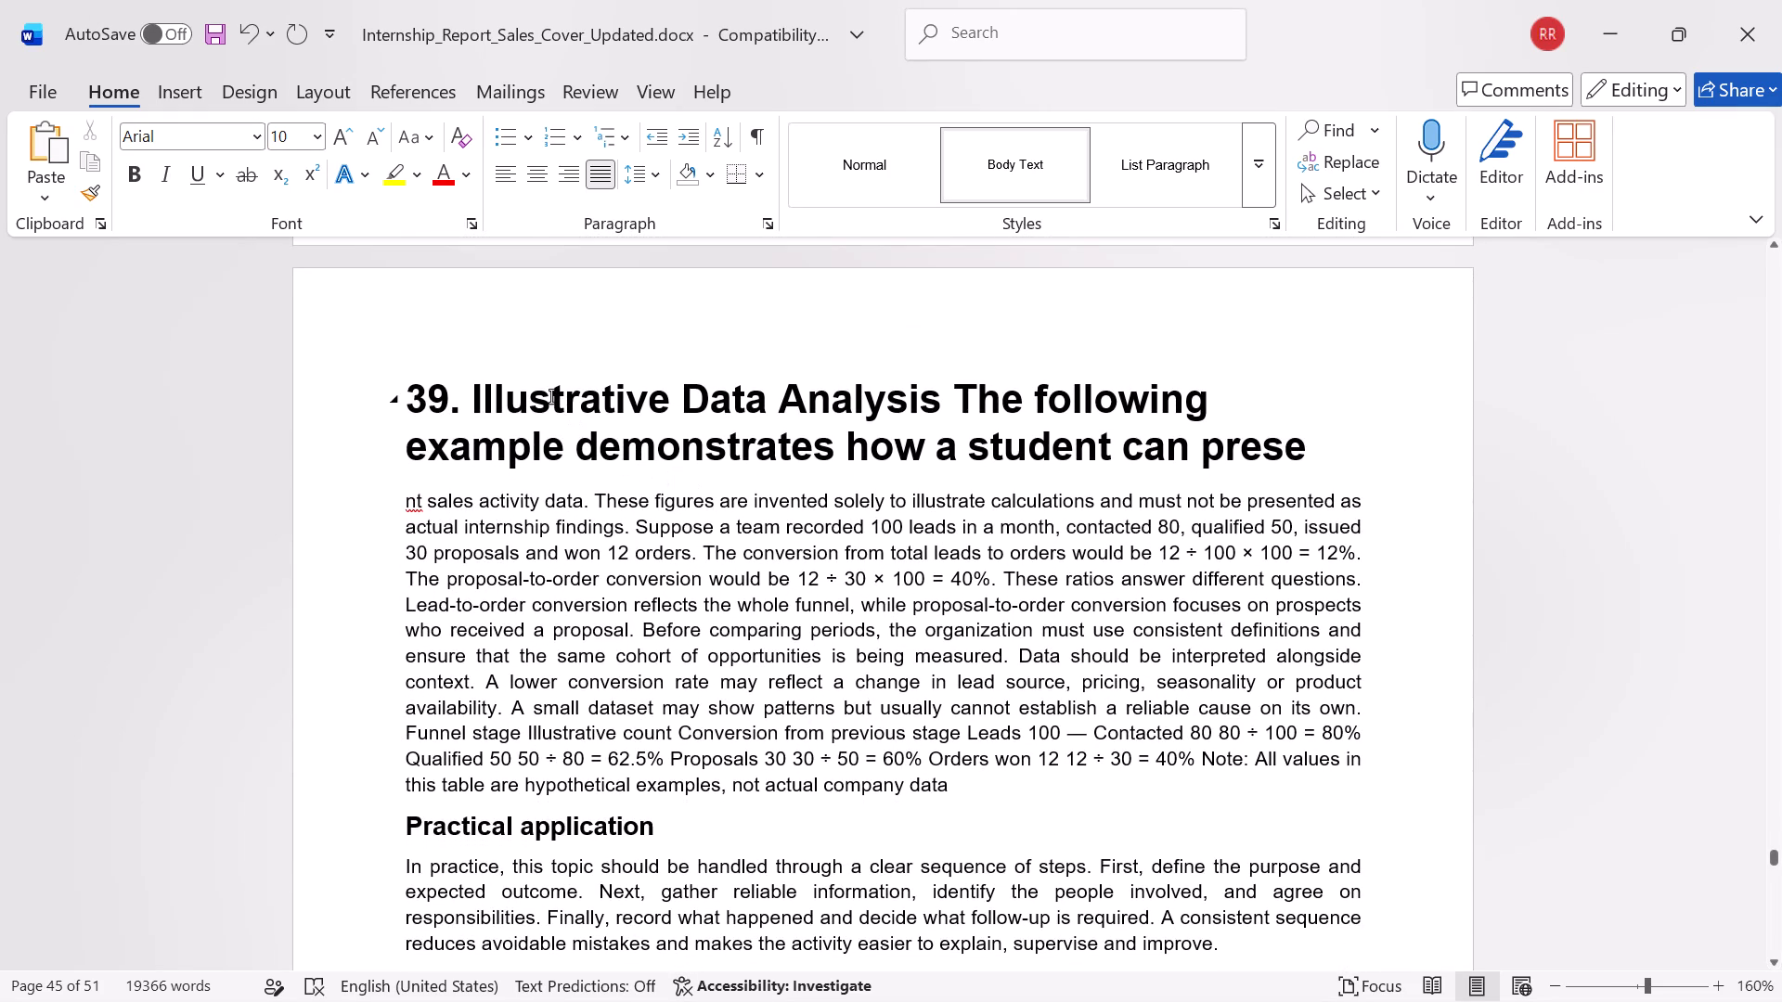
click(550, 394)
click(705, 408)
click(885, 417)
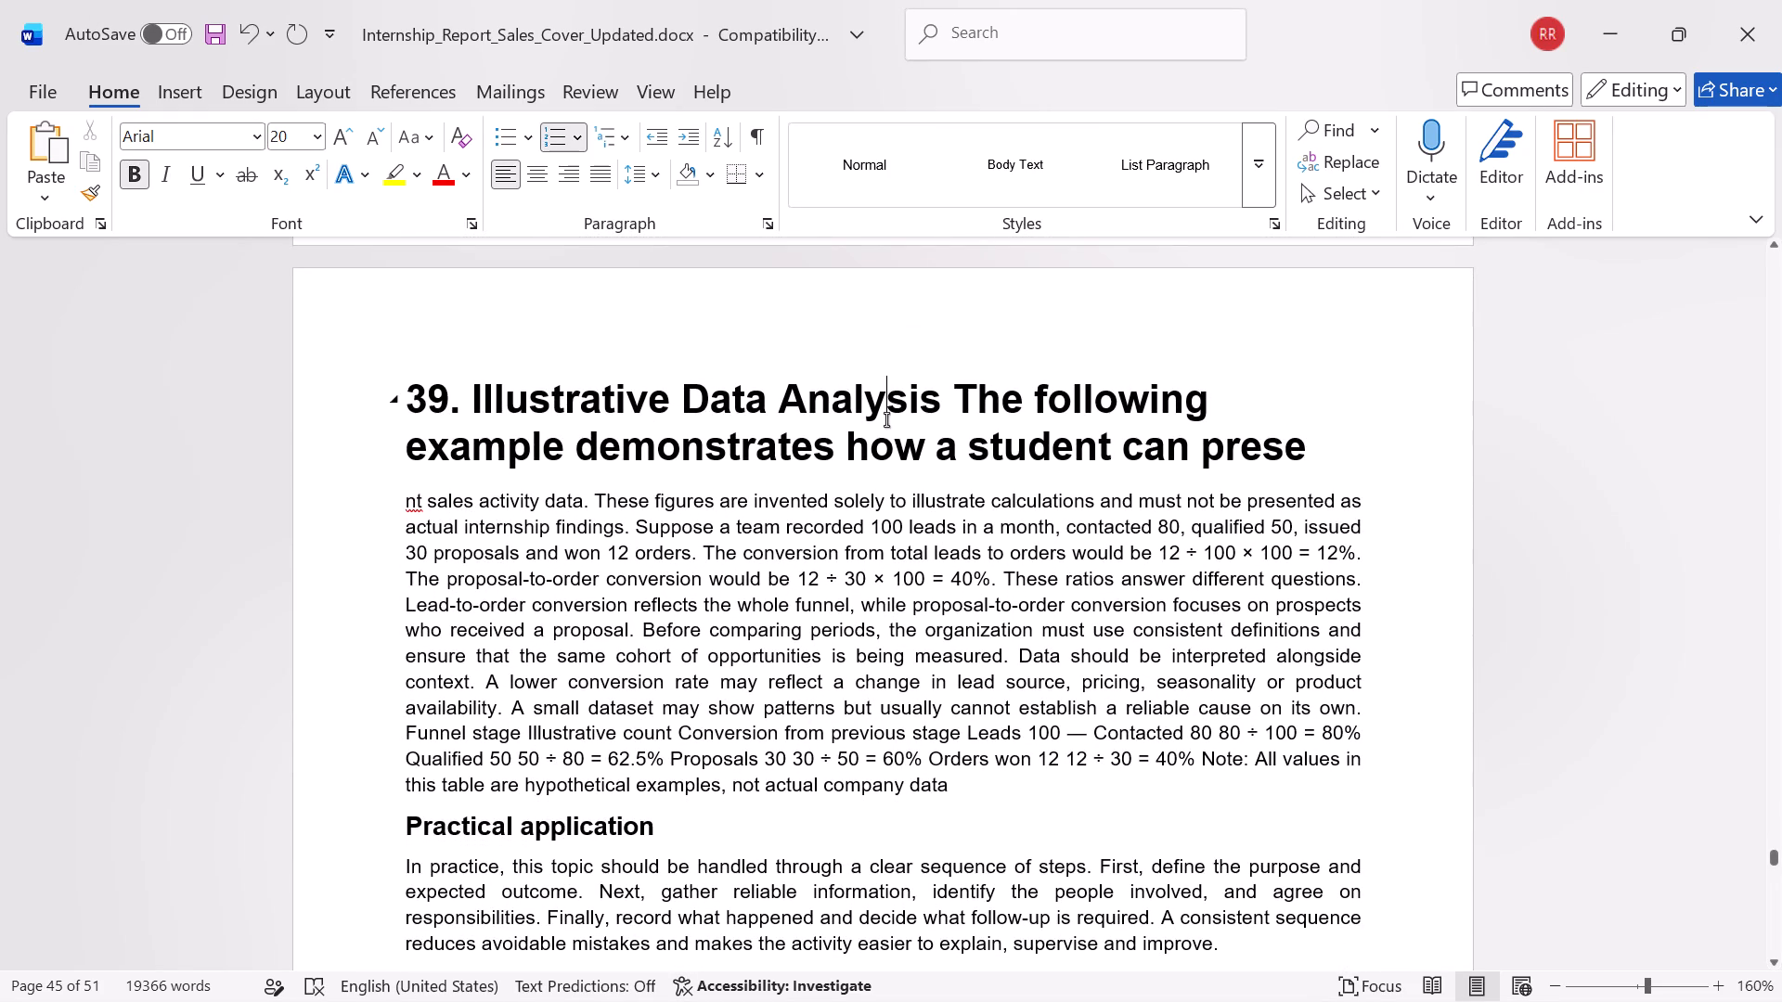
click(940, 406)
key(Delete)
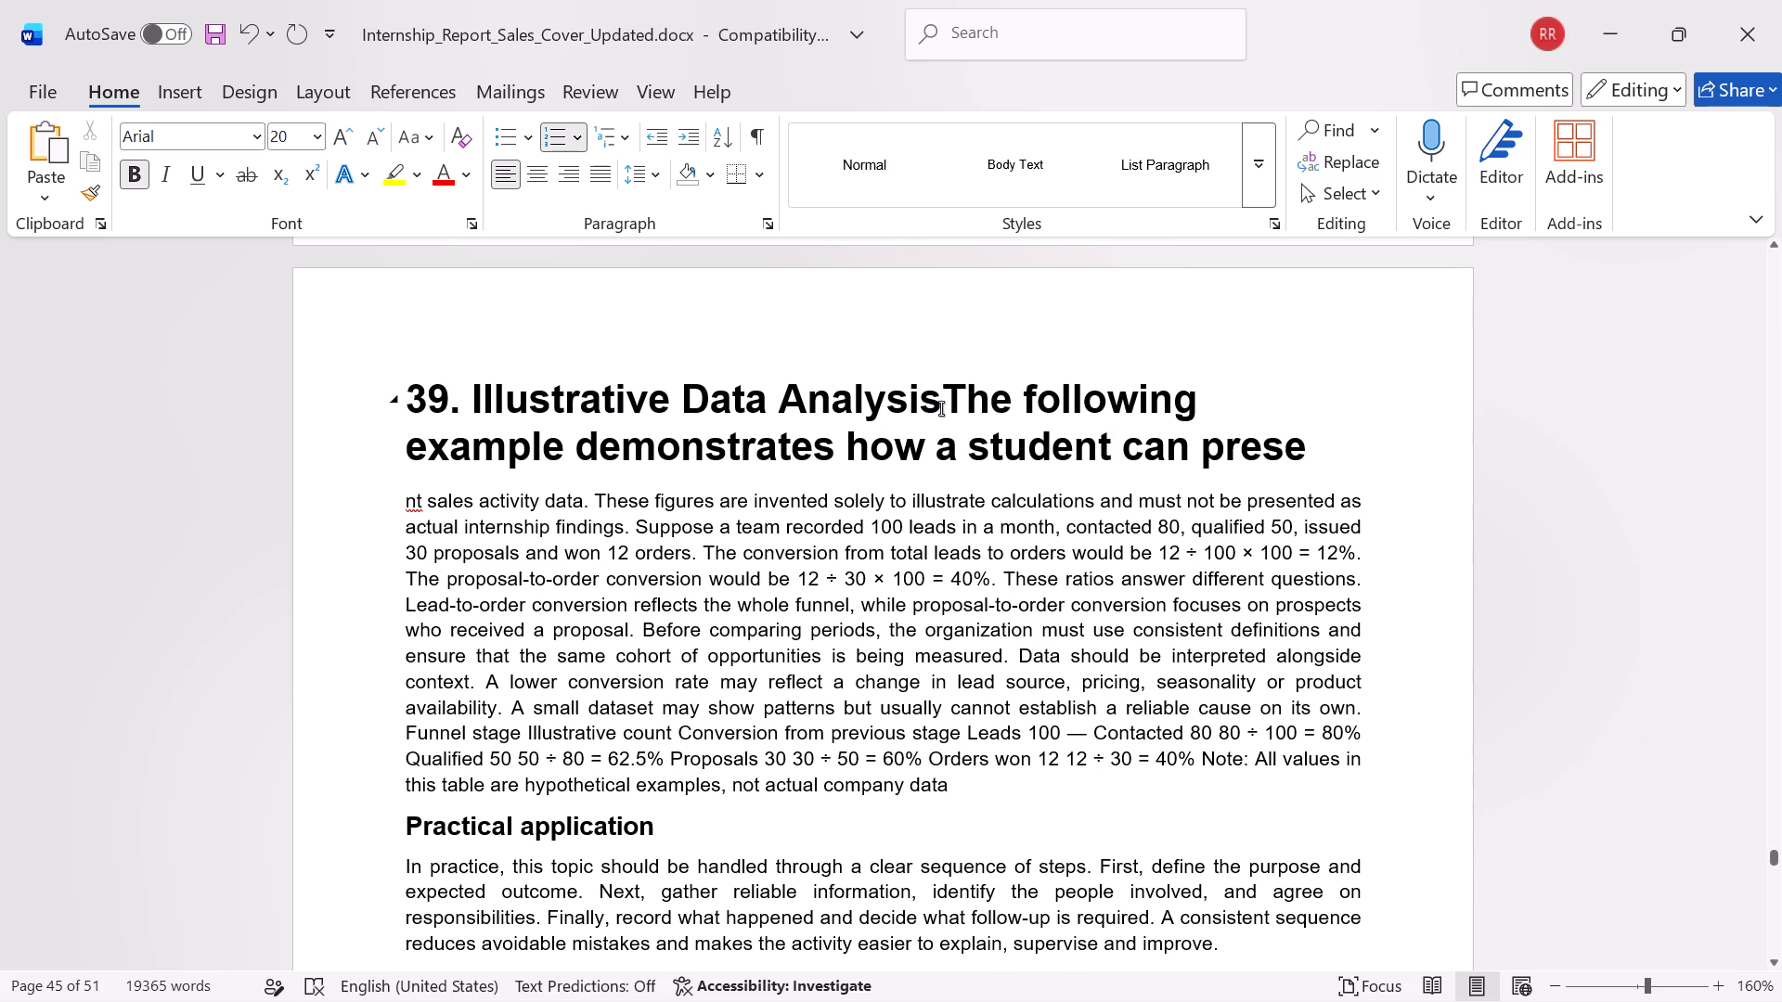
key(Return)
click(1020, 168)
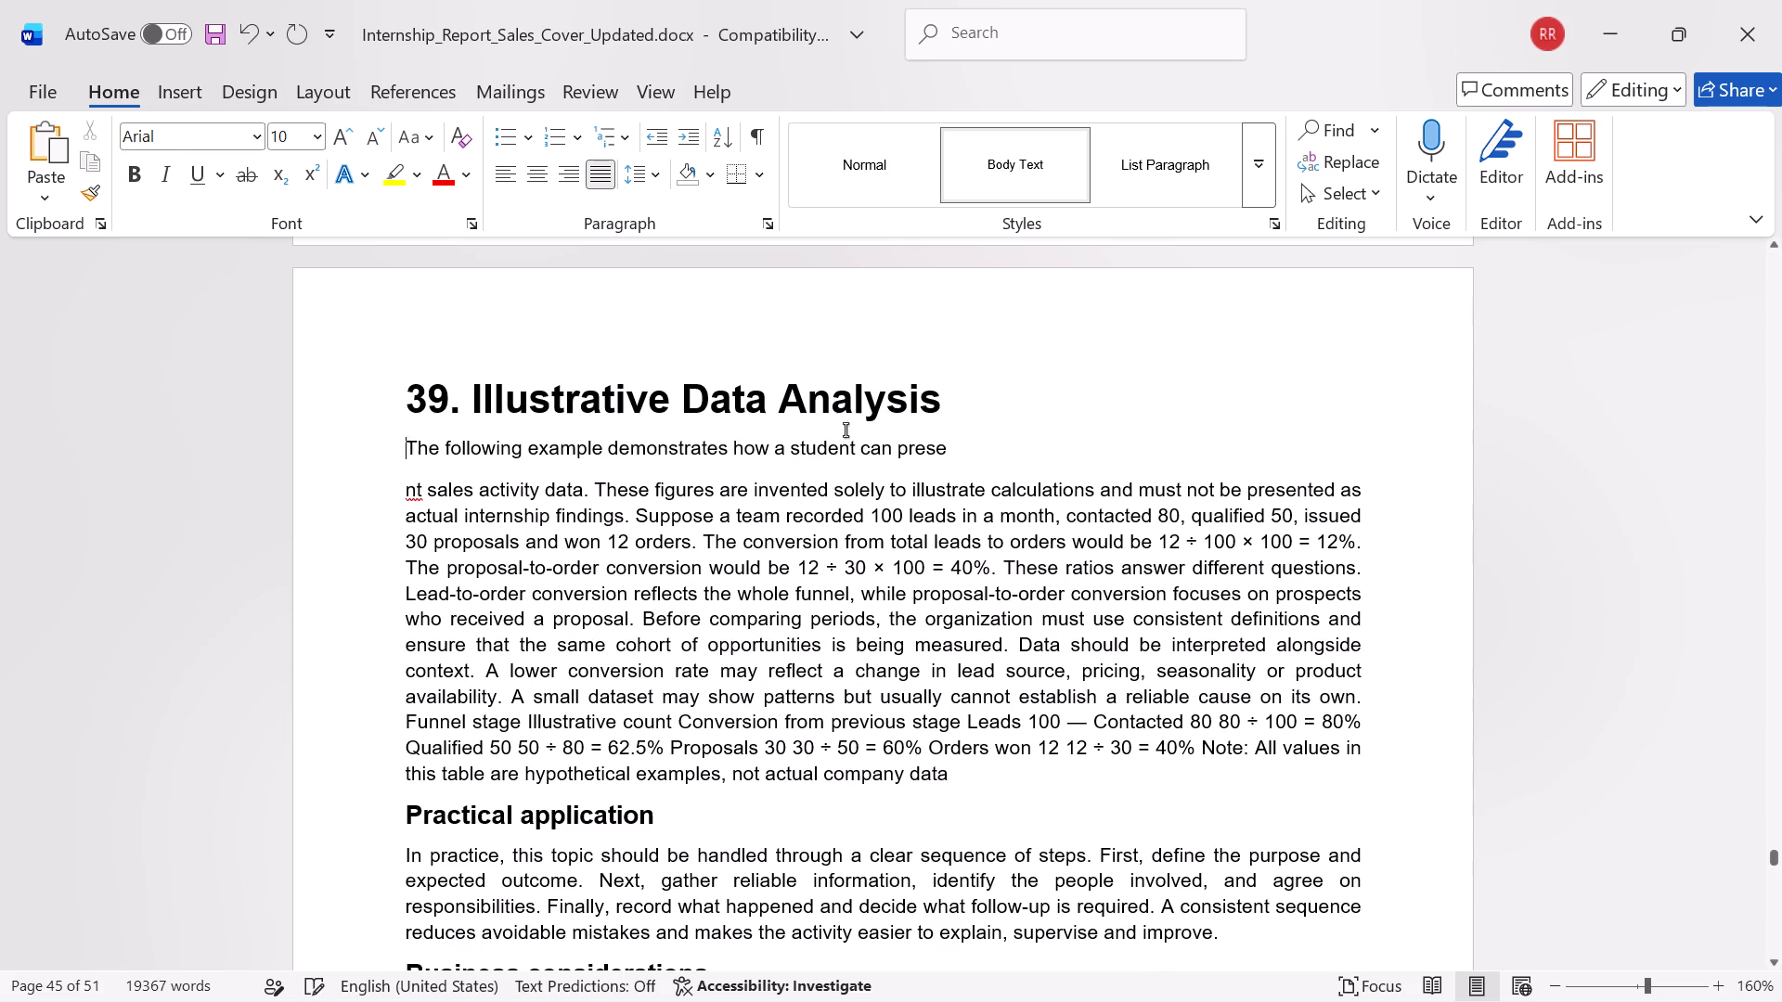
Join the "The following example… can prese" line with the "nt sales activity data" paragraph below it, without a space.
click(960, 437)
key(Delete)
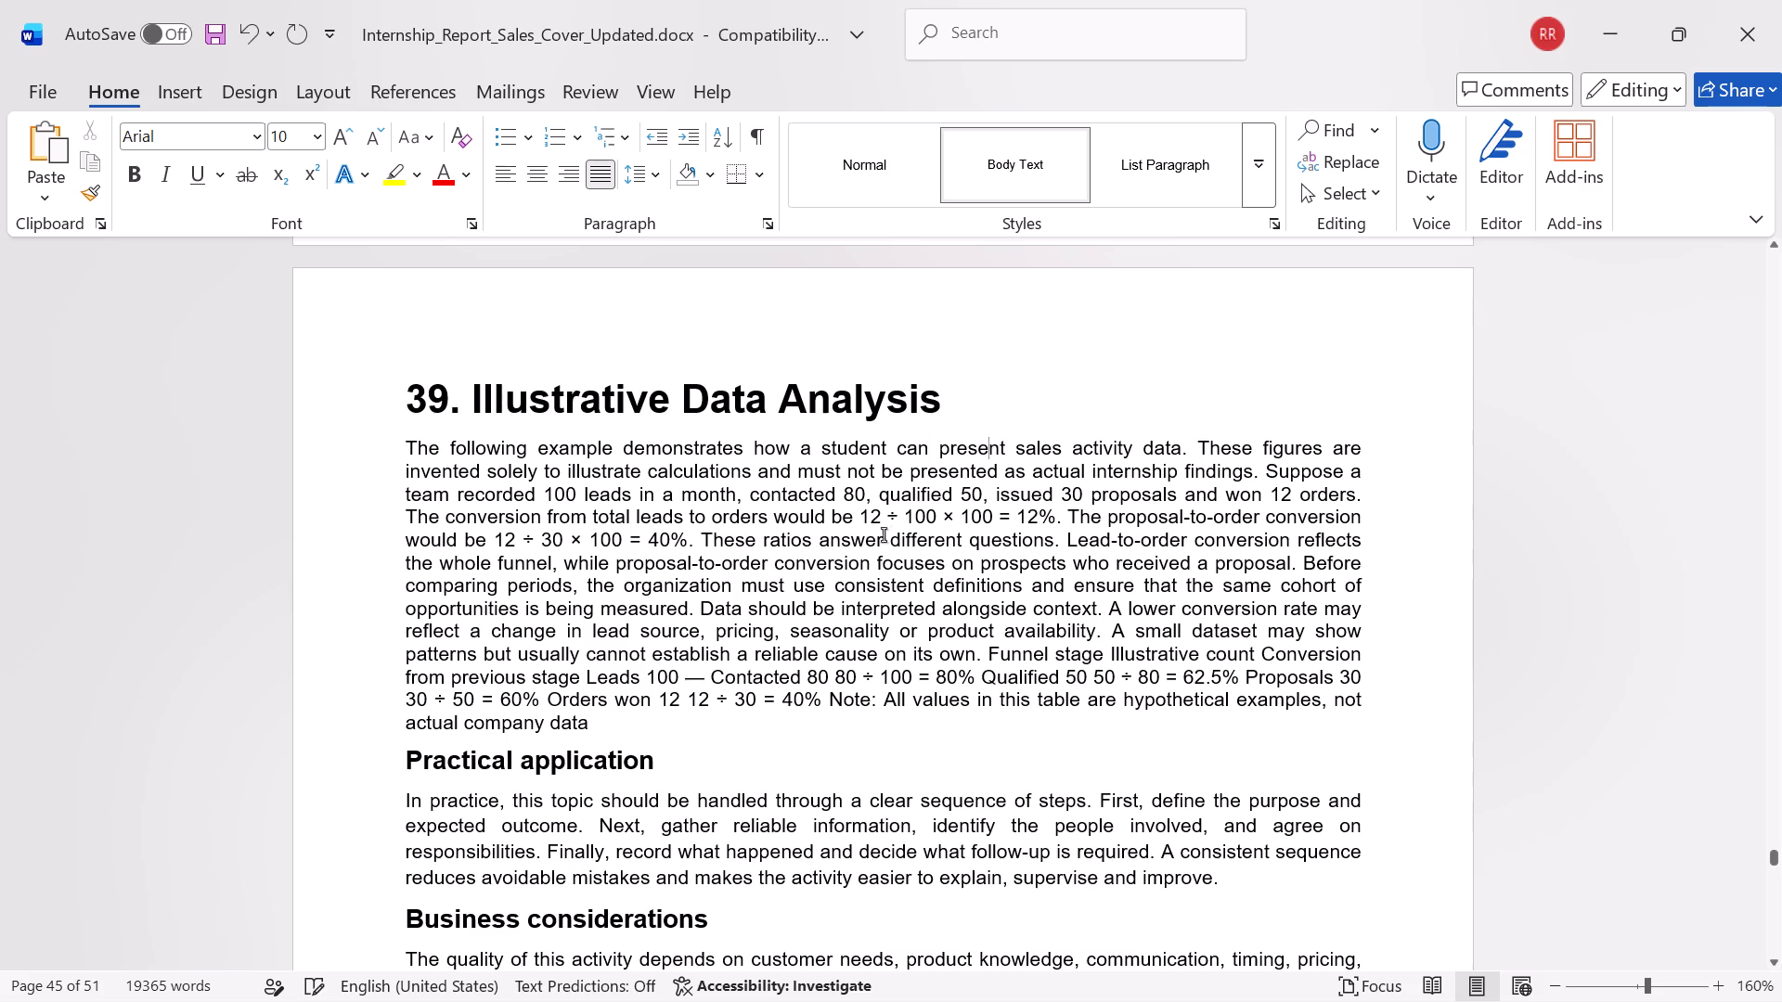
Split the chapter 40 heading after "Customer Questionnaire" and apply the Body Text style to the "A questionnaire can help collect" text.
scroll(971, 582, down, 4)
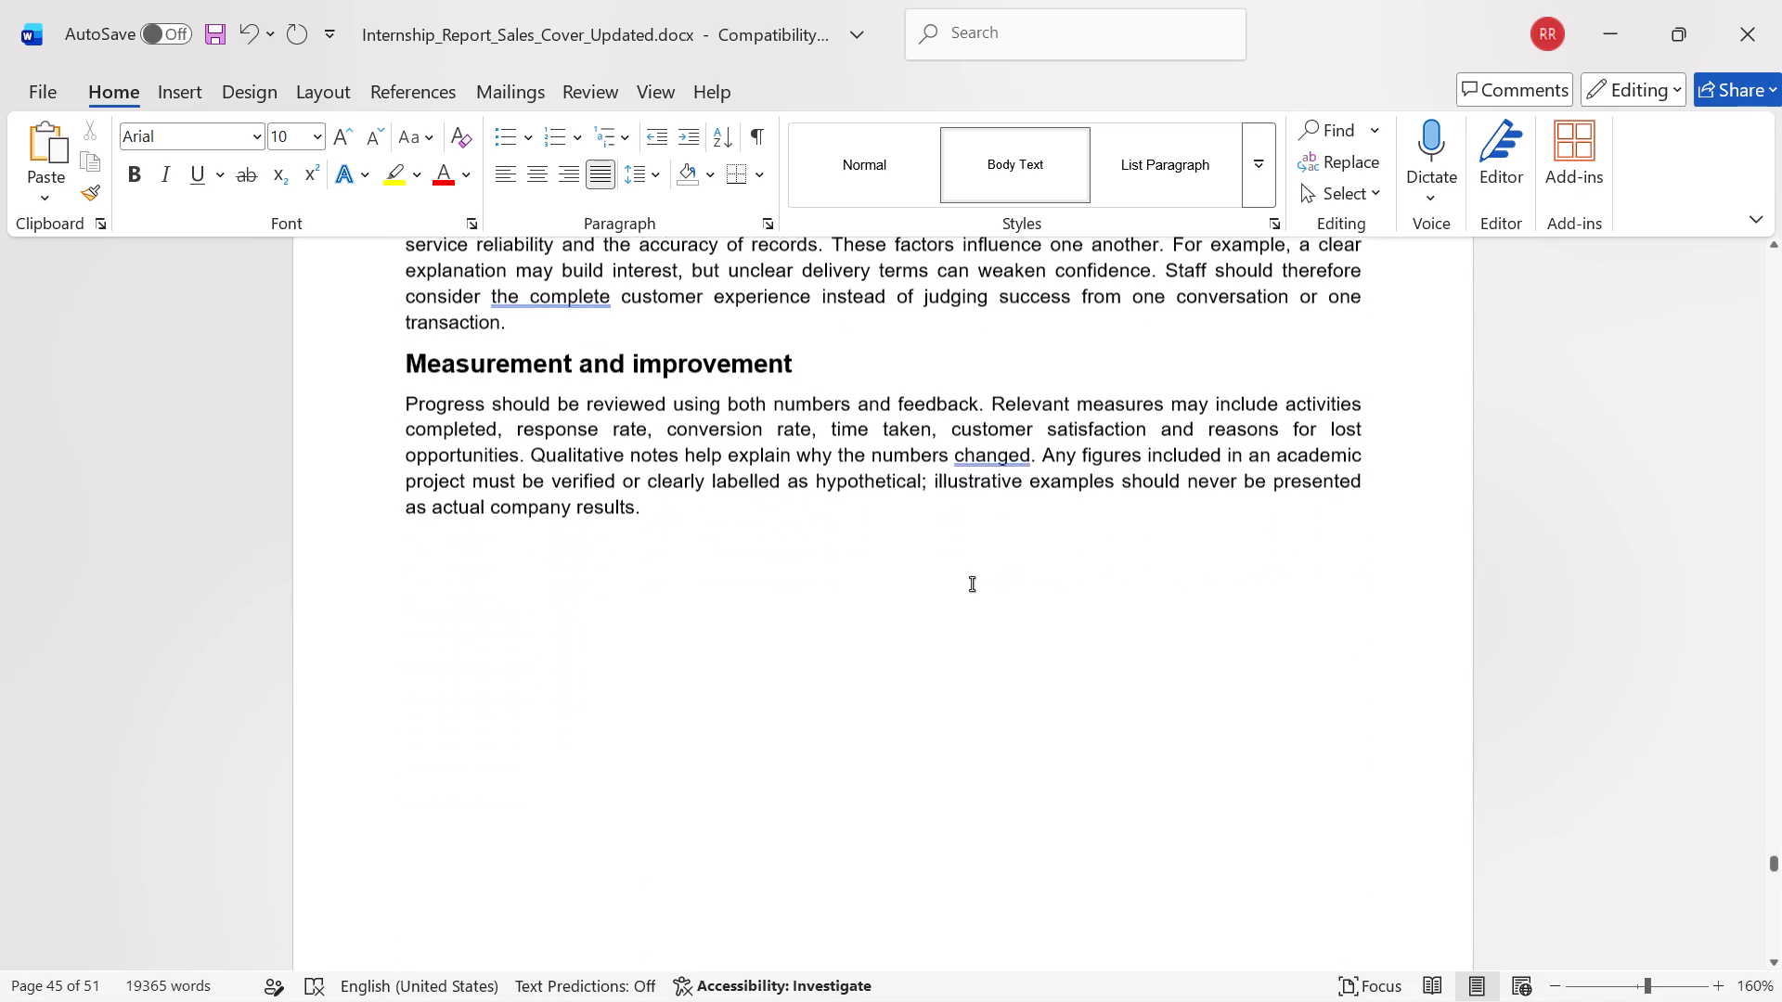
scroll(971, 582, down, 3)
click(794, 702)
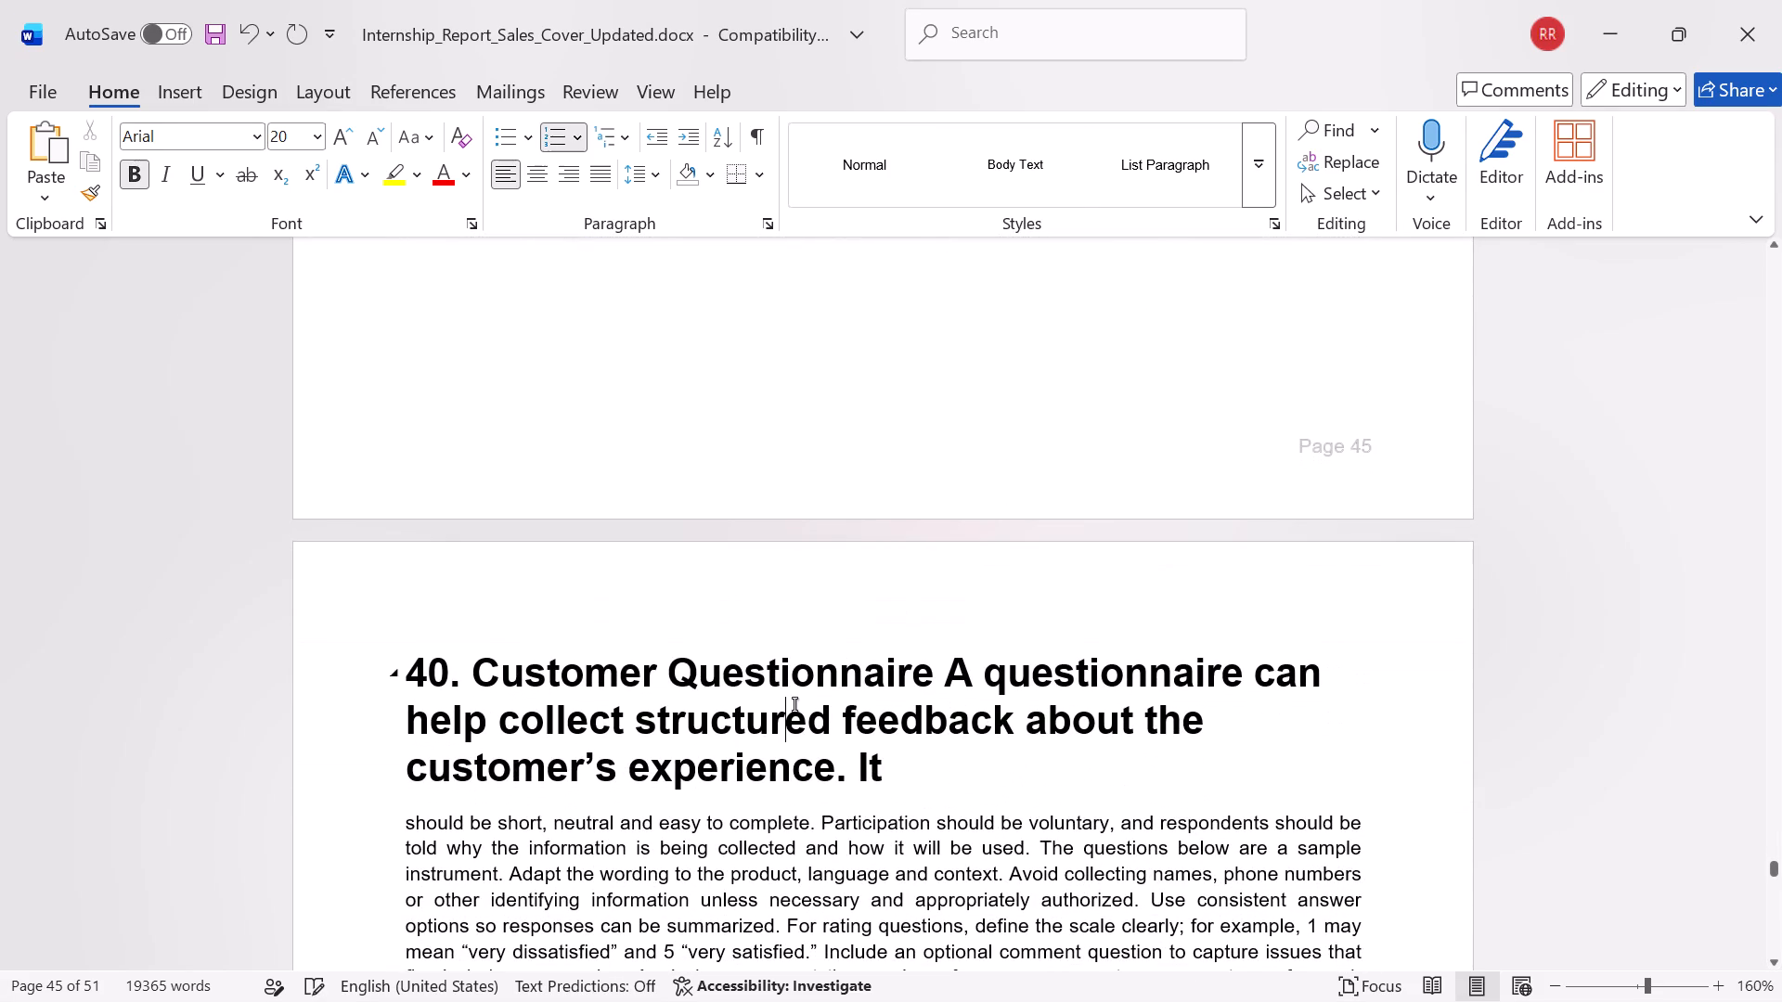
click(945, 673)
key(BackSpace)
key(Return)
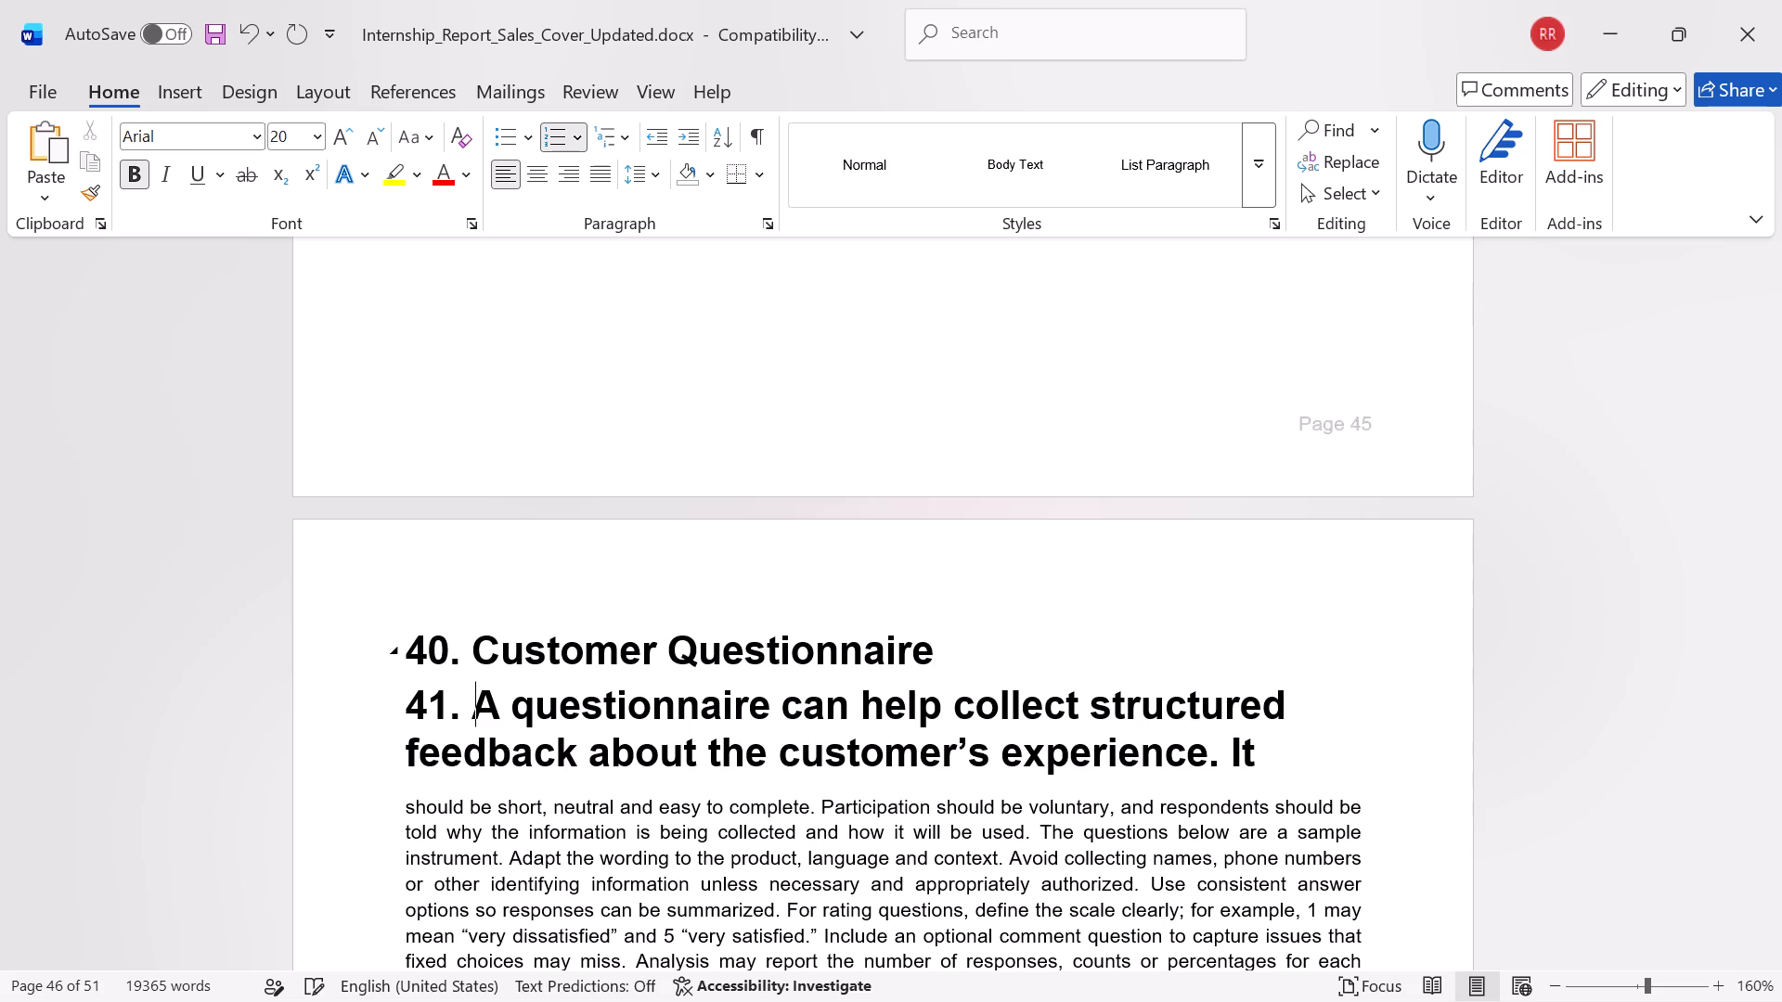
click(1012, 201)
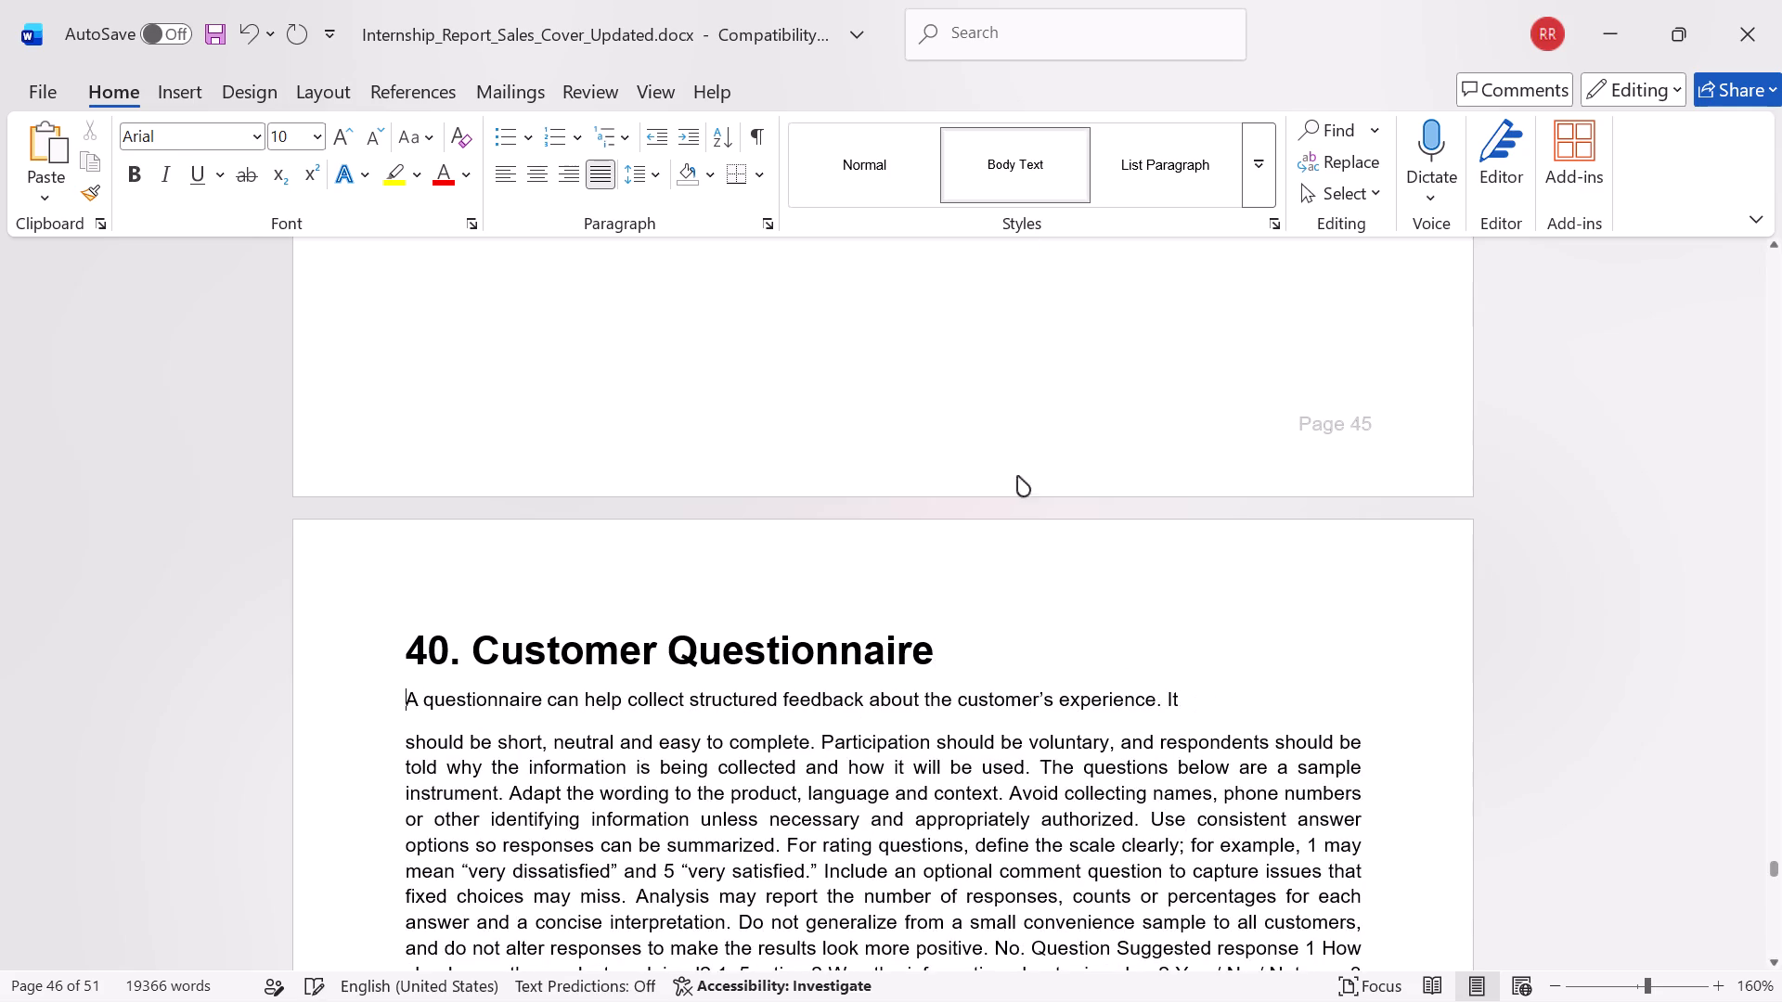
Join the "A questionnaire can help… experience. It" line with the "should be short, neutral" paragraph below it, separated by a space.
click(1187, 694)
key(space)
key(Delete)
Delete the graphic object anchored on the page that follows the Customer Questionnaire chapter.
scroll(1187, 694, down, 9)
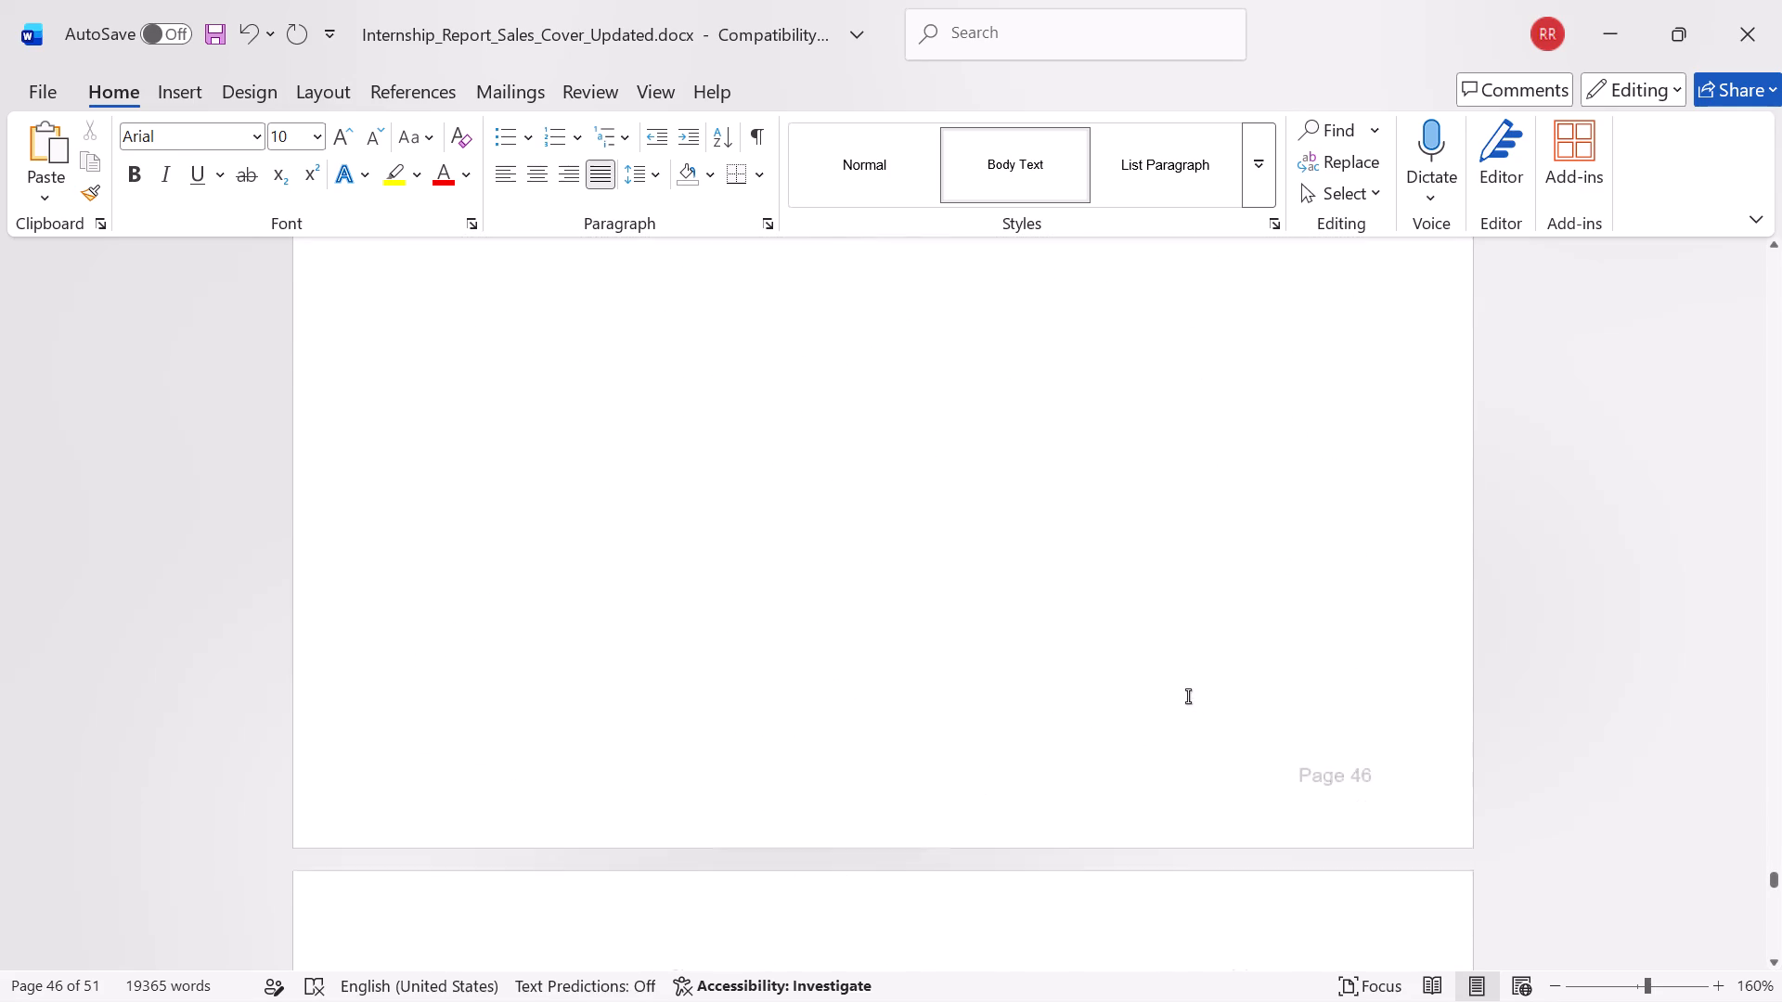
scroll(1187, 694, down, 3)
click(1187, 694)
key(Delete)
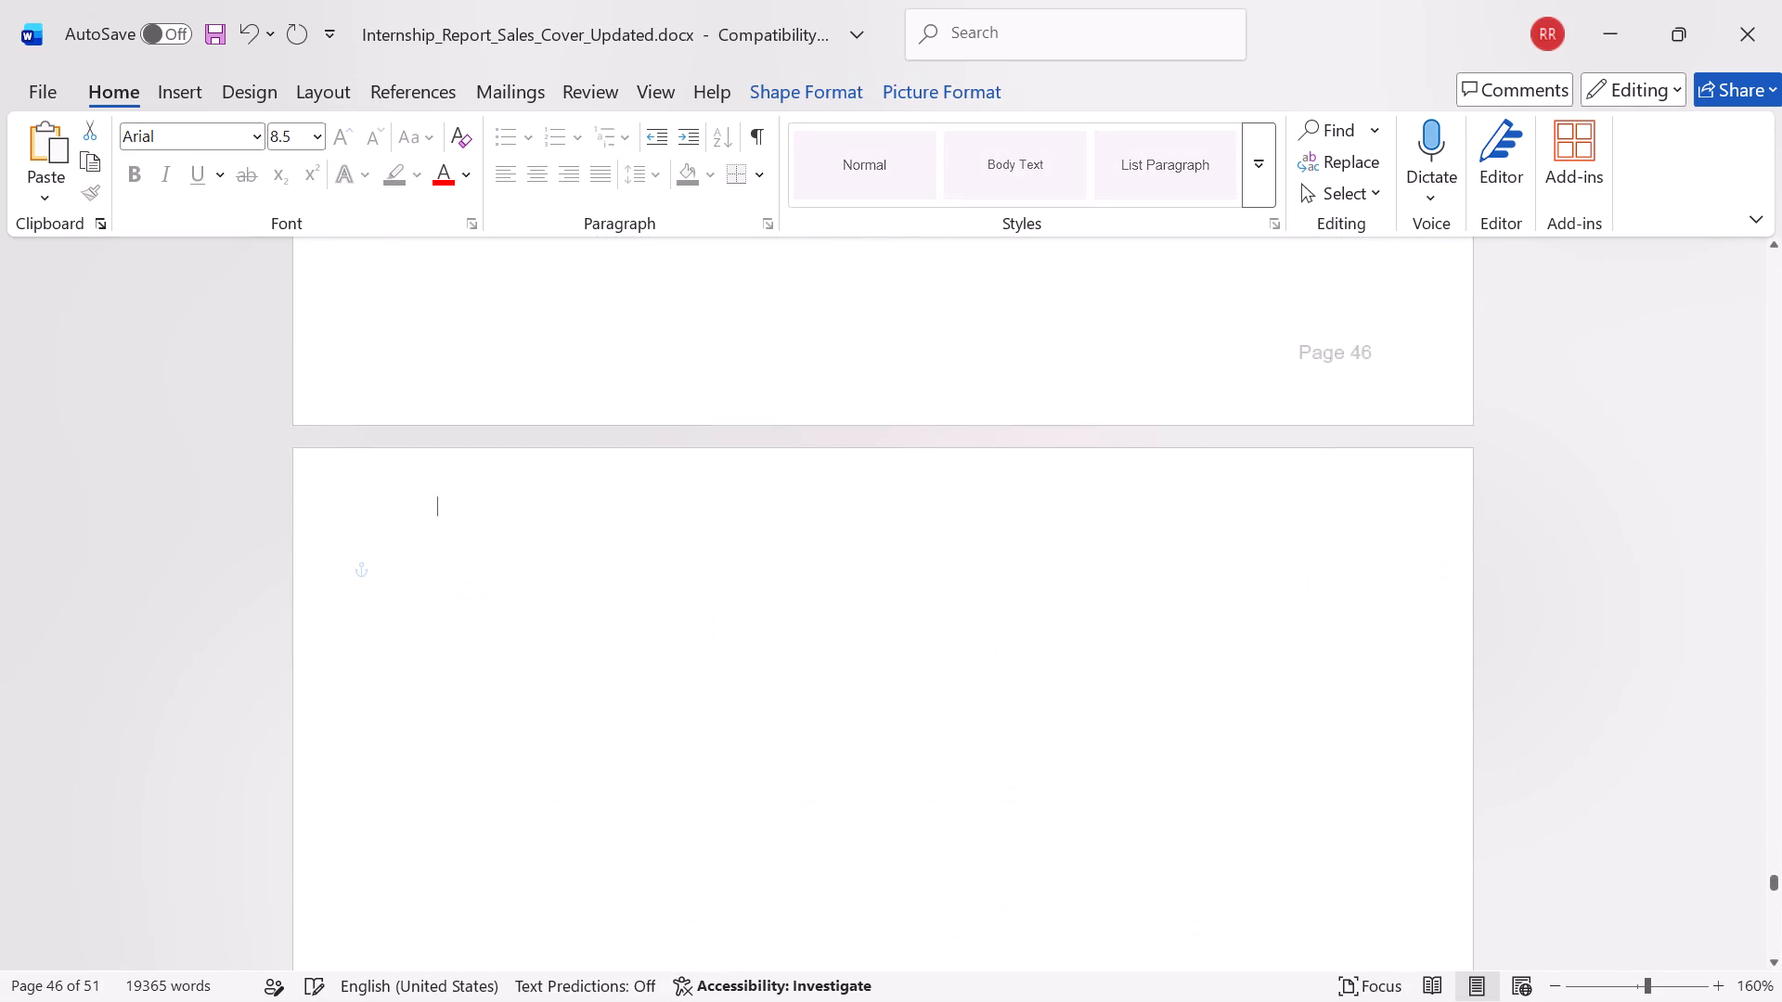
scroll(1147, 699, down, 2)
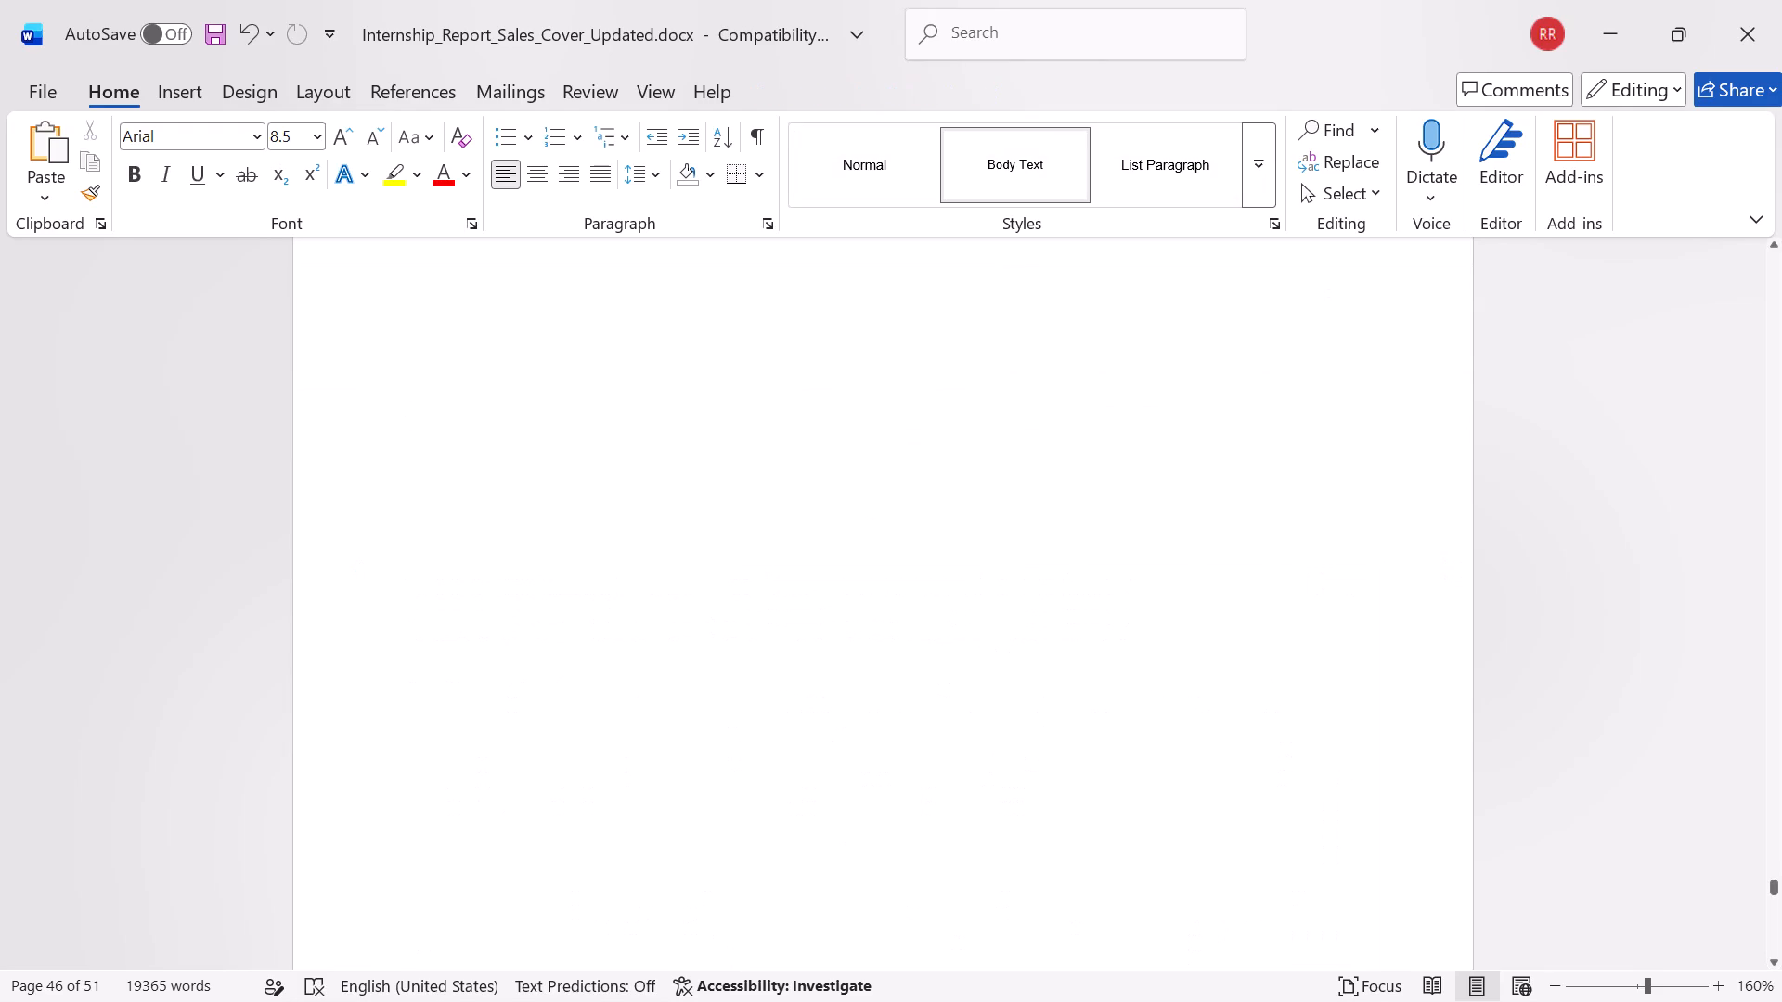
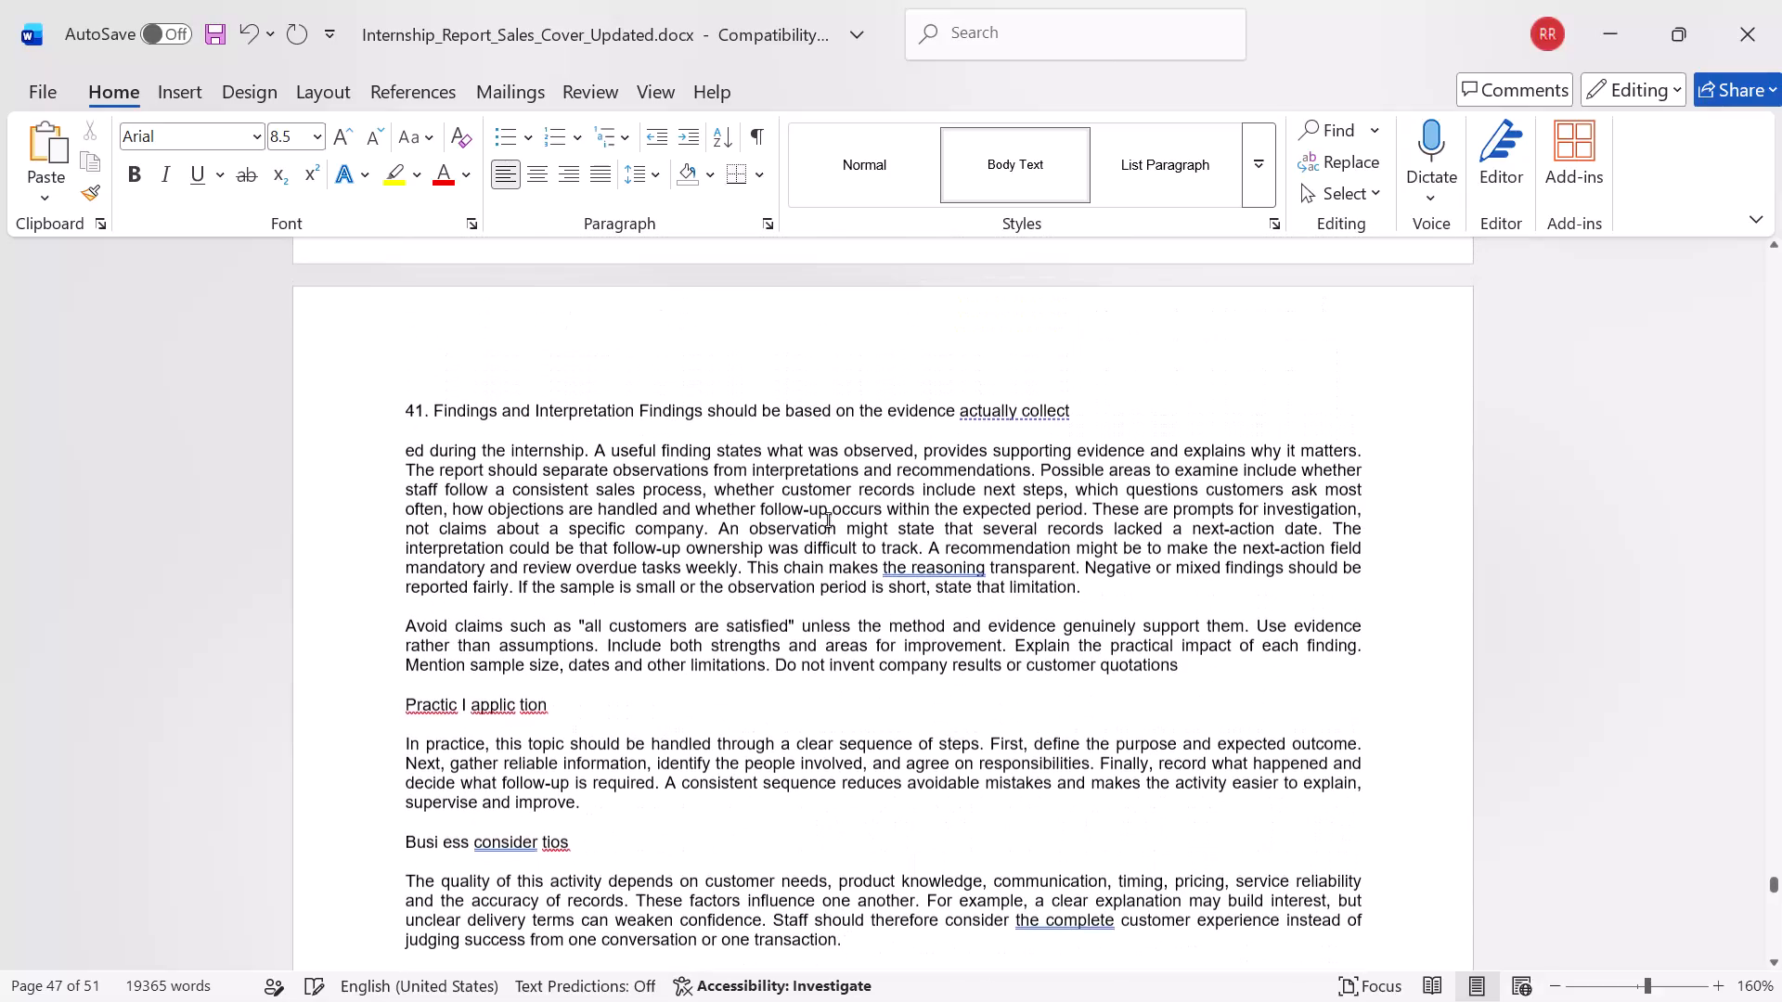
Split the chapter 41 line after "Findings and Interpretation" and apply the Body Text style to the "Findings should be based" text.
triple_click(807, 398)
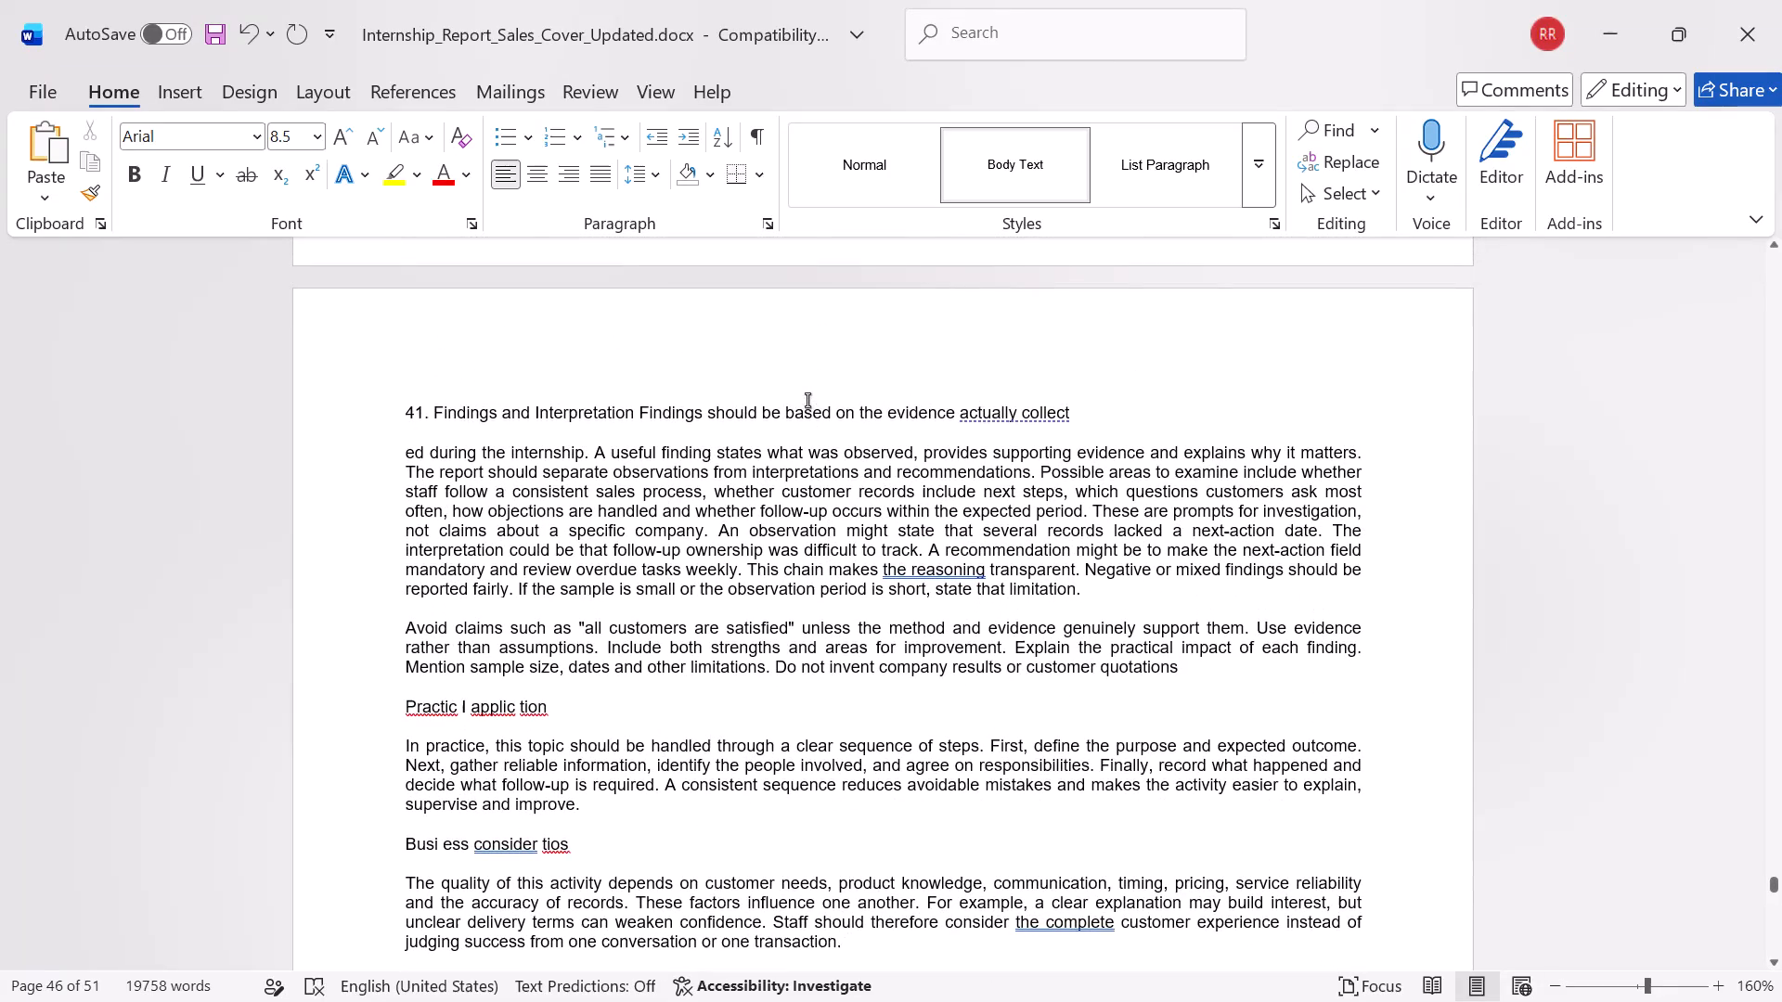
triple_click(636, 414)
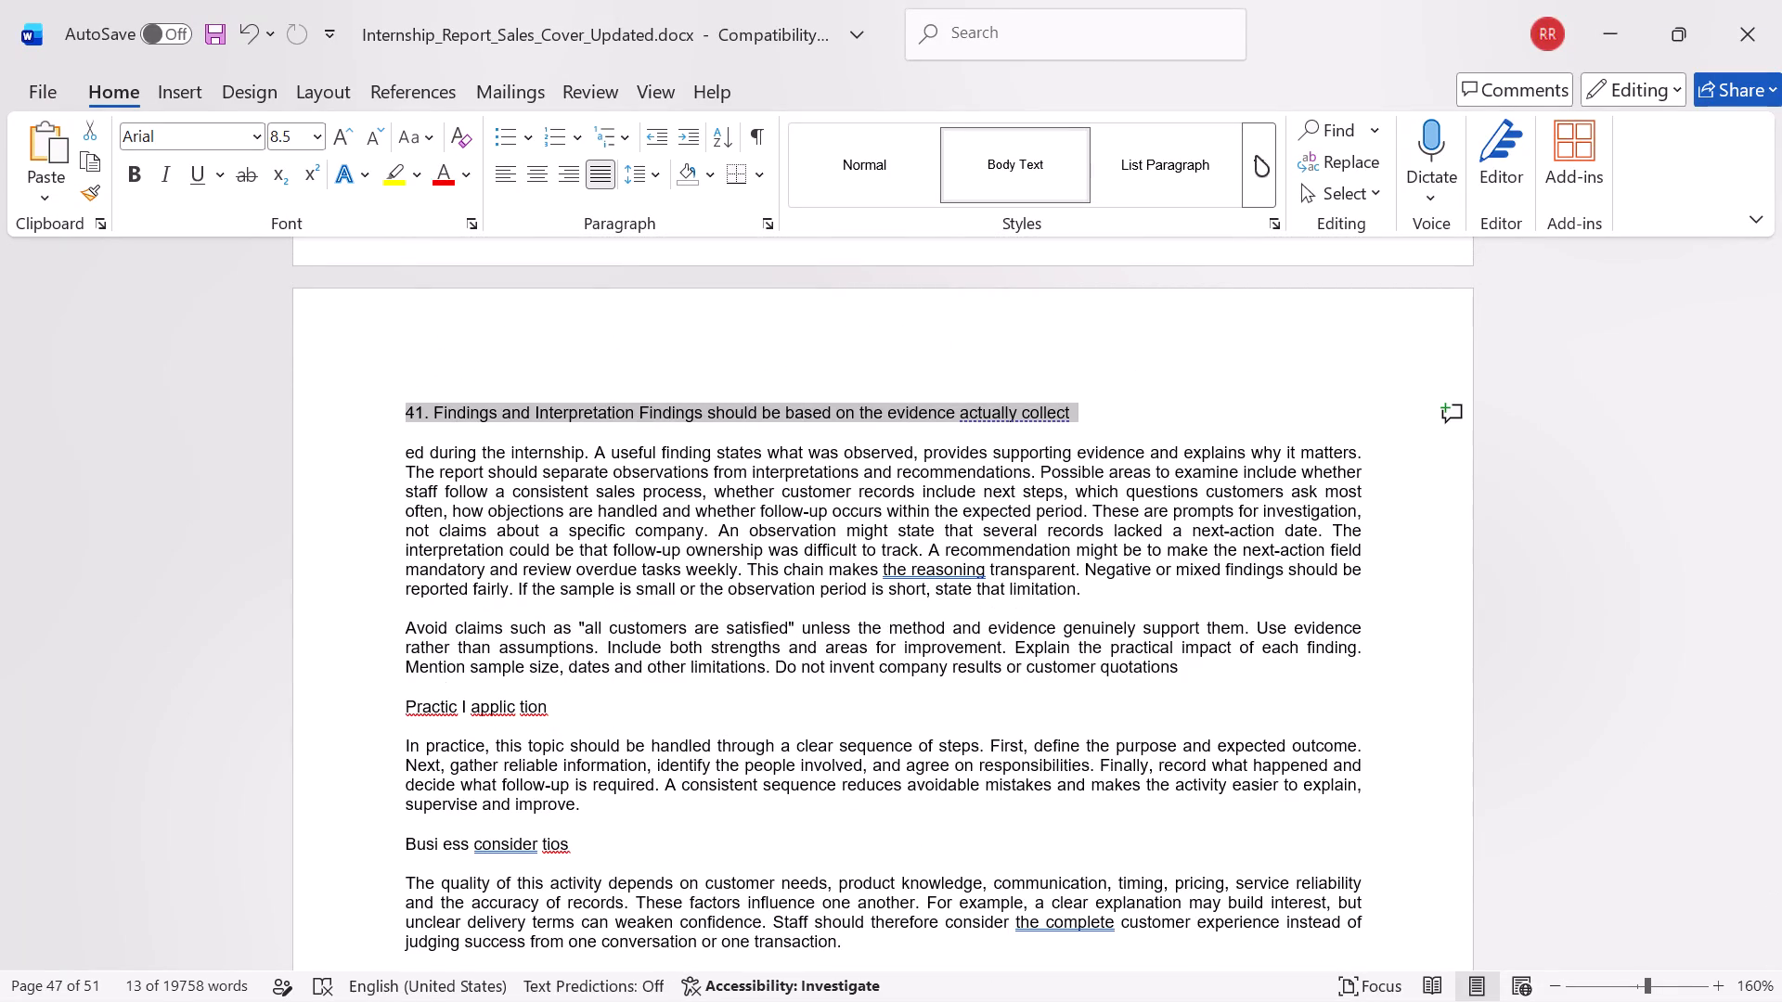
click(787, 413)
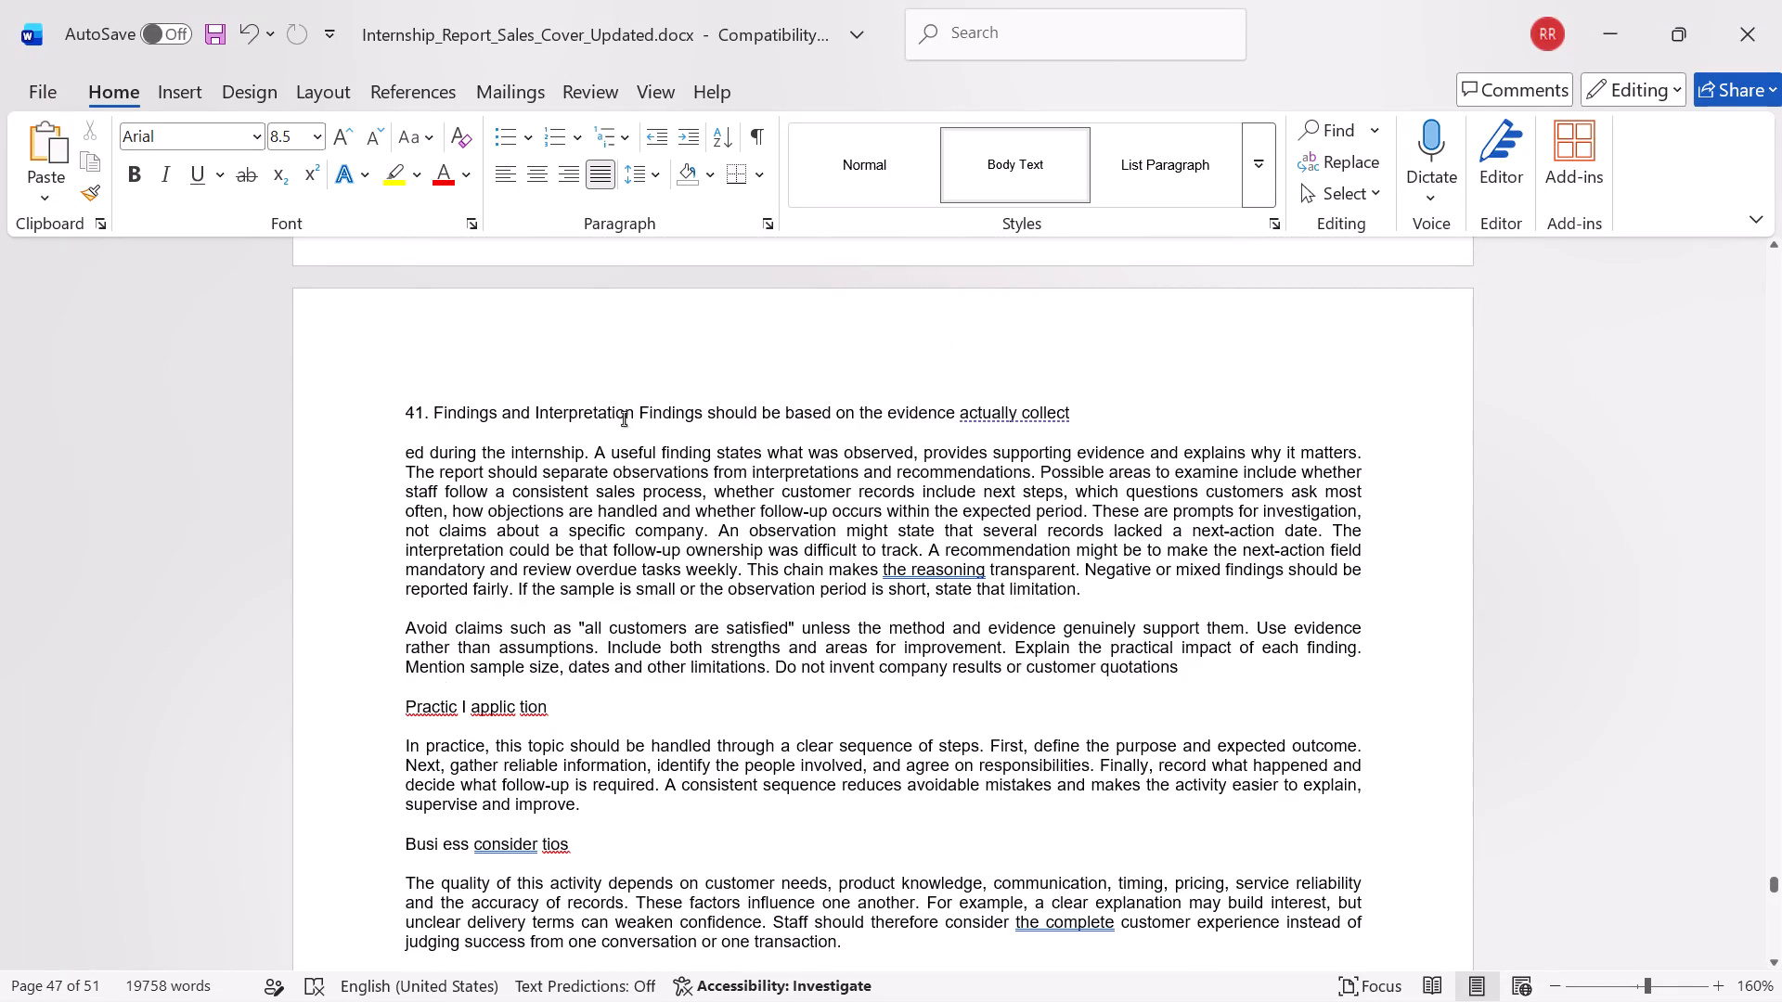
click(634, 410)
key(Delete)
key(Return)
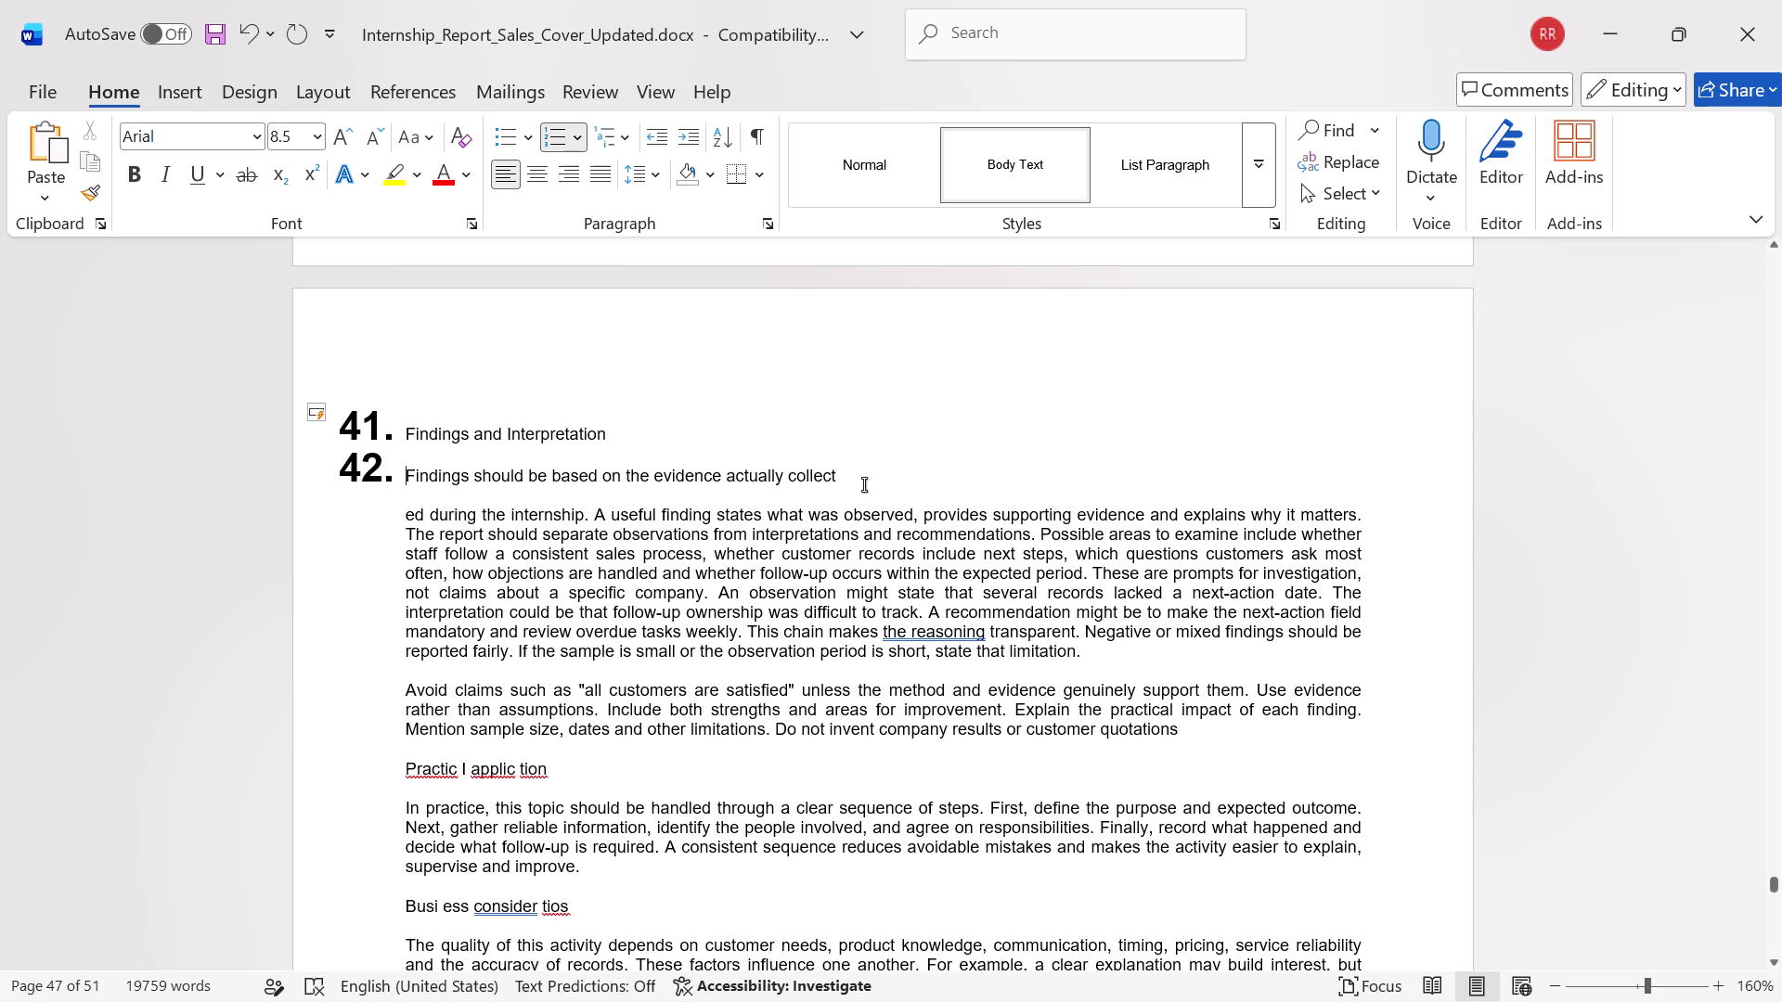
click(1009, 148)
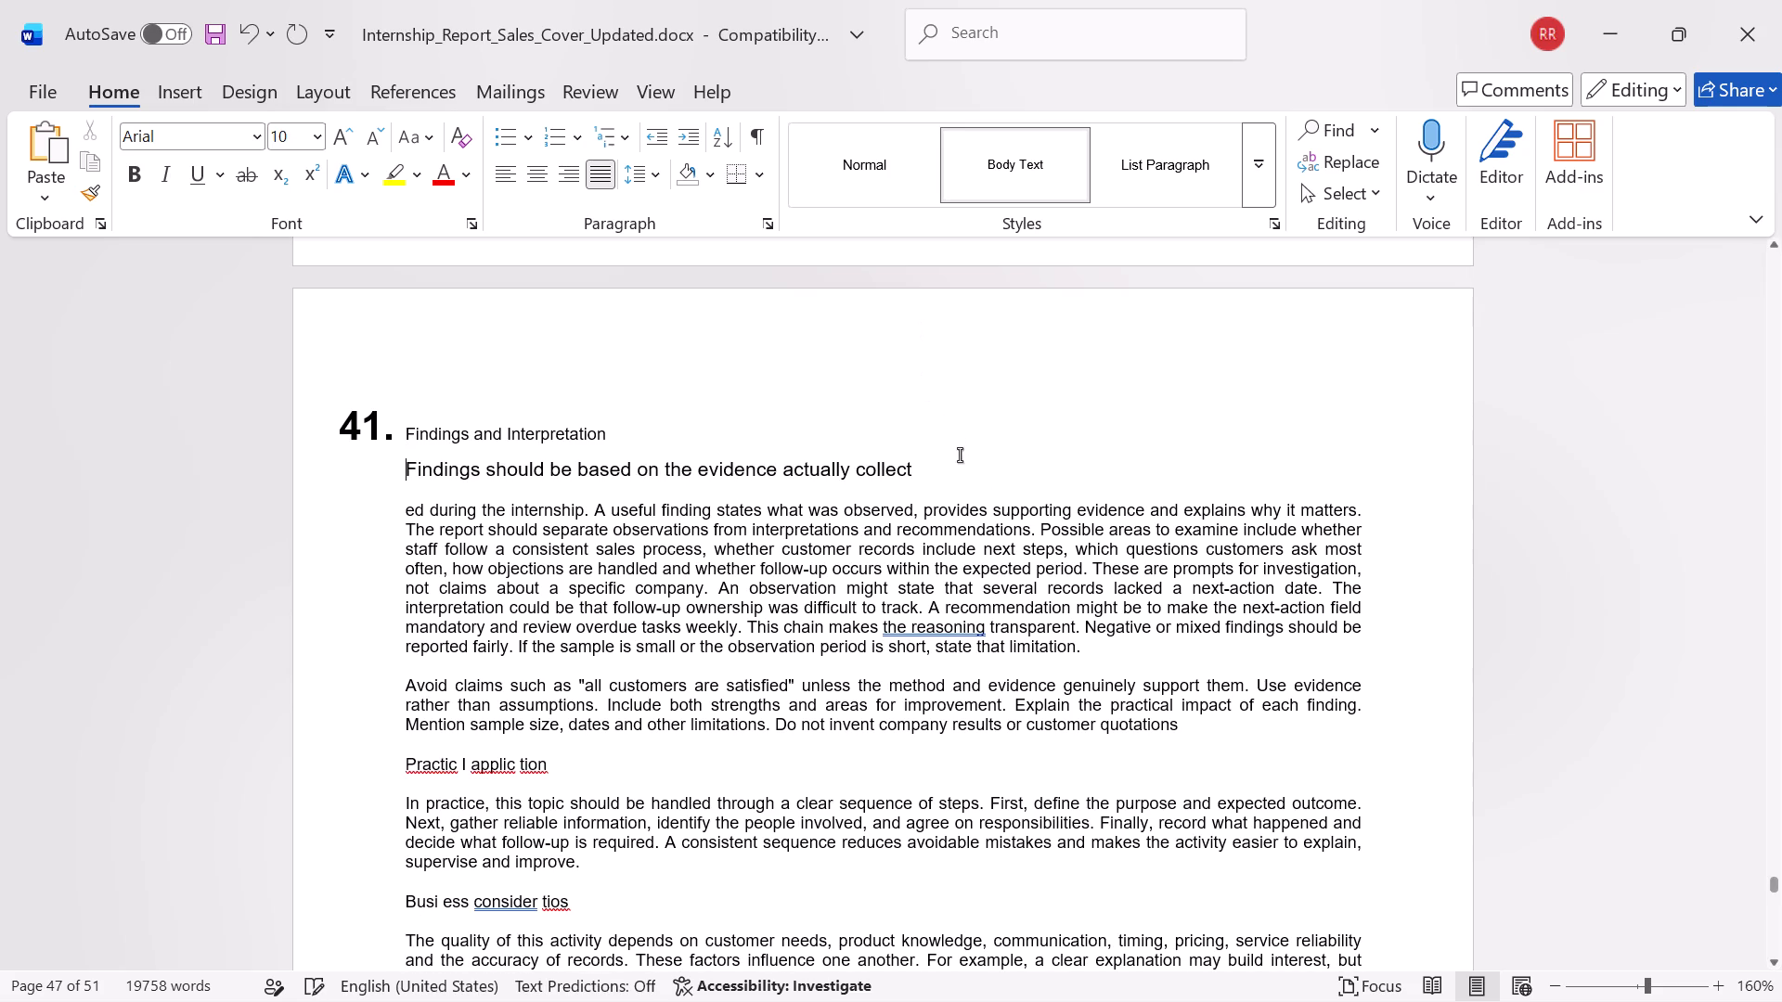
Join the "Findings should be based… actually collect" line with the "ed during the internship" paragraph below it, without a space.
click(939, 466)
key(Delete)
key(Delete)
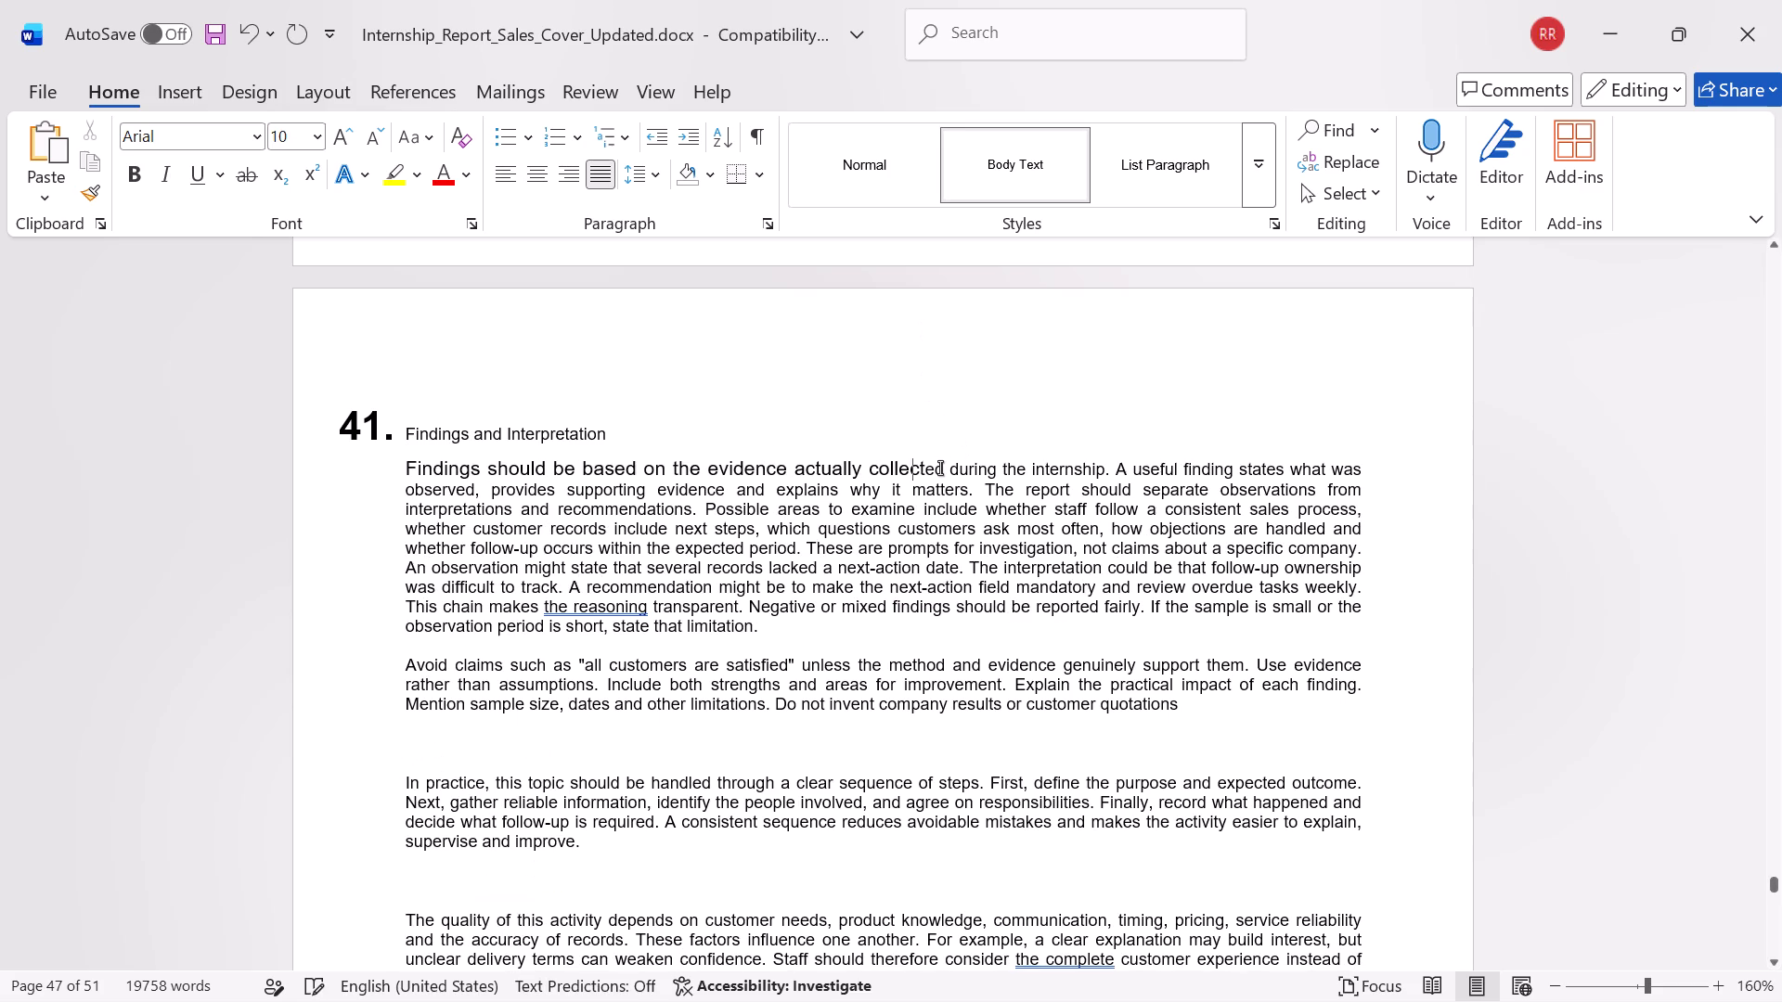
Apply the Heading 1 style to the "Findings and Interpretation" title and number it "41." as plain text.
triple_click(558, 430)
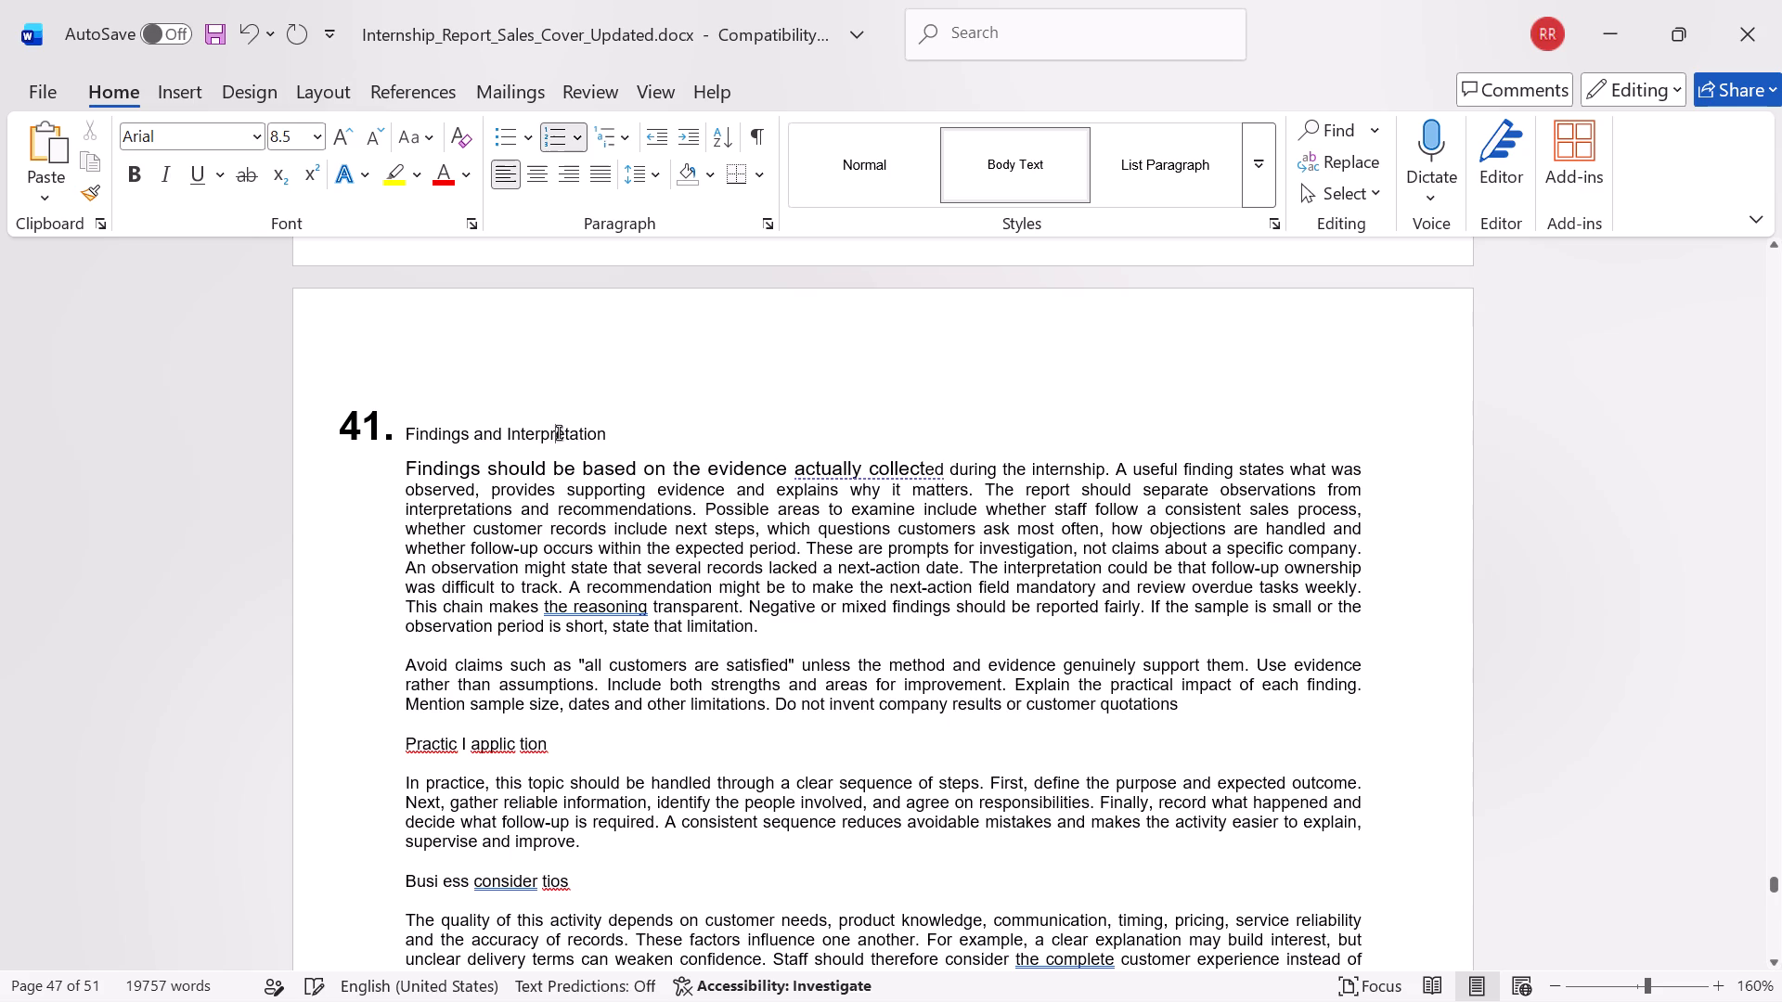
click(1264, 194)
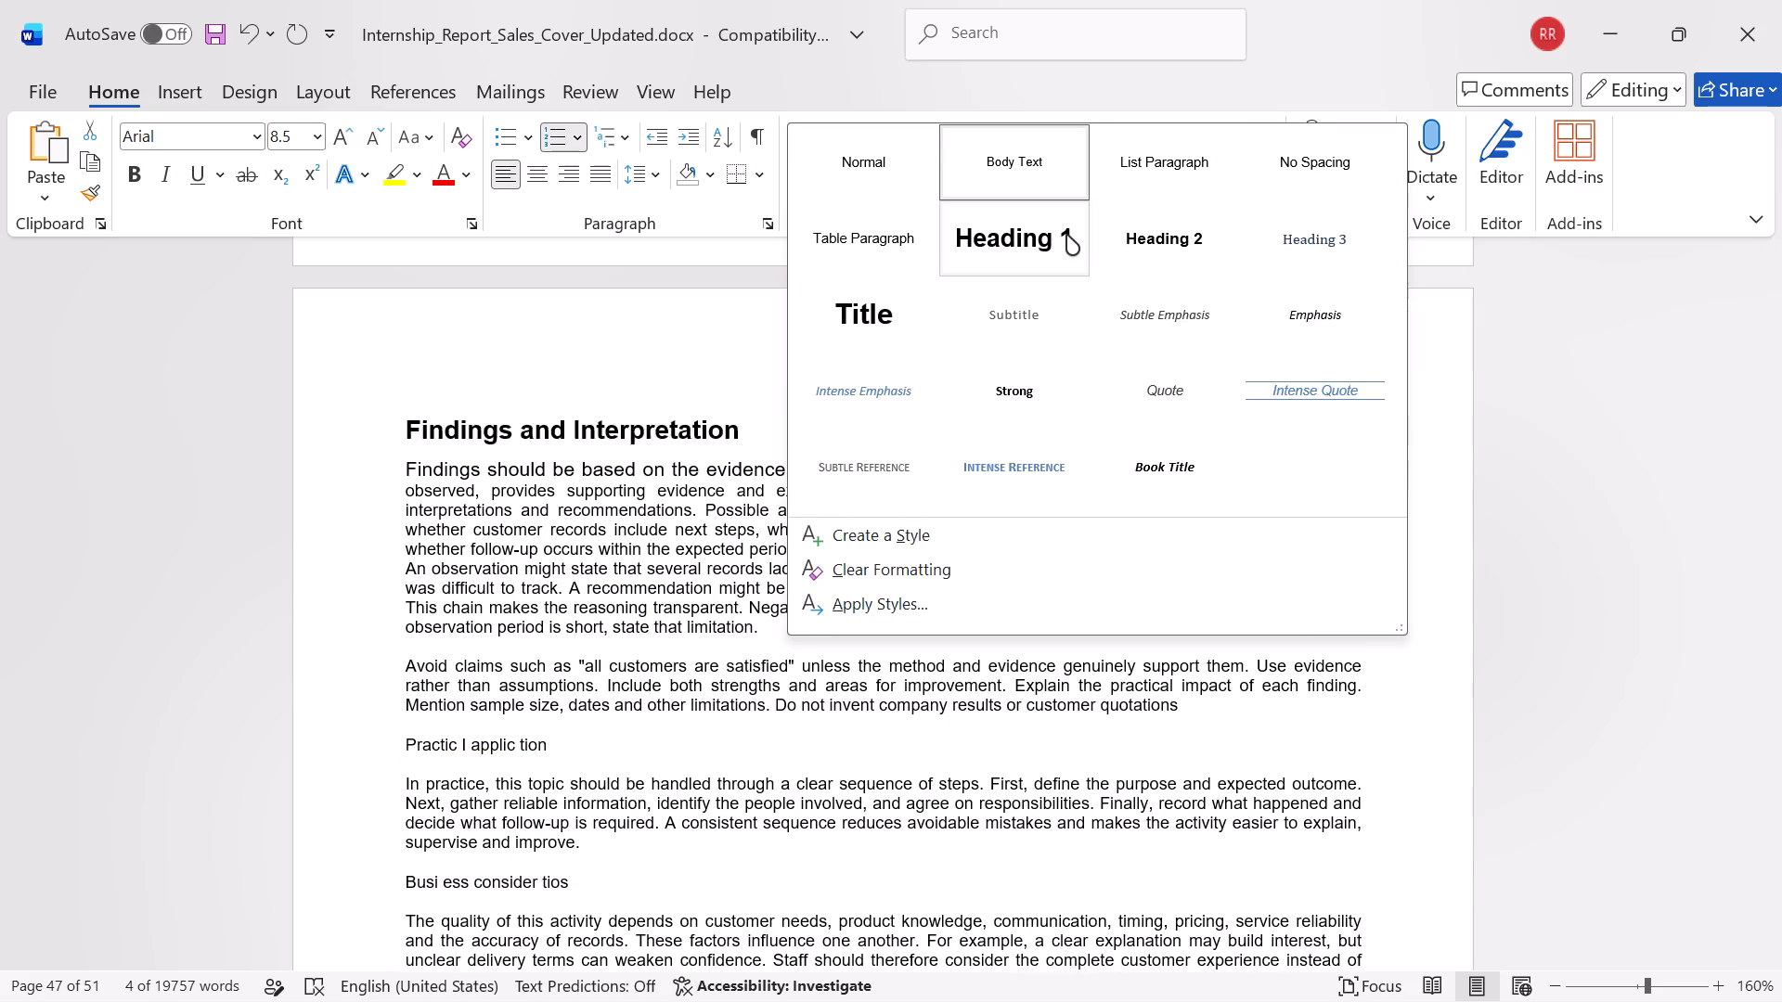
click(1066, 235)
click(410, 418)
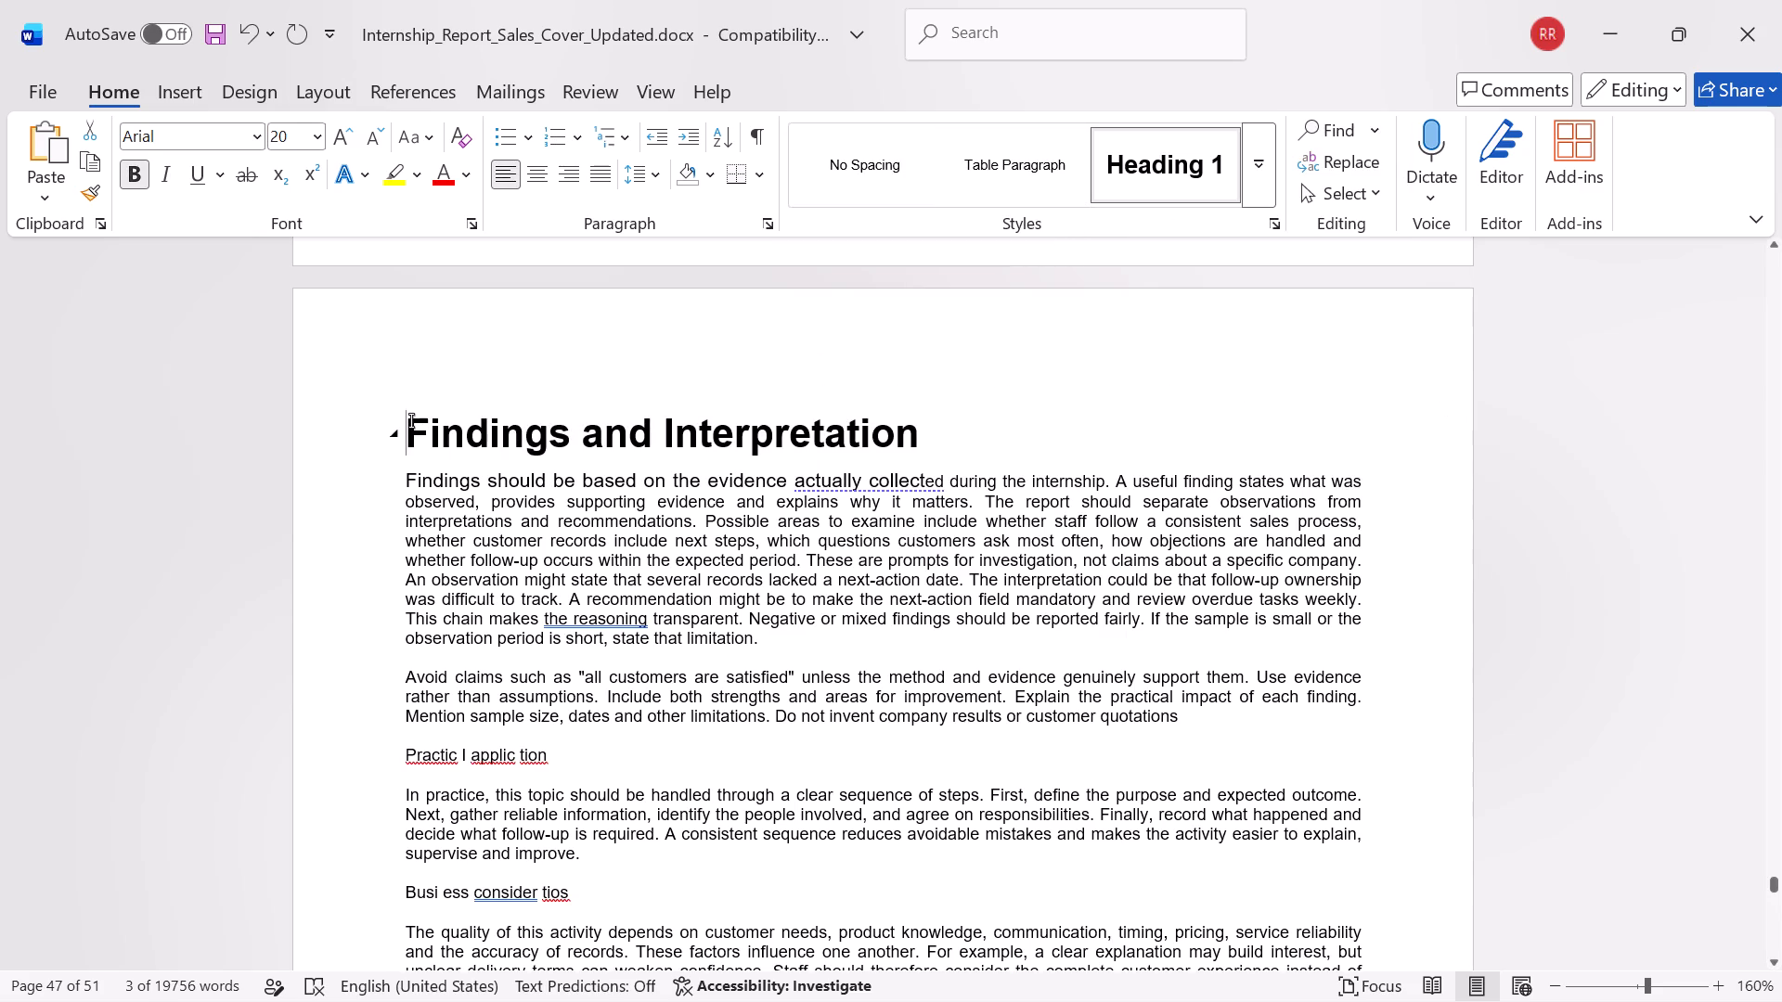
text(41)
key(space)
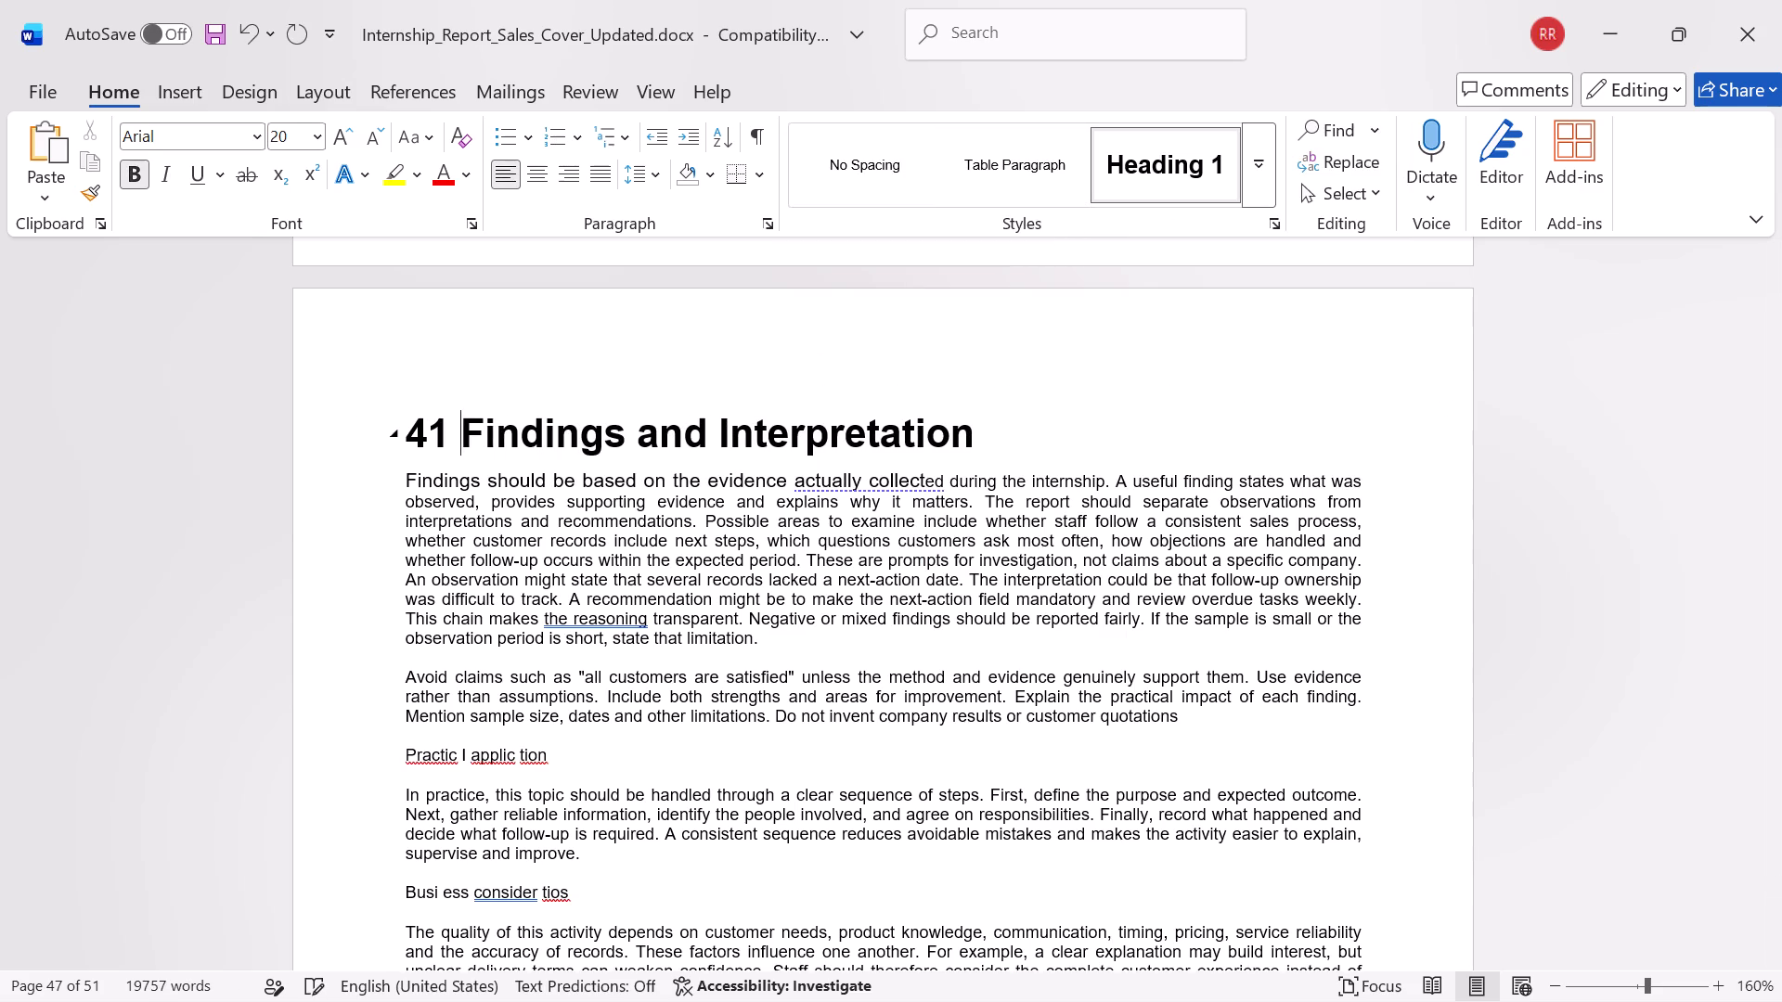
key(Left)
key(period)
Replace chapter 41's garbled practical application, business considerations and measurement subsections with a copy of the formatted ones from chapter 40, Customer Questionnaire.
scroll(410, 418, down, 1)
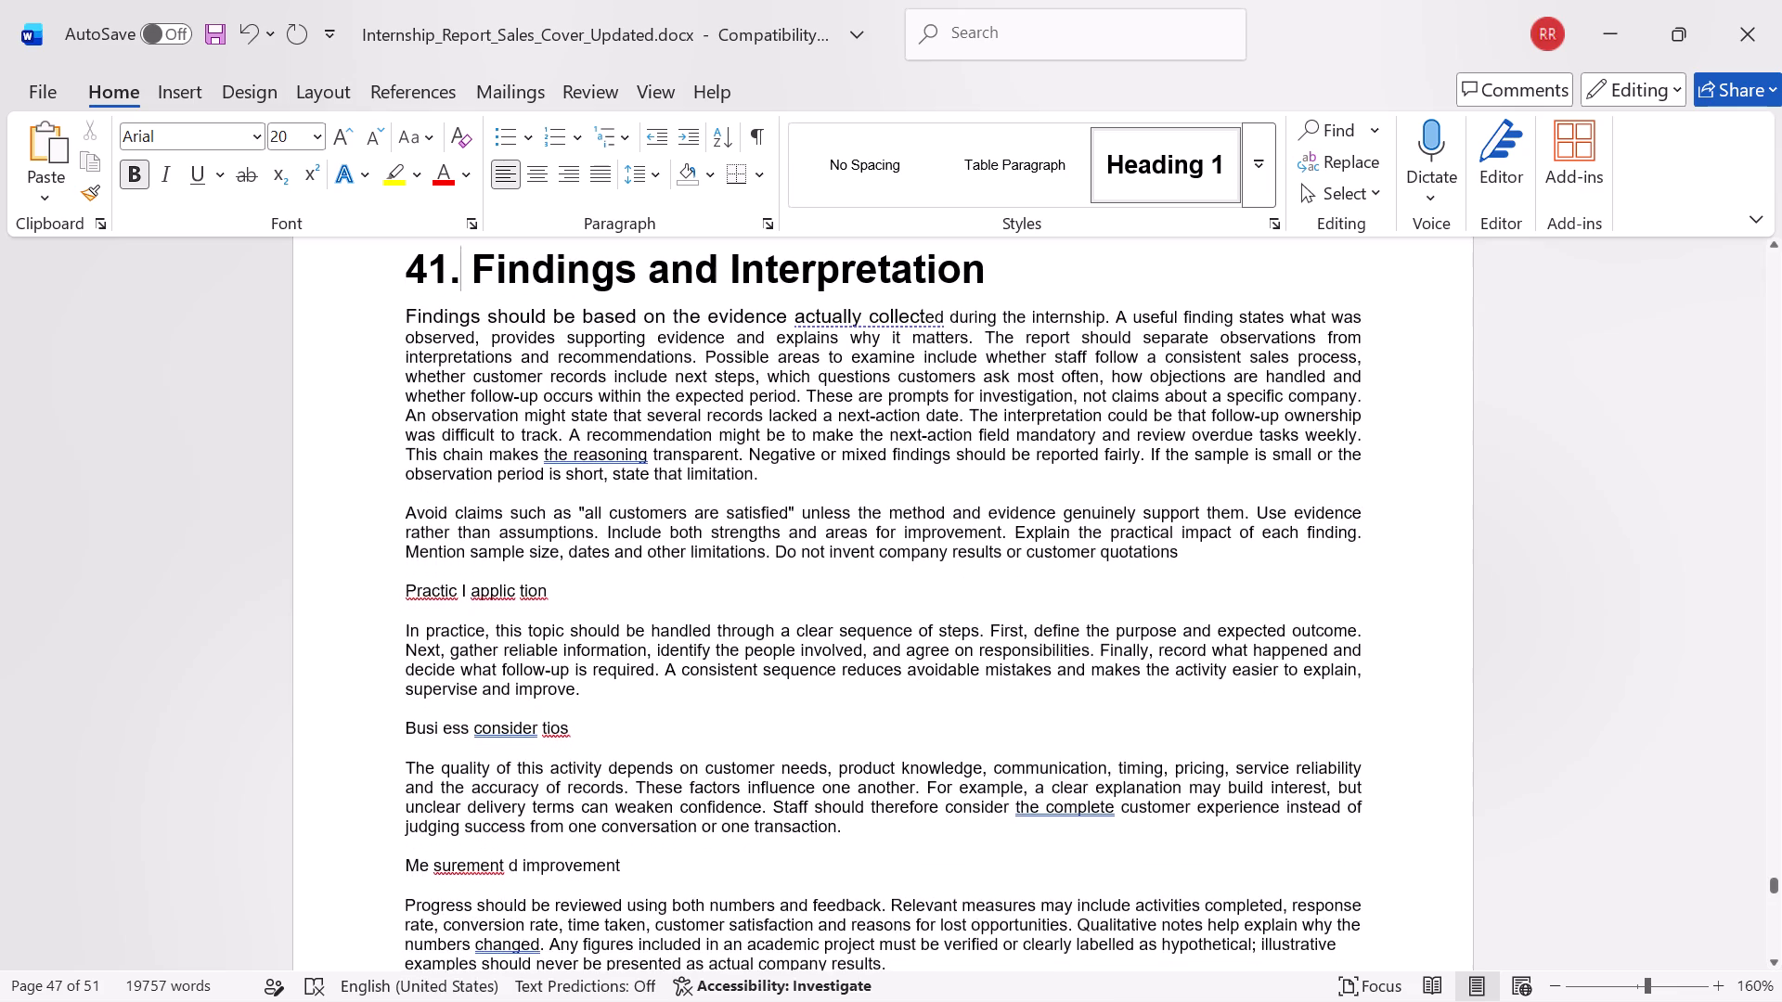
scroll(451, 572, up, 4)
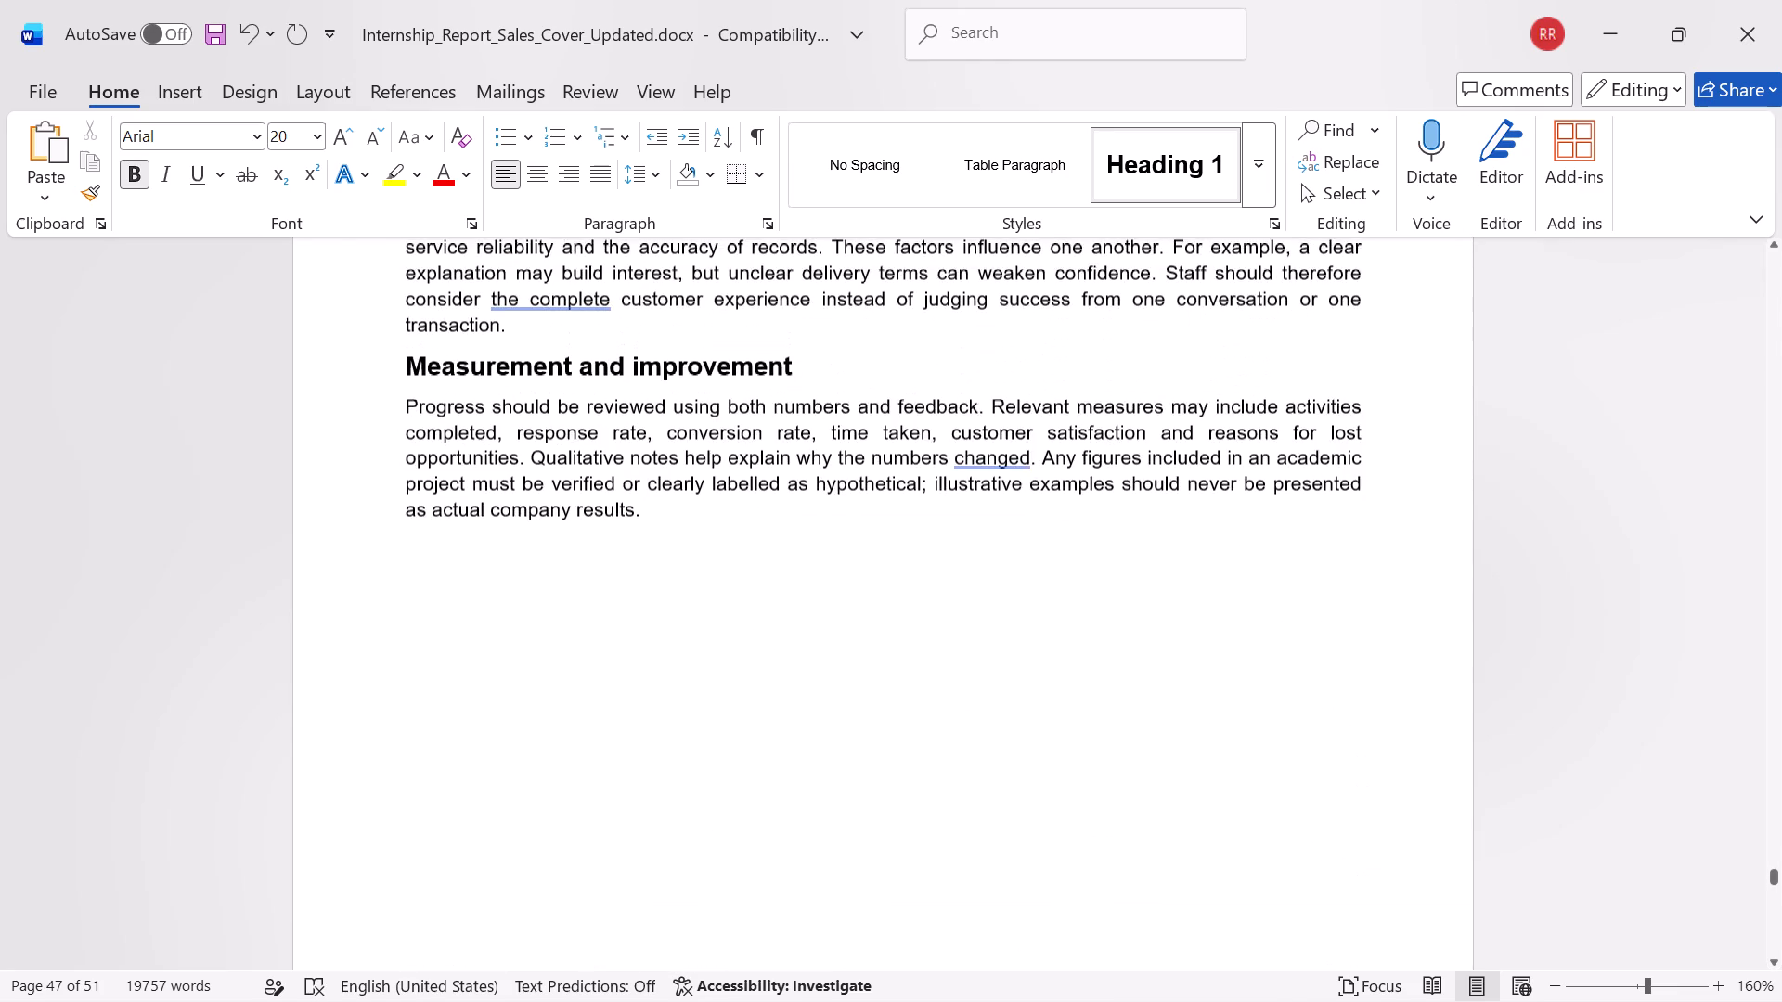
click(643, 514)
scroll(643, 514, up, 1)
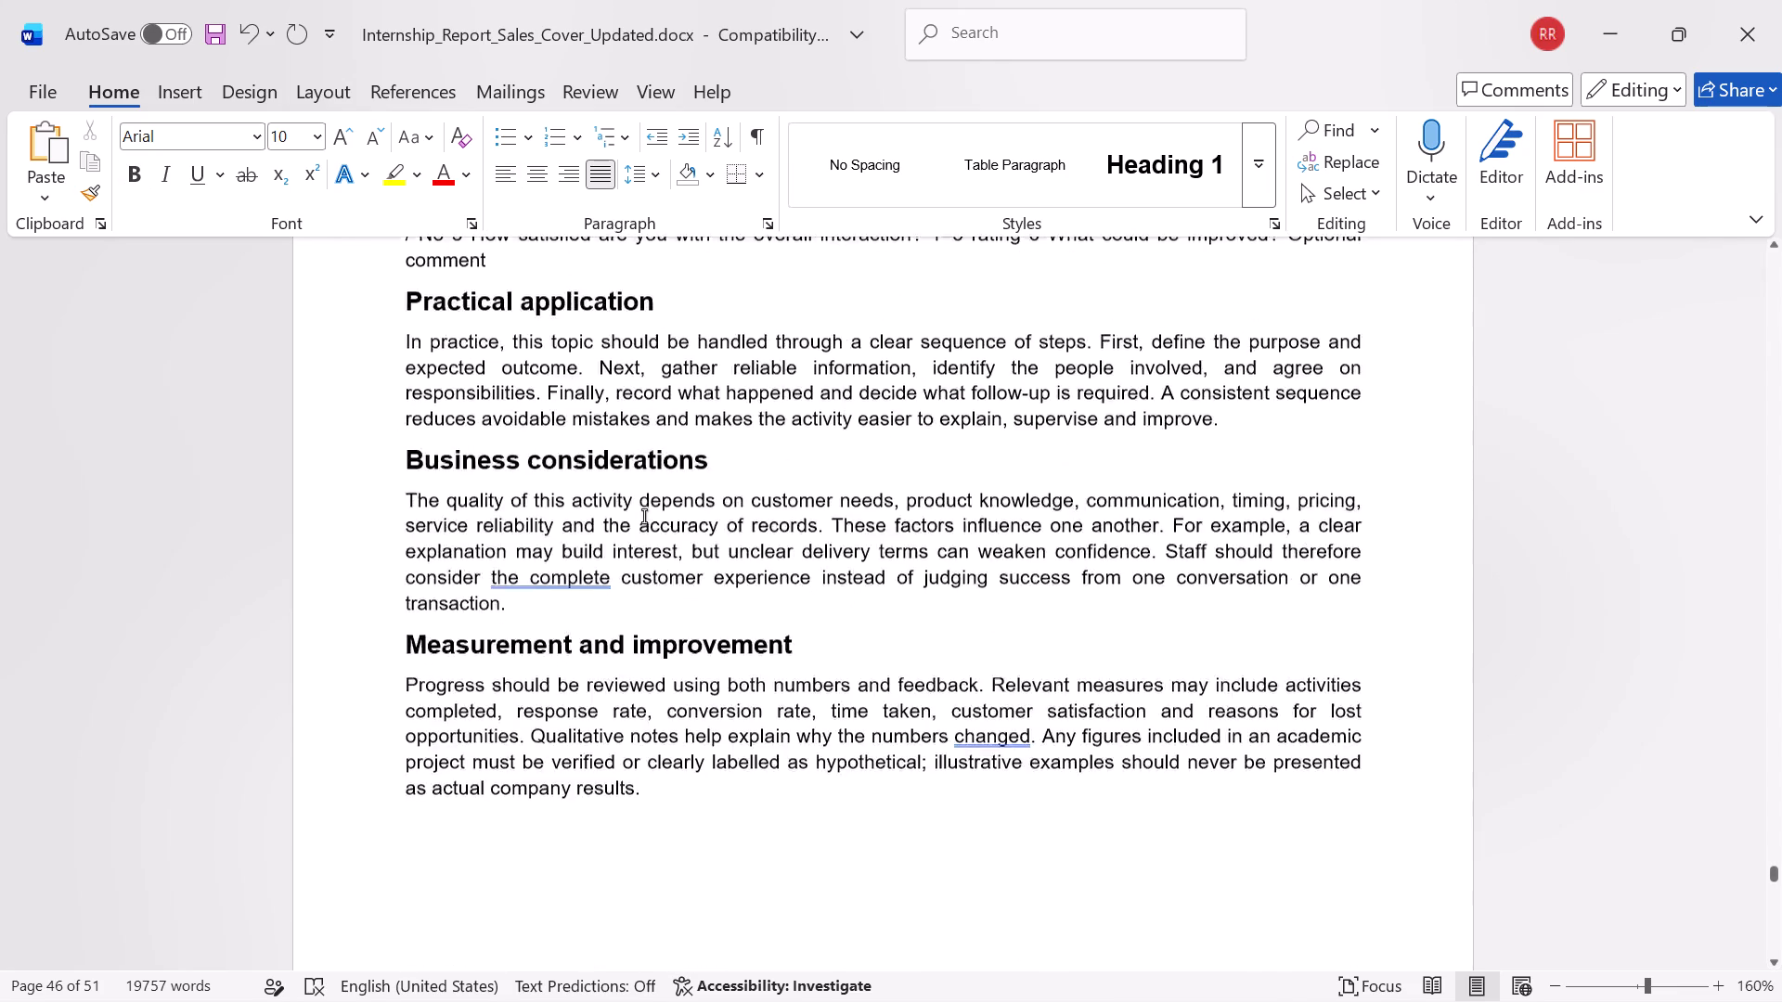
scroll(643, 514, up, 1)
scroll(573, 592, down, 2)
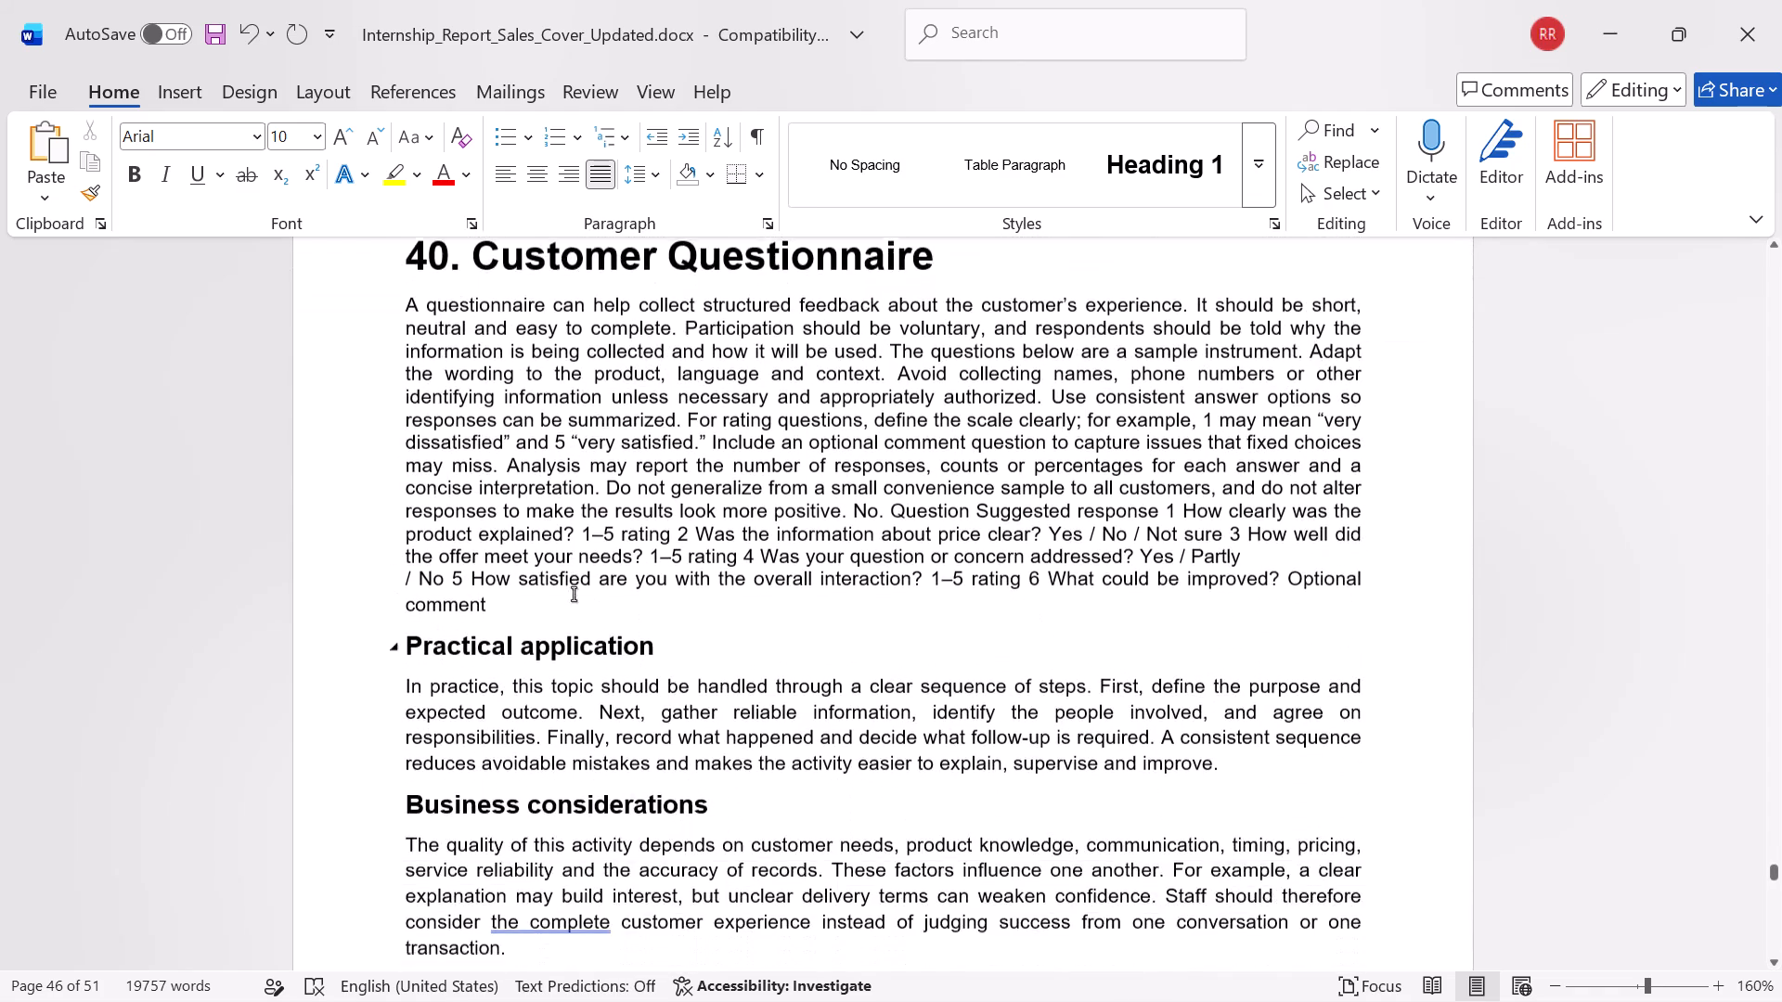
scroll(573, 592, down, 3)
scroll(573, 592, up, 1)
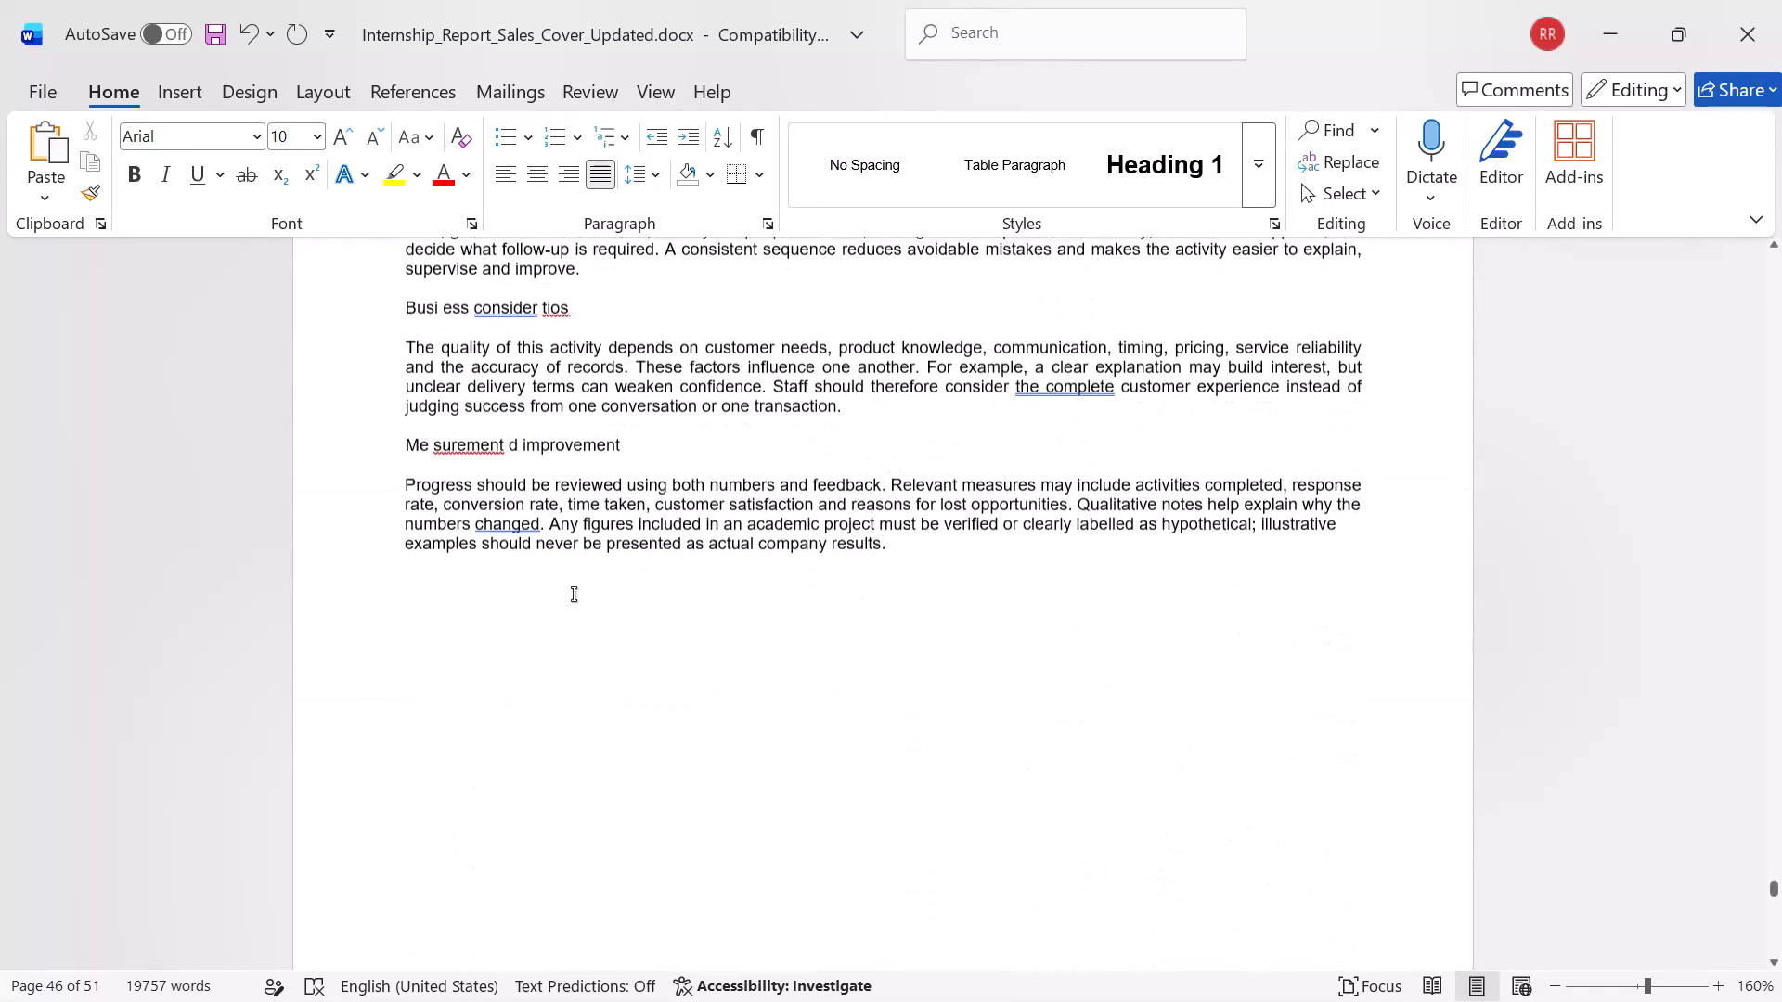
scroll(573, 592, up, 2)
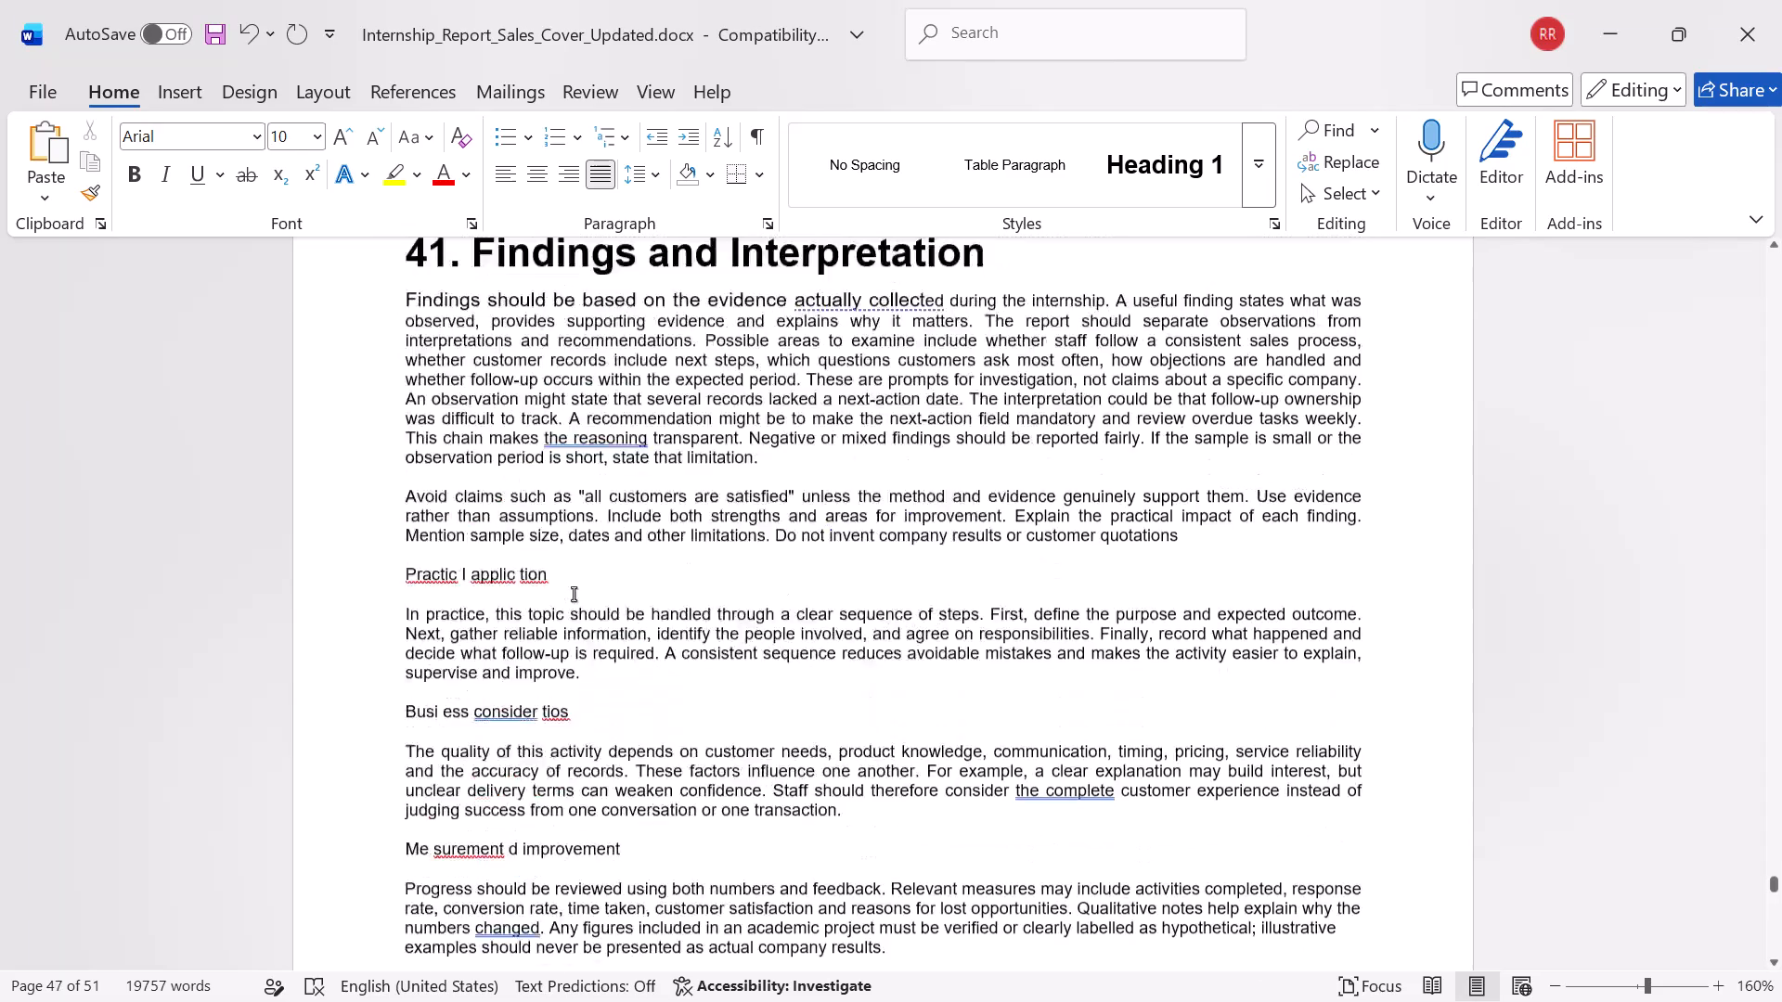
scroll(573, 592, up, 1)
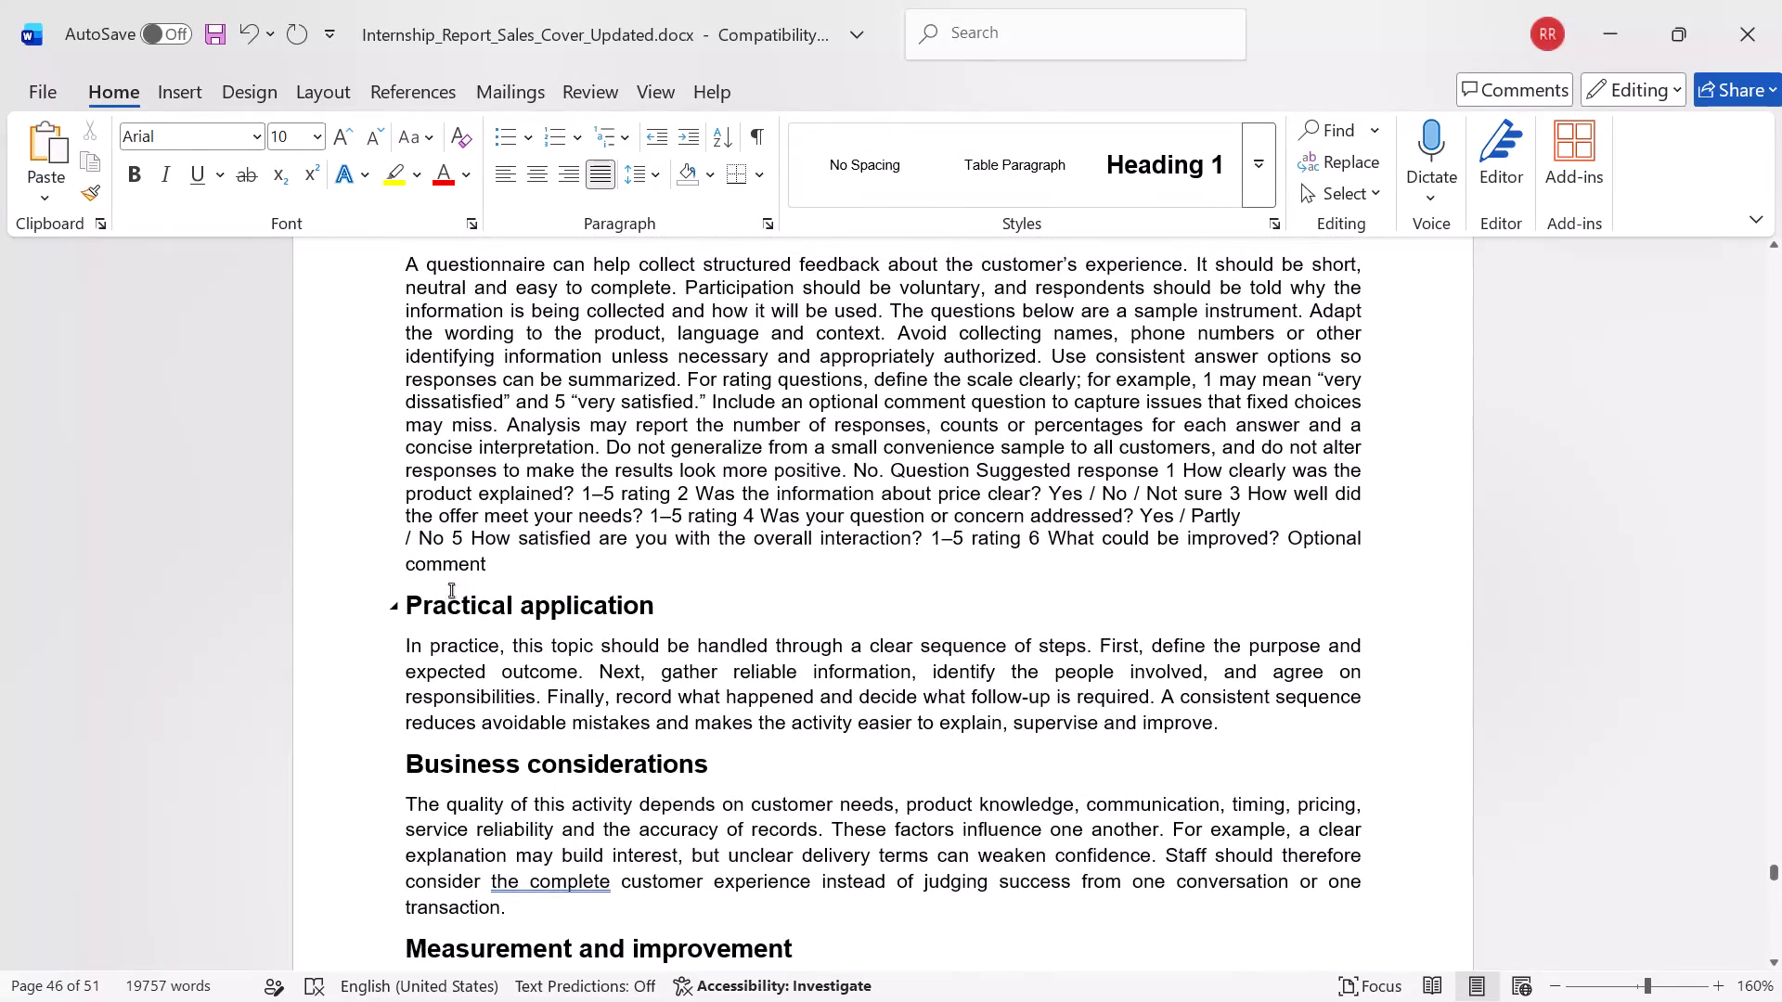
shift+click(405, 605)
key(ctrl+c)
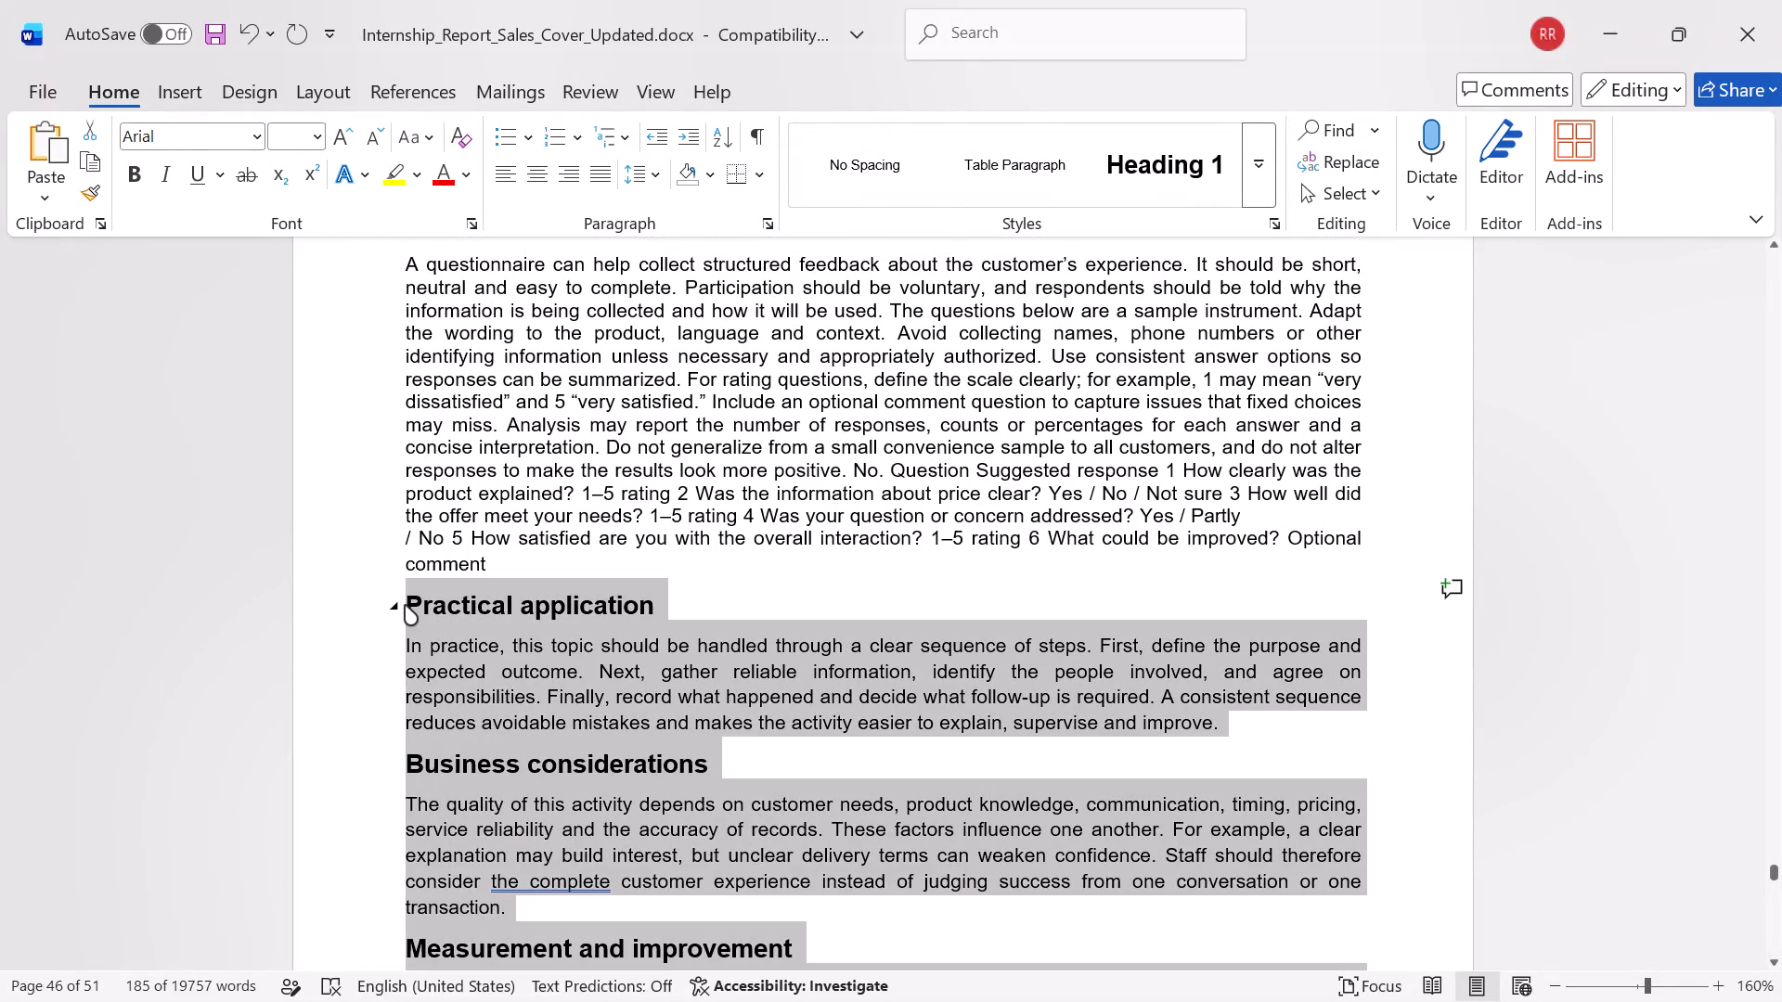
scroll(405, 605, down, 6)
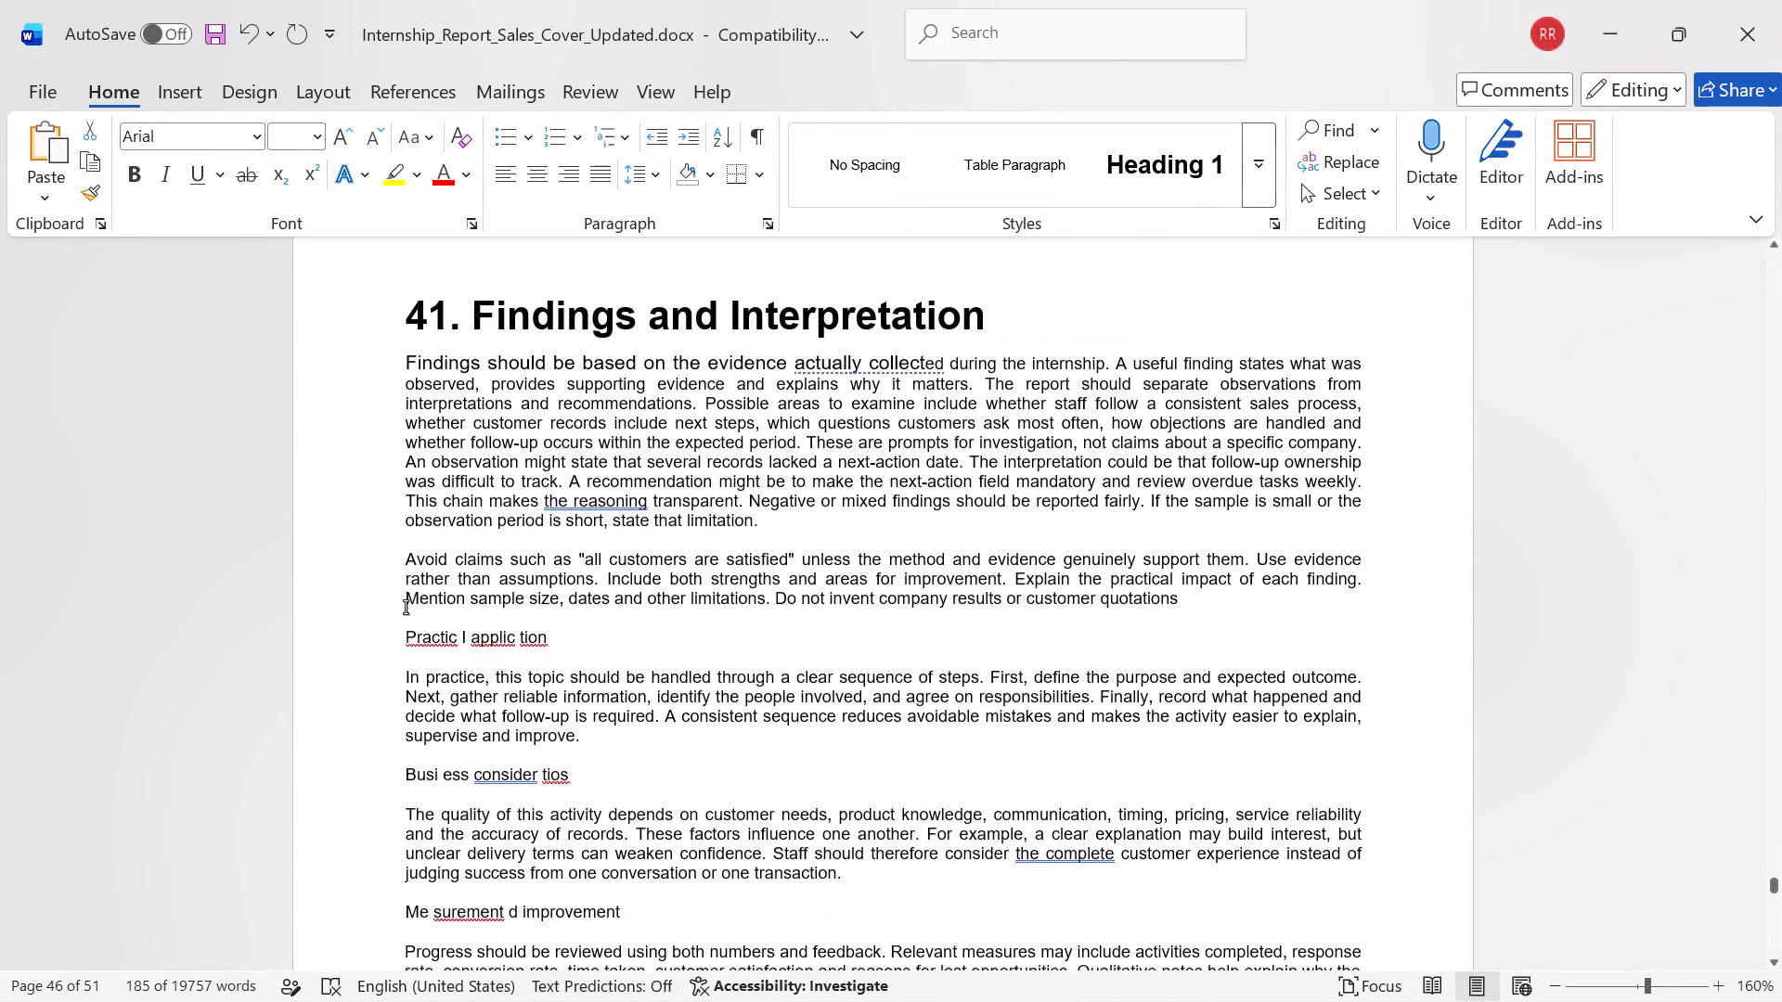
scroll(405, 605, down, 1)
scroll(526, 721, down, 1)
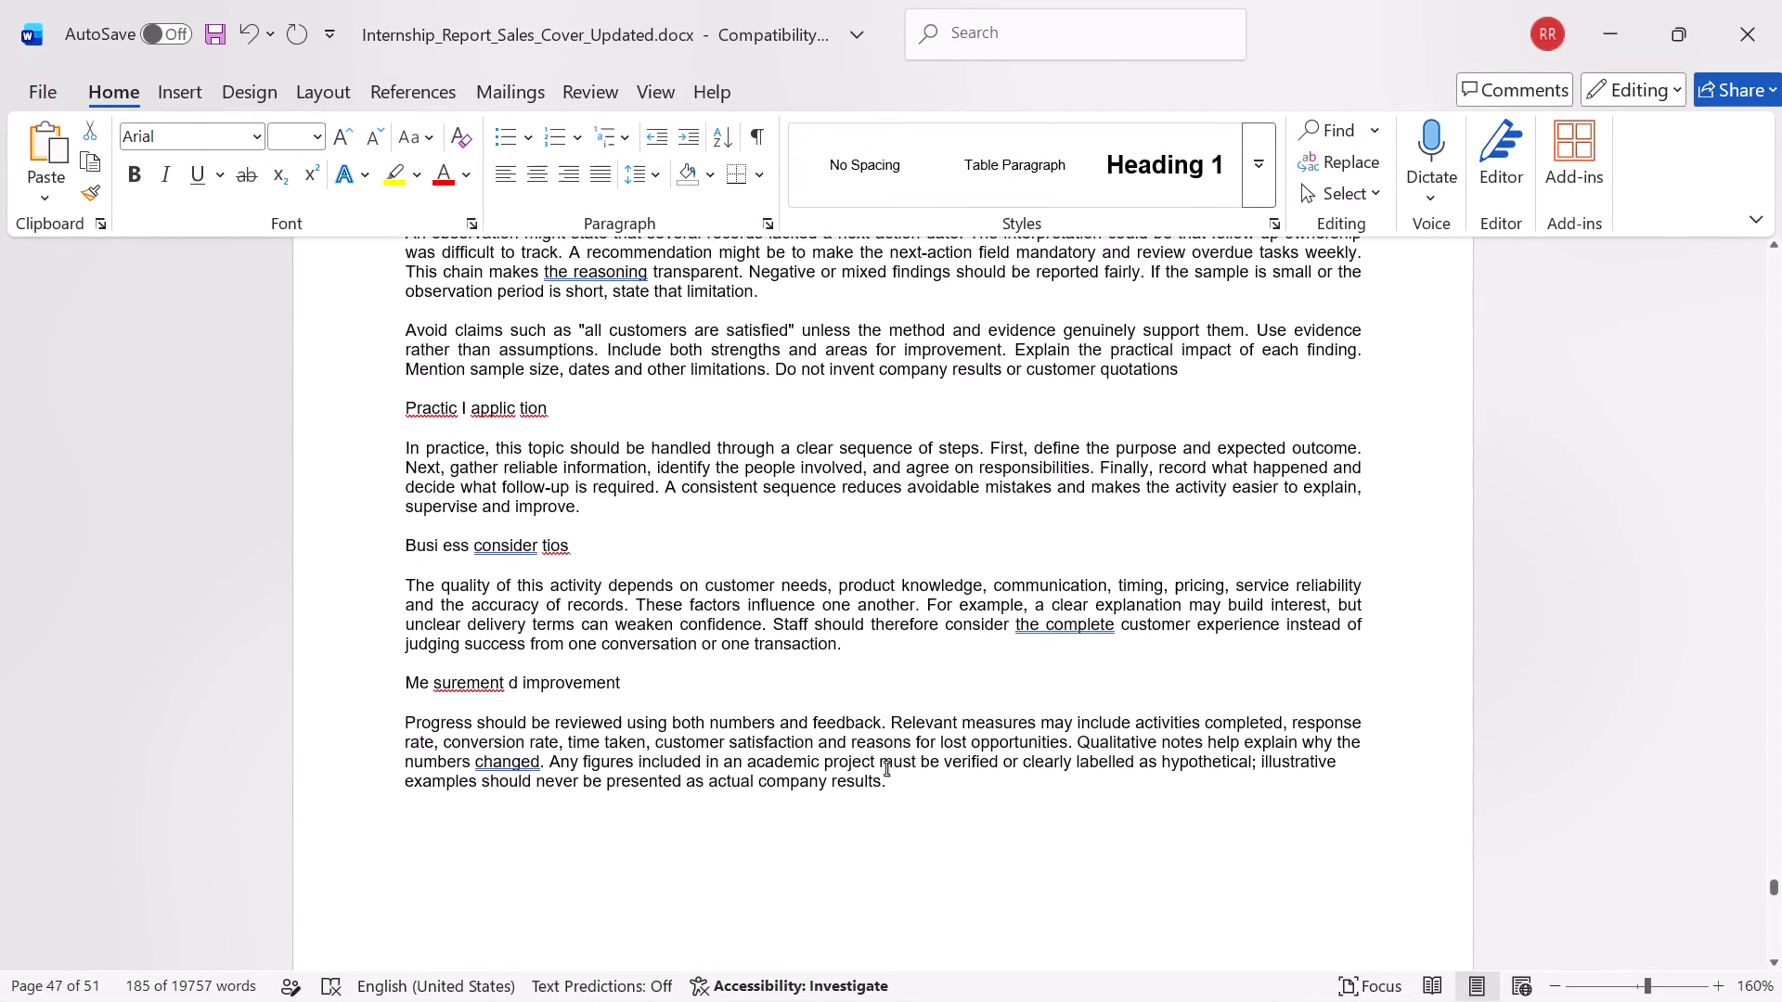
drag(892, 773, 402, 411)
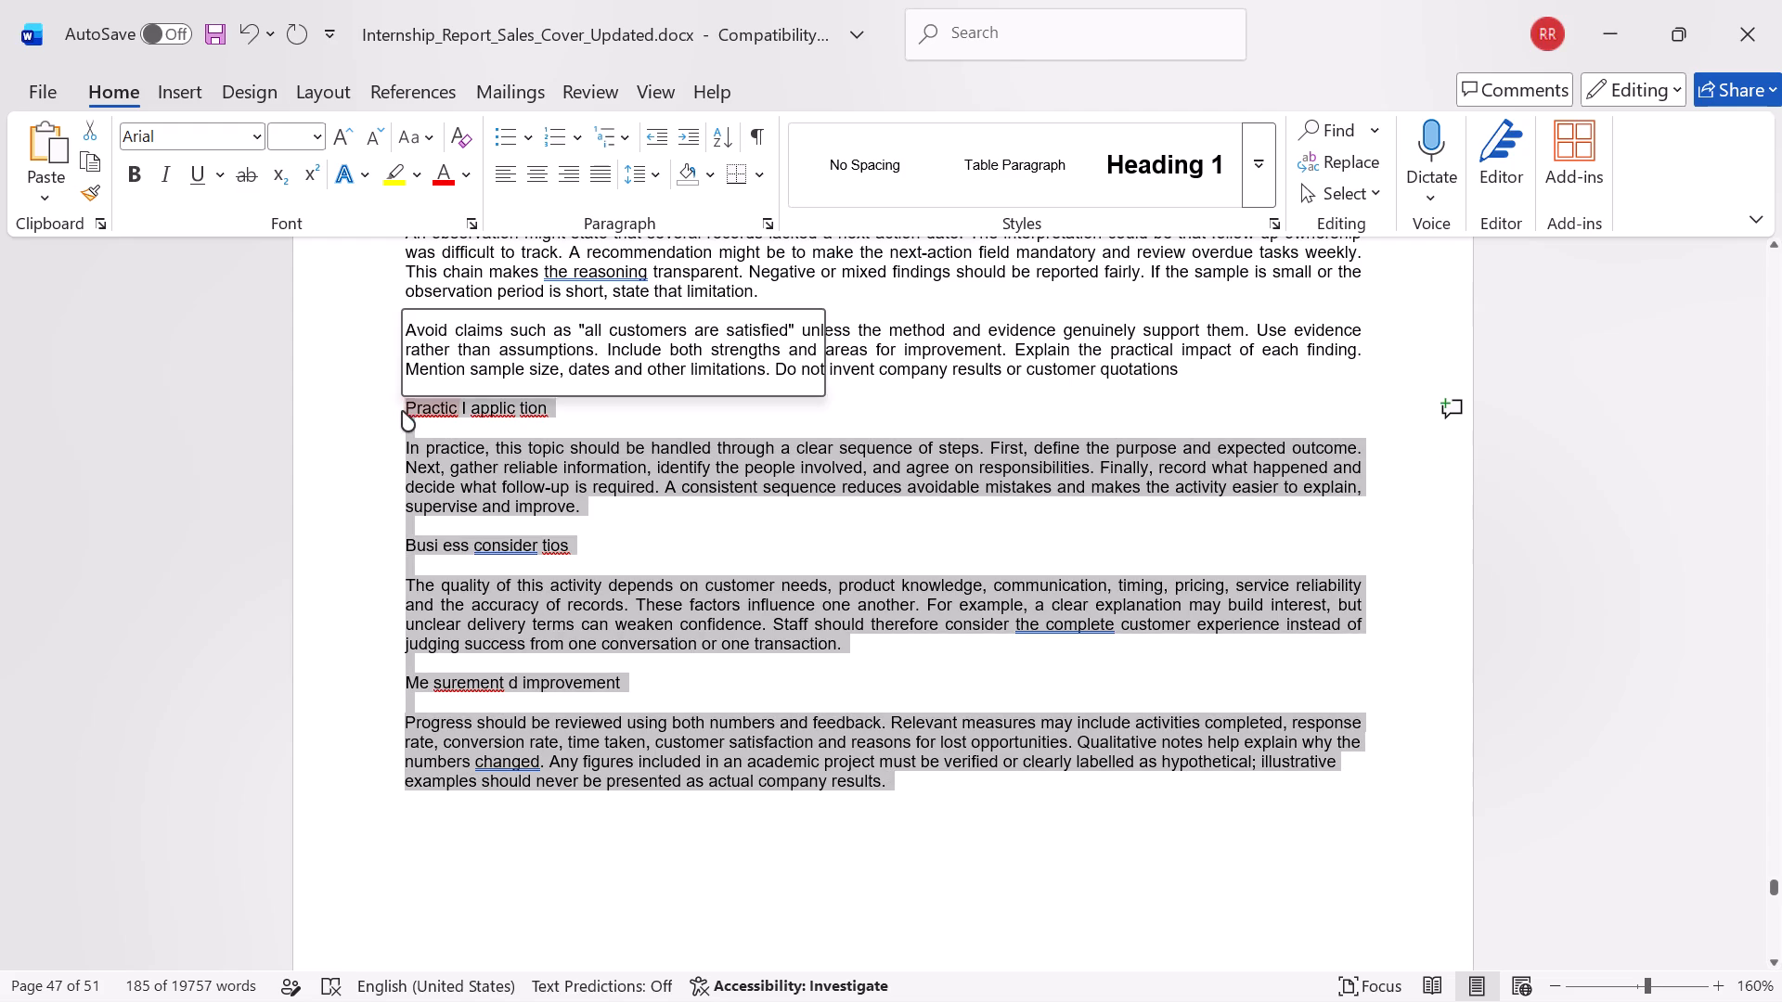
key(ctrl+v)
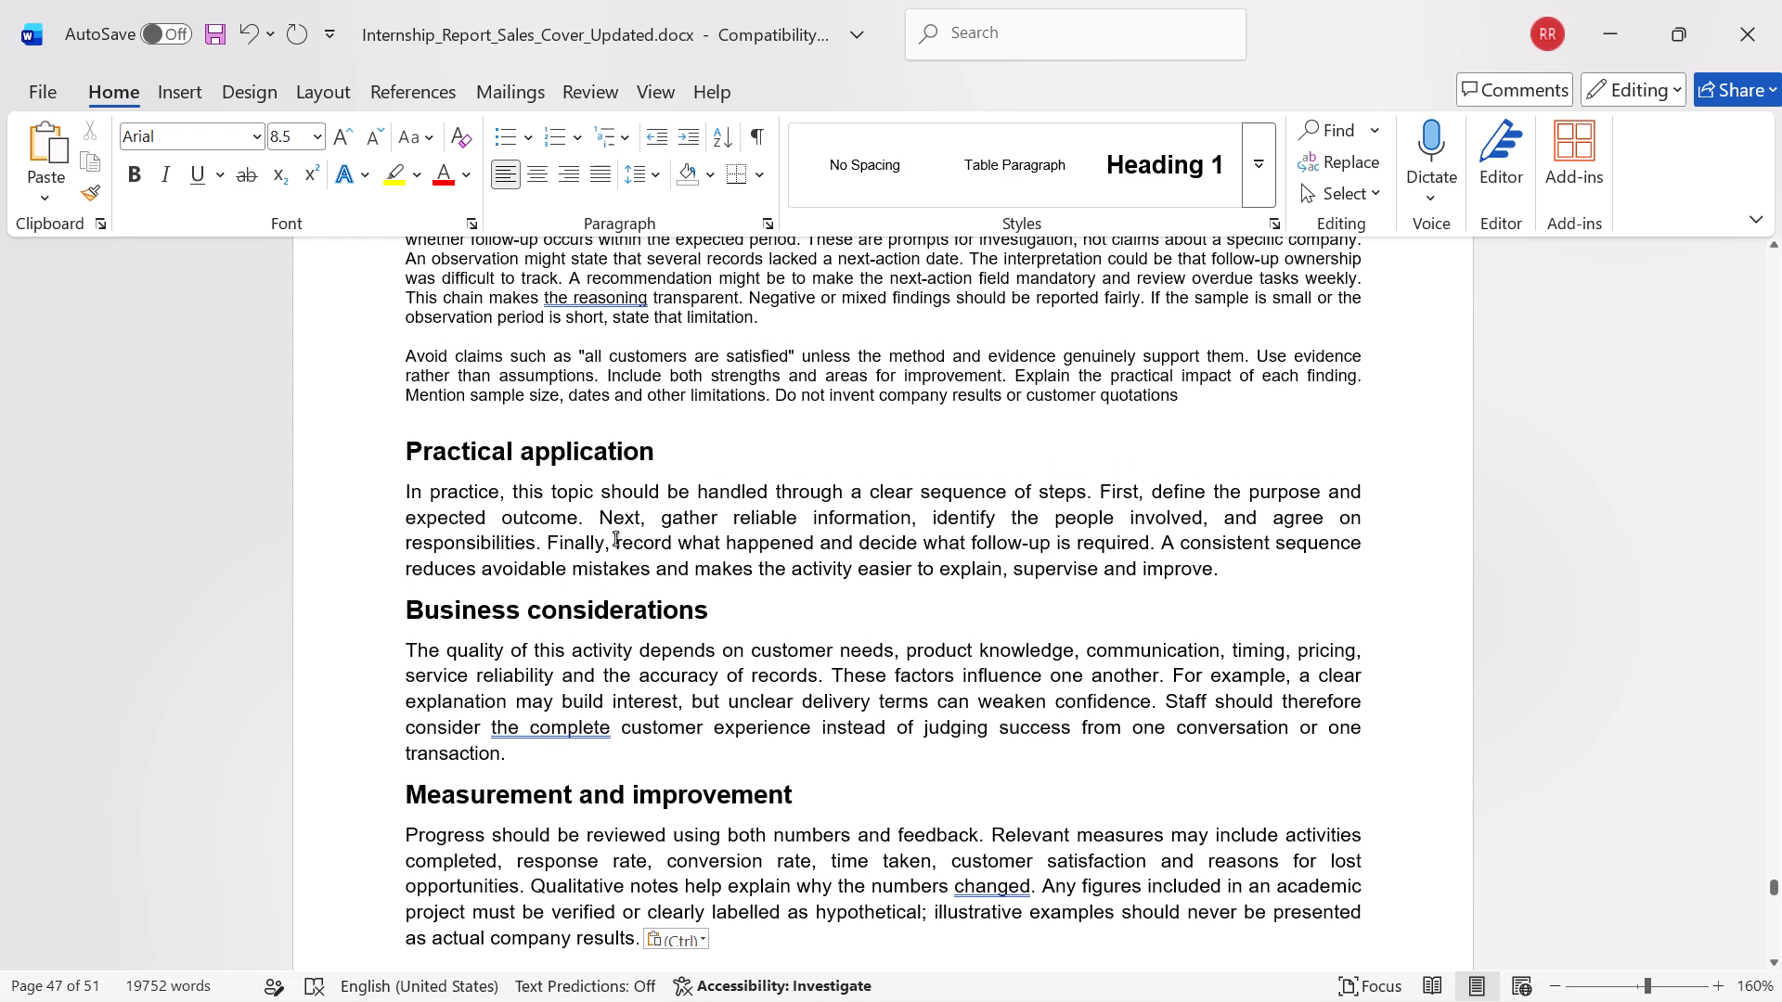
Split the chapter 42 heading after the first "Recommendations" and apply the Body Text style to the "Recommendations should address specific findings" text.
scroll(795, 574, down, 2)
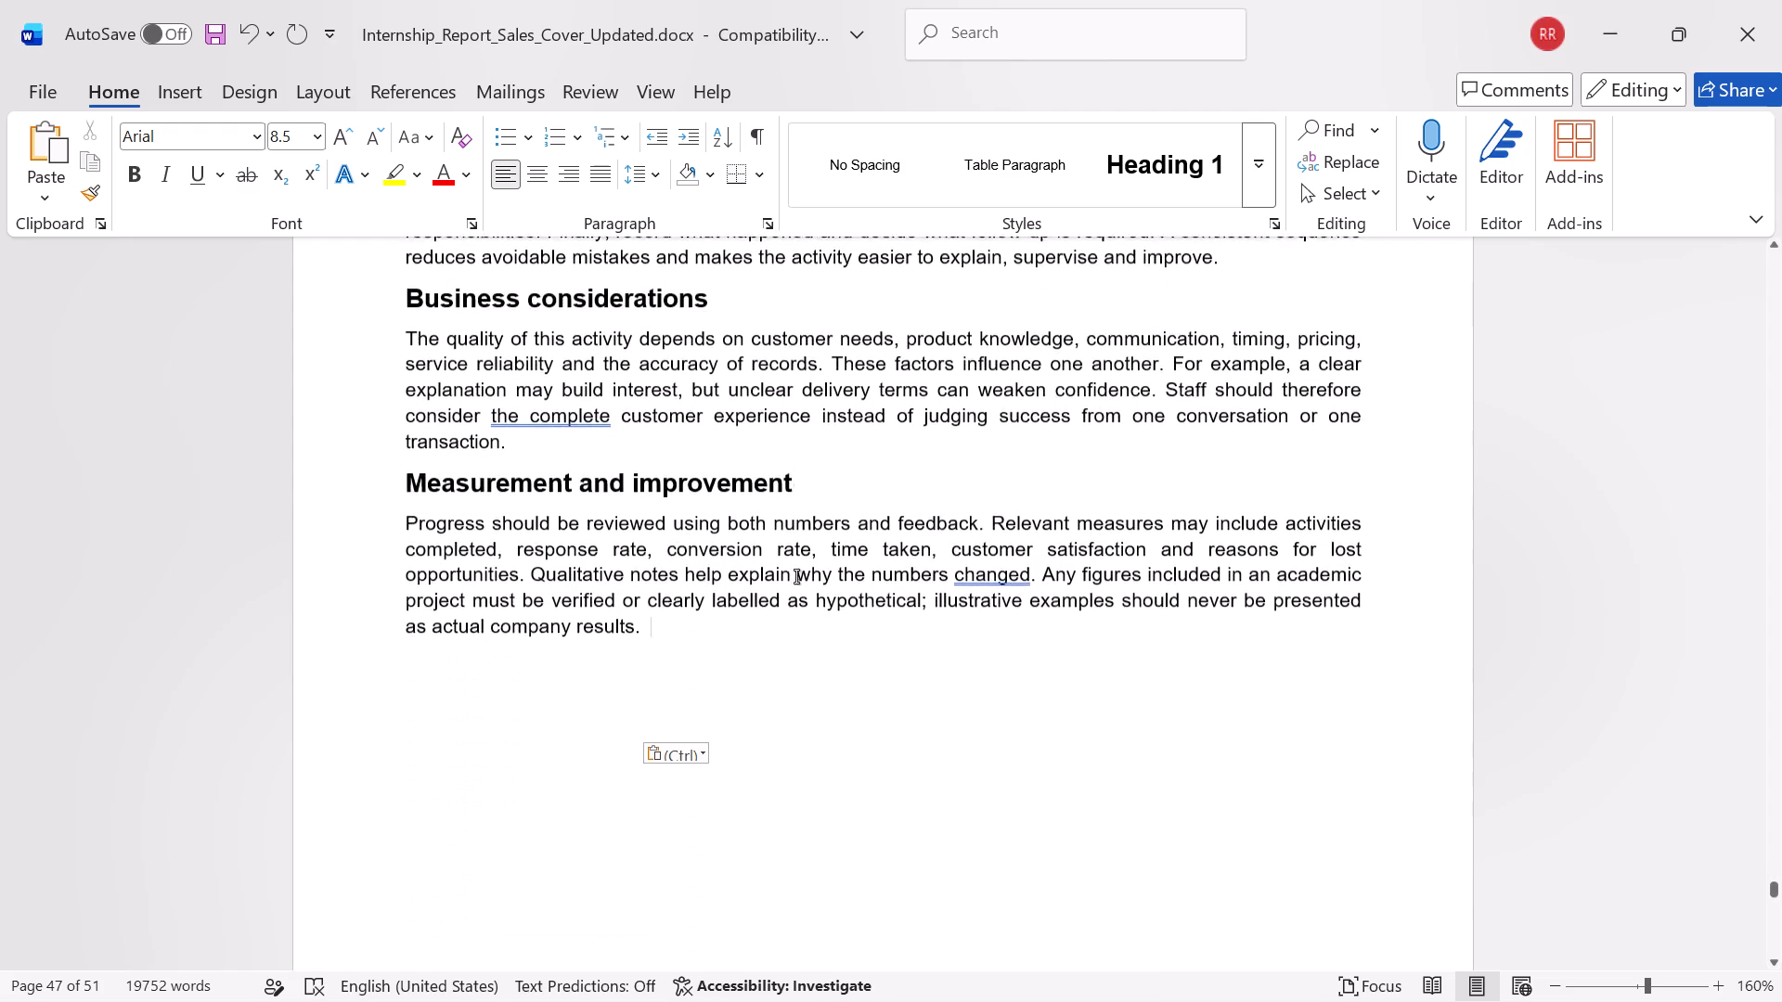
scroll(795, 574, down, 3)
scroll(645, 757, down, 1)
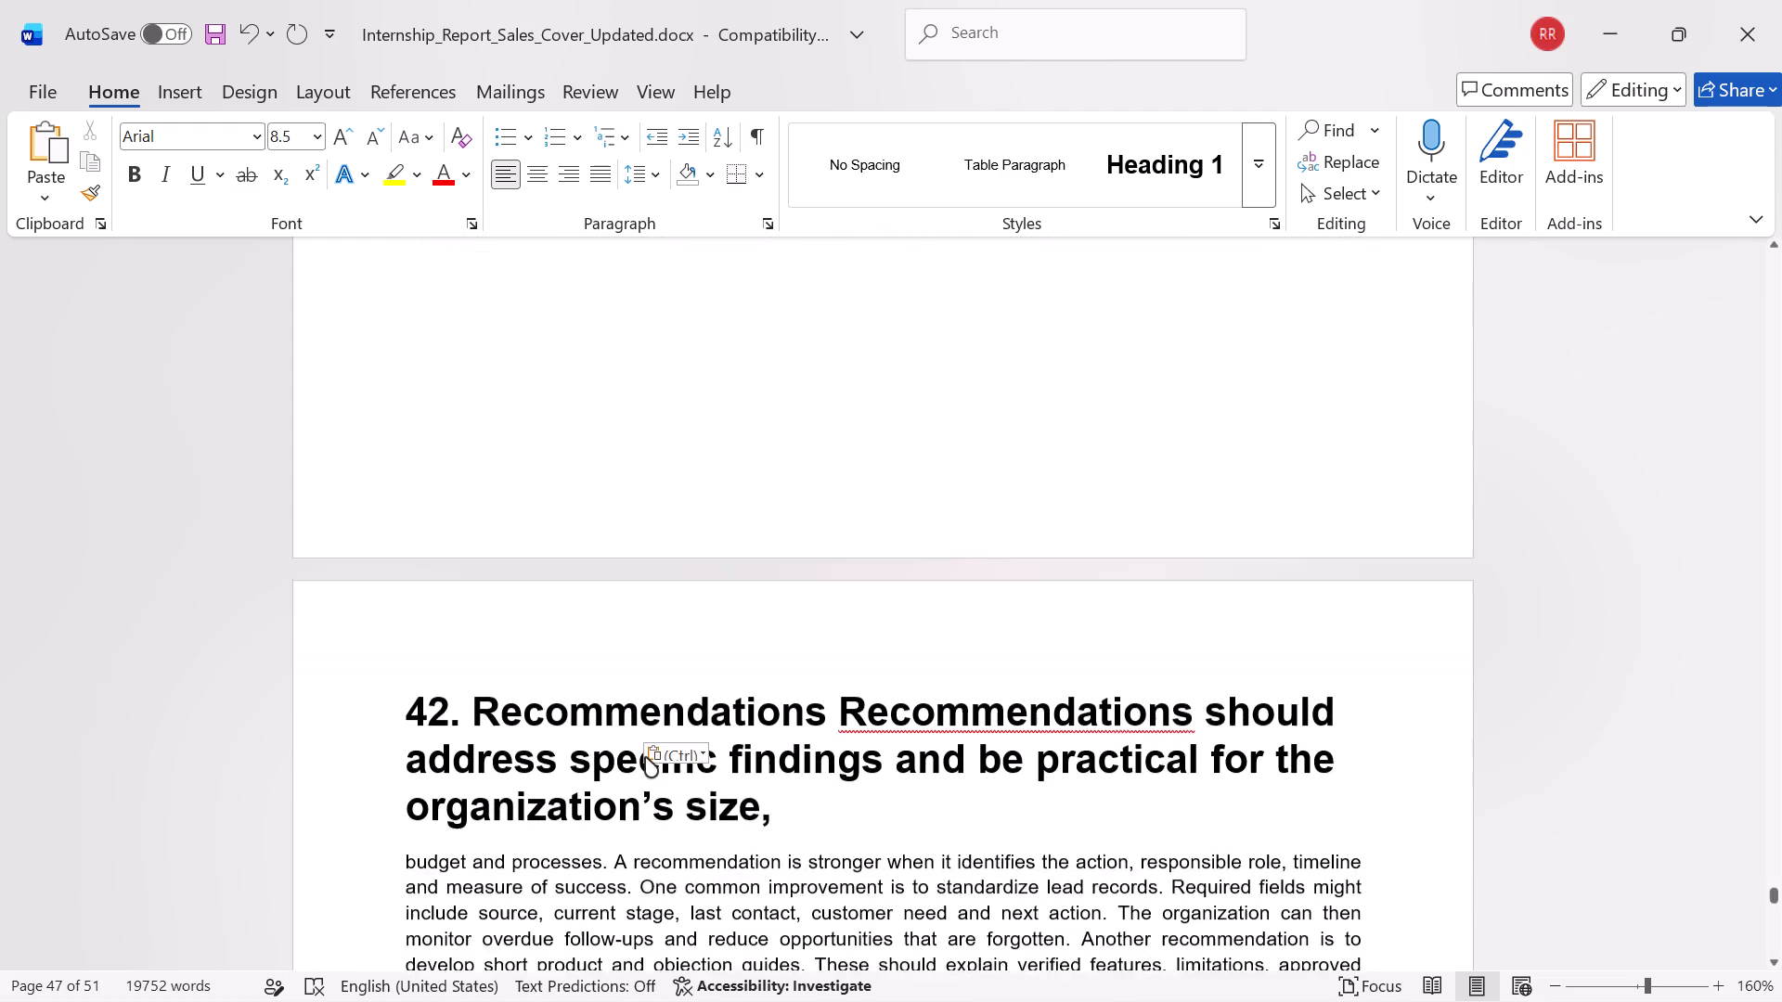
scroll(645, 757, down, 1)
click(837, 652)
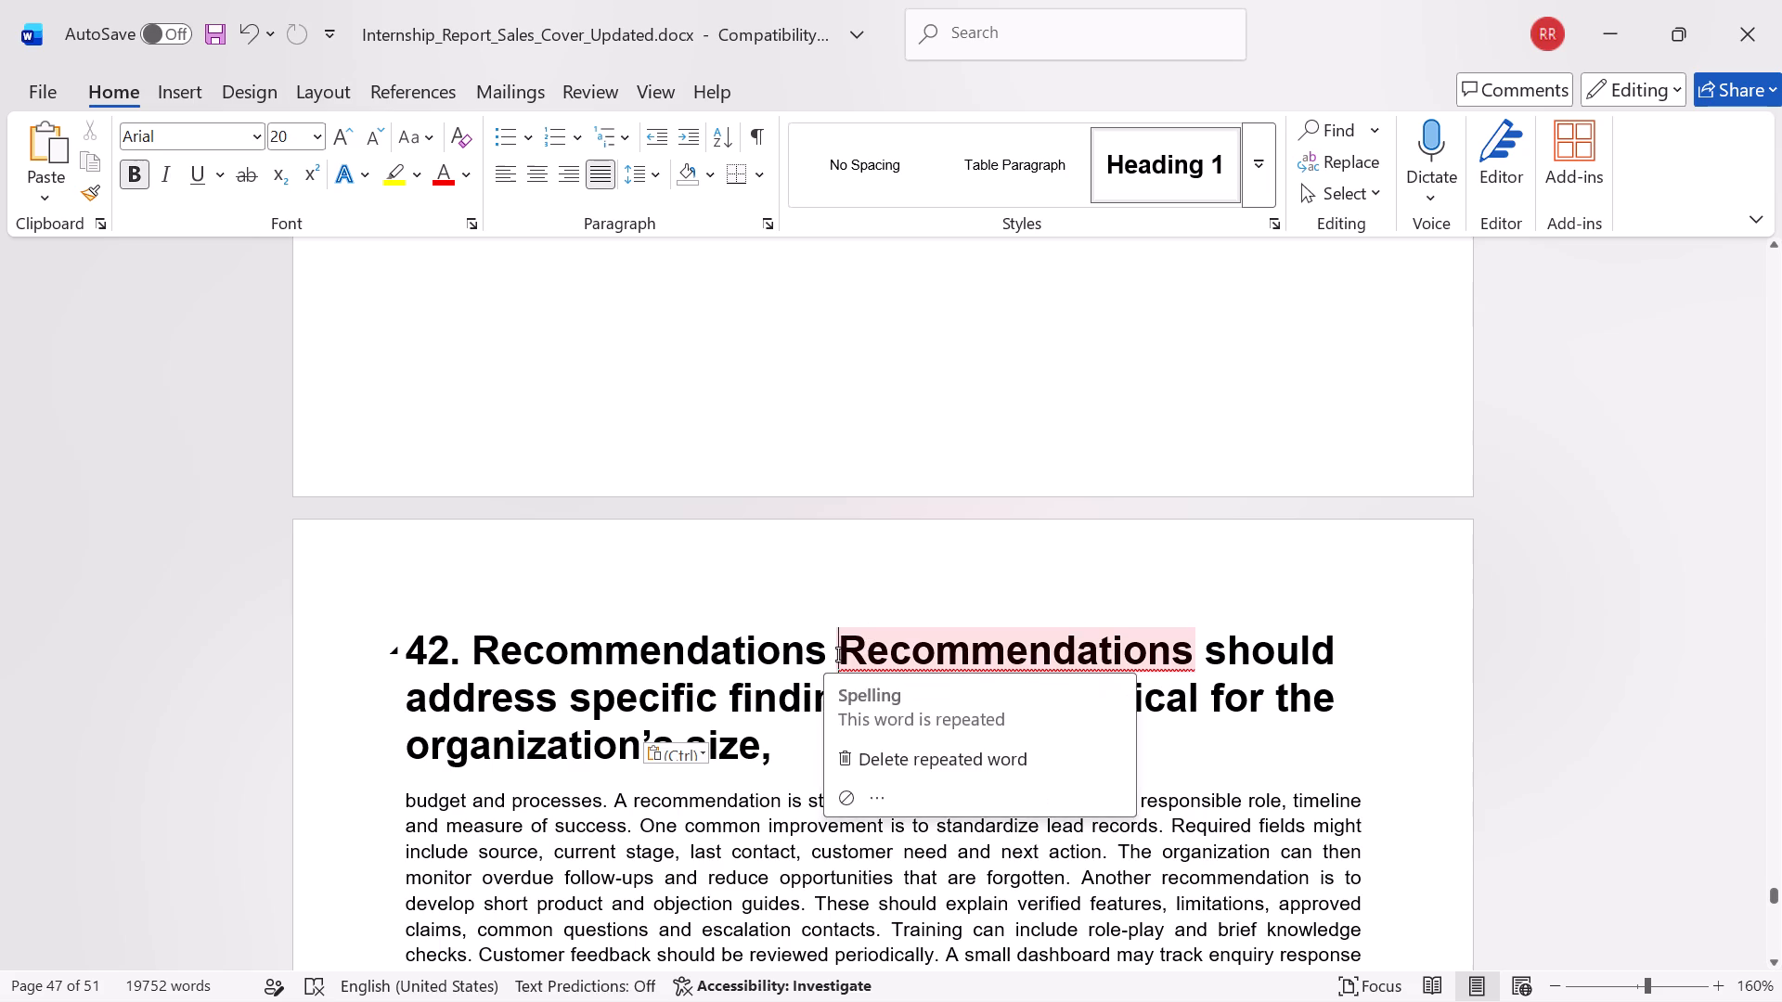
key(BackSpace)
key(Return)
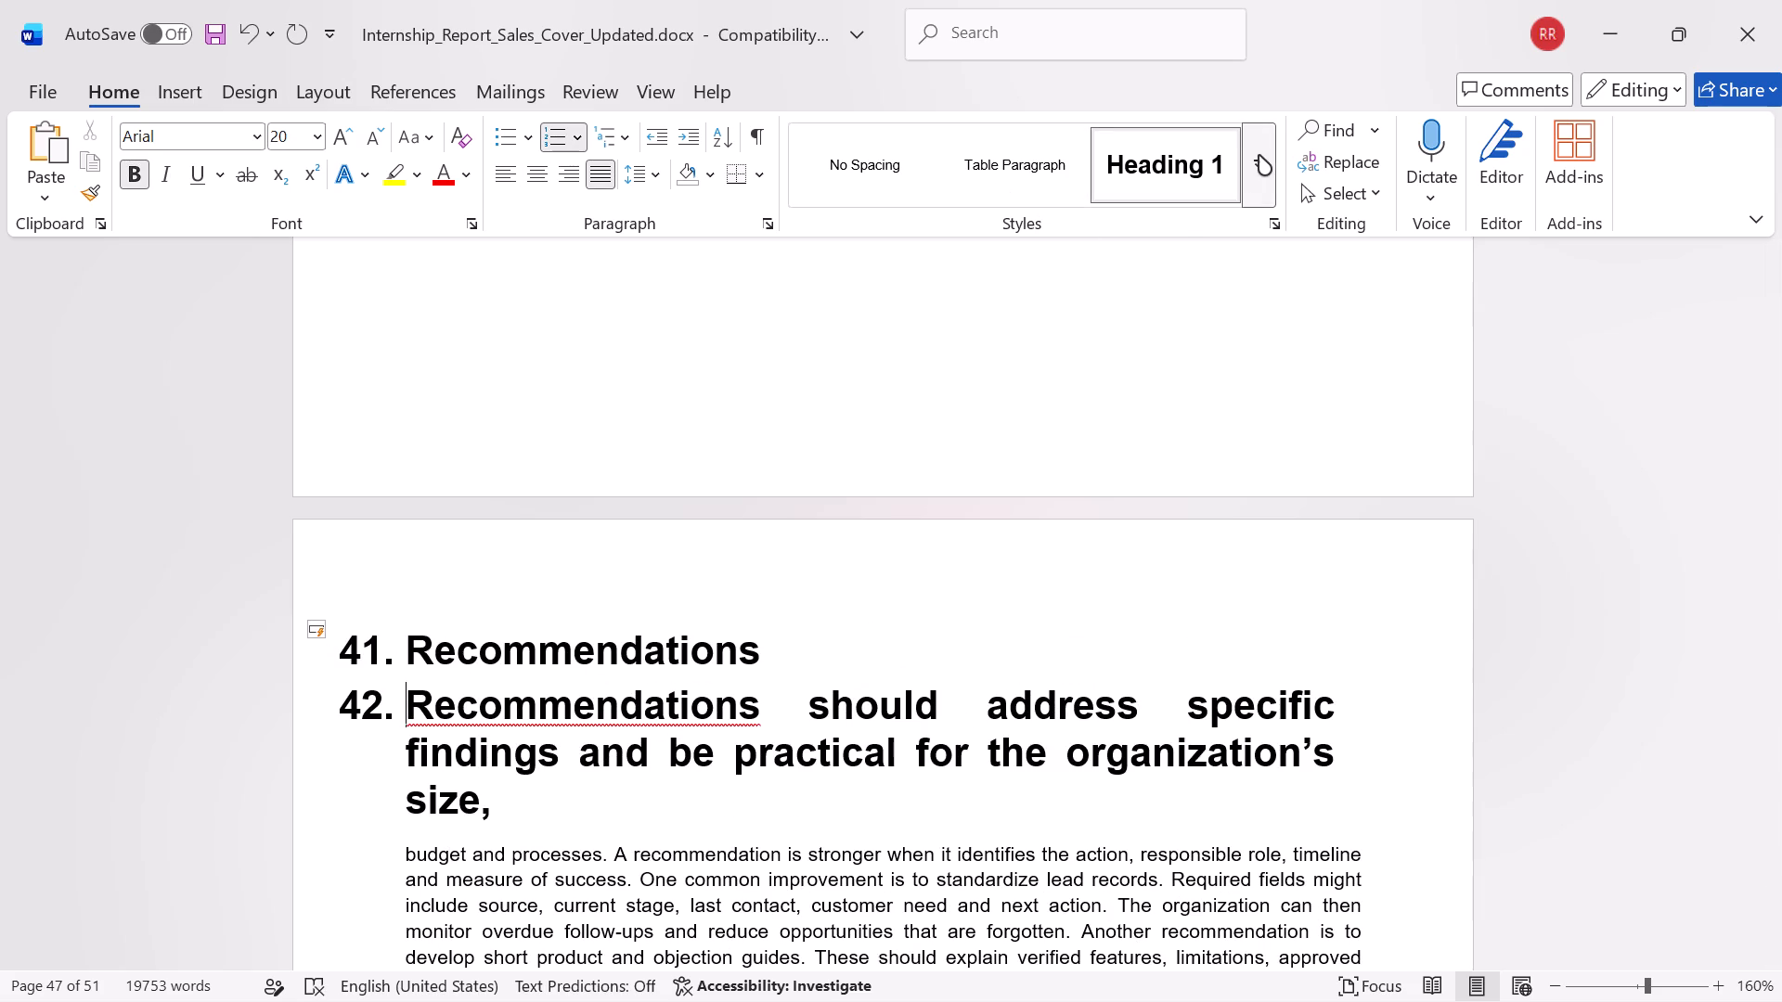
click(1259, 155)
click(1005, 163)
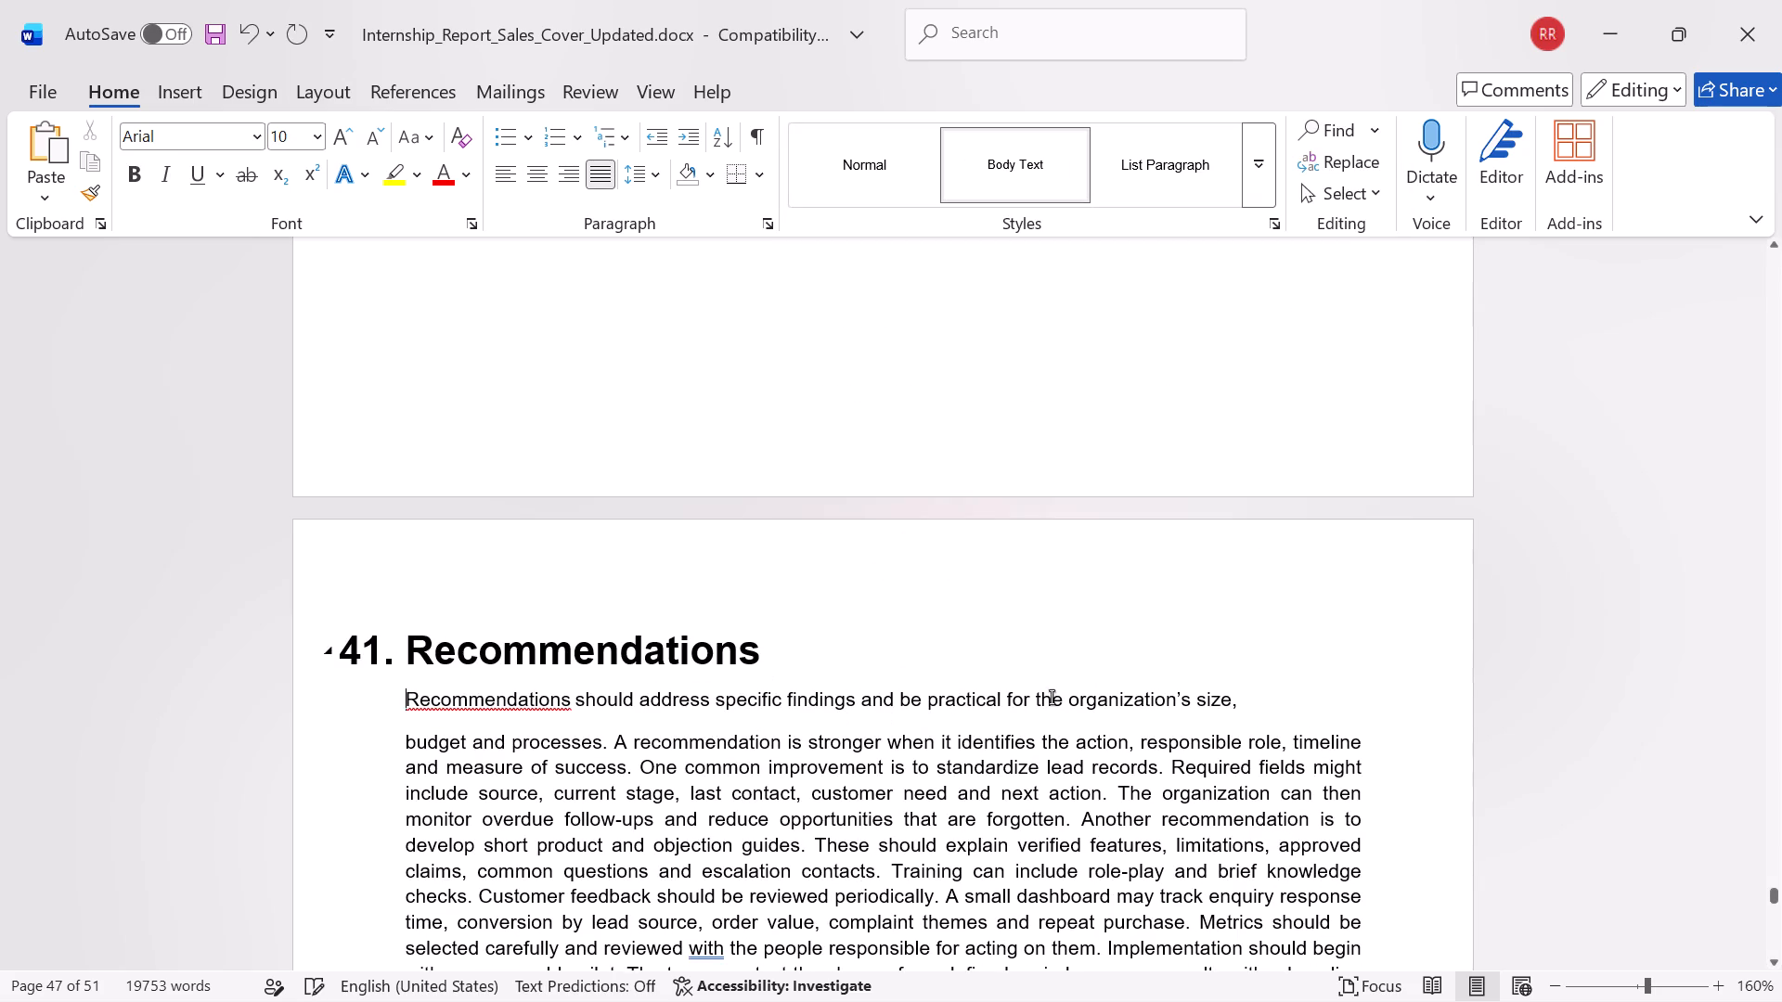
Join the "Recommendations should address… organization's size," line with the "budget and processes" paragraph below it, separated by a space.
click(1234, 701)
key(space)
key(Delete)
Replace the automatic list number of the "Recommendations" heading with the plain-text number "41." followed by a space.
scroll(1386, 735, down, 1)
scroll(1107, 743, down, 1)
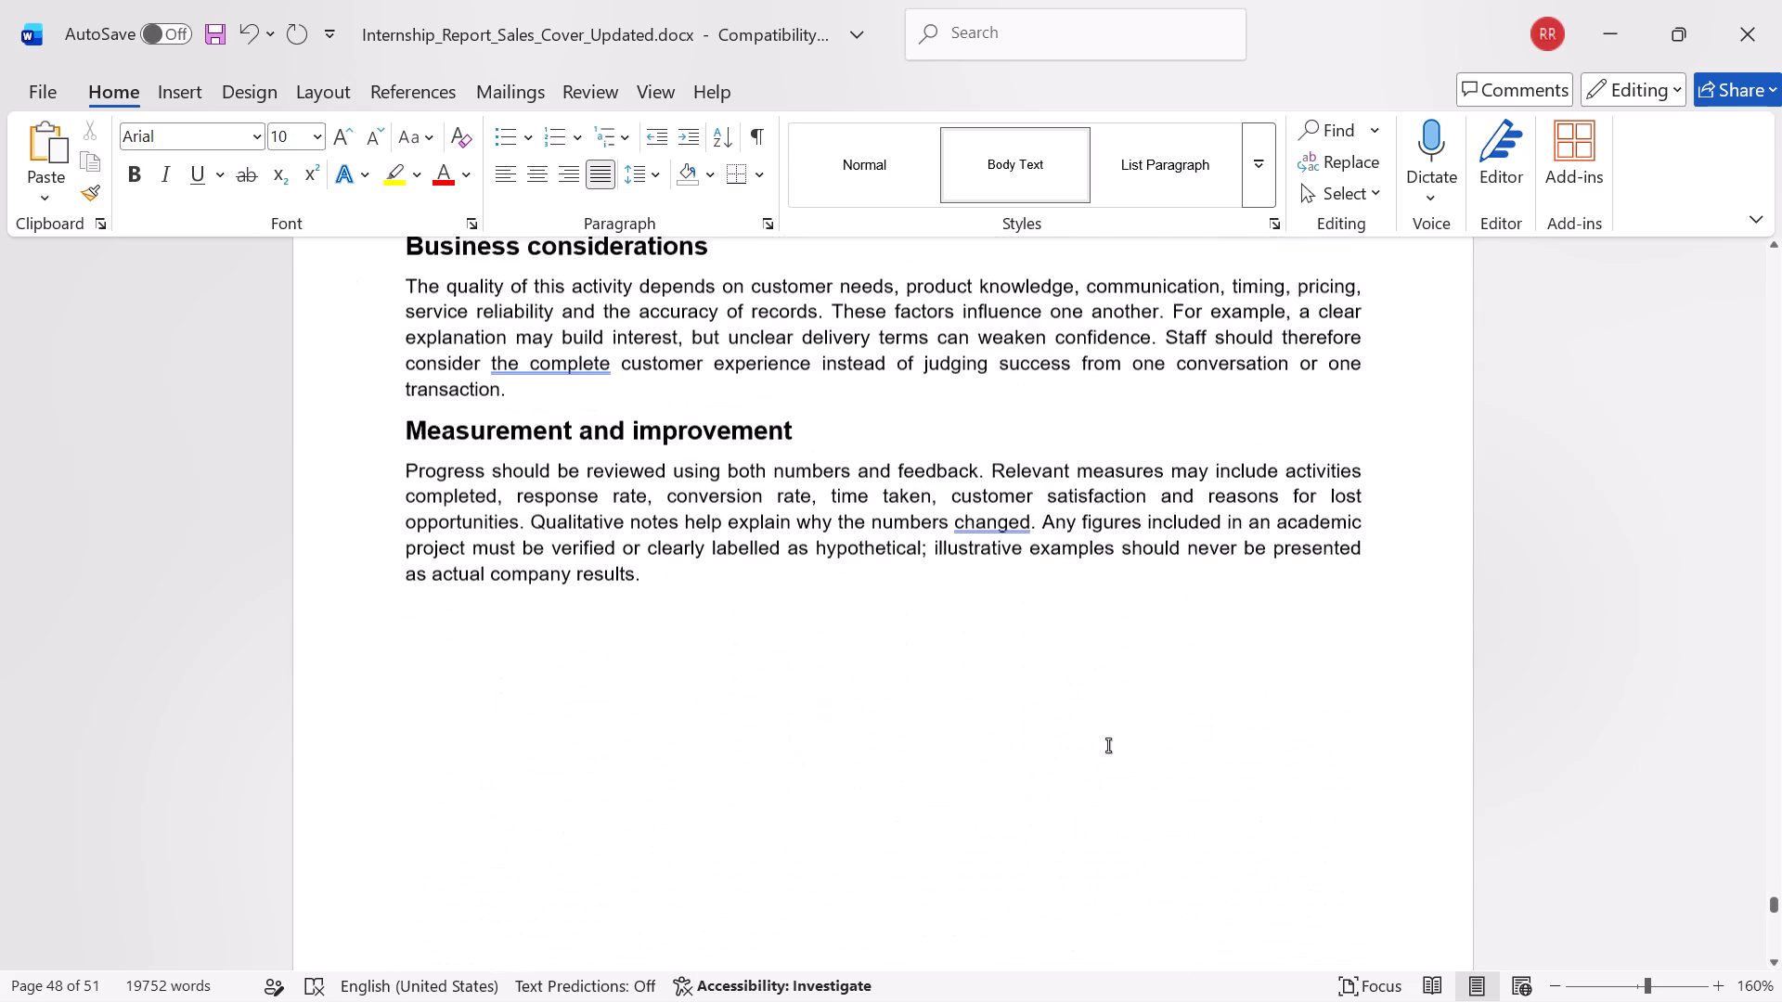
scroll(1107, 743, down, 1)
scroll(1107, 743, up, 2)
click(402, 328)
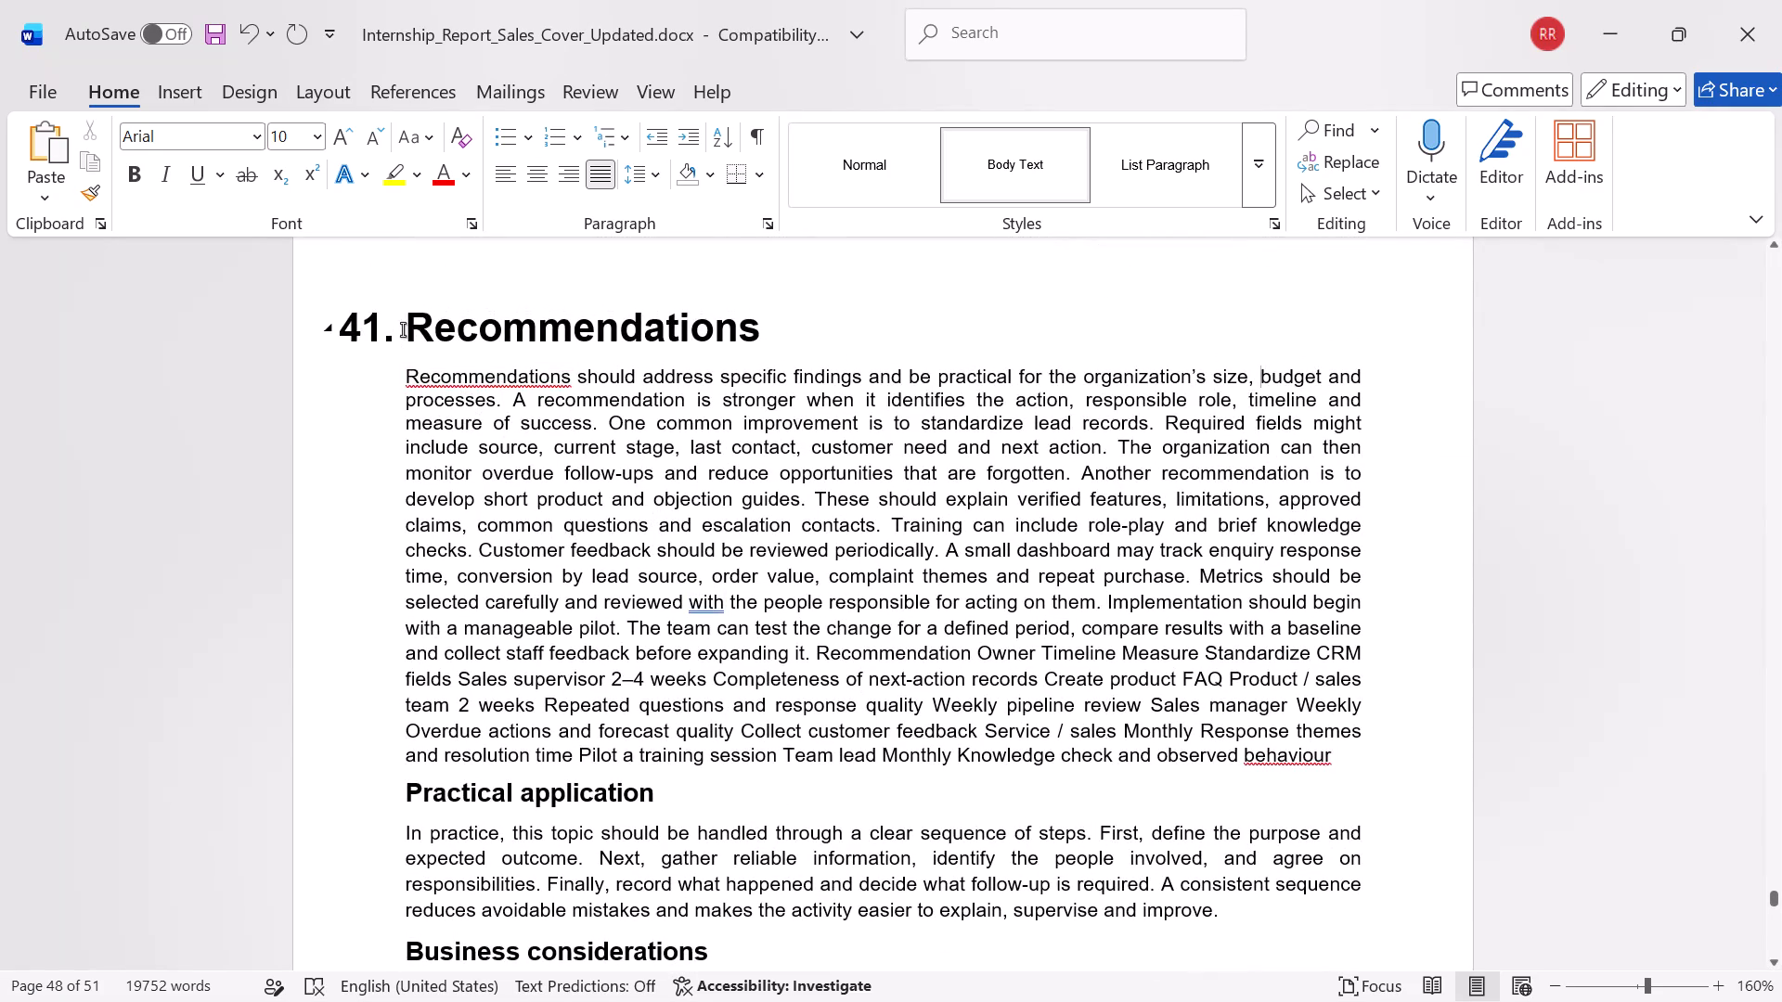
key(space)
key(BackSpace)
key(BackSpace)
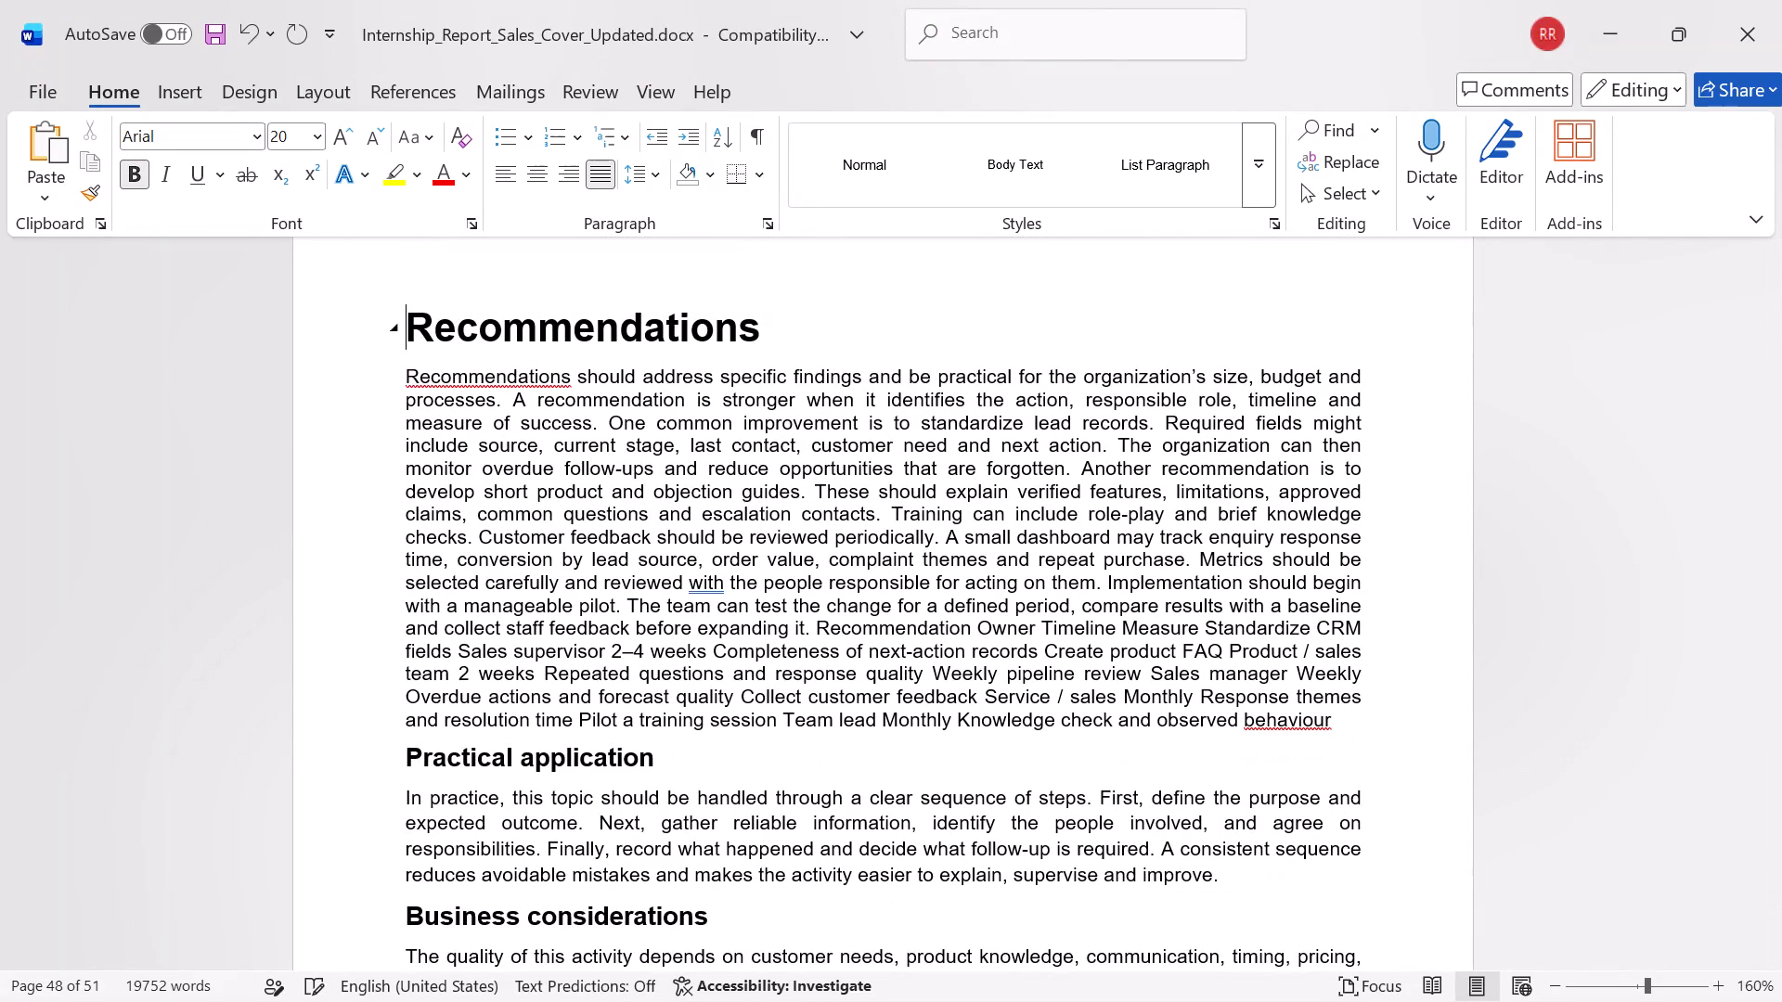
text(41)
key(space)
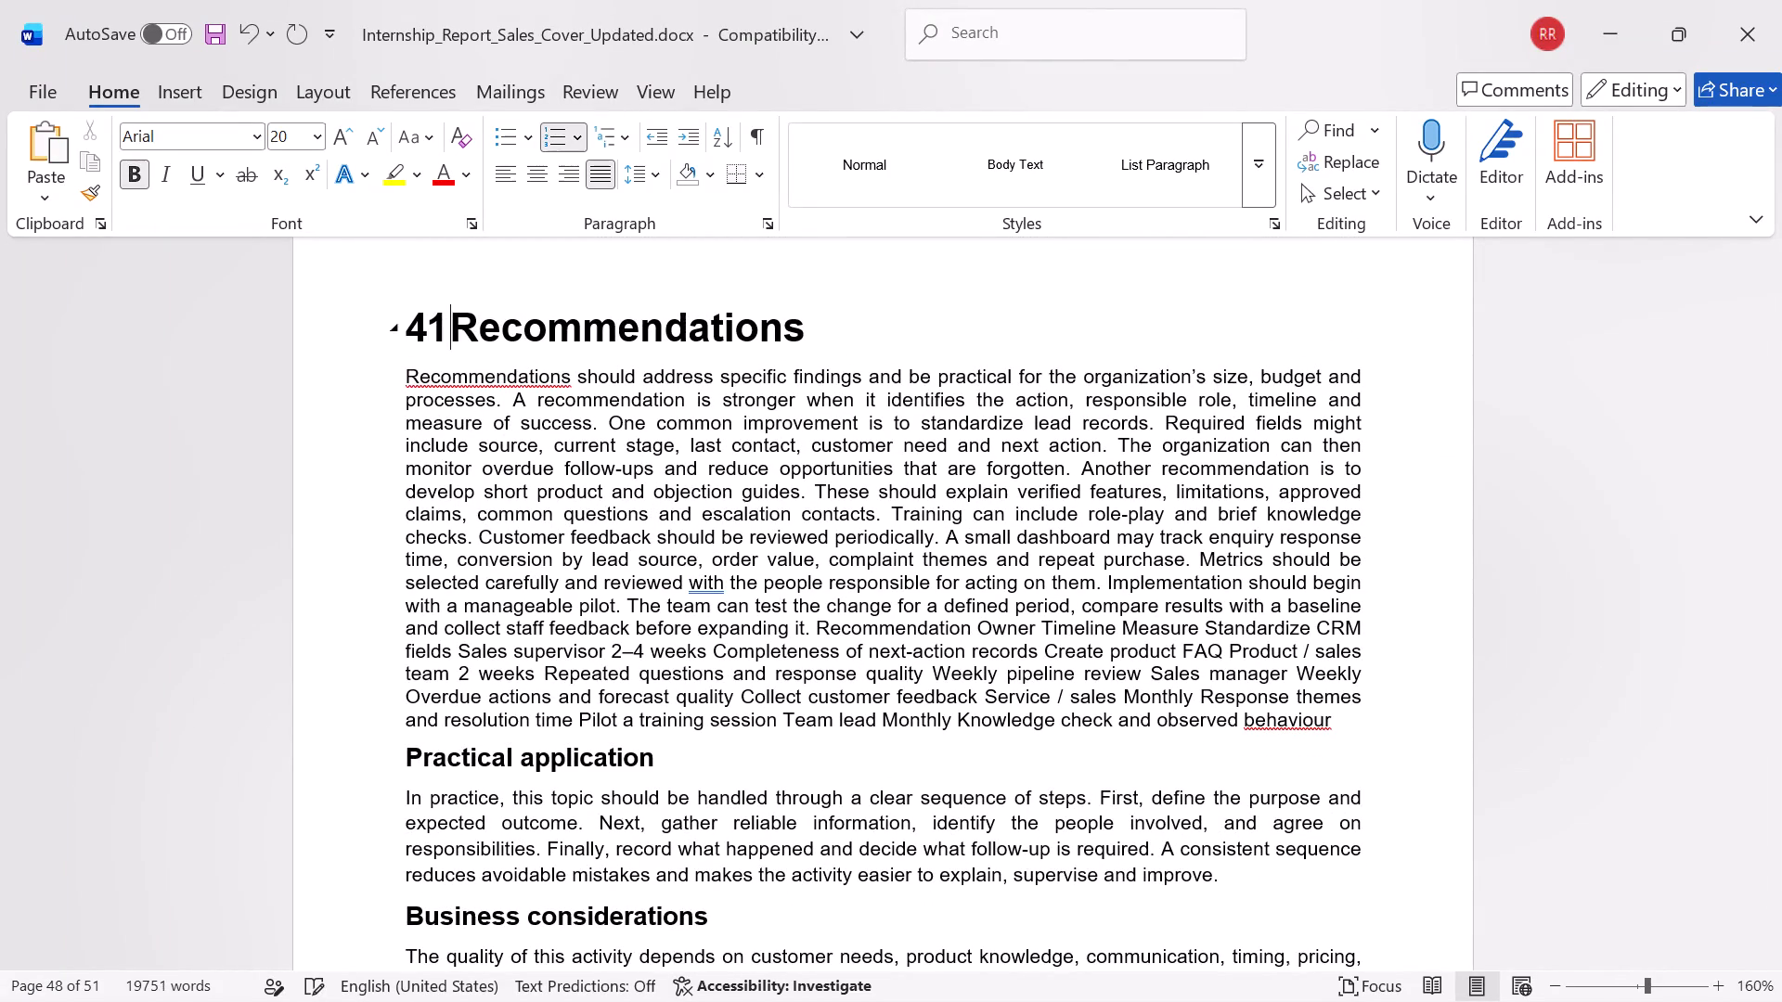
key(space)
key(Left)
key(period)
scroll(402, 328, down, 2)
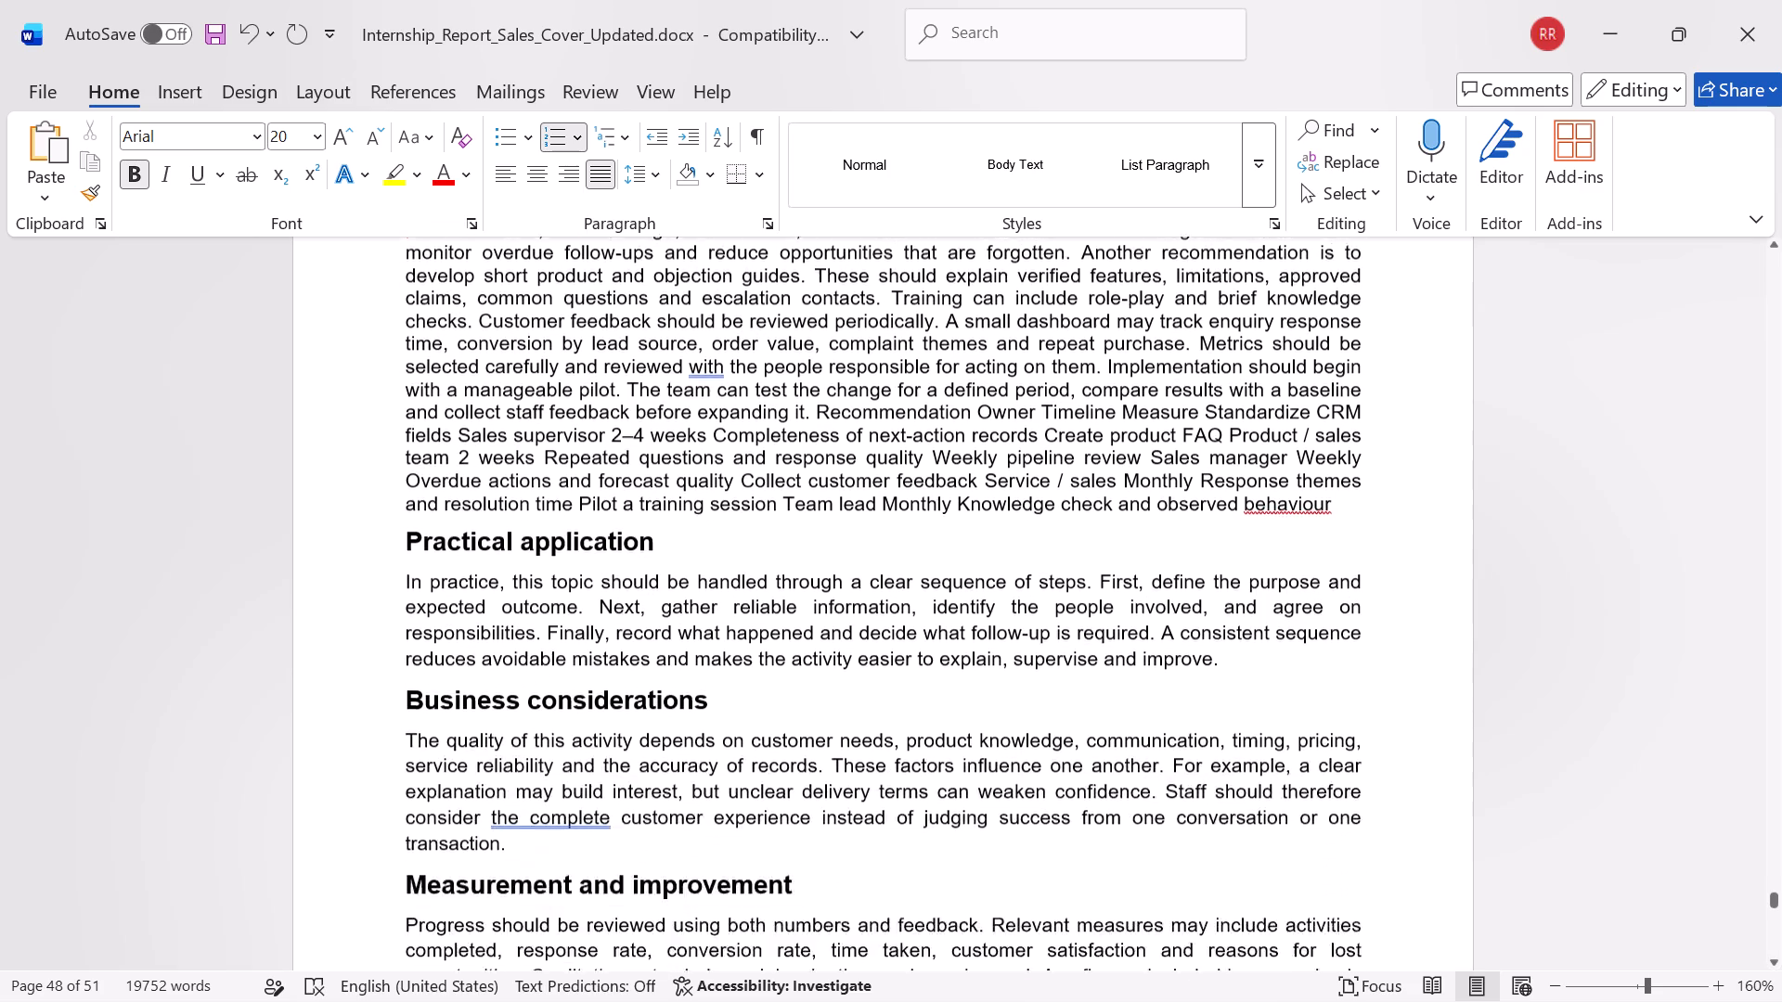
scroll(402, 328, down, 6)
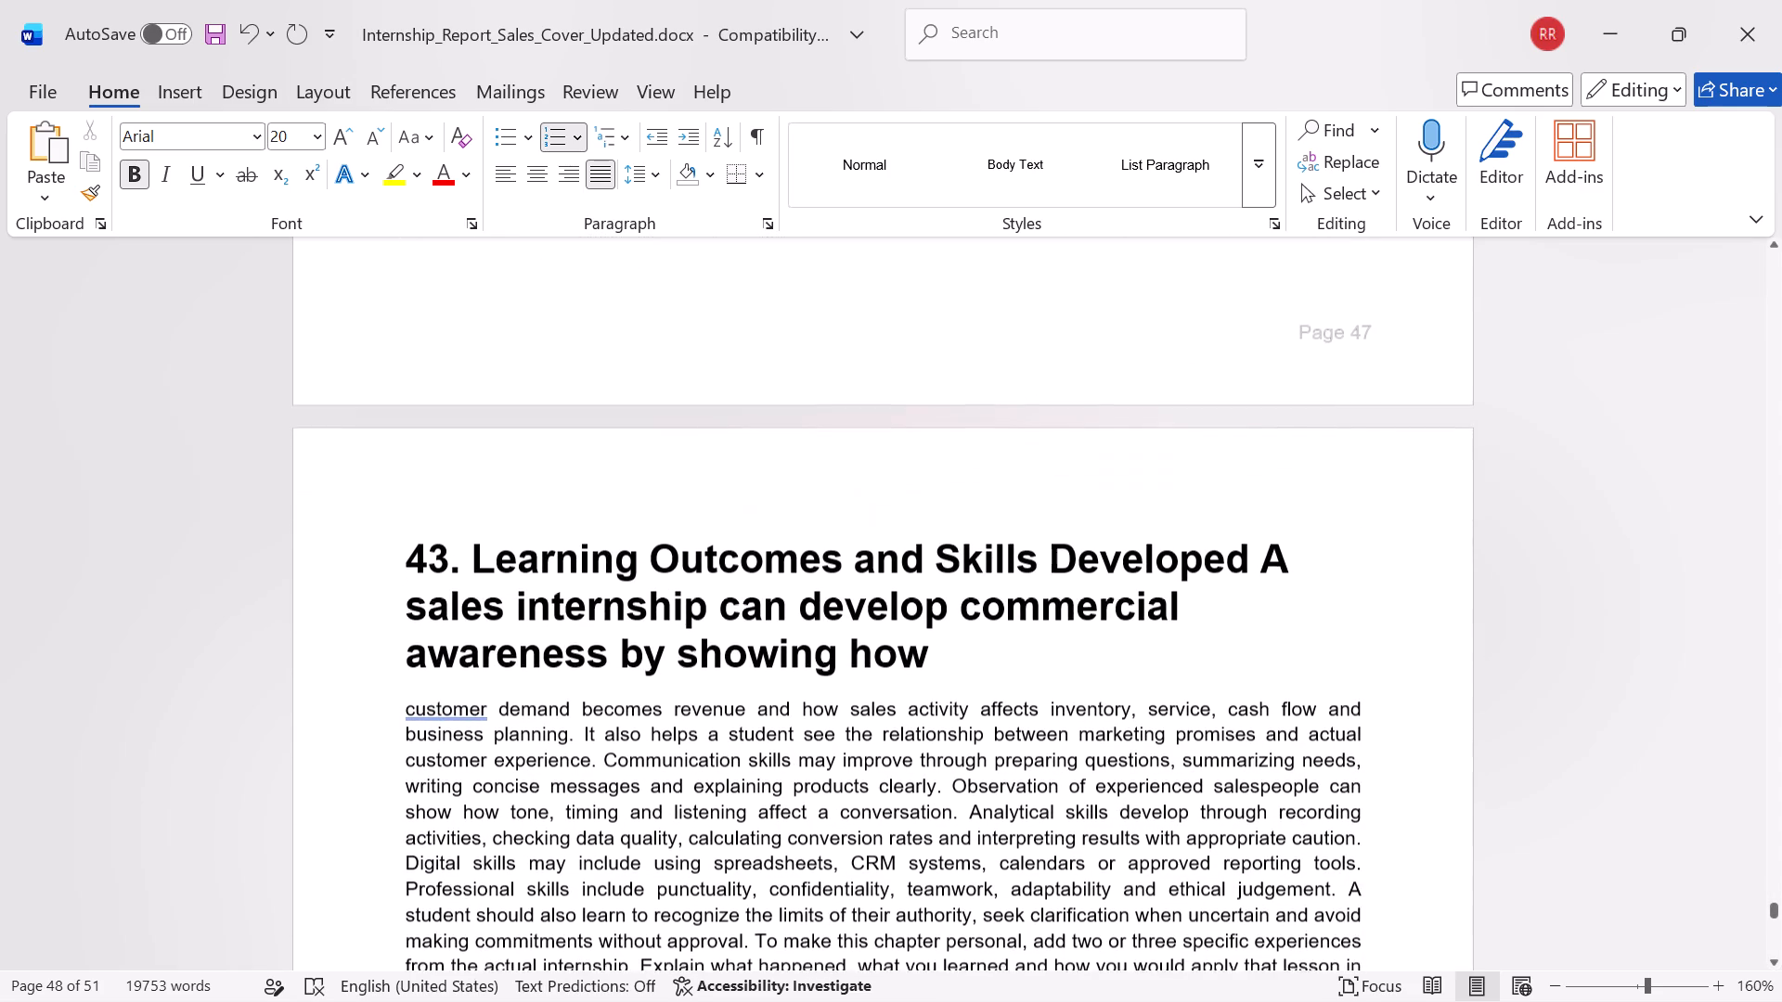
Split the chapter 43 heading after "Skills Developed" and join the remaining text, in Body Text style, to the "customer demand" paragraph with a space.
click(1255, 558)
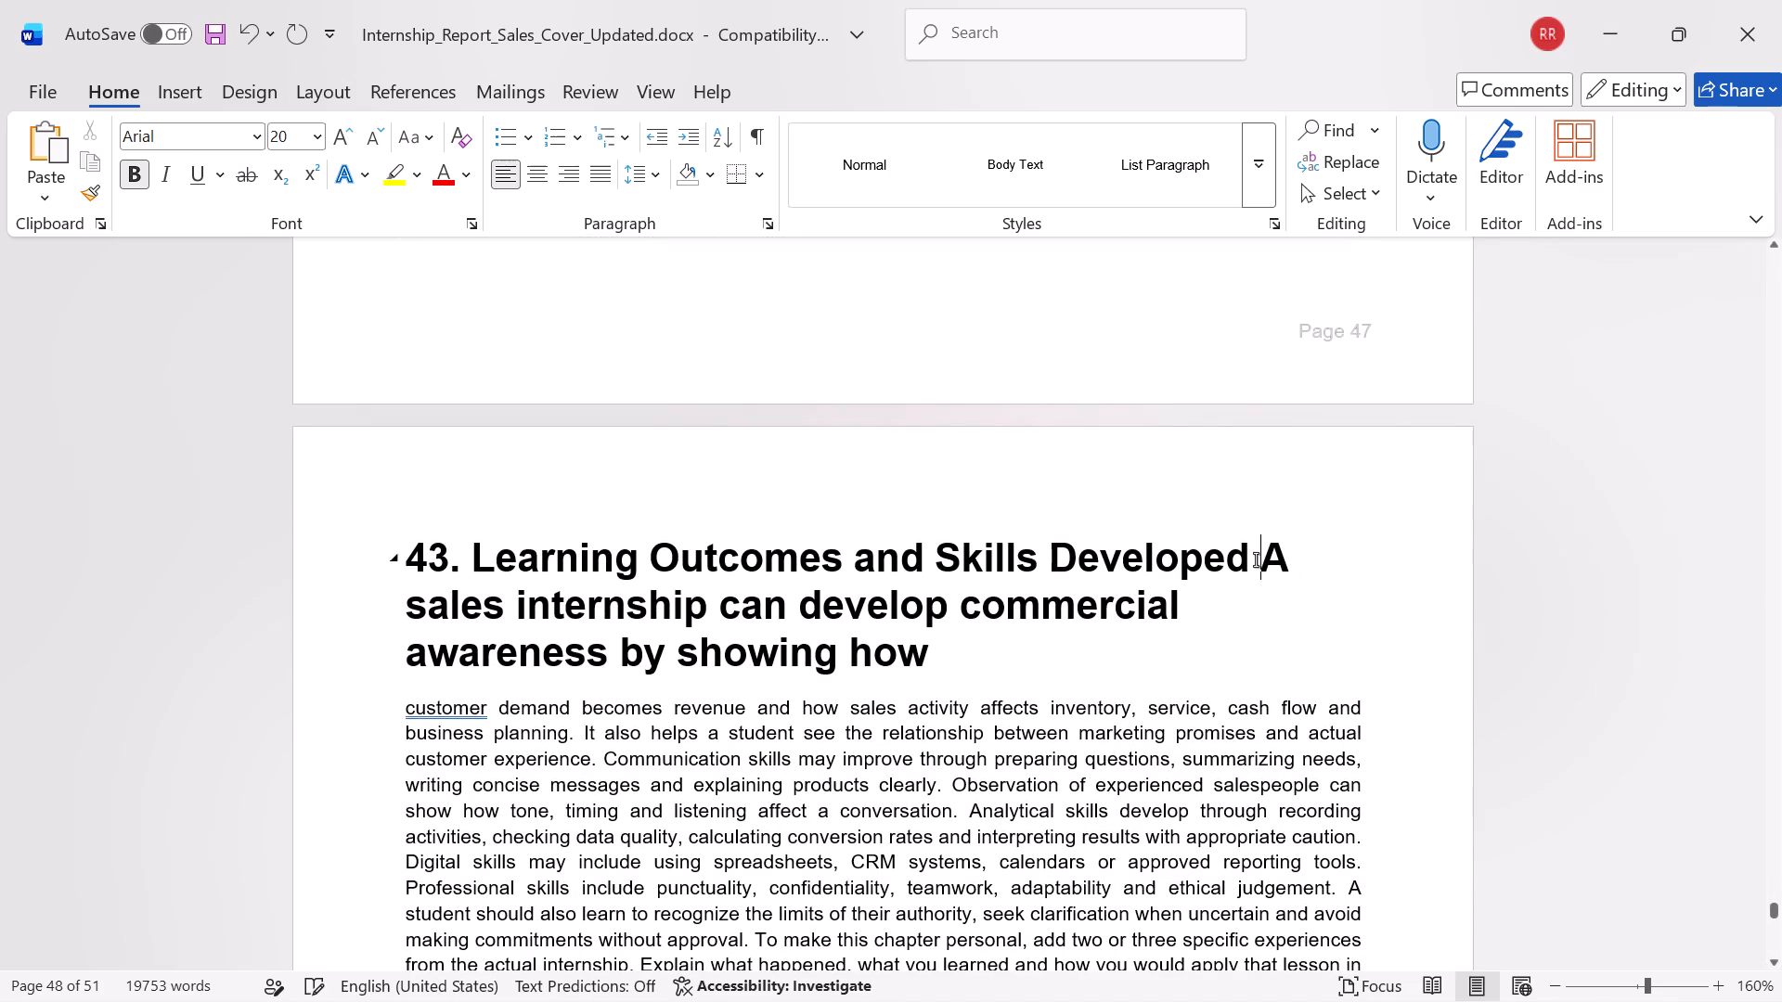
key(BackSpace)
key(Return)
click(1014, 148)
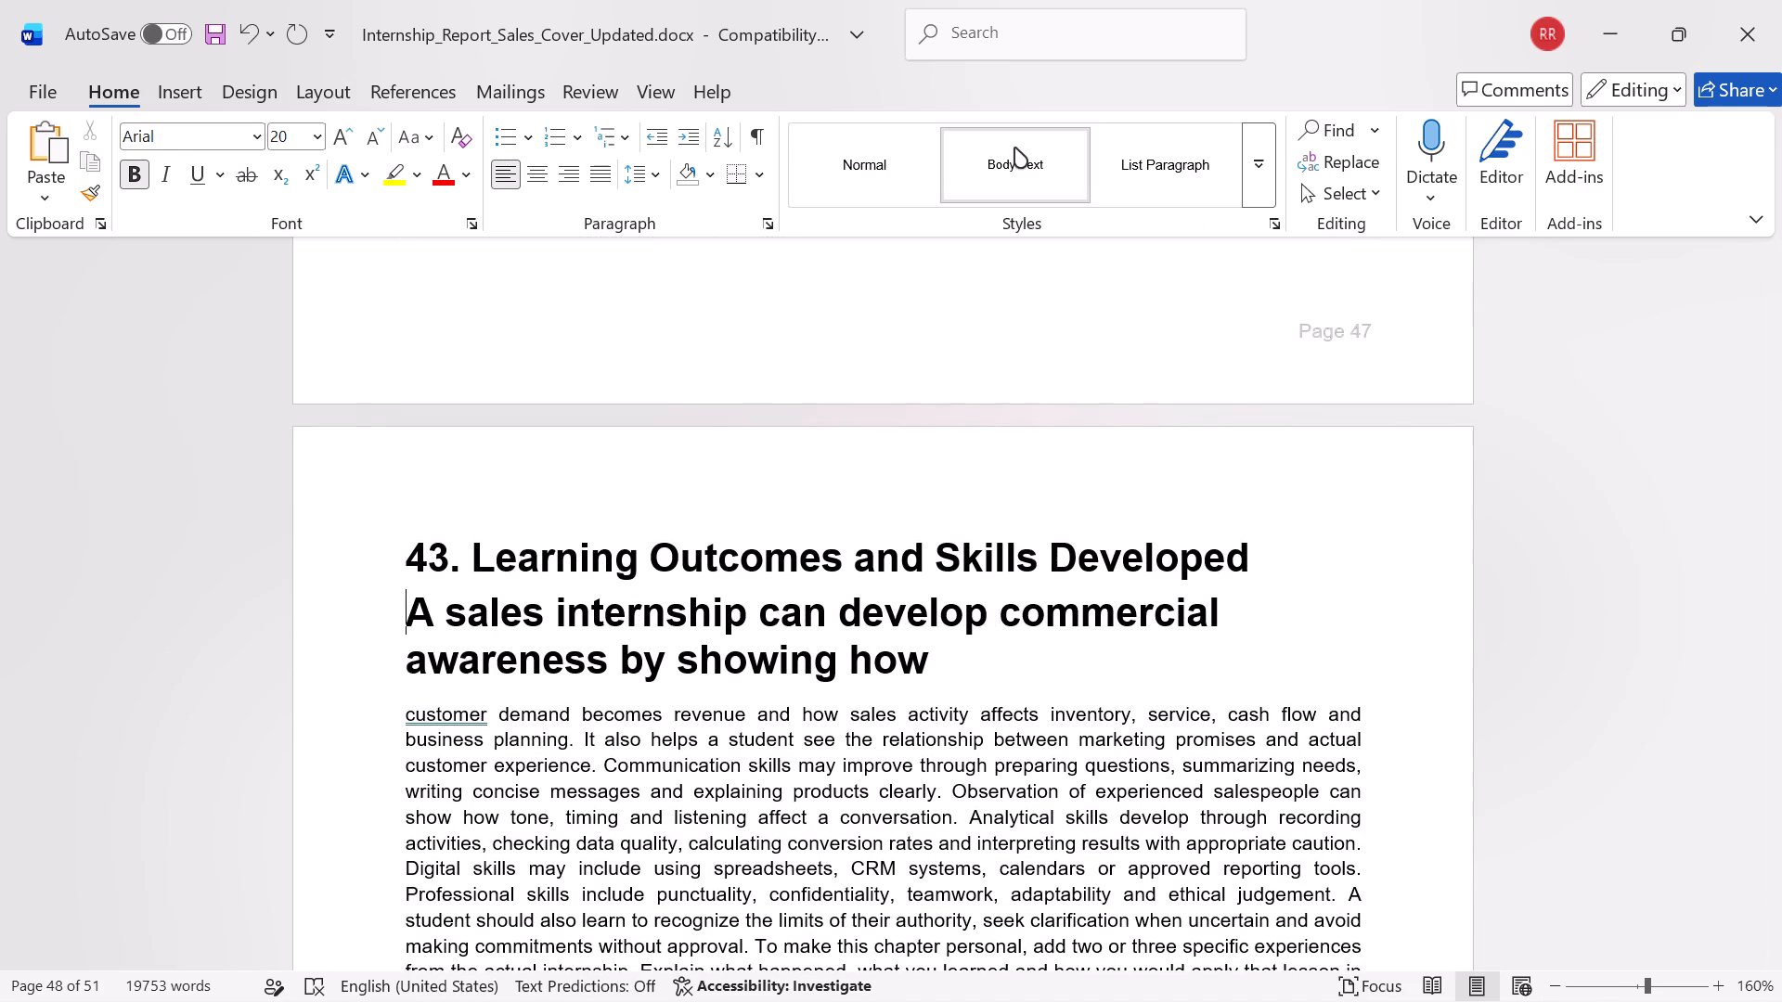
click(1055, 613)
key(Delete)
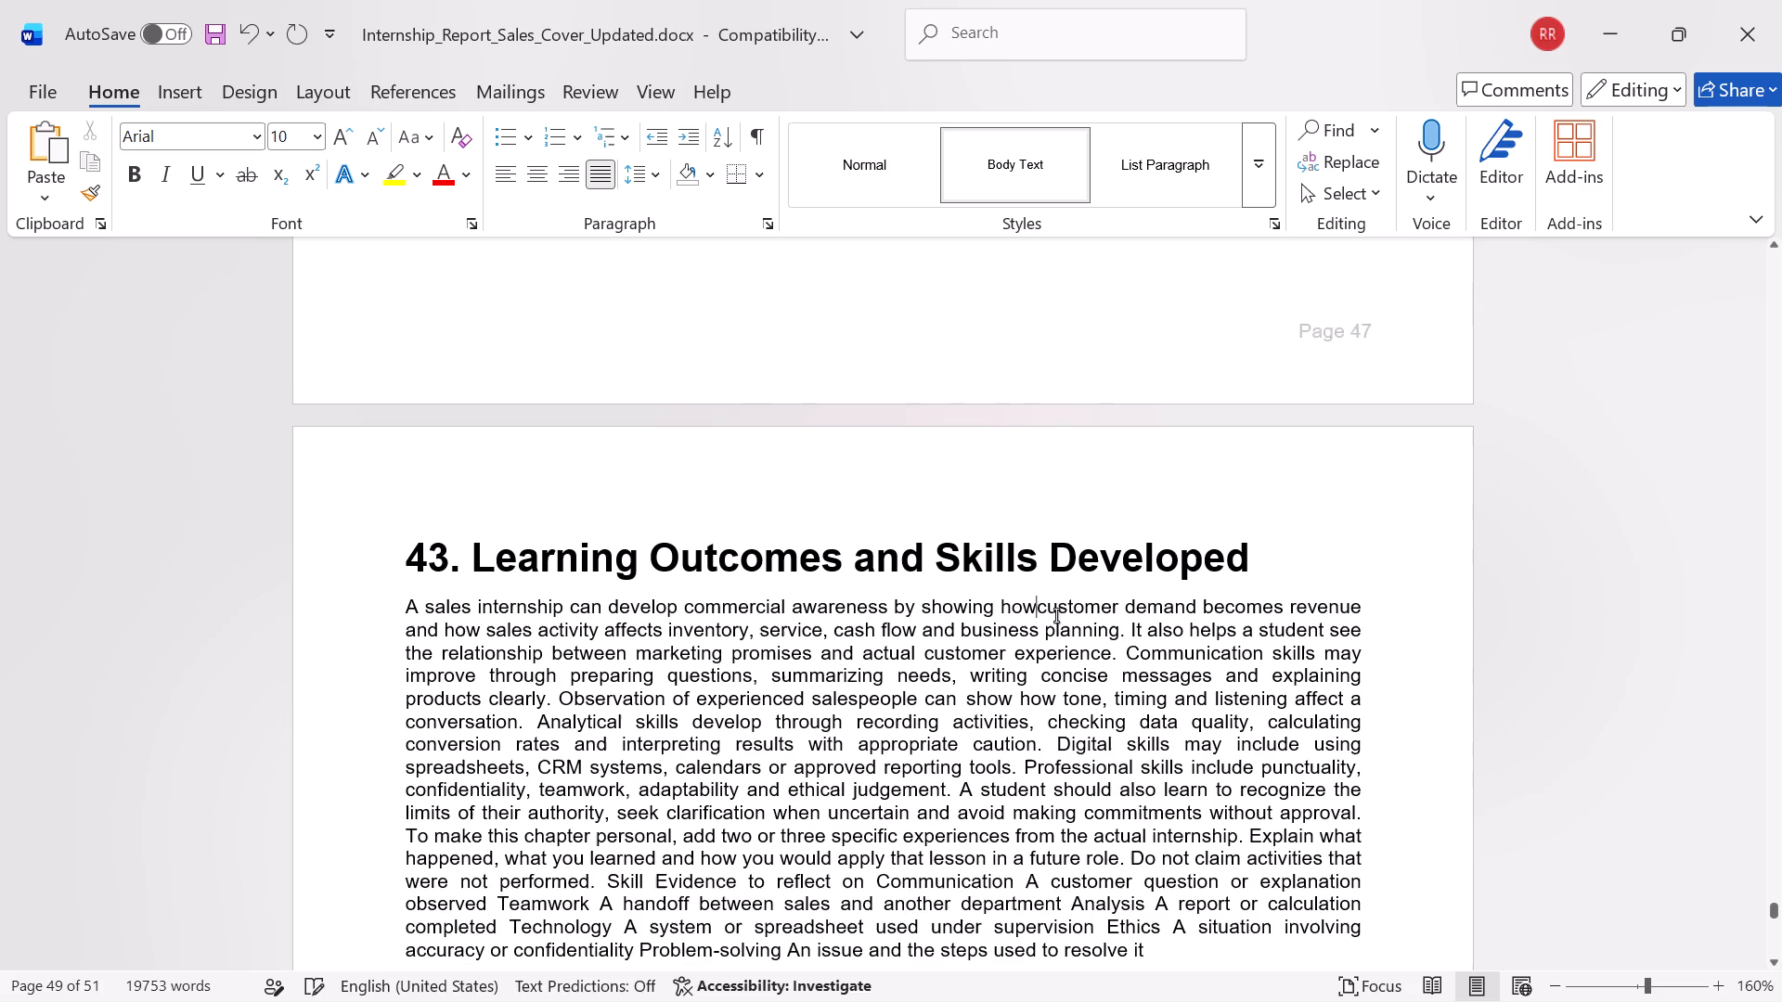
key(space)
Select the picture containing the chapter 44 "Conclusion and Limitations" text and examine its body text and subsections.
scroll(1055, 613, down, 3)
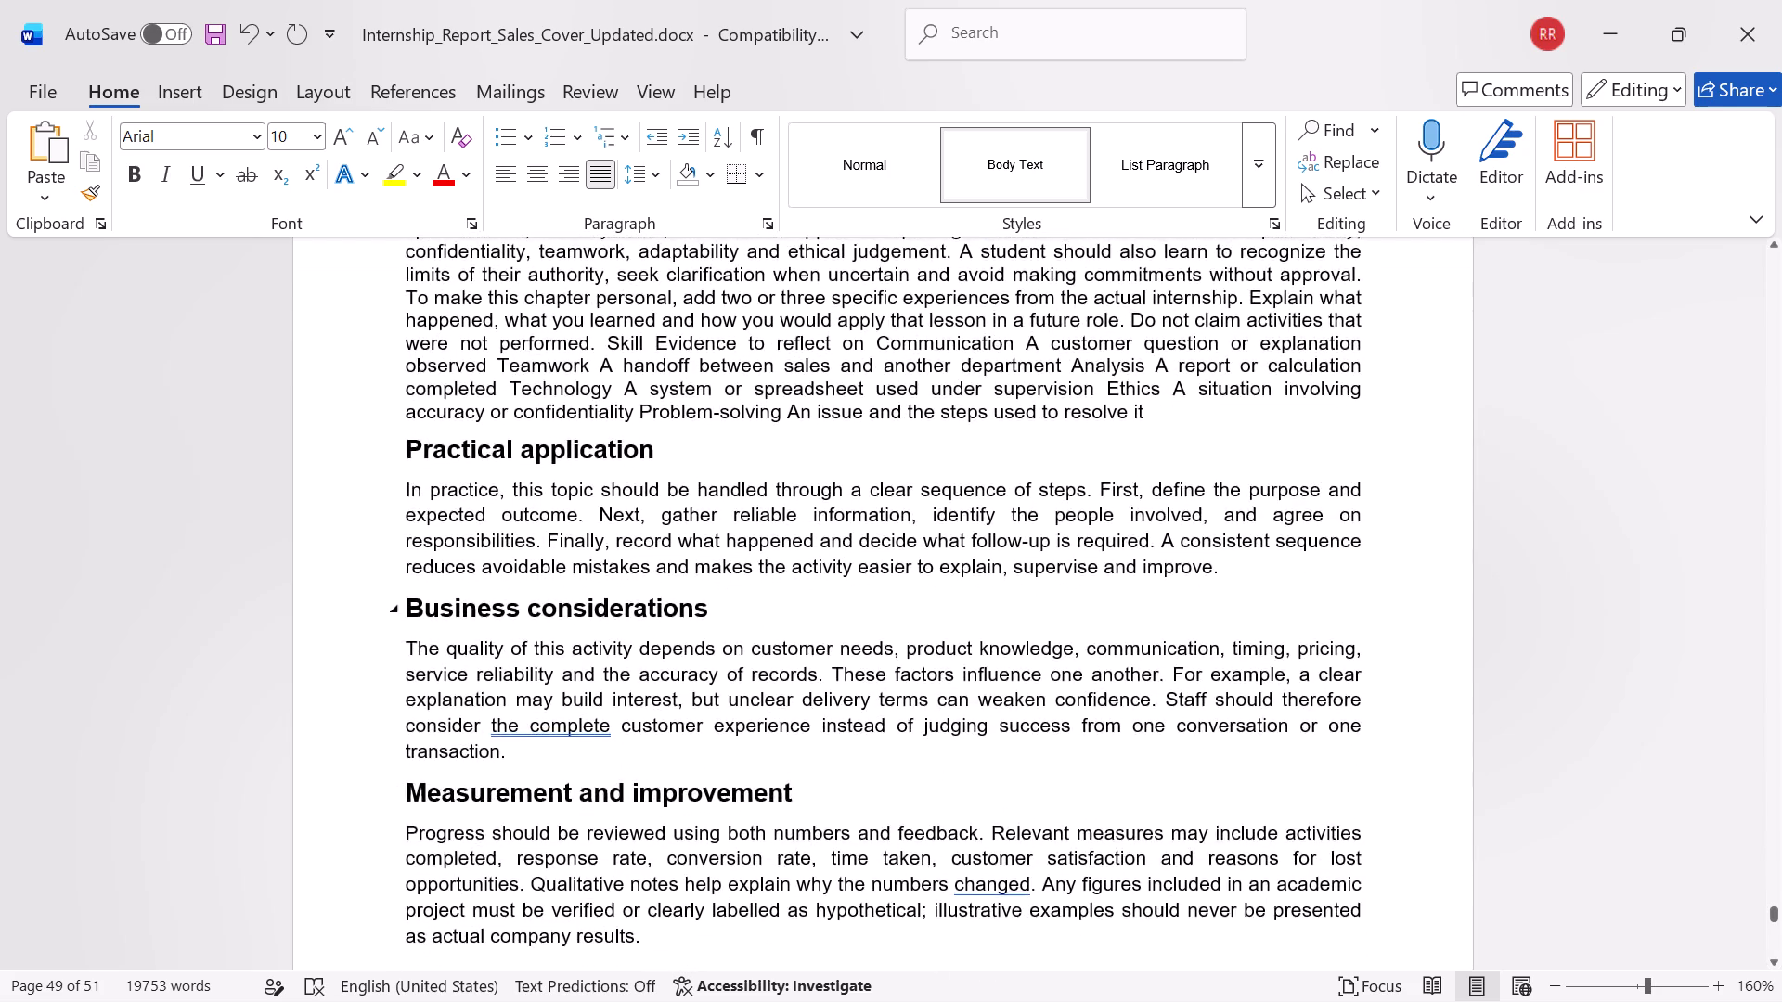
scroll(1055, 613, down, 6)
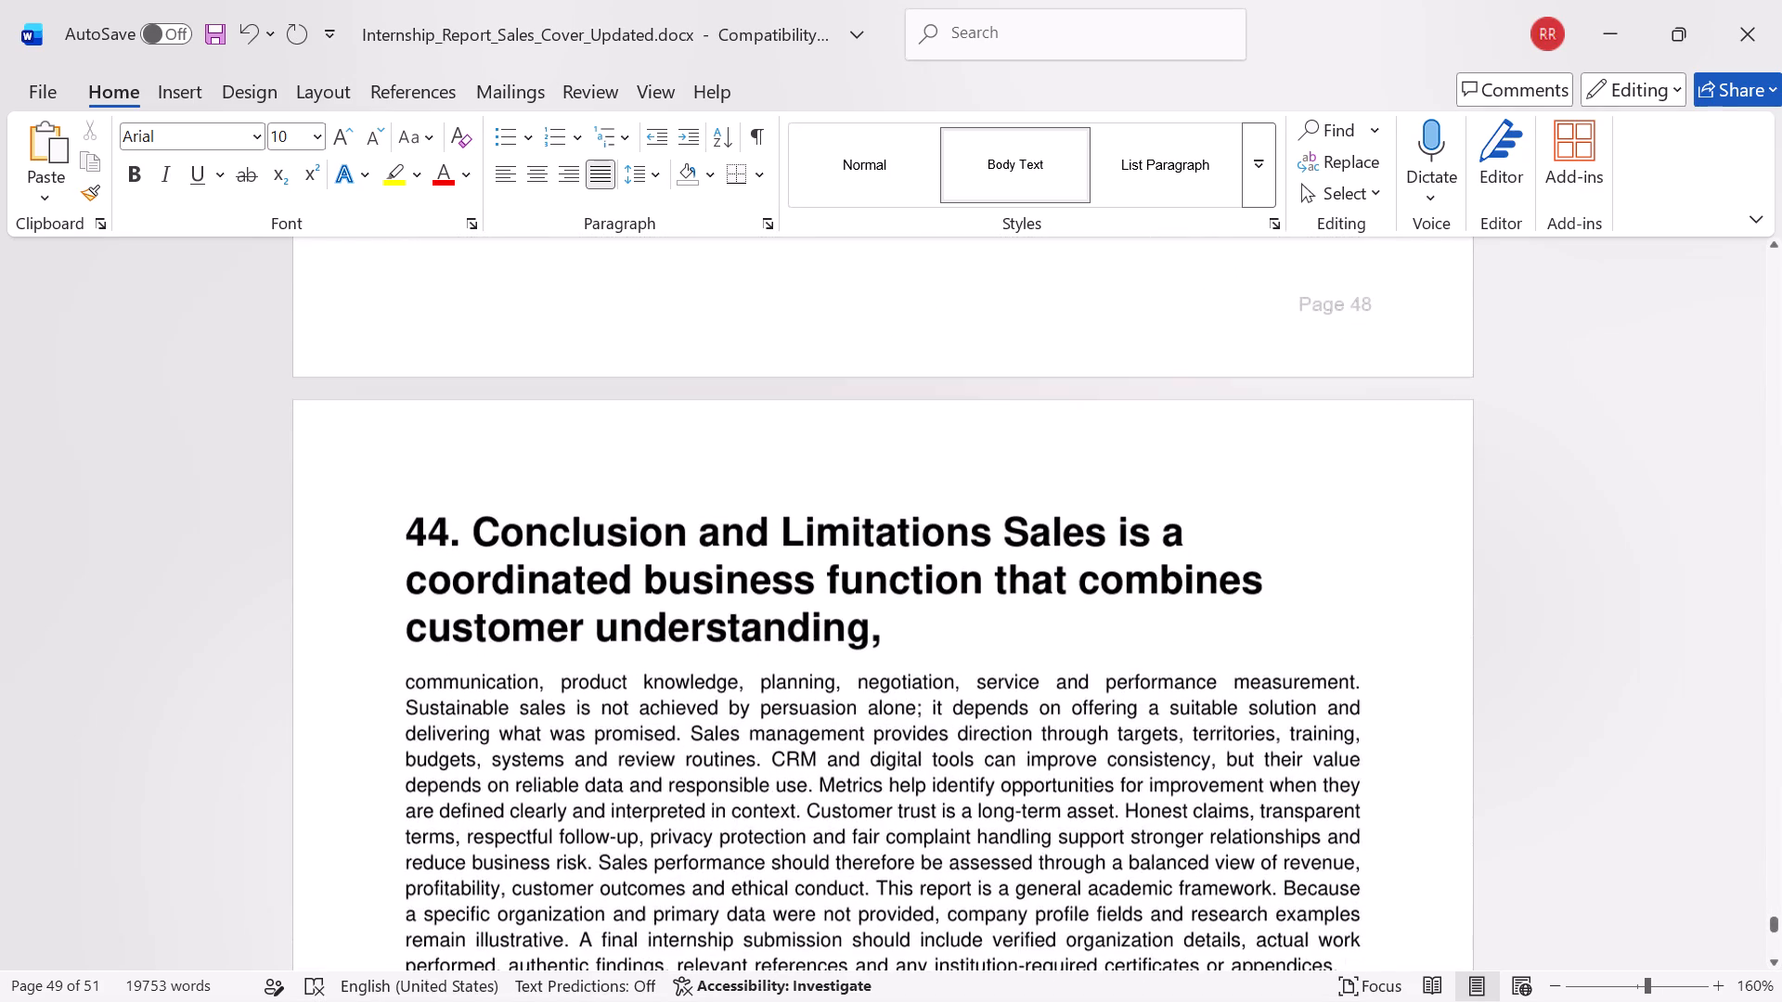
click(801, 738)
scroll(825, 841, down, 1)
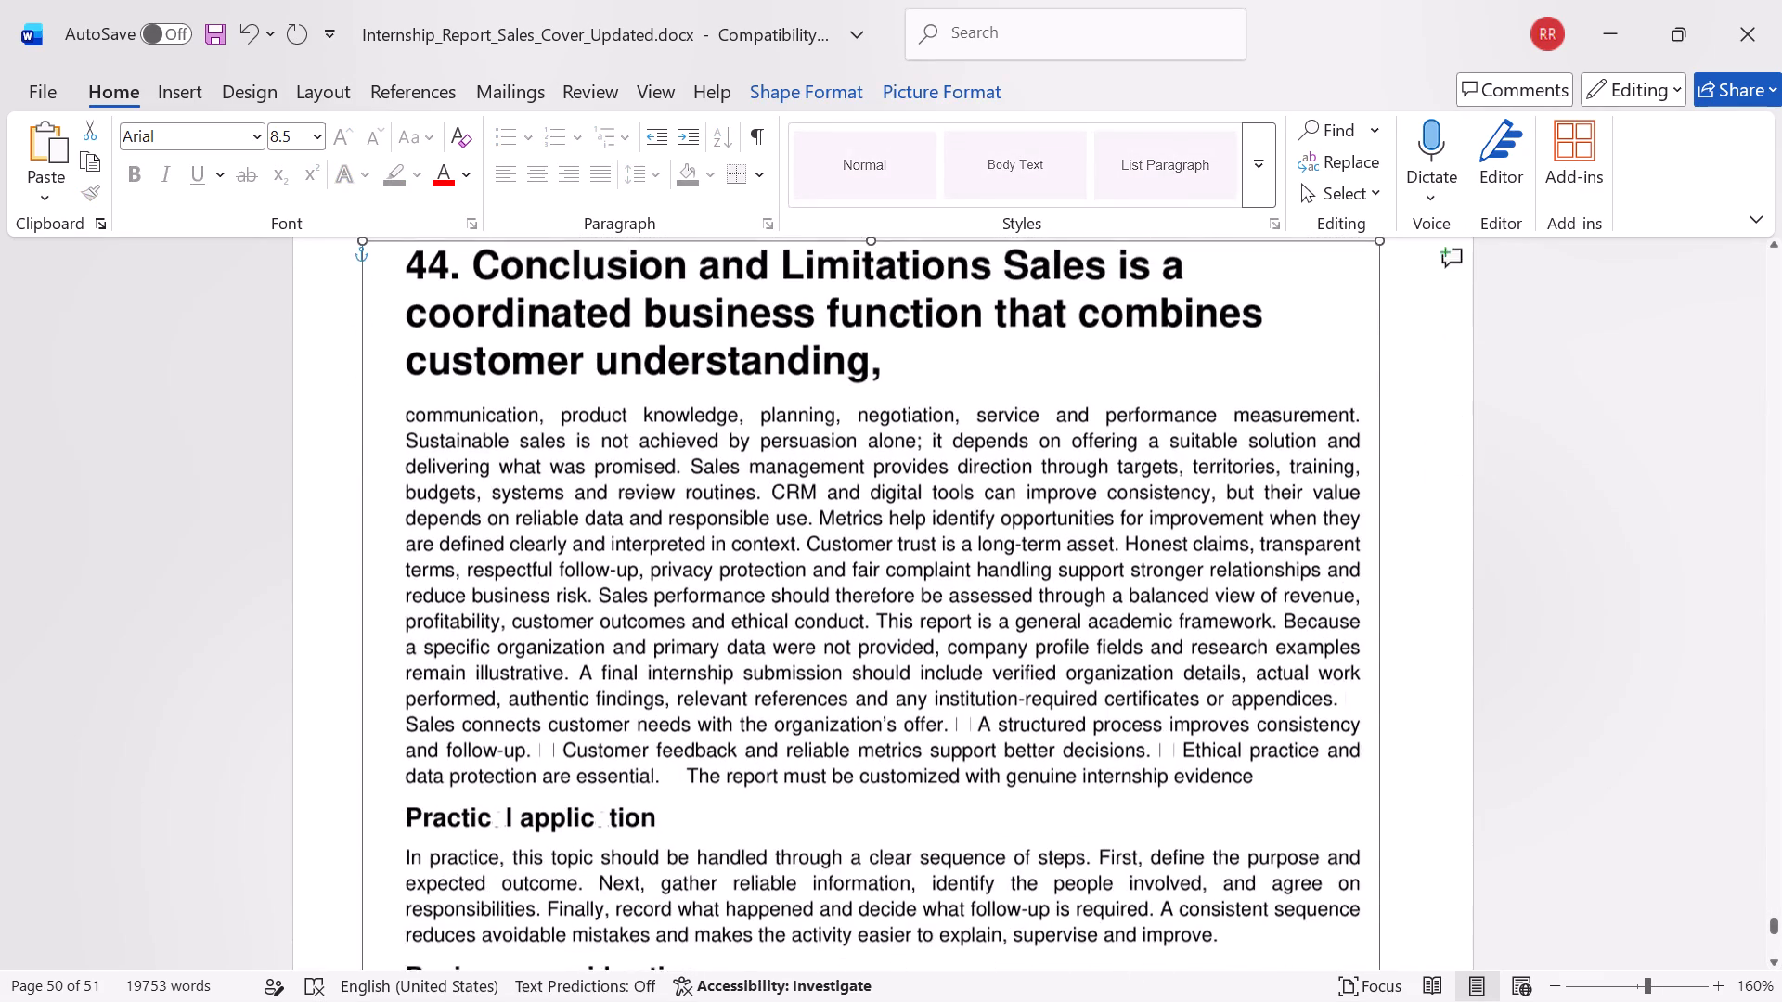
scroll(825, 841, down, 2)
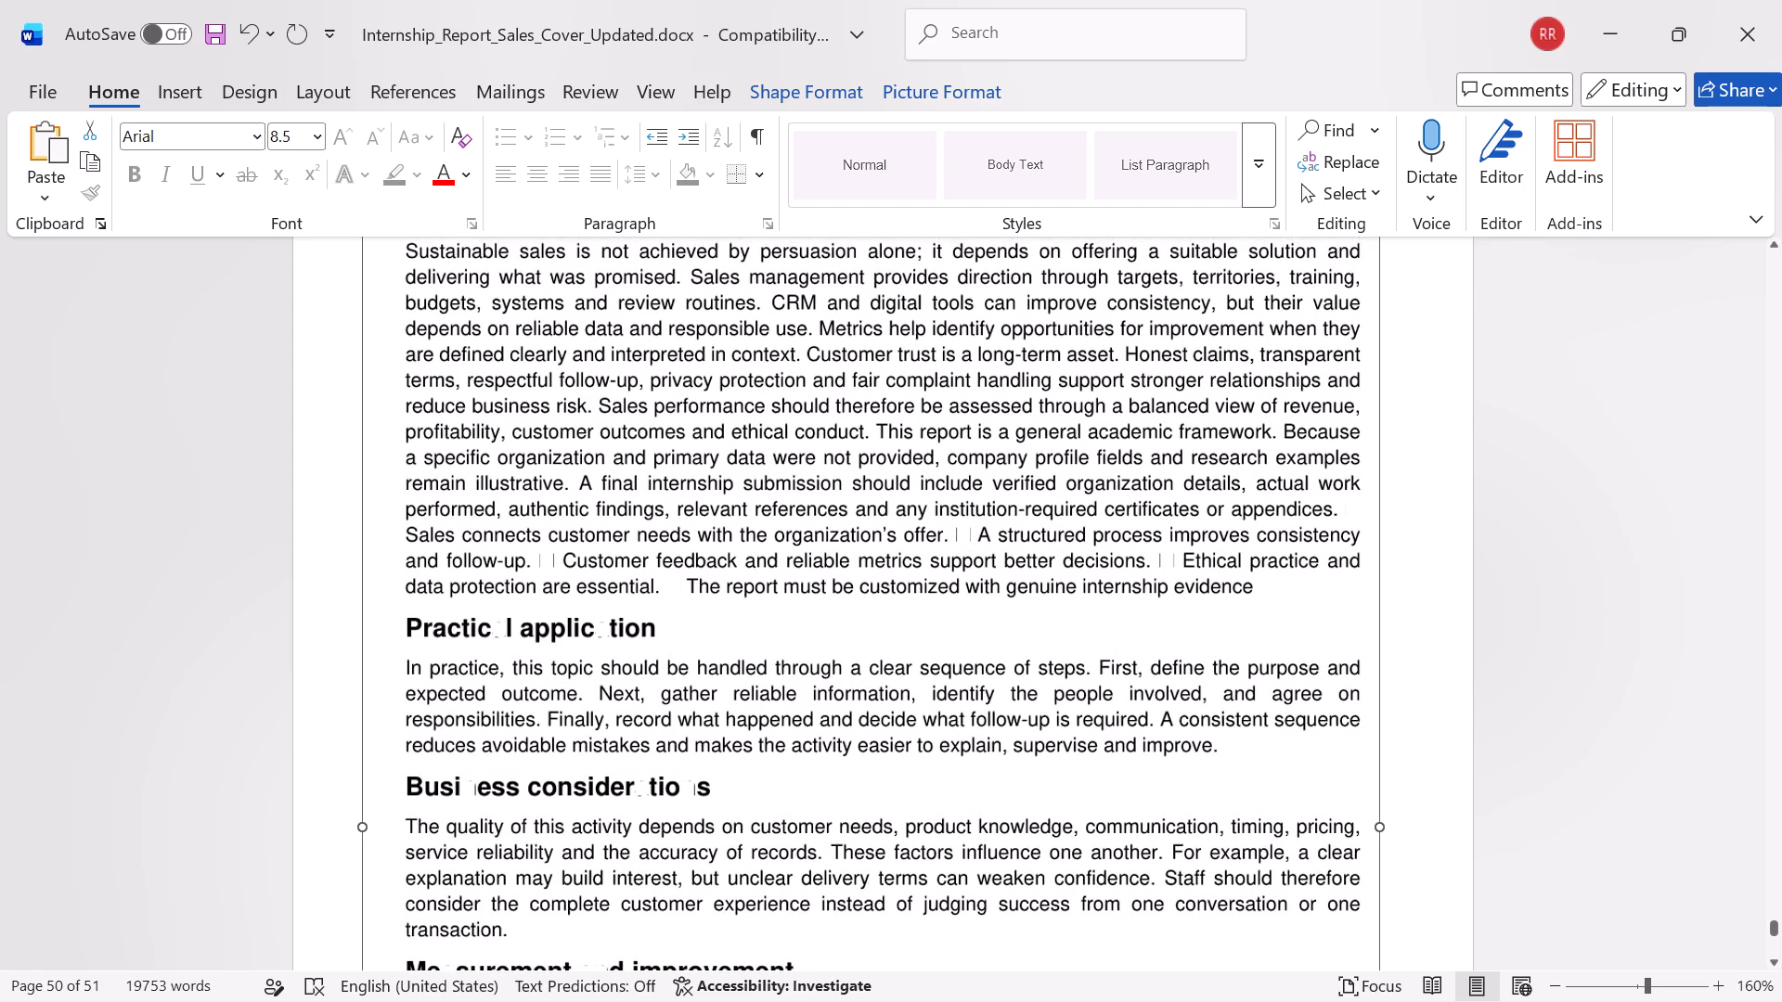
Replace the picture containing the chapter 44 "Conclusion and Limitations" text with the copied editable text, ending with the "Measurement and improvement" section.
scroll(825, 841, up, 3)
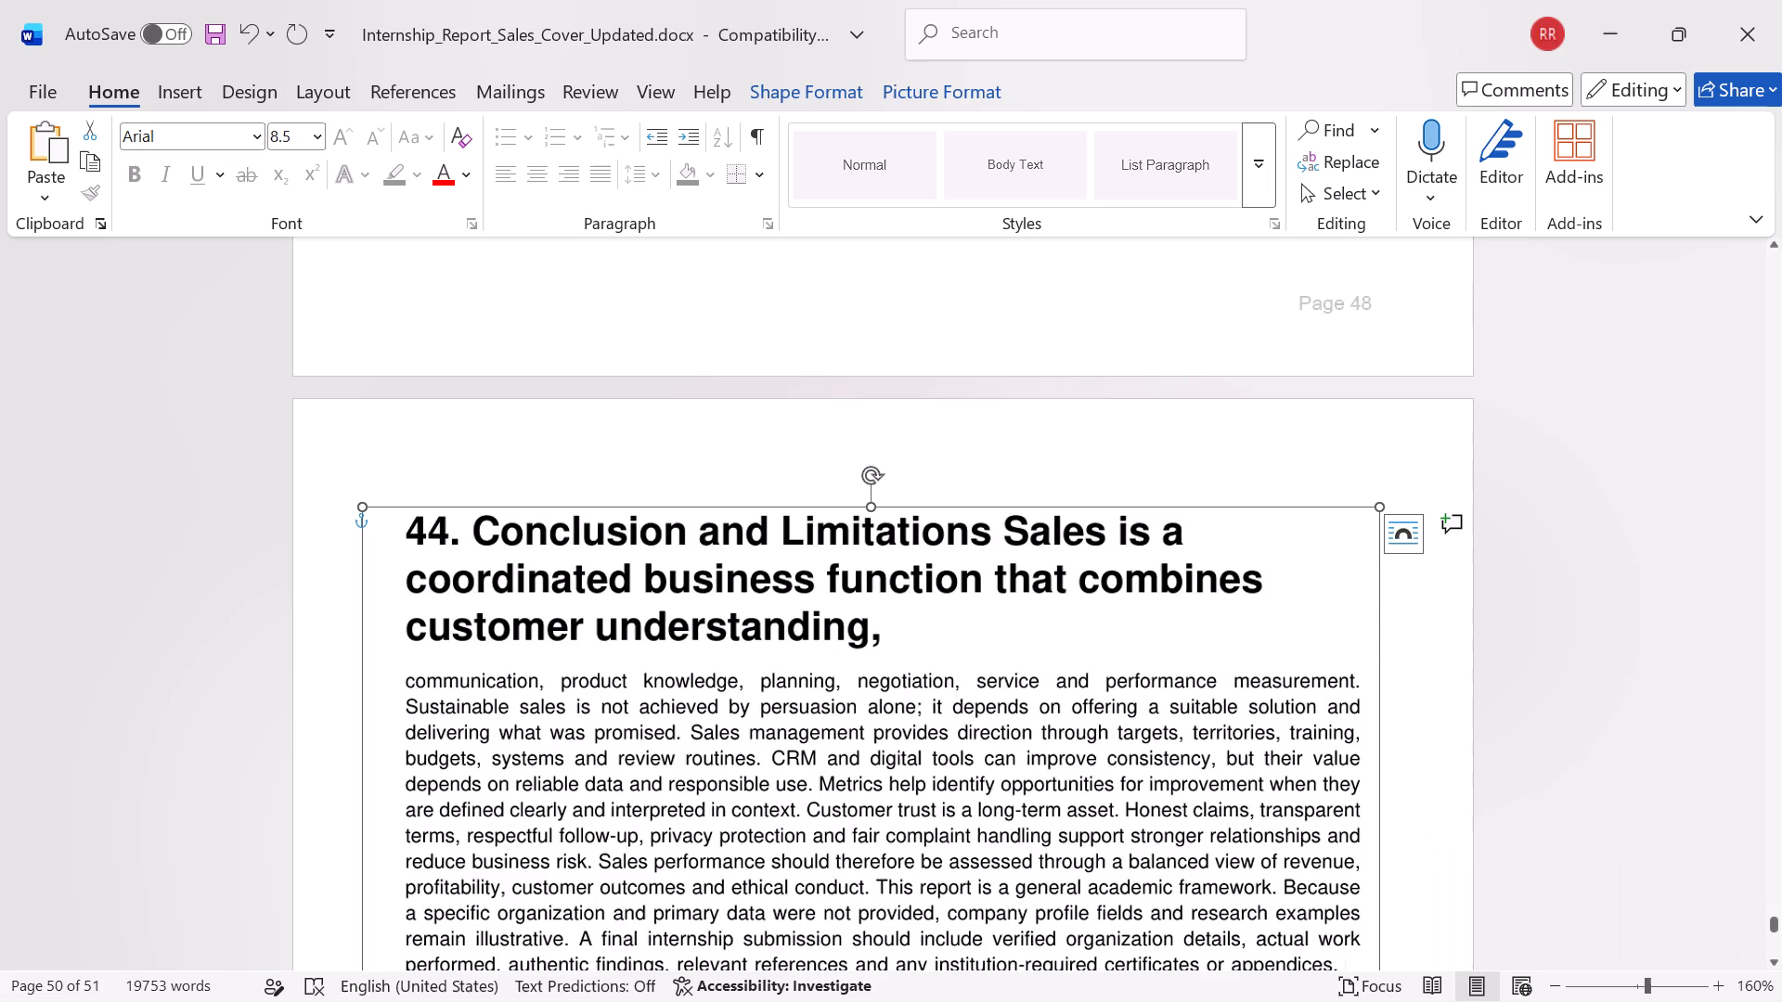
key(Delete)
key(ctrl+v)
key(alt+Tab)
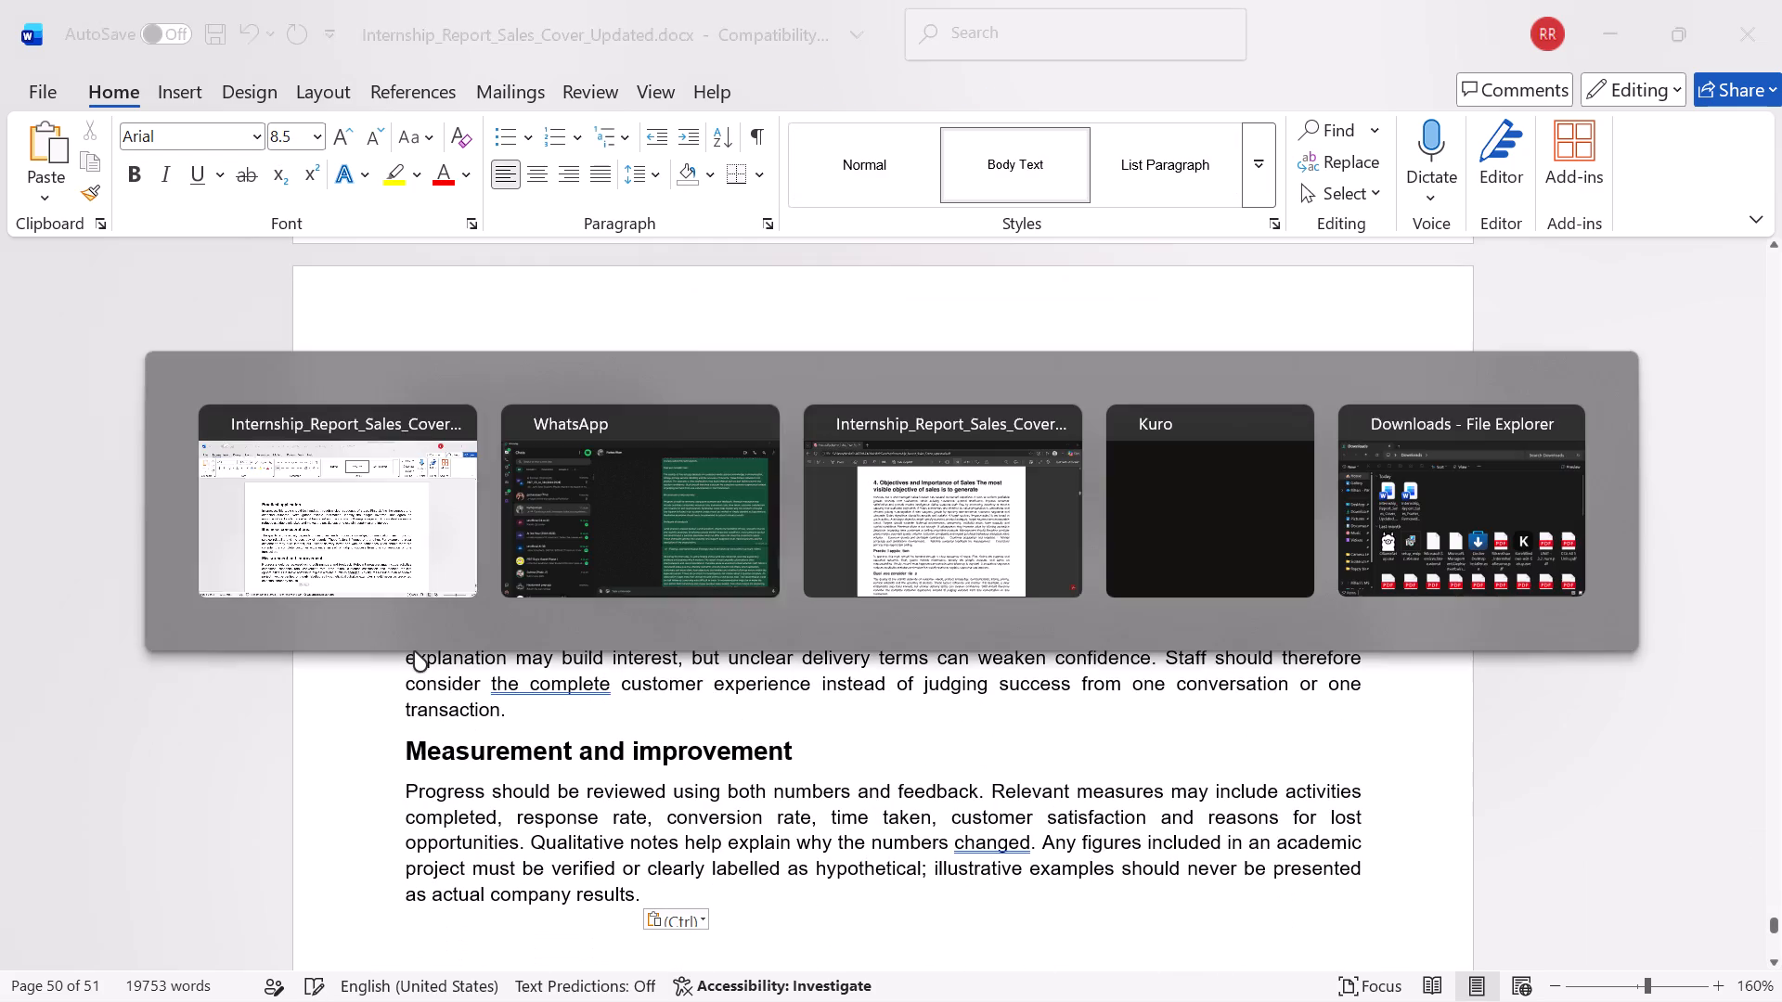
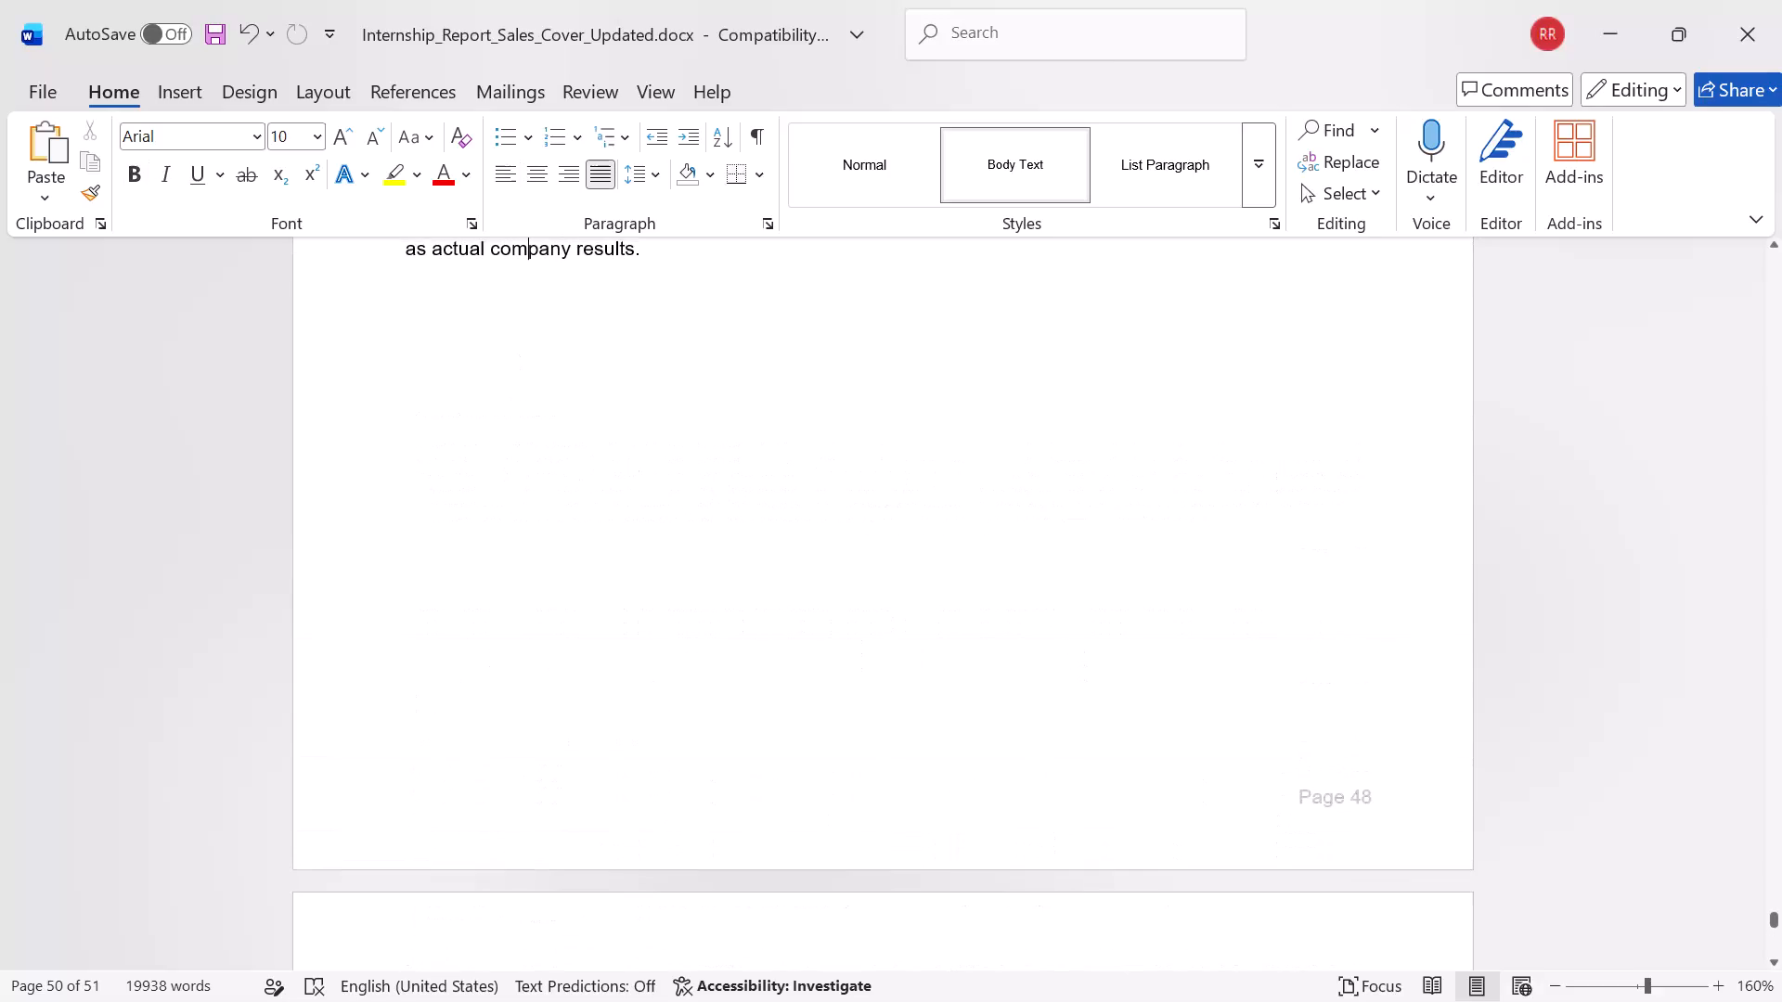
Add a new line above the chapter 44 "Practical application" heading and paste the copied "communication, product knowledge" conclusion text there.
key(Down)
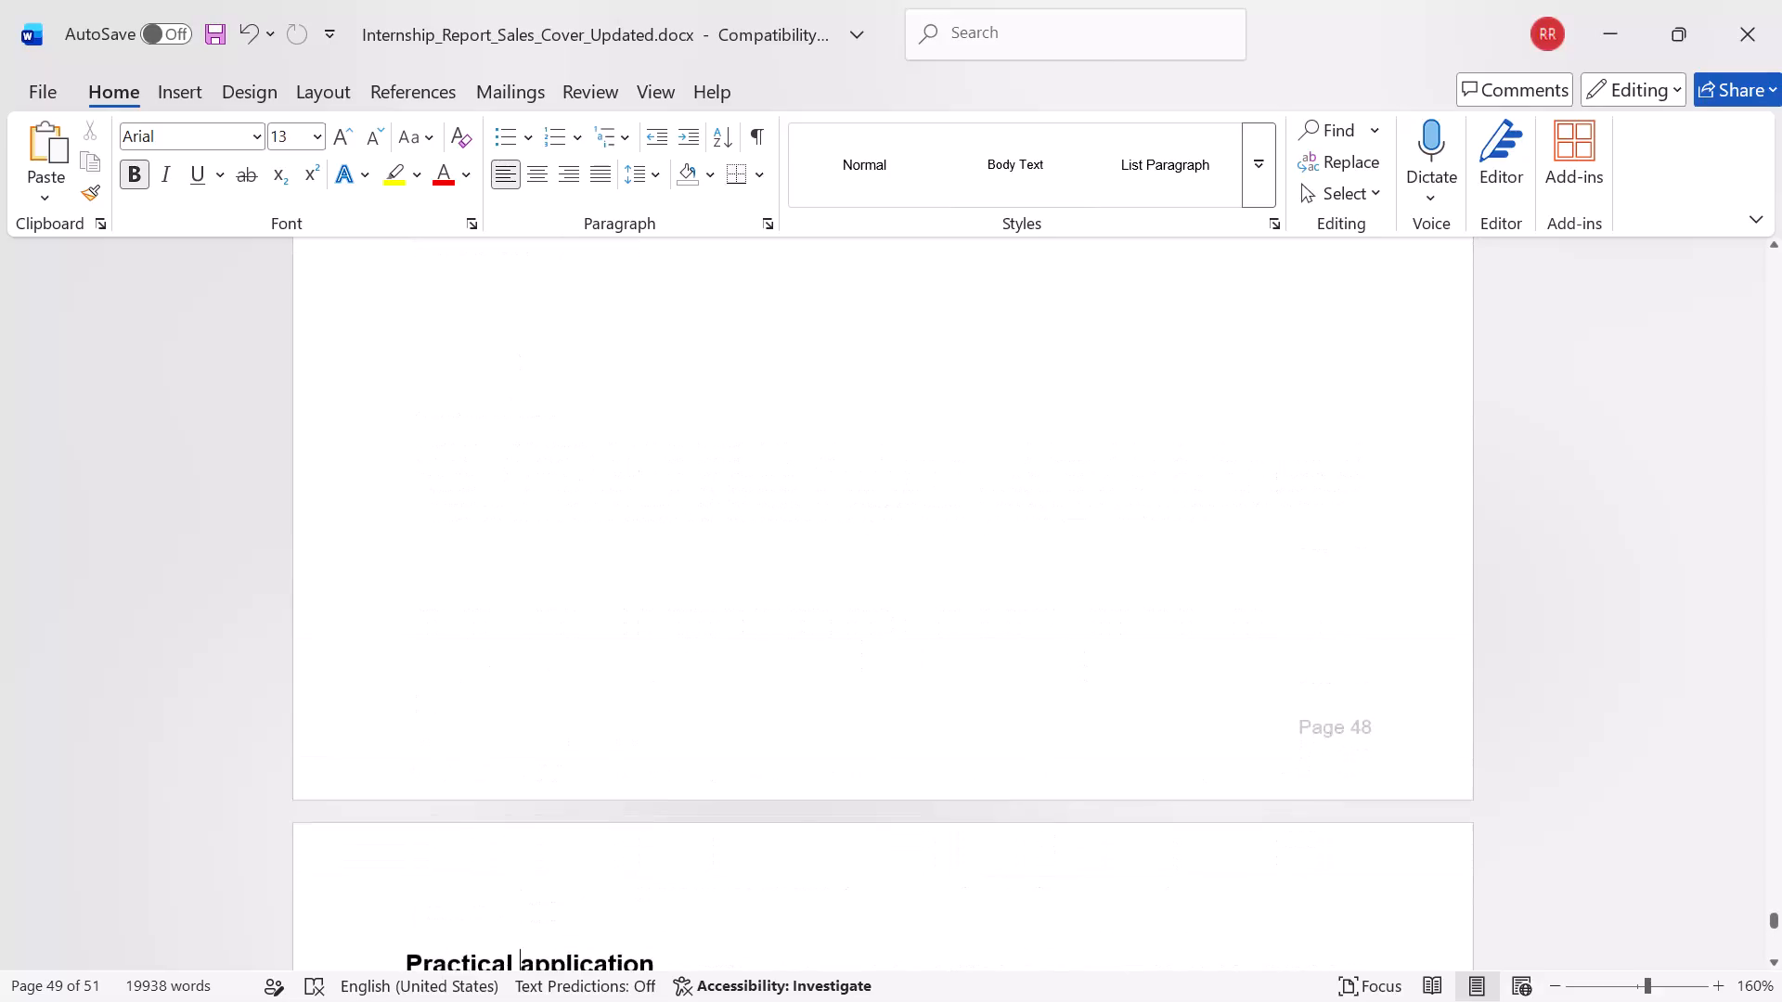
key(Left)
key(Left)
key(Left)
key(Left)
key(Left)
key(Left)
key(Left)
key(Left)
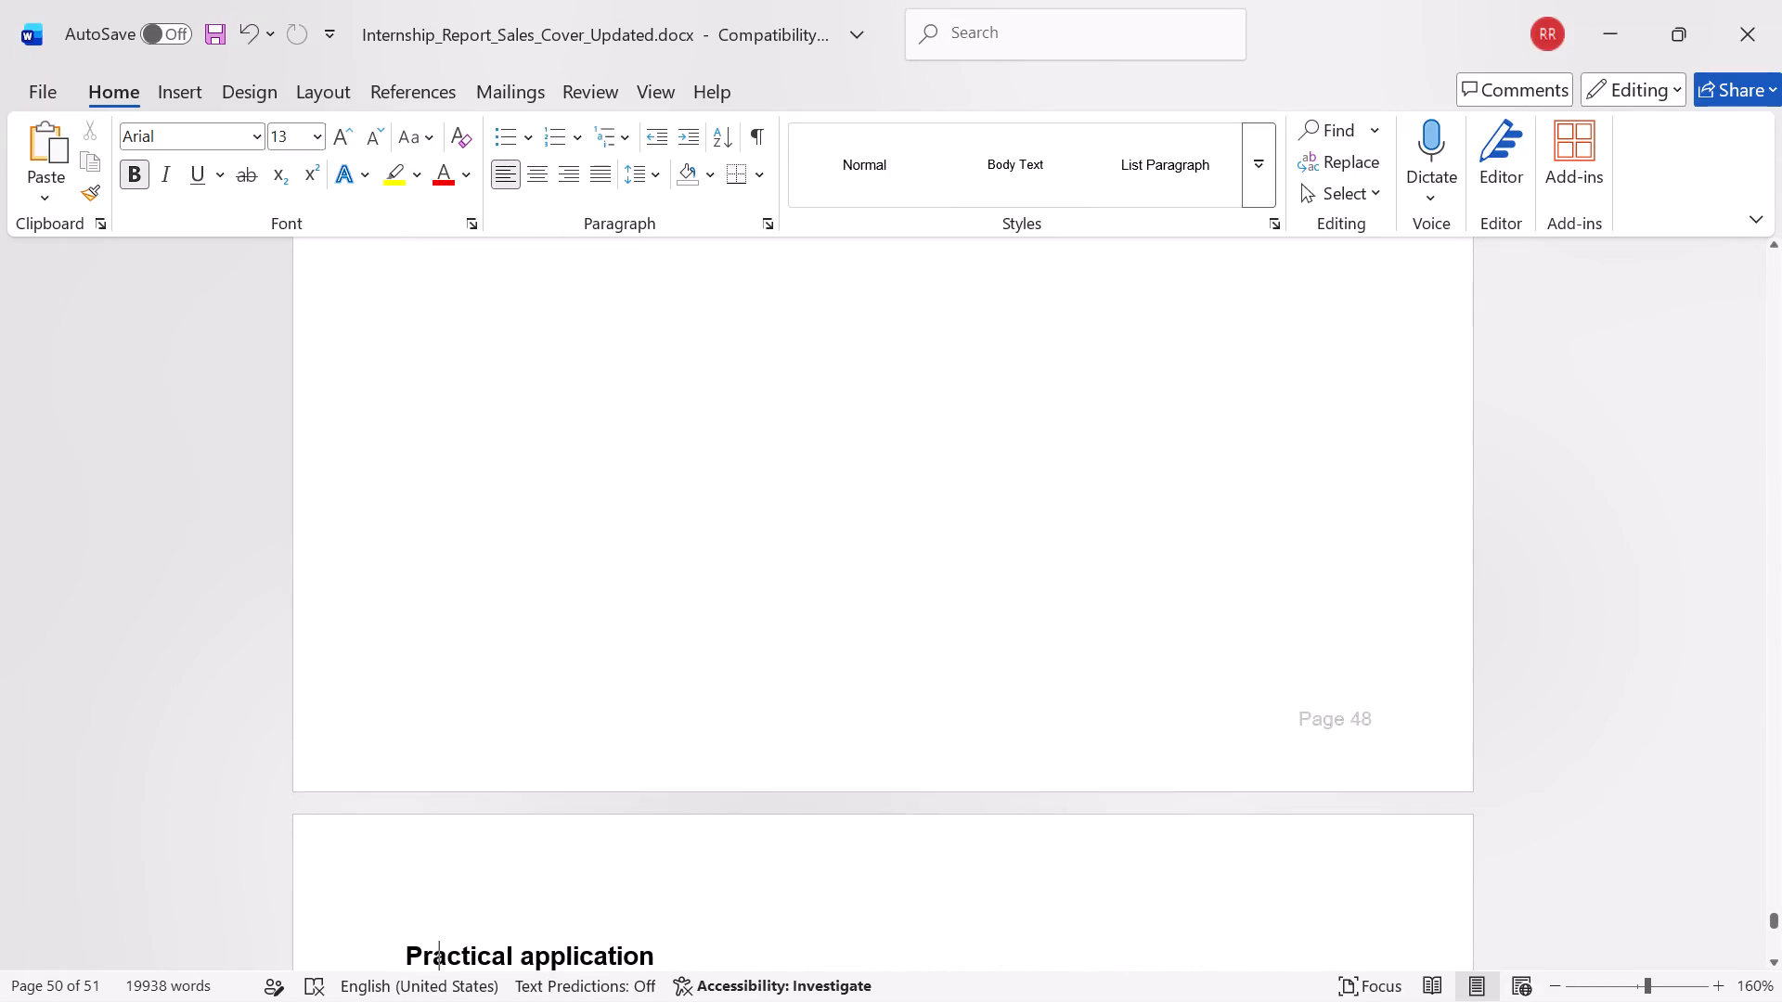
key(Left)
key(Left)
key(Return)
key(Up)
key(ctrl+v)
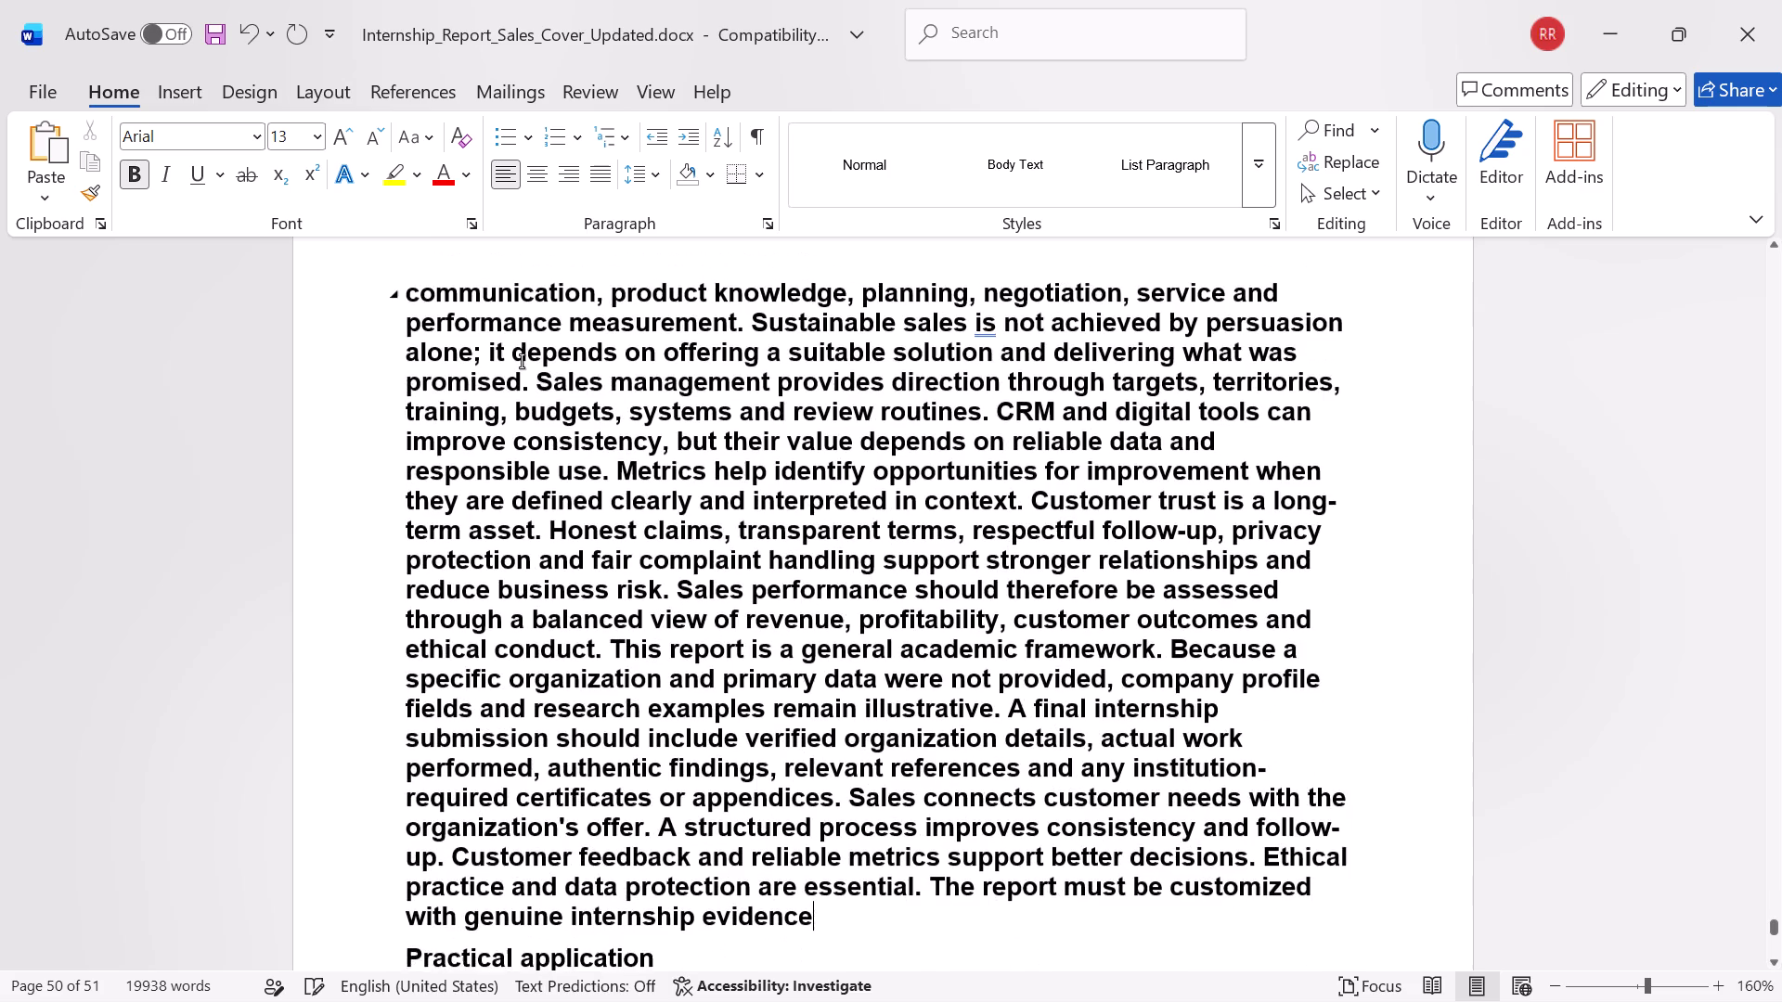
Apply the Body Text style to the whole pasted "communication, product knowledge" paragraph above "Practical application".
scroll(521, 359, down, 2)
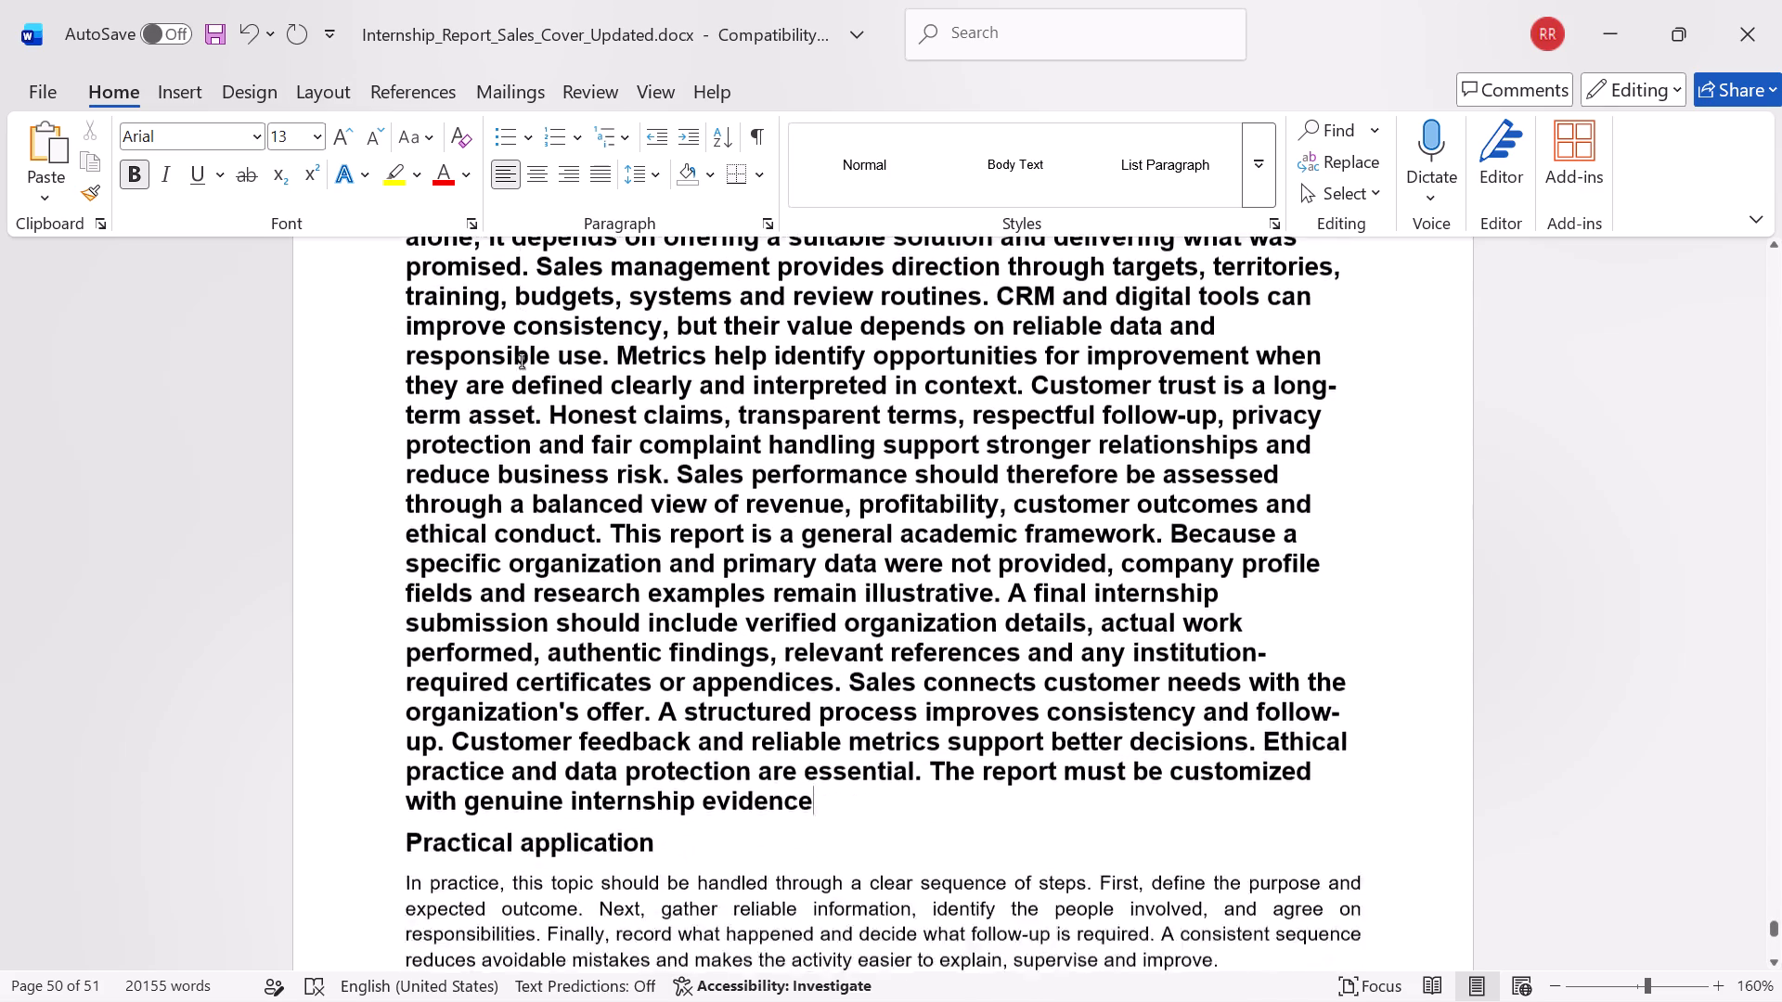
scroll(521, 359, down, 1)
scroll(501, 603, up, 1)
triple_click(657, 435)
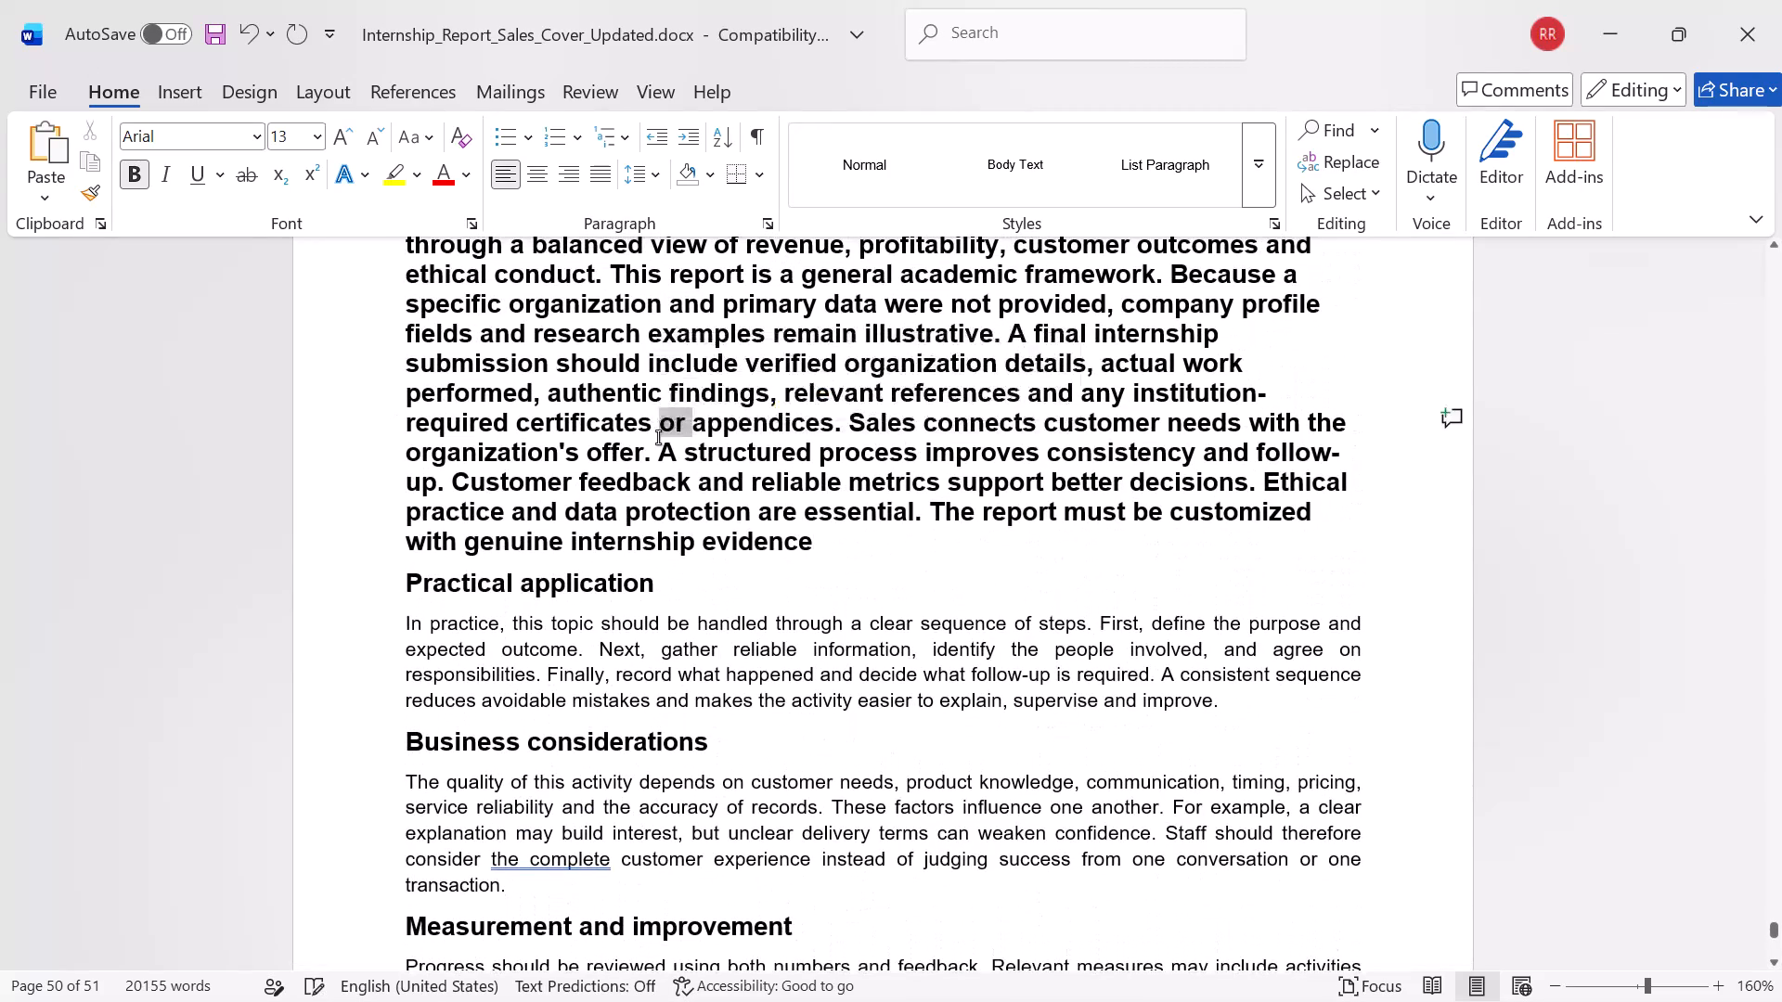
click(1001, 139)
Split the chapter 44 heading after "Conclusion and Limitations" and set the remaining "Sales is a coordinated business function" text in Body Text style.
scroll(731, 460, up, 1)
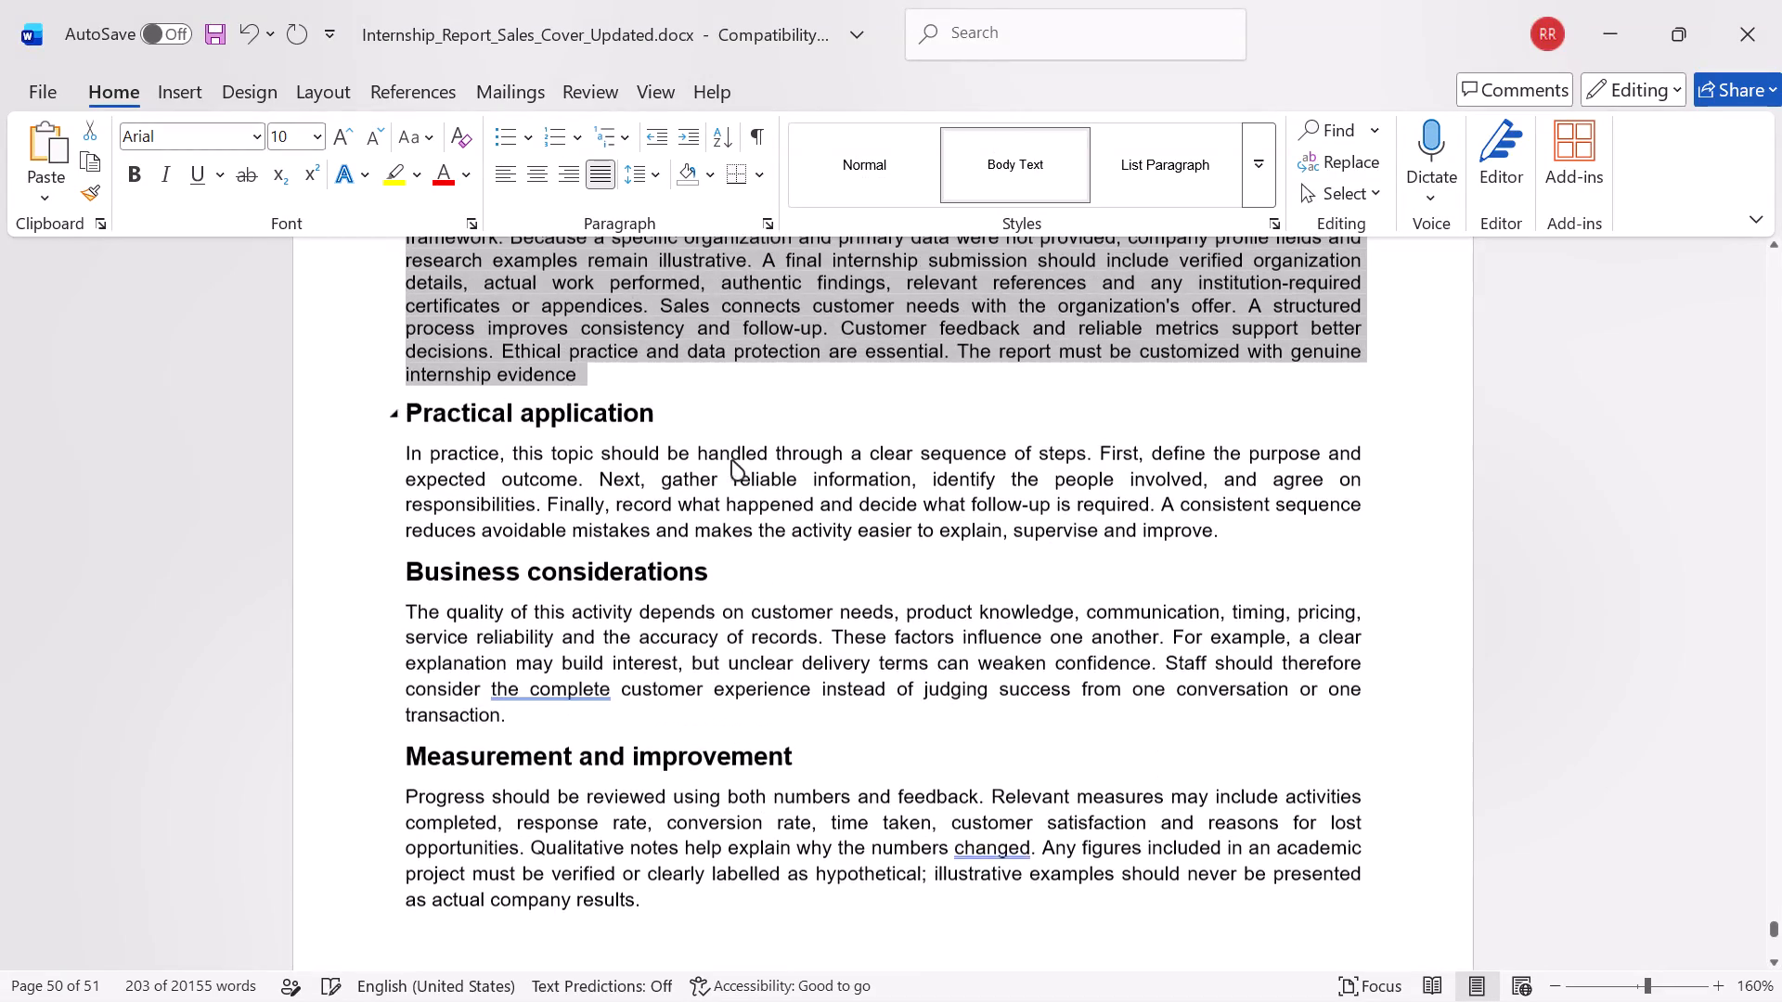
scroll(731, 460, up, 3)
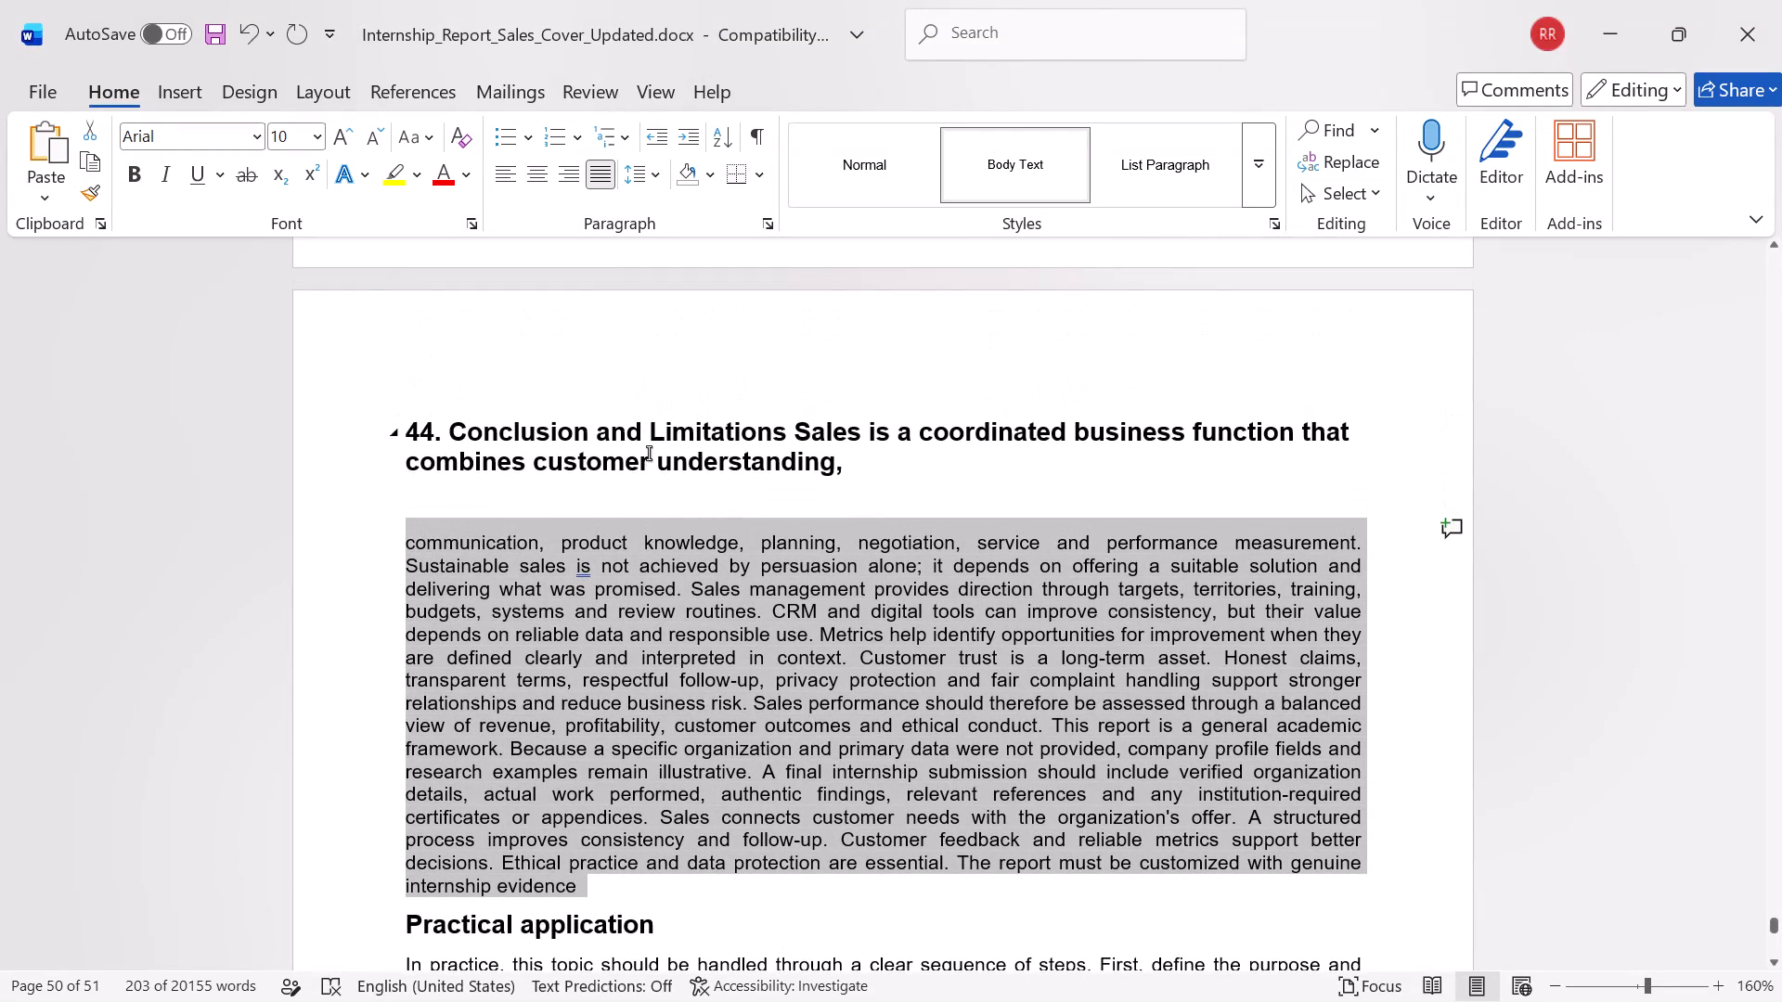
click(787, 431)
key(Delete)
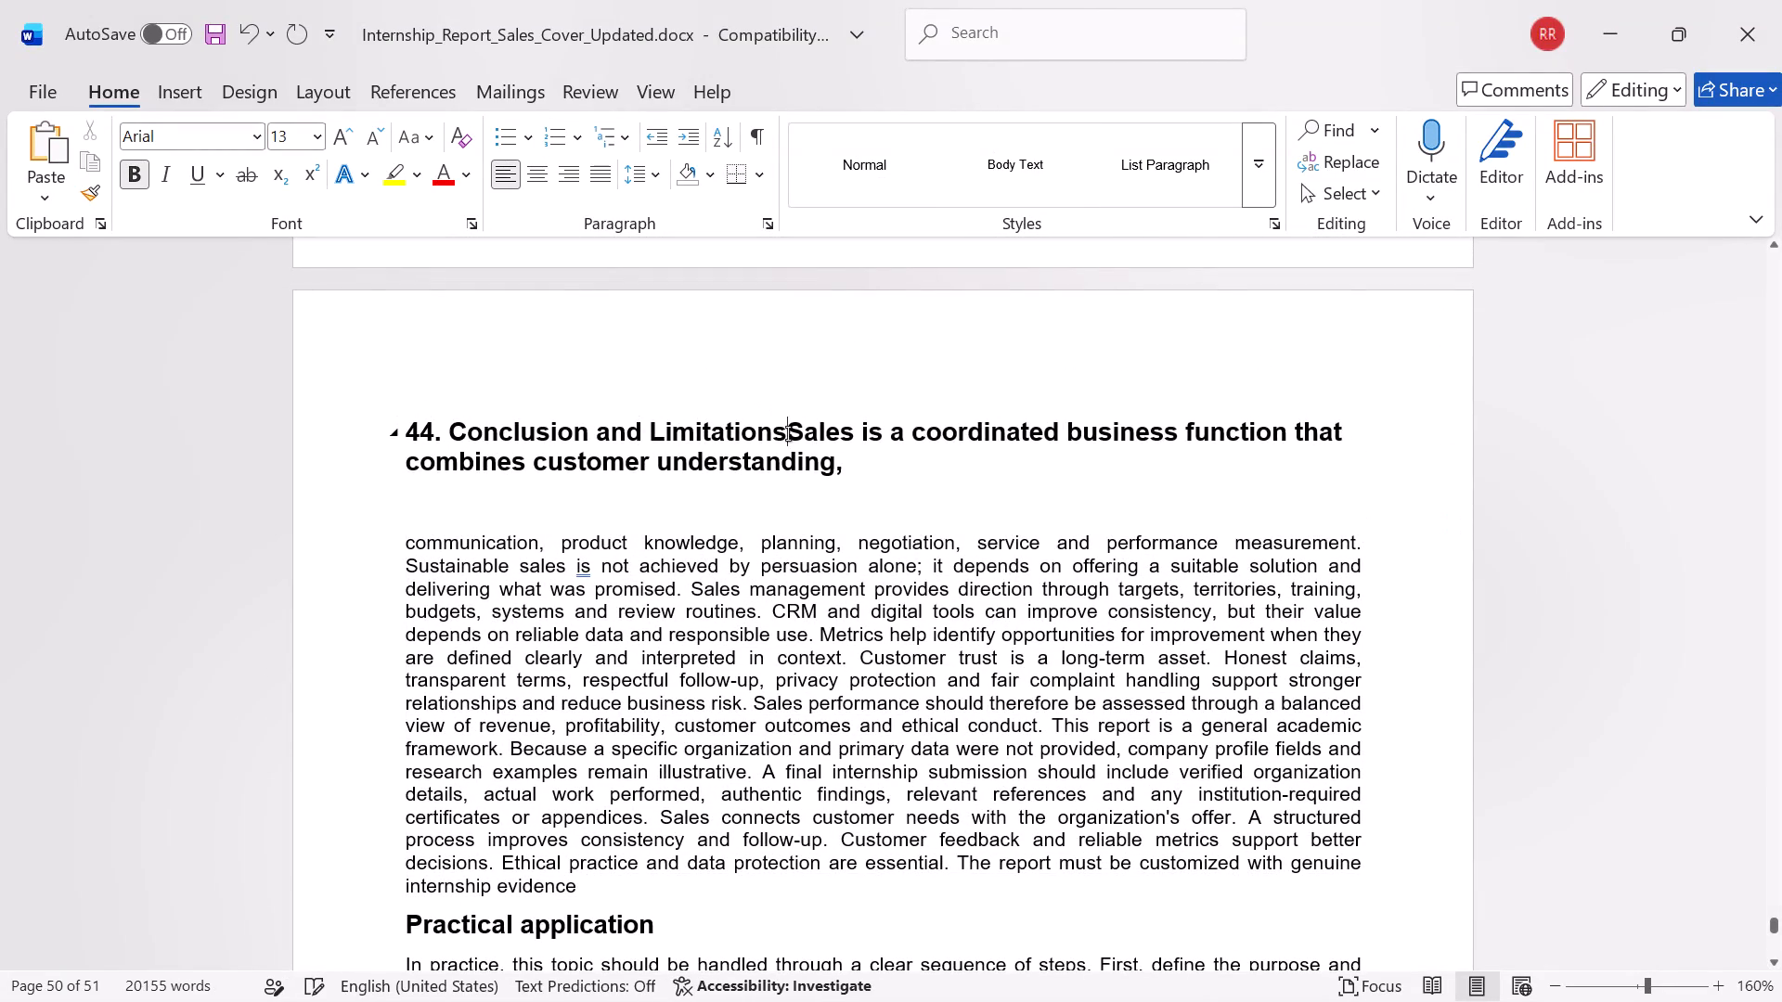
key(Return)
click(1030, 174)
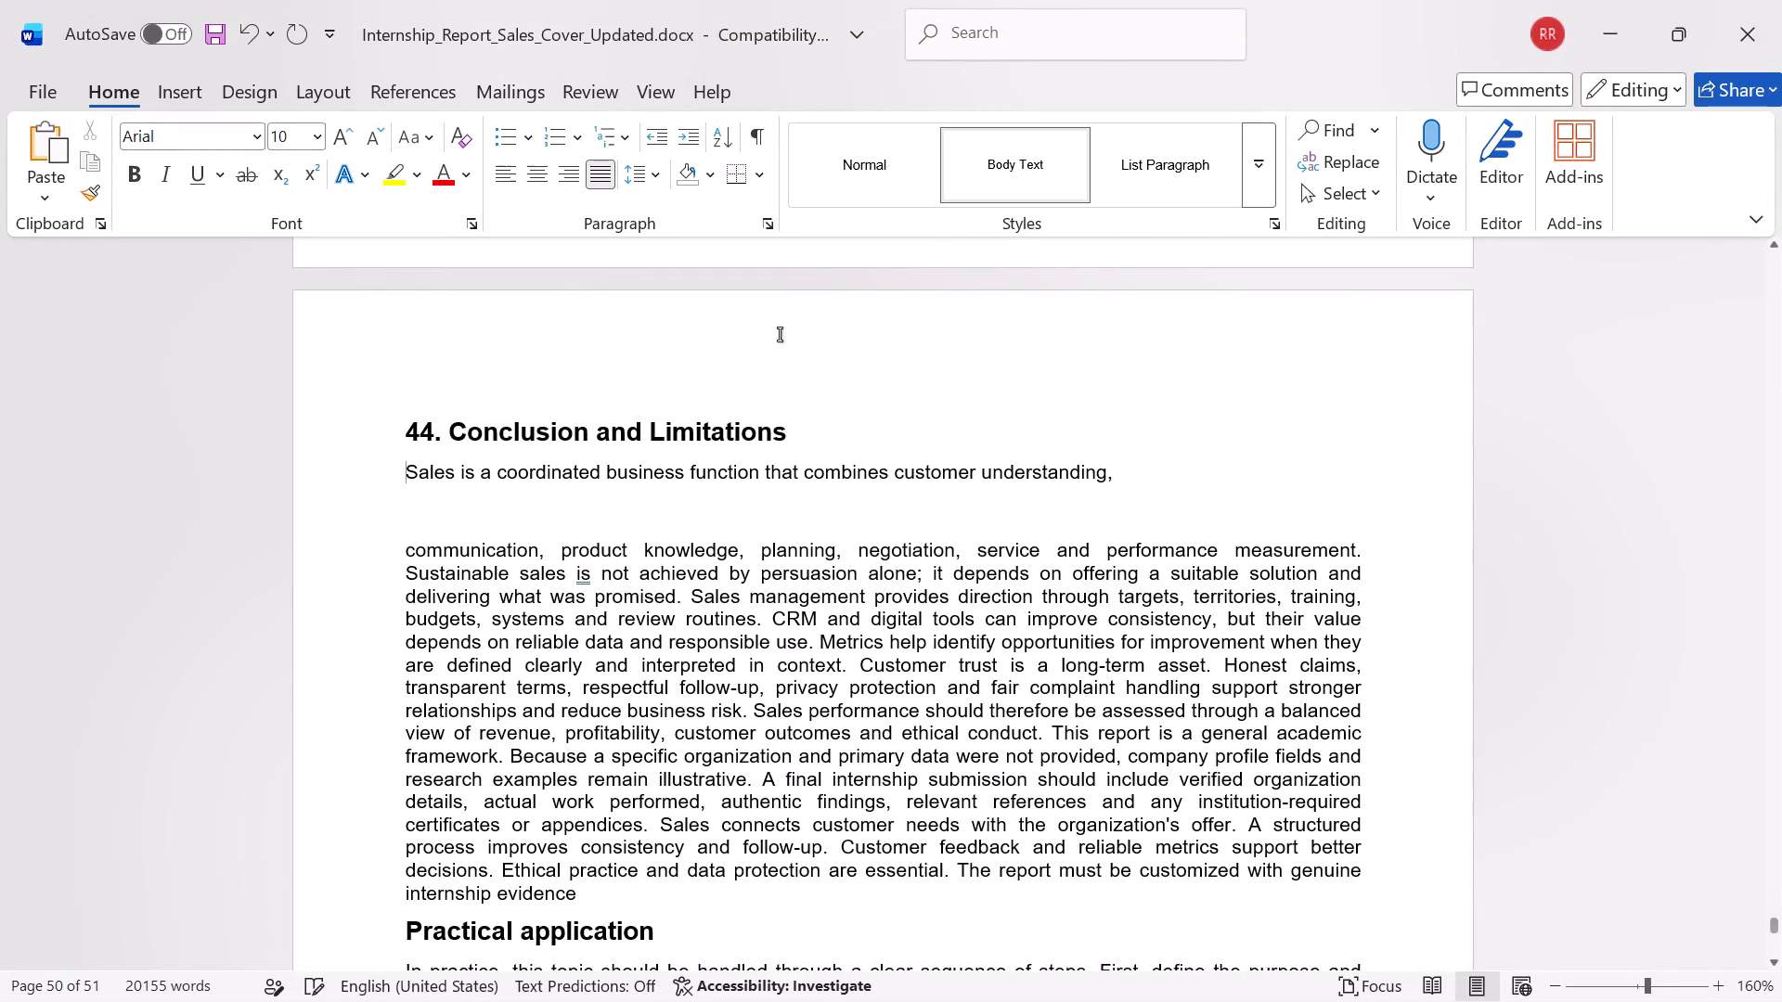
Remove the empty line after "customer understanding," and join that line with the "communication, product knowledge" paragraph below it.
click(1133, 469)
key(Delete)
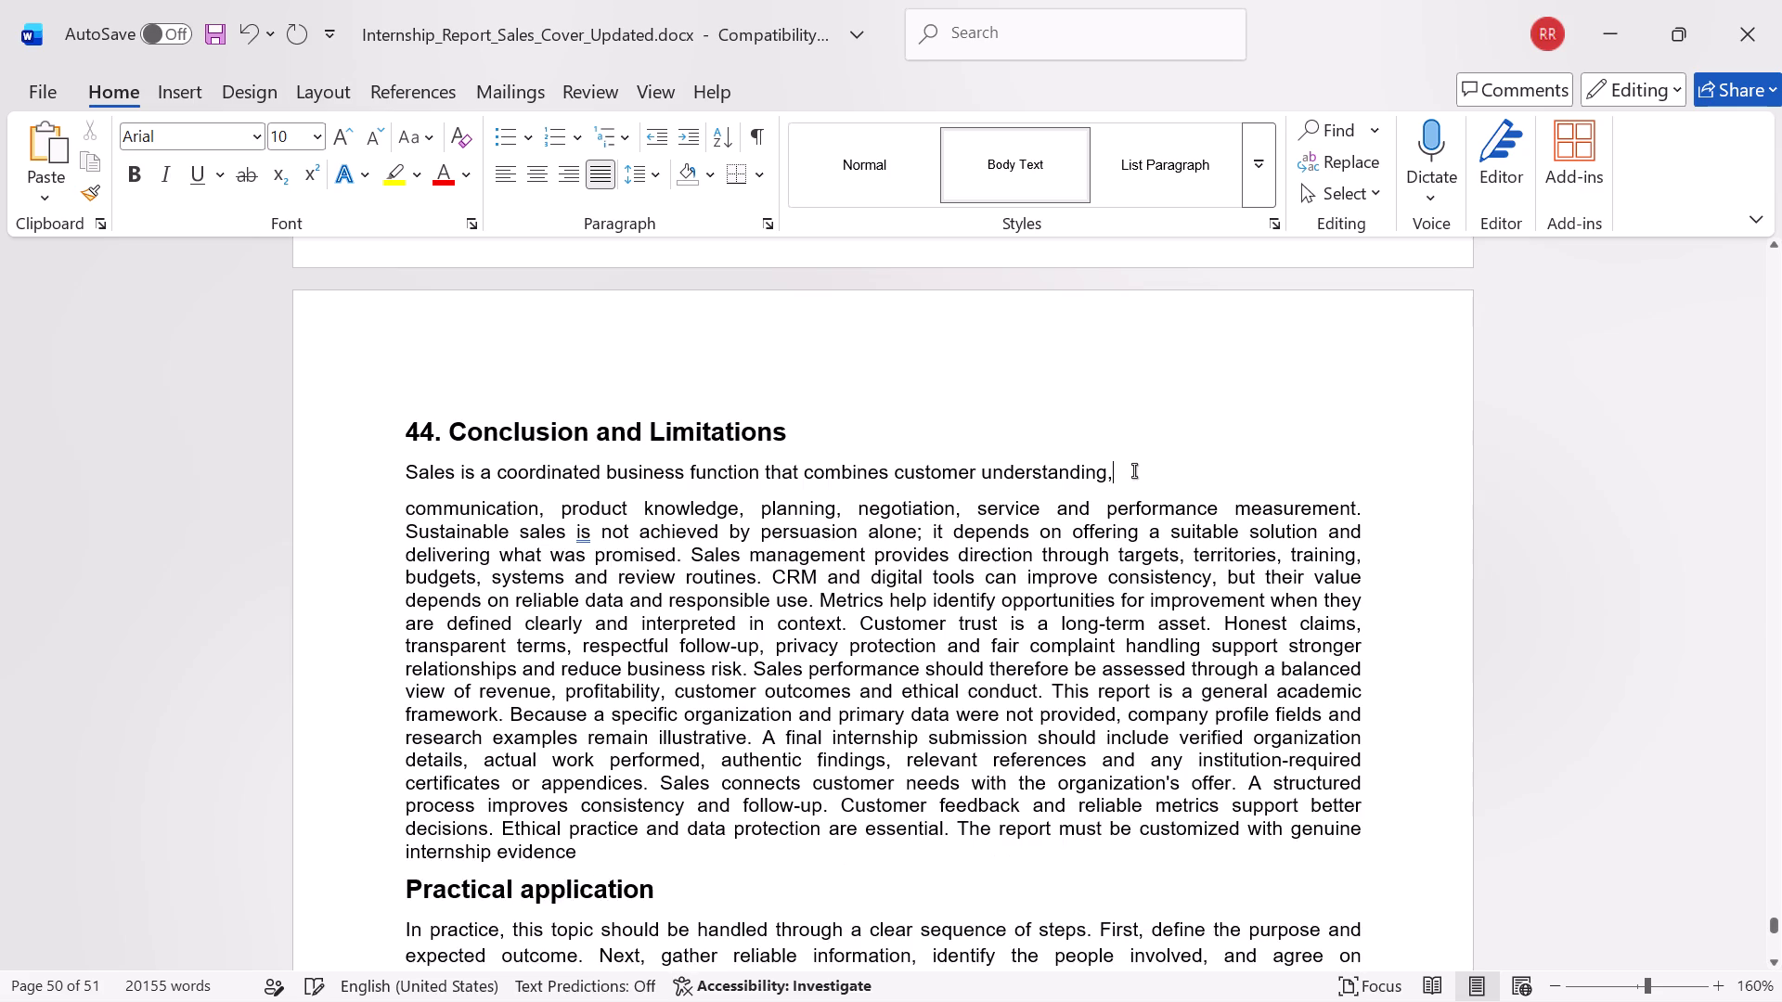
Join the chapter 44 opening line ending in "customer understanding," with the "communication, product knowledge" paragraph below it, separated by a space.
key(Delete)
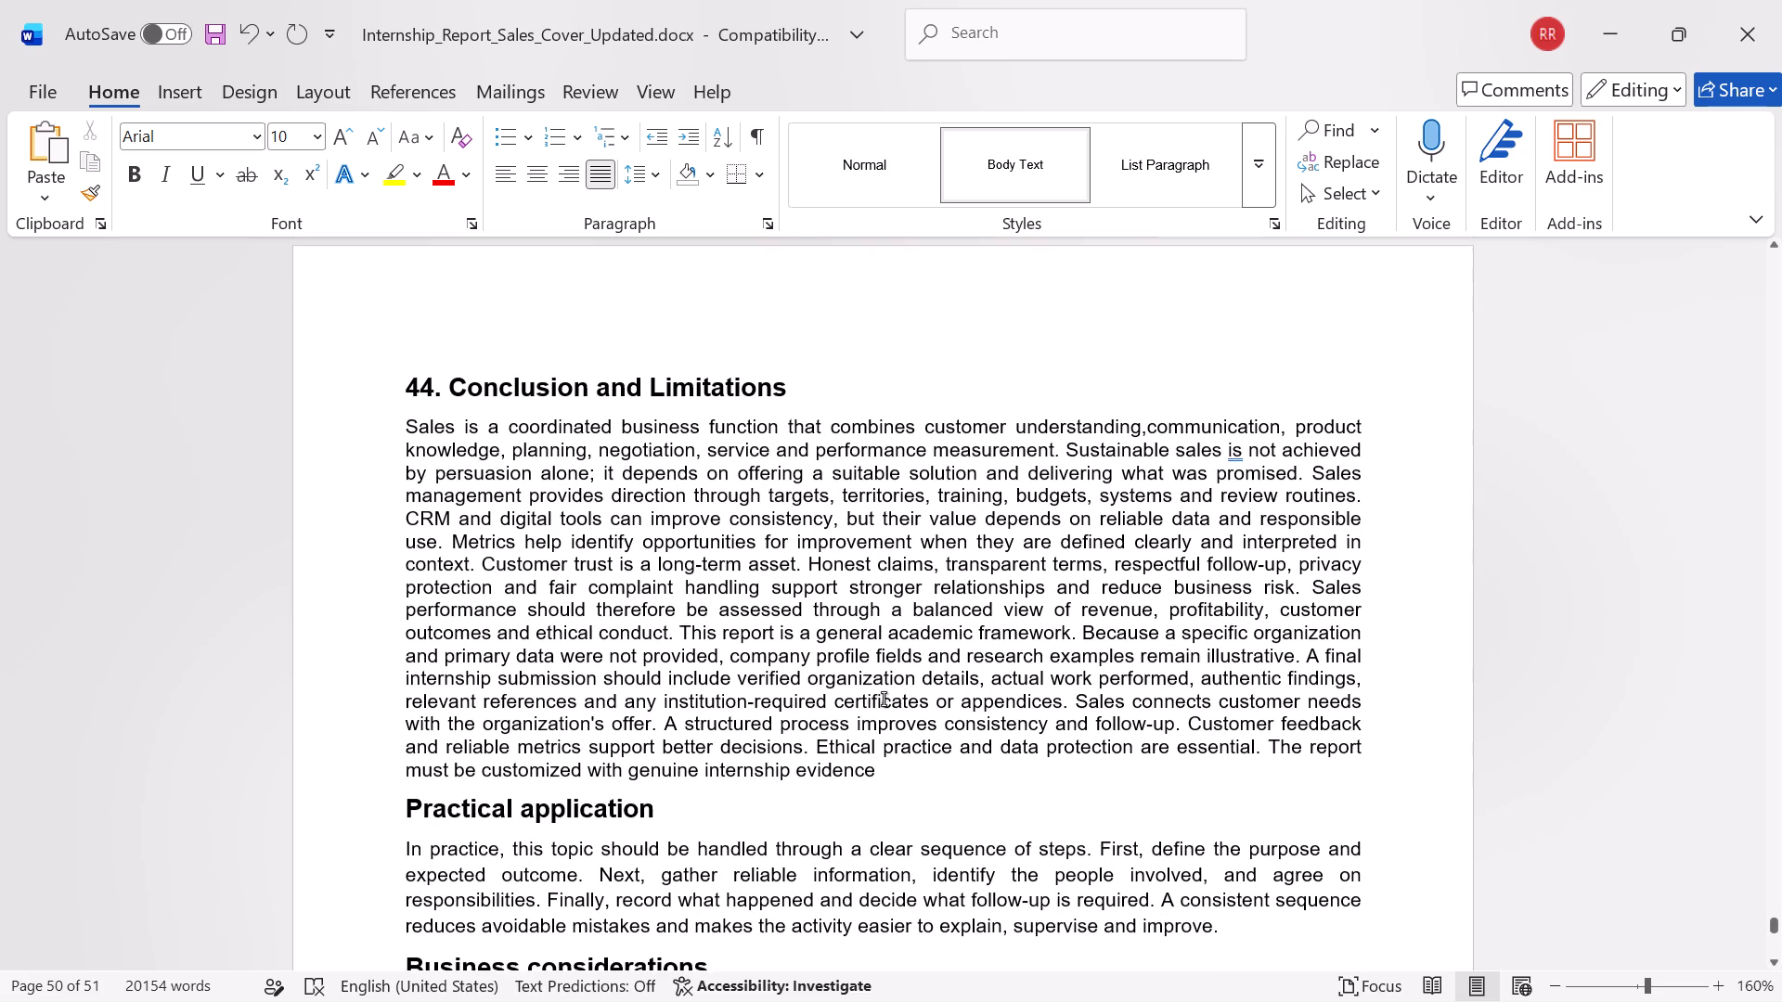
key(space)
Split the chapter 45 heading after "Bibliography and Appendices" and join the remaining text, in Body Text style, to the "Marketing Management" paragraph with a space.
scroll(883, 697, down, 5)
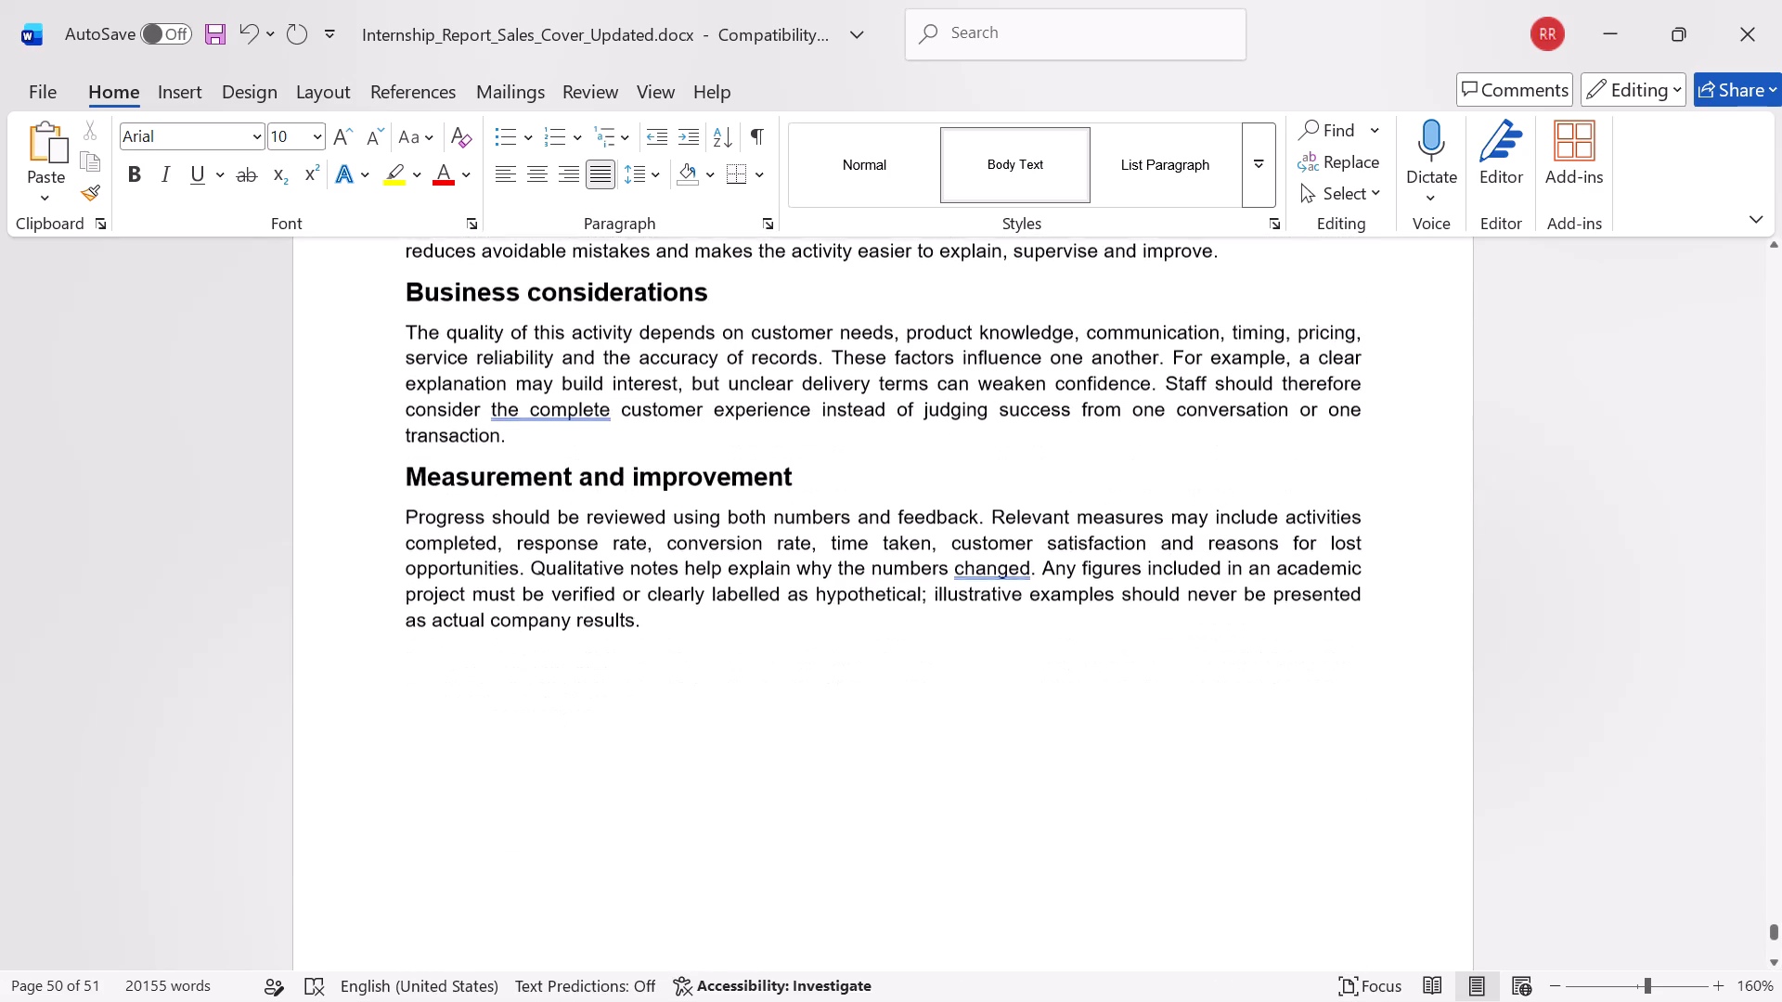
scroll(883, 697, down, 3)
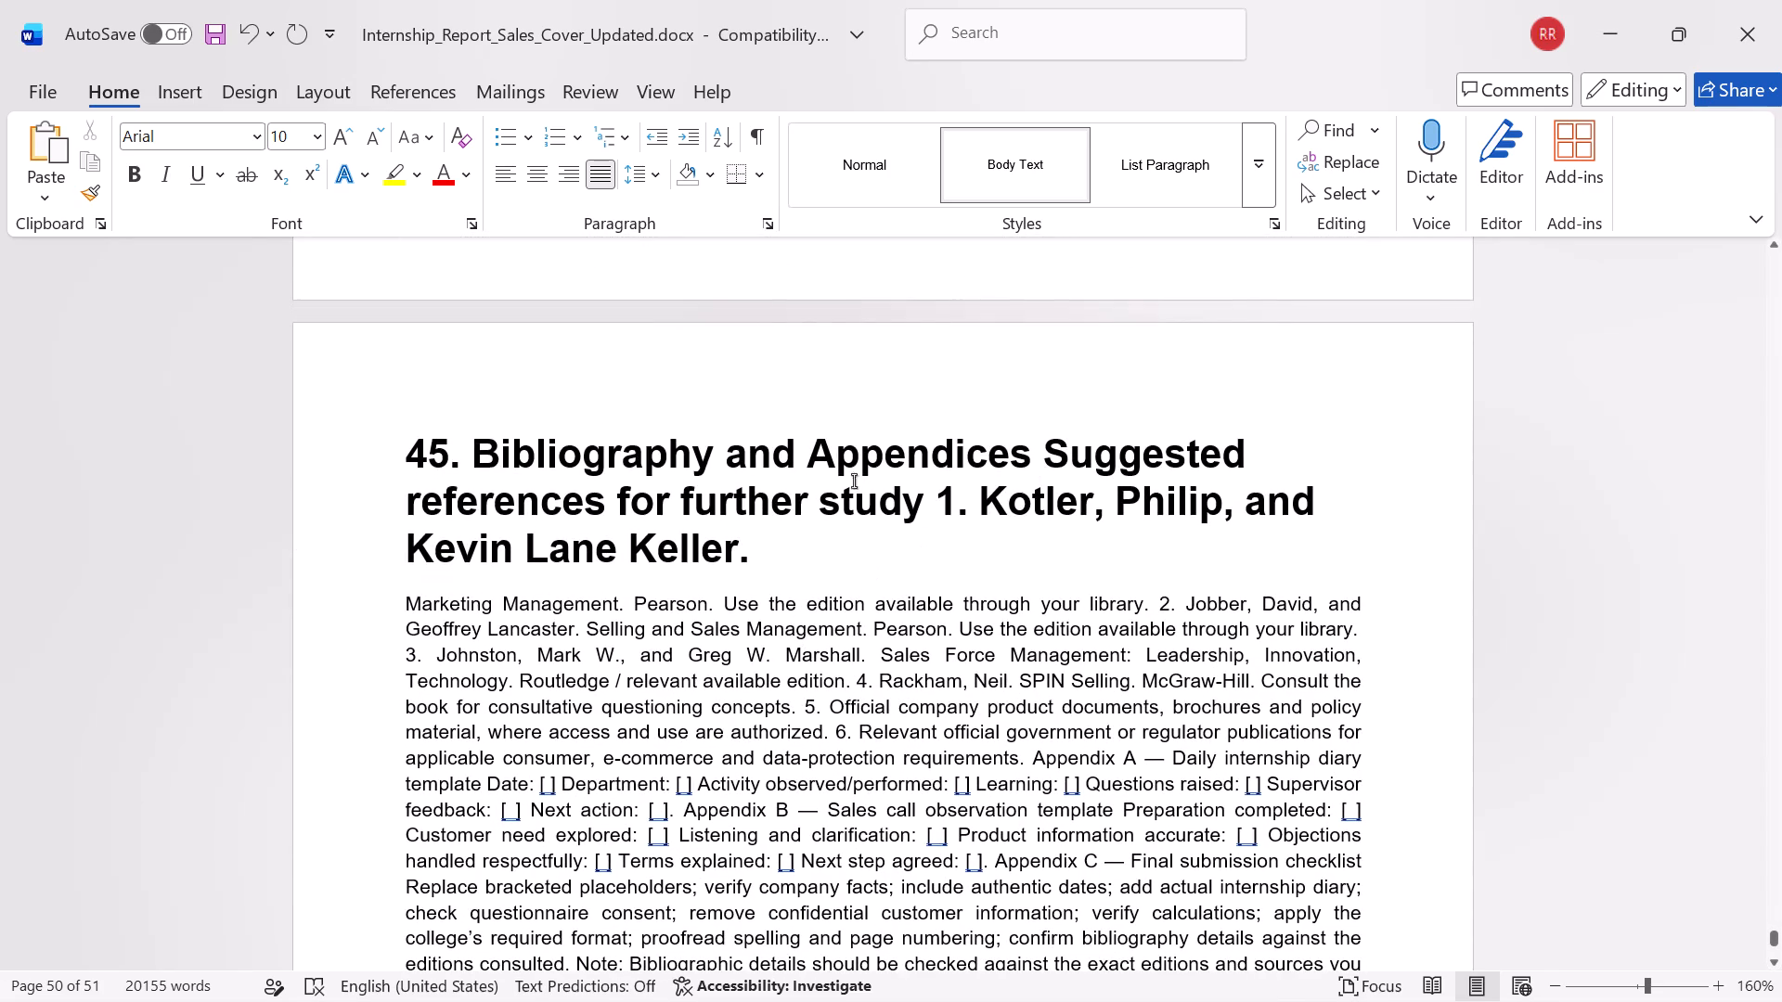
click(633, 463)
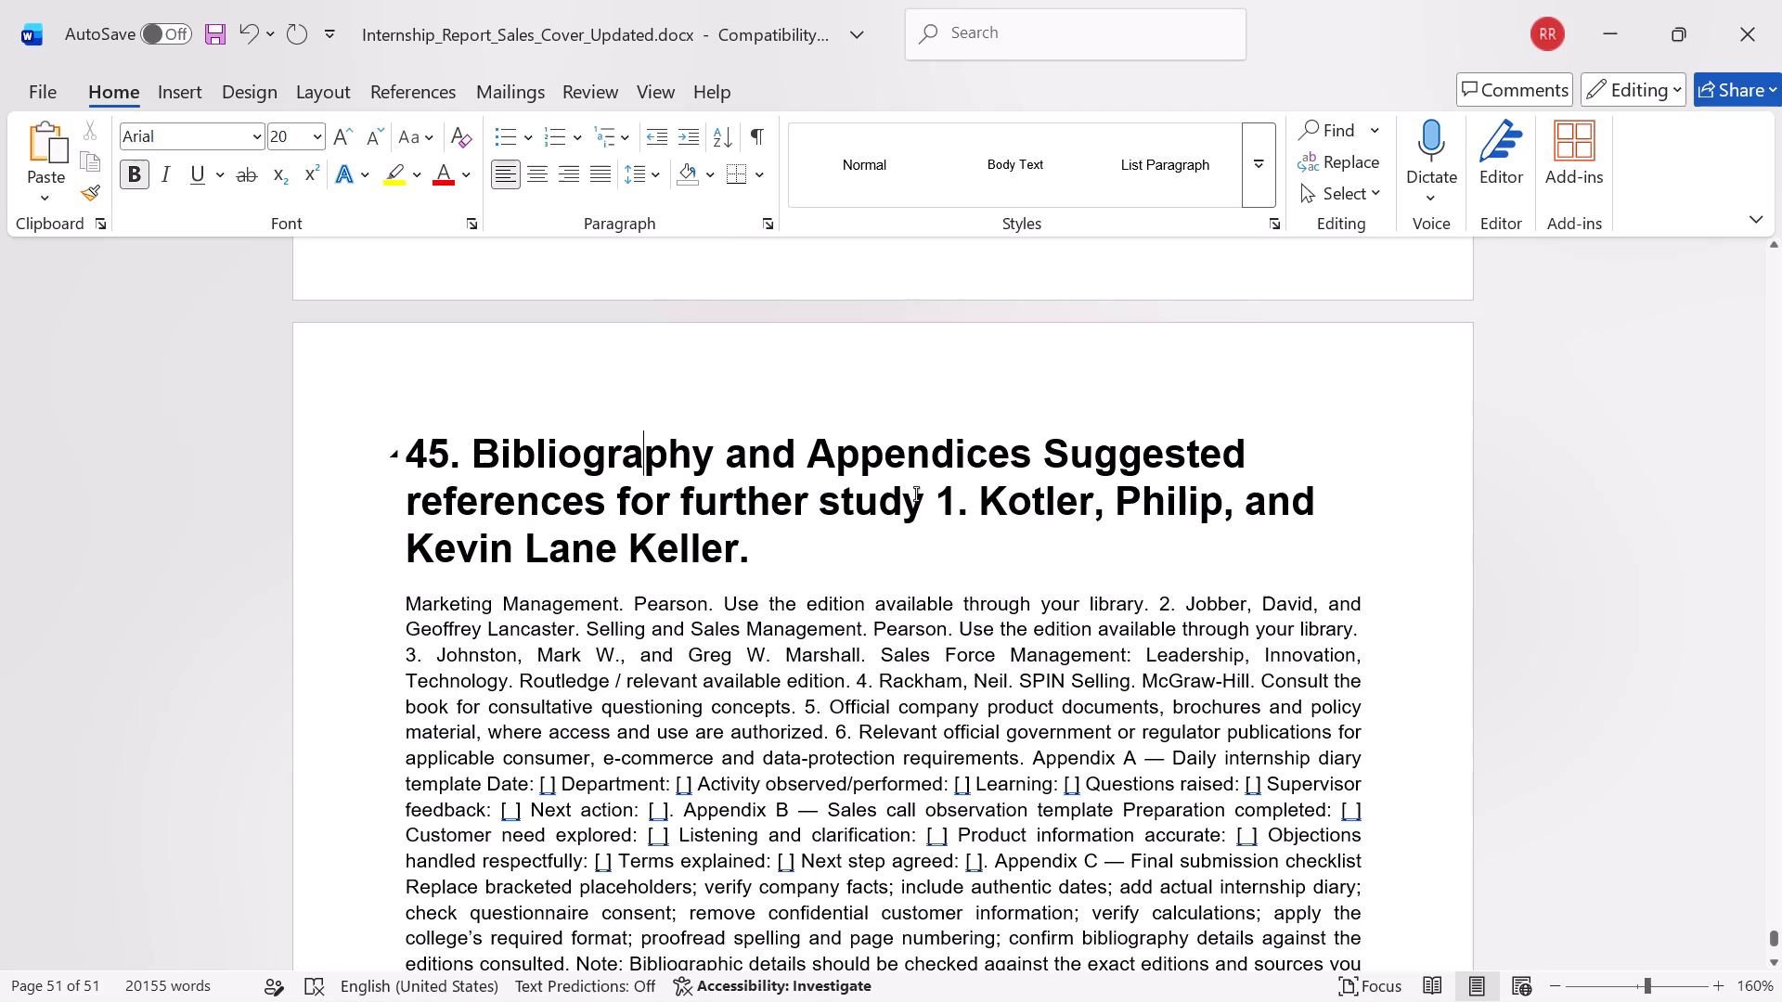
click(1048, 454)
key(BackSpace)
key(Return)
click(987, 172)
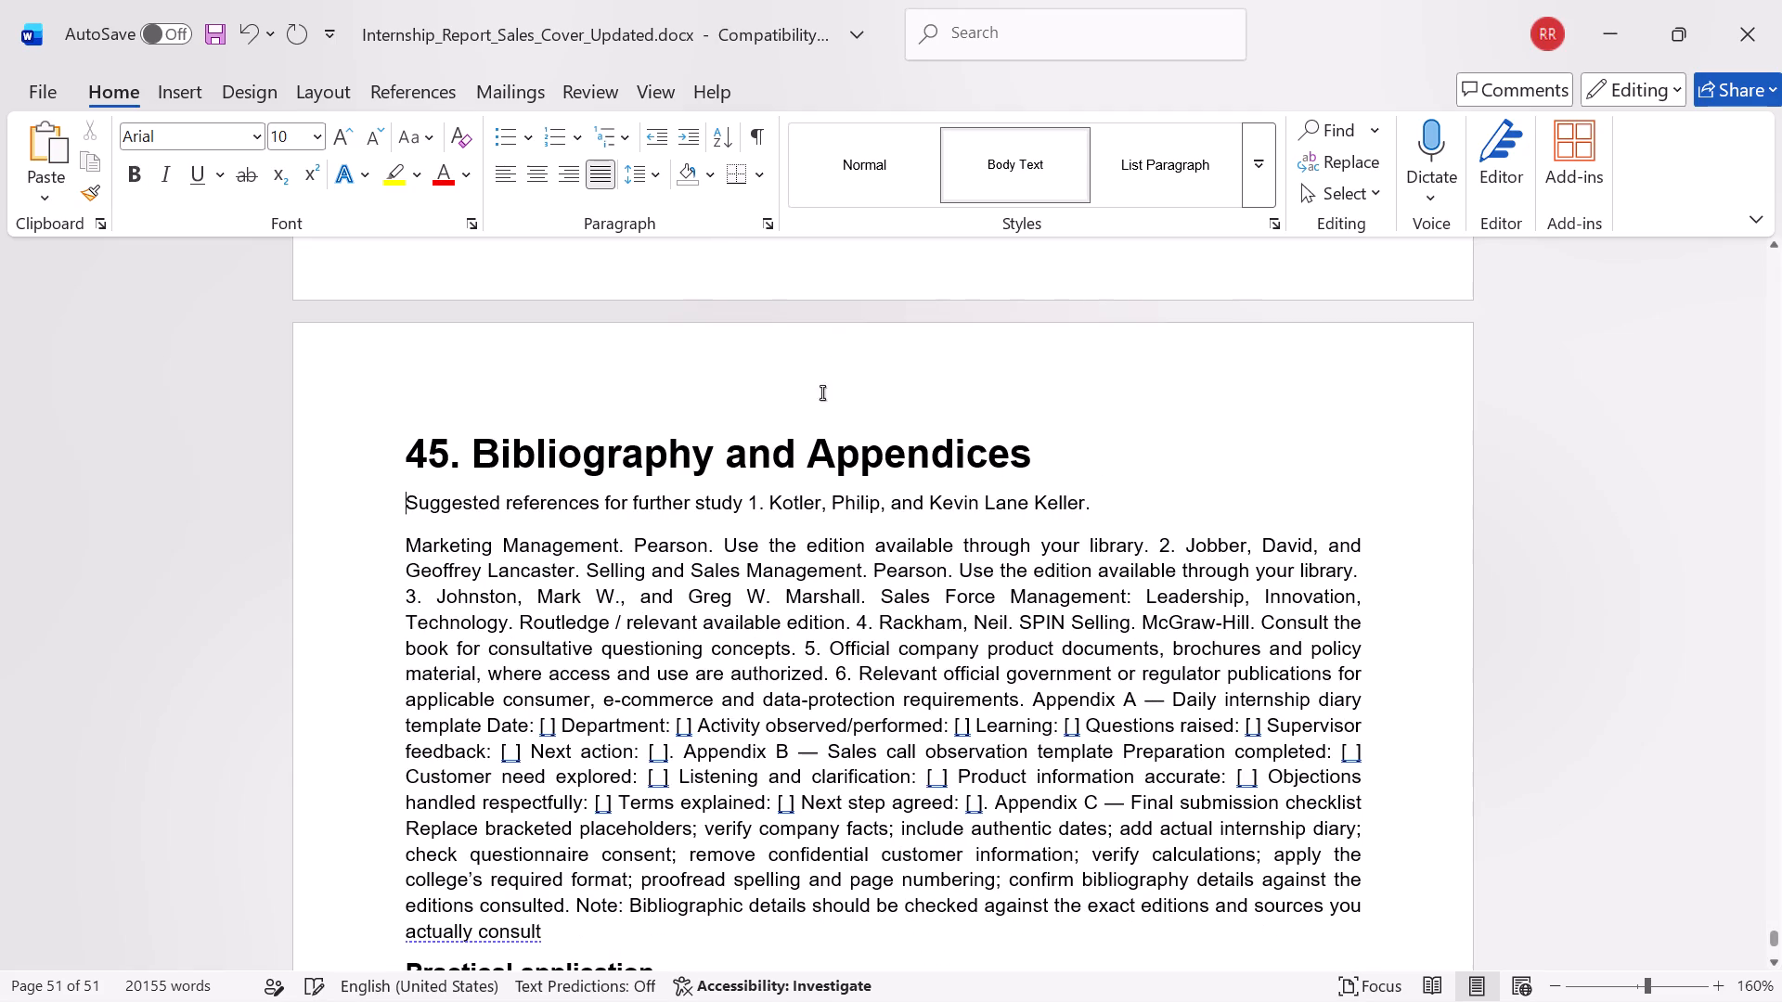
click(1097, 502)
key(Delete)
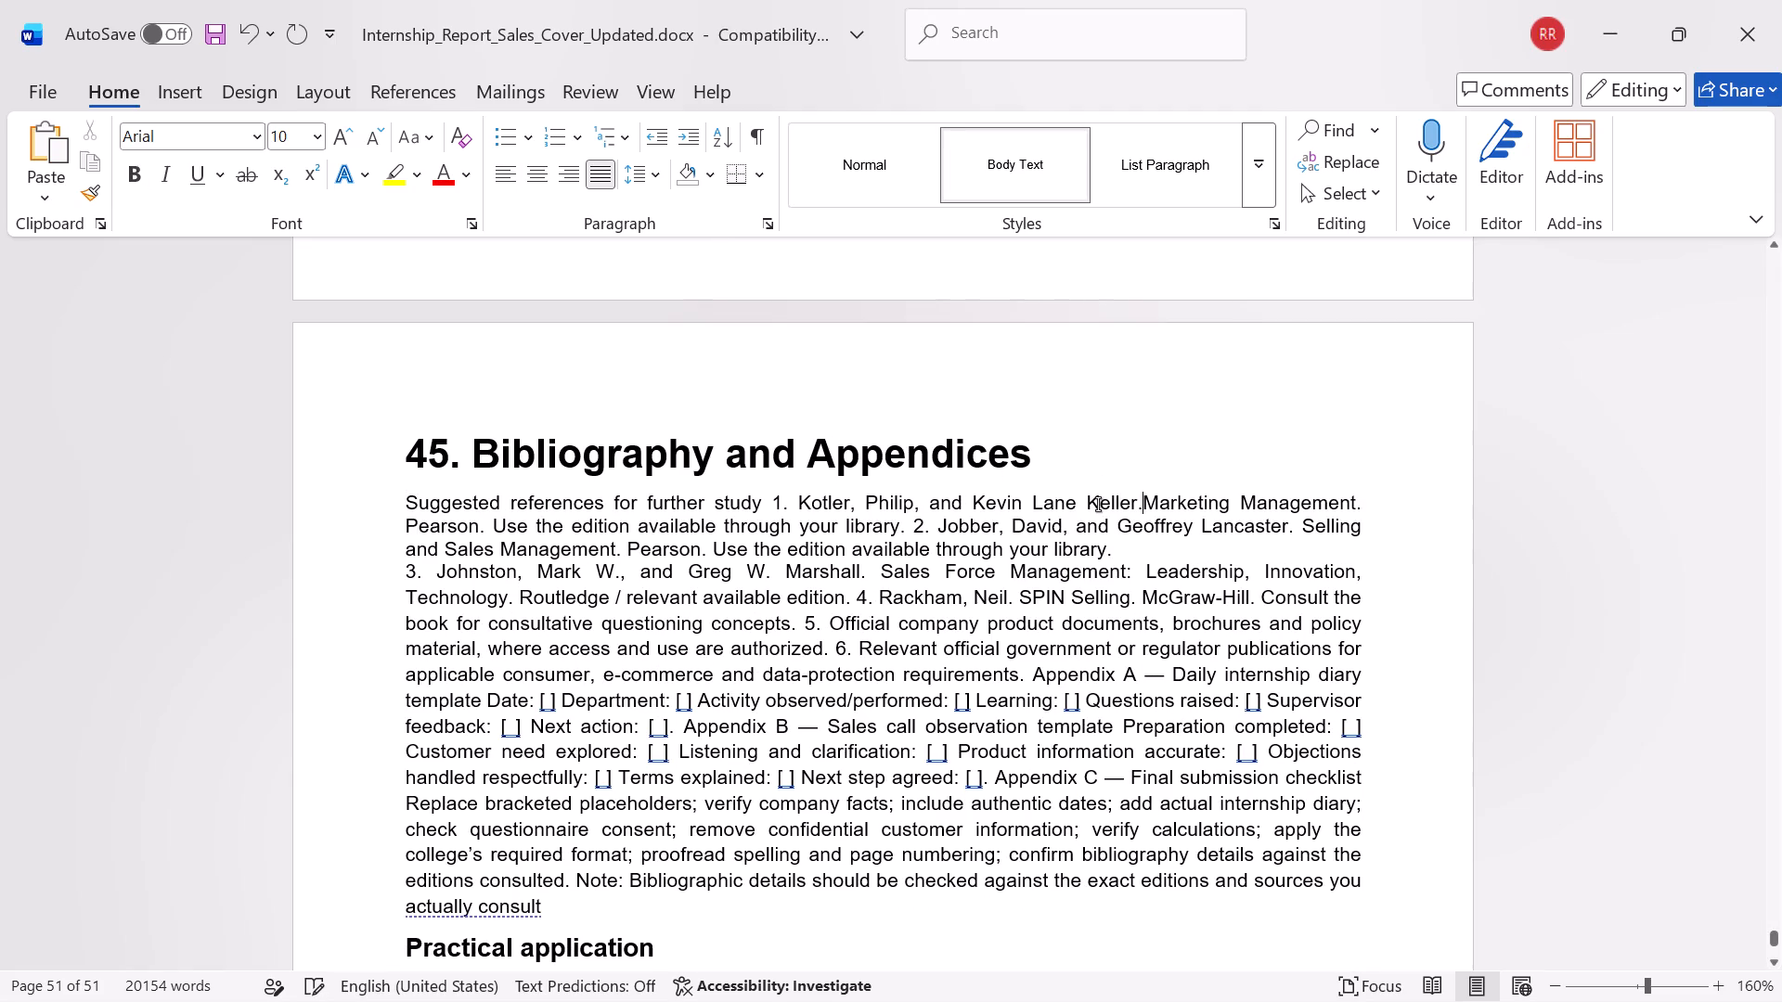
key(space)
Separate "Suggested references for further study", reference 1 and reference 2 into individual paragraphs under the chapter 45 heading.
scroll(942, 686, down, 1)
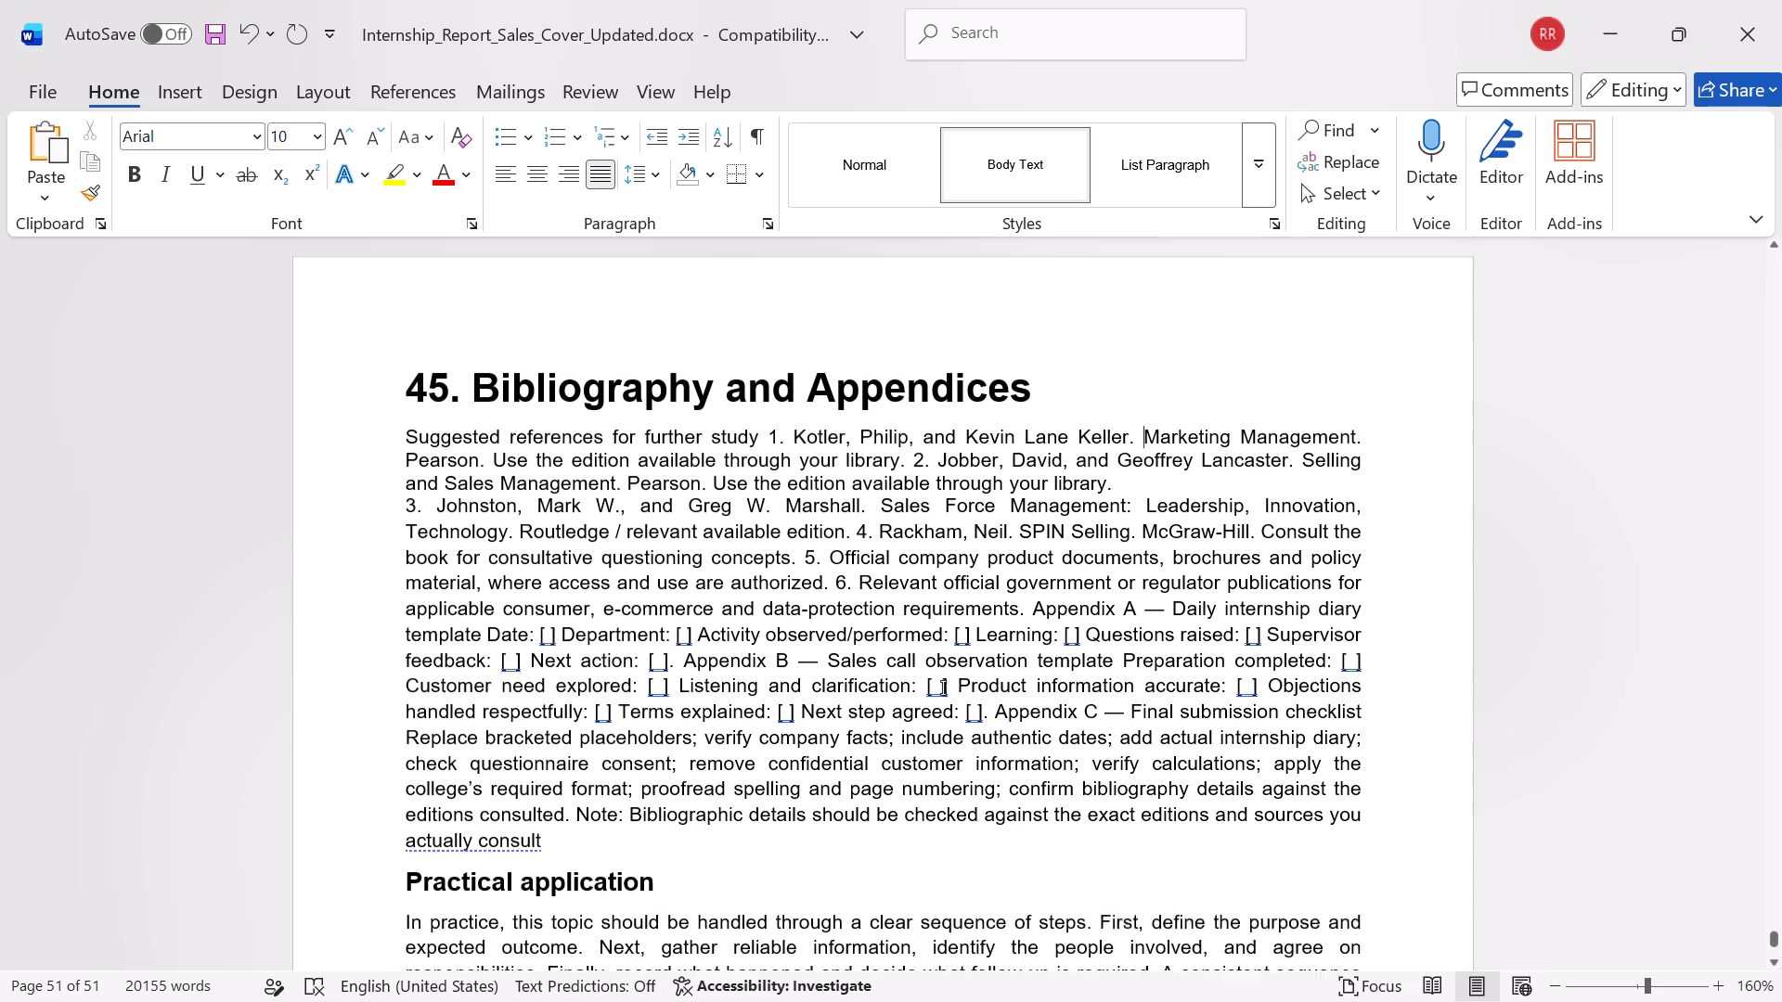
scroll(942, 686, down, 1)
scroll(856, 684, down, 4)
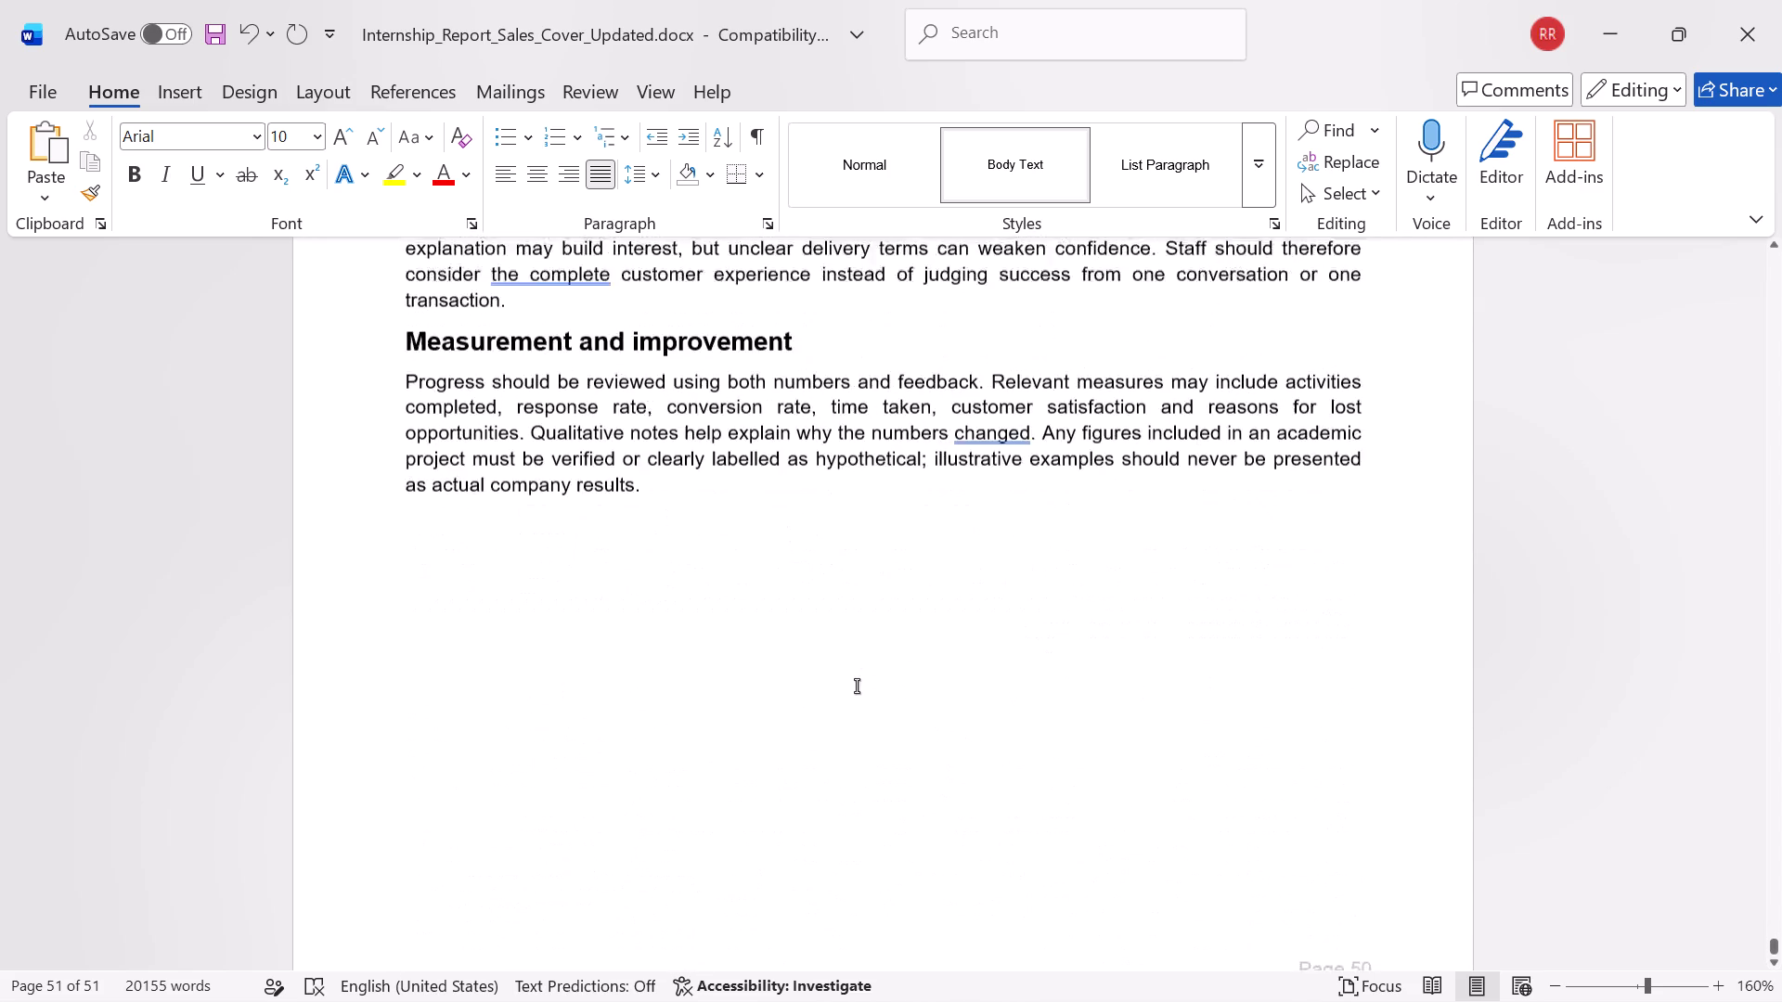
scroll(856, 684, down, 1)
scroll(856, 684, up, 5)
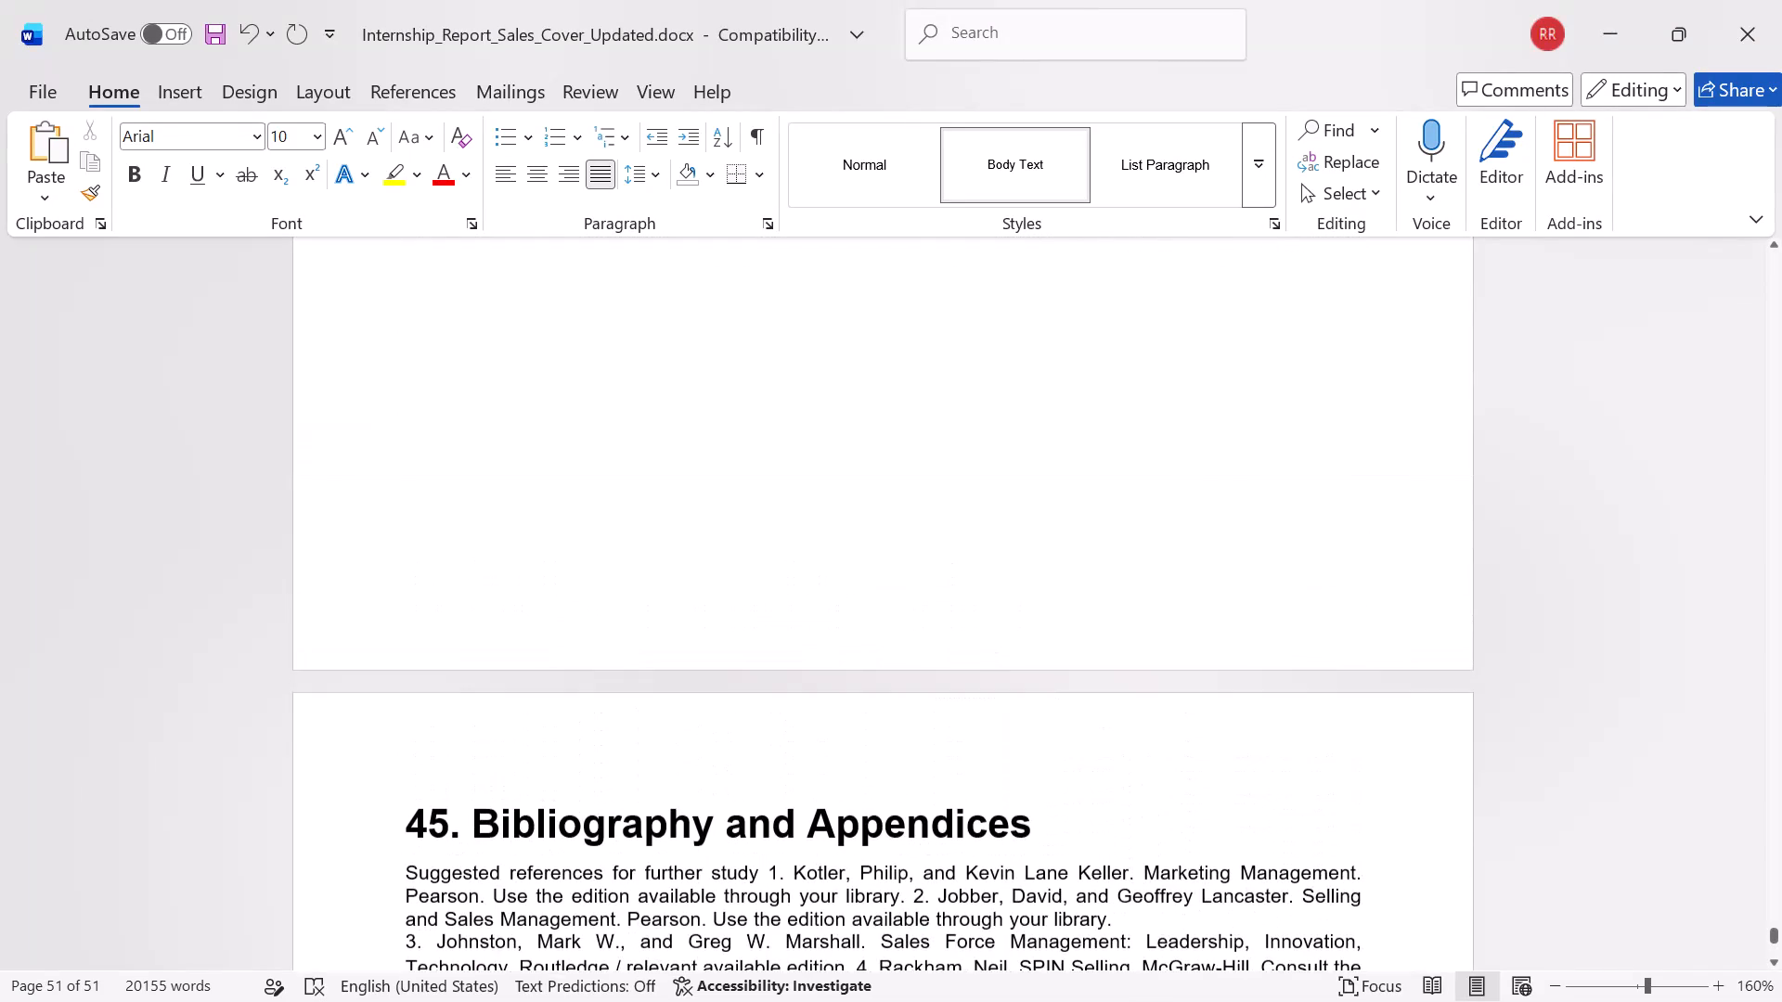
scroll(856, 684, down, 3)
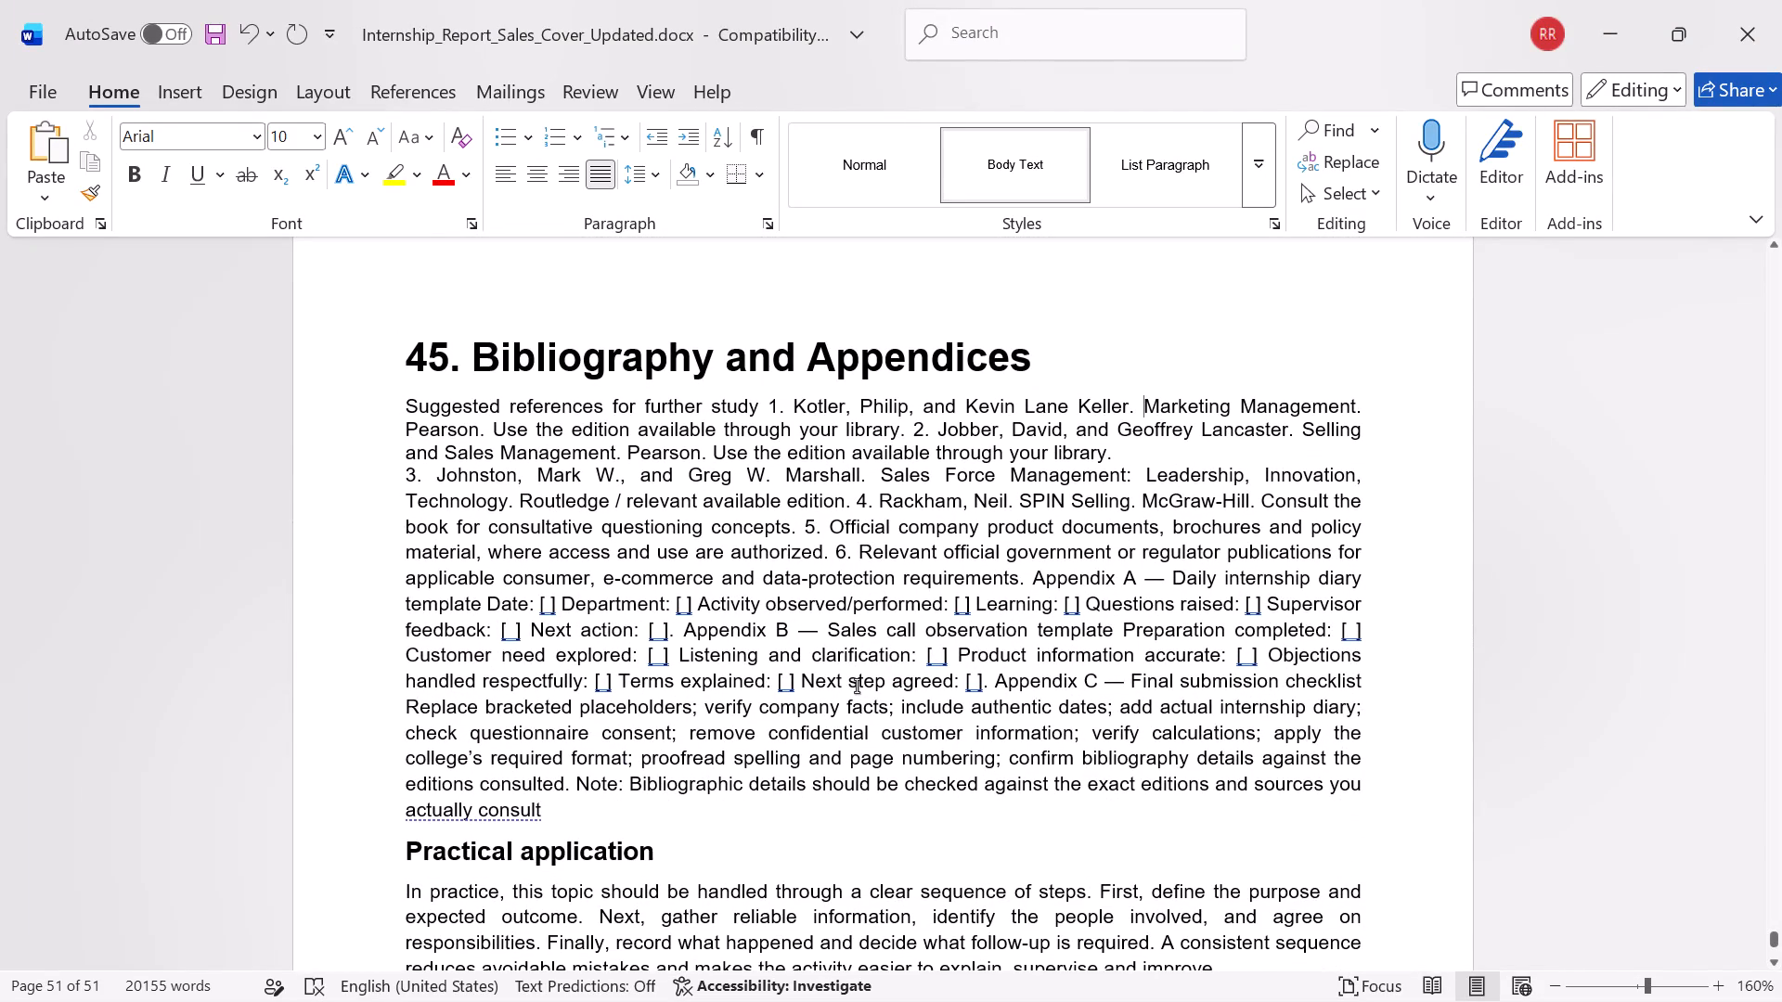
click(1133, 448)
click(770, 405)
key(BackSpace)
key(Return)
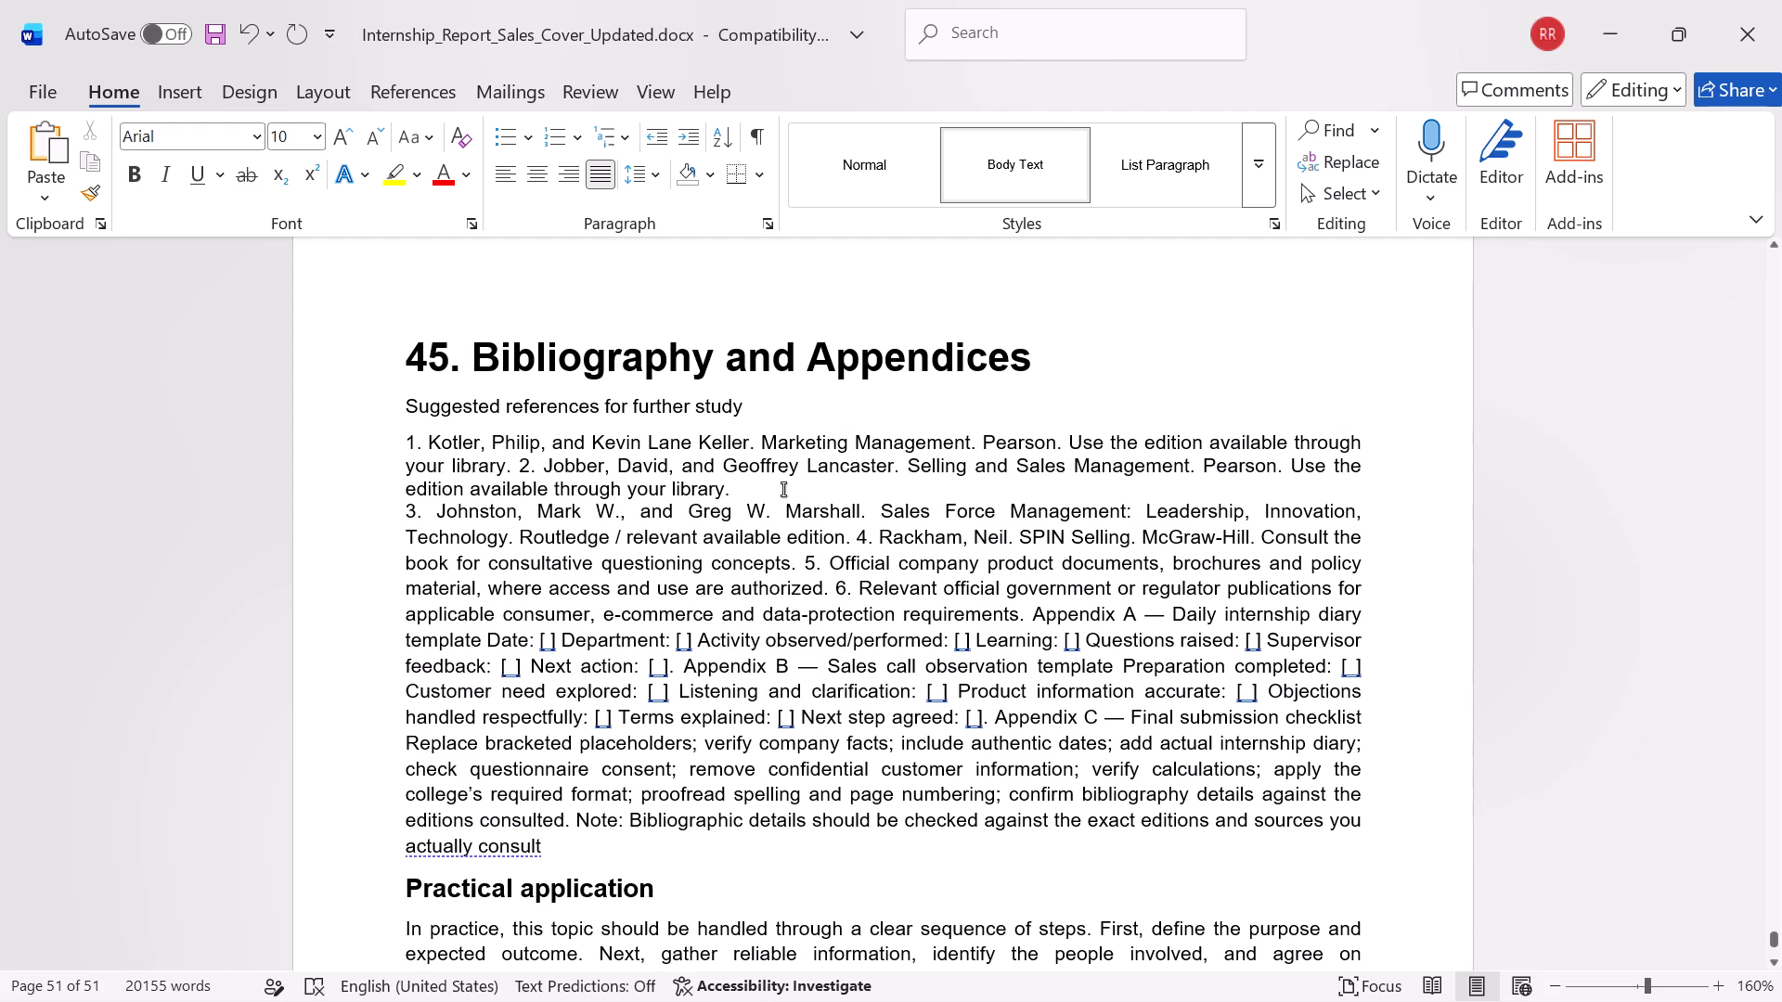
click(521, 459)
key(BackSpace)
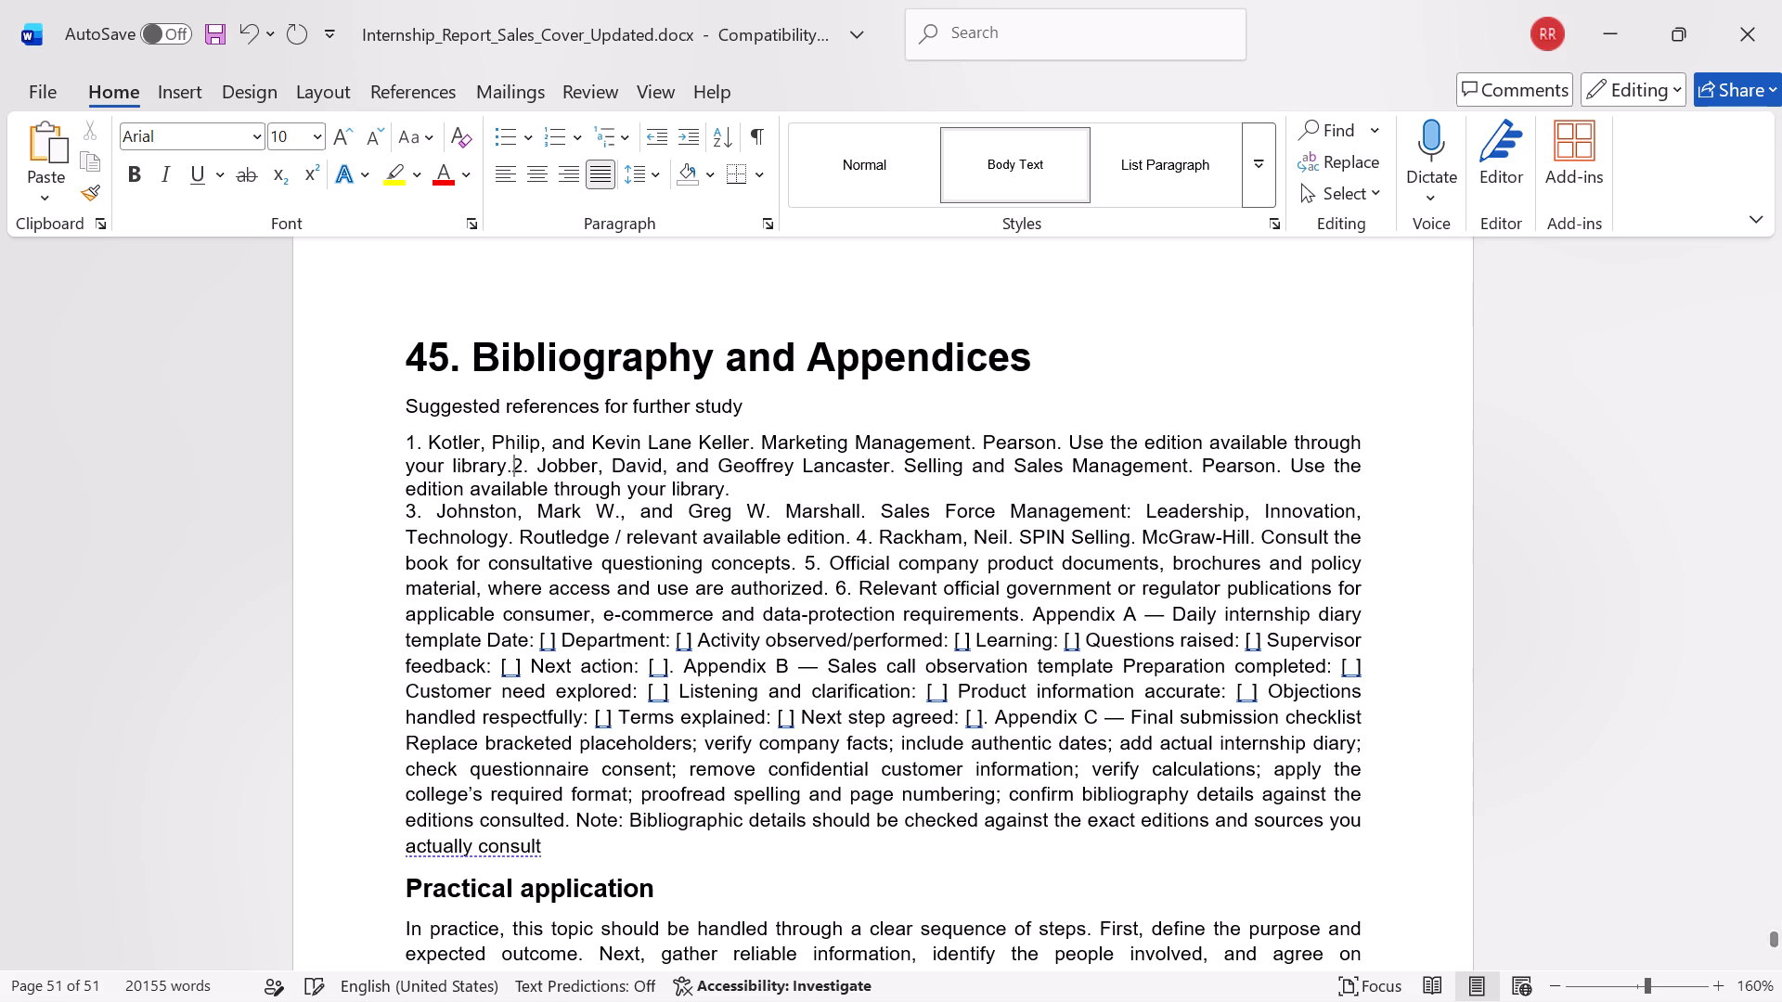
key(Return)
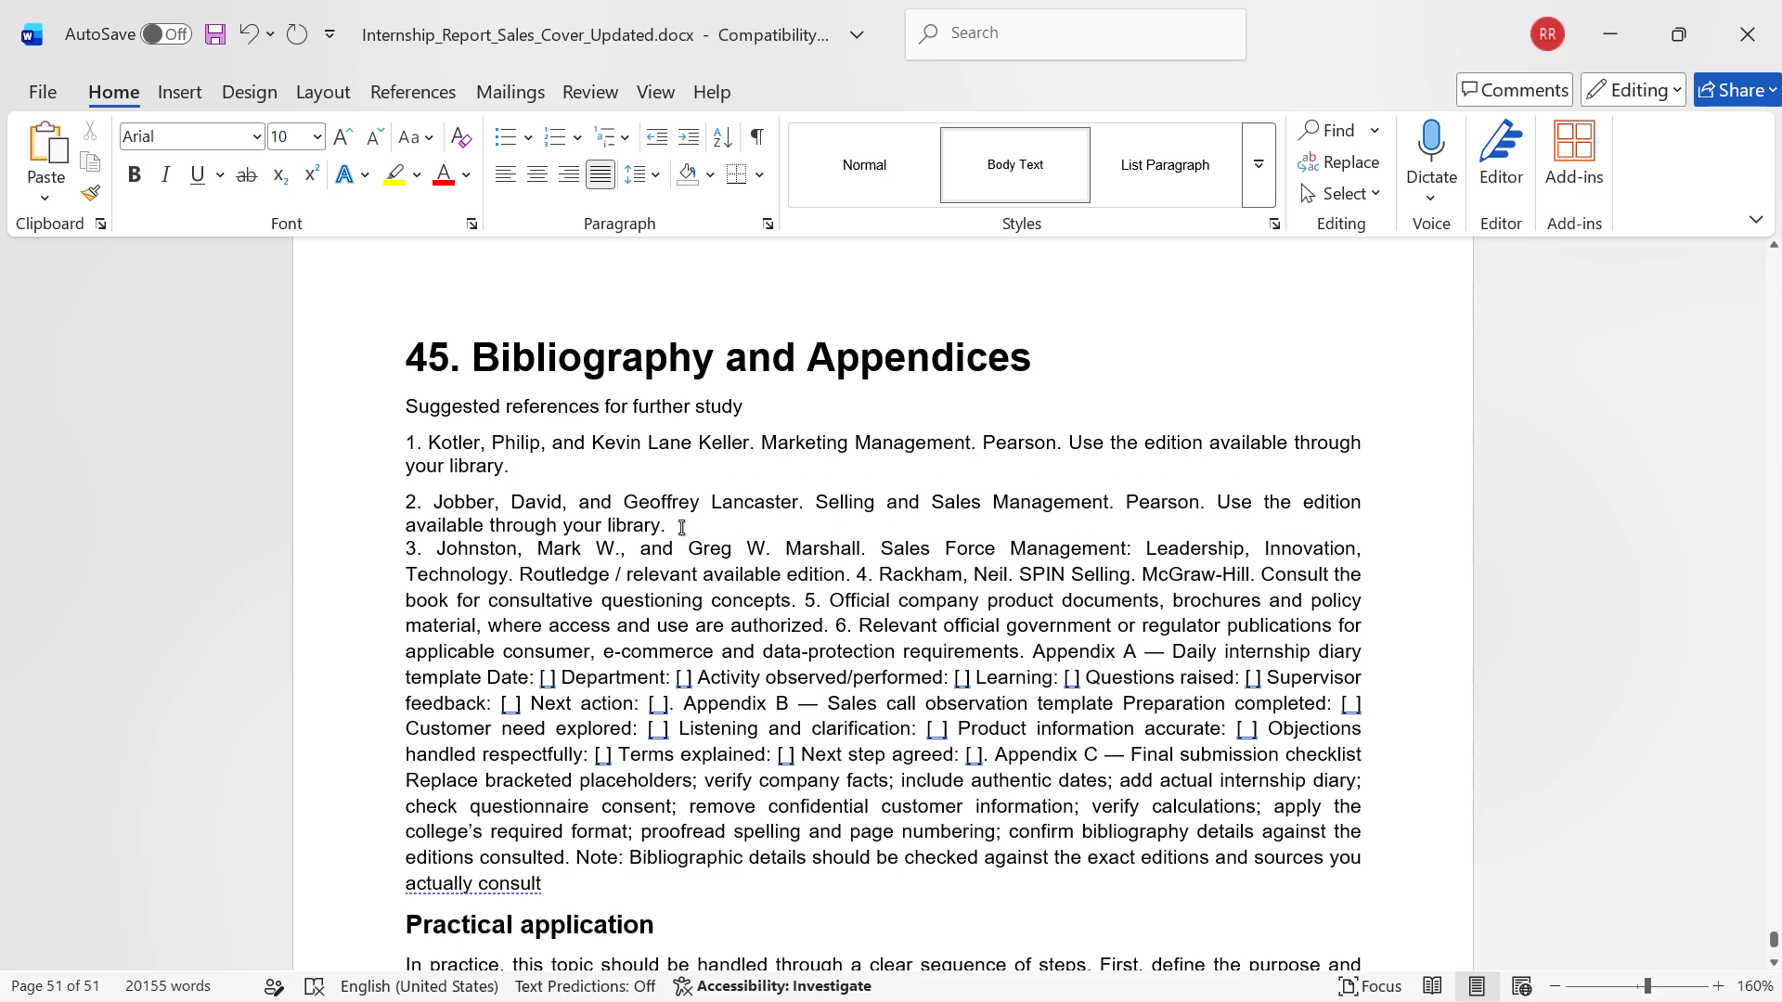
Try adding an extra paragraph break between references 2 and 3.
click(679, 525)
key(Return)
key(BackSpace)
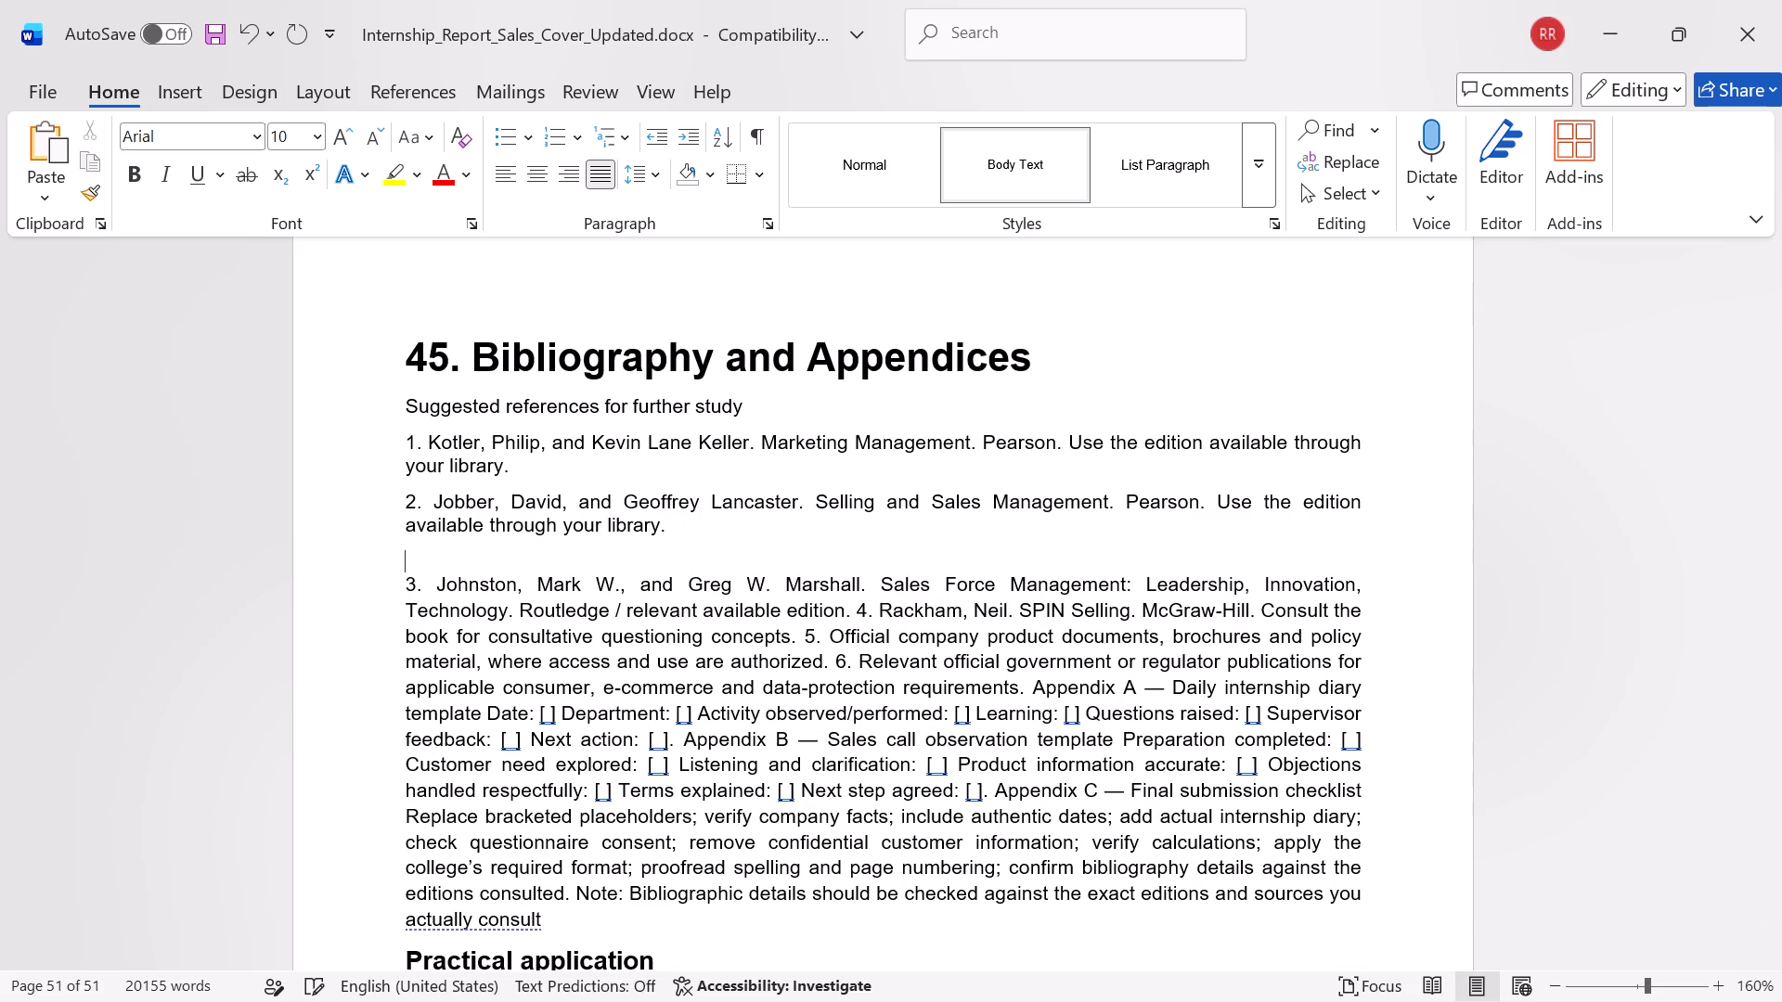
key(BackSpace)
Start references 4, 5 and 6 in the chapter 45 bibliography each on its own new paragraph.
click(859, 573)
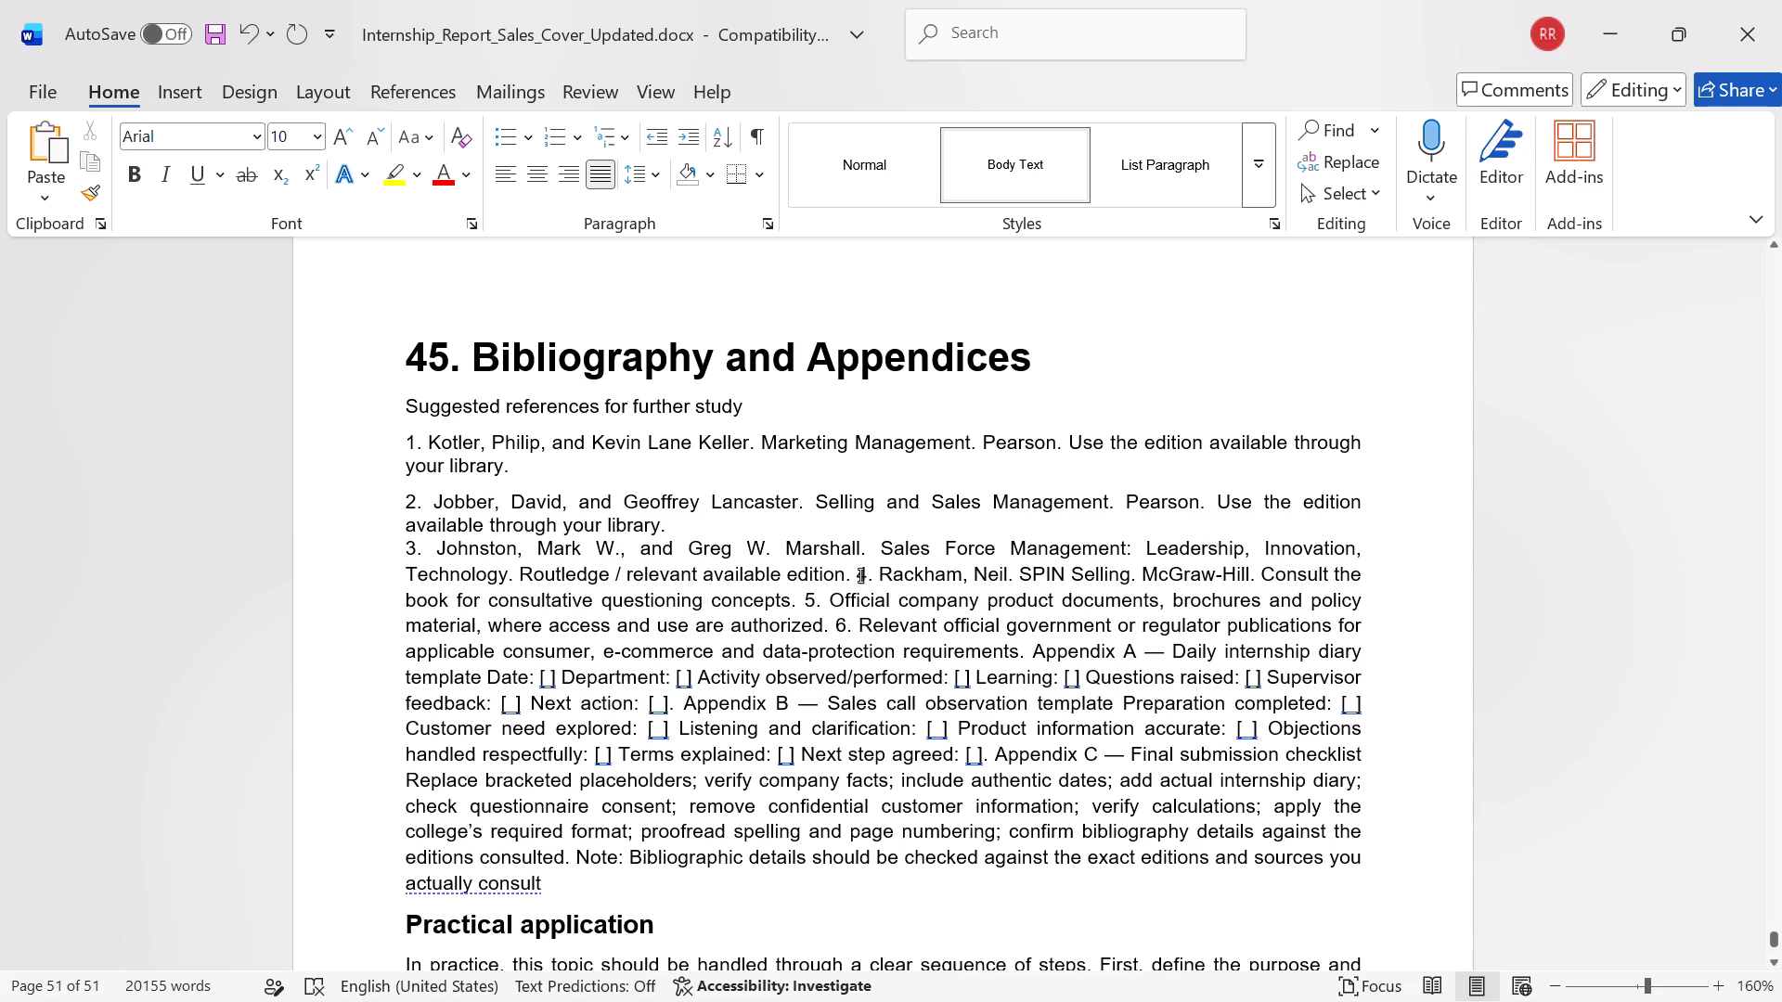
key(BackSpace)
key(Return)
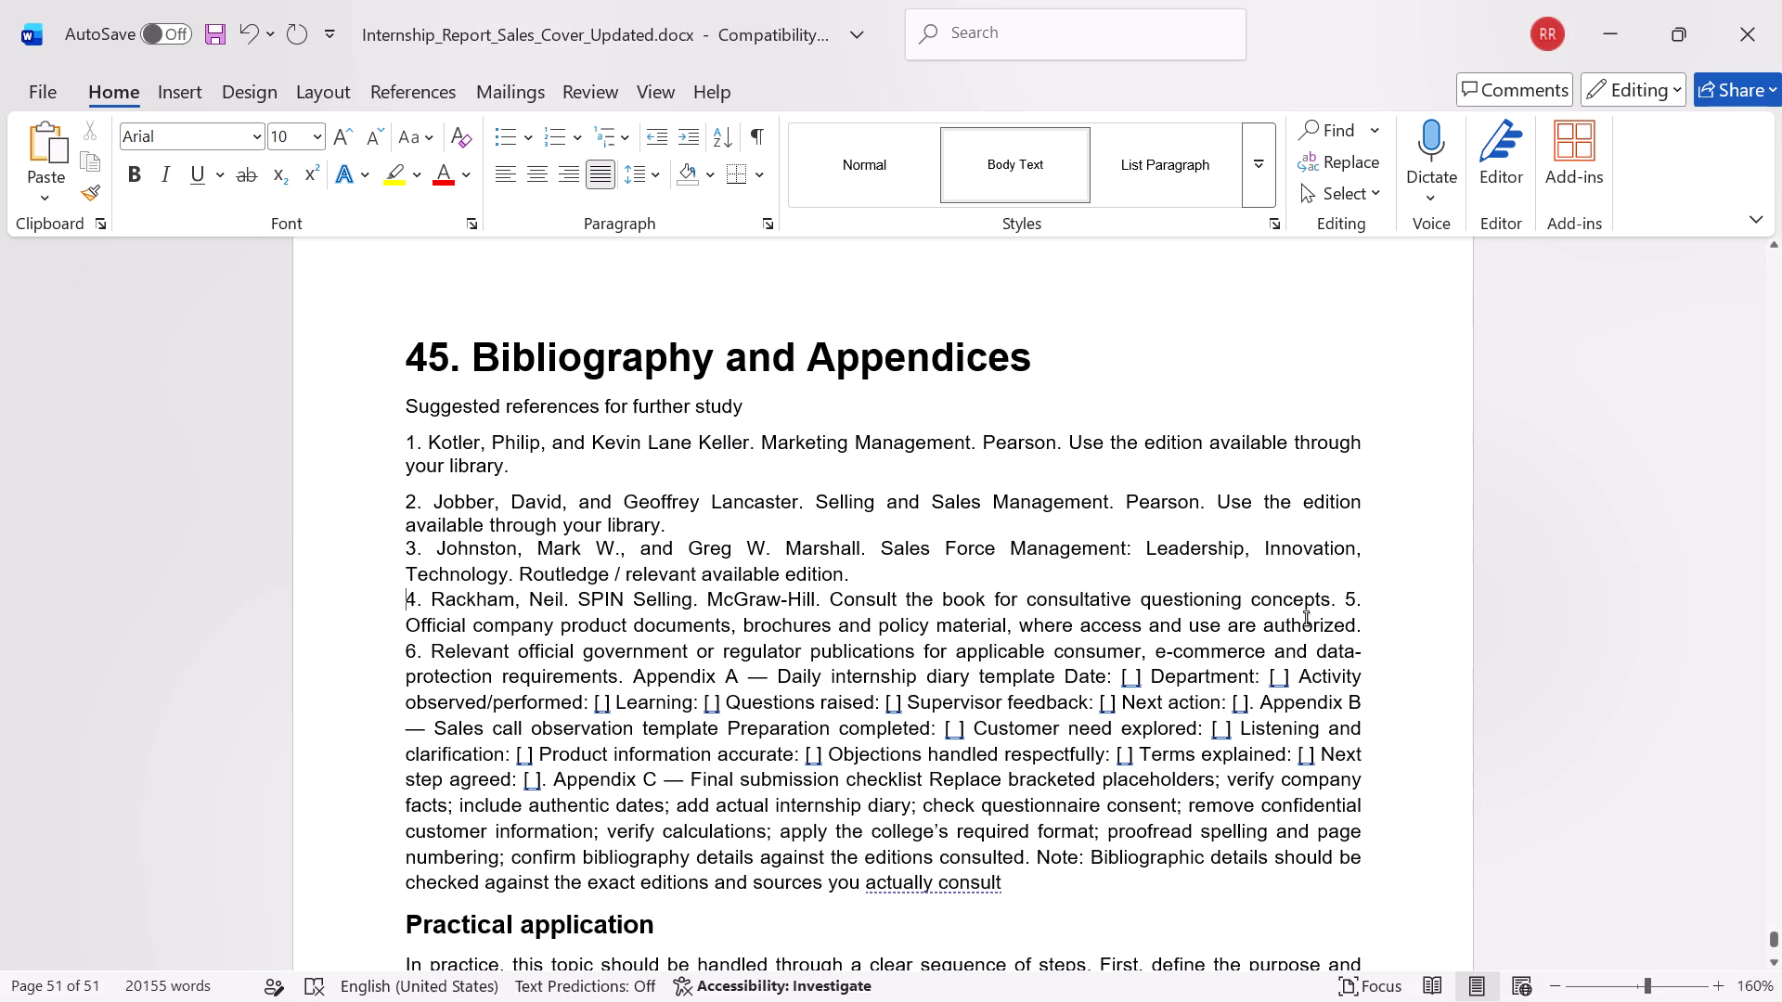
click(1345, 602)
key(BackSpace)
key(Return)
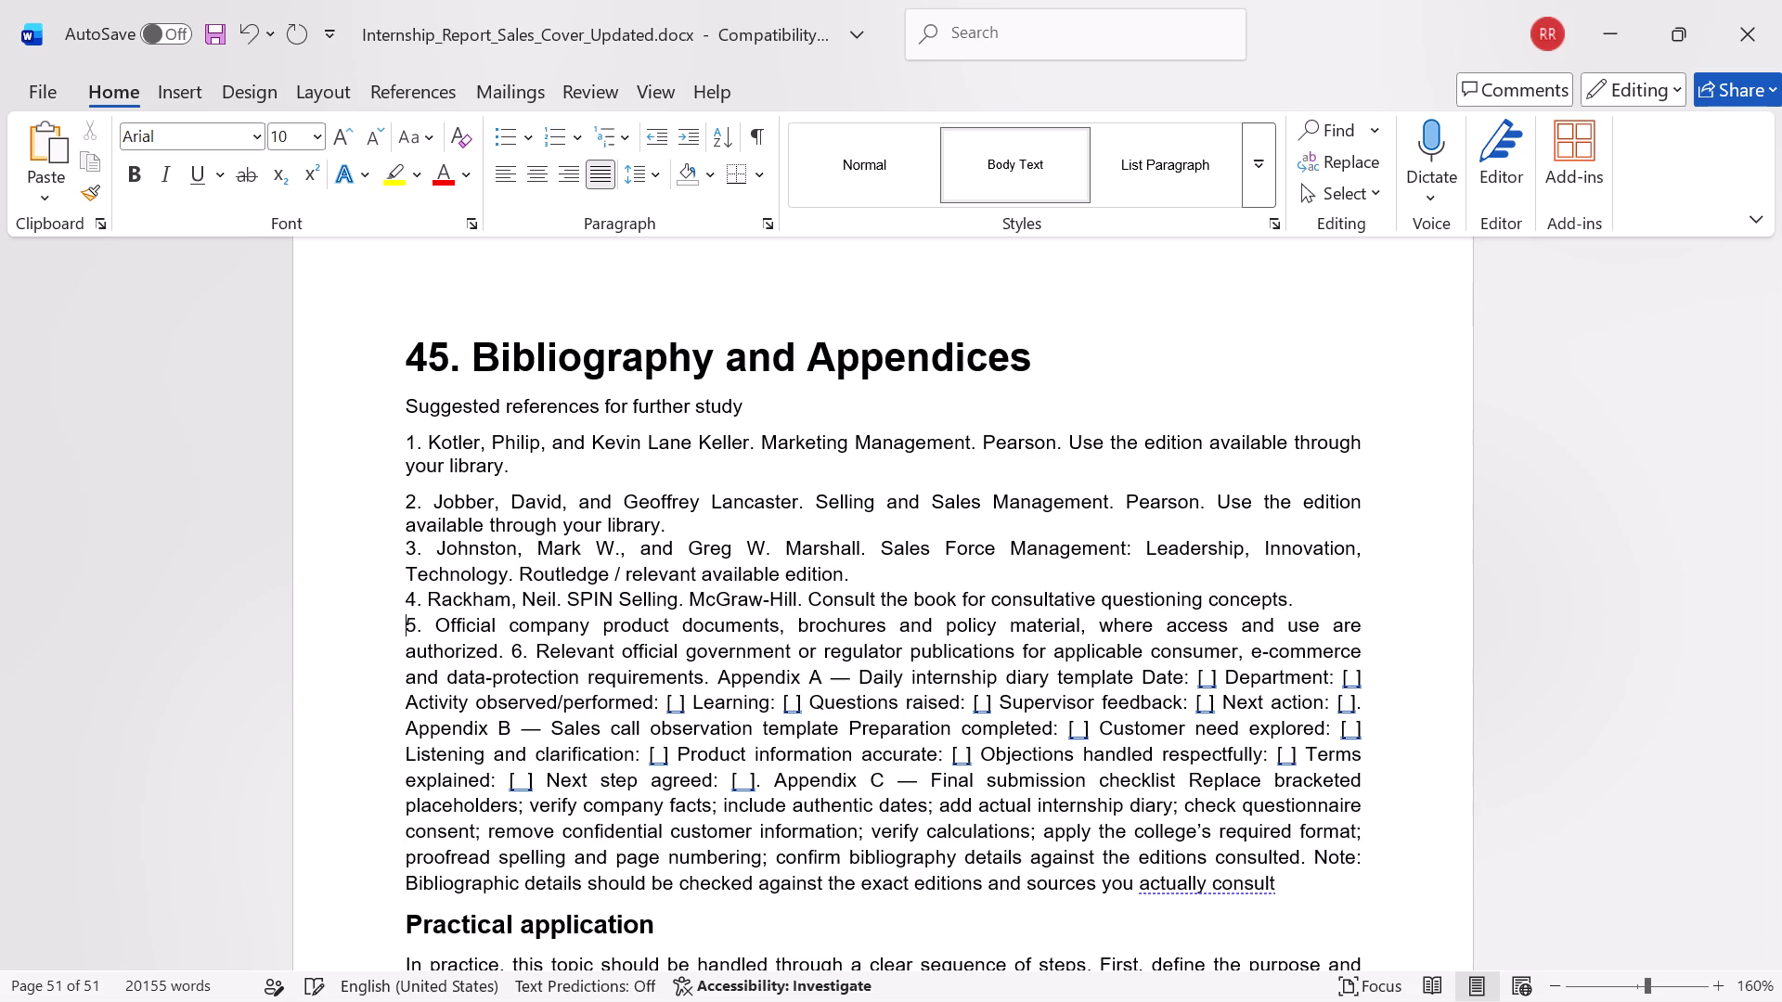
click(509, 650)
key(BackSpace)
key(Return)
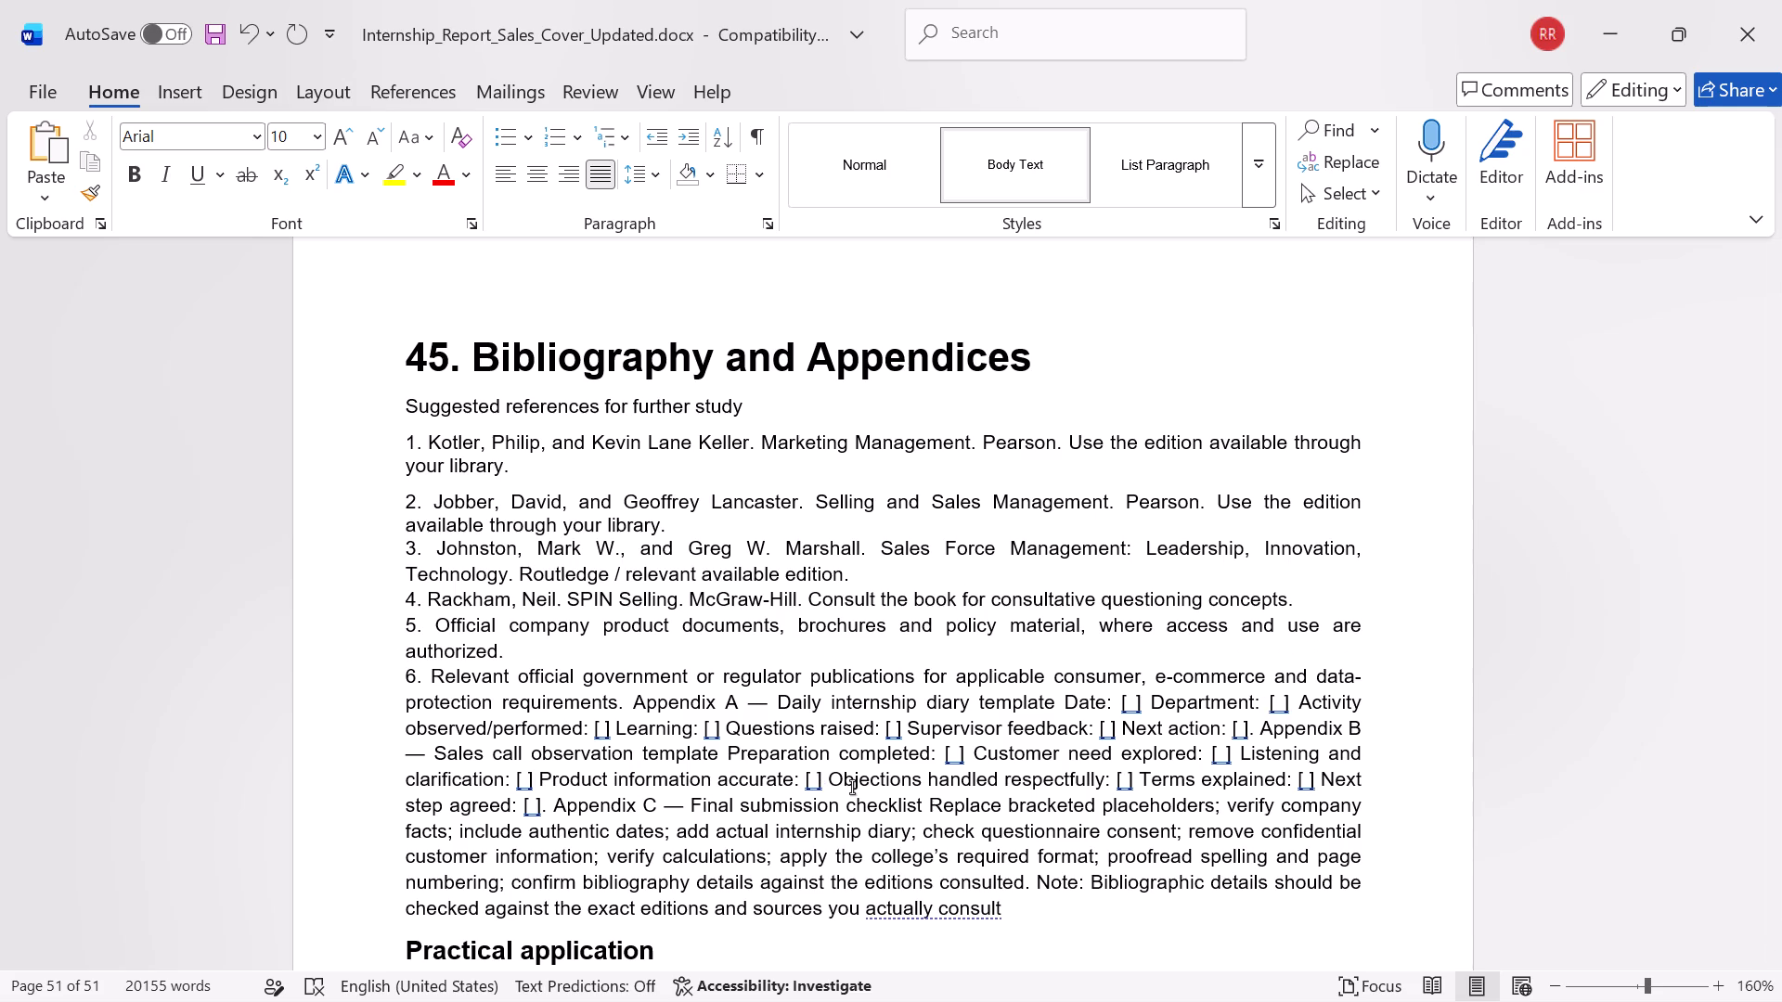
Switch to the PDF version of the report in Microsoft Edge and go through its pages to the final chapter for comparison.
key(alt+Tab)
key(alt+Tab)
scroll(1035, 827, down, 10)
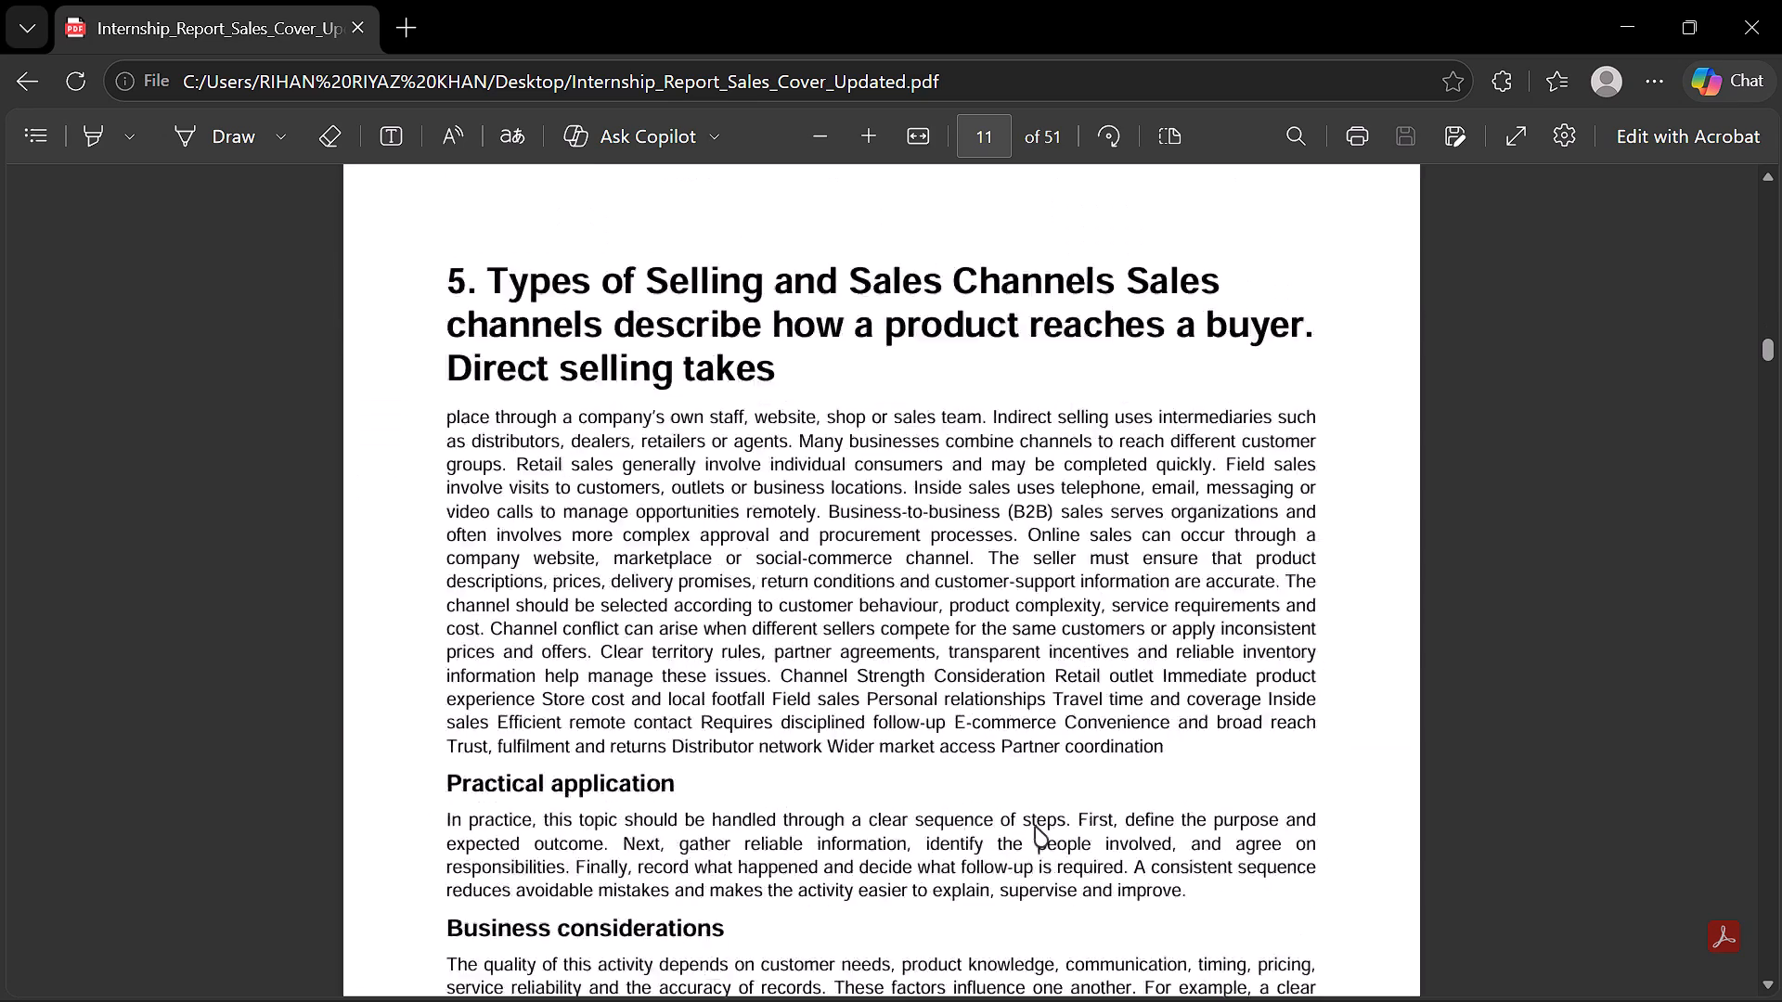
scroll(1035, 827, down, 20)
scroll(1035, 827, down, 20)
scroll(1035, 827, down, 20)
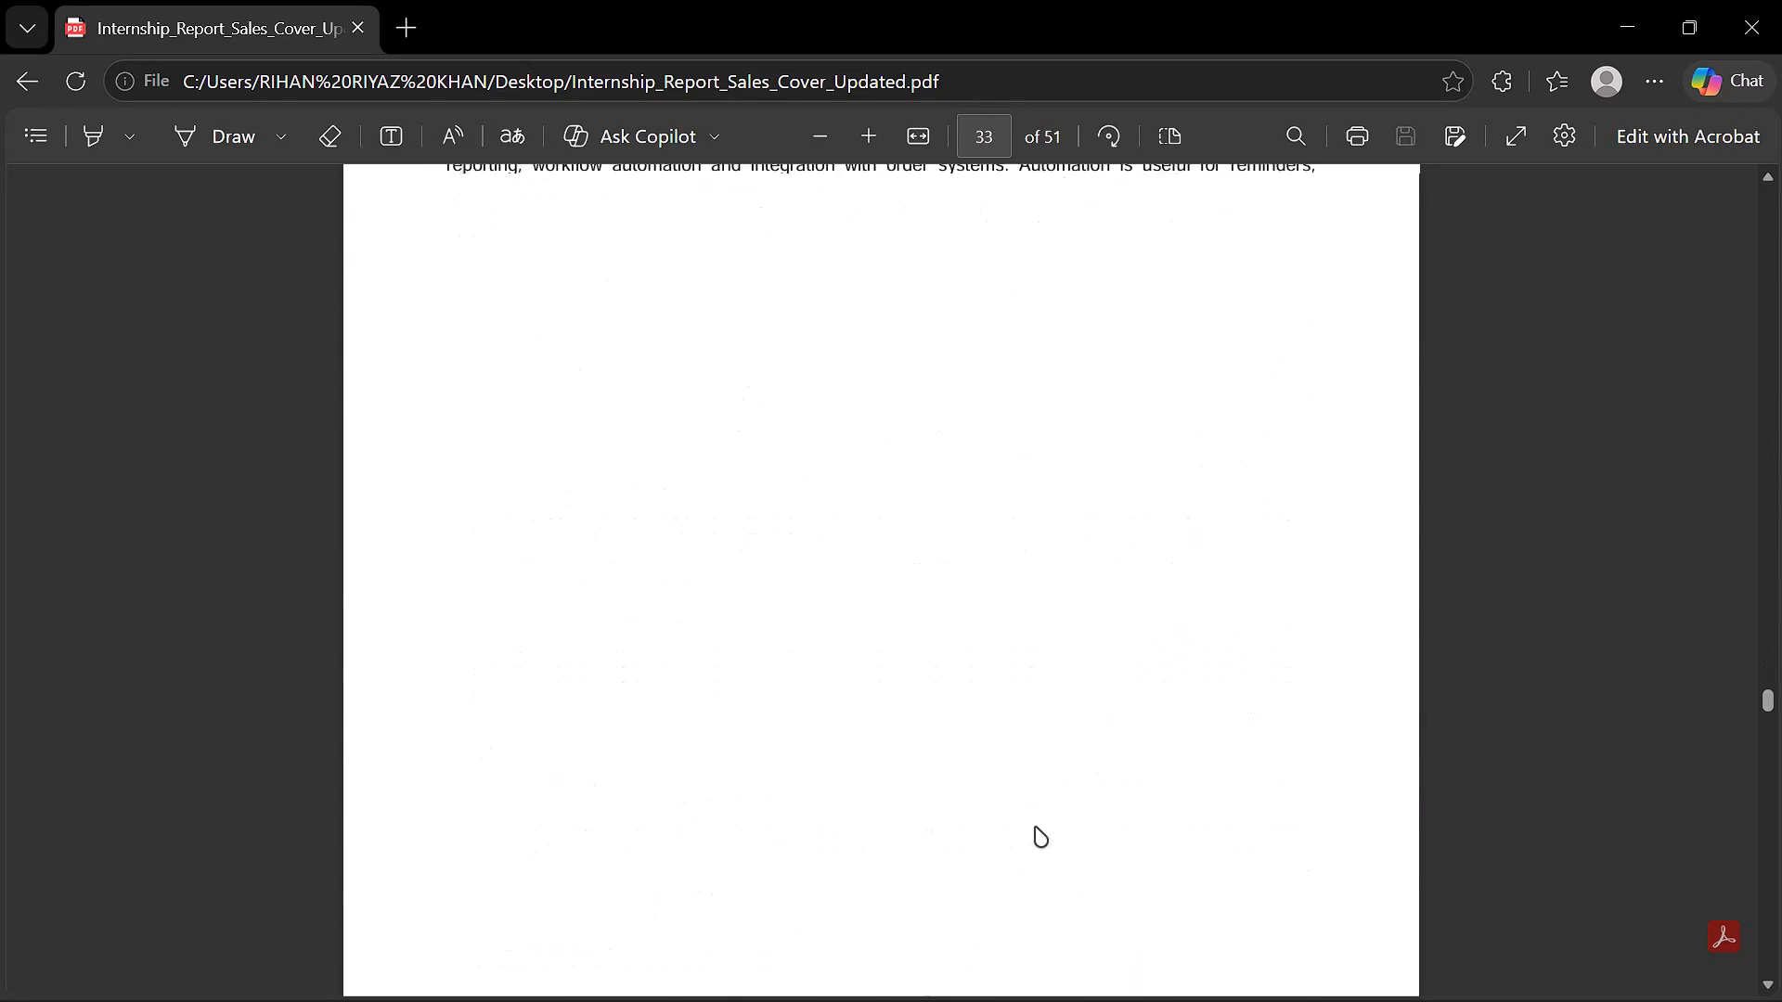
scroll(1035, 827, down, 20)
scroll(1035, 827, down, 20)
scroll(1035, 827, down, 20)
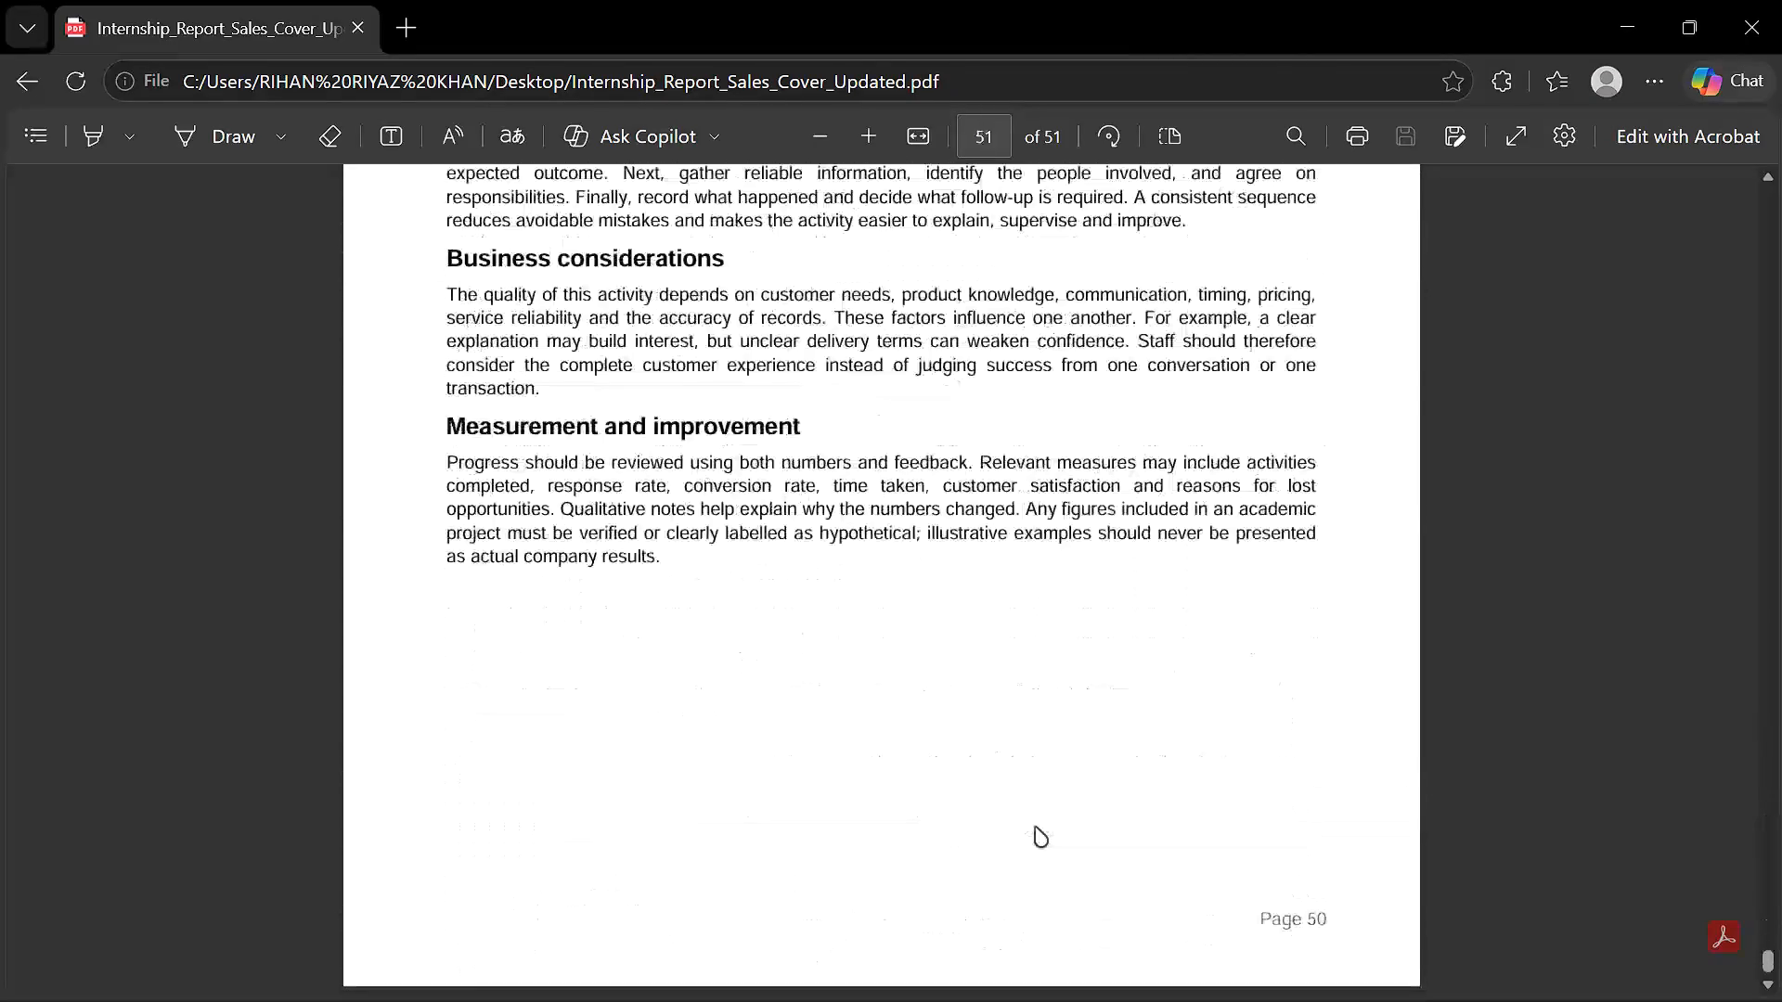
Compare the PDF's chapter 45 bibliography page with the Word version, and close the PDF in Microsoft Edge.
scroll(1035, 827, up, 8)
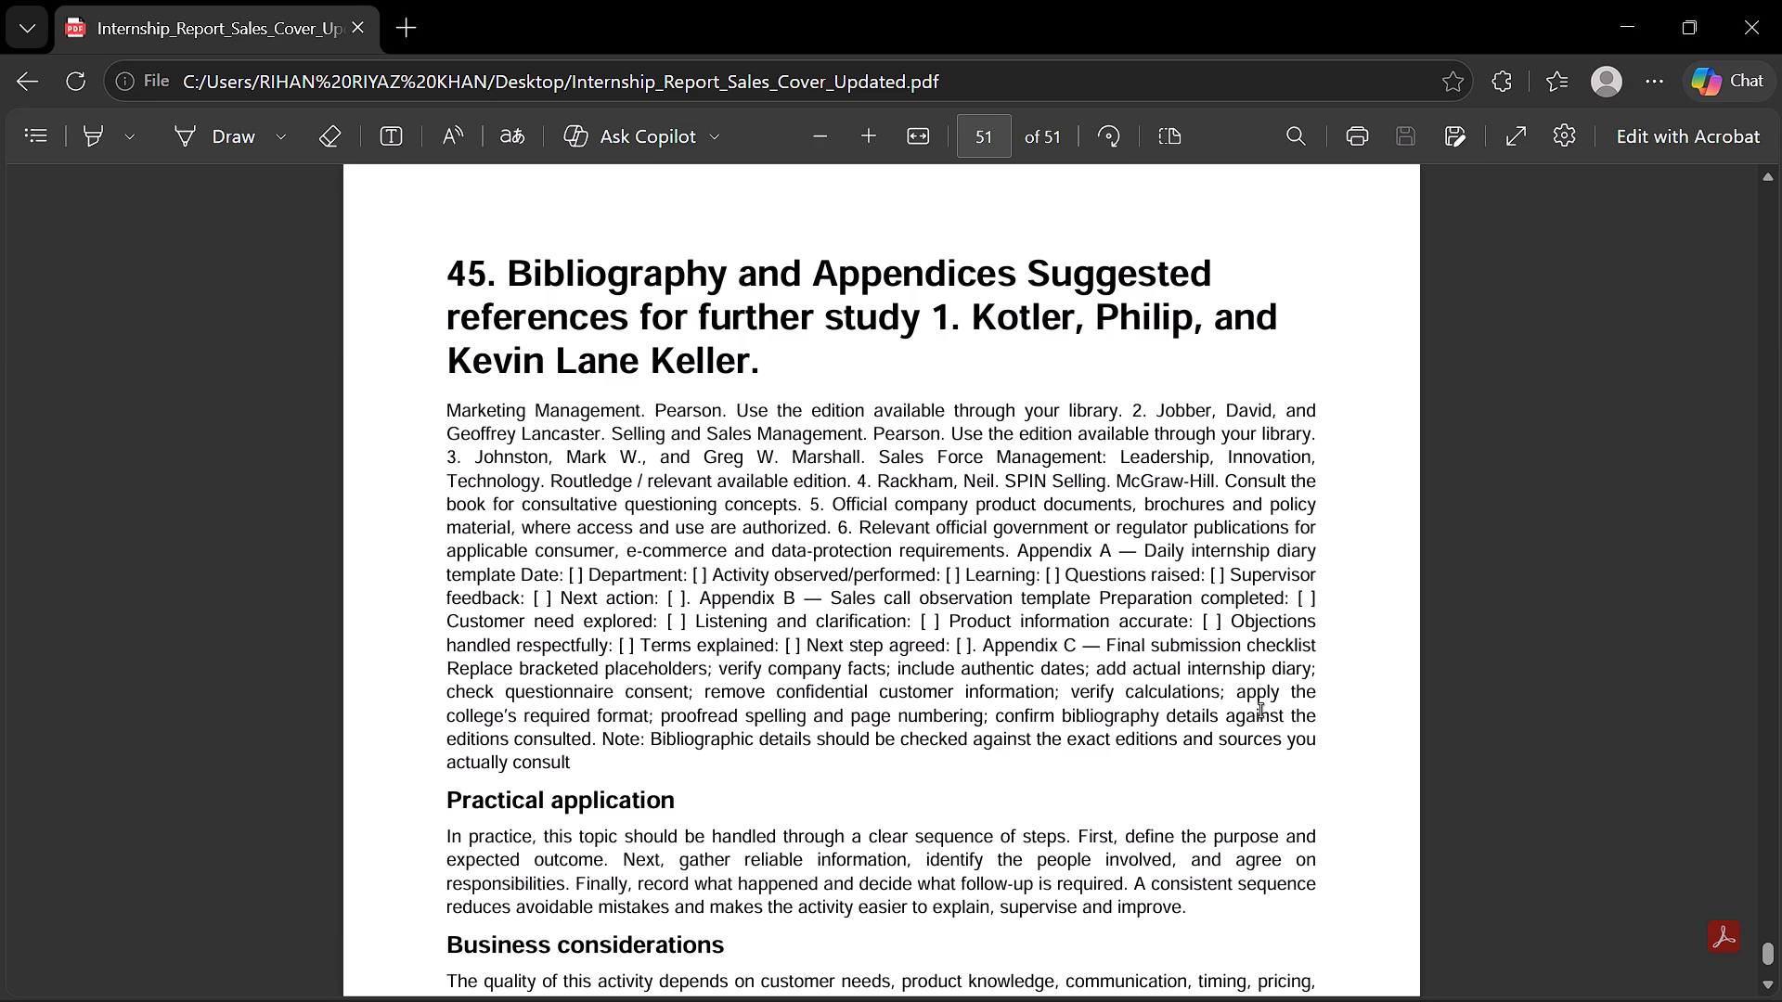
key(alt+Tab)
key(alt+Tab)
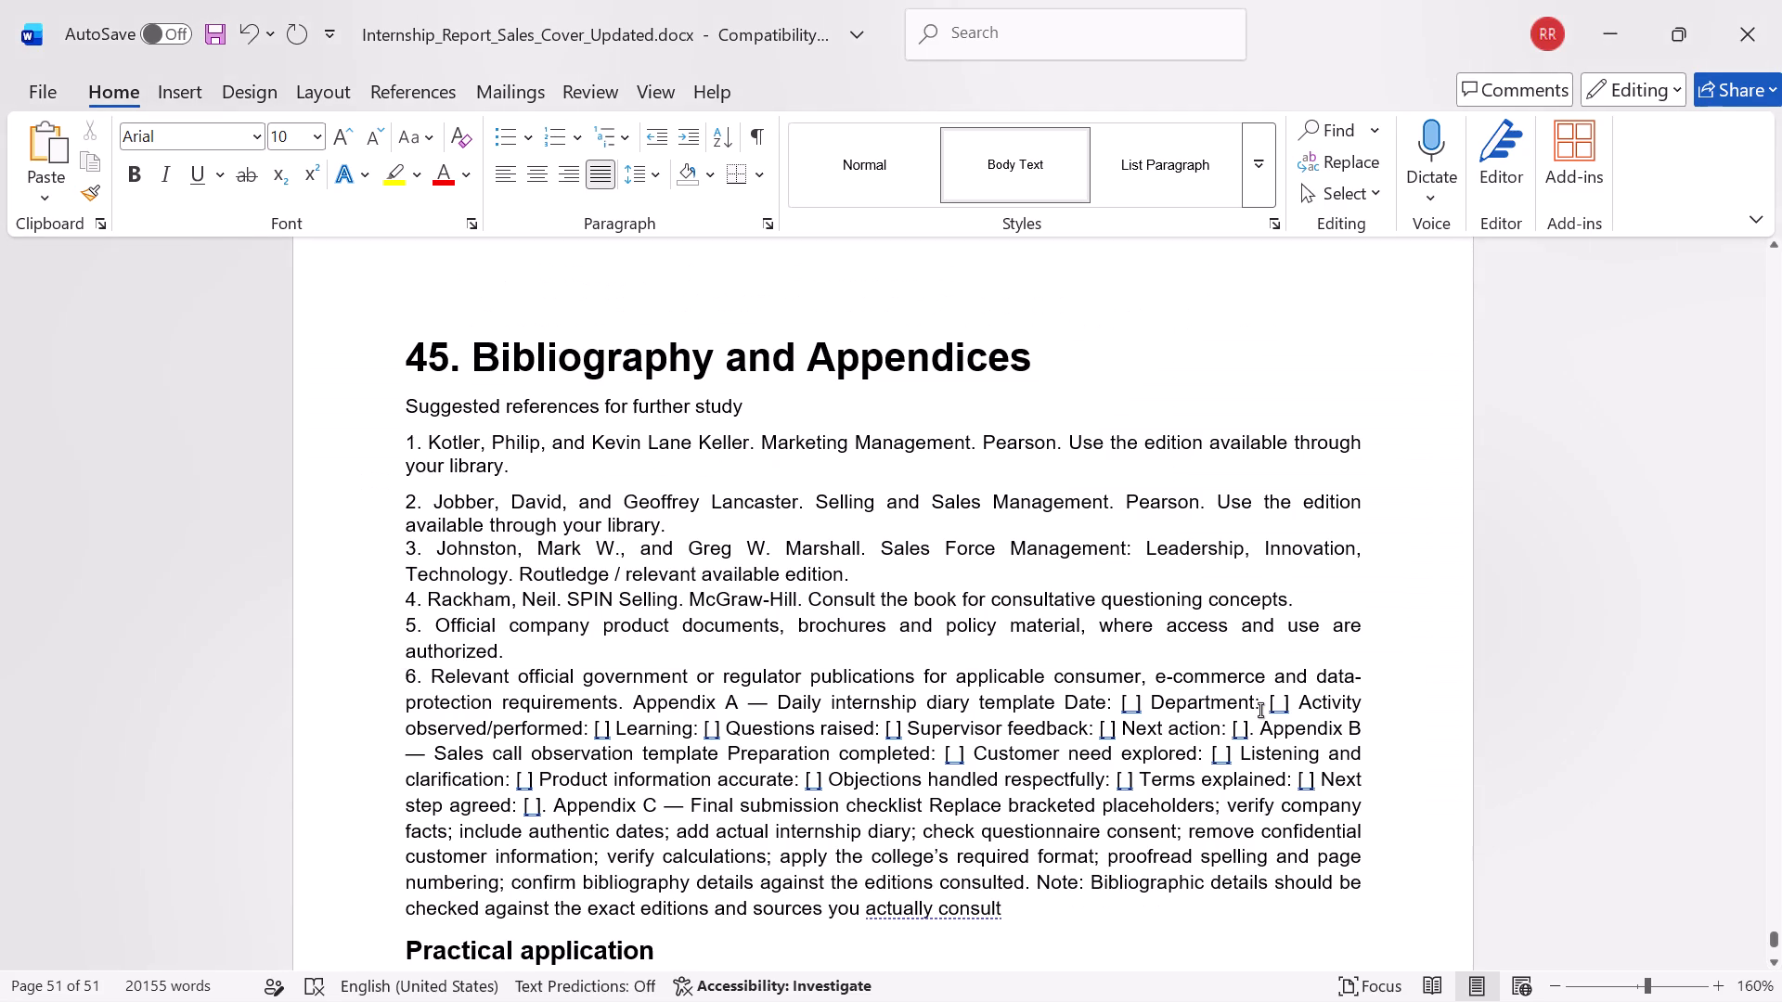
click(359, 30)
Save the internship report document in Word.
key(ctrl+s)
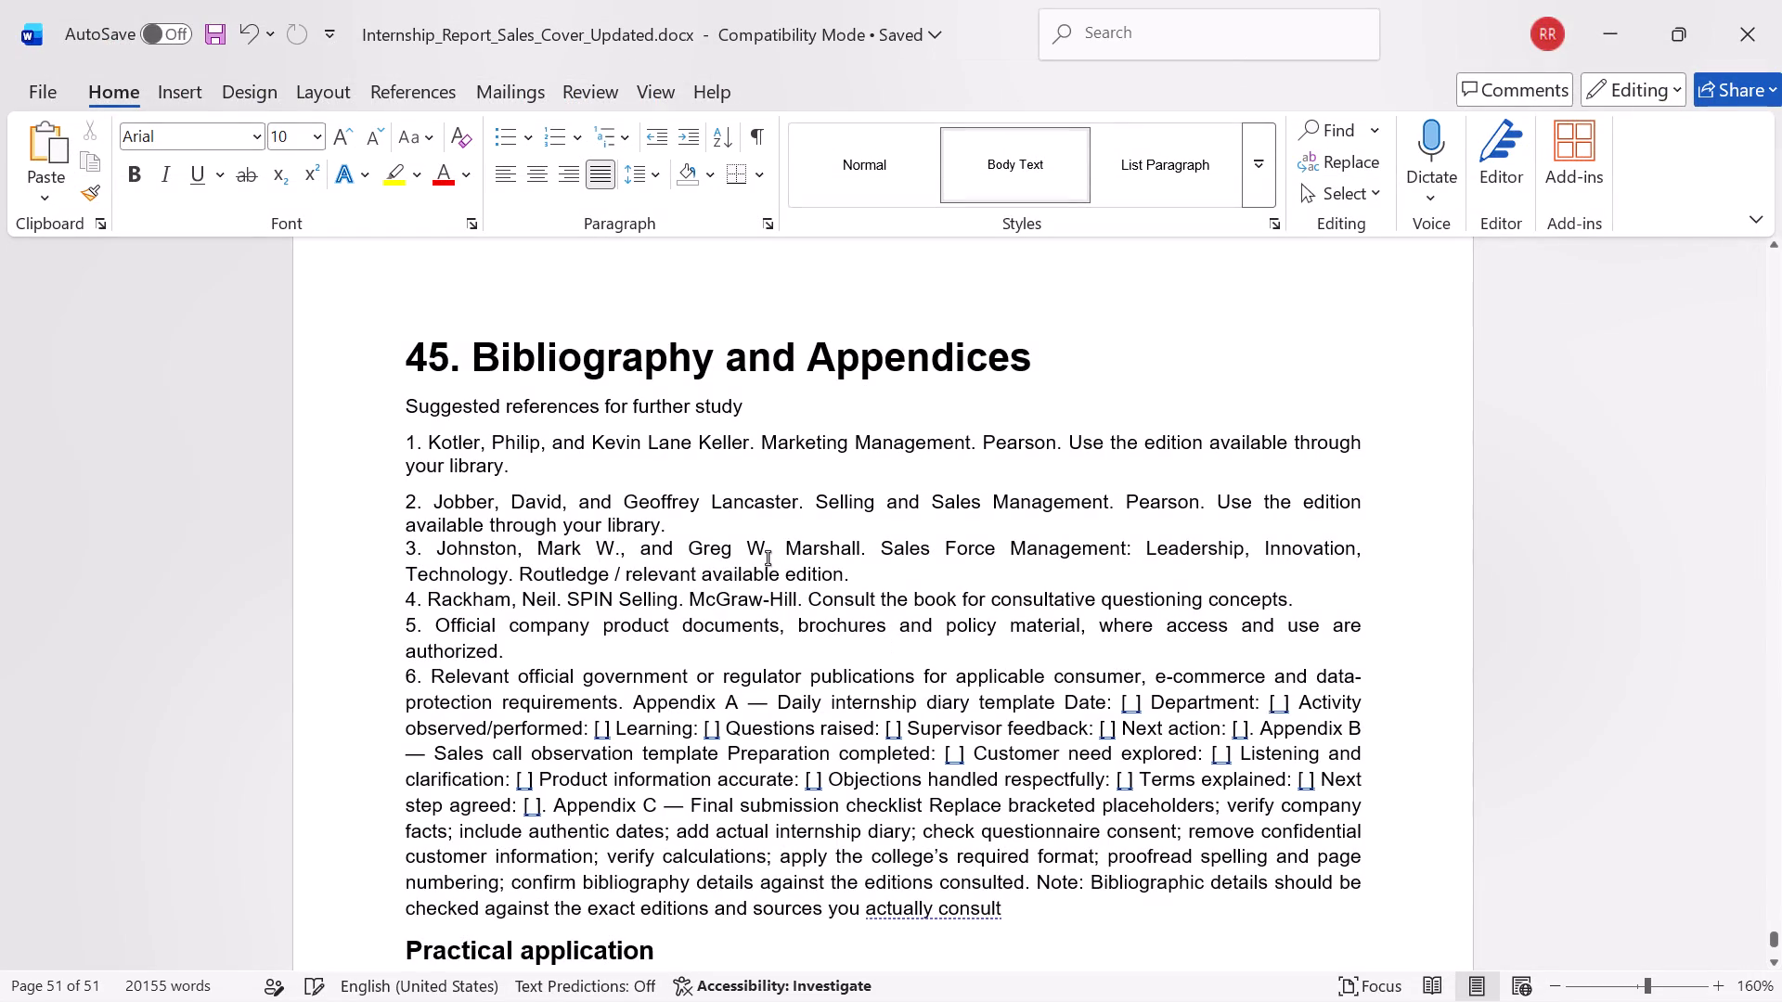